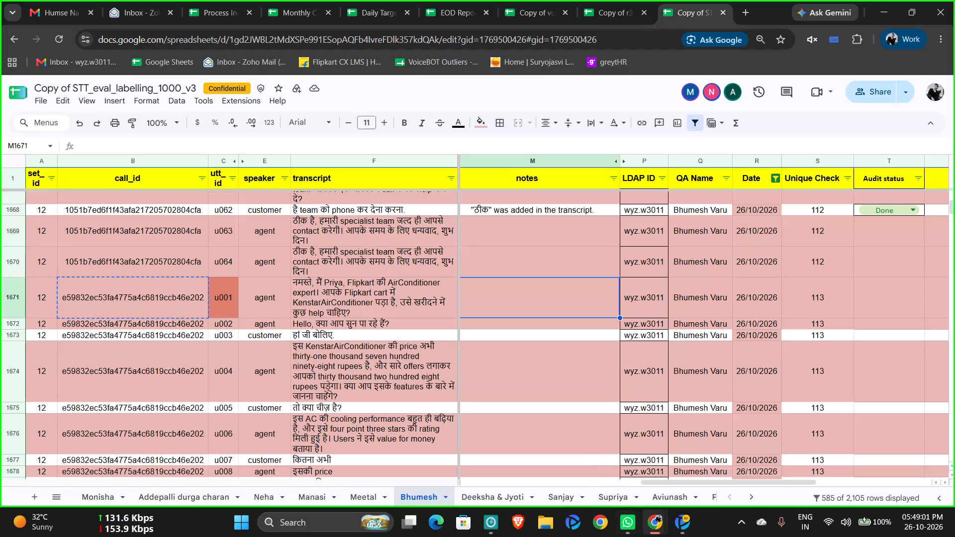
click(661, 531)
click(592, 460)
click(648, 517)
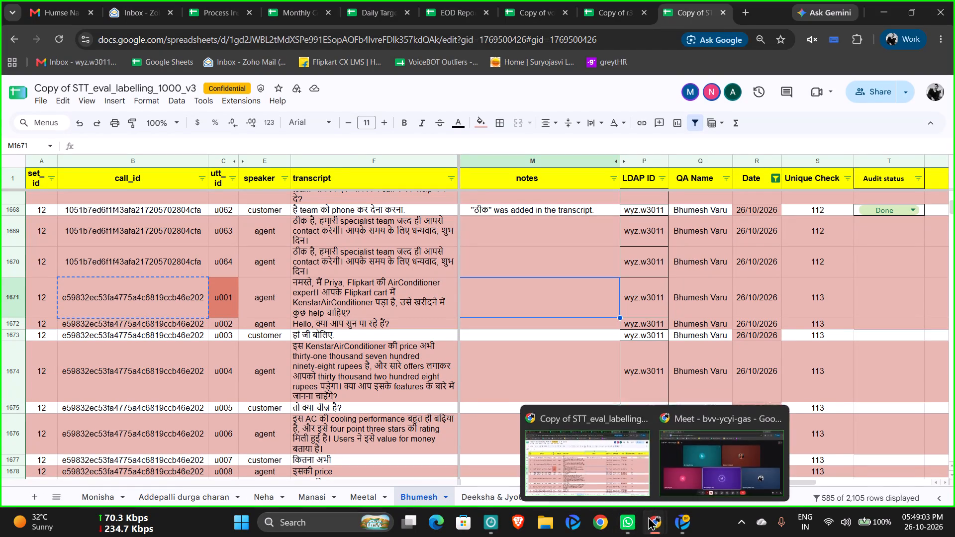
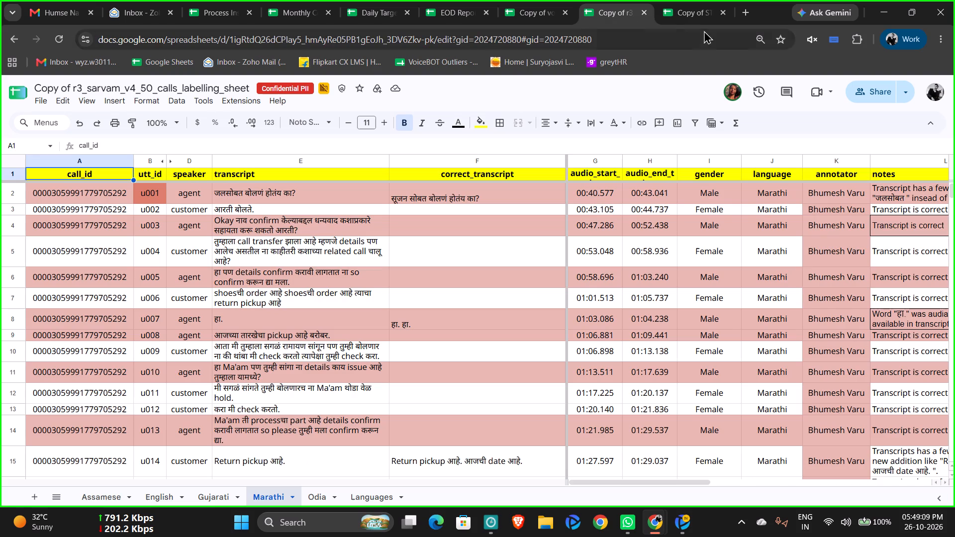
Return to the Copy of STT_eval_labelling_1000_v3 spreadsheet from the r3_sarvam_v4_50_calls labelling sheet.
click(688, 7)
click(656, 523)
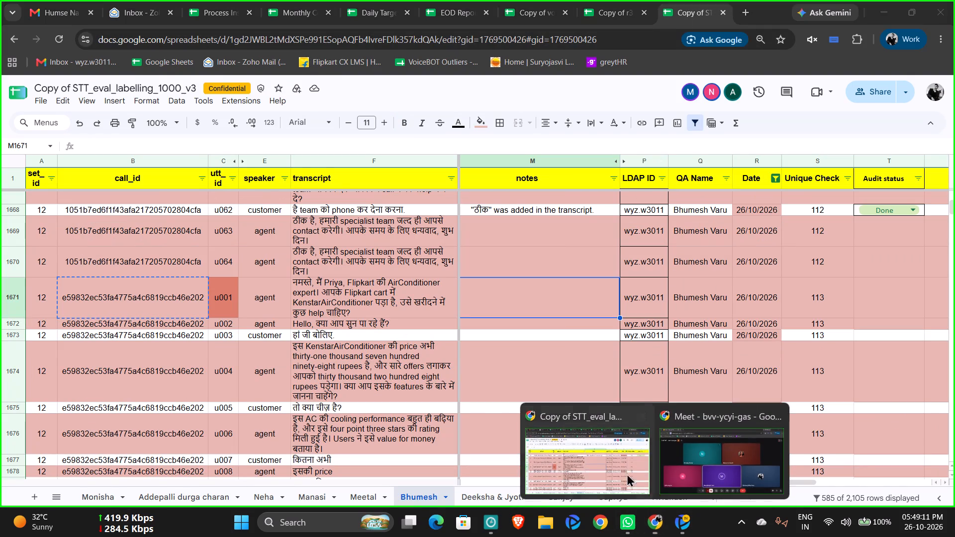
click(619, 463)
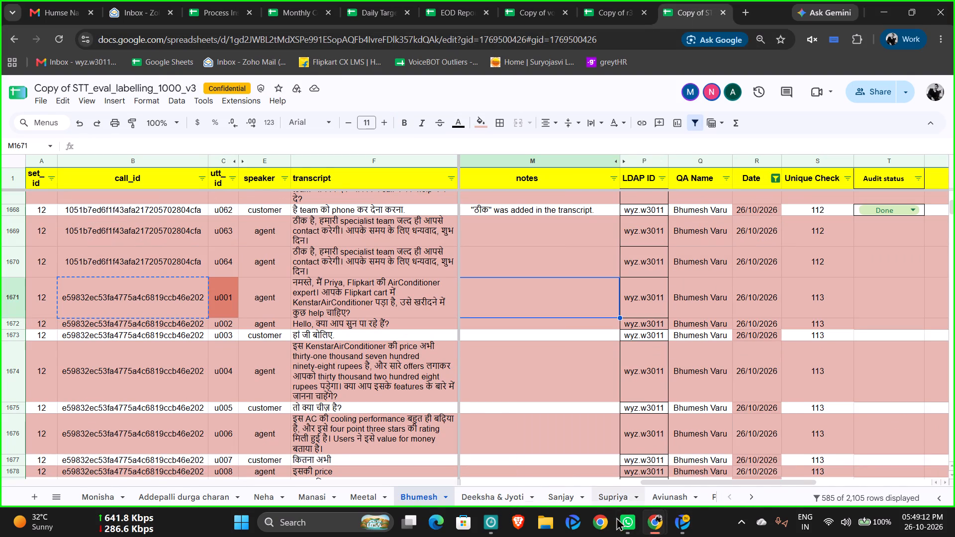
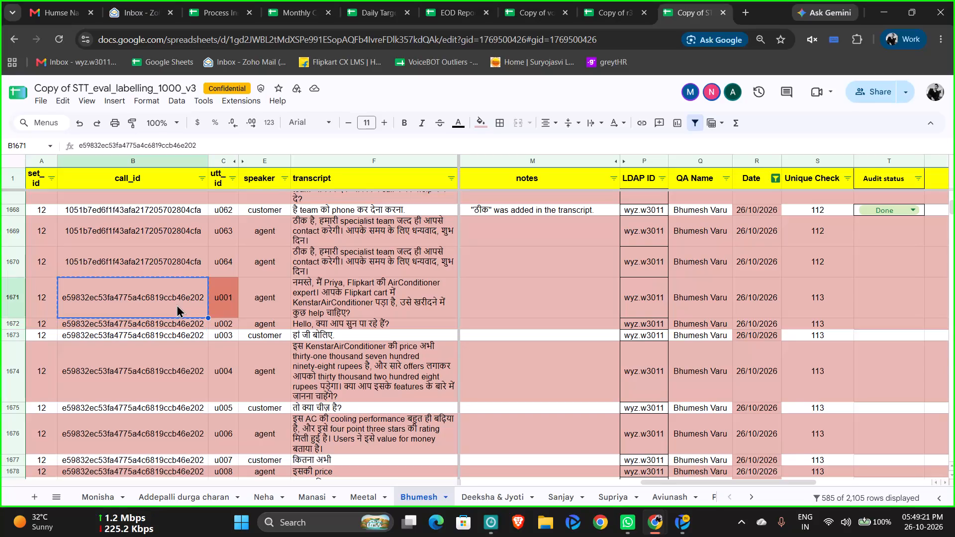
key(ctrl+c)
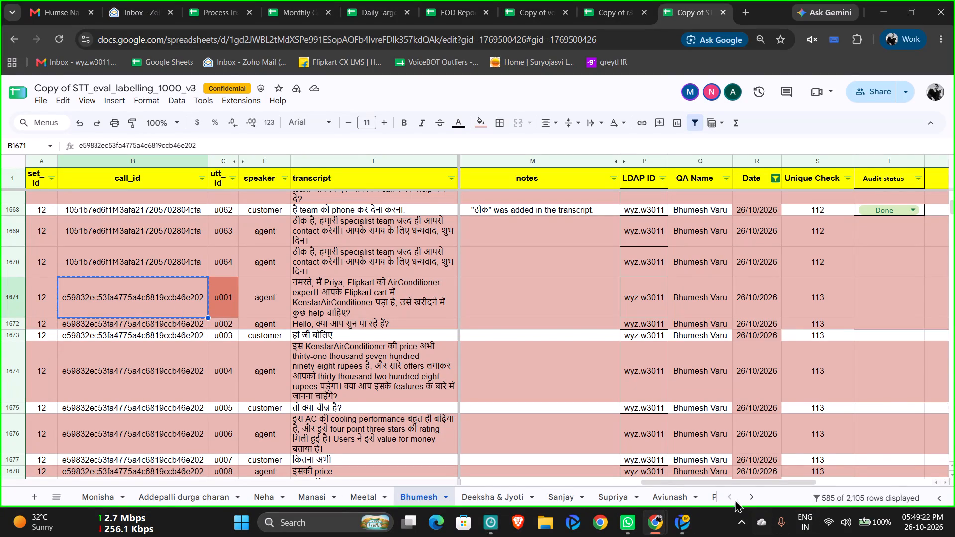
click(688, 528)
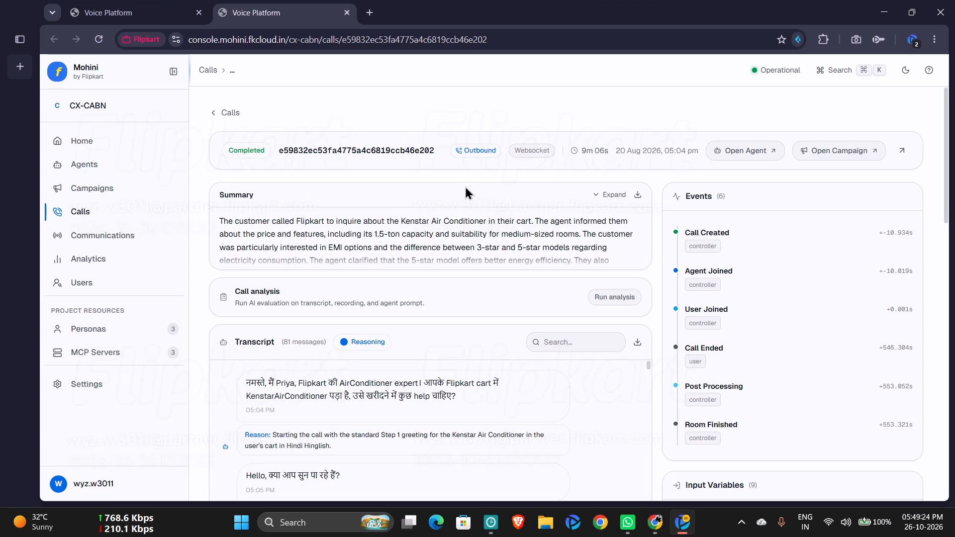
click(348, 11)
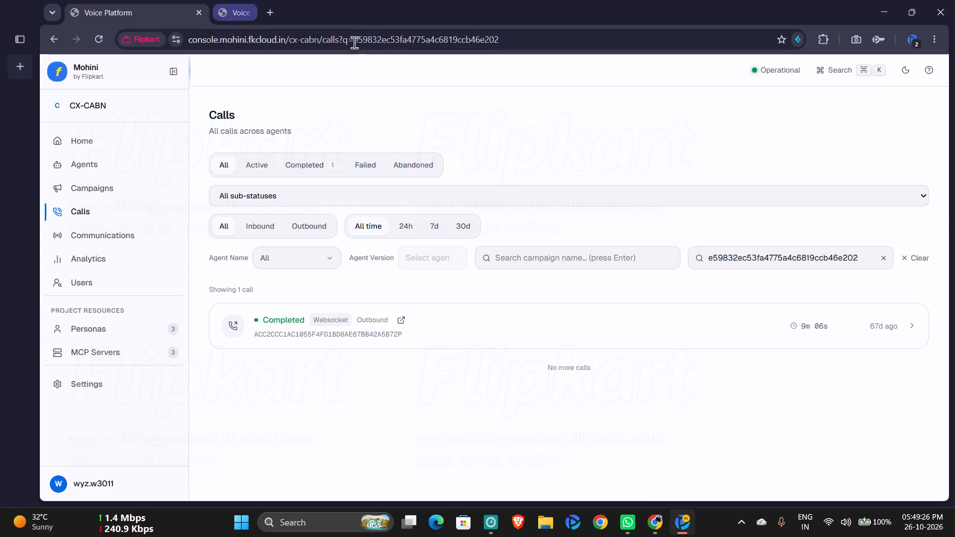
double_click(804, 263)
key(ctrl+v)
key(Return)
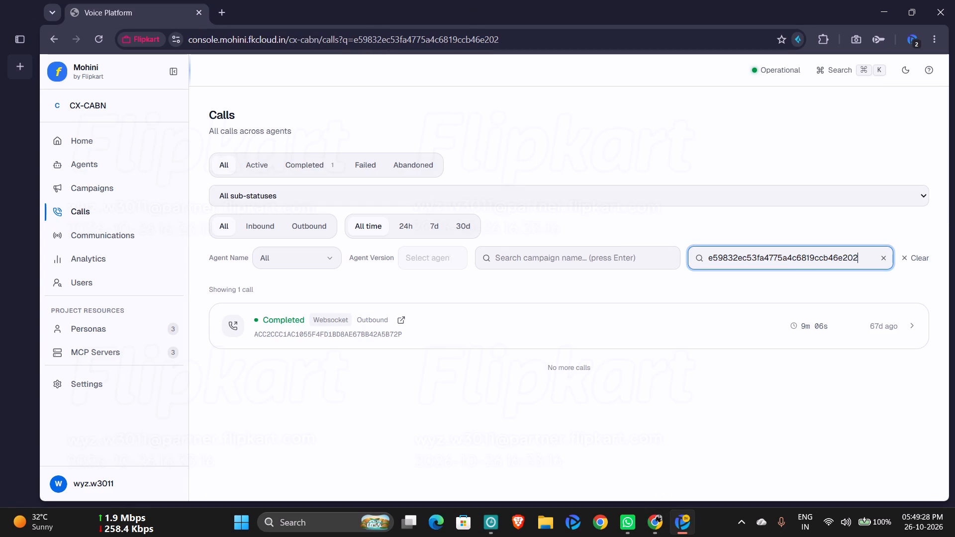
Open the full details page of the matching completed outbound call in a separate browser tab.
click(401, 311)
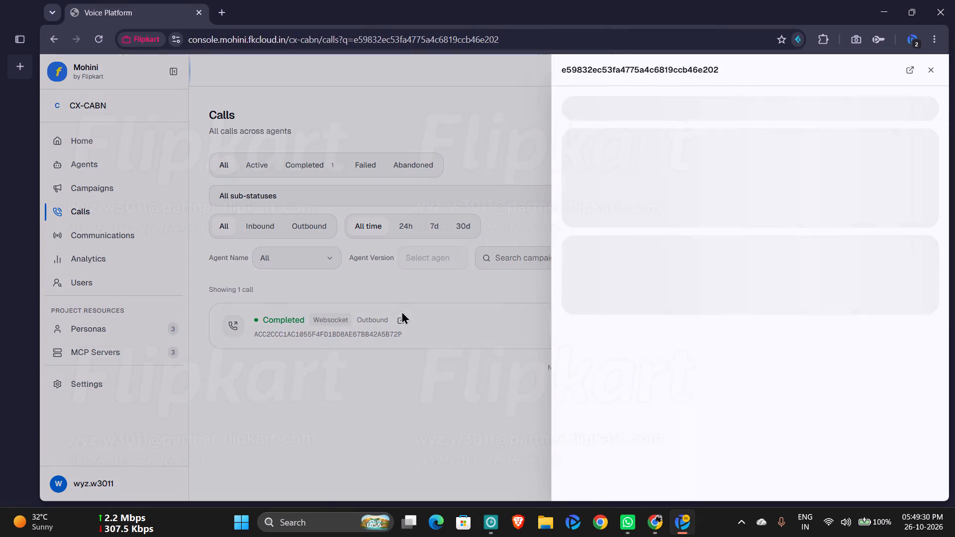
click(400, 312)
click(399, 314)
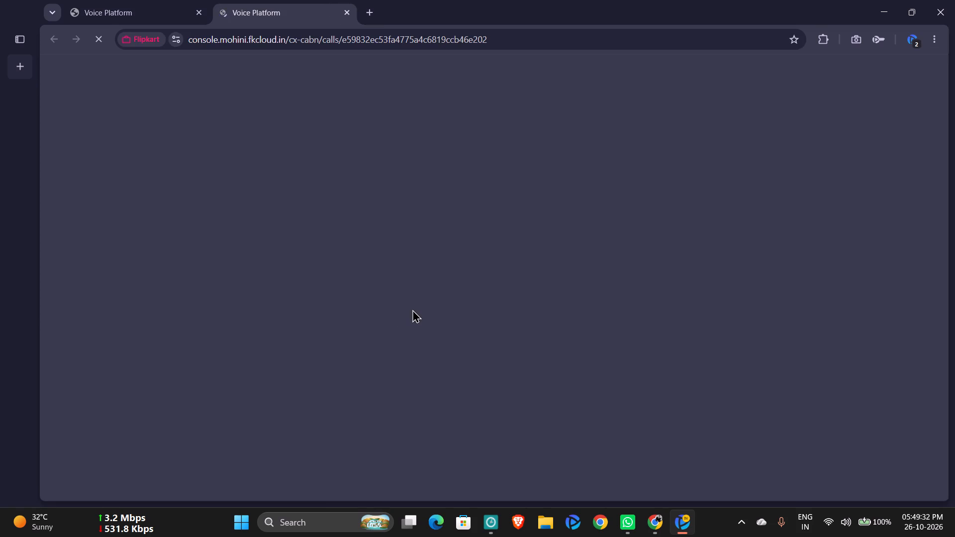
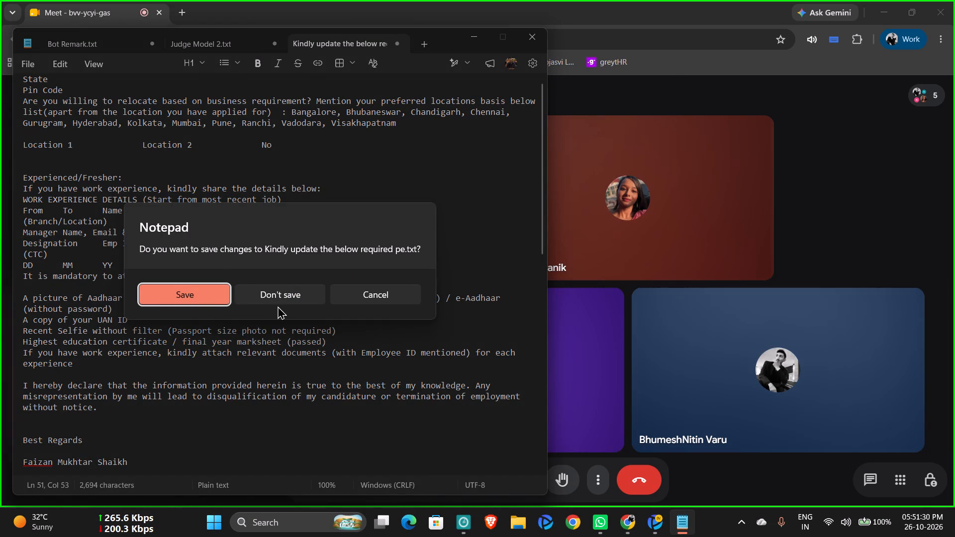
Close the "Kindly update the below required pe.txt" note and discard its unsaved changes.
click(267, 294)
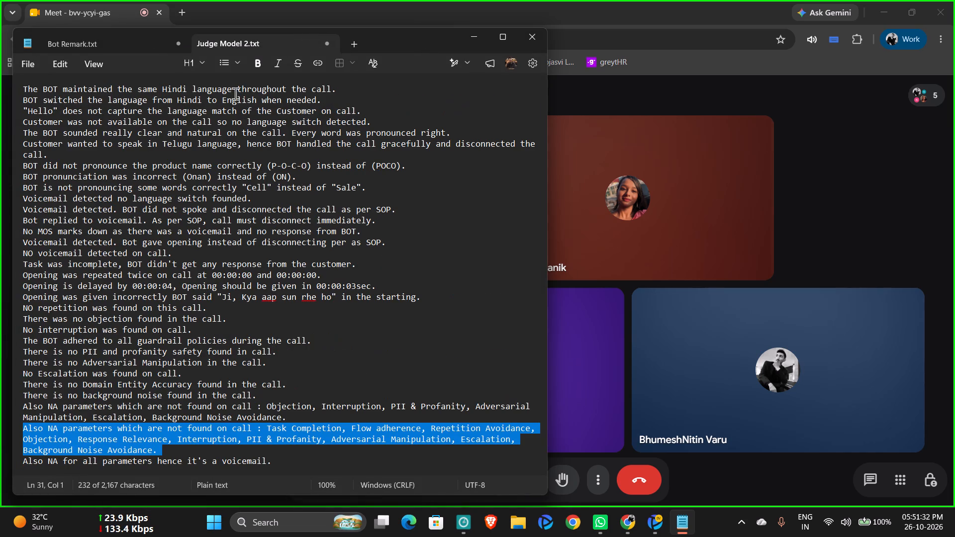
Look over the call-audit remarks in Judge Model 2.txt and copy the entire text of the note.
click(266, 268)
scroll(266, 268, down, 6)
scroll(266, 275, up, 4)
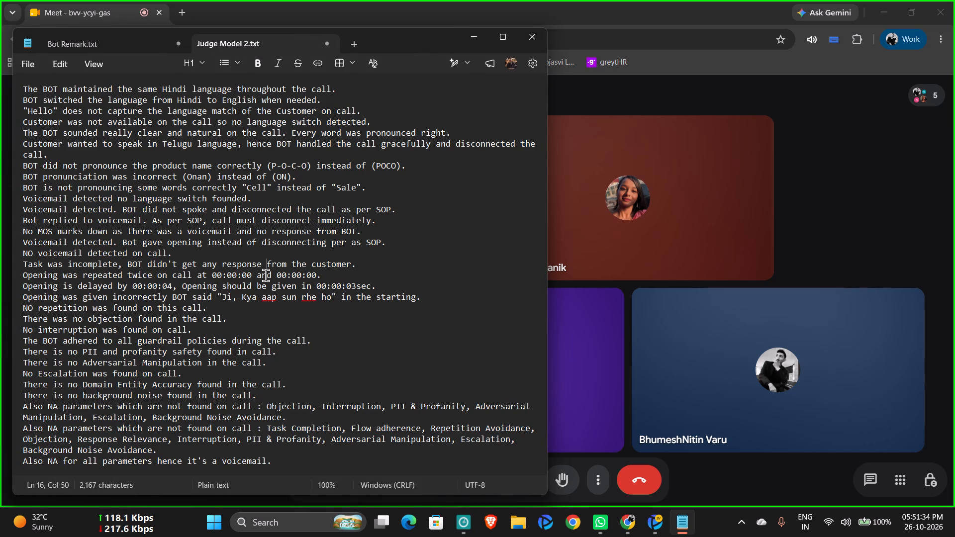
scroll(268, 291, down, 3)
click(258, 314)
key(ctrl+a)
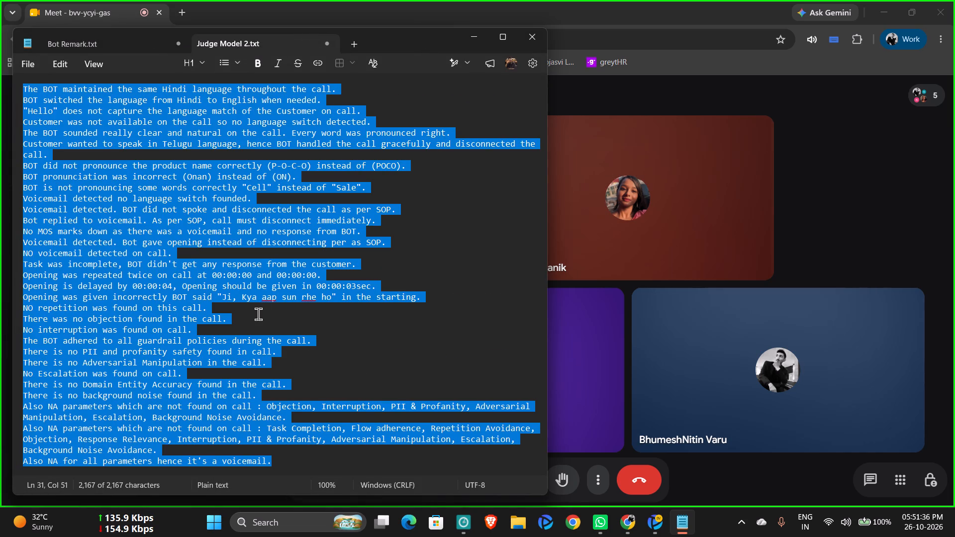
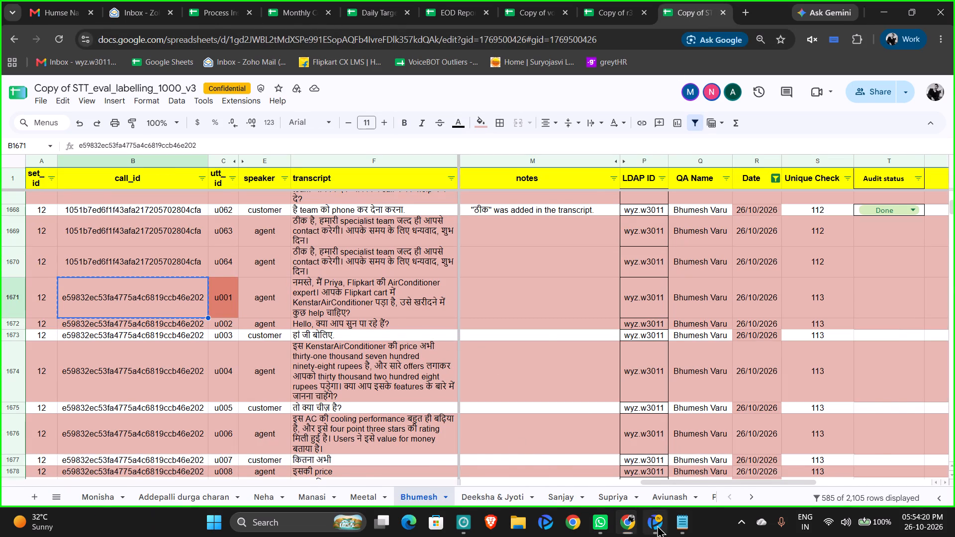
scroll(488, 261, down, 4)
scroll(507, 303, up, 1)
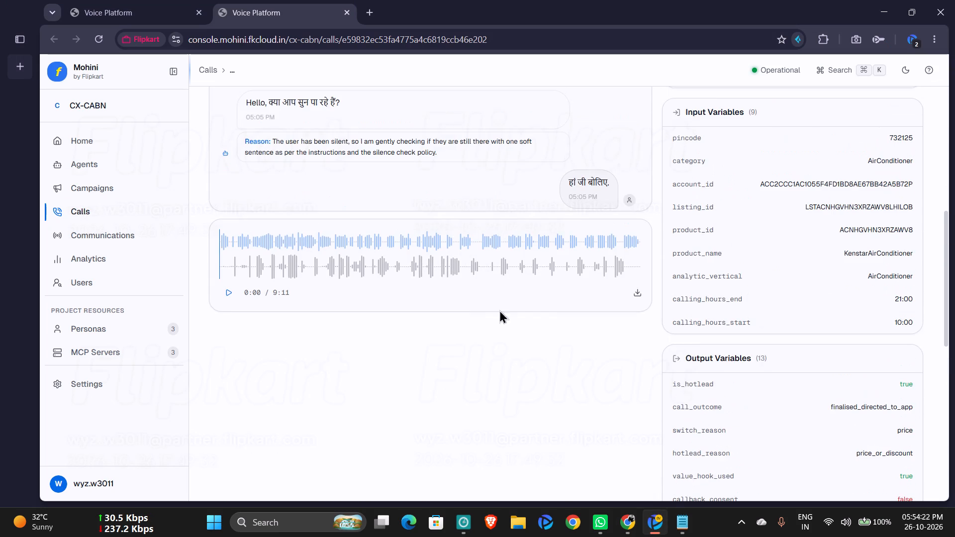
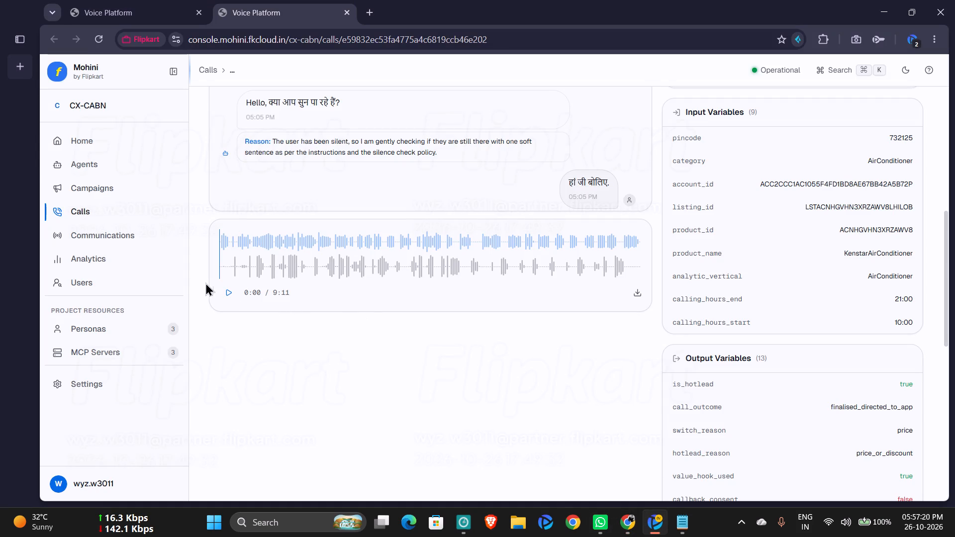
Play the call recording from about 0:17 to time the customer's reply "हां जी बोलिए.".
click(230, 284)
click(232, 266)
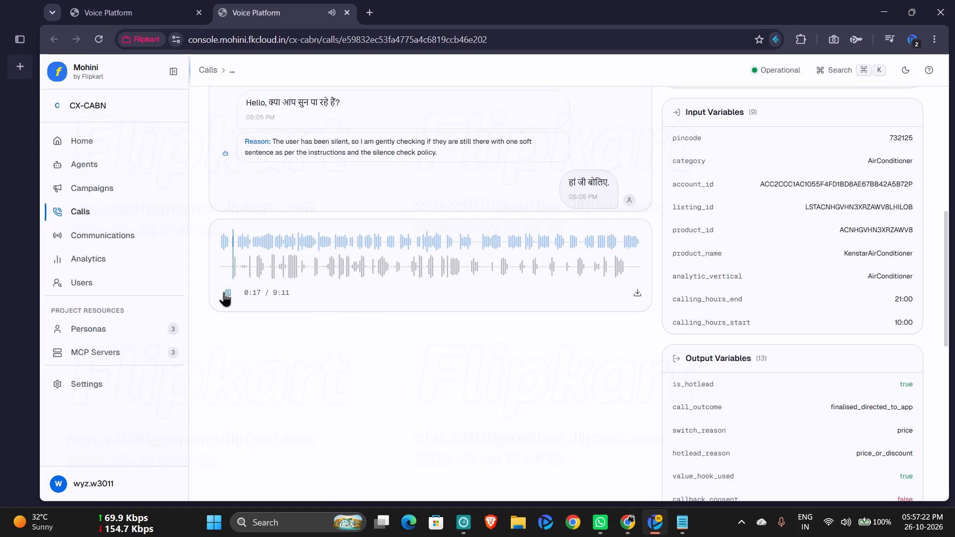
click(224, 291)
click(227, 292)
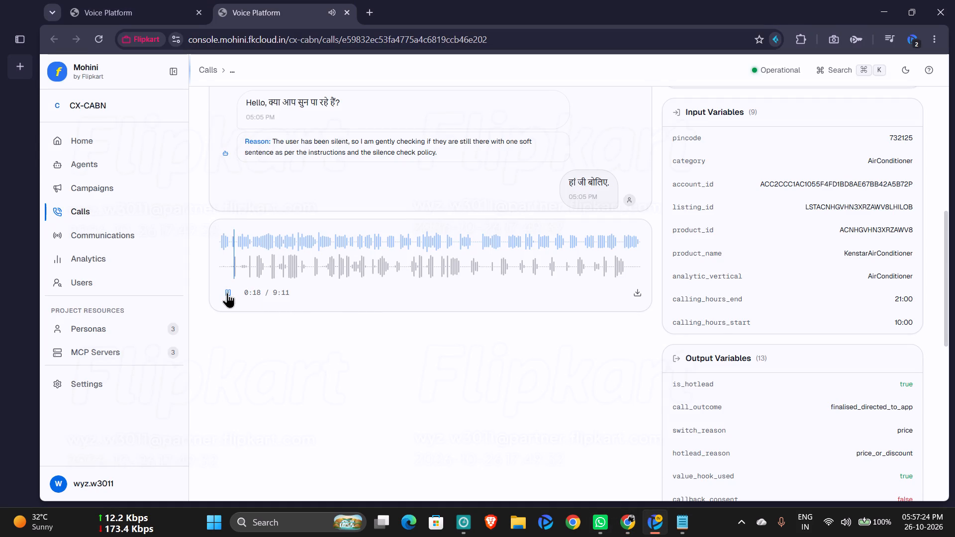
click(227, 292)
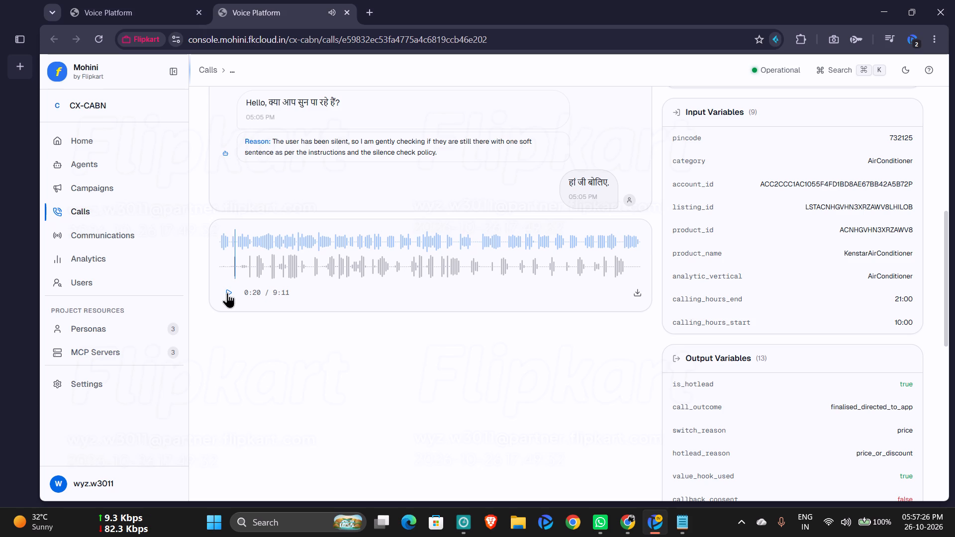
click(230, 269)
click(228, 285)
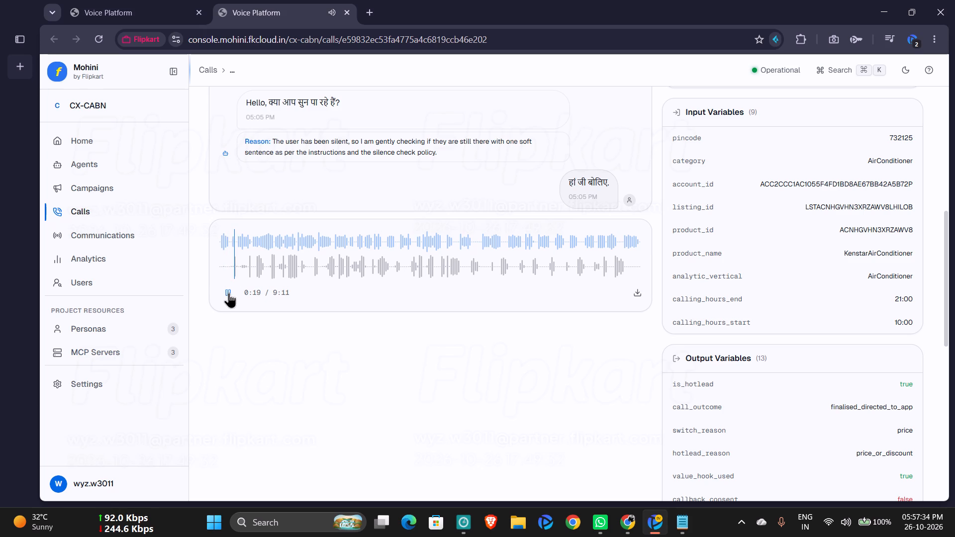
click(229, 292)
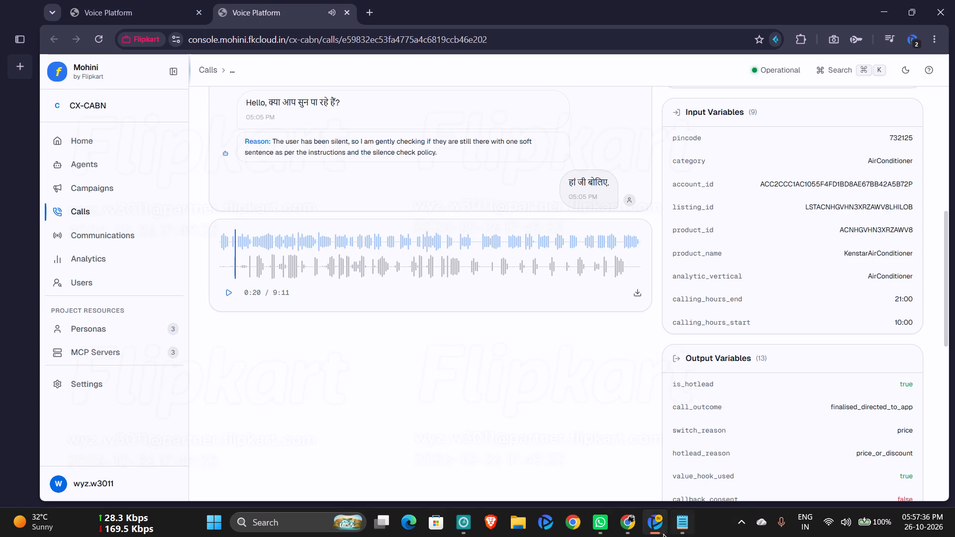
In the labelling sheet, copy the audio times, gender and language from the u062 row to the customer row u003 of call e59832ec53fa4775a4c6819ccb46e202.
click(658, 529)
click(626, 481)
click(549, 329)
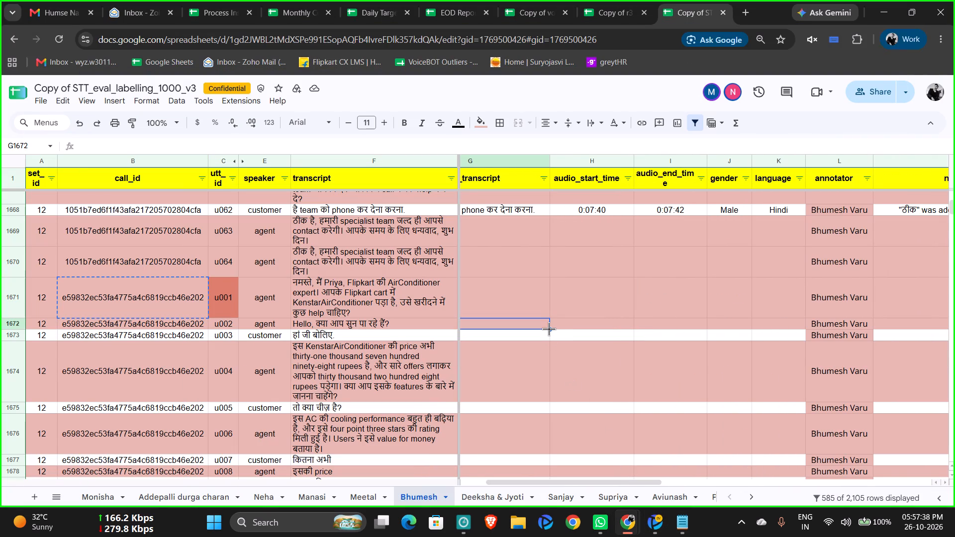
key(Up)
key(Up)
key(Up)
key(Up)
key(Right)
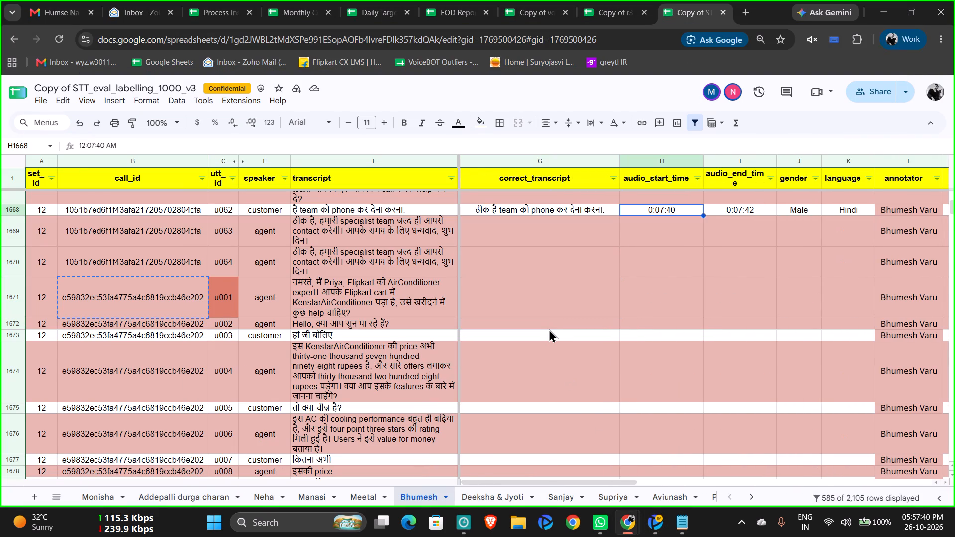
key(shift+Right)
key(shift+Right)
key(shift+Right)
key(ctrl+c)
key(Down)
key(Down)
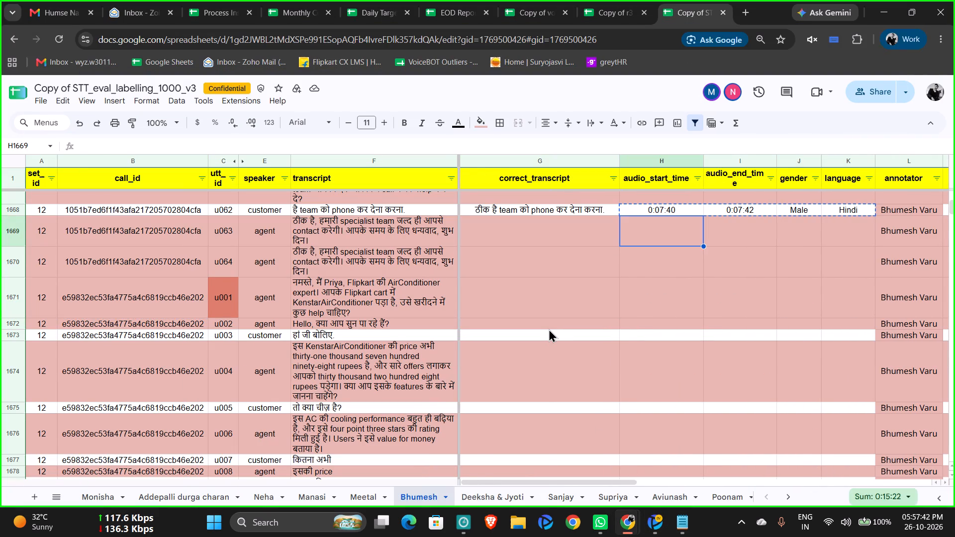
key(Down)
key(Down)
key(Down)
key(ctrl+v)
key(Left)
key(Right)
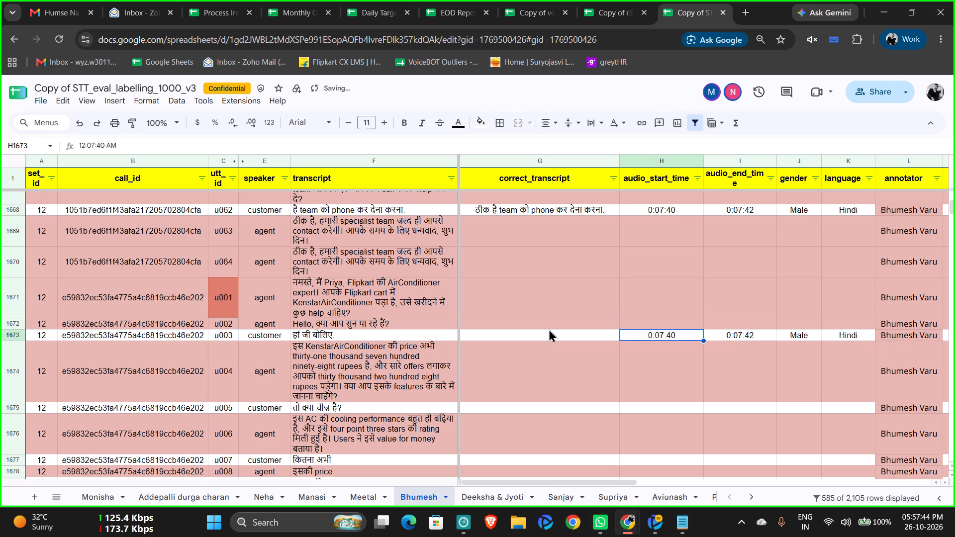
Change the seconds of the u003 row's audio start time to 19.
key(Return)
key(Left)
key(Left)
key(Left)
key(BackSpace)
key(BackSpace)
text(19)
key(Return)
Set the u003 row's audio end time to 0:00:20.
key(Right)
key(Up)
key(Return)
key(Left)
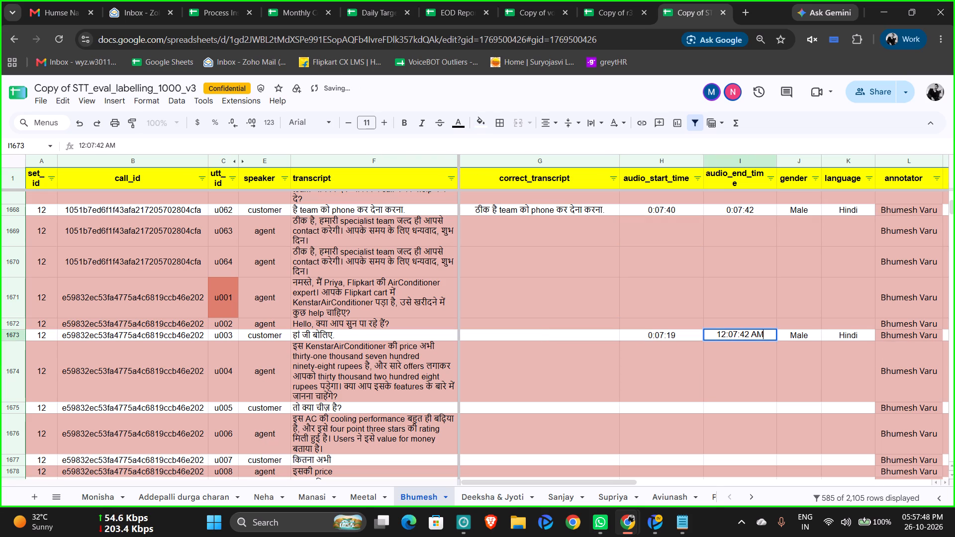
key(Left)
key(Left)
key(BackSpace)
key(BackSpace)
text(20)
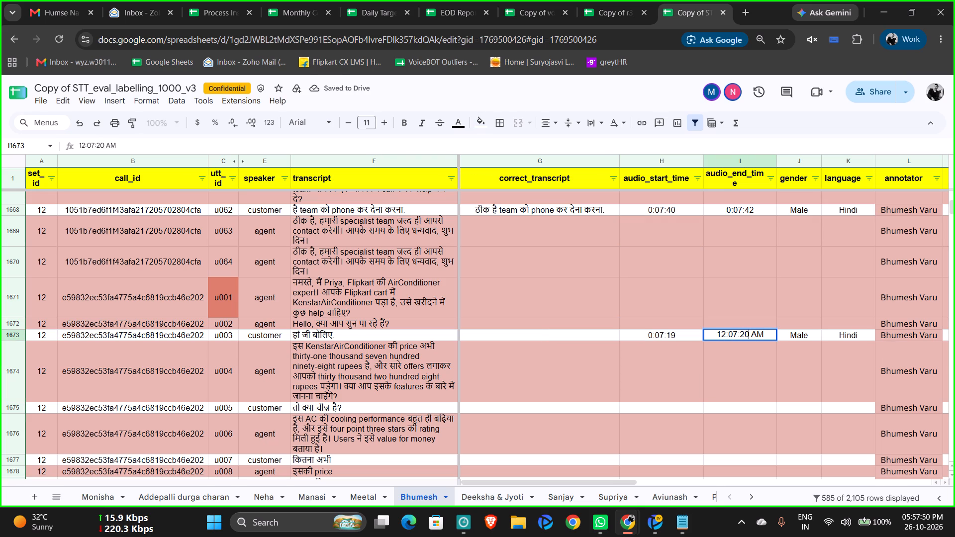
key(Left)
key(Left)
key(Left)
key(BackSpace)
key(0)
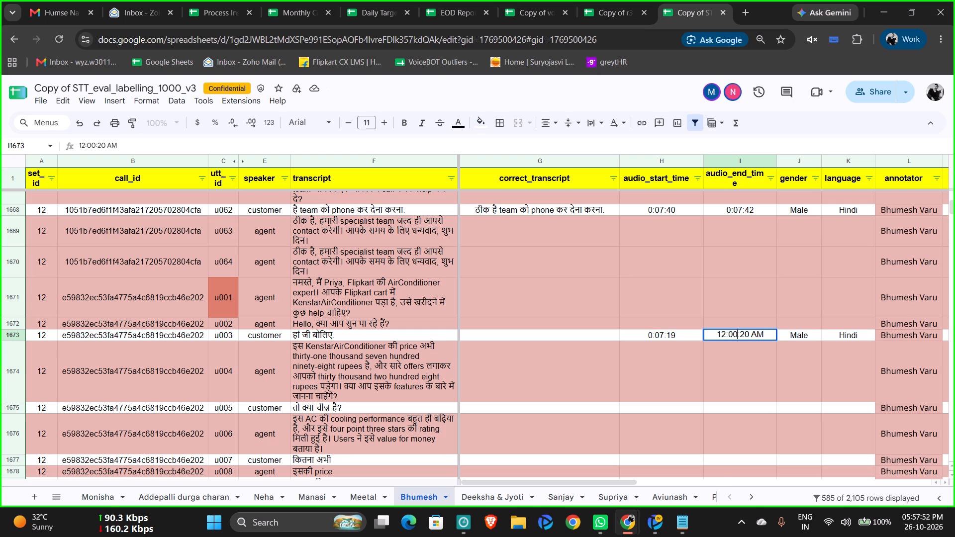
key(Return)
Change the minutes of the u003 row's audio start time to 00, making it 0:00:19.
key(Up)
key(Left)
key(Left)
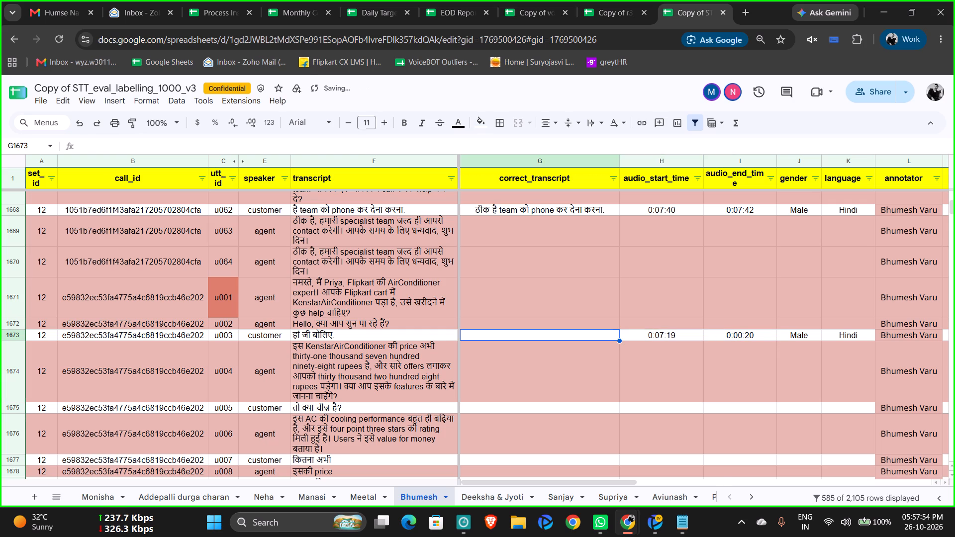
key(Right)
key(Return)
key(Left)
key(Left)
key(Left)
key(Left)
key(Left)
key(Left)
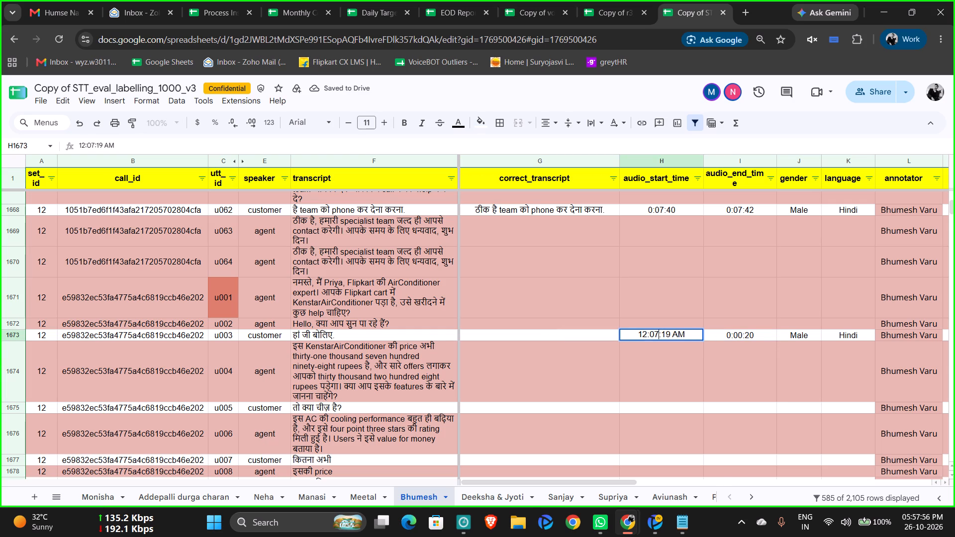
key(BackSpace)
key(0)
key(Return)
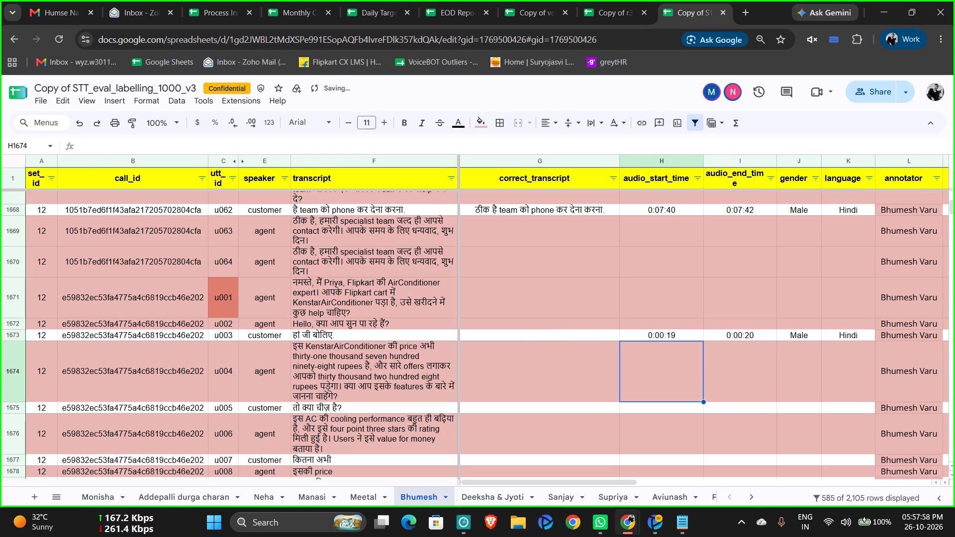
Return to the call console and replay the recording around 0:37 to time the customer's line "तो क्या चीज़ है?".
click(665, 530)
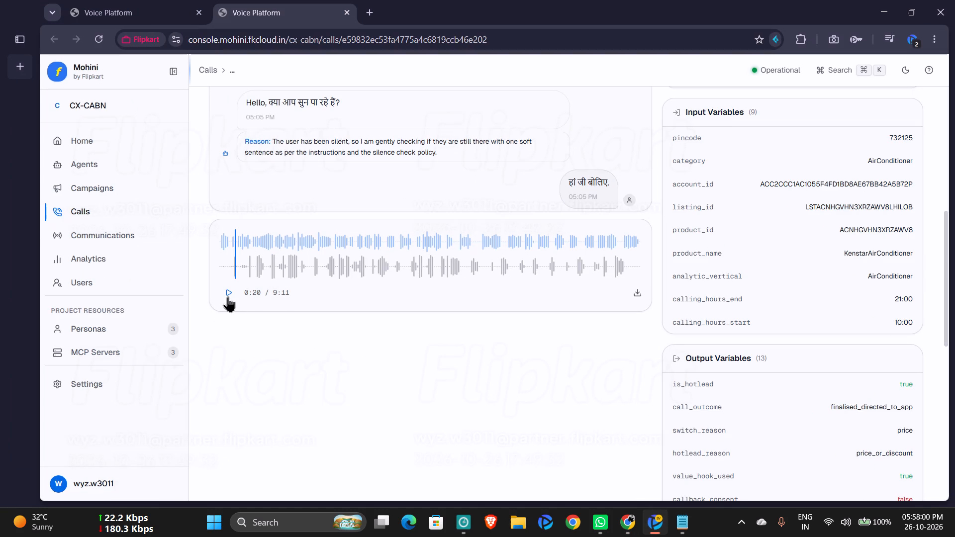
click(229, 293)
click(249, 265)
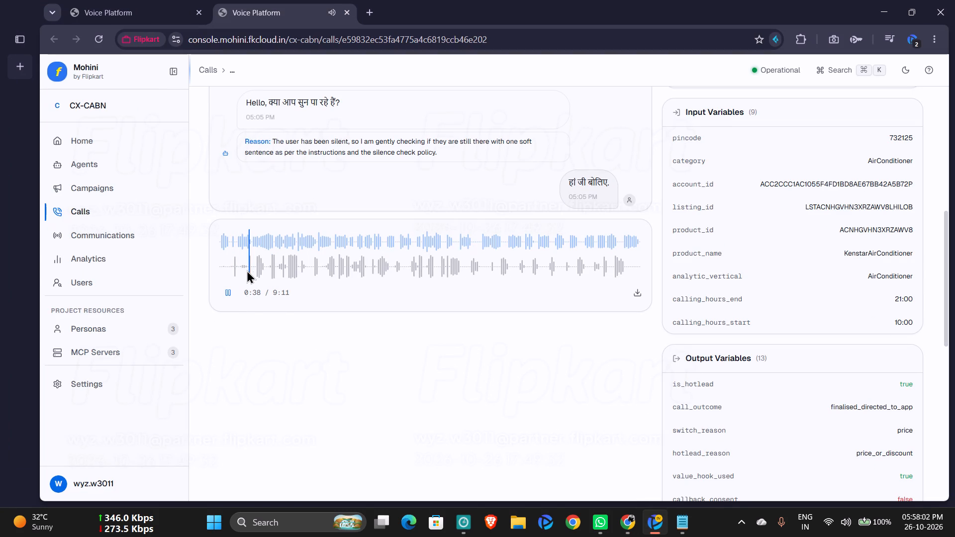
click(227, 290)
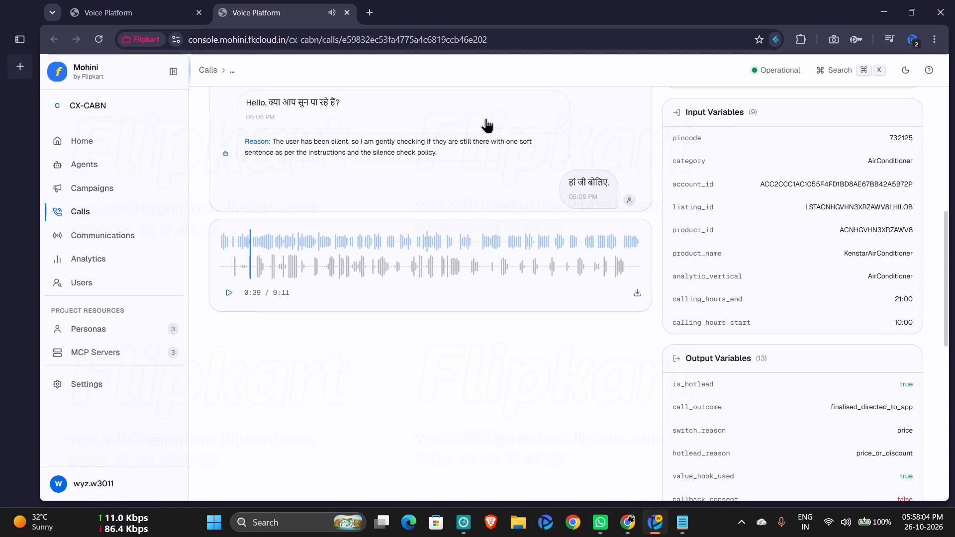
scroll(486, 123, down, 1)
scroll(738, 165, down, 1)
scroll(738, 175, up, 3)
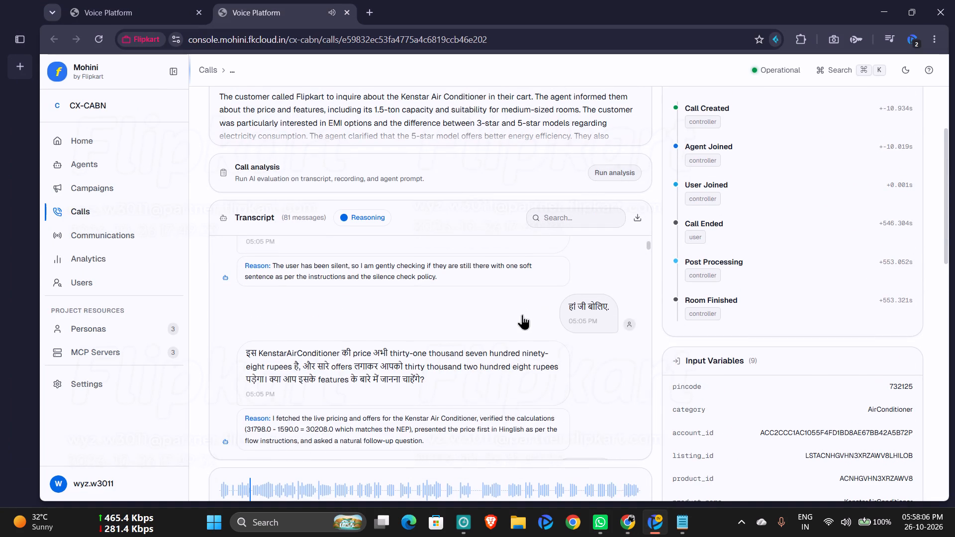
scroll(522, 316, down, 1)
scroll(709, 324, down, 1)
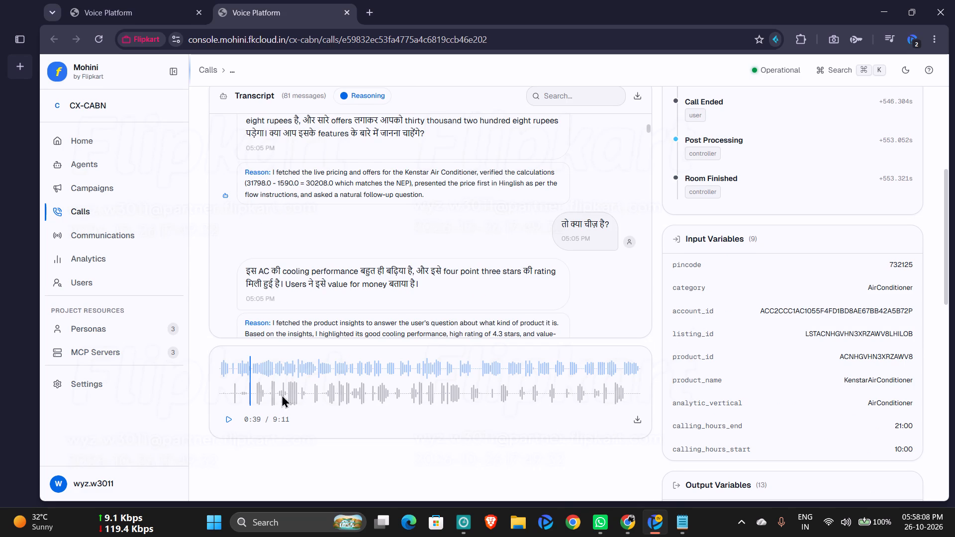
click(248, 384)
click(228, 412)
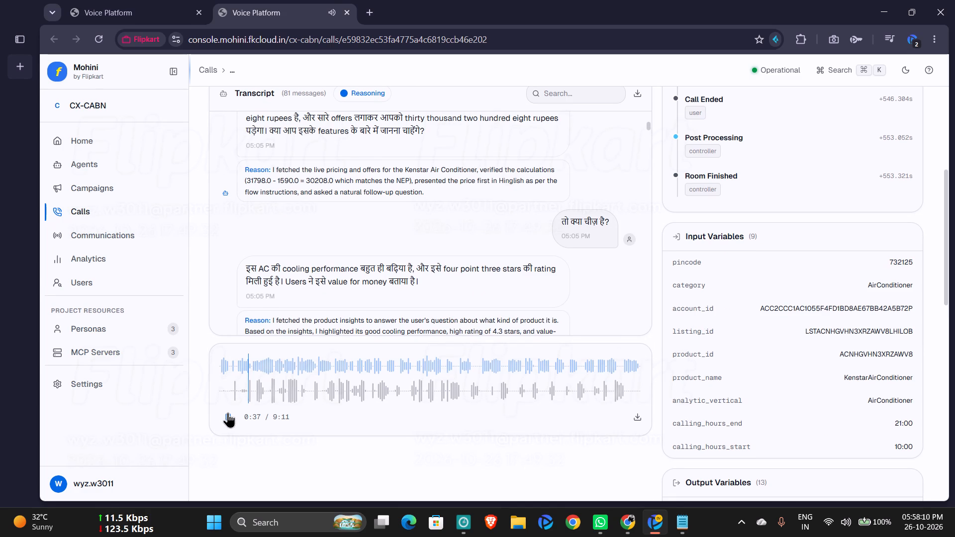
click(228, 412)
click(228, 412)
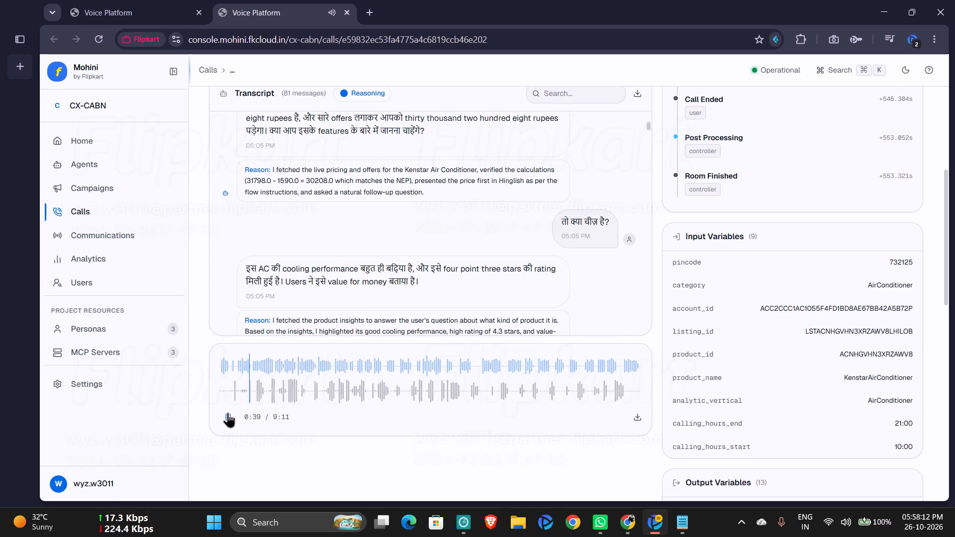
click(228, 412)
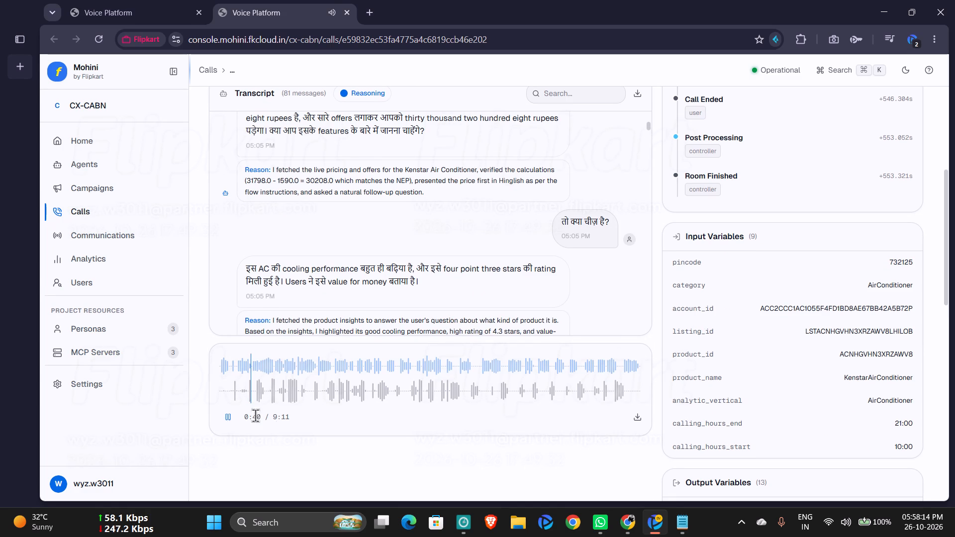
Close the Notepad window holding Judge Model 2.txt.
click(669, 532)
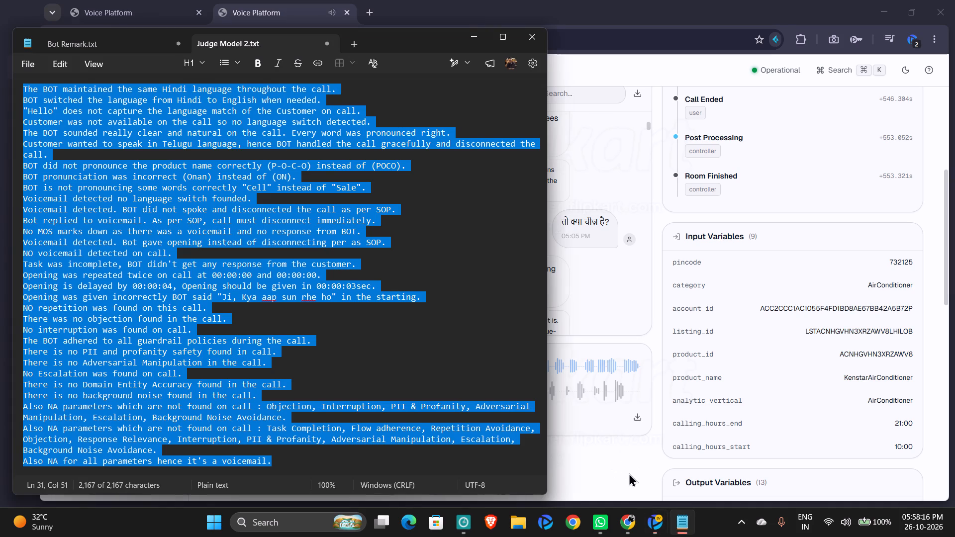
click(629, 473)
click(682, 529)
click(529, 36)
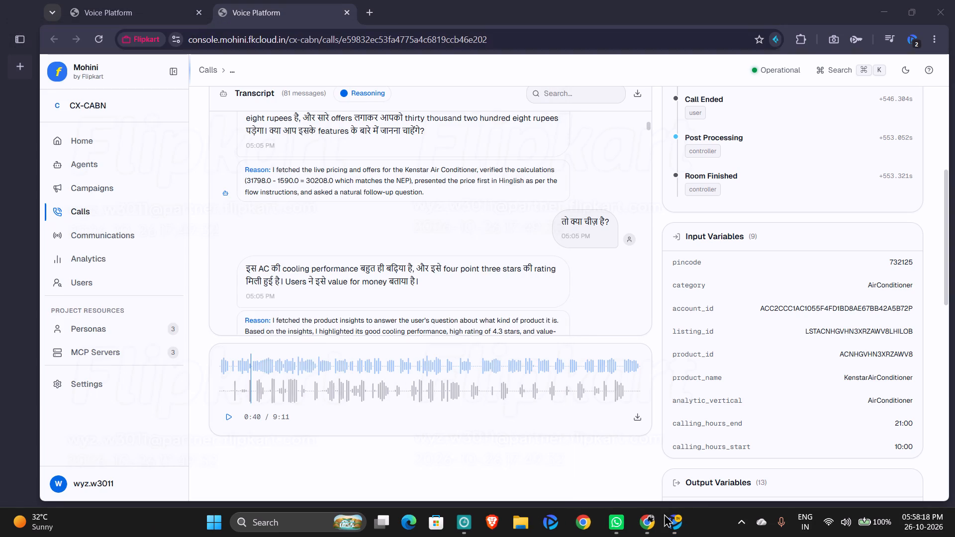
In the labelling sheet, copy the audio times, gender and language from the u003 row to the customer row u005.
click(666, 536)
click(625, 484)
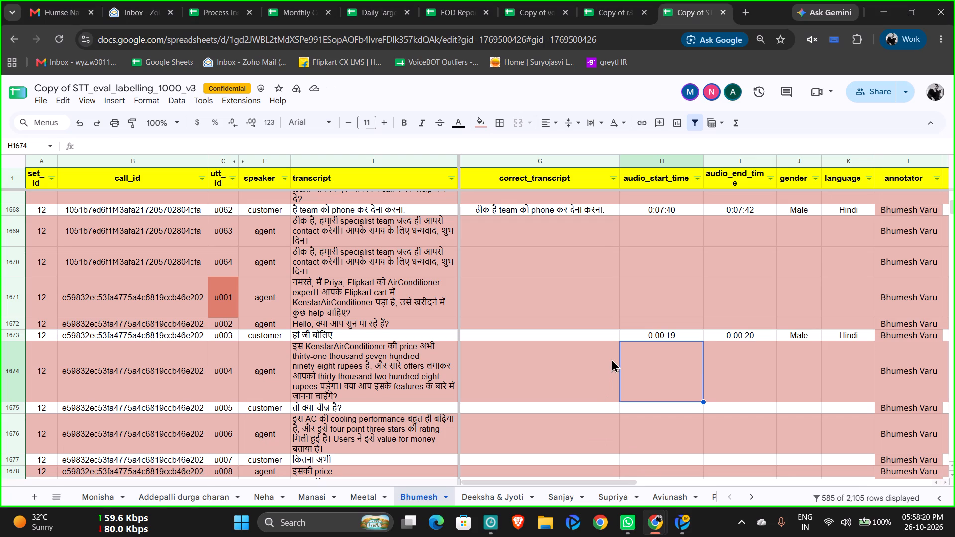
key(Up)
key(shift+Right)
key(shift+Right)
key(shift+Right)
key(ctrl+c)
key(Down)
key(Down)
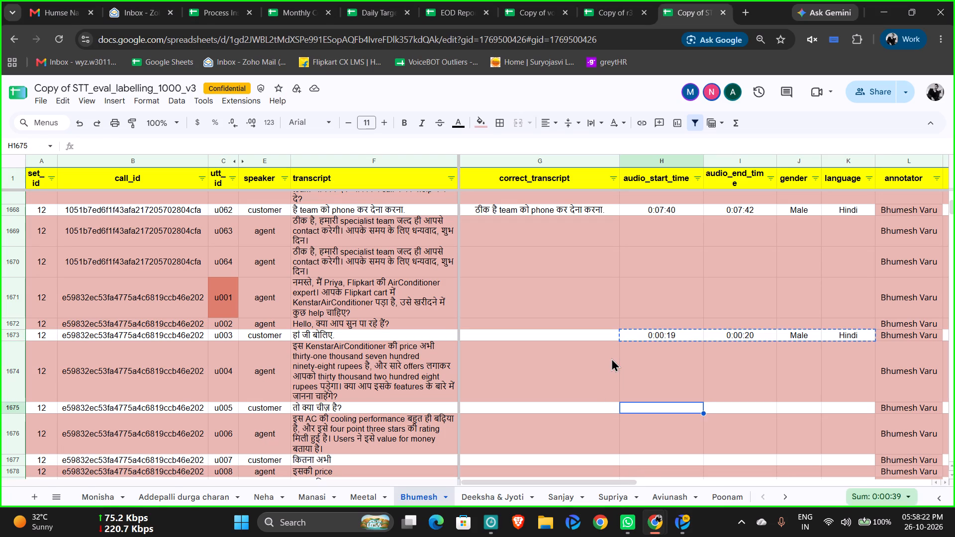
key(ctrl+v)
key(Left)
key(Right)
Set the u005 row's audio start time to 0:00:39.
key(Return)
key(Left)
key(Left)
key(Left)
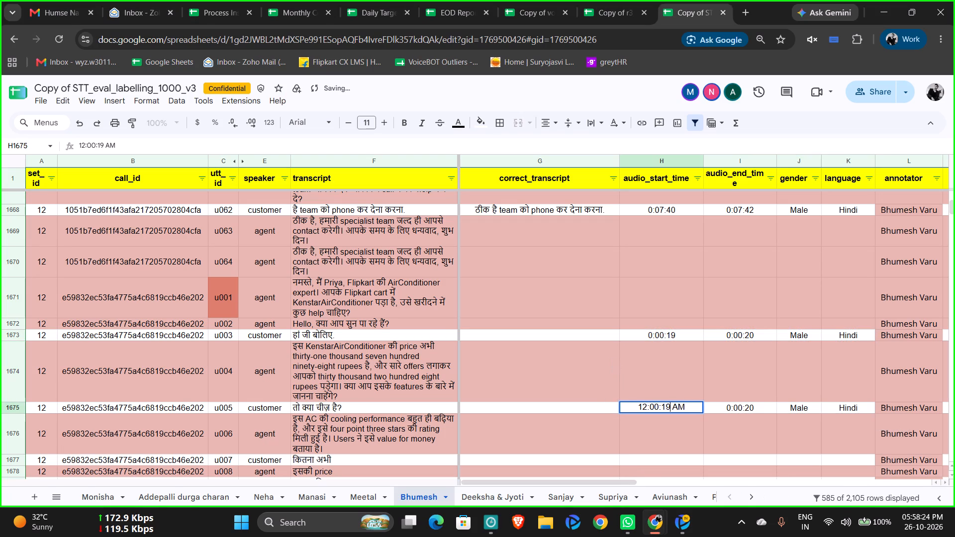
key(BackSpace)
key(BackSpace)
text(39)
key(Return)
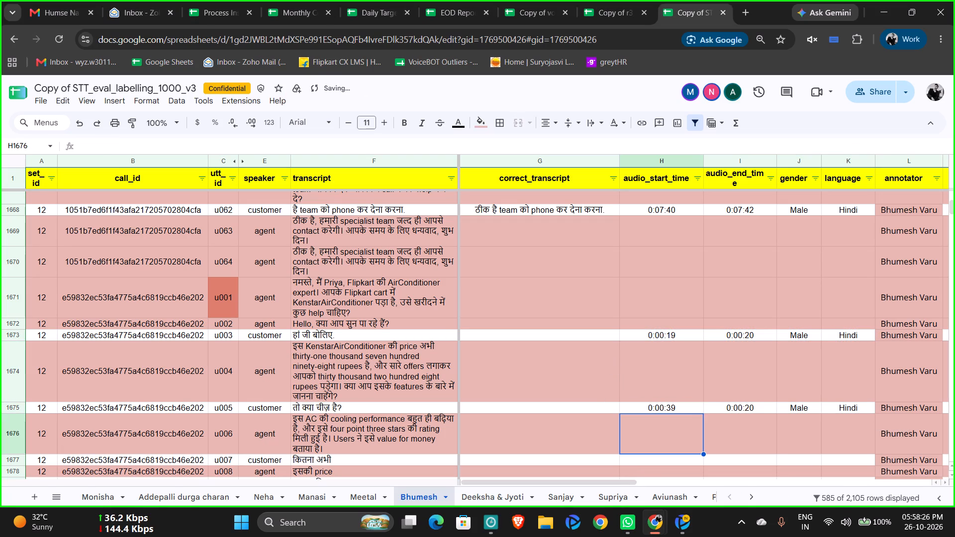
Set the u005 row's audio end time to 0:00:40.
key(Right)
key(Up)
key(Return)
key(Left)
key(Left)
key(Left)
key(BackSpace)
key(BackSpace)
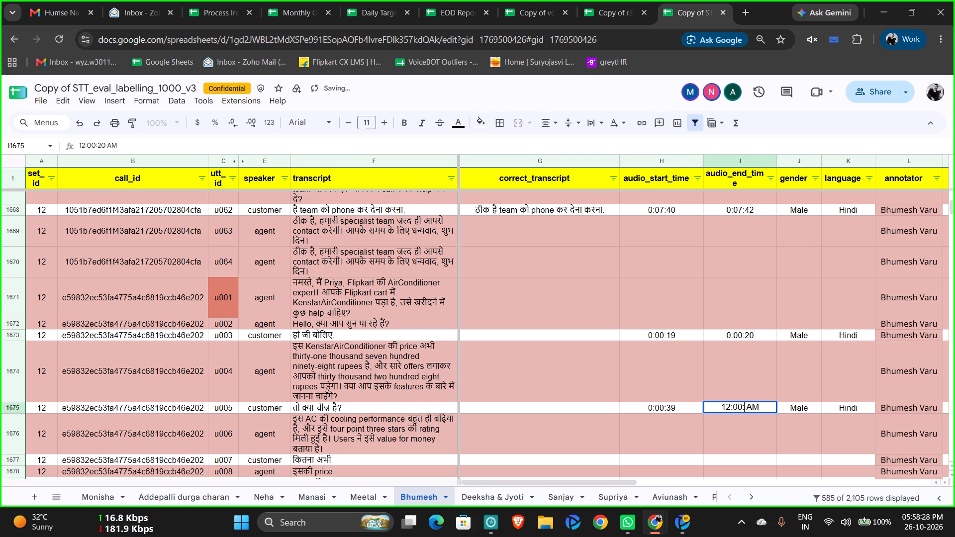
text(40)
key(Return)
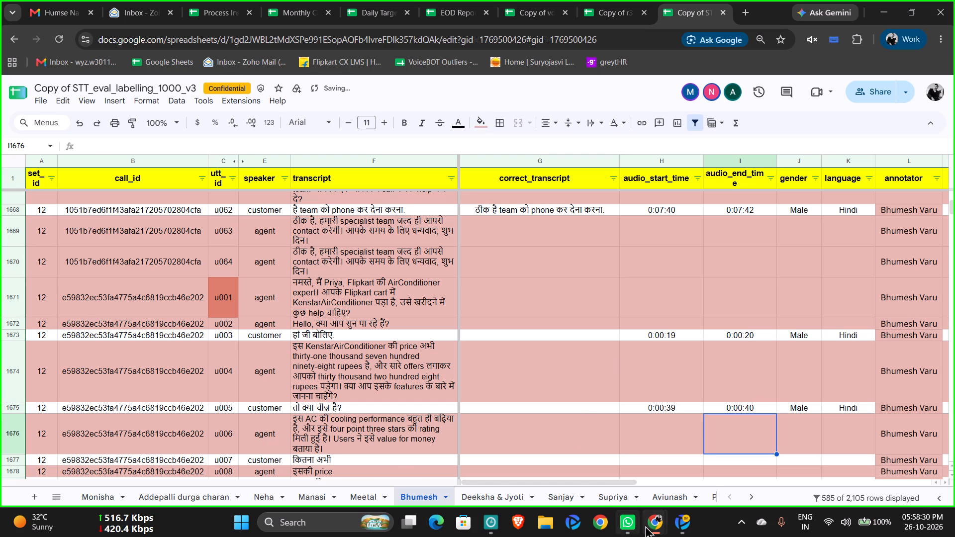
In the Voice Platform console, replay the call recording to find when the customer says "कितना अभी" (u007).
click(676, 516)
click(228, 417)
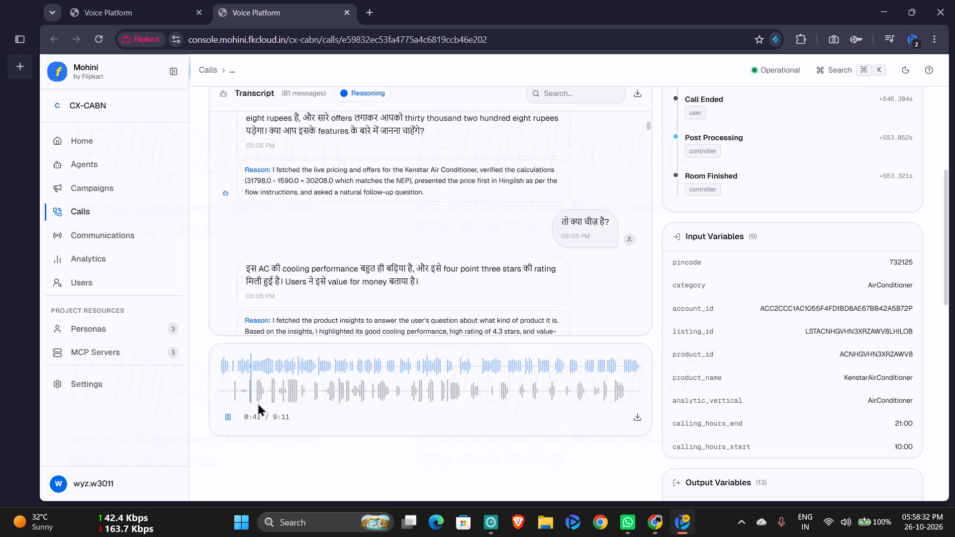
click(256, 393)
click(224, 410)
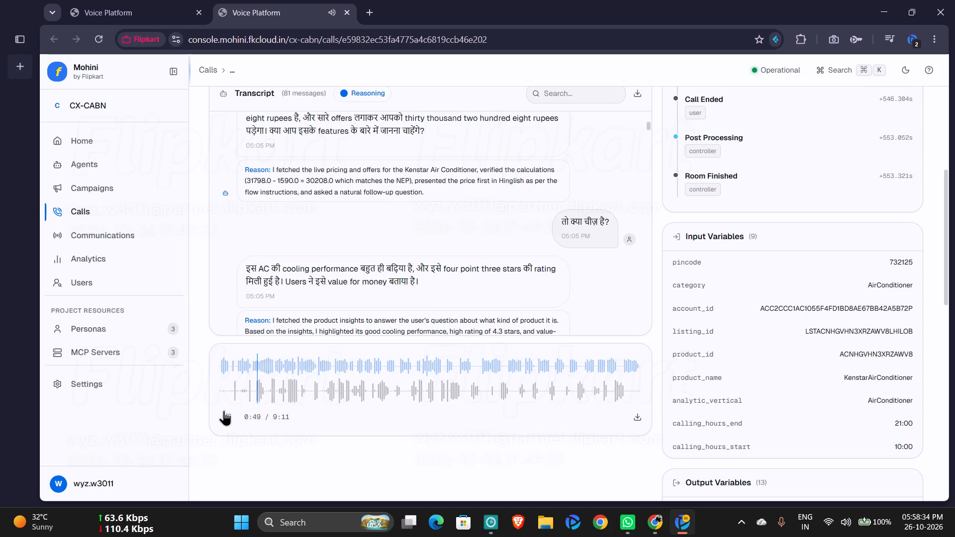
scroll(475, 210, down, 1)
click(230, 414)
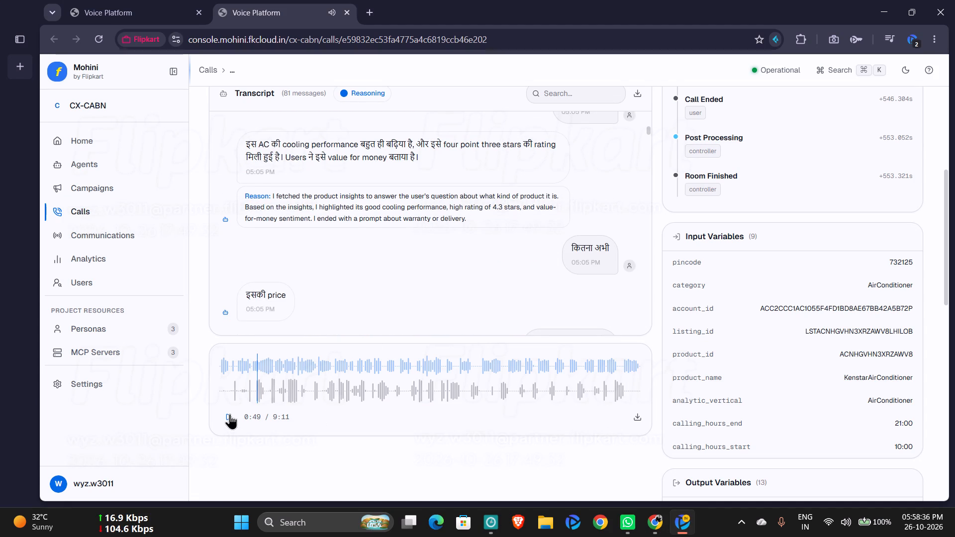
click(230, 414)
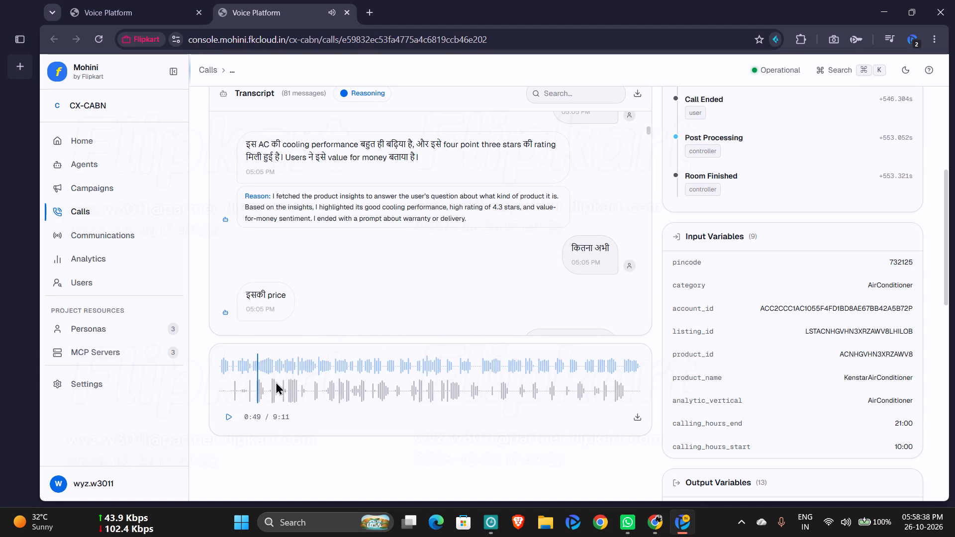
click(253, 384)
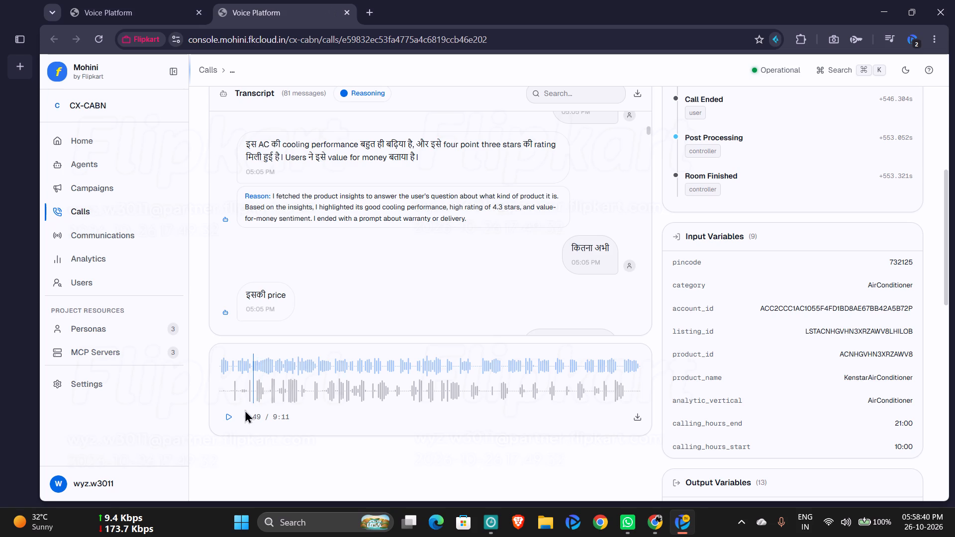
click(226, 414)
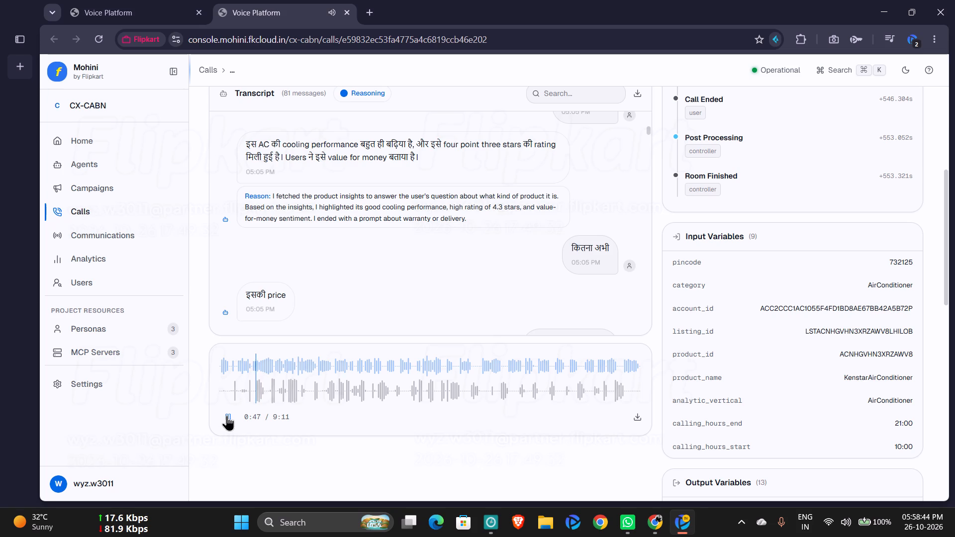
click(227, 415)
click(227, 415)
click(227, 415)
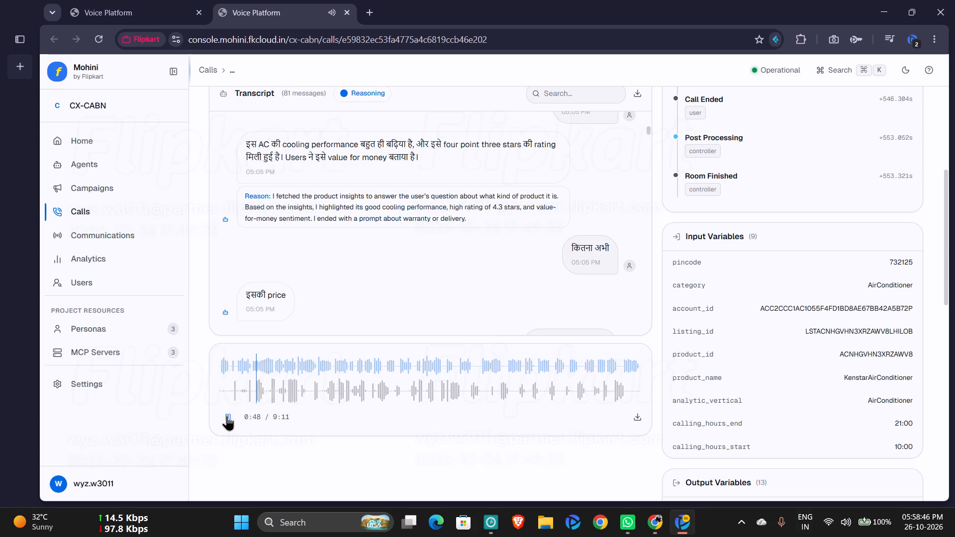
click(227, 415)
click(227, 415)
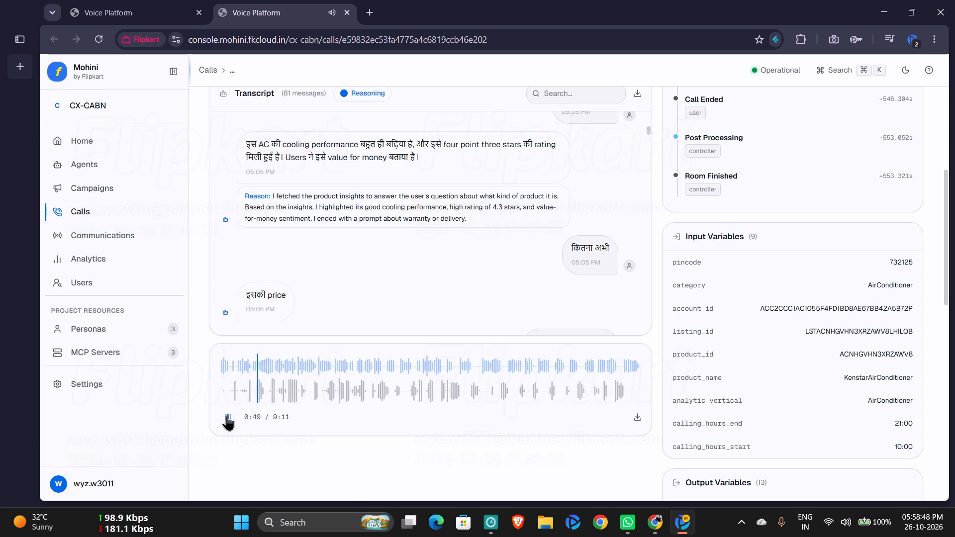
click(227, 415)
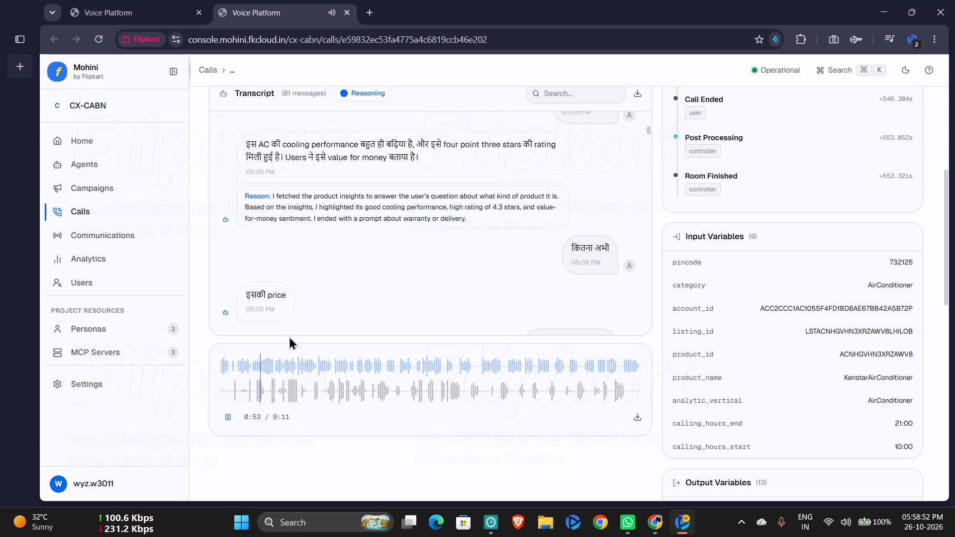
scroll(423, 249, down, 1)
scroll(423, 249, up, 1)
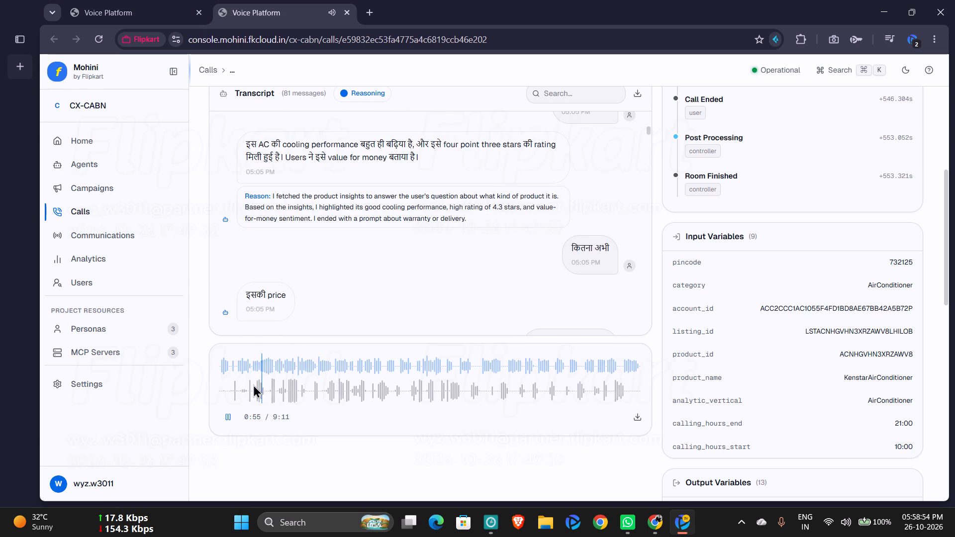
click(253, 384)
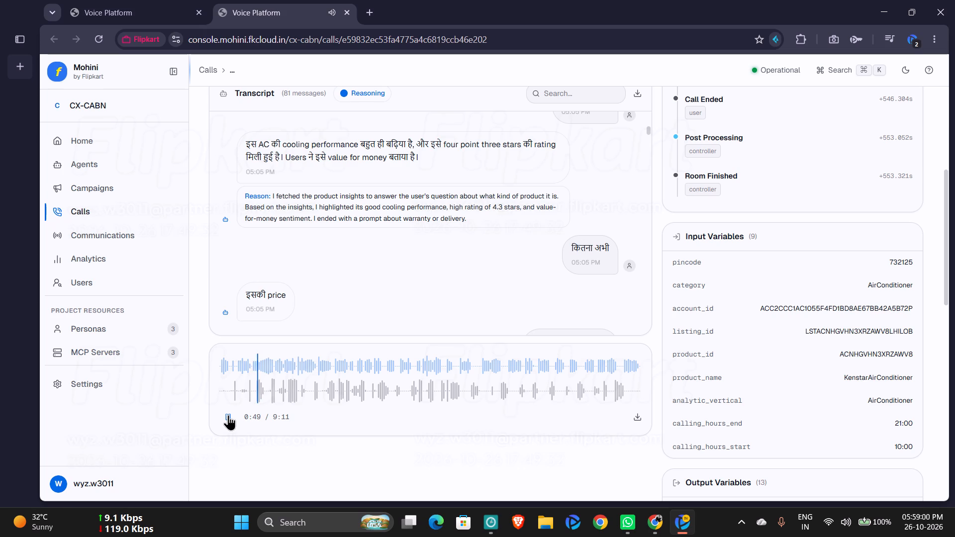
click(228, 415)
Back in the labelling sheet, paste the copied u003 audio times, gender and language into the customer row u007.
click(657, 523)
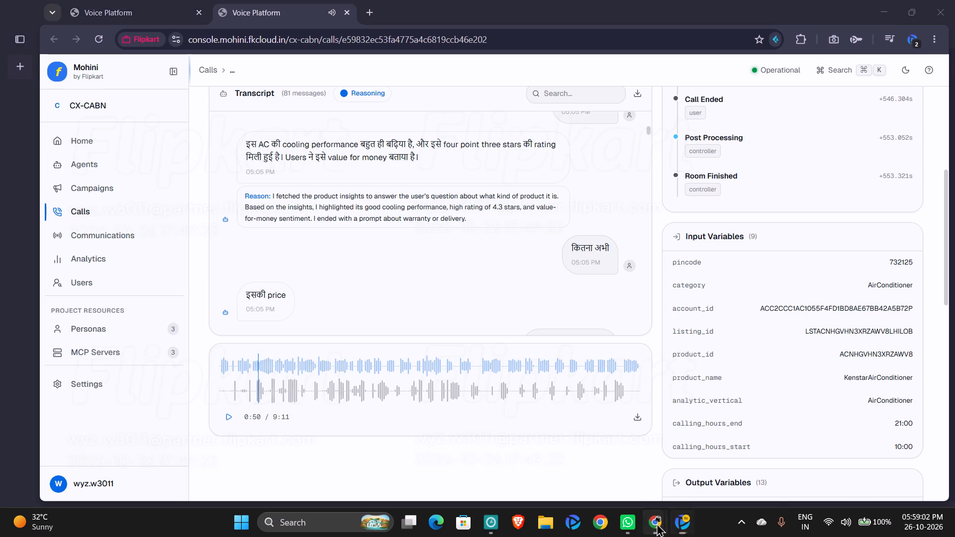
click(613, 459)
scroll(663, 382, down, 1)
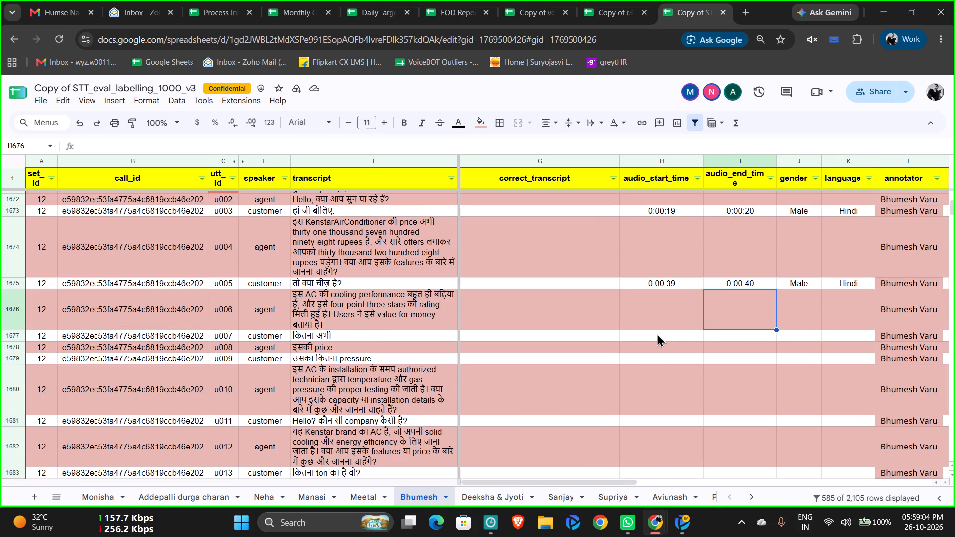
click(657, 333)
key(Left)
key(Up)
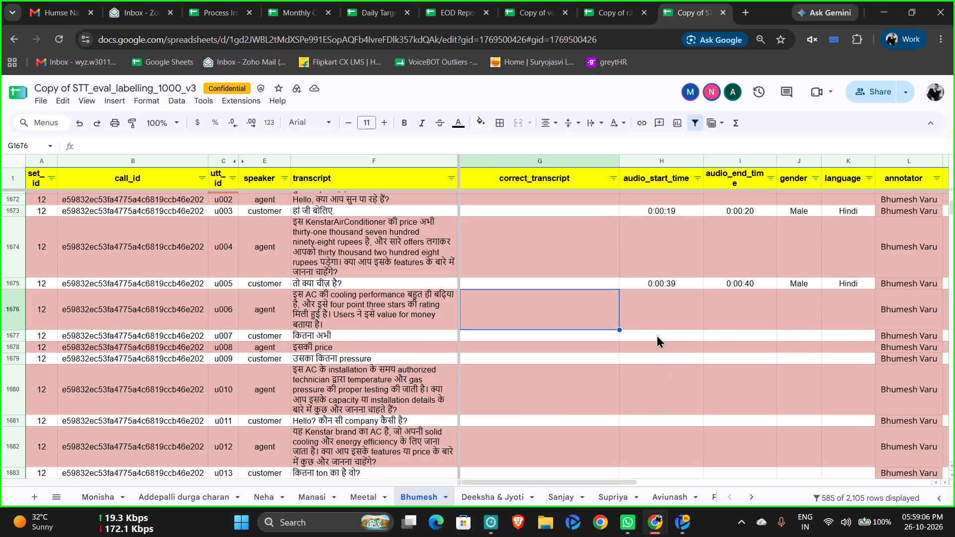
key(Right)
key(Down)
key(ctrl+v)
key(Left)
key(Right)
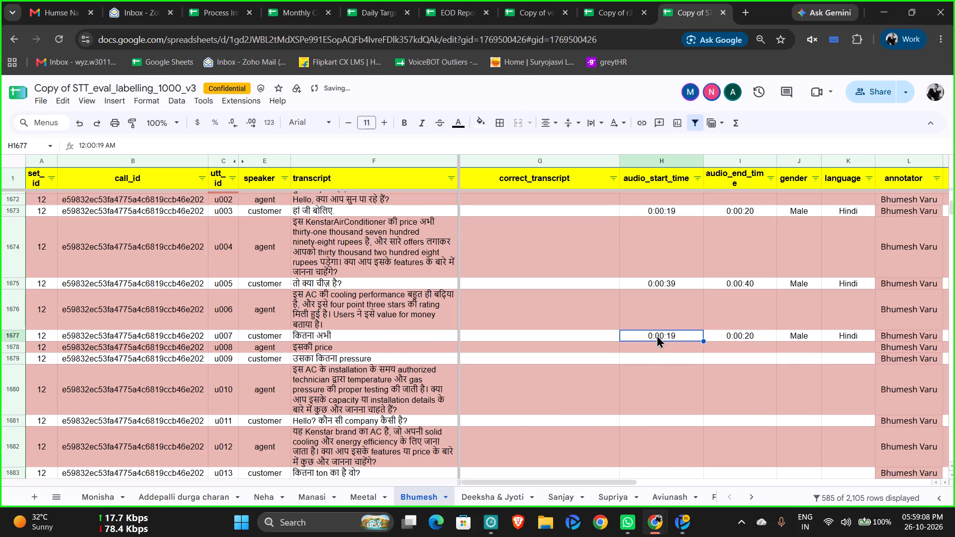
Set the u007 row's audio start time to 0:00:50.
key(Return)
key(Left)
key(Left)
key(Left)
key(BackSpace)
key(BackSpace)
text(50)
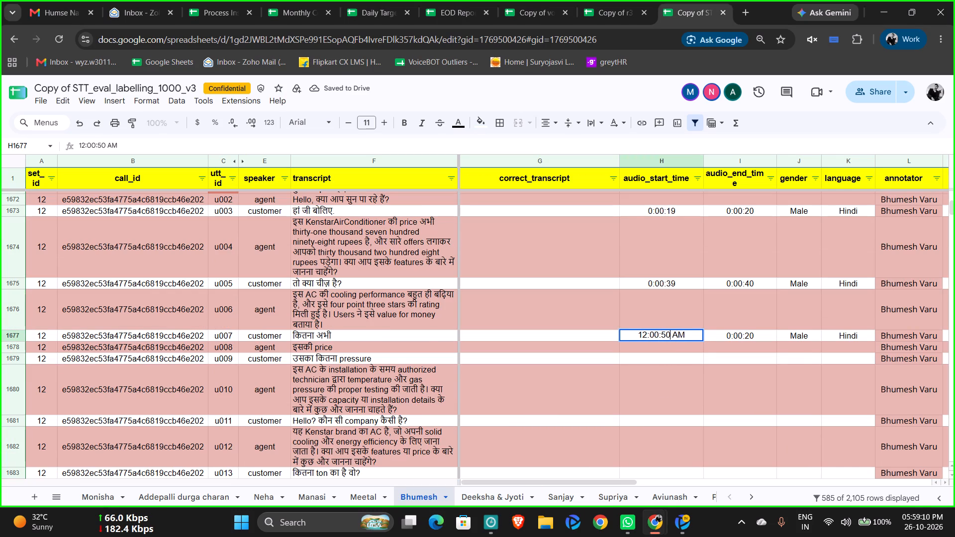
key(Return)
Set the u007 row's audio end time to 0:00:50.
key(Right)
key(Up)
key(Return)
key(Left)
key(Left)
key(Left)
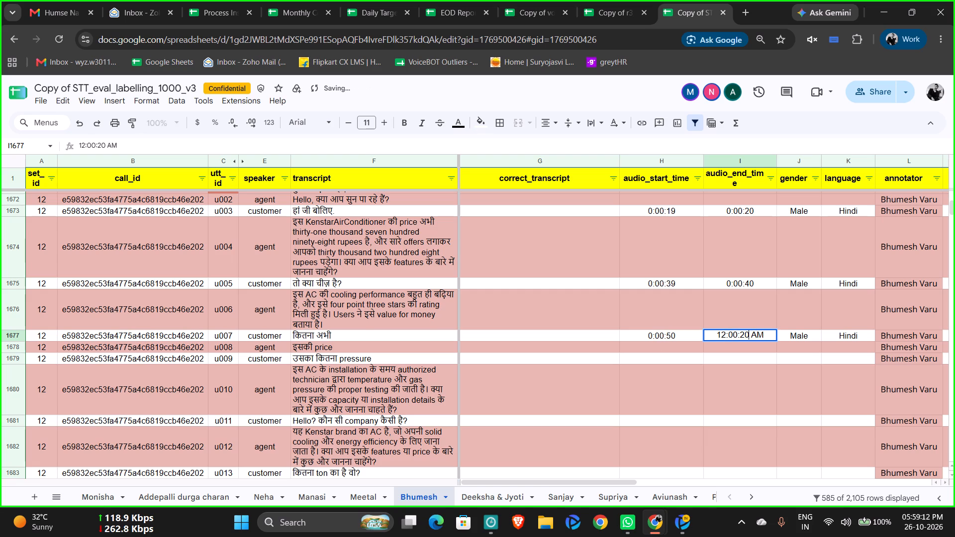
key(BackSpace)
key(BackSpace)
text(50)
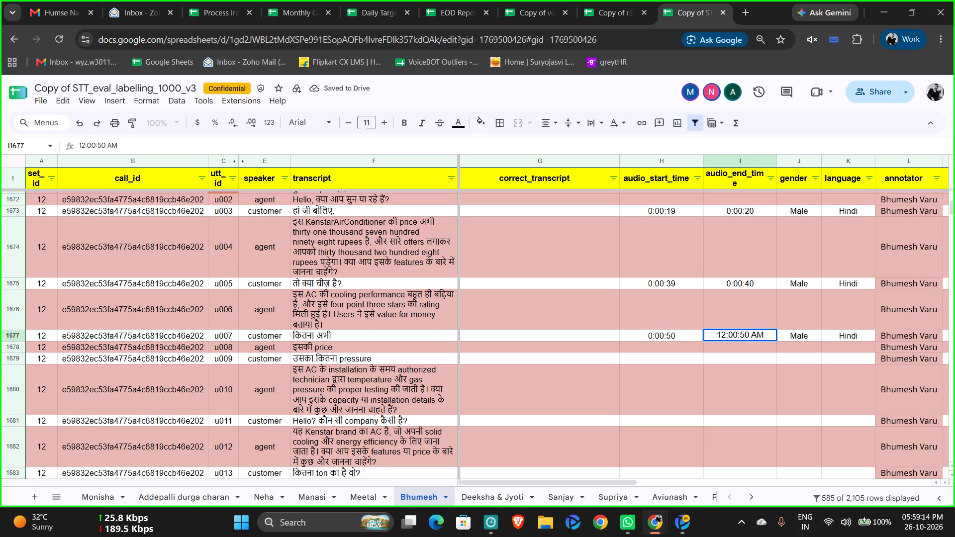
key(Return)
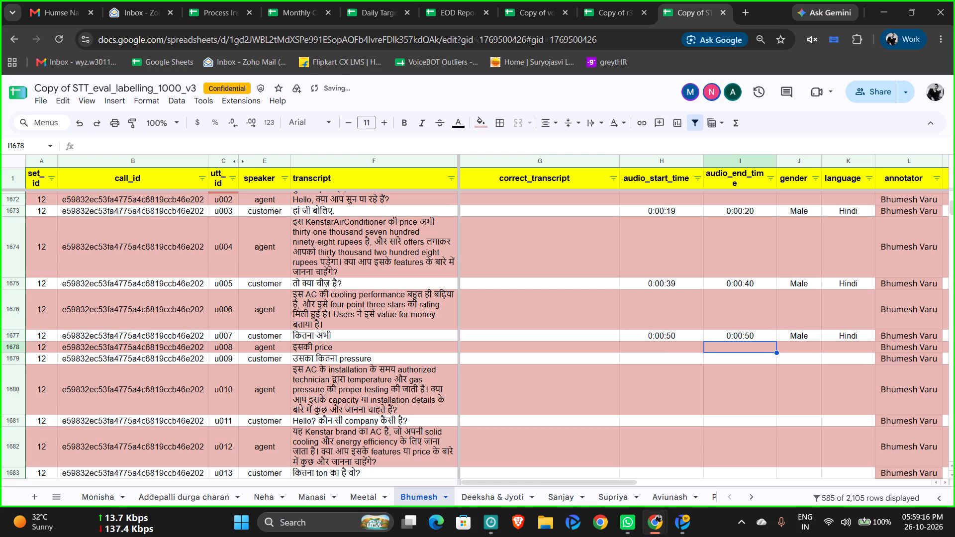
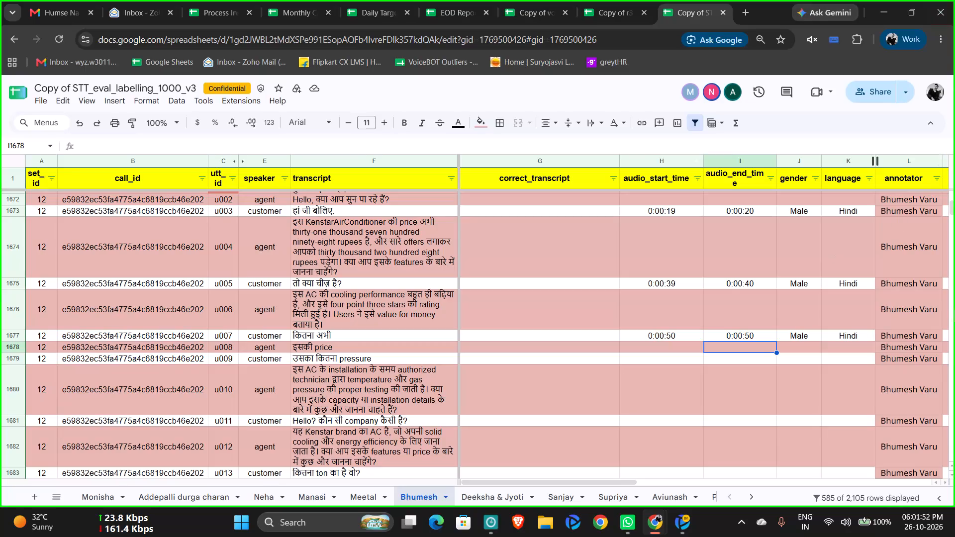
In the Voice Platform console, replay the call recording from around 0:46–0:50 to find when the customer says "उसका कितना pressure" (u009).
click(678, 532)
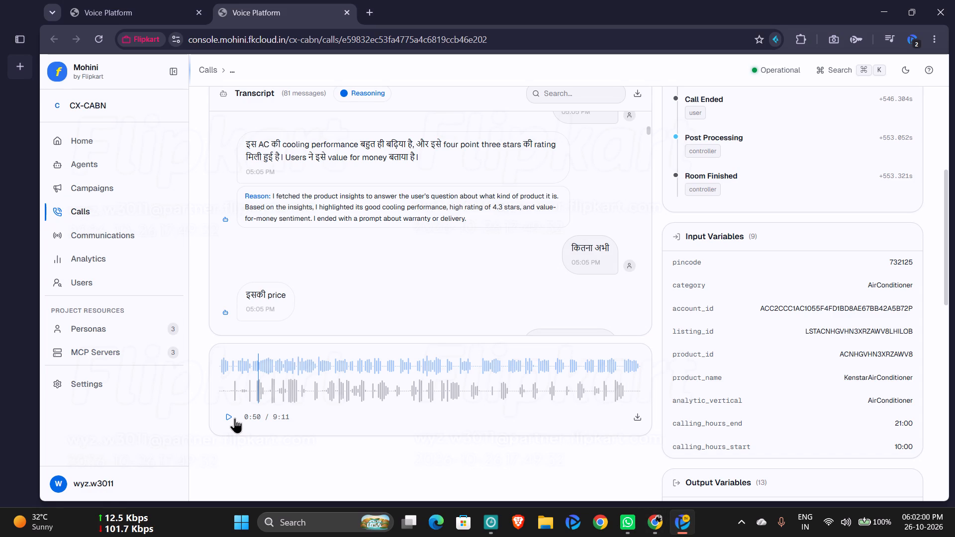
scroll(470, 277, down, 1)
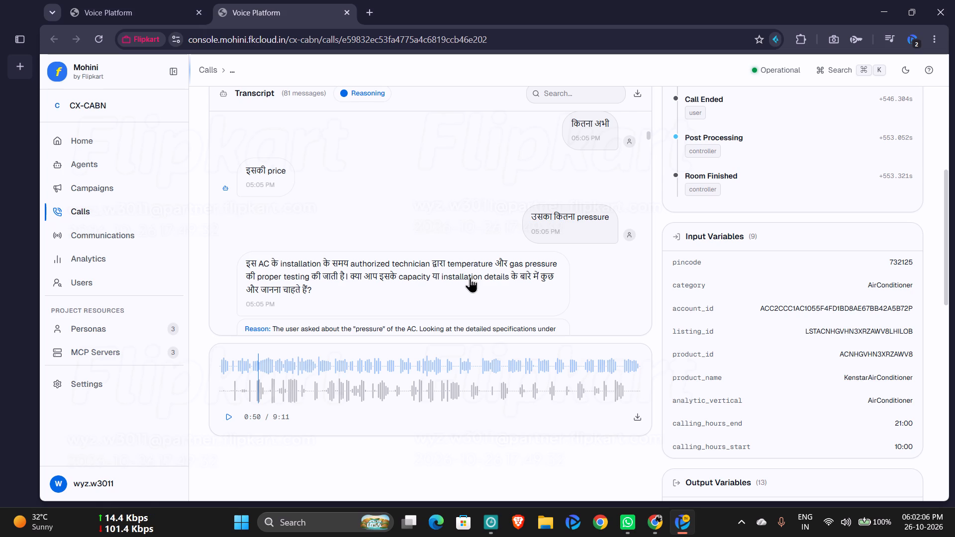
click(227, 416)
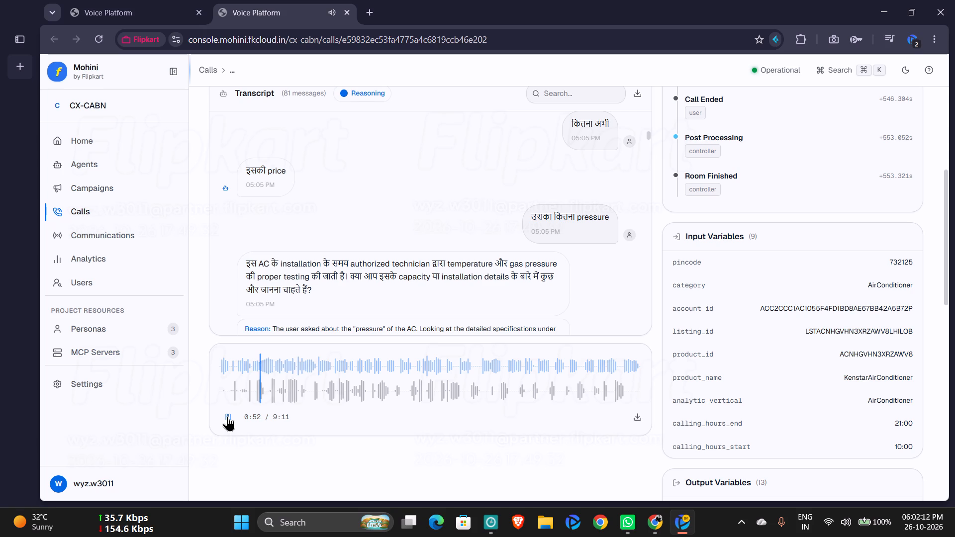
click(227, 416)
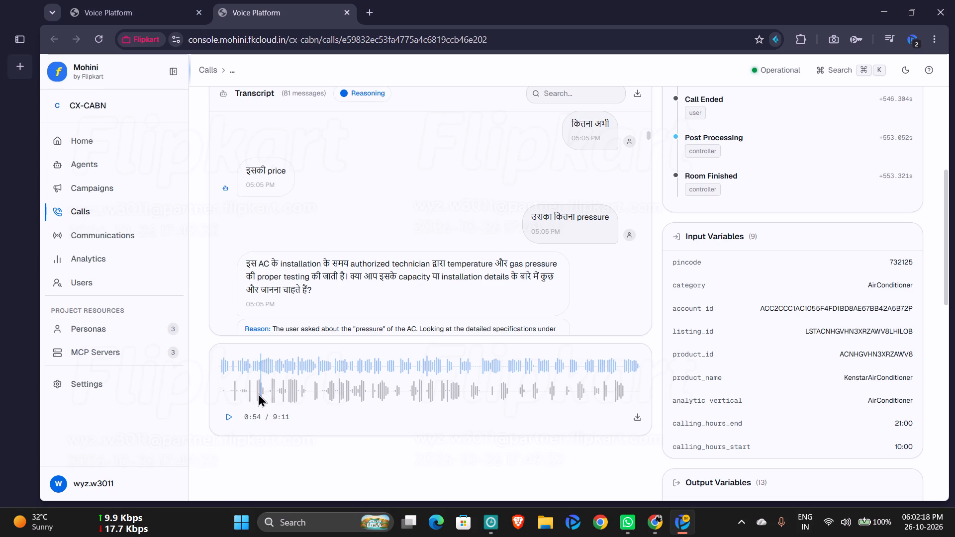
click(258, 393)
click(227, 416)
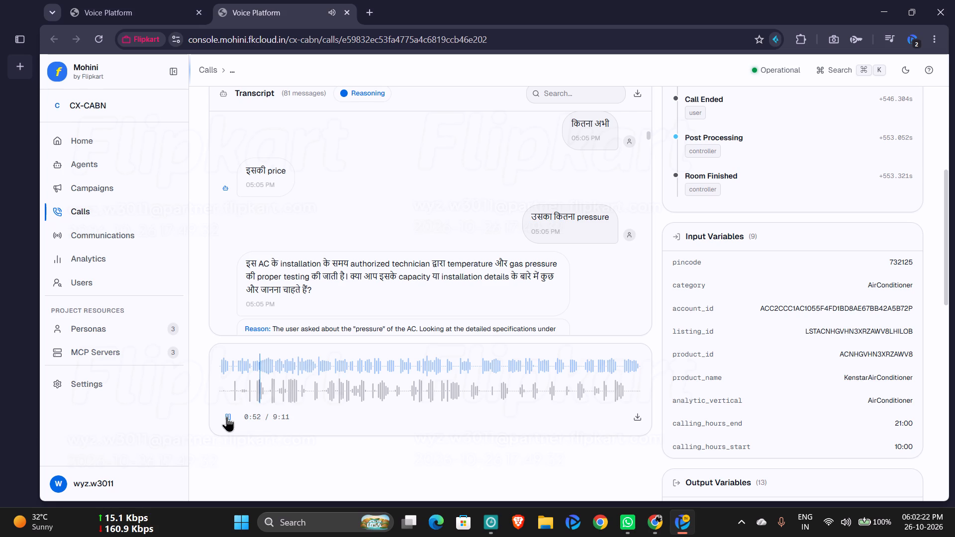
click(227, 416)
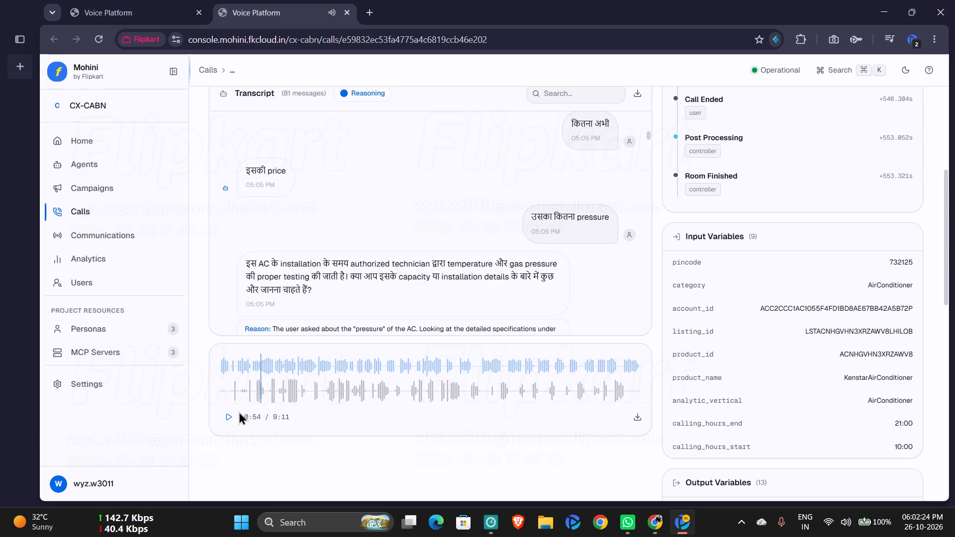
click(258, 390)
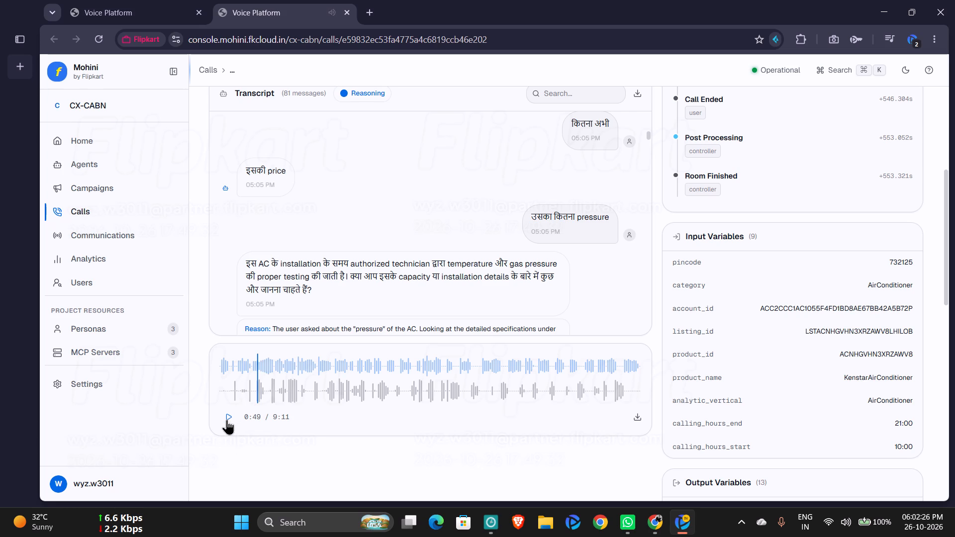
click(227, 419)
click(227, 419)
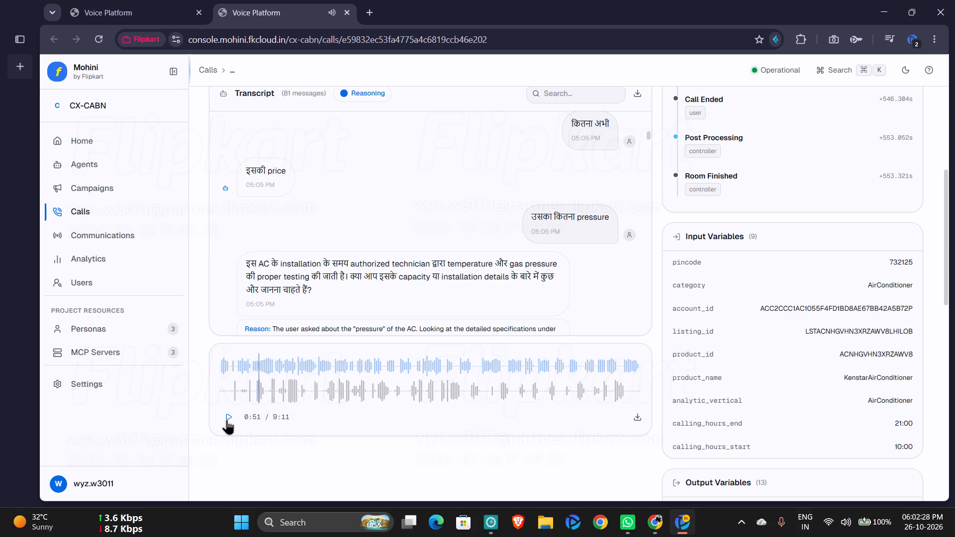
click(255, 389)
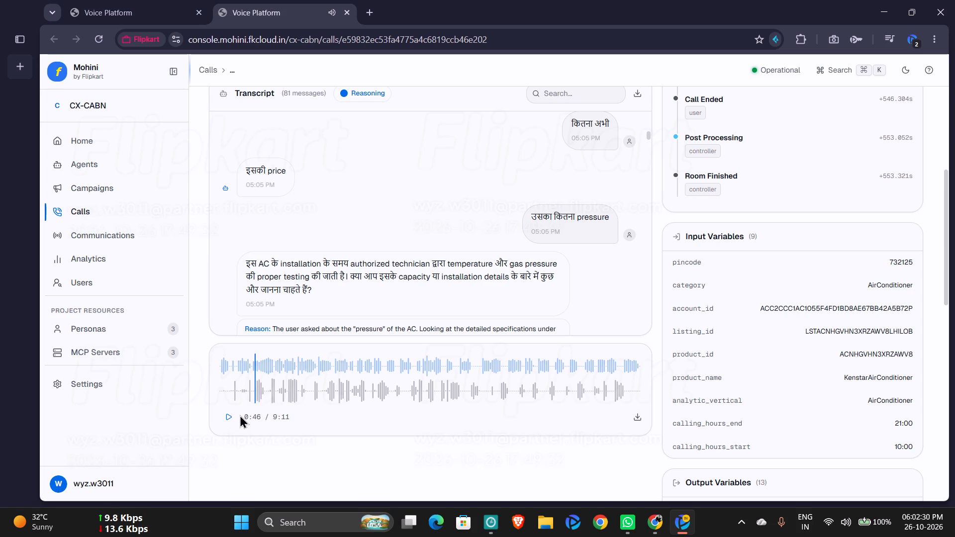
click(229, 415)
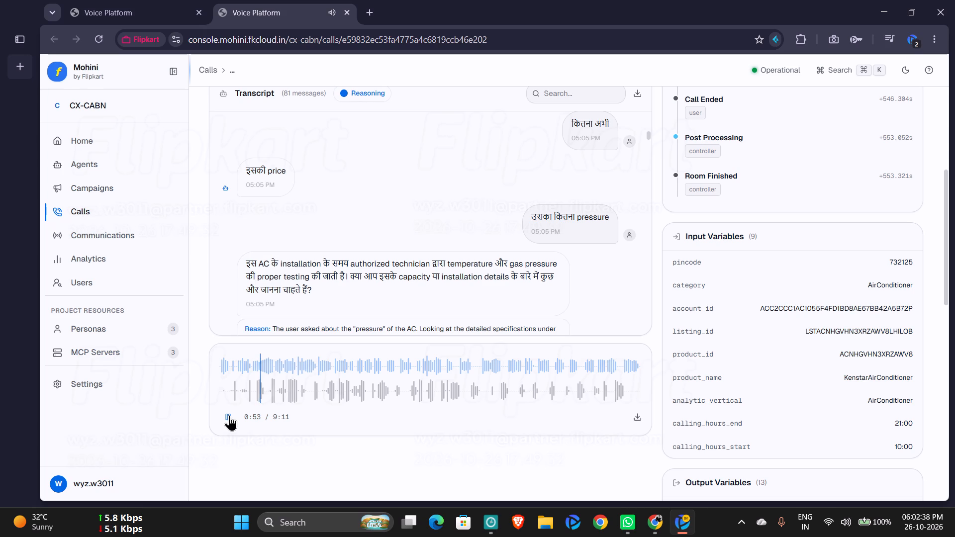
click(229, 415)
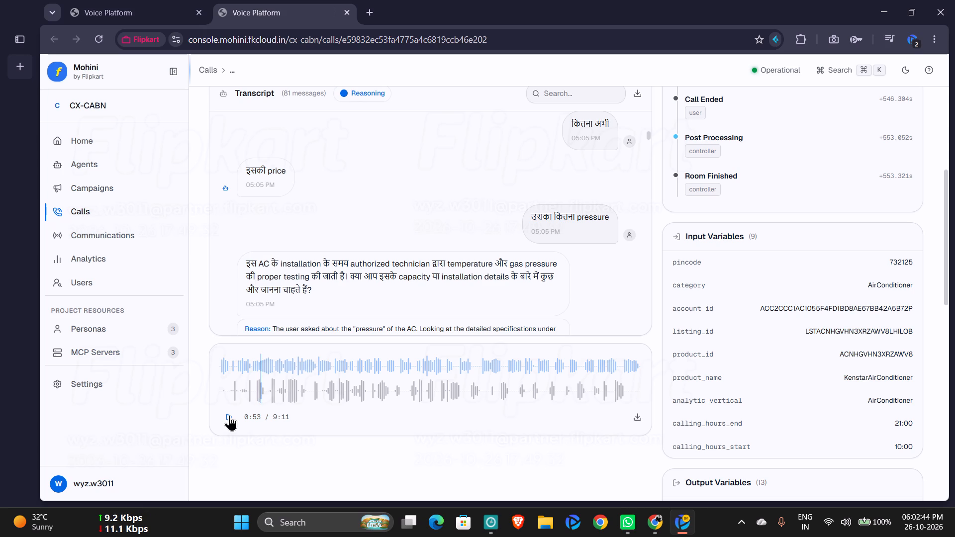
click(257, 388)
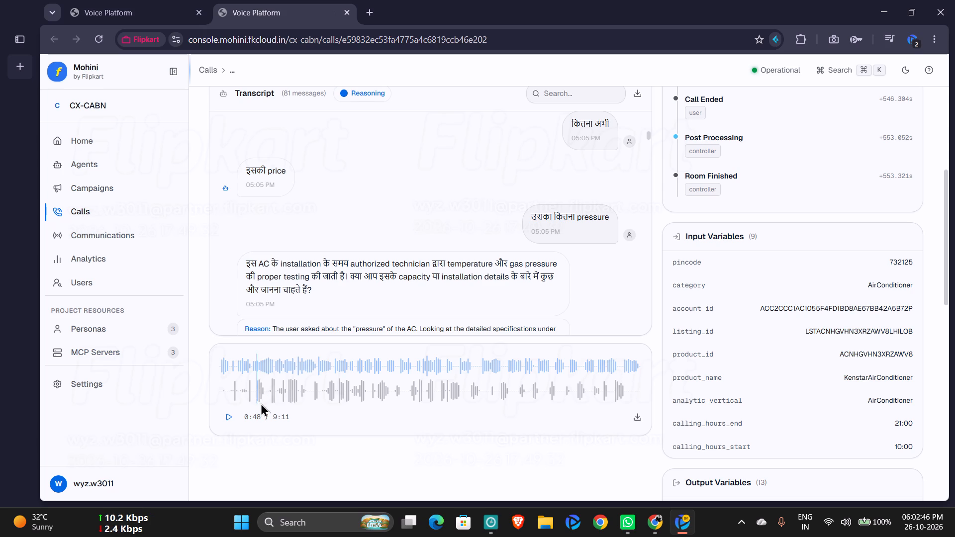
click(230, 417)
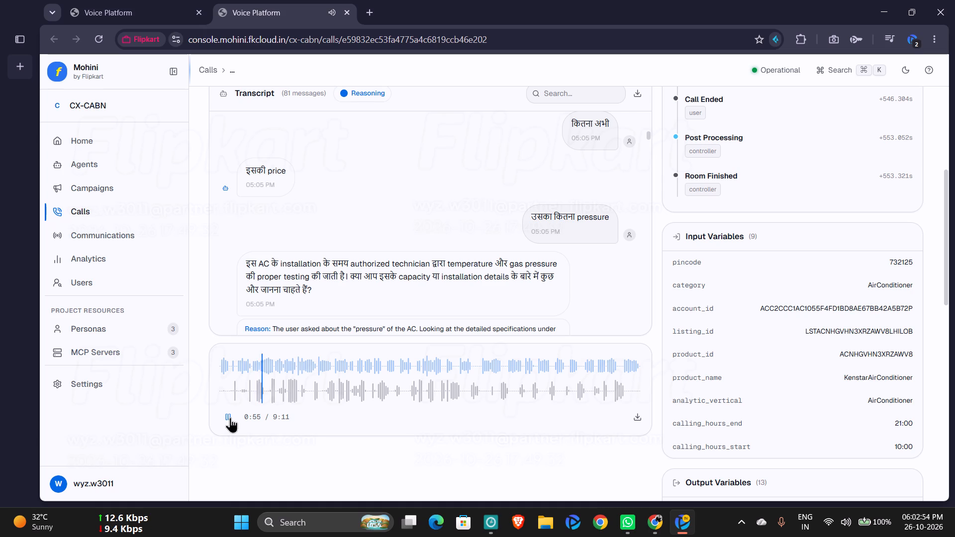
click(230, 417)
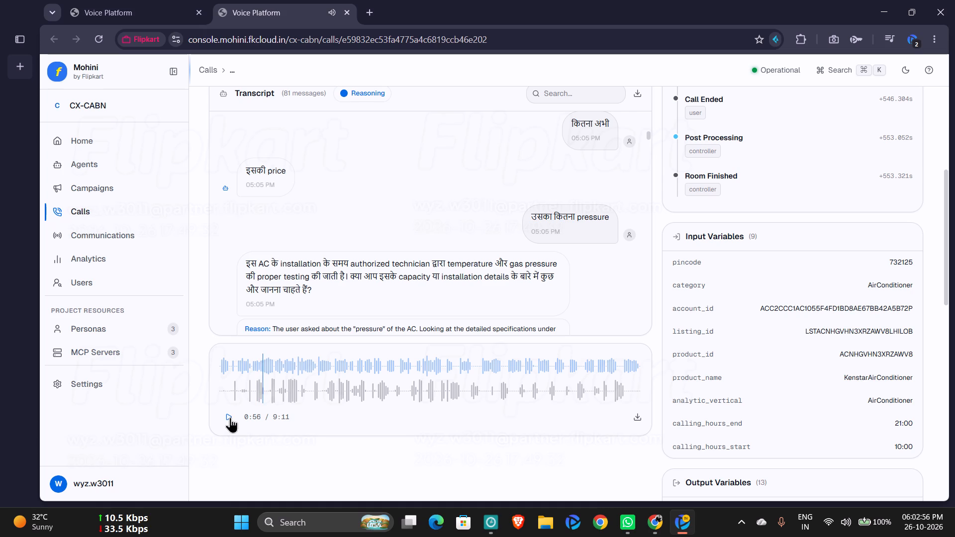
scroll(483, 262, down, 2)
scroll(483, 262, up, 1)
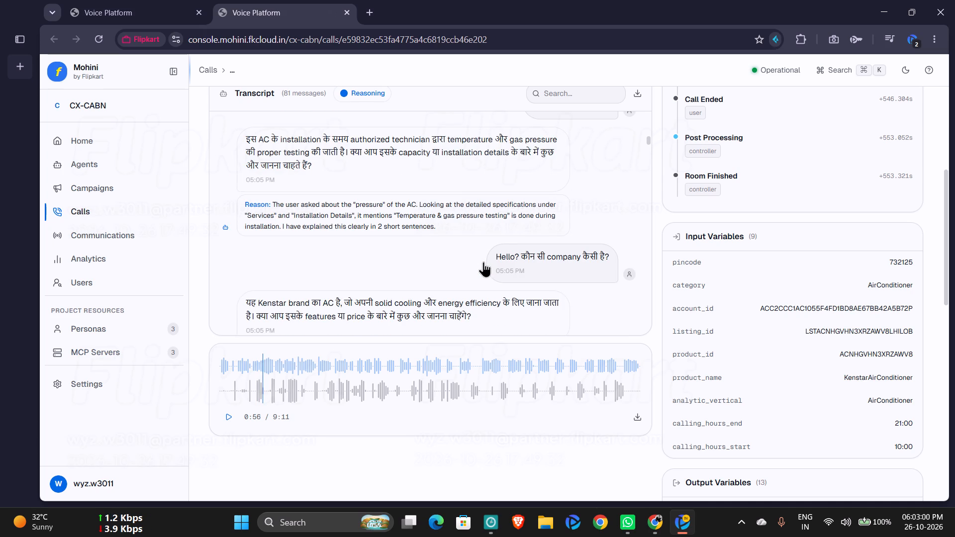
scroll(483, 262, up, 1)
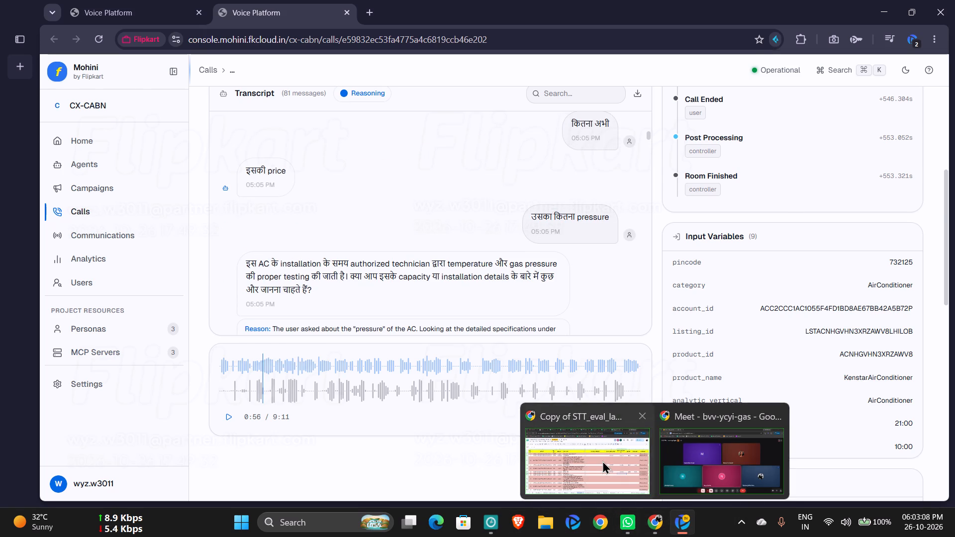
Glance at the labelling sheet, then replay the Voice Platform recording from about 0:51 to re-check the timing and wording of u009.
click(602, 460)
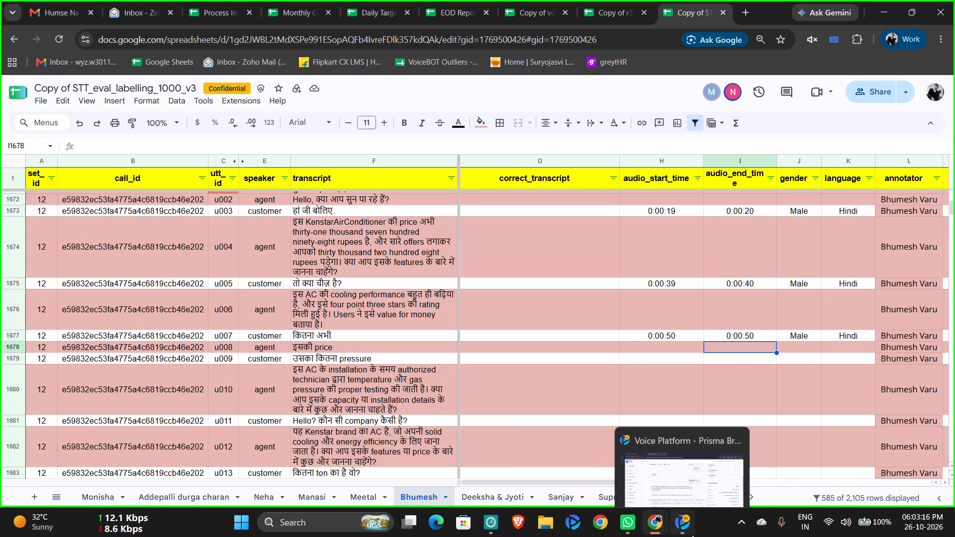
click(670, 439)
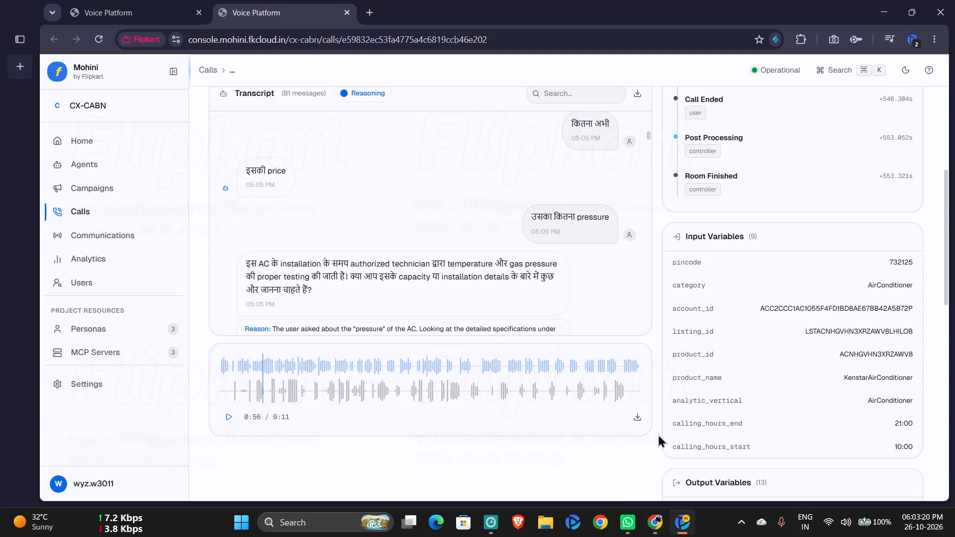
click(259, 380)
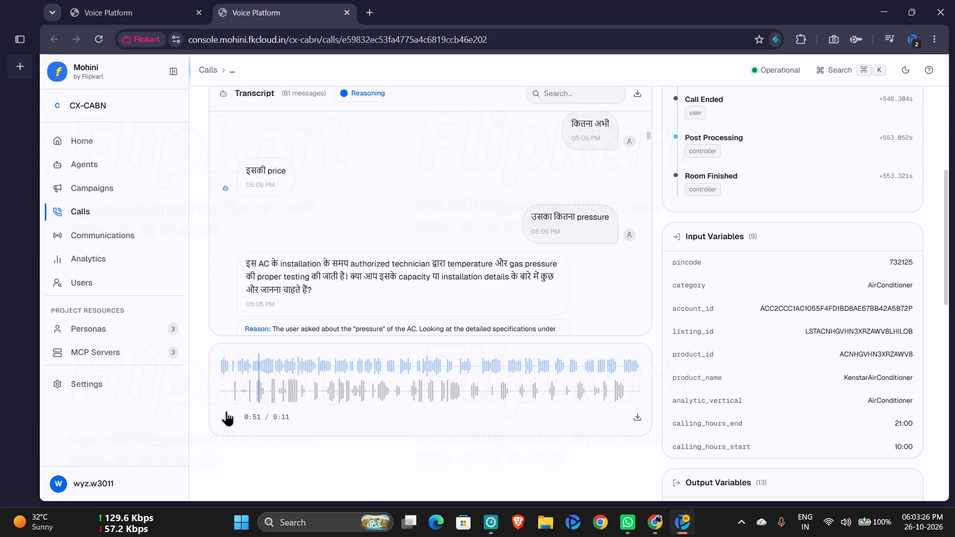
click(226, 411)
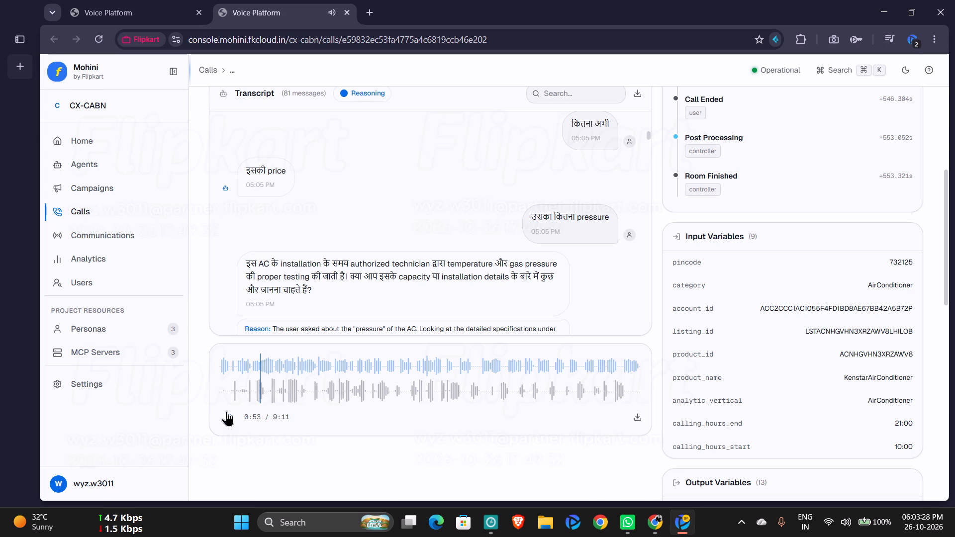
click(226, 411)
click(226, 411)
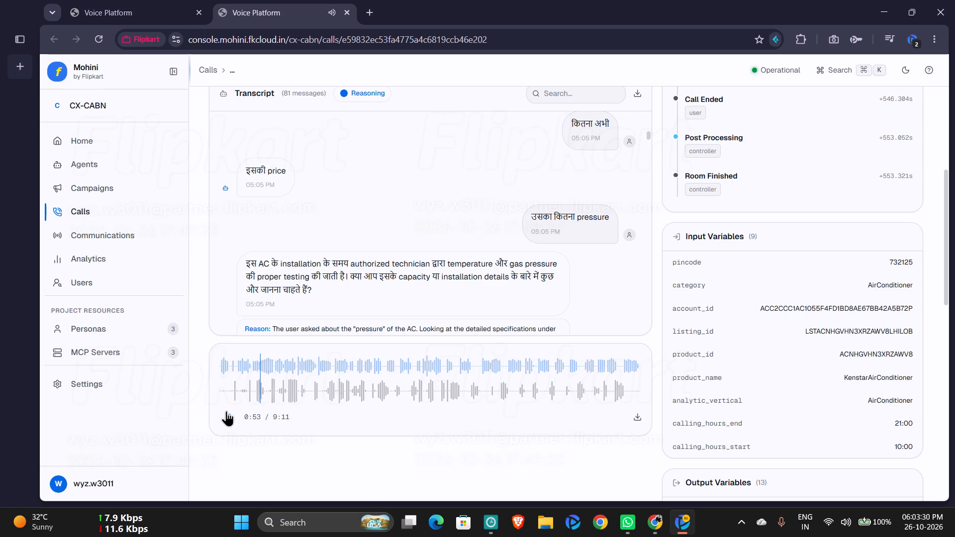
click(226, 411)
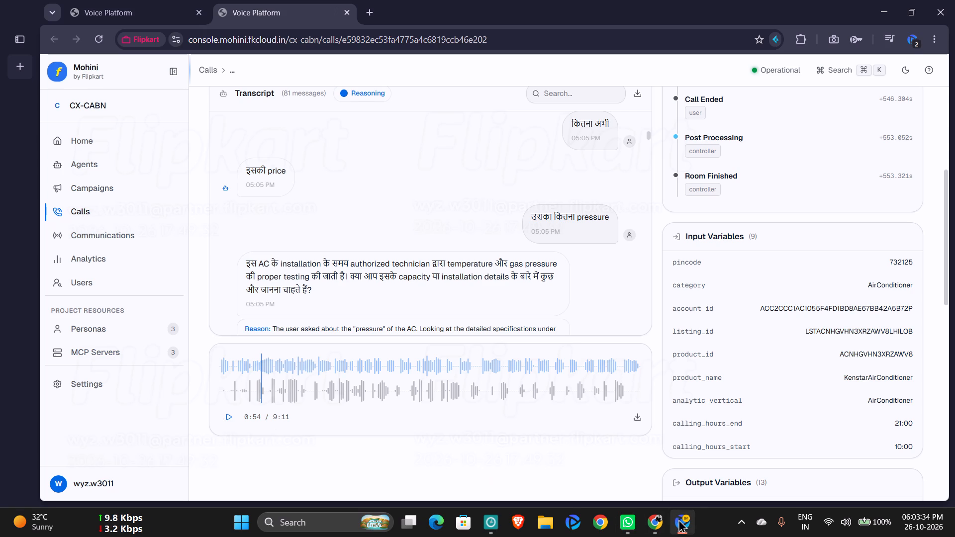
Back in the labelling sheet, copy the u007 row's audio times, gender and language and paste them into the customer row u009.
click(625, 489)
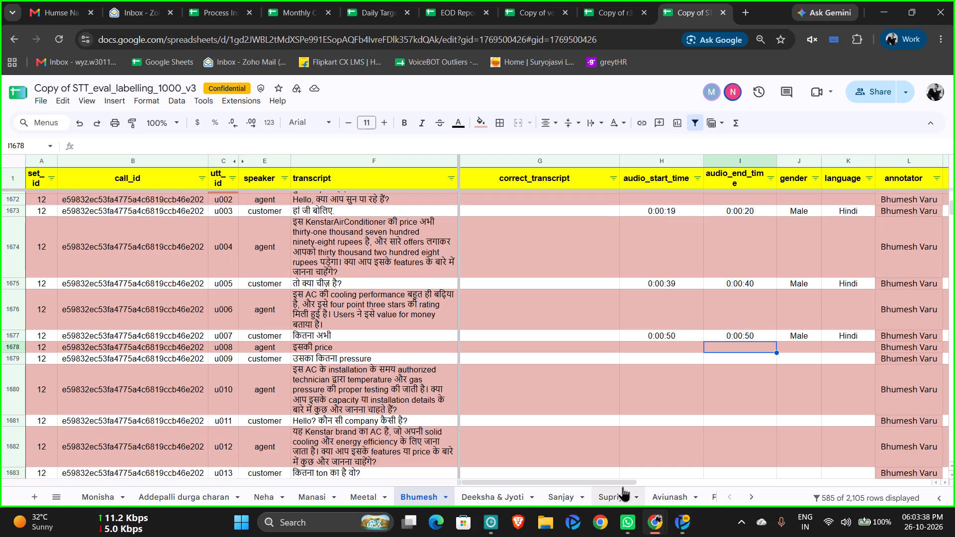
key(Left)
key(Up)
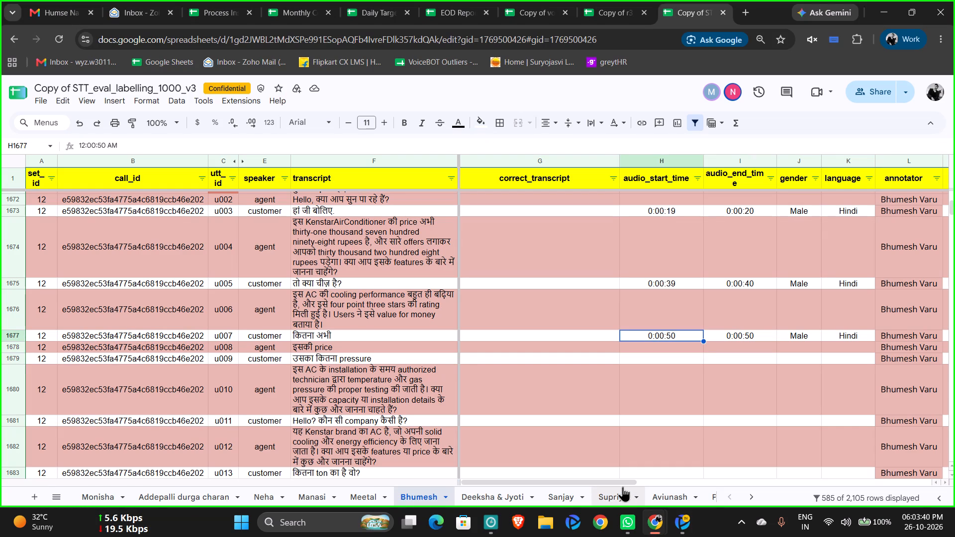
key(Left)
key(Right)
key(shift+Right)
key(shift+Right)
key(shift+Right)
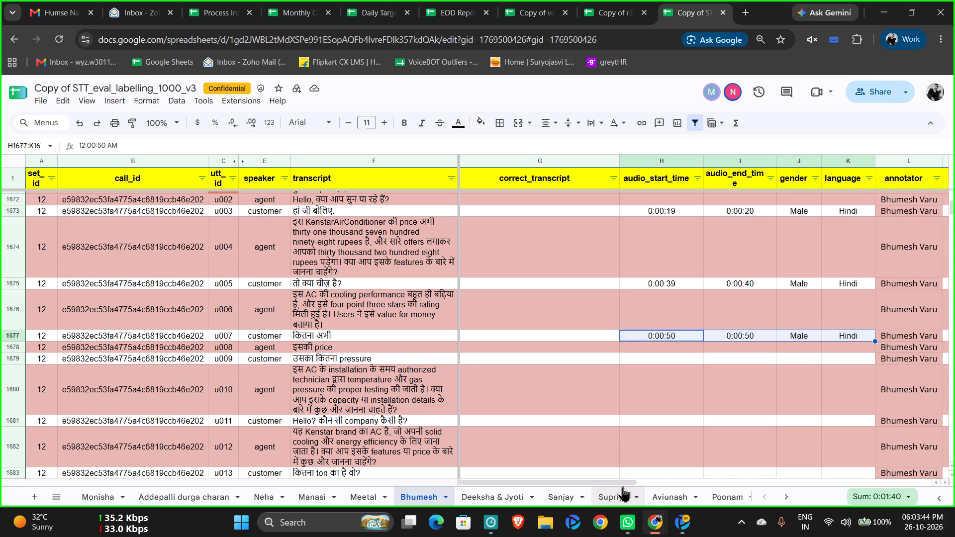
key(ctrl+c)
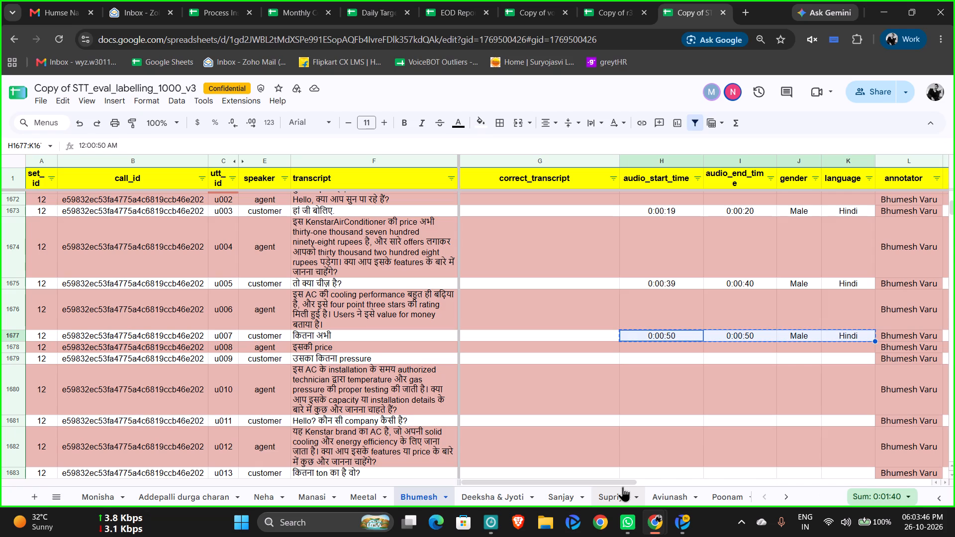
key(Down)
key(ctrl+v)
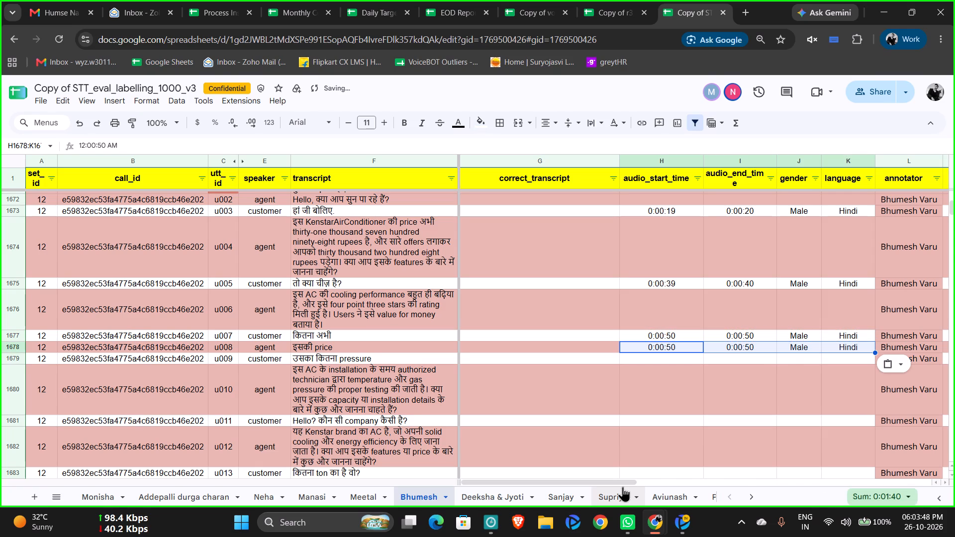
Undo the paste in agent row u008 and paste the copied audio times, gender and language into customer row u009.
key(ctrl+z)
key(Down)
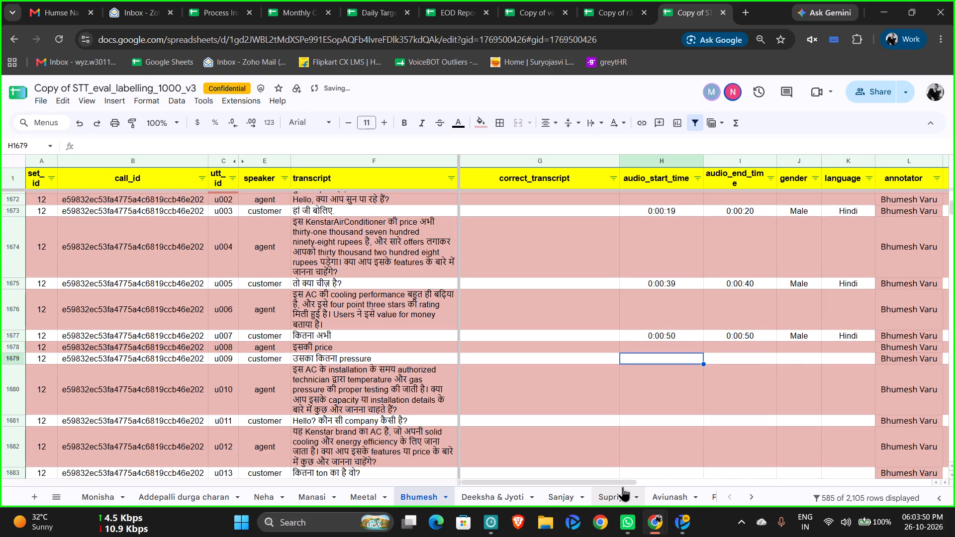
key(ctrl+v)
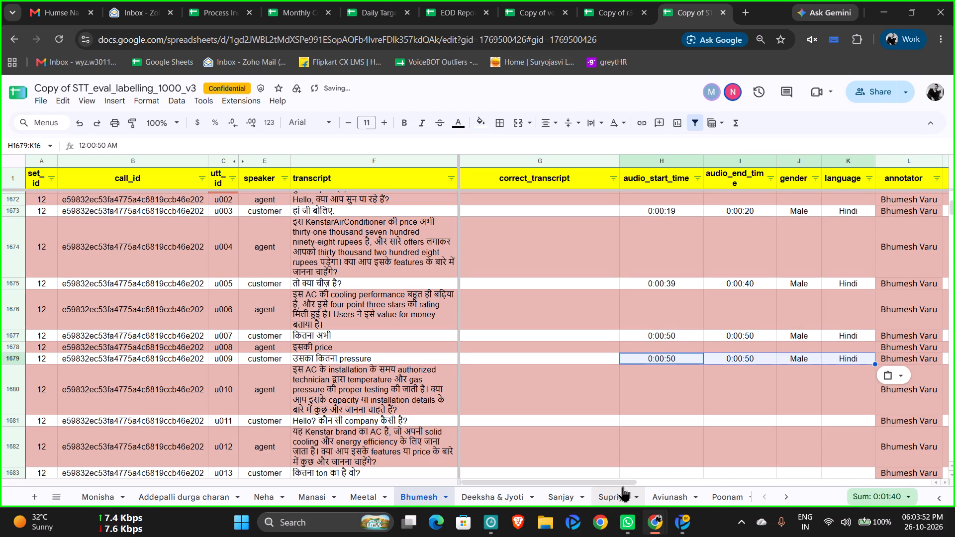
Set the u009 row's audio start time to 0:00:52.
key(Right)
key(Right)
key(Right)
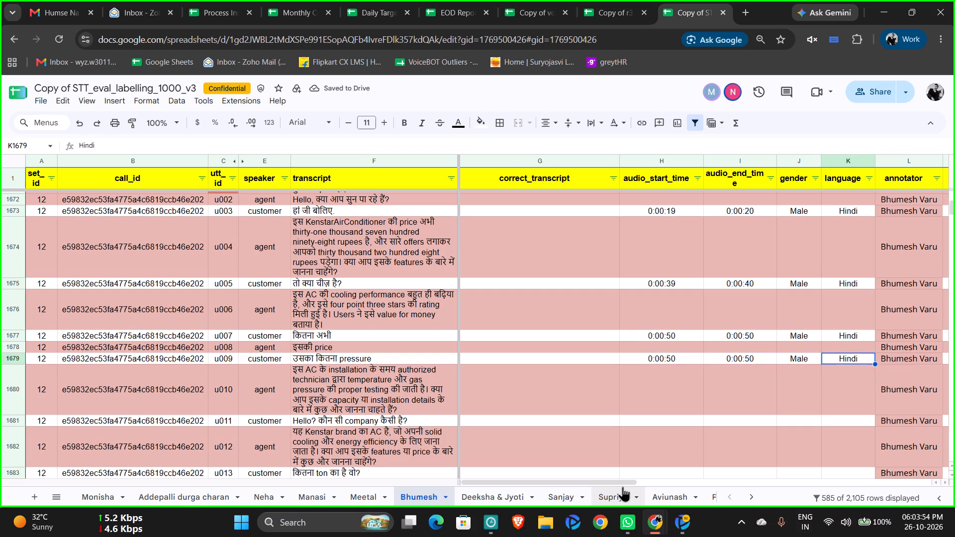
key(Right)
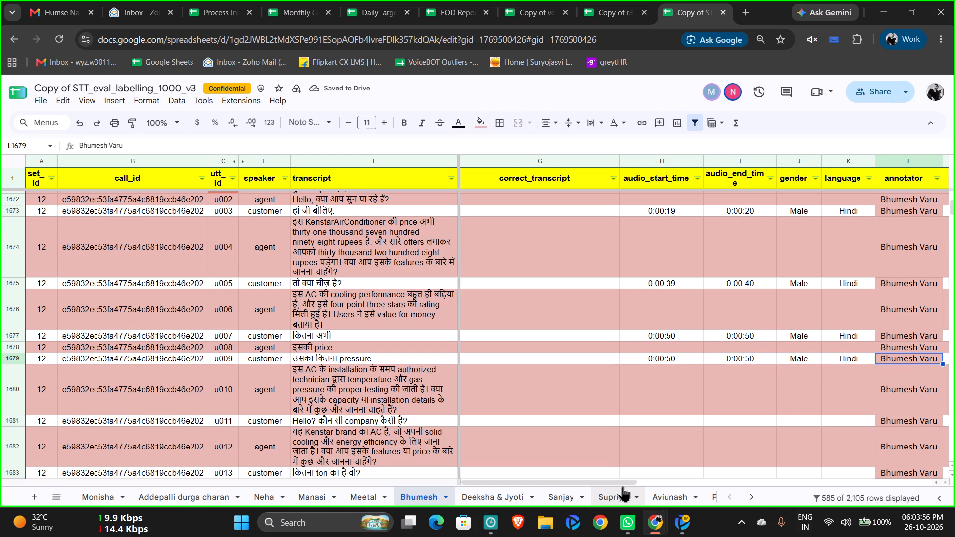
key(Left)
key(Left)
key(Left)
key(Left)
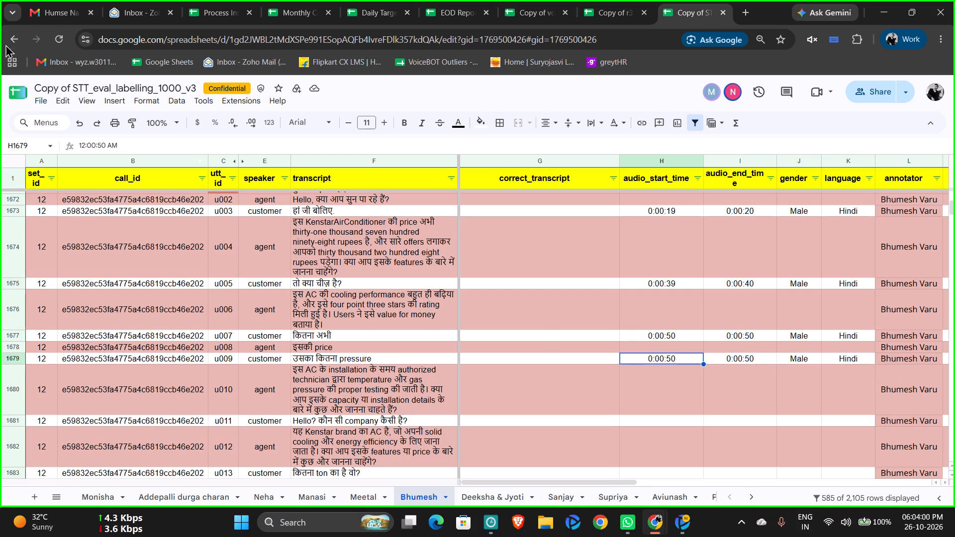
click(106, 145)
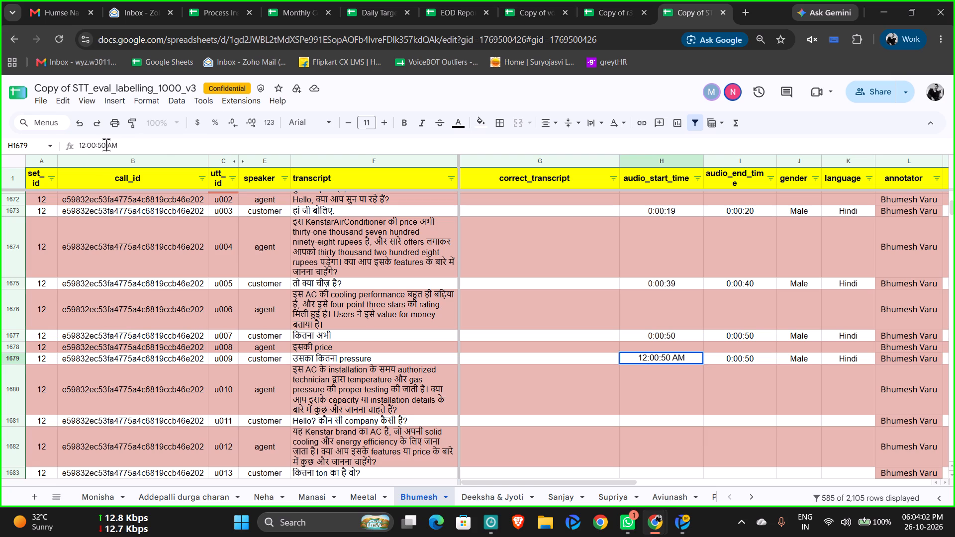
key(BackSpace)
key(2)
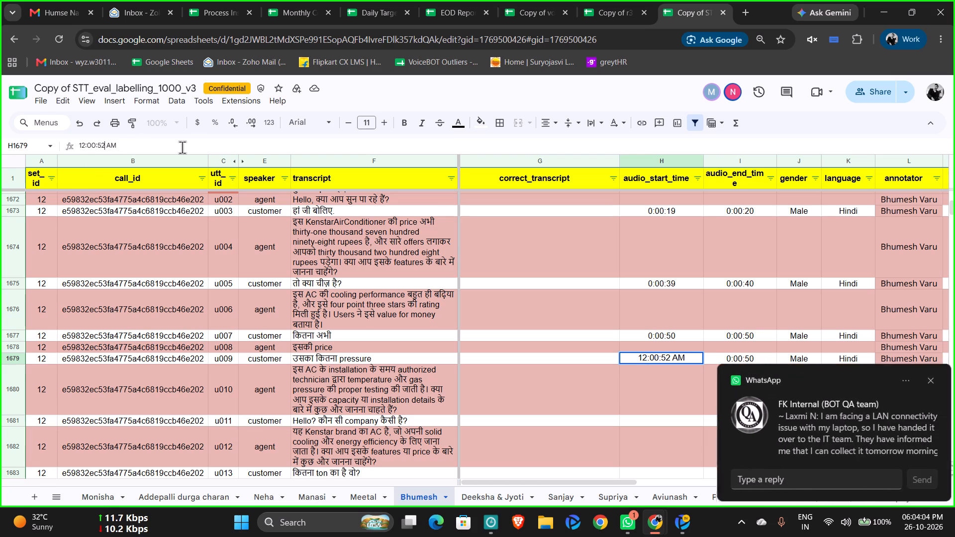
Dismiss the WhatsApp notification and set the u009 row's audio end time to 0:00:53.
click(763, 354)
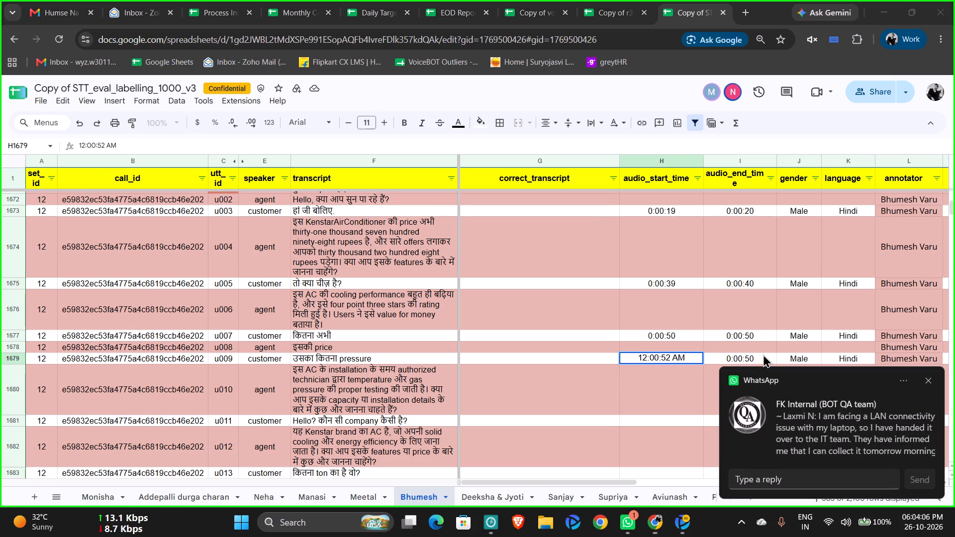
click(933, 378)
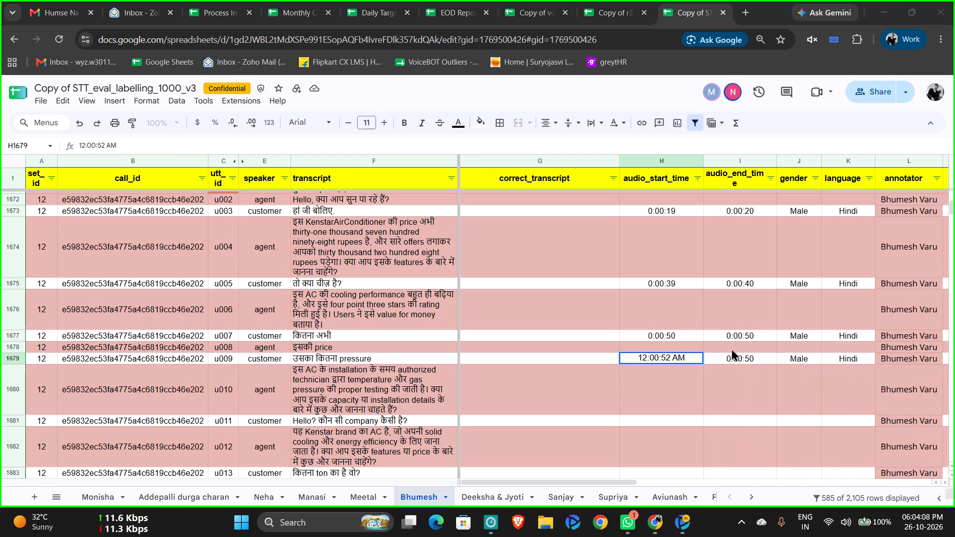
click(754, 359)
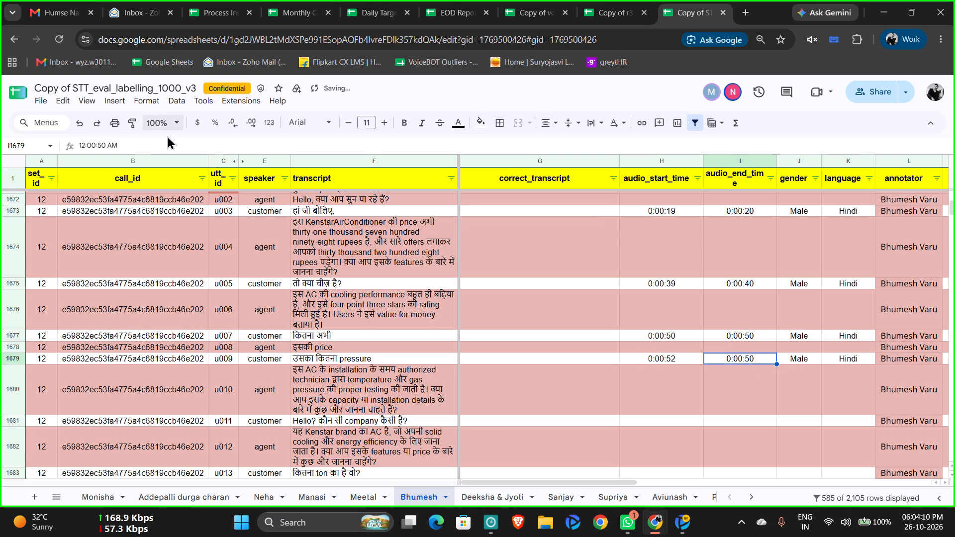
click(140, 147)
key(Left)
key(Left)
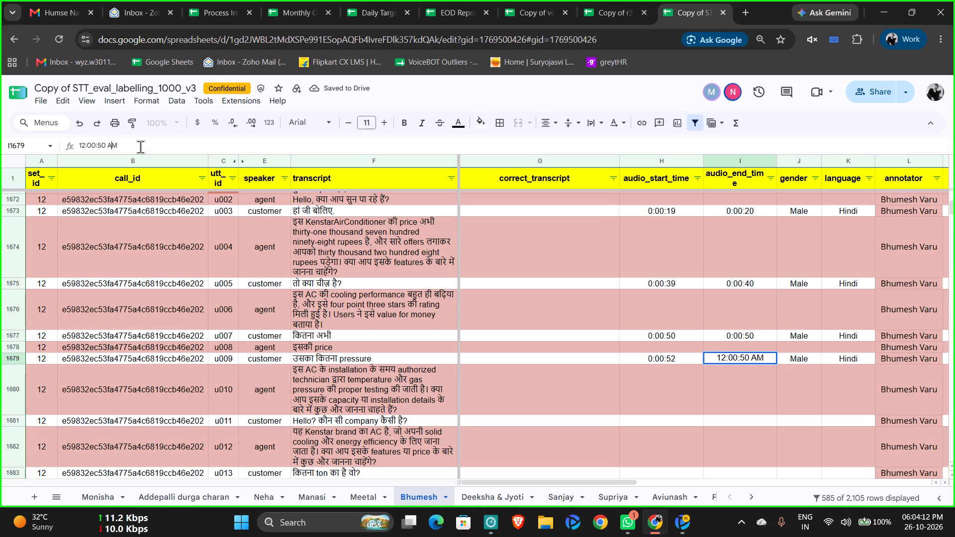
key(Left)
key(BackSpace)
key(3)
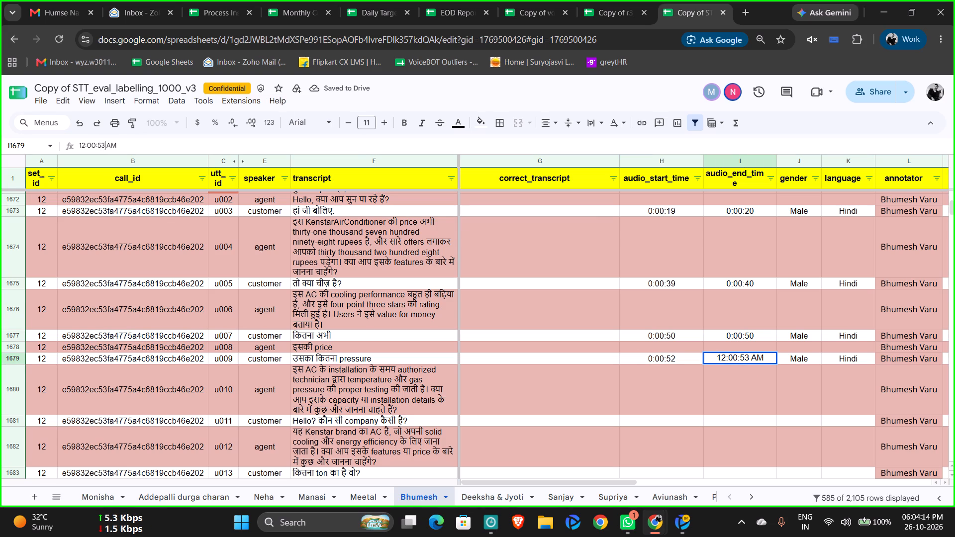
click(796, 380)
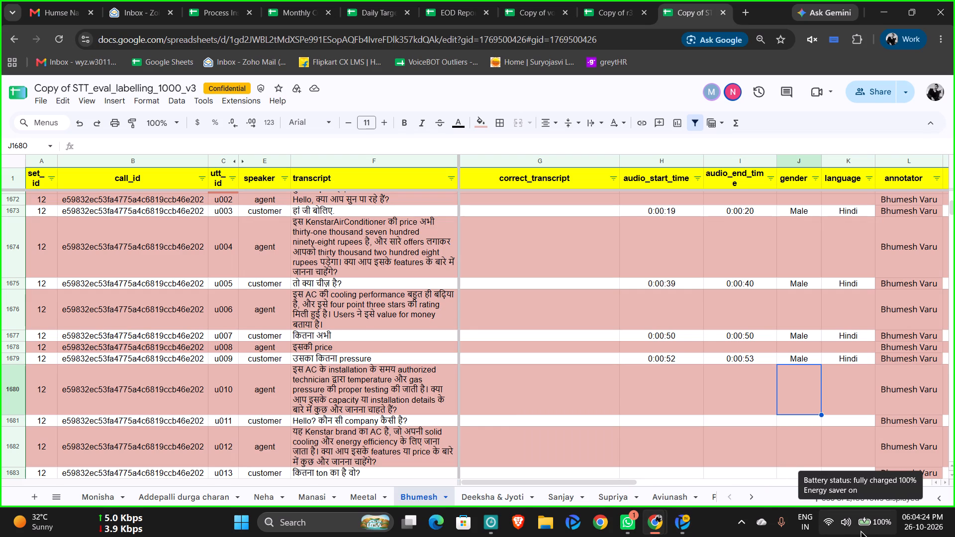
Select the transcript cell of customer row u009, "उसका कितना pressure".
click(397, 355)
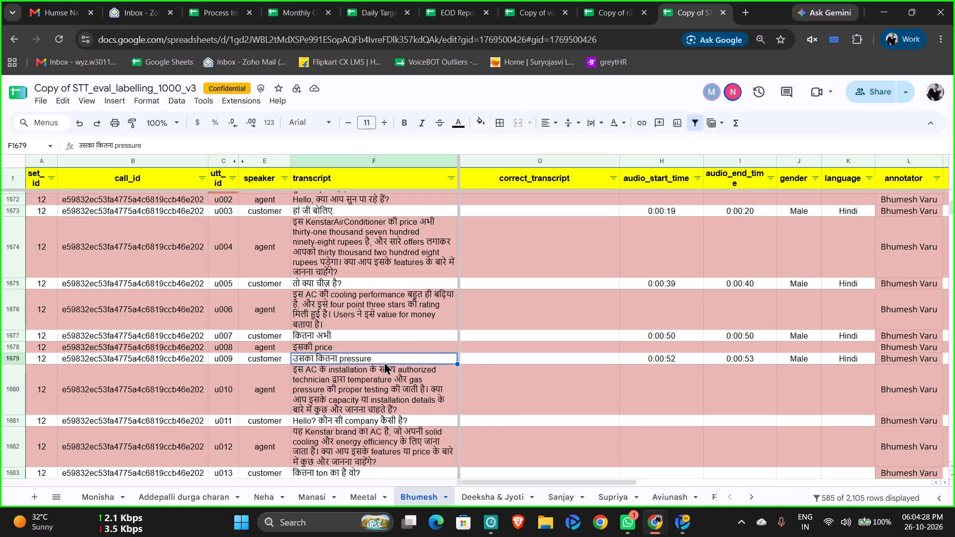
Copy the u009 transcript "उसका कितना pressure" into the same row's correct_transcript cell.
key(ctrl+c)
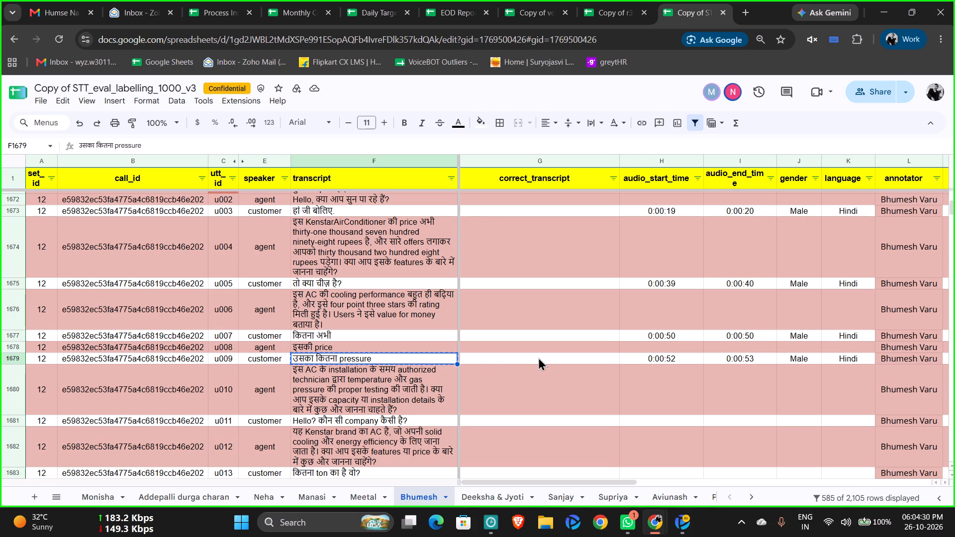
click(538, 357)
key(ctrl+v)
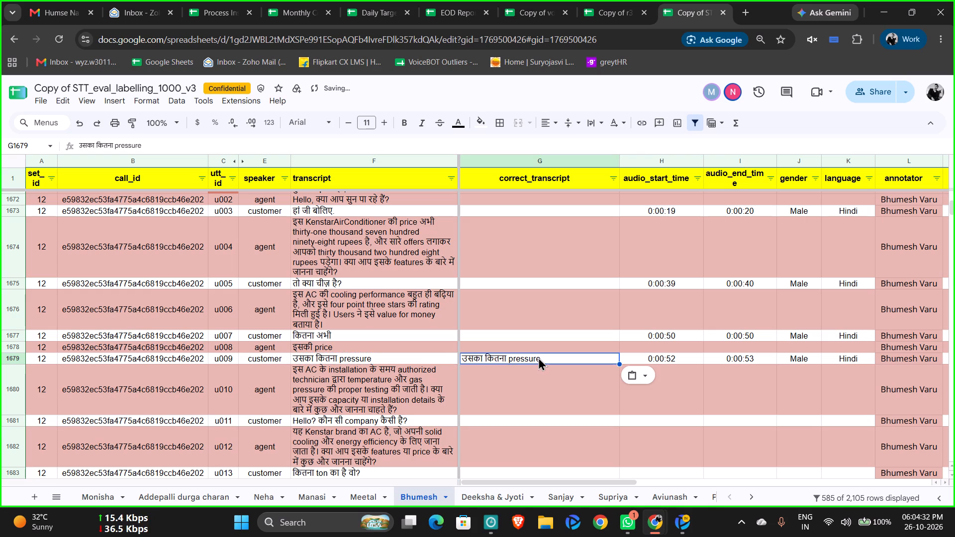
Switch the browser's input tool language from English to Hindi.
click(197, 147)
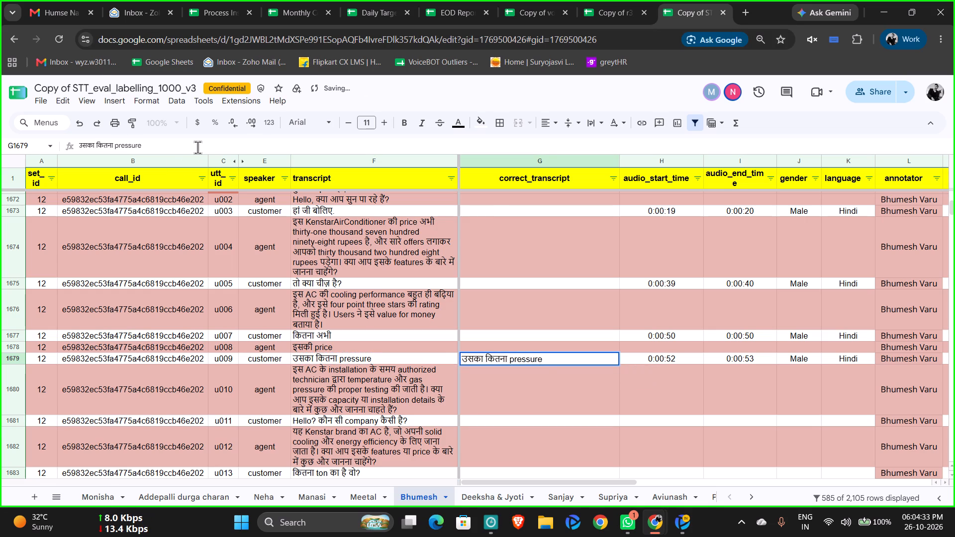
click(832, 40)
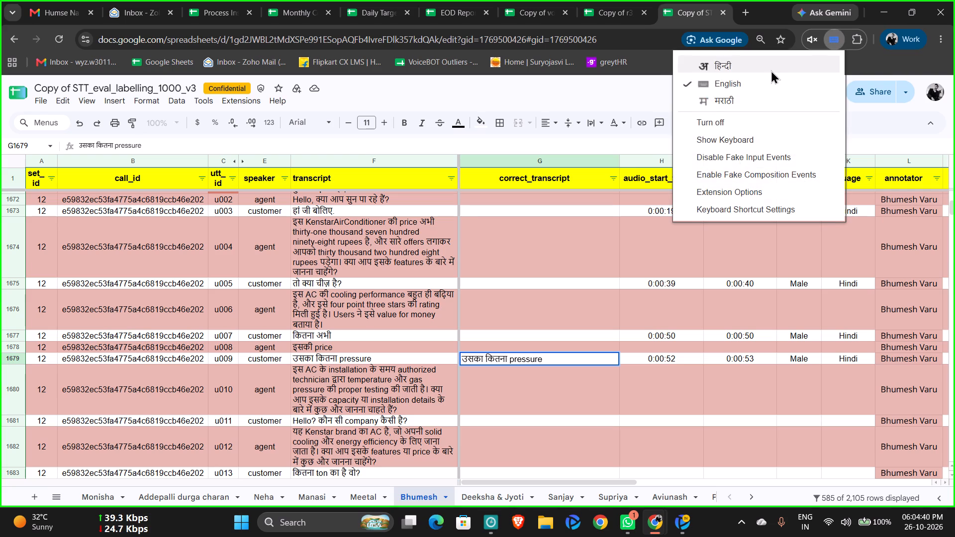
click(771, 70)
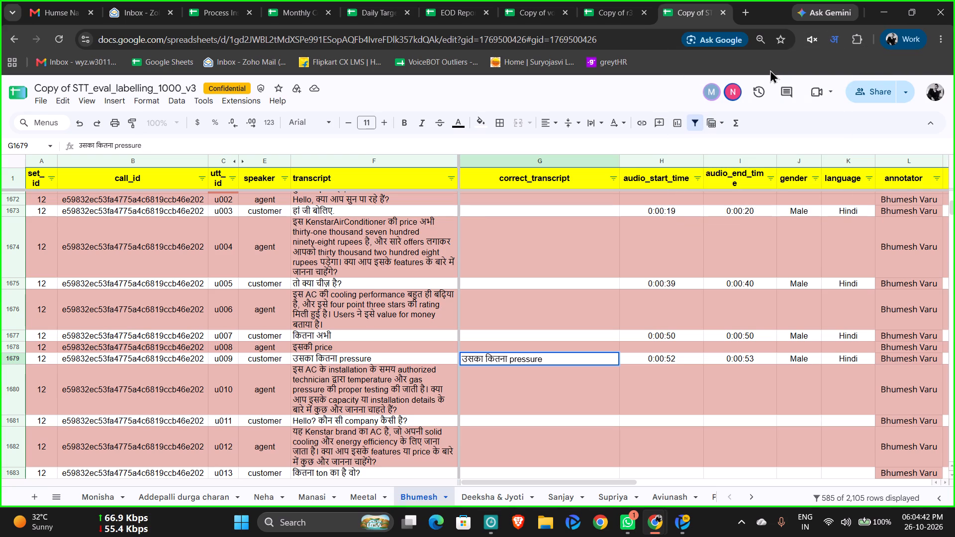
Edit the u009 row's correct_transcript and erase the word "pressure" back to its first letter.
double_click(564, 355)
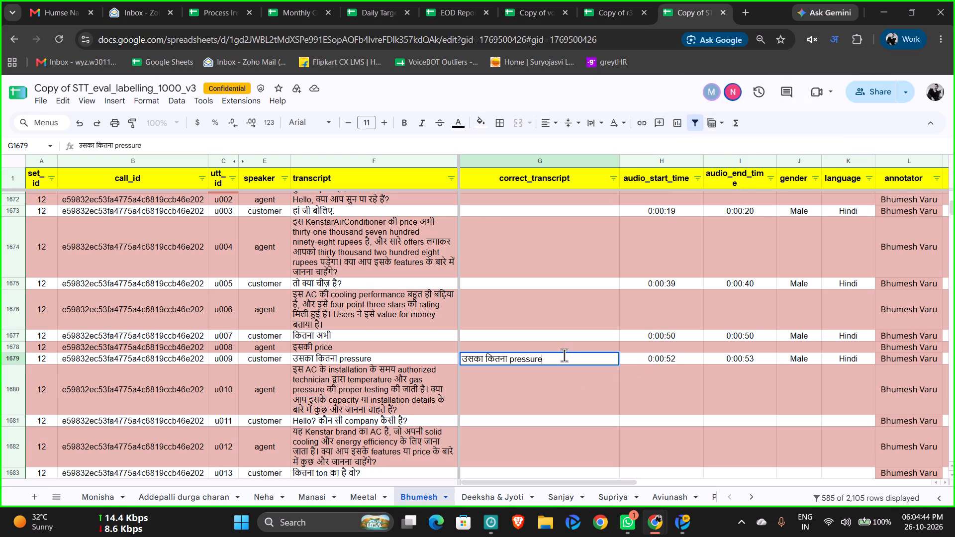
key(BackSpace)
key(BackSpace)
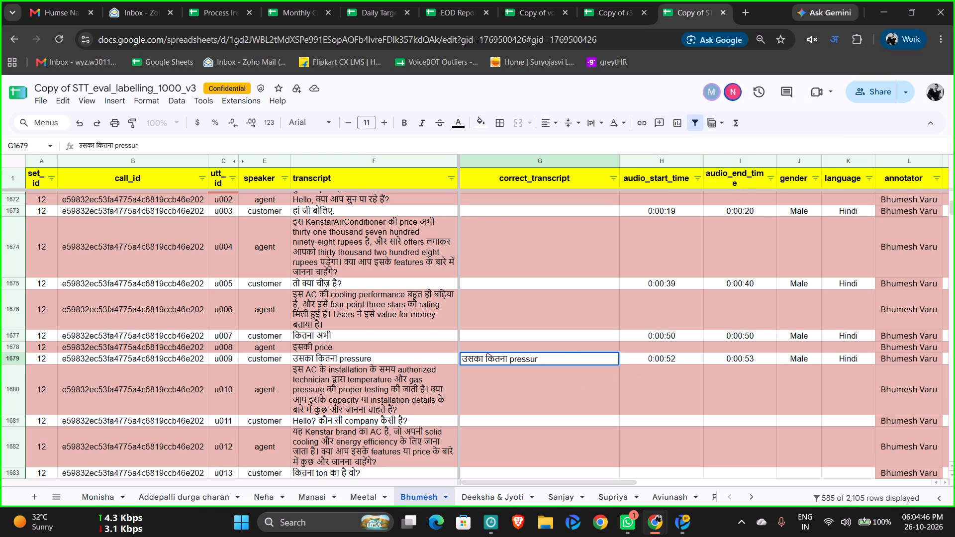
key(BackSpace)
key(BackSpace)
key(BackSpace)
key(BackSpace)
key(BackSpace)
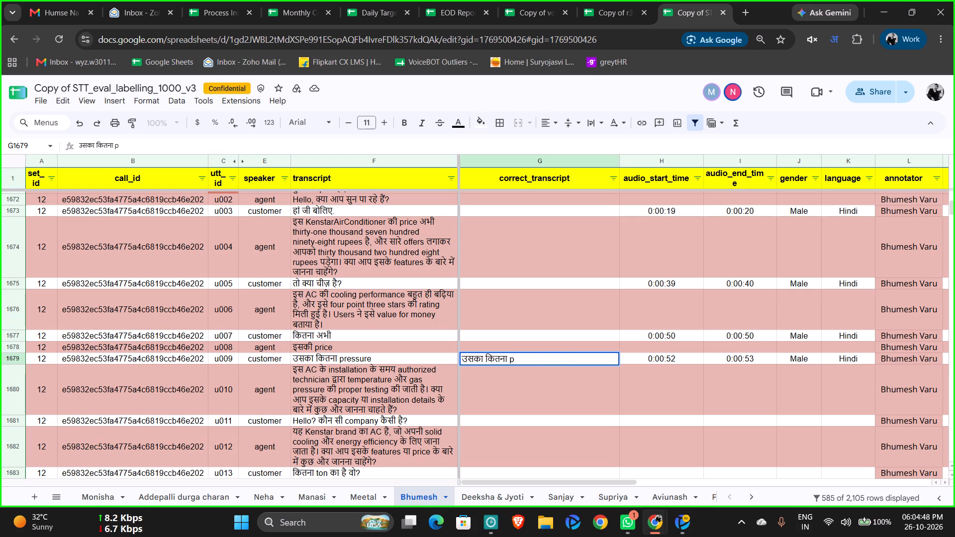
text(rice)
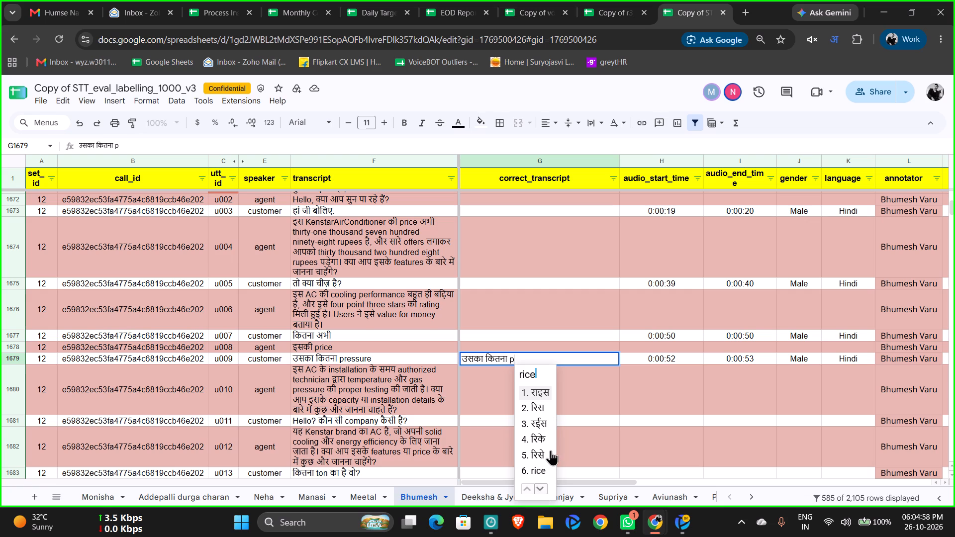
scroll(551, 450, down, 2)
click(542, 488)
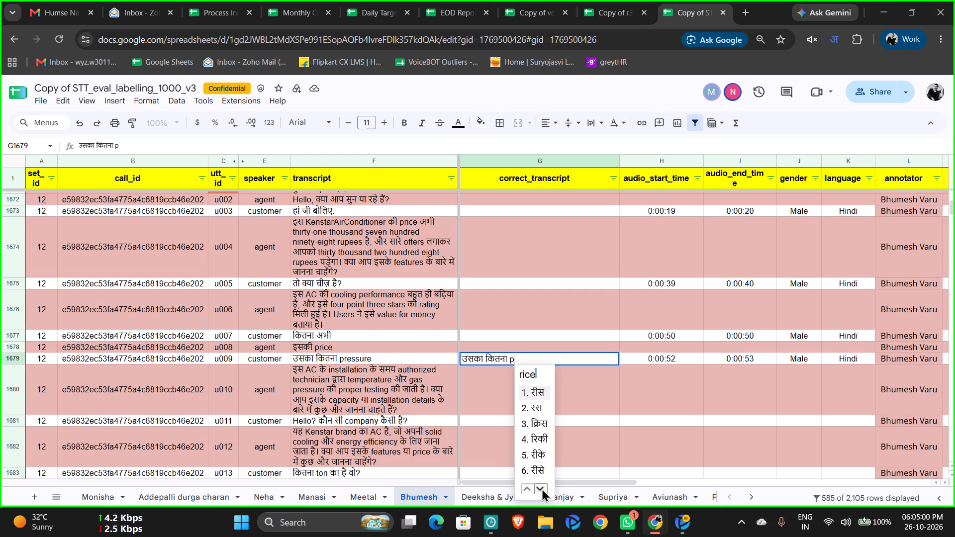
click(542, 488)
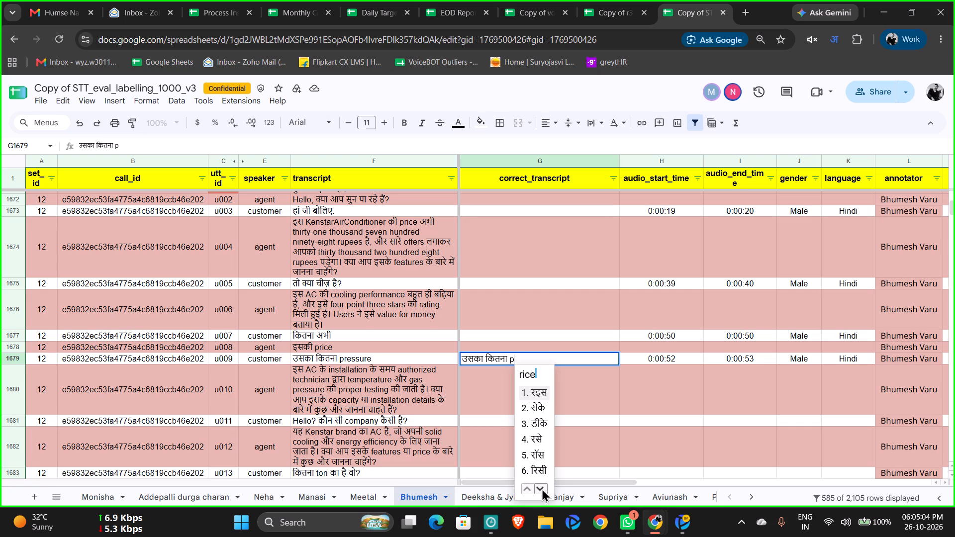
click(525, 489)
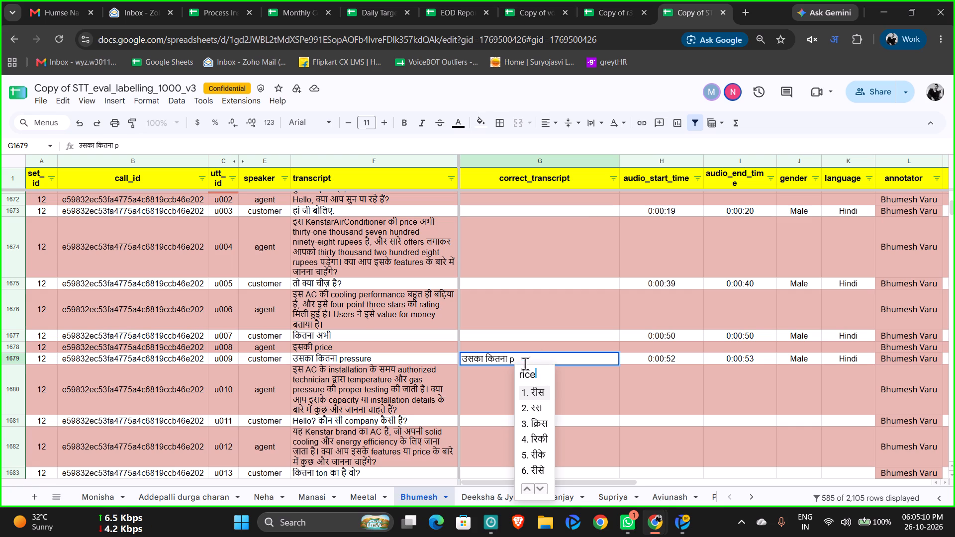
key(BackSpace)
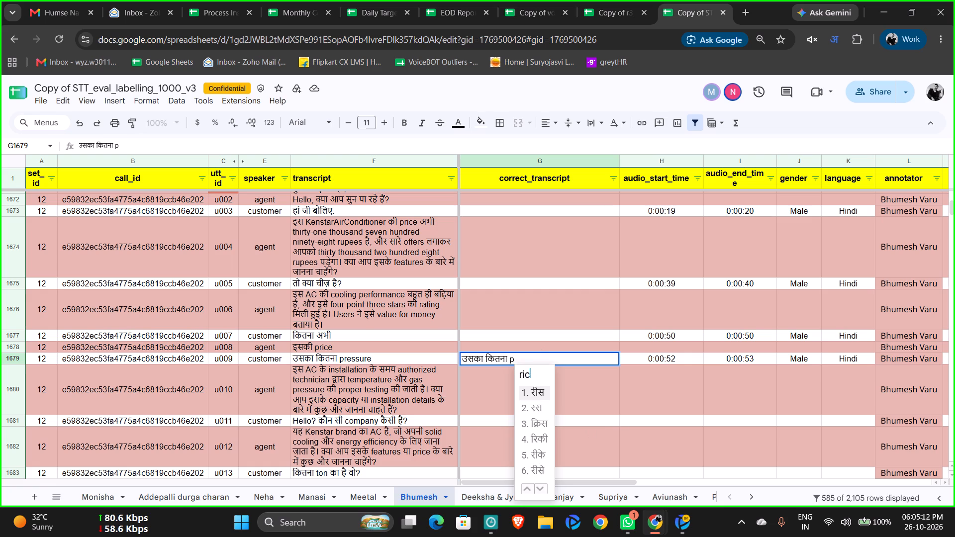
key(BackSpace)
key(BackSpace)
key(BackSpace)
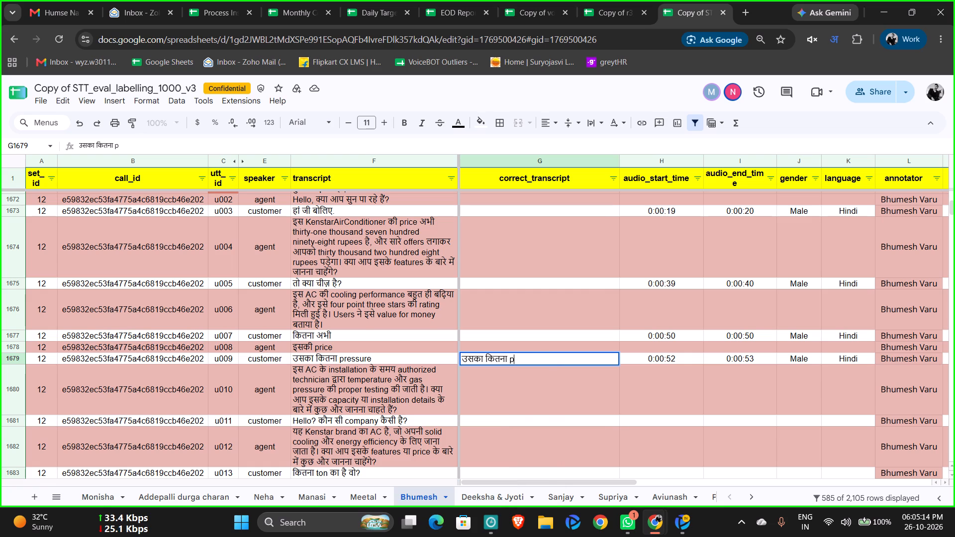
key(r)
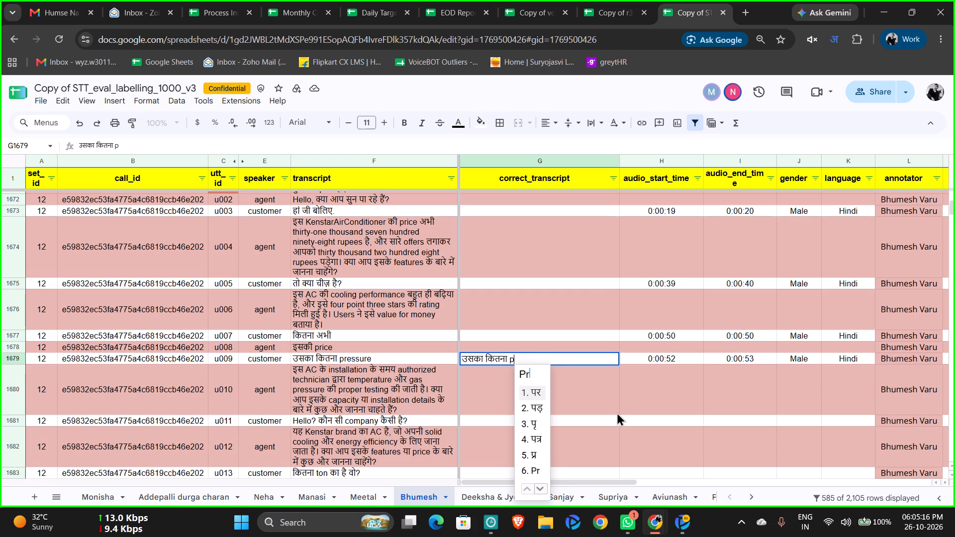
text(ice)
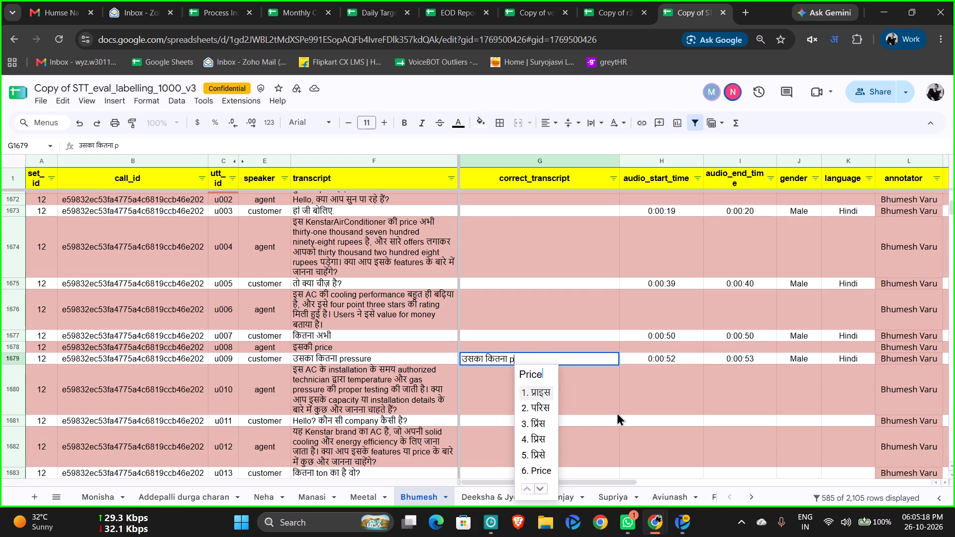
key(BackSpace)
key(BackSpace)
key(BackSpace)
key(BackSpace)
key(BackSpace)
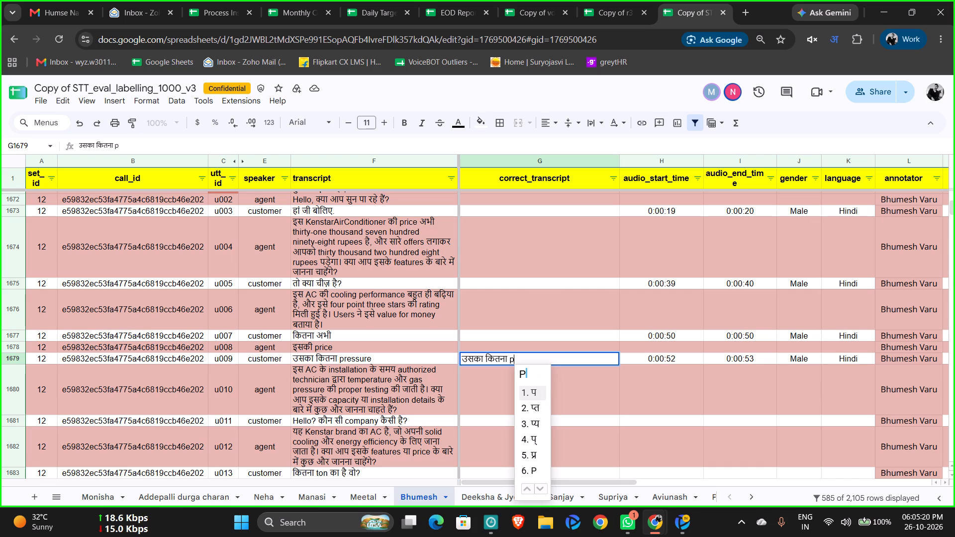
Replace the leftover letter in u009's correct_transcript so the cell reads "उसका कितना price है".
key(BackSpace)
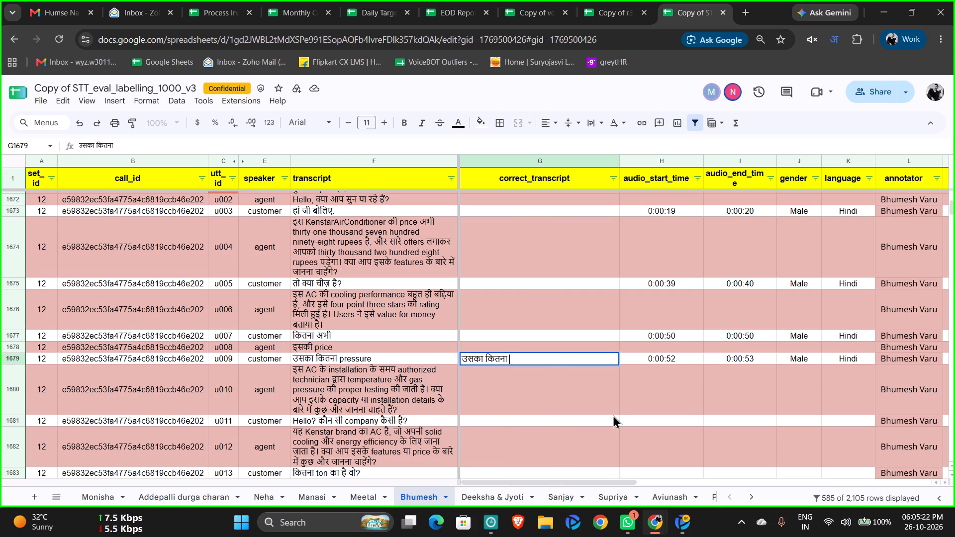
text(price)
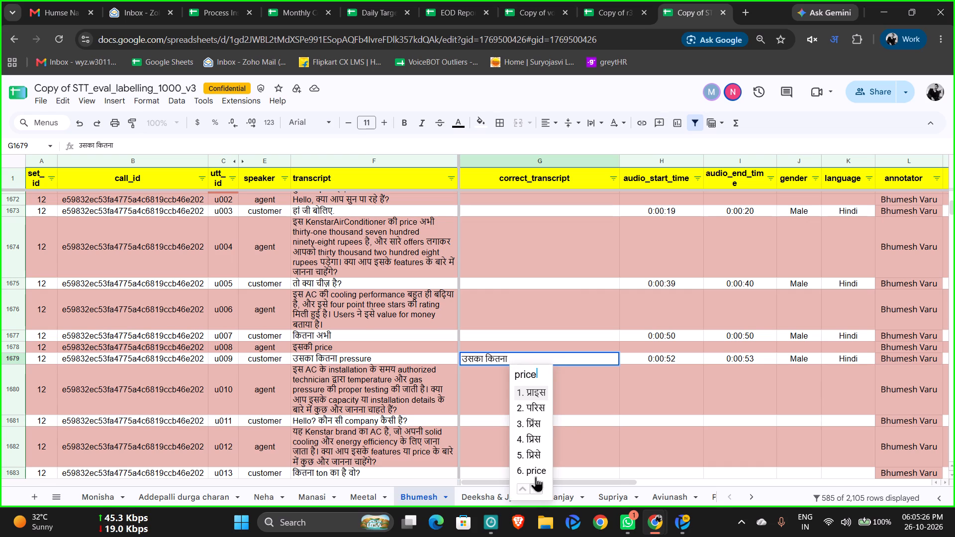
key(6)
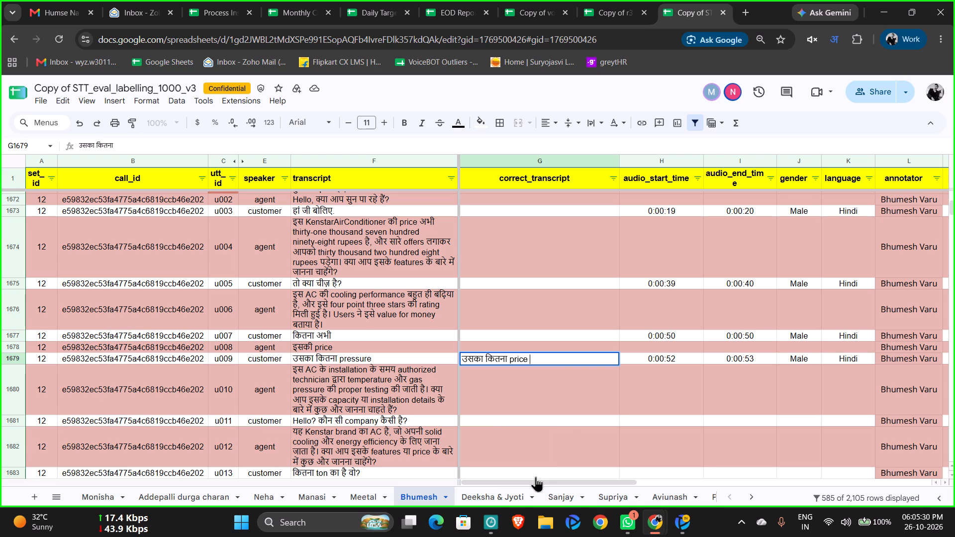
text(hai)
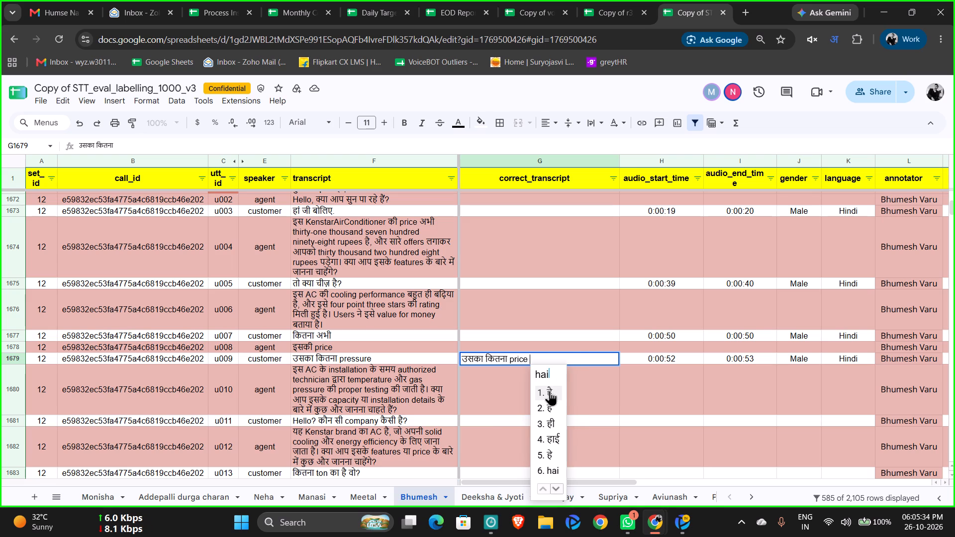
key(Return)
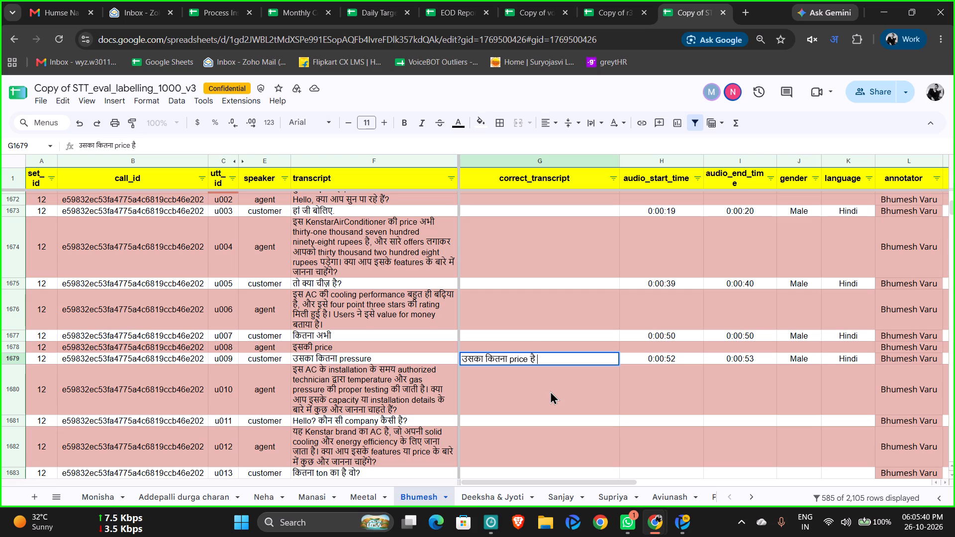
key(Right)
key(Right)
key(Right)
key(Right)
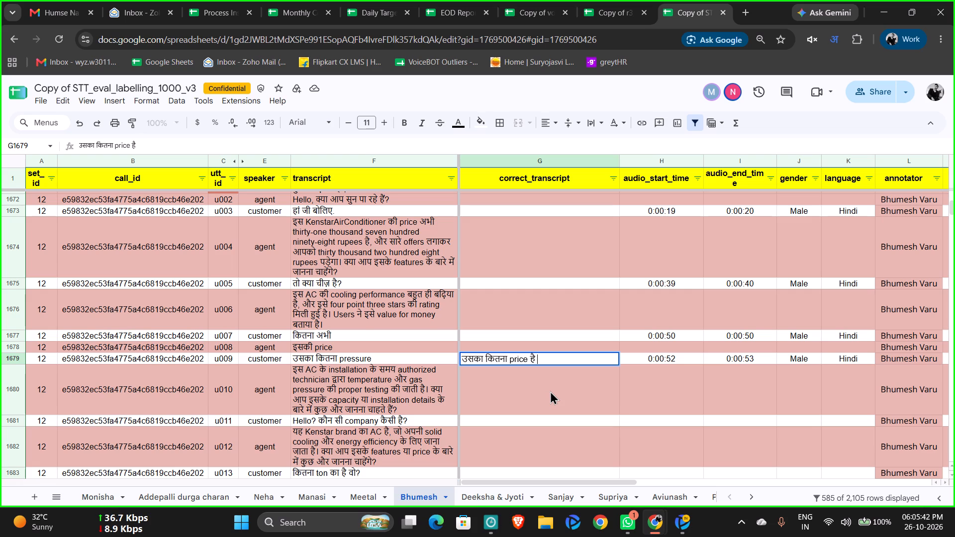
key(Return)
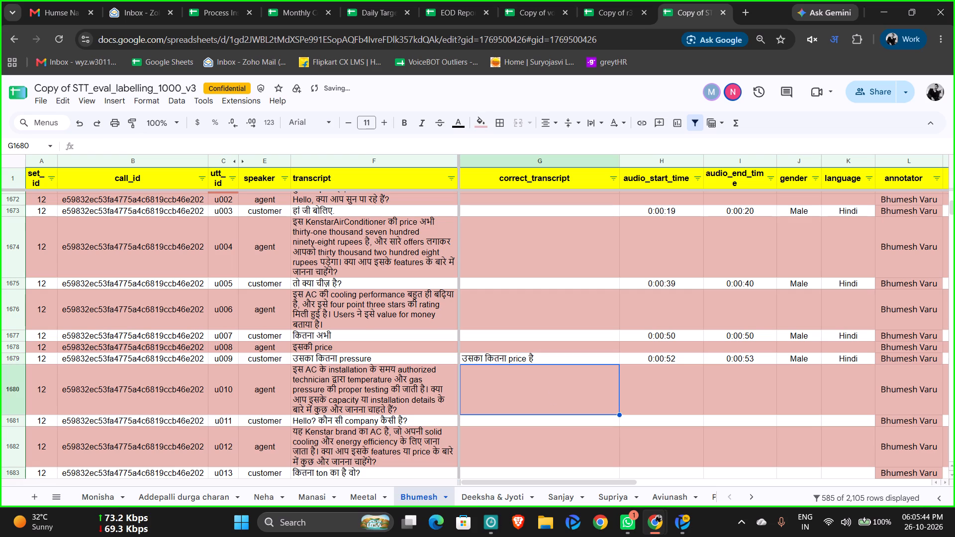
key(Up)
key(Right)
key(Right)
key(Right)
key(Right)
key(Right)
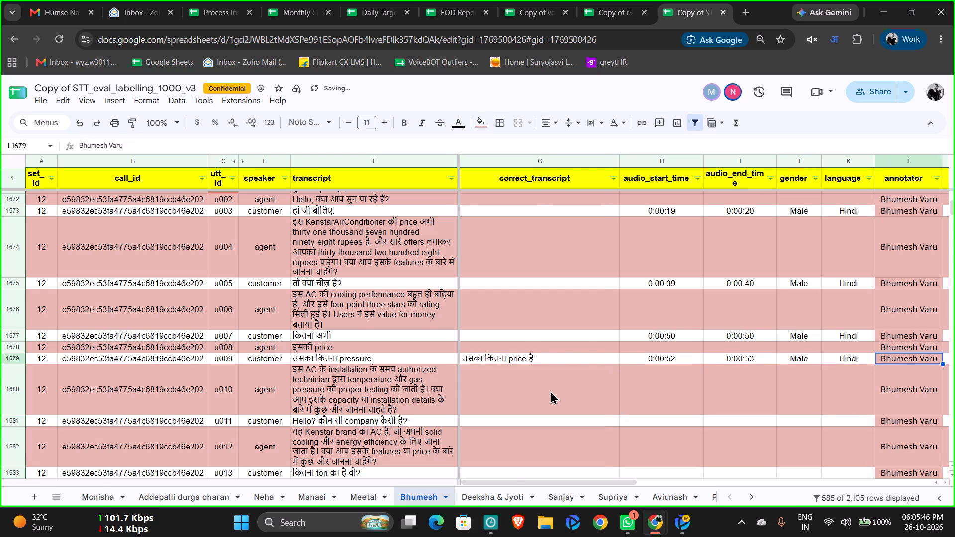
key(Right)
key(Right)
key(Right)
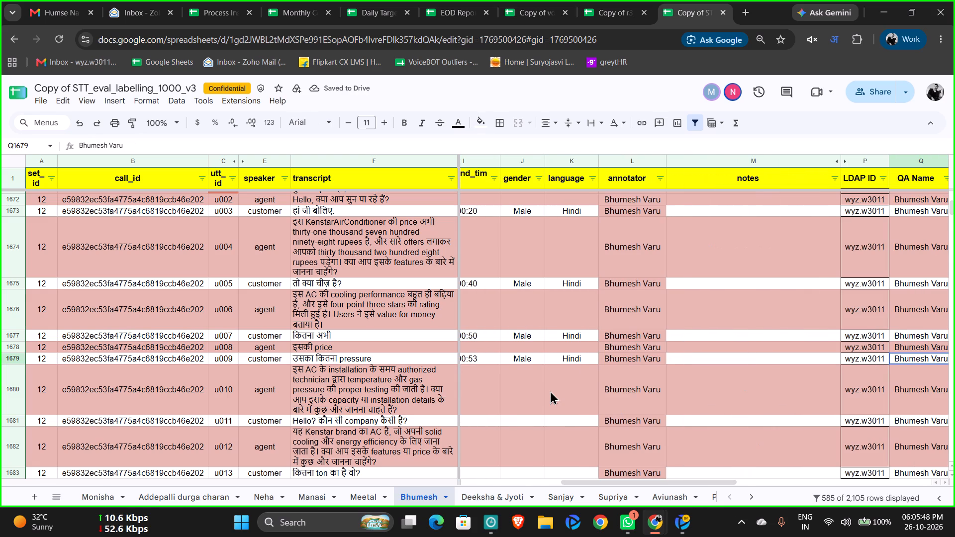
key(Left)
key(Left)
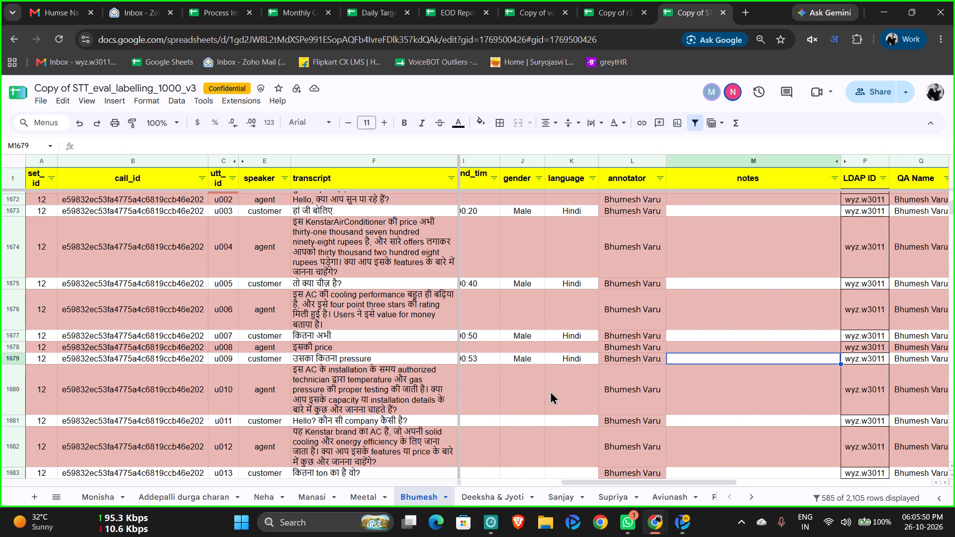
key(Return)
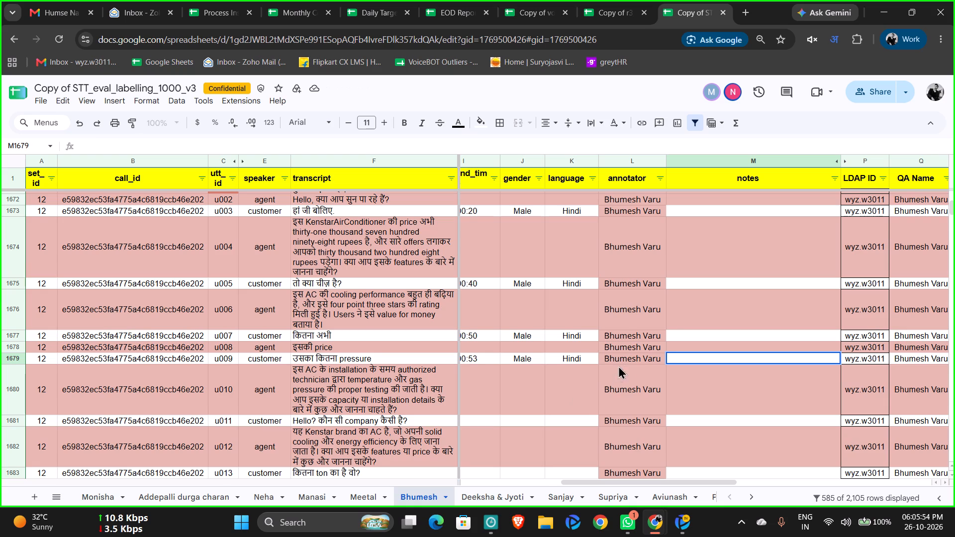
Copy the u062 note '"ठीक" was added in the transcript.' into the notes cell of the u009 row.
scroll(673, 325, up, 2)
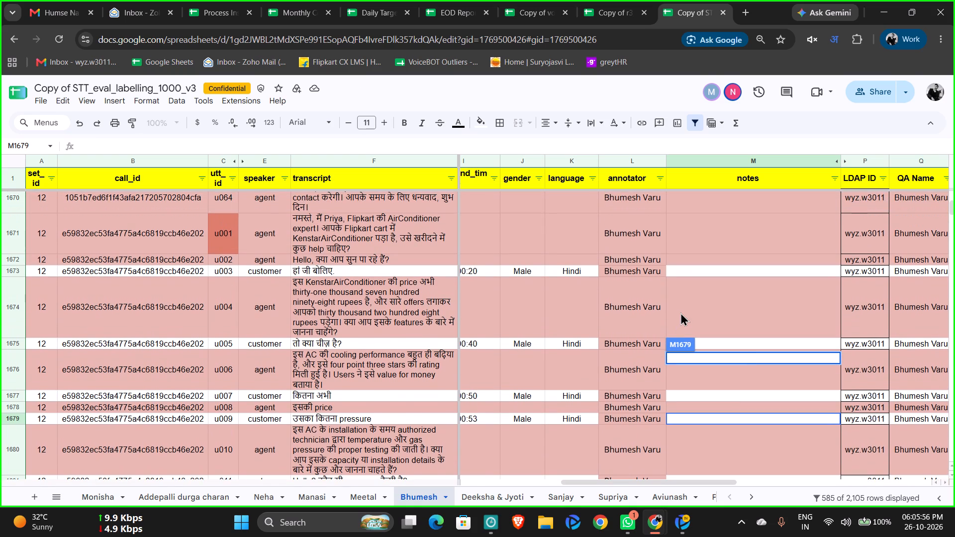
click(680, 312)
scroll(680, 312, up, 3)
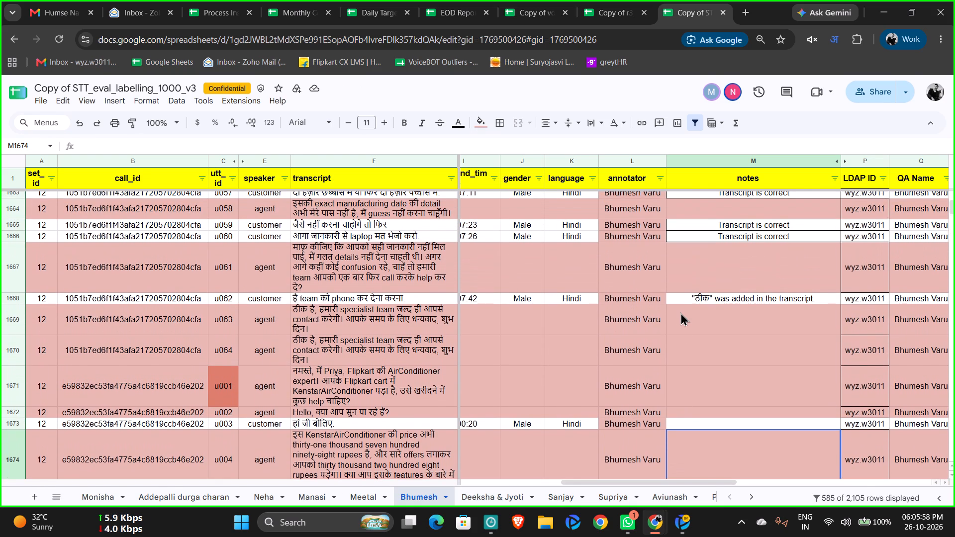
scroll(680, 312, up, 2)
click(712, 300)
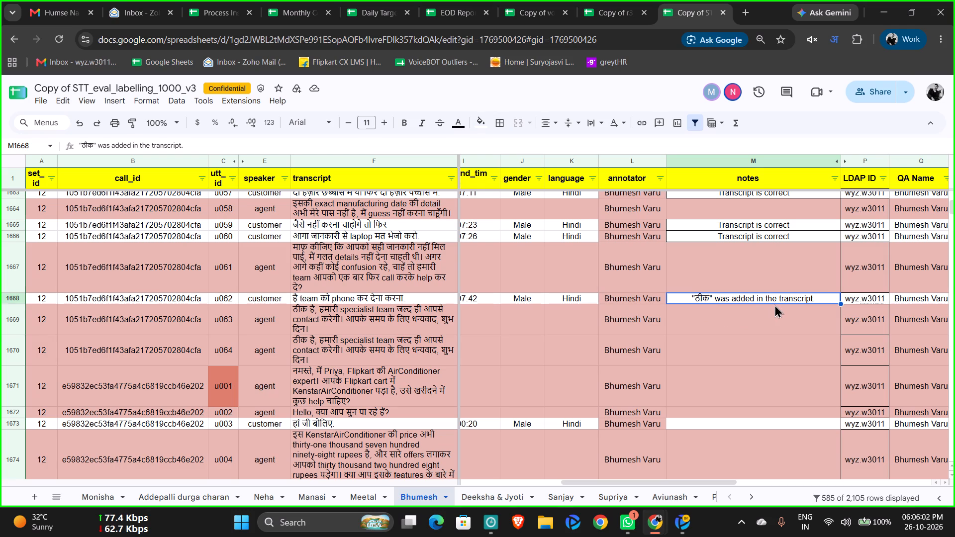
click(764, 320)
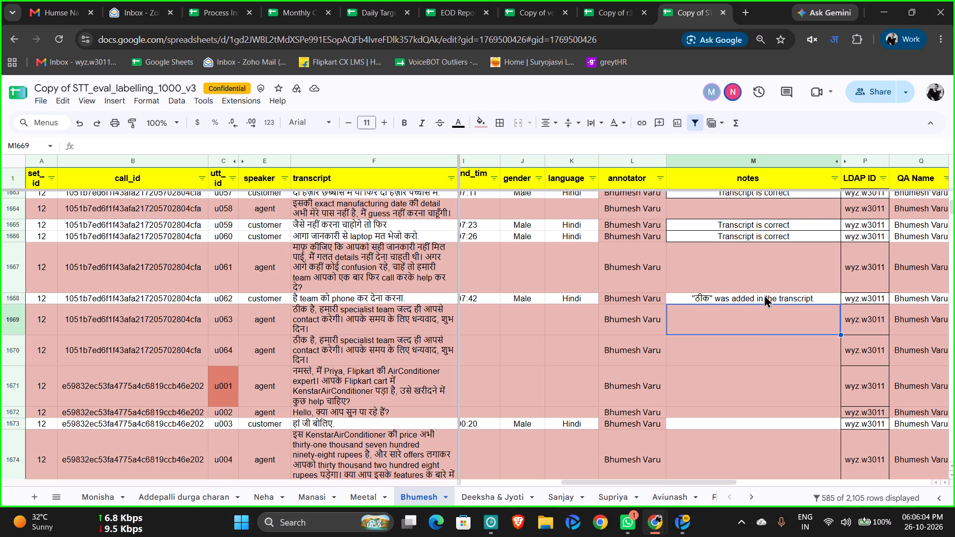
click(764, 294)
key(ctrl+c)
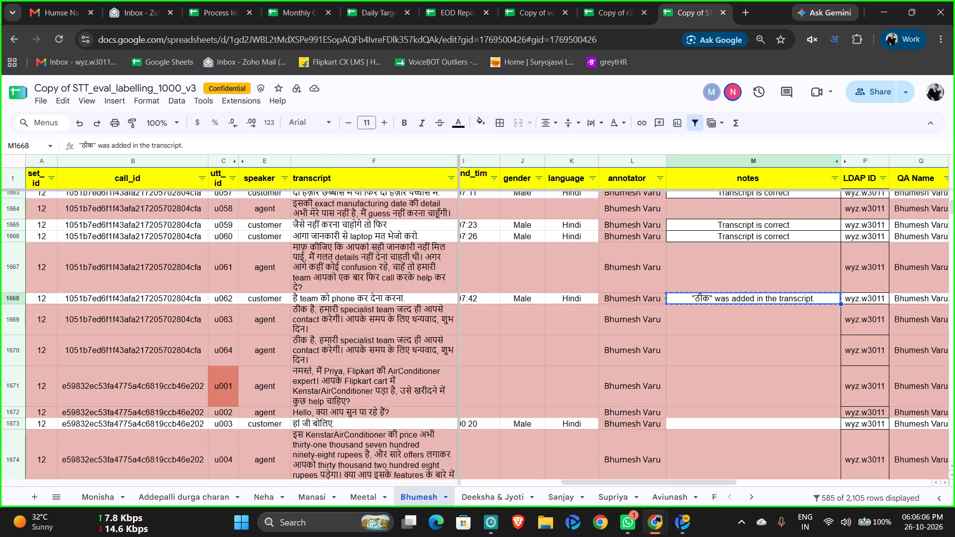
key(Down)
key(Down)
key(Down)
key(Down)
key(Down)
key(Down)
key(Down)
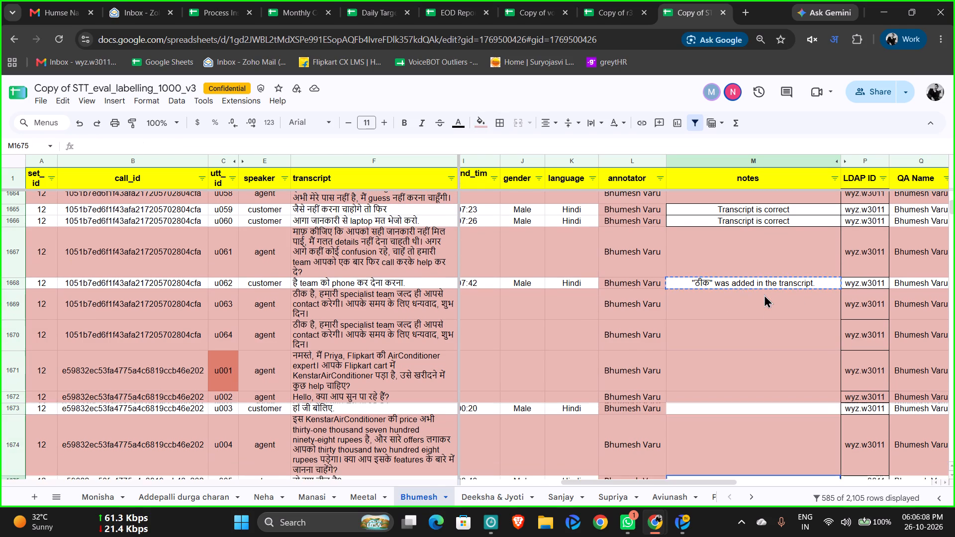
key(Down)
key(Down)
key(Down)
key(Down)
click(764, 294)
key(Up)
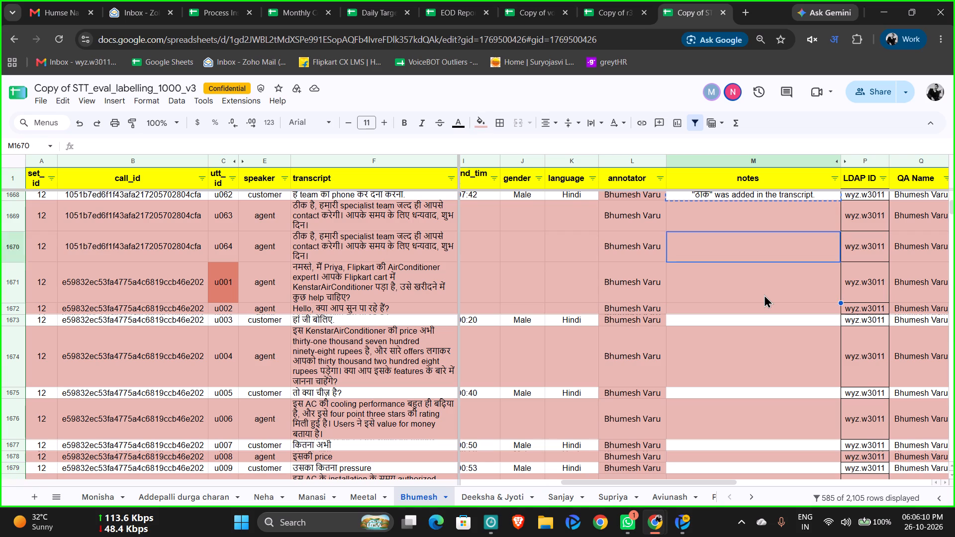
key(Up)
click(764, 294)
key(Down)
key(Down)
key(Down)
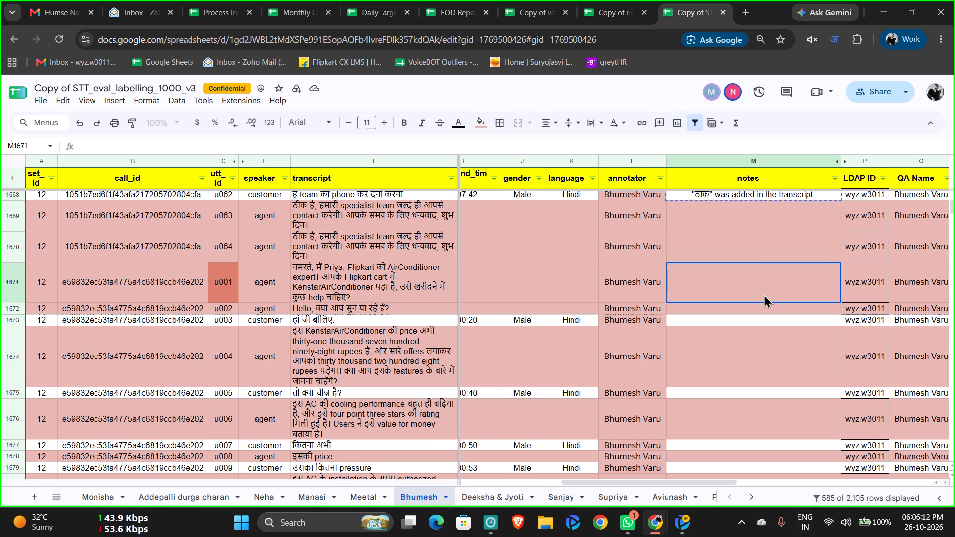
click(789, 321)
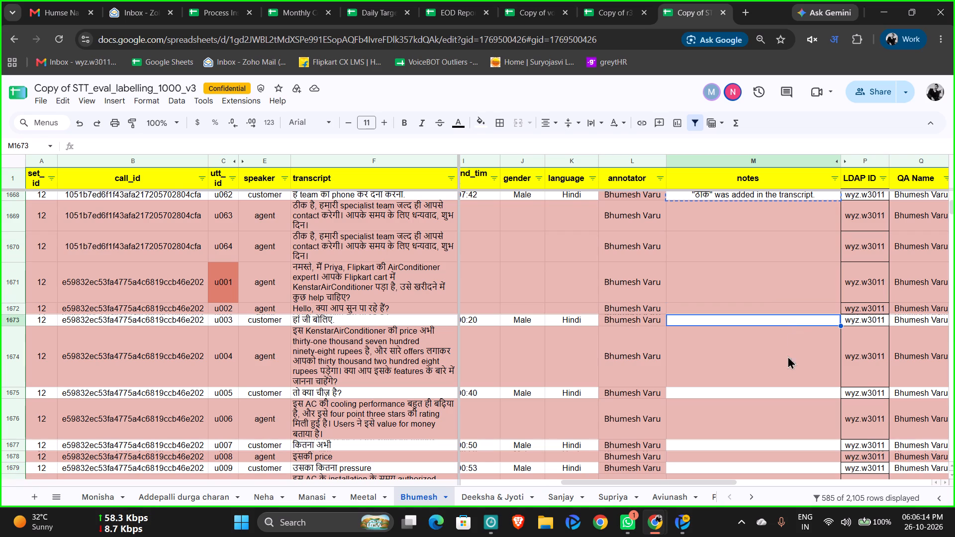
scroll(783, 415, down, 3)
scroll(783, 415, up, 1)
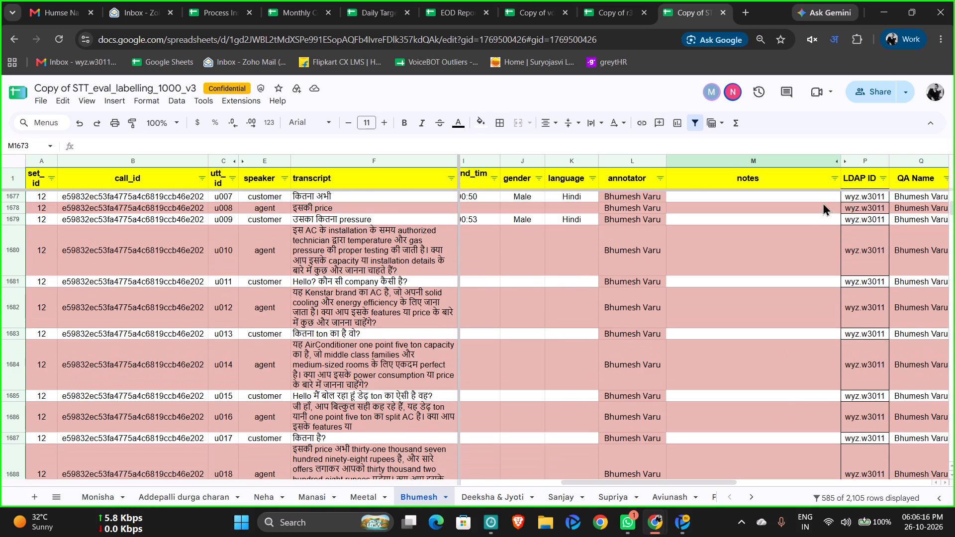
click(804, 218)
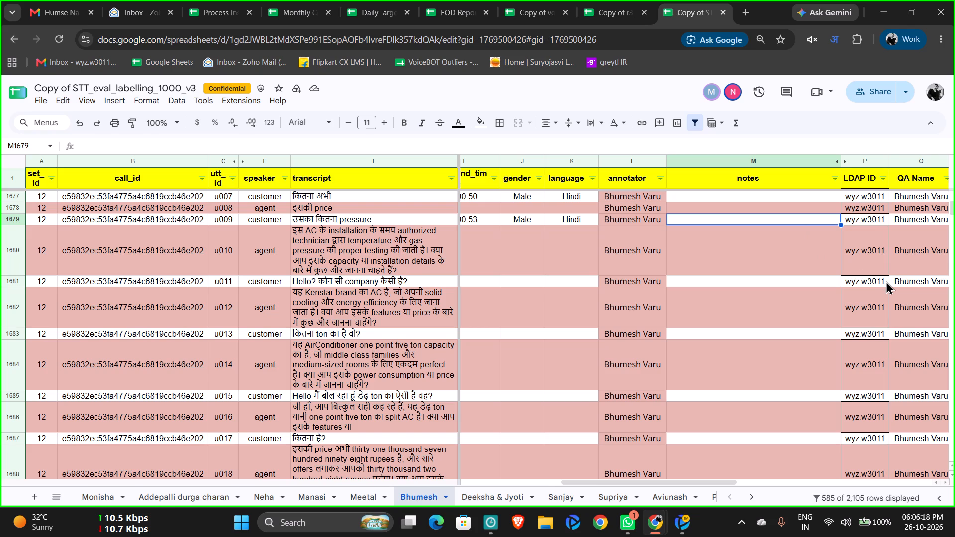
key(ctrl+v)
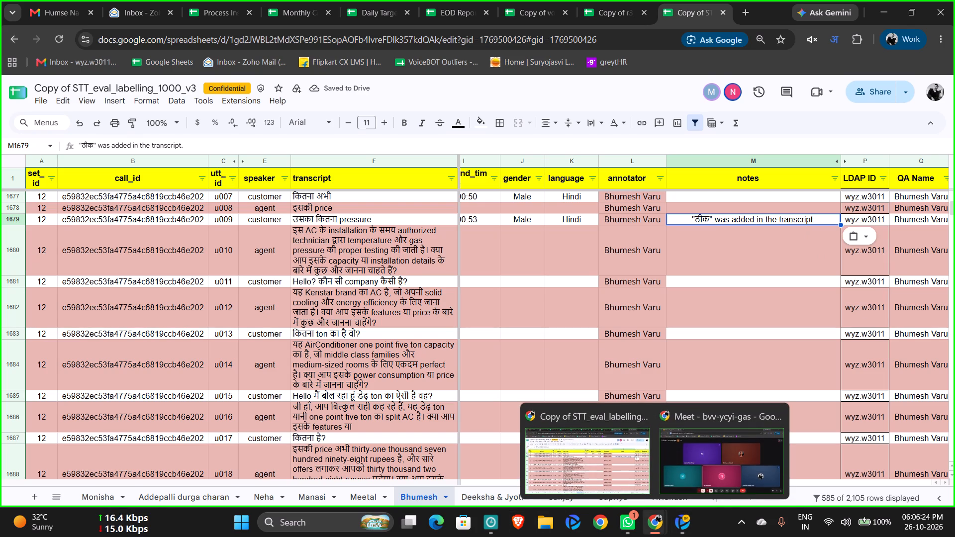
Erase the word "ठीक" from between the quotation marks in u009's note.
click(93, 146)
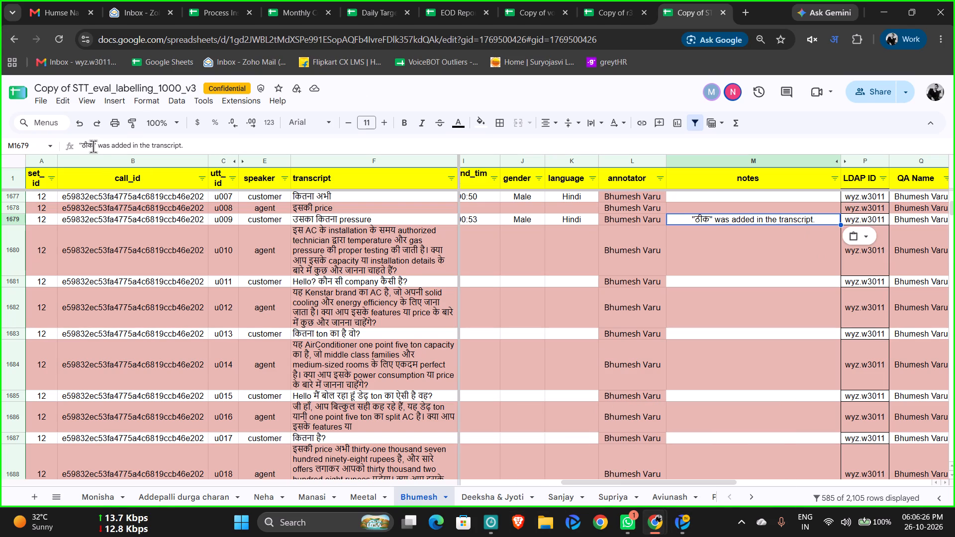
key(BackSpace)
key(BackSpace)
key(BackSpace)
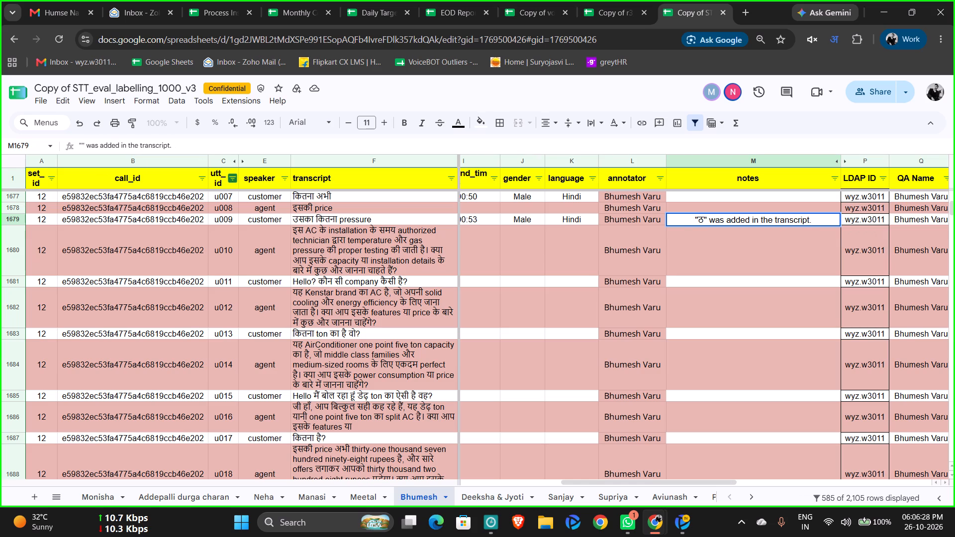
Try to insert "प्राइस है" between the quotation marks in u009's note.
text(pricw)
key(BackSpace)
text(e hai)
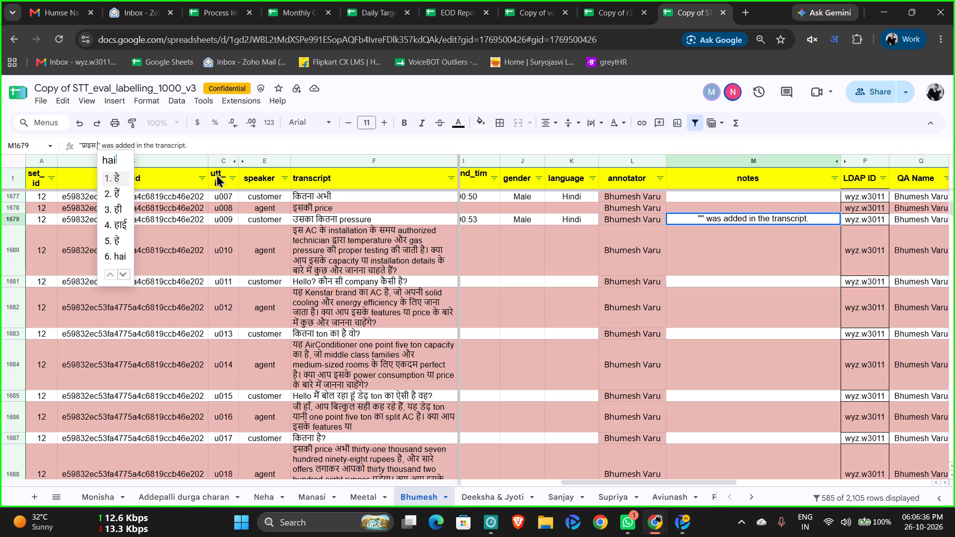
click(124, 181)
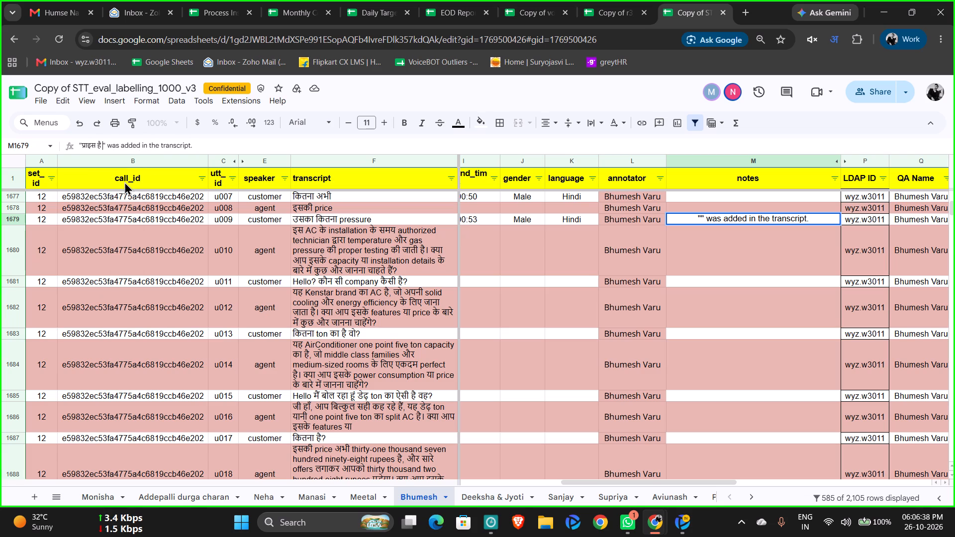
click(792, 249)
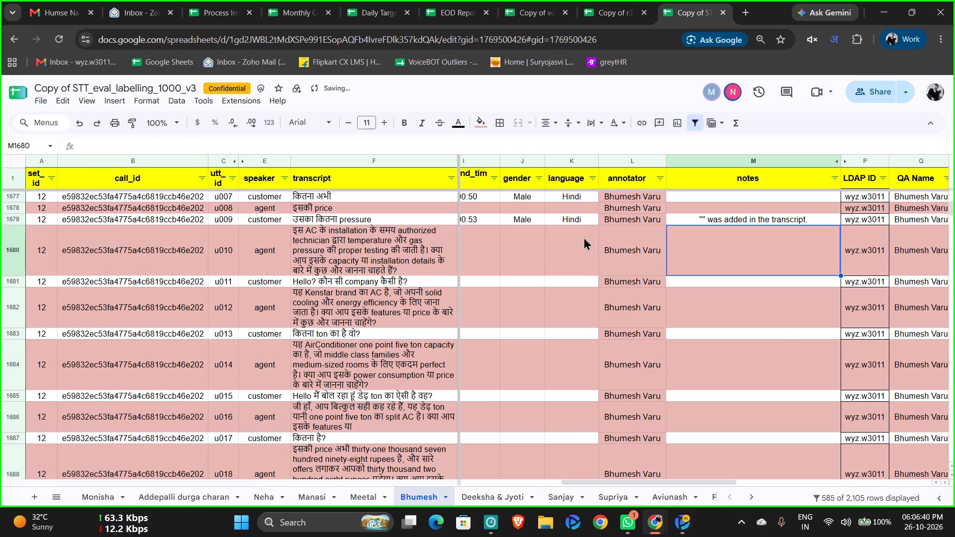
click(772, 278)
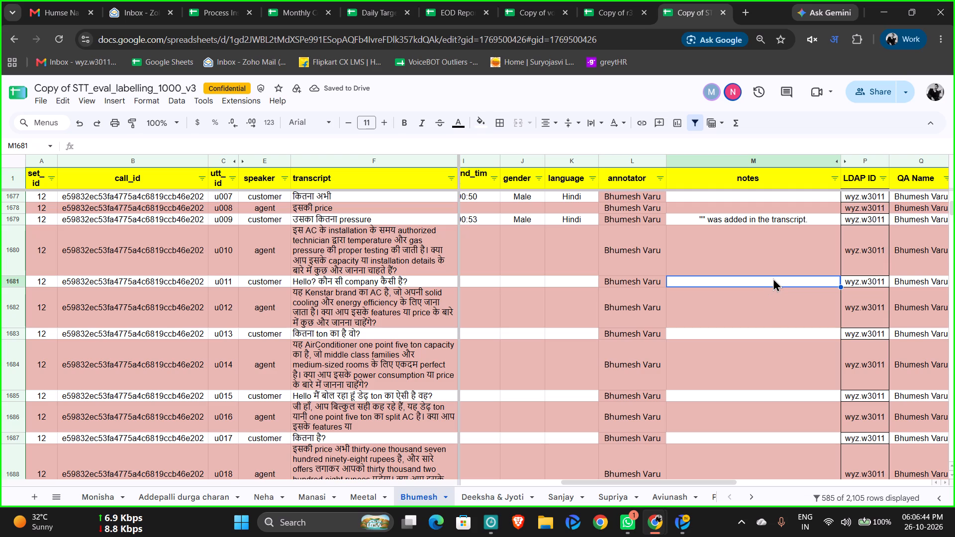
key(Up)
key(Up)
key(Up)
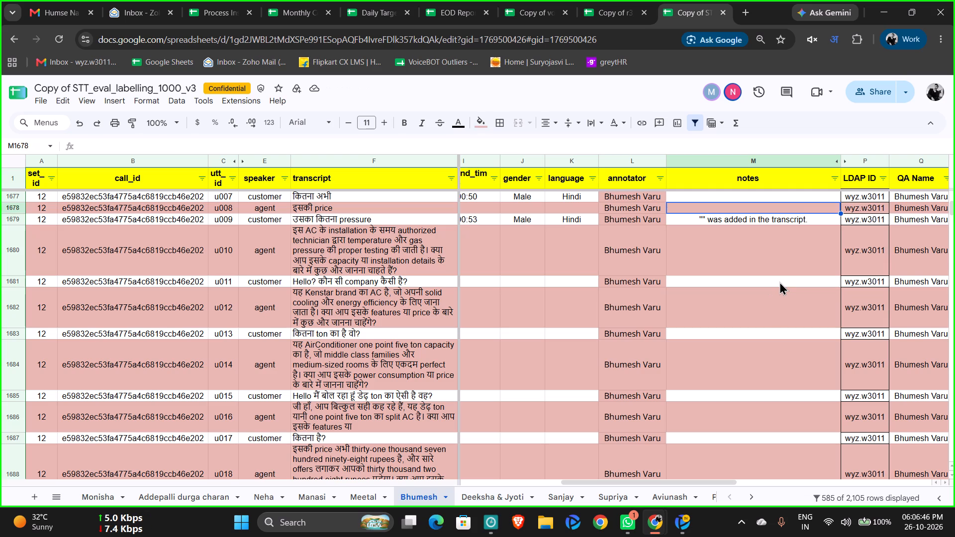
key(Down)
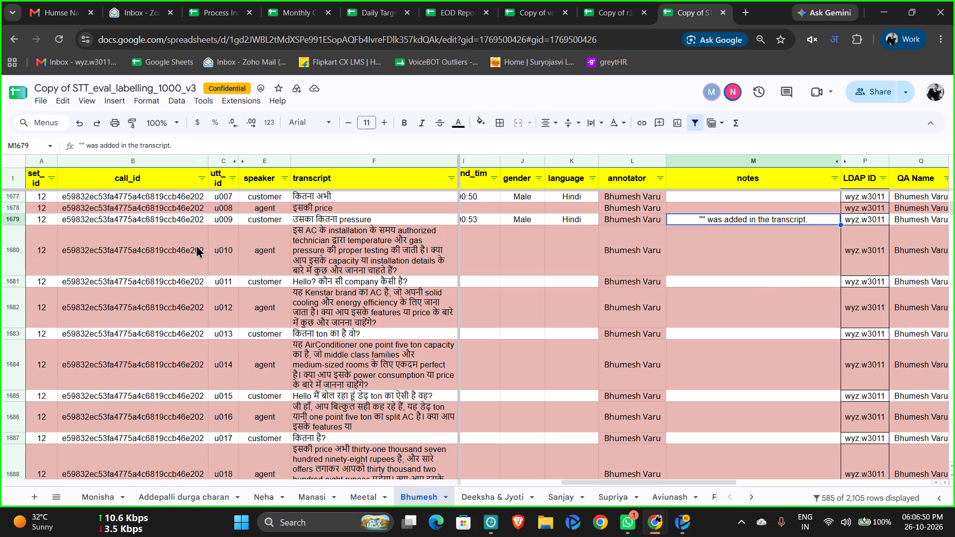
Copy the words "price है" from the u009 row's correct_transcript cell.
click(492, 250)
scroll(492, 250, right, 2)
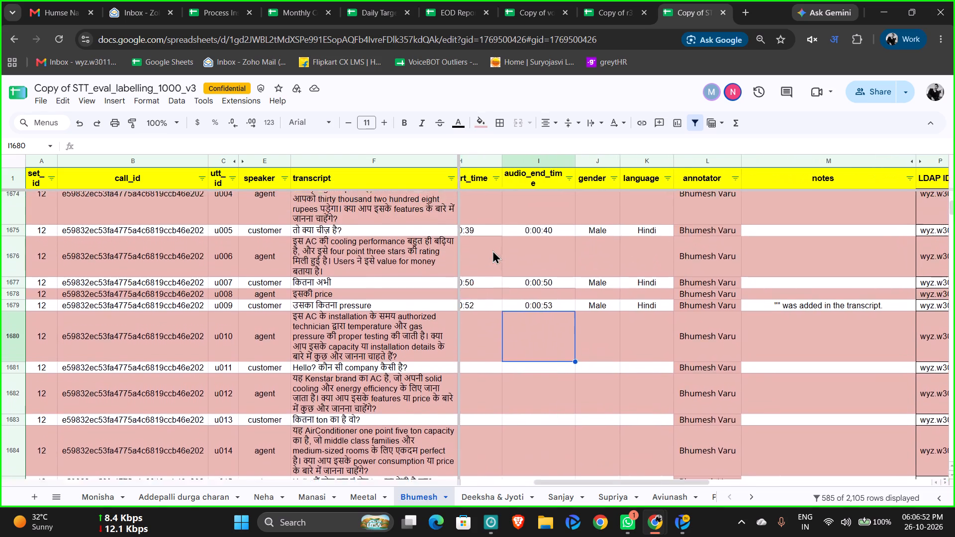
scroll(492, 250, right, 1)
scroll(475, 287, right, 1)
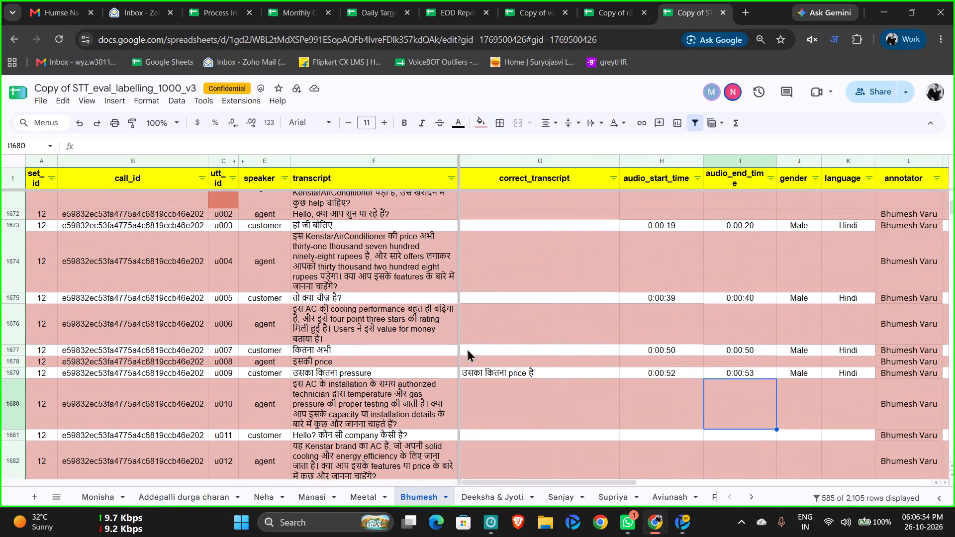
double_click(496, 372)
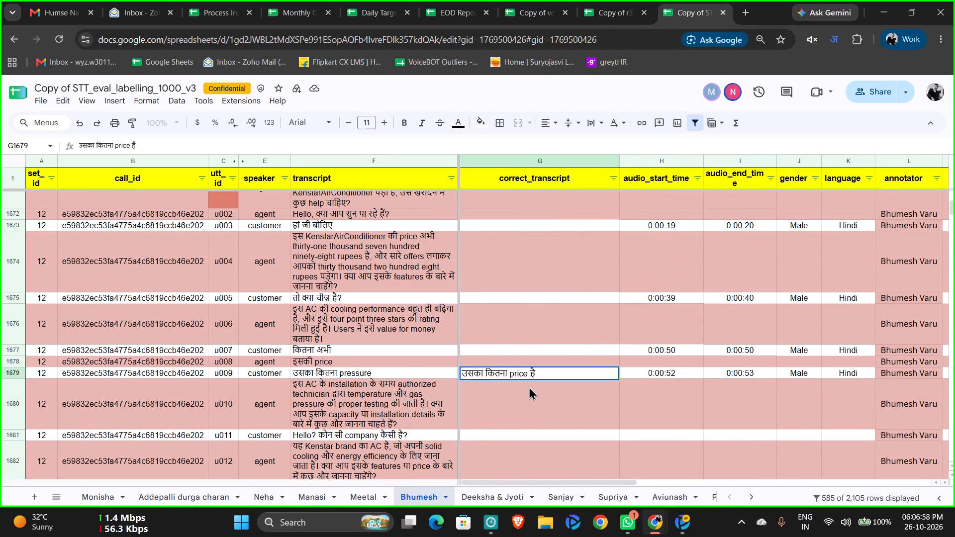
key(shift+Left)
key(shift+Left)
key(shift+Left)
key(shift+Left)
key(shift+Left)
key(shift+Left)
key(shift+Left)
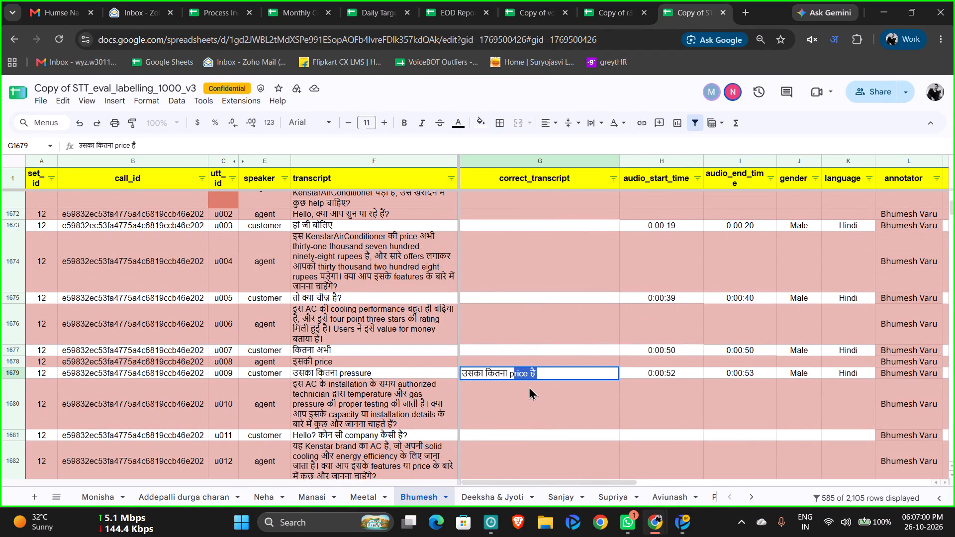
key(shift+Left)
key(shift+Left)
key(shift+Down)
key(shift+Left)
key(shift+Left)
key(shift+Left)
key(shift+Left)
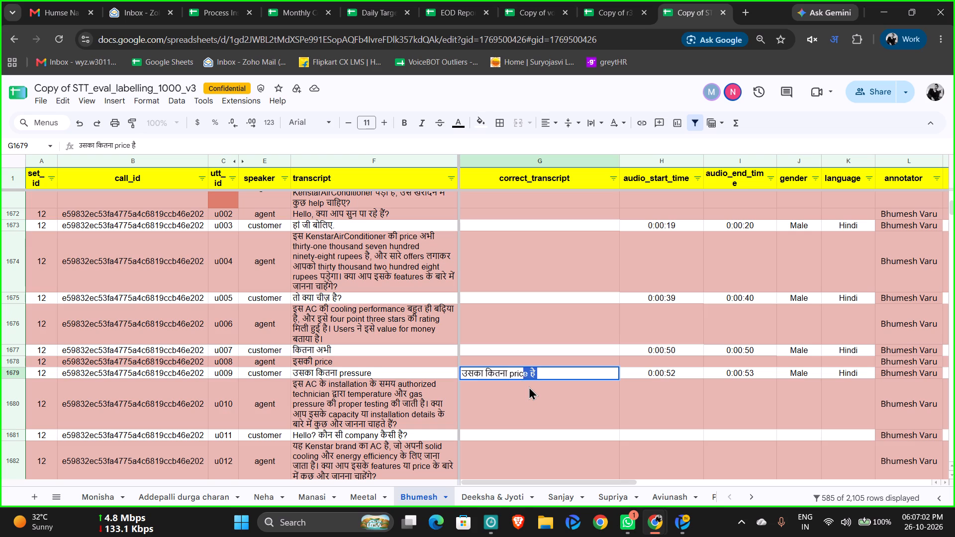
key(shift+Left)
key(shift+Left)
key(shift+Left)
key(shift+Left)
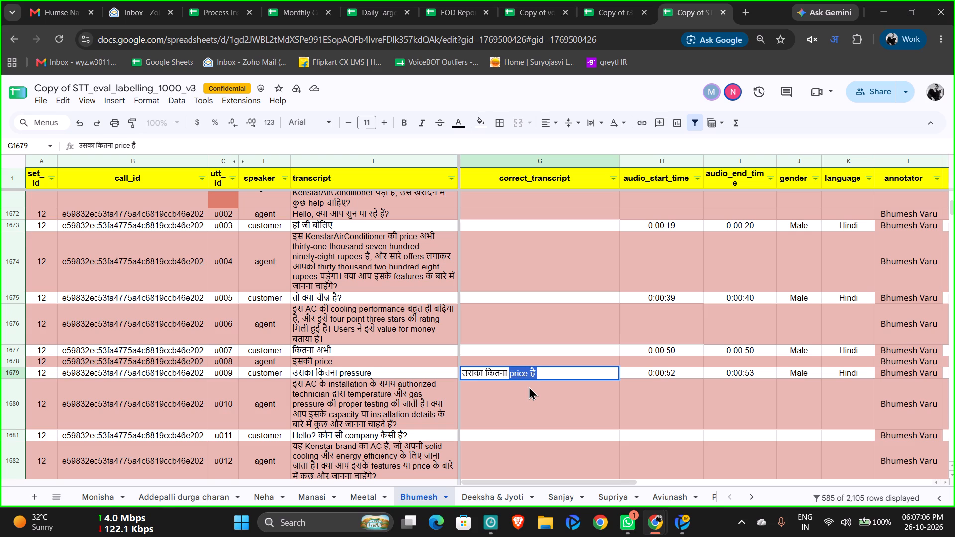
key(ctrl+c)
Paste "price है" between the quotation marks of u009's note so it reads '"price है " was added in the transcript.'.
click(863, 369)
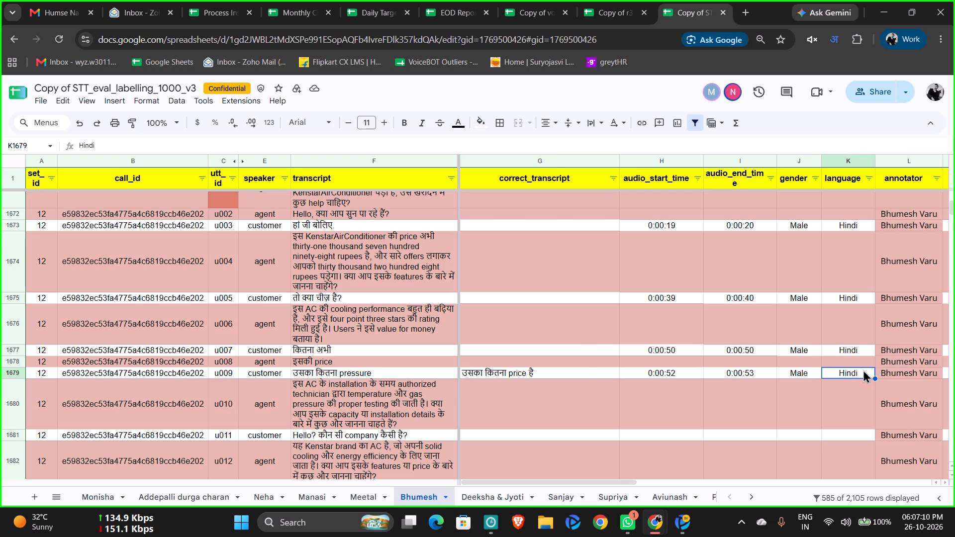
key(Right)
key(Right)
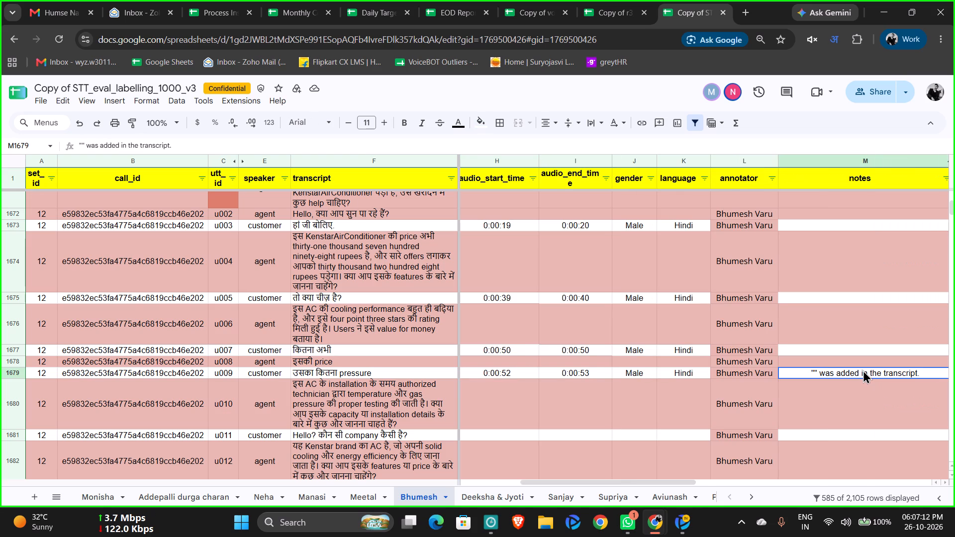
key(Return)
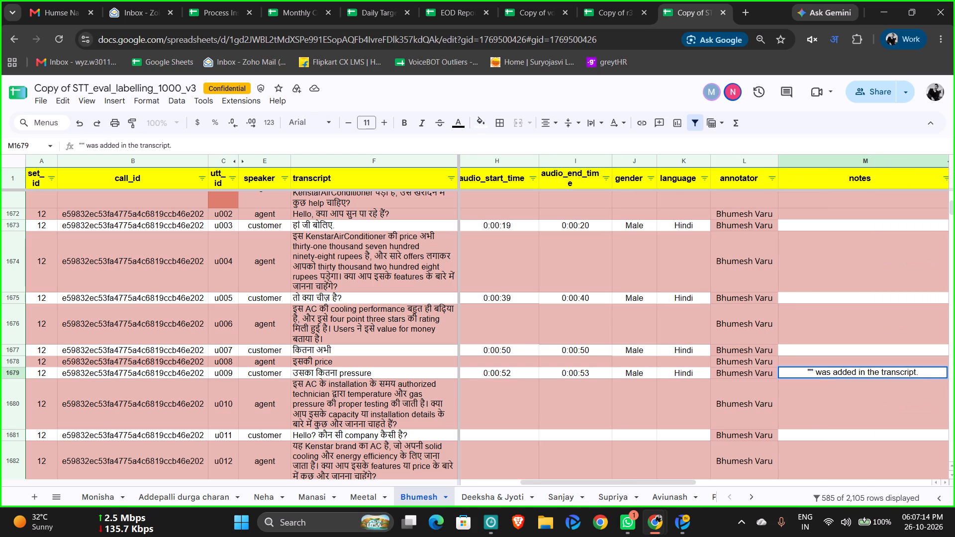
key(Left)
key(Left)
key(Left)
key(Left)
key(Left)
key(Left)
key(Left)
key(Left)
key(Left)
key(Left)
key(Left)
key(Left)
key(Left)
key(Left)
key(Left)
key(Left)
key(Left)
key(Left)
key(Left)
key(Left)
key(Left)
key(Left)
key(Left)
key(Left)
key(Left)
key(Left)
key(Left)
key(Left)
key(Left)
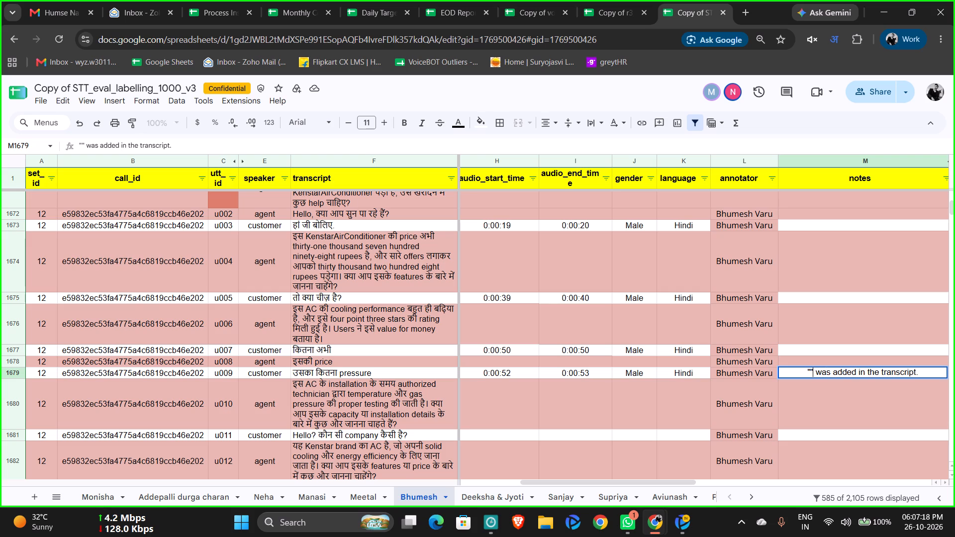
key(Left)
key(ctrl+v)
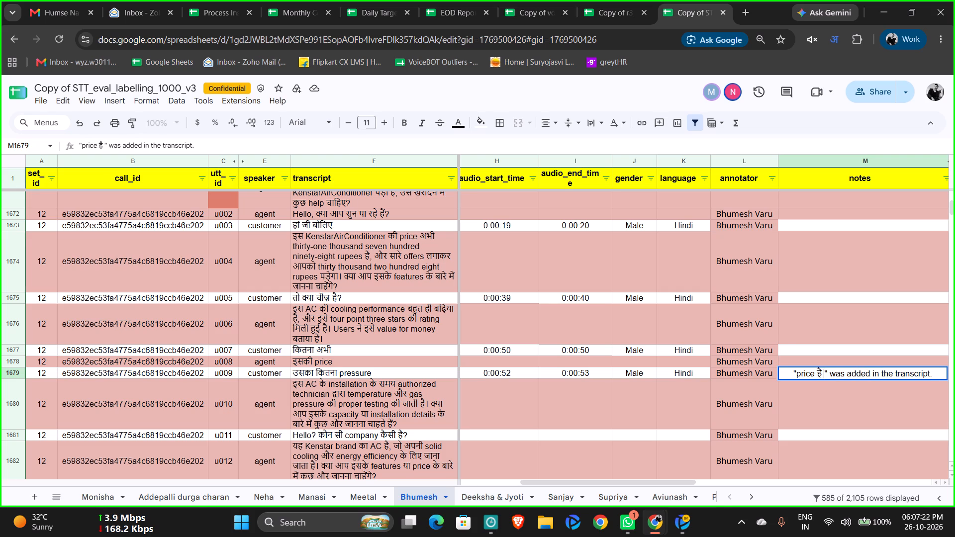
click(615, 433)
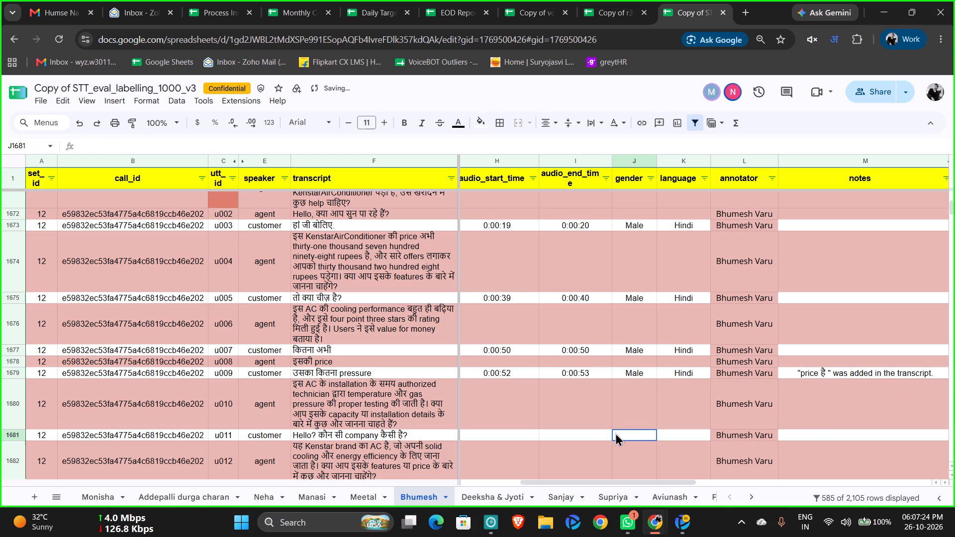
Switch to the Voice Platform call and listen from 0:54 to about 1:10 for customer utterance u011, "Hello? कौन सी company कैसी है?".
key(Left)
key(Left)
key(Left)
key(Left)
key(Left)
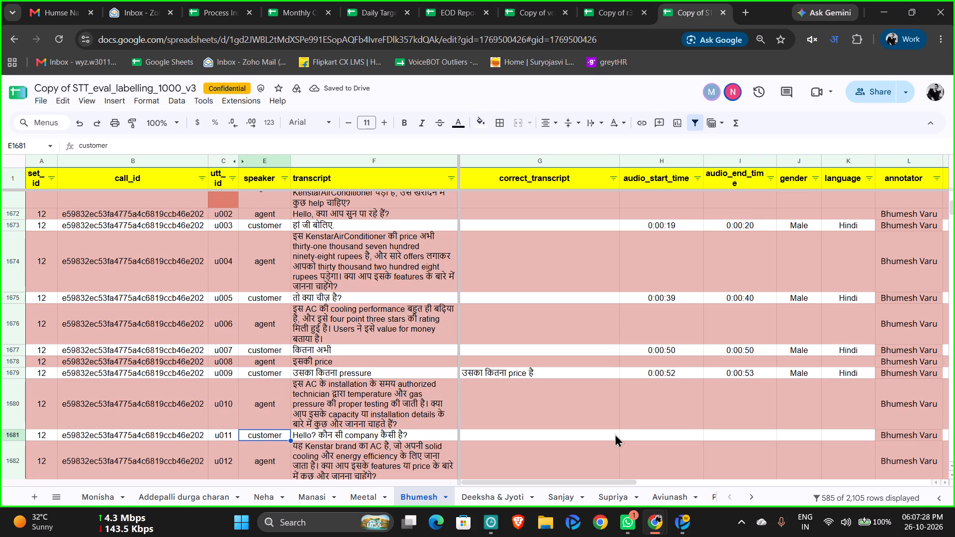
key(alt+Tab)
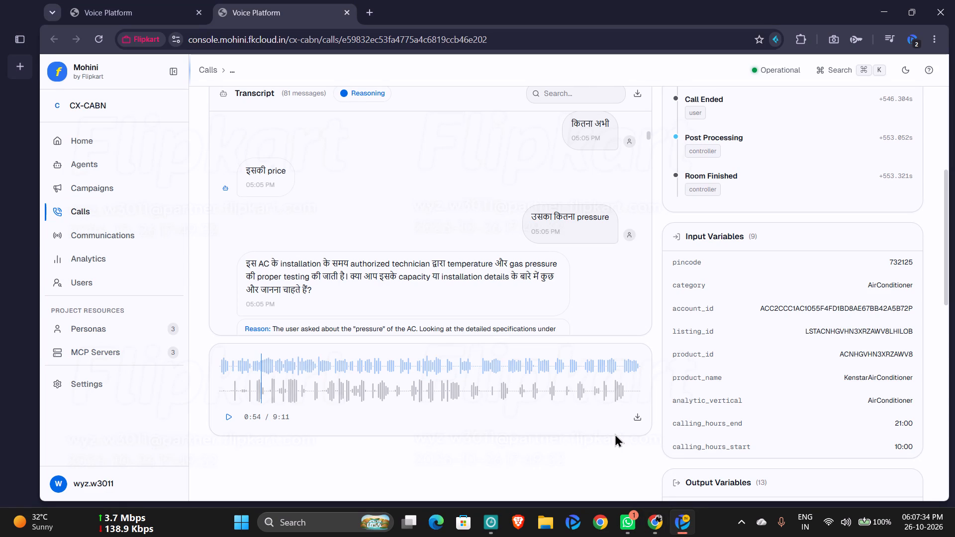
click(228, 415)
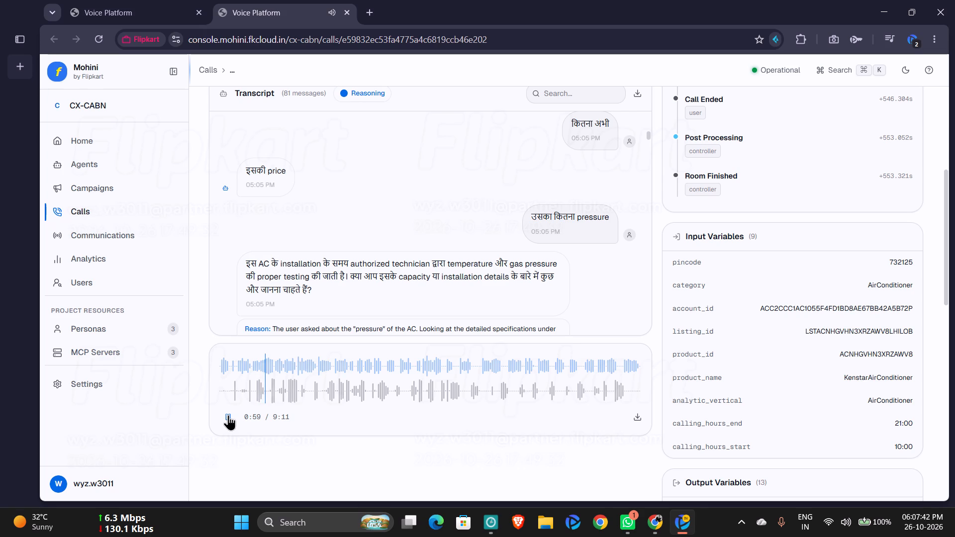
scroll(393, 305, down, 1)
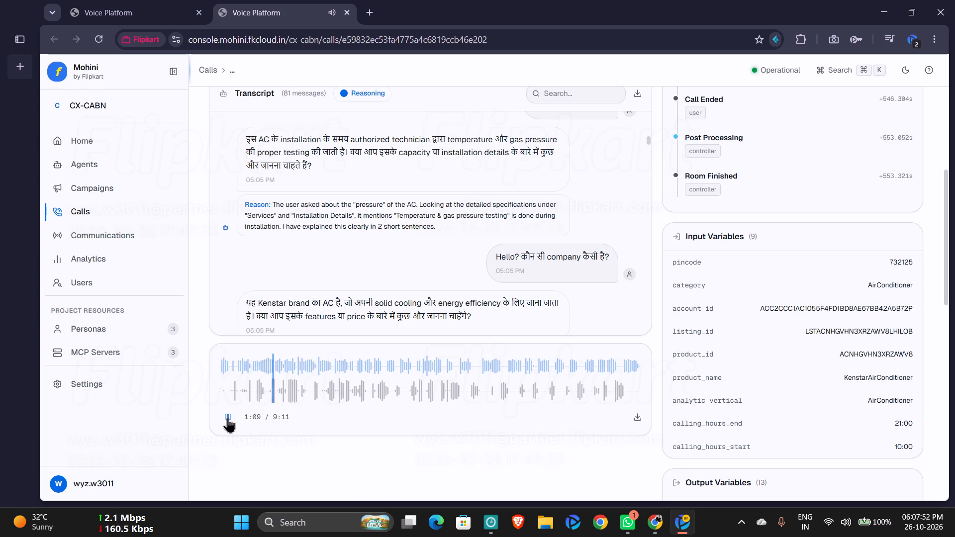
click(228, 417)
click(270, 385)
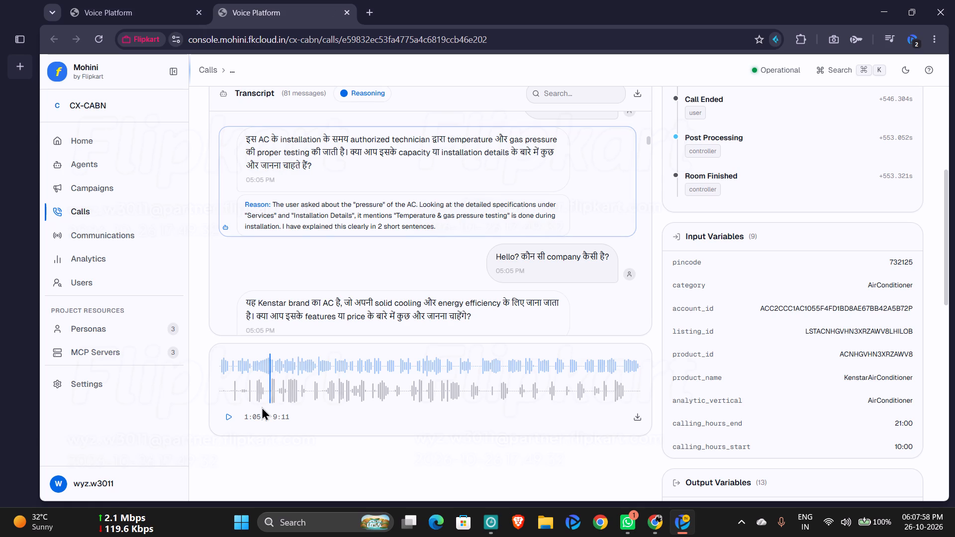
click(228, 412)
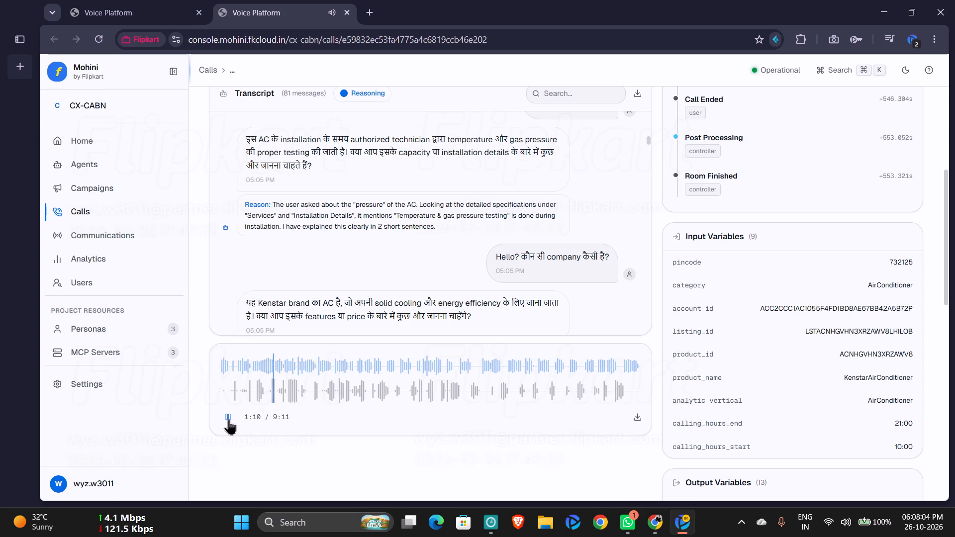
click(229, 419)
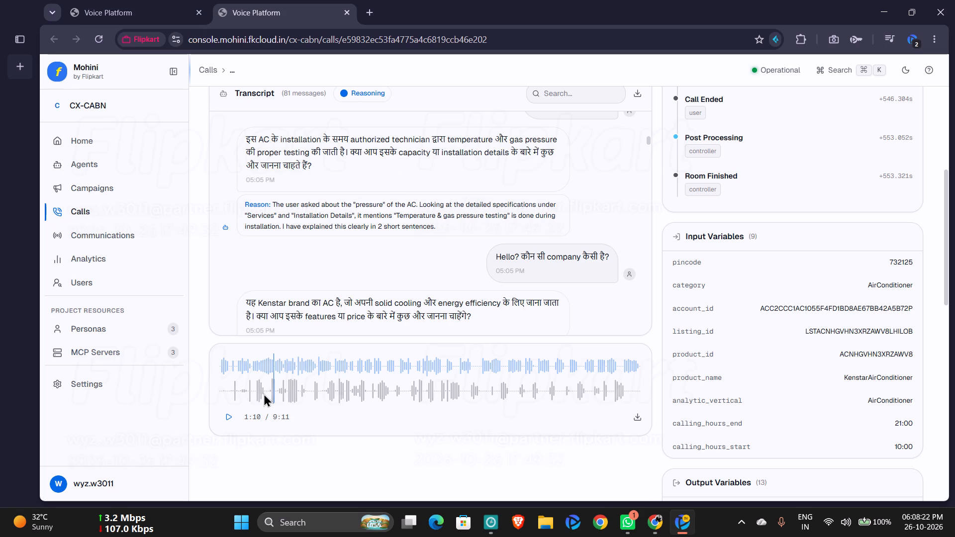
Replay the call recording repeatedly from about 0:53 to pinpoint when customer utterance u011 starts and ends.
drag(322, 172, 319, 180)
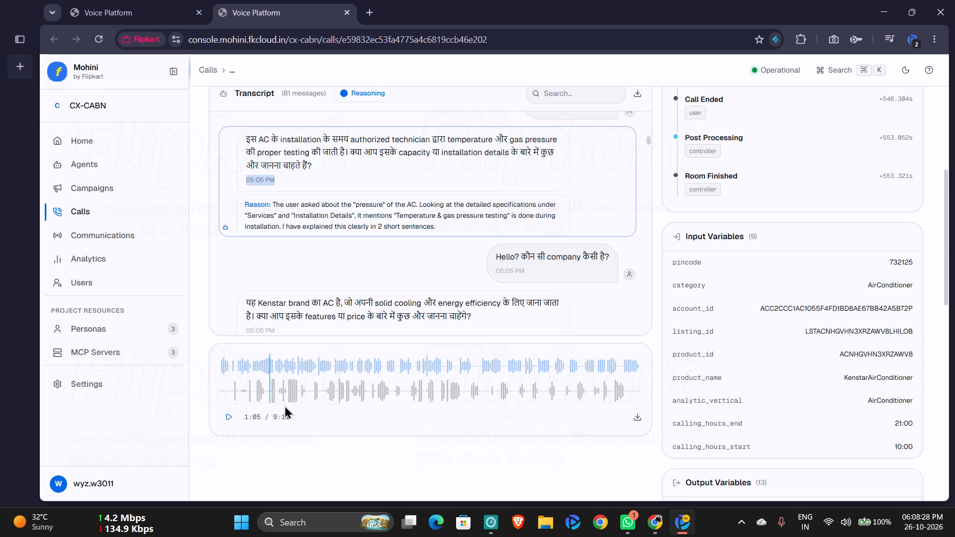
click(261, 393)
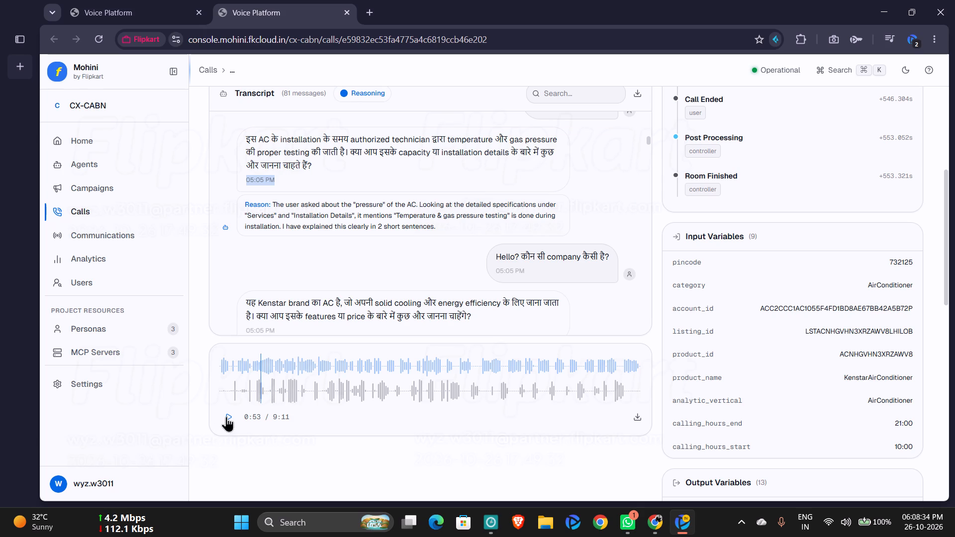
click(226, 416)
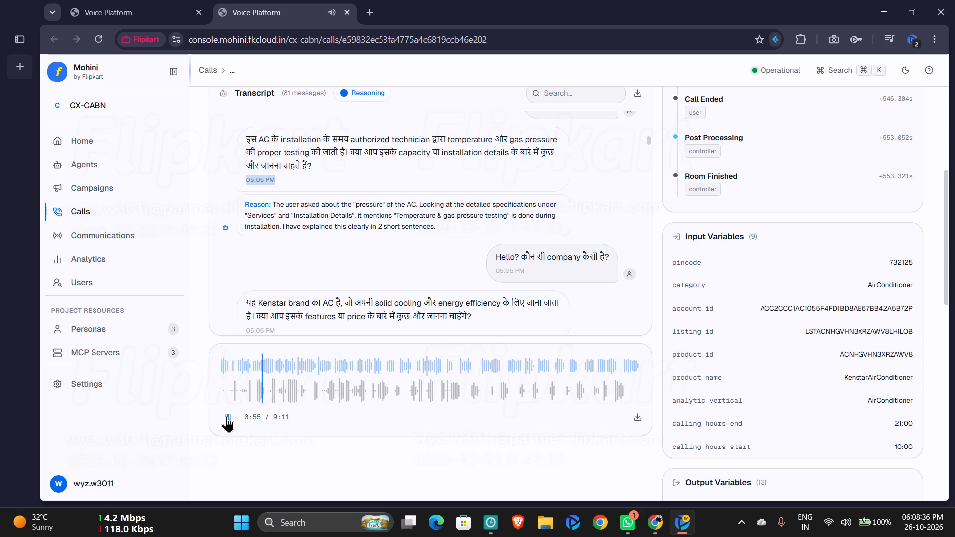
click(226, 416)
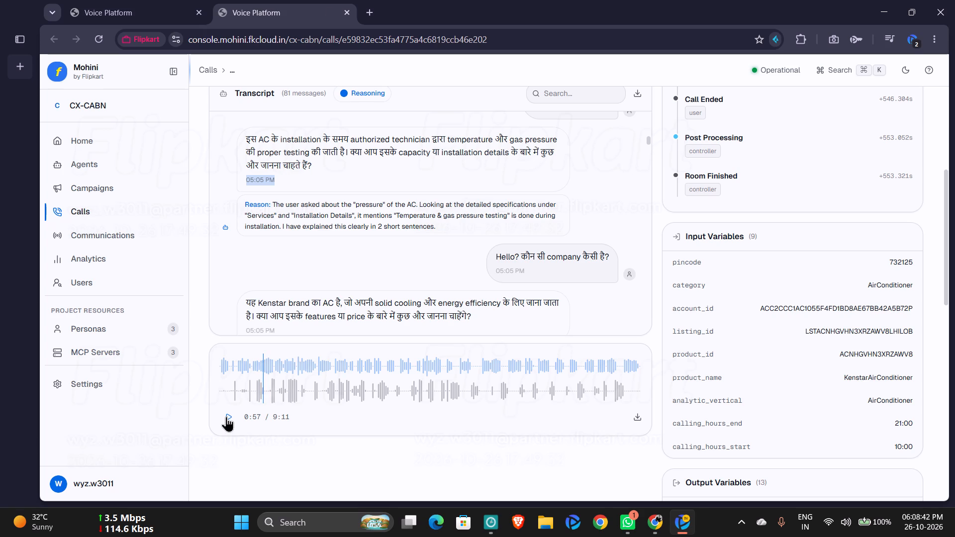
click(226, 416)
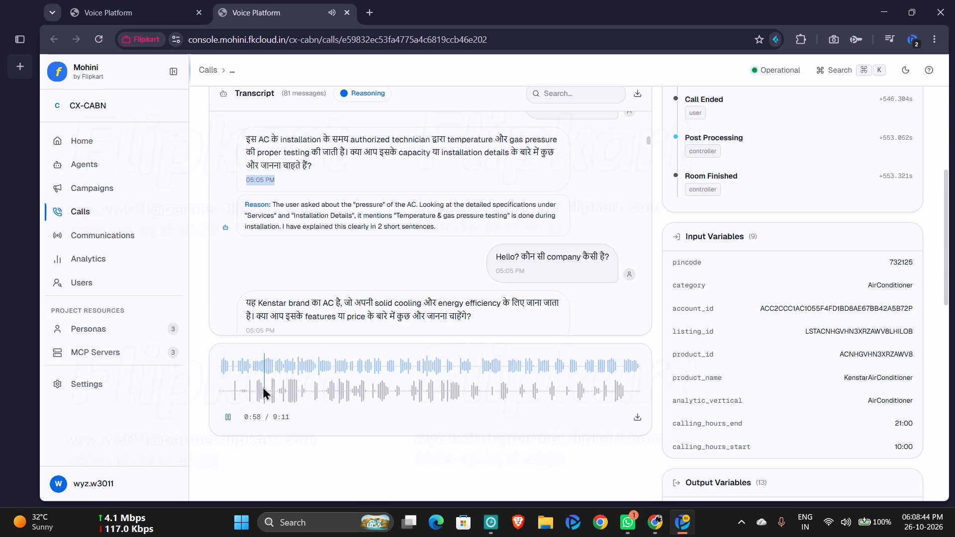
click(261, 392)
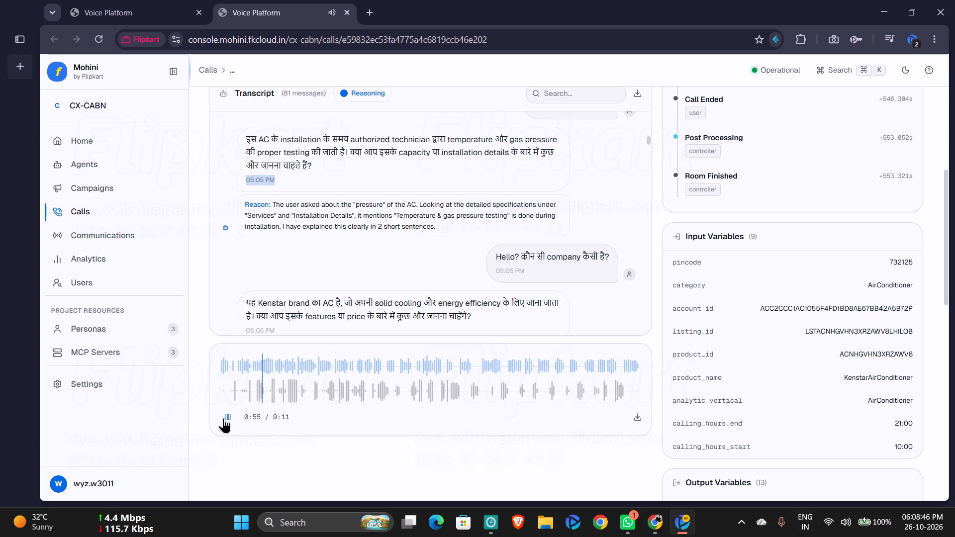
click(233, 418)
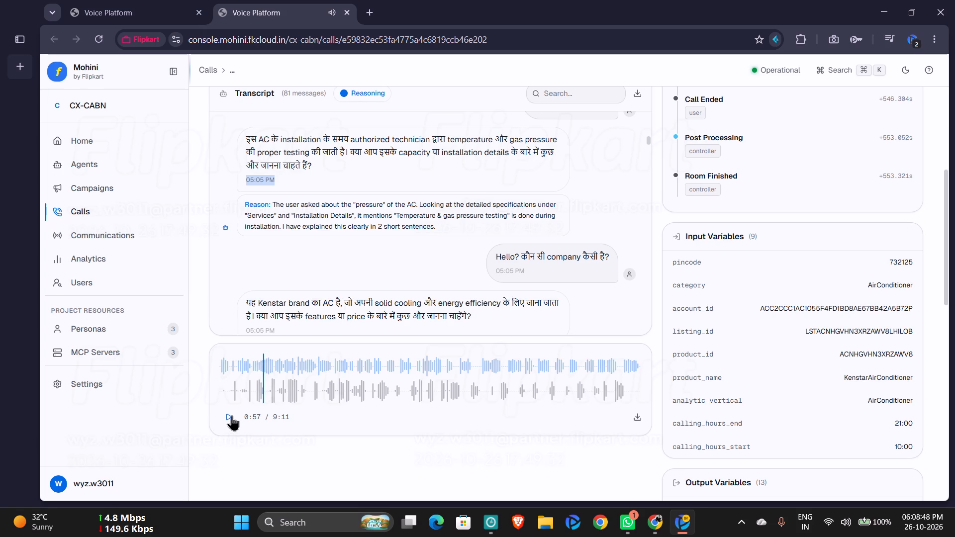
click(262, 392)
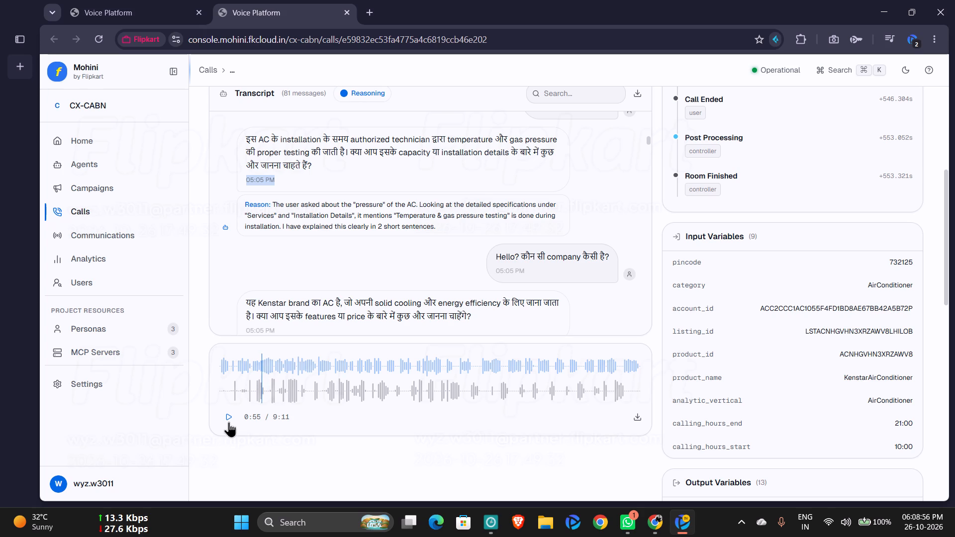
click(232, 417)
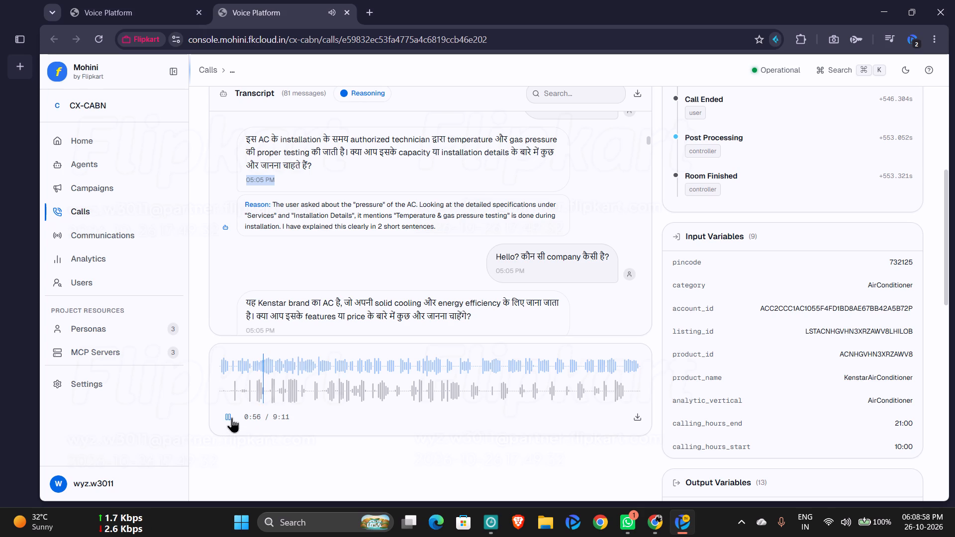
click(232, 417)
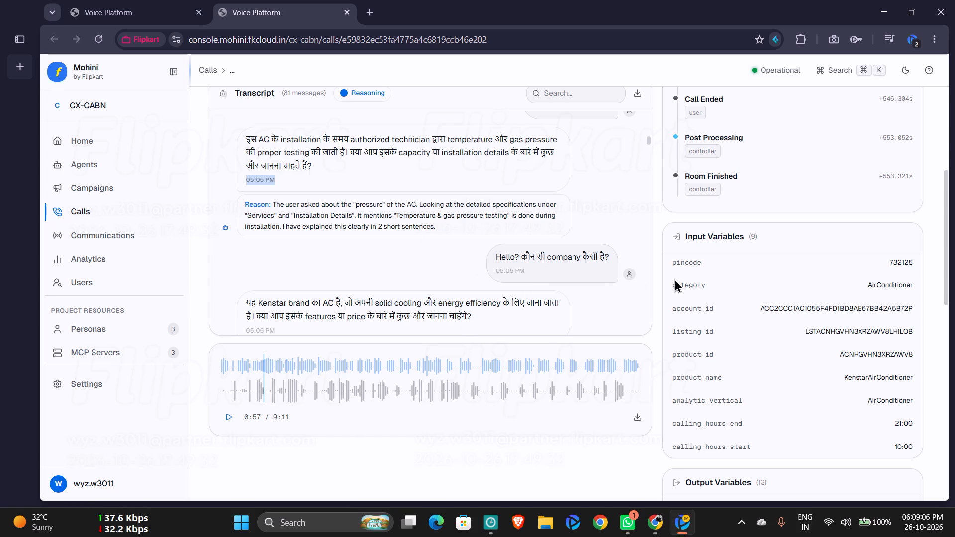
click(230, 420)
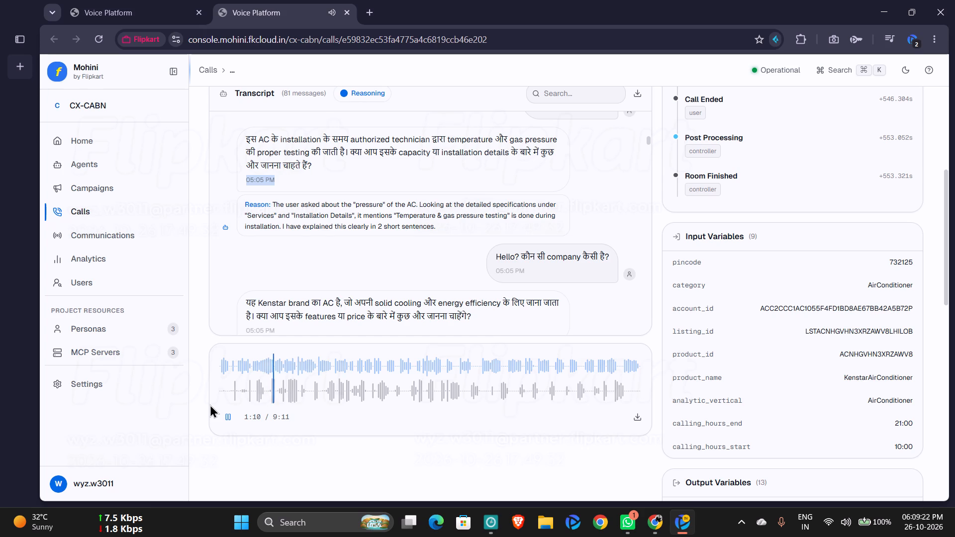
key(space)
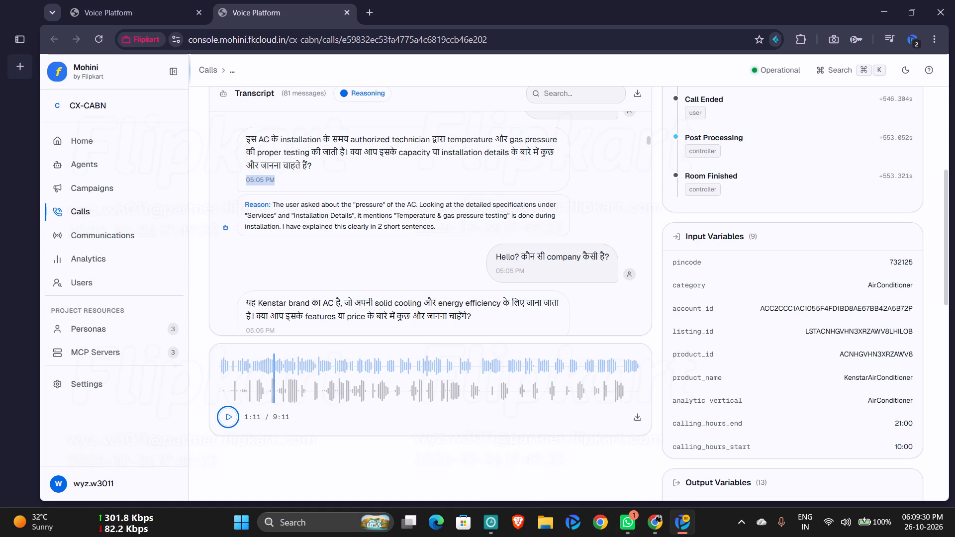
Back in the STT evaluation sheet, copy u009's audio times, gender and language (0:00:52, 0:00:53, Male, Hindi) into the u011 row.
click(636, 502)
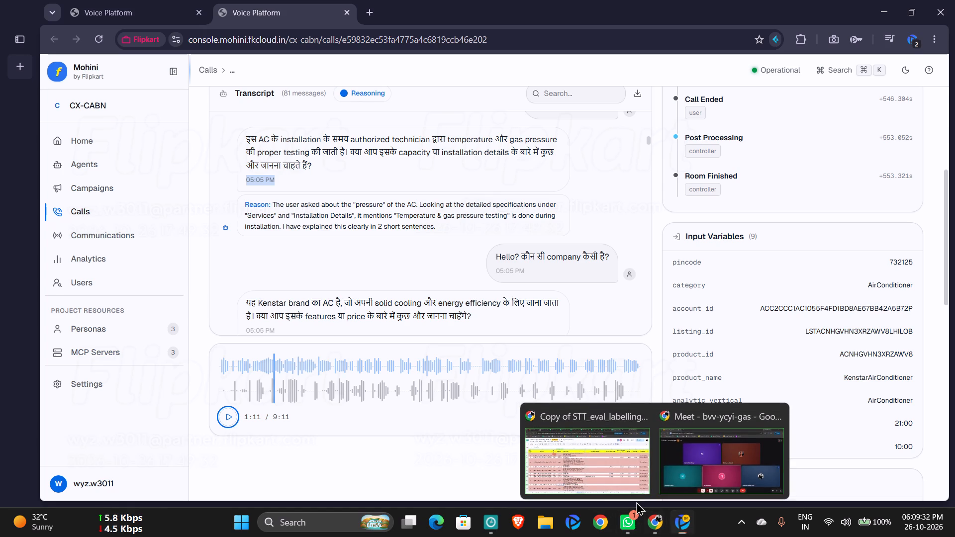
click(619, 475)
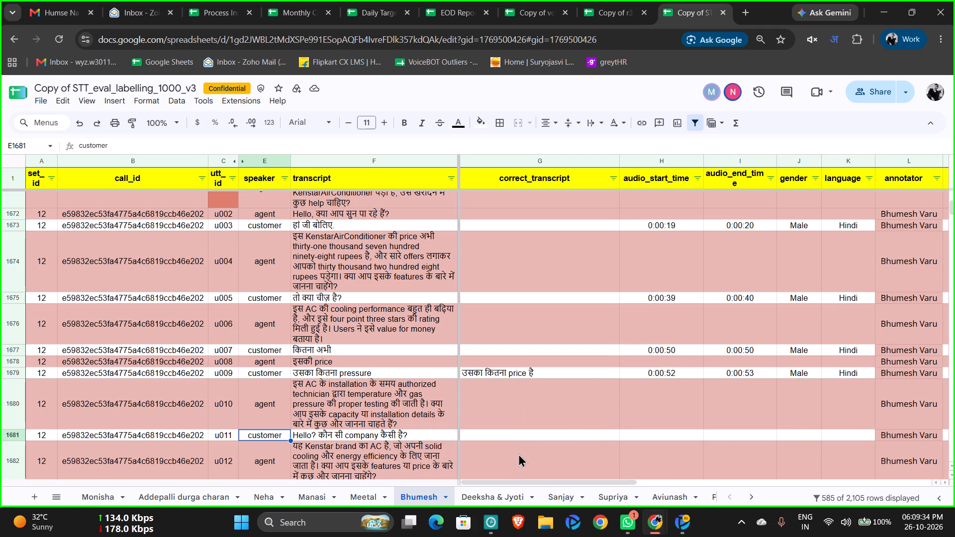
click(544, 432)
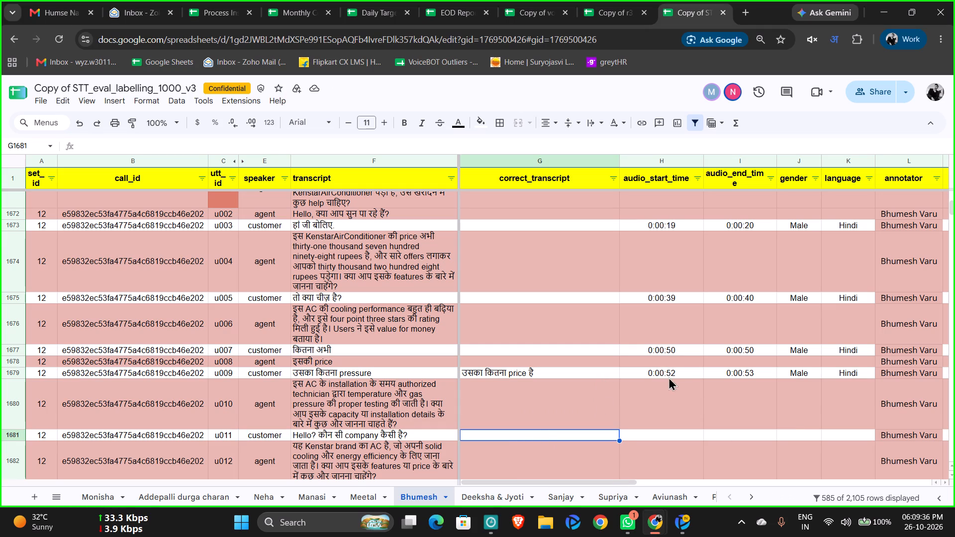
key(Left)
key(Left)
key(Left)
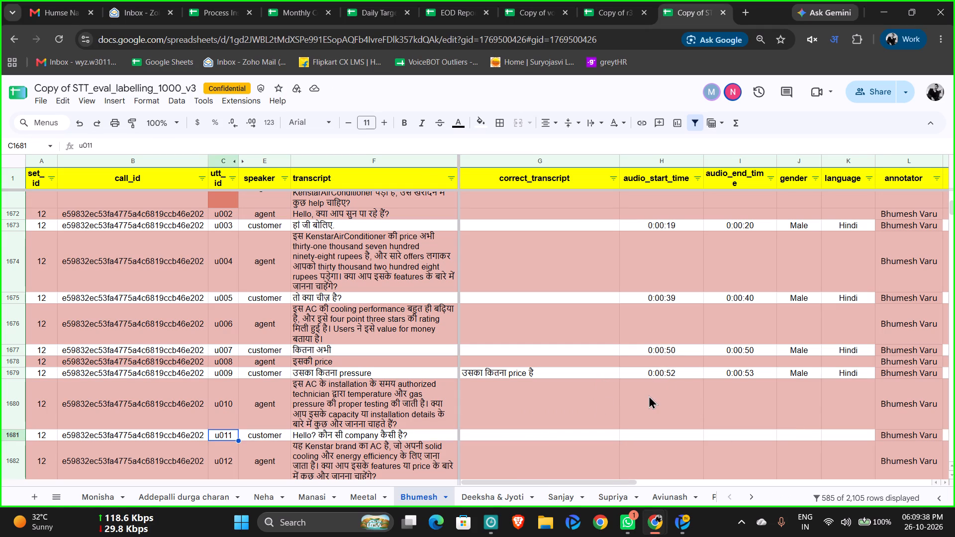
key(Right)
key(Right)
key(Right)
key(Right)
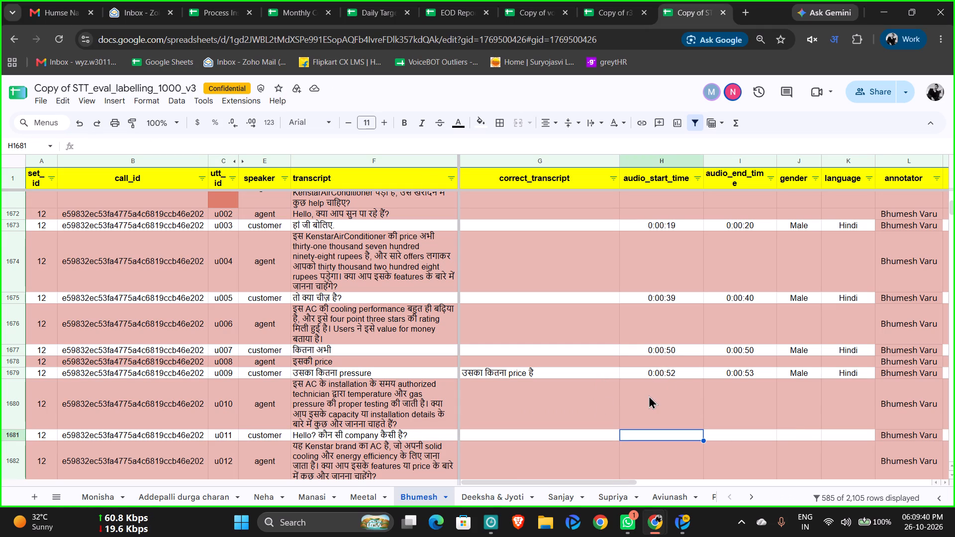
drag(675, 371, 703, 381)
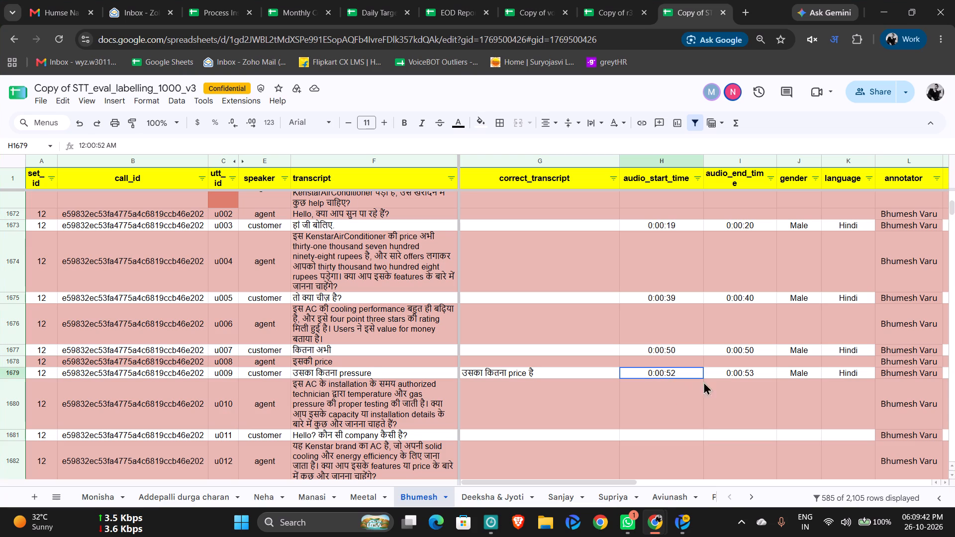
drag(703, 381, 861, 373)
click(861, 373)
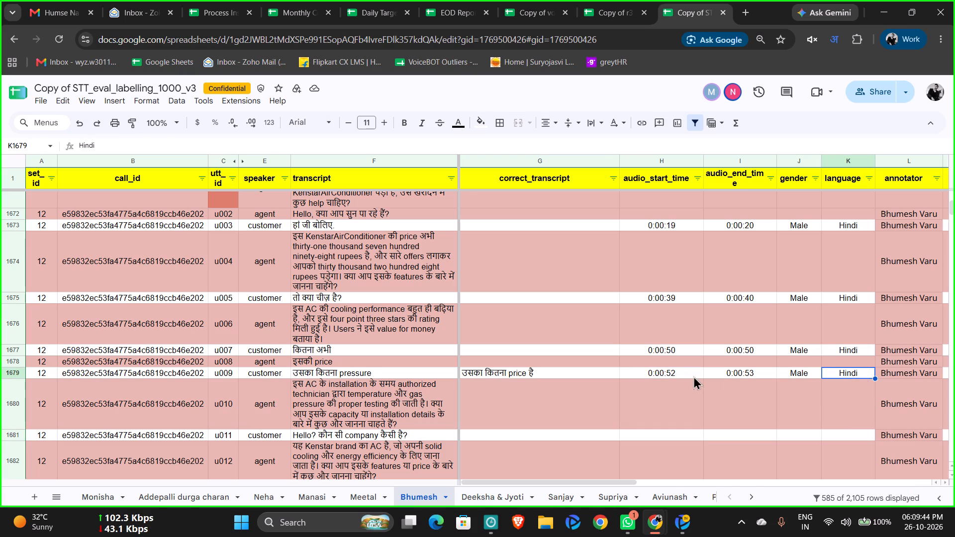
click(673, 384)
drag(682, 373, 838, 377)
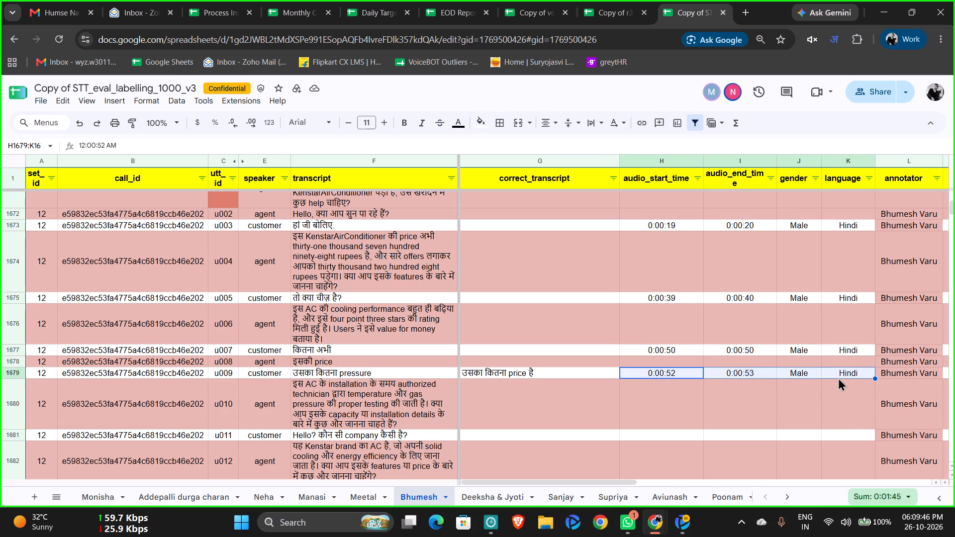
key(ctrl+c)
click(651, 428)
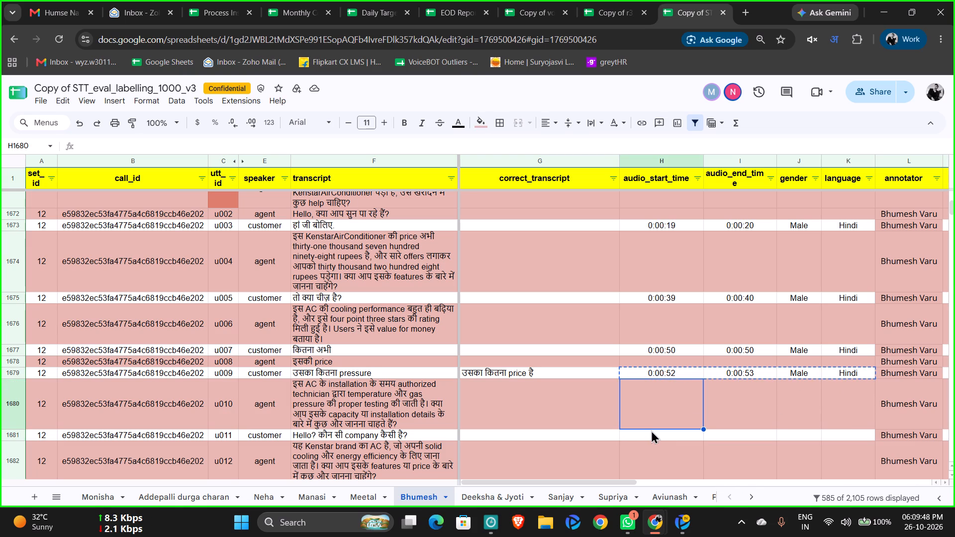
click(651, 434)
key(ctrl+v)
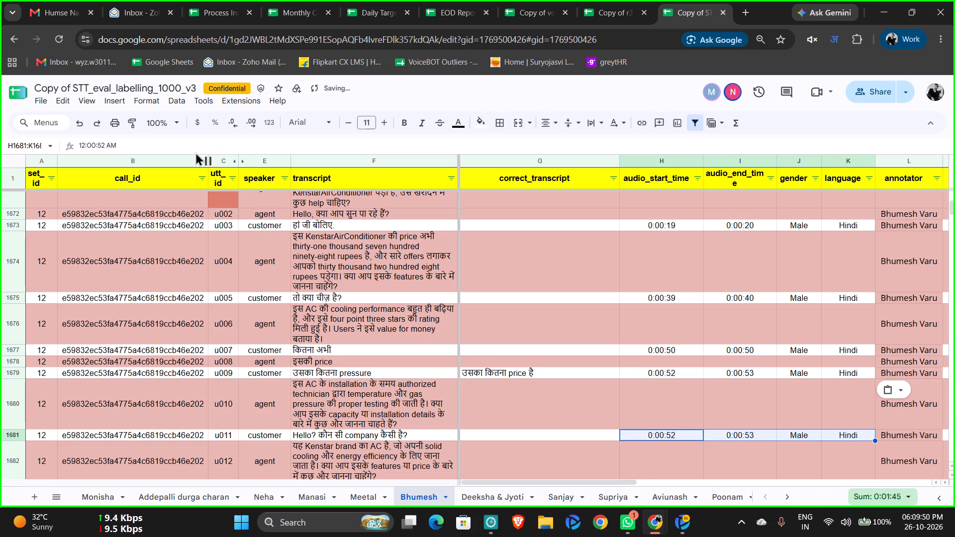
Try to change u011's audio_start_time seconds from 52 to 56.
click(107, 149)
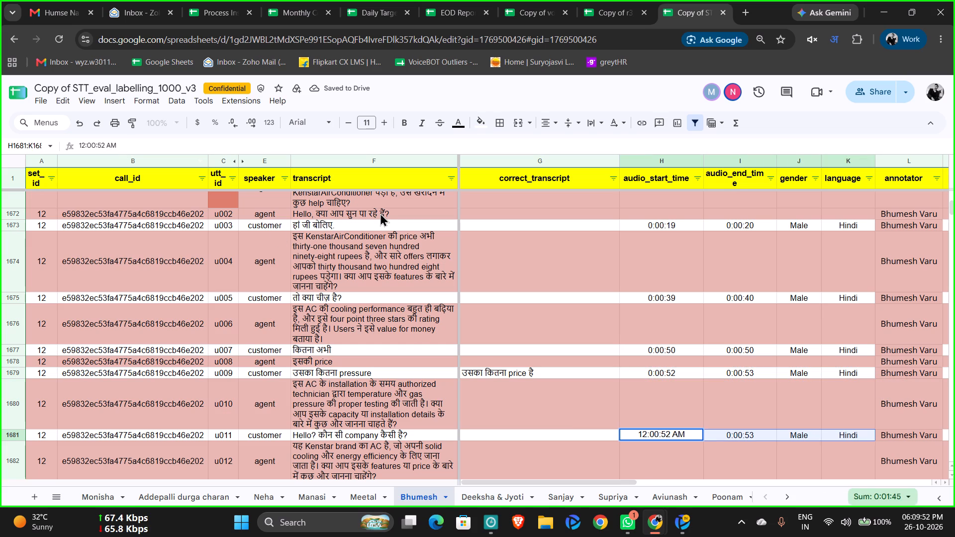
key(BackSpace)
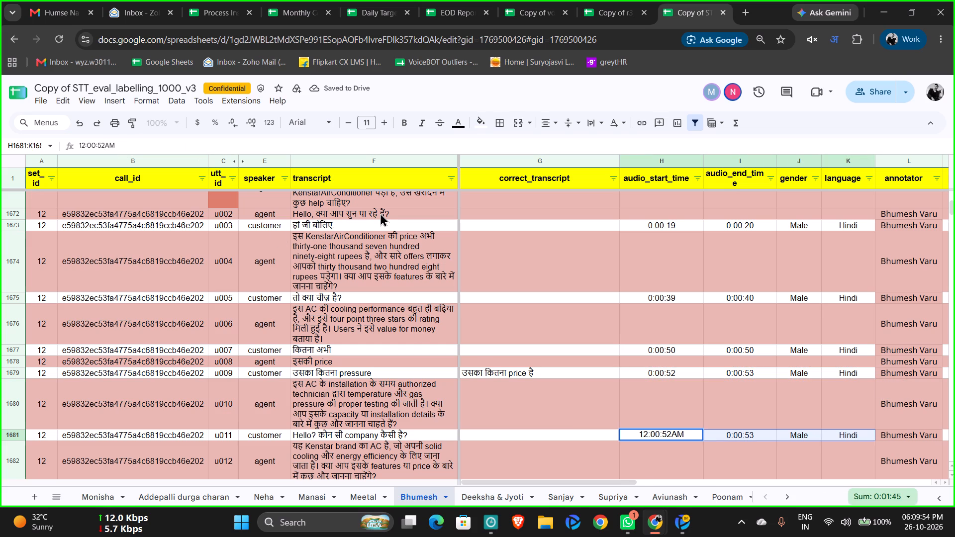
key(BackSpace)
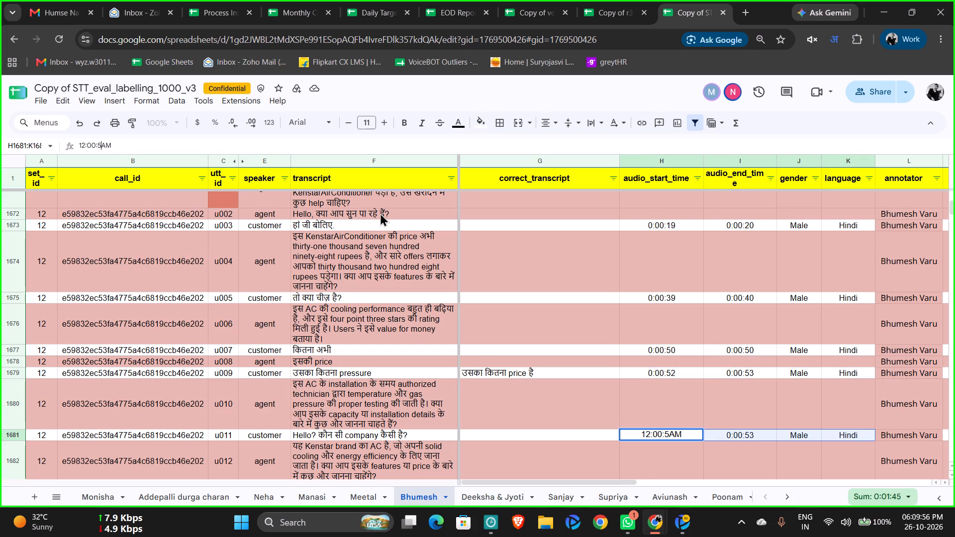
key(6)
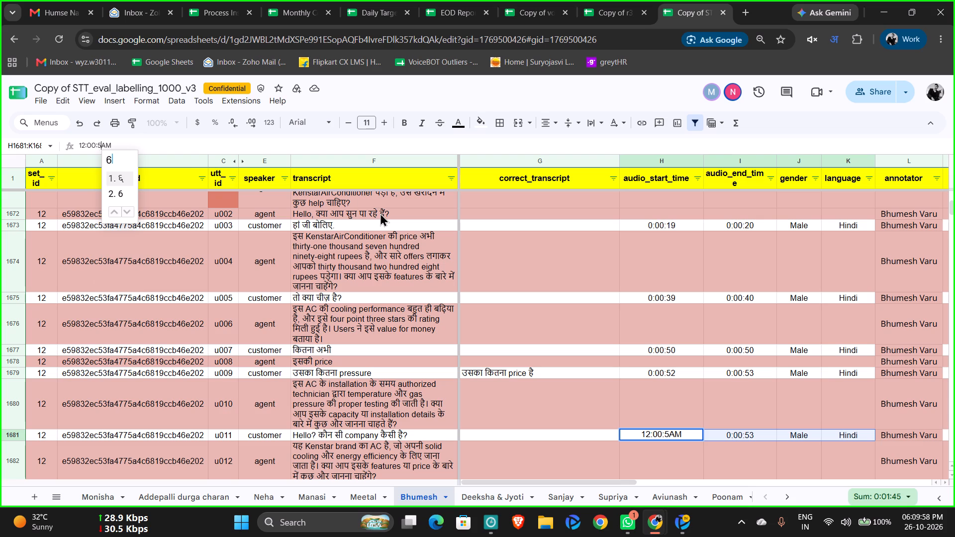
click(741, 435)
click(692, 436)
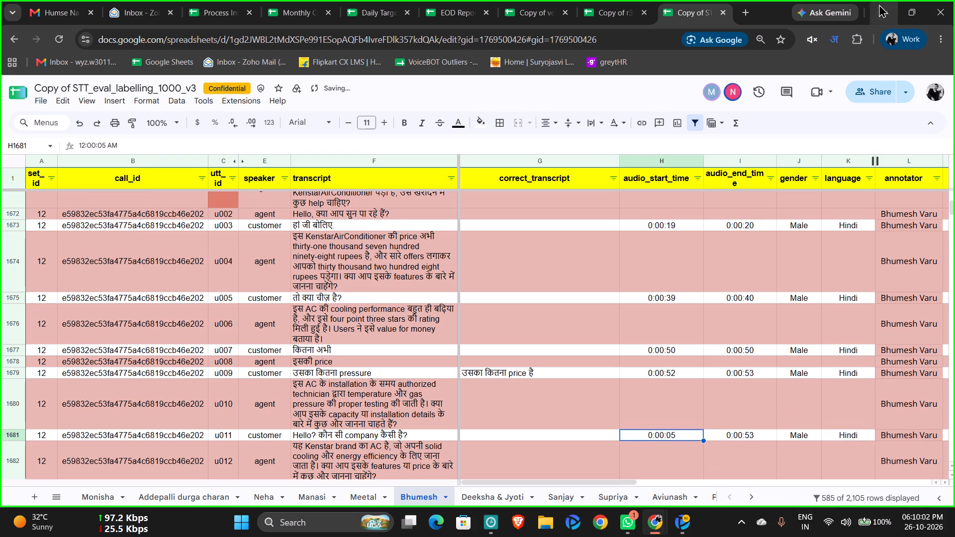
Switch off the Hindi input tool and set u011's audio_start_time to 0:00:56.
click(837, 39)
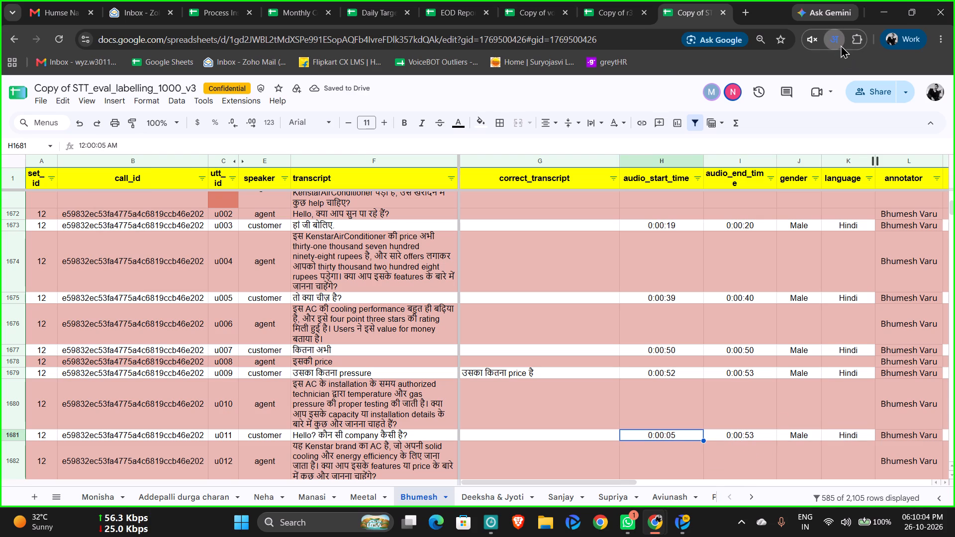
click(805, 80)
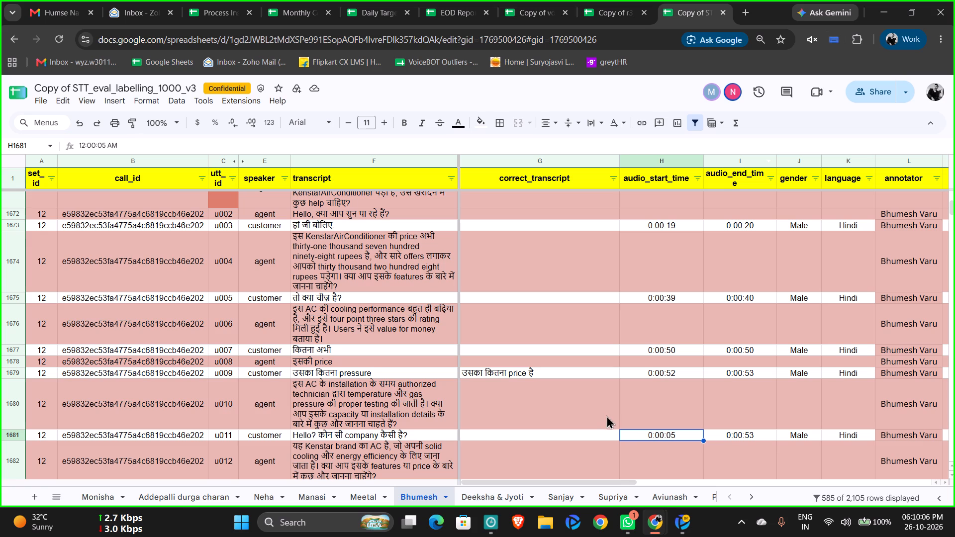
click(692, 436)
key(Return)
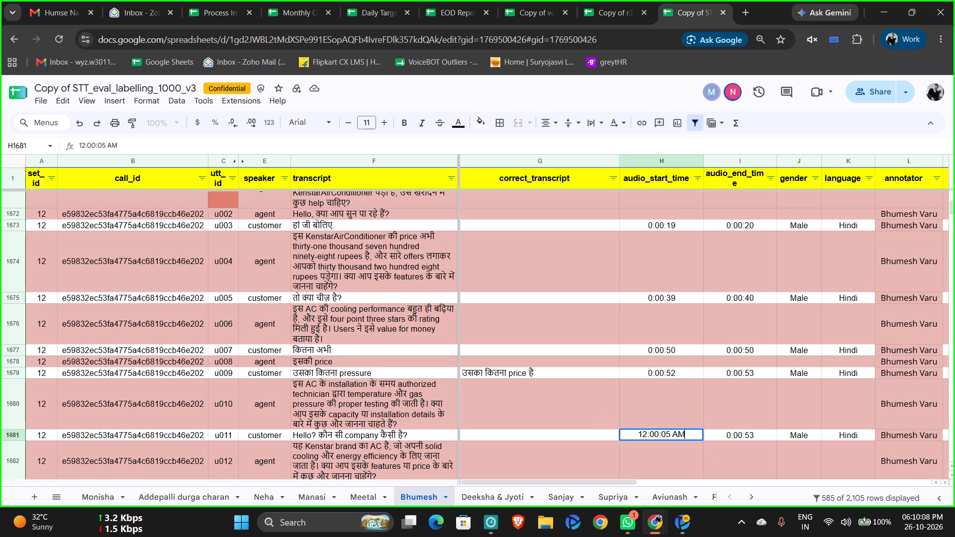
key(Left)
key(Left)
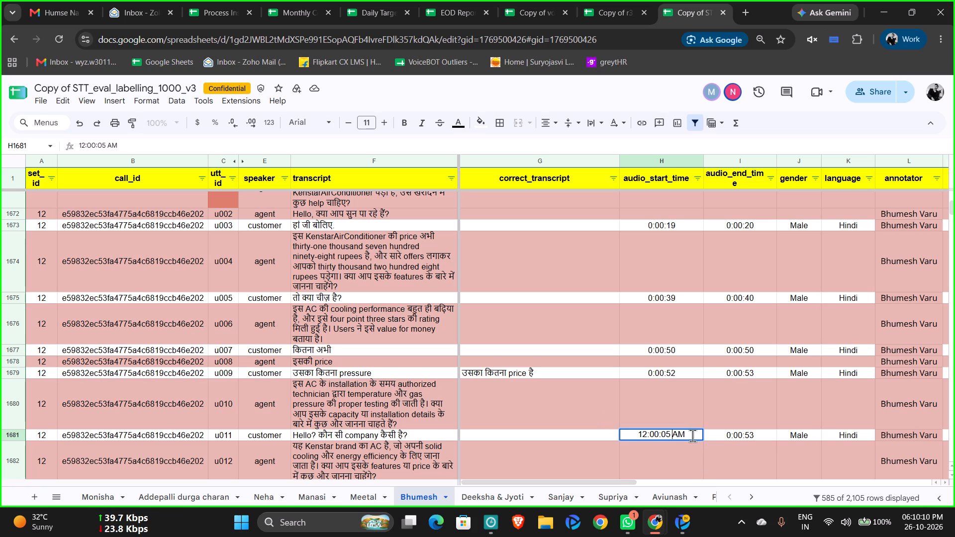
key(Left)
key(BackSpace)
key(BackSpace)
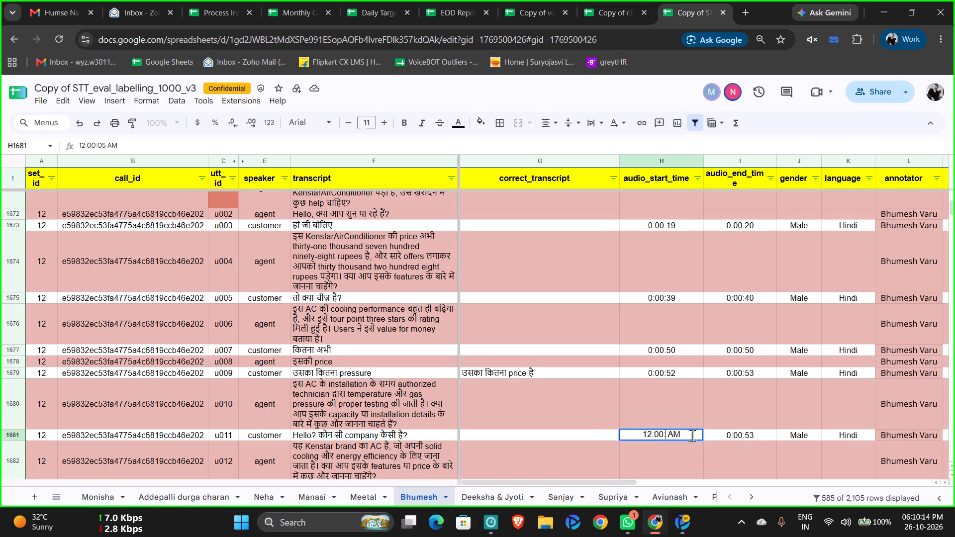
text(56)
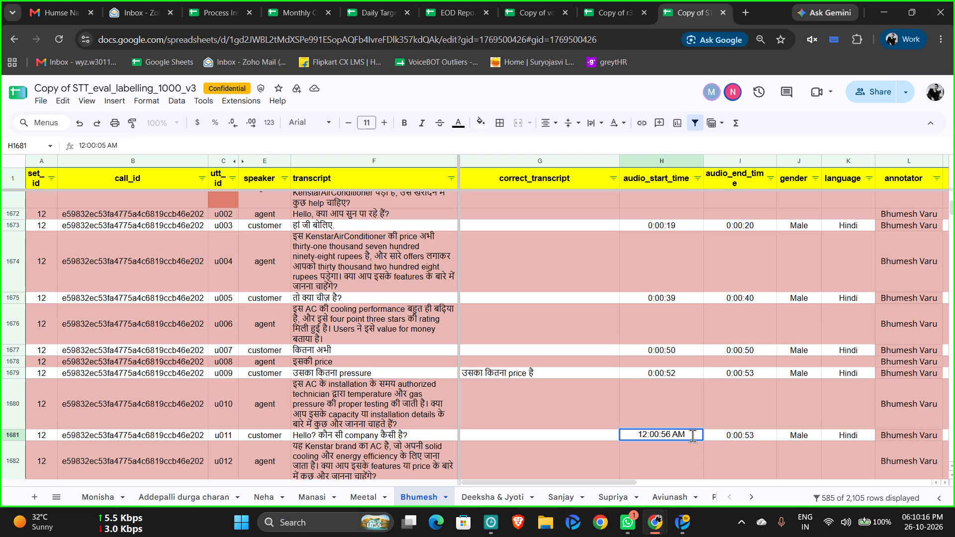
key(Right)
key(Right)
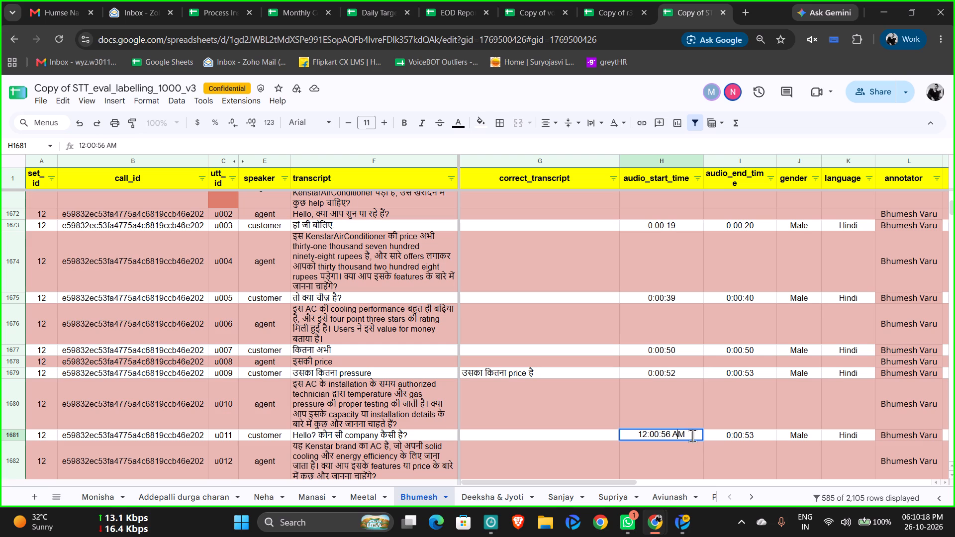
key(Return)
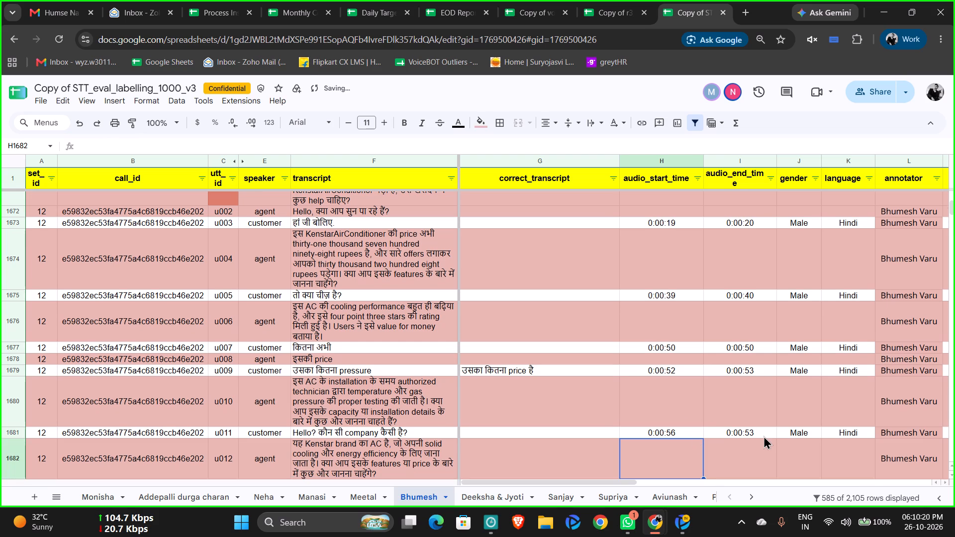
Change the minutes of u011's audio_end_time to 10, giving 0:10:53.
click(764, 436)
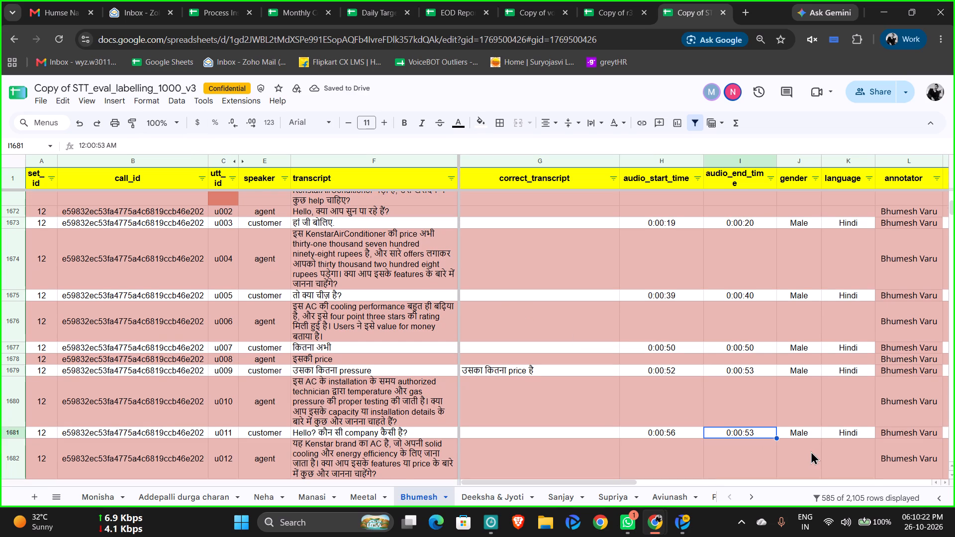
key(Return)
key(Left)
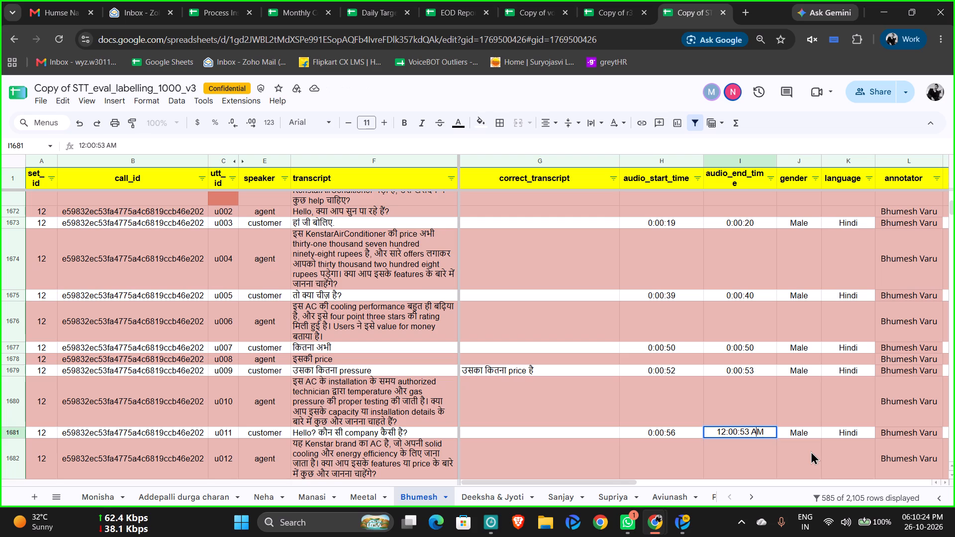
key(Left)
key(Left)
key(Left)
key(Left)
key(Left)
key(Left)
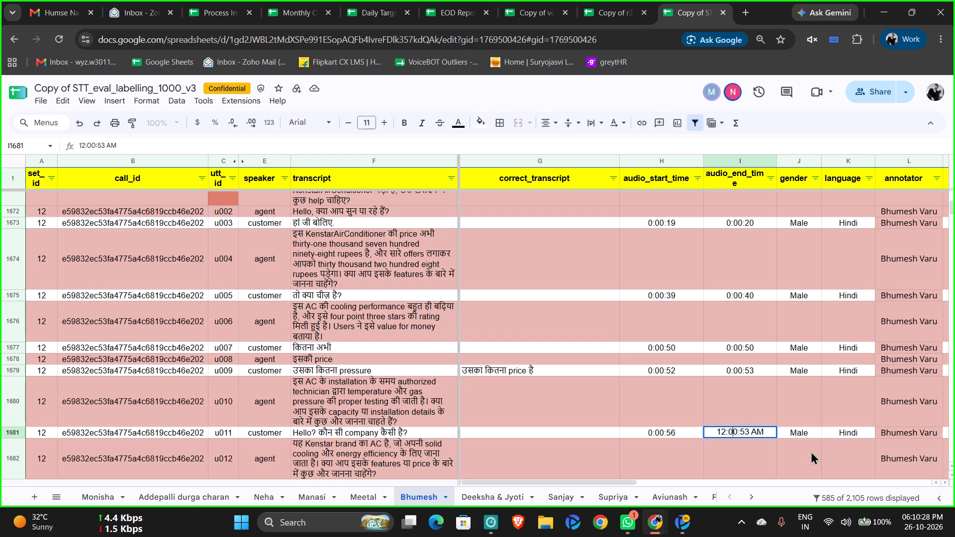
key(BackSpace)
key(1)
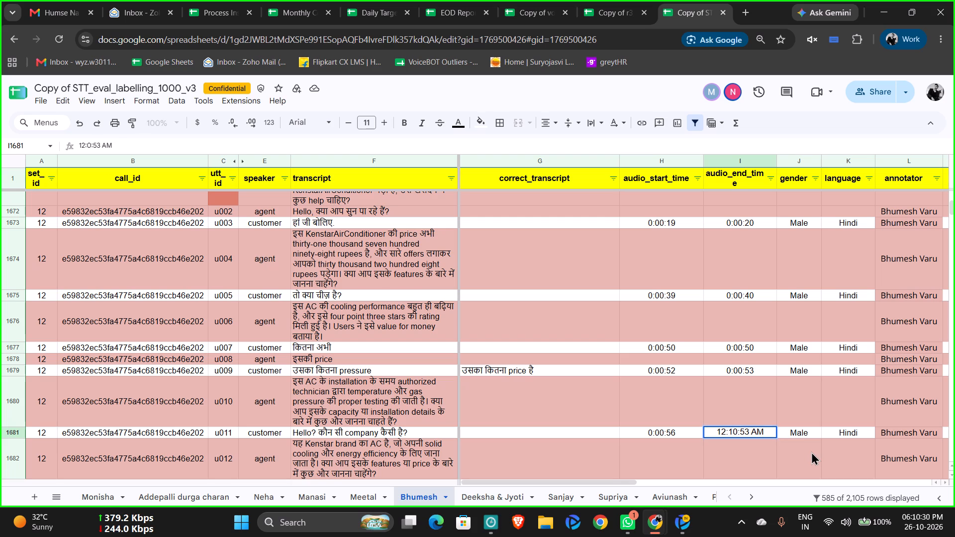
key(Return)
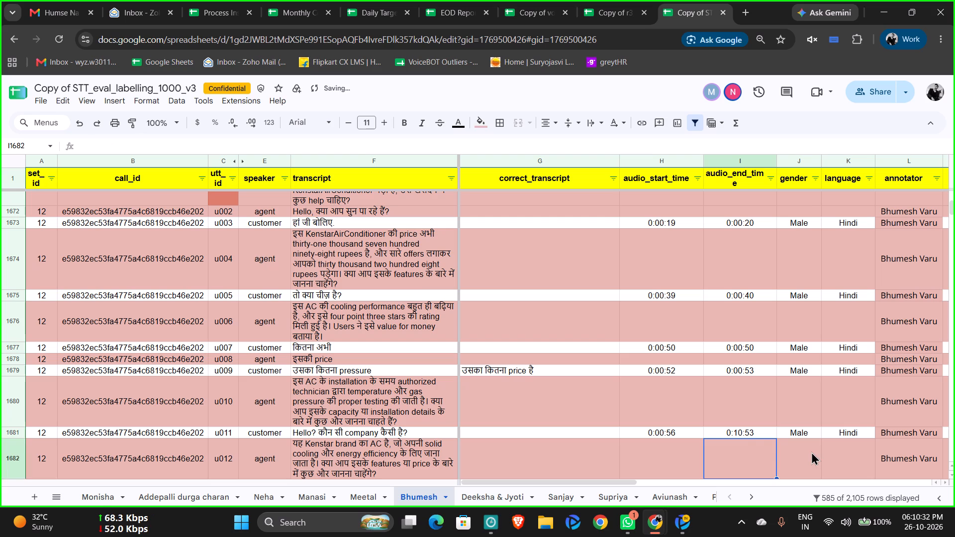
Set the minutes of u011's audio_end_time to 01, giving 0:01:53.
click(755, 432)
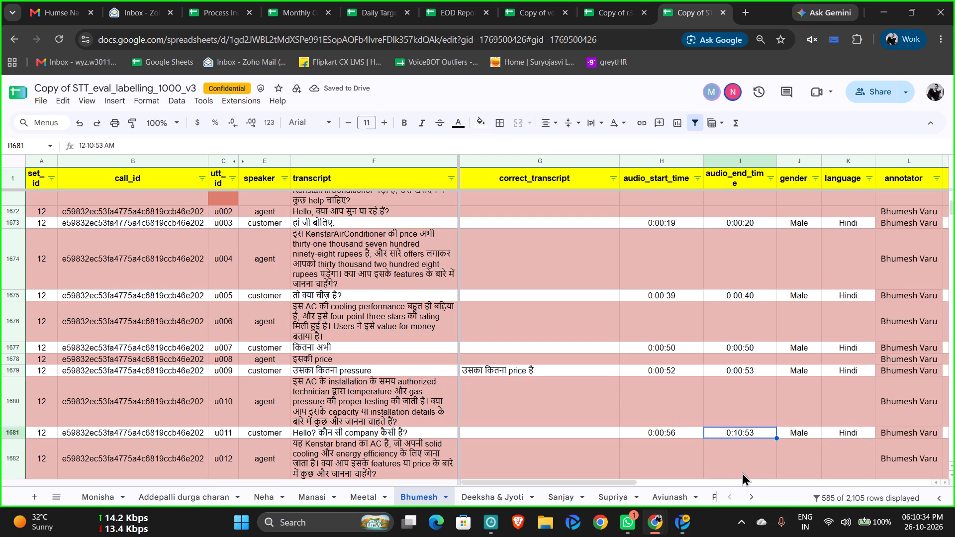
key(Return)
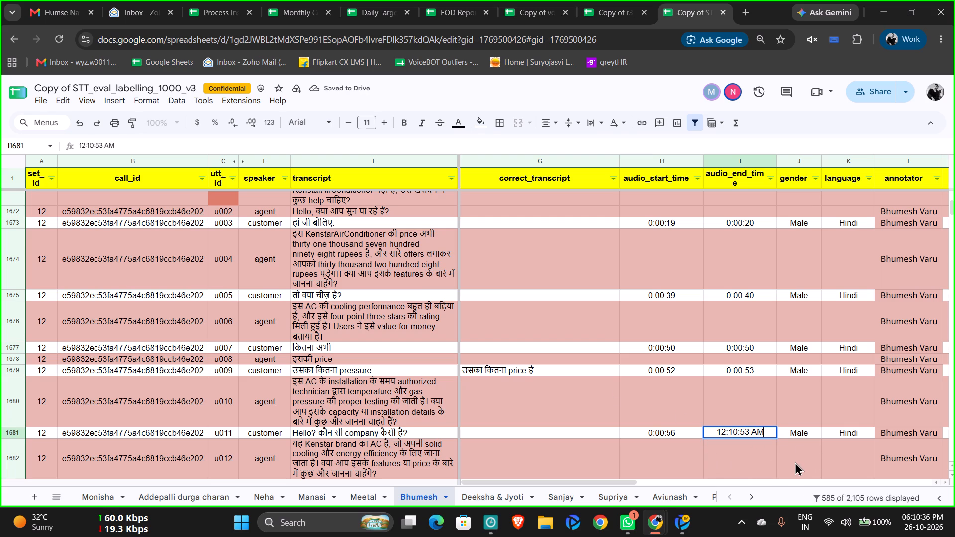
key(Left)
key(Left)
key(Left)
key(Left)
key(Left)
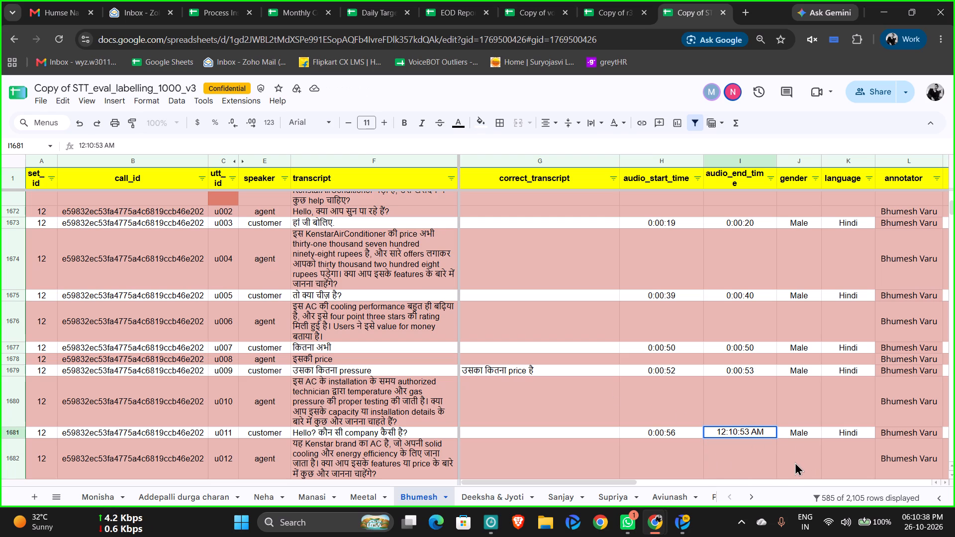
key(Left)
key(BackSpace)
key(Left)
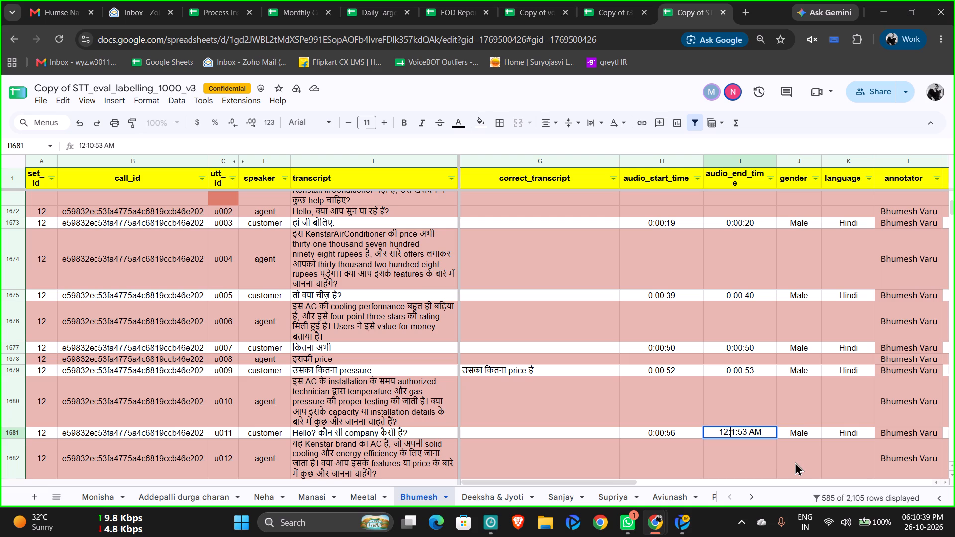
key(0)
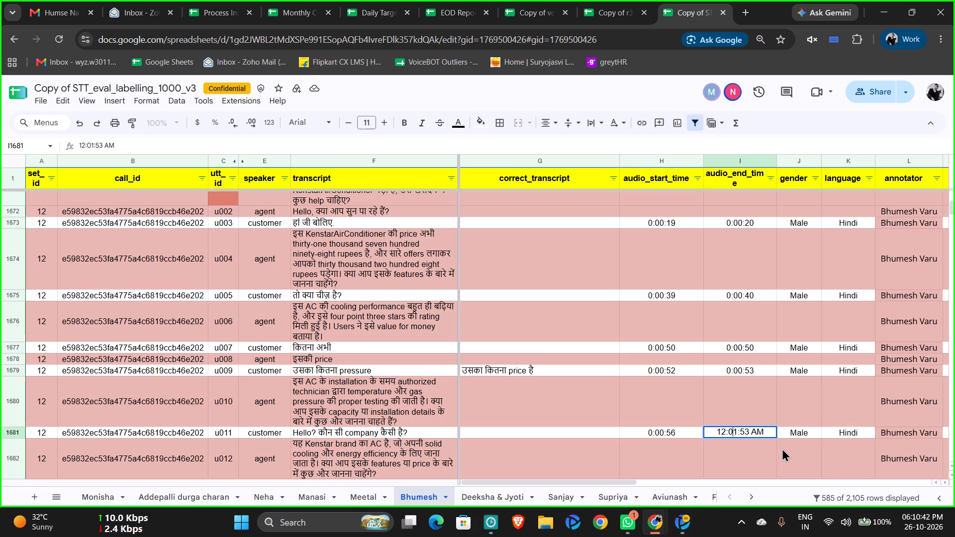
click(782, 448)
click(760, 433)
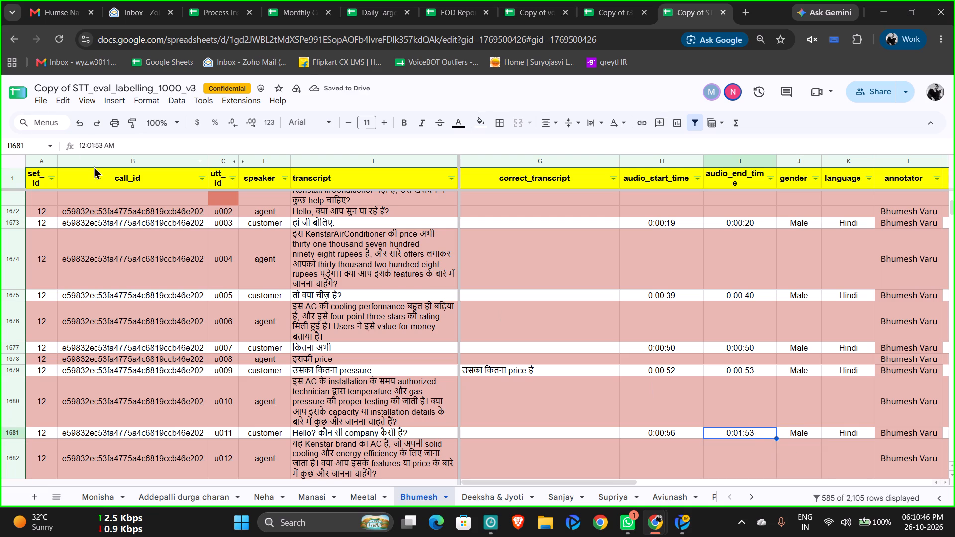
Check the playback position in the Voice Platform call, then set u011's audio_end_time to 0:01:11 in the sheet.
key(alt+Tab)
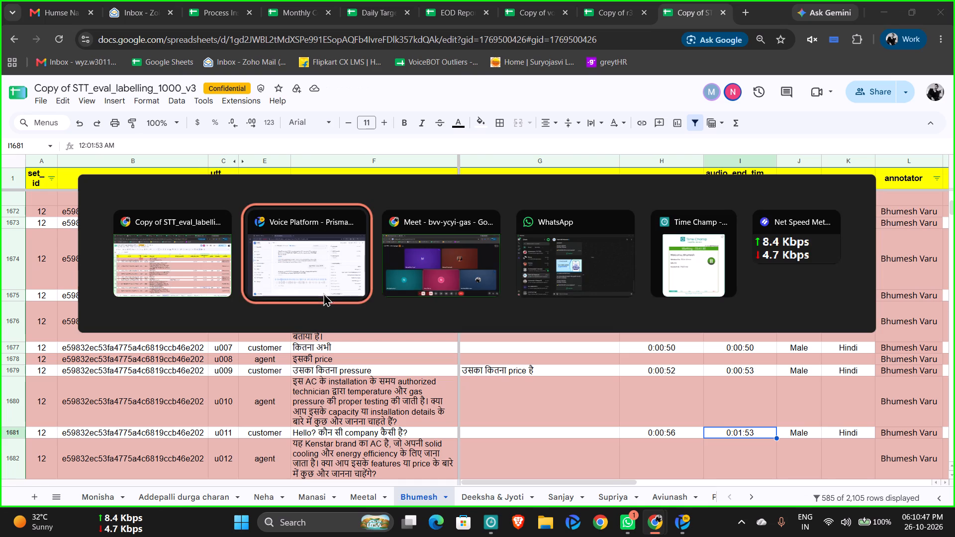
key(alt+Tab)
key(alt+Left)
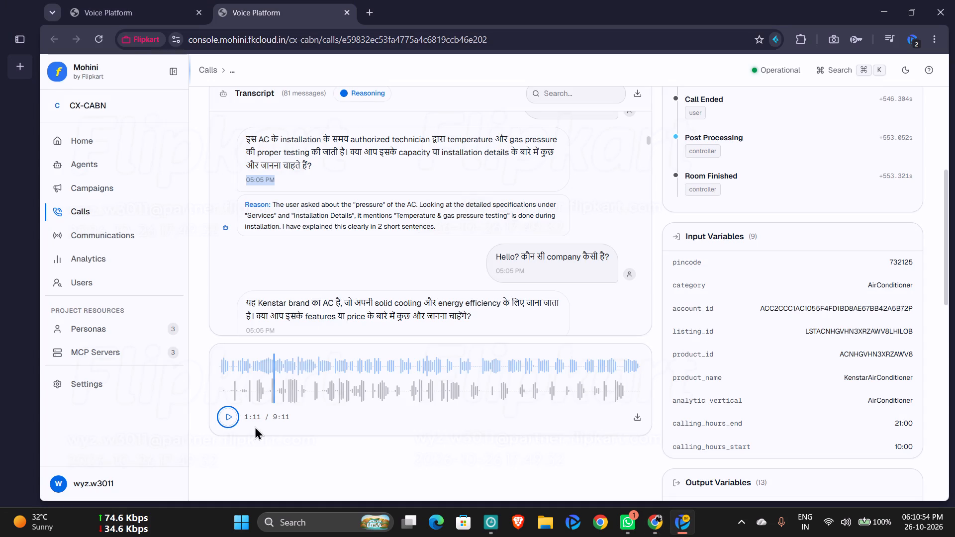
key(alt+Tab)
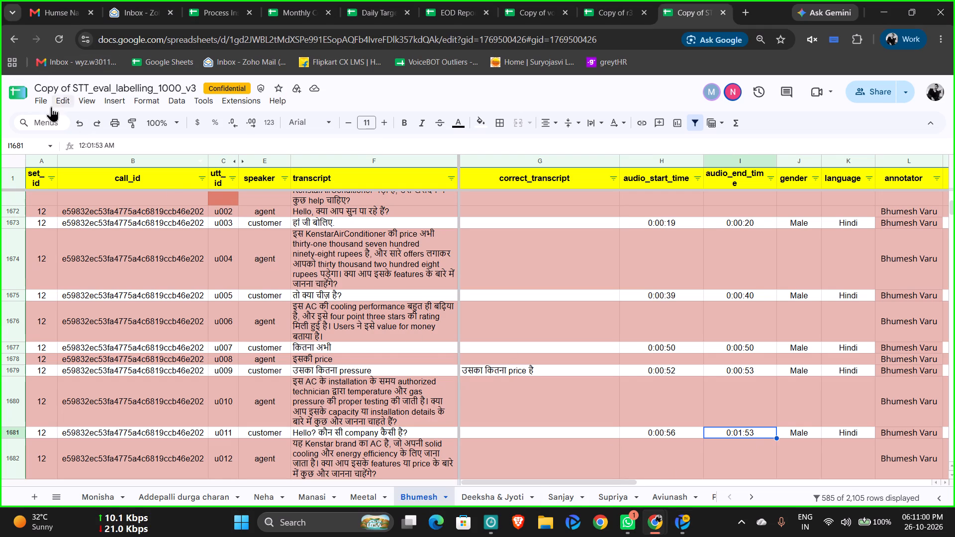
key(Return)
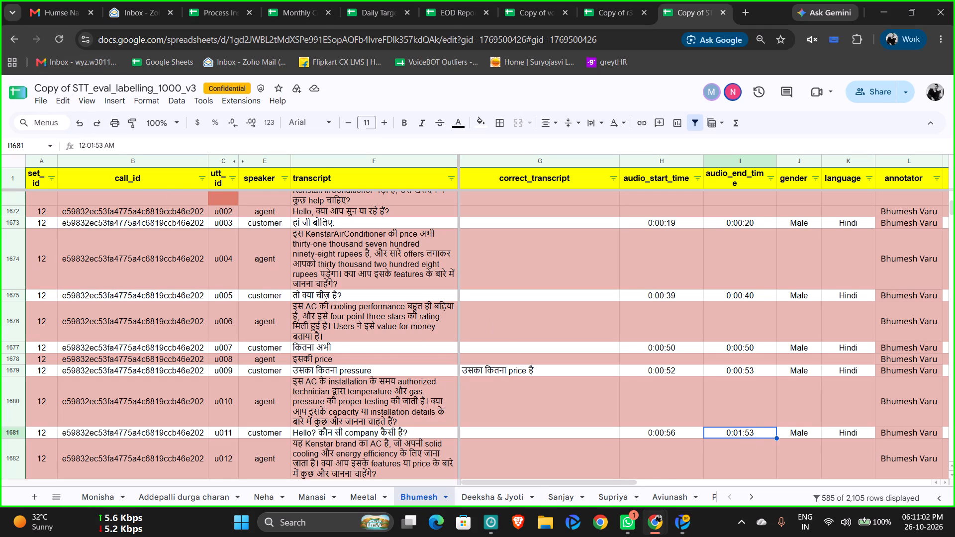
key(Left)
key(Left)
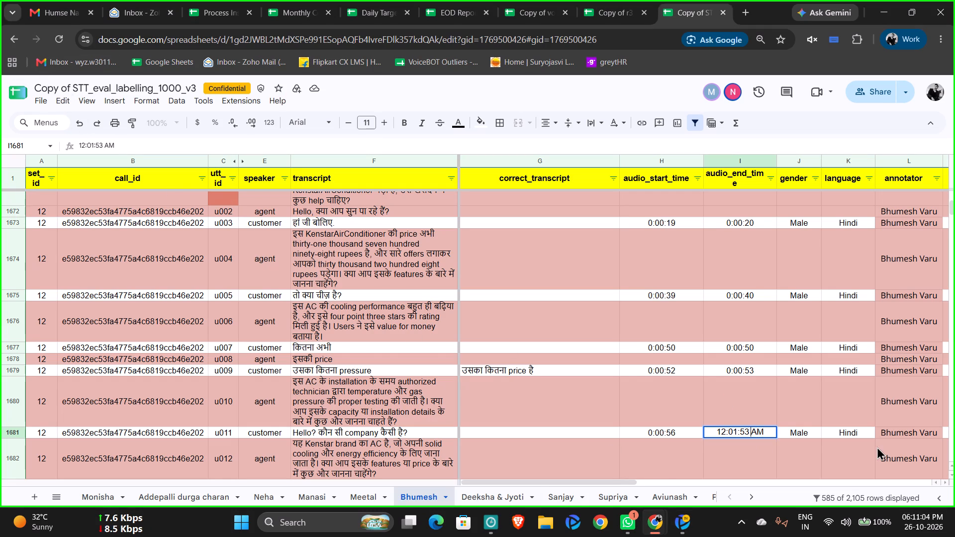
key(Left)
key(Left)
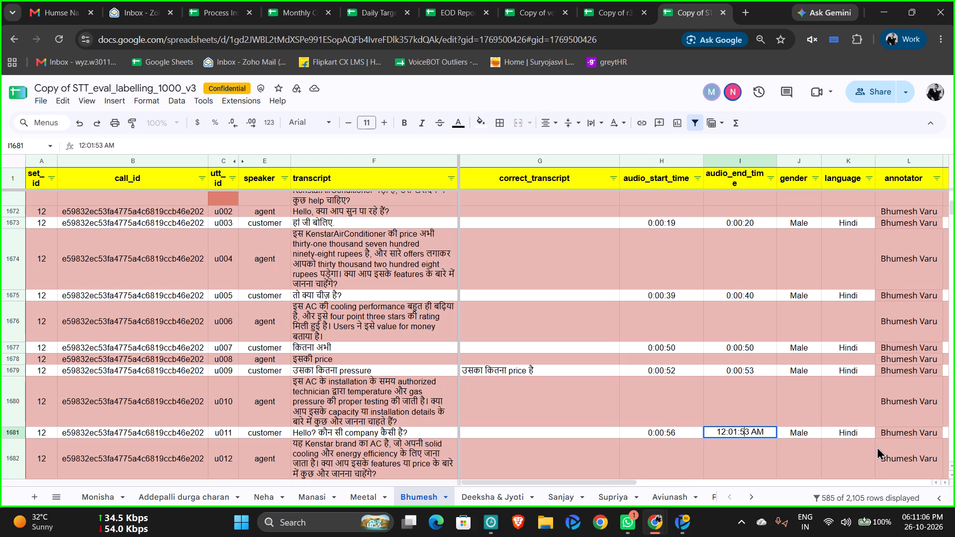
key(Left)
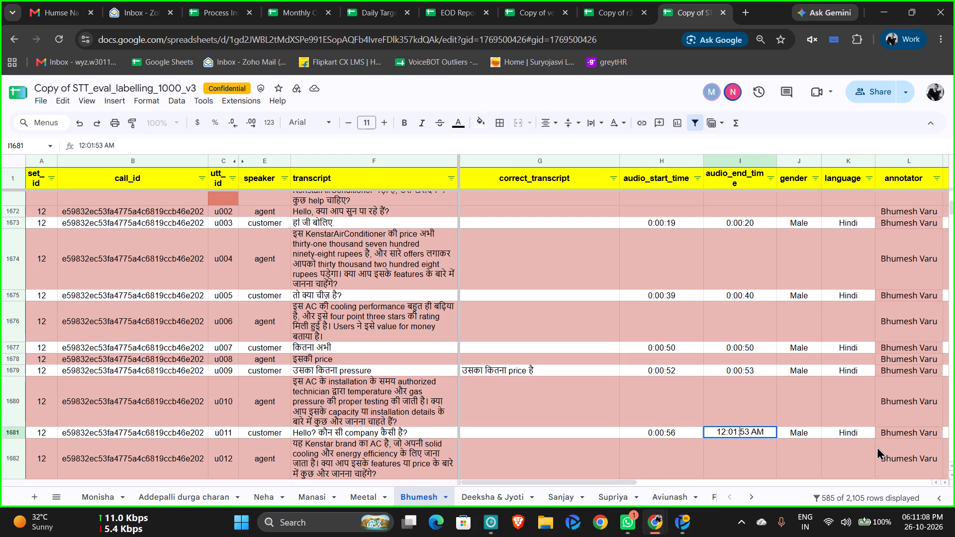
key(Right)
key(Right)
key(BackSpace)
key(BackSpace)
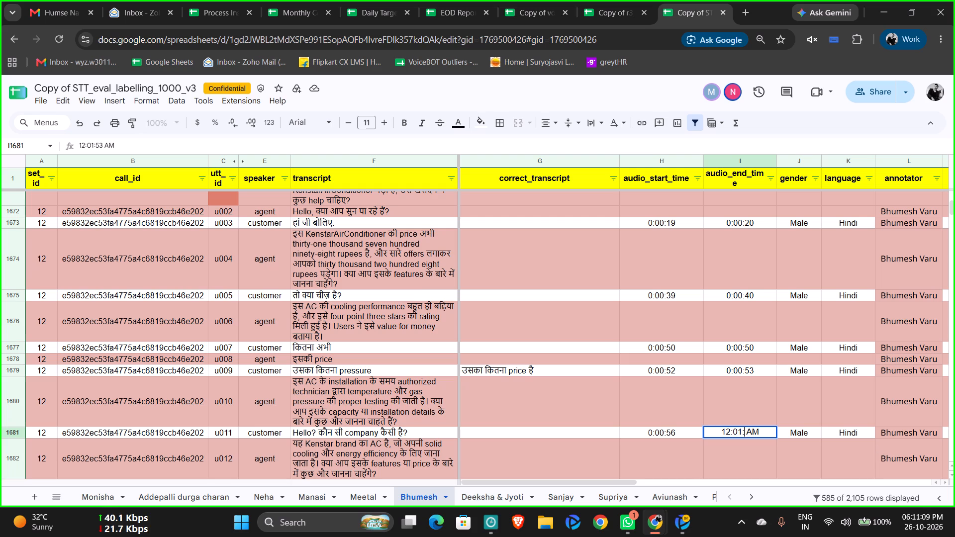
text(11)
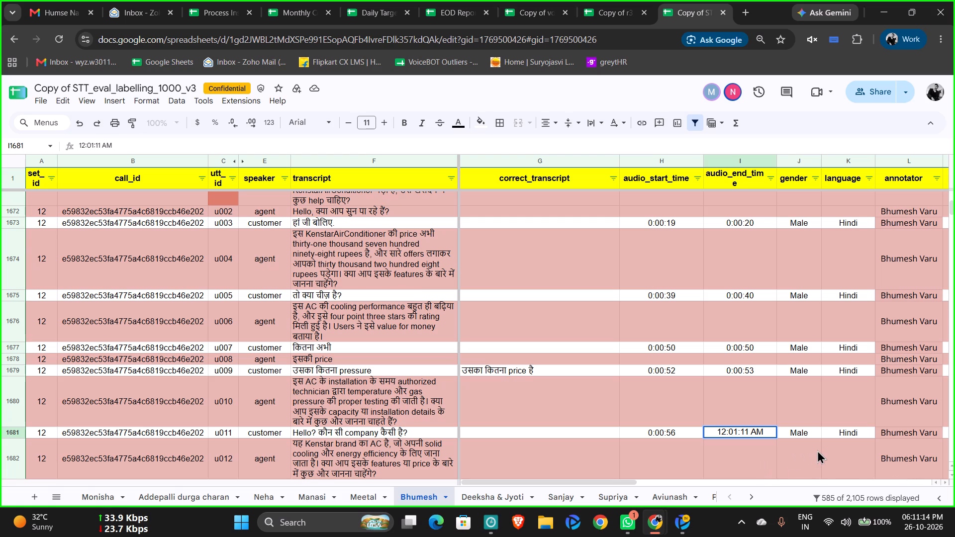
key(Return)
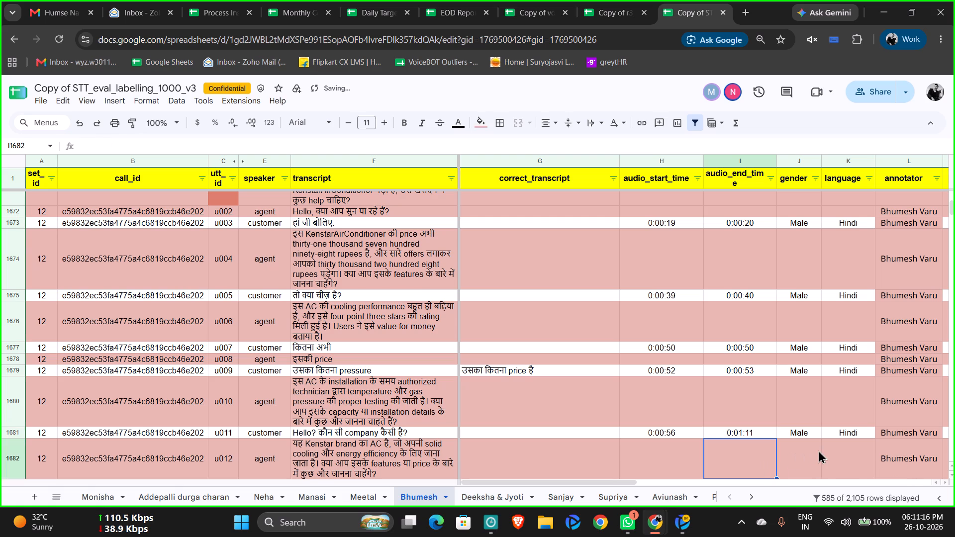
Switch to the Voice Platform call and replay the recording from about 1:04 to check u011's utterance "Hello? कौन सी company कैसी है?".
click(789, 434)
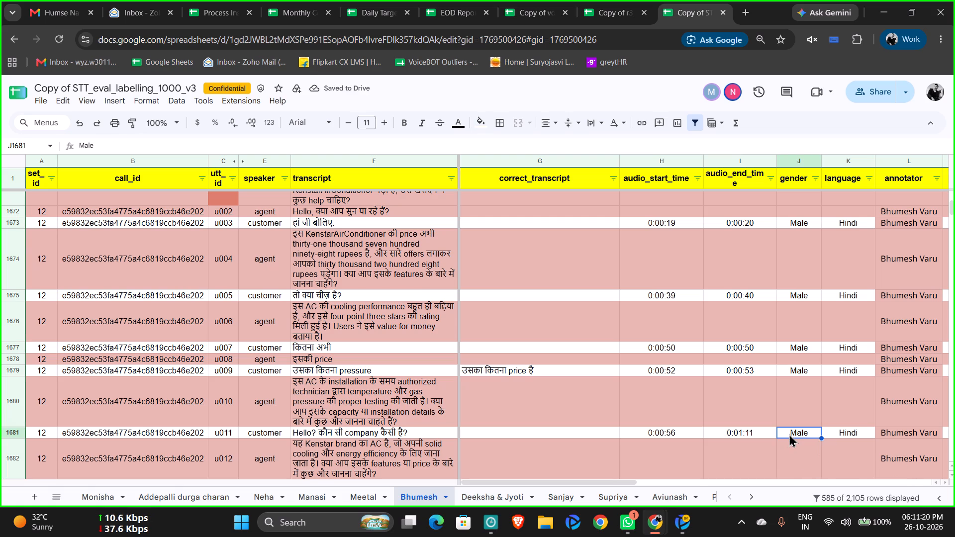
key(Left)
key(Left)
key(Left)
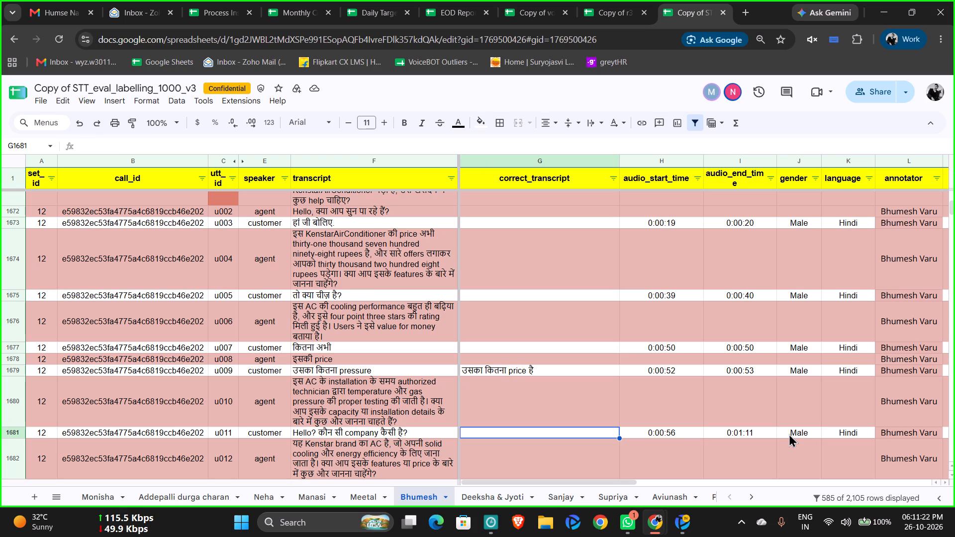
key(alt+Tab)
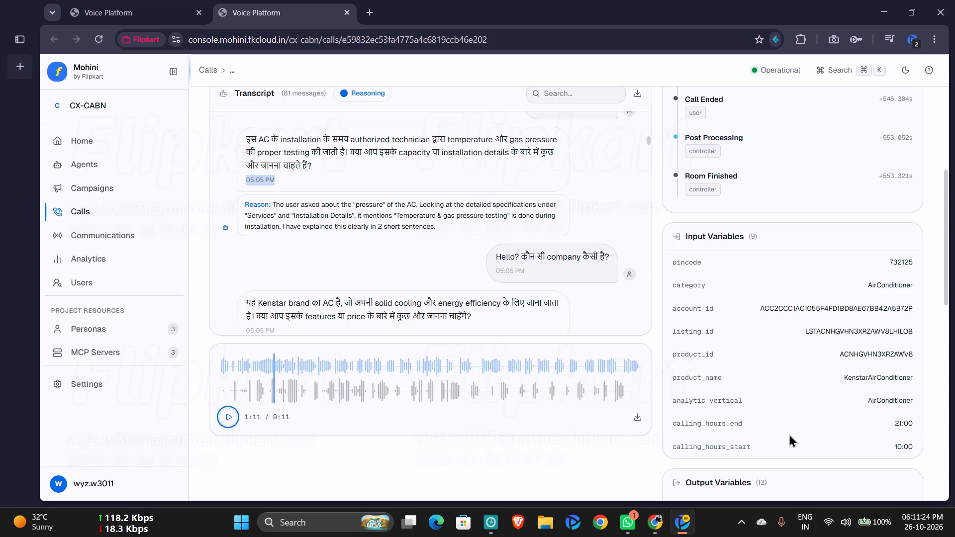
click(269, 390)
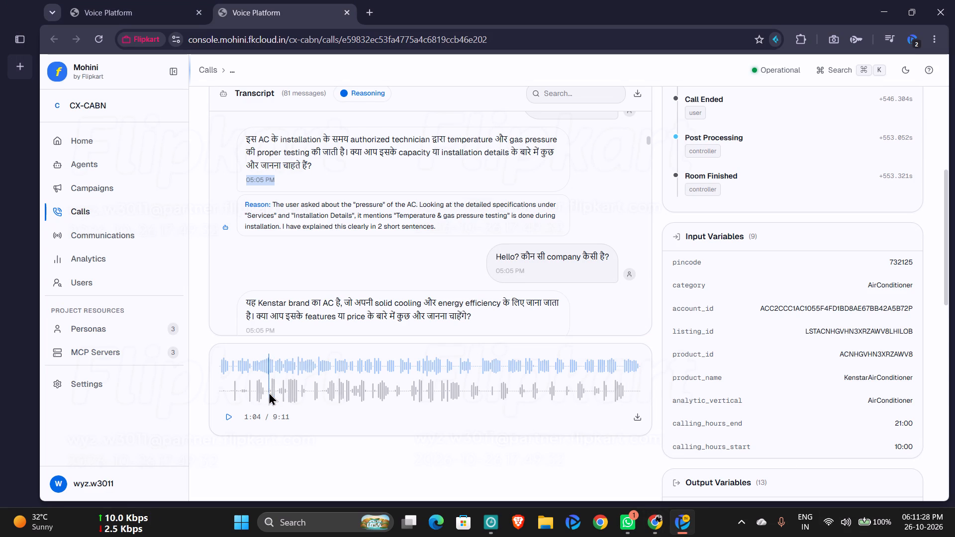
click(233, 419)
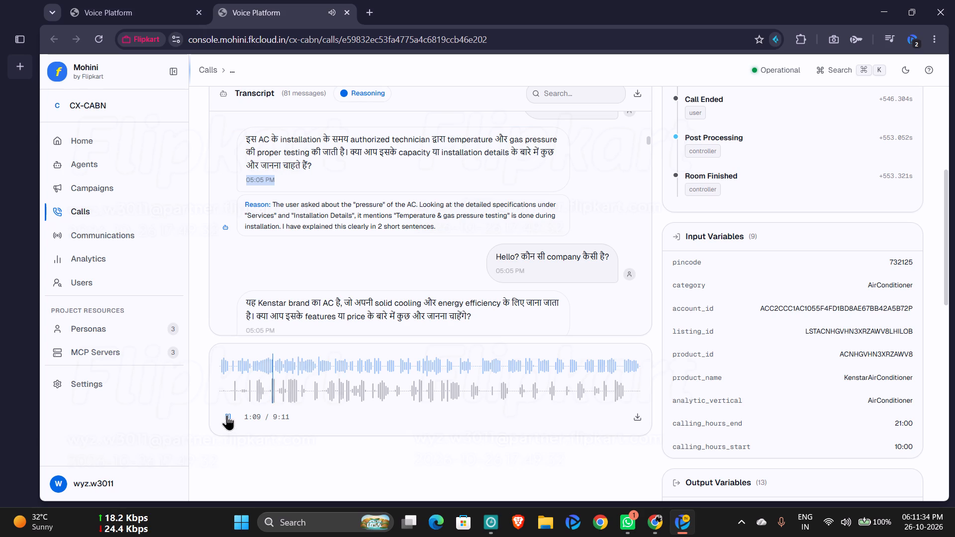
click(227, 415)
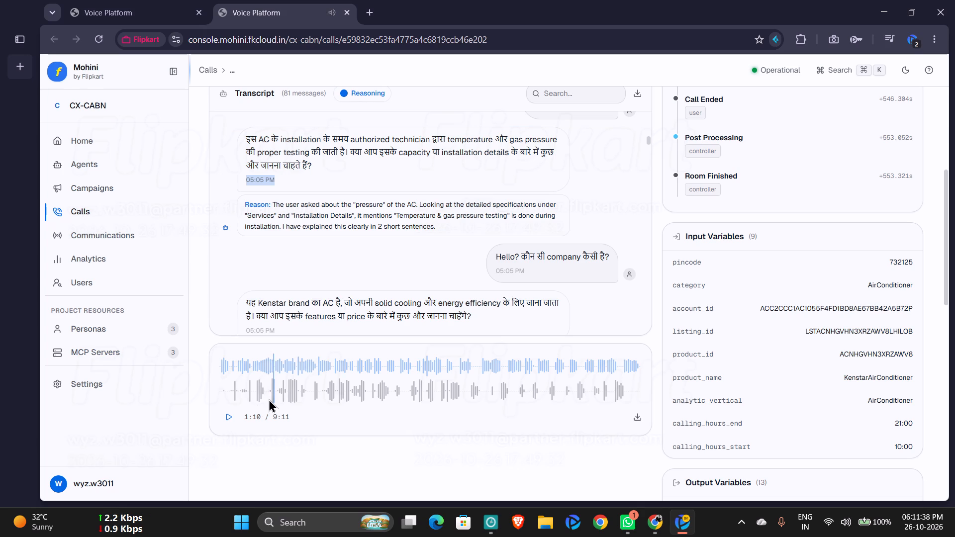
Play and replay the call recording to locate when the customer utterance "कितना ton का है वो?" starts and ends.
click(228, 417)
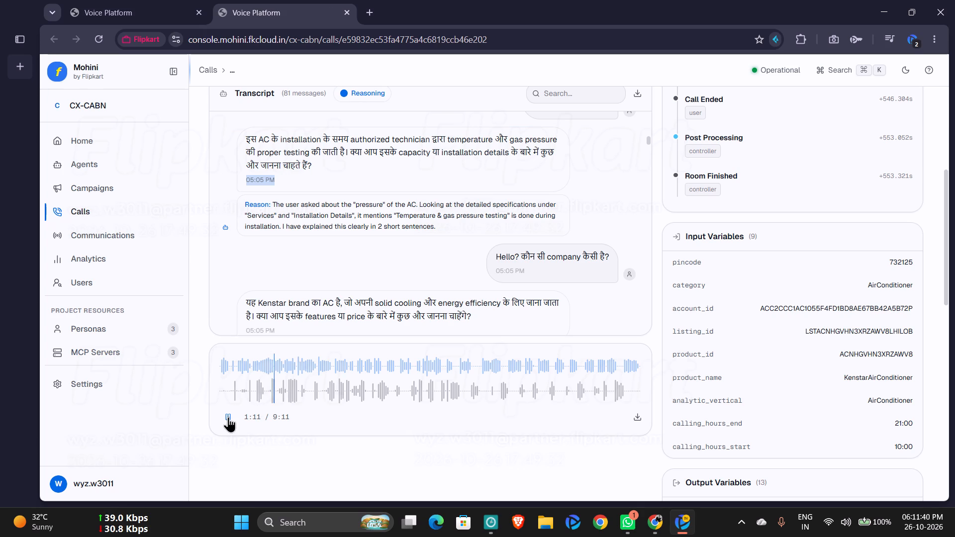
scroll(372, 295, down, 1)
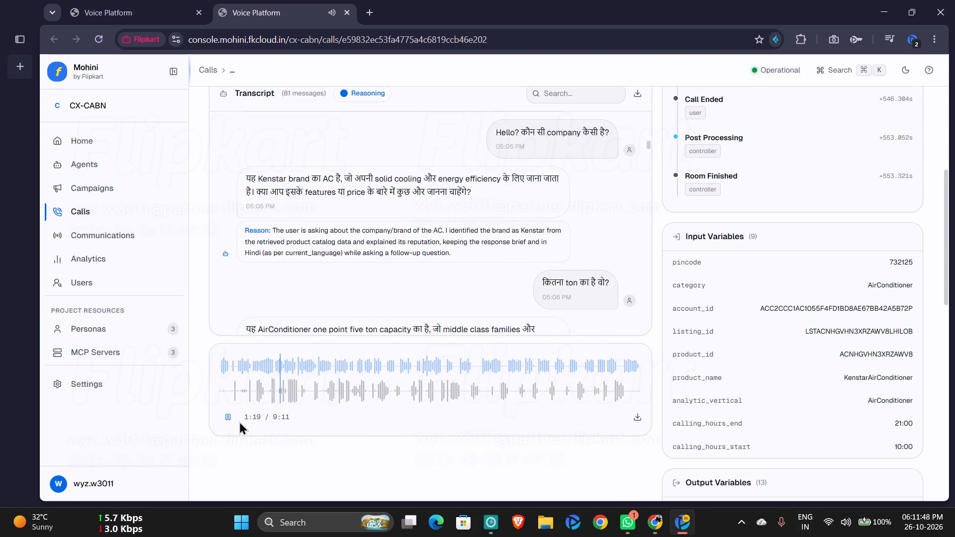
click(279, 394)
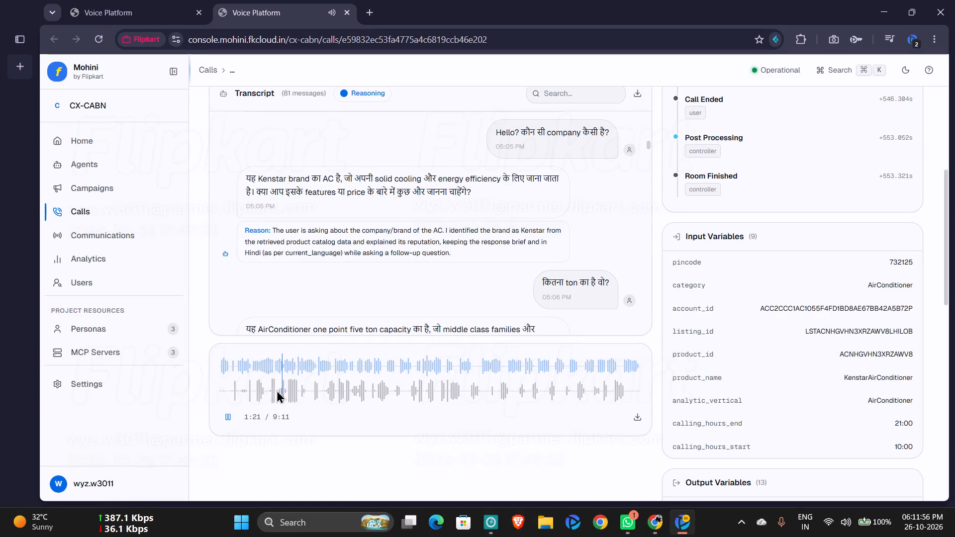
click(277, 390)
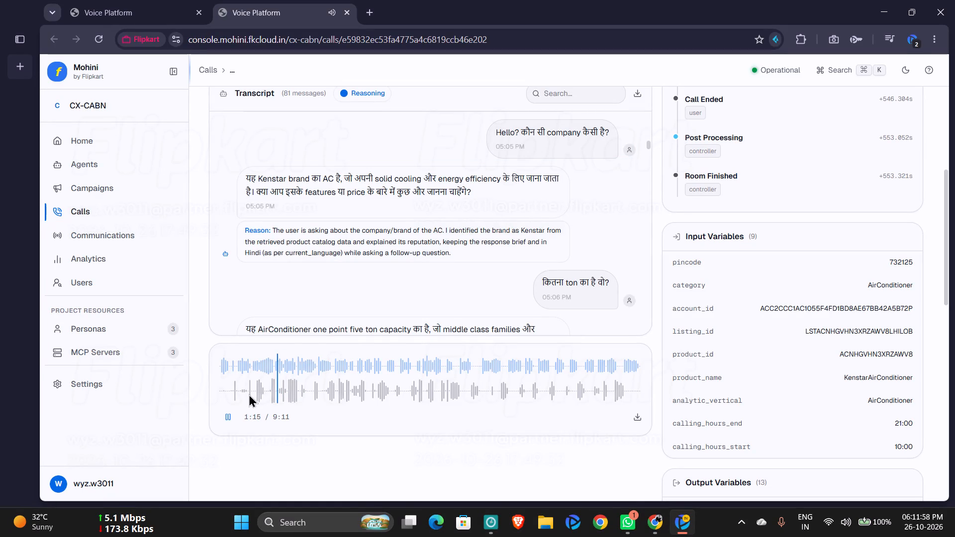
click(228, 414)
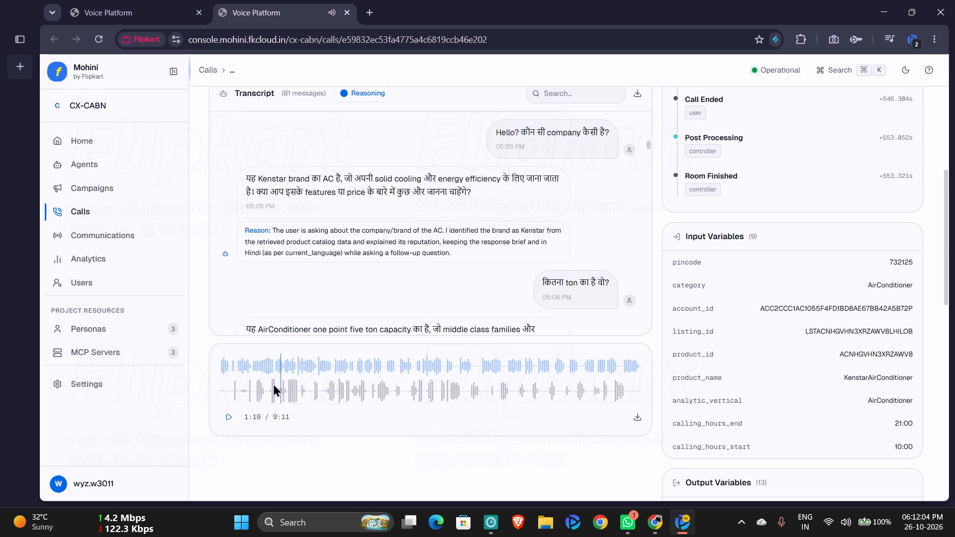
click(279, 393)
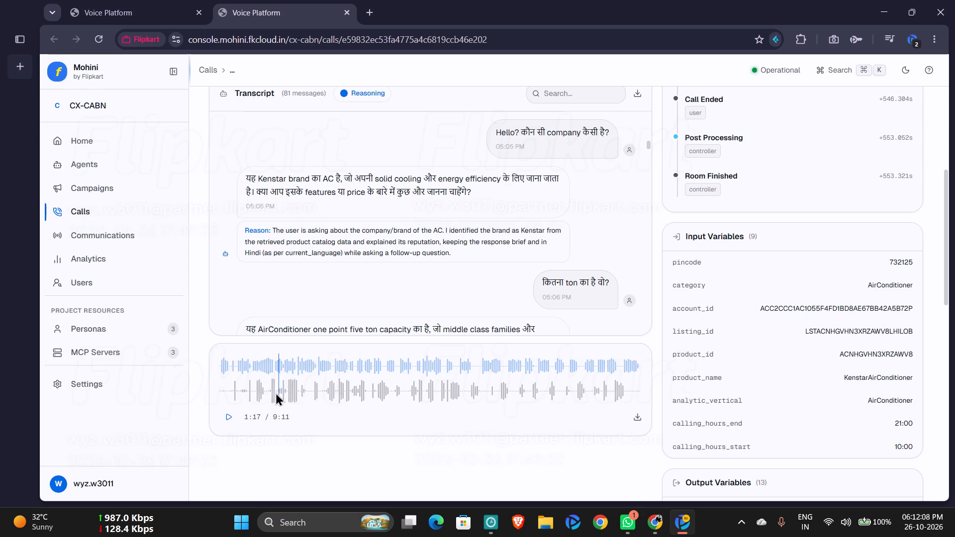
click(279, 390)
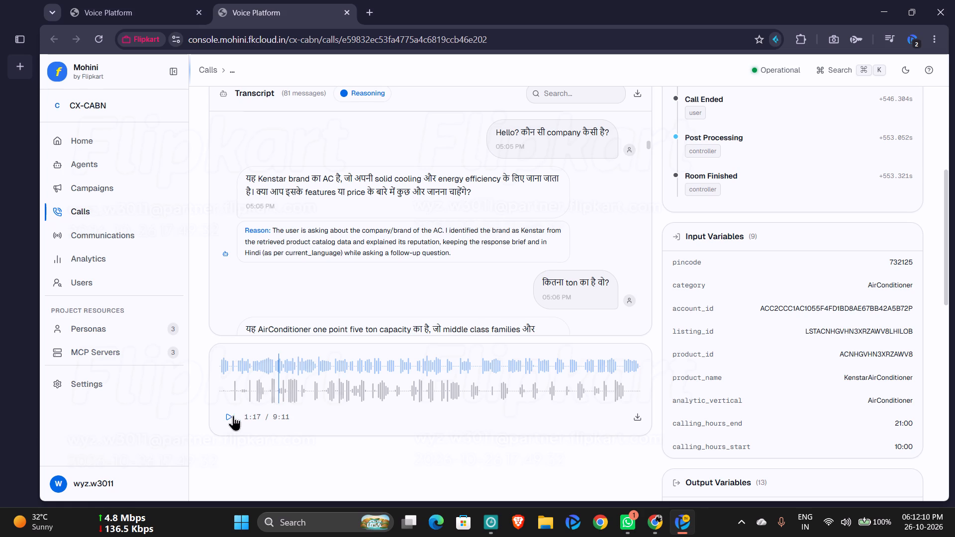
click(226, 418)
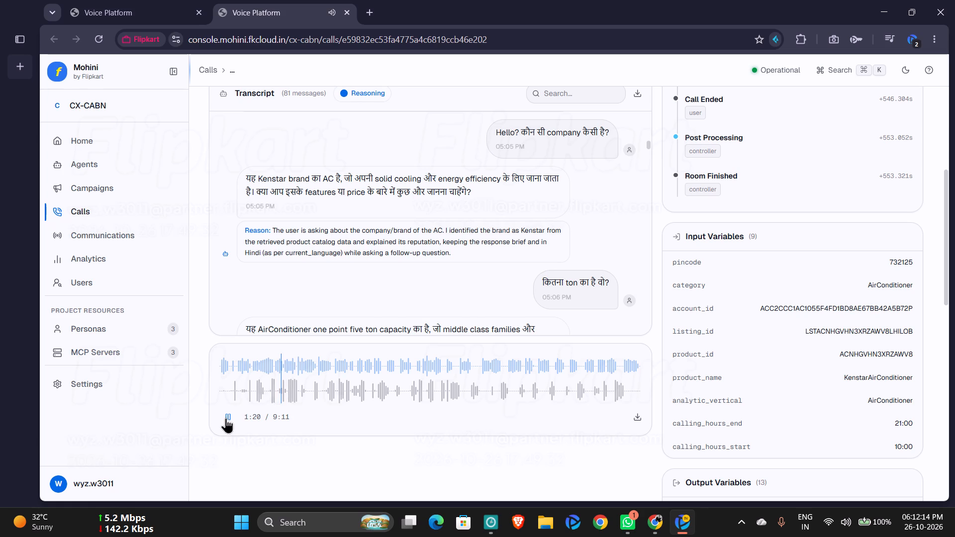
click(277, 391)
click(225, 418)
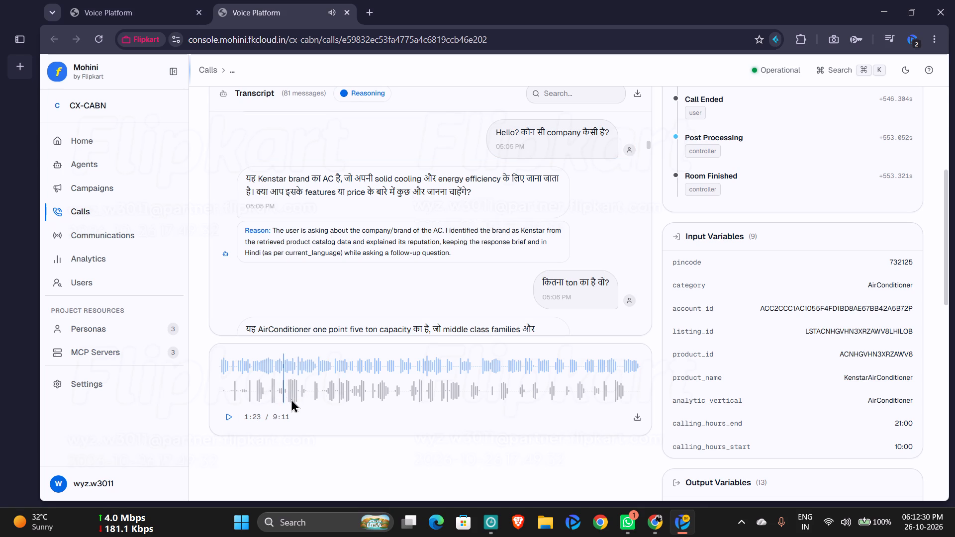
click(279, 391)
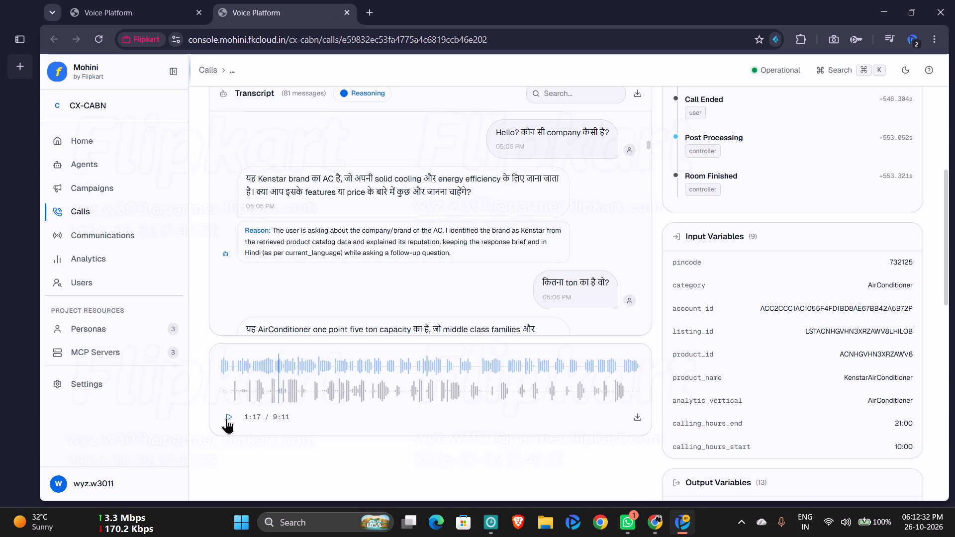
click(226, 418)
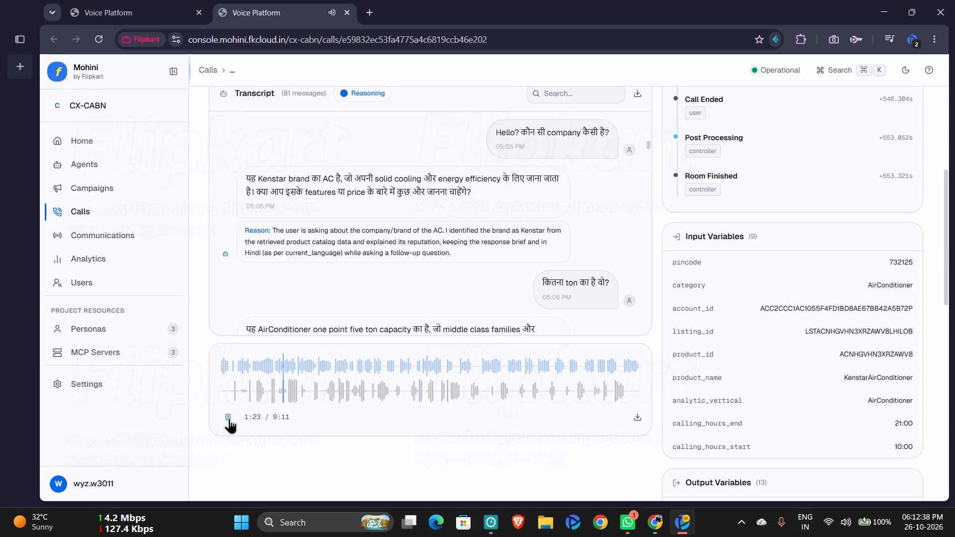
click(229, 418)
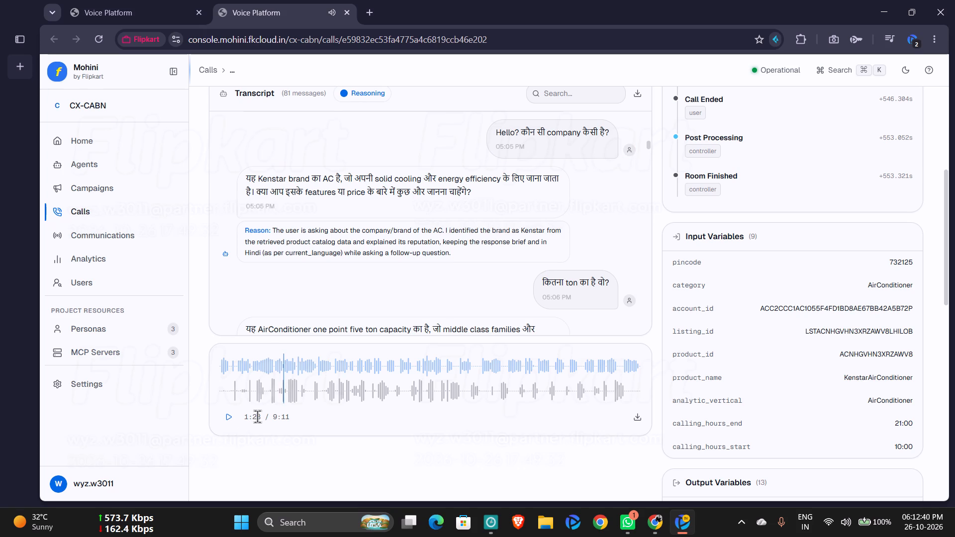
click(230, 414)
click(230, 414)
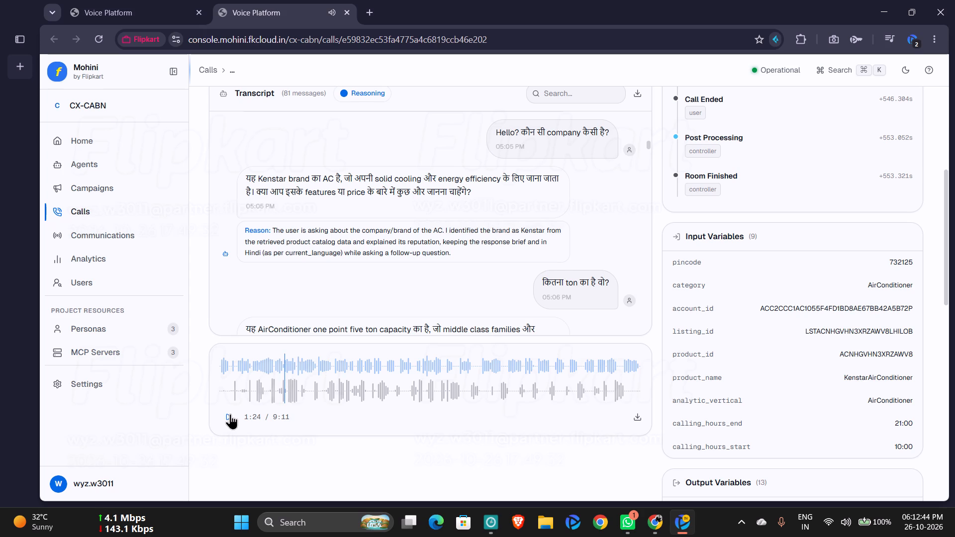
click(282, 394)
click(226, 419)
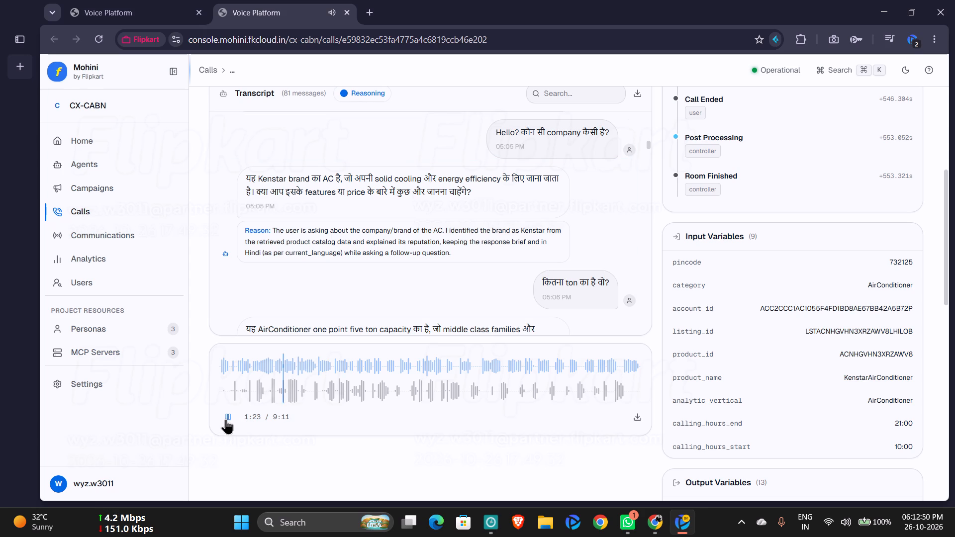
click(226, 419)
Switch to the evaluation sheet and copy u011's audio times, gender and language into u013's row.
key(alt+Tab)
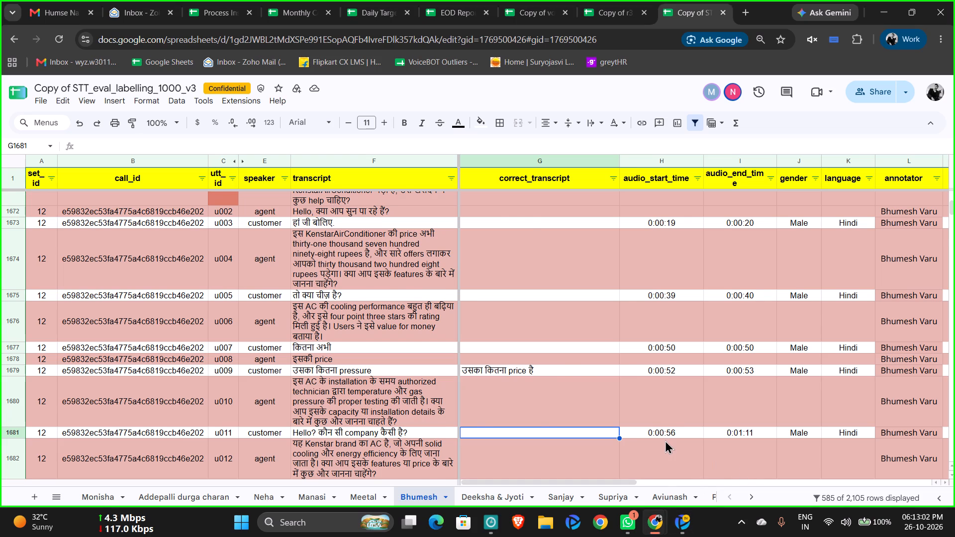
scroll(665, 440, down, 1)
drag(658, 306, 796, 309)
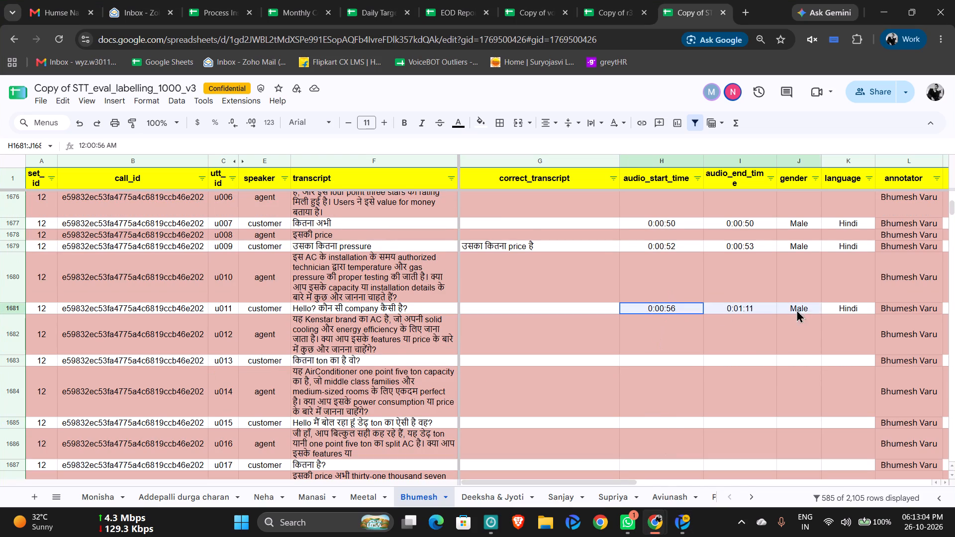
drag(796, 309, 848, 304)
key(ctrl+c)
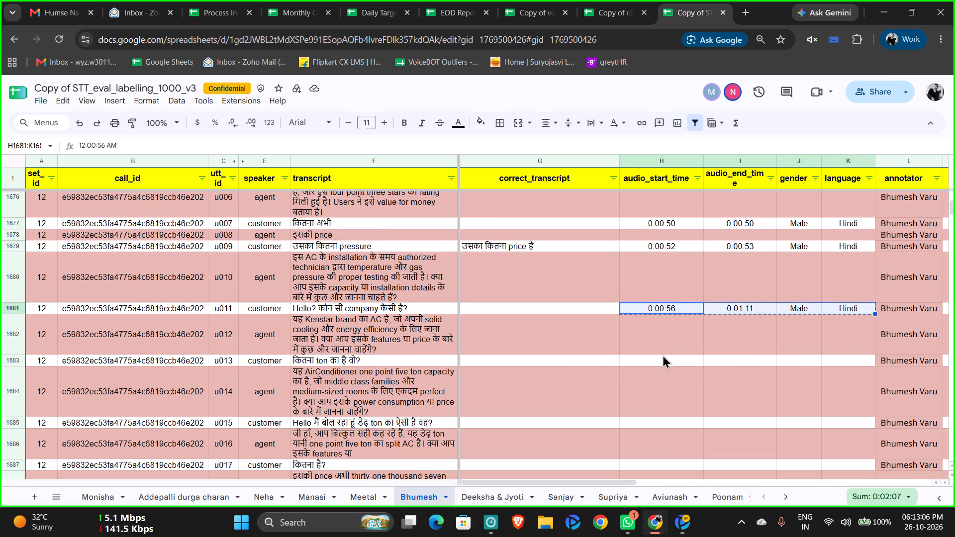
click(663, 355)
click(664, 360)
key(ctrl+v)
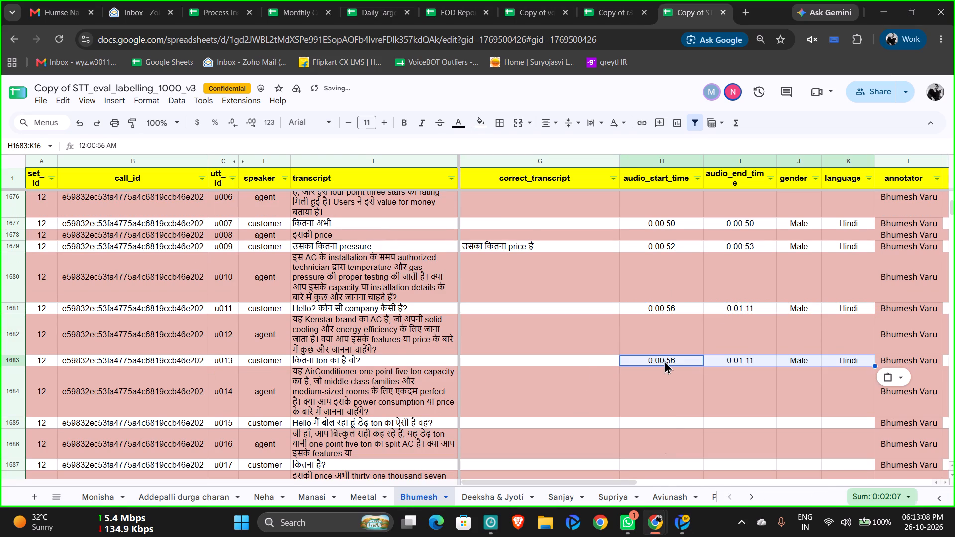
Set u013's audio_start_time to 0:01:23.
key(Left)
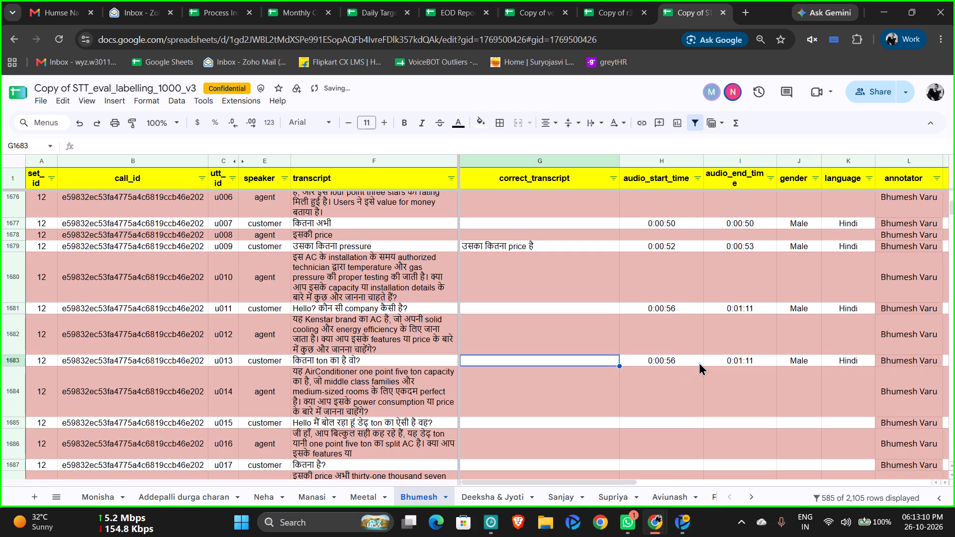
key(Right)
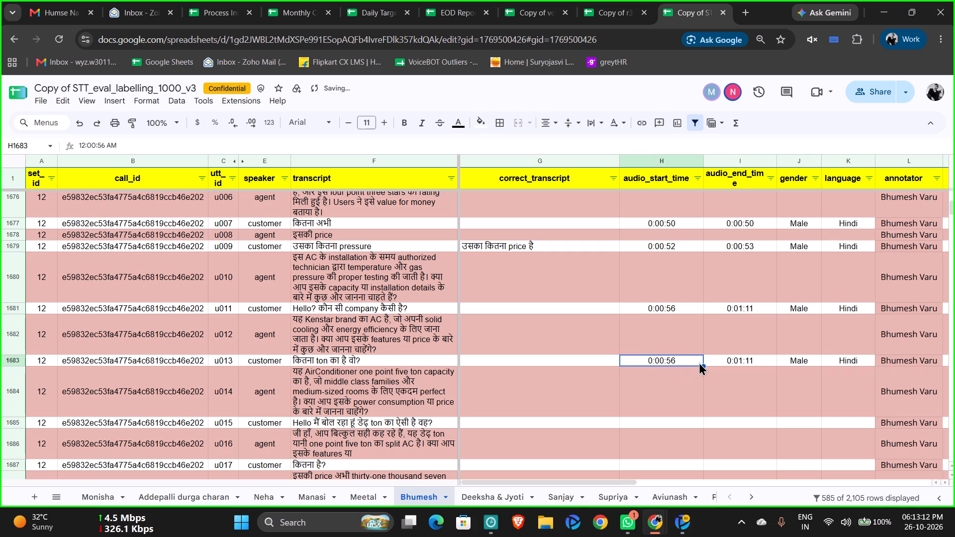
key(Return)
key(Left)
key(Left)
key(Left)
key(Left)
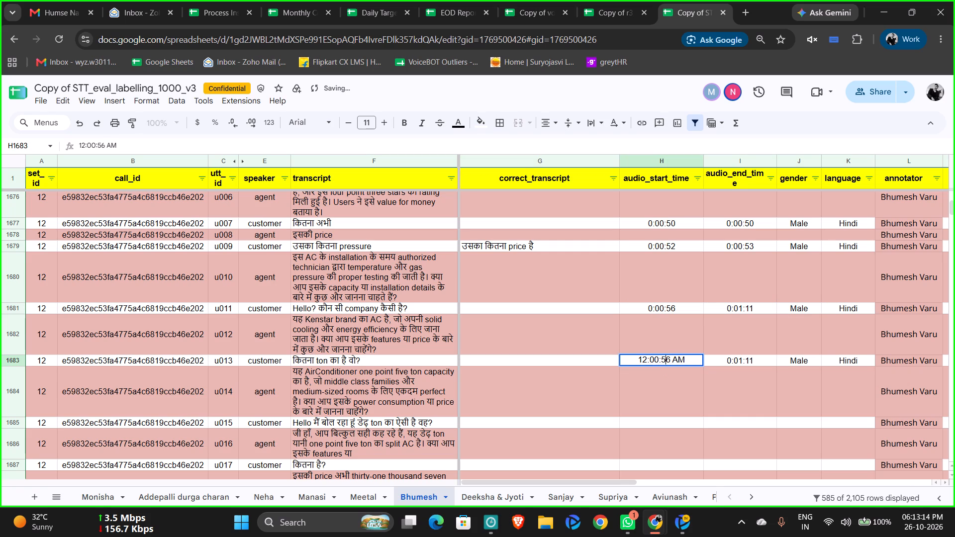
key(Right)
key(BackSpace)
key(BackSpace)
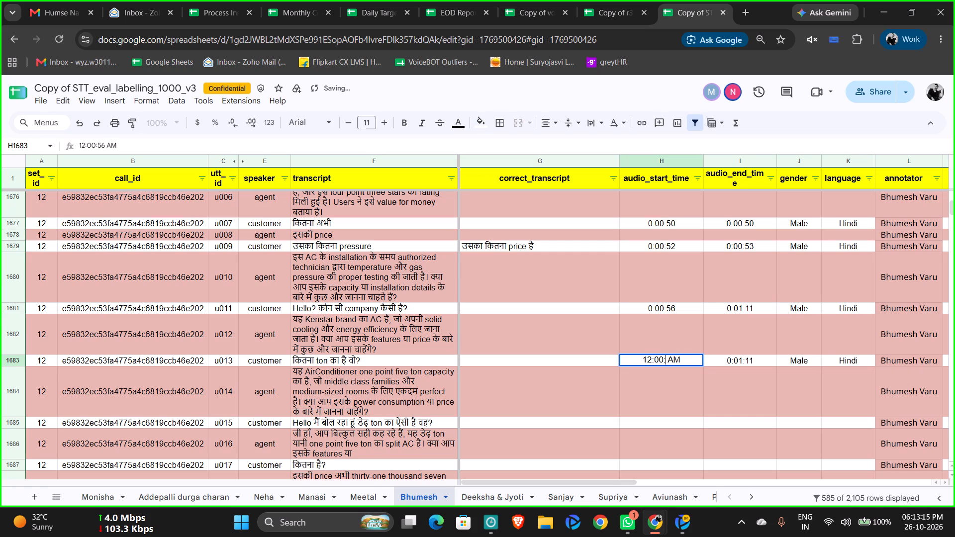
text(23)
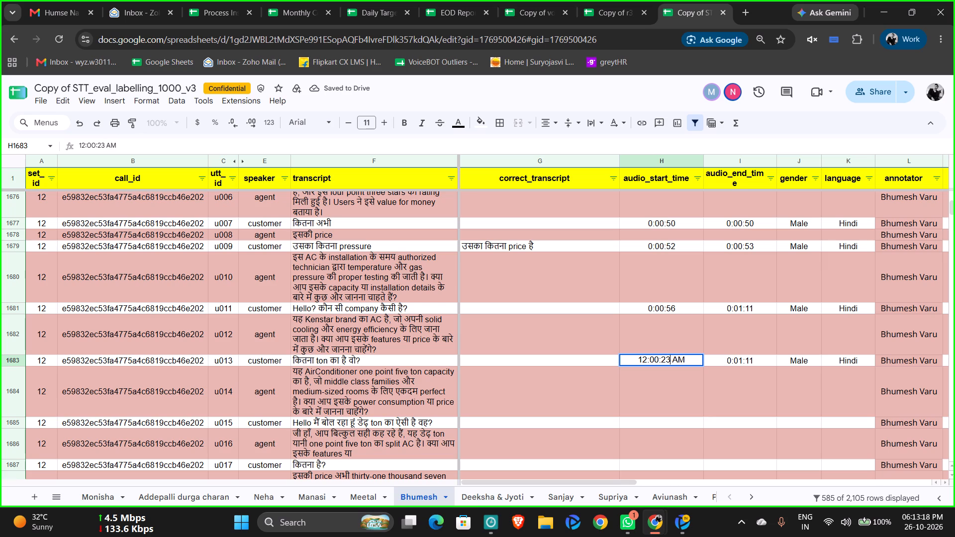
key(Left)
key(Left)
key(Left)
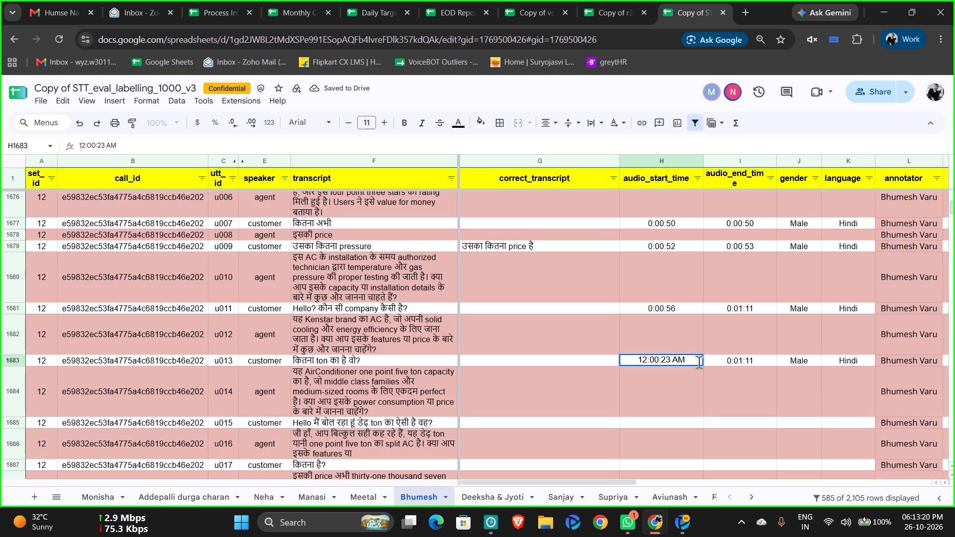
key(BackSpace)
key(1)
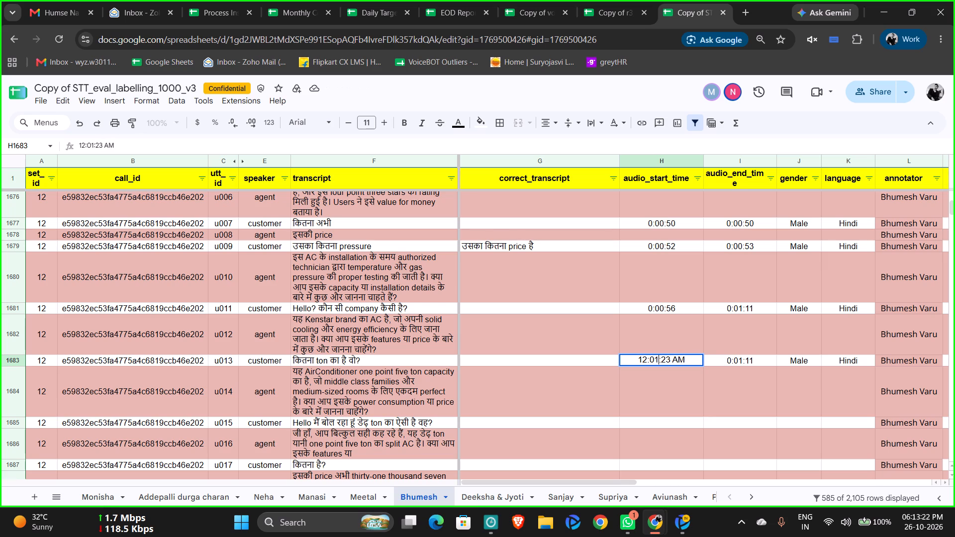
key(Return)
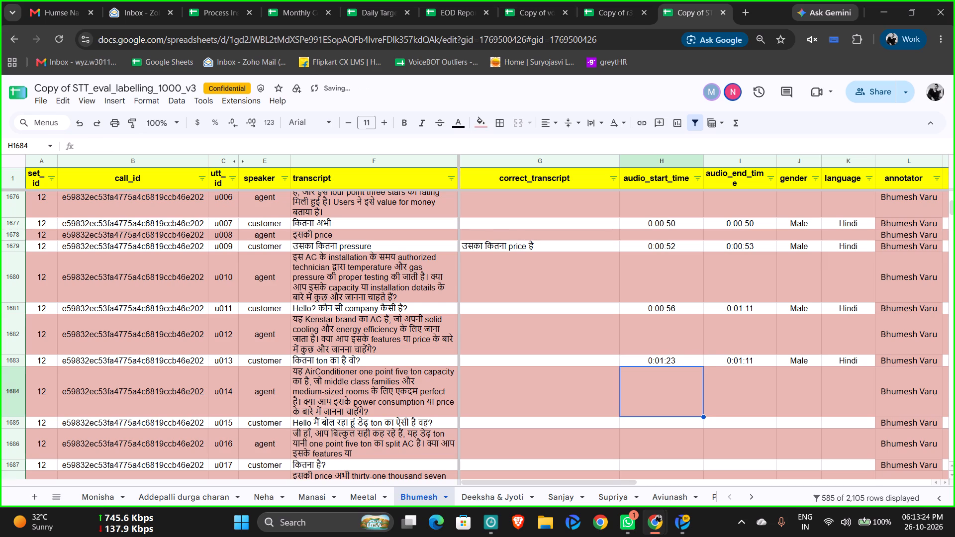
Set u013's audio_end_time to 0:01:23 by copying its audio_start_time.
key(Right)
key(Left)
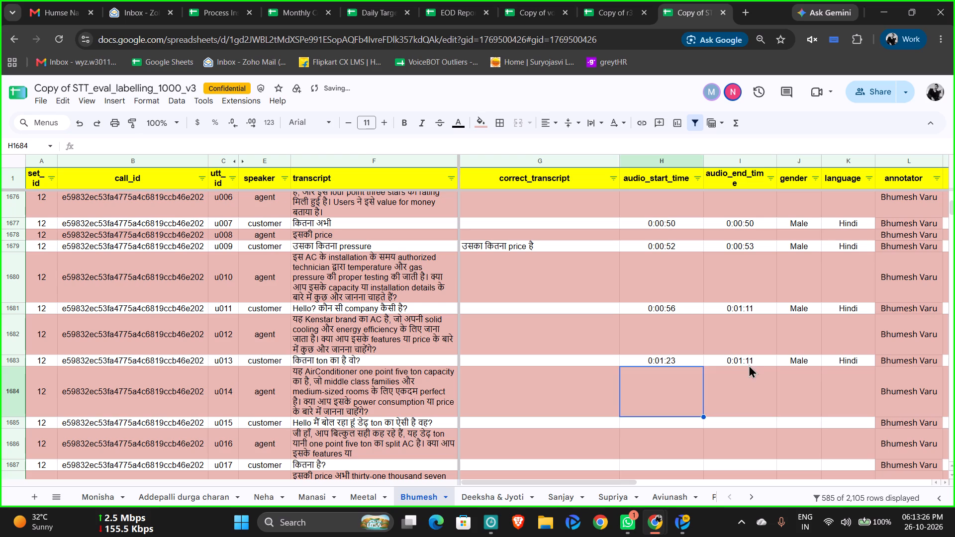
key(Left)
key(Right)
key(Up)
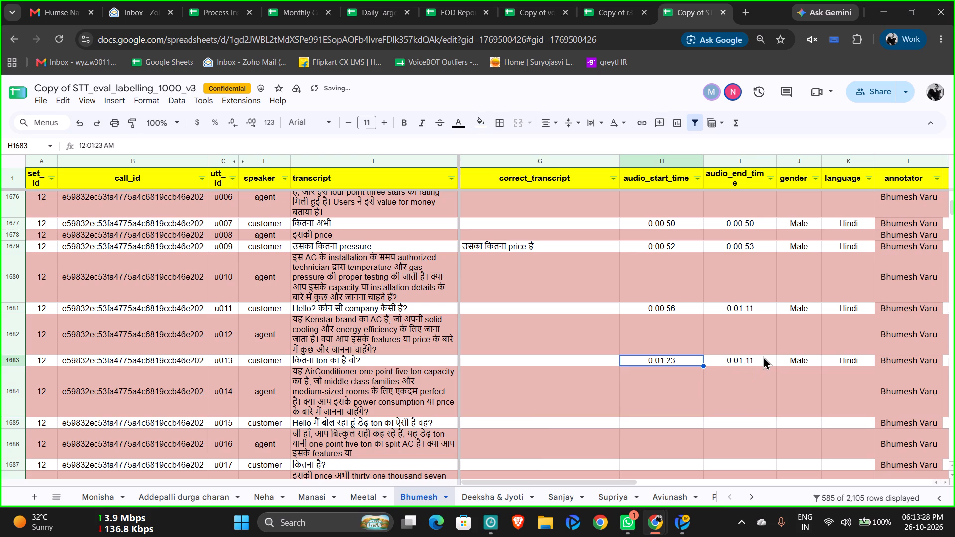
key(ctrl+c)
key(Right)
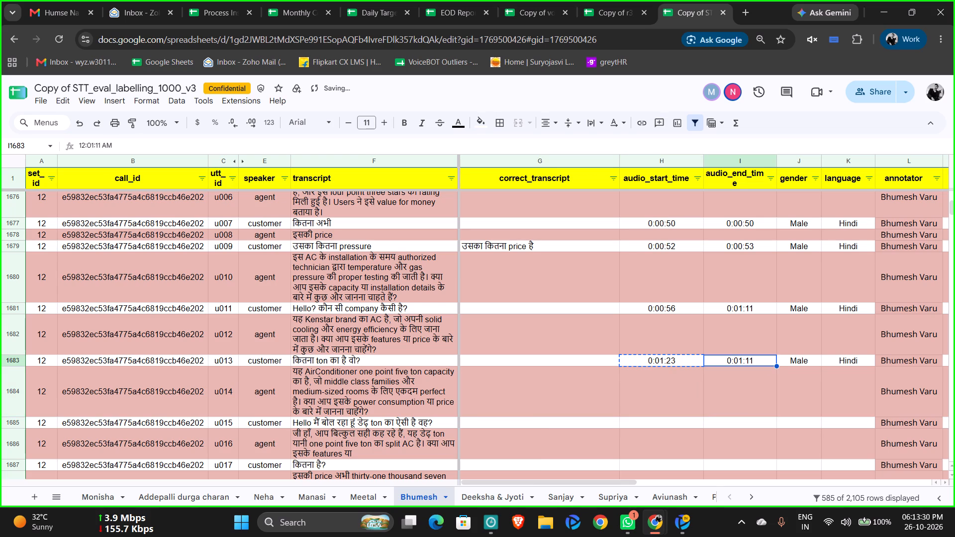
key(ctrl+v)
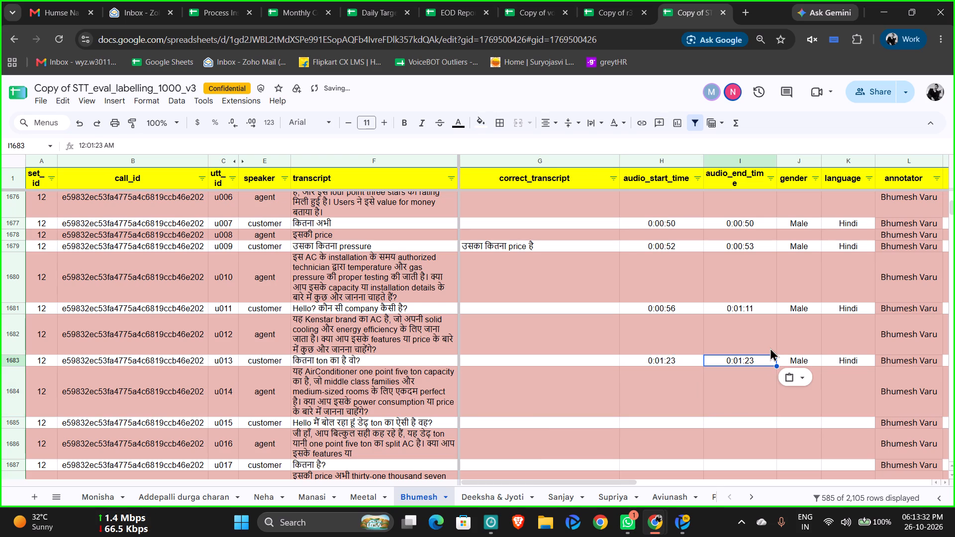
key(Return)
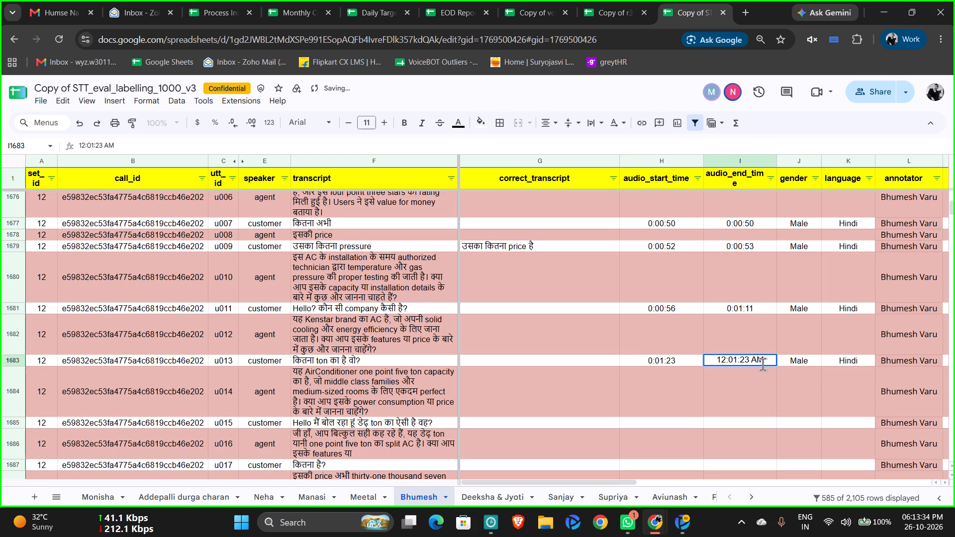
key(Return)
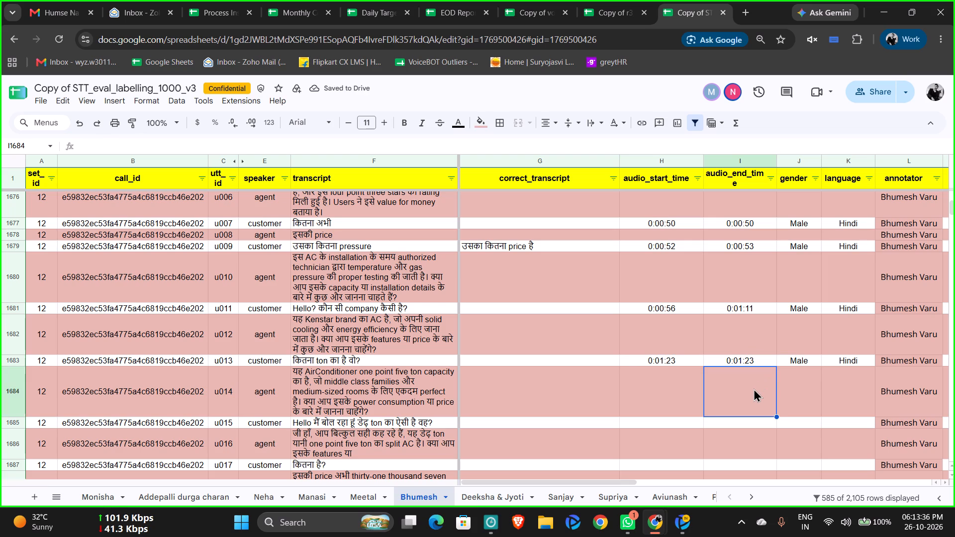
Switch to the Voice Platform call and replay the recording from about 1:24 to 1:41 to check u015's utterance "Hello मैं बोल रहा हूं डेढ़ ton का ऐसी है वह?".
click(671, 427)
scroll(689, 402, down, 1)
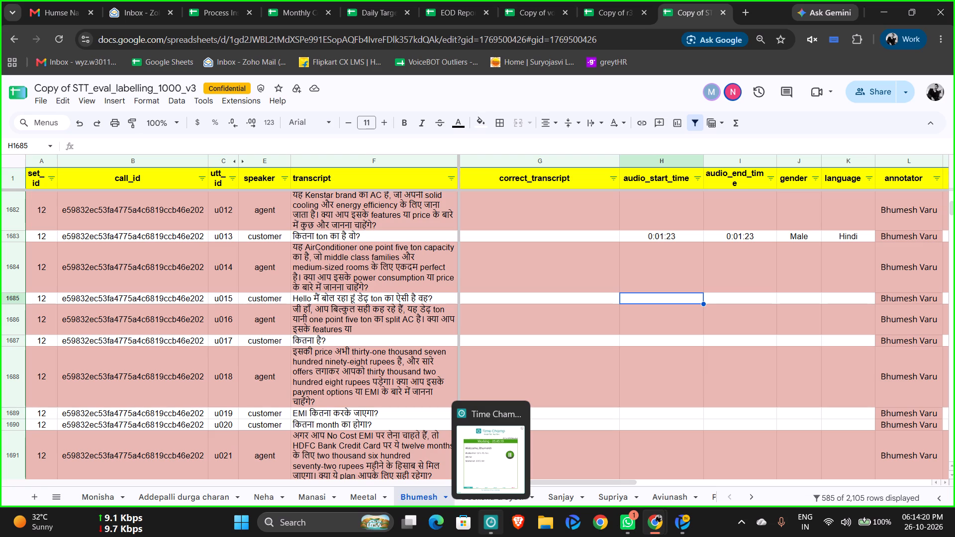
key(alt+Tab)
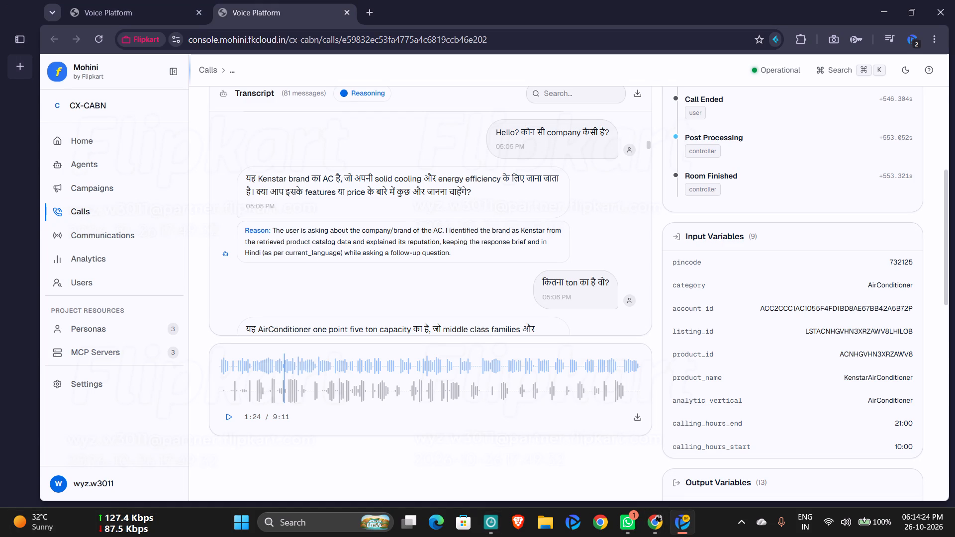
click(230, 417)
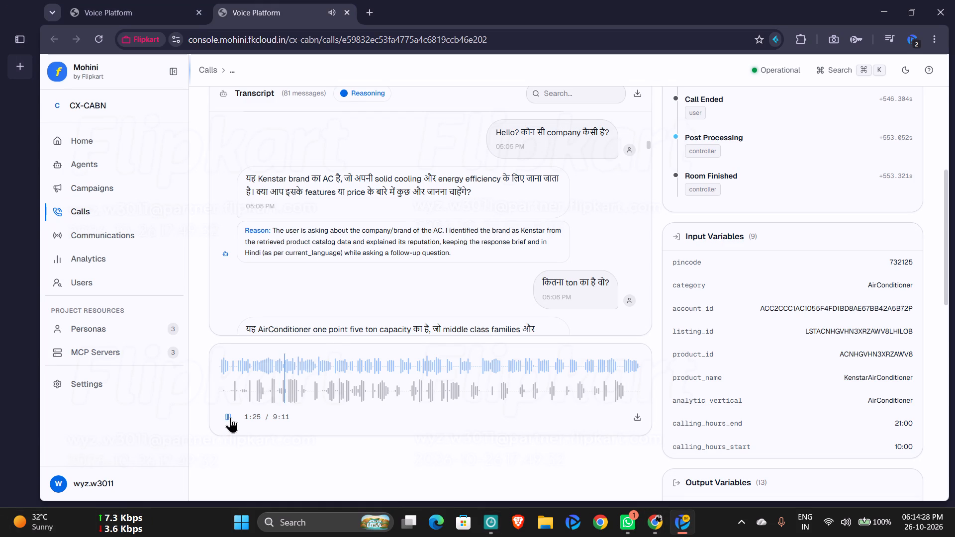
scroll(361, 221, down, 1)
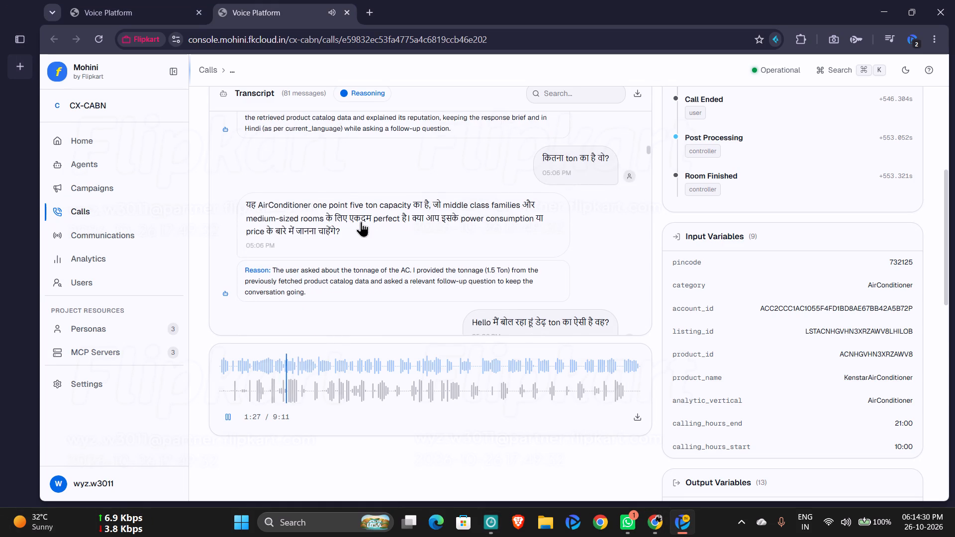
scroll(361, 221, down, 1)
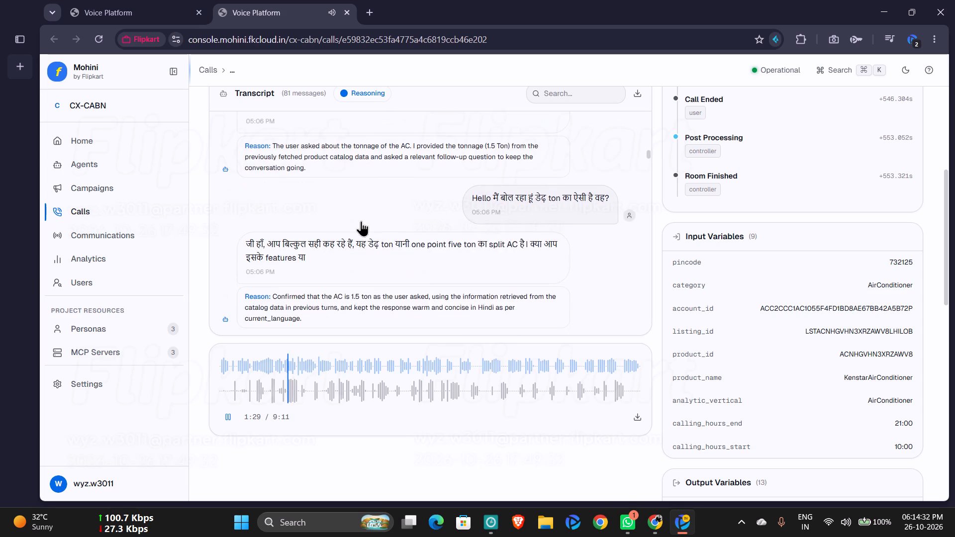
click(225, 415)
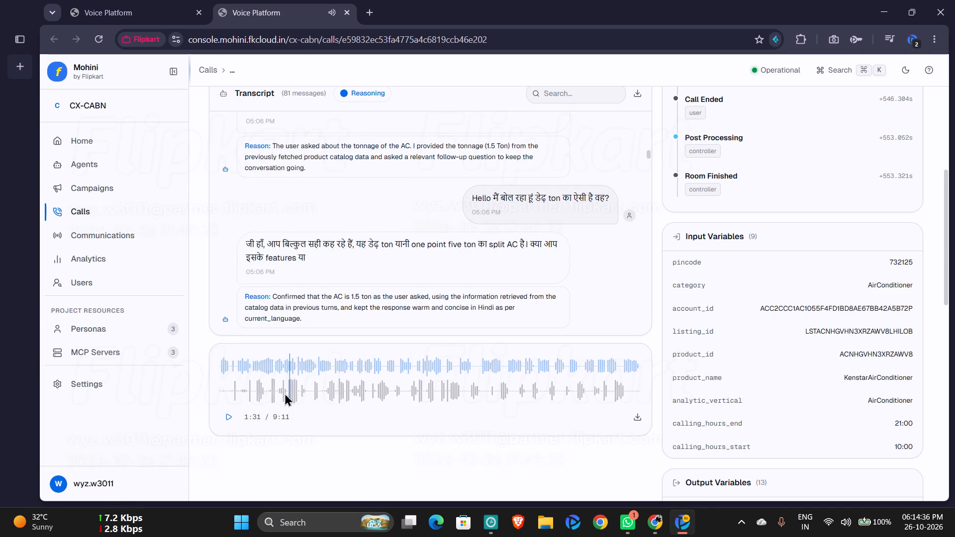
click(285, 393)
click(225, 417)
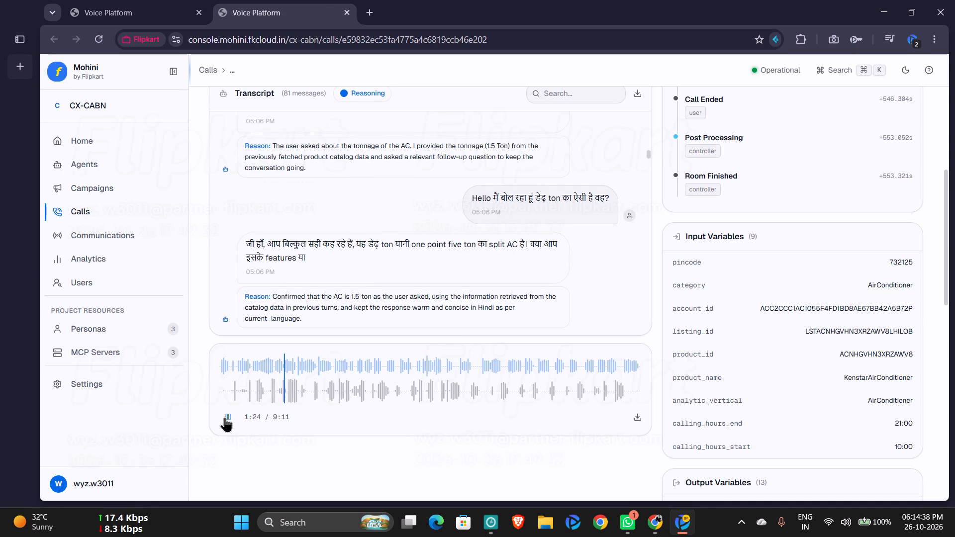
scroll(500, 211, up, 1)
scroll(493, 213, down, 1)
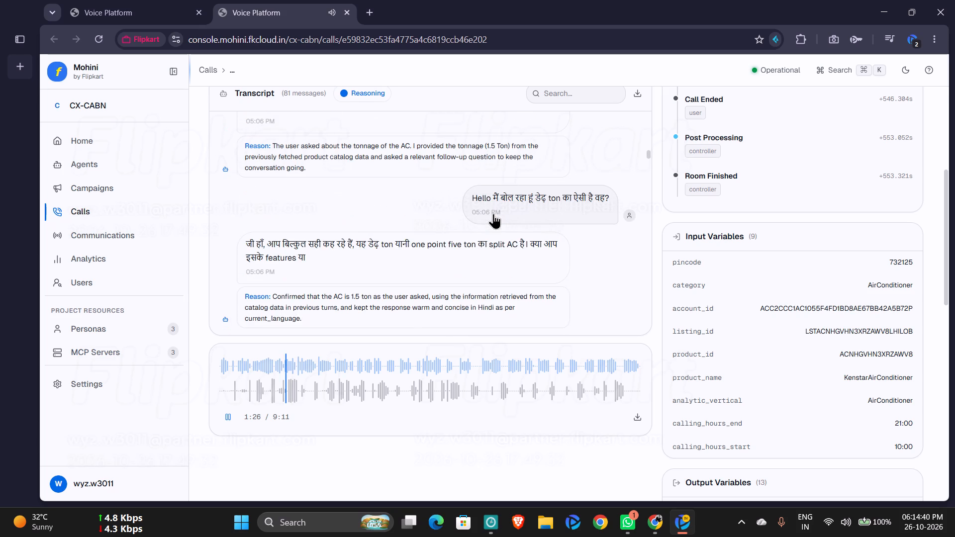
click(230, 419)
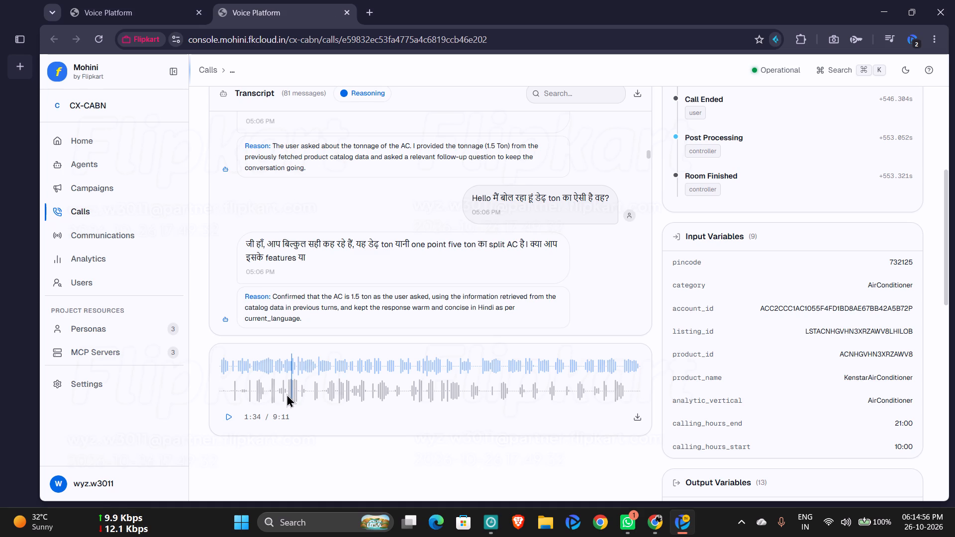
click(286, 392)
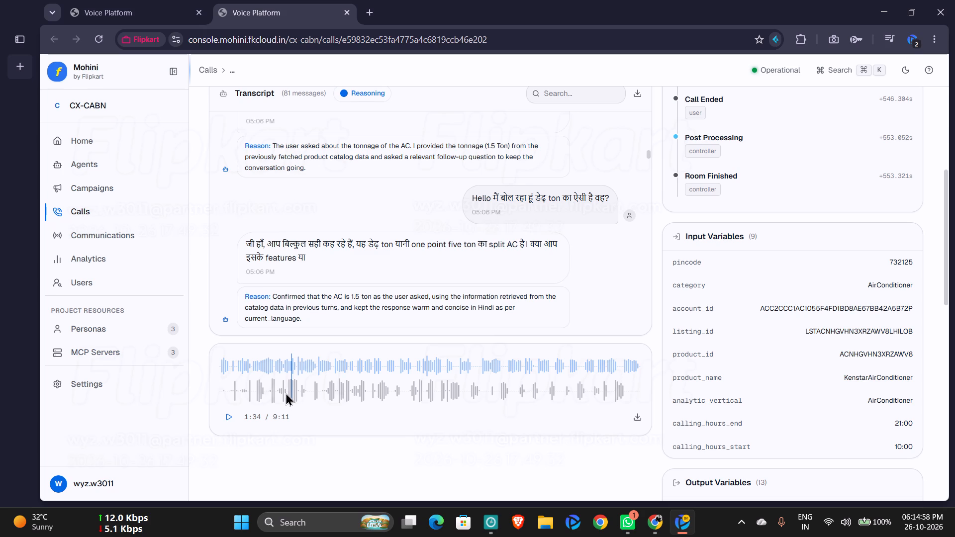
click(228, 418)
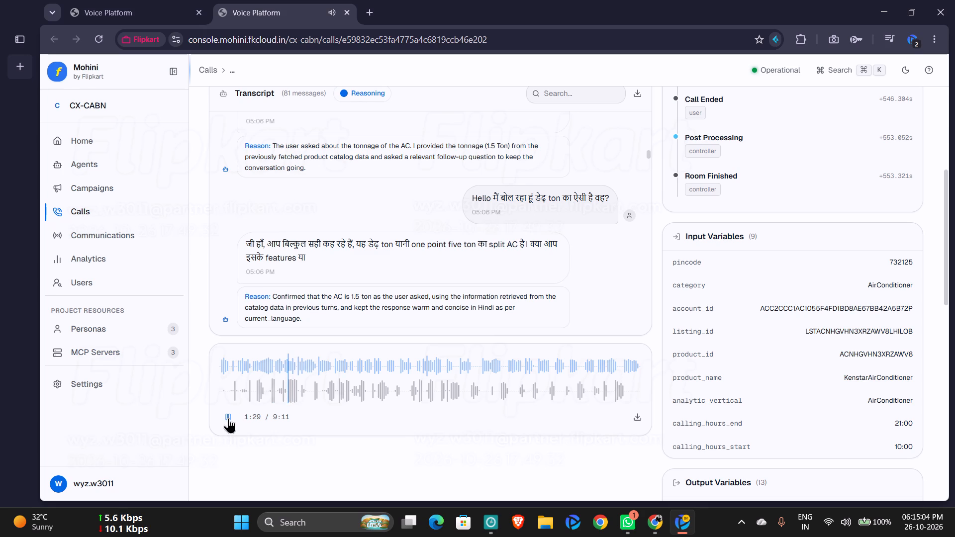
click(228, 418)
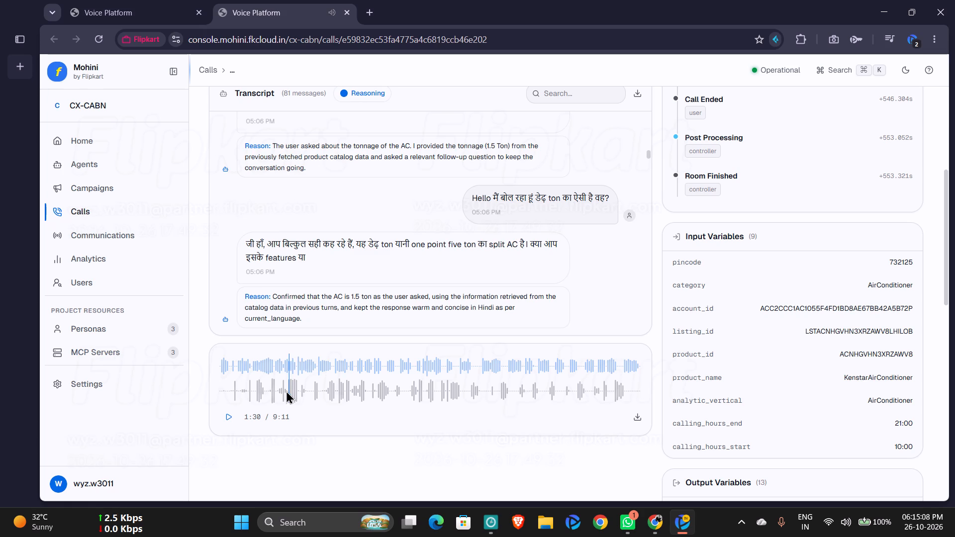
click(288, 390)
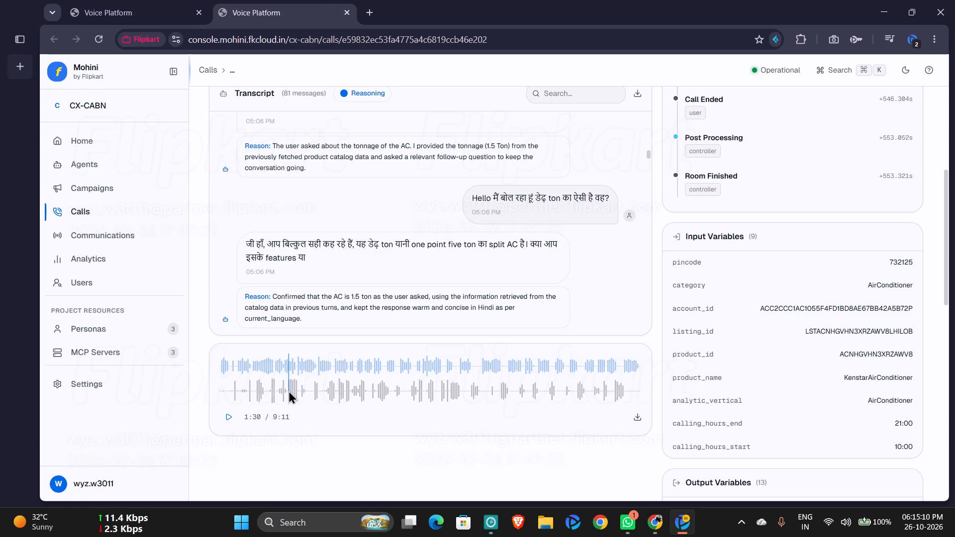
click(223, 419)
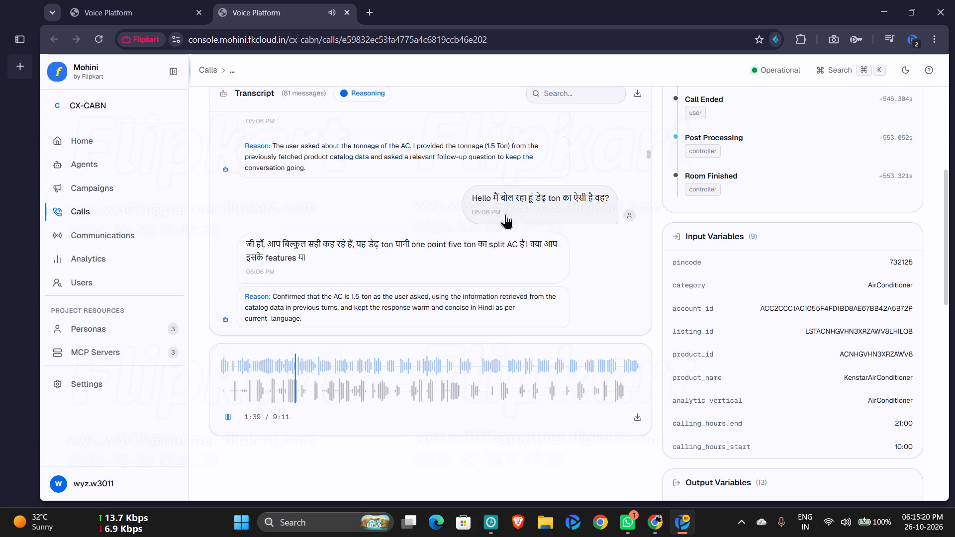
click(226, 418)
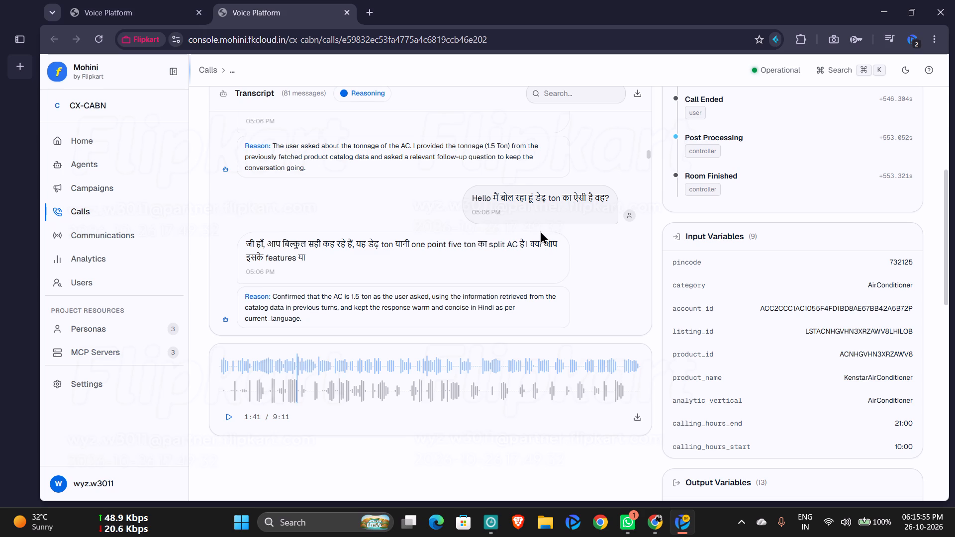
Switch to the evaluation sheet and insert one empty row above u015's customer row.
click(655, 517)
click(598, 463)
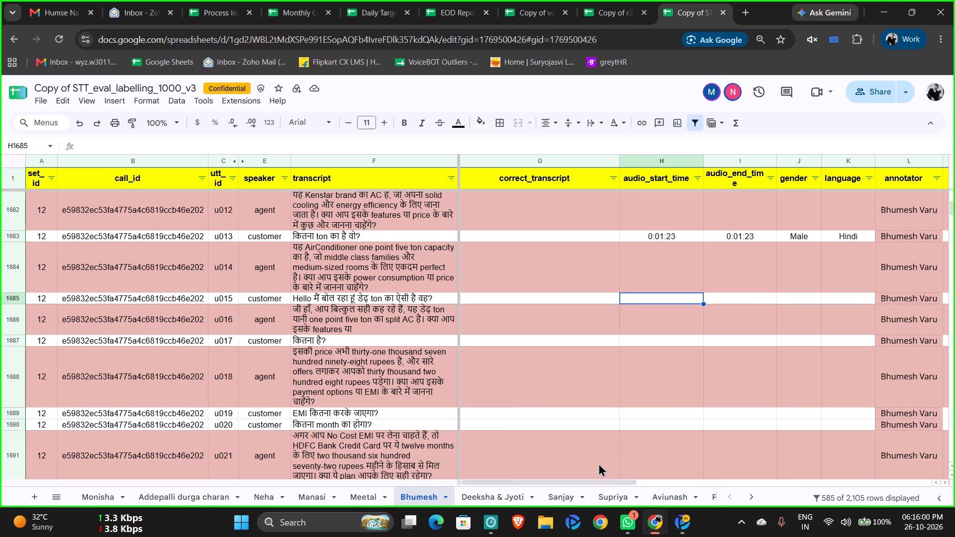
click(354, 293)
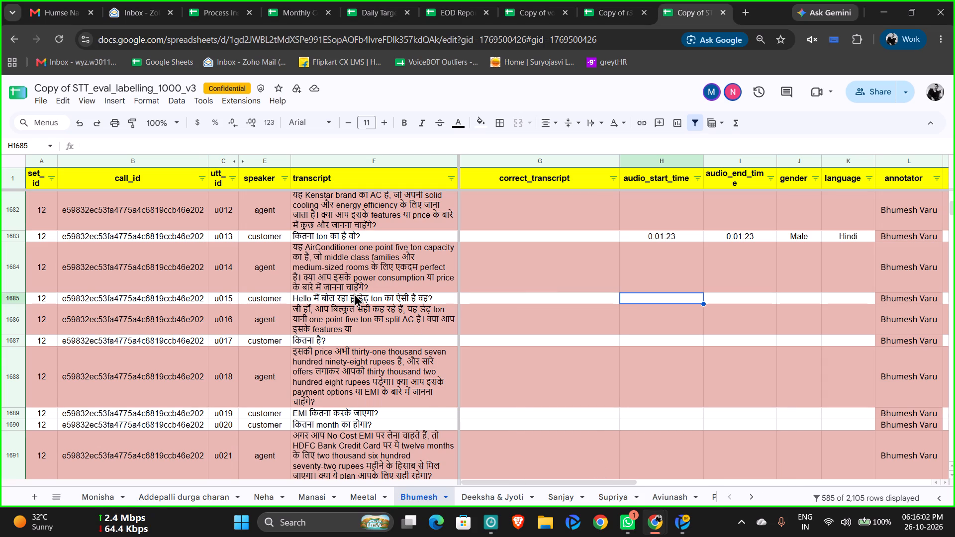
click(349, 300)
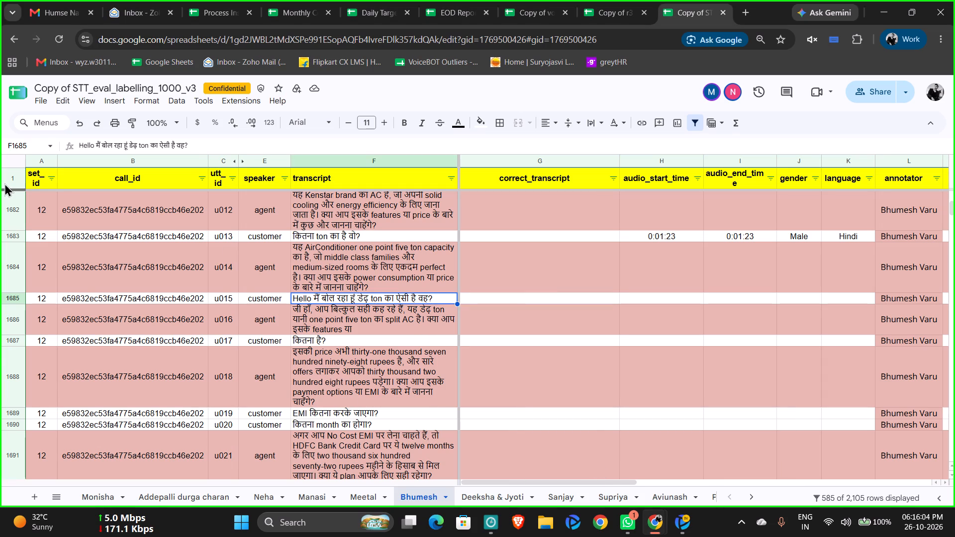
click(18, 299)
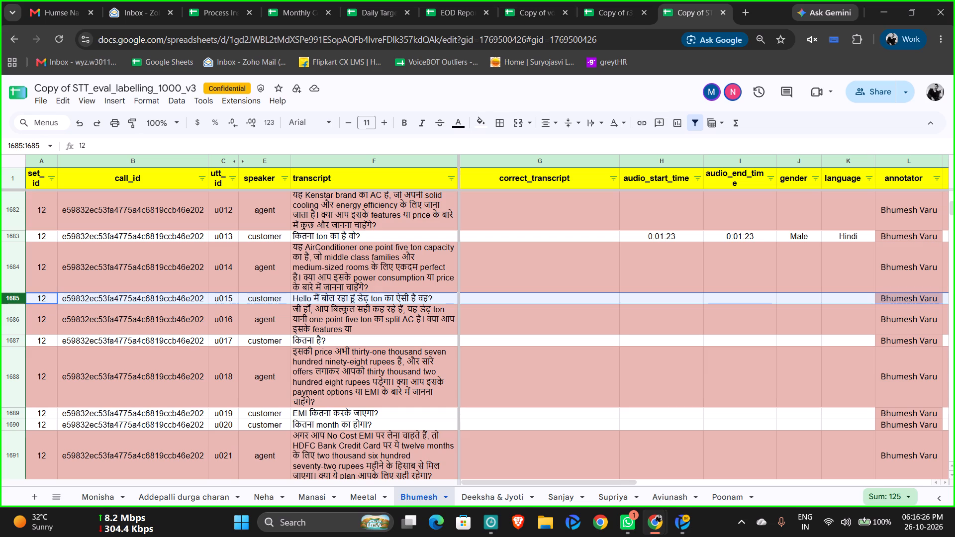
key(ctrl+plus)
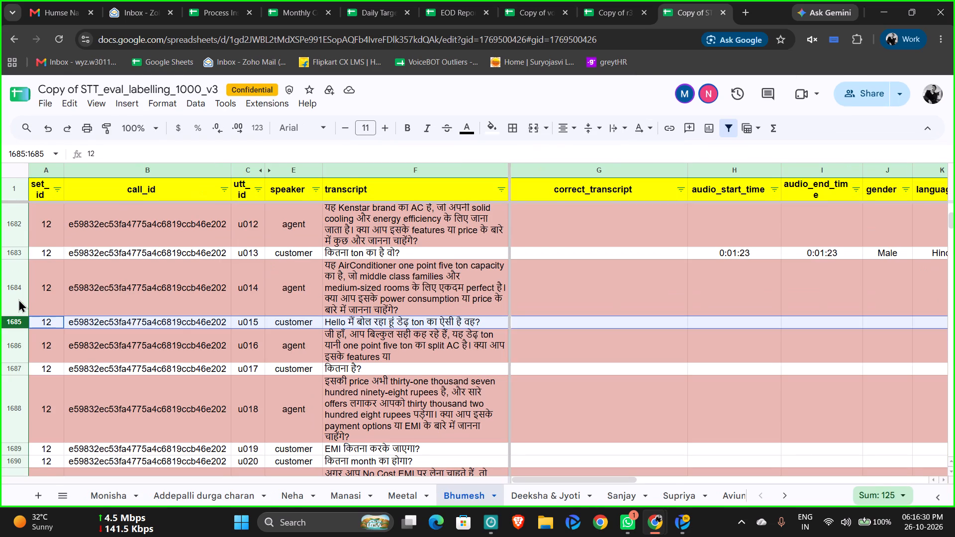
key(ctrl+minus)
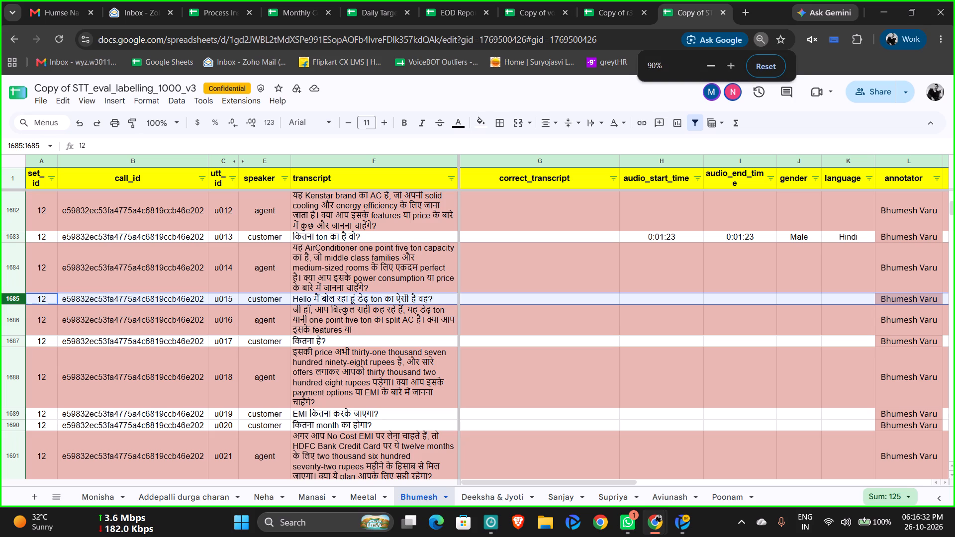
key(ctrl+shift+plus)
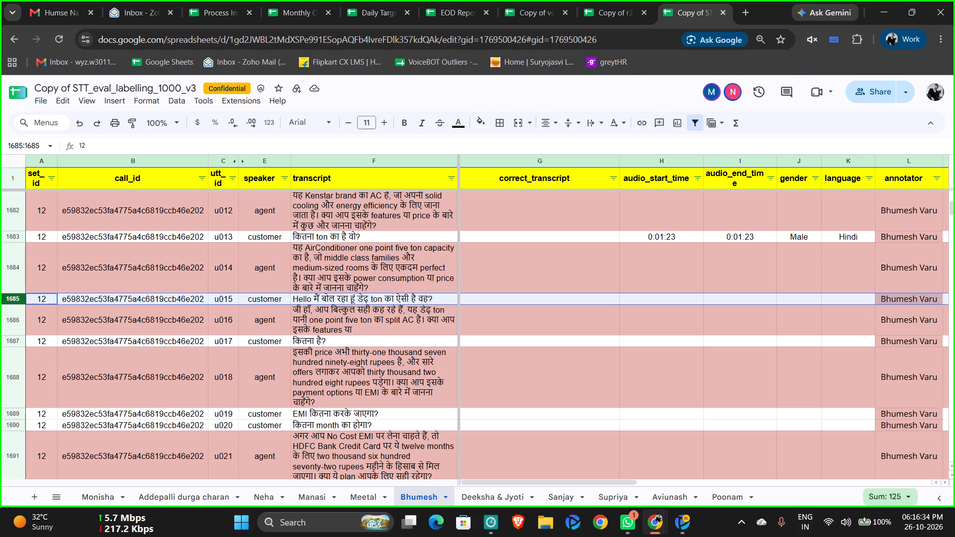
click(6, 299)
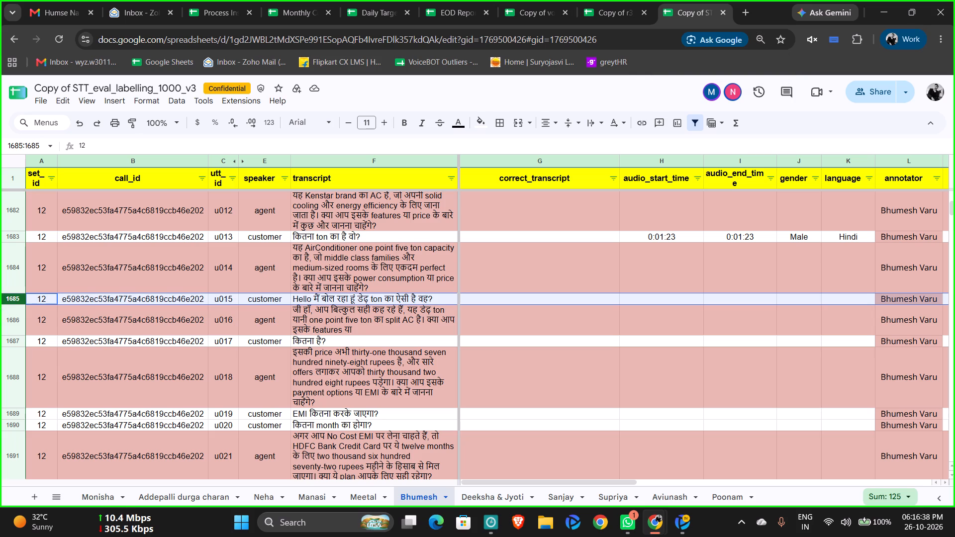
right_click(9, 298)
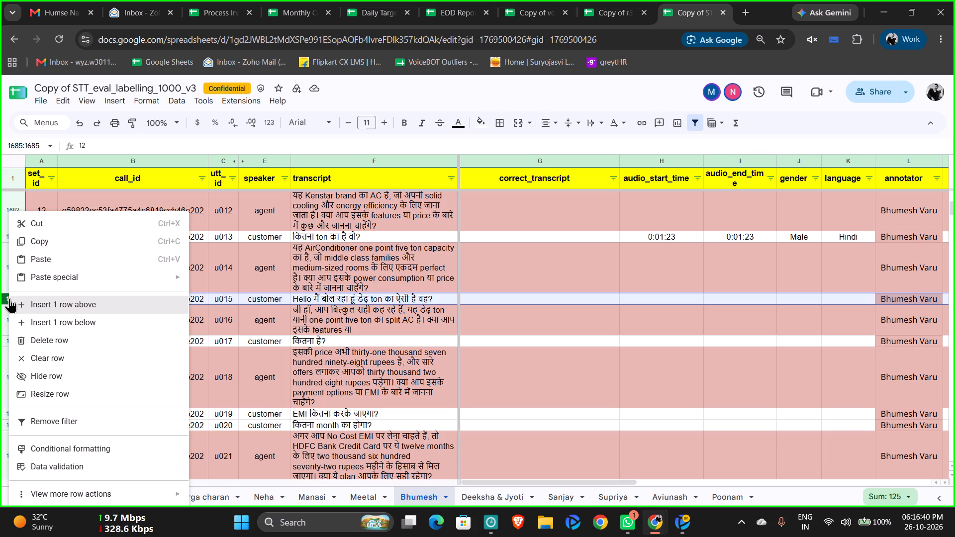
click(66, 308)
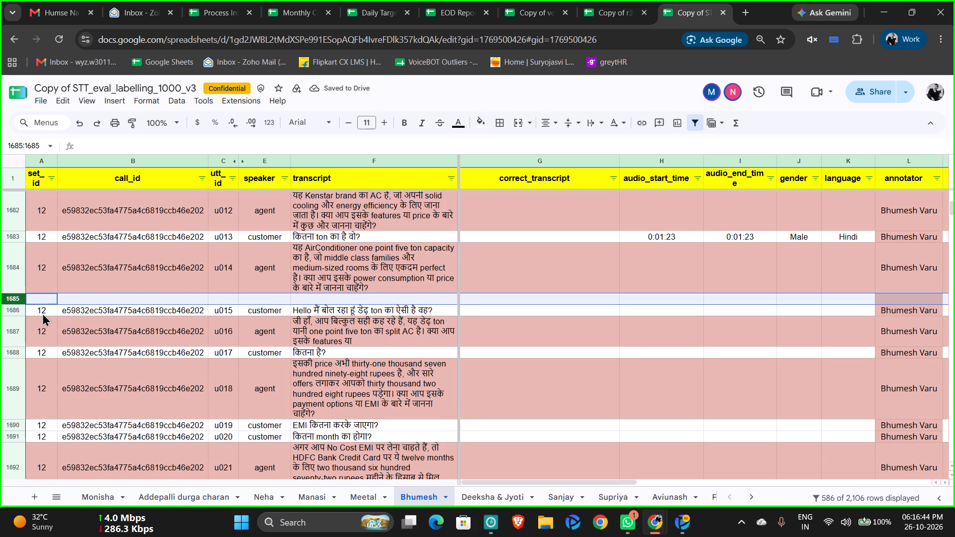
Copy u015's set_id, call_id, utt_id and speaker values into the empty row above it.
drag(42, 313, 268, 310)
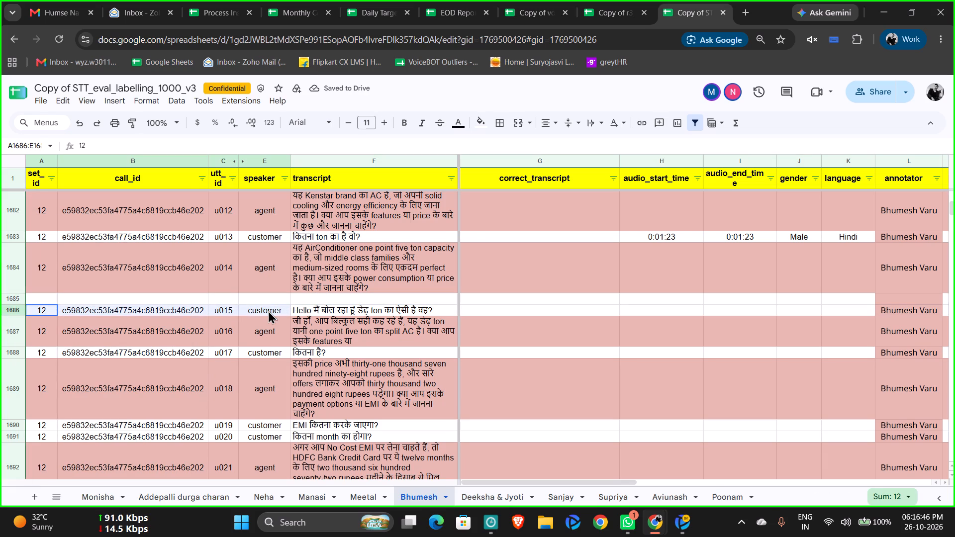
right_click(268, 310)
click(340, 147)
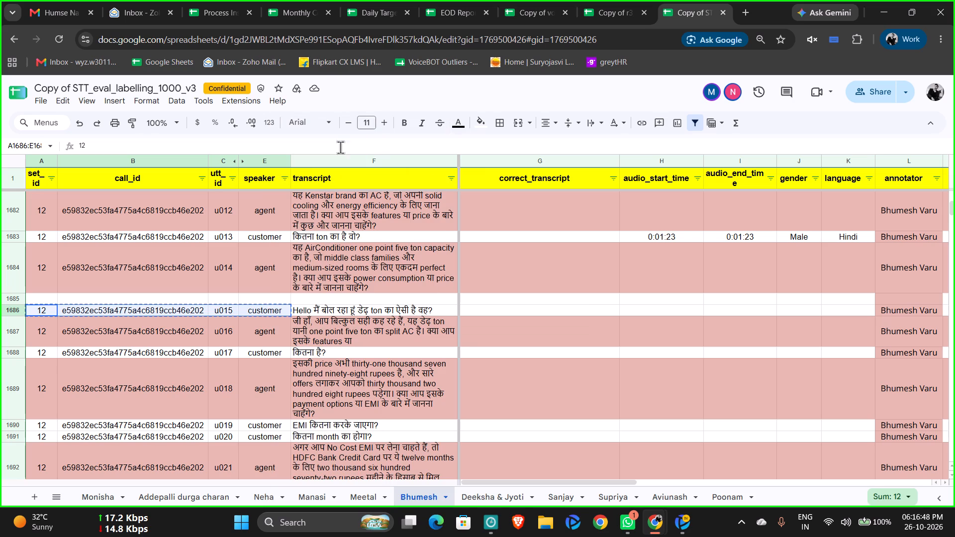
right_click(39, 299)
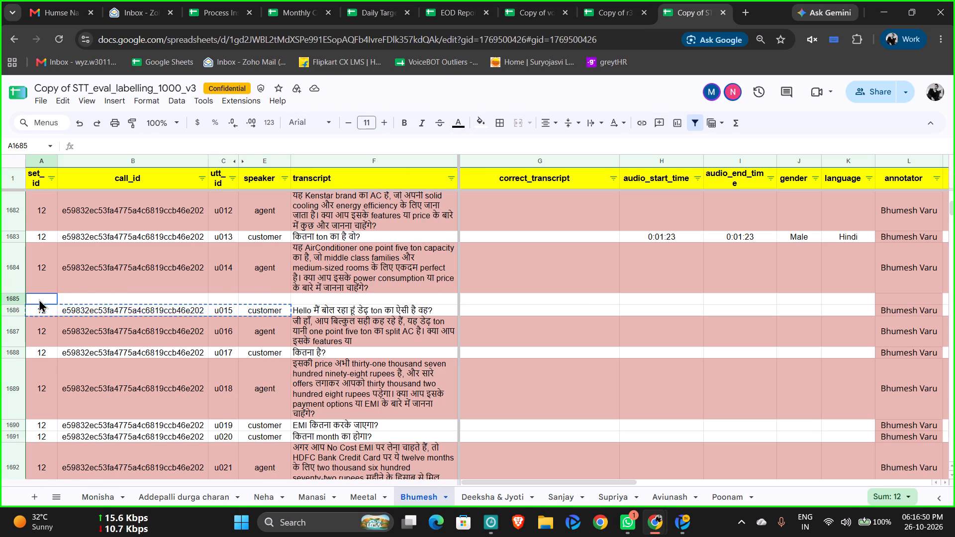
click(147, 175)
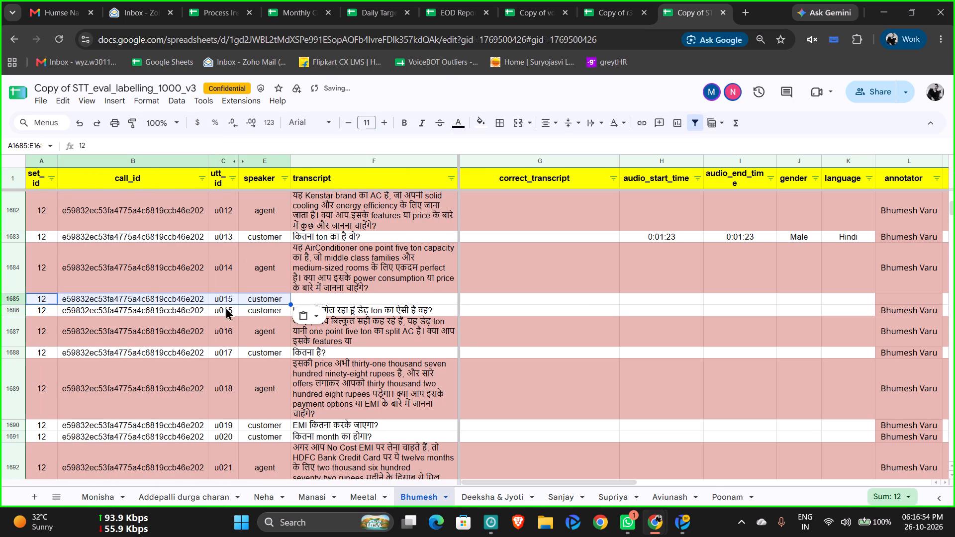
Change the utt_id of the added customer row above u015 to u015a.
click(229, 294)
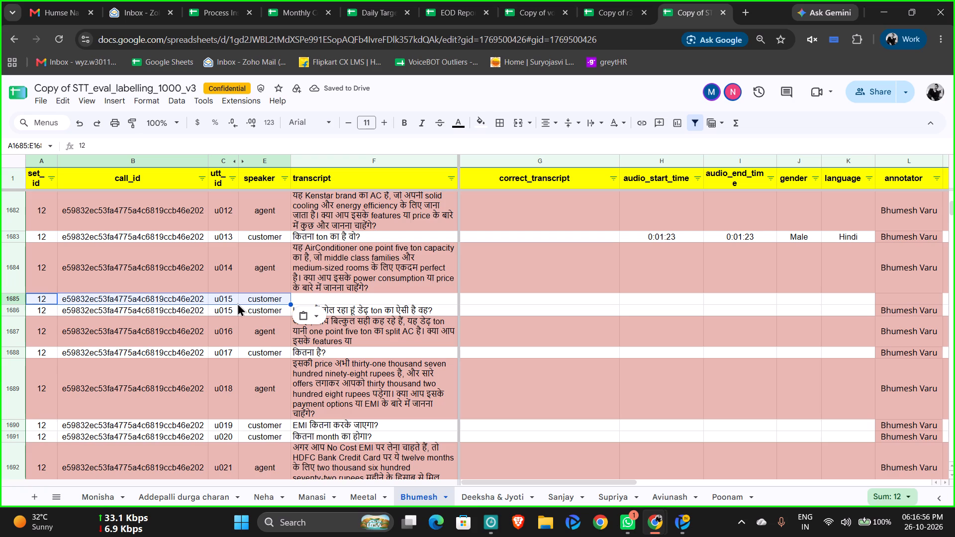
click(232, 321)
click(236, 298)
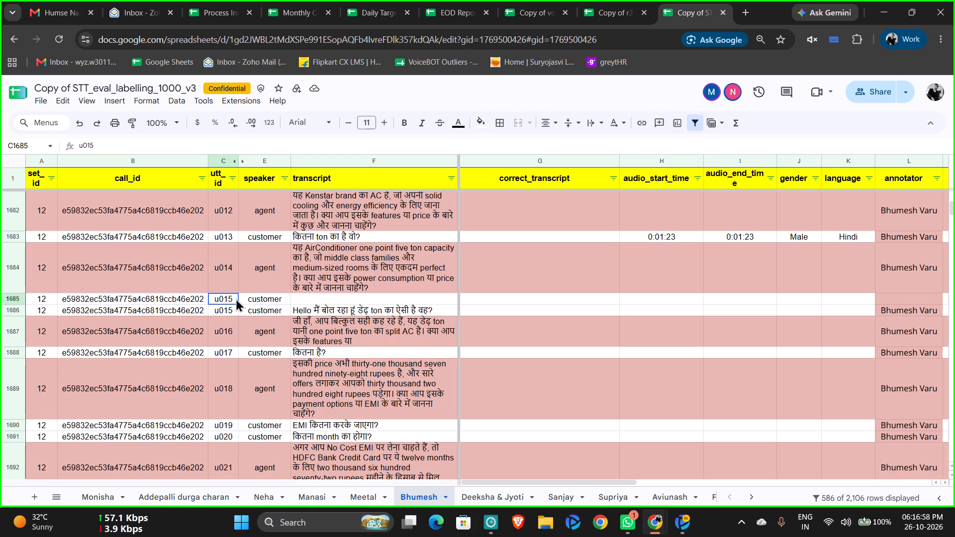
key(Return)
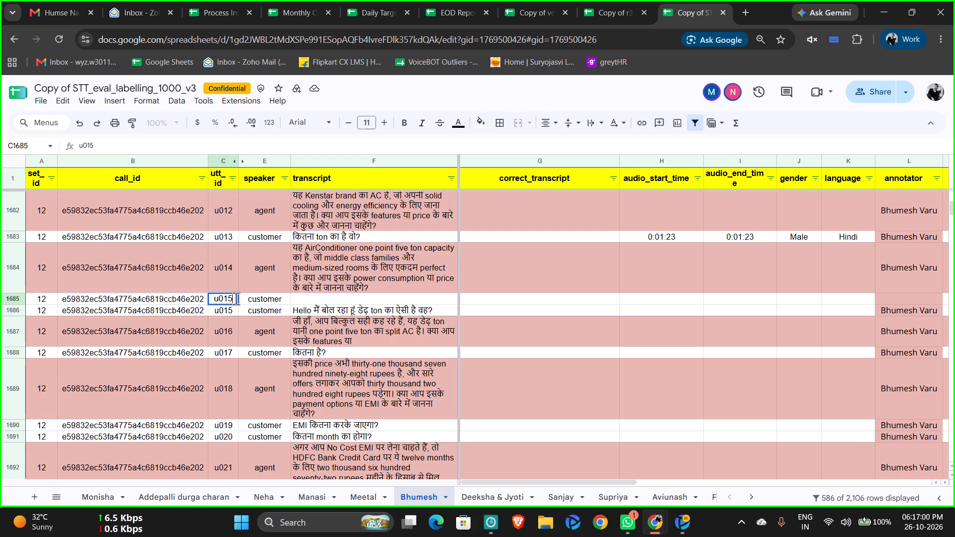
key(BackSpace)
key(BackSpace)
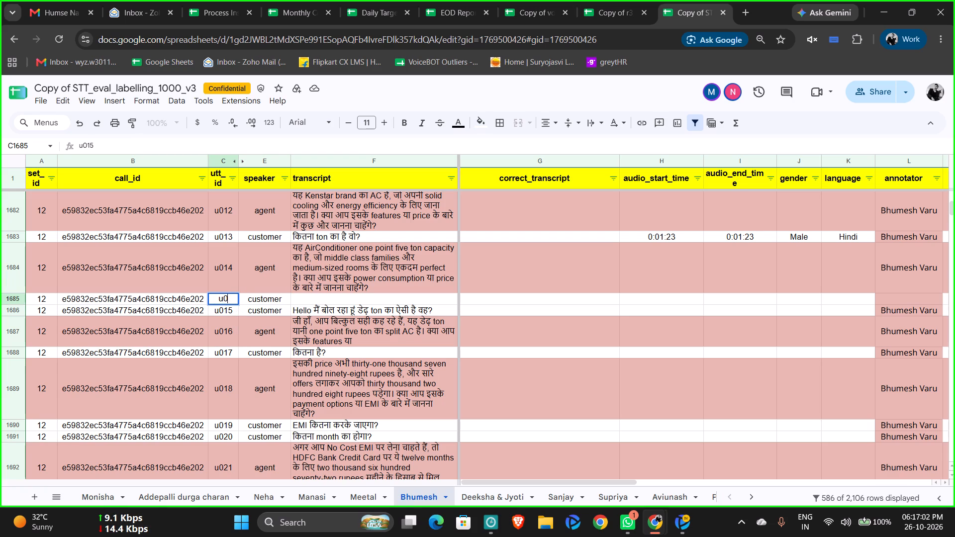
text(15)
key(BackSpace)
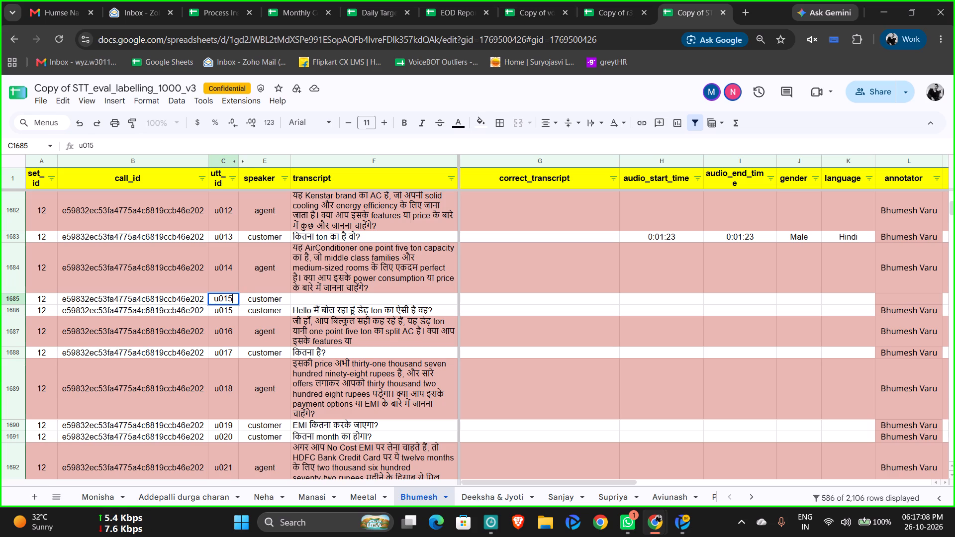
key(a)
key(Right)
key(Right)
key(Right)
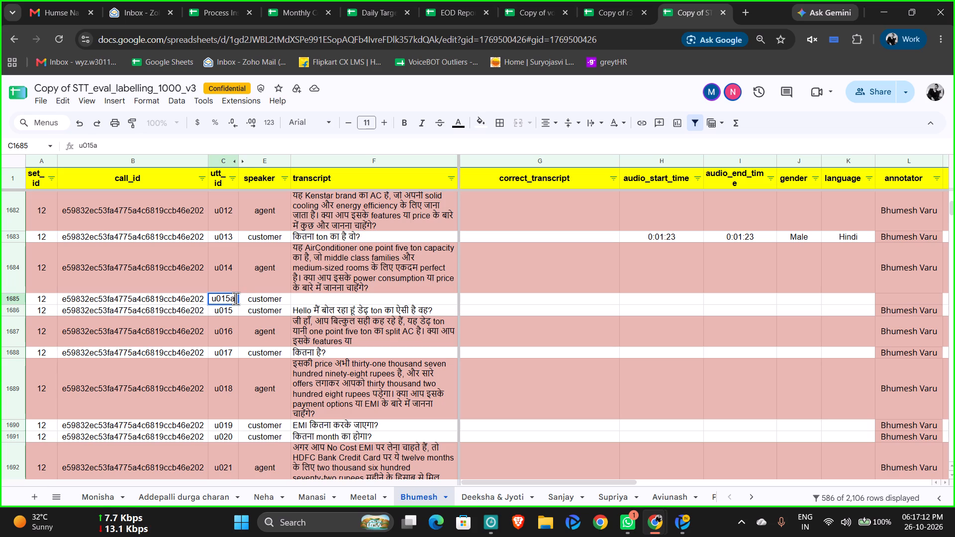
key(Return)
key(Right)
key(Up)
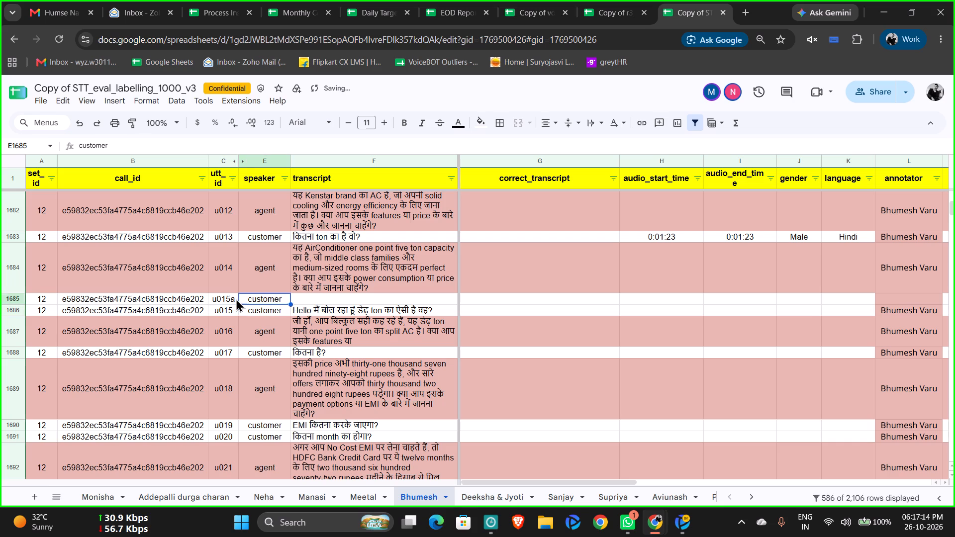
Switch the text input language to Hindi for filling in u015a's correct_transcript cell.
key(Right)
key(Right)
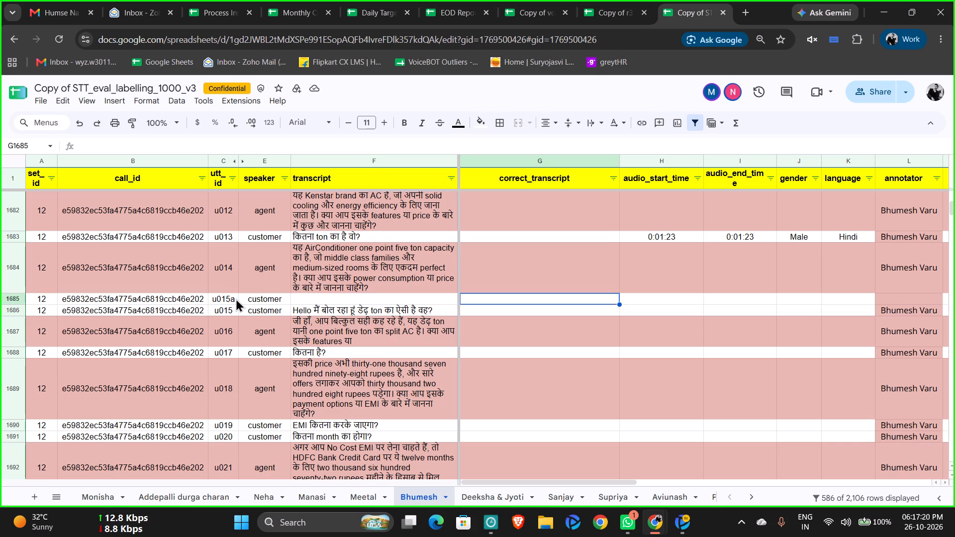
click(841, 43)
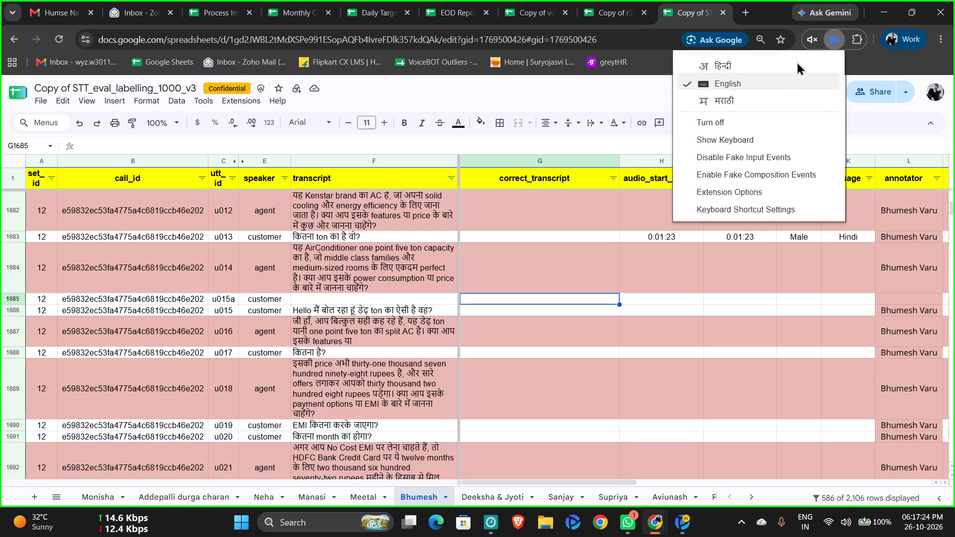
click(797, 62)
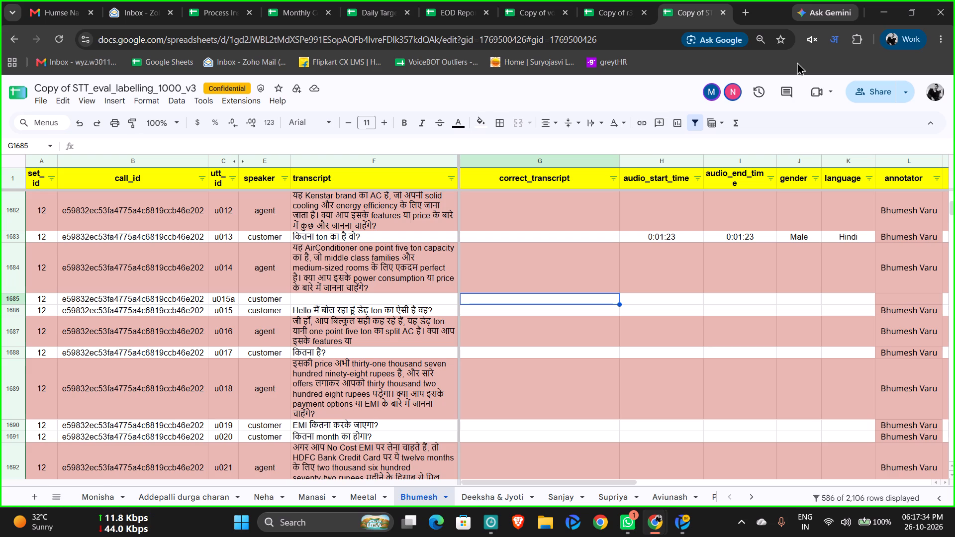
Switch to the Voice Platform call and replay the recording from about 1:24 to 1:39, comparing it with the transcript messages.
key(alt+Tab)
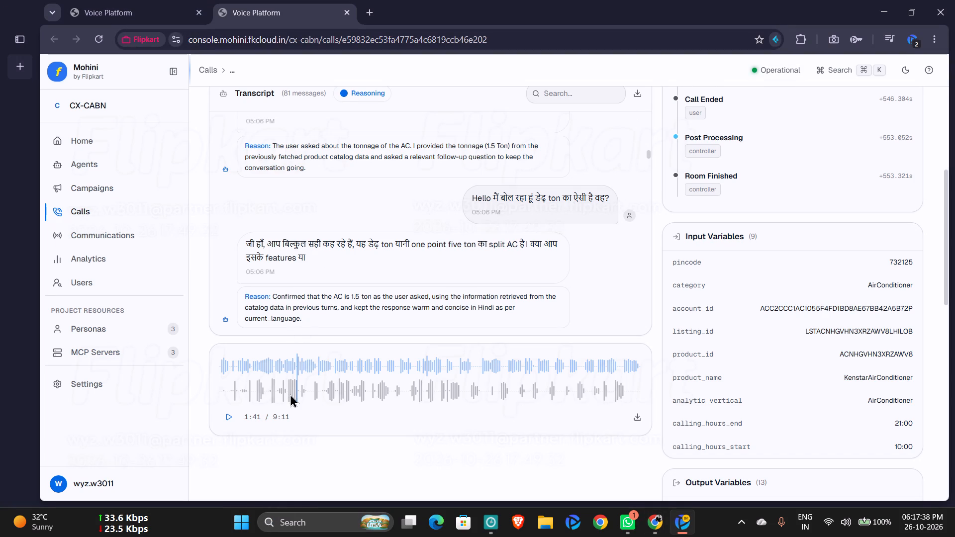
click(291, 391)
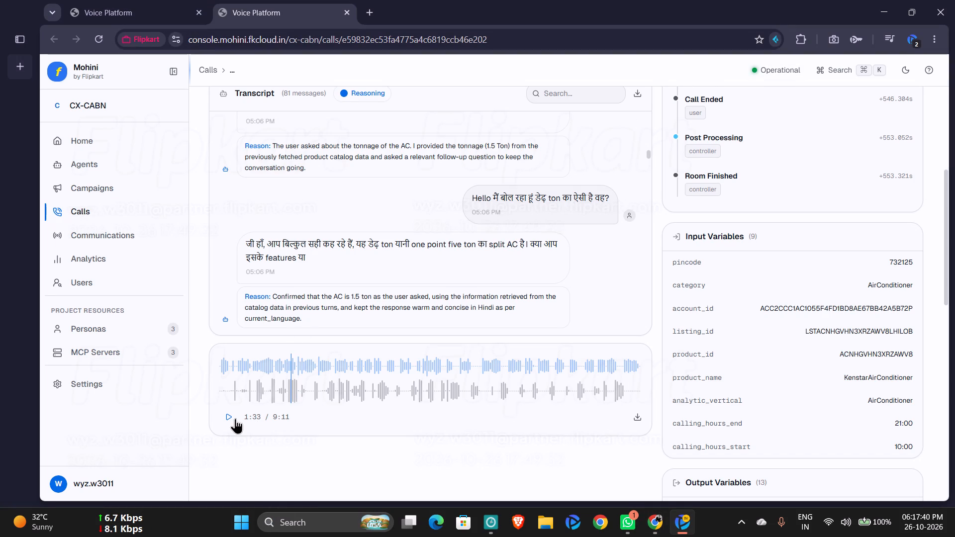
click(230, 417)
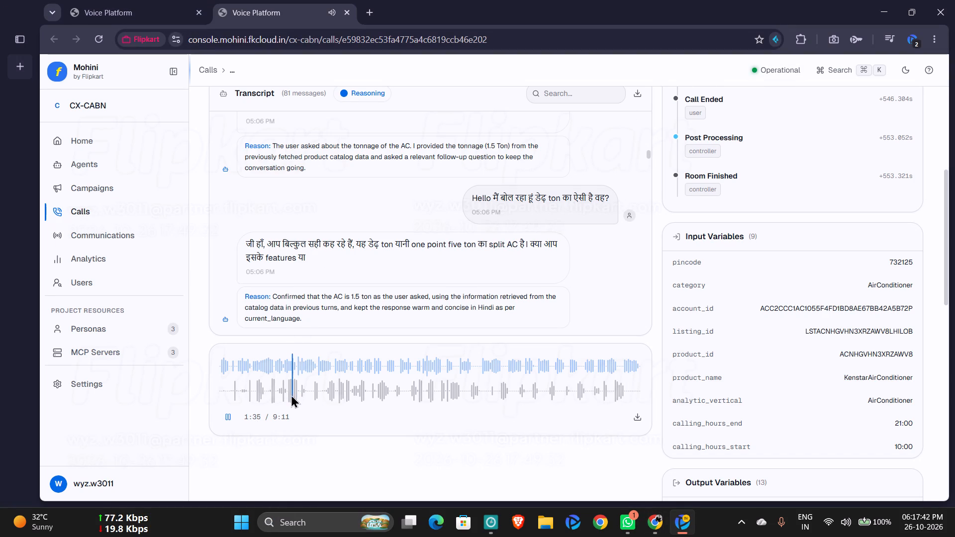
click(288, 394)
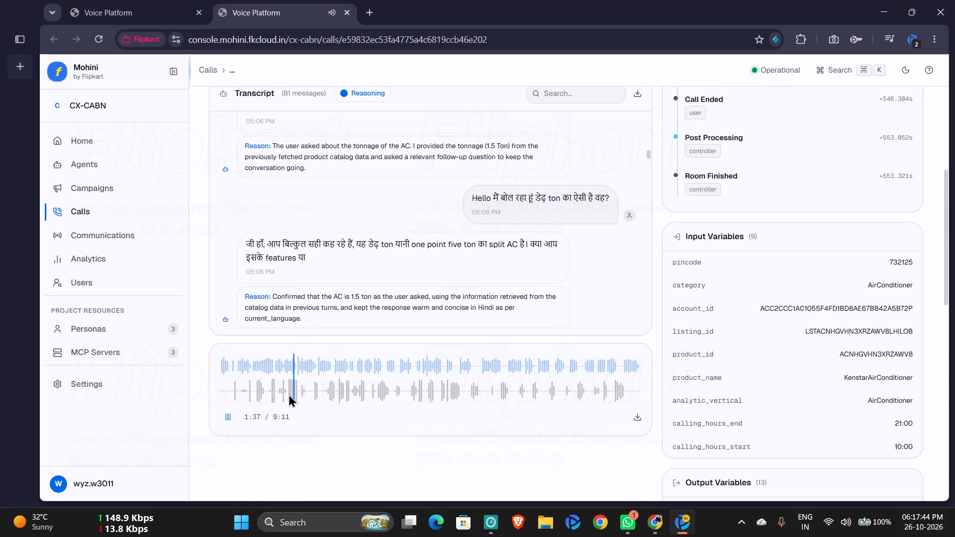
click(285, 391)
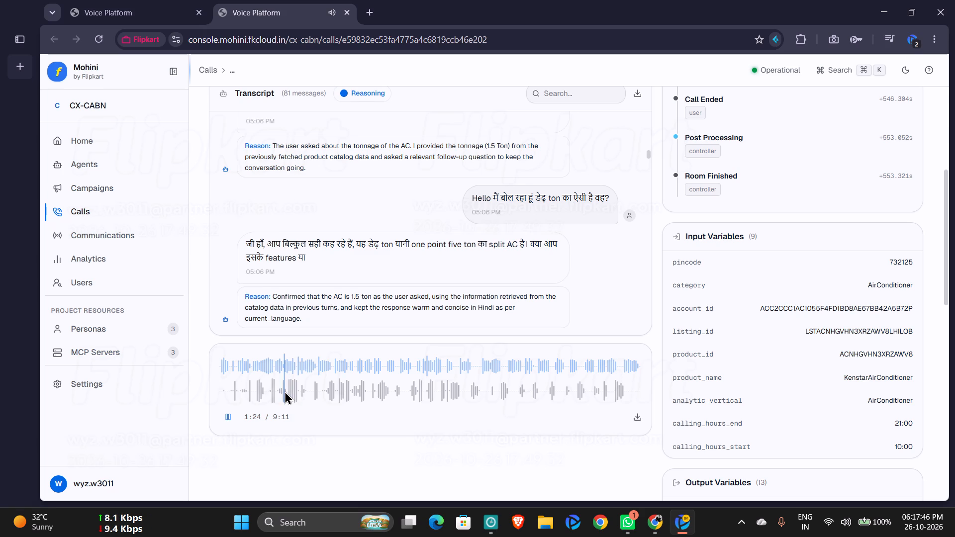
scroll(533, 203, up, 1)
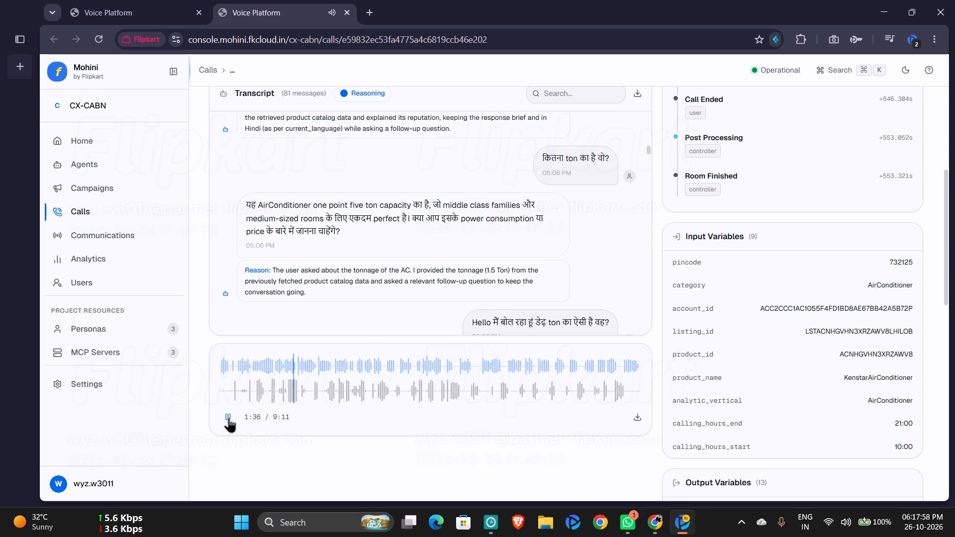
scroll(319, 282, down, 1)
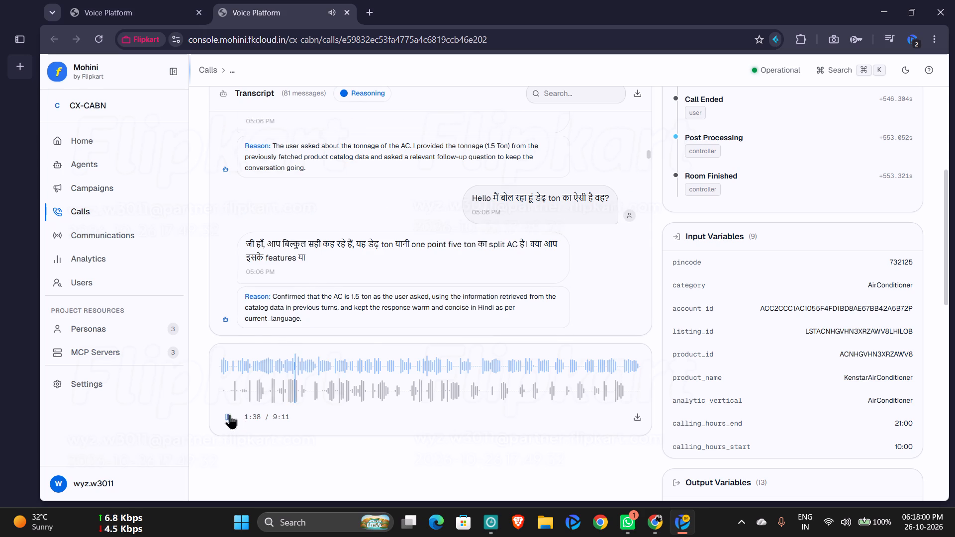
click(224, 414)
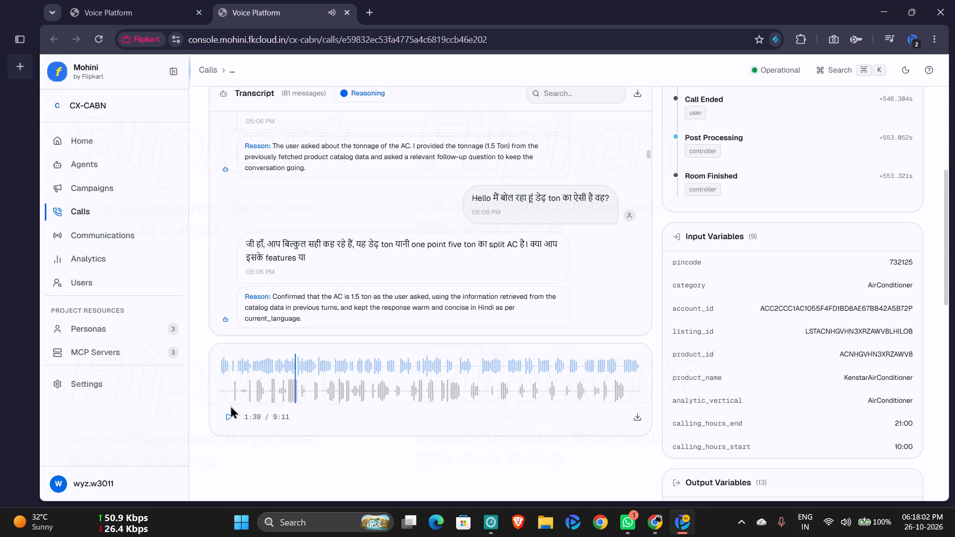
Replay the recording again up to about 1:41 and mark the words "डेढ़ ton" in the customer's Hello message.
click(289, 382)
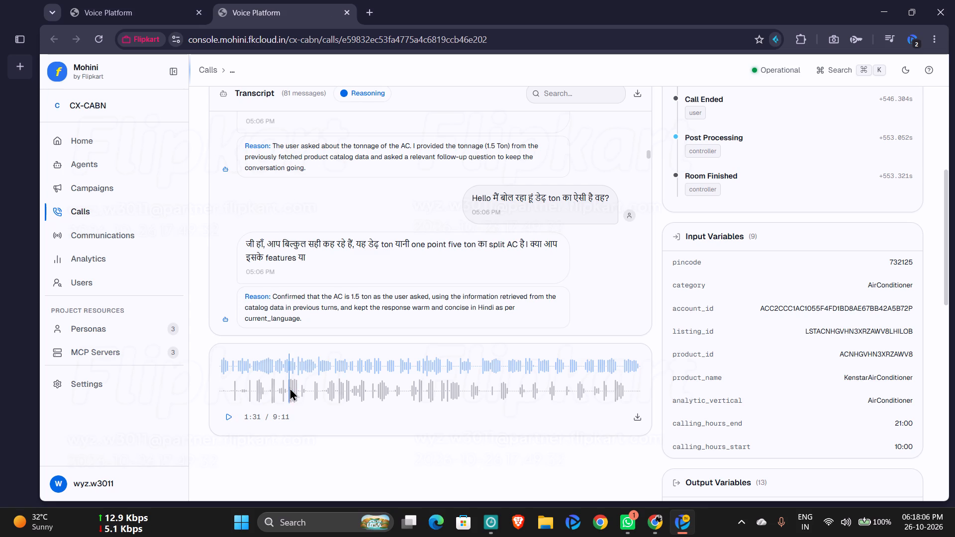
click(282, 392)
click(227, 416)
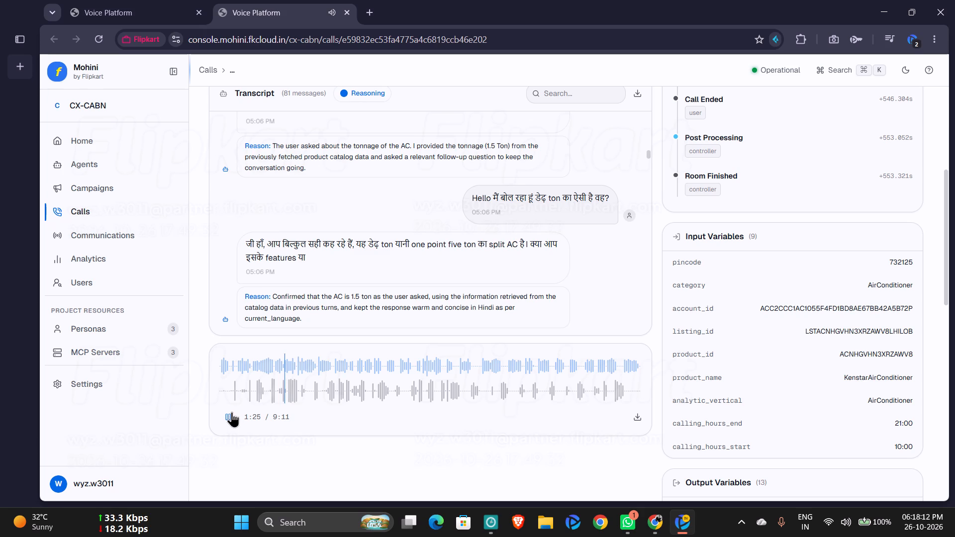
scroll(410, 264, up, 2)
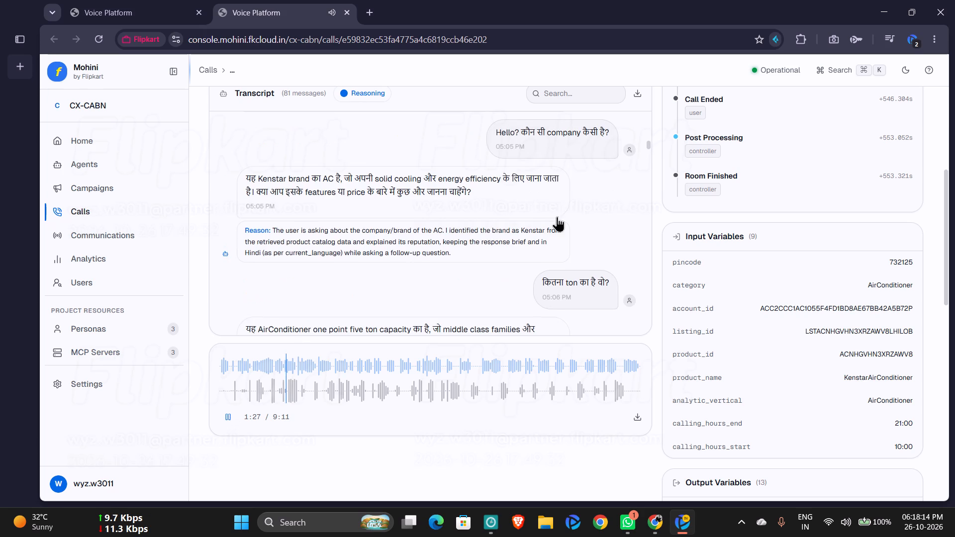
scroll(604, 285, down, 2)
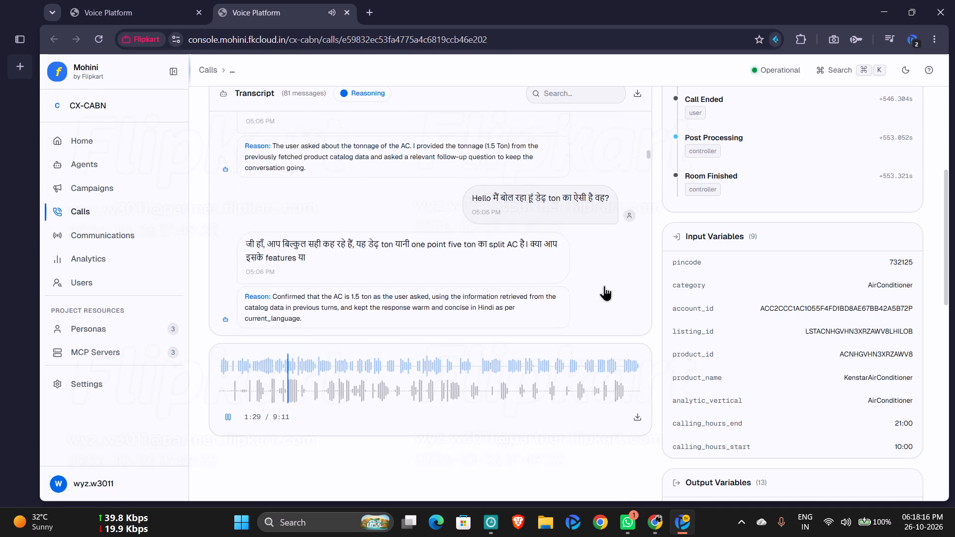
scroll(604, 285, up, 1)
scroll(604, 285, down, 1)
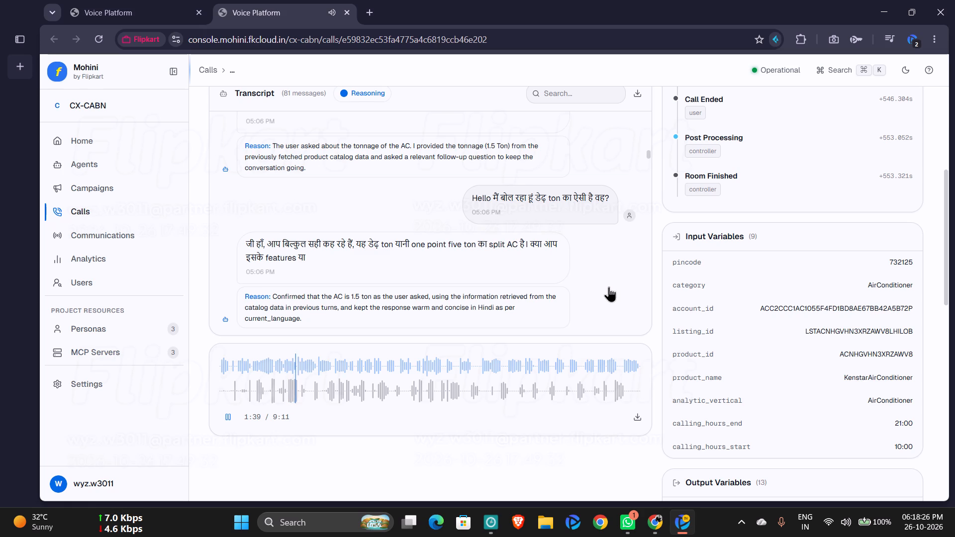
click(228, 417)
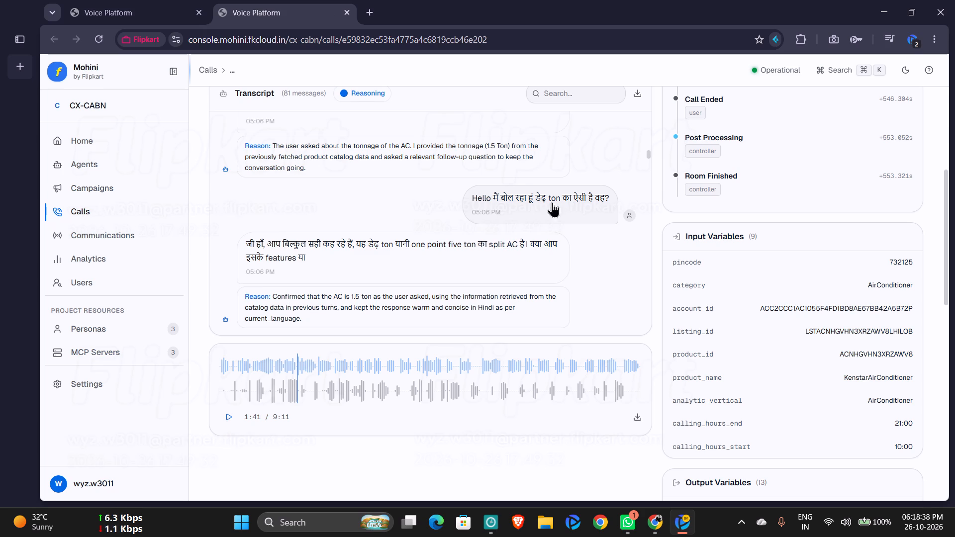
drag(536, 196, 541, 197)
drag(541, 197, 565, 204)
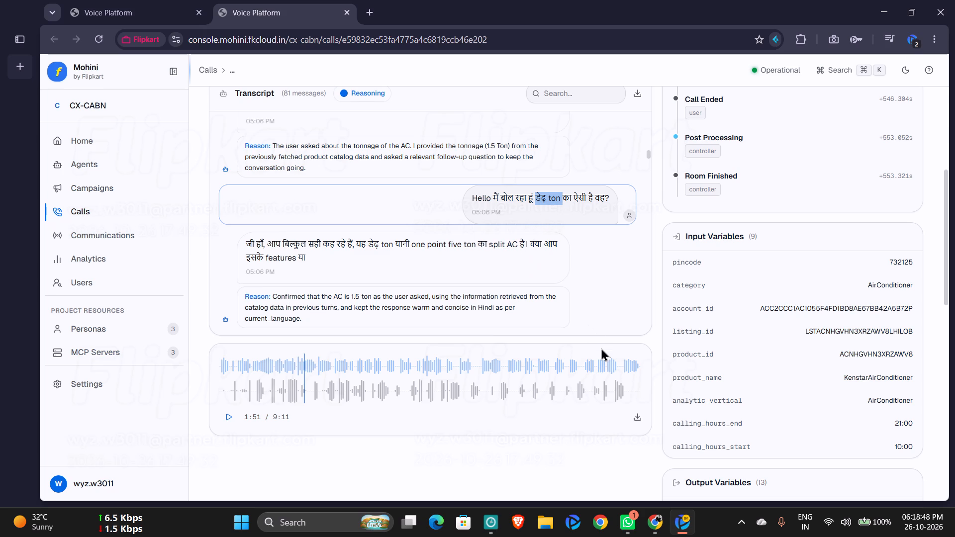
Switch to the evaluation sheet and copy "डेढ़ ton" from u015's transcript into u015a's correct_transcript.
key(alt+Tab)
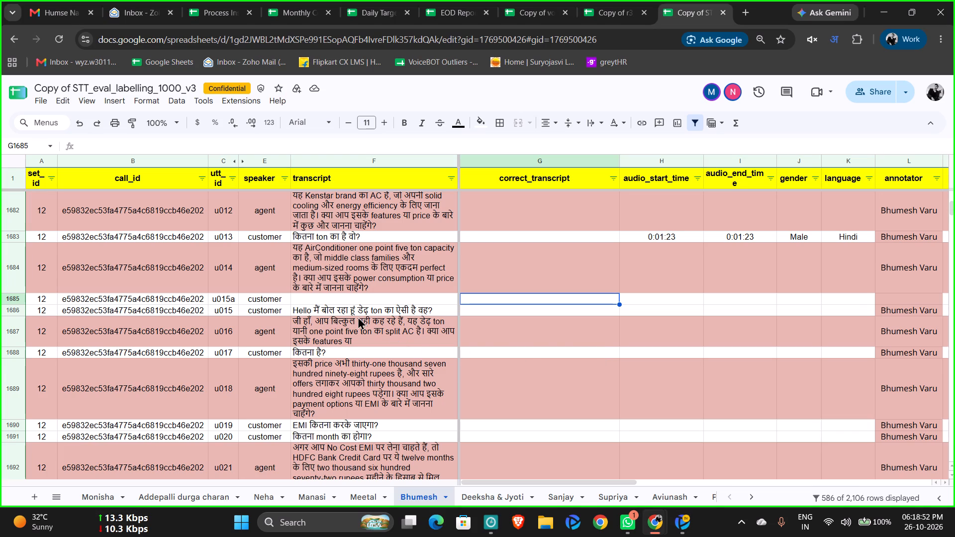
drag(356, 308, 367, 308)
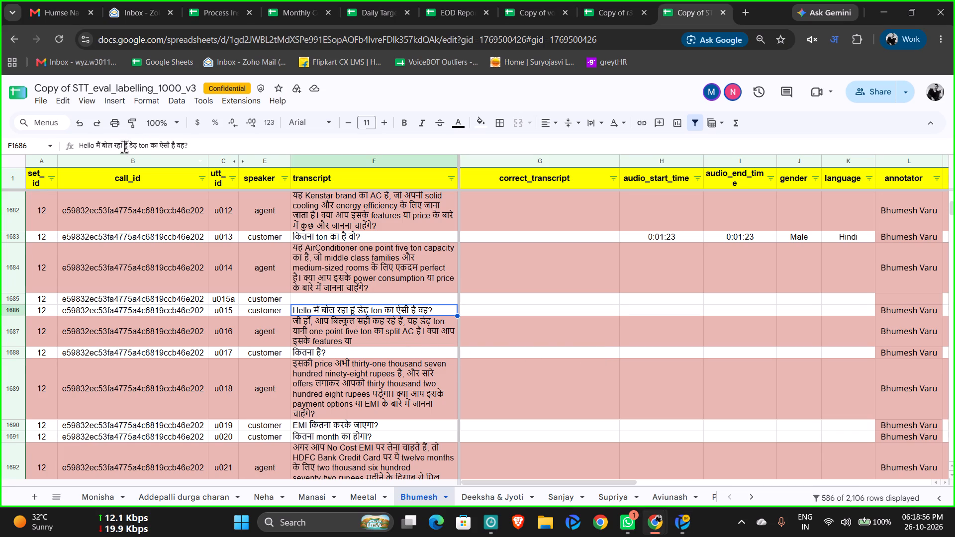
drag(129, 145, 147, 143)
right_click(147, 143)
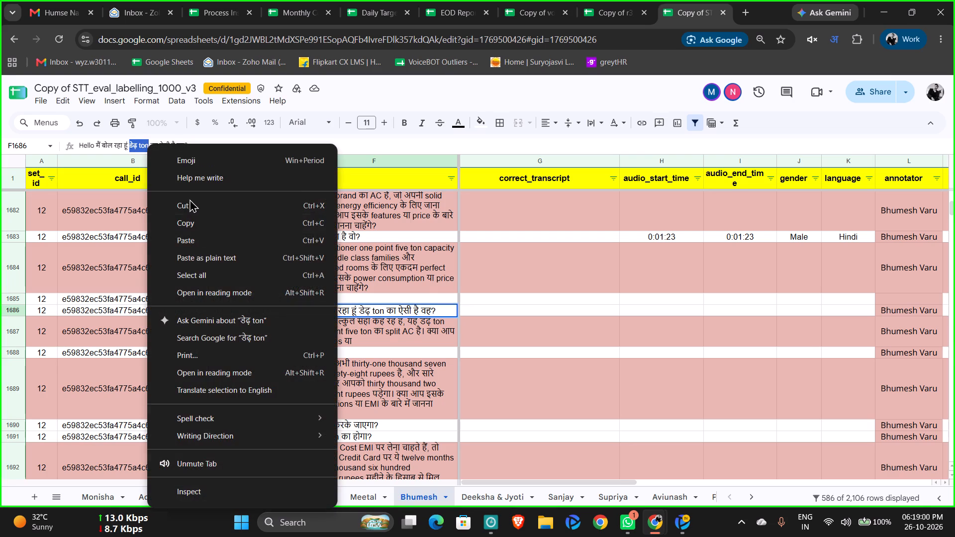
click(209, 222)
click(571, 299)
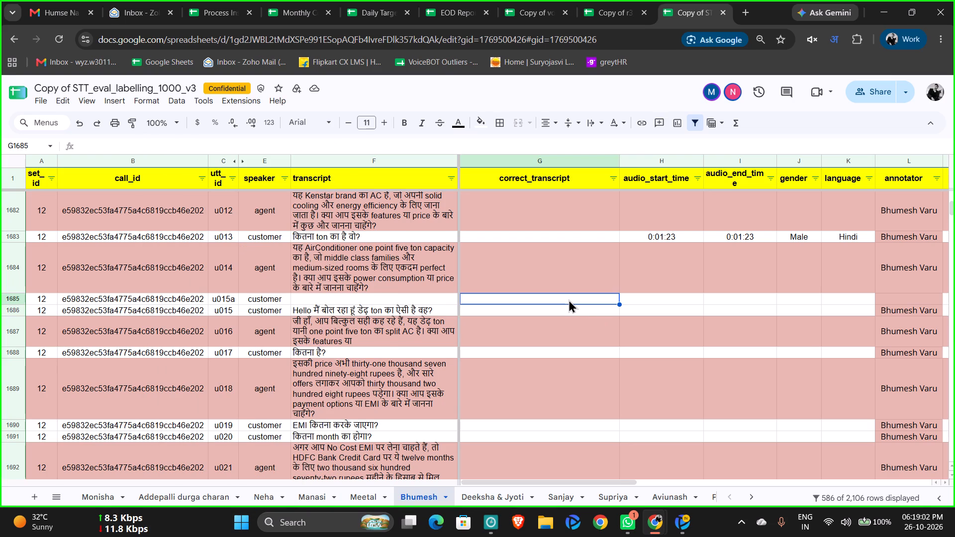
right_click(569, 299)
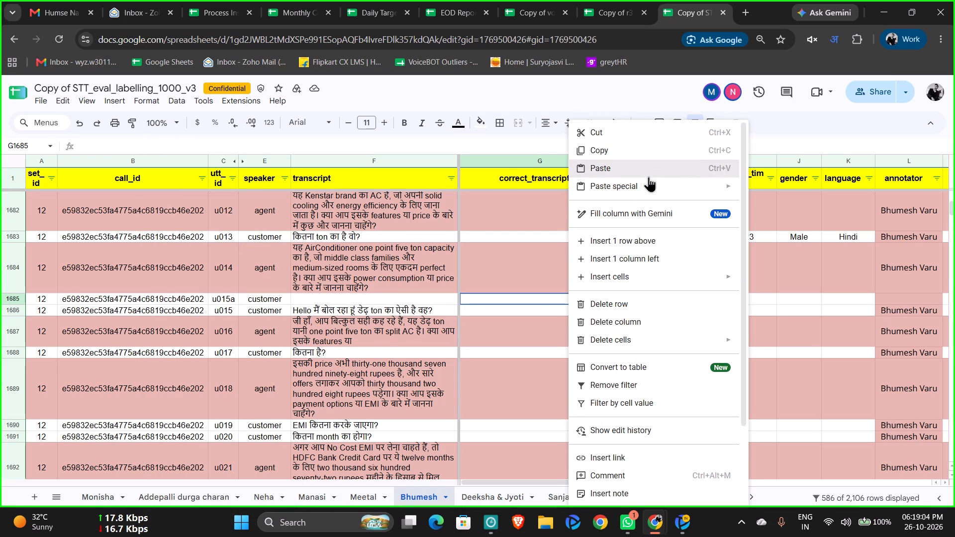
click(649, 177)
Complete u015a's correct_transcript so it reads "डेढ़ ton, डेढ़ ton का ,डेढ़ ton".
click(564, 297)
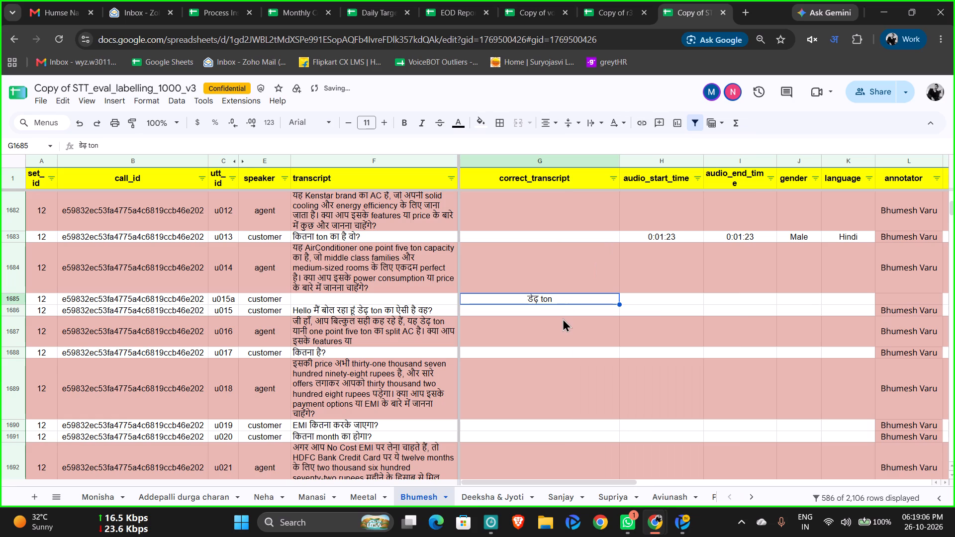
key(Return)
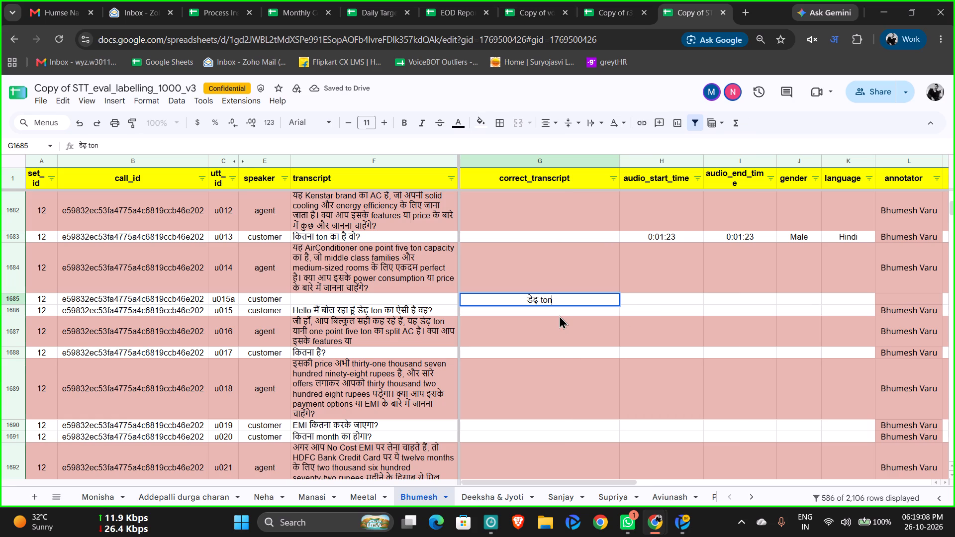
text(,)
key(space)
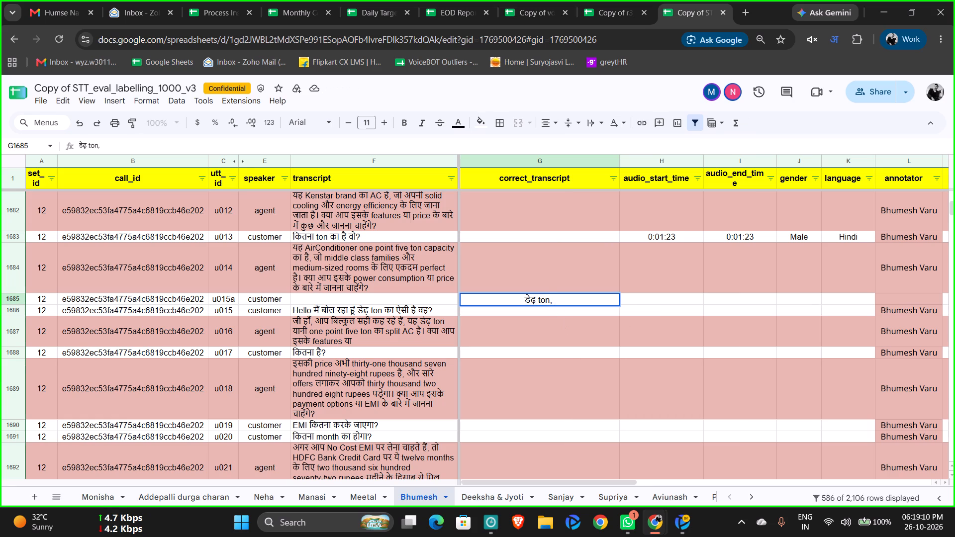
key(ctrl+v)
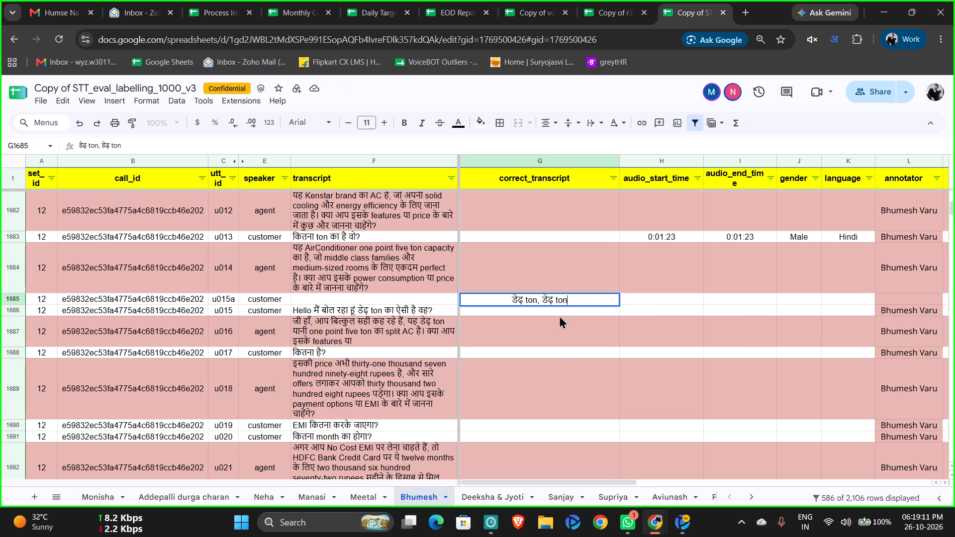
key(space)
text(ka)
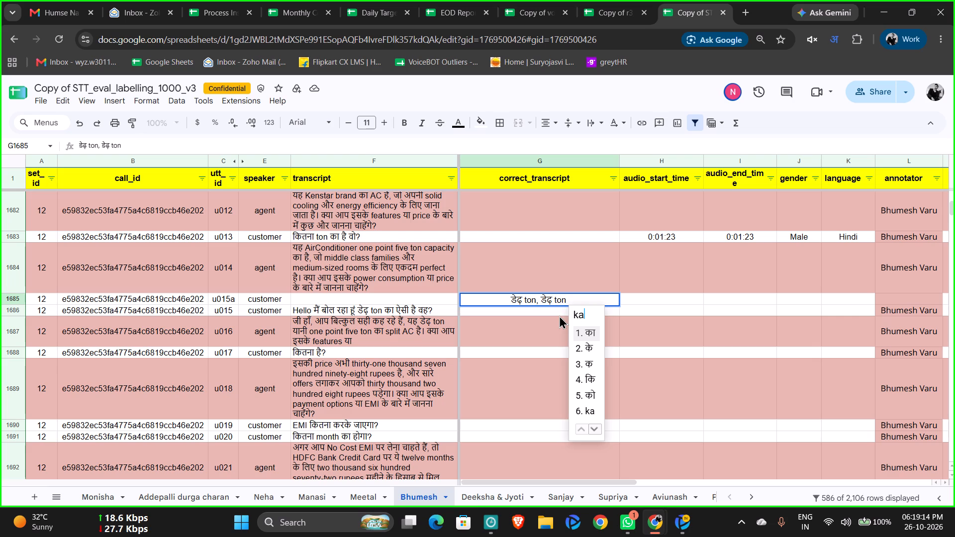
key(Return)
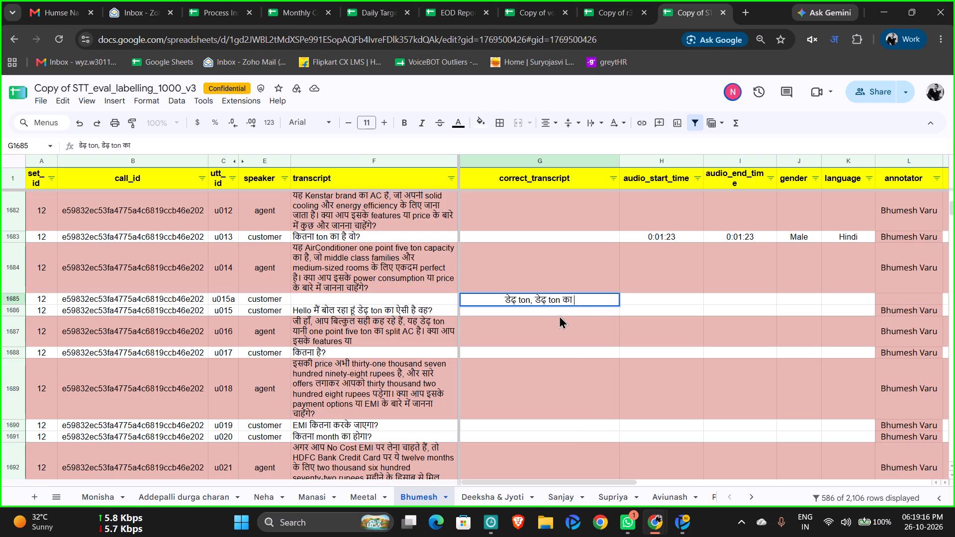
key(comma)
key(ctrl+v)
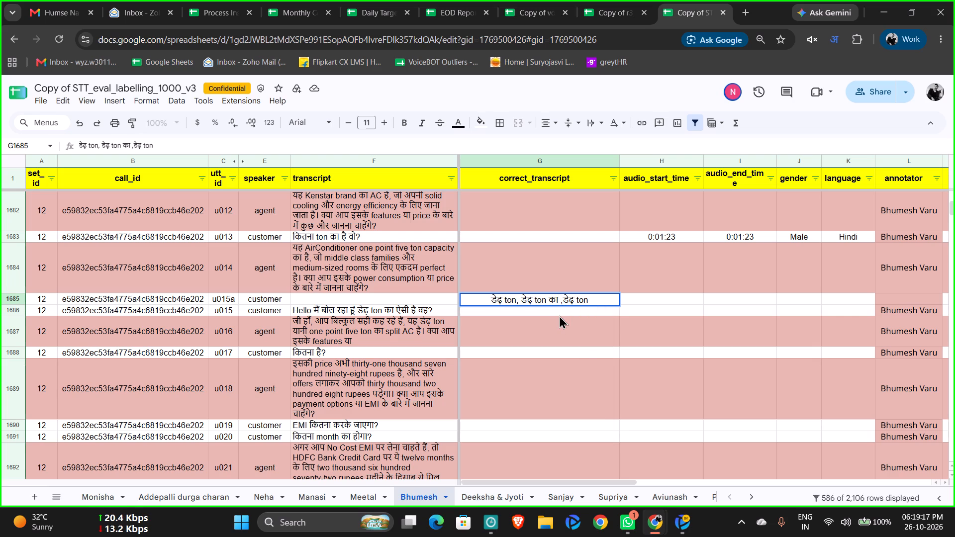
key(Return)
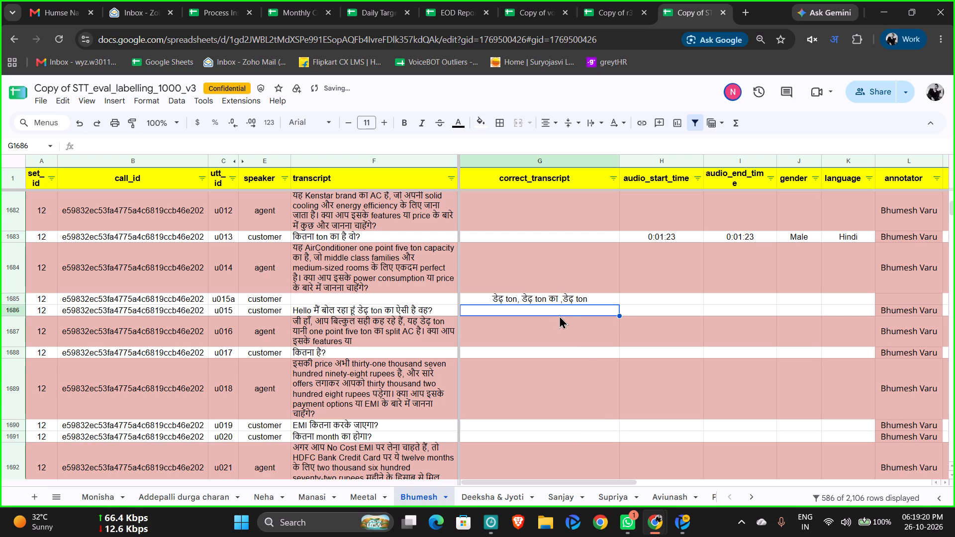
Switch to the Voice Platform call, replay the recording from about 1:29 to 1:38 to time u015a, and return to the evaluation sheet.
click(691, 295)
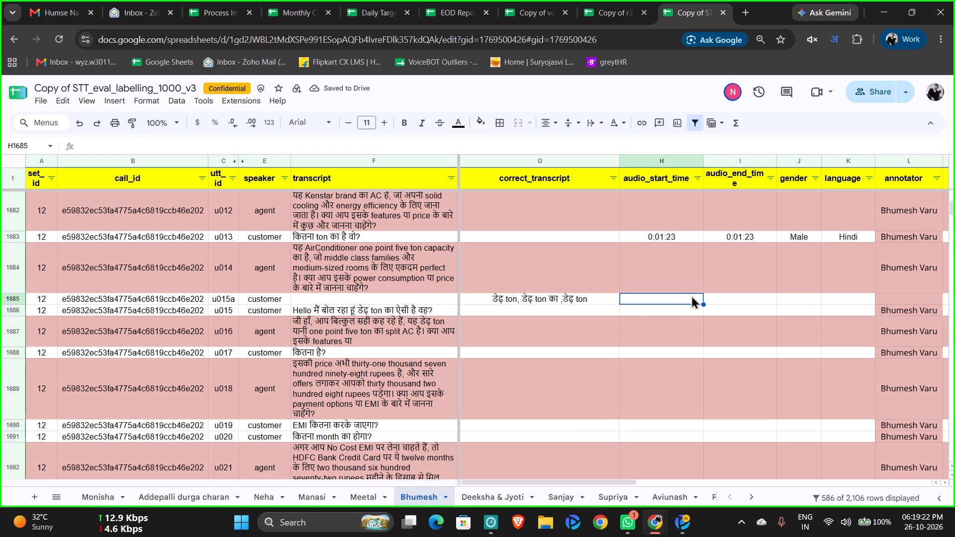
key(alt+Tab)
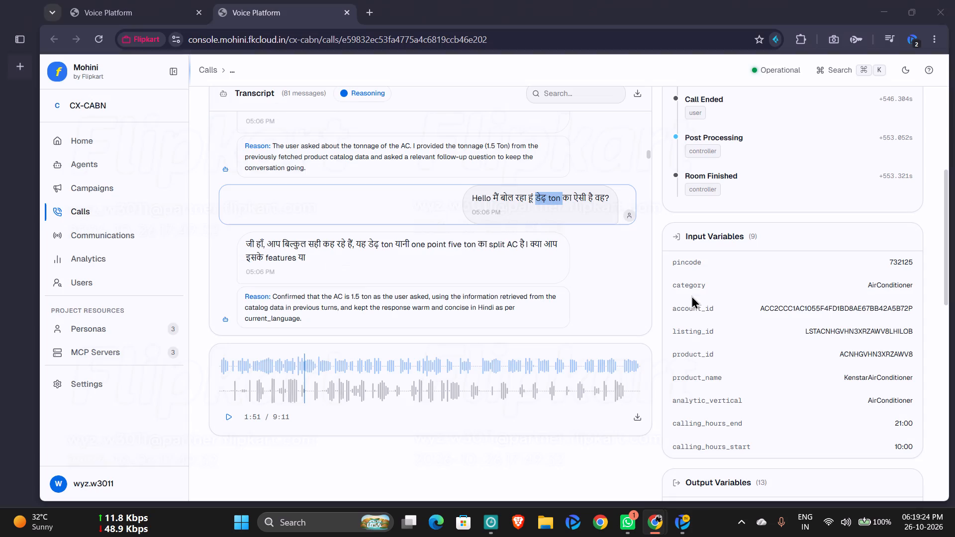
click(291, 390)
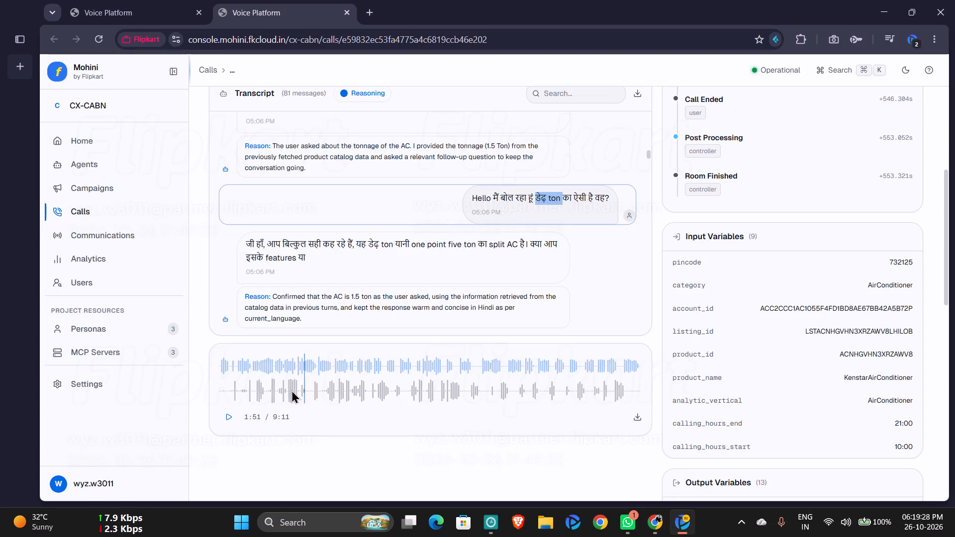
click(229, 420)
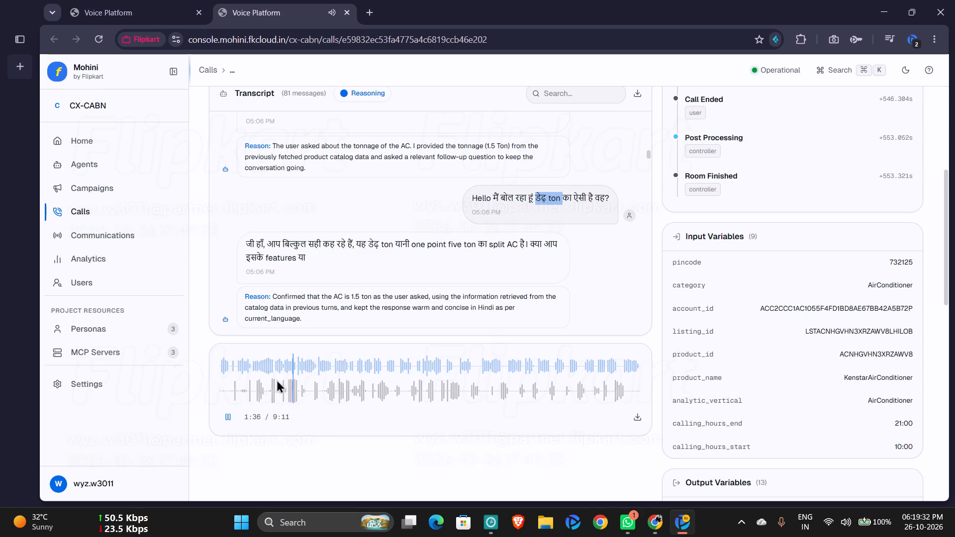
click(288, 392)
click(286, 389)
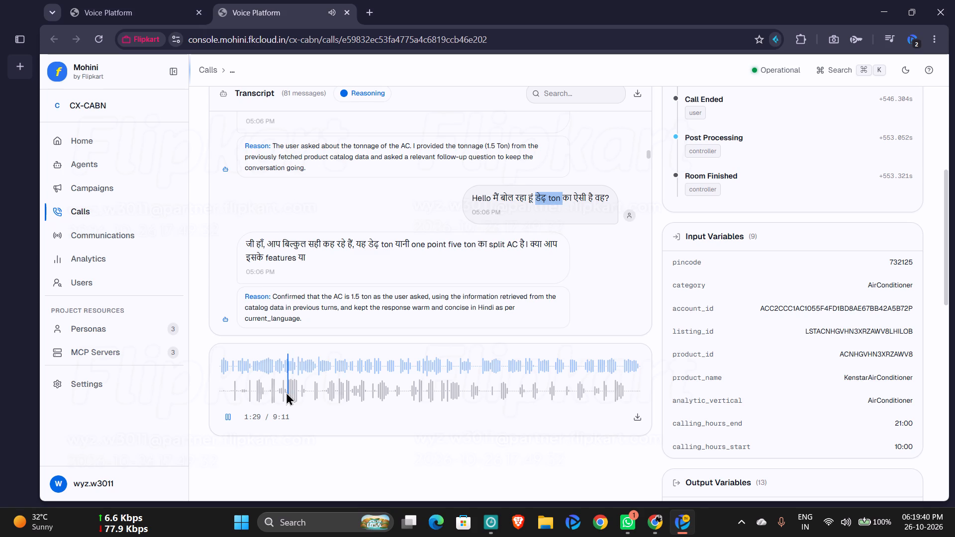
click(225, 416)
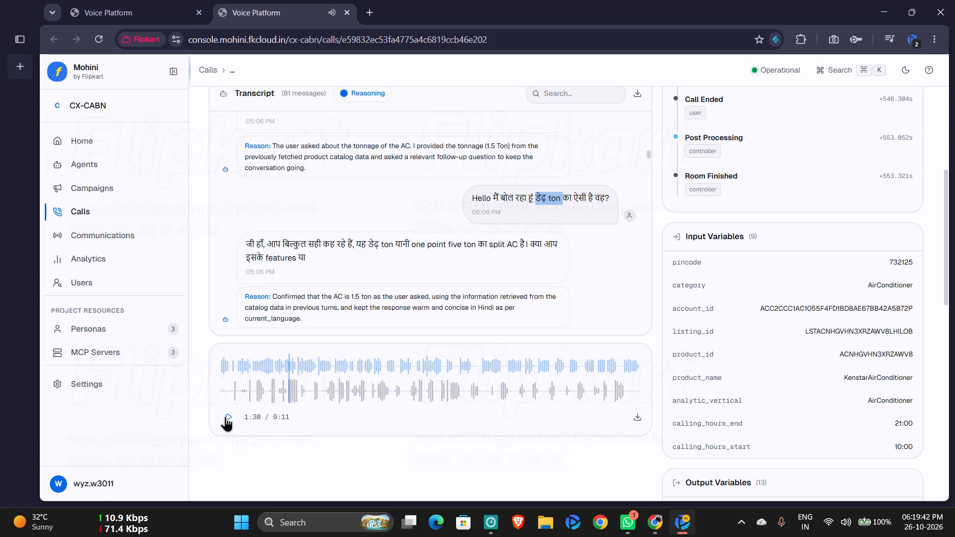
click(225, 416)
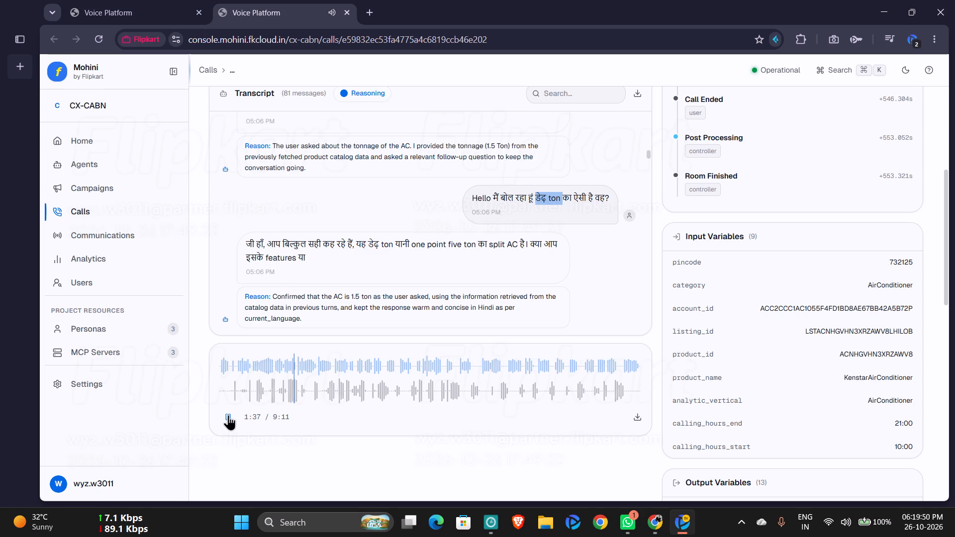
click(228, 415)
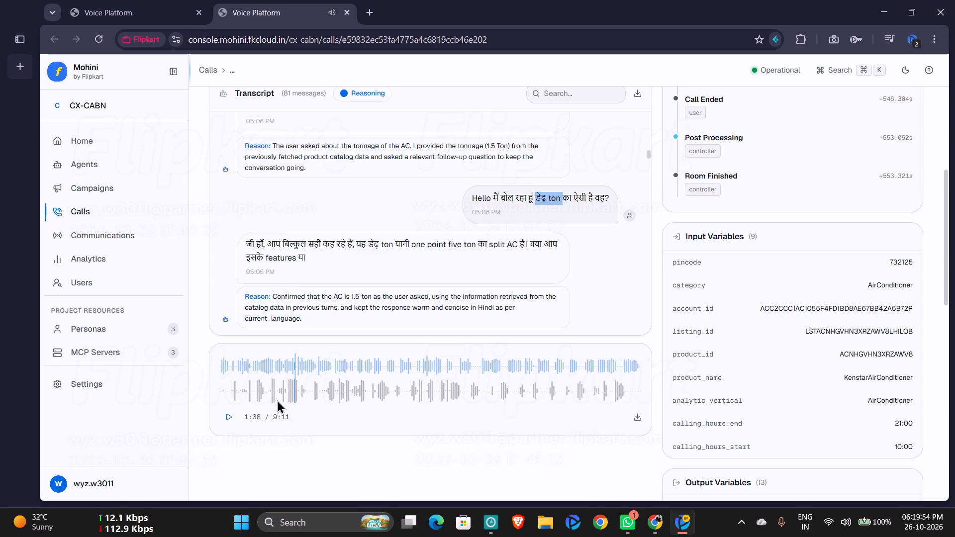
key(alt+Tab)
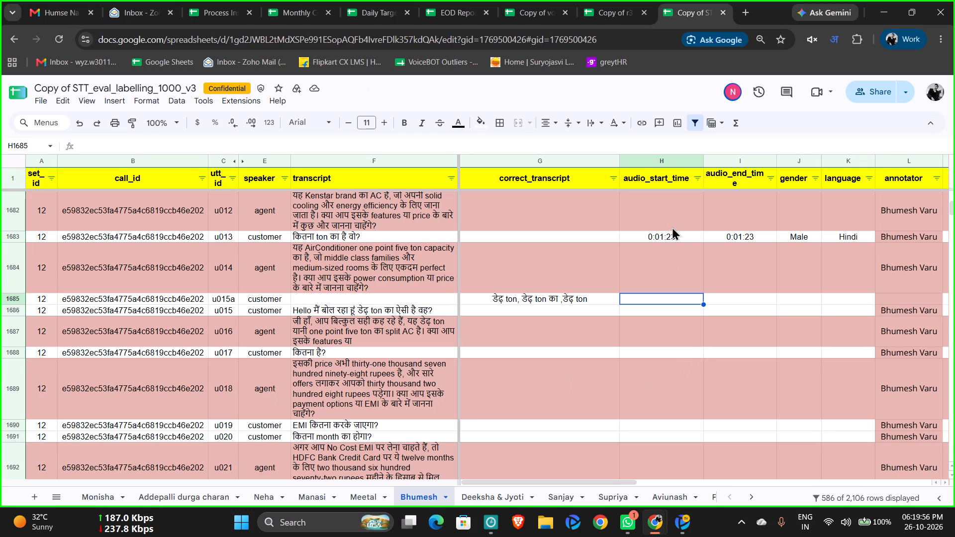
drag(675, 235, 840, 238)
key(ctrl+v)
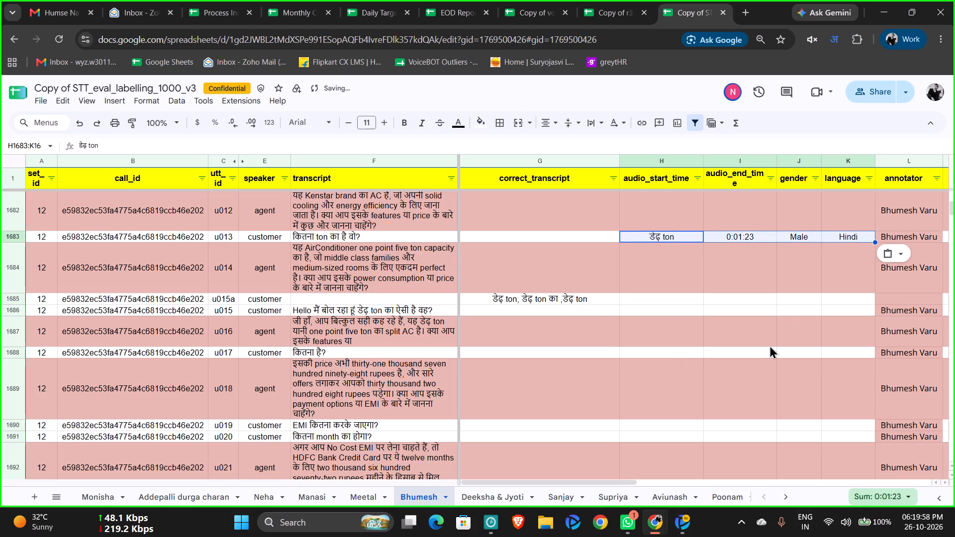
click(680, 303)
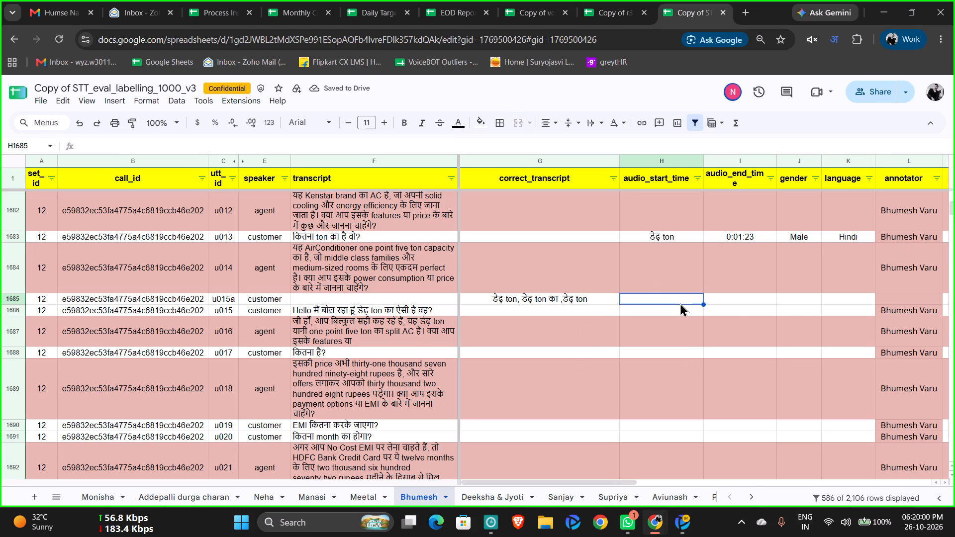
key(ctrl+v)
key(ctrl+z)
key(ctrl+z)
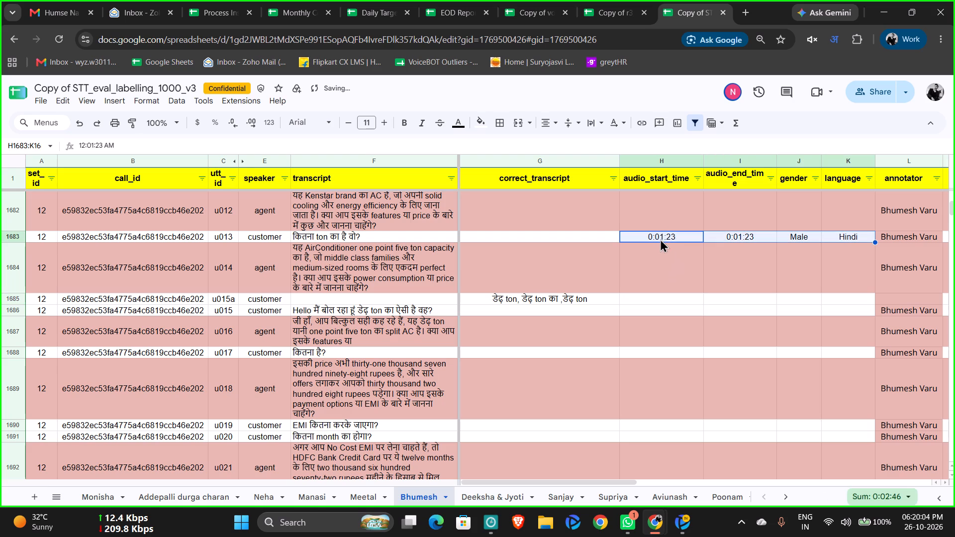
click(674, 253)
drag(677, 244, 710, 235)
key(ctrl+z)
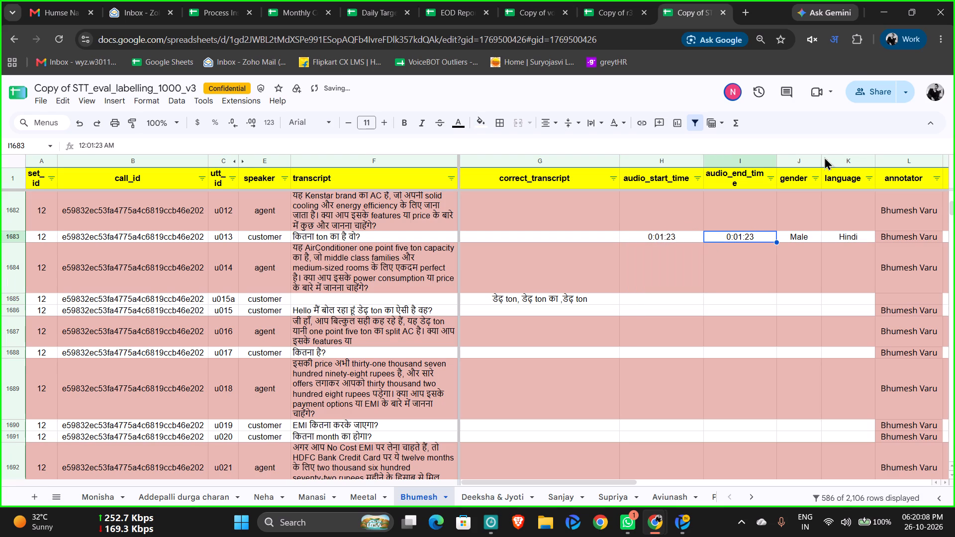
Switch the text input language to English.
click(834, 32)
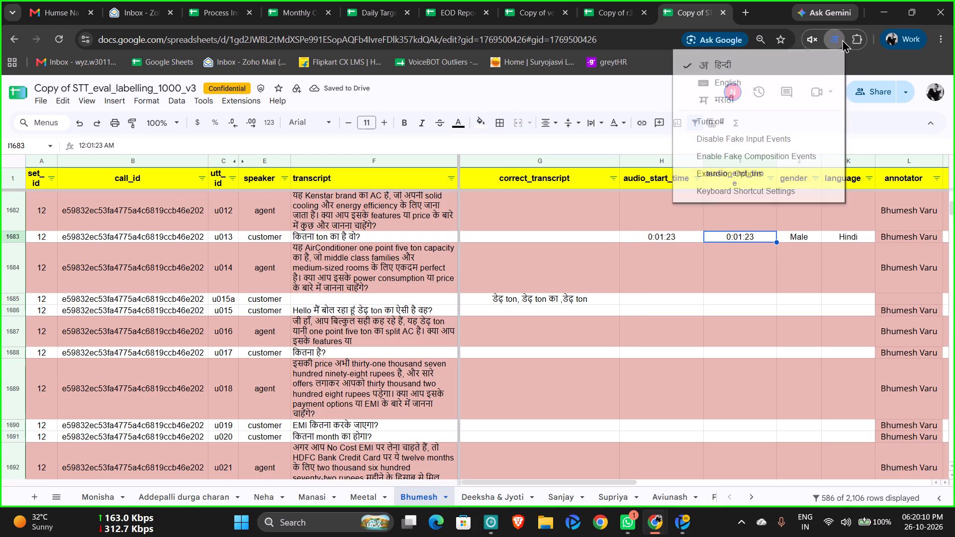
click(786, 82)
Copy u013's audio start time, end time, gender Male and language Hindi into the matching cells of u015a.
drag(678, 233, 744, 235)
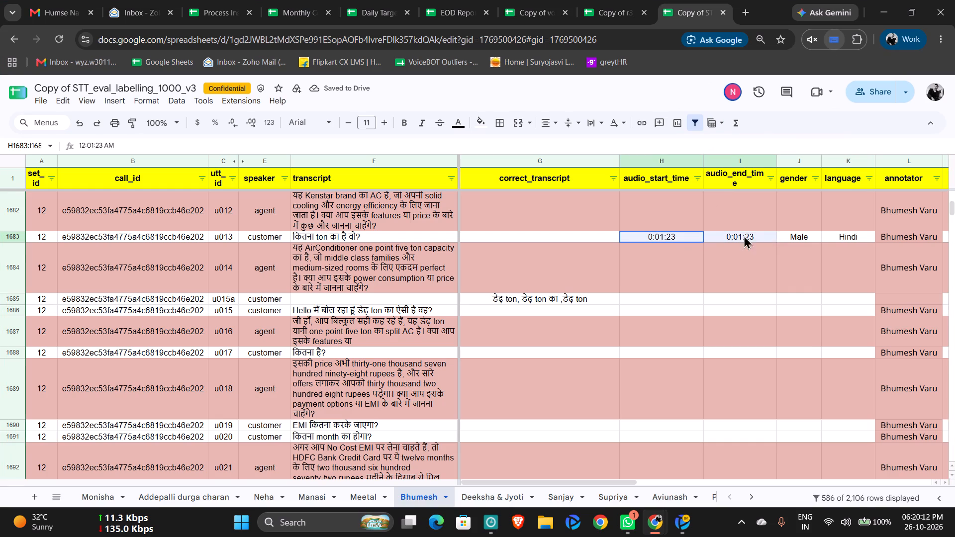
drag(744, 235, 860, 235)
key(ctrl+c)
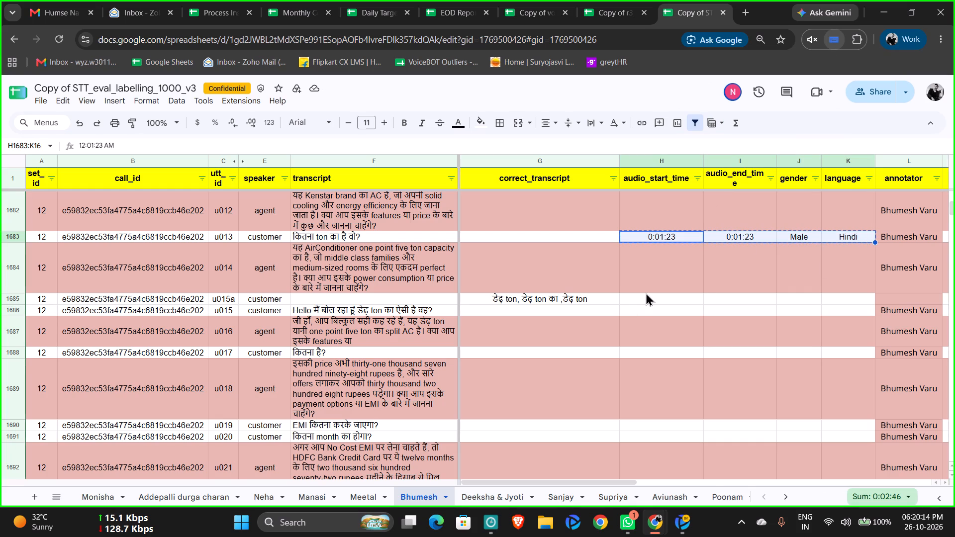
click(646, 292)
click(649, 297)
key(ctrl+v)
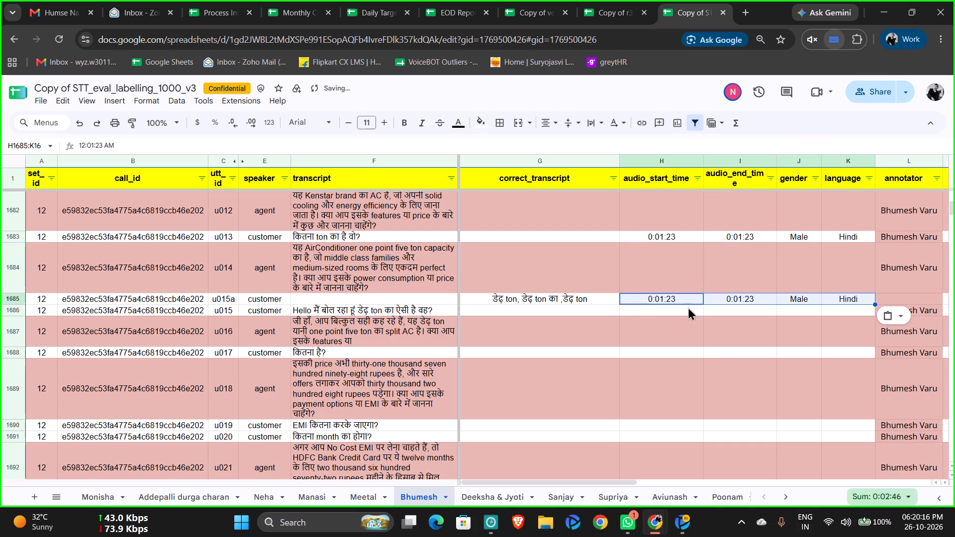
Set u015a's audio_start_time to 0:01:30.
click(687, 294)
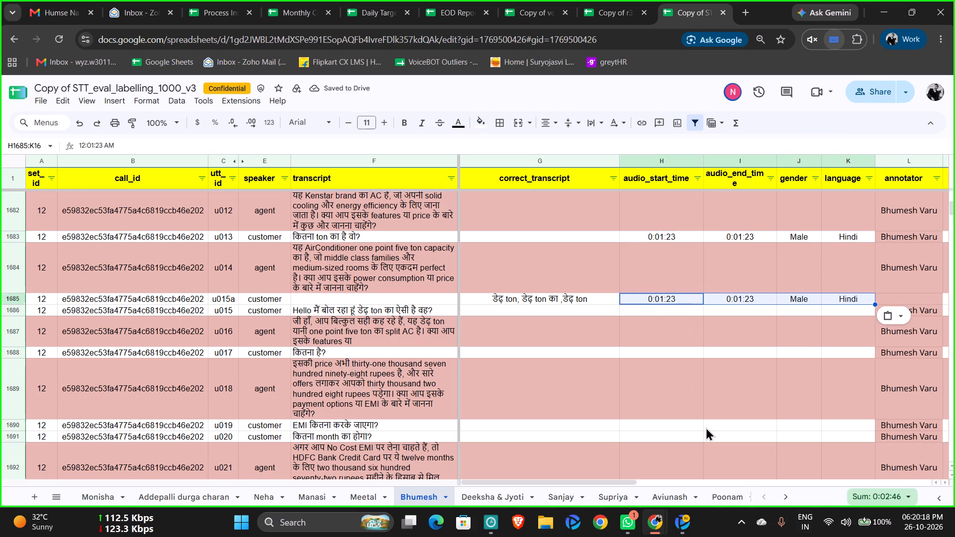
click(706, 427)
click(667, 294)
key(Return)
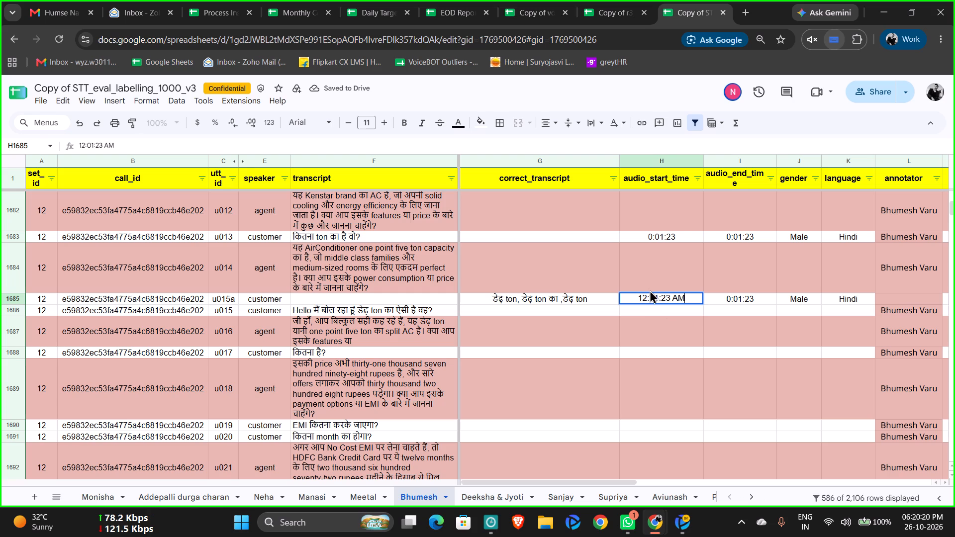
key(Left)
key(Left)
key(Left)
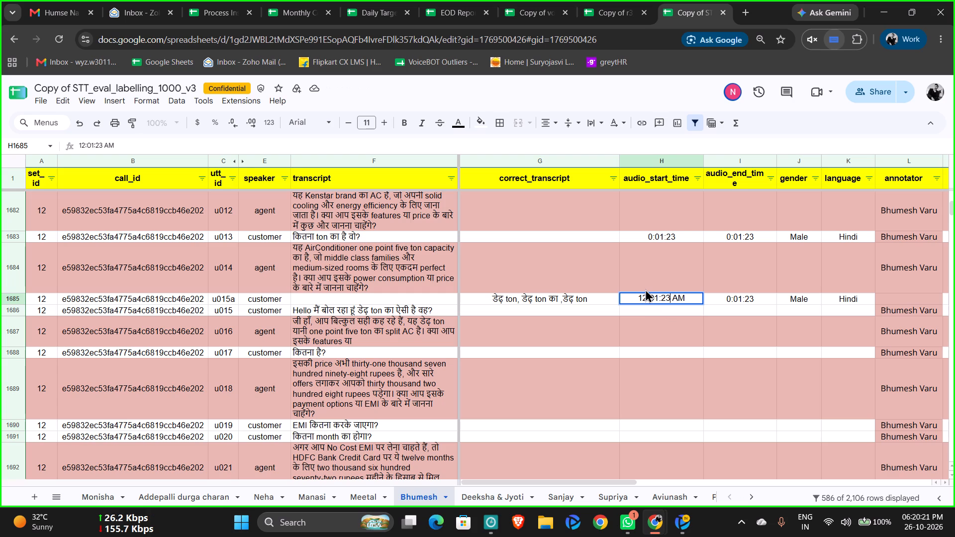
key(BackSpace)
key(BackSpace)
text(30)
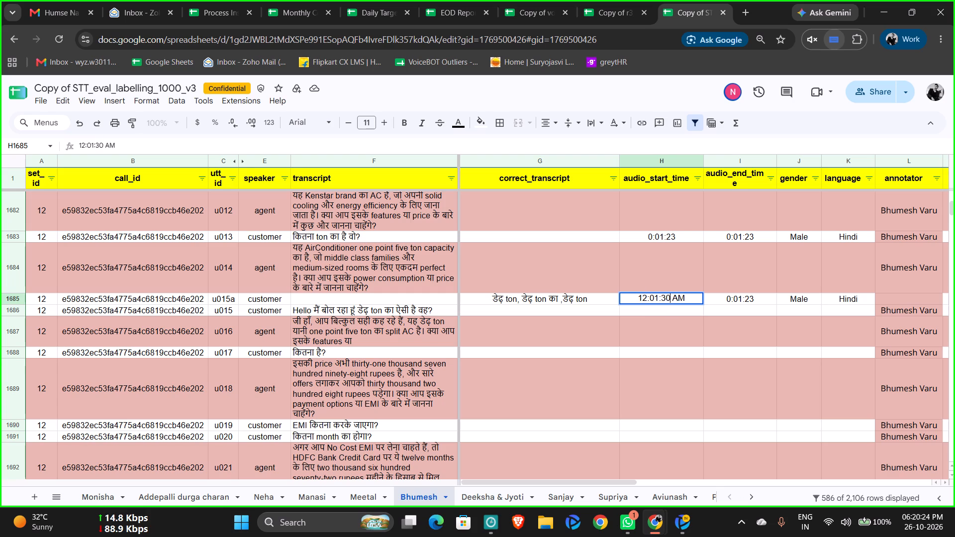
key(Return)
Check the playback position in the Voice Platform call and set u015a's audio_end_time to 0:01:37 in the evaluation sheet.
key(Up)
key(Right)
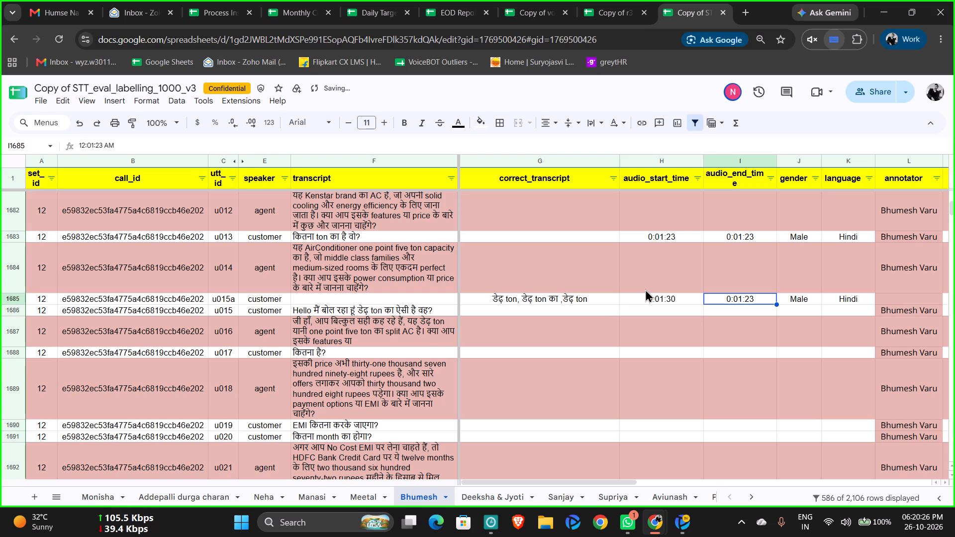
key(Return)
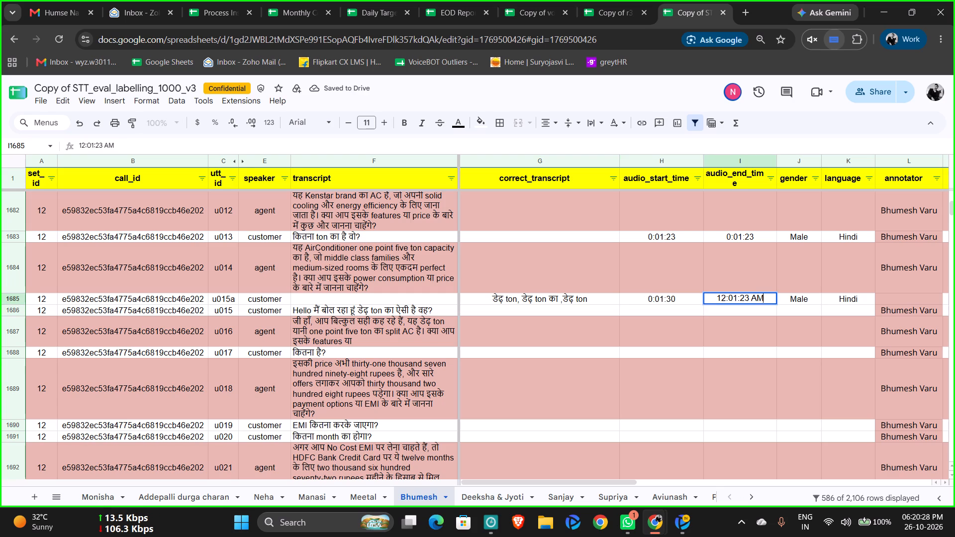
key(alt+Tab)
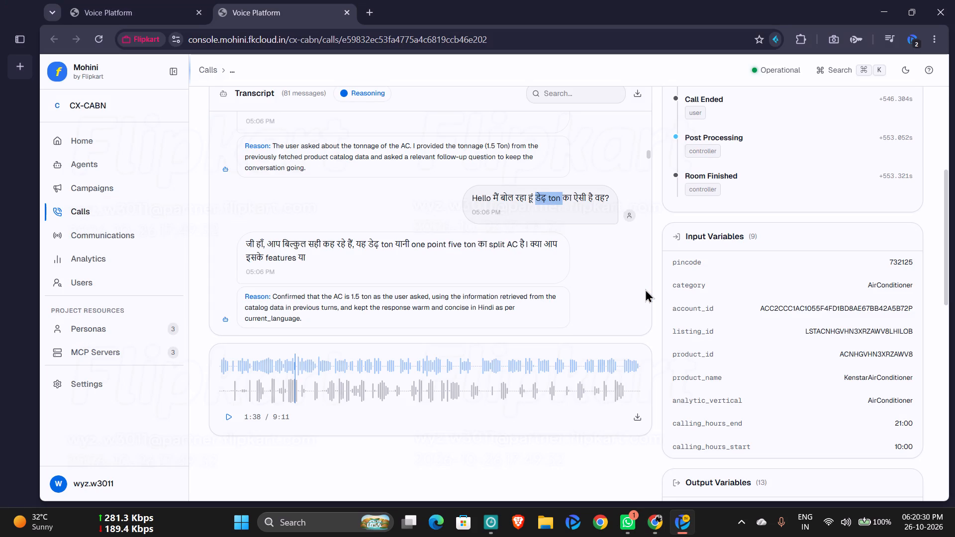
key(alt+Tab)
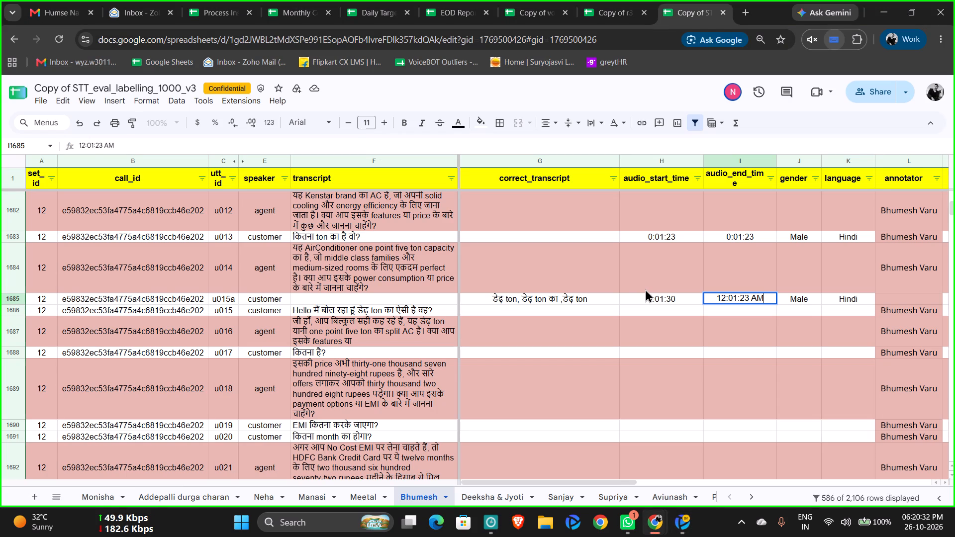
key(Left)
key(Left)
key(Left)
key(BackSpace)
key(BackSpace)
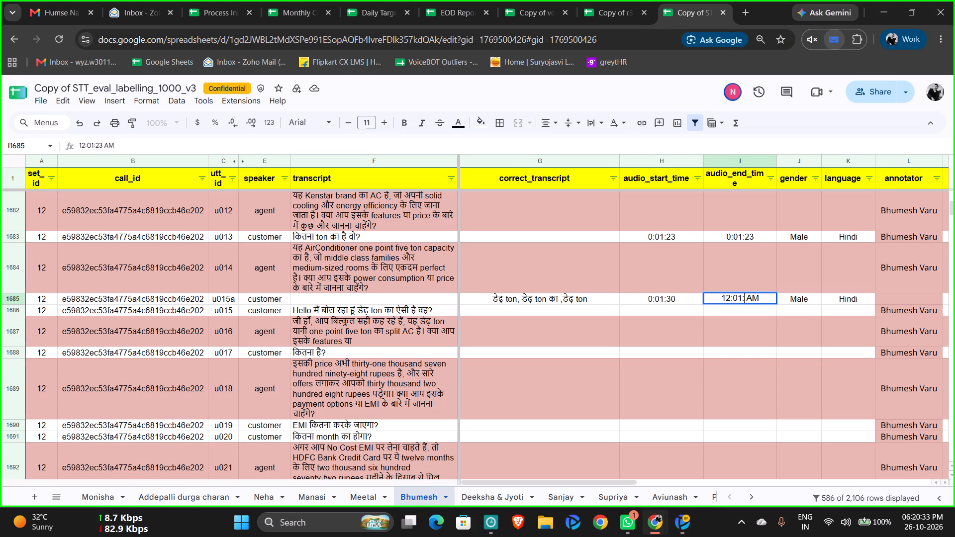
text(37)
key(Return)
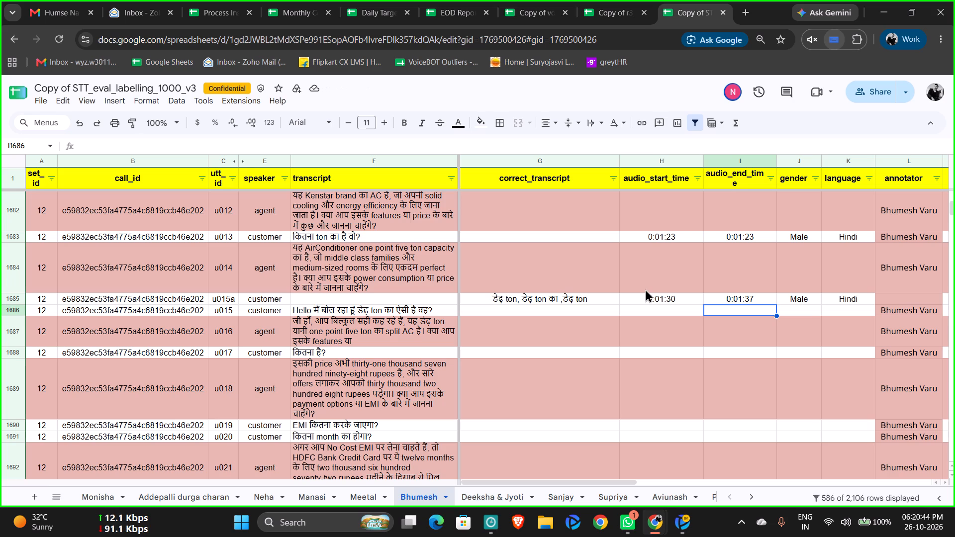
Fill the annotator name from the u014 row down into the u015a row.
key(Up)
key(Right)
key(Right)
key(Right)
key(Right)
key(Right)
key(Right)
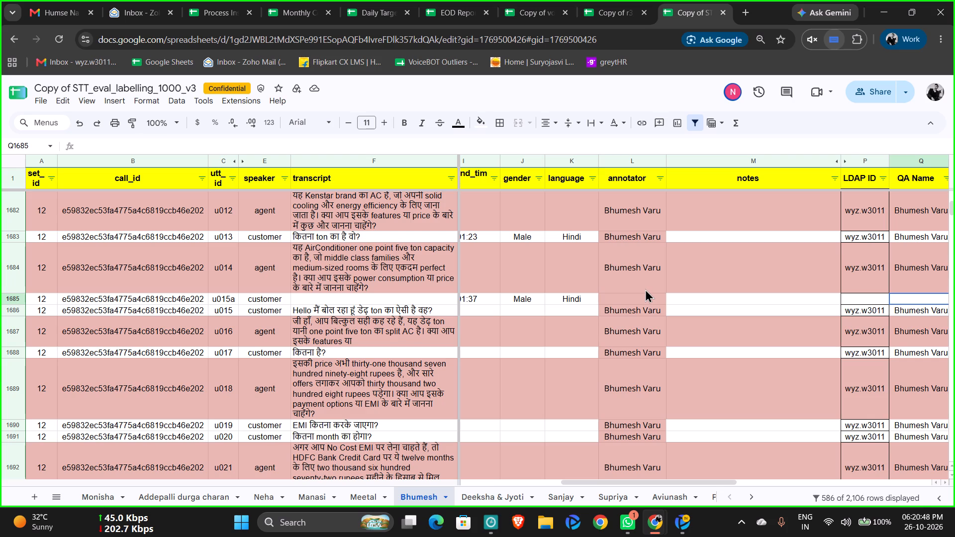
key(Left)
key(Left)
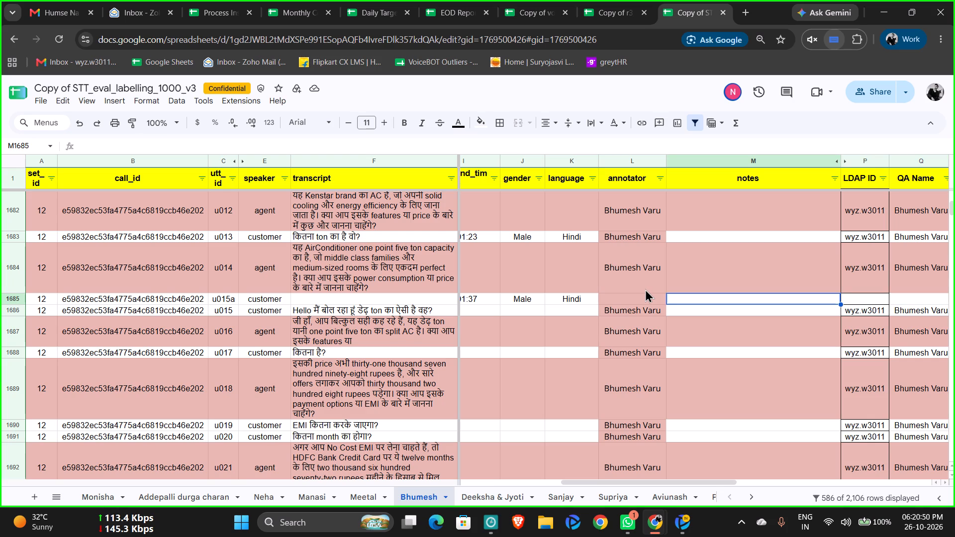
key(Up)
key(Left)
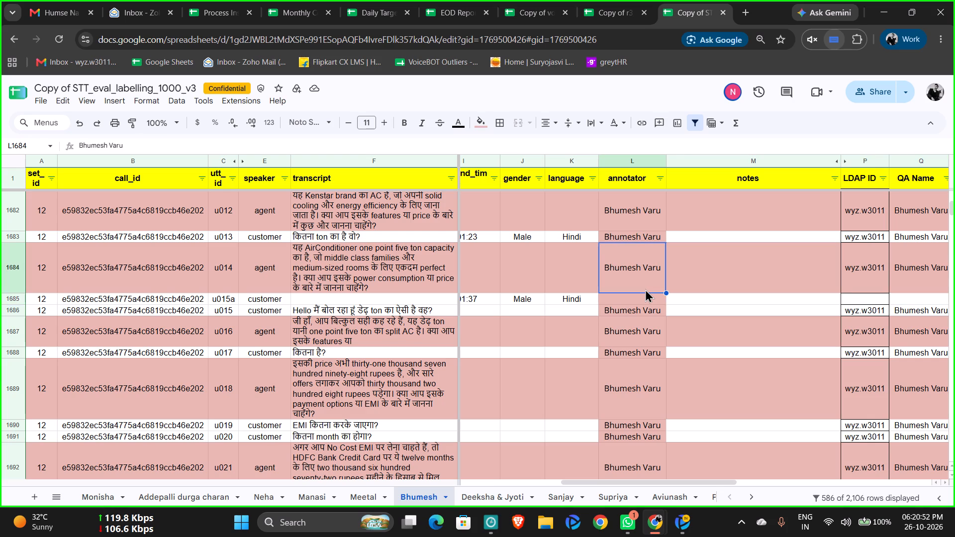
key(shift+Down)
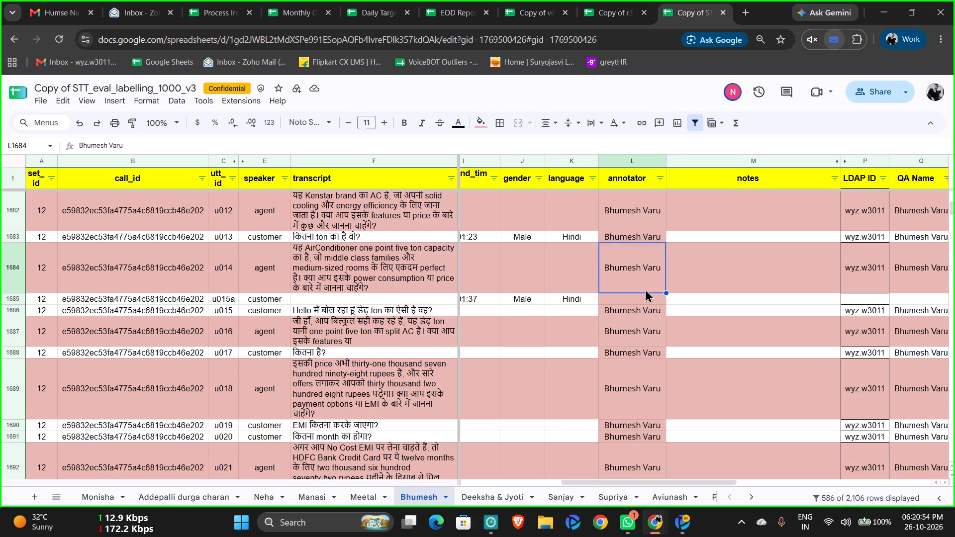
key(ctrl+d)
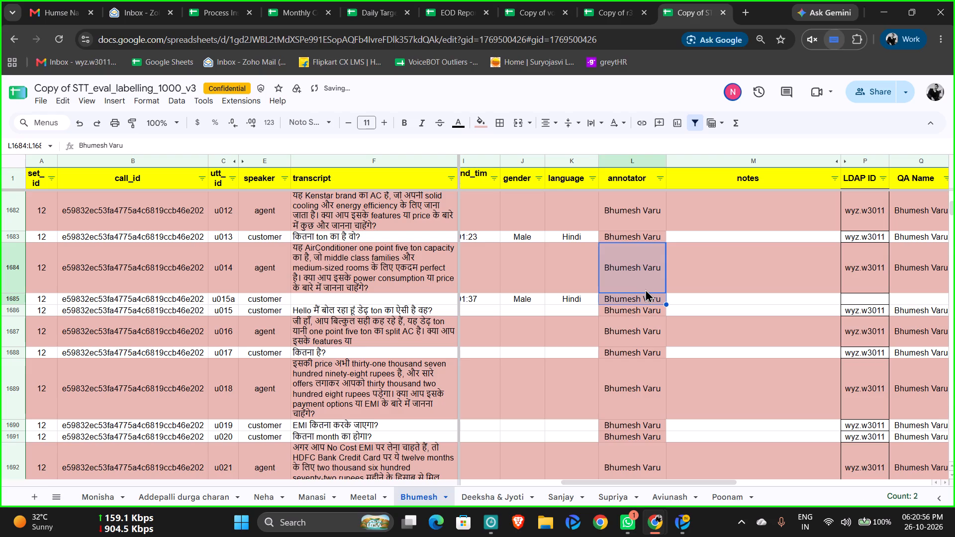
key(Right)
key(Right)
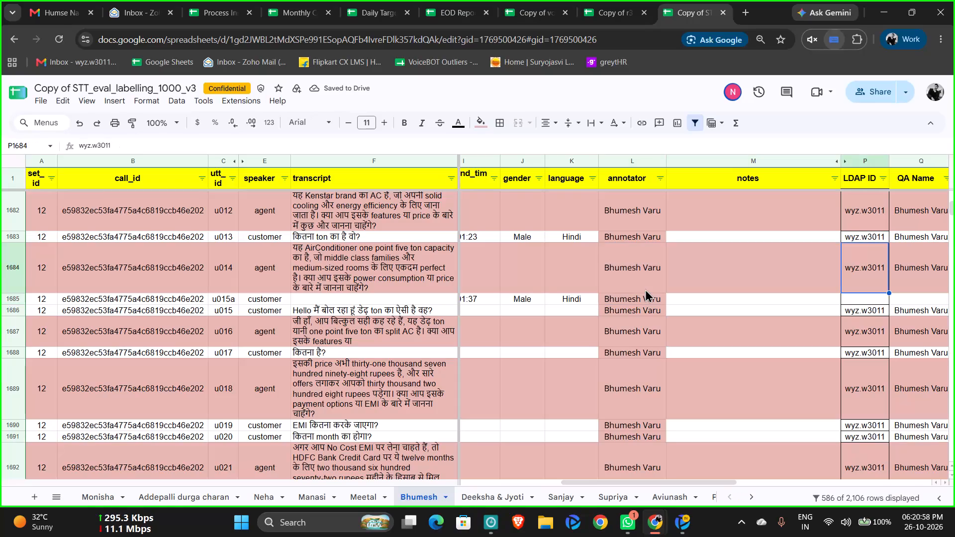
key(Down)
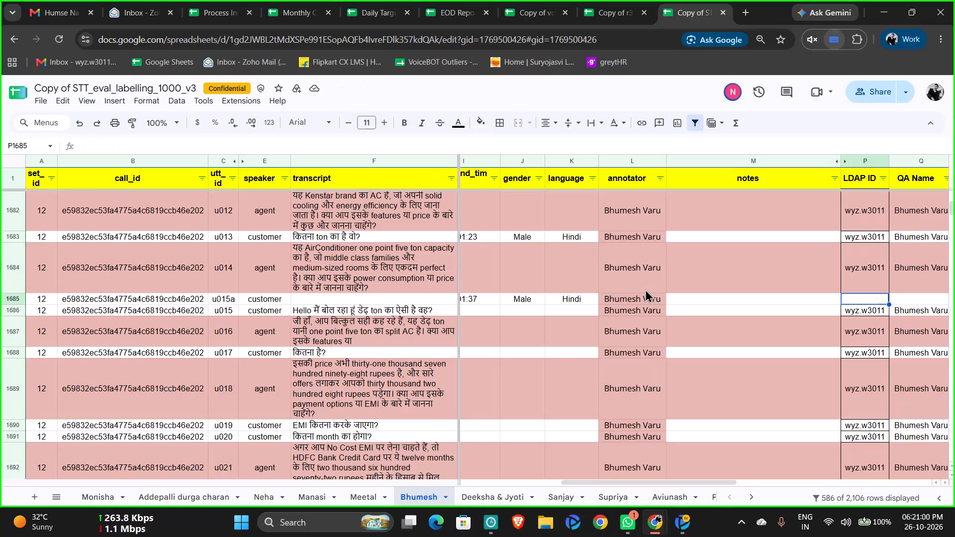
key(shift+Right)
key(shift+Right)
key(shift+Right)
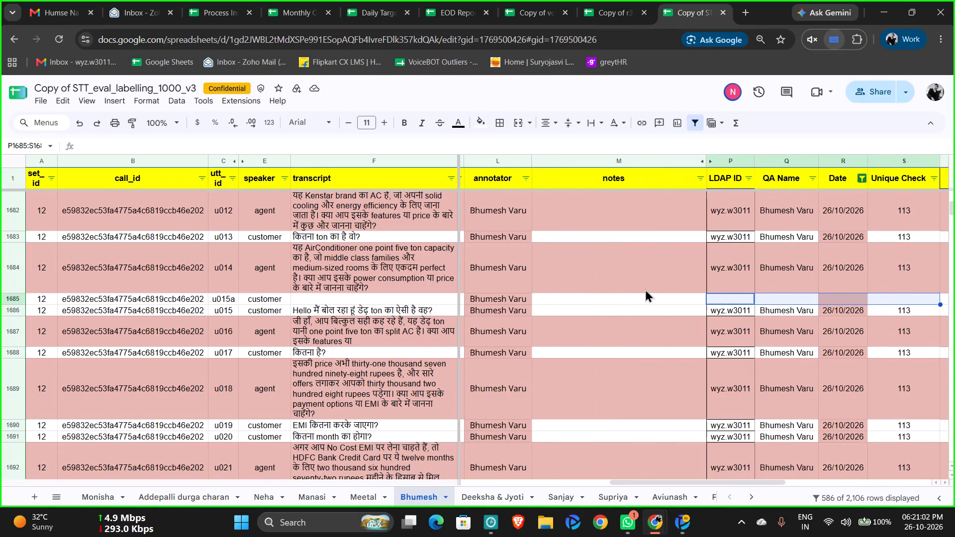
key(shift+Right)
key(shift+Right)
key(shift+Right)
key(shift+Right)
key(shift+Right)
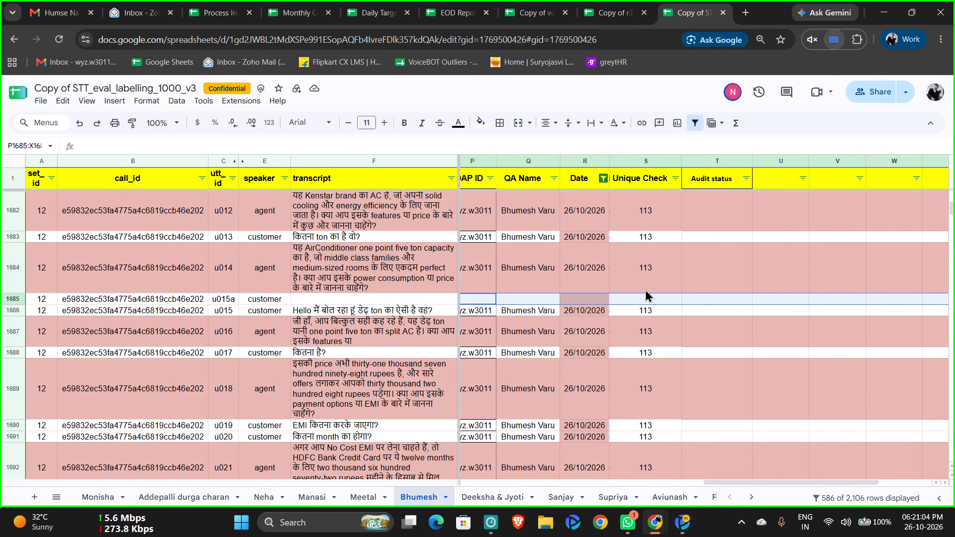
key(shift+Left)
key(shift+Left)
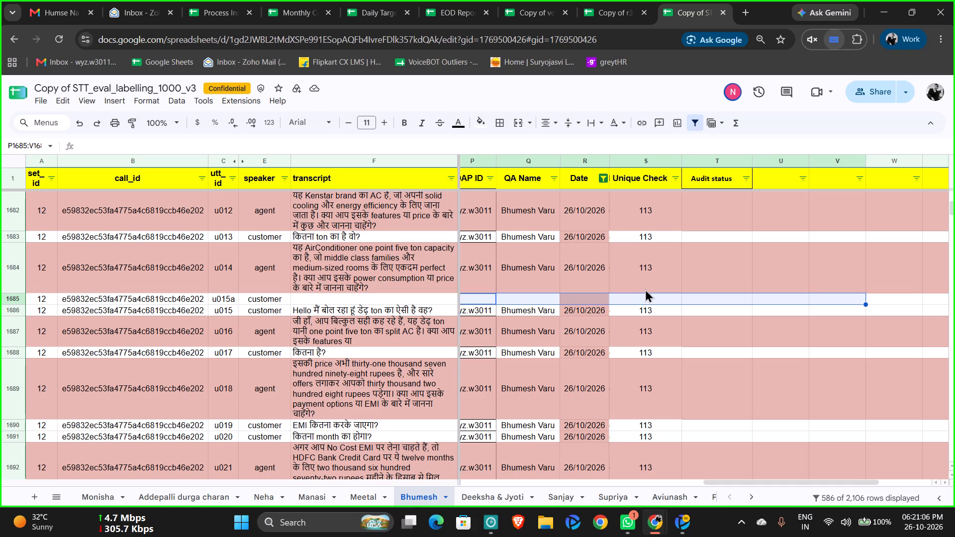
key(shift+Left)
key(shift+Left)
key(shift+Left)
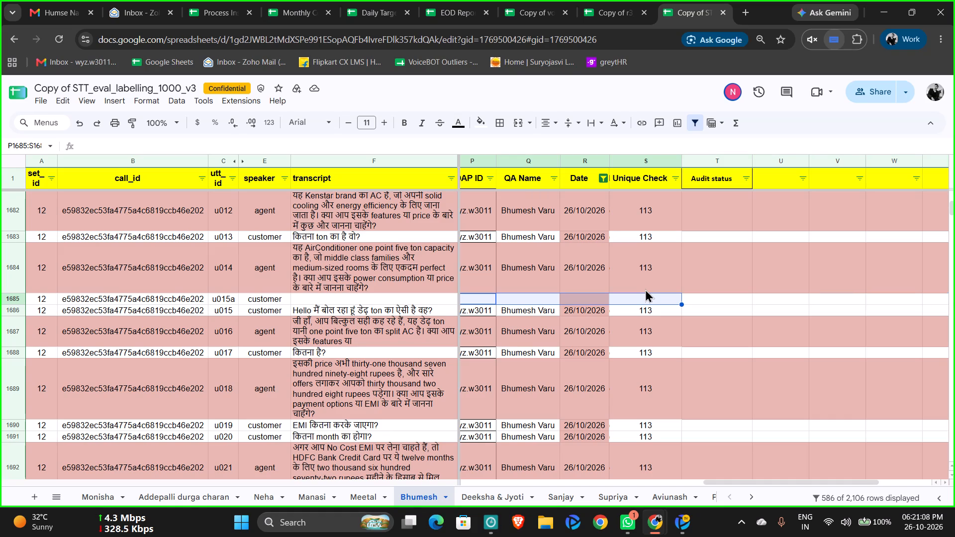
key(ctrl+d)
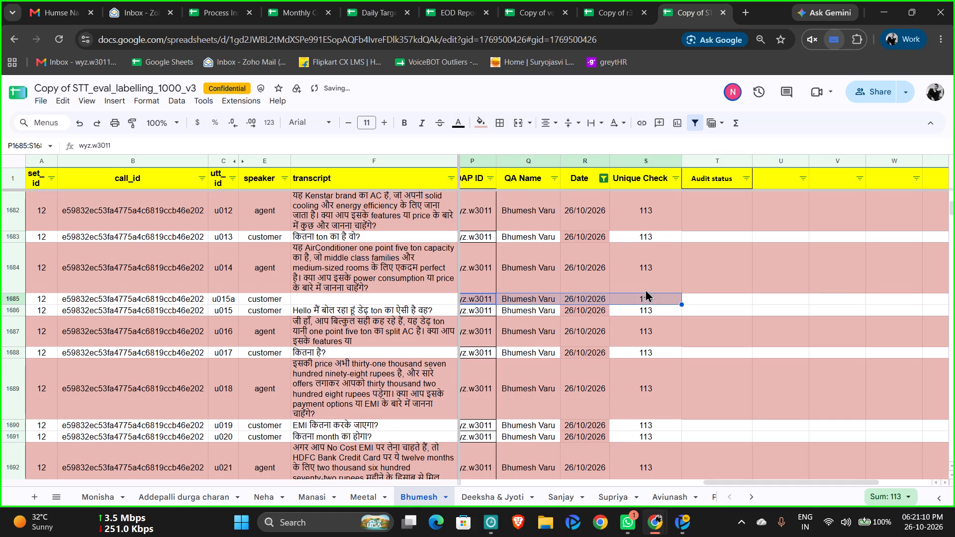
Examine the notes of the preceding rows, back to u030 and u031 of the previous call, for how transcript corrections are worded.
key(Up)
key(Up)
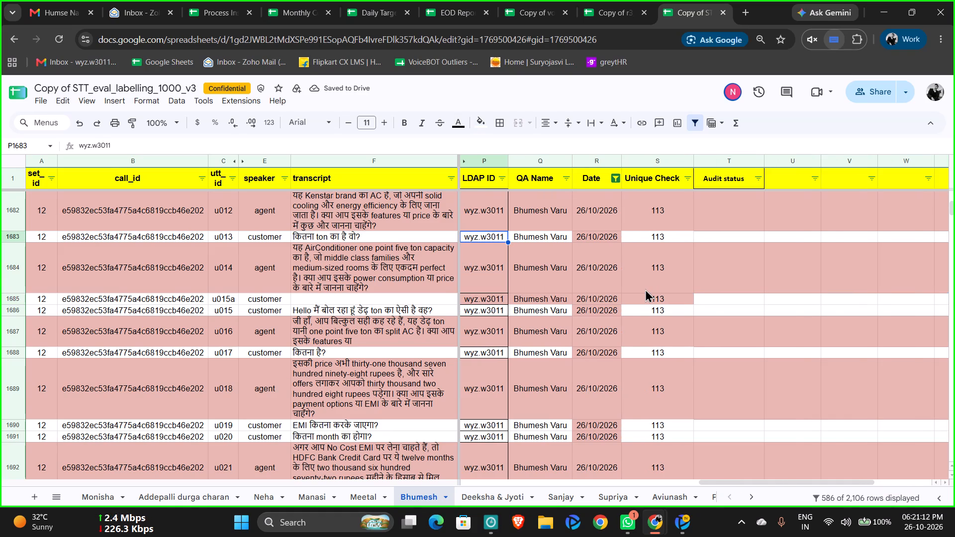
key(Left)
key(Down)
key(Down)
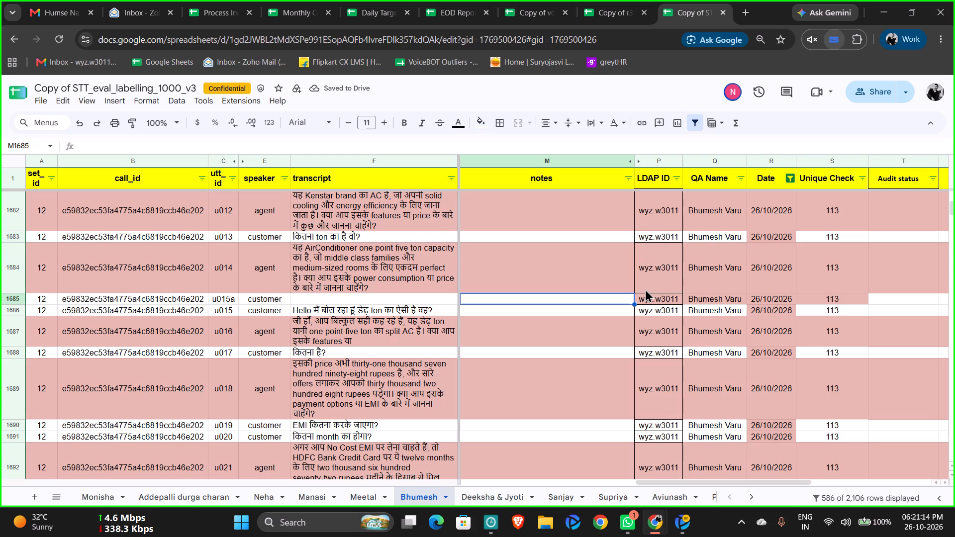
key(Up)
key(Up)
key(Up)
key(Up)
key(Up)
key(Up)
key(Up)
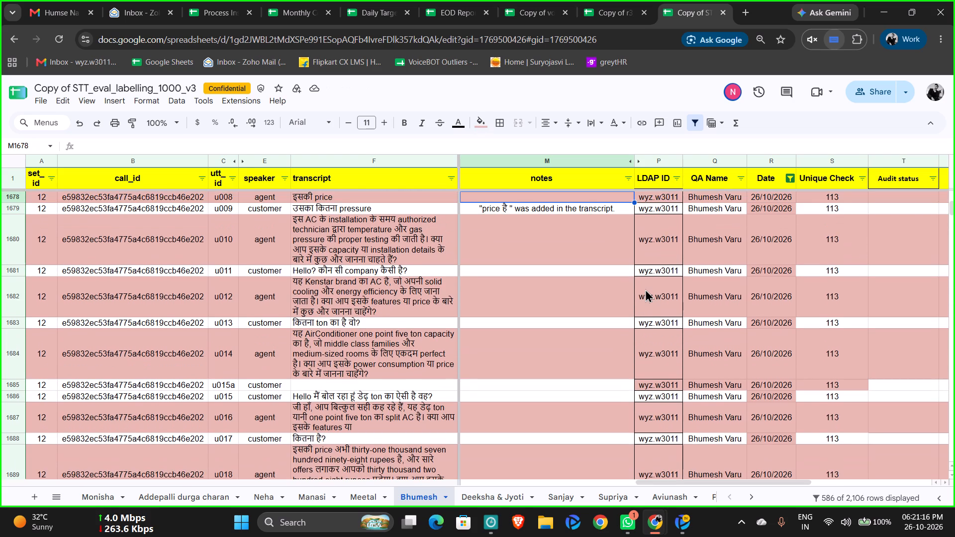
key(Up)
key(Up)
key(Up)
key(Up)
key(Up)
key(Up)
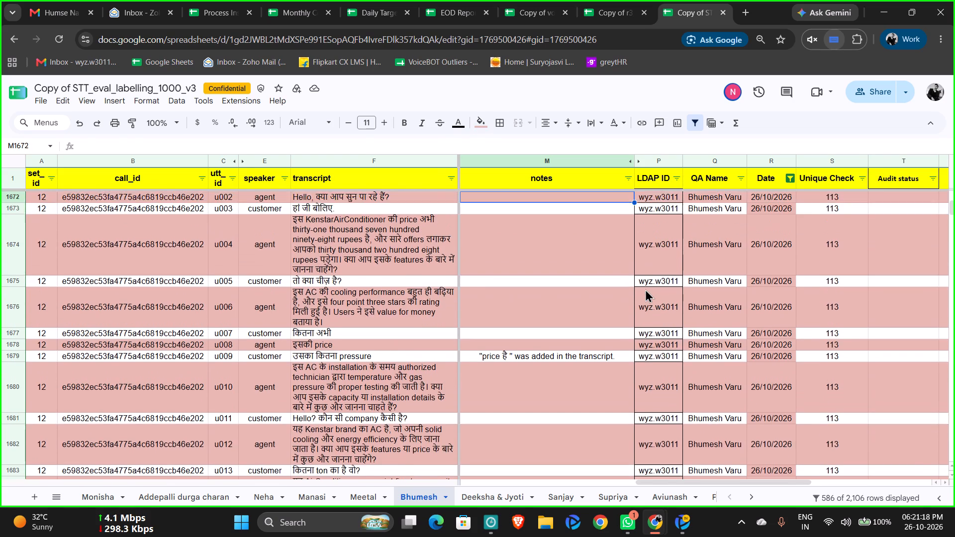
key(Up)
key(Up)
key(Up)
key(Up)
key(Up)
key(Up)
key(Up)
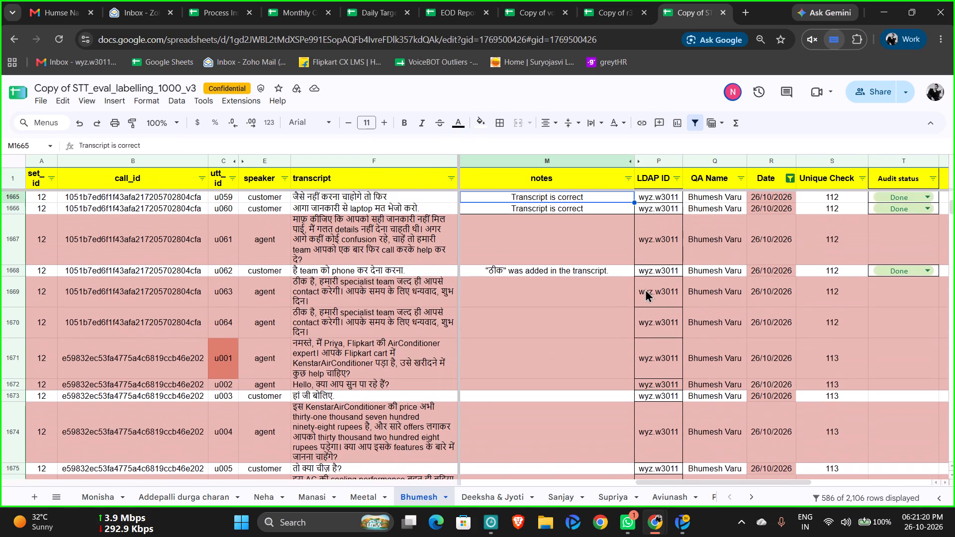
key(Up)
key(Up)
key(Up)
key(Up)
key(Up)
key(Up)
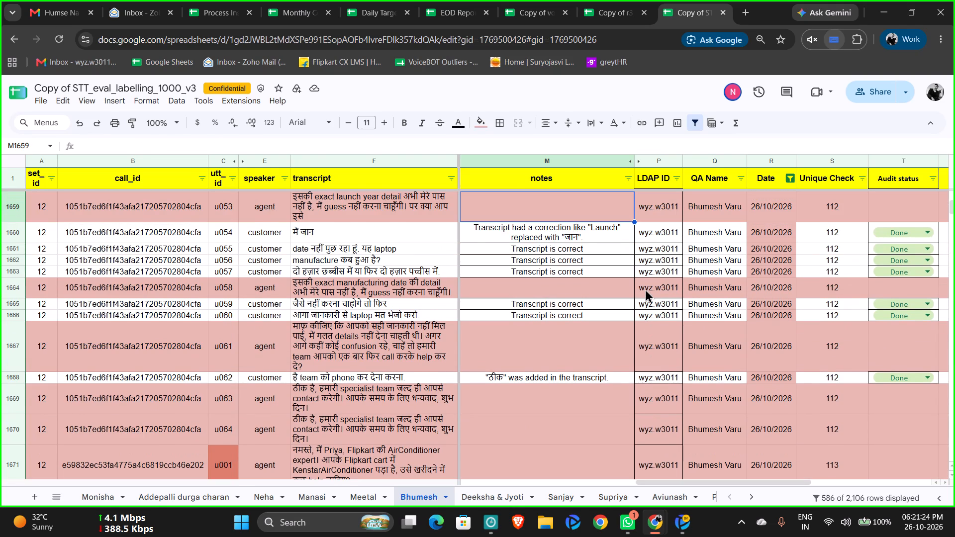
key(Up)
key(Up)
key(Up)
key(Up)
key(Up)
key(Up)
key(Up)
key(Up)
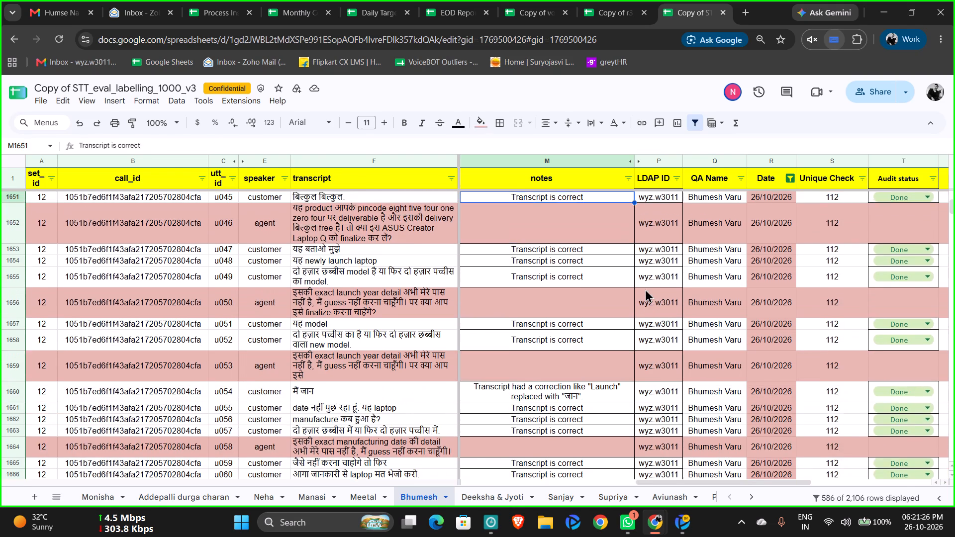
key(Up)
key(Up)
key(Up)
key(Up)
key(Up)
key(Up)
key(Up)
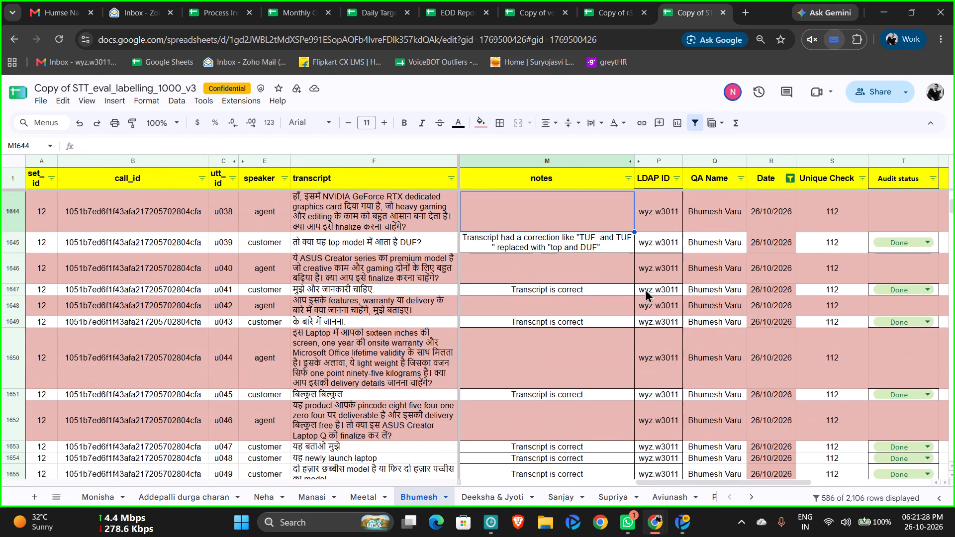
key(Up)
key(Up)
key(Up)
key(Up)
key(Up)
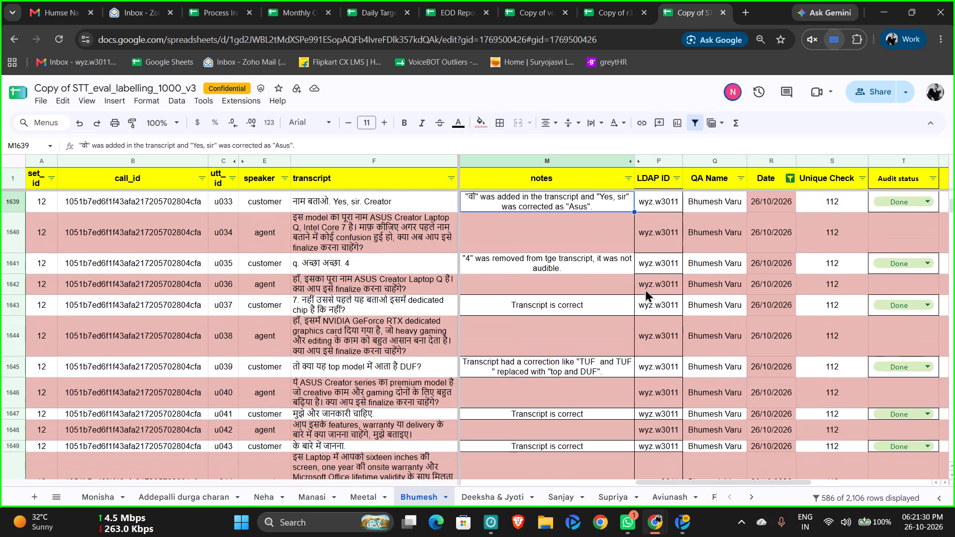
key(Up)
key(Up)
key(Up)
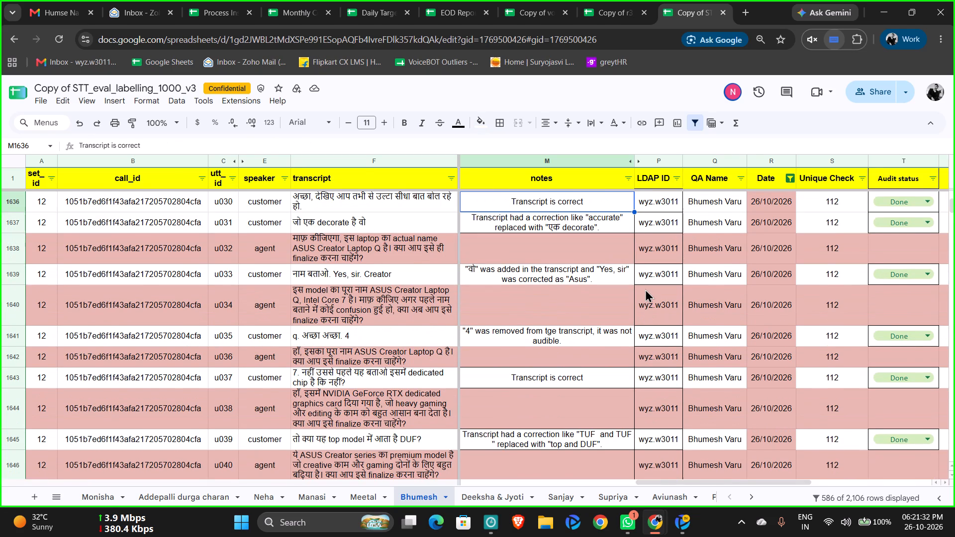
key(Down)
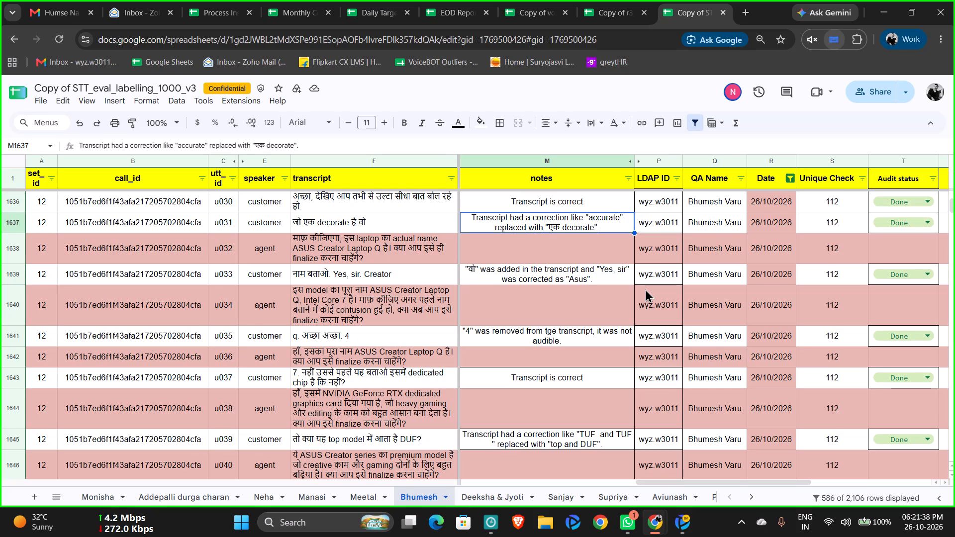
Examine the notes, corrected transcripts and audio times of call set 113's utterances, from u003 down to u015a.
key(Down)
key(Down)
key(Down)
key(Down)
key(Down)
key(Down)
key(Down)
key(Down)
key(Down)
key(Down)
key(Down)
key(Down)
key(Down)
key(Down)
key(Down)
key(Down)
key(Down)
key(Down)
key(Down)
key(Down)
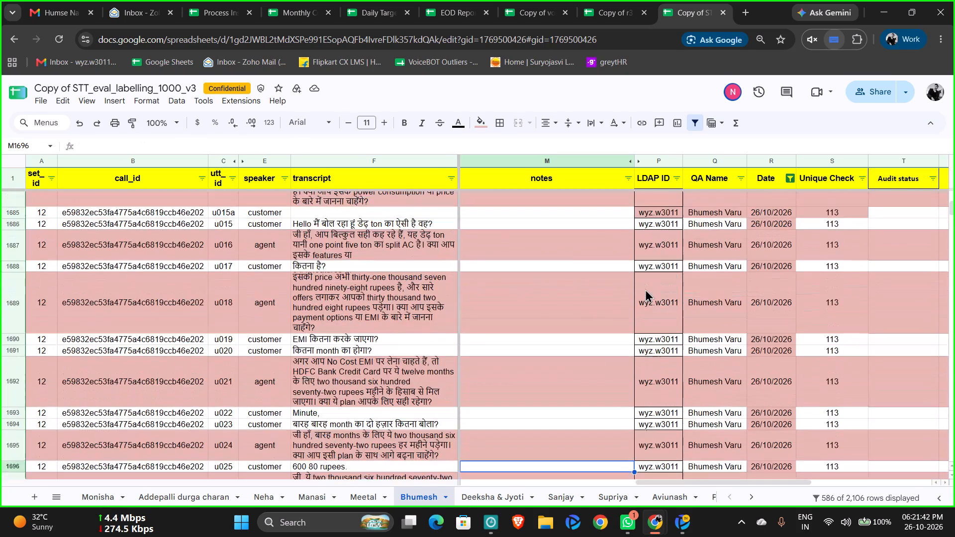
key(Up)
key(Up)
key(Up)
key(Up)
key(Up)
key(Up)
key(Up)
key(Up)
key(Up)
key(Up)
key(Up)
key(Up)
key(Up)
key(Up)
key(Up)
key(Up)
key(Up)
key(Up)
key(Up)
key(Up)
key(Up)
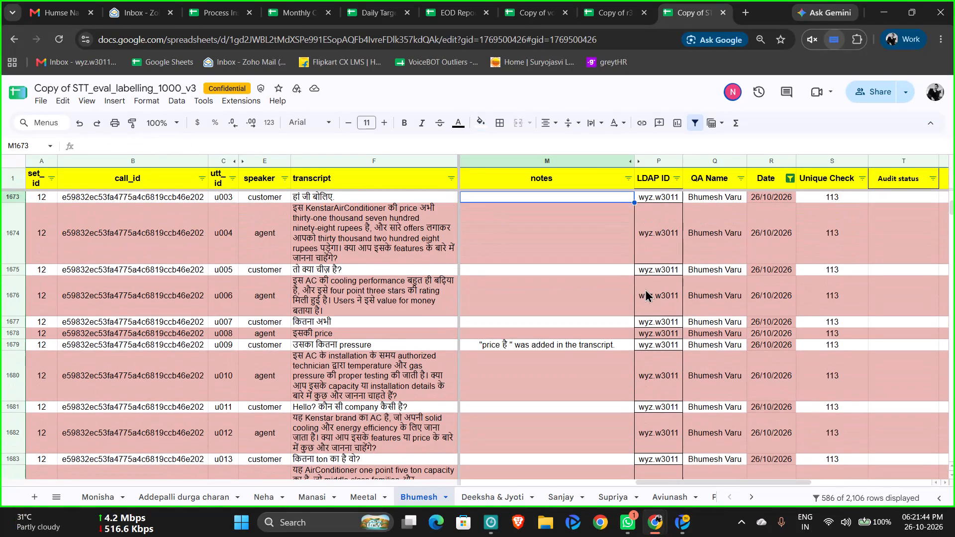
key(Down)
key(Down)
key(Down)
key(Down)
key(Down)
key(Down)
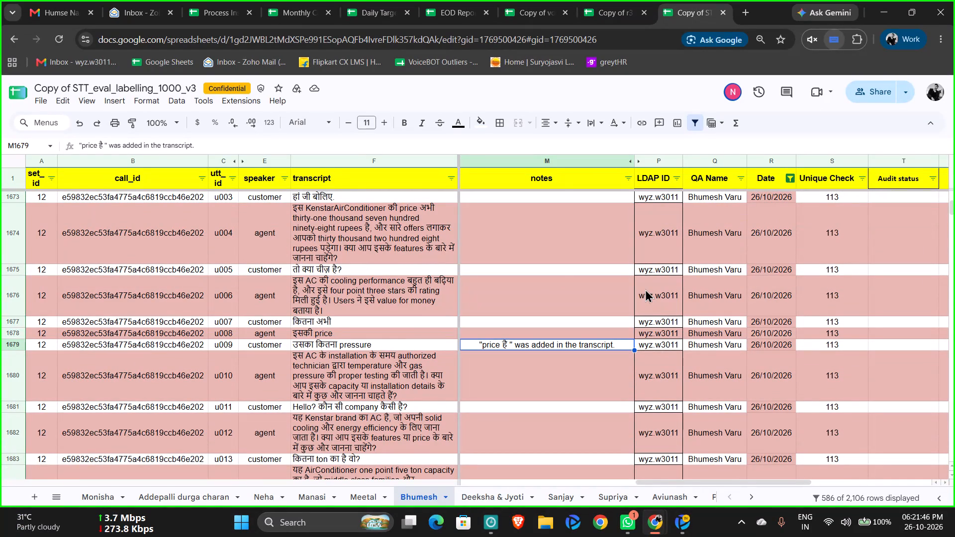
key(Down)
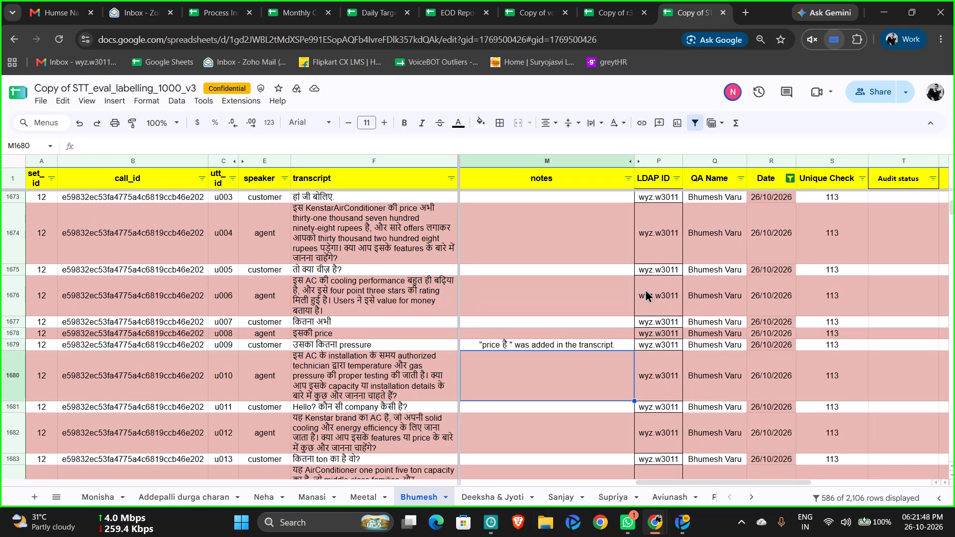
key(Down)
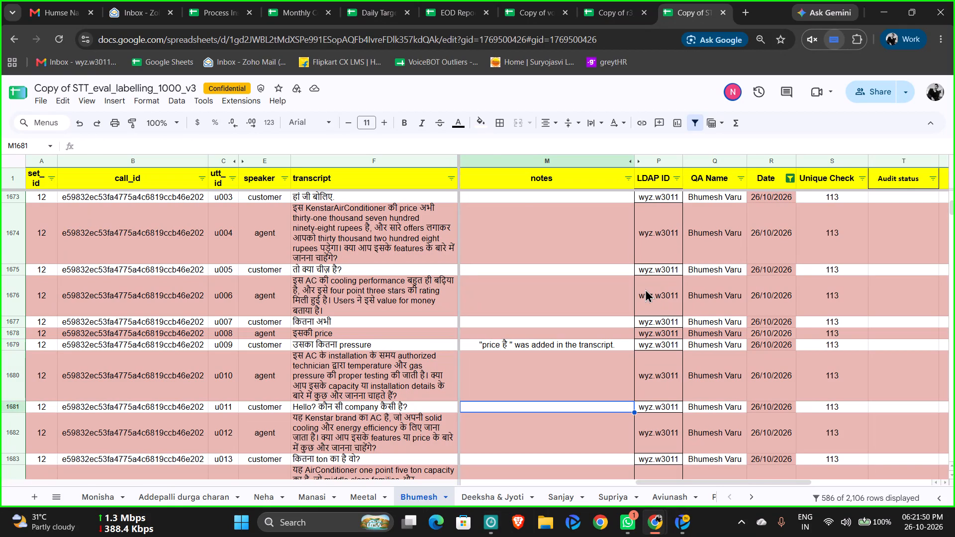
key(Left)
key(Left)
key(Left)
key(Left)
key(Left)
key(Left)
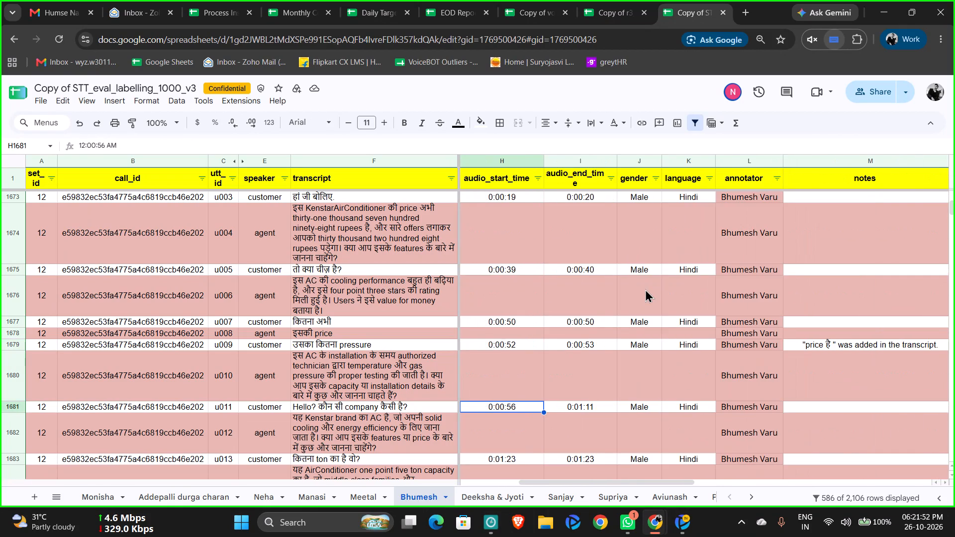
key(Left)
key(Left)
key(Right)
key(Right)
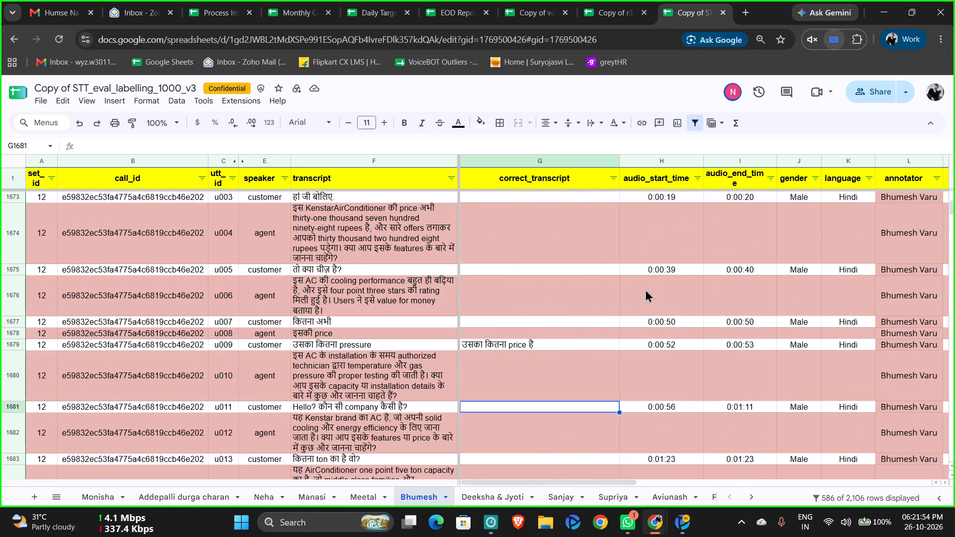
key(Right)
key(Down)
key(Down)
key(Down)
key(Down)
key(Down)
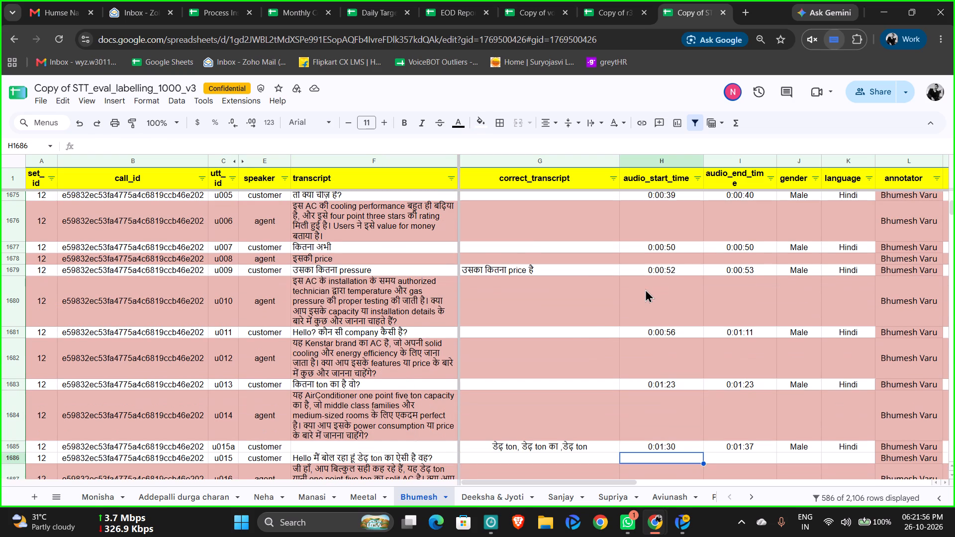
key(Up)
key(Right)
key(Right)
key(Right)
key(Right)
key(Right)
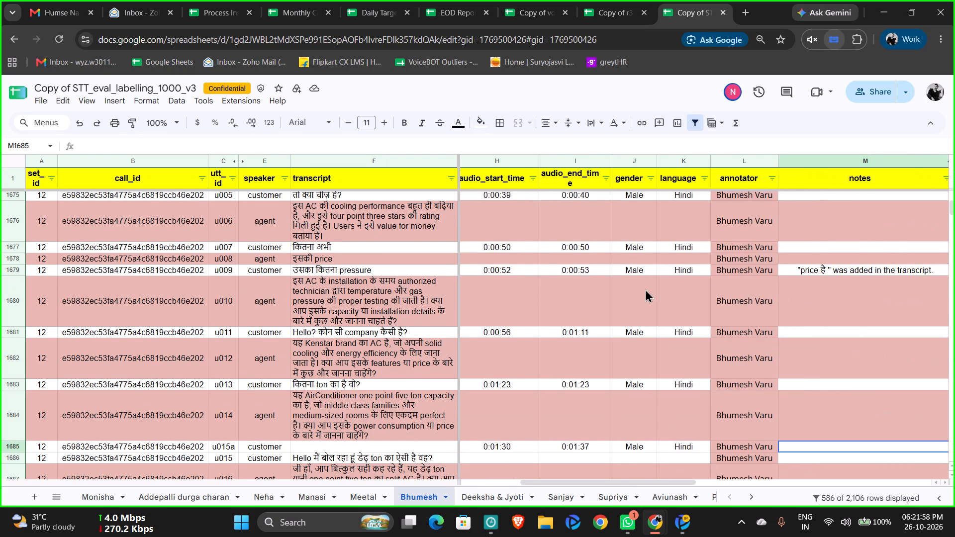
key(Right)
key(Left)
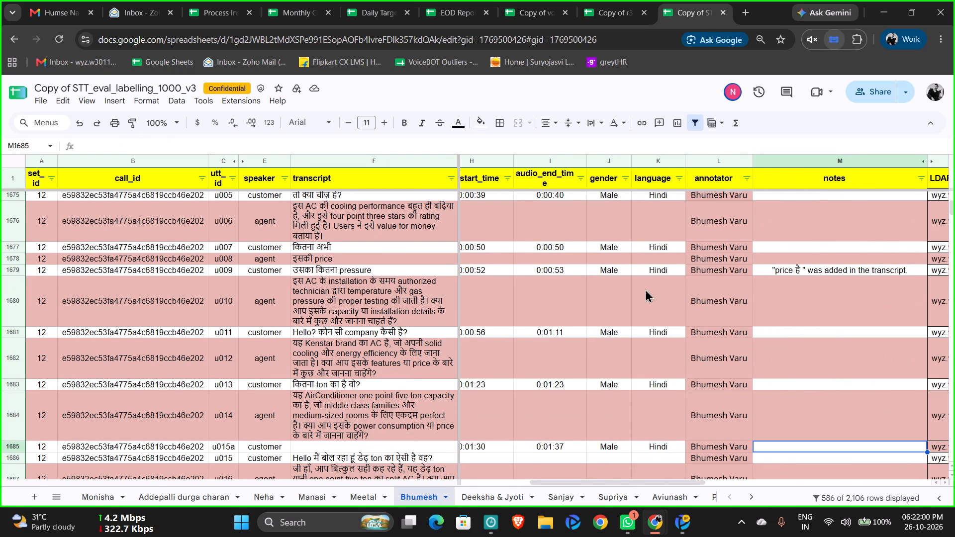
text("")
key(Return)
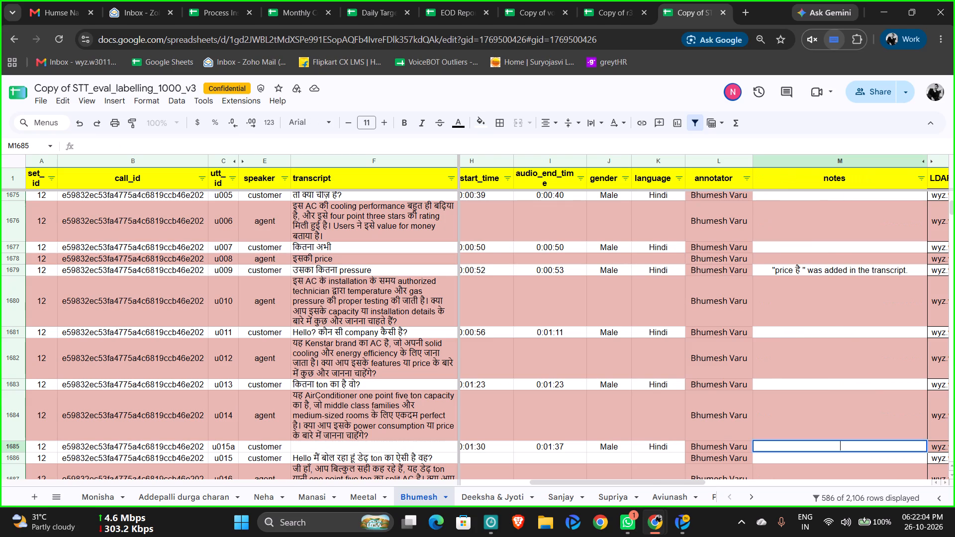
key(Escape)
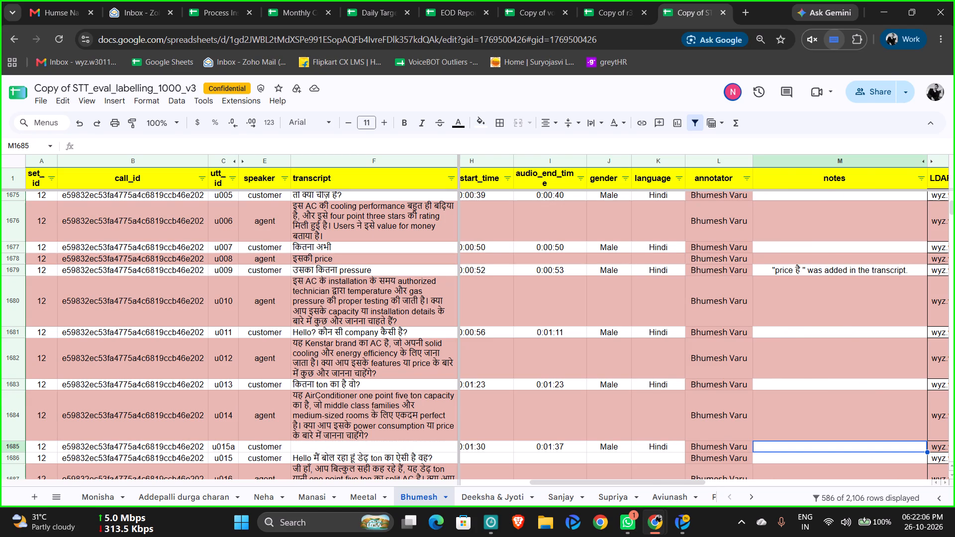
Copy u015a's correct_transcript "डेढ़ ton, डेढ़ ton का ,डेढ़ ton" into its notes cell within quotes, followed by "transript".
key(Left)
key(Left)
key(Left)
key(Left)
key(Left)
key(Left)
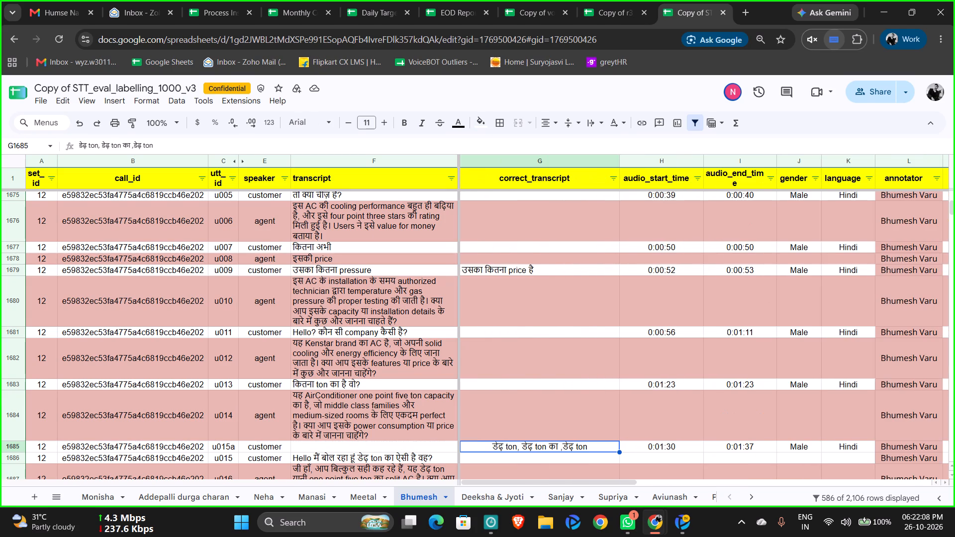
key(ctrl+c)
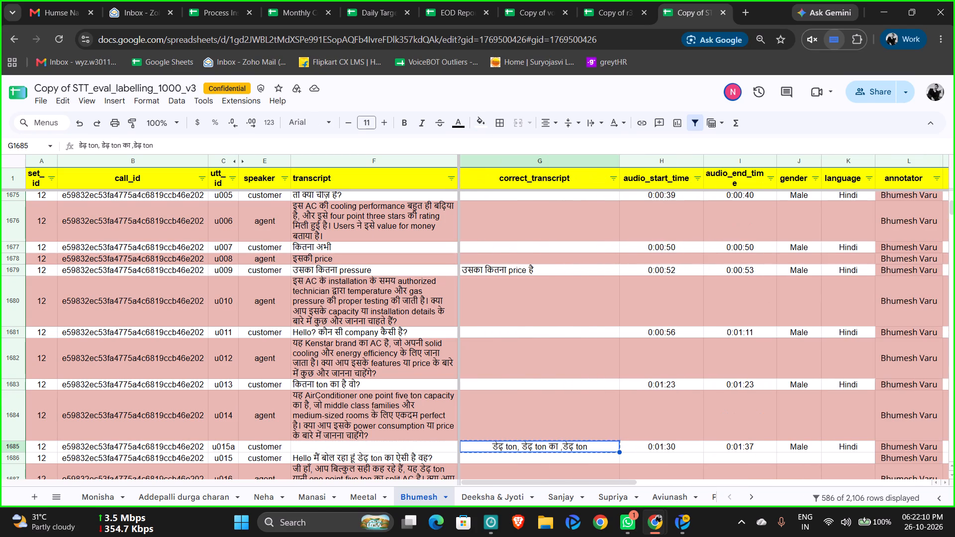
key(Right)
key(Right)
key(Right)
key(Right)
key(Right)
key(Right)
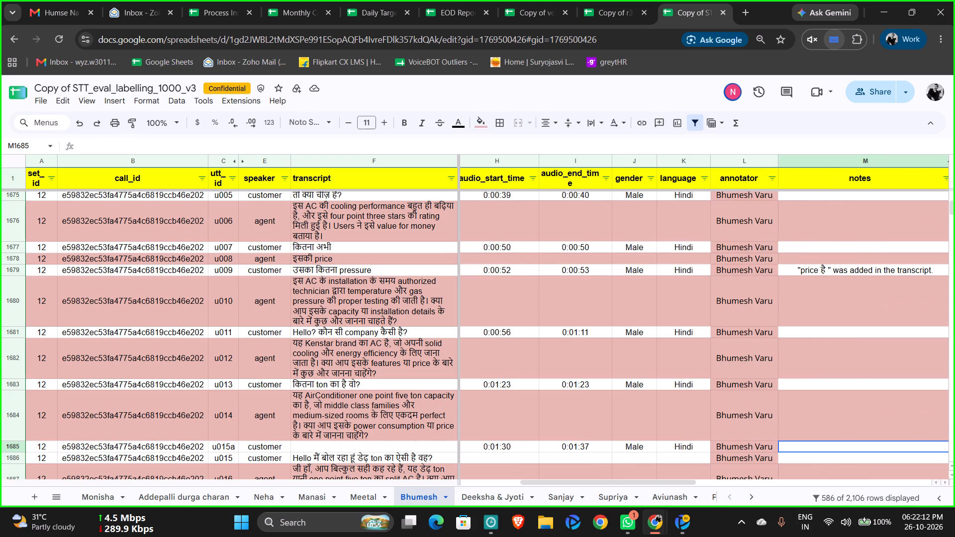
key(Return)
text('')
key(apostrophe)
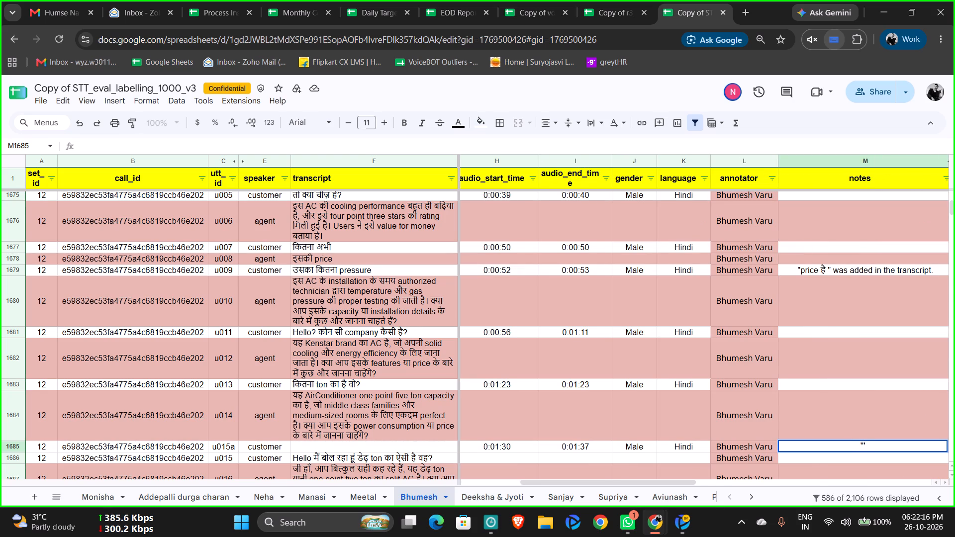
key(Left)
key(ctrl+v)
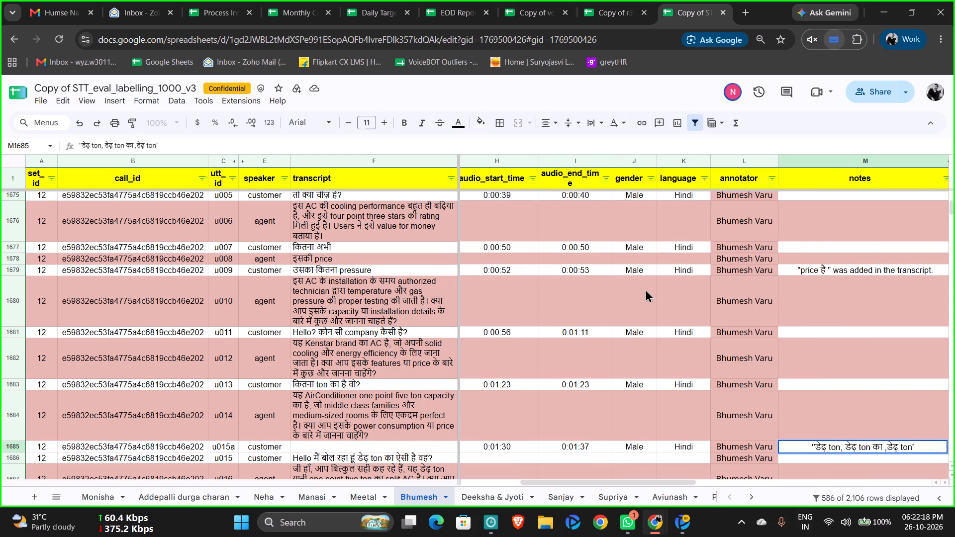
key(Right)
key(space)
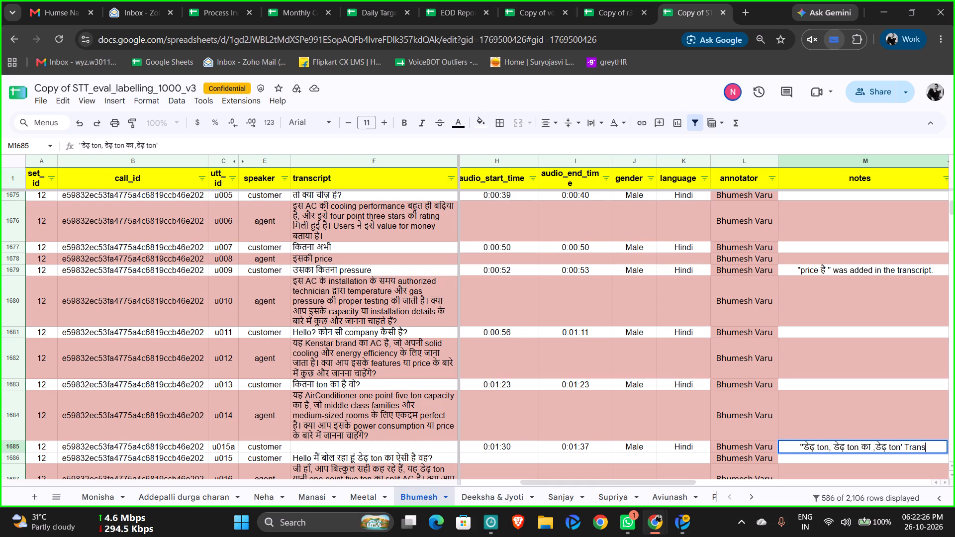
key(BackSpace)
key(BackSpace)
key(BackSpace)
key(BackSpace)
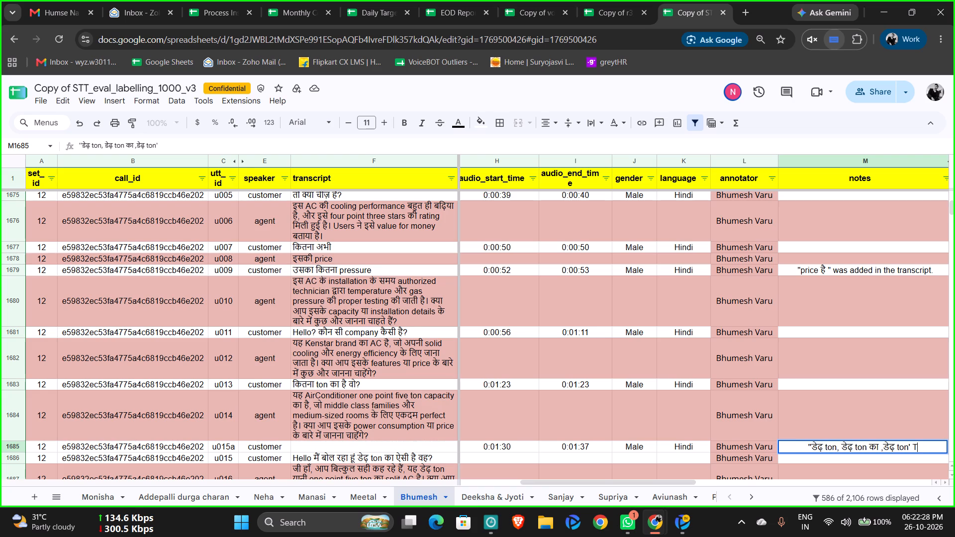
key(BackSpace)
text(tra)
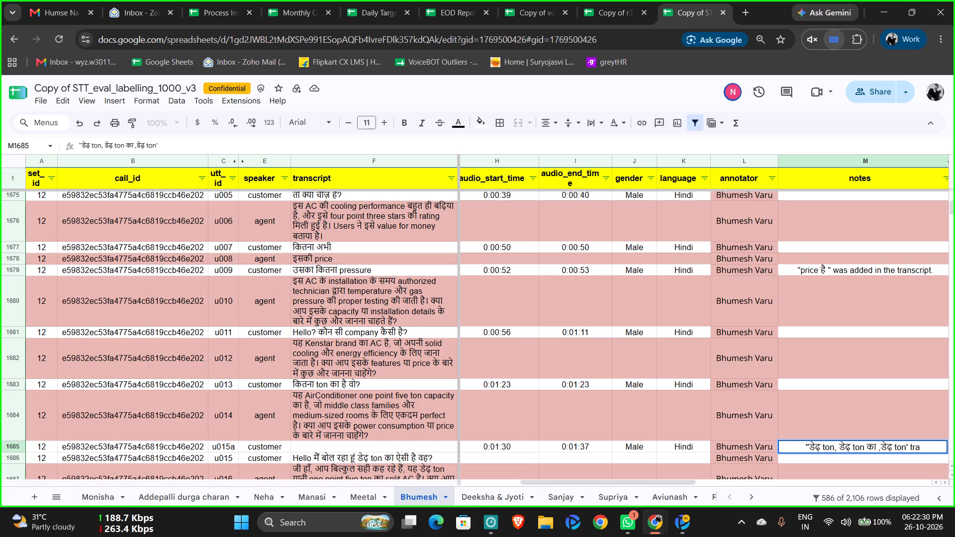
text(ns)
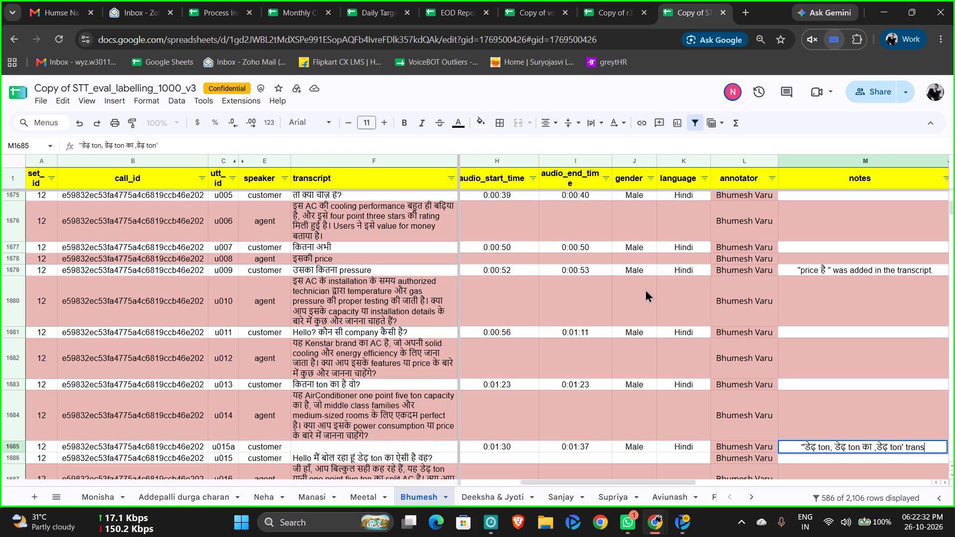
text(ript)
key(space)
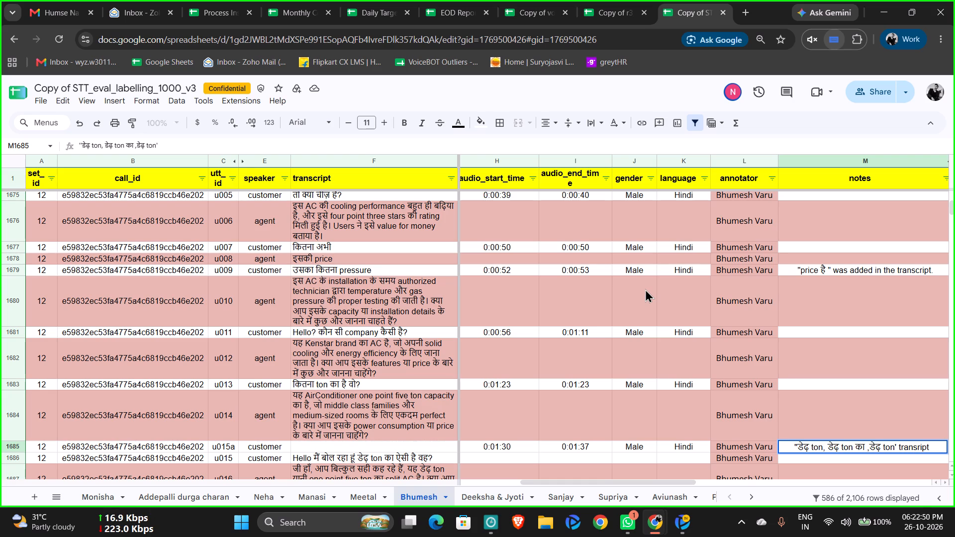
Insert "Sentence" before the quoted text in u015a's note.
key(Left)
key(Left)
key(Left)
key(Left)
key(Left)
key(Left)
key(Left)
key(Left)
key(Left)
key(Left)
key(Left)
key(Left)
key(Left)
key(Left)
key(Left)
key(Left)
key(Left)
key(Left)
key(Left)
key(Left)
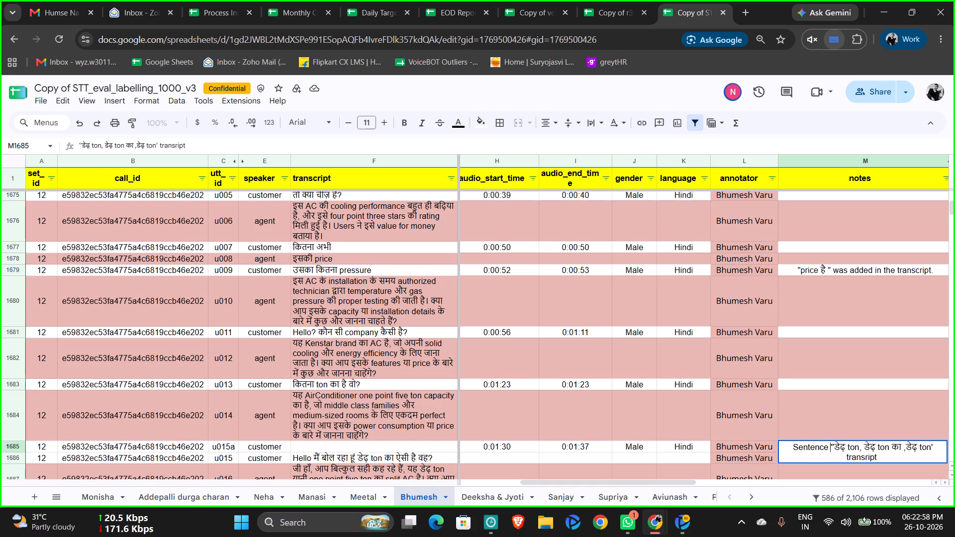
Insert "was available but not in the" between the quoted text and "transript" in u015a's note and commit the note.
key(Right)
key(Right)
key(Right)
key(Right)
key(Right)
key(Right)
key(Right)
key(Right)
key(Right)
key(Right)
key(Right)
key(Right)
key(Right)
key(Right)
key(Right)
key(Right)
key(Right)
key(Right)
key(Right)
key(Right)
key(Left)
key(Left)
key(Left)
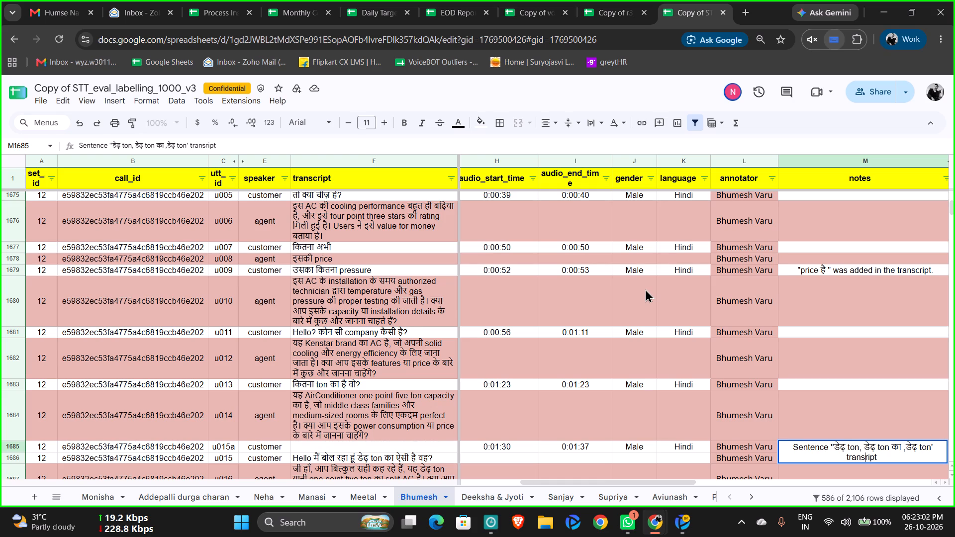
key(Left)
key(Left)
key(Left)
key(Left)
key(Left)
text(was available)
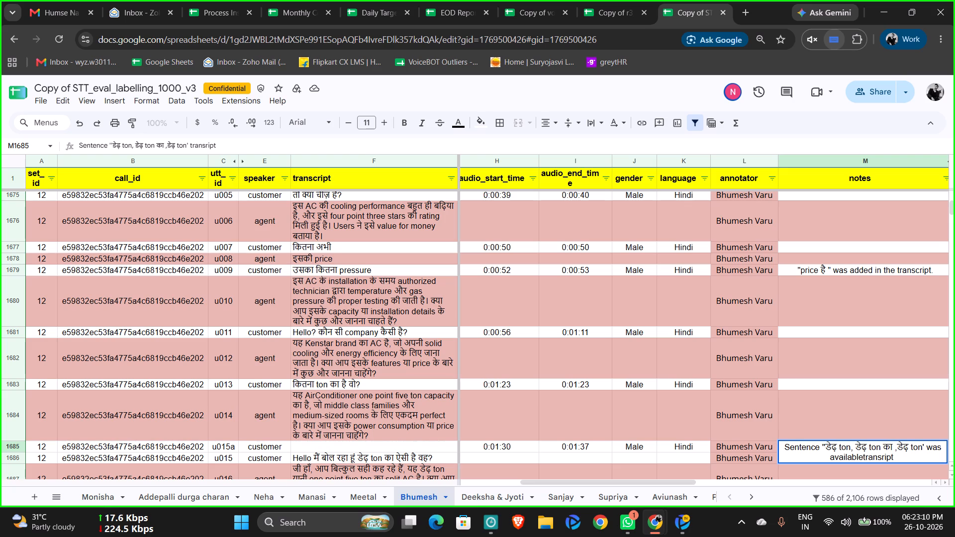
key(space)
text(but not in the)
key(space)
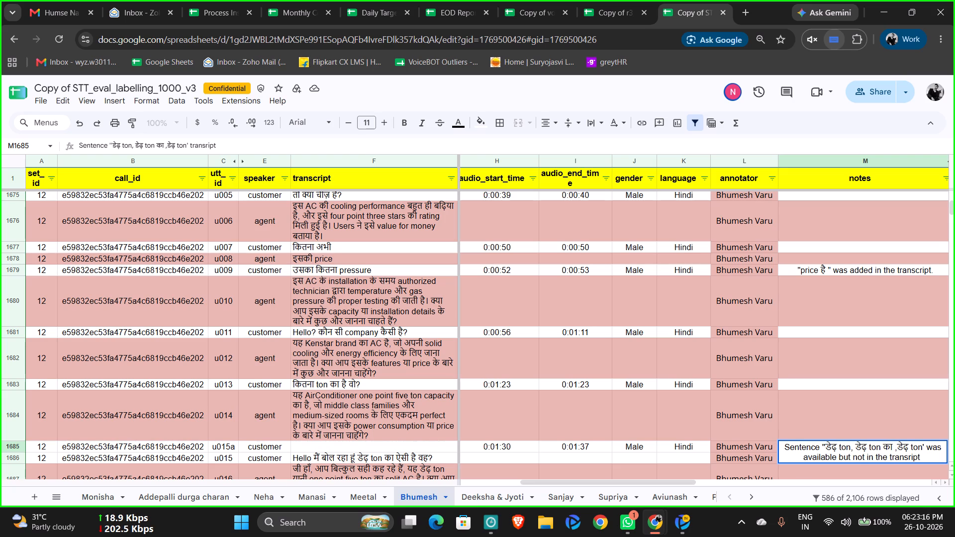
scroll(645, 289, down, 1)
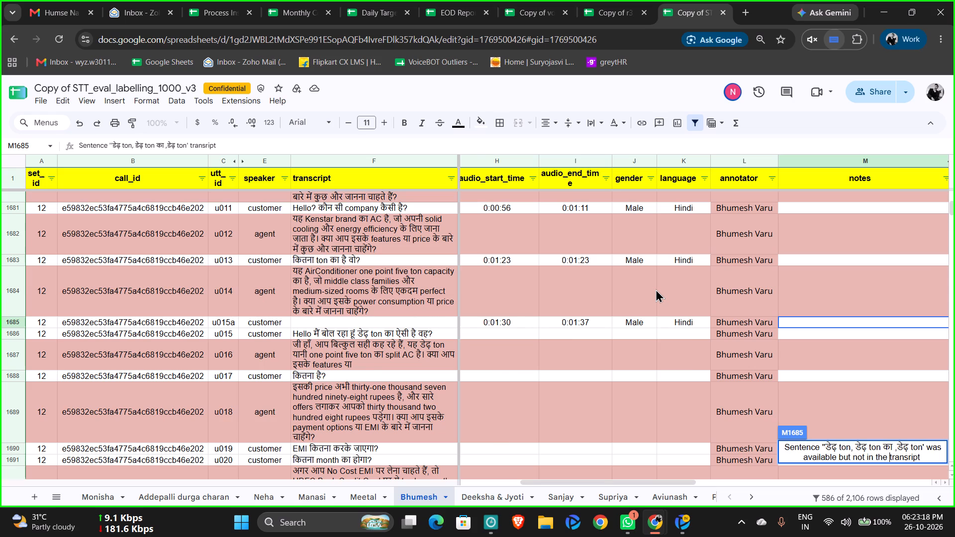
scroll(656, 289, up, 1)
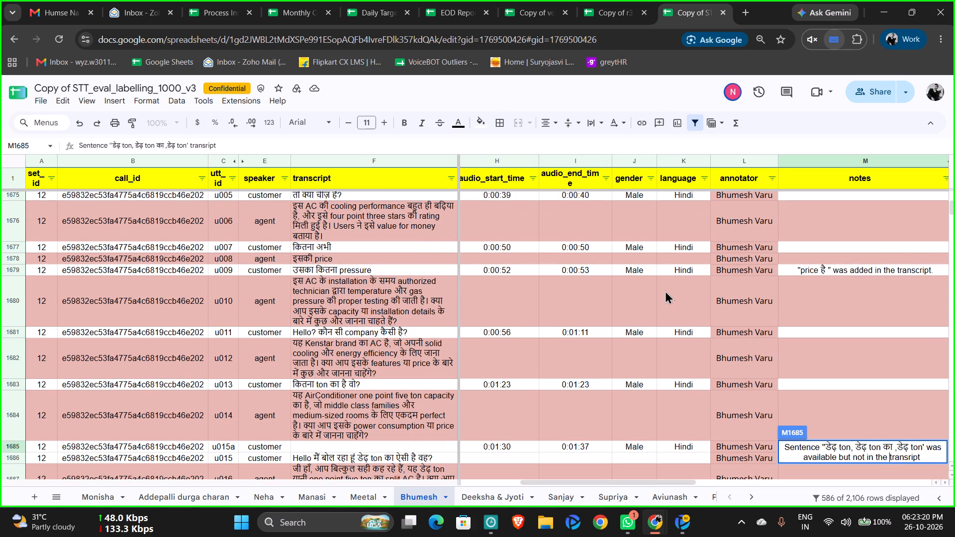
key(Return)
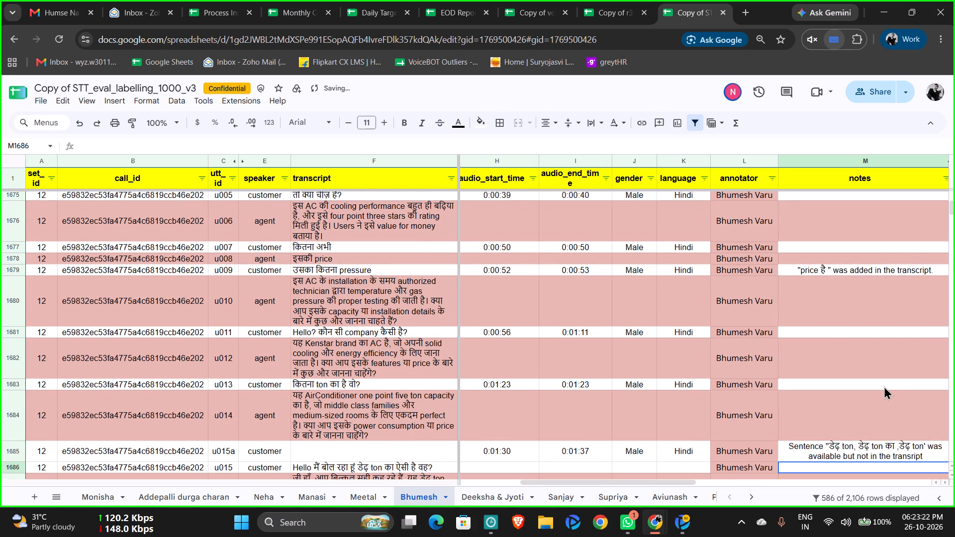
Check u015a's correct_transcript entry, and move on to the correct_transcript cell of customer utterance u015.
scroll(884, 386, down, 1)
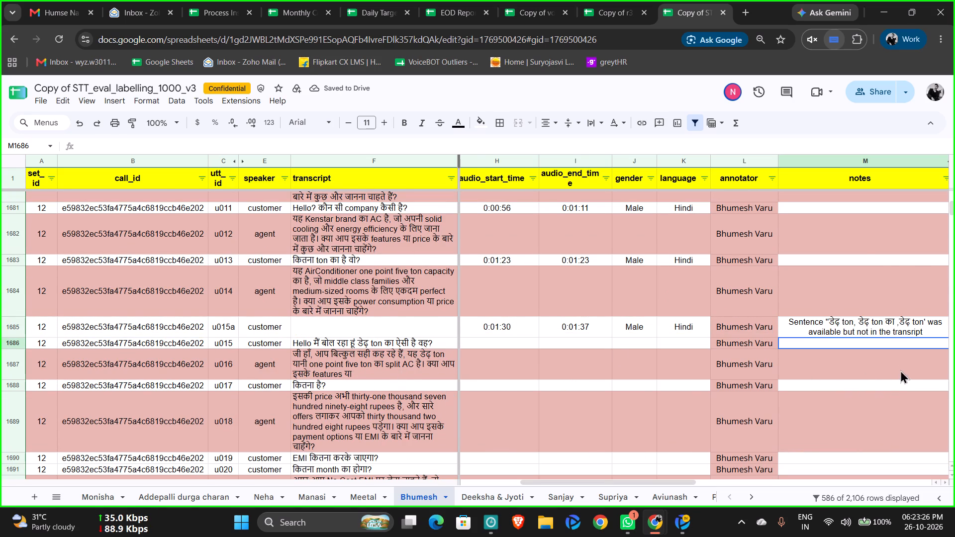
key(Up)
key(Left)
key(Left)
key(Left)
key(Left)
key(Left)
key(Left)
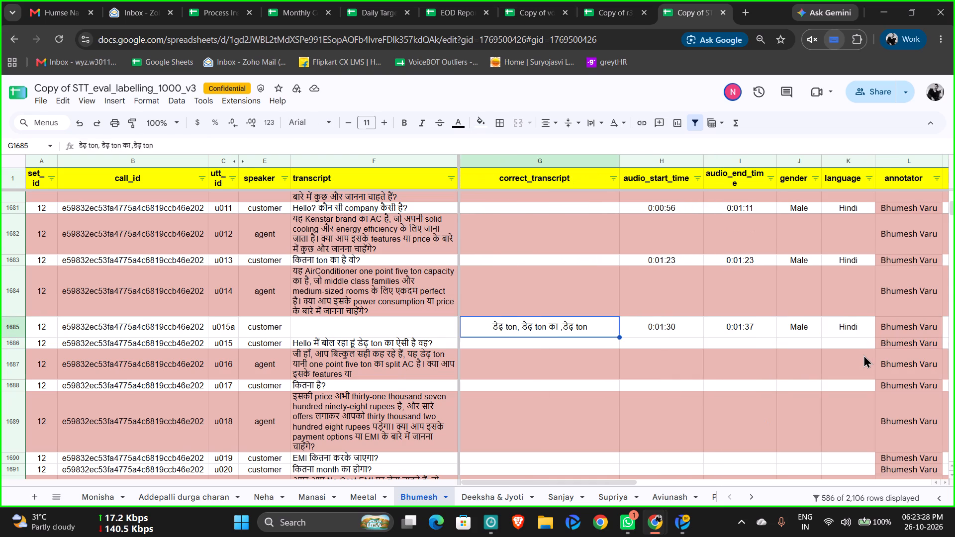
key(Left)
key(Right)
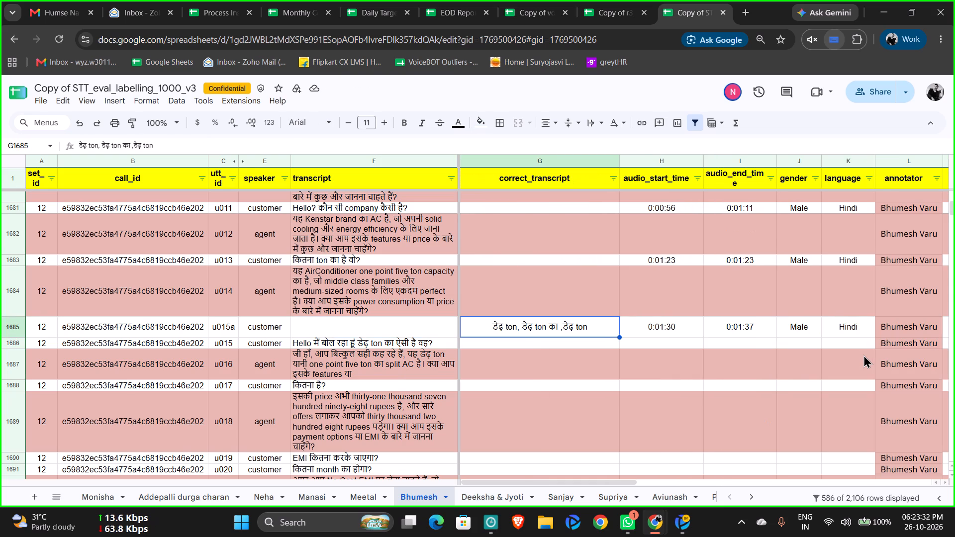
key(Down)
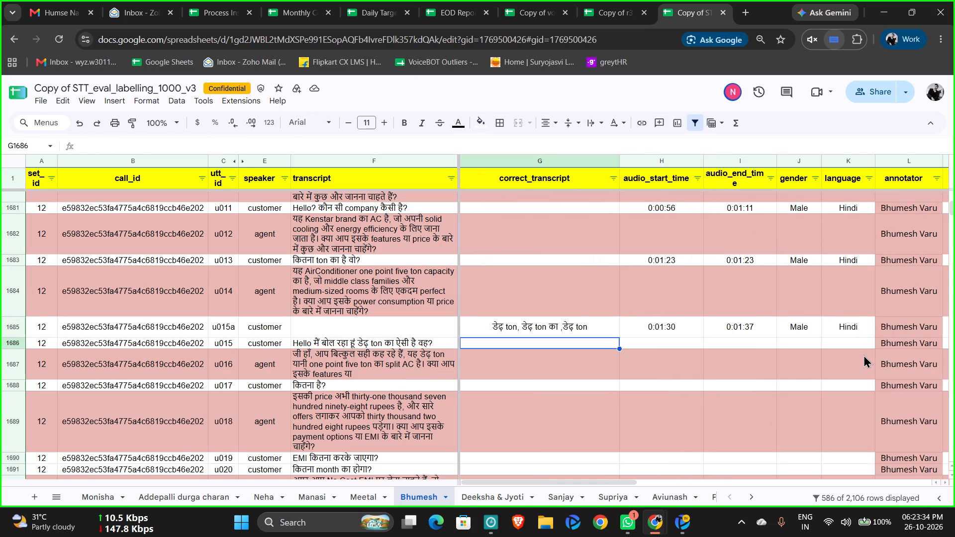
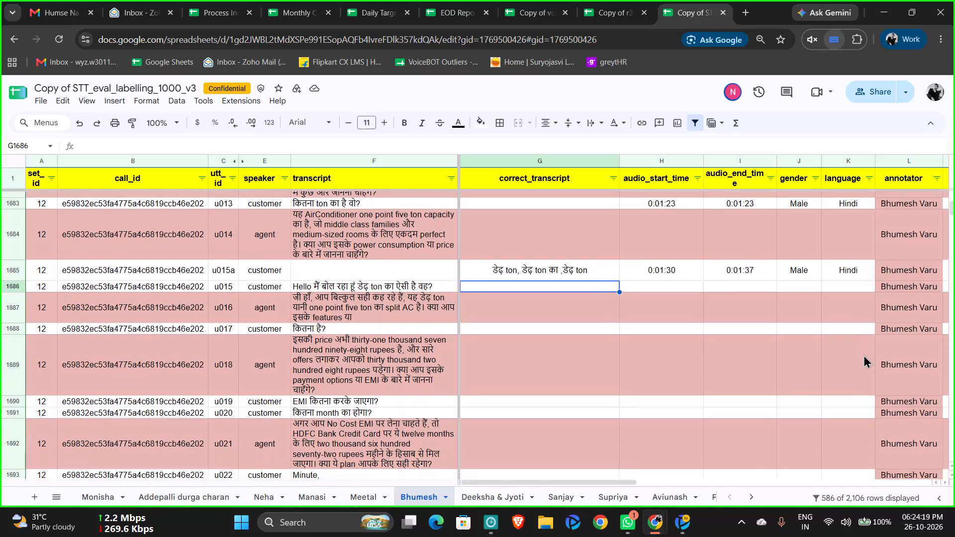
Select the whole notes column to check how many entries it holds.
scroll(863, 355, left, 1)
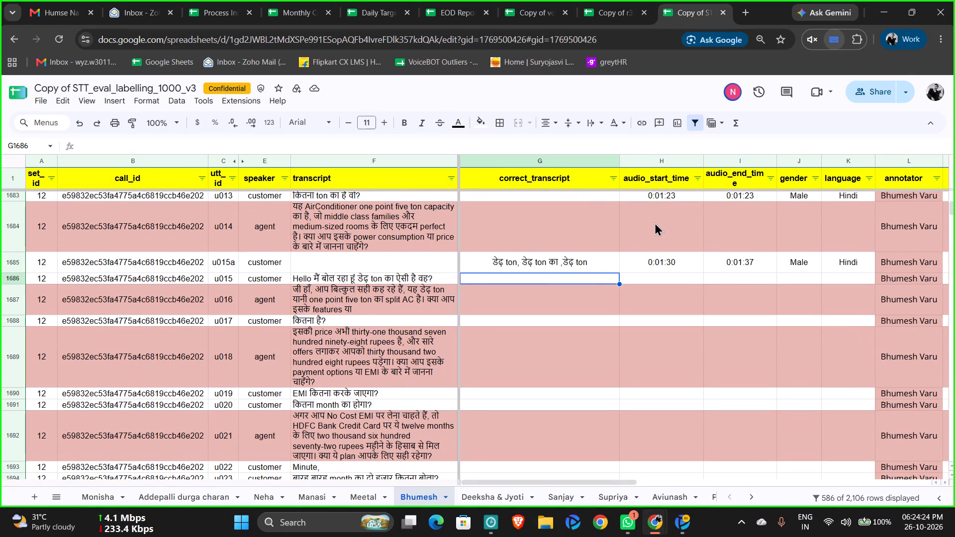
scroll(657, 222, left, 4)
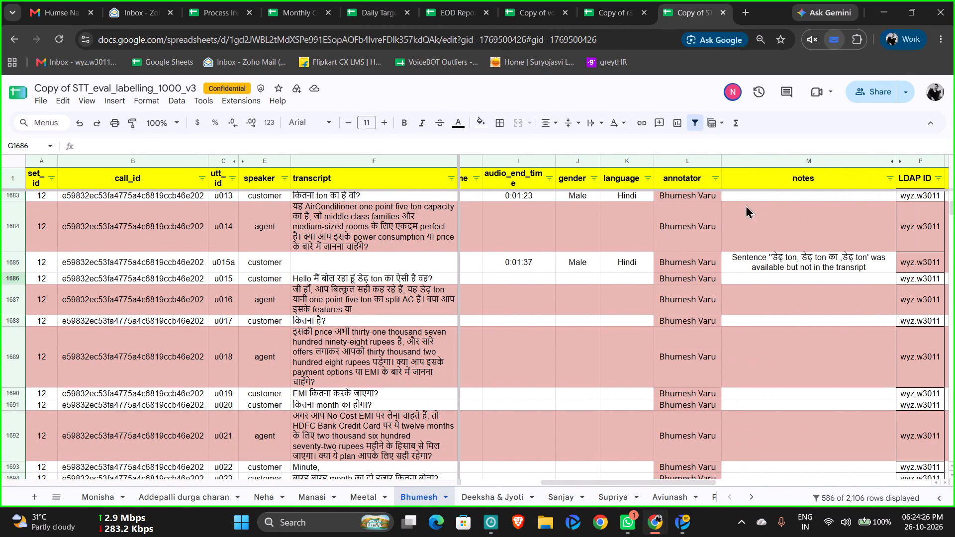
click(770, 180)
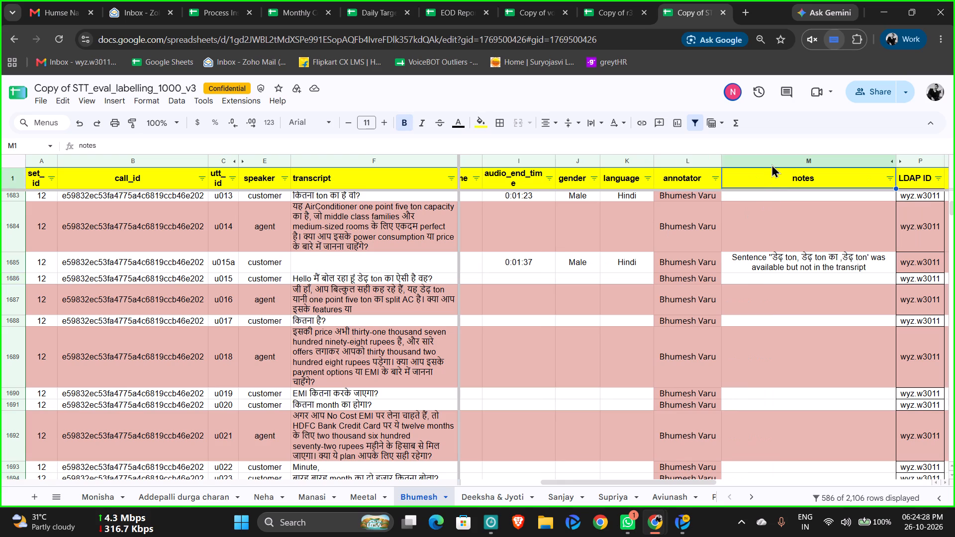
click(772, 162)
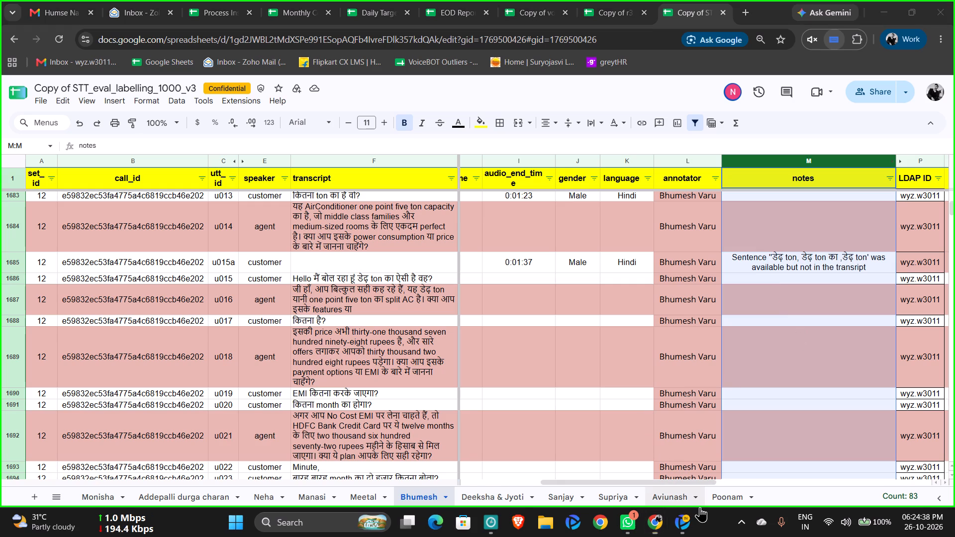
Calculate 150 − 82 in Calculator, and close it.
text(15)
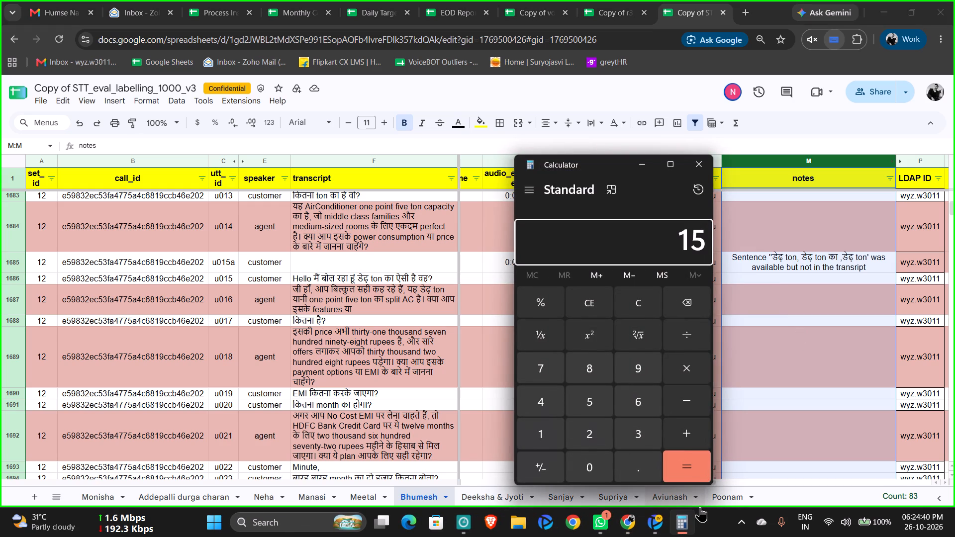
text(0-)
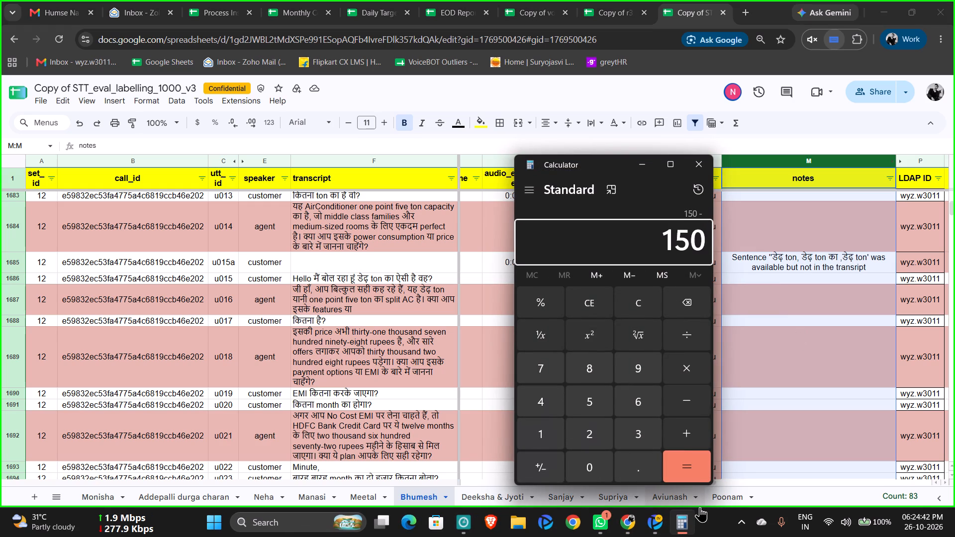
text(82)
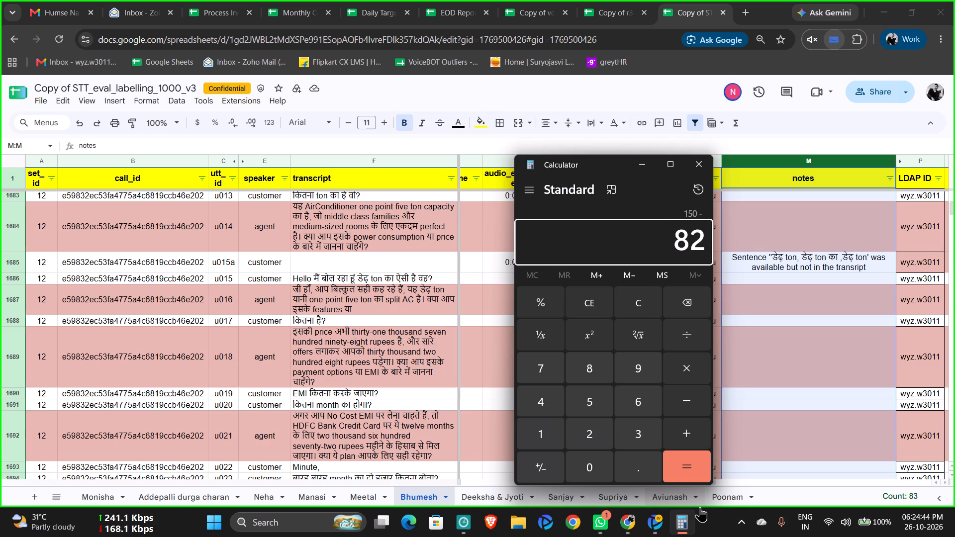
key(Return)
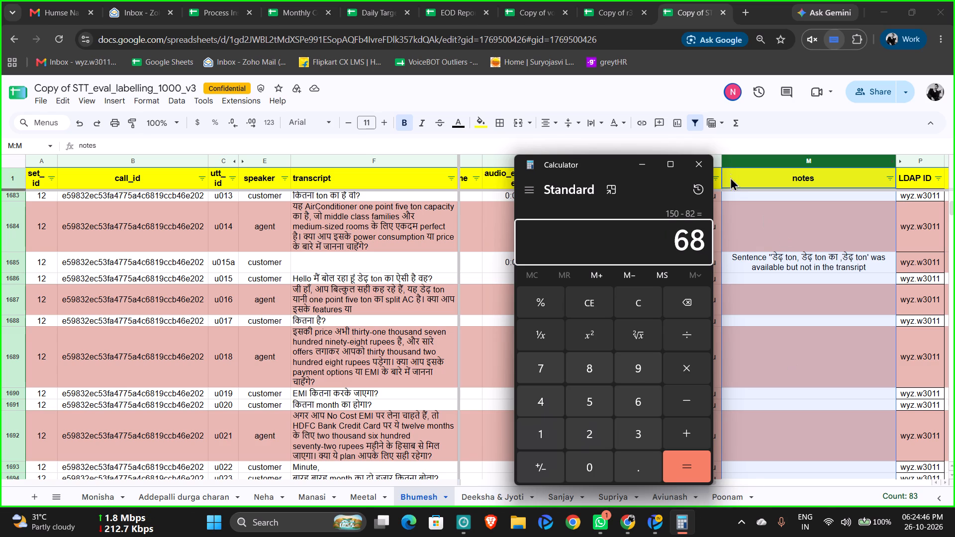
click(693, 162)
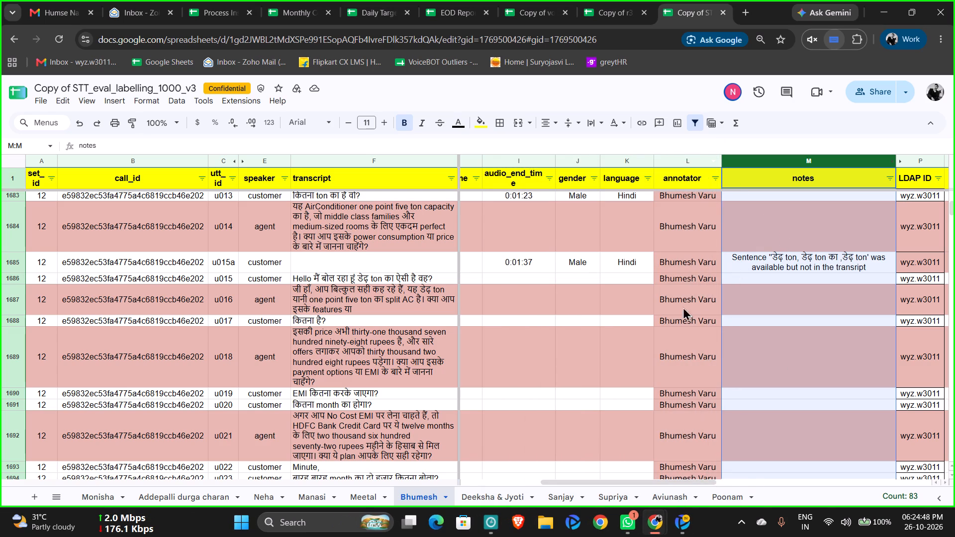
Return from the notes area to the transcript cell of agent utterance u016.
click(609, 303)
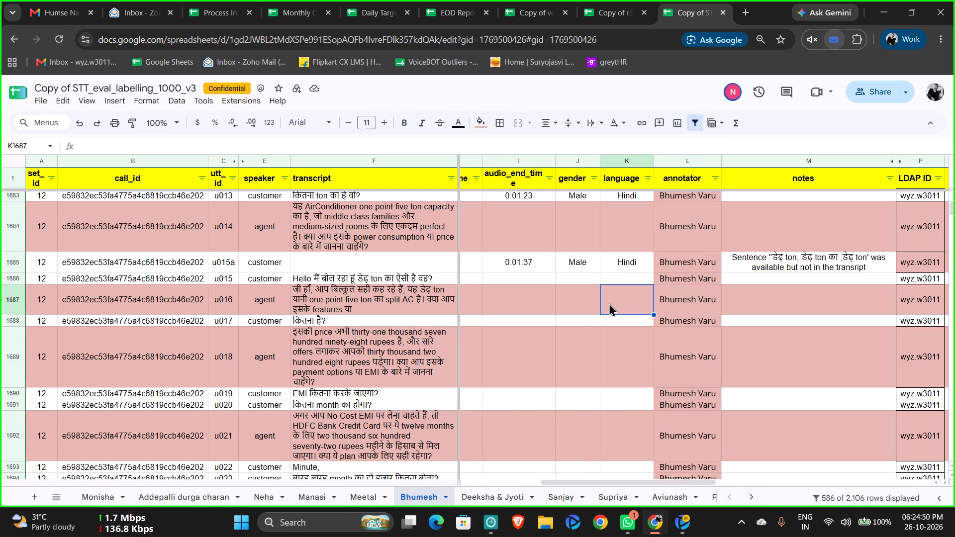
key(Left)
key(Left)
key(Left)
key(Left)
key(Left)
key(Left)
key(Left)
key(Left)
key(Left)
key(Left)
key(Left)
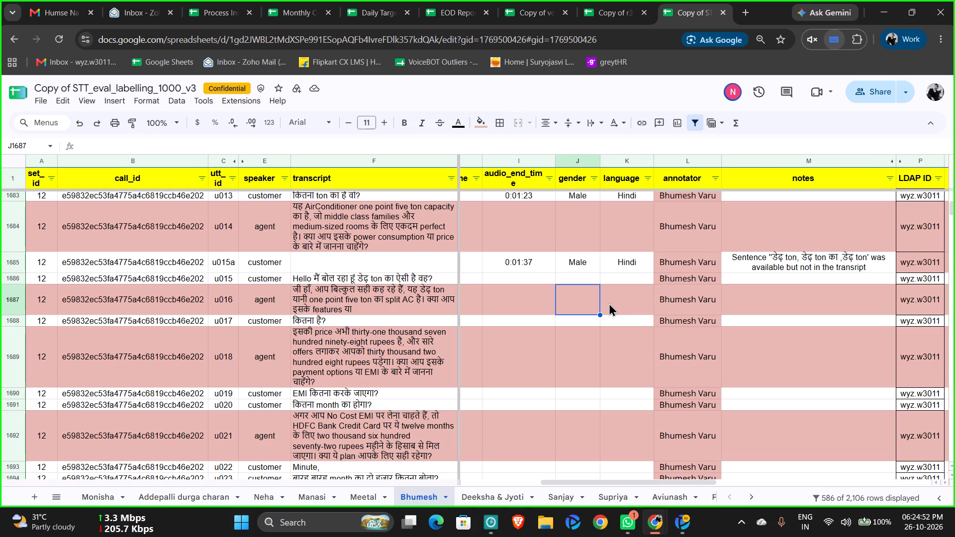
key(Right)
key(Right)
key(Right)
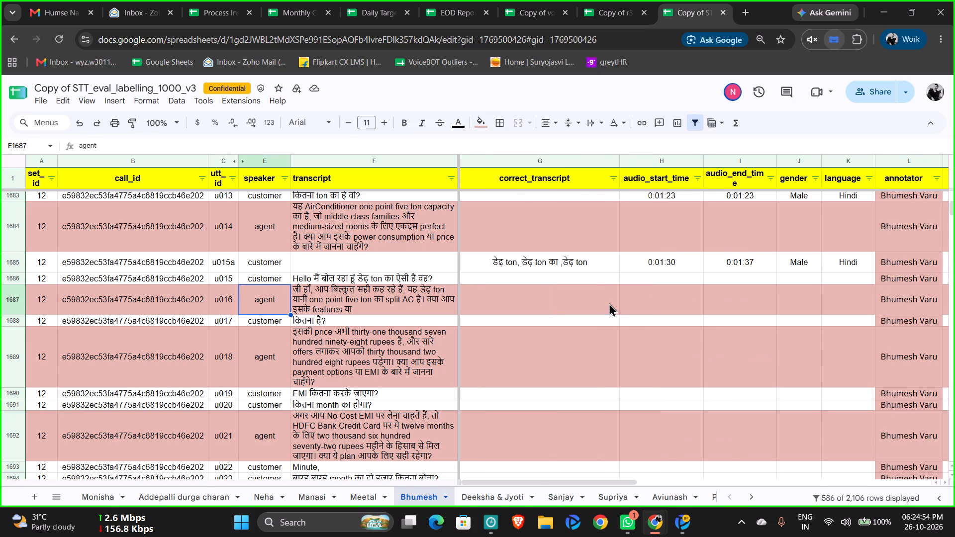
key(Right)
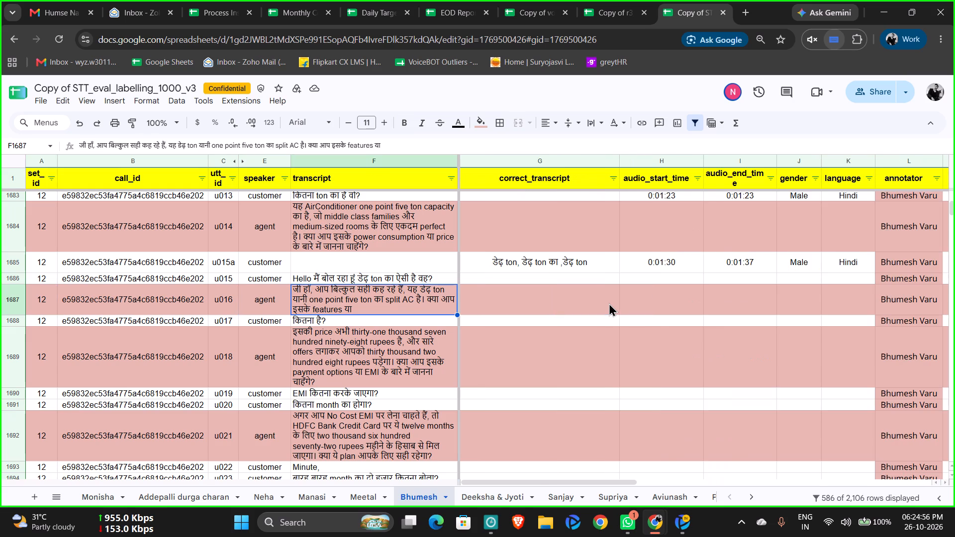
Replay the Voice Platform recording from about 1:30 to 1:40 to hear the customer's u015a and u015 speech.
key(alt+Tab)
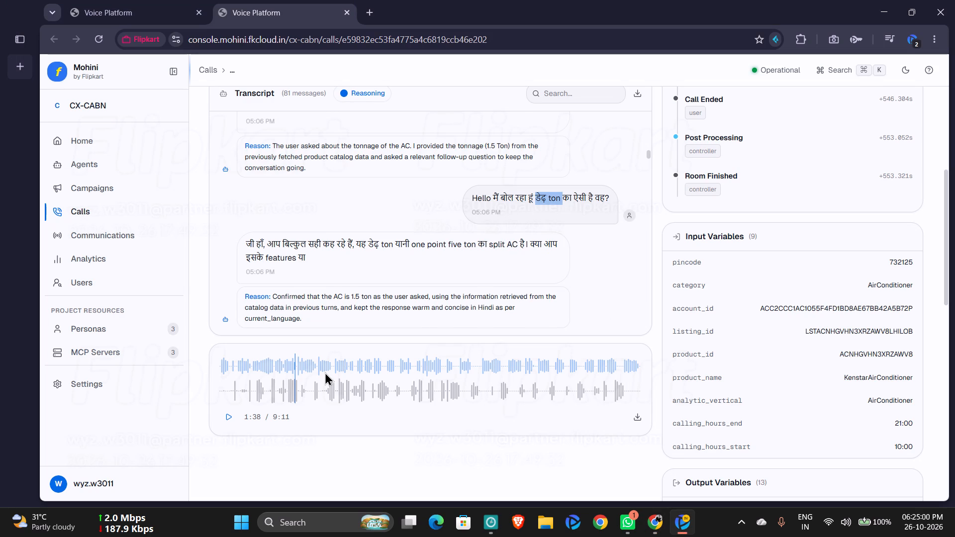
click(289, 388)
click(226, 422)
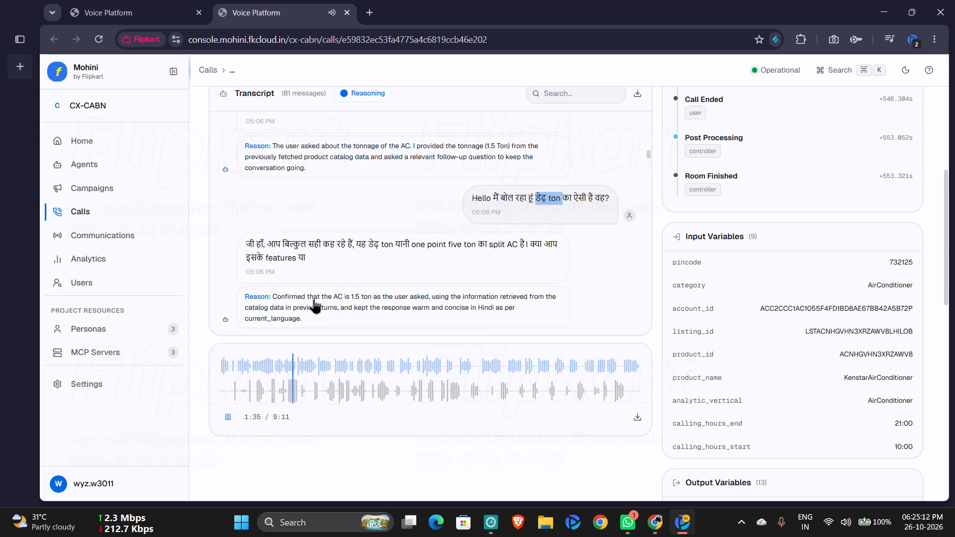
scroll(349, 243, up, 1)
scroll(349, 243, down, 2)
scroll(349, 243, up, 1)
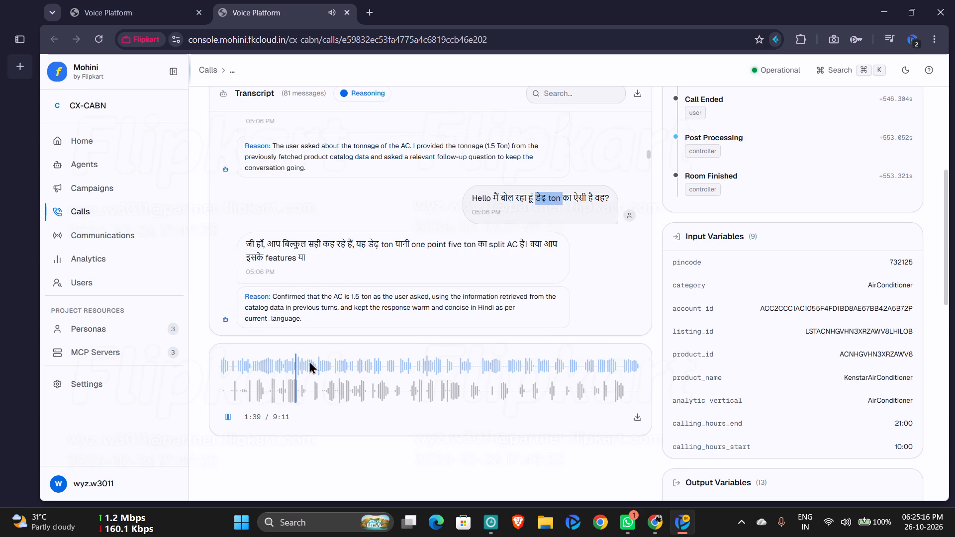
click(228, 412)
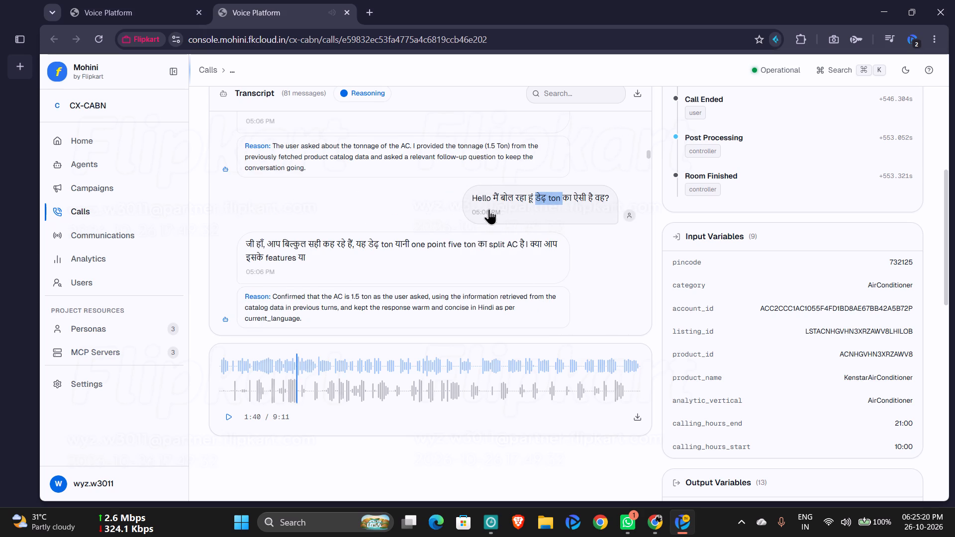
Review u015's transcript and u015a's correct_transcript in the evaluation sheet, ending on u015's audio_start_time cell.
key(alt+Tab)
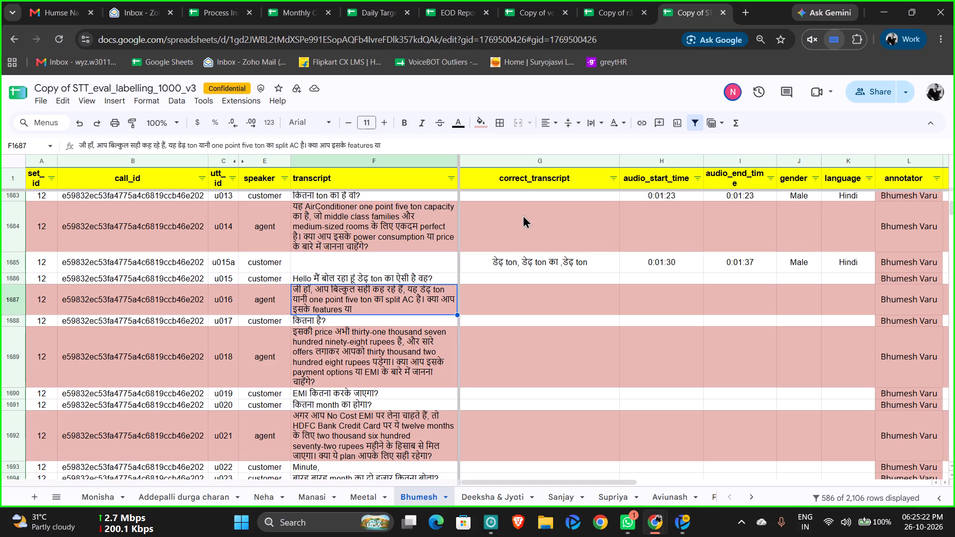
key(Up)
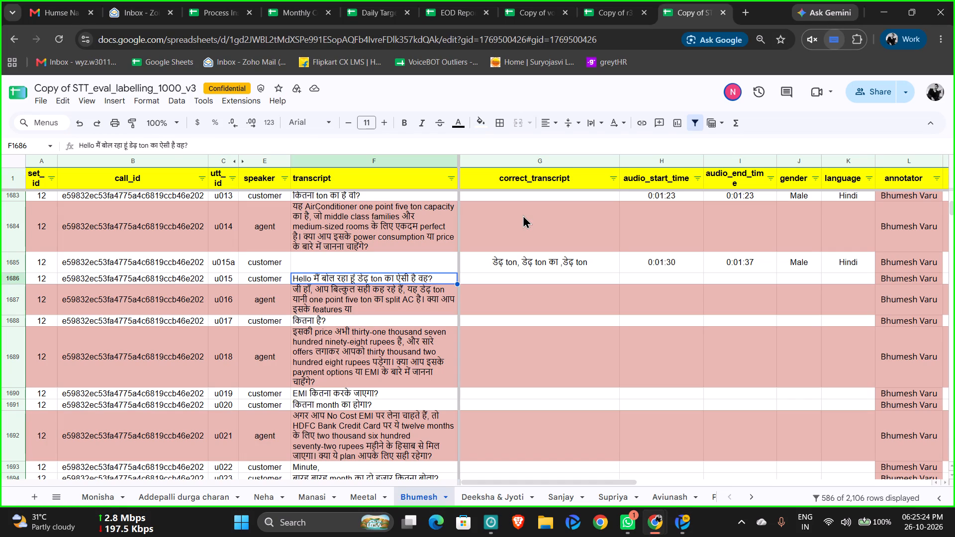
key(Right)
key(Up)
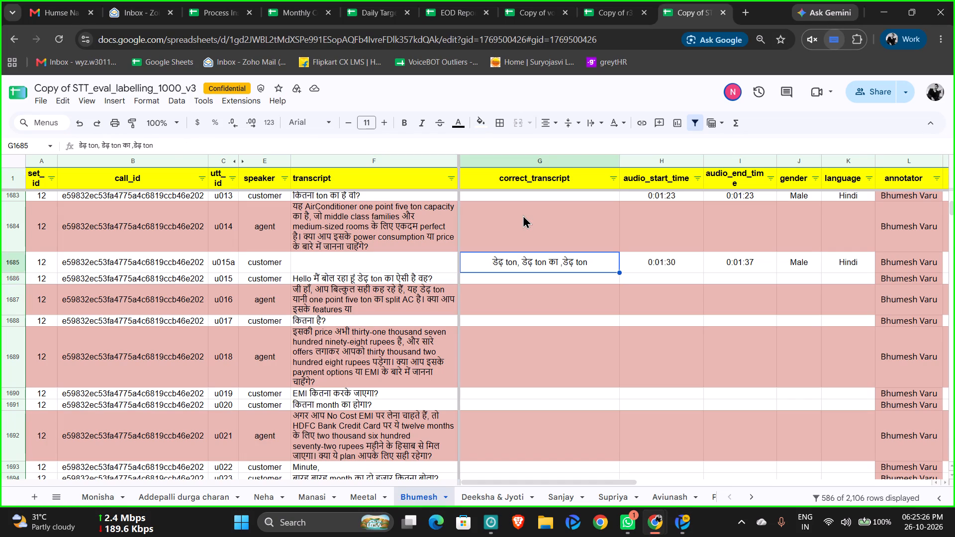
key(Down)
key(Right)
Replay the recording up to about 1:39 in Voice Platform to pinpoint when the customer speaks utterance u015.
key(alt+Tab)
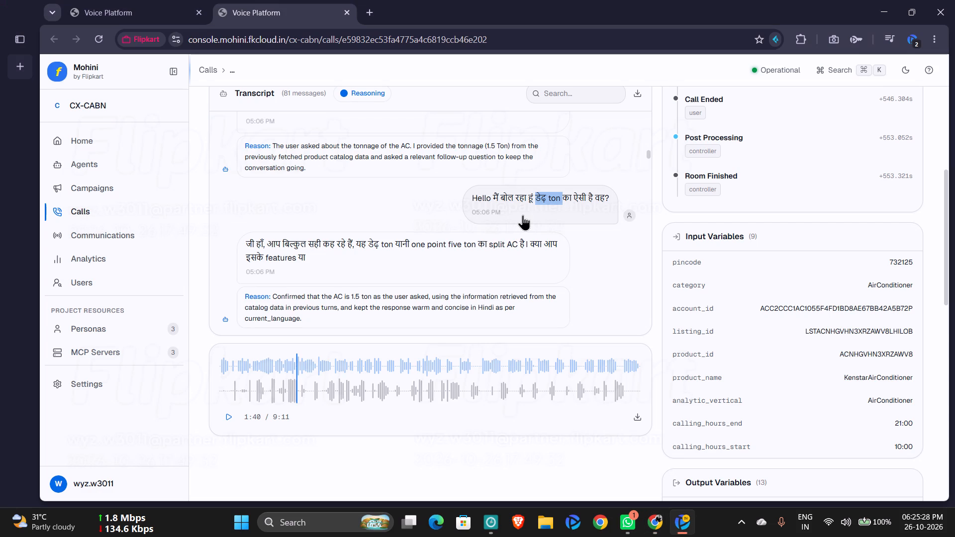
click(295, 393)
click(225, 417)
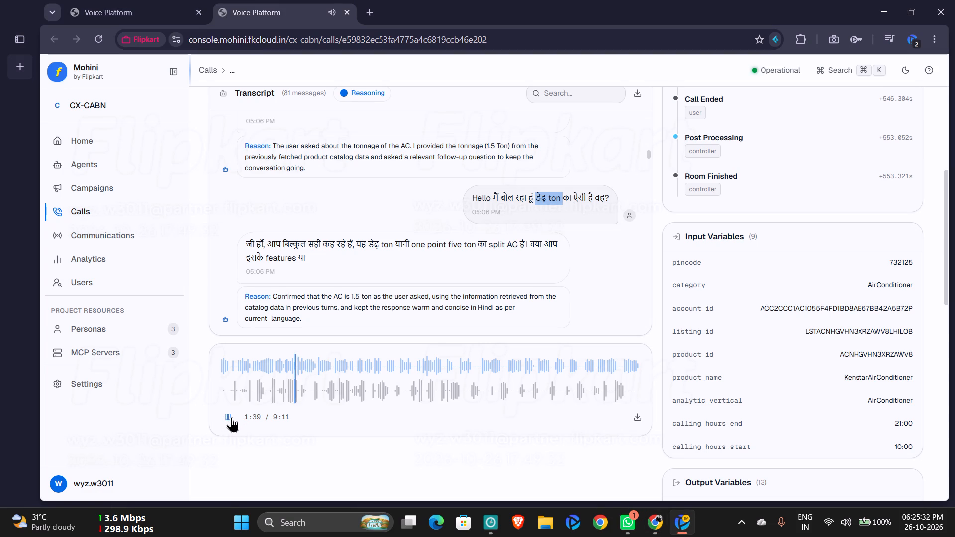
click(231, 417)
click(291, 392)
click(225, 414)
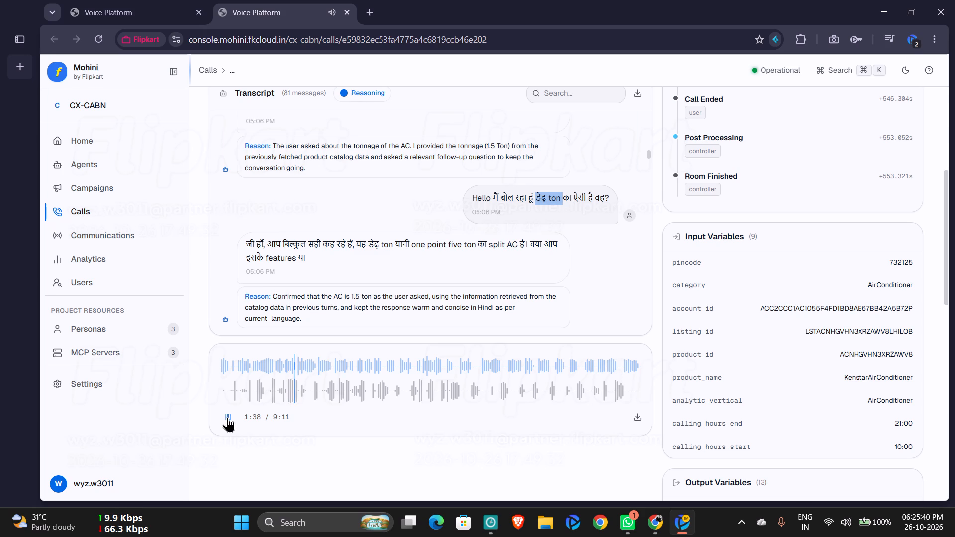
click(227, 417)
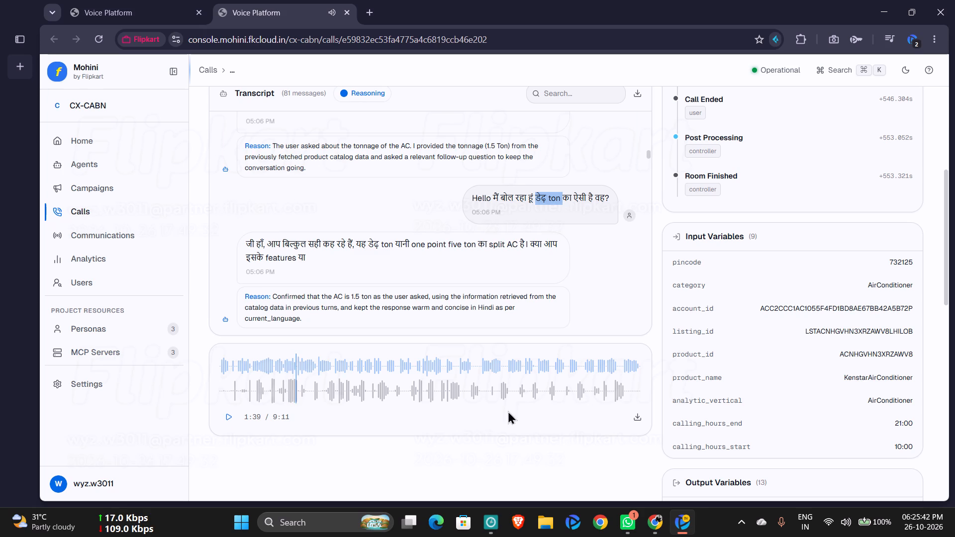
In the evaluation sheet, copy u015a's audio start time, end time, gender and language into the same cells of u015.
key(alt+Tab)
drag(667, 264, 842, 263)
key(ctrl+c)
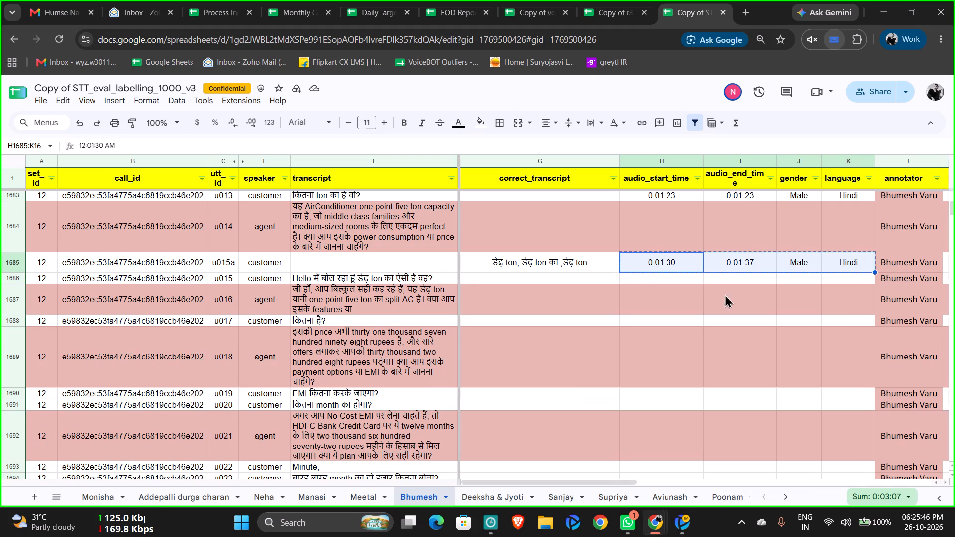
click(648, 279)
key(ctrl+v)
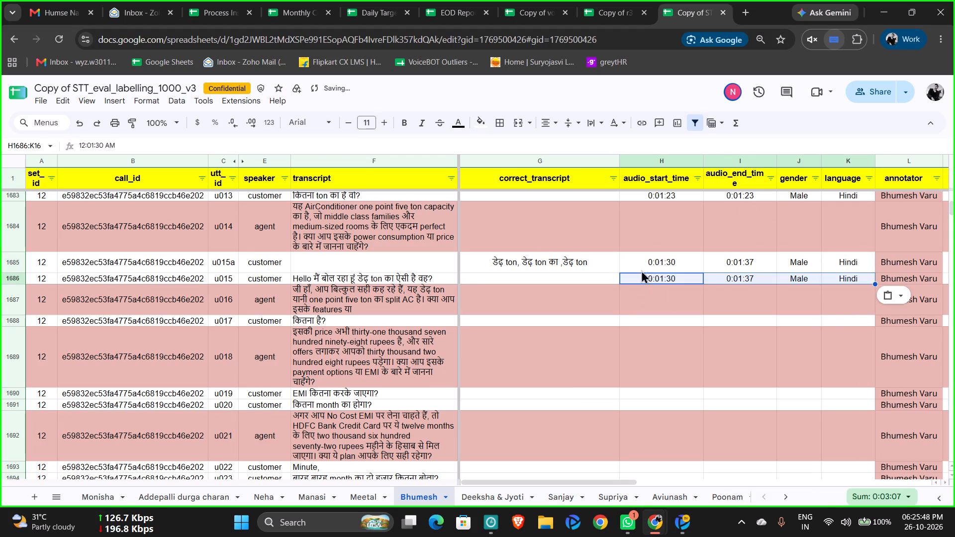
Set u015's audio_start_time to 0:01:38.
click(679, 276)
key(Return)
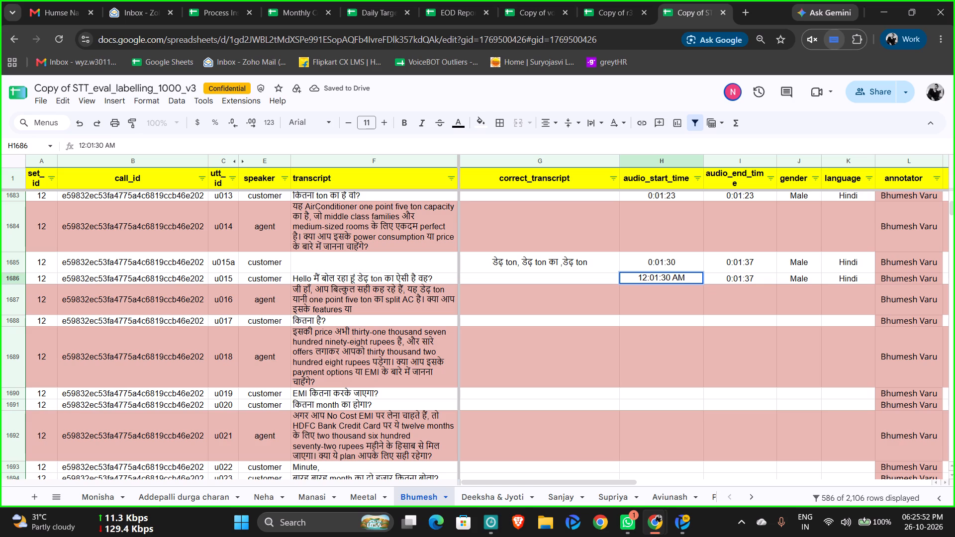
key(Left)
key(Left)
key(Left)
key(BackSpace)
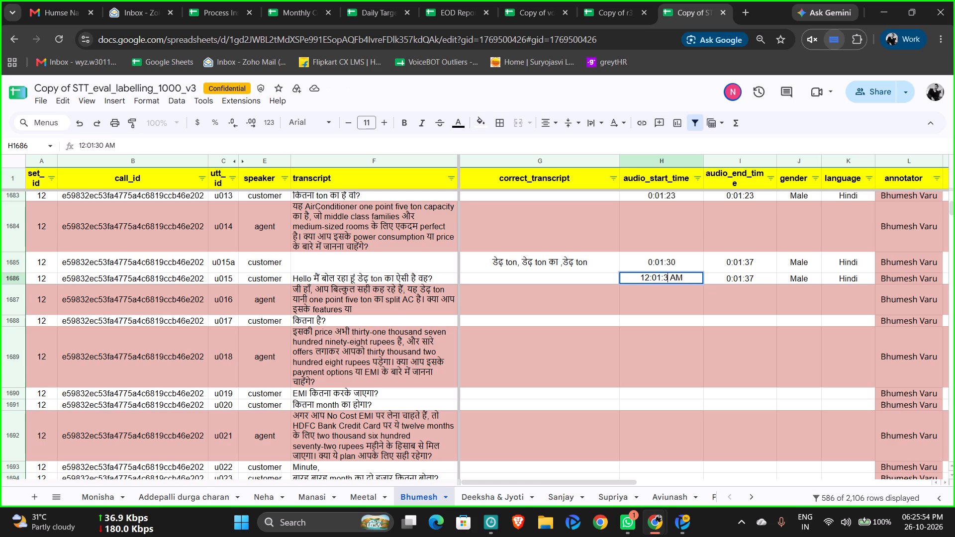
key(8)
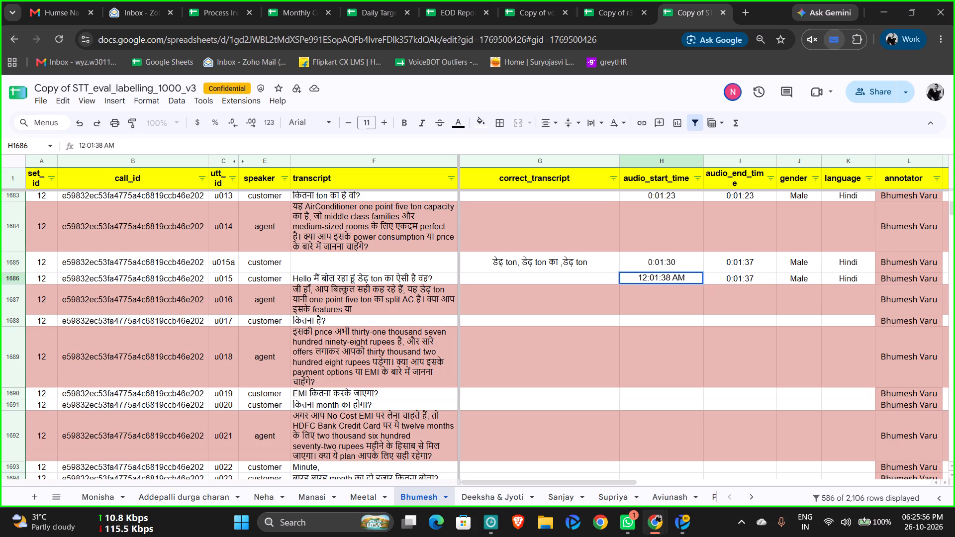
key(Right)
key(Return)
Set u015's audio_end_time to 0:01:39.
key(Up)
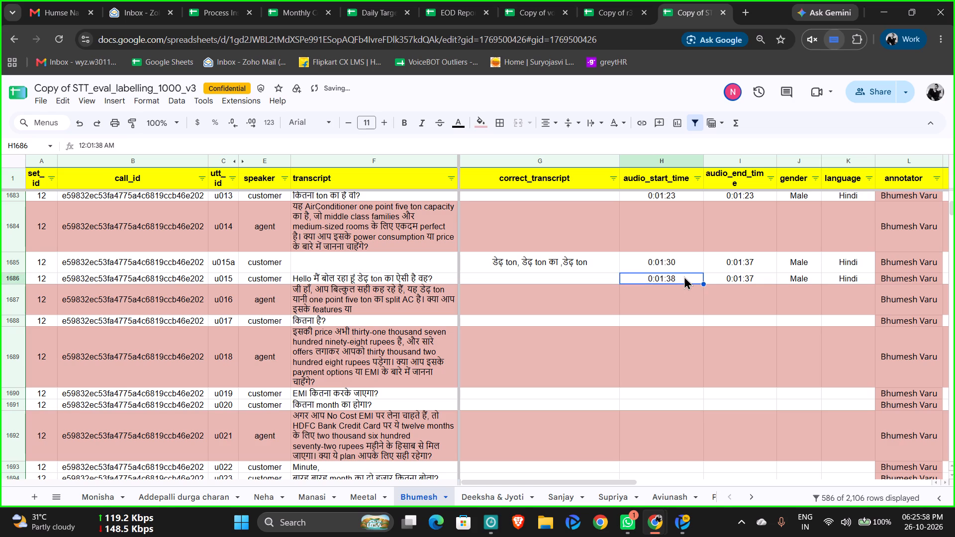
key(Right)
key(Return)
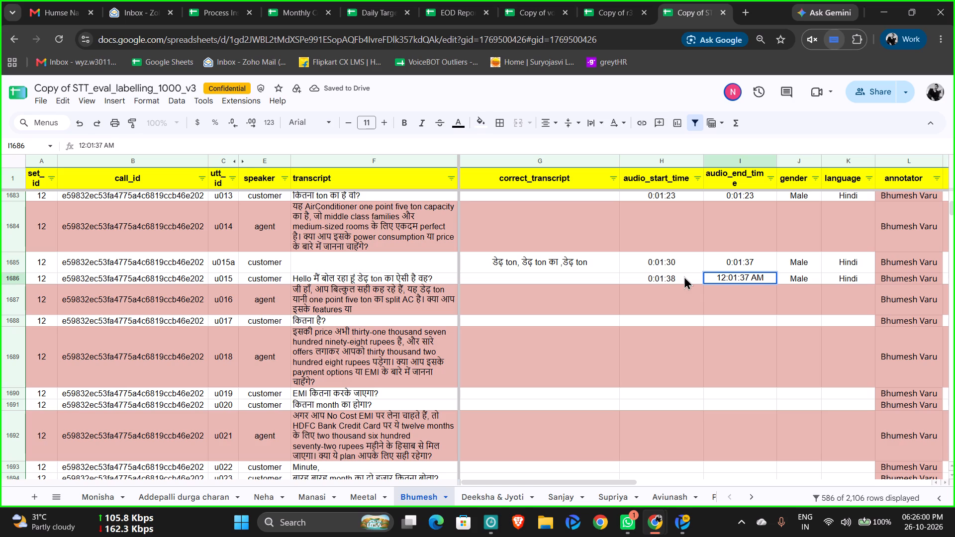
key(Left)
key(Left)
key(Left)
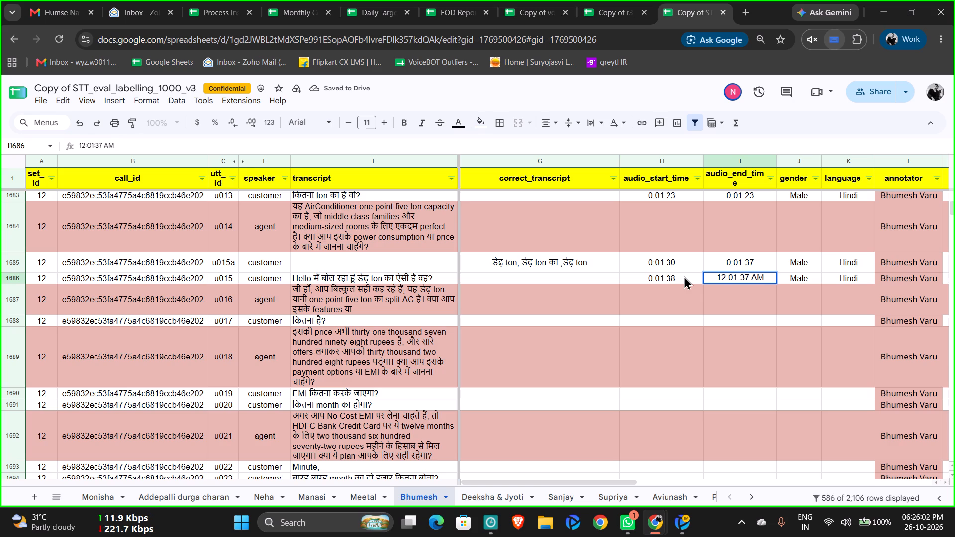
key(BackSpace)
key(9)
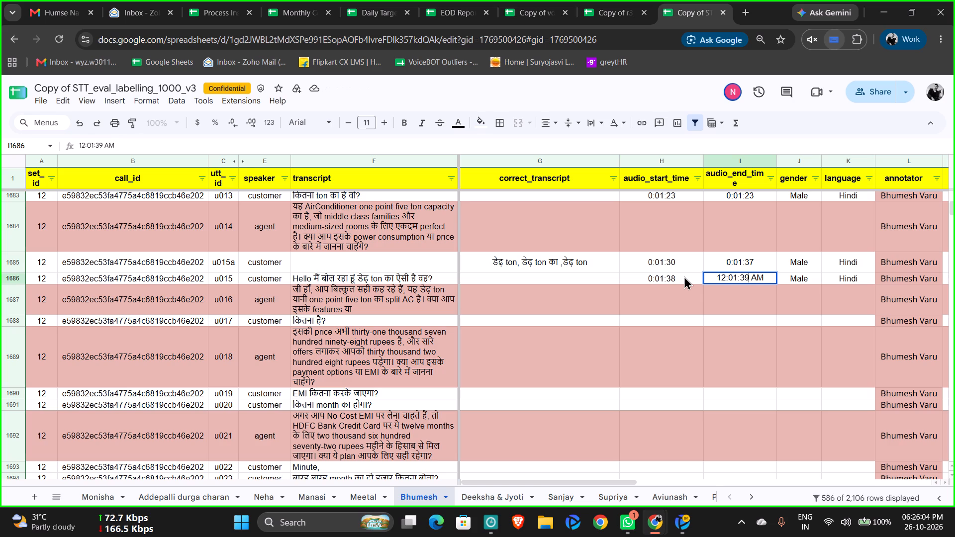
click(718, 297)
click(614, 304)
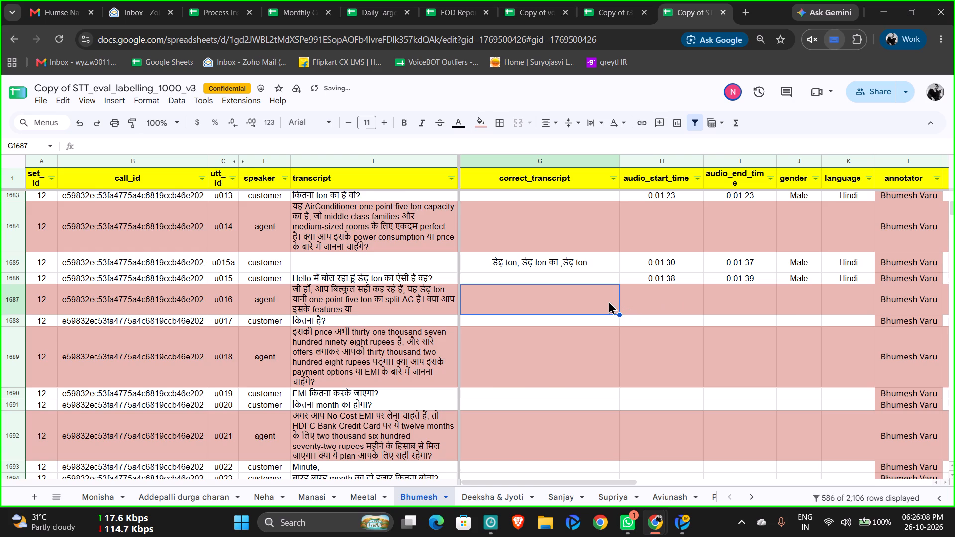
scroll(608, 301, up, 1)
scroll(608, 301, down, 1)
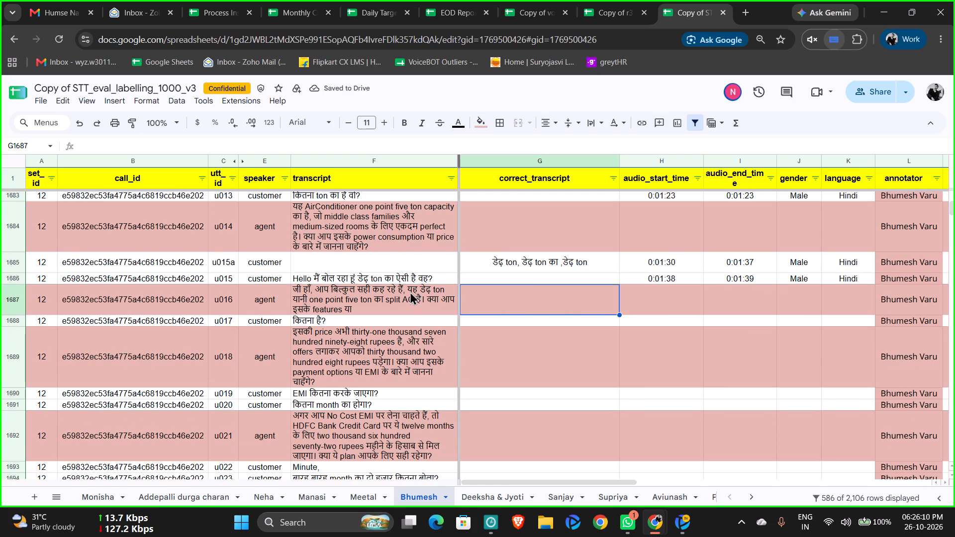
Check u017's transcript, switch to Voice Platform and replay the recording between about 1:39 and 1:52 to pinpoint when the customer says "कितना है?".
click(410, 291)
click(397, 312)
click(396, 319)
key(alt+Tab)
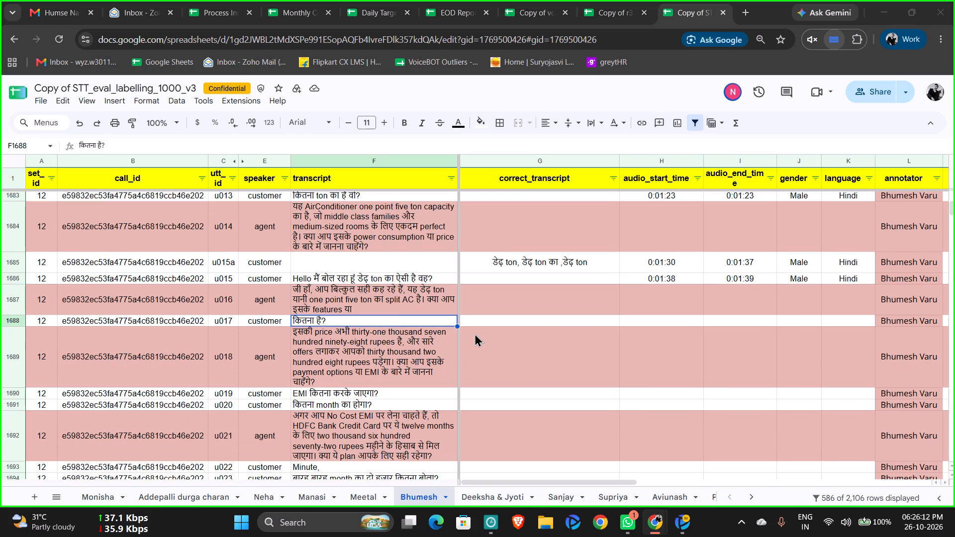
click(230, 417)
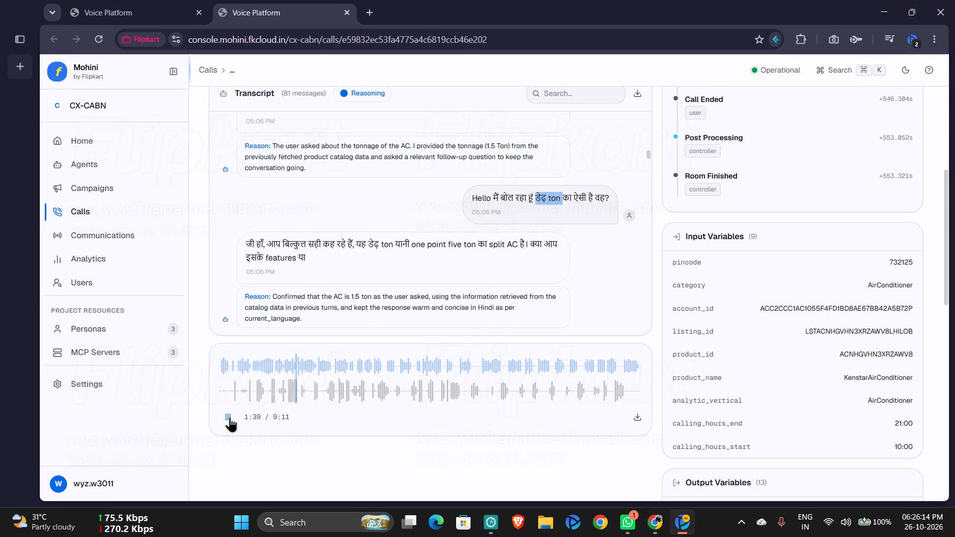
scroll(386, 308, down, 1)
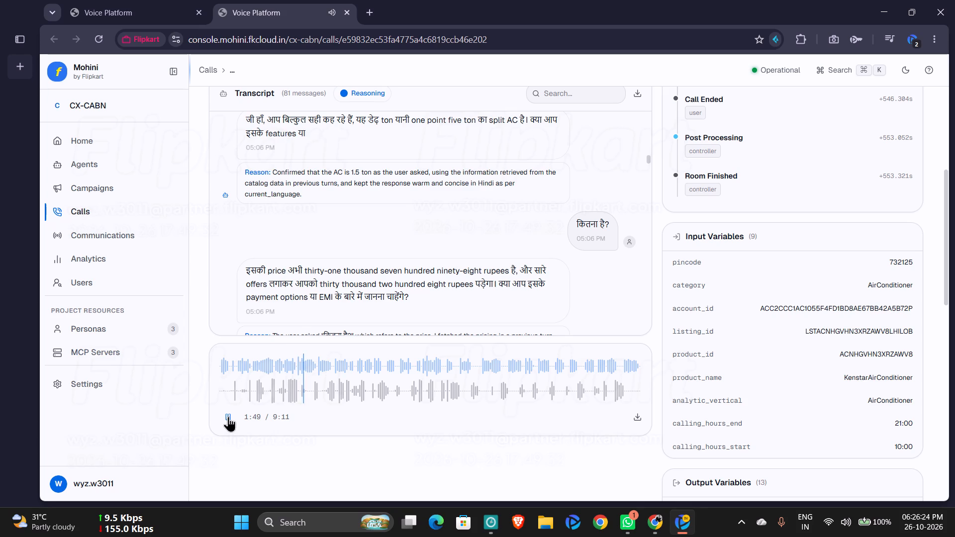
click(228, 416)
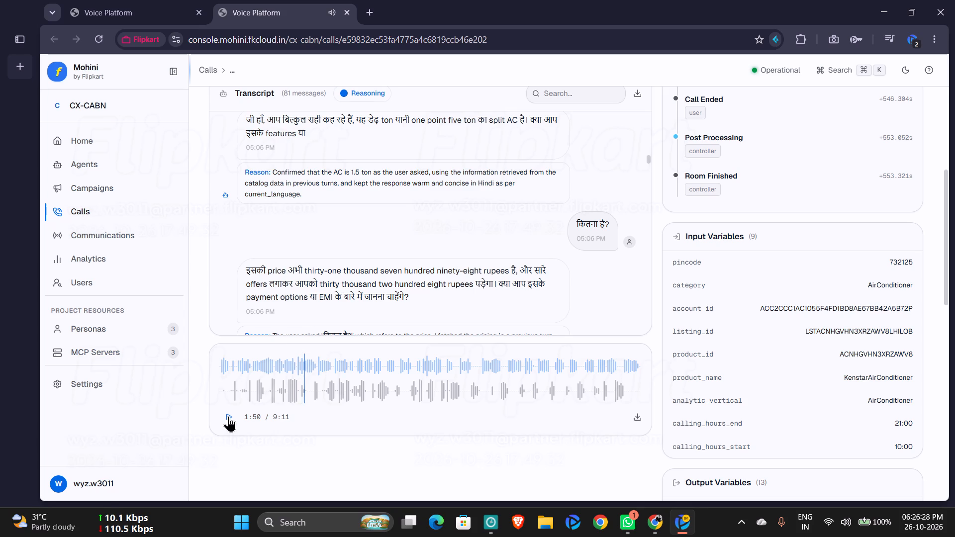
click(228, 416)
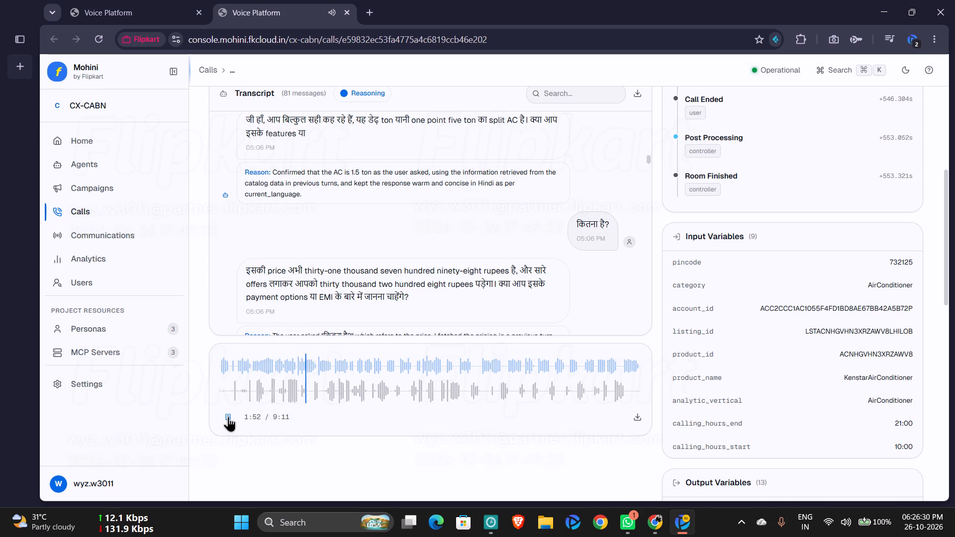
click(228, 416)
click(298, 390)
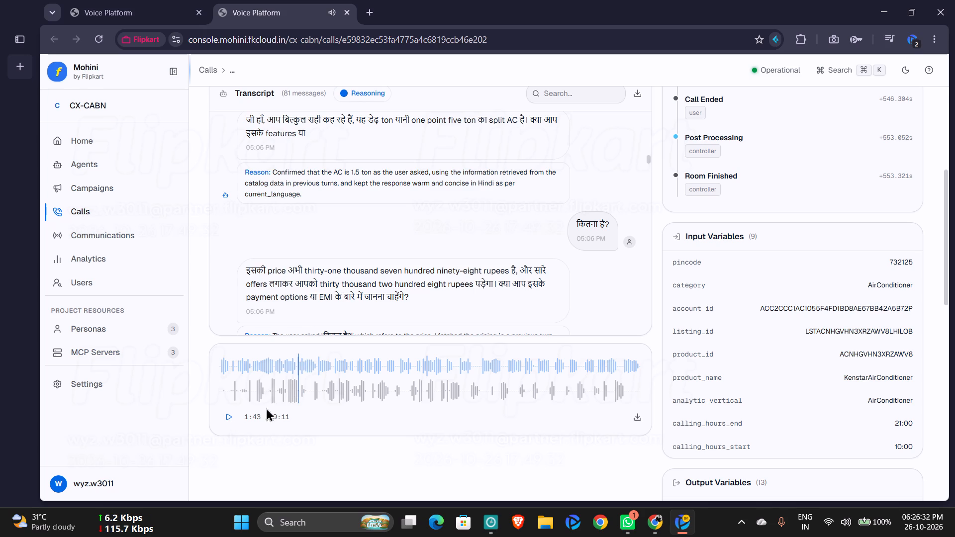
click(228, 422)
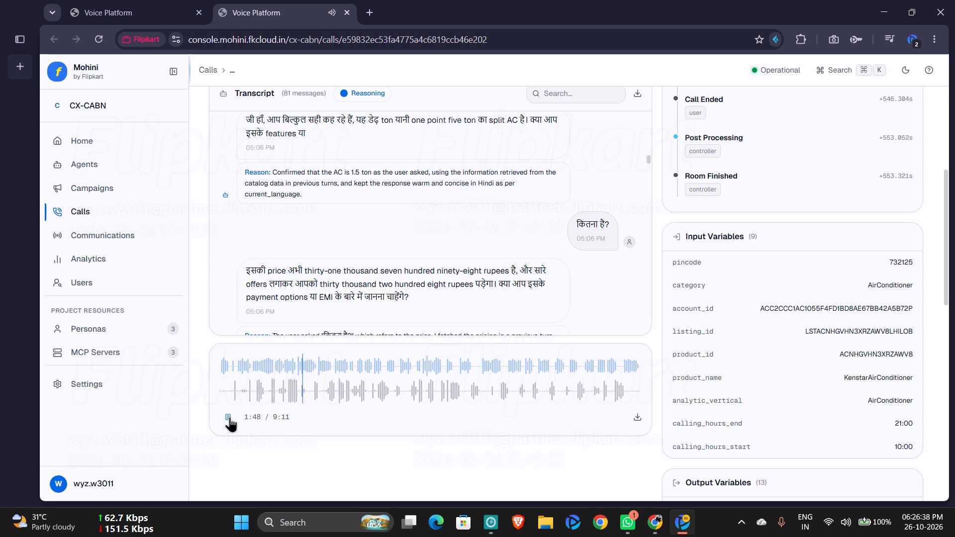
click(230, 417)
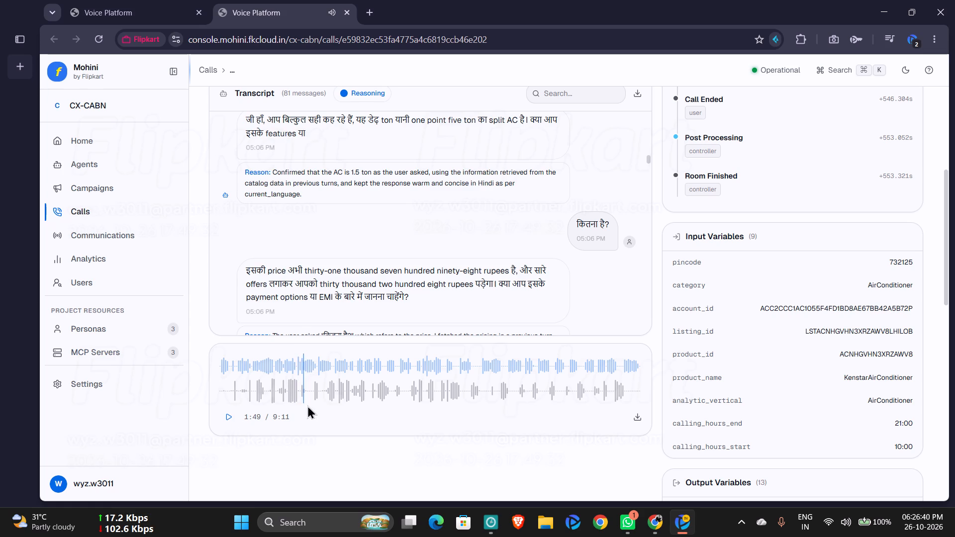
Back in the evaluation sheet, copy u015's audio start time, end time, gender and language into the same cells of u017.
key(alt+Tab)
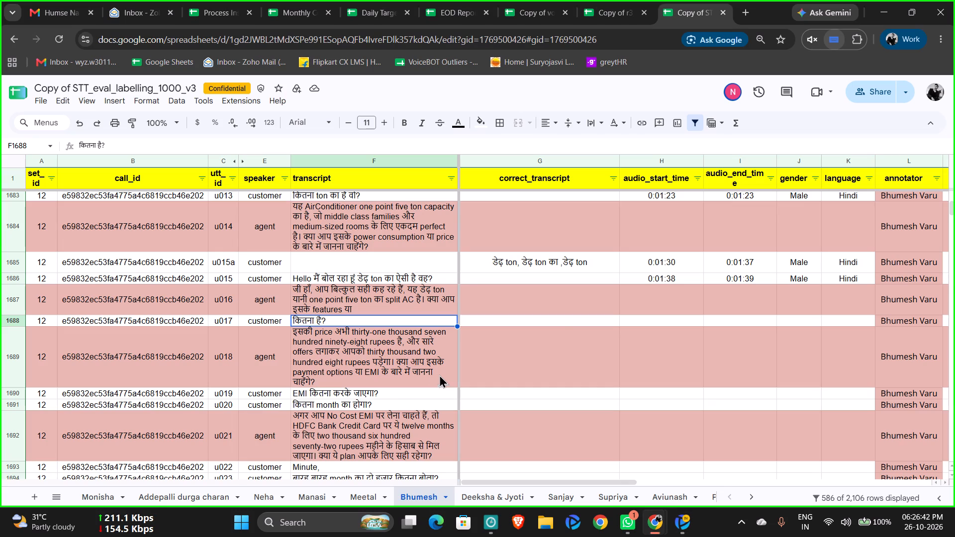
click(678, 316)
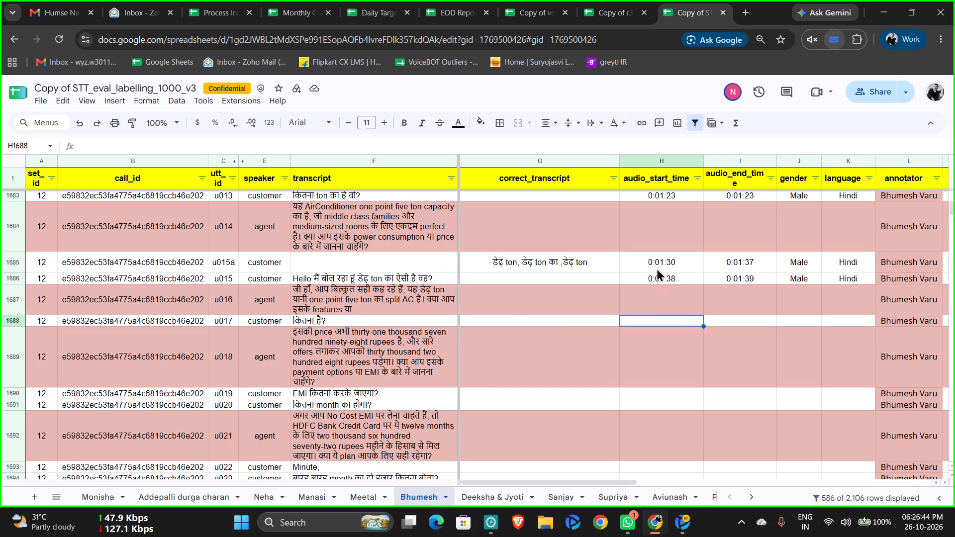
drag(655, 277, 843, 278)
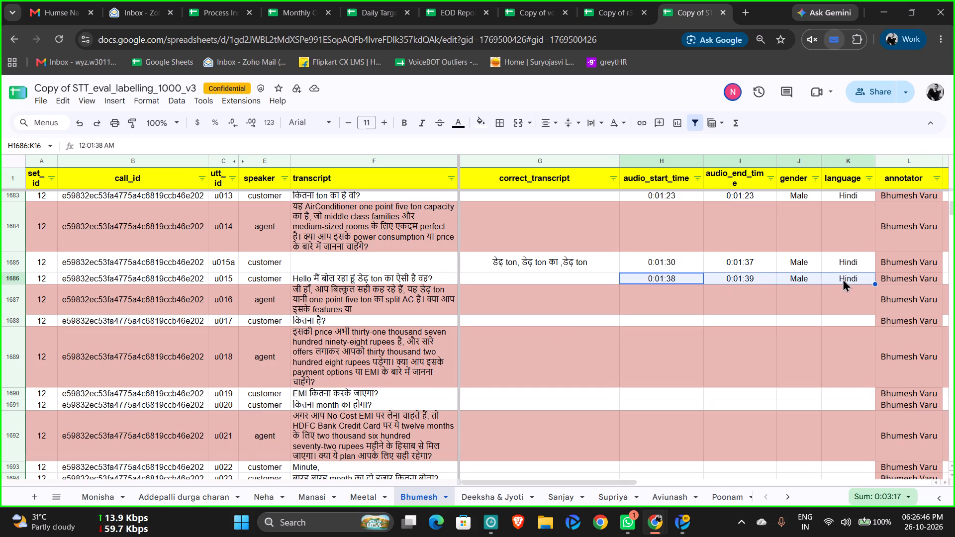
key(ctrl+c)
click(673, 316)
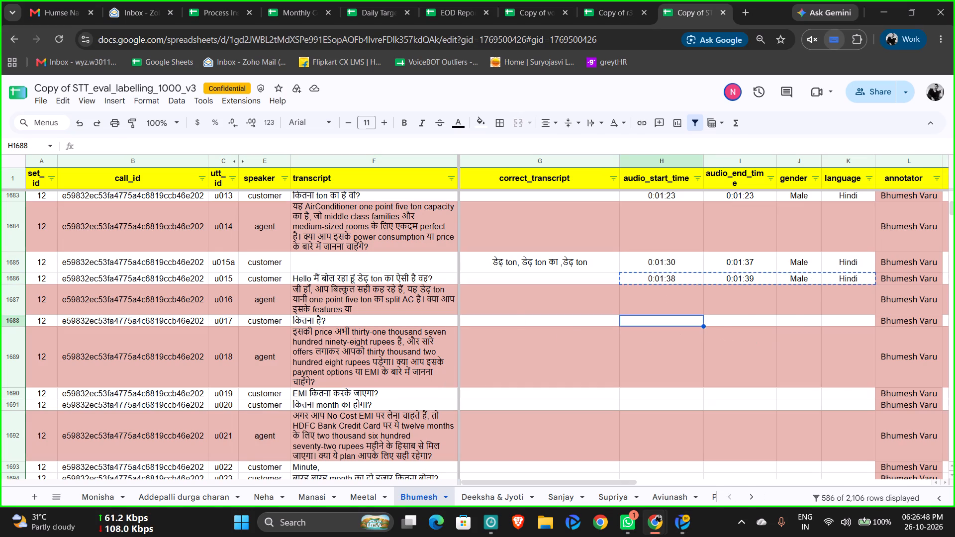
key(ctrl+v)
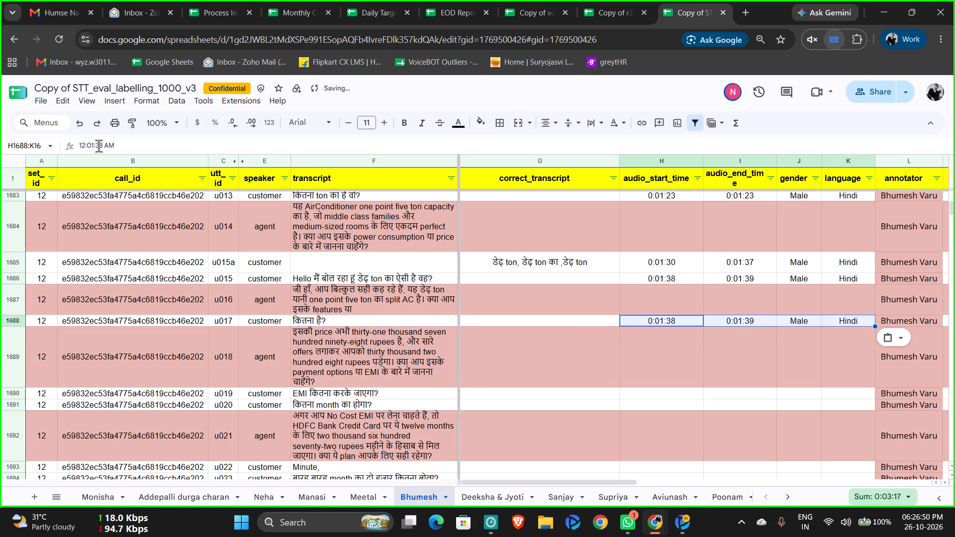
Set u017's audio_start_time to 0:01:48.
click(692, 332)
click(689, 327)
click(689, 322)
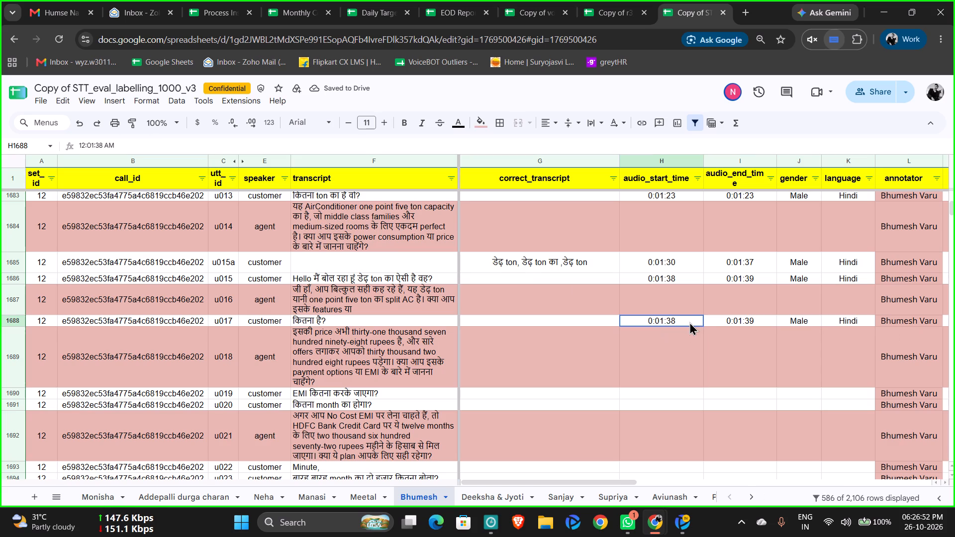
key(backslash)
key(Return)
key(BackSpace)
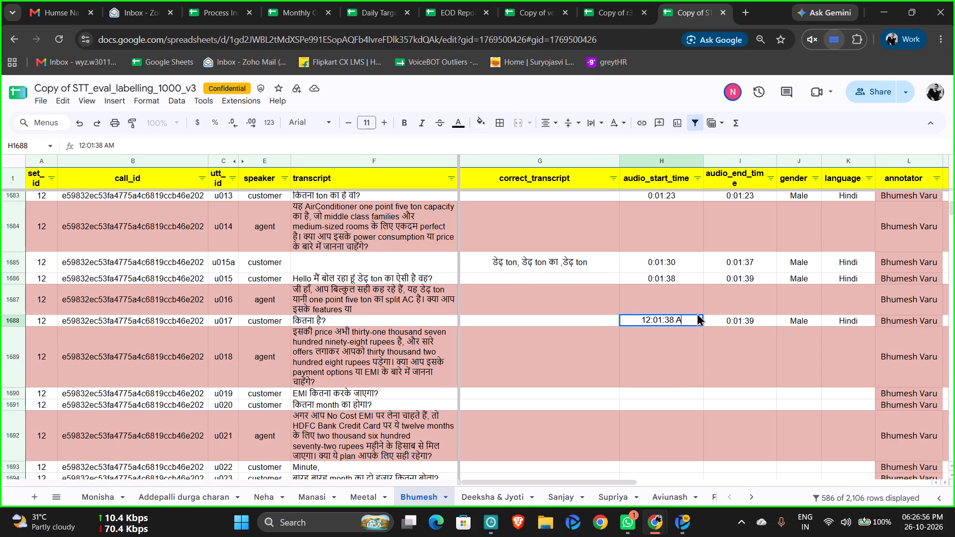
key(ctrl+z)
key(Left)
key(Left)
key(Left)
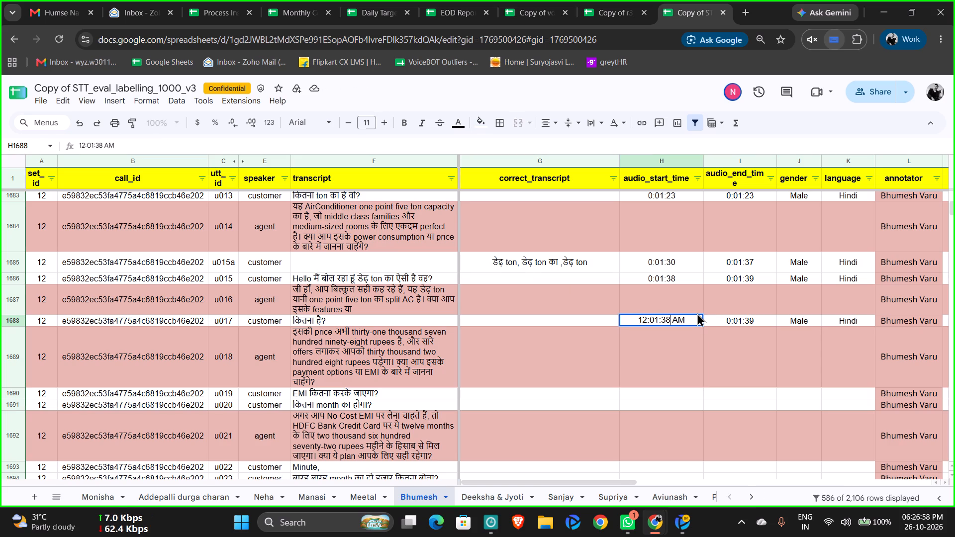
key(Left)
key(BackSpace)
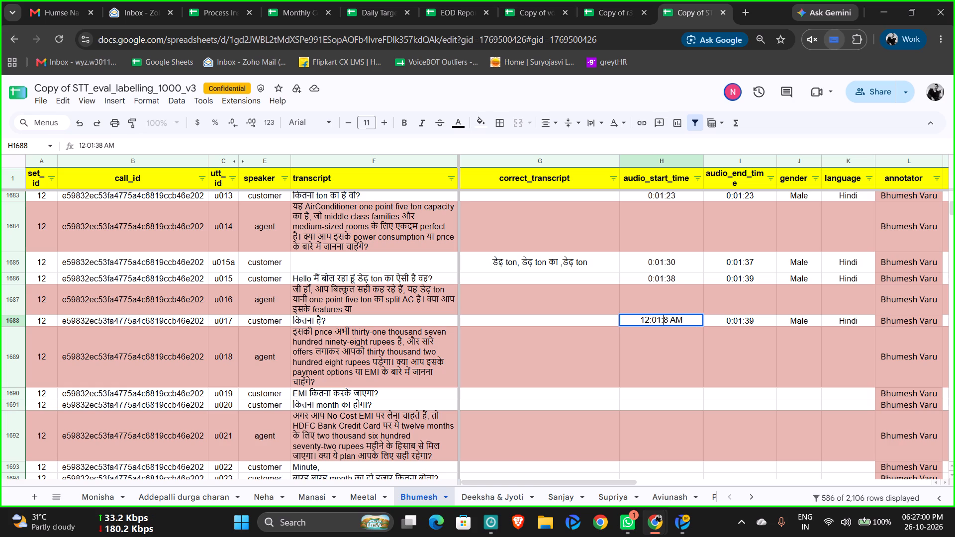
key(4)
key(Right)
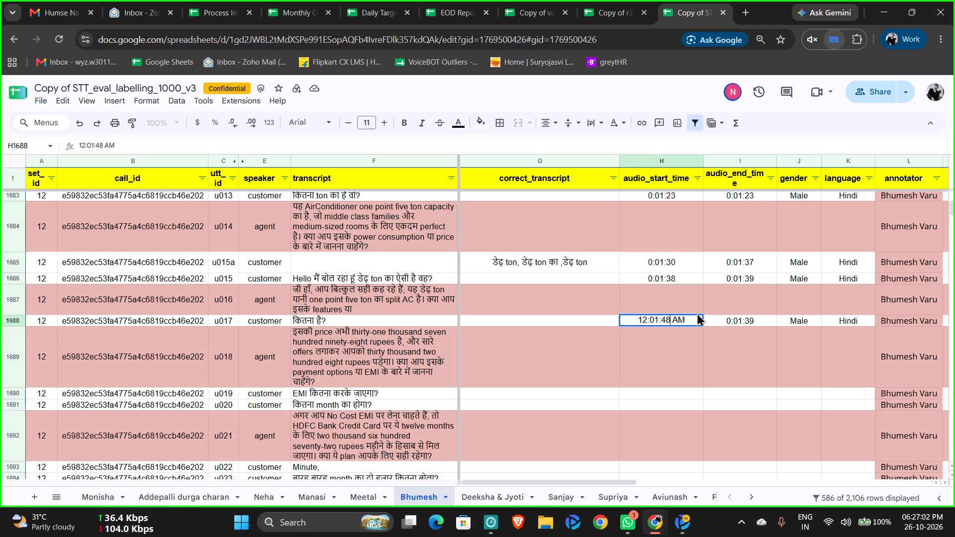
key(Return)
Copy u017's audio_start_time of 0:01:48 into its audio_end_time cell.
key(Up)
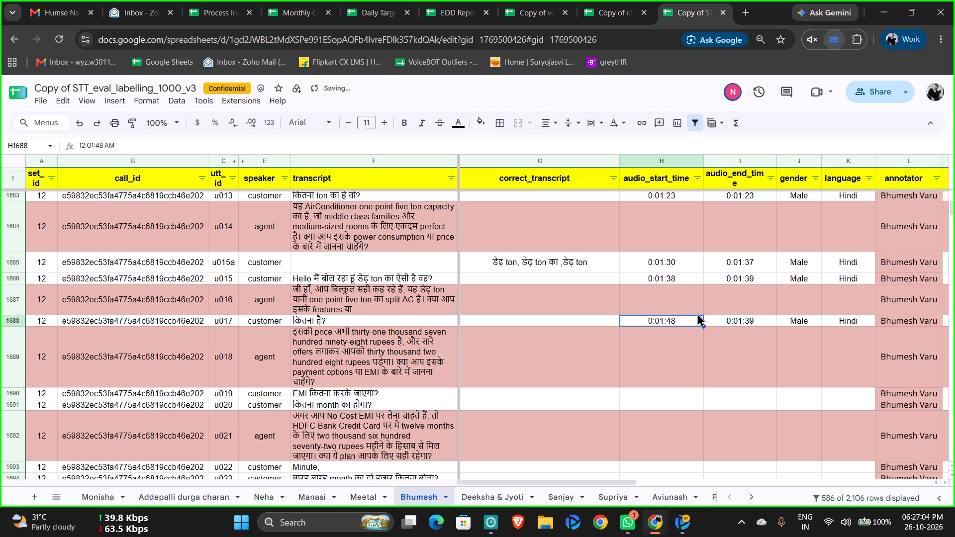
key(ctrl+c)
key(Right)
key(ctrl+v)
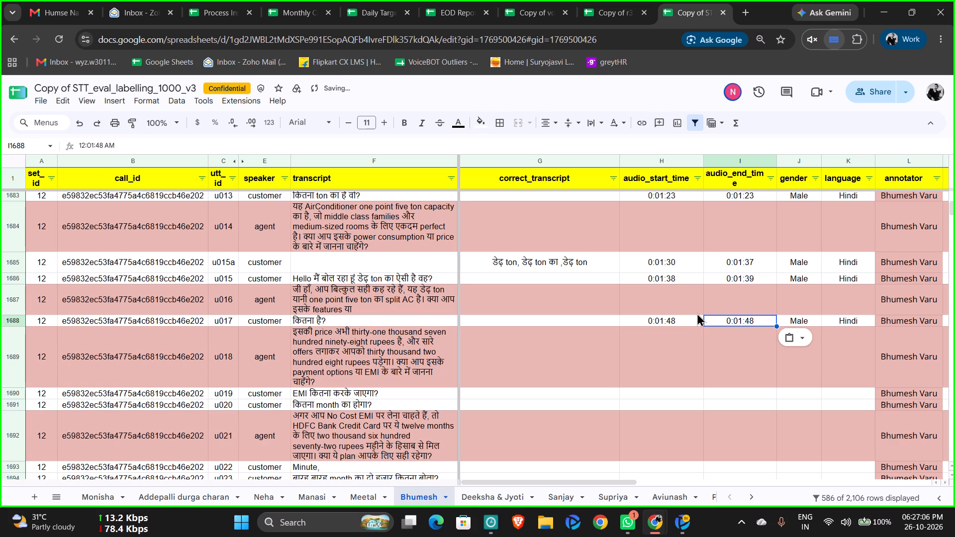
Move to u019's row, play the Voice Platform recording from 1:49 to about 2:06 to pinpoint "EMI कितना करके जाएगा?", and return to the sheet.
key(Down)
key(Down)
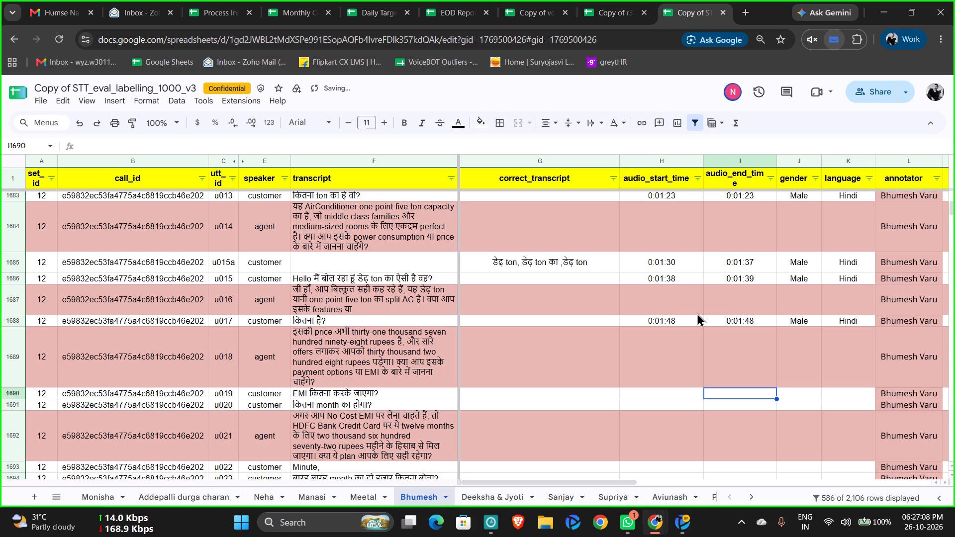
key(alt+Tab)
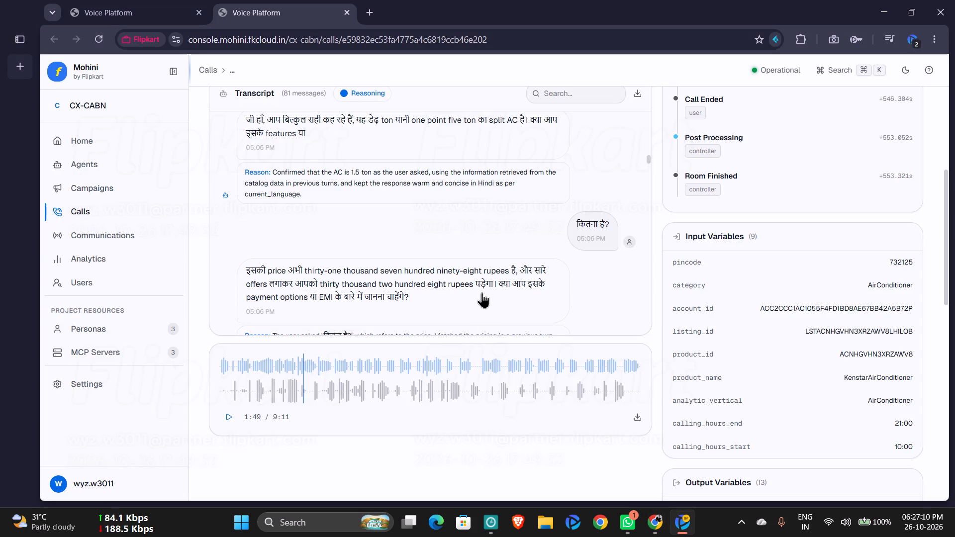
scroll(482, 292, down, 1)
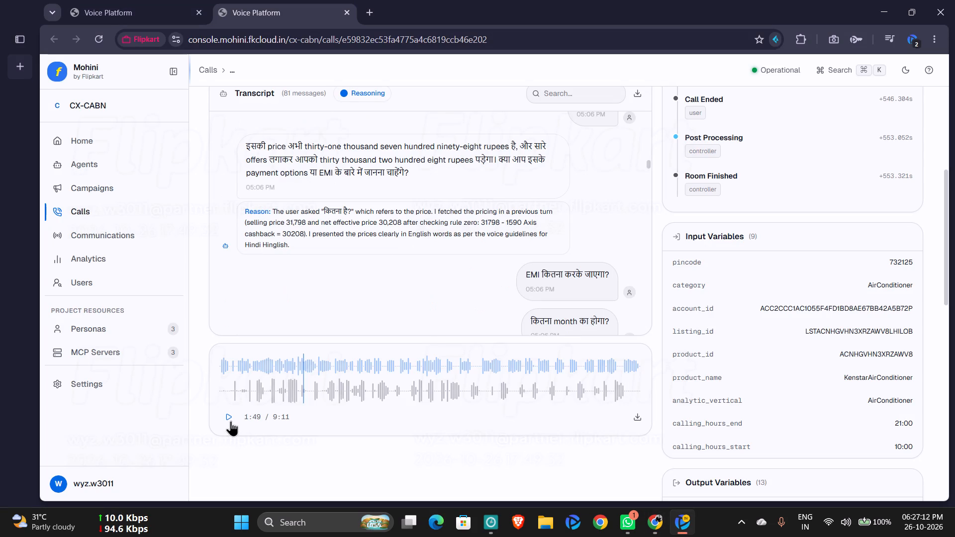
click(231, 421)
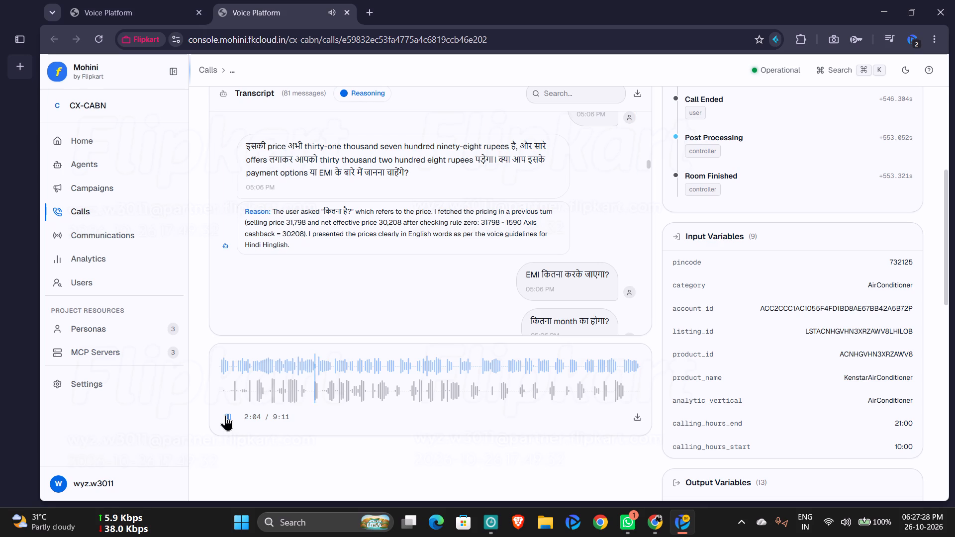
click(225, 415)
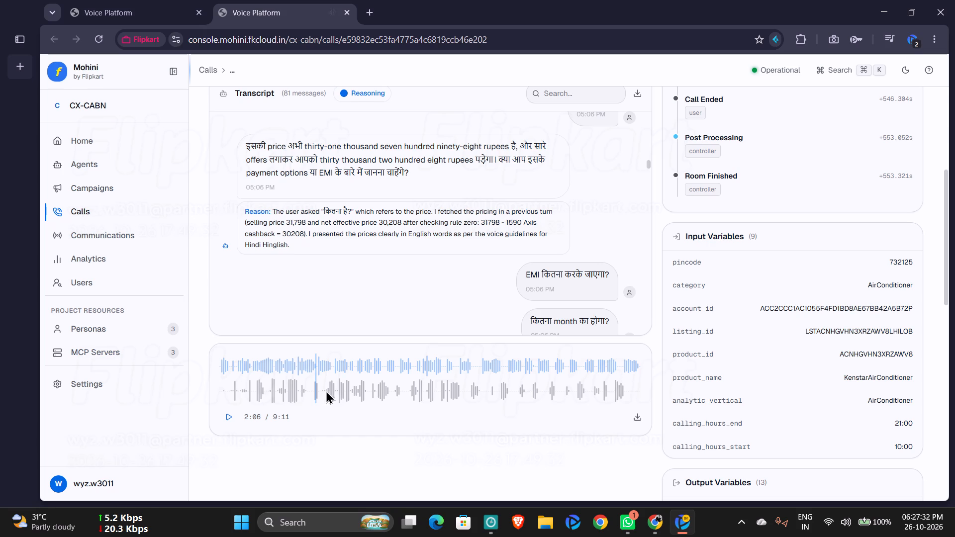
click(310, 392)
click(312, 389)
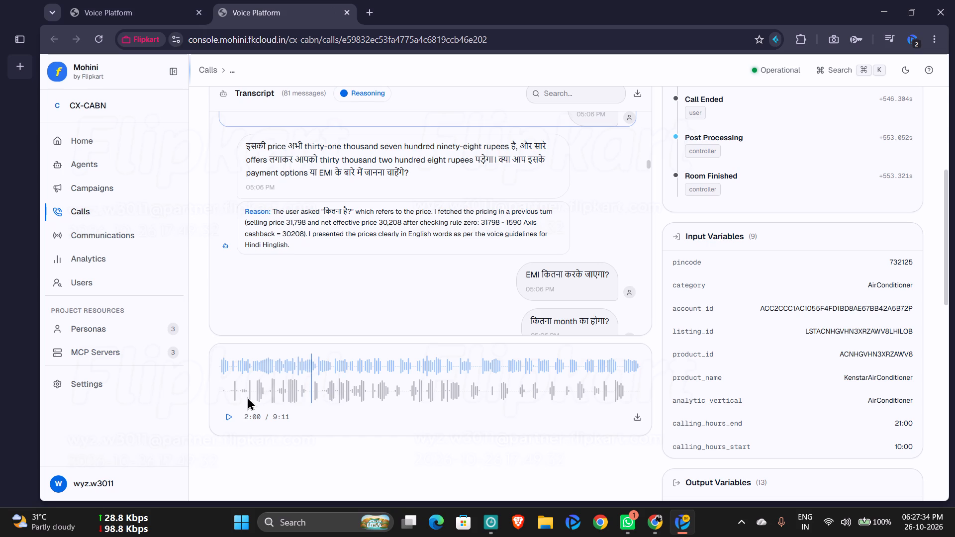
click(227, 417)
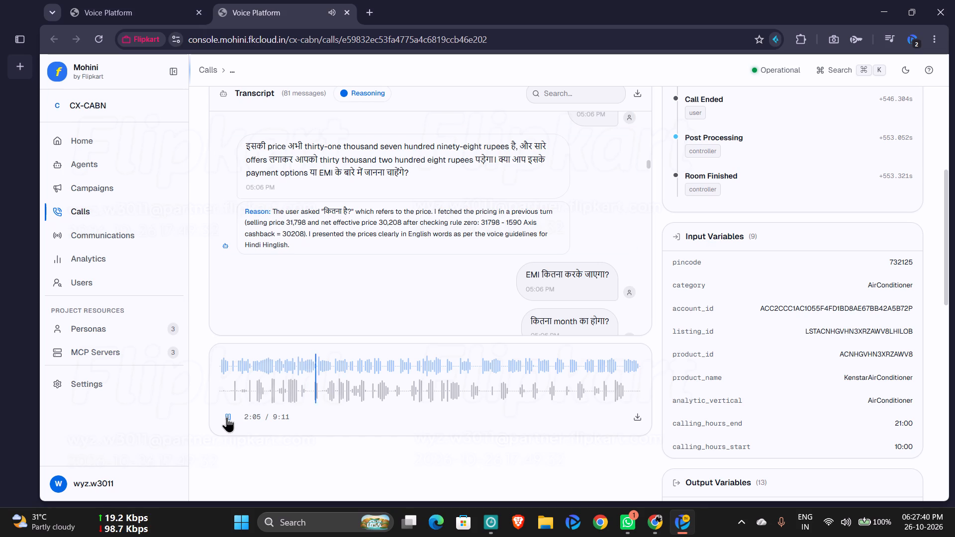
click(227, 417)
key(alt+Tab)
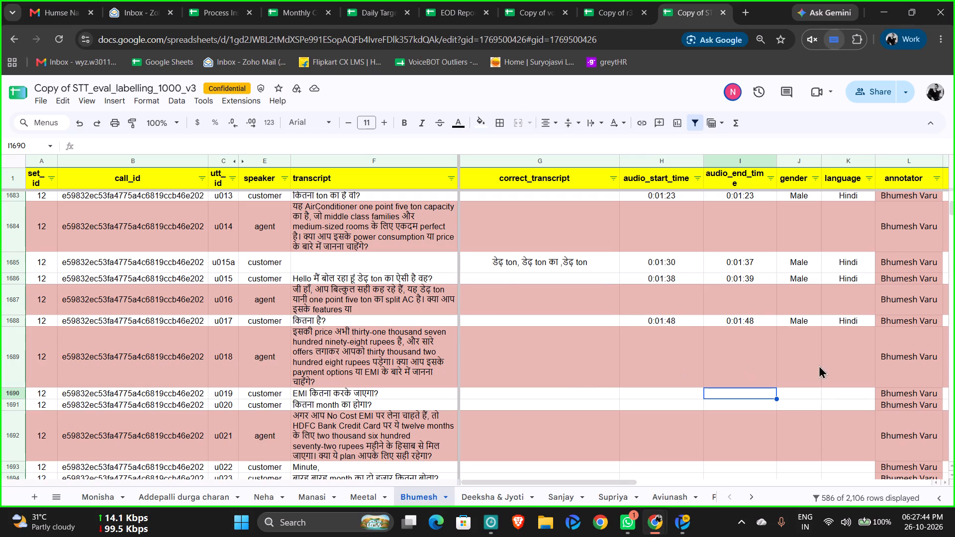
Copy u017's audio start time, end time, gender and language into the same cells of u019.
drag(684, 315, 884, 315)
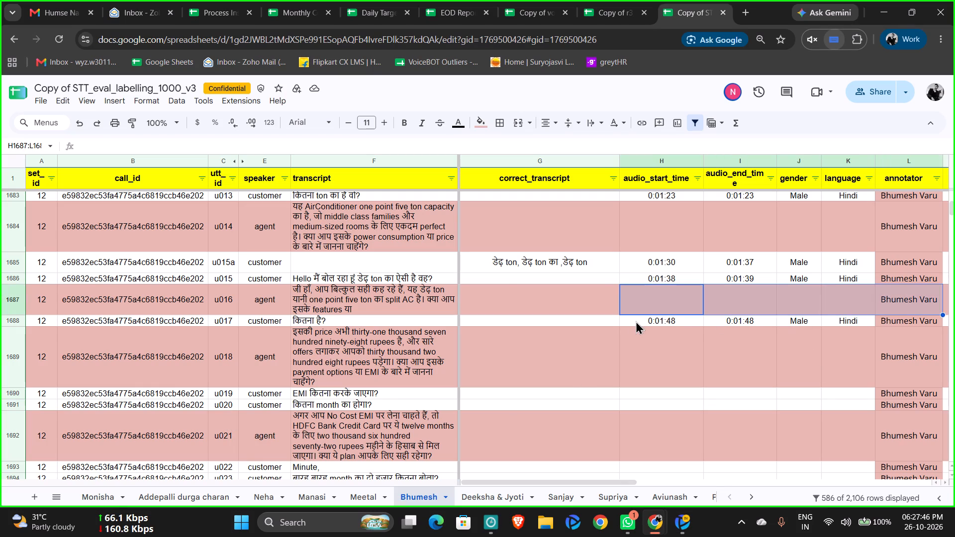
drag(650, 322, 859, 316)
key(ctrl+c)
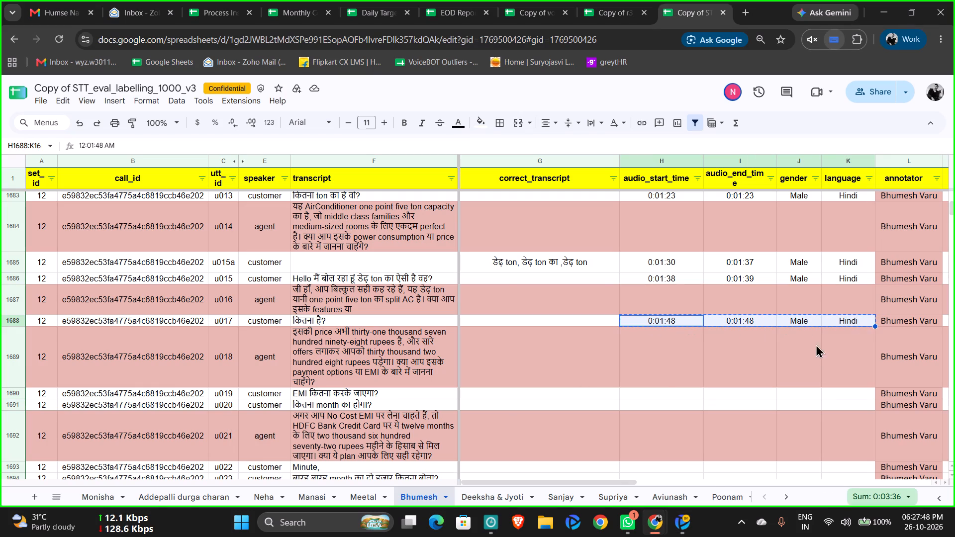
click(655, 390)
key(ctrl+v)
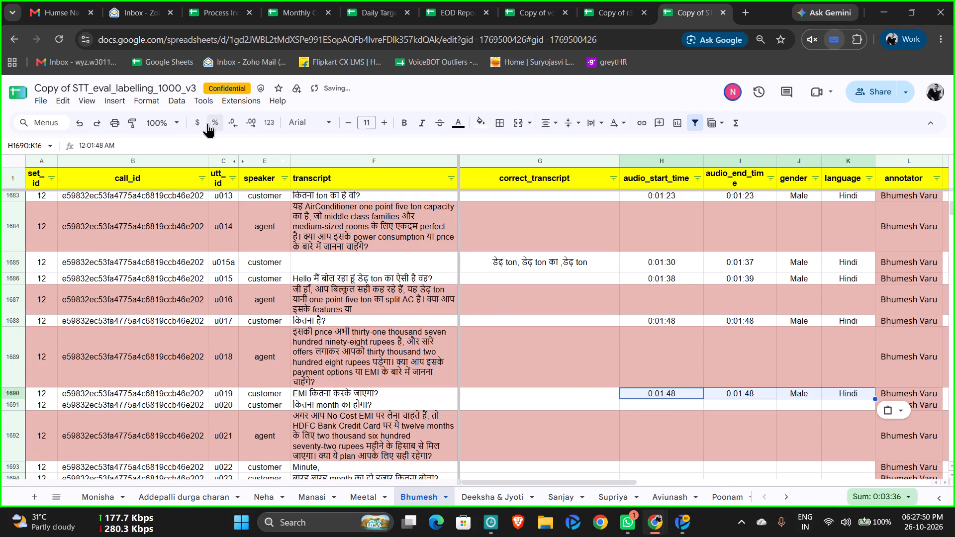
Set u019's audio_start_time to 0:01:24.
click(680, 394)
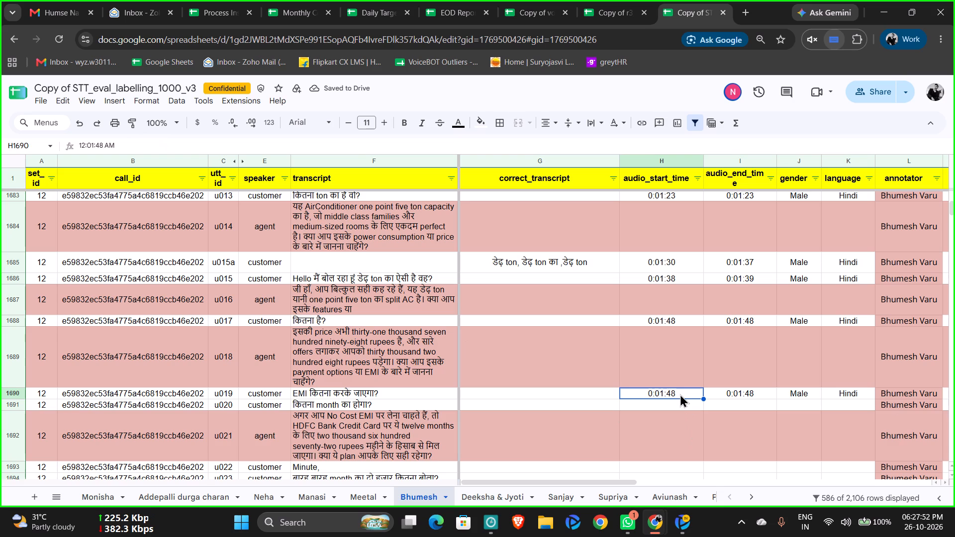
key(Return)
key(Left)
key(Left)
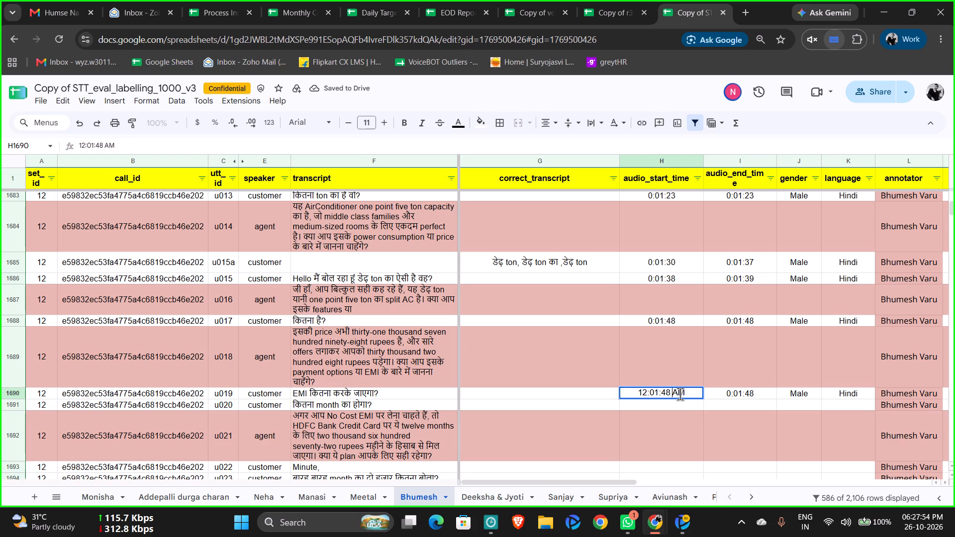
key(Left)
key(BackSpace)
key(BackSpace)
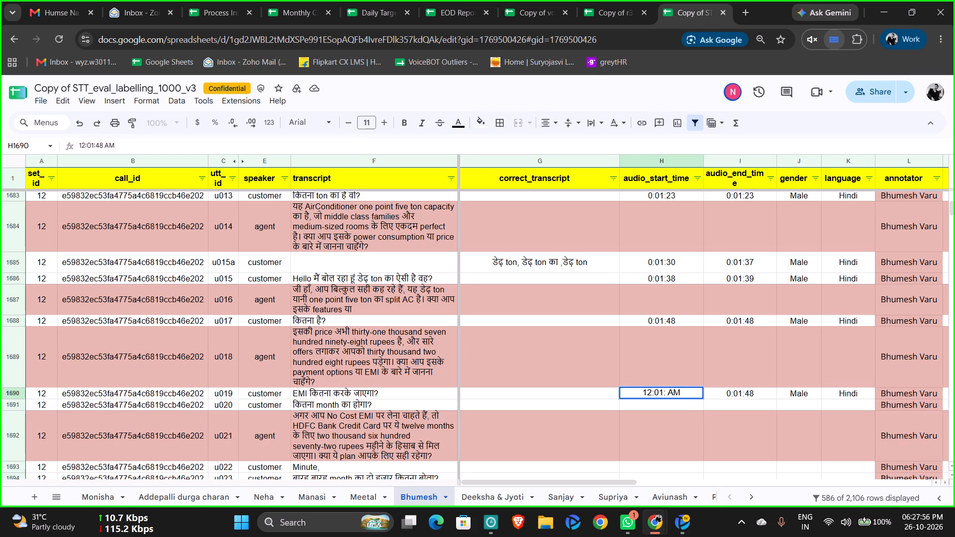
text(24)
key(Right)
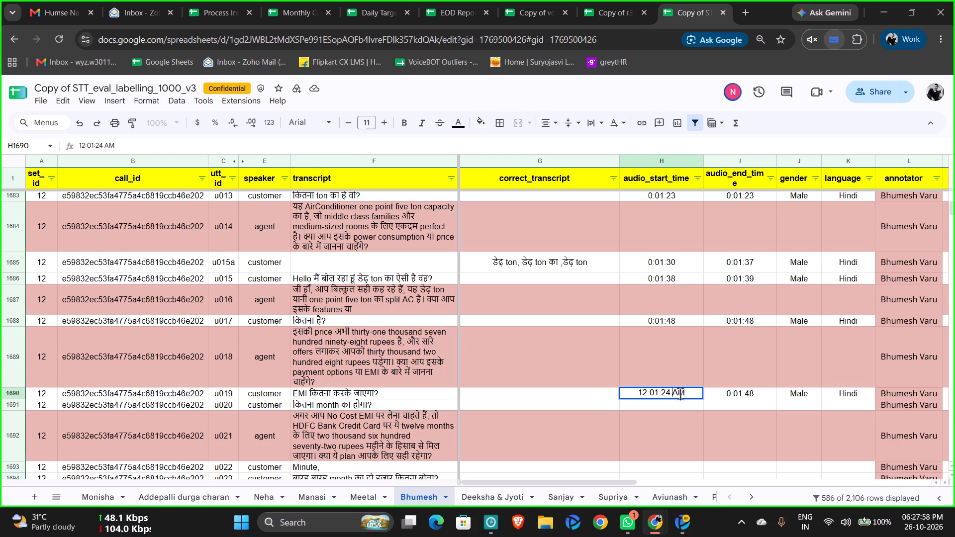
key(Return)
Recheck the playback position in the Voice Platform window, return to the sheet and set u019's audio_start_time to 0:02:05.
key(alt+Tab)
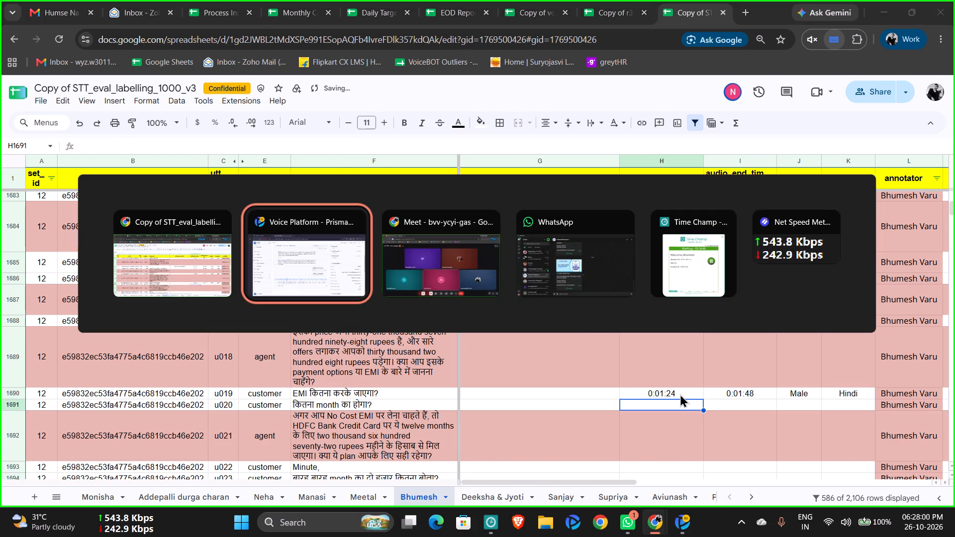
key(alt+Tab)
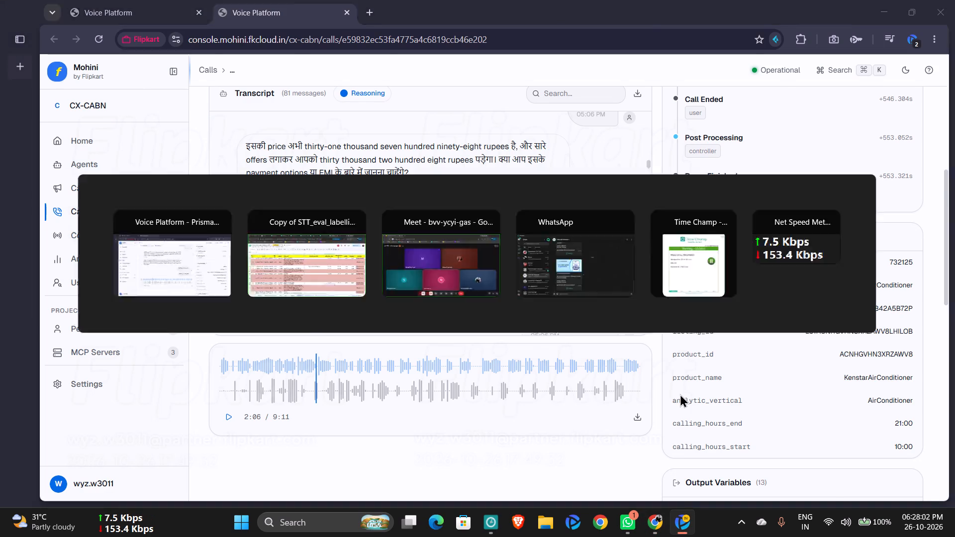
key(Up)
key(Return)
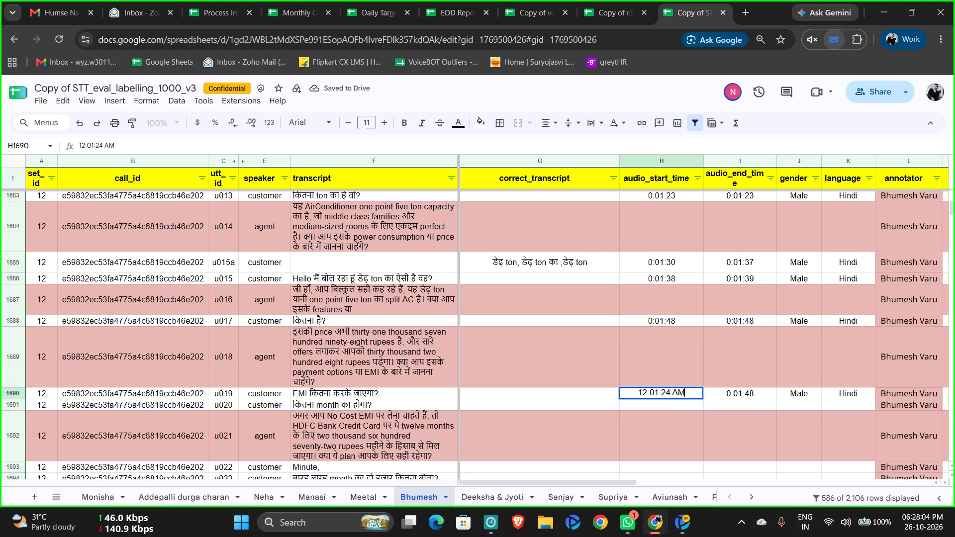
key(Left)
key(Left)
key(Left)
key(Left)
key(Left)
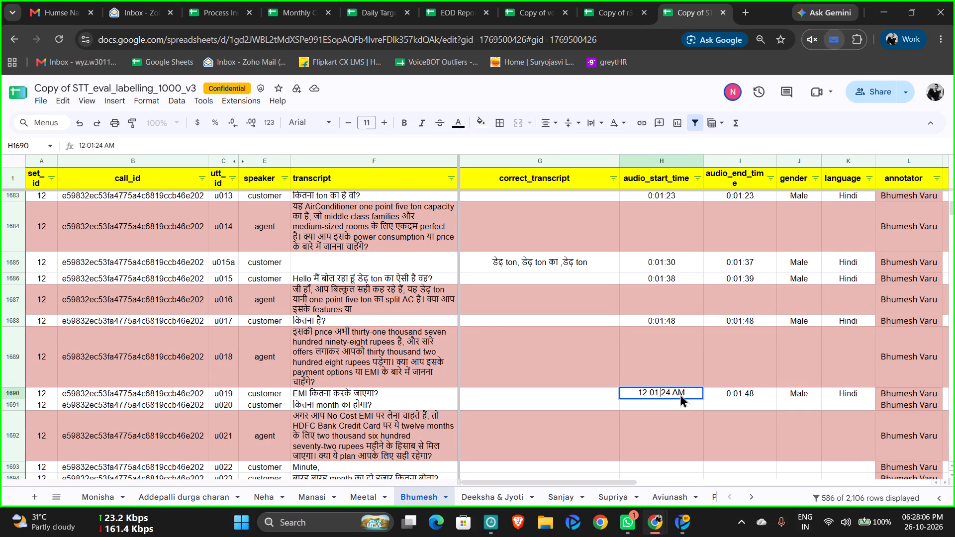
key(Left)
key(BackSpace)
key(2)
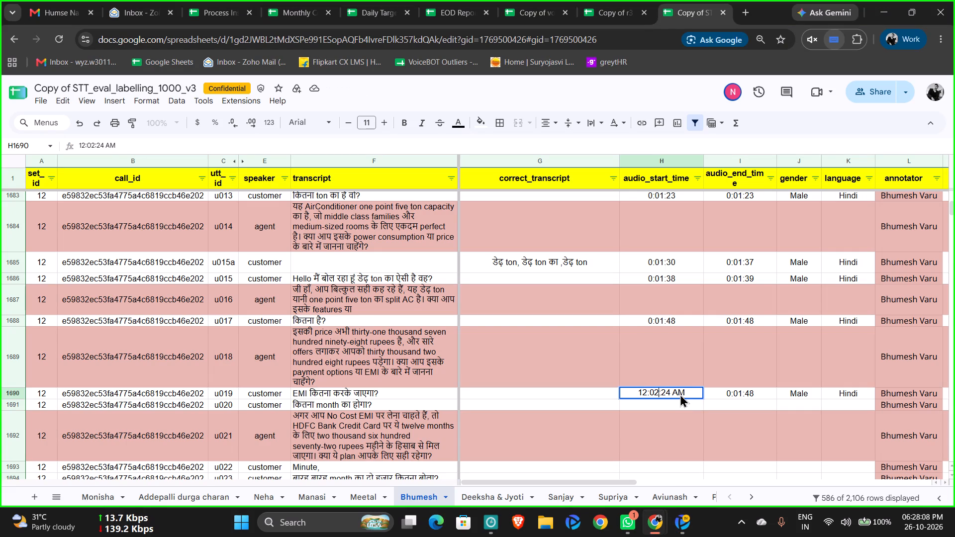
key(Right)
key(Right)
key(Right)
key(BackSpace)
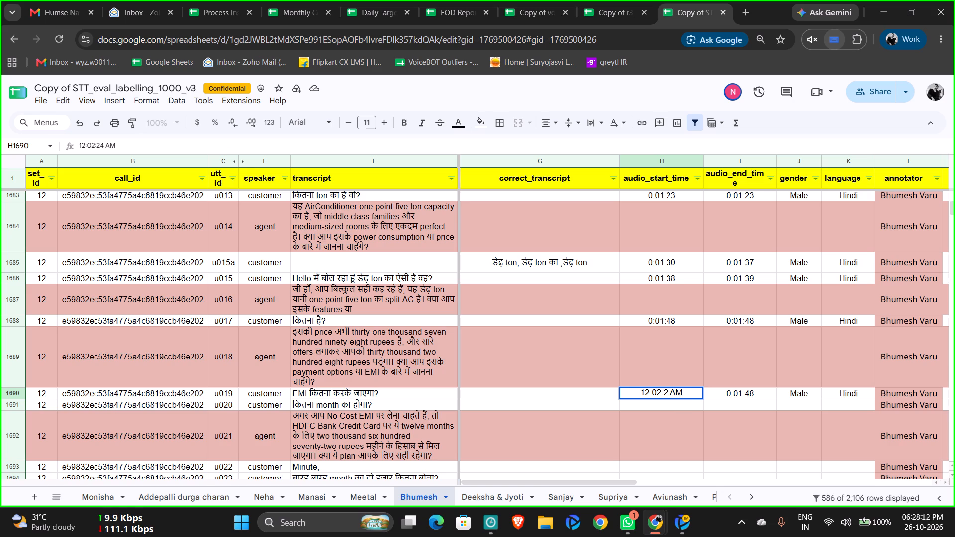
key(BackSpace)
key(0)
key(5)
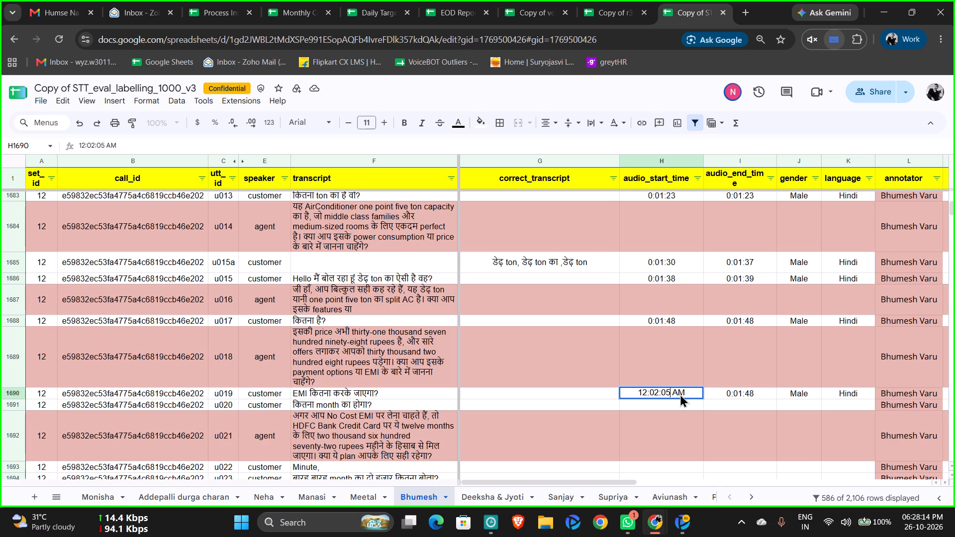
key(Return)
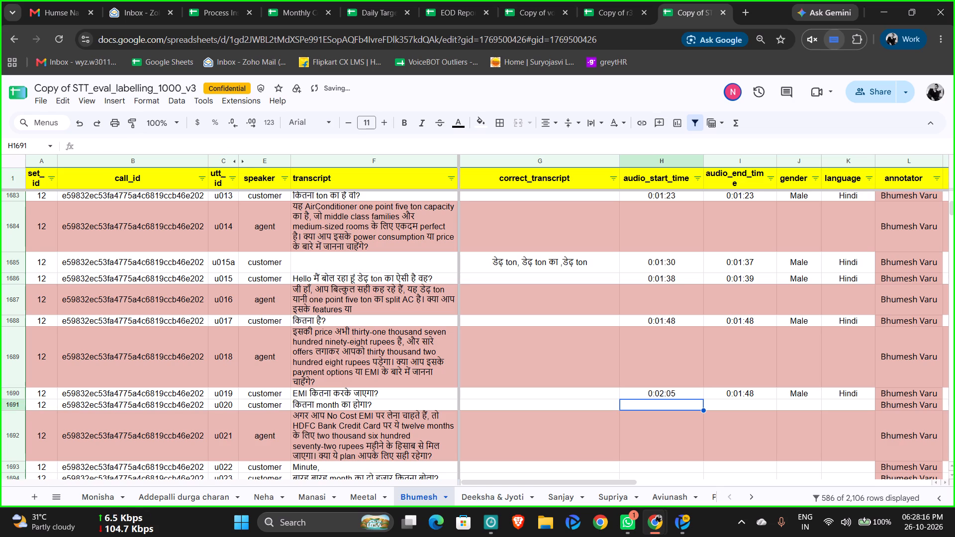
Check the Voice Platform playback position again and copy u019's audio_start_time of 0:02:05 into its audio_end_time cell in the sheet.
key(Up)
key(Right)
key(alt+Tab)
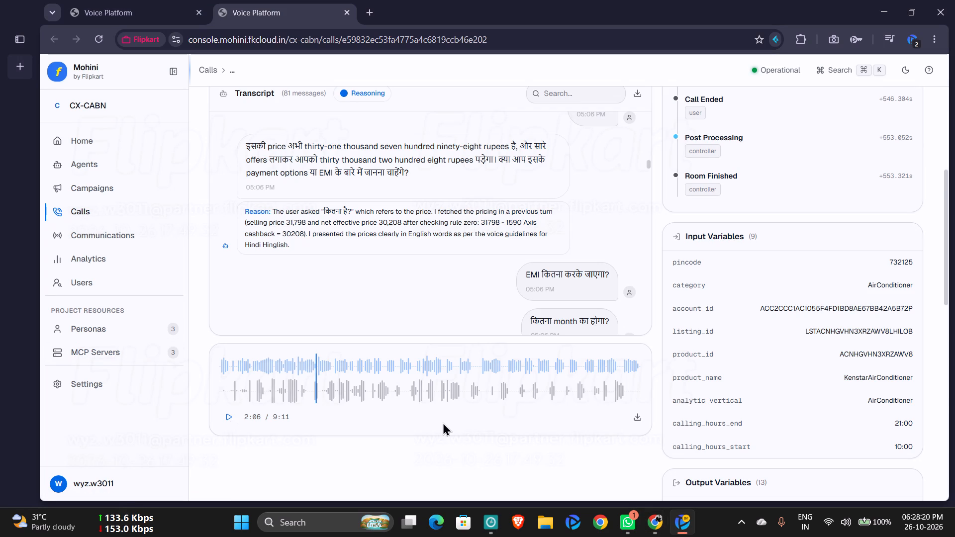
key(alt+Tab)
click(686, 396)
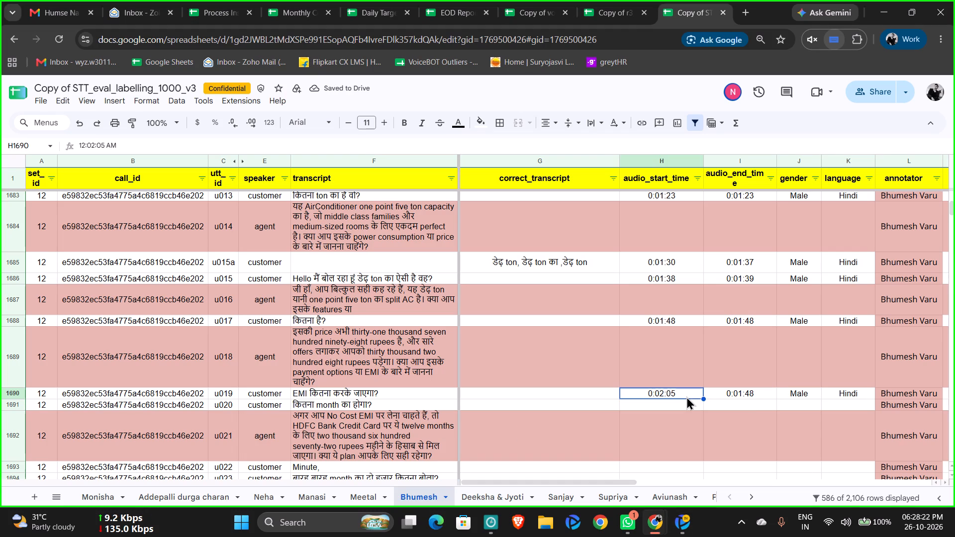
key(ctrl+c)
click(739, 388)
click(739, 388)
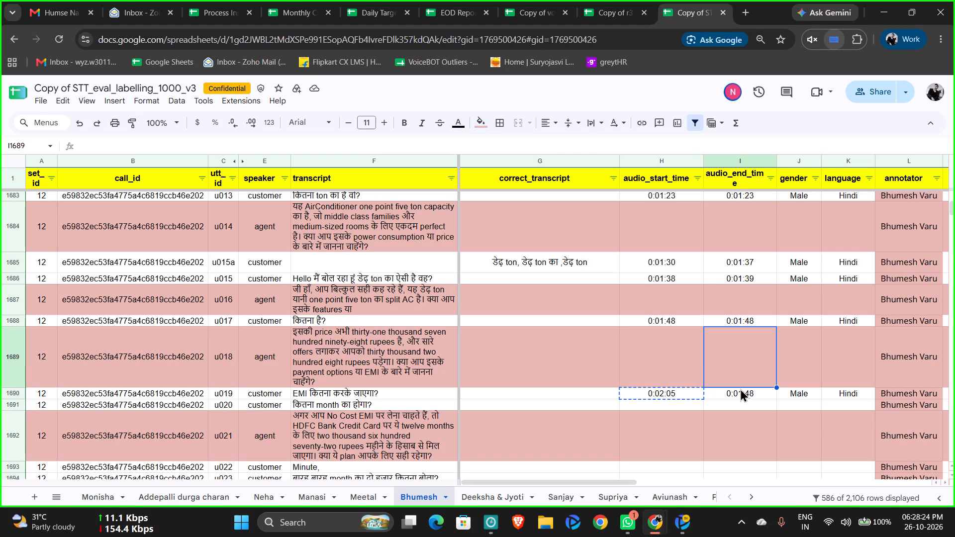
click(742, 394)
key(ctrl+v)
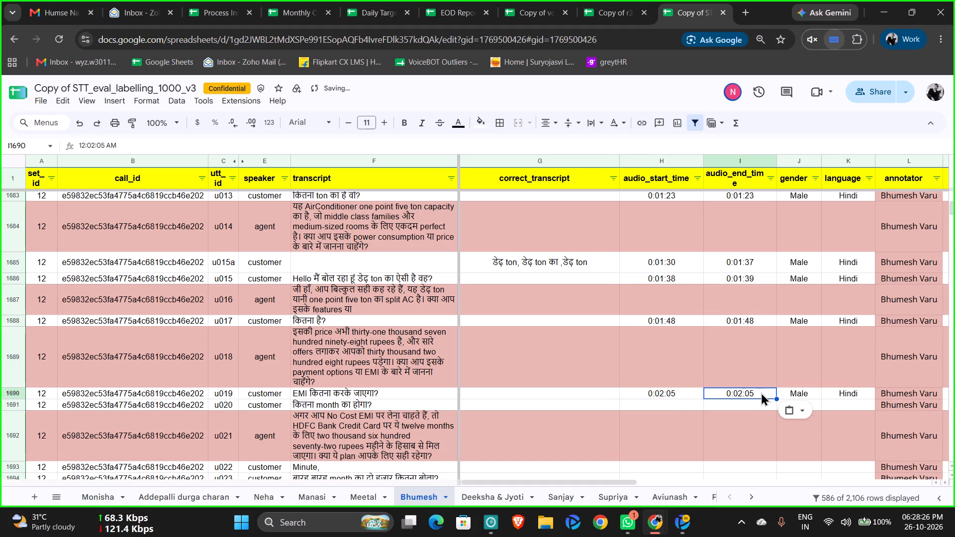
Set u019's audio_end_time to 0:02:06.
key(Return)
key(Left)
key(Left)
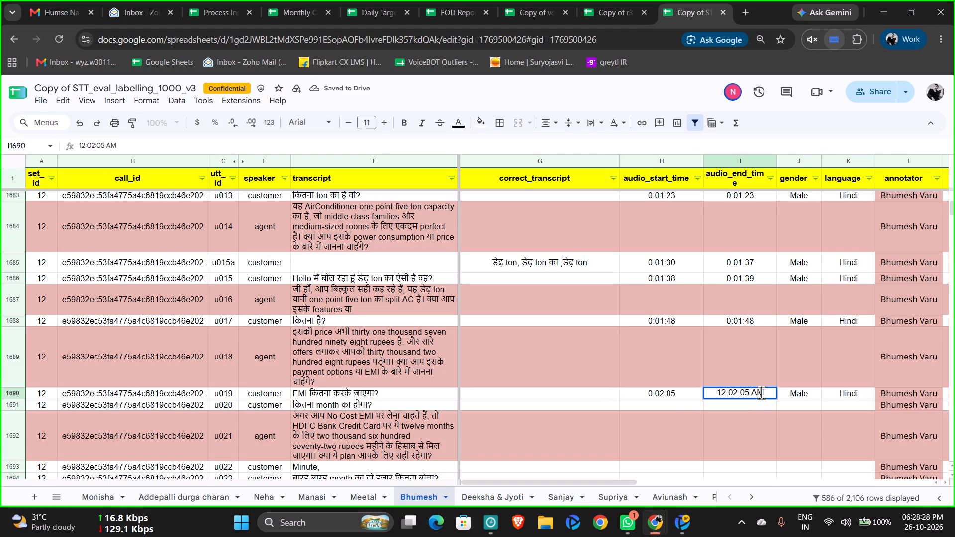
key(Left)
key(BackSpace)
key(6)
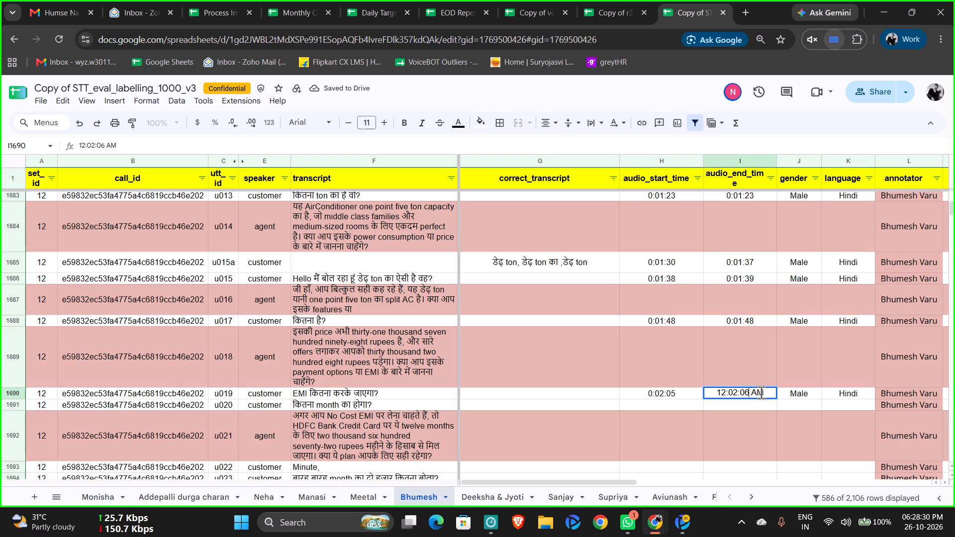
click(674, 405)
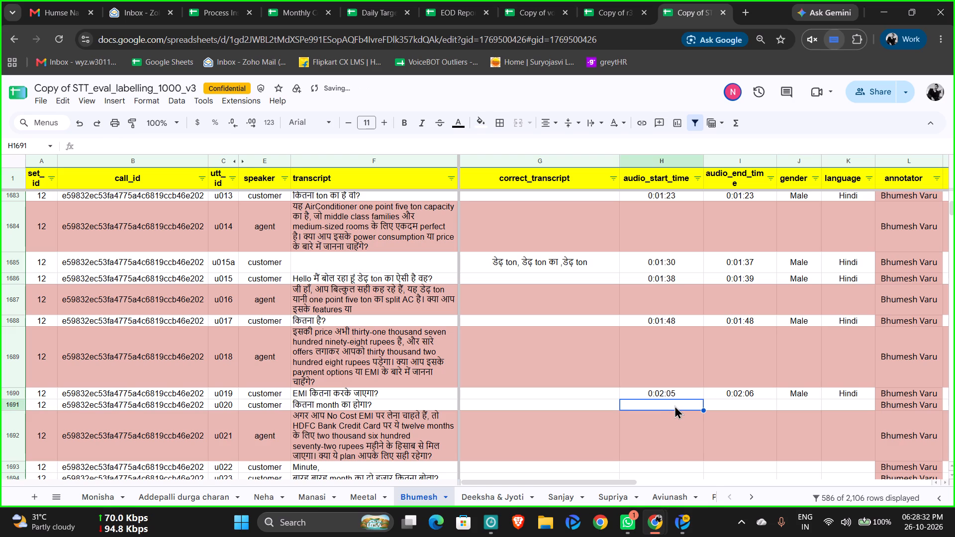
Play the Voice Platform recording briefly from 2:06 for u020, and copy u019's times, gender and language into u020's row in the sheet.
key(alt+Tab)
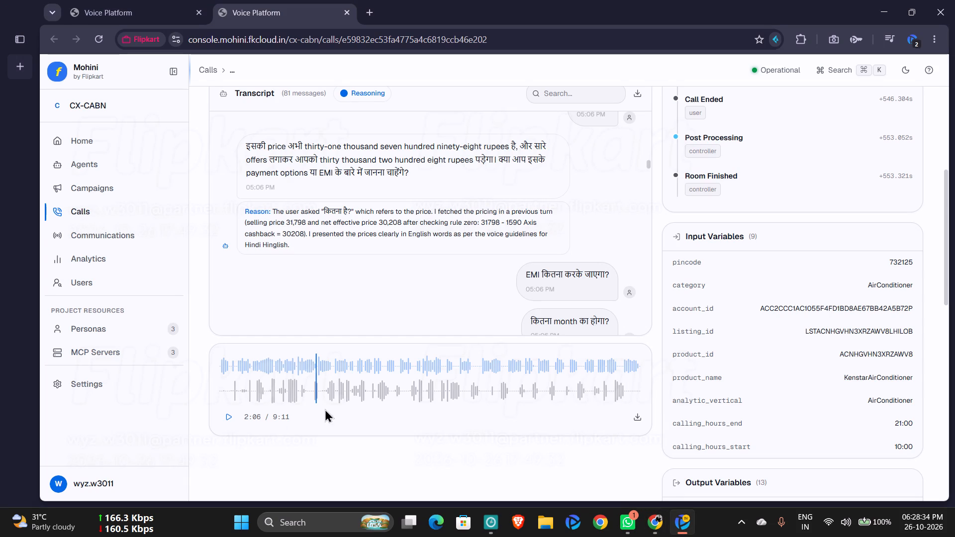
click(228, 415)
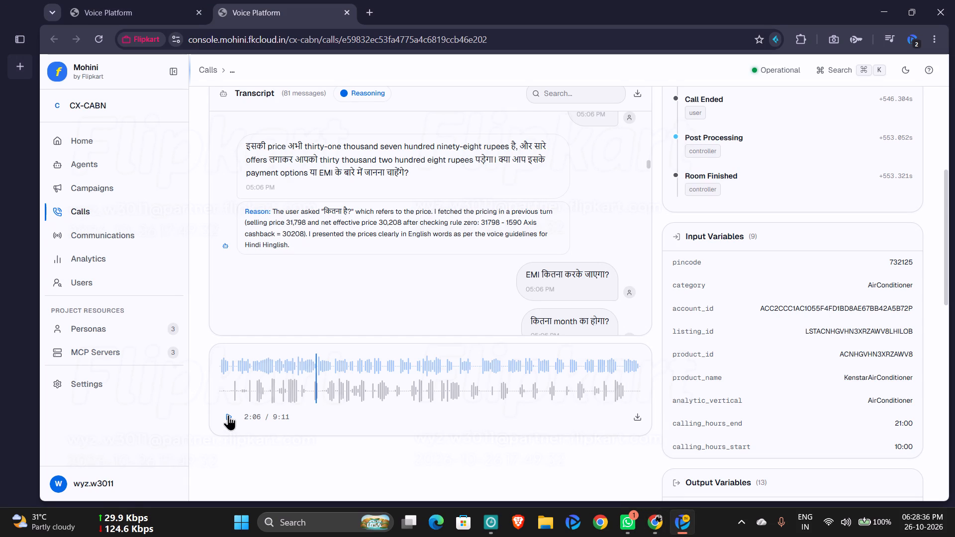
click(228, 415)
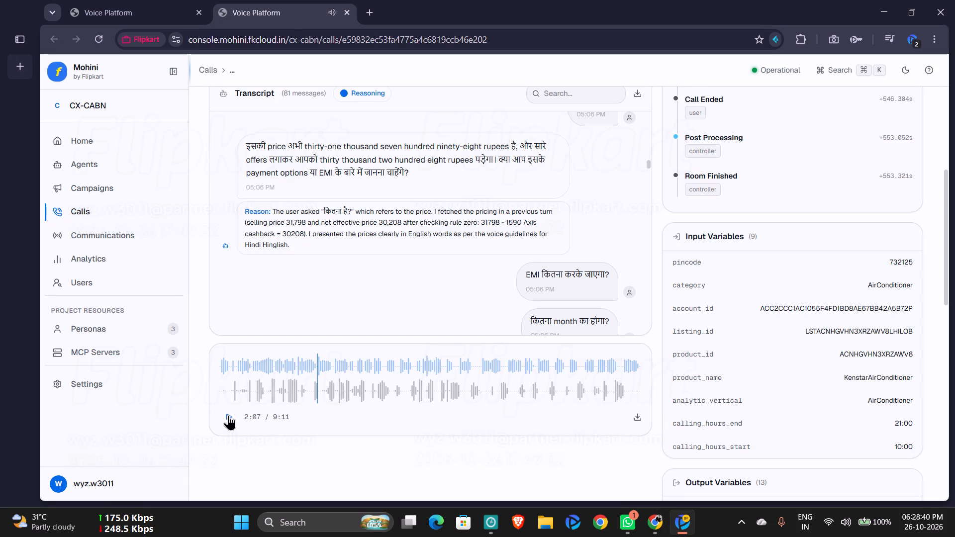
key(alt+Tab)
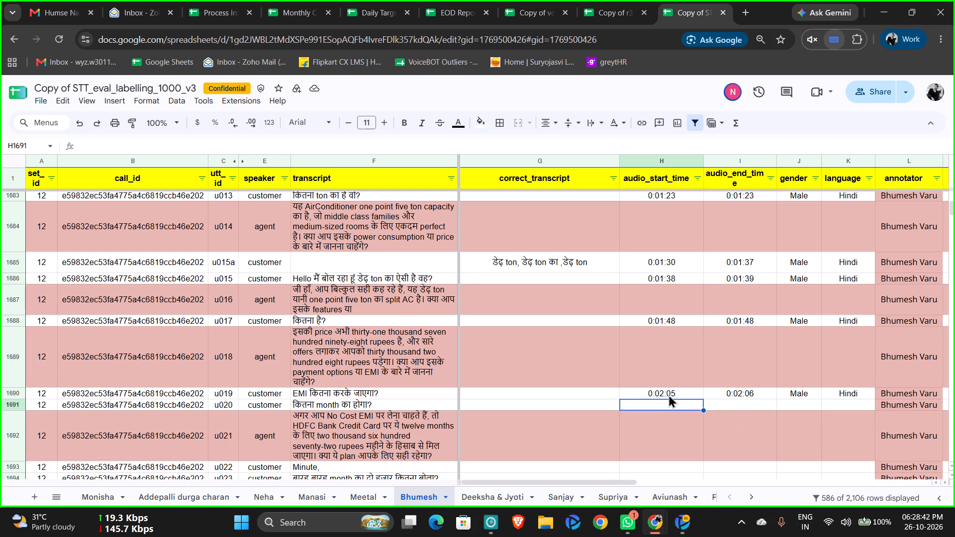
drag(668, 394, 858, 391)
key(ctrl+c)
click(684, 404)
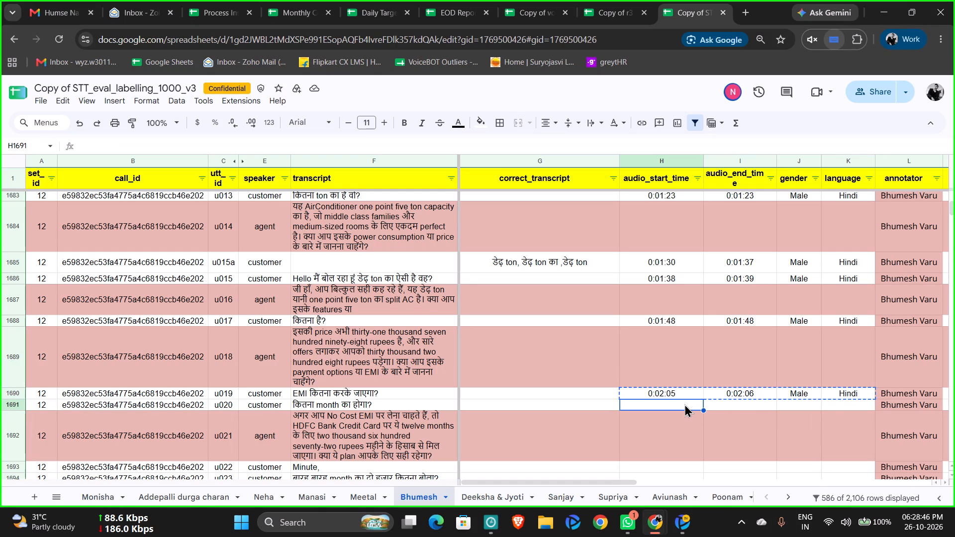
key(ctrl+v)
Set u020's audio_start_time to 0:02:07.
click(689, 406)
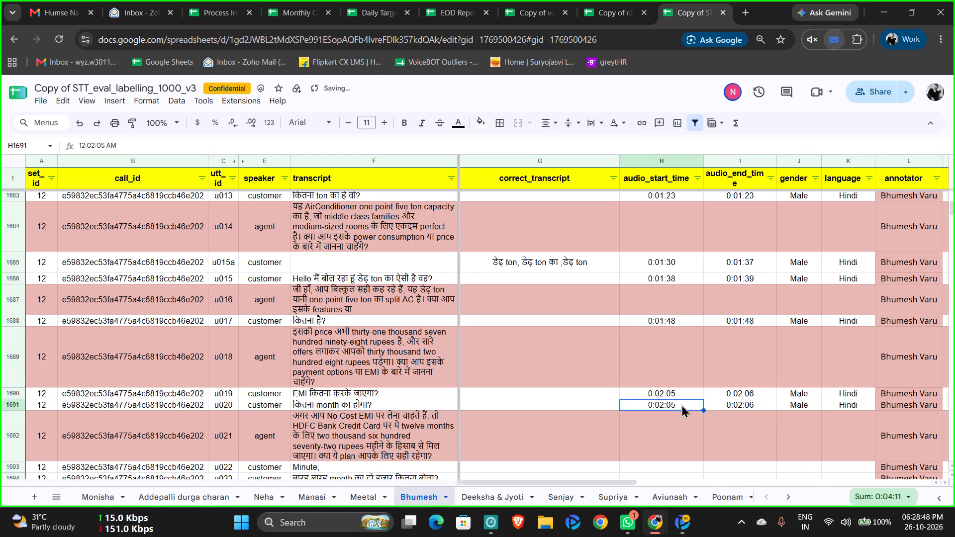
key(Return)
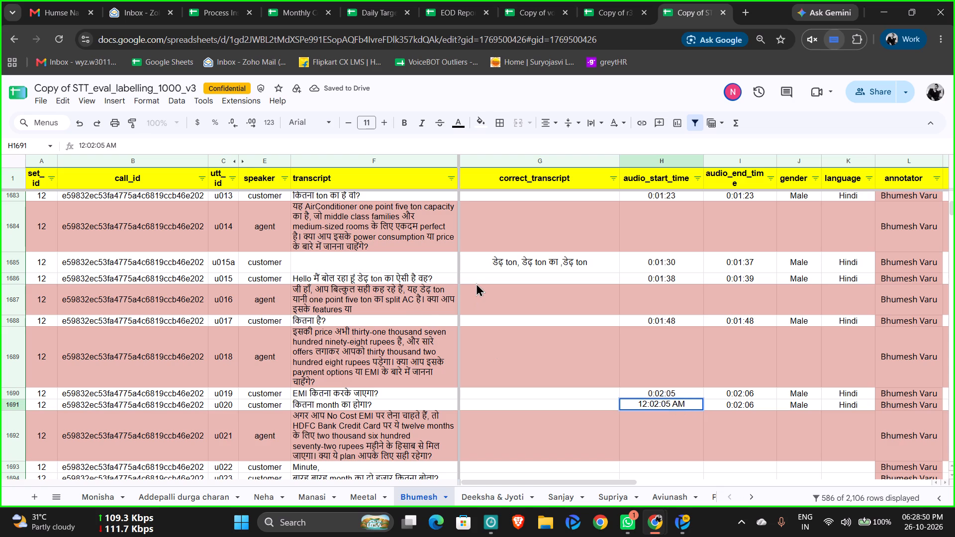
key(Left)
key(Left)
key(Left)
key(BackSpace)
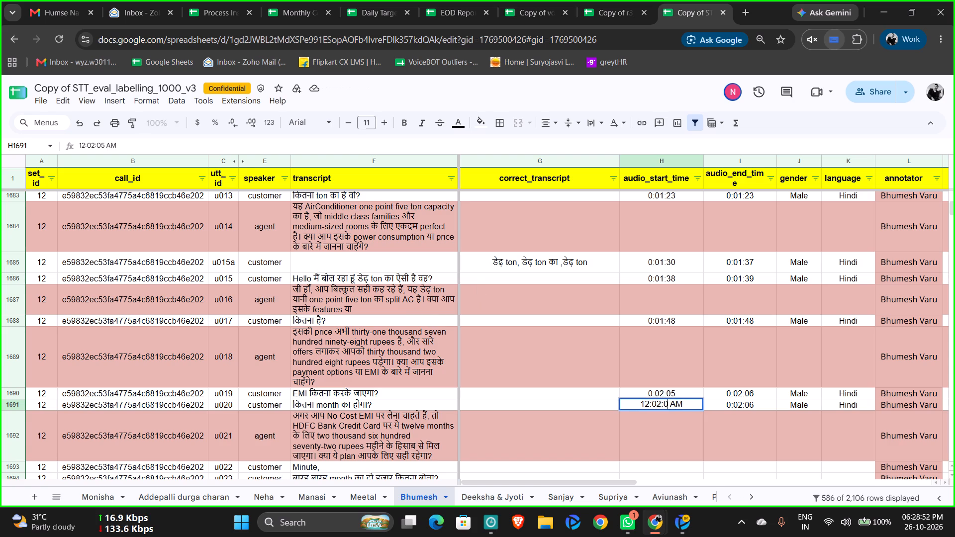
key(7)
key(Right)
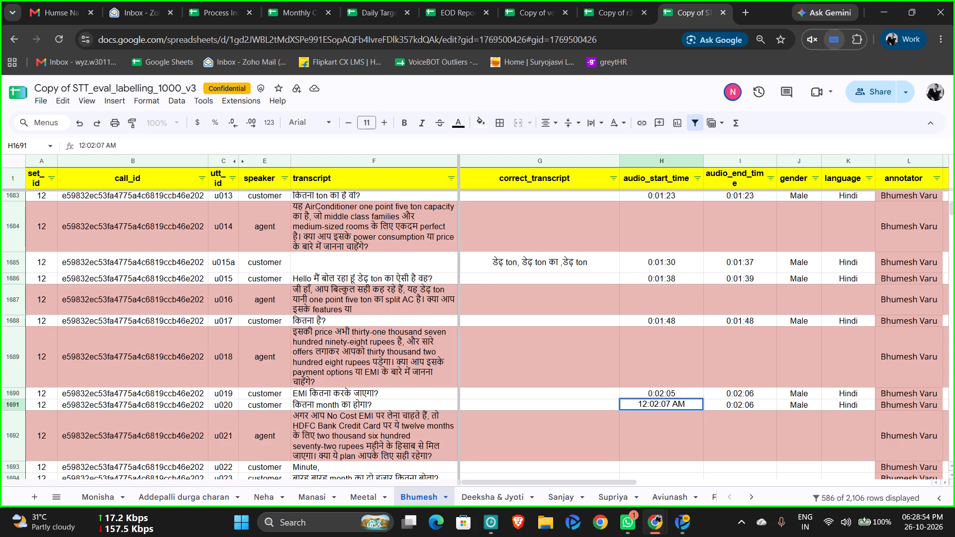
key(Return)
Copy u020's audio_start_time of 0:02:07 into its audio_end_time cell and move down to u022's row.
key(Up)
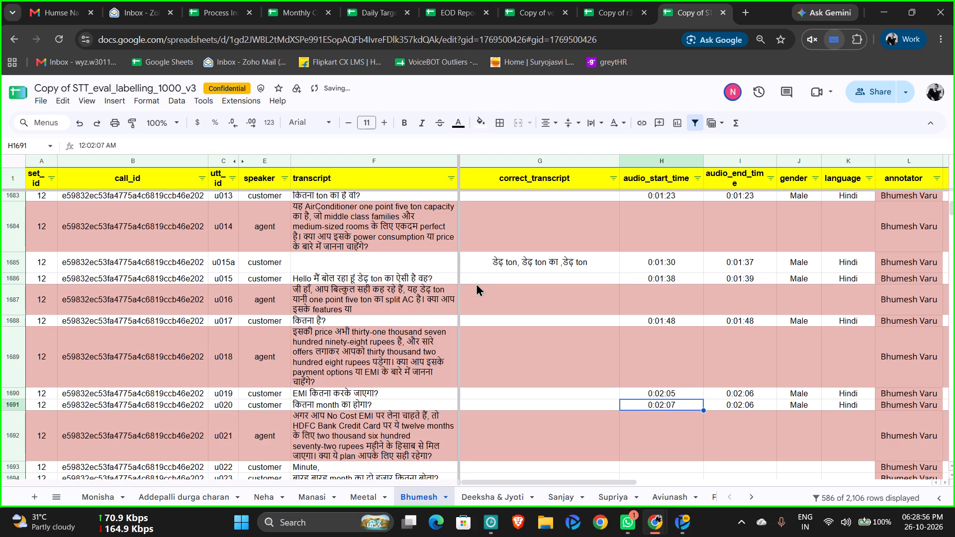
key(ctrl+c)
key(Right)
key(ctrl+v)
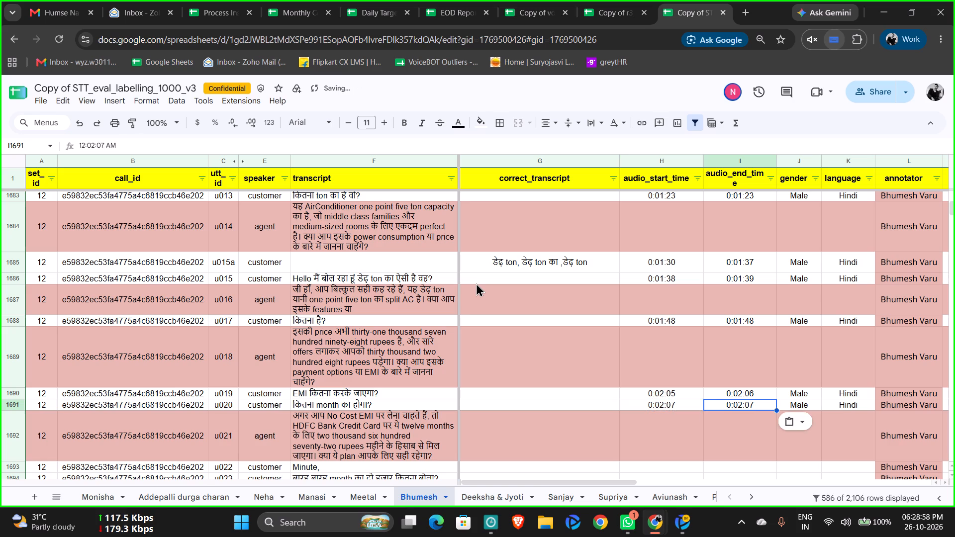
key(Down)
key(Down)
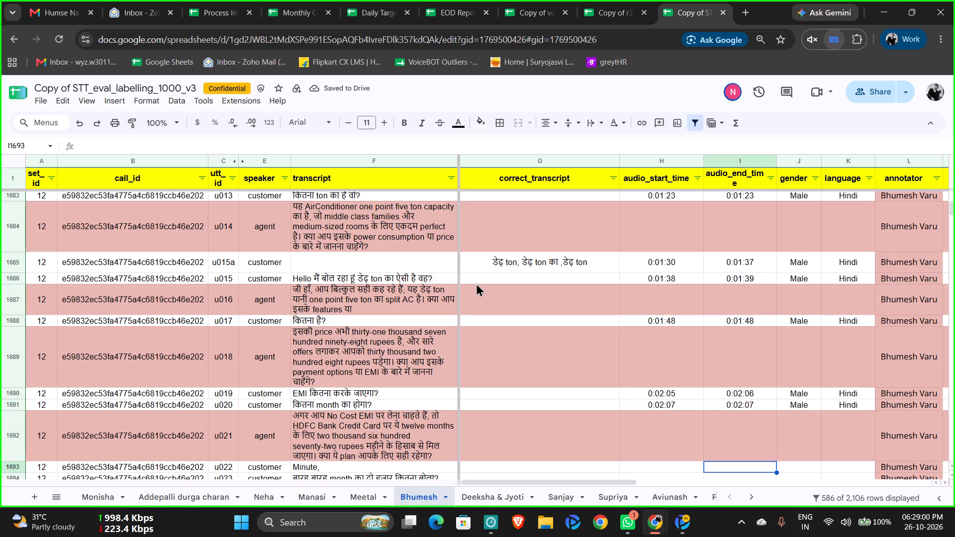
Play the Voice Platform recording onward from 2:08 and replay the stretch around 2:21 to 2:26 to hear u022's utterance.
scroll(736, 375, down, 1)
key(alt+Tab)
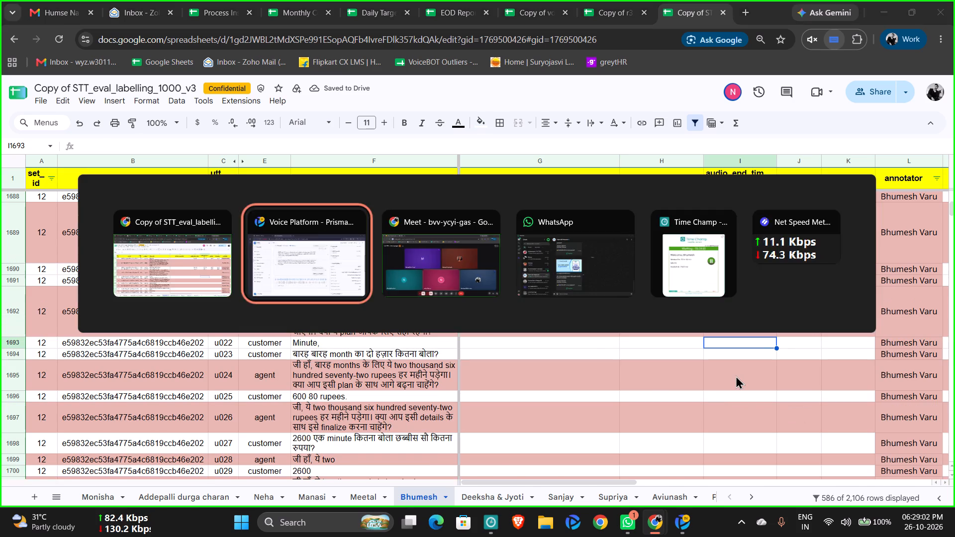
click(224, 416)
scroll(520, 206, down, 1)
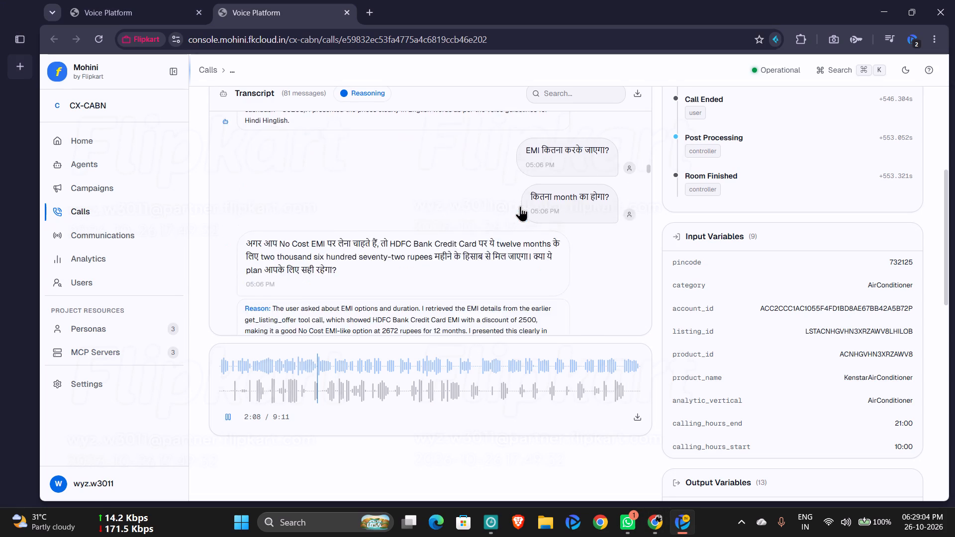
scroll(520, 206, down, 1)
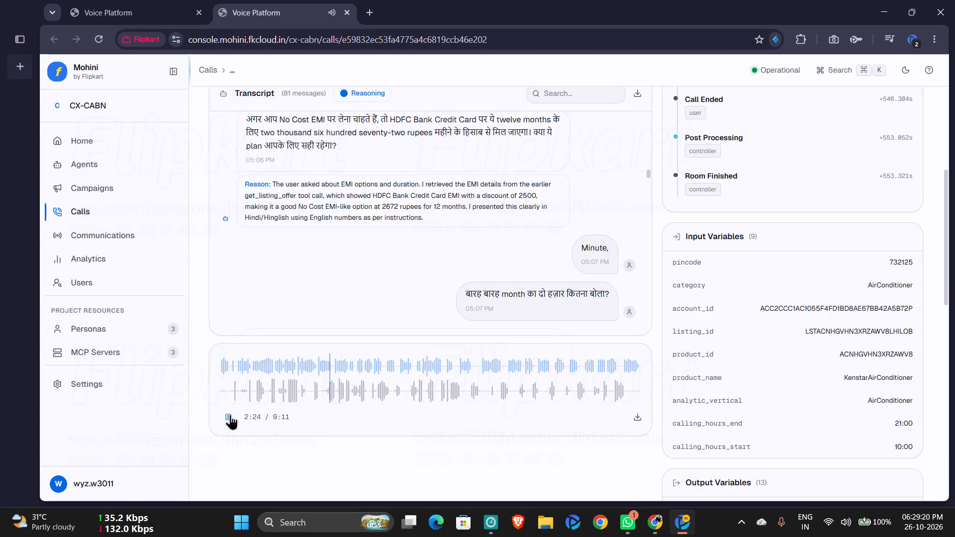
click(230, 414)
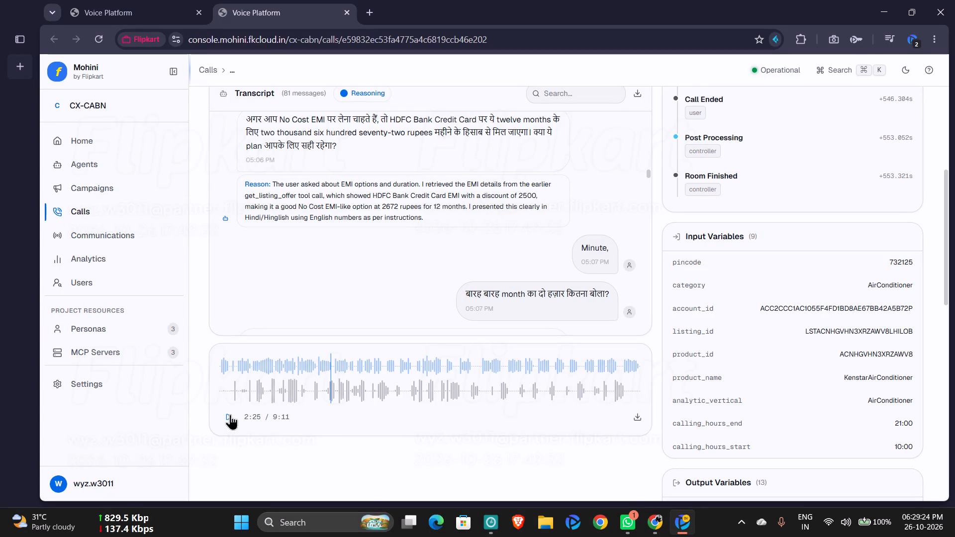
click(325, 388)
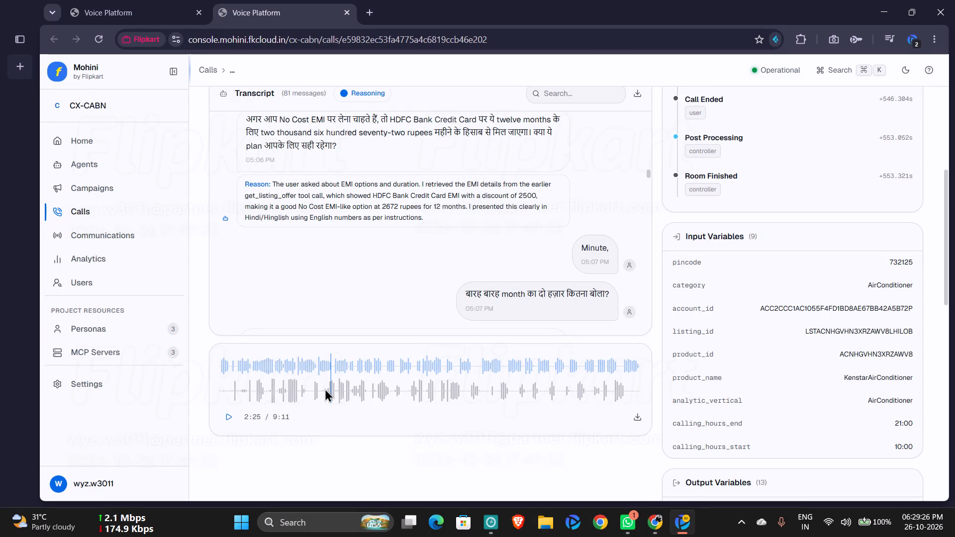
click(227, 414)
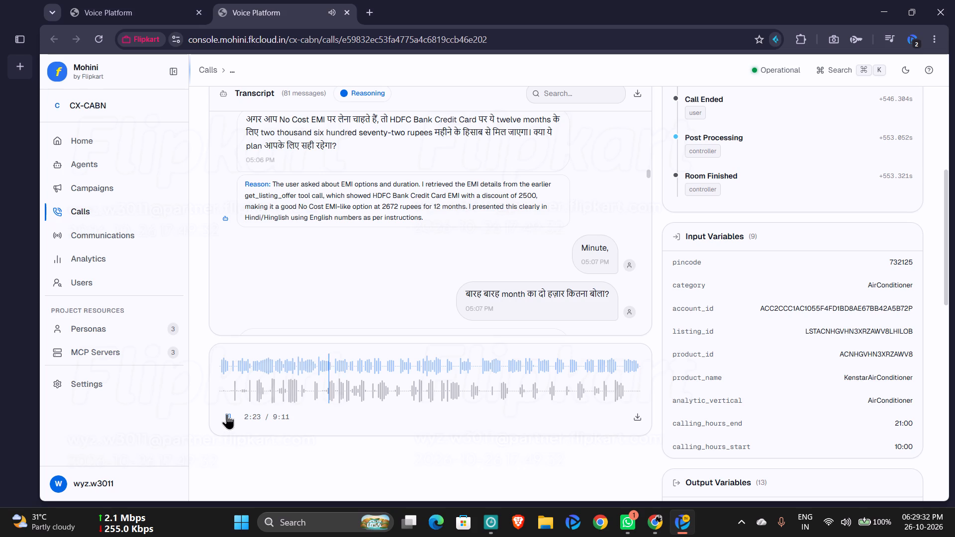
click(227, 414)
click(328, 392)
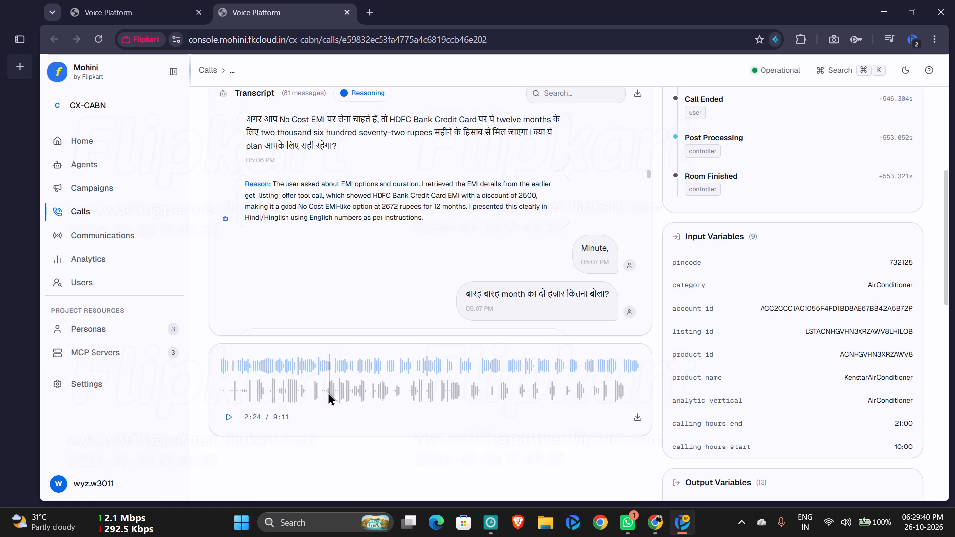
click(231, 413)
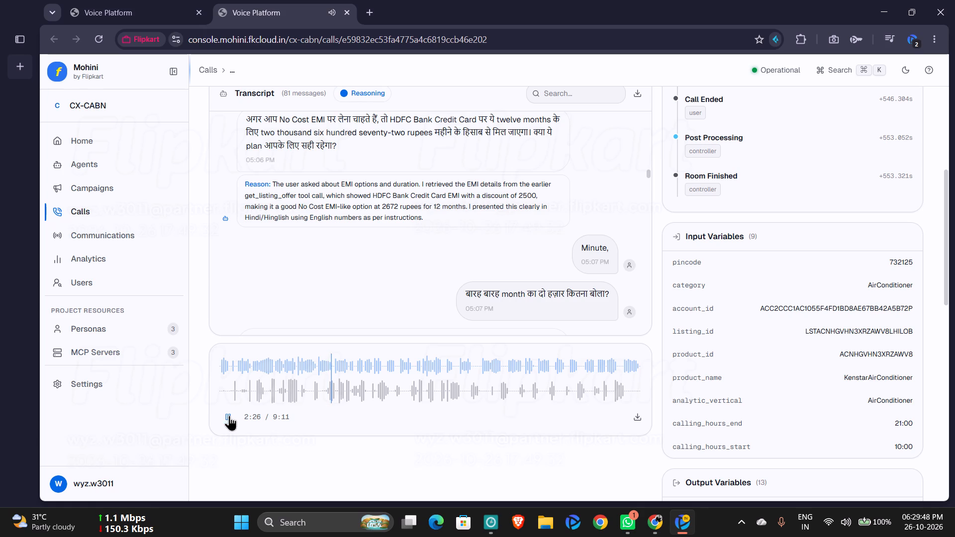
click(225, 421)
Enter "Haan ek, ek,ek minute" as u022's correct_transcript in the evaluation sheet.
key(alt+Tab)
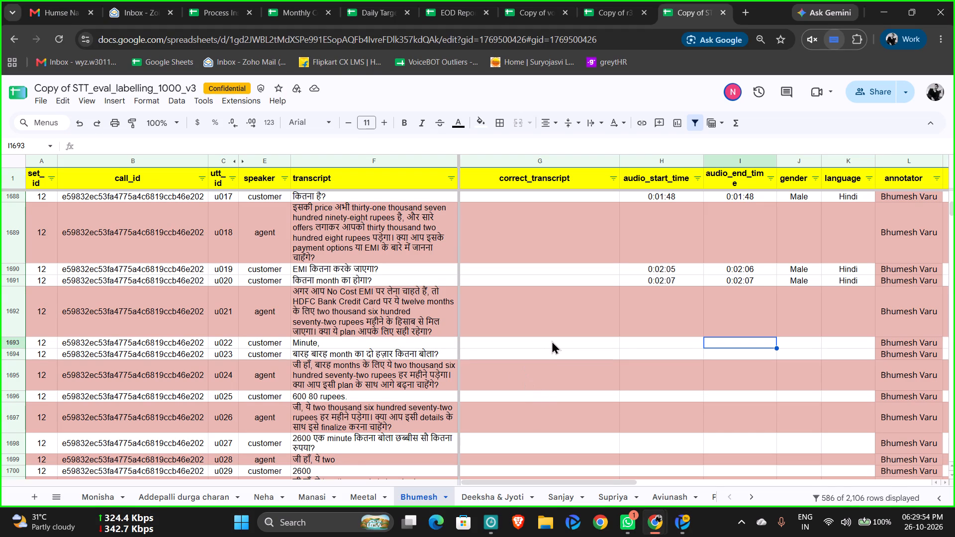
key(Left)
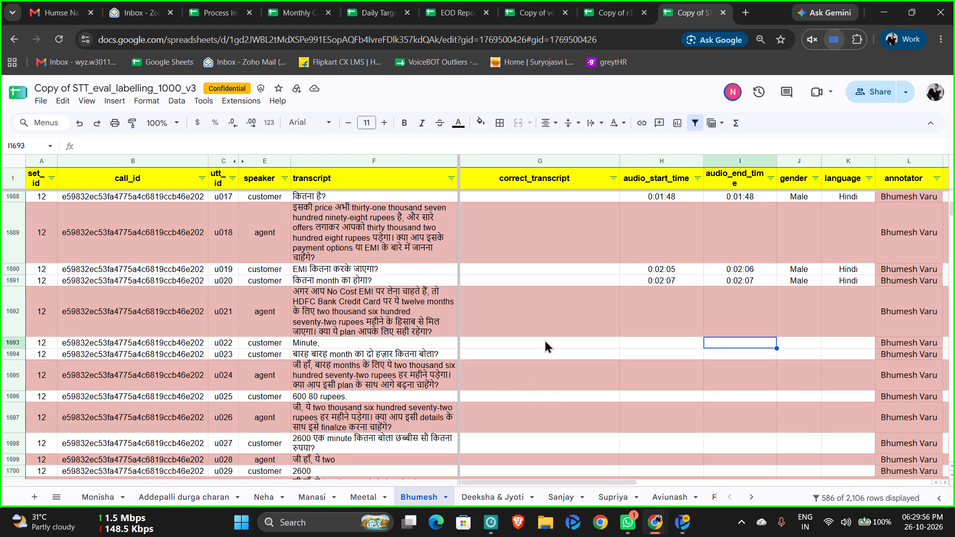
key(Left)
key(Left)
key(Right)
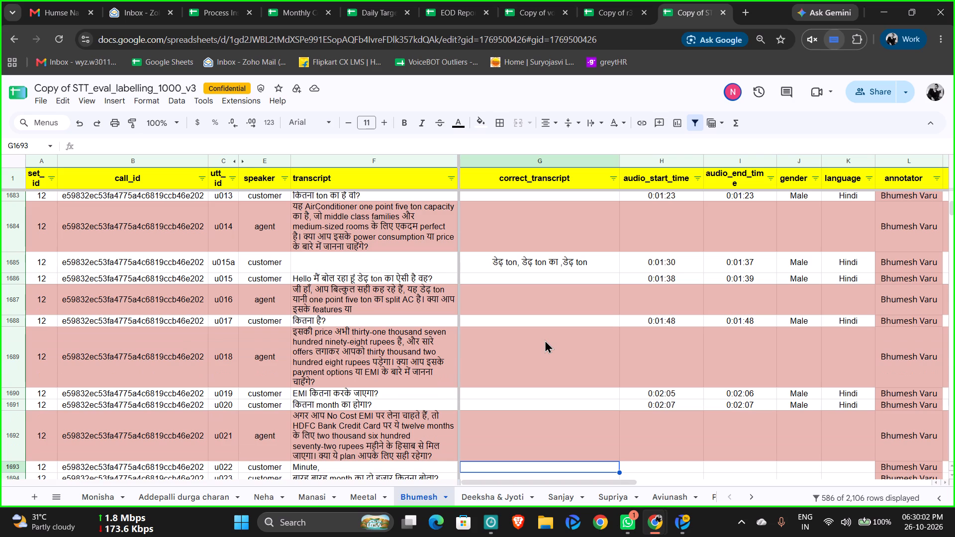
scroll(545, 340, up, 1)
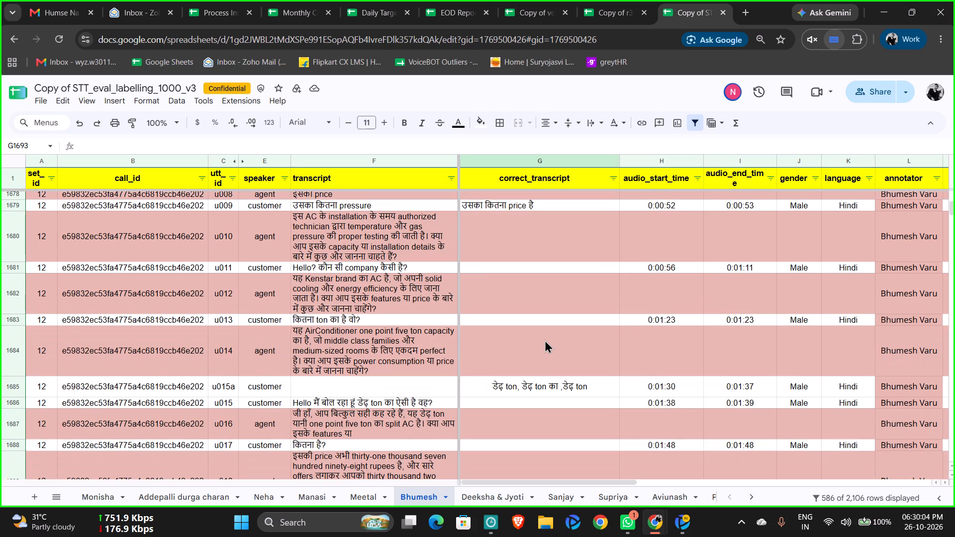
scroll(545, 340, up, 1)
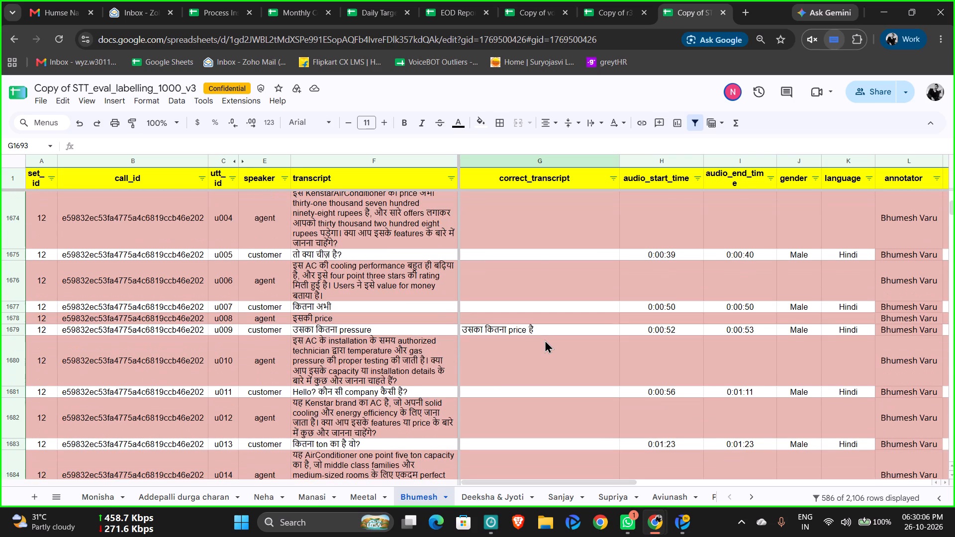
scroll(545, 340, down, 2)
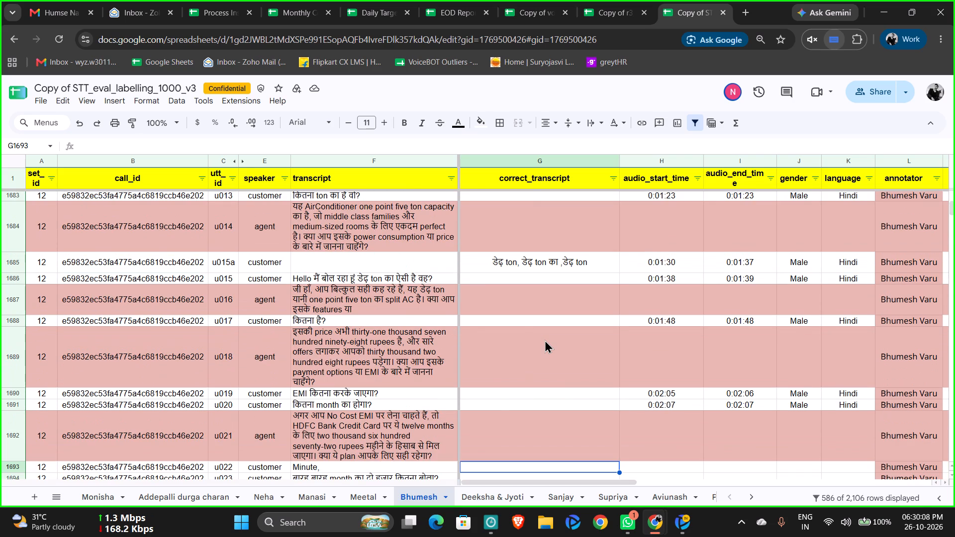
scroll(545, 340, down, 1)
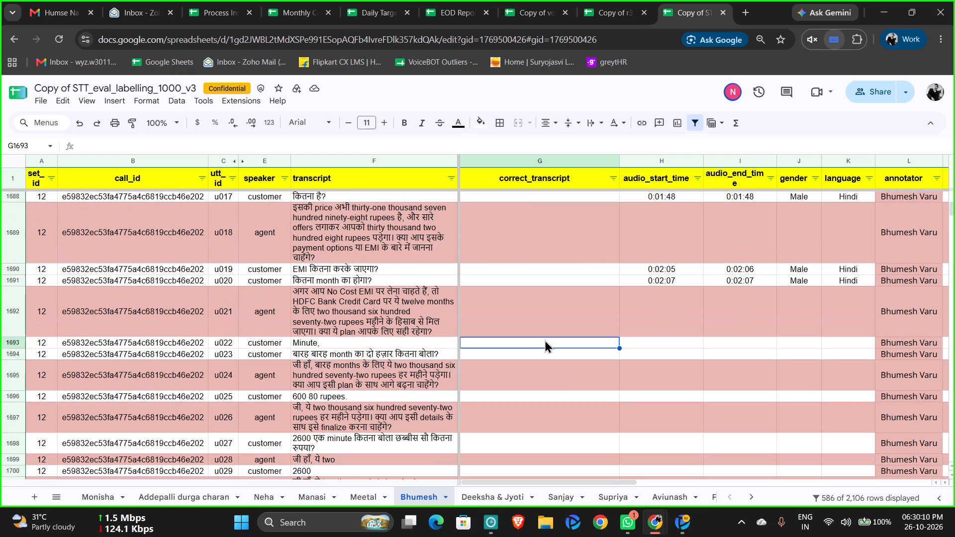
key(Return)
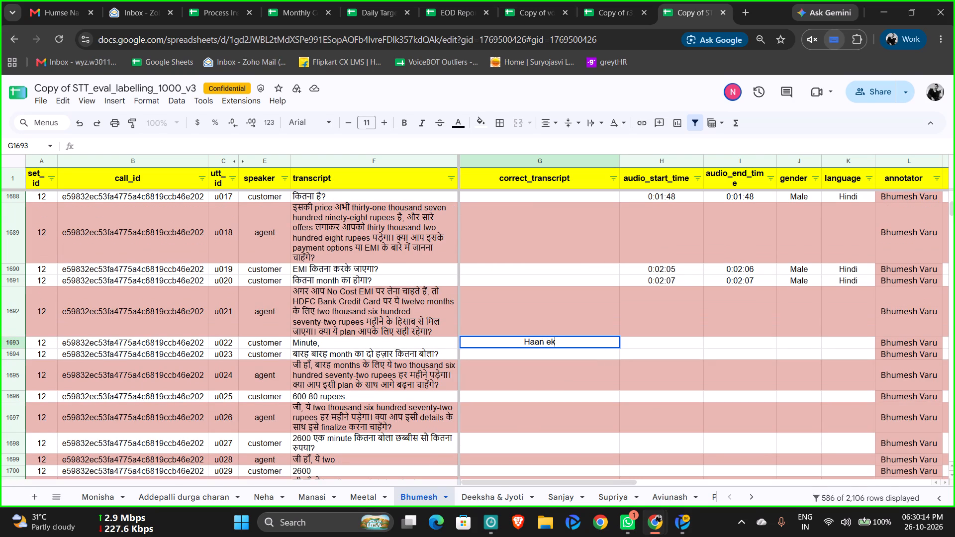
key(BackSpace)
text(, ek)
text(,e)
key(k)
key(space)
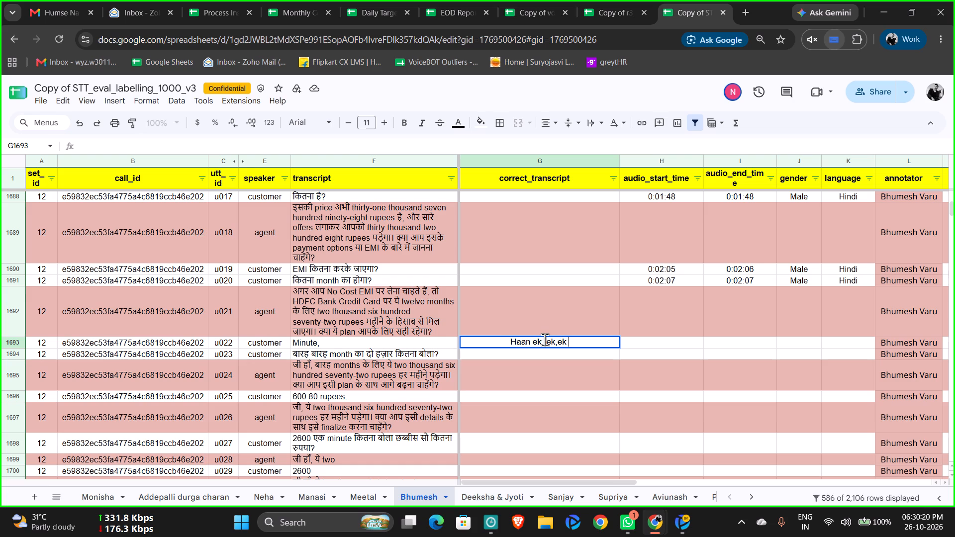
text(min)
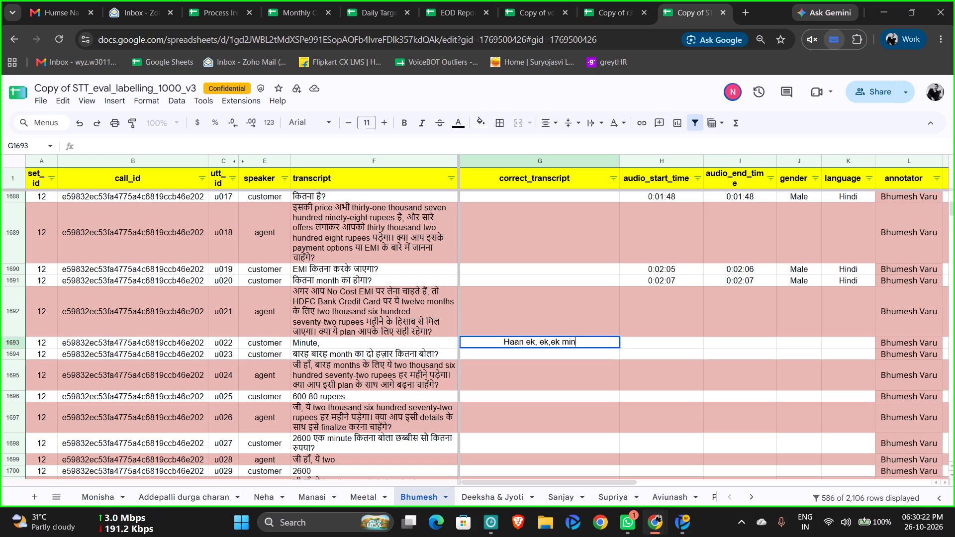
text(ute)
key(Right)
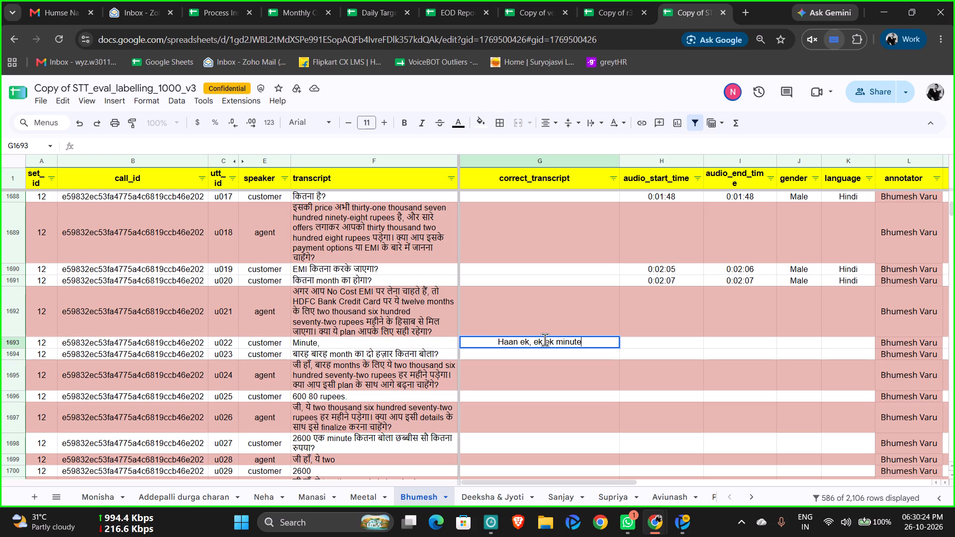
key(Return)
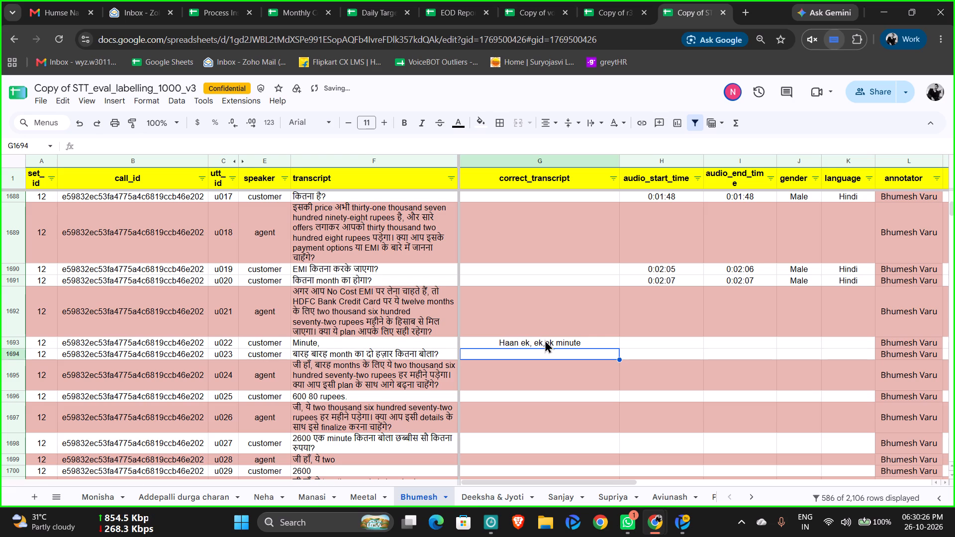
Replay the Voice Platform recording from about 2:22 to determine when u022's utterance starts and ends.
key(Up)
key(Right)
key(alt+Tab)
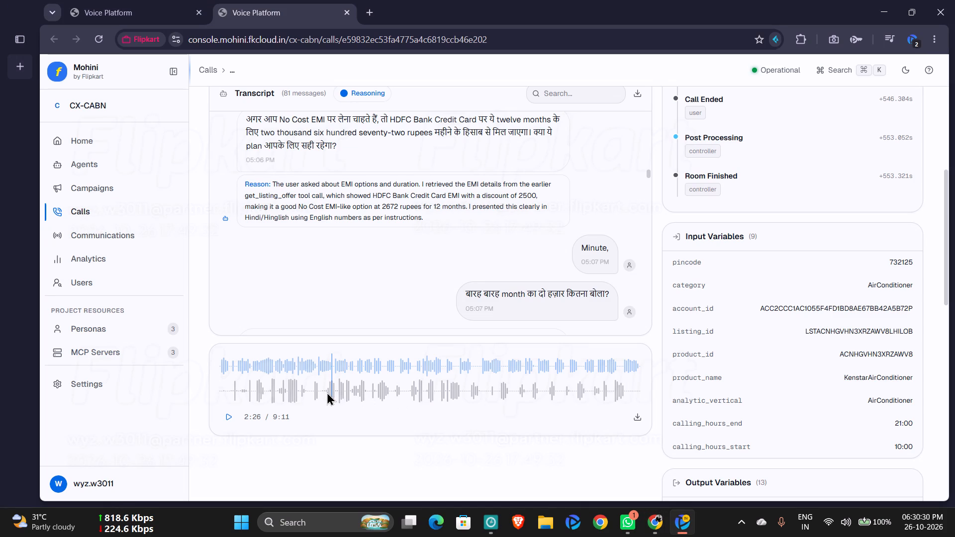
click(328, 389)
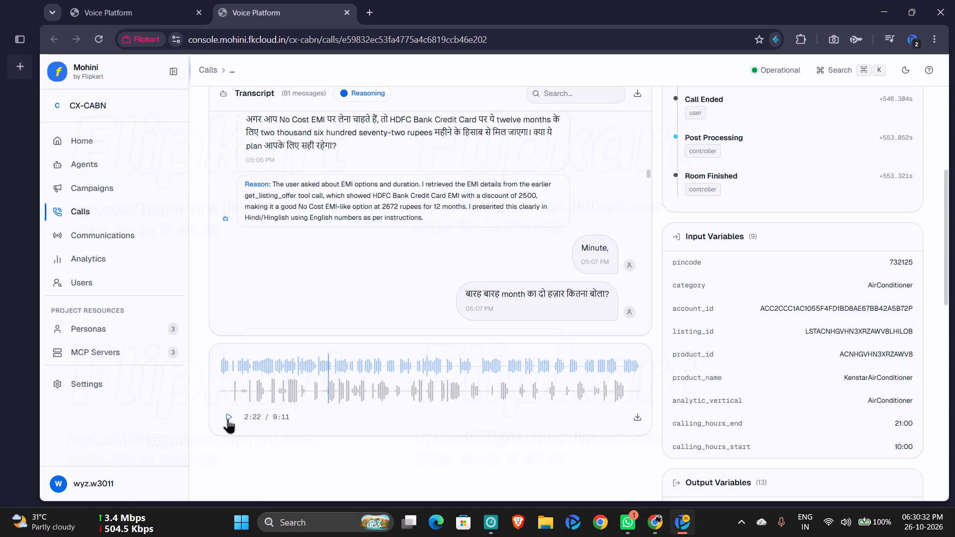
click(227, 417)
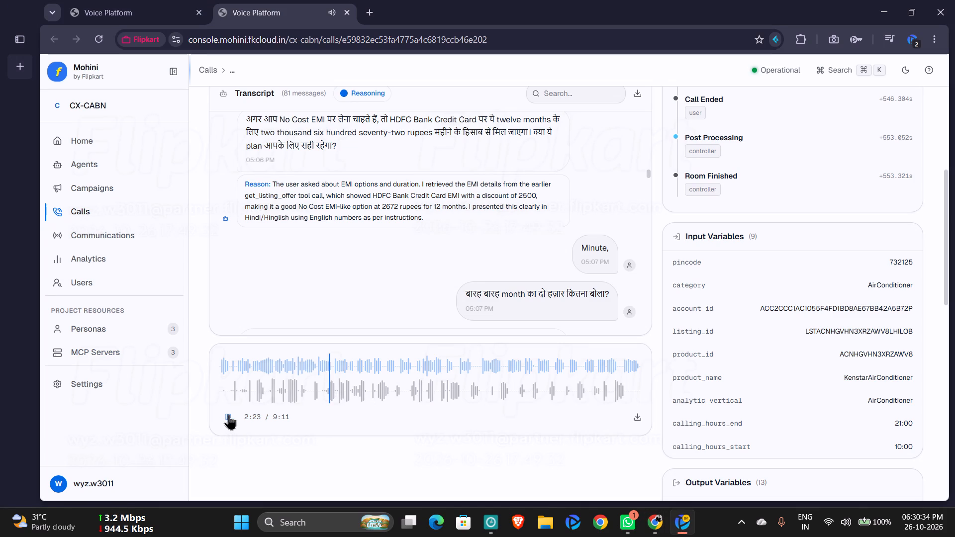
click(229, 414)
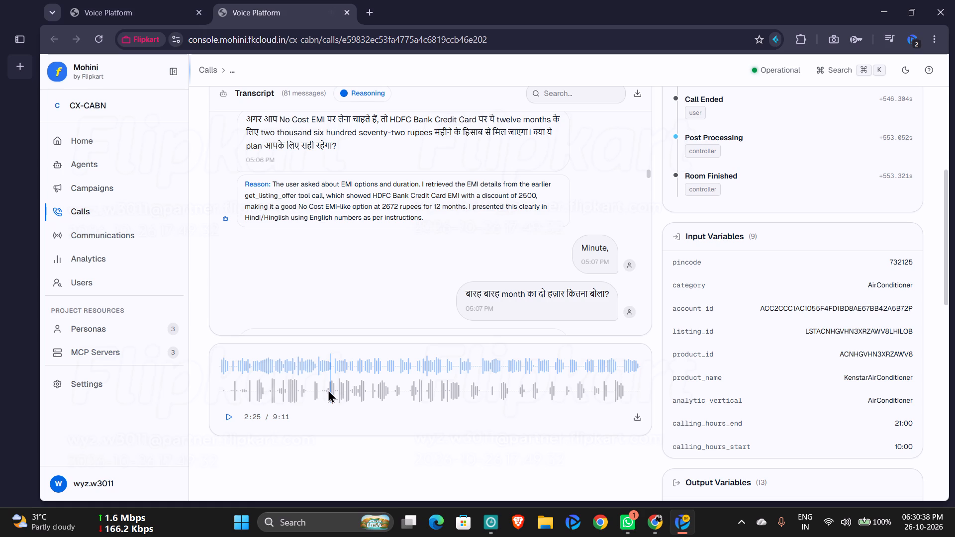
click(328, 389)
click(229, 416)
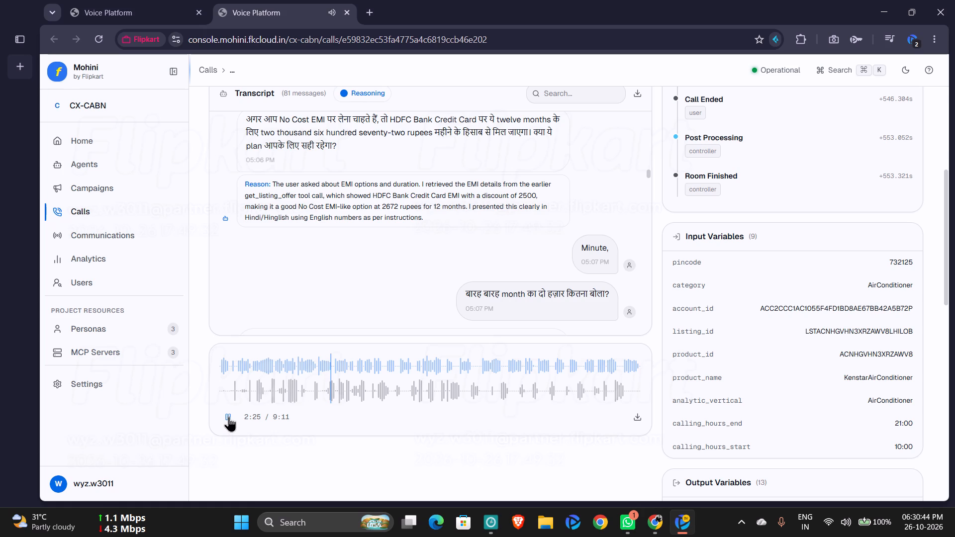
click(229, 416)
Copy u020's audio times, gender and language into u022's row in the sheet, and set its audio_start_time to 0:02:21.
key(alt+Tab)
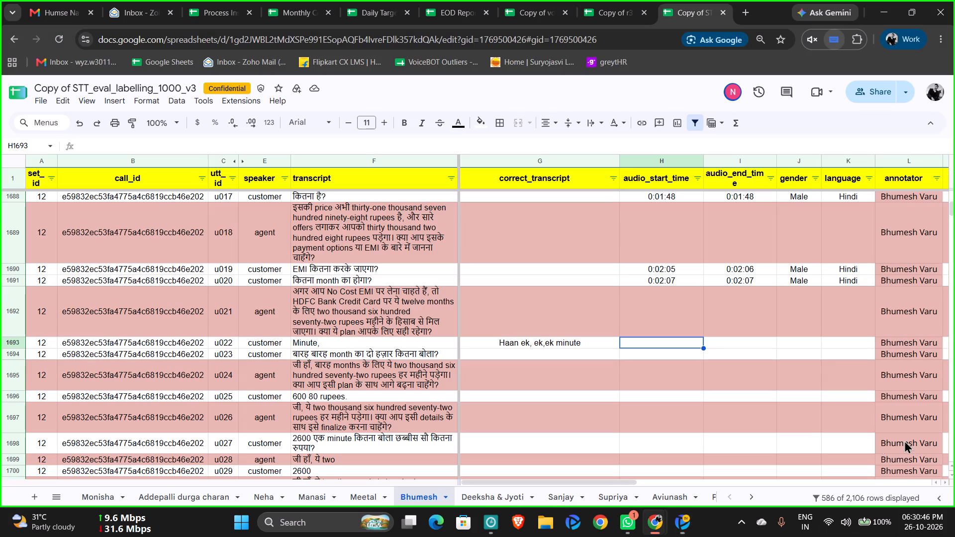
drag(692, 281, 826, 305)
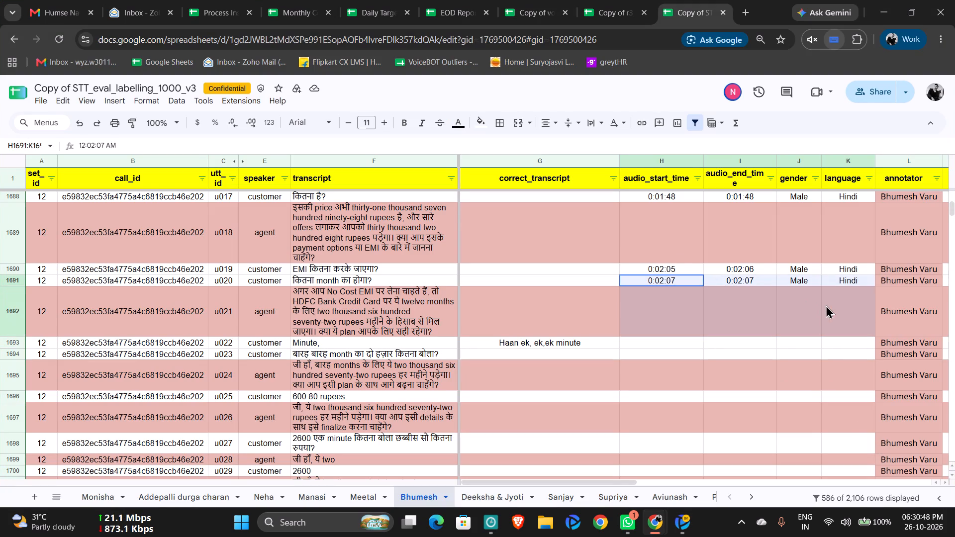
drag(826, 305, 844, 281)
key(ctrl+c)
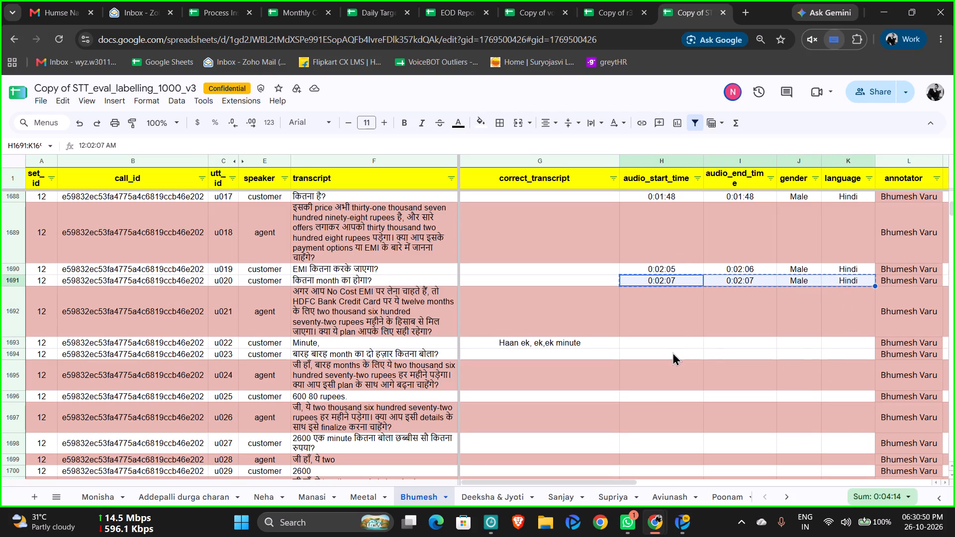
click(676, 339)
click(676, 343)
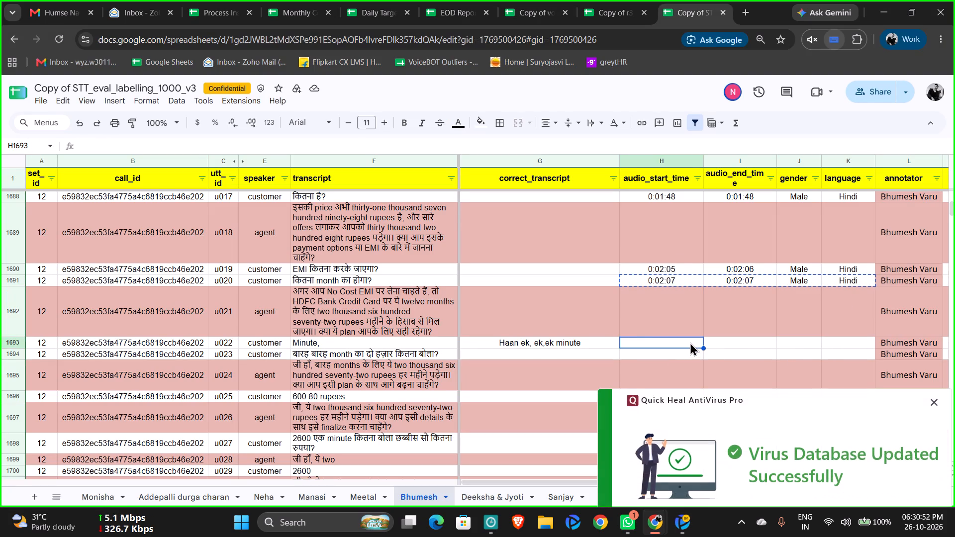
Paste u020's audio times, gender and language into u022's row in the evaluation sheet.
click(690, 342)
click(798, 351)
click(687, 351)
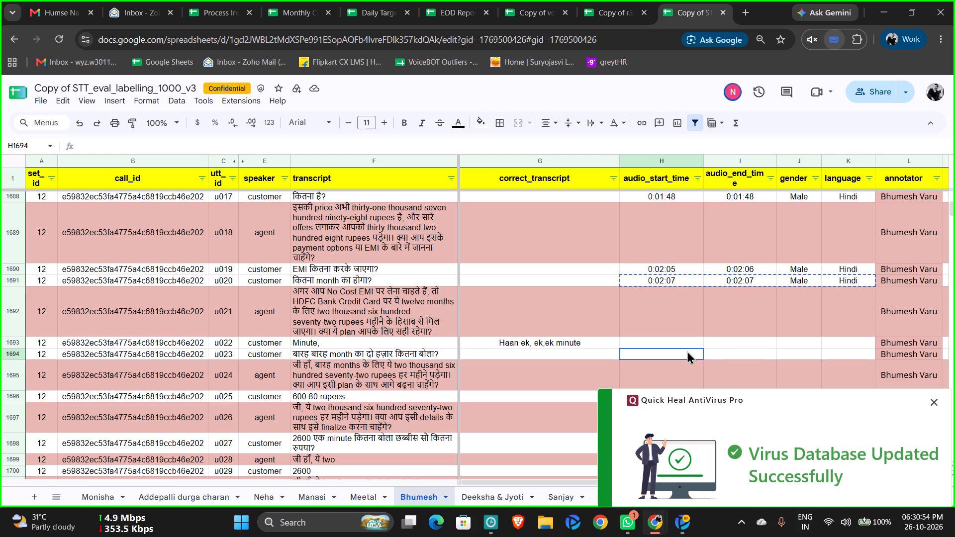
click(691, 340)
key(ctrl+v)
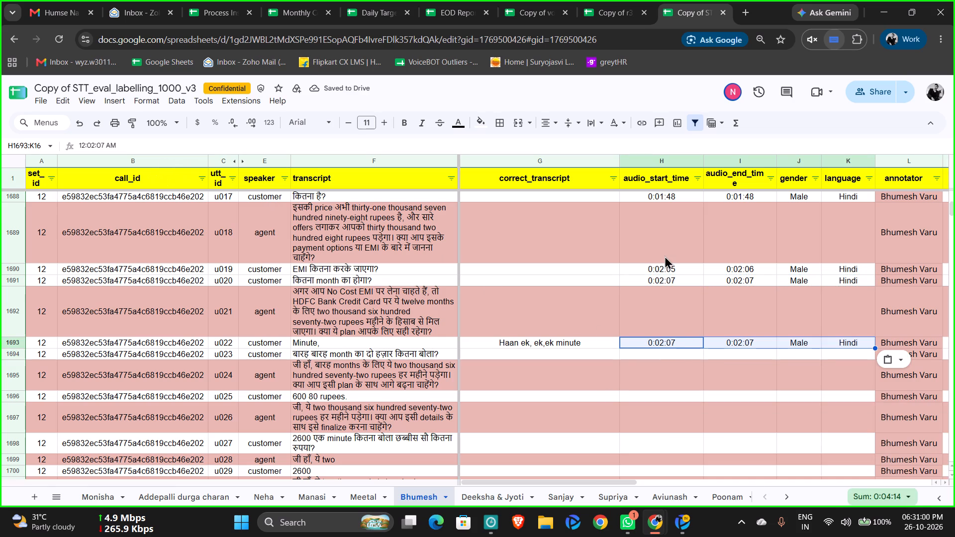
Set u022's audio_start_time to 0:02:21.
key(Left)
key(Right)
key(Return)
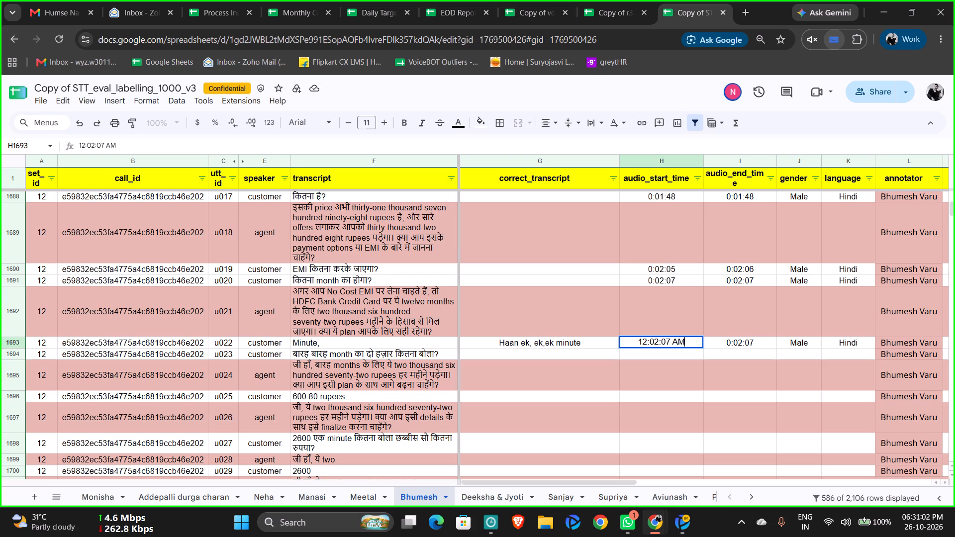
key(Left)
key(Left)
key(Left)
key(alt+Tab)
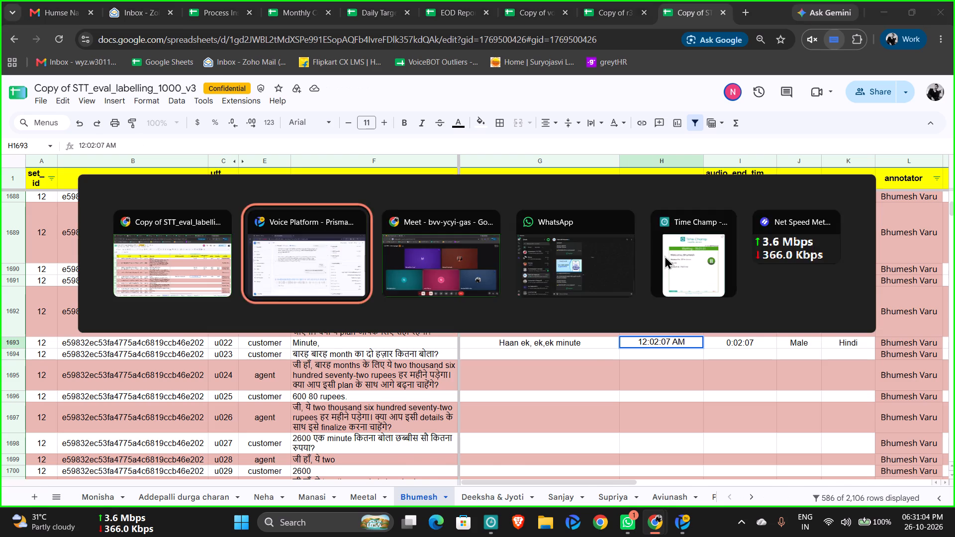
key(alt+Tab)
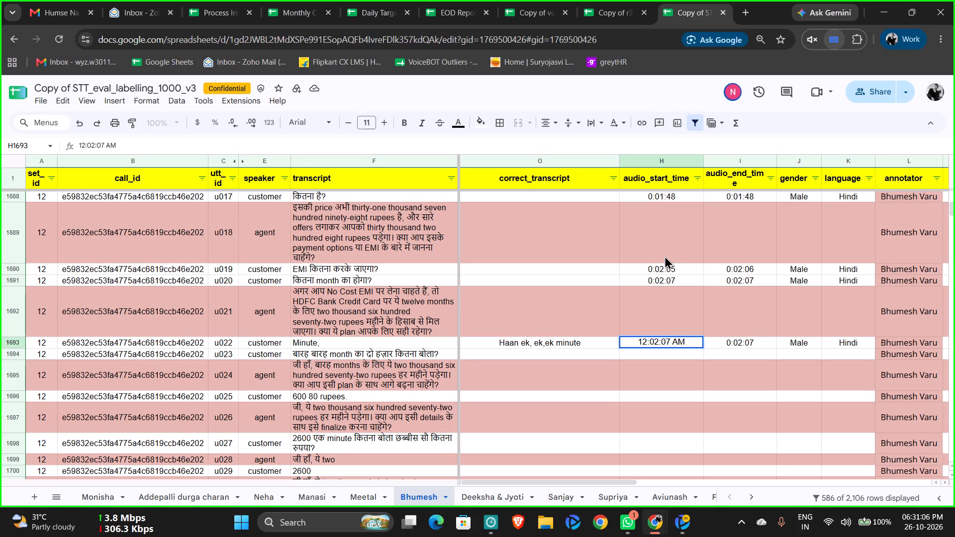
key(BackSpace)
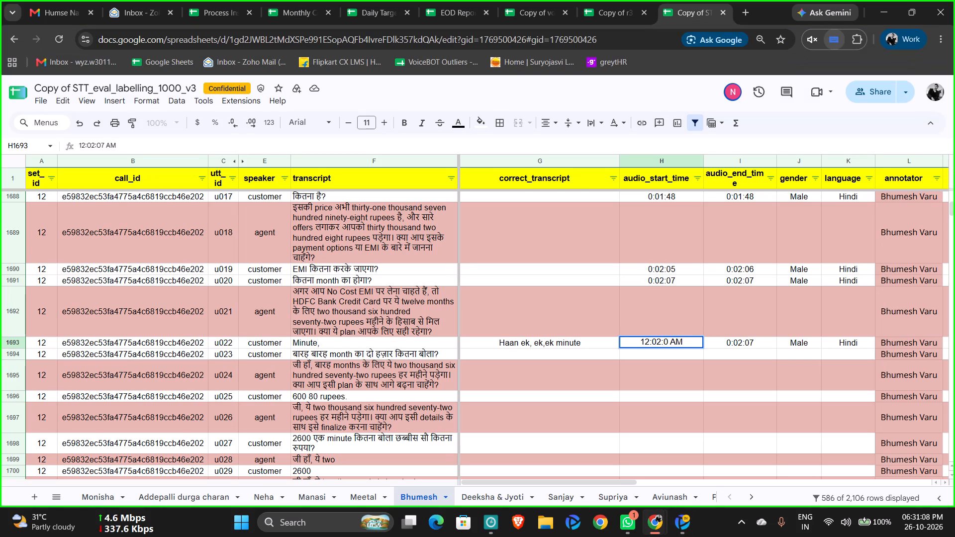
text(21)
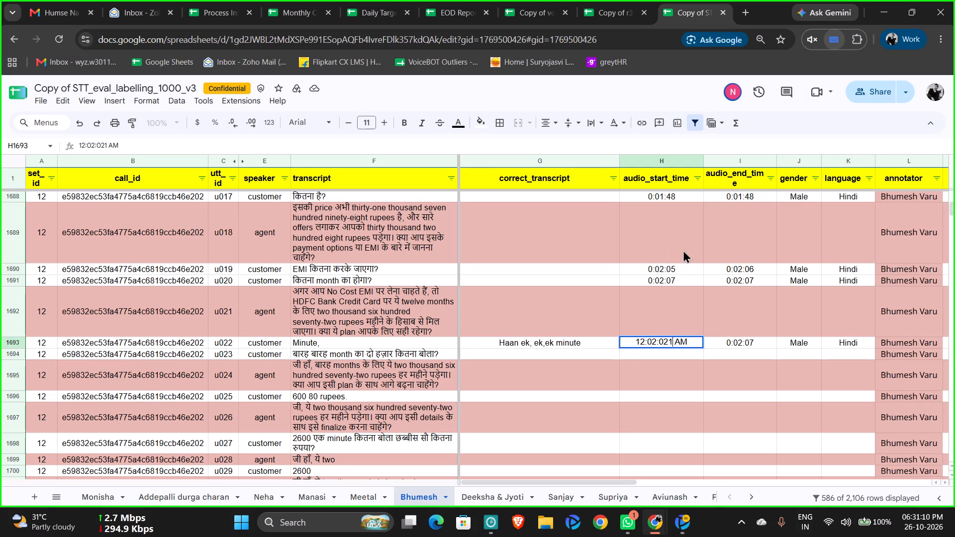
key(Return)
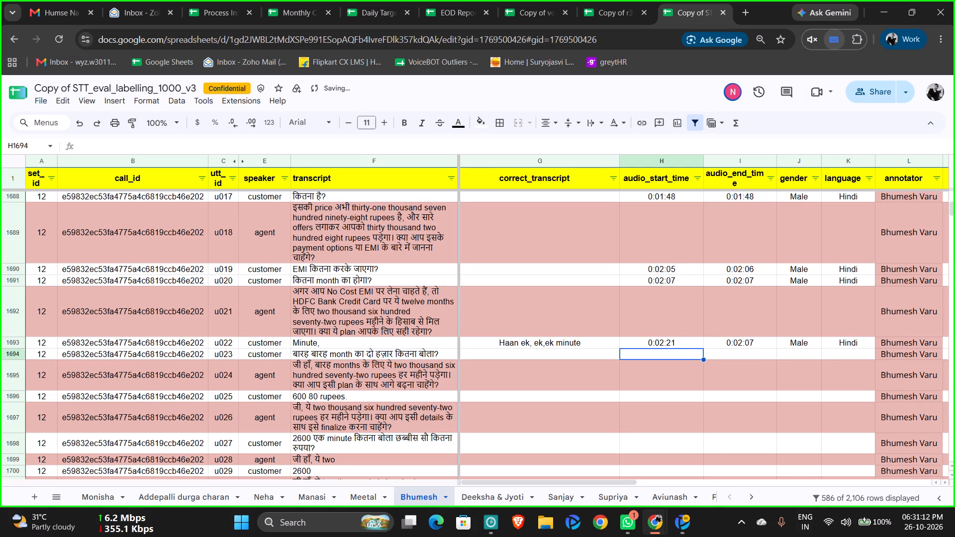
Replay the Voice Platform recording from 2:19 to about 2:24 to determine when u022's utterance ends, and return to its audio_end_time in the sheet.
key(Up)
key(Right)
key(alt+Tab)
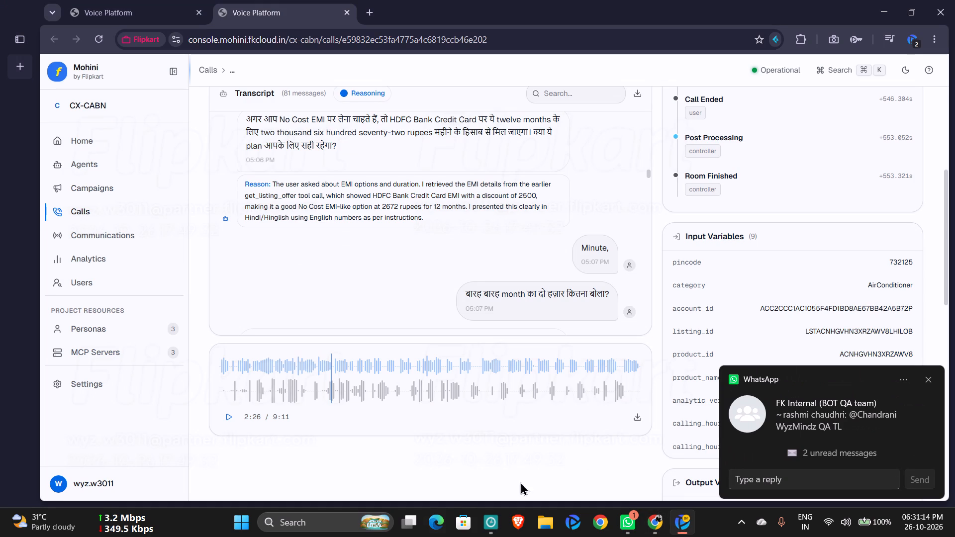
click(327, 391)
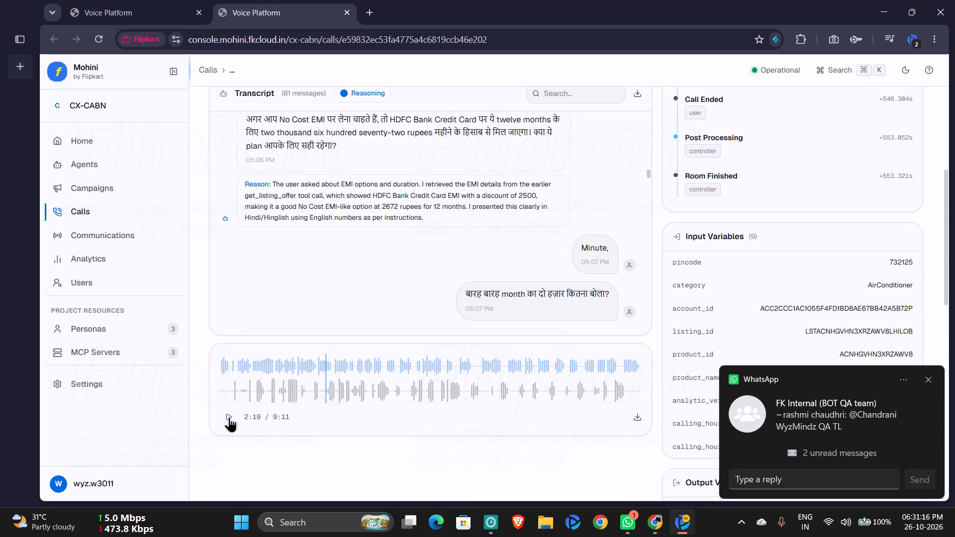
click(229, 417)
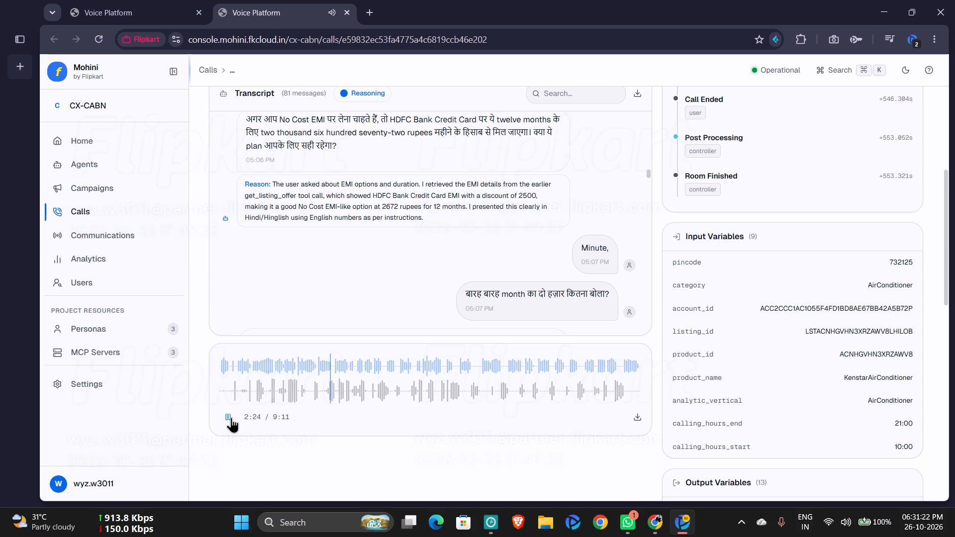
click(231, 417)
key(alt+Tab)
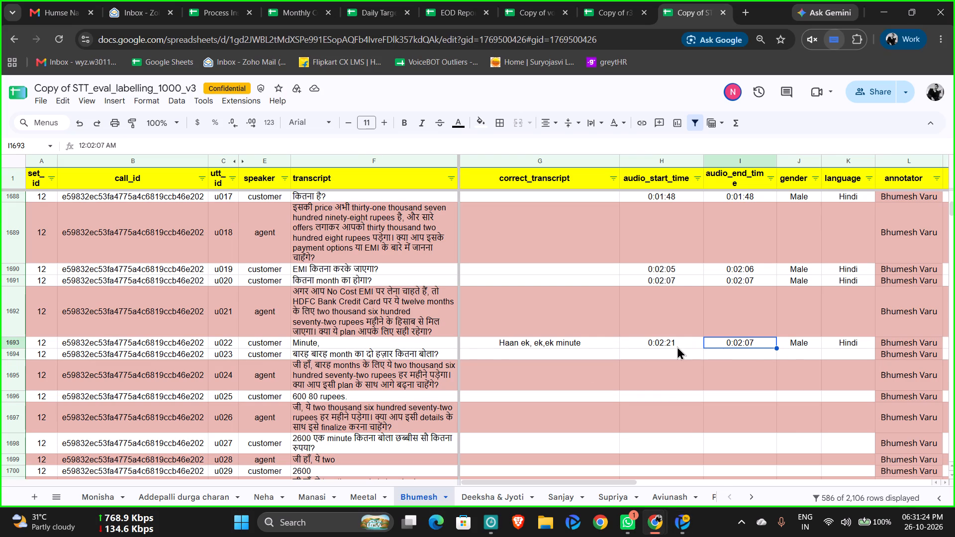
Set u022's audio_start_time to 0:02:22 in the evaluation sheet.
click(675, 346)
key(Return)
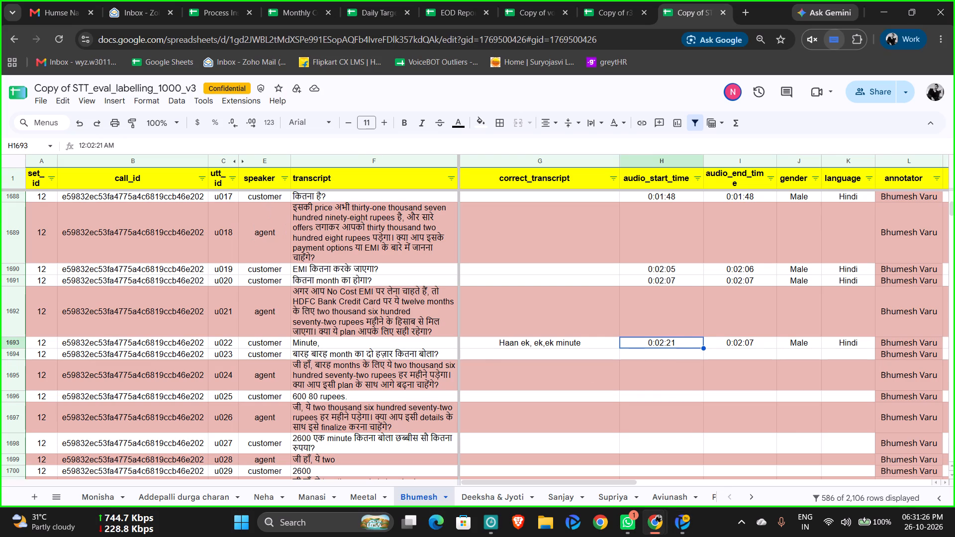
key(Left)
key(Left)
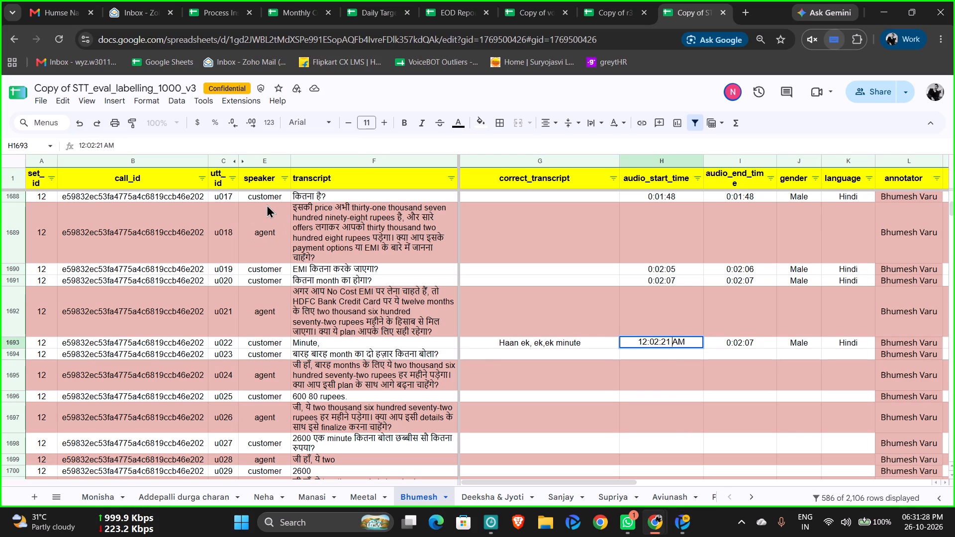
key(Left)
key(BackSpace)
key(2)
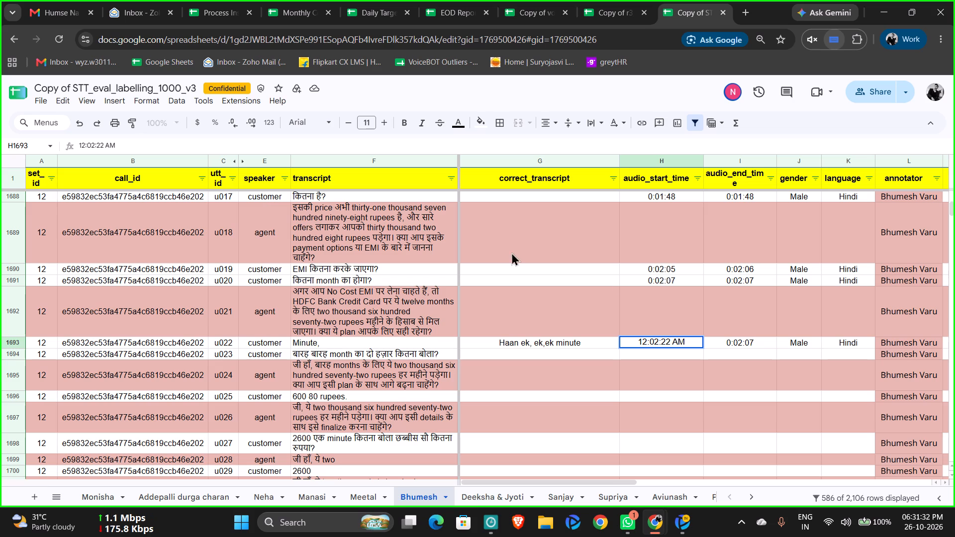
Set u022's audio_end_time to 0:02:24.
click(768, 338)
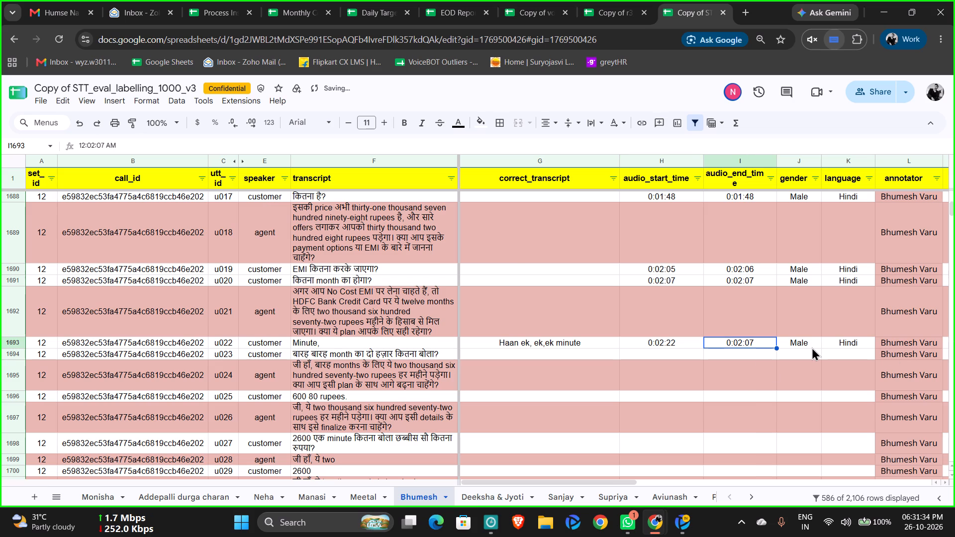
key(Return)
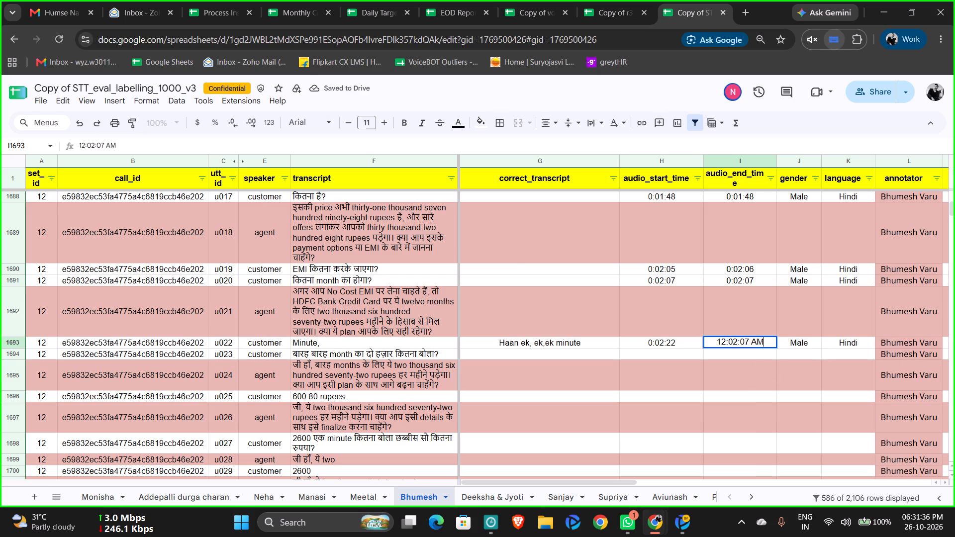
key(Left)
key(Left)
key(Left)
key(BackSpace)
key(BackSpace)
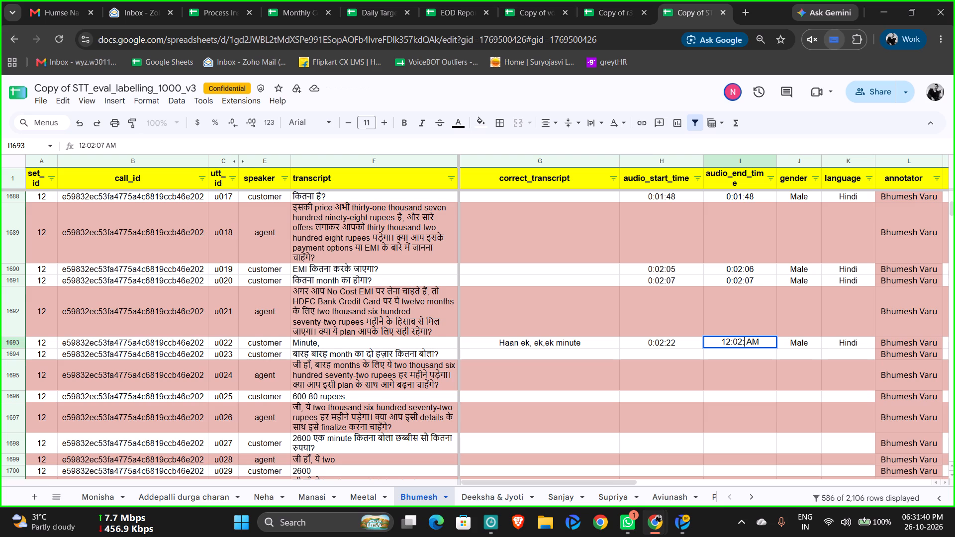
text(24)
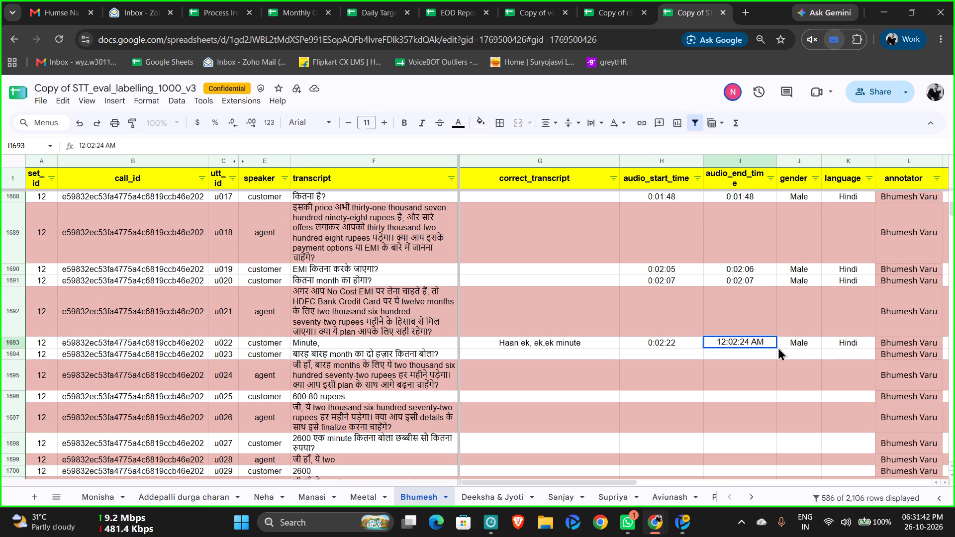
click(593, 346)
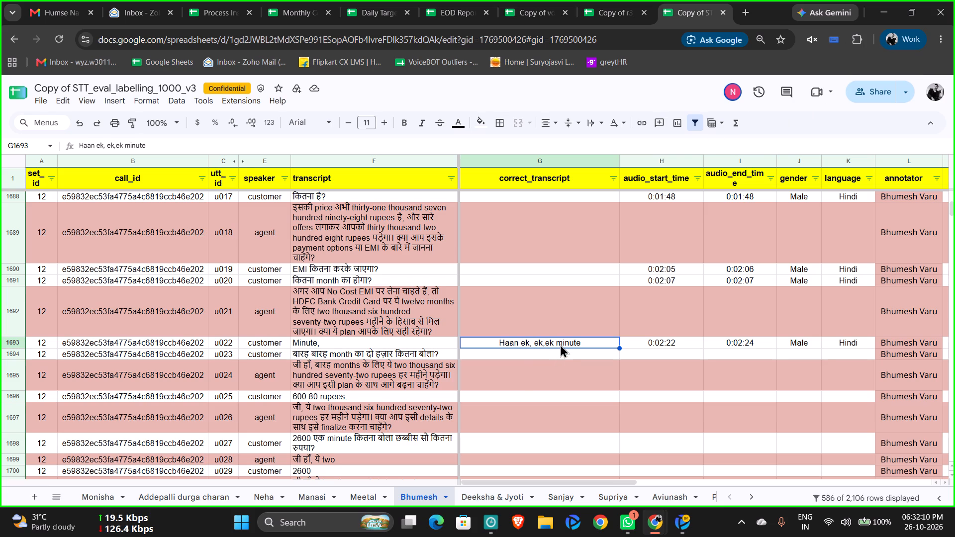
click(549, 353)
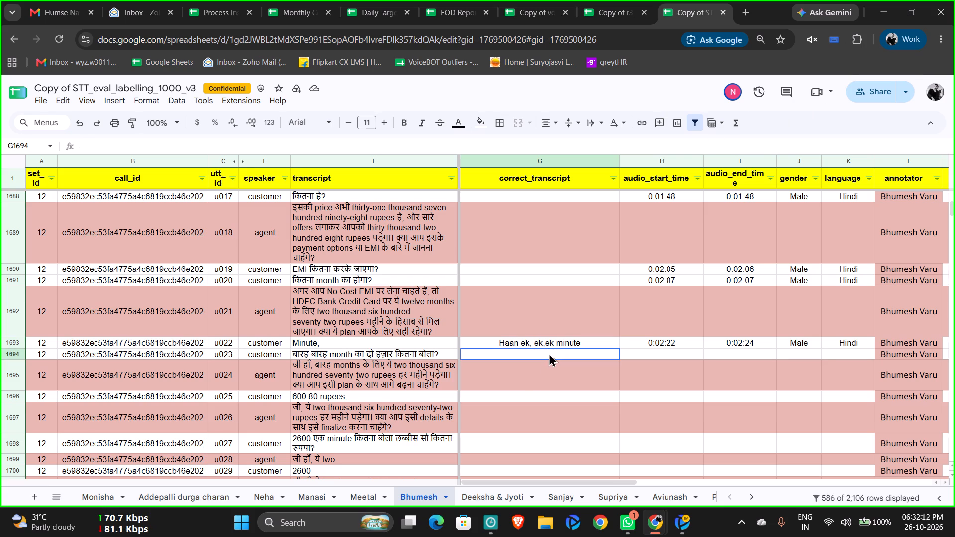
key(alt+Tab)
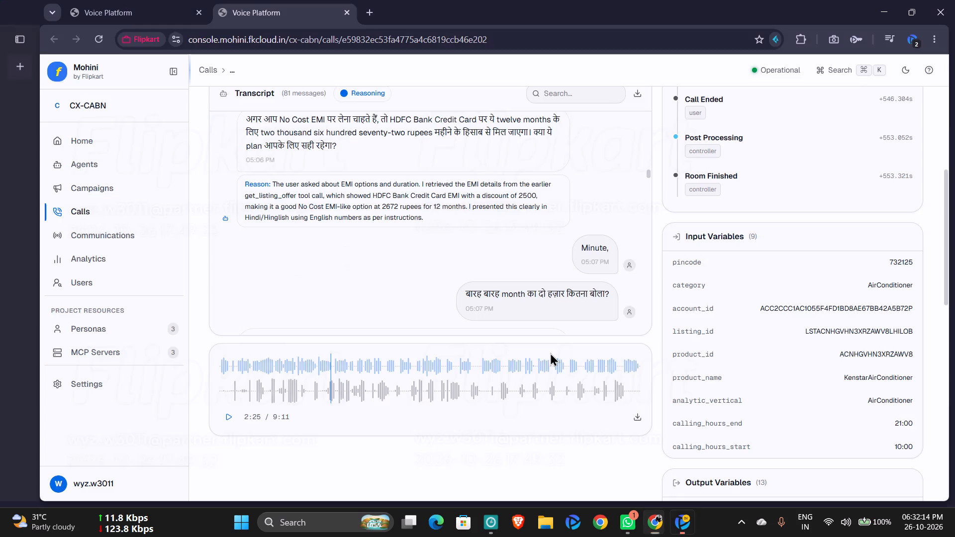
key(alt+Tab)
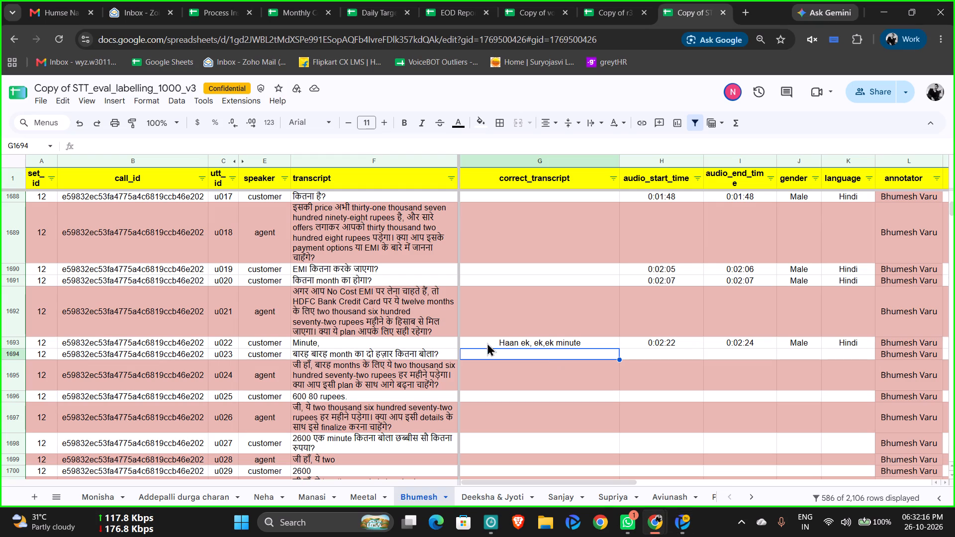
Switch text input to Hindi transliteration and append "हाँ एक, एक ,एक मिनट" to u022's correct_transcript.
click(530, 339)
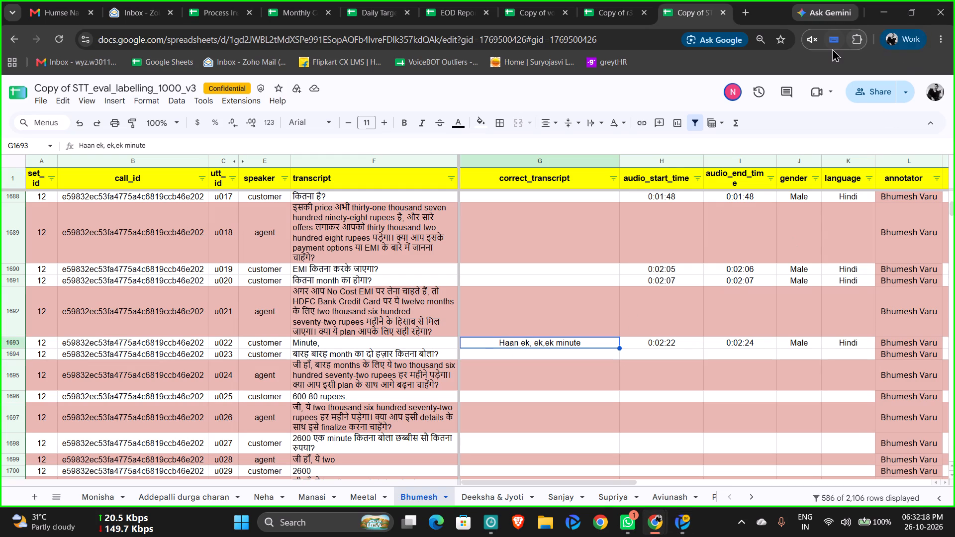
click(832, 48)
click(824, 68)
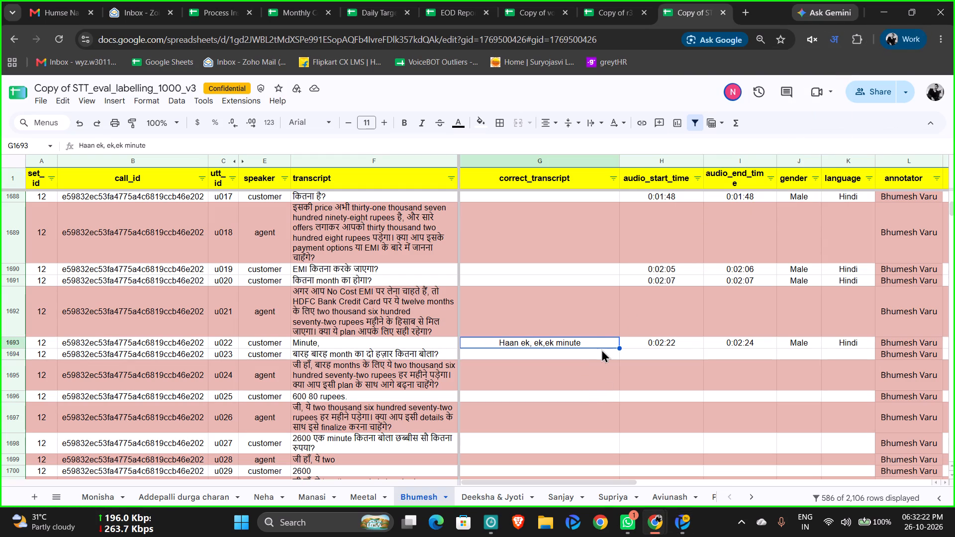
key(Return)
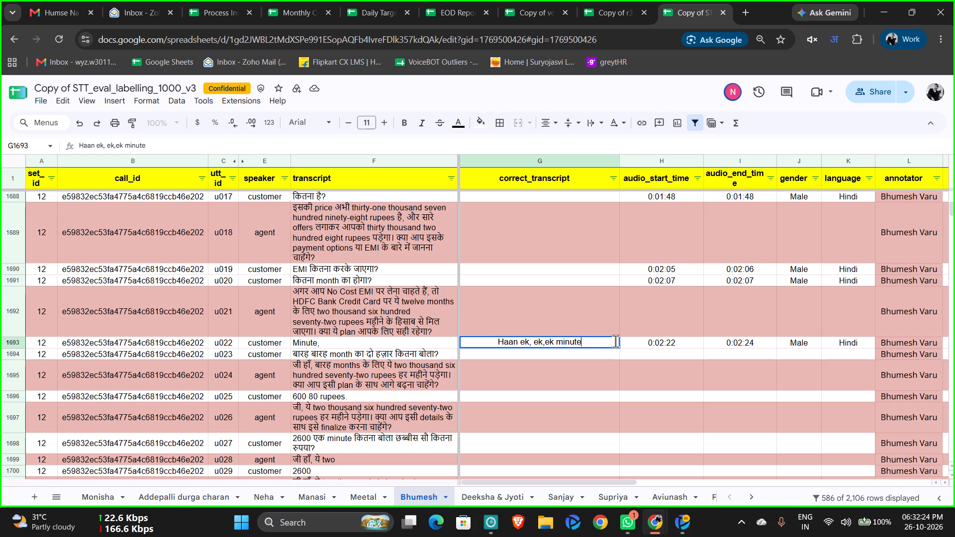
key(space)
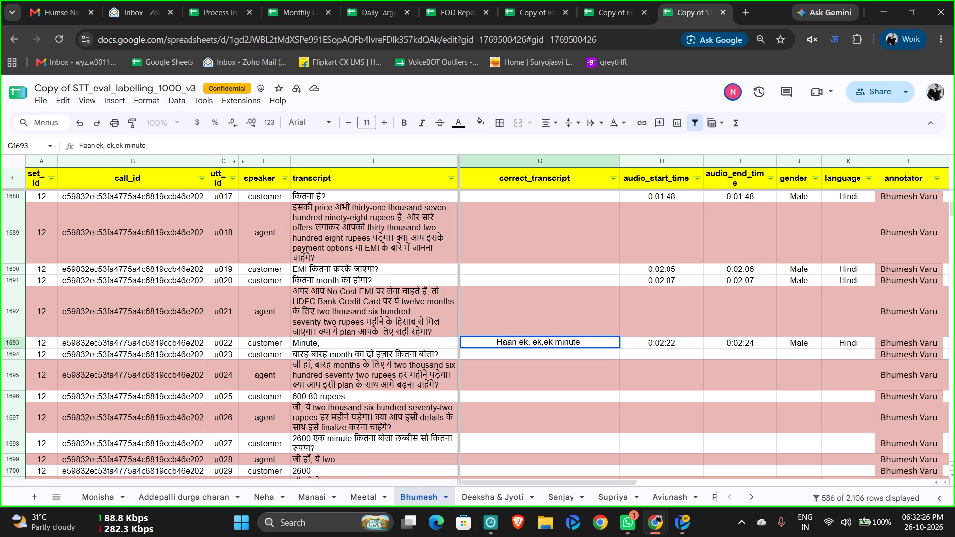
text(haan)
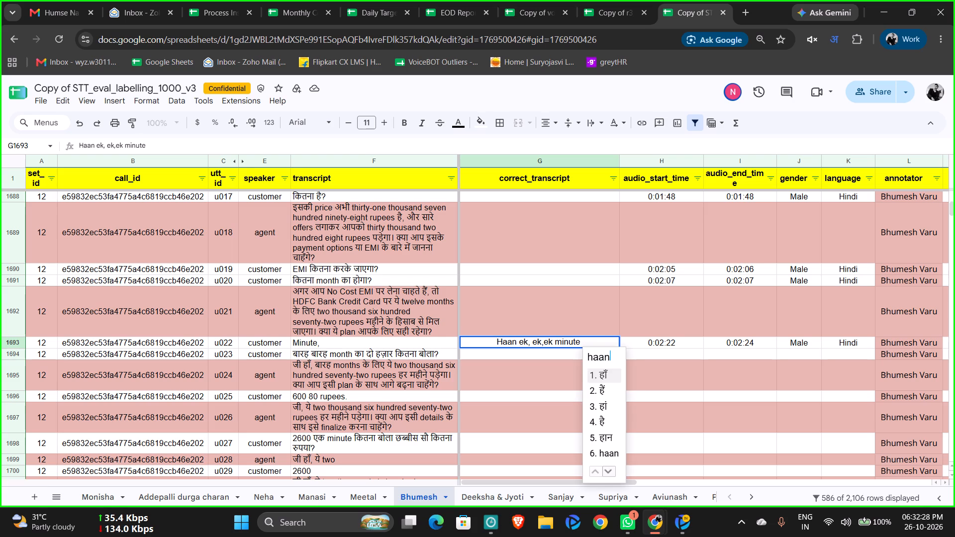
key(Return)
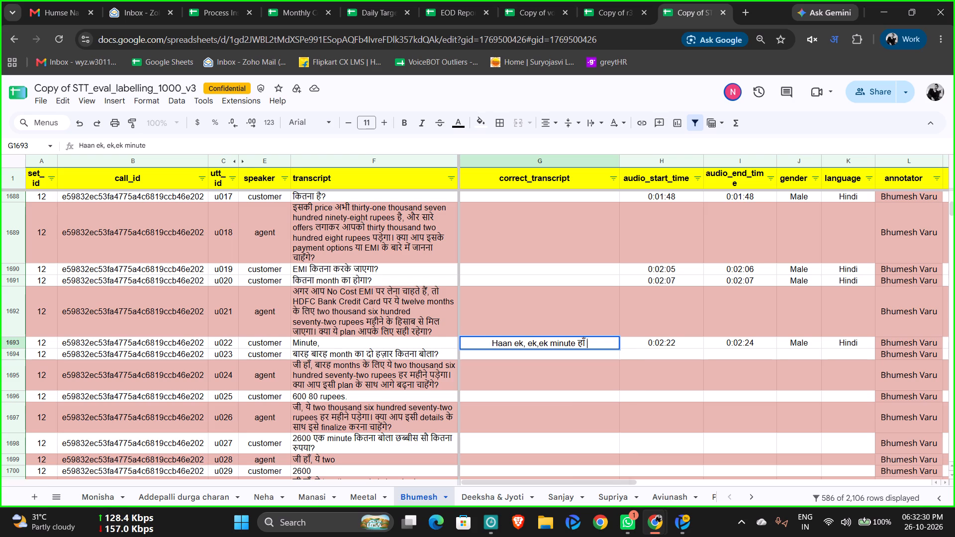
text(ek)
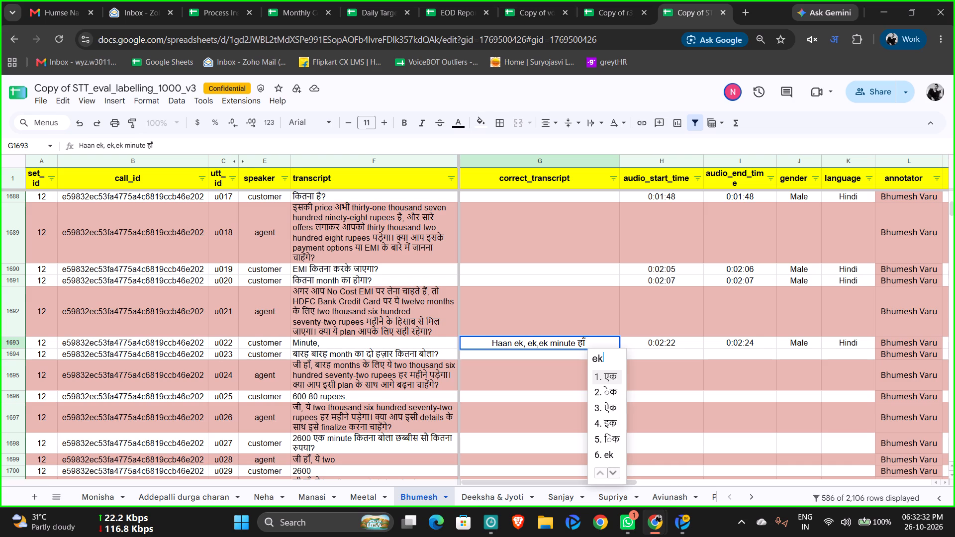
key(Return)
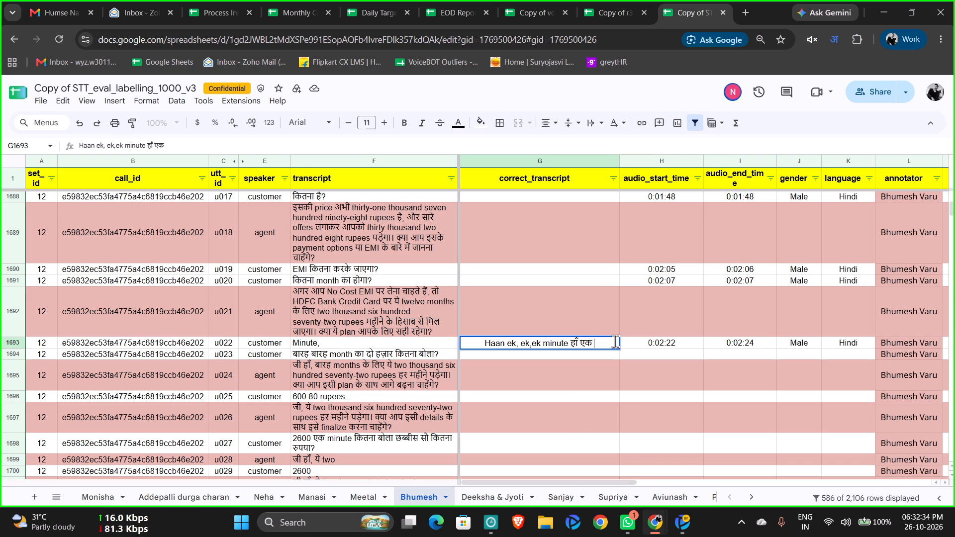
key(BackSpace)
key(comma)
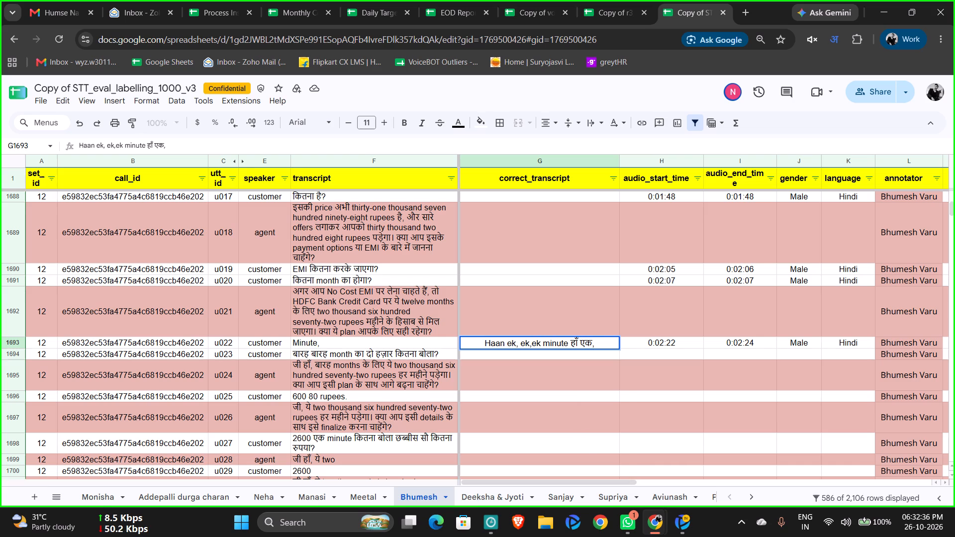
key(space)
text(ek)
key(Return)
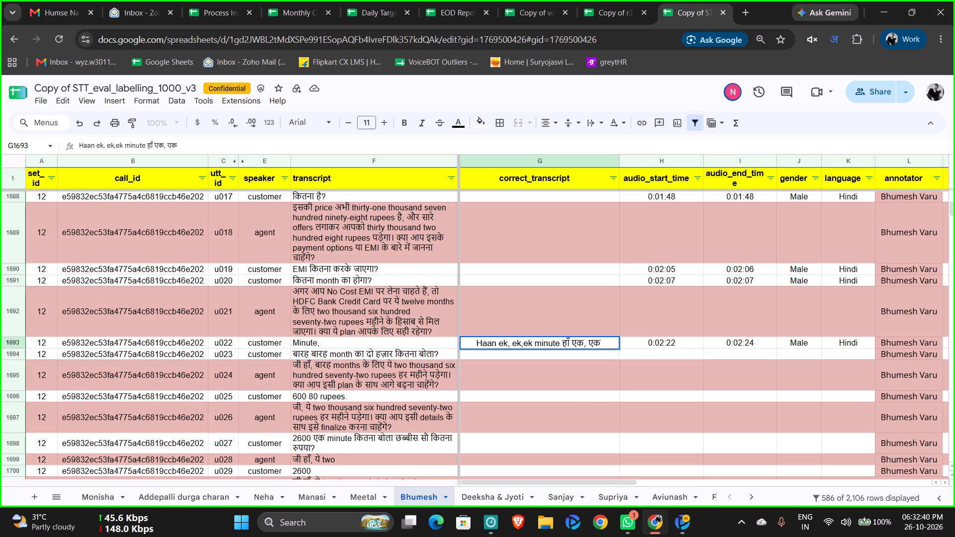
text(,ek)
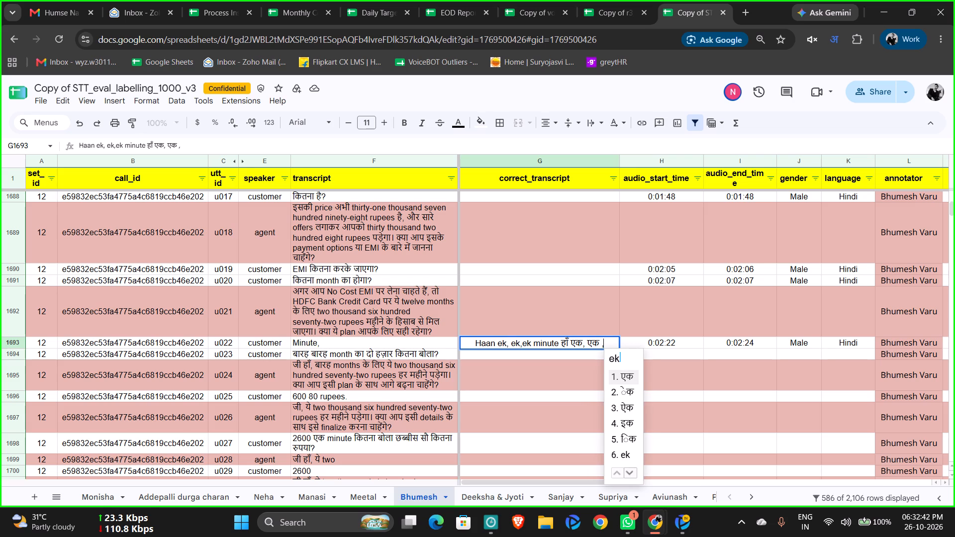
key(Return)
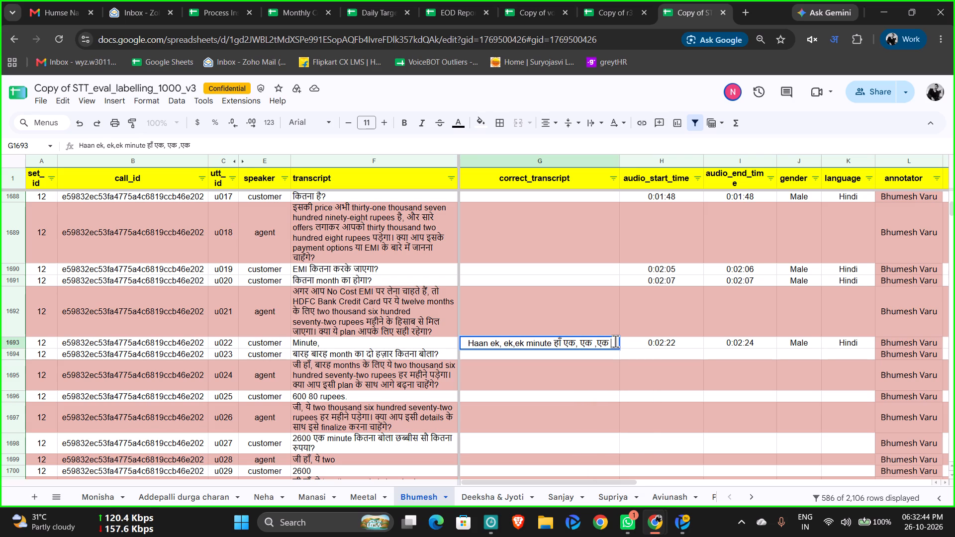
text(minut)
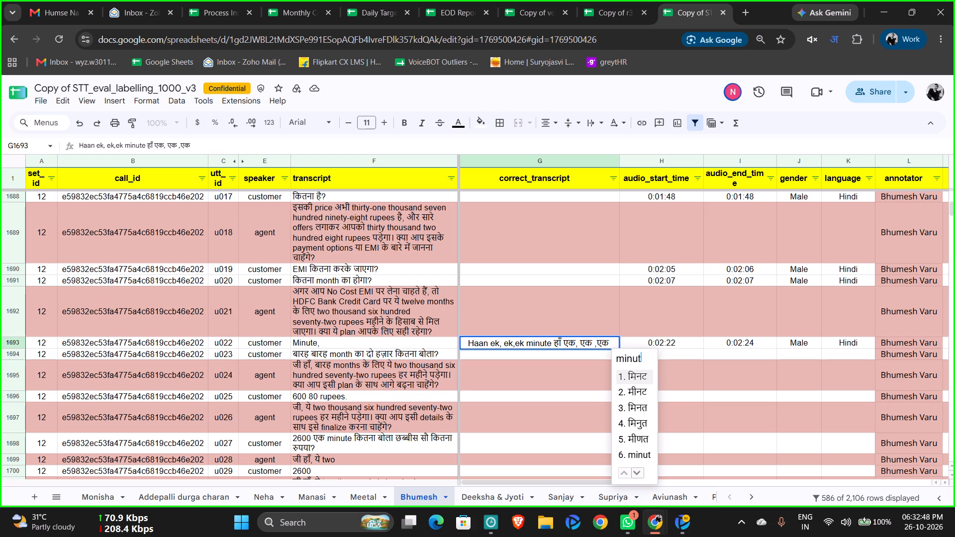
key(e)
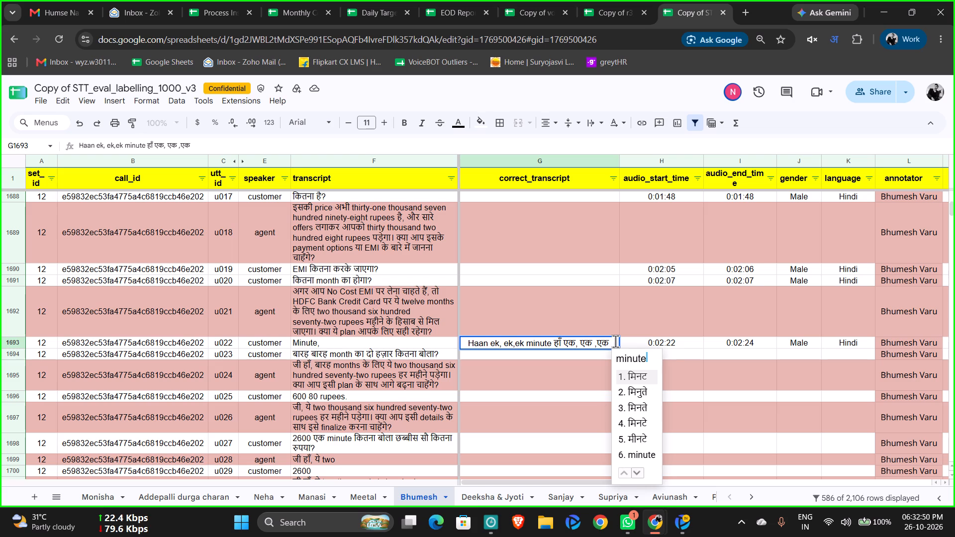
key(Return)
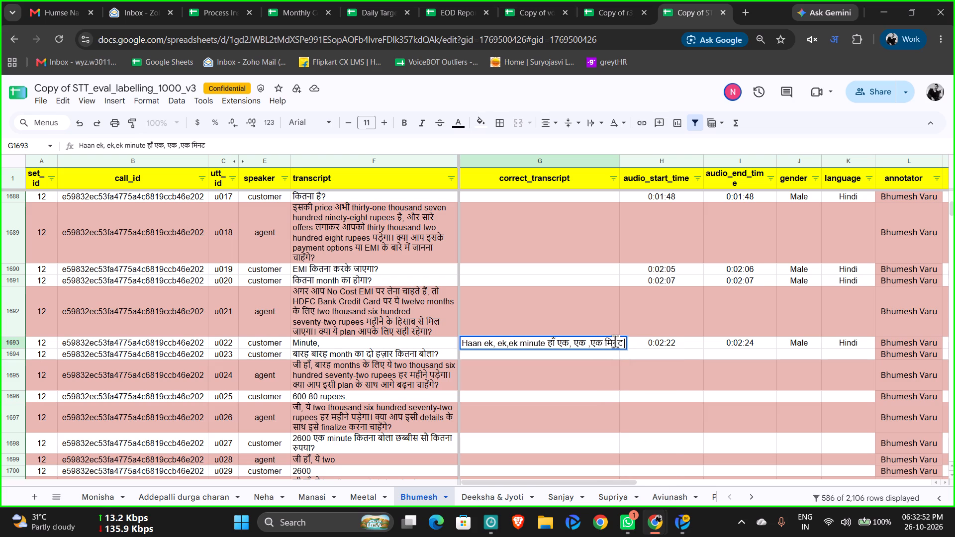
key(Return)
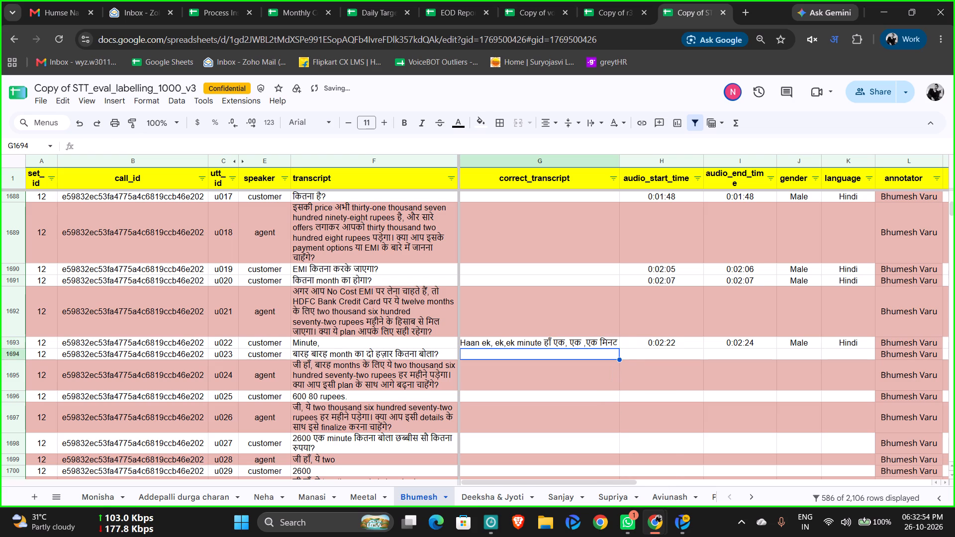
Delete the romanized "Haan ek, ek,ek minute" from u022's correct_transcript, keeping only the Hindi-script text.
click(610, 343)
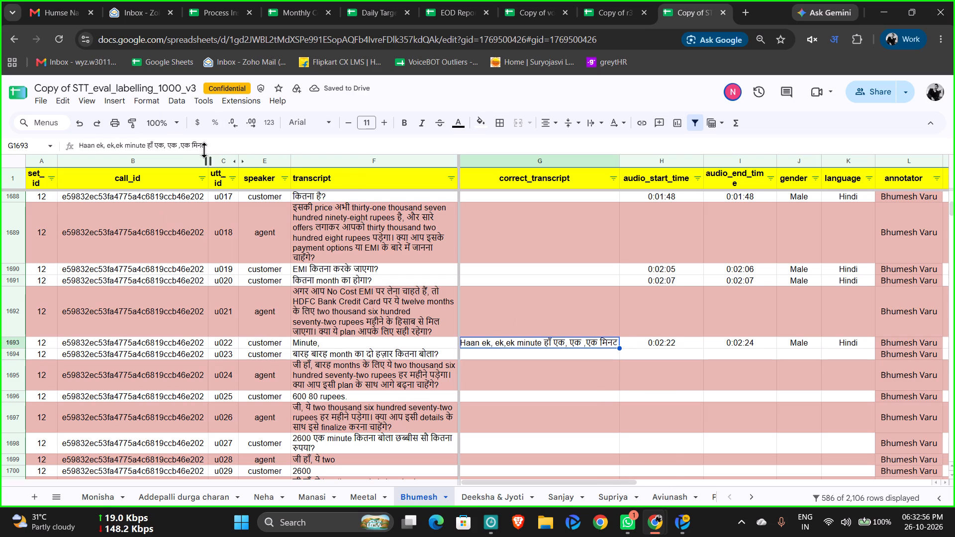
drag(145, 148, 83, 146)
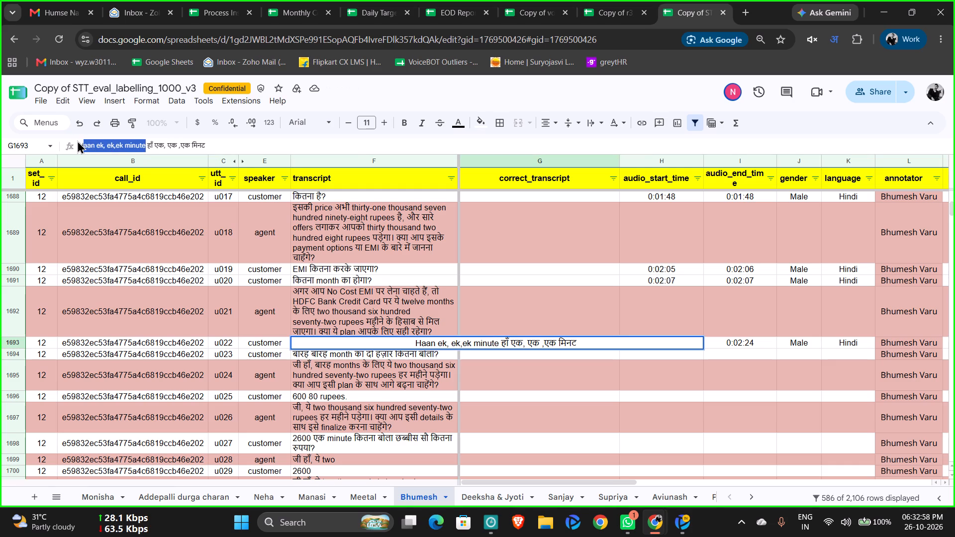
key(BackSpace)
key(BackSpace)
key(BackSpace)
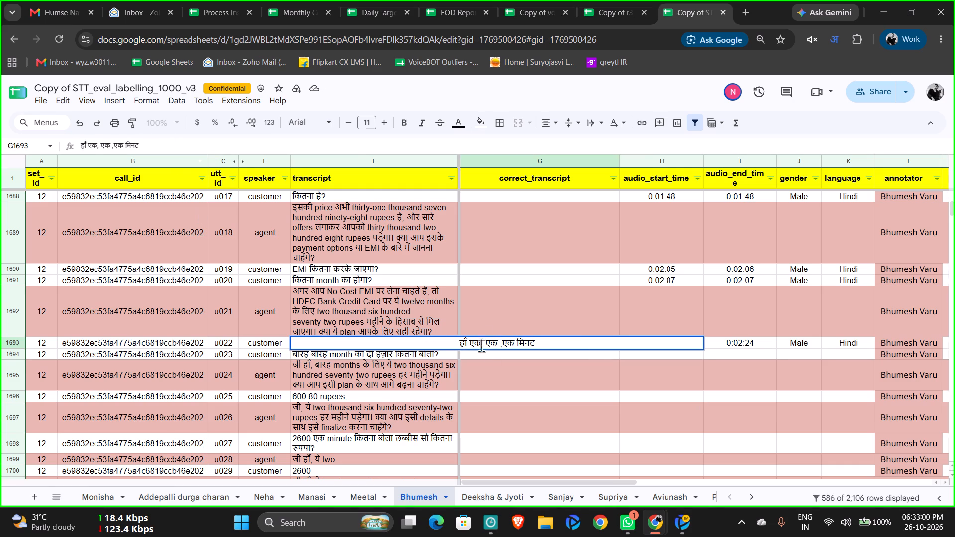
key(Return)
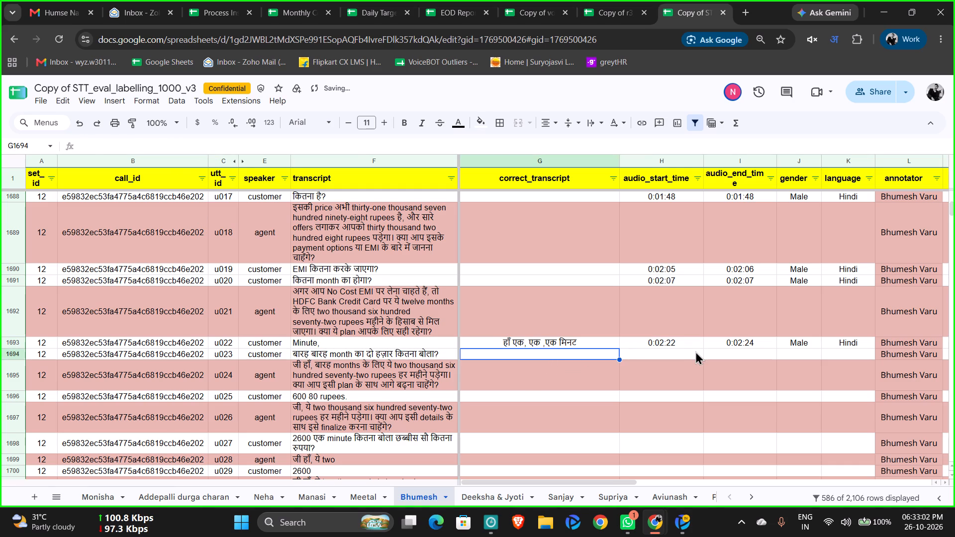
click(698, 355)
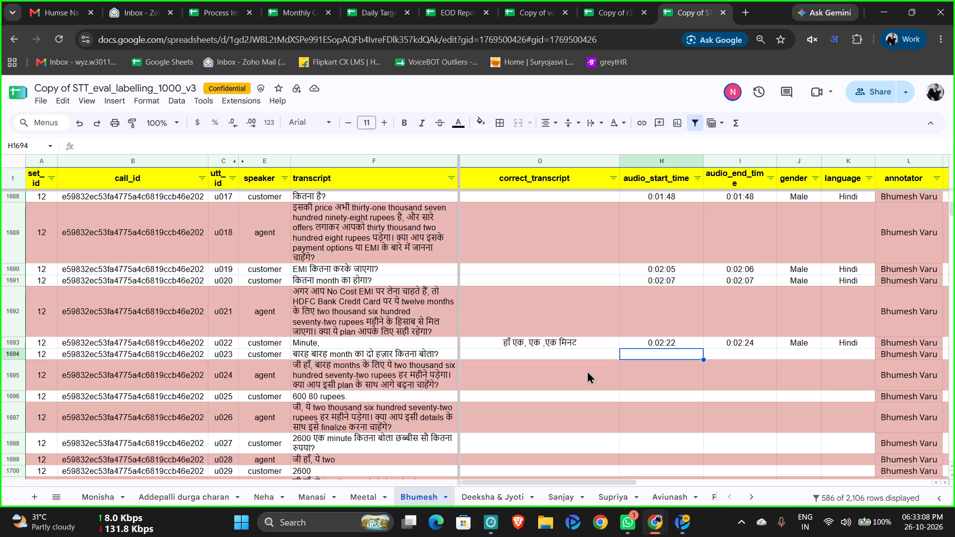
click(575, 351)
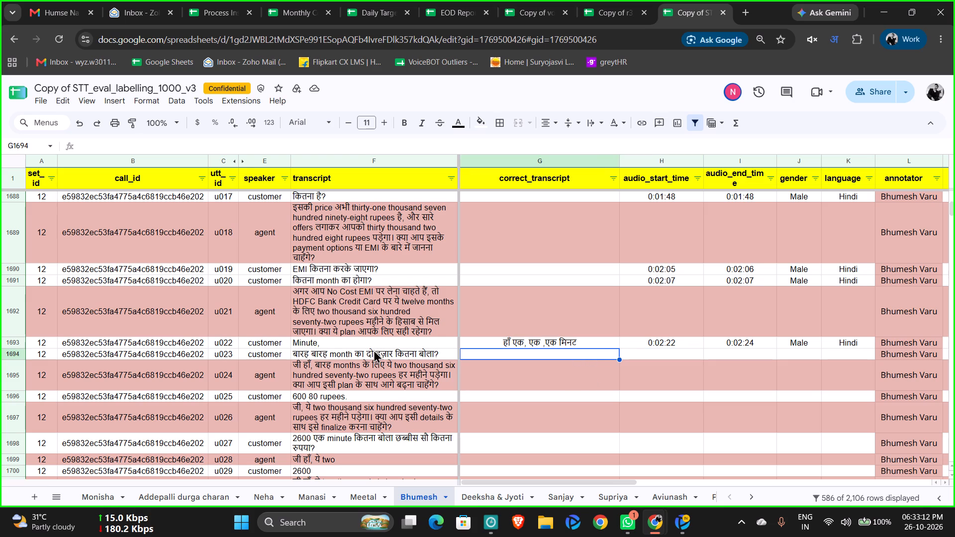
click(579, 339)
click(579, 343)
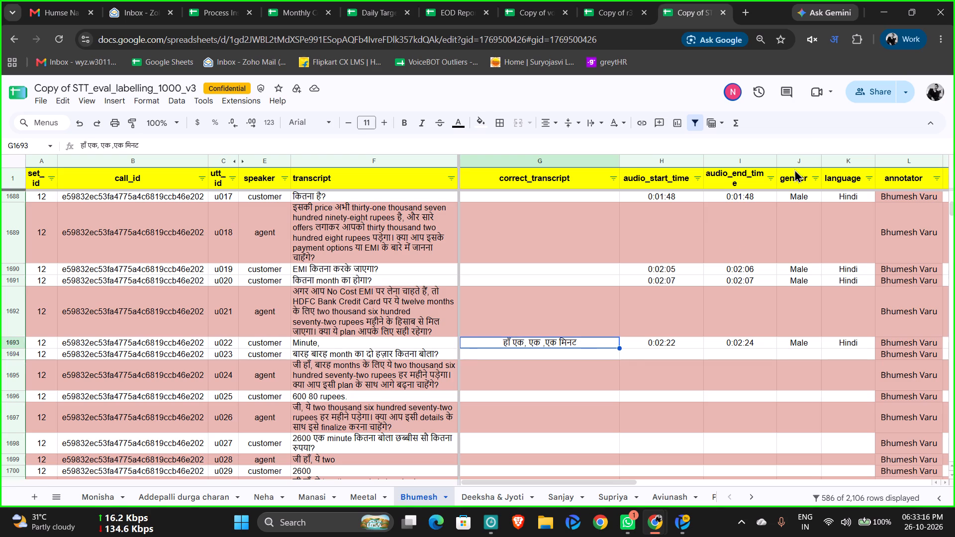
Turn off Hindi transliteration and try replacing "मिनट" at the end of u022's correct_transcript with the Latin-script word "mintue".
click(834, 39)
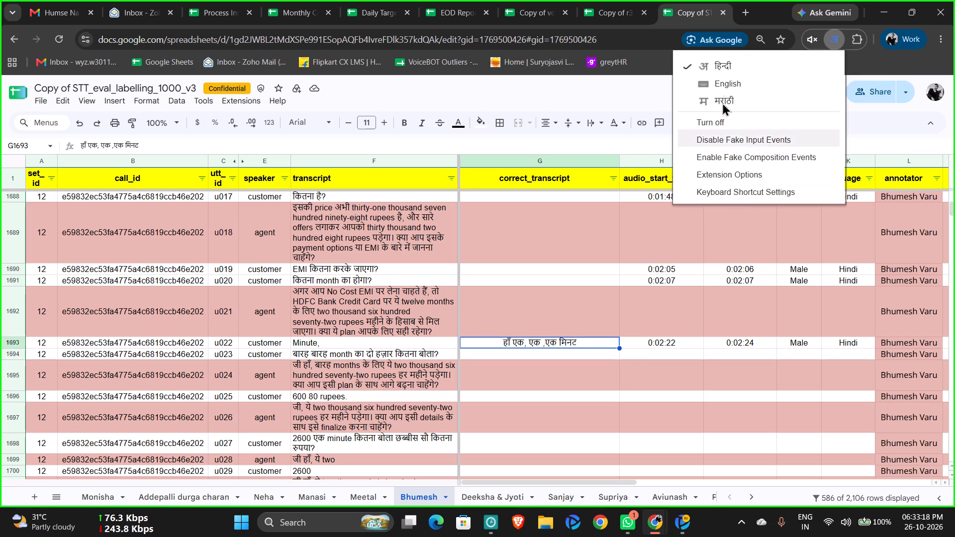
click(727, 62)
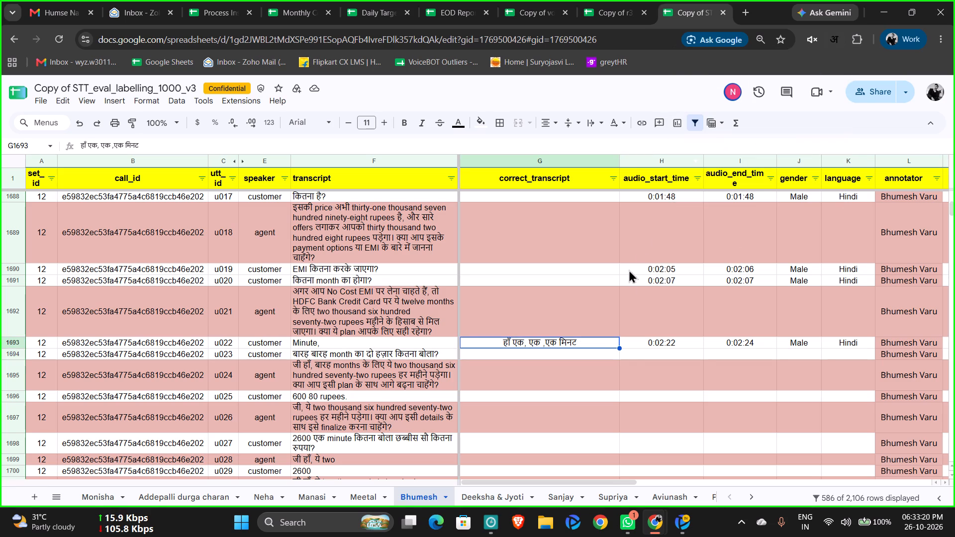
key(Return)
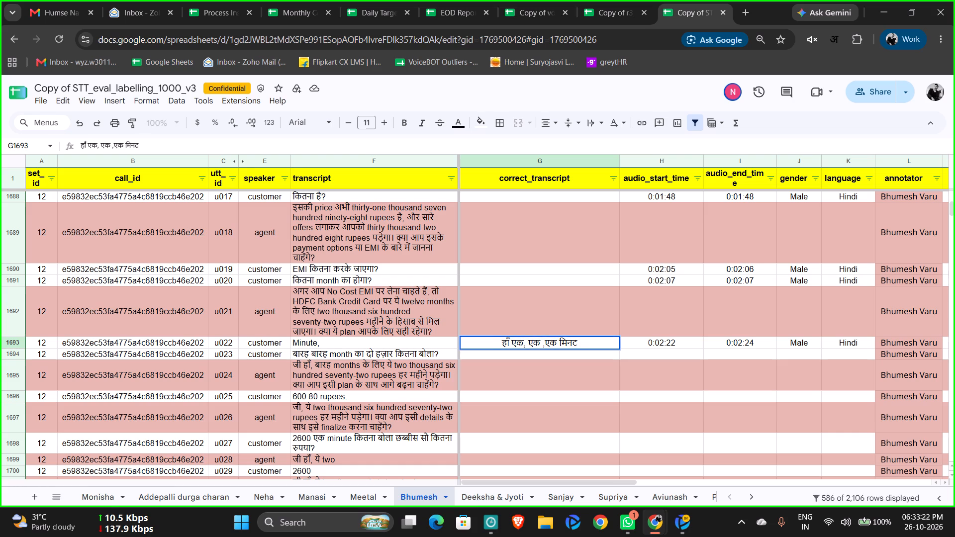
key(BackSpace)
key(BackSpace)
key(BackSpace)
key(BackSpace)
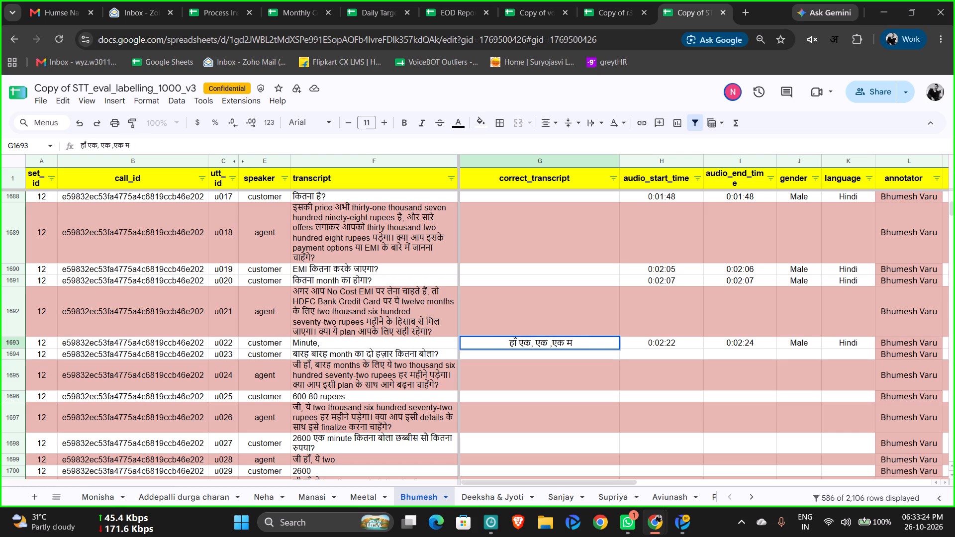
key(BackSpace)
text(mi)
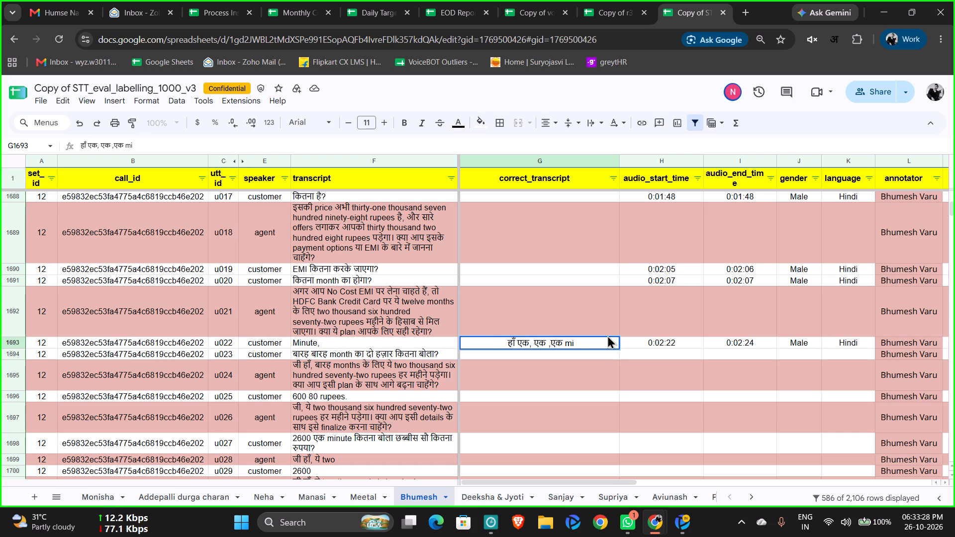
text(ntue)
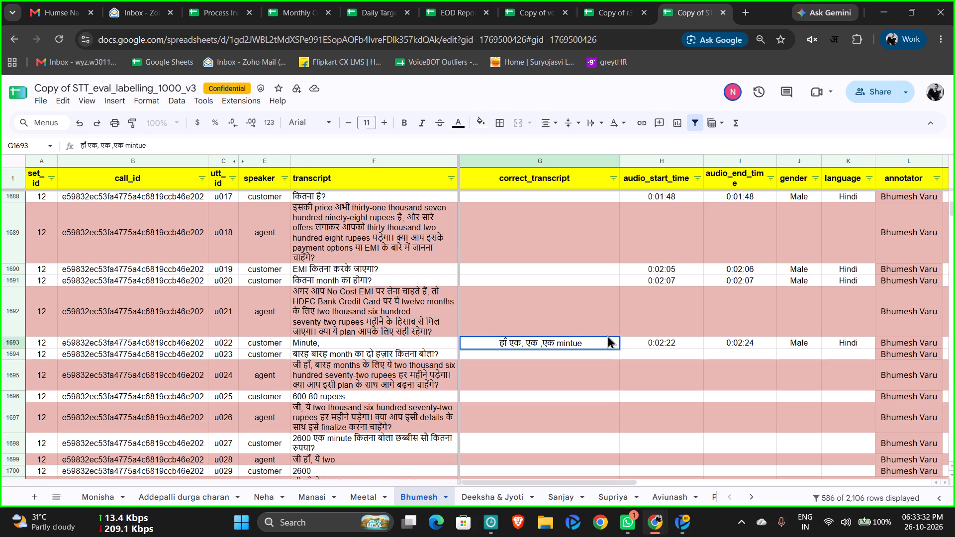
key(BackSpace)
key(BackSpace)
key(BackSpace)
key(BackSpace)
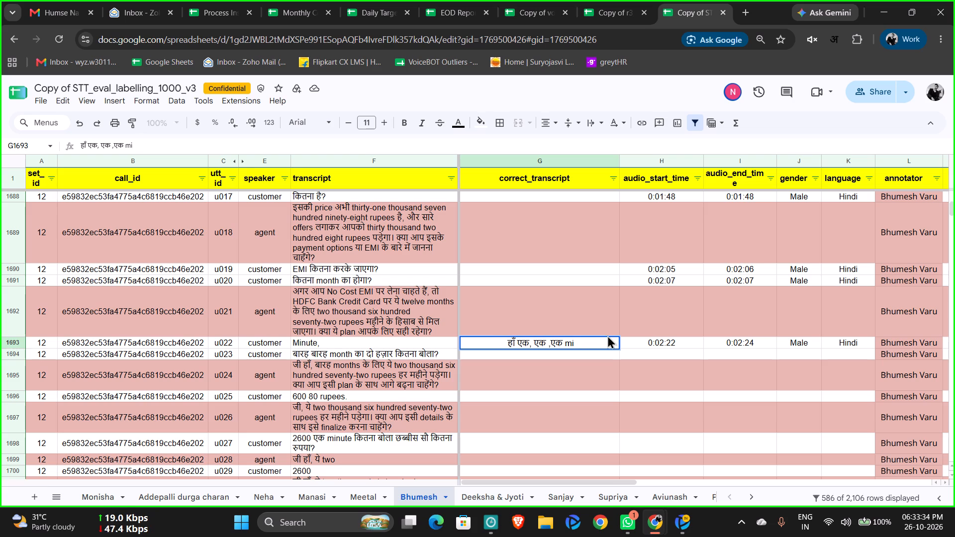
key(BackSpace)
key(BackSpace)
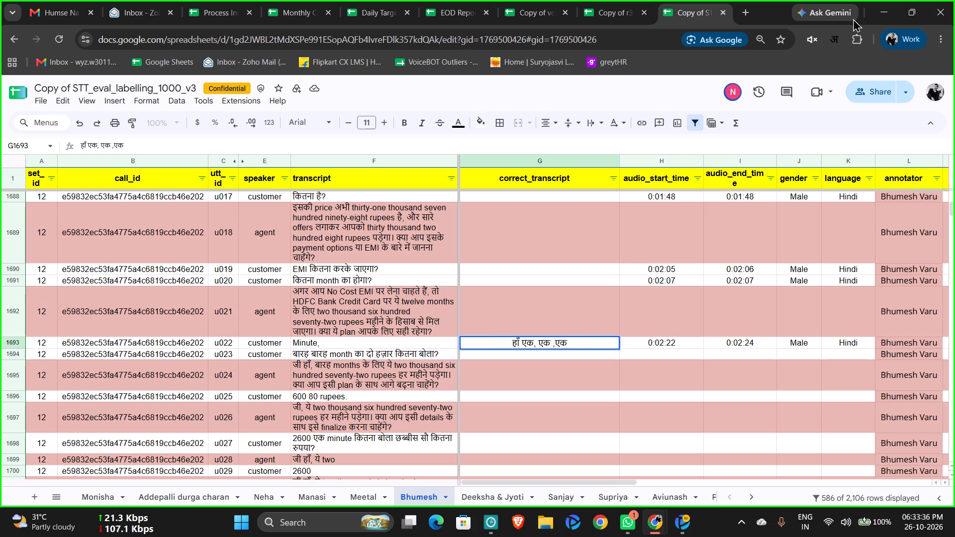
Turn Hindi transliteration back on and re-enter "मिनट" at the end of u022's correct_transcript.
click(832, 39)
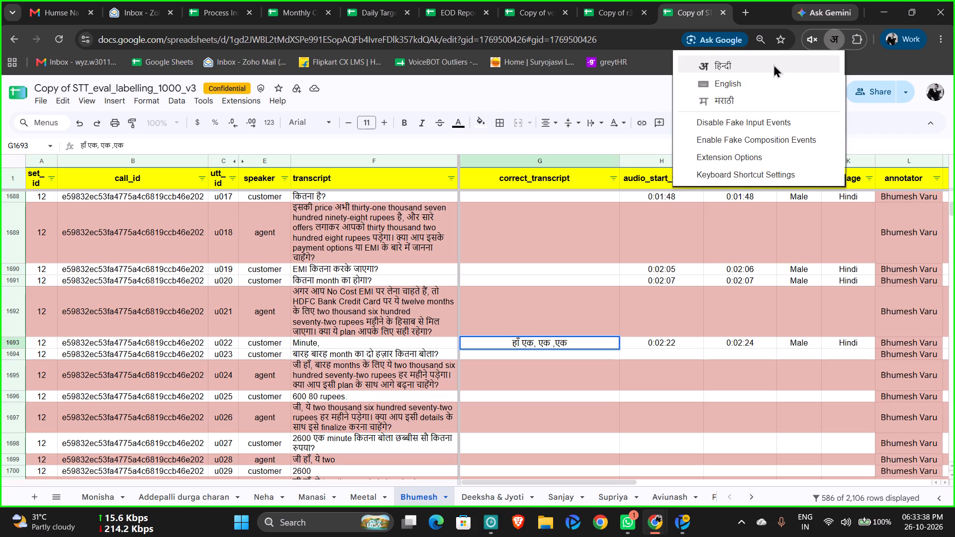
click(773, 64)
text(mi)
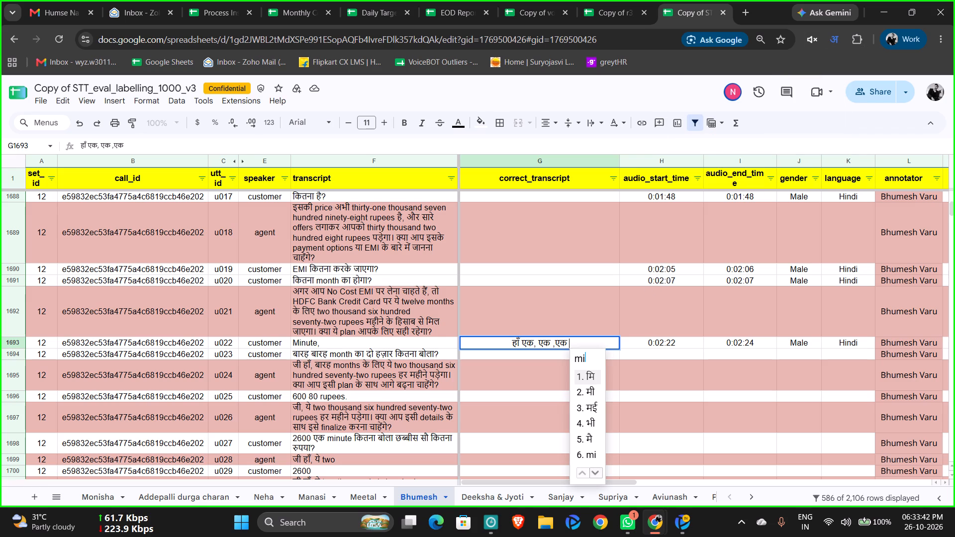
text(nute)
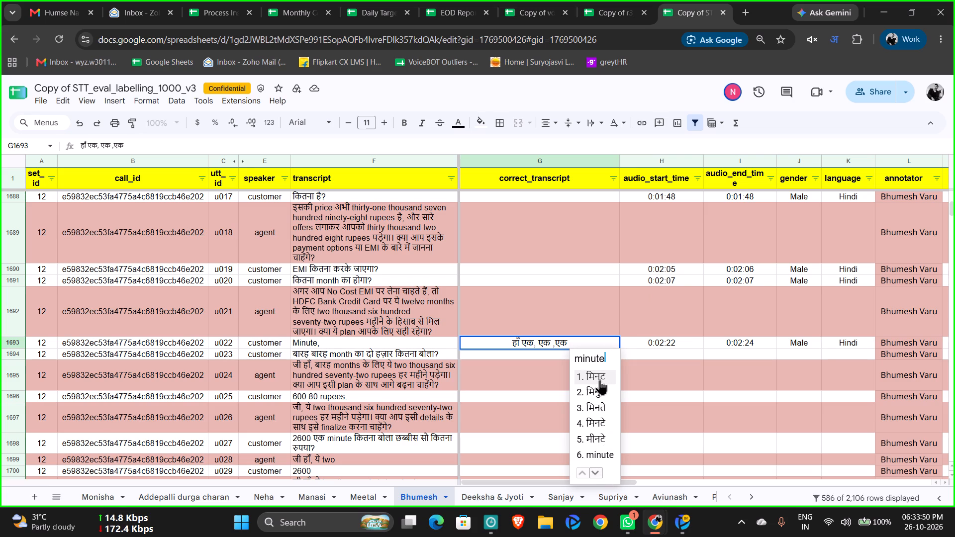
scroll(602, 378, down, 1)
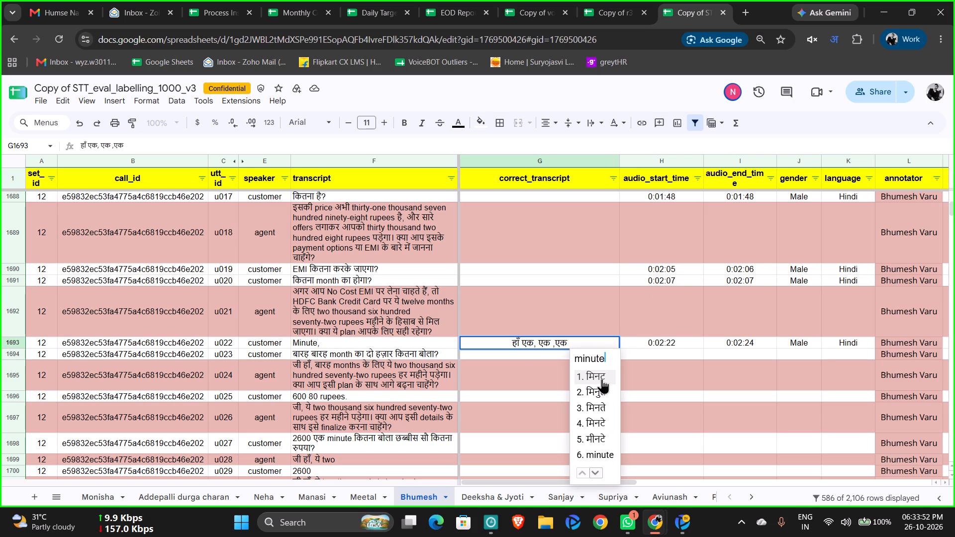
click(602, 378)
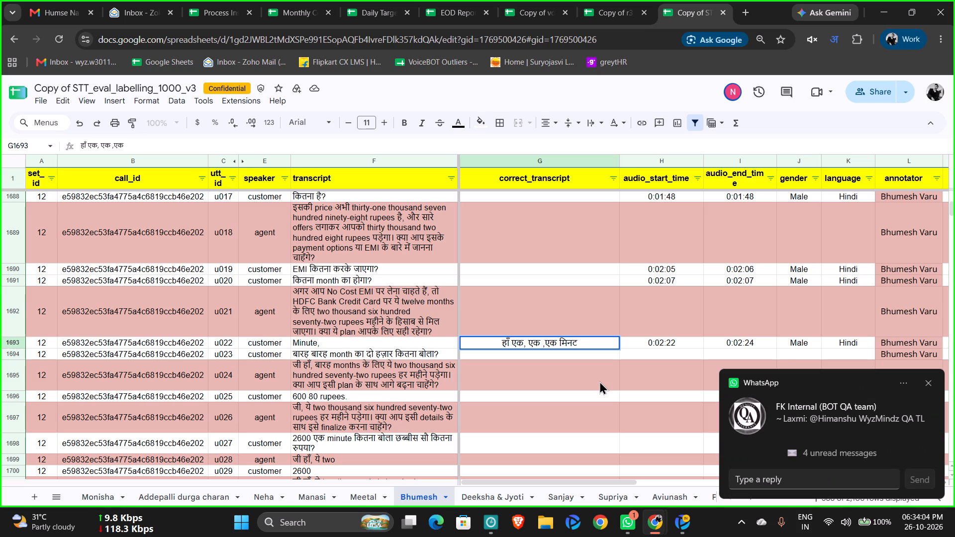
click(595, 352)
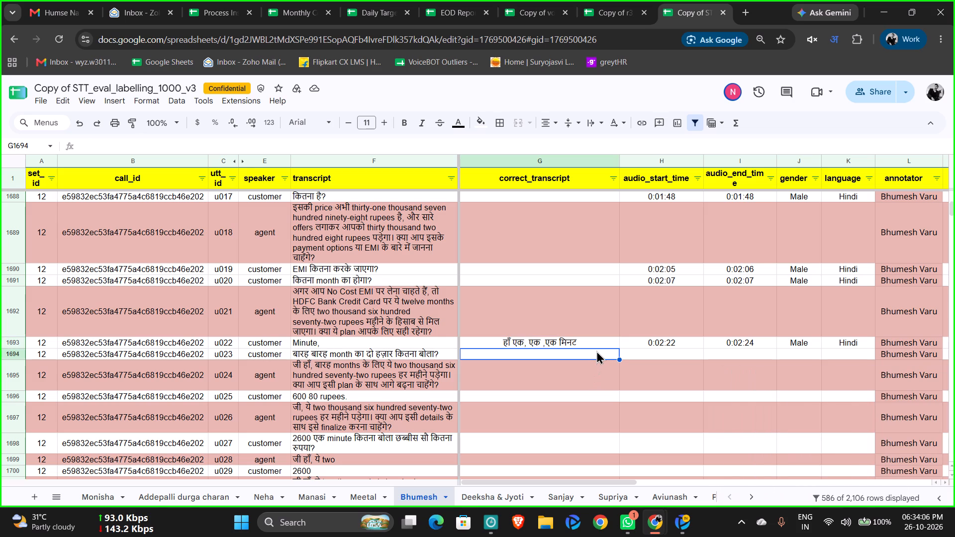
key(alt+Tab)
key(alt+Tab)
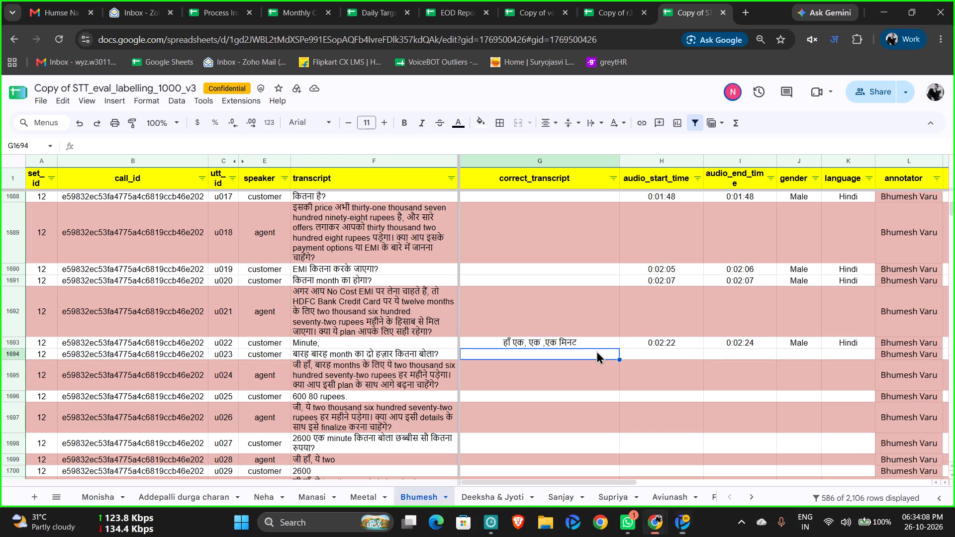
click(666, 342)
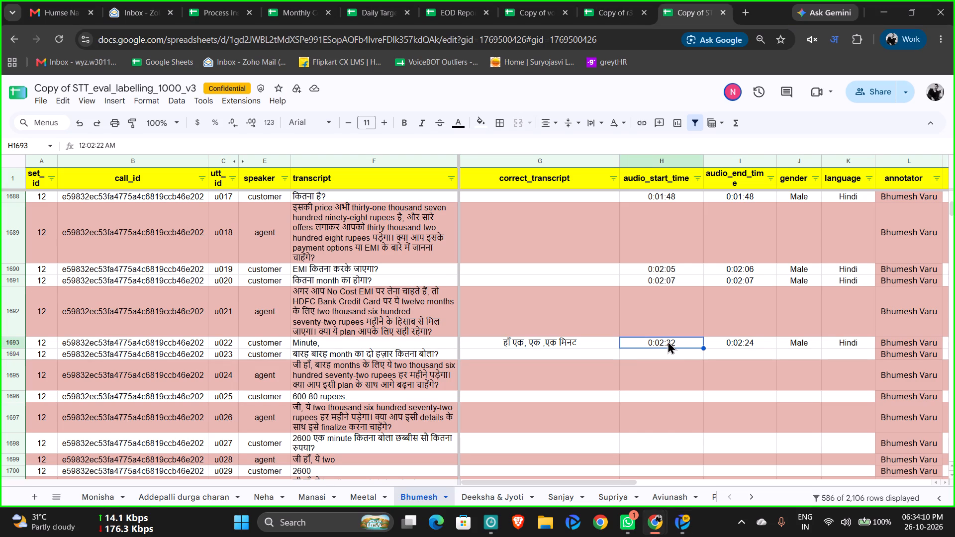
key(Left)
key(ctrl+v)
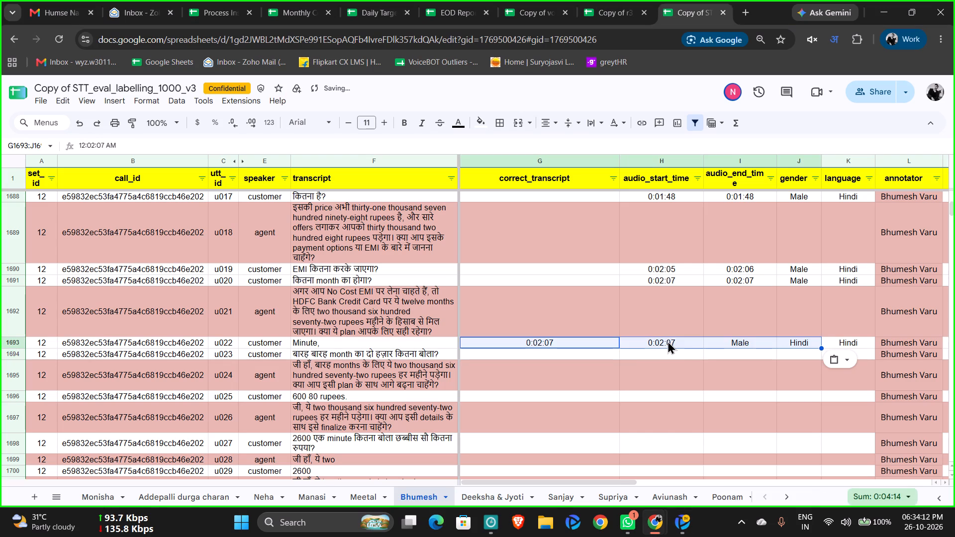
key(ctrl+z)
Copy u022's correct_transcript text into its notes cell.
key(ctrl+c)
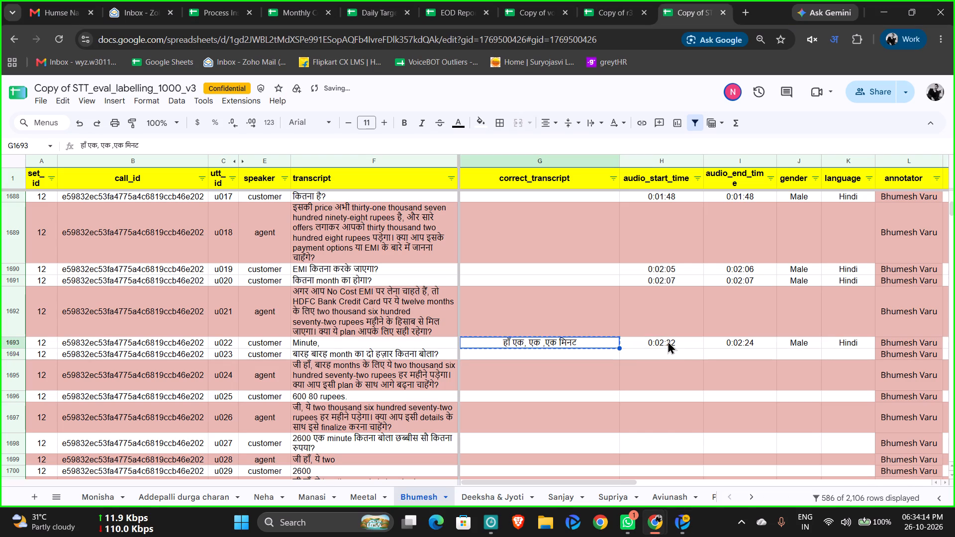
key(Right)
key(Right)
key(Right)
key(Right)
key(Right)
key(Right)
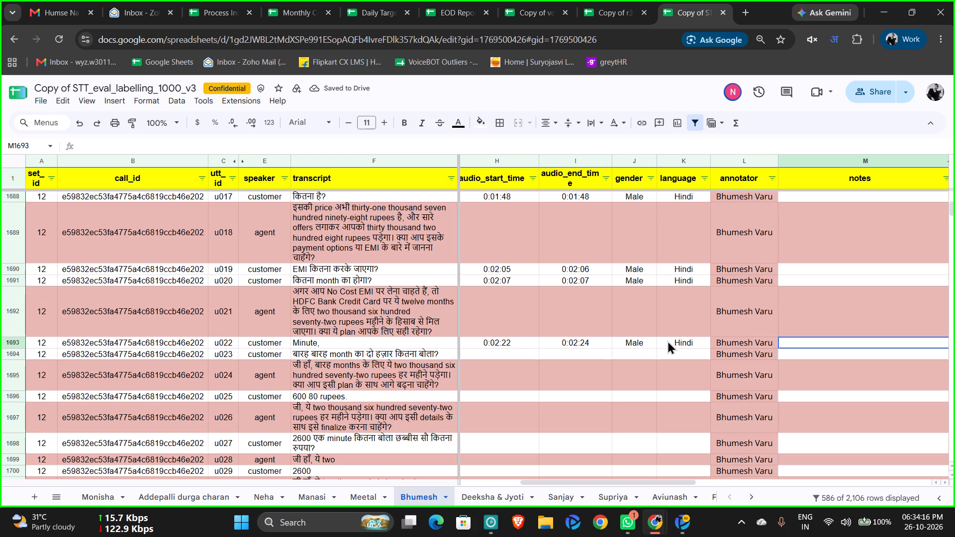
key(ctrl+v)
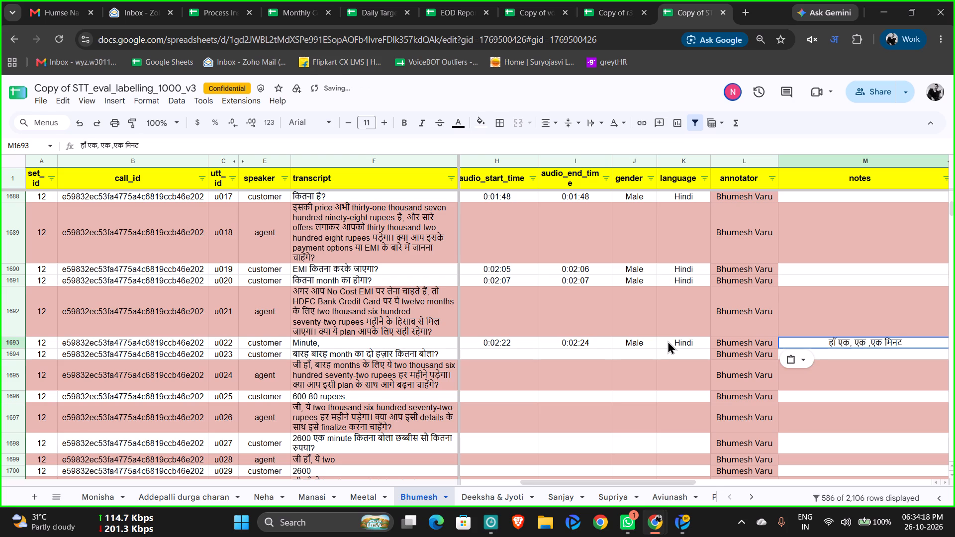
Enclose "हाँ एक, एक ,एक मिनट" in u022's notes in single quotation marks and add a trailing space.
key(Left)
key(Right)
key(Return)
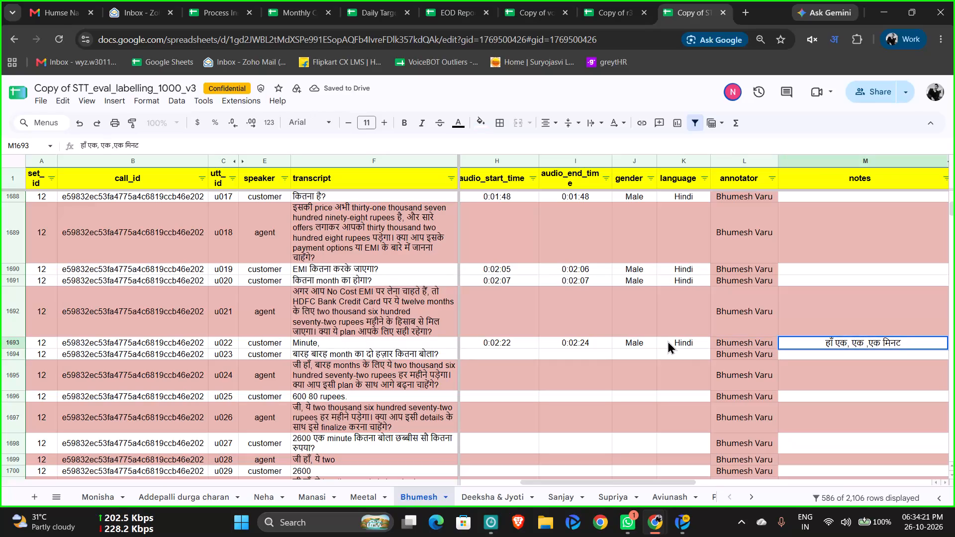
key(apostrophe)
key(Left)
key(Left)
key(Left)
key(Left)
key(Left)
key(Left)
key(Left)
key(Left)
key(Left)
key(Left)
key(Left)
key(Left)
key(Left)
key(Left)
key(Left)
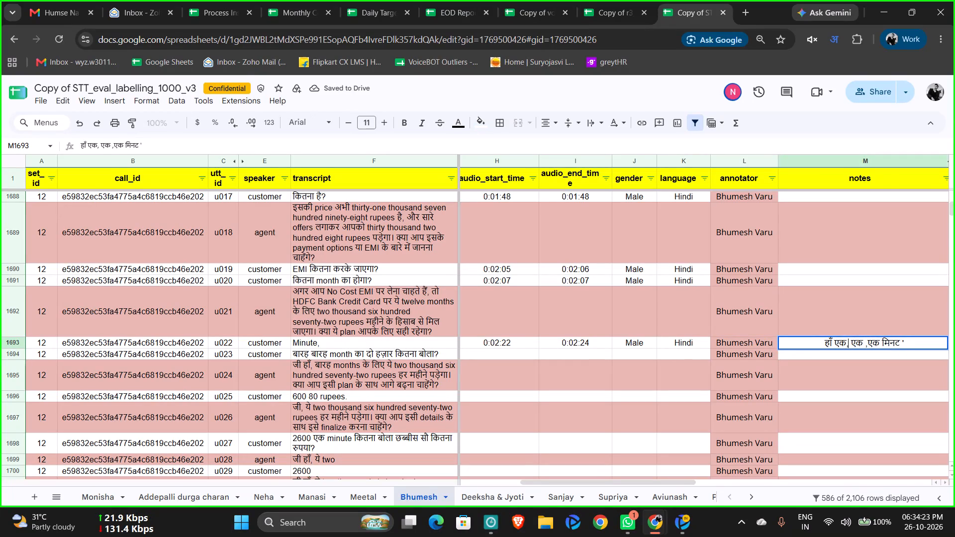
key(Left)
key(Left)
key(Left)
key(apostrophe)
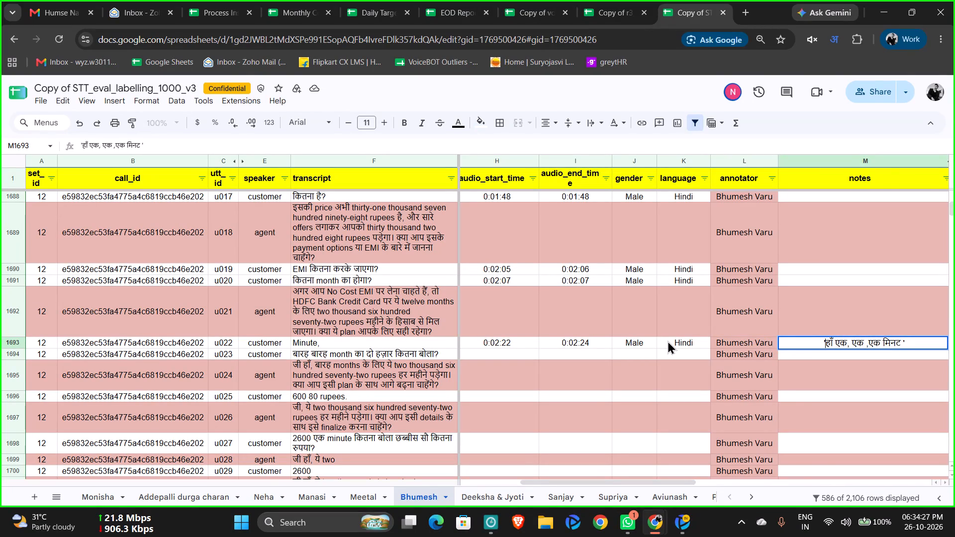
key(space)
key(Right)
key(Right)
key(Right)
key(Right)
key(Right)
key(Right)
key(Right)
key(Right)
key(Right)
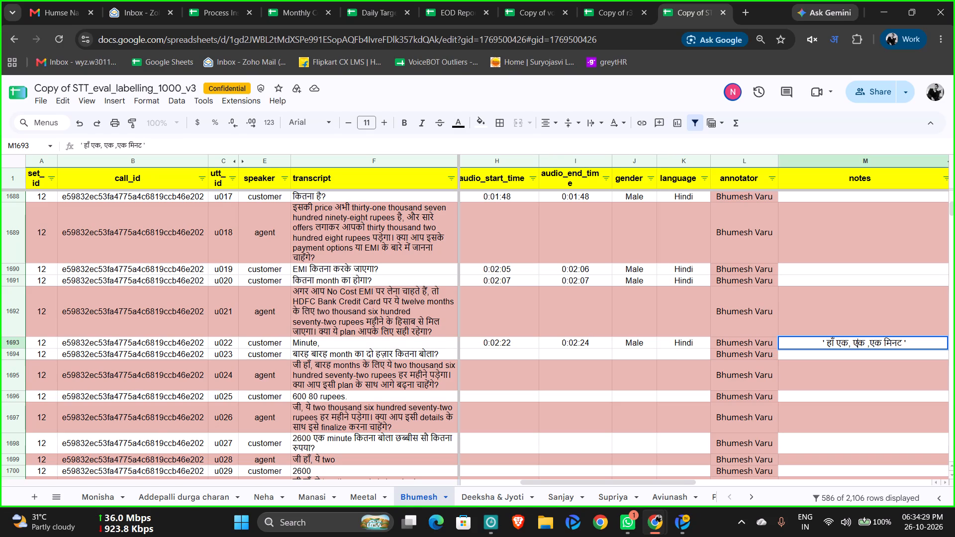
key(Right)
key(Right)
key(Right)
key(Right)
key(Right)
key(Right)
key(Right)
key(Right)
key(Right)
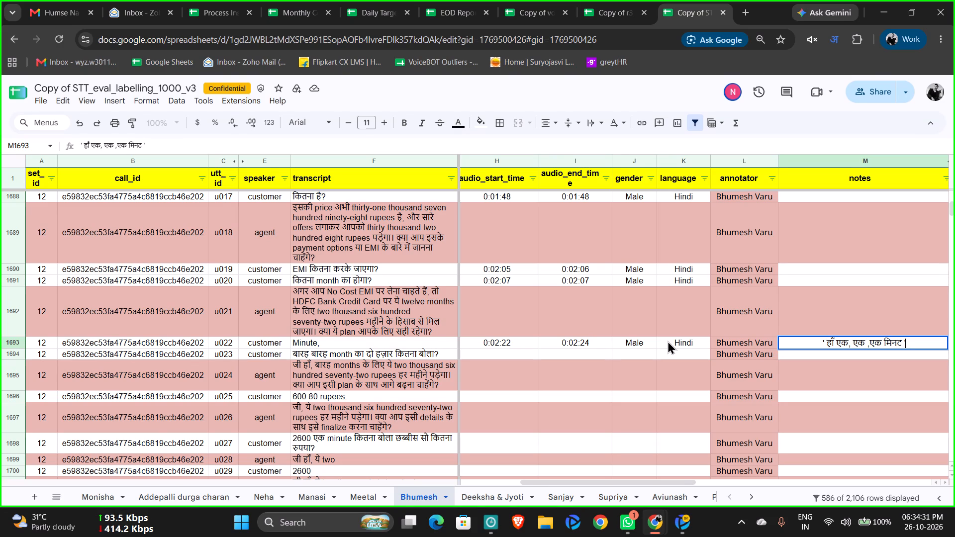
key(space)
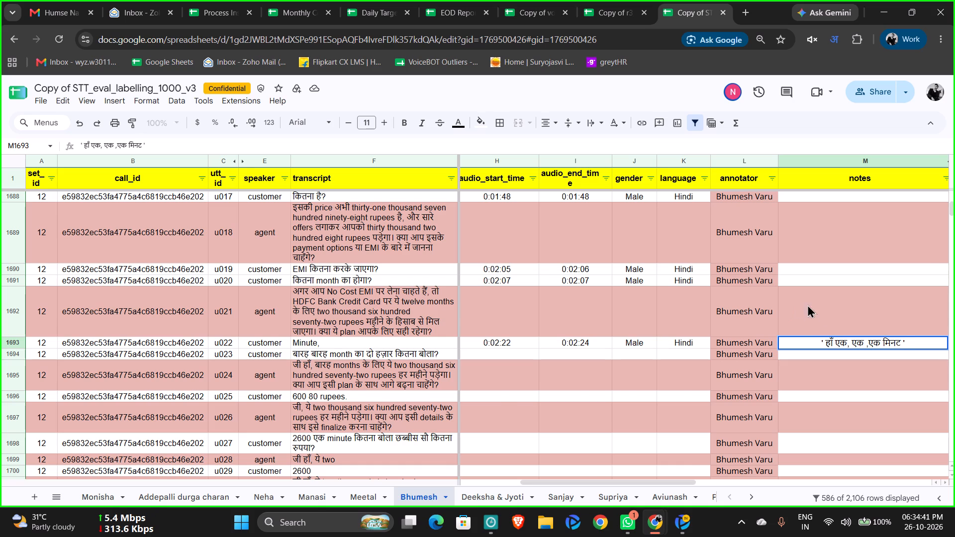
Copy the u054 correction note about "Launch" replaced with "जान" and append it after the quoted text in u022's notes.
scroll(830, 316, up, 7)
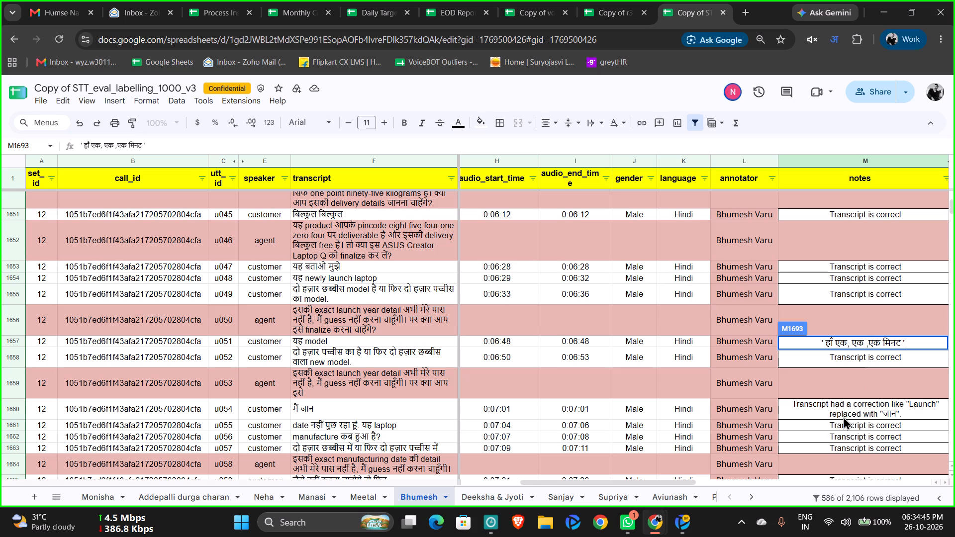
click(899, 409)
key(ctrl+c)
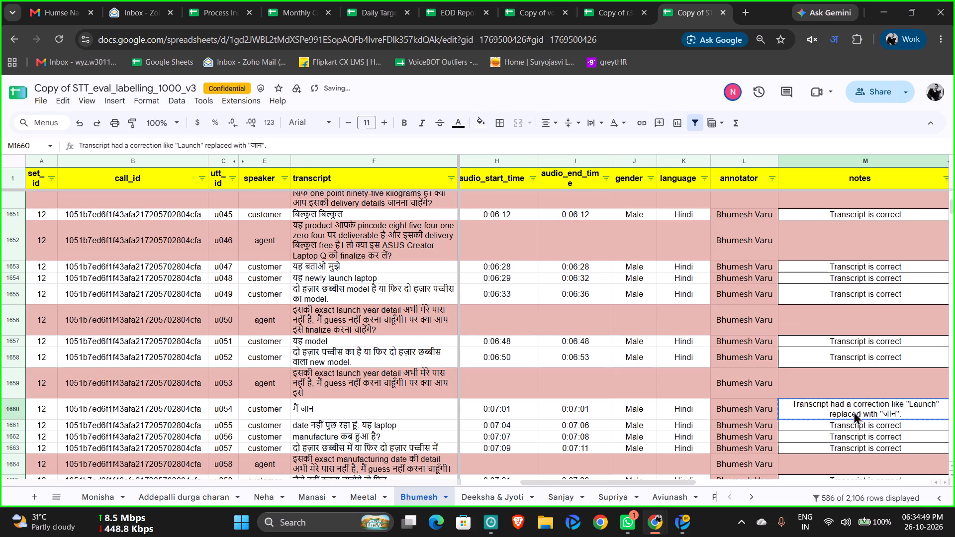
scroll(854, 411, down, 2)
scroll(882, 297, down, 2)
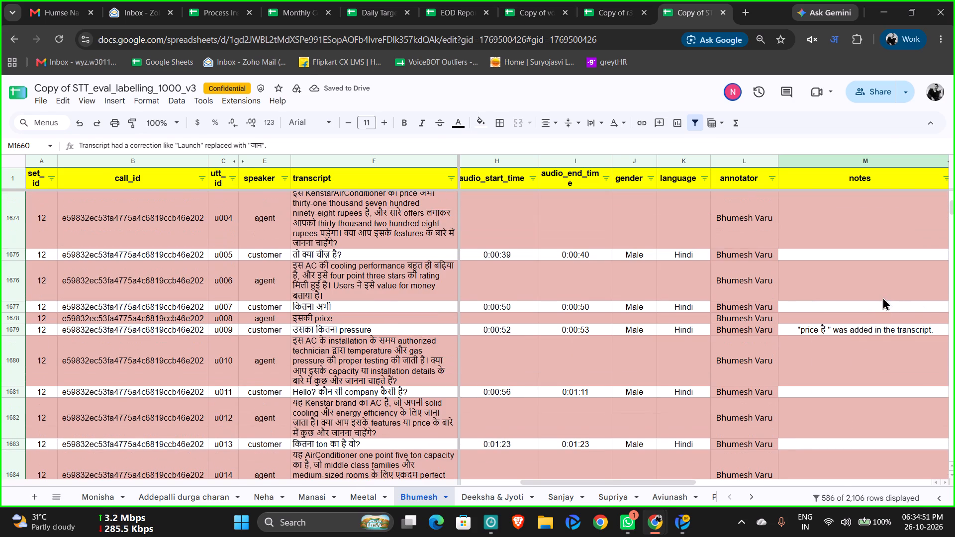
scroll(869, 345, down, 1)
scroll(859, 386, down, 2)
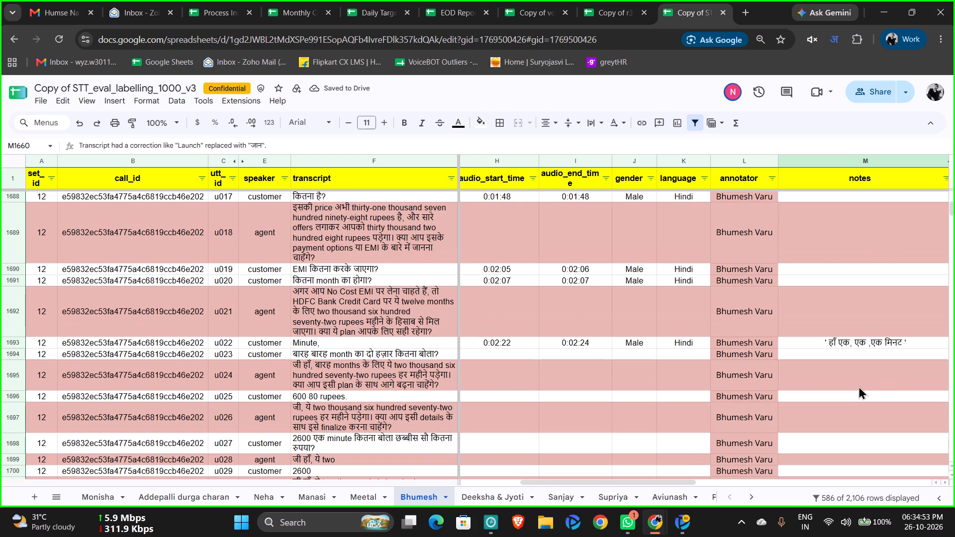
click(876, 344)
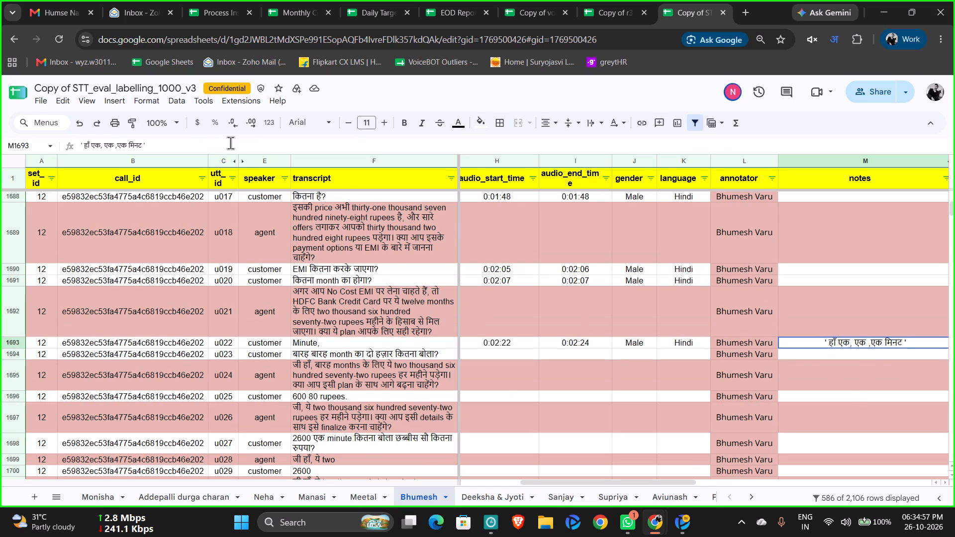
key(Return)
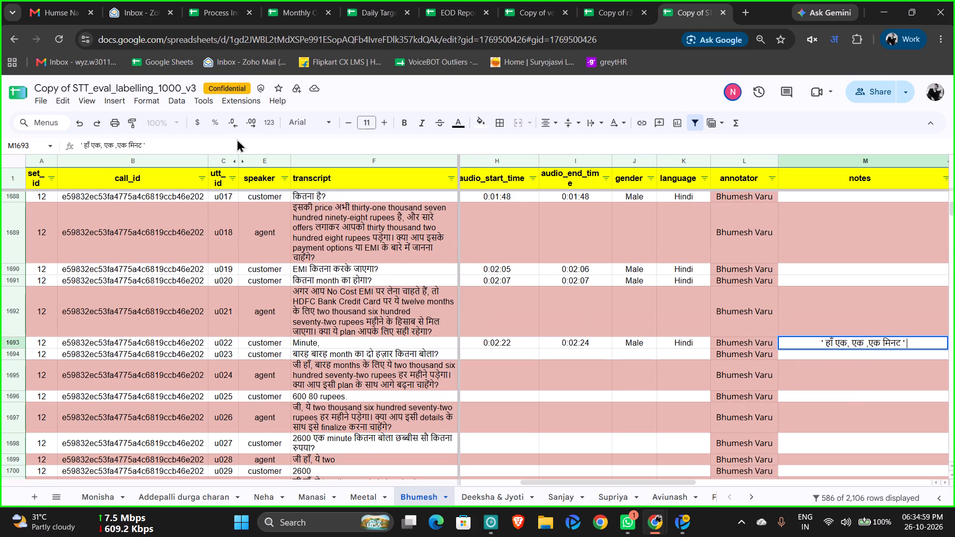
key(ctrl+v)
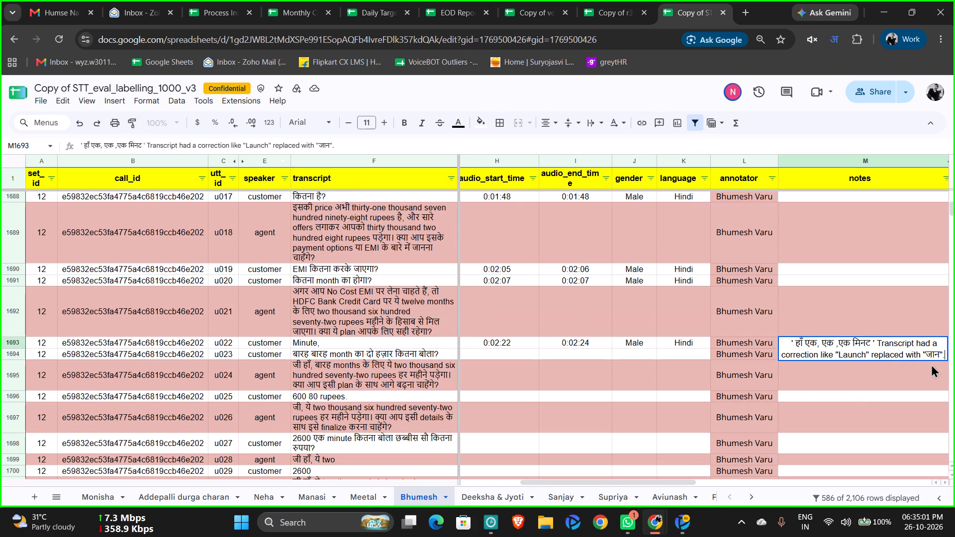
Move the quoted phrase "हाँ एक, एक ,एक मिनट" from the start of u022's notes into the note in place of "Launch".
drag(875, 342, 848, 343)
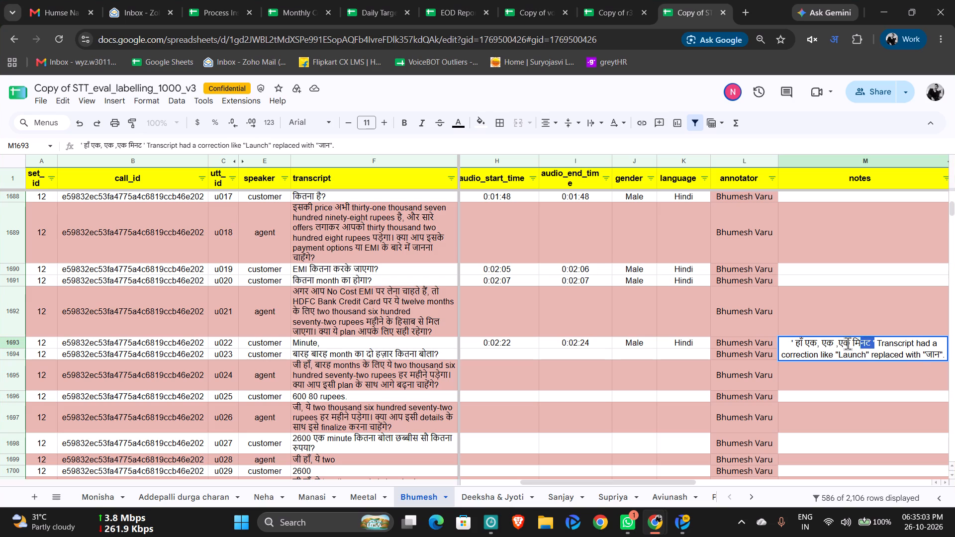
drag(848, 343, 788, 343)
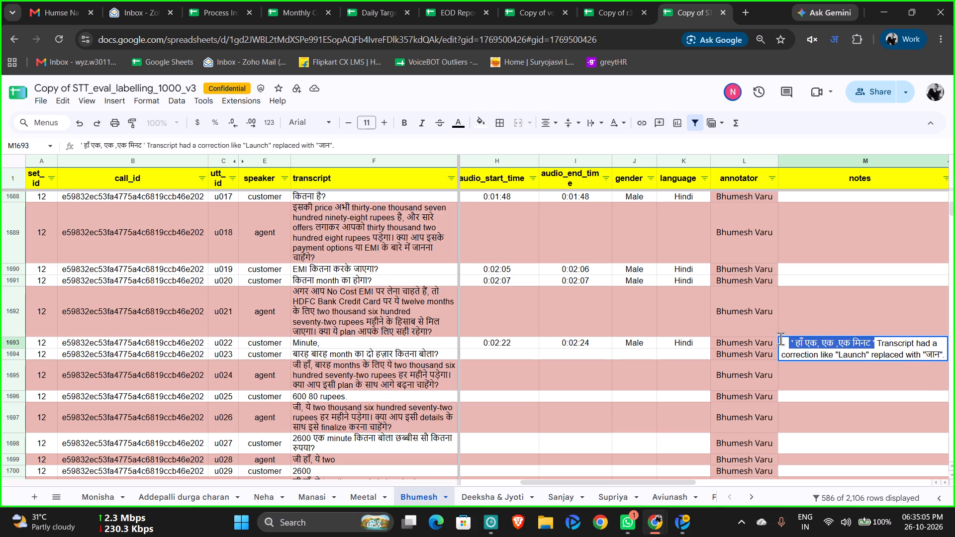
key(ctrl+c)
double_click(849, 358)
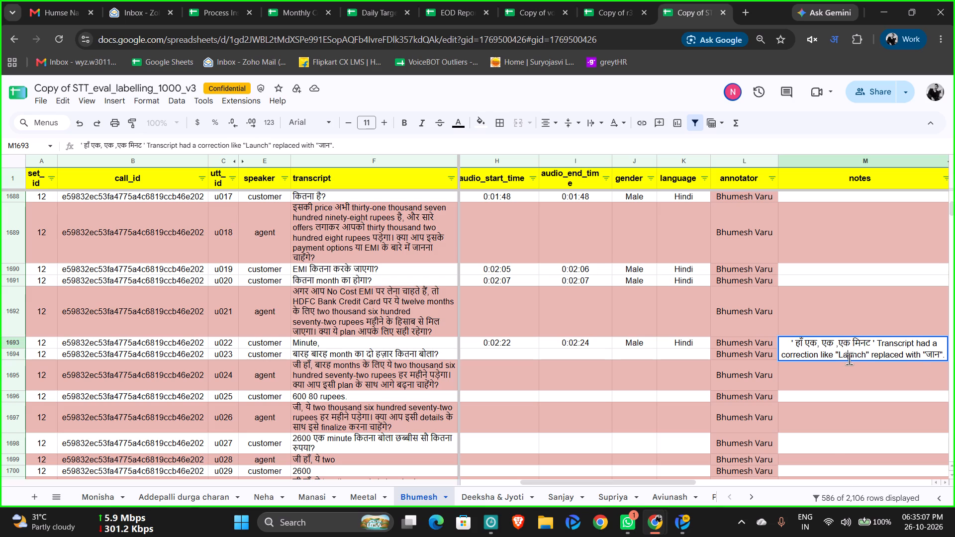
key(BackSpace)
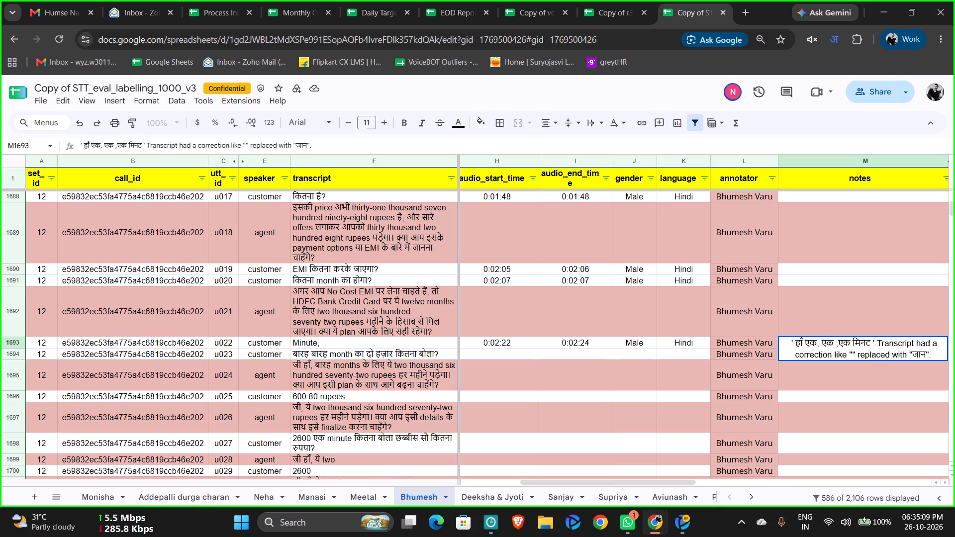
key(ctrl+v)
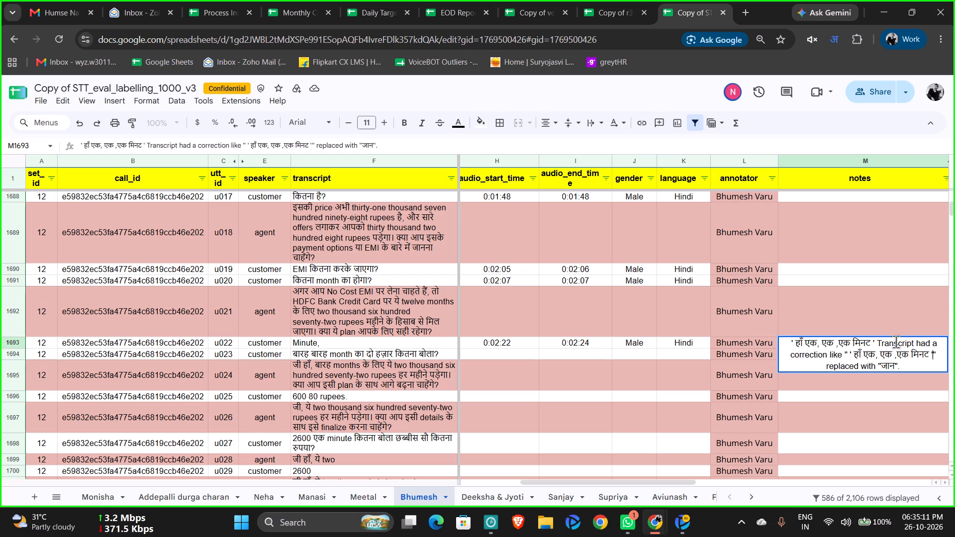
drag(876, 341, 785, 346)
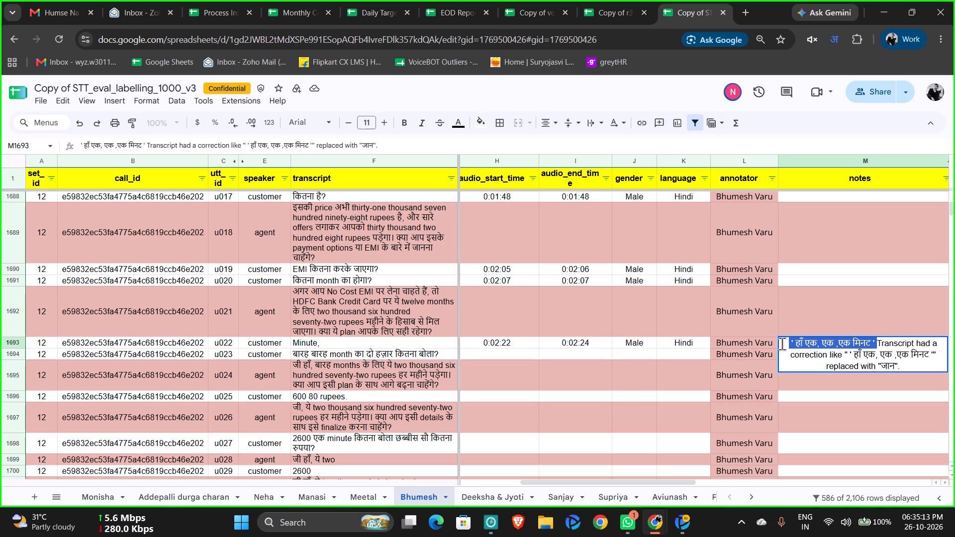
key(BackSpace)
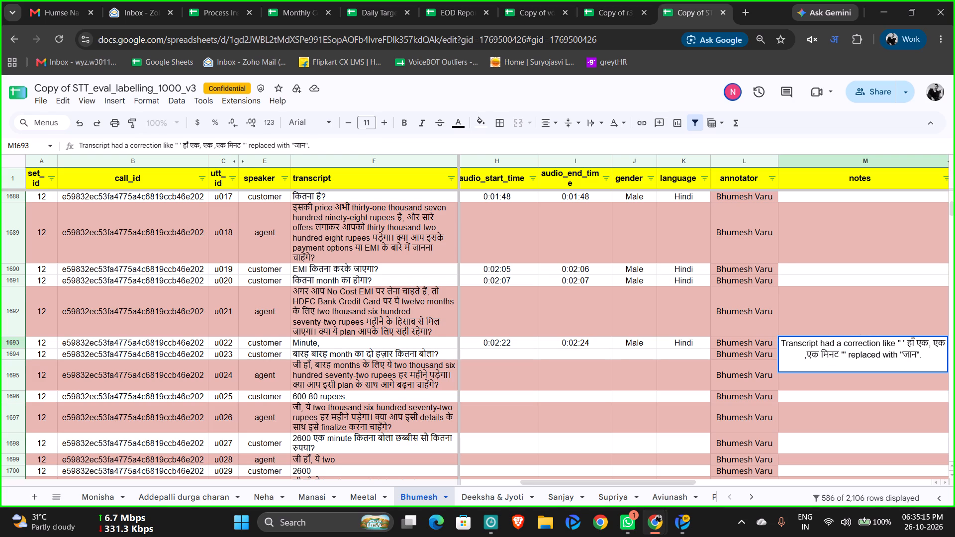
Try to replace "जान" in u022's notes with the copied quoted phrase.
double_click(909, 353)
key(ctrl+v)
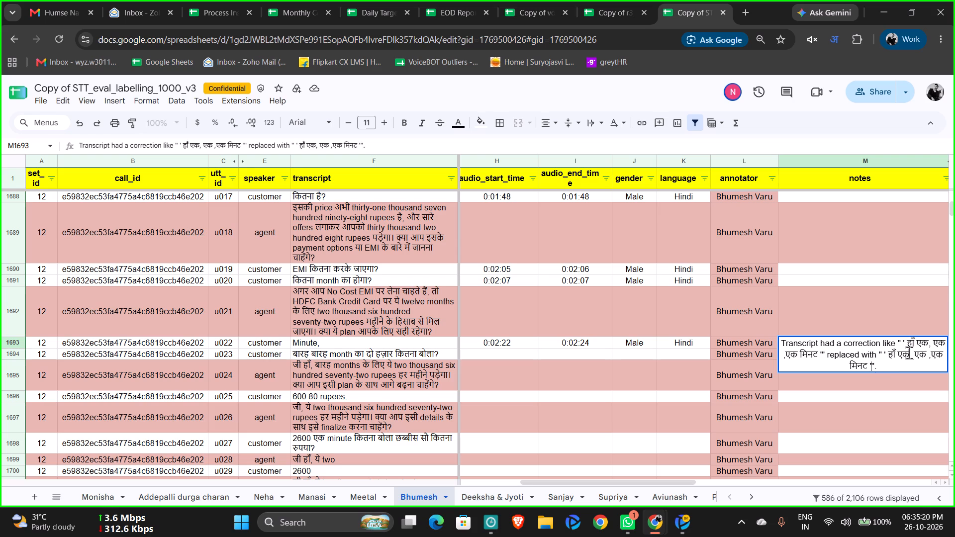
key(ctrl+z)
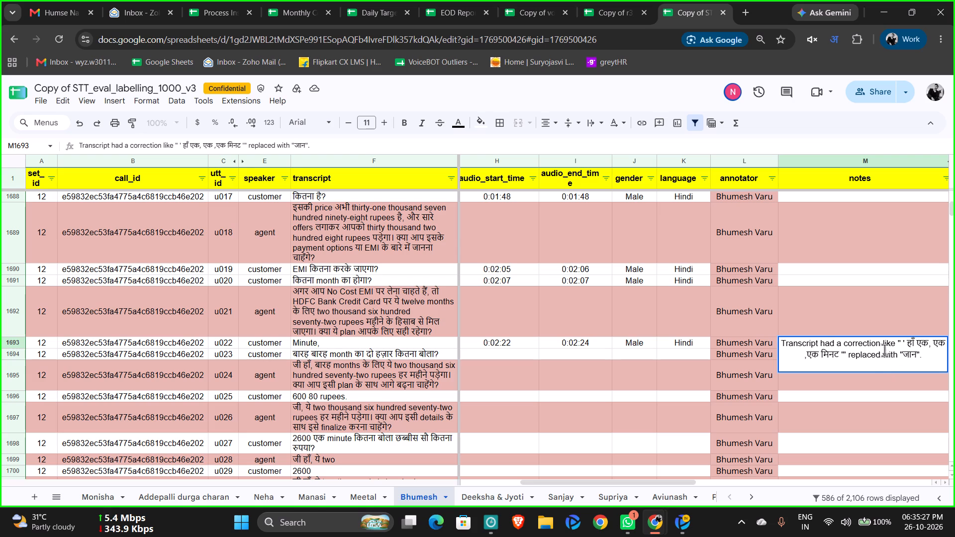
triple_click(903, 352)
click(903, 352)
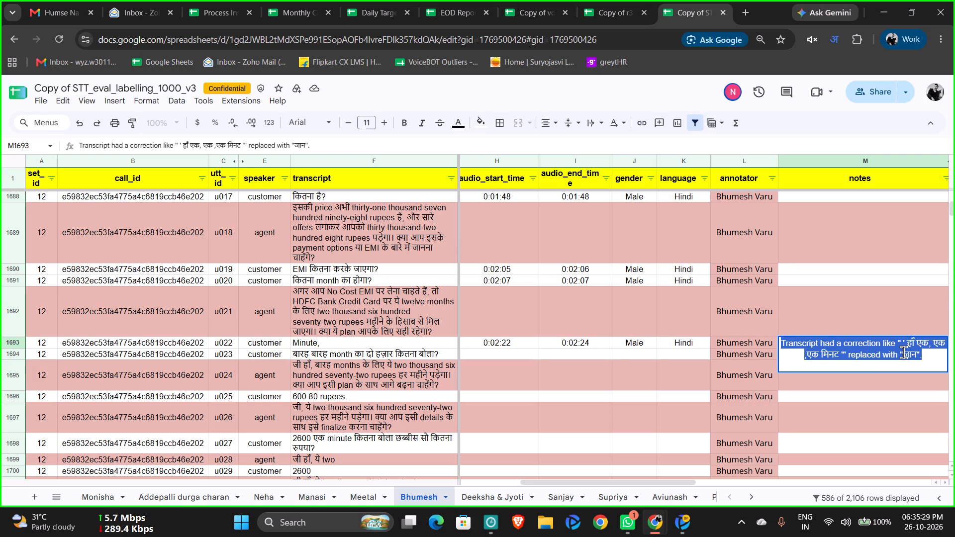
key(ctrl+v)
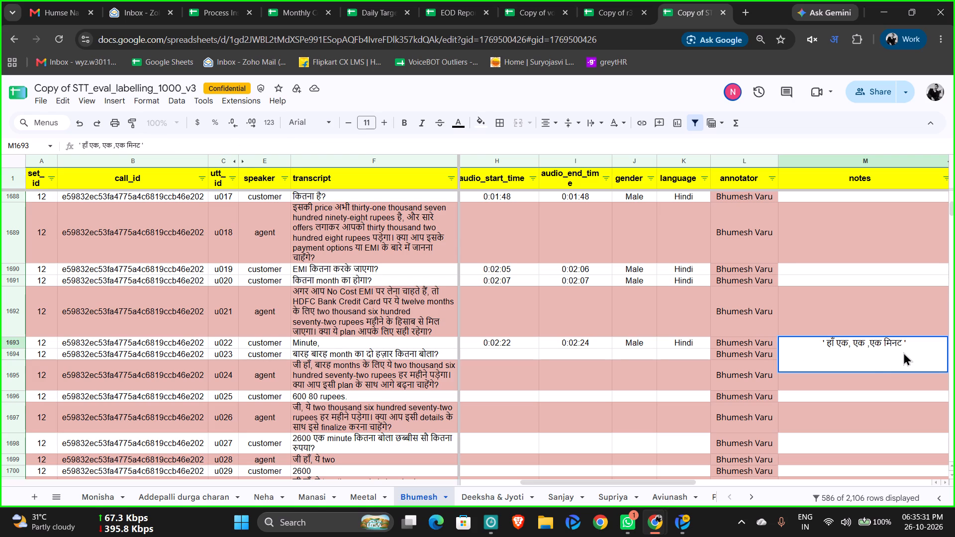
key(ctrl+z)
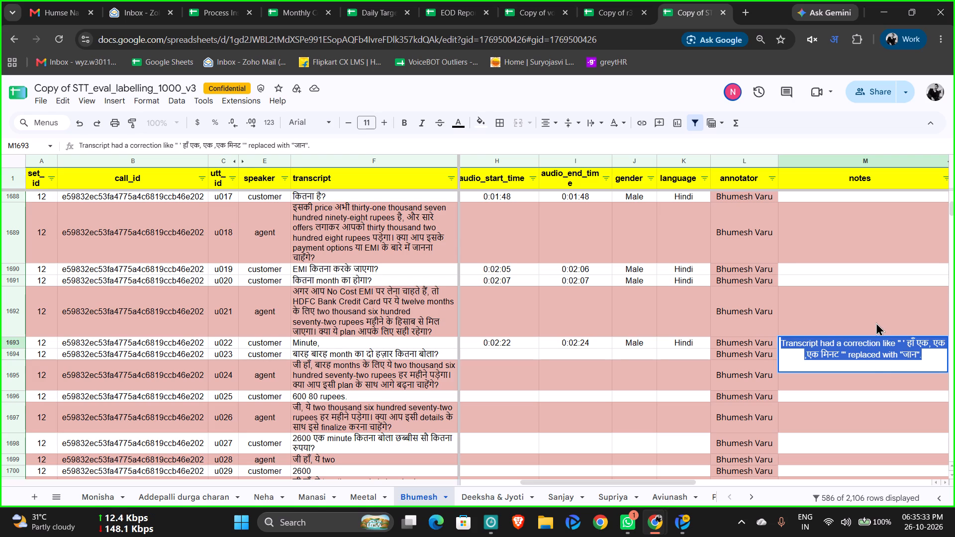
Remove the single quotation mark and the space after it in front of "हाँ" in u022's notes.
double_click(888, 361)
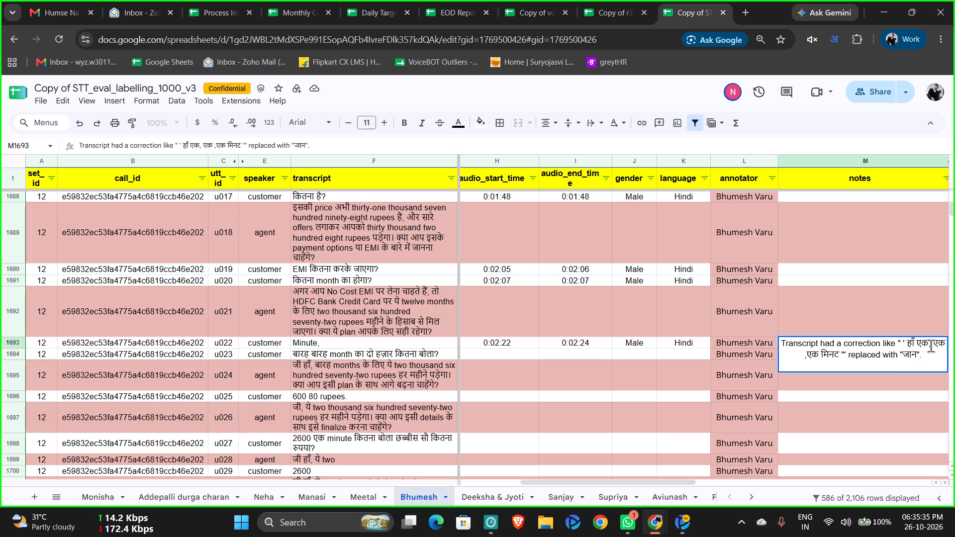
click(907, 341)
key(BackSpace)
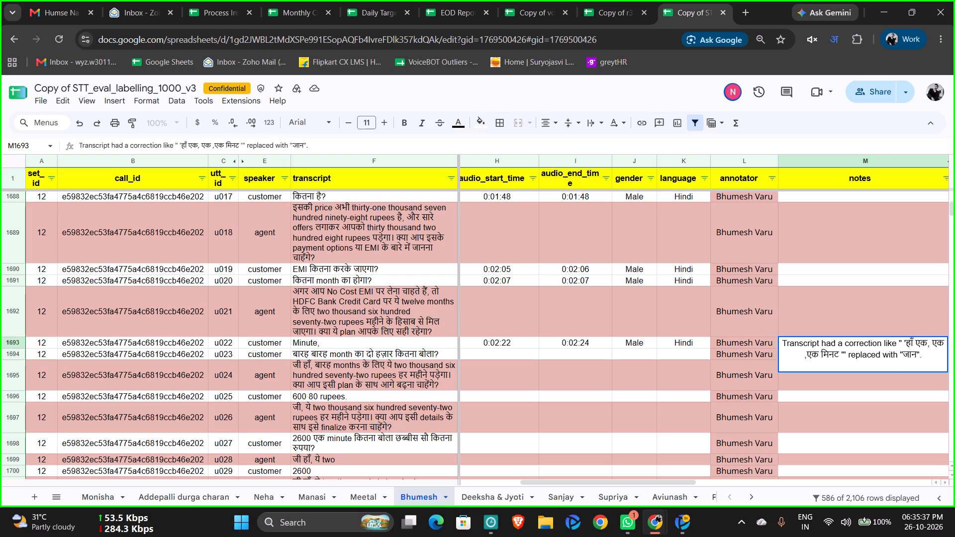
key(BackSpace)
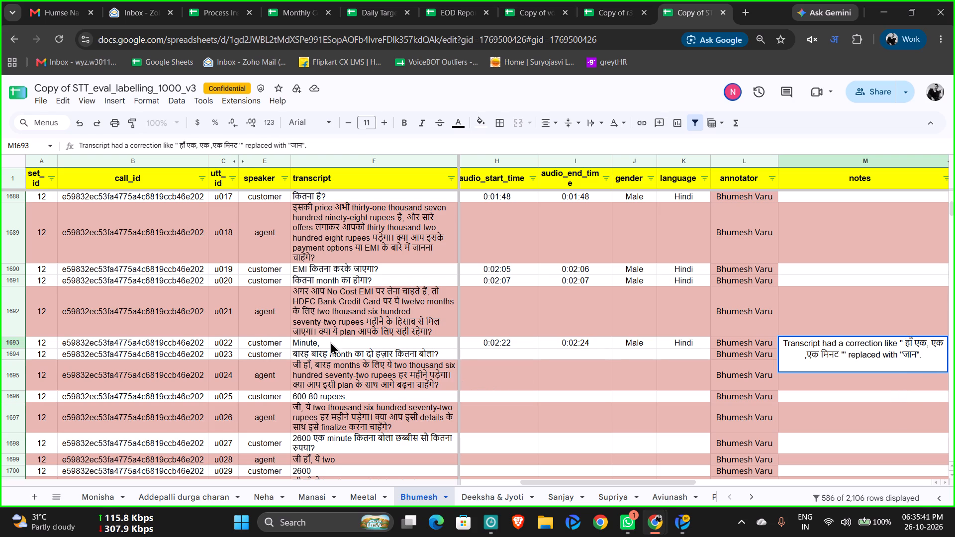
click(391, 341)
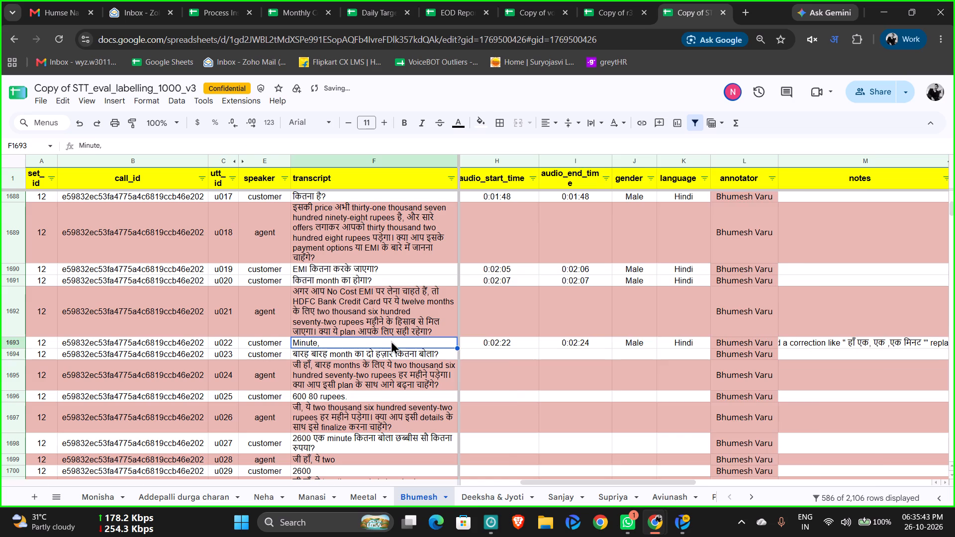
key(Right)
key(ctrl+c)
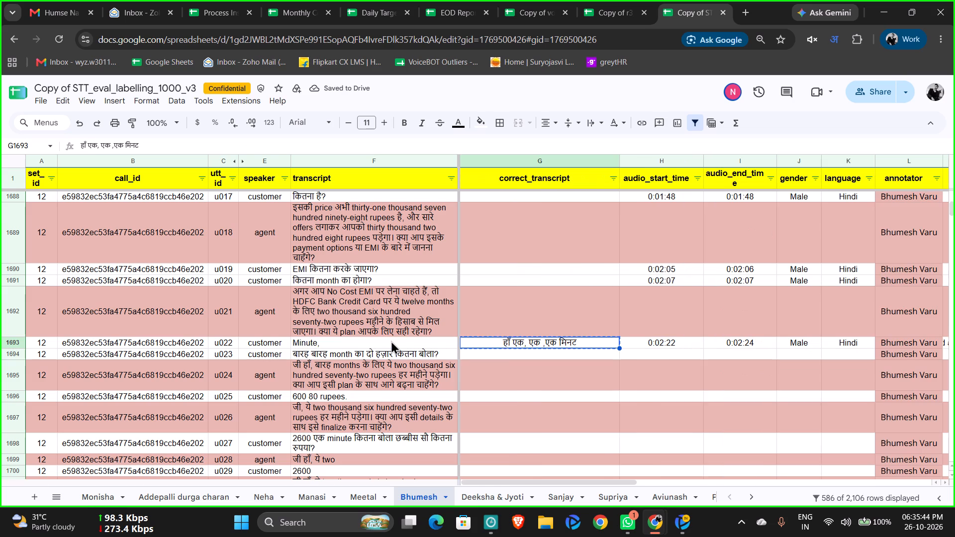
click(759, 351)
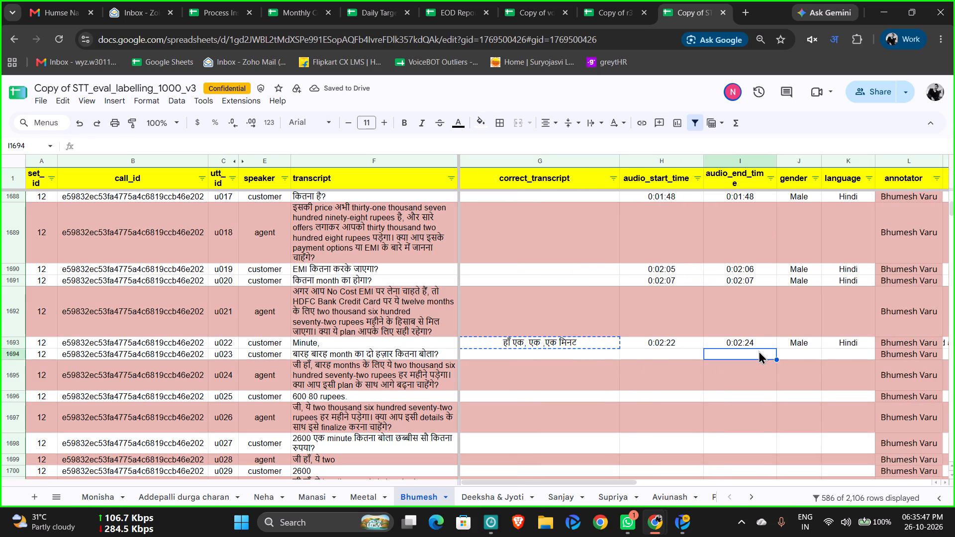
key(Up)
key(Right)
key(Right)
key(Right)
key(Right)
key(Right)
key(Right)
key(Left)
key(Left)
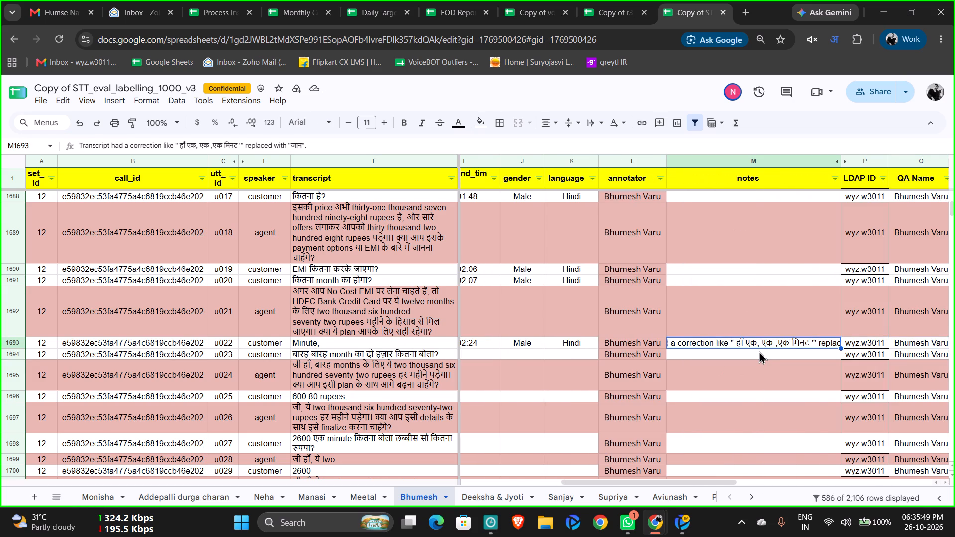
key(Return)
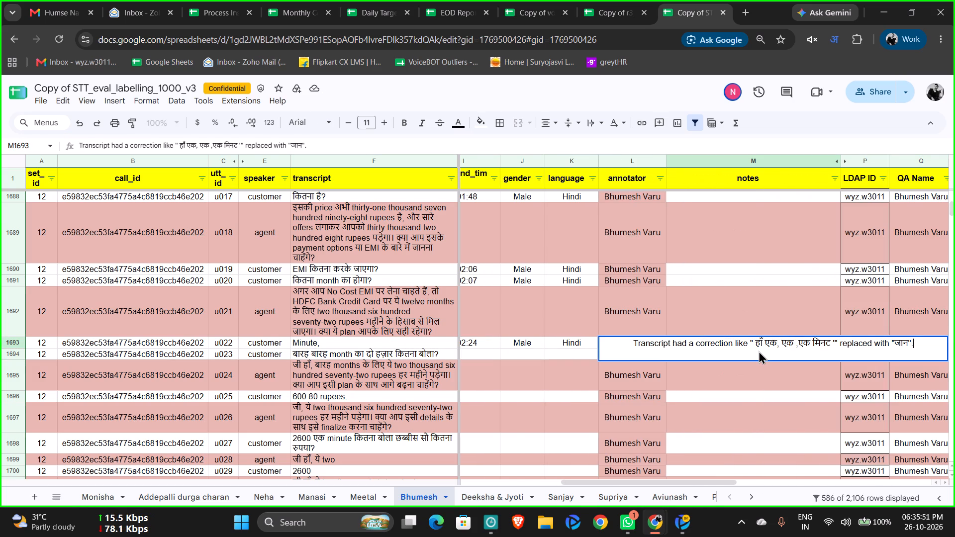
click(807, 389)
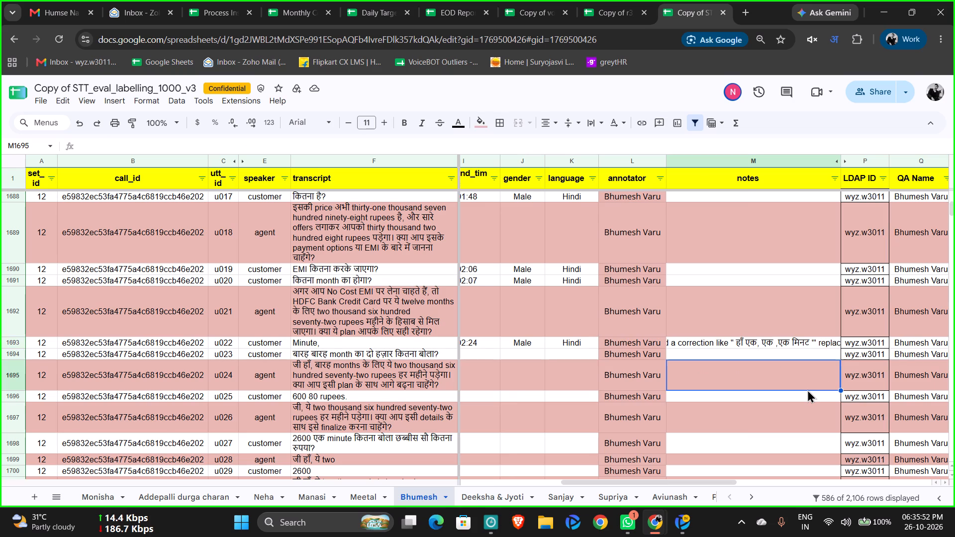
Apply text wrapping to the whole notes column.
click(759, 163)
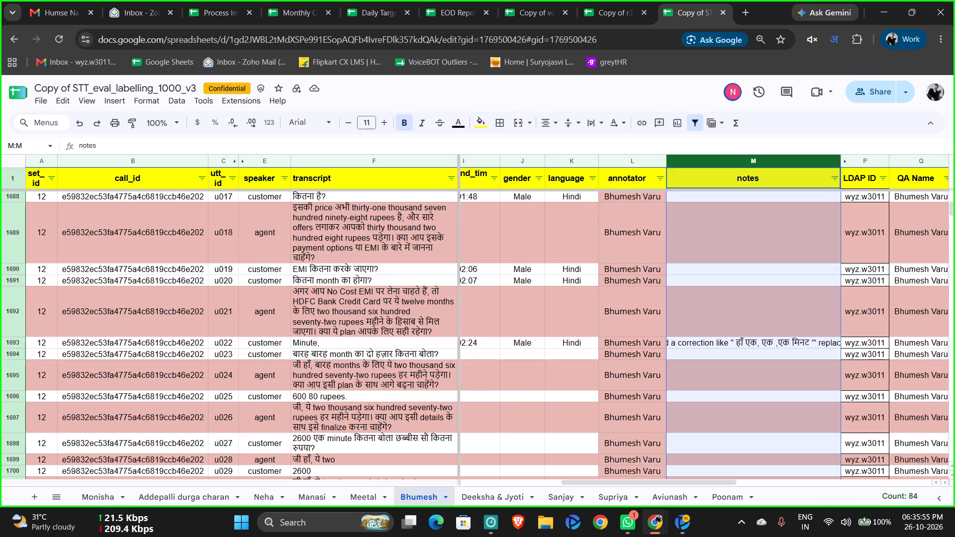
click(591, 127)
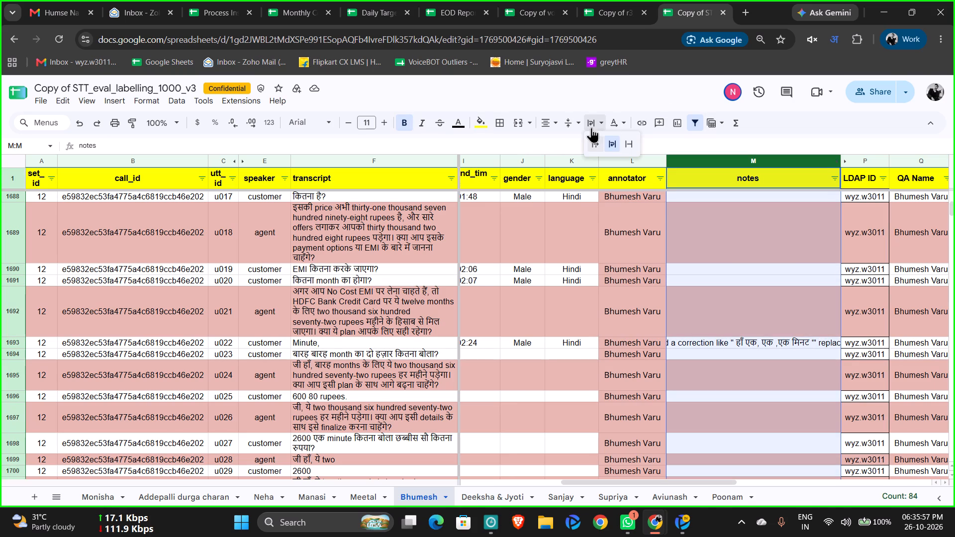
click(609, 145)
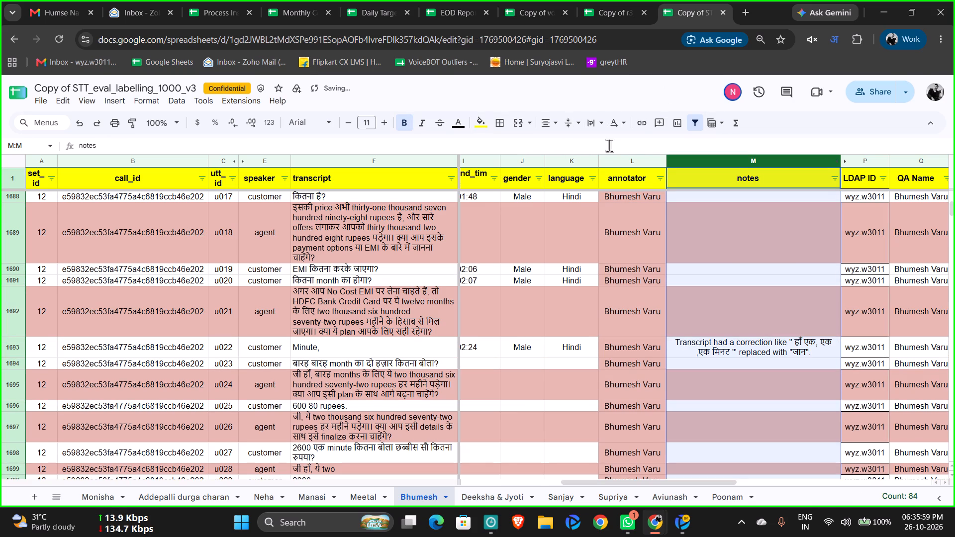
click(715, 362)
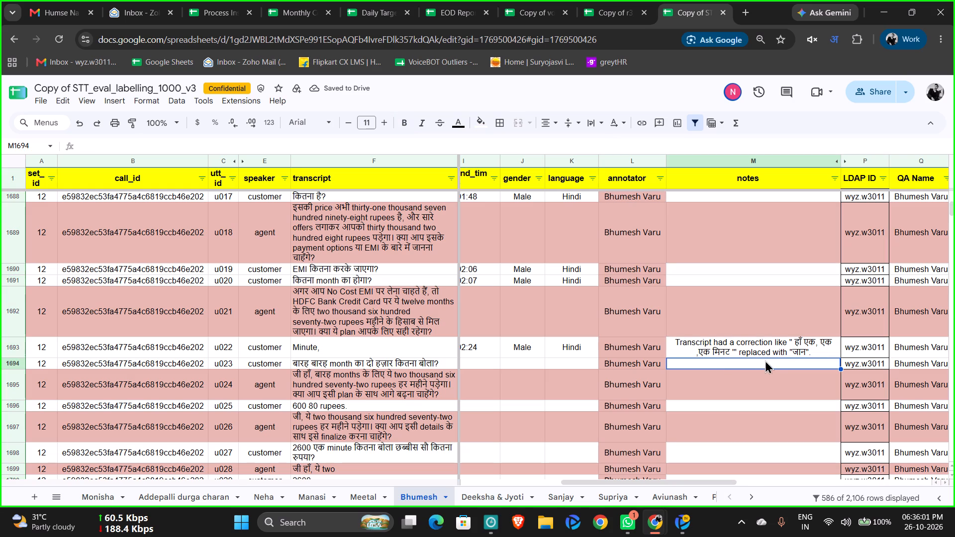
Delete the word "जान" from between the closing quotation marks in u022's notes.
double_click(790, 351)
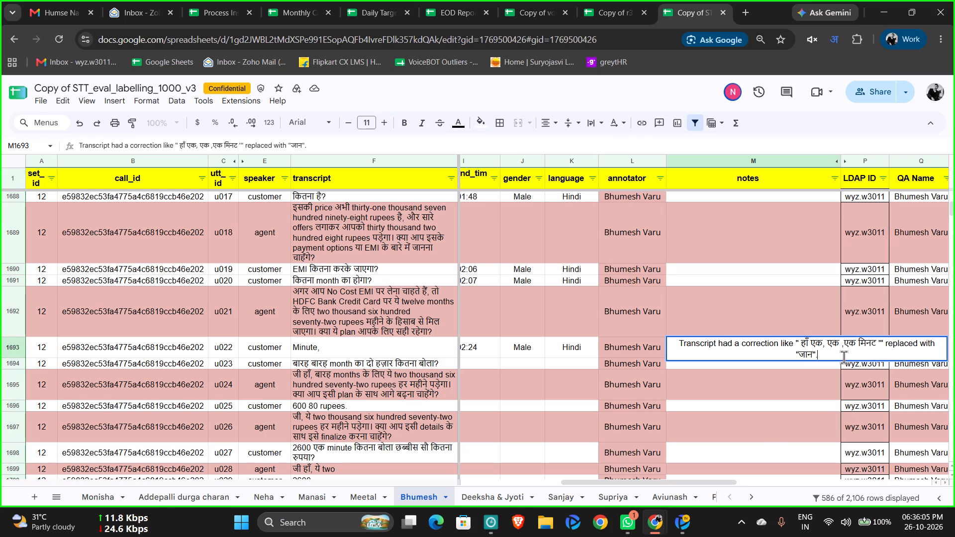
click(811, 354)
click(811, 354)
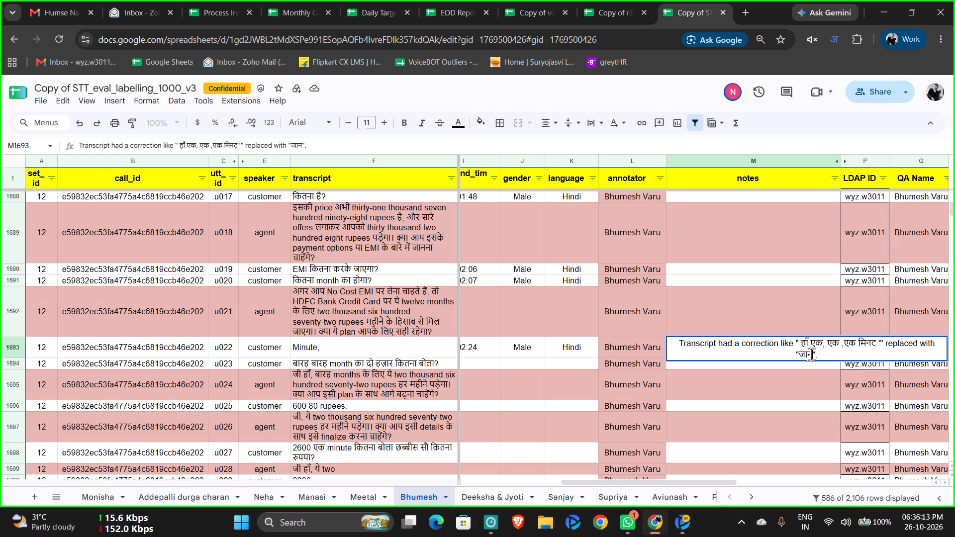
key(BackSpace)
key(BackSpace)
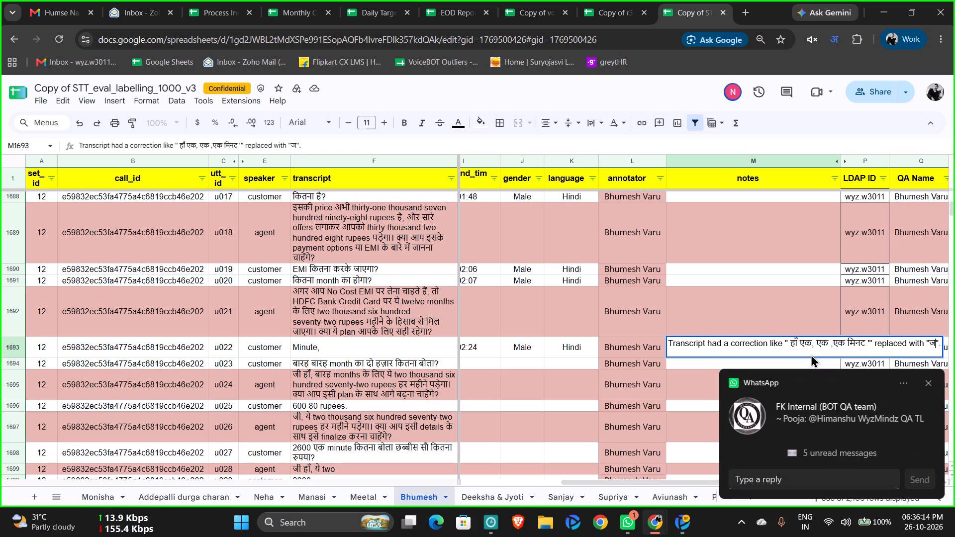
key(BackSpace)
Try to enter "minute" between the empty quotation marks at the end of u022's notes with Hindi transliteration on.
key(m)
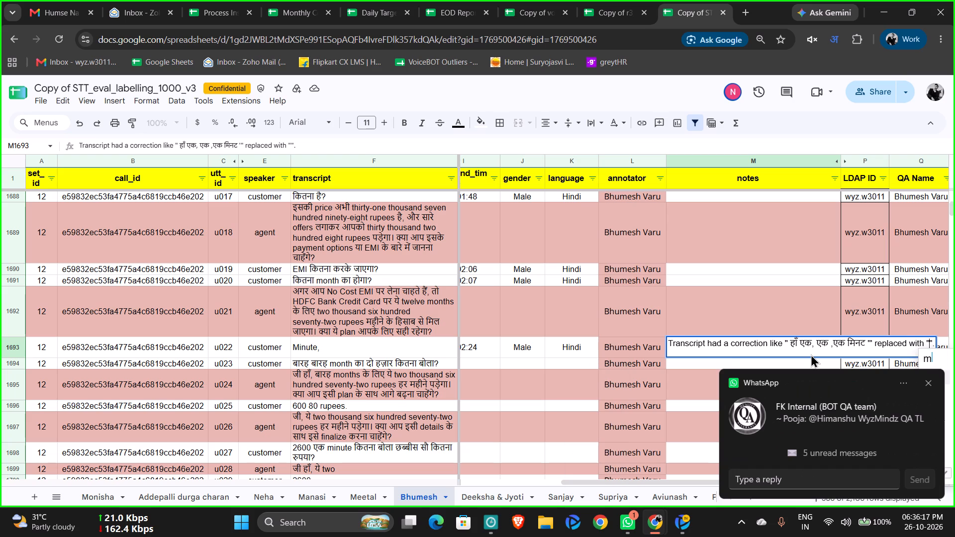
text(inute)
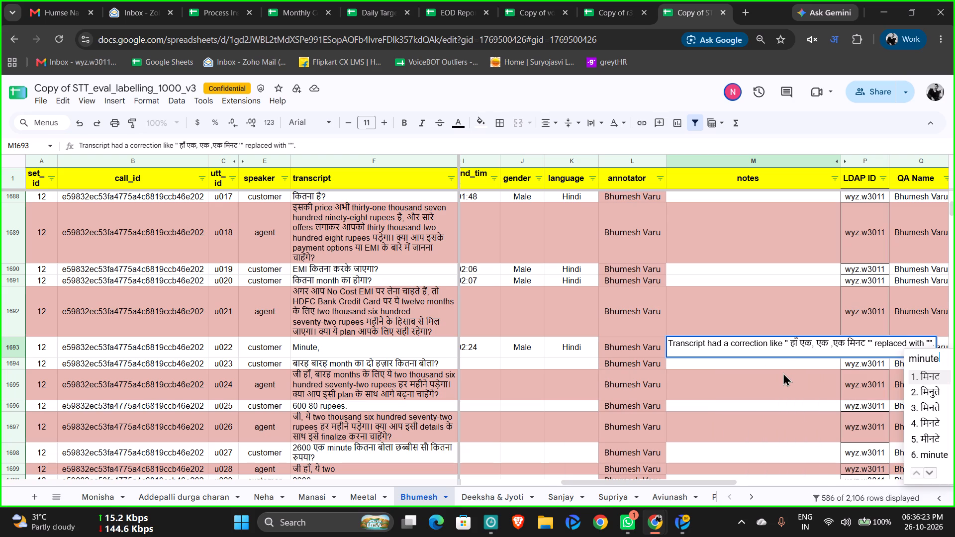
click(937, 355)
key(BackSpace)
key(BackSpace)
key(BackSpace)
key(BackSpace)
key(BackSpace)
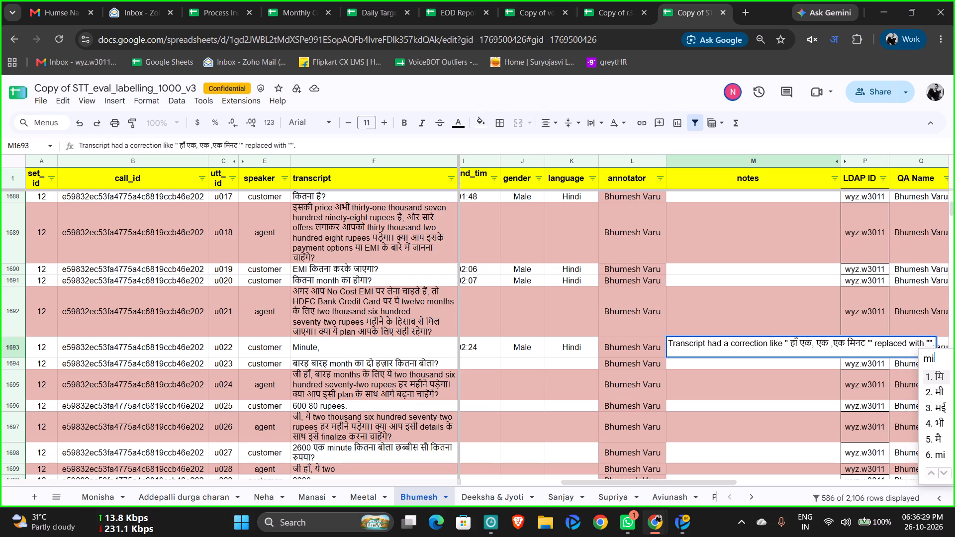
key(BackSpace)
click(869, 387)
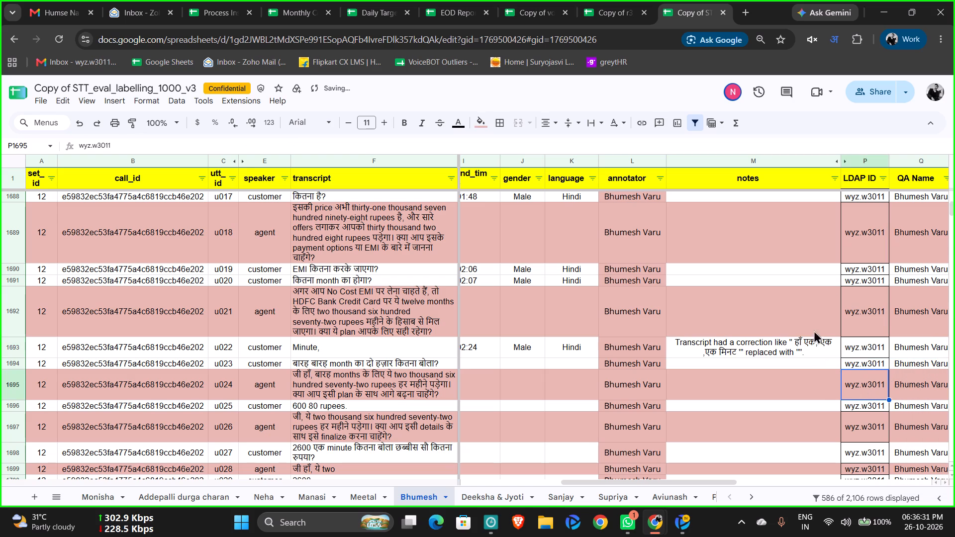
Switch the input language to English and enter "Minute" between the empty quotation marks at the end of u022's notes.
click(834, 42)
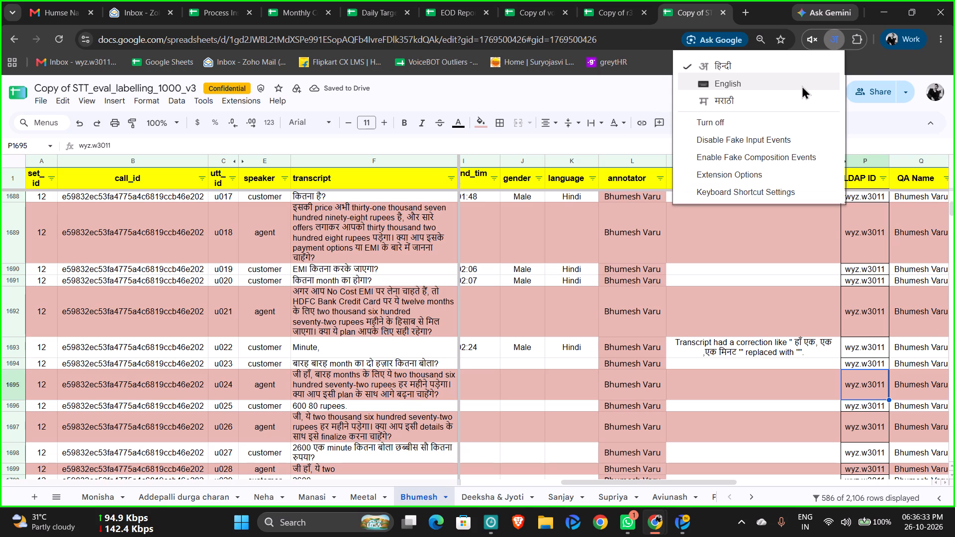
click(802, 86)
click(779, 349)
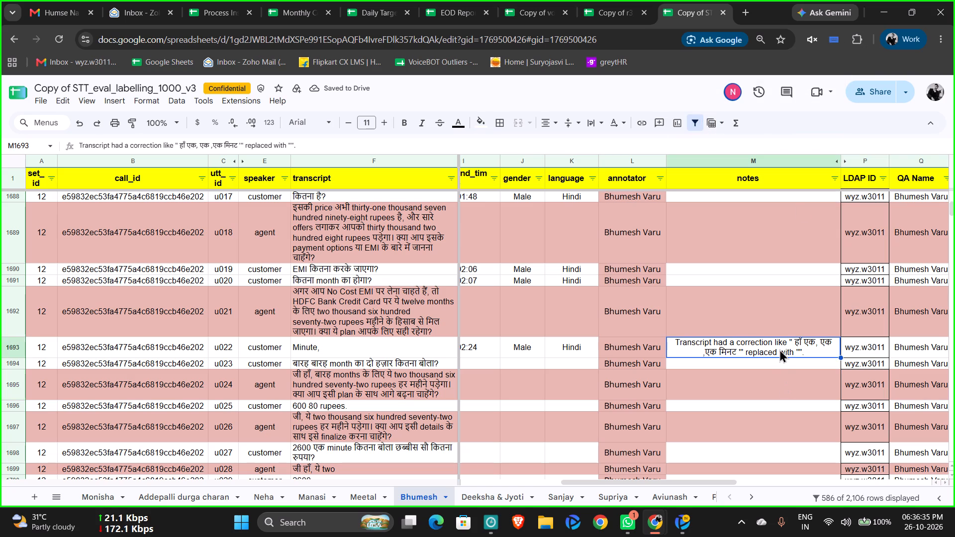
key(Return)
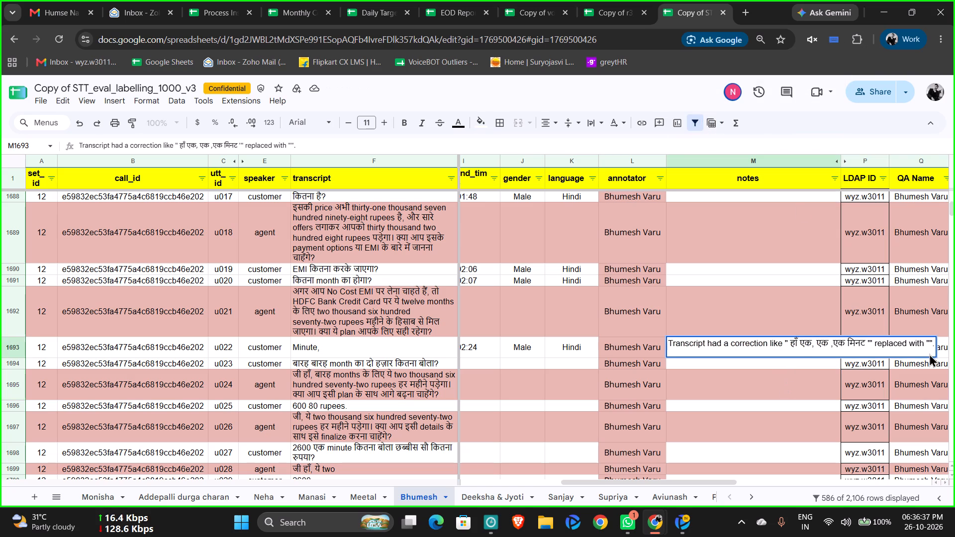
key(Left)
key(Left)
key(m)
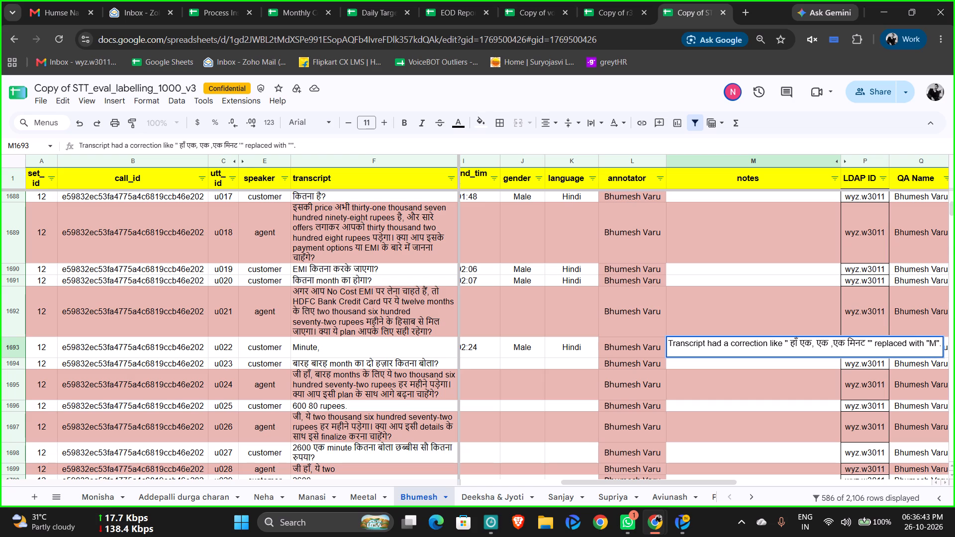
text(inute)
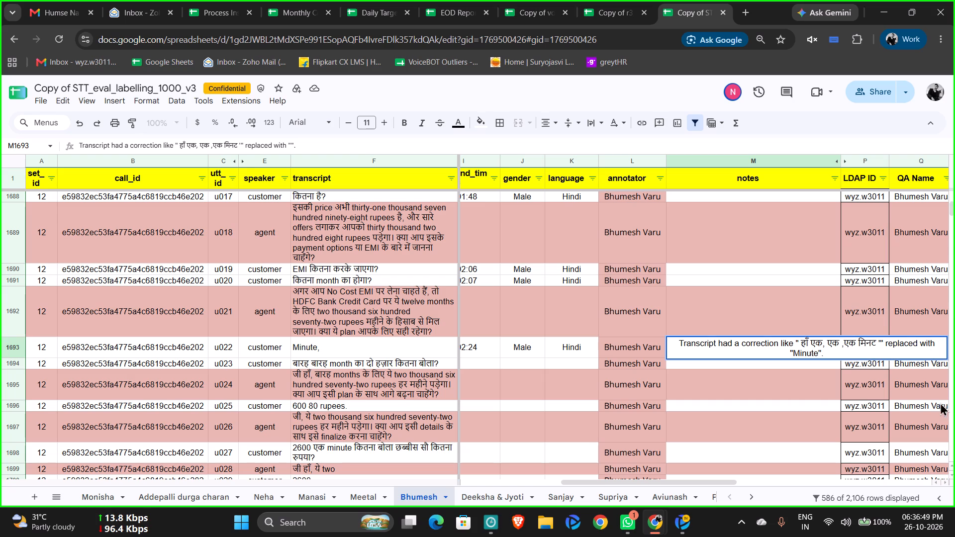
click(792, 378)
click(810, 357)
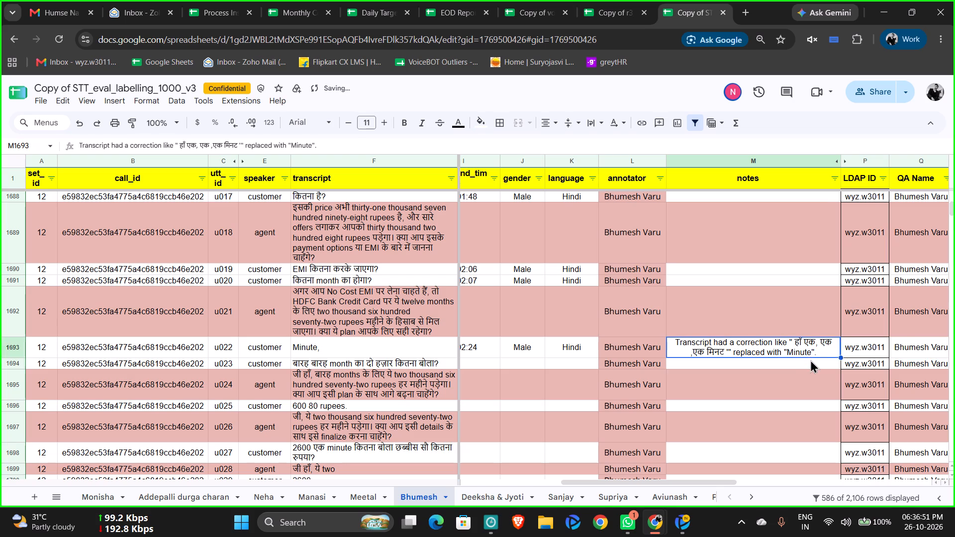
Go to u023's transcript and switch to the call recording to check the utterance against it.
click(810, 359)
key(Left)
key(Left)
key(Left)
key(Left)
key(Left)
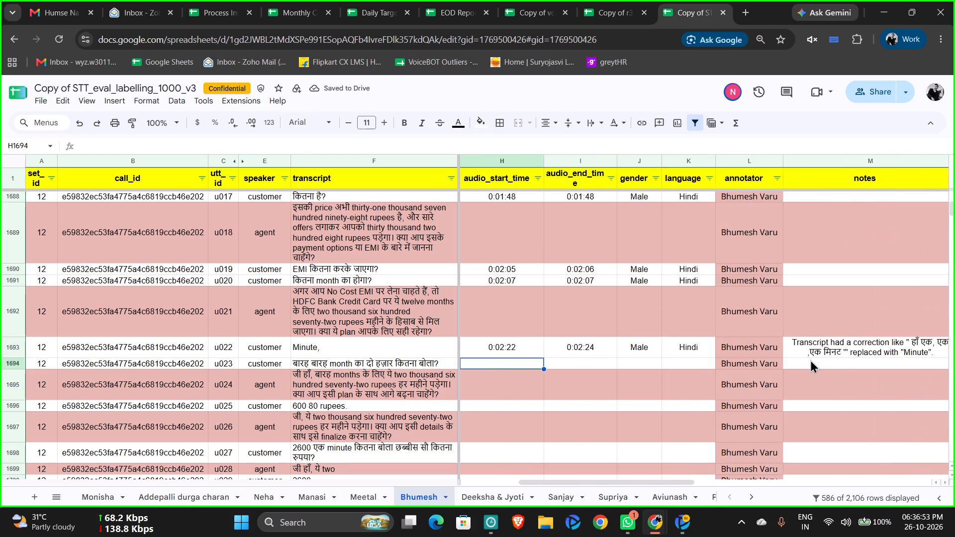
key(Left)
key(Left)
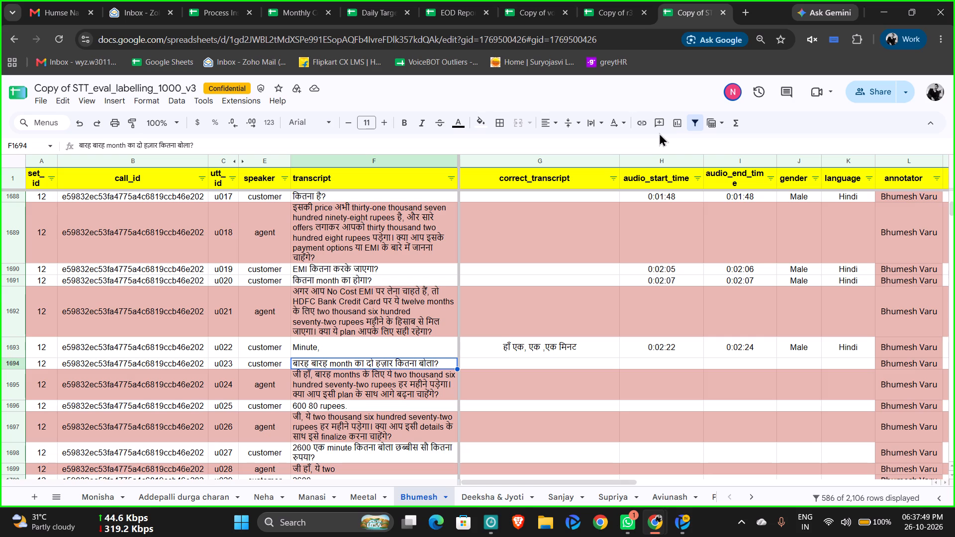
key(alt+Tab)
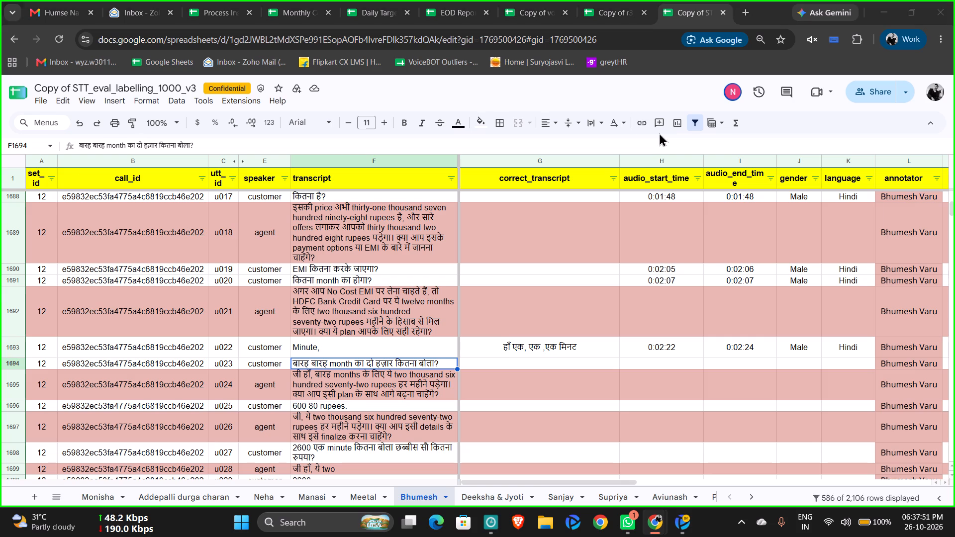
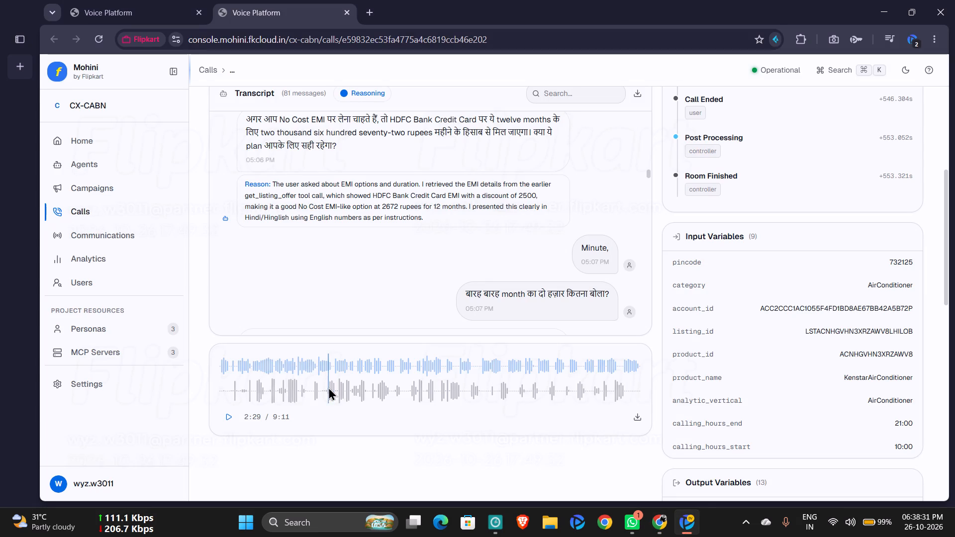
Listen to the call recording up to about 2:27 to check u023's utterance, pausing playback there.
click(228, 413)
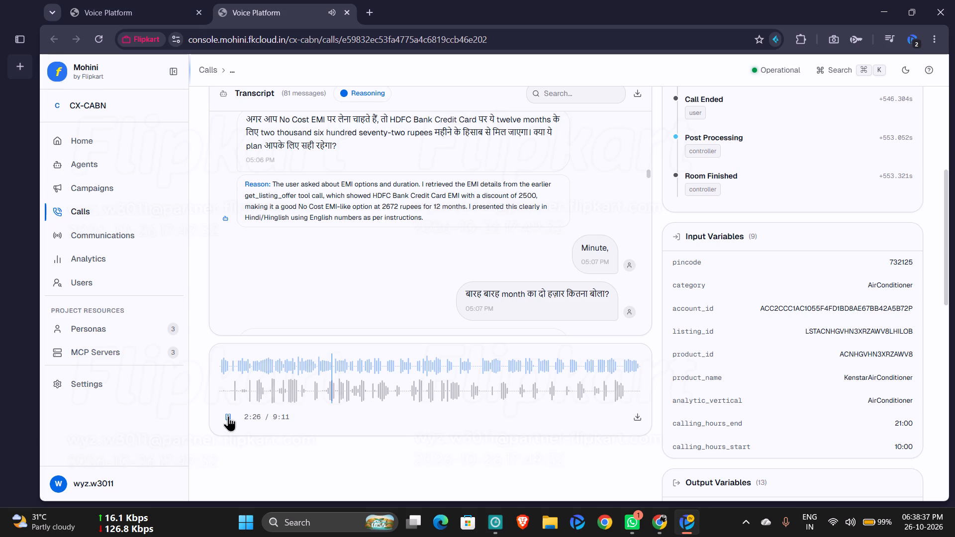
click(228, 416)
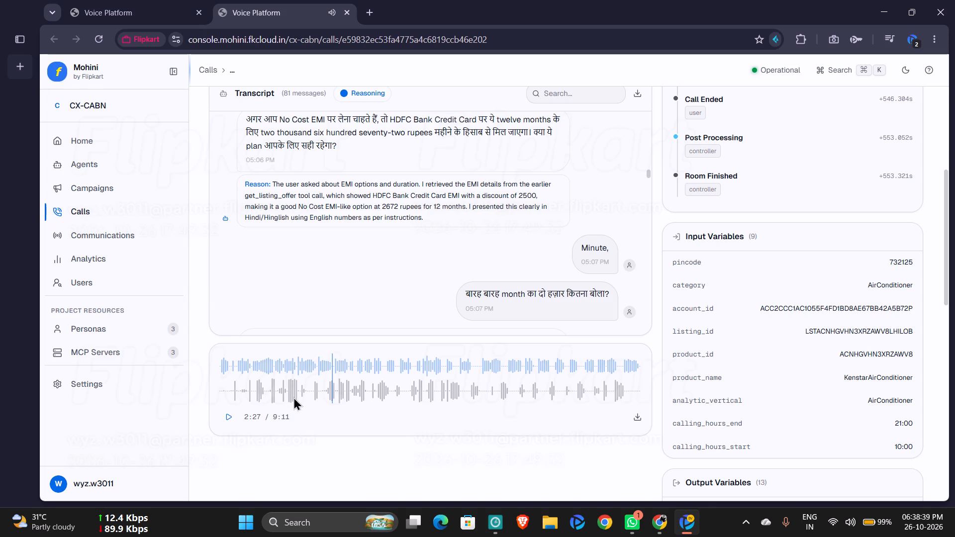
Replay the call recording from about 2:22 to 2:28 to time u023's utterance.
click(329, 385)
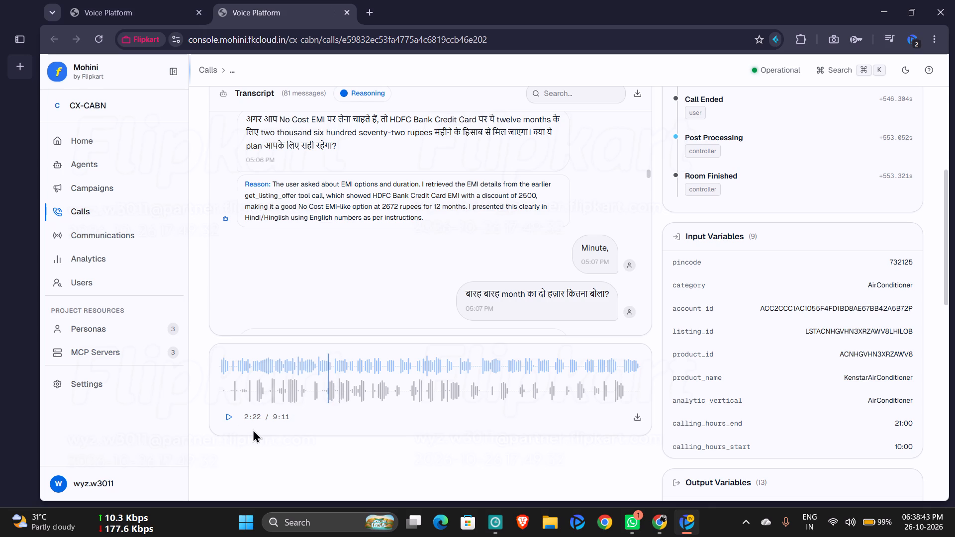
click(225, 417)
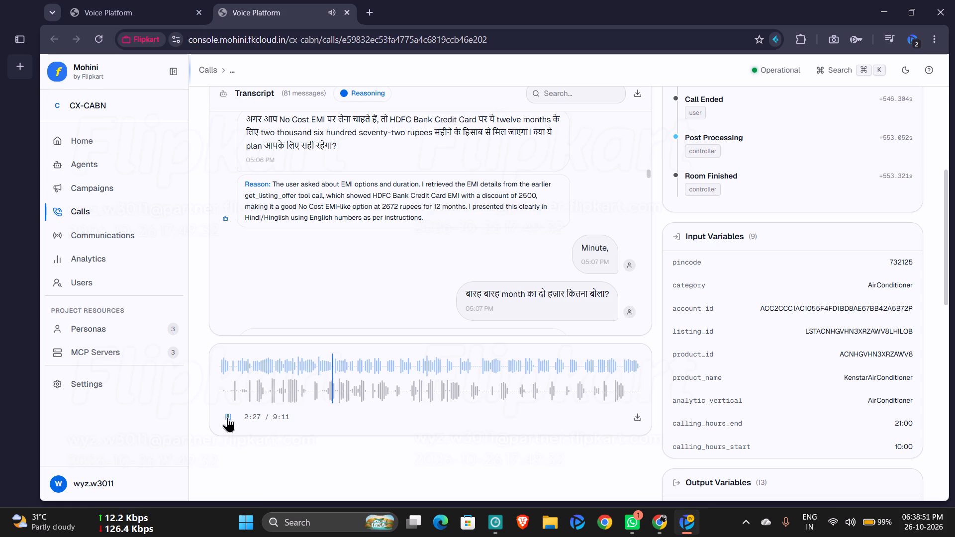
click(227, 417)
Switch to the evaluation sheet and copy u022's audio start time, end time, gender and language into u023's row.
key(alt+Tab)
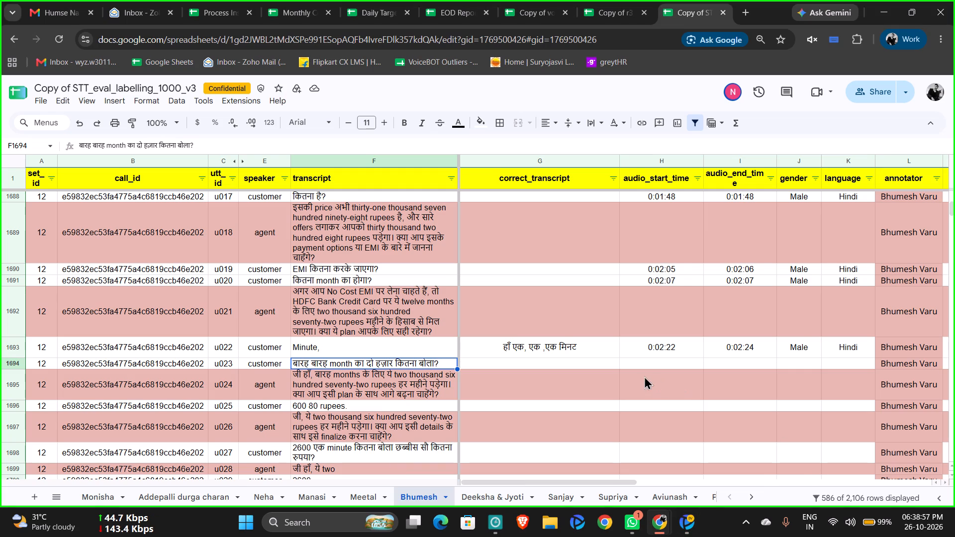
drag(679, 280, 822, 268)
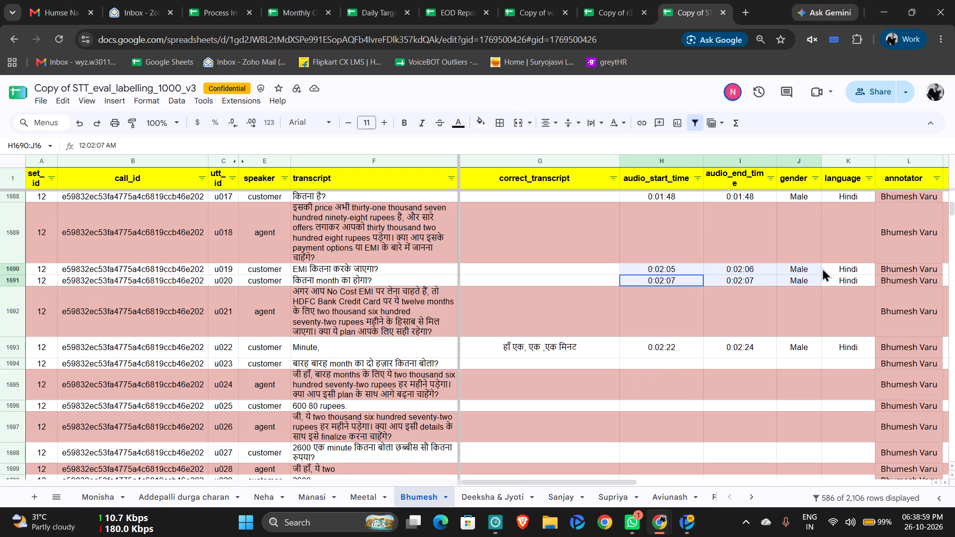
drag(822, 268, 842, 274)
drag(666, 345, 803, 340)
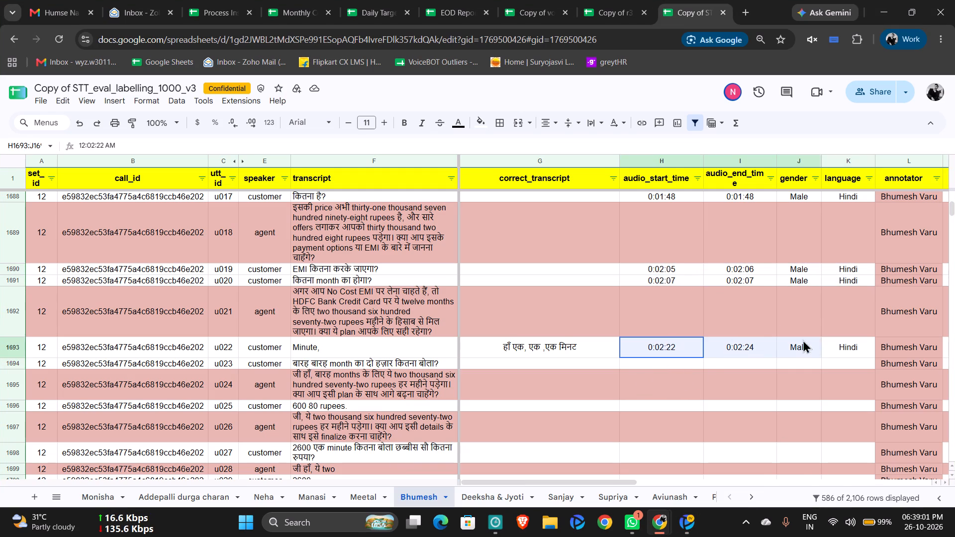
drag(803, 340, 857, 349)
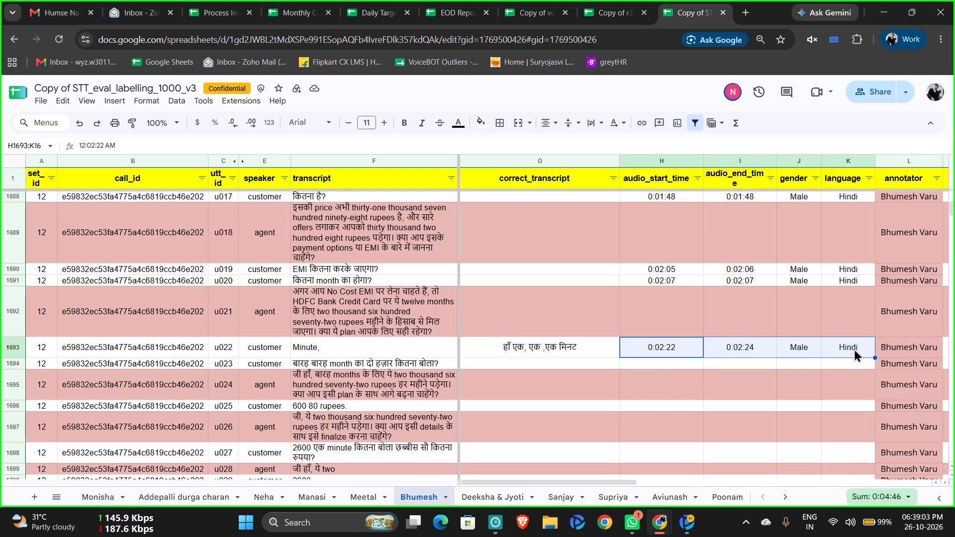
key(ctrl+c)
click(686, 363)
key(ctrl+v)
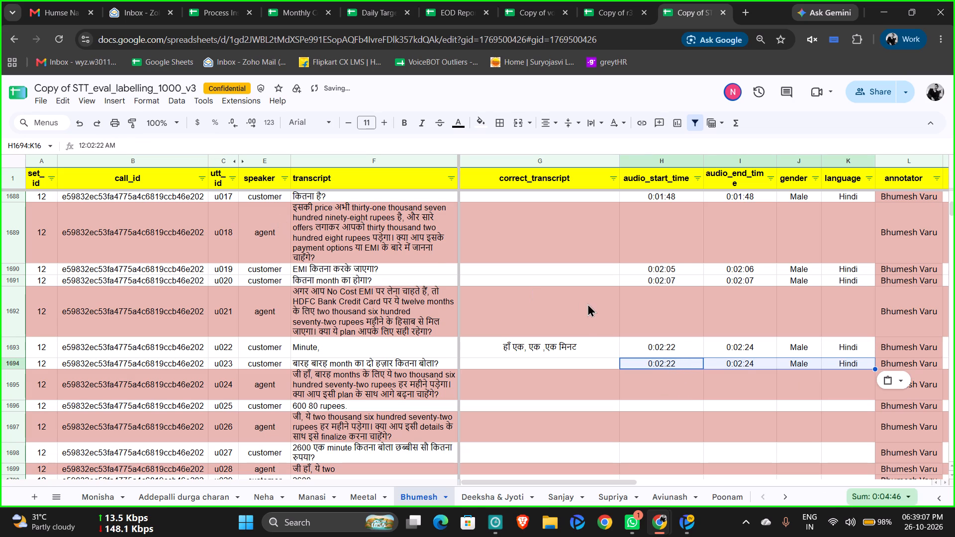
Set u023's audio start time to 0:02:26.
key(Return)
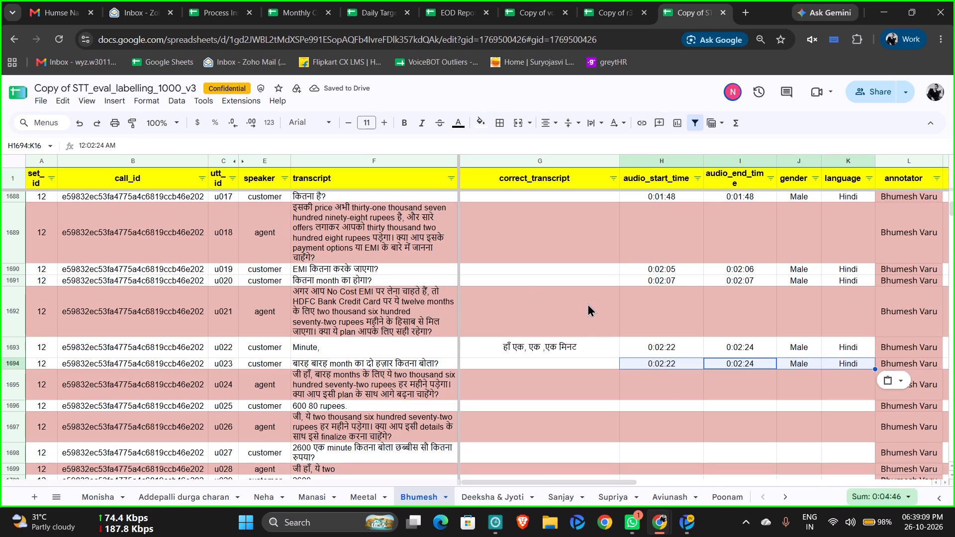
key(Left)
key(Return)
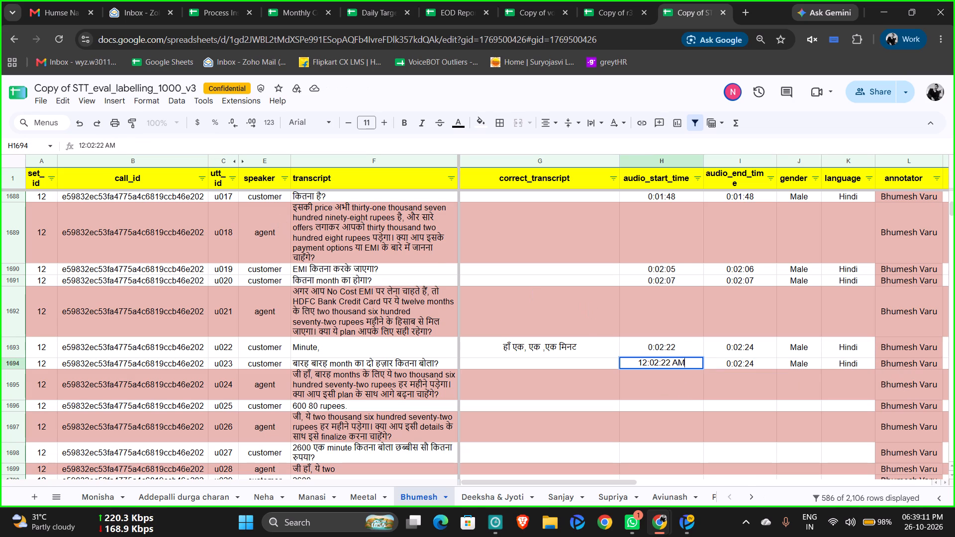
key(Left)
key(Left)
key(Left)
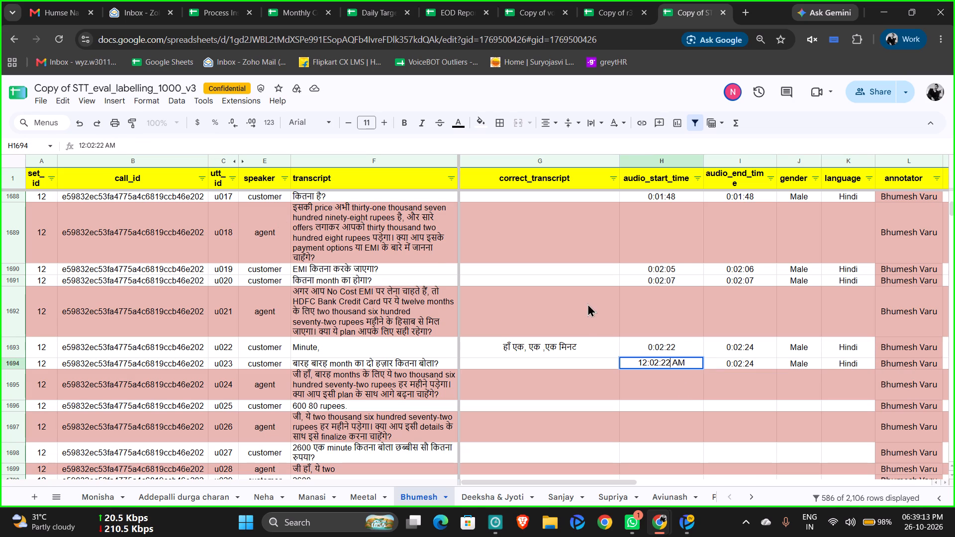
key(BackSpace)
key(6)
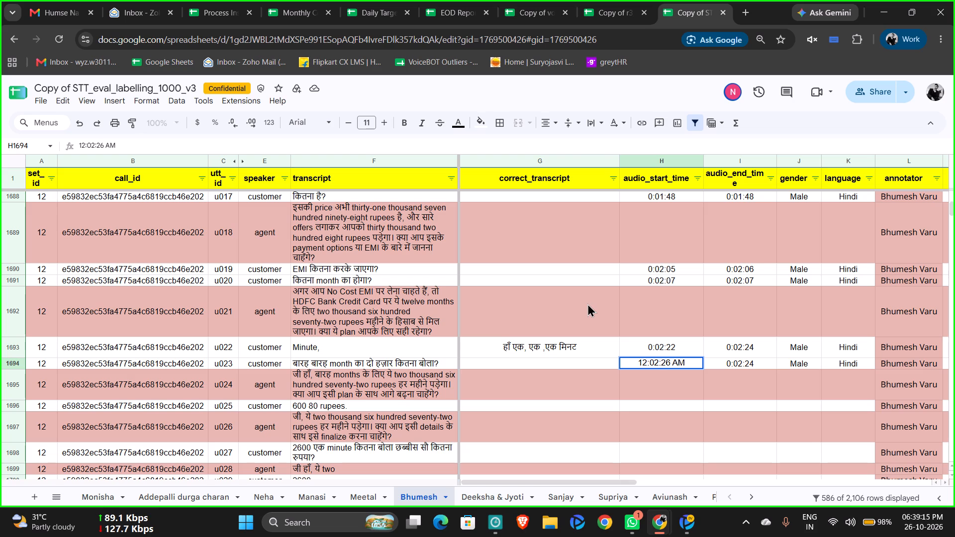
key(Return)
Set u023's audio end time to 0:02:28.
key(Up)
key(Right)
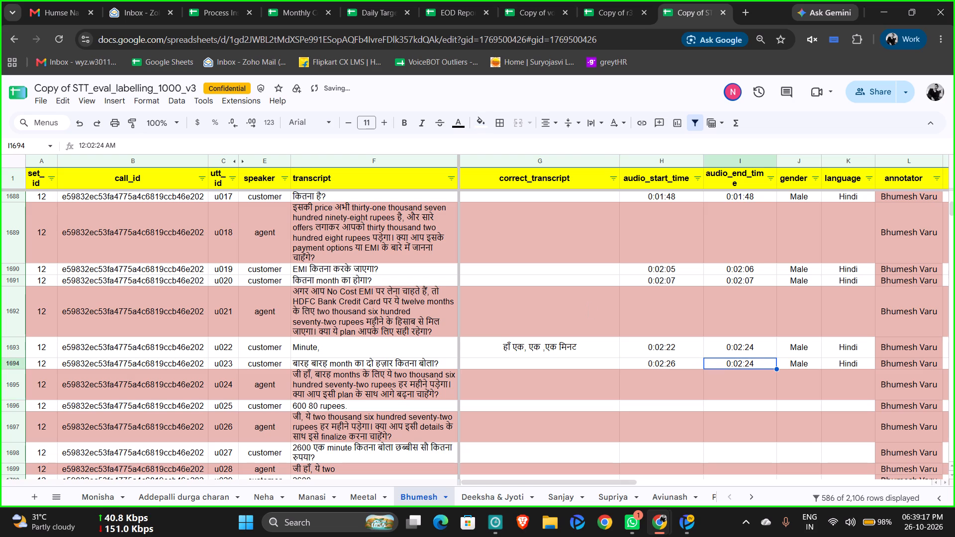
key(Return)
key(Left)
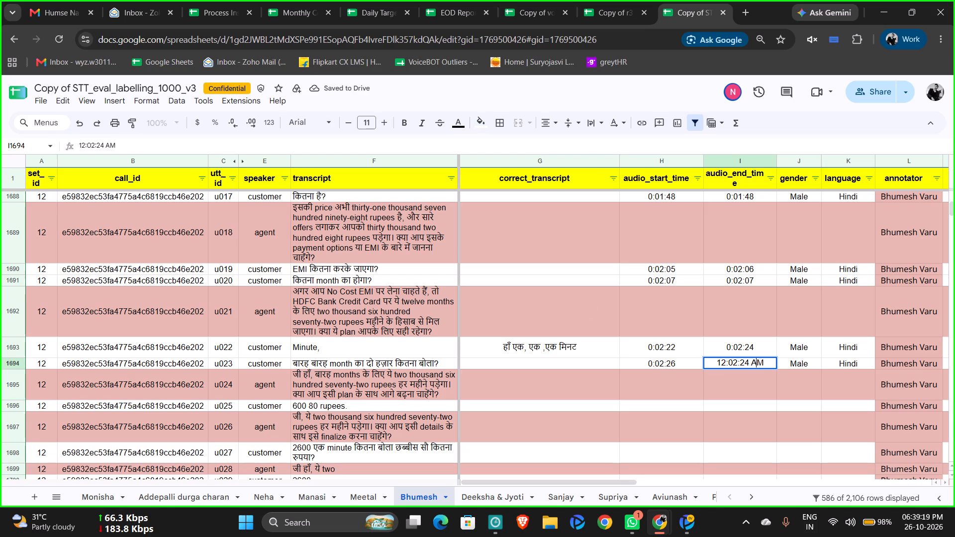
key(Left)
key(Left)
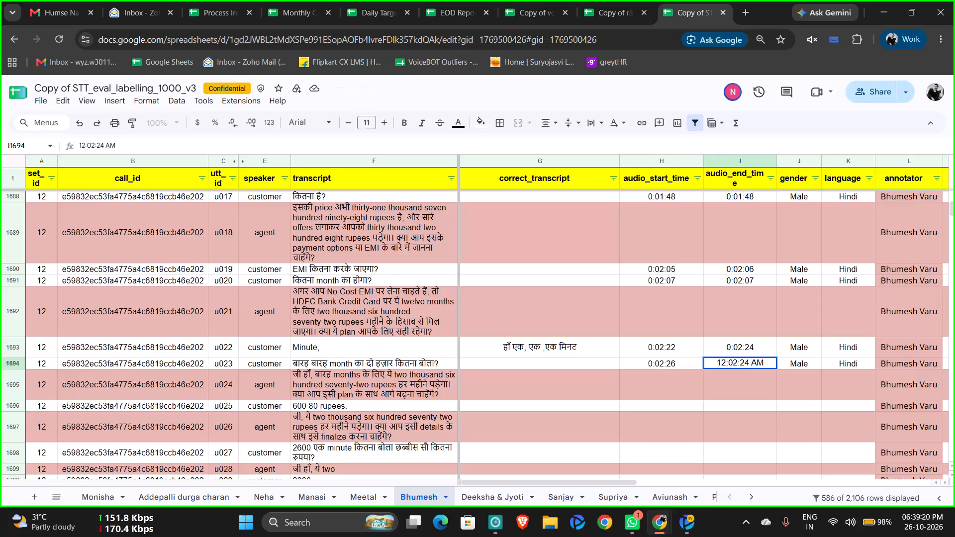
key(BackSpace)
key(8)
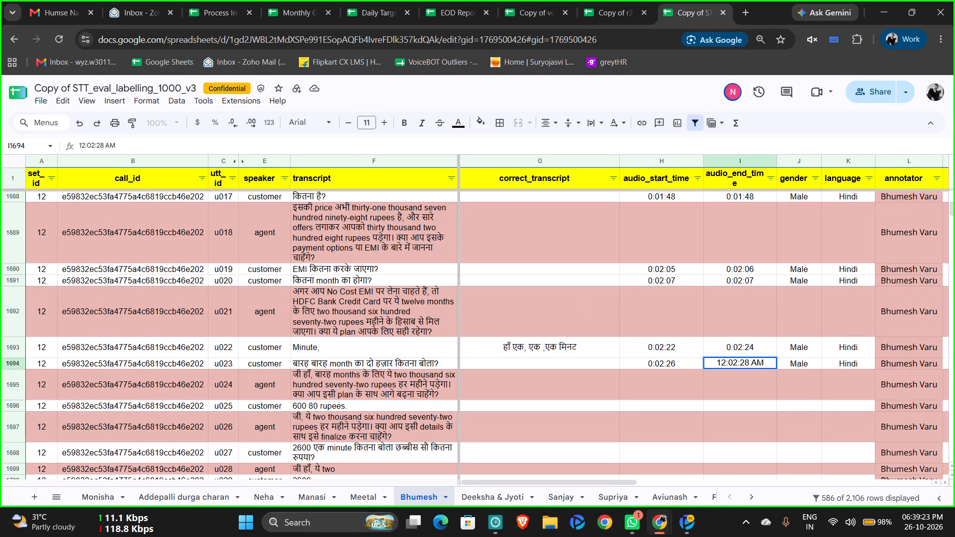
key(Return)
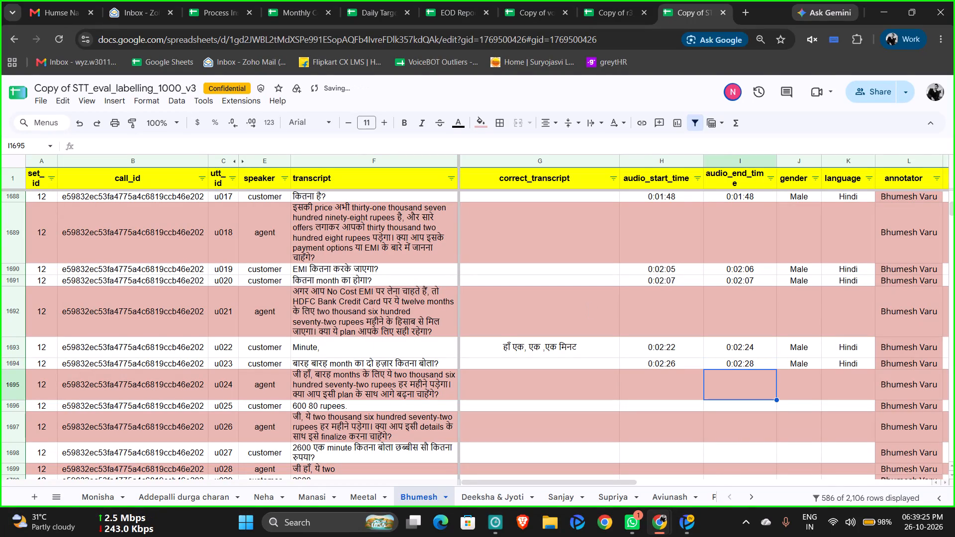
Go to u025's transcript, switch to the call recording and listen from 2:28 to check "600 80 rupees." against the audio.
key(Down)
key(Left)
key(Left)
key(Left)
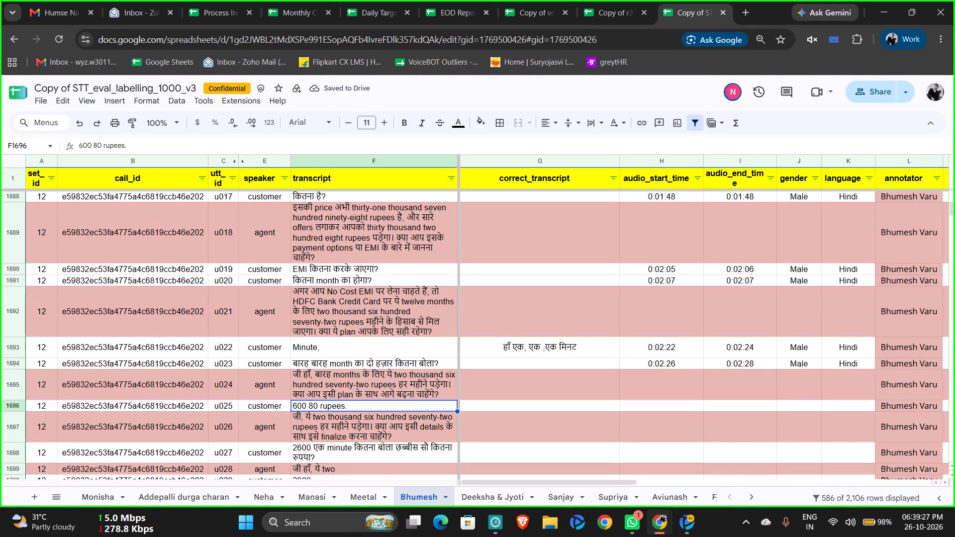
key(alt+Tab)
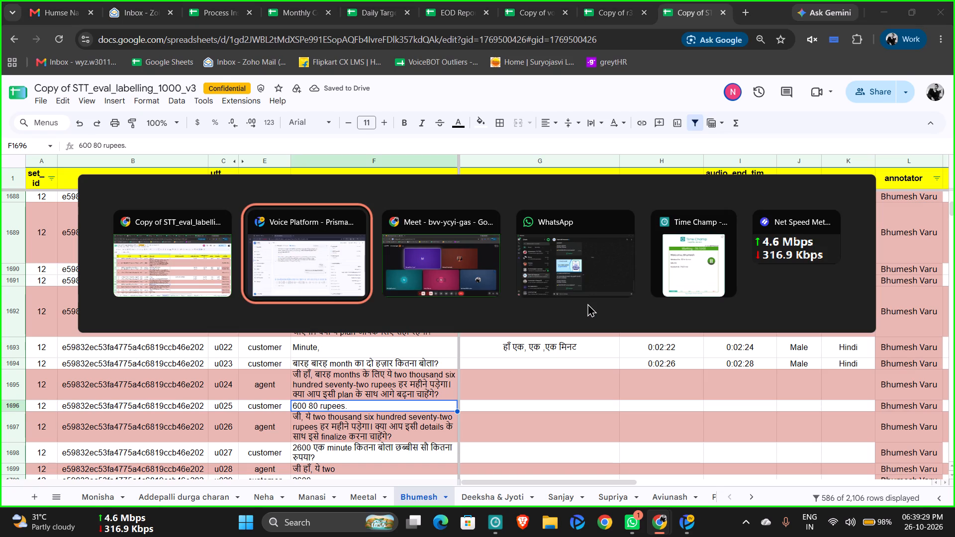
scroll(560, 292, down, 1)
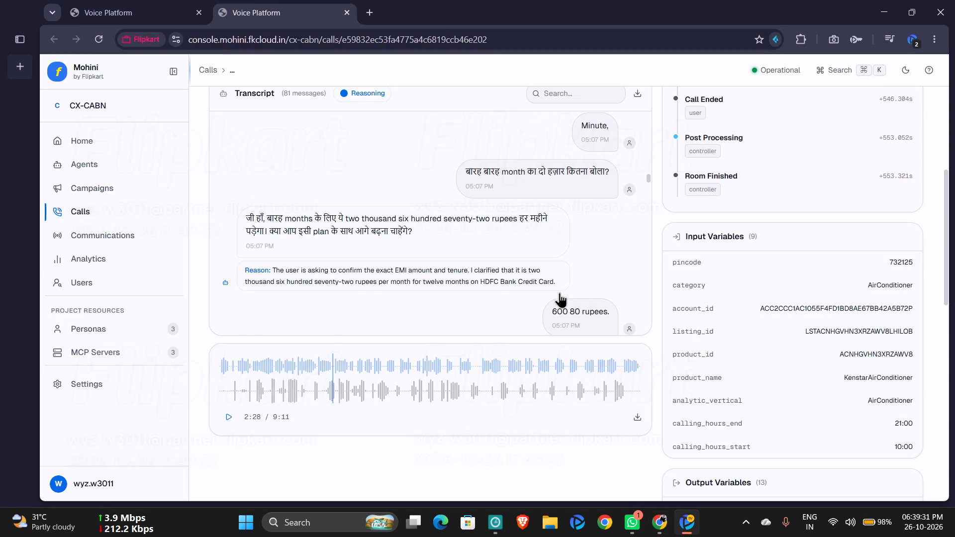
click(229, 418)
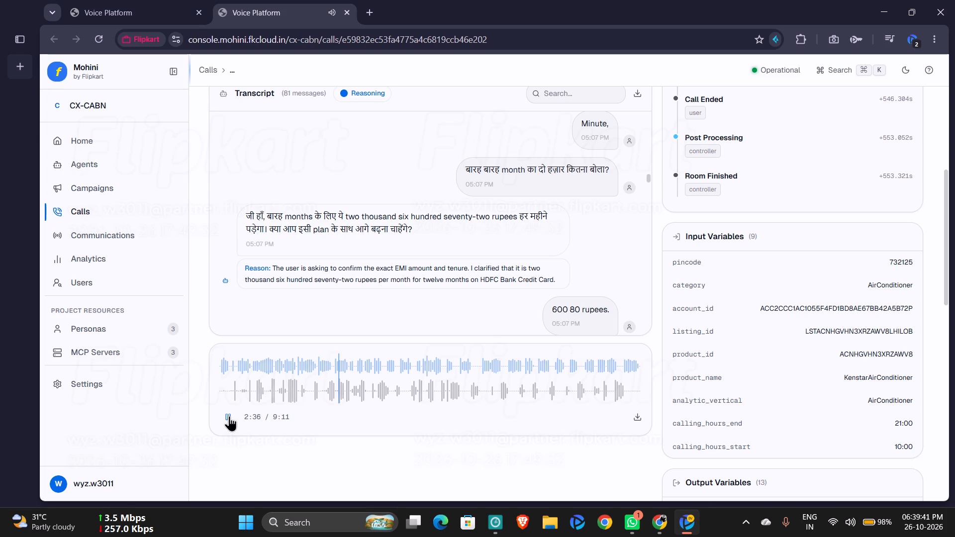
click(229, 416)
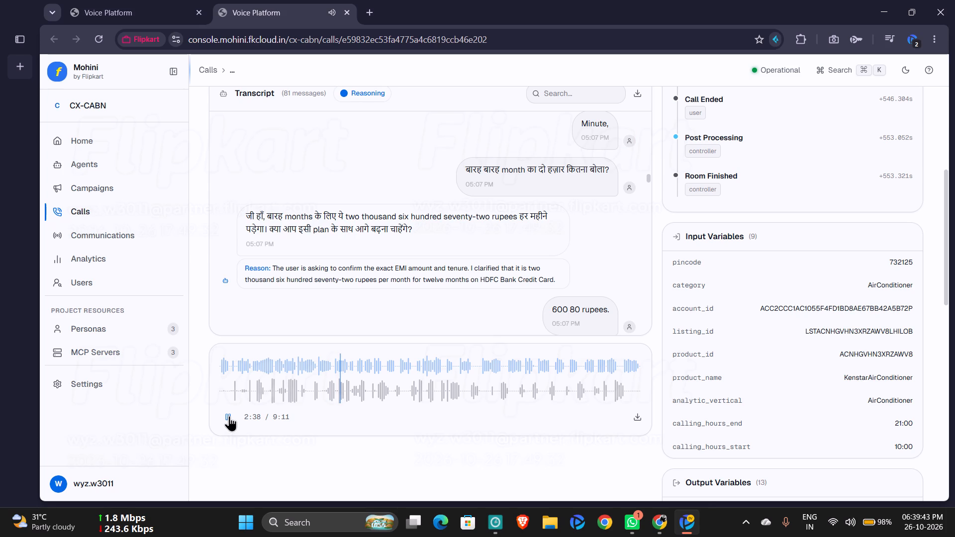
click(333, 391)
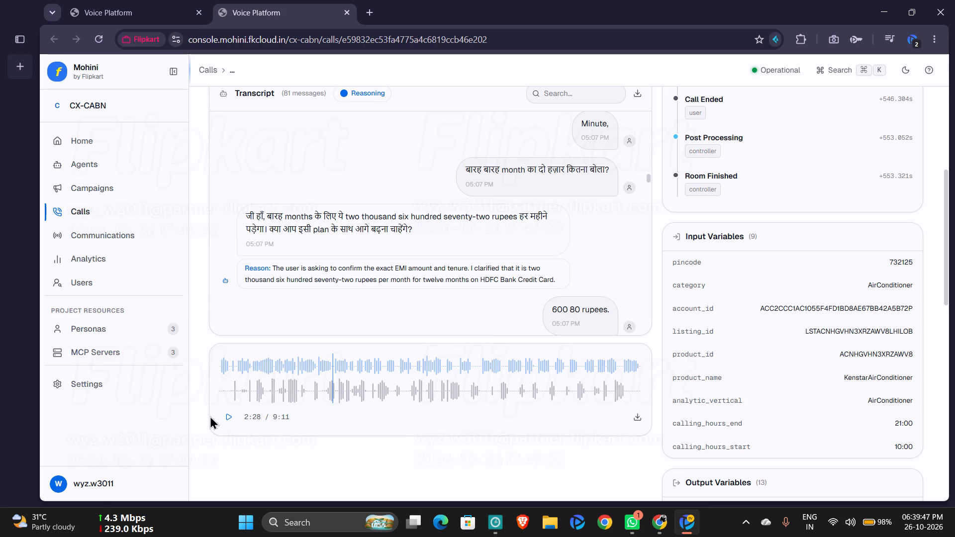
click(229, 418)
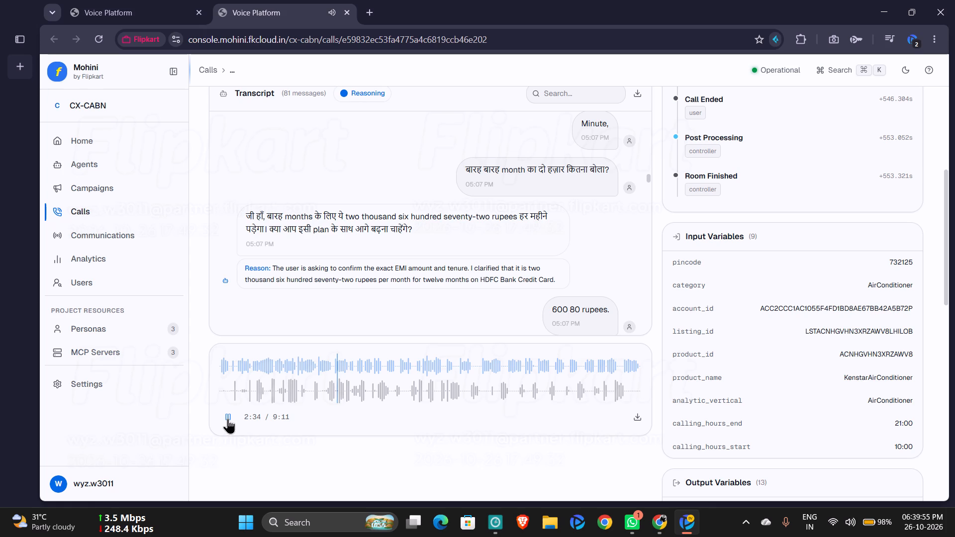
click(228, 418)
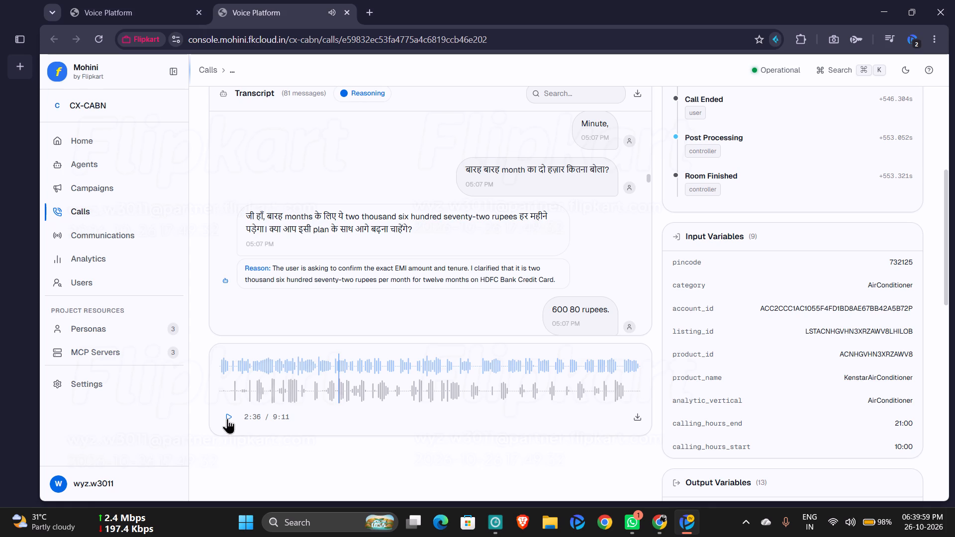
click(227, 418)
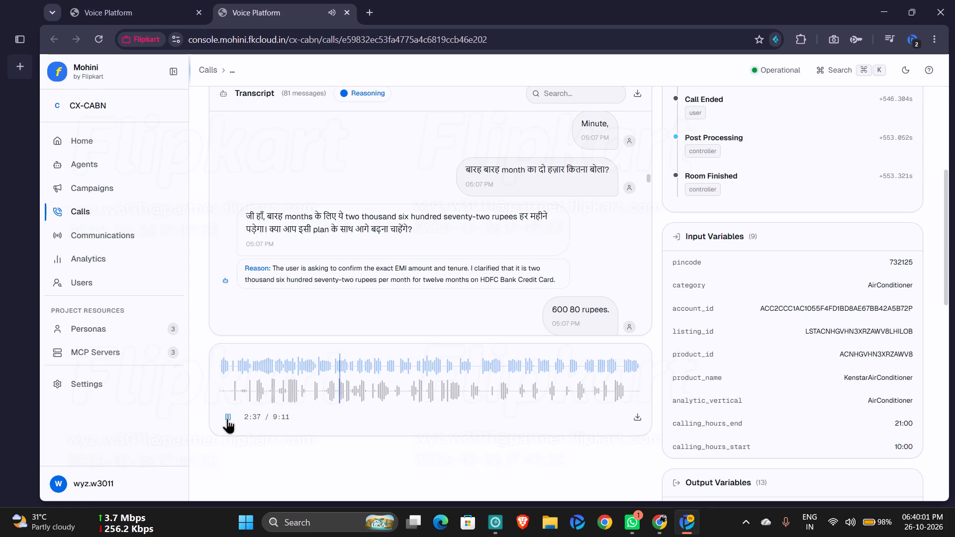
click(227, 418)
Replay the call recording up to about 2:37 to check the customer's words against the transcript.
click(337, 389)
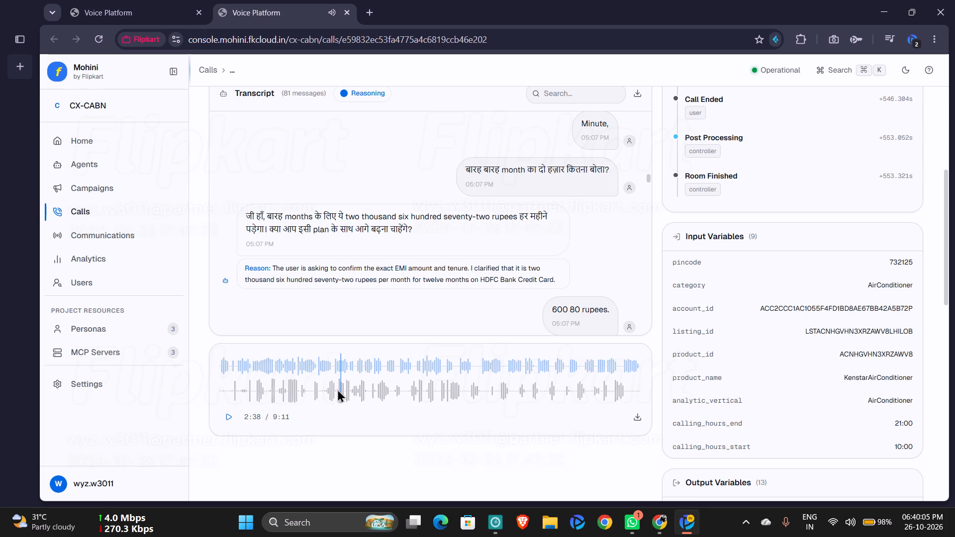
click(229, 418)
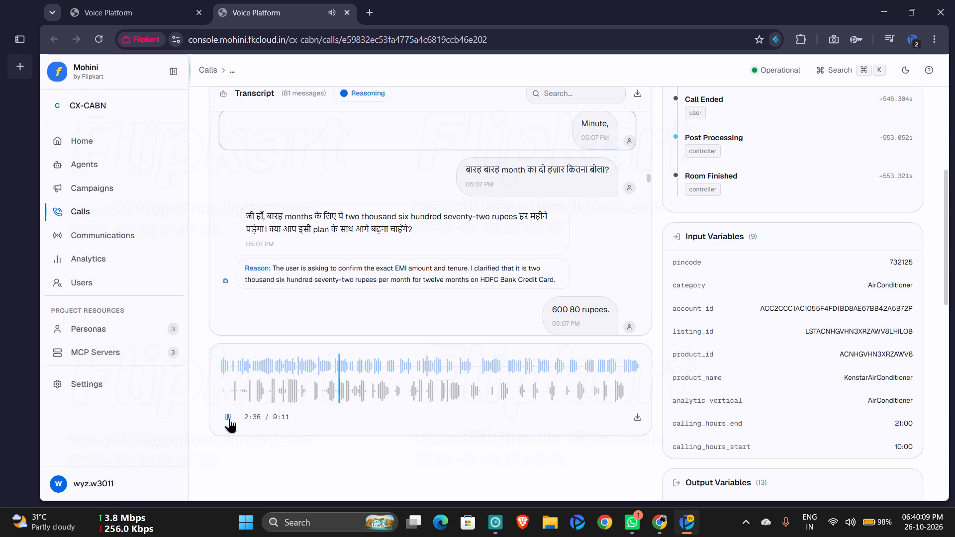
click(229, 418)
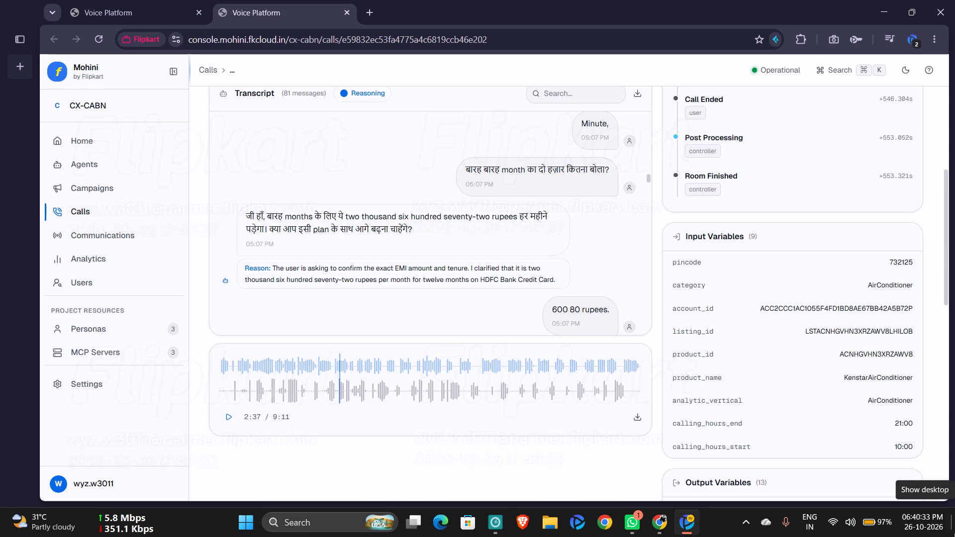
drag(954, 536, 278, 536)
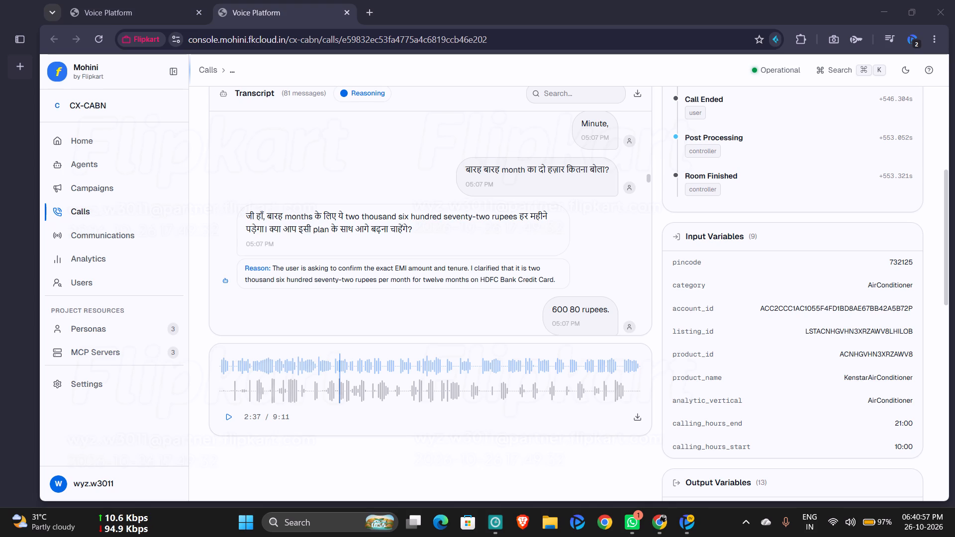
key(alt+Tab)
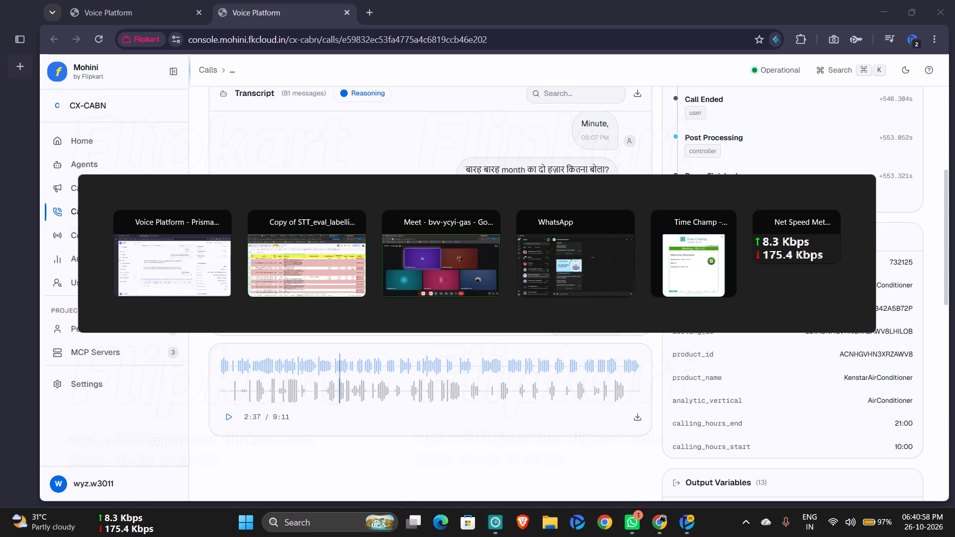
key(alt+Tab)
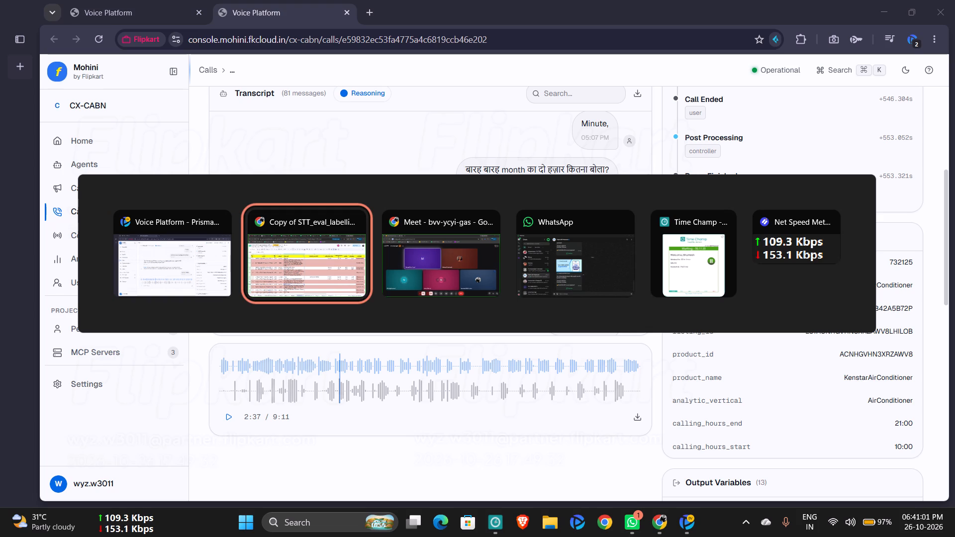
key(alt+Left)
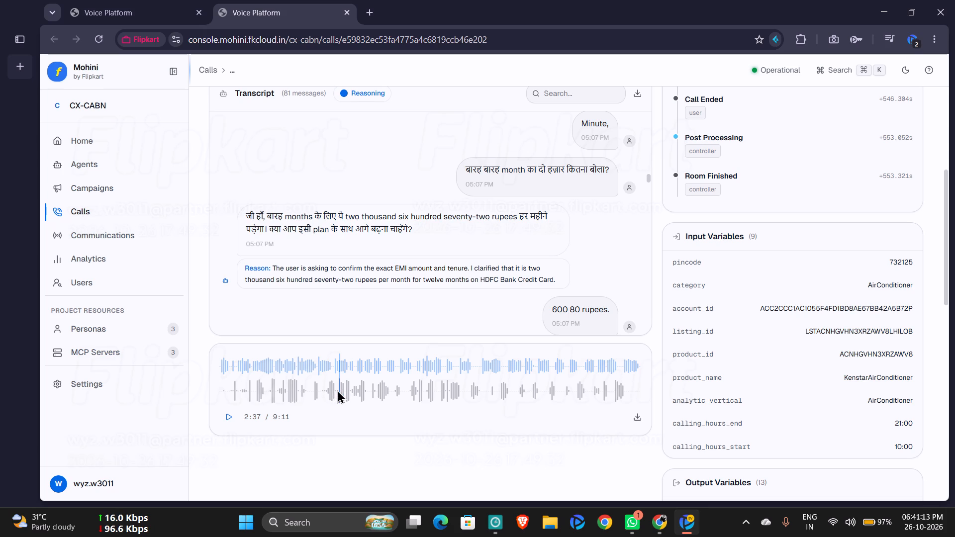
Replay the call recording repeatedly from about 2:32, stopping near 2:36, to check the customer's wording and timing against the transcript.
click(337, 390)
click(228, 423)
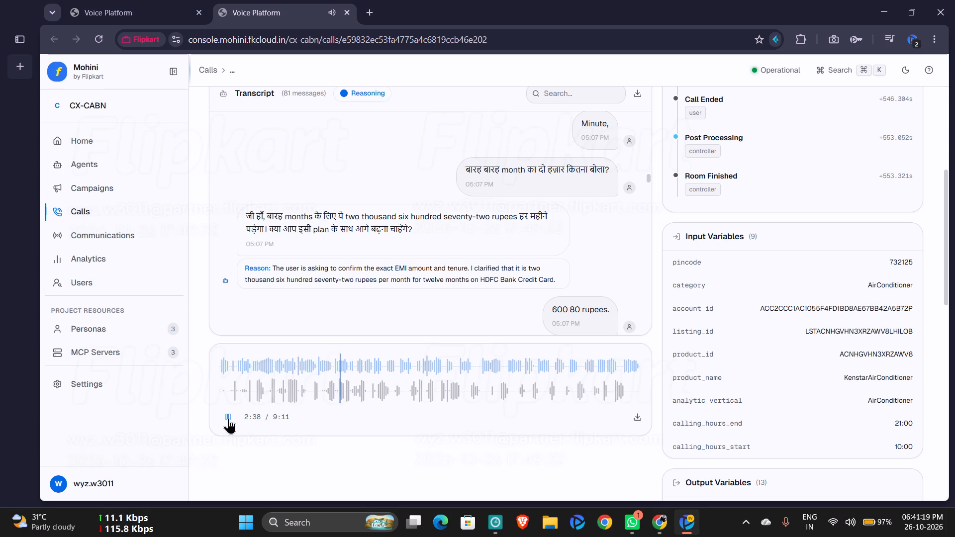
click(336, 388)
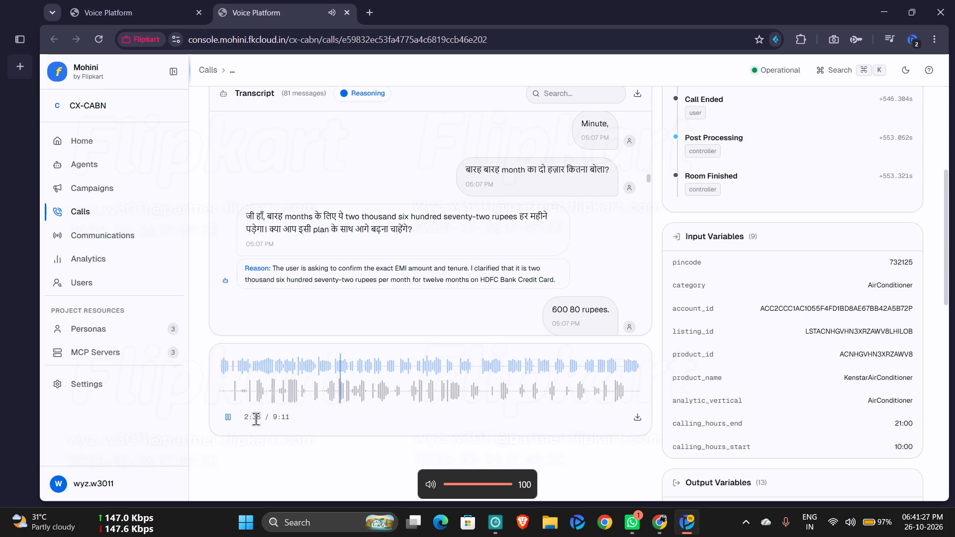
key(Left)
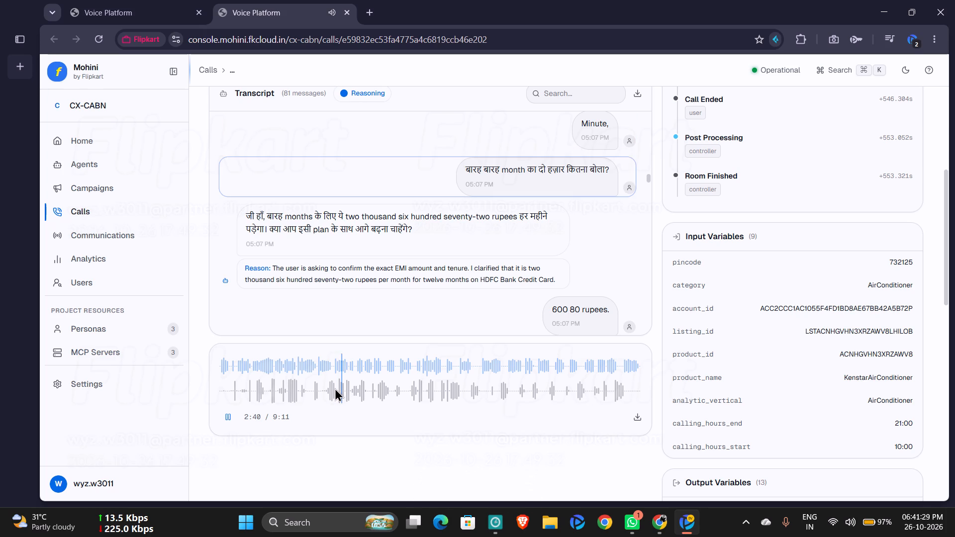
click(335, 388)
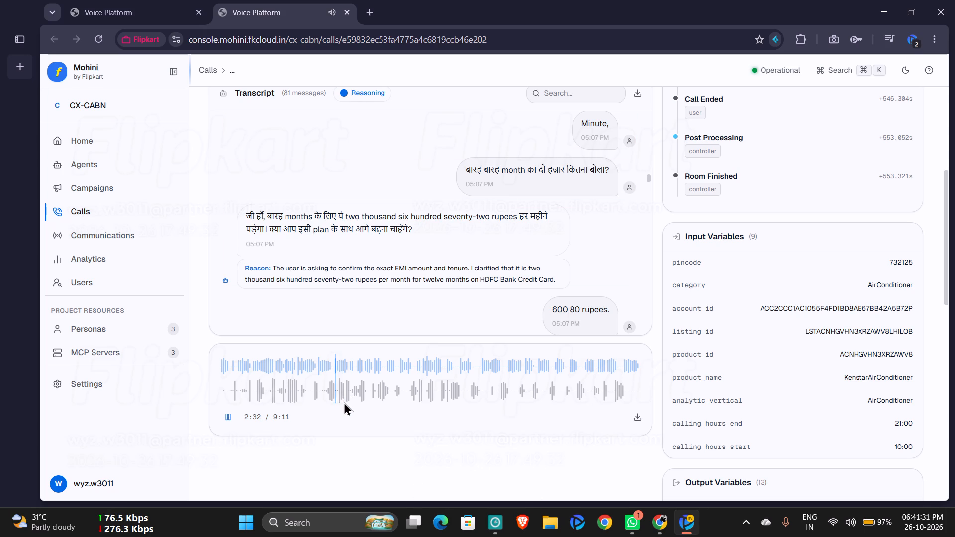
click(229, 425)
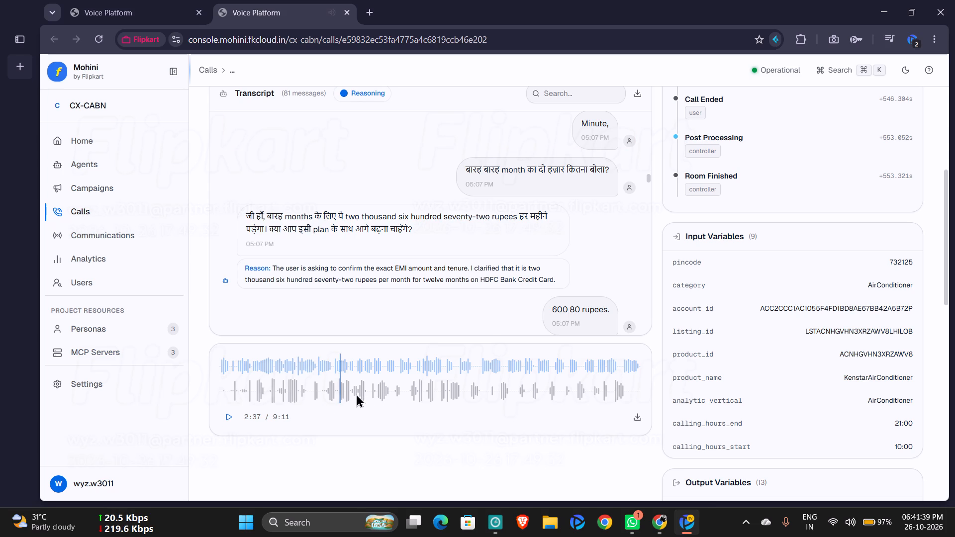
click(340, 390)
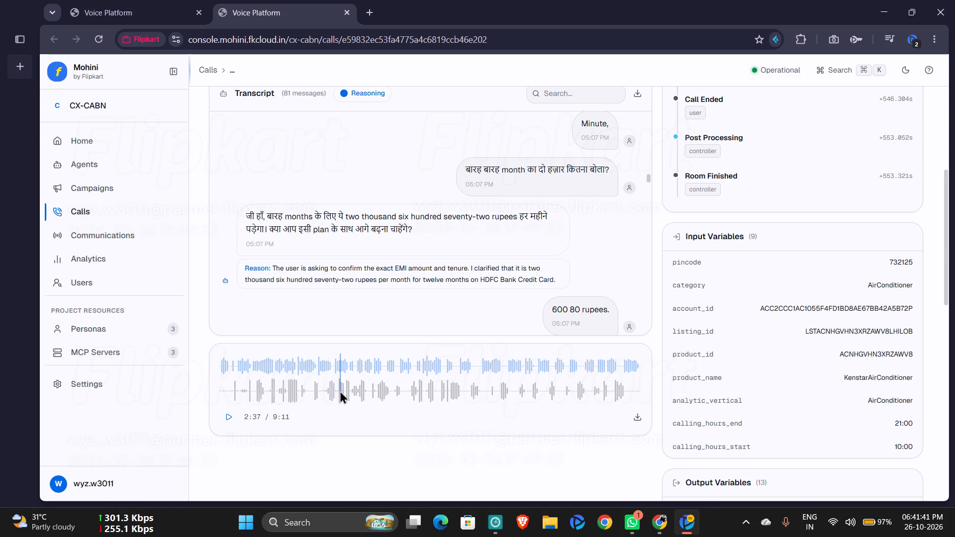
click(337, 390)
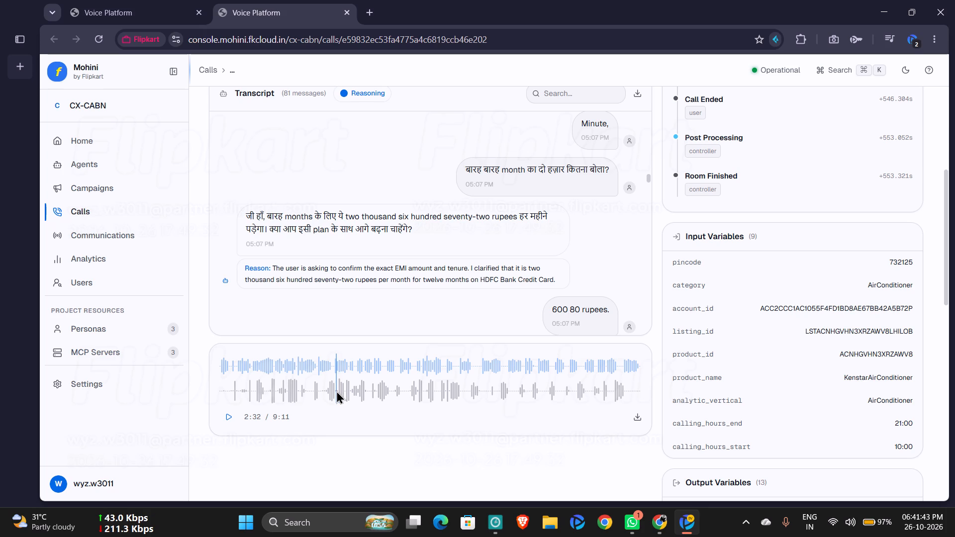
click(228, 419)
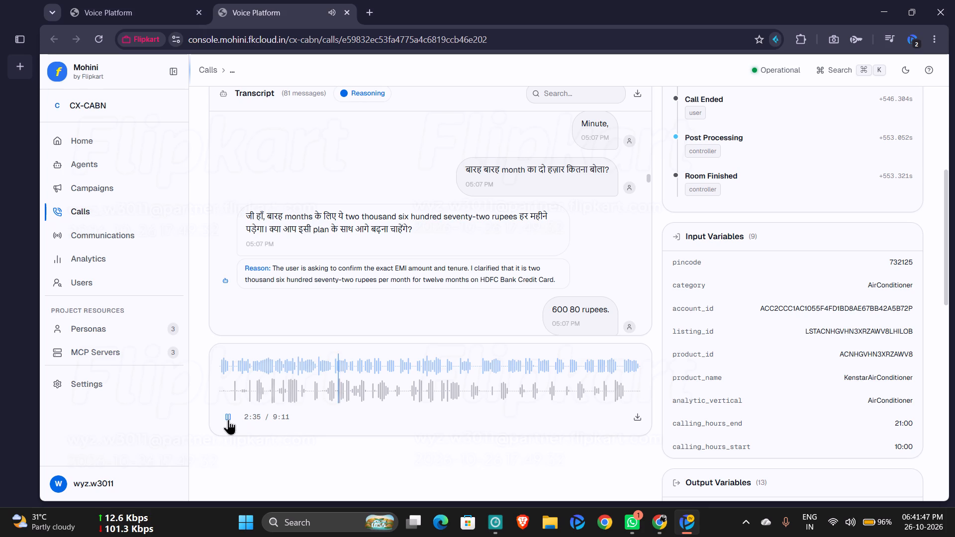
click(228, 419)
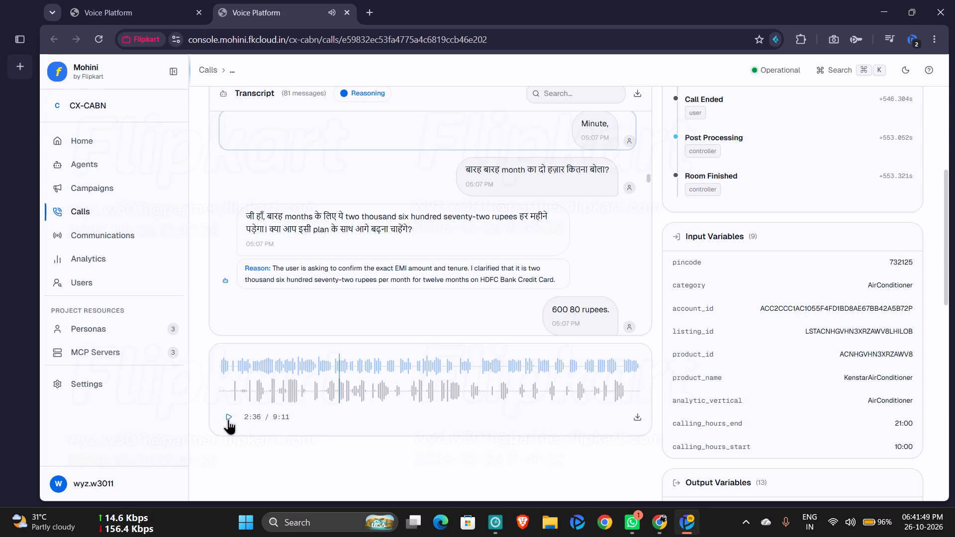
Switch to the evaluation sheet and copy u023's audio start time, end time, gender and language into u025's row.
key(alt+Tab)
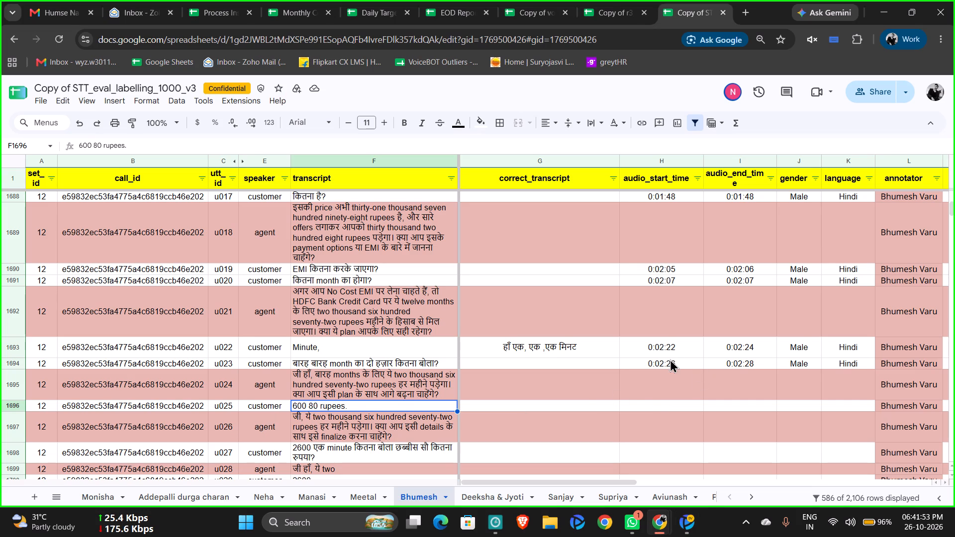
drag(670, 359, 835, 359)
key(ctrl+c)
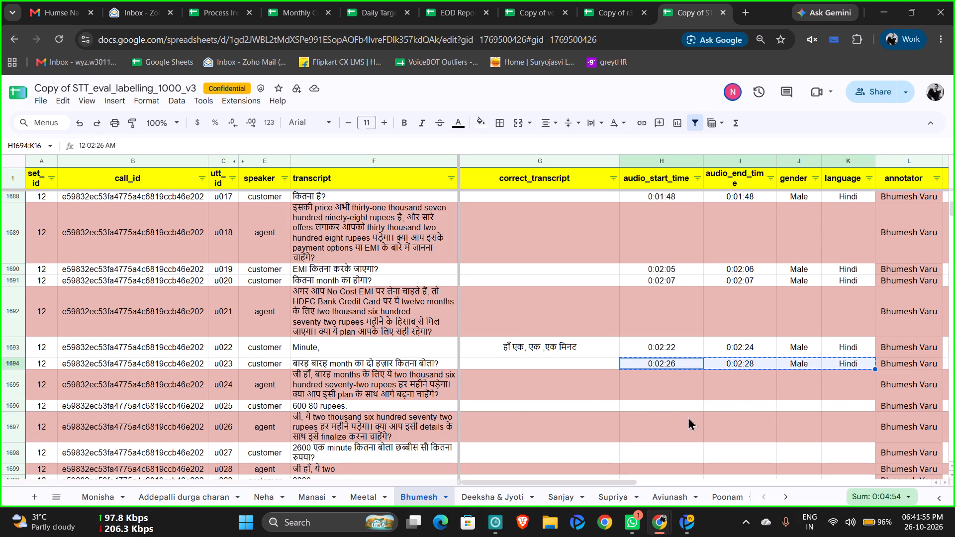
click(664, 406)
key(ctrl+v)
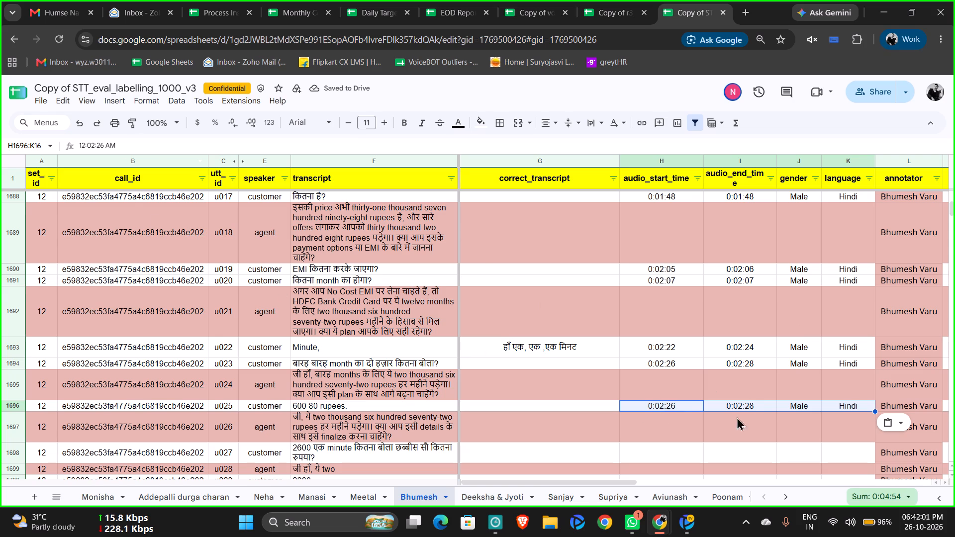
Set u025's audio start time to 0:02:35.
click(672, 402)
key(Return)
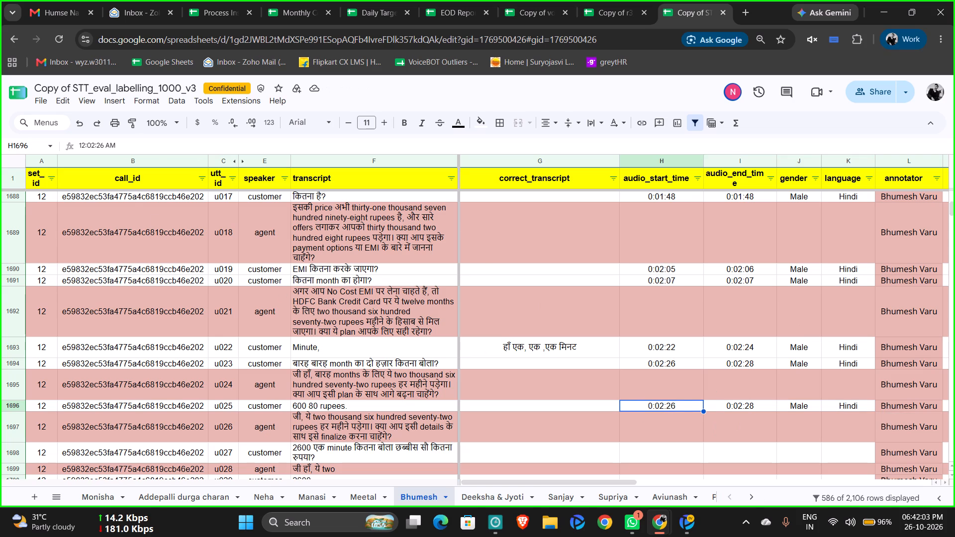
key(Left)
key(Left)
key(Left)
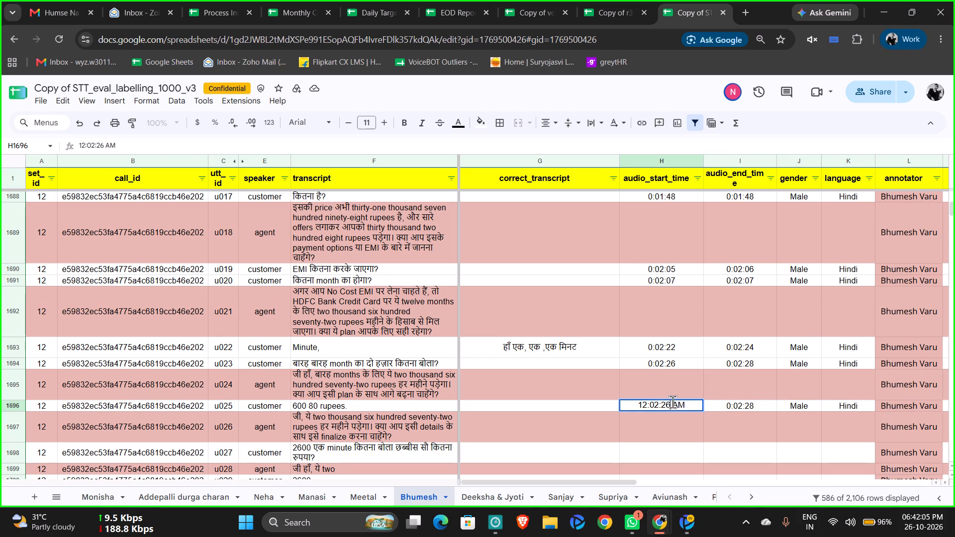
key(BackSpace)
key(BackSpace)
text(35)
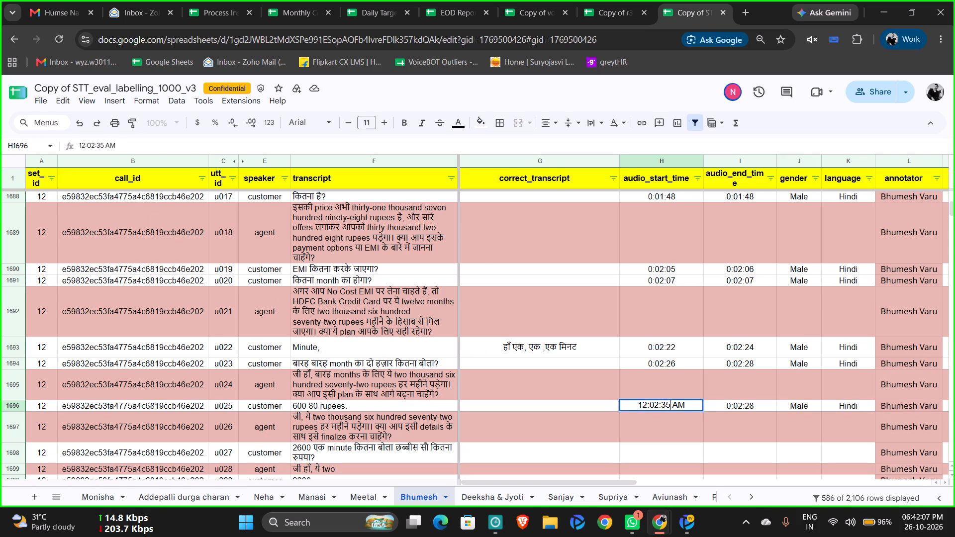
key(Return)
Set u025's audio end time to 0:02:36.
key(Right)
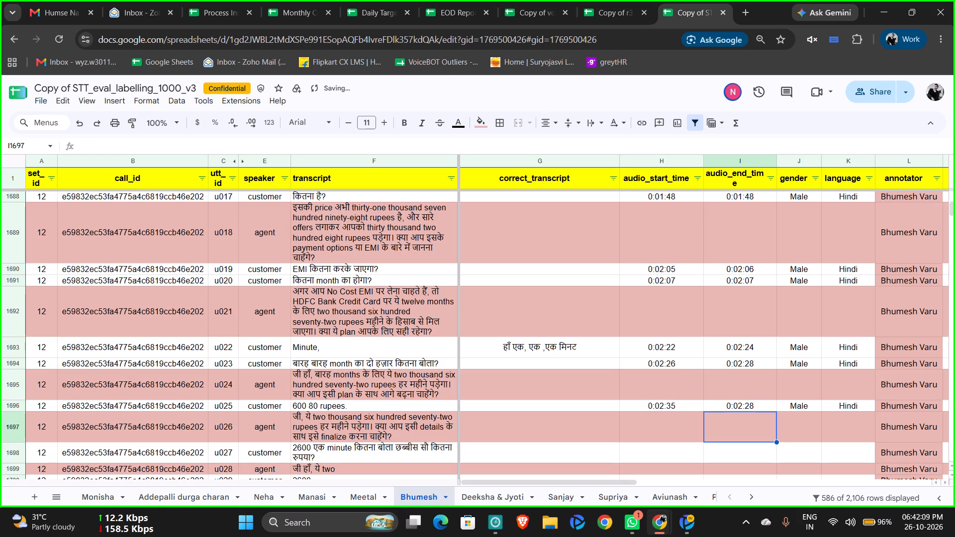
key(Up)
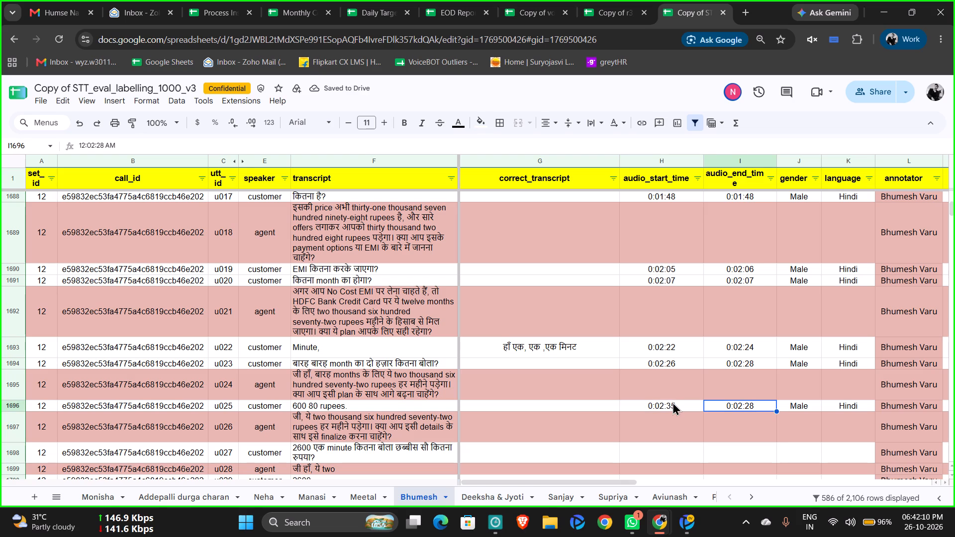
key(Return)
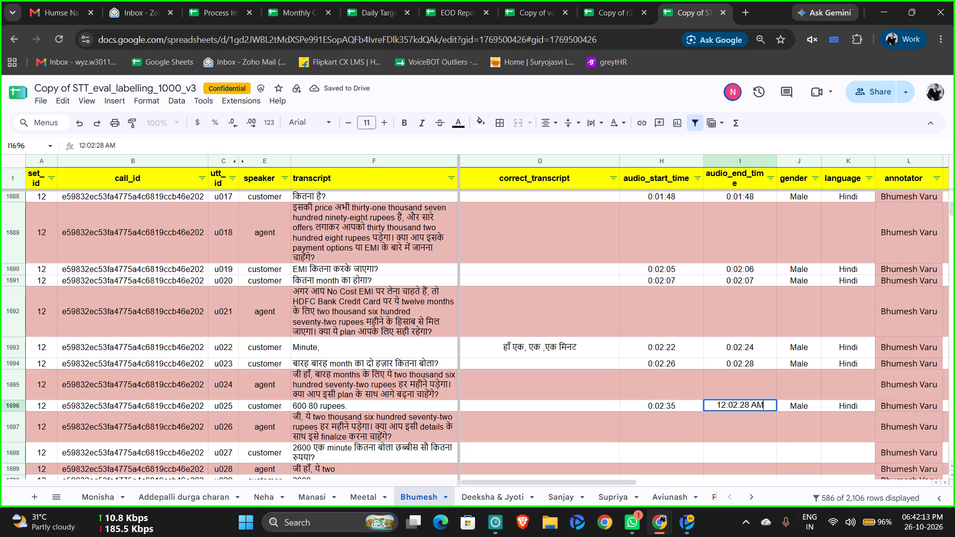
key(Left)
key(Left)
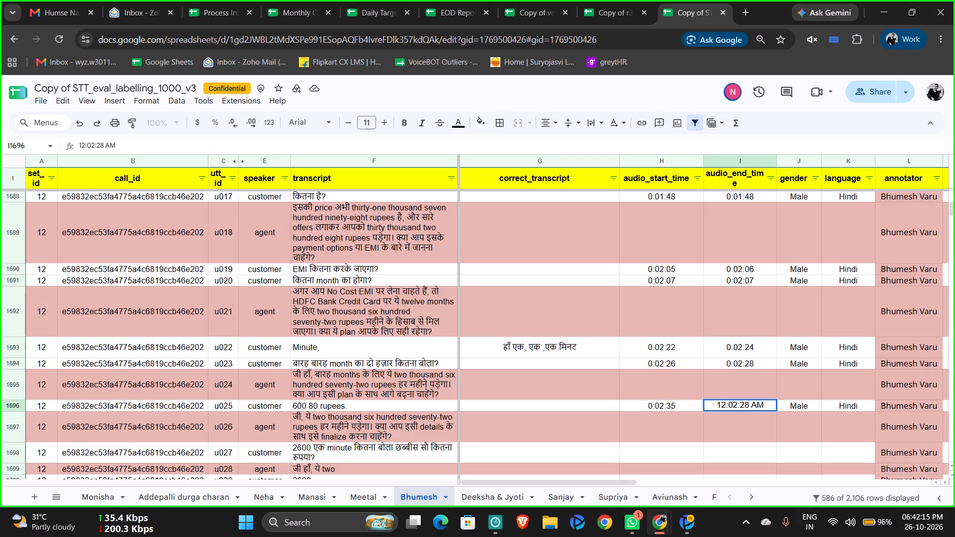
key(BackSpace)
key(BackSpace)
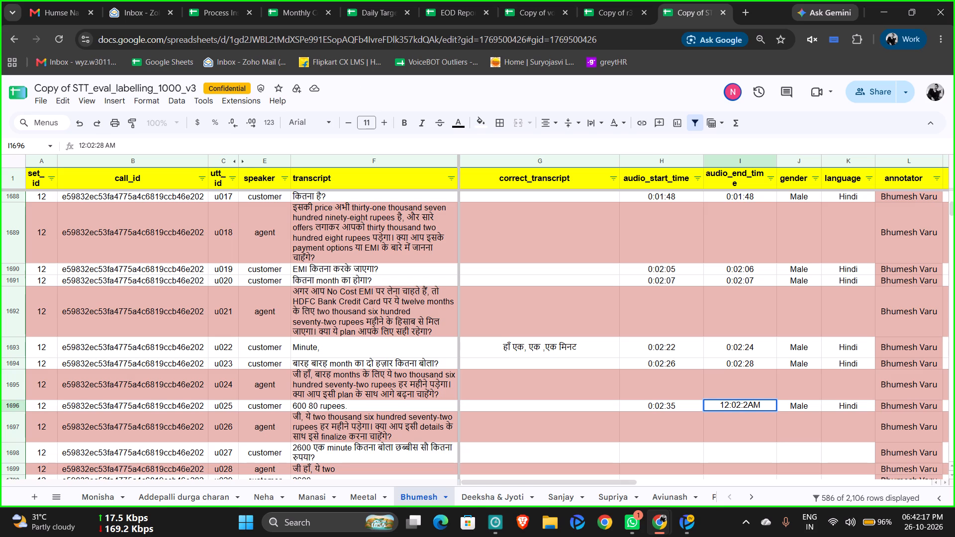
key(BackSpace)
text(36)
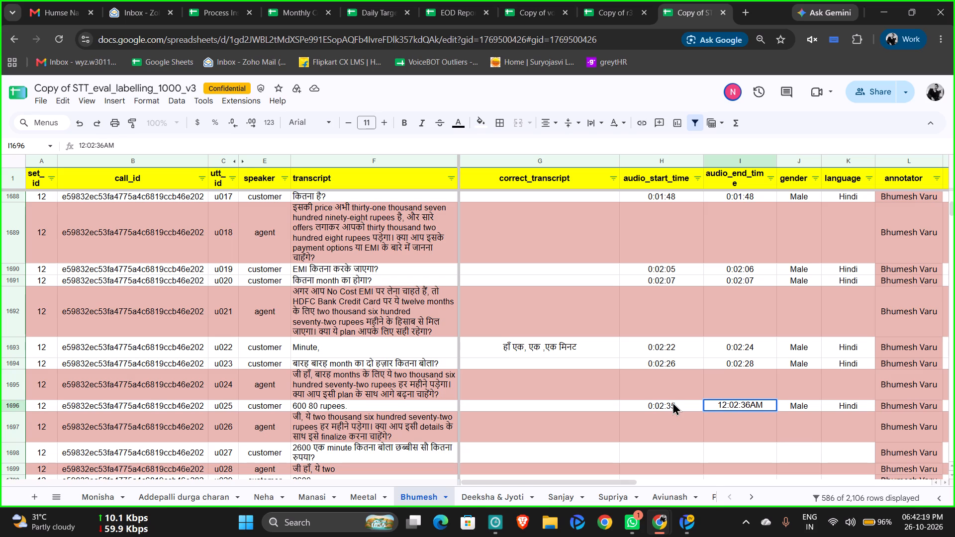
key(space)
key(Return)
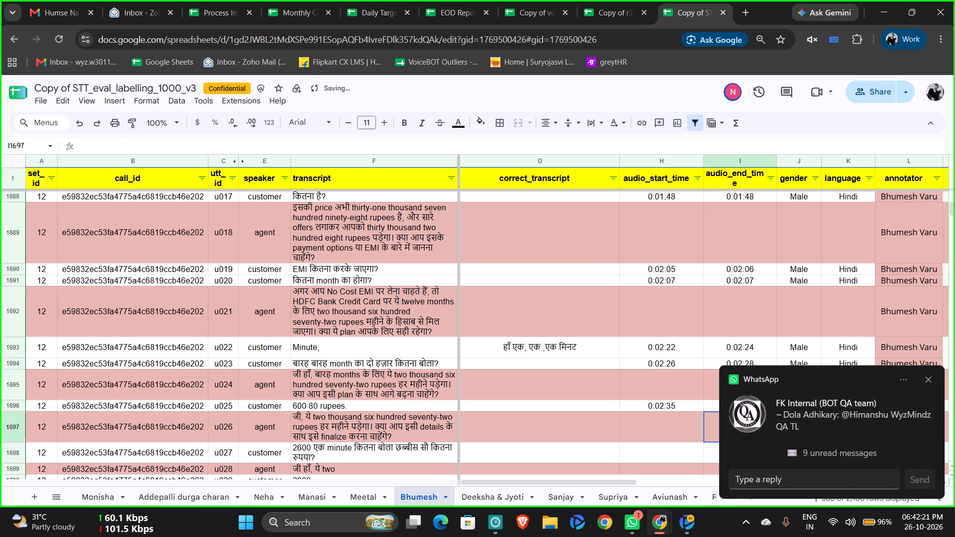
Enter "Audio not clear" in the notes for u025.
key(Up)
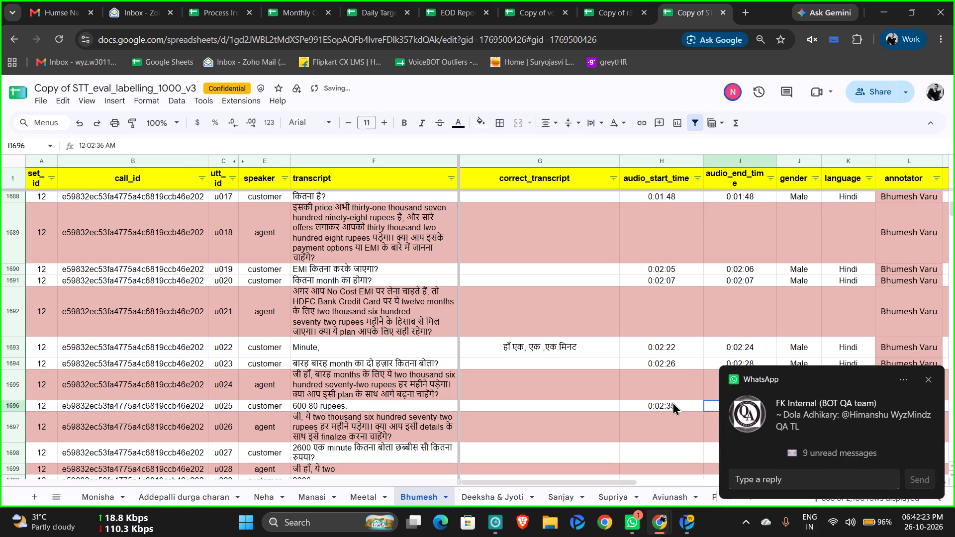
key(Right)
key(Right)
key(Right)
key(Right)
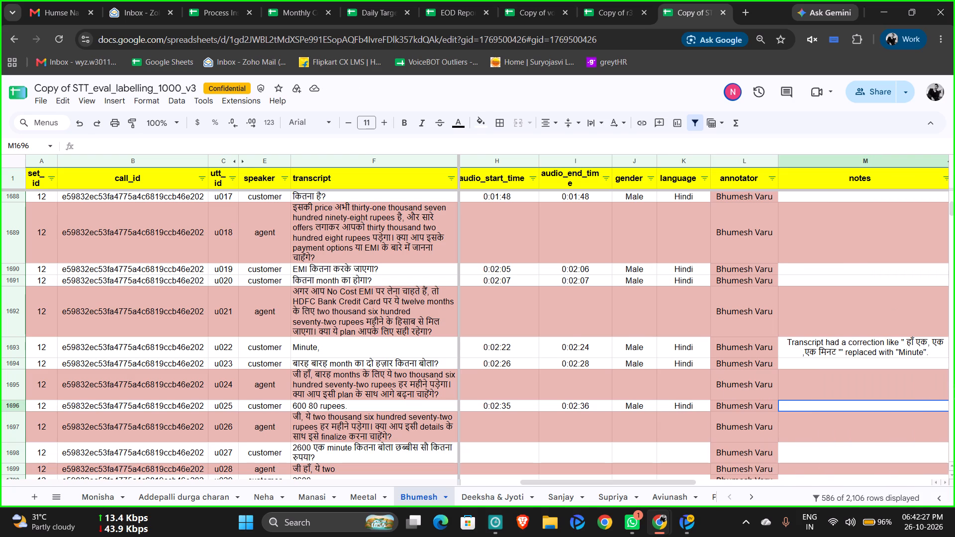
scroll(850, 407, up, 1)
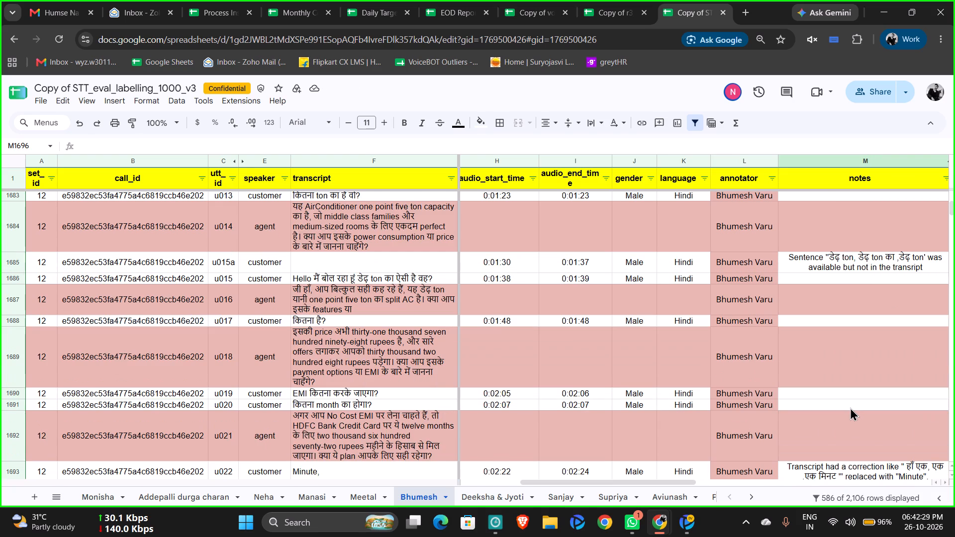
scroll(850, 407, down, 1)
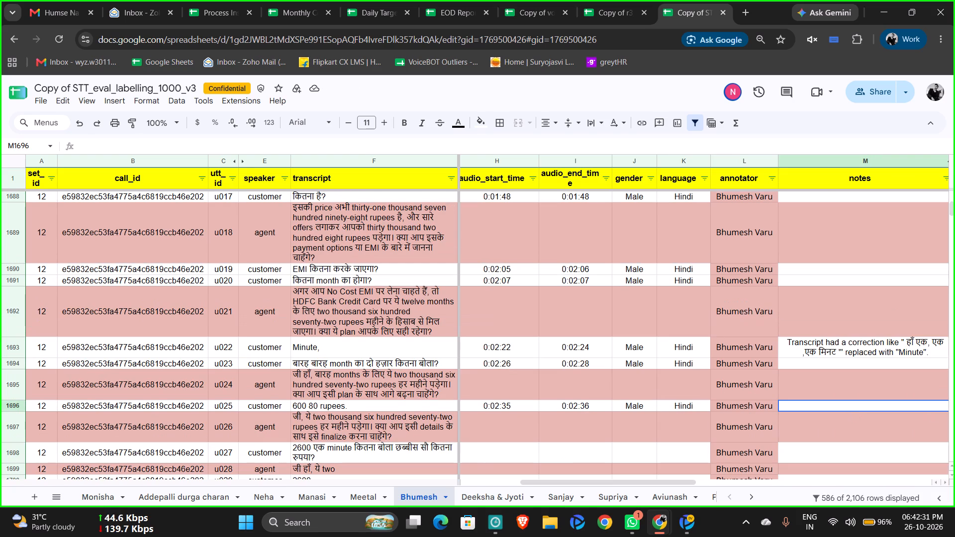
key(Return)
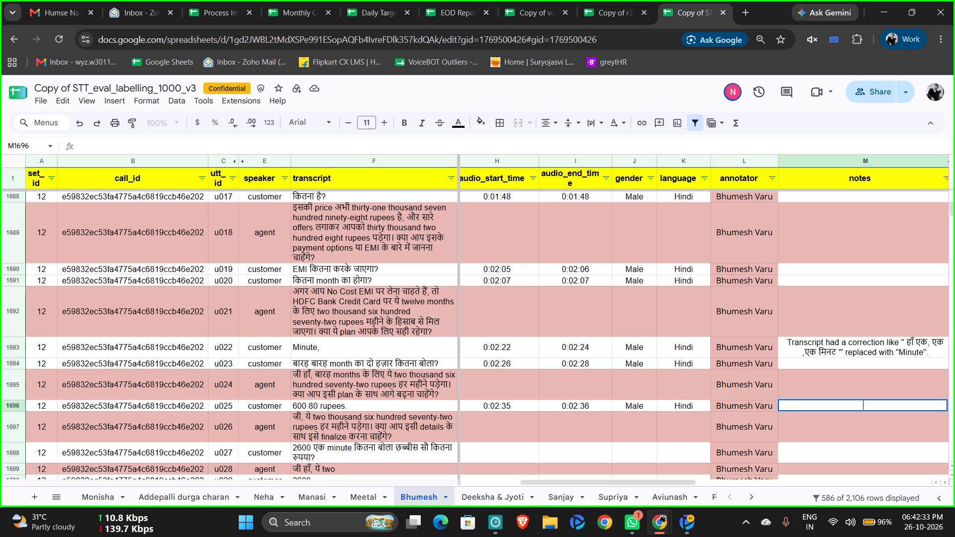
text(udio not cleard)
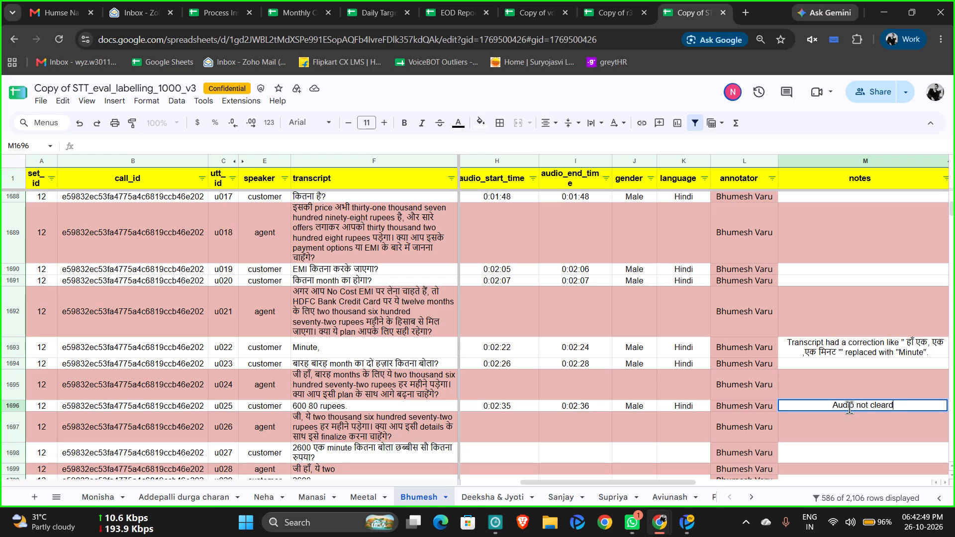
key(BackSpace)
key(BackSpace)
key(BackSpace)
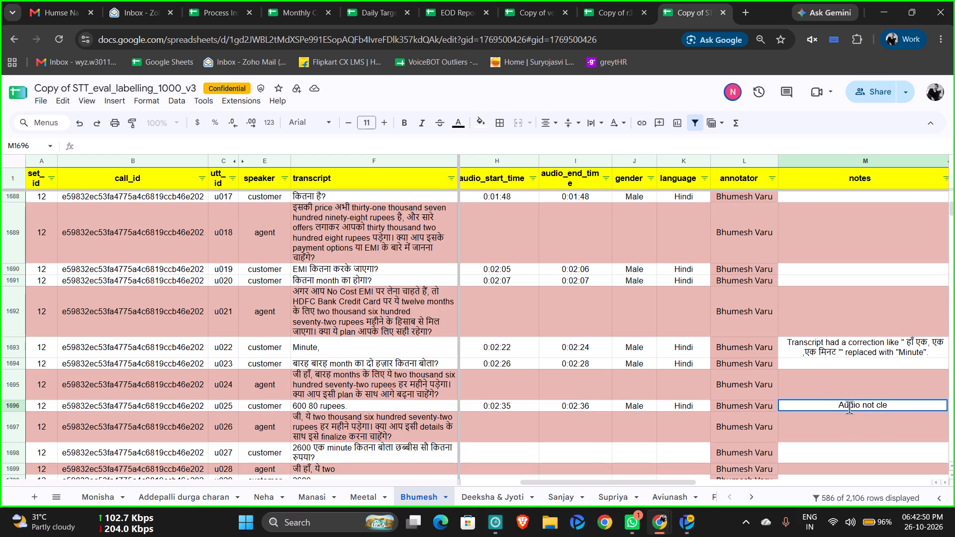
text(ad)
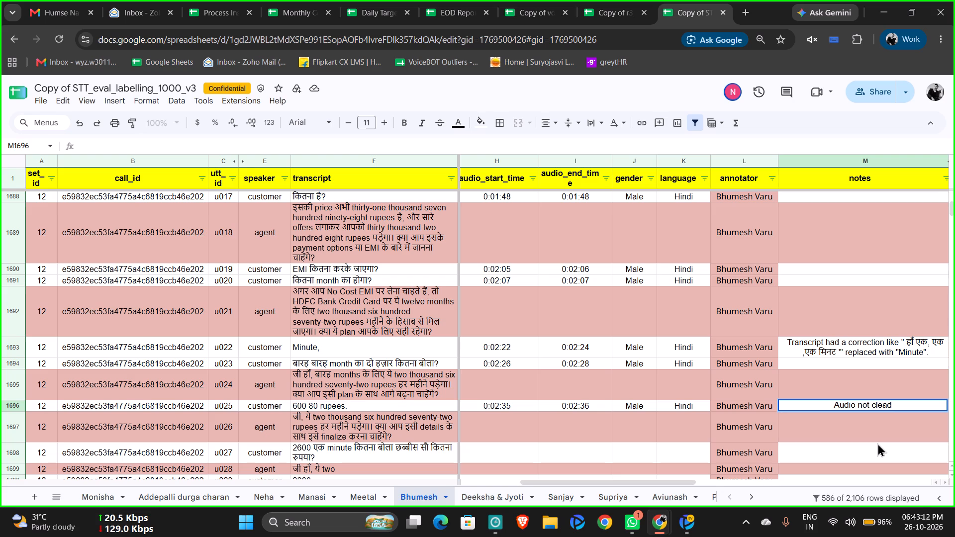
key(BackSpace)
key(r)
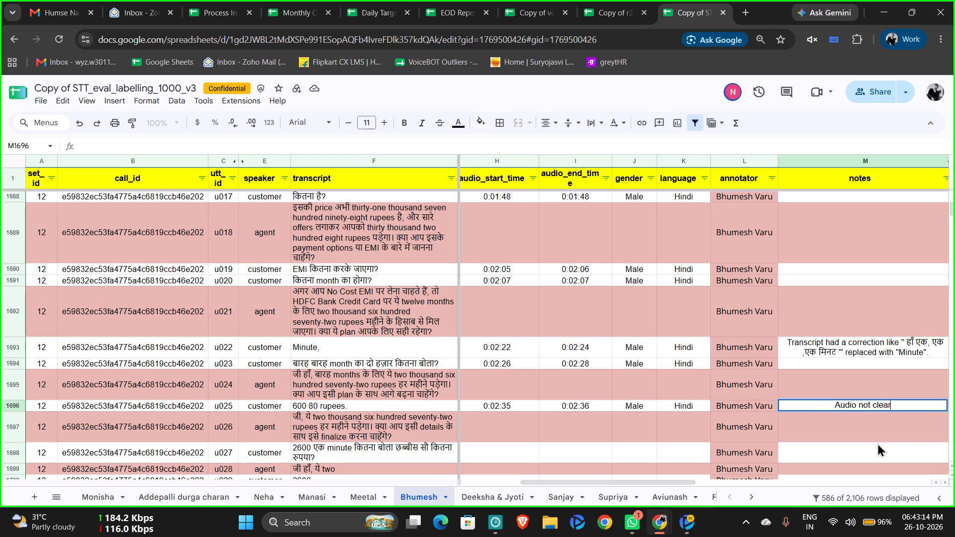
key(Down)
key(Return)
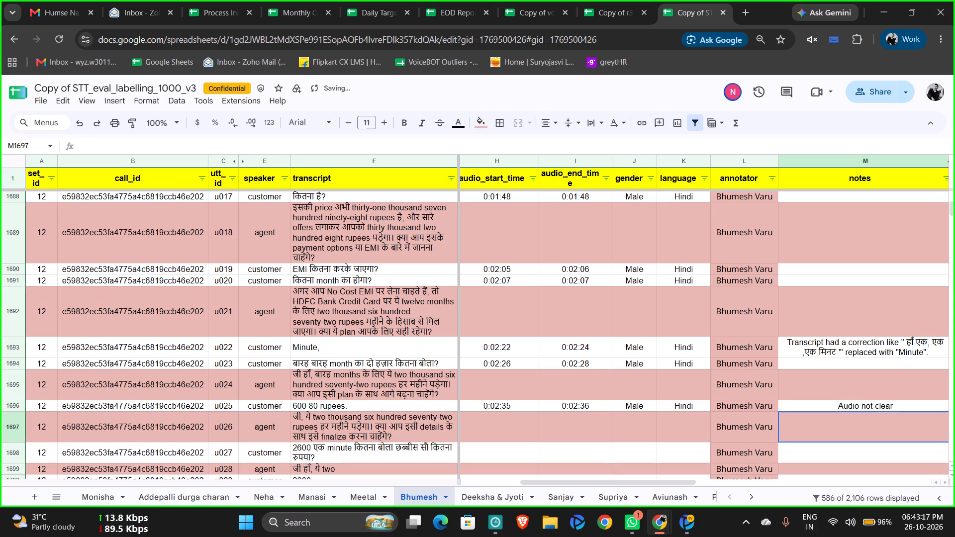
Switch to the call recording and listen from 2:36 through the agent's u026 reply for the customer's speech.
key(Left)
key(Left)
key(Left)
key(Left)
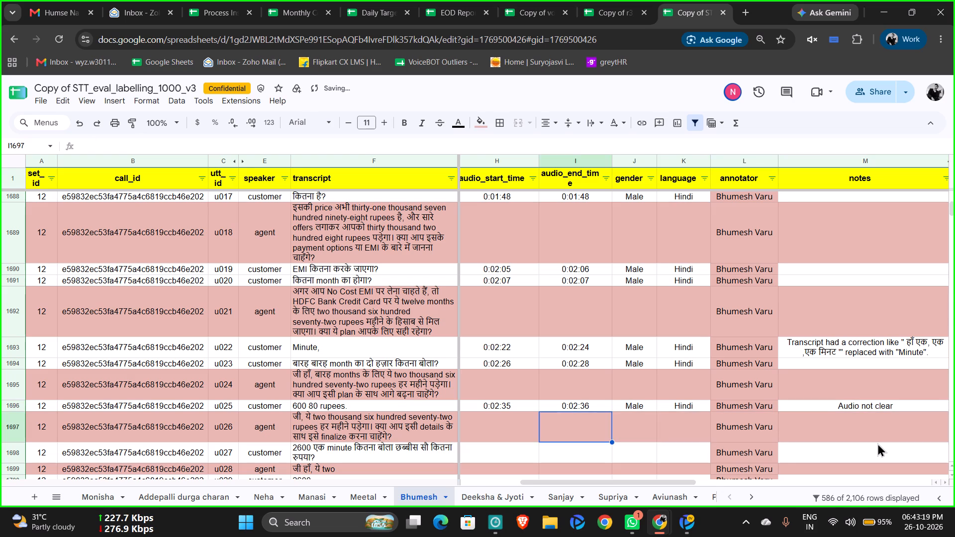
key(Left)
key(Left)
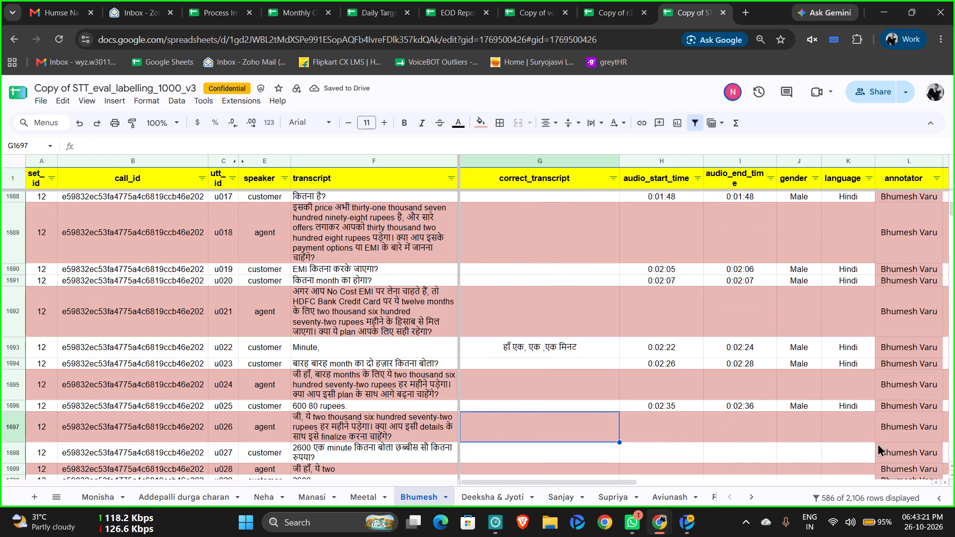
key(alt+Tab)
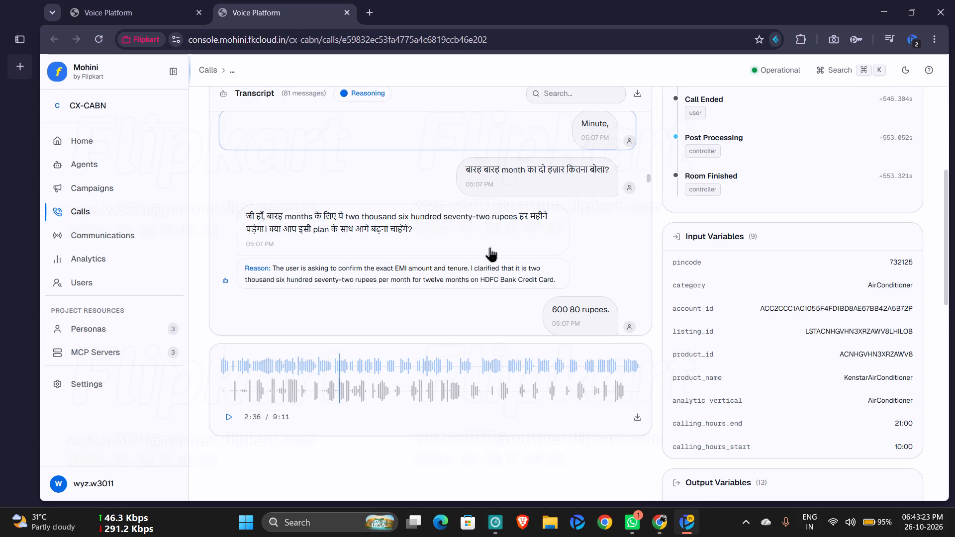
scroll(490, 247, down, 1)
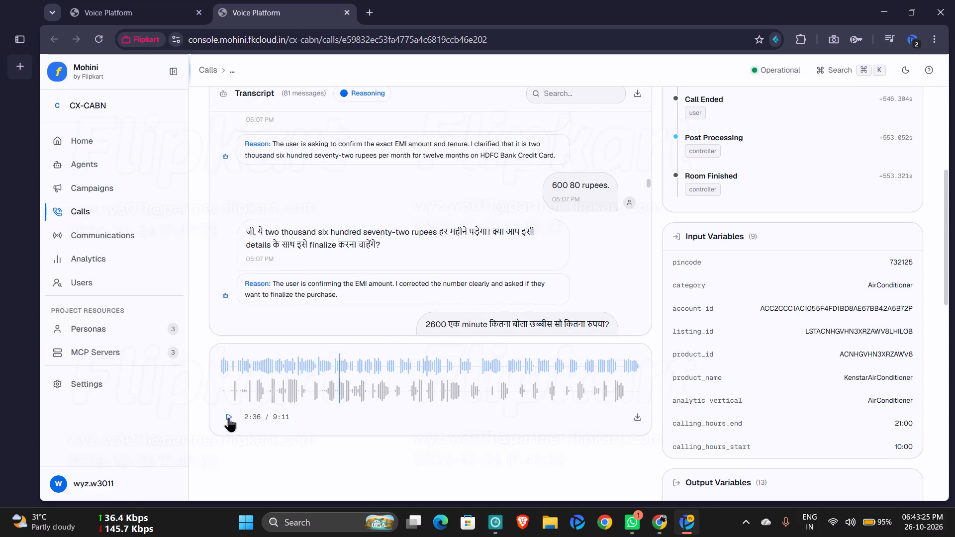
click(229, 417)
scroll(336, 304, down, 1)
scroll(336, 304, up, 1)
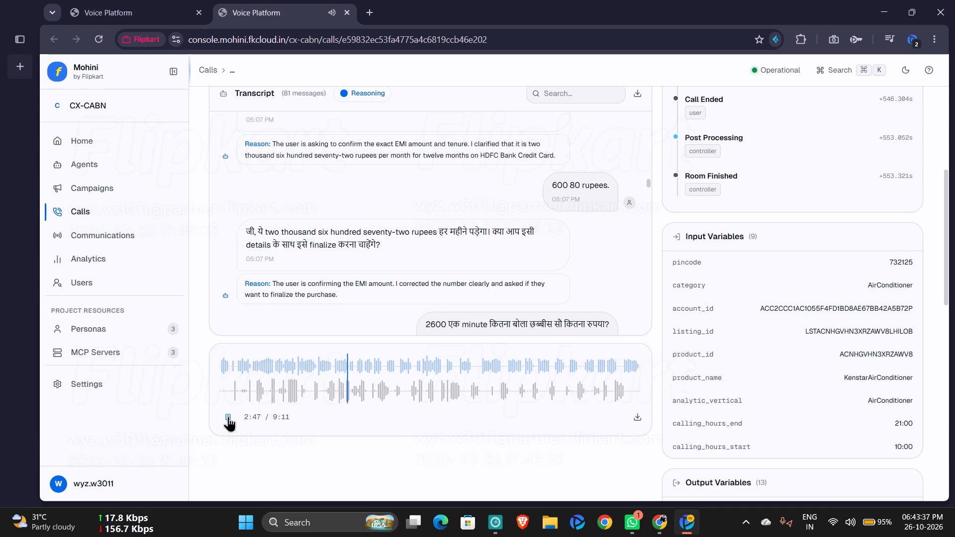
click(228, 416)
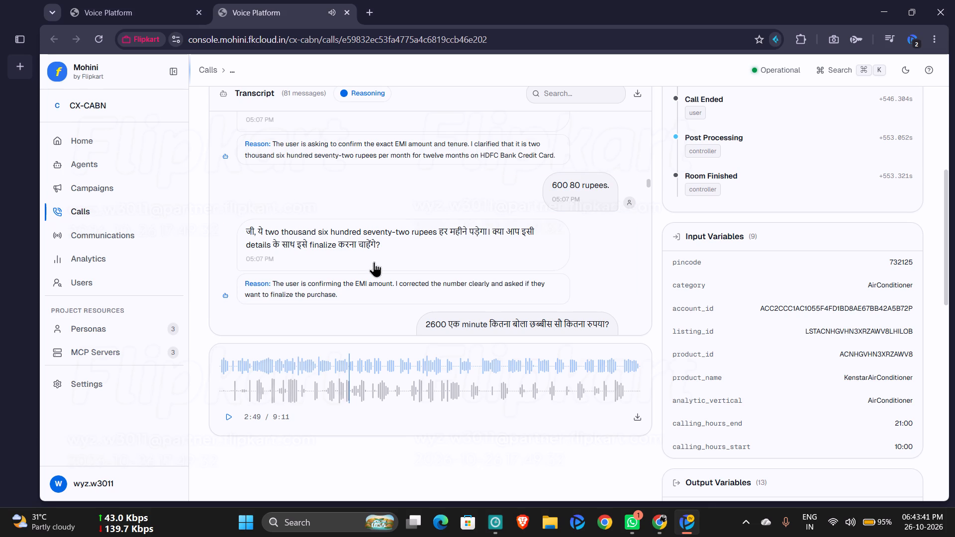
Check u026 and u027 in the evaluation sheet against the recording, replaying the audio from 2:45 and from about 2:39.
key(alt+Tab)
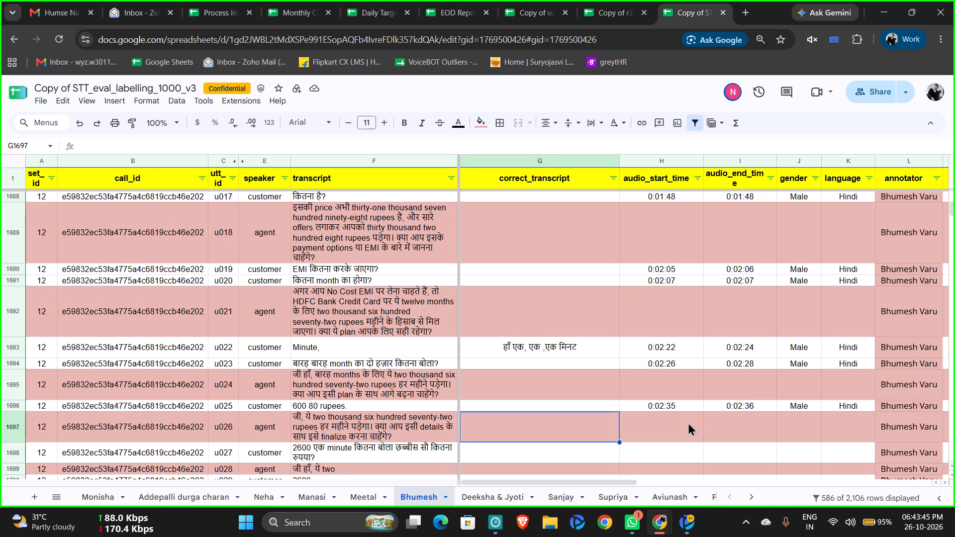
scroll(688, 422, down, 1)
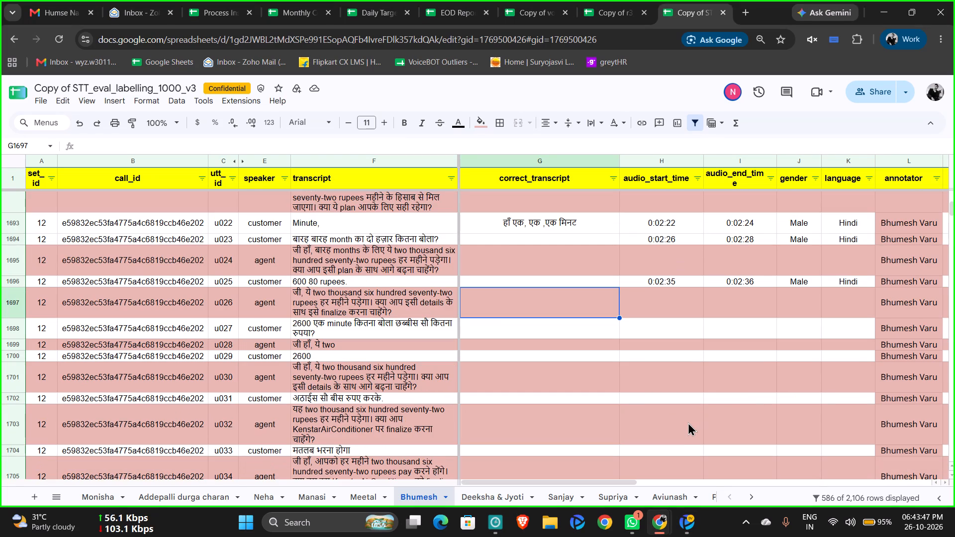
click(399, 308)
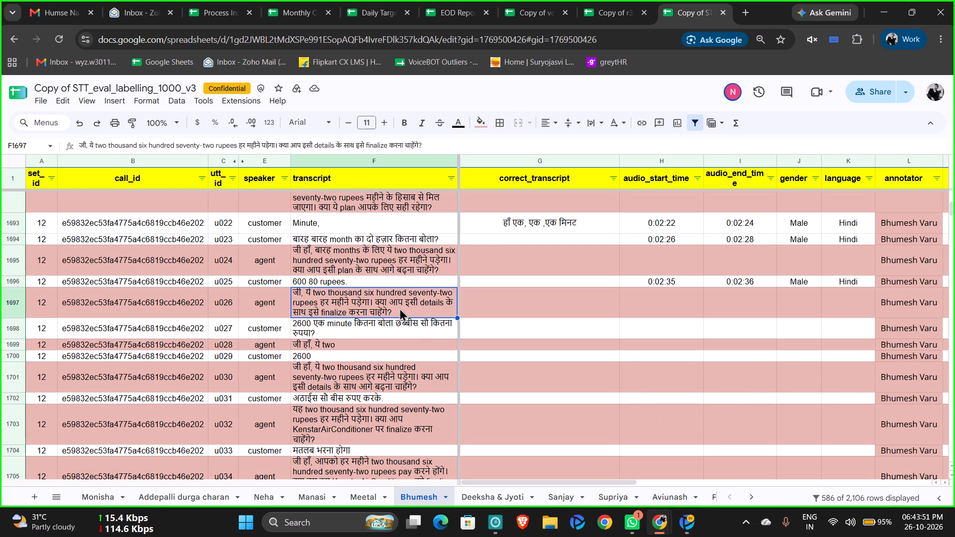
click(428, 326)
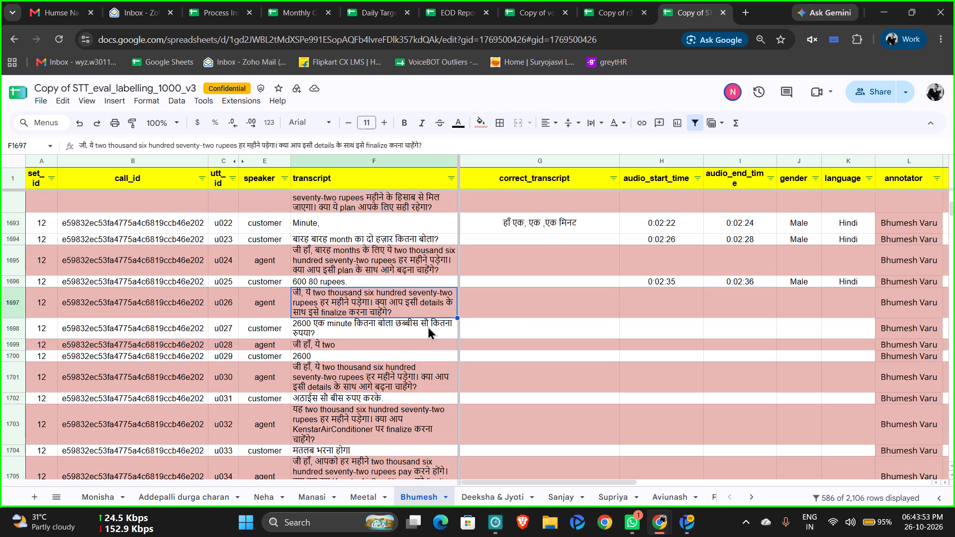
click(524, 325)
key(alt+Tab)
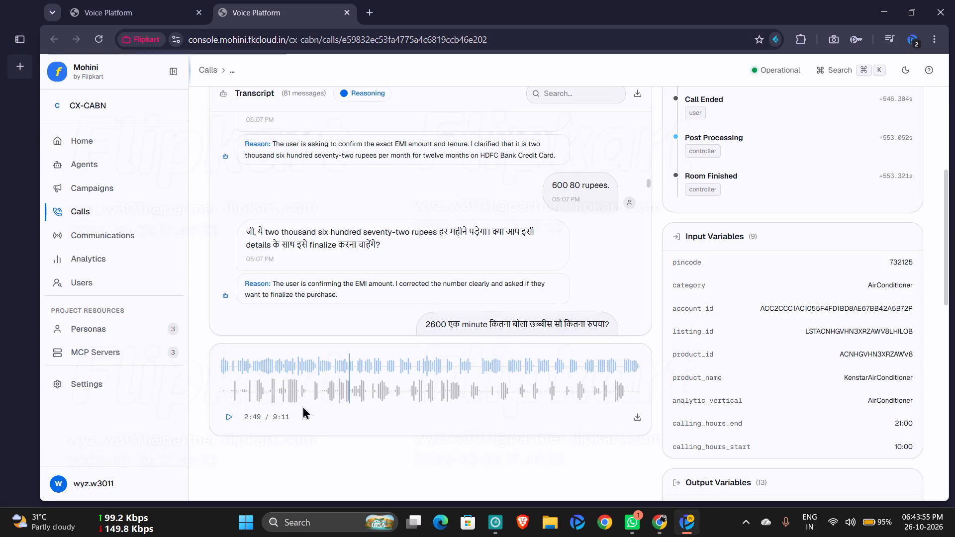
click(346, 391)
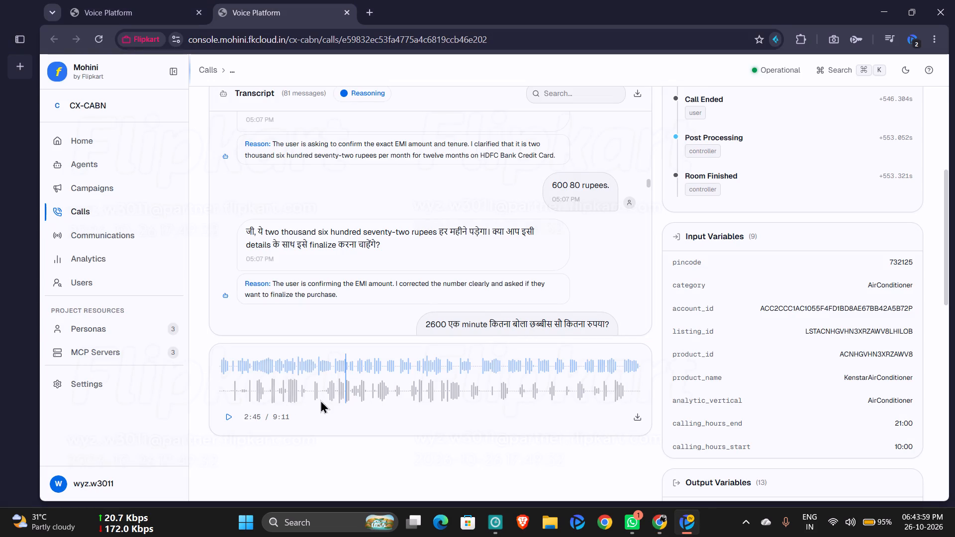
click(226, 420)
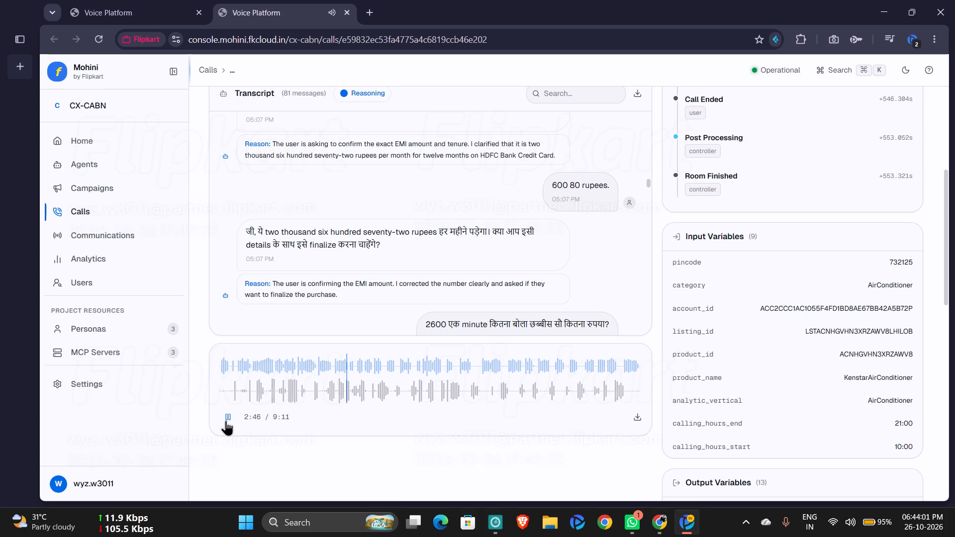
click(339, 392)
click(227, 417)
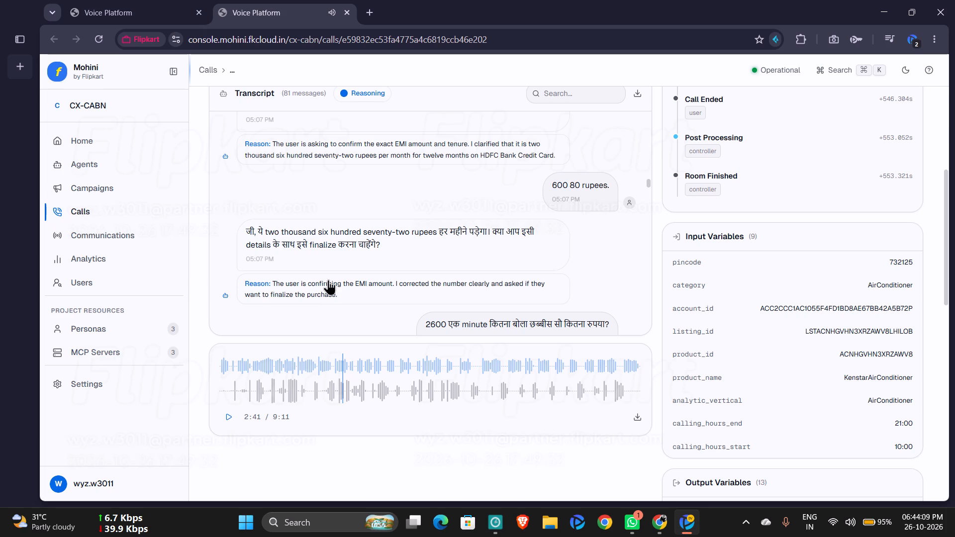
Switch to the evaluation sheet and insert one blank row directly above u027's row.
key(alt+Tab)
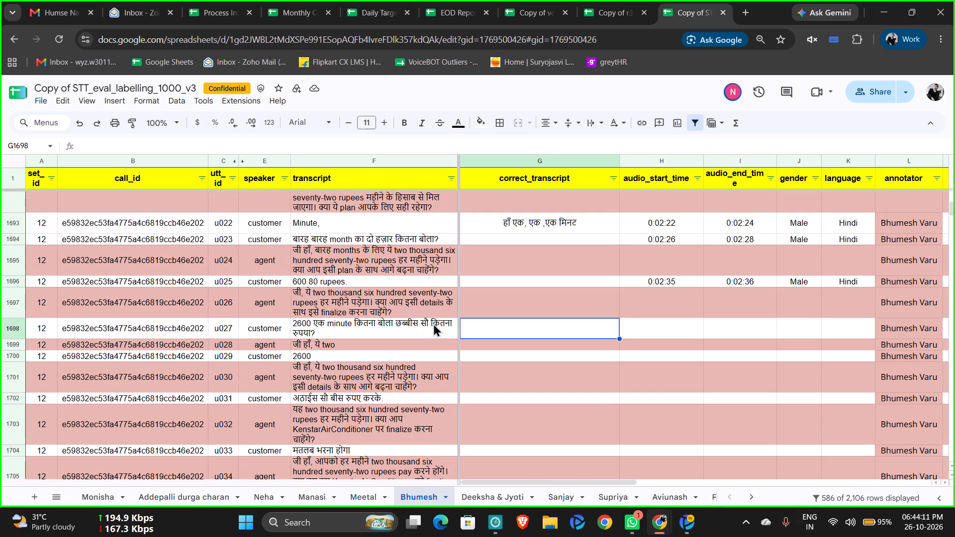
right_click(15, 324)
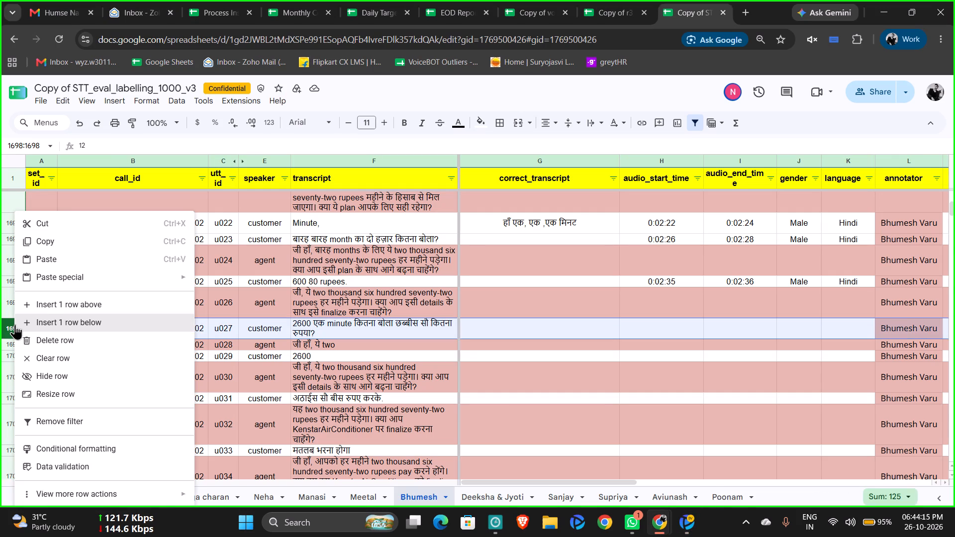
click(63, 302)
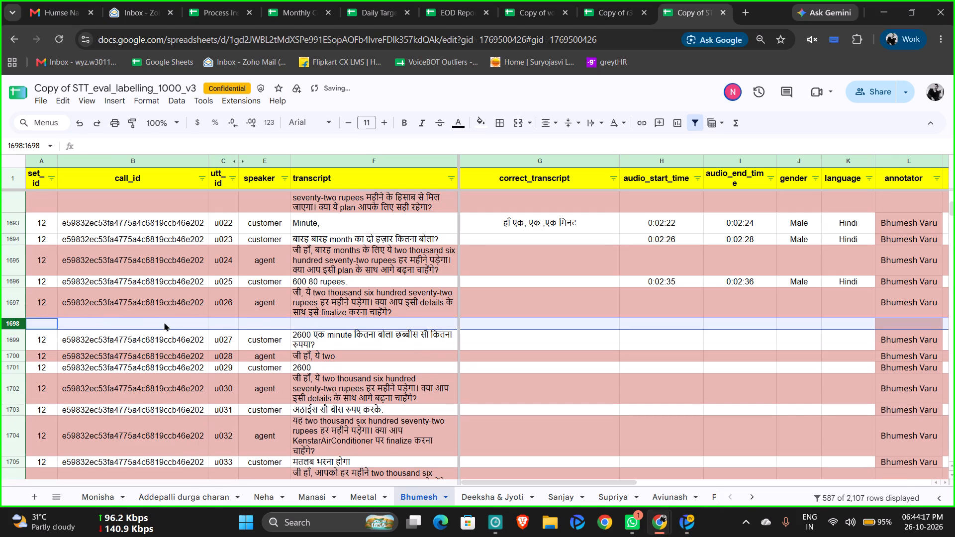
Copy u025's set_id, call_id, utt_id, speaker and transcript into the blank row above u027.
scroll(52, 330, up, 1)
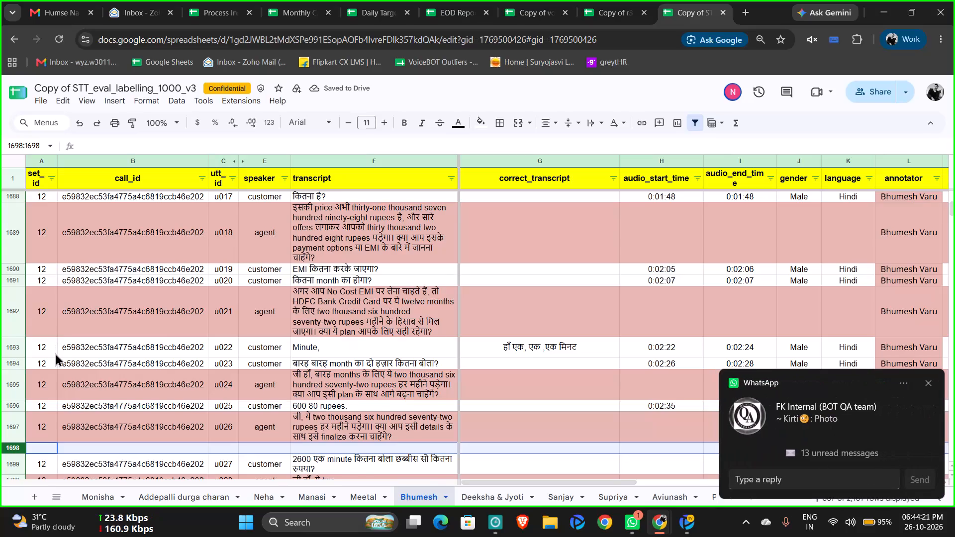
scroll(55, 353, down, 1)
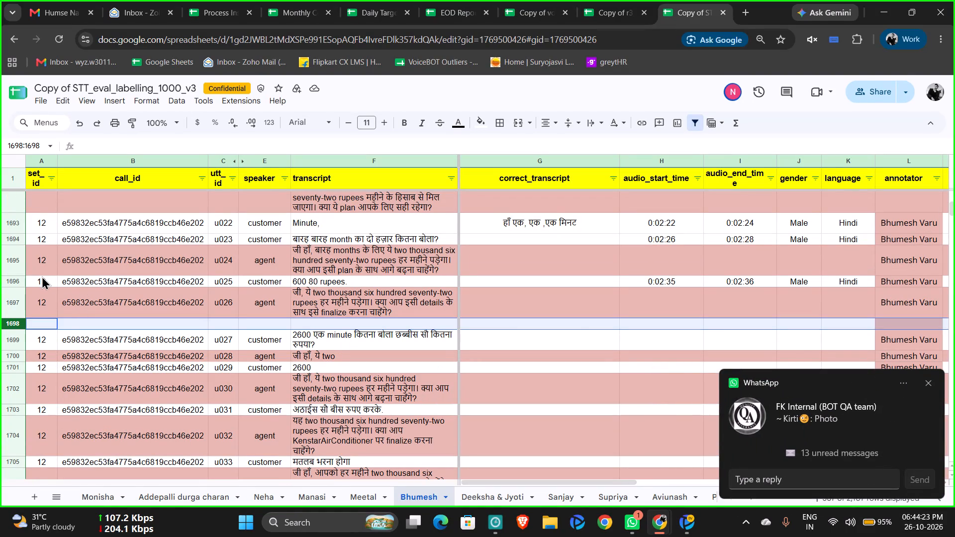
drag(41, 278, 324, 280)
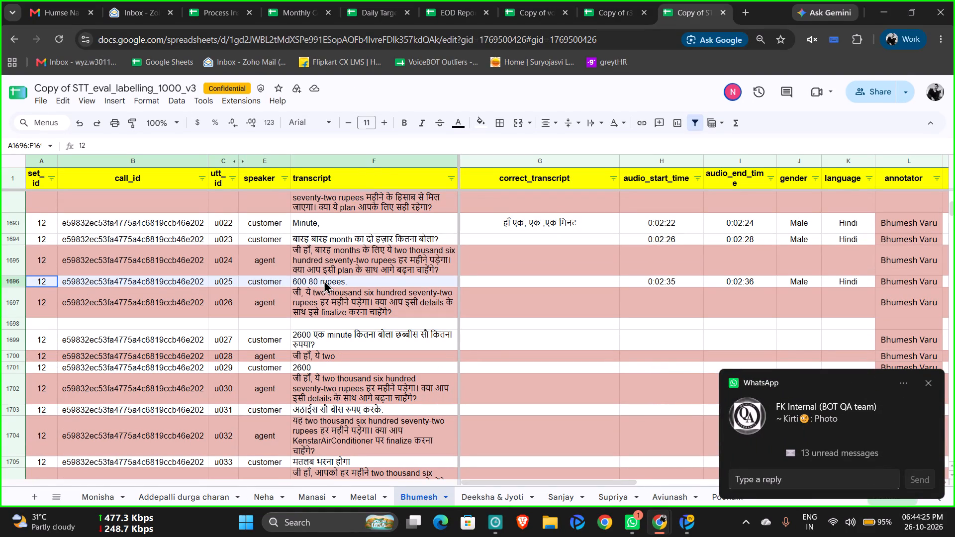
key(ctrl+c)
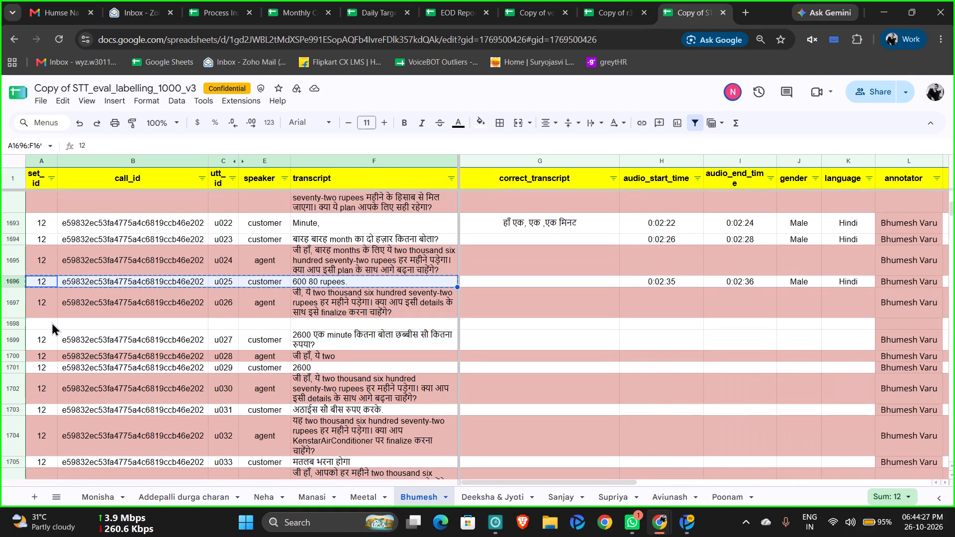
click(46, 322)
key(ctrl+v)
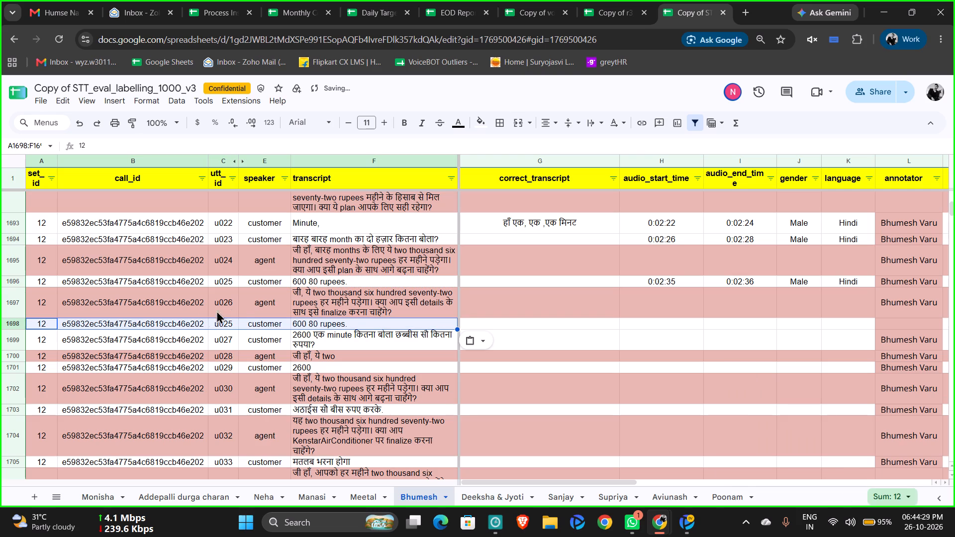
Change the utt_id of the added row above u027 to u025a.
scroll(236, 328, up, 2)
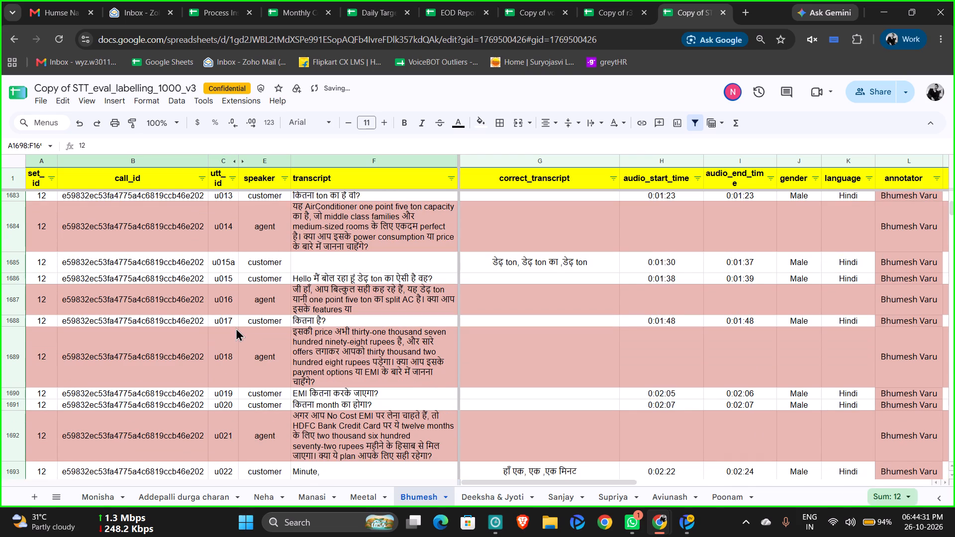
scroll(236, 328, down, 1)
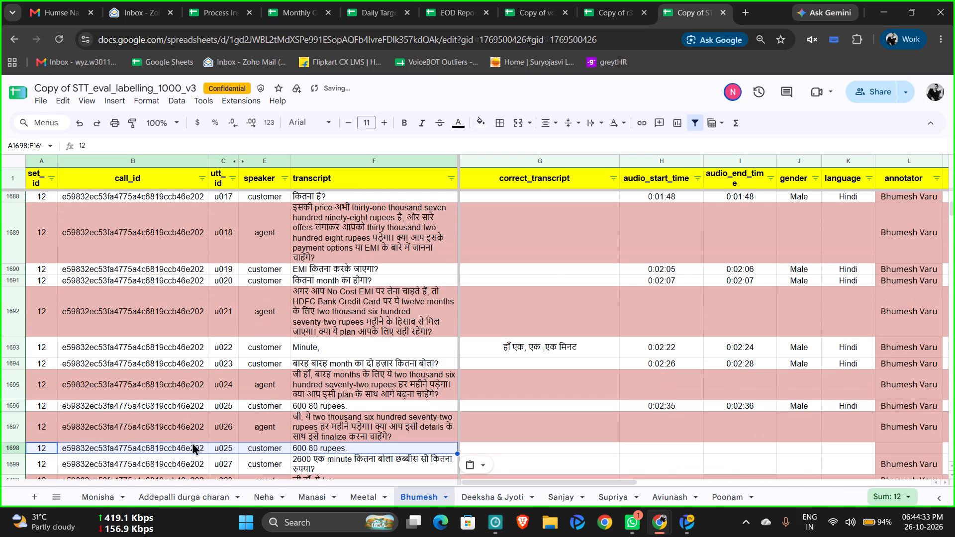
click(225, 446)
key(Return)
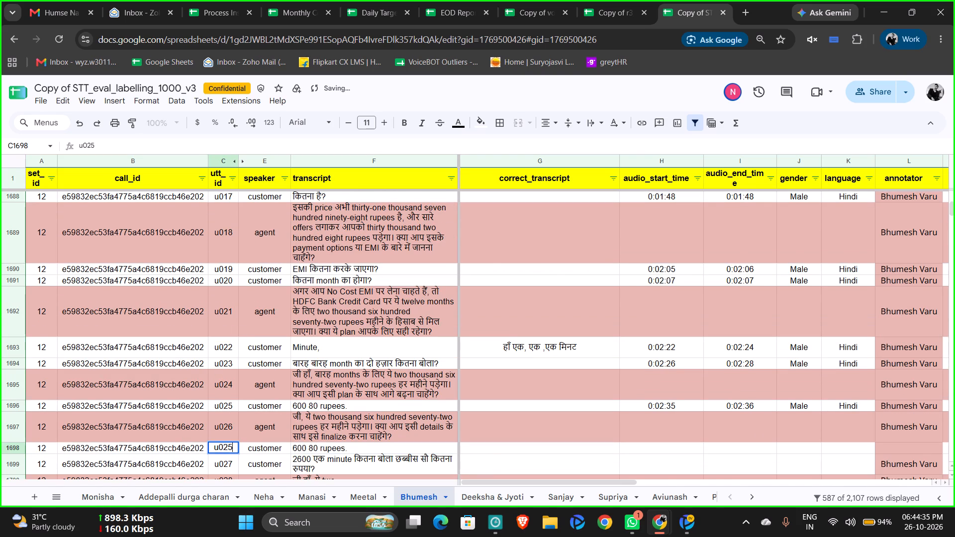
key(a)
key(Right)
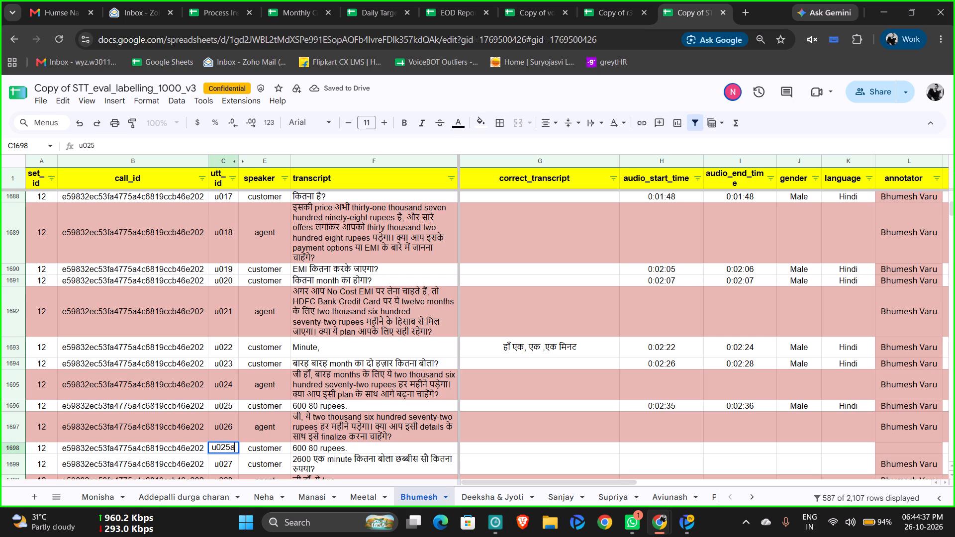
key(Right)
key(Right)
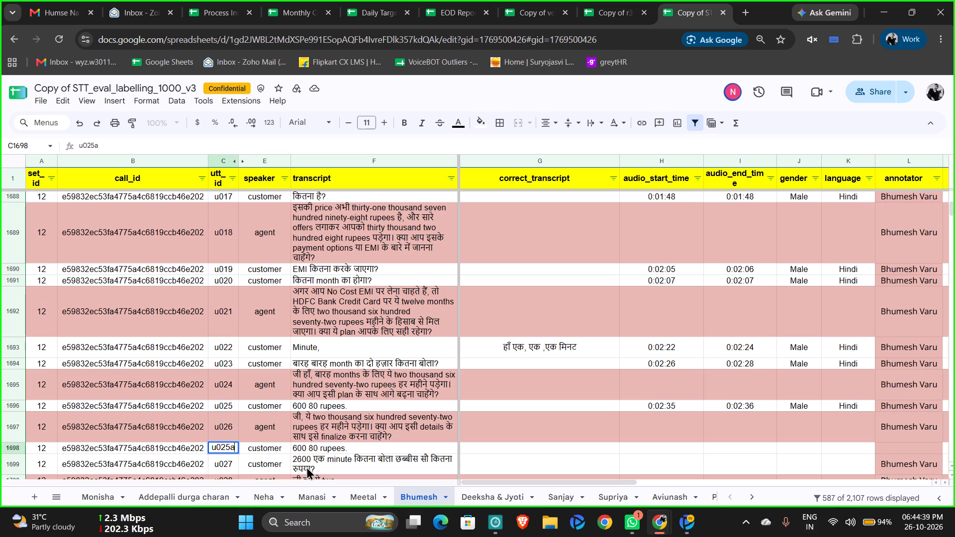
key(Return)
Clear the copied transcript text from u025a's row.
key(Up)
key(Right)
key(Right)
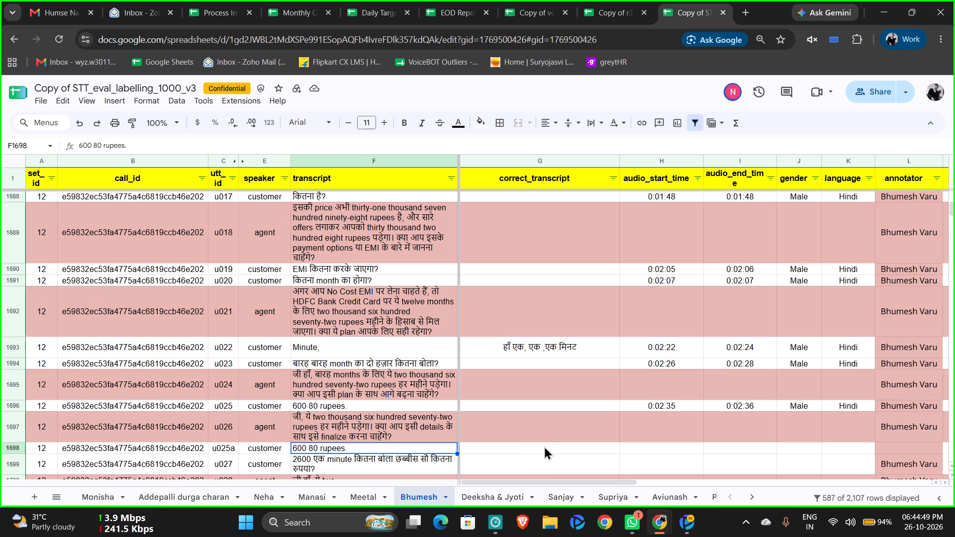
scroll(544, 446, up, 1)
scroll(544, 446, down, 1)
key(BackSpace)
key(BackSpace)
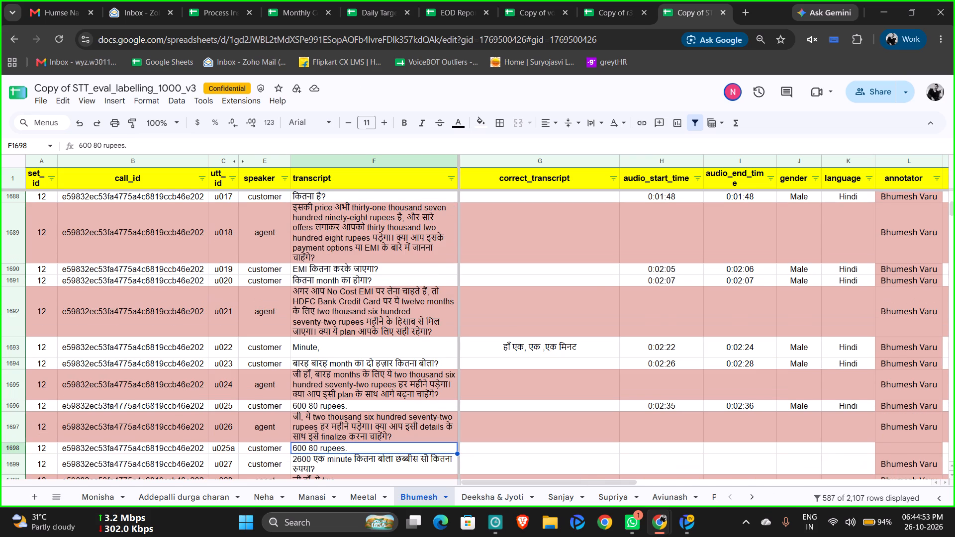
key(BackSpace)
key(Return)
key(BackSpace)
key(BackSpace)
key(BackSpace)
key(BackSpace)
key(BackSpace)
key(BackSpace)
key(BackSpace)
key(BackSpace)
key(BackSpace)
key(BackSpace)
key(BackSpace)
key(BackSpace)
key(BackSpace)
key(BackSpace)
key(BackSpace)
key(BackSpace)
key(BackSpace)
key(BackSpace)
key(BackSpace)
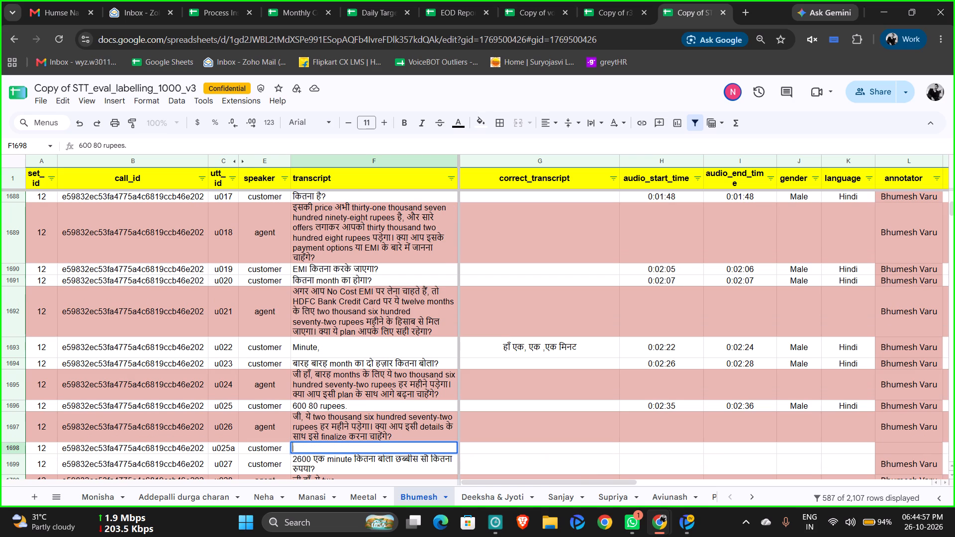
key(Return)
Enter 2600 as the correct_transcript for u025a.
key(Up)
key(Right)
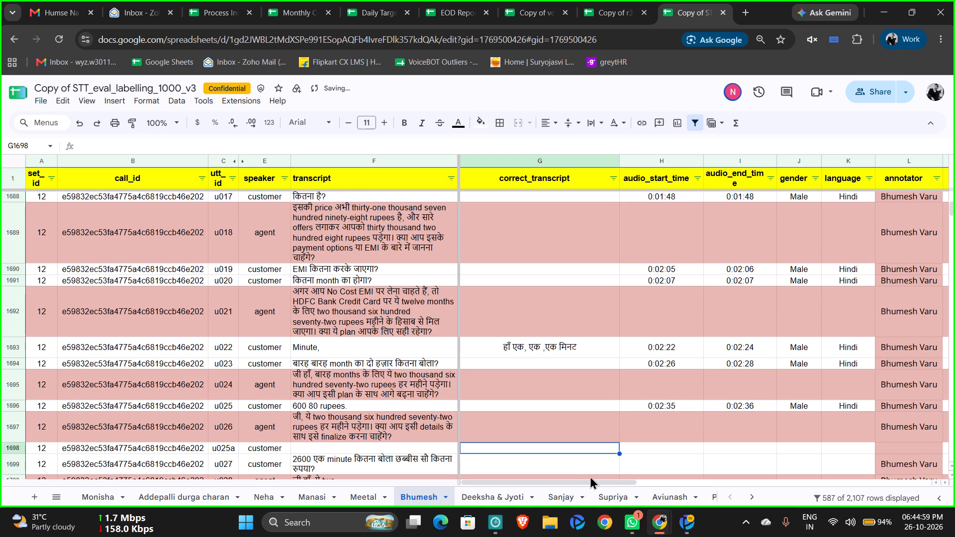
text(2600)
scroll(608, 443, up, 2)
click(622, 378)
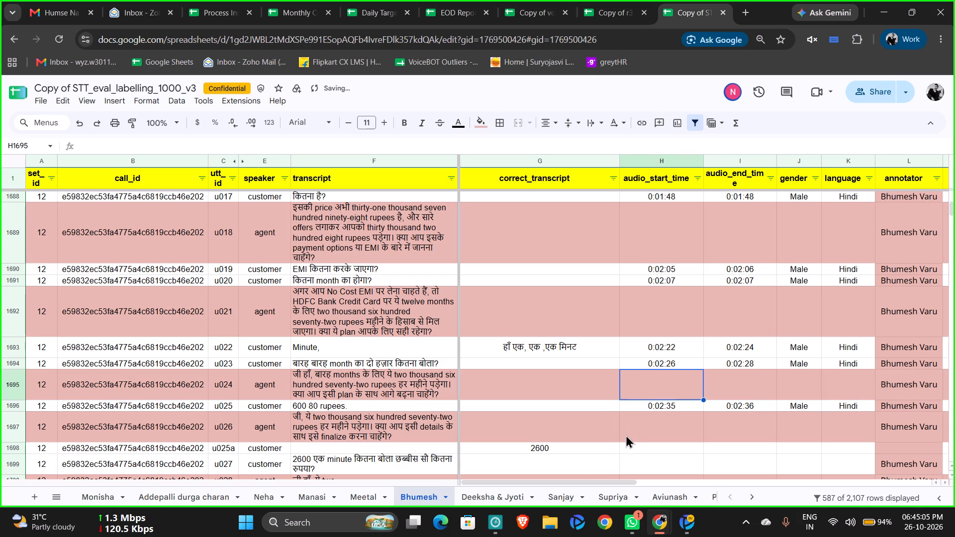
scroll(645, 446, up, 1)
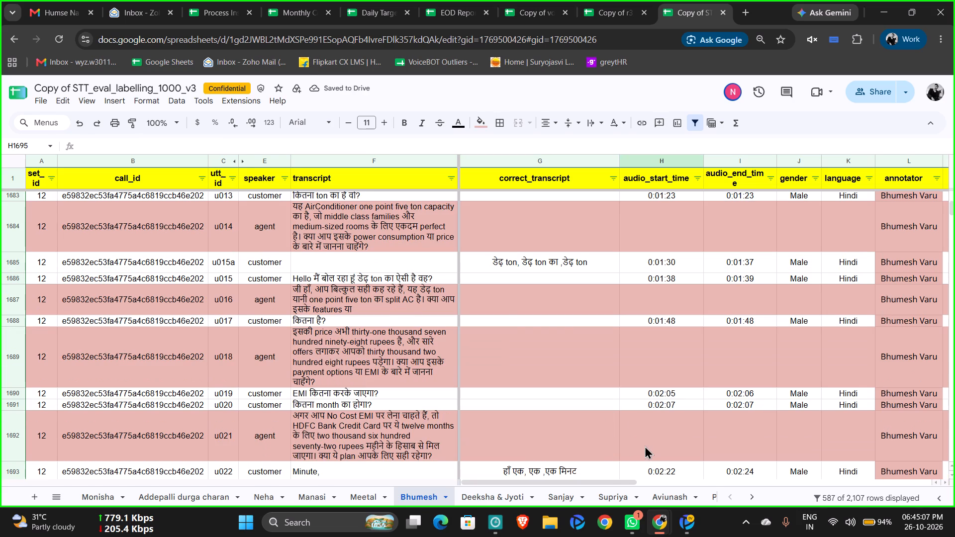
Replay the call recording between about 2:35 and 2:43 to find when the customer says the missed 2600.
scroll(645, 446, down, 1)
click(646, 445)
key(alt+Tab)
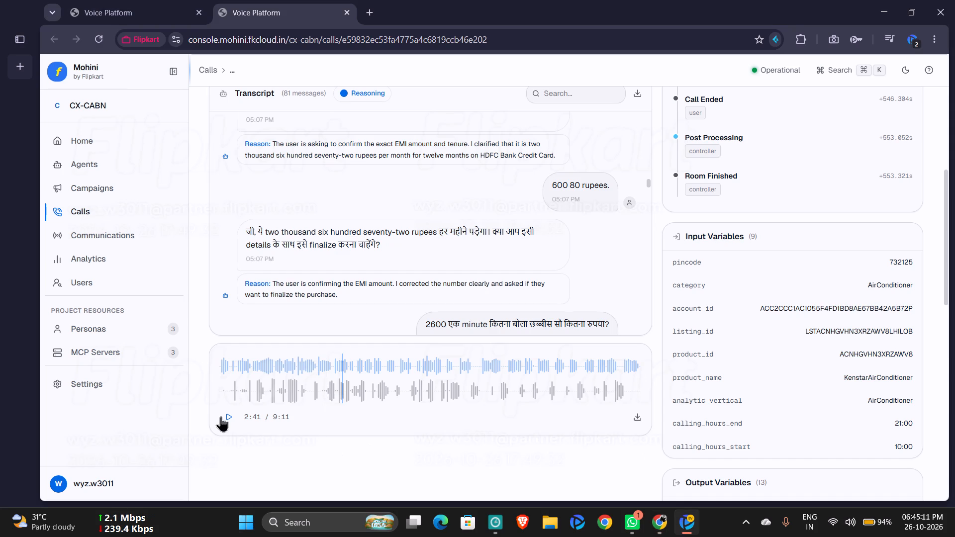
click(233, 414)
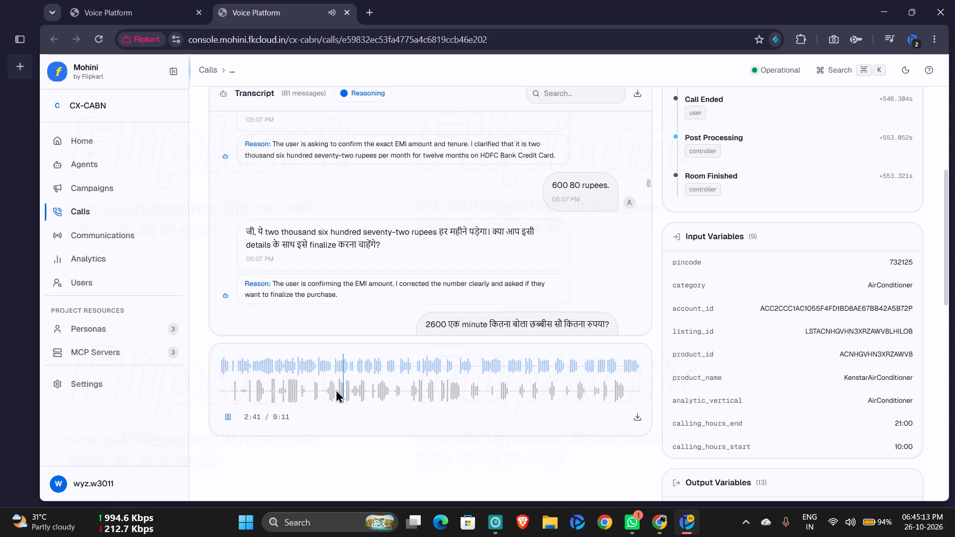
click(341, 389)
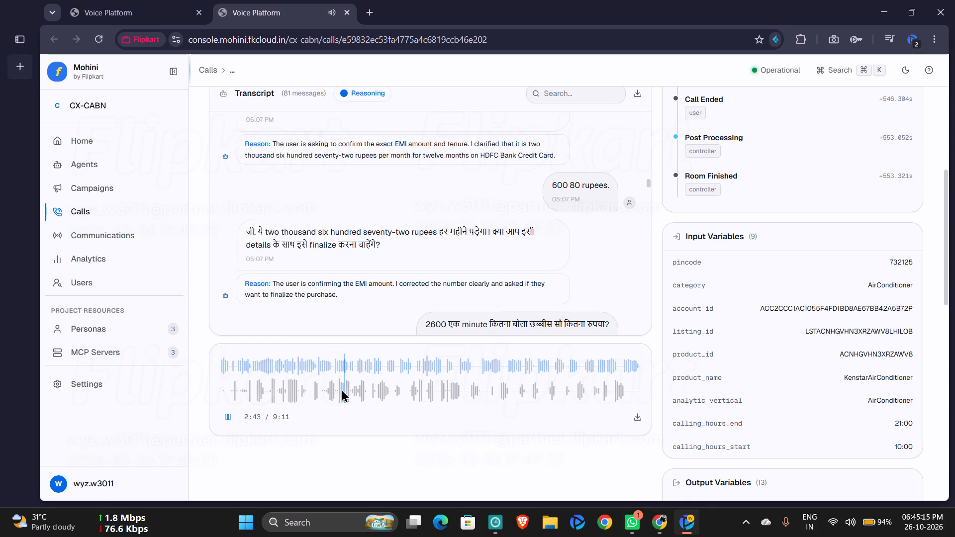
click(224, 419)
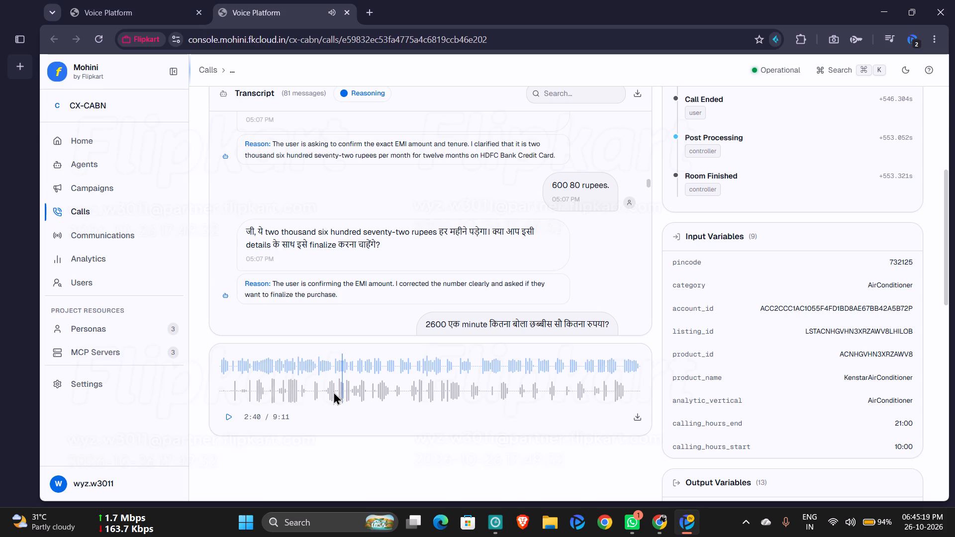
click(333, 391)
click(227, 421)
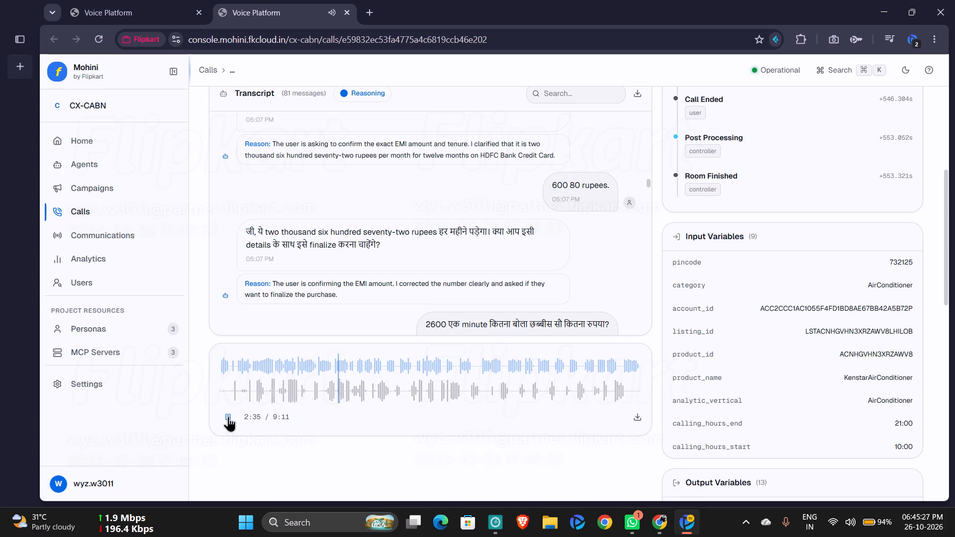
click(228, 416)
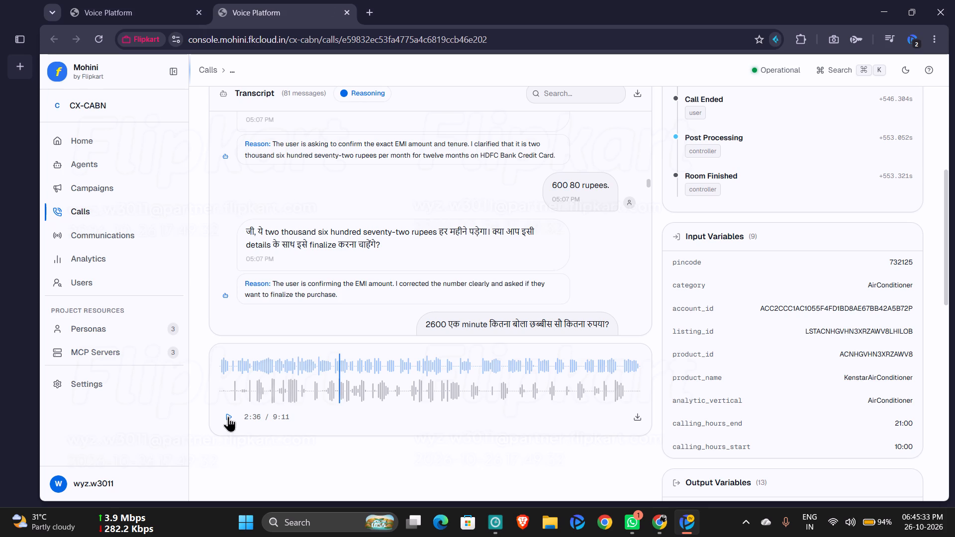
click(228, 416)
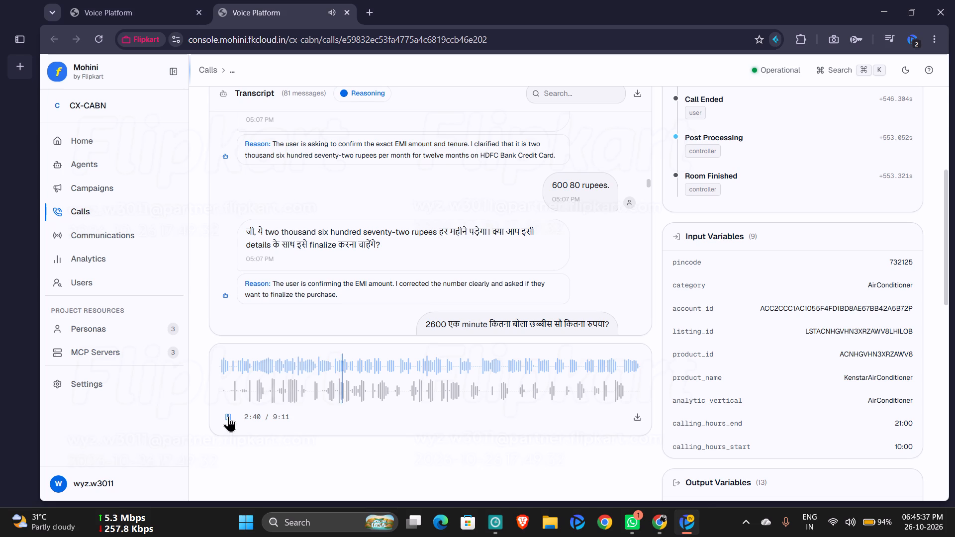
click(228, 416)
key(alt+Tab)
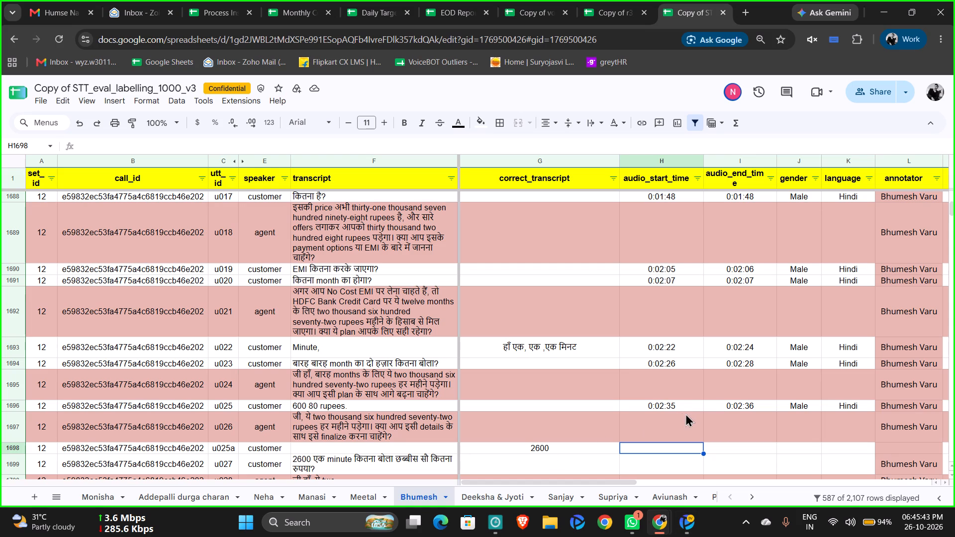
Copy u025's audio start time, end time, gender and language into u025a's row.
drag(673, 406, 851, 406)
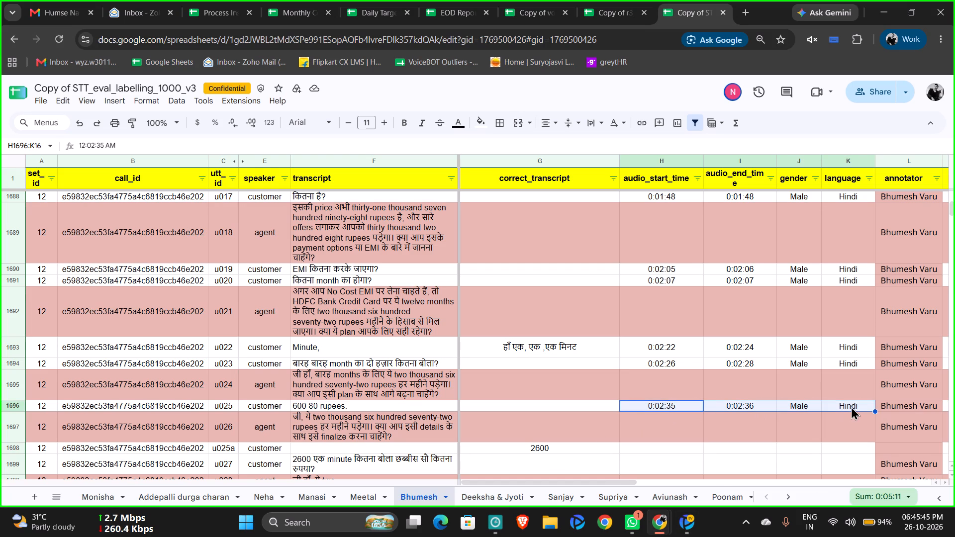
key(ctrl+c)
click(657, 444)
key(ctrl+v)
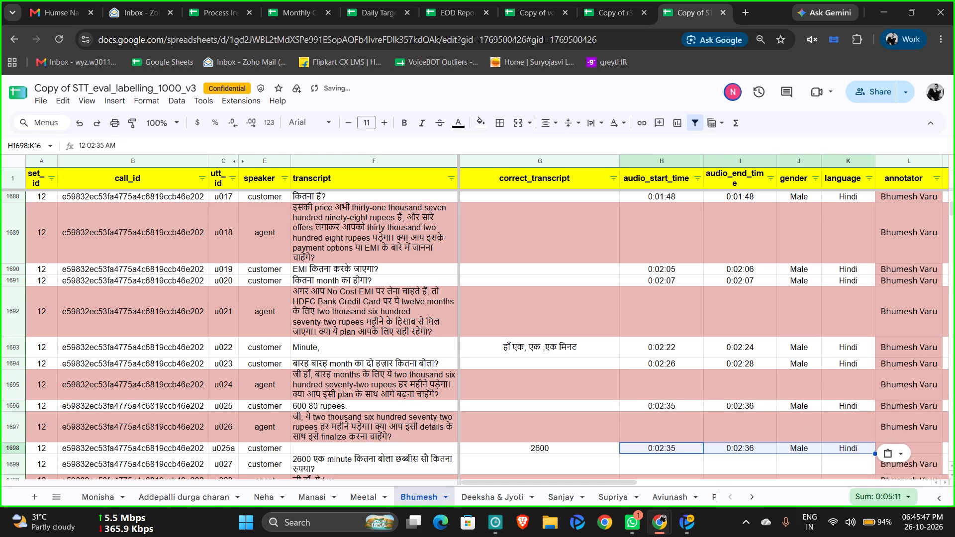
Set u025a's audio_start_time to 0:02:40.
click(679, 447)
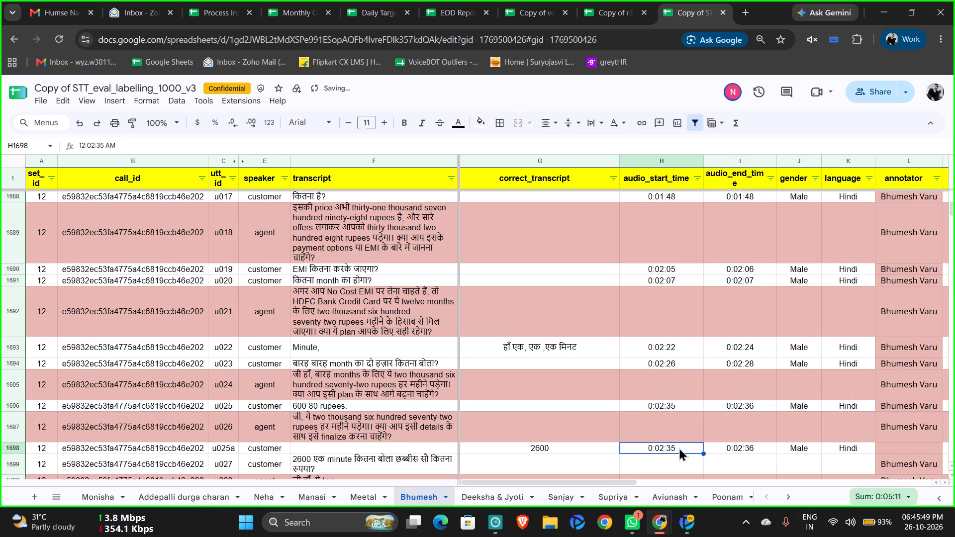
key(Return)
key(Left)
key(Left)
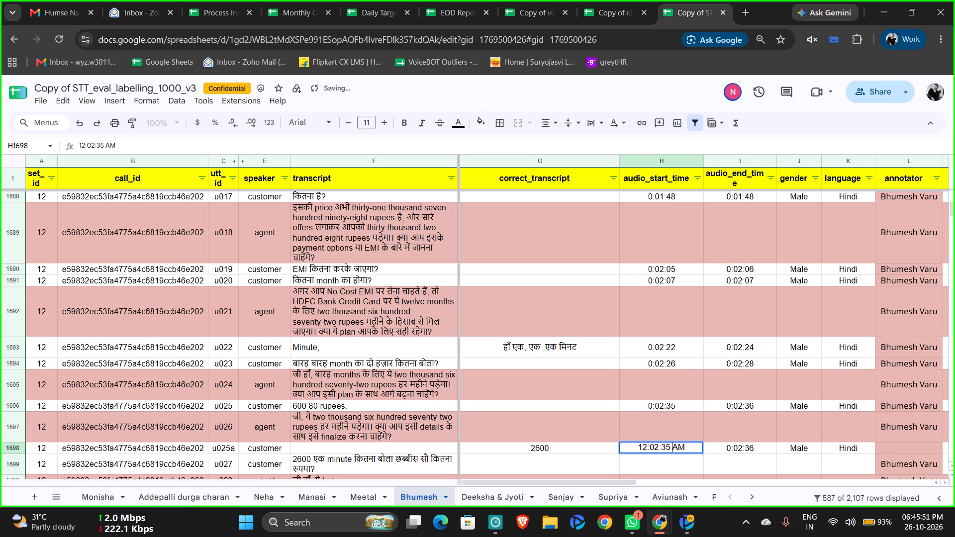
key(Left)
key(BackSpace)
key(BackSpace)
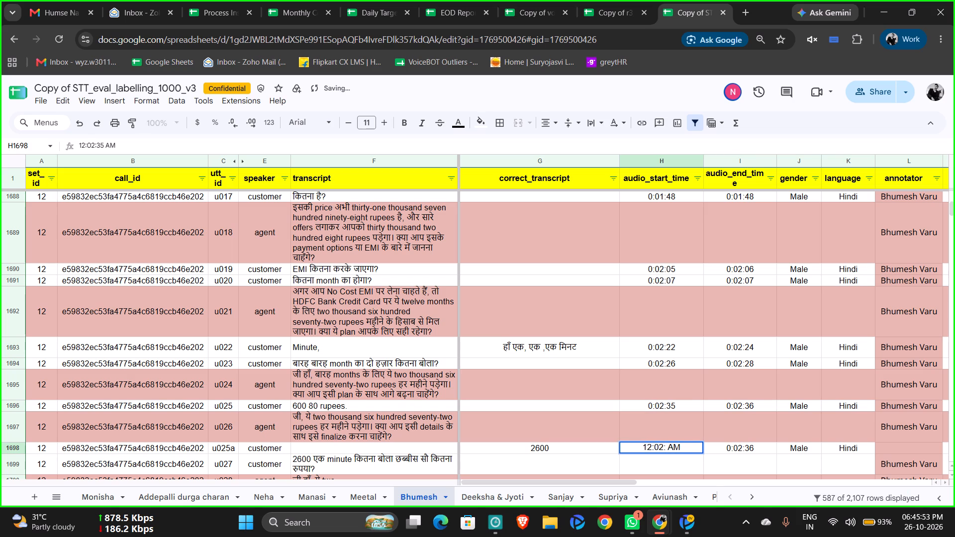
text(40)
key(Return)
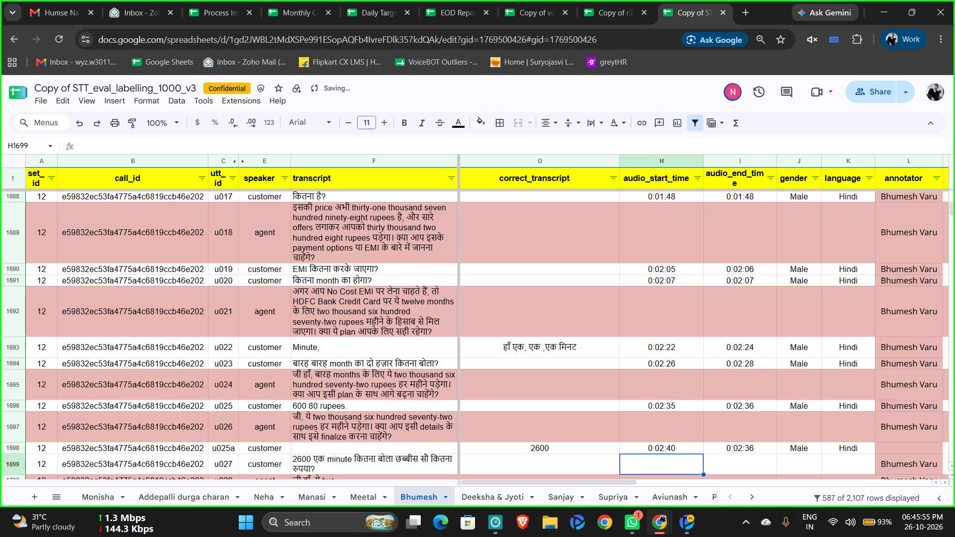
Set u025a's audio_end_time to 0:02:41.
key(Up)
key(Right)
key(Return)
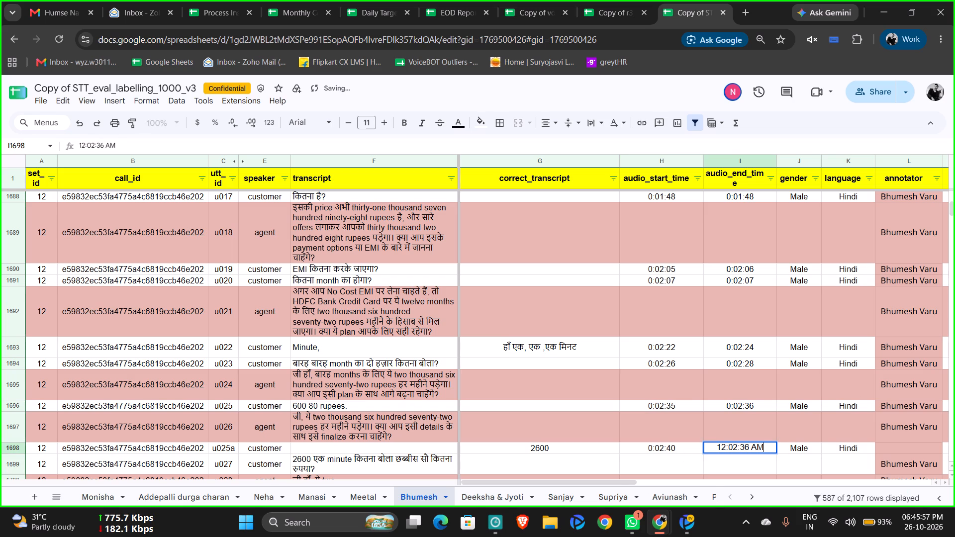
key(Left)
key(Left)
key(Left)
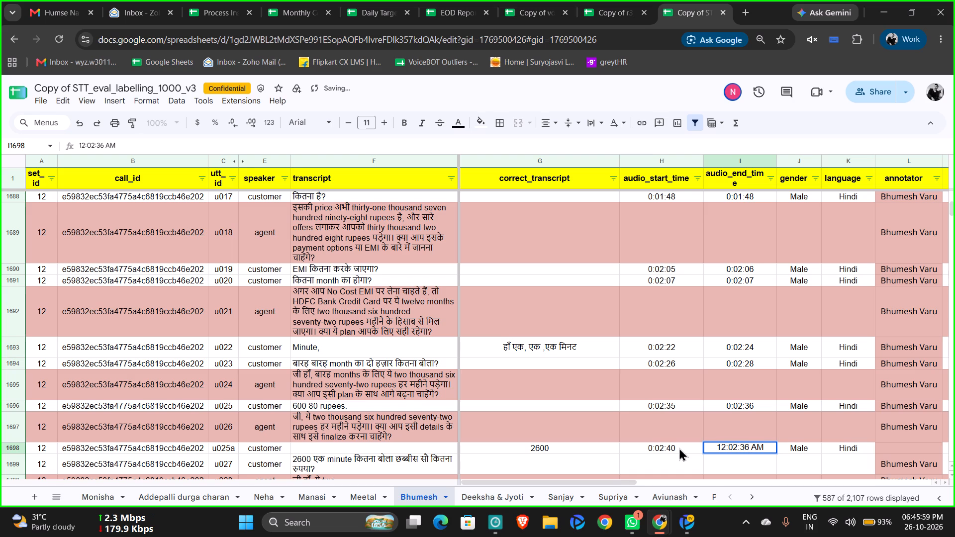
key(BackSpace)
key(BackSpace)
text(41)
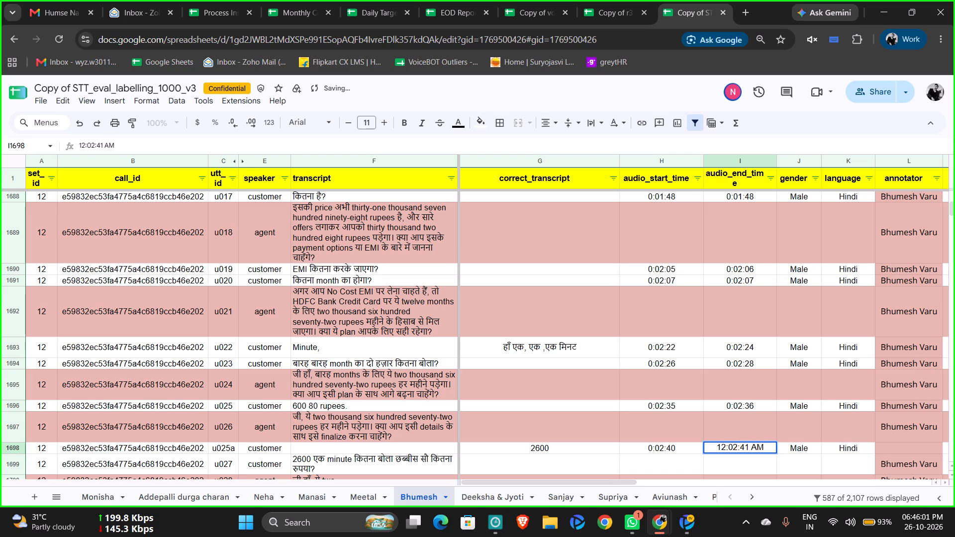
key(Return)
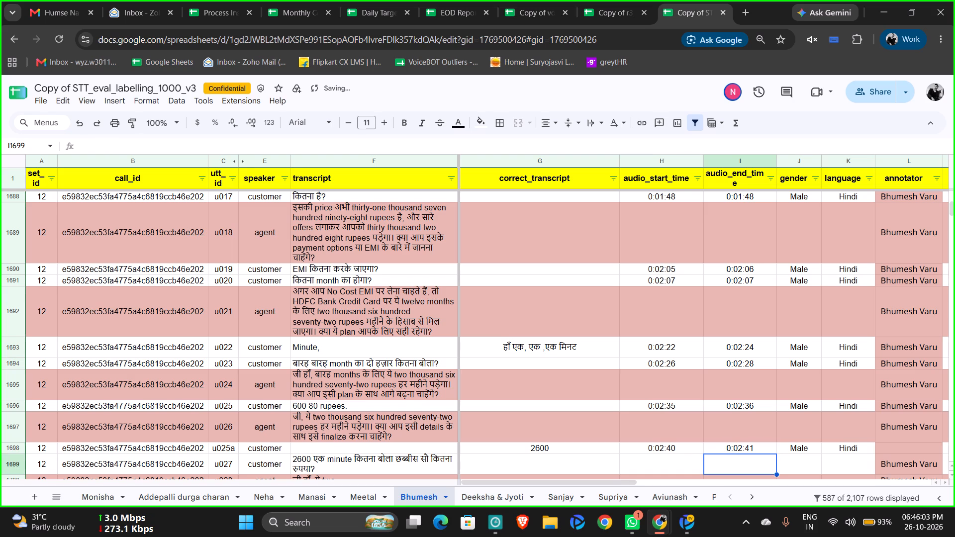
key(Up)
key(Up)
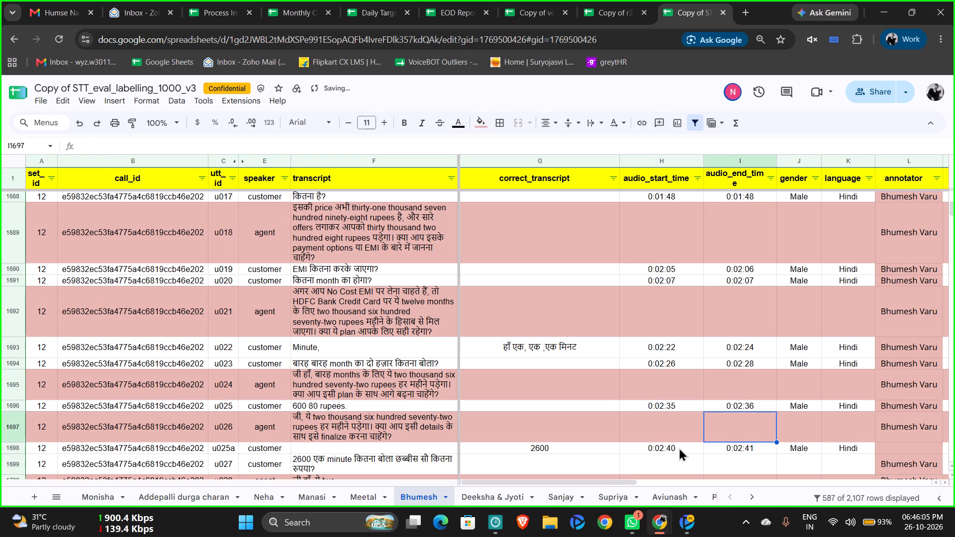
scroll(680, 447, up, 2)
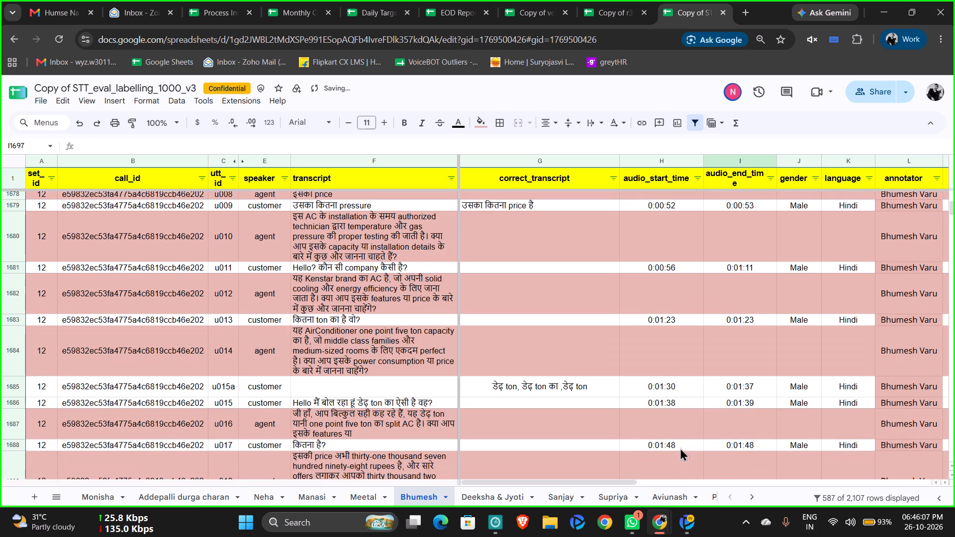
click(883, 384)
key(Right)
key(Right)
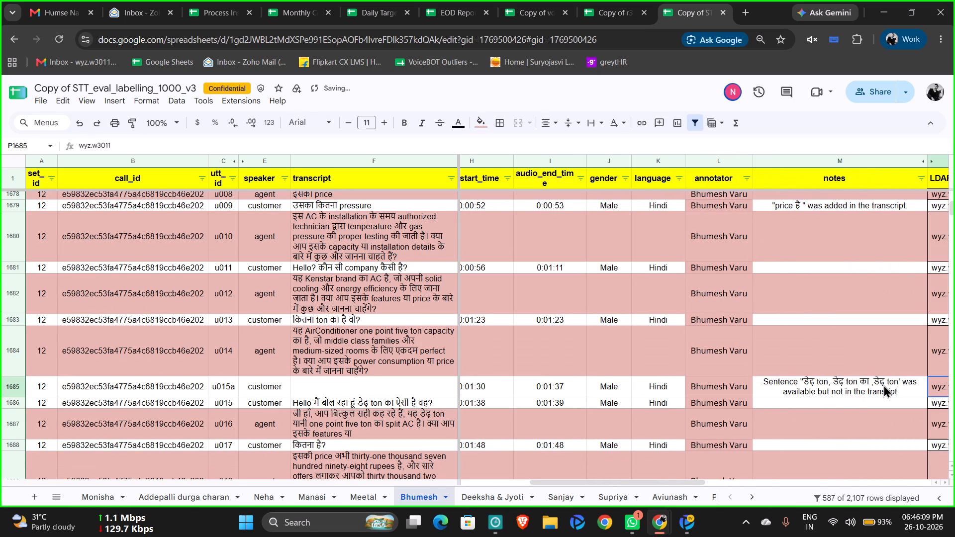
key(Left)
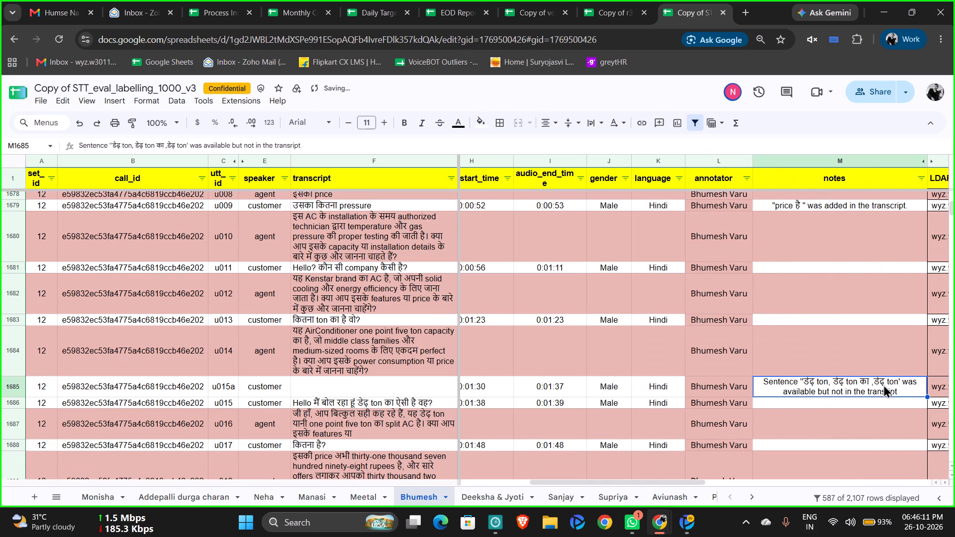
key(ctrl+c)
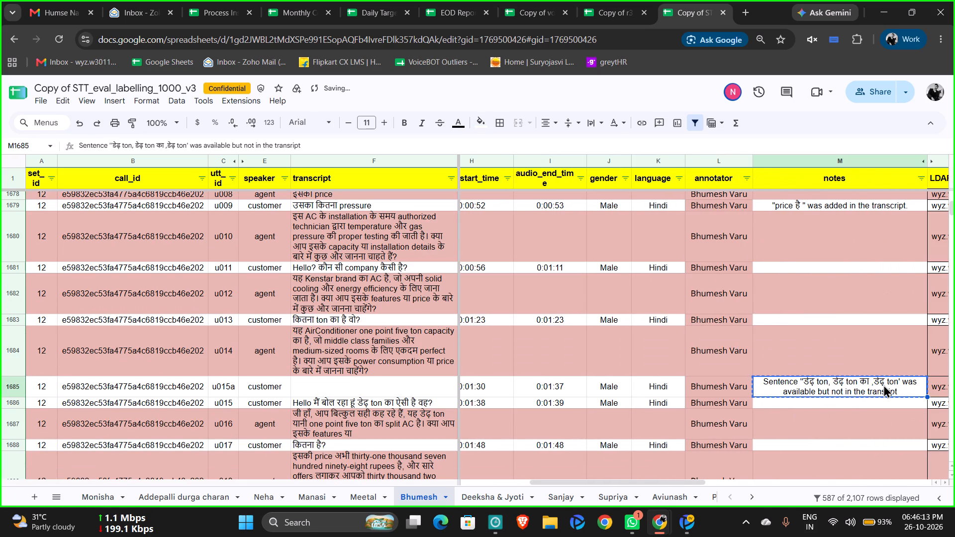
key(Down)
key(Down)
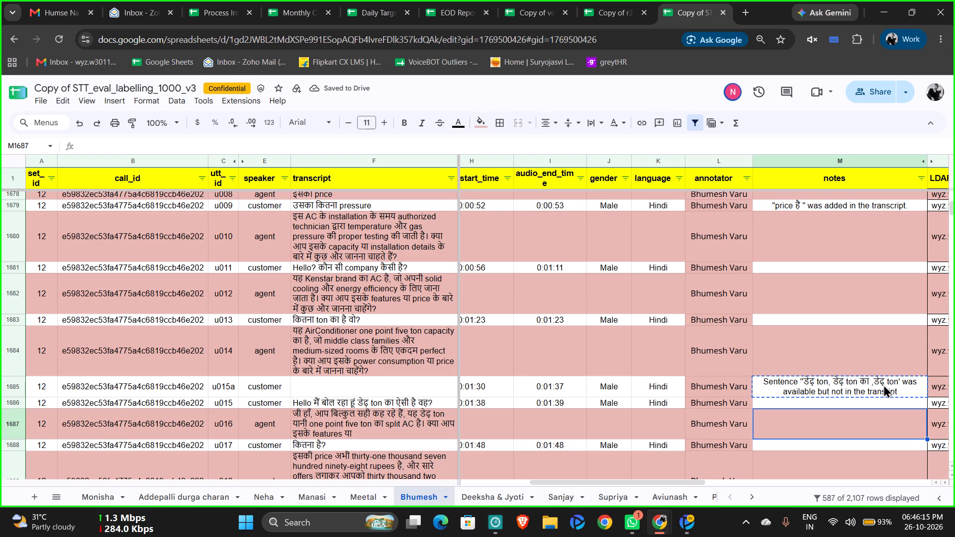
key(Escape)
Review the correct_transcript, time, gender and language entries of the customer rows from u017 down to u025a and u027.
key(Down)
key(Left)
key(Left)
key(Left)
key(Left)
key(Left)
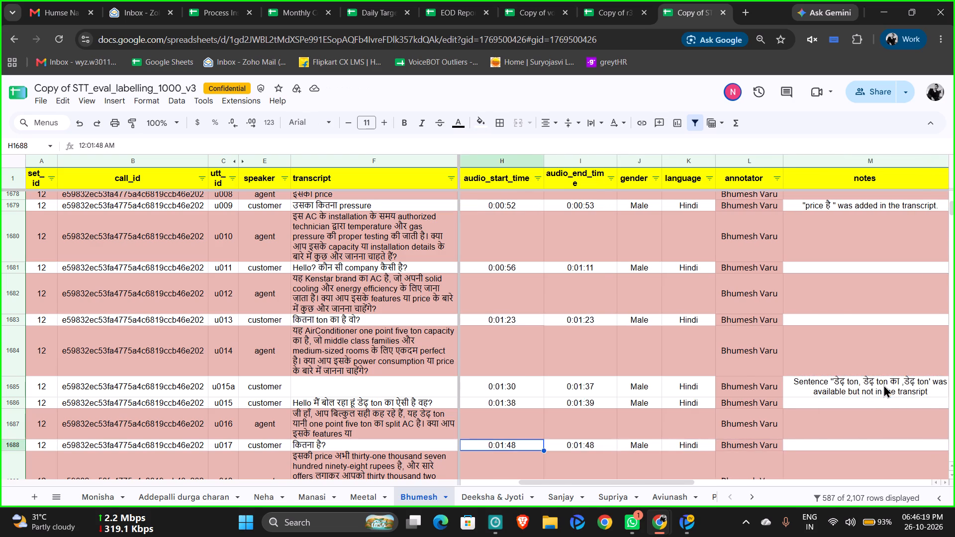
key(Left)
key(Left)
key(Right)
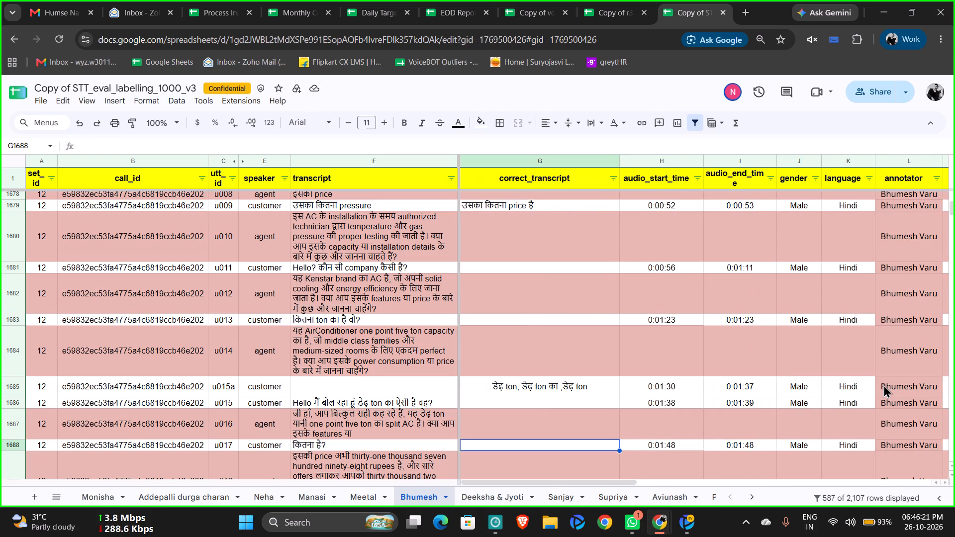
key(Down)
key(Down)
key(Down)
key(Down)
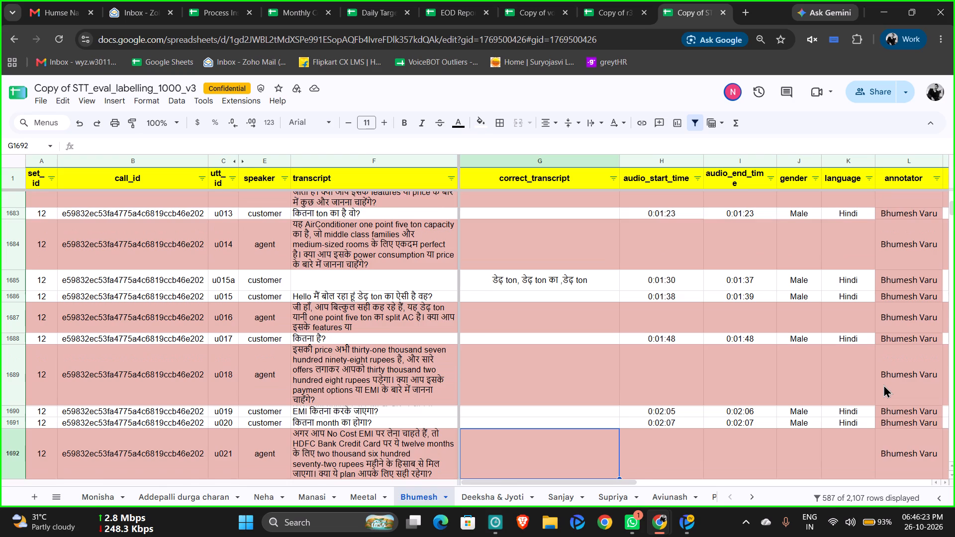
key(Down)
key(Down)
key(Down)
key(Down)
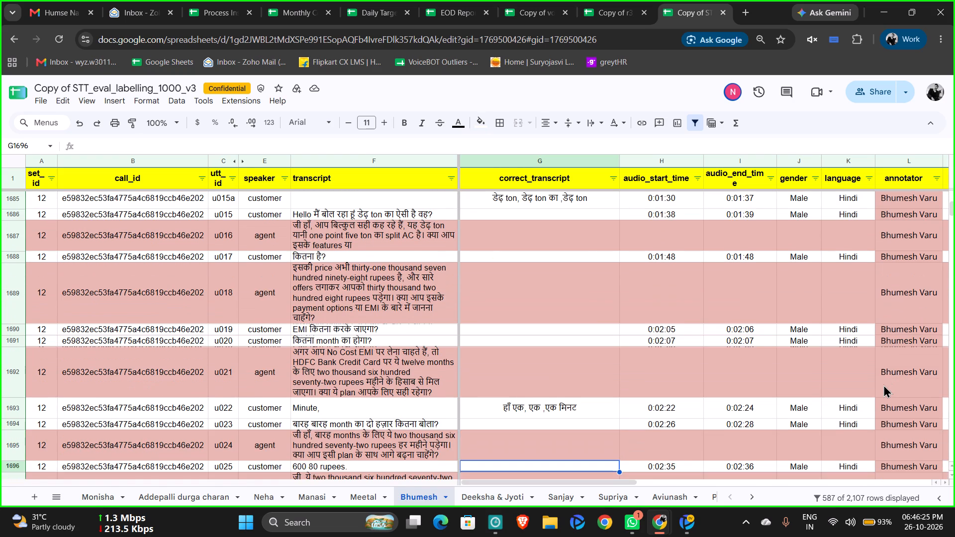
key(Down)
key(Down)
key(Down)
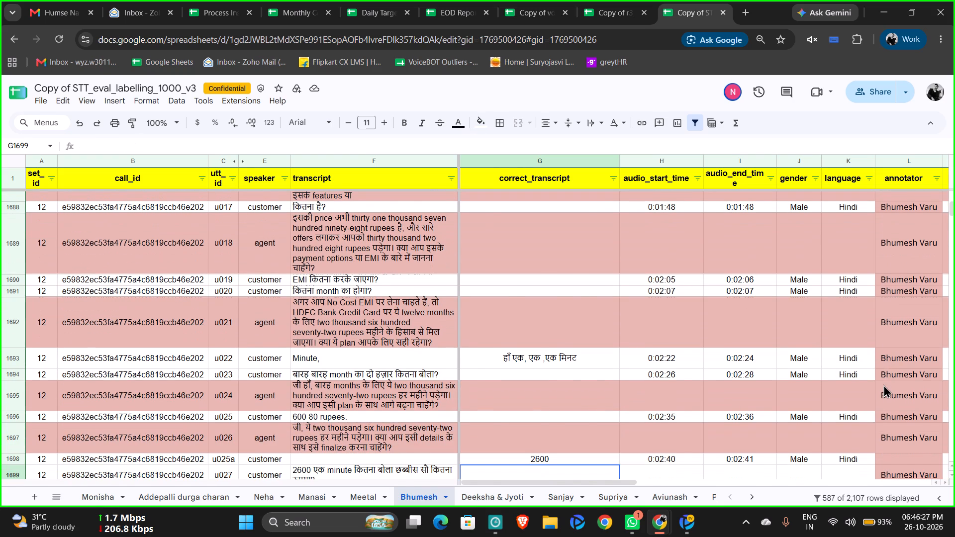
key(Down)
key(Up)
key(Up)
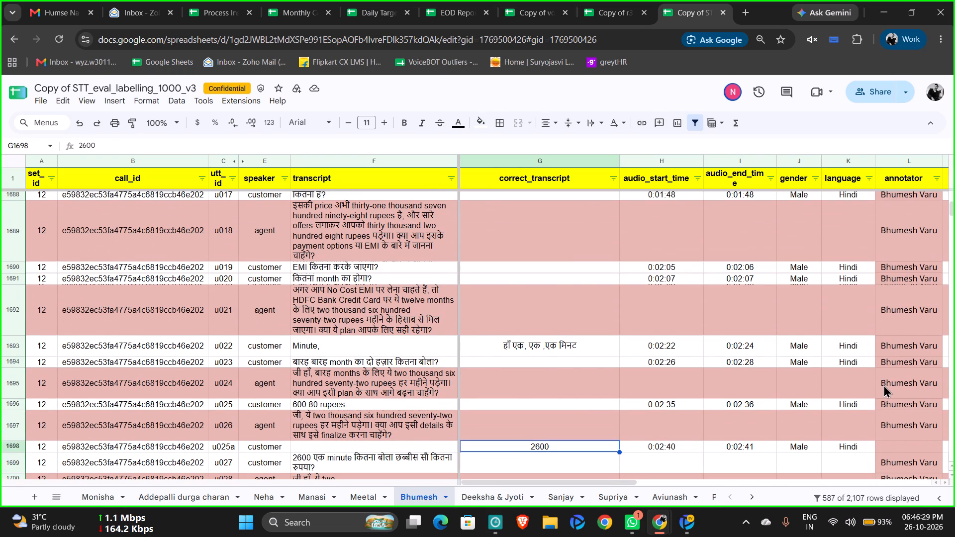
Copy u025a's audio start time, end time, gender and language into u027's row.
click(10, 443)
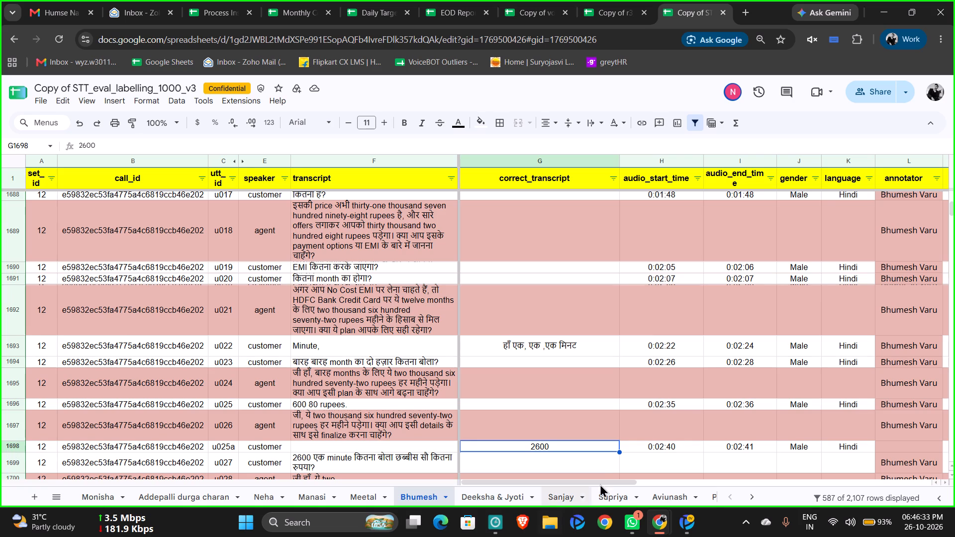
drag(655, 444, 768, 444)
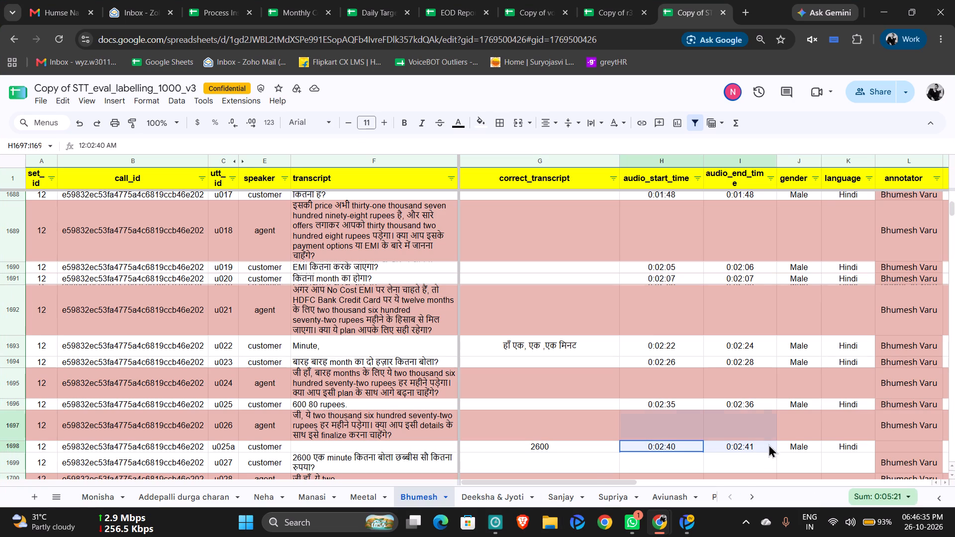
drag(768, 444, 862, 449)
key(ctrl+c)
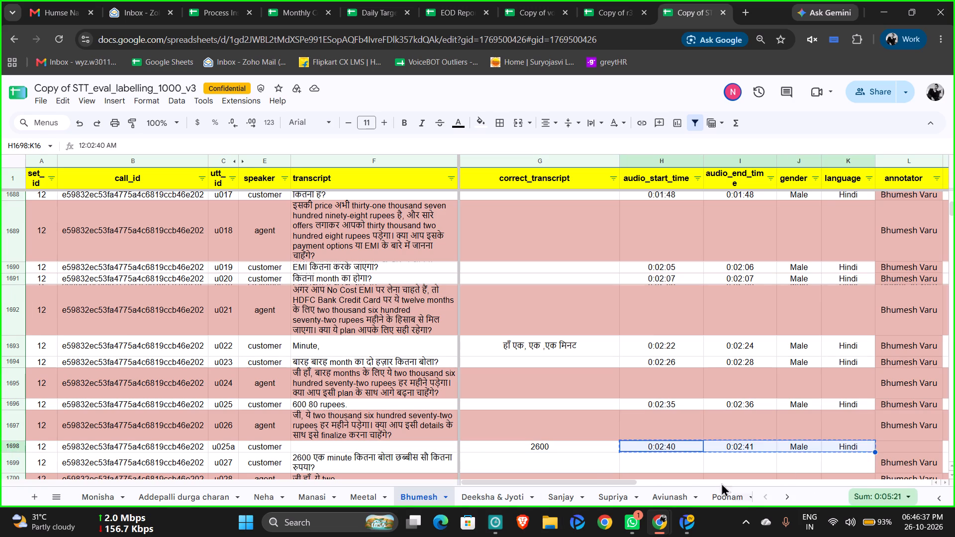
click(677, 462)
key(ctrl+v)
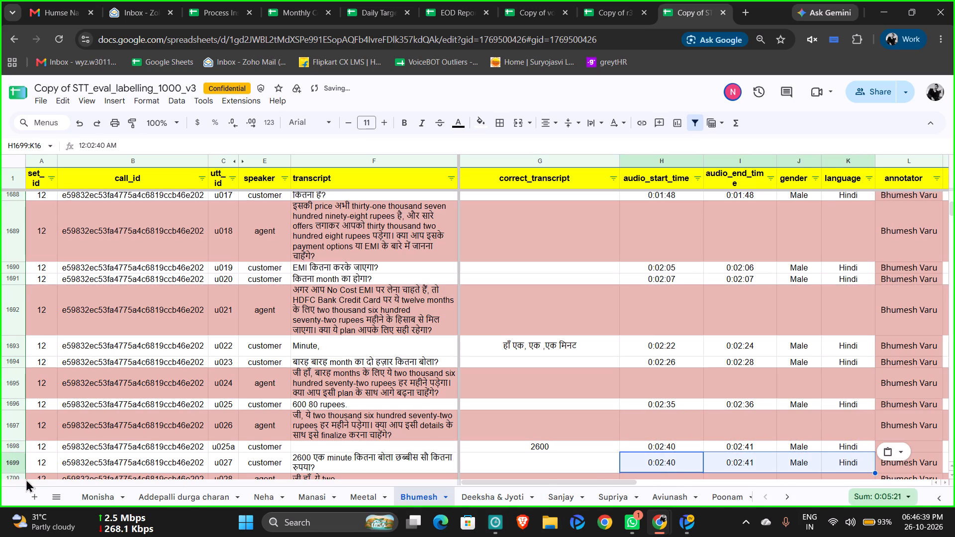
Delete the added u025a row above u027.
click(10, 443)
click(12, 444)
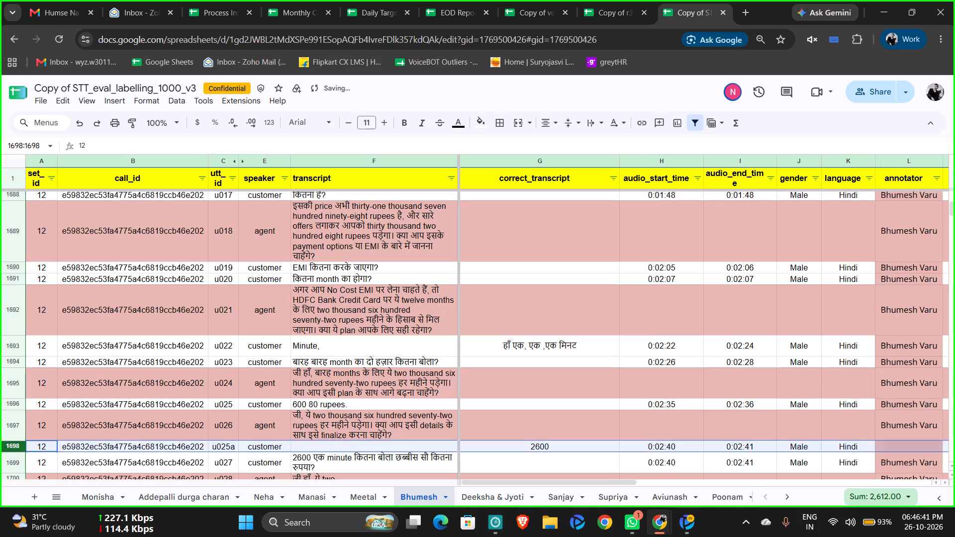
key(ctrl+minus)
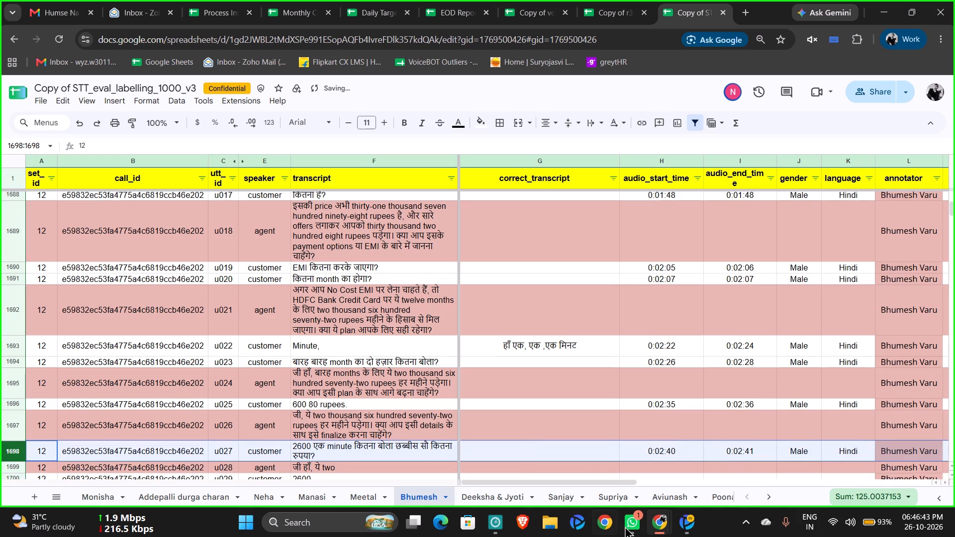
Switch to the Voice Platform call page and play the recording from 2:41 to about 2:49 to find where u027 ends.
key(alt+Tab)
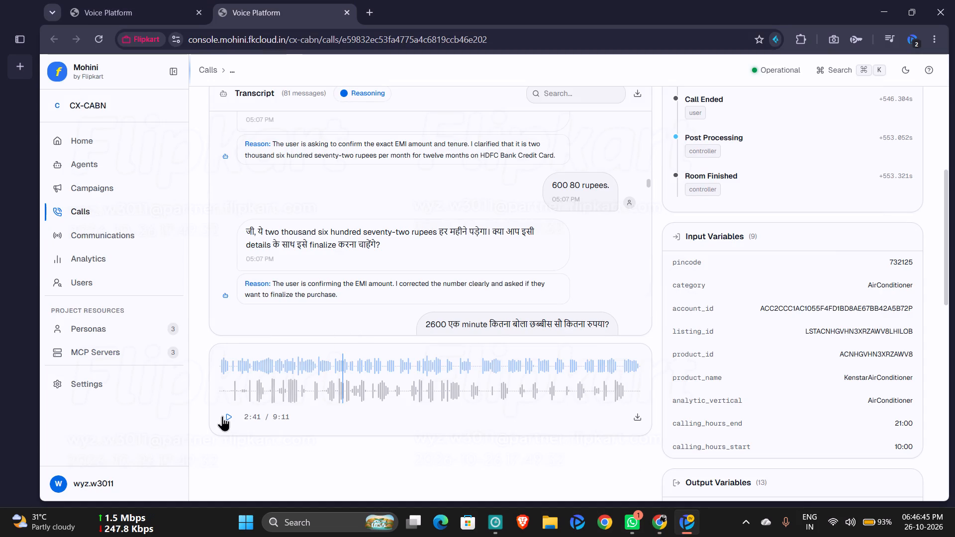
click(226, 415)
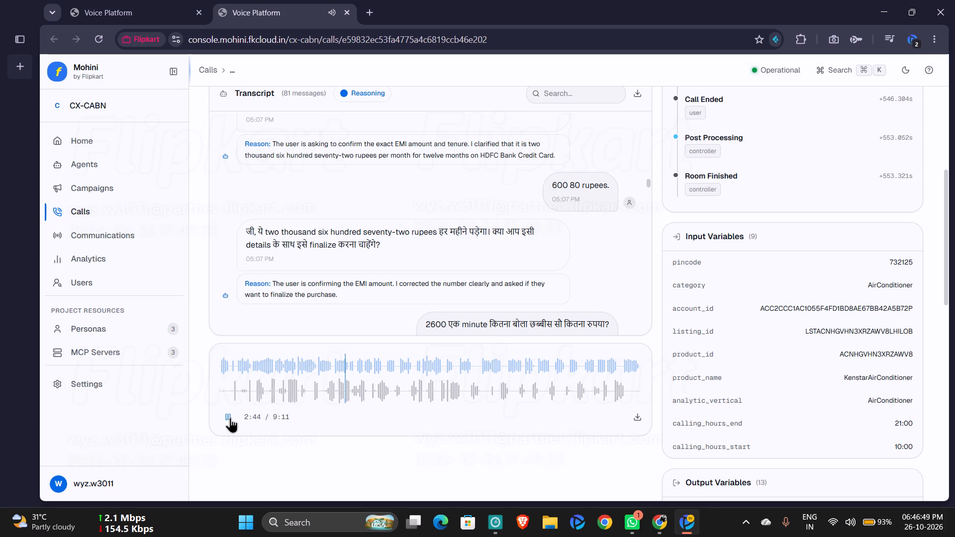
click(230, 417)
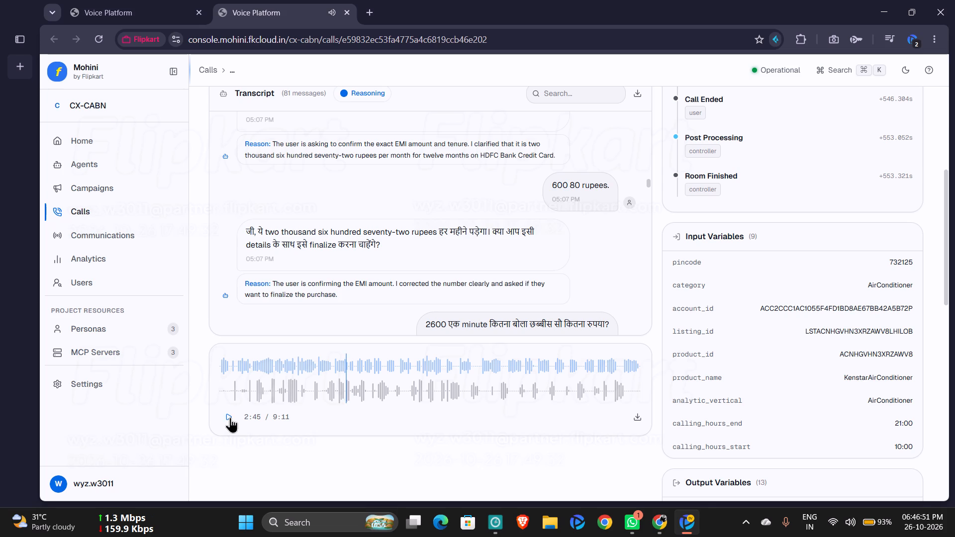
click(230, 417)
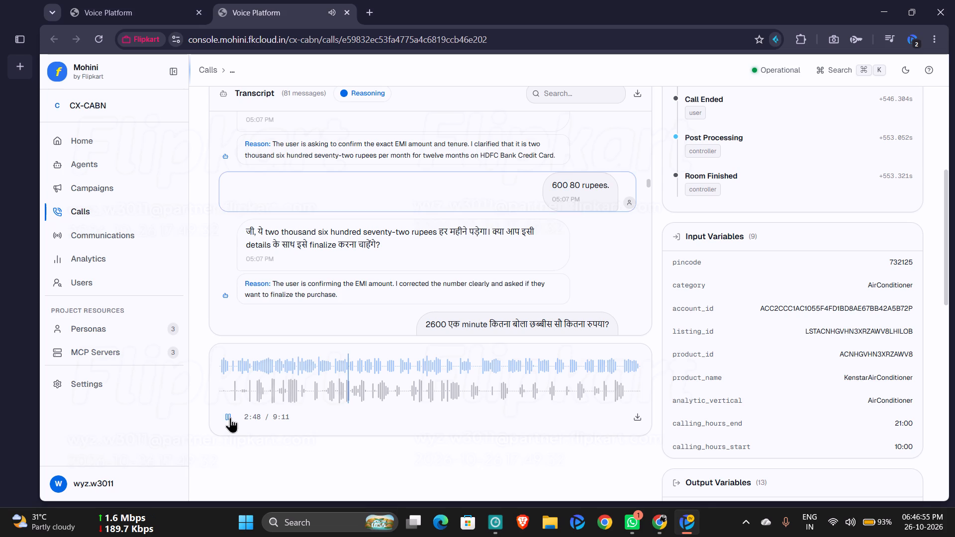
click(230, 417)
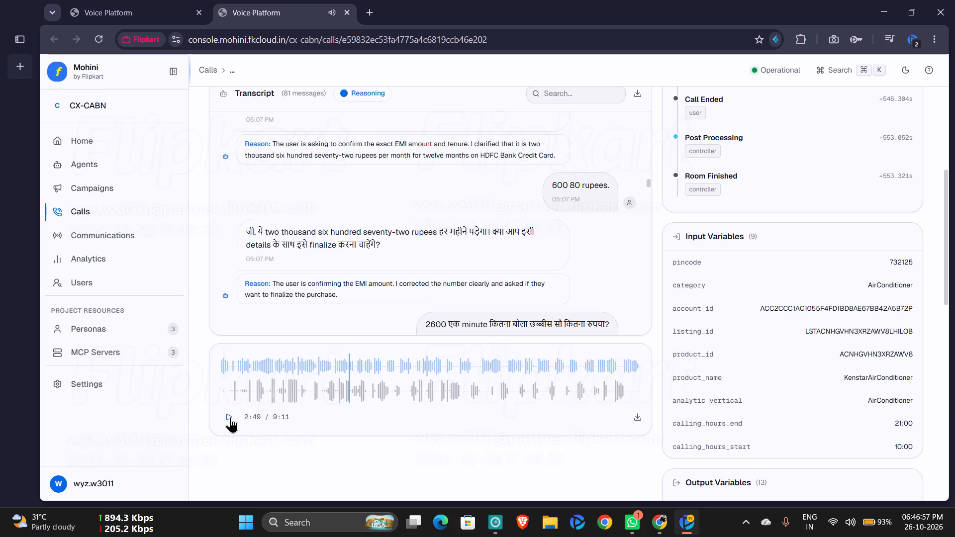
Back in the evaluation sheet, set u027's audio_end_time to 0:02:49.
key(alt+Tab)
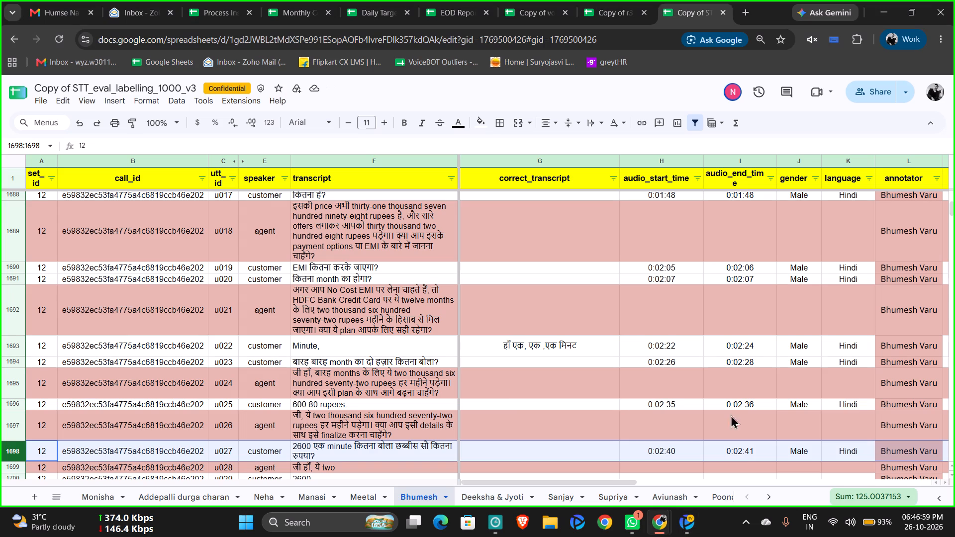
click(750, 456)
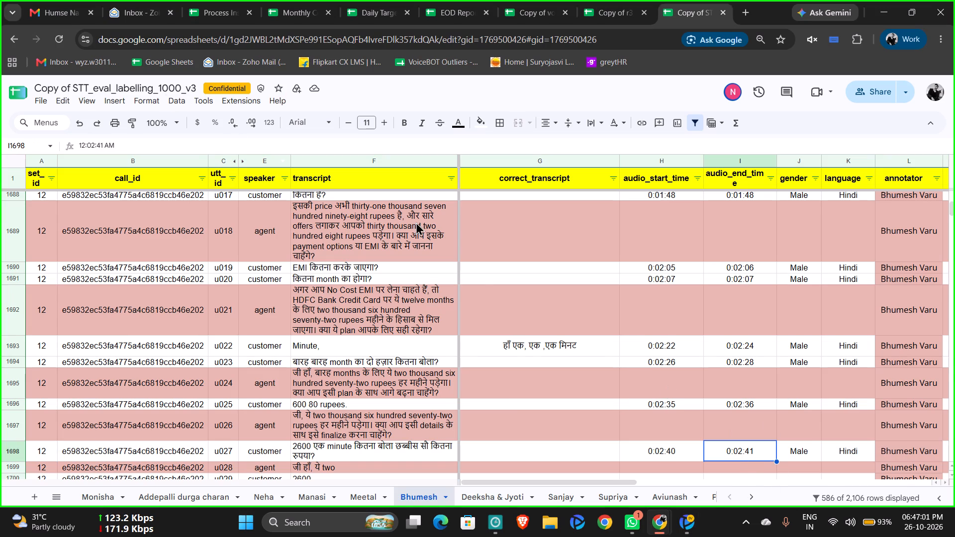
key(Return)
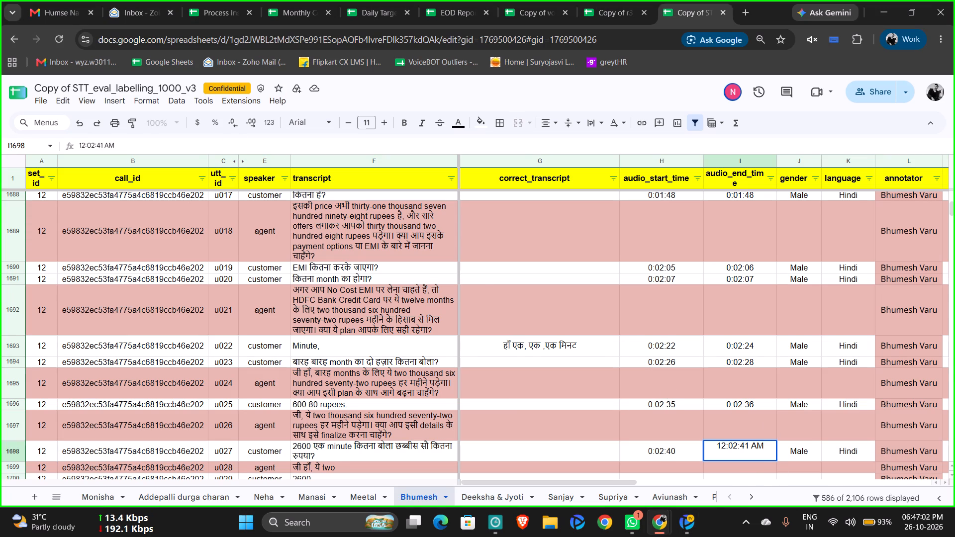
key(Left)
key(Left)
key(Left)
key(equal)
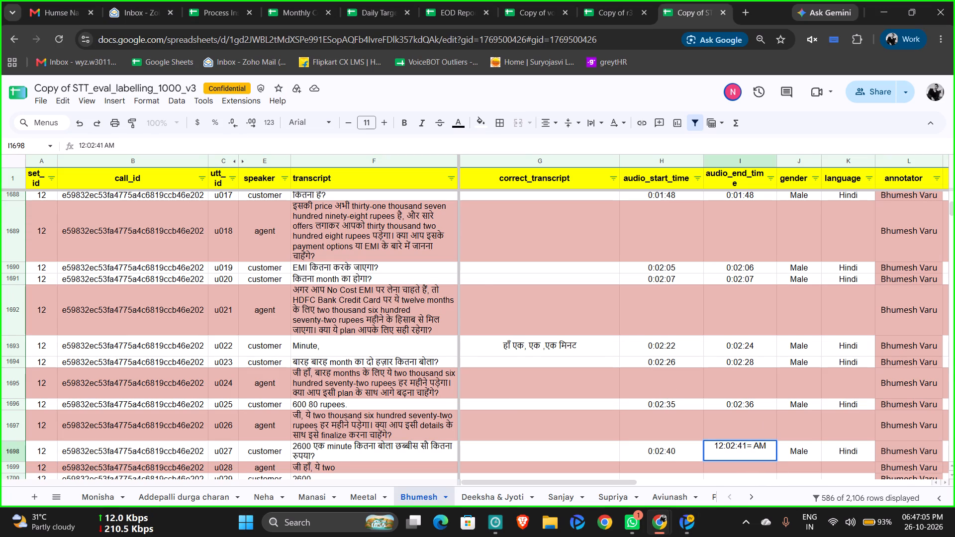
key(BackSpace)
key(BackSpace)
key(9)
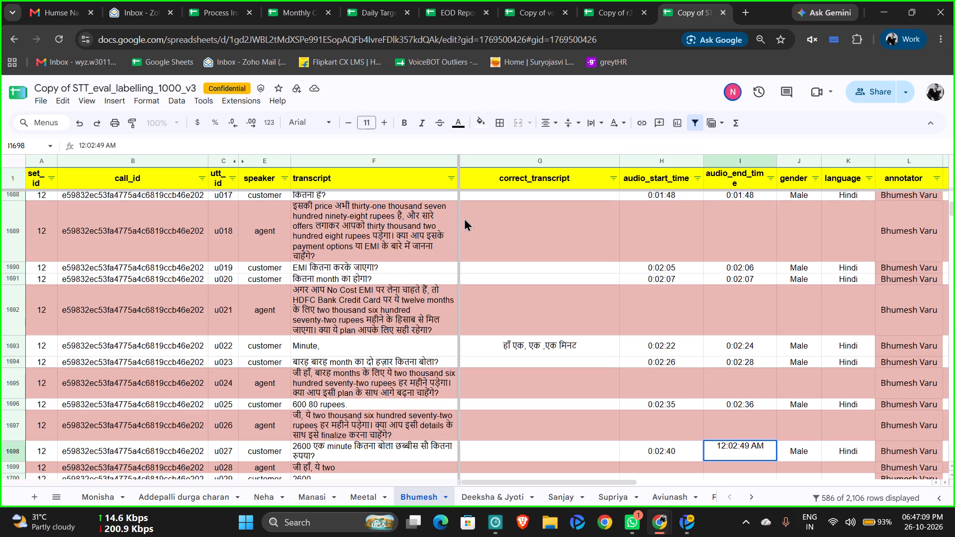
key(Return)
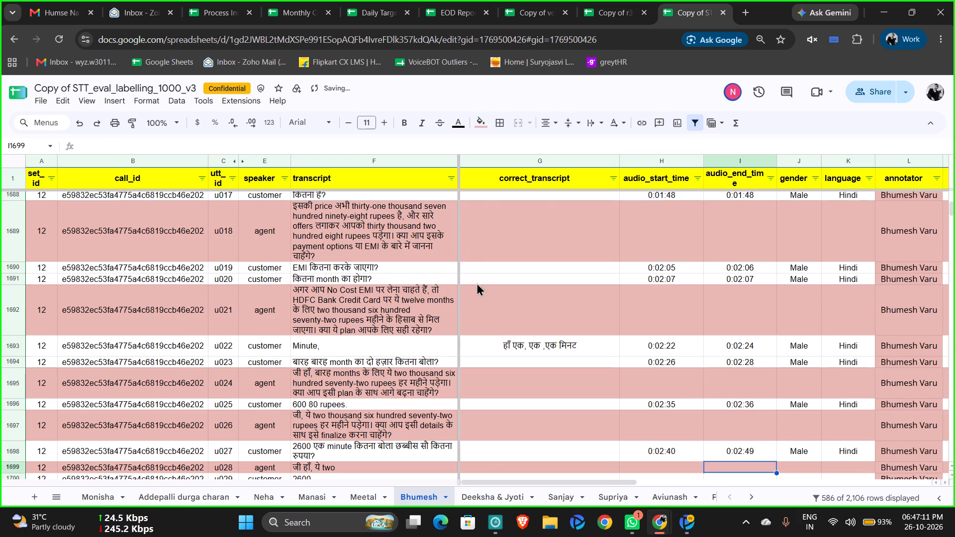
For u029, play the call recording on the Voice Platform page from 2:49 to about 2:58, replaying the last seconds to time the customer's 2600.
scroll(478, 302, down, 2)
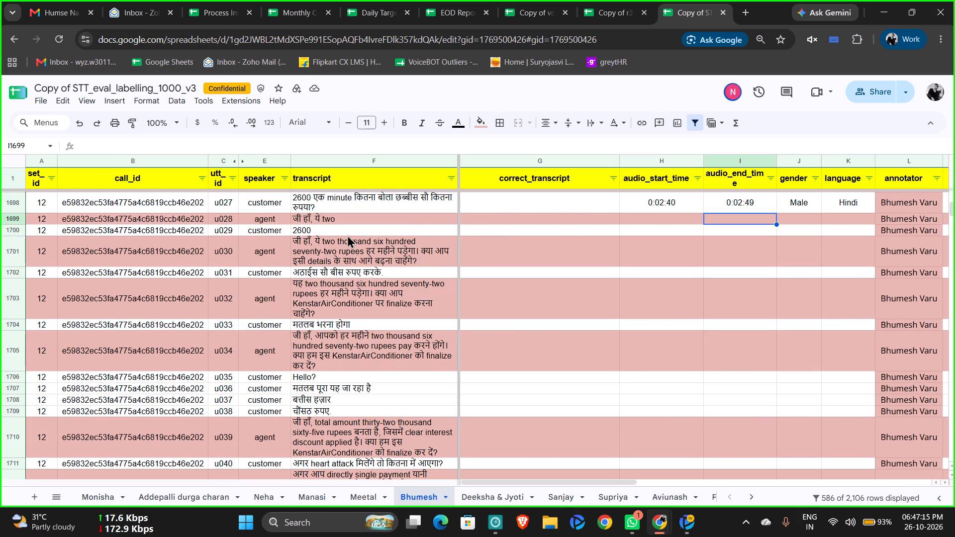
click(276, 231)
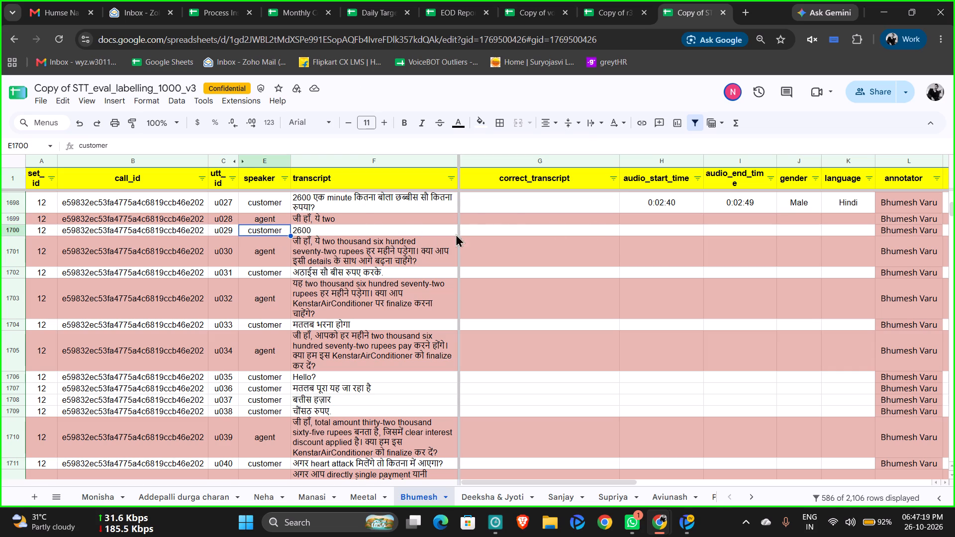
key(alt+Tab)
scroll(426, 259, down, 1)
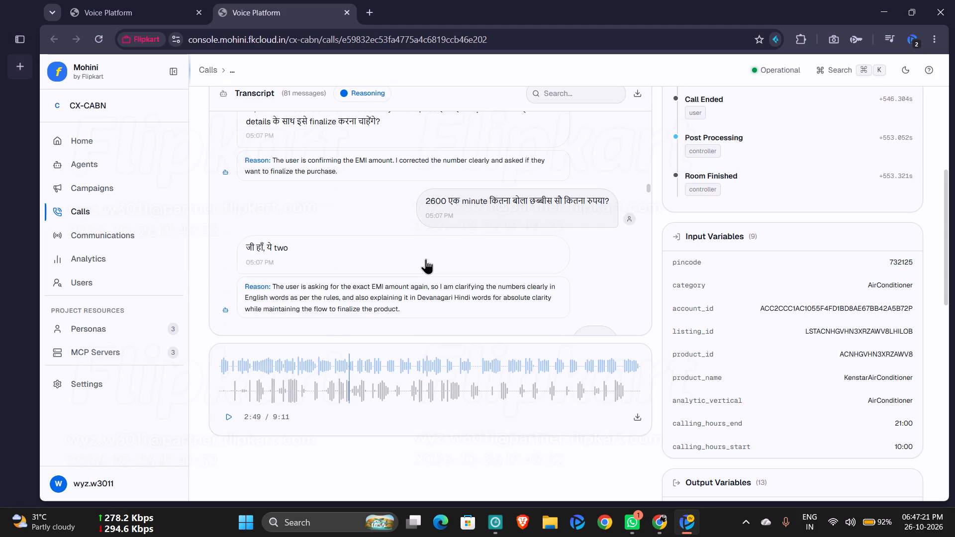
scroll(426, 259, down, 1)
scroll(426, 259, up, 1)
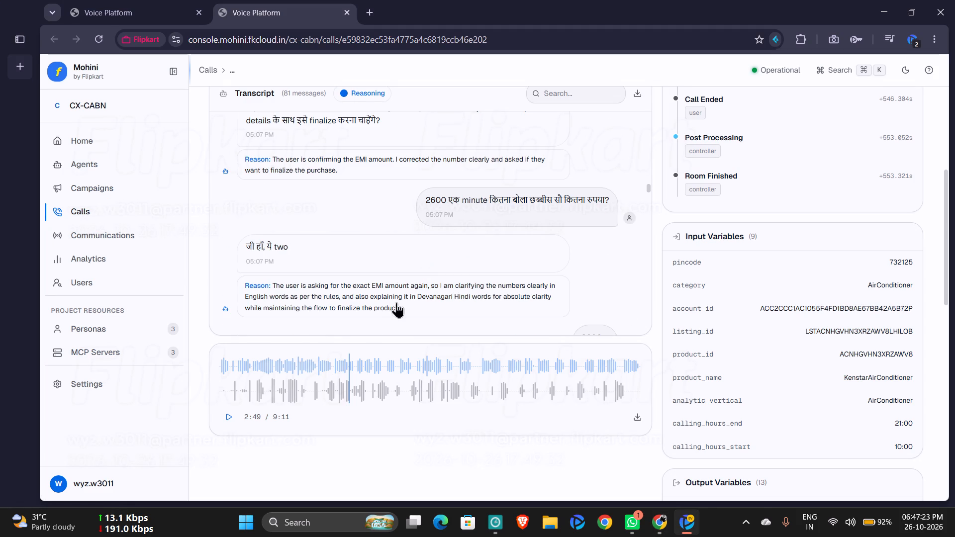
click(230, 418)
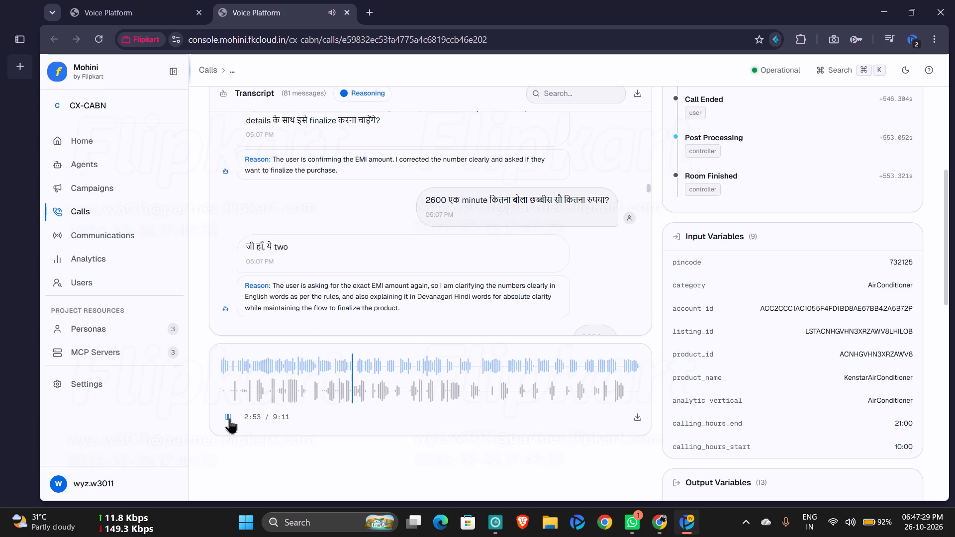
scroll(333, 301, down, 1)
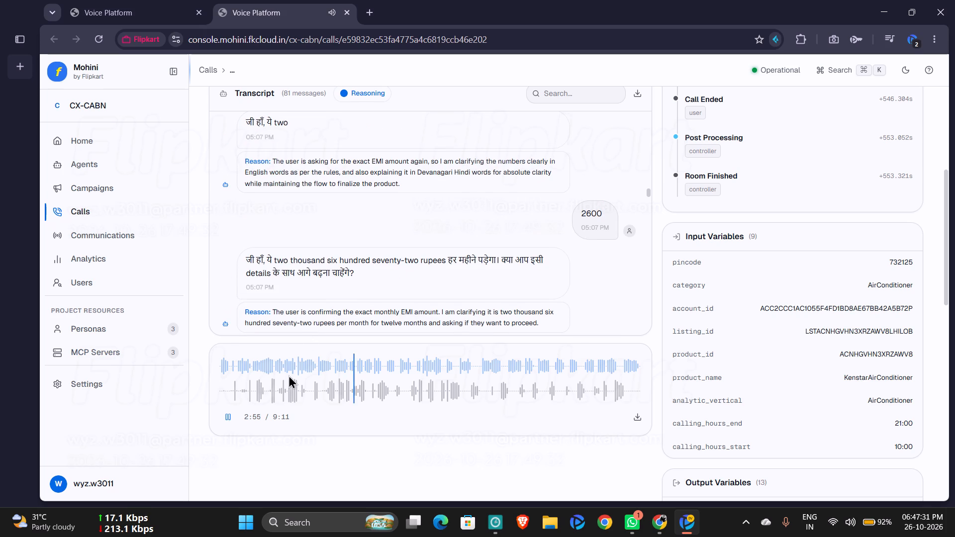
click(229, 420)
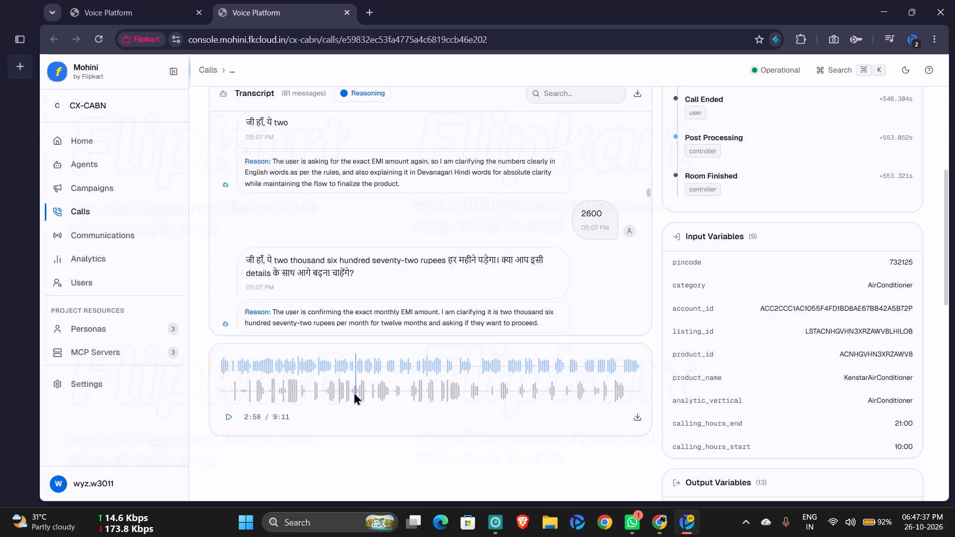
click(354, 392)
click(227, 418)
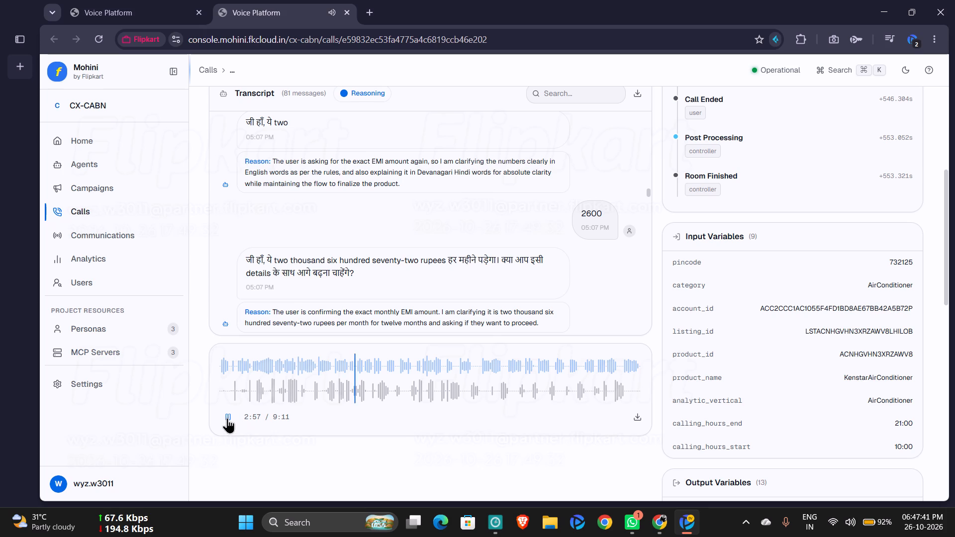
click(227, 418)
Switch to the evaluation sheet and copy u027's audio times, gender Male and language Hindi into the u029 row.
key(alt+Tab)
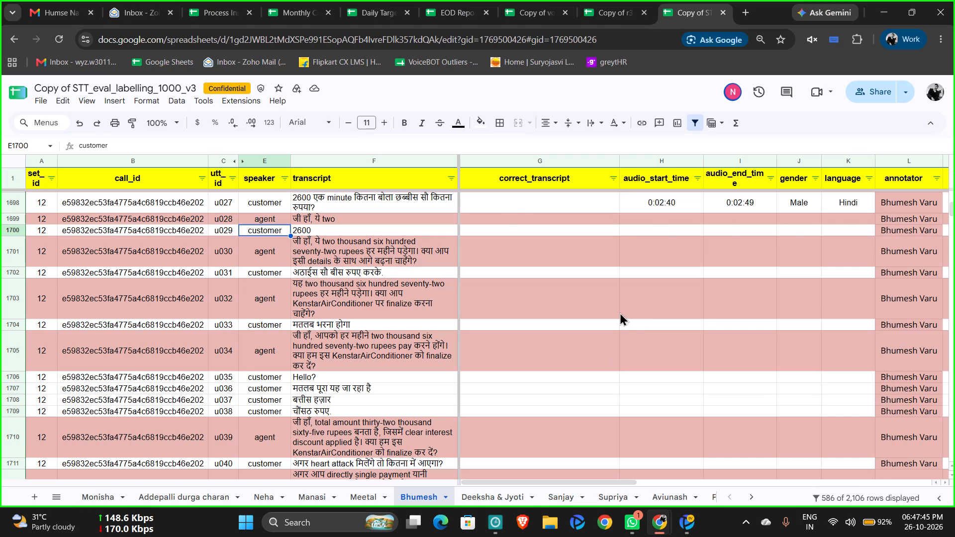
scroll(620, 312, up, 1)
scroll(620, 312, down, 1)
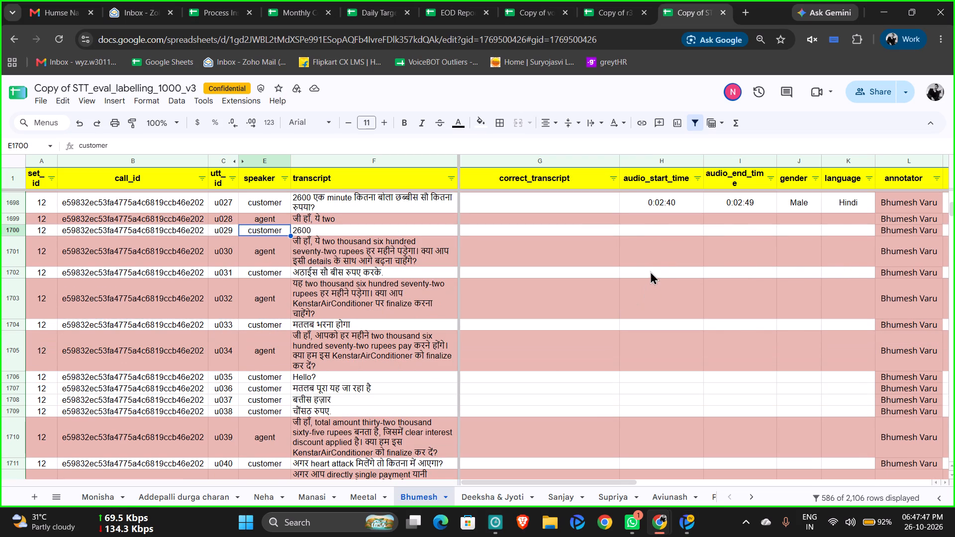
drag(664, 204, 835, 204)
key(ctrl+c)
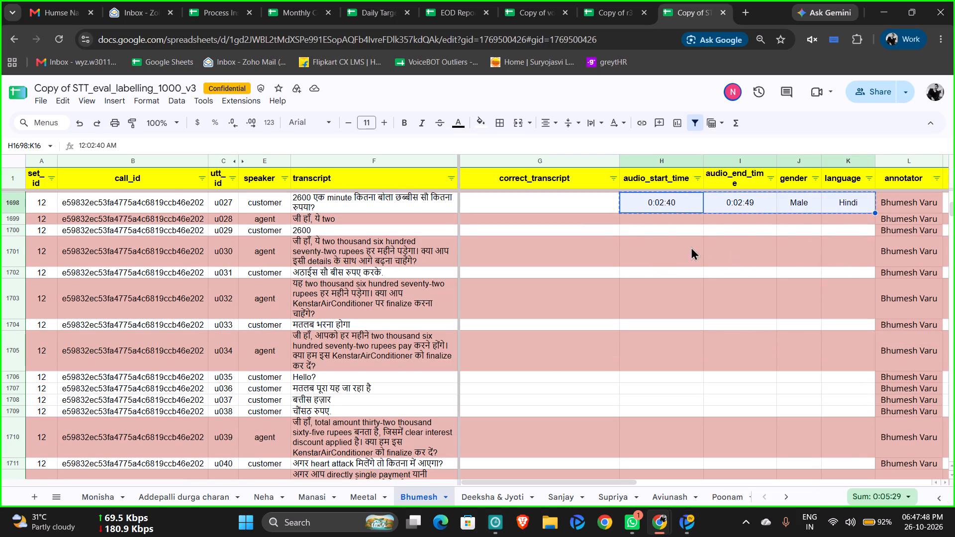
click(663, 232)
key(ctrl+v)
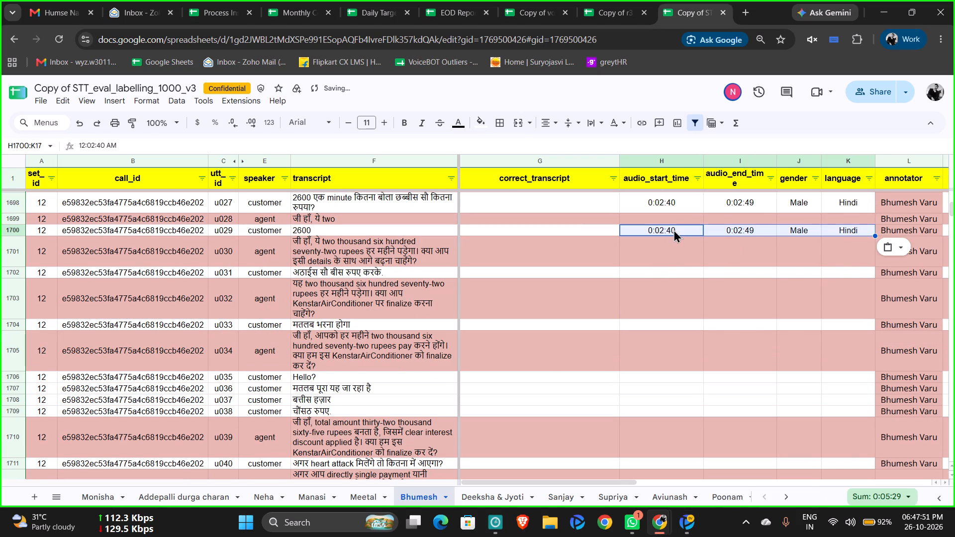
Set u029's audio_start_time to 0:02:55.
click(671, 230)
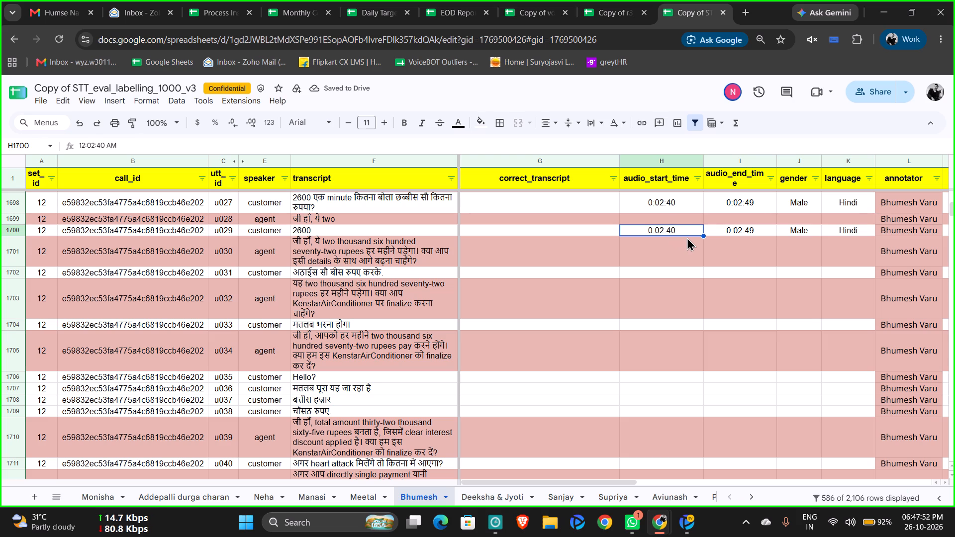
key(Return)
key(Left)
key(Left)
key(Left)
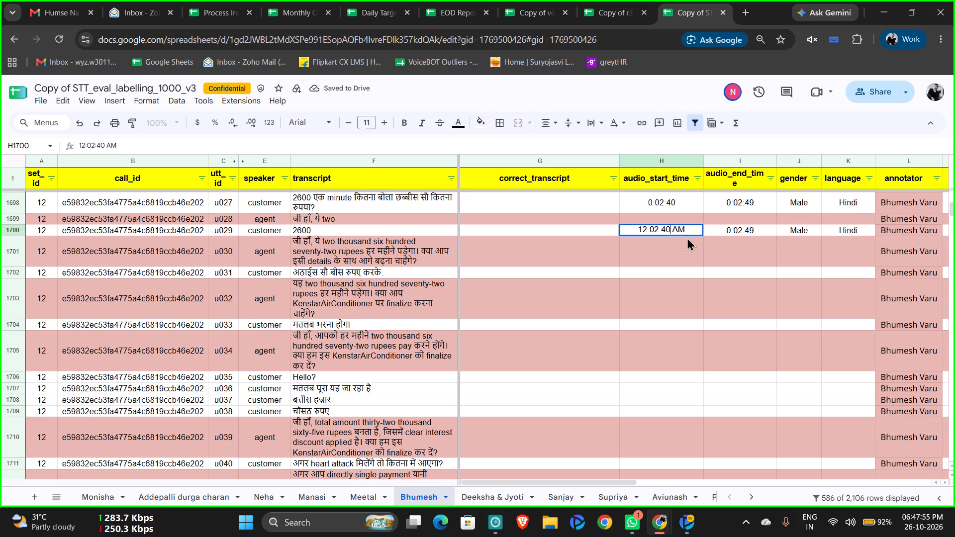
key(BackSpace)
key(BackSpace)
text(55)
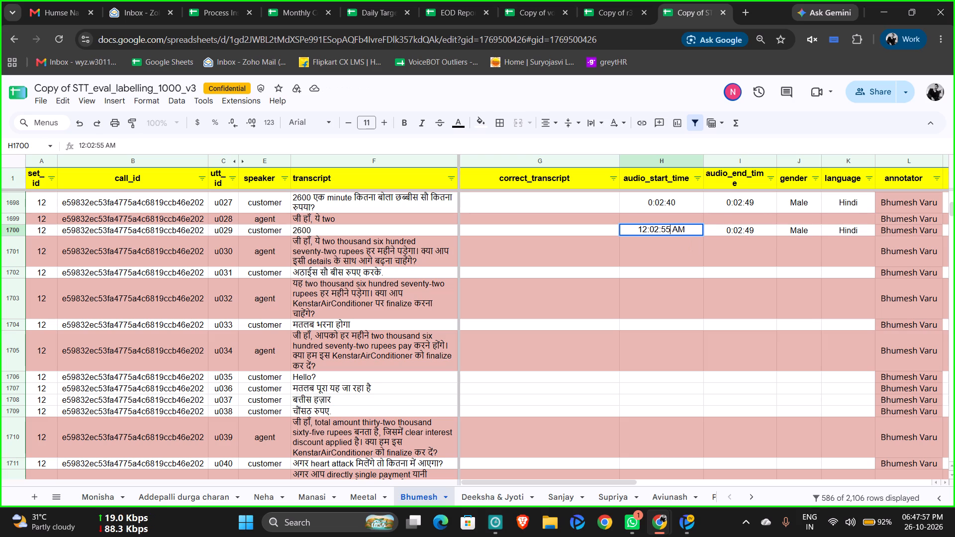
key(Return)
Set u029's audio_end_time to 0:02:57.
key(Up)
key(Right)
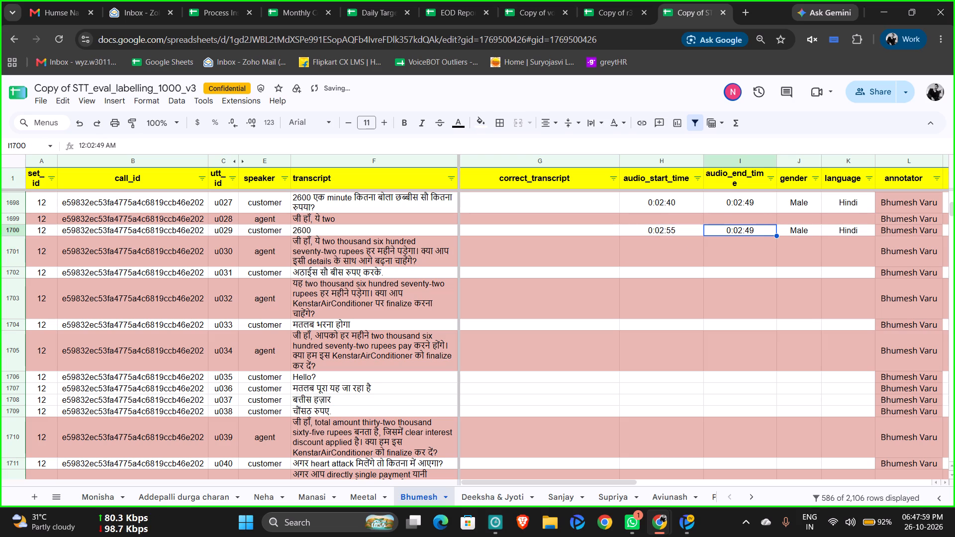
key(Return)
key(Left)
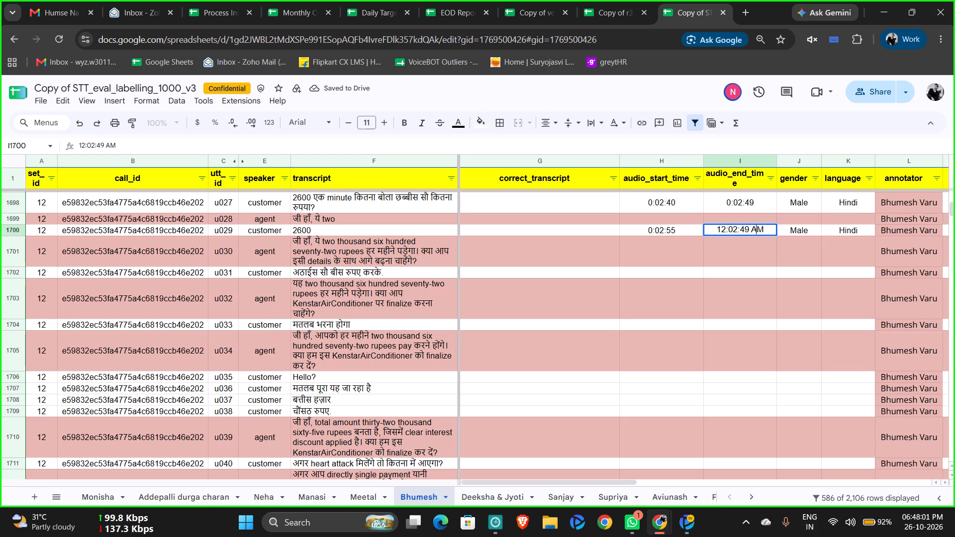
key(Left)
key(Left)
key(BackSpace)
key(BackSpace)
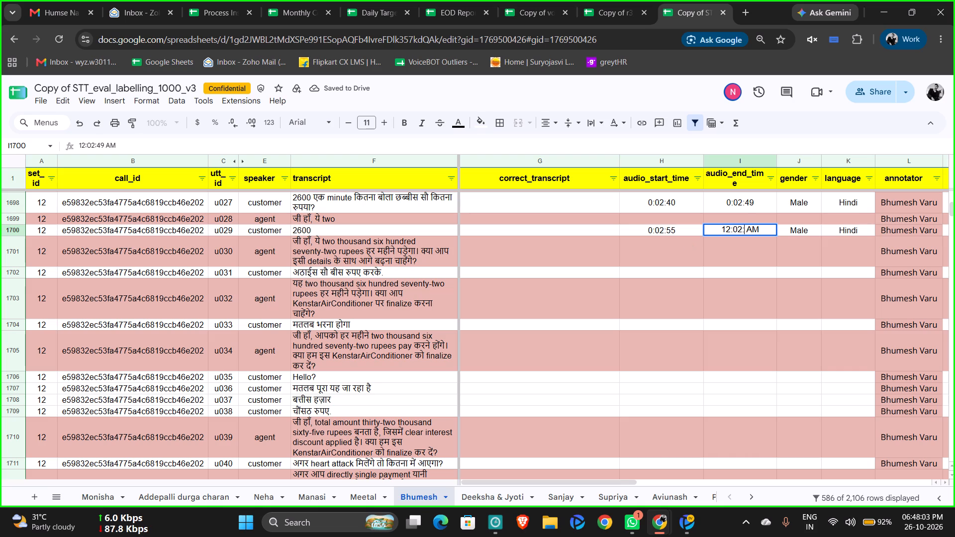
text(57)
key(Return)
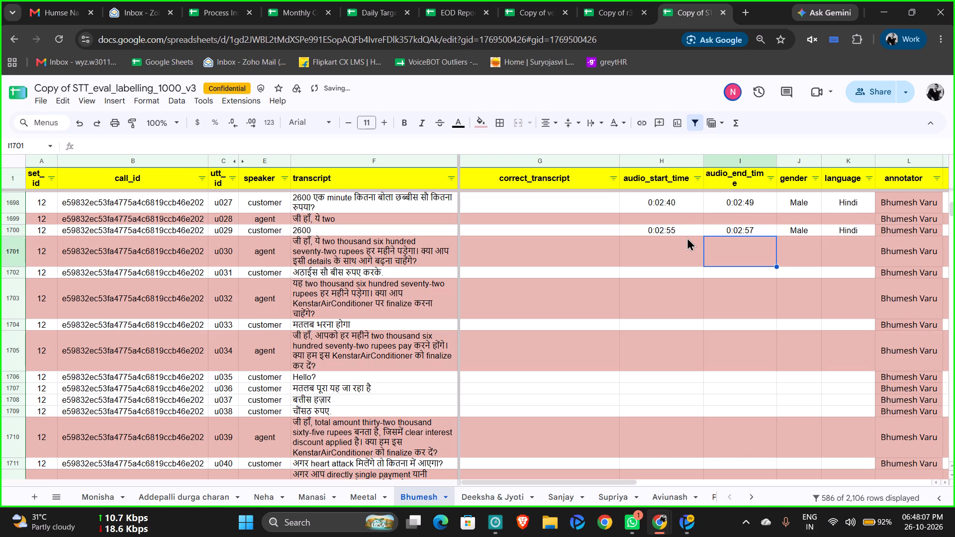
Switch to the Voice Platform call page and play the recording from 2:57 to 3:09, replaying the last seconds to time u031.
key(alt+Tab)
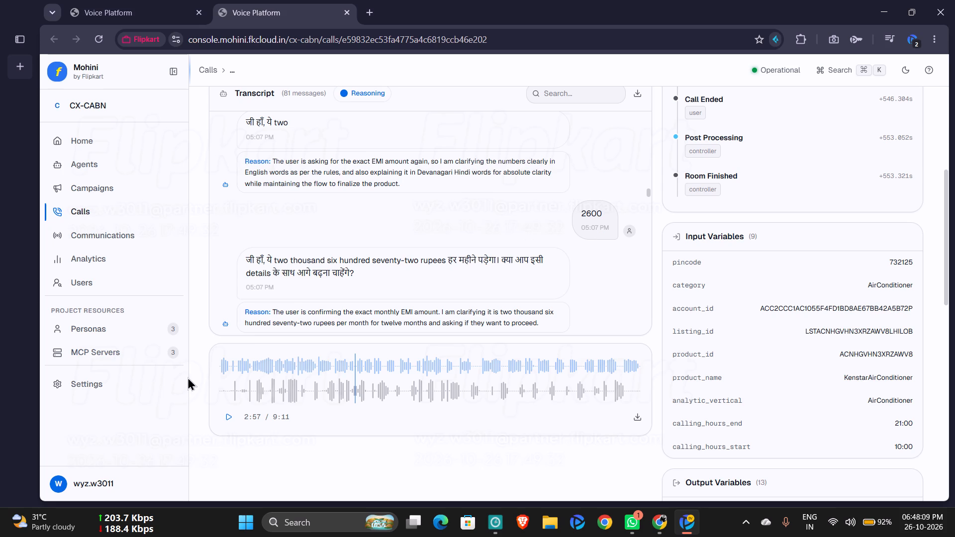
click(227, 415)
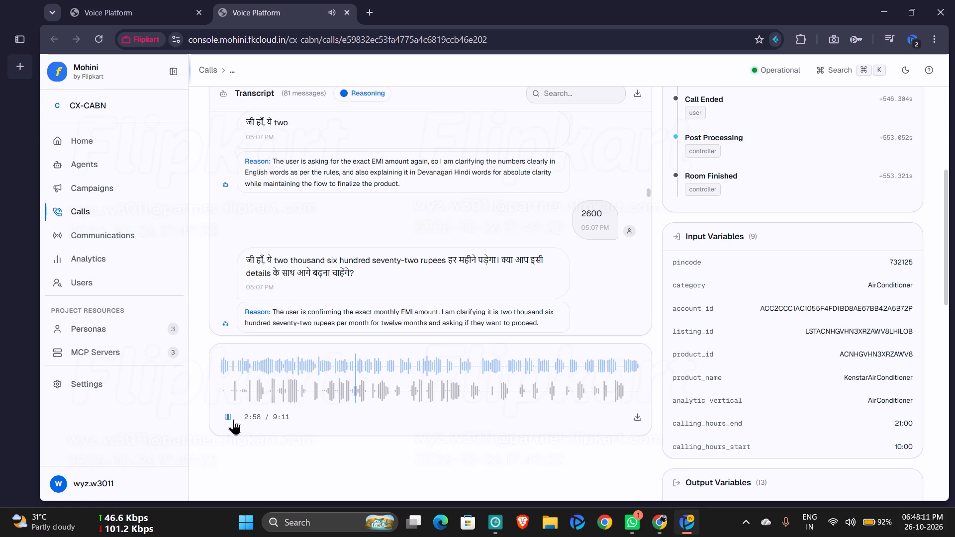
scroll(369, 263, down, 1)
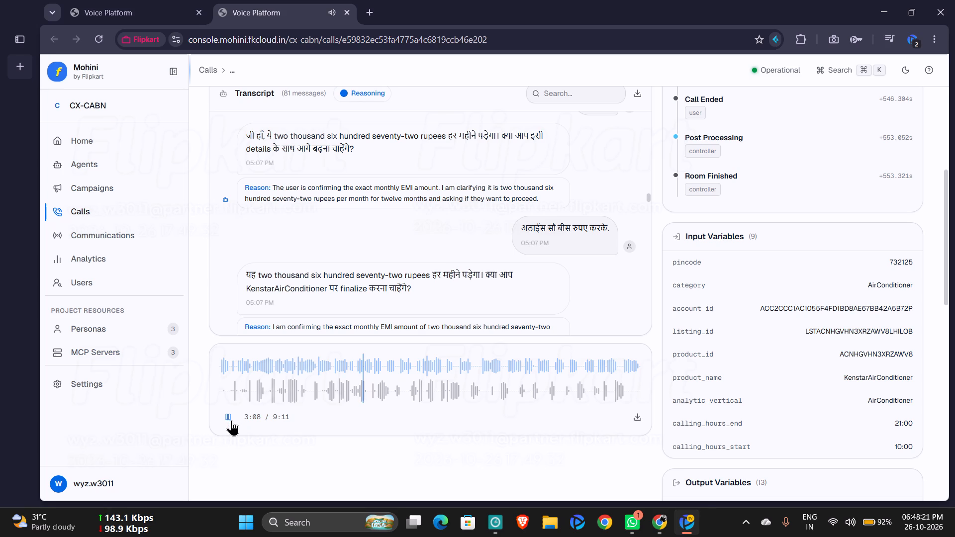
click(229, 421)
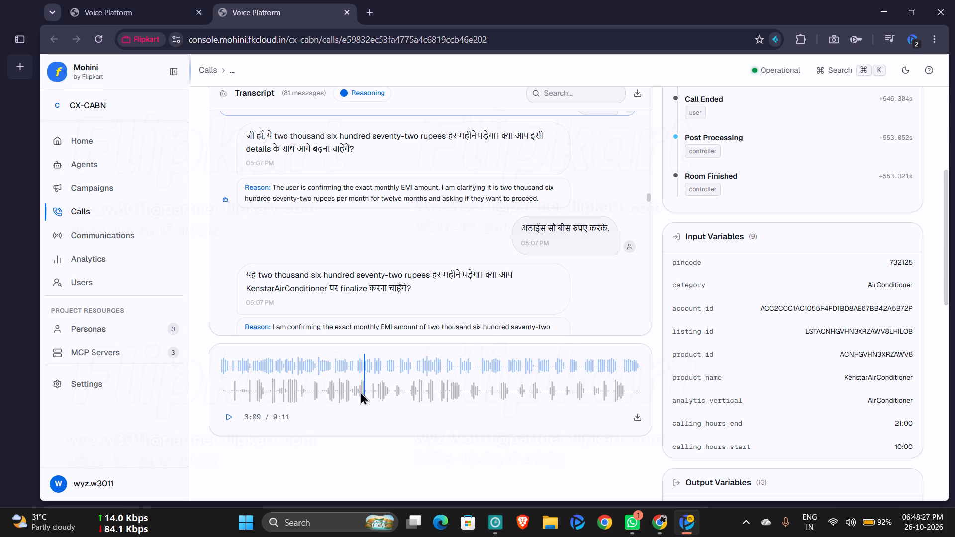
click(360, 391)
click(221, 418)
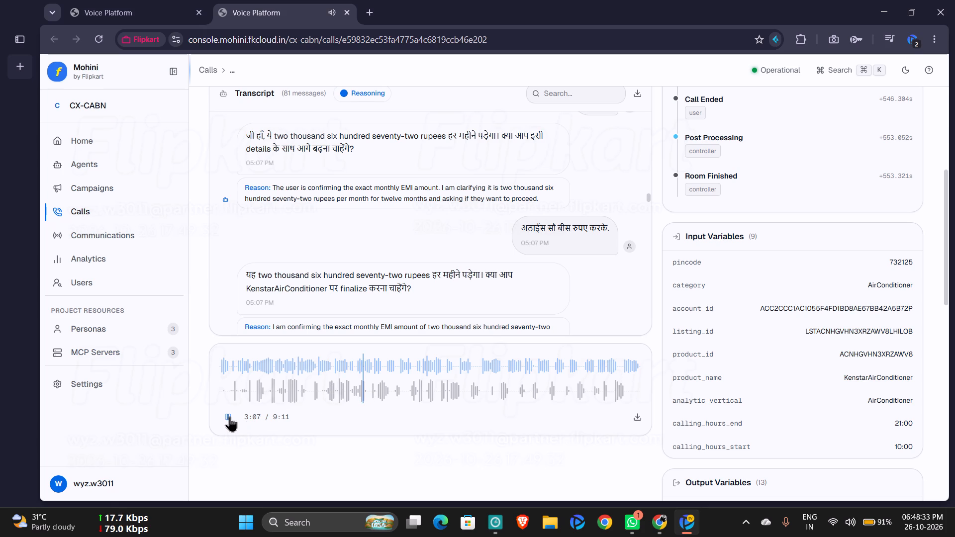
click(230, 416)
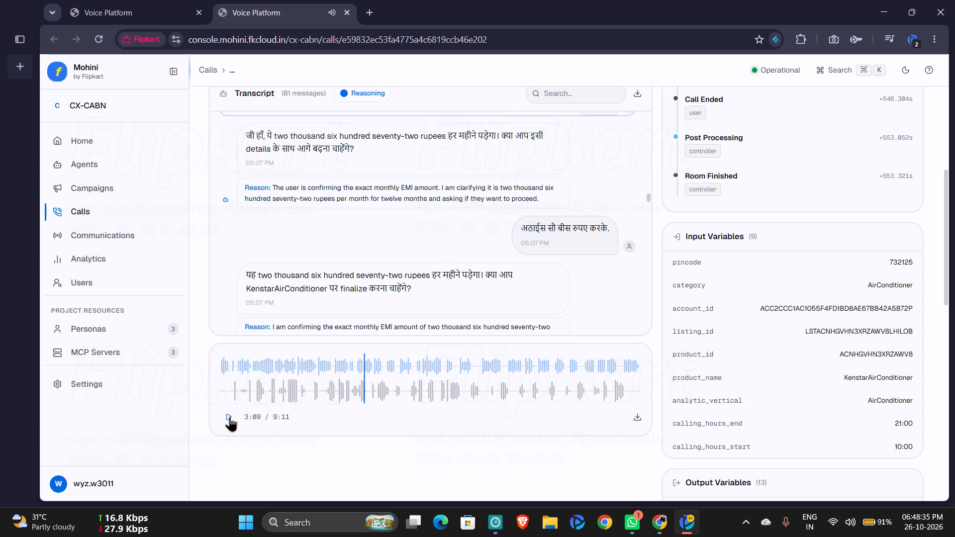
Back in the evaluation sheet, copy u029's audio times, gender Male and language Hindi into the u031 row.
key(alt+Tab)
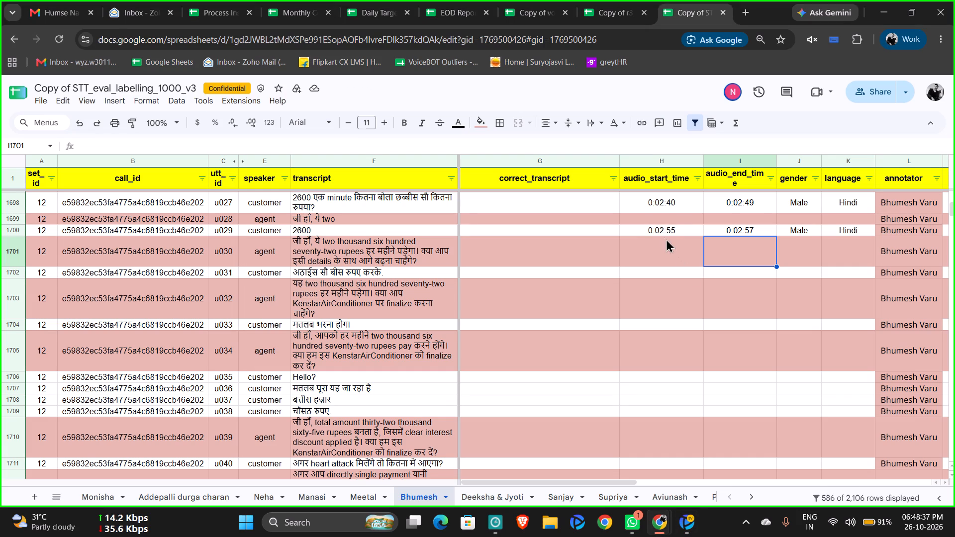
drag(665, 228, 836, 240)
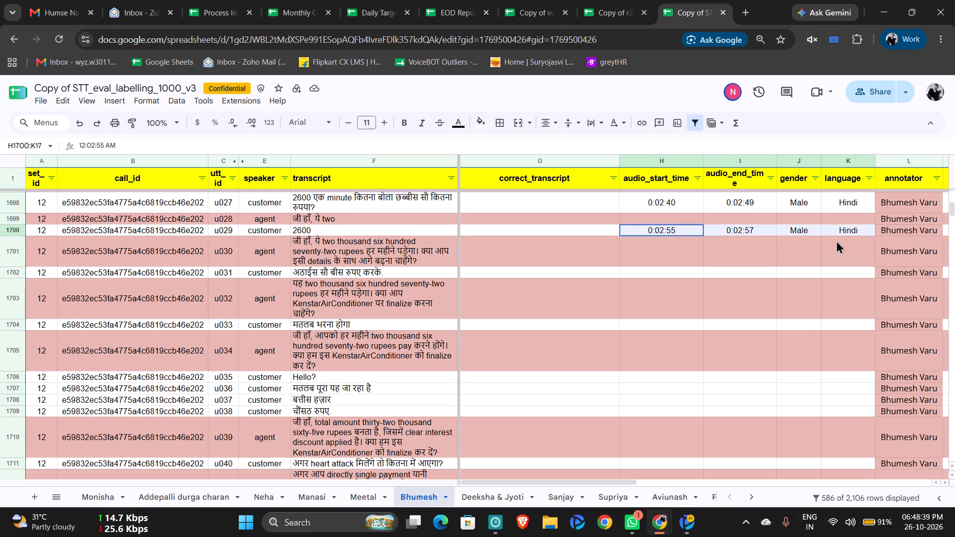
drag(836, 240, 852, 230)
key(ctrl+c)
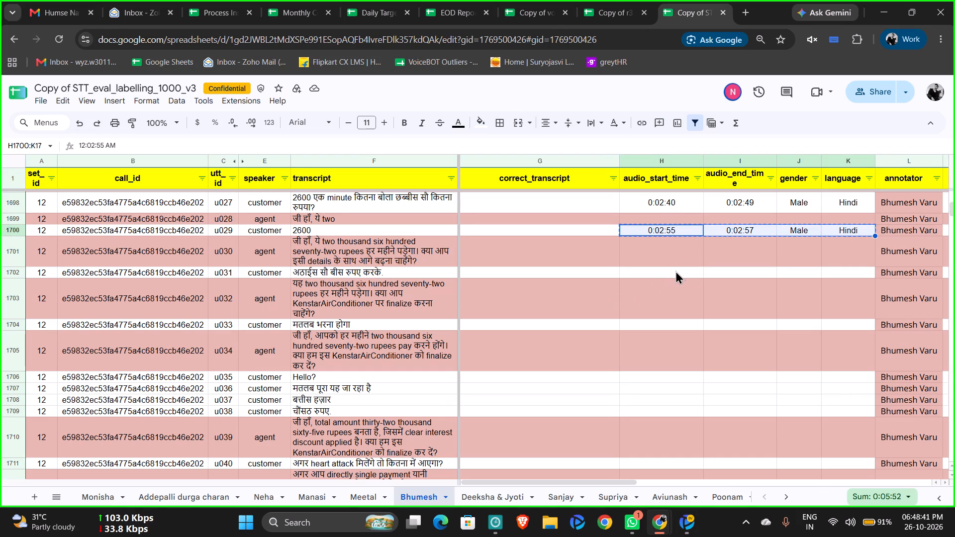
click(676, 270)
key(ctrl+v)
Set u031's audio_start_time to 0:03:06.
click(668, 271)
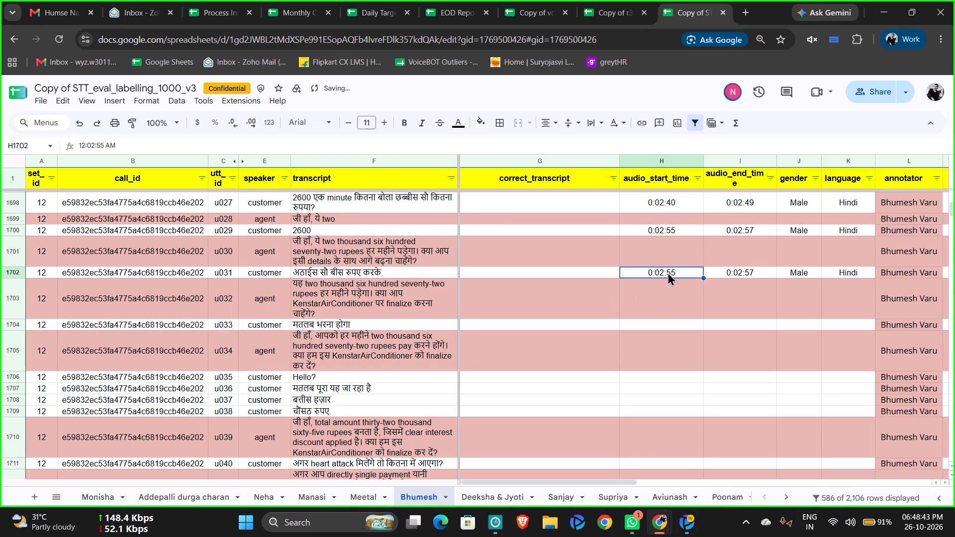
key(Return)
key(Left)
key(Left)
key(Left)
key(Left)
key(Left)
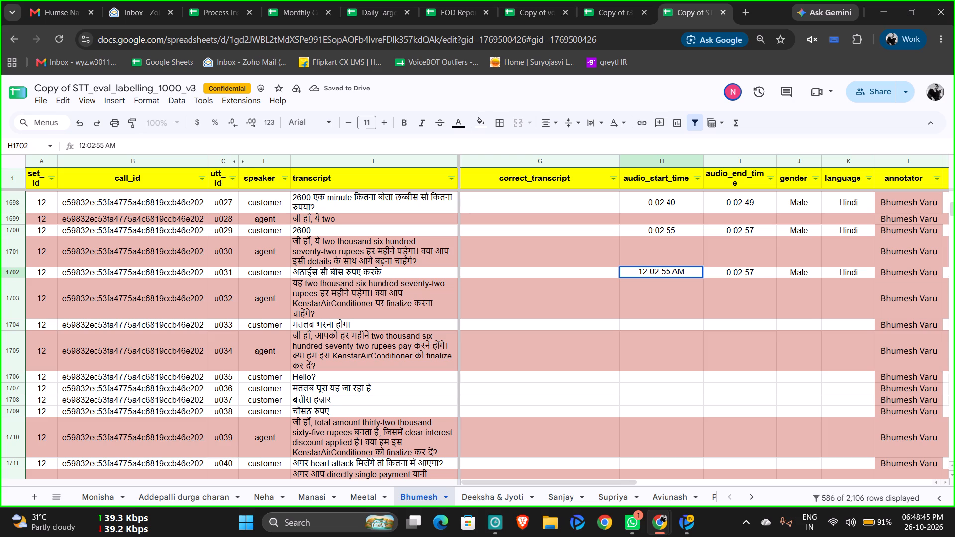
key(Left)
key(BackSpace)
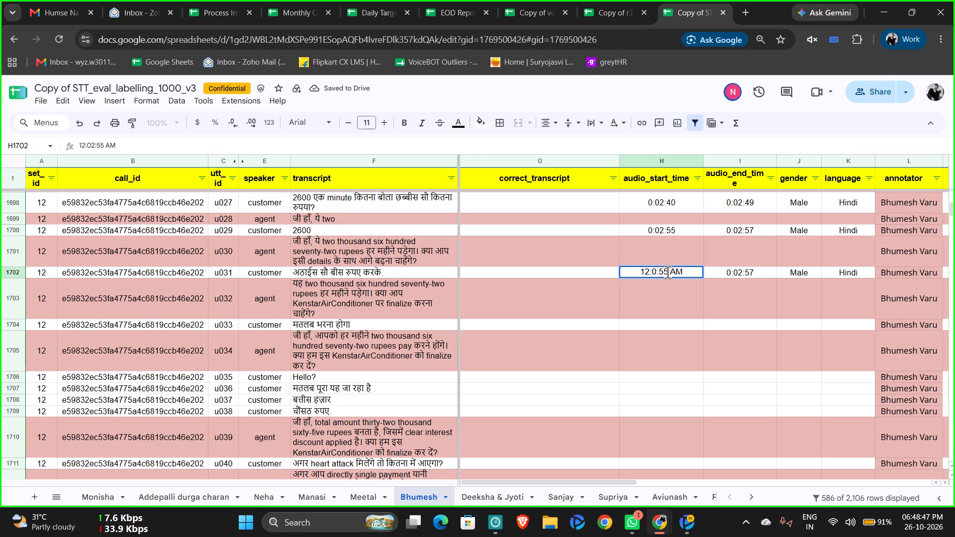
key(3)
key(Right)
key(Right)
key(Right)
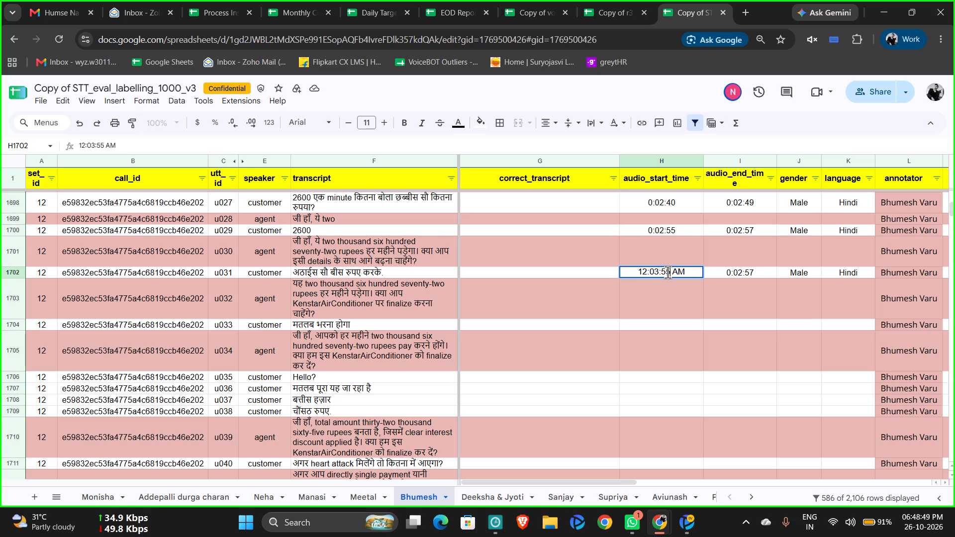
key(BackSpace)
key(BackSpace)
text(06)
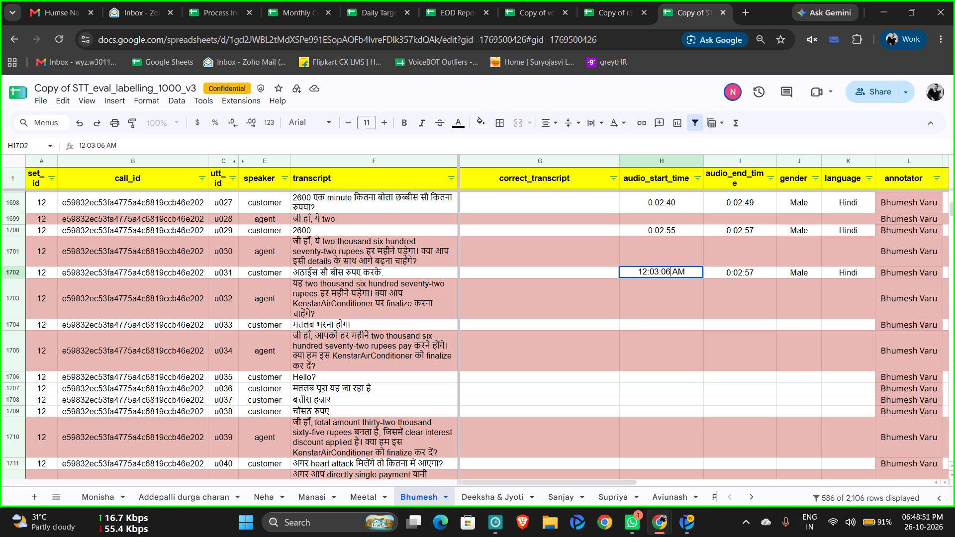
key(Return)
Set u031's audio_end_time to 0:03:09.
key(Up)
key(Right)
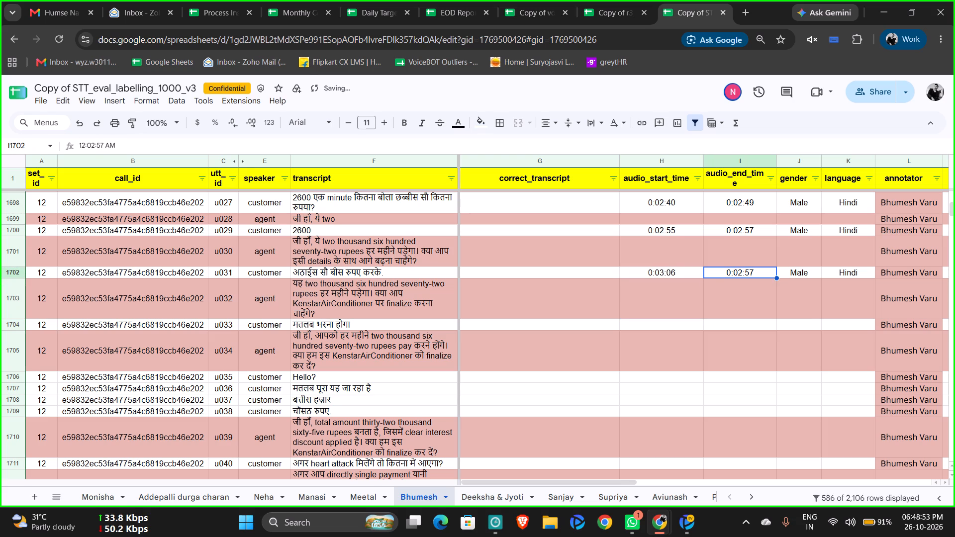
key(Return)
key(Left)
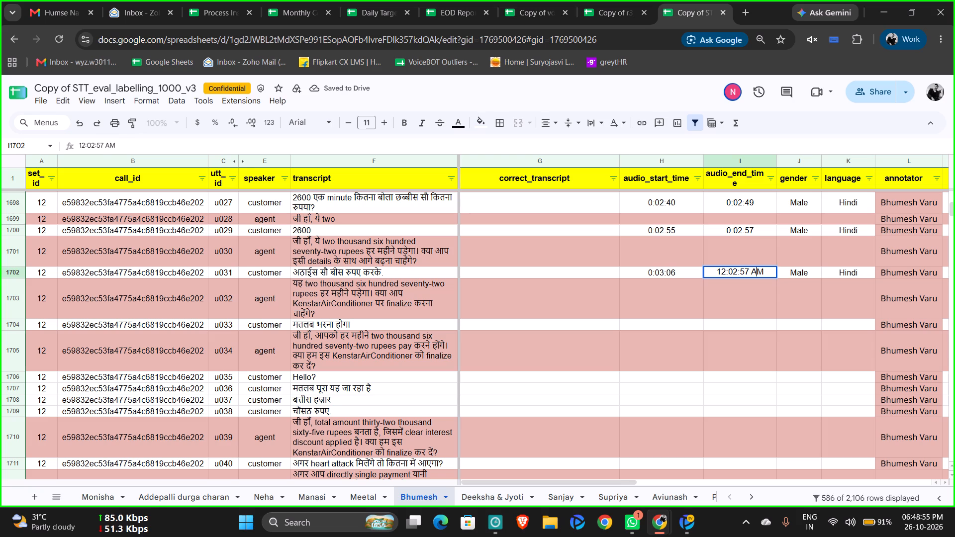
key(Left)
key(Left)
key(BackSpace)
key(BackSpace)
text(09)
key(Left)
key(Left)
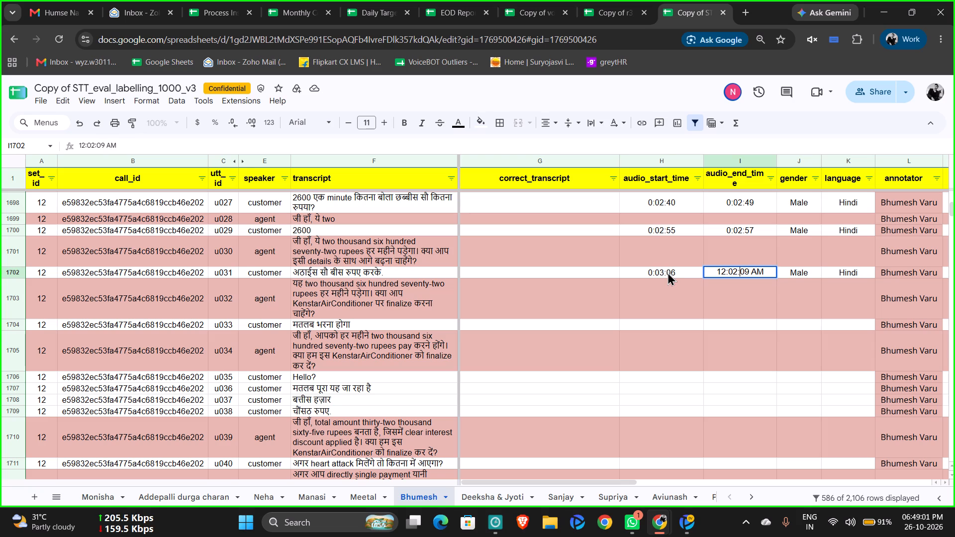
key(Left)
key(BackSpace)
key(3)
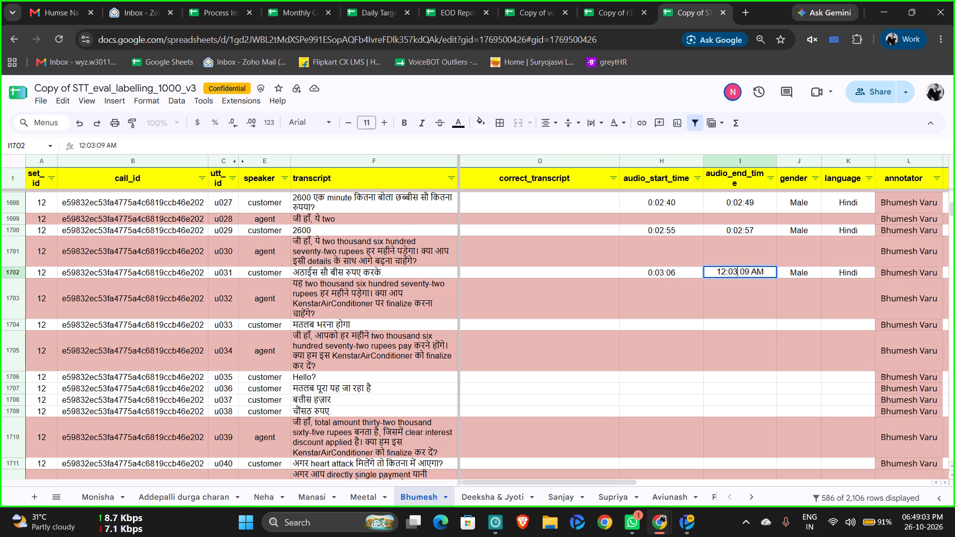
key(Return)
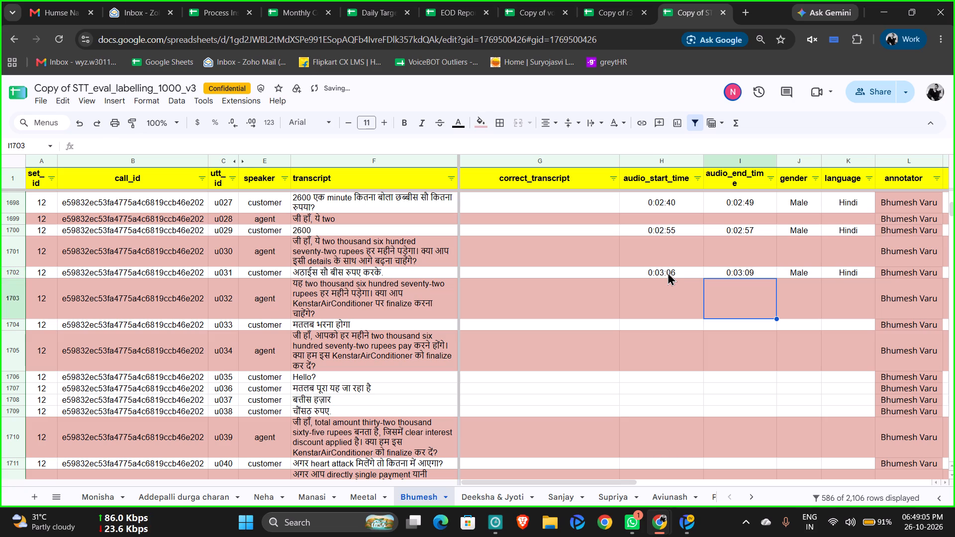
Switch to the Voice Platform call page and play the recording onward from 3:09 to hear u033.
key(Down)
key(Left)
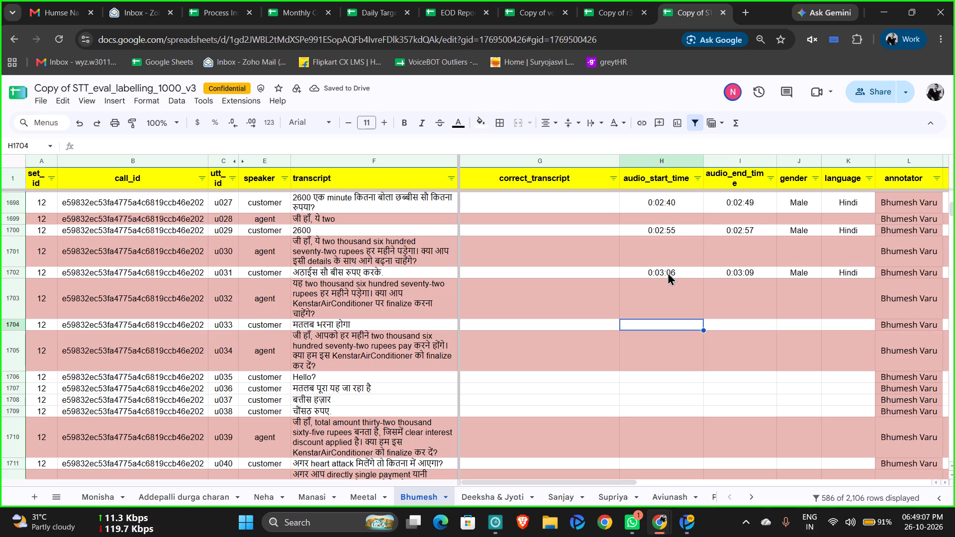
key(alt+Tab)
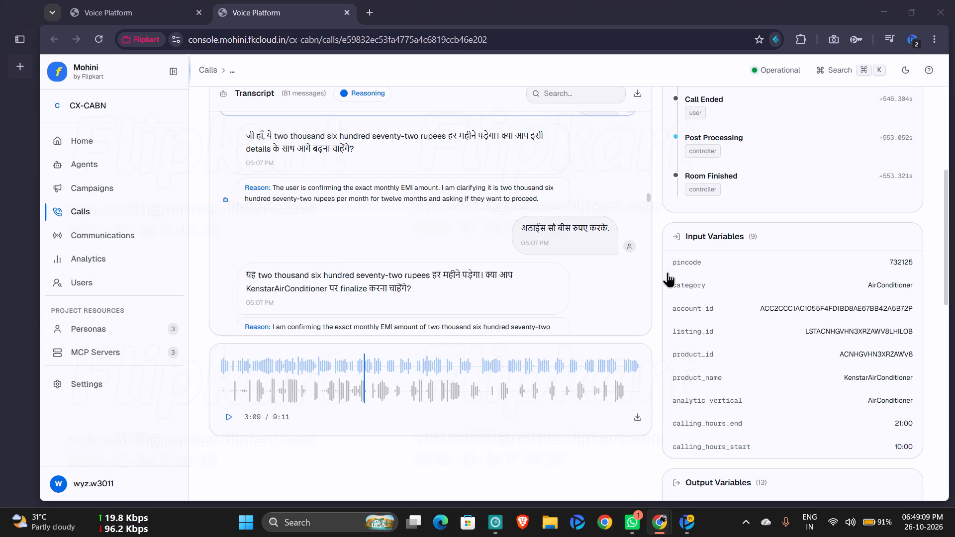
scroll(356, 241, down, 1)
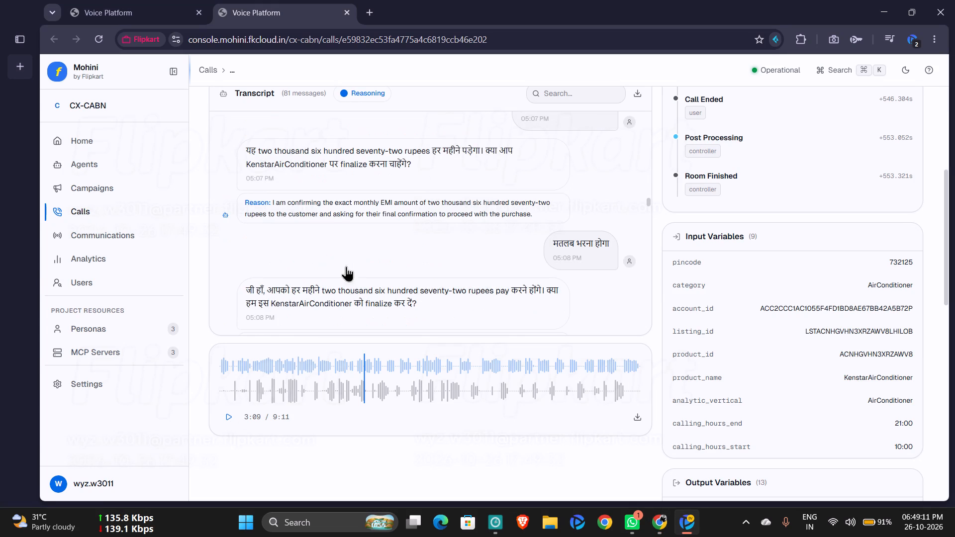
click(231, 421)
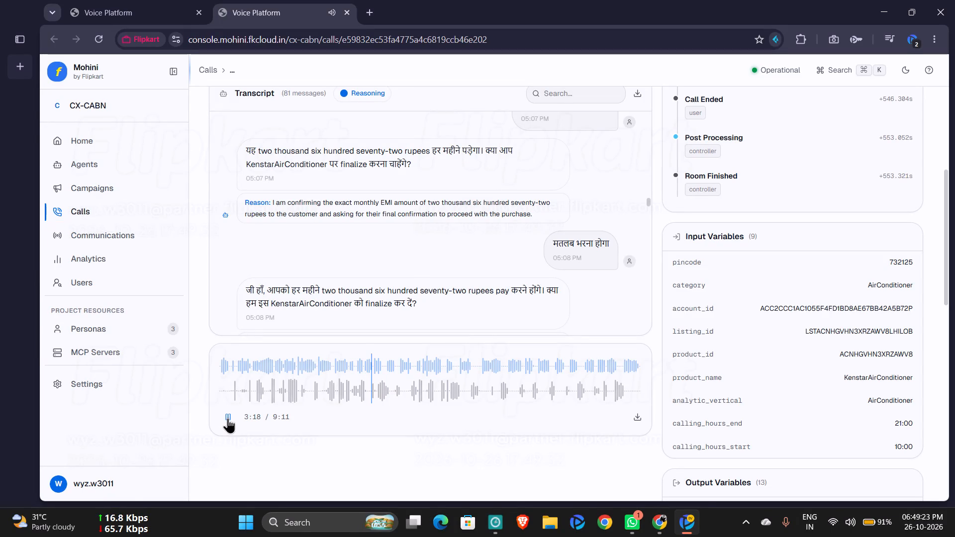
Replay the call recording from about 3:18 to 3:23 to check u033's wording and audio times, and return to the evaluation sheet.
click(228, 418)
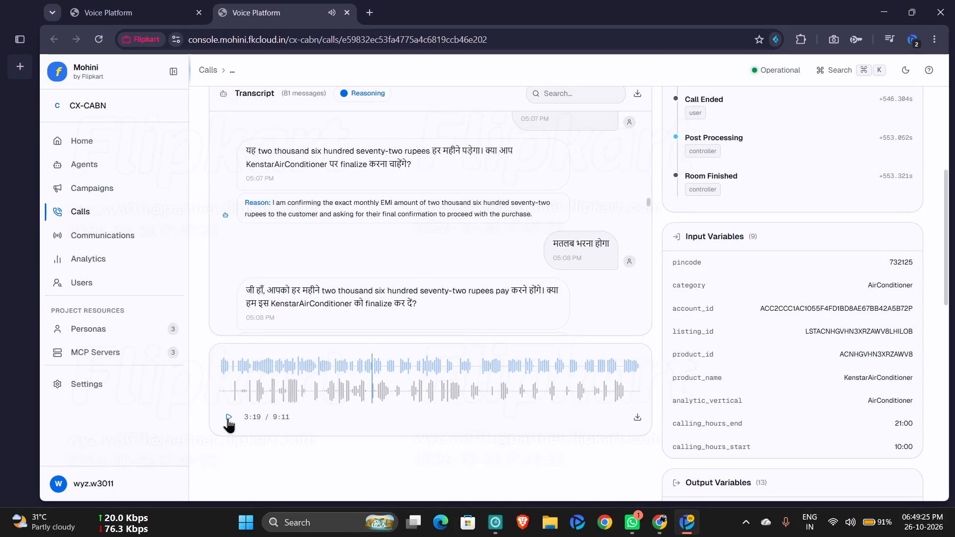
click(228, 418)
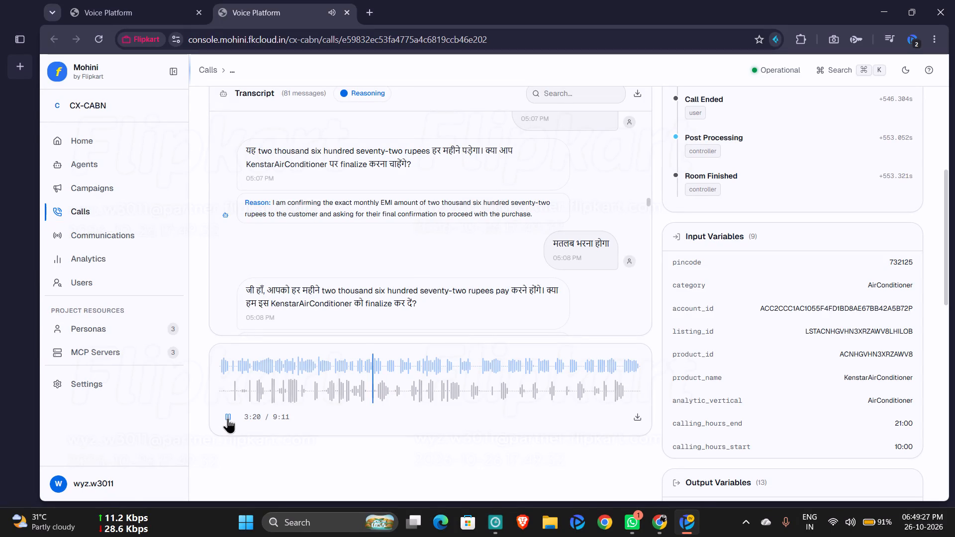
click(228, 418)
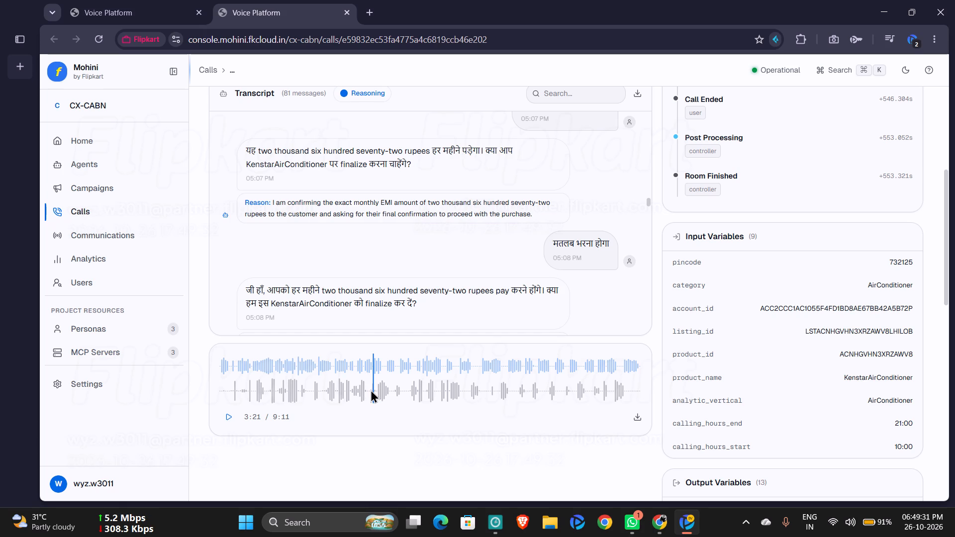
click(370, 389)
click(228, 417)
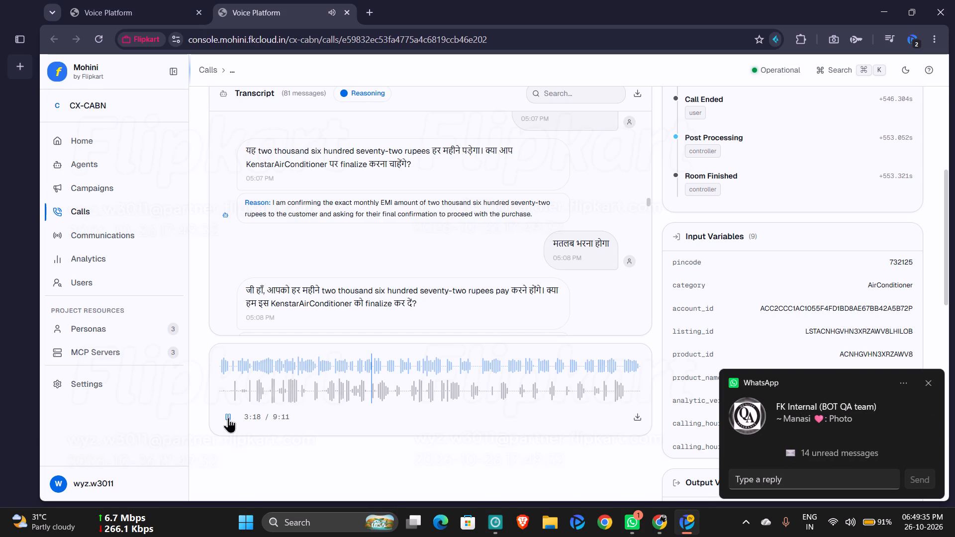
click(228, 417)
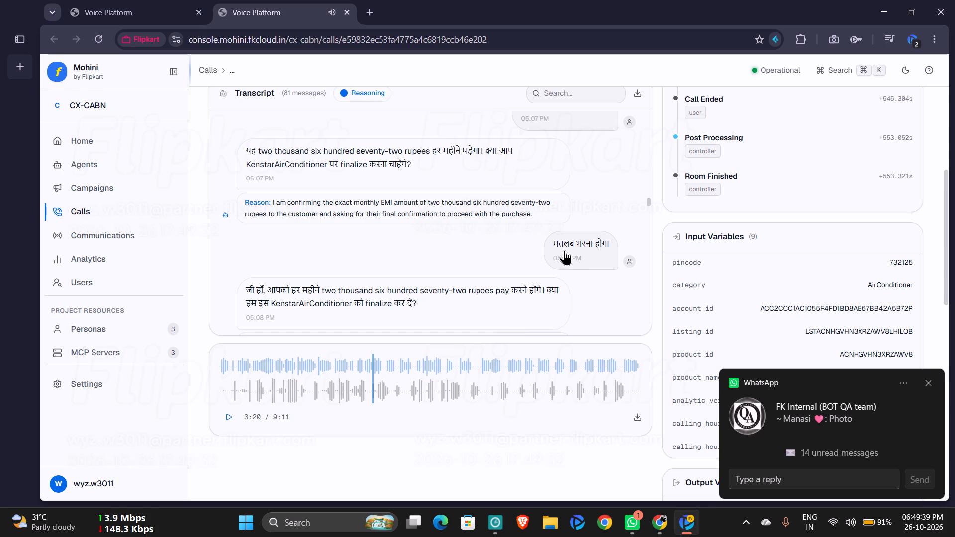
click(228, 414)
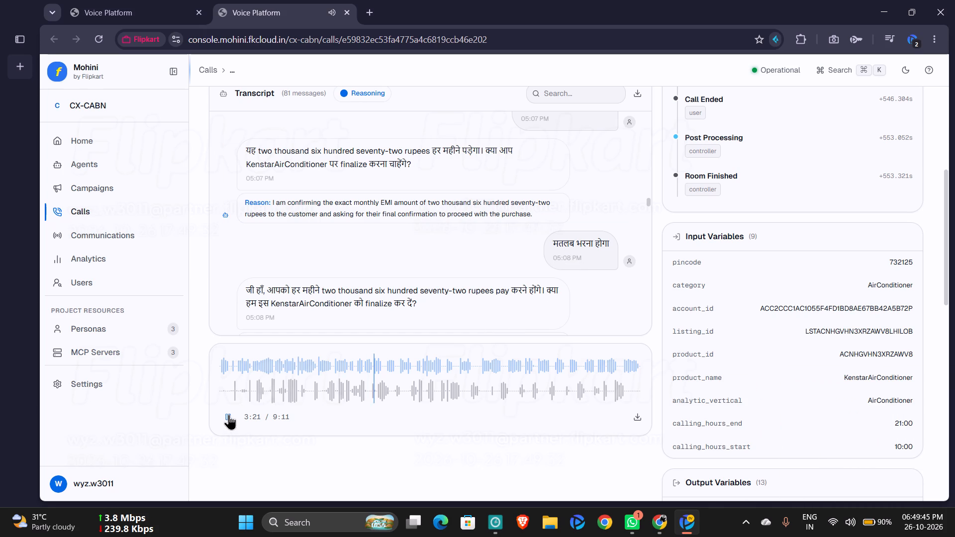
click(229, 414)
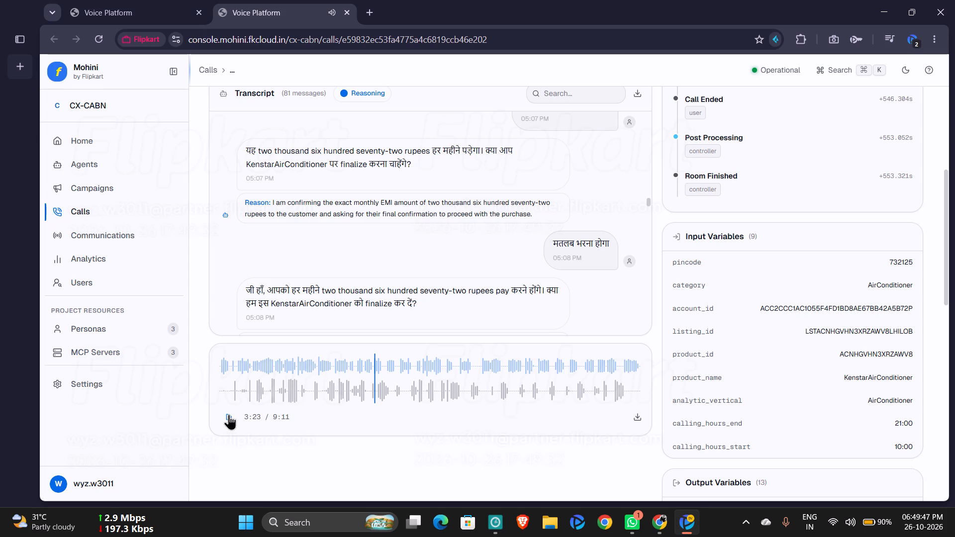
key(alt+Tab)
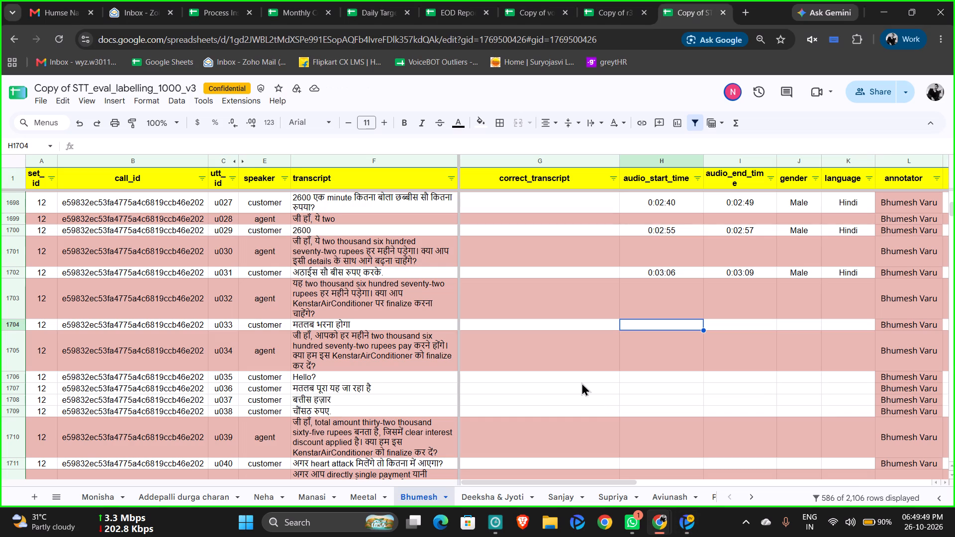
Back in the evaluation sheet, select u033's correct_transcript cell and switch the input language to Hindi.
scroll(530, 325, up, 1)
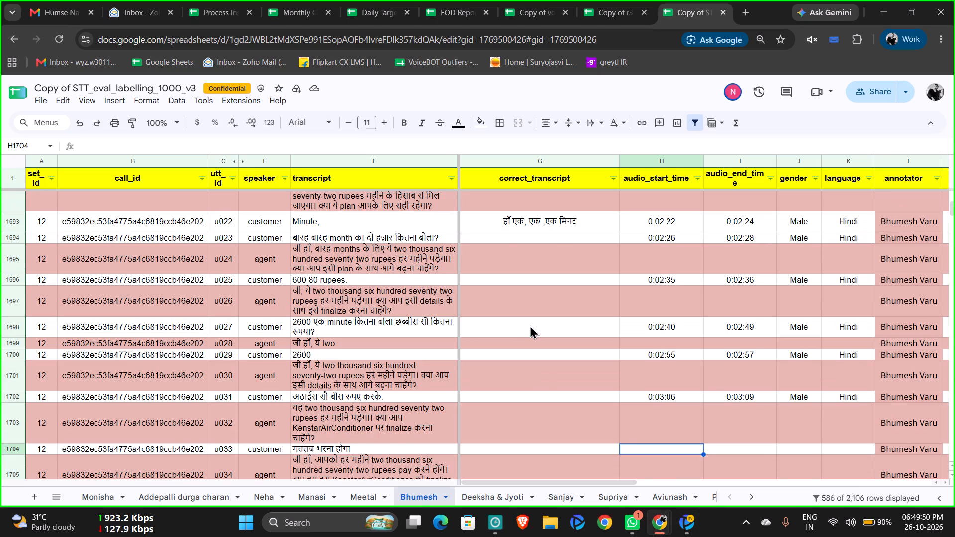
scroll(530, 325, up, 1)
scroll(530, 325, down, 1)
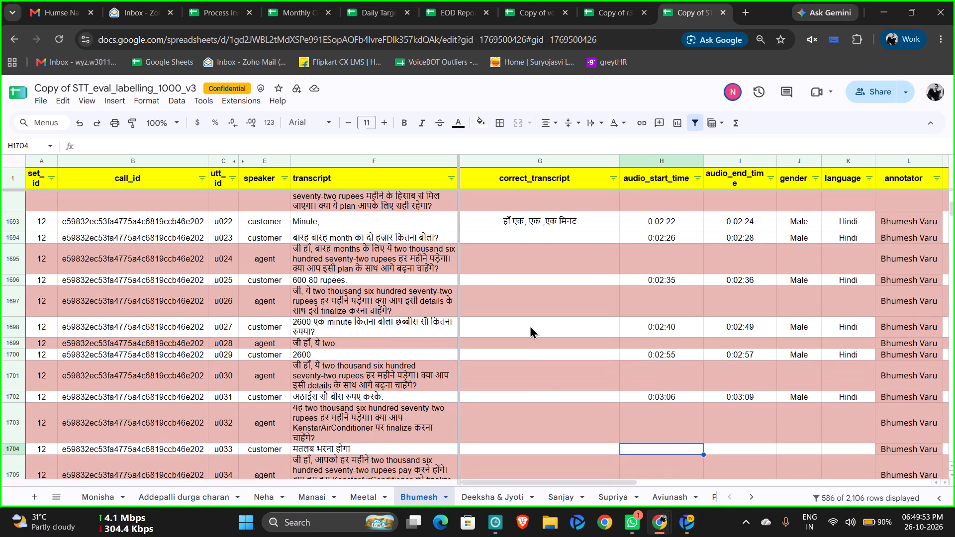
scroll(530, 325, down, 1)
click(532, 324)
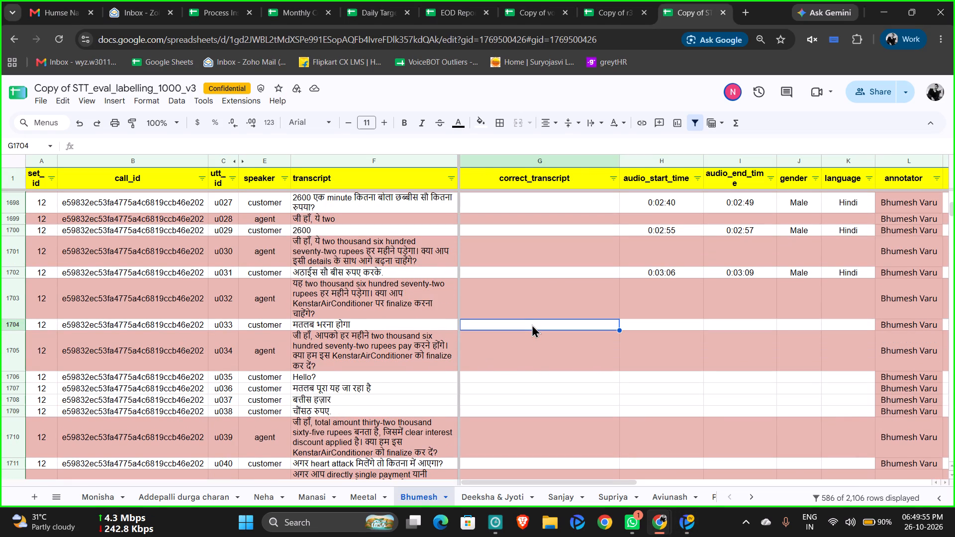
scroll(532, 324, up, 1)
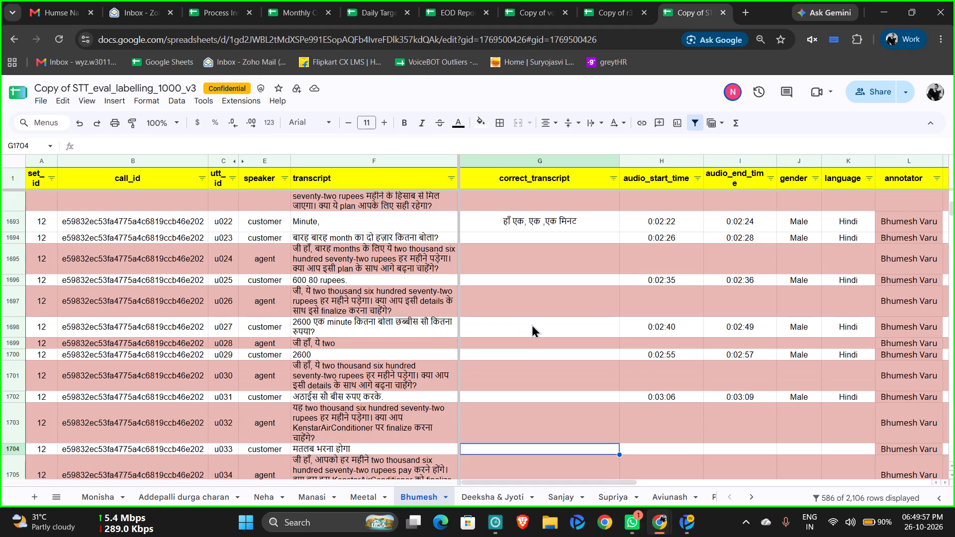
click(845, 41)
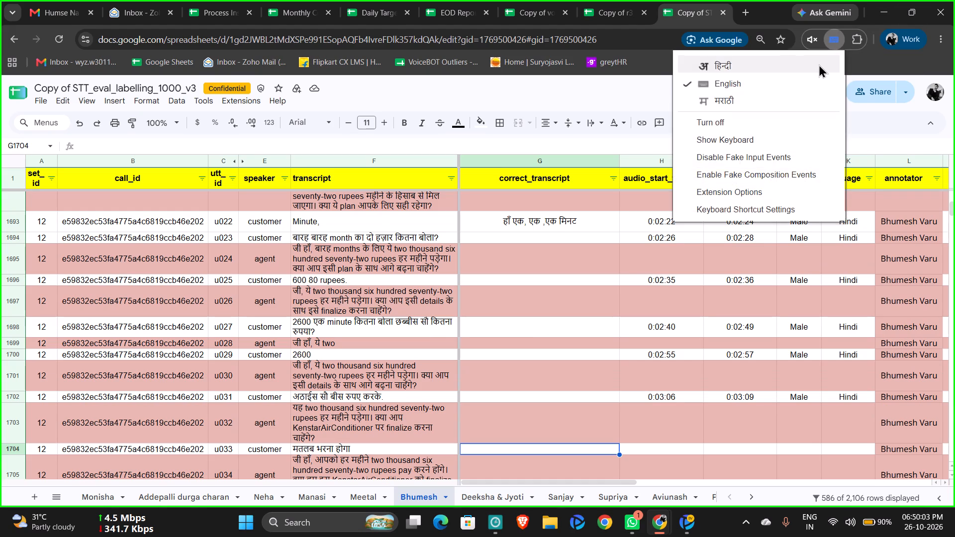
click(819, 64)
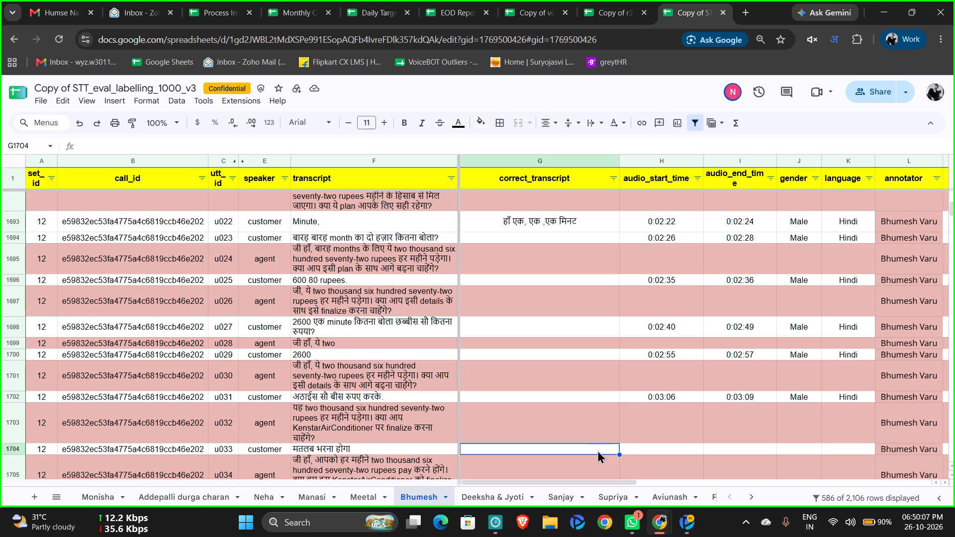
Enter "मतलब मेको भरना होगा" as u033's correct_transcript.
key(m)
key(a)
key(Return)
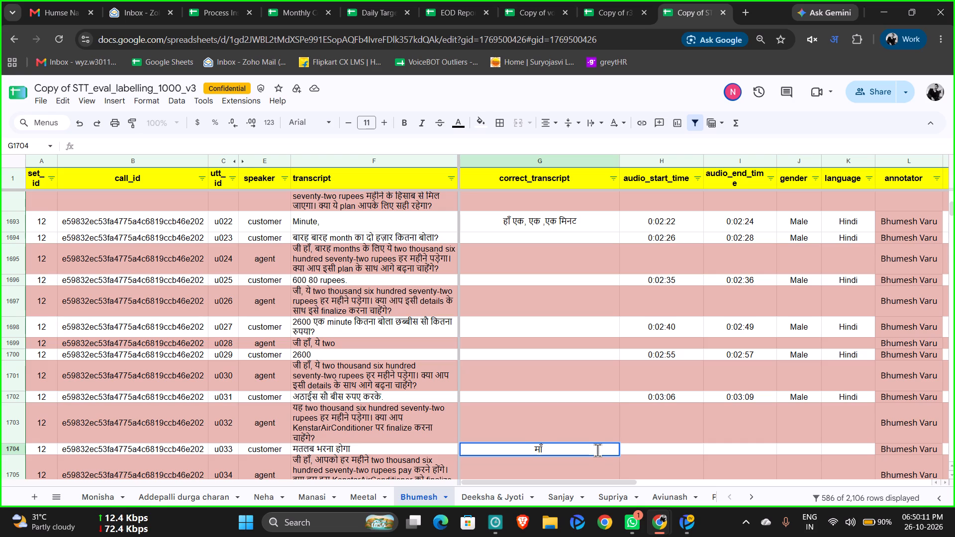
key(BackSpace)
key(BackSpace)
key(BackSpace)
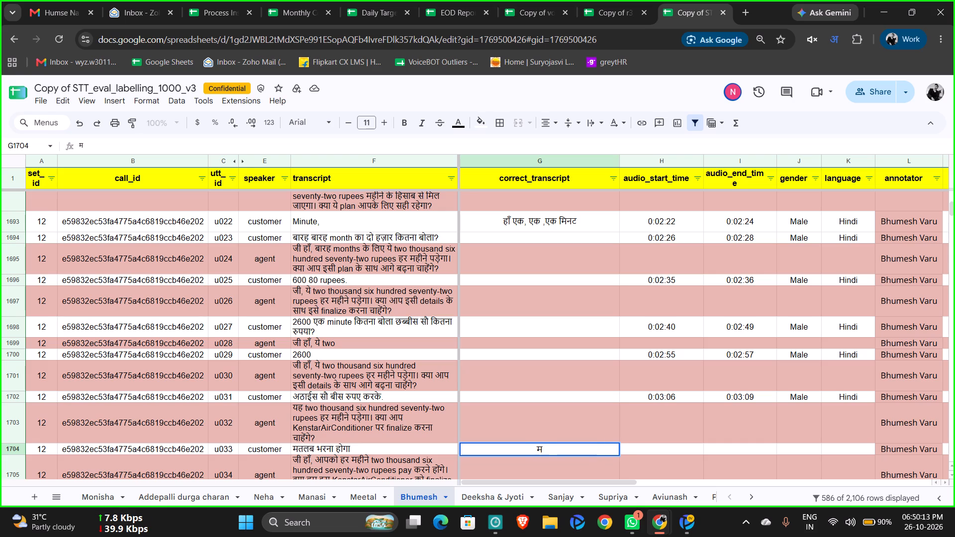
key(BackSpace)
text(matlab)
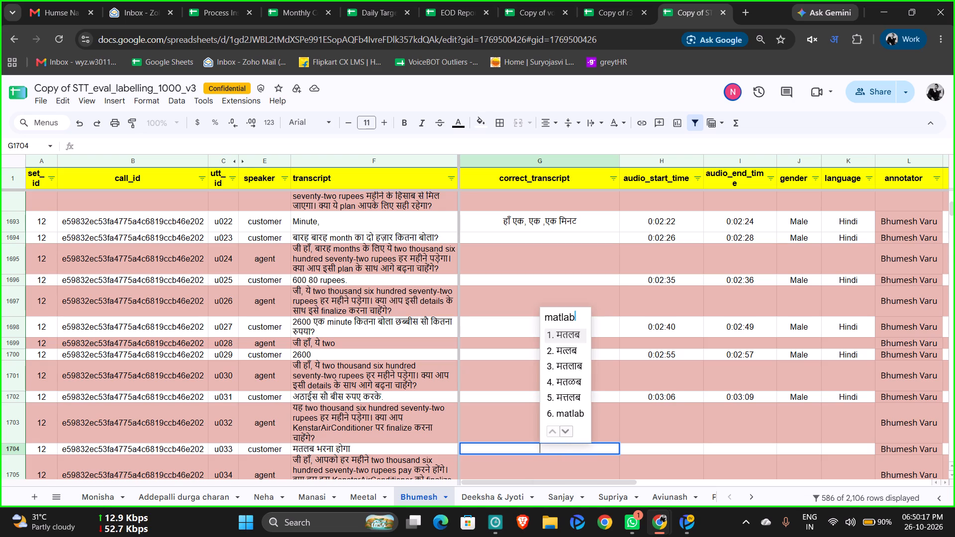
key(Return)
text(meko)
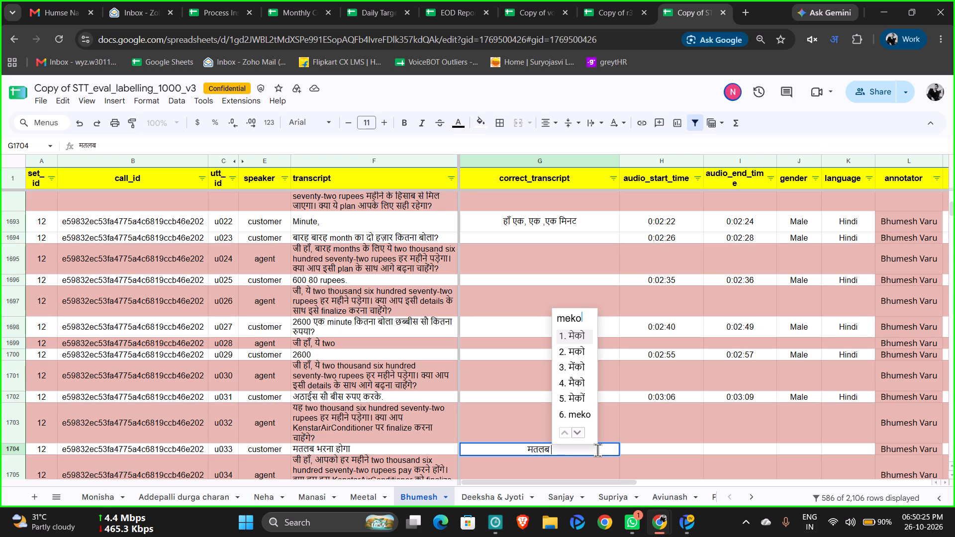
key(Return)
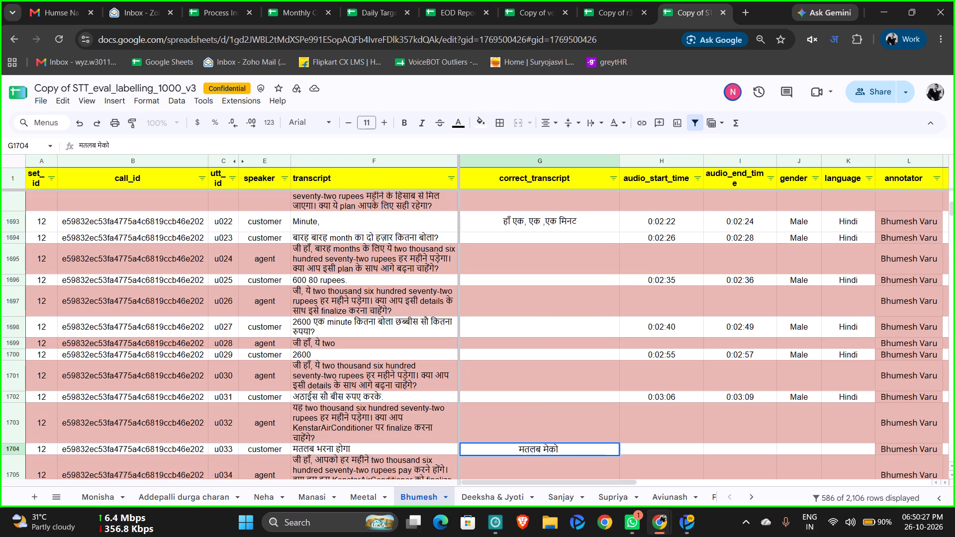
text(bhar)
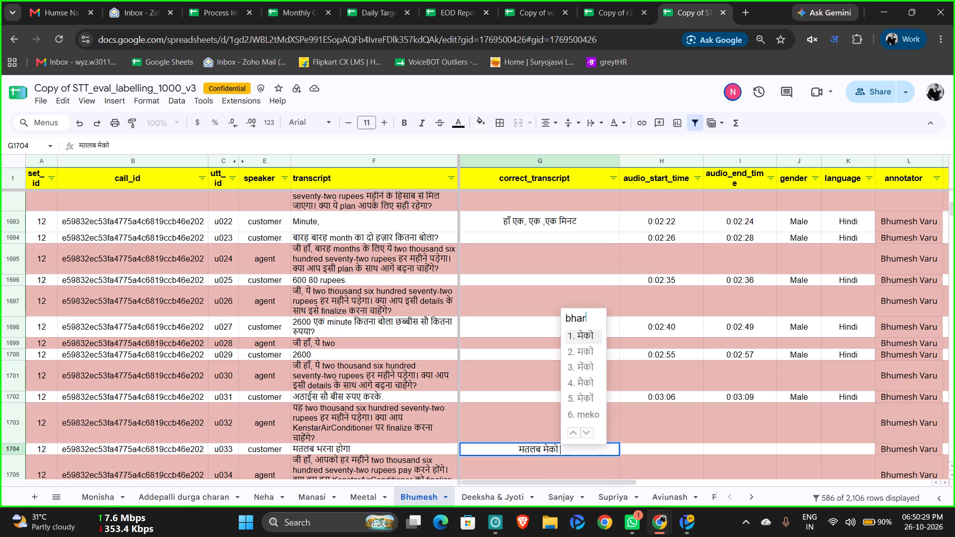
key(BackSpace)
key(BackSpace)
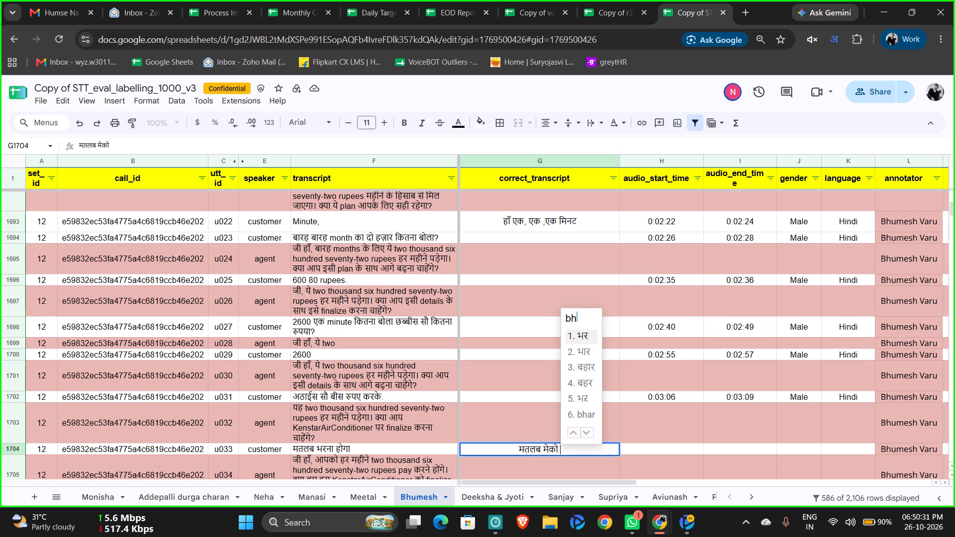
key(BackSpace)
text(ar)
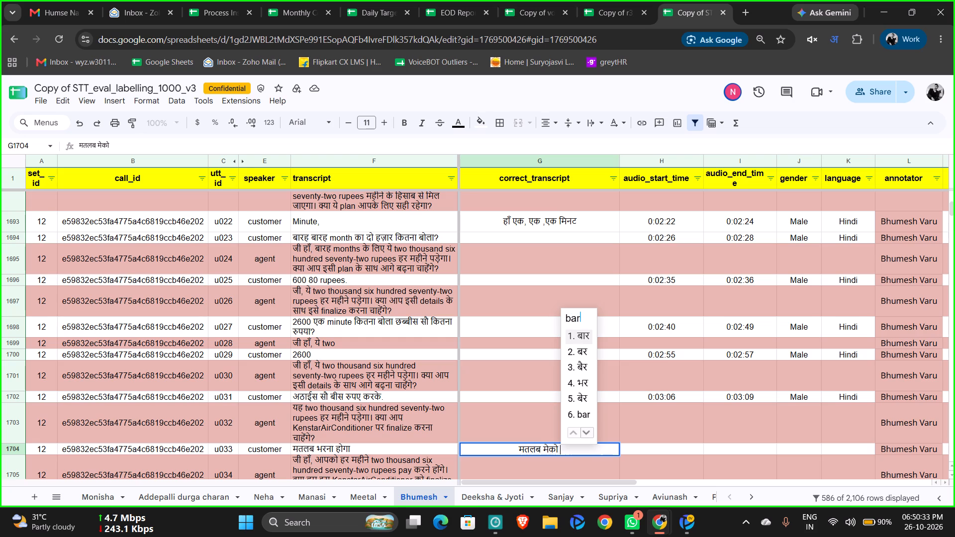
key(BackSpace)
key(BackSpace)
text(har)
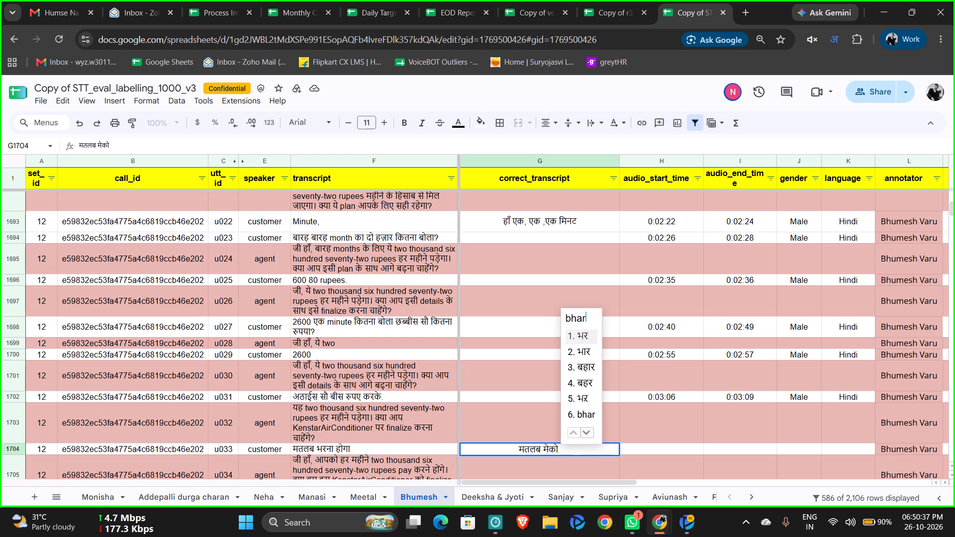
text(na)
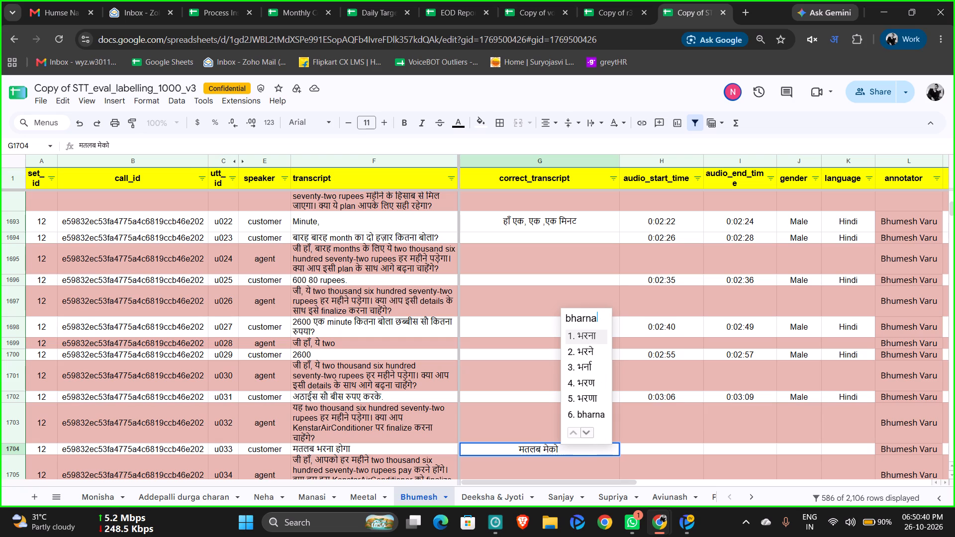
key(Return)
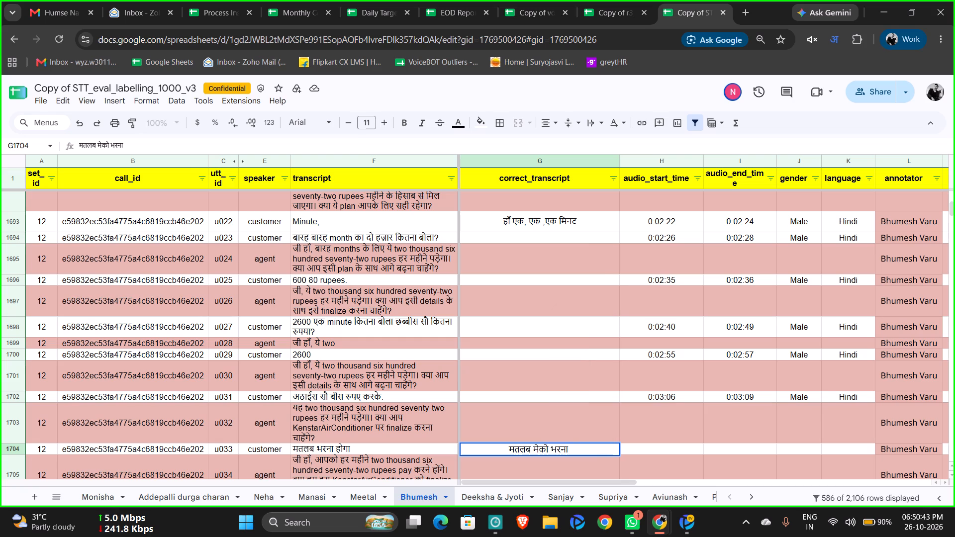
text(hoga)
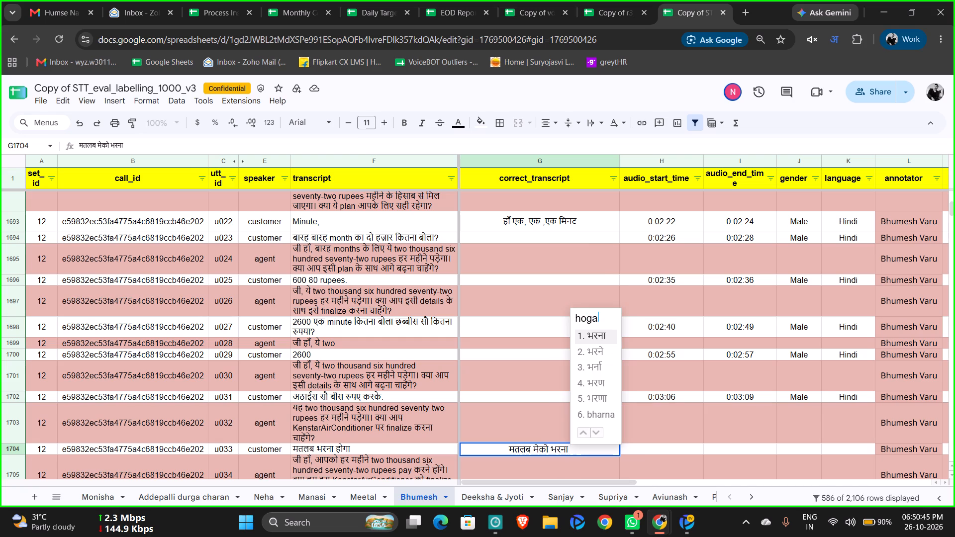
key(Return)
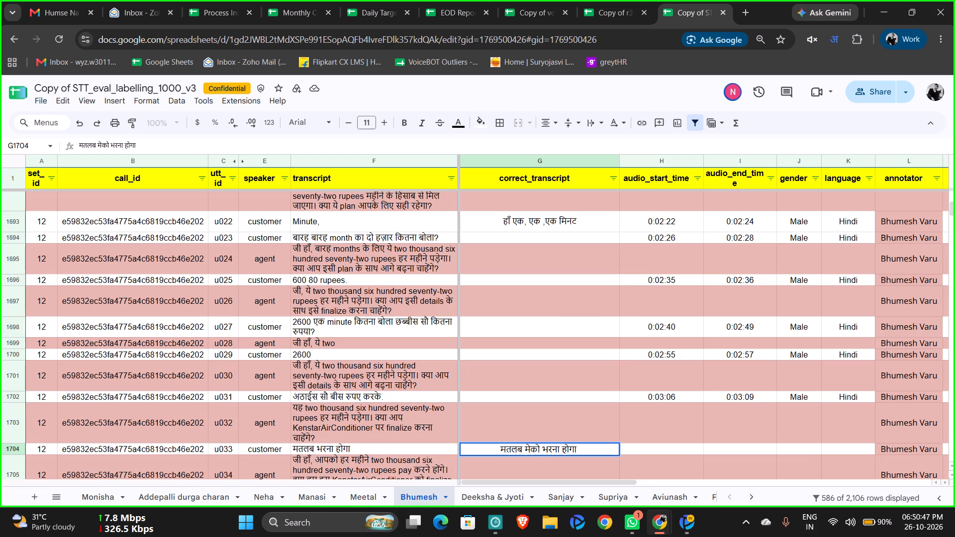
key(Right)
key(Return)
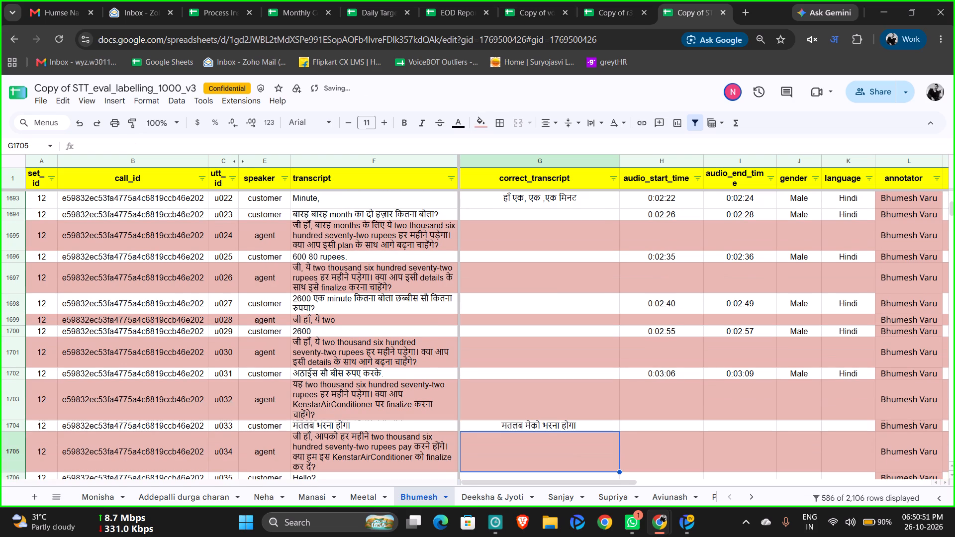
Return to the Voice Platform call page and replay the recording's seconds up to 3:22 to time u033.
key(Up)
key(Right)
key(alt+Tab)
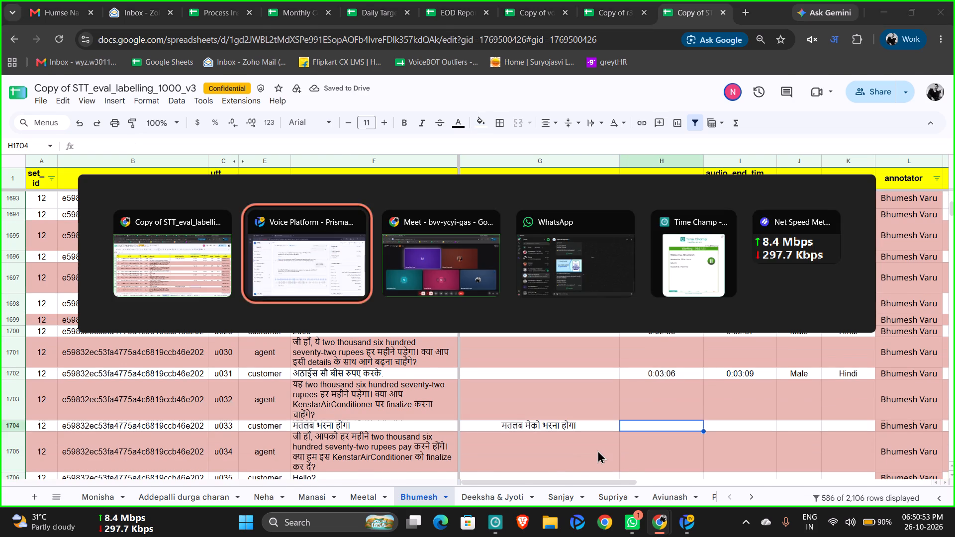
click(371, 388)
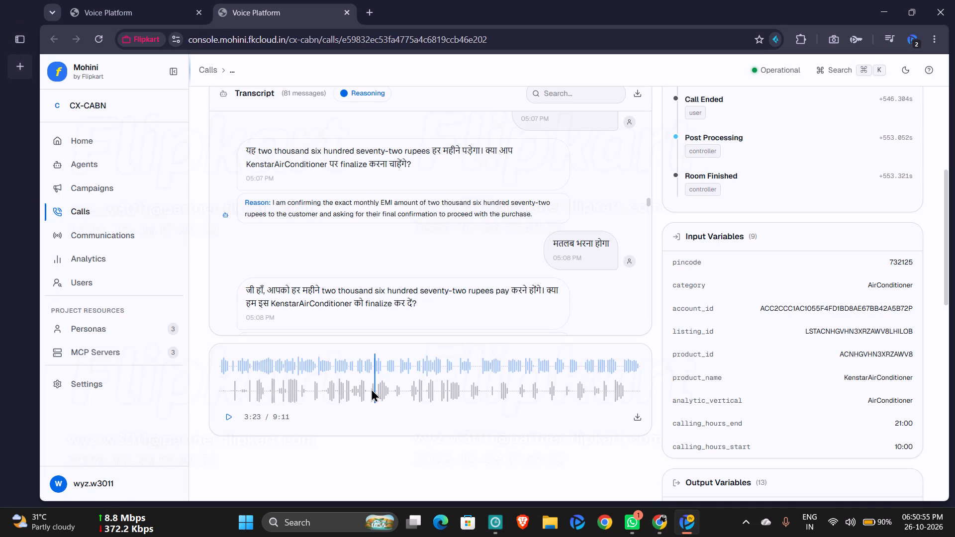
click(229, 416)
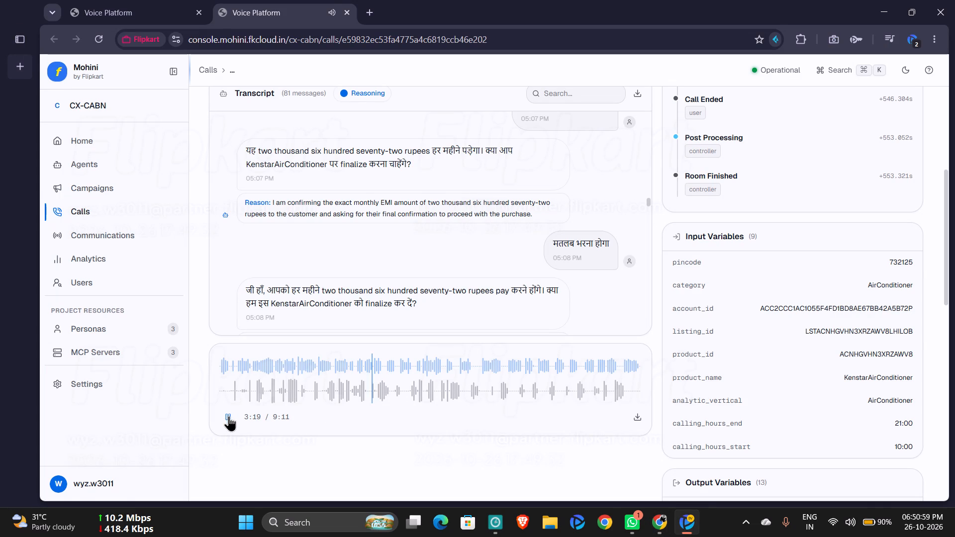
click(229, 416)
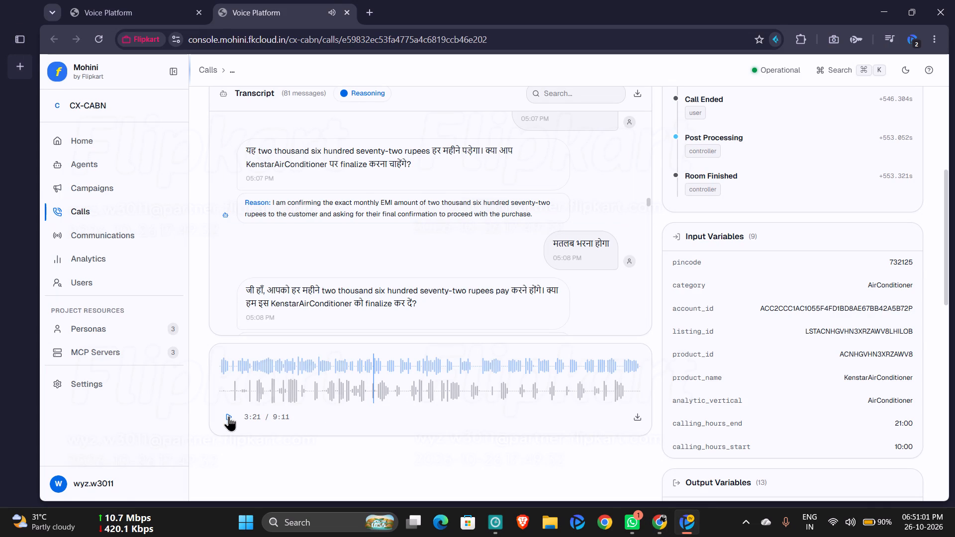
click(229, 416)
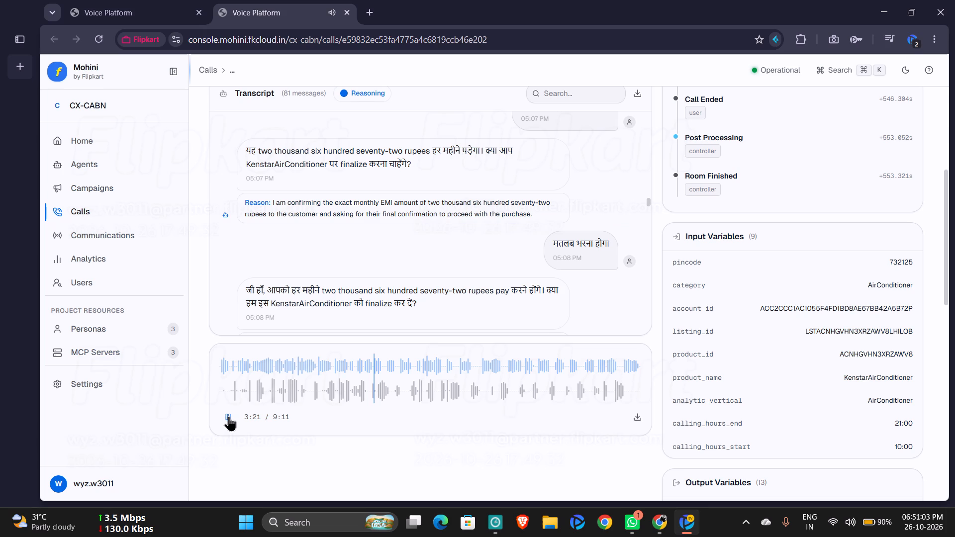
click(229, 416)
Back in the evaluation sheet, copy u031's audio times, gender Male and language Hindi into the u033 row.
key(alt+Tab)
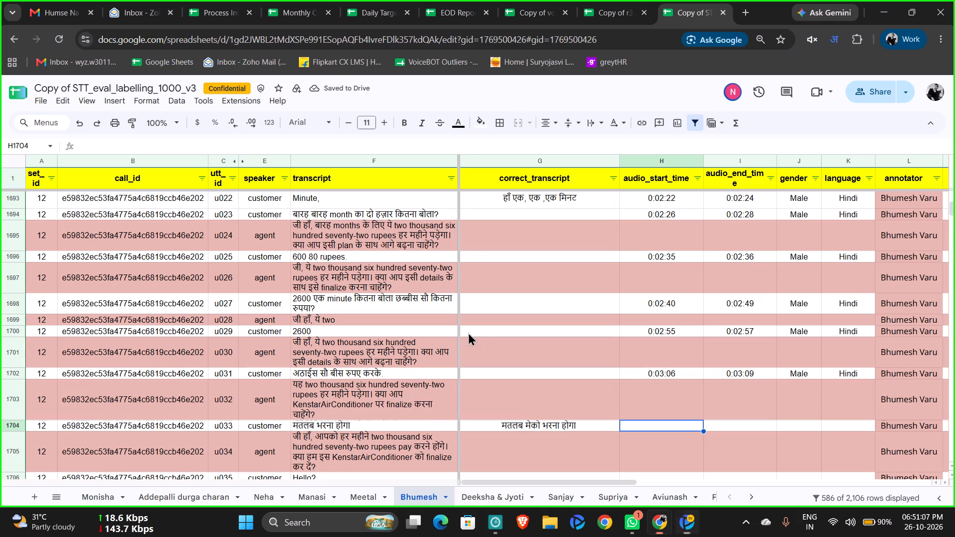
drag(676, 374, 829, 372)
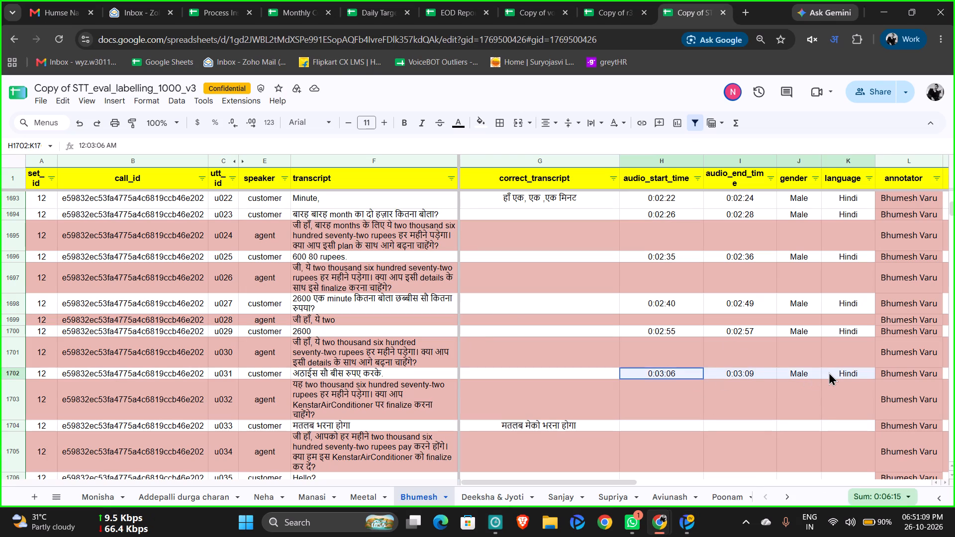
key(ctrl+c)
click(684, 422)
key(ctrl+v)
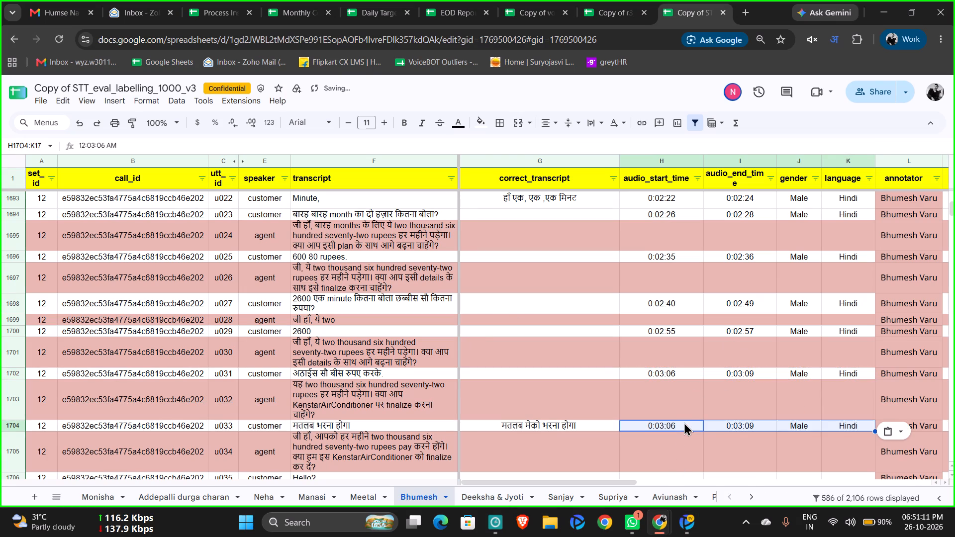
Clear the seconds from u033's audio_start_time and try to enter 81 in their place.
click(677, 425)
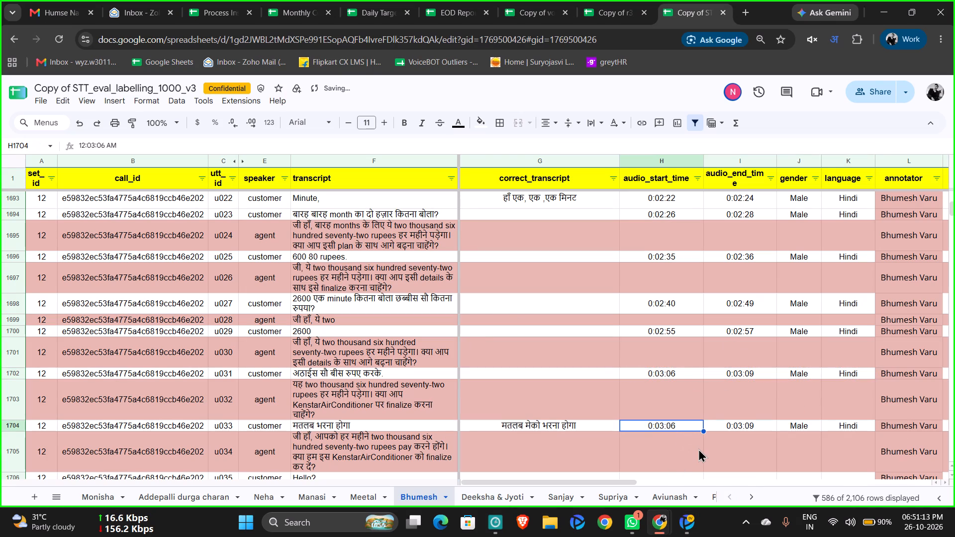
key(Return)
key(Left)
key(Left)
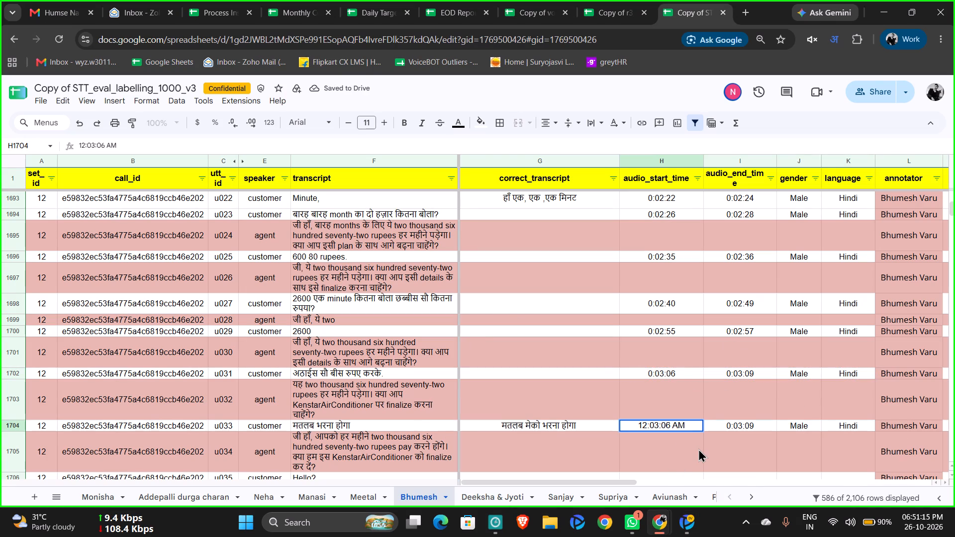
key(Left)
key(BackSpace)
key(BackSpace)
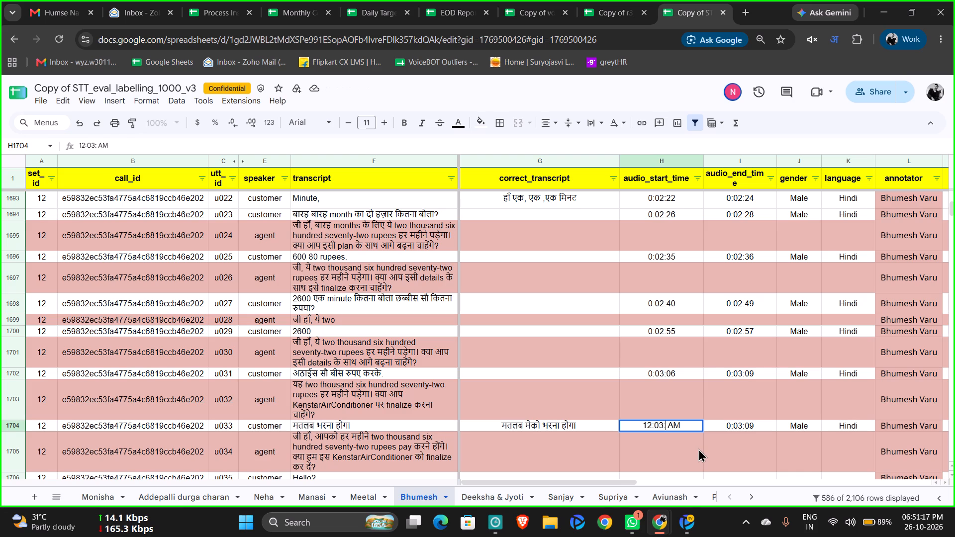
text(81)
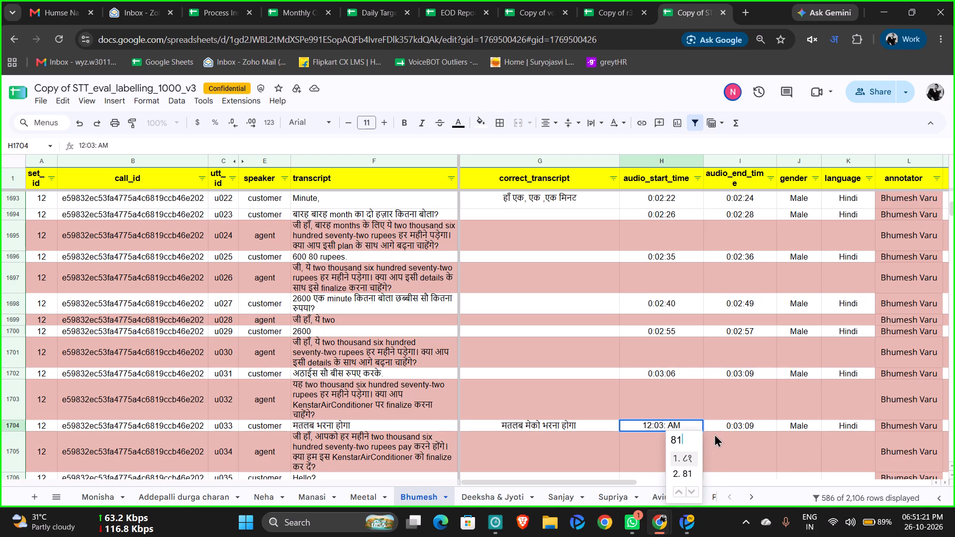
click(716, 434)
click(682, 426)
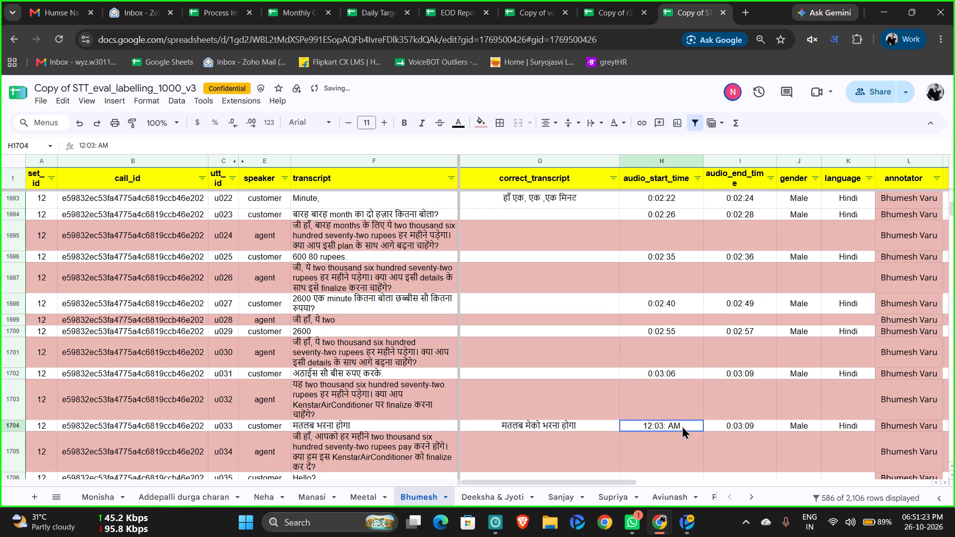
Switch the input language to English and set u033's audio_start_time to 12:03:18 AM.
click(840, 43)
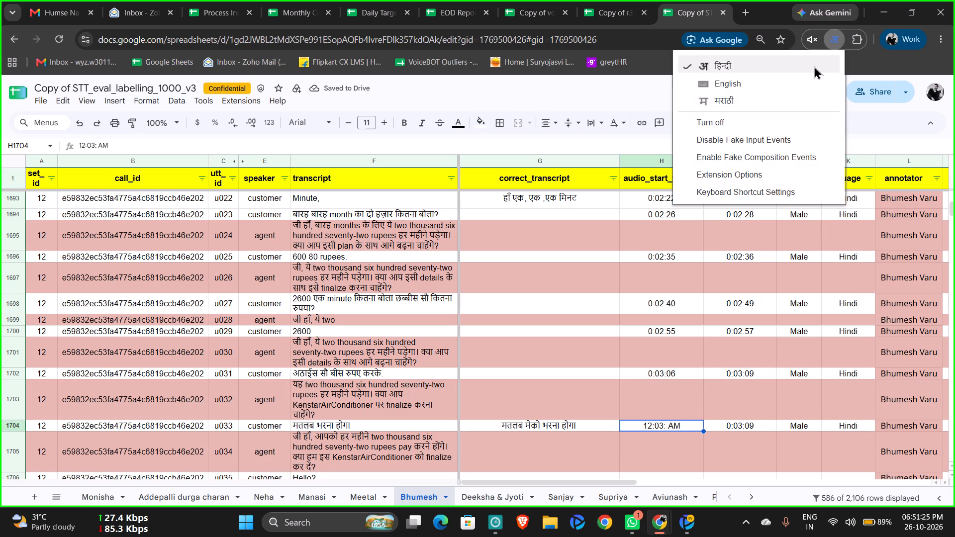
click(762, 80)
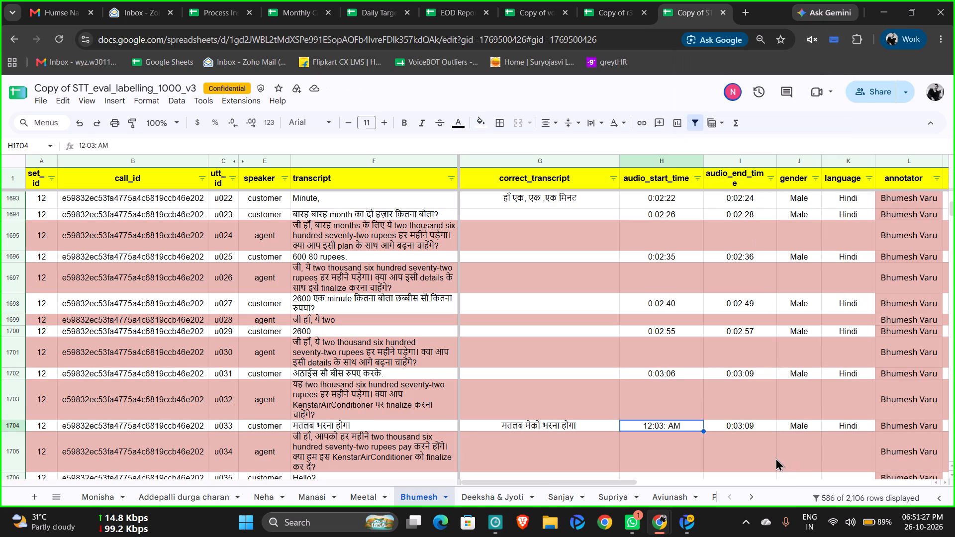
key(Return)
key(Left)
key(Left)
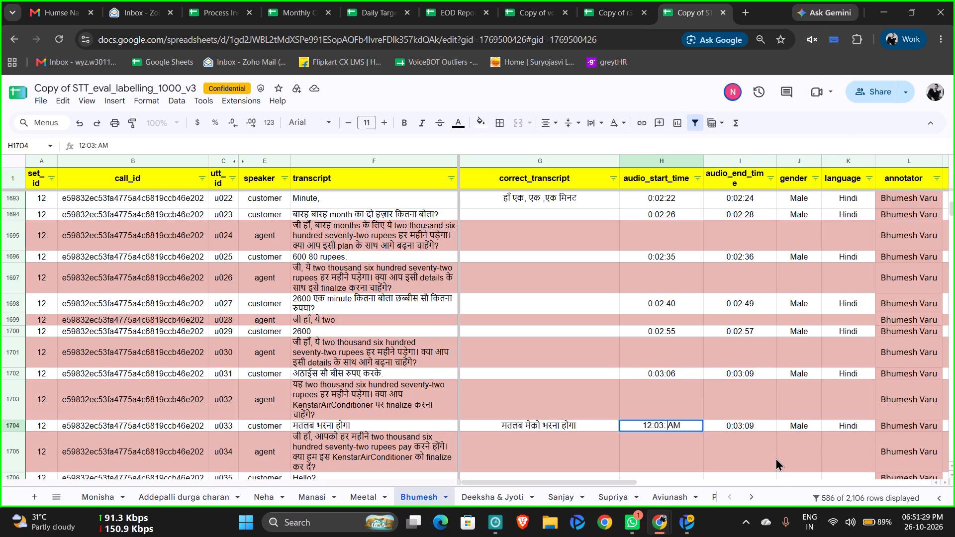
key(Left)
text(18)
key(Return)
Set u033's audio_end_time to 0:03:21 by changing its seconds to 21.
key(Up)
key(Right)
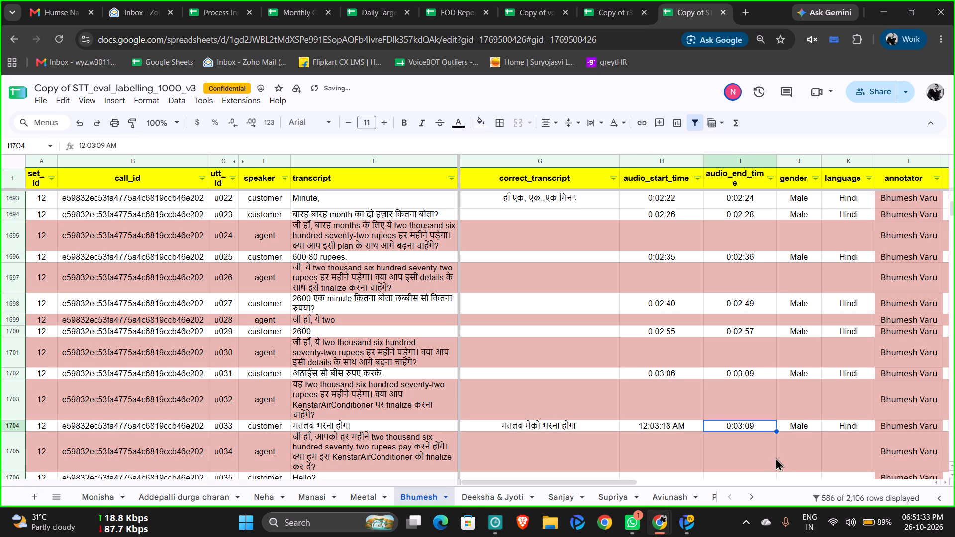
key(Return)
key(Left)
key(Left)
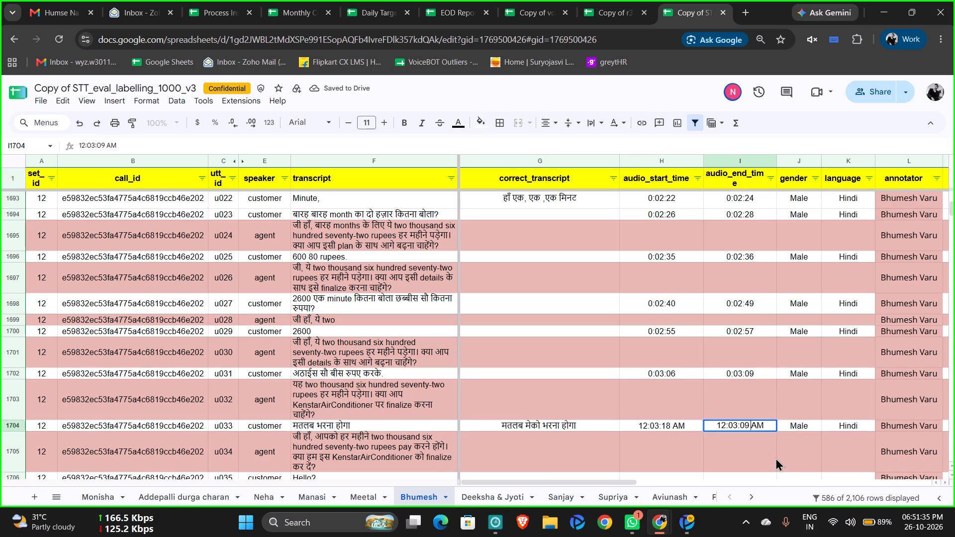
key(Left)
key(BackSpace)
key(BackSpace)
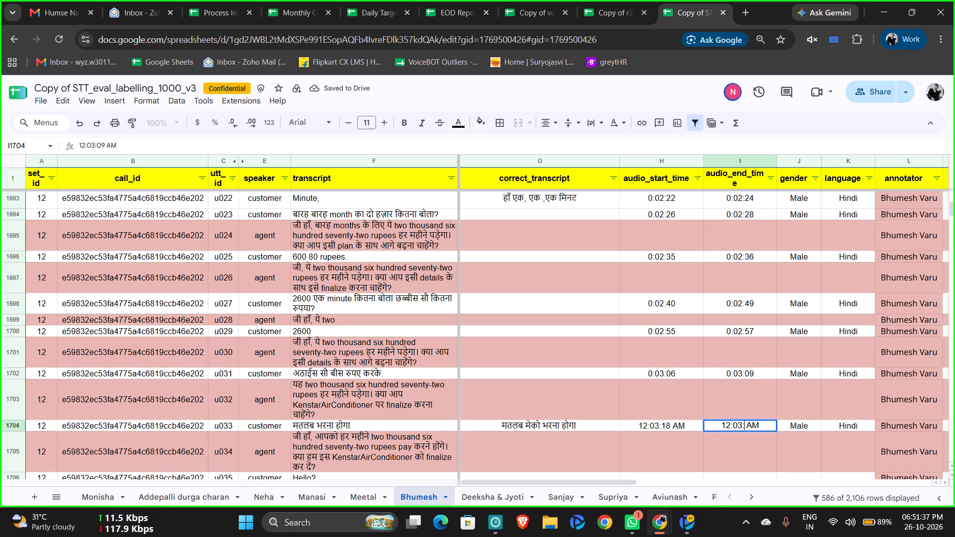
text(21)
key(Return)
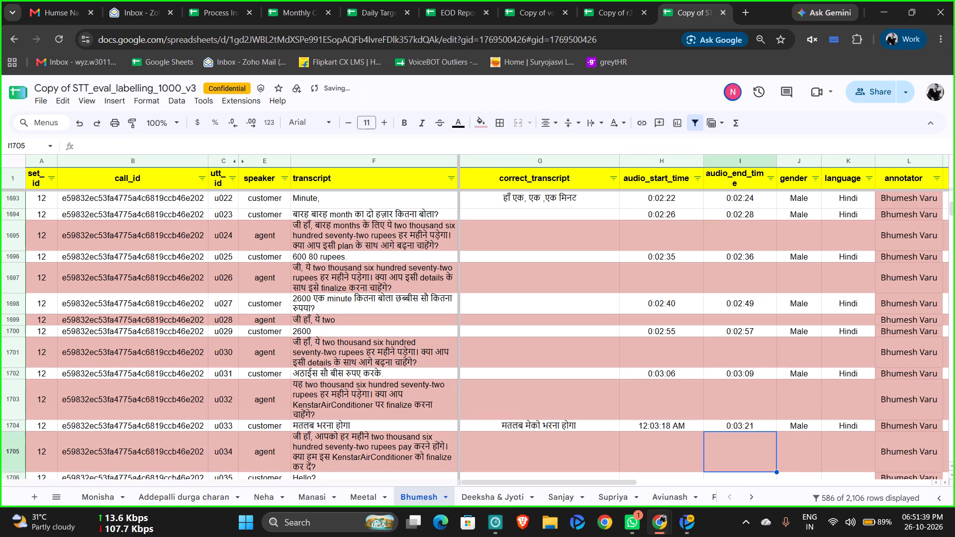
Copy the transcript-correction note from u022's notes cell into u033's notes cell.
key(Up)
key(Right)
key(Right)
key(Right)
key(Right)
key(Right)
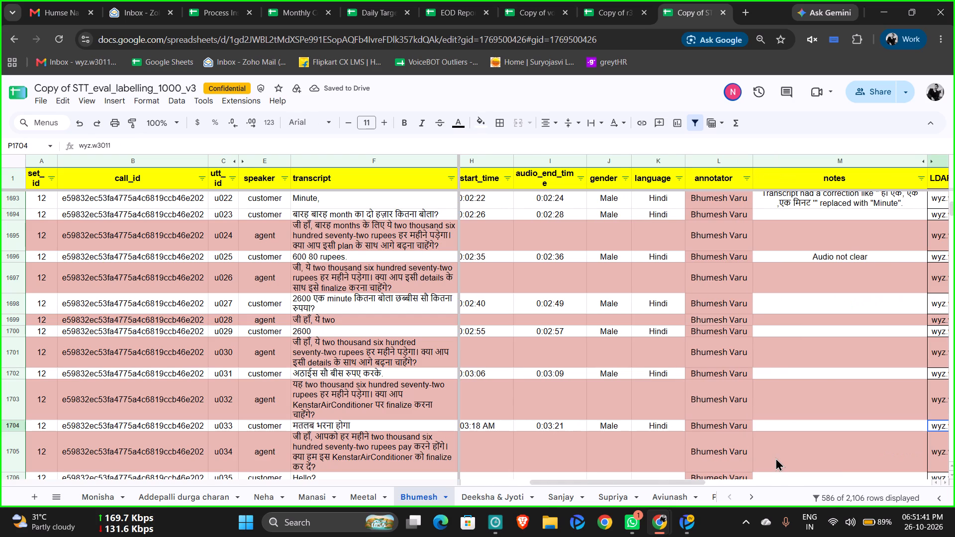
key(Left)
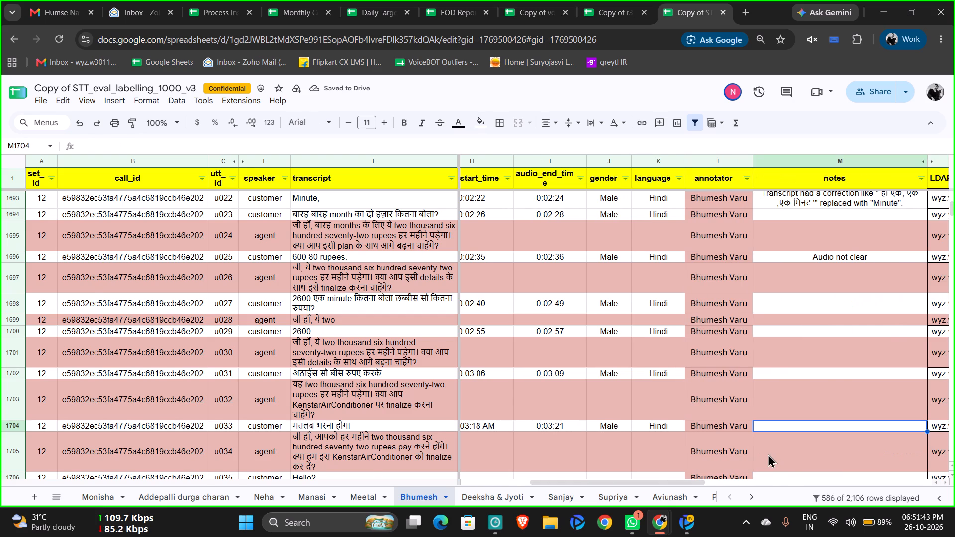
scroll(768, 454, up, 1)
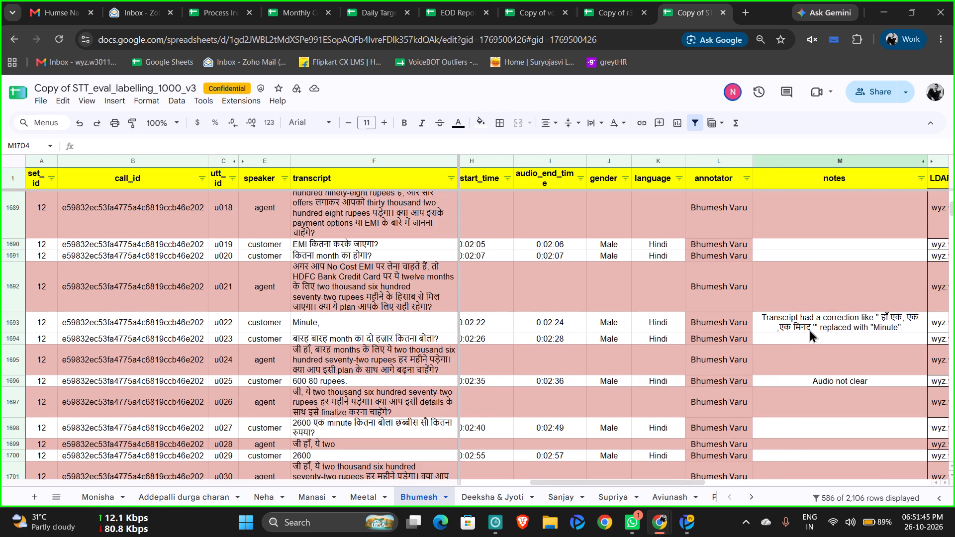
click(809, 329)
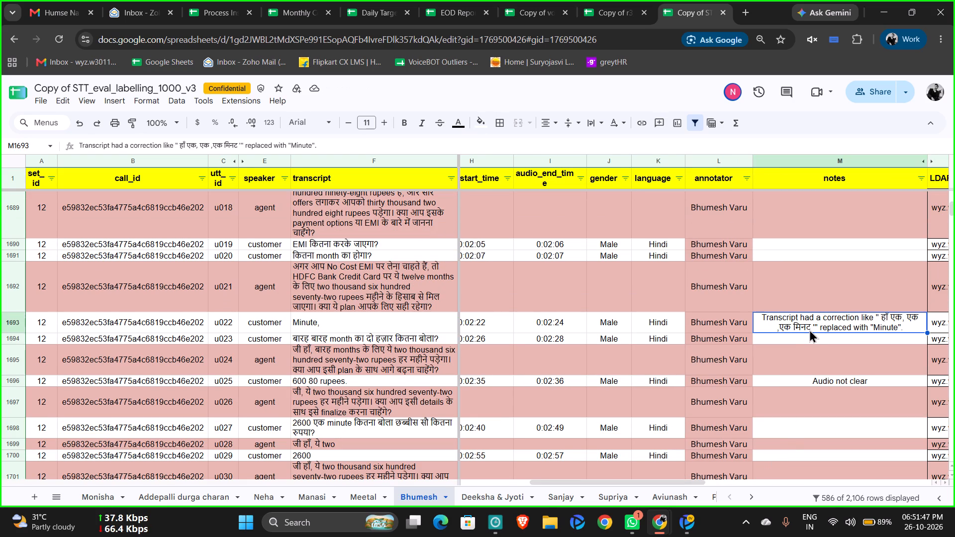
key(ctrl+c)
scroll(809, 329, down, 1)
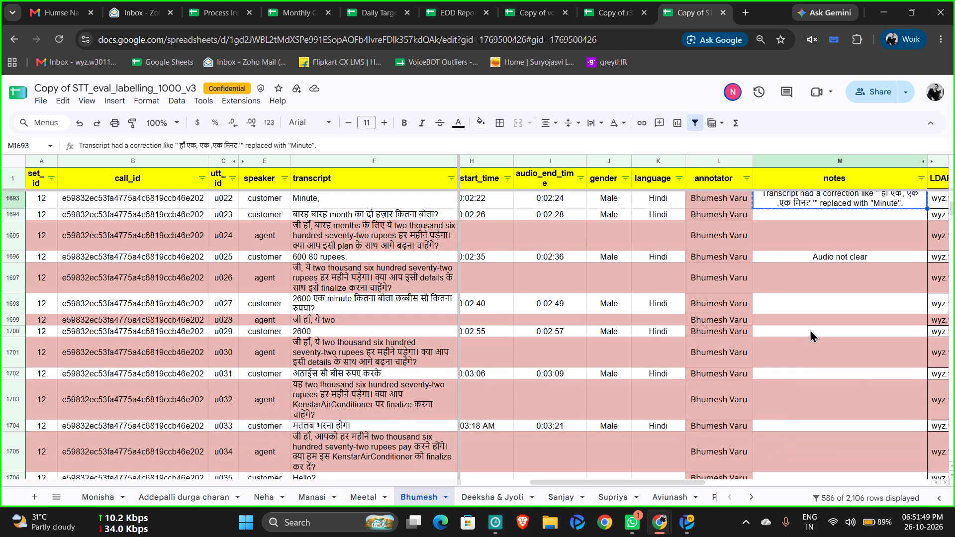
click(840, 425)
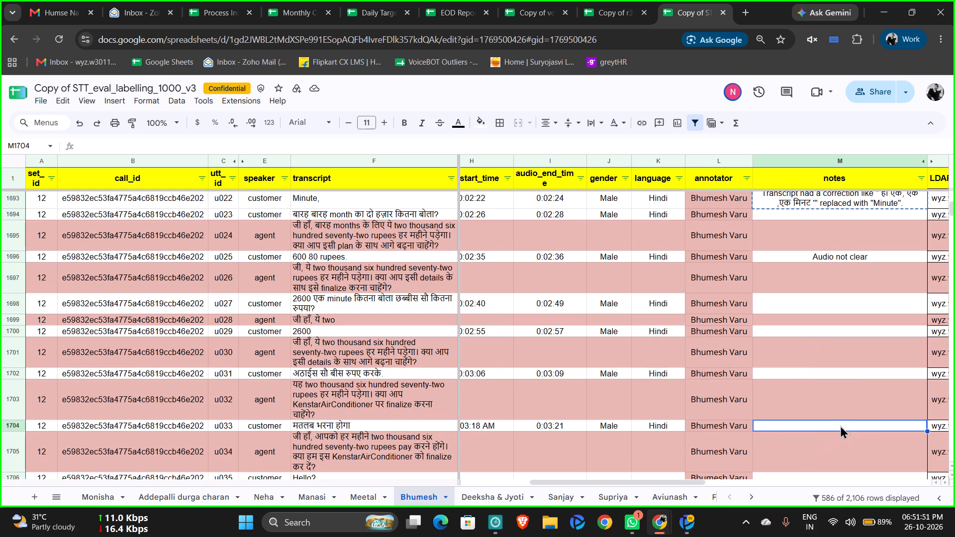
key(ctrl+v)
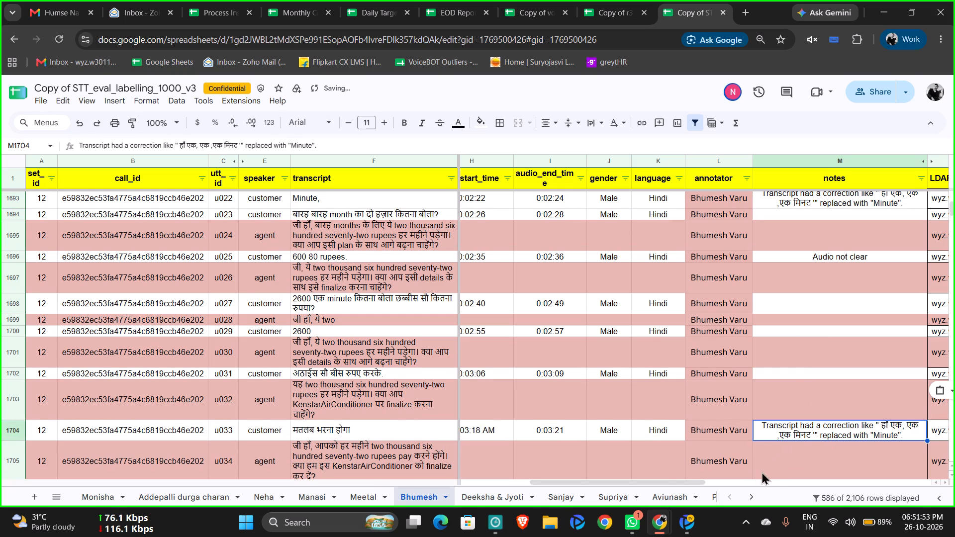
In u033's note, replace the corrected phrase with its correct_transcript text "मतलब मेको भरना होगा".
drag(671, 483, 584, 477)
click(573, 427)
key(ctrl+c)
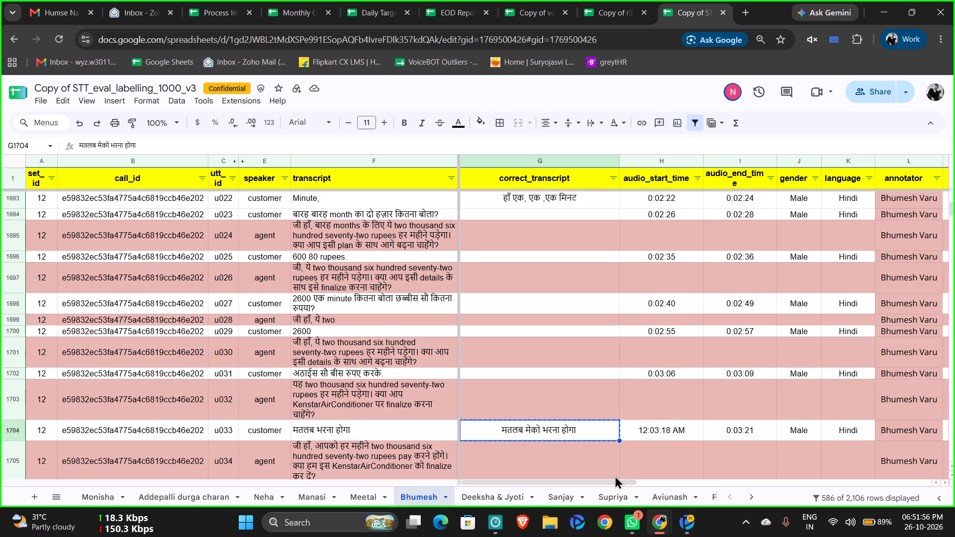
drag(617, 481, 747, 511)
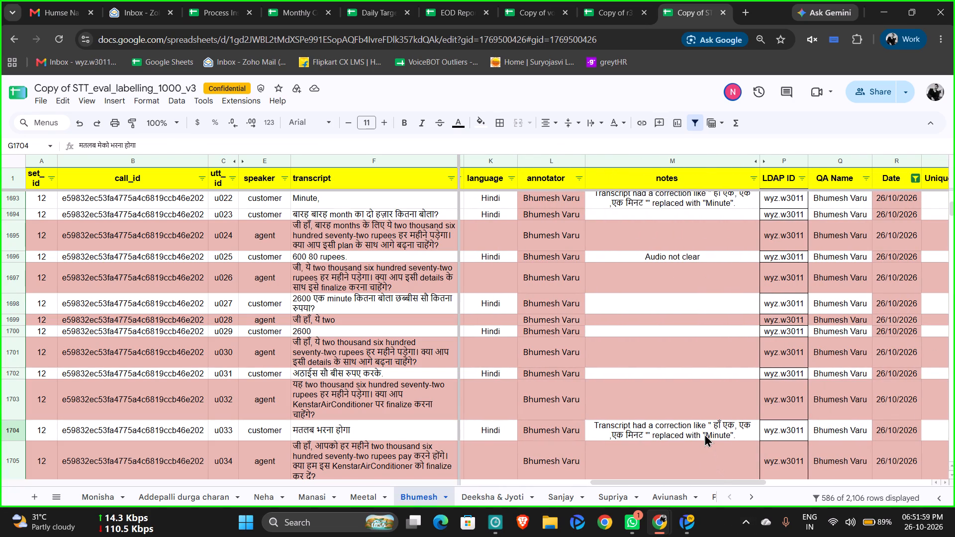
click(704, 434)
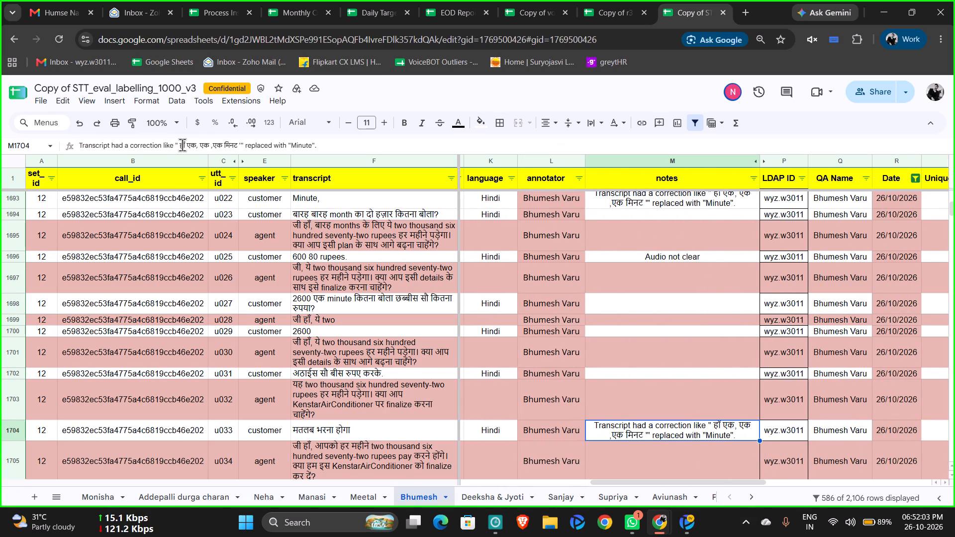
drag(182, 145, 239, 141)
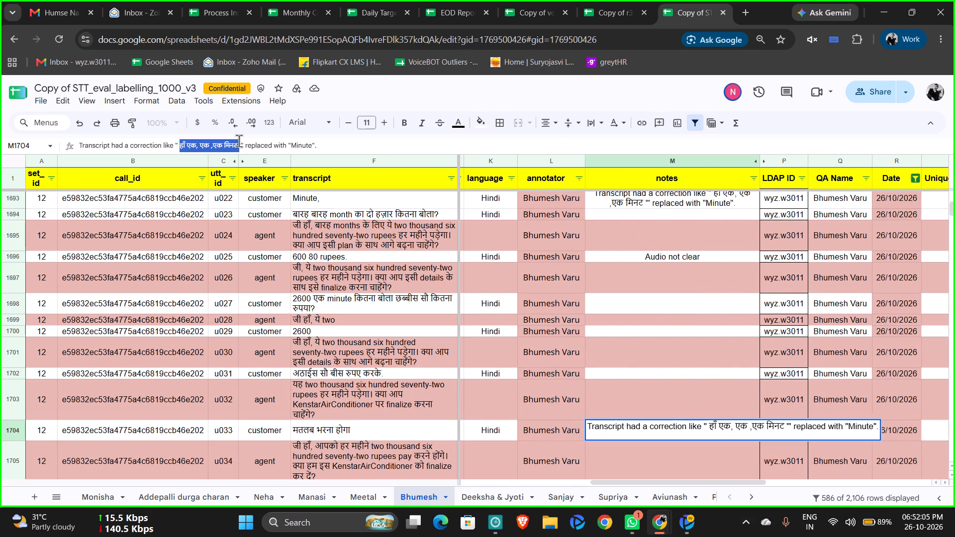
key(ctrl+v)
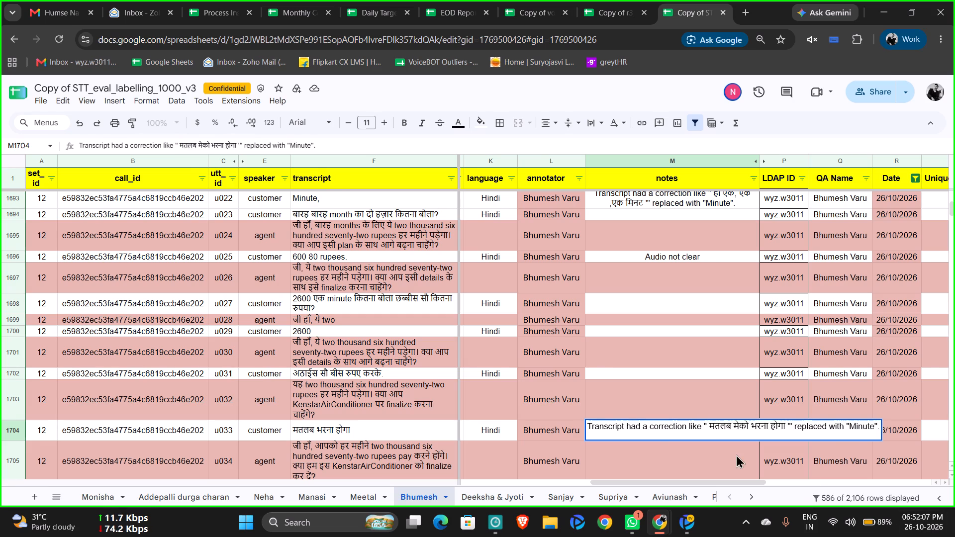
click(717, 450)
click(677, 434)
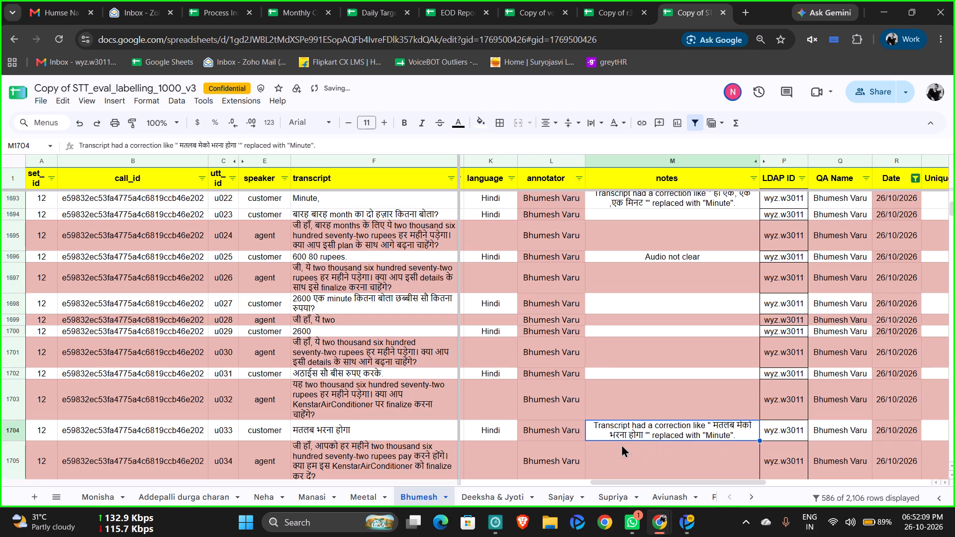
In u033's note, replace "Minute" with the original transcript text "मतलब भरना होगा", followed by a space.
key(Left)
key(Left)
key(Left)
key(Left)
key(Left)
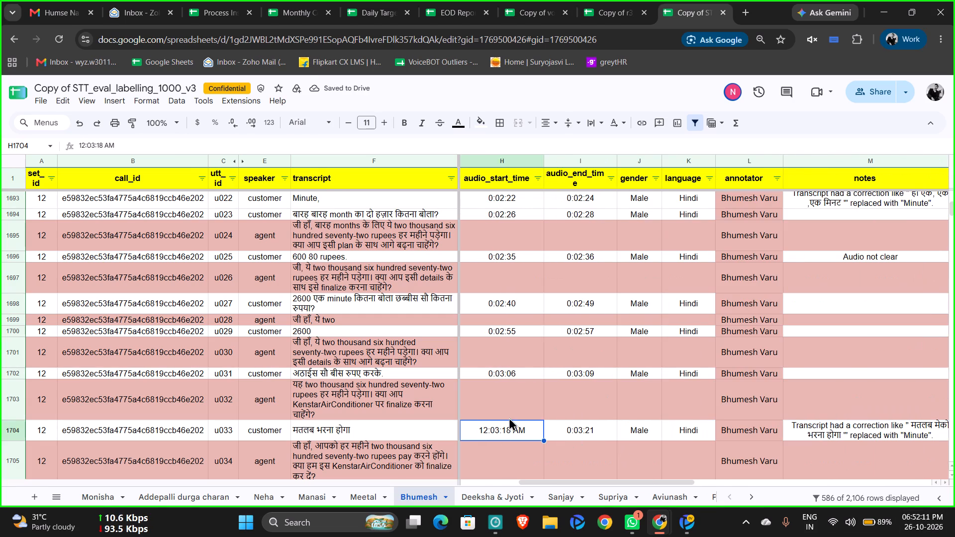
click(349, 426)
key(ctrl+c)
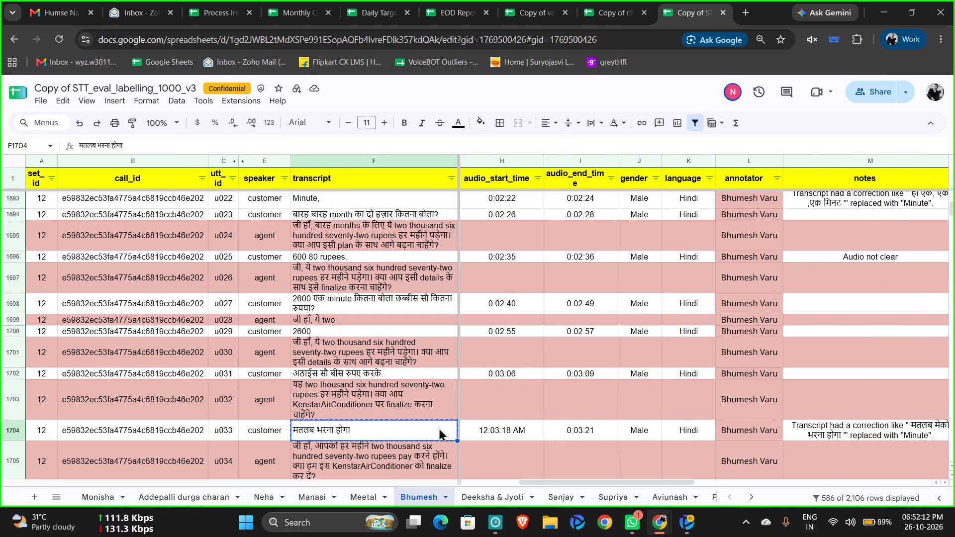
click(881, 424)
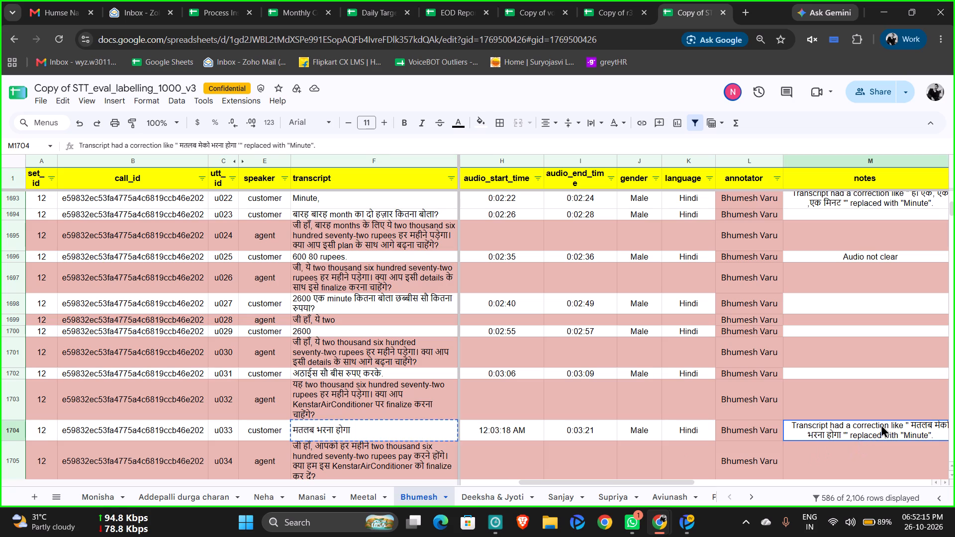
key(Return)
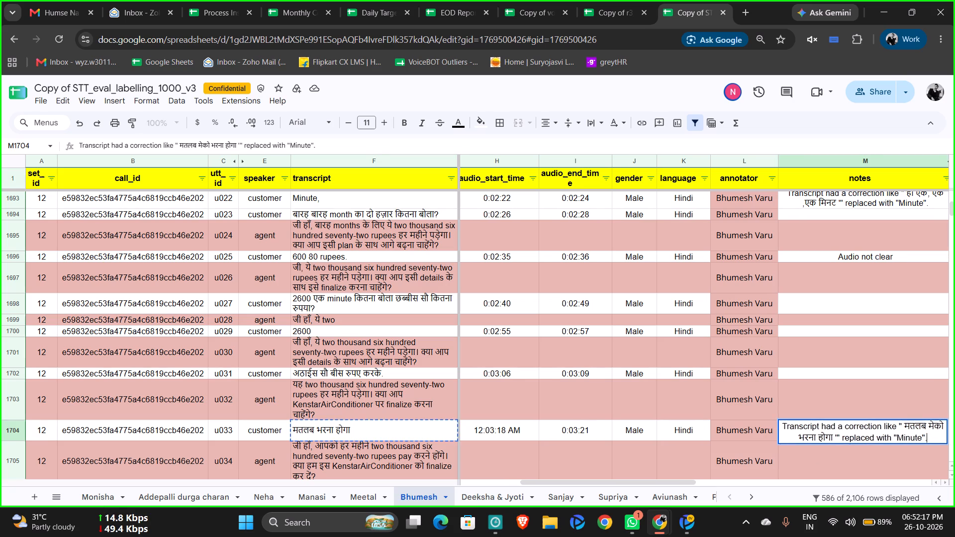
click(300, 139)
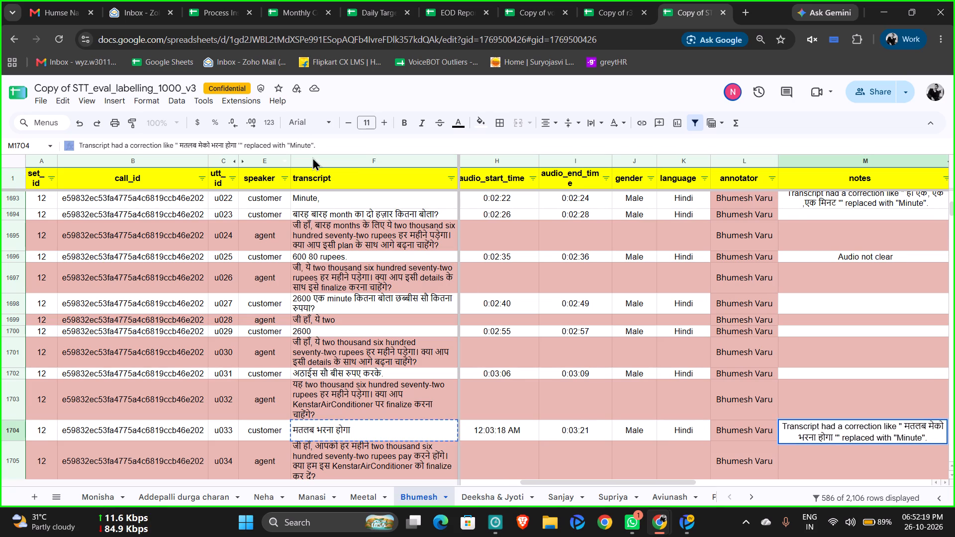
double_click(296, 142)
click(300, 143)
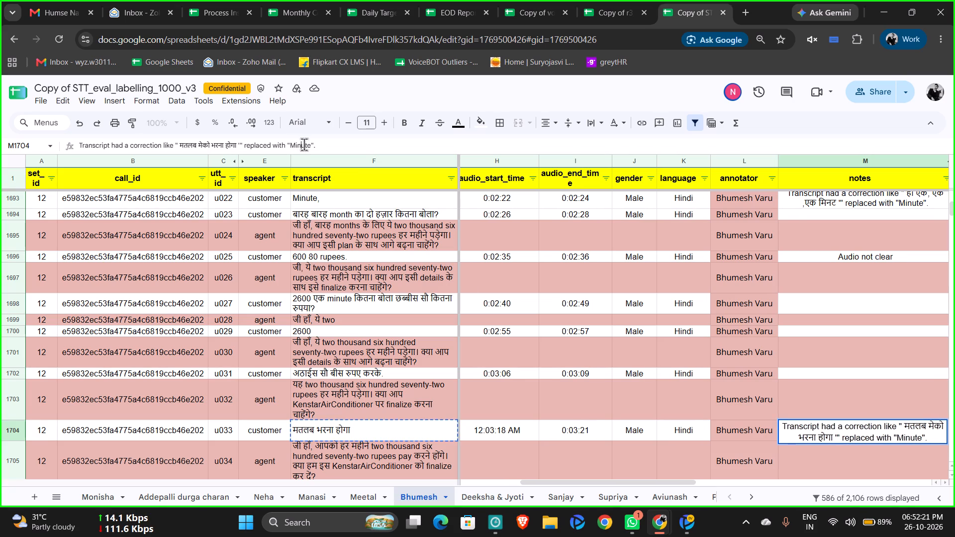
double_click(918, 437)
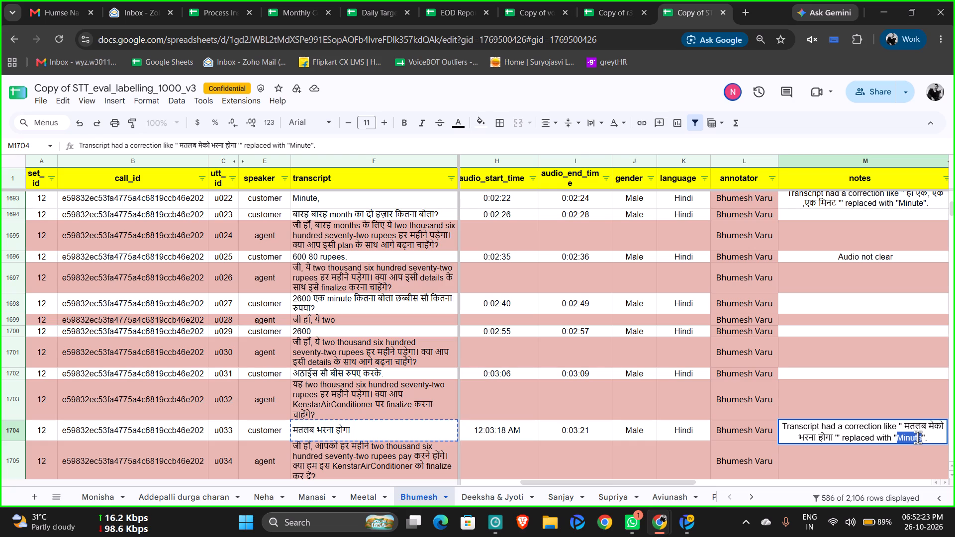
key(ctrl+v)
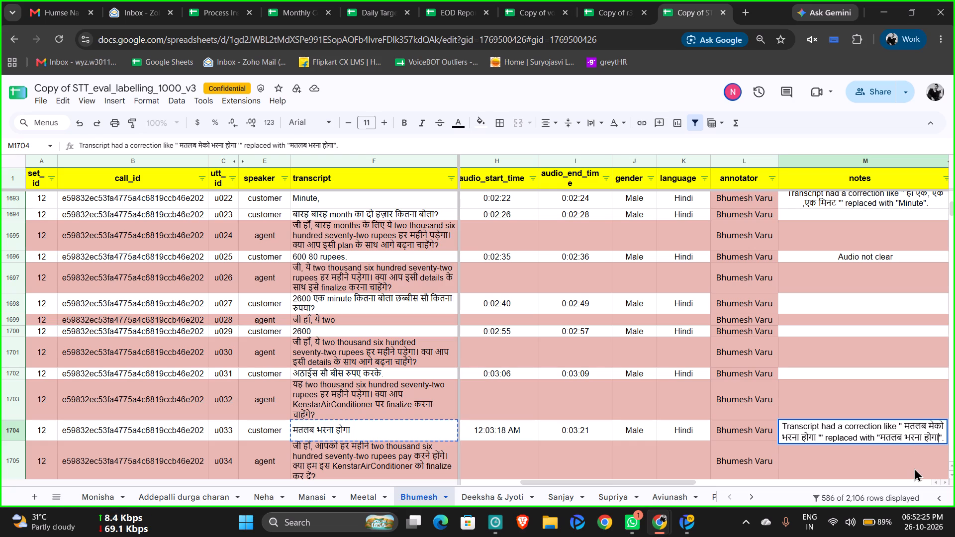
key(space)
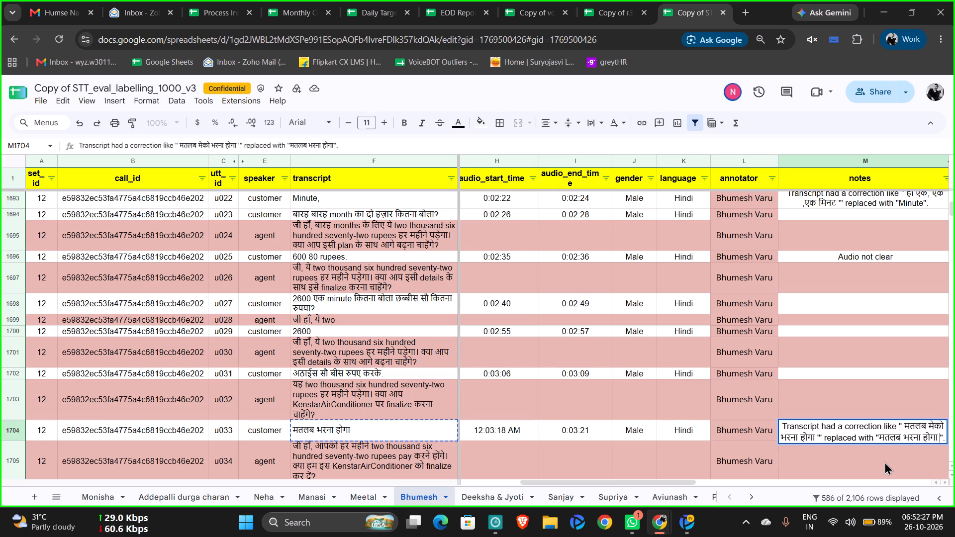
key(Return)
Review the rows following u033 in the sheet to see which customer utterances need labelling.
scroll(864, 423, down, 1)
scroll(864, 423, up, 1)
key(Left)
key(Left)
key(Left)
key(Left)
key(Left)
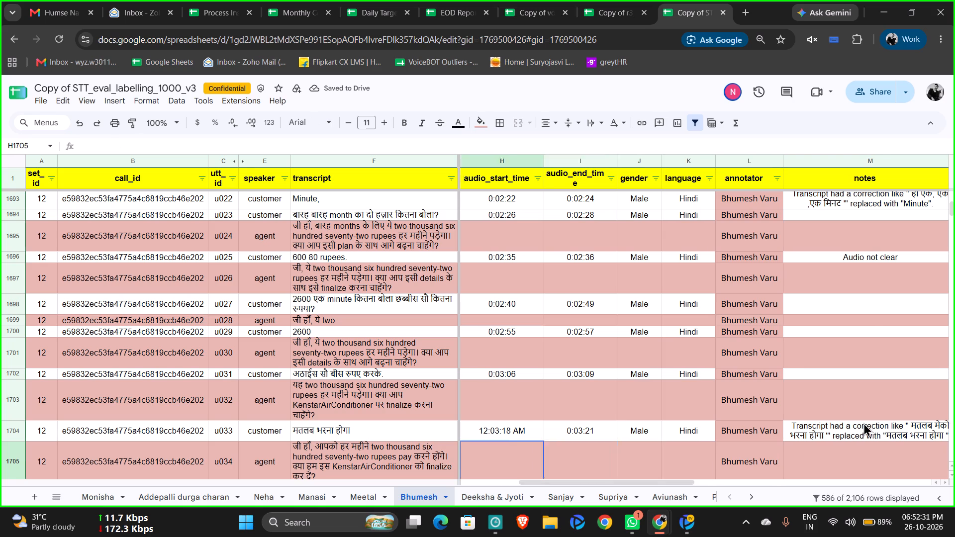
key(Left)
key(Left)
key(Left)
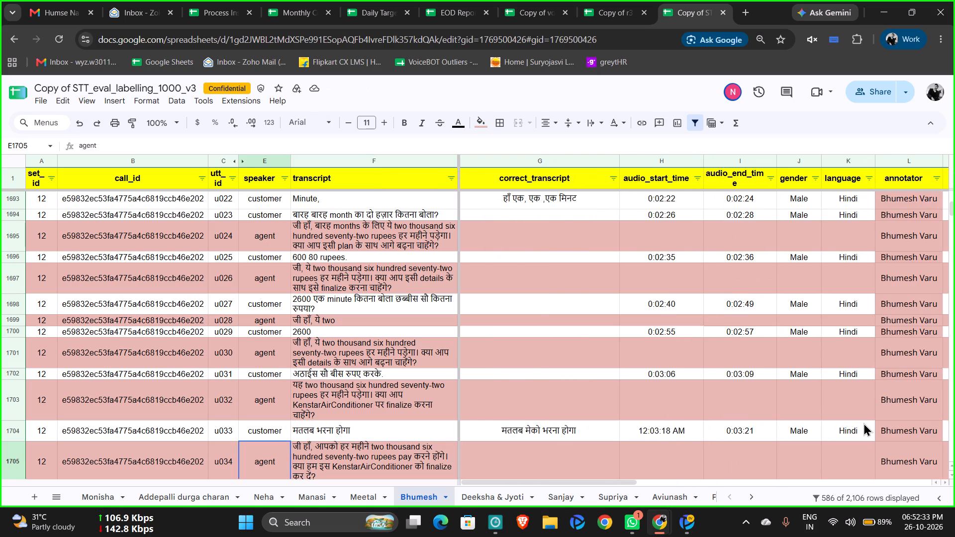
scroll(882, 366, down, 1)
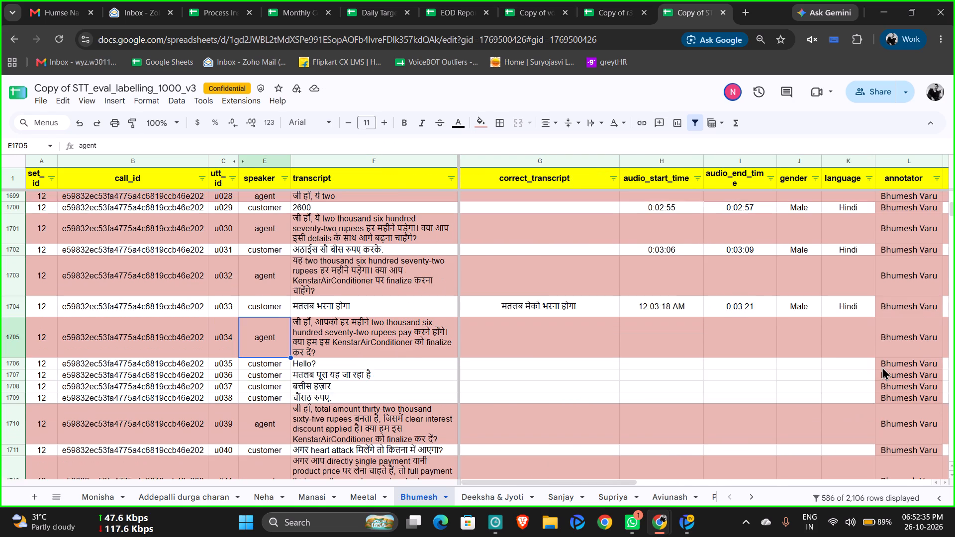
scroll(882, 366, down, 1)
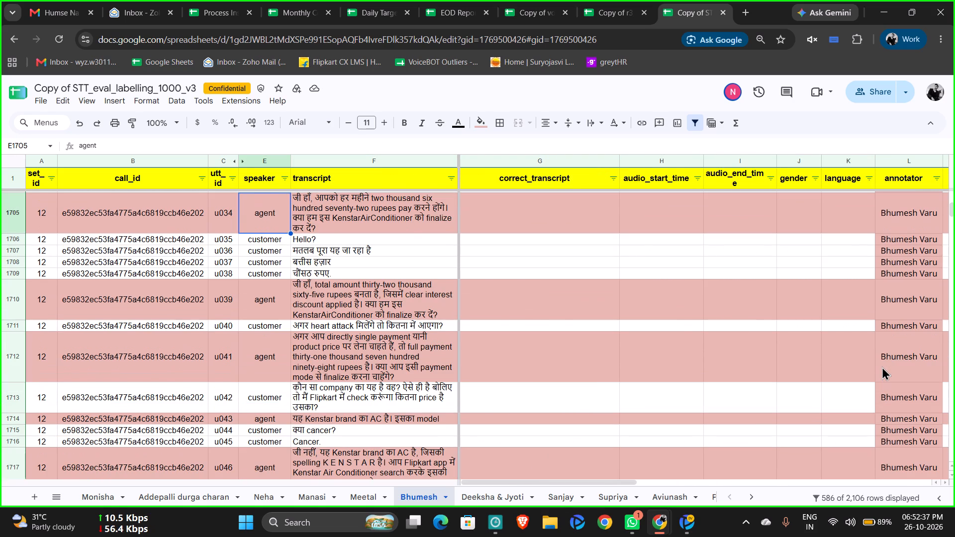
scroll(882, 366, up, 1)
Switch to Voice Platform and listen to the call recording from 3:22 to 3:38, following the transcript from customer utterance "Hello?" to "चौंसठ रुपए.".
key(alt+Tab)
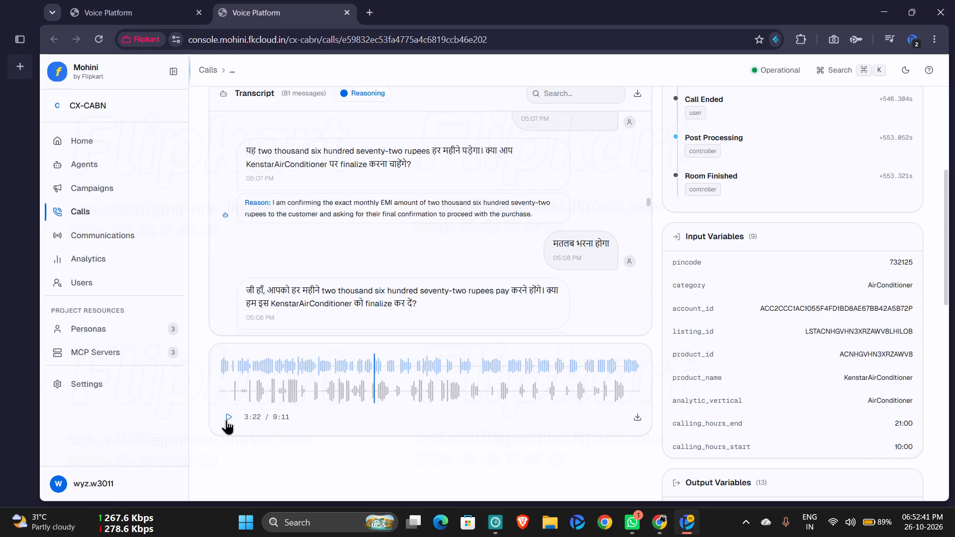
click(230, 418)
scroll(448, 241, down, 1)
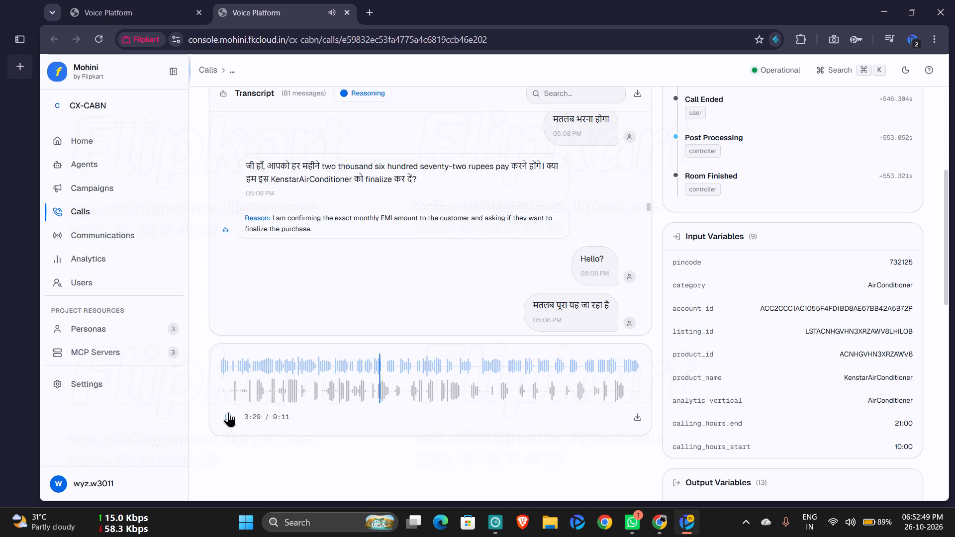
click(228, 412)
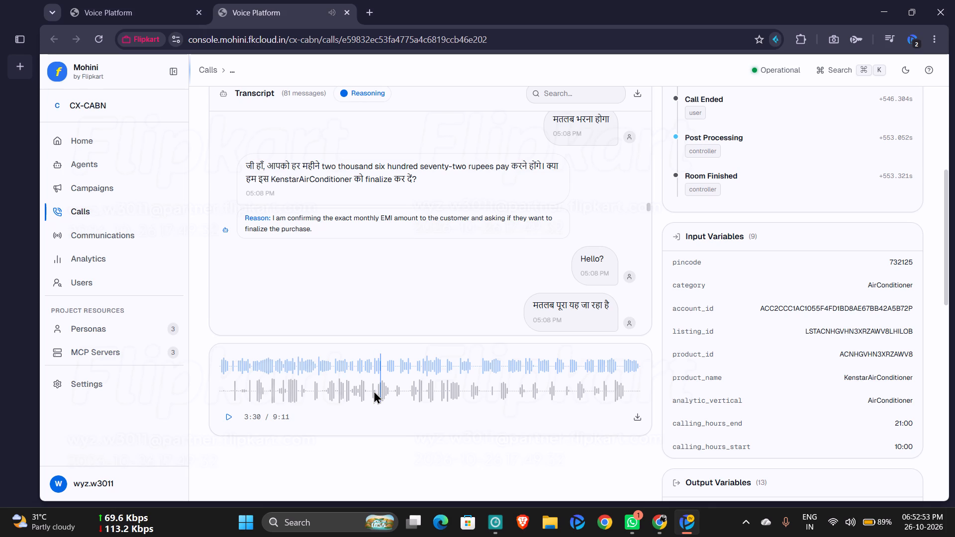
click(374, 390)
click(224, 417)
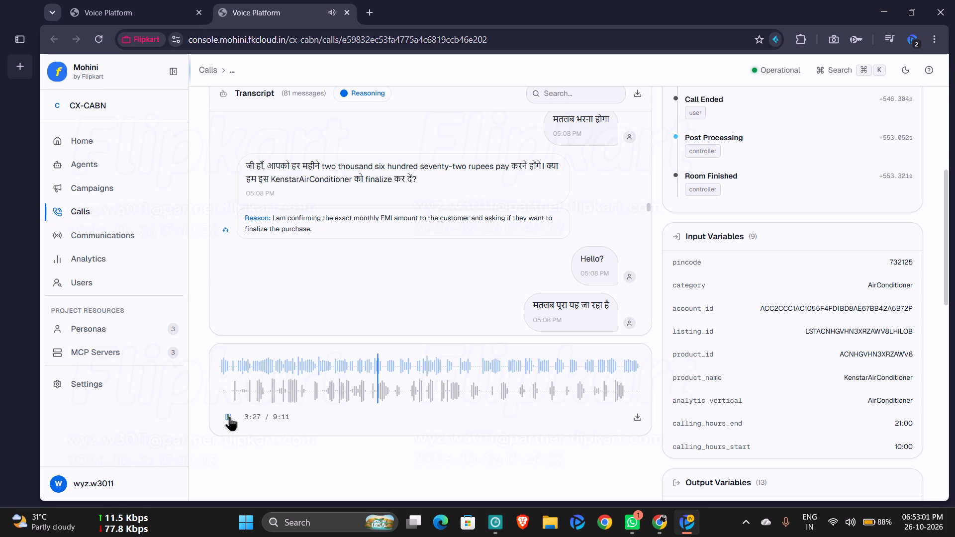
click(230, 416)
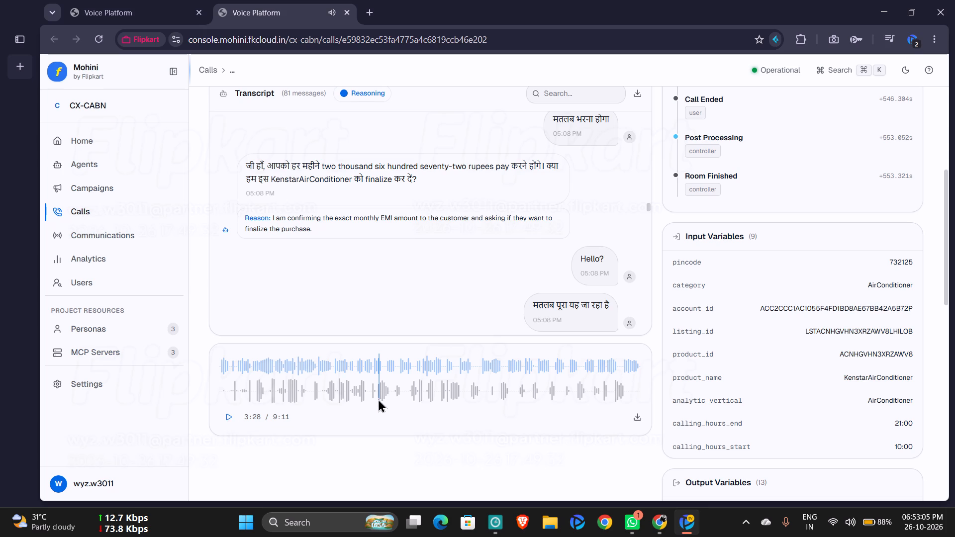
click(378, 392)
click(226, 423)
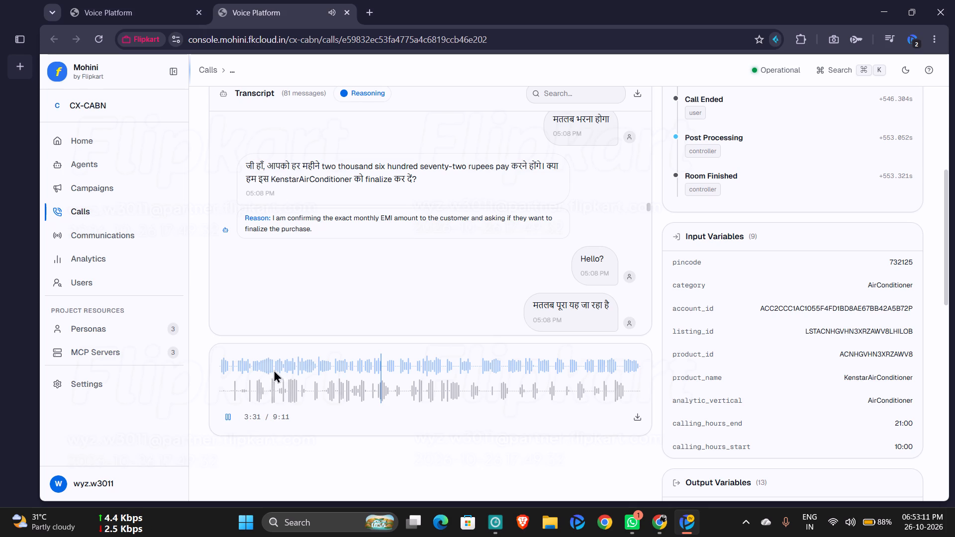
scroll(317, 311, down, 1)
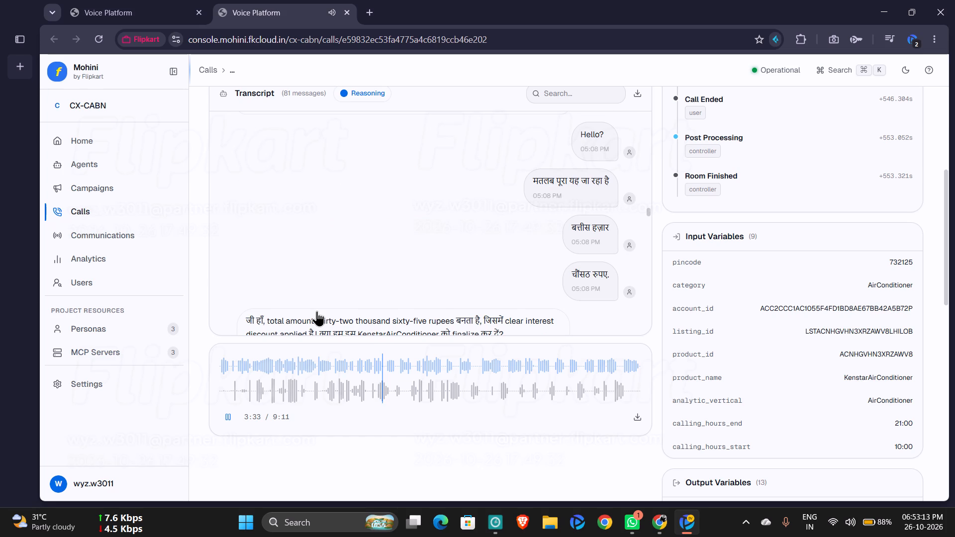
click(226, 415)
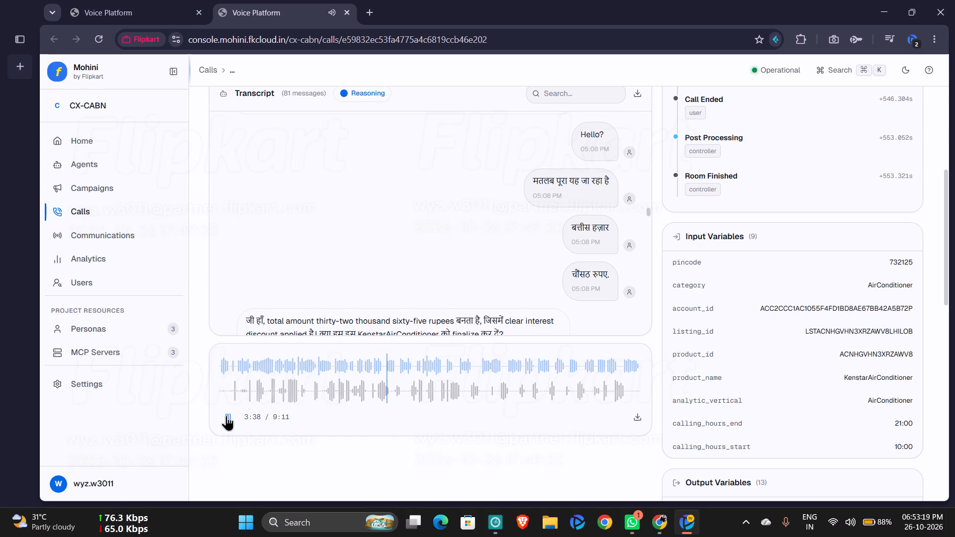
Replay the recording around the customer's "Hello?" to locate its timing, pausing at 3:28, and check the utterances that follow it.
scroll(378, 288, up, 1)
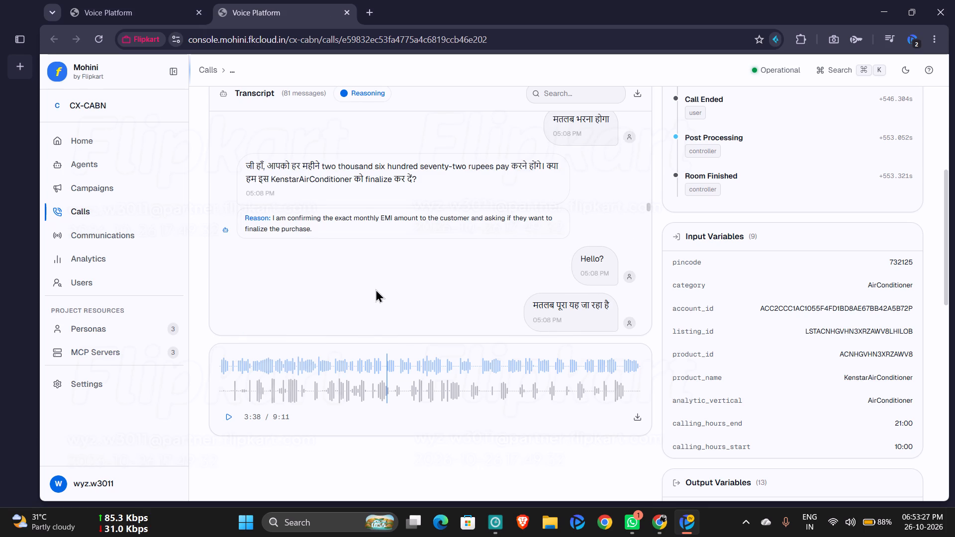
click(379, 390)
click(229, 416)
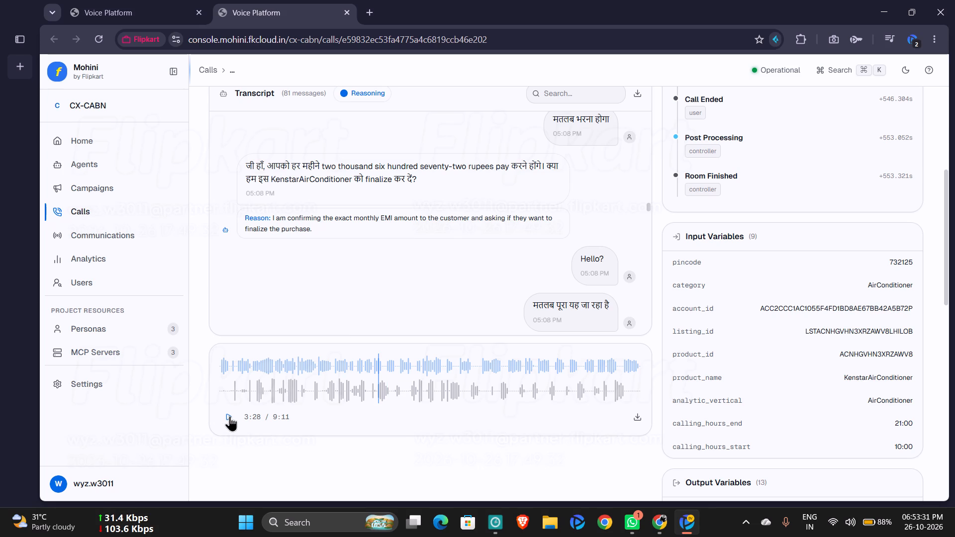
click(230, 416)
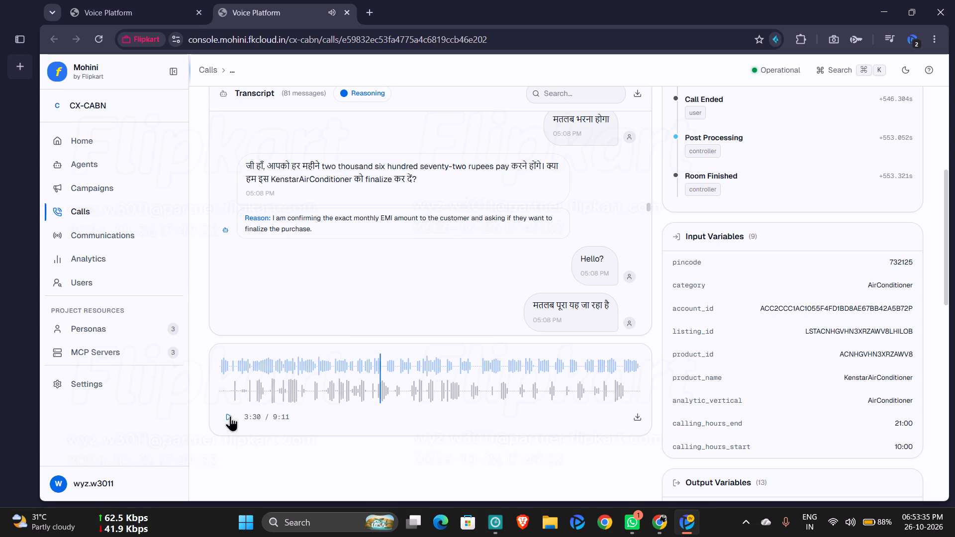
click(372, 395)
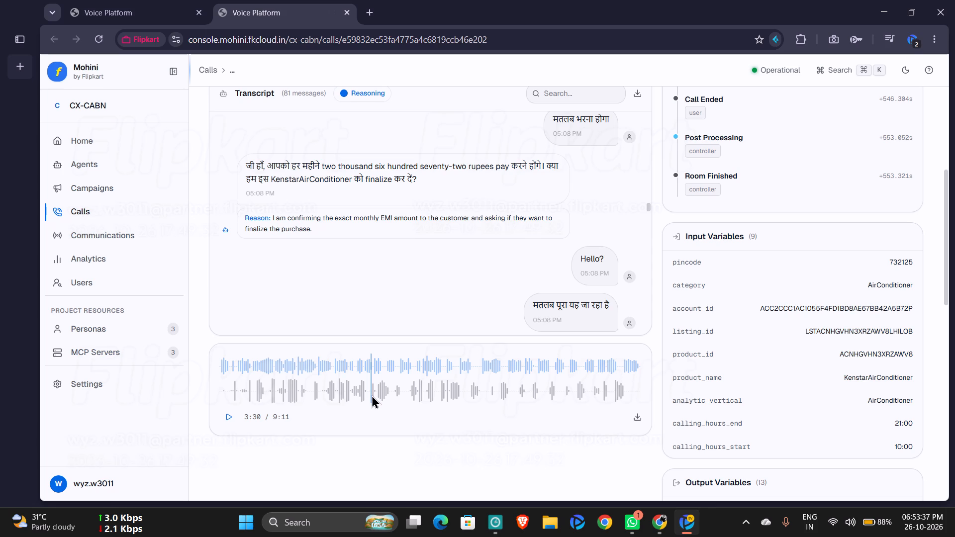
click(227, 413)
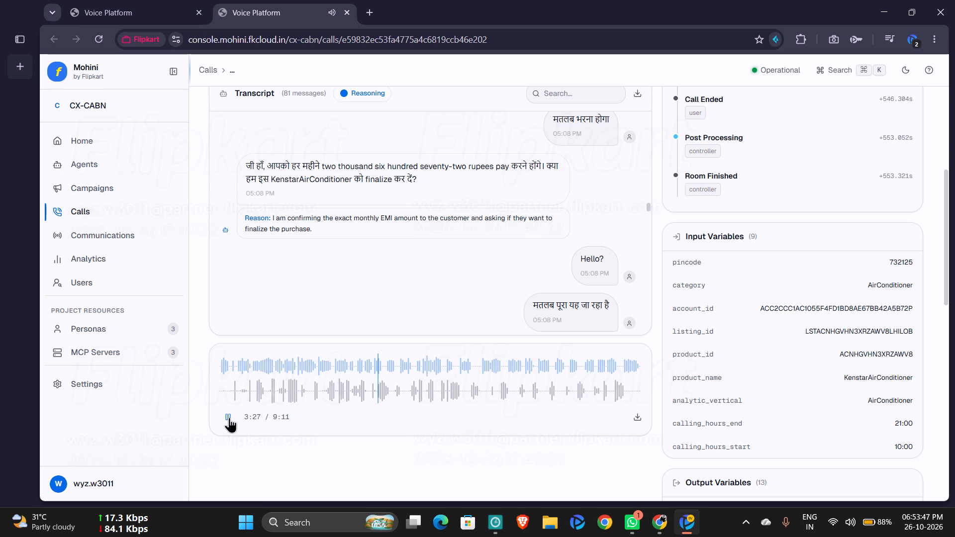
click(229, 417)
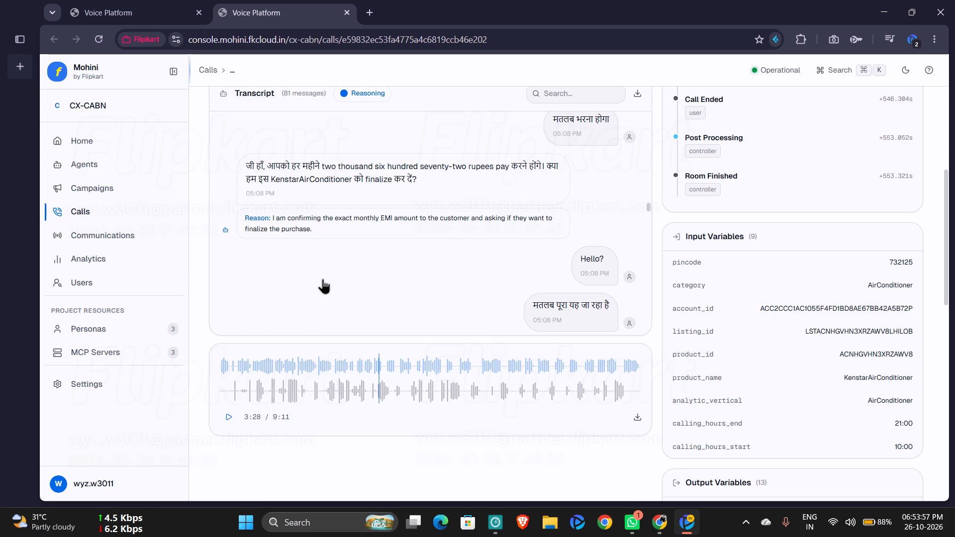
scroll(323, 278, down, 1)
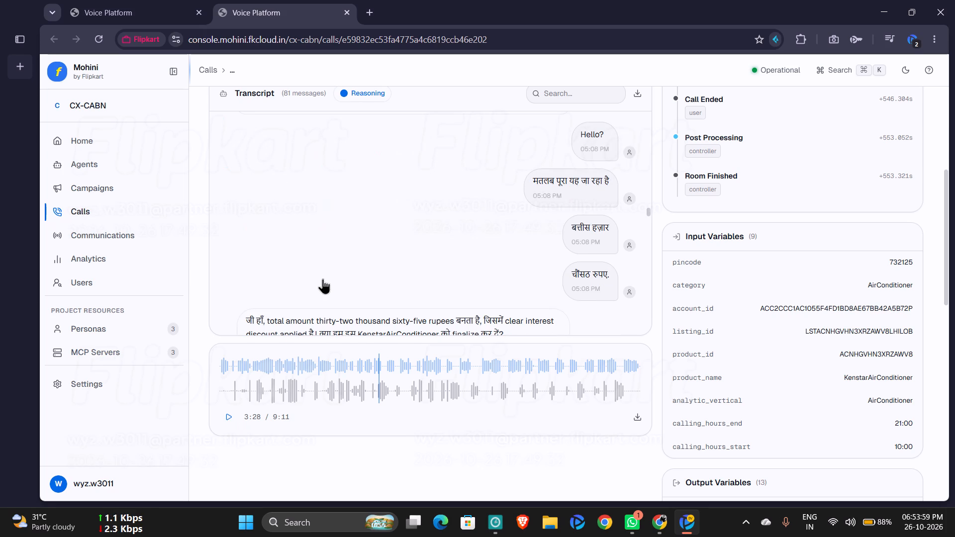
Switch back to the STT evaluation labelling sheet.
key(alt+Tab)
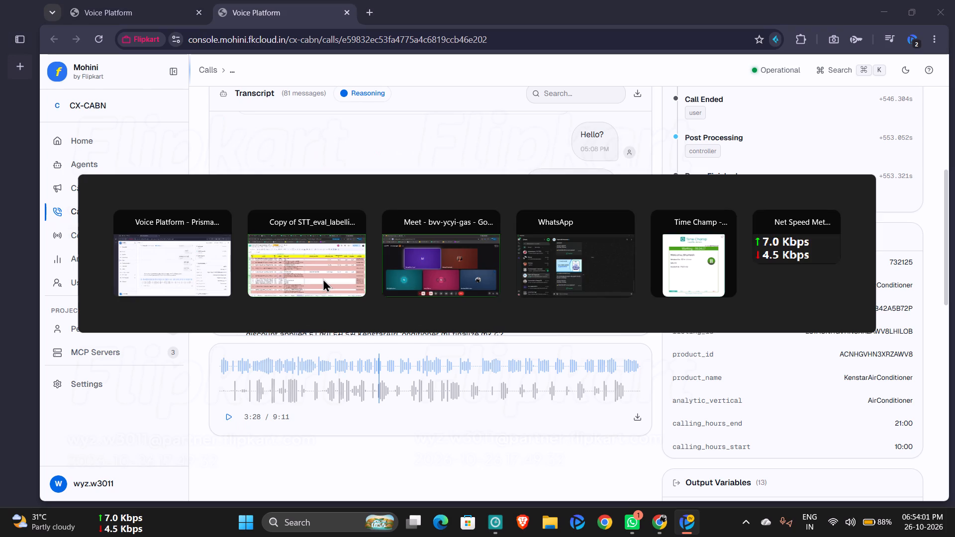
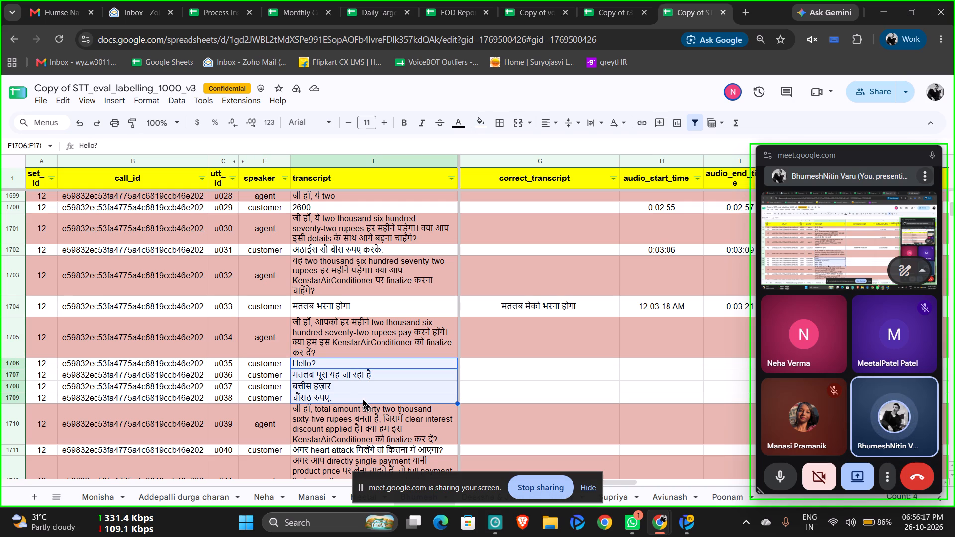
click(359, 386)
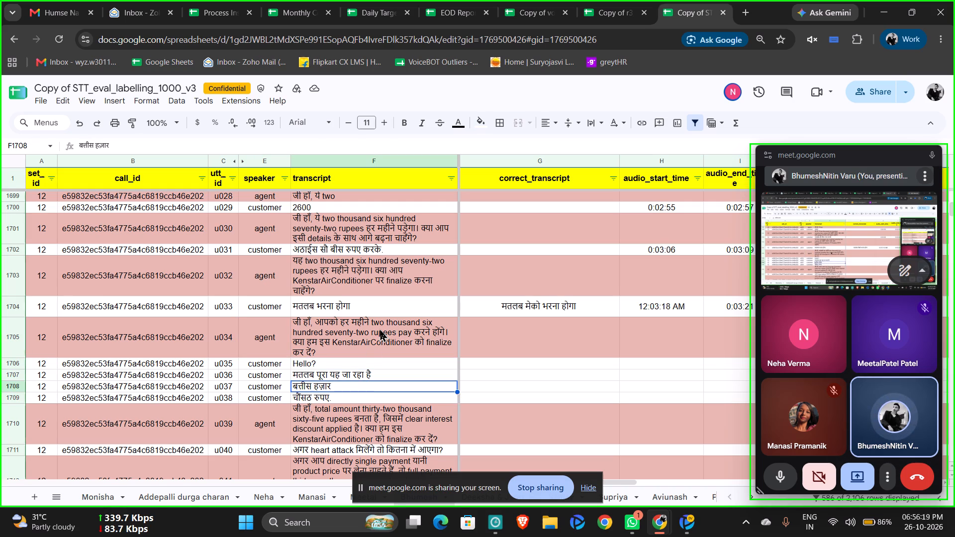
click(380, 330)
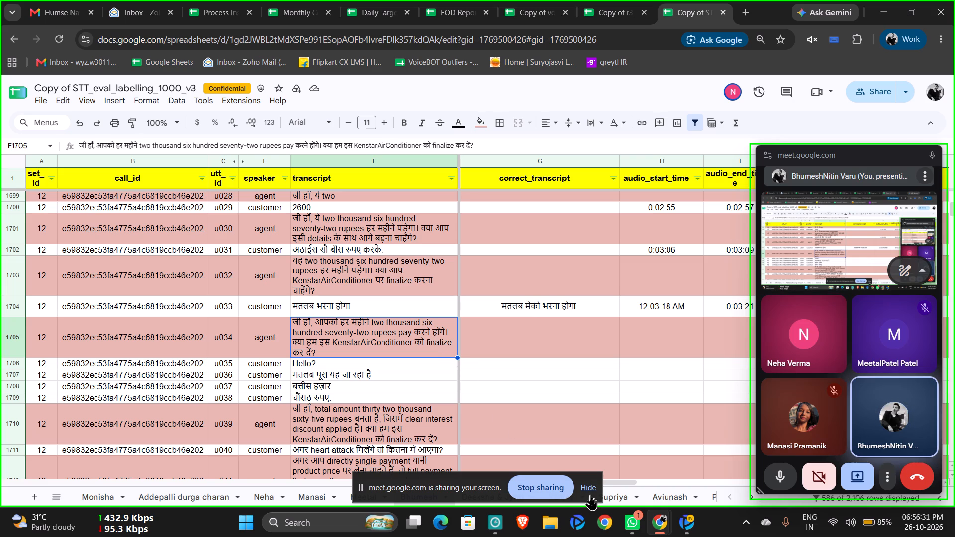
Stop sharing the screen in the Google Meet call.
click(540, 494)
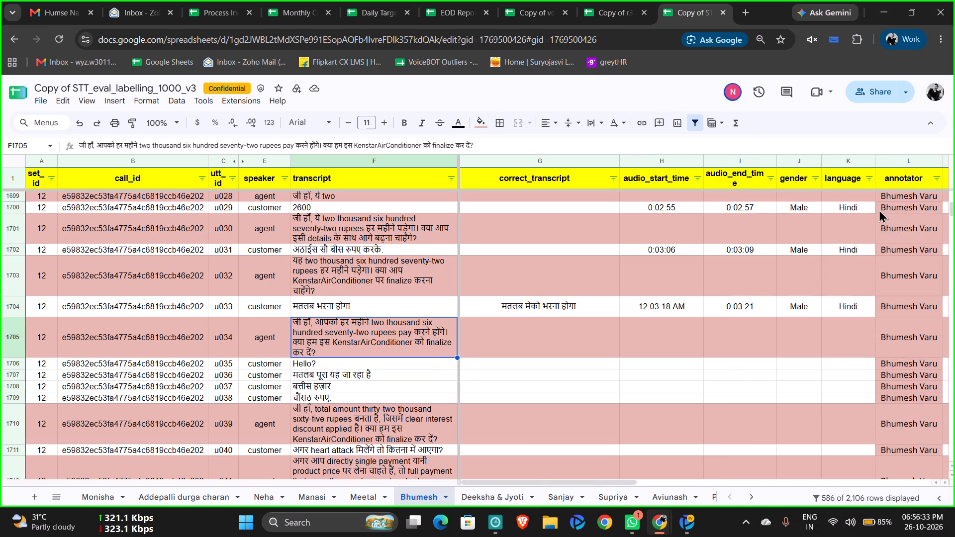
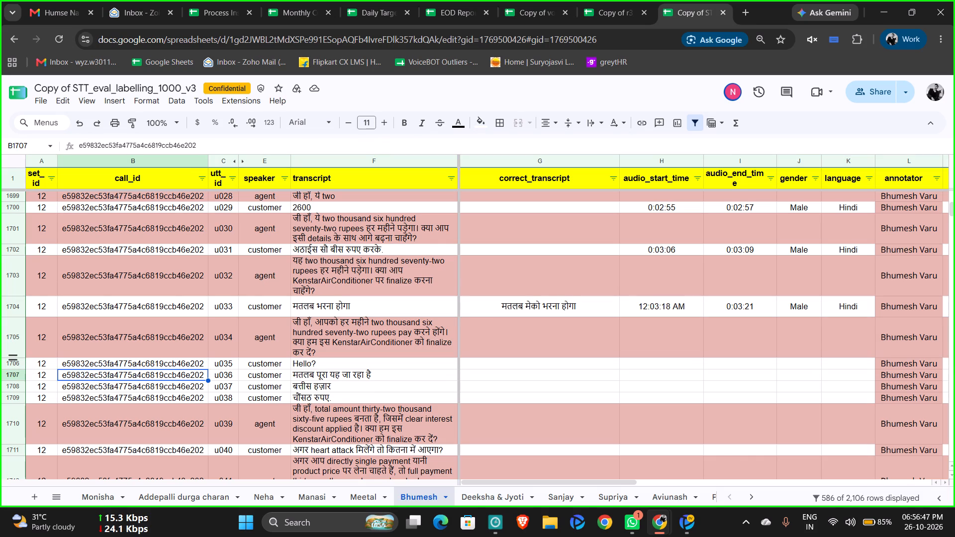
Insert one blank row above row 1706, the customer's "Hello?" utterance u035, in the Bhumesh sheet.
click(16, 362)
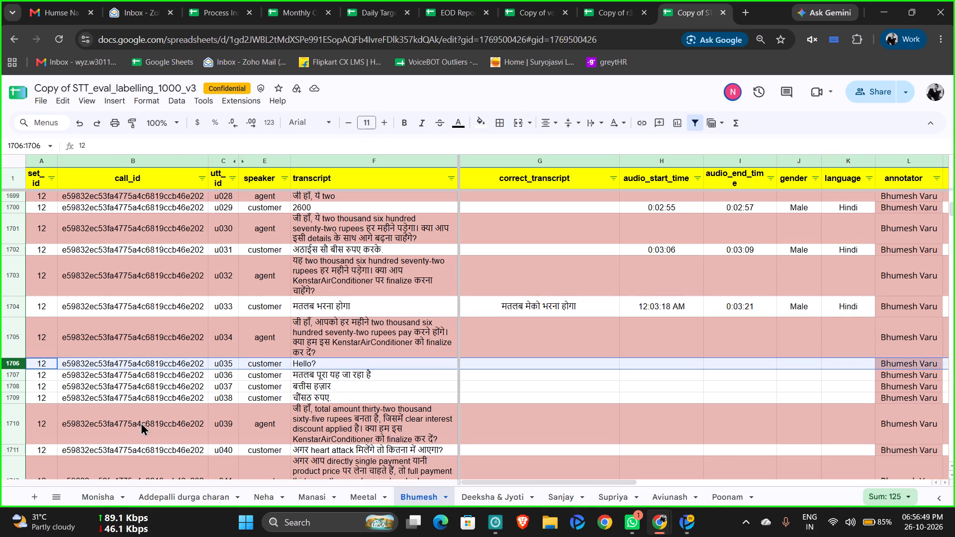
right_click(40, 361)
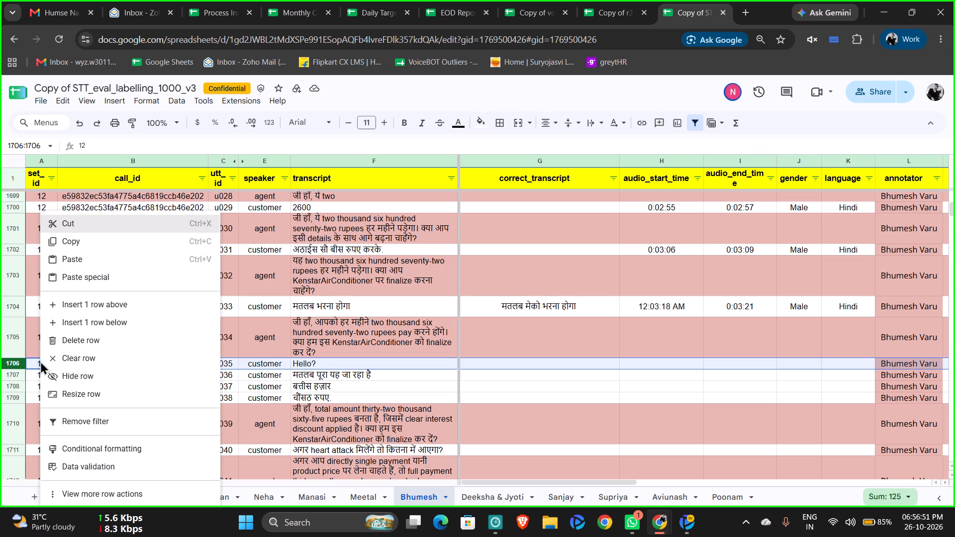
click(124, 299)
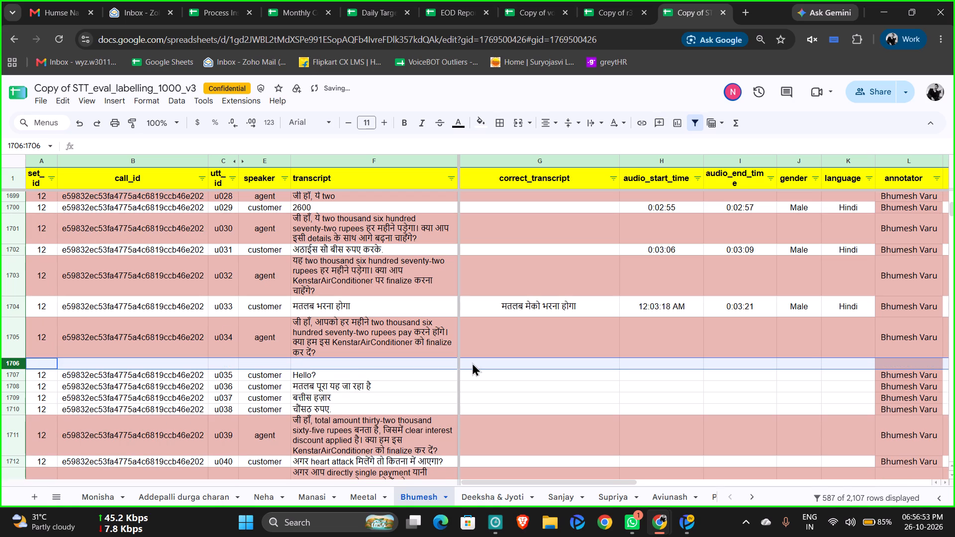
click(421, 371)
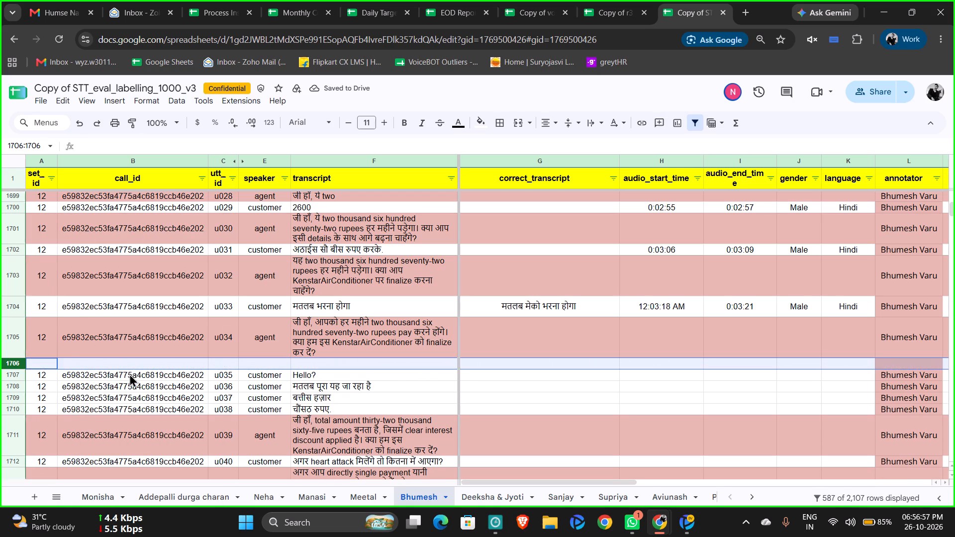
Copy the set_id, call_id, utt_id and speaker cells of customer row 1704 into the blank row 1706.
drag(50, 343, 290, 355)
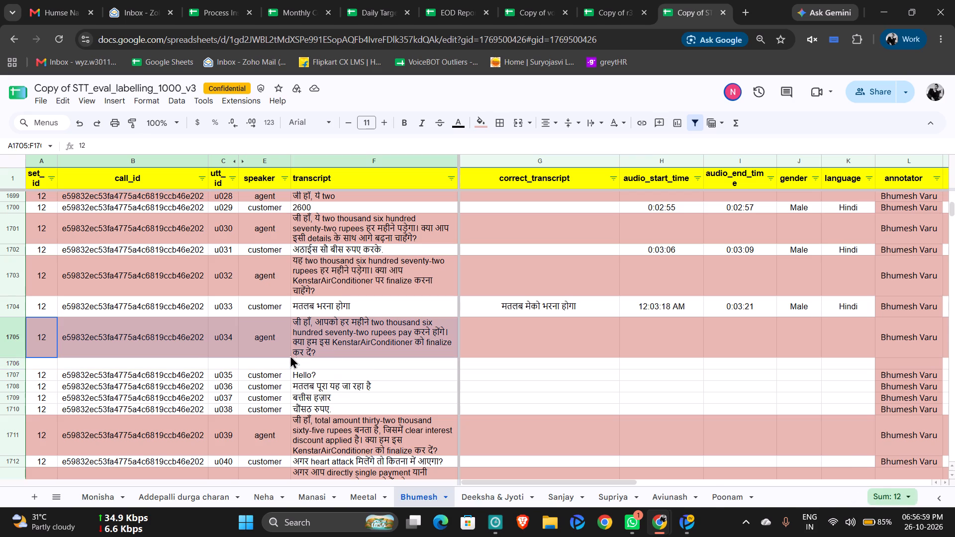
drag(290, 355, 277, 350)
drag(48, 308, 118, 321)
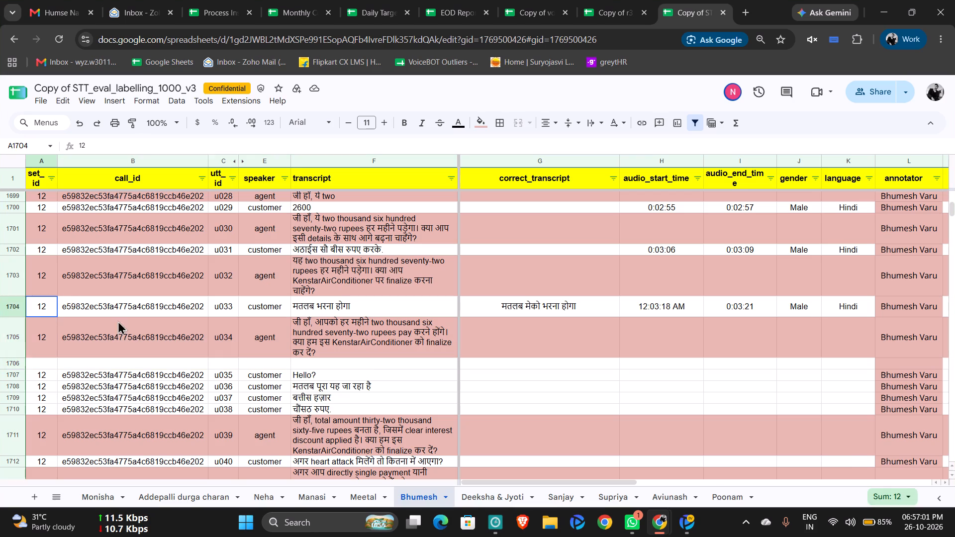
drag(118, 321, 266, 306)
key(ctrl+c)
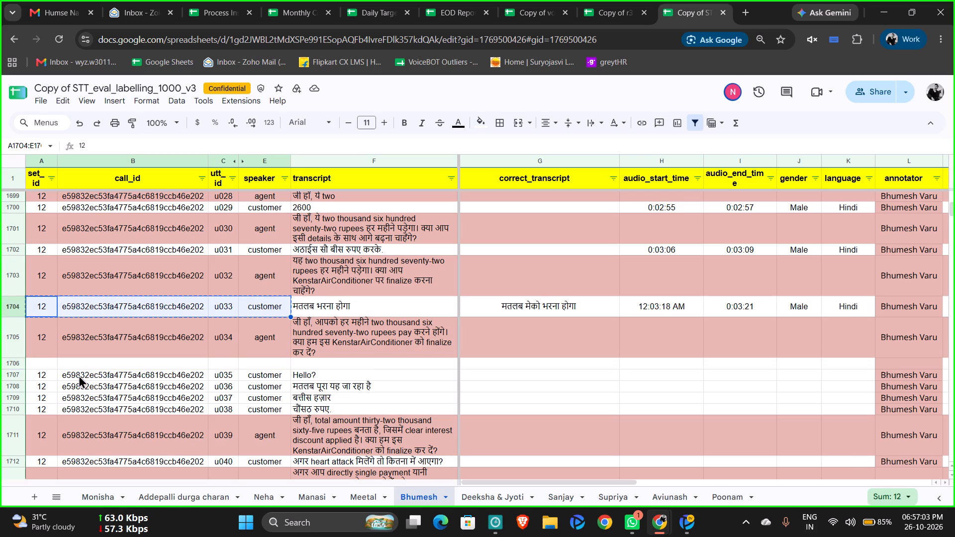
click(55, 366)
key(ctrl+v)
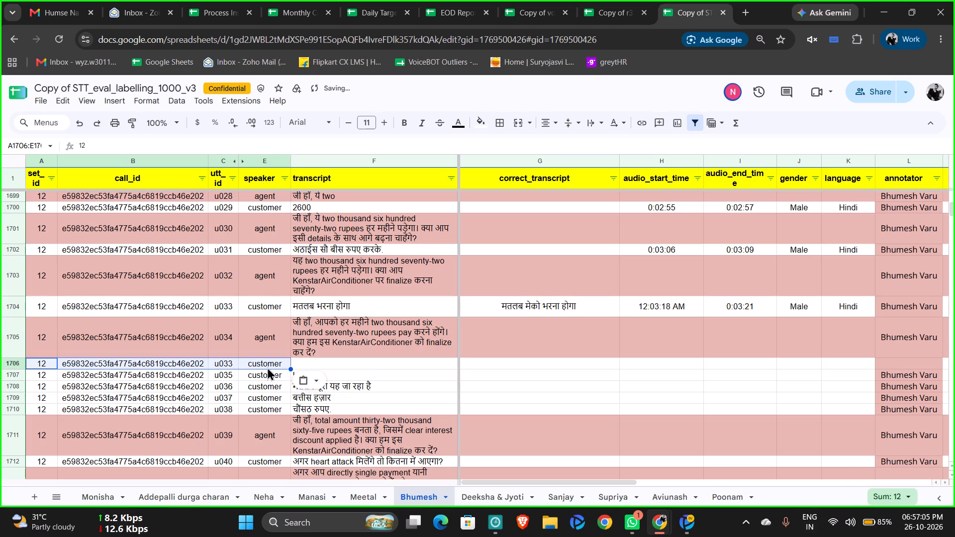
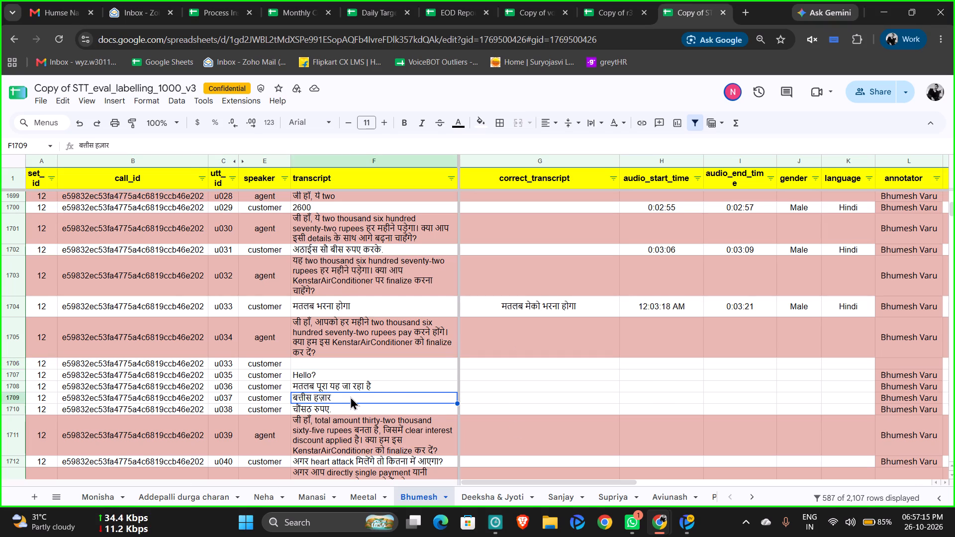
Copy the transcript "बत्तीस हज़ार" from row 1709 into the correct_transcript cell of row 1706.
key(ctrl+c)
click(544, 364)
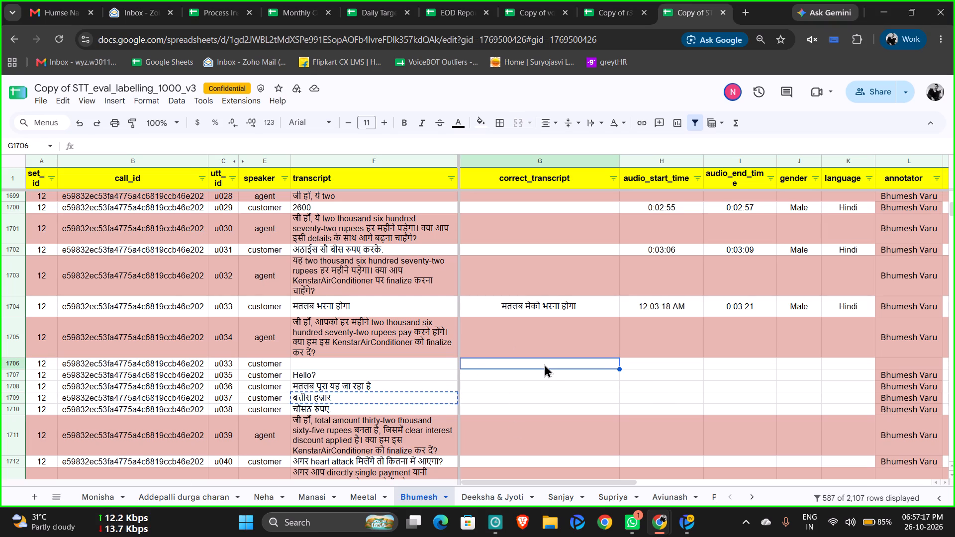
key(ctrl+v)
Switch to the Voice Platform call and replay the recording from 3:22 to 3:28 to time the row 1706 utterance.
click(665, 362)
key(alt+Tab)
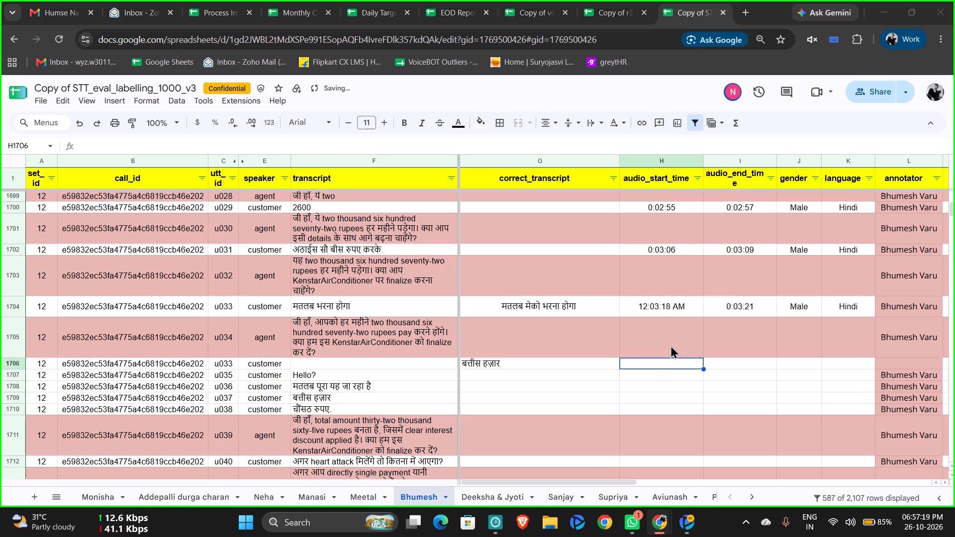
key(alt+Tab)
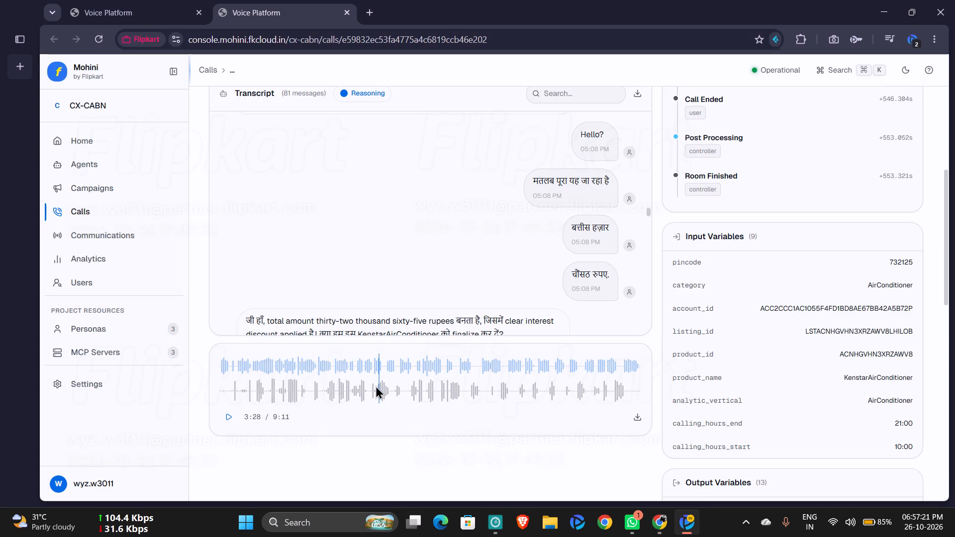
click(375, 392)
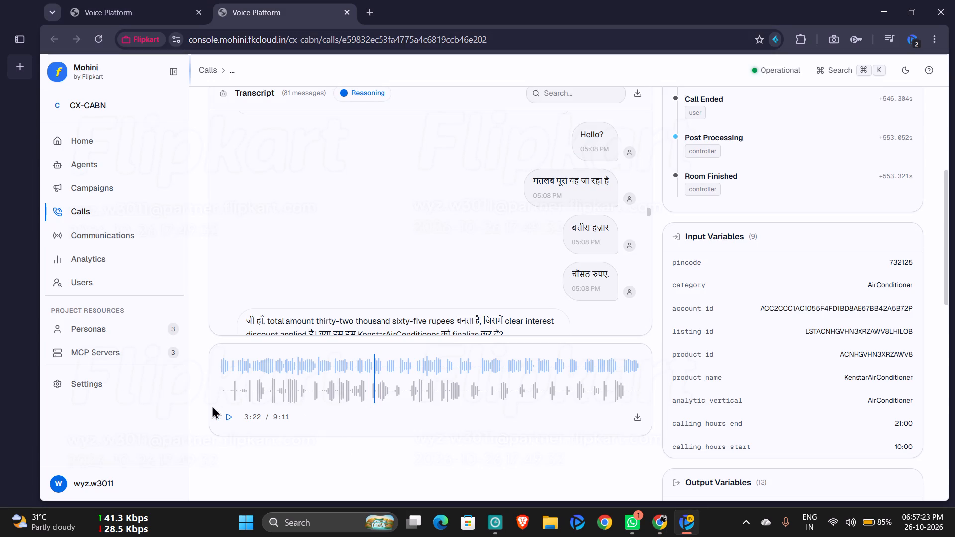
click(229, 413)
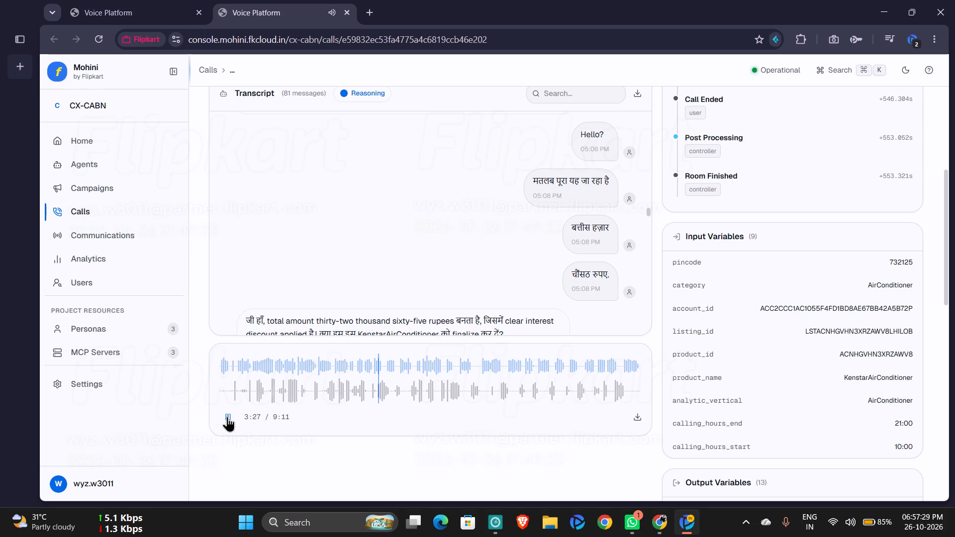
click(227, 416)
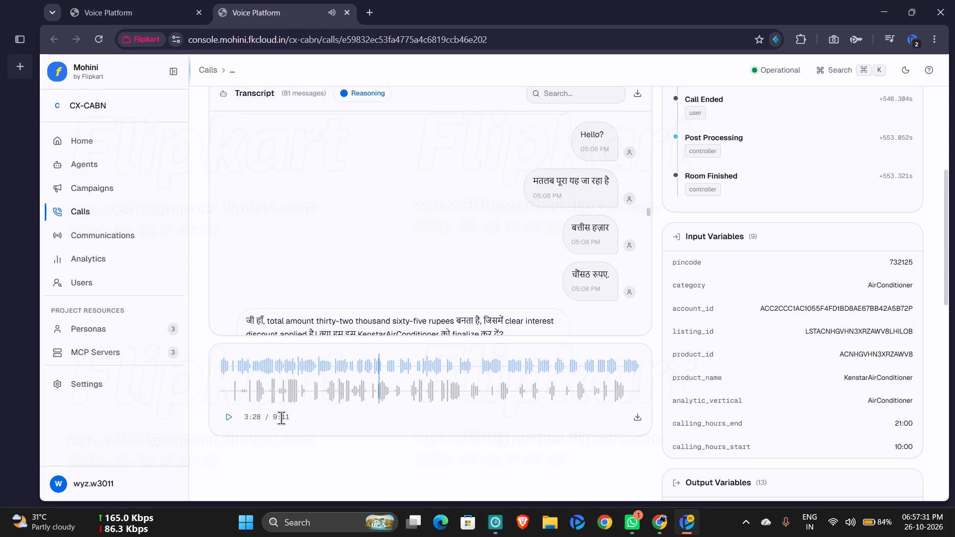
key(alt+Tab)
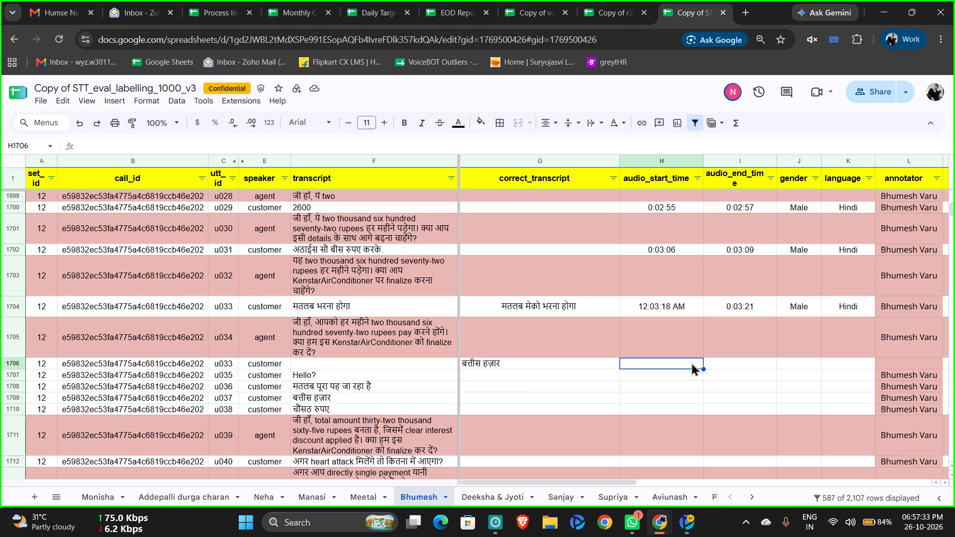
Copy the audio start time, audio end time, gender and language cells of row 1704 into row 1706.
drag(684, 300, 846, 302)
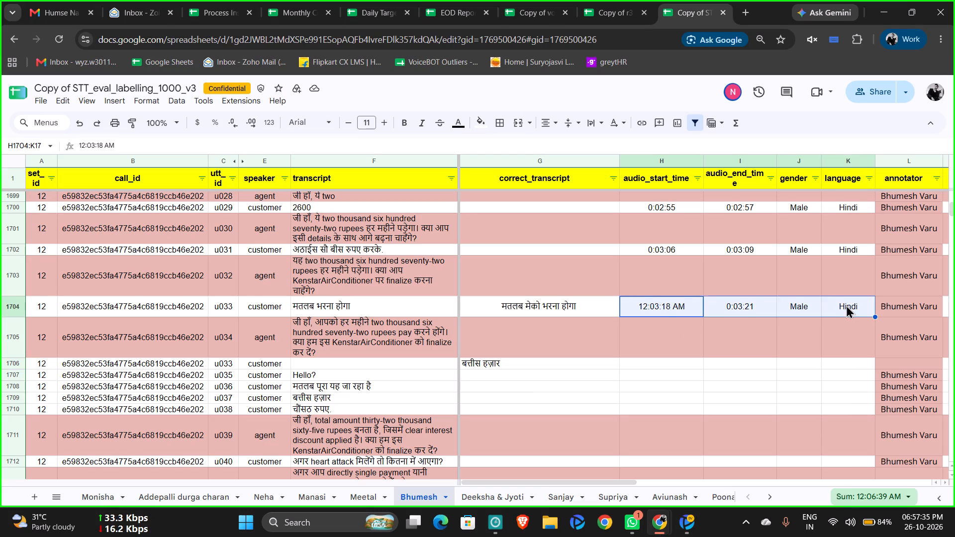
key(ctrl+c)
click(672, 367)
key(ctrl+v)
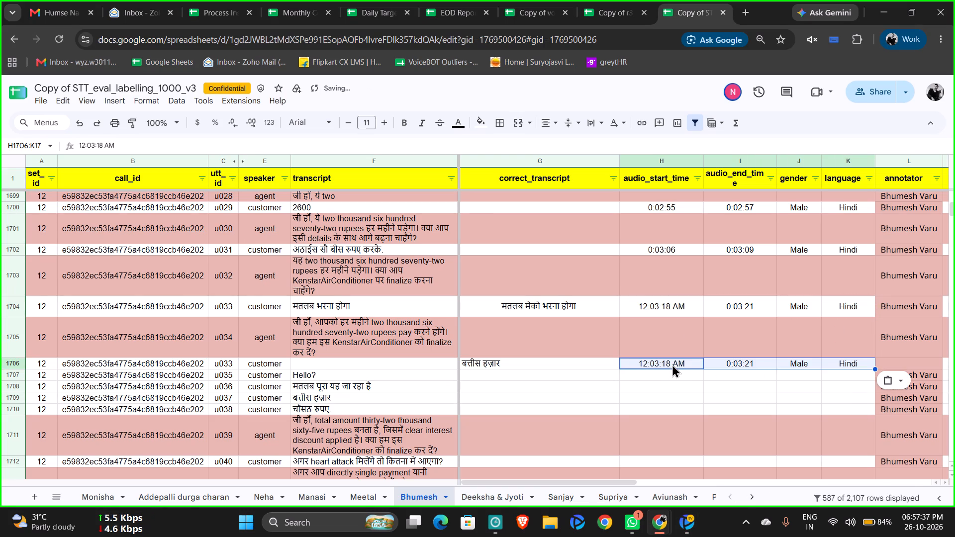
Set row 1706's audio_start_time to 12:03:28 AM and copy the same time into its audio_end_time cell.
click(668, 365)
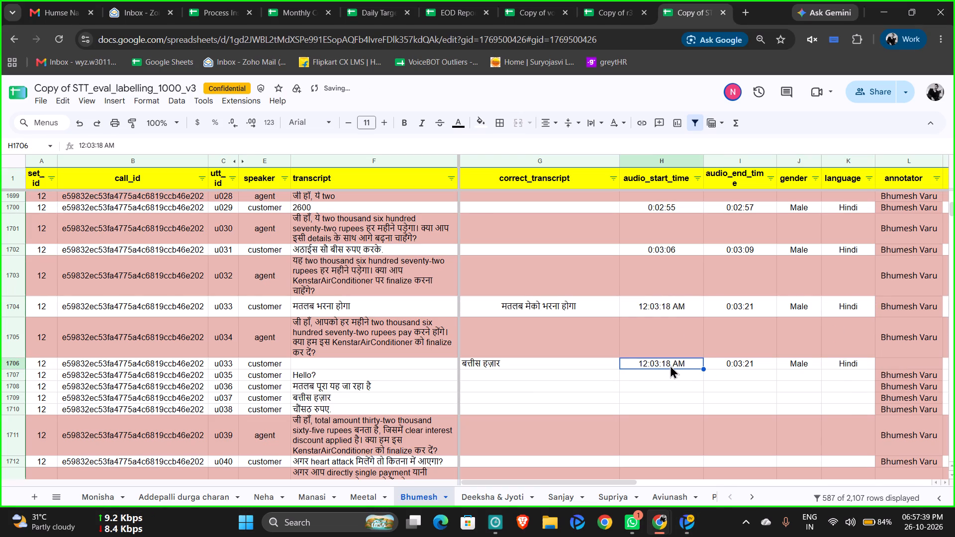
key(Return)
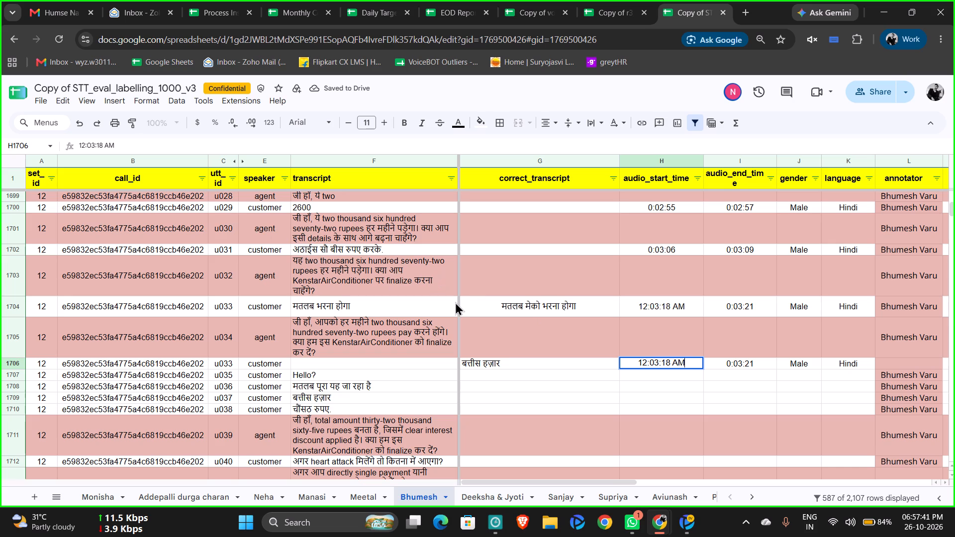
key(Left)
key(Left)
key(Left)
key(BackSpace)
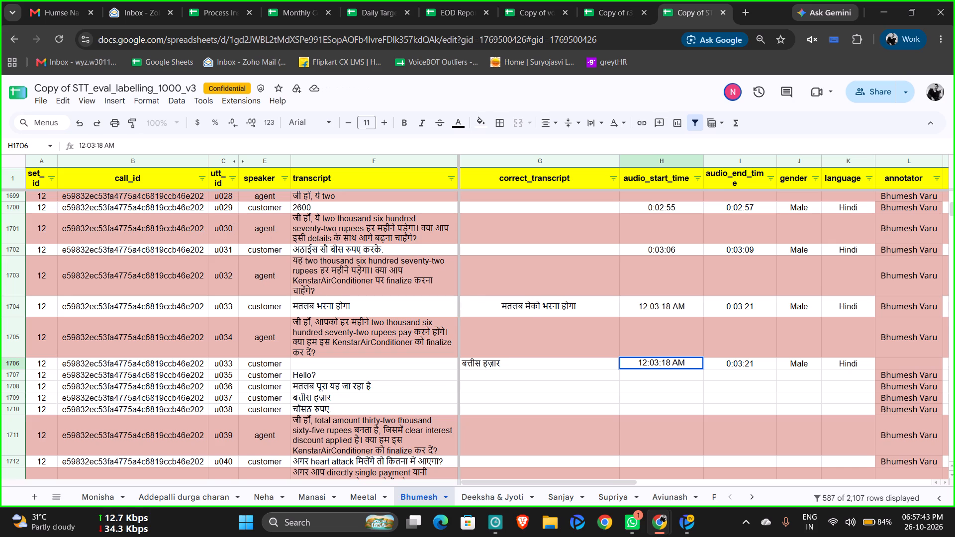
key(BackSpace)
text(28)
key(Return)
key(Up)
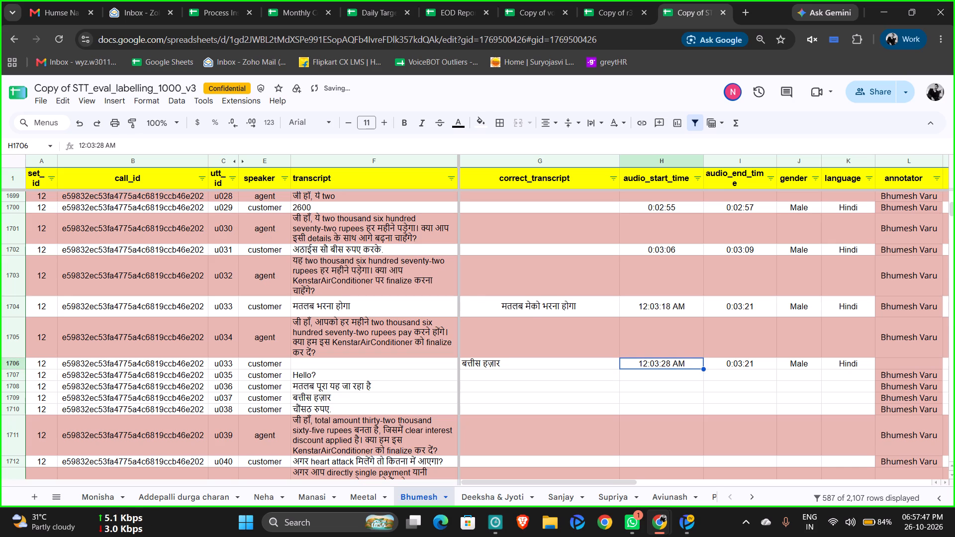
key(ctrl+c)
key(Right)
key(ctrl+v)
key(Right)
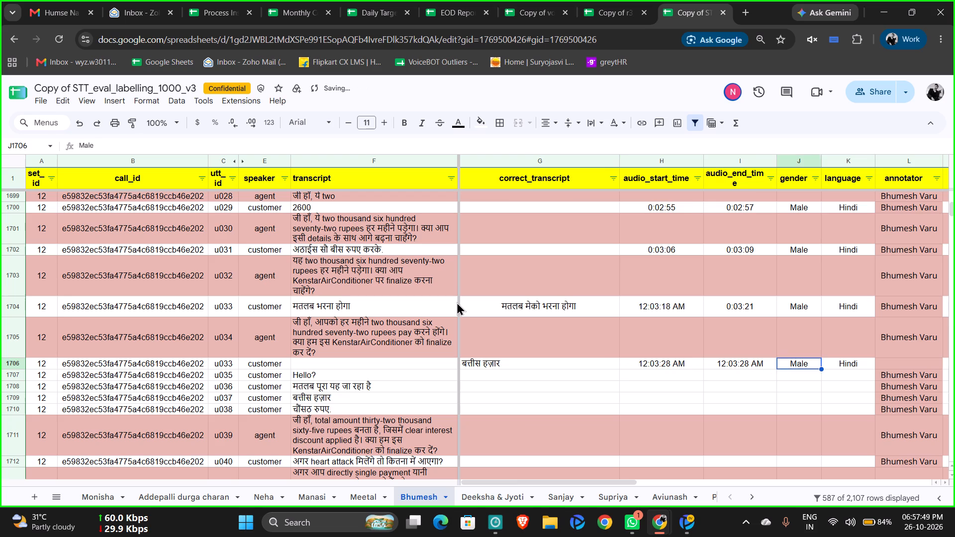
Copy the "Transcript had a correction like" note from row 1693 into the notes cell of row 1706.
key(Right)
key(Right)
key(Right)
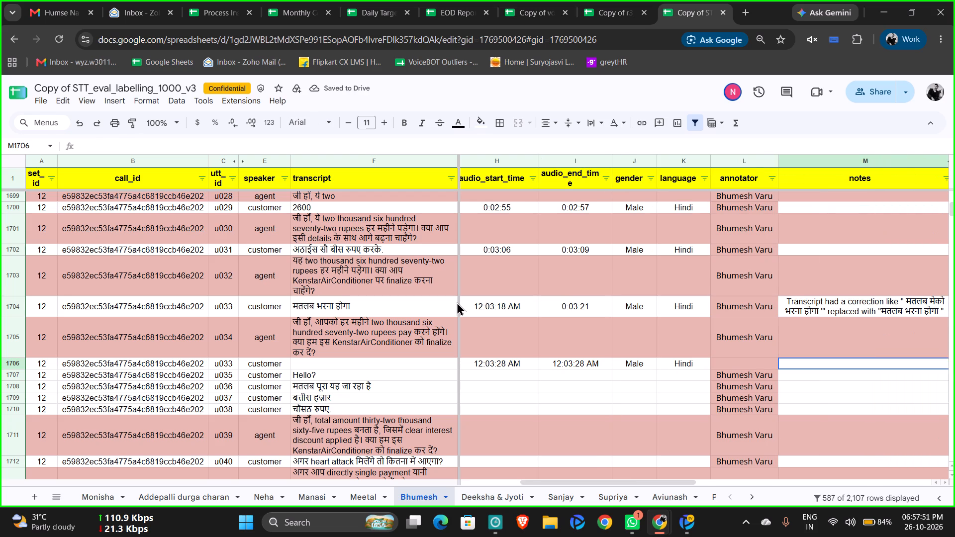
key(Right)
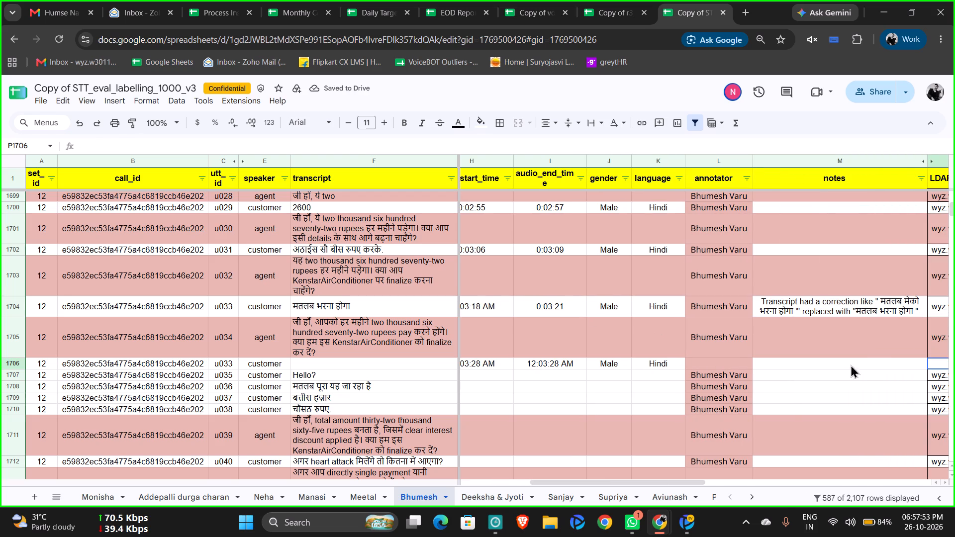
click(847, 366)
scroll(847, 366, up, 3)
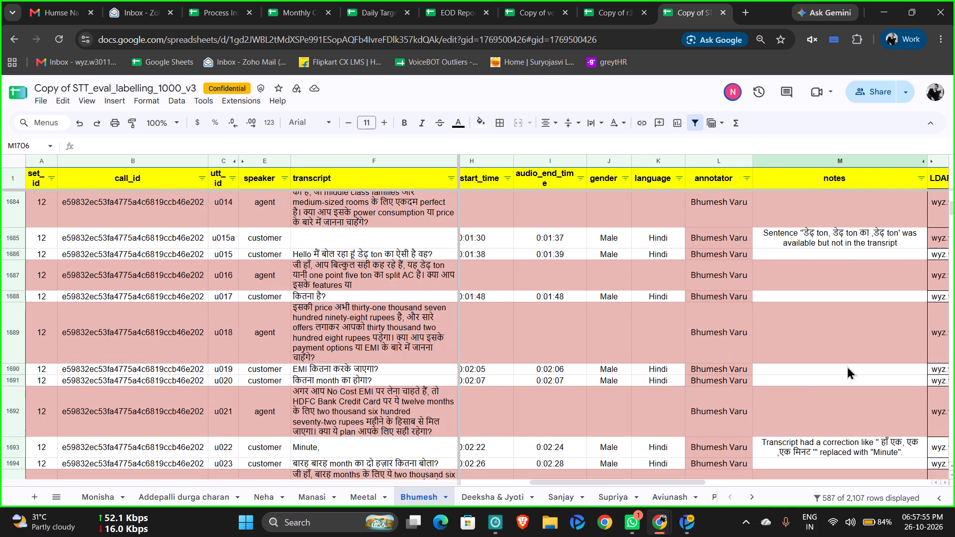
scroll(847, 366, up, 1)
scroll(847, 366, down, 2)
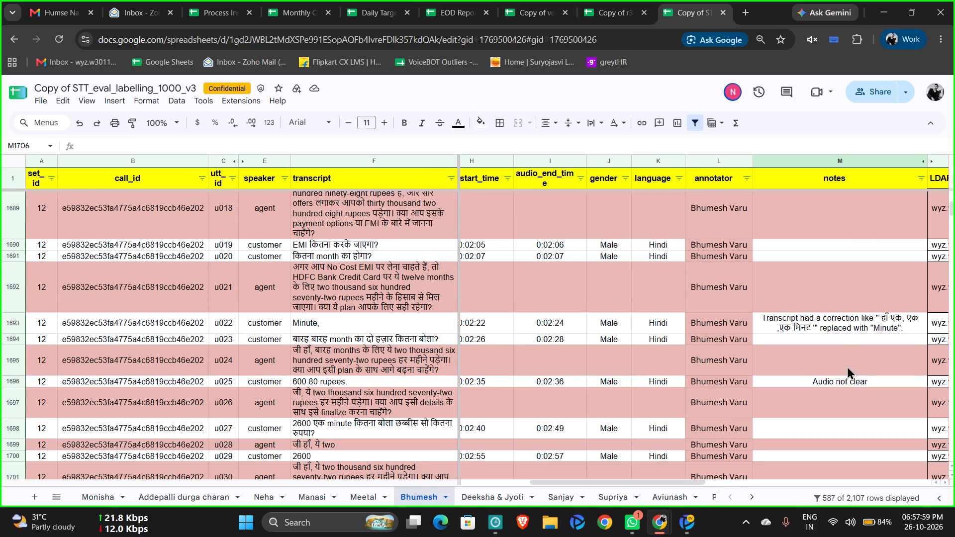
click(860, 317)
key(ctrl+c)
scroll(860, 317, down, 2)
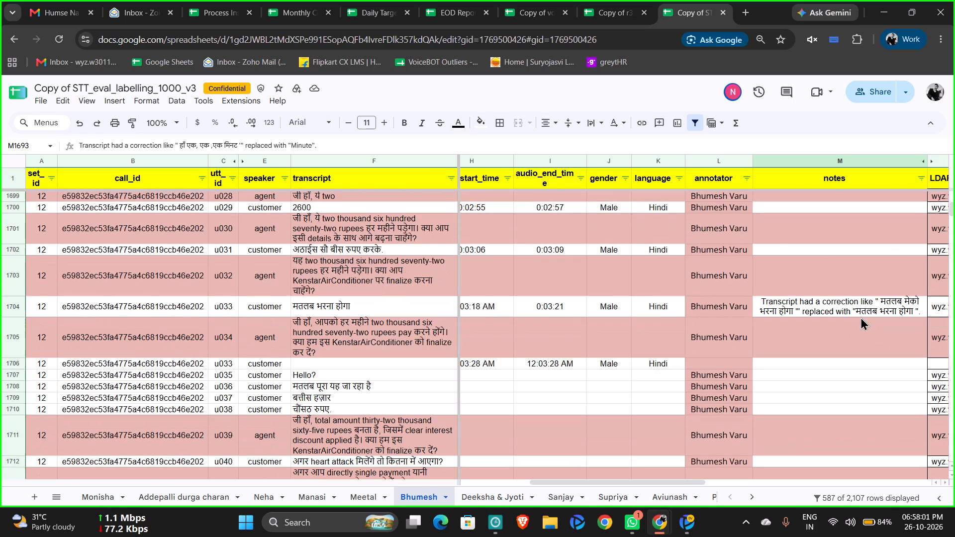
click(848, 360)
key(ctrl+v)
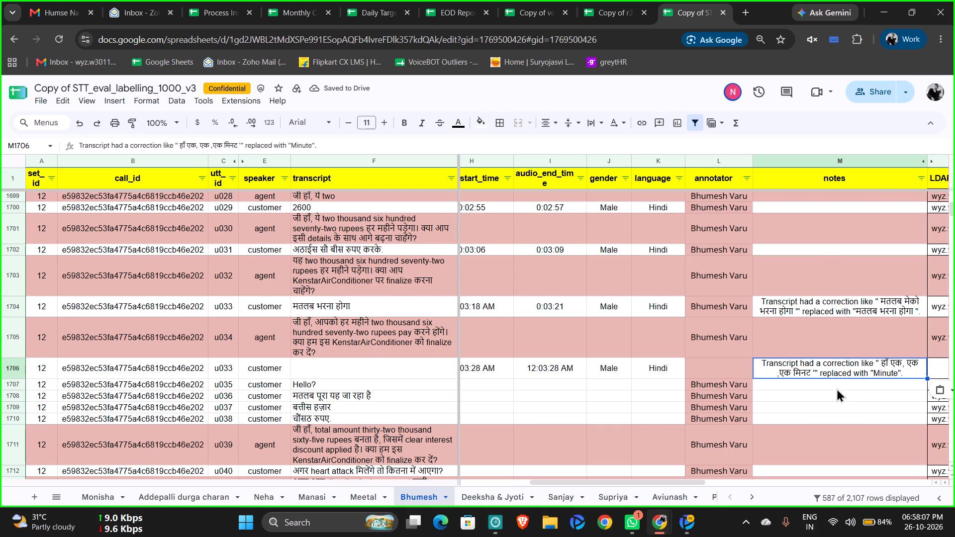
Copy the "was available but not in the transript" note from row 1685 into row 1706's notes cell, replacing its content.
scroll(837, 388, up, 4)
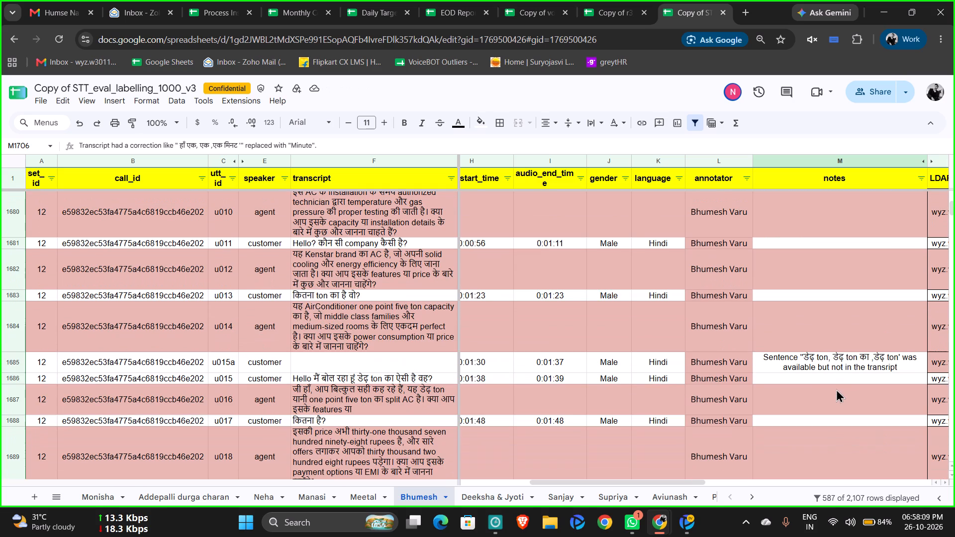
click(854, 368)
key(ctrl+c)
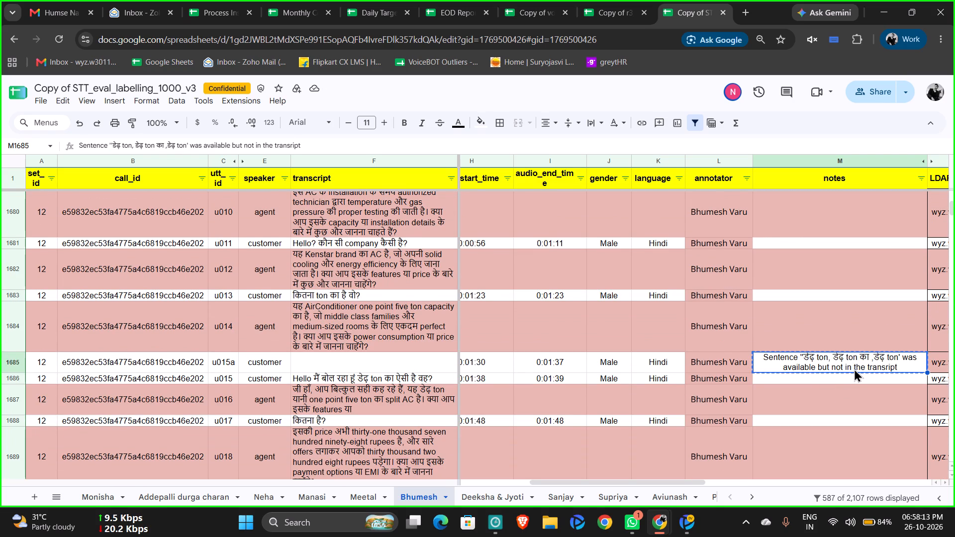
scroll(854, 368, down, 4)
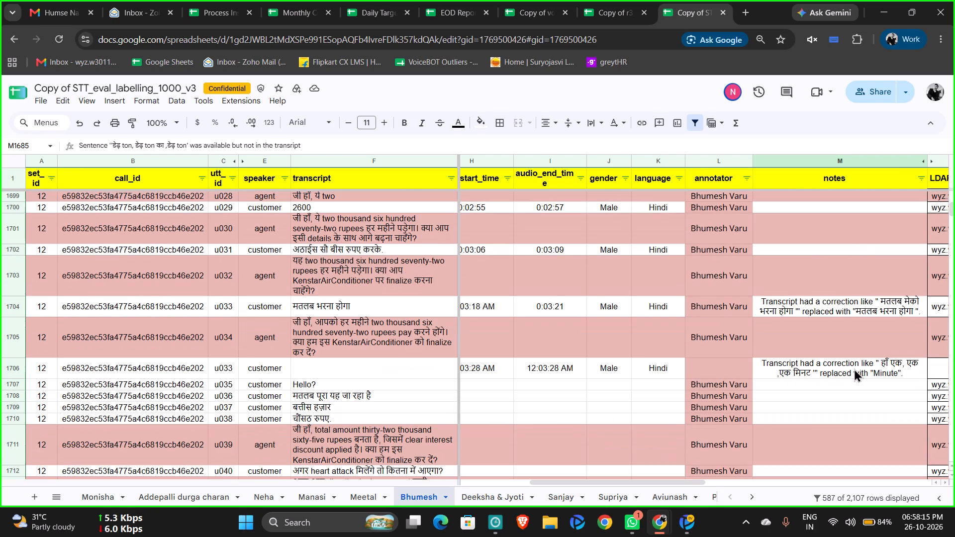
click(858, 367)
key(ctrl+v)
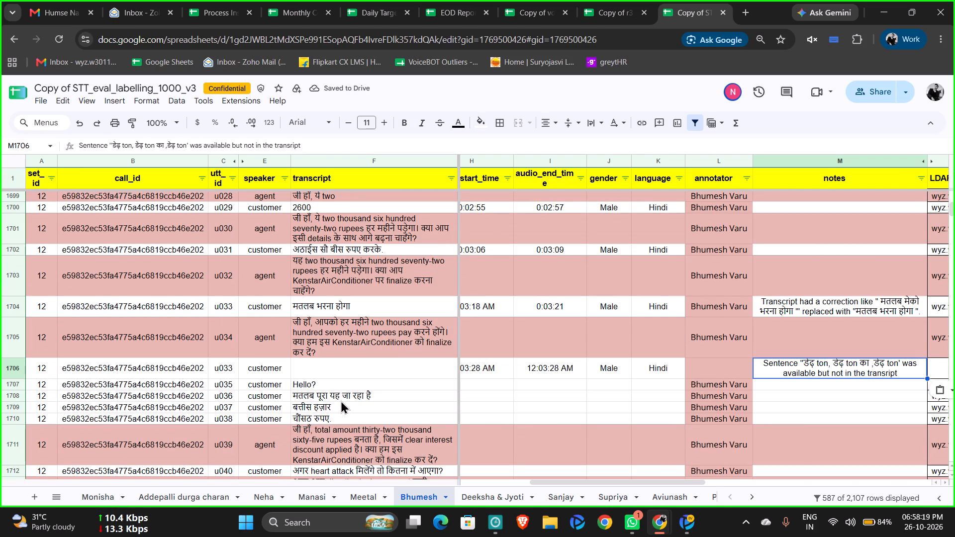
Replace the quoted "डेढ़ ton" wording in row 1706's note with "बत्तीस हज़ार", copied from row 1709's transcript.
click(807, 390)
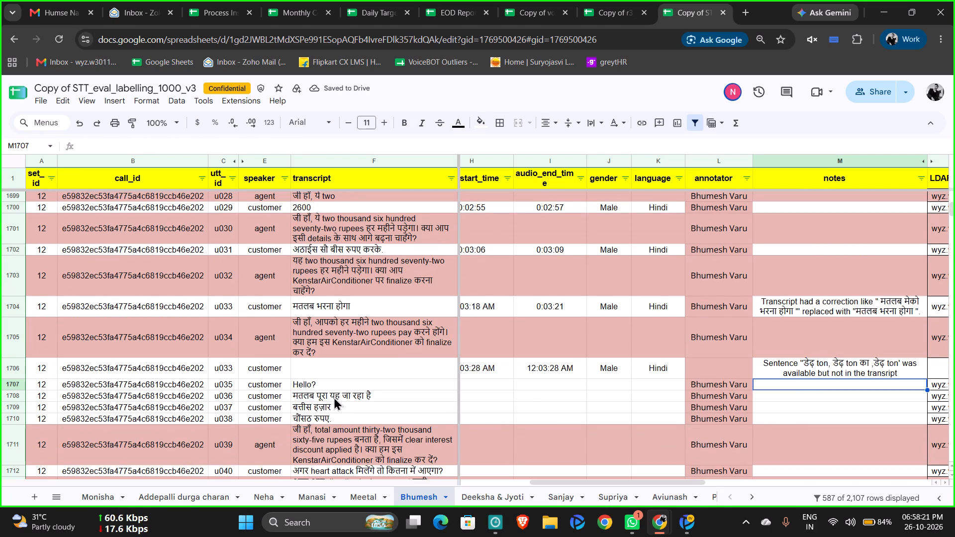
click(335, 402)
click(338, 406)
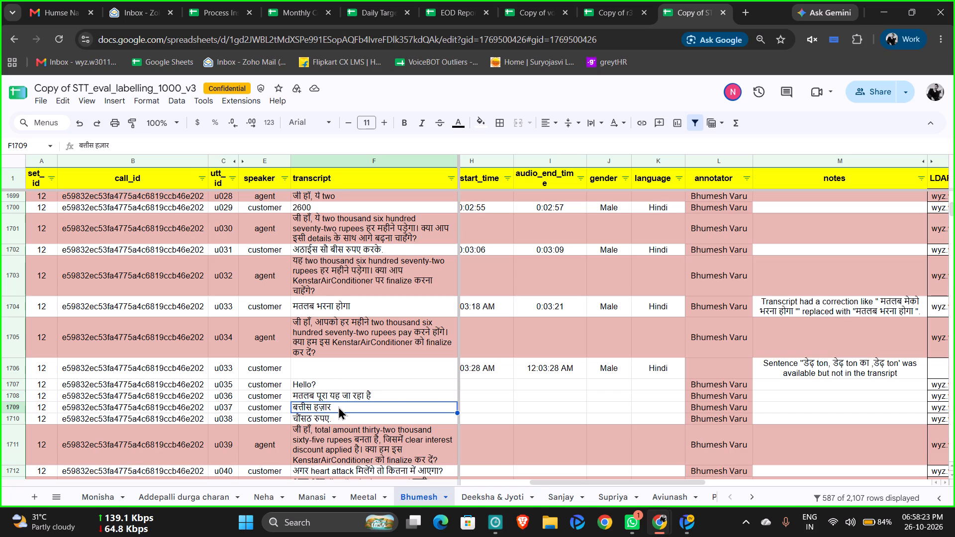
key(ctrl+c)
click(818, 356)
click(831, 371)
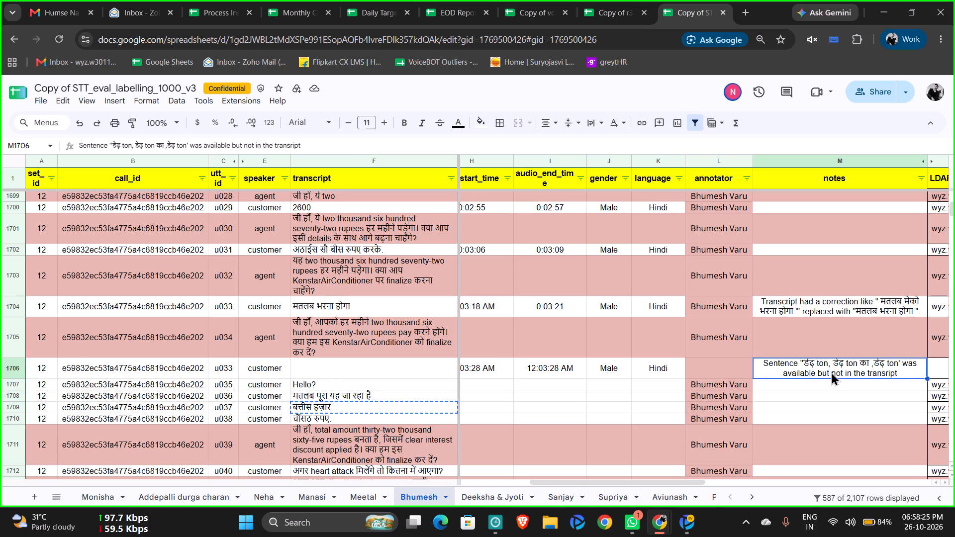
key(Return)
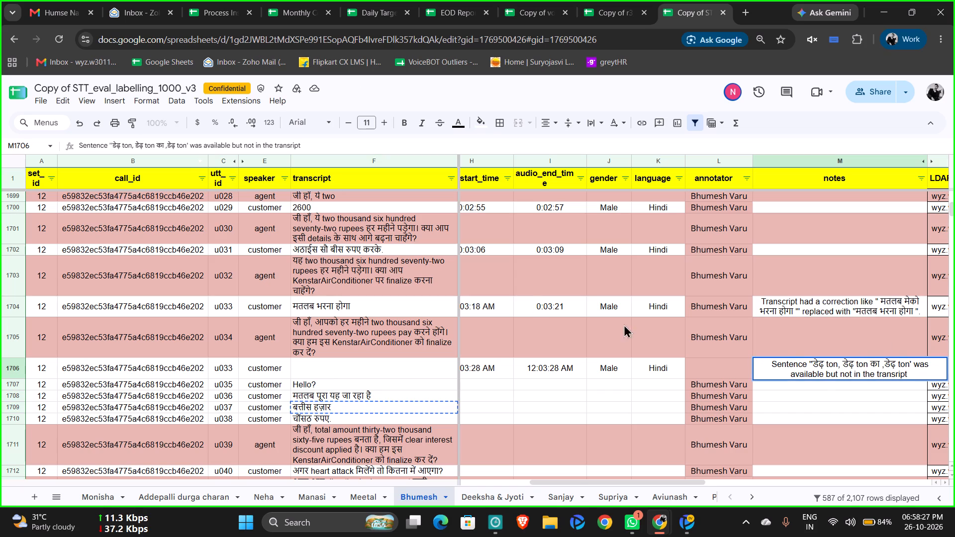
drag(815, 365, 827, 361)
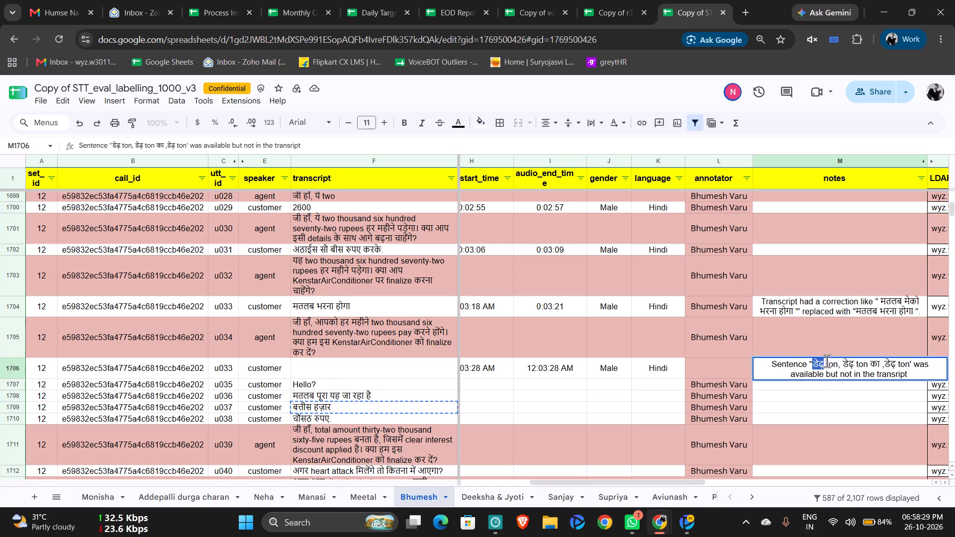
drag(827, 361, 911, 366)
key(ctrl+v)
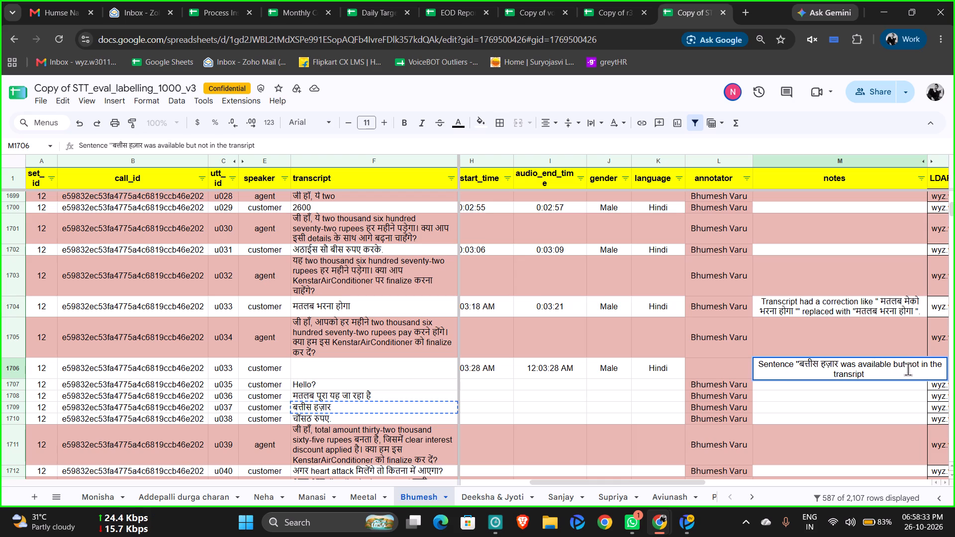
click(873, 385)
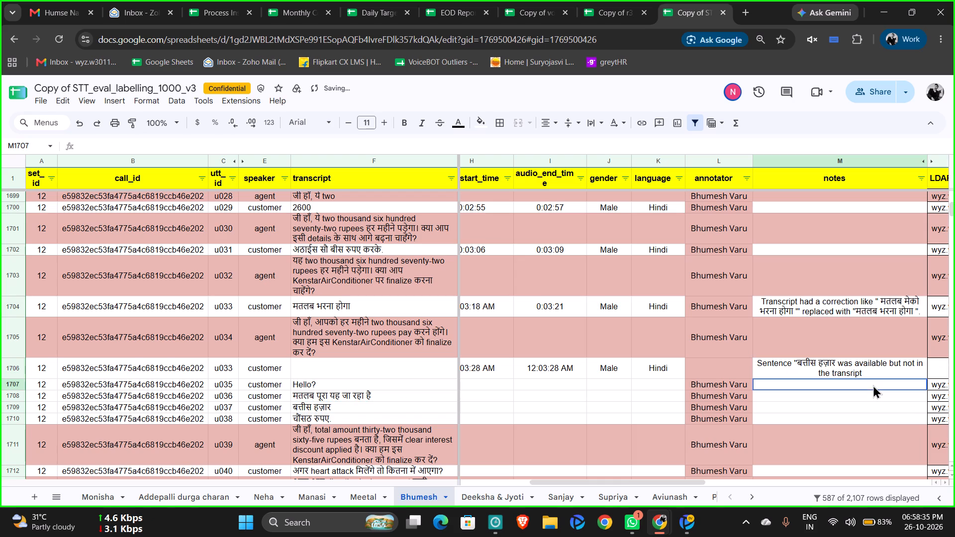
Switch to the call console and replay the recording from about 3:25 to 3:30 to check the "Hello?" utterance of row 1707.
key(Left)
key(Left)
key(Left)
key(Left)
key(Left)
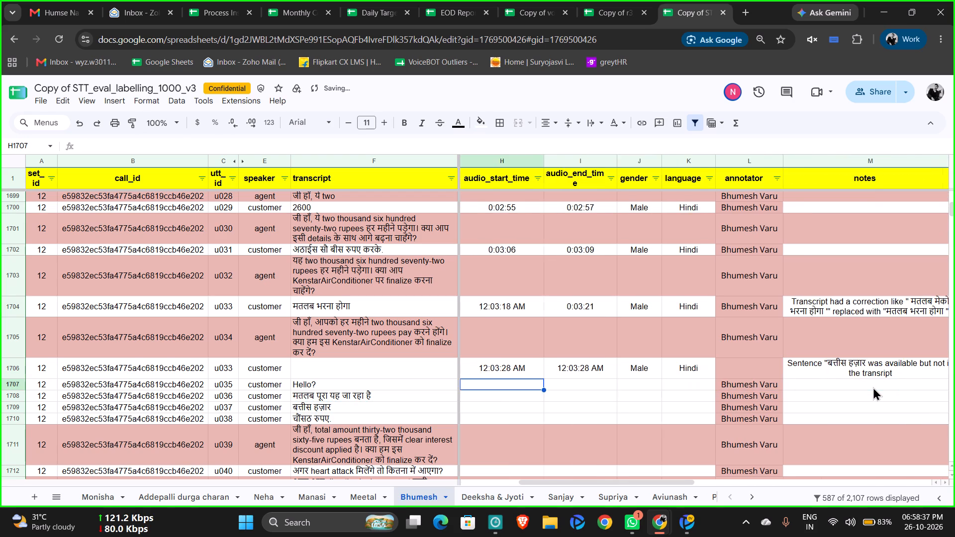
key(Left)
key(Left)
key(Left)
key(Right)
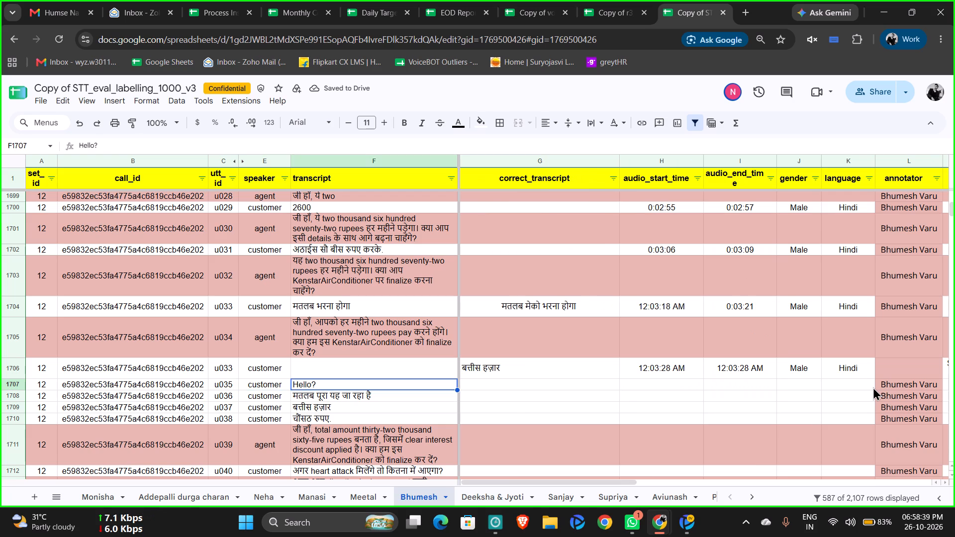
key(Right)
key(alt+Tab)
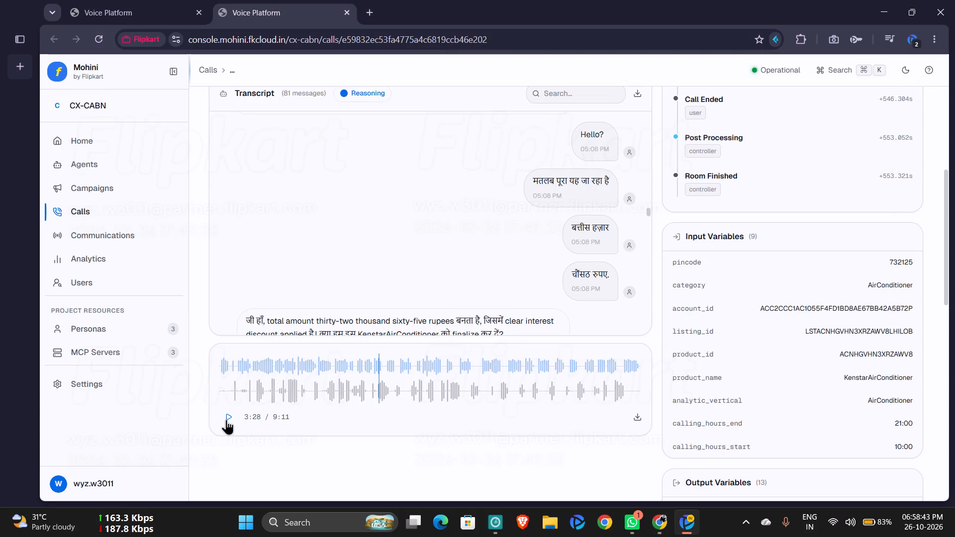
click(226, 419)
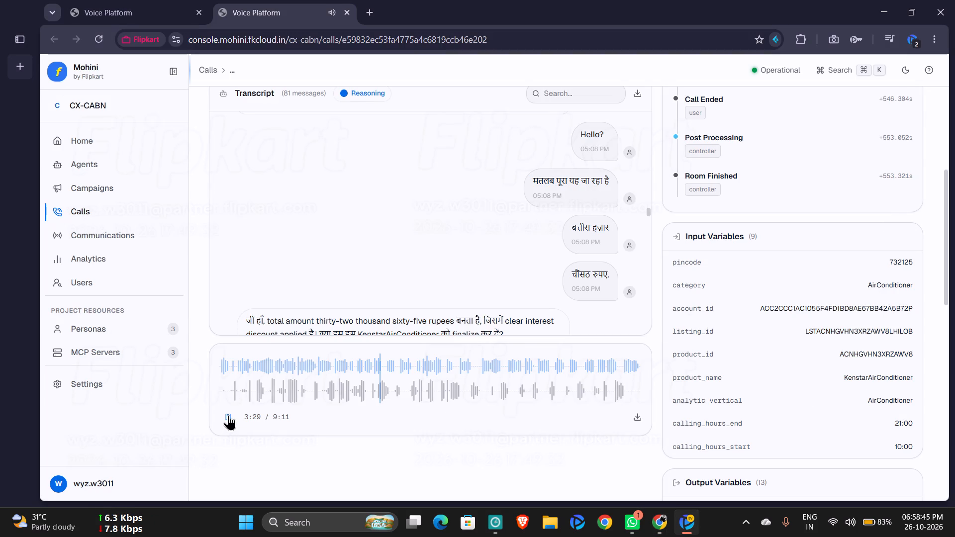
click(228, 415)
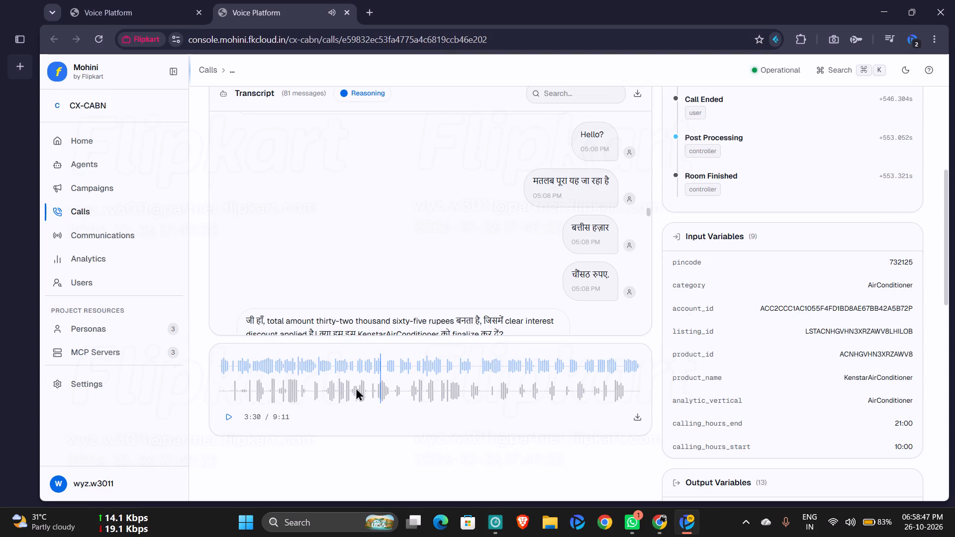
click(377, 389)
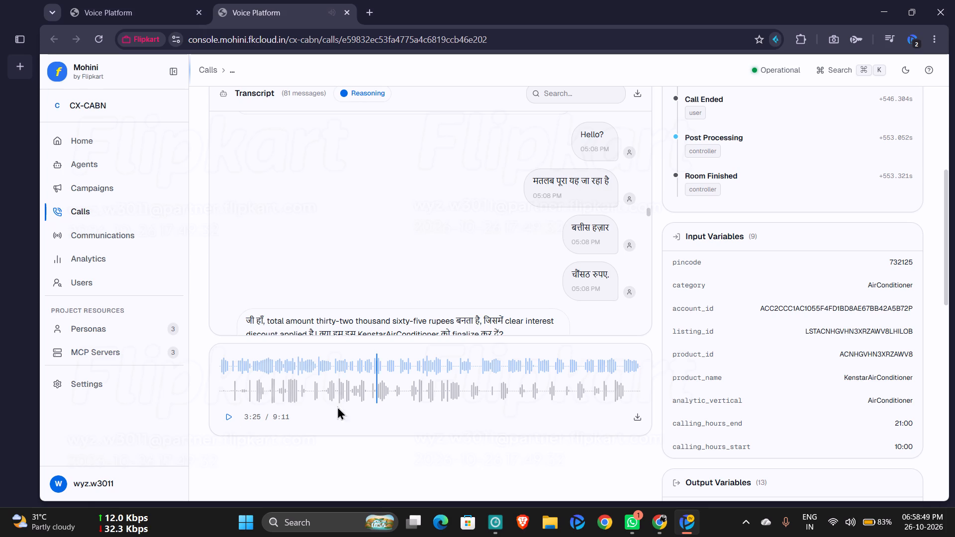
click(228, 417)
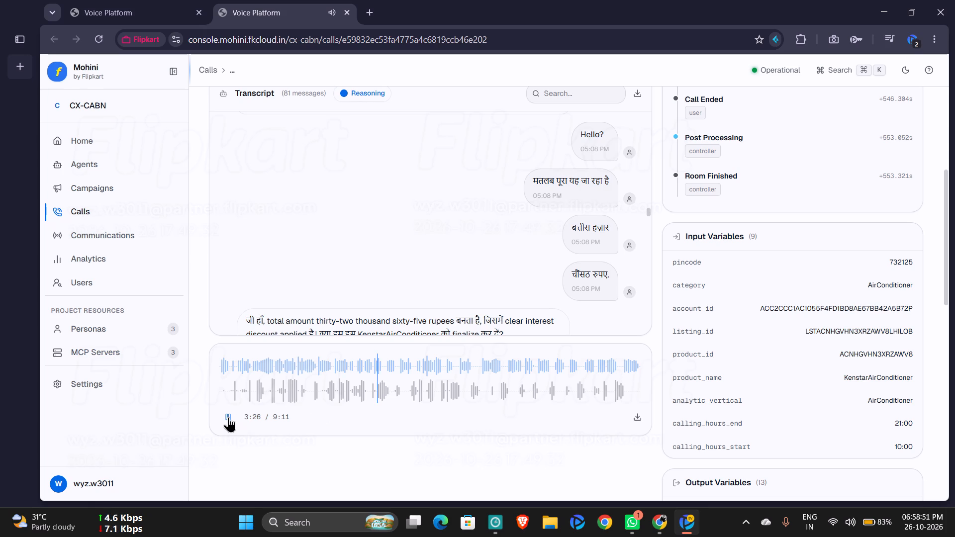
click(228, 417)
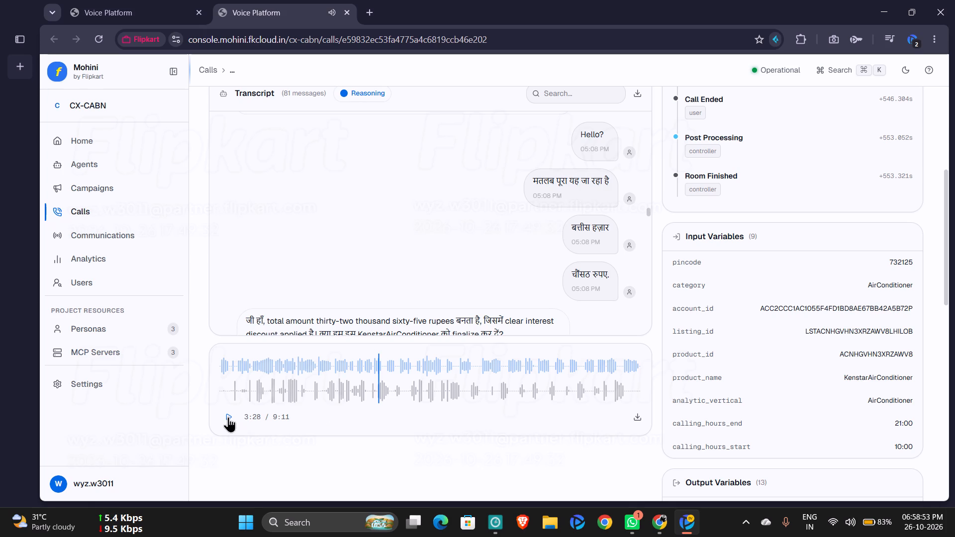
click(228, 417)
click(228, 417)
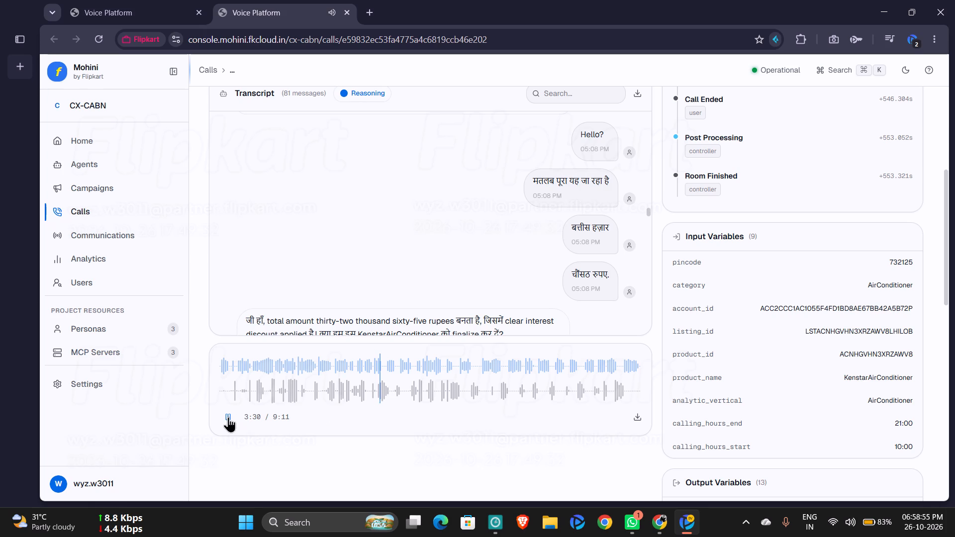
Back in the spreadsheet, copy row 1706's start time, end time, gender and language values into the same columns of row 1707.
key(alt+Tab)
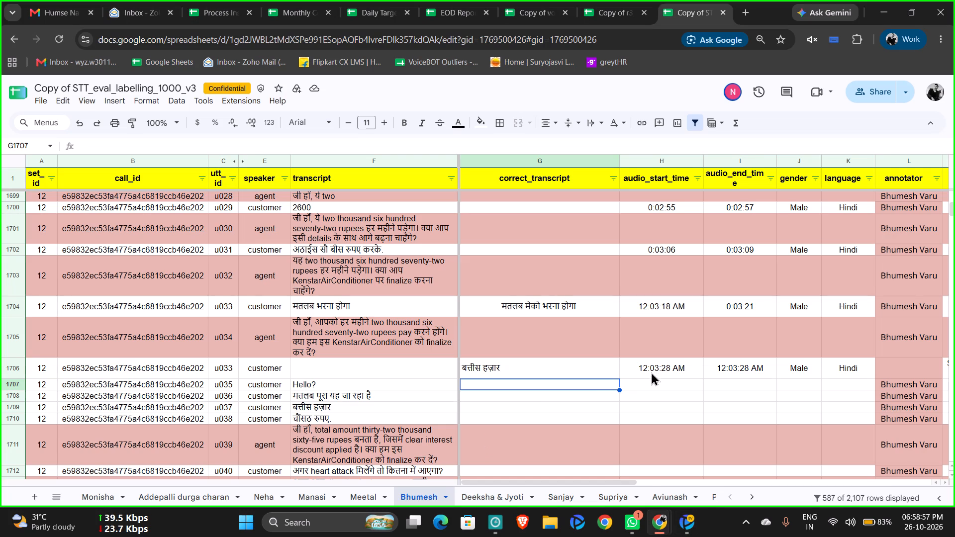
drag(671, 364, 864, 367)
key(ctrl+c)
click(658, 385)
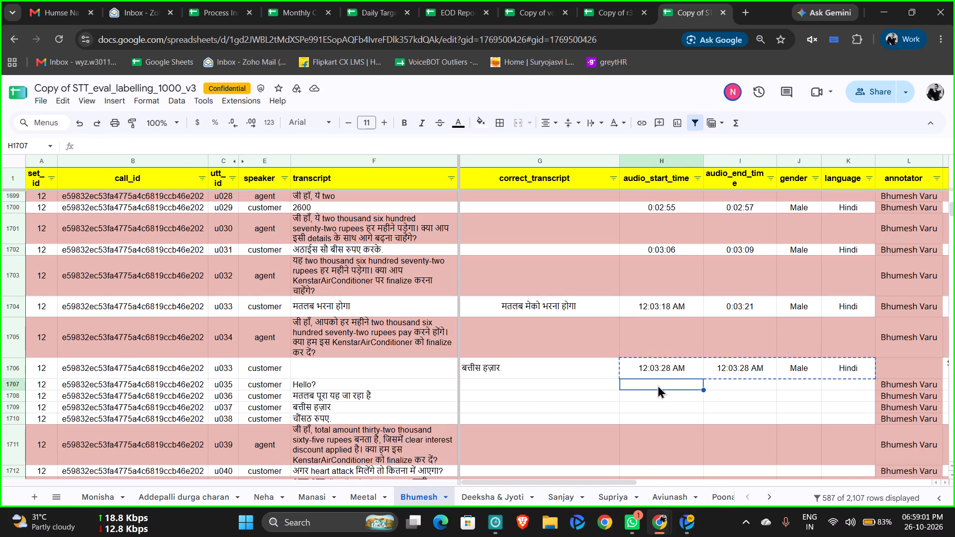
key(ctrl+v)
Set row 1707's audio_start_time to 12:03:29 AM.
click(670, 382)
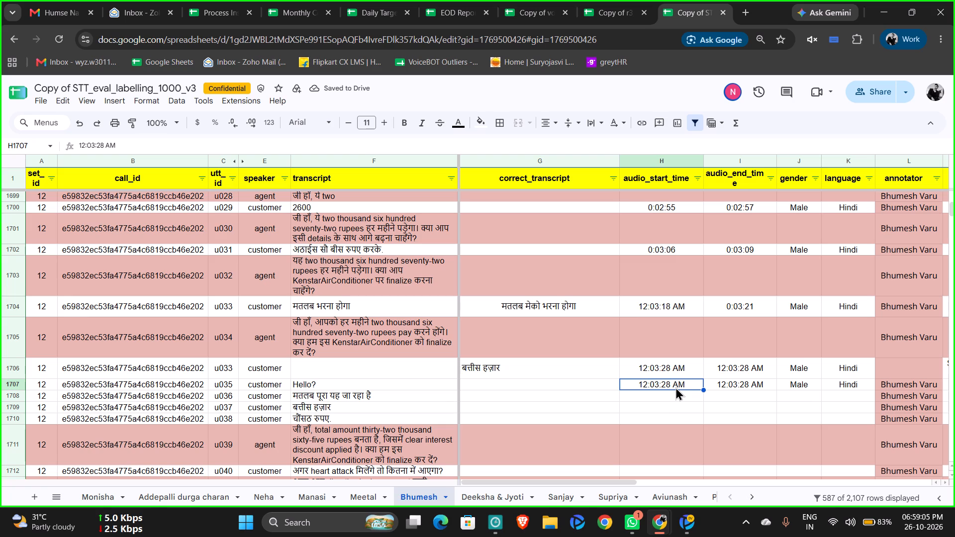
key(Return)
key(Left)
key(Left)
key(Left)
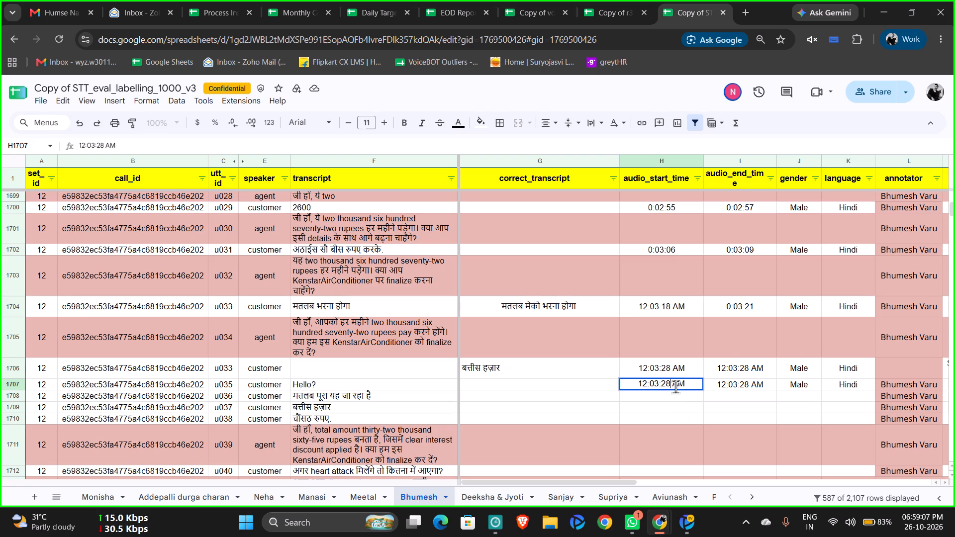
key(BackSpace)
key(9)
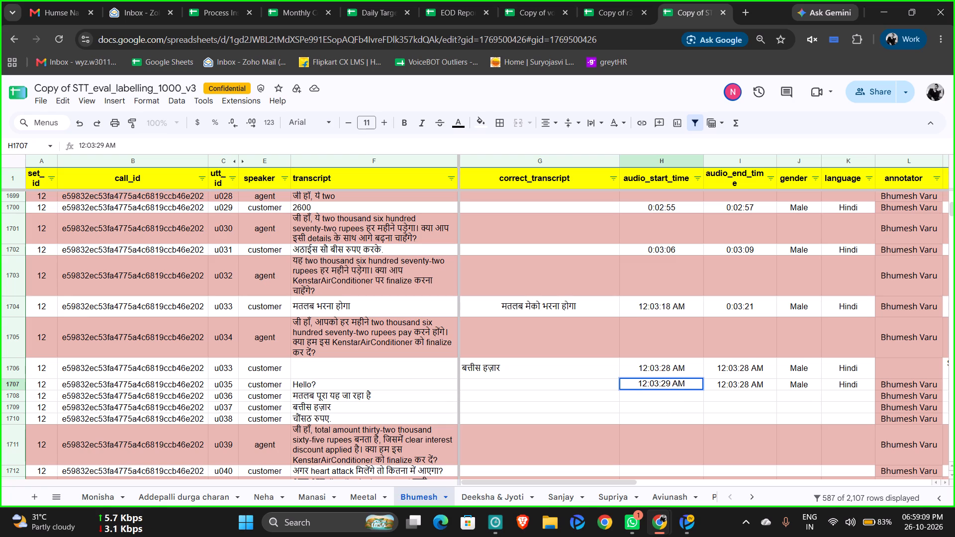
key(Right)
key(Return)
key(Up)
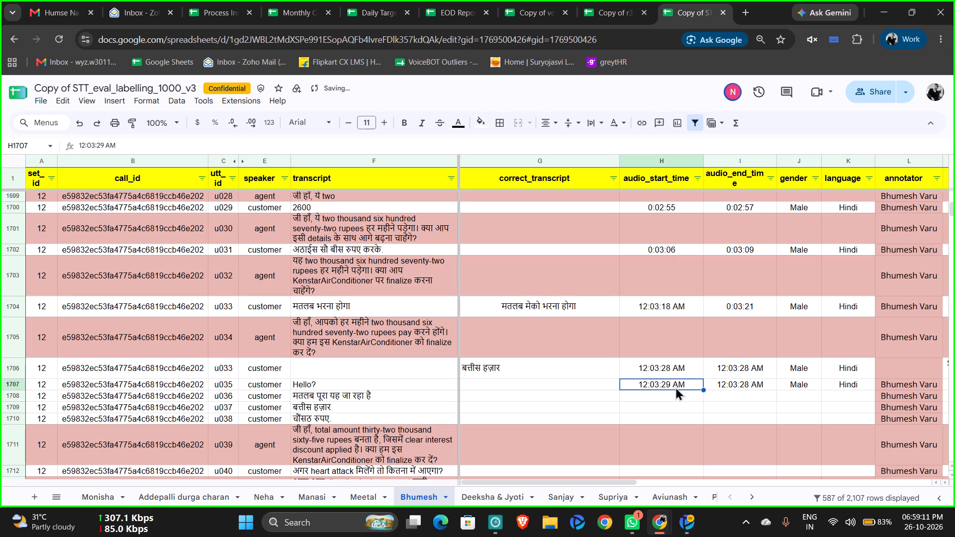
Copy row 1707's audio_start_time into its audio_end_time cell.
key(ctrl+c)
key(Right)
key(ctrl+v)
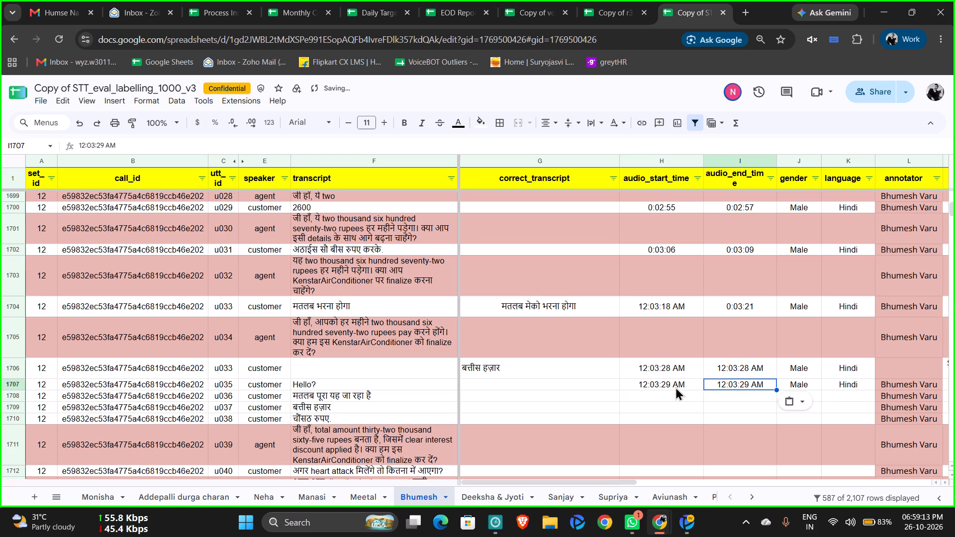
Switch to the call console and replay the recording from about 3:29 to 3:32 to check the utterance of row 1708.
key(Down)
key(Left)
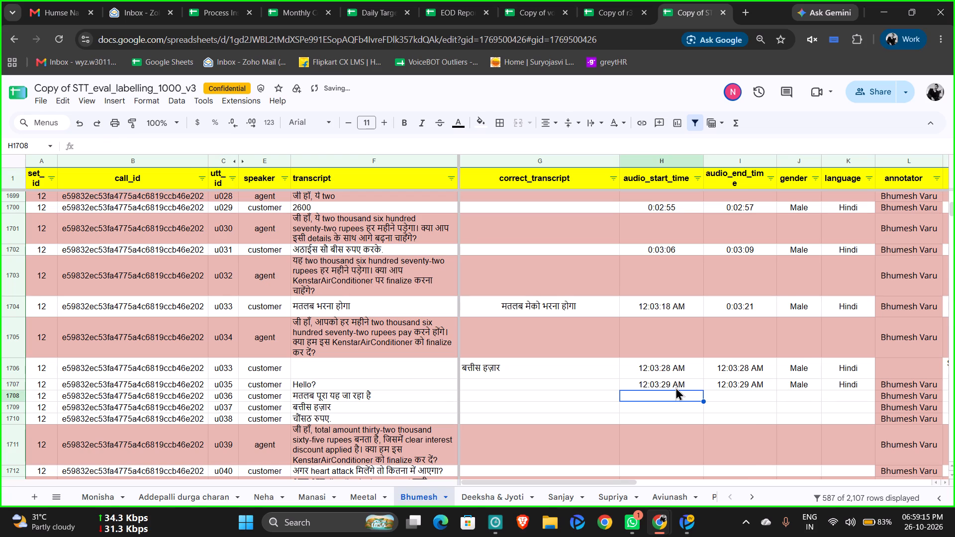
key(alt+Tab)
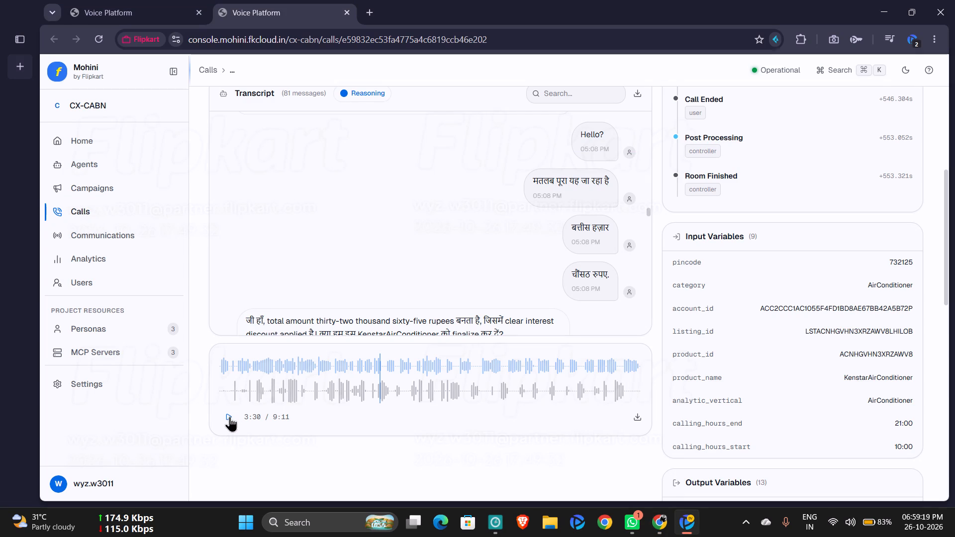
click(230, 416)
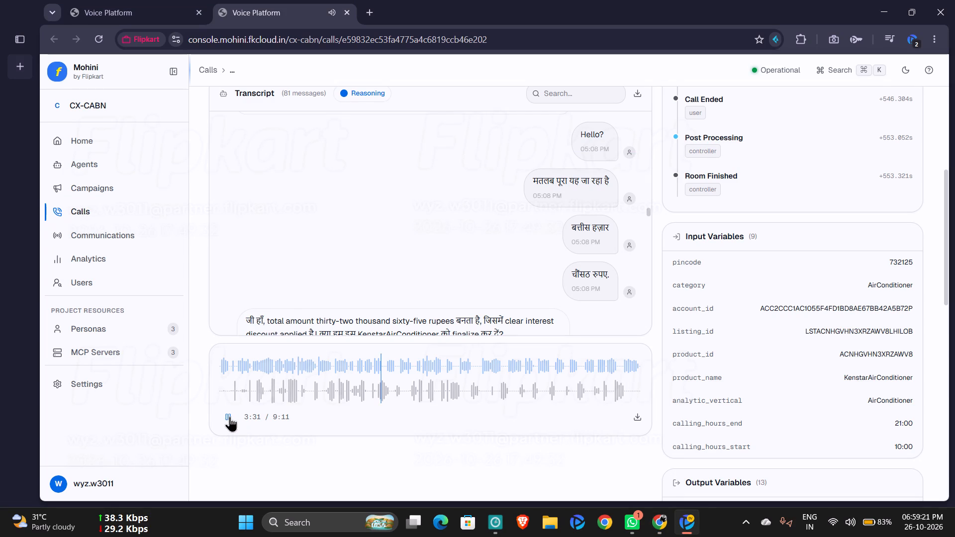
click(230, 416)
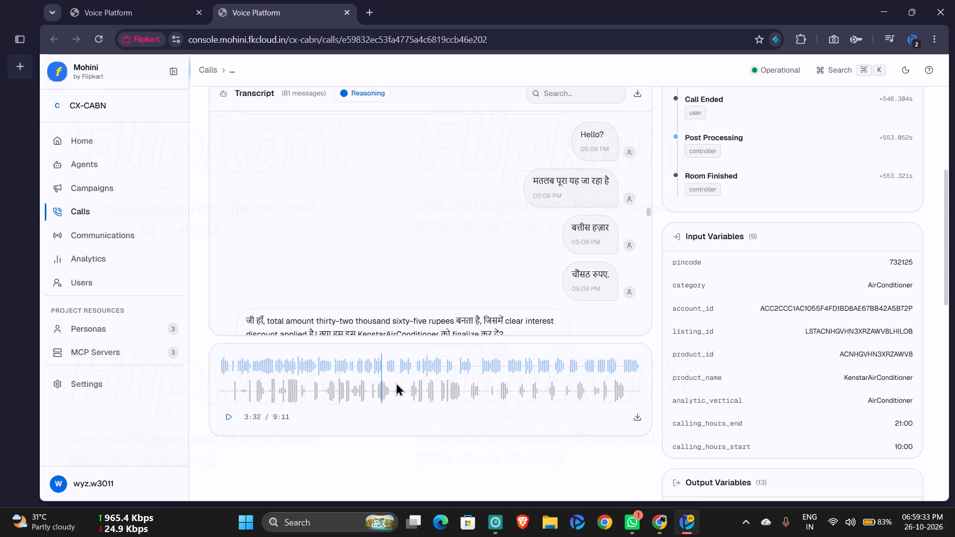
click(380, 390)
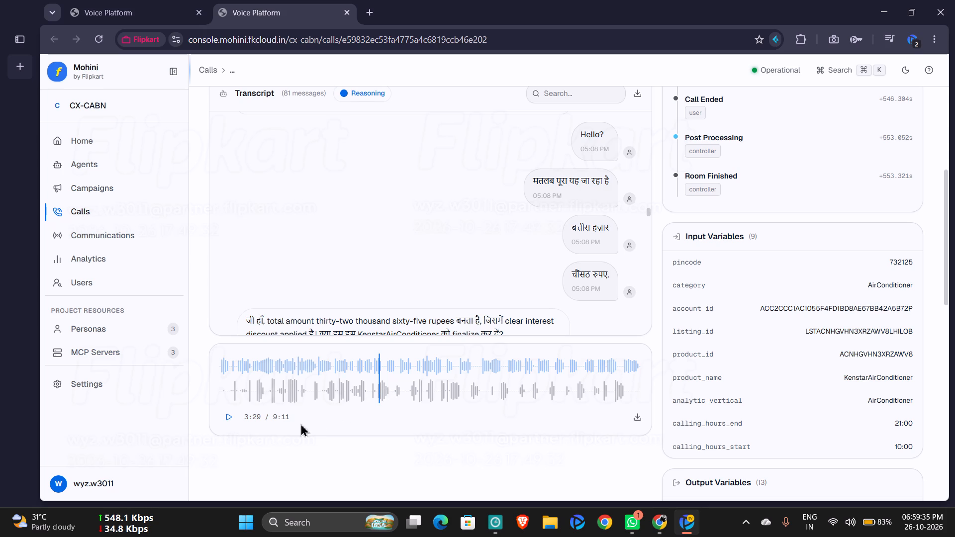
click(232, 415)
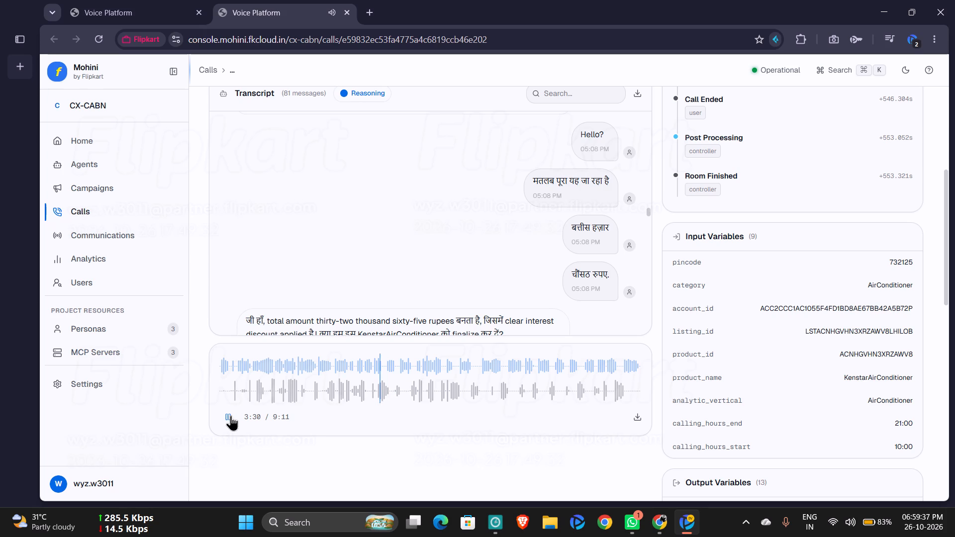
click(231, 415)
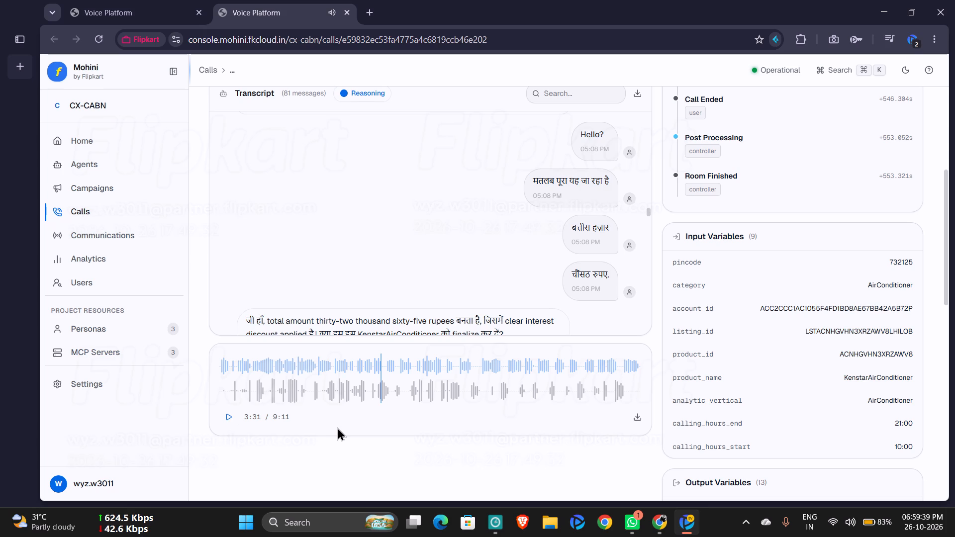
Return to the spreadsheet, select row 1708's correct_transcript cell and switch the browser's input language to Hindi.
key(alt+Tab)
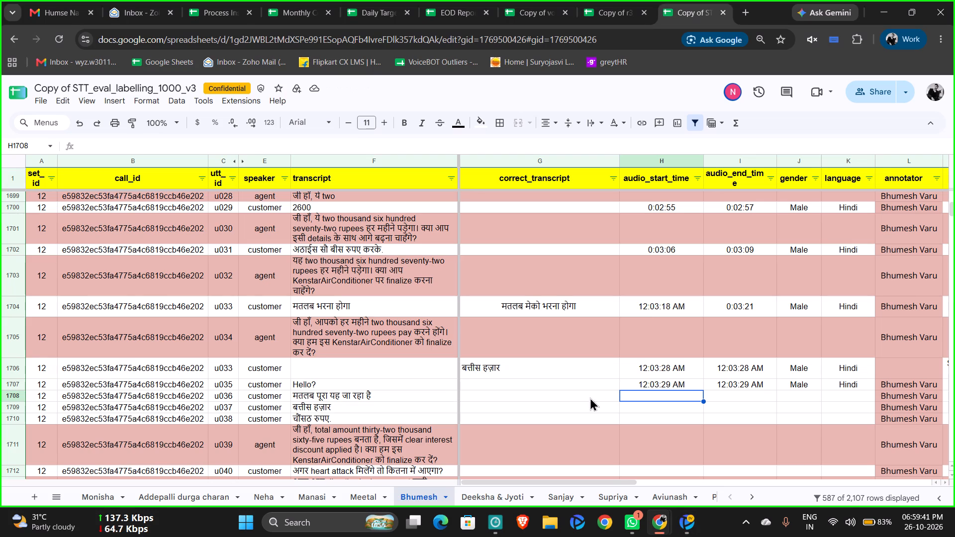
click(537, 396)
scroll(537, 396, up, 1)
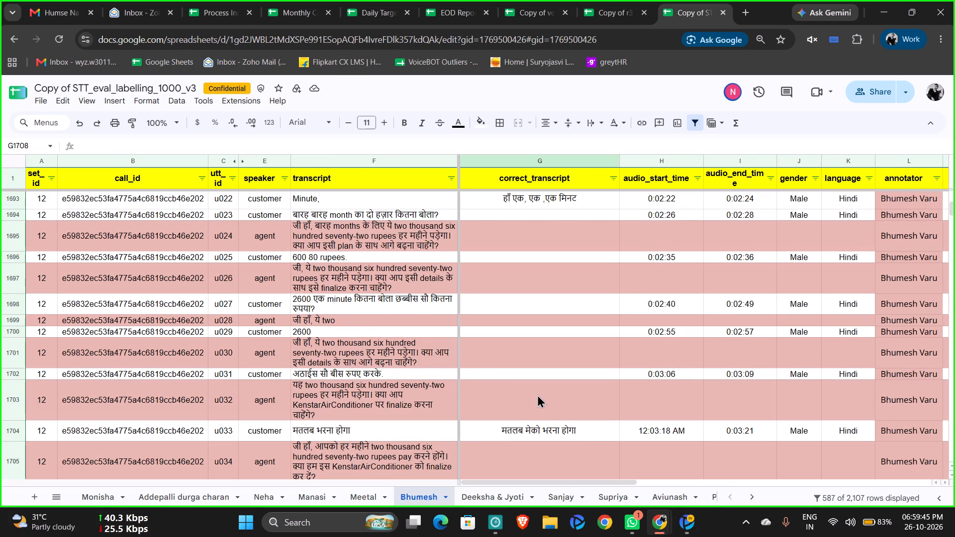
scroll(537, 394, down, 1)
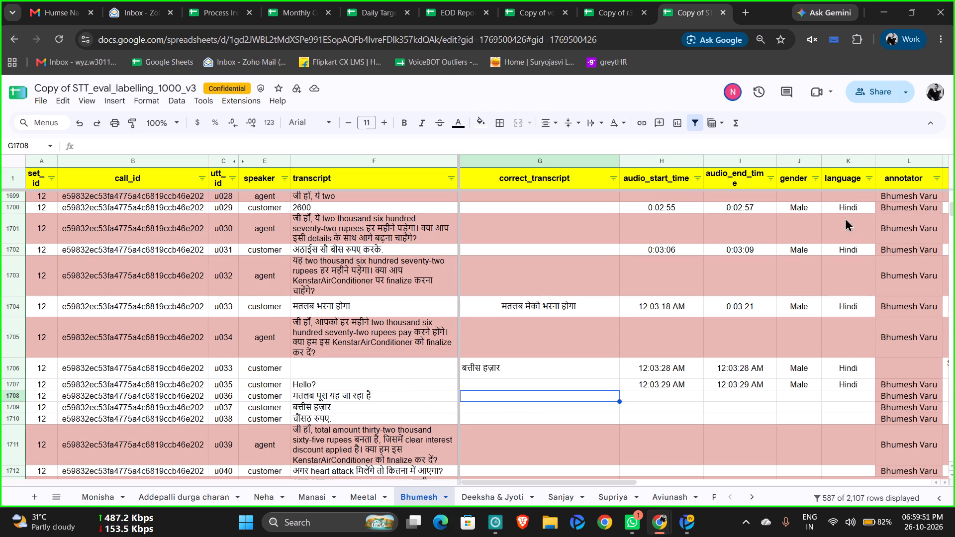
click(835, 36)
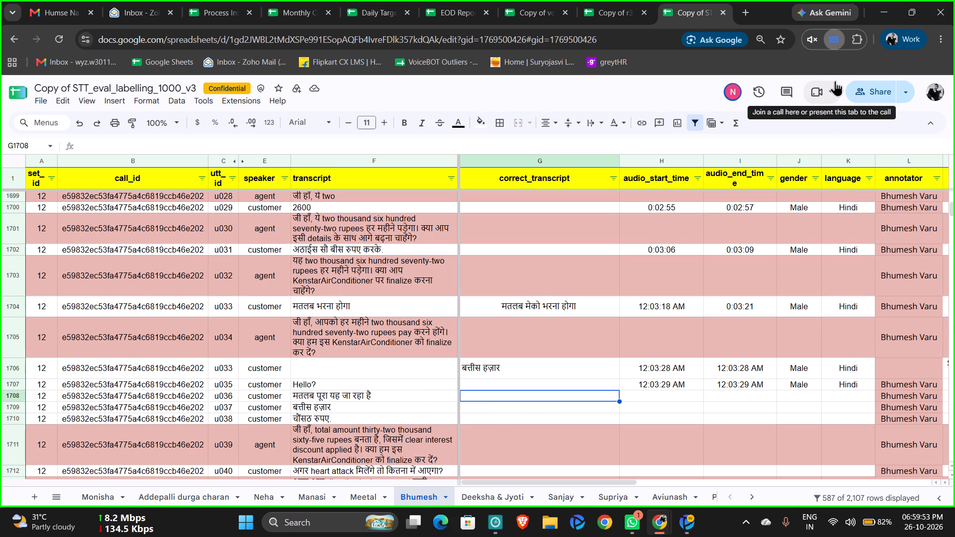
click(838, 35)
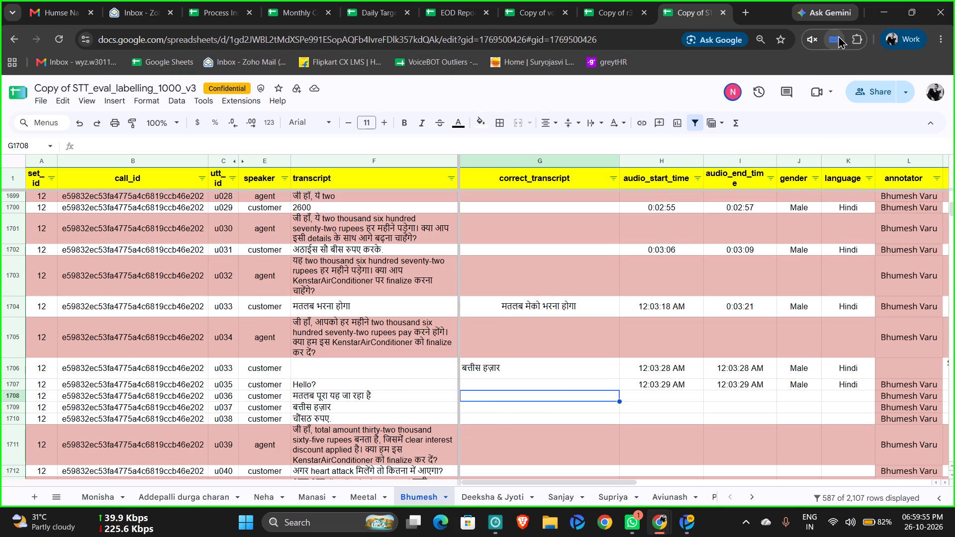
click(834, 38)
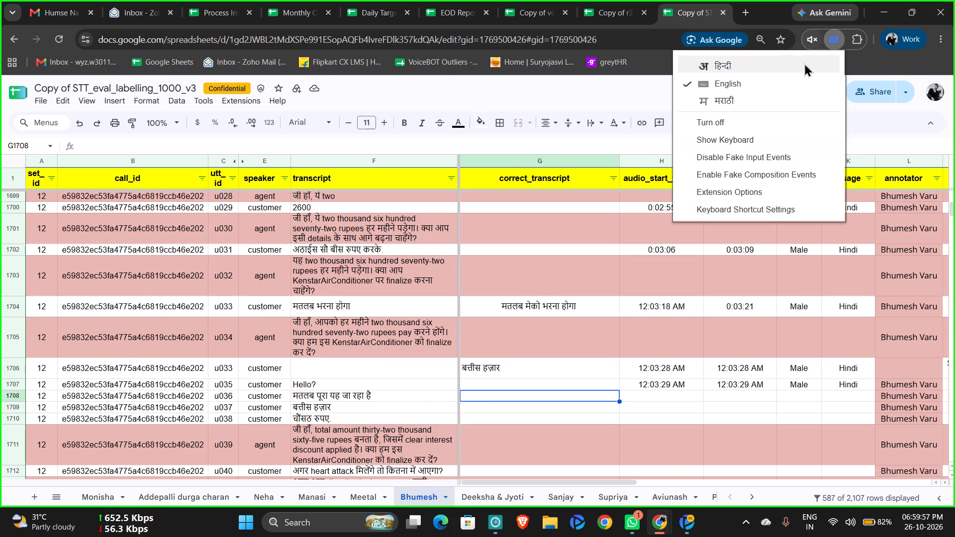
click(801, 67)
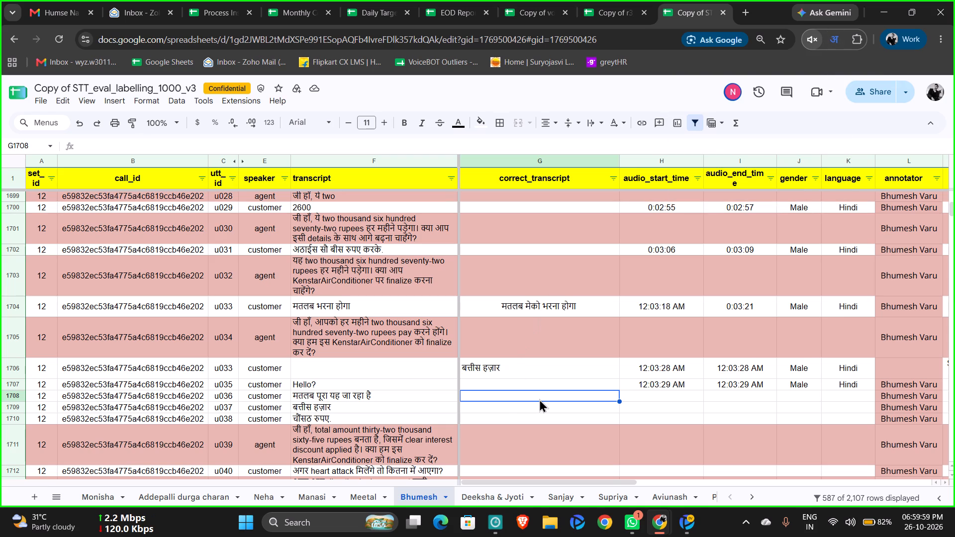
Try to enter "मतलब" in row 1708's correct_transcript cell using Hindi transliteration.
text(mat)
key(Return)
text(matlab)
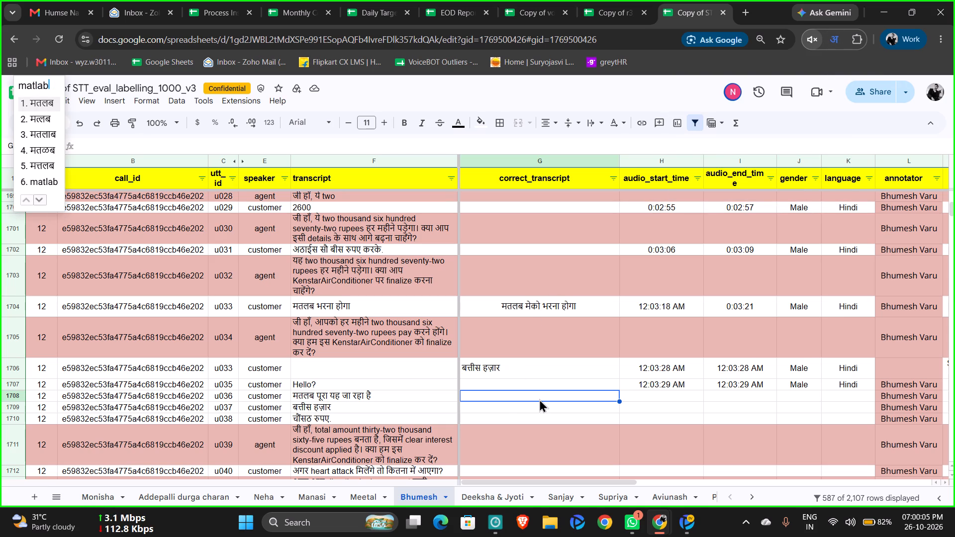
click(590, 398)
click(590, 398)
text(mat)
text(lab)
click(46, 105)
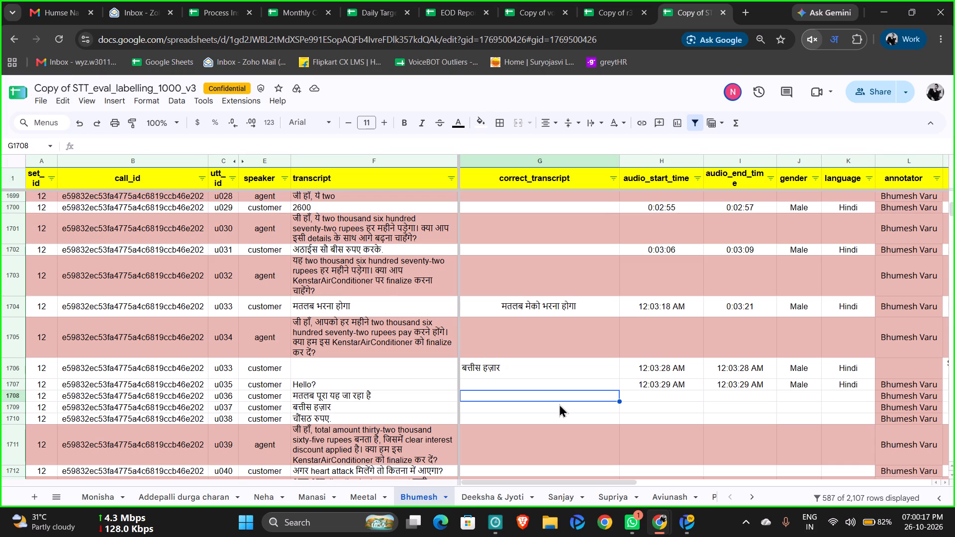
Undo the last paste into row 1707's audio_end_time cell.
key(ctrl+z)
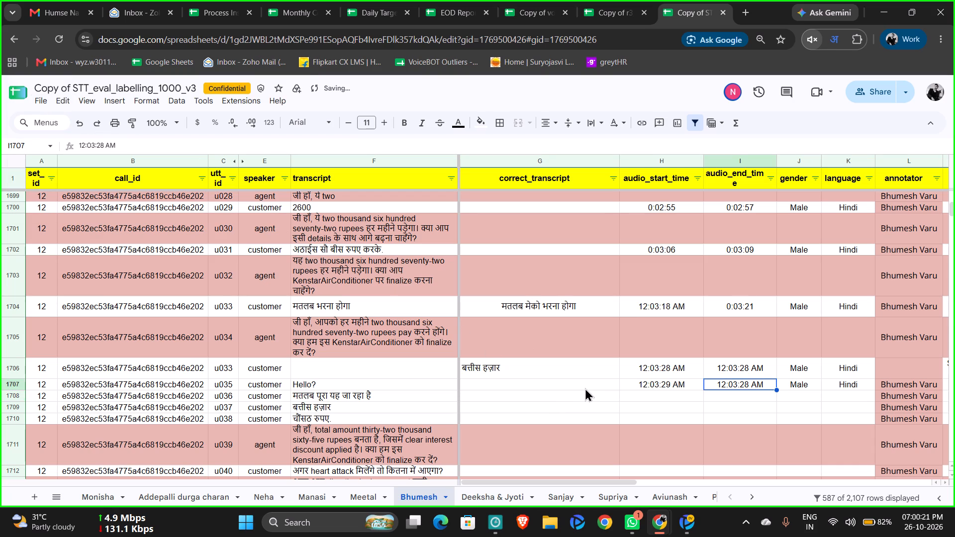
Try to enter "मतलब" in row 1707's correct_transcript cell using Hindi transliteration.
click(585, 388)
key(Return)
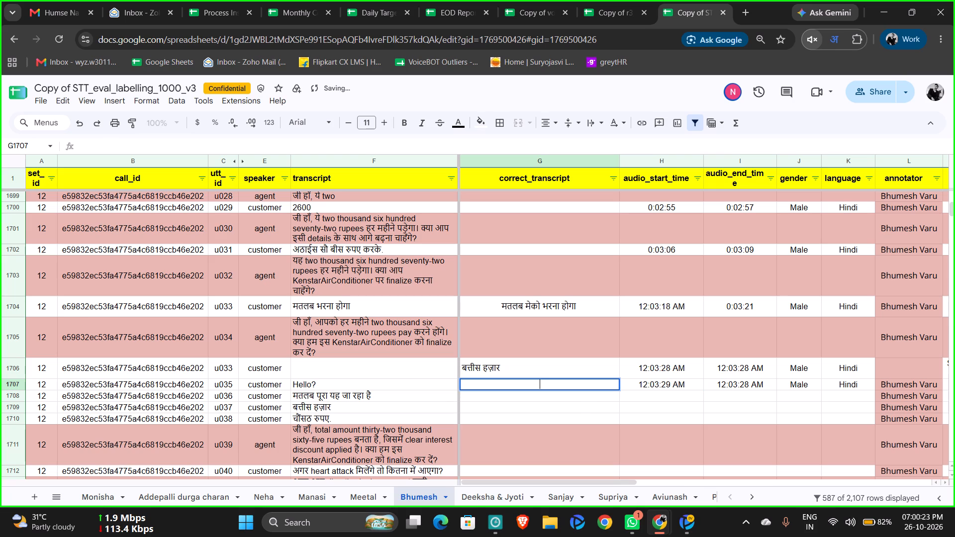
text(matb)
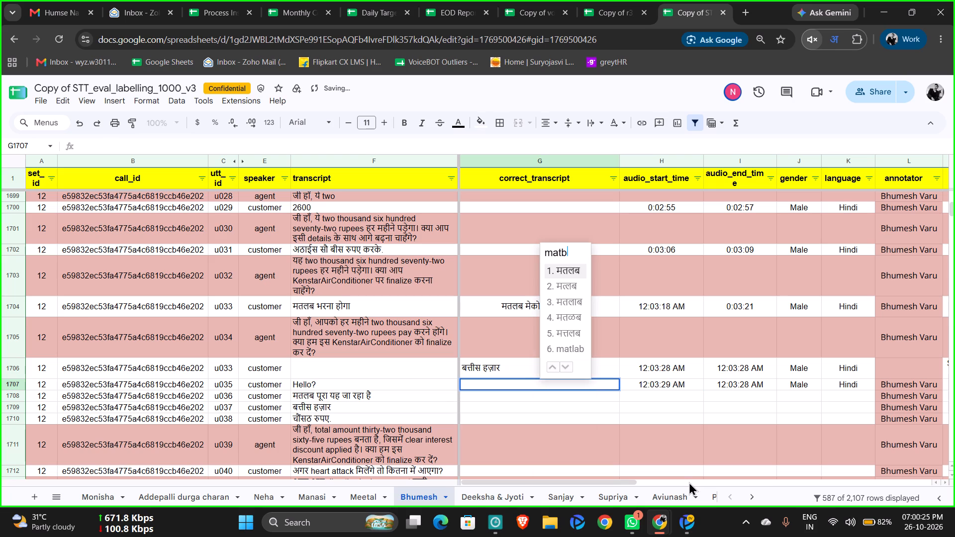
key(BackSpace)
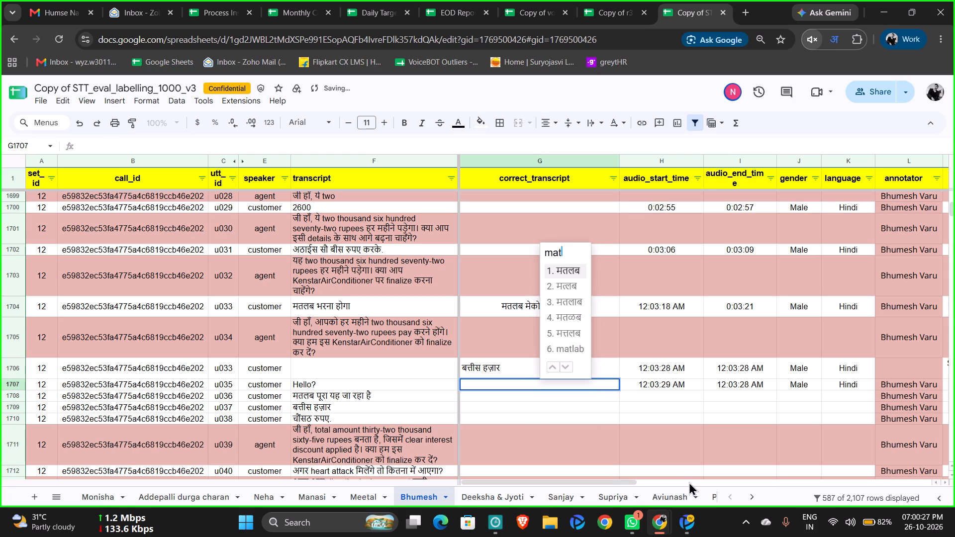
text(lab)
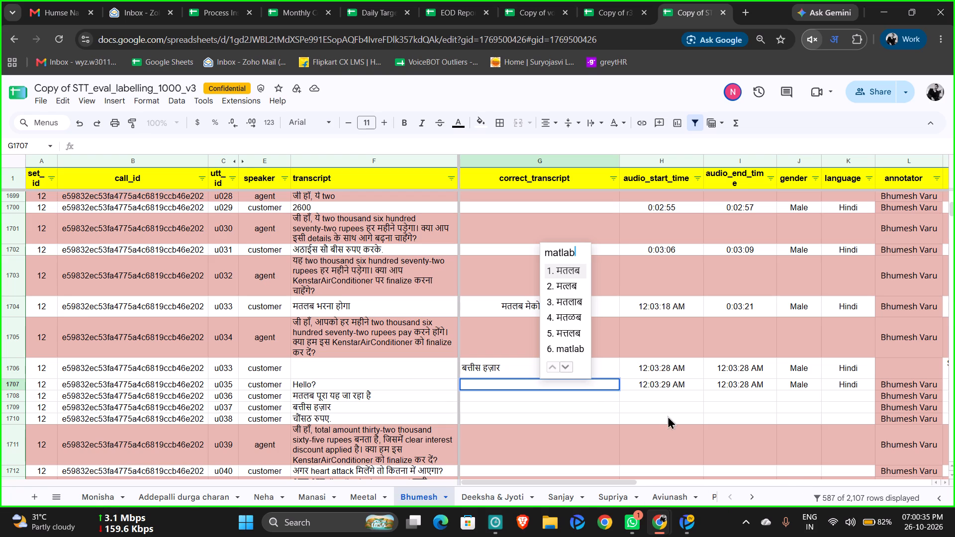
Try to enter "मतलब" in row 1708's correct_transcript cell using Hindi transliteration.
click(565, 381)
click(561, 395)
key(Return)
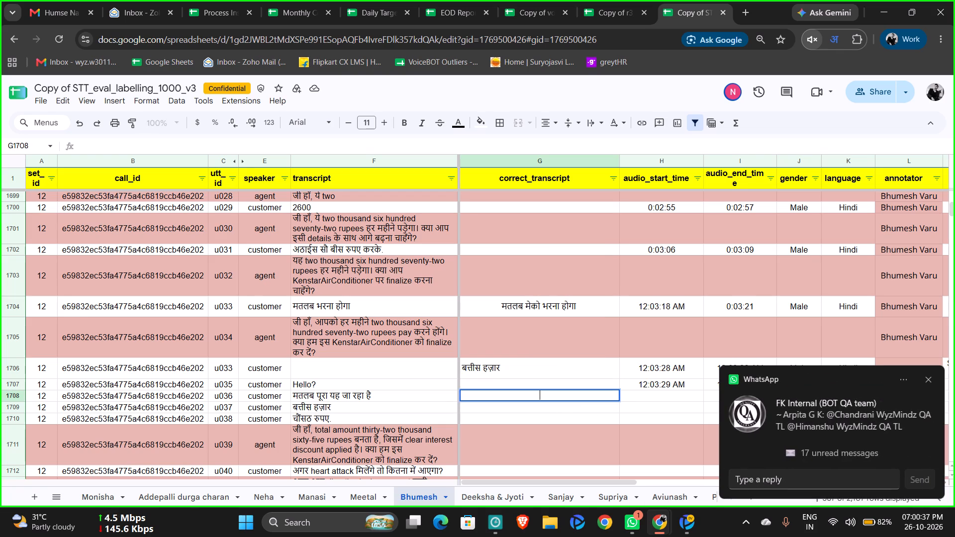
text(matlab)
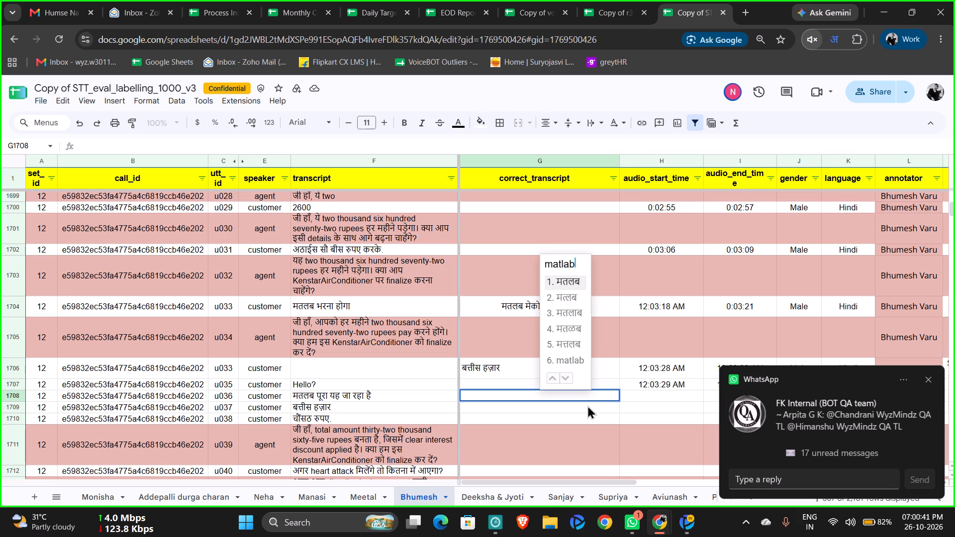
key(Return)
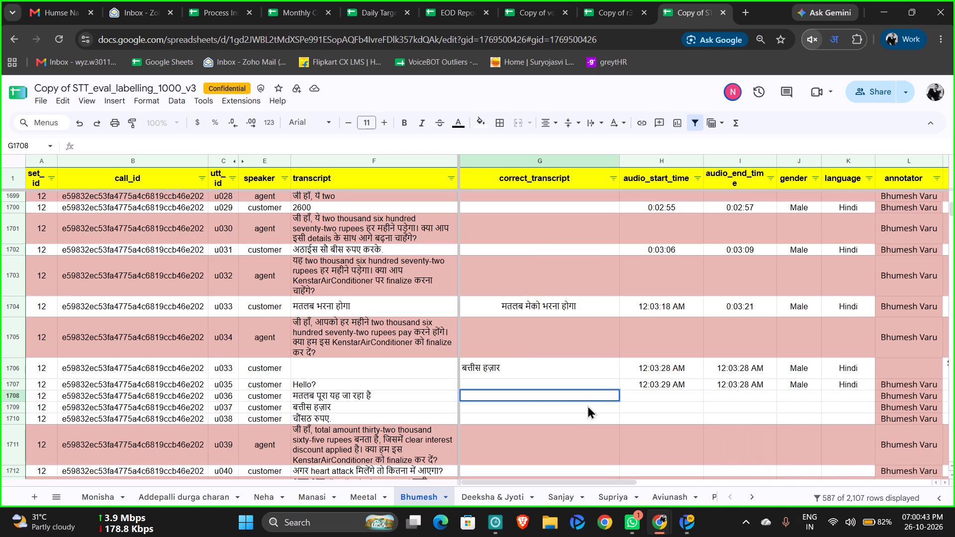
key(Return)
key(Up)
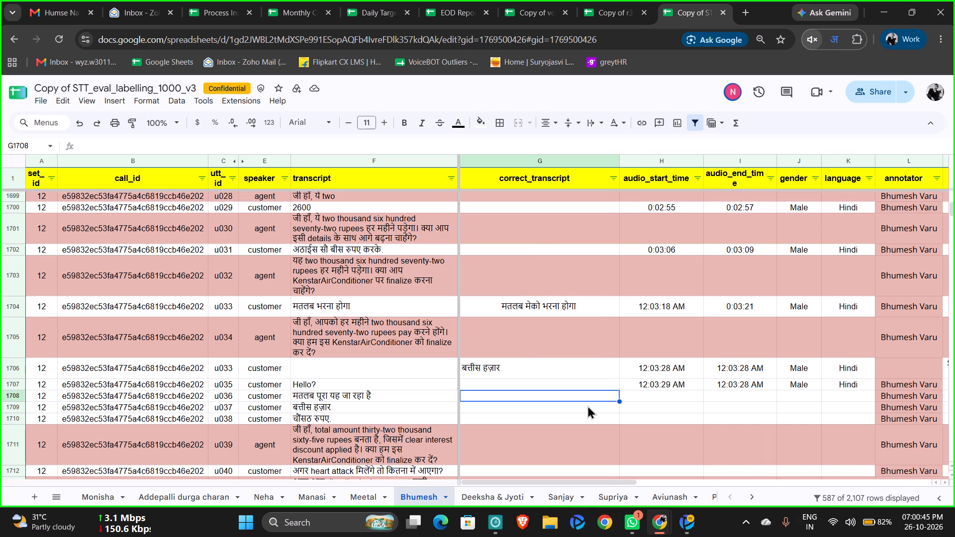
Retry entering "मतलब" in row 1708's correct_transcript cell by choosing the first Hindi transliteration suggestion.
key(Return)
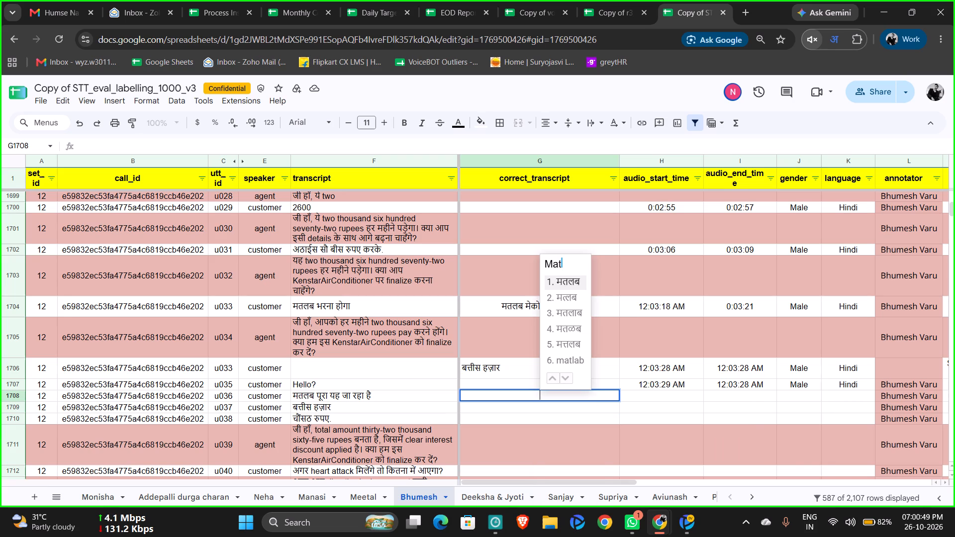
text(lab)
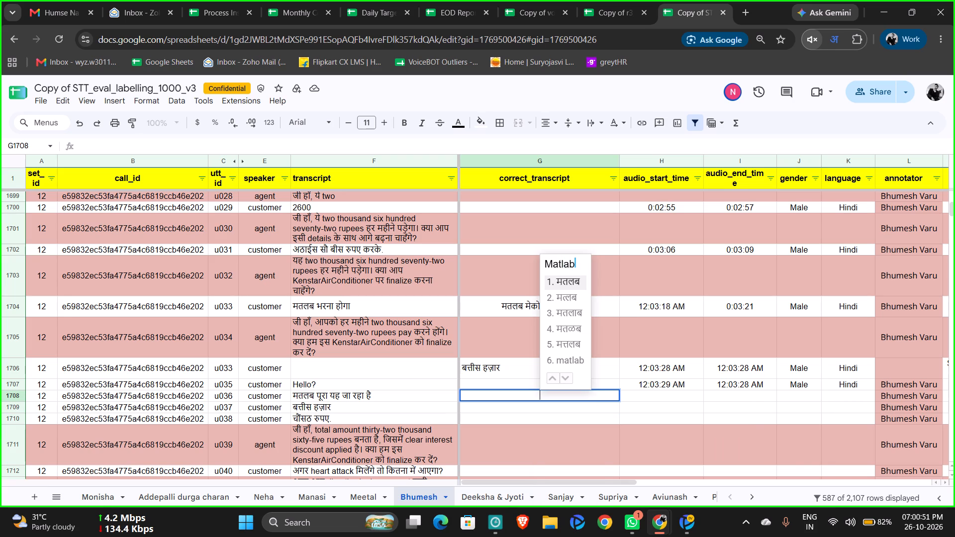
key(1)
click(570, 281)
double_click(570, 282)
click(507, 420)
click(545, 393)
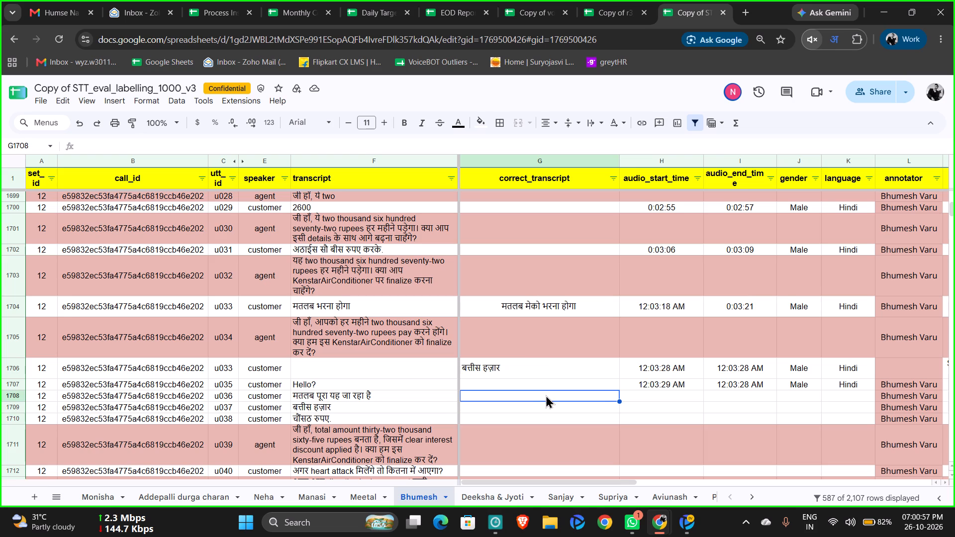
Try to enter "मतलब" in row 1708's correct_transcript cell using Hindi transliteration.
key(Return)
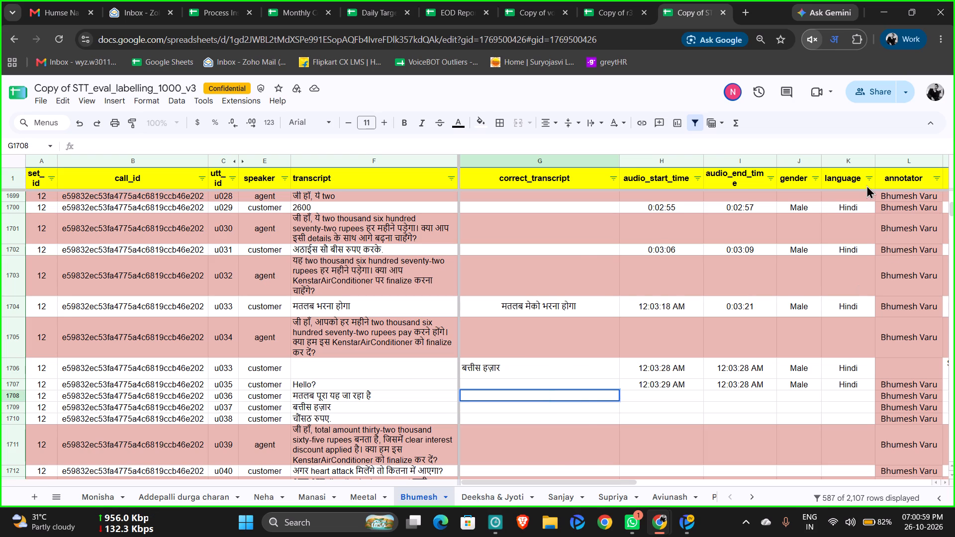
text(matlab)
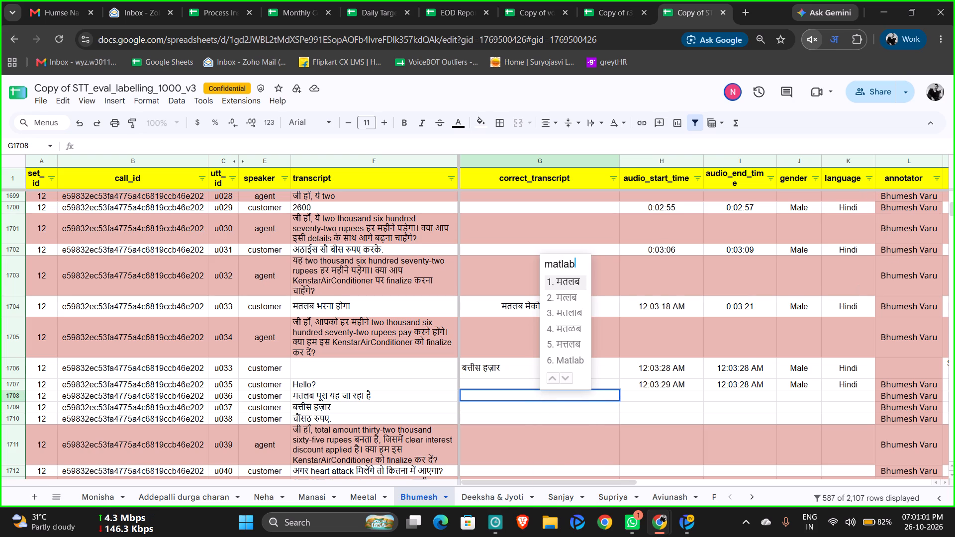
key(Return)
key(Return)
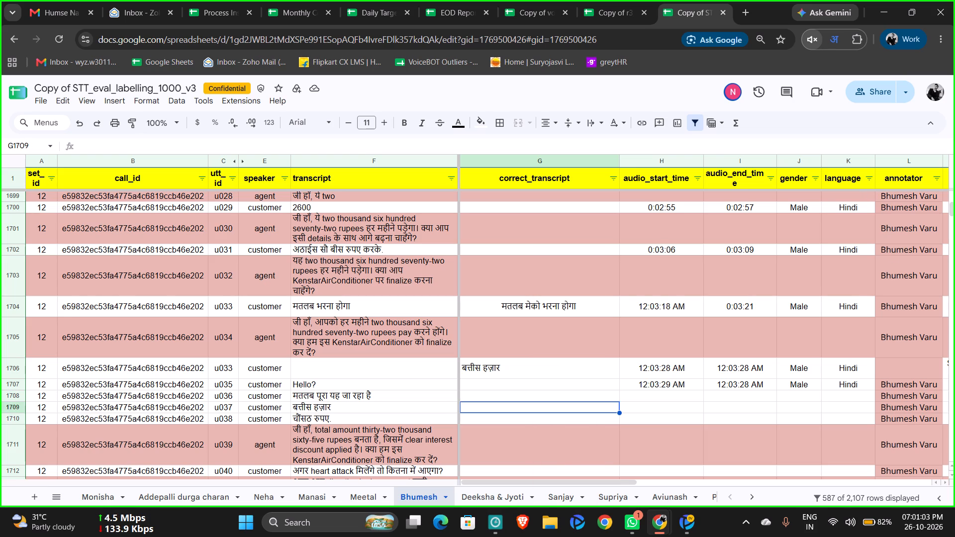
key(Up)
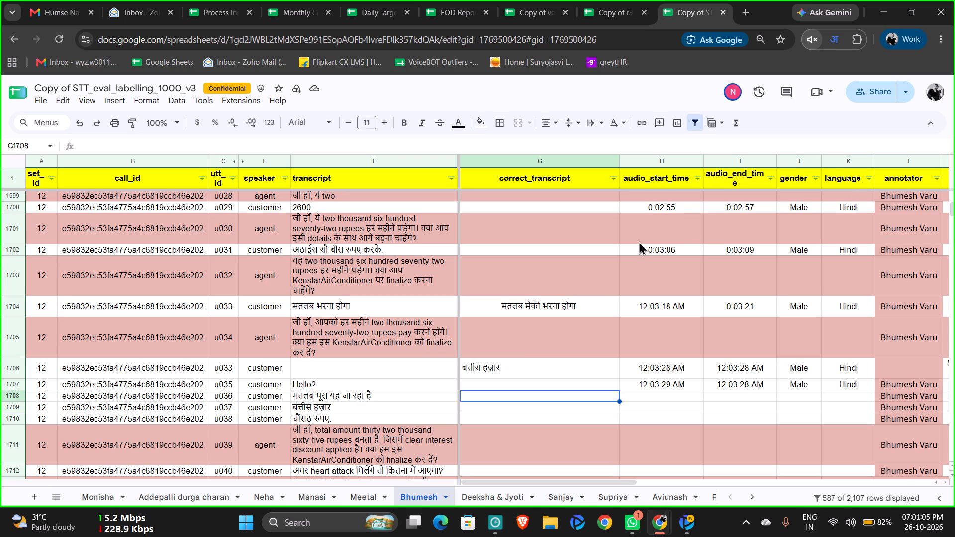
Copy row 1708's transcript "मतलब पूरा यह जा रहा है" into its correct_transcript cell.
click(433, 398)
key(ctrl+c)
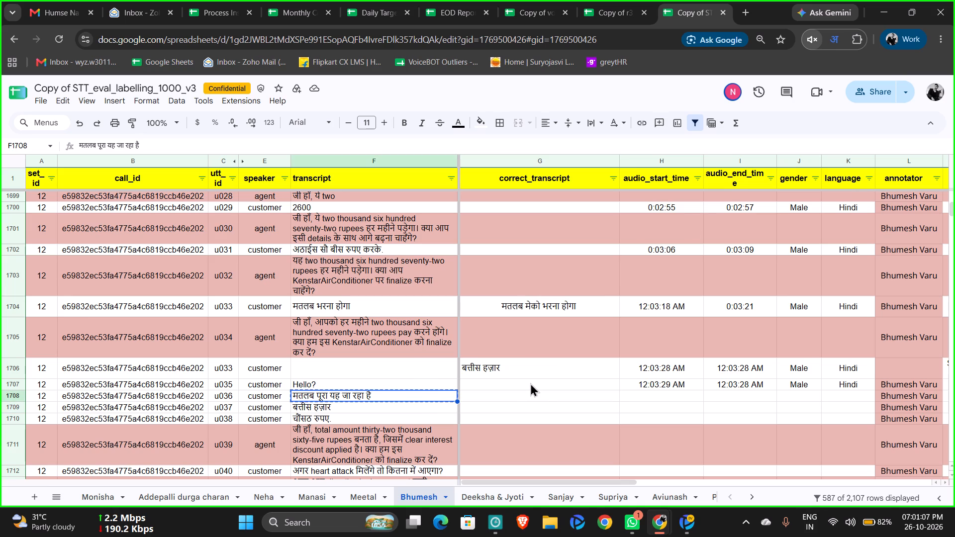
click(544, 399)
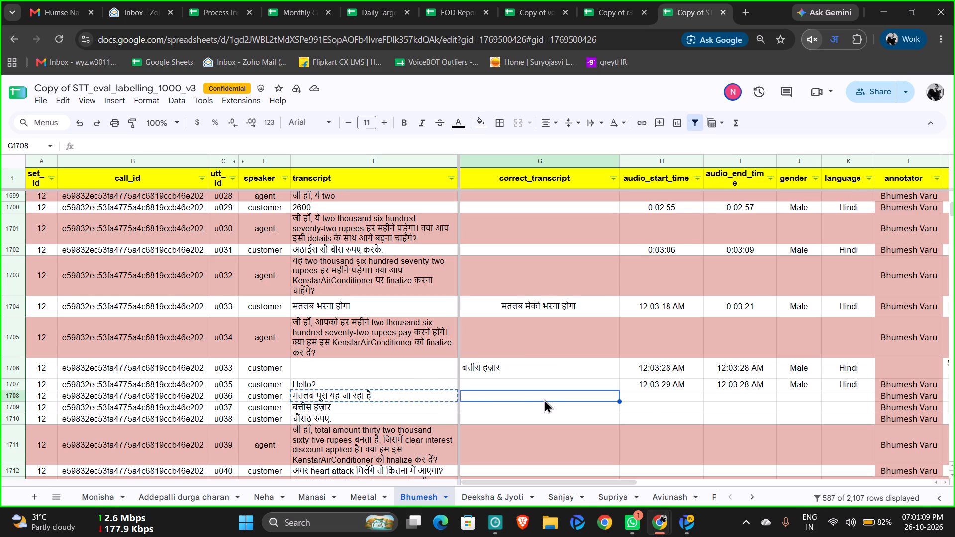
key(ctrl+v)
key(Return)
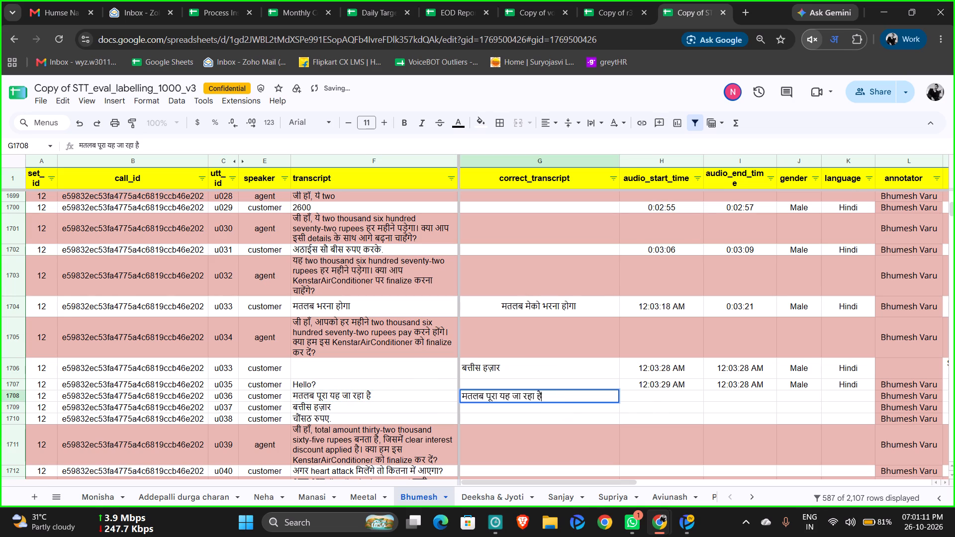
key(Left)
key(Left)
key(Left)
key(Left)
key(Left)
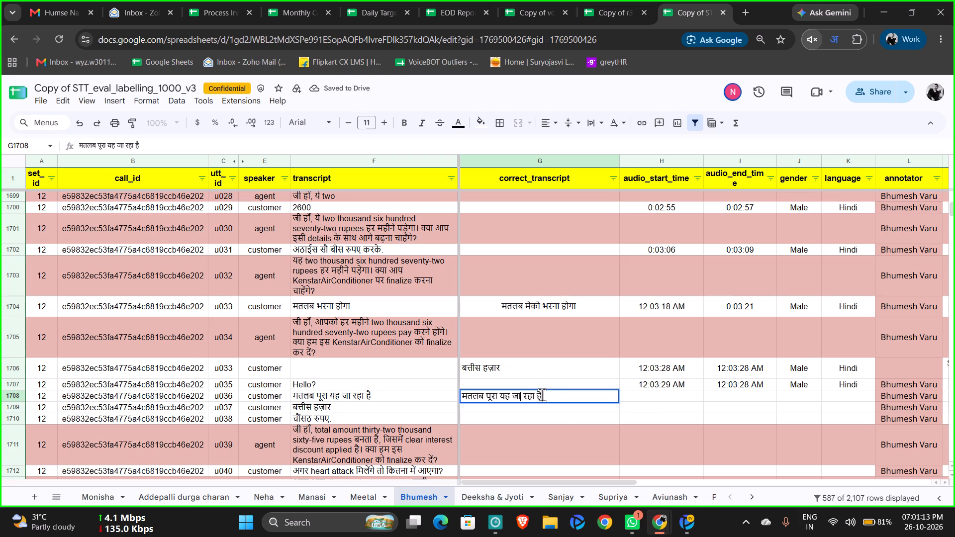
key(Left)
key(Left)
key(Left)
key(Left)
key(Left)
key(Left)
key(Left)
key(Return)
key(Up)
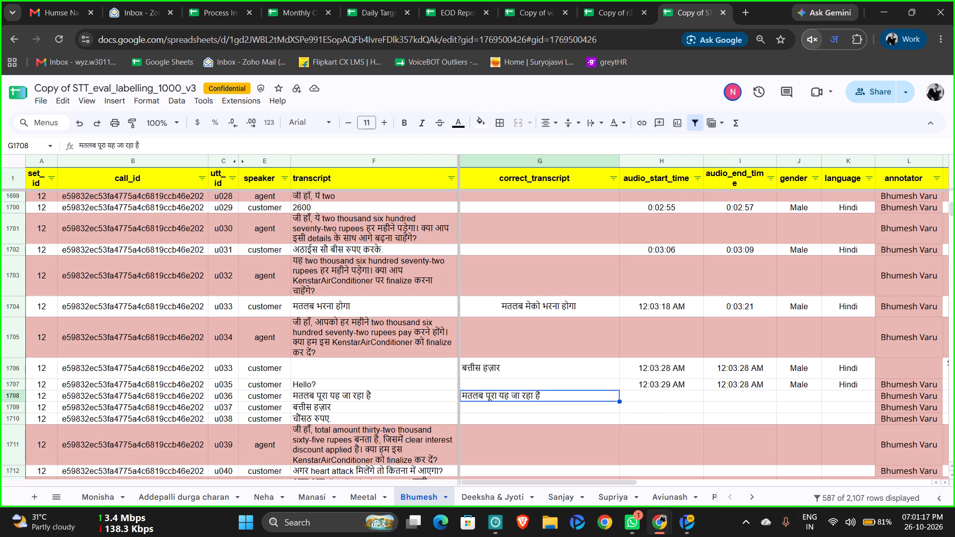
Insert "ये" after "मतलब" in row 1708's correct_transcript, making it "मतलब ये पूरा यह जा रहा है".
key(Return)
key(Left)
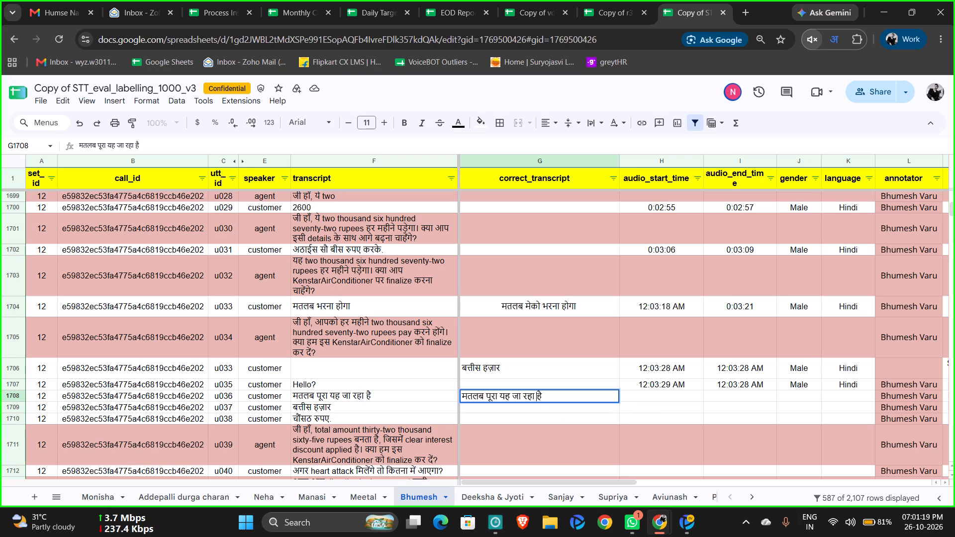
key(Left)
key(Left)
key(Left)
key(Left)
key(Left)
key(Left)
key(Left)
key(Left)
key(Left)
key(Left)
key(Left)
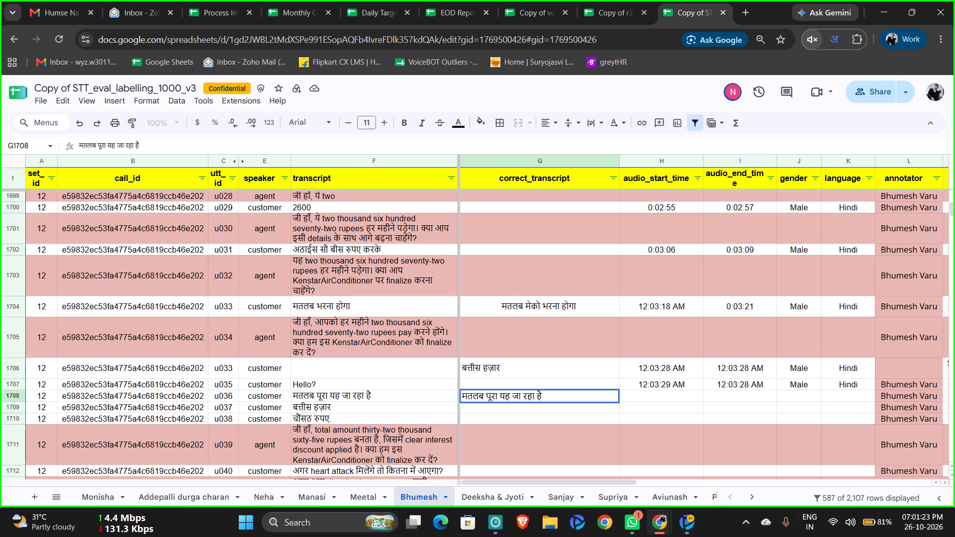
text(ye)
key(space)
key(BackSpace)
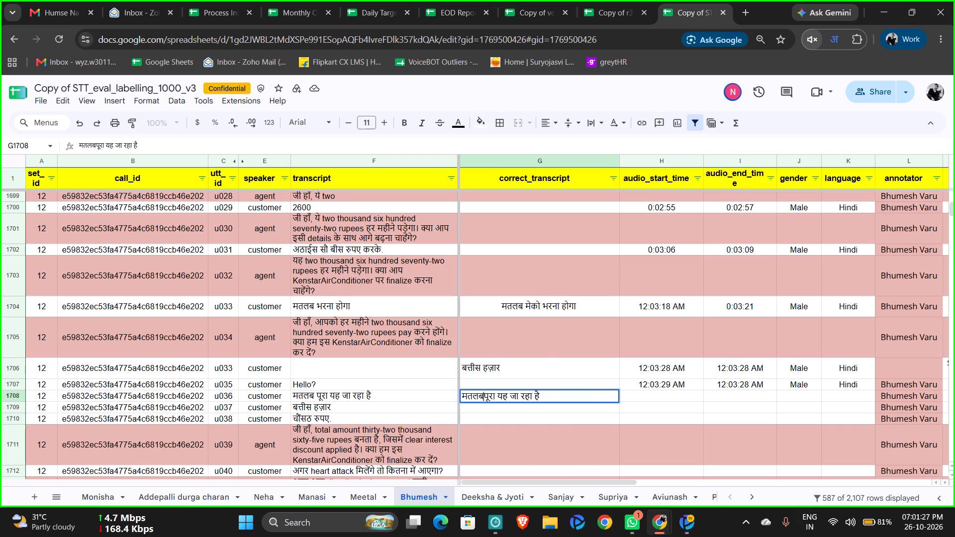
key(space)
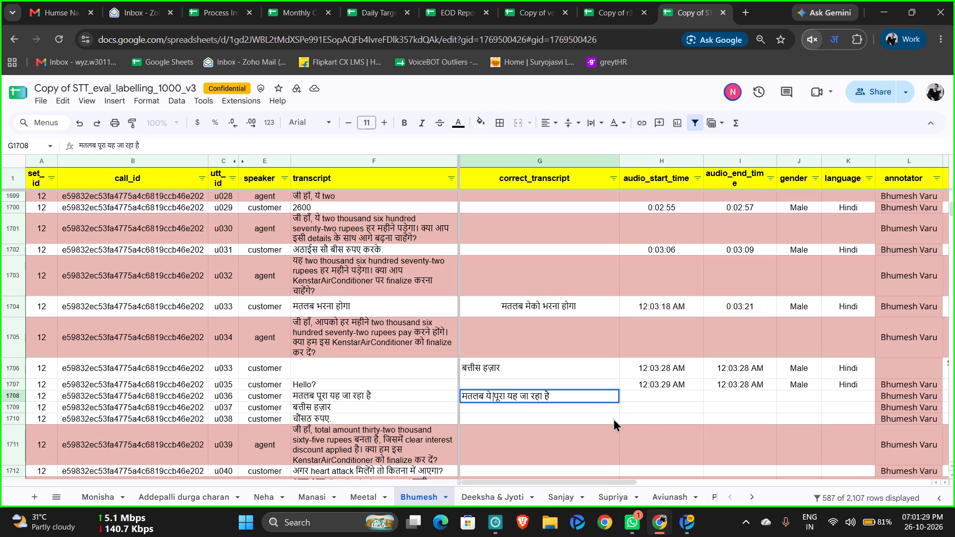
click(609, 416)
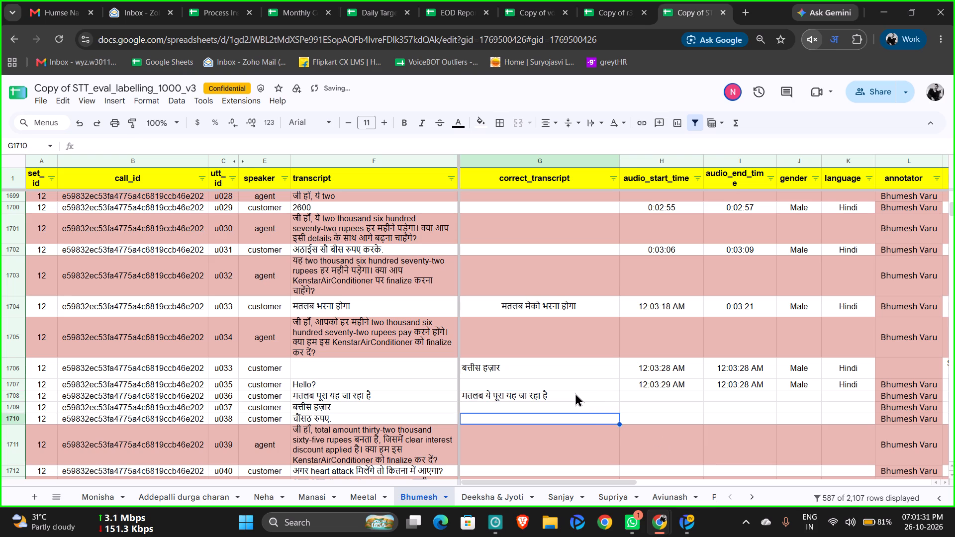
Insert a second "ये" before "पूरा" in row 1708's correct_transcript, making it "मतलब ये ये पूरा यह जा रहा है".
click(575, 393)
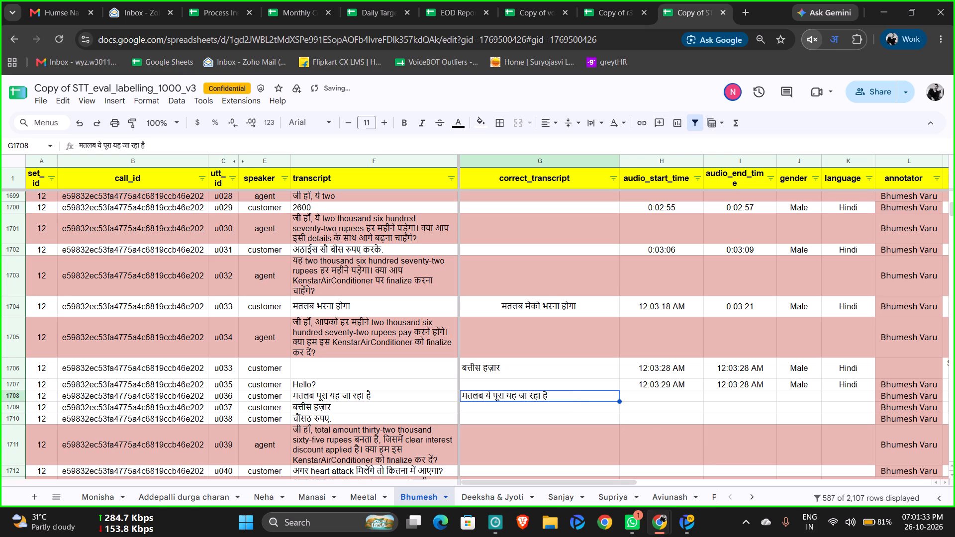
key(Return)
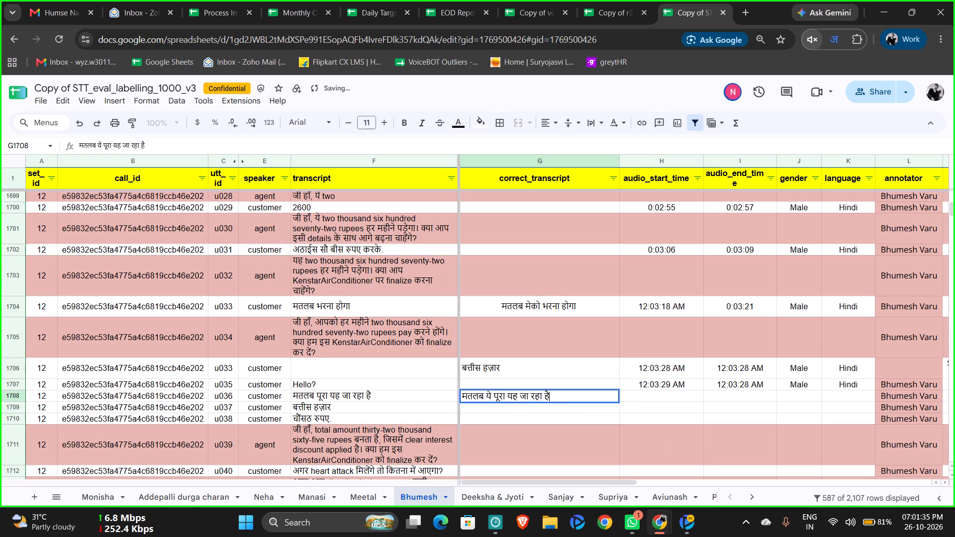
key(Left)
key(Left)
key(Left)
key(Left)
key(Left)
key(Left)
key(Left)
key(Left)
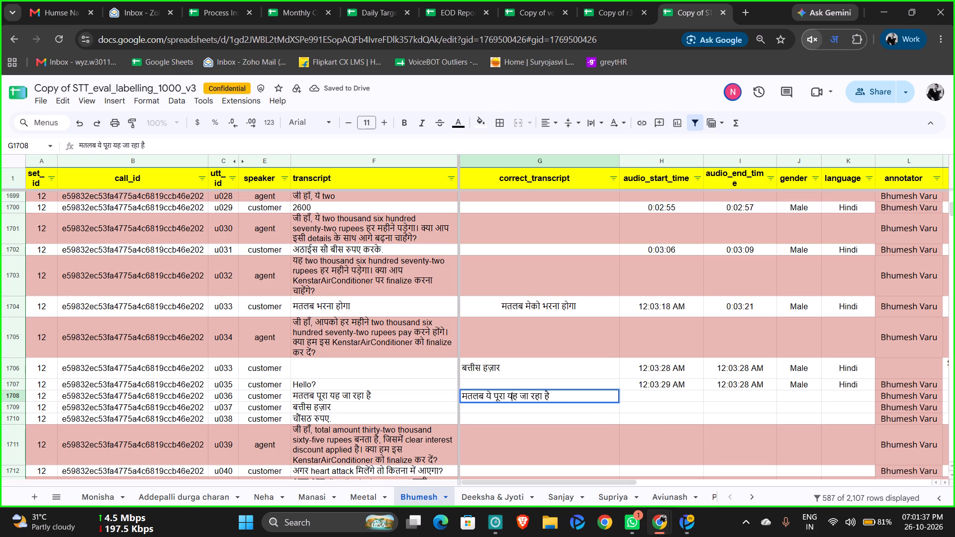
key(Left)
key(Left)
key(Left)
key(Left)
text(ye)
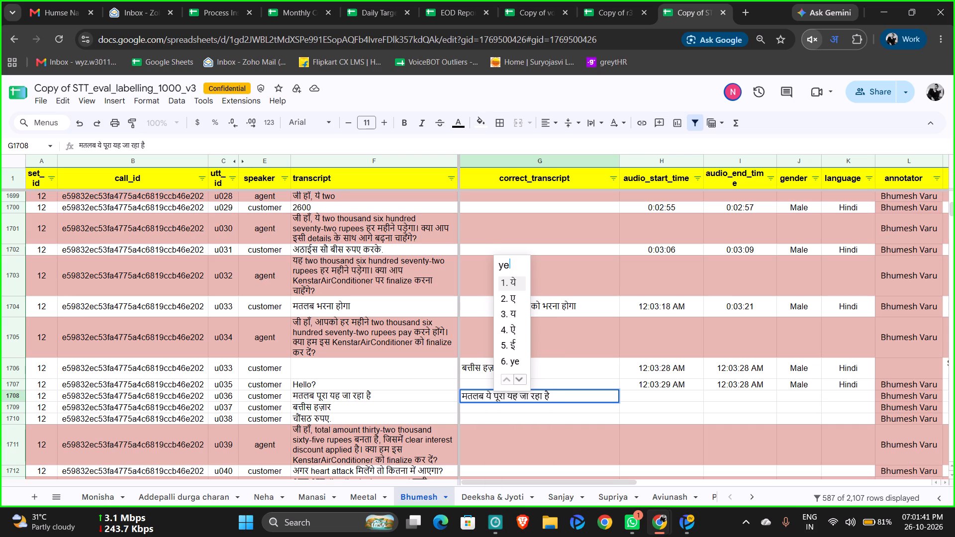
key(space)
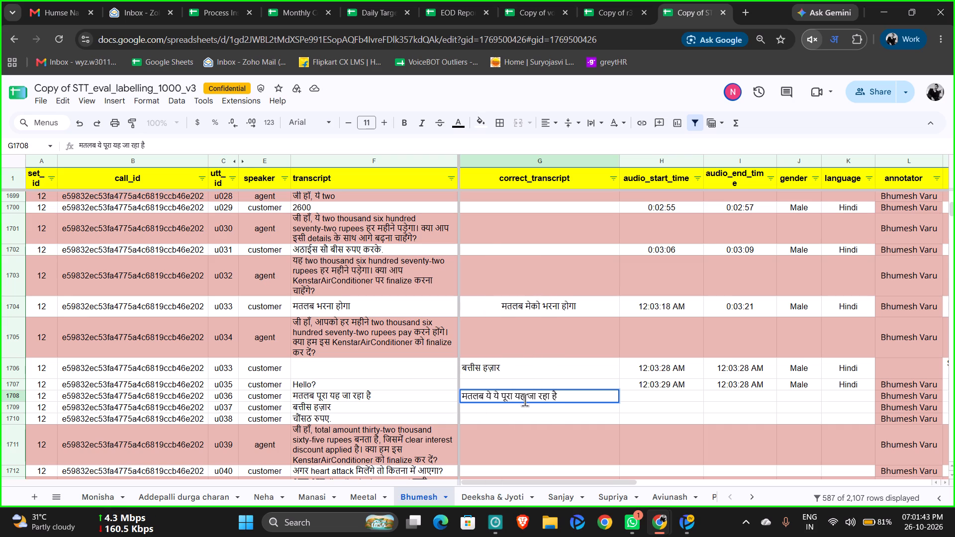
Switch to the call console and play the recording from about 3:31 to 3:34 to check row 1708's utterance.
key(alt+Tab)
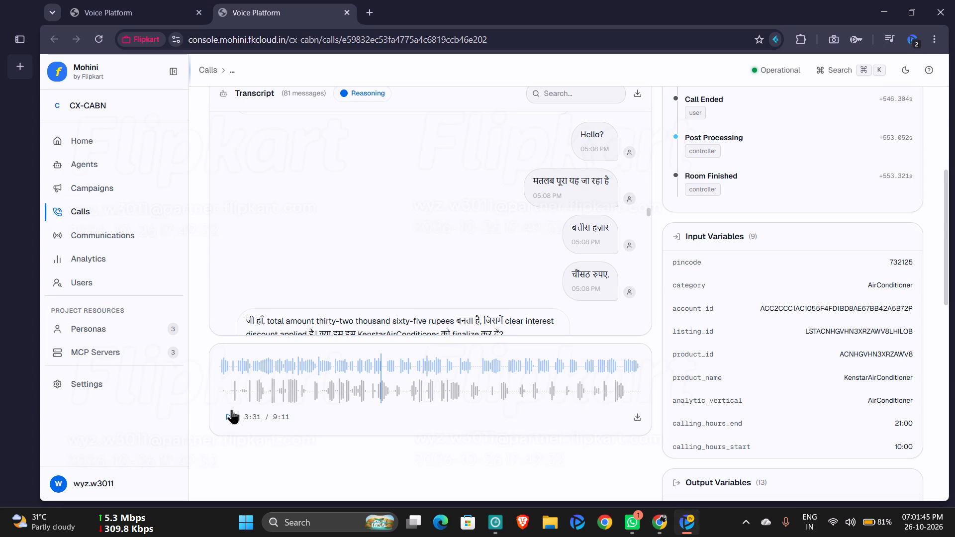
click(228, 418)
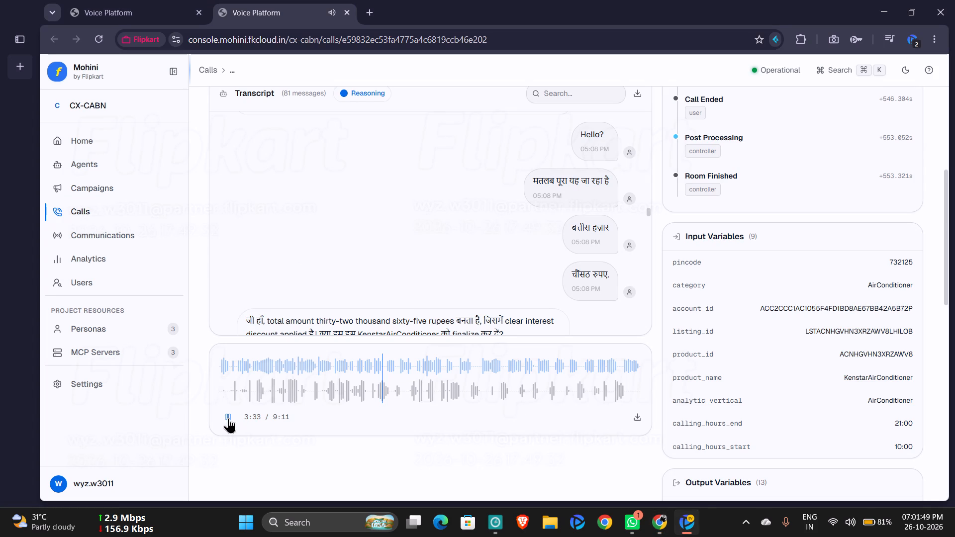
click(228, 418)
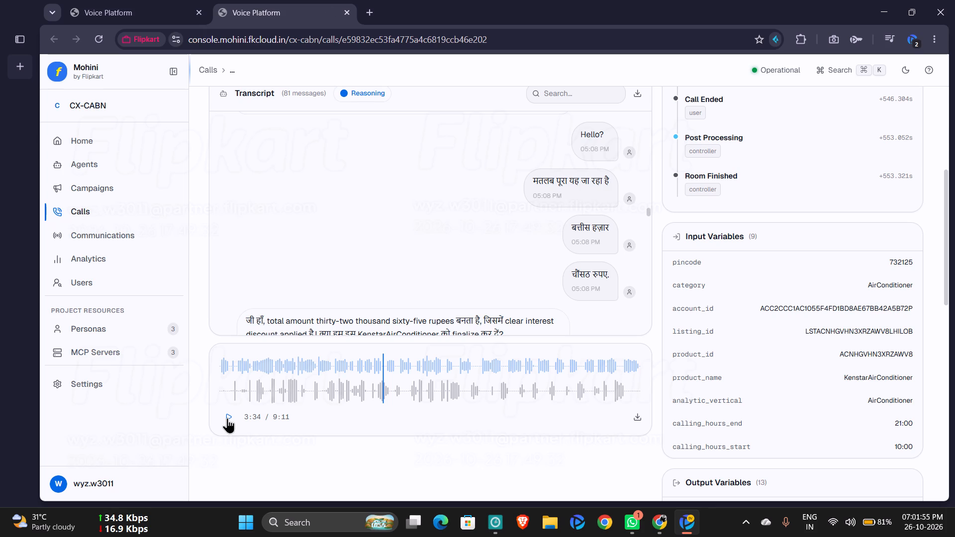
Return to the spreadsheet, select row 1708's audio_start_time cell and open the browser's input language options.
key(alt+Tab)
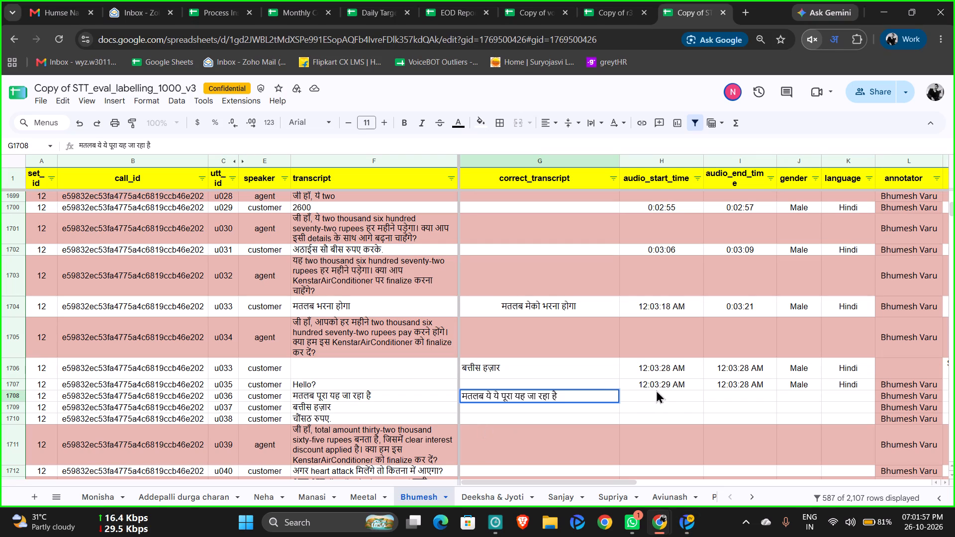
click(659, 393)
drag(673, 391, 808, 402)
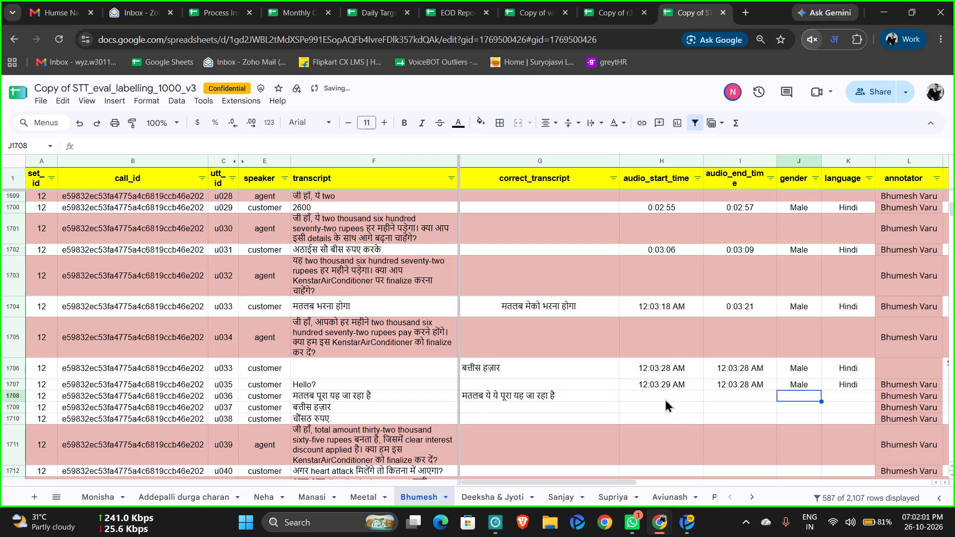
click(664, 397)
click(832, 45)
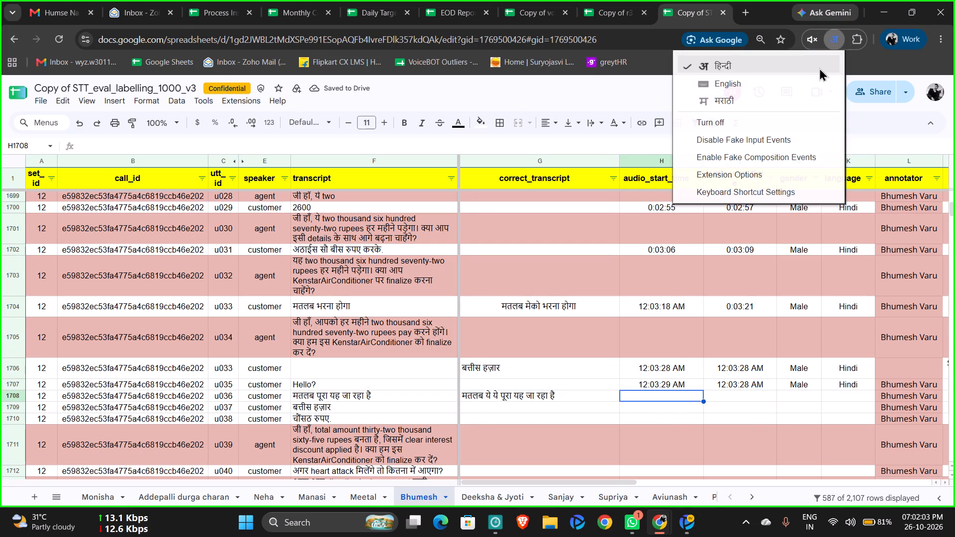
Switch the browser's input language to English.
click(798, 82)
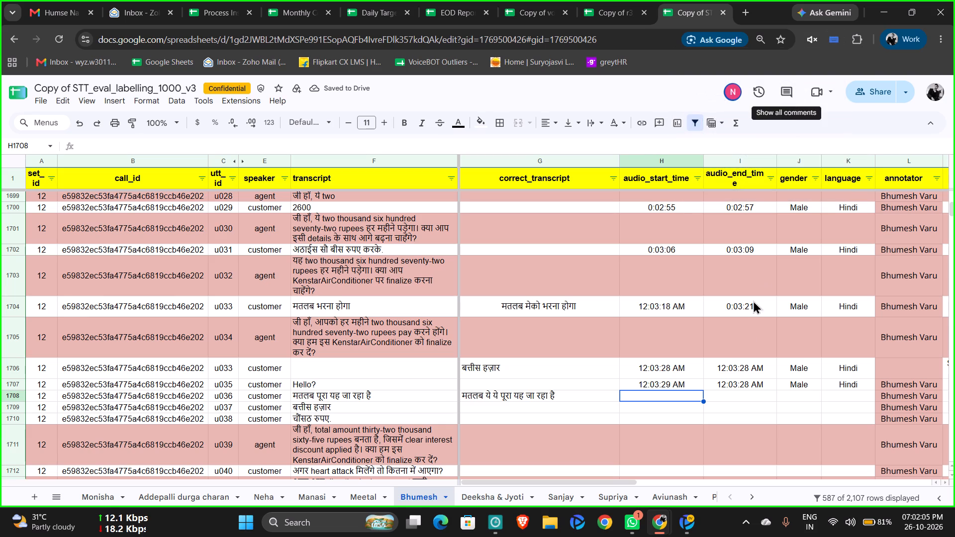
Copy row 1707's audio start time, audio end time, gender and language into the same cells of row 1708.
drag(673, 379, 770, 379)
drag(671, 384, 837, 388)
key(ctrl+c)
click(671, 395)
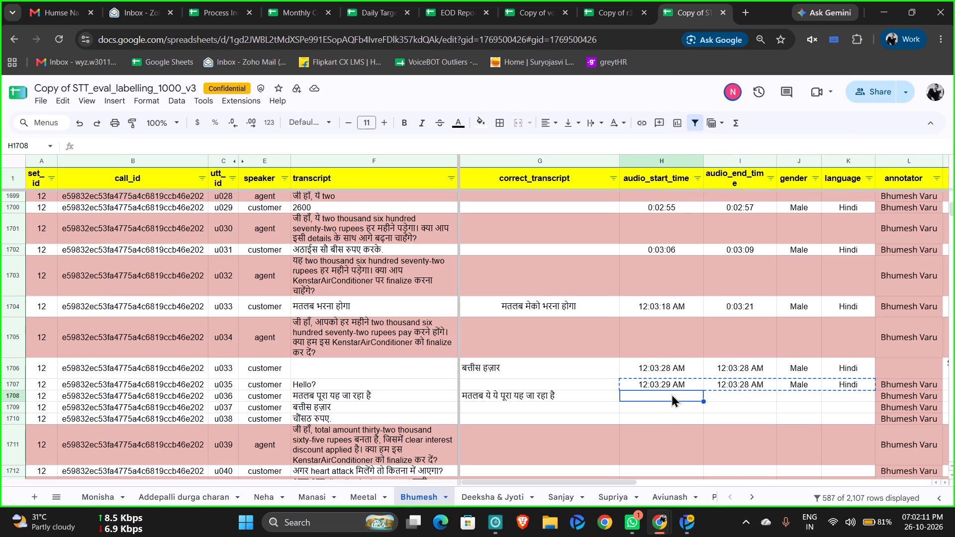
key(ctrl+v)
Set row 1708's audio_start_time to 12:03:30 AM.
click(672, 395)
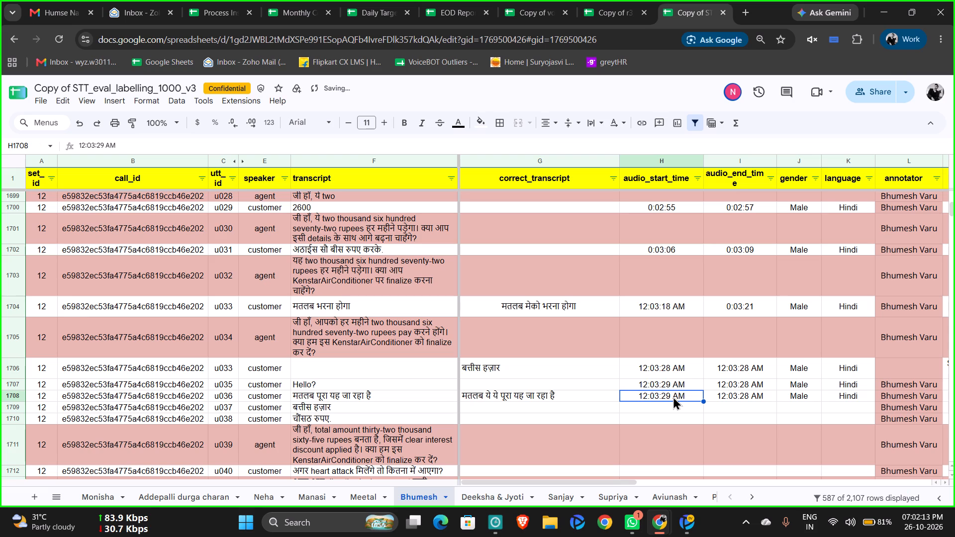
key(Return)
key(Left)
key(Left)
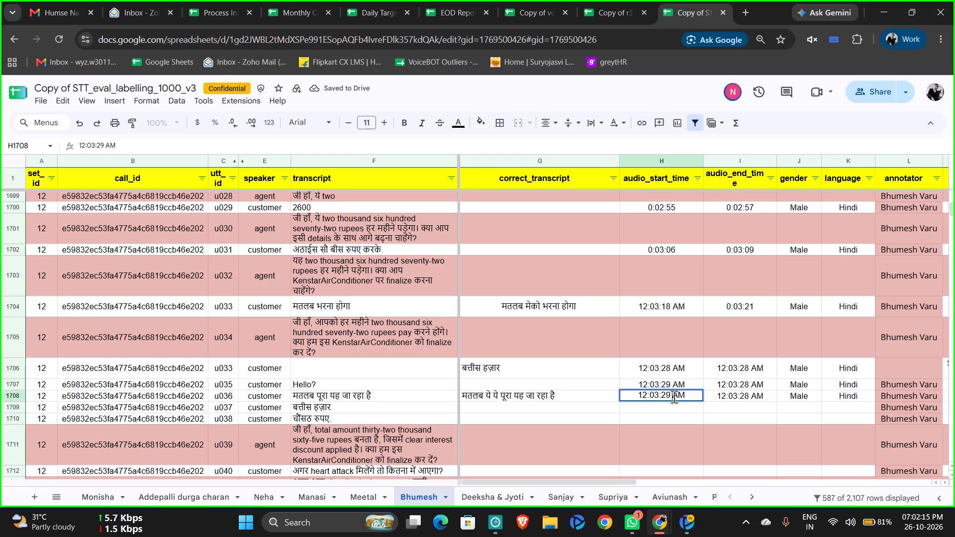
key(Left)
key(BackSpace)
key(BackSpace)
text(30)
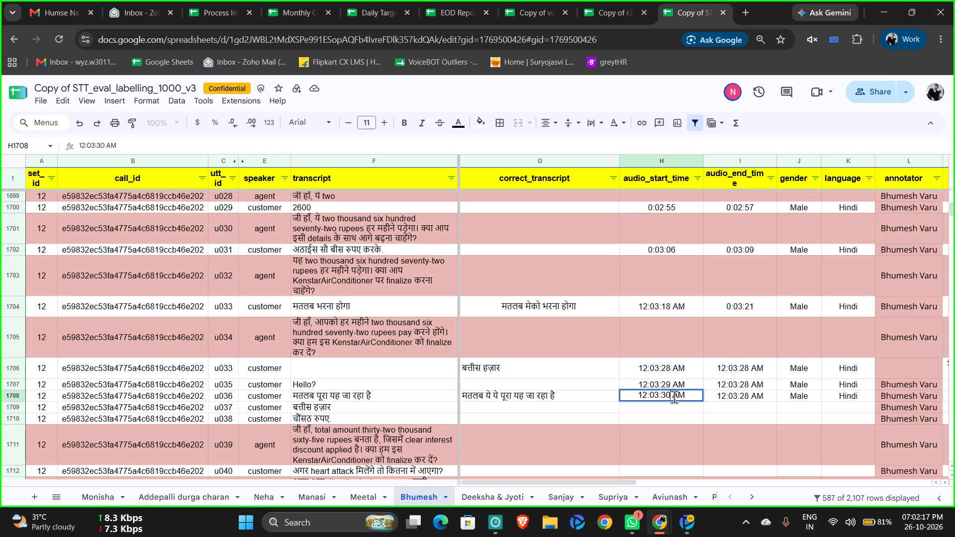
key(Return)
Set row 1708's audio_end_time to 12:03:34 AM, dismissing the chat notification.
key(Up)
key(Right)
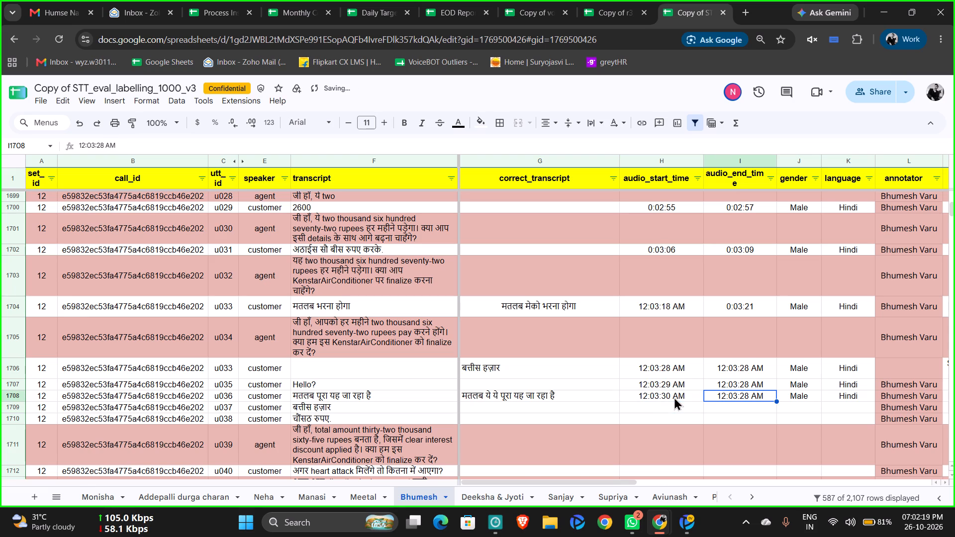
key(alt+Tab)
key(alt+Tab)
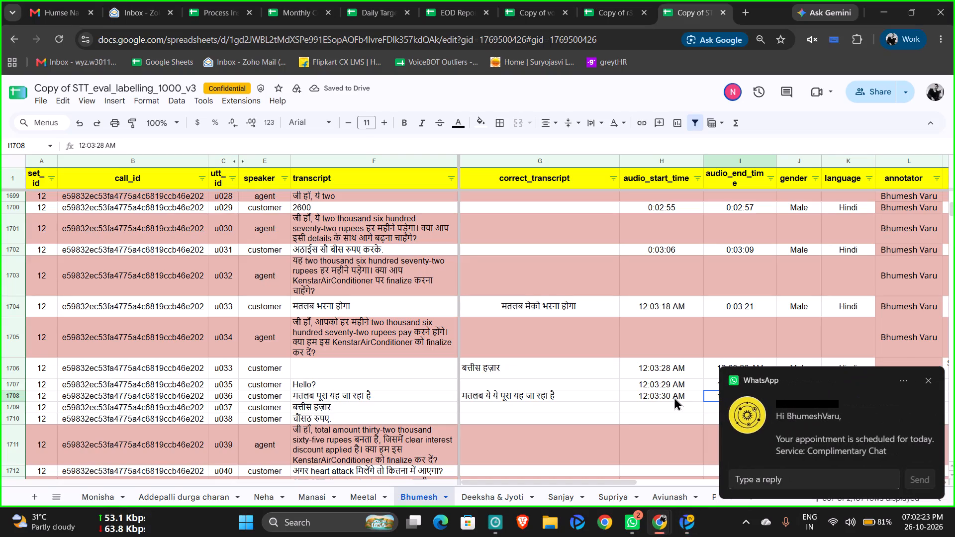
click(929, 378)
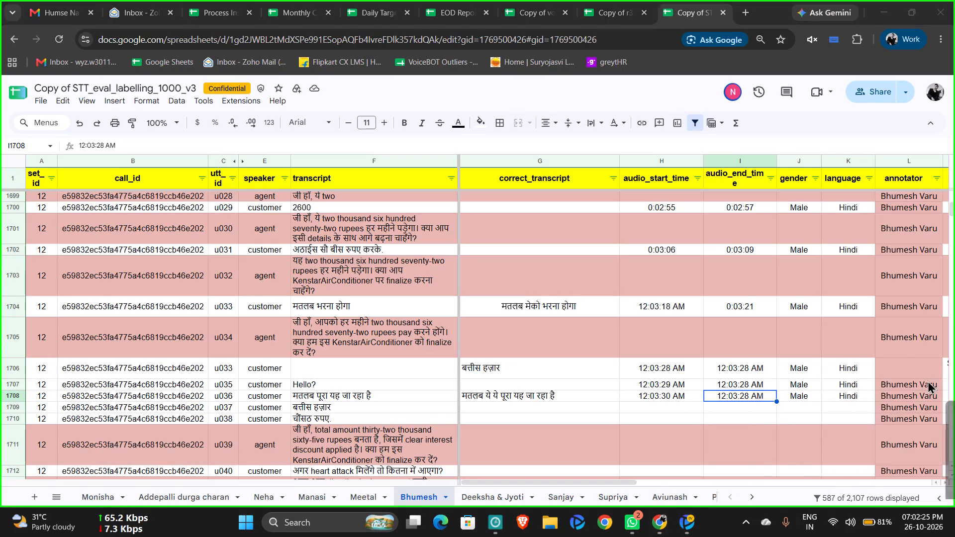
key(Return)
key(Left)
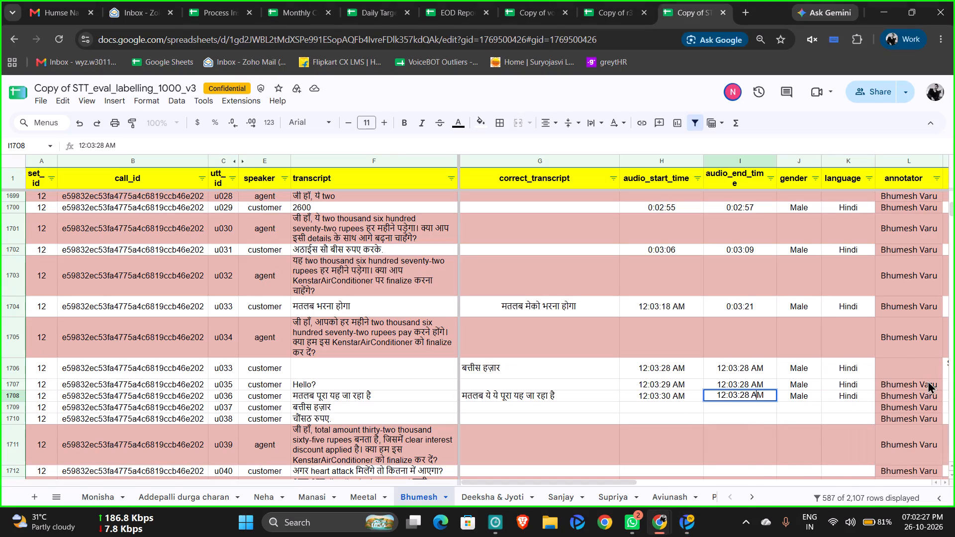
key(Left)
key(Left)
key(BackSpace)
key(BackSpace)
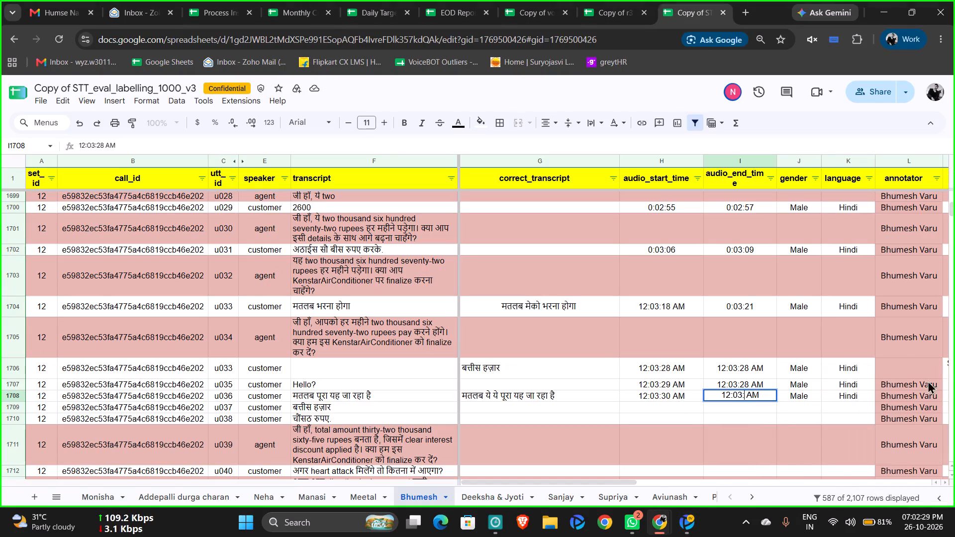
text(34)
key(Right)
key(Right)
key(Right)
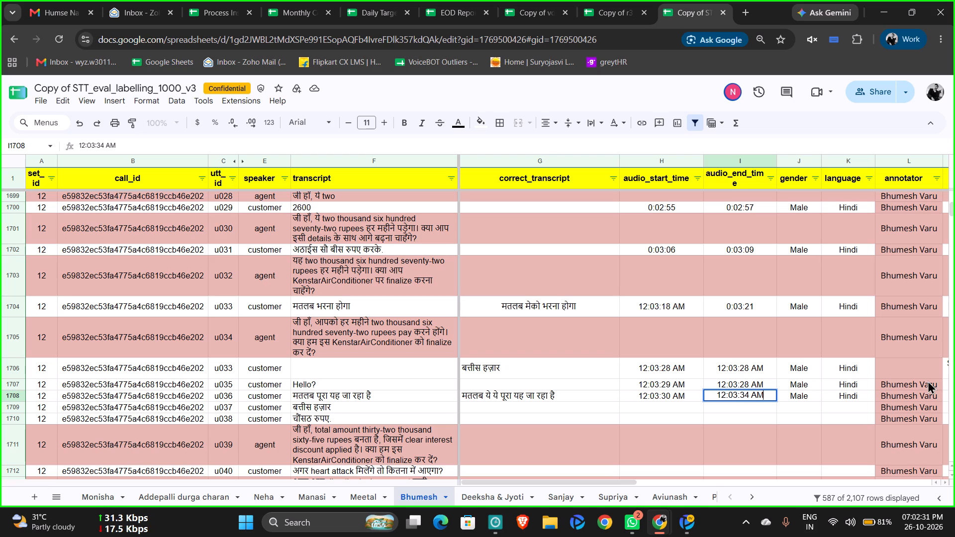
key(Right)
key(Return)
Copy the transcript correction note from row 1704 into row 1708's notes cell.
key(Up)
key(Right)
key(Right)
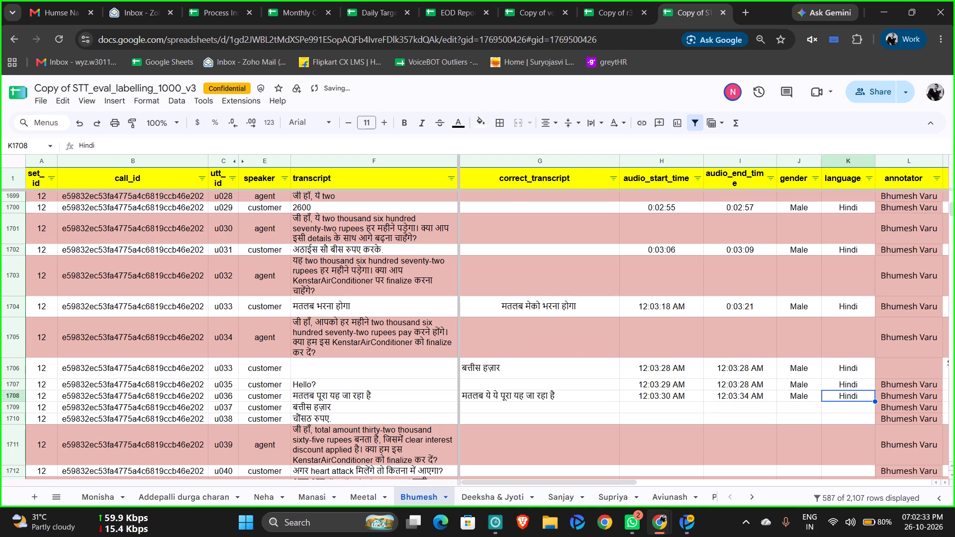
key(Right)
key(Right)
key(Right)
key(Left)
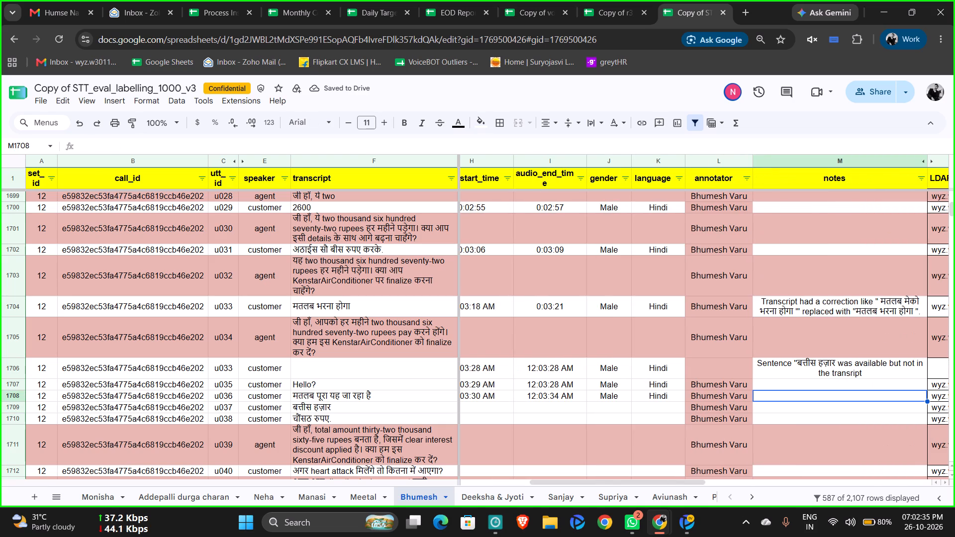
click(866, 301)
key(ctrl+c)
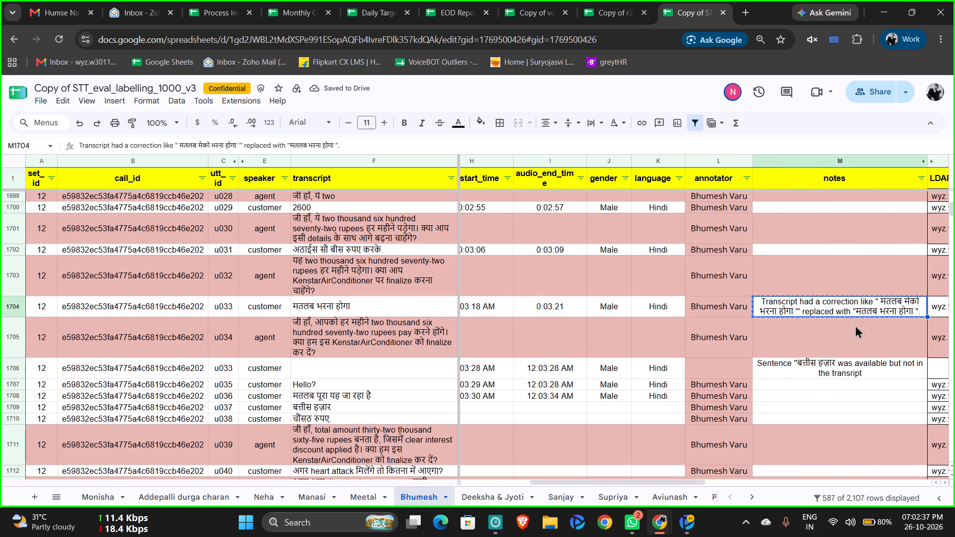
click(836, 397)
key(ctrl+v)
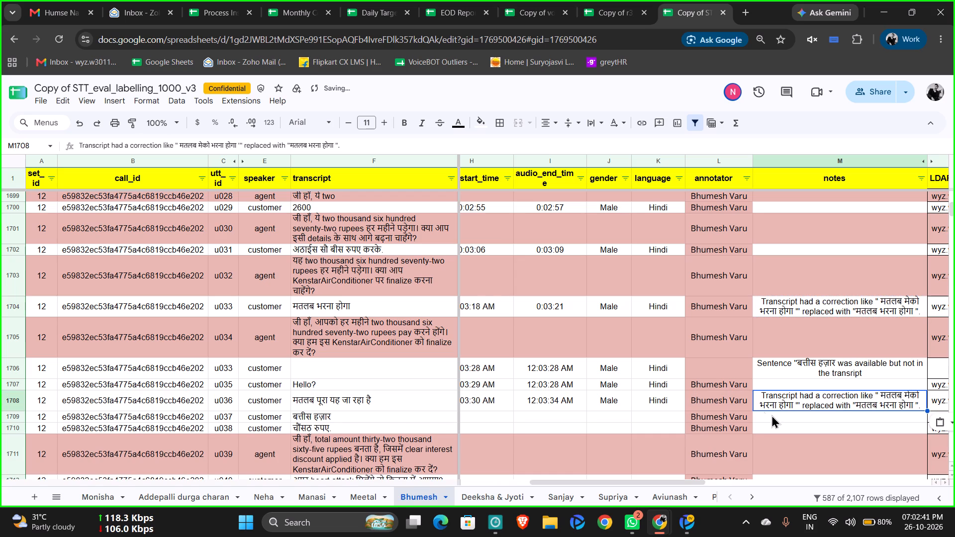
Replace the first quoted phrase in row 1708's note with the row's original transcript, "मतलब पूरा यह जा रहा है".
click(726, 403)
key(Left)
key(Left)
key(Left)
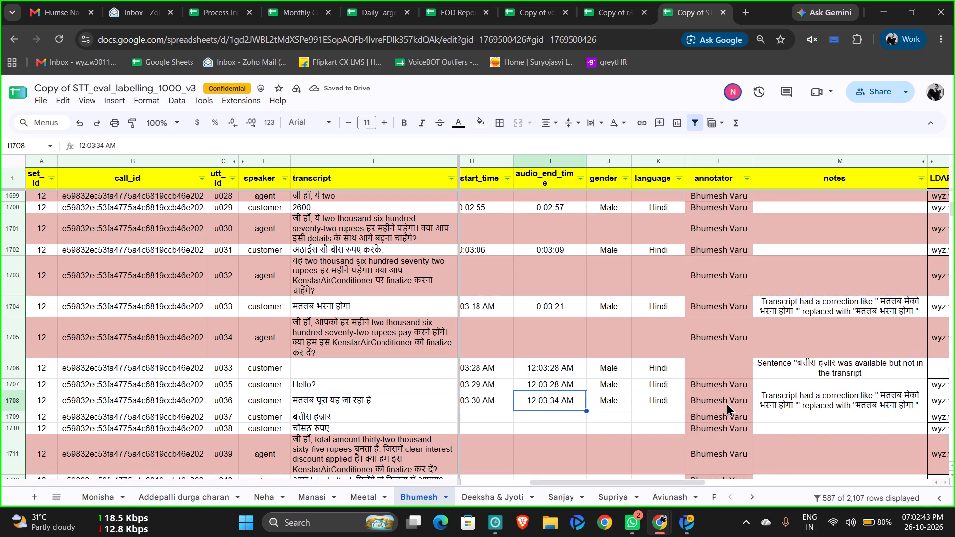
key(Left)
key(Left)
key(Left)
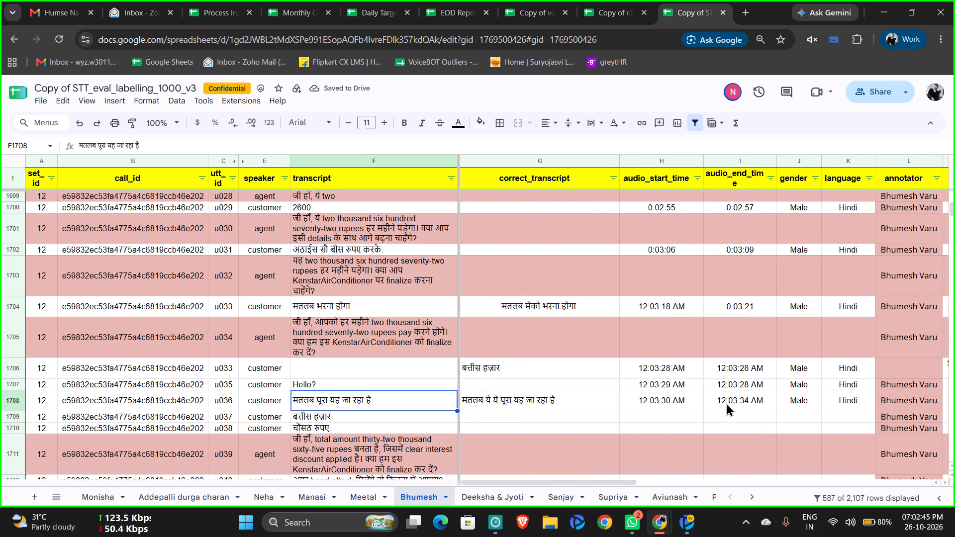
key(ctrl+c)
key(Right)
key(Right)
key(Right)
key(Right)
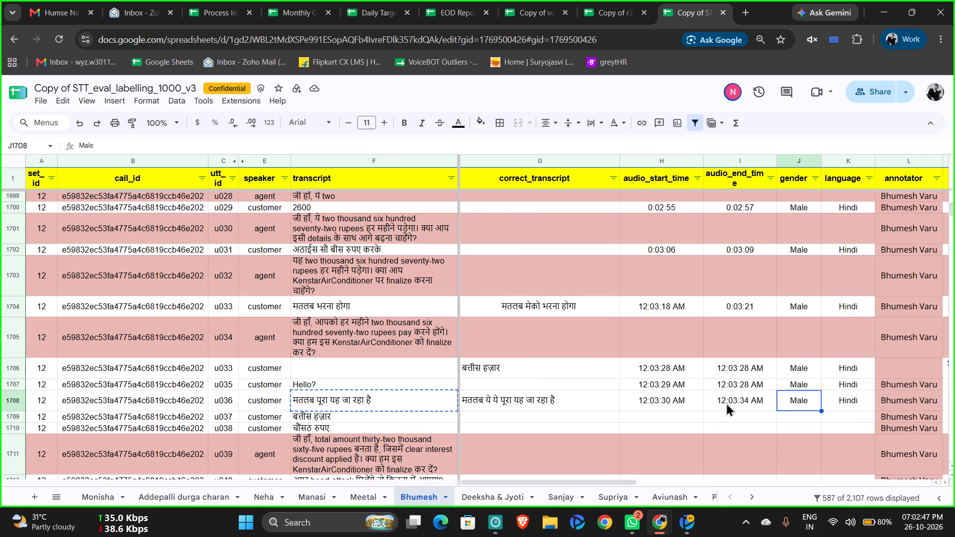
key(Right)
key(Right)
key(Right)
key(Return)
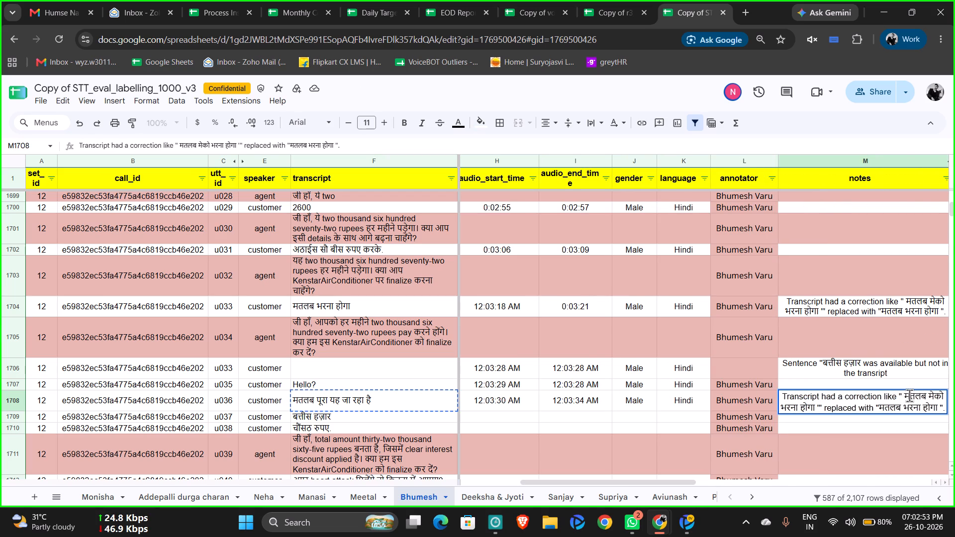
drag(905, 398, 810, 413)
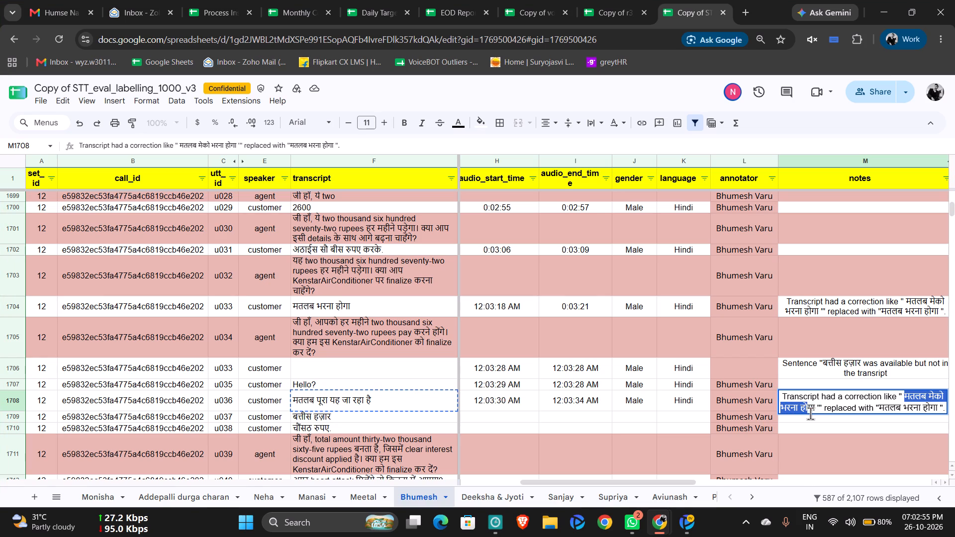
drag(810, 413, 814, 413)
key(ctrl+v)
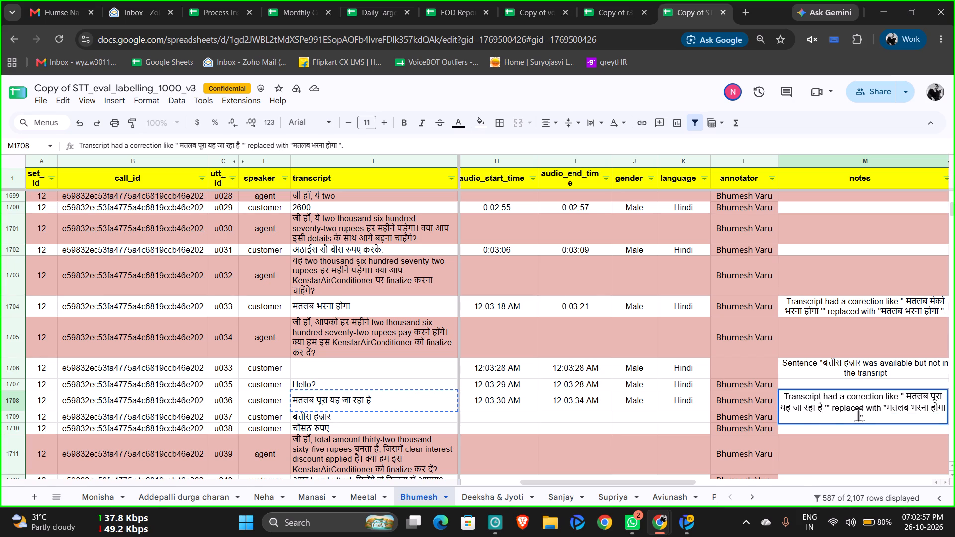
Replace the phrase after "replaced with" in row 1708's note with the row's correct_transcript, "मतलब ये ये पूरा यह जा रहा है".
click(498, 400)
key(Left)
key(Left)
key(Right)
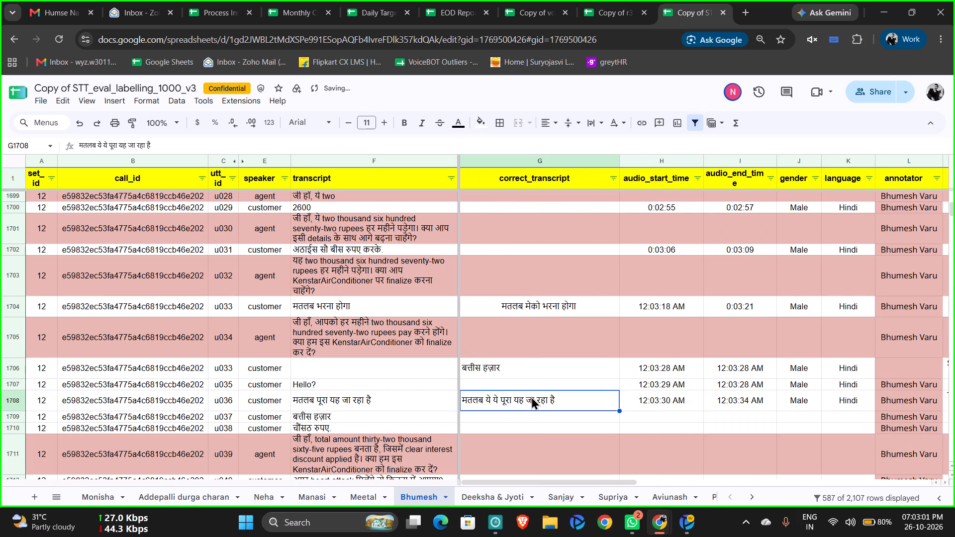
key(ctrl+c)
key(Right)
key(Right)
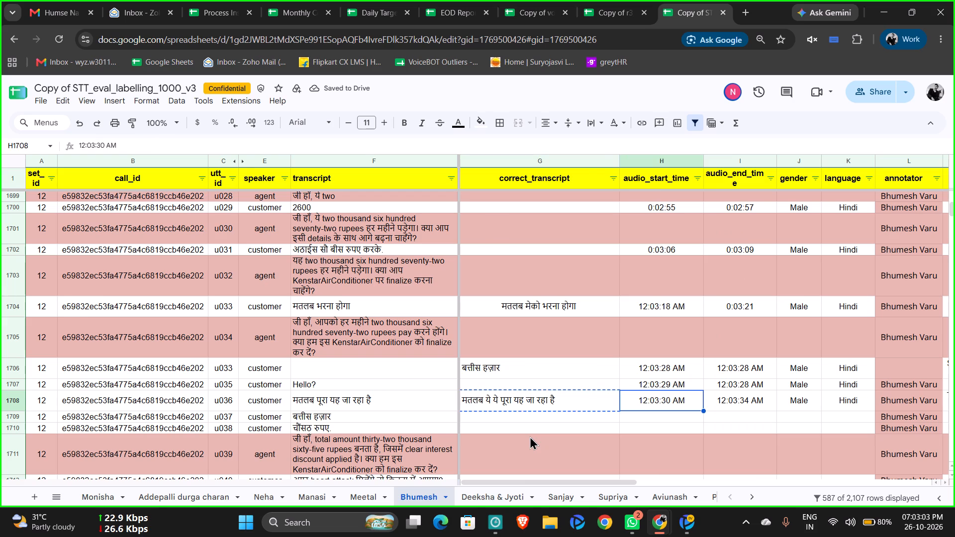
key(Right)
key(Right)
key(Right)
key(Right)
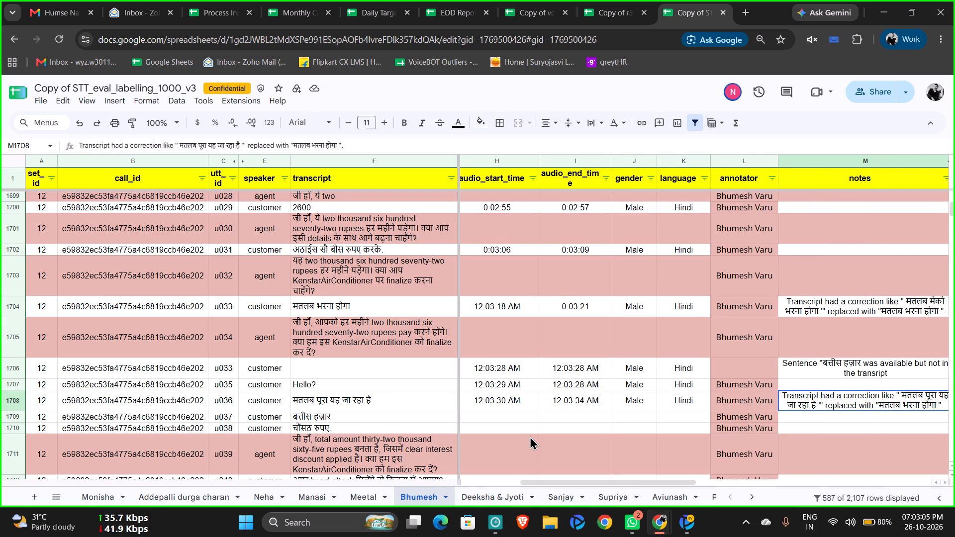
key(Return)
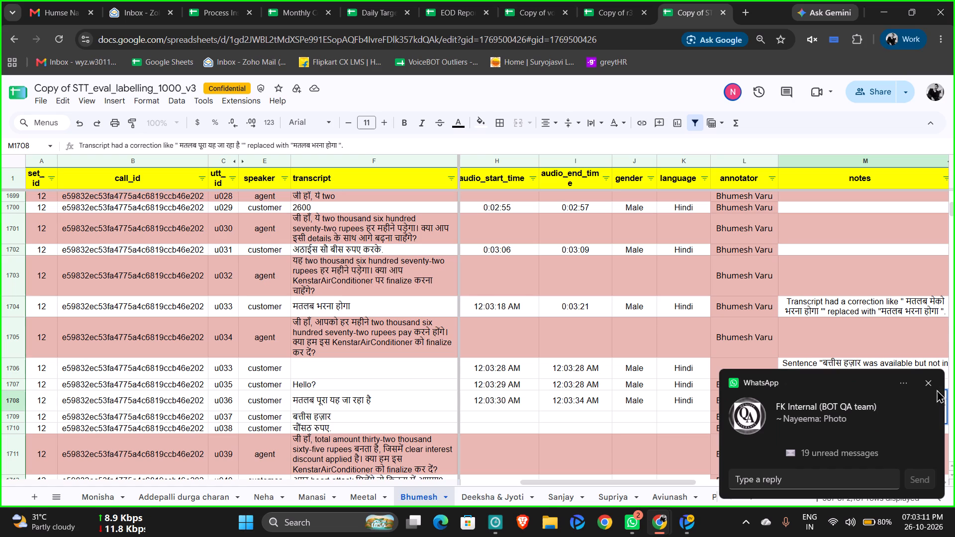
click(930, 382)
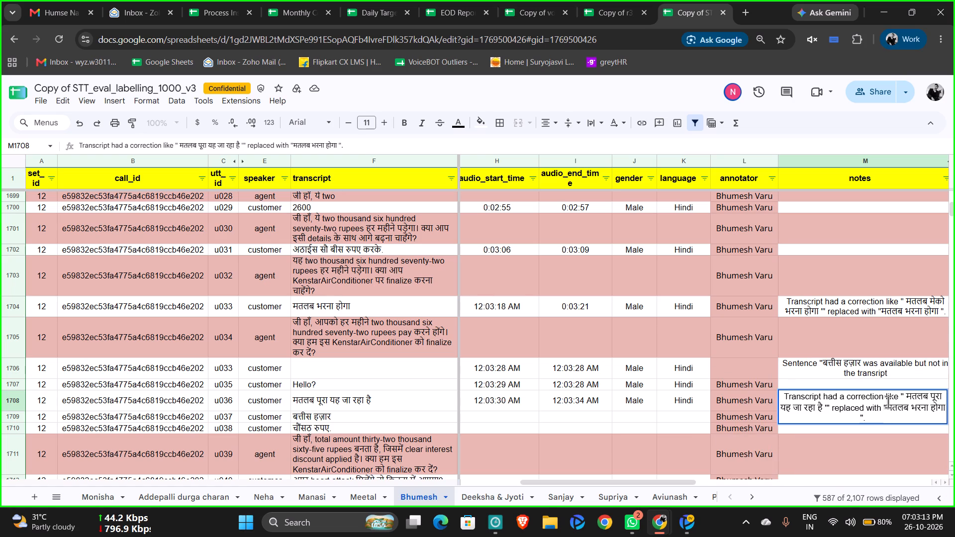
drag(889, 405, 943, 406)
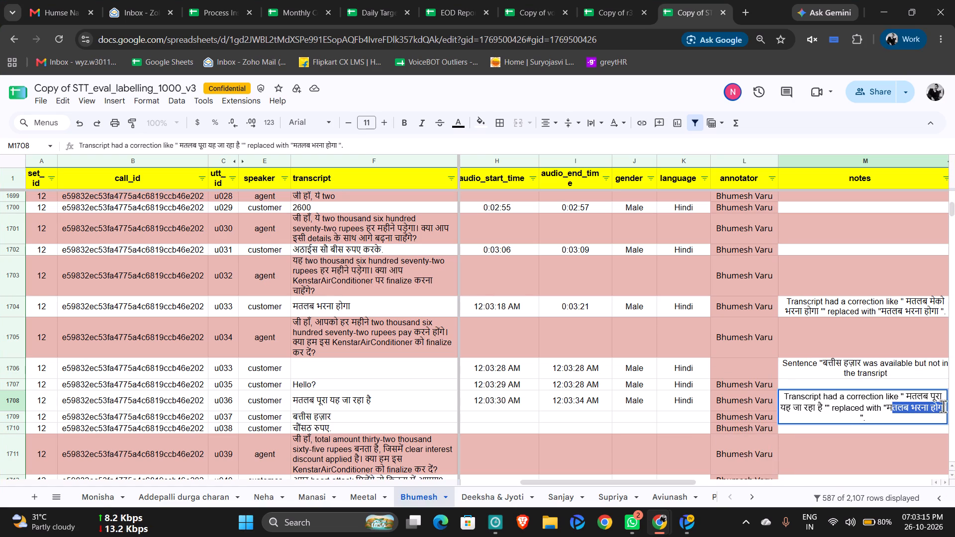
drag(943, 406, 945, 407)
key(ctrl+v)
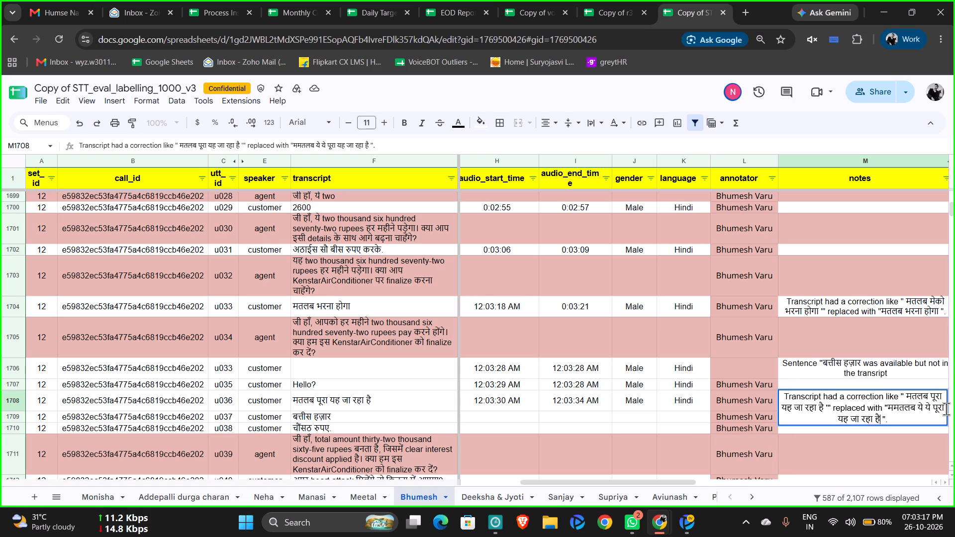
click(887, 442)
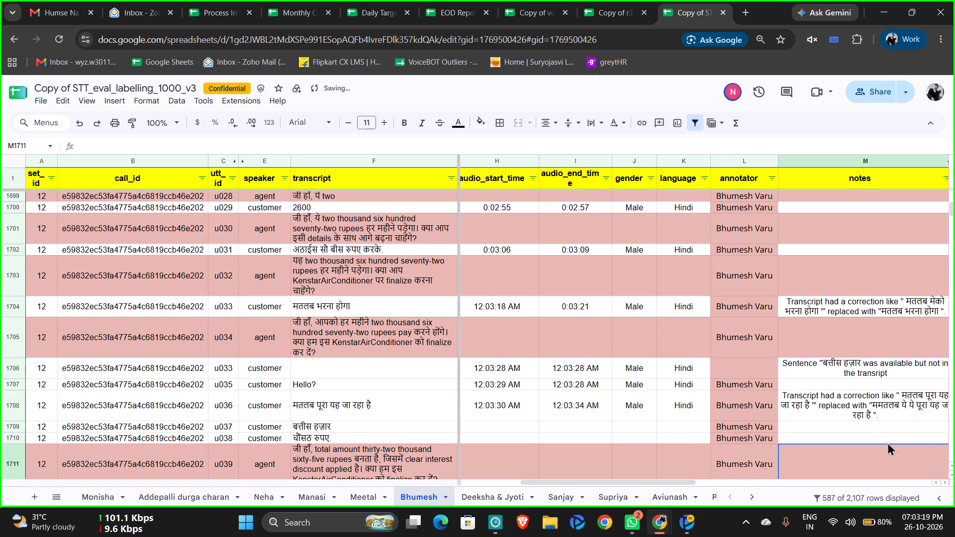
Select row 1709's transcript "बत्तीस हज़ार" and switch to the call console to check it against the recording.
click(870, 429)
key(Left)
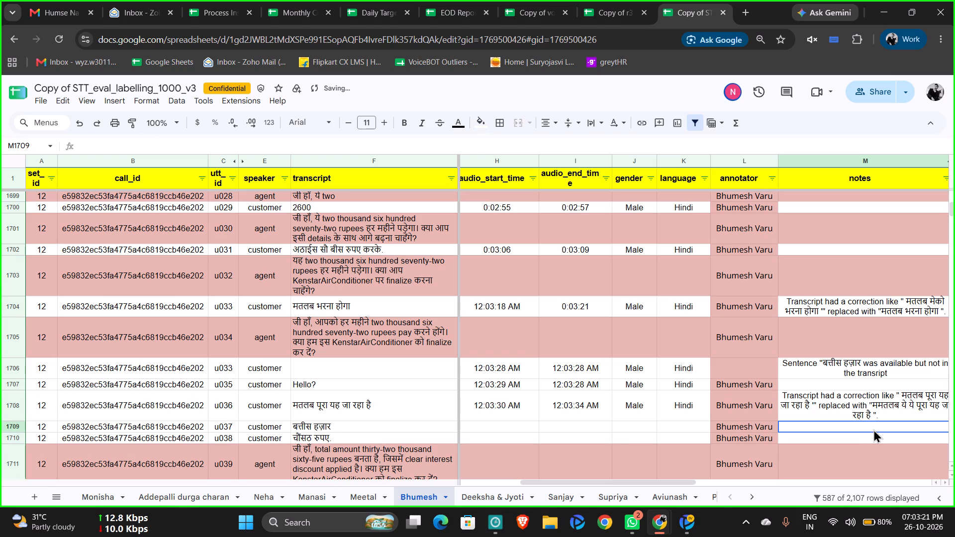
key(Left)
key(Left)
key(Left)
key(Left)
key(Left)
key(Left)
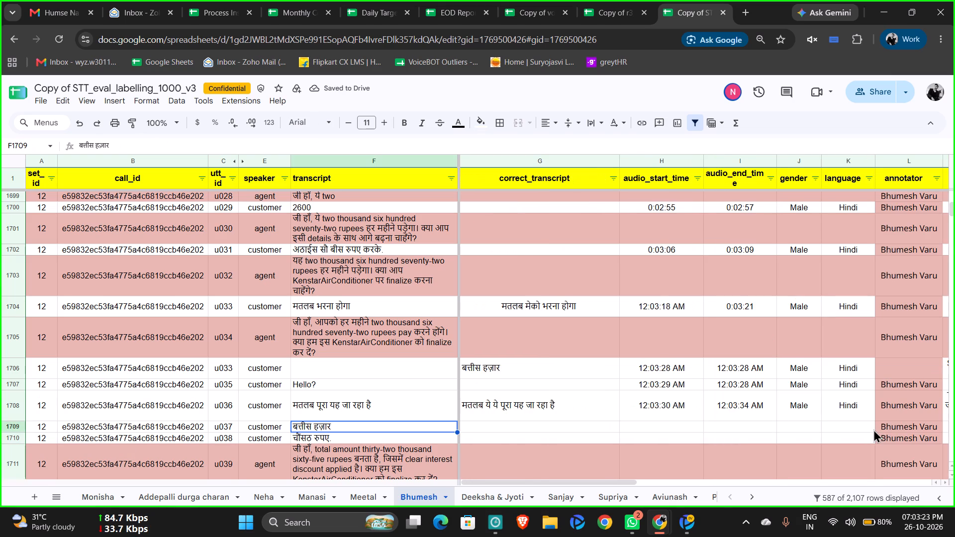
key(alt+Tab)
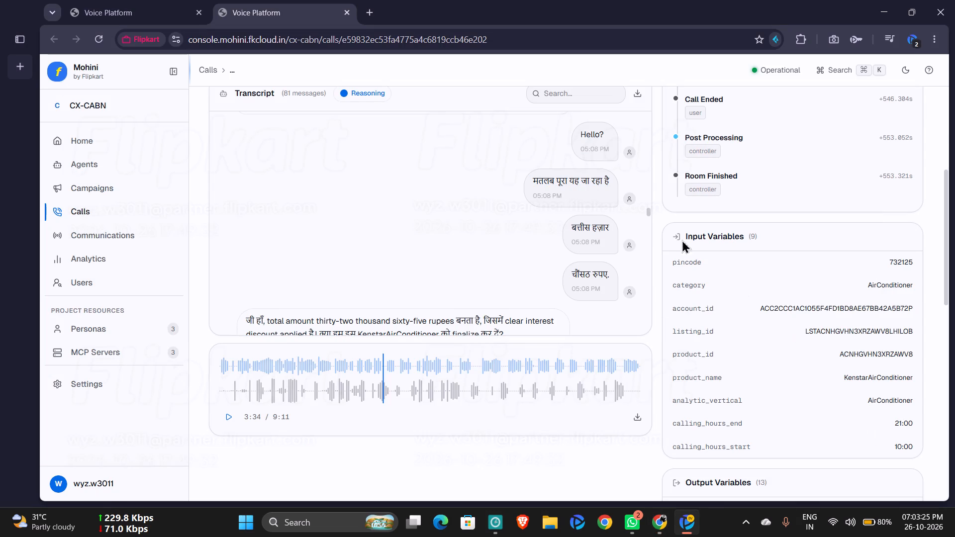
In the call console, play the recording onward from 3:34 to about 3:36.
click(227, 419)
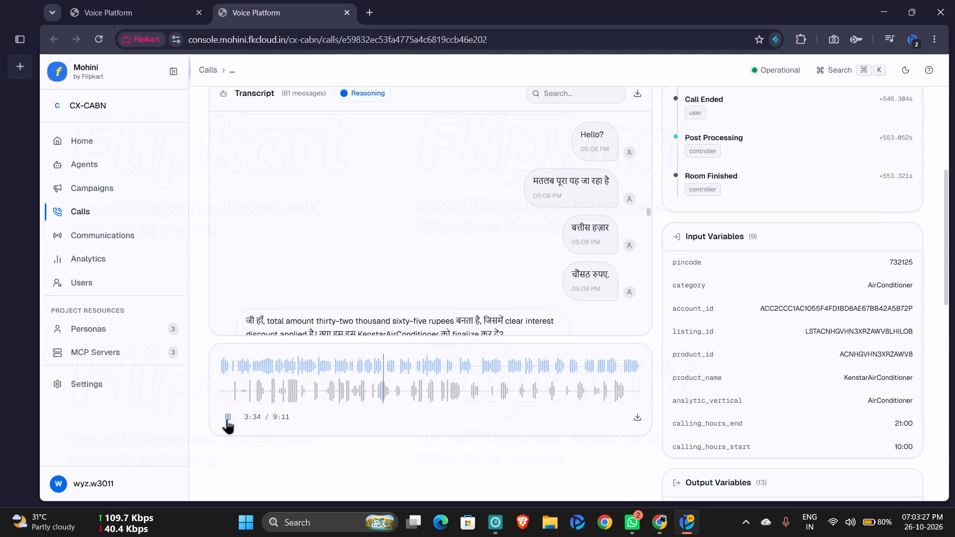
click(226, 419)
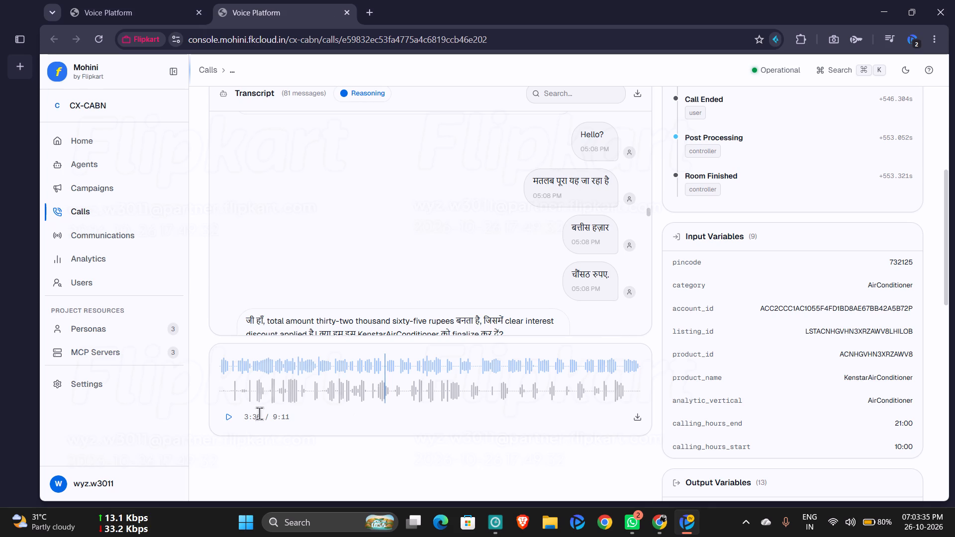
Replay the call recording from about 3:30 to 3:35, pausing between the customer's utterances to check their timing.
click(381, 389)
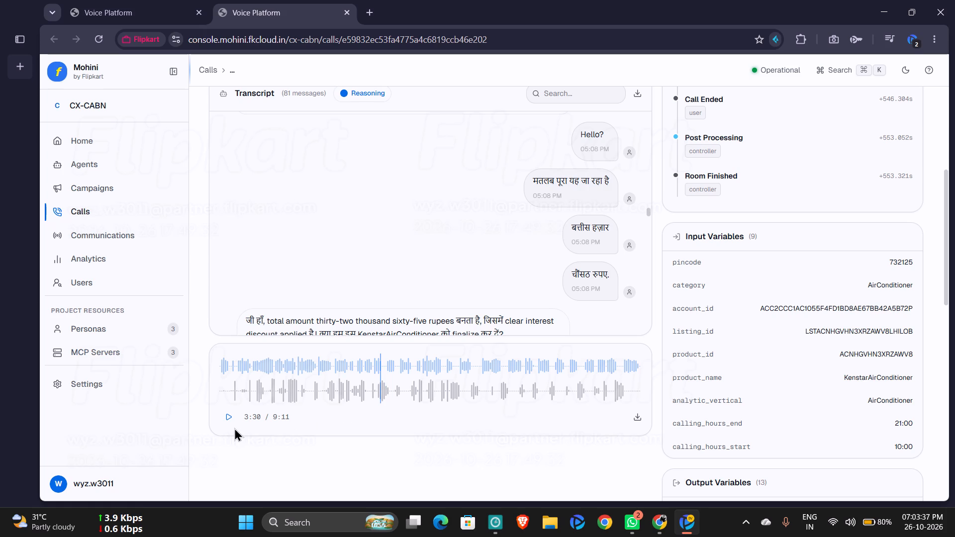
click(226, 415)
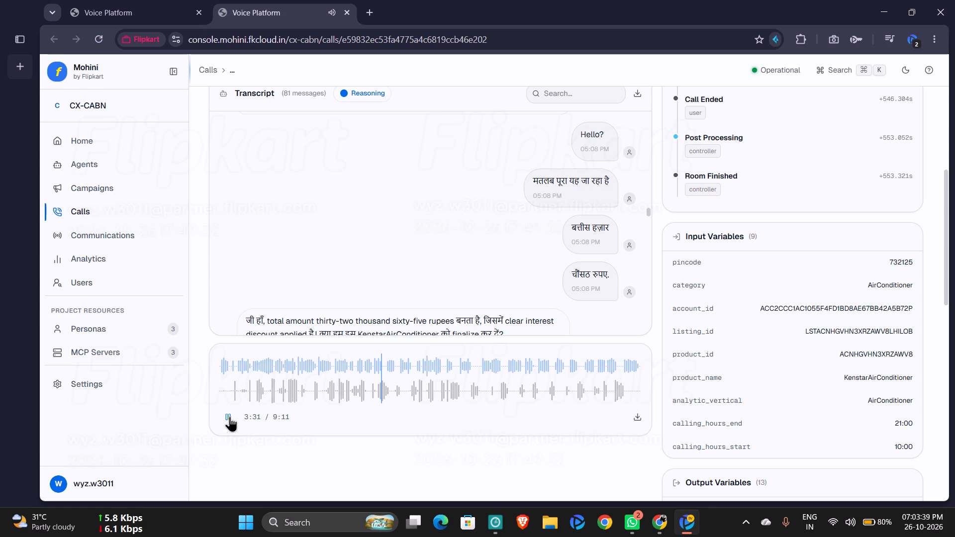
click(228, 416)
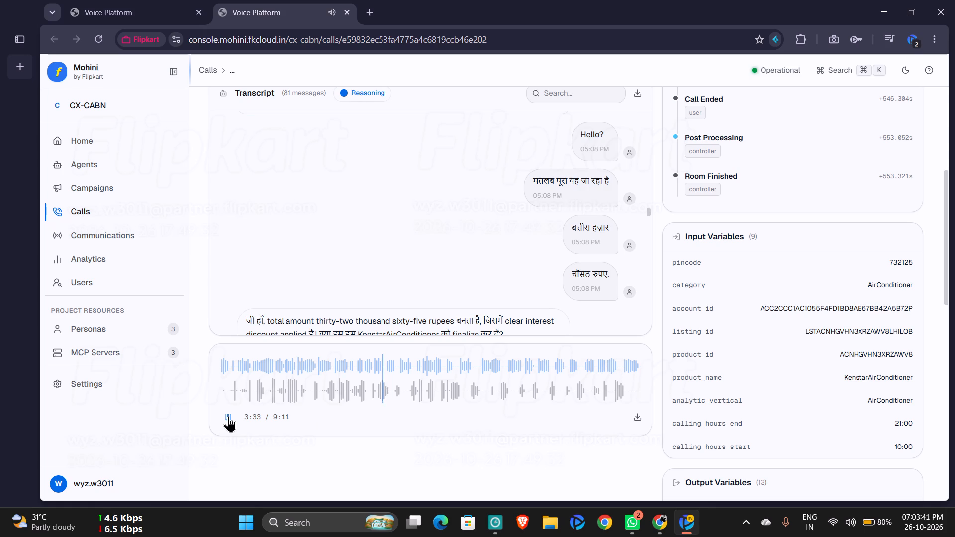
click(228, 416)
click(228, 416)
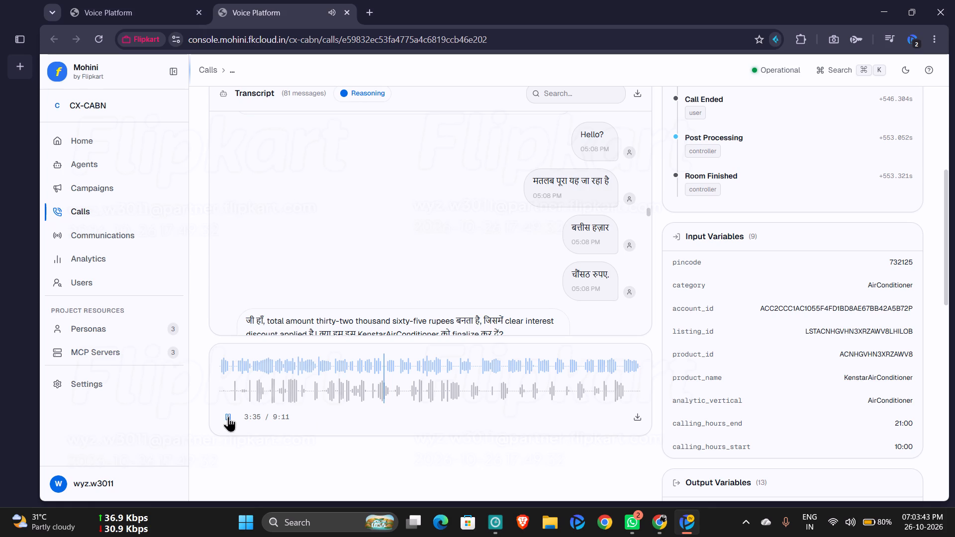
Return to the spreadsheet and copy row 1708's start time, end time, gender and language into row 1709.
key(alt+Tab)
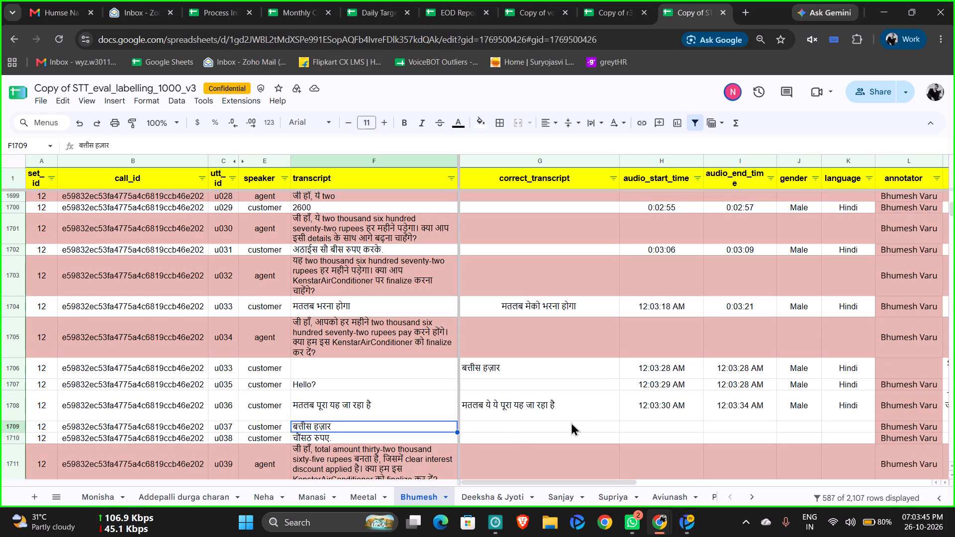
drag(683, 384, 853, 396)
drag(685, 407, 851, 407)
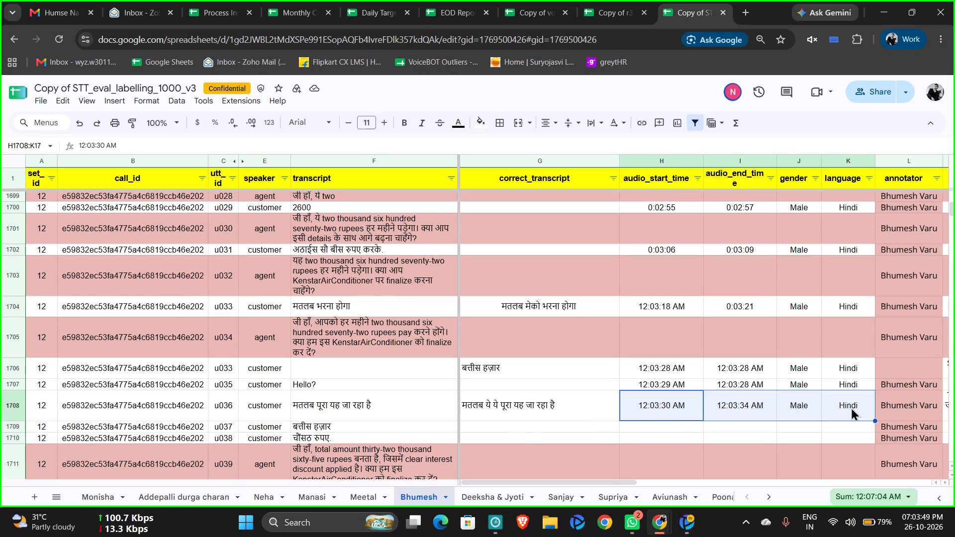
key(ctrl+c)
click(672, 428)
key(ctrl+v)
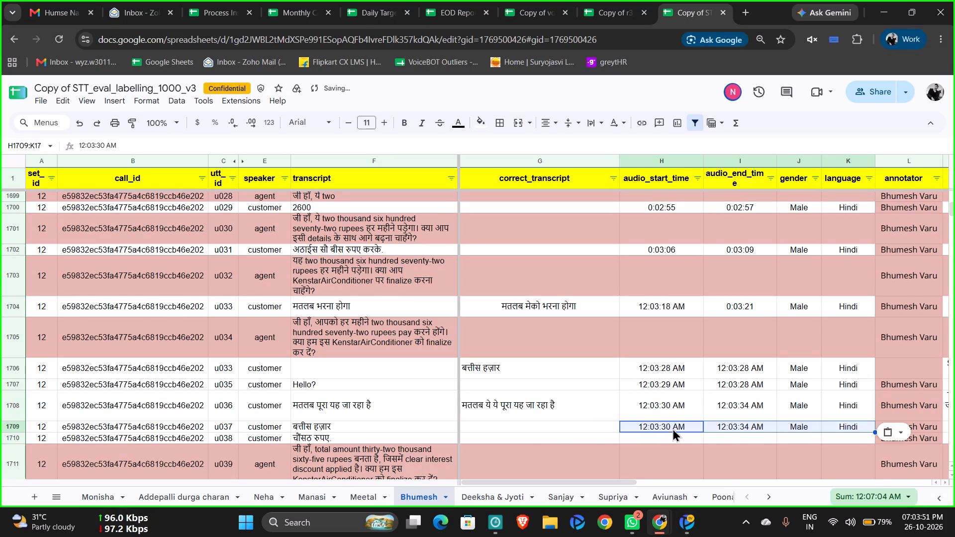
Set row 1709's audio_start_time to 12:03:34 AM.
click(672, 428)
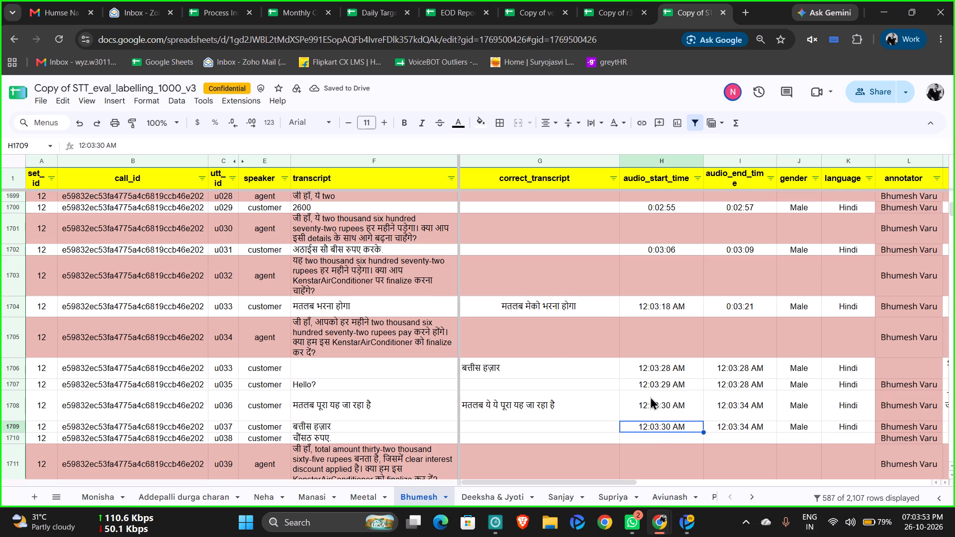
key(Return)
key(Left)
key(Left)
key(Left)
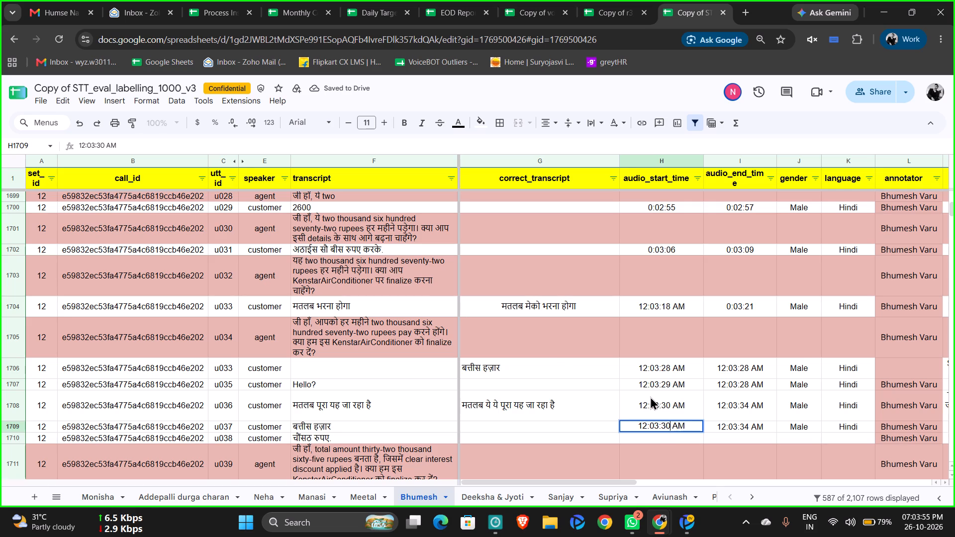
key(BackSpace)
key(4)
key(Right)
key(Right)
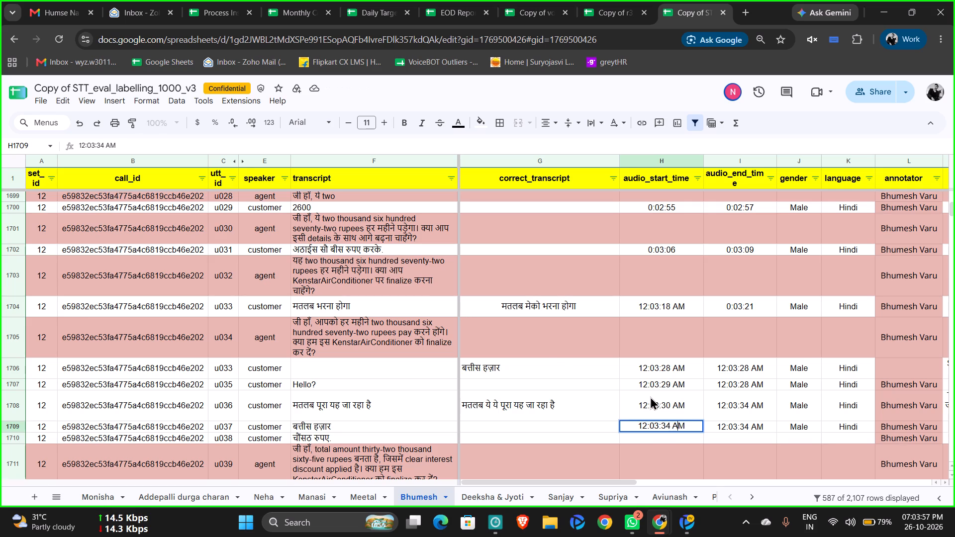
key(Return)
Set row 1709's audio_end_time to 12:03:35 AM.
key(Up)
key(Right)
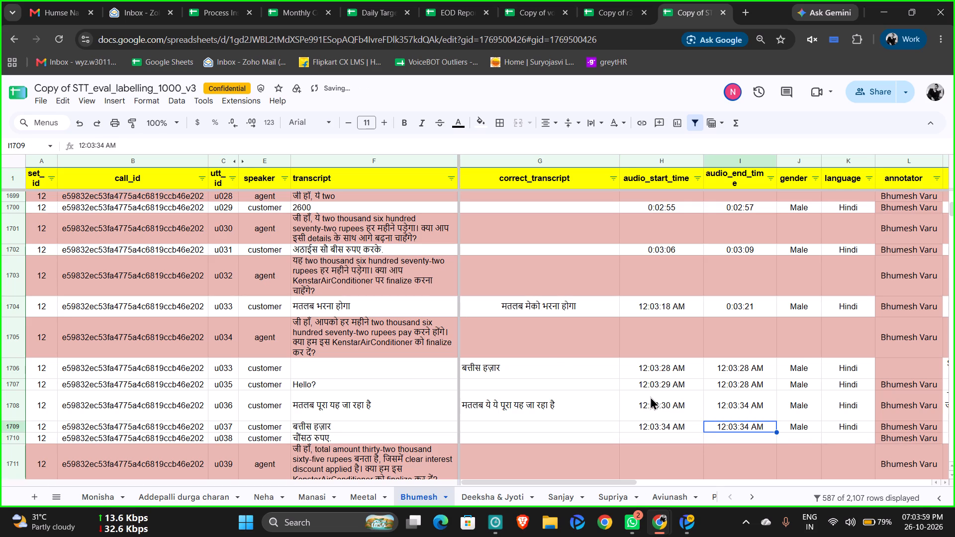
key(Return)
key(Left)
key(Left)
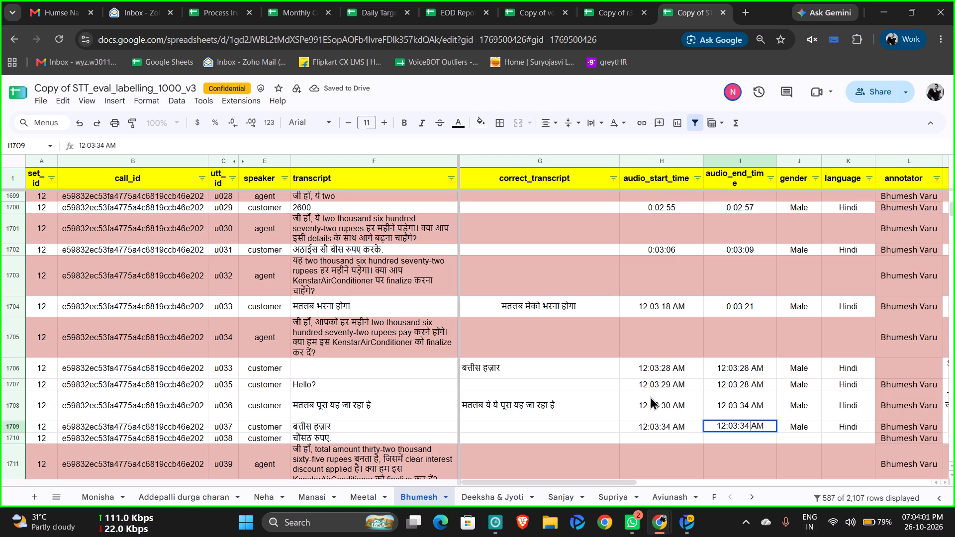
key(Left)
key(BackSpace)
key(5)
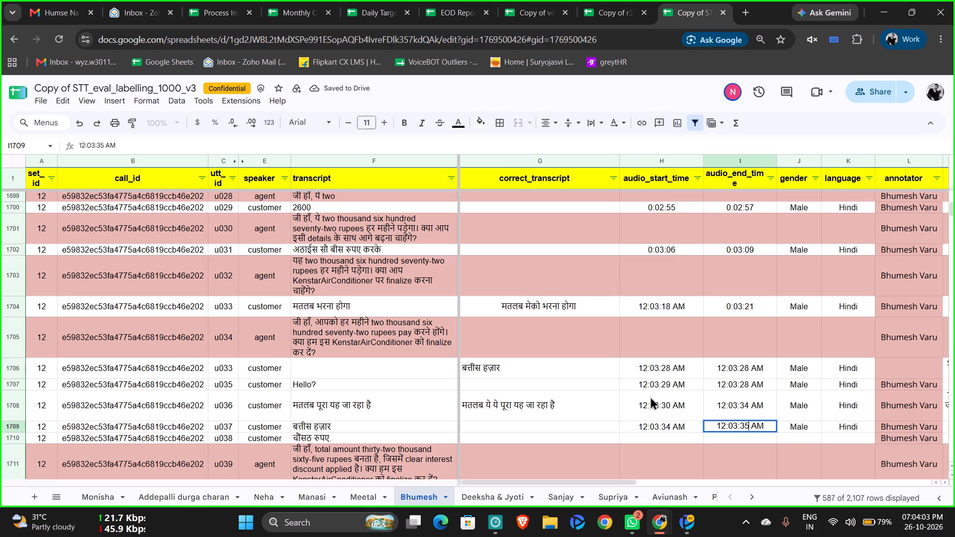
key(Return)
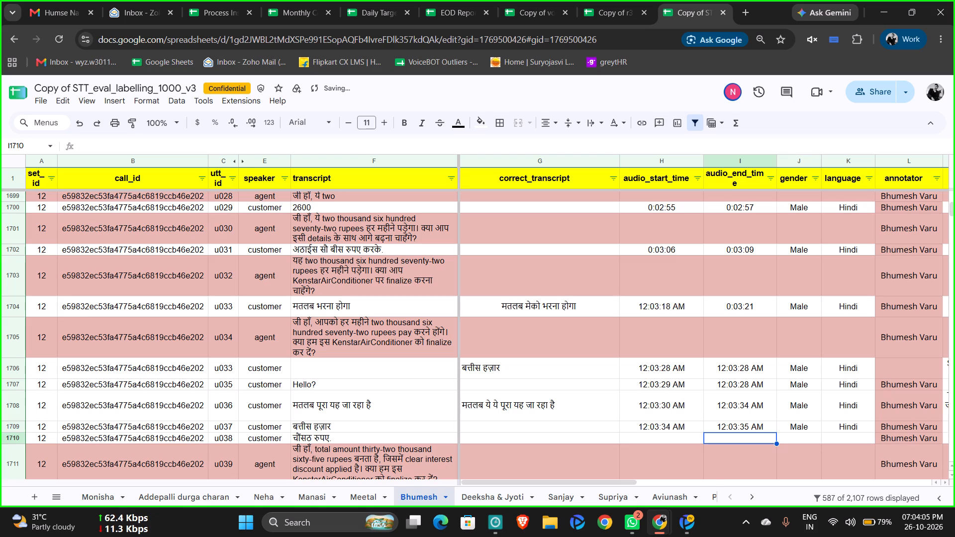
Switch to the call console and play the recording from 3:35 to about 3:36 to time row 1710's utterance.
key(Left)
key(alt+Tab)
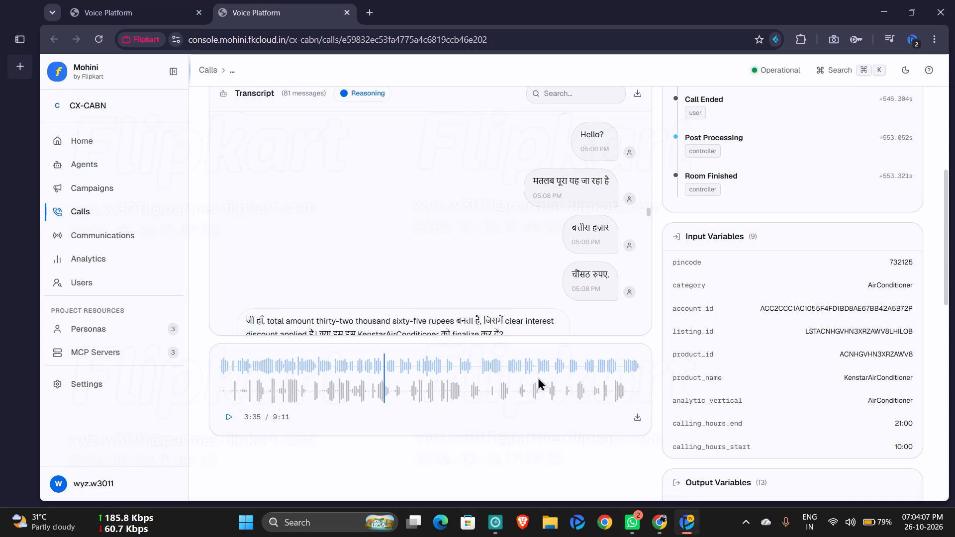
click(229, 415)
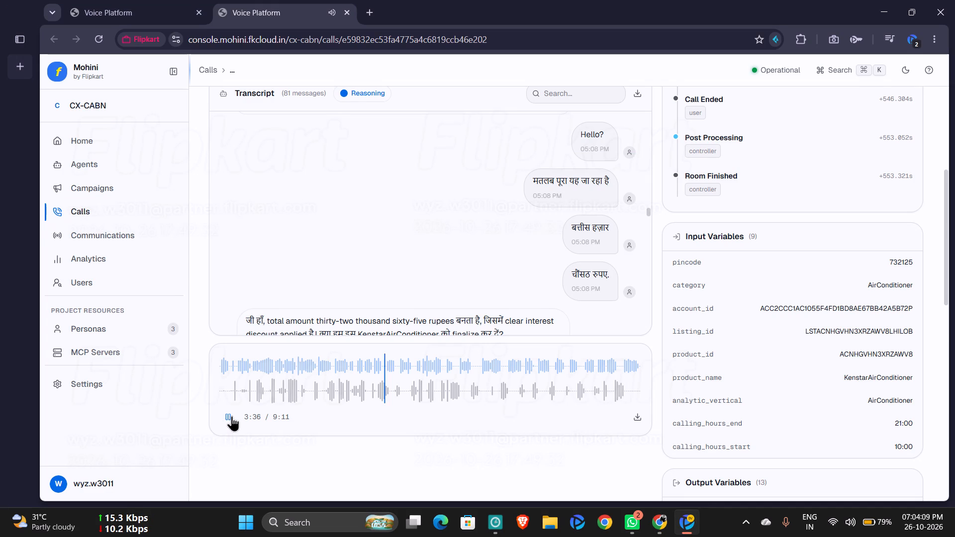
click(231, 417)
Return to the spreadsheet and copy row 1709's start time, end time, gender and language into row 1710.
key(alt+Tab)
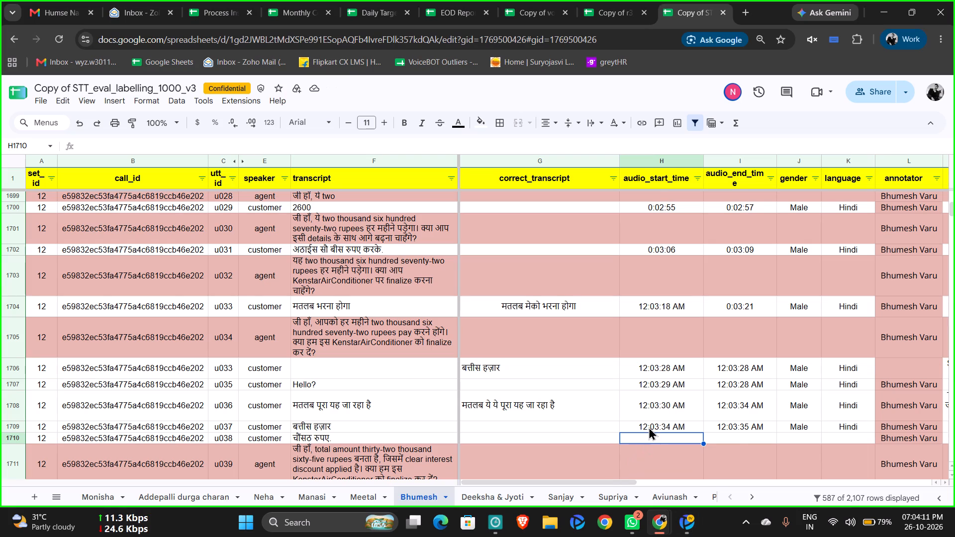
drag(656, 426, 833, 424)
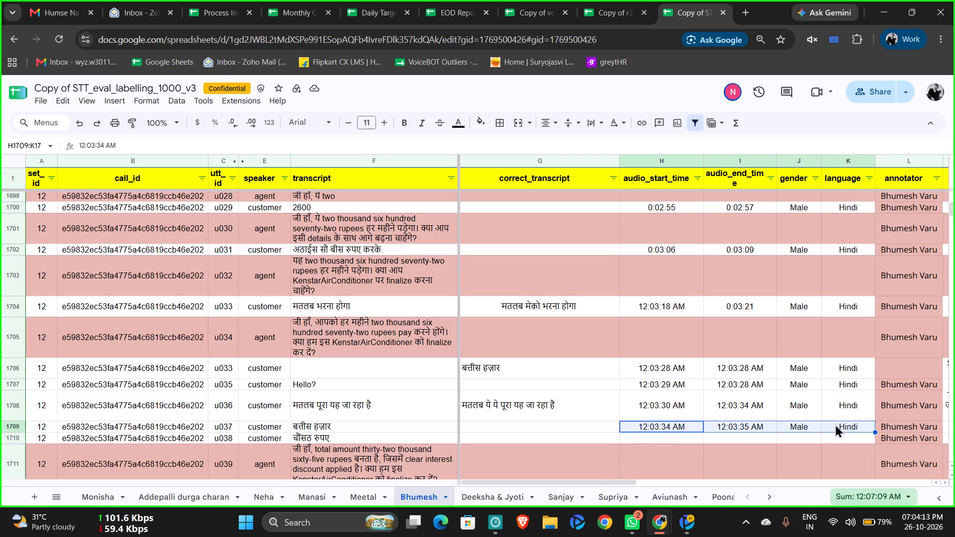
key(ctrl+c)
click(678, 431)
click(676, 435)
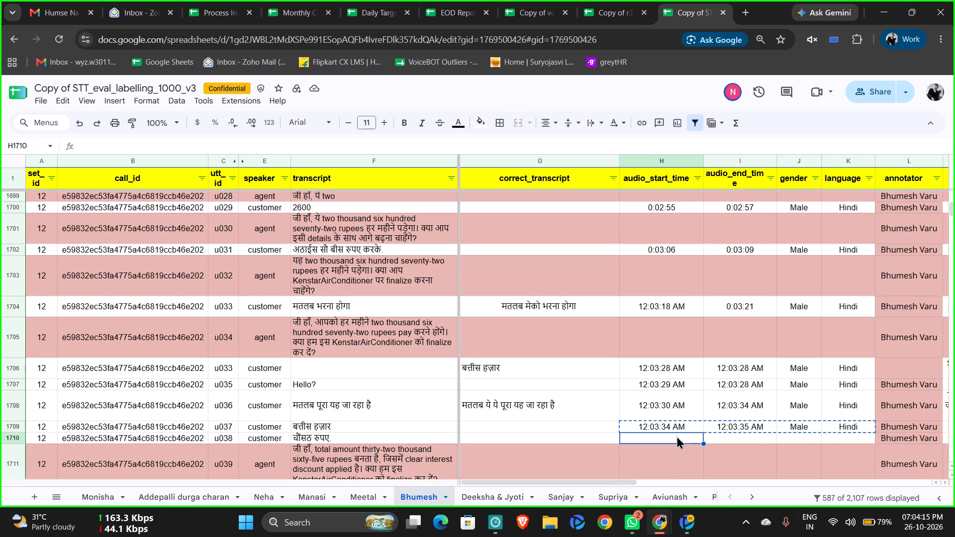
key(ctrl+v)
Set row 1710's audio_start_time to 12:03:36 AM.
click(678, 440)
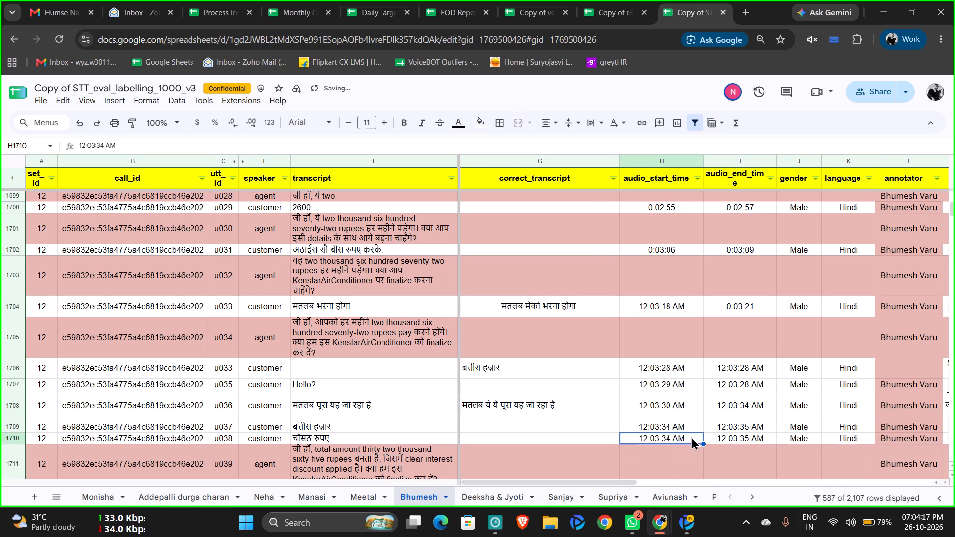
key(Return)
key(Left)
key(Left)
key(Left)
key(BackSpace)
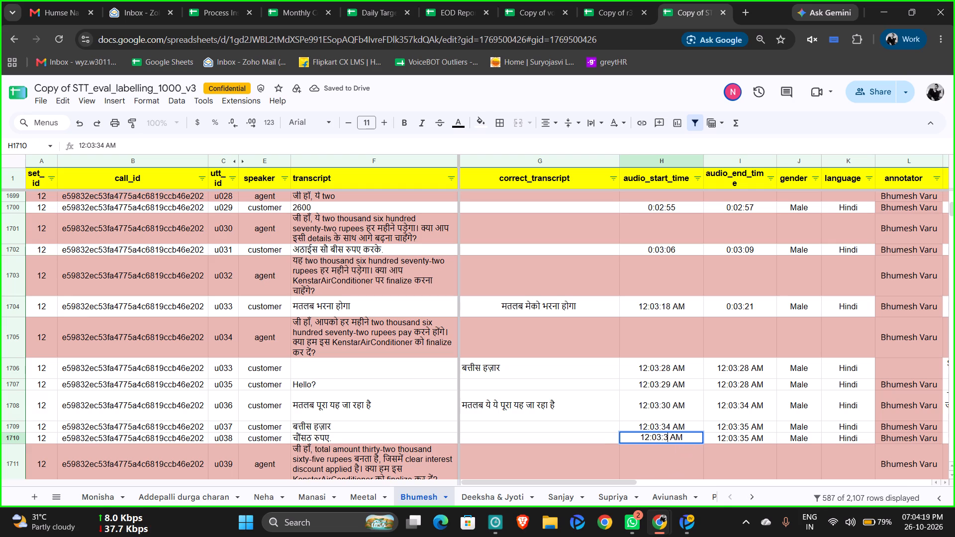
key(6)
key(Right)
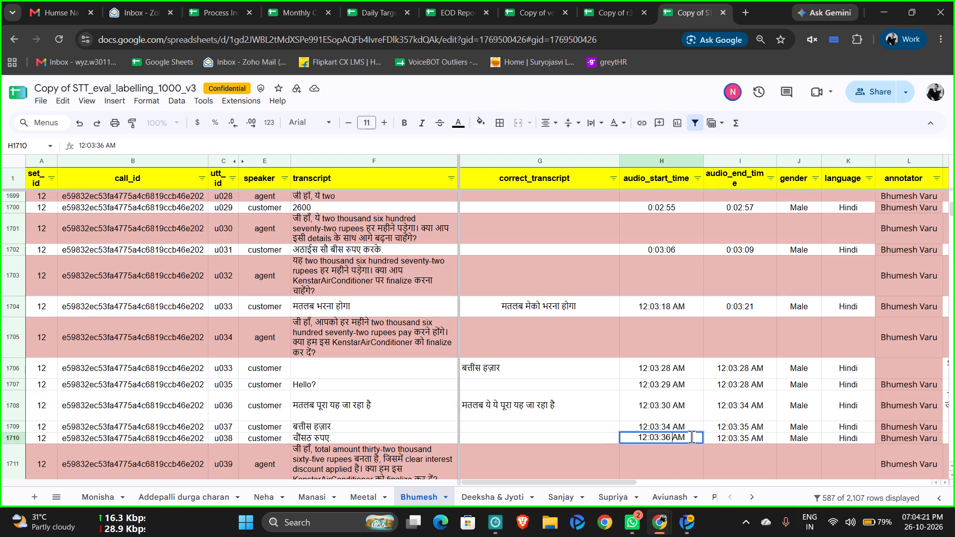
key(Return)
Copy row 1710's audio_start_time into its audio_end_time, making it 12:03:36 AM.
key(Up)
key(ctrl+c)
key(Right)
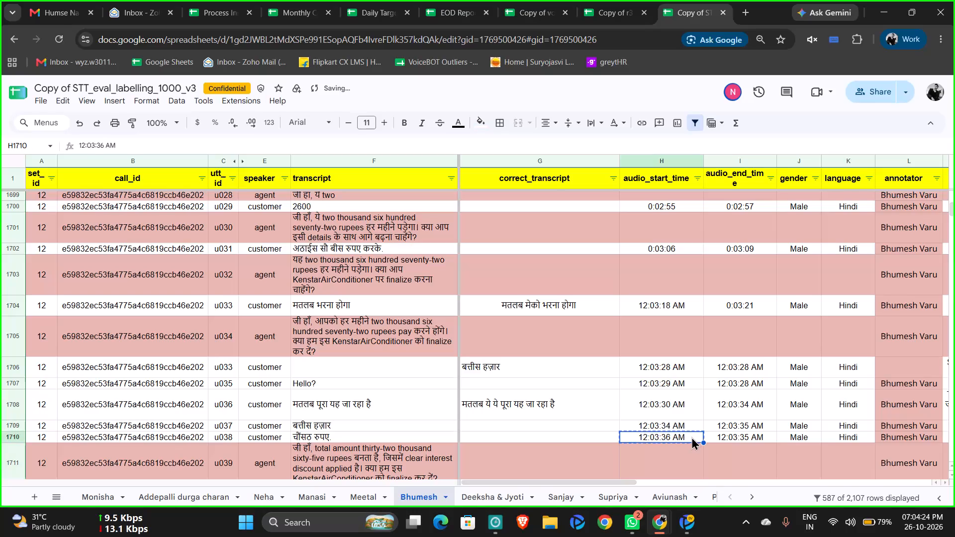
key(ctrl+v)
key(Down)
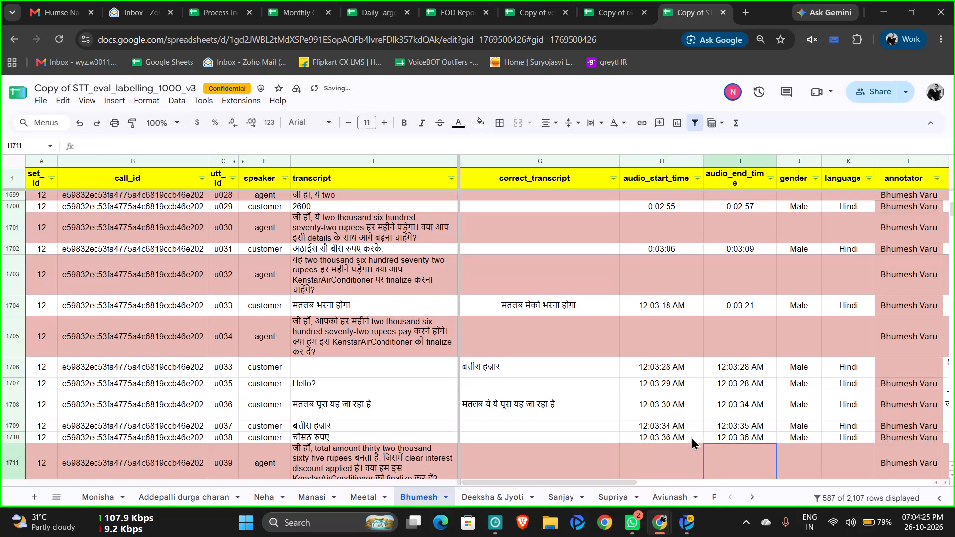
Select row 1712's correct_transcript, then play the recording in the call console to 3:55, pausing at 3:49 and 3:52, to hear its utterance.
key(Left)
key(Down)
key(Down)
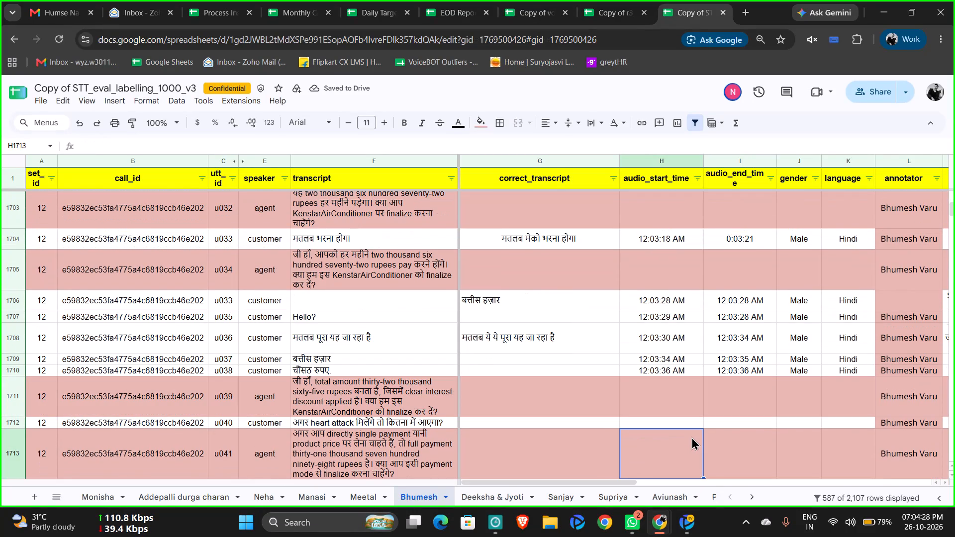
scroll(450, 403, down, 1)
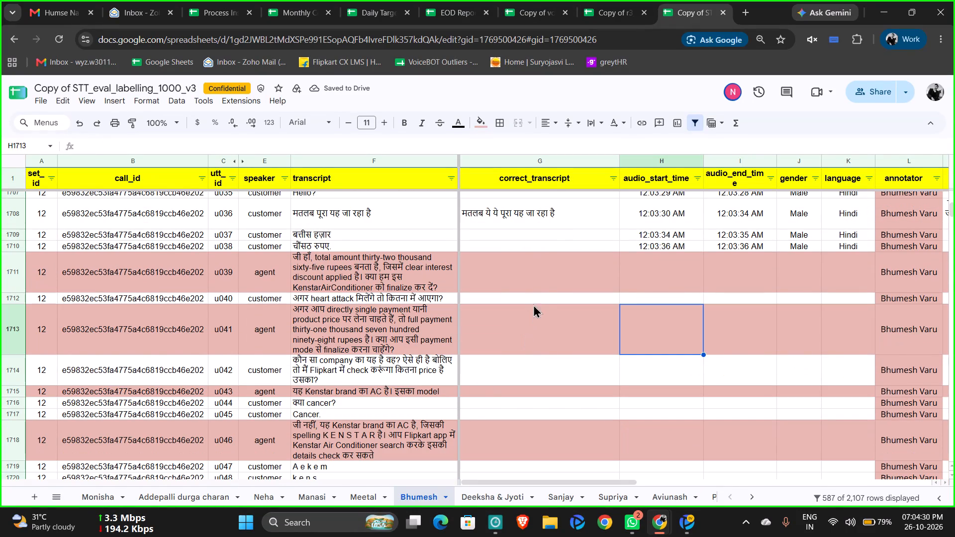
click(543, 291)
click(543, 297)
key(alt+Tab)
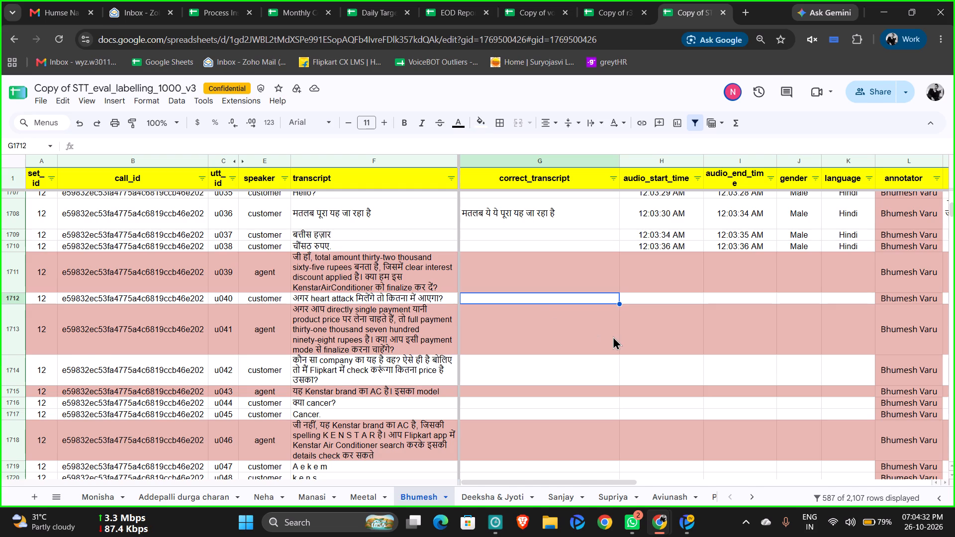
click(227, 417)
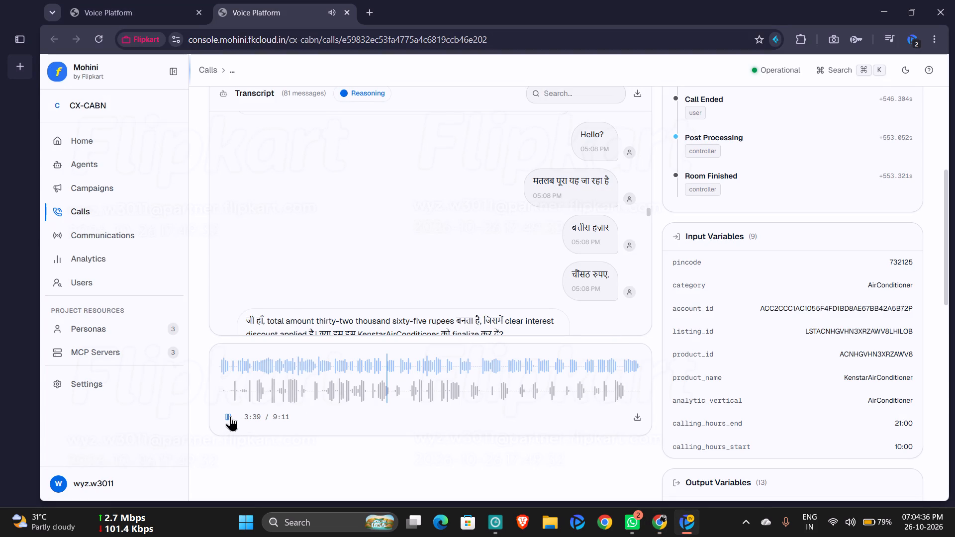
scroll(297, 314, down, 1)
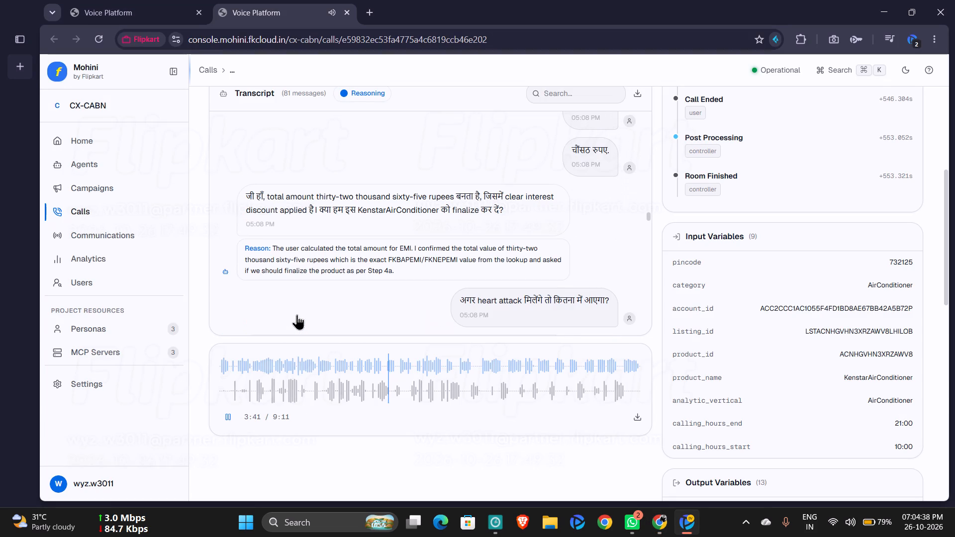
scroll(297, 314, down, 1)
scroll(297, 314, up, 1)
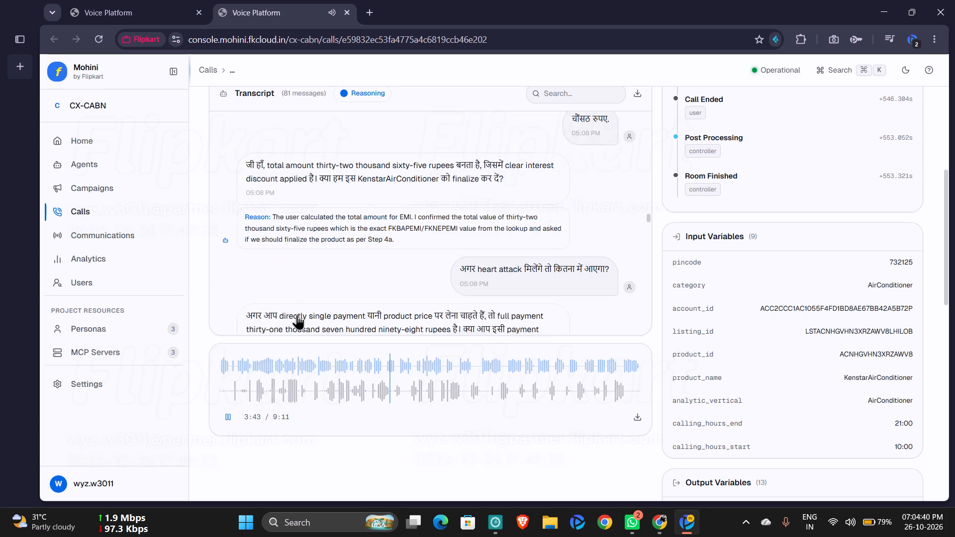
scroll(297, 314, down, 1)
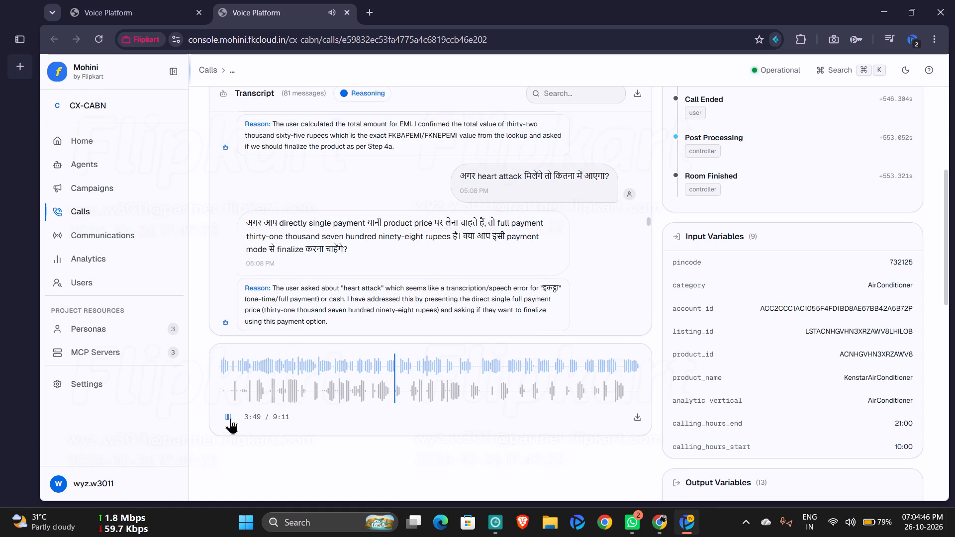
click(230, 418)
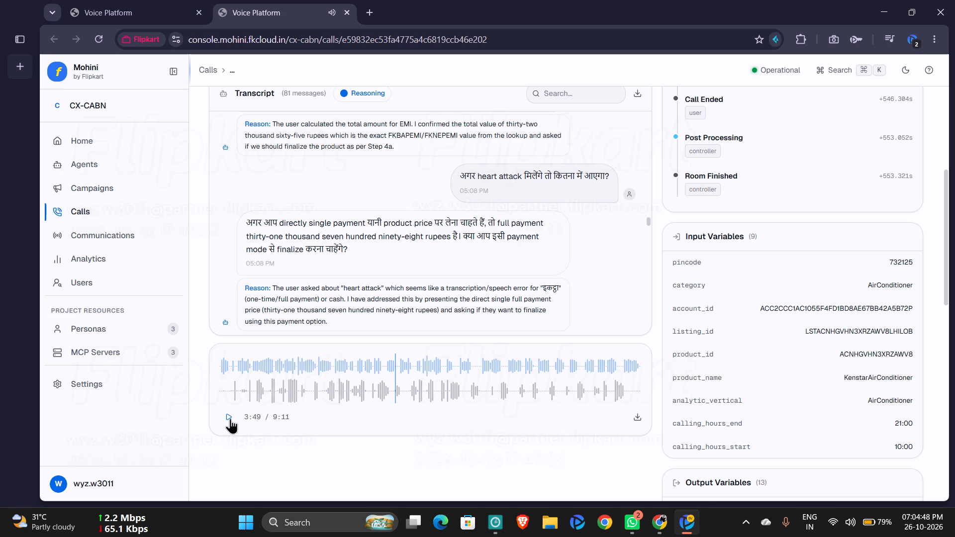
click(230, 418)
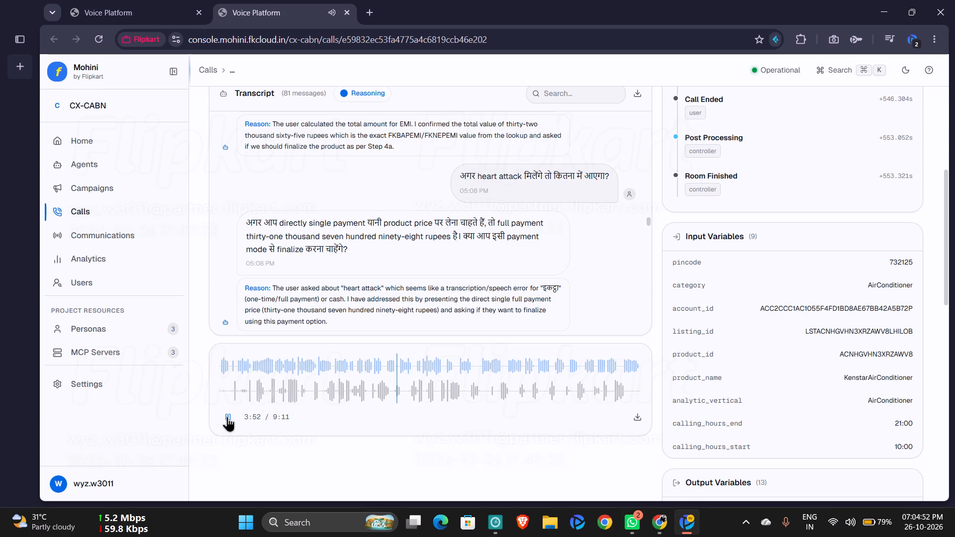
click(227, 416)
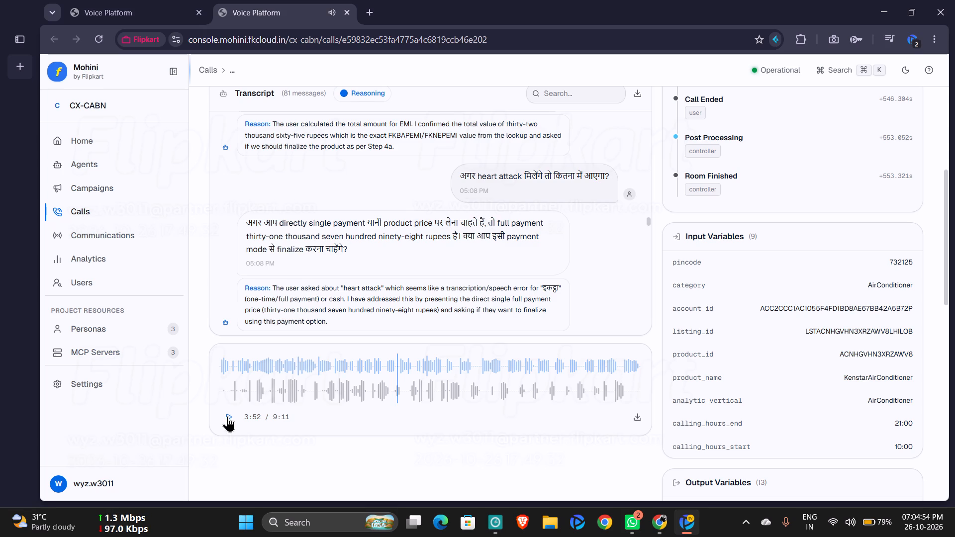
click(227, 416)
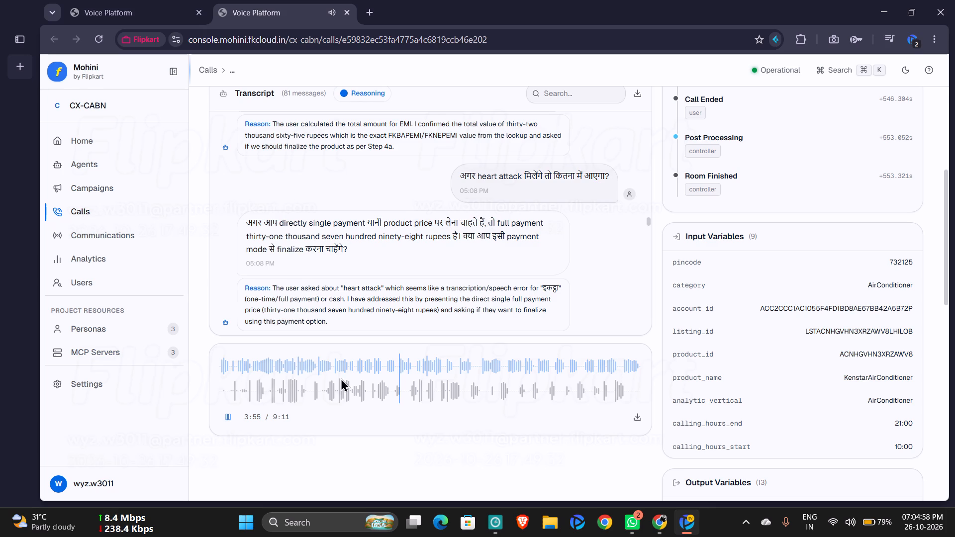
Replay the customer's heart attack question, pausing at 3:53 and 3:55, and check it against the neighbouring transcript messages.
click(392, 391)
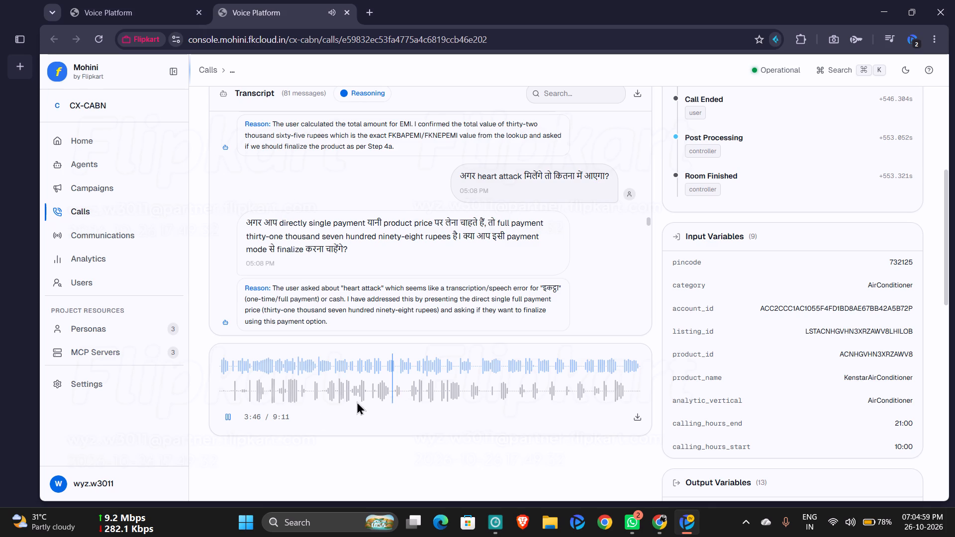
click(230, 417)
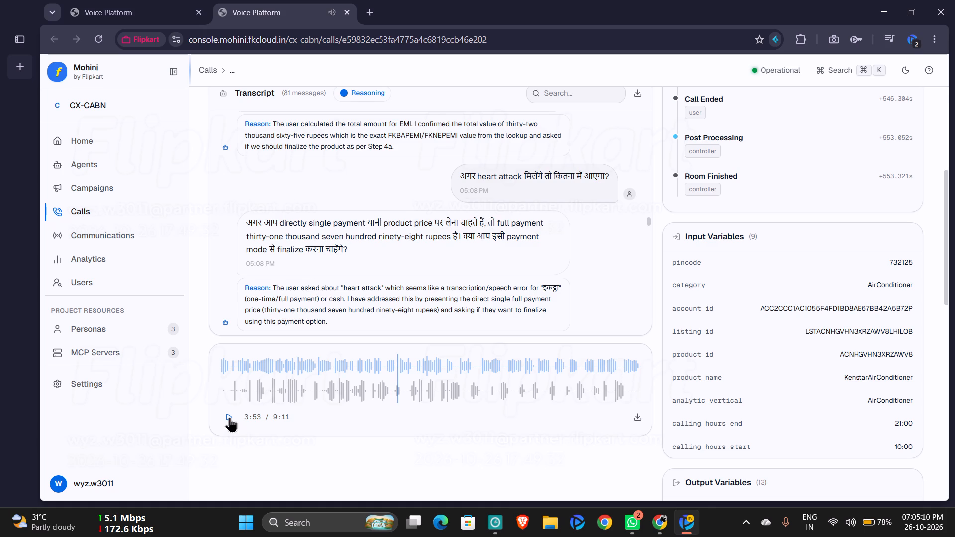
click(230, 417)
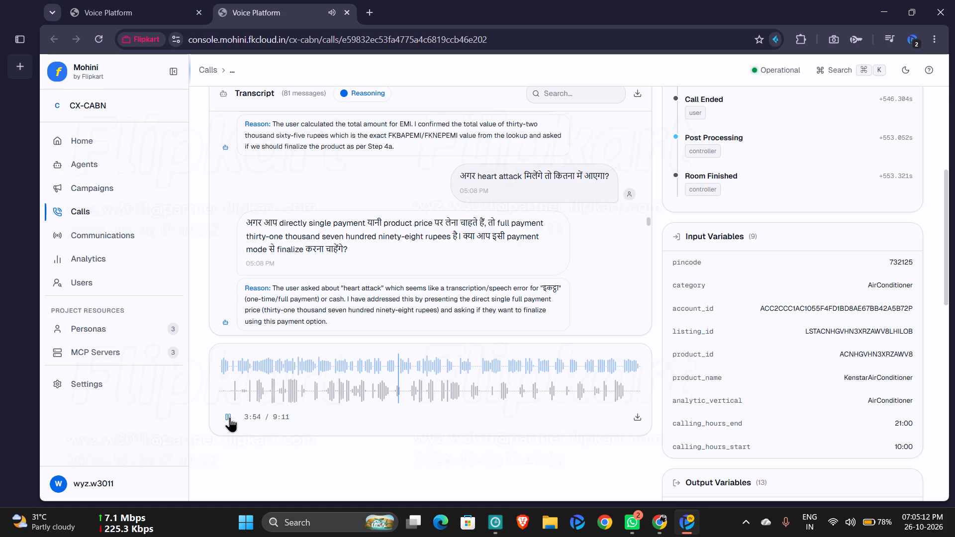
click(230, 417)
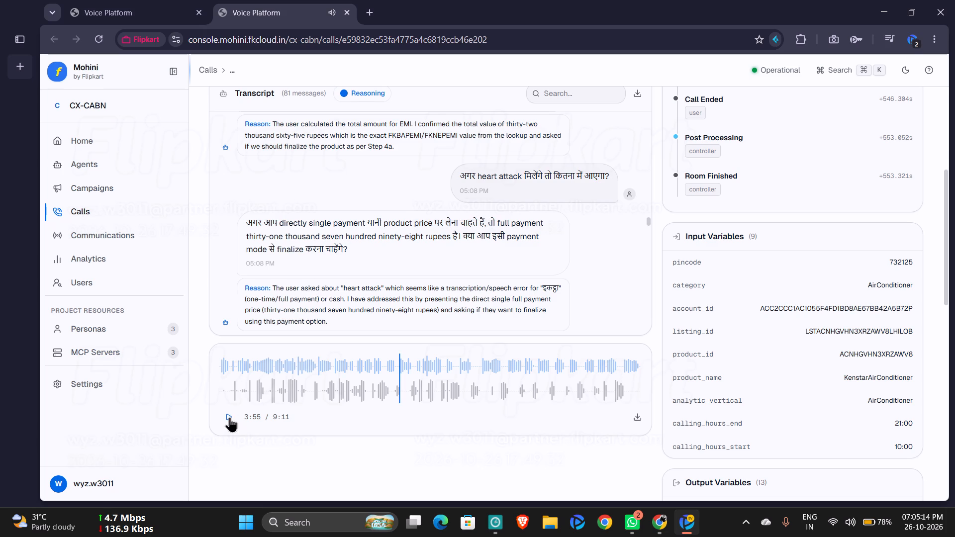
scroll(334, 305, down, 1)
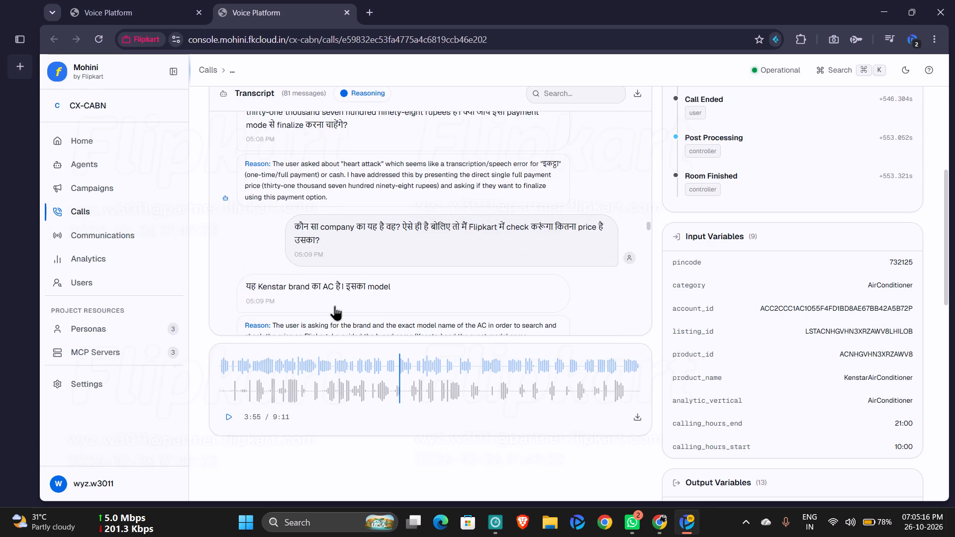
scroll(335, 305, up, 1)
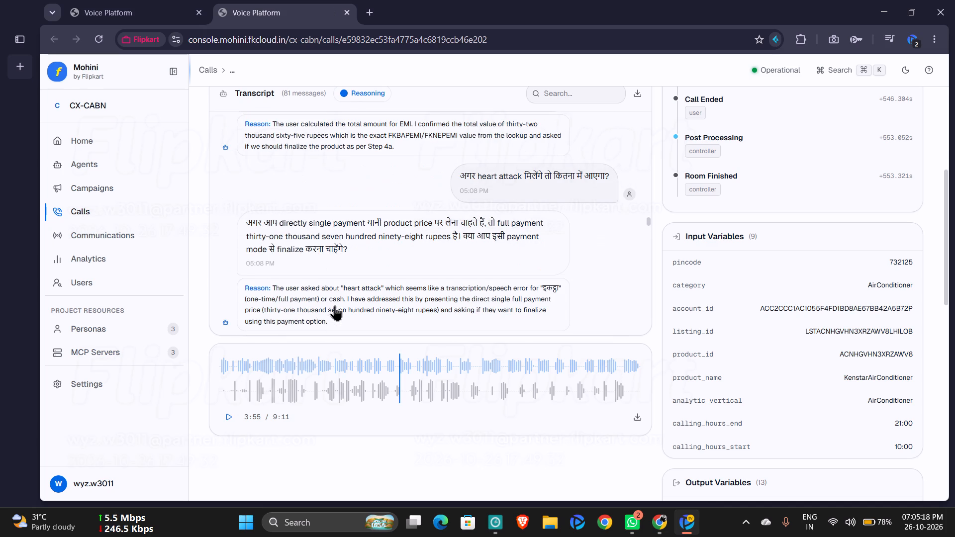
Return to the spreadsheet, select row 1712's correct_transcript cell and switch the input language to Hindi.
key(alt+Tab)
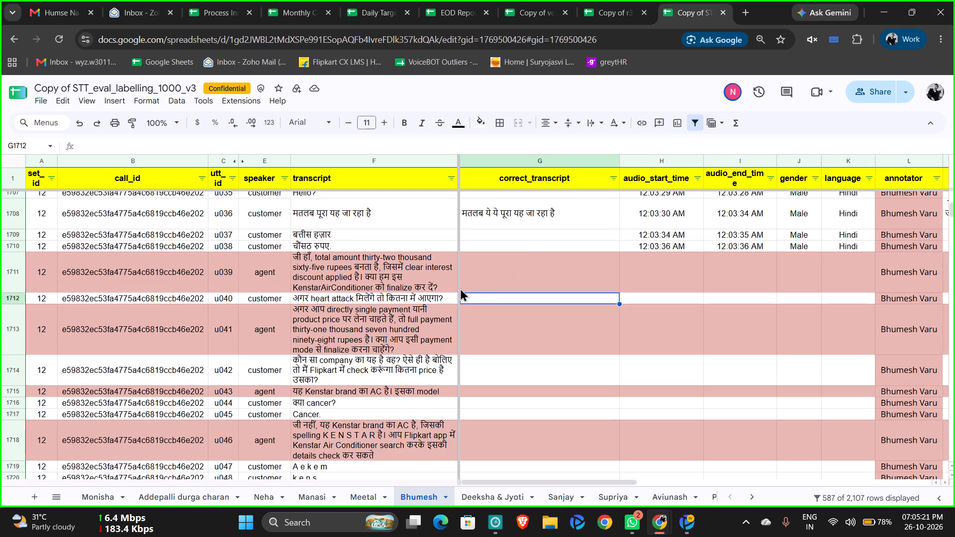
click(436, 301)
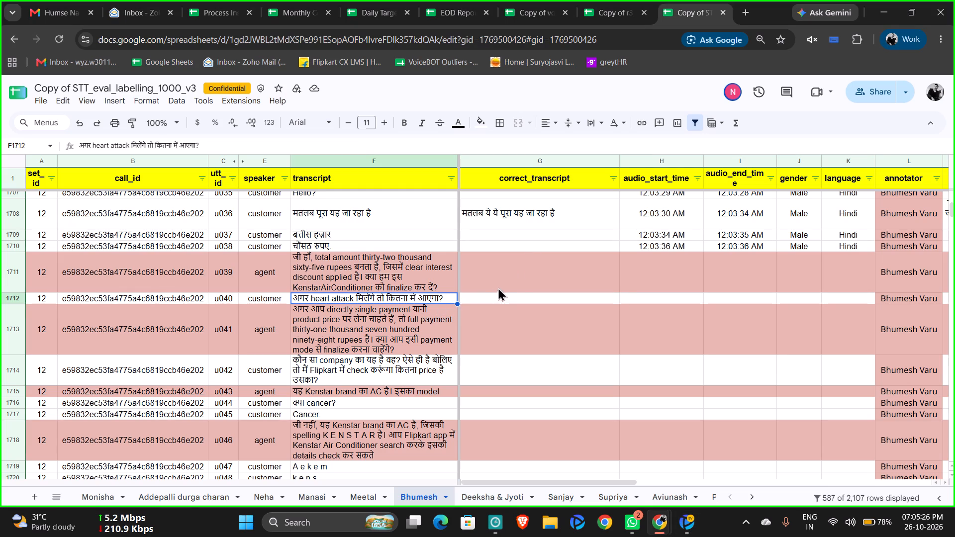
click(511, 294)
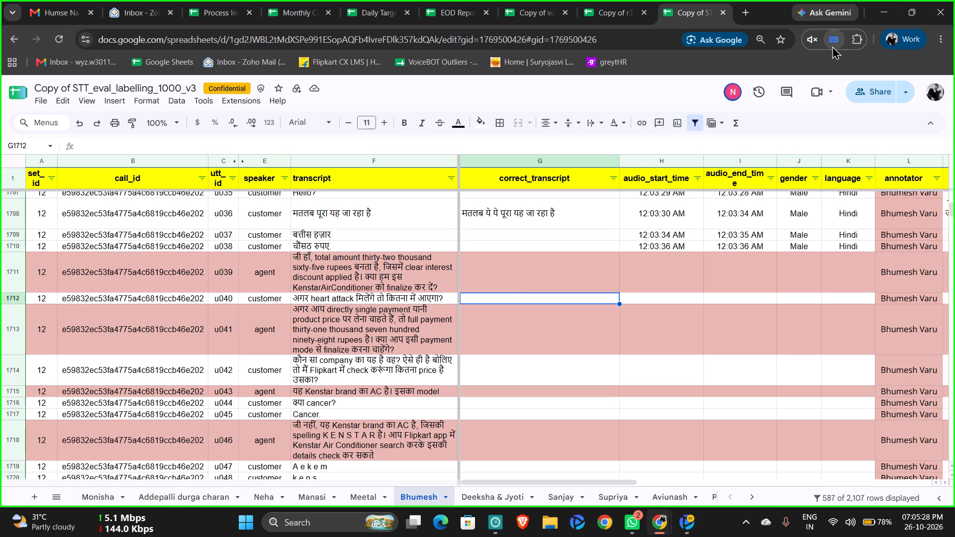
click(832, 46)
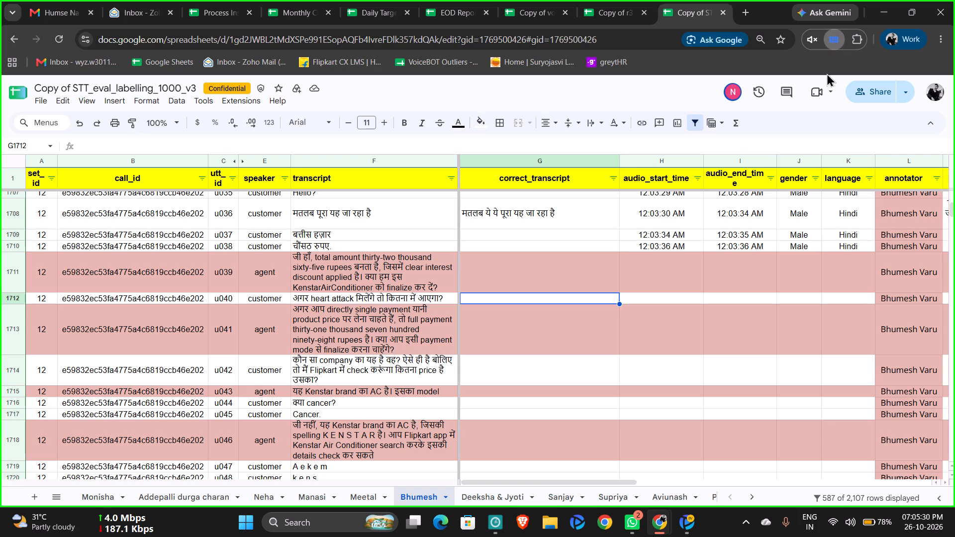
click(831, 37)
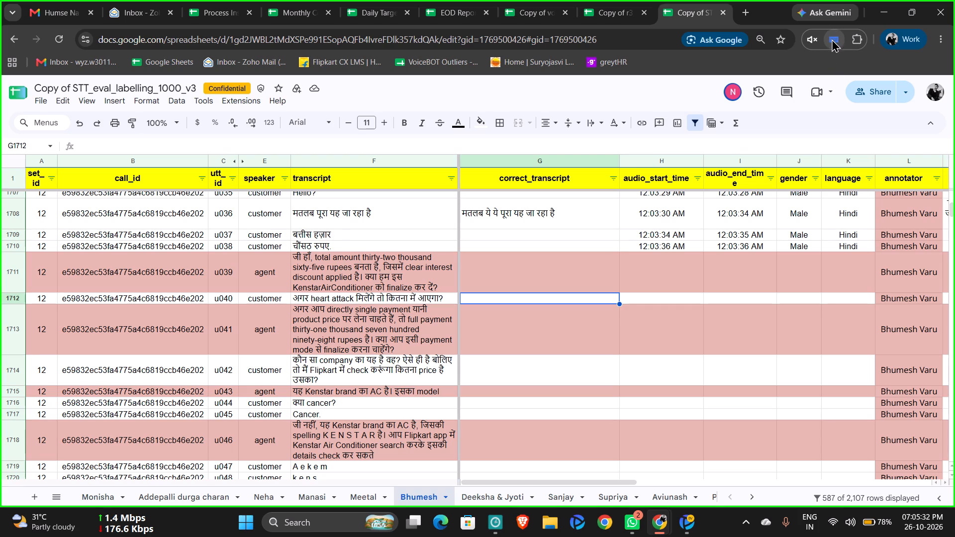
click(837, 39)
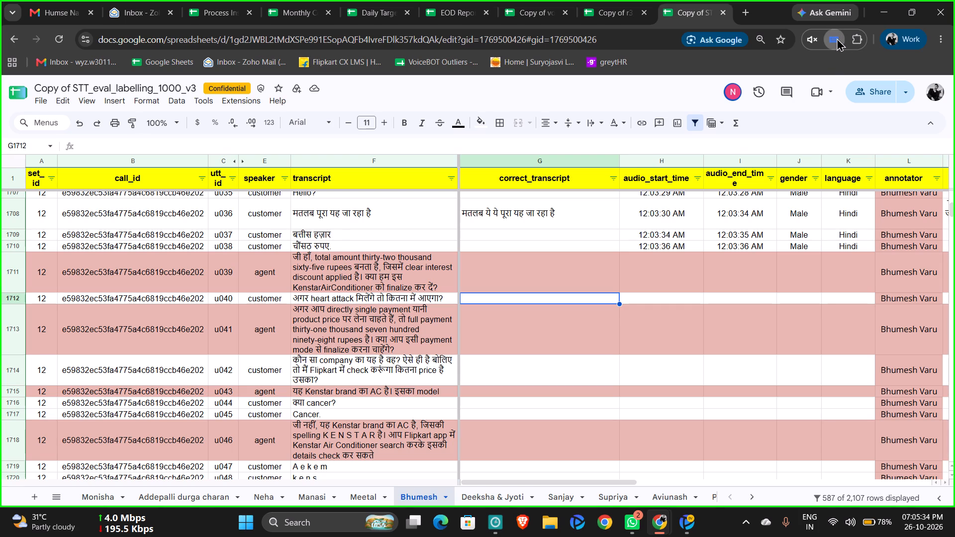
click(837, 38)
click(837, 38)
click(837, 38)
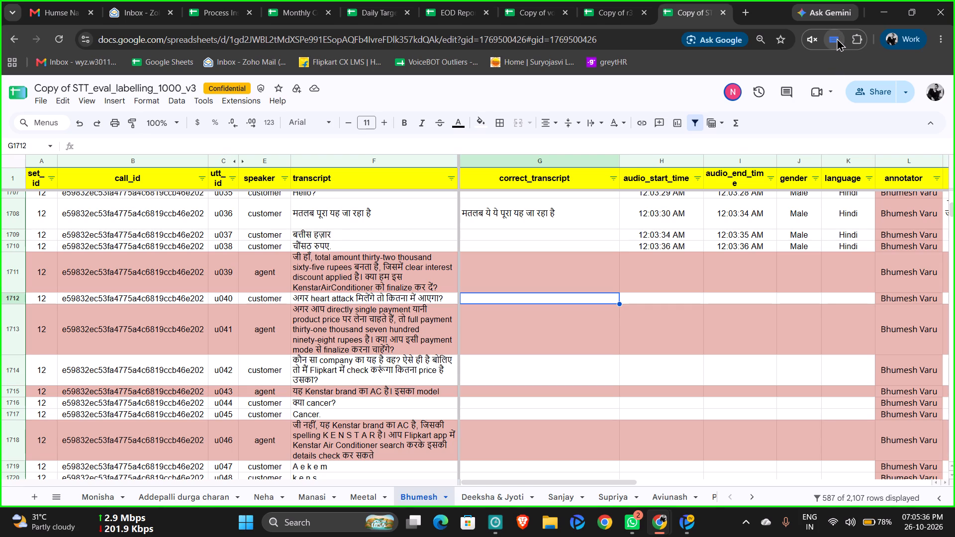
click(837, 38)
click(838, 38)
click(836, 35)
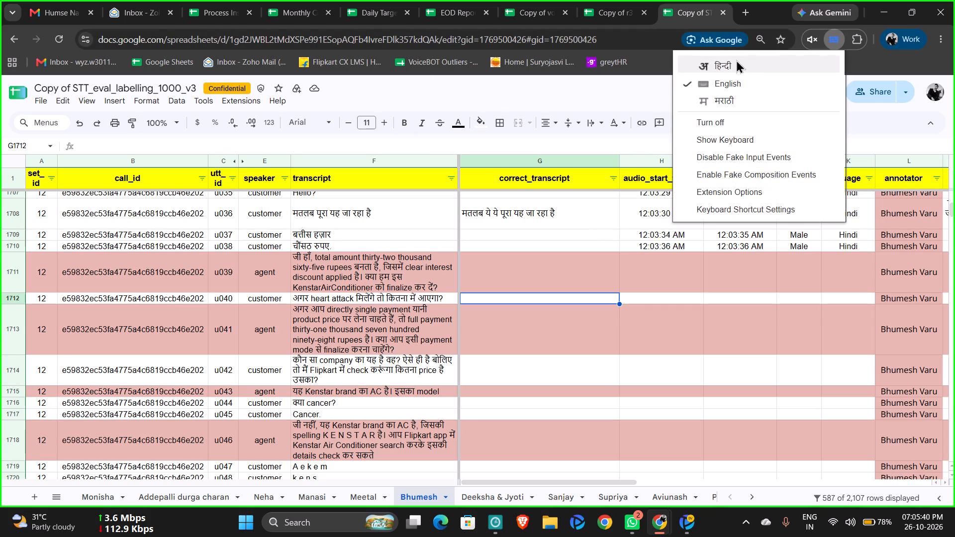
click(736, 60)
Begin row 1712's correct_transcript with the Hindi text "अगर हफ्ते में लेंगे".
click(517, 296)
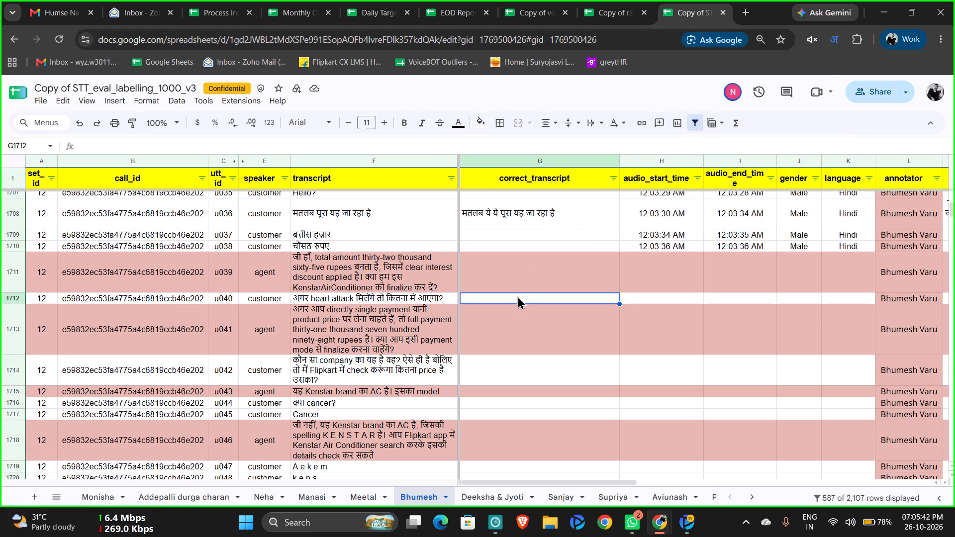
key(Return)
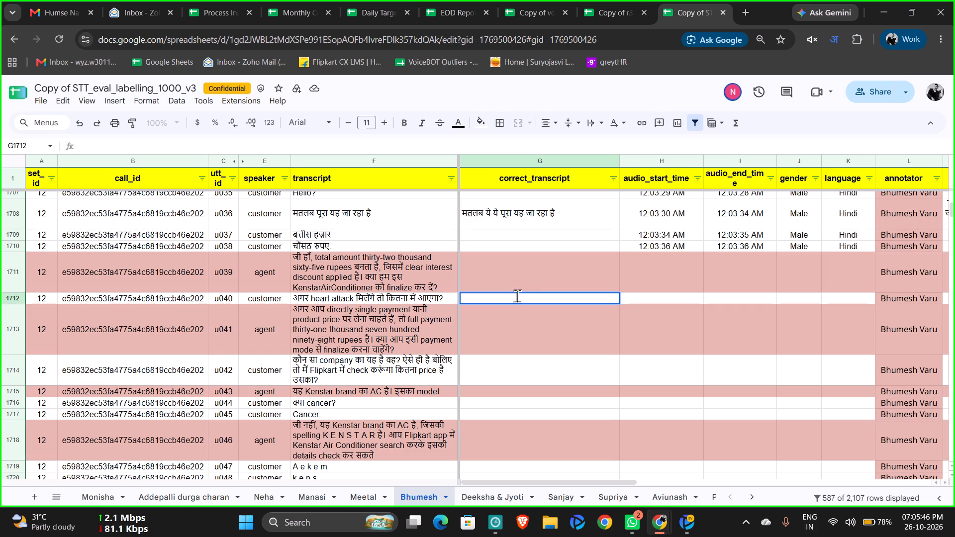
text(agar)
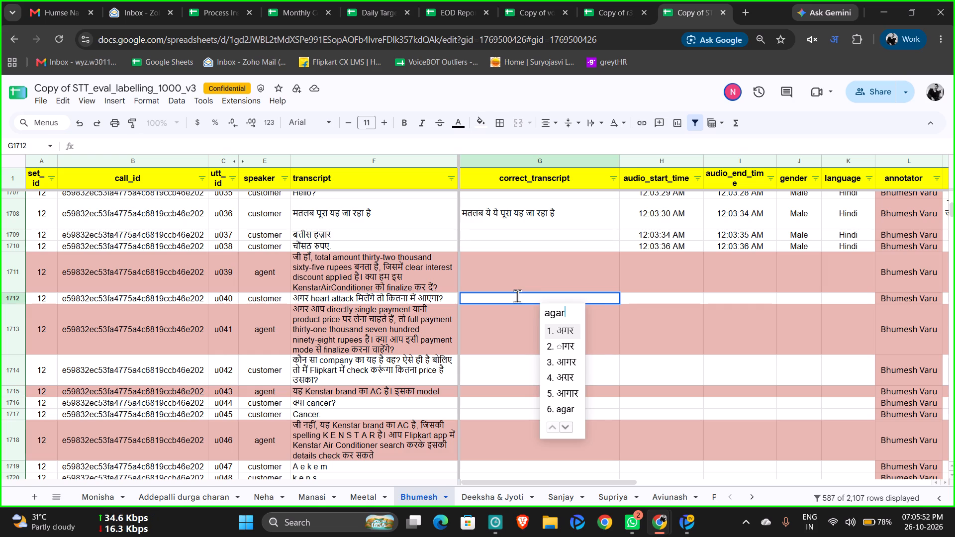
key(Return)
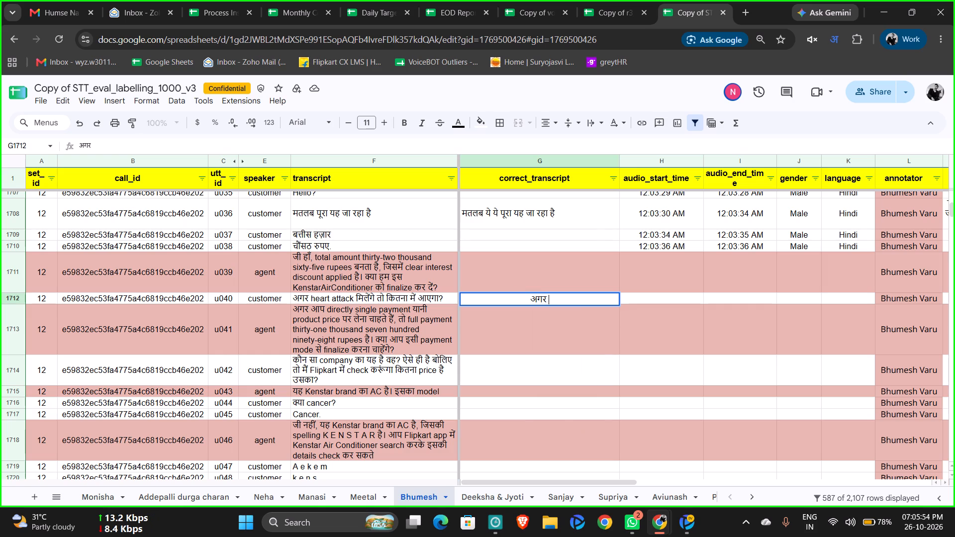
text(hat)
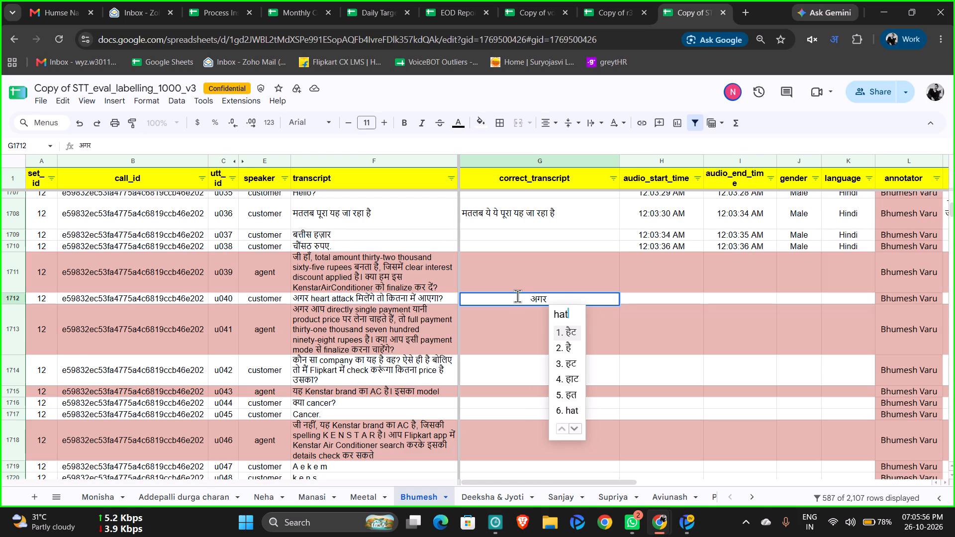
key(BackSpace)
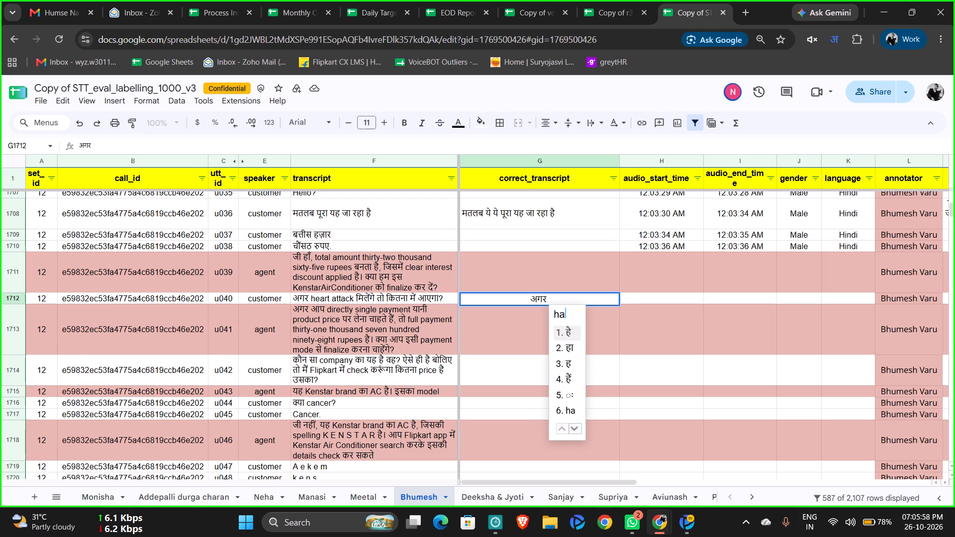
text(fte)
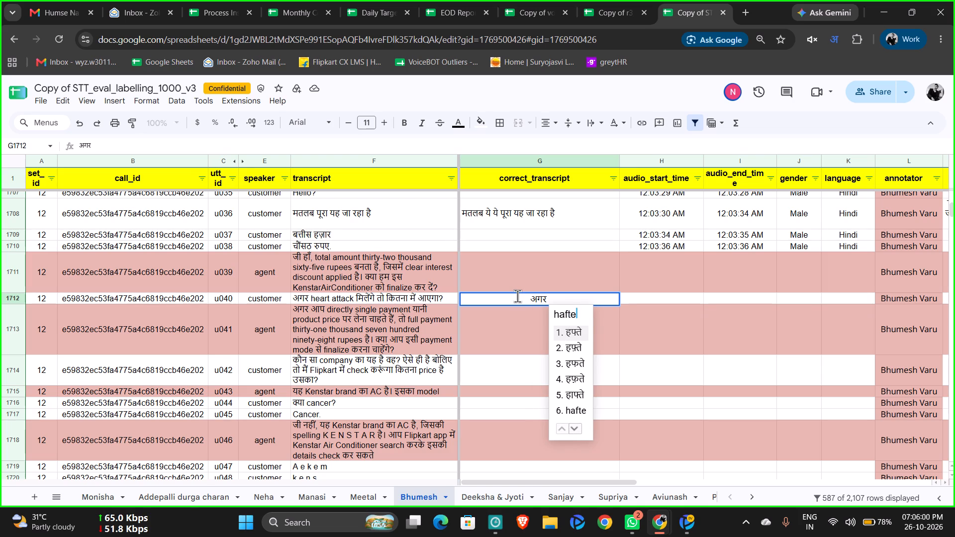
key(Return)
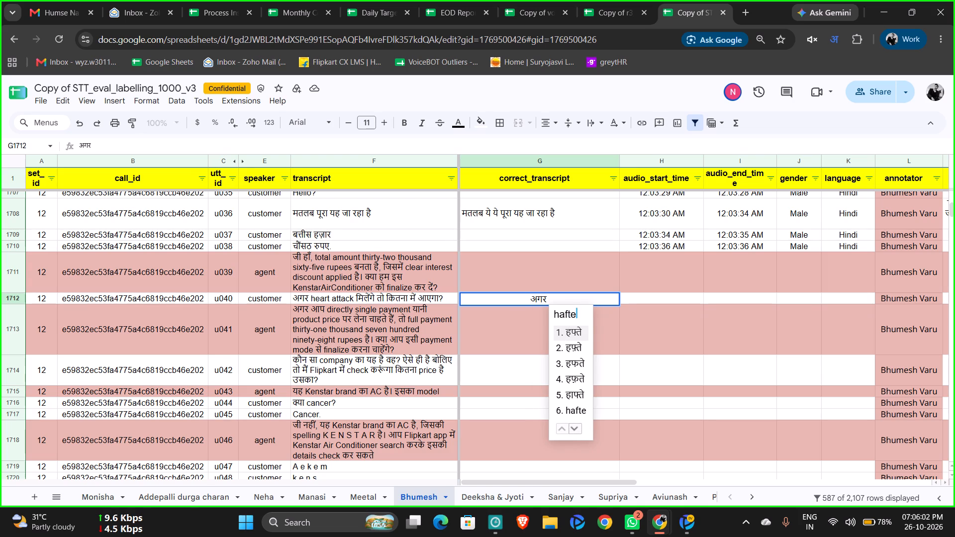
text(me)
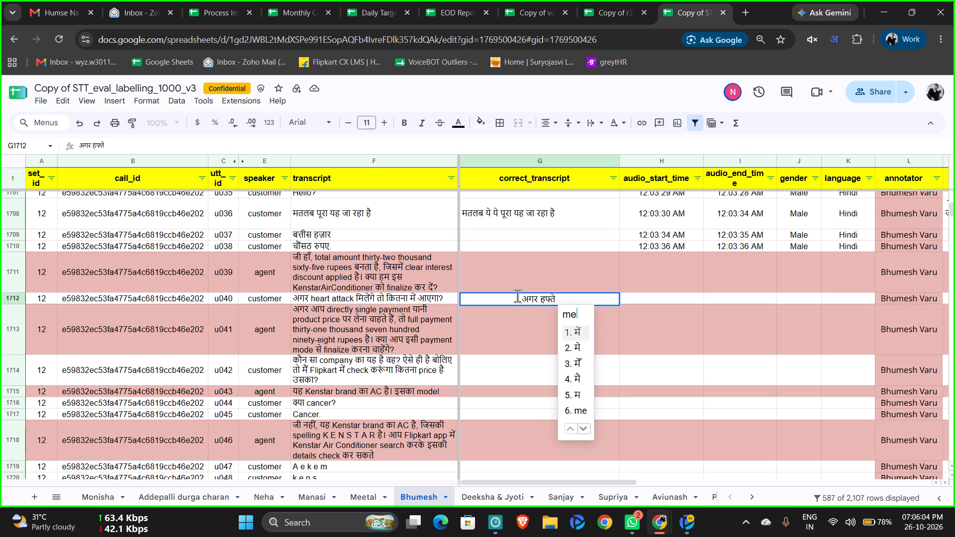
key(Return)
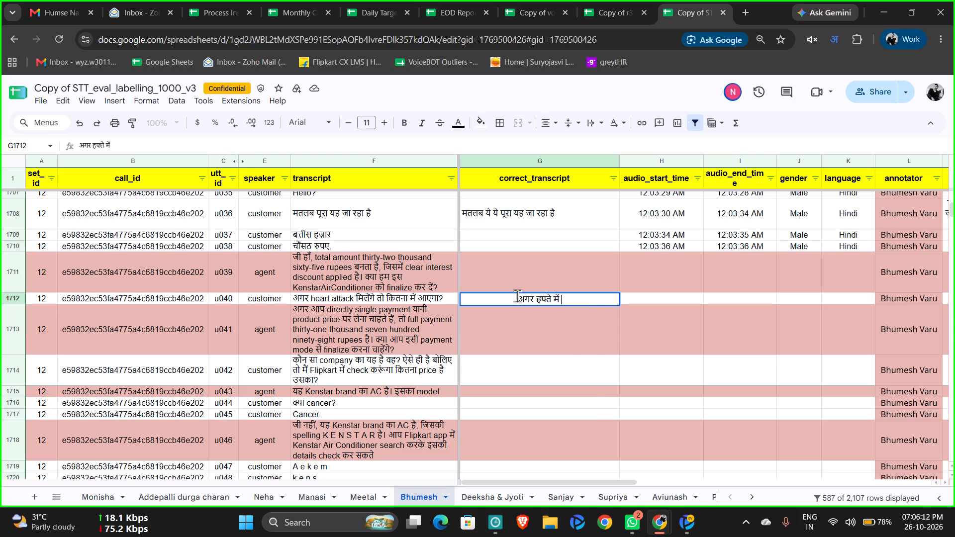
text(lege)
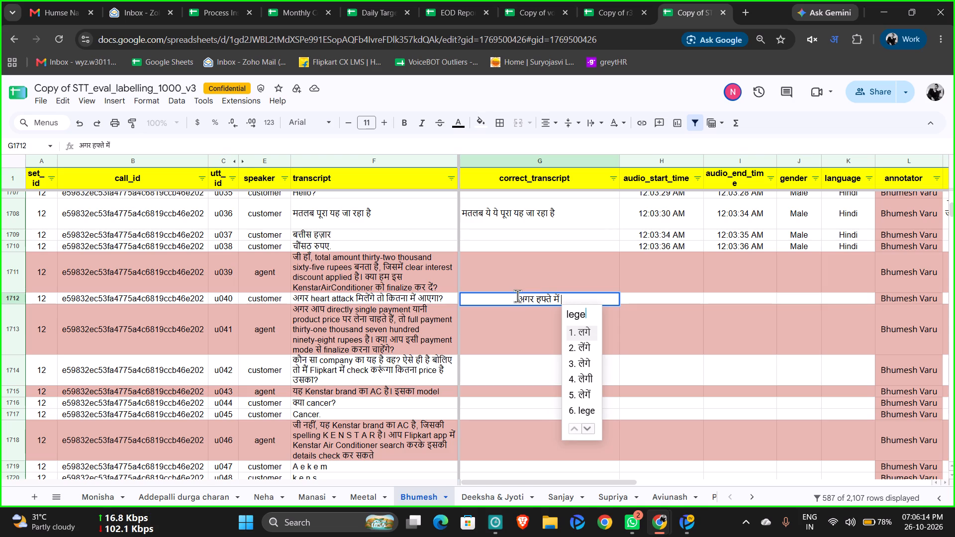
key(Down)
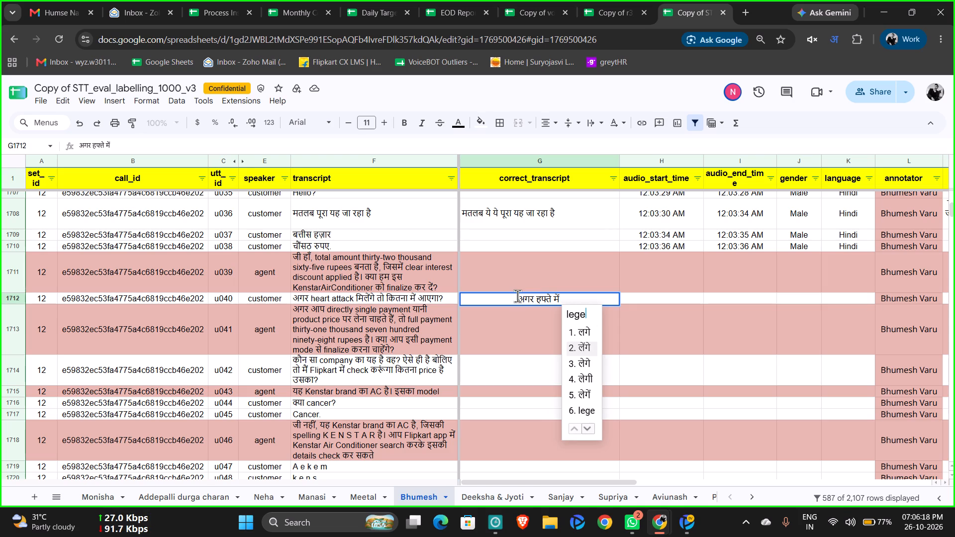
key(Return)
Complete row 1712's correct_transcript by adding "तो कितने में आएगा" after the existing words.
text(to)
key(BackSpace)
text(ho)
key(Down)
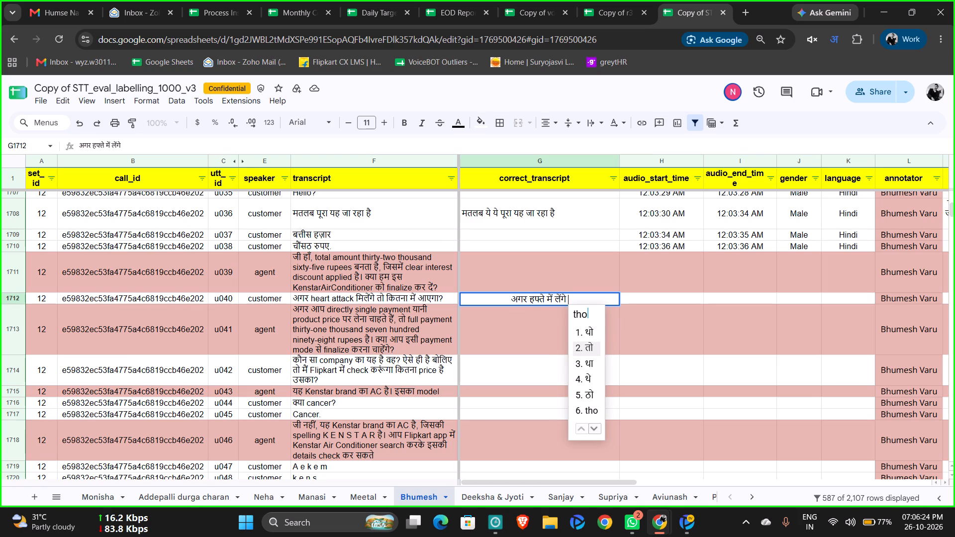
key(Return)
text(kit)
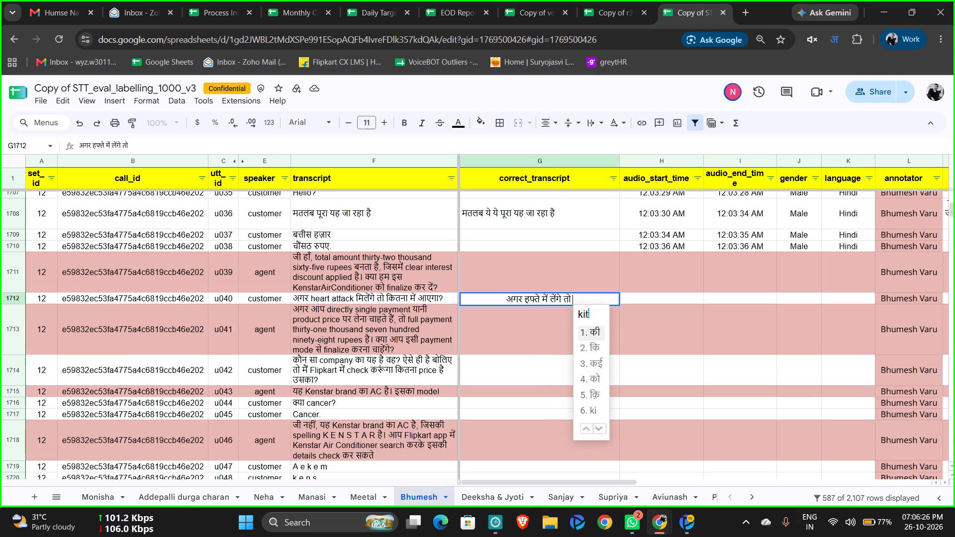
text(ane)
key(Return)
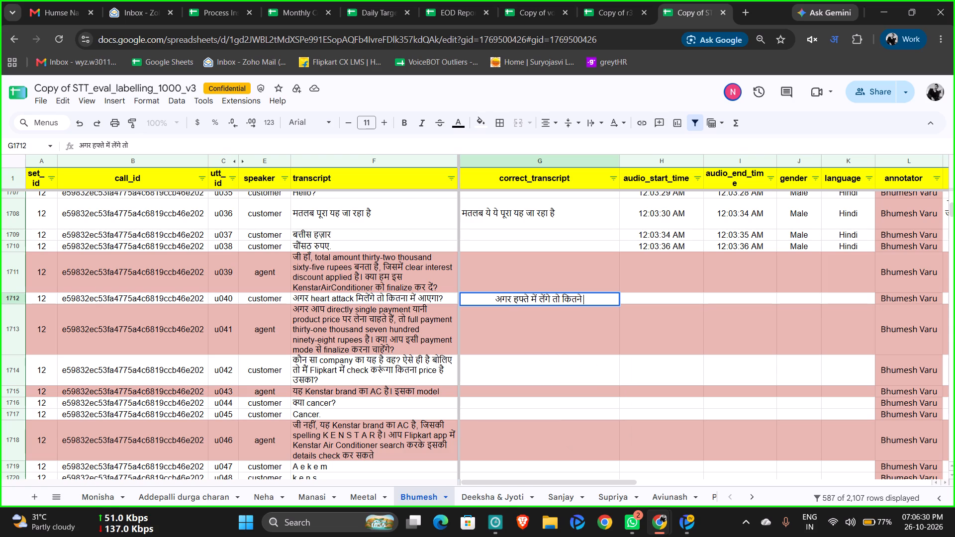
text(me)
key(space)
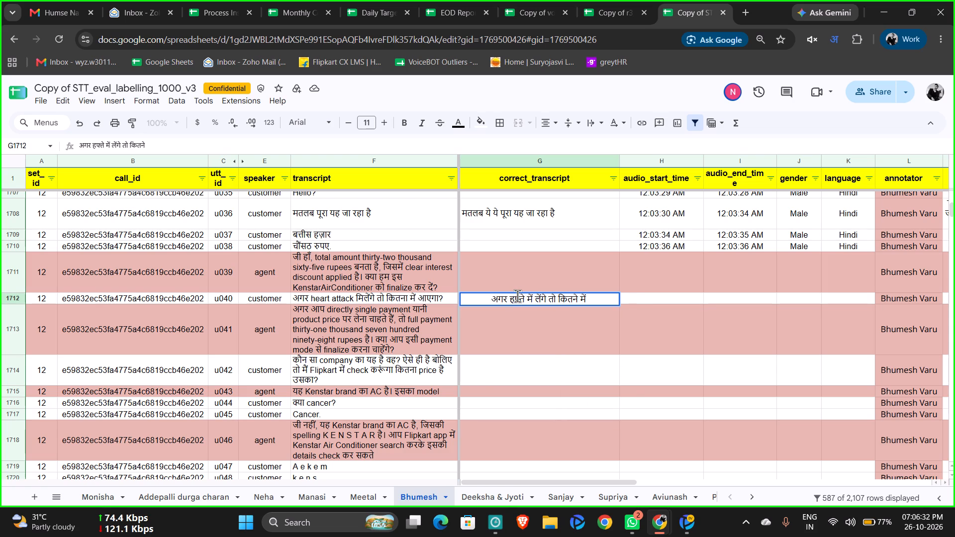
text(aayga)
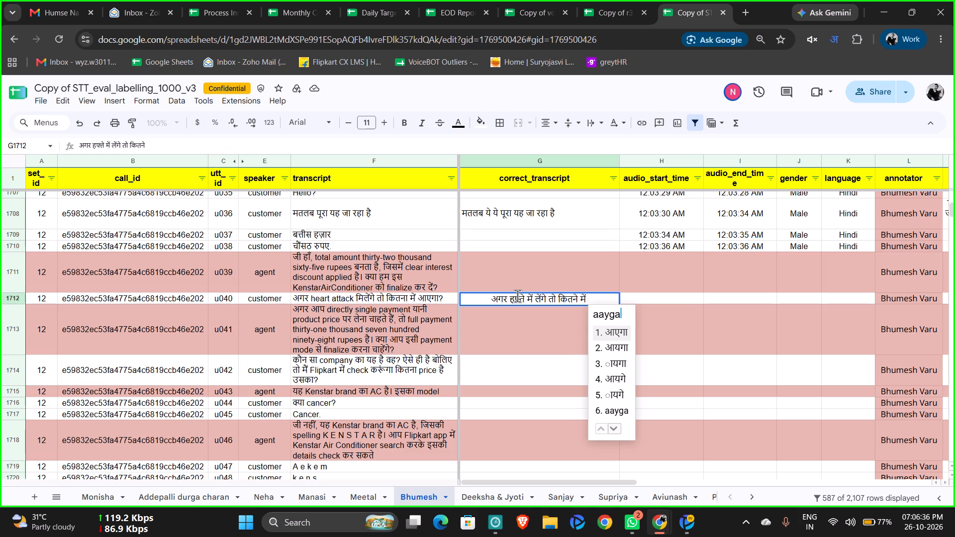
key(Return)
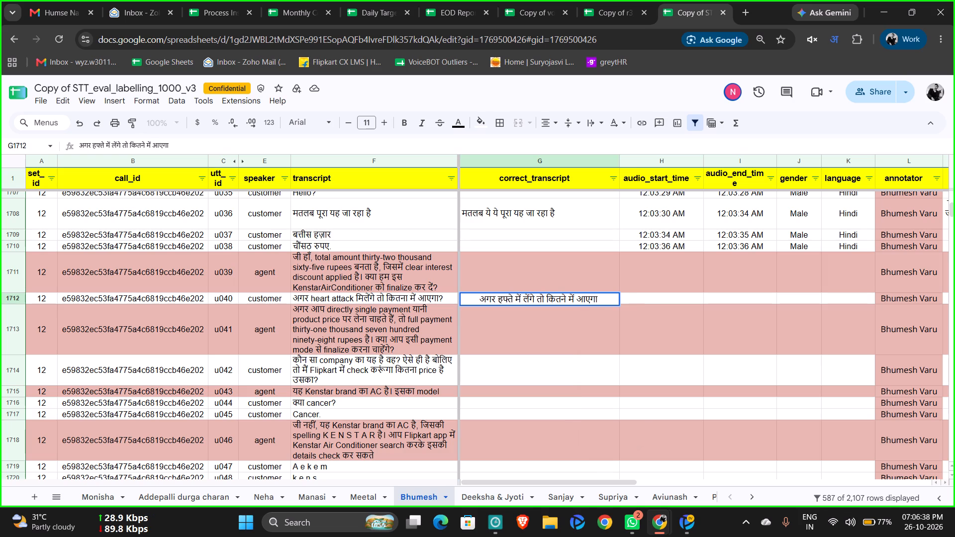
key(Right)
click(662, 300)
click(553, 299)
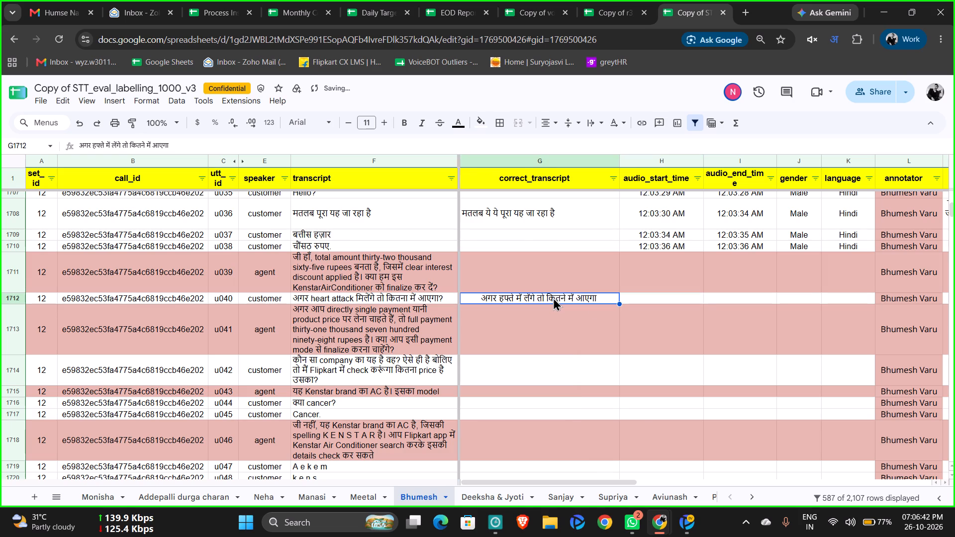
Switch to the call console, replay the customer's heart attack question, pausing at 3:54, and look ahead to the following transcript messages.
key(alt+Tab)
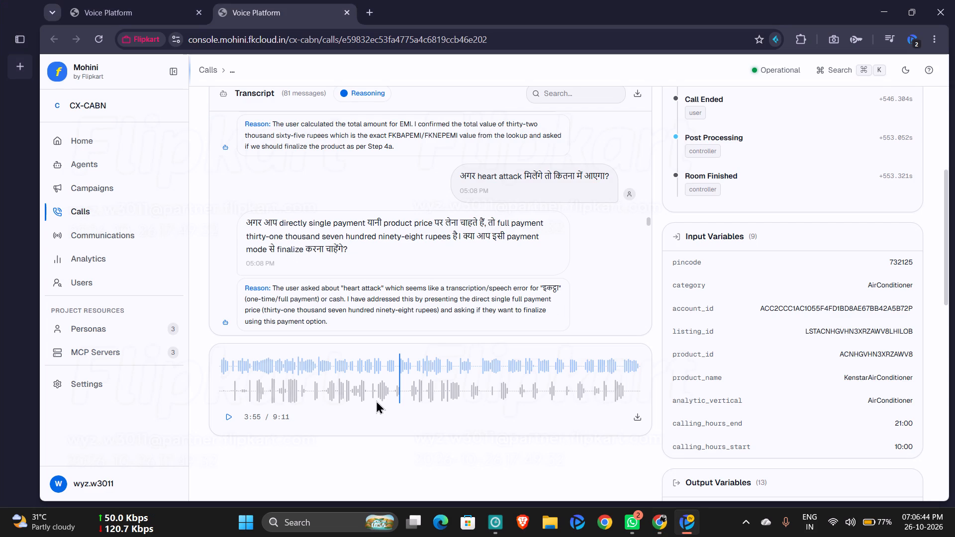
click(395, 391)
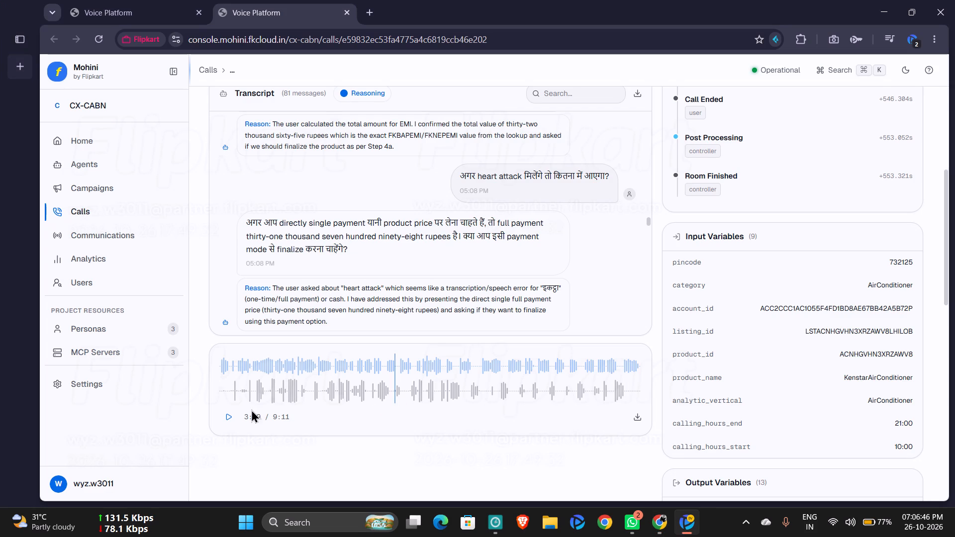
click(229, 419)
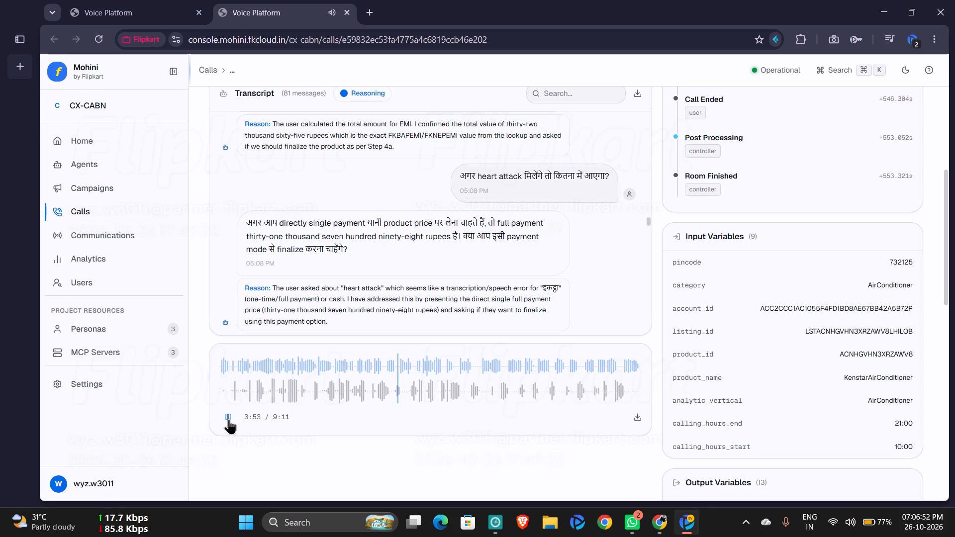
click(229, 419)
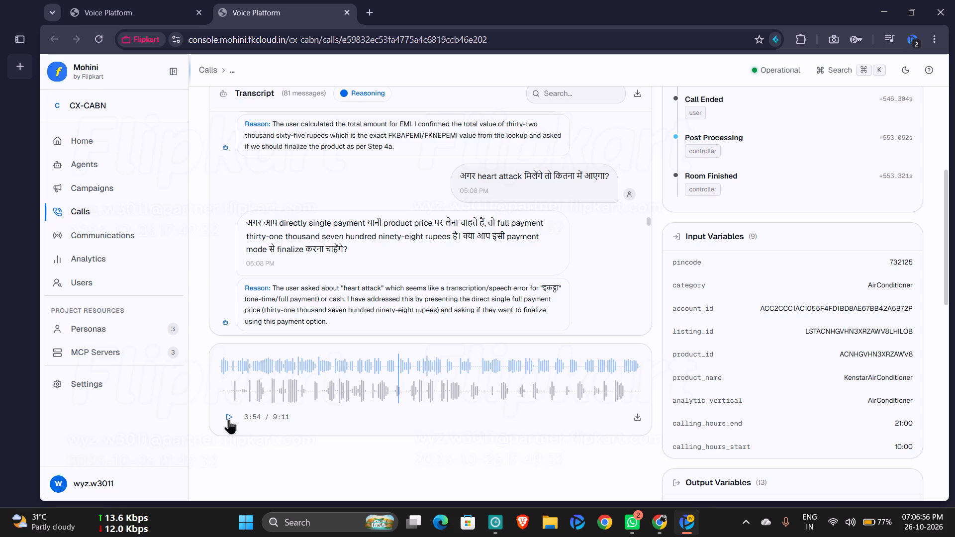
scroll(400, 302, down, 1)
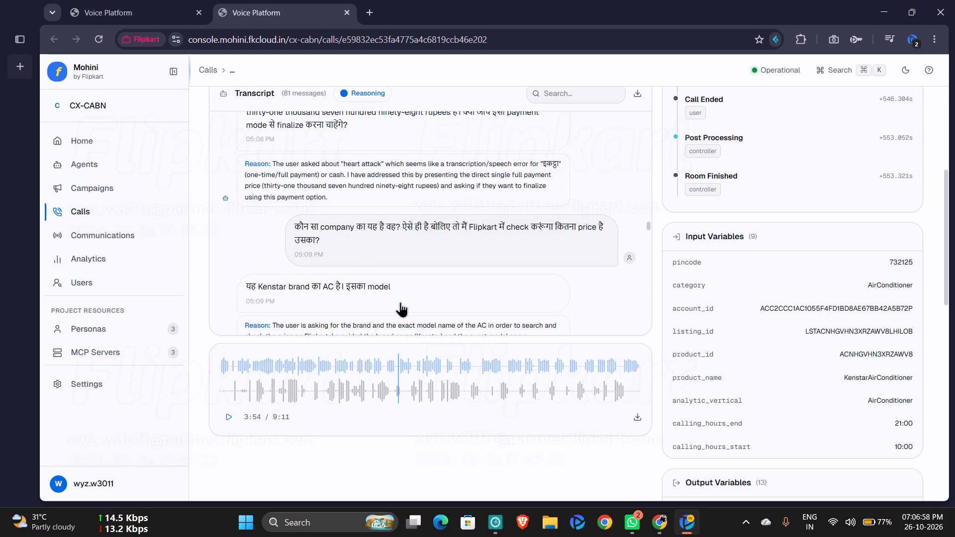
Return to the spreadsheet and copy row 1710's start time, end time, gender and language (12:03:36 AM, 12:03:36 AM, Male, Hindi) into row 1712.
key(alt+Tab)
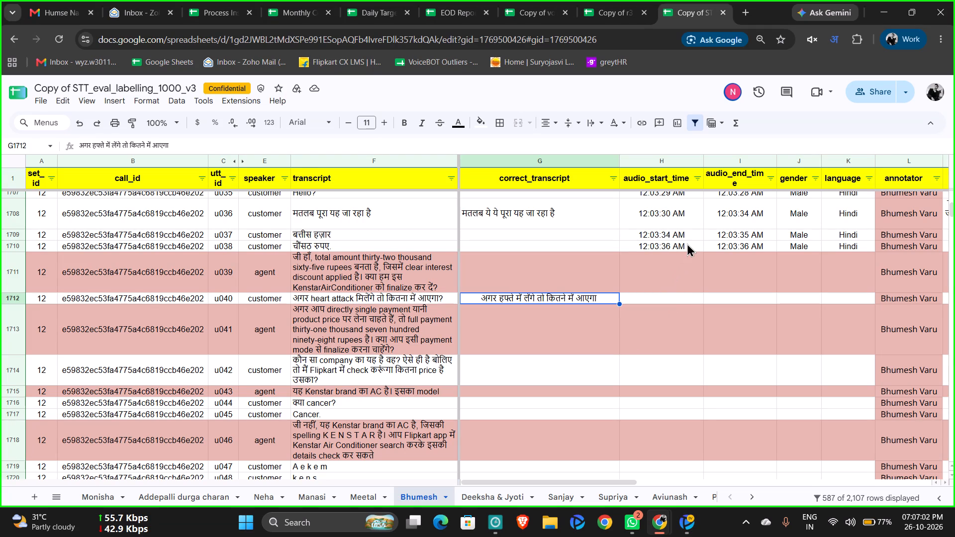
drag(687, 243, 835, 244)
key(ctrl+c)
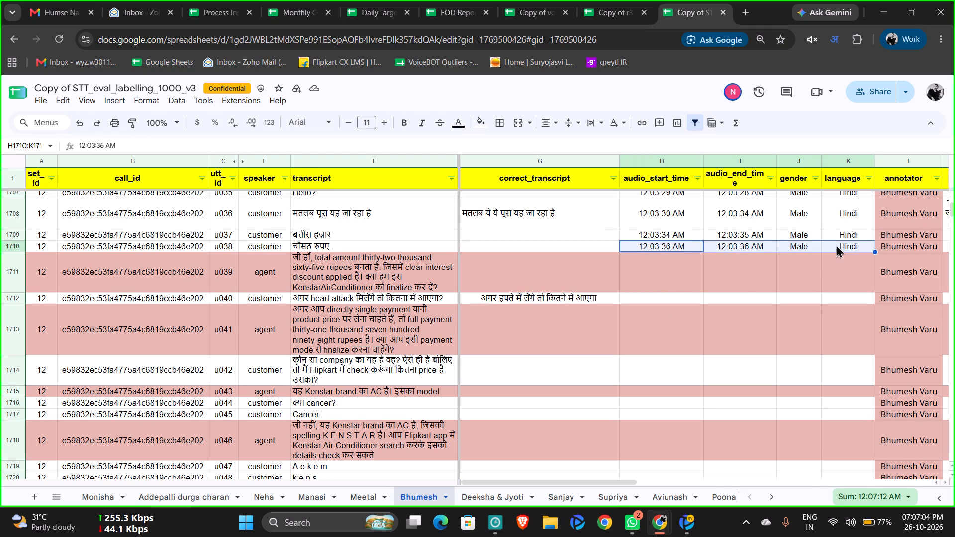
click(667, 295)
key(ctrl+v)
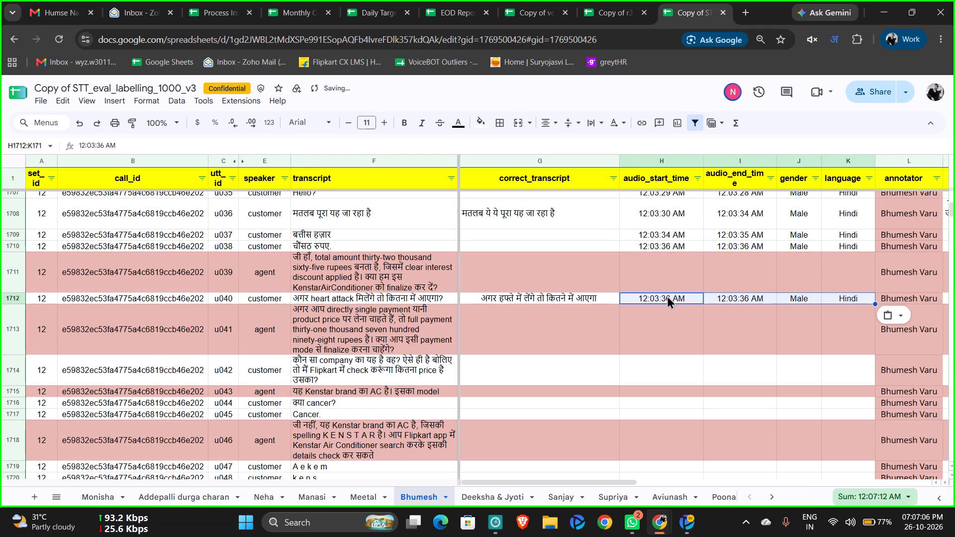
Try to change the seconds of row 1712's audio_start_time to 52.
click(667, 295)
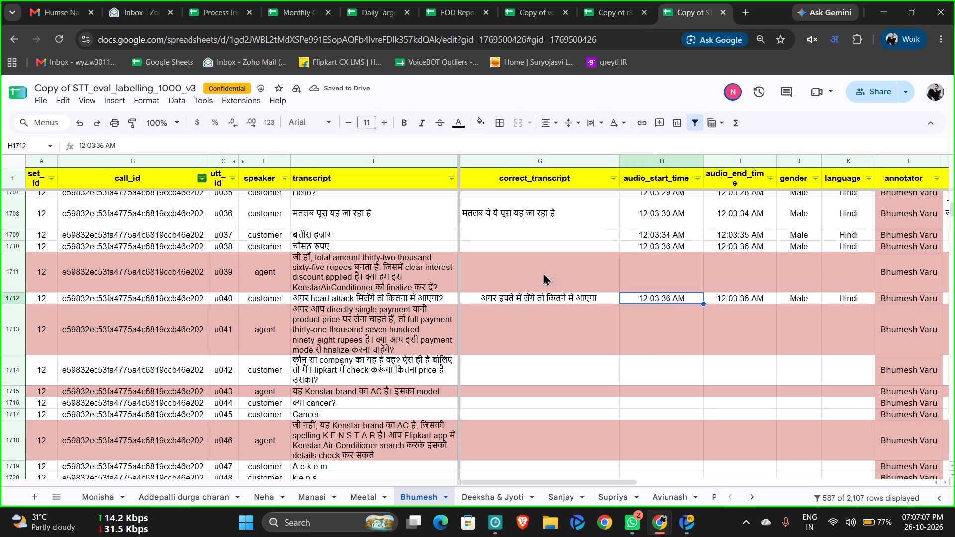
key(Return)
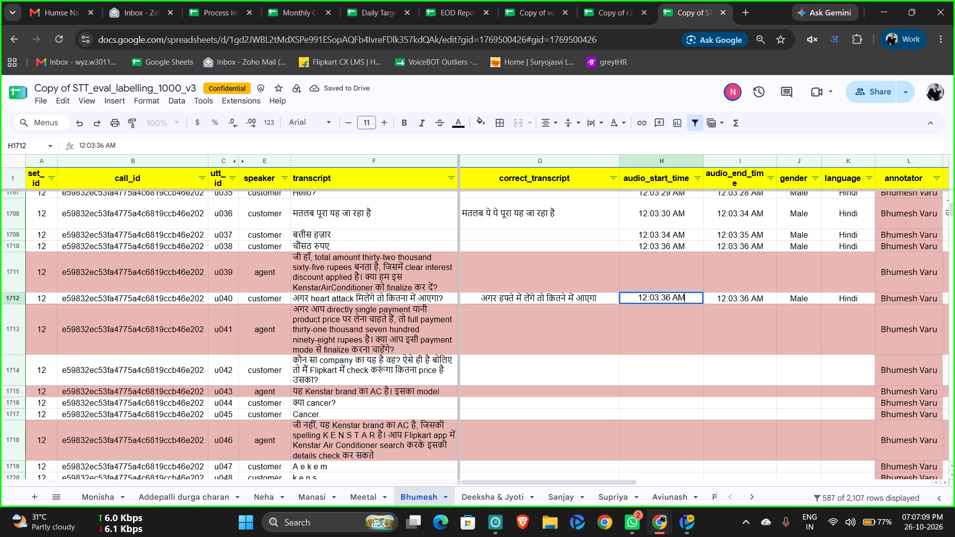
key(Left)
key(Left)
key(Left)
key(BackSpace)
key(BackSpace)
text(52)
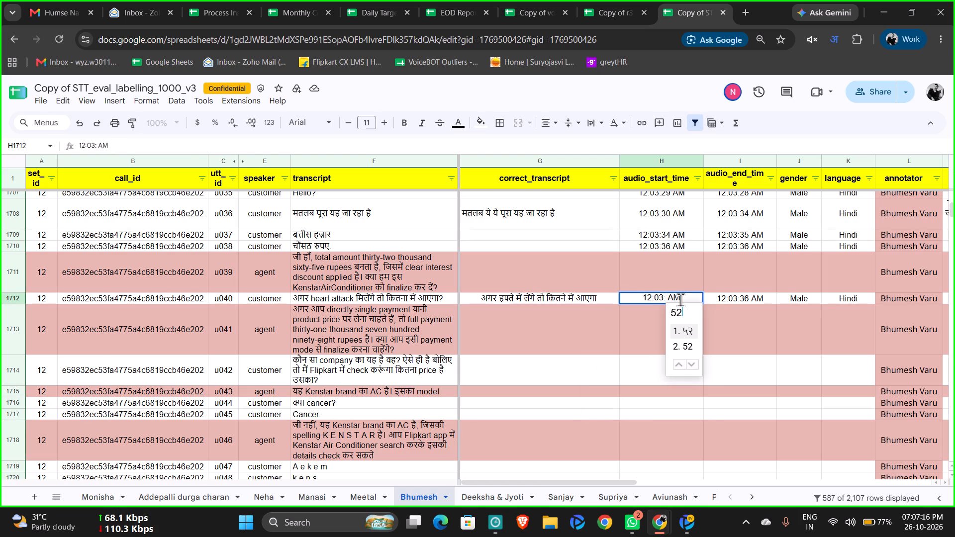
click(733, 325)
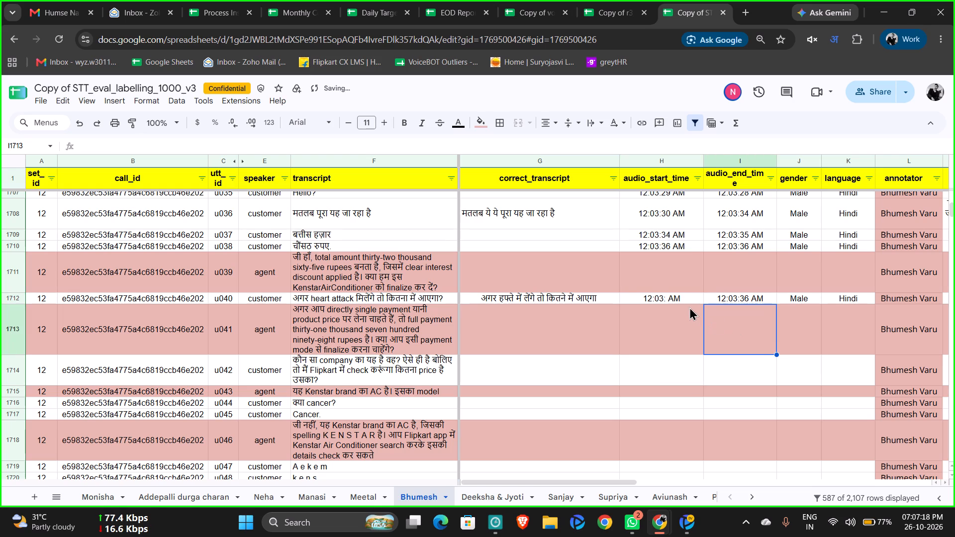
Turn off Hindi text input and set row 1712's audio_start_time to 12:03:52 AM.
click(684, 300)
click(835, 41)
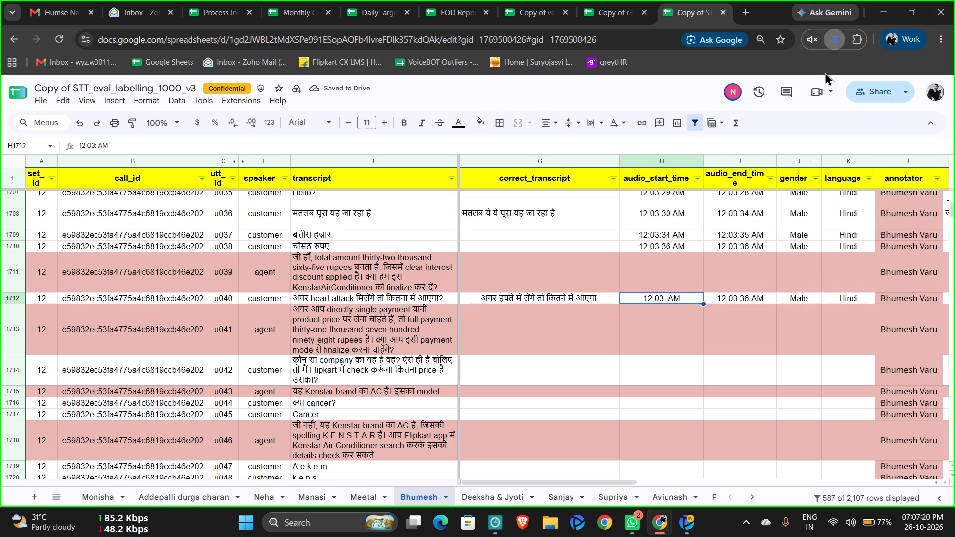
click(808, 81)
click(677, 299)
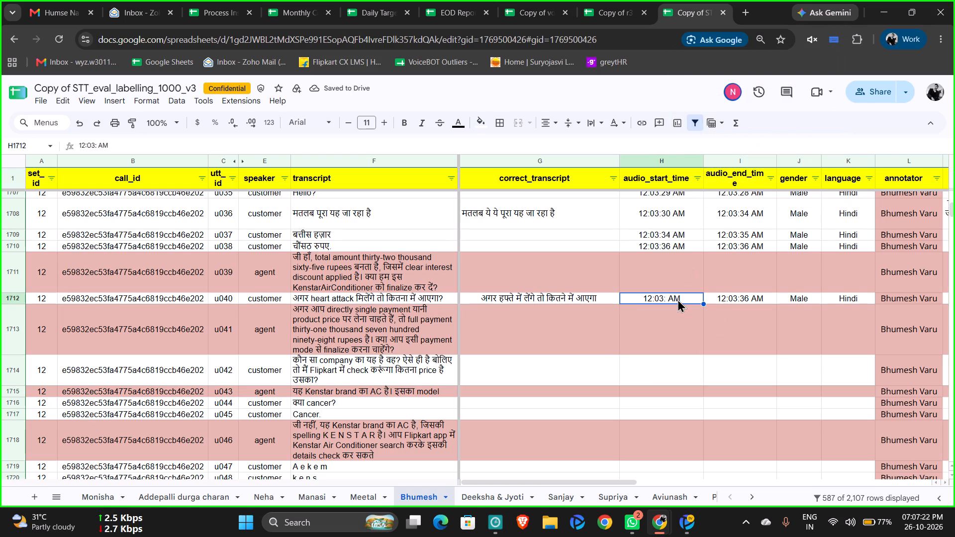
key(Return)
key(Left)
key(Left)
key(Left)
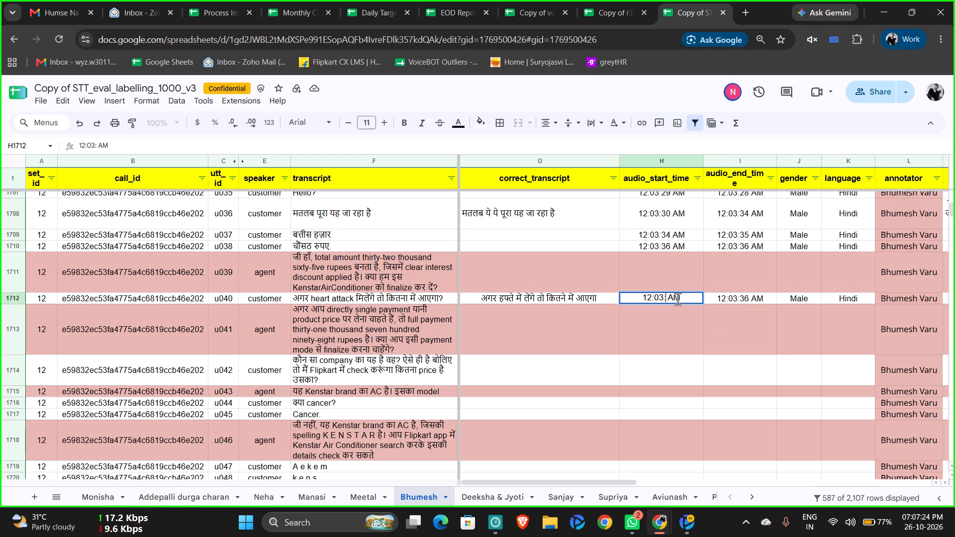
text(25)
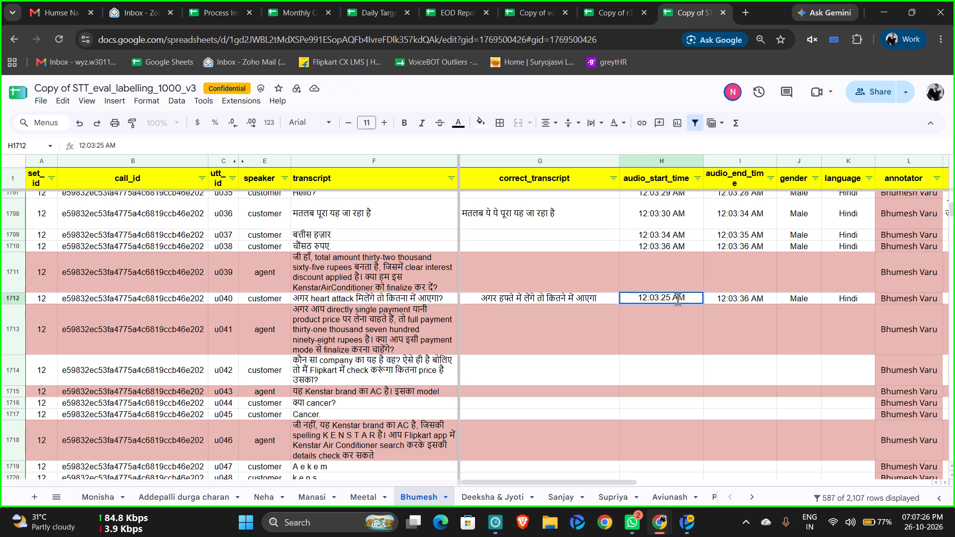
key(BackSpace)
key(BackSpace)
text(52)
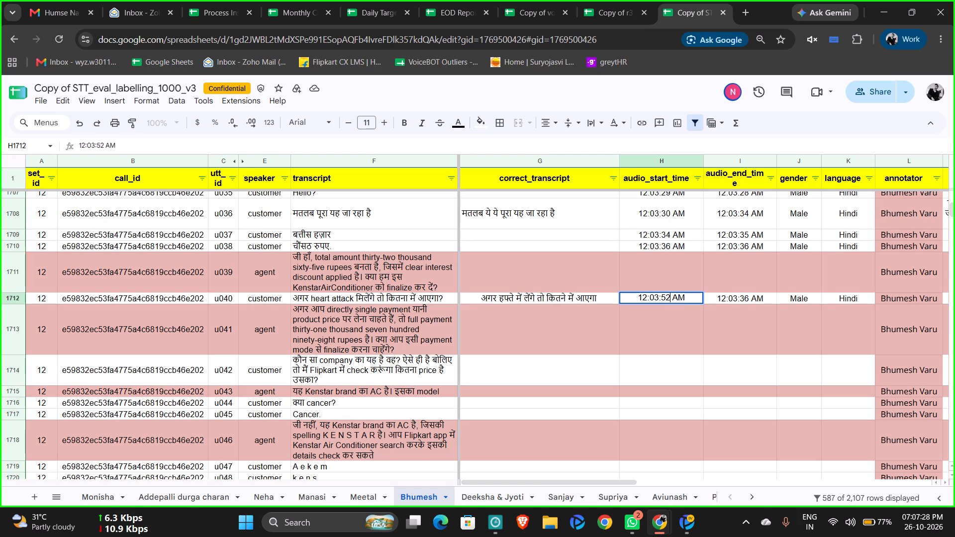
key(Right)
key(Right)
key(Return)
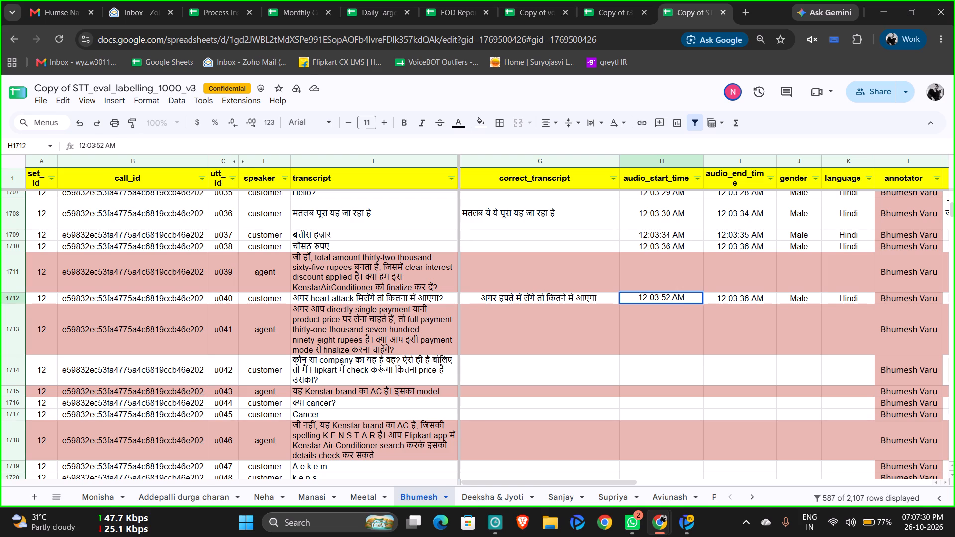
Check the paused position in the call console, then set row 1712's audio_end_time to 12:03:54 AM.
key(Up)
key(Right)
key(alt+Tab)
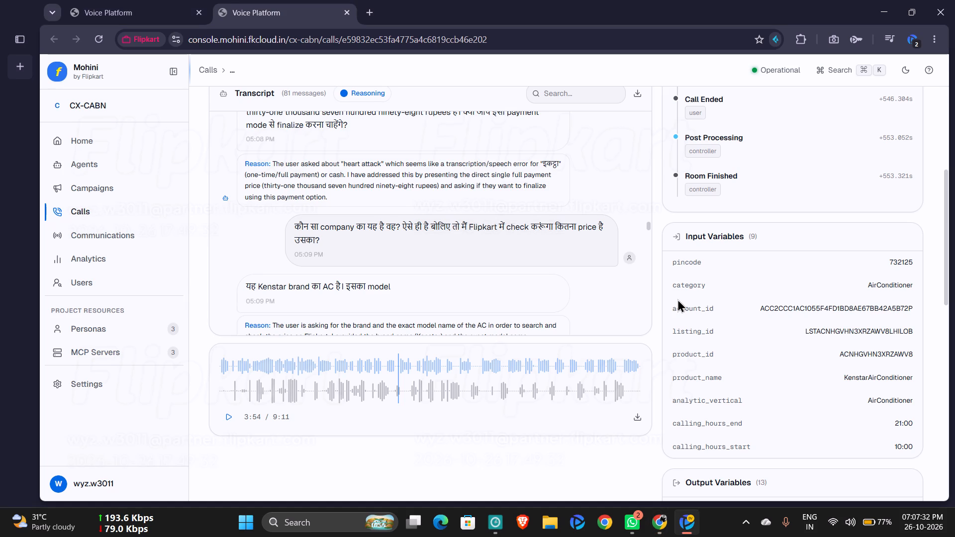
key(alt+Tab)
key(Return)
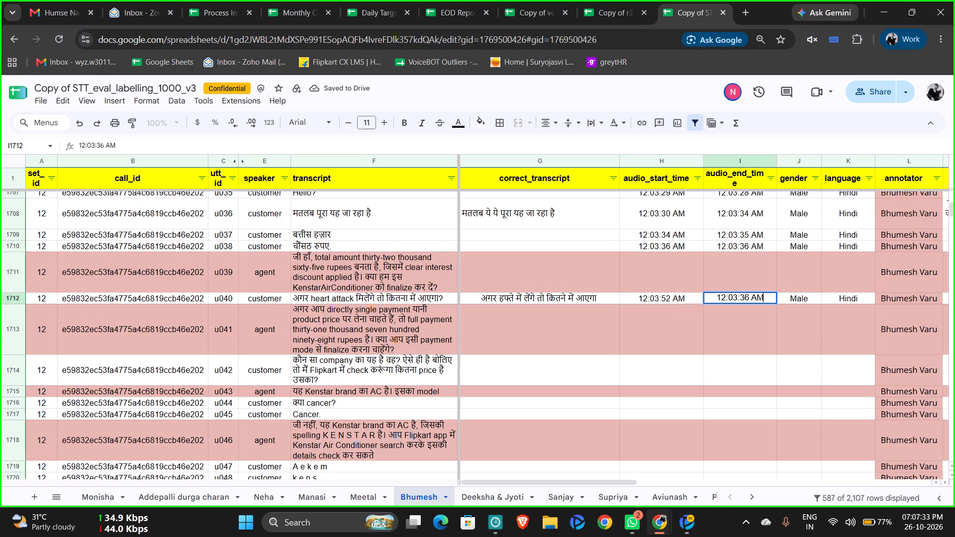
key(Left)
key(Left)
key(Left)
key(BackSpace)
key(BackSpace)
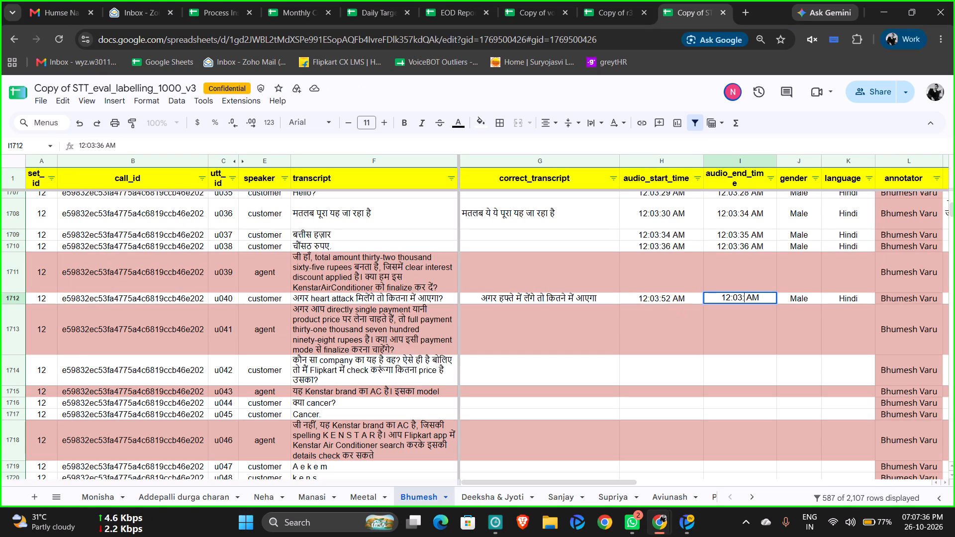
text(54)
key(Right)
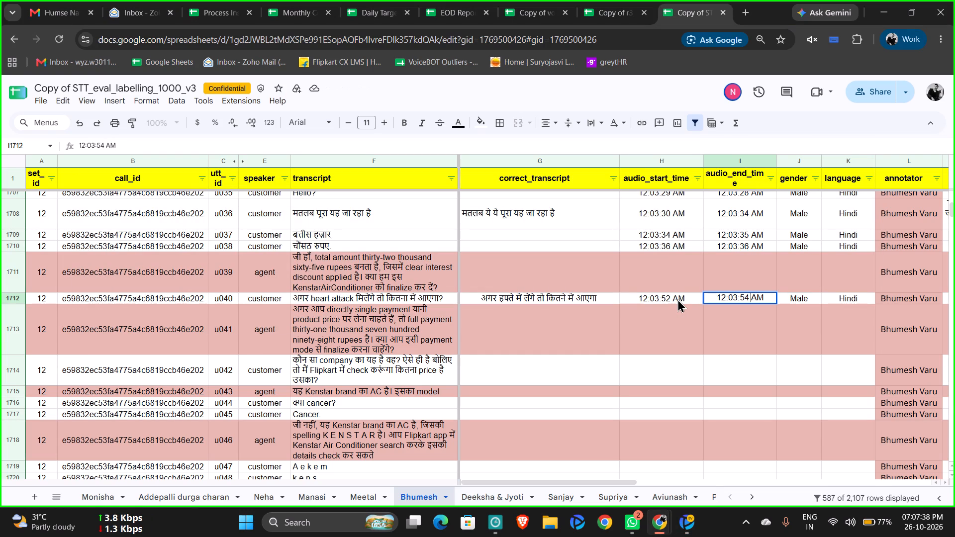
key(Return)
Copy the correction note from row 1708 into row 1712's notes cell.
key(Up)
key(Right)
key(Right)
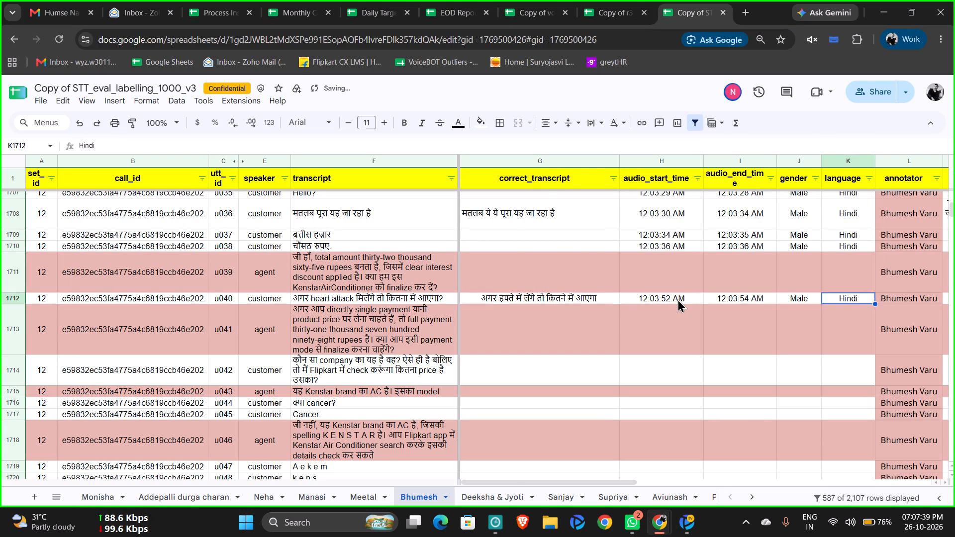
key(Right)
key(Right)
key(Right)
key(Left)
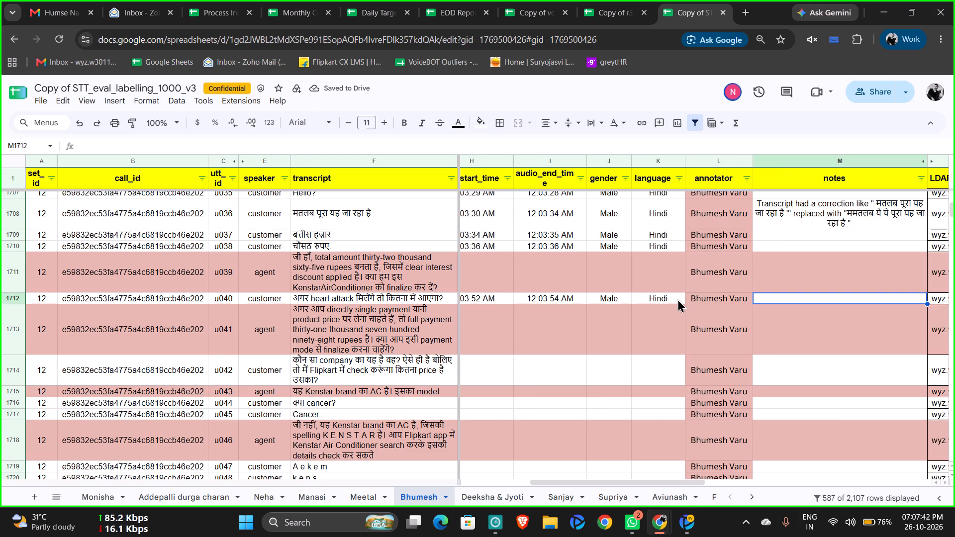
click(825, 201)
key(ctrl+c)
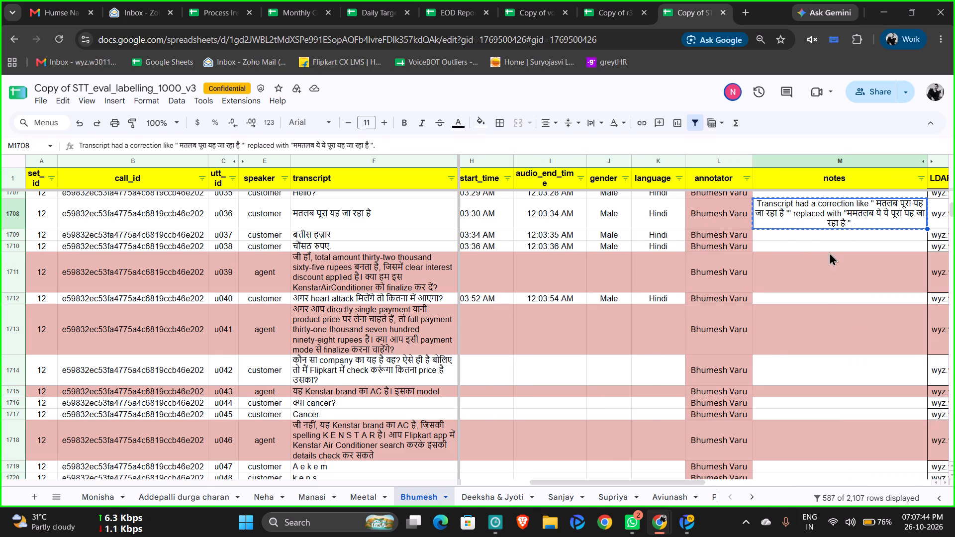
click(821, 293)
click(819, 304)
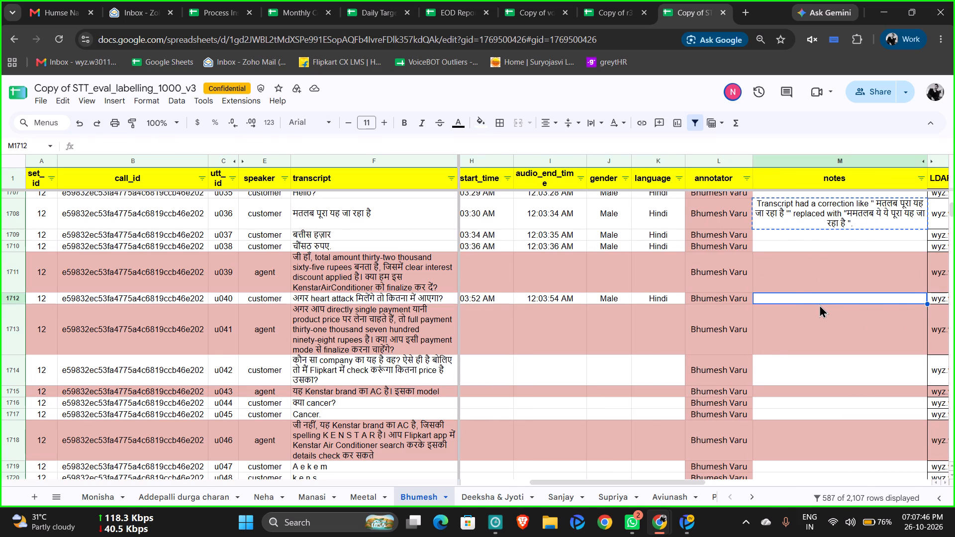
key(ctrl+v)
Replace the first quoted phrase in row 1712's note with its original transcript, "अगर heart attack मिलेंगे तो कितना में आएगा?".
key(Left)
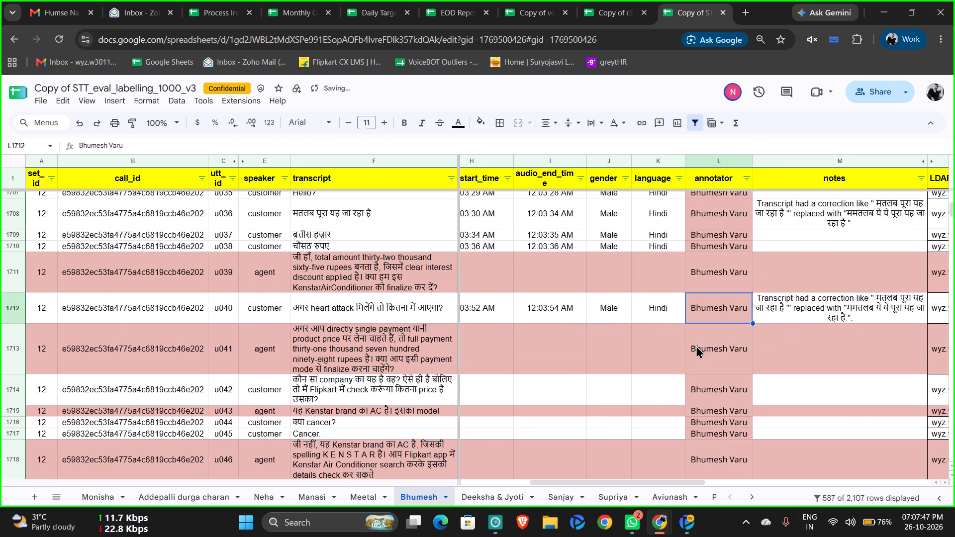
key(Left)
key(Left)
key(Left)
key(Left)
key(Left)
key(Left)
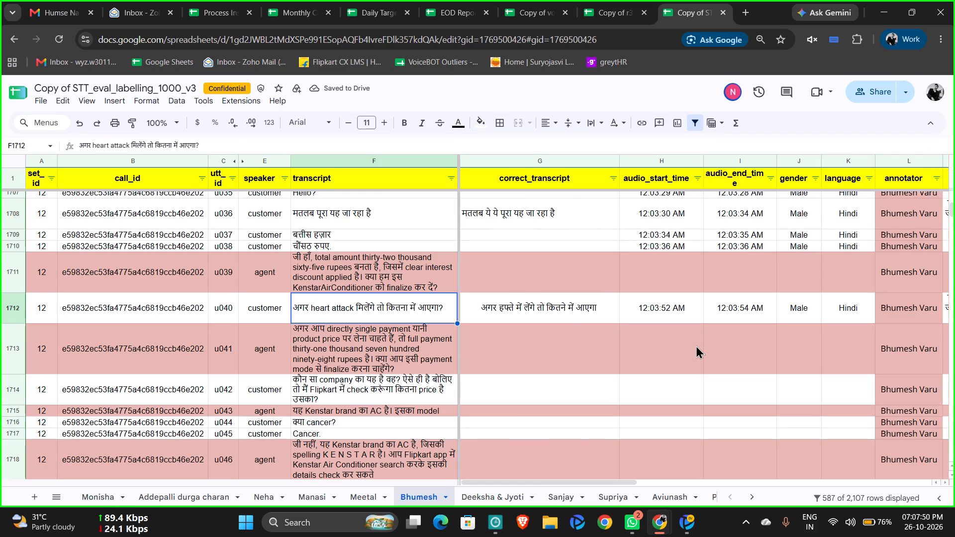
key(ctrl+c)
key(Right)
key(Right)
key(Right)
key(Right)
key(Right)
key(Right)
key(Right)
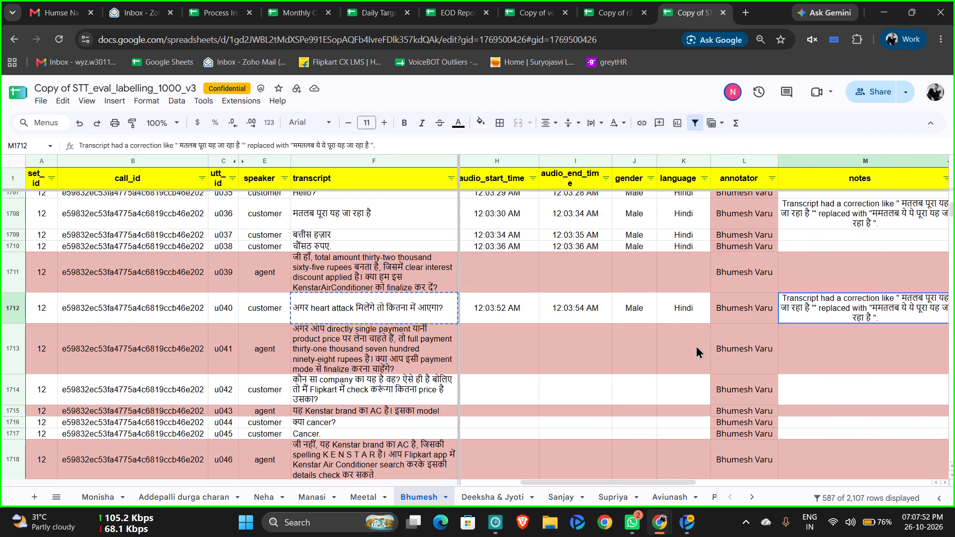
key(Return)
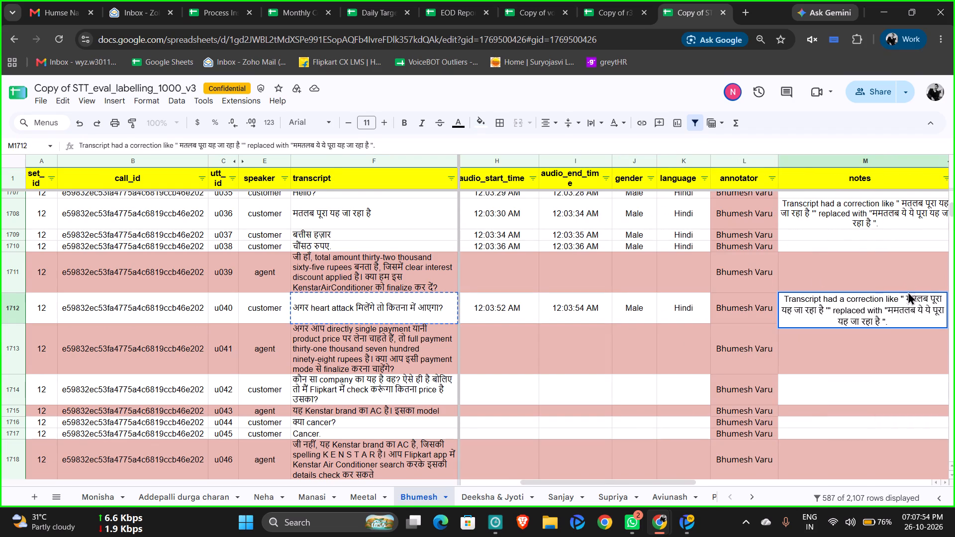
drag(906, 300, 821, 313)
key(ctrl+v)
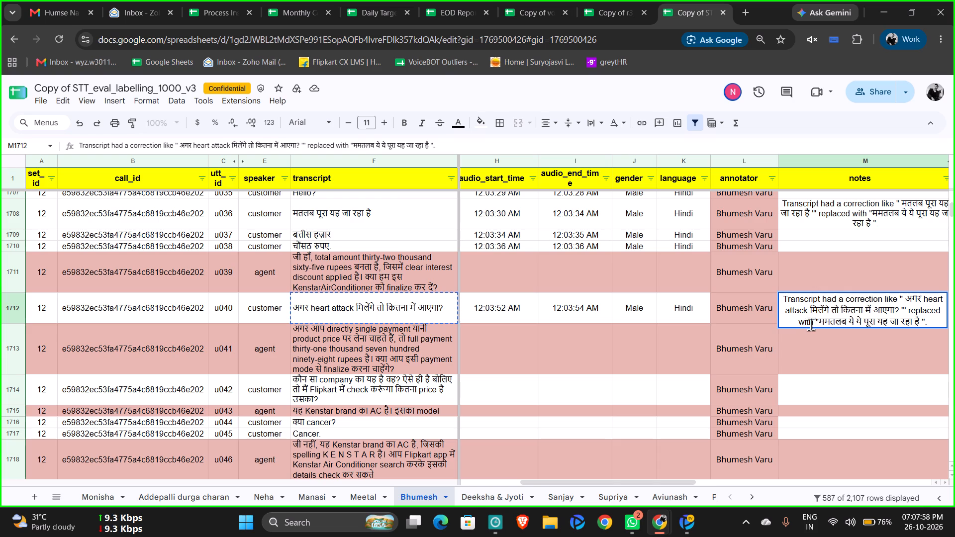
Replace the second quoted phrase in row 1712's note with its correct_transcript, "अगर हफ्ते में लेंगे तो कितने में आएगा".
click(712, 312)
key(Left)
key(Left)
key(Left)
key(Left)
key(Left)
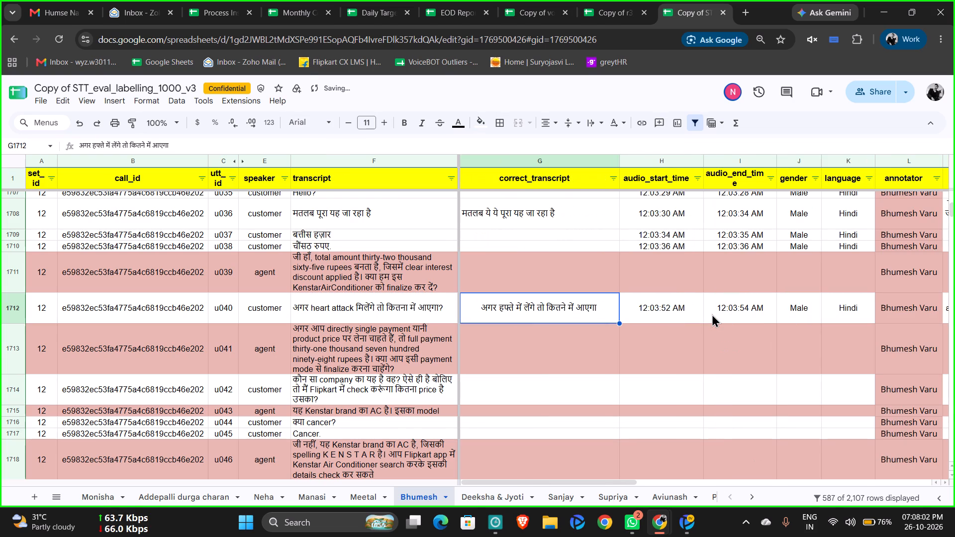
key(ctrl+c)
key(Right)
key(Right)
key(Right)
key(Right)
key(Right)
key(Right)
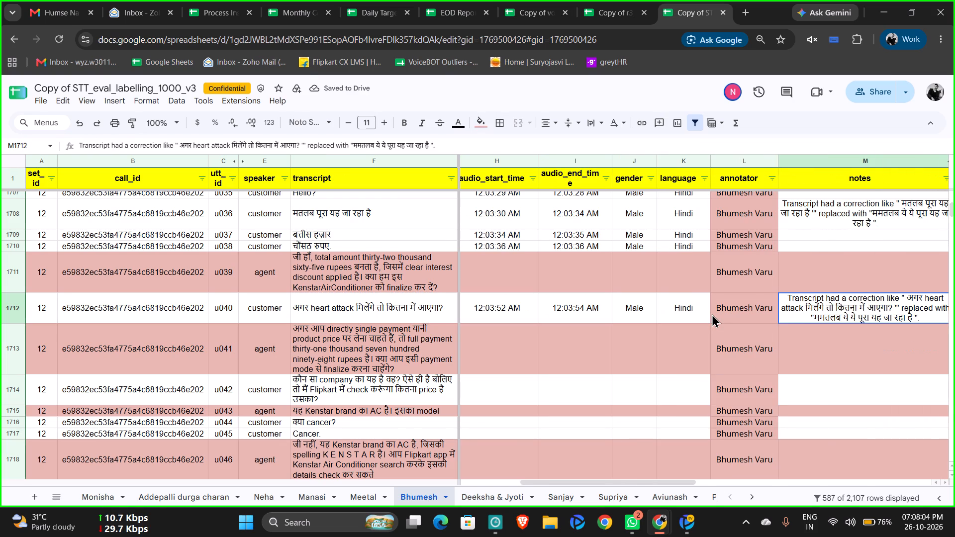
key(Return)
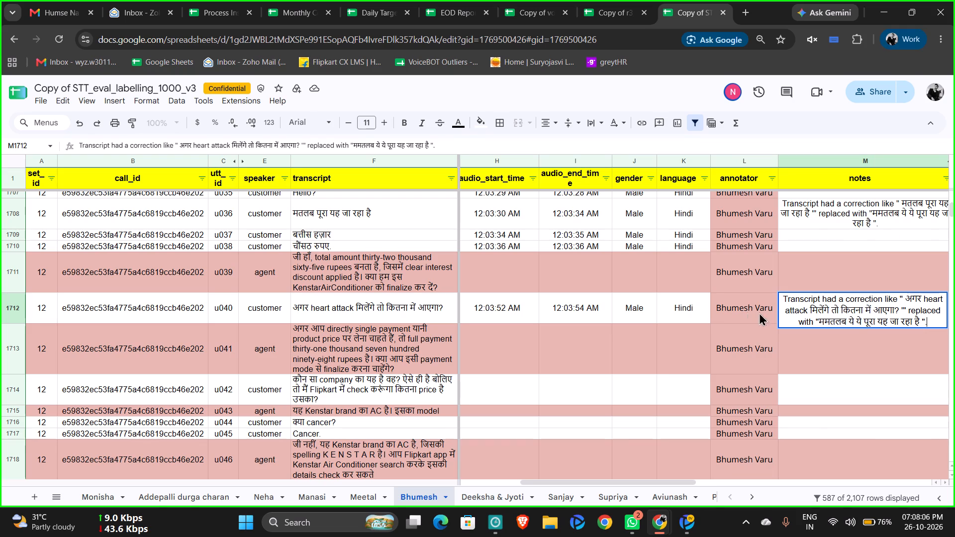
click(820, 321)
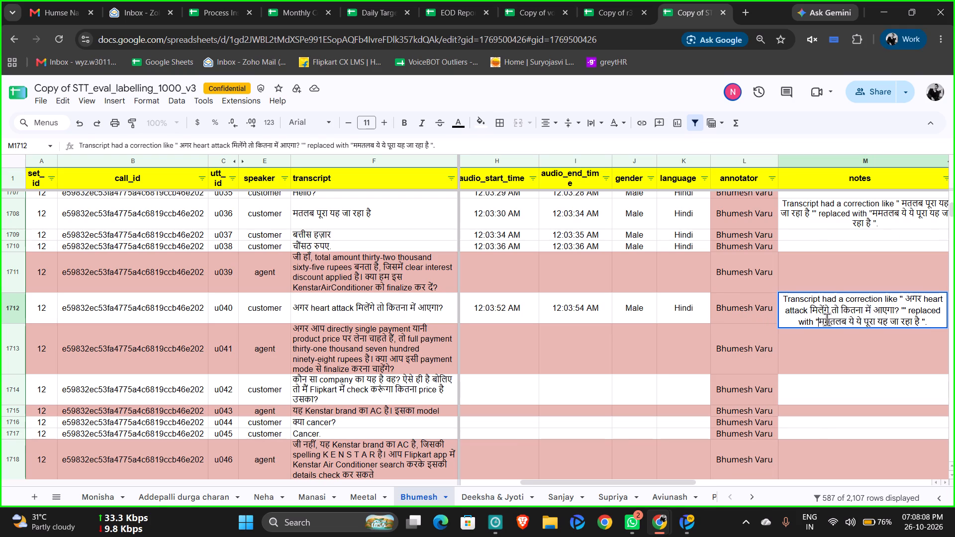
key(space)
drag(822, 320, 867, 325)
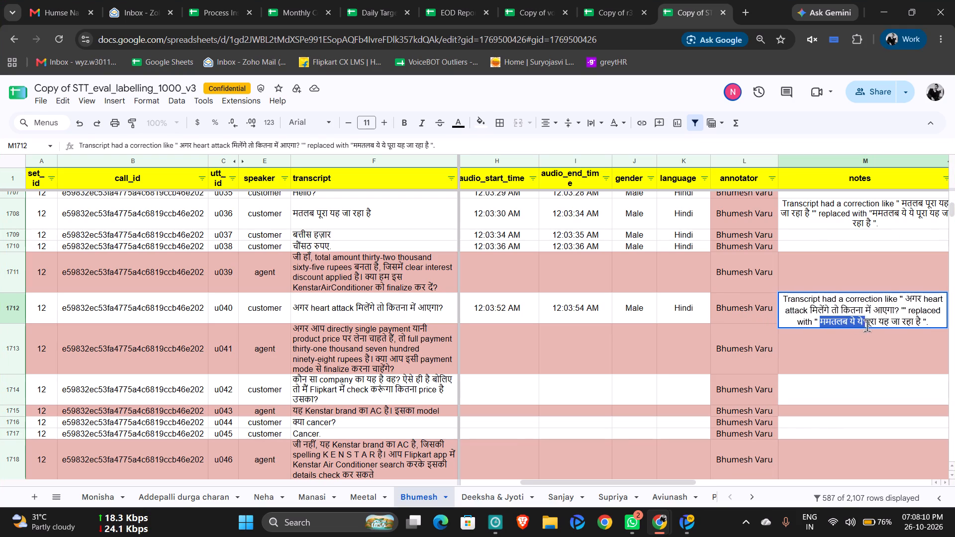
drag(867, 325, 918, 327)
key(ctrl+v)
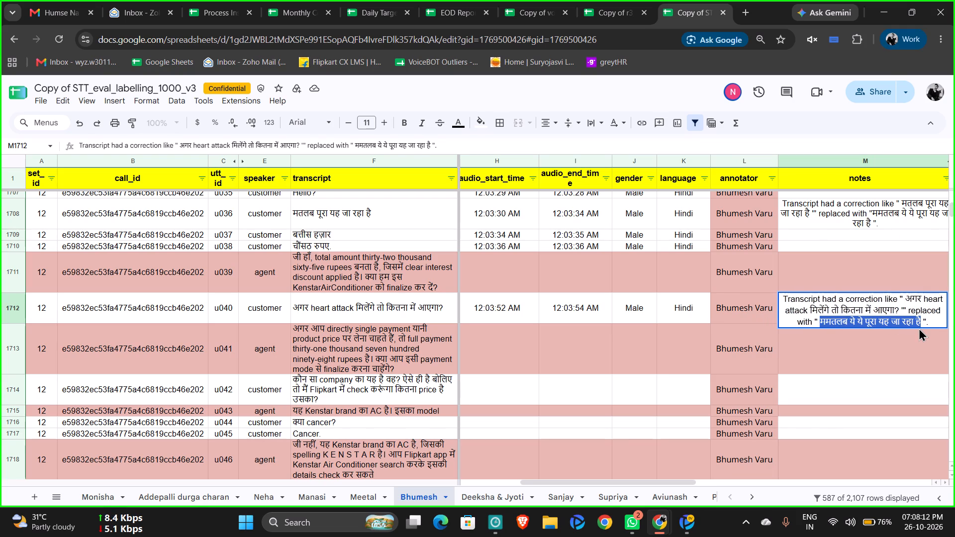
click(891, 345)
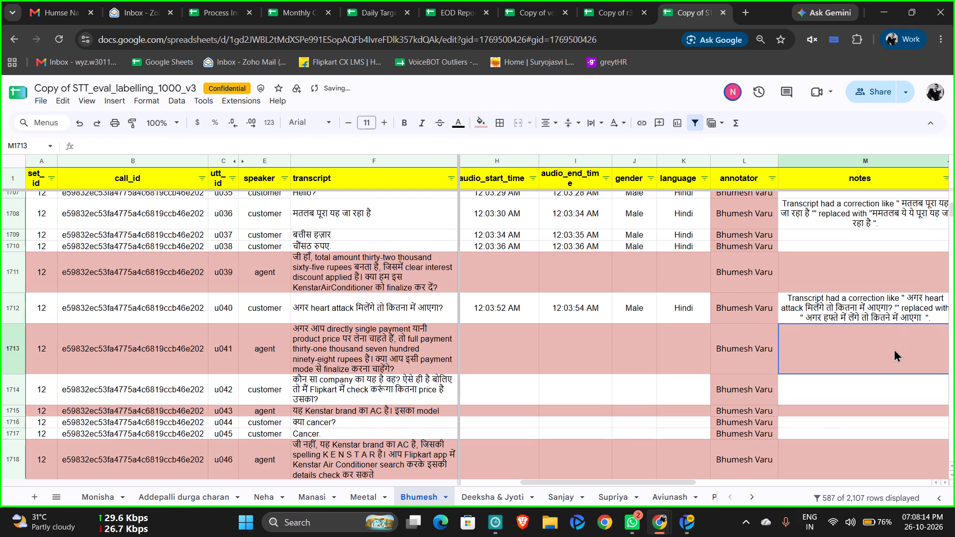
Play the recording onward from 3:54 in the call console to find the customer utterance transcribed in row 1714.
click(894, 383)
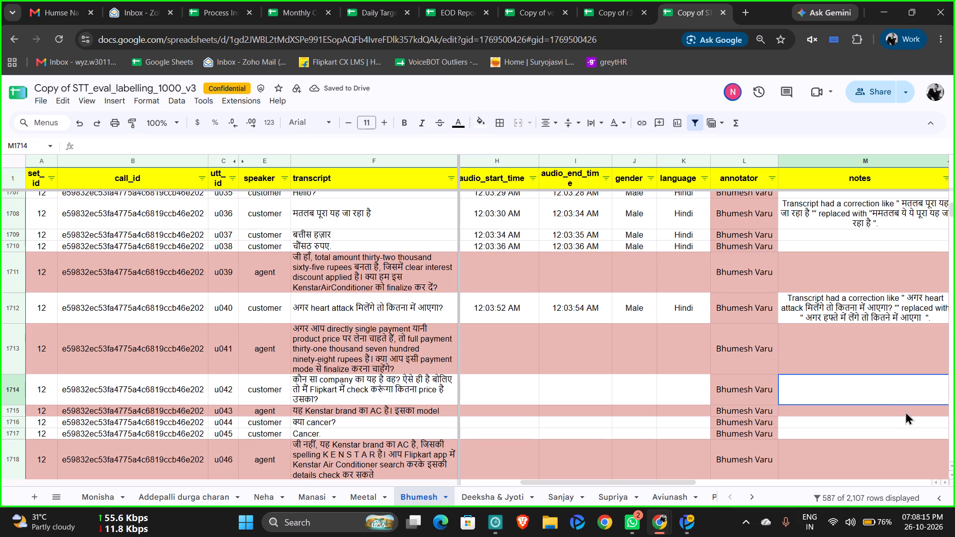
key(Left)
key(Left)
key(Left)
key(Left)
key(Left)
key(Left)
key(Left)
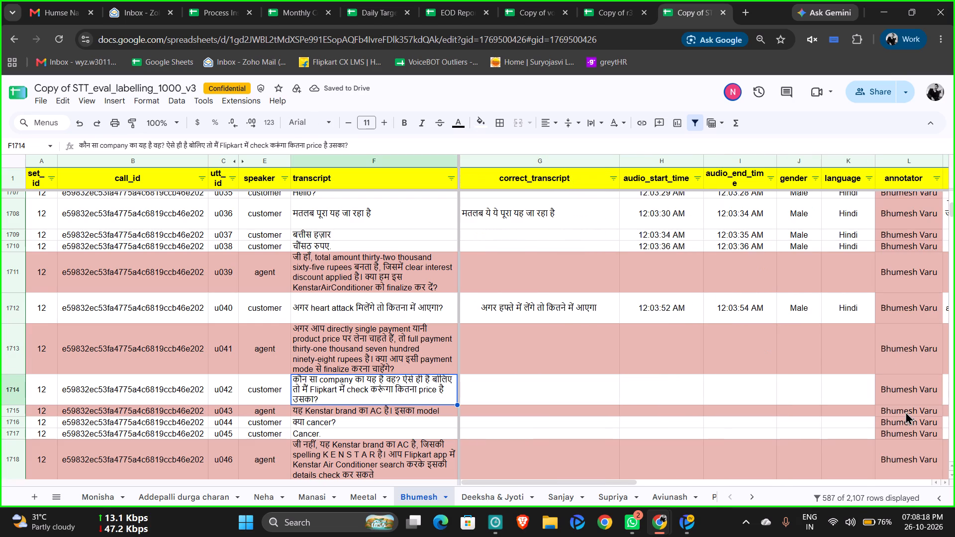
key(alt+Tab)
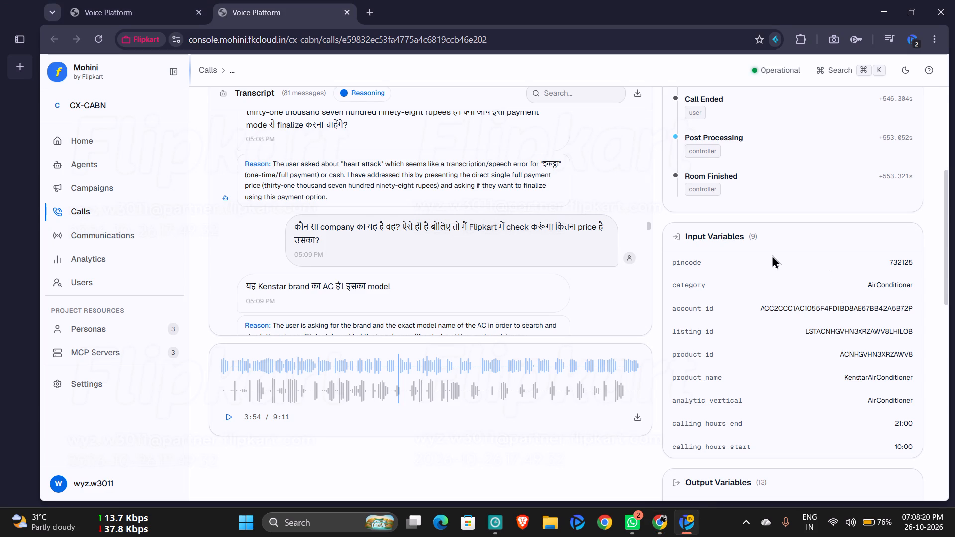
scroll(531, 252, down, 1)
scroll(530, 252, up, 1)
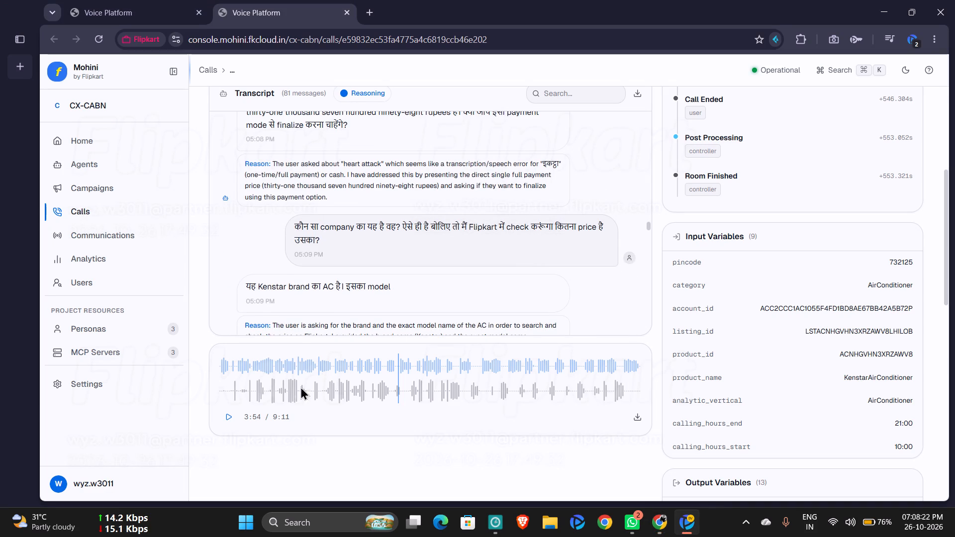
click(226, 416)
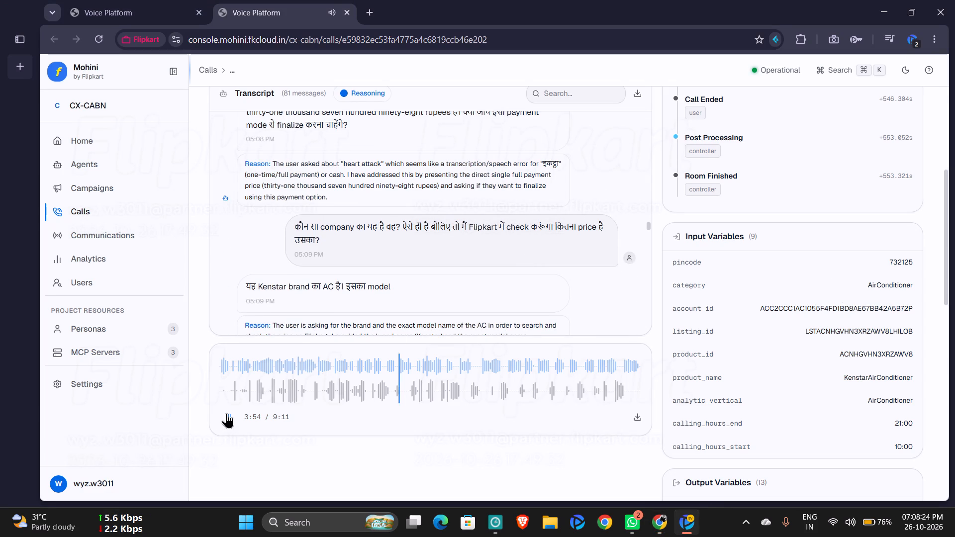
scroll(347, 301, up, 1)
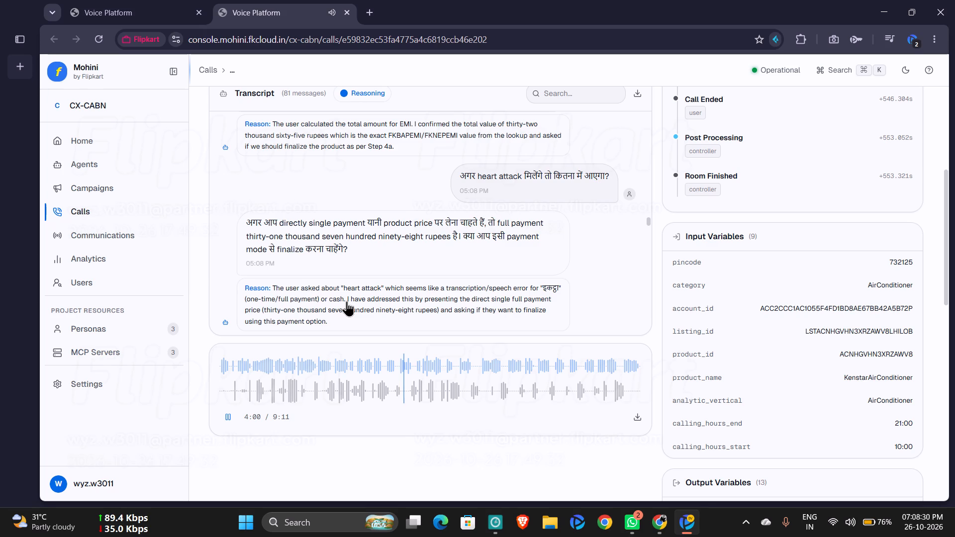
scroll(347, 301, down, 1)
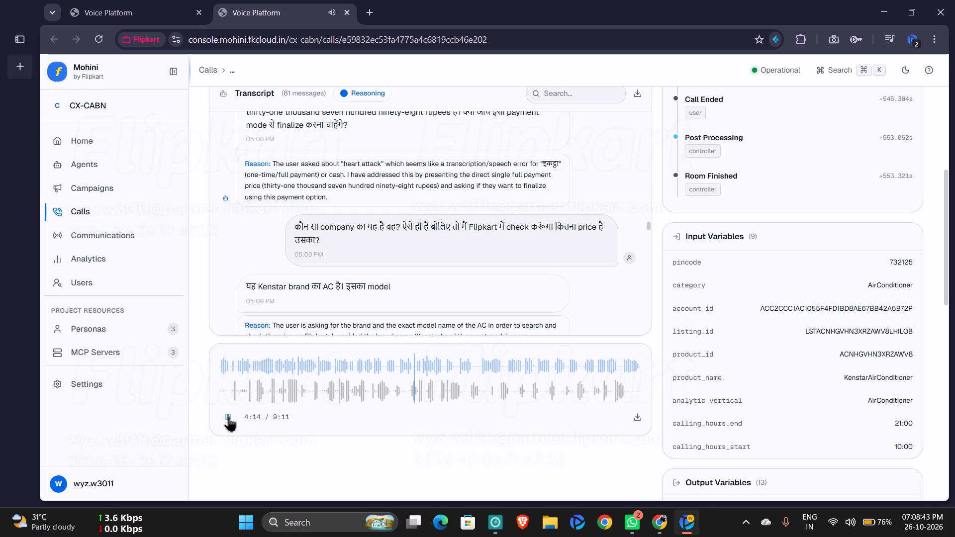
click(229, 416)
Replay the recording from about 4:10 to check row 1714's wording and pin down where the utterance starts.
click(411, 392)
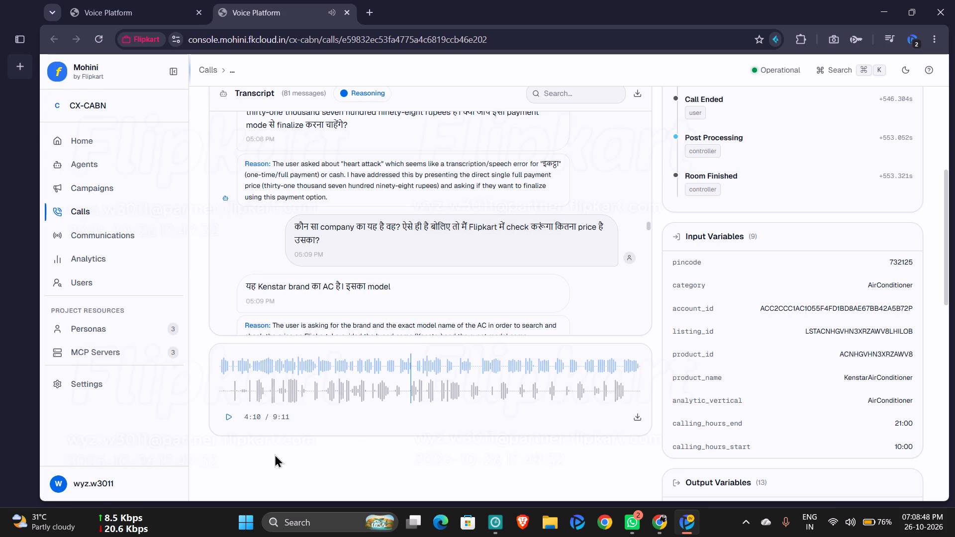
click(228, 417)
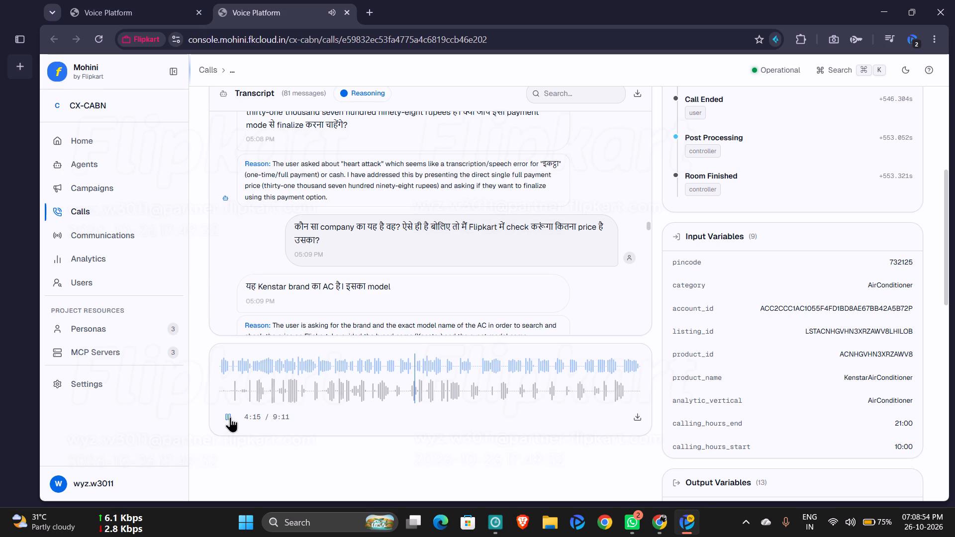
click(230, 417)
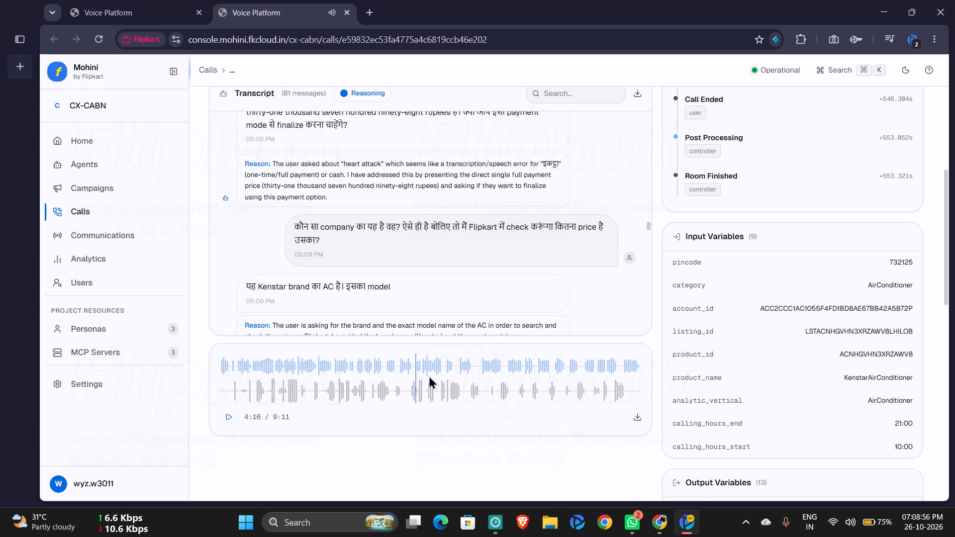
click(410, 390)
click(224, 415)
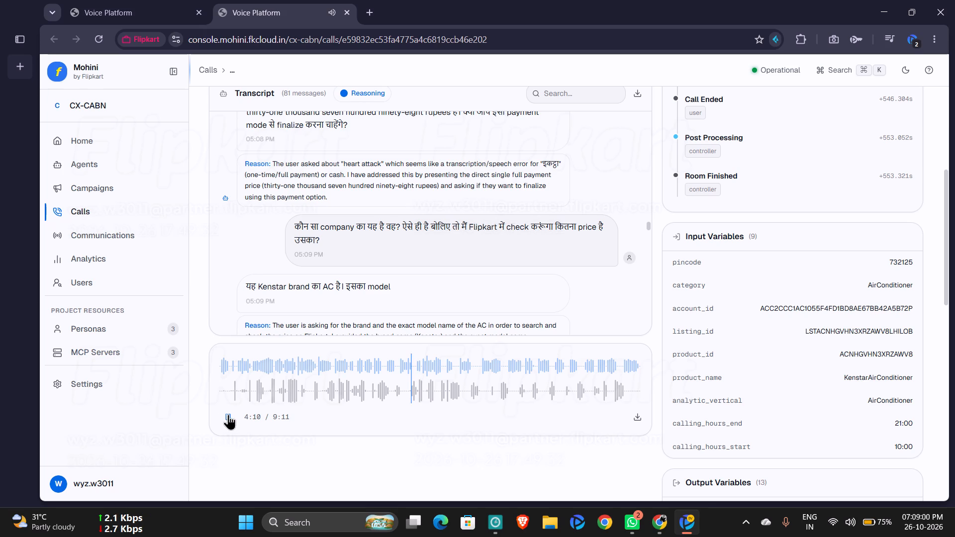
click(228, 414)
In the spreadsheet, copy row 1712's audio start and end times, gender and language into row 1714.
key(alt+Tab)
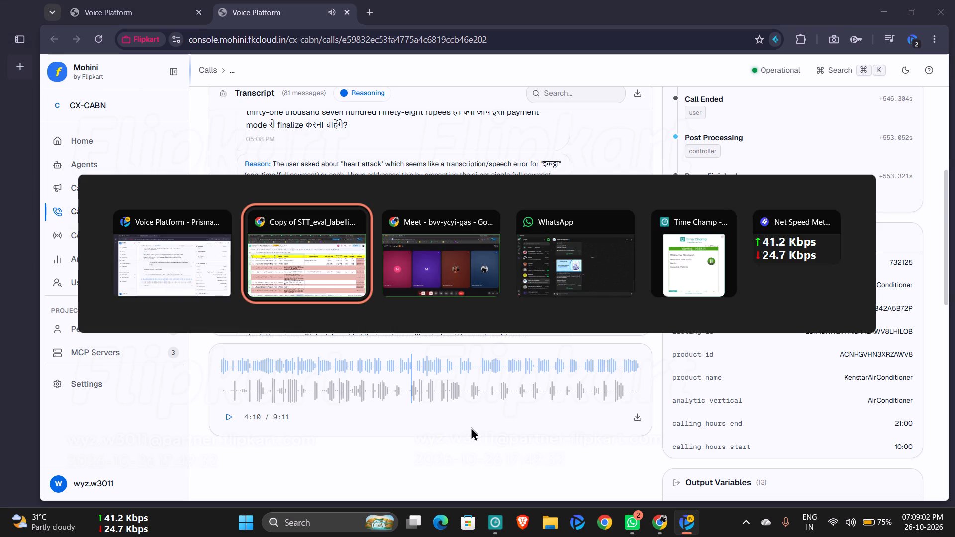
drag(678, 314, 894, 323)
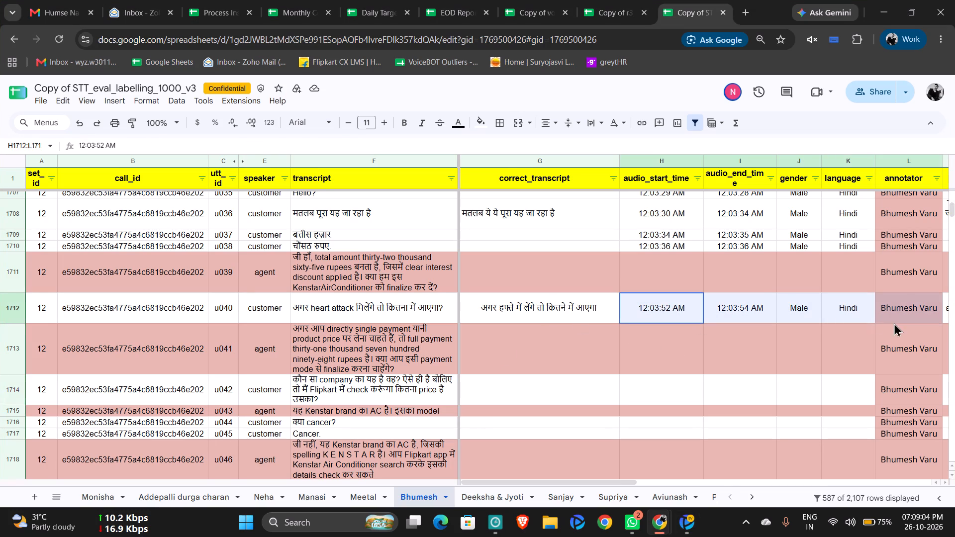
drag(894, 323, 857, 313)
key(ctrl+c)
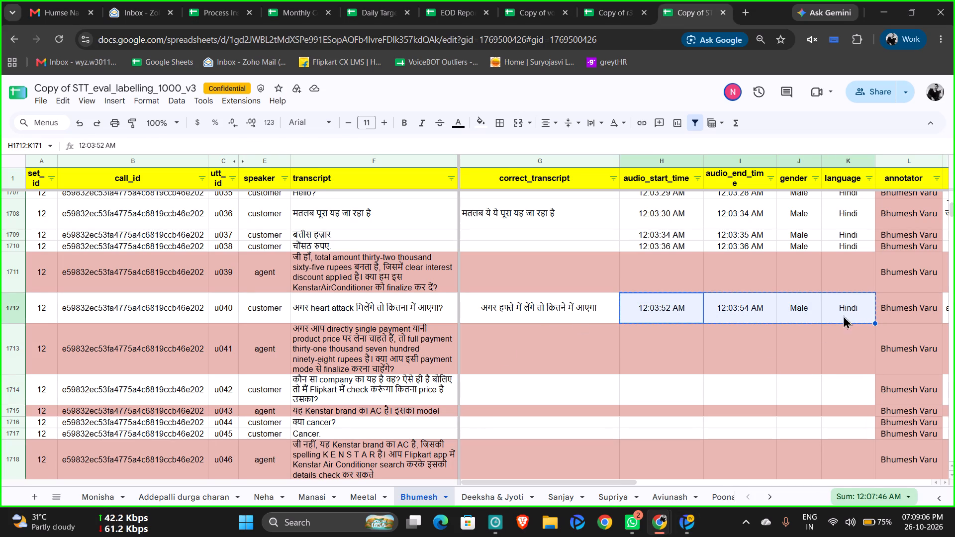
click(658, 395)
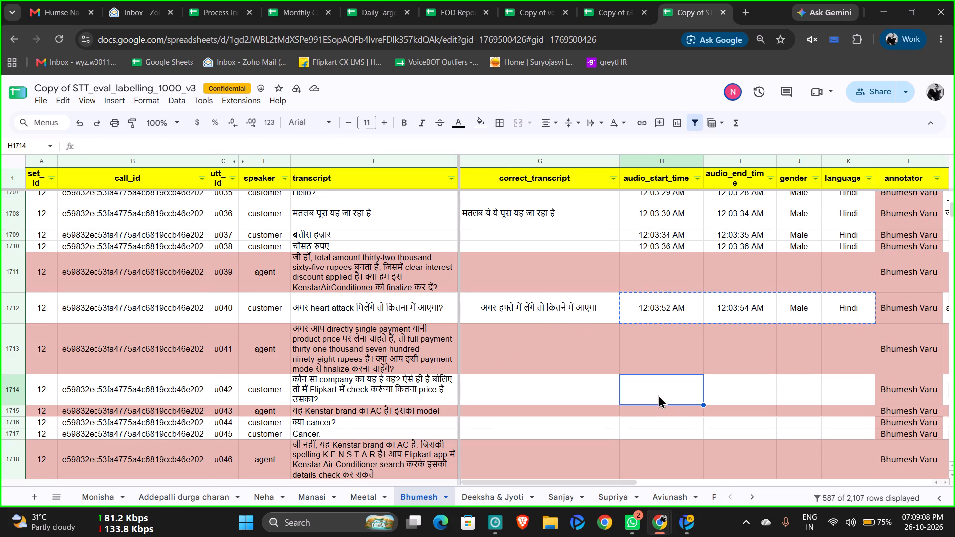
key(ctrl+v)
Set row 1714's audio_start_time to 12:04:52 AM.
click(663, 390)
key(Return)
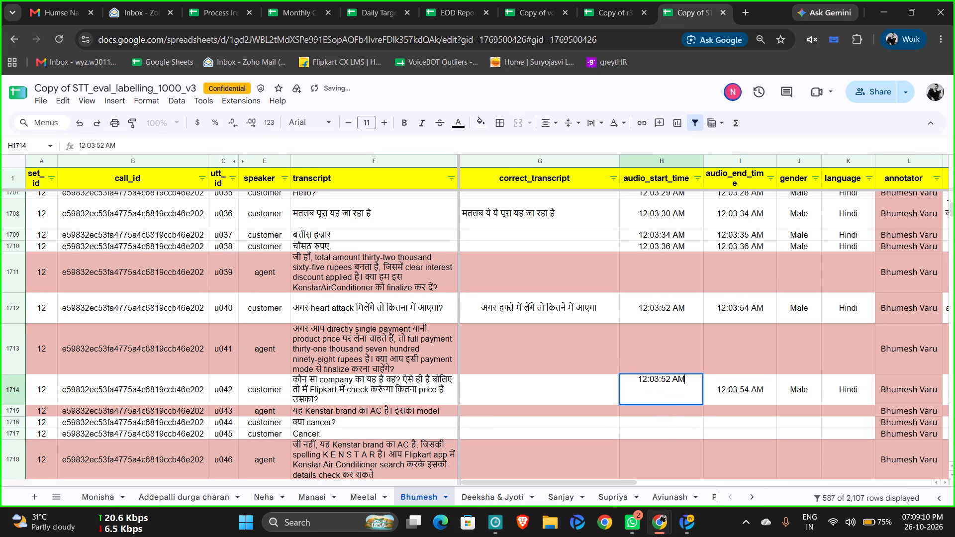
key(Left)
key(Left)
key(Left)
key(Left)
key(Left)
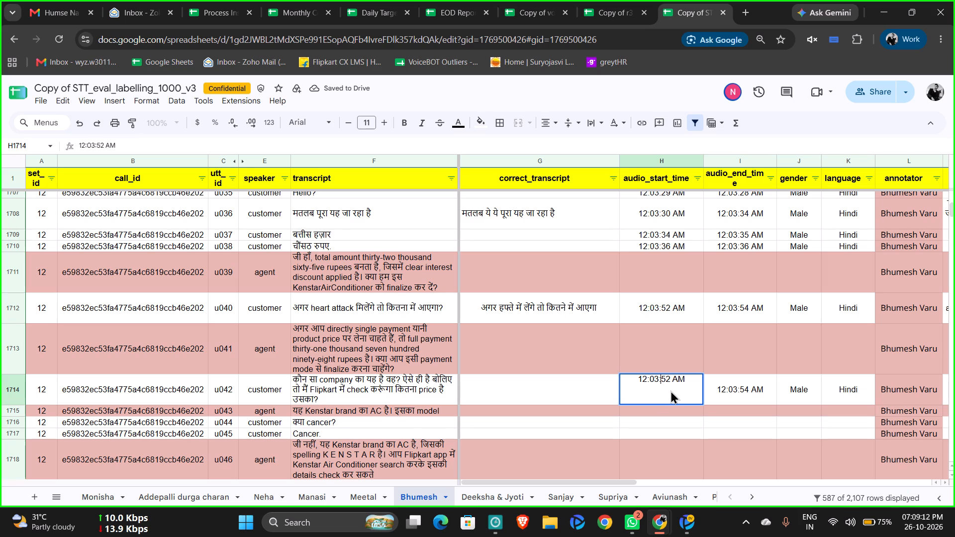
key(Left)
key(BackSpace)
key(4)
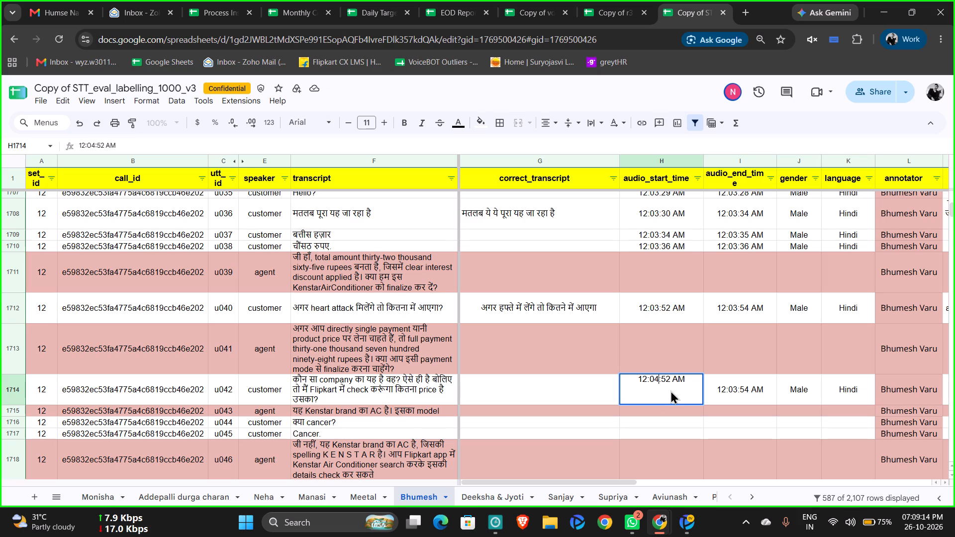
key(Return)
Play the utterance from 4:10 in the call console to find its end, and set row 1714's audio_end_time to 12:03:16 AM.
key(Right)
key(Up)
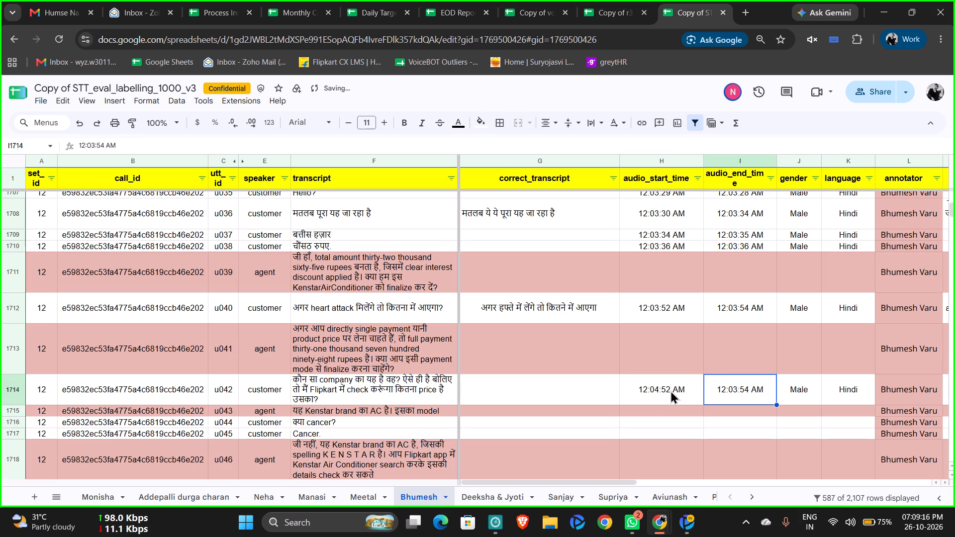
key(Return)
key(alt+Tab)
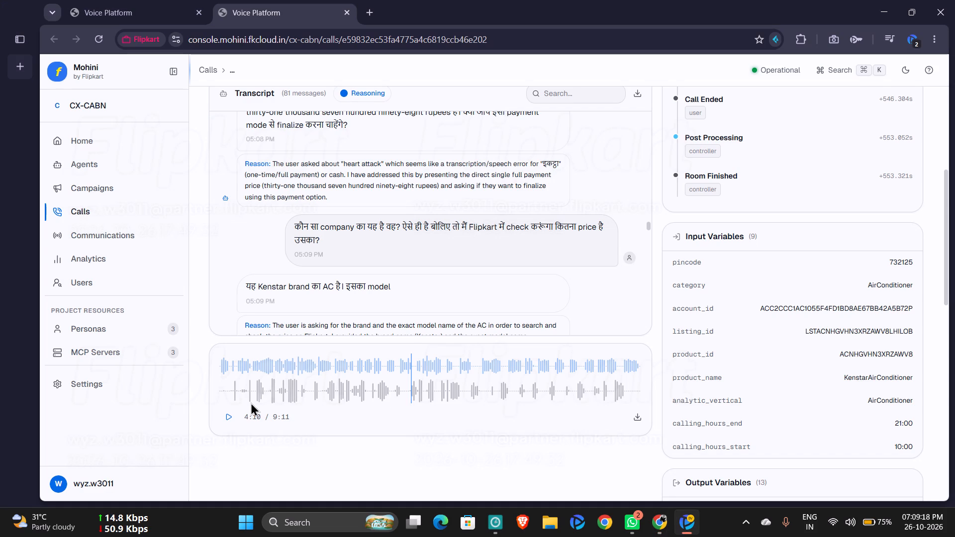
click(229, 419)
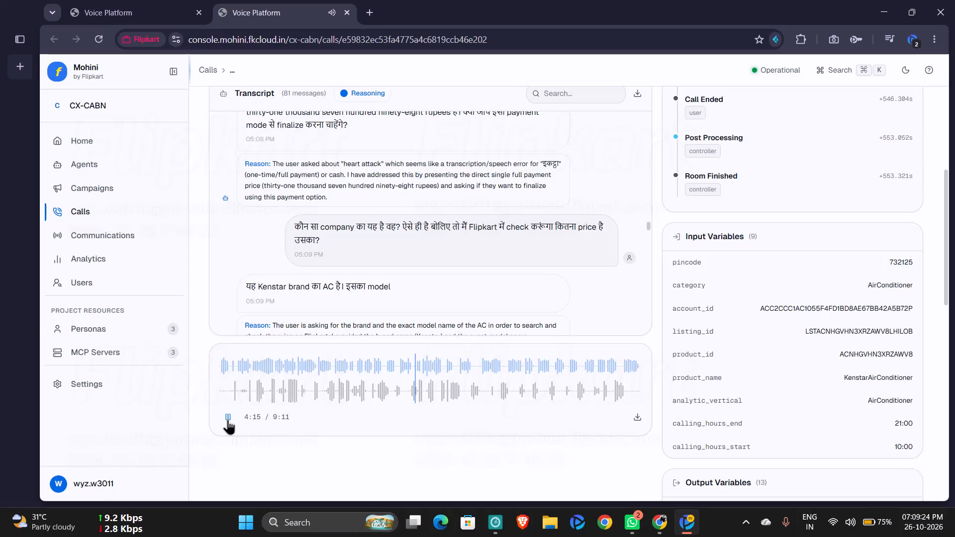
click(228, 419)
key(alt+Tab)
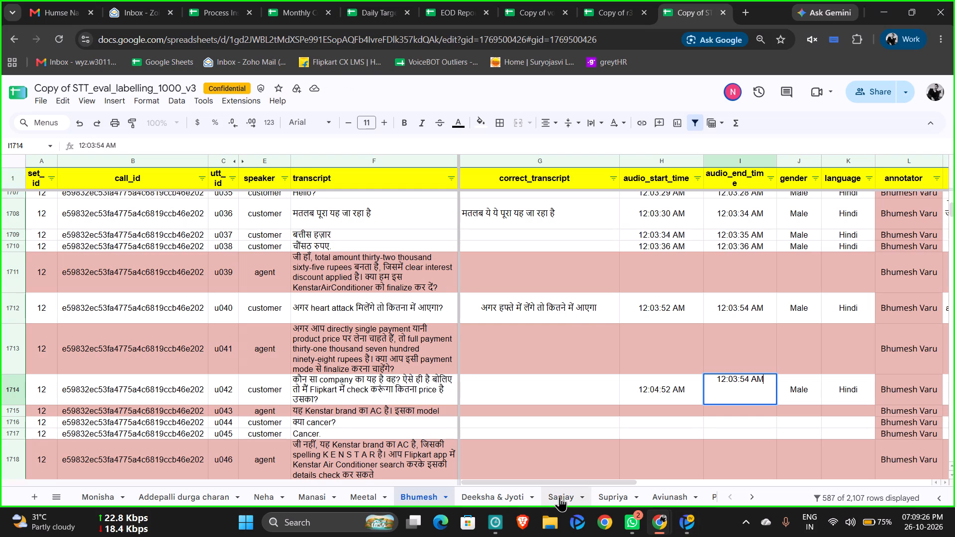
key(Left)
key(Left)
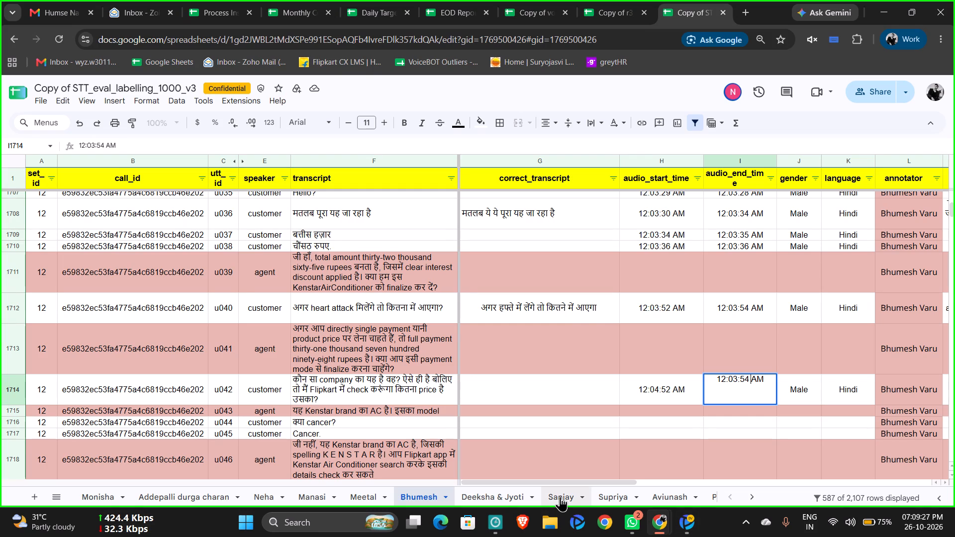
key(Left)
key(BackSpace)
key(BackSpace)
text(16)
key(Return)
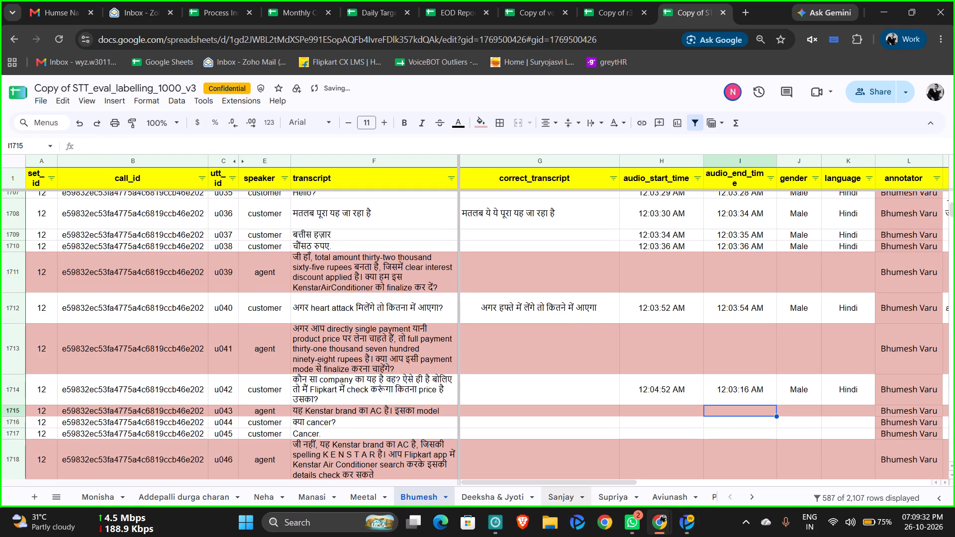
Play the recording onward from 4:16 in the call console to find row 1716's customer utterance "क्या cancer?".
key(Down)
key(Left)
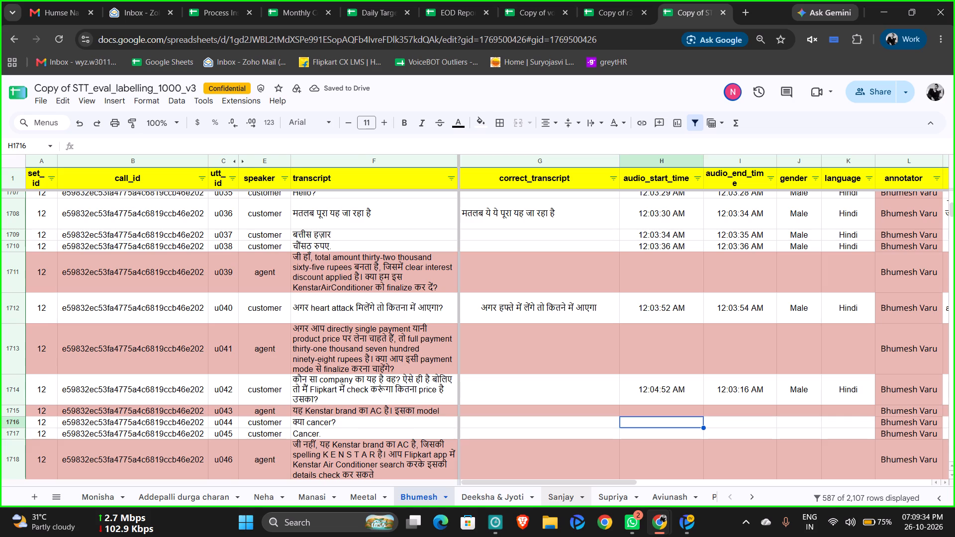
key(Left)
key(Left)
key(Left)
key(Right)
key(Right)
key(alt+Tab)
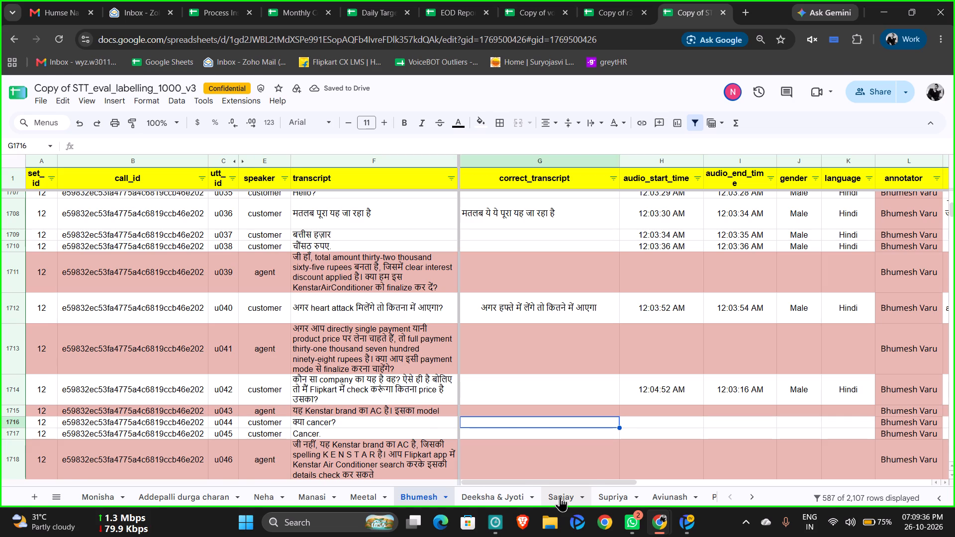
scroll(457, 236, down, 1)
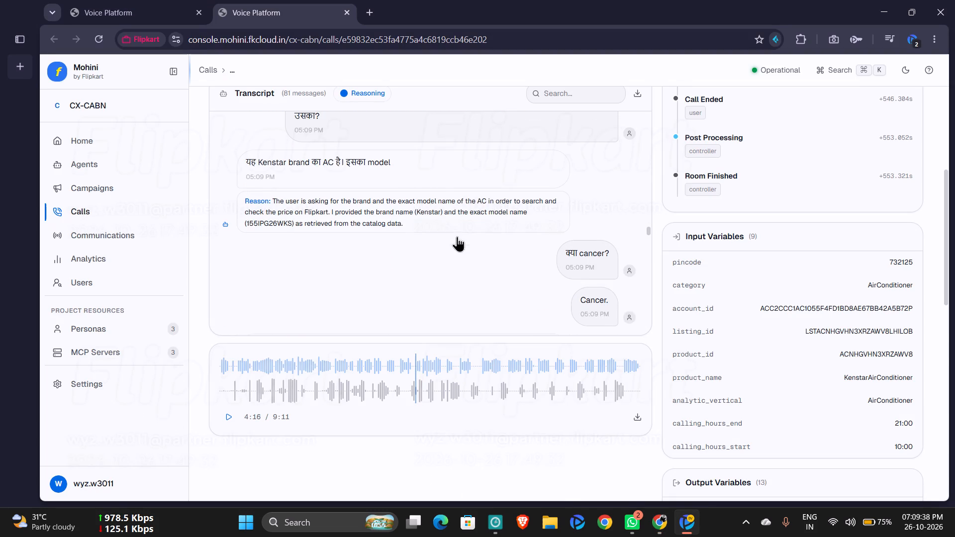
click(224, 414)
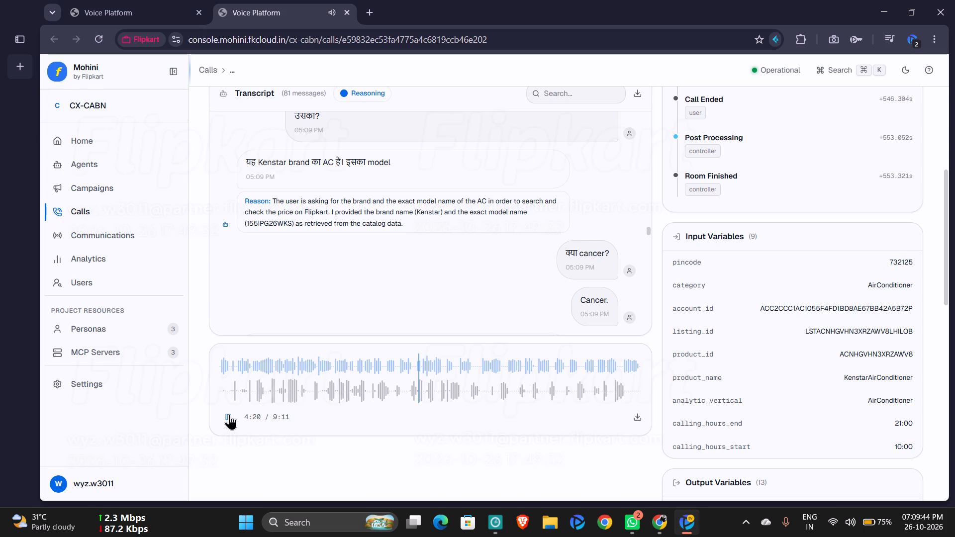
click(229, 414)
key(alt+Tab)
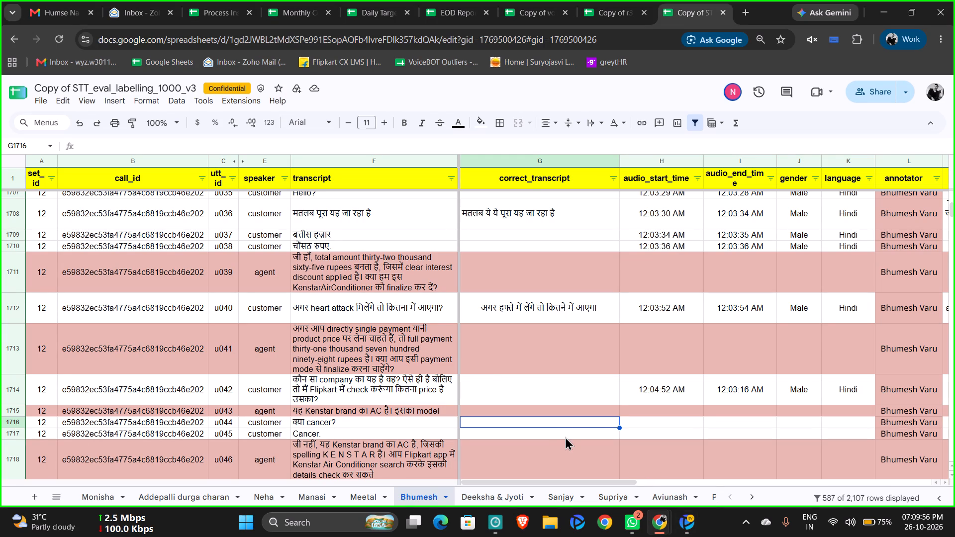
Listen on from 4:21 in the call console, and replay from about 4:19 to check row 1716's wording and timing.
key(alt+Tab)
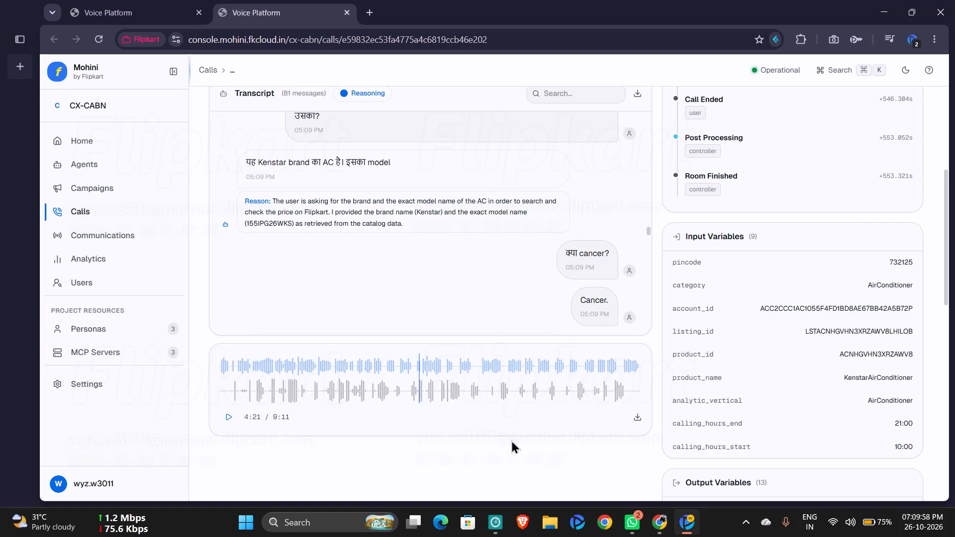
click(229, 409)
click(229, 415)
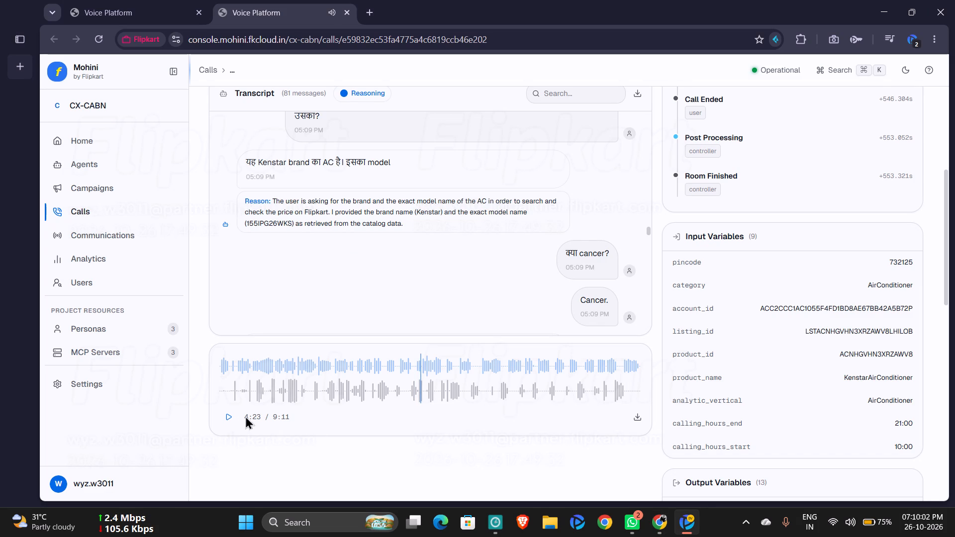
click(418, 389)
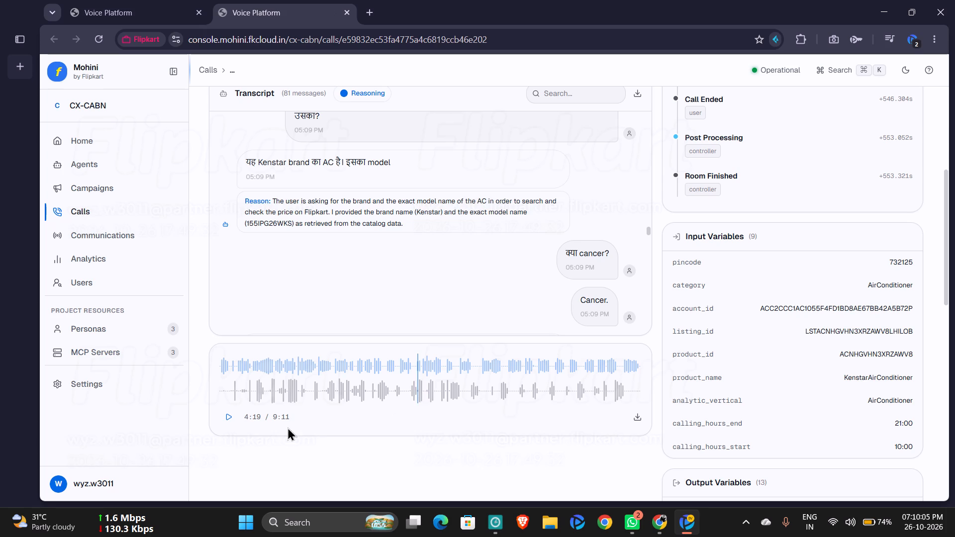
click(227, 418)
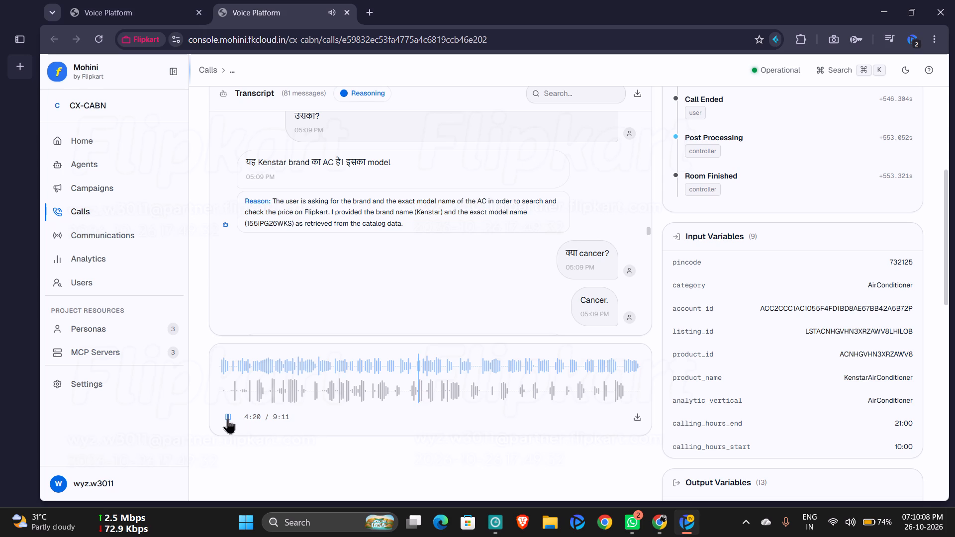
click(228, 418)
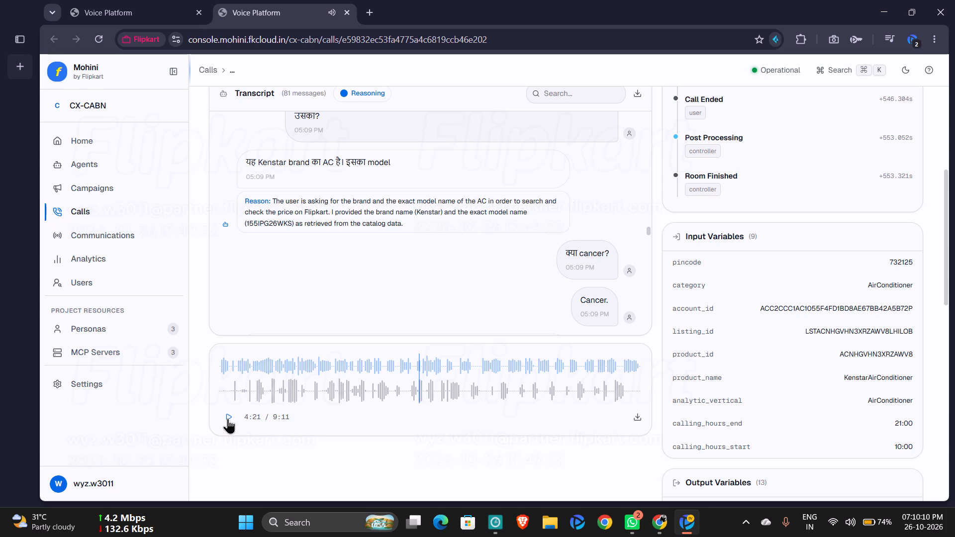
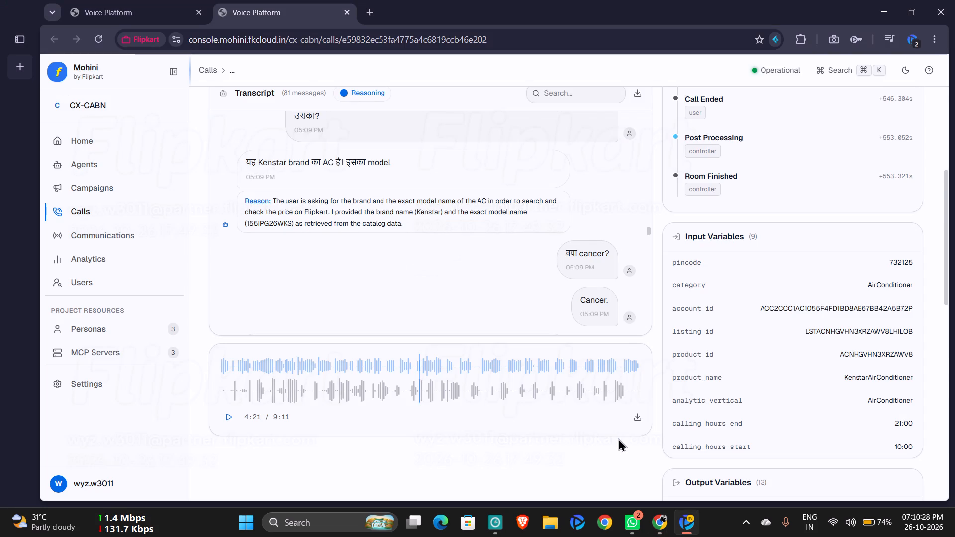
In the spreadsheet, copy row 1714's start time, end time, gender (Male) and language (Hindi) into row 1716.
key(alt+Tab)
drag(660, 394, 833, 398)
key(ctrl+c)
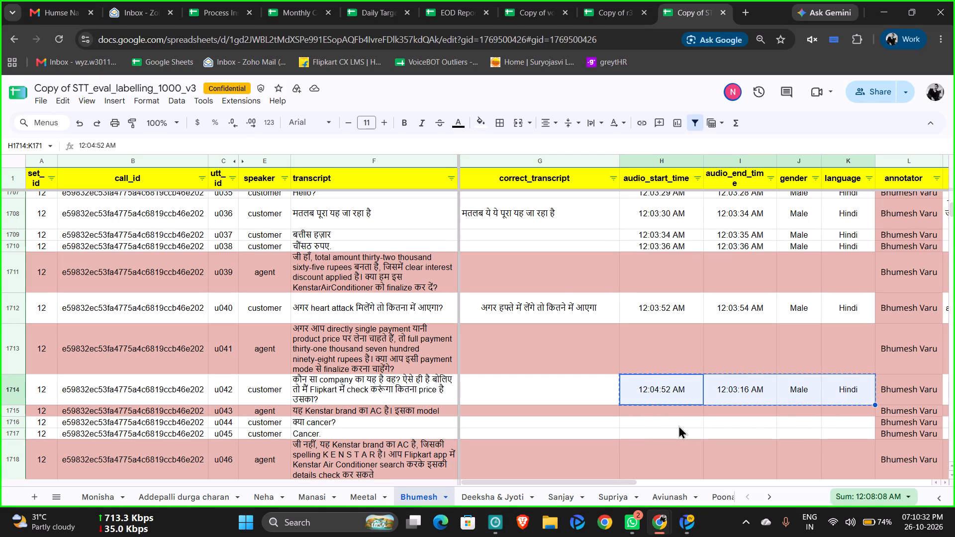
click(678, 425)
key(ctrl+v)
Set row 1716's audio_start_time to 12:04:20 AM, checking the position in the call console.
click(666, 422)
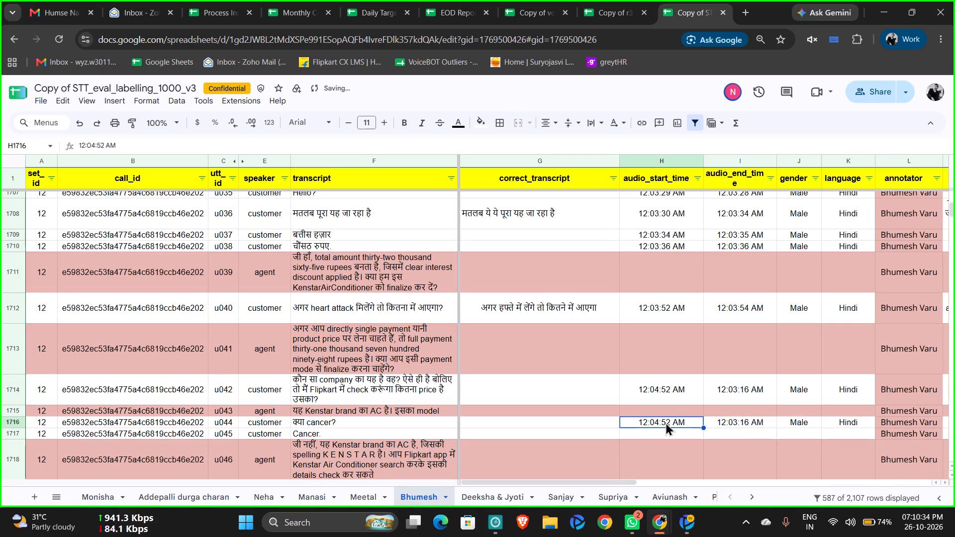
key(Return)
key(Left)
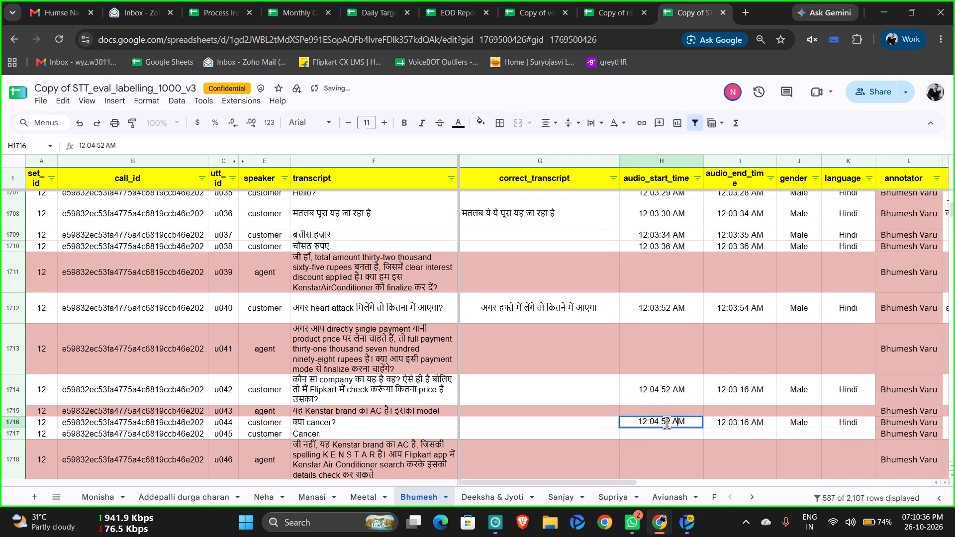
key(Left)
key(Left)
key(BackSpace)
key(BackSpace)
key(alt+Tab)
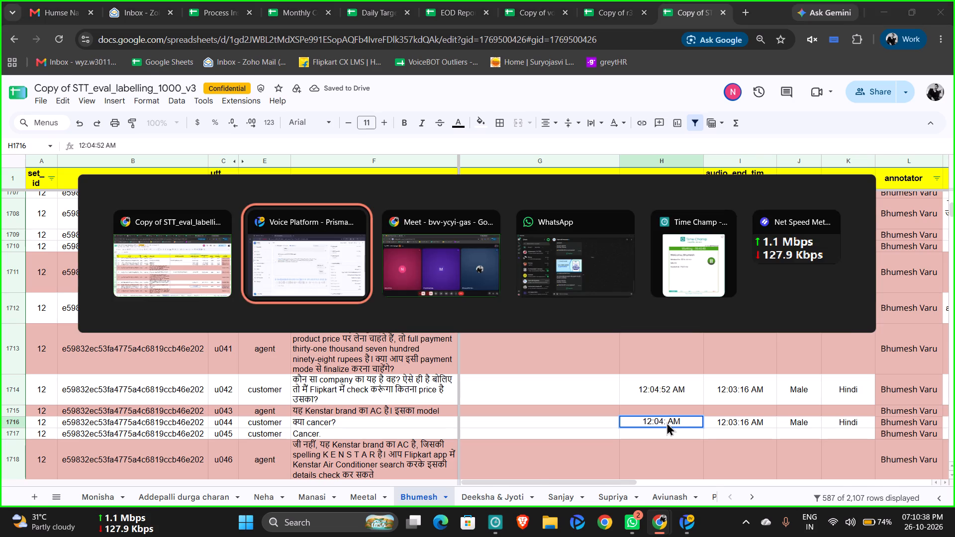
key(alt+Tab)
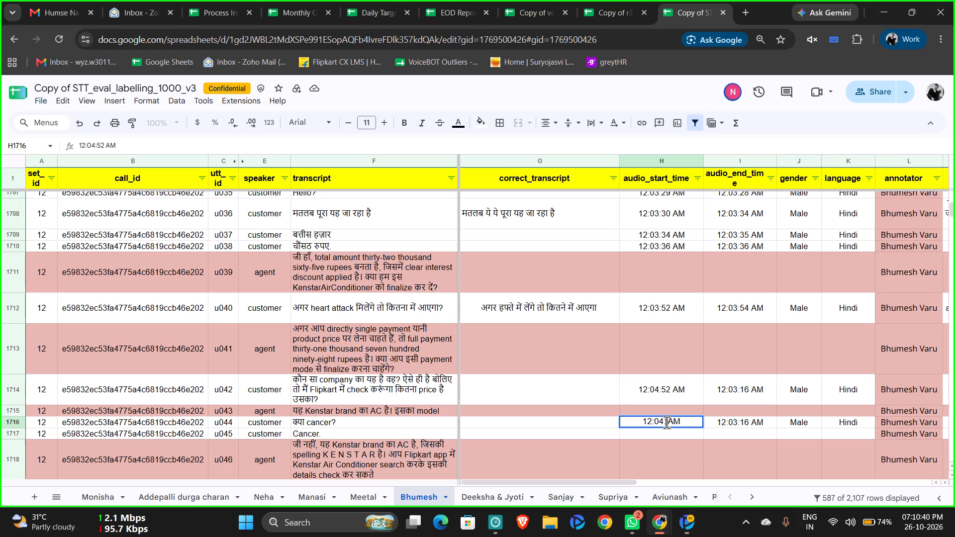
text(20)
key(Return)
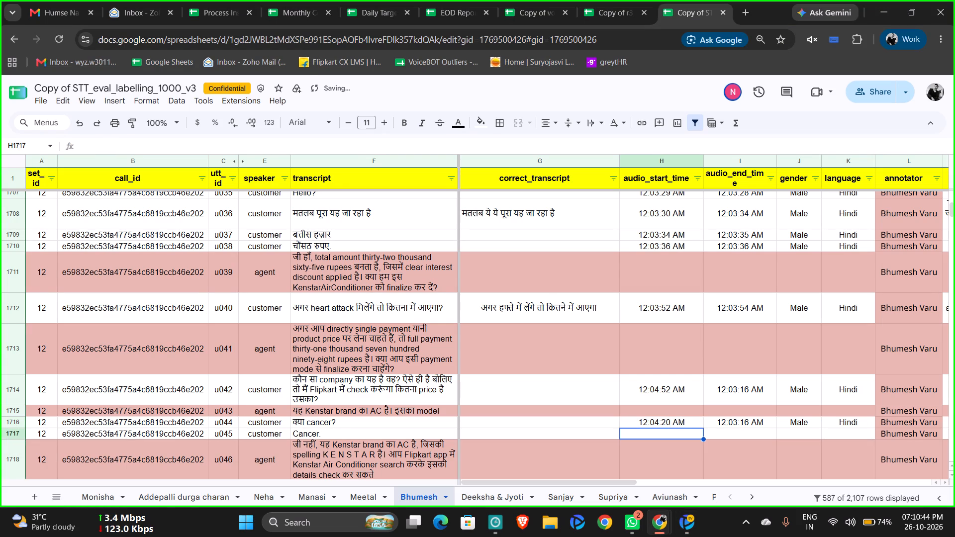
Reuse row 1716's start time for its audio_end_time and change it to 12:04:21 AM.
key(Up)
key(Up)
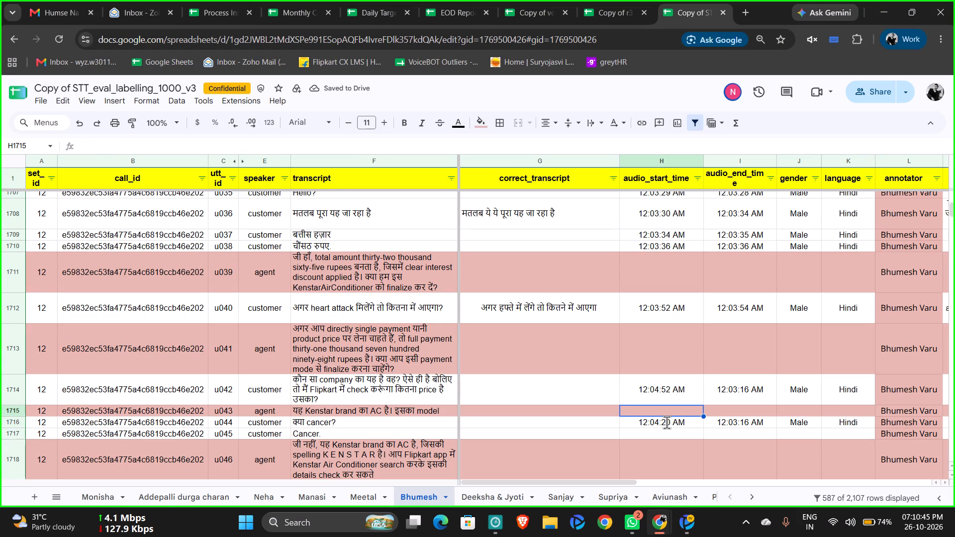
key(Down)
key(ctrl+c)
key(Right)
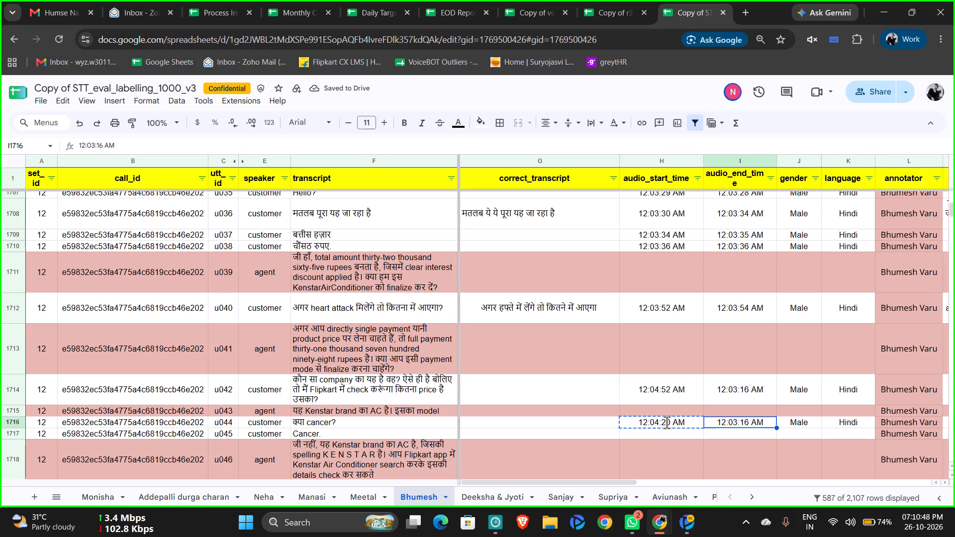
key(ctrl+v)
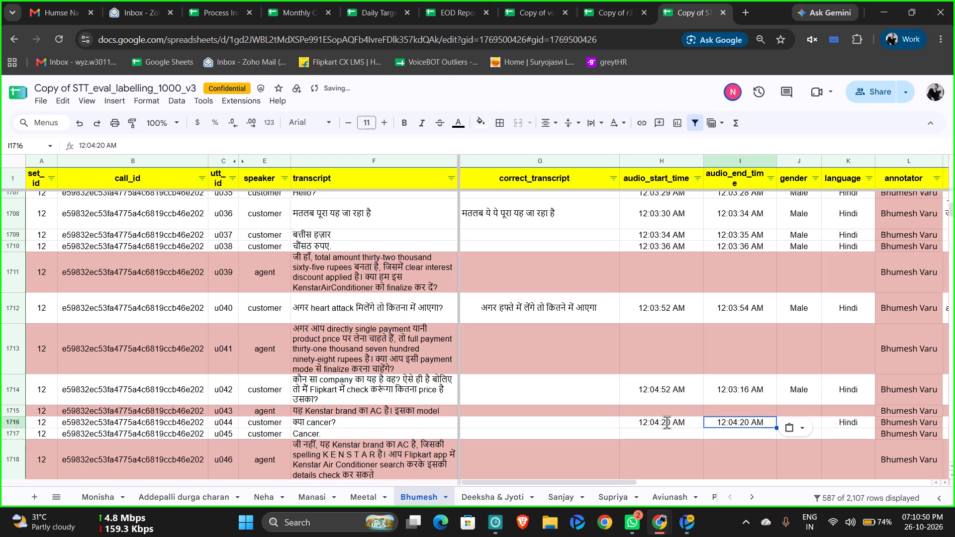
key(Return)
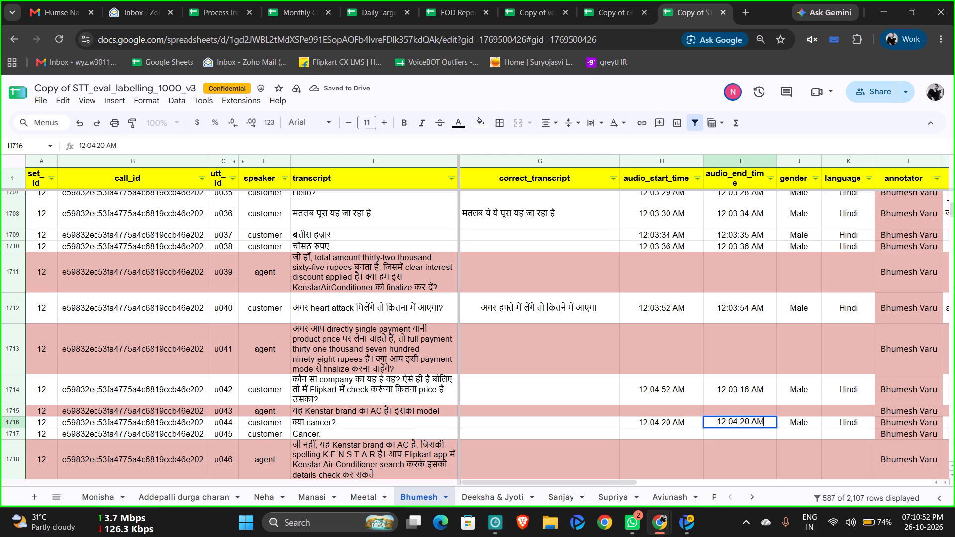
key(Left)
key(Left)
key(Left)
key(BackSpace)
key(1)
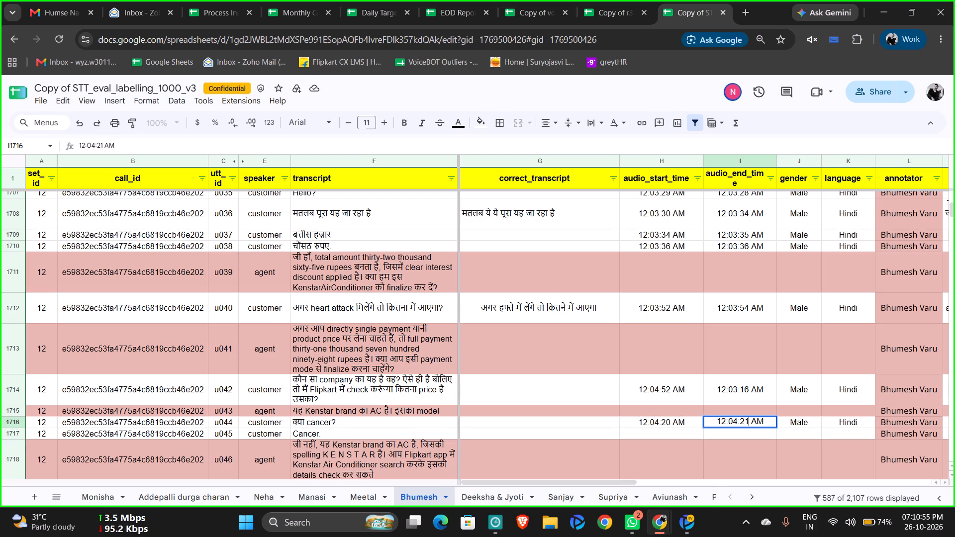
key(Up)
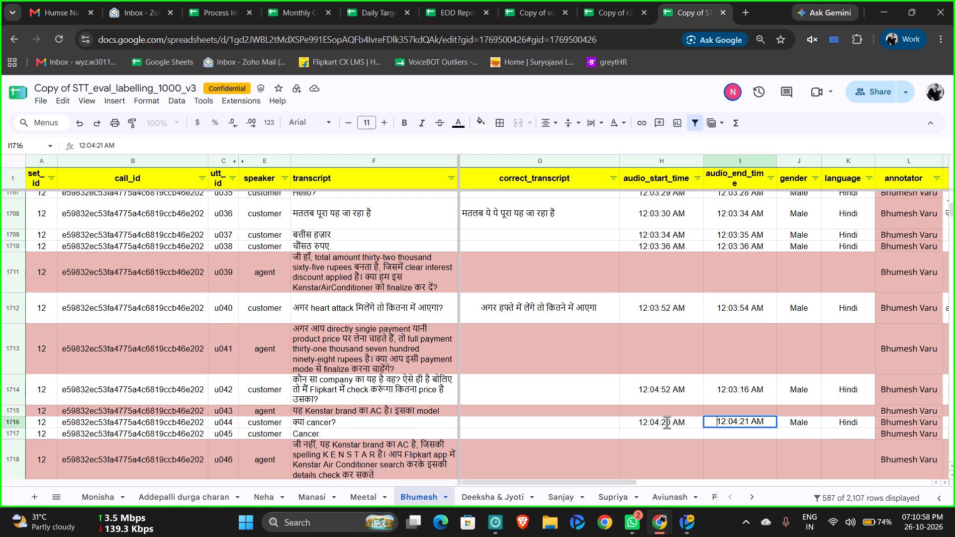
Correct row 1714's audio_start_time to 12:03:52 AM.
click(657, 388)
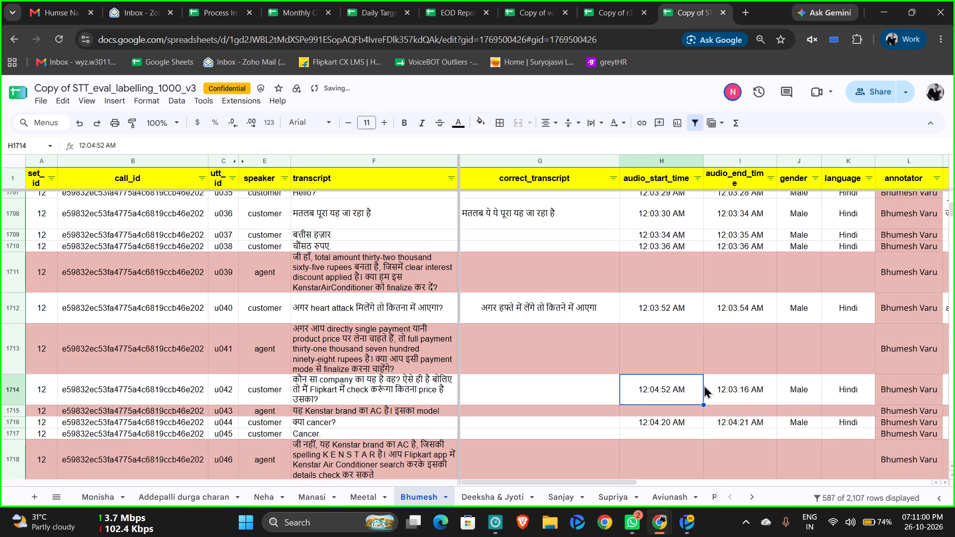
key(Return)
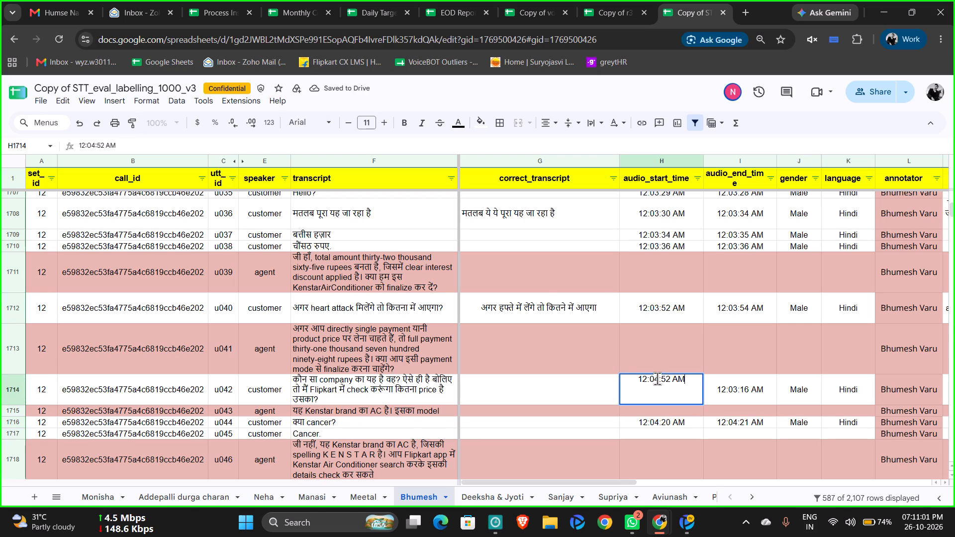
click(657, 378)
key(BackSpace)
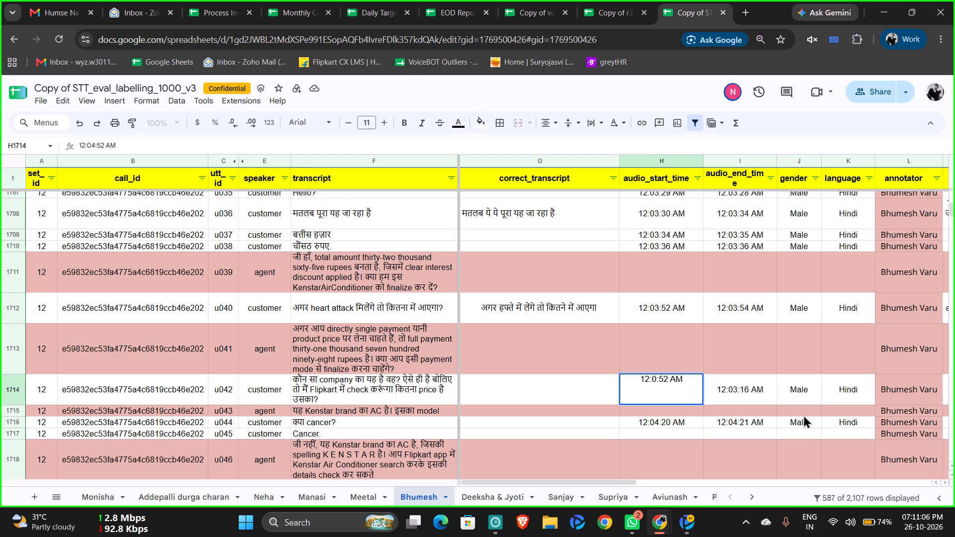
key(3)
click(756, 400)
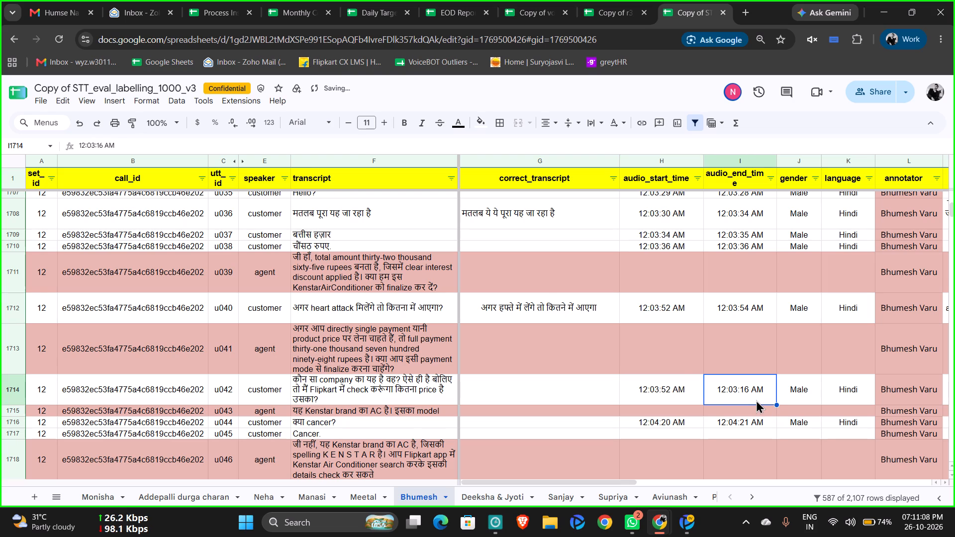
Play the recording from 4:21 in the call console to time row 1717's customer utterance "Cancer.".
click(707, 422)
scroll(707, 422, down, 1)
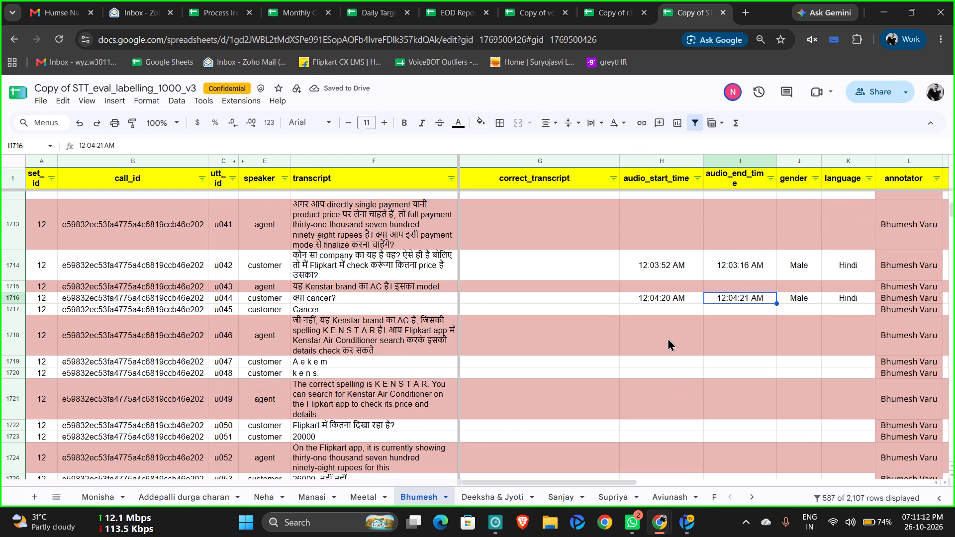
click(661, 307)
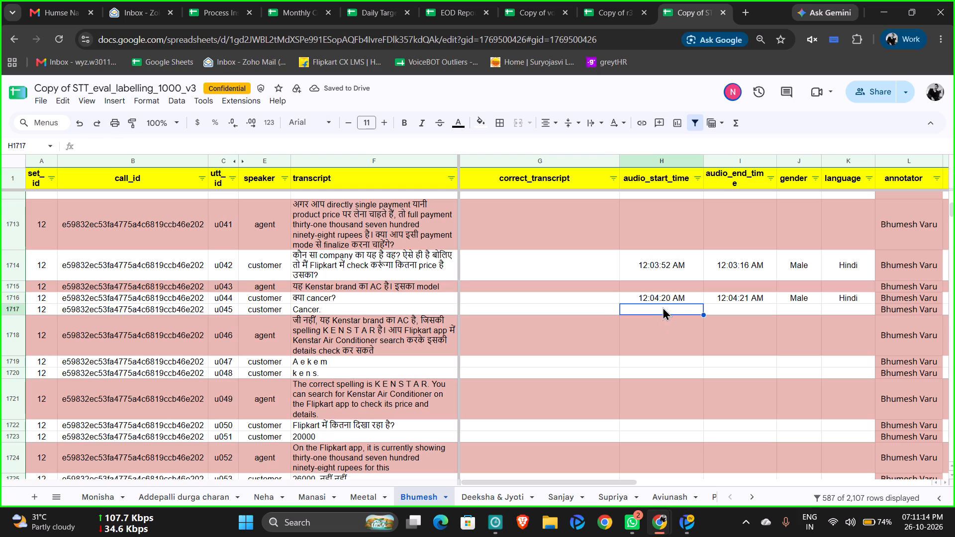
key(alt+Tab)
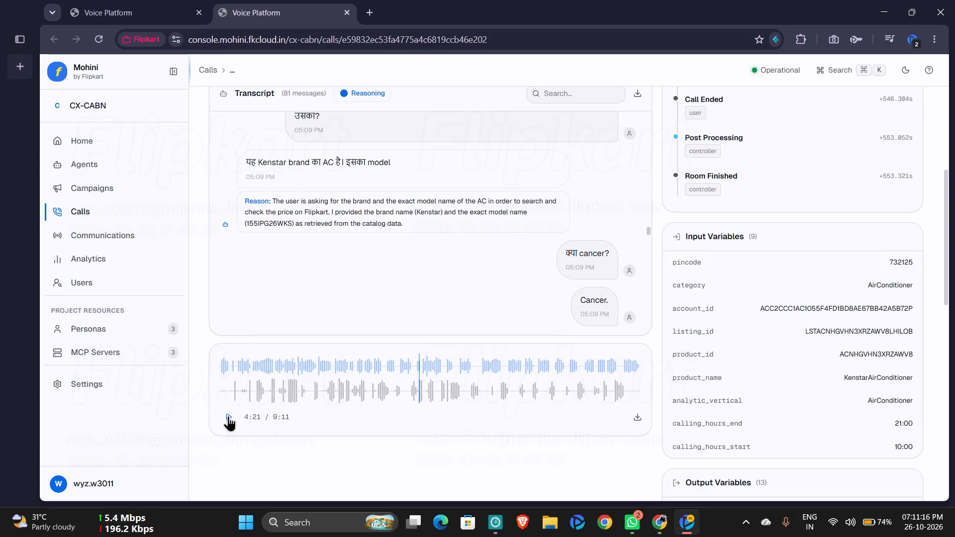
click(228, 416)
click(228, 416)
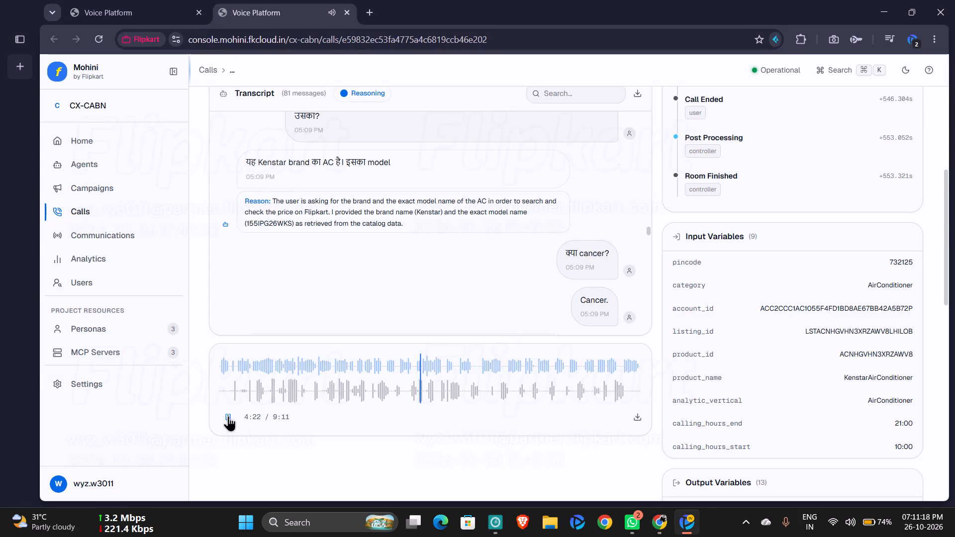
Back in the spreadsheet, copy row 1716's start time, end time, gender (Male) and language (Hindi) into row 1717.
key(alt+Tab)
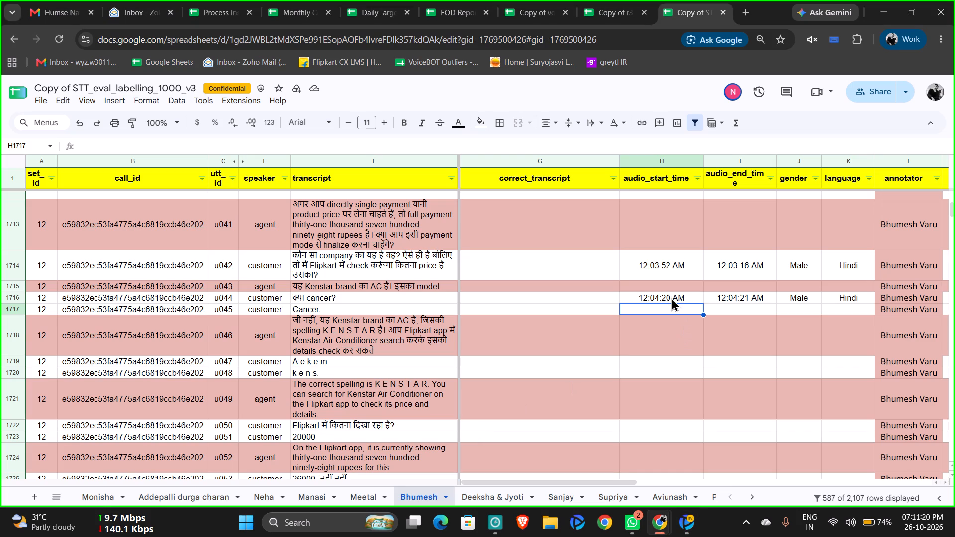
drag(671, 298, 848, 296)
key(ctrl+c)
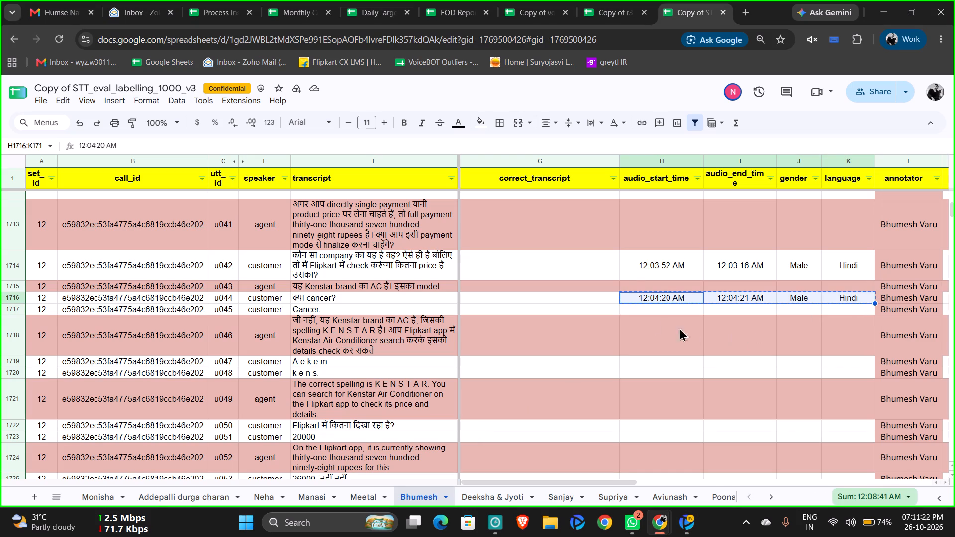
click(664, 310)
key(ctrl+v)
Set row 1717's audio_start_time to 12:04:22 AM.
click(664, 310)
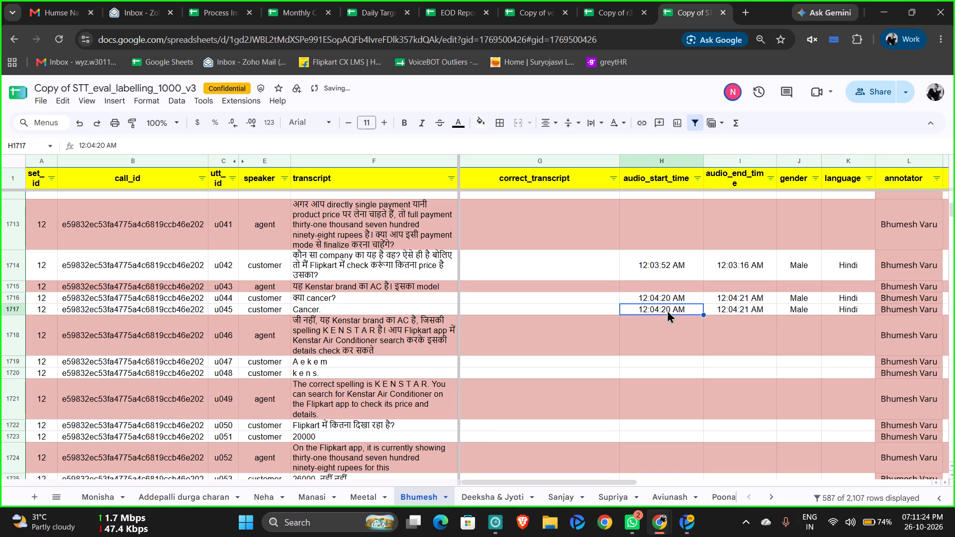
key(Return)
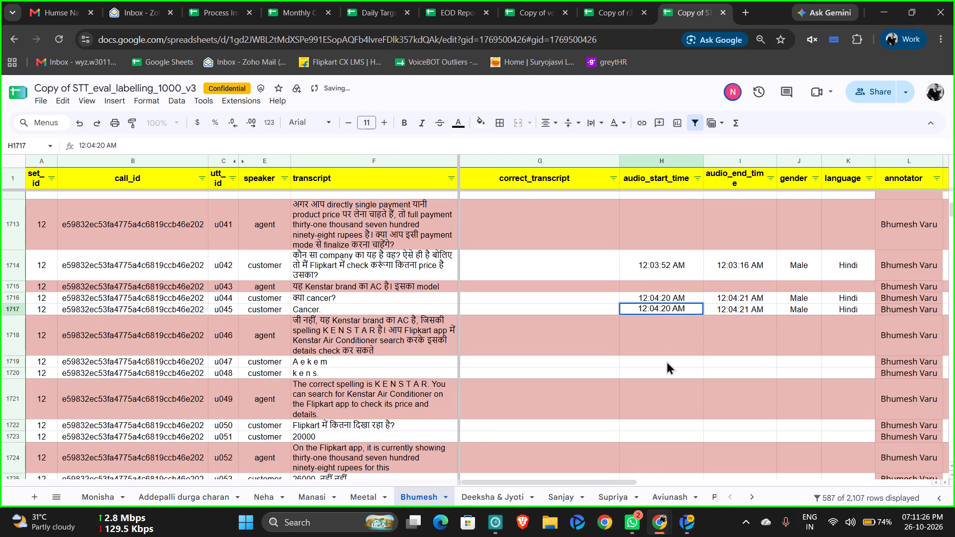
key(Left)
key(Left)
key(Left)
key(BackSpace)
key(2)
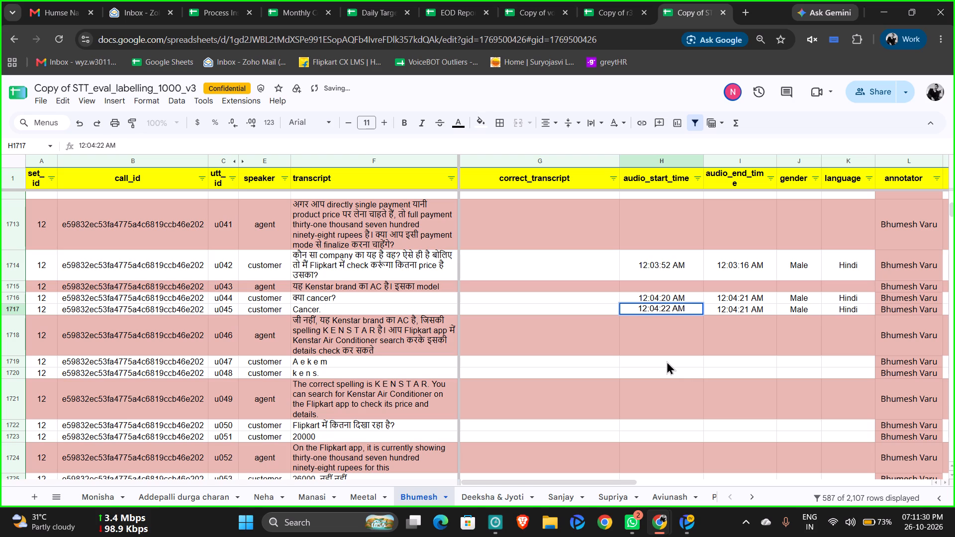
key(Right)
key(Return)
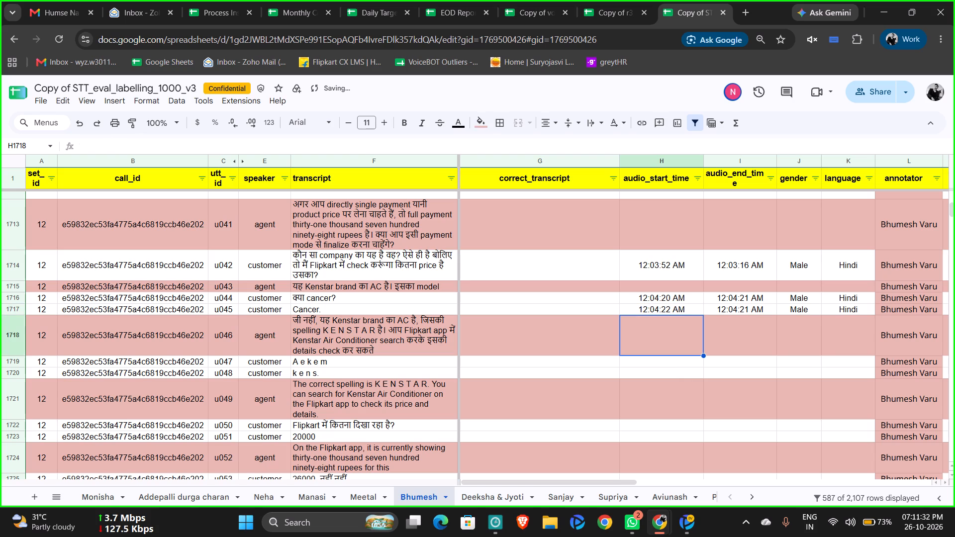
Copy row 1717's start time into its audio_end_time, making it 12:04:22 AM.
key(Up)
key(ctrl+c)
key(Right)
key(ctrl+v)
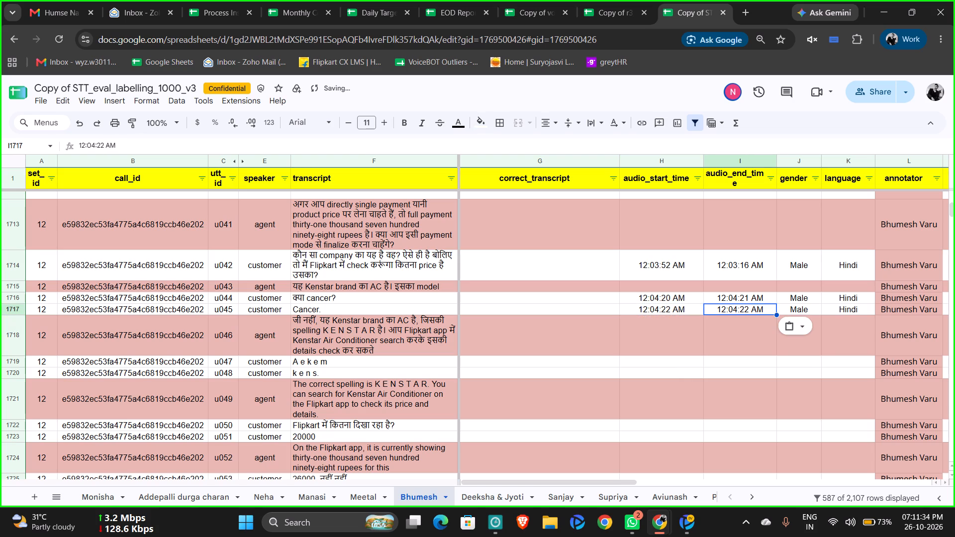
In the call console, play the recording on from 4:23 to locate the customer utterances "A e k e m" and "k e n s.".
key(Down)
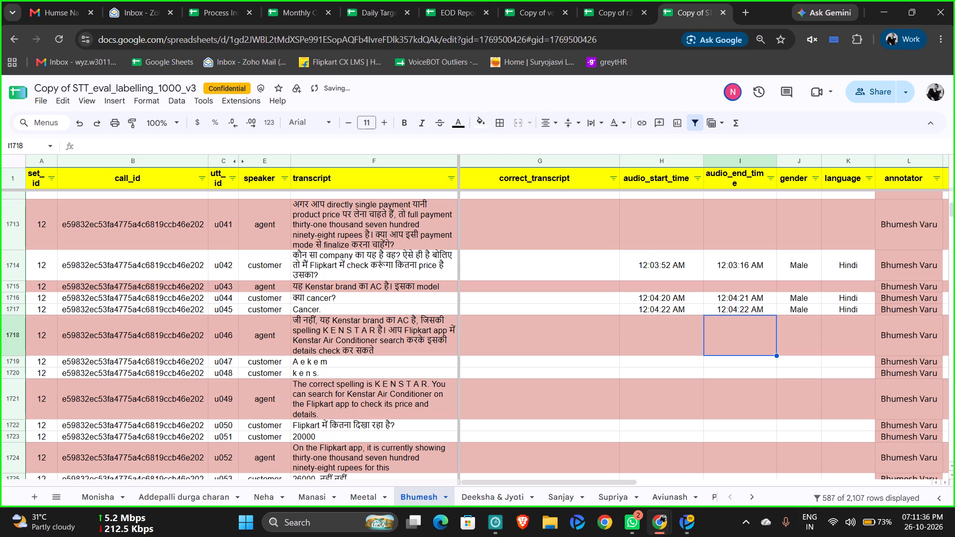
key(Down)
key(Left)
key(alt+Tab)
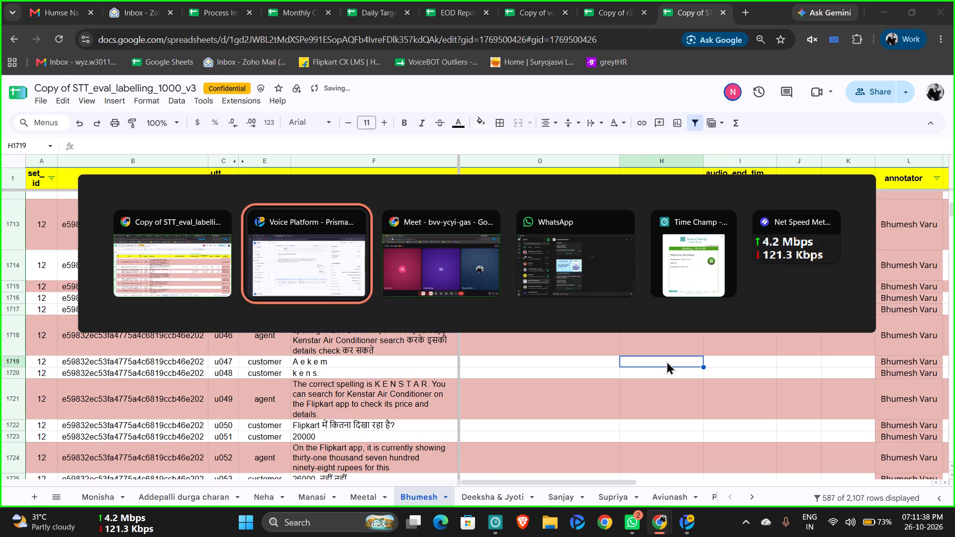
scroll(457, 311, down, 1)
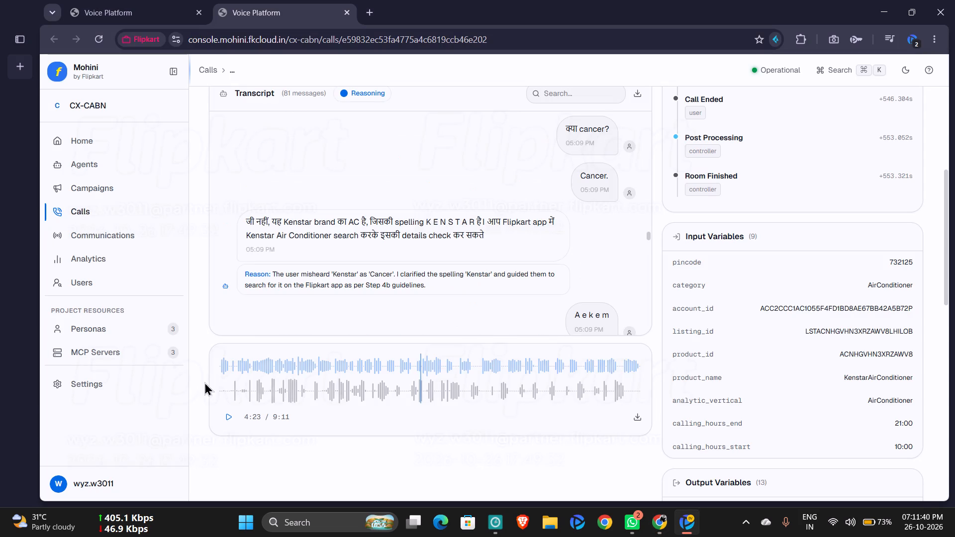
click(226, 419)
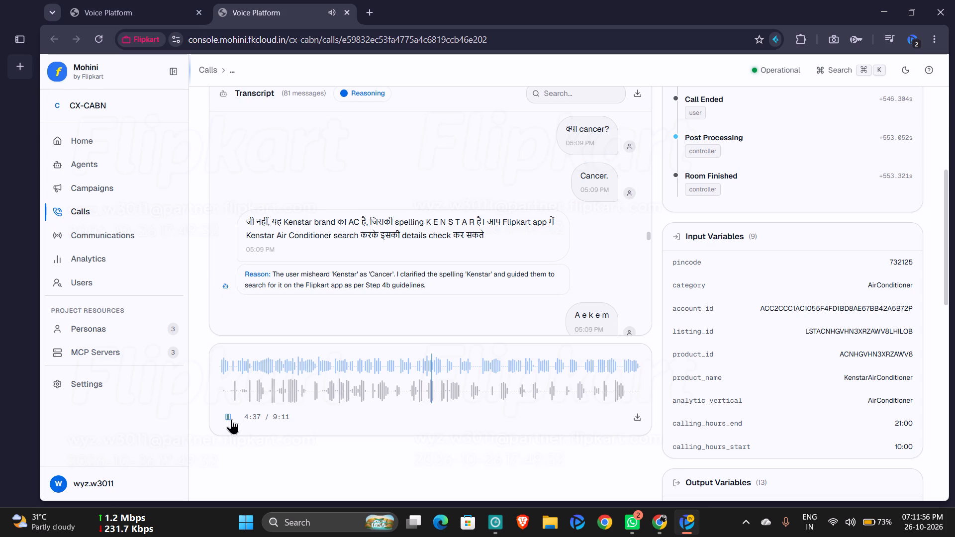
click(231, 419)
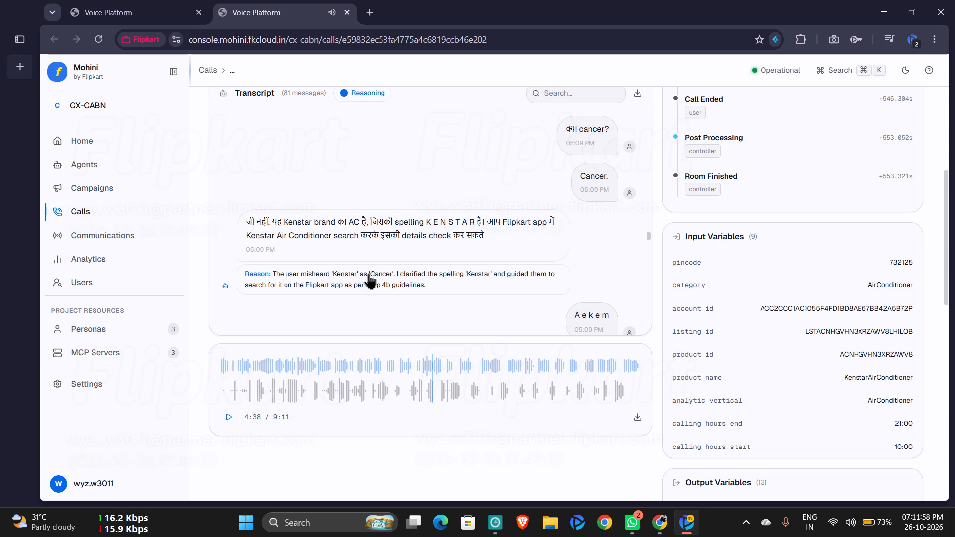
scroll(369, 273, down, 1)
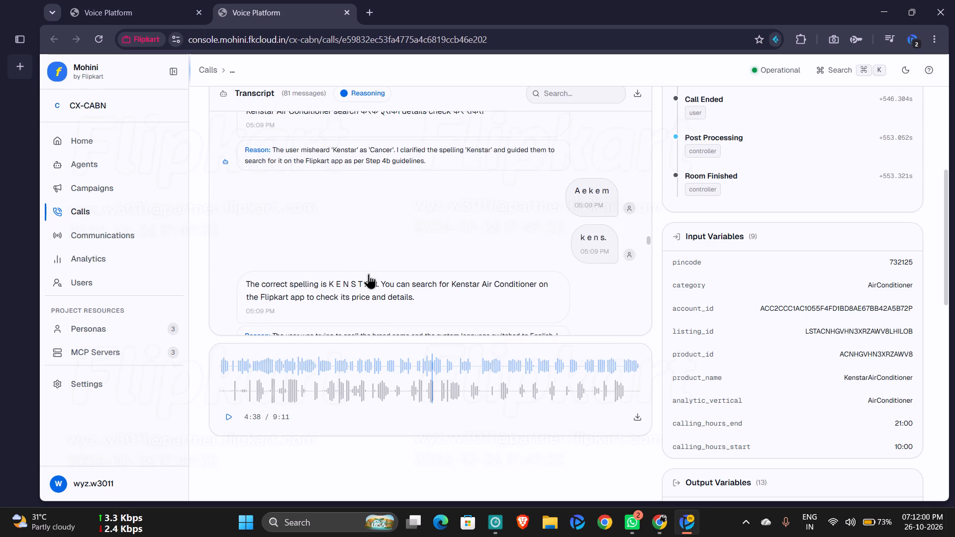
scroll(369, 273, up, 1)
click(229, 419)
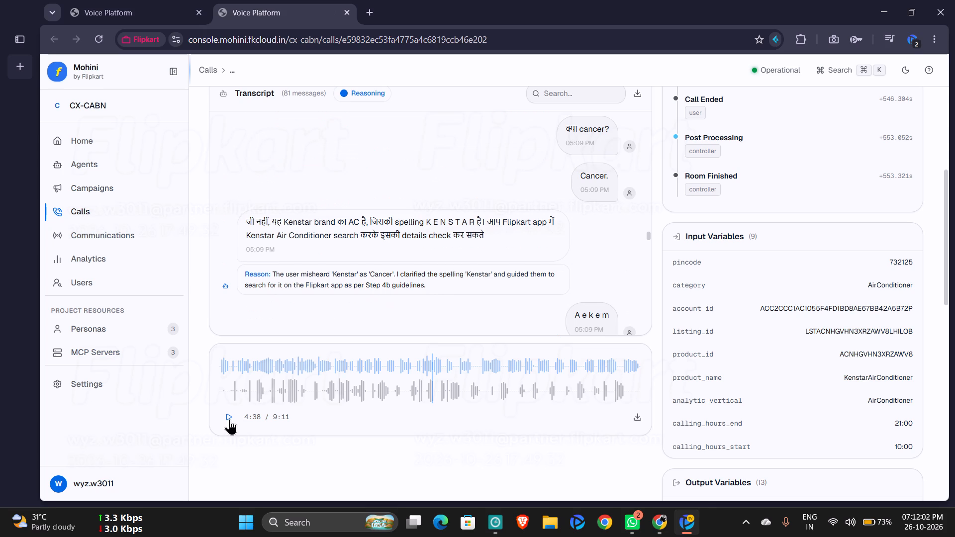
click(229, 419)
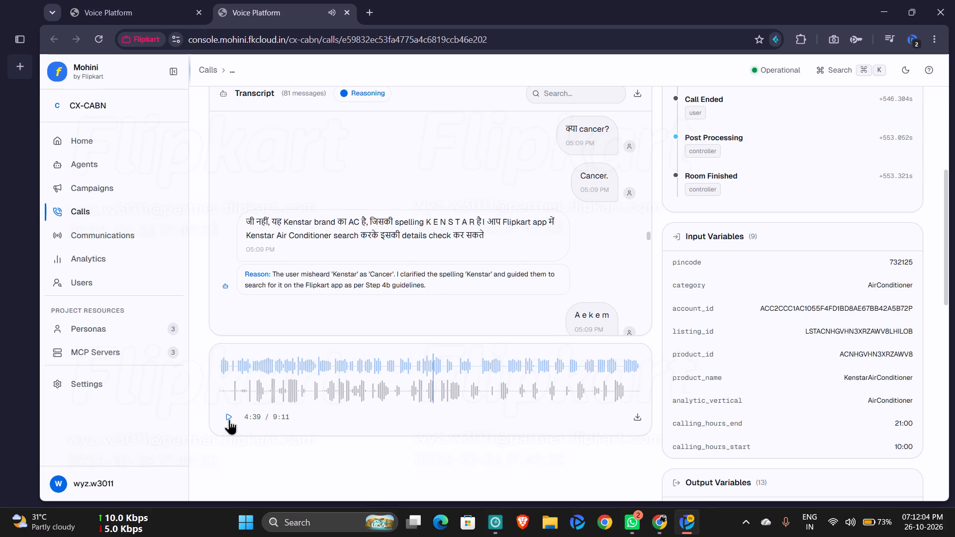
click(229, 419)
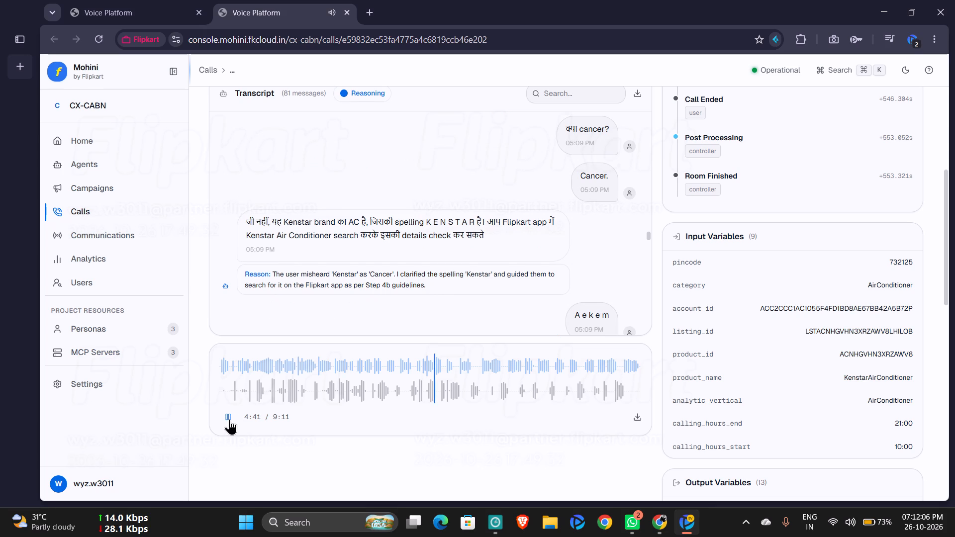
click(229, 419)
scroll(364, 301, down, 1)
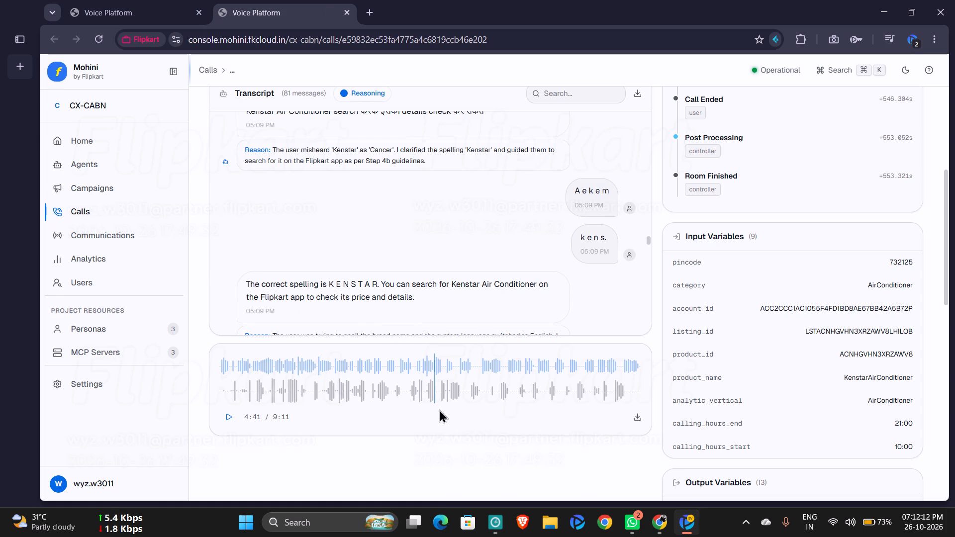
Replay the call recording from about 4:33 to find where the customer utterance "A e k e m" begins.
click(428, 390)
click(230, 418)
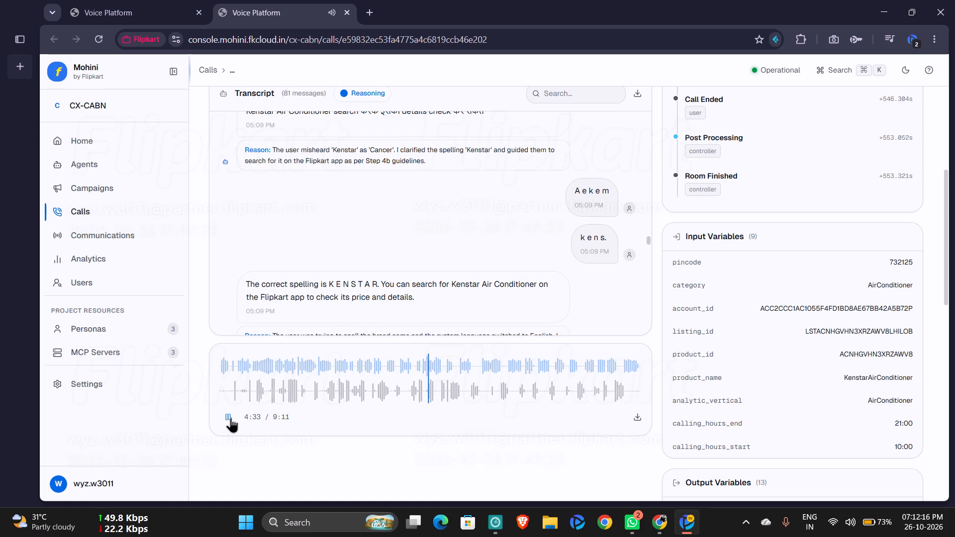
click(232, 416)
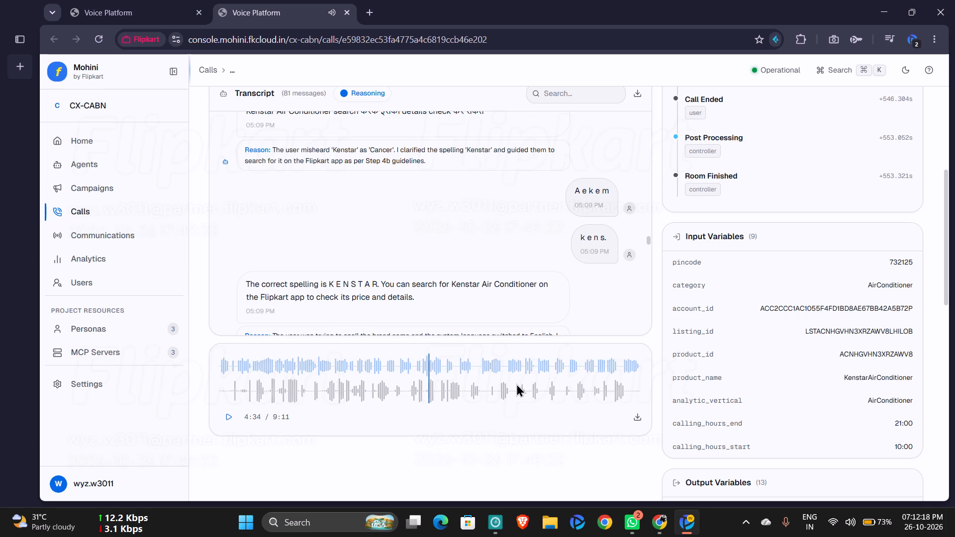
Switch to the STT evaluation spreadsheet and review the transcripts, corrections and audio times in rows 1695 to 1717.
key(alt+Tab)
scroll(636, 314, up, 1)
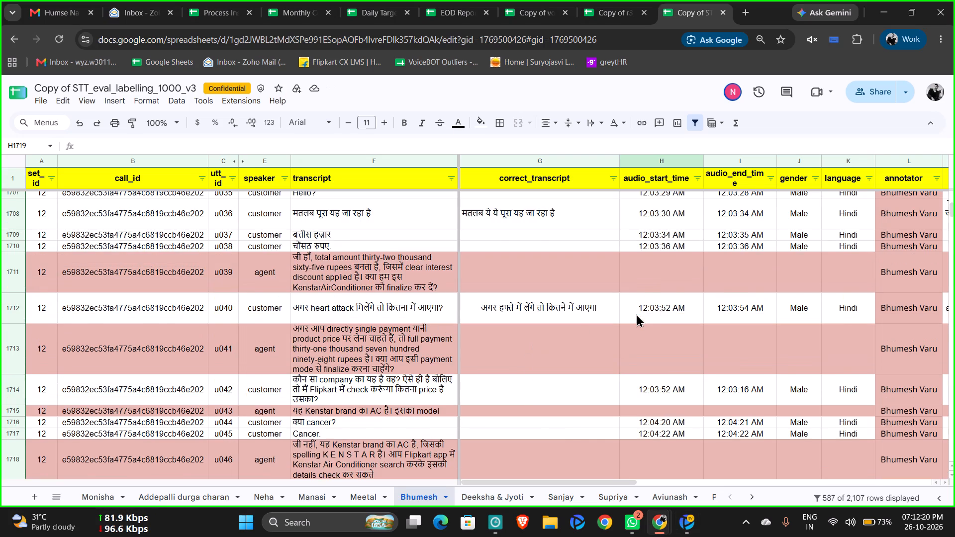
scroll(636, 314, up, 3)
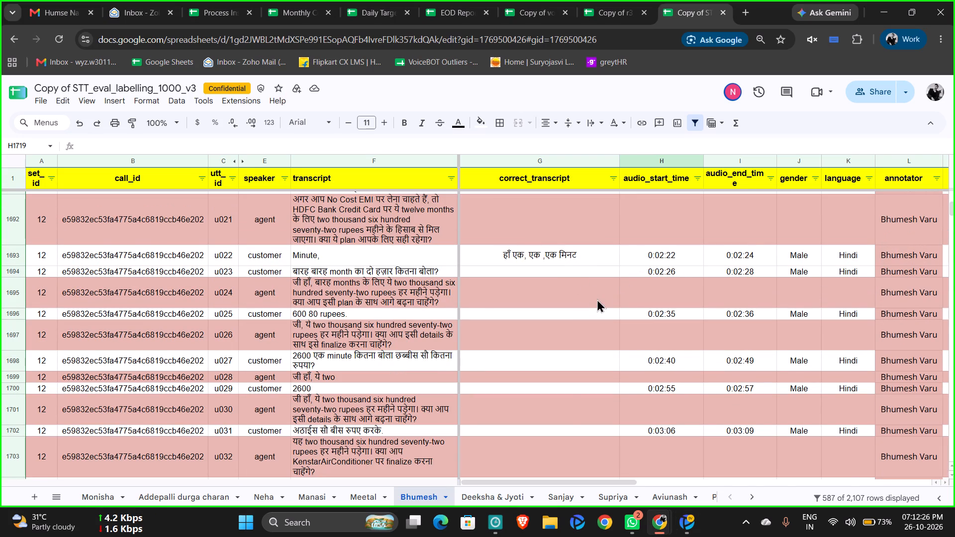
drag(597, 299, 589, 434)
scroll(589, 434, down, 2)
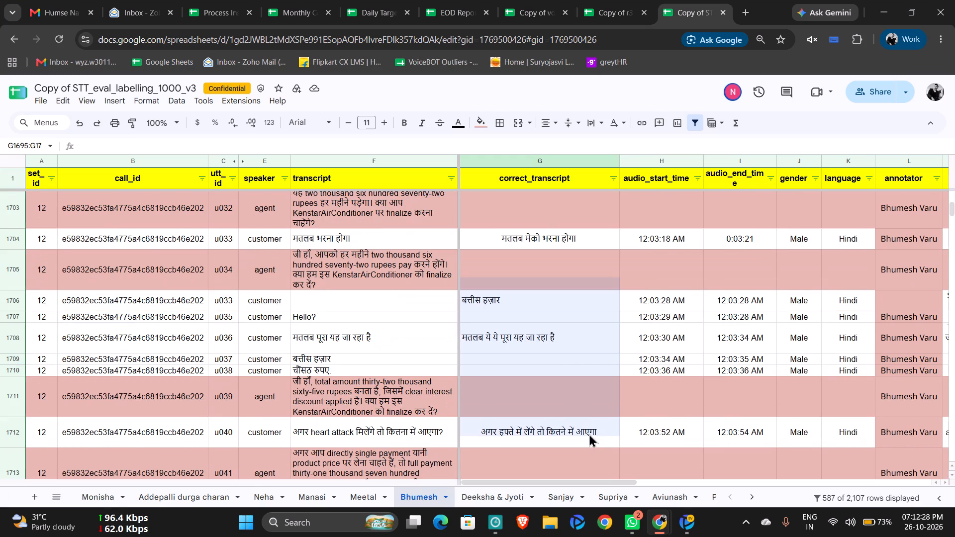
drag(589, 434, 556, 319)
scroll(589, 434, down, 2)
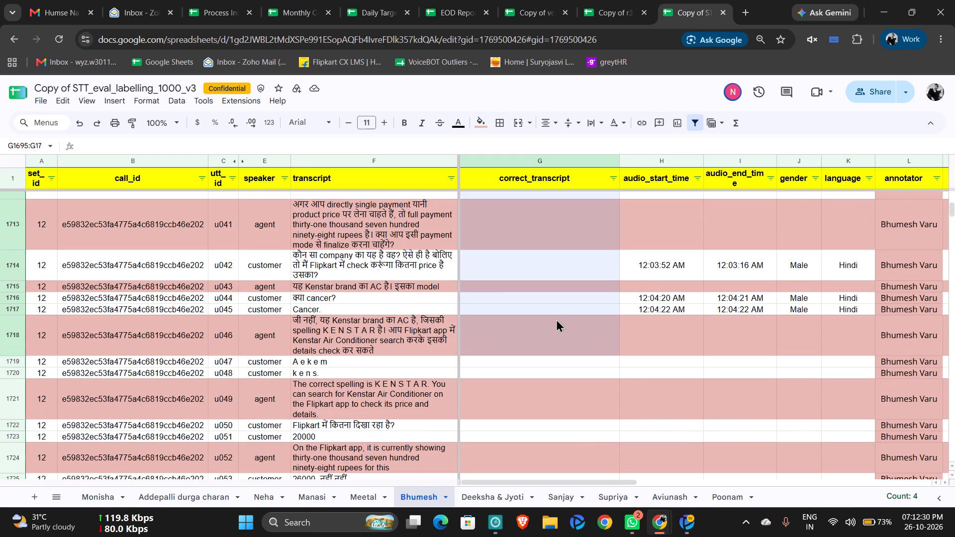
drag(556, 319, 558, 308)
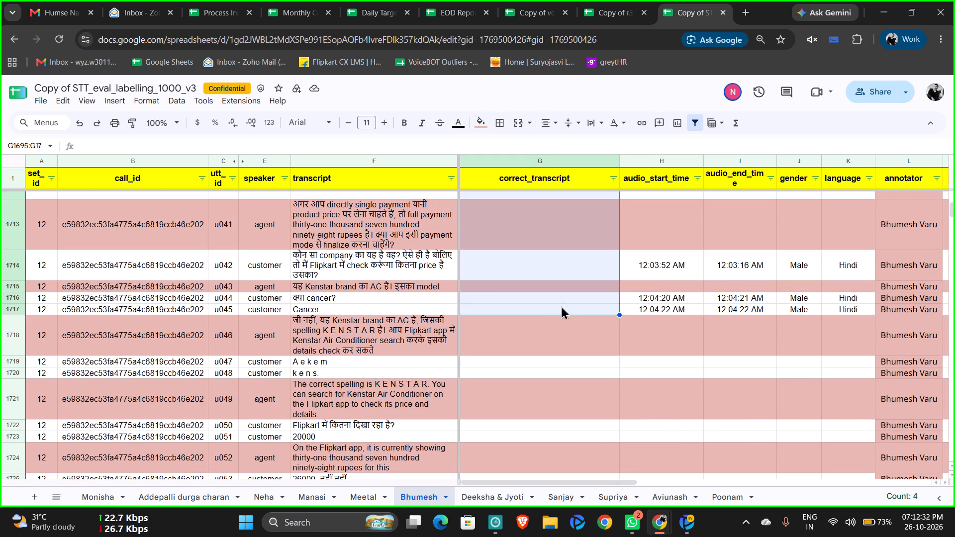
scroll(651, 309, up, 2)
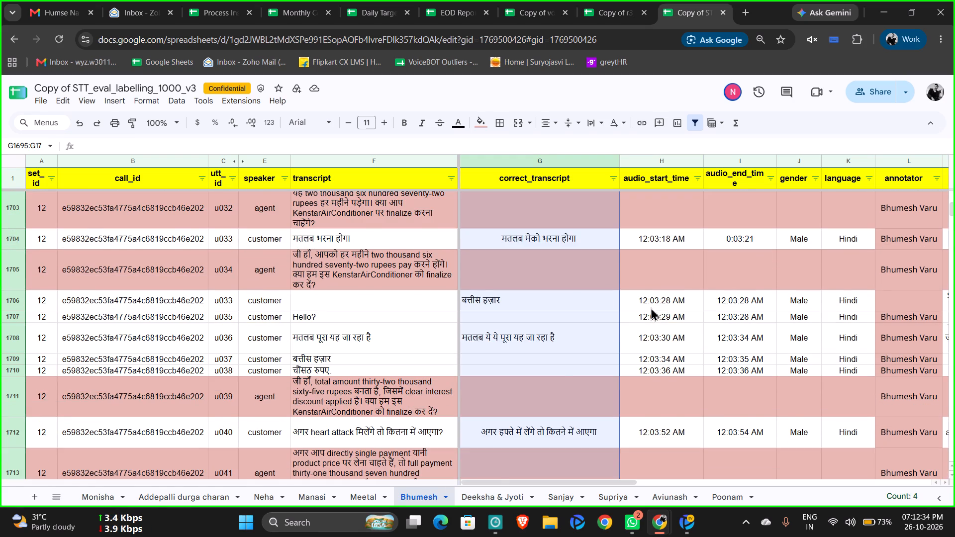
scroll(630, 274, up, 2)
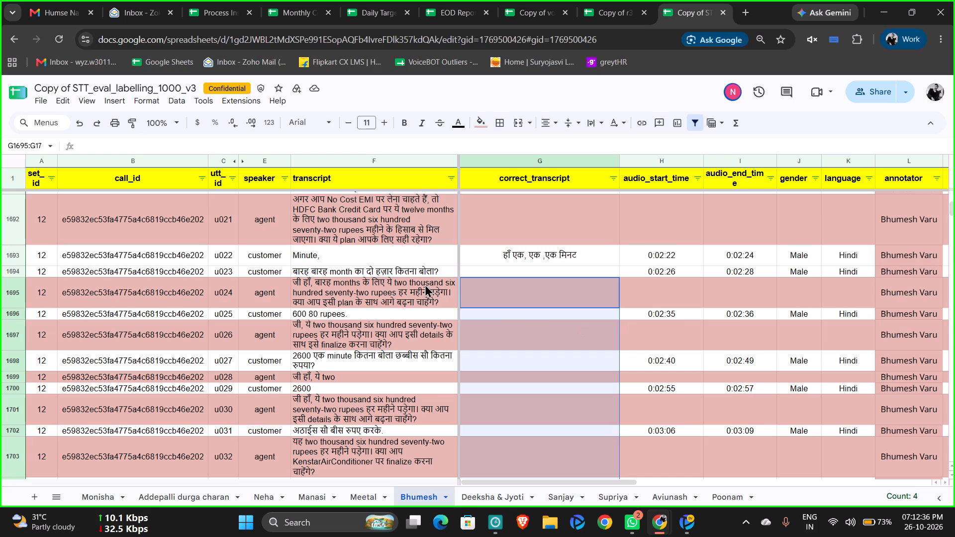
drag(425, 284, 434, 393)
scroll(434, 393, down, 3)
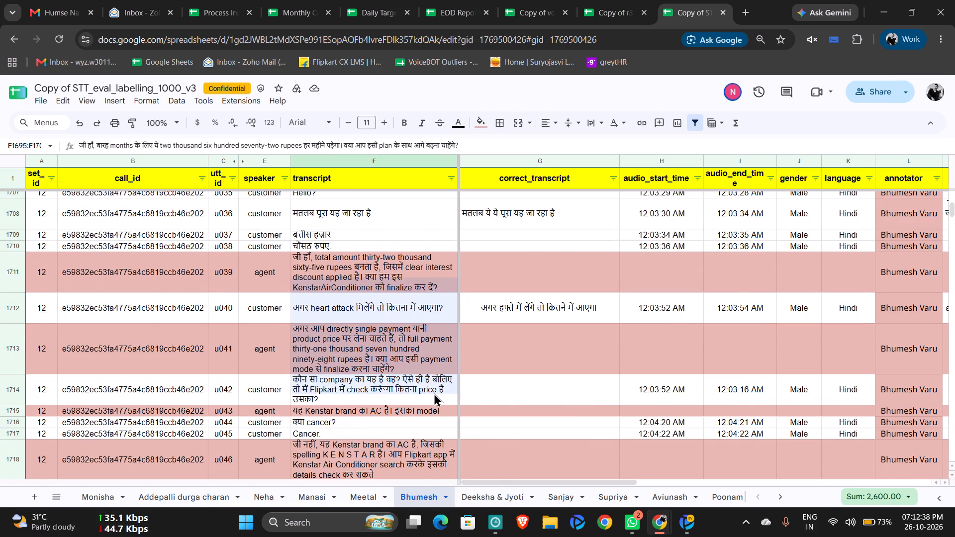
drag(434, 393, 442, 306)
scroll(434, 393, down, 1)
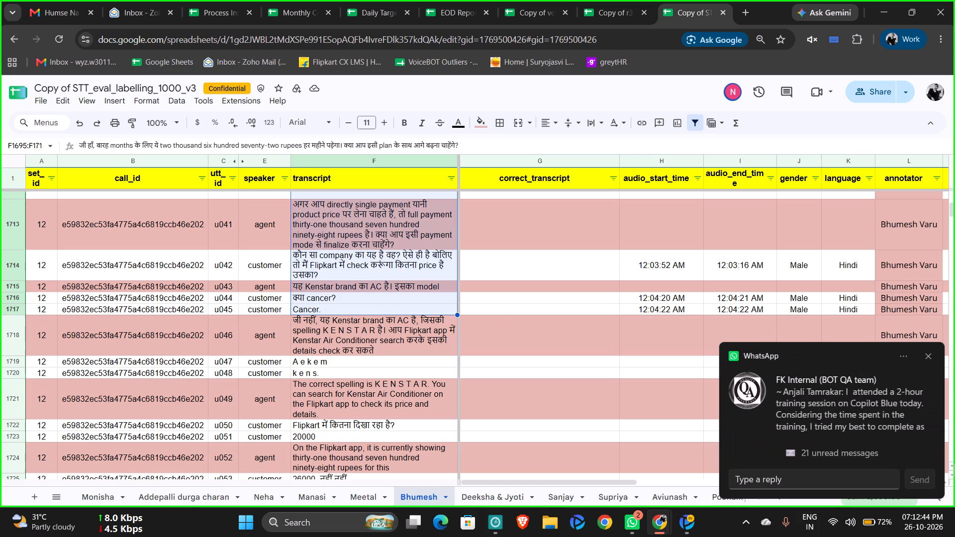
click(929, 355)
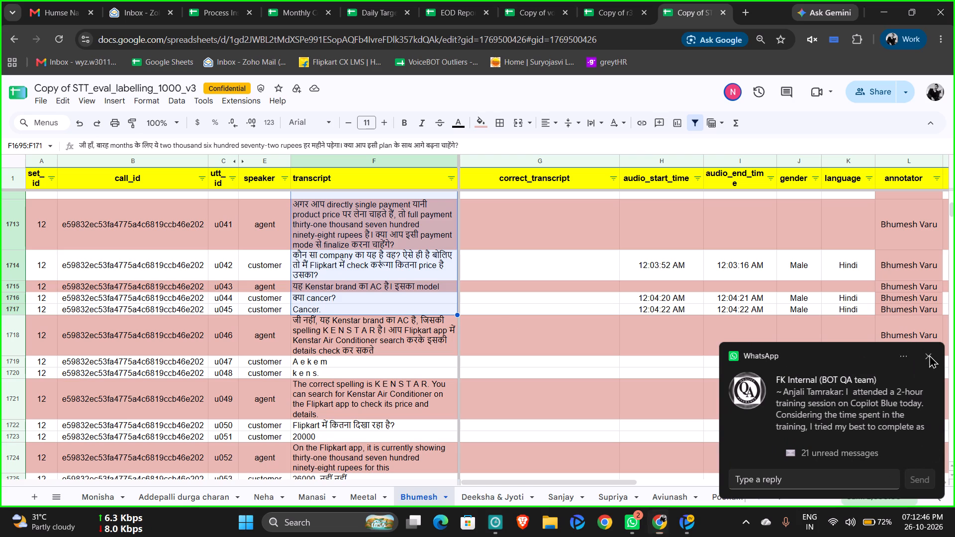
click(414, 321)
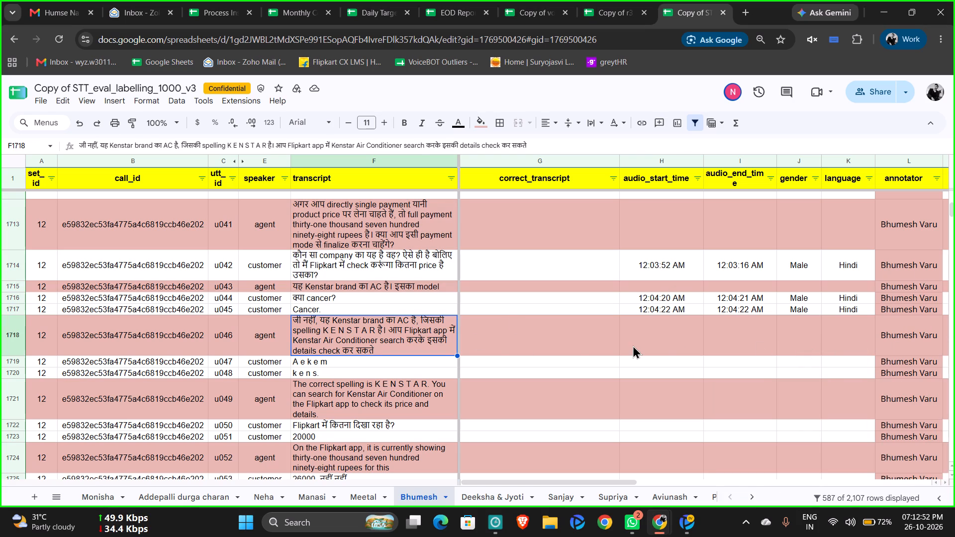
For row 1719's audio_start_time, replay the recording in the call console from about 4:33 to time "A e k e m".
click(661, 362)
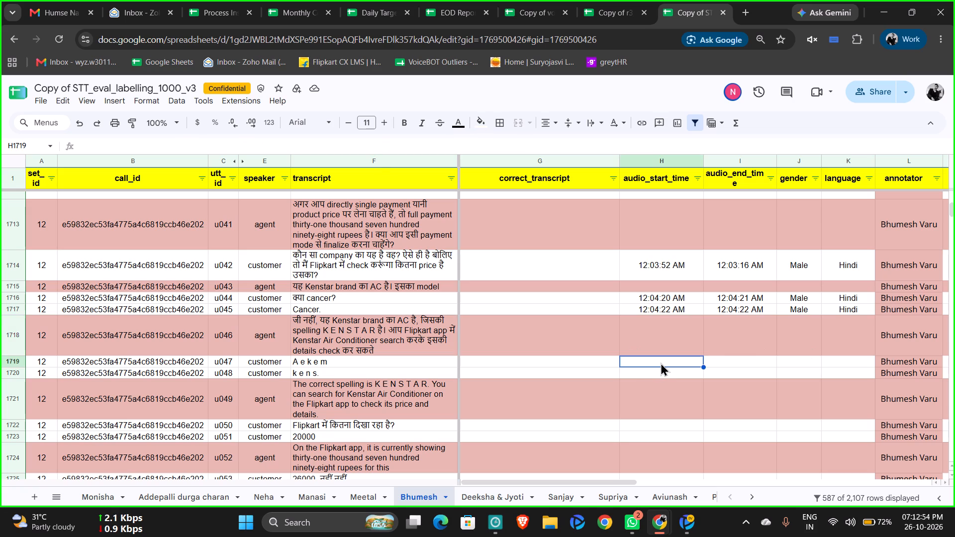
key(alt+Tab)
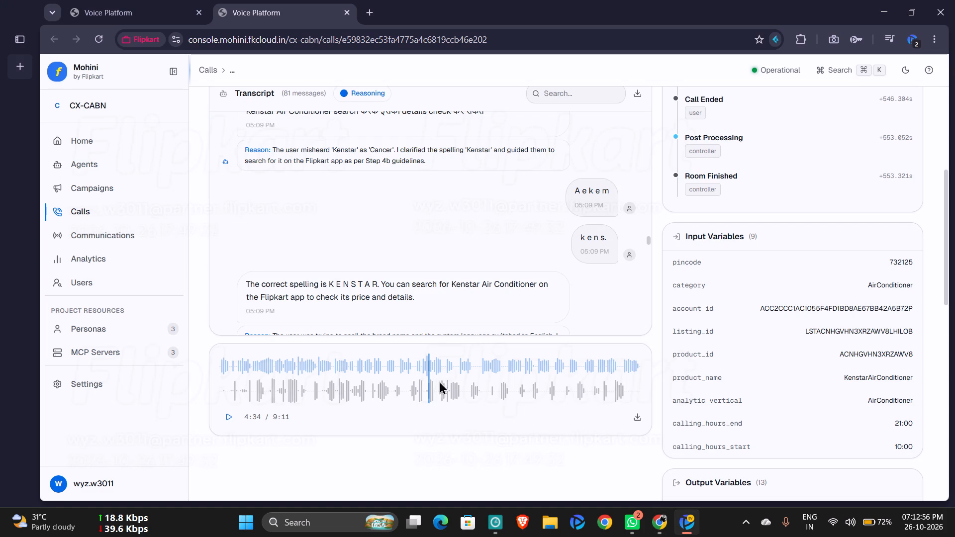
click(425, 389)
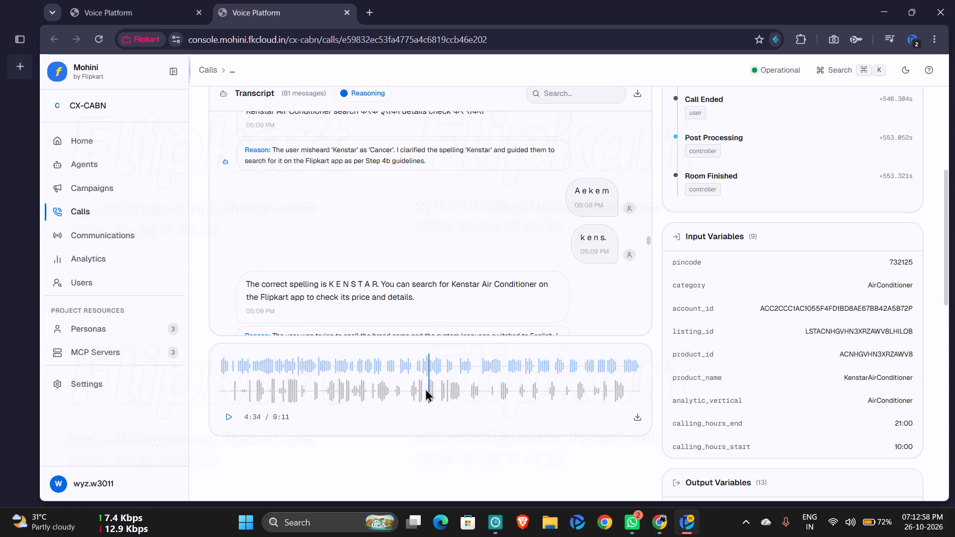
click(227, 416)
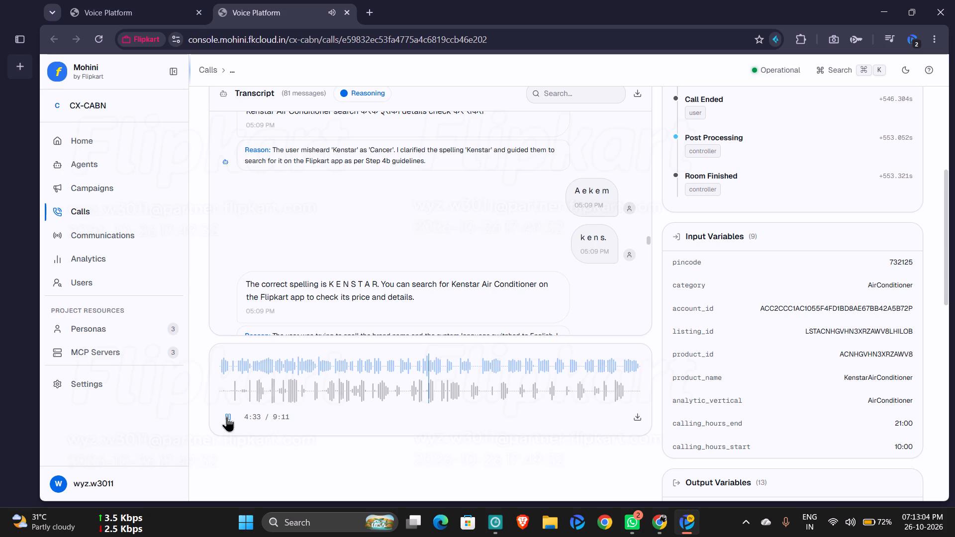
click(227, 416)
Back in the spreadsheet, copy row 1717's start time, end time, gender (Male) and language (Hindi) into row 1719.
key(alt+Tab)
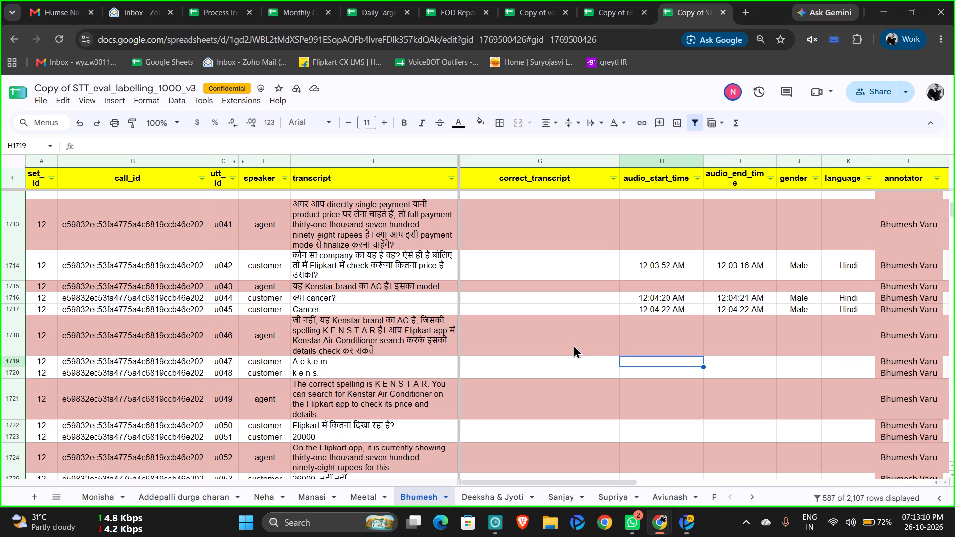
drag(659, 308, 836, 311)
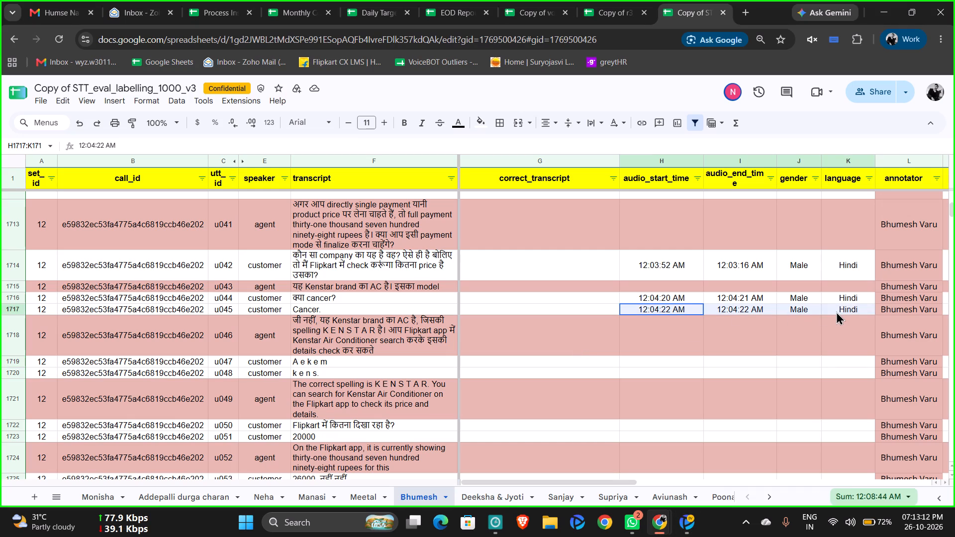
key(ctrl+c)
click(659, 361)
key(ctrl+v)
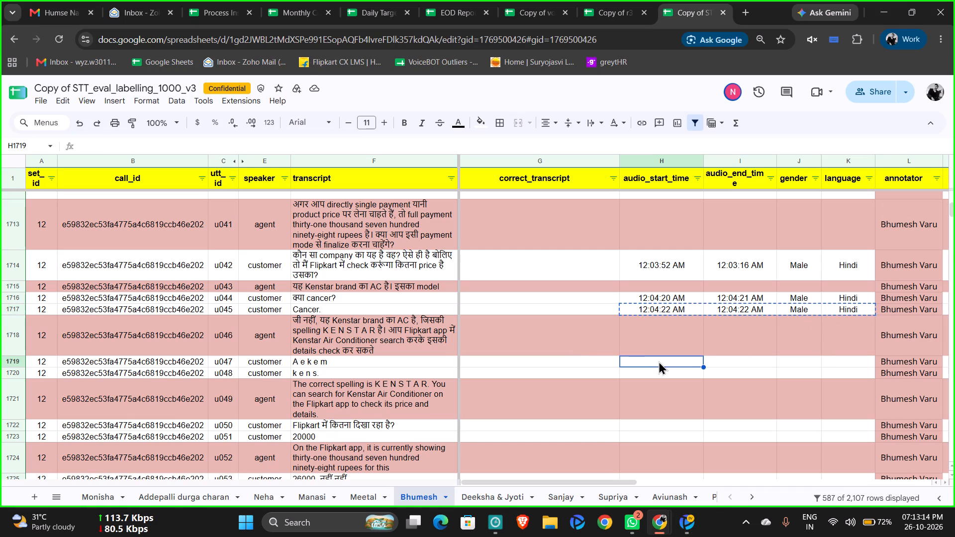
click(663, 361)
In the call console, play the recording briefly from 4:34 to recheck the timing of row 1719's utterance.
key(alt+Tab)
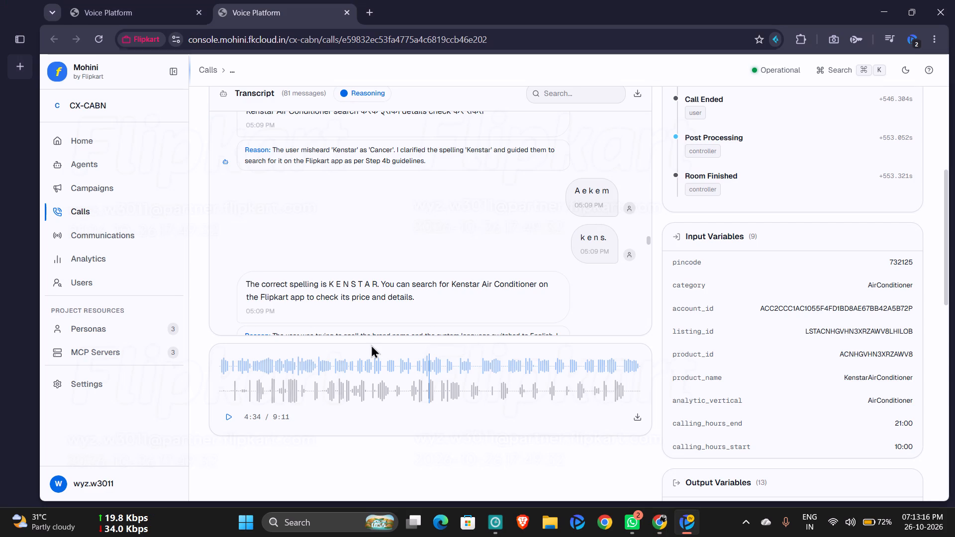
click(227, 415)
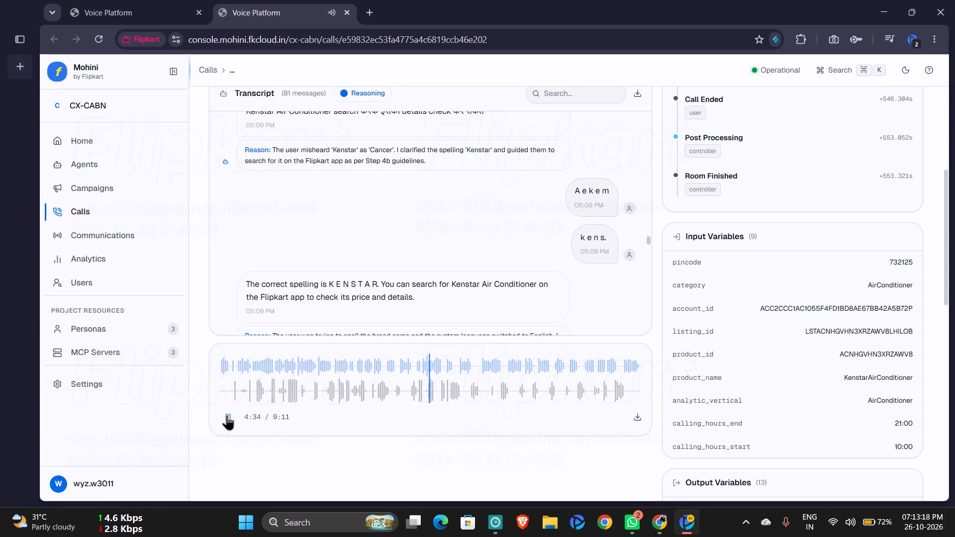
click(227, 415)
Back in the spreadsheet, set row 1719's audio_start_time to 12:04:34 AM.
key(alt+Tab)
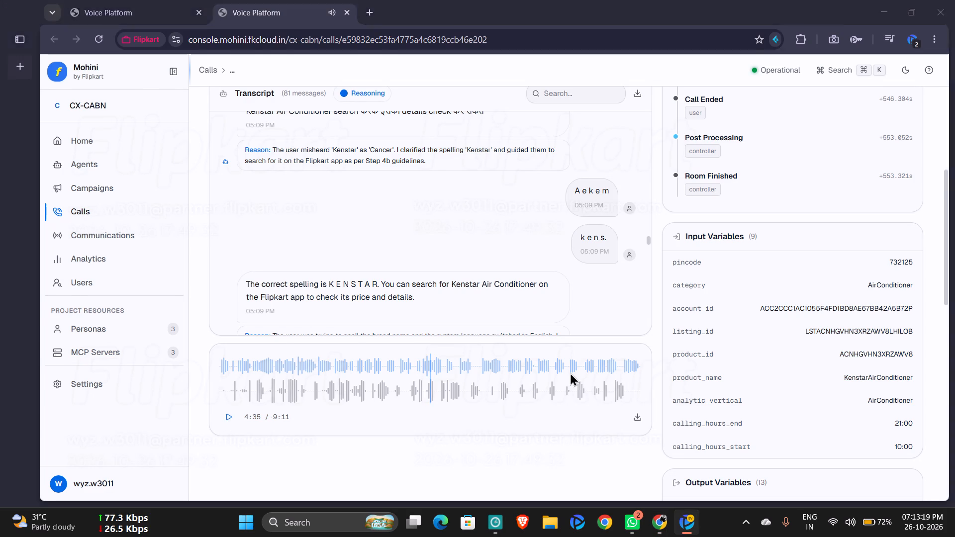
drag(672, 359, 775, 357)
click(678, 360)
key(BackSpace)
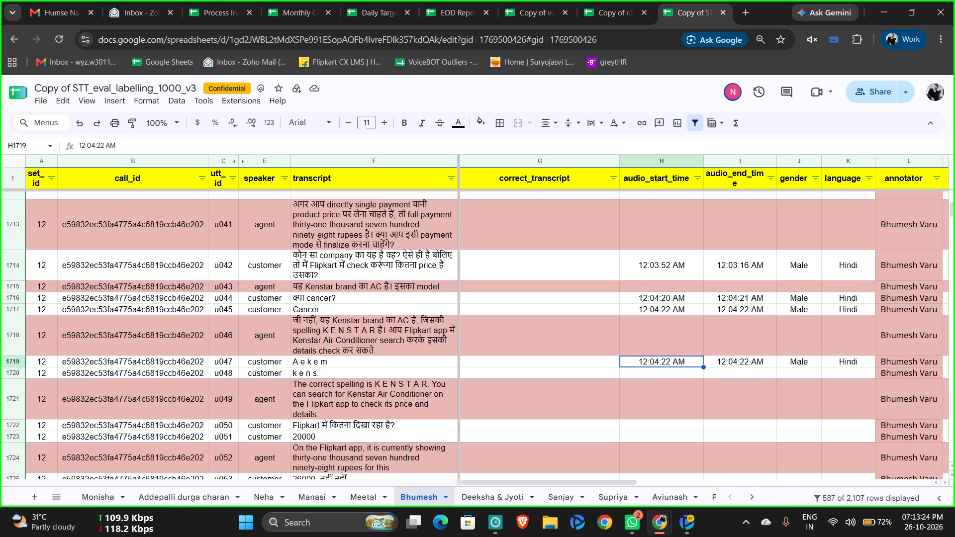
key(Return)
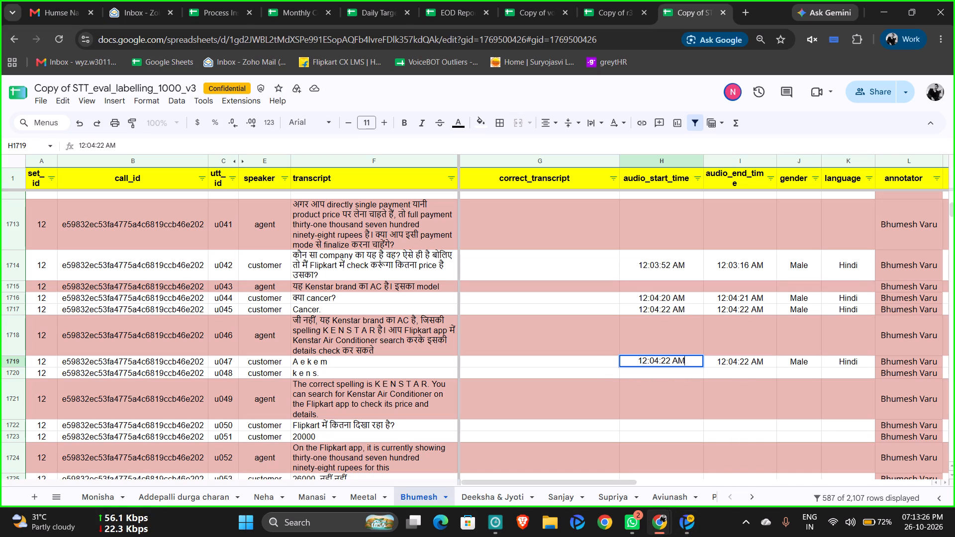
key(Left)
key(Left)
key(Left)
key(BackSpace)
key(BackSpace)
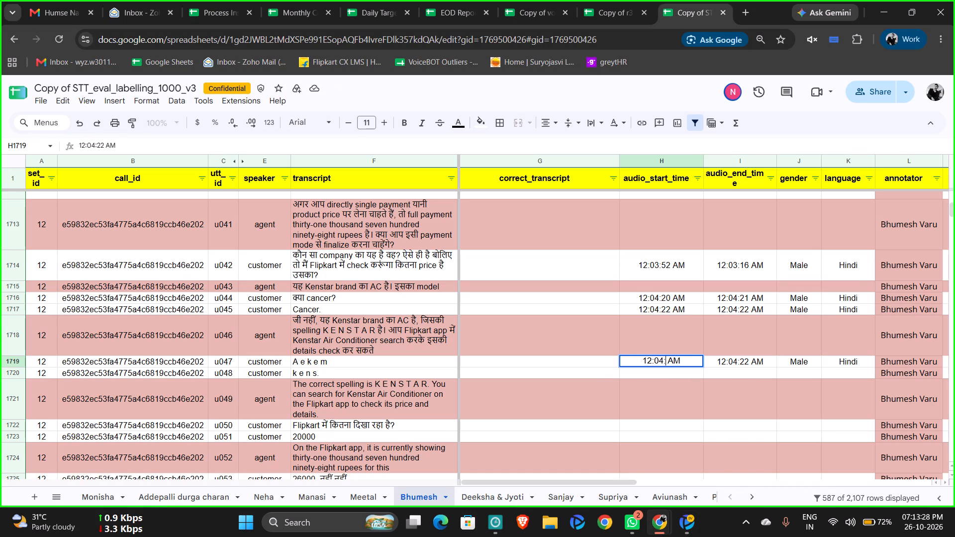
text(34)
key(Return)
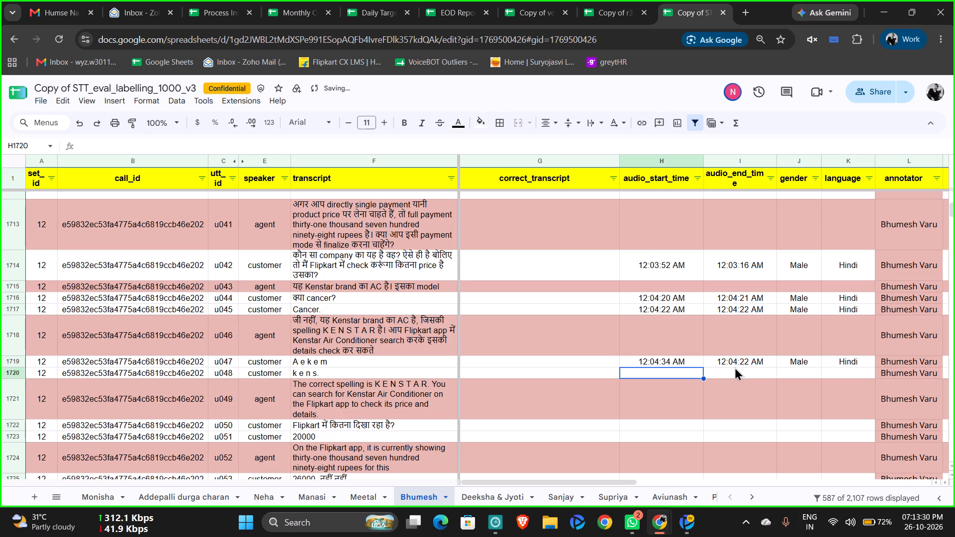
Copy row 1719's start time into its audio_end_time, making it 12:04:34 AM.
key(Up)
key(Right)
key(Return)
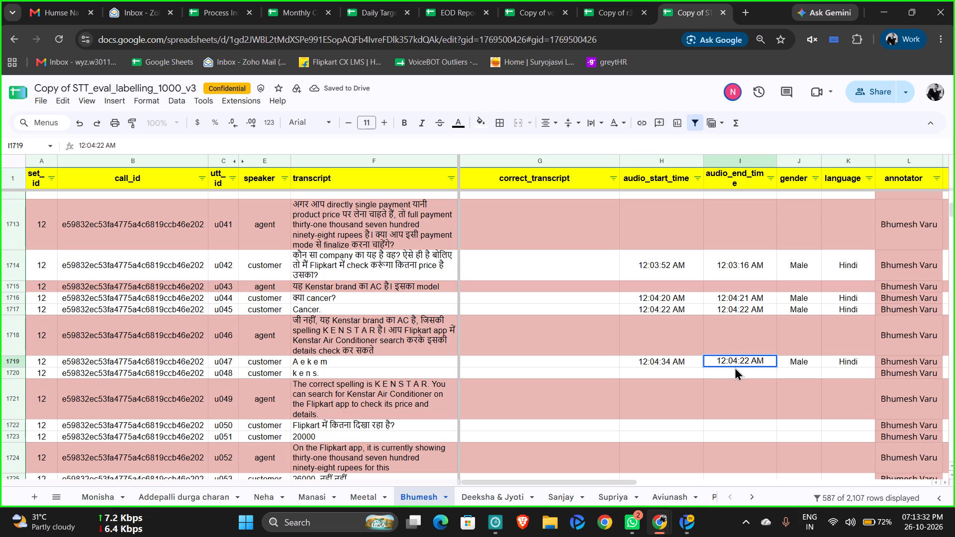
key(Left)
key(Escape)
key(Left)
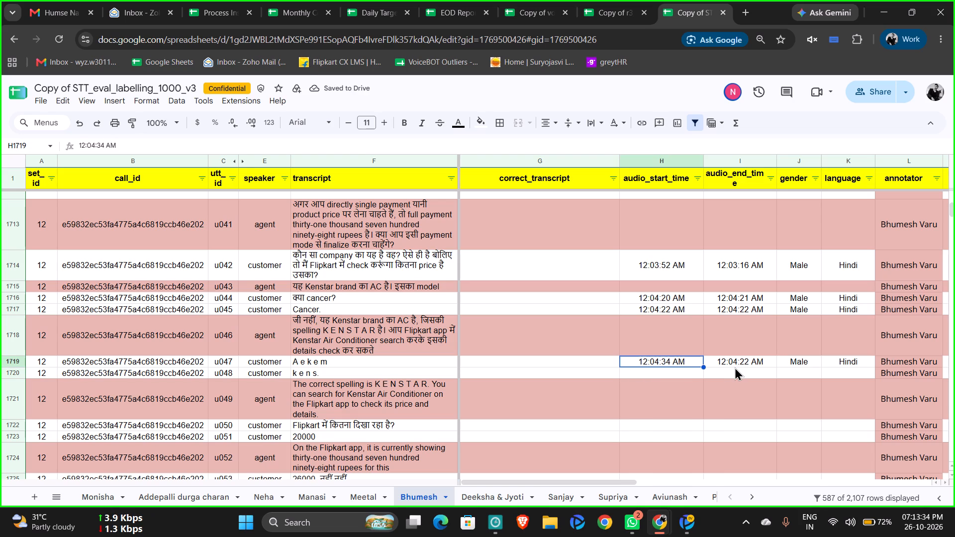
key(ctrl+c)
key(Right)
key(ctrl+v)
key(Down)
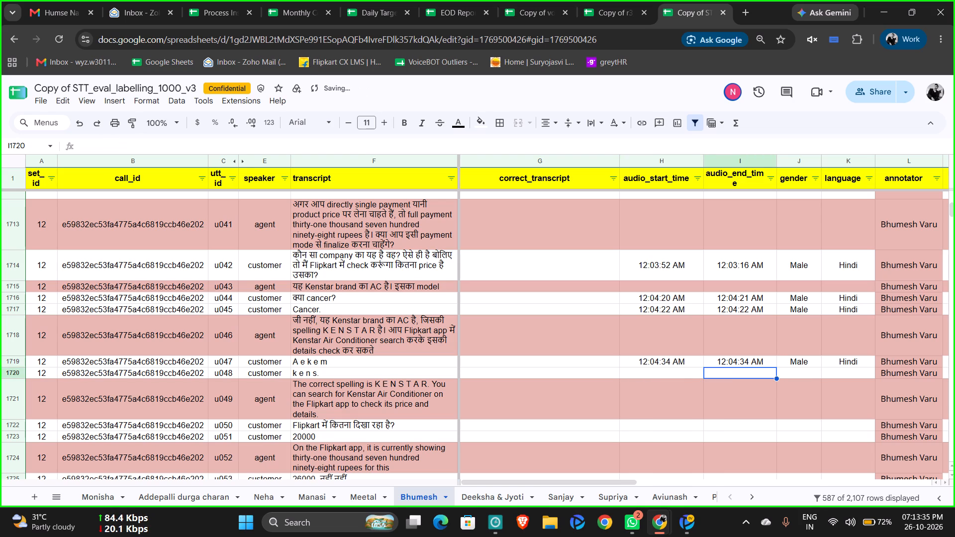
Copy row 1719's start time, end time, gender (Male) and language (Hindi) into row 1720.
key(Left)
key(Up)
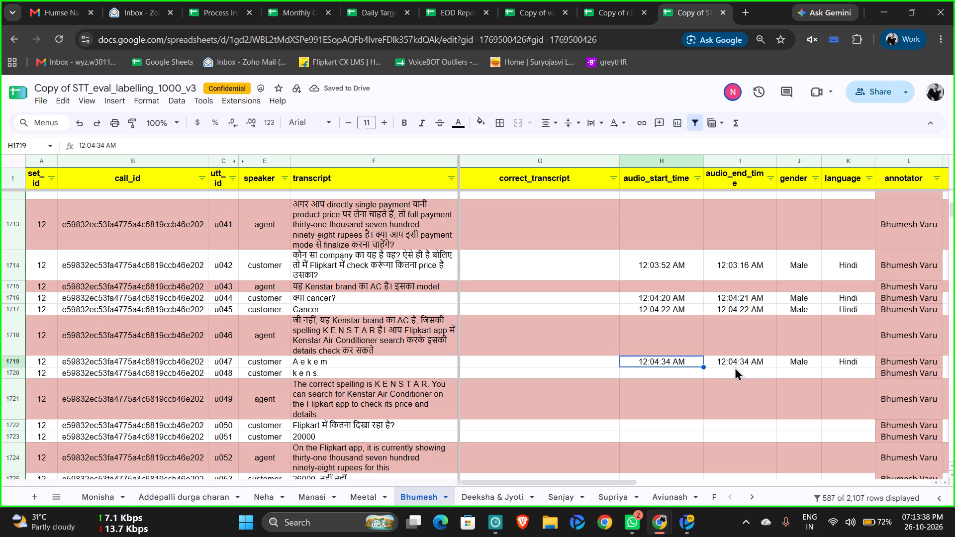
key(shift+Right)
key(shift+Right)
key(shift+Right)
key(ctrl+c)
key(Down)
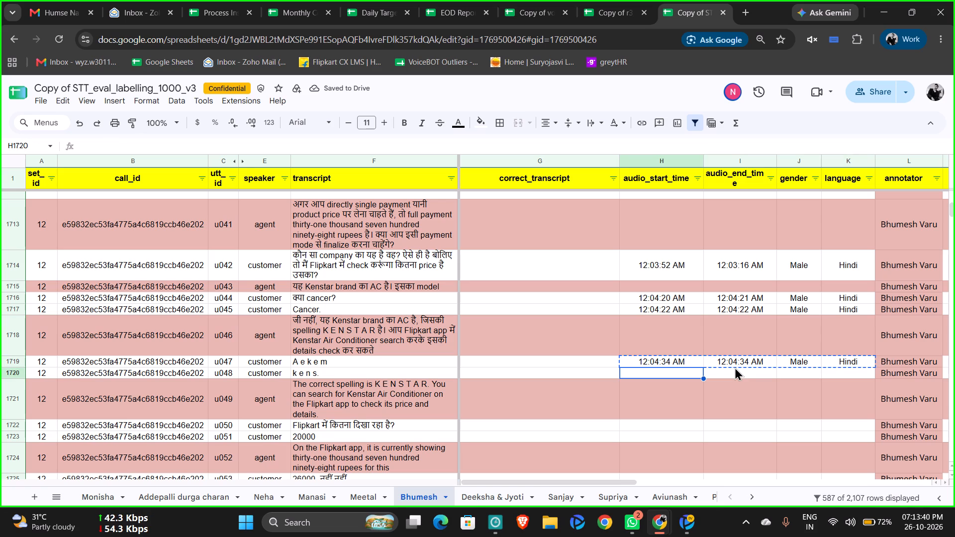
key(ctrl+v)
key(Left)
key(Left)
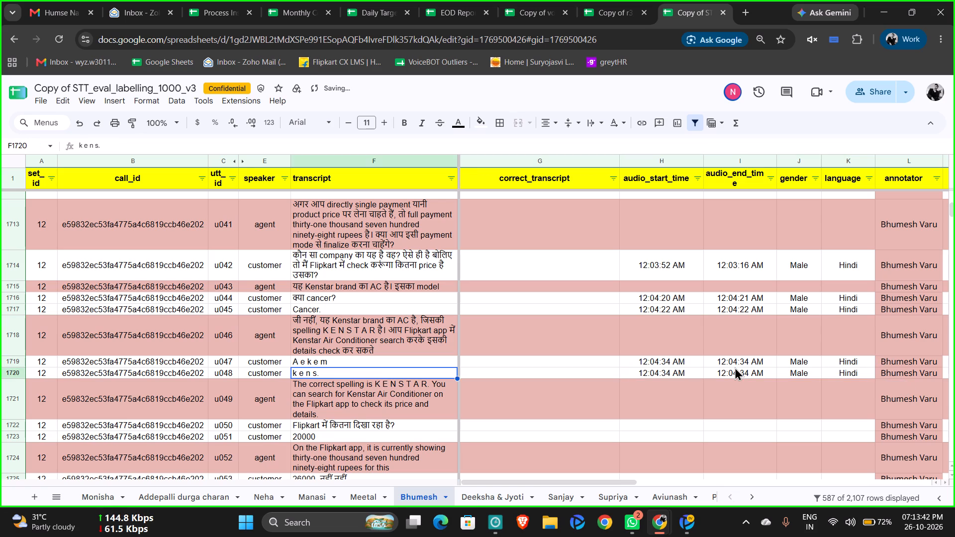
Set row 1720's audio_start_time to 12:04:35 AM.
key(Right)
key(Right)
key(Return)
key(Left)
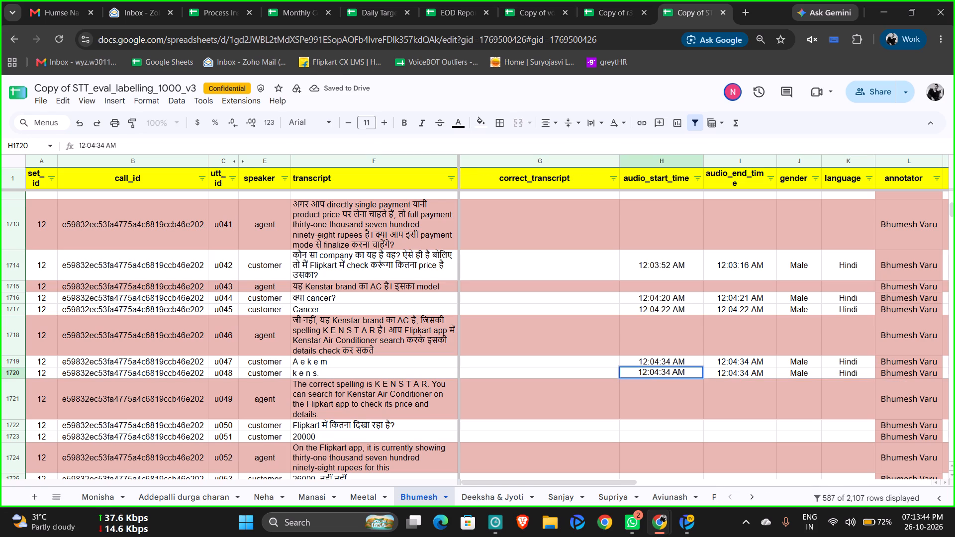
key(Left)
key(Left)
key(BackSpace)
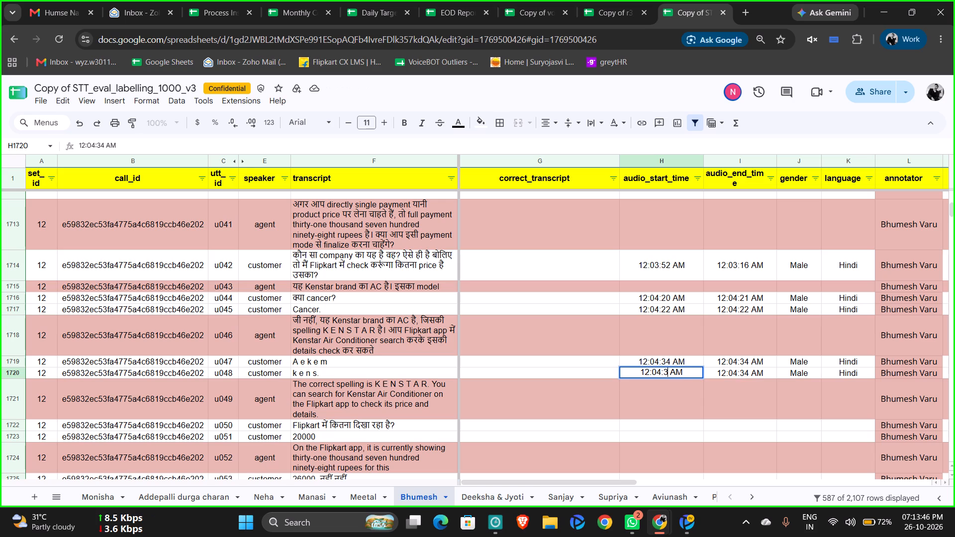
key(5)
key(Right)
key(Return)
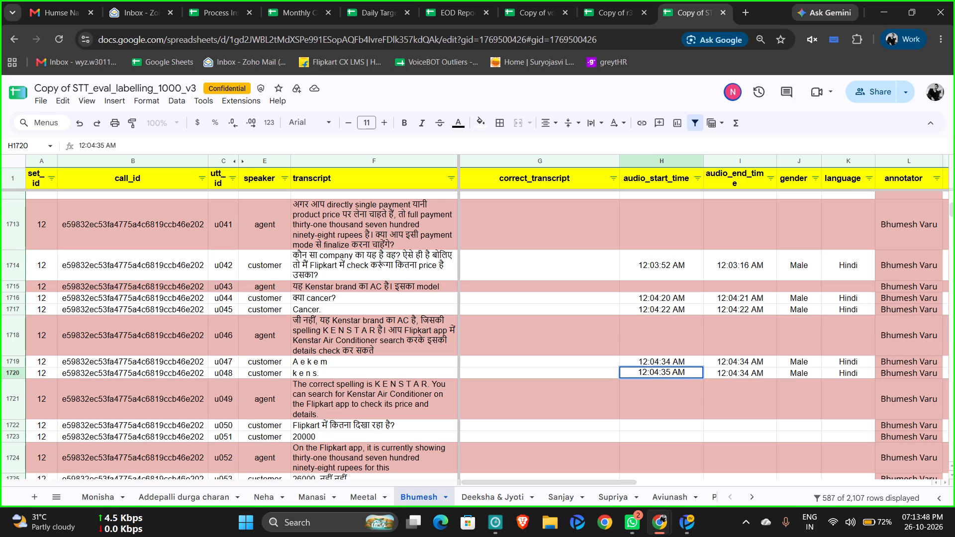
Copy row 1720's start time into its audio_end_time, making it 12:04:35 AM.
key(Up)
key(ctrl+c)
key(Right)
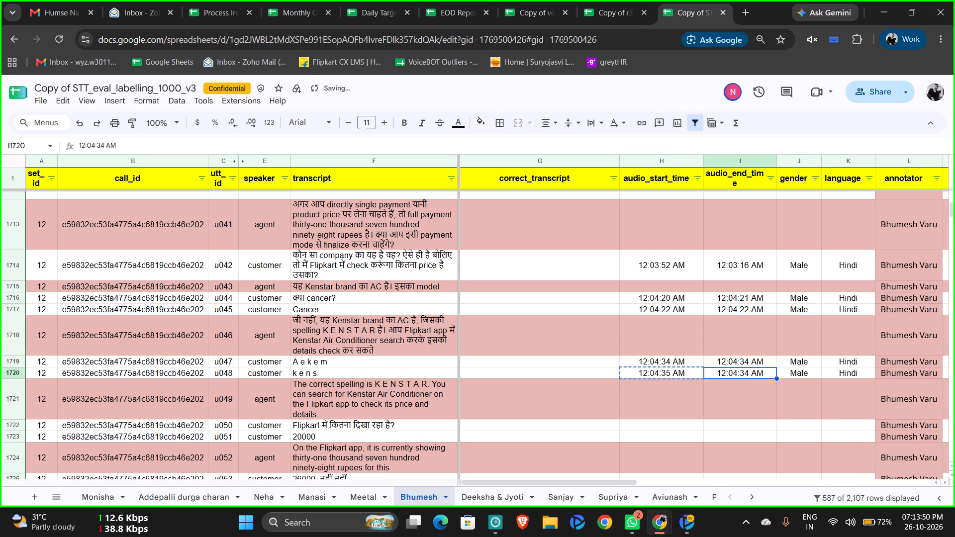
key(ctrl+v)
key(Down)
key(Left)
In the call console, play the recording from 4:35 to about 4:40 to check when the "k e n s." utterance ends.
key(alt+Tab)
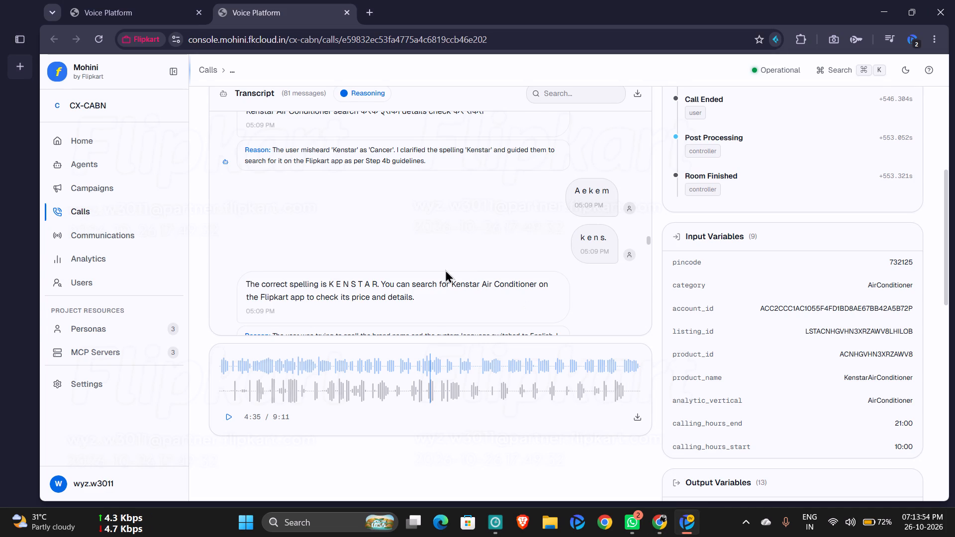
scroll(445, 269, down, 1)
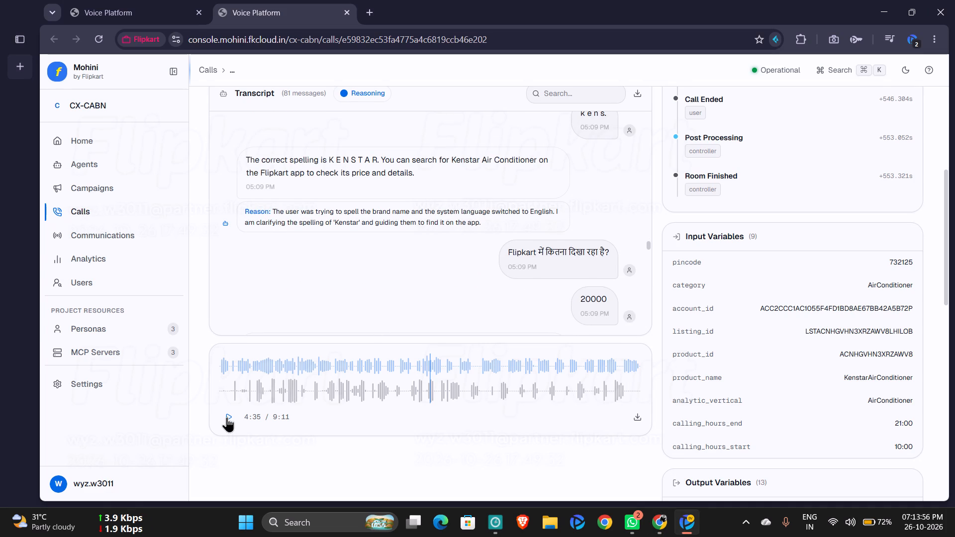
click(227, 417)
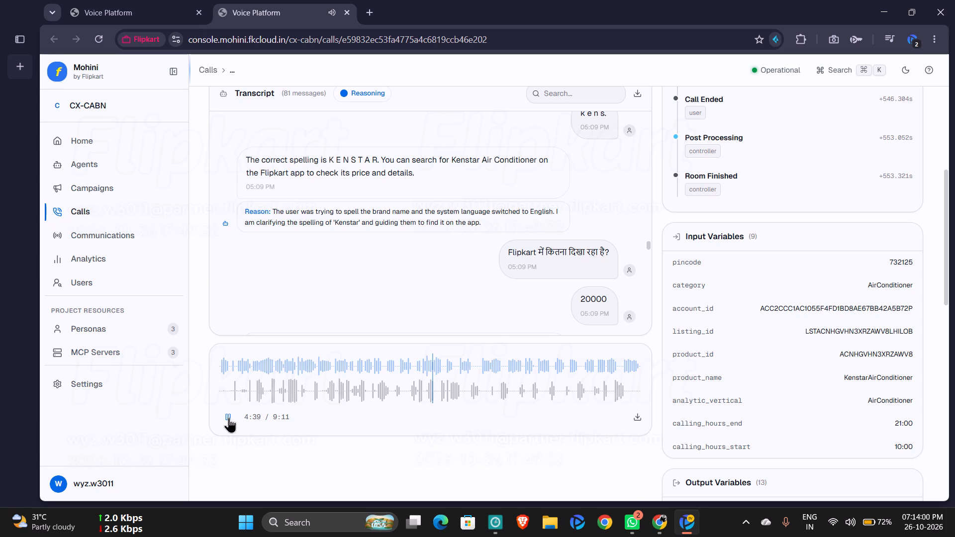
key(space)
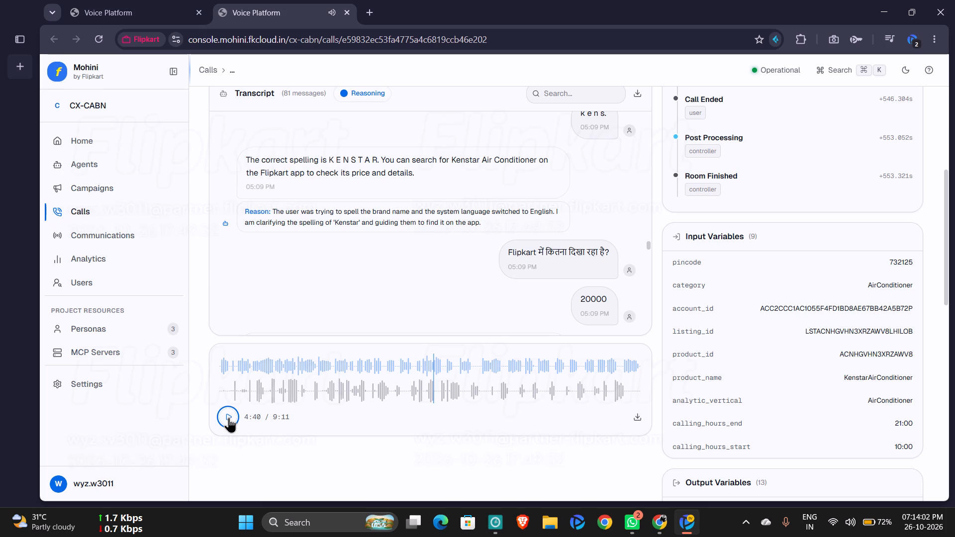
Back in the spreadsheet, set row 1720's audio_end_time to 12:04:38 AM.
key(alt+Tab)
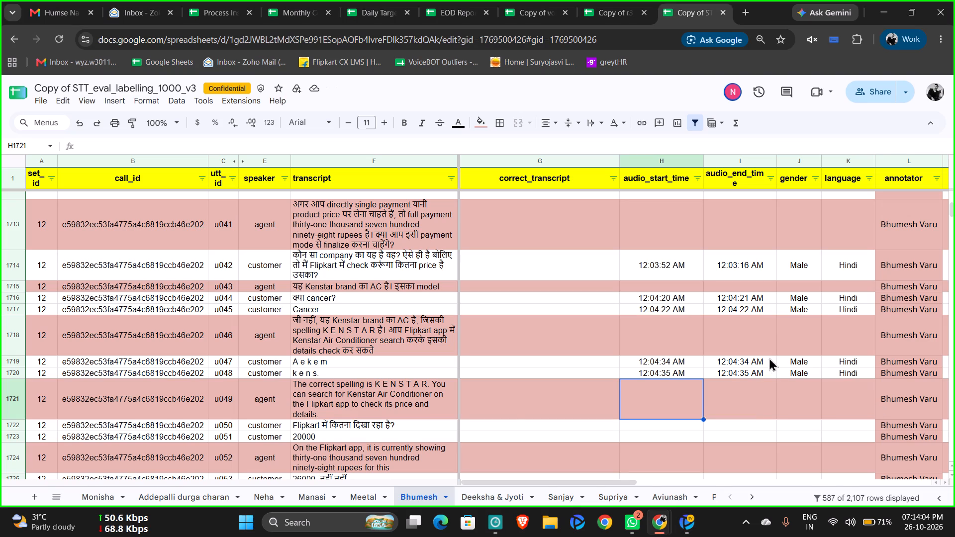
click(766, 374)
key(Return)
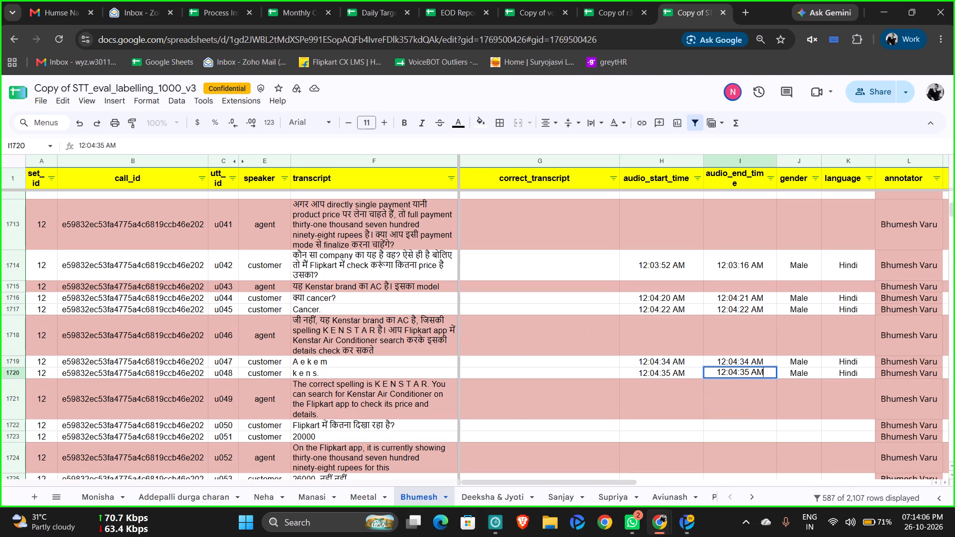
key(Left)
key(Left)
key(Left)
key(BackSpace)
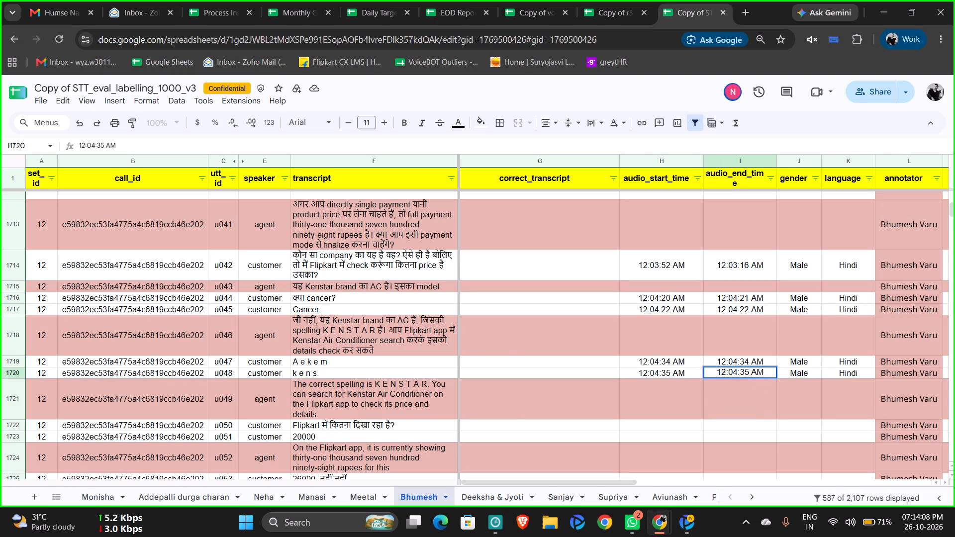
key(8)
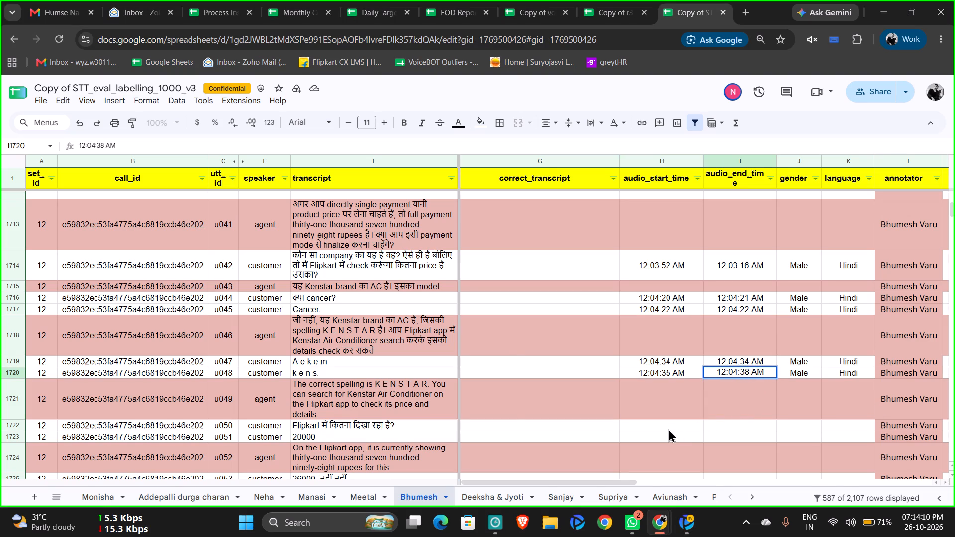
click(668, 429)
In the call console, resume the recording from 4:40 to listen for the customer's next utterance.
key(alt+Tab)
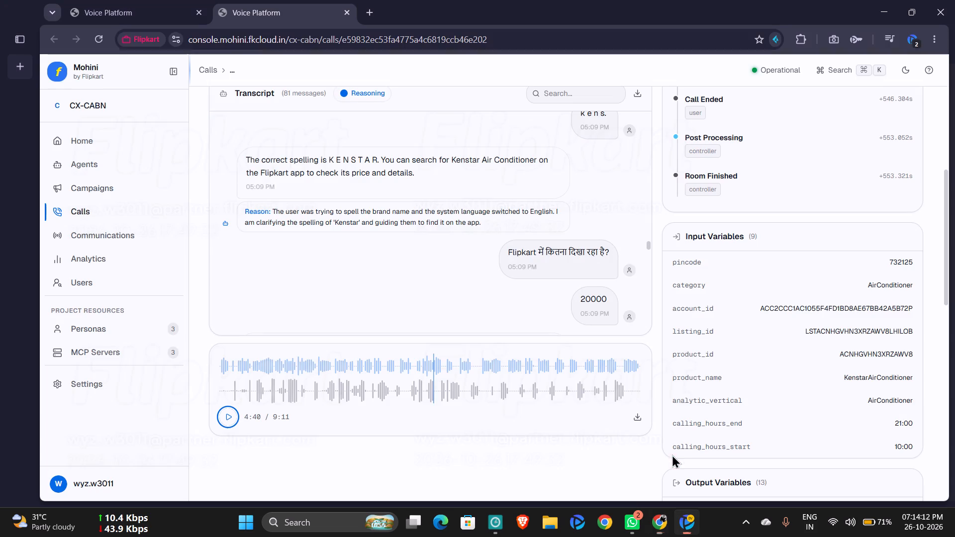
click(226, 418)
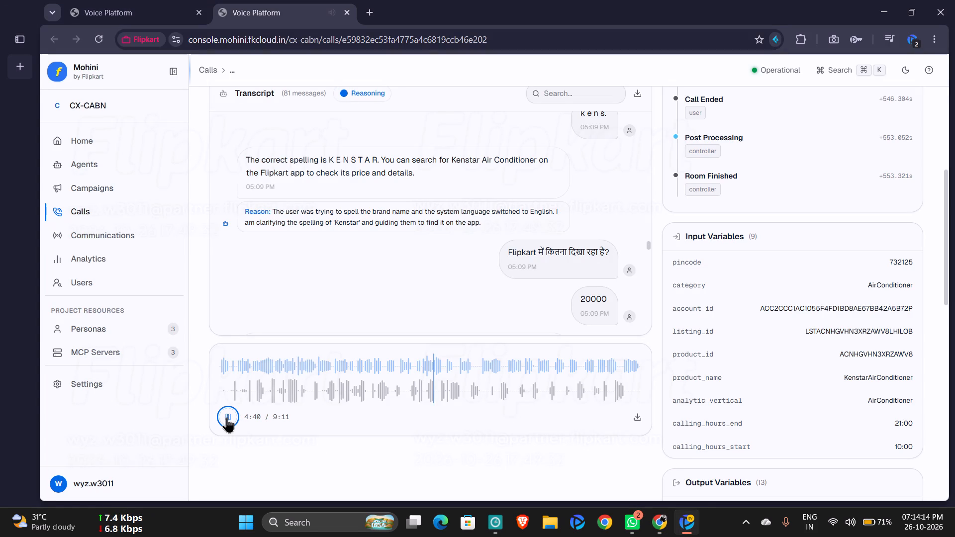
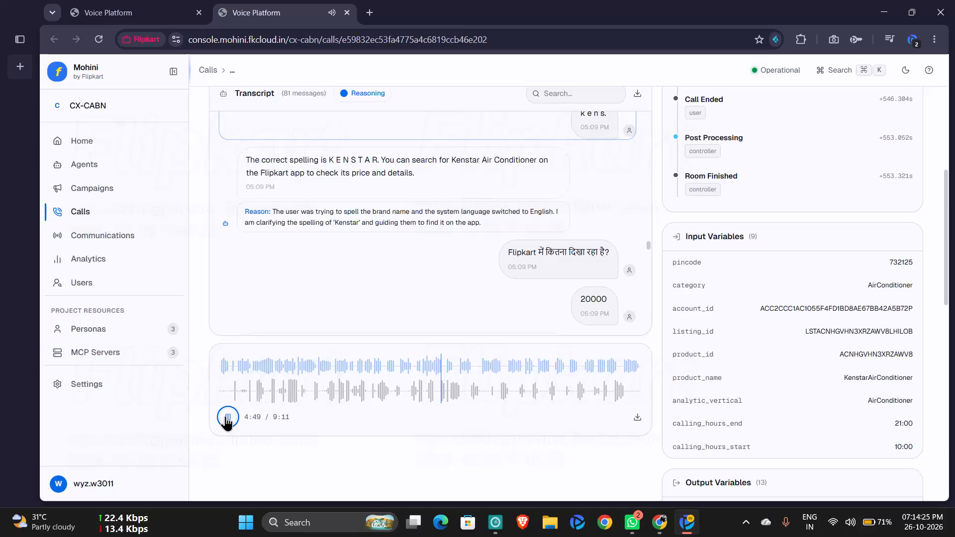
In the call console, replay the recording around 4:49 to 4:55 to pinpoint when "Flipkart में कितना दिखा रहा है?" starts.
click(225, 416)
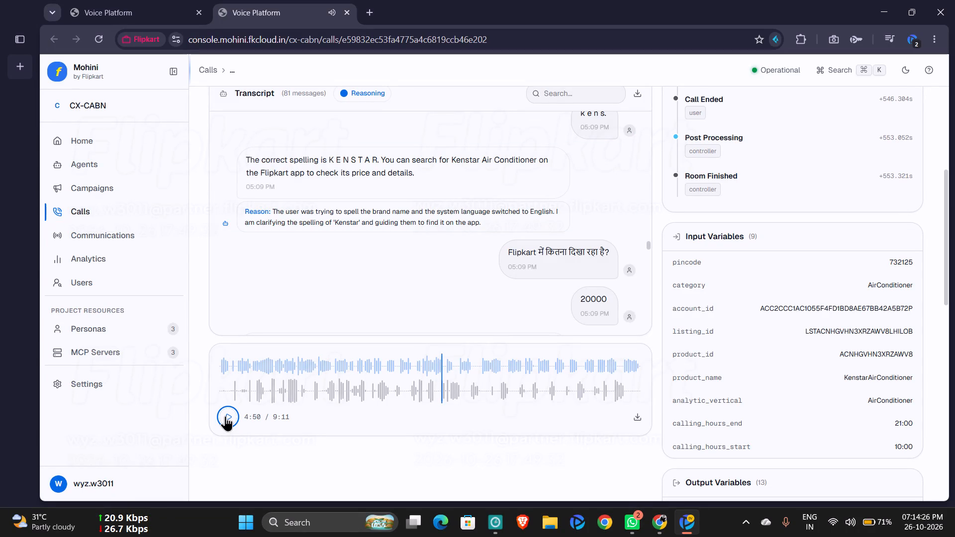
click(225, 416)
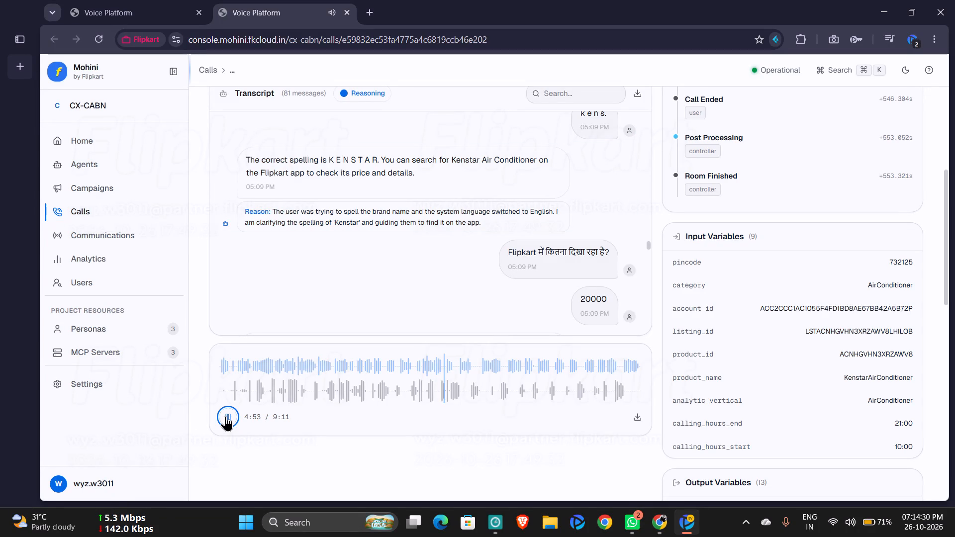
click(225, 416)
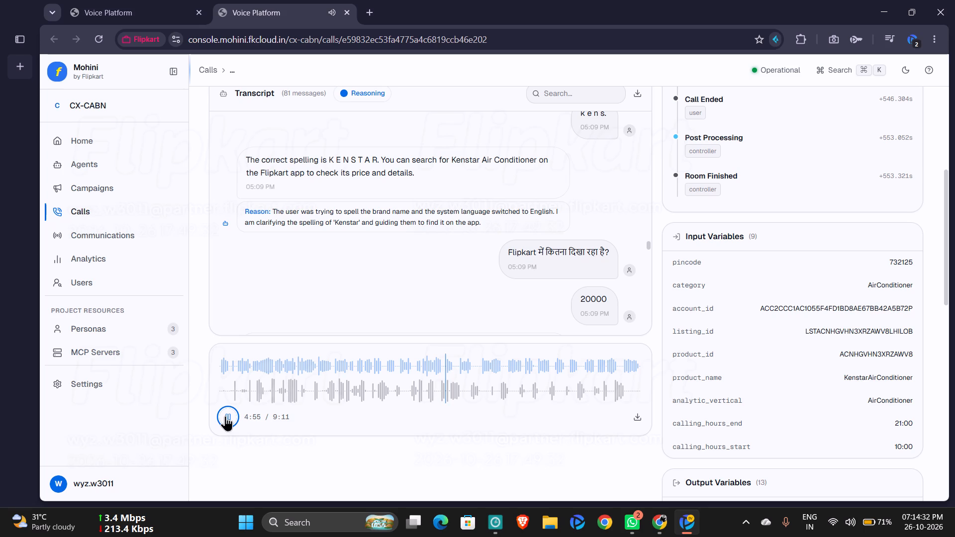
click(441, 389)
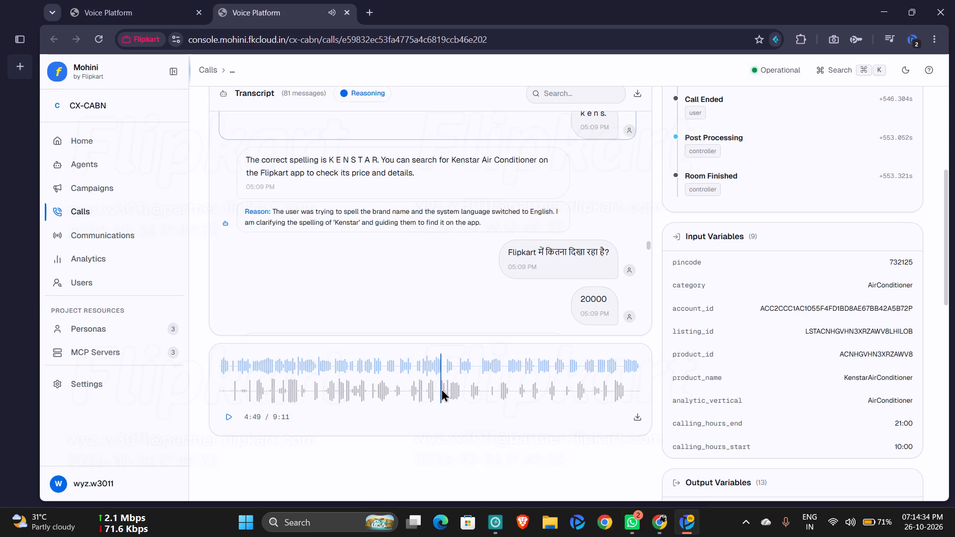
click(231, 419)
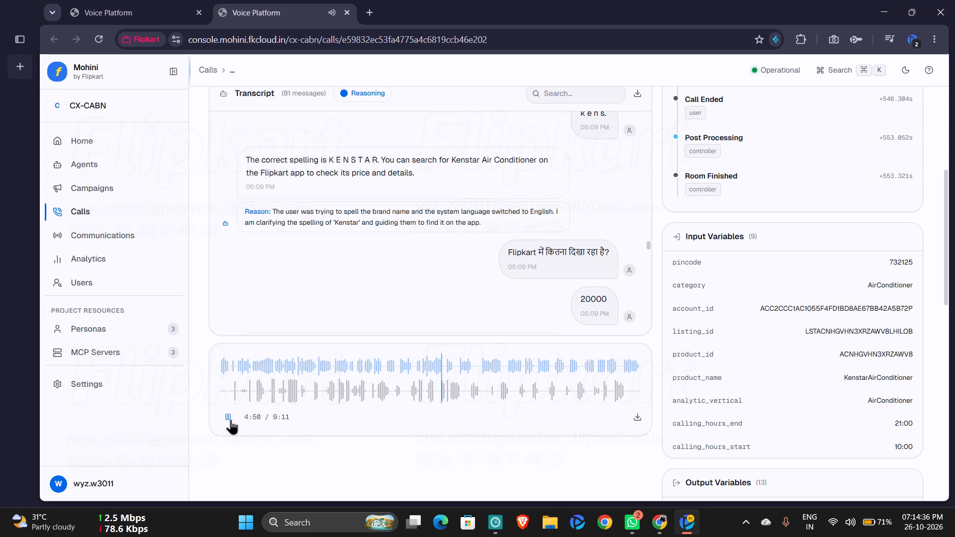
click(231, 419)
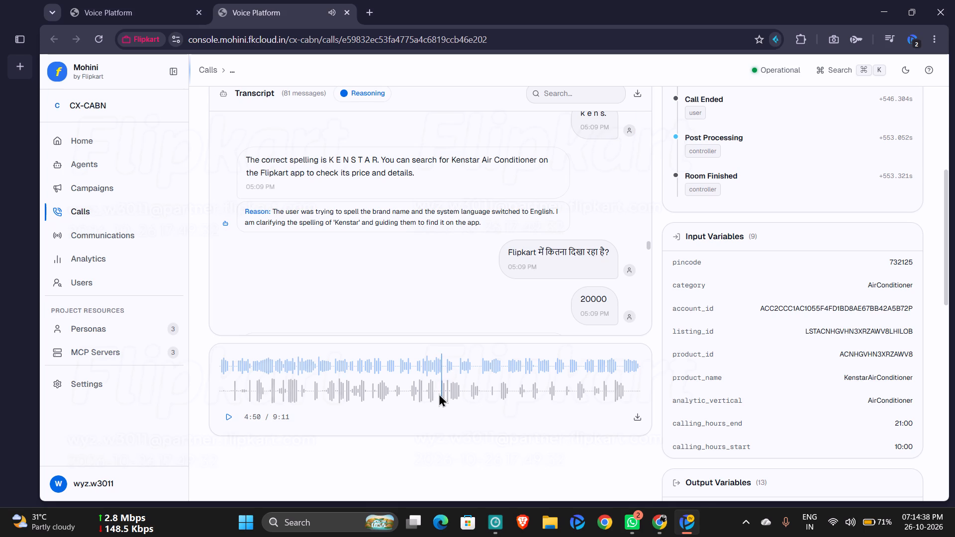
click(438, 391)
click(228, 419)
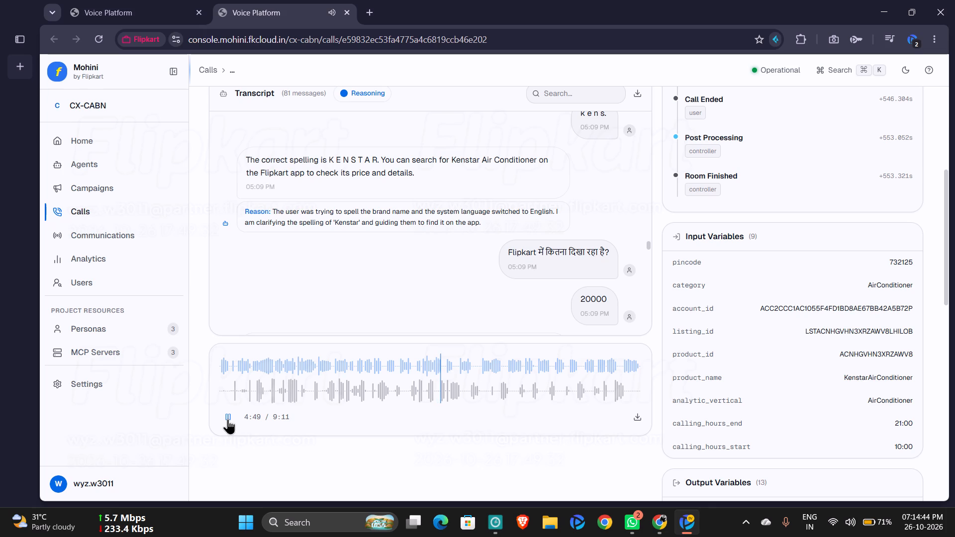
click(228, 419)
Switch to the spreadsheet and copy row 1720's start time, end time, gender and language into row 1722.
key(alt+Tab)
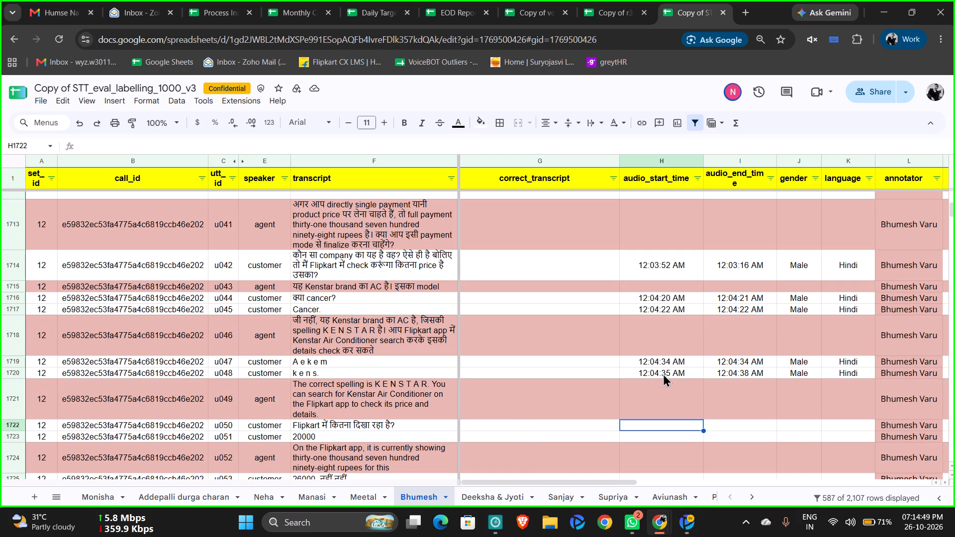
drag(663, 373, 846, 374)
key(ctrl+c)
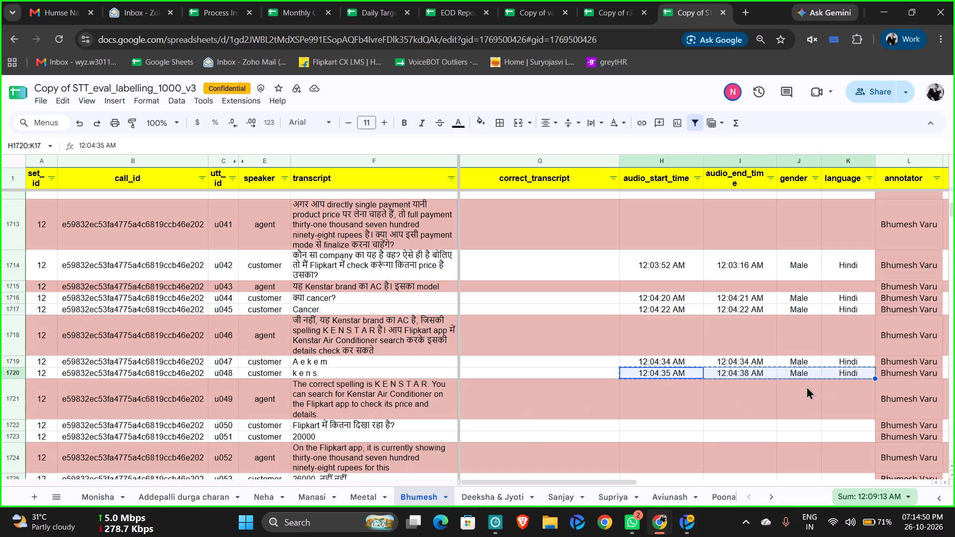
click(645, 426)
key(ctrl+v)
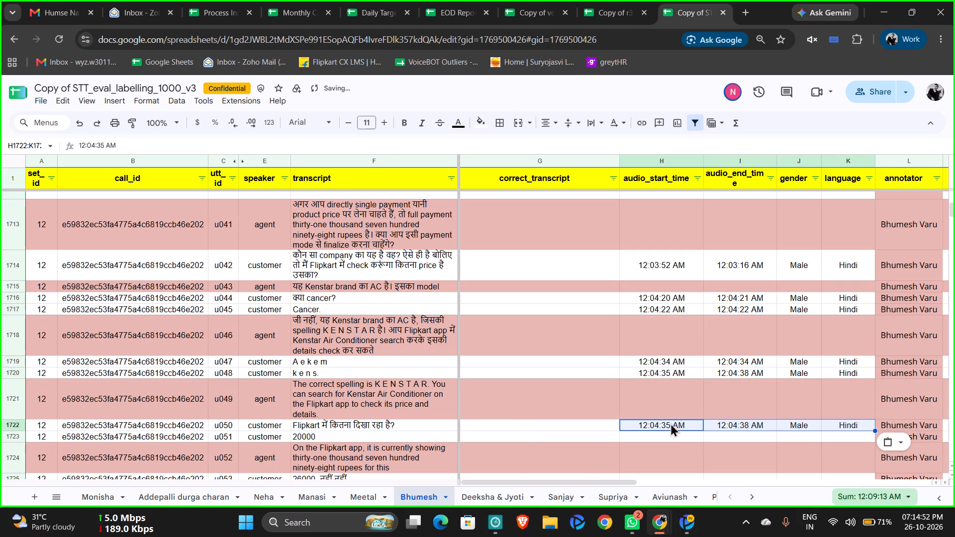
Set row 1722's audio_start_time to 12:04:49 AM.
click(670, 423)
key(Return)
key(Left)
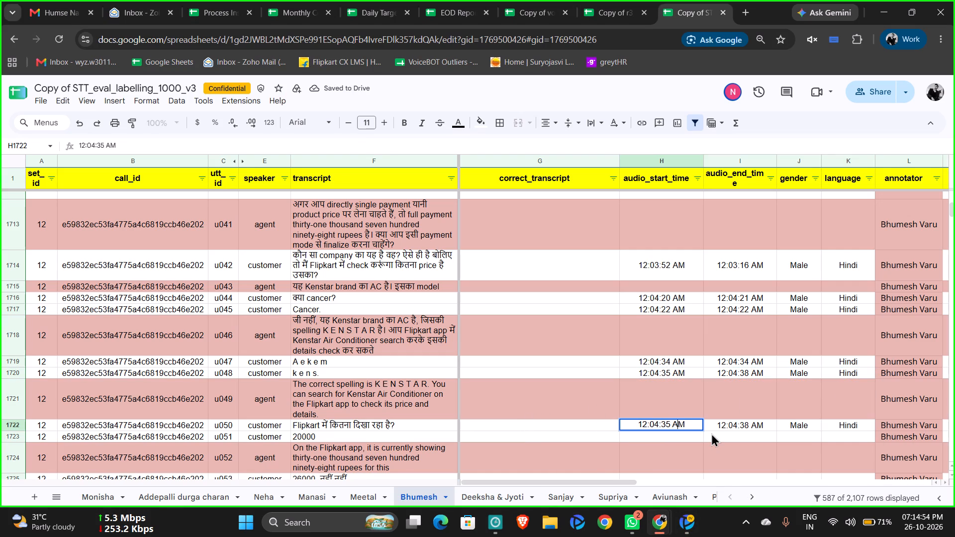
key(Left)
key(Left)
key(BackSpace)
key(BackSpace)
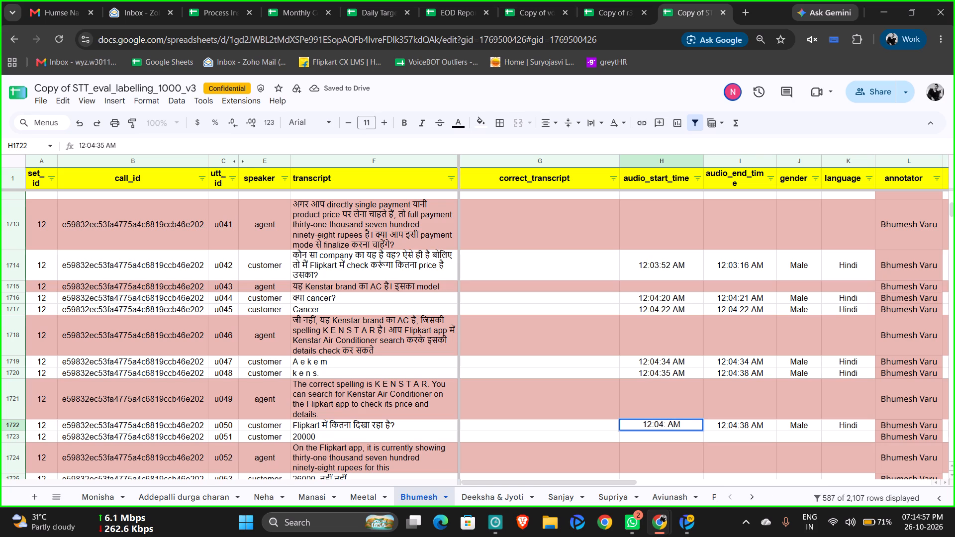
text(49)
key(Right)
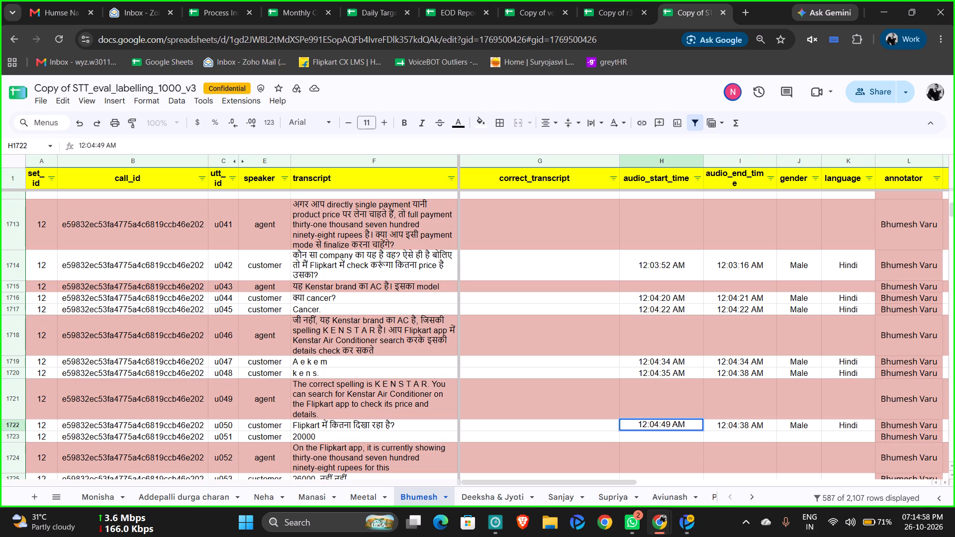
key(Return)
key(Up)
key(Right)
In the call console, play the recording from 4:49 to about 4:51 to check when row 1722's utterance ends.
key(alt+Tab)
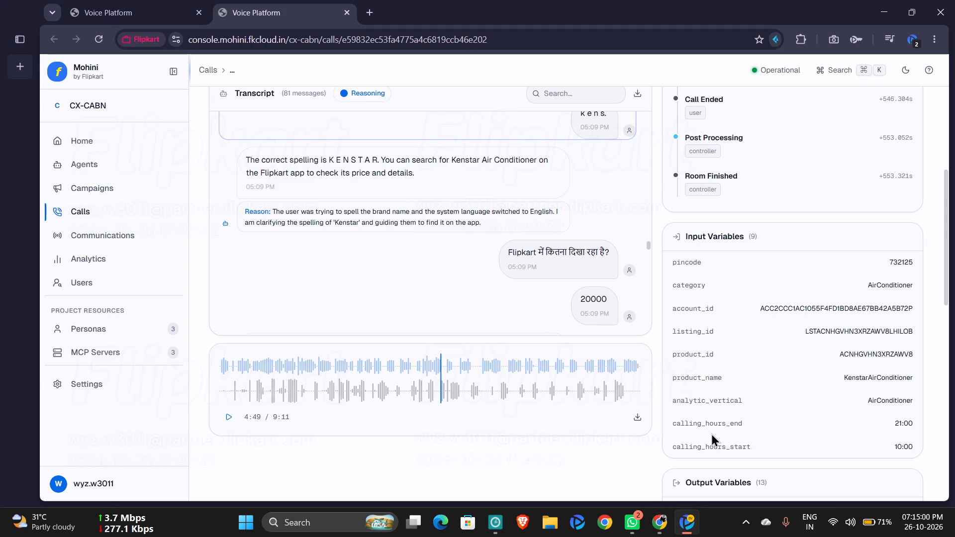
click(227, 412)
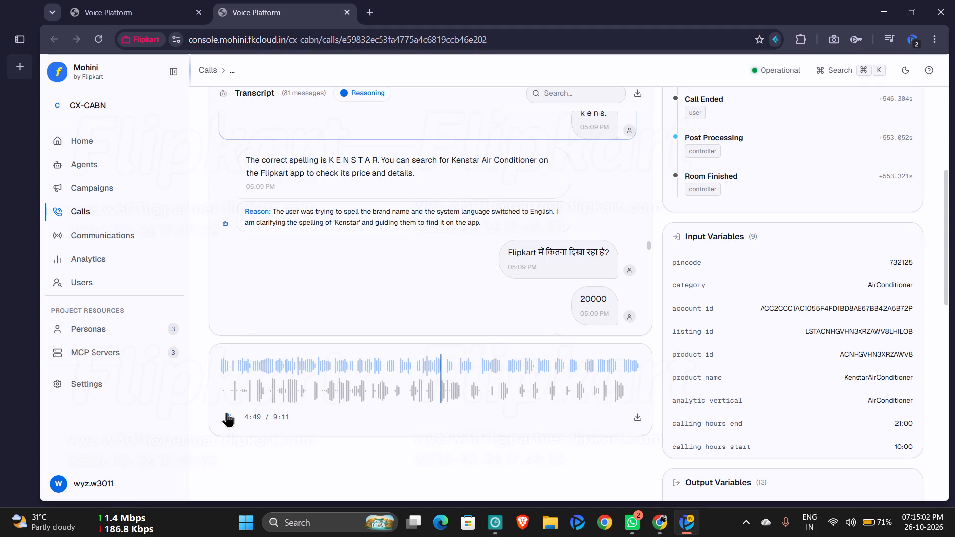
click(227, 417)
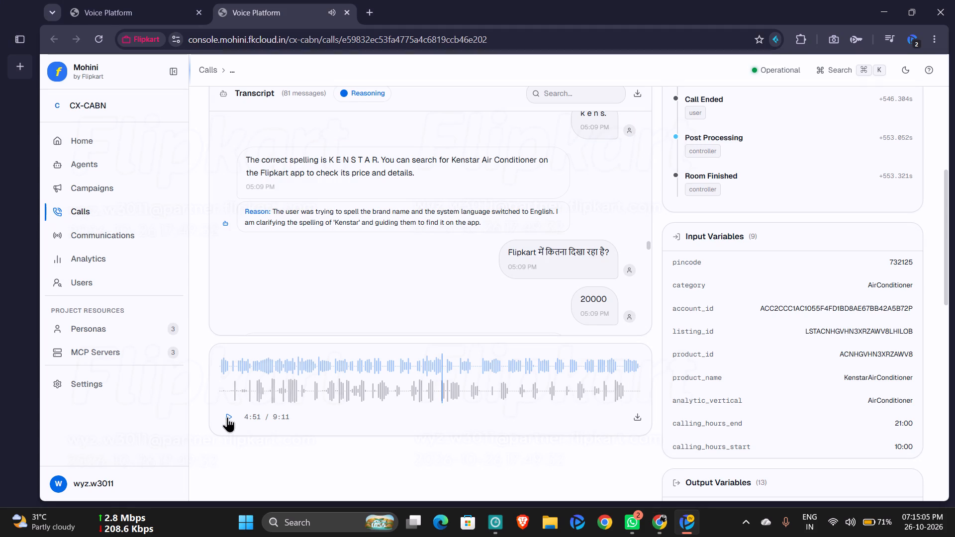
Back in the spreadsheet, set row 1722's audio_end_time to 12:04:50 AM.
key(alt+Tab)
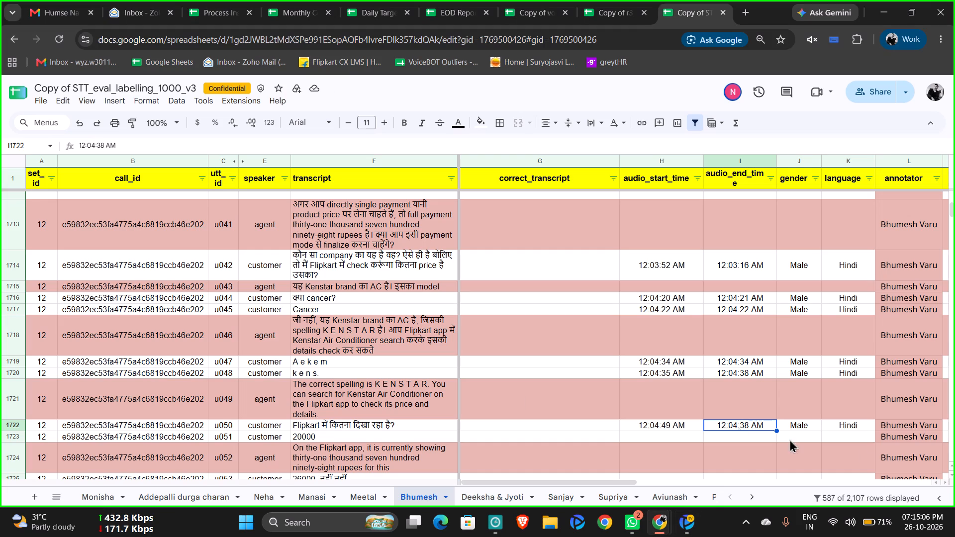
key(Return)
key(Left)
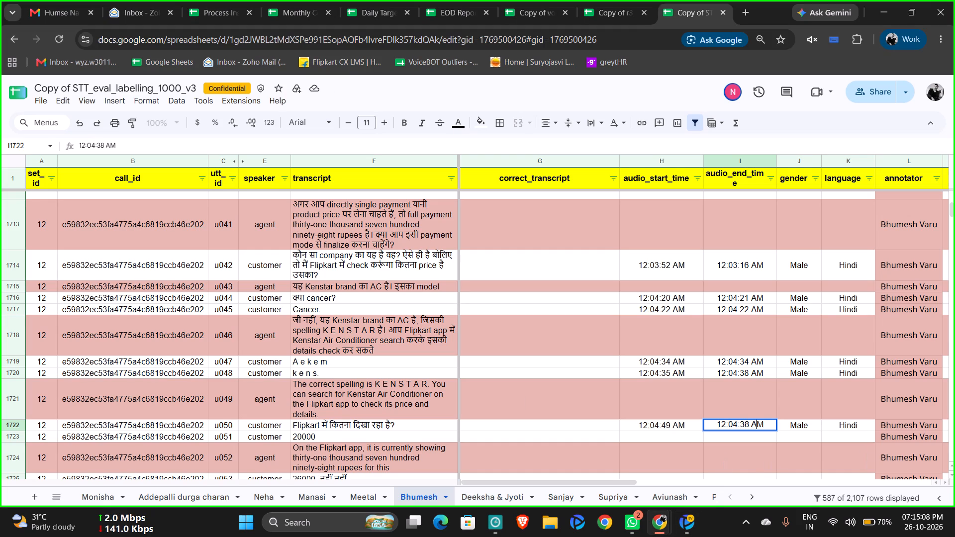
key(Left)
key(Left)
key(BackSpace)
key(BackSpace)
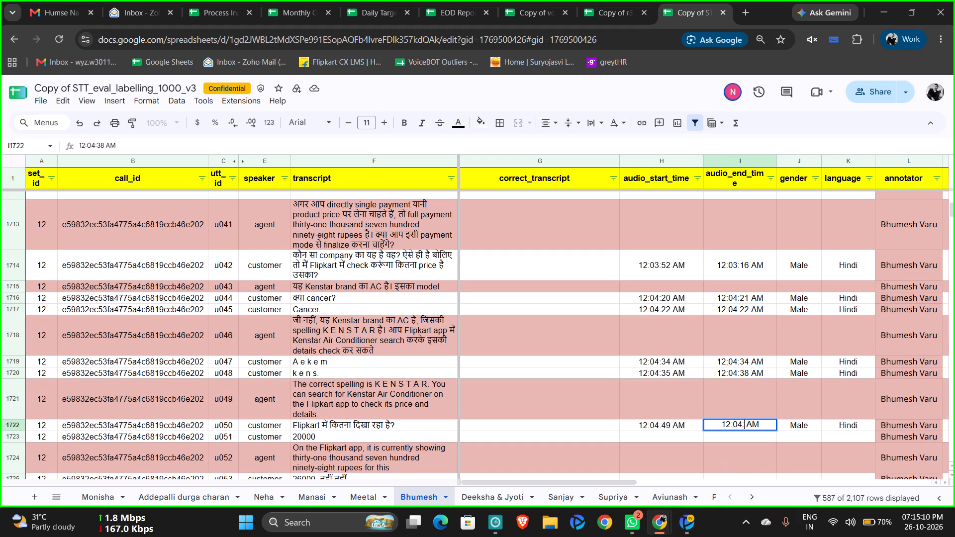
text(50)
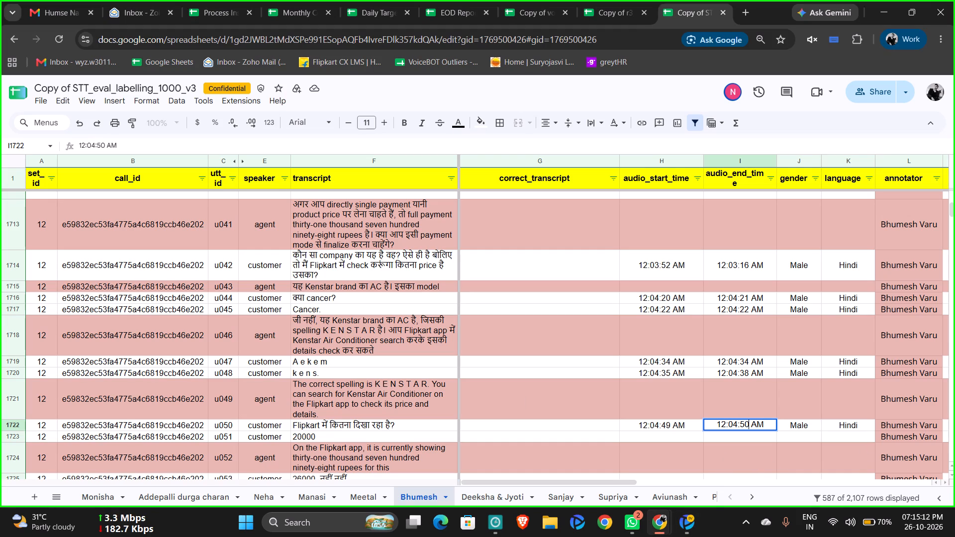
key(Return)
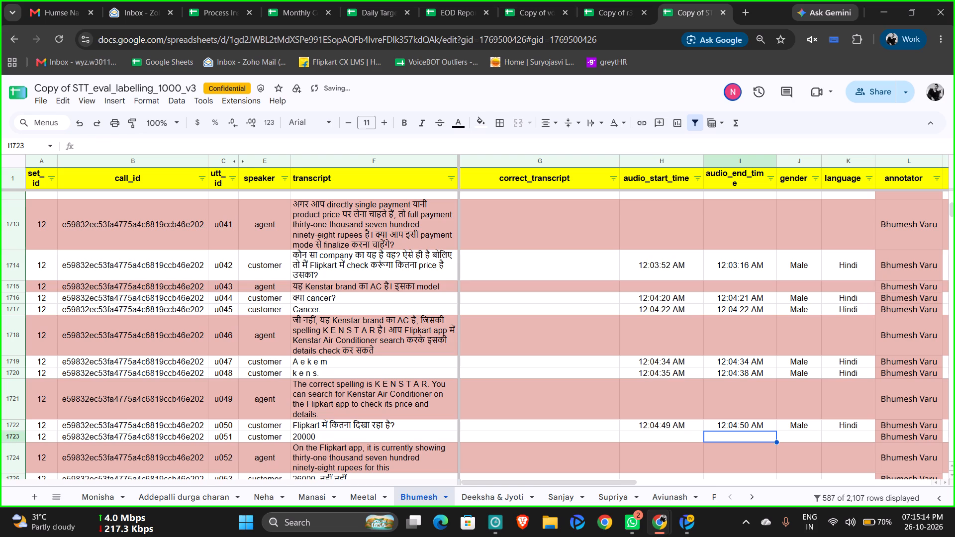
key(Left)
In the call console, play the recording from 4:51 to about 4:53 to find the "20000" utterance.
key(alt+Tab)
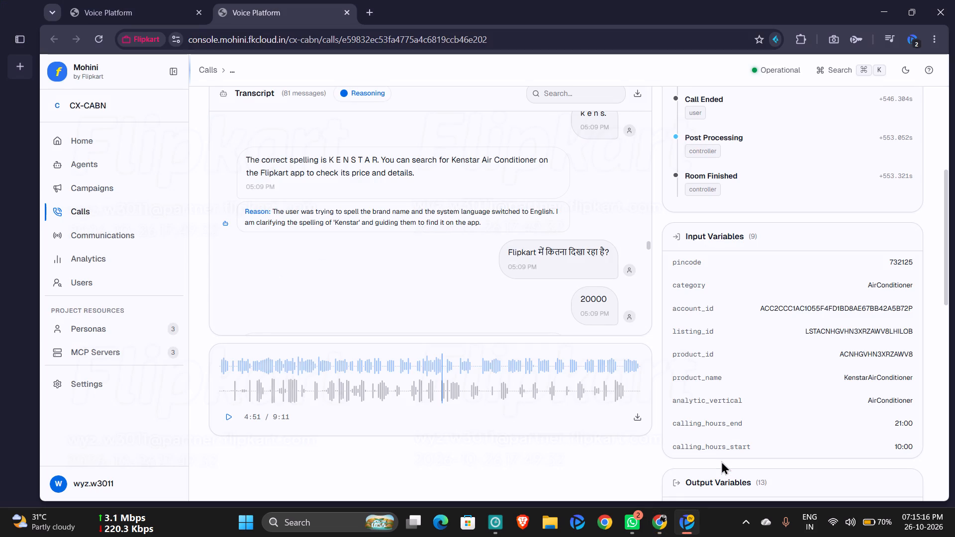
click(226, 414)
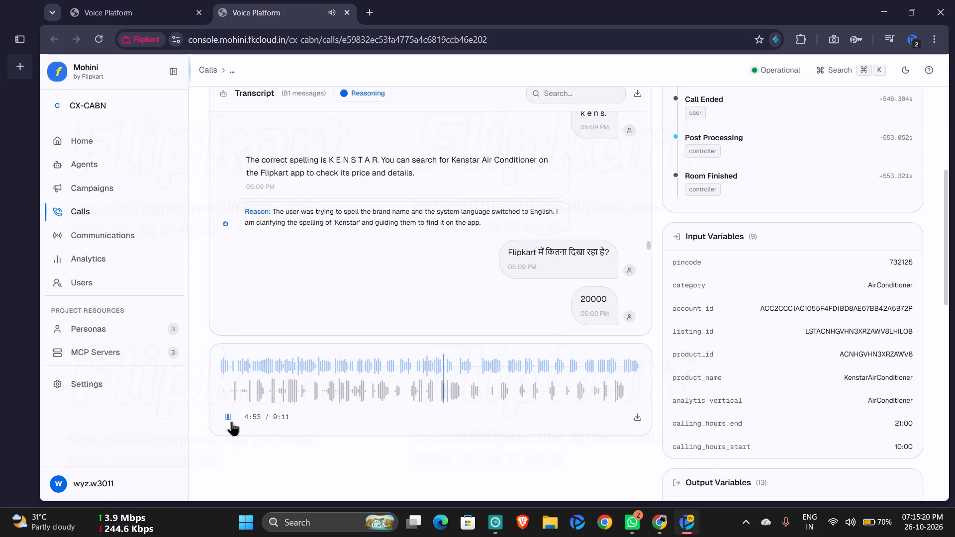
click(232, 421)
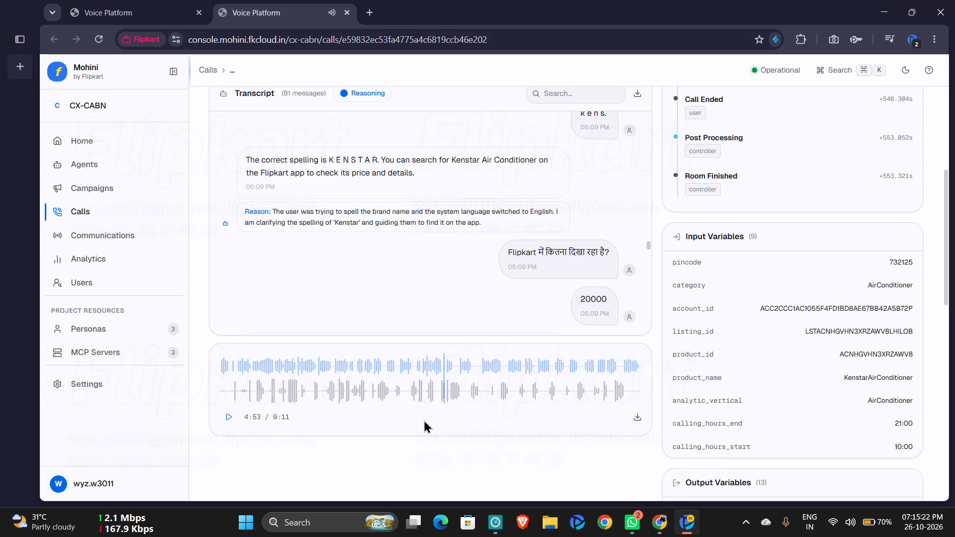
Back in the spreadsheet, copy row 1722's start time, end time, gender and language into row 1723.
key(alt+Tab)
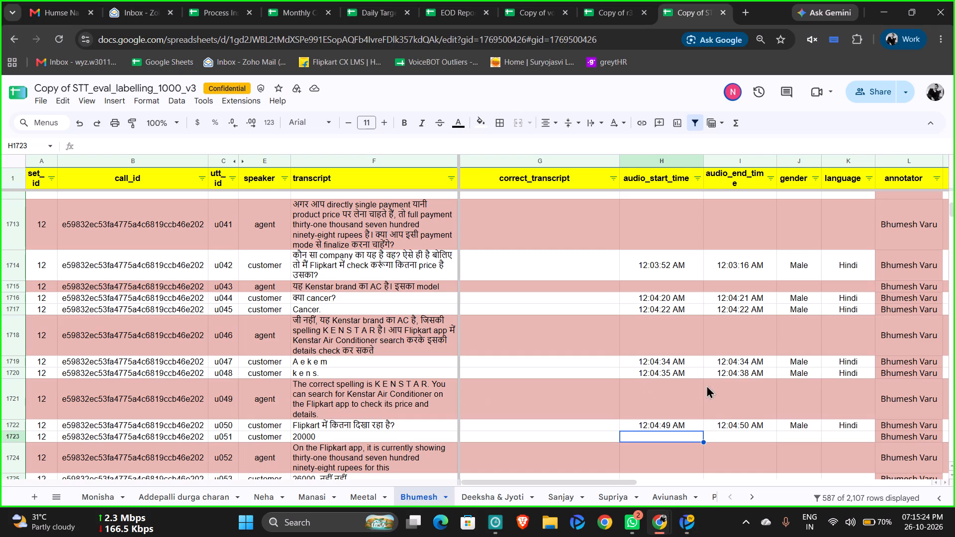
drag(682, 427, 845, 420)
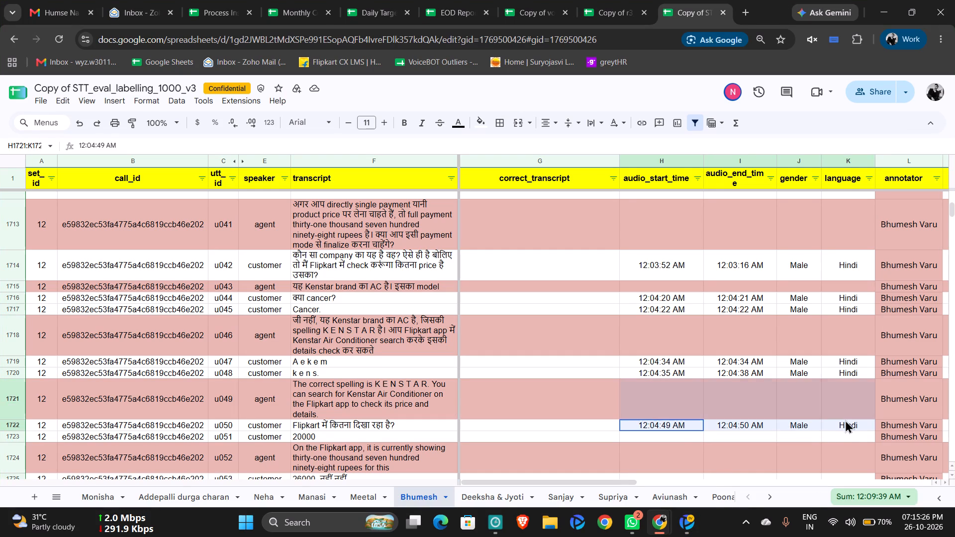
drag(845, 420, 852, 426)
key(ctrl+c)
click(666, 439)
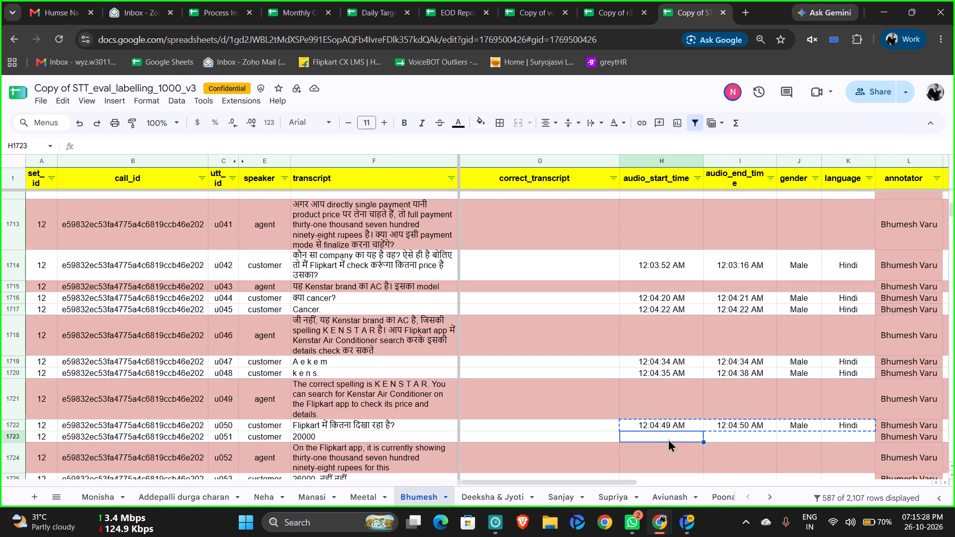
key(ctrl+v)
click(677, 438)
Recheck the playback time in the call console and set row 1723's audio_start_time to 12:04:53 AM in the spreadsheet.
key(alt+Tab)
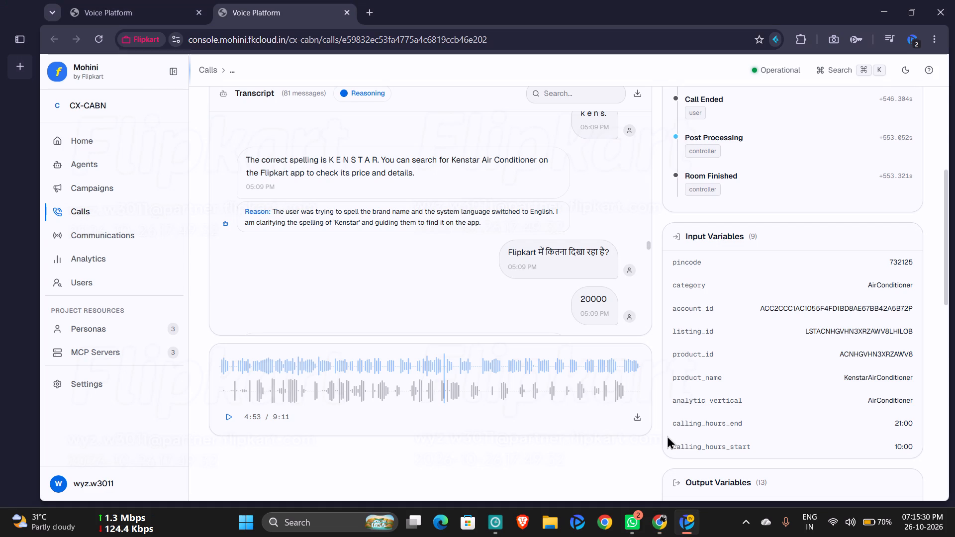
key(alt+Tab)
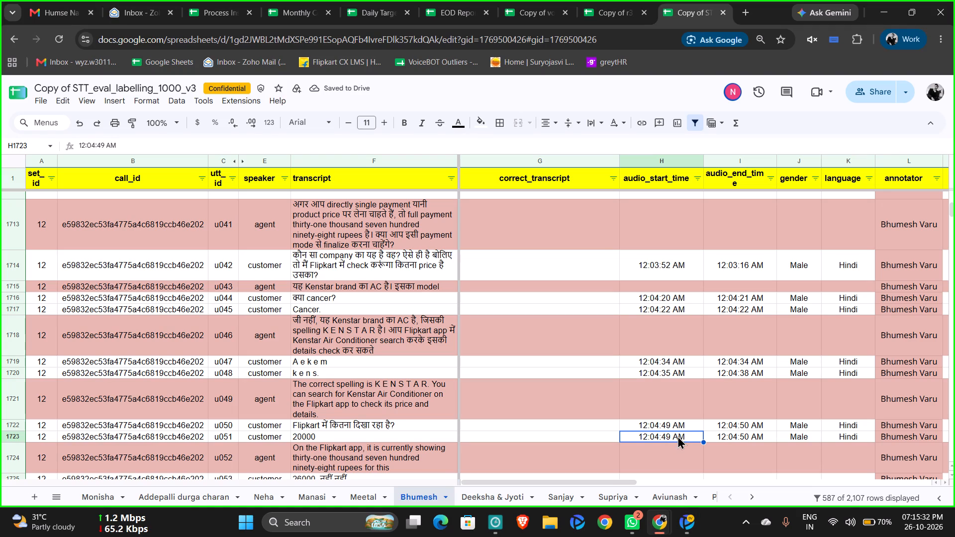
key(Return)
key(Left)
key(Left)
key(Left)
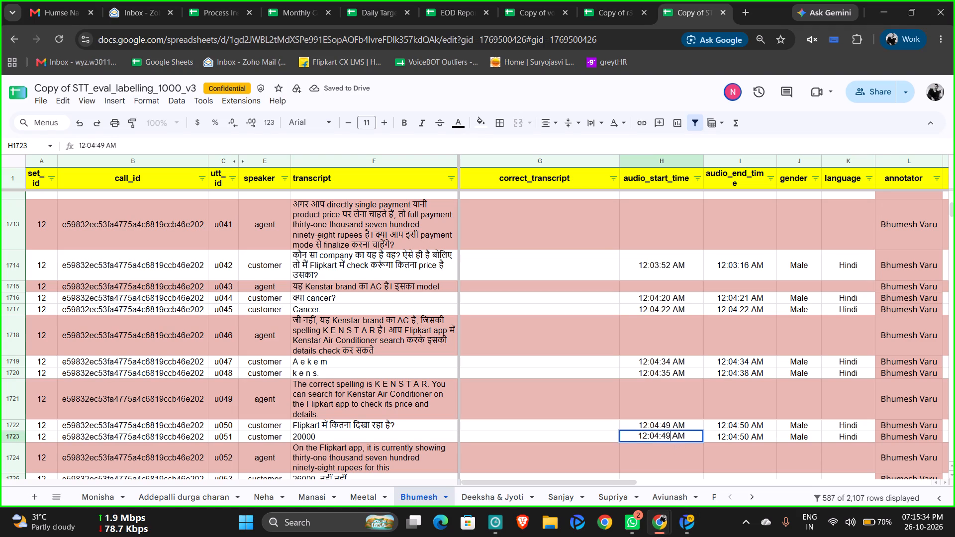
key(BackSpace)
key(BackSpace)
text(53)
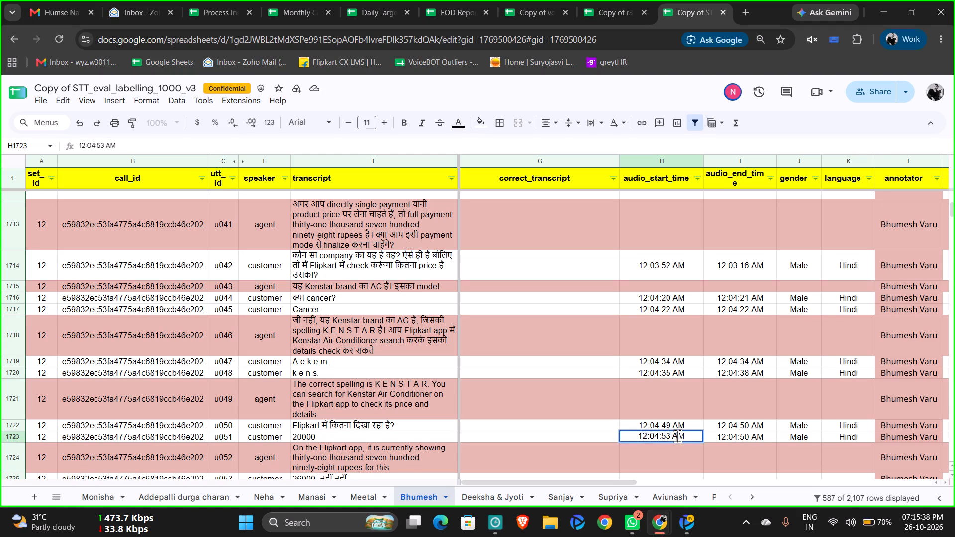
key(Right)
key(Return)
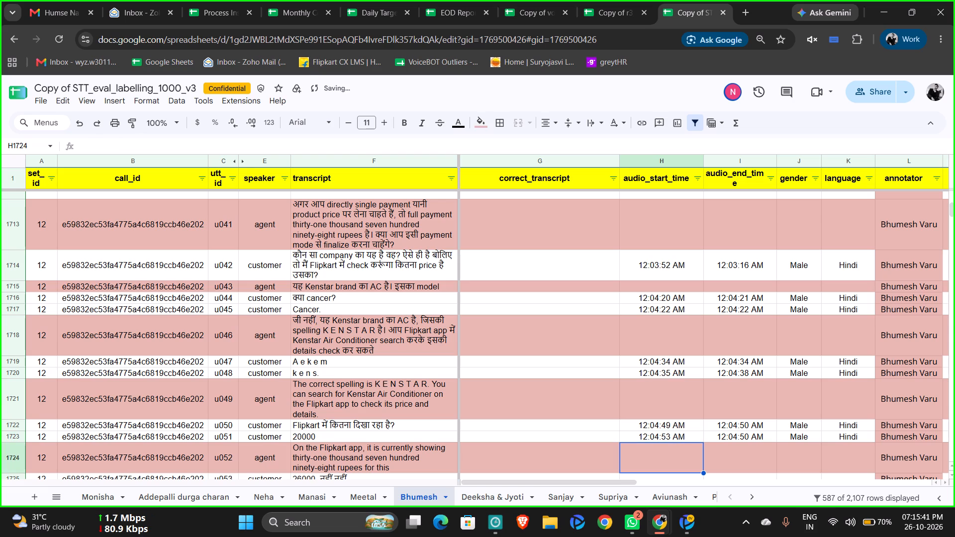
Copy row 1723's start time into its audio_end_time, making it 12:04:53 AM.
key(Up)
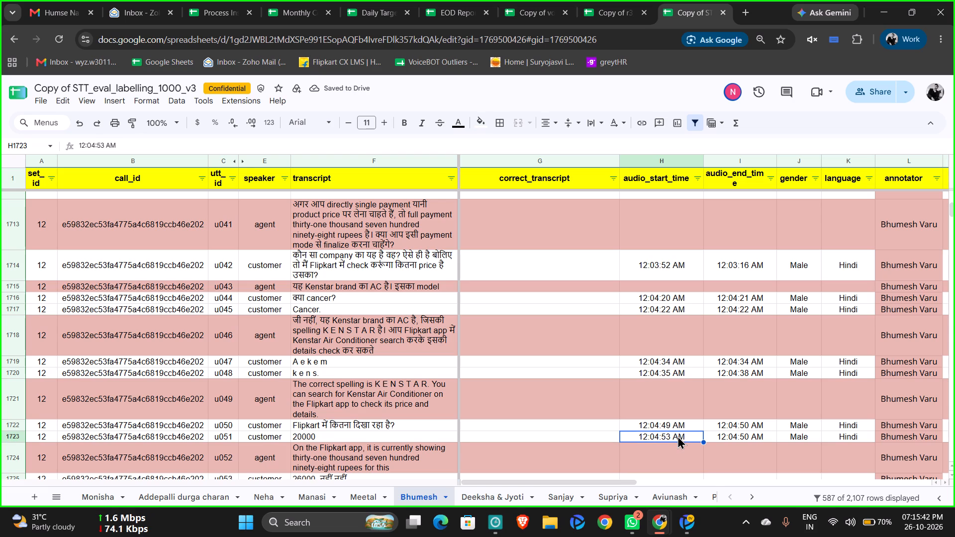
key(ctrl+c)
key(Right)
key(ctrl+v)
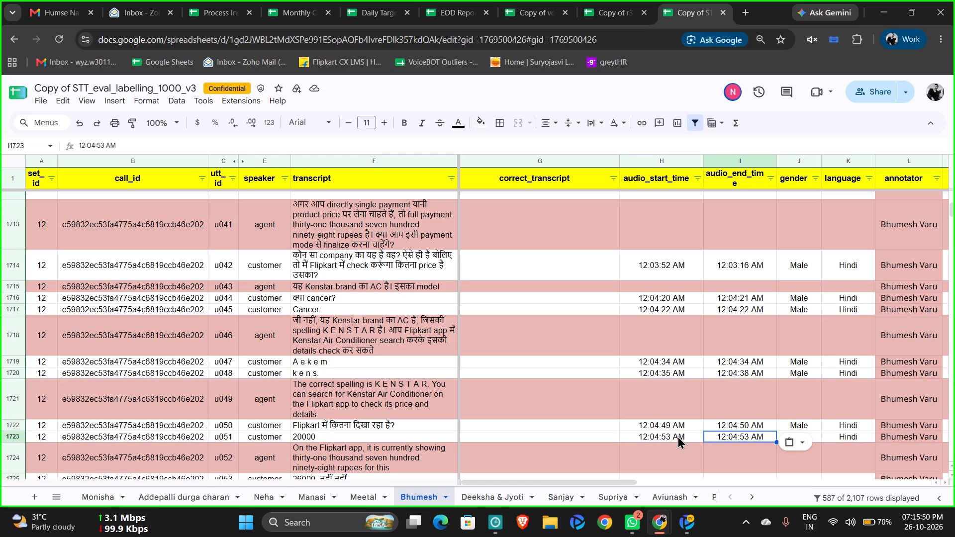
Compare the console playback position with the spreadsheet and examine the audio start and end time entries across rows 1697 to 1729.
key(alt+Tab)
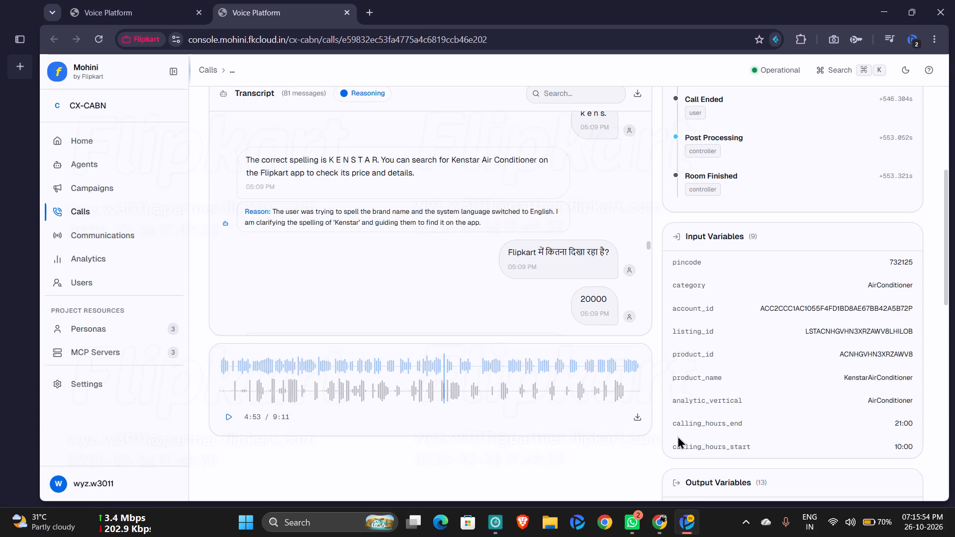
key(alt+Tab)
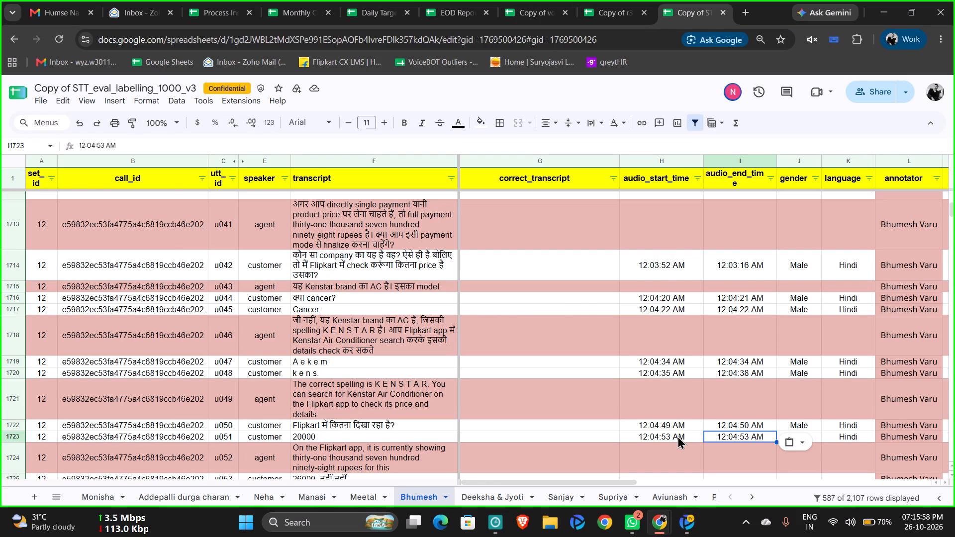
scroll(690, 382, up, 1)
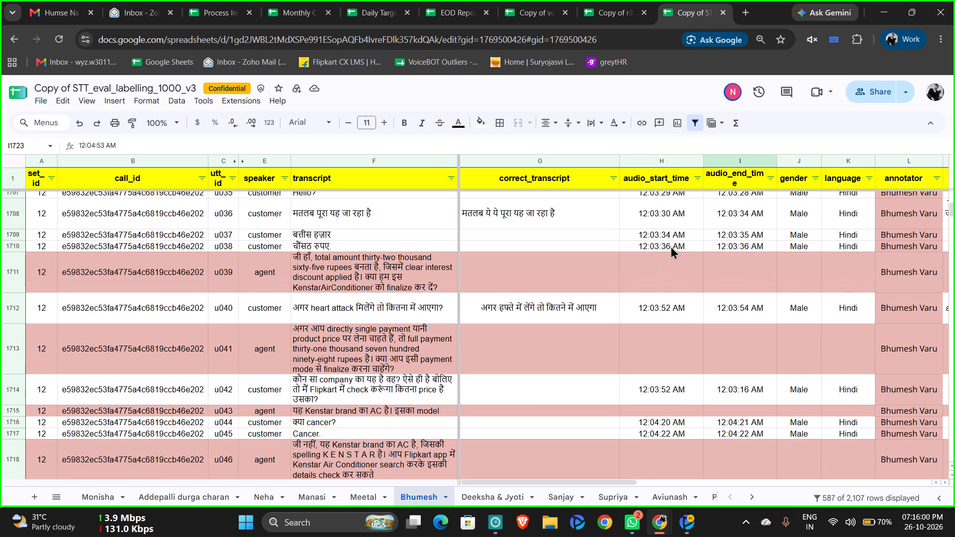
scroll(671, 245, up, 2)
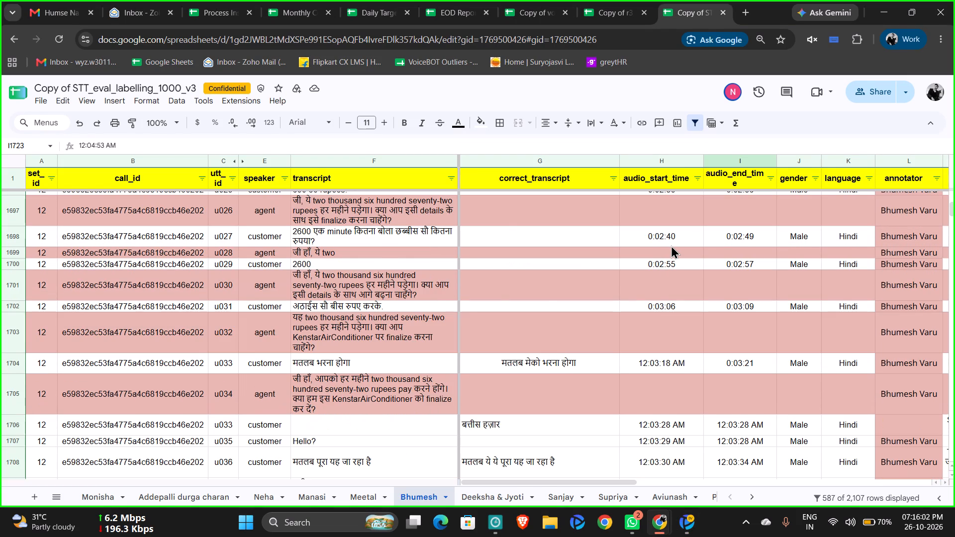
click(673, 362)
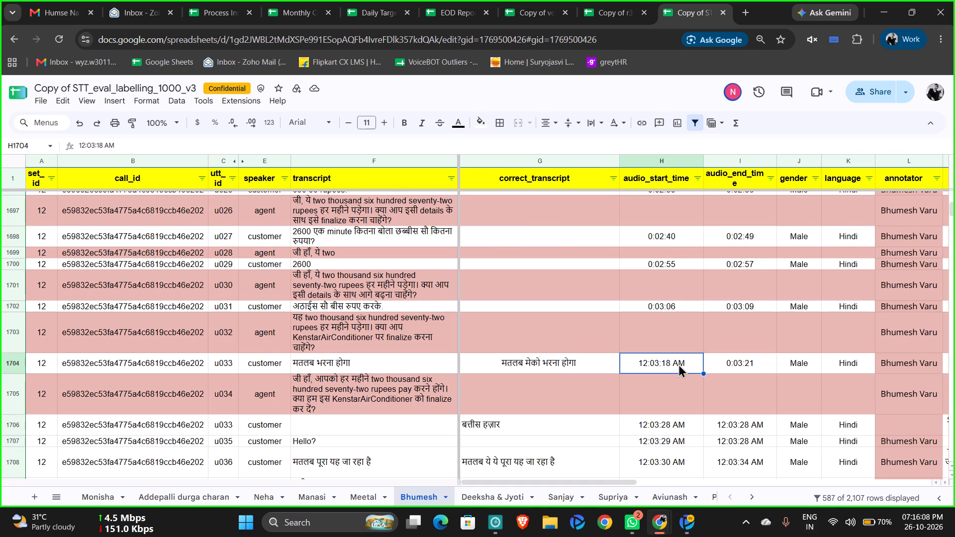
scroll(678, 365, down, 2)
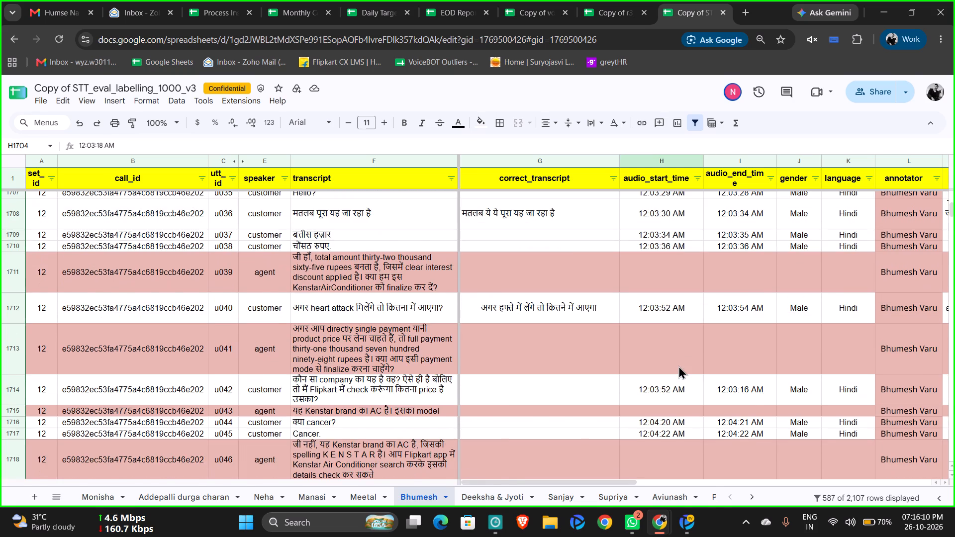
scroll(678, 365, down, 3)
scroll(703, 381, up, 1)
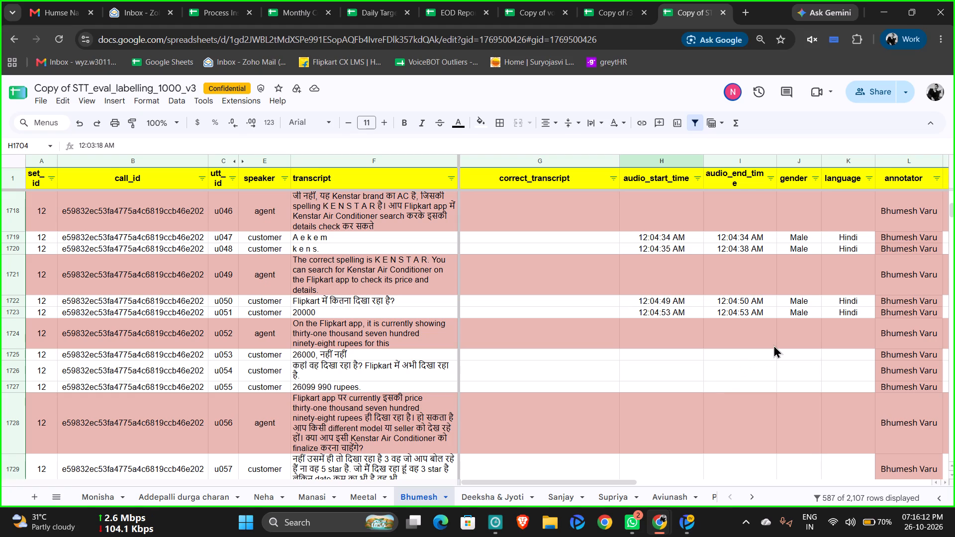
click(760, 311)
Play the call recording briefly from 4:53 in the call console, pause it, and return to the spreadsheet.
key(alt+Tab)
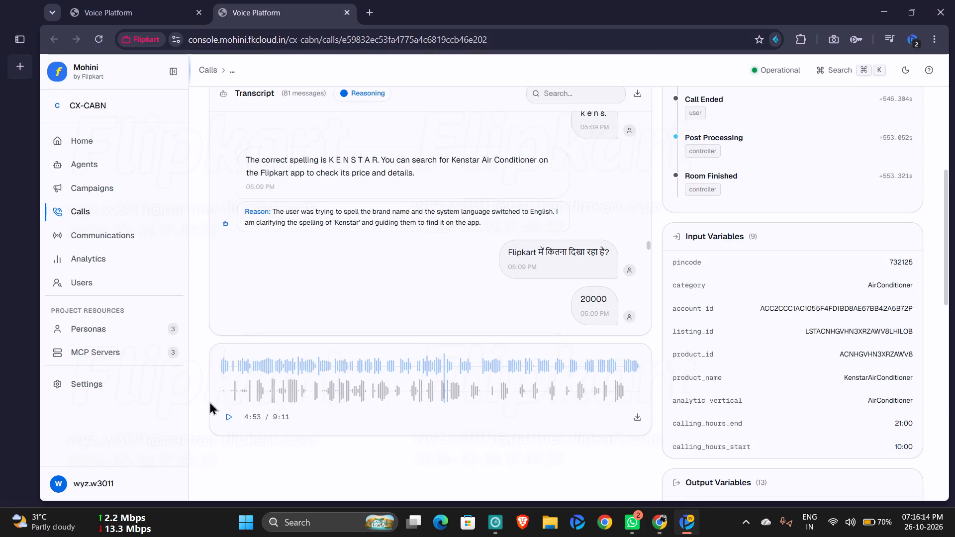
click(234, 420)
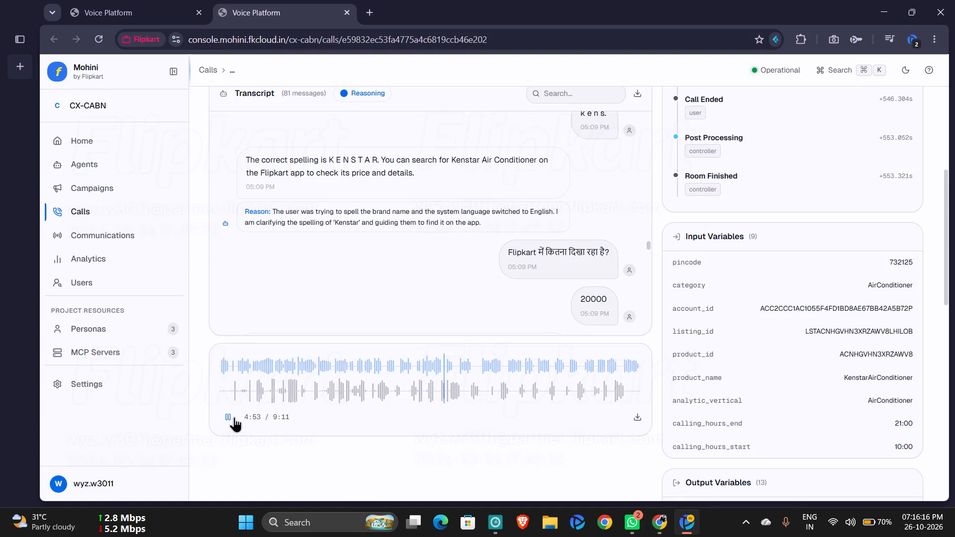
click(232, 417)
key(alt+Tab)
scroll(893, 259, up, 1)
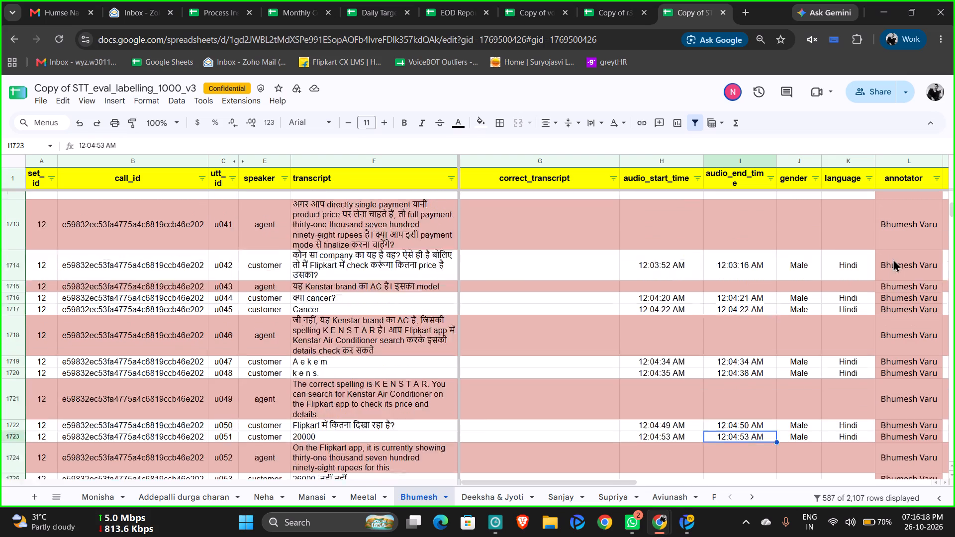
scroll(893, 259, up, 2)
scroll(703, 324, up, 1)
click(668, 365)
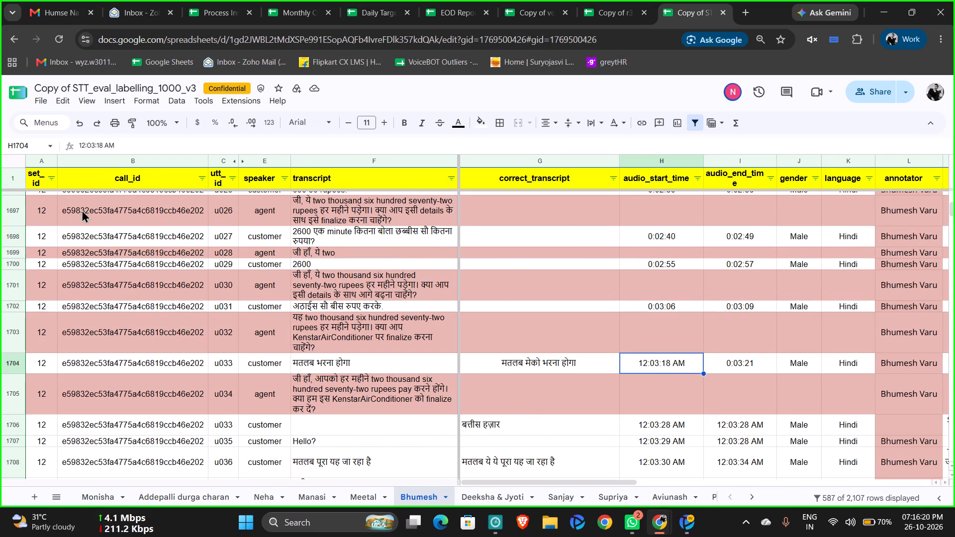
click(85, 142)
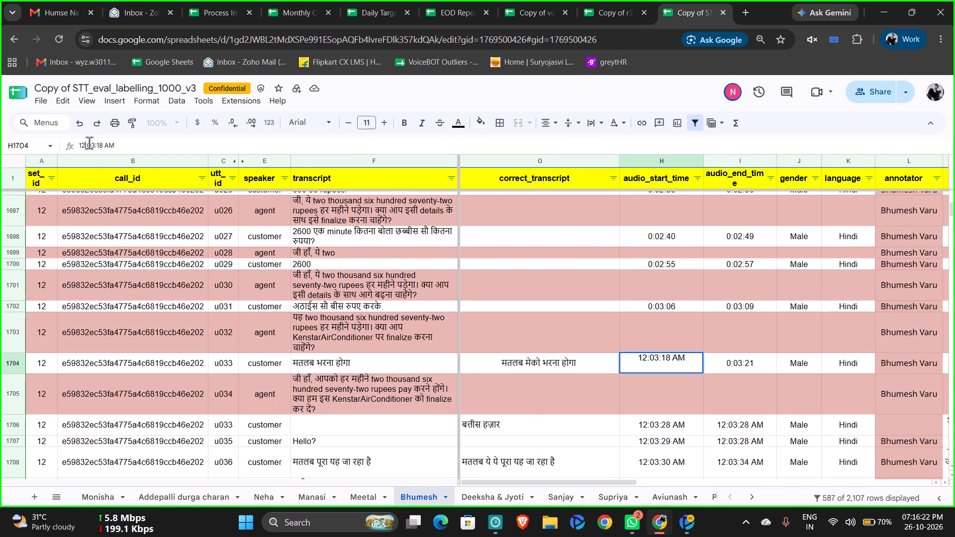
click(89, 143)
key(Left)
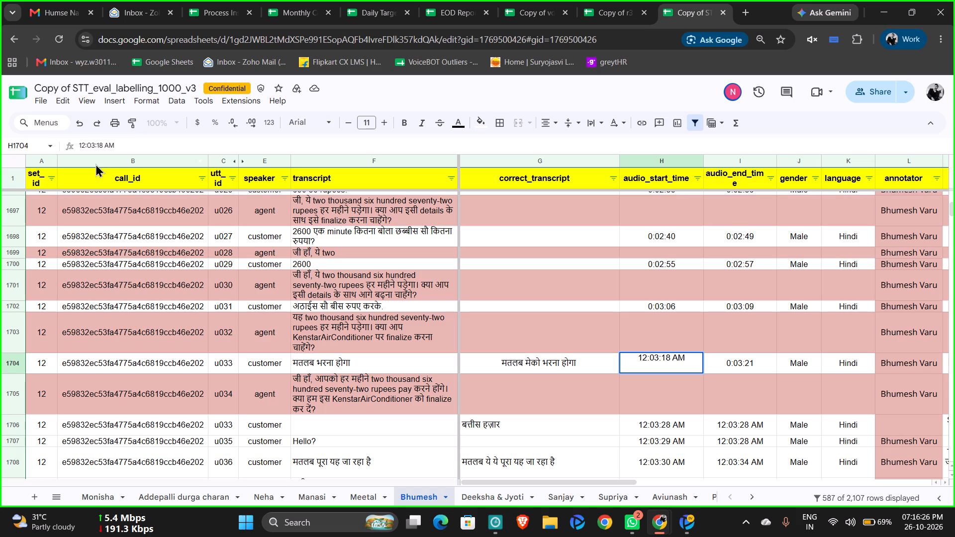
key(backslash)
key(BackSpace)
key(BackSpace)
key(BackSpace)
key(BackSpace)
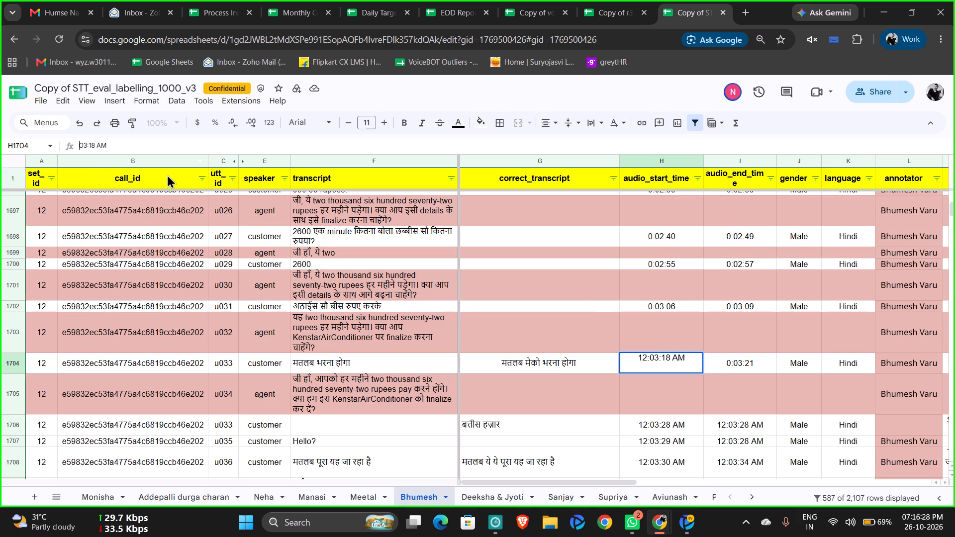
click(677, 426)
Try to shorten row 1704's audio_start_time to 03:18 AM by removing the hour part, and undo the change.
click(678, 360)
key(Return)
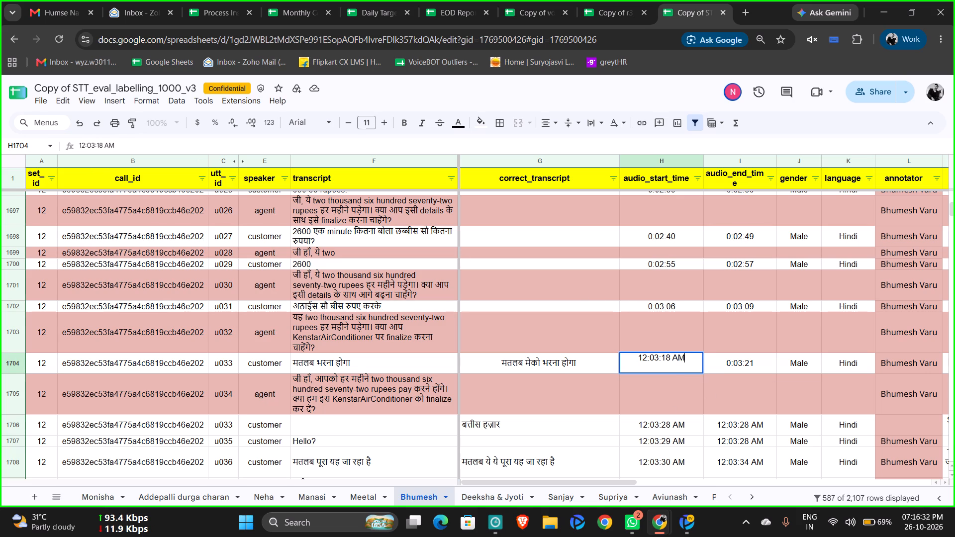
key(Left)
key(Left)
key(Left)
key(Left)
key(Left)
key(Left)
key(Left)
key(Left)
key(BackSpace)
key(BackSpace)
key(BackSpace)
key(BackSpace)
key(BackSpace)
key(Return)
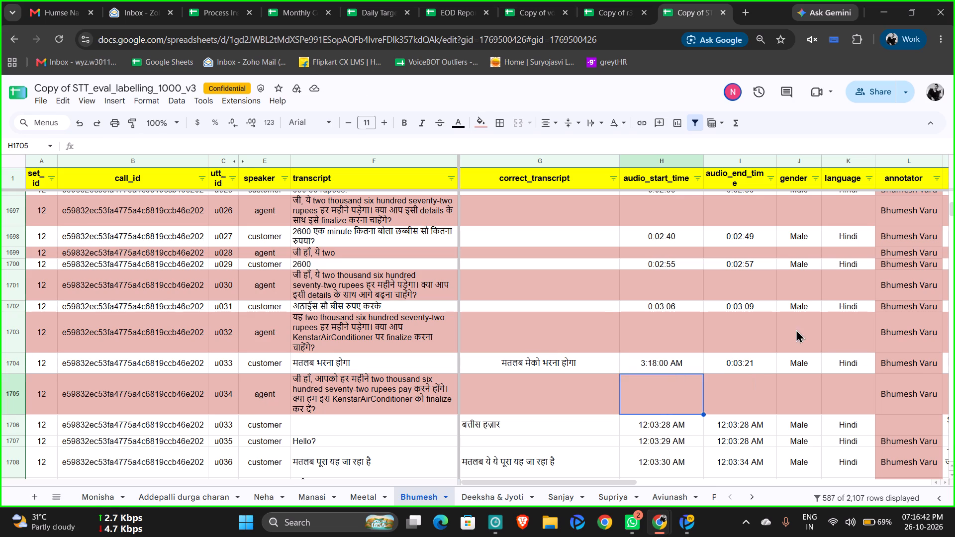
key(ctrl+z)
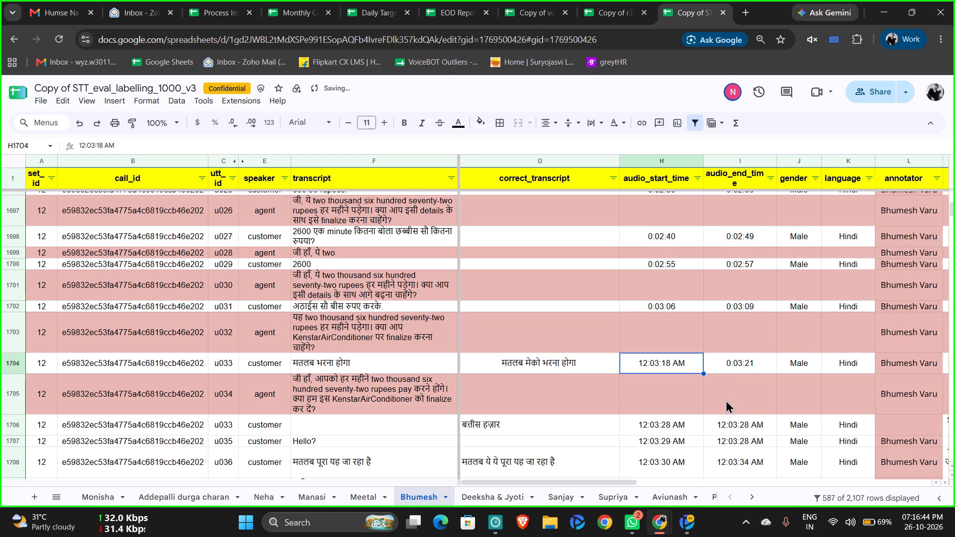
Re-enter row 1704's audio_start_time as 00:03:18 AM, replacing the hour part with 00.
double_click(672, 363)
key(Return)
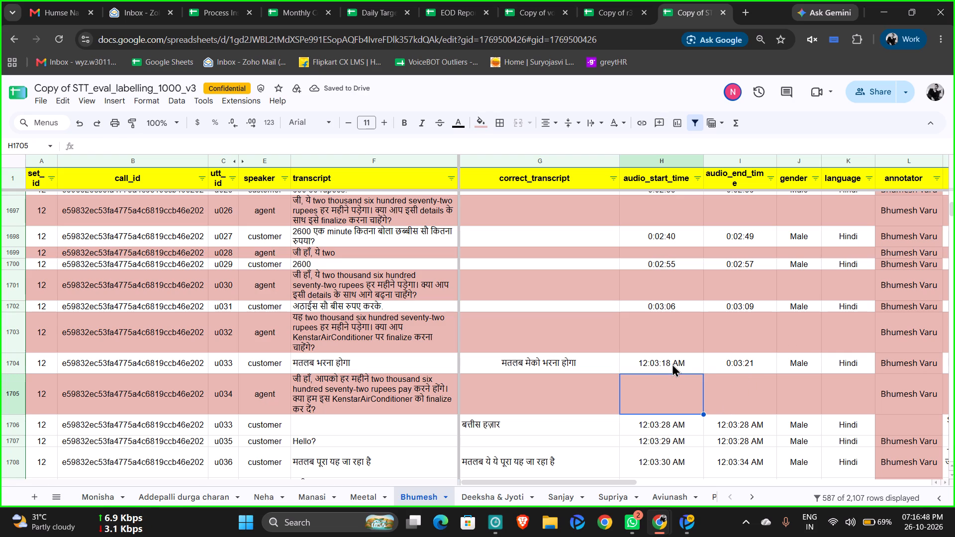
key(Up)
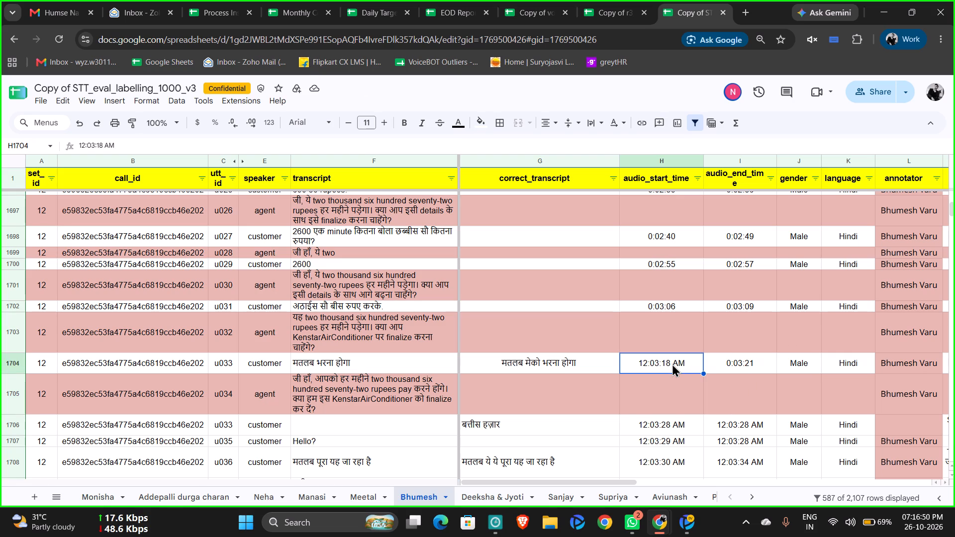
key(Return)
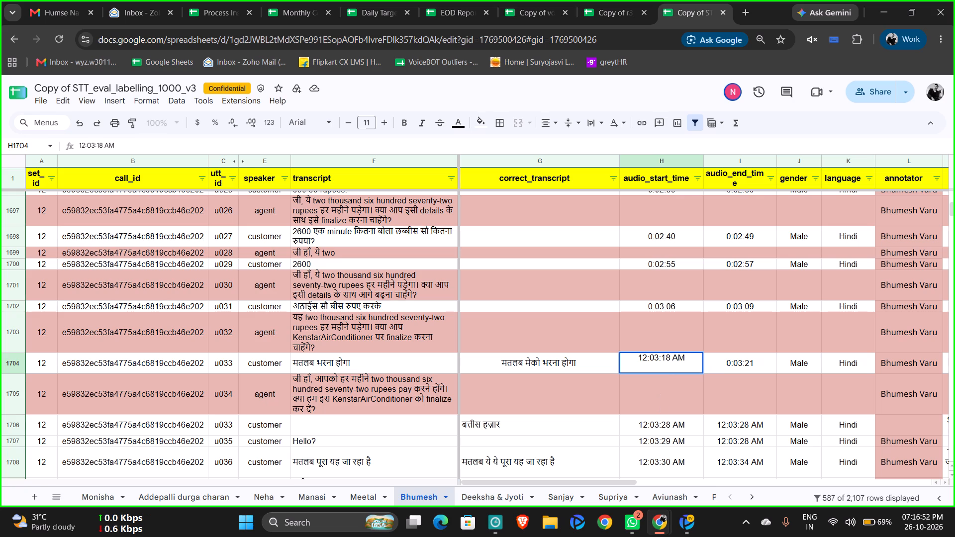
key(Left)
key(Left)
key(Left)
key(Left)
key(Left)
key(Left)
key(Left)
key(Left)
key(Left)
key(BackSpace)
key(BackSpace)
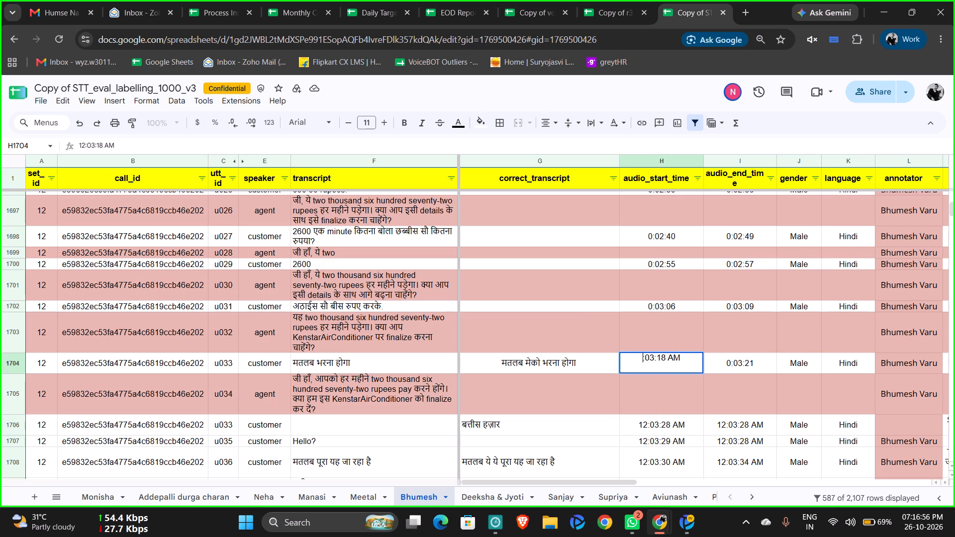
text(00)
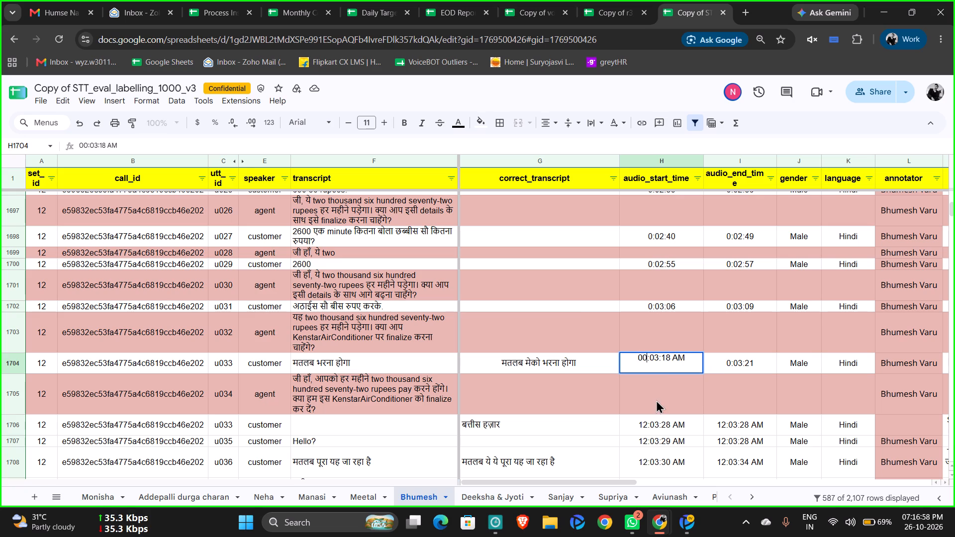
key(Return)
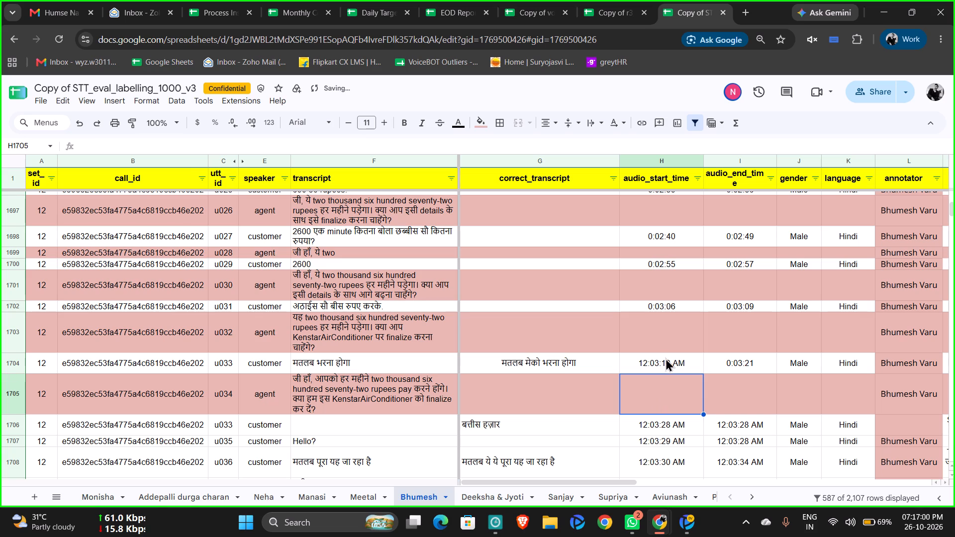
Copy row 1702's audio_start_time into row 1704 and change its seconds to 18, giving 0:03:18.
click(658, 303)
key(ctrl+c)
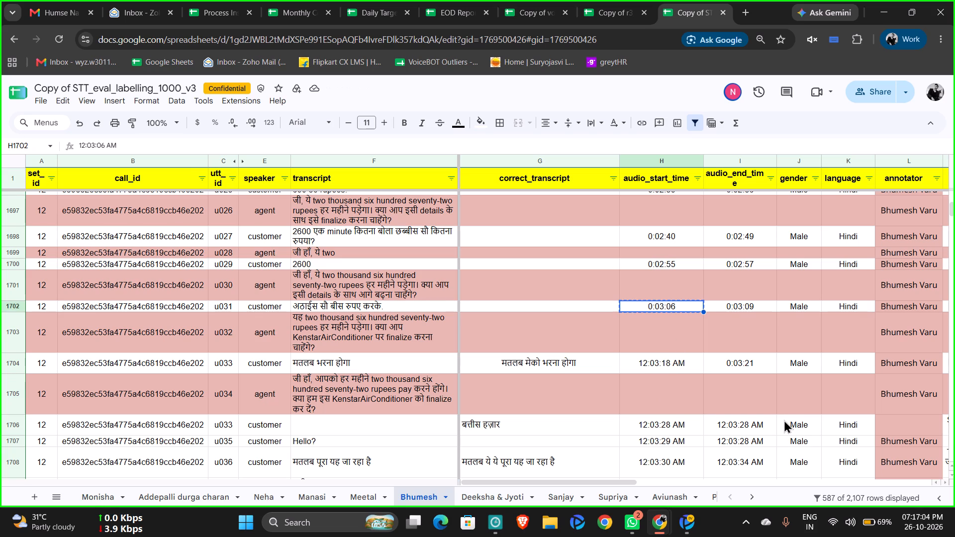
click(673, 360)
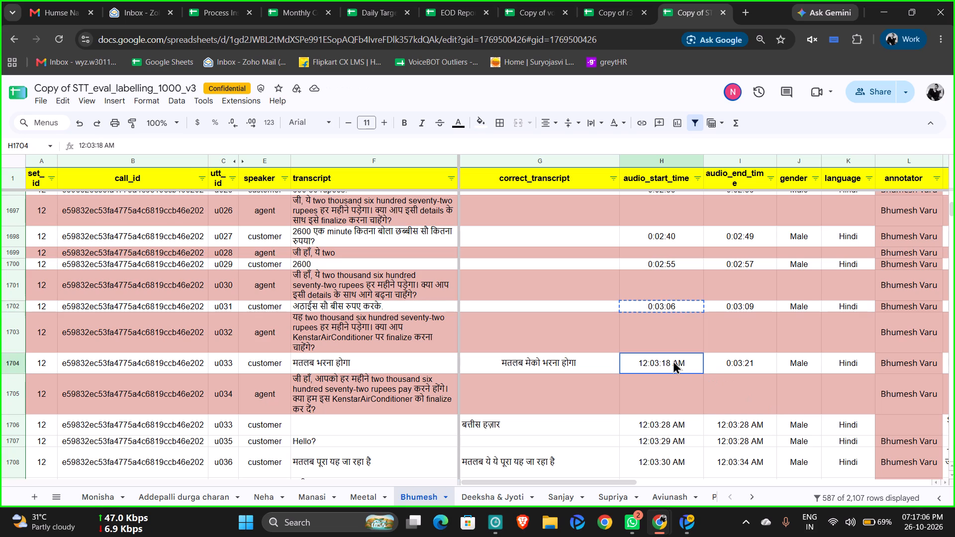
key(ctrl+v)
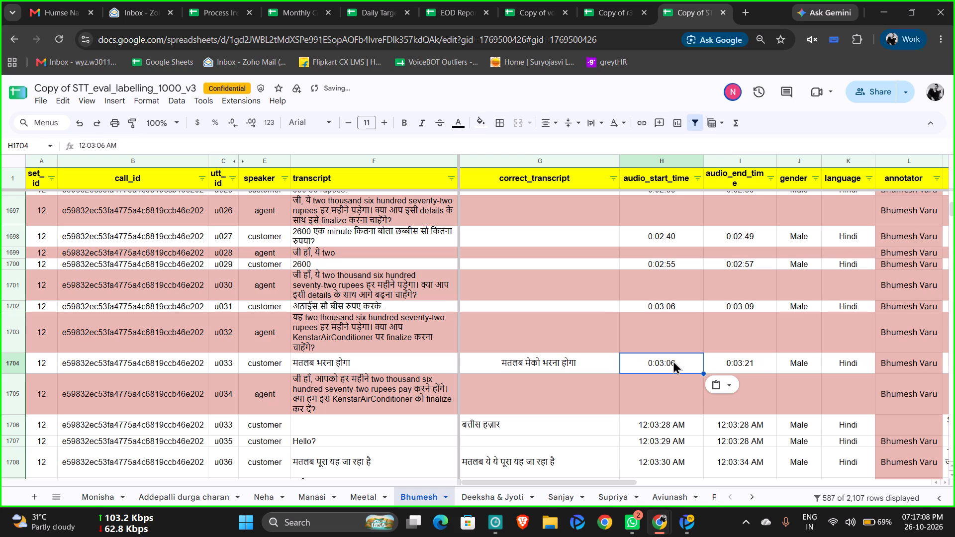
key(Left)
key(Right)
key(Return)
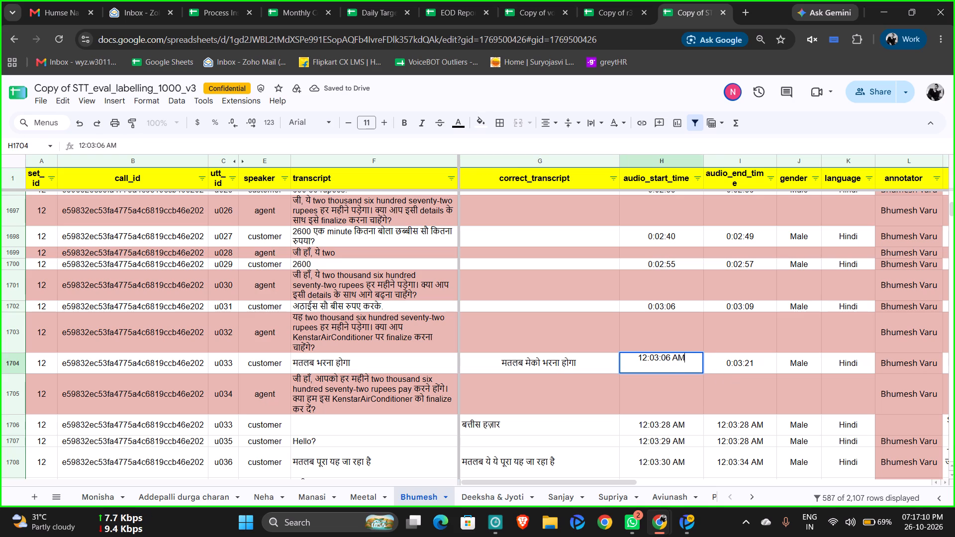
key(Left)
key(Left)
key(Left)
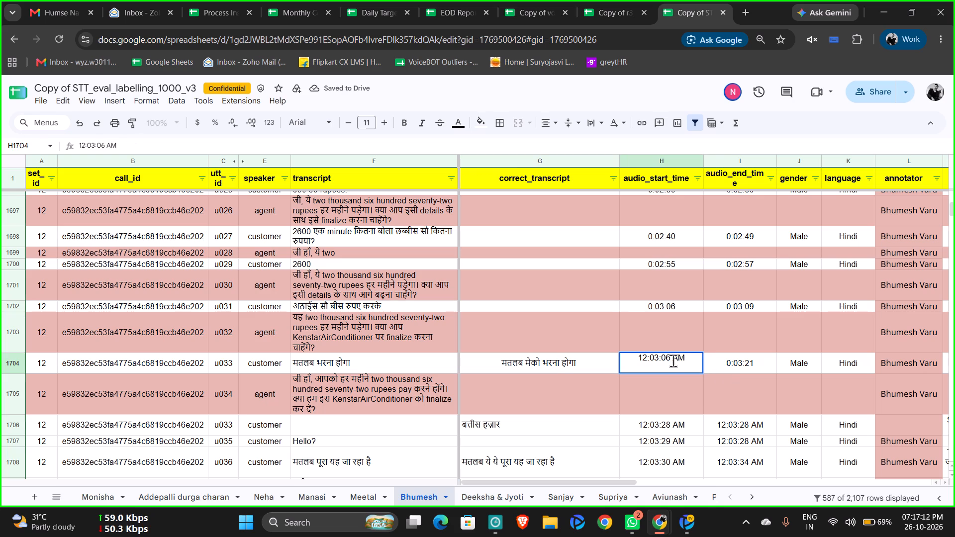
key(BackSpace)
key(BackSpace)
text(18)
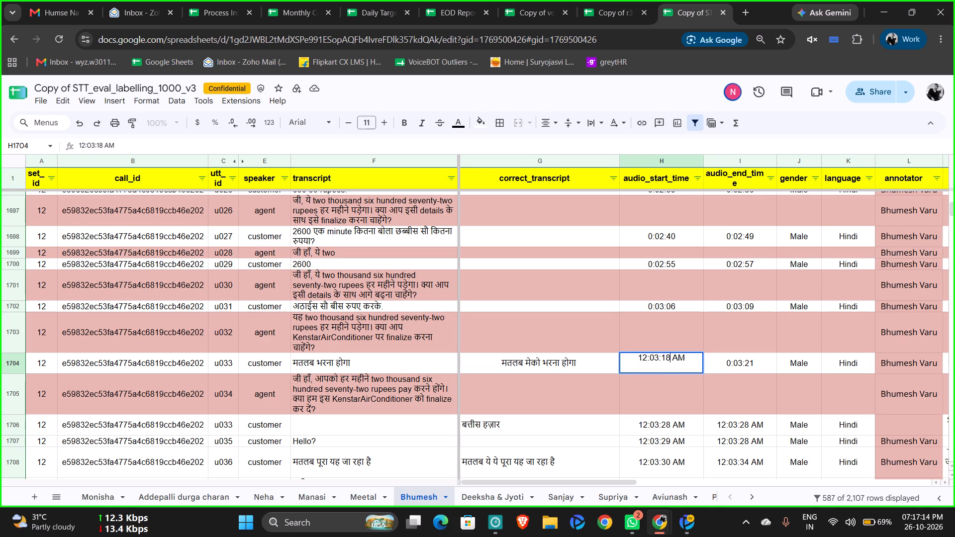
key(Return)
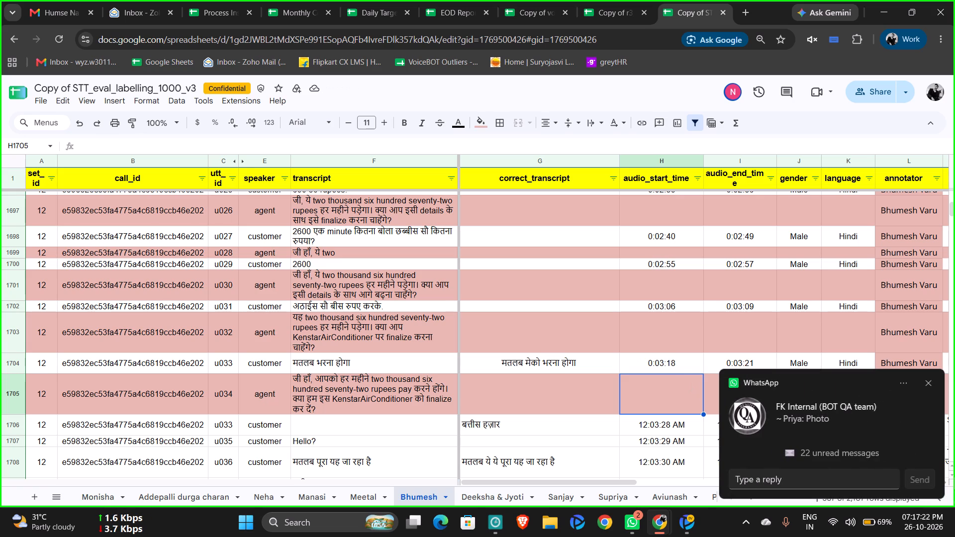
Dismiss the WhatsApp message notification covering the sheet.
click(930, 385)
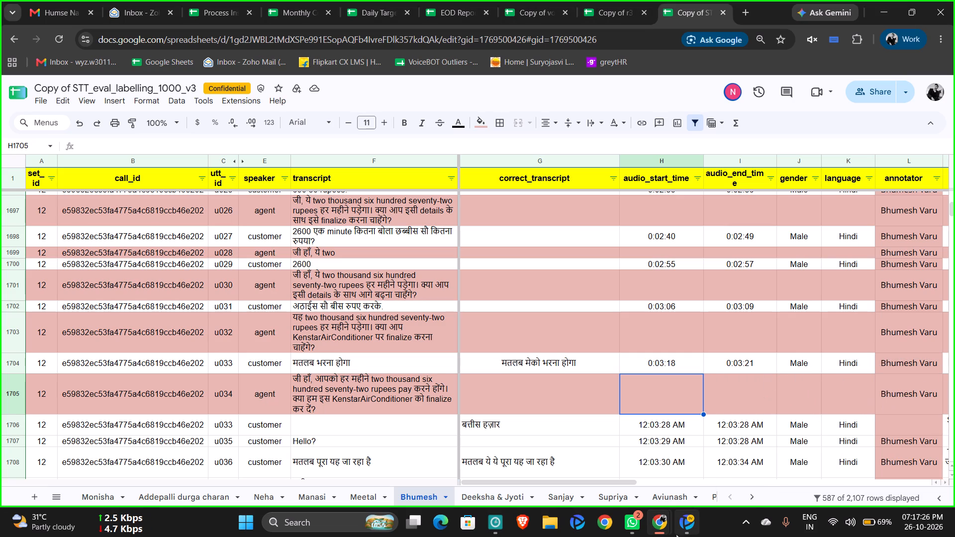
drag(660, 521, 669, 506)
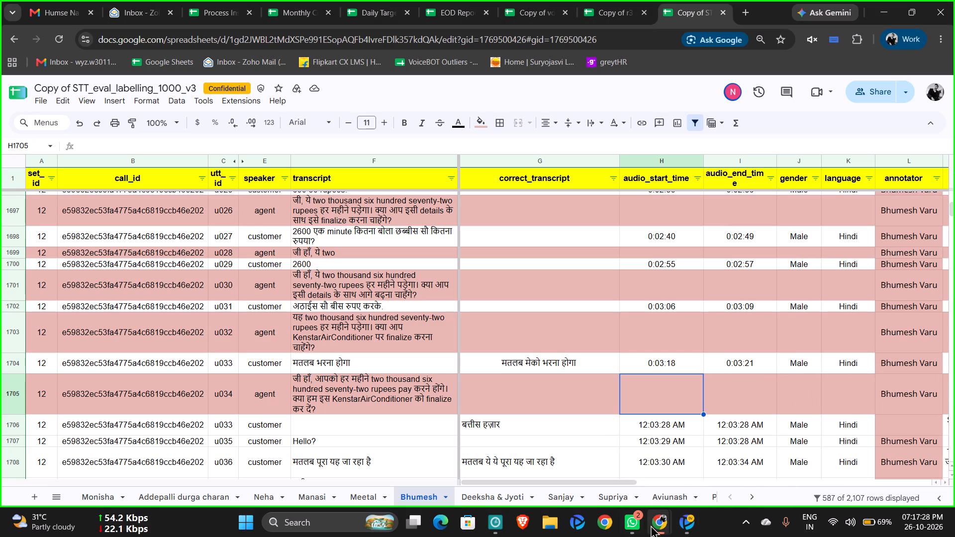
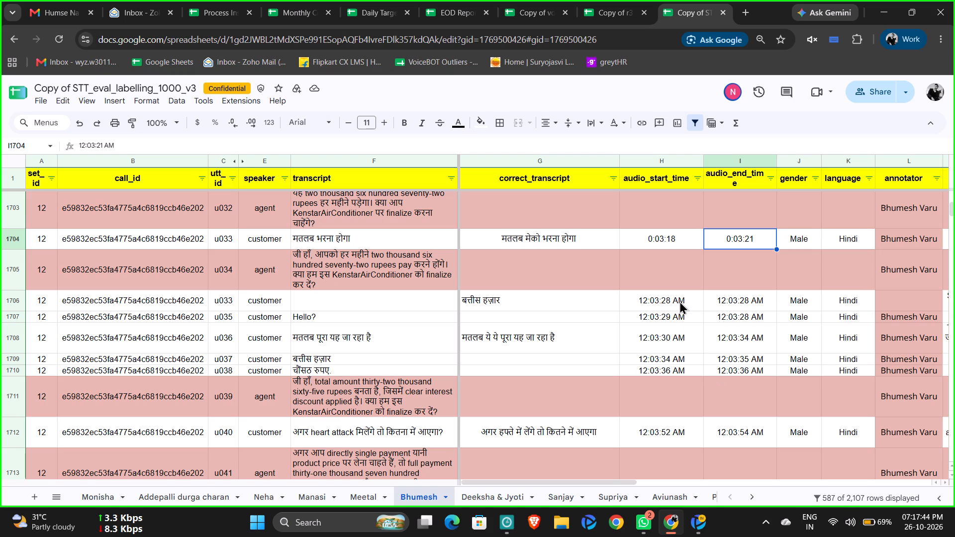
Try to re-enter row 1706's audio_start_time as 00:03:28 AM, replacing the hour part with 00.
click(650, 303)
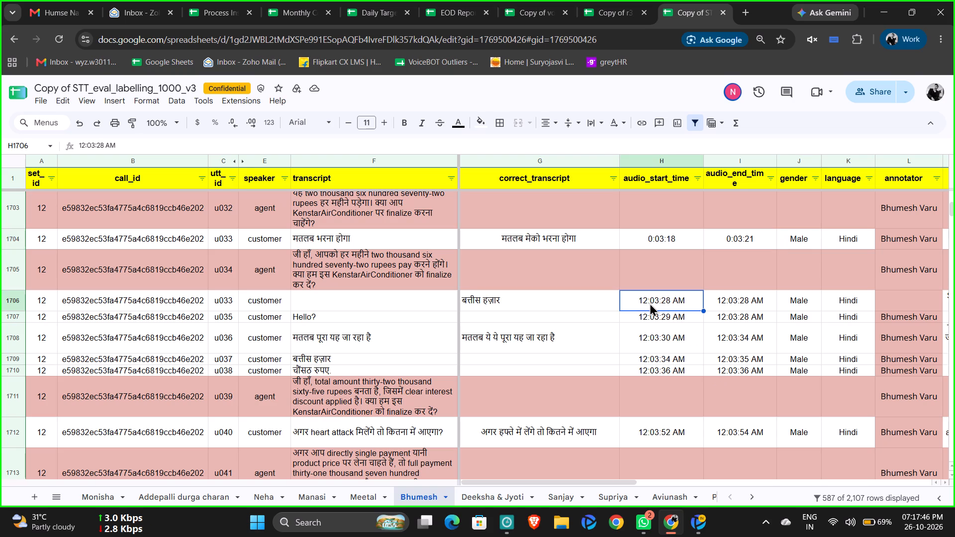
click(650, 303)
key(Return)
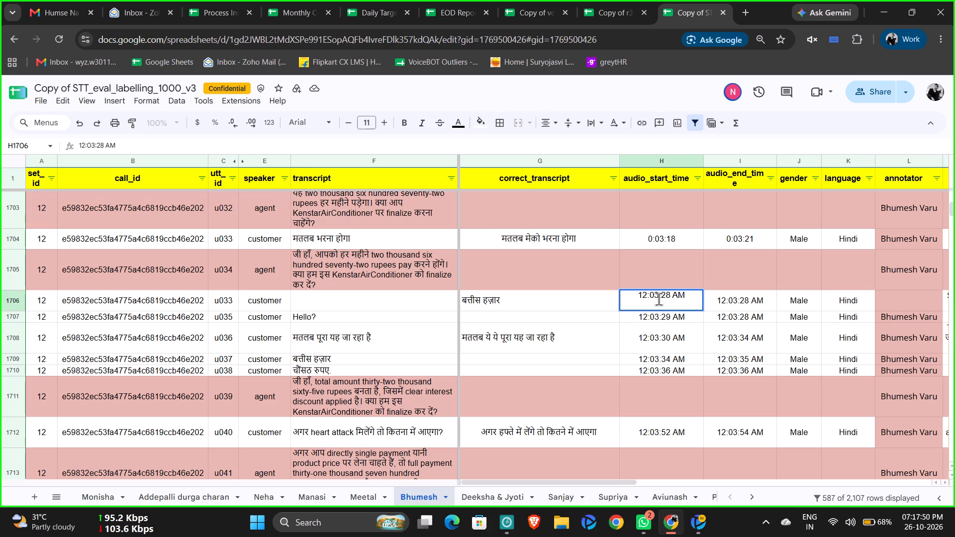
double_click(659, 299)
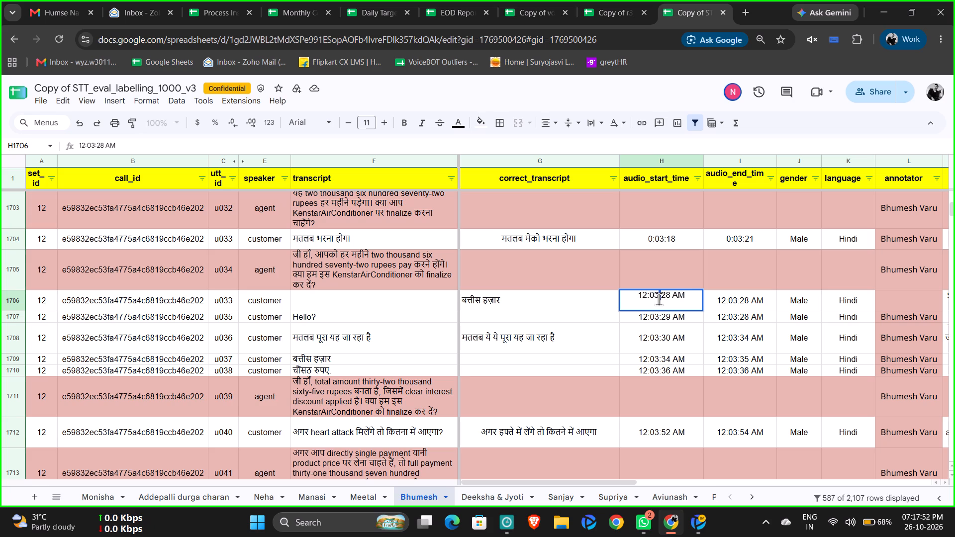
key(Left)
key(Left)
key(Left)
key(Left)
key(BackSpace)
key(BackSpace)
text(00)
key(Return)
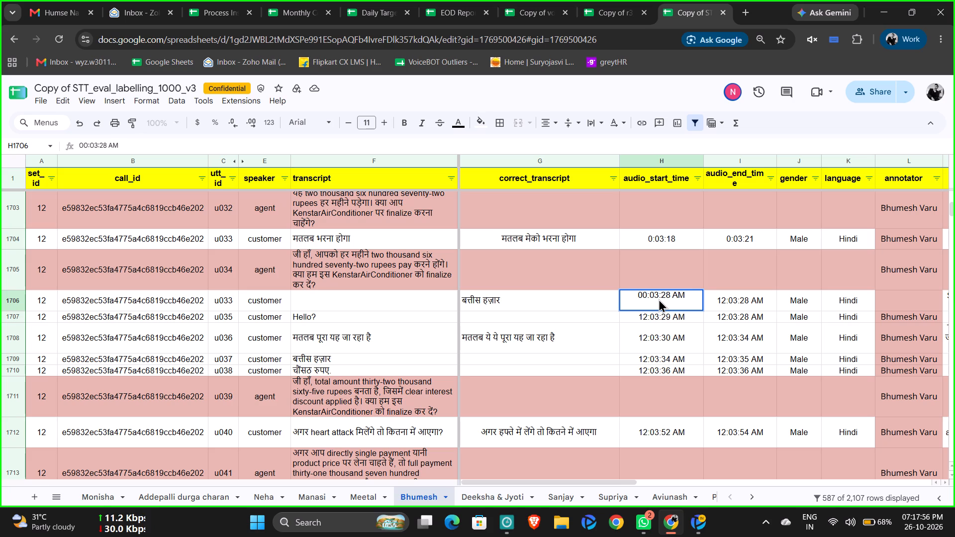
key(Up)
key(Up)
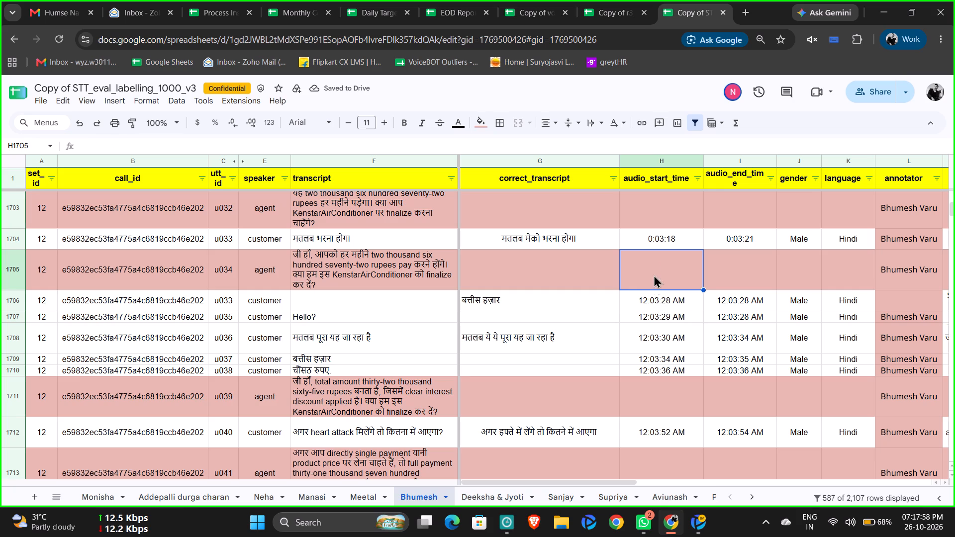
Copy row 1704's audio_start_time into row 1706's audio_start_time and change it to 12:03:28 AM.
click(659, 232)
key(ctrl+c)
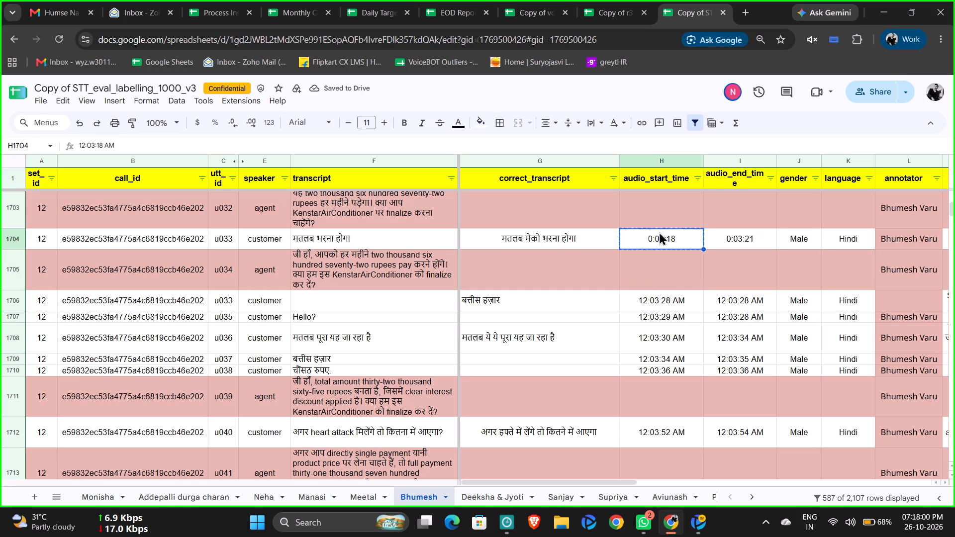
click(683, 306)
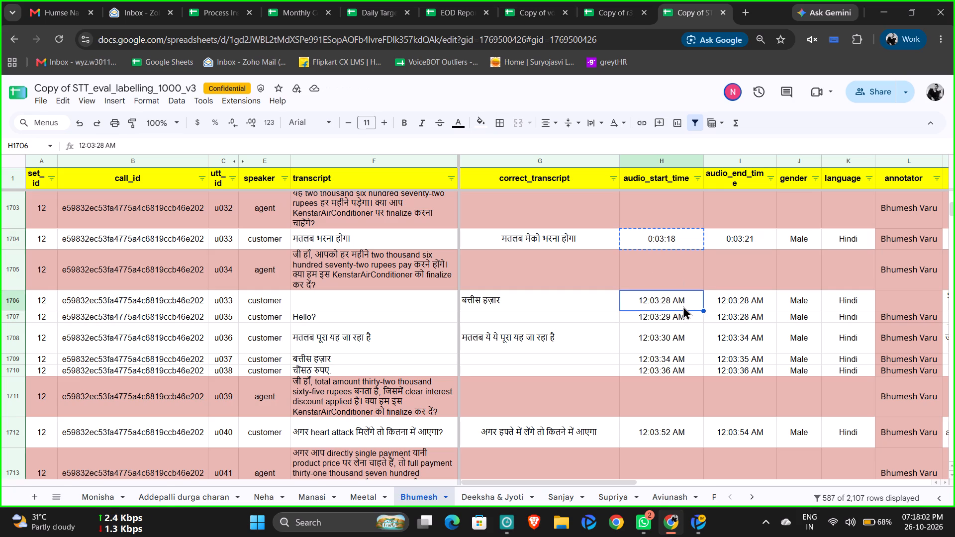
key(ctrl+v)
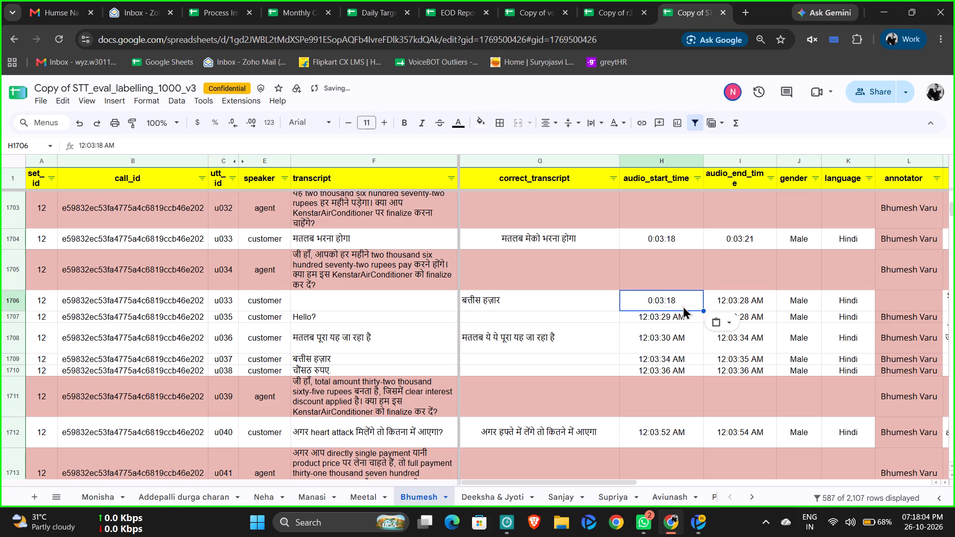
key(Return)
key(Left)
key(Left)
key(Left)
key(Left)
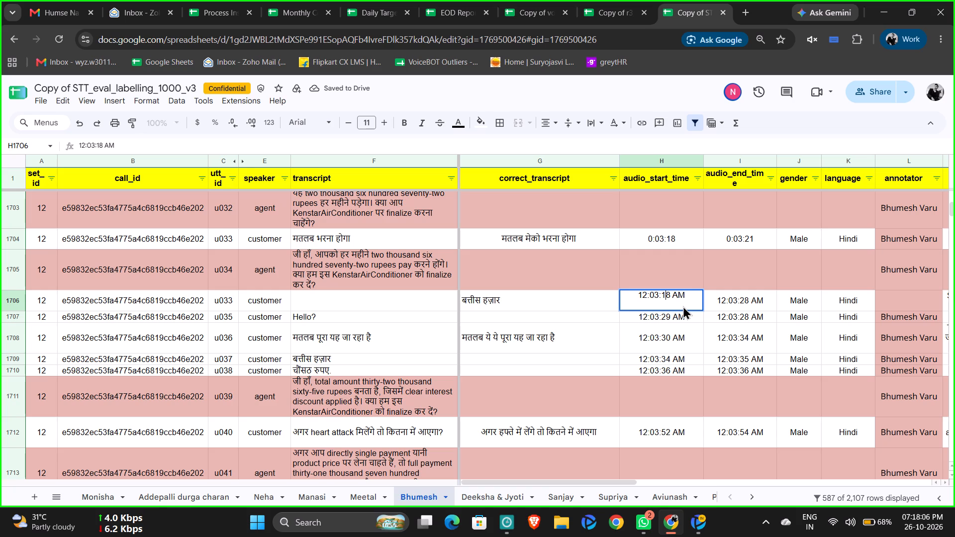
key(Left)
key(Right)
key(BackSpace)
key(2)
key(Return)
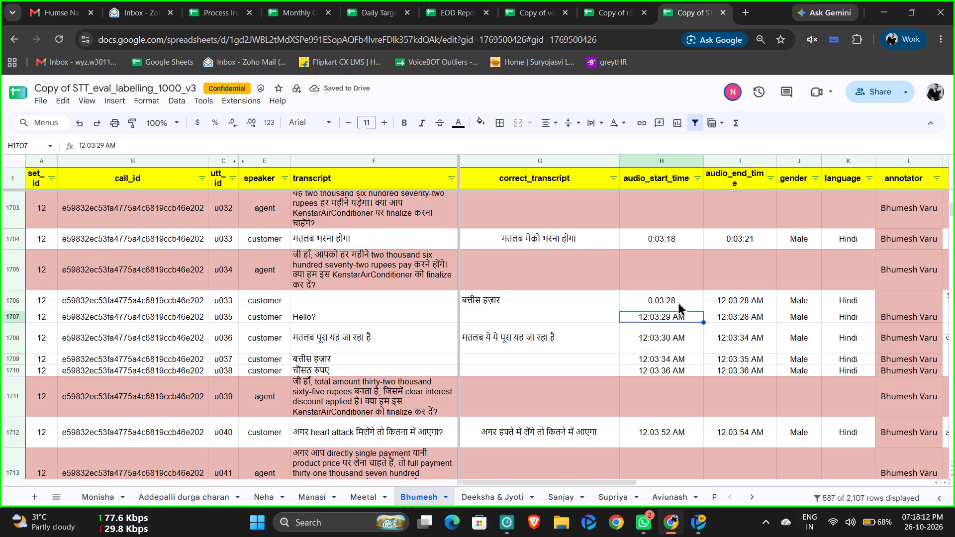
Copy row 1706's audio_start_time into its audio_end_time cell.
click(678, 302)
key(ctrl+c)
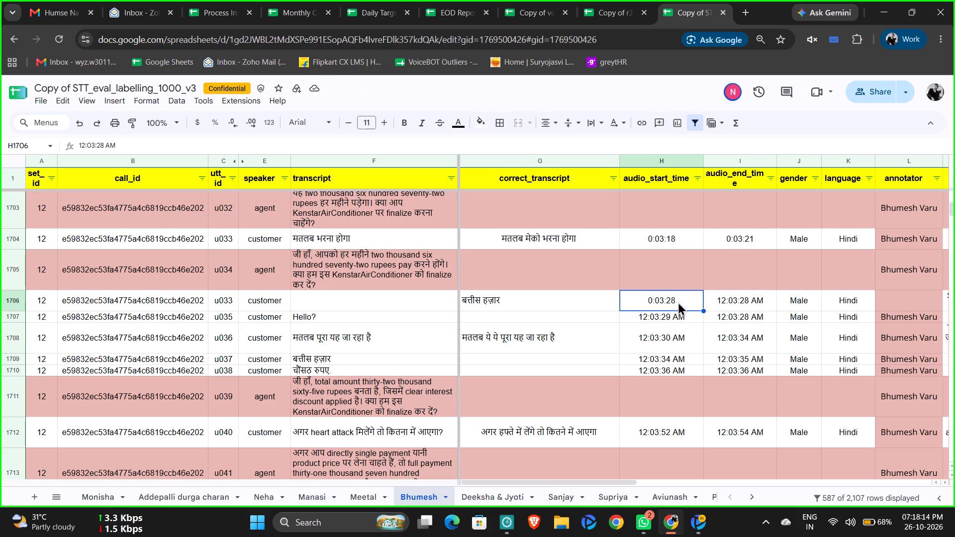
click(747, 301)
key(ctrl+v)
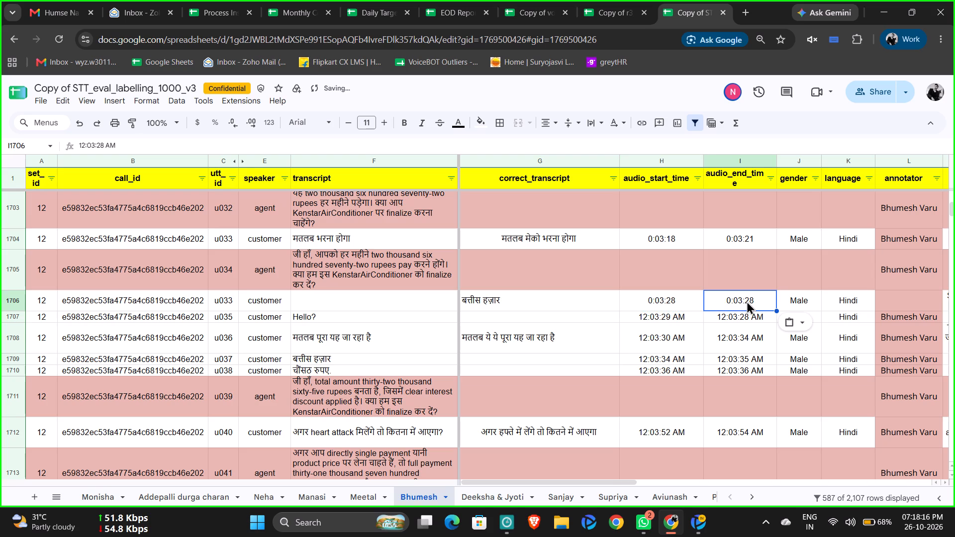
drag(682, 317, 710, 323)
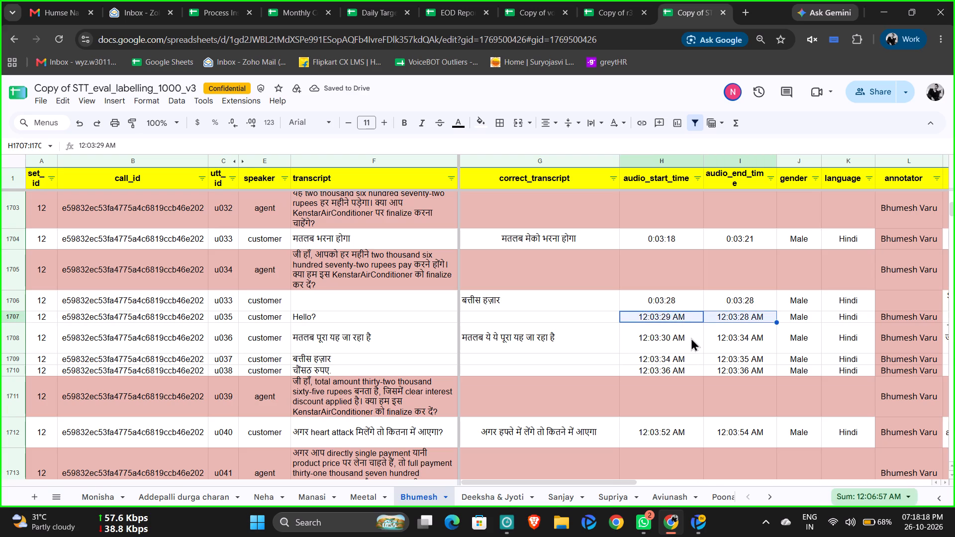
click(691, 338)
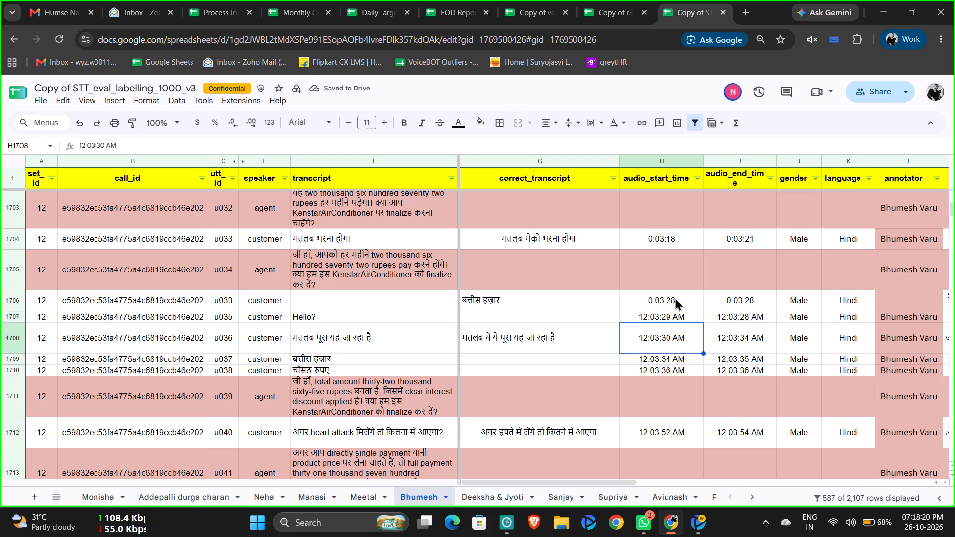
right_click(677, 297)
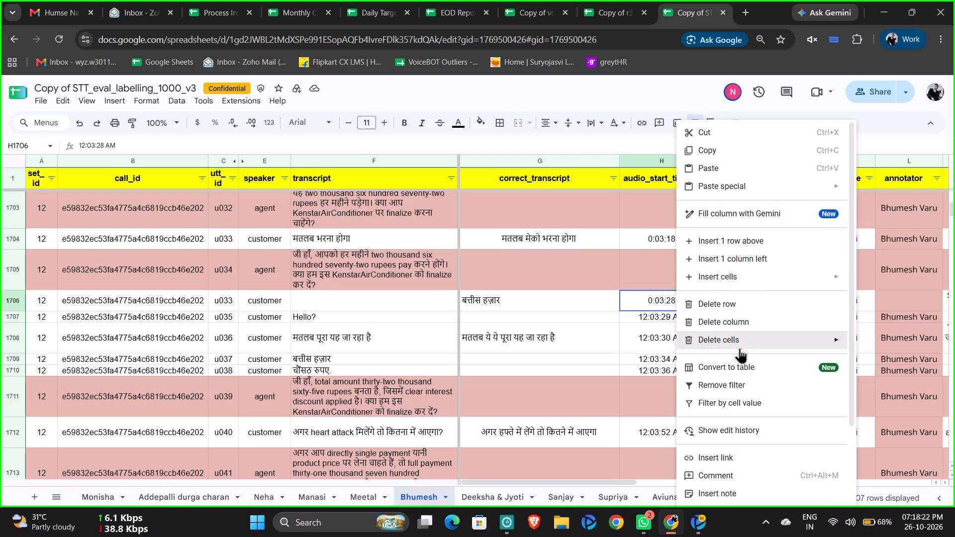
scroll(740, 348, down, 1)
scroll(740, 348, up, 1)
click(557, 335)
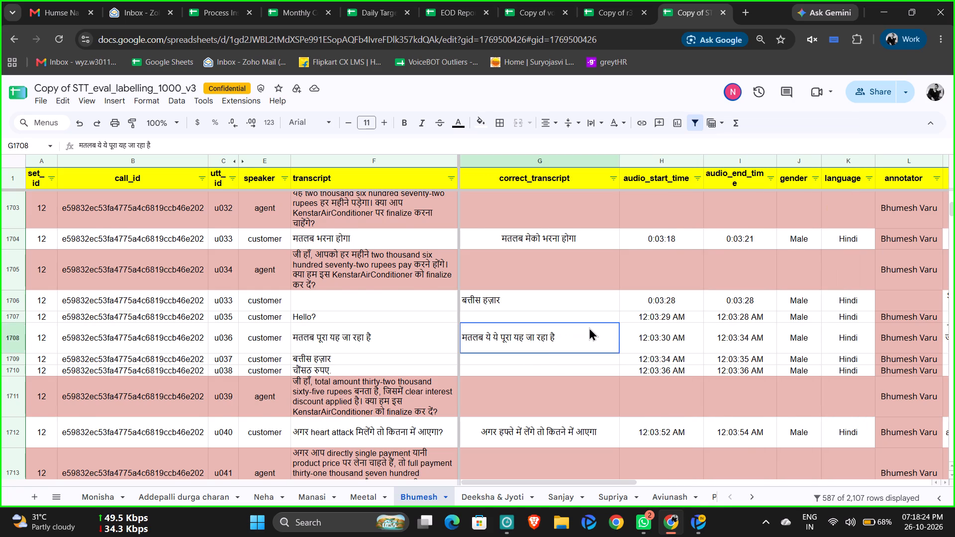
Switch to the call console, play the recording from 4:54 to 5:05, and read the customer messages following "20000".
scroll(597, 327, down, 1)
scroll(668, 461, down, 1)
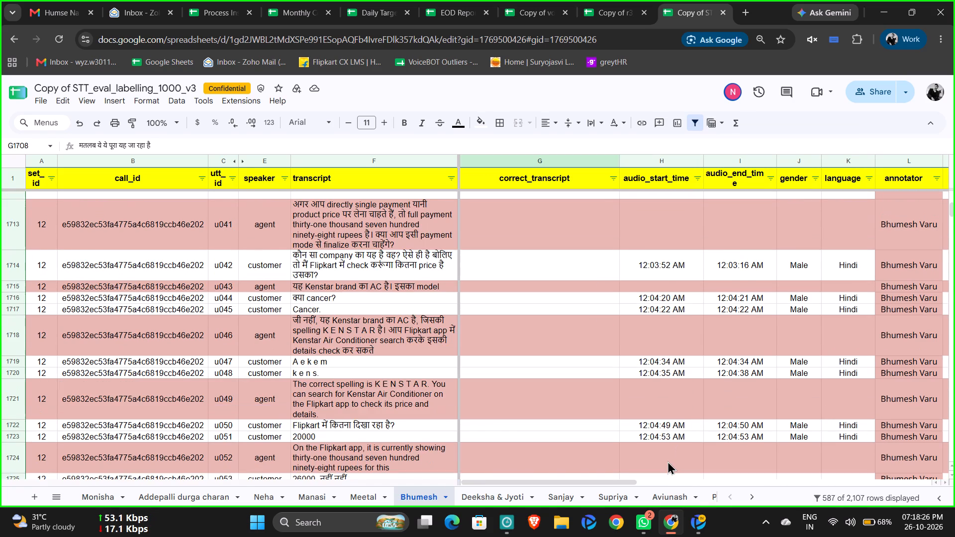
scroll(668, 461, down, 1)
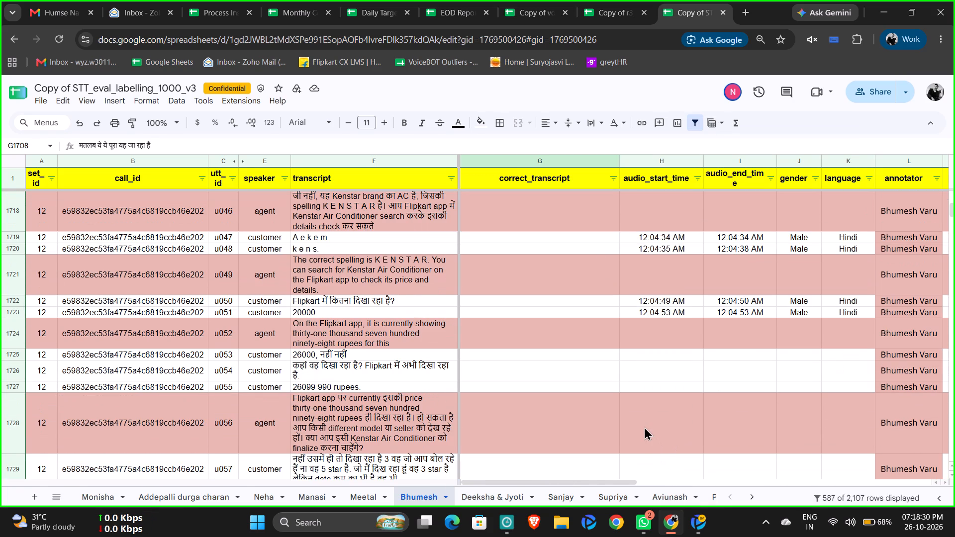
key(alt+Tab)
scroll(477, 306, down, 1)
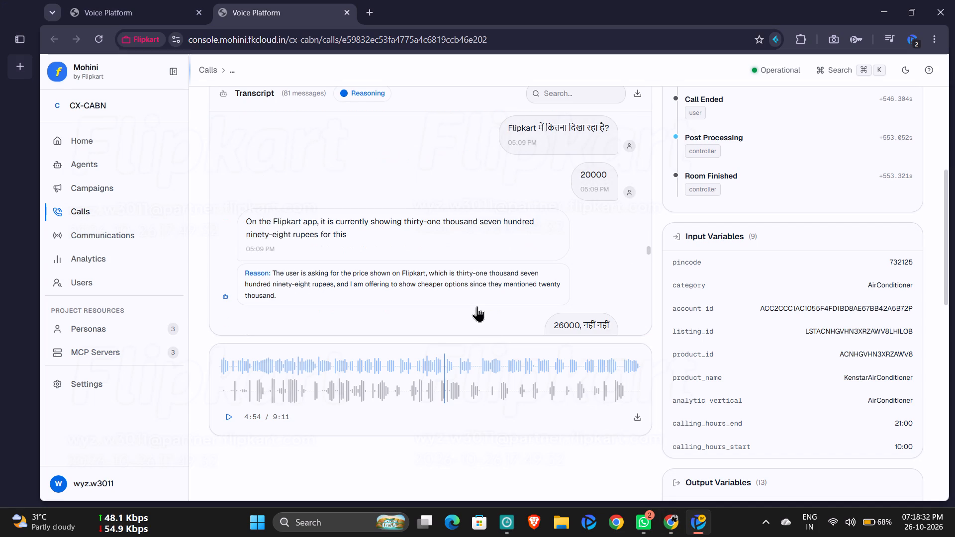
click(231, 414)
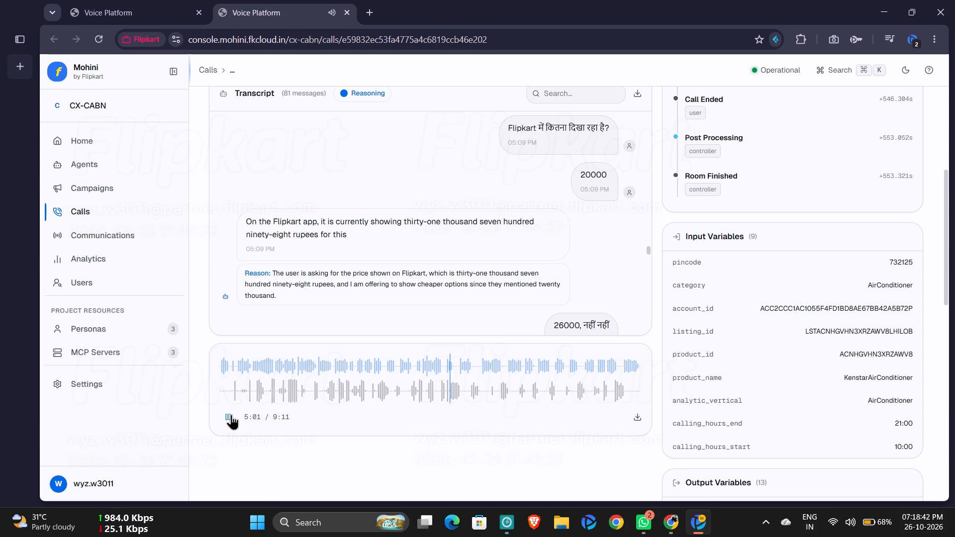
scroll(319, 337, down, 1)
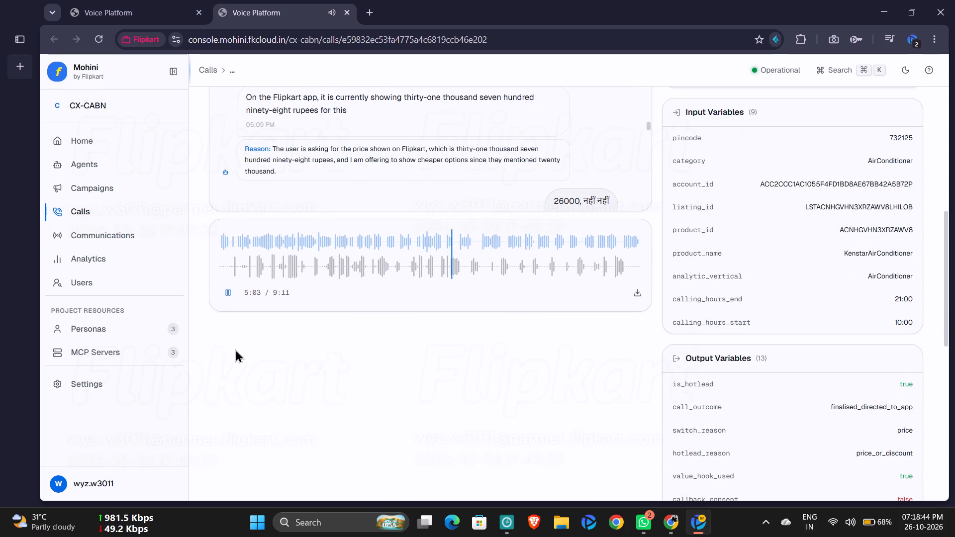
click(227, 296)
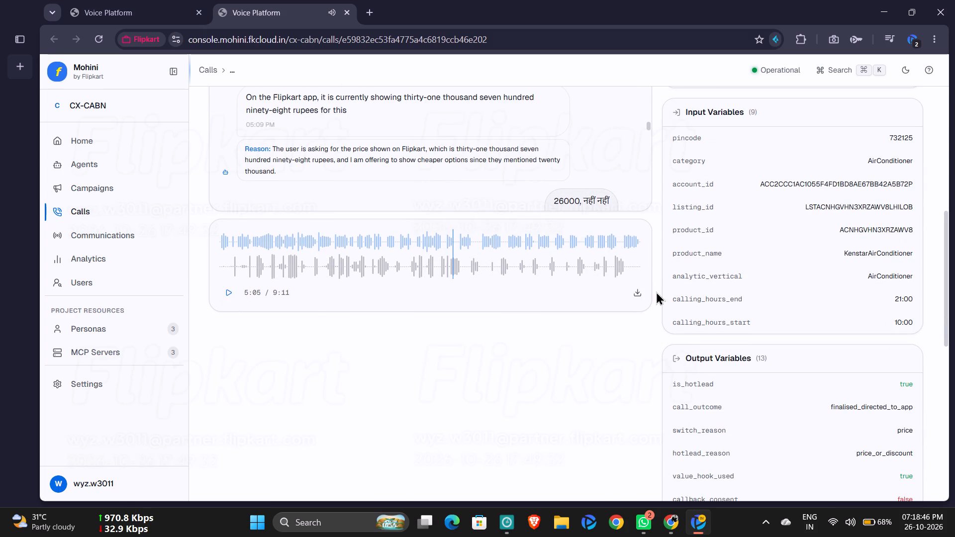
scroll(656, 291, up, 1)
scroll(506, 253, down, 1)
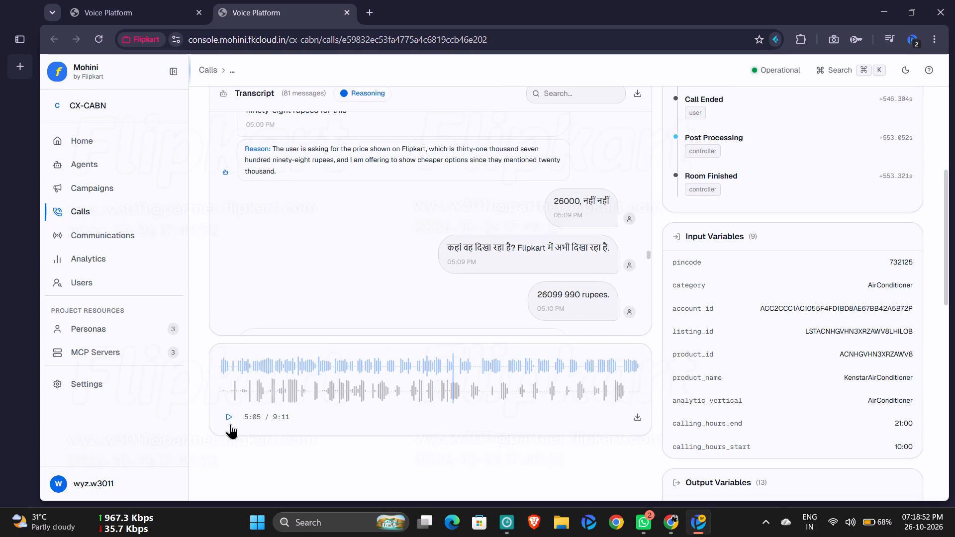
Replay the recording briefly from about 5:00 and again from 4:52 to 4:54, and return to the spreadsheet.
click(449, 391)
click(229, 415)
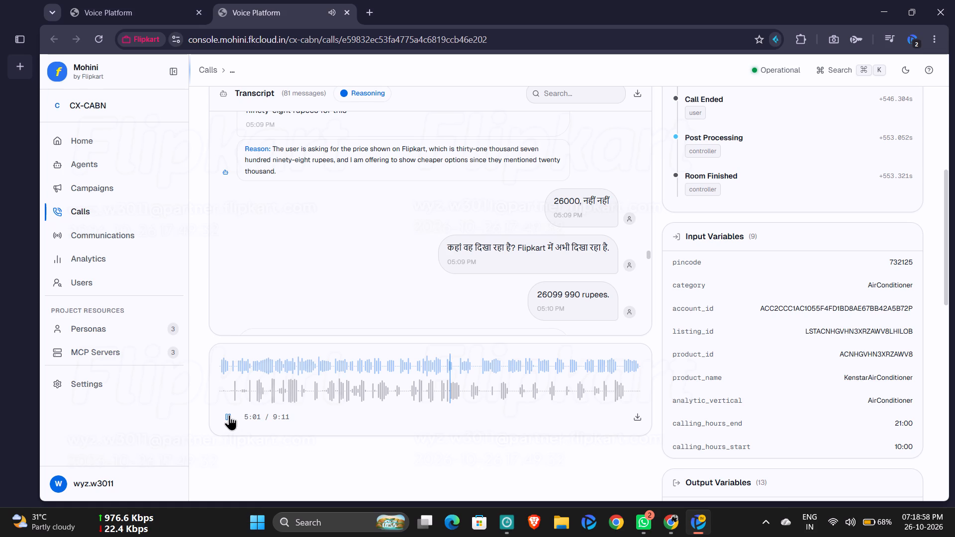
click(229, 415)
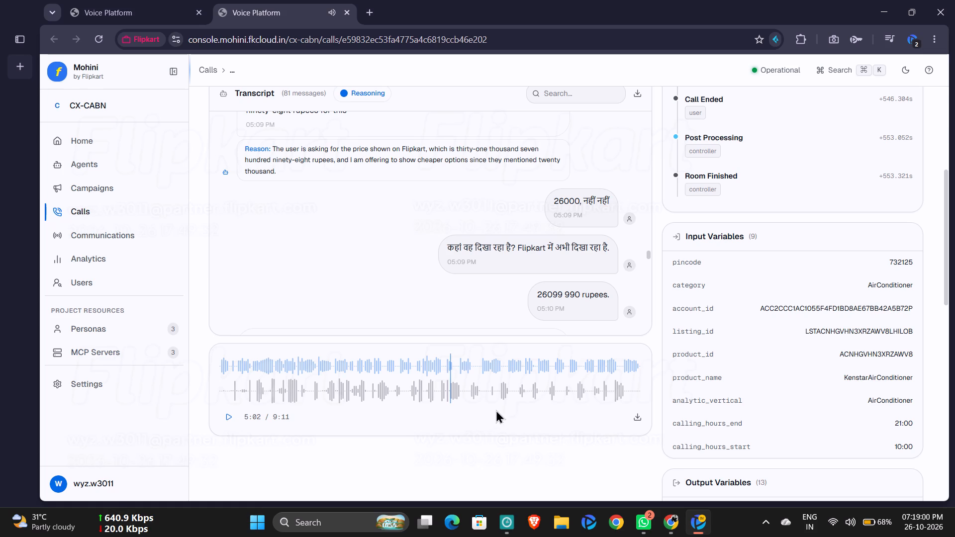
click(444, 388)
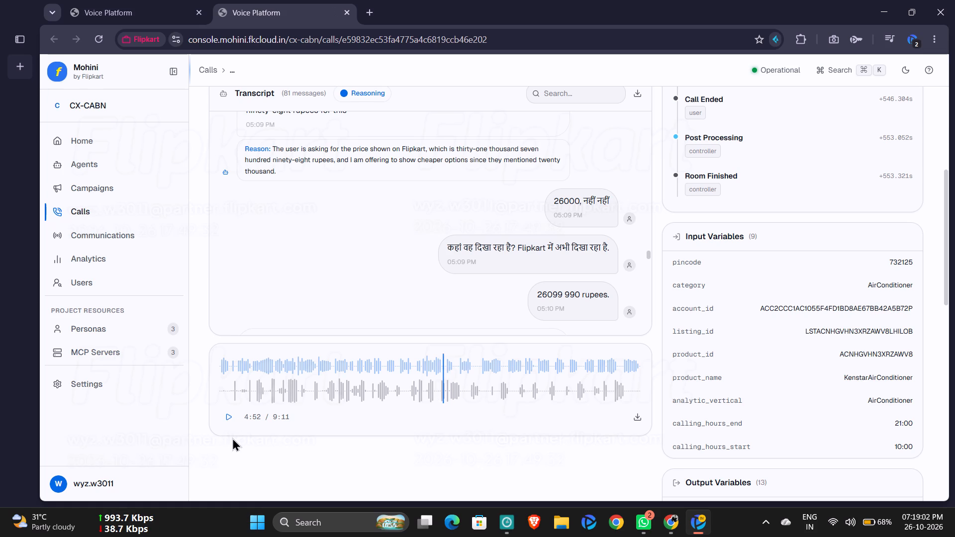
click(228, 420)
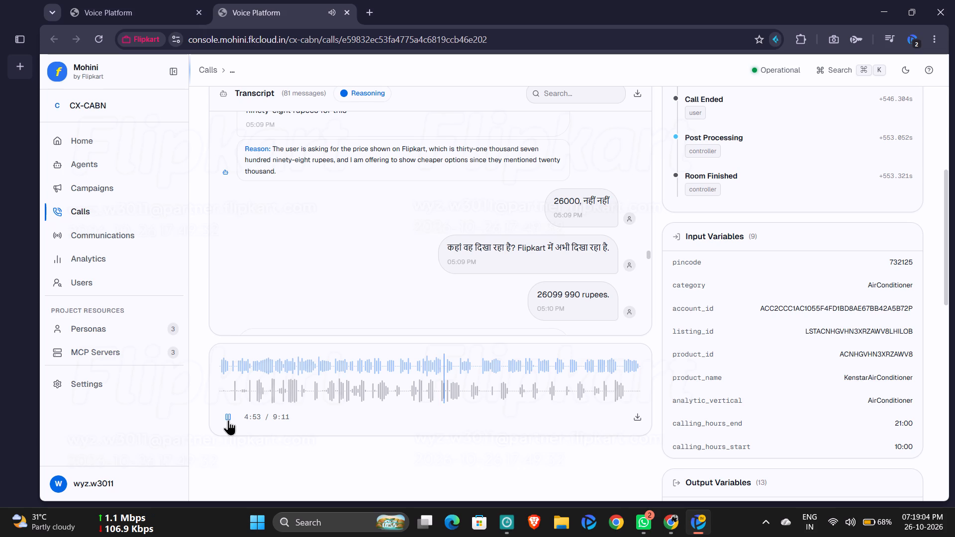
click(228, 420)
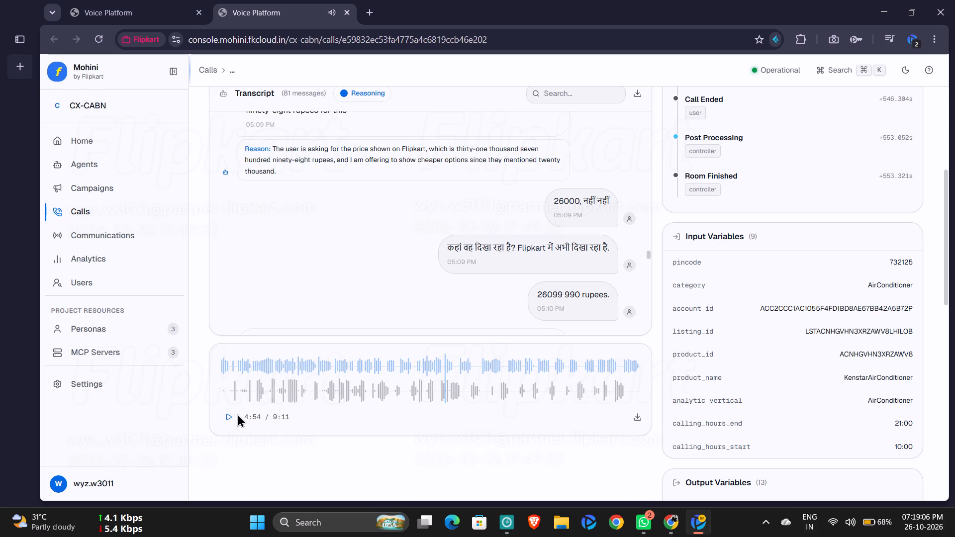
key(alt+Tab)
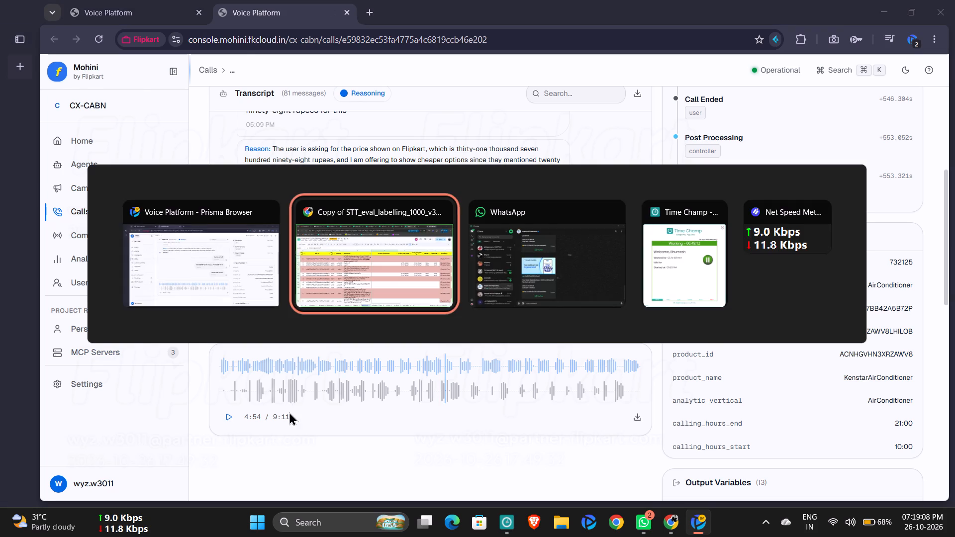
Examine the audio start and end time entries across rows 1692 to 1729.
scroll(665, 420, up, 4)
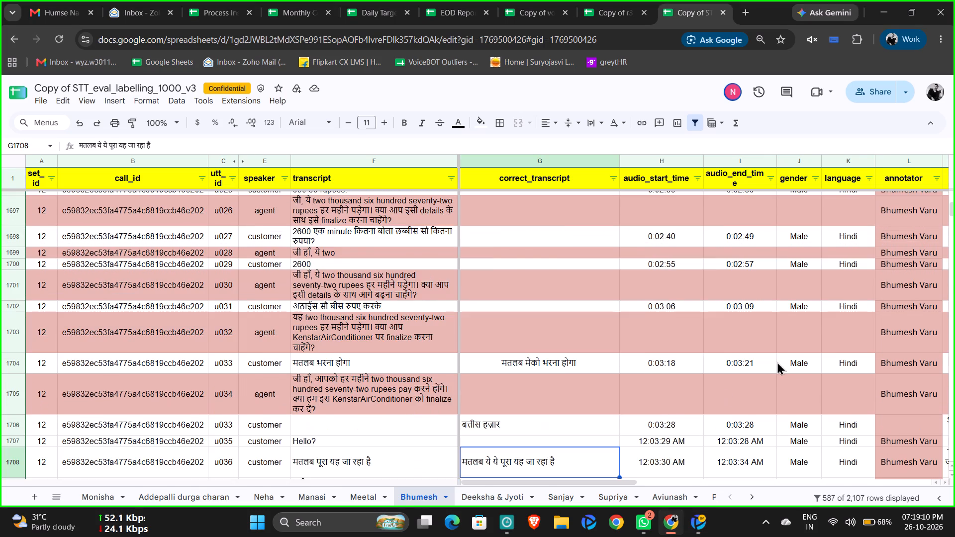
scroll(780, 357, up, 1)
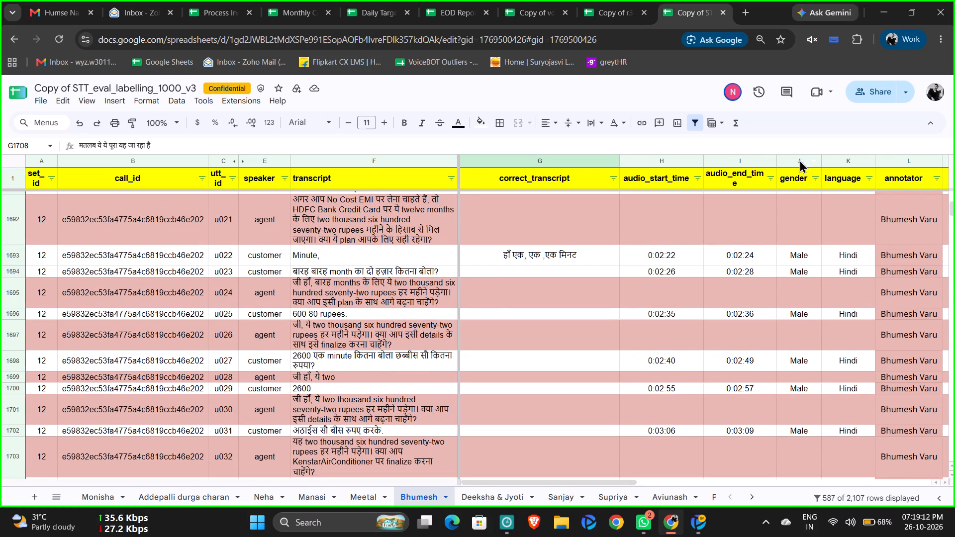
click(798, 156)
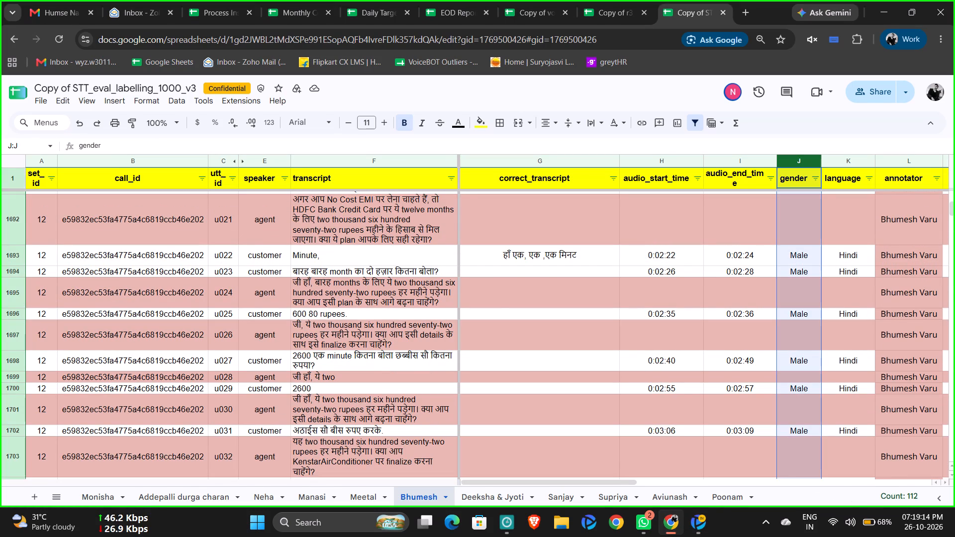
click(712, 383)
scroll(712, 383, down, 2)
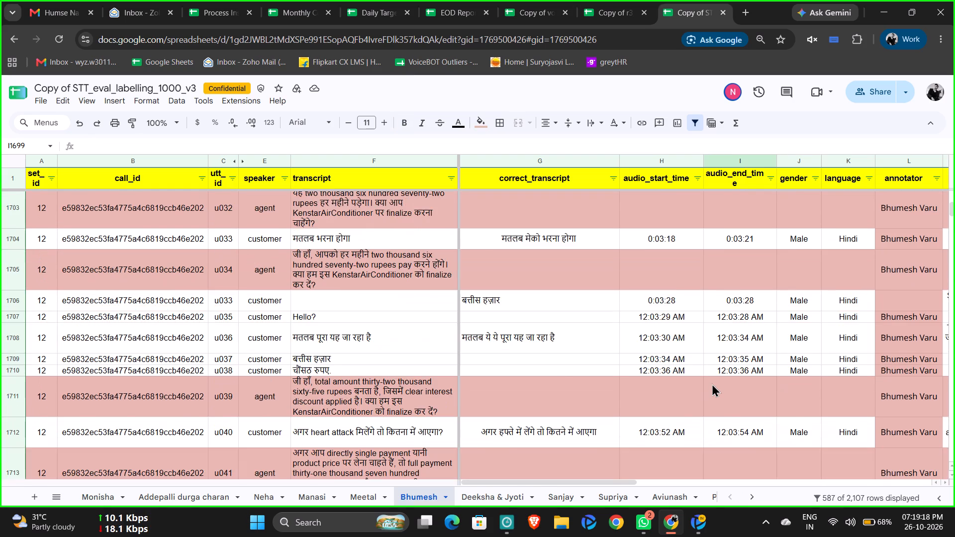
scroll(712, 383, down, 3)
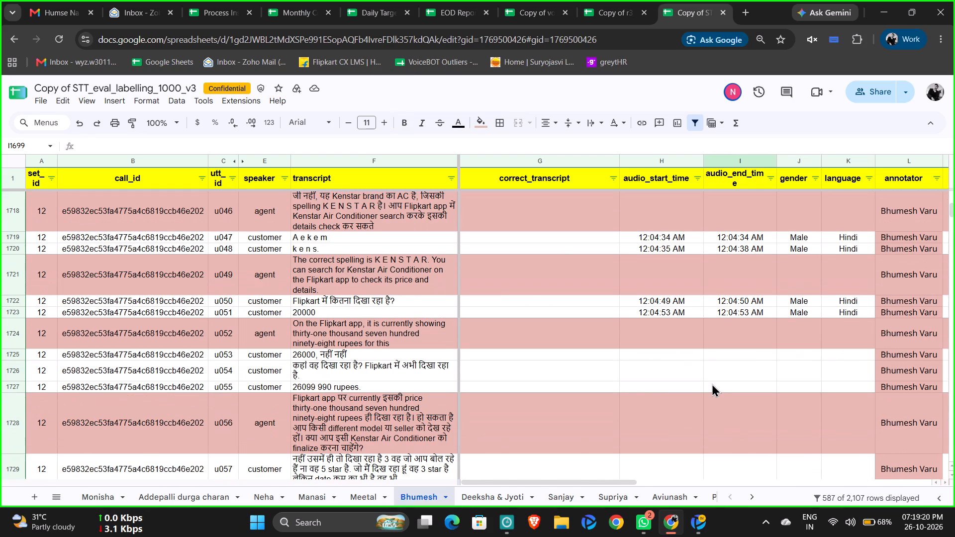
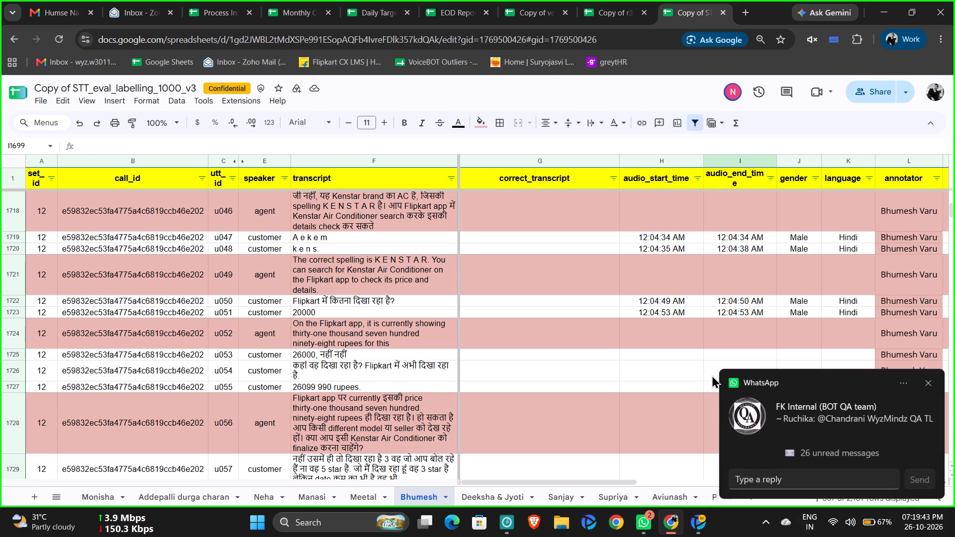
Dismiss the chat notification, replay the call recording up to 4:57 in the call console for "26000, नहीं नहीं", and return to the spreadsheet.
click(929, 379)
scroll(741, 405, down, 1)
key(alt+Tab)
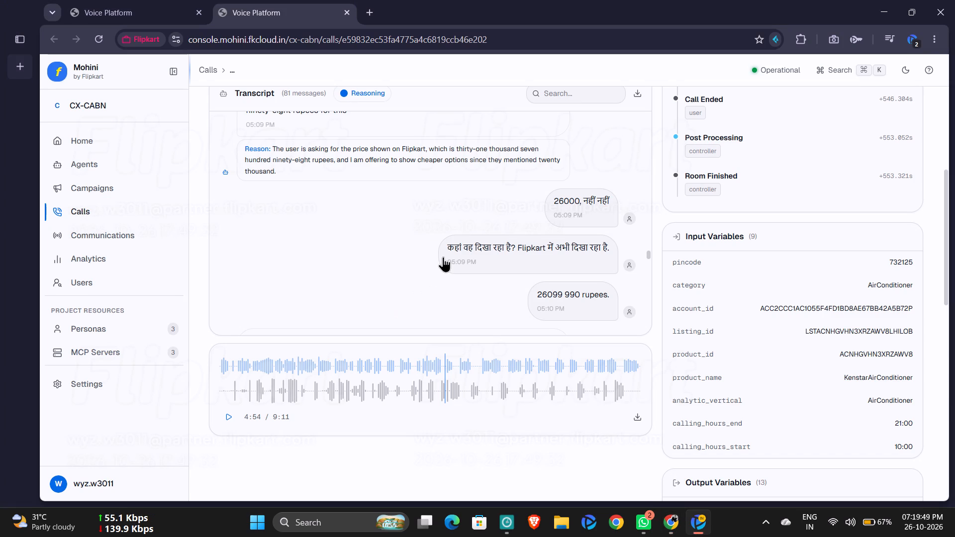
click(443, 390)
click(229, 418)
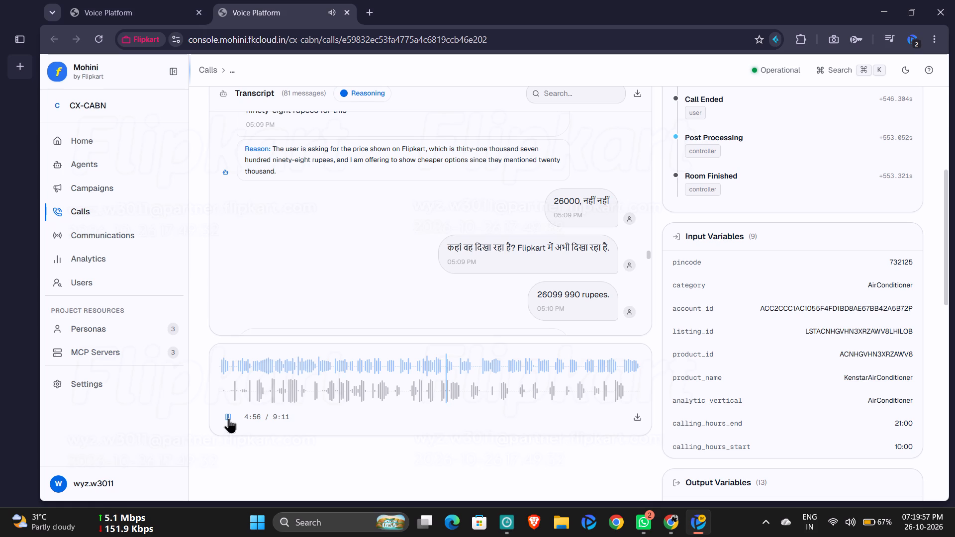
click(229, 418)
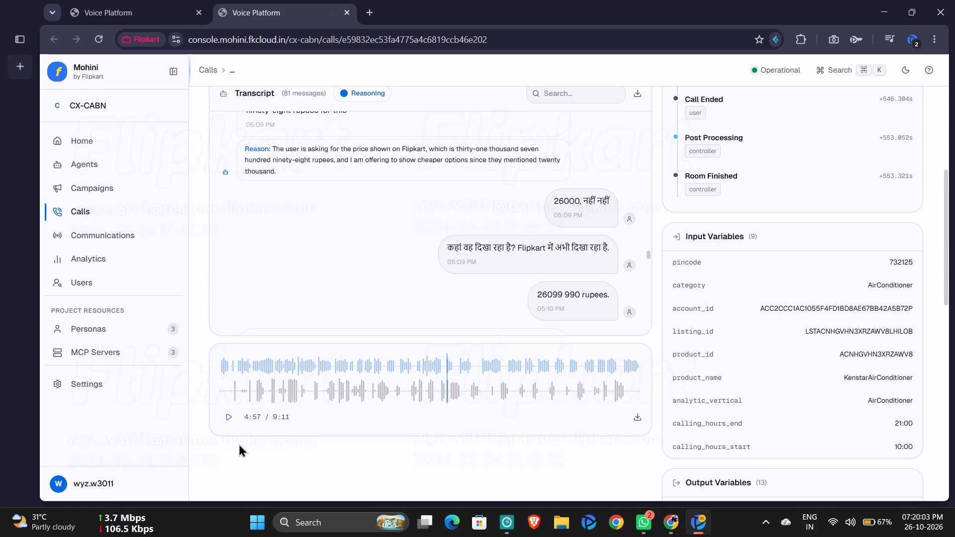
key(alt+Tab)
scroll(435, 398, up, 1)
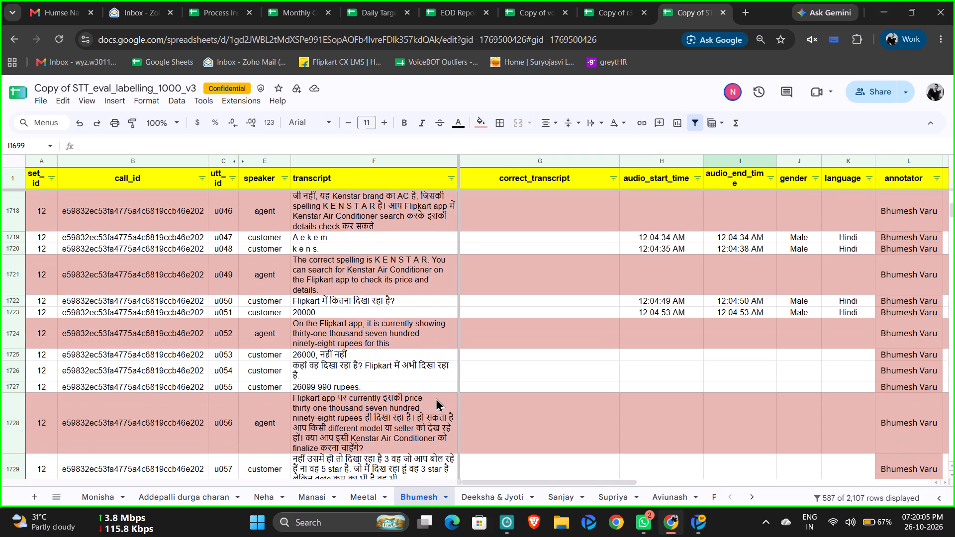
Copy row 1706's start time, end time, gender and language entries into the same cells of row 1725.
scroll(469, 374, up, 2)
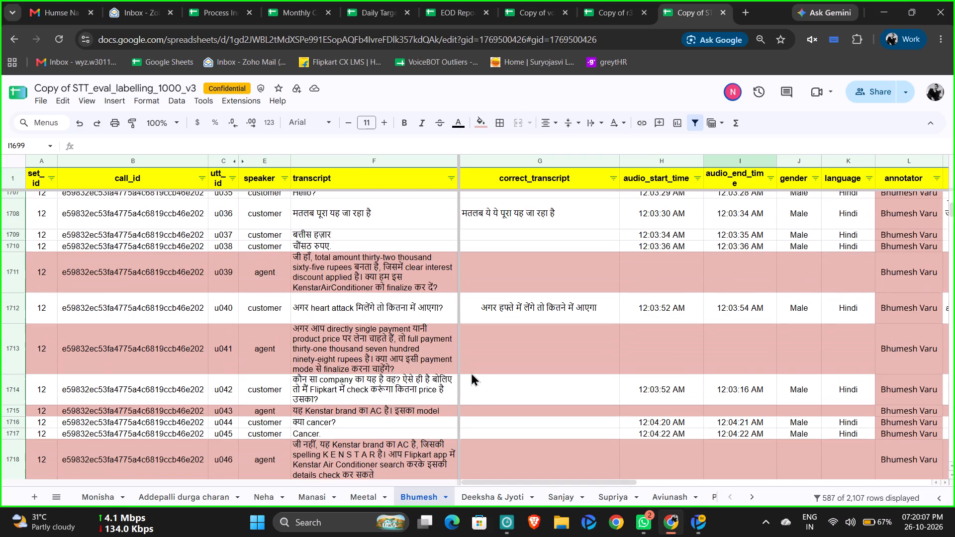
scroll(516, 350, up, 1)
drag(652, 302, 694, 300)
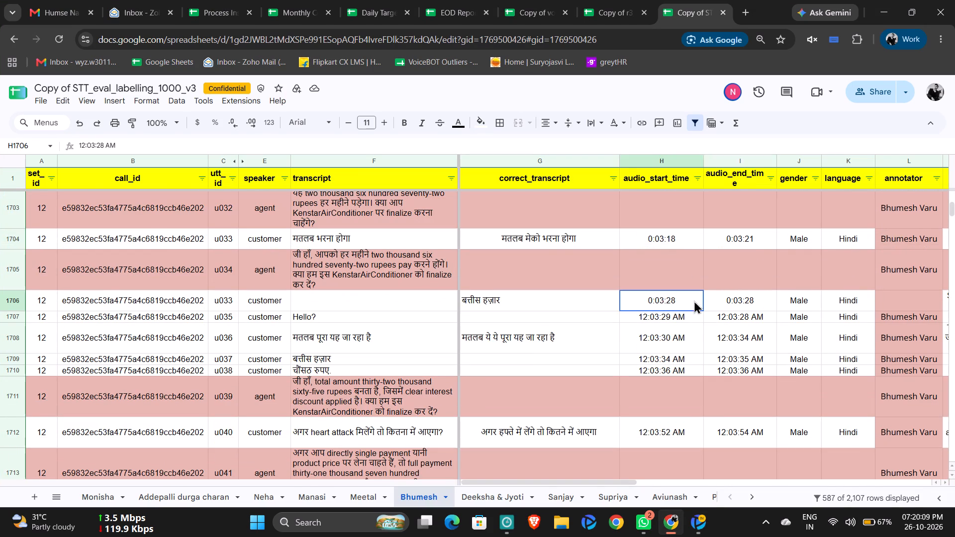
drag(694, 300, 836, 299)
key(ctrl+c)
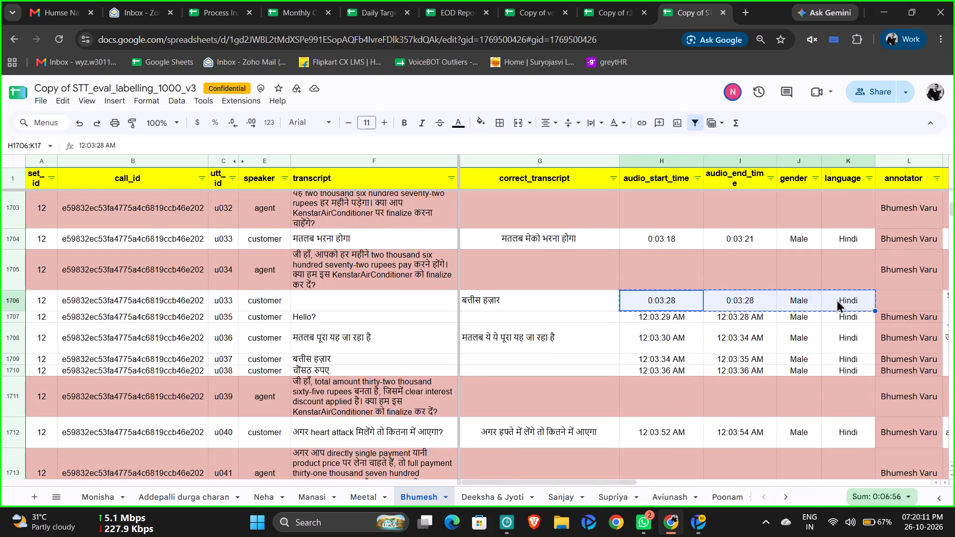
scroll(837, 299, down, 3)
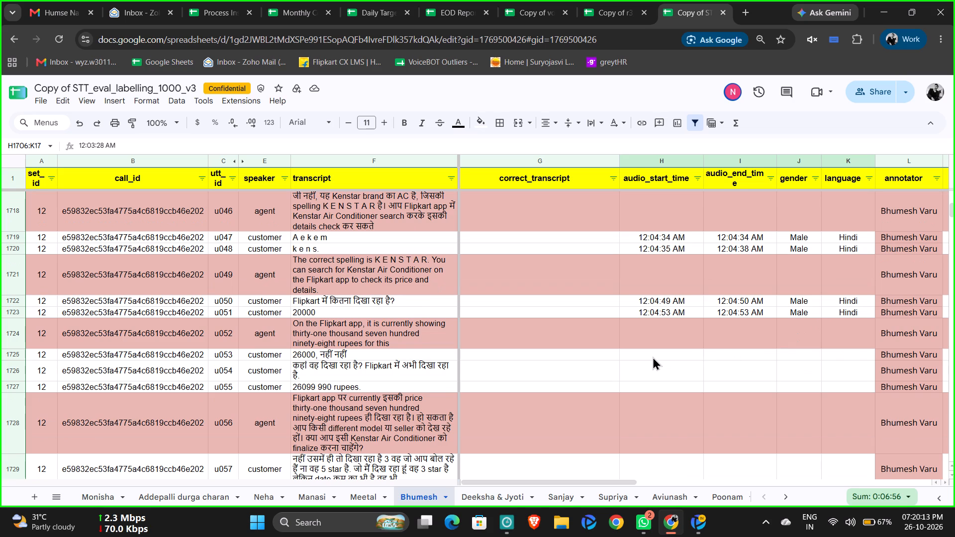
click(653, 357)
key(ctrl+v)
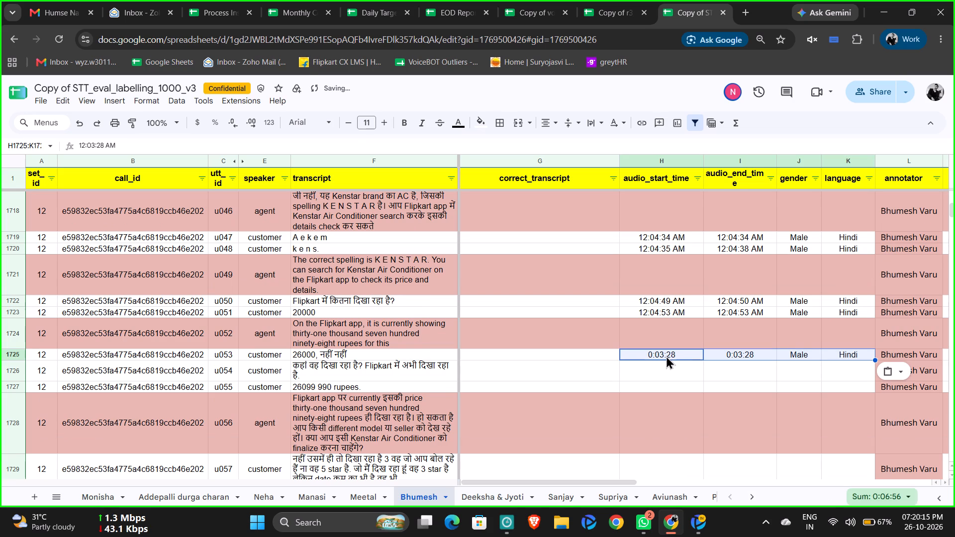
Set the audio_start_time of row 1725 (utterance u053) to 12:04:57 AM.
click(673, 356)
key(Return)
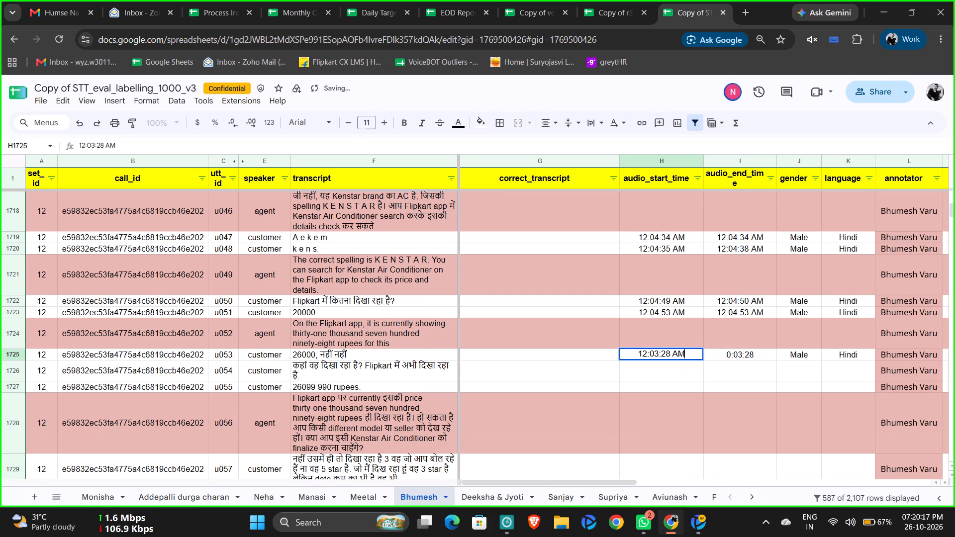
key(Left)
key(Left)
key(Left)
key(Left)
key(Left)
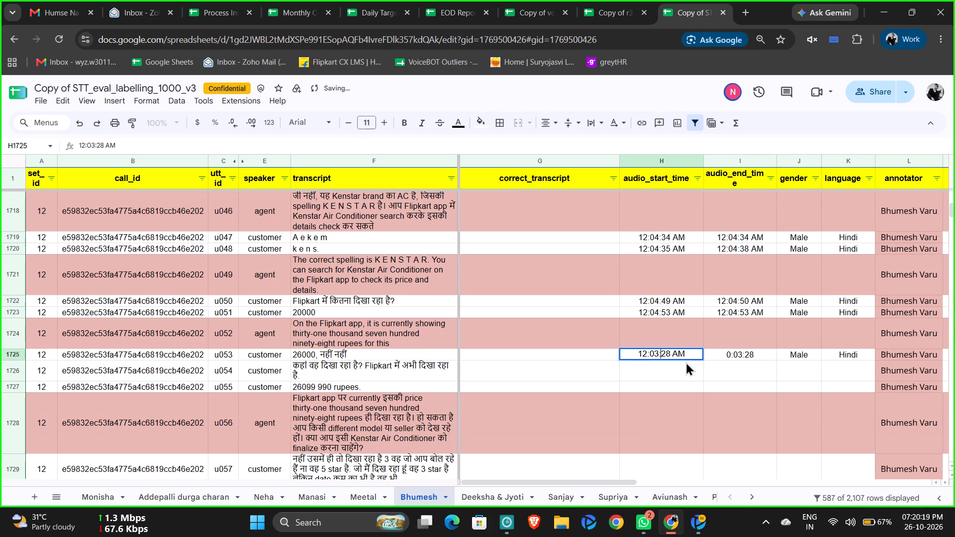
key(Left)
key(BackSpace)
key(4)
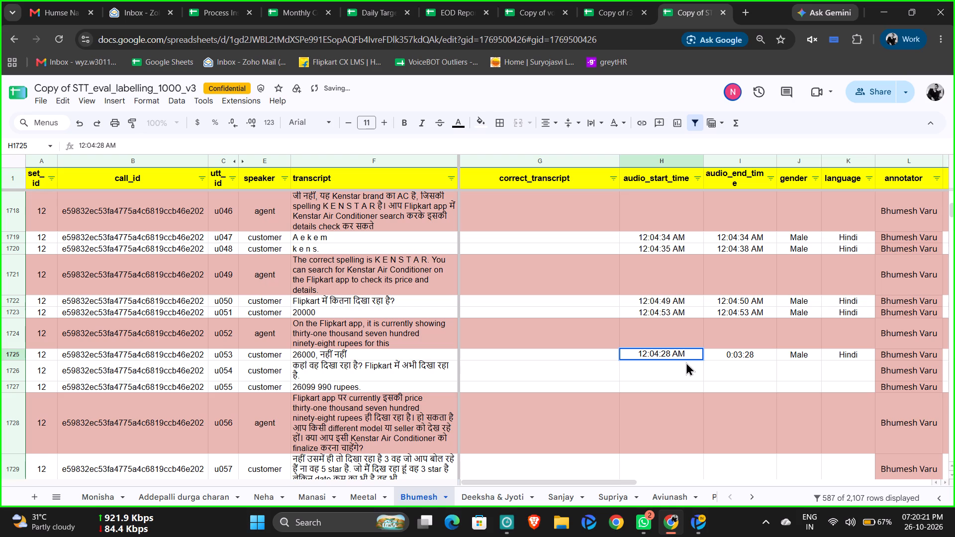
key(Right)
key(Right)
key(Right)
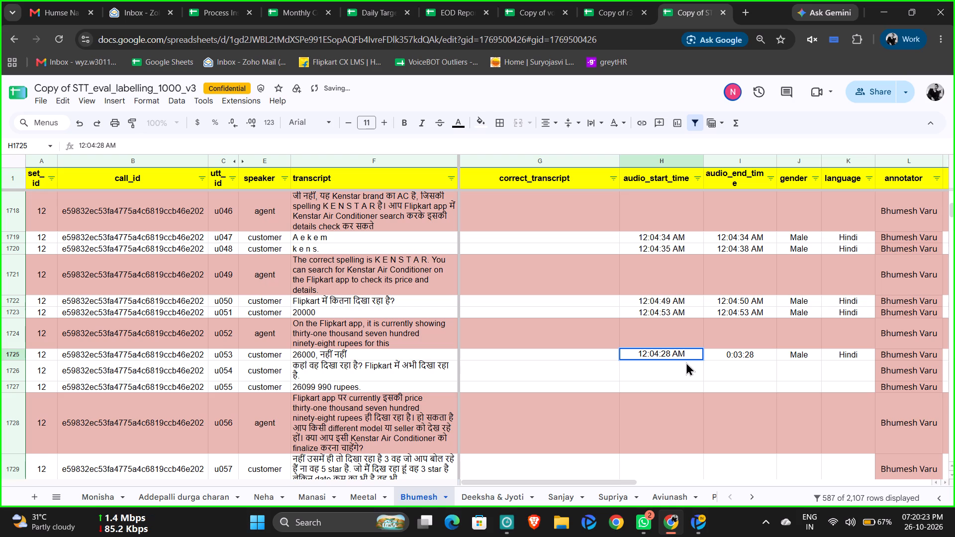
key(BackSpace)
key(BackSpace)
text(57)
key(Return)
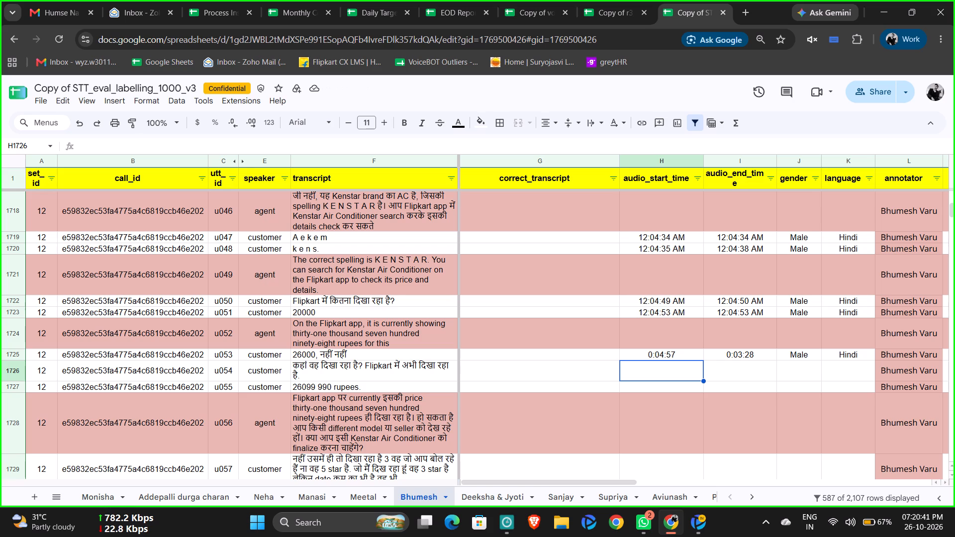
Switch to the call console, play the recording from 4:57 to 5:03, and return to the spreadsheet.
key(alt+Tab)
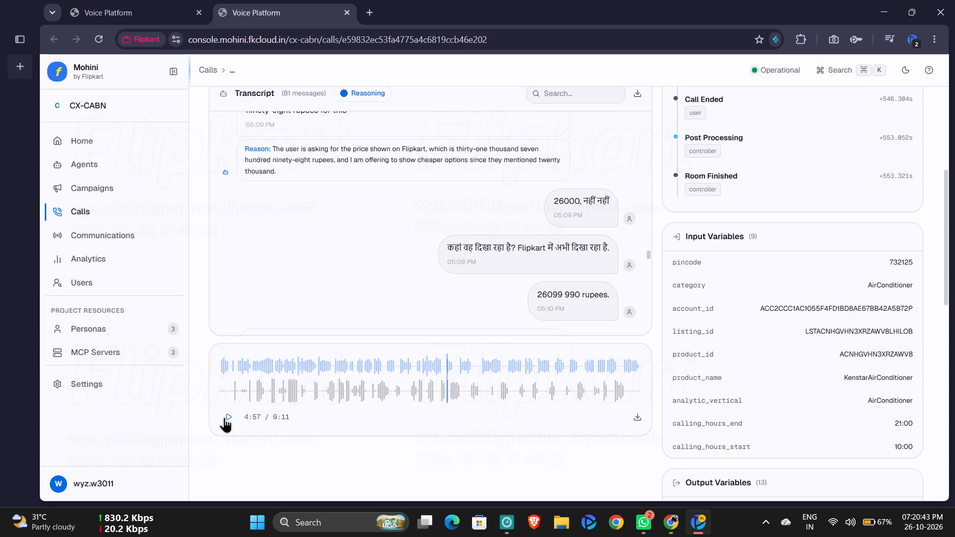
click(226, 418)
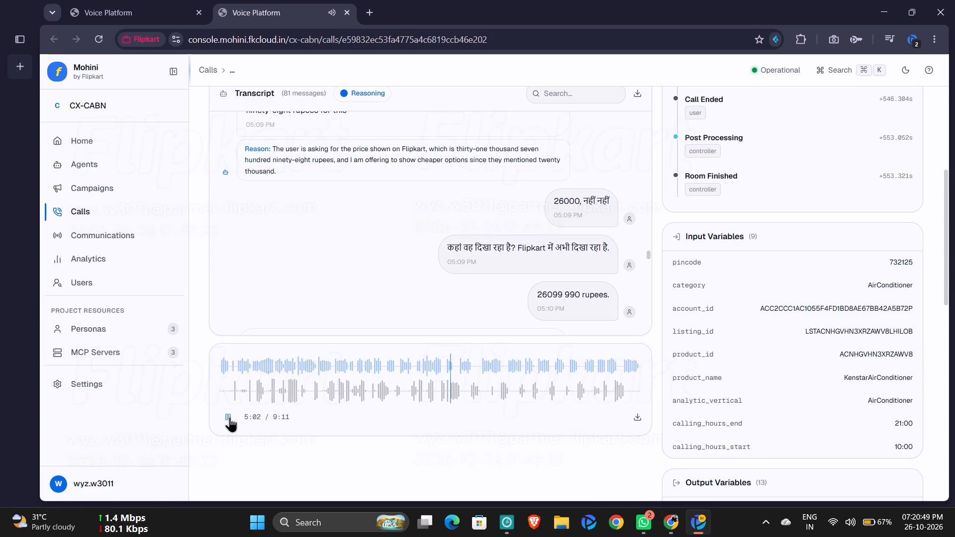
click(230, 417)
click(230, 417)
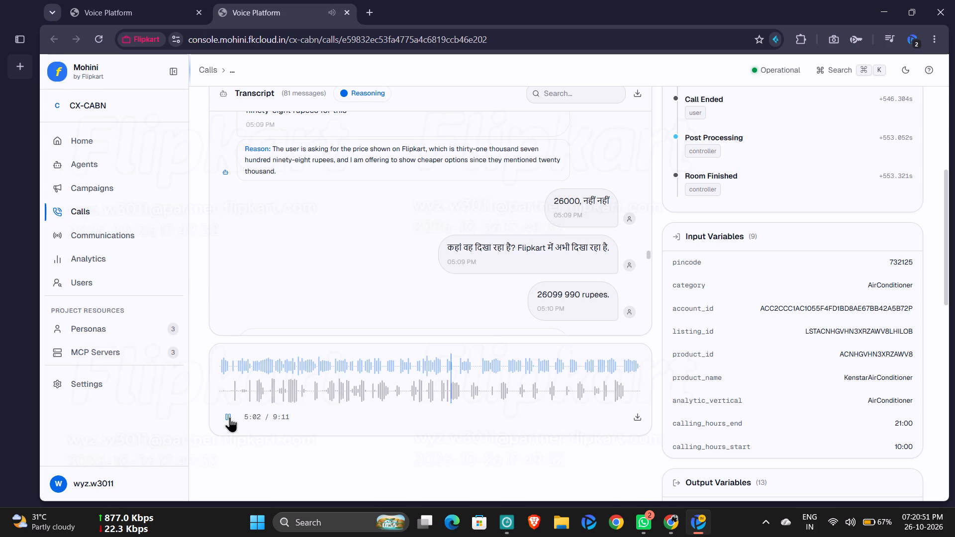
click(230, 417)
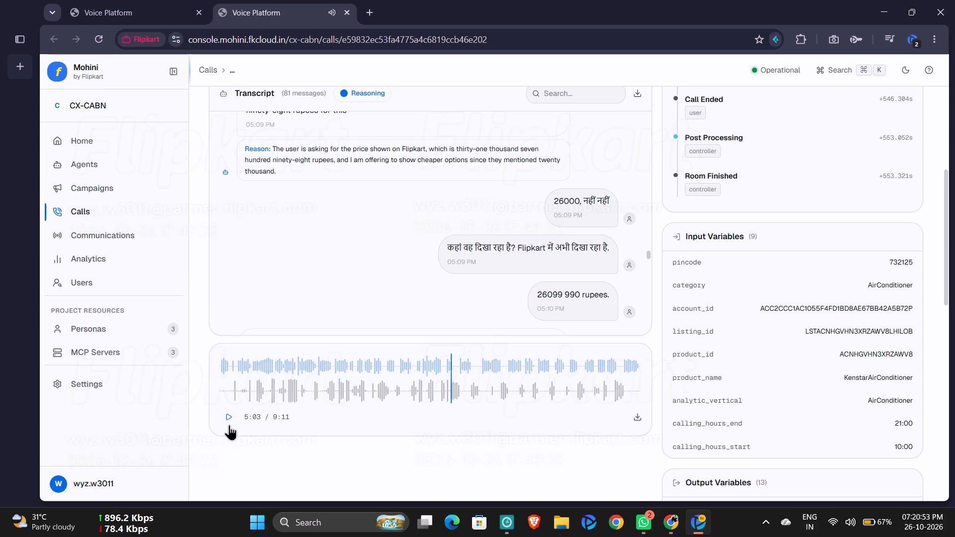
key(alt+Tab)
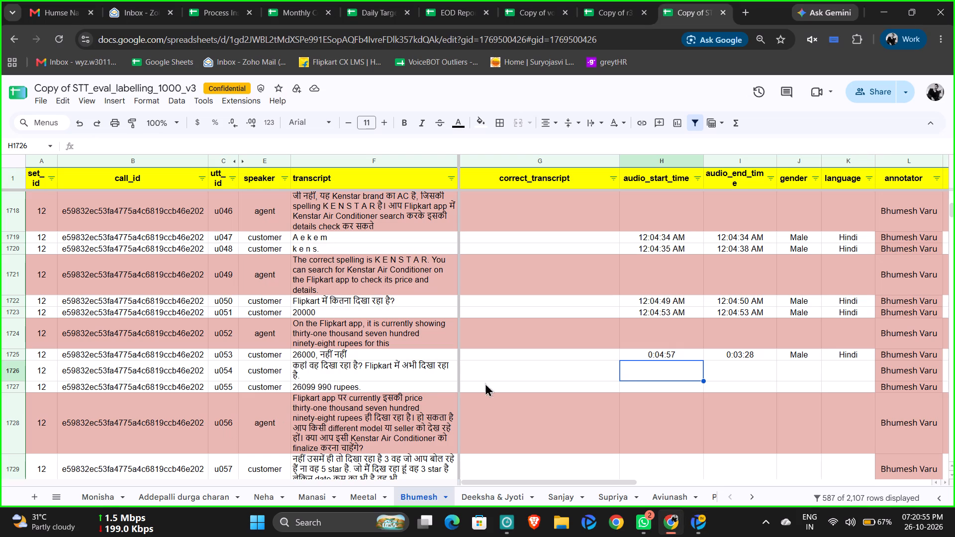
Set the audio_end_time of row 1725 (utterance u053) to 12:05:02 AM.
click(754, 352)
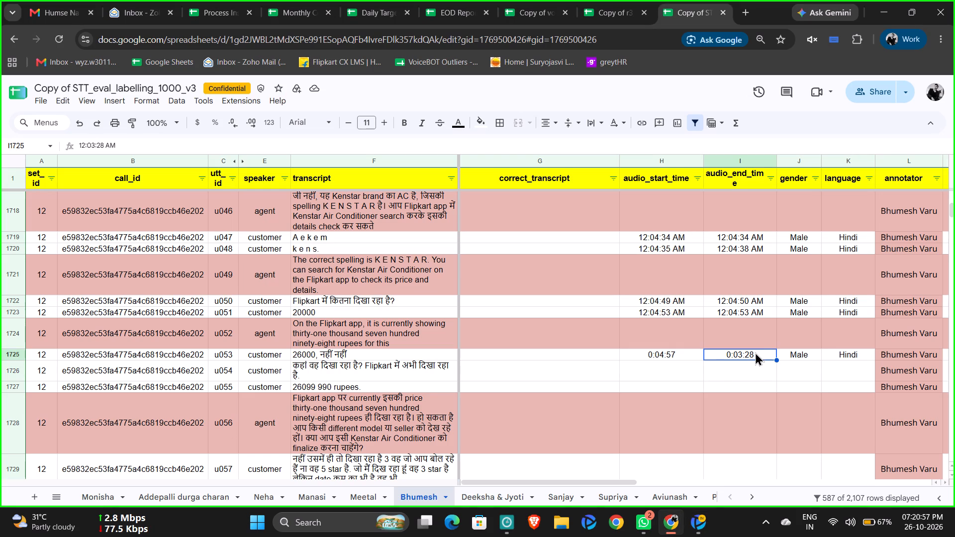
key(Return)
key(Left)
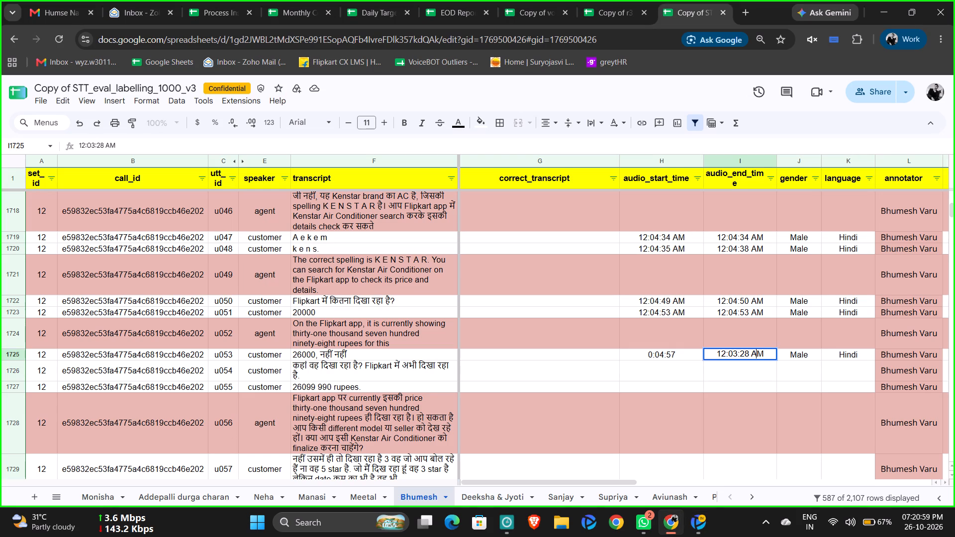
key(Left)
key(Left)
key(Left)
key(Left)
key(Left)
key(BackSpace)
key(5)
key(Right)
key(Right)
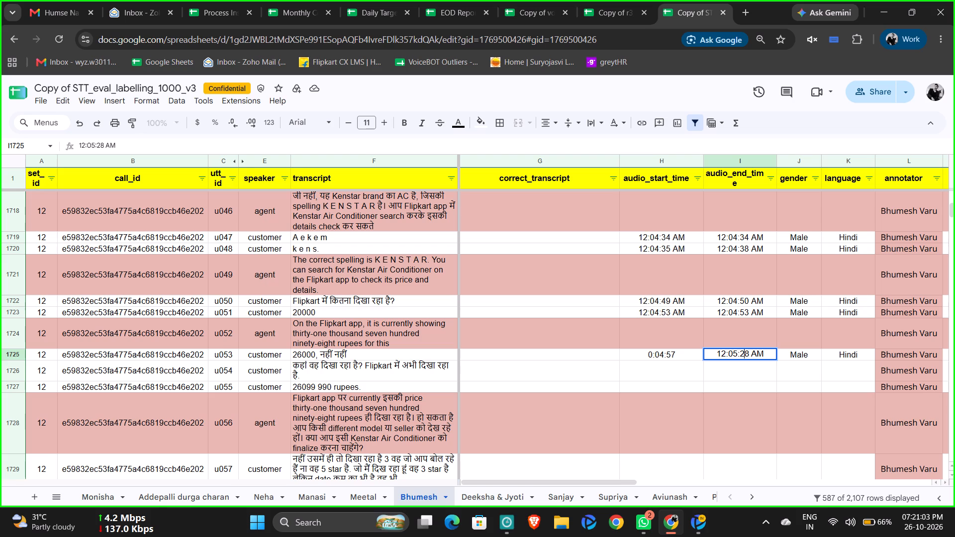
key(Right)
key(BackSpace)
key(BackSpace)
text(02)
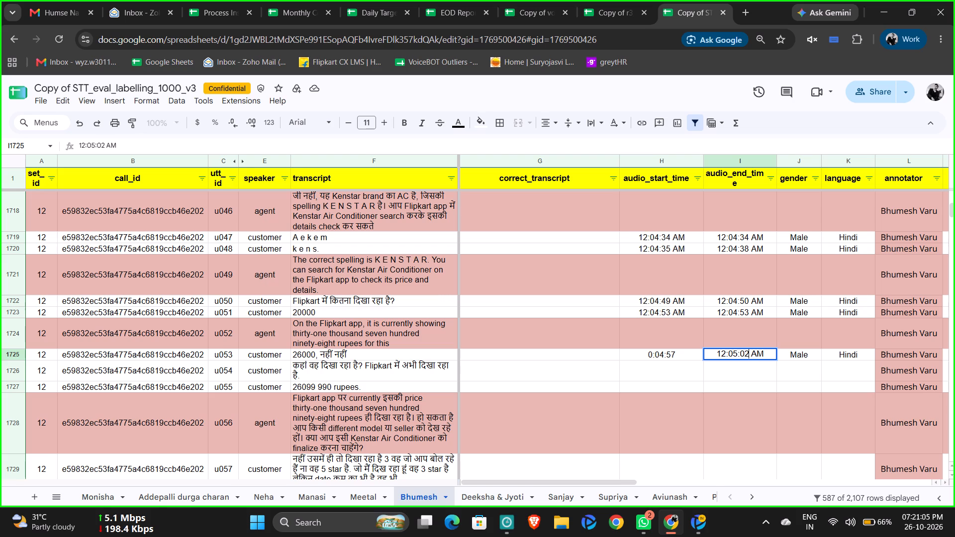
key(Return)
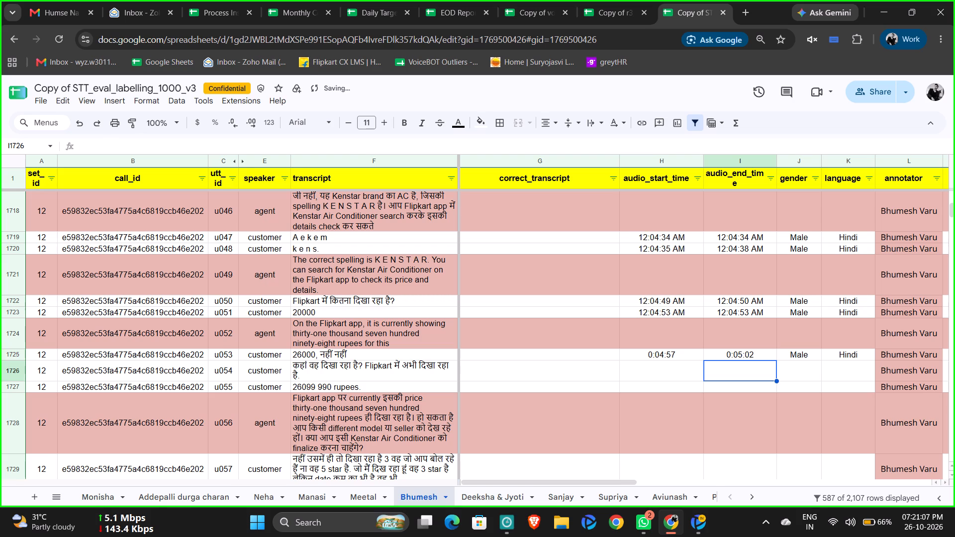
key(Left)
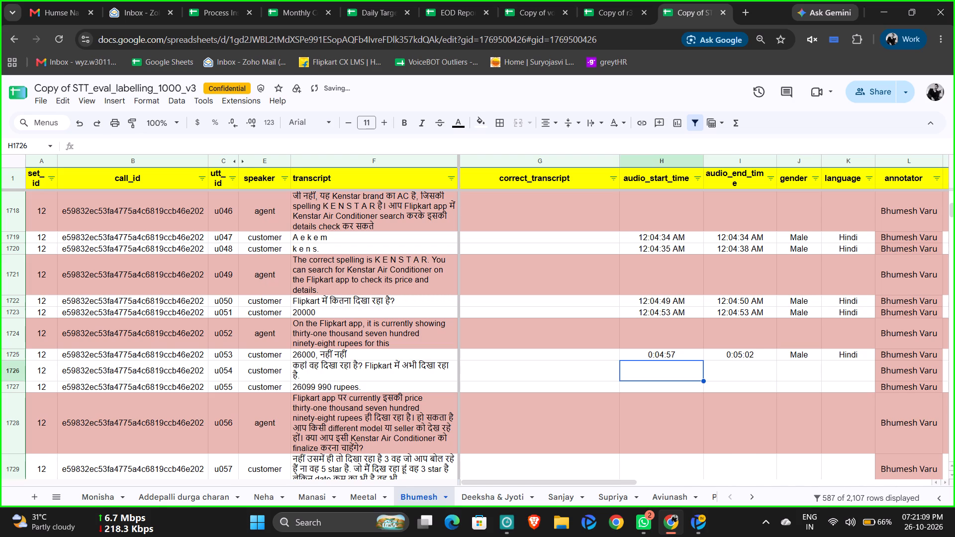
Switch to the call console, play the recording from 5:03 to 5:06, replay that stretch, and return to the spreadsheet.
key(alt+Tab)
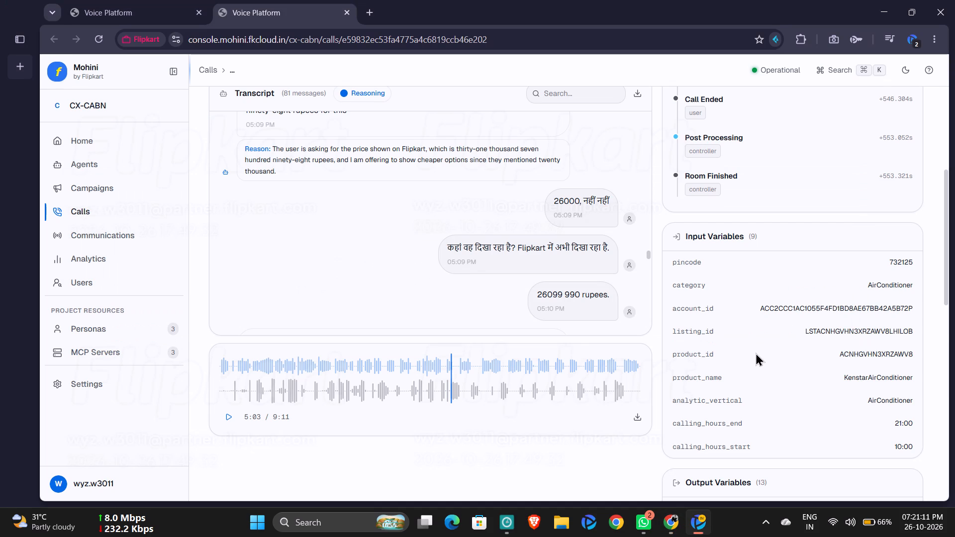
click(227, 413)
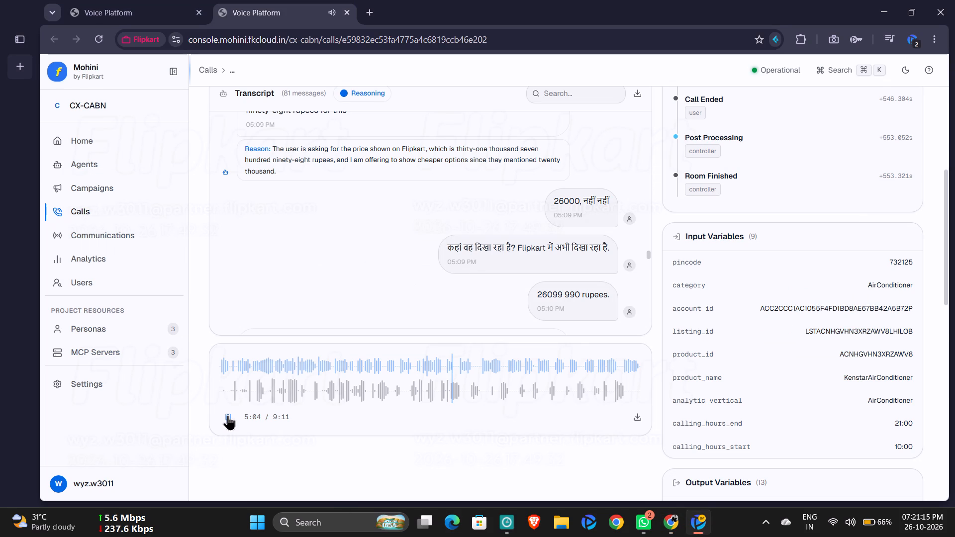
click(228, 415)
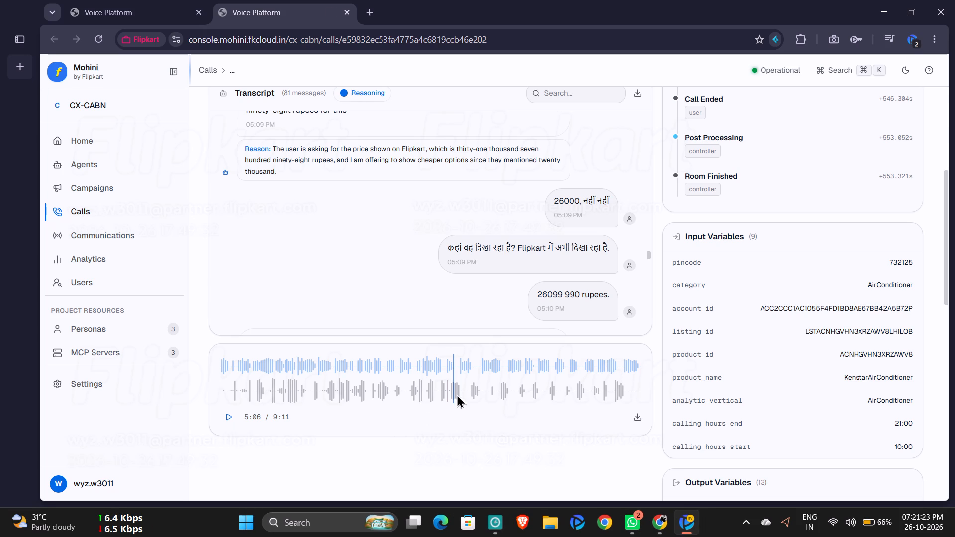
click(450, 393)
click(231, 421)
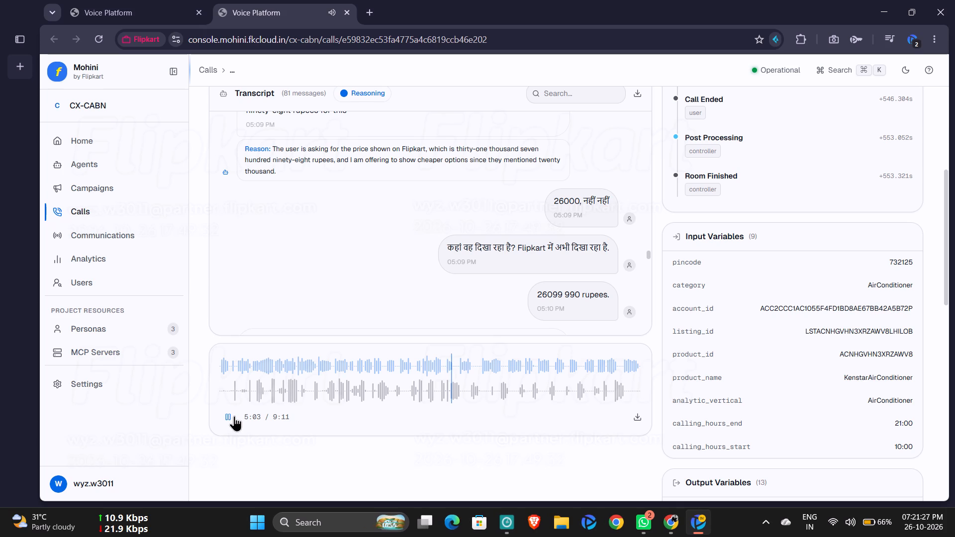
click(234, 416)
click(229, 416)
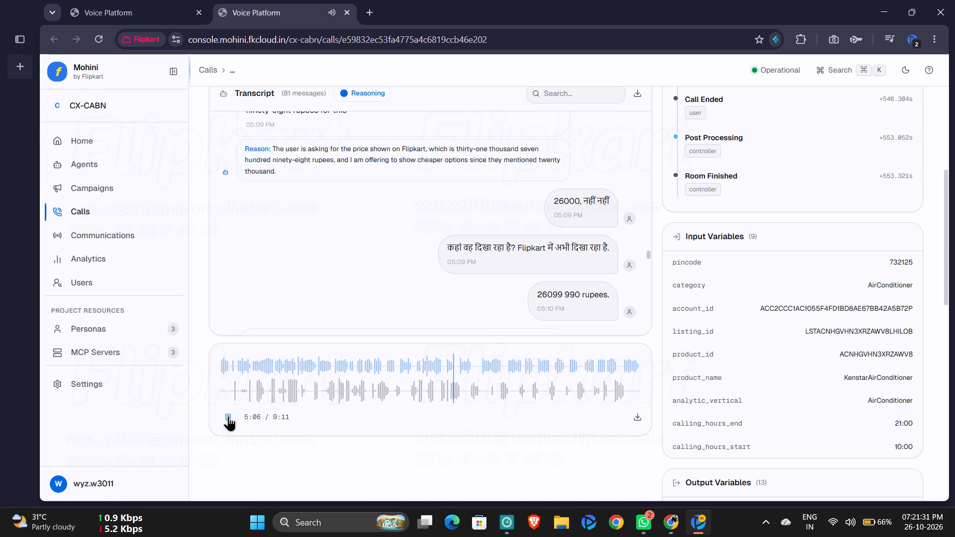
click(228, 416)
key(alt+Tab)
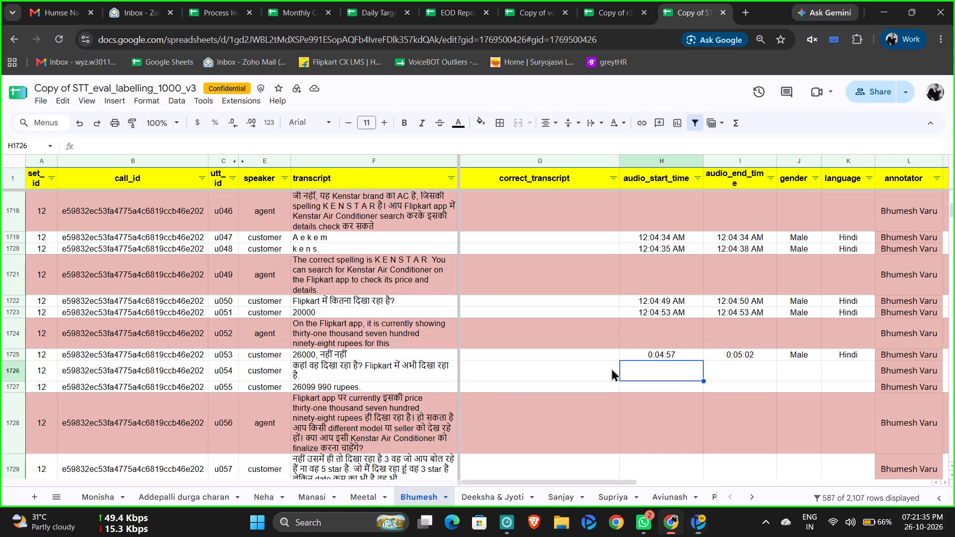
Copy row 1725's start time, end time, gender and language entries into row 1726.
drag(683, 355, 844, 351)
key(ctrl+c)
click(673, 369)
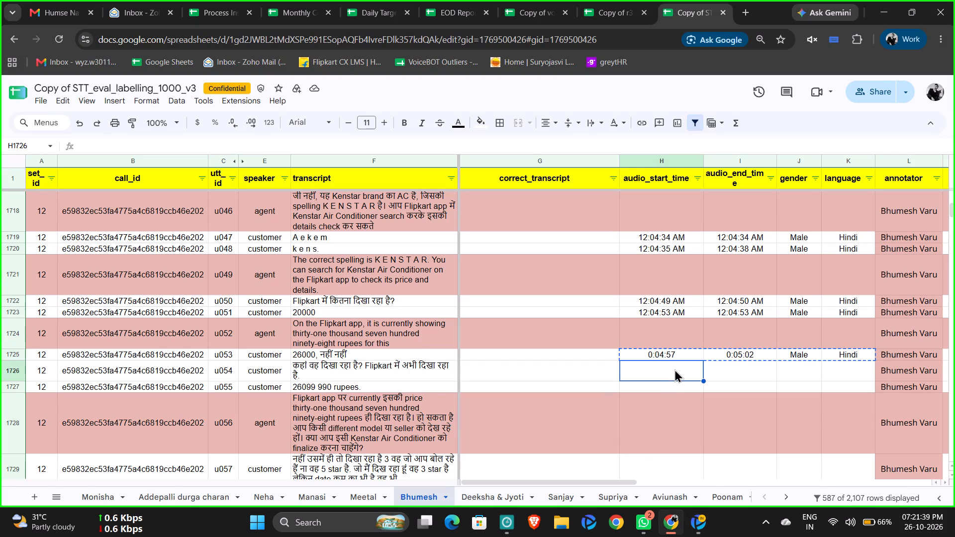
key(ctrl+v)
Set the audio_start_time of row 1726 (utterance u054) to 12:05:03 AM.
click(658, 371)
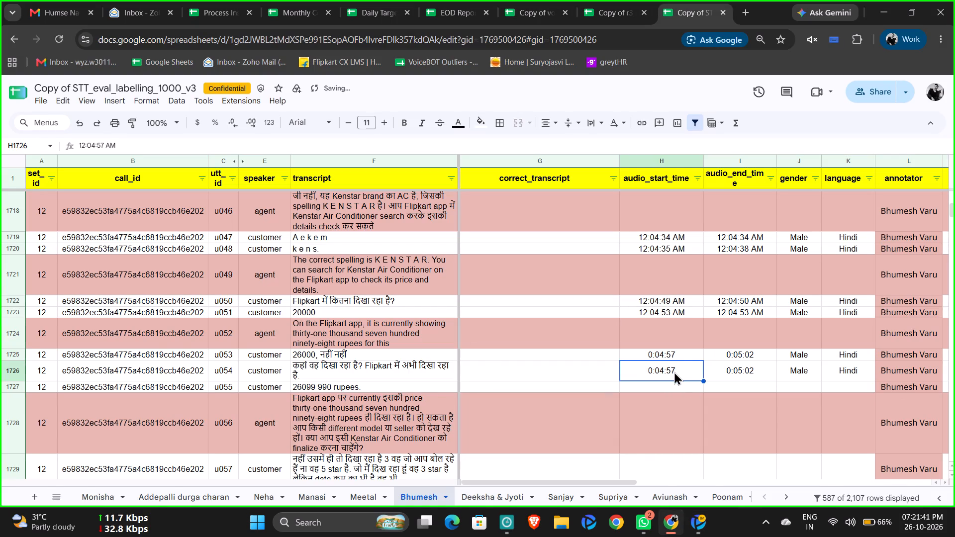
key(Return)
key(Left)
key(Left)
key(Left)
key(Left)
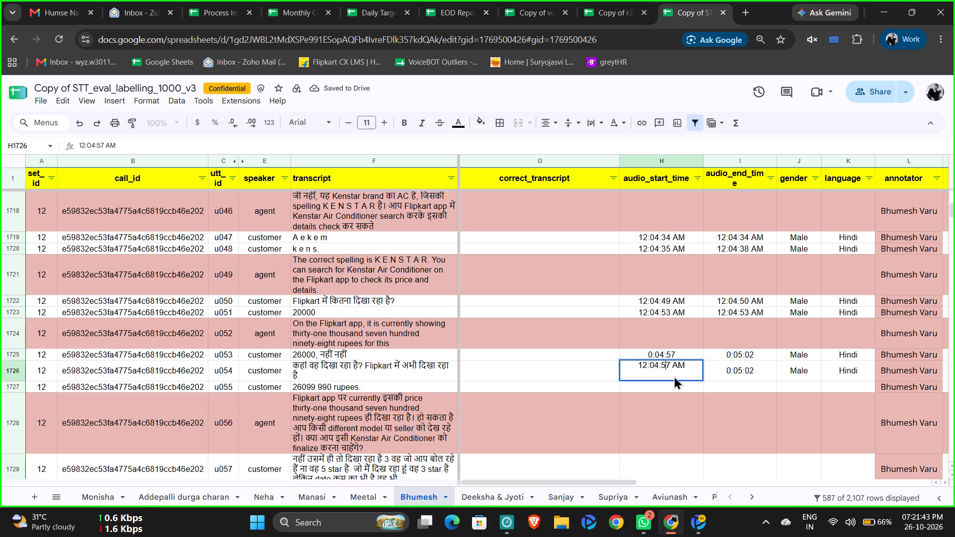
key(Left)
key(Left)
key(BackSpace)
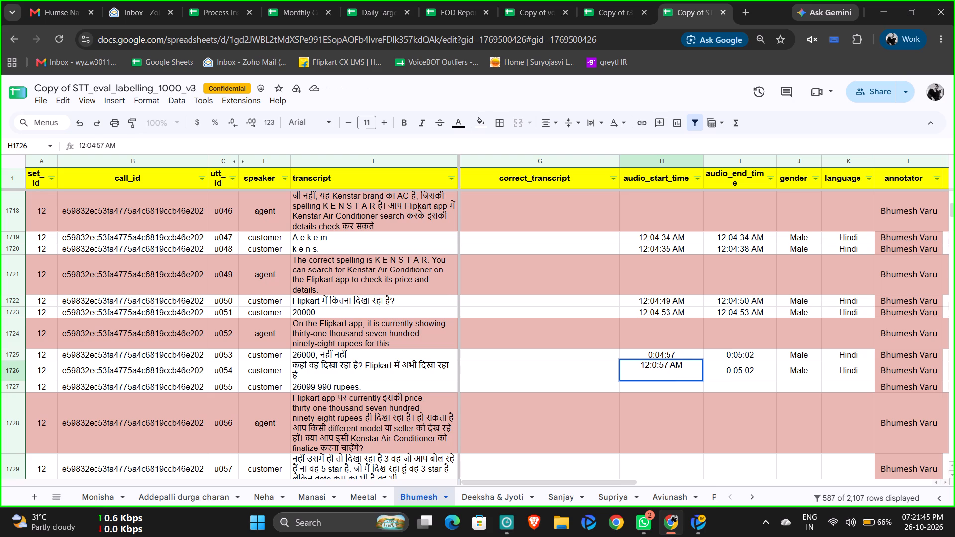
key(5)
key(Right)
key(Right)
key(Right)
key(BackSpace)
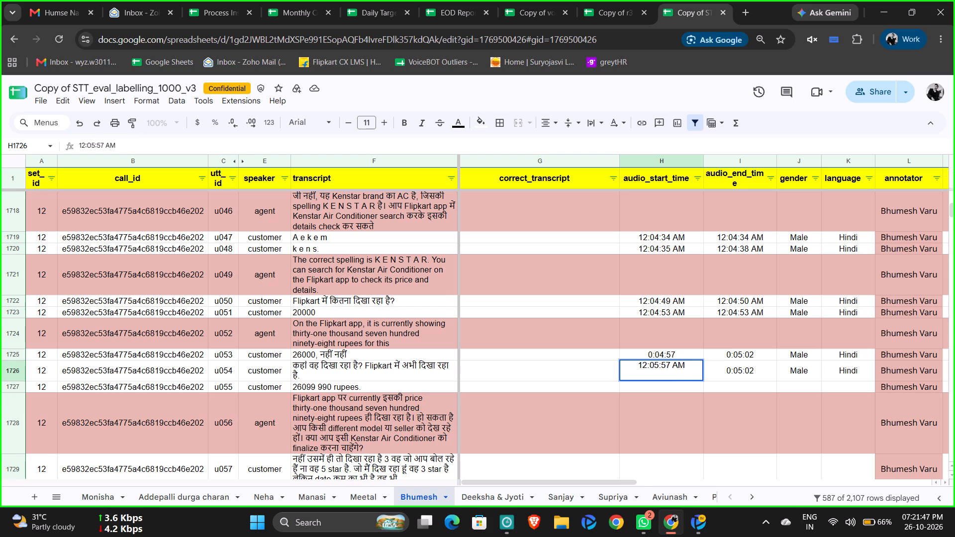
key(BackSpace)
text(03)
key(Return)
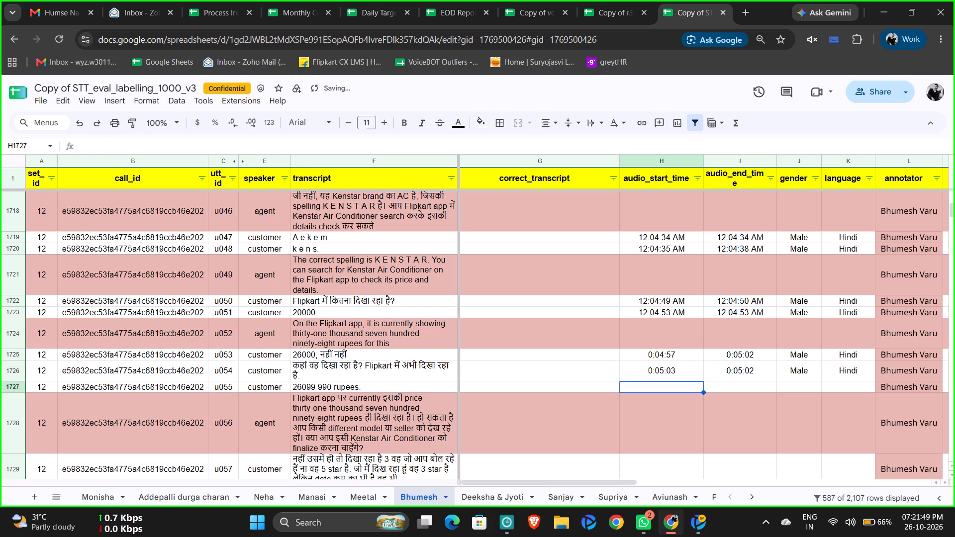
Set the audio_end_time of row 1726 (utterance u054) to 12:05:06 AM.
key(Up)
key(Down)
key(Up)
key(Right)
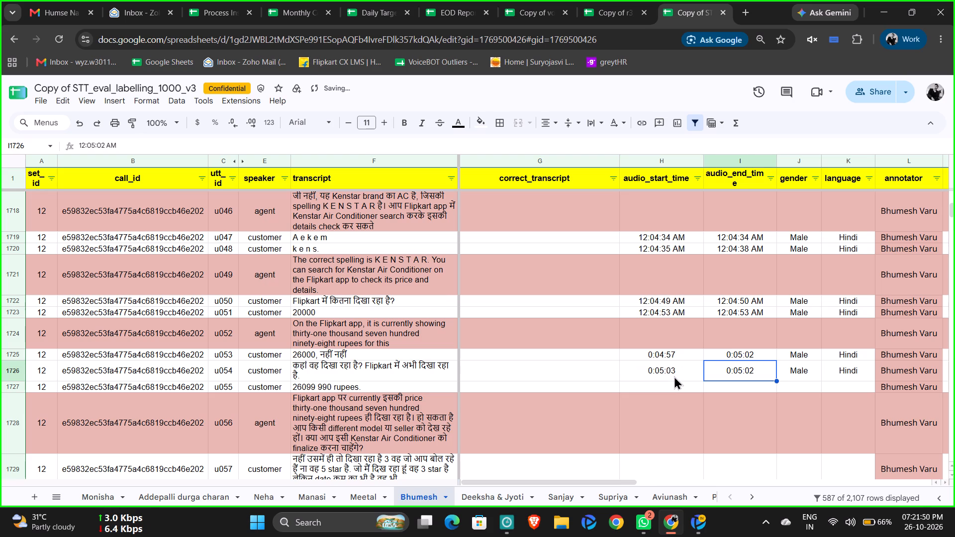
key(Return)
key(Left)
key(Left)
key(Left)
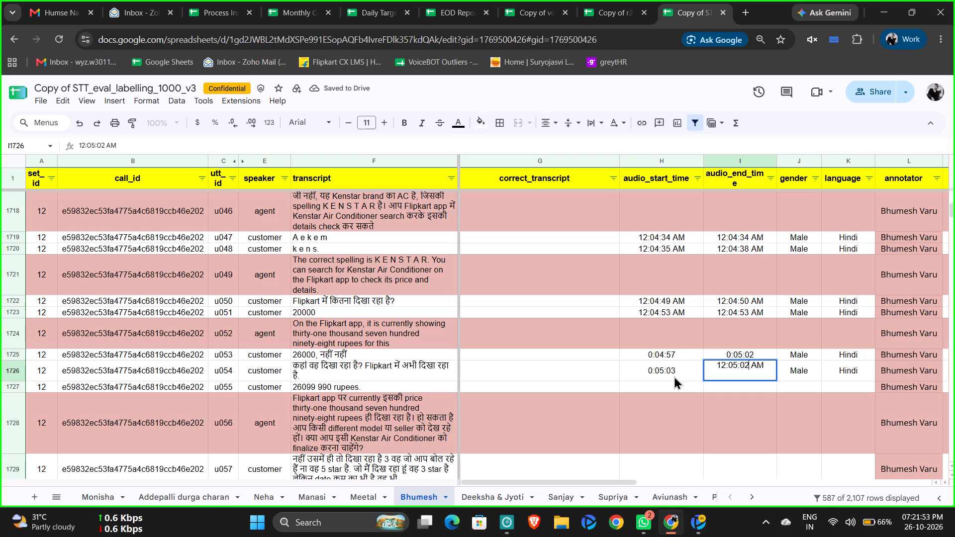
key(BackSpace)
key(6)
key(Return)
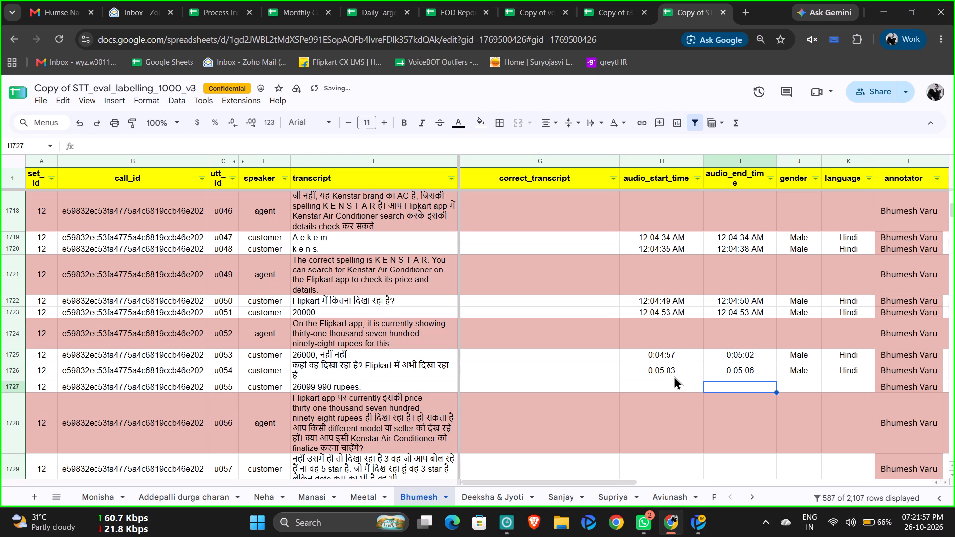
Switch to the call console, play the recording from 5:06 to 5:11, and return to the spreadsheet.
key(Left)
key(alt+Tab)
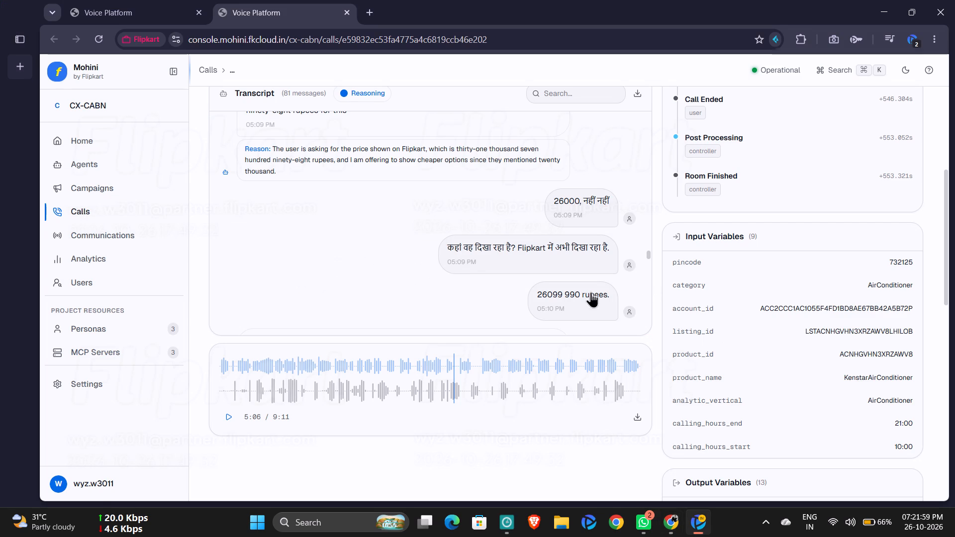
click(229, 419)
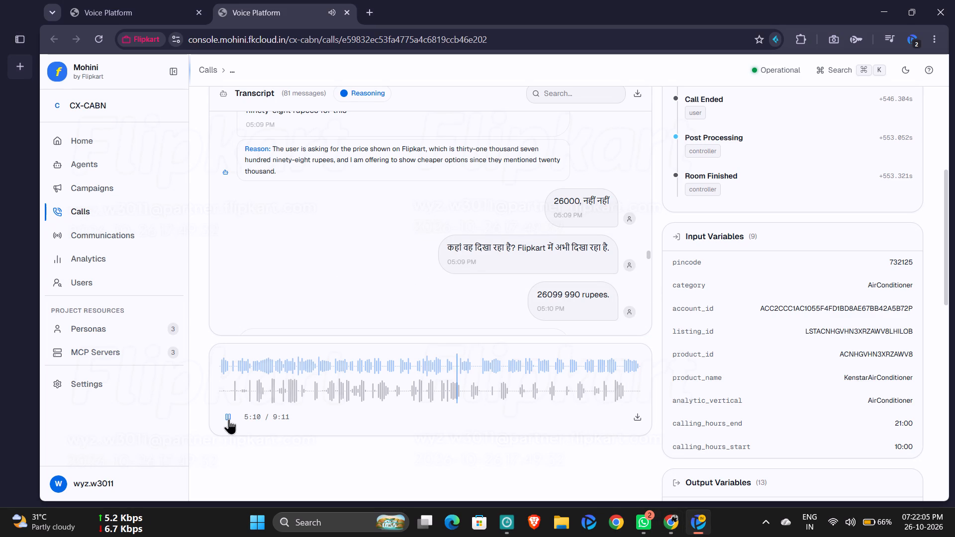
click(229, 419)
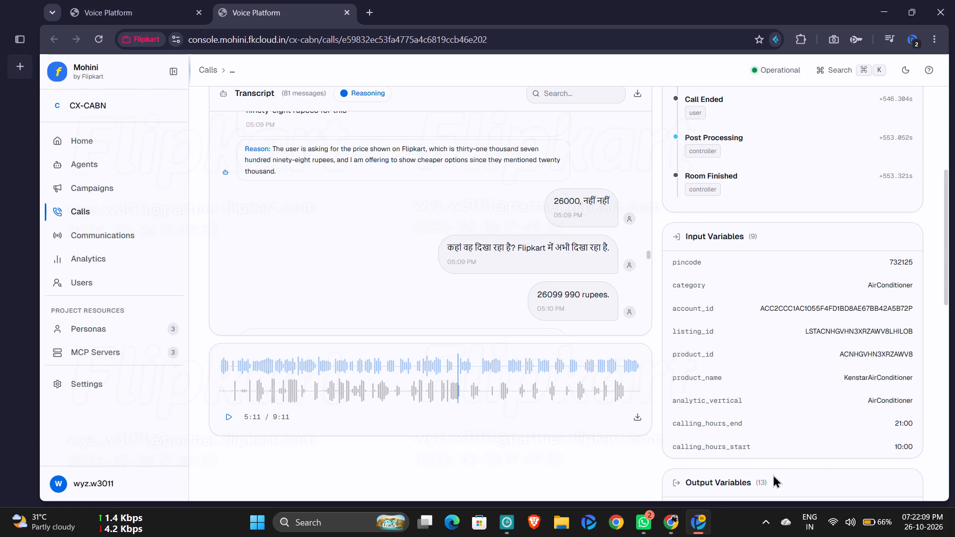
key(alt+Tab)
Copy row 1726's start time, end time, gender and language entries into row 1727.
drag(675, 371, 813, 378)
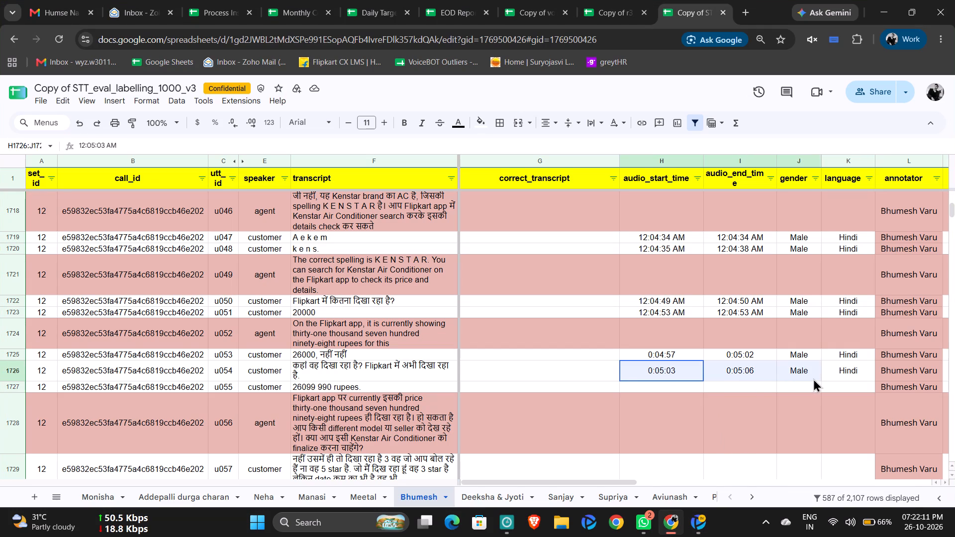
drag(813, 378, 847, 369)
key(ctrl+c)
click(671, 389)
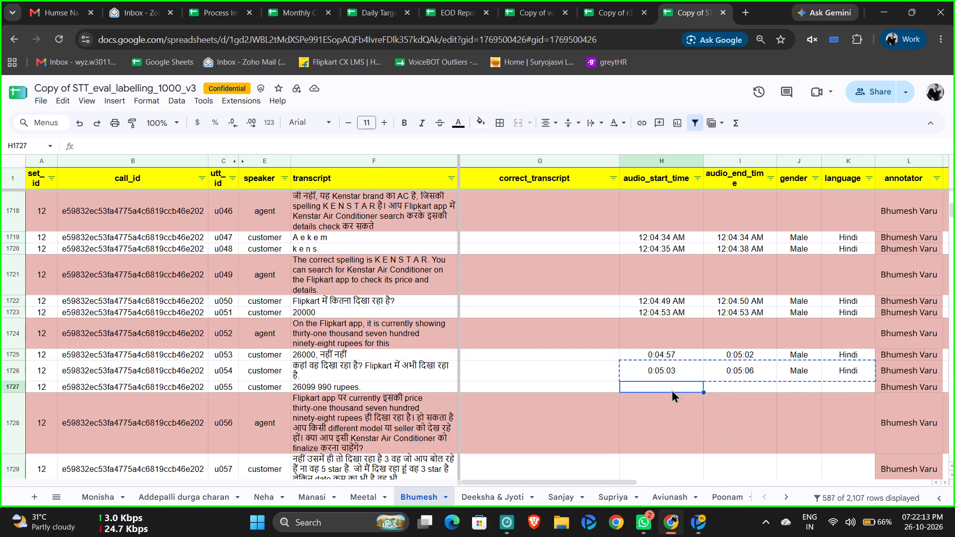
key(ctrl+v)
Set the audio_start_time of row 1727 (utterance u055) to 12:05:06 AM.
click(671, 391)
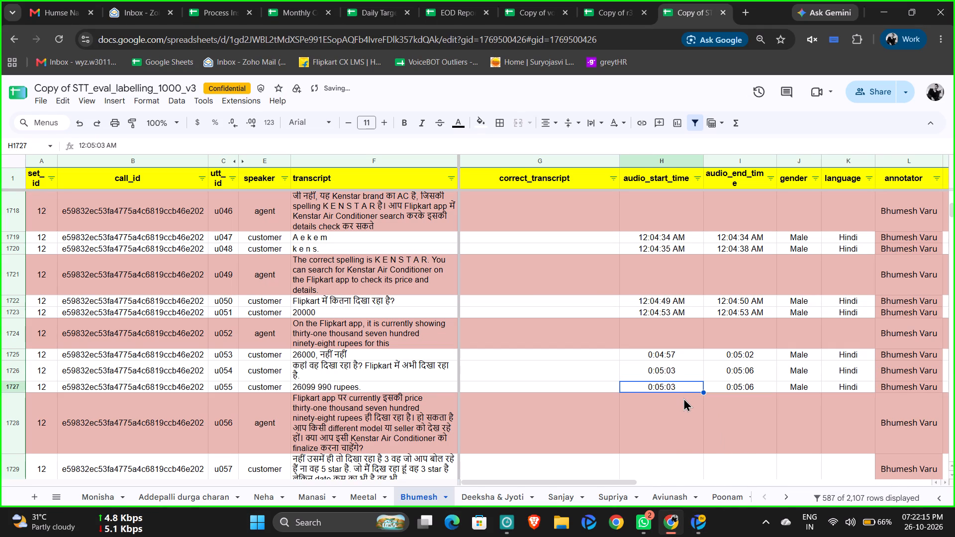
key(Return)
key(Left)
key(Left)
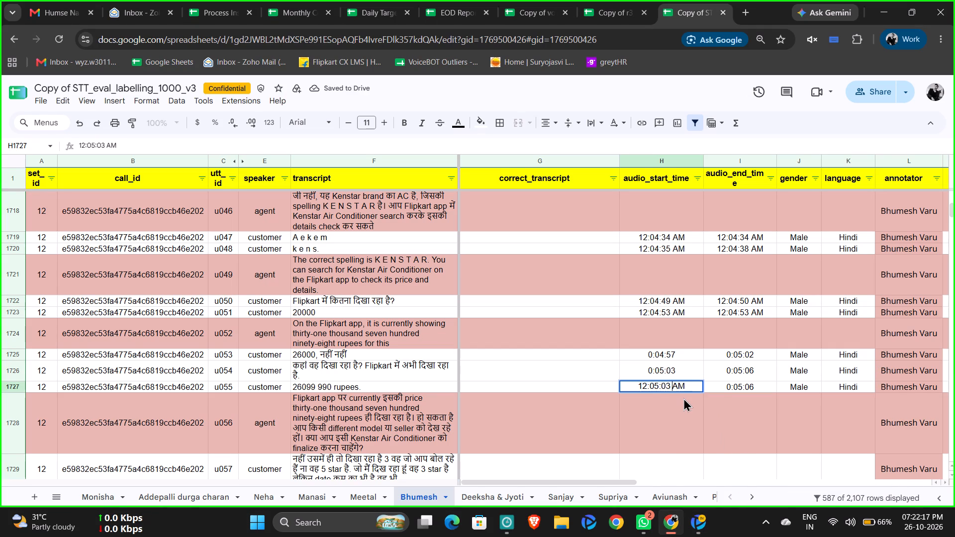
key(Left)
key(BackSpace)
key(6)
key(Return)
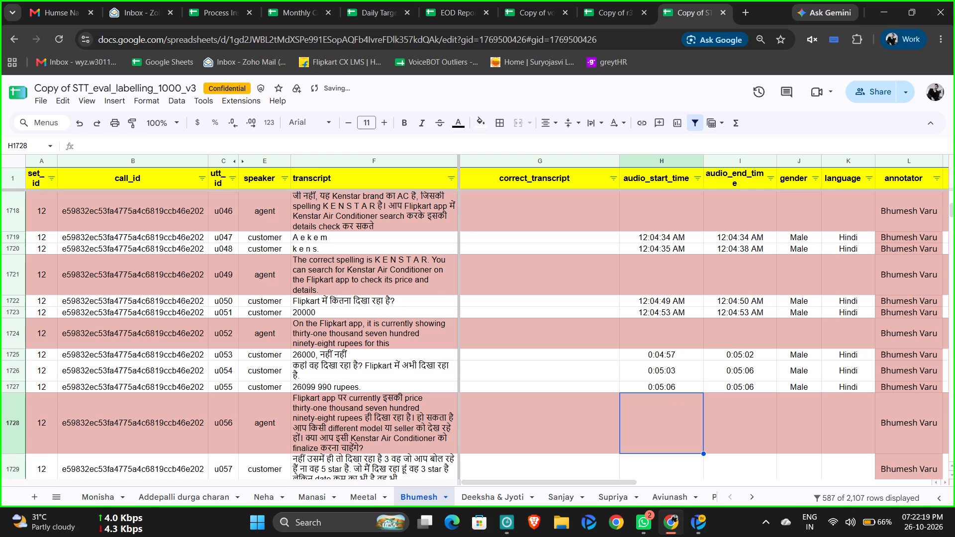
Set the audio_end_time of row 1727 (utterance u055) to 12:05:11 AM.
key(Up)
key(Right)
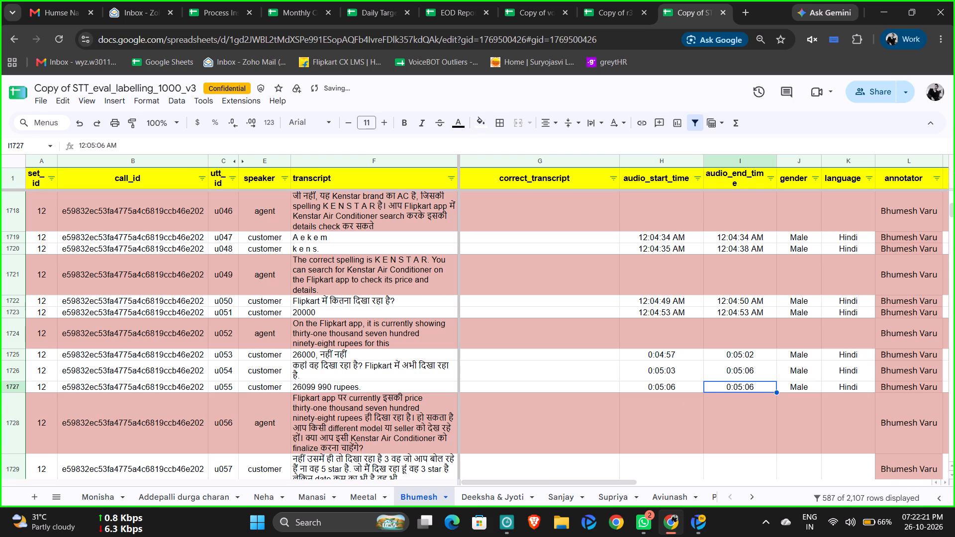
key(Return)
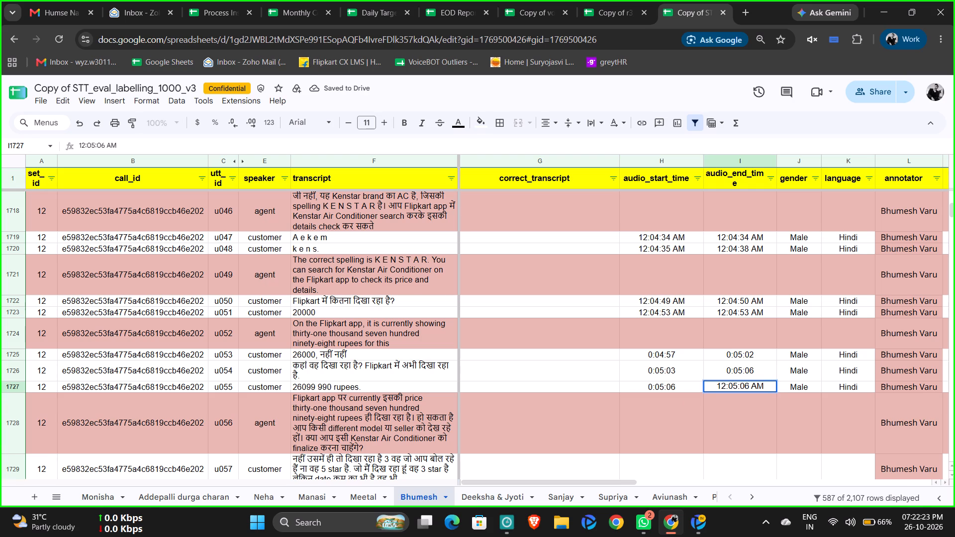
key(Left)
key(Left)
key(Left)
key(BackSpace)
key(BackSpace)
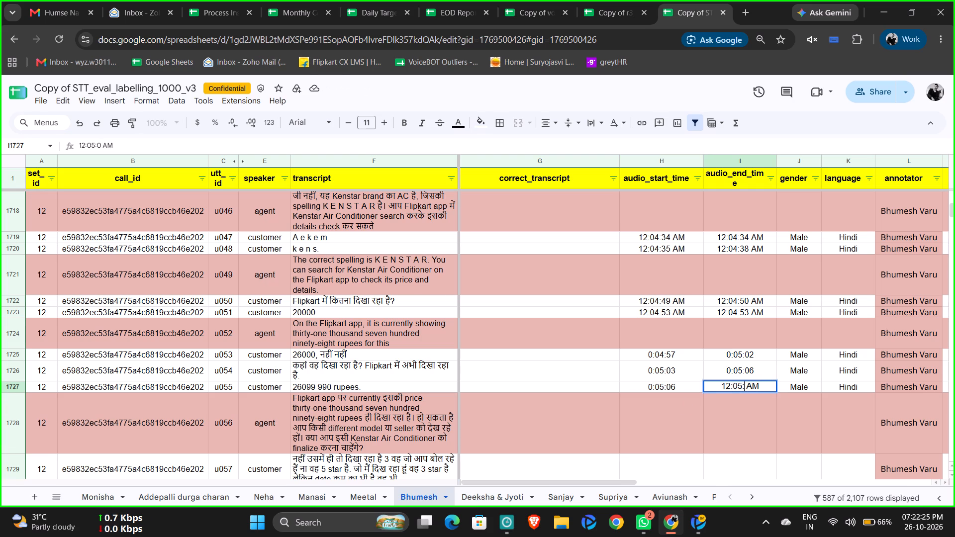
text(11)
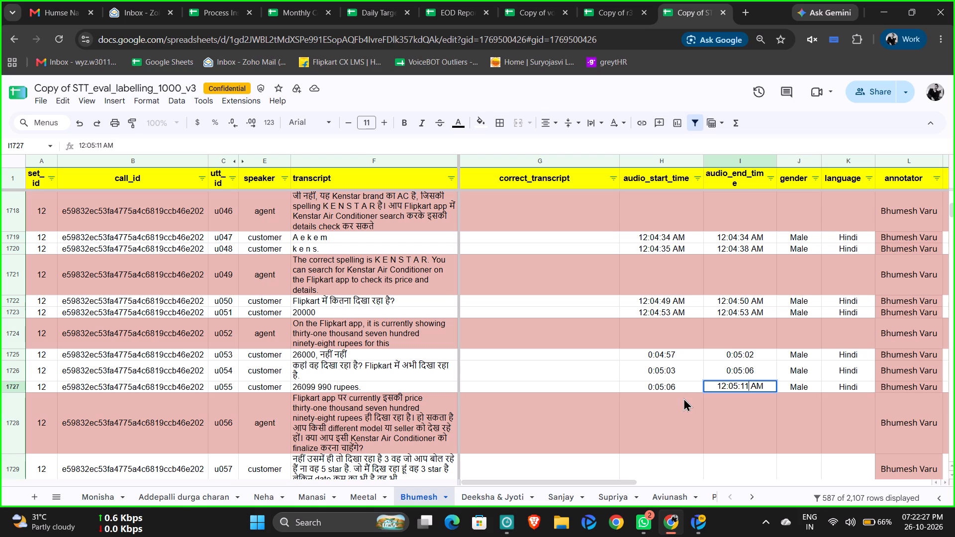
key(Return)
Switch to the call console, play the recording in stretches from 5:11 to 5:38 against utterances u056 and u057, and return to the spreadsheet.
scroll(653, 411, down, 2)
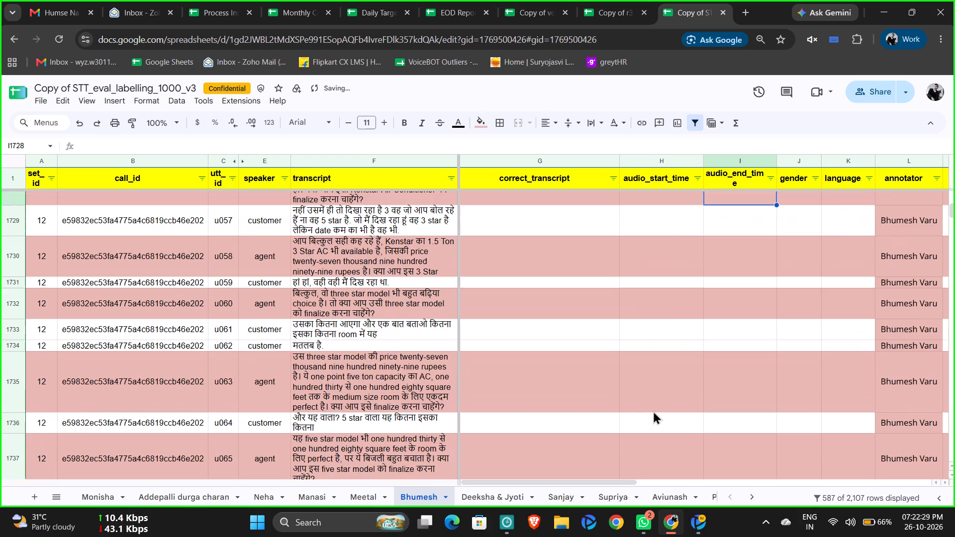
scroll(653, 411, up, 1)
key(alt+Tab)
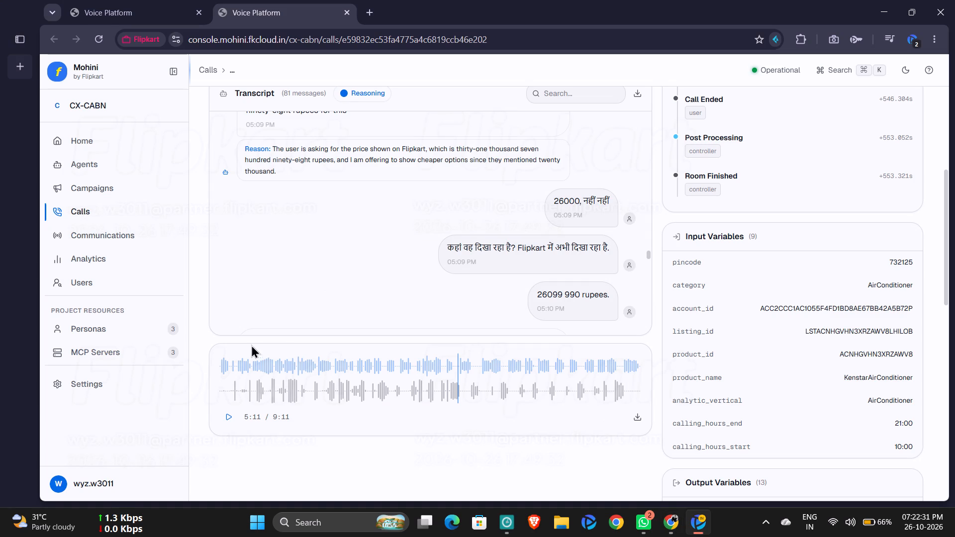
scroll(385, 271, down, 2)
scroll(385, 271, up, 1)
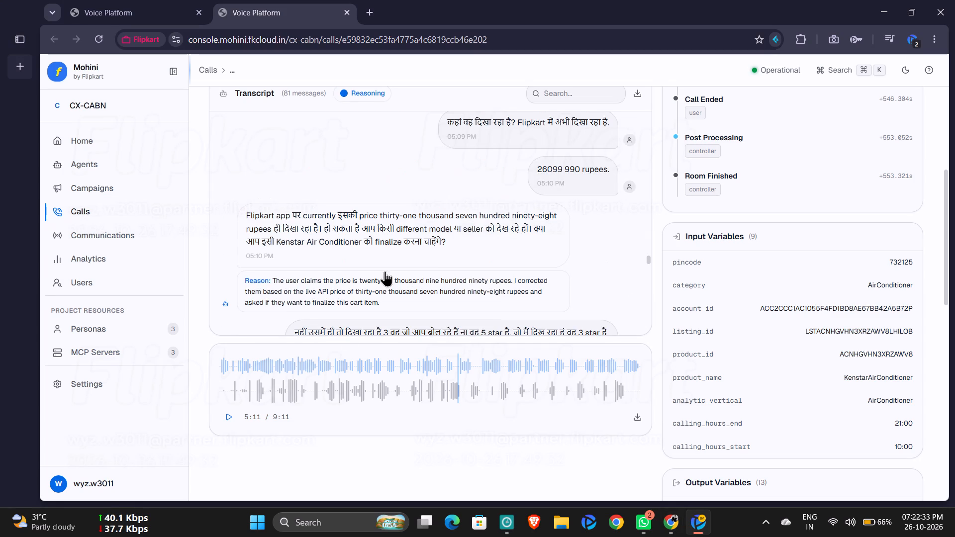
click(227, 415)
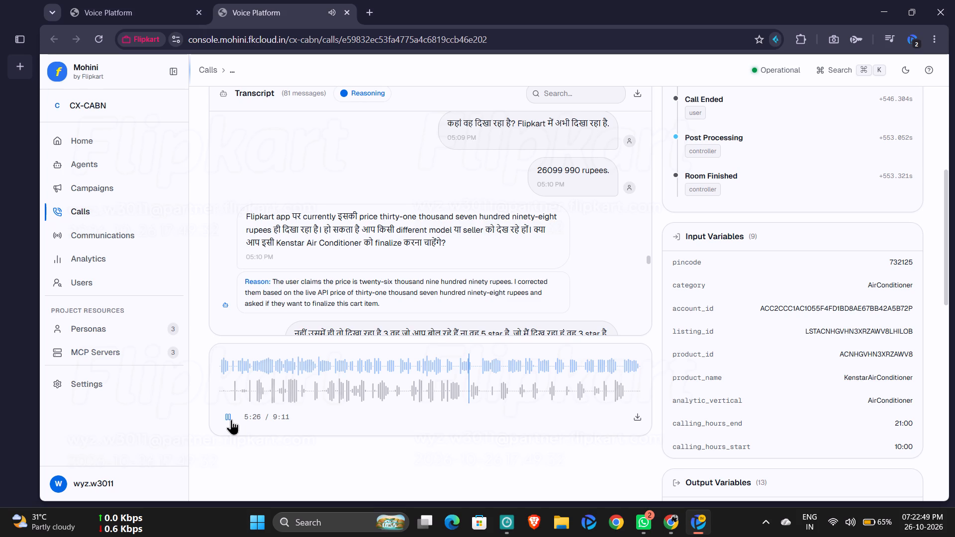
click(231, 419)
scroll(430, 242, down, 1)
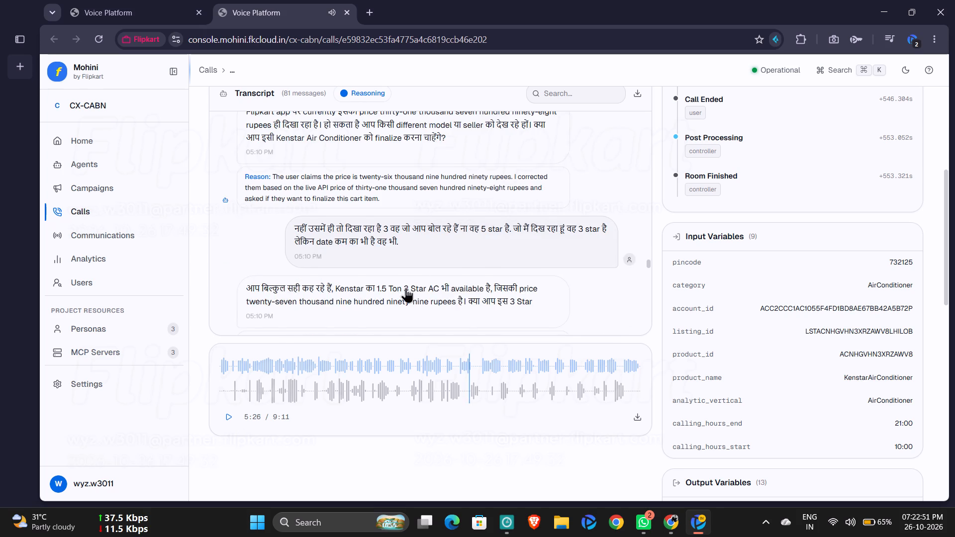
click(231, 417)
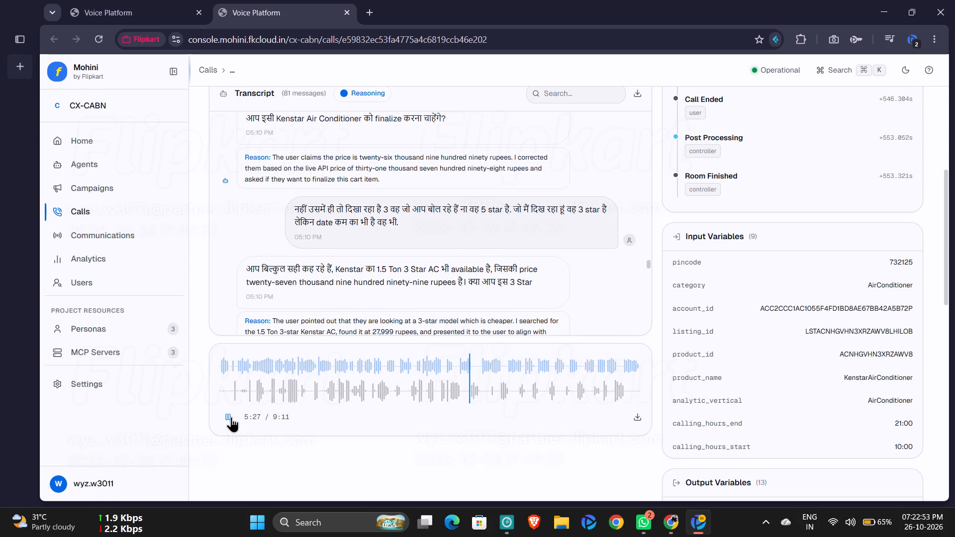
click(231, 417)
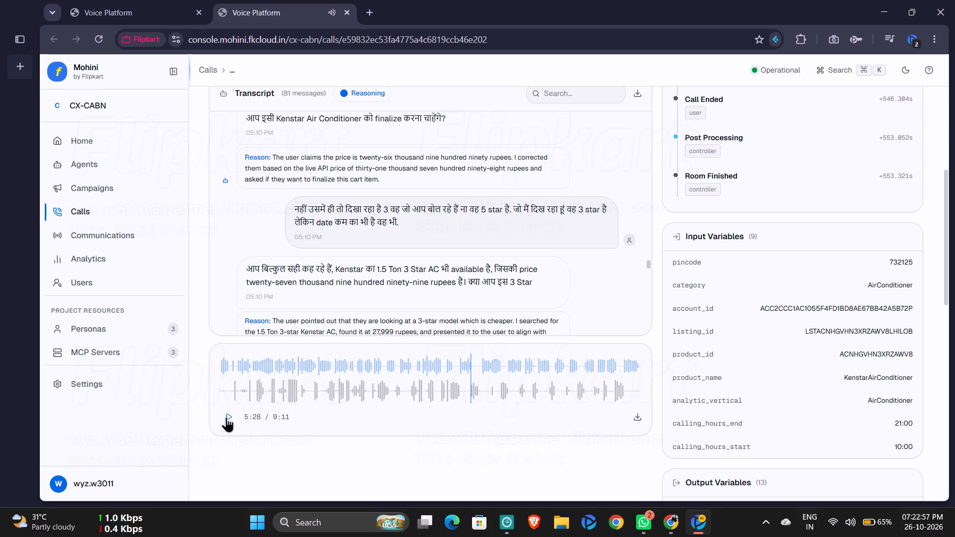
click(226, 417)
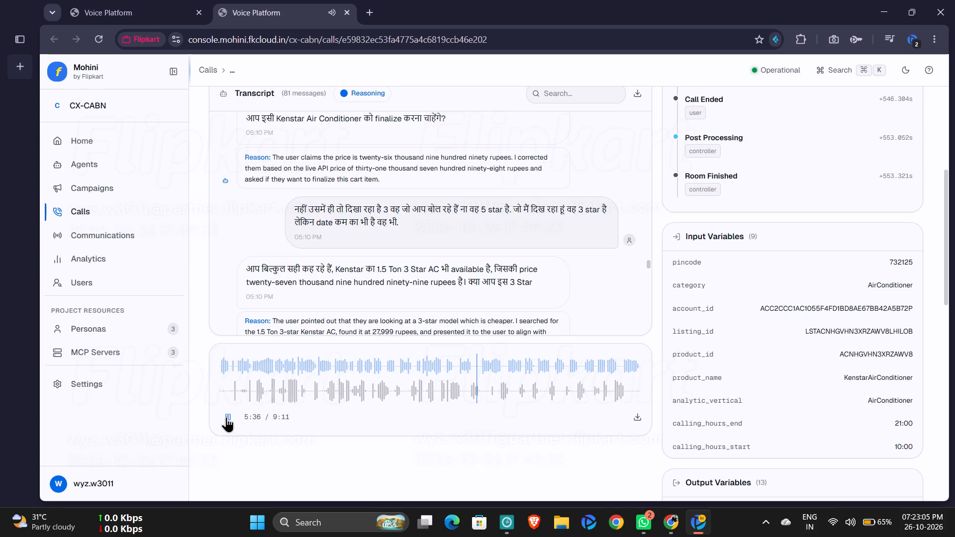
click(226, 417)
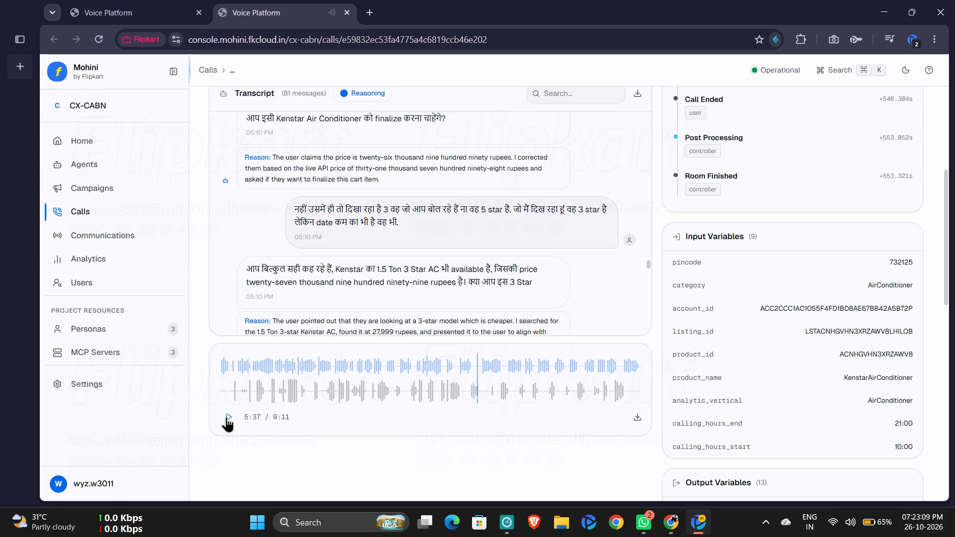
click(226, 417)
click(226, 416)
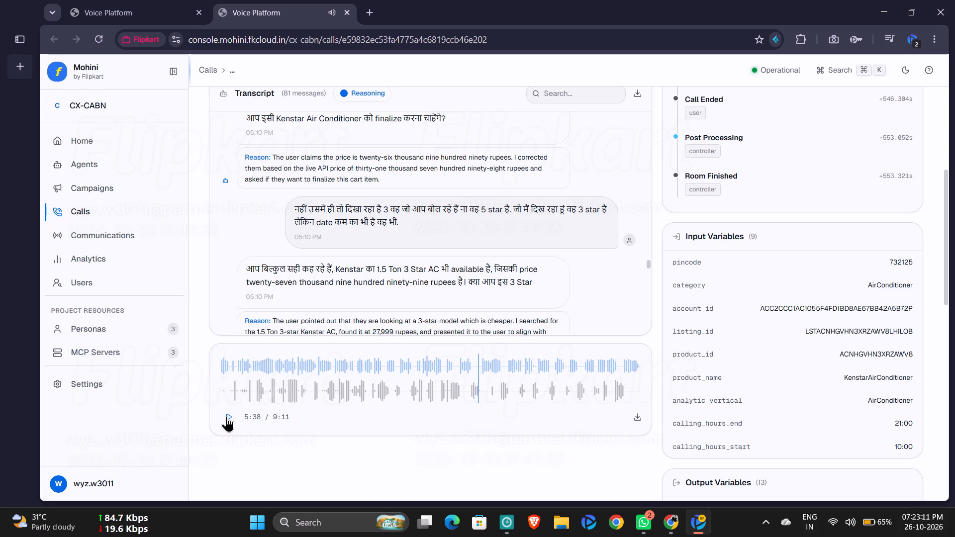
key(alt+Tab)
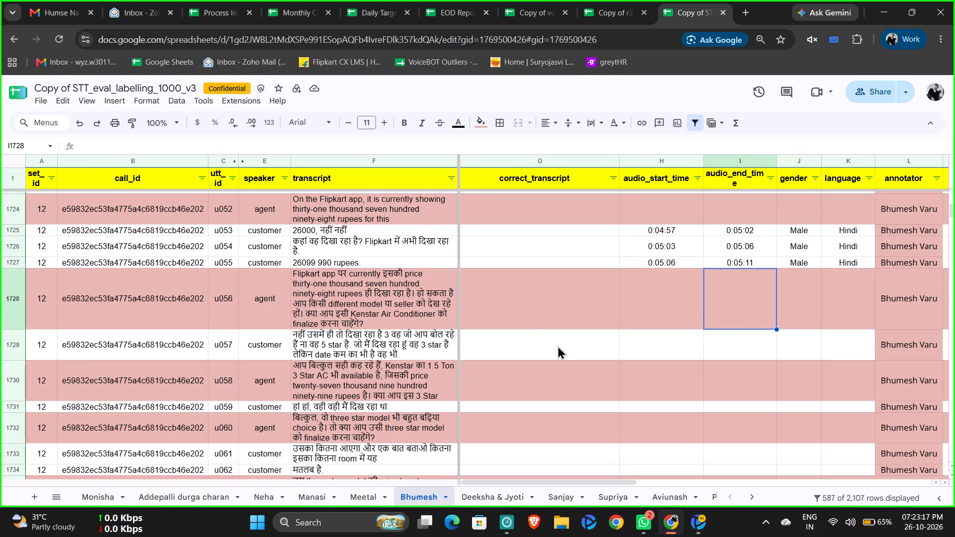
Copy row 1727's start time, end time, gender and language entries into row 1729 (utterance u057).
drag(657, 259, 766, 273)
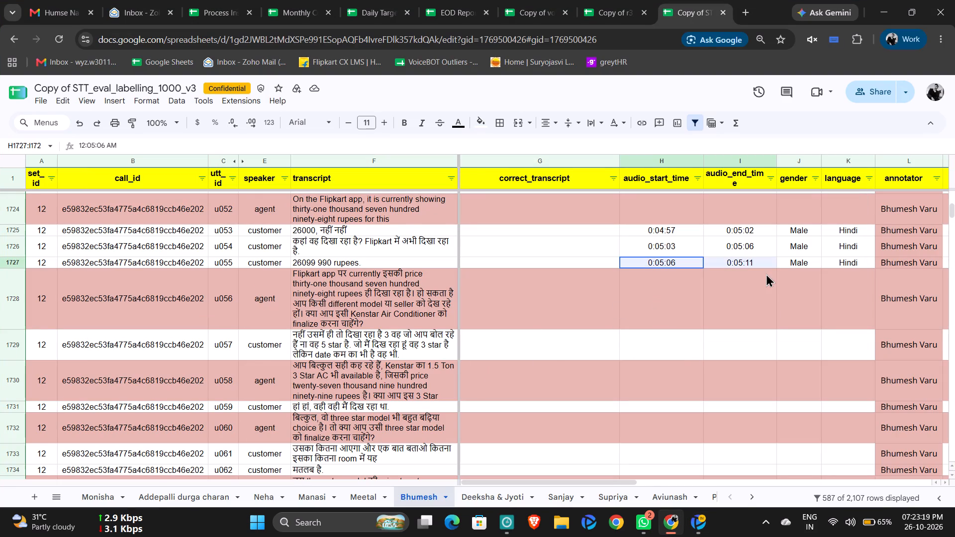
drag(766, 273, 832, 262)
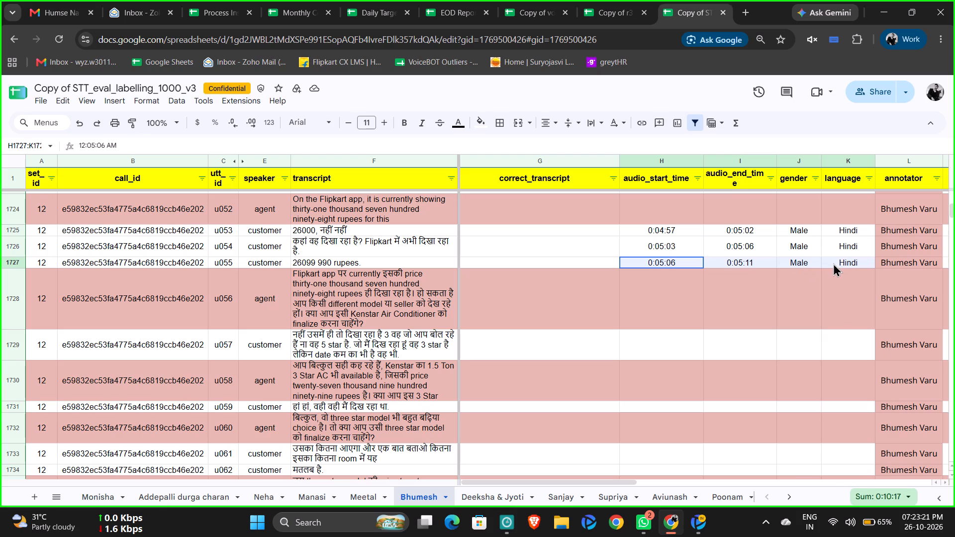
key(ctrl+c)
click(642, 352)
key(ctrl+v)
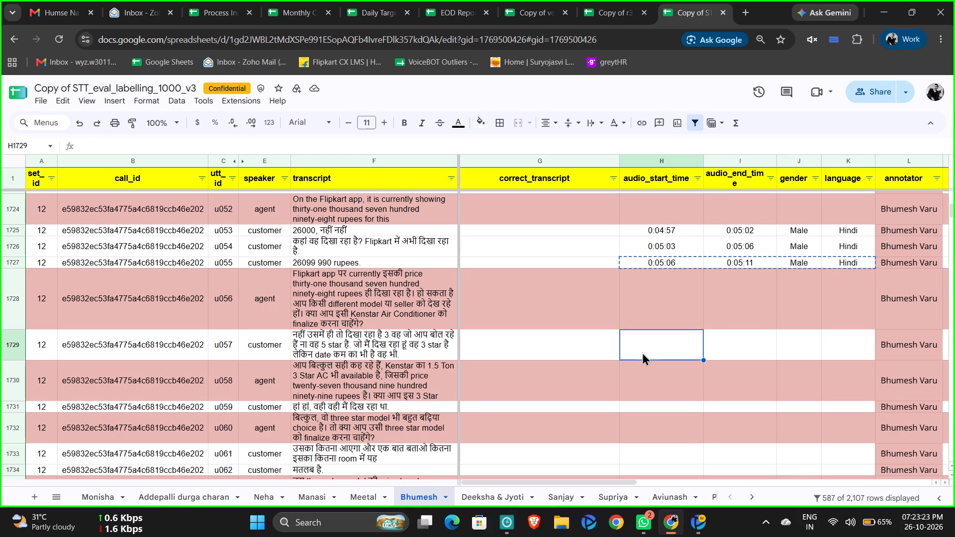
Set the audio_end_time of row 1729 (utterance u057) to 12:05:37 AM.
click(743, 343)
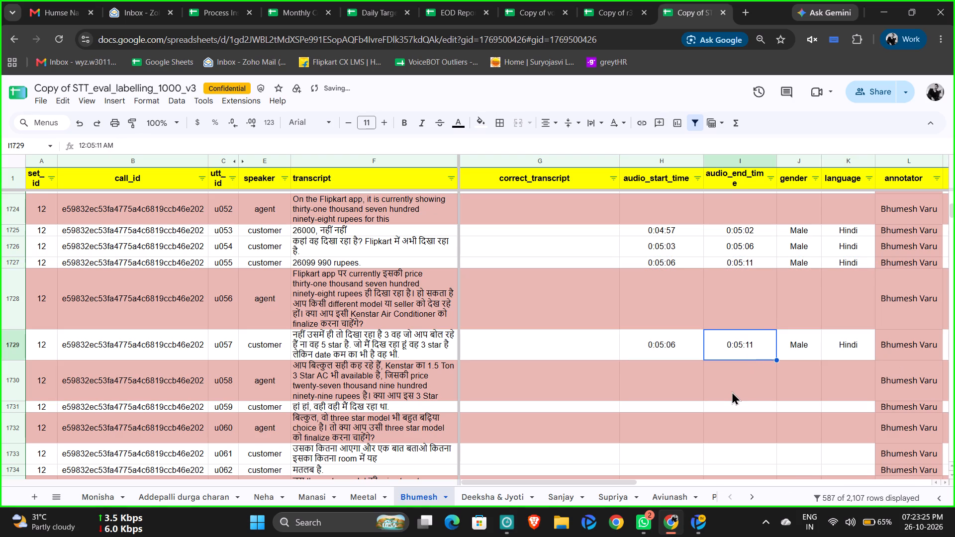
key(Return)
key(Left)
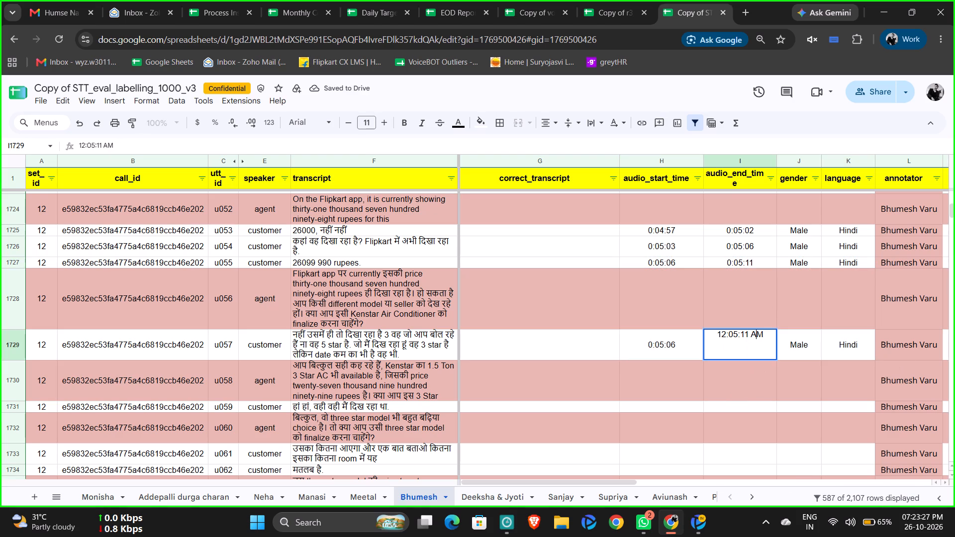
key(Left)
key(Left)
key(BackSpace)
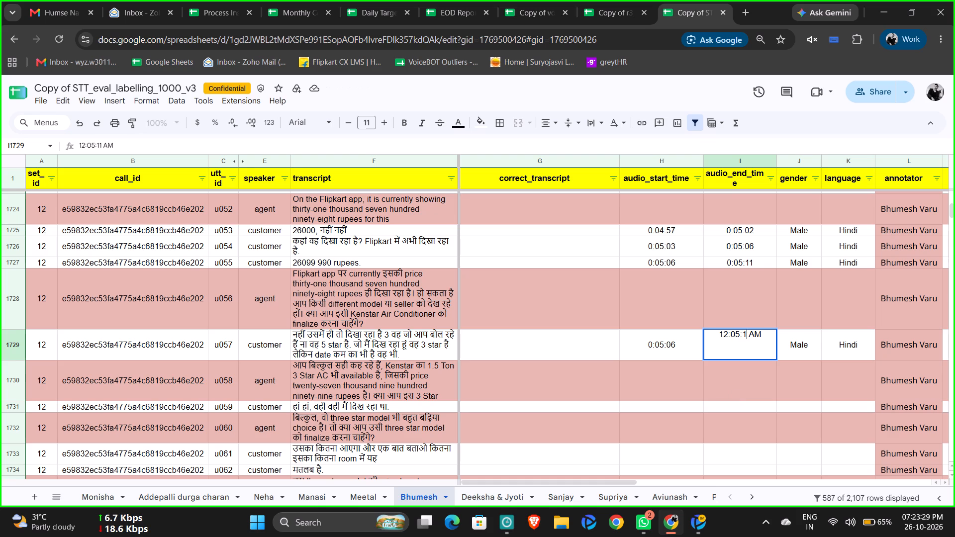
key(BackSpace)
text(37)
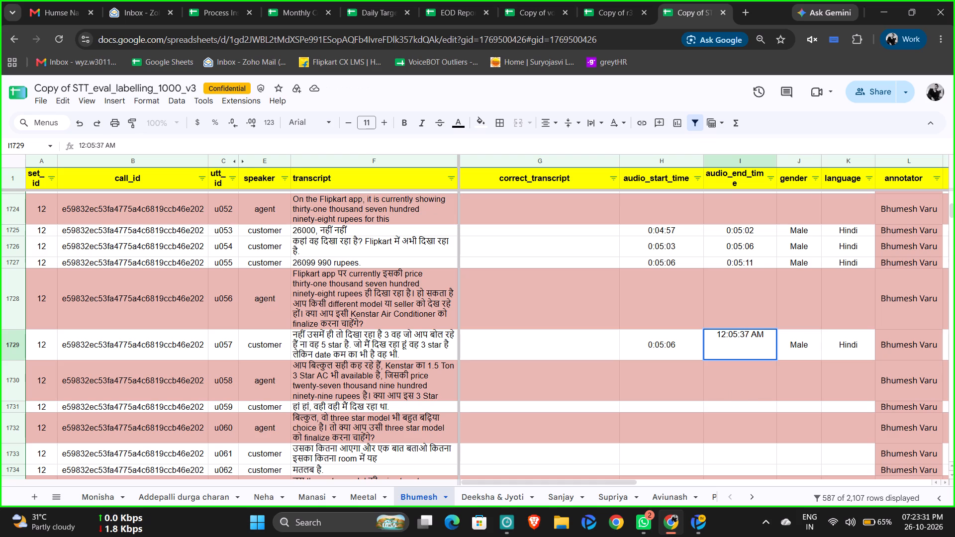
key(Down)
key(Return)
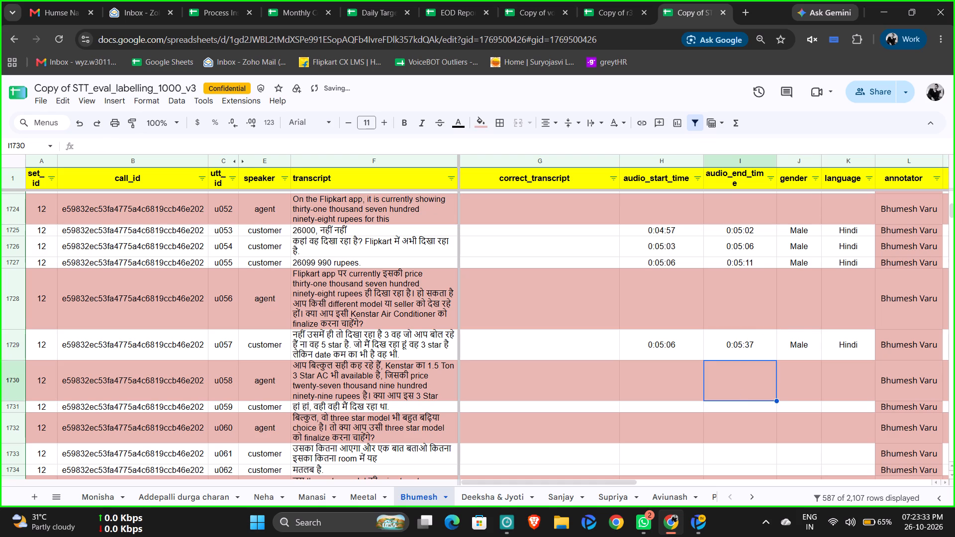
Switch to the call console, replay the recording between about 5:25 and 5:31 to locate the start of utterance u057, and return to the spreadsheet.
key(Up)
key(Left)
key(alt+Tab)
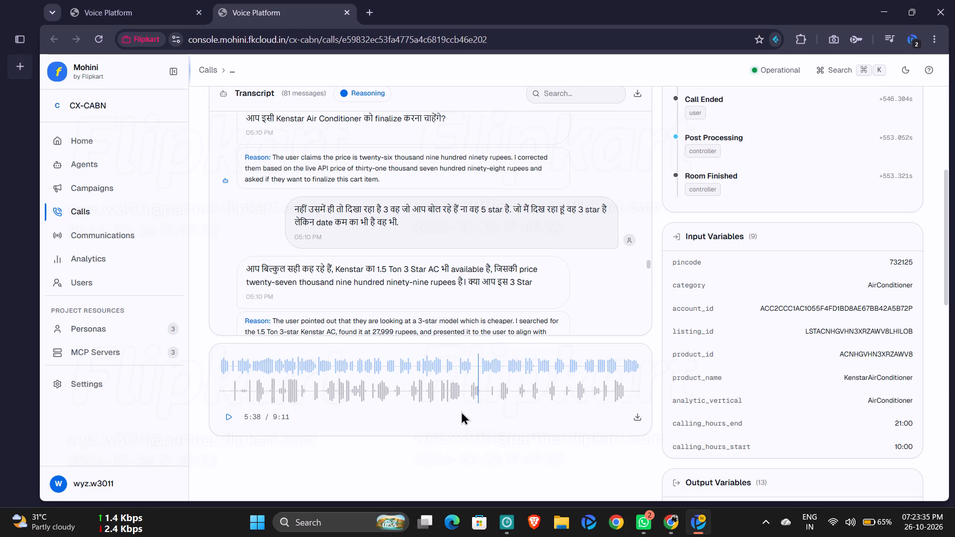
click(473, 388)
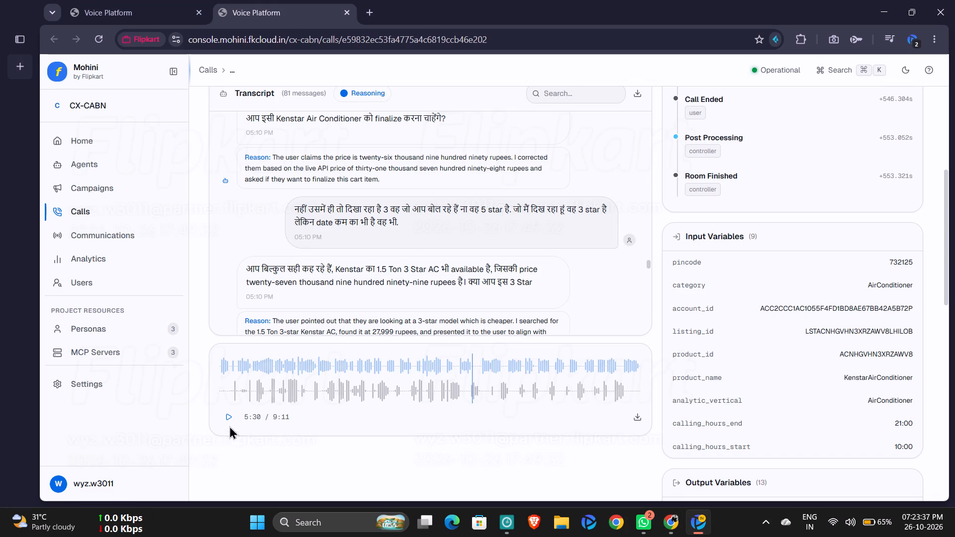
click(228, 413)
click(229, 419)
click(469, 390)
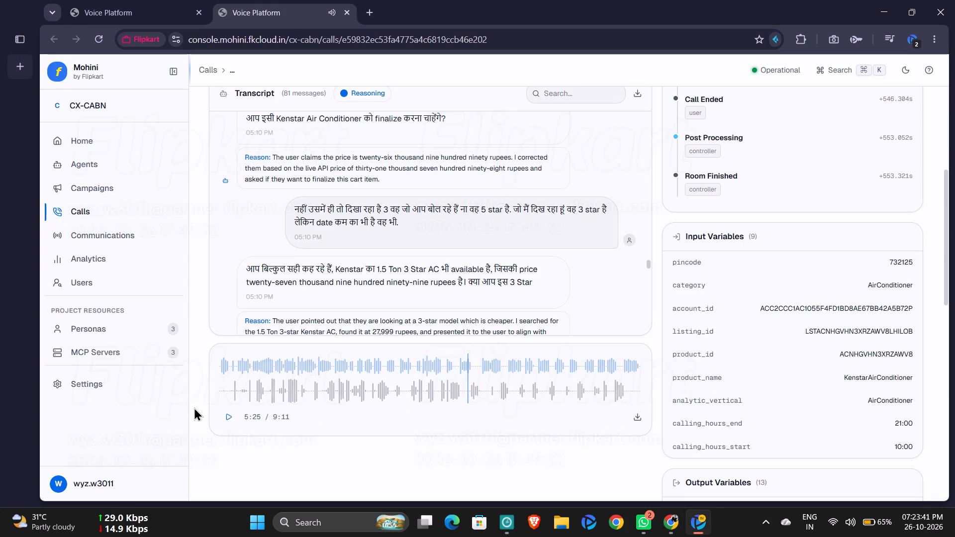
click(229, 415)
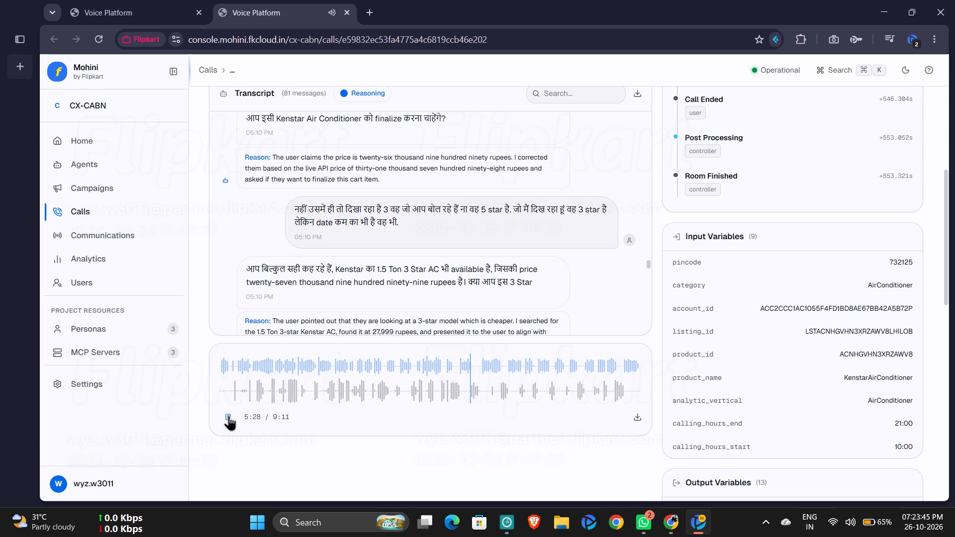
click(231, 416)
key(alt+Tab)
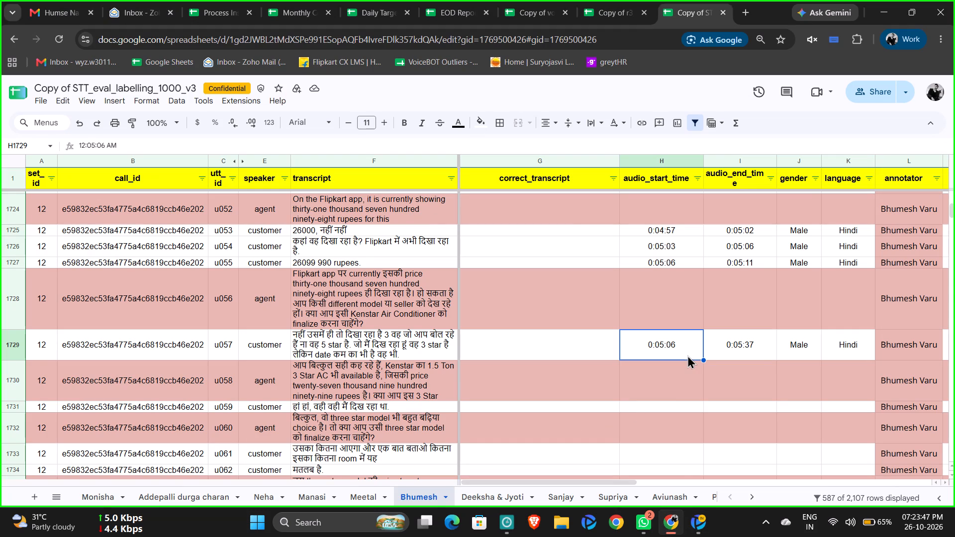
Set the audio_start_time of row 1729 (utterance u057) to 12:05:28 AM.
key(Return)
key(Left)
key(Left)
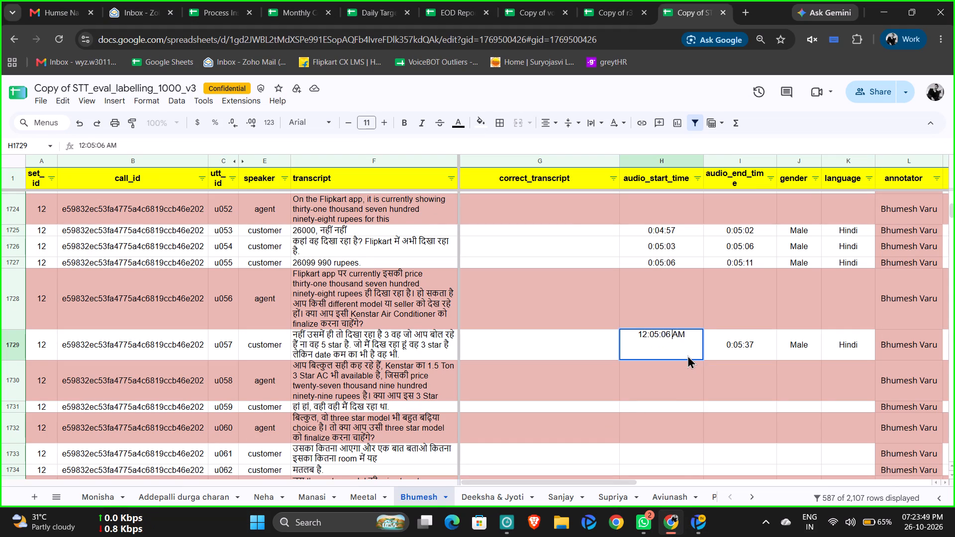
key(Left)
key(BackSpace)
key(BackSpace)
text(28)
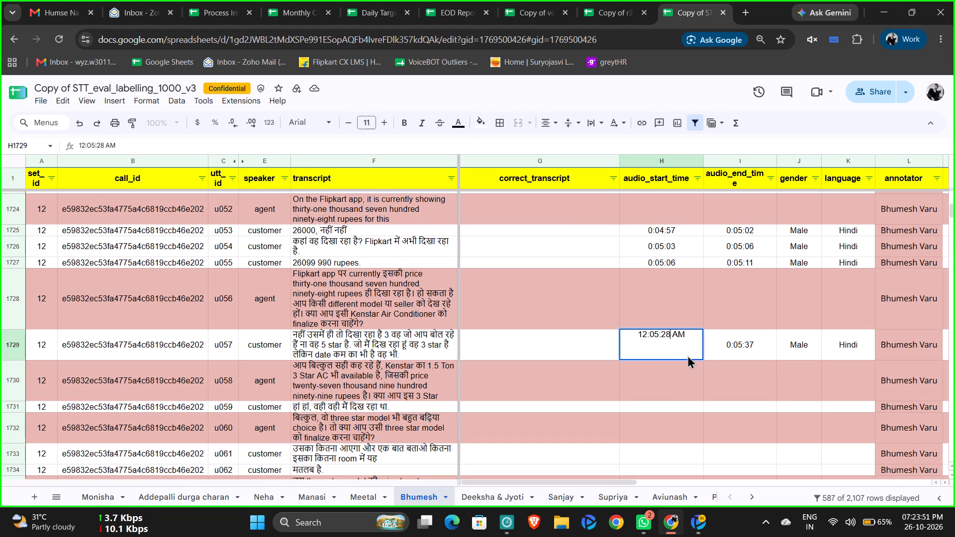
key(Return)
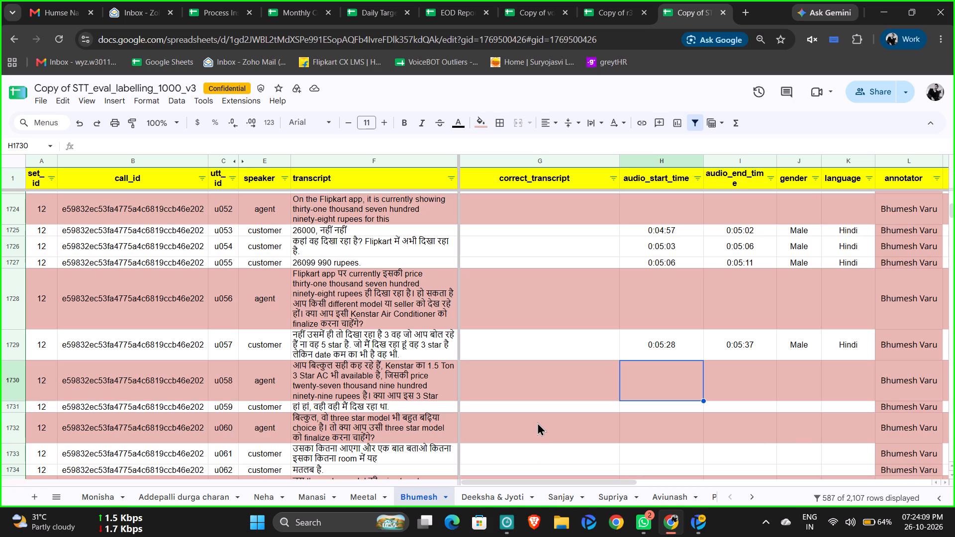
Switch to the call console, play the recording from 5:28 to 5:38 against the transcript of utterance u057, and return to the spreadsheet.
scroll(540, 421, down, 1)
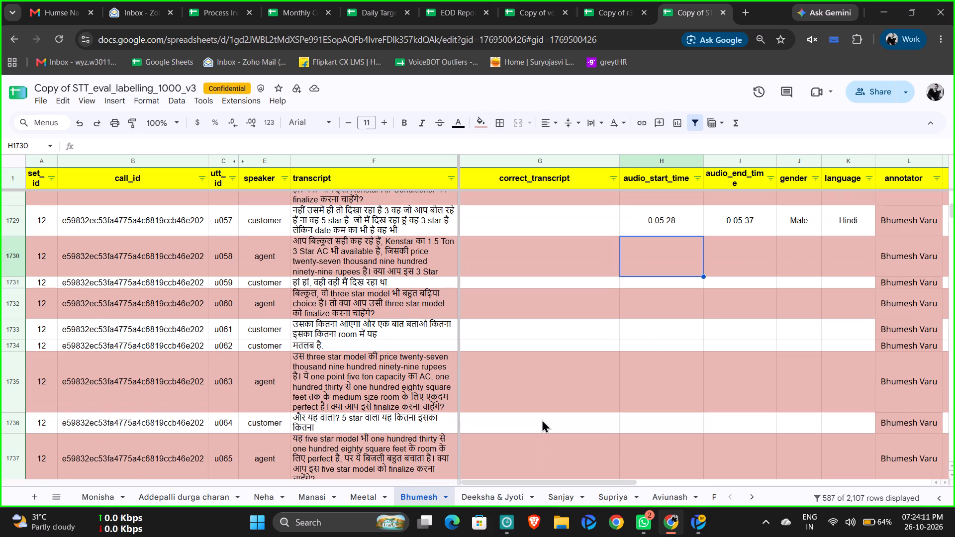
key(alt+Tab)
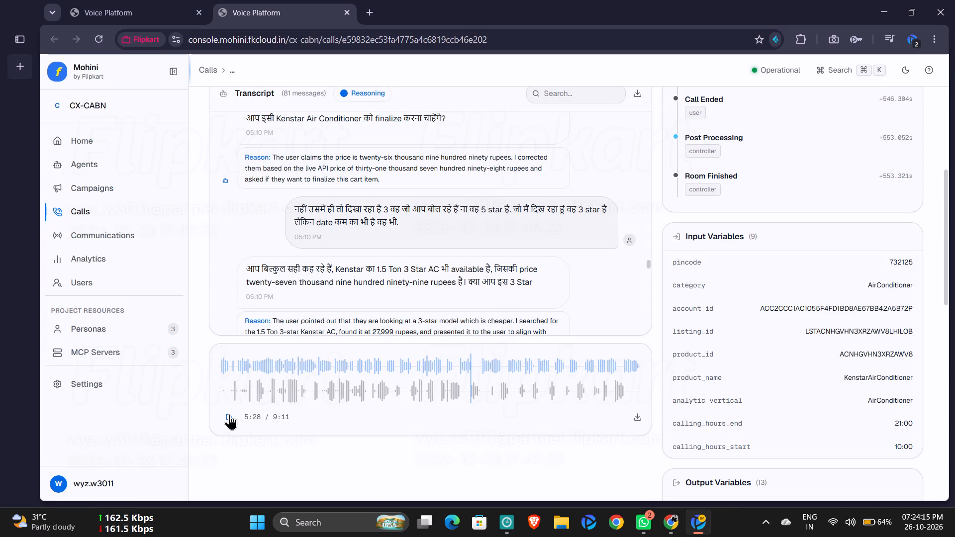
click(229, 414)
scroll(335, 243, down, 1)
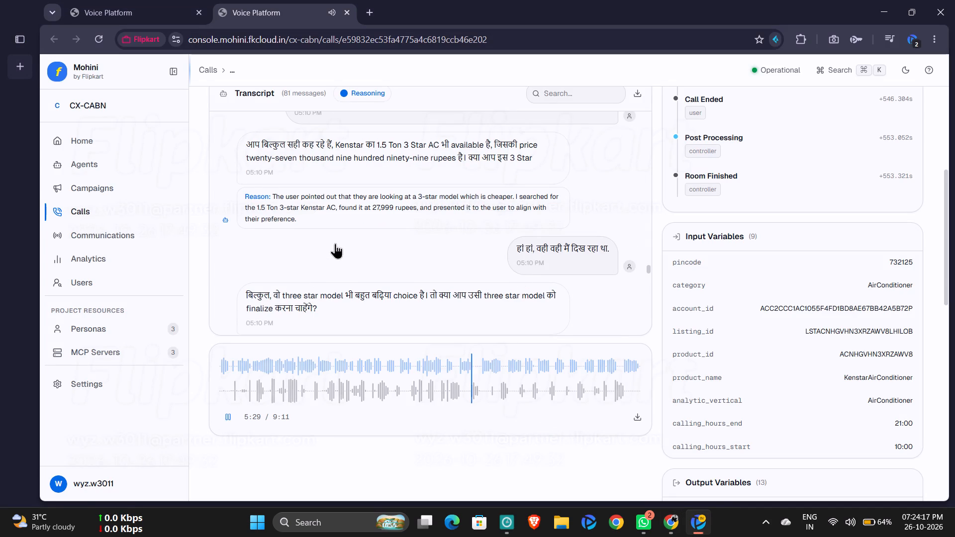
scroll(335, 243, up, 1)
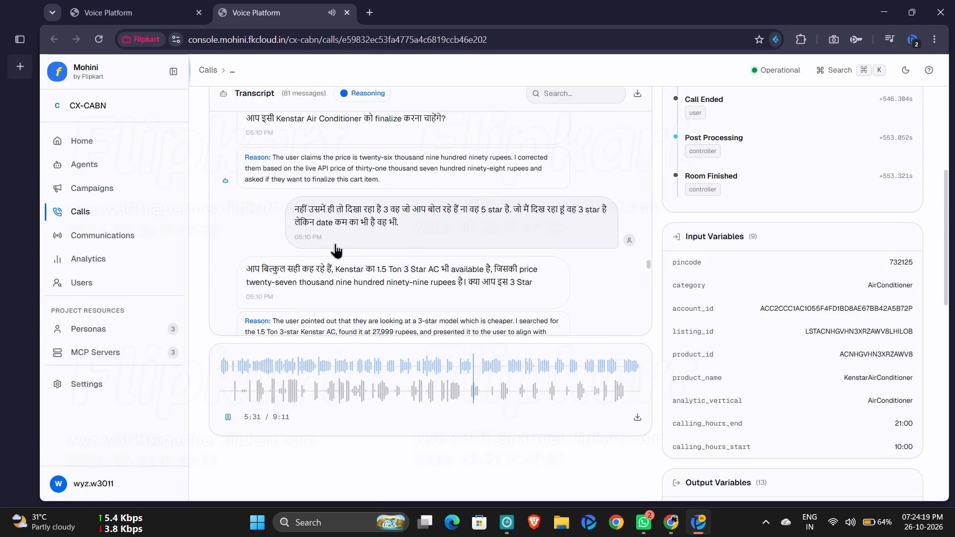
scroll(335, 243, down, 1)
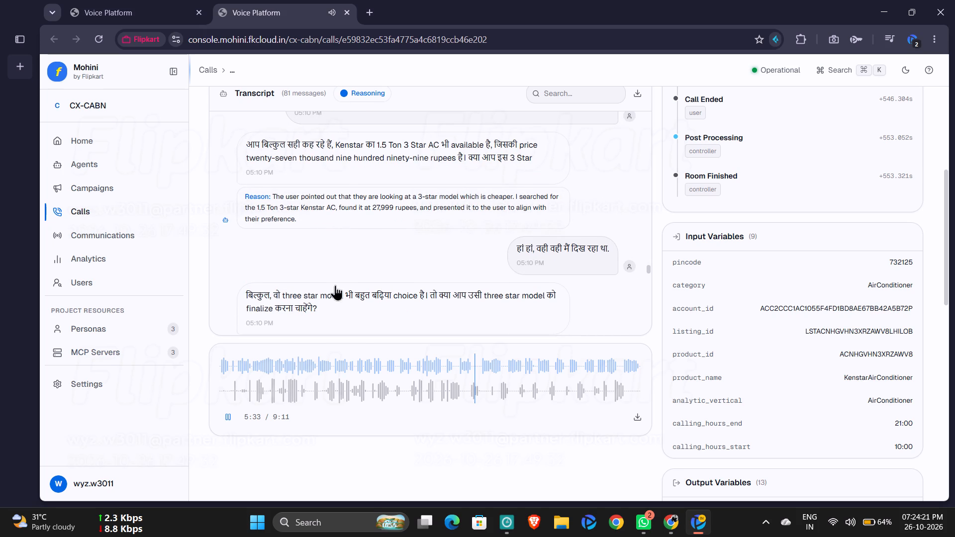
click(230, 417)
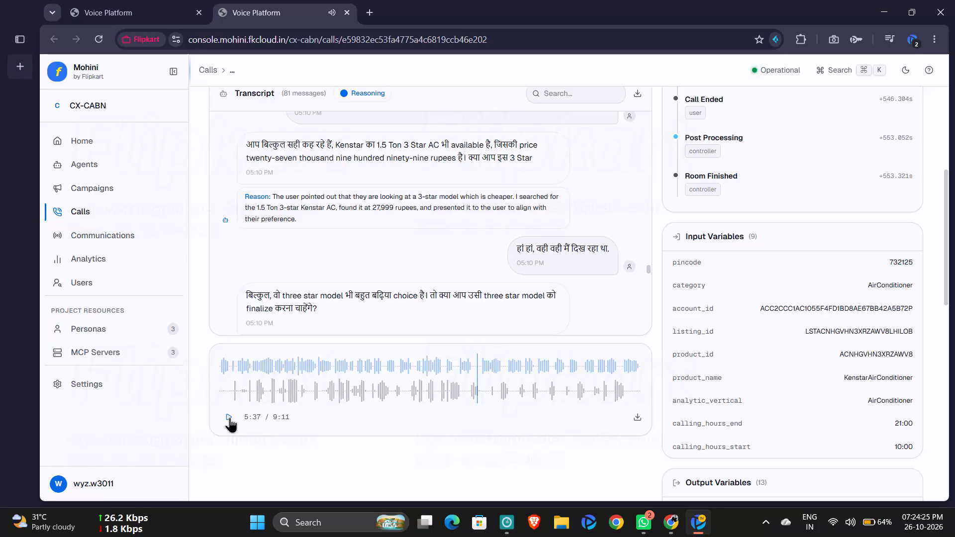
click(230, 417)
click(228, 417)
key(alt+Tab)
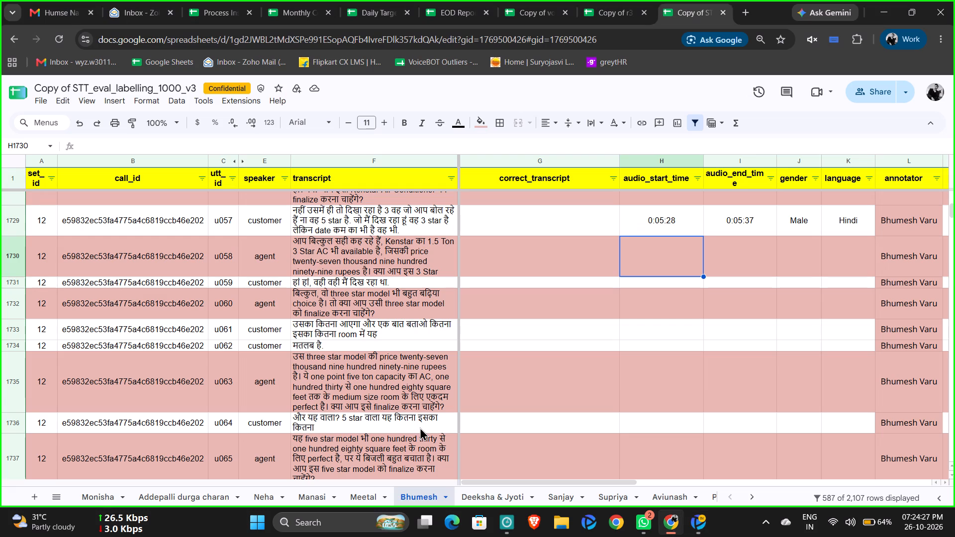
Switch to the call console, play from 5:38 to 5:57, replay from 5:53 to locate utterance u059, and return to the spreadsheet.
key(alt+Tab)
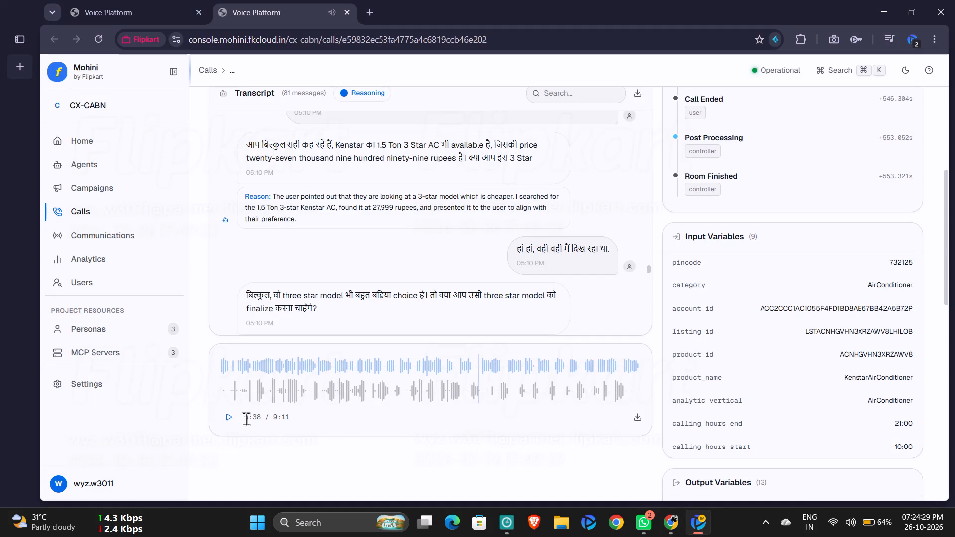
click(228, 416)
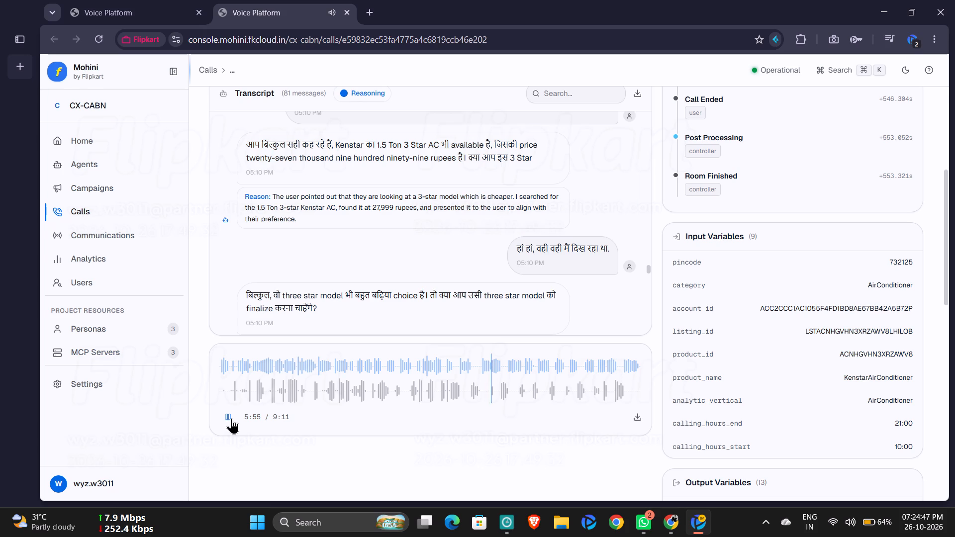
click(231, 418)
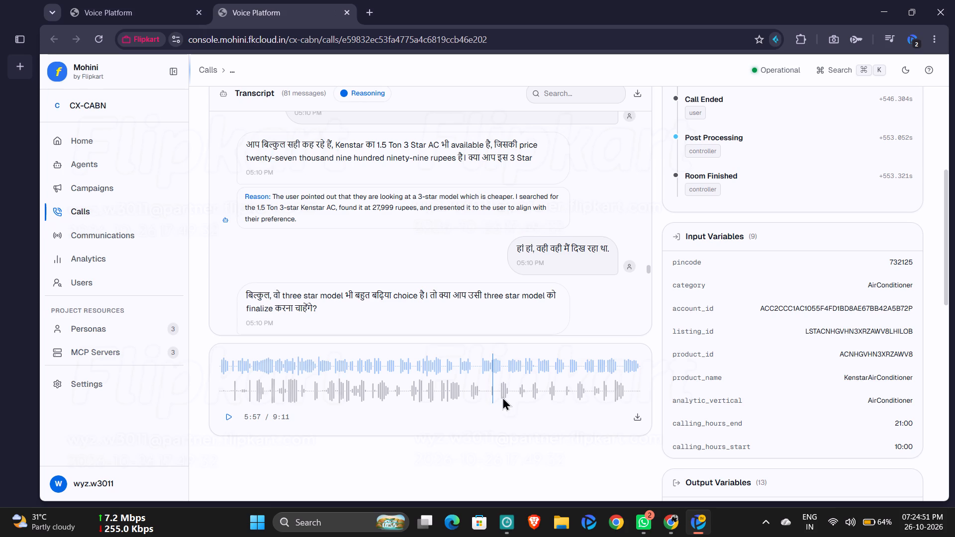
click(490, 386)
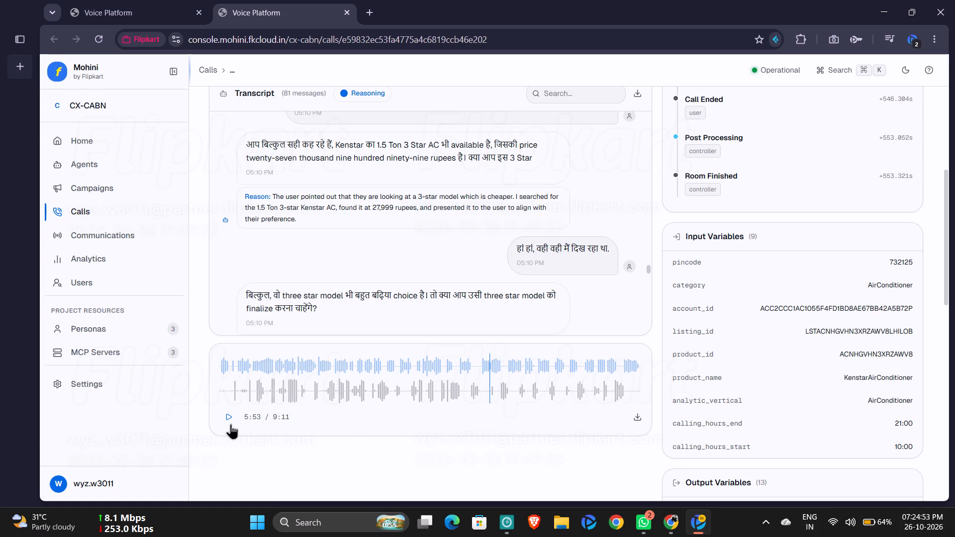
click(230, 422)
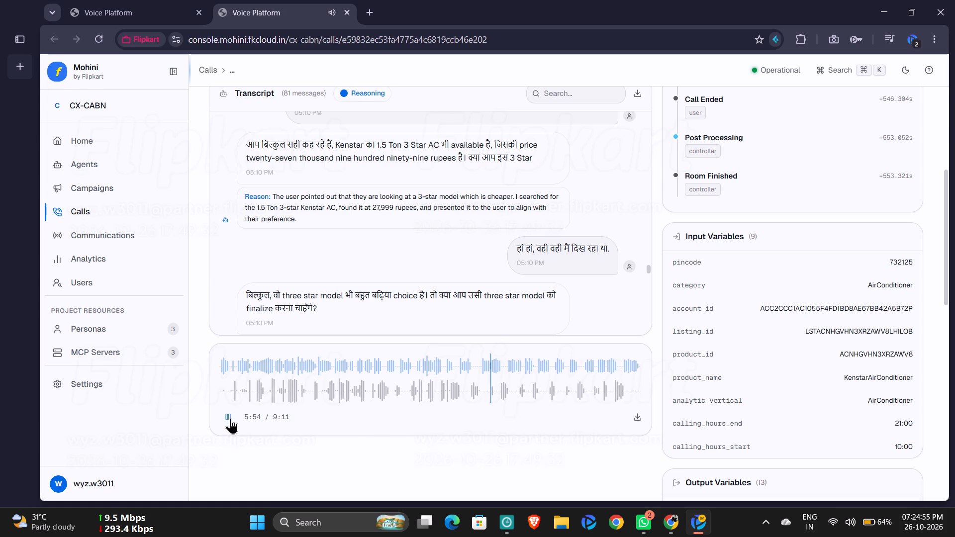
click(230, 418)
click(230, 418)
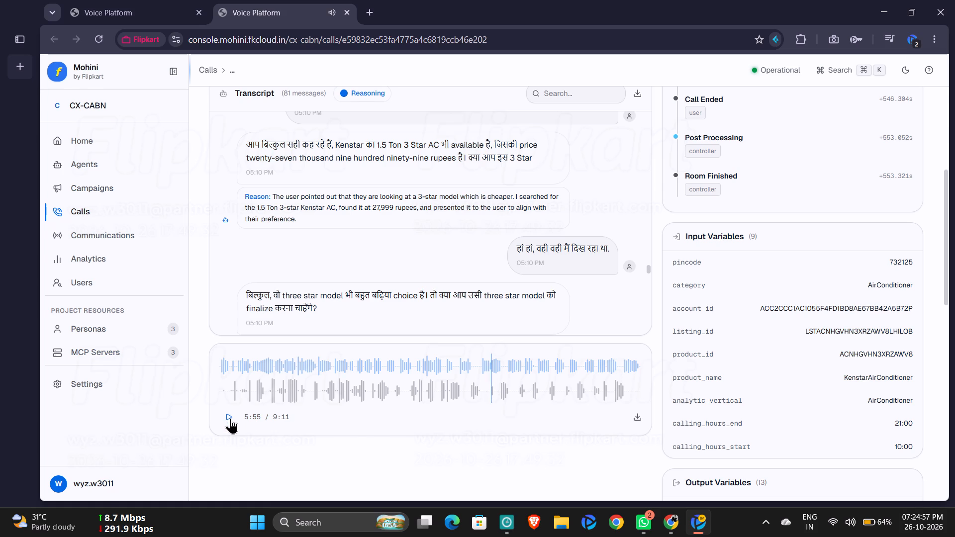
click(230, 418)
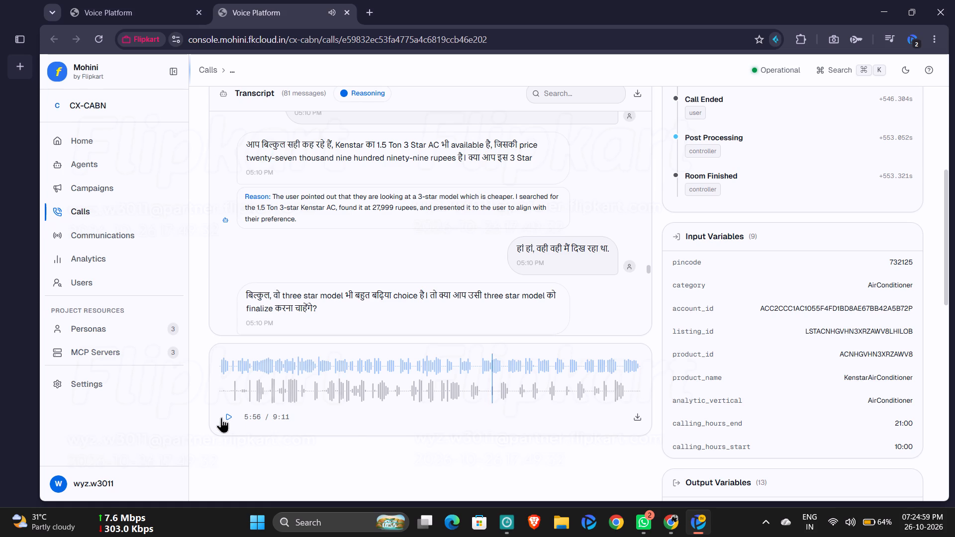
key(alt+Tab)
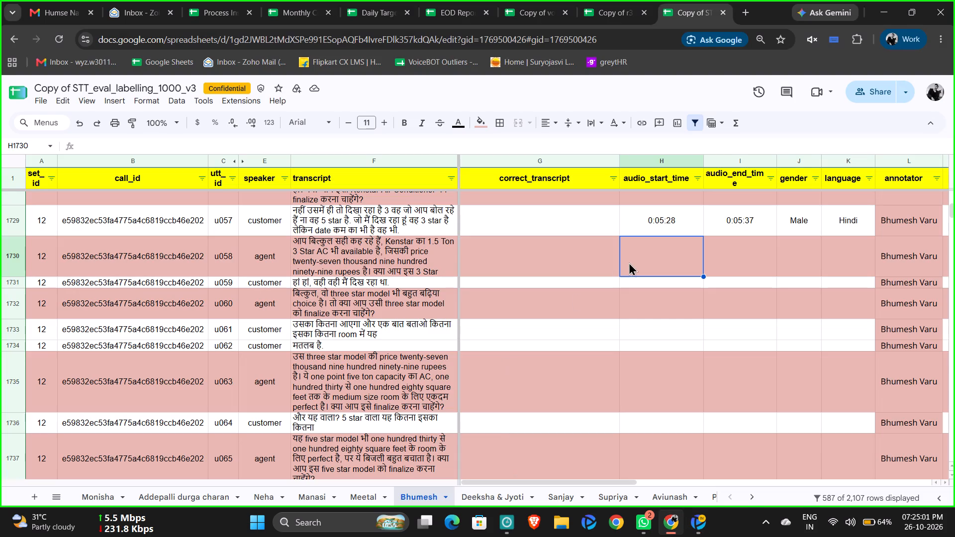
Copy row 1729's start time, end time, gender and language entries into row 1731 (utterance u059).
drag(664, 217, 839, 217)
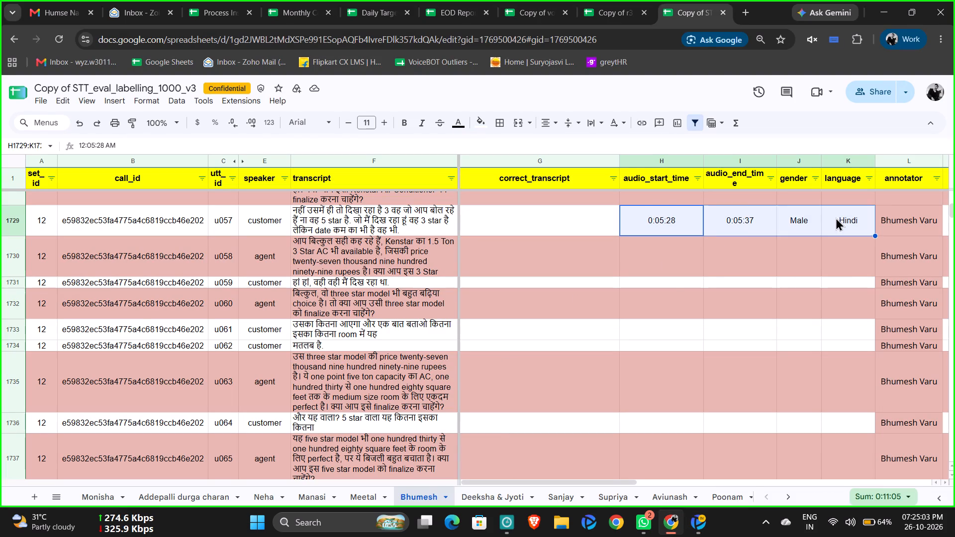
key(ctrl+c)
click(667, 288)
key(ctrl+v)
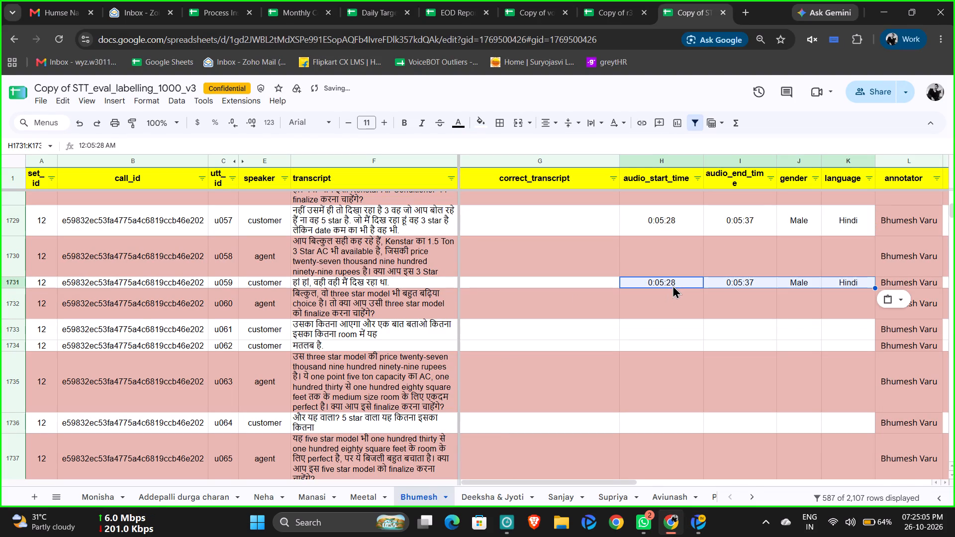
Set the audio_start_time of row 1731 (utterance u059) to 12:05:55 AM.
click(672, 284)
key(Return)
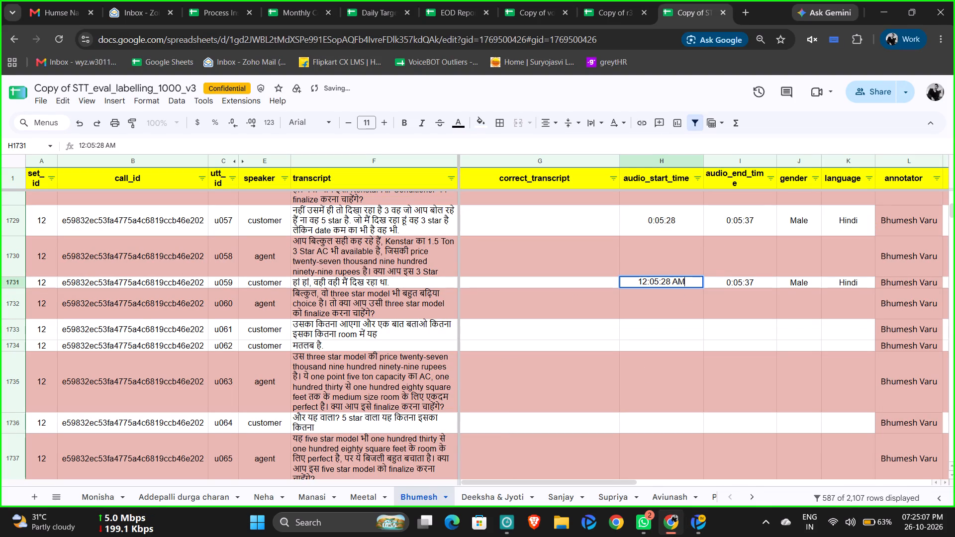
key(Left)
key(Left)
key(Left)
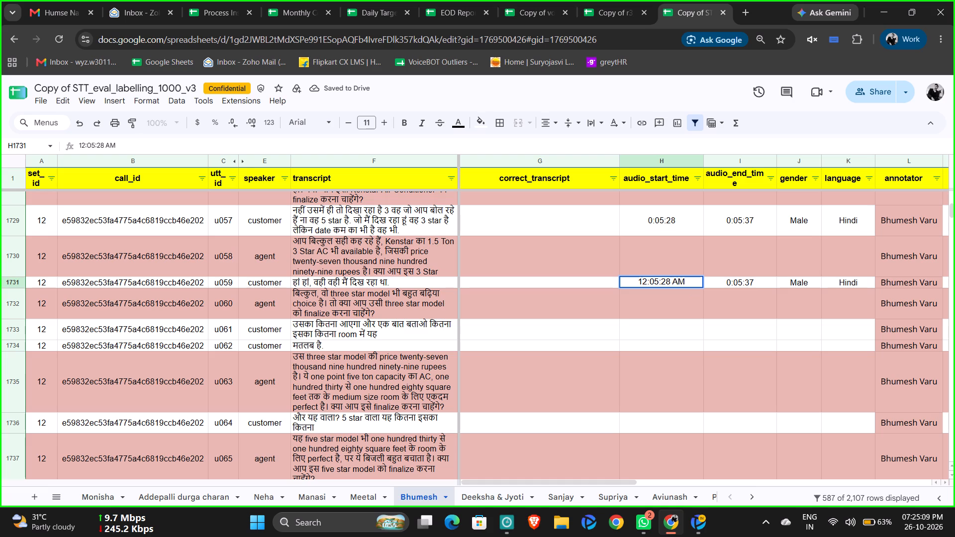
key(BackSpace)
key(BackSpace)
text(55)
key(Right)
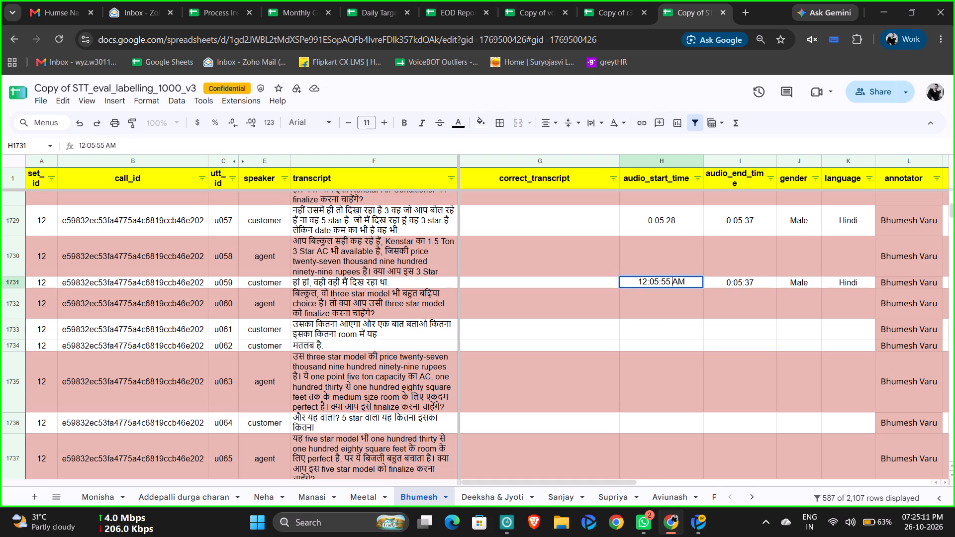
key(Return)
key(Up)
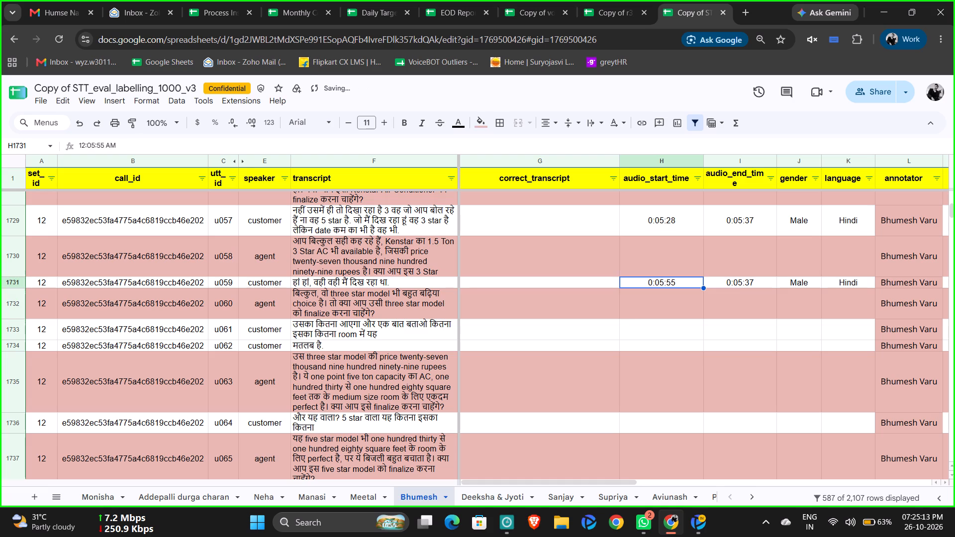
Set the audio_end_time of row 1731 (utterance u059) to 12:05:56 AM.
key(Right)
key(Return)
key(Left)
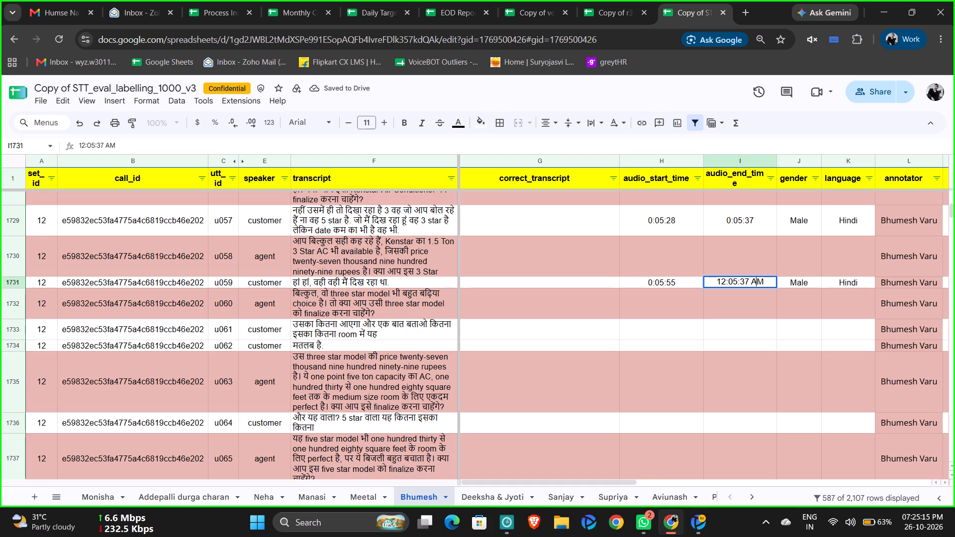
key(Left)
key(Left)
key(BackSpace)
key(BackSpace)
text(56)
key(Return)
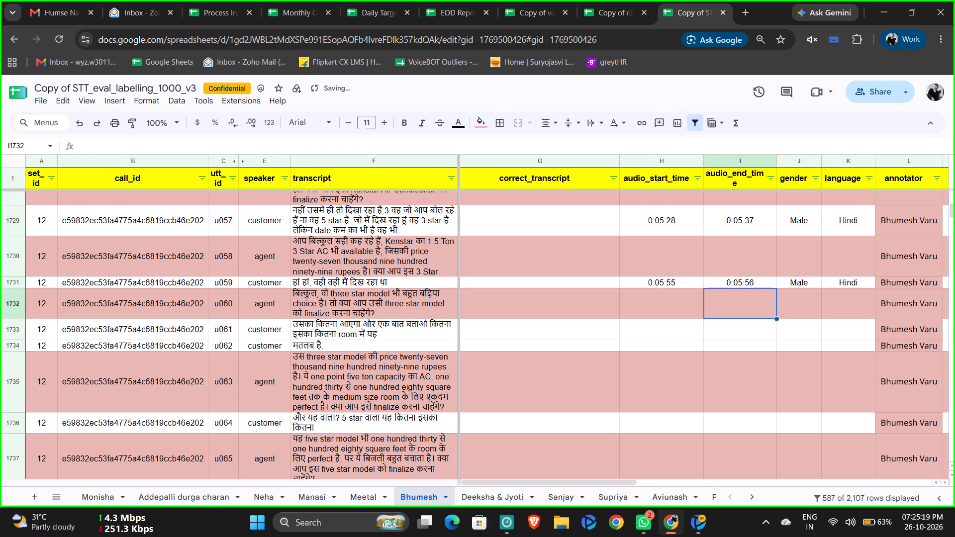
Switch to the call console, play the recording from 5:56 to 6:14 against the transcript of utterance u061, and return to the spreadsheet.
key(alt+Tab)
scroll(419, 277, down, 1)
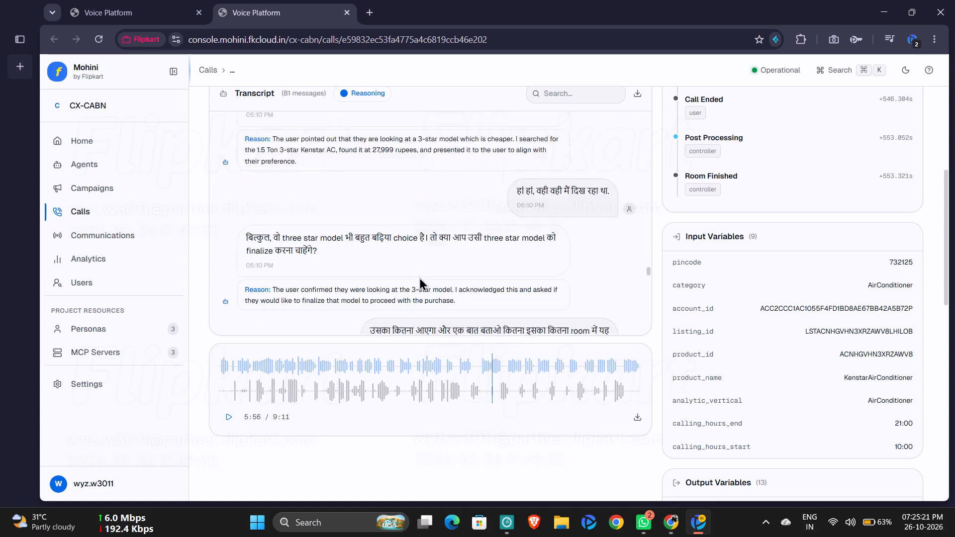
click(229, 416)
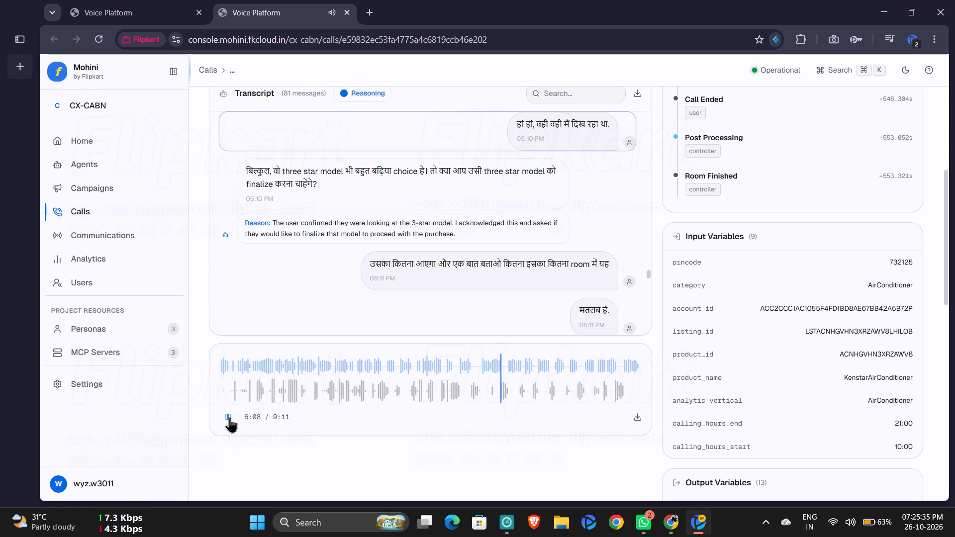
click(230, 417)
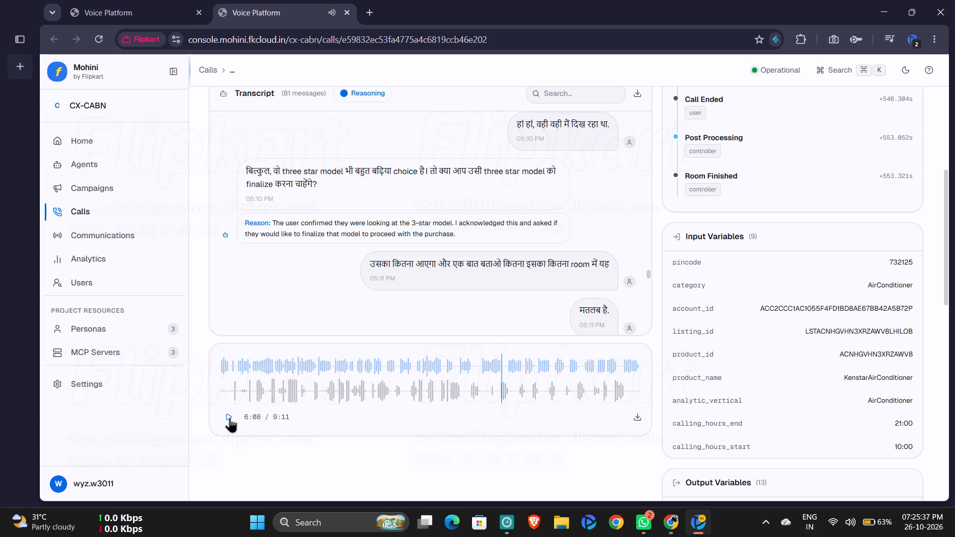
click(230, 417)
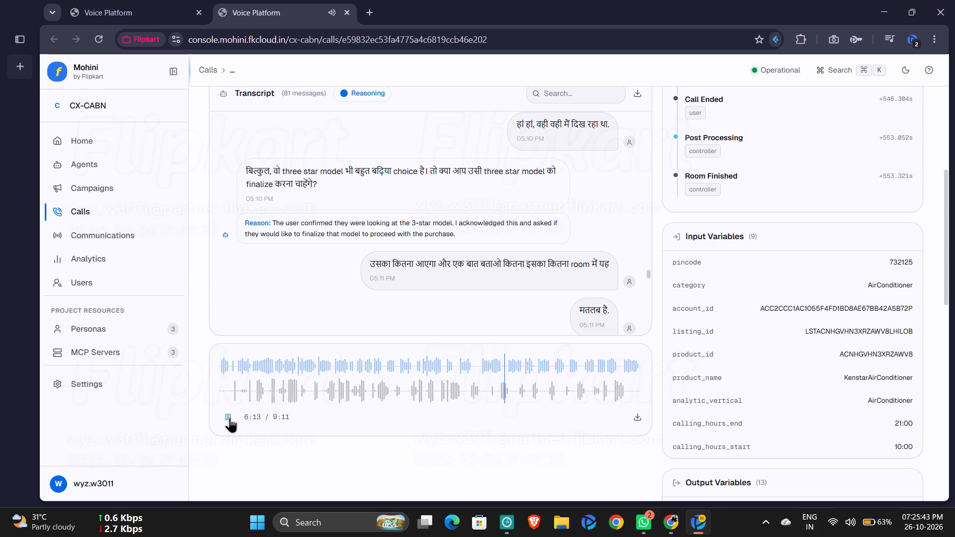
click(230, 417)
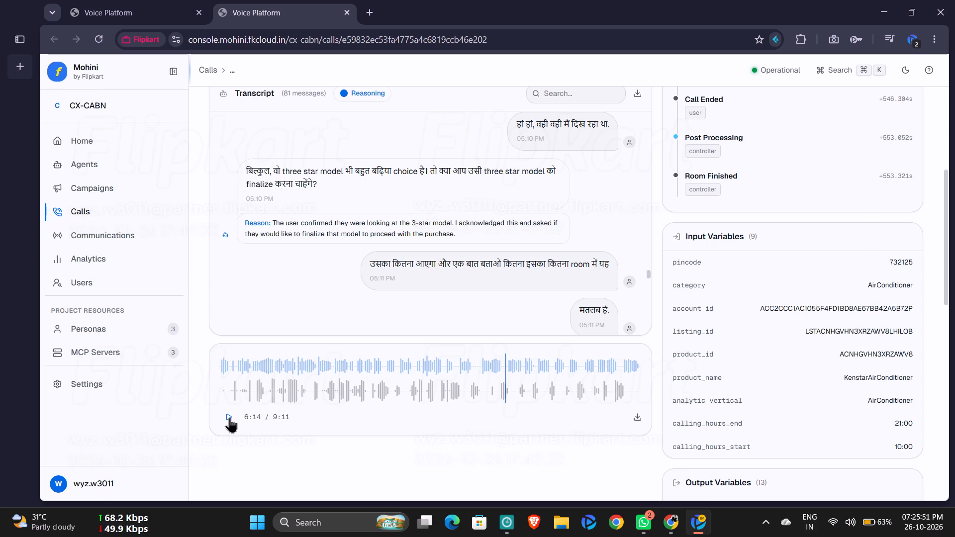
key(alt+Tab)
Copy row 1731's start time, end time, gender and language entries into row 1733 (utterance u061).
drag(665, 279, 823, 290)
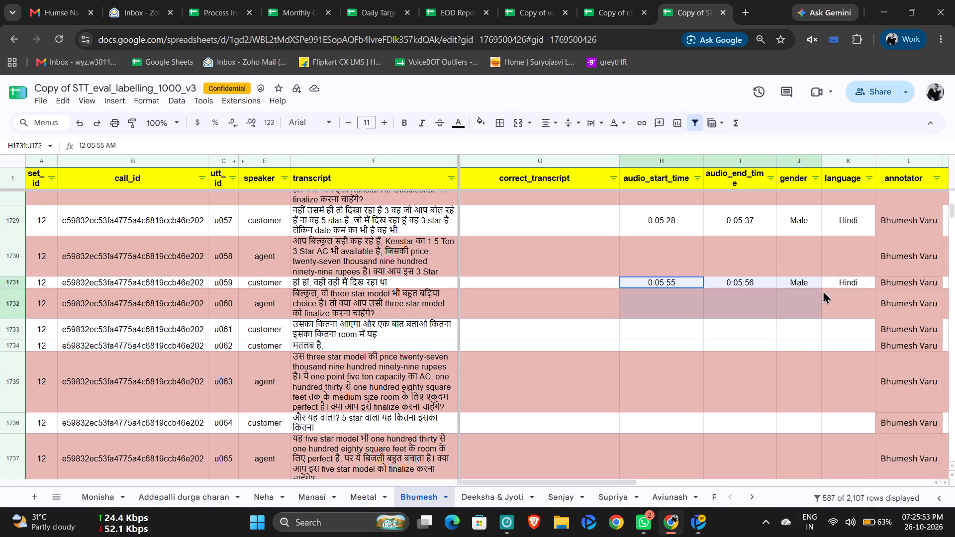
drag(823, 290, 858, 279)
key(ctrl+c)
click(639, 325)
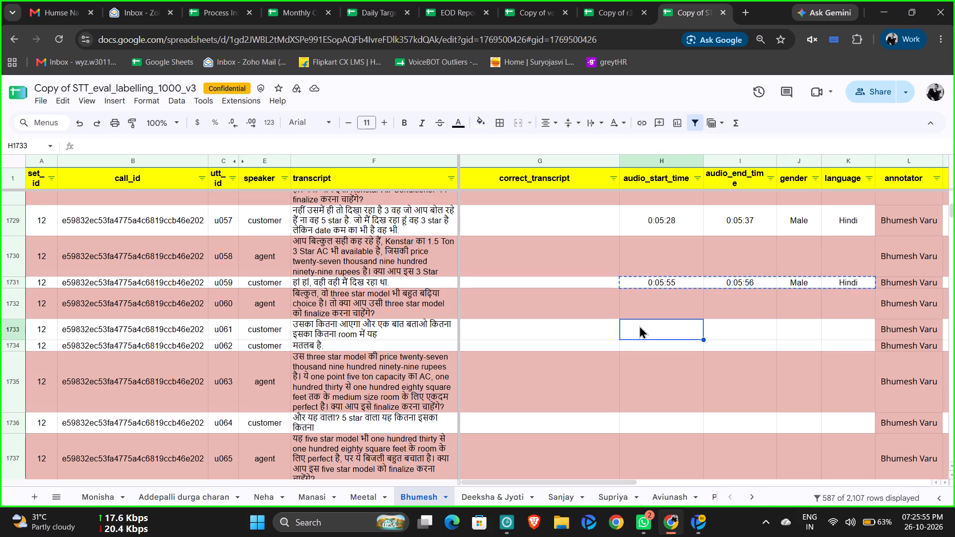
key(ctrl+v)
Set the audio_start_time of row 1733 (utterance u061) to 12:06:07 AM.
click(673, 325)
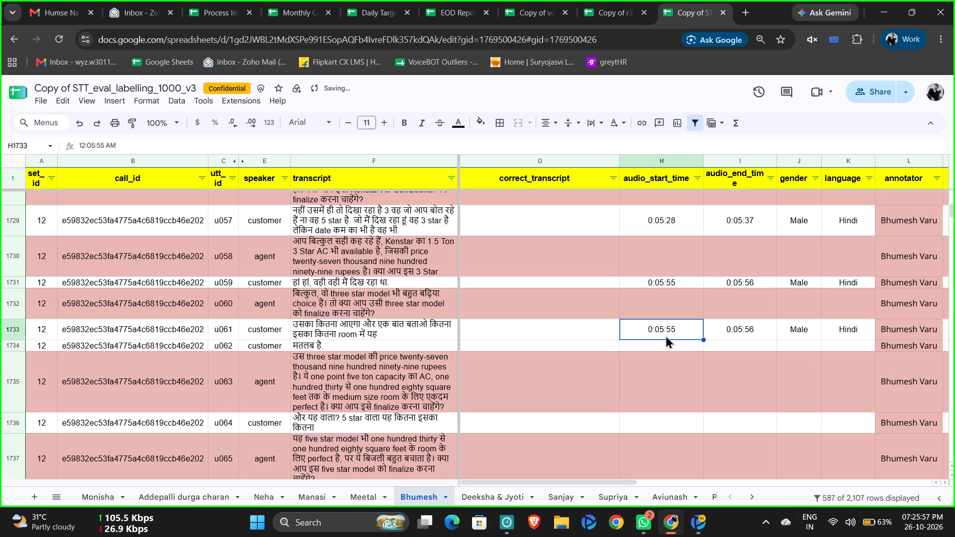
key(Return)
key(Left)
key(Left)
key(Left)
key(Left)
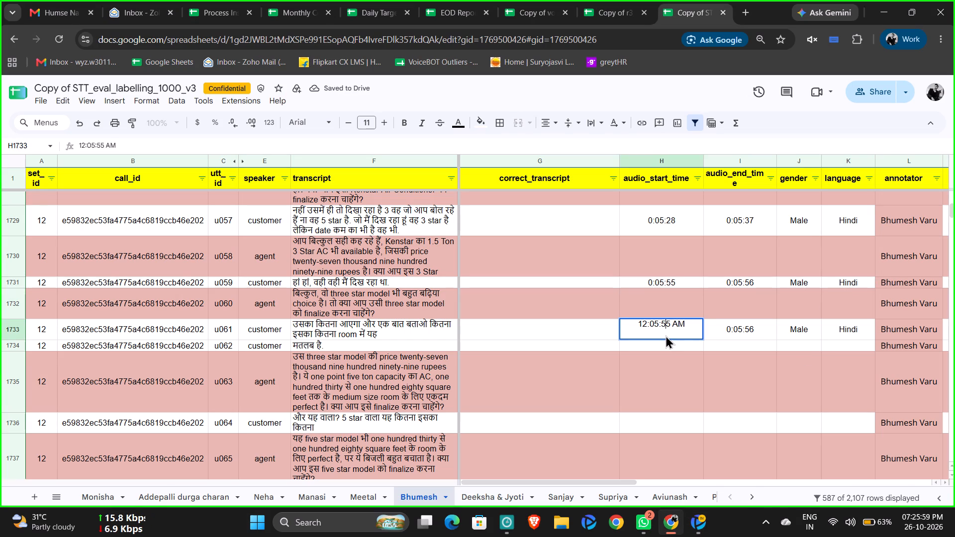
key(Left)
key(Left)
key(BackSpace)
key(6)
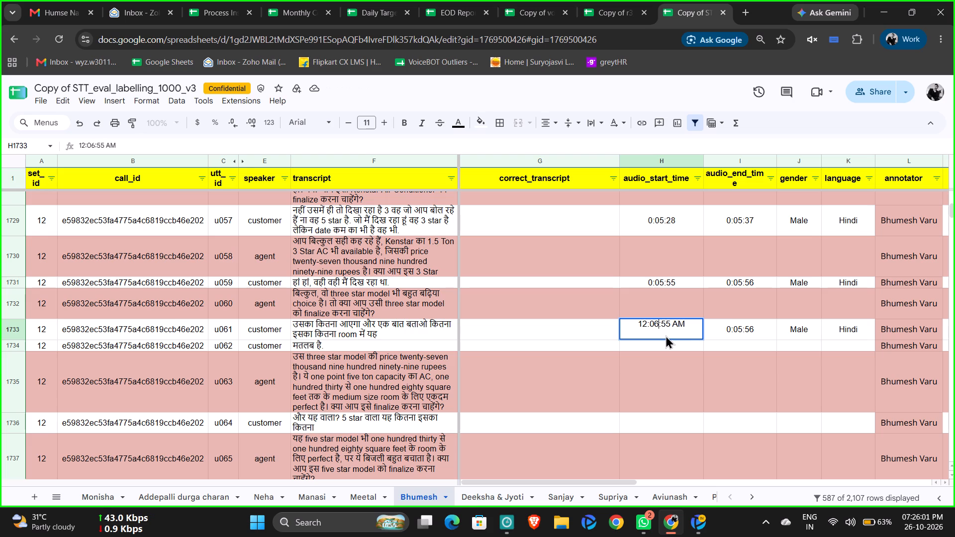
key(Right)
key(Right)
key(Right)
key(BackSpace)
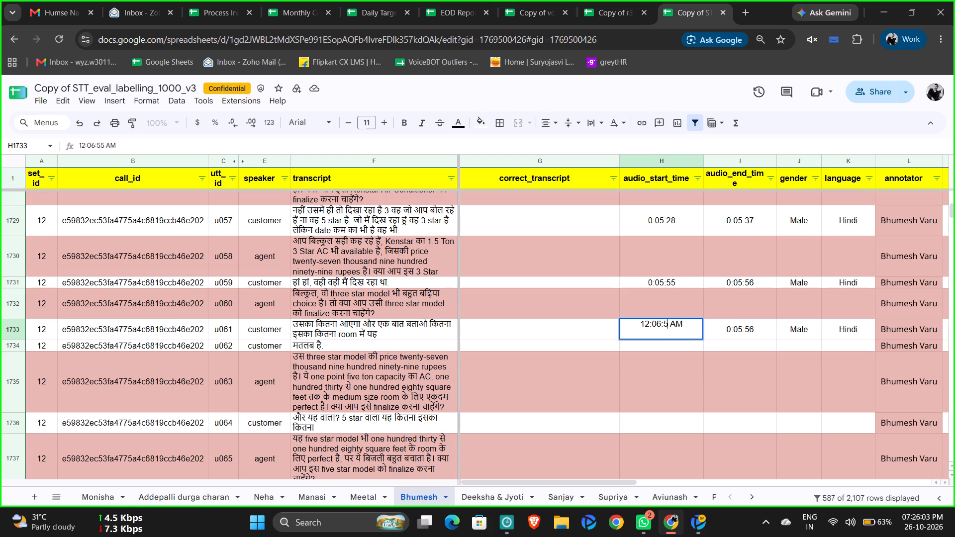
key(BackSpace)
text(07)
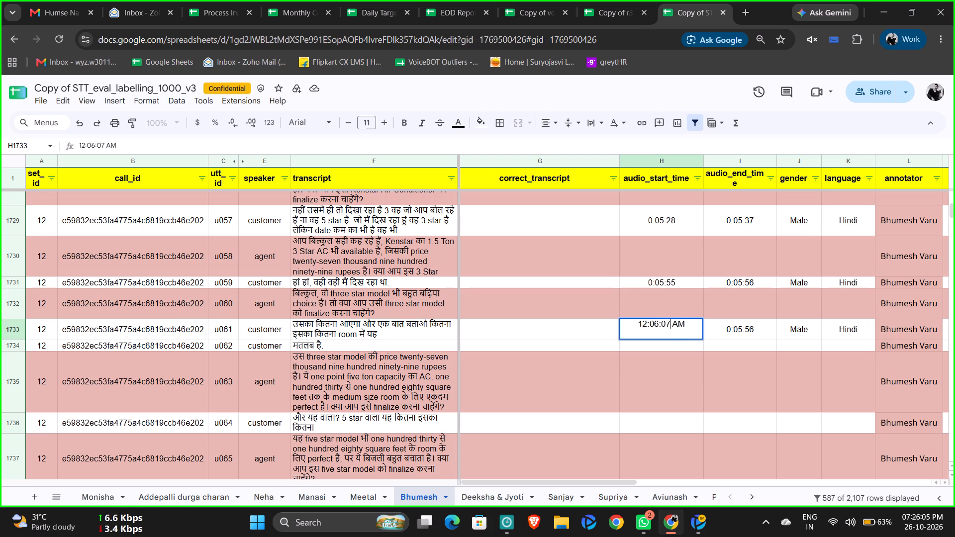
key(Right)
key(Return)
Set the audio_end_time of row 1733 (utterance u061) to 12:06:14 AM, rechecking the playback position in the call console.
key(Up)
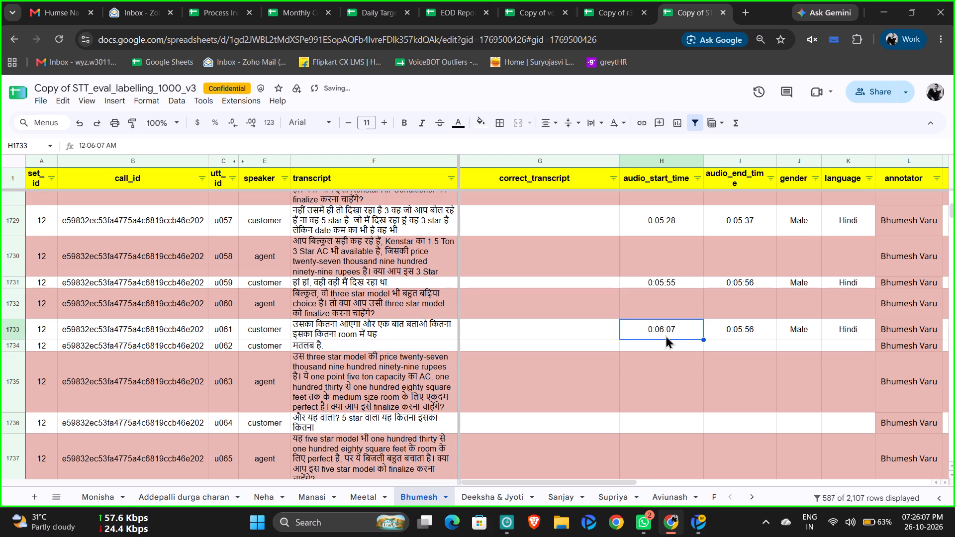
key(Right)
key(Return)
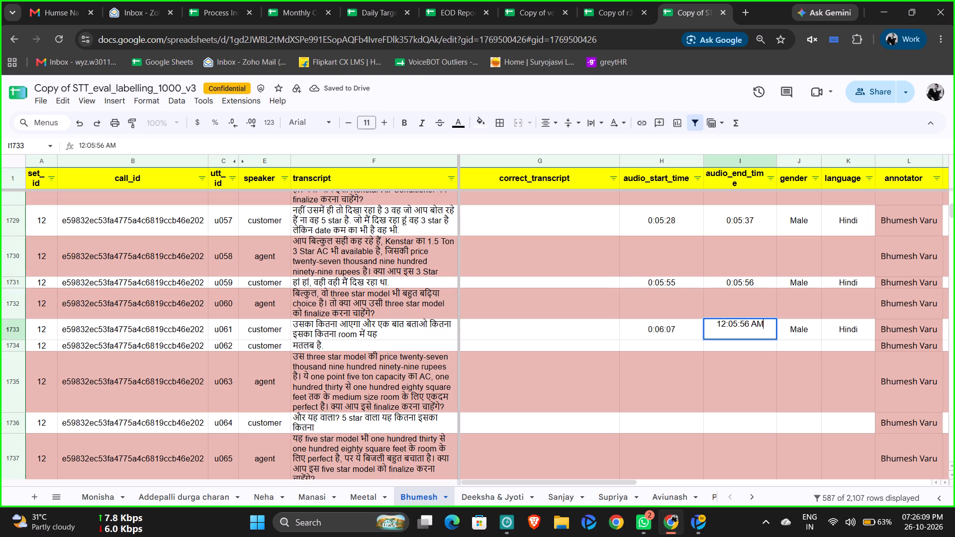
key(Down)
key(Down)
key(Down)
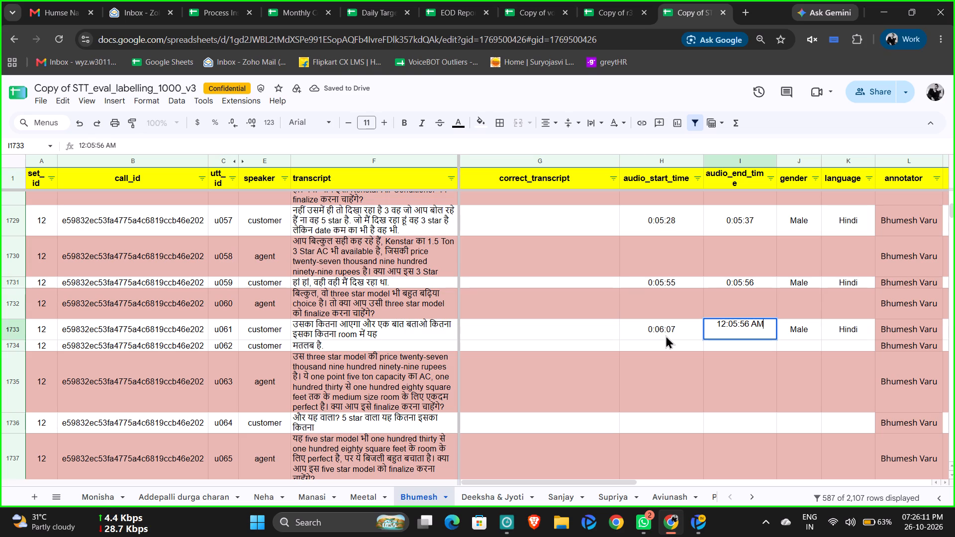
key(Down)
key(Down)
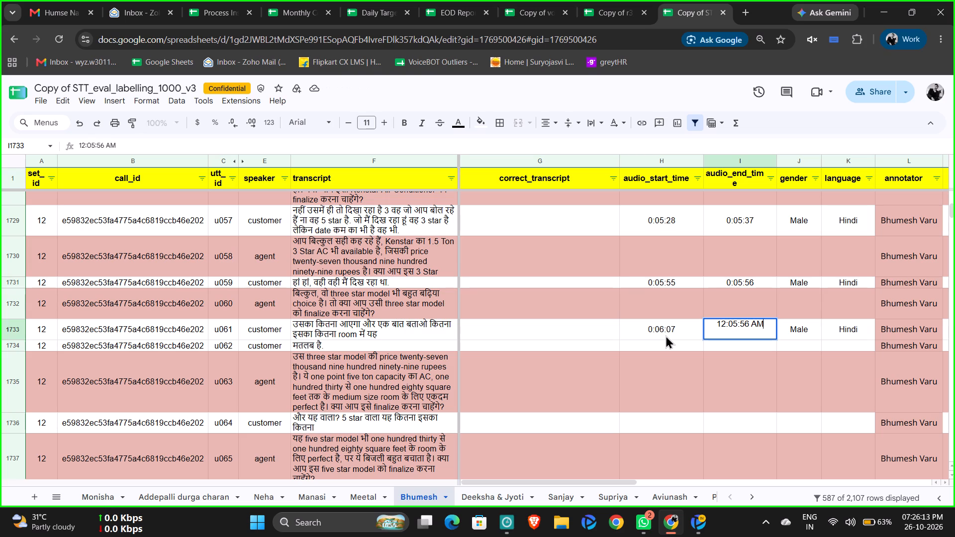
key(Left)
key(Left)
key(Left)
key(Left)
key(Left)
key(Left)
key(BackSpace)
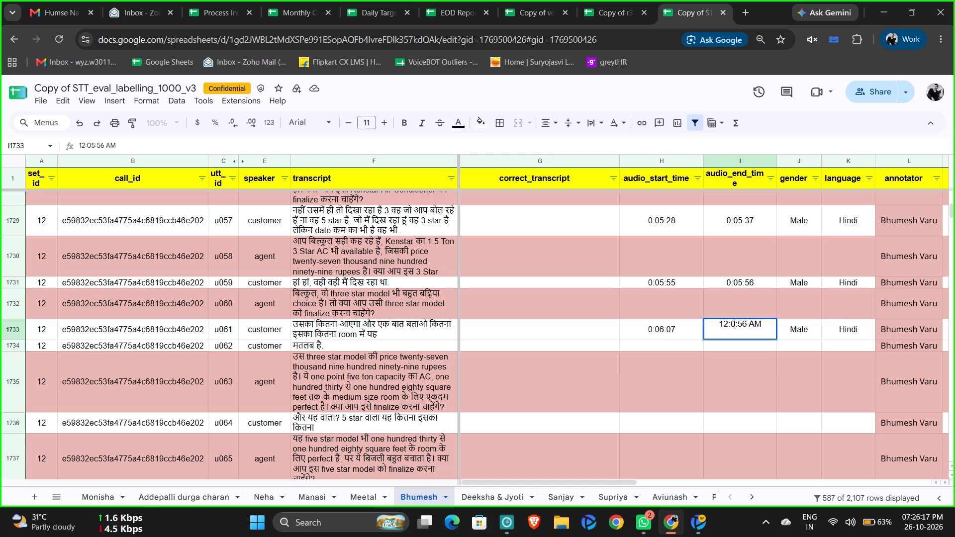
key(6)
key(Right)
key(Right)
key(Right)
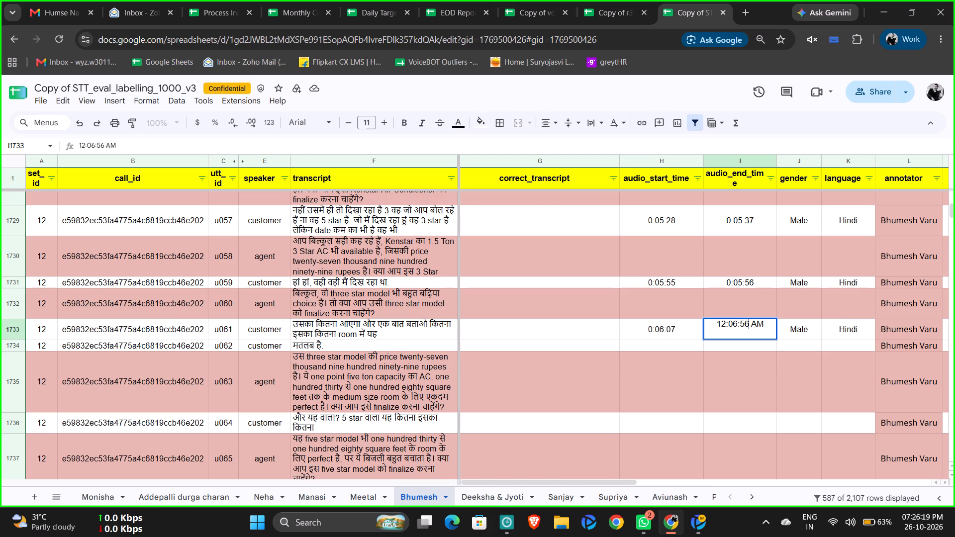
key(alt+Tab)
key(alt+Tab)
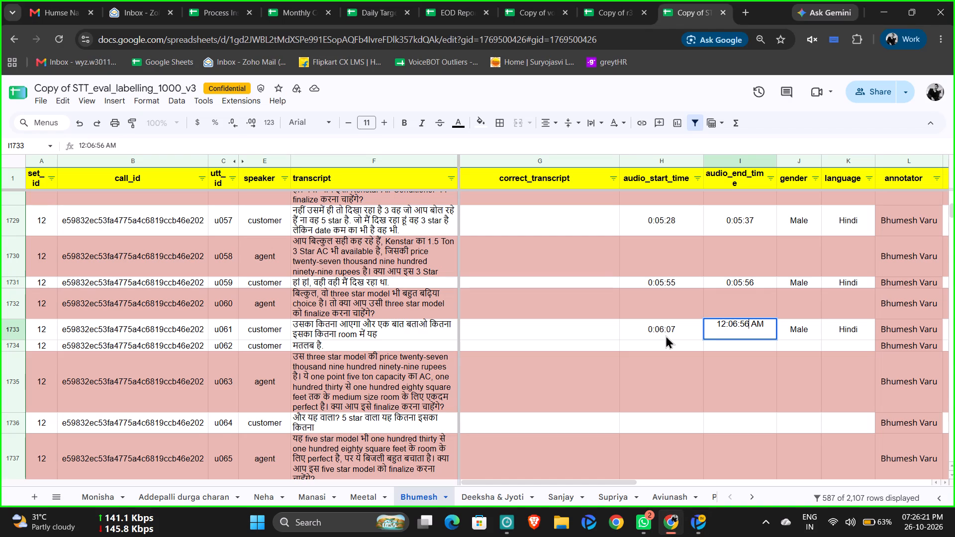
key(BackSpace)
key(BackSpace)
text(14)
key(Return)
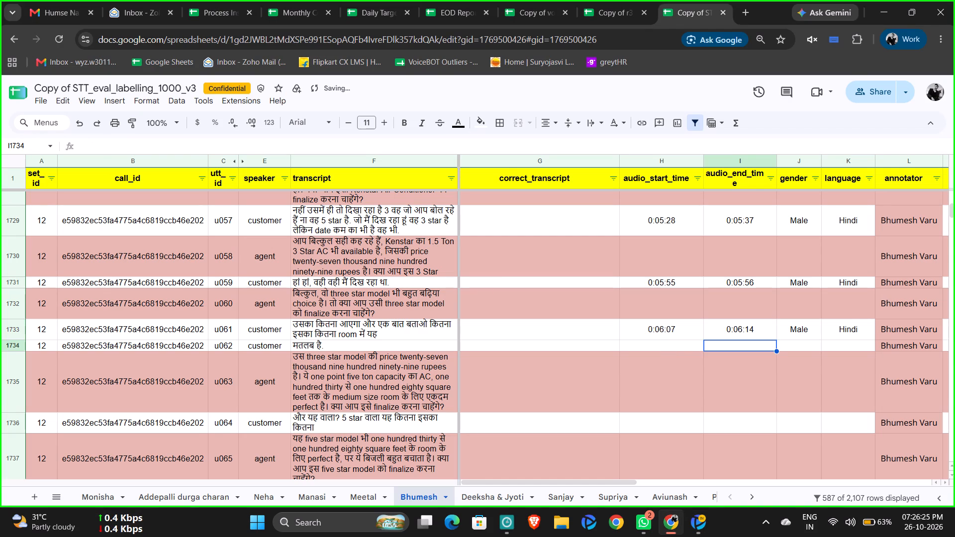
Switch to the call console, play from 6:14 to 6:16, replay that stretch to locate utterance u062, and return to the spreadsheet.
key(Left)
key(alt+Tab)
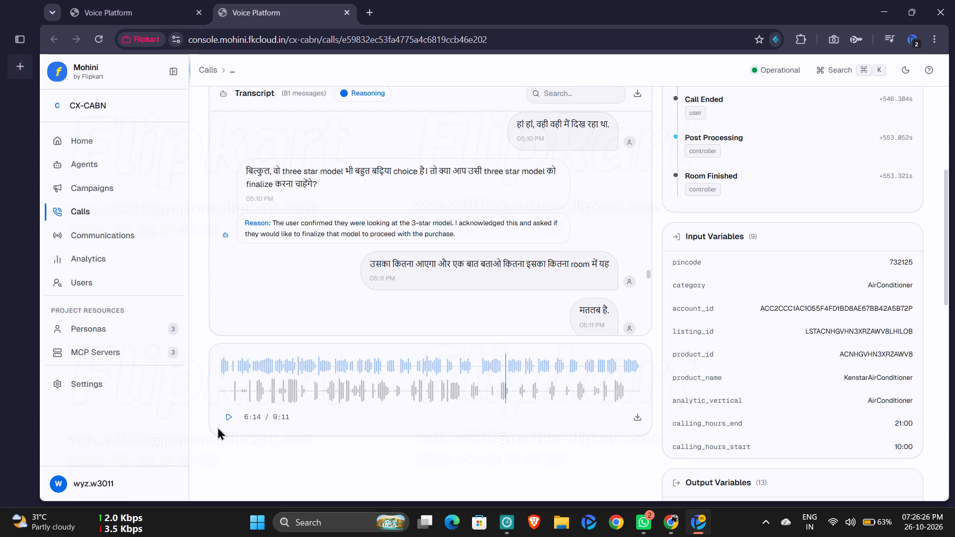
click(230, 420)
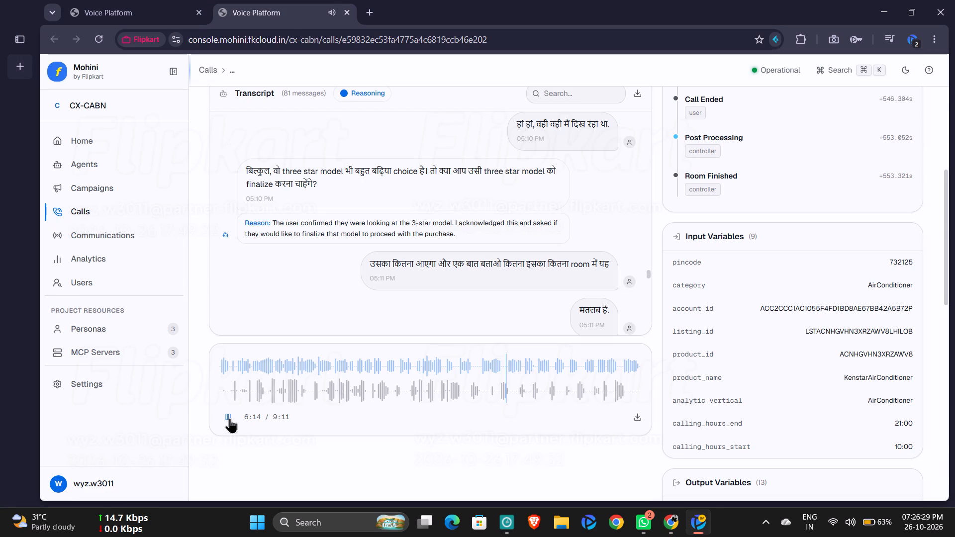
click(230, 417)
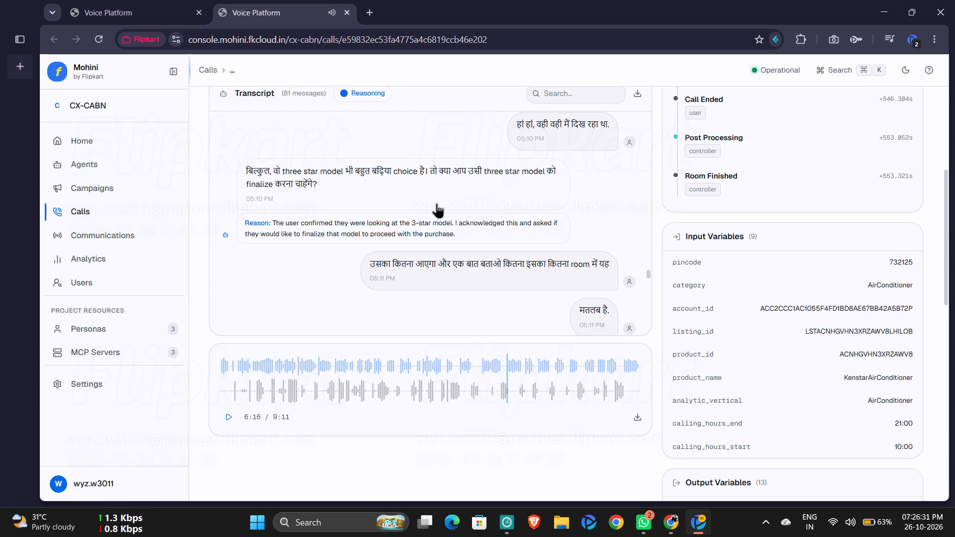
scroll(437, 203, down, 1)
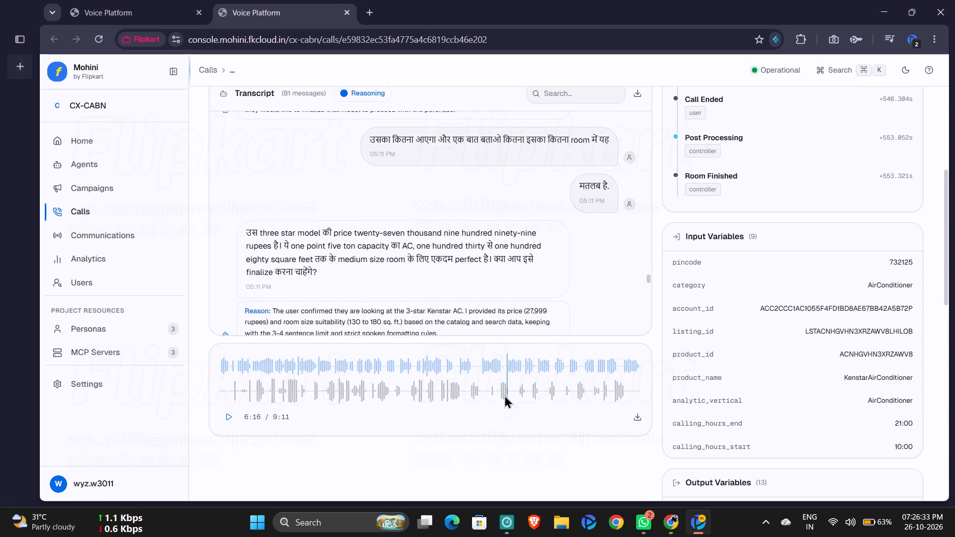
click(504, 395)
click(230, 421)
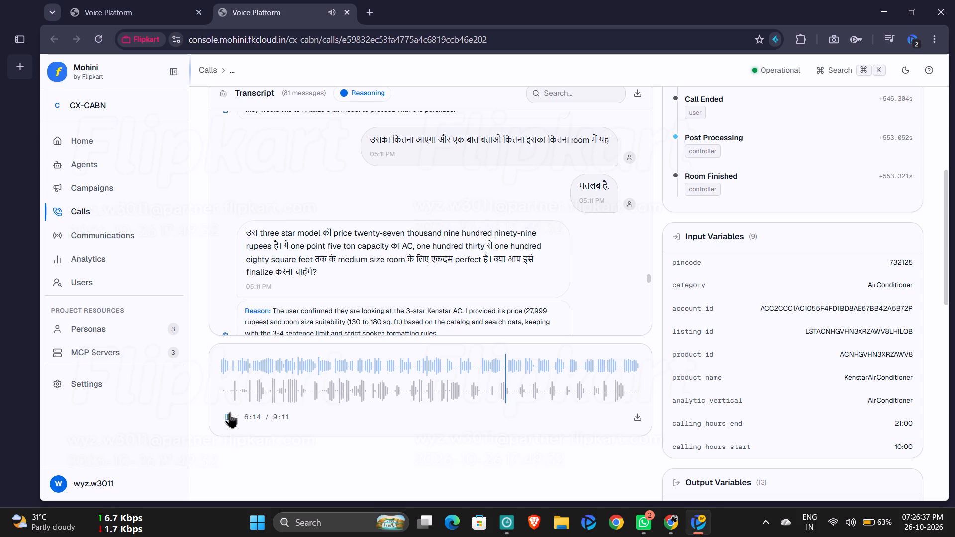
click(228, 416)
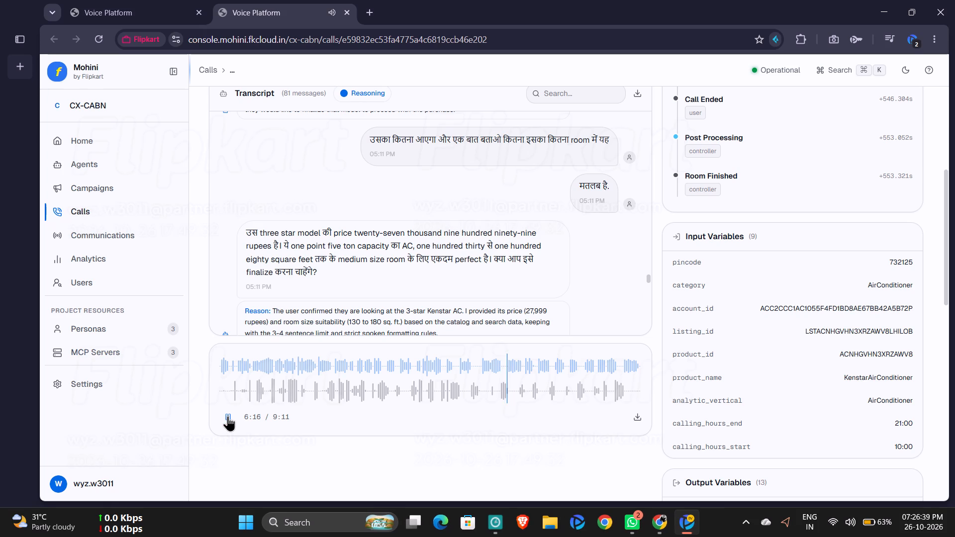
key(alt+Tab)
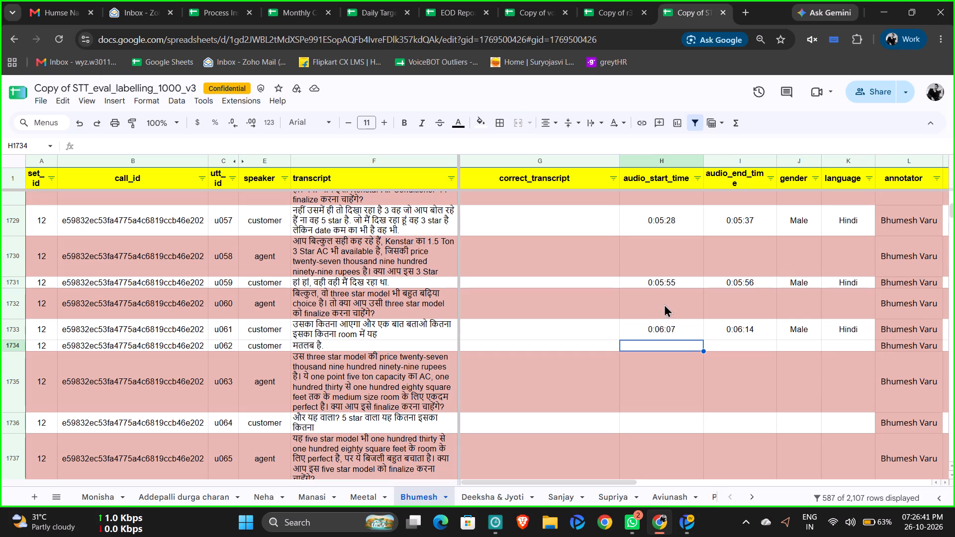
Copy row 1733's start time, end time, gender and language entries into row 1734 (utterance u062).
drag(670, 331, 837, 330)
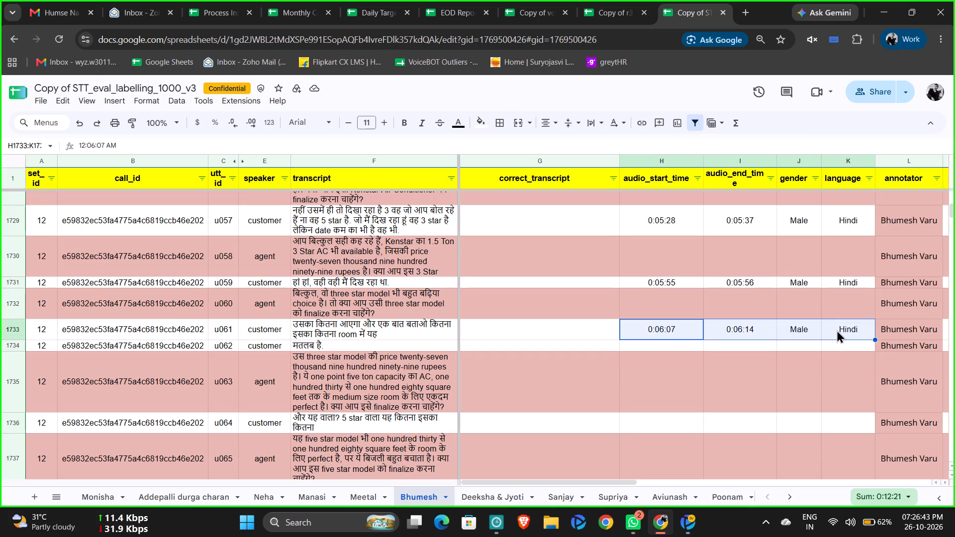
key(ctrl+c)
click(659, 342)
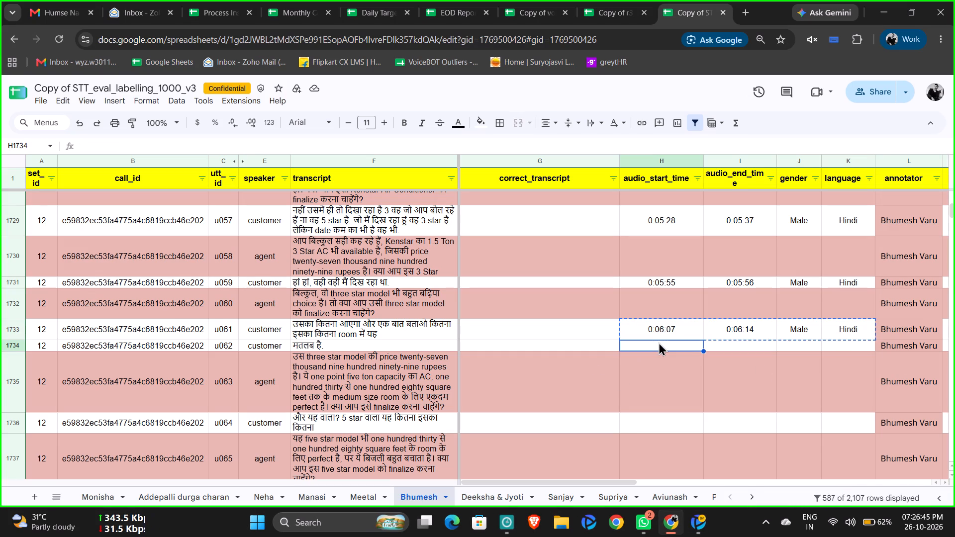
key(ctrl+v)
Set the audio_start_time of row 1734 (utterance u062) to 12:06:15 AM.
click(686, 348)
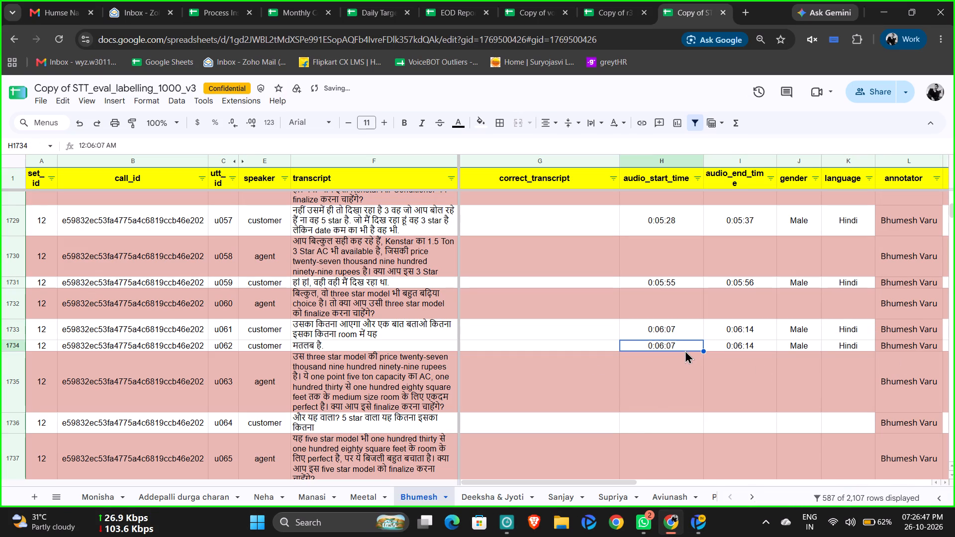
key(Return)
key(Left)
key(Left)
key(Left)
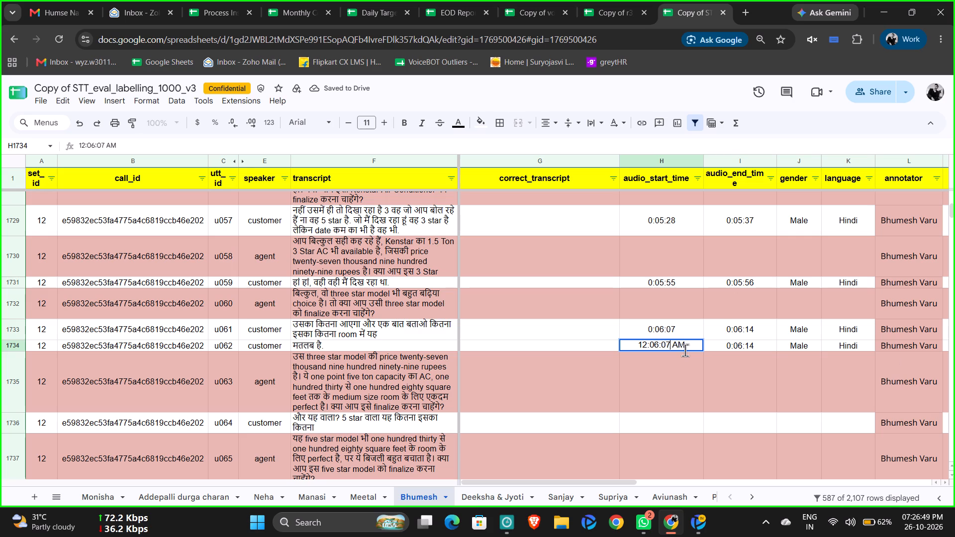
key(BackSpace)
key(BackSpace)
text(15)
key(Right)
key(Return)
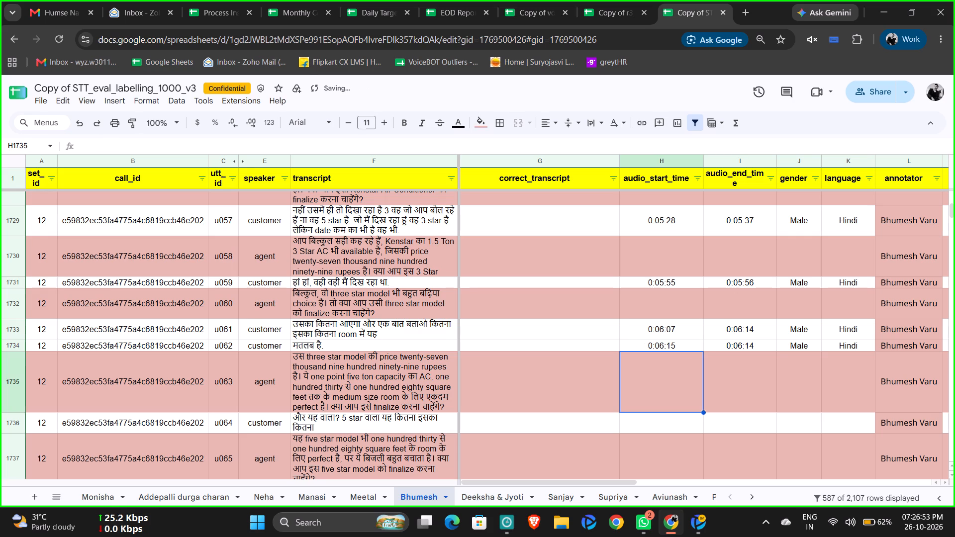
Copy the audio_start_time of row 1734 (utterance u062) into its audio_end_time, making it 12:06:15 AM.
key(Up)
key(ctrl+c)
key(Right)
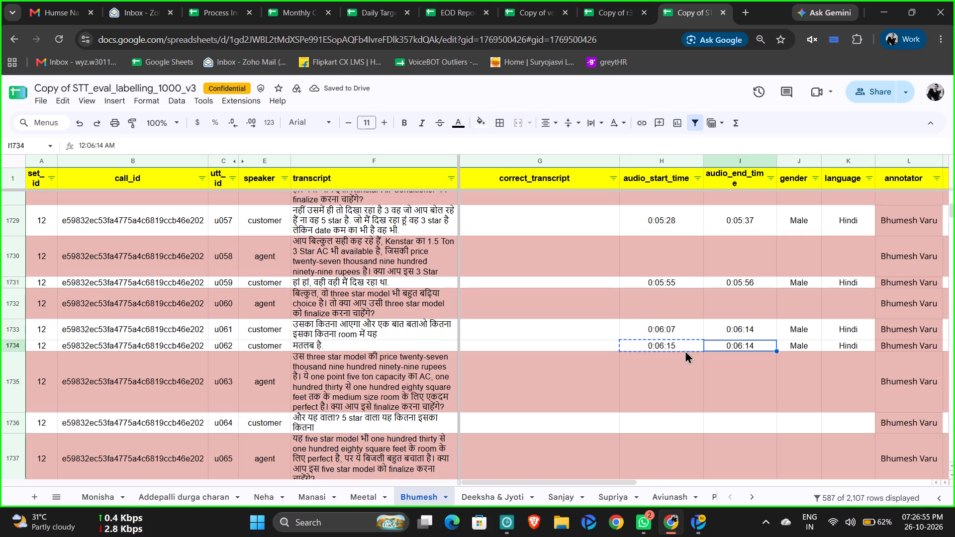
key(ctrl+v)
key(Down)
key(Down)
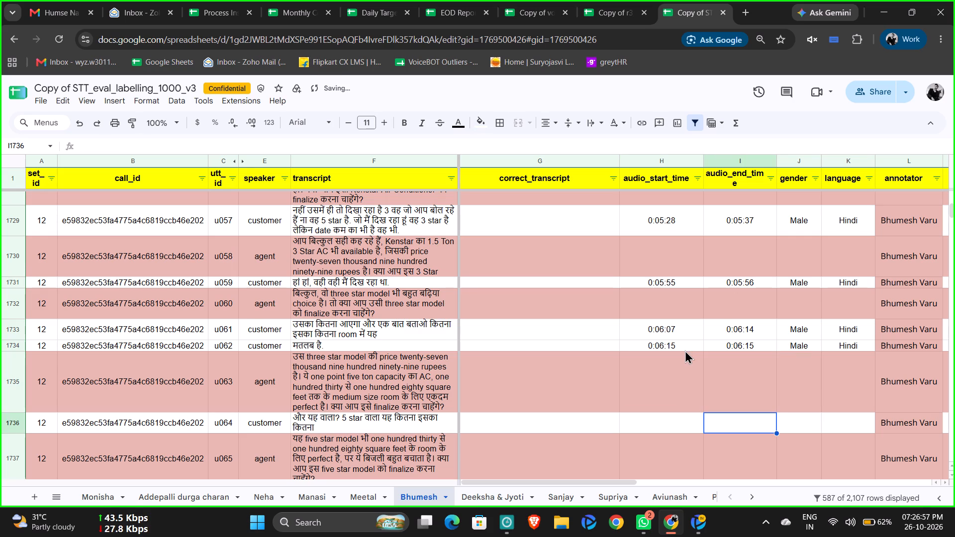
Switch to the call console, play from 6:16 to 6:37, replaying the stretch around 6:34 to locate utterance u064, and return to the spreadsheet.
scroll(684, 351, down, 1)
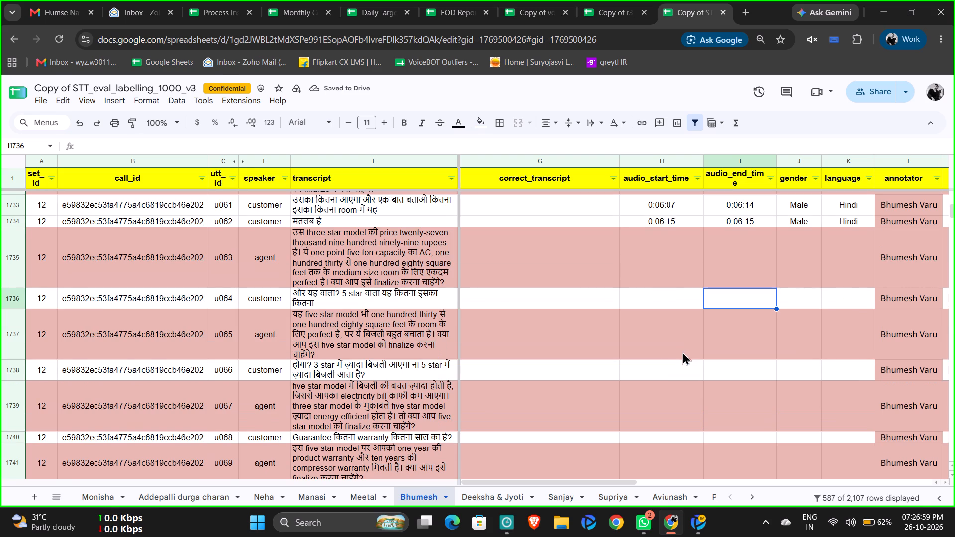
key(alt+Tab)
scroll(406, 268, down, 1)
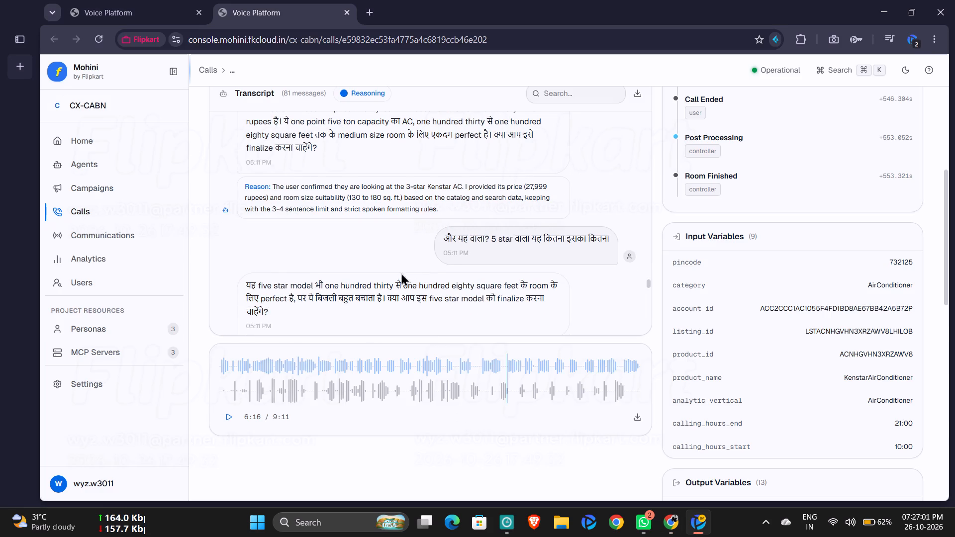
click(231, 419)
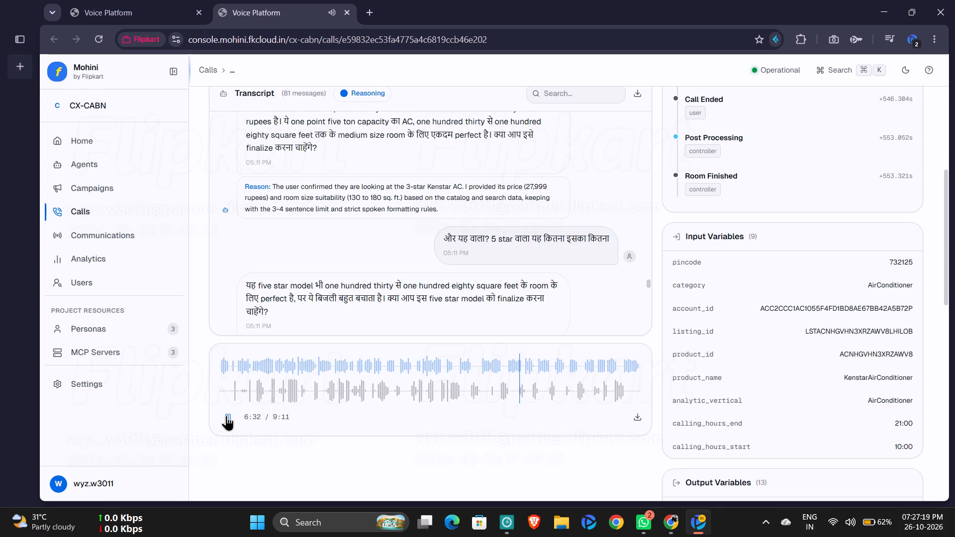
click(226, 415)
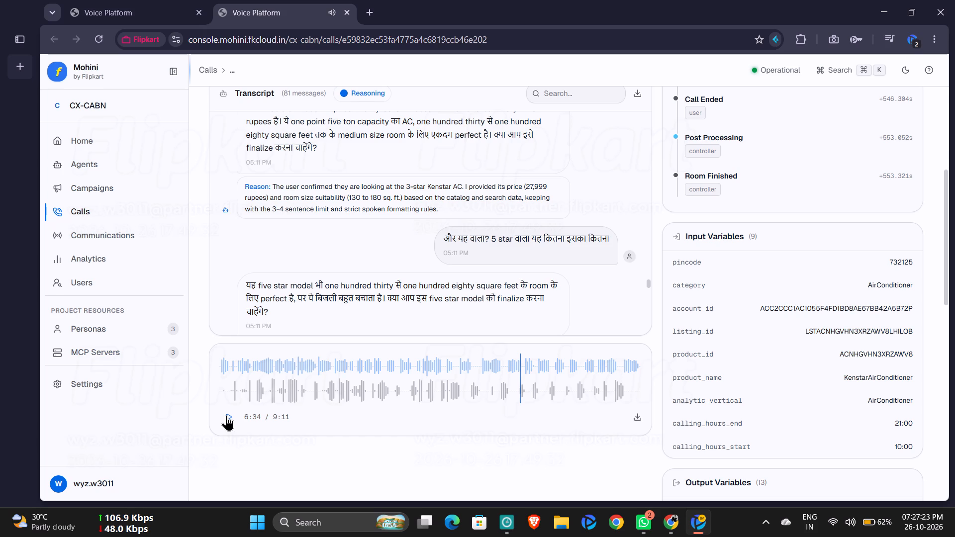
click(520, 391)
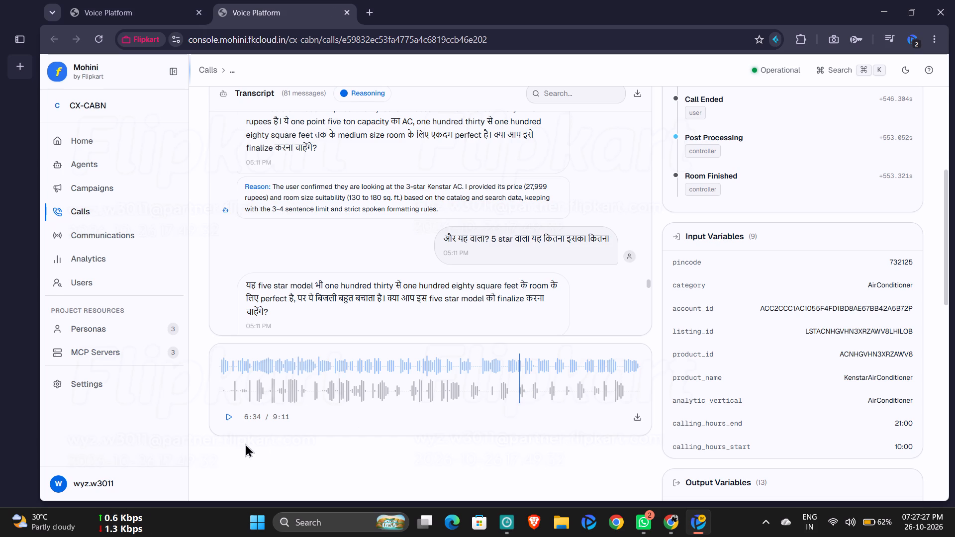
click(227, 417)
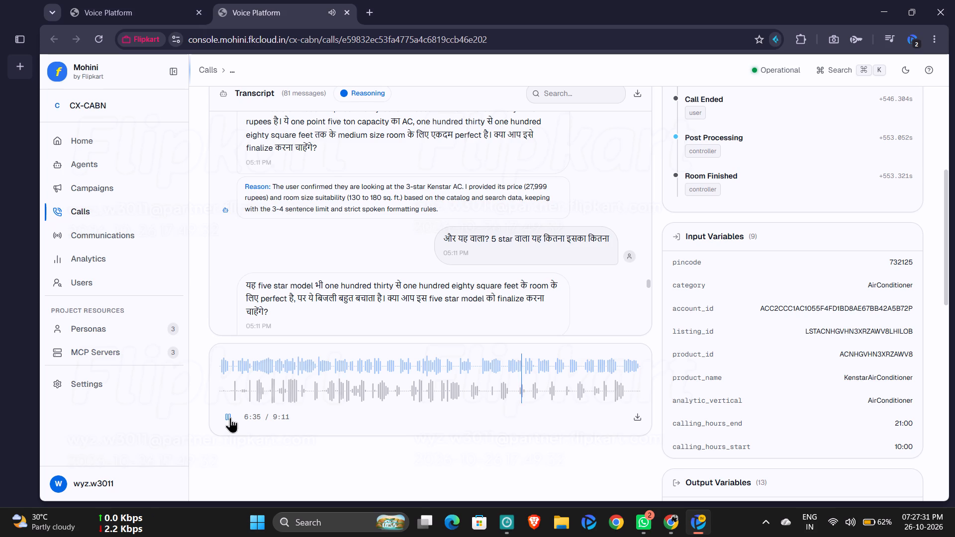
click(230, 417)
click(226, 414)
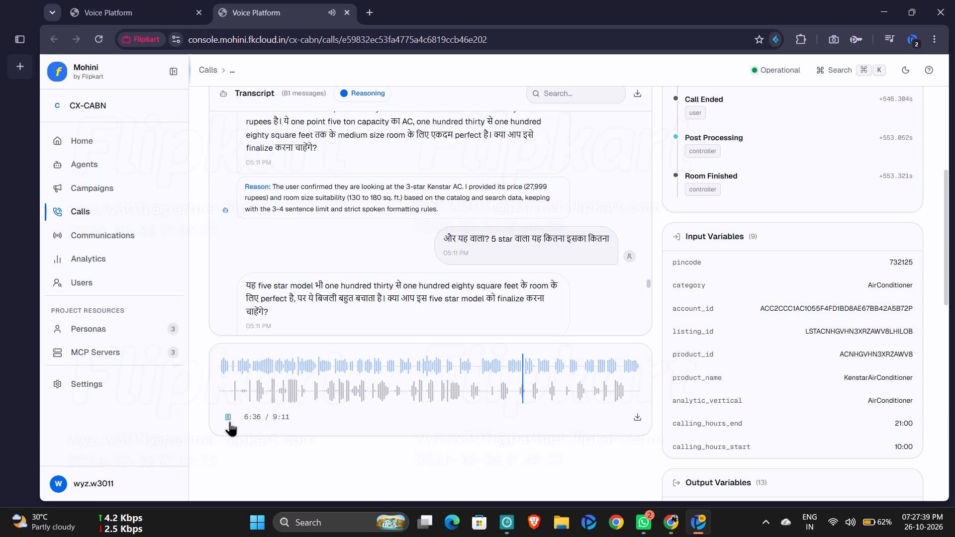
click(230, 421)
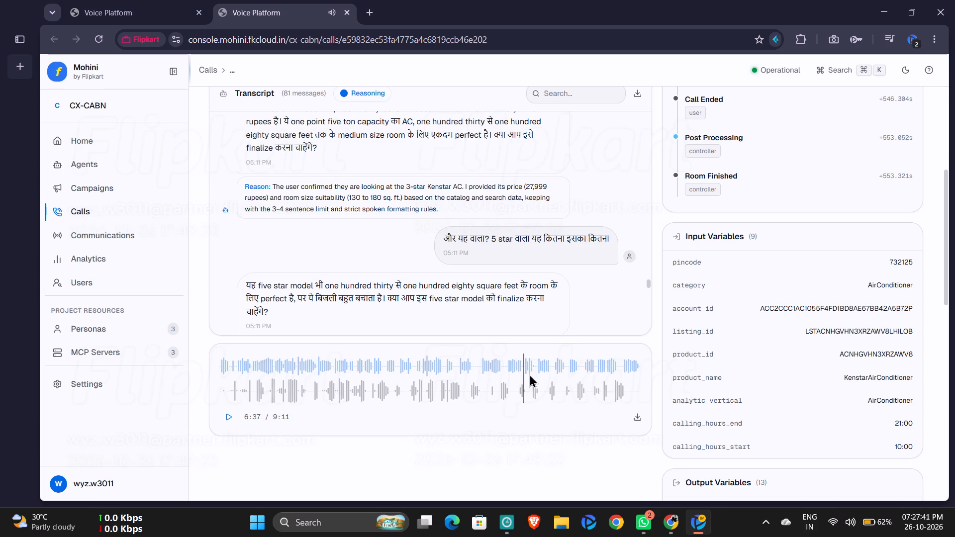
key(alt+Tab)
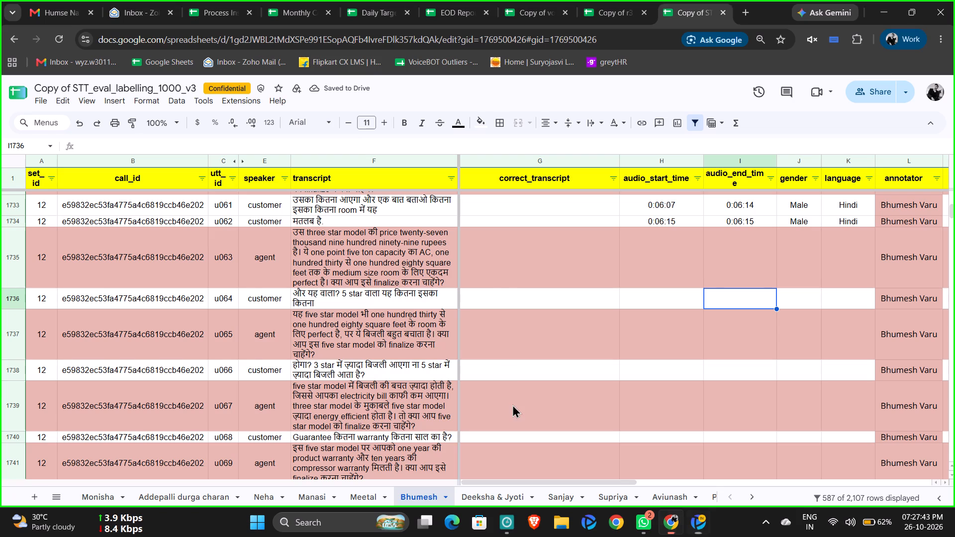
Copy row 1734's start time, end time, gender and language entries into row 1736 (utterance u064).
drag(685, 219, 786, 228)
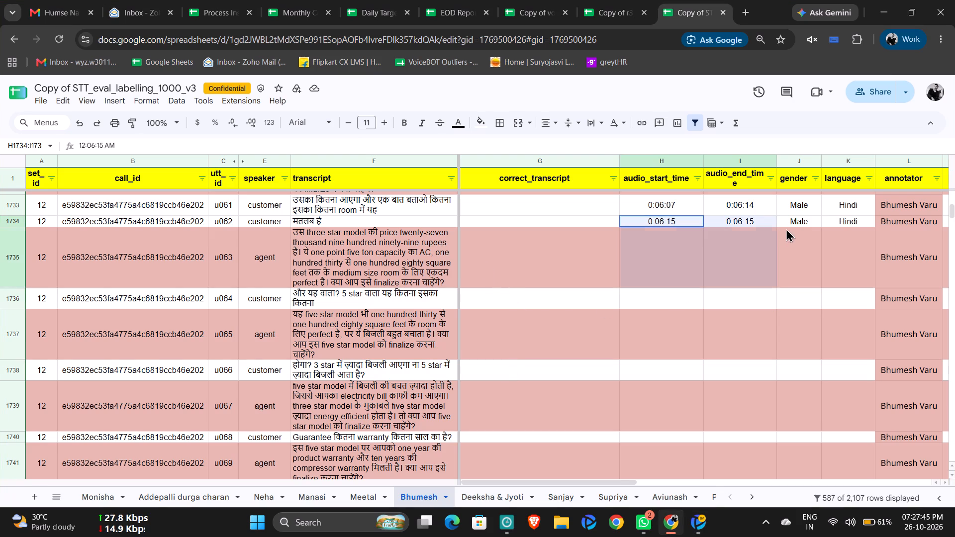
drag(786, 228, 843, 218)
key(ctrl+c)
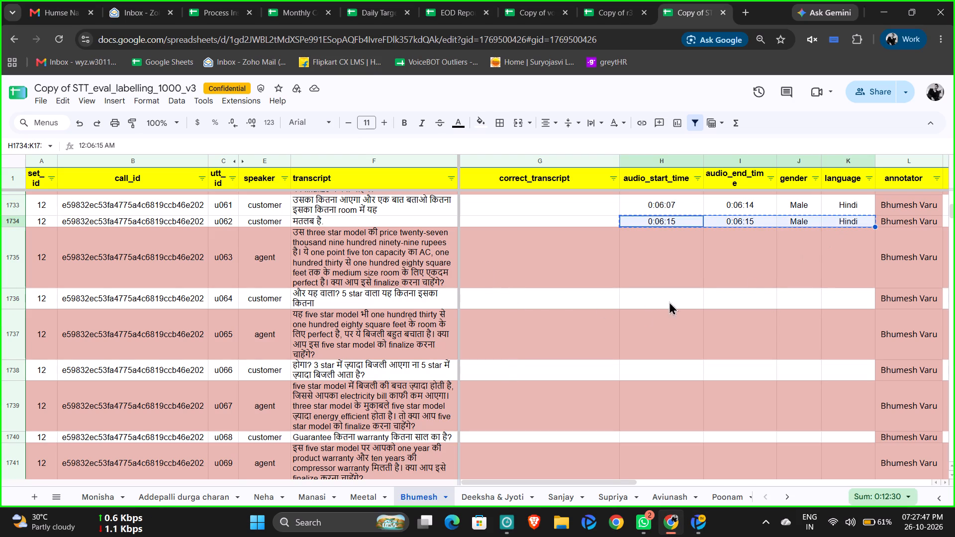
click(654, 303)
key(ctrl+v)
Set the audio_start_time of row 1736 (utterance u064) to 12:06:35 AM.
click(679, 298)
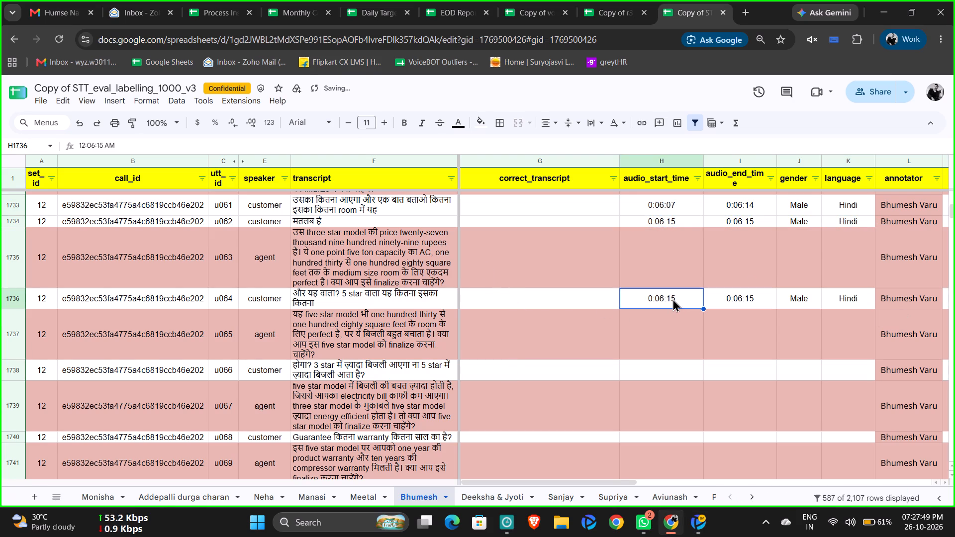
click(667, 298)
key(Return)
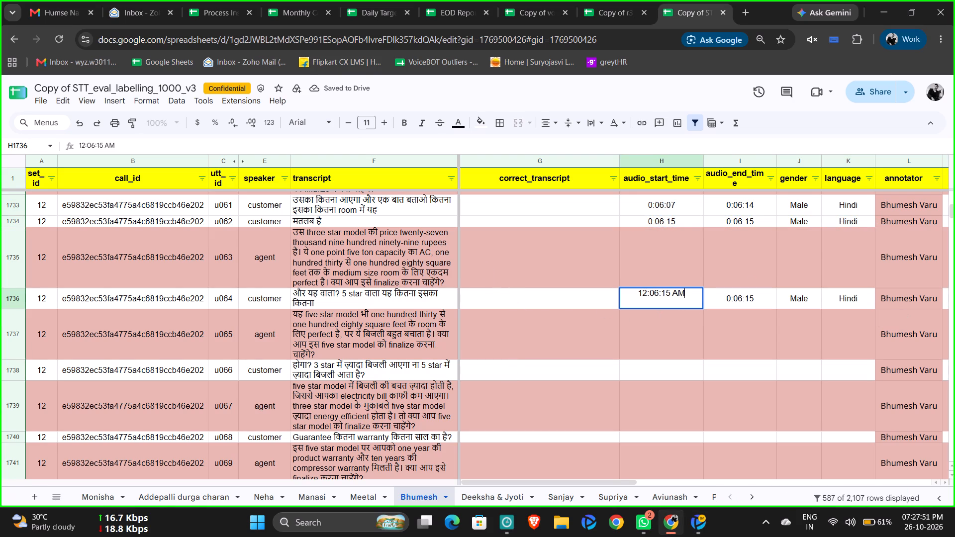
key(Left)
key(Left)
key(Left)
key(BackSpace)
key(BackSpace)
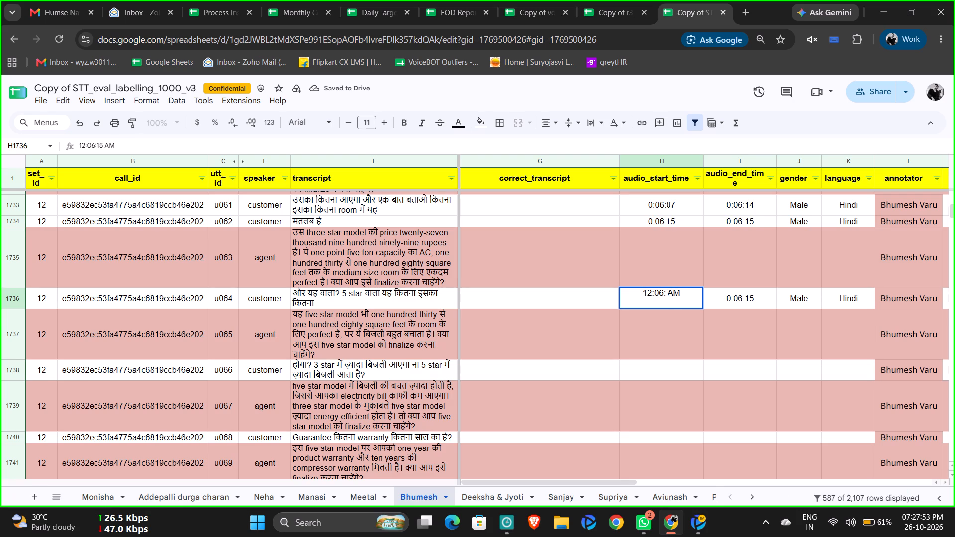
text(35)
key(Return)
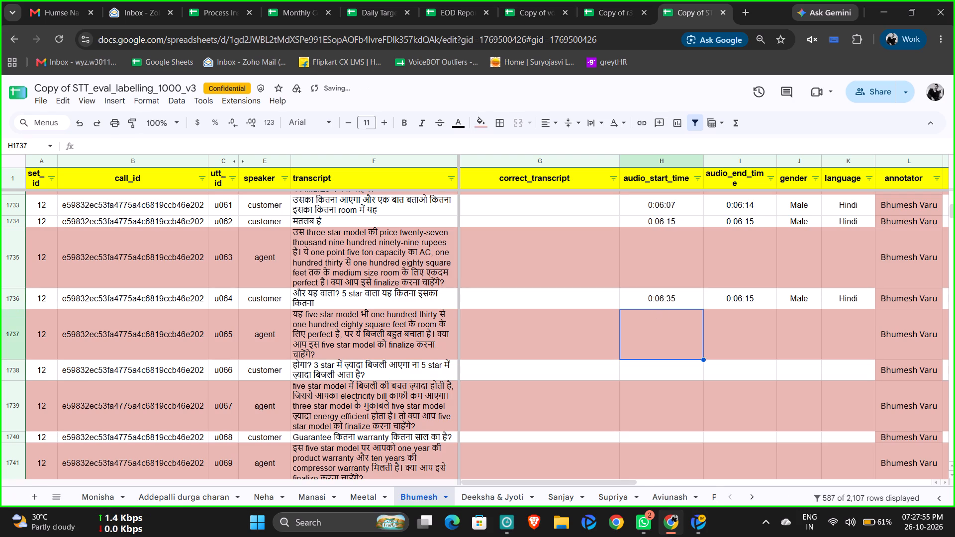
Set the audio_end_time of row 1736 (utterance u064) to 12:06:37 AM.
key(Up)
key(Right)
key(Return)
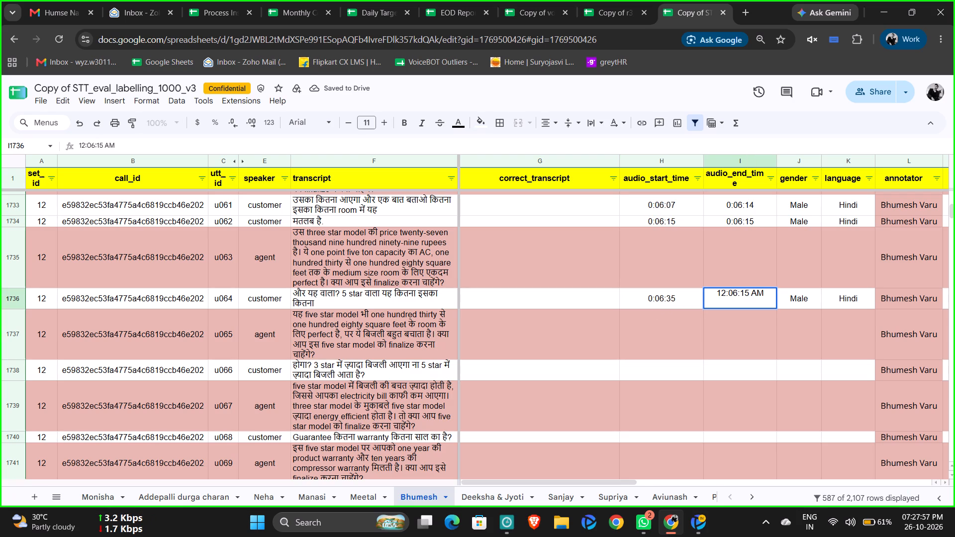
key(Left)
key(Left)
key(BackSpace)
key(BackSpace)
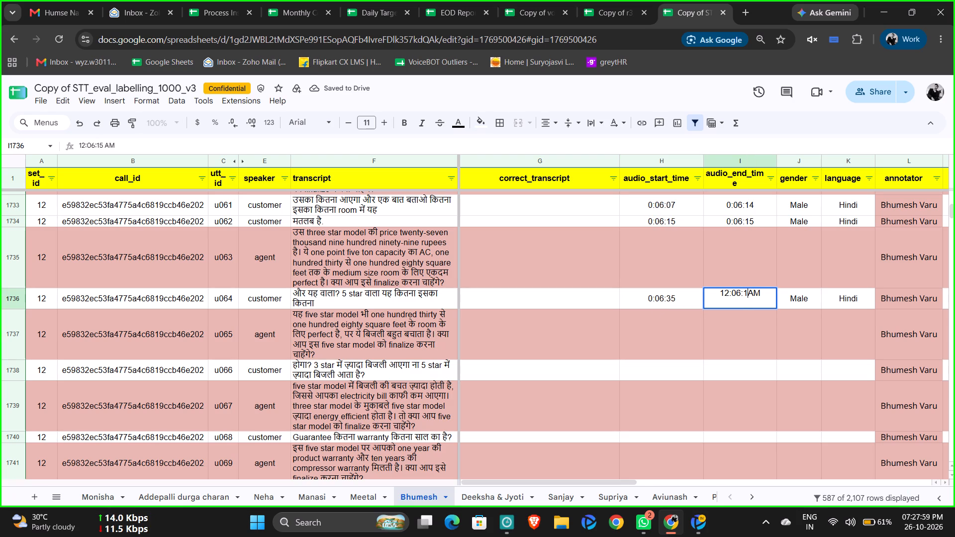
text(37)
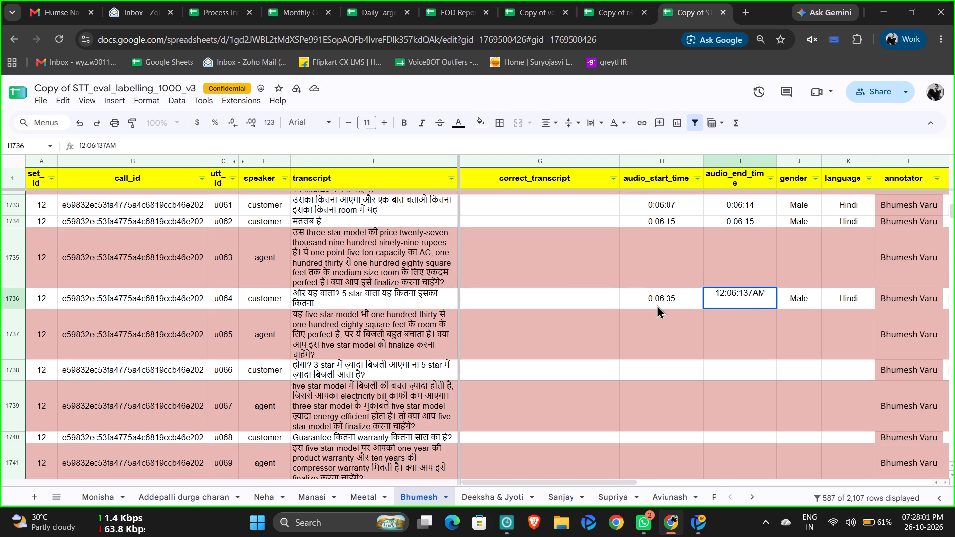
key(BackSpace)
key(BackSpace)
key(BackSpace)
text(37)
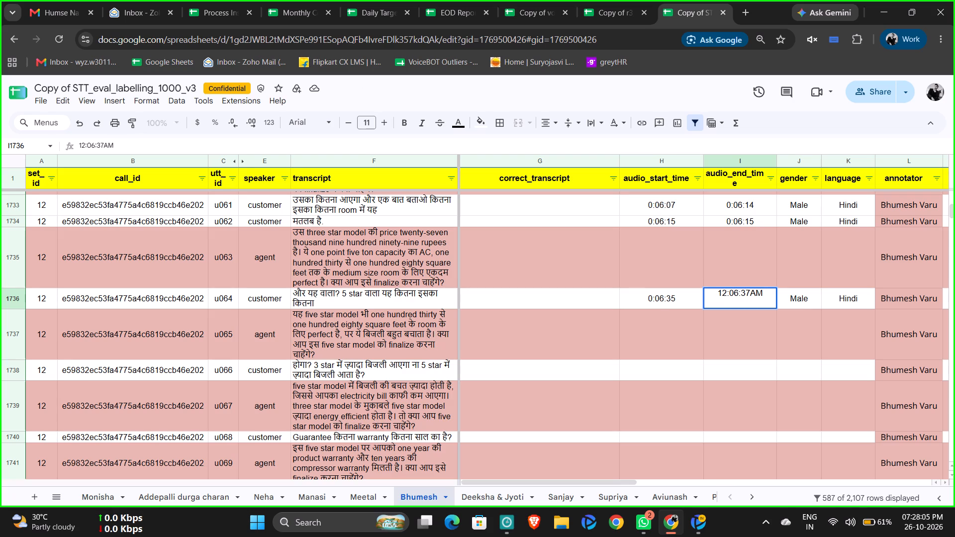
key(space)
key(Return)
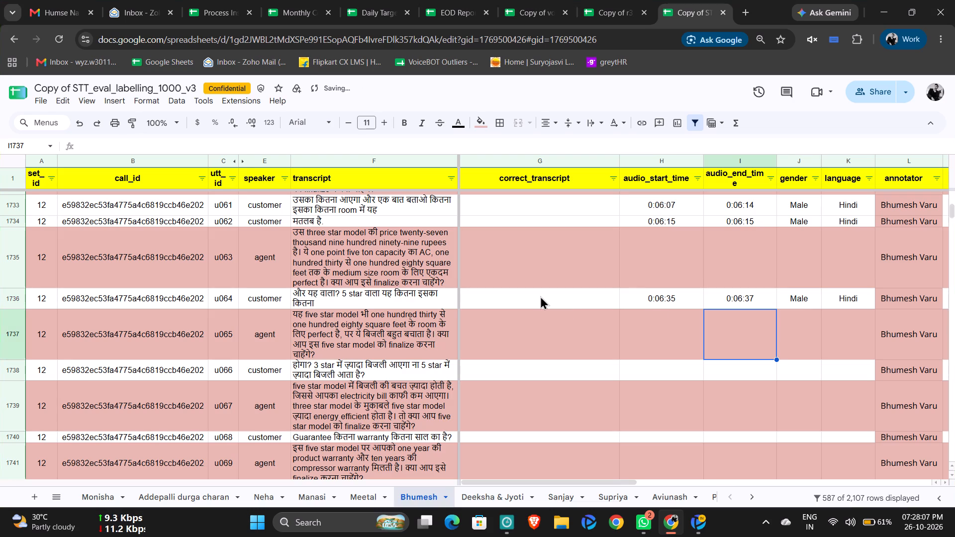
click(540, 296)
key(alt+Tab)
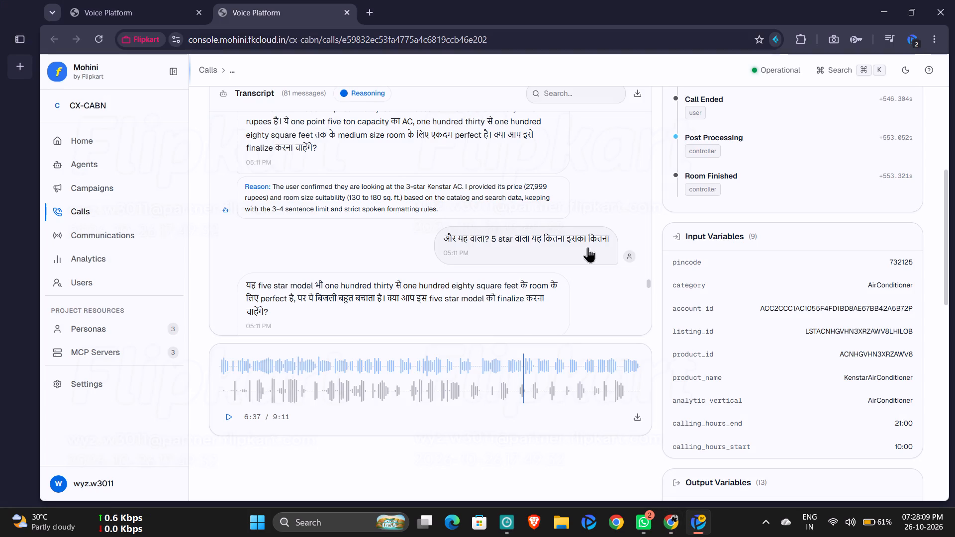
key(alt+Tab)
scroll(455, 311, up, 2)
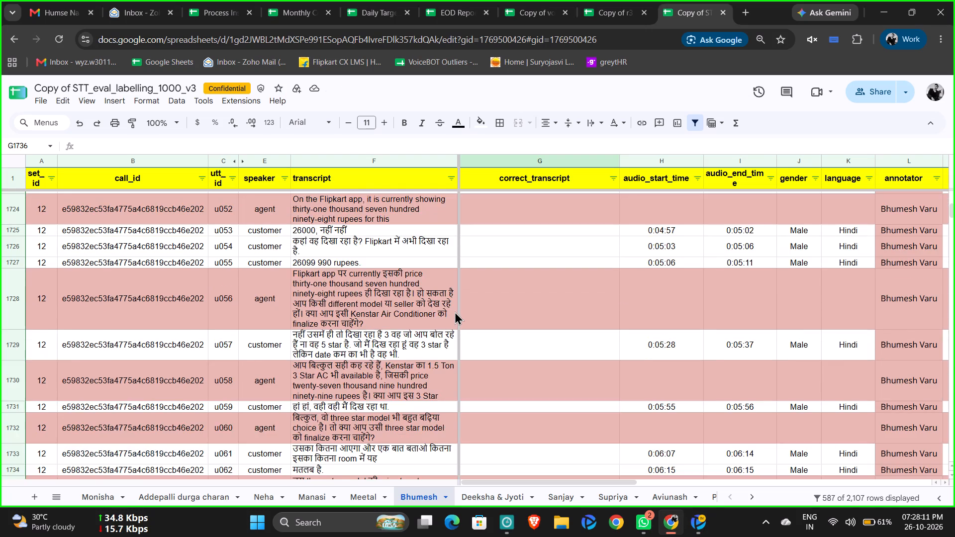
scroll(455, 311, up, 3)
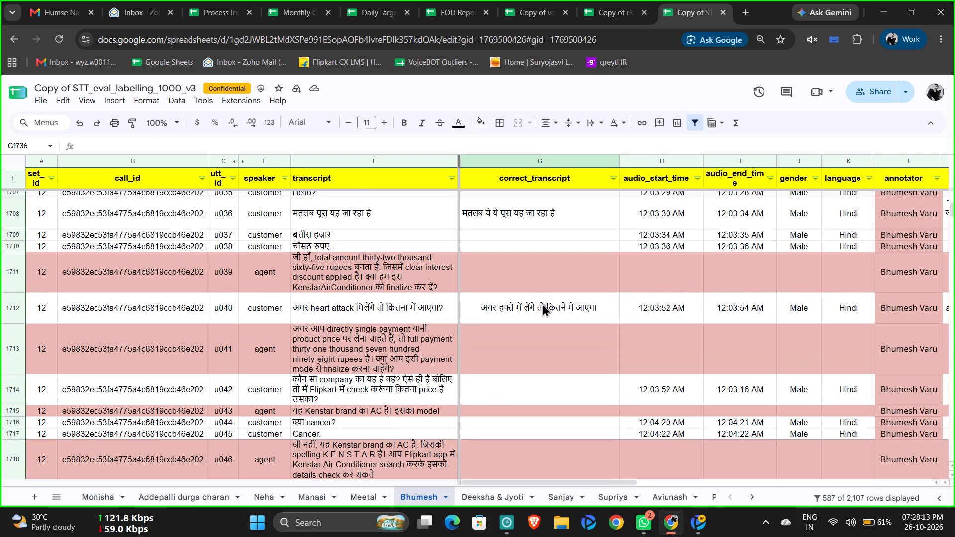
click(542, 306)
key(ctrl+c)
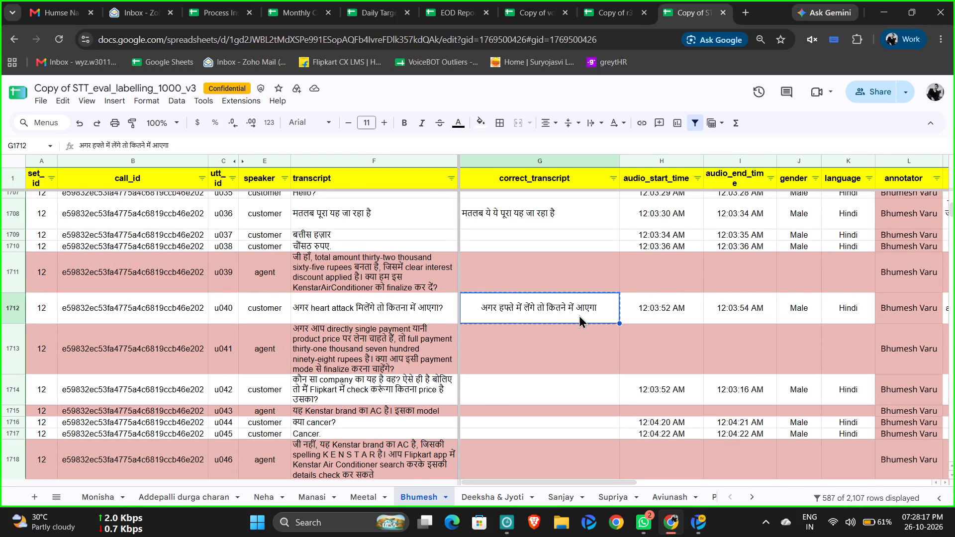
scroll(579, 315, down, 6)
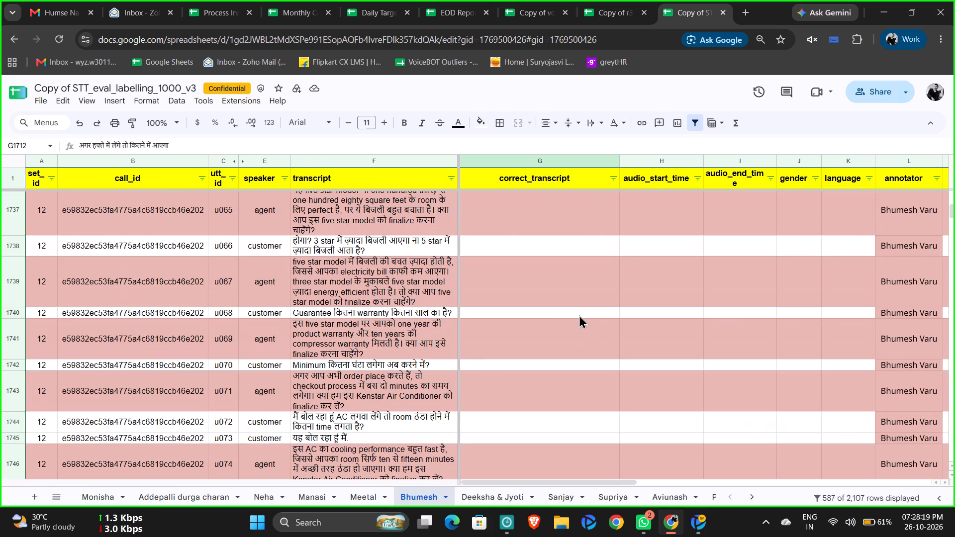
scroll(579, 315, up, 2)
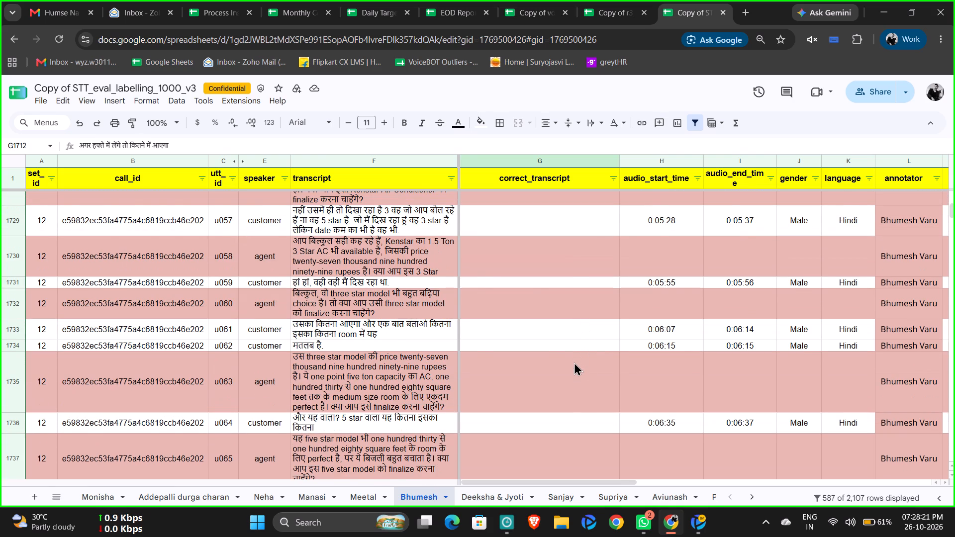
Copy row 1736's transcript text into its correct_transcript cell, leaving the cell open for editing.
scroll(574, 362, down, 1)
click(393, 288)
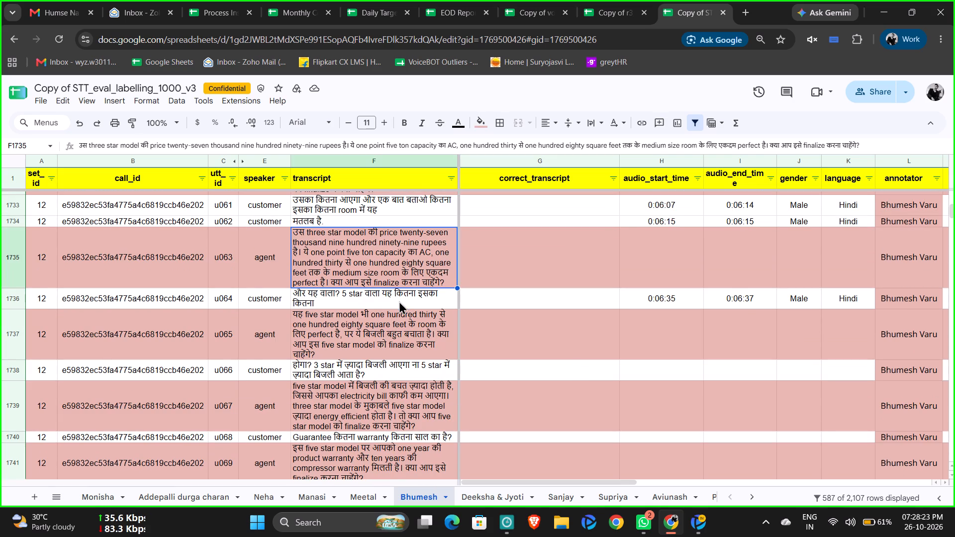
click(398, 299)
key(ctrl+c)
click(534, 297)
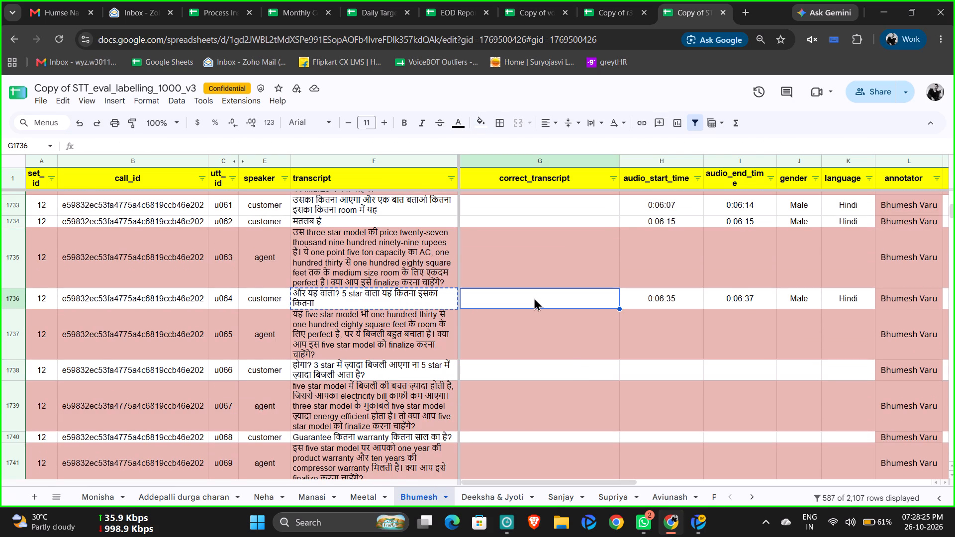
key(Return)
key(ctrl+v)
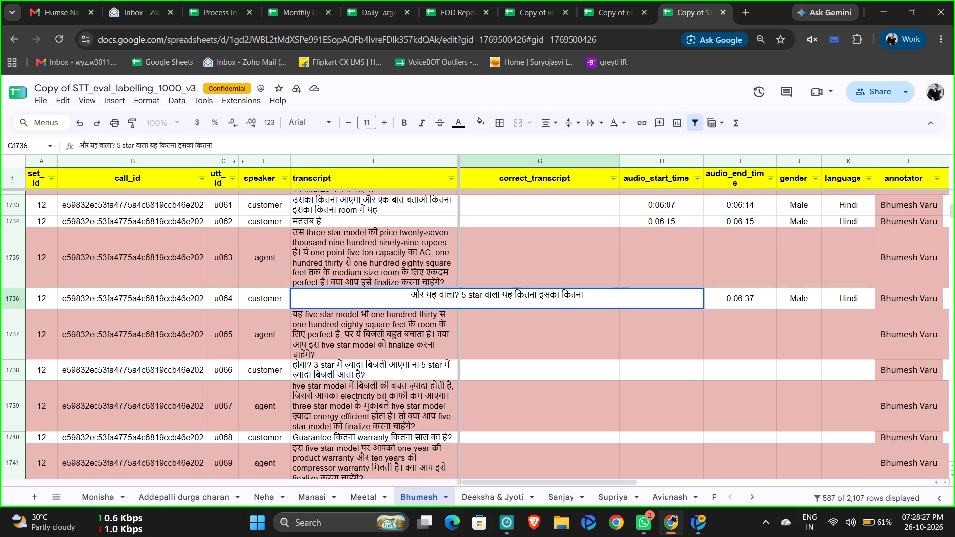
Complete row 1736's correct_transcript by adding "होगा" at the end, using Hindi transliteration input.
key(space)
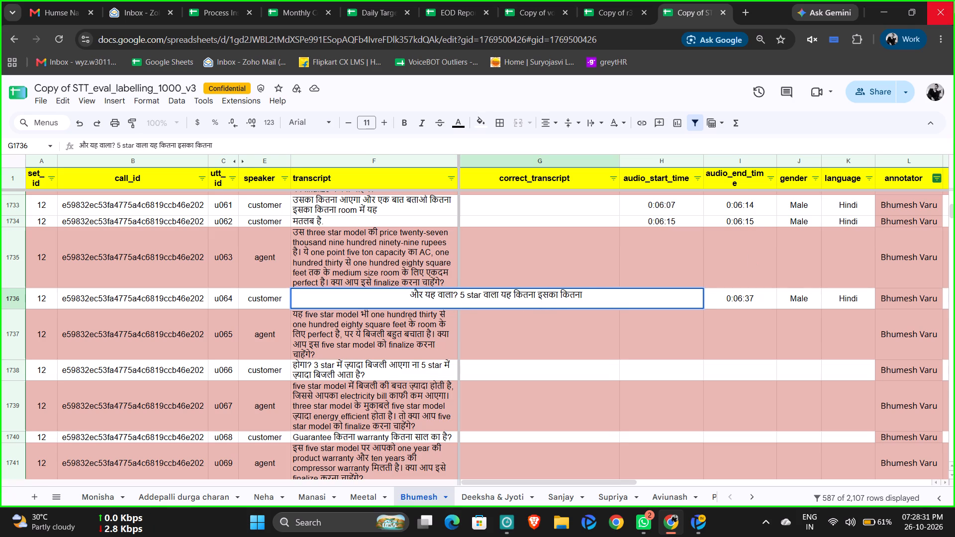
click(832, 44)
click(770, 66)
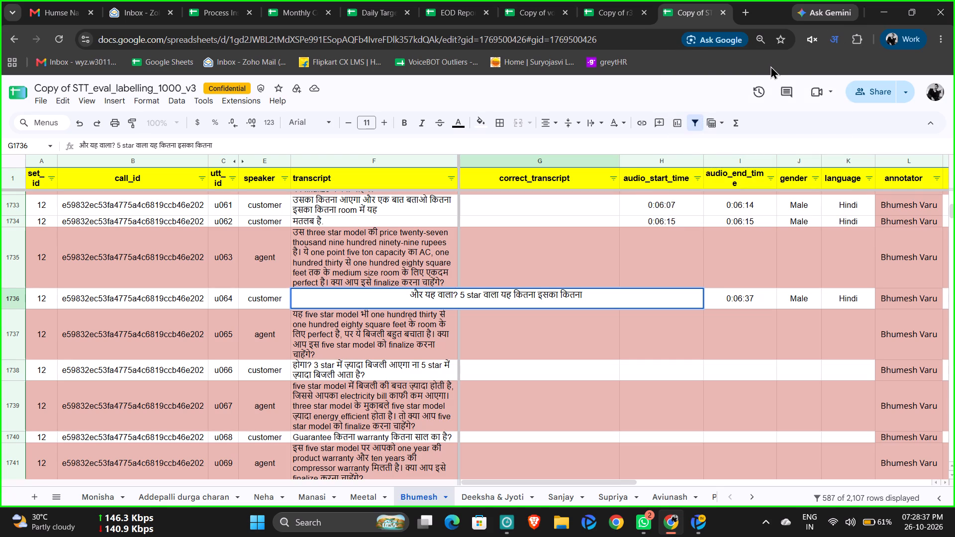
text(ho)
text(ga)
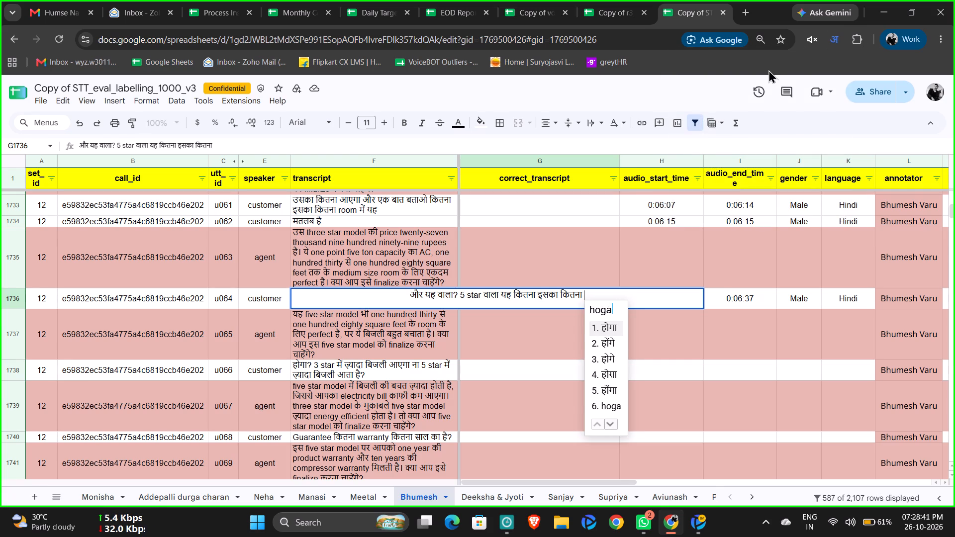
key(Return)
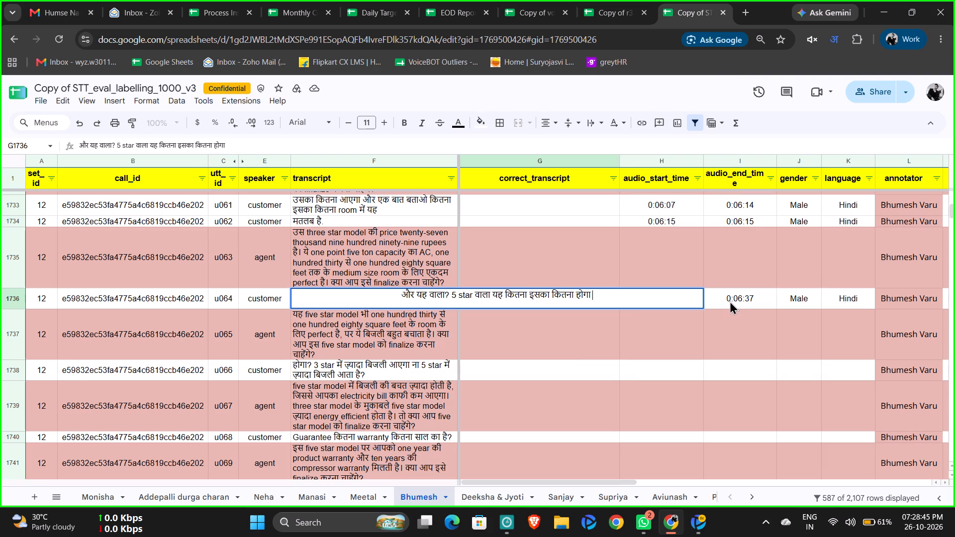
key(Return)
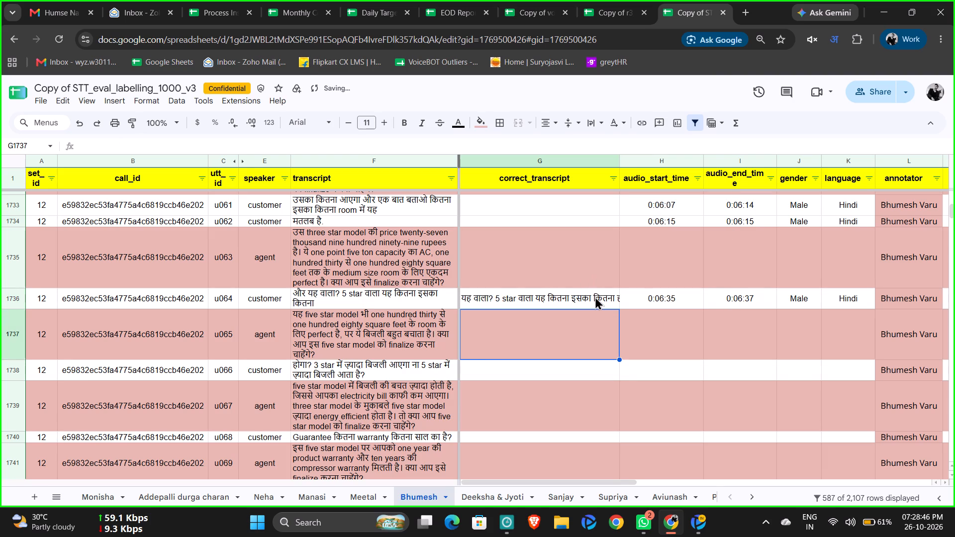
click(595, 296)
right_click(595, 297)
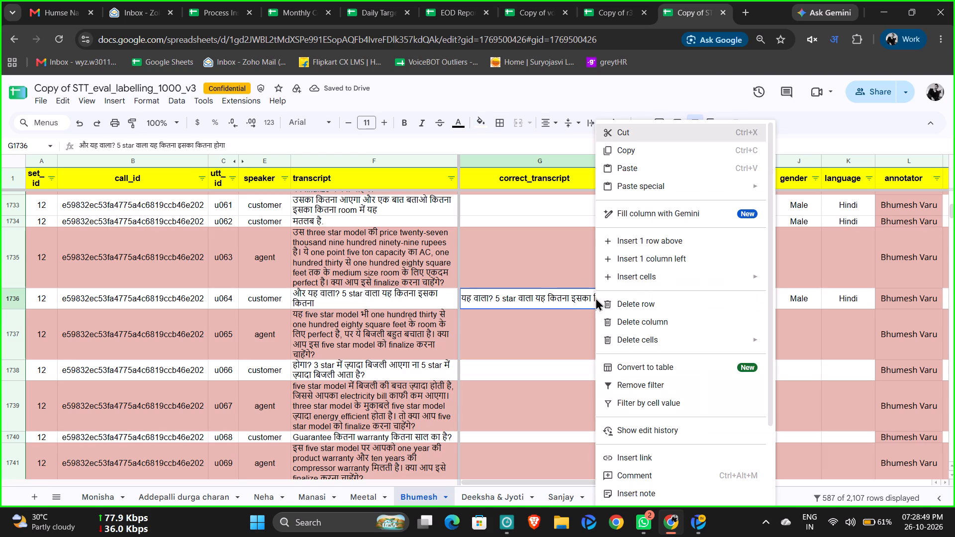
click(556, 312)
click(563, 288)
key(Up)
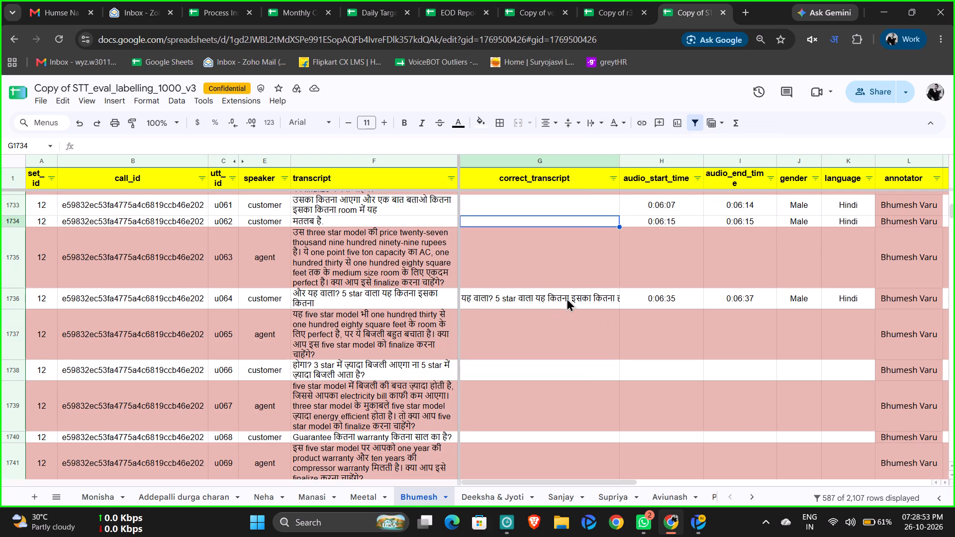
Copy the transcript-correction note from row 1712 into the notes cell of row 1736 (utterance u064).
key(Down)
key(Down)
key(Right)
key(Right)
key(Right)
key(Right)
key(Right)
key(Right)
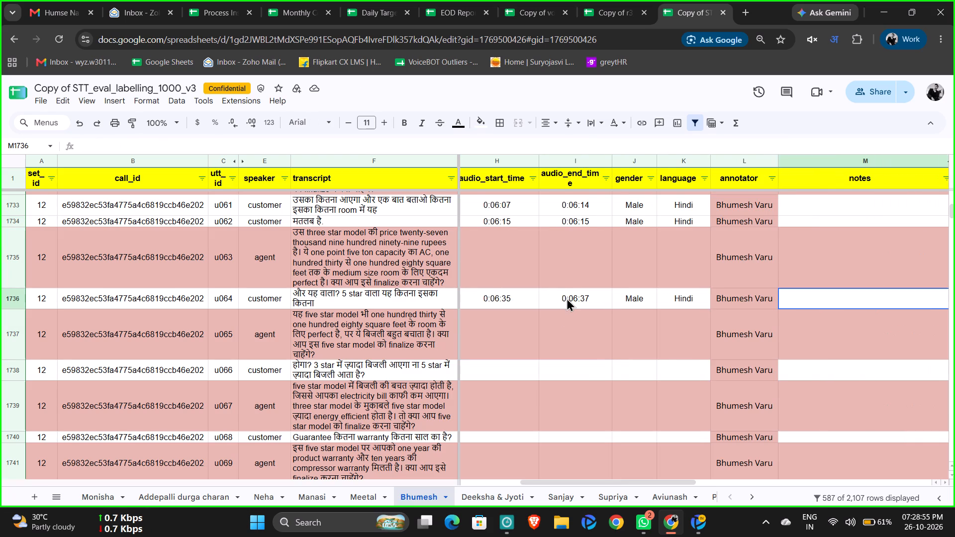
key(Right)
key(Right)
key(Left)
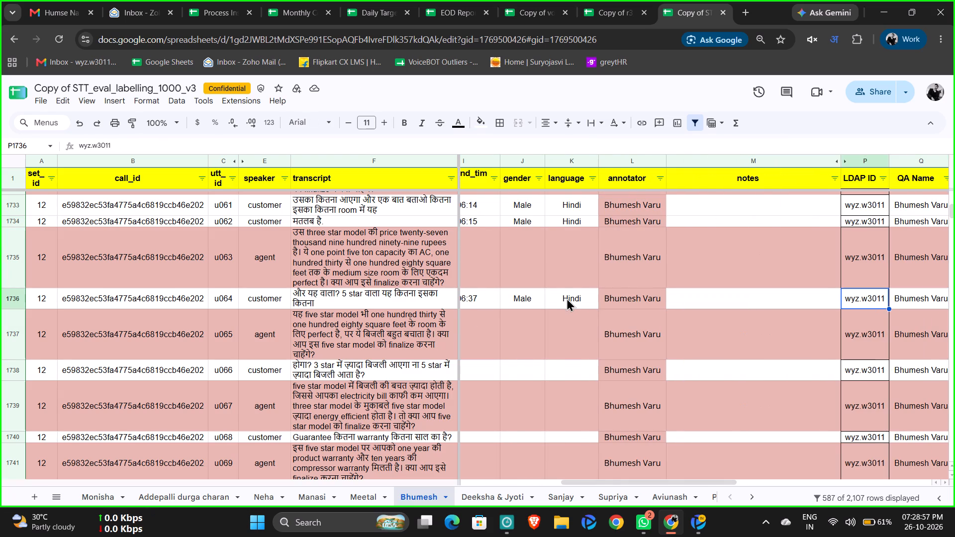
key(Left)
key(Up)
key(Up)
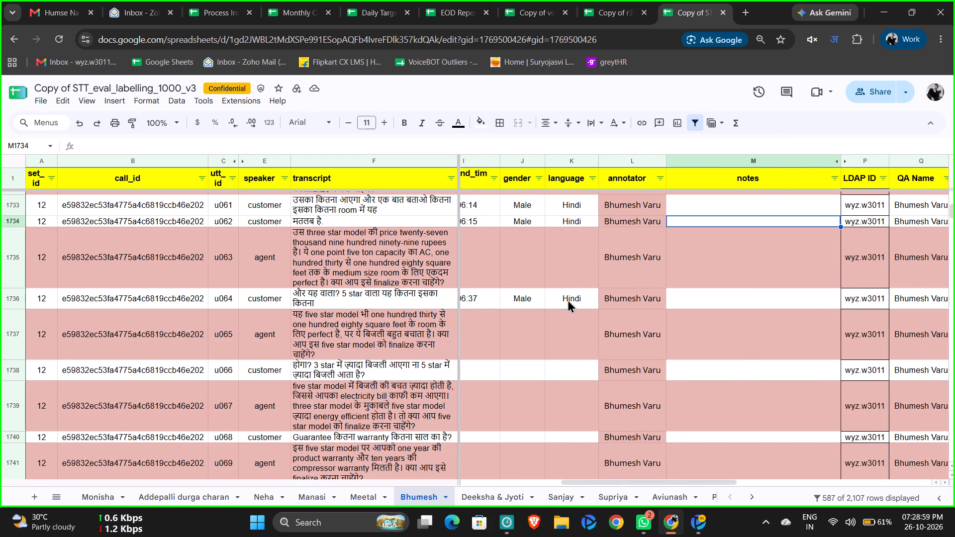
scroll(776, 337, up, 5)
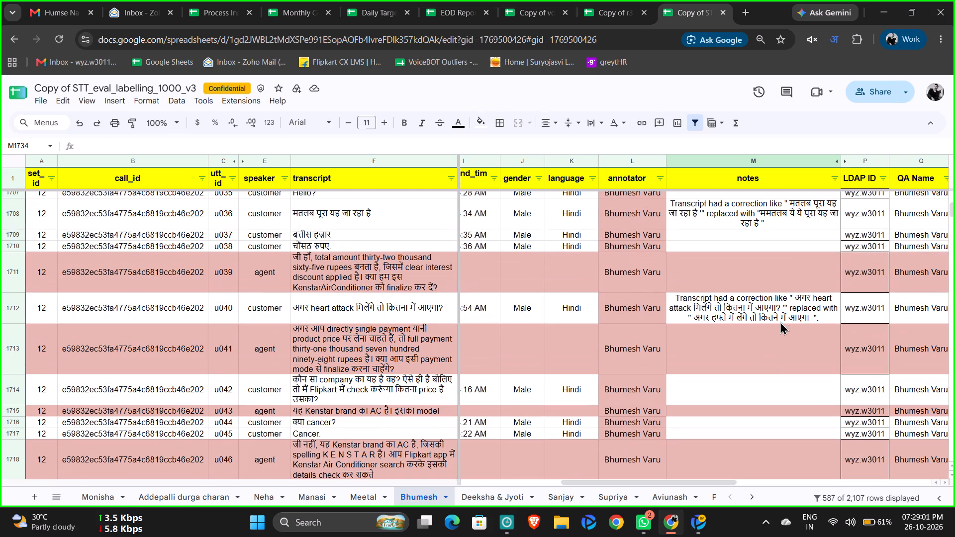
click(780, 315)
key(ctrl+c)
scroll(758, 326, down, 4)
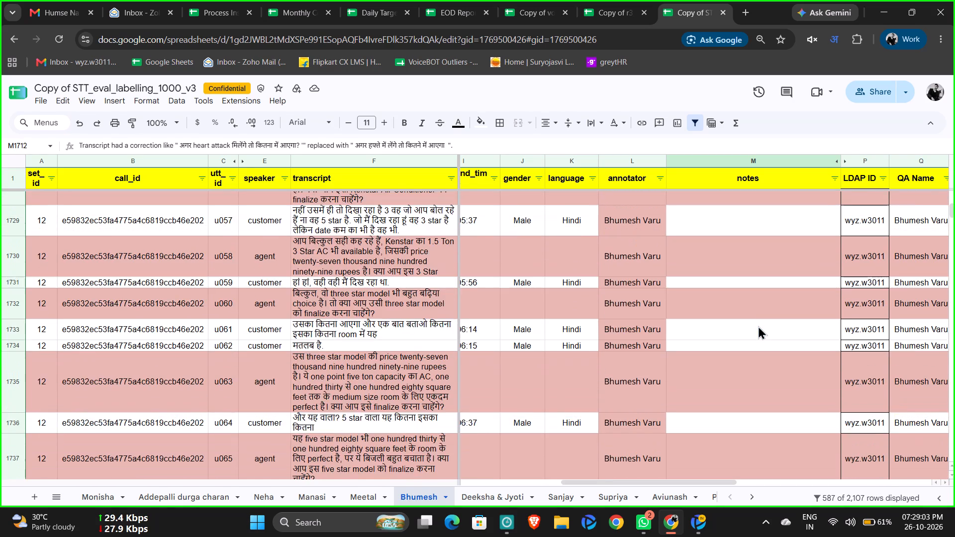
scroll(758, 326, down, 1)
click(757, 302)
key(ctrl+v)
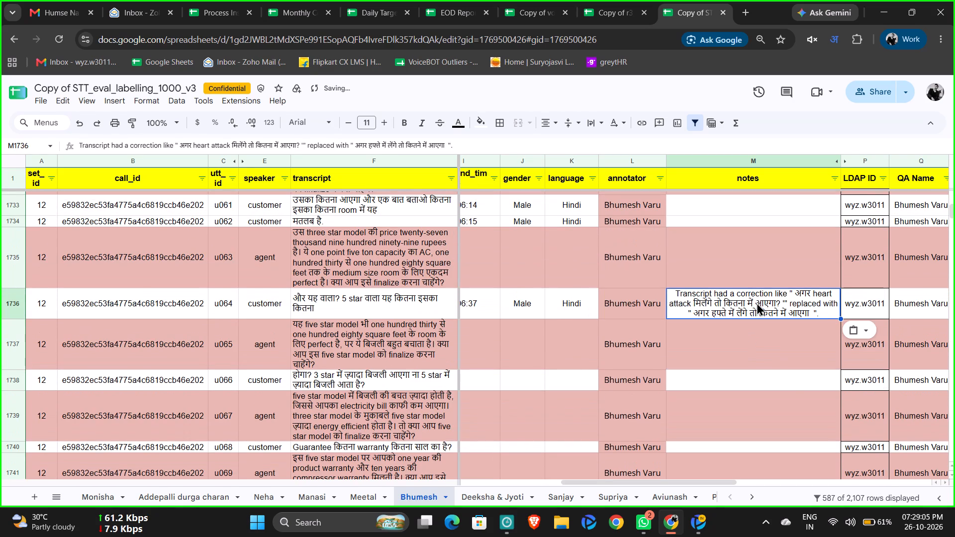
In row 1736's note, replace the first quoted phrase with the row's transcript text "और यह वाला? 5 star वाला यह कितना इसका कितना".
drag(728, 481, 622, 468)
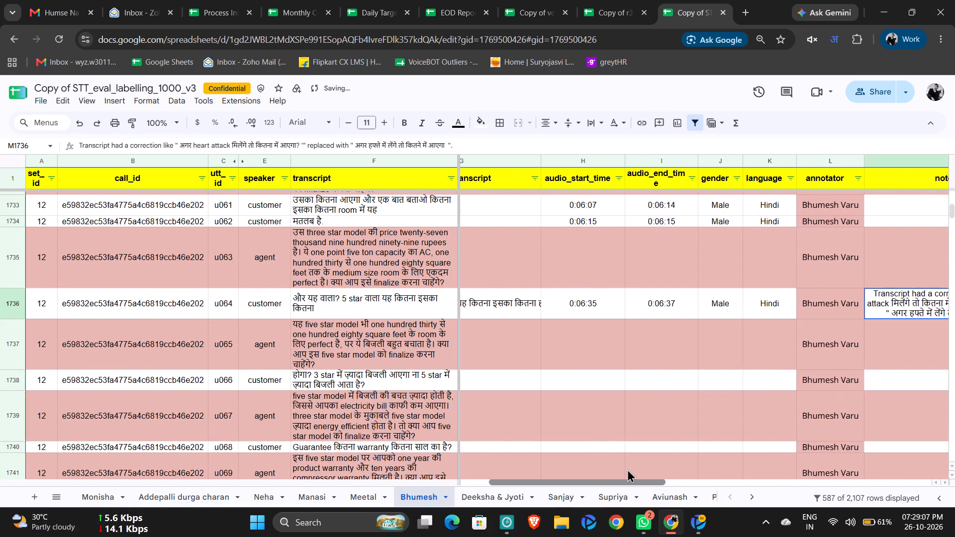
drag(622, 468, 518, 459)
click(367, 312)
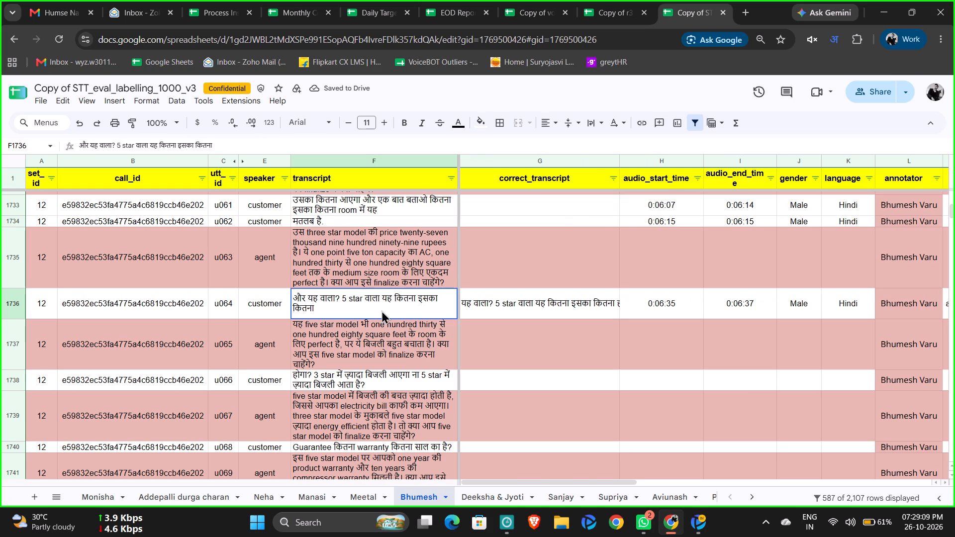
key(ctrl+c)
drag(622, 484, 645, 484)
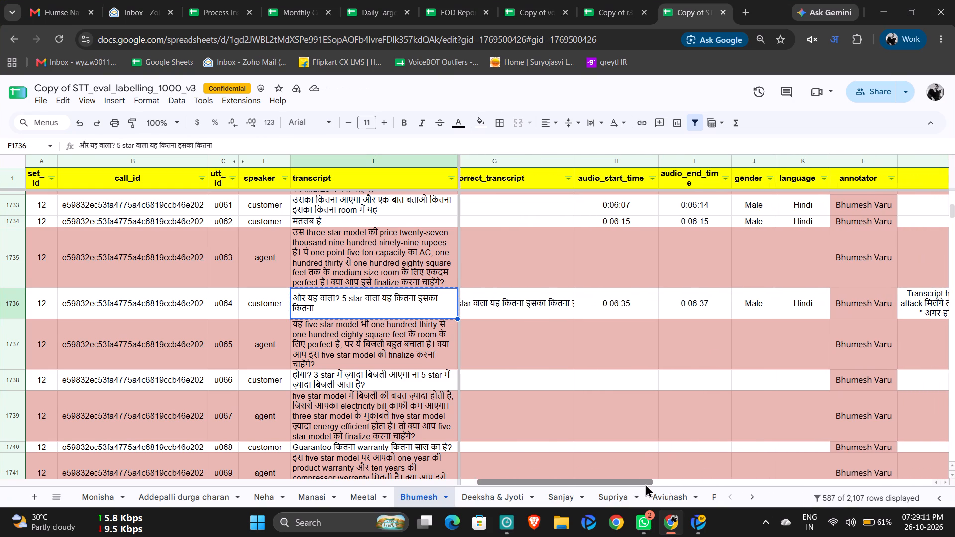
drag(645, 484, 770, 489)
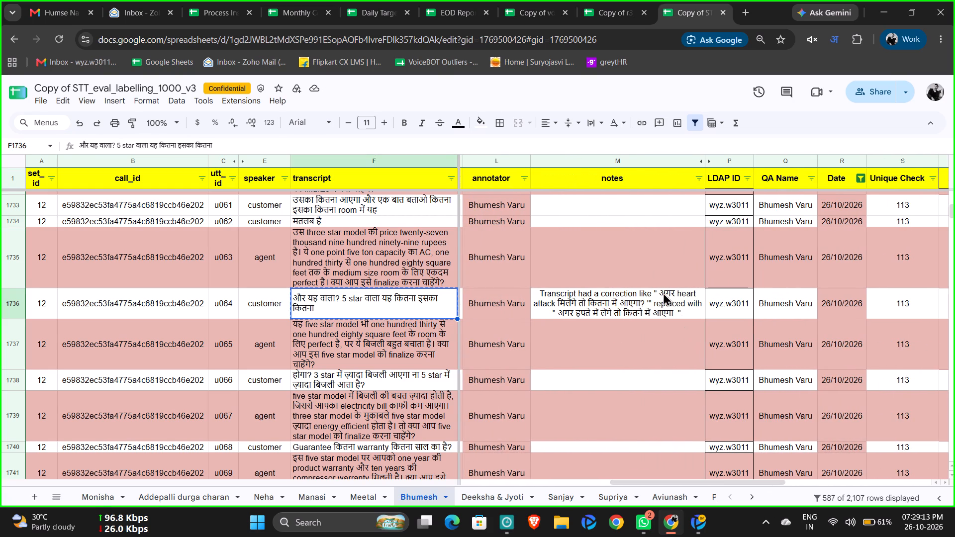
click(658, 289)
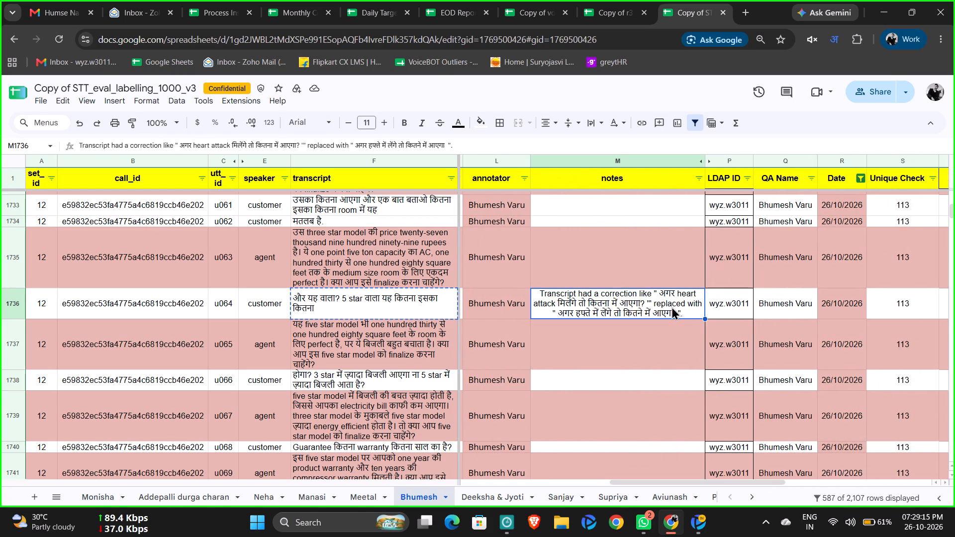
key(Return)
drag(661, 289, 815, 291)
key(ctrl+v)
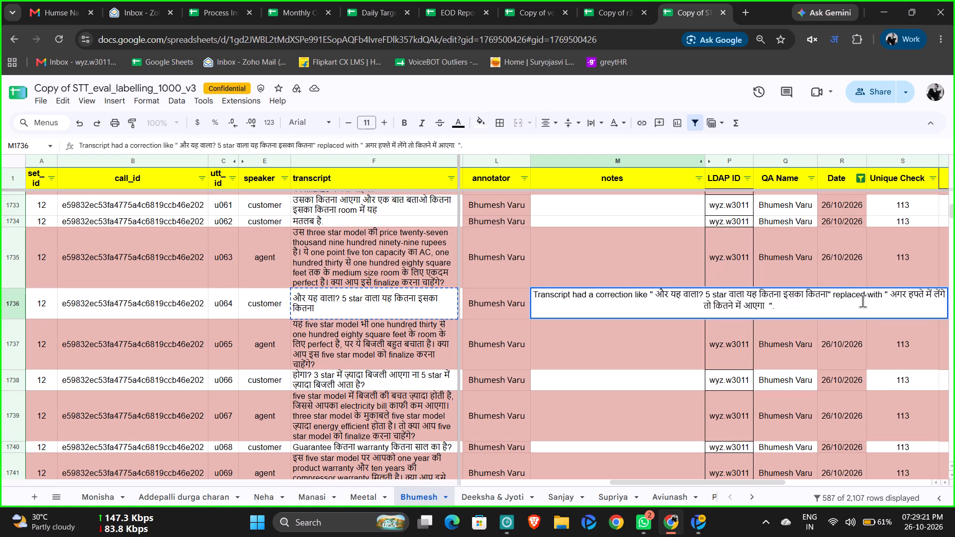
key(space)
click(486, 325)
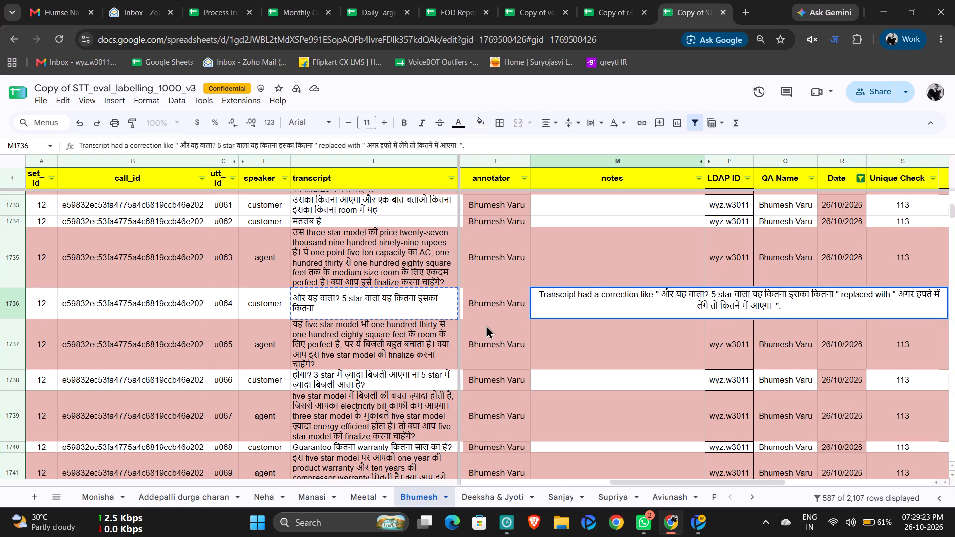
click(516, 301)
In row 1736's note, replace the phrase after "replaced with" with the corrected text "और यह वाला? 5 star वाला यह कितना इसका कितना होगा".
key(Left)
key(Left)
key(Left)
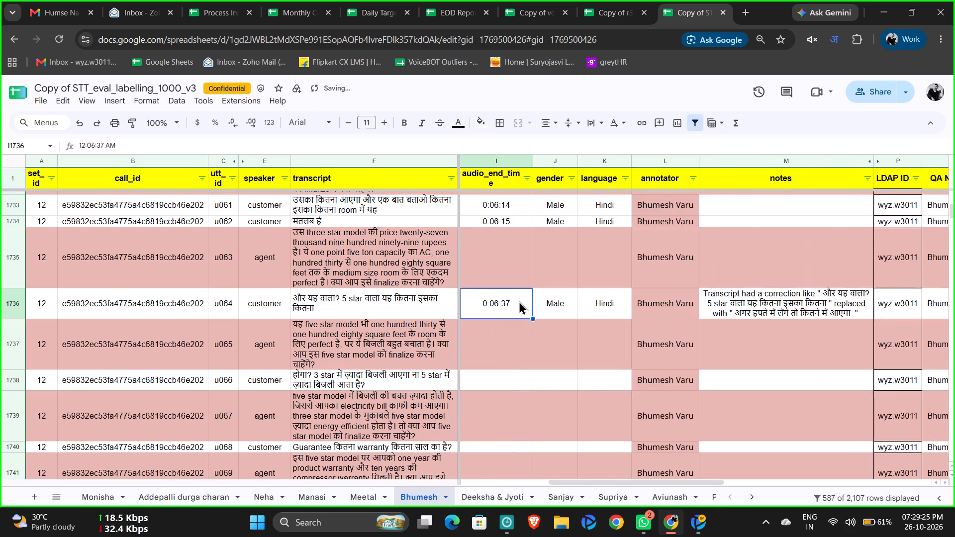
key(Left)
key(Left)
key(ctrl+c)
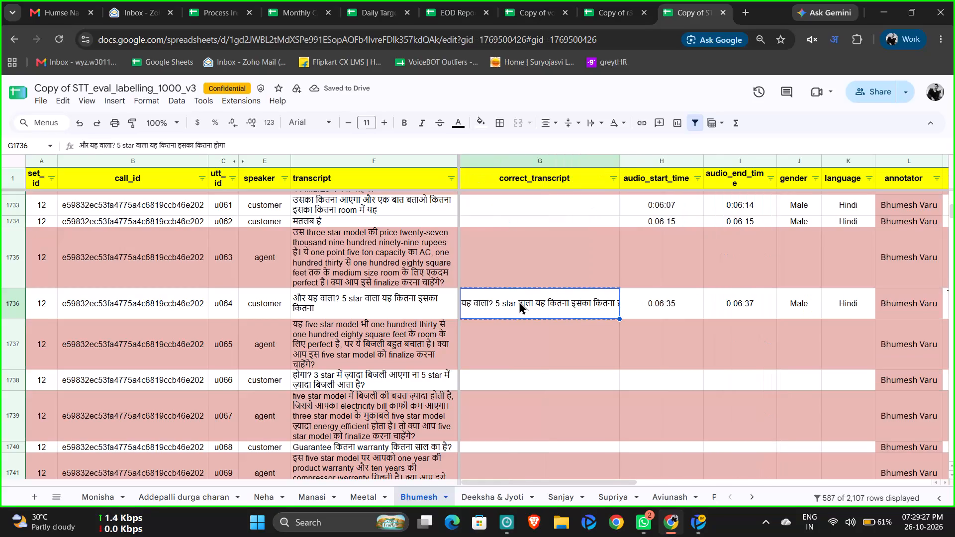
key(Right)
key(Right)
key(Right)
key(Right)
key(Right)
key(Right)
key(Right)
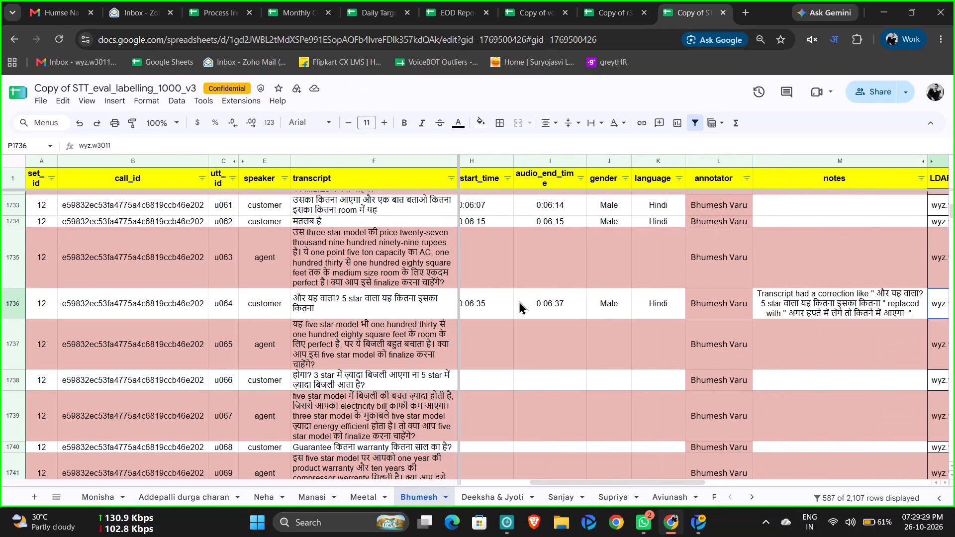
key(Left)
key(Return)
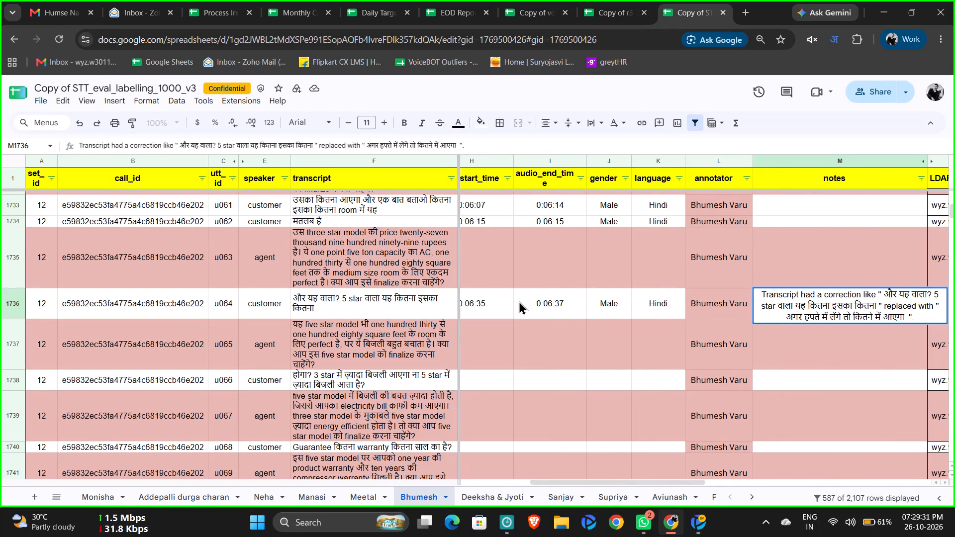
drag(905, 313, 780, 326)
key(ctrl+v)
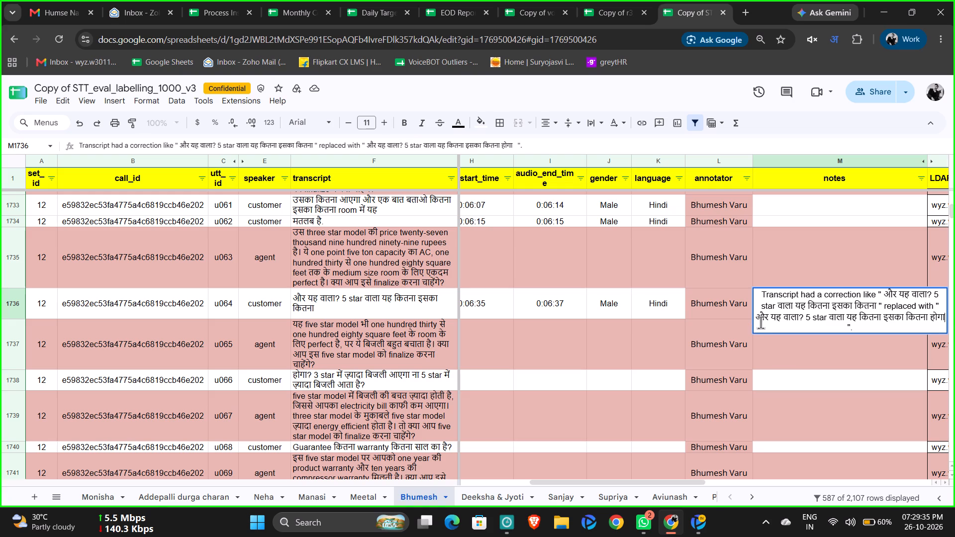
click(801, 352)
click(798, 394)
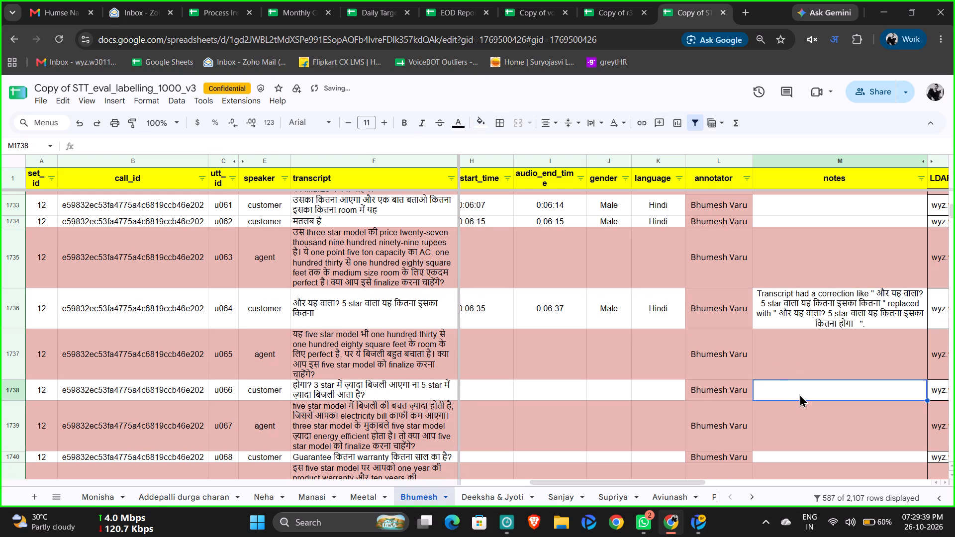
Play the call recording on the Voice Platform page from 6:37 to 6:54 to time row 1738's utterance u066, and return to the sheet.
key(Left)
key(Left)
key(Left)
key(Left)
key(Left)
key(Left)
key(Left)
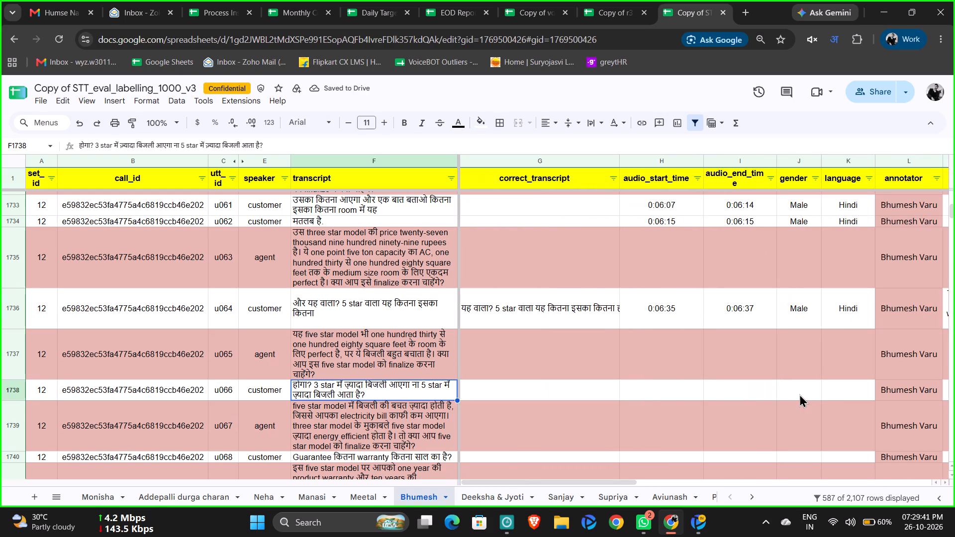
key(alt+Tab)
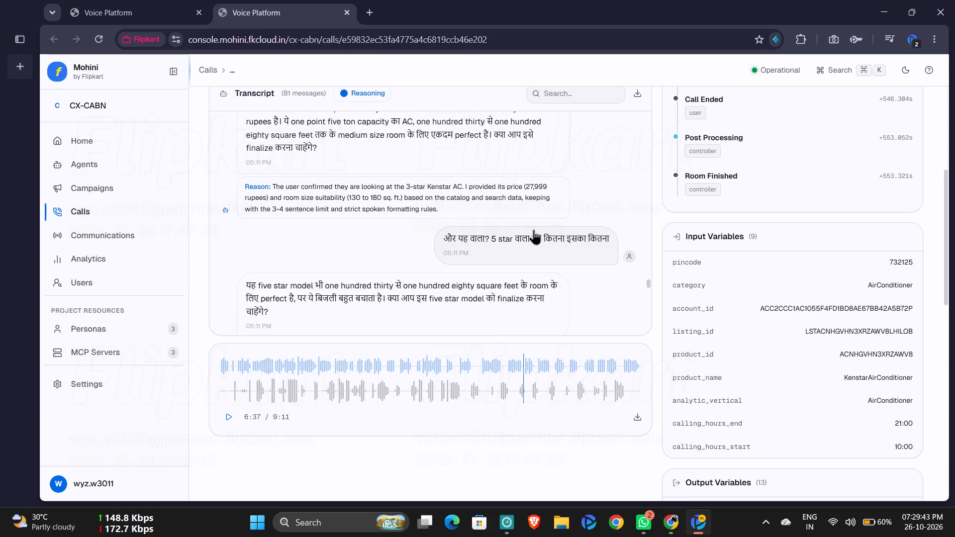
scroll(534, 229, down, 1)
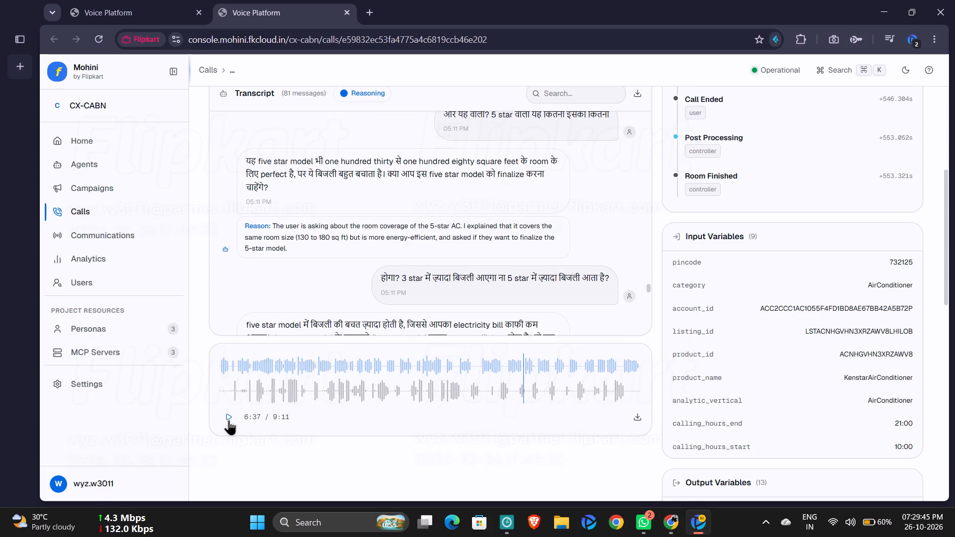
click(229, 420)
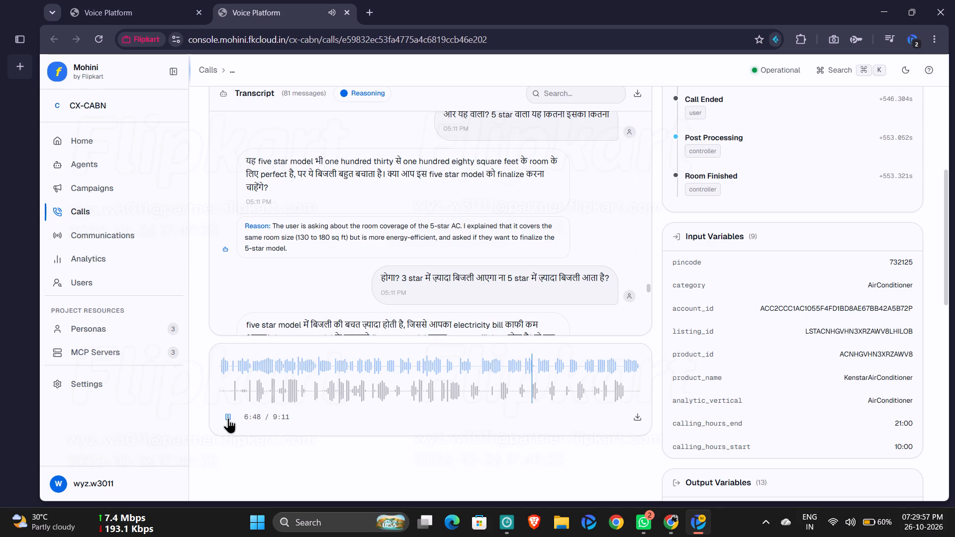
click(228, 418)
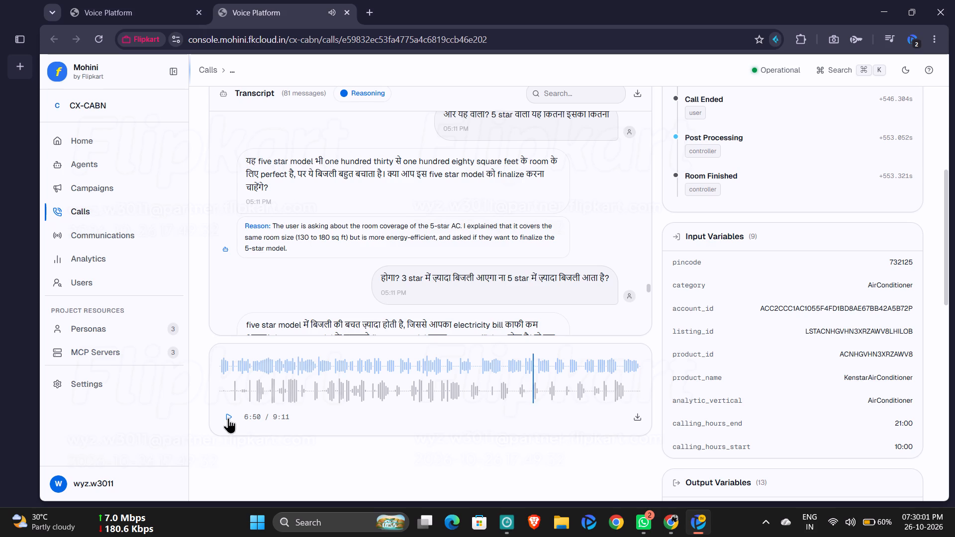
click(228, 418)
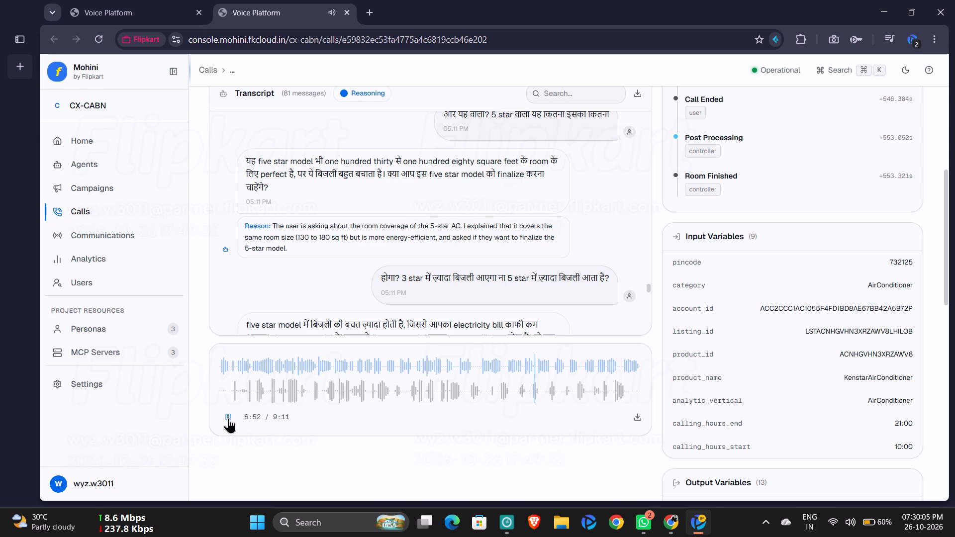
click(228, 418)
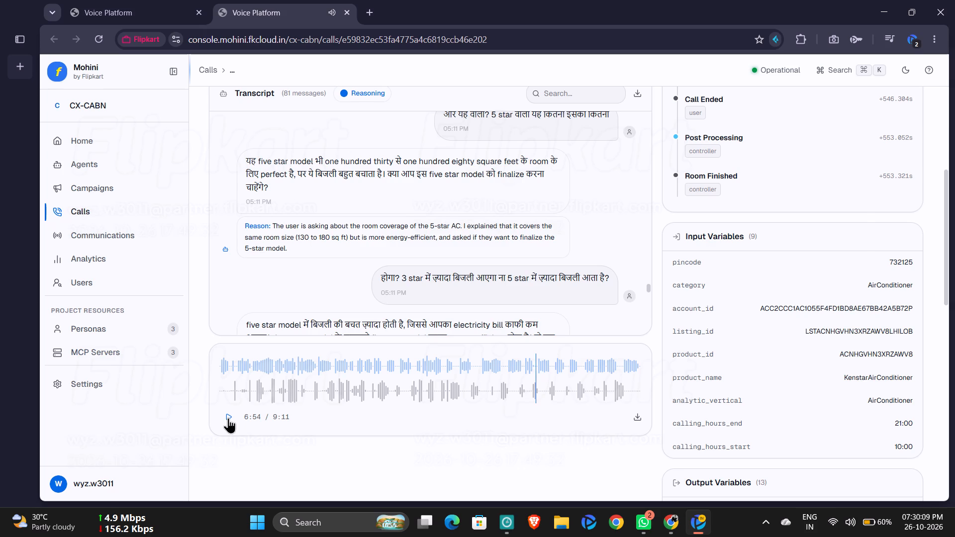
key(alt+Tab)
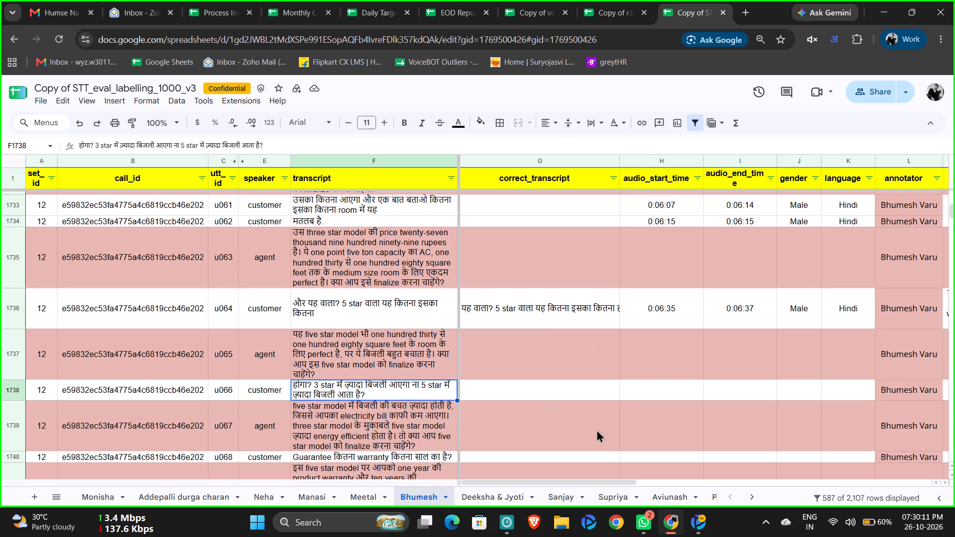
Copy the start time, end time, gender and language from row 1736 into the same columns of row 1738.
drag(675, 311, 855, 309)
key(ctrl+c)
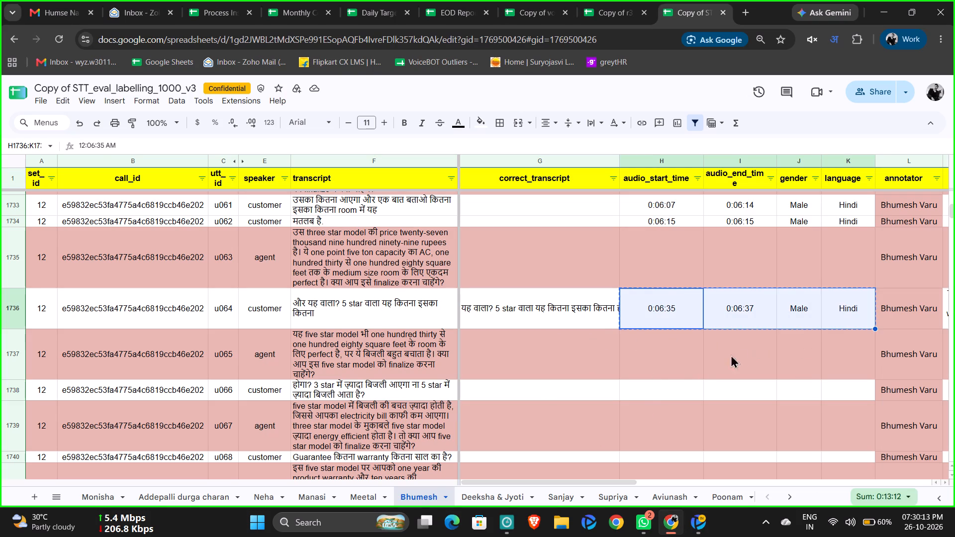
click(675, 385)
key(ctrl+v)
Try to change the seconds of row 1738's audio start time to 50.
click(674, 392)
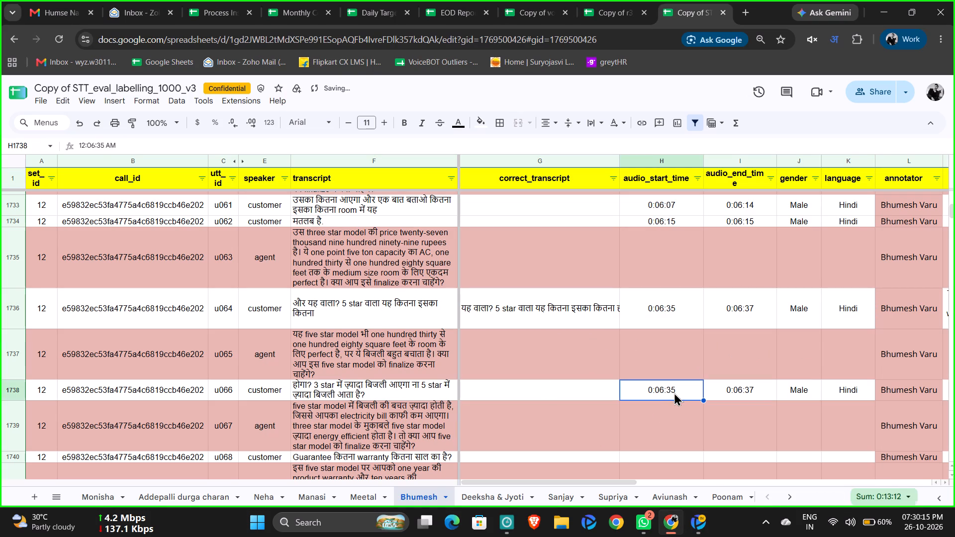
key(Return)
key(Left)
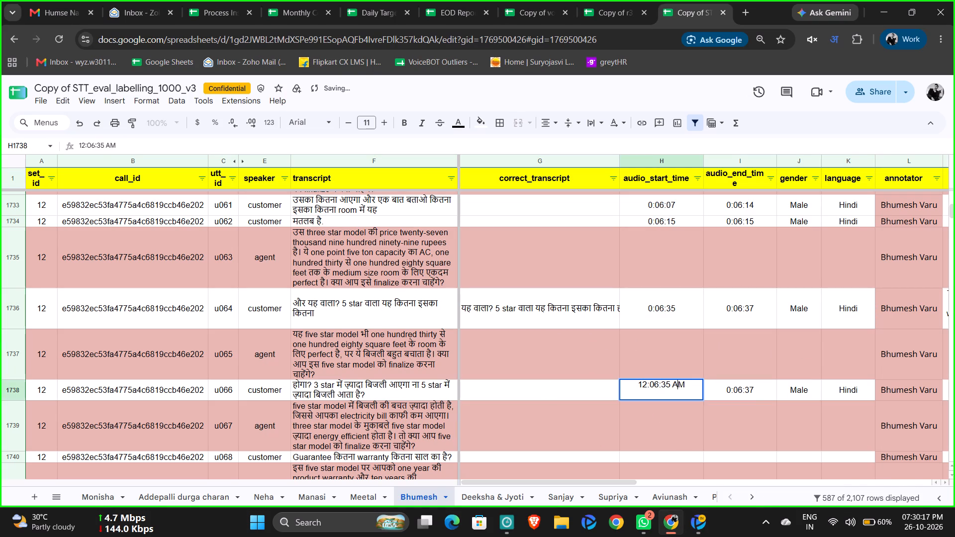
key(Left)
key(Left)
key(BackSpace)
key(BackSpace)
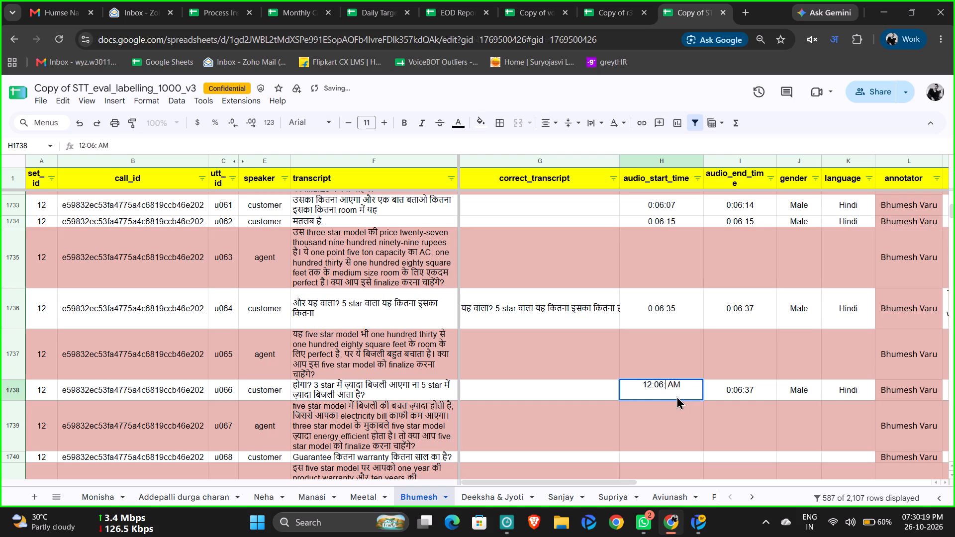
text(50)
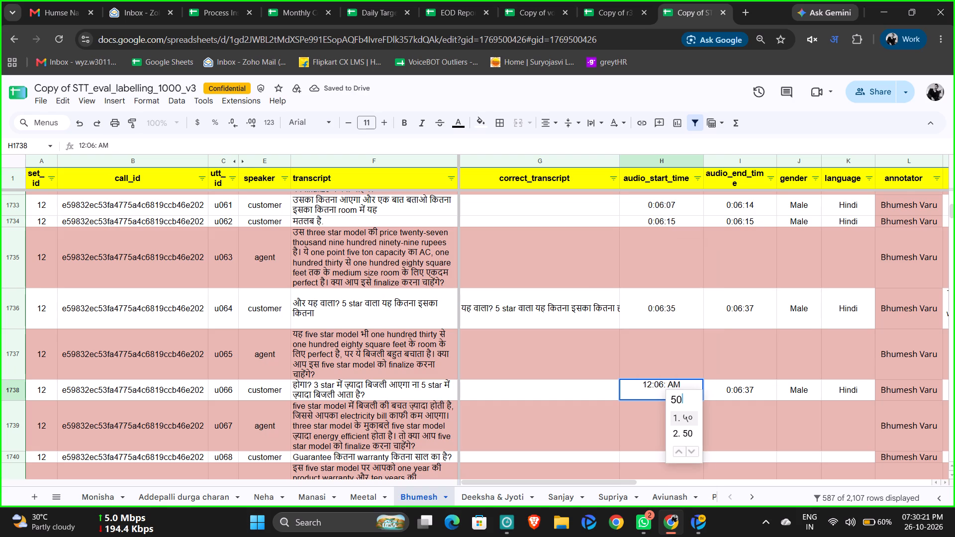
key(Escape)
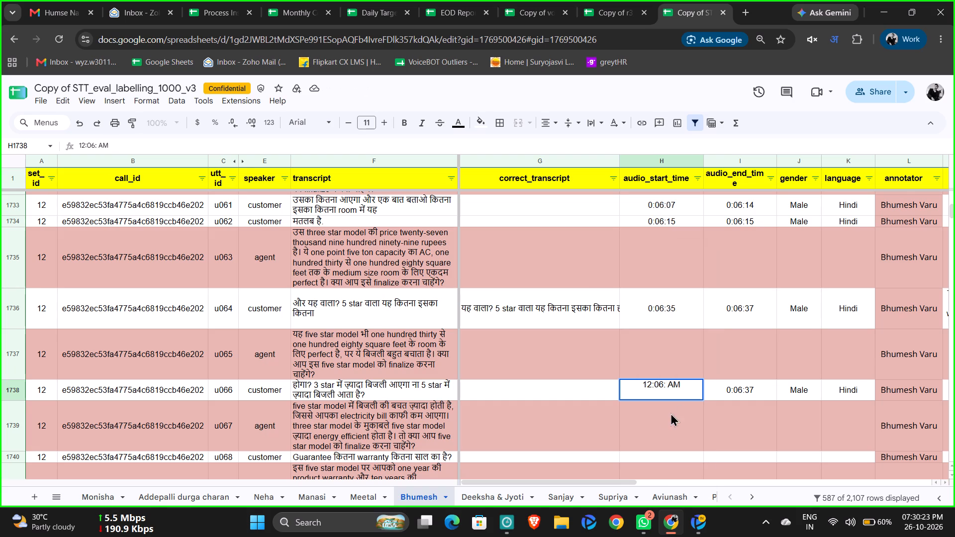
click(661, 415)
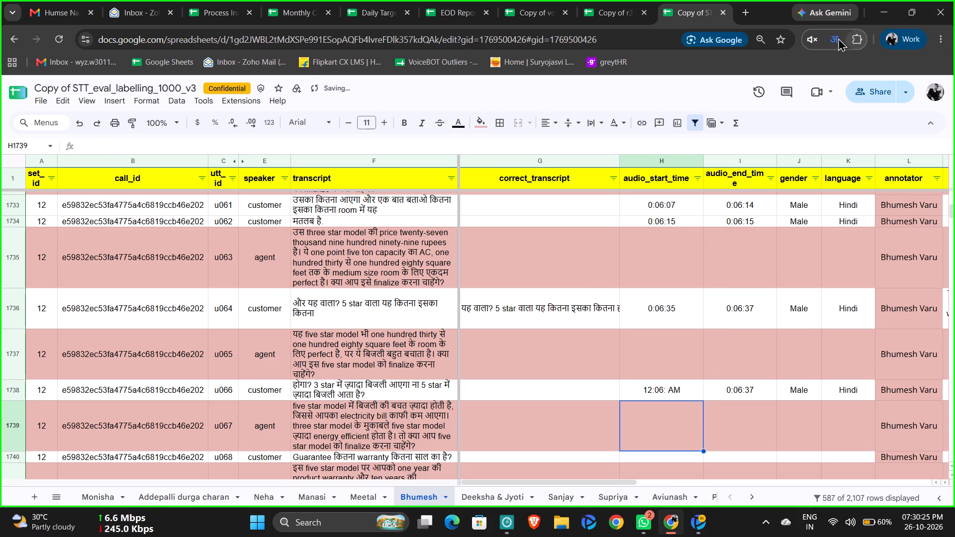
Turn off the browser's Hindi input tool so that digits can be entered directly in the sheet.
click(829, 41)
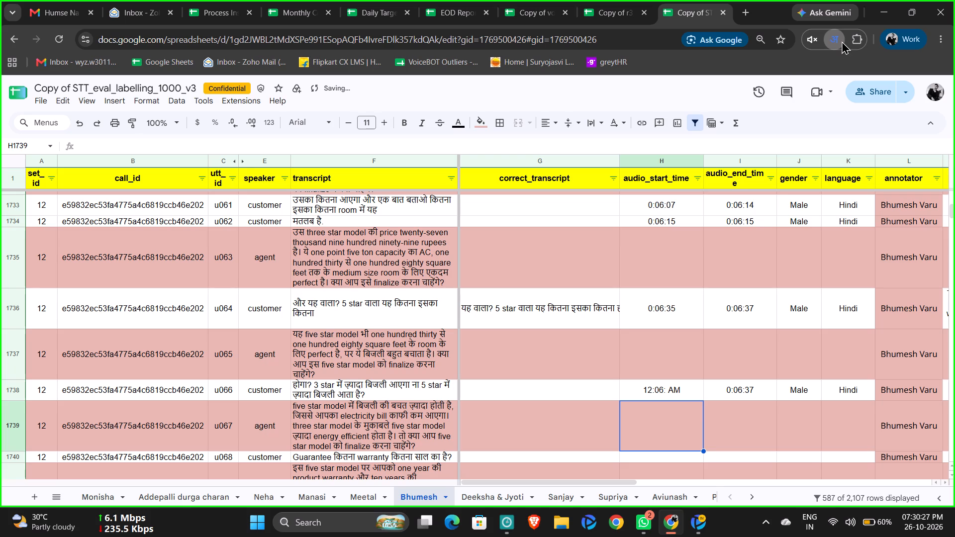
click(837, 37)
click(837, 37)
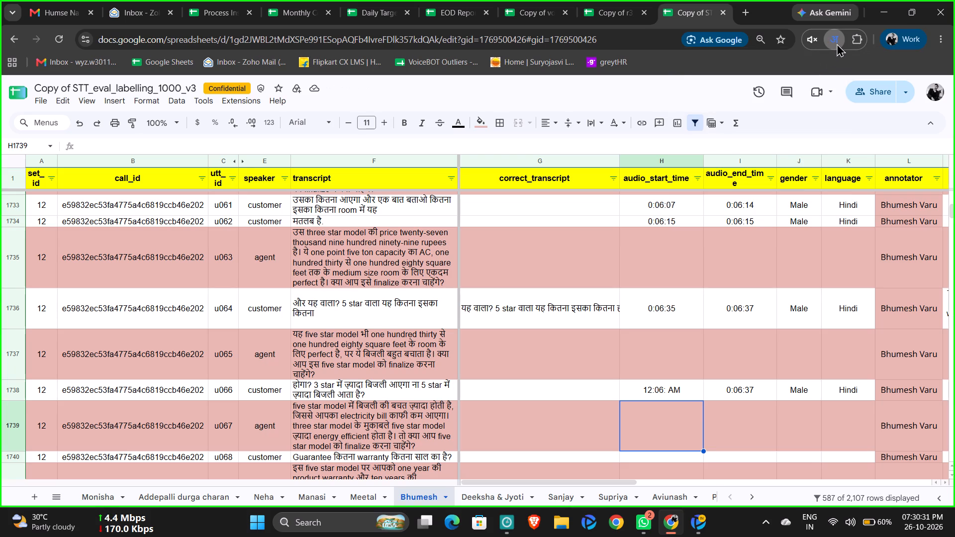
click(838, 42)
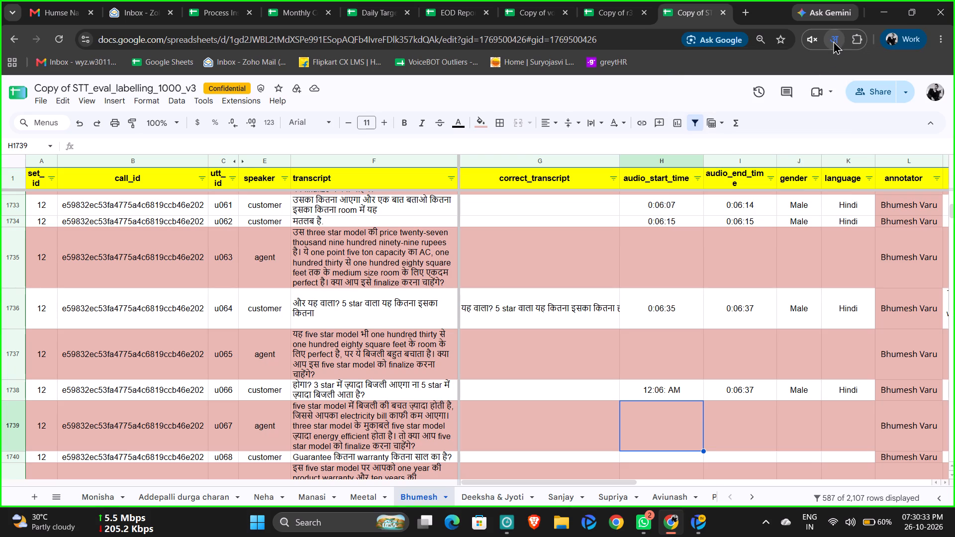
click(832, 40)
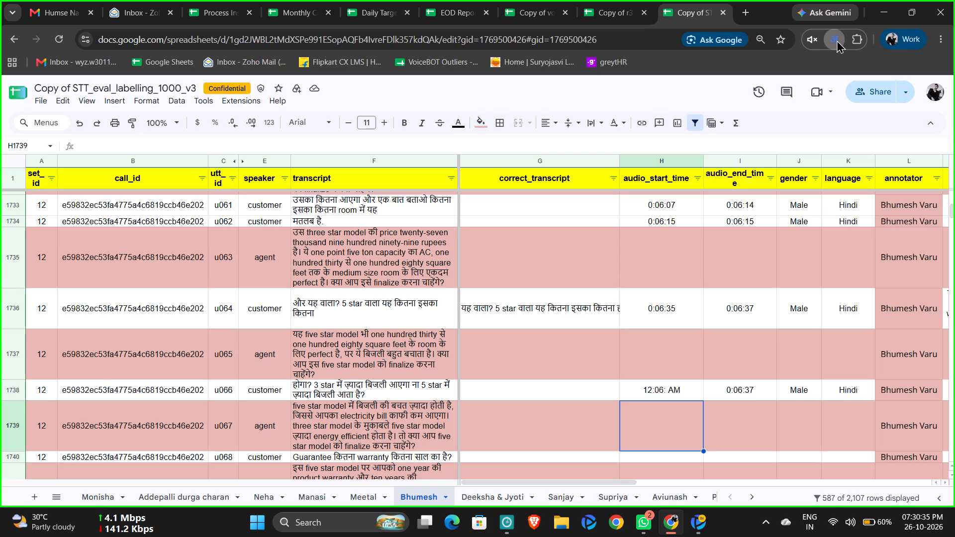
click(837, 40)
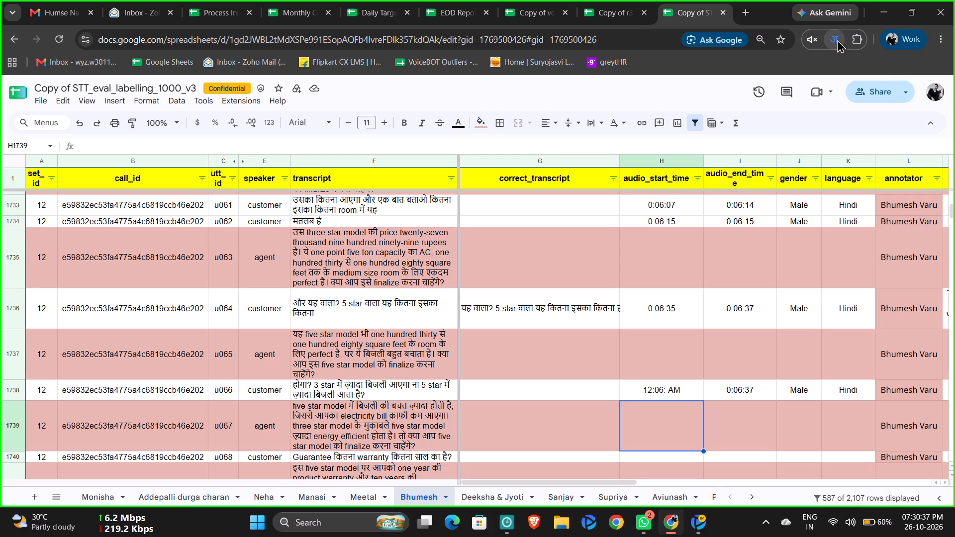
double_click(837, 39)
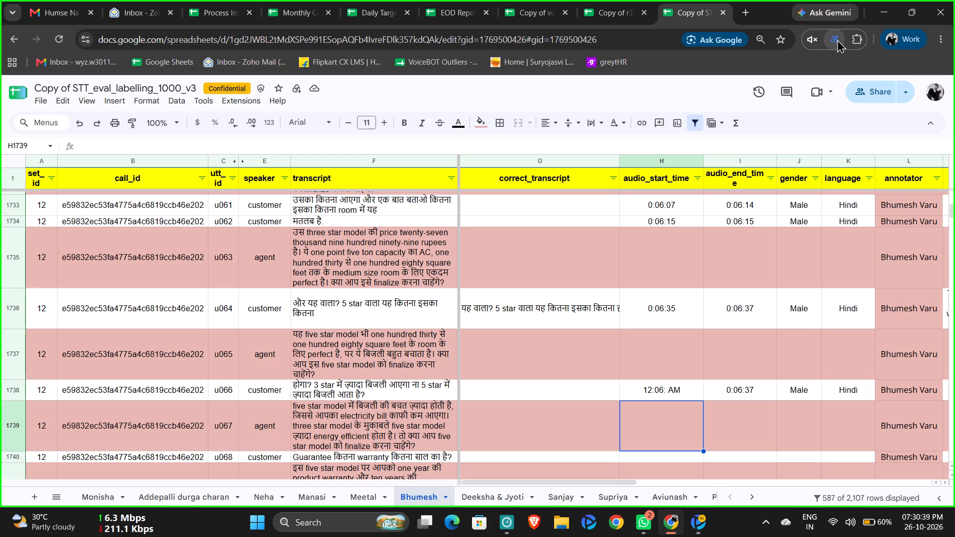
click(837, 39)
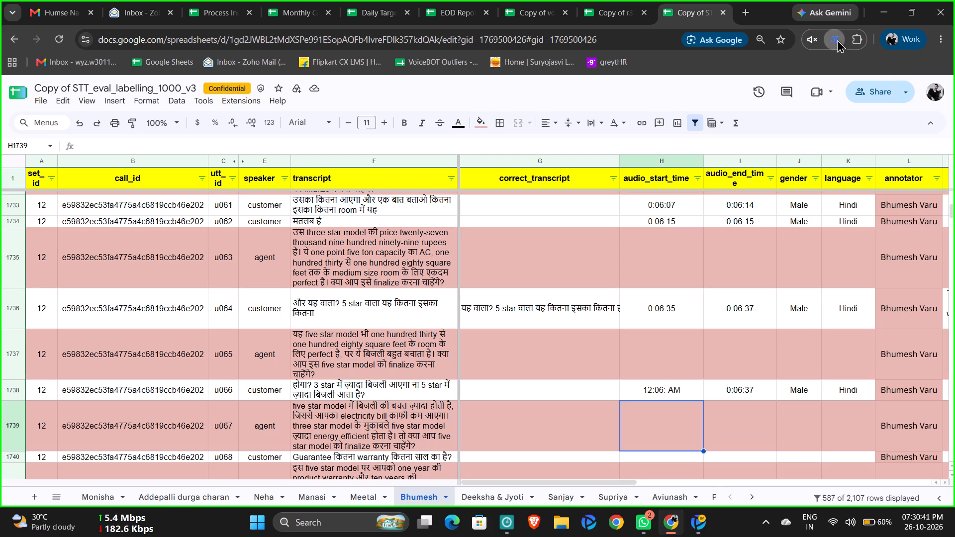
click(837, 39)
click(837, 39)
click(837, 39)
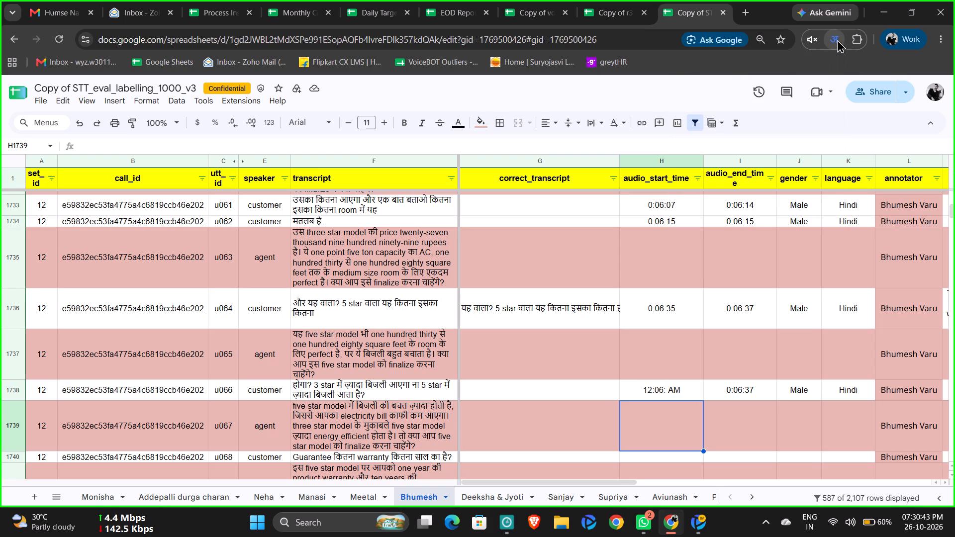
Switch the browser's input tool language to English.
click(837, 39)
click(764, 79)
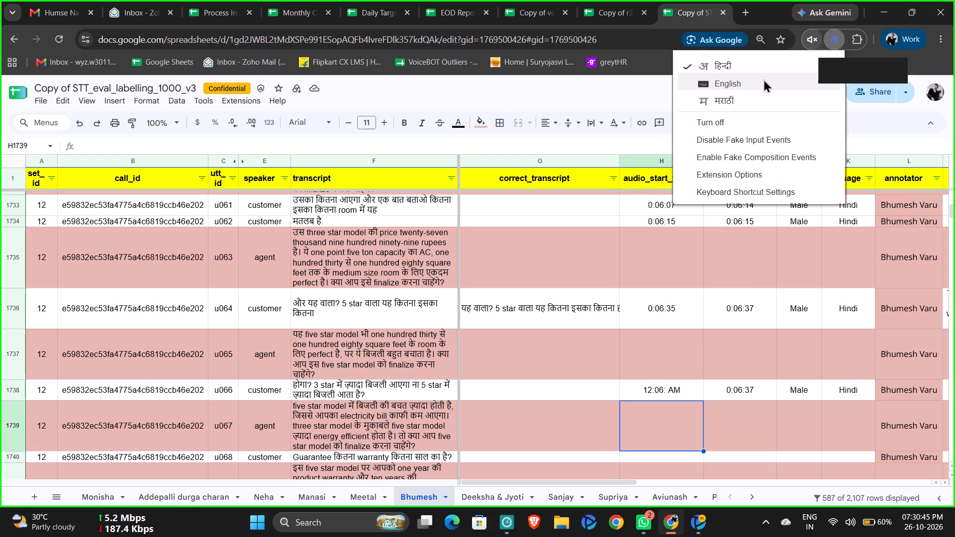
Copy the start time, end time, gender and language from row 1736 into the same columns of row 1738.
drag(687, 308, 855, 305)
key(ctrl+c)
click(676, 389)
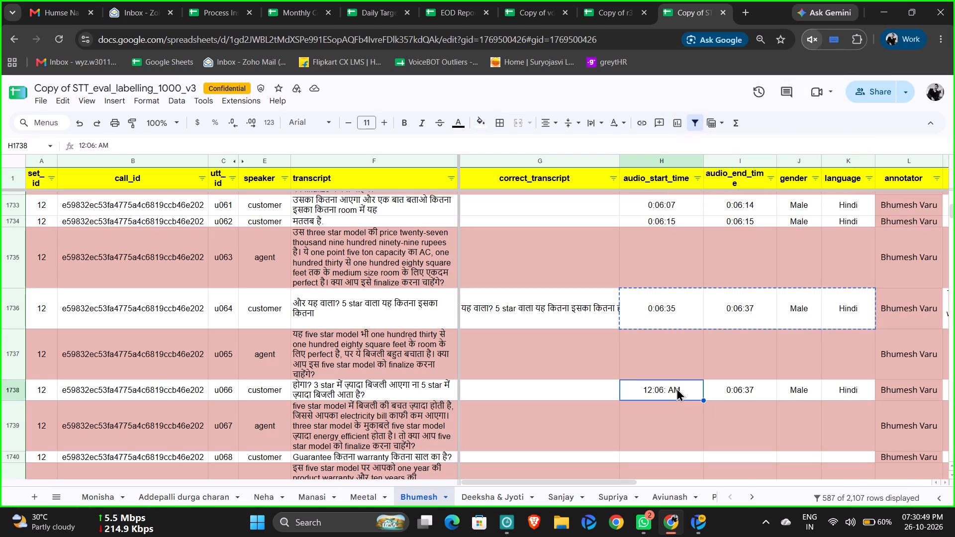
key(ctrl+v)
Change the seconds of row 1738's audio start time to 50, making it 0:06:50.
click(685, 385)
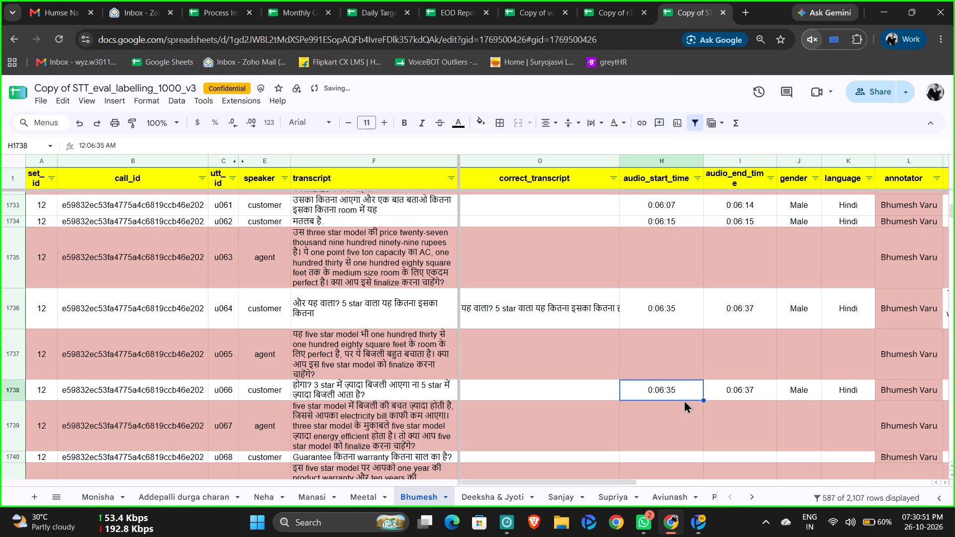
key(Return)
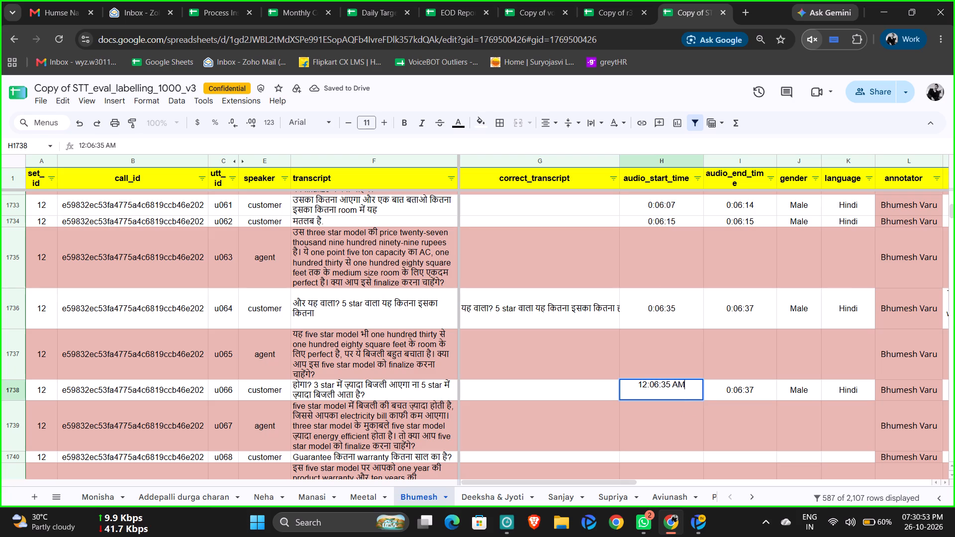
key(Left)
key(Left)
key(Left)
key(BackSpace)
key(BackSpace)
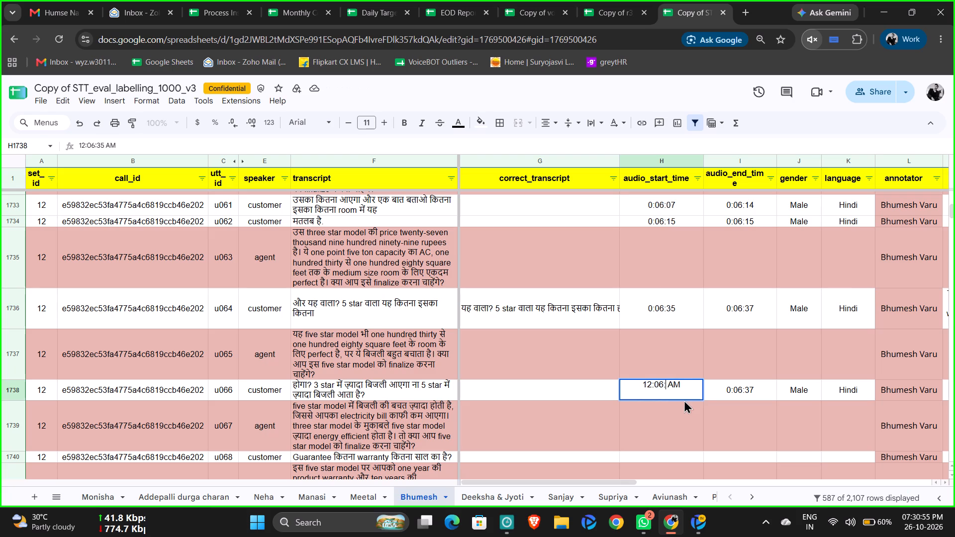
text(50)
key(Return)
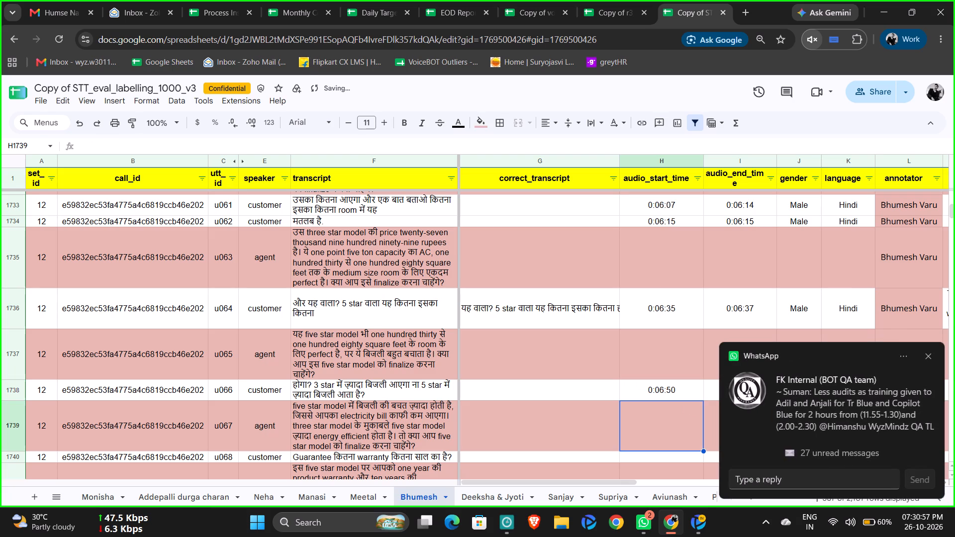
Check the recording's stopped playback position on the Voice Platform page and set row 1738's audio end time to 0:06:54.
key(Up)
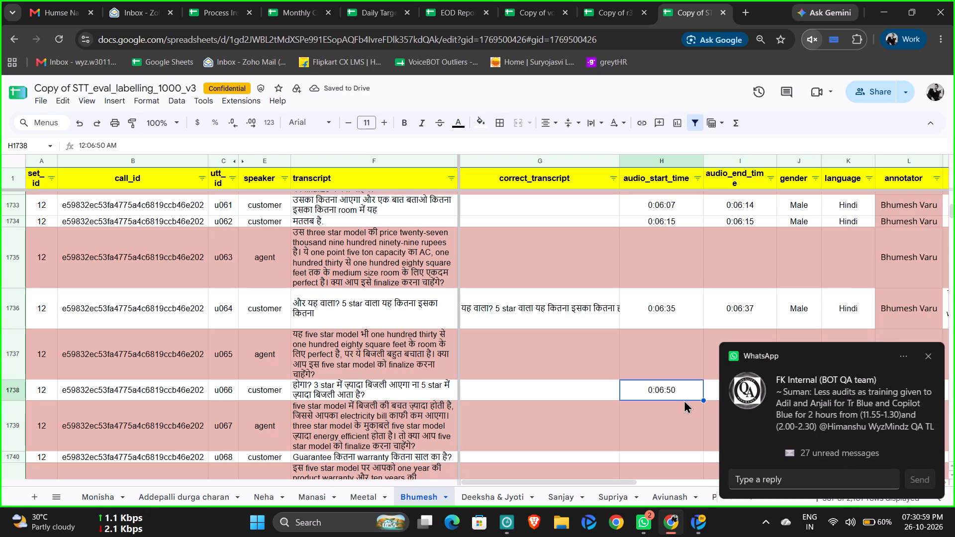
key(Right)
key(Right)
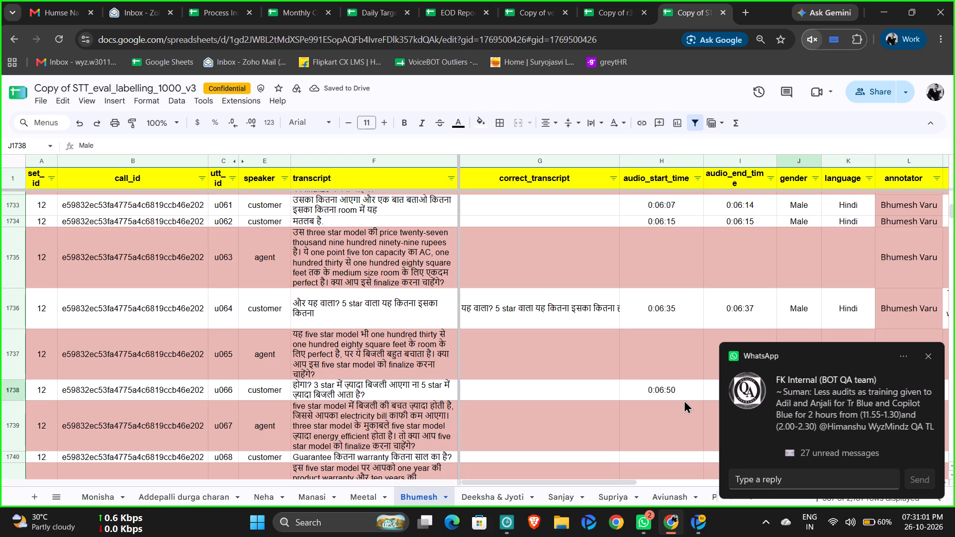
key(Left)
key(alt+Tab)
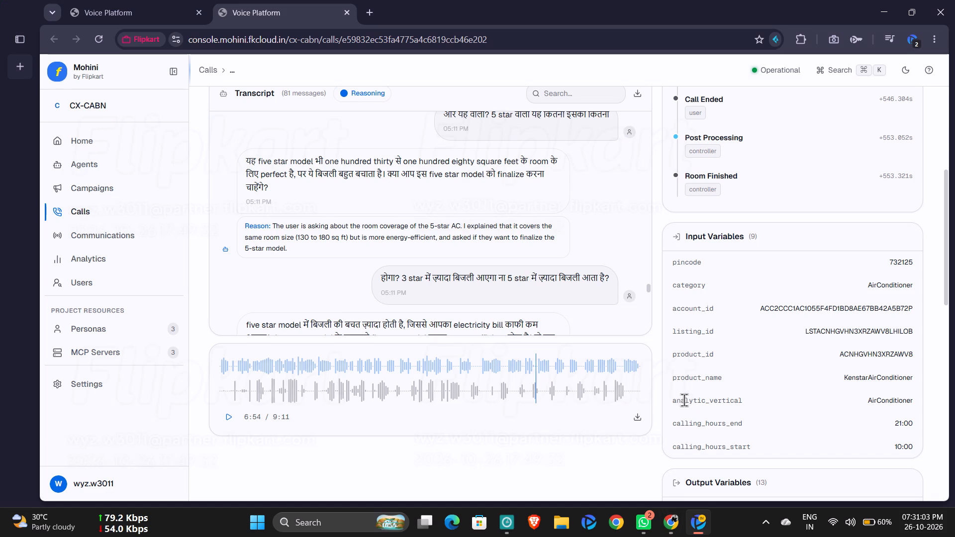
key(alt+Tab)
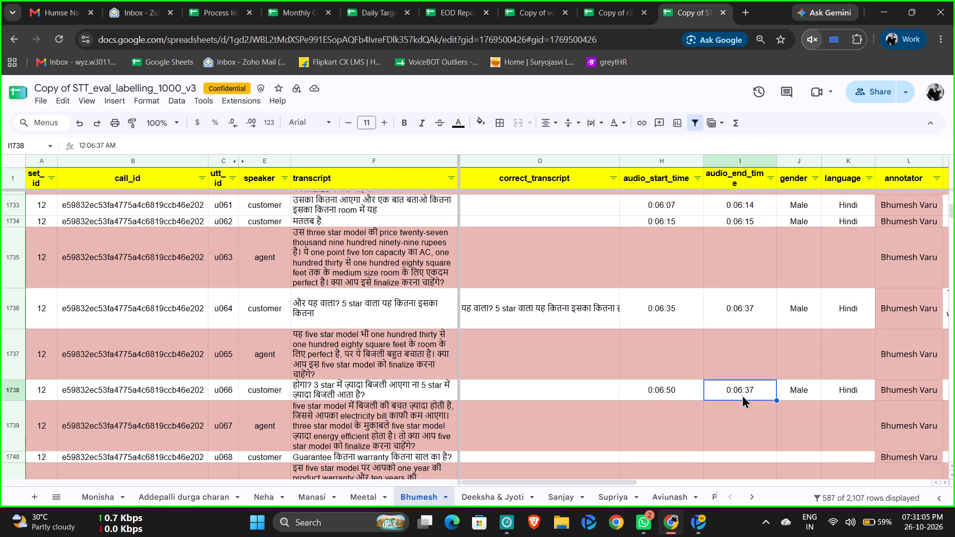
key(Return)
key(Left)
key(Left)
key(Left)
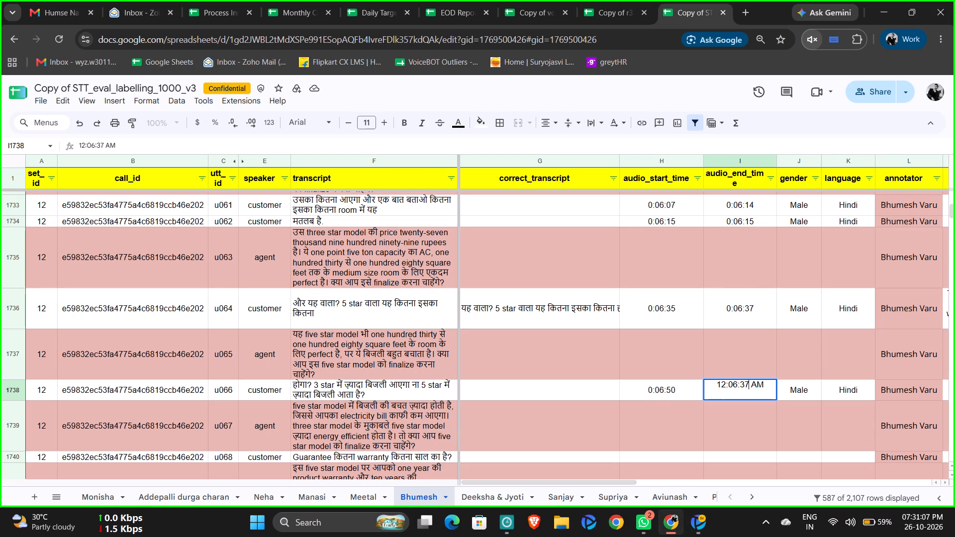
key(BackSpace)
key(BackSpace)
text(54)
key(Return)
Move to row 1740's correct_transcript cell and switch to the Voice Platform call page to check utterance u068.
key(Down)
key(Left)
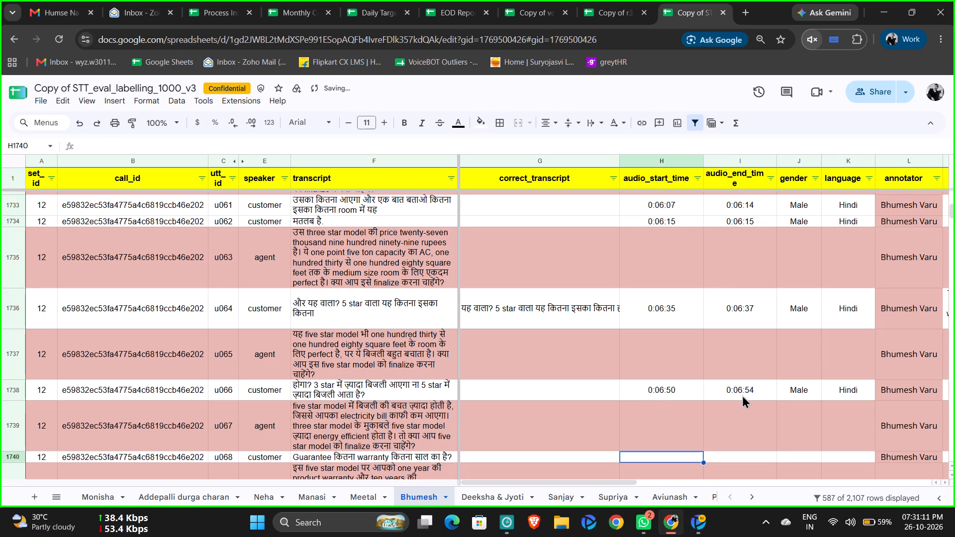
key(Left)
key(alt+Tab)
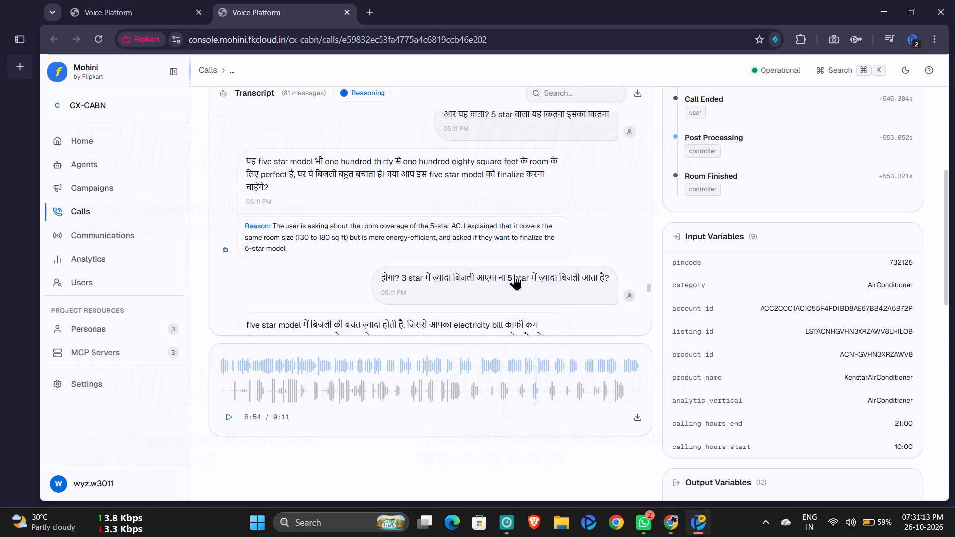
Play the recording on the Voice Platform page from 6:54 to 7:16, recheck around 7:11 for row 1740's utterance u068, and return to the sheet.
scroll(513, 273, down, 1)
click(232, 417)
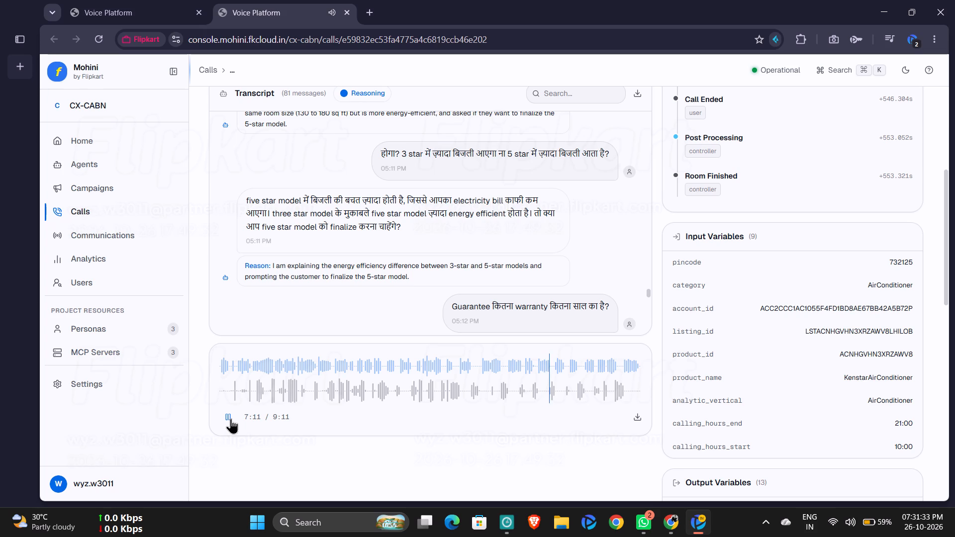
click(231, 418)
scroll(328, 277, down, 1)
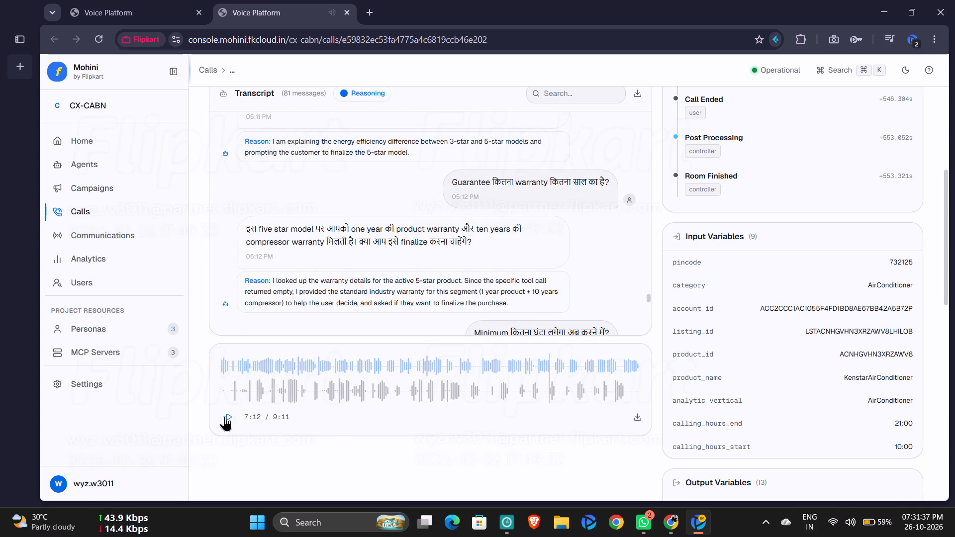
click(224, 416)
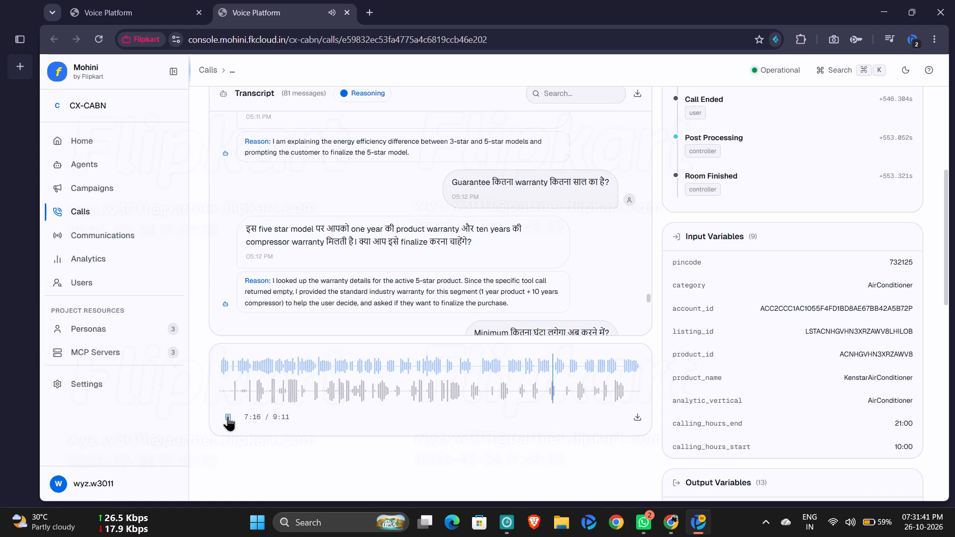
click(228, 416)
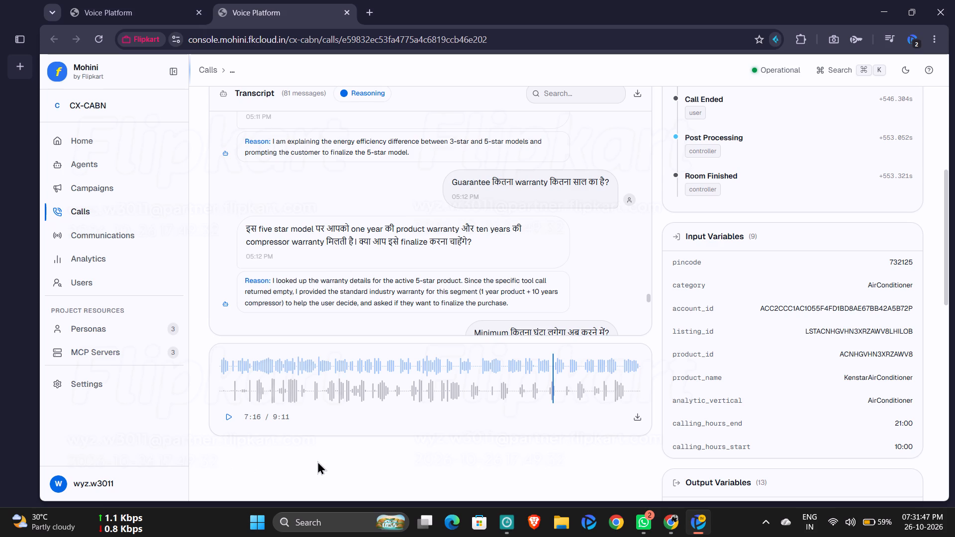
click(550, 390)
click(229, 416)
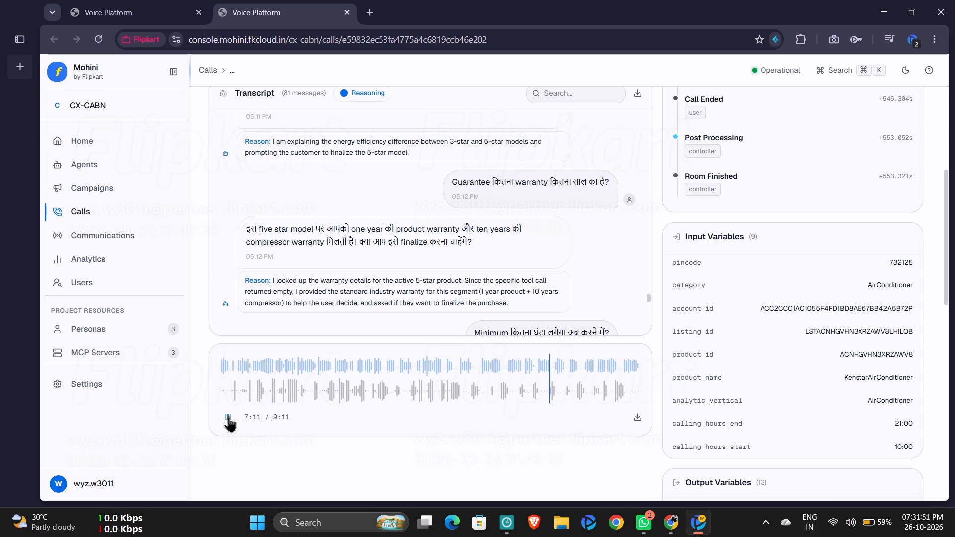
click(229, 416)
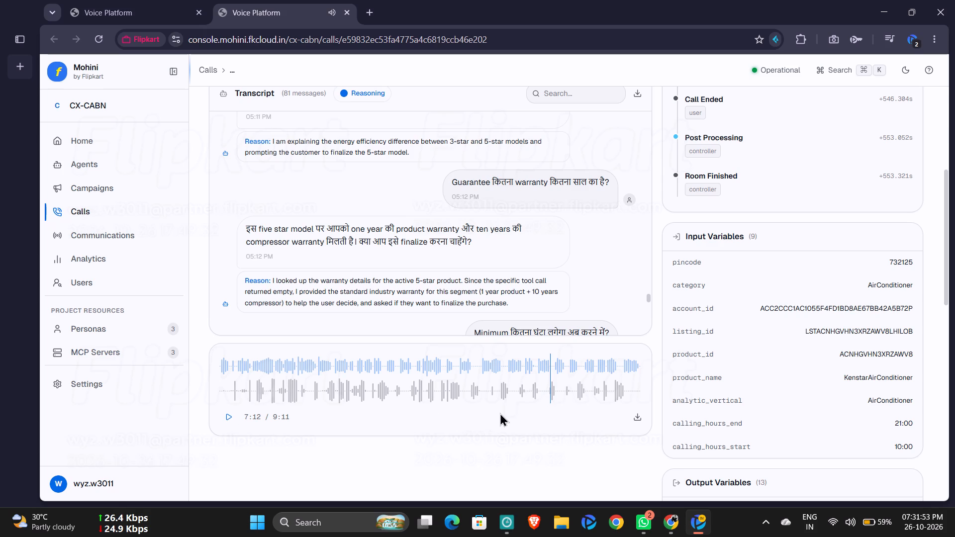
key(alt+Tab)
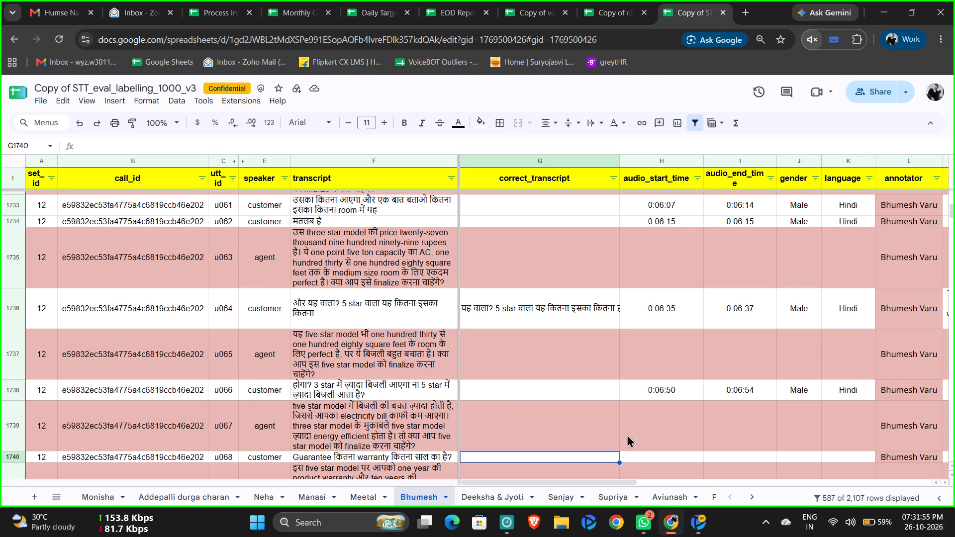
Copy the start time, end time, gender and language from row 1738 into the same columns of row 1740.
drag(690, 392, 848, 390)
key(ctrl+c)
scroll(676, 361, down, 1)
click(676, 335)
key(ctrl+v)
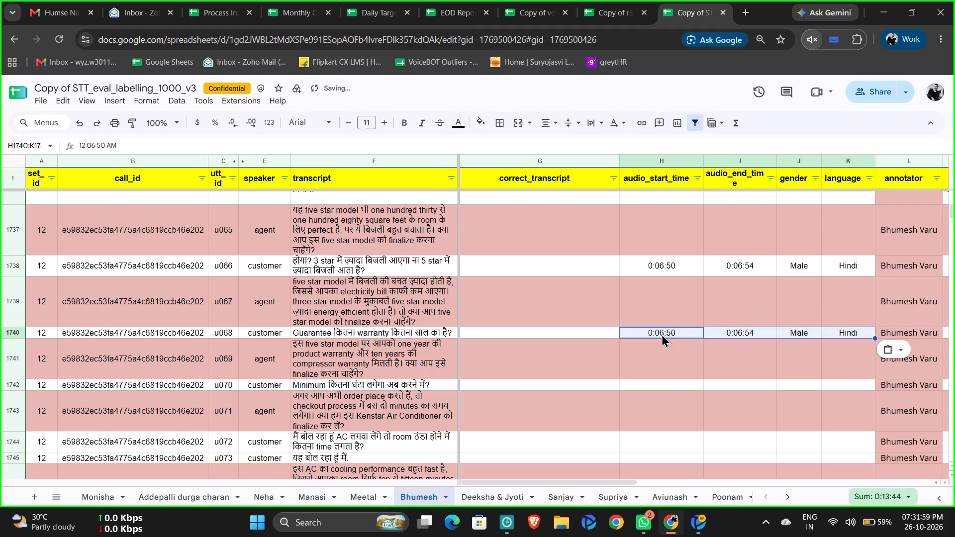
Set row 1740's audio start time to 0:07:12.
click(662, 334)
key(Return)
key(Left)
key(Left)
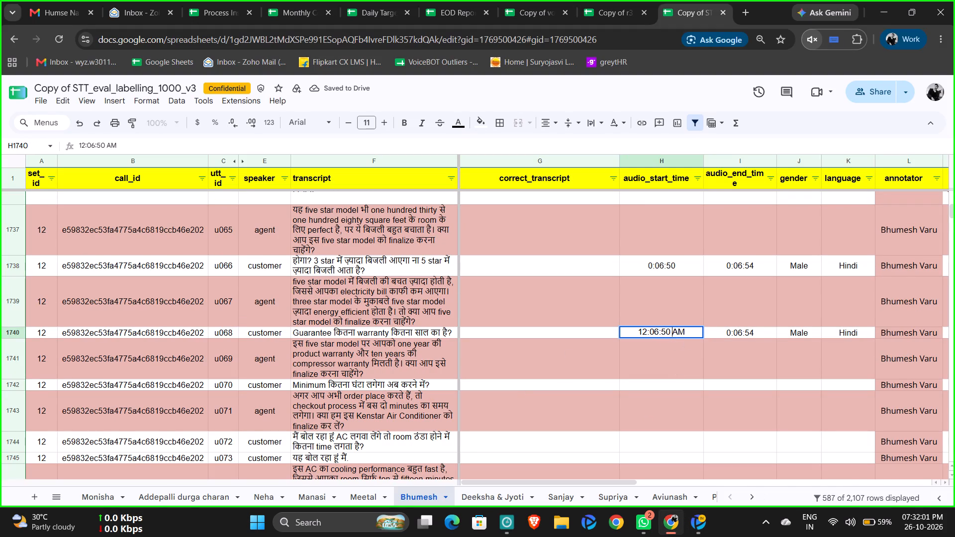
key(Left)
key(Left)
key(Left)
key(Left)
key(BackSpace)
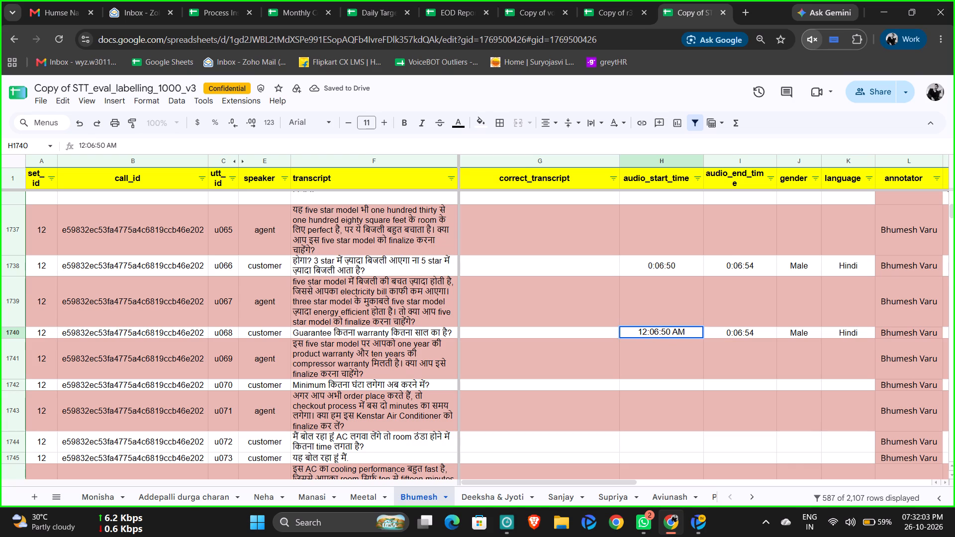
key(7)
key(Right)
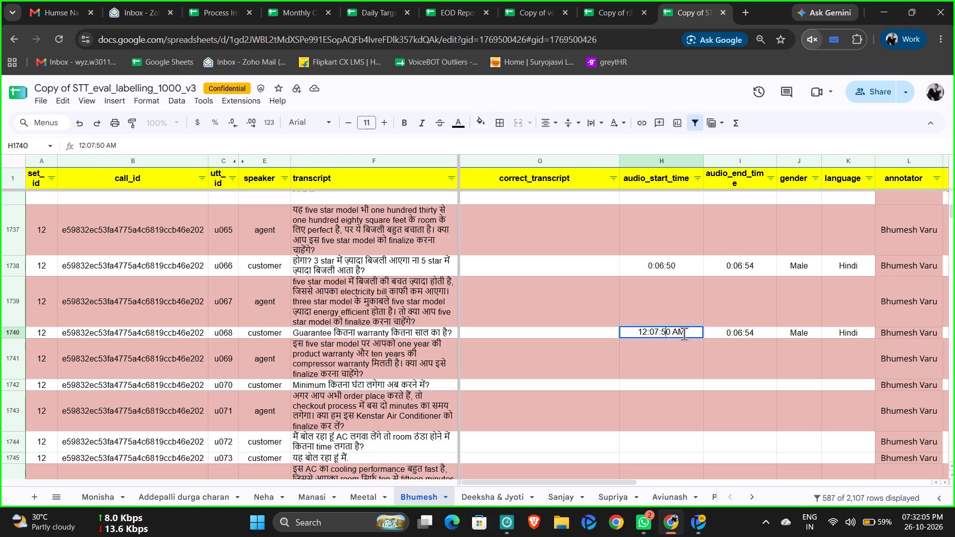
key(Right)
key(Right)
key(BackSpace)
key(BackSpace)
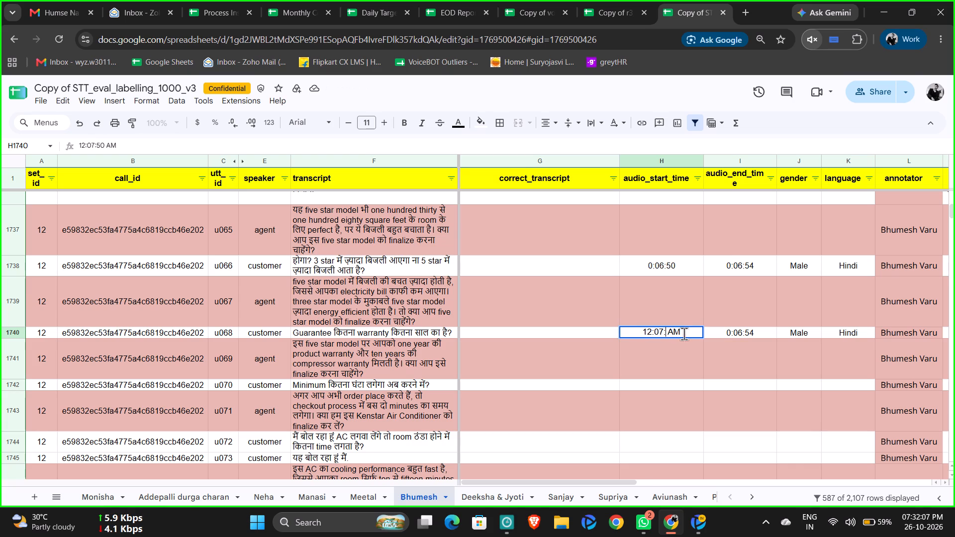
text(12)
key(Return)
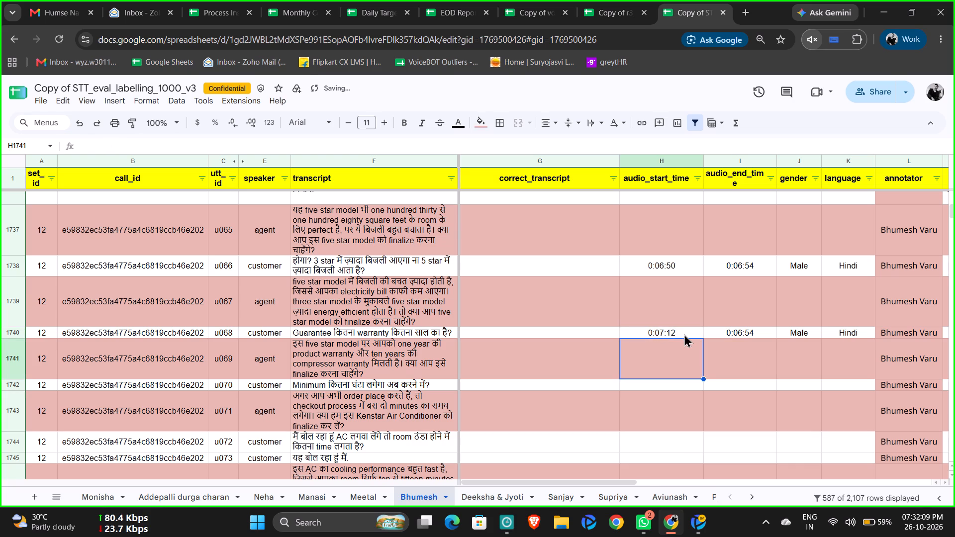
Set row 1740's audio end time to 0:07:17.
key(Up)
key(Right)
key(Return)
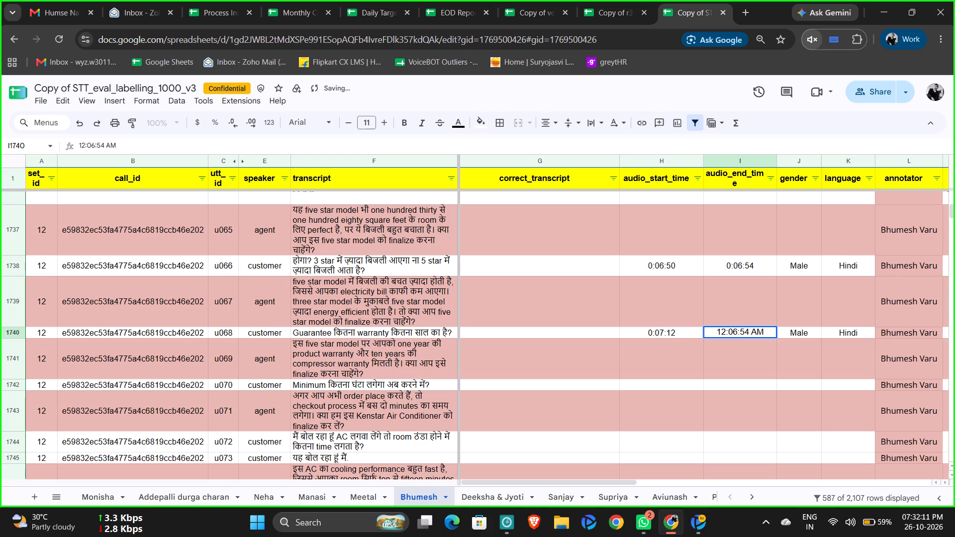
key(Left)
key(Left)
key(Left)
key(Left)
key(Left)
key(Left)
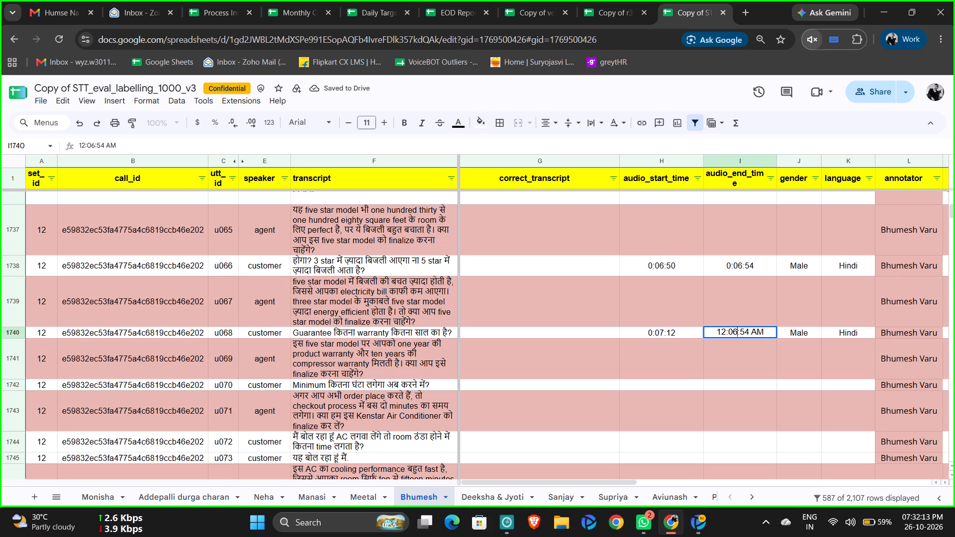
key(BackSpace)
key(7)
key(Right)
key(Right)
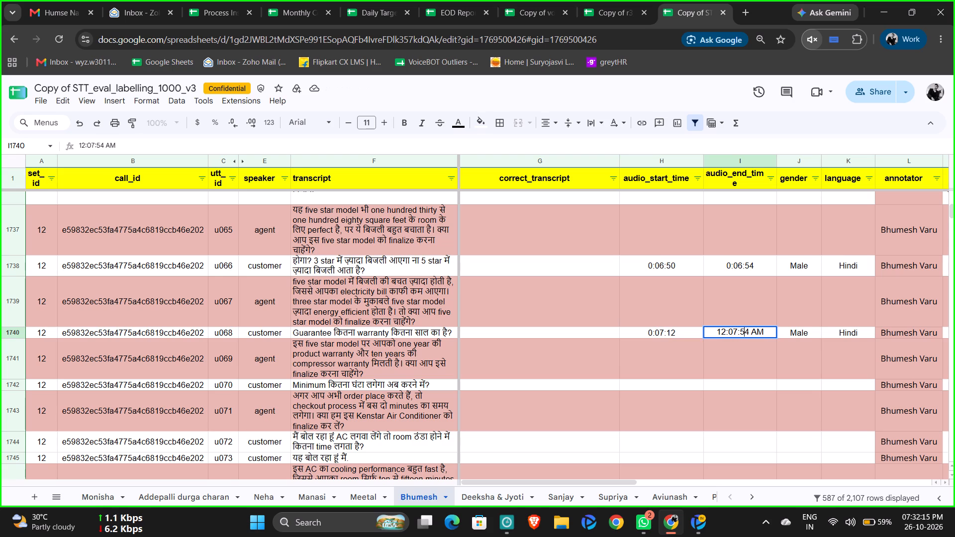
key(Right)
key(BackSpace)
key(BackSpace)
text(17)
click(750, 371)
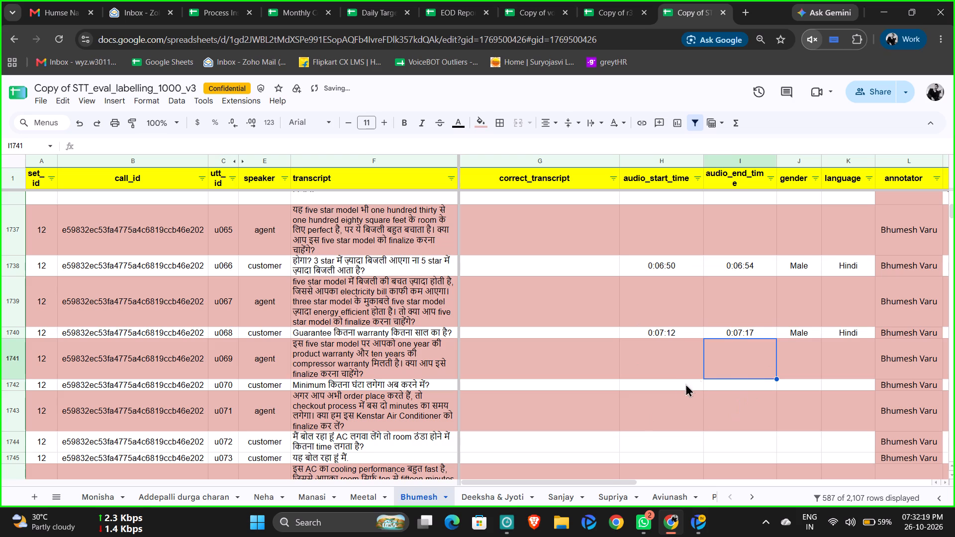
Play the recording on the Voice Platform page from 7:12 to 7:16 to recheck where utterance u068 ends, and return to the sheet.
click(671, 387)
key(alt+Tab)
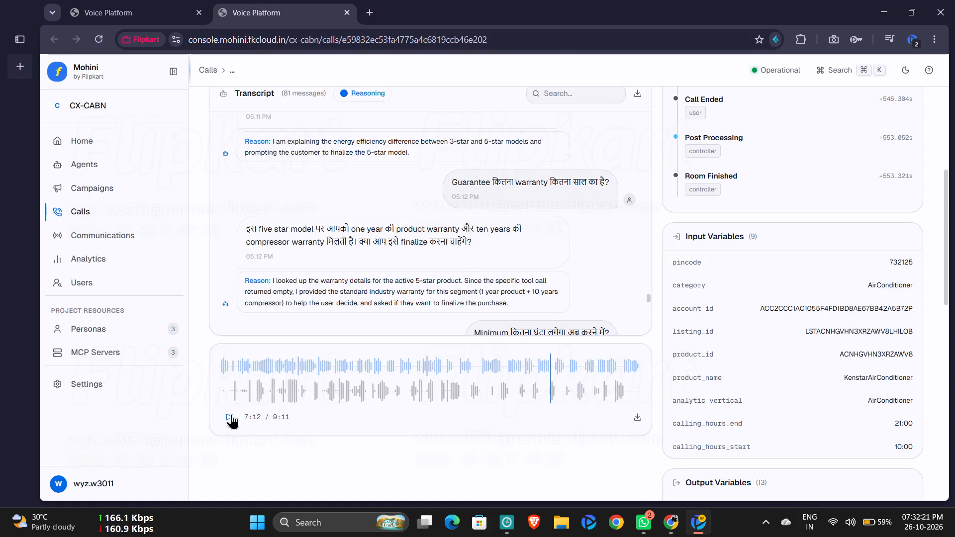
click(223, 422)
scroll(369, 233, down, 1)
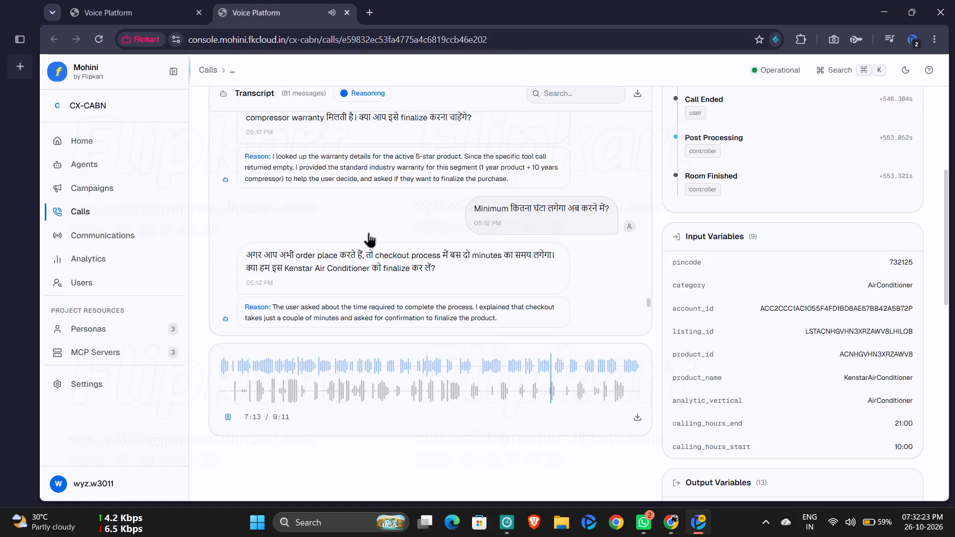
click(228, 416)
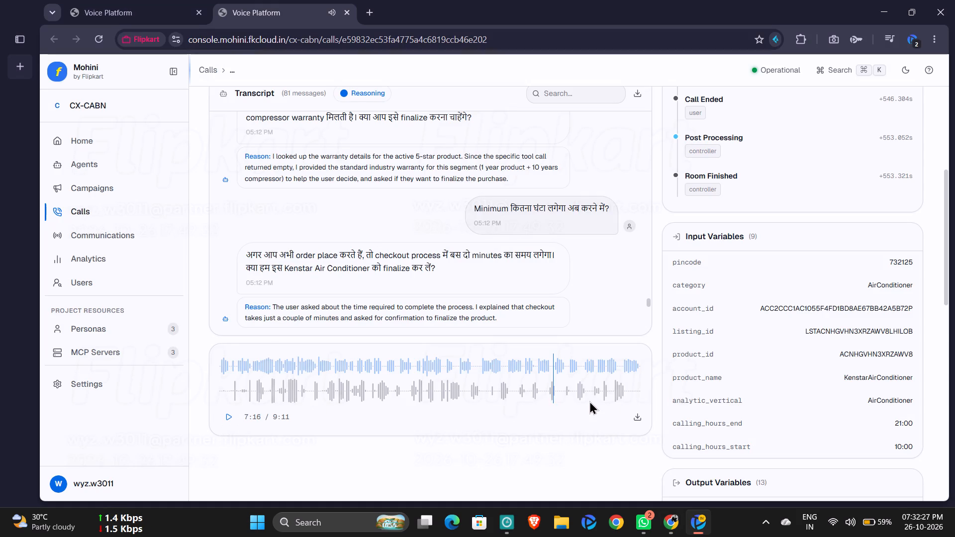
key(alt+Tab)
Set row 1740's audio end time to 0:07:16.
click(754, 332)
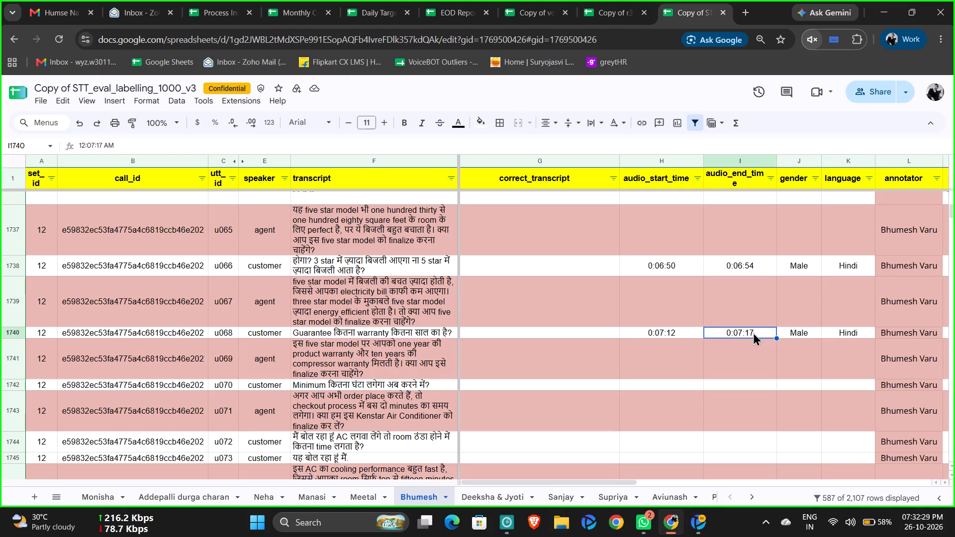
key(Return)
key(Left)
key(Left)
key(Left)
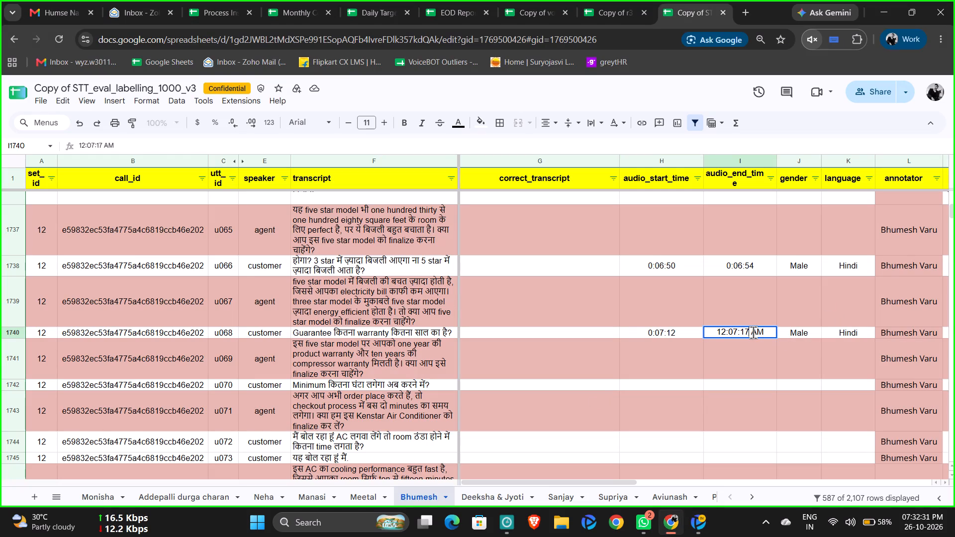
key(BackSpace)
key(6)
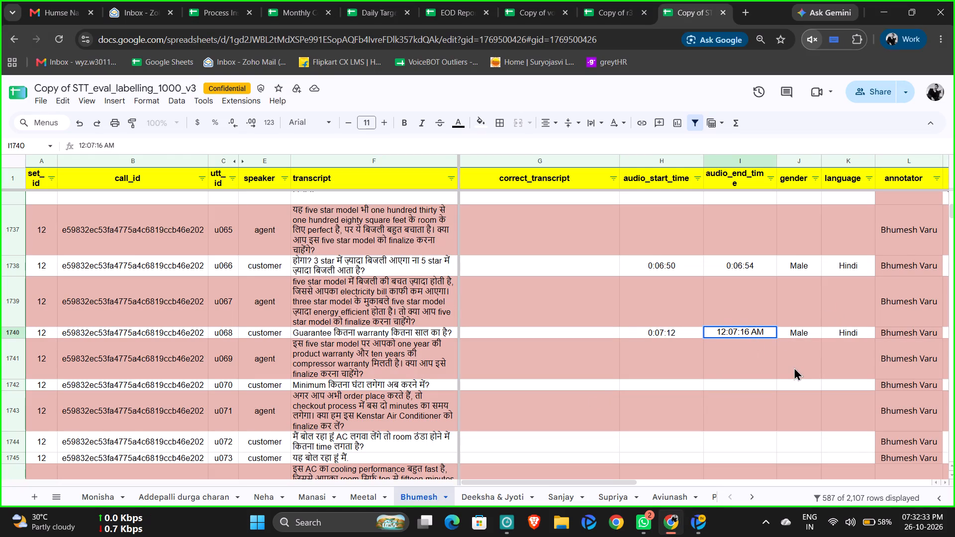
key(Return)
Play the recording on the Voice Platform page from 7:16 to 7:32 to locate row 1742's utterance u070, and return to the sheet.
click(693, 382)
key(alt+Tab)
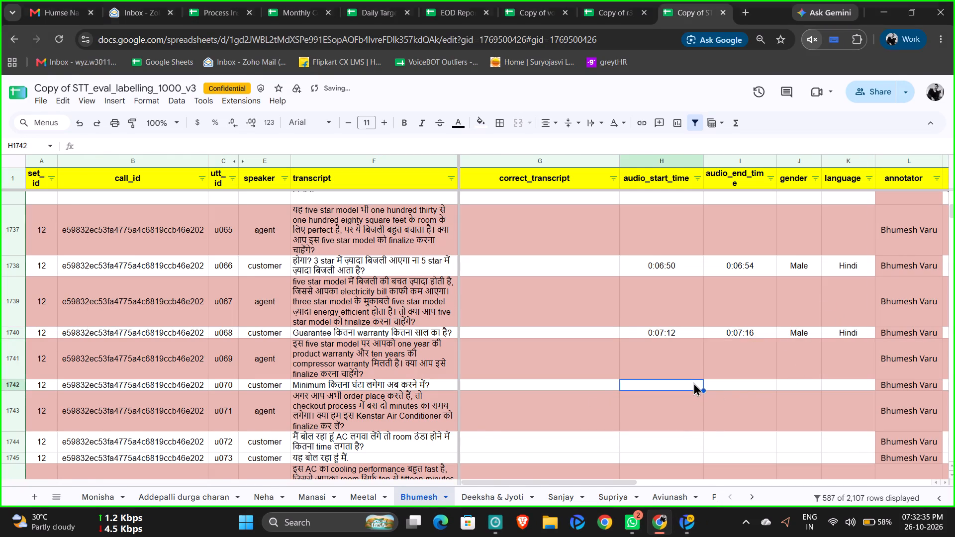
click(225, 420)
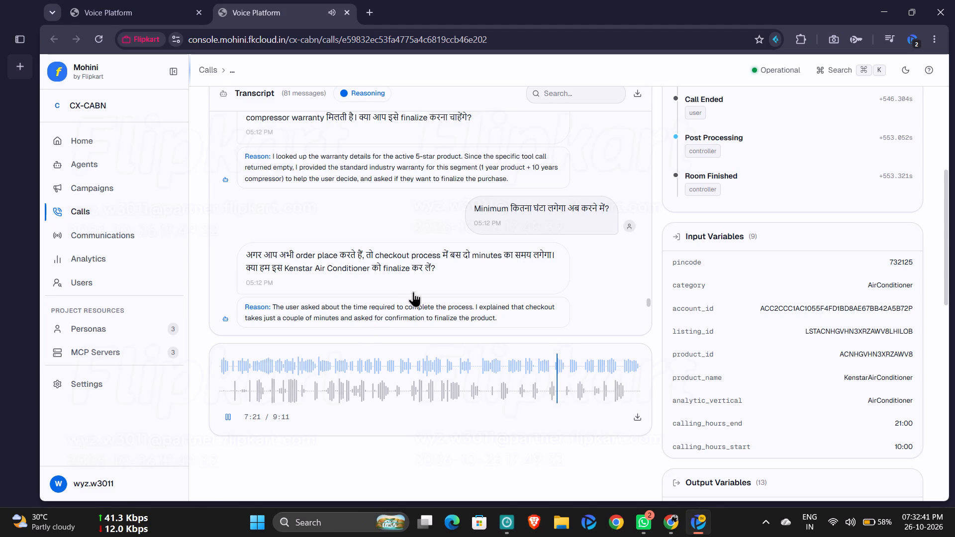
scroll(413, 291, up, 1)
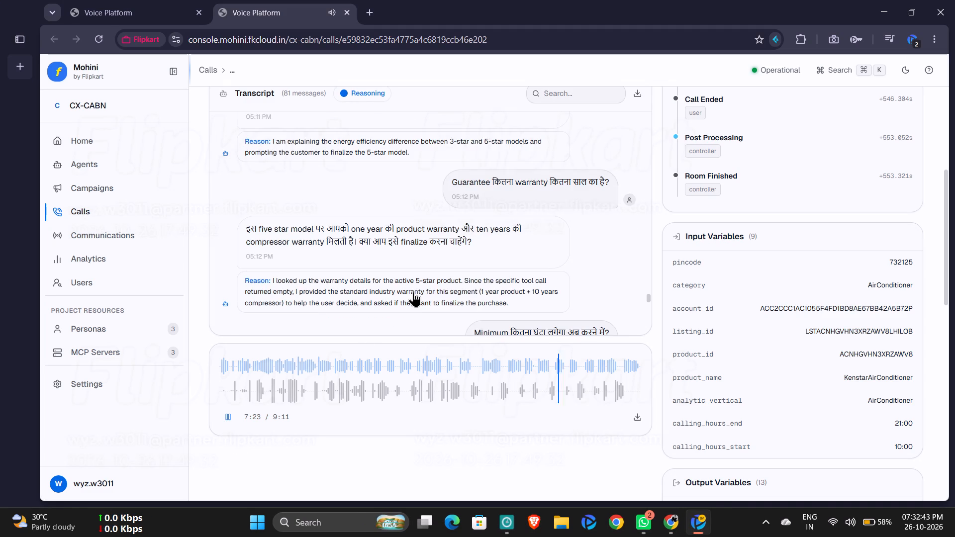
scroll(413, 291, down, 1)
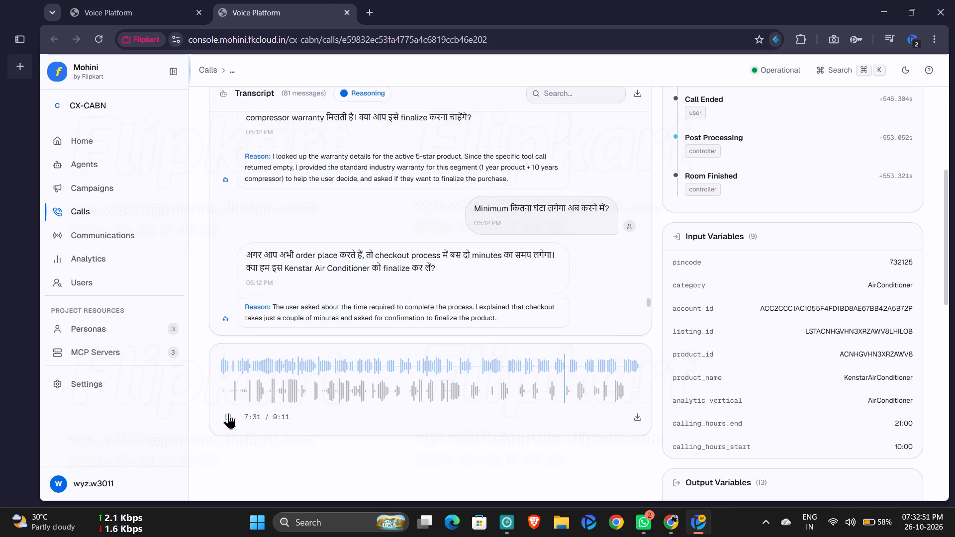
click(228, 413)
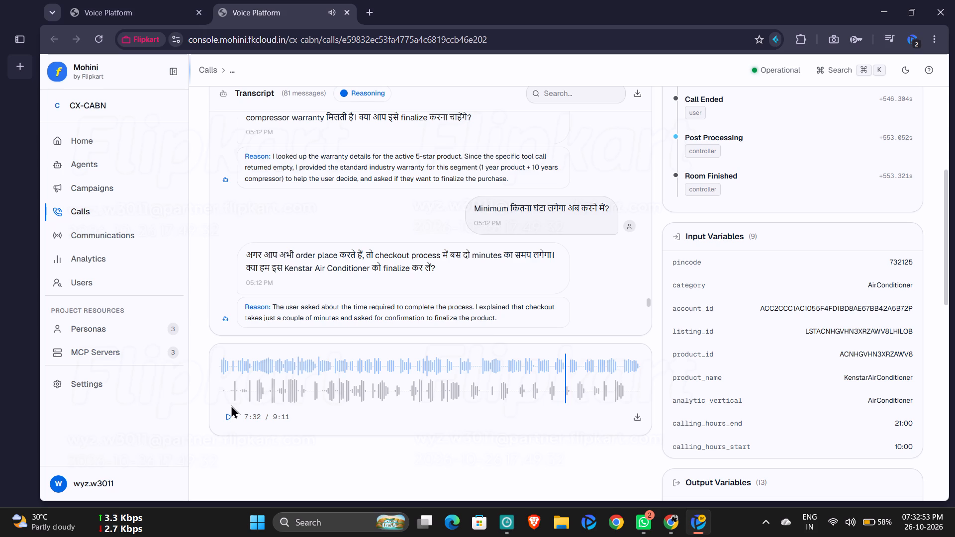
key(alt+Tab)
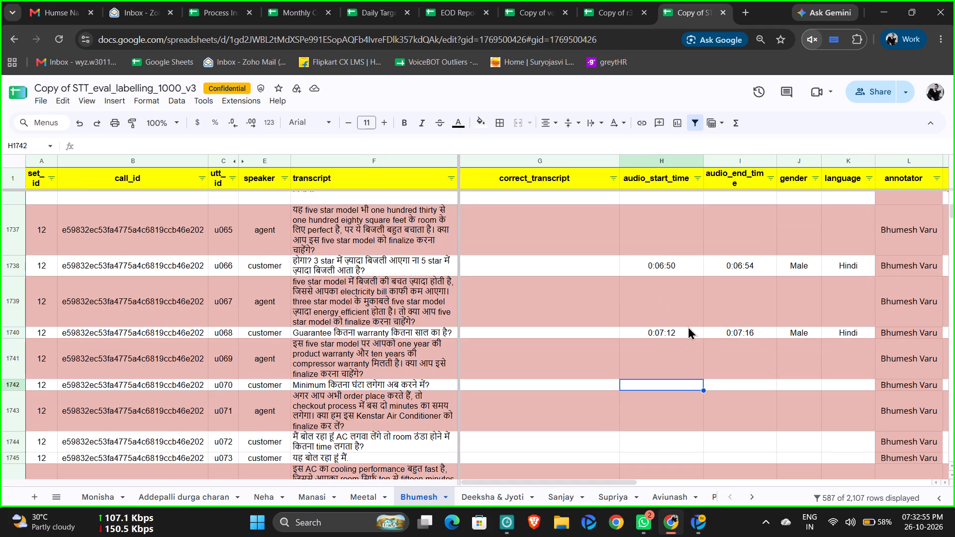
Copy the start time, end time, gender and language from row 1740 into the same columns of row 1742.
drag(688, 326, 748, 337)
drag(678, 335, 831, 334)
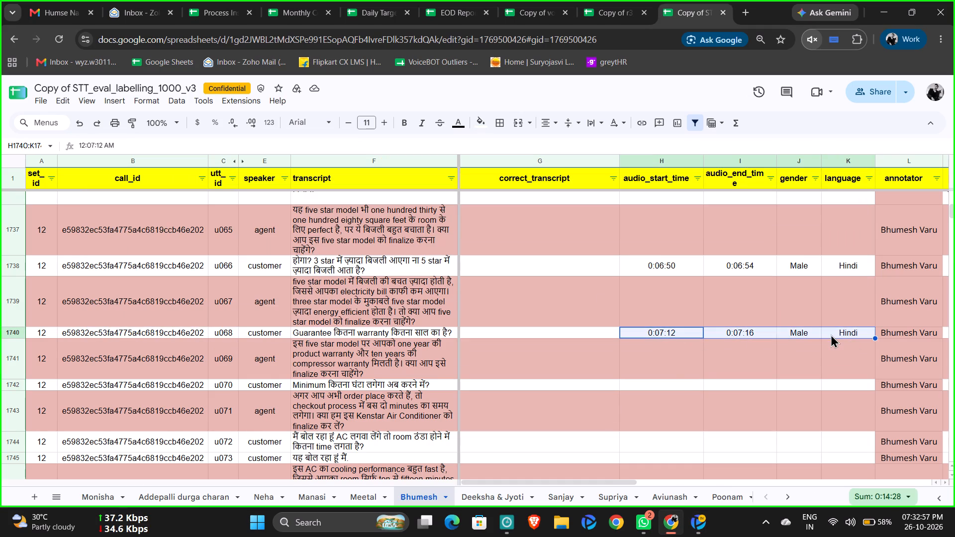
key(ctrl+c)
click(660, 388)
key(ctrl+v)
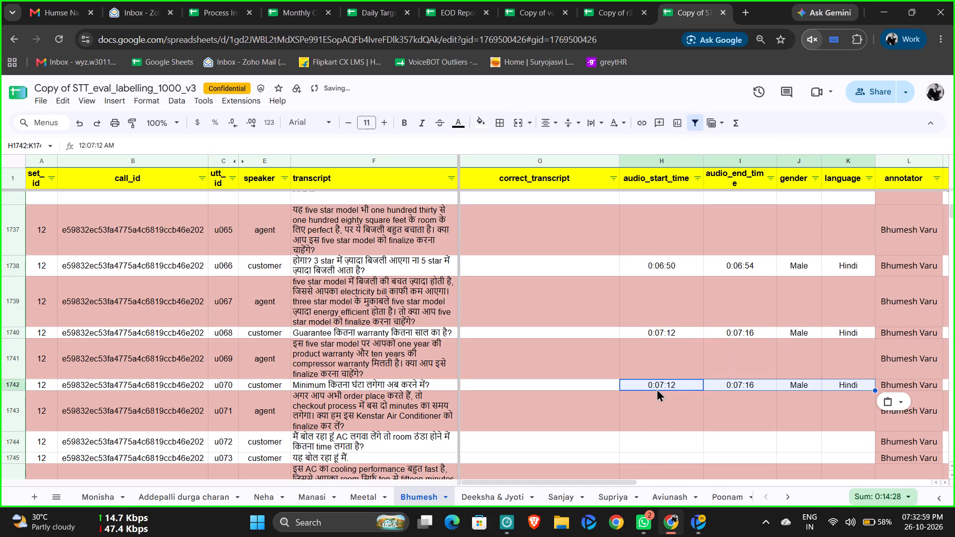
Set row 1742's audio start time to 0:07:32.
click(673, 383)
key(Return)
key(Left)
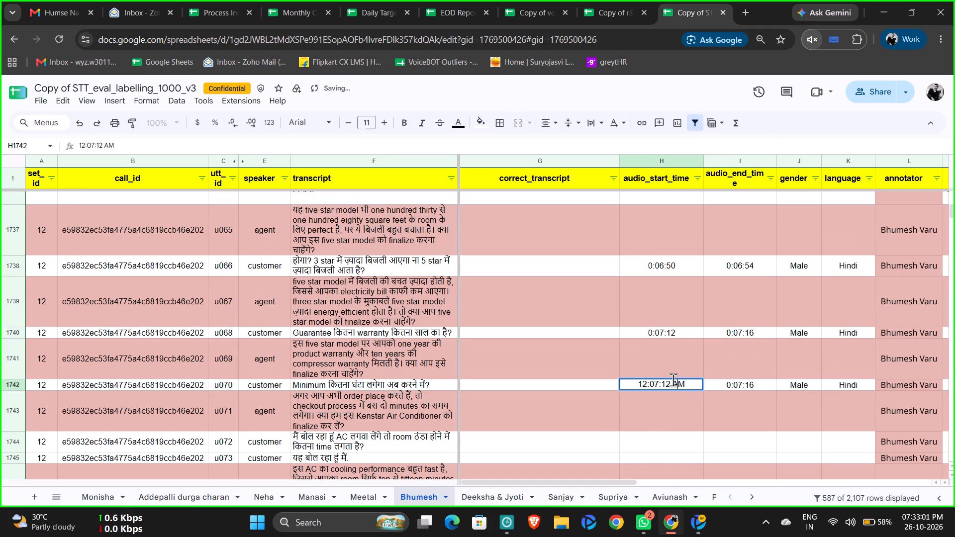
key(Left)
key(Left)
key(Left)
key(BackSpace)
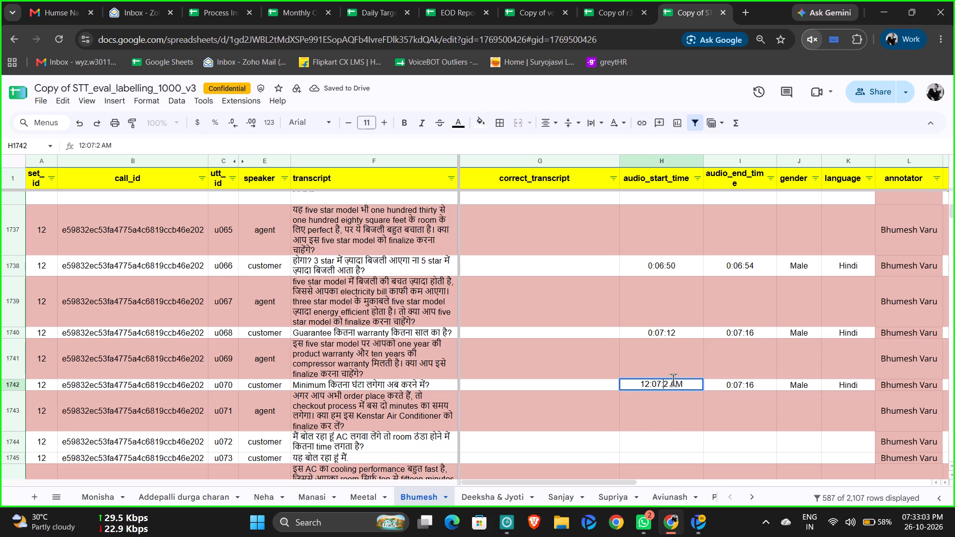
key(3)
key(Return)
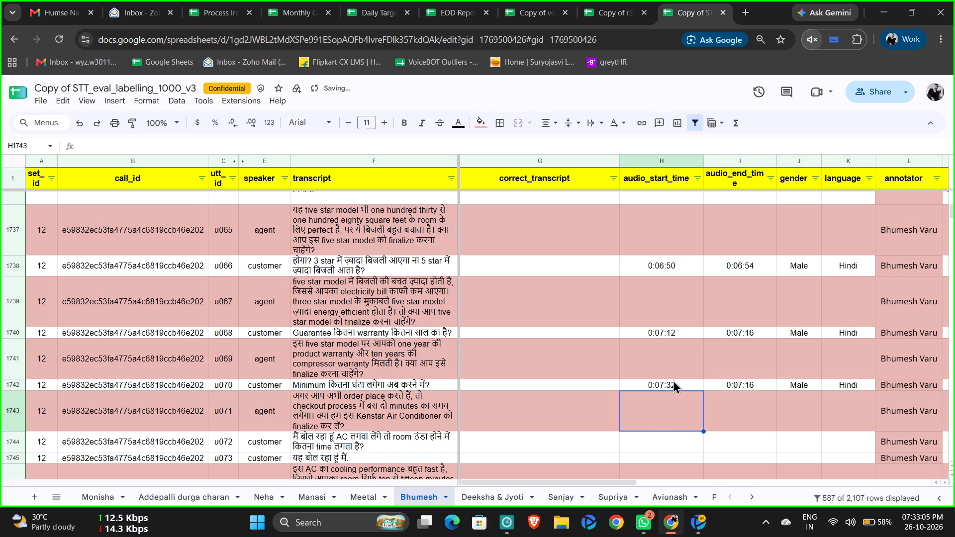
Play the recording on the Voice Platform page from 7:32 to 7:35 to check utterance u070's wording and end, and return to the sheet.
key(Up)
key(Right)
key(alt+Tab)
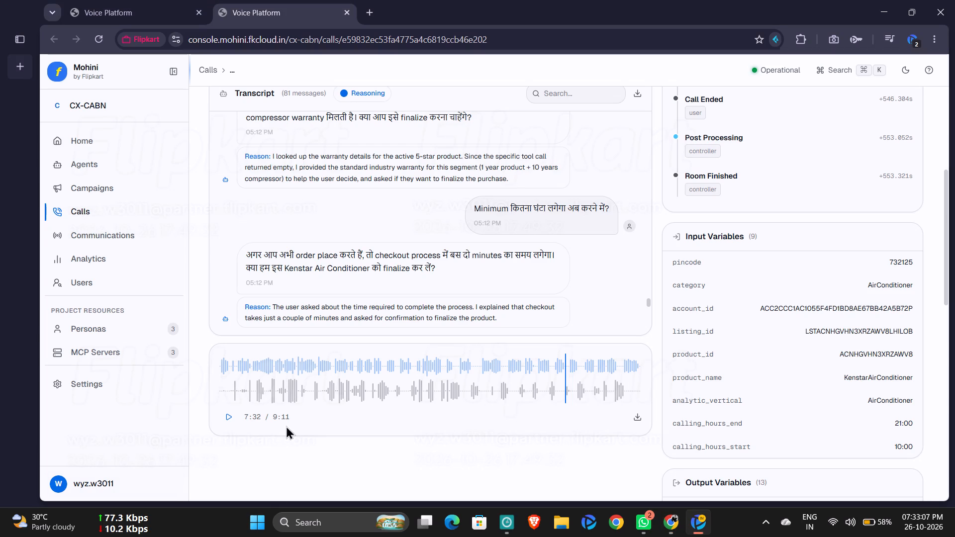
click(229, 415)
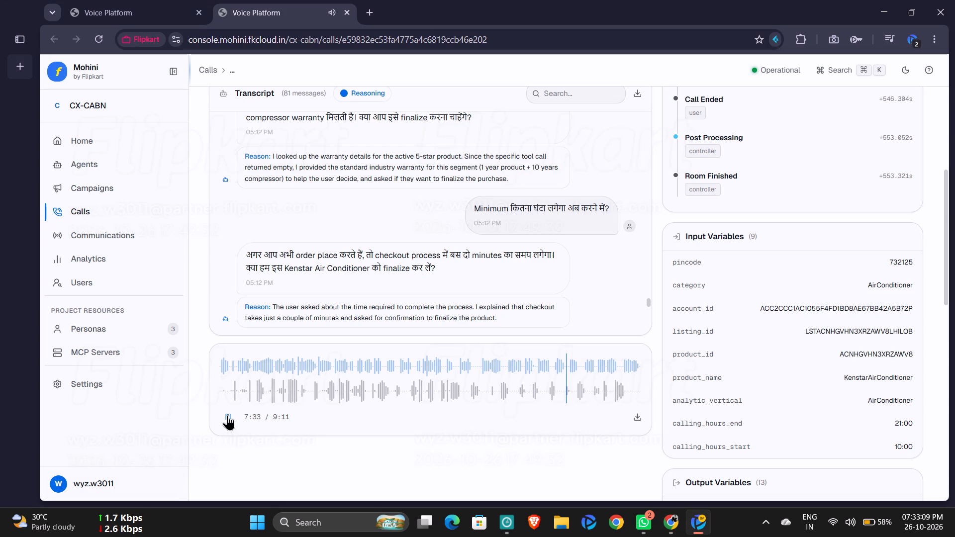
click(227, 415)
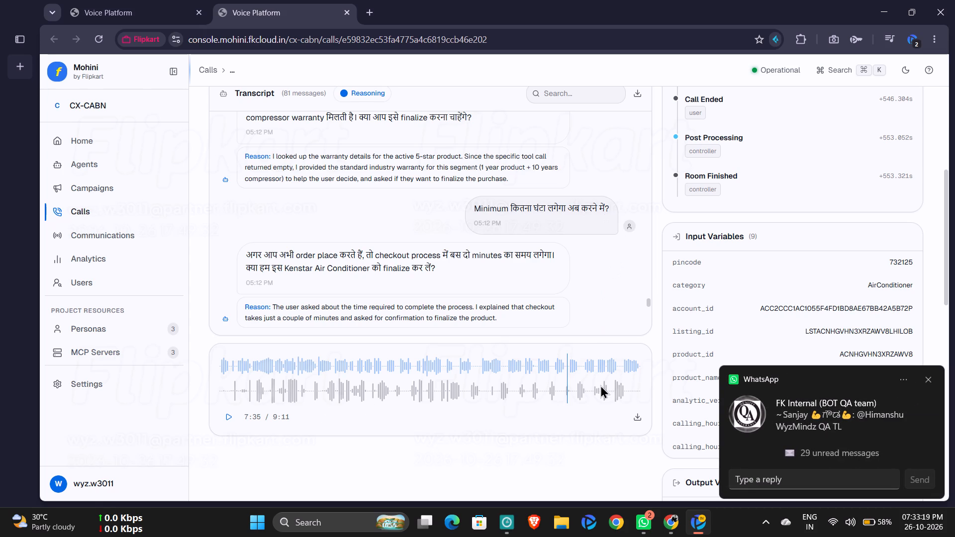
key(alt+Tab)
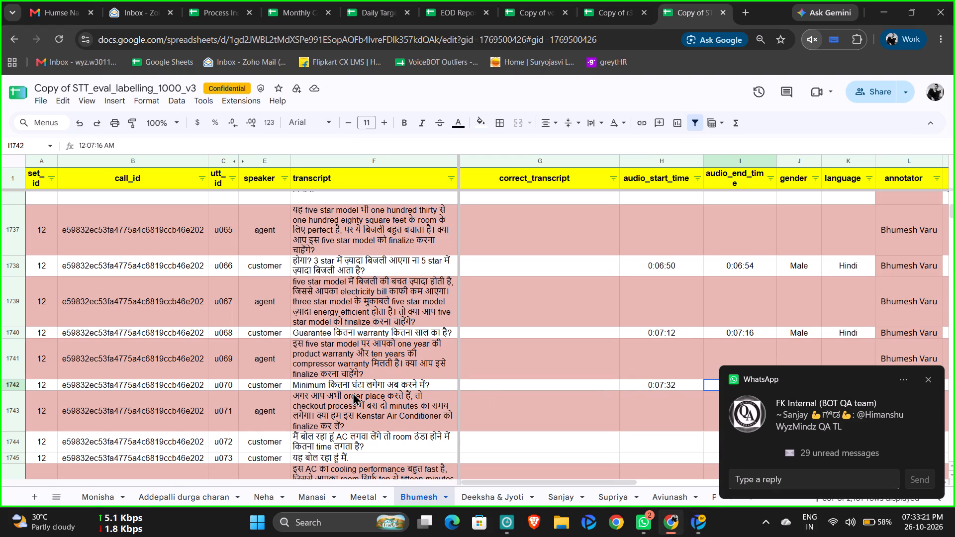
Switch text input to Hindi and copy row 1742's transcript text into its correct_transcript cell, keeping the cell open for editing.
click(381, 383)
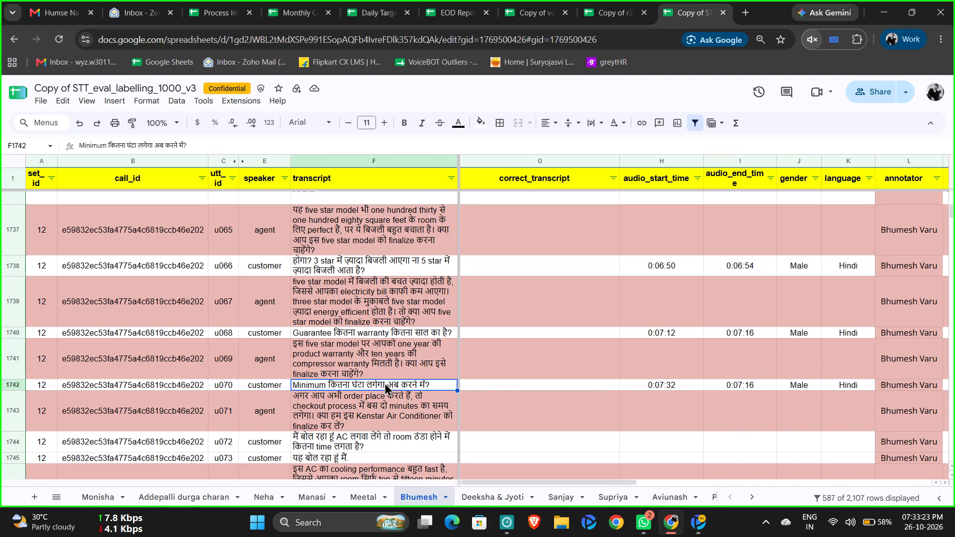
key(ctrl+c)
click(516, 386)
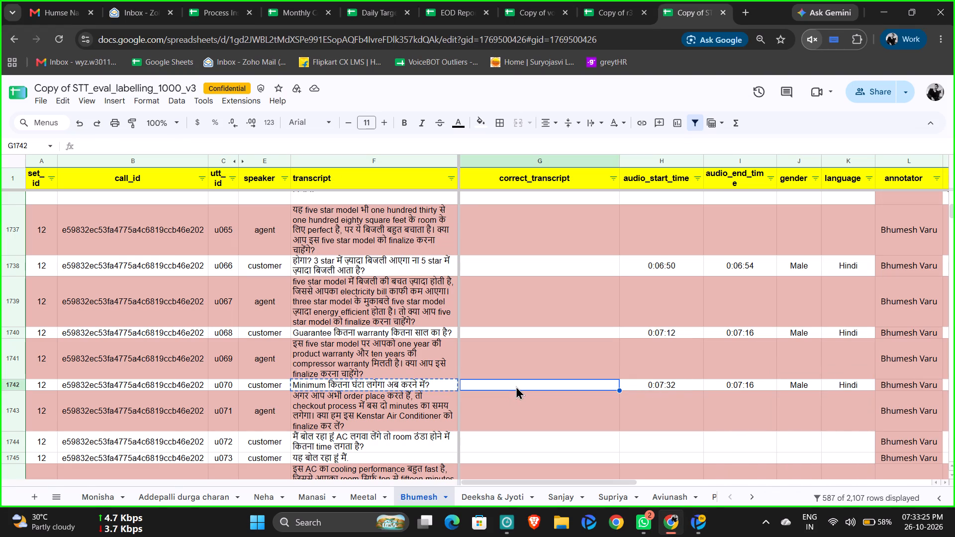
click(837, 33)
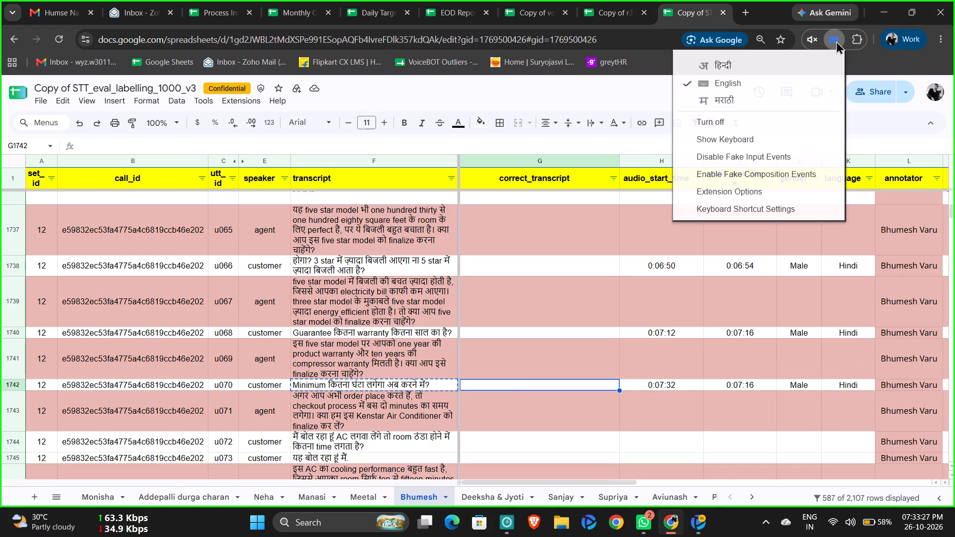
click(783, 64)
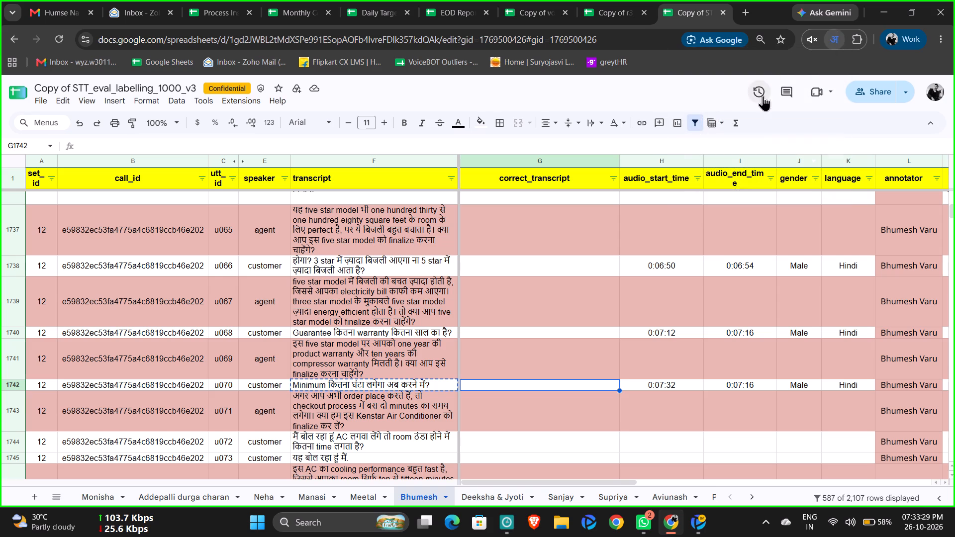
click(568, 385)
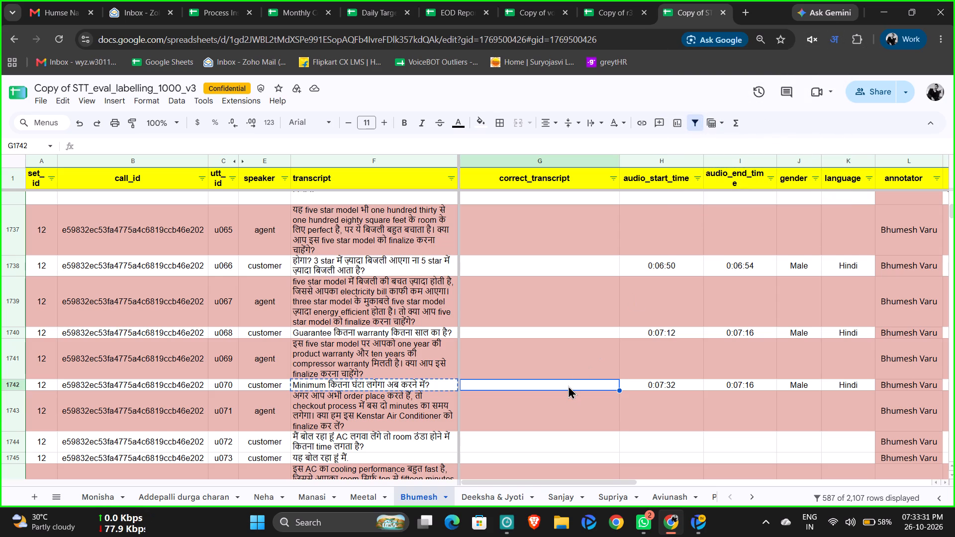
key(Return)
key(ctrl+v)
Append "रूम को ठंडा करने में" to the end of row 1742's corrected transcript.
key(space)
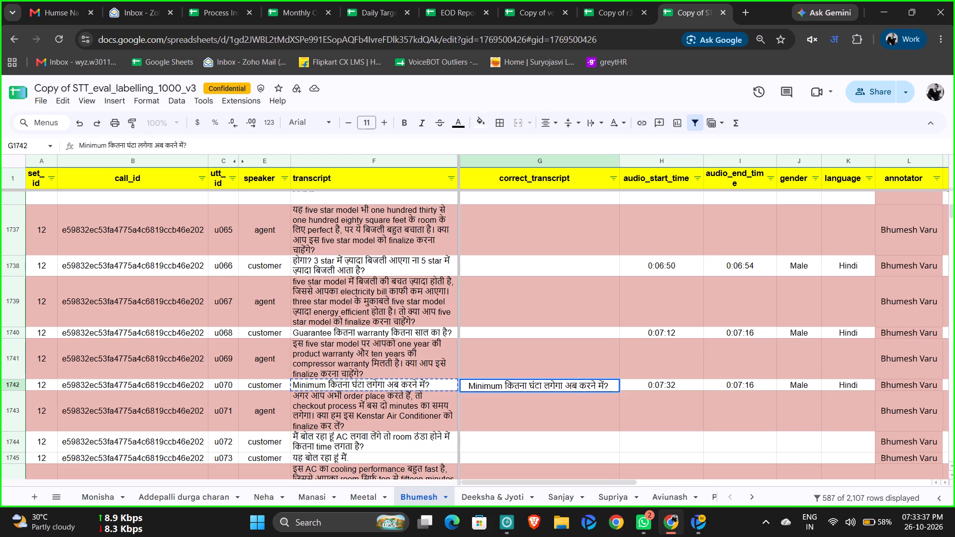
text(room)
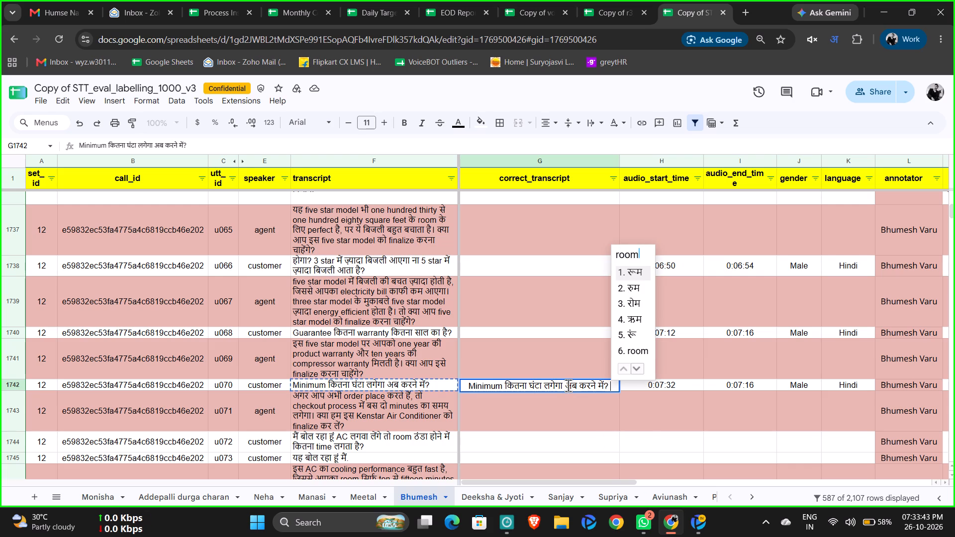
key(Return)
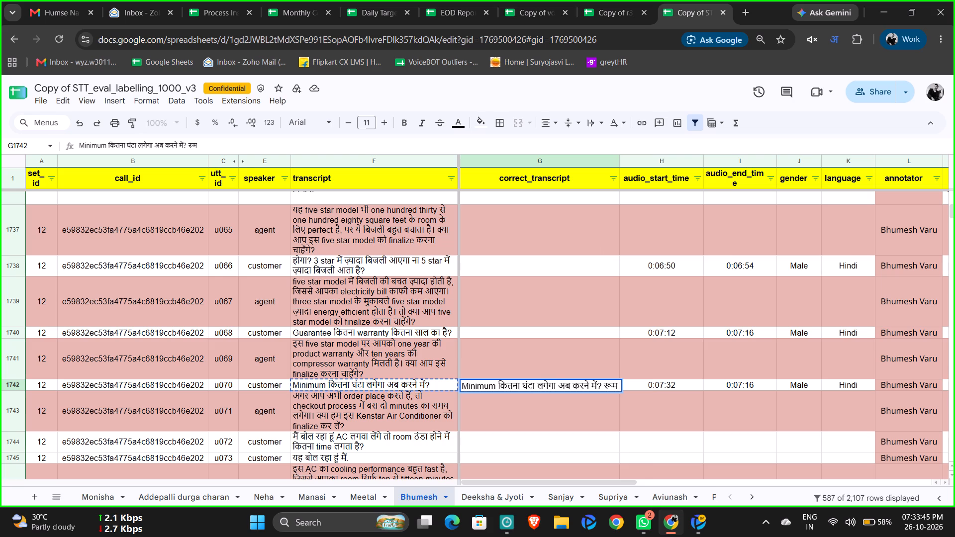
text(ko)
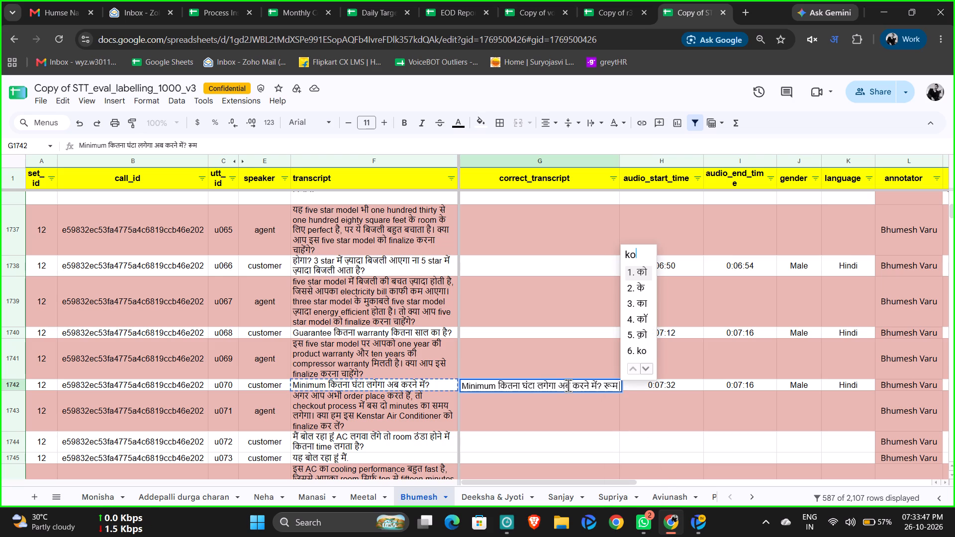
key(Return)
text(thanda)
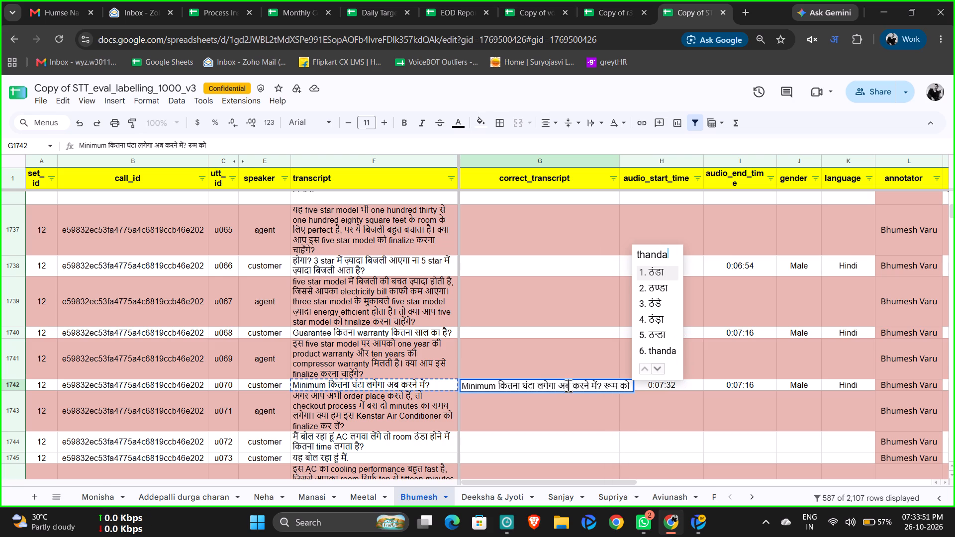
key(Return)
text(kar)
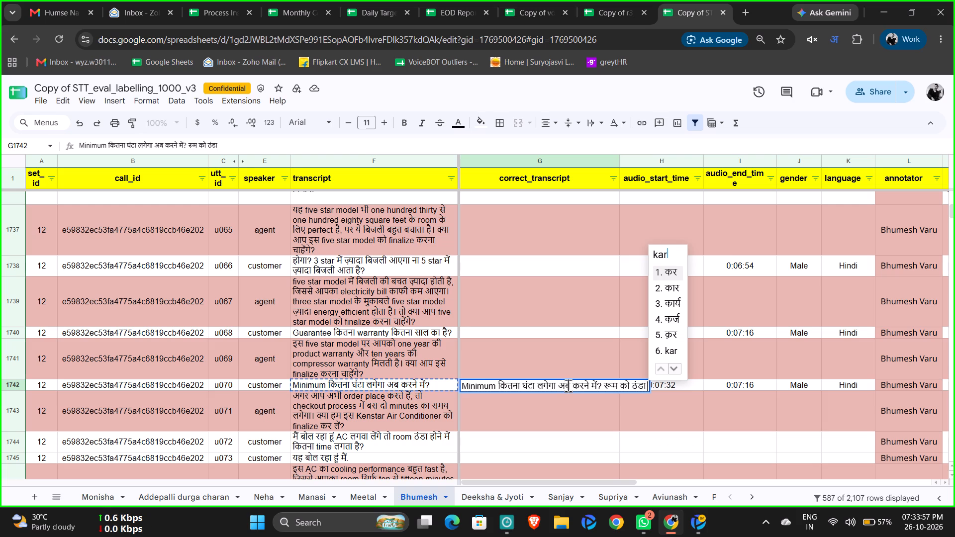
text(ne)
key(Return)
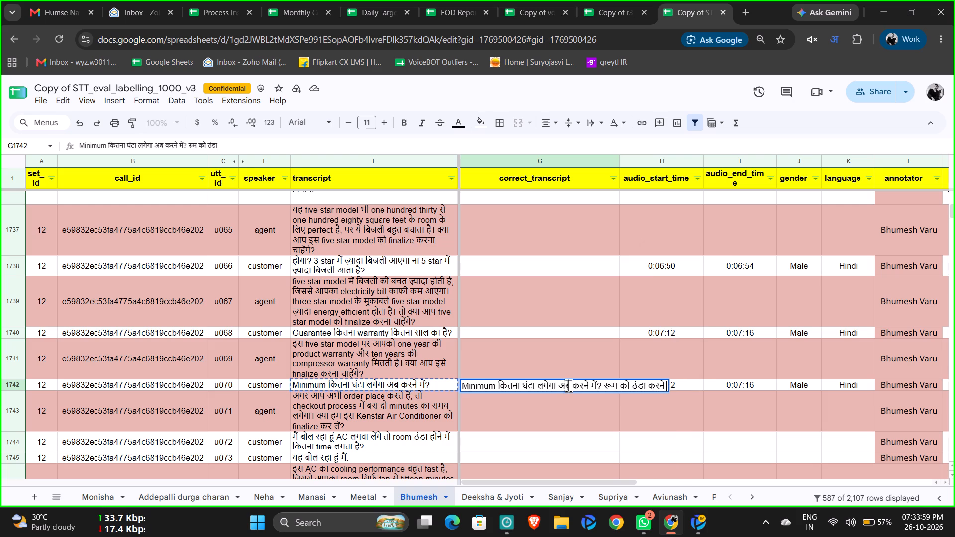
text(me)
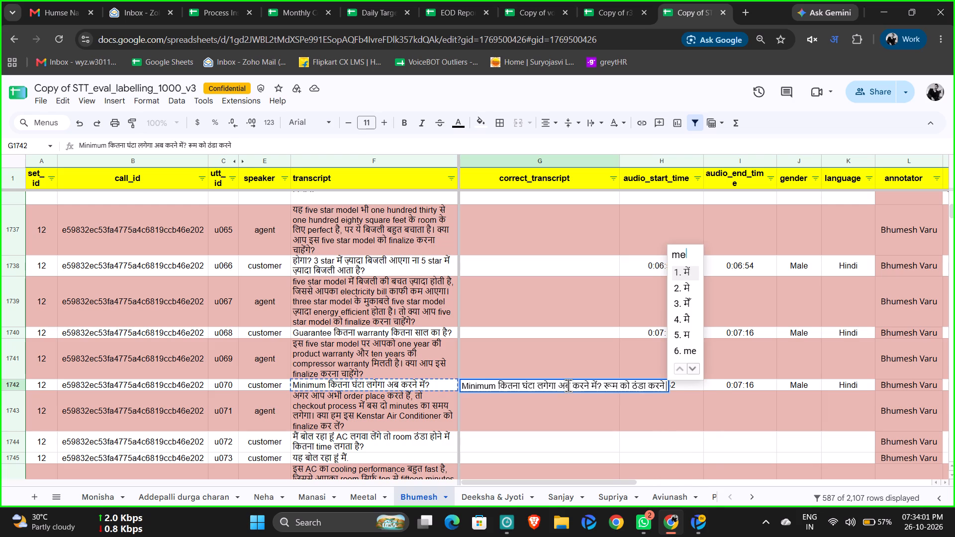
key(Return)
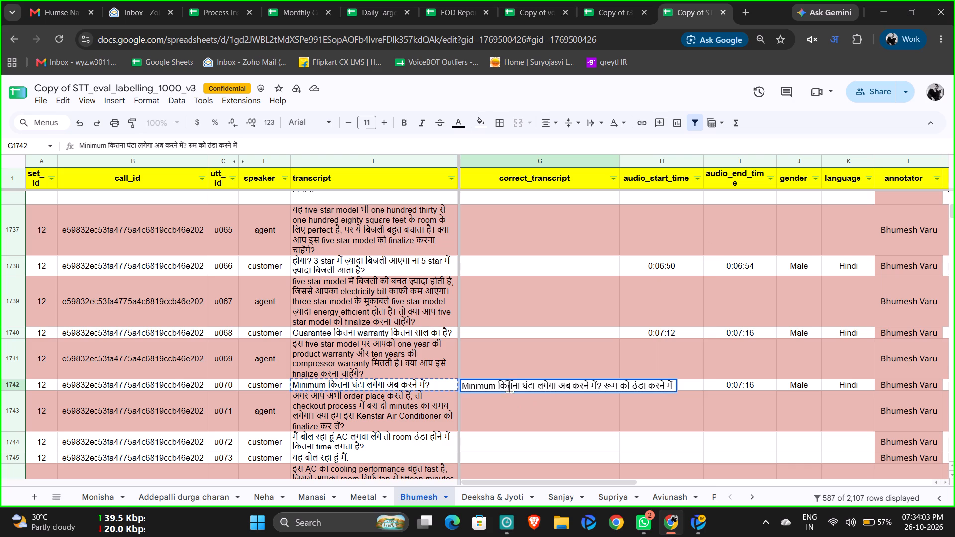
Delete "अब करने में?" and the extra space from row 1742's corrected transcript, and commit the cell.
drag(560, 383, 582, 388)
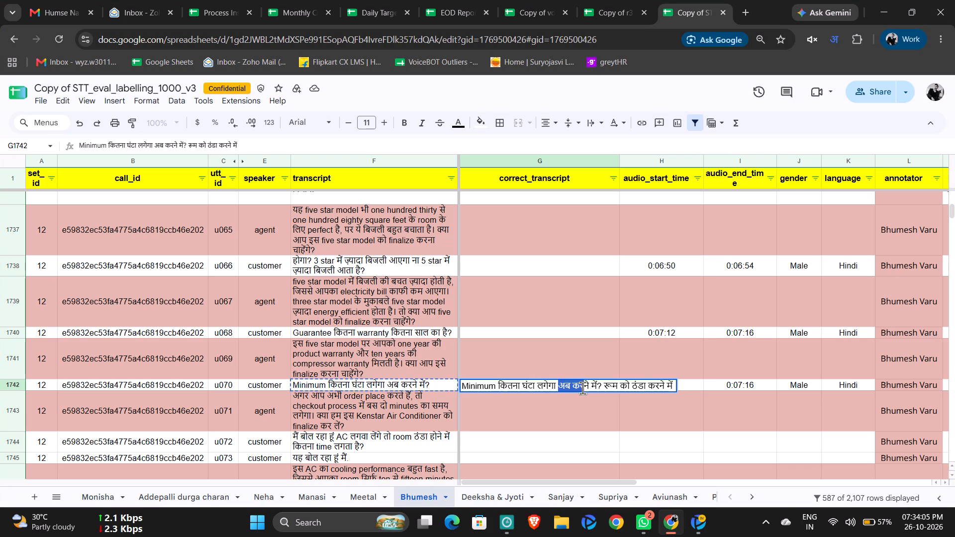
drag(582, 388, 600, 389)
key(BackSpace)
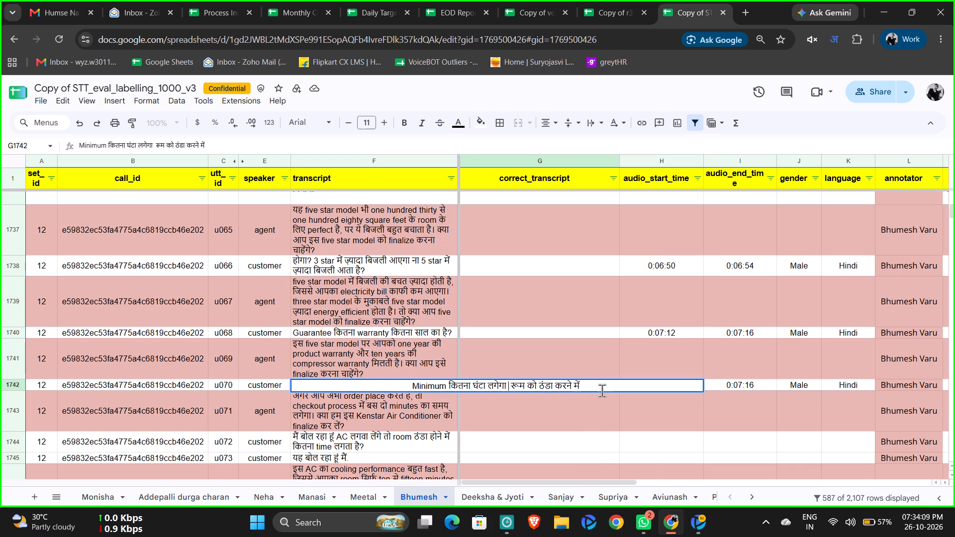
key(Right)
key(BackSpace)
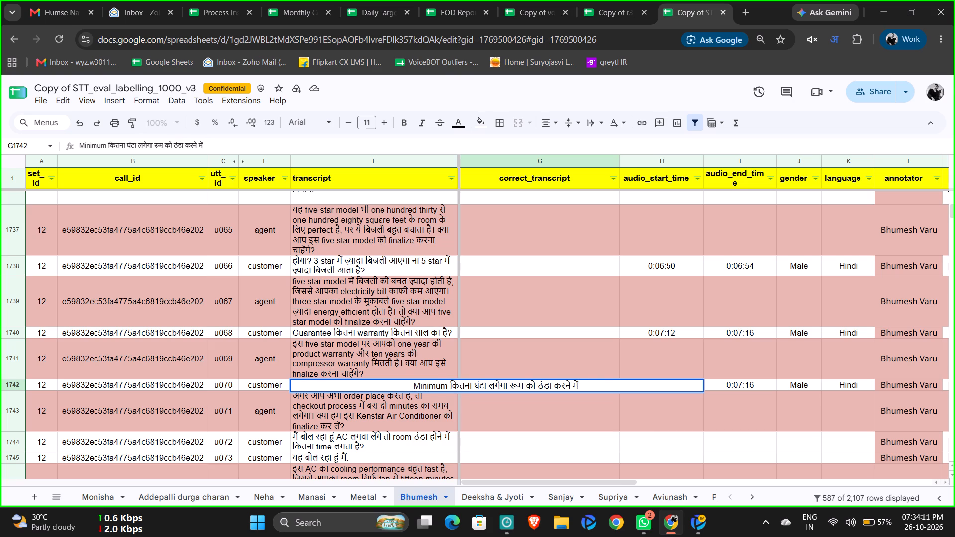
click(710, 404)
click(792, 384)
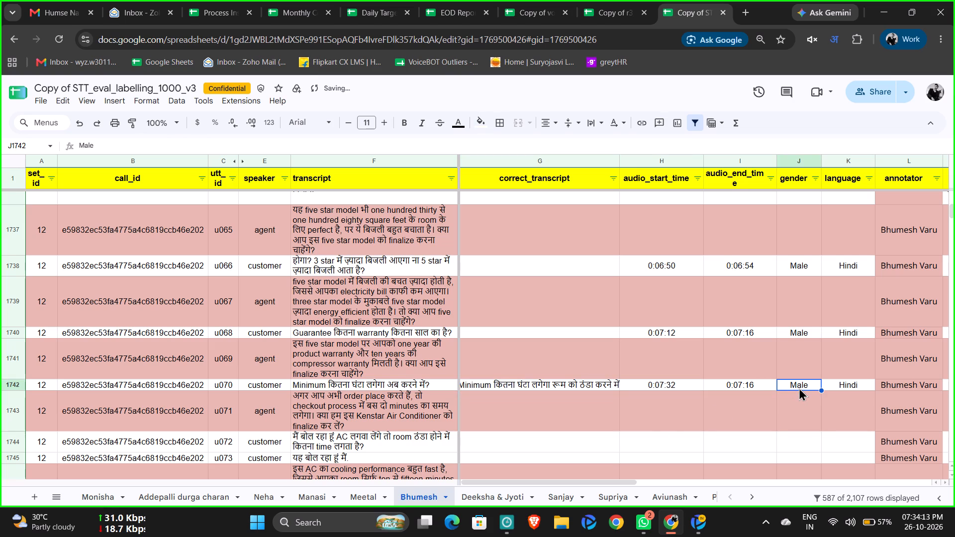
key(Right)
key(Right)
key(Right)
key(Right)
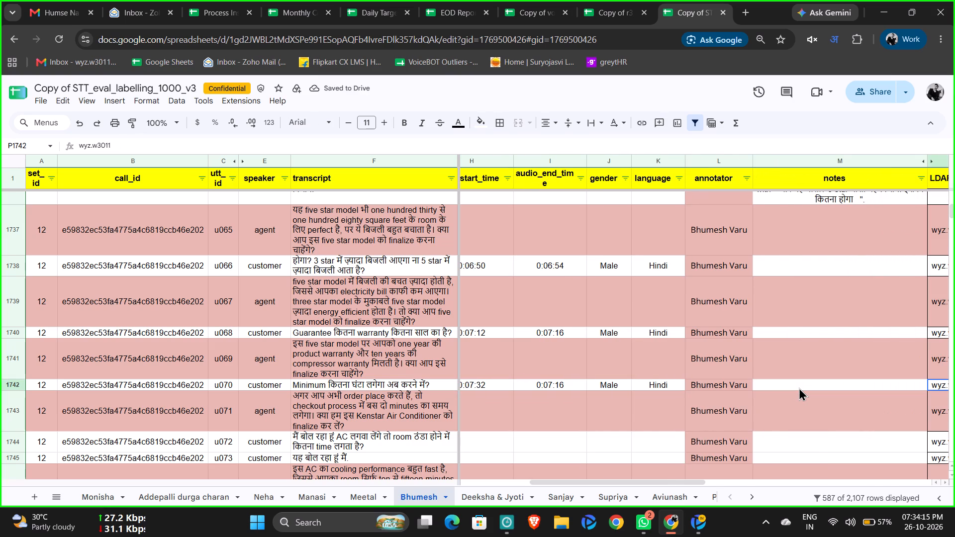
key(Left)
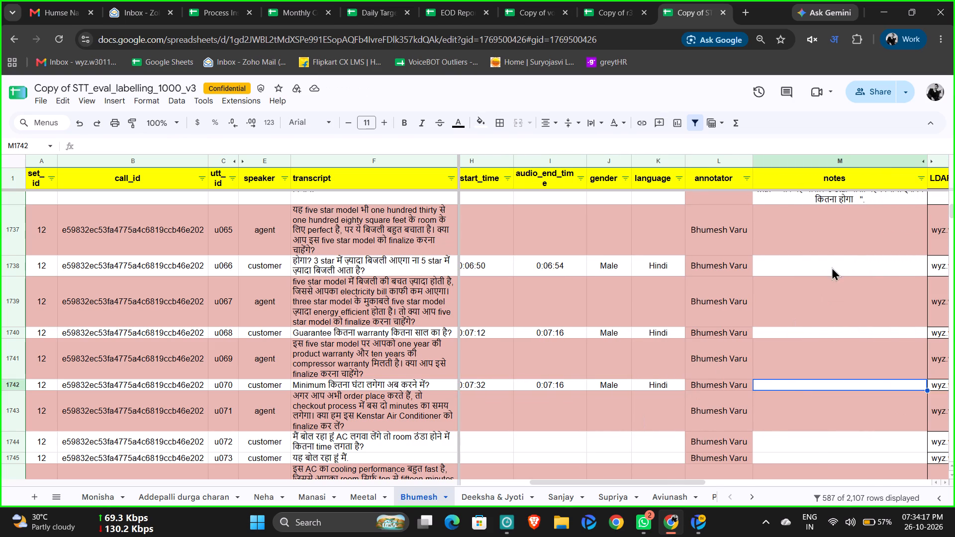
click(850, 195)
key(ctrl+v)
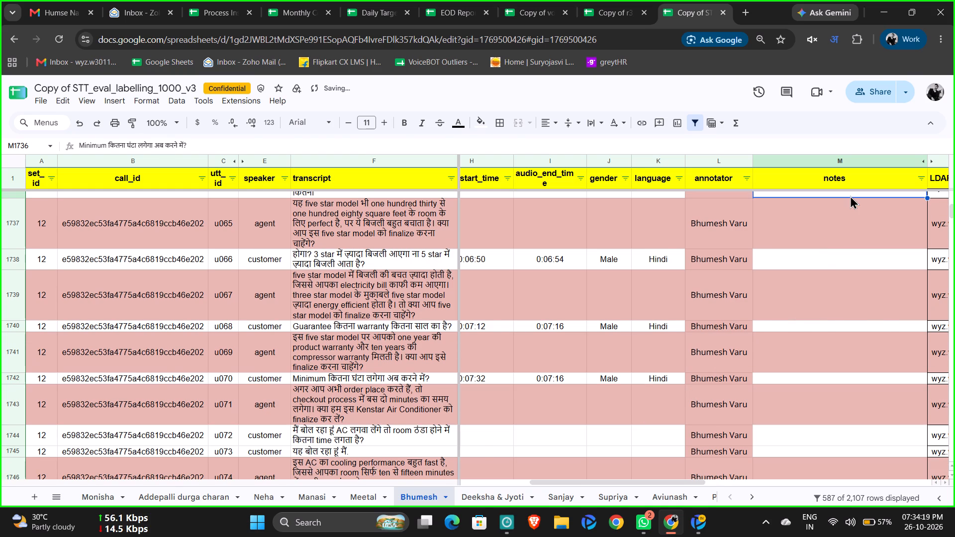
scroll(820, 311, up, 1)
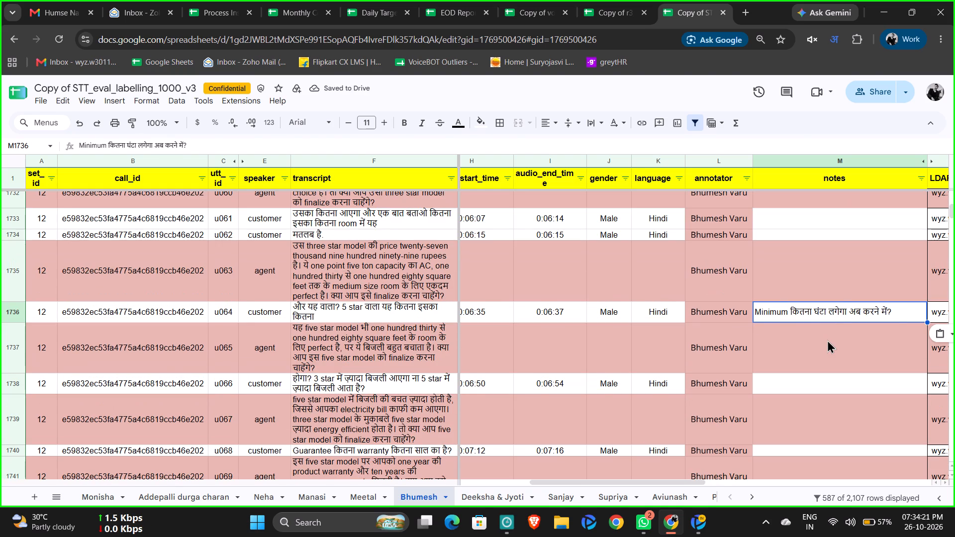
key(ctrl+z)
Copy the transcript-correction note from row 1736 into row 1742's notes cell.
key(ctrl+c)
scroll(855, 344, down, 1)
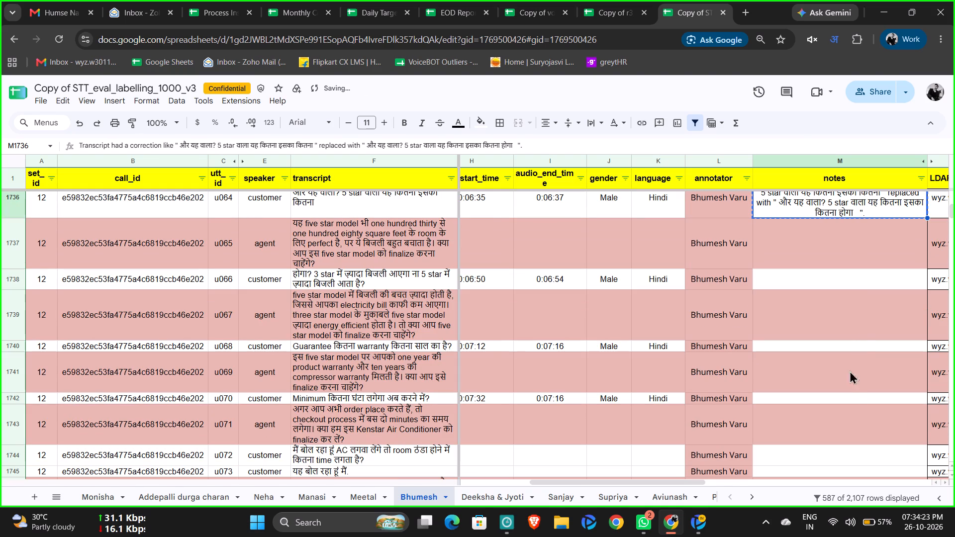
click(850, 402)
key(ctrl+v)
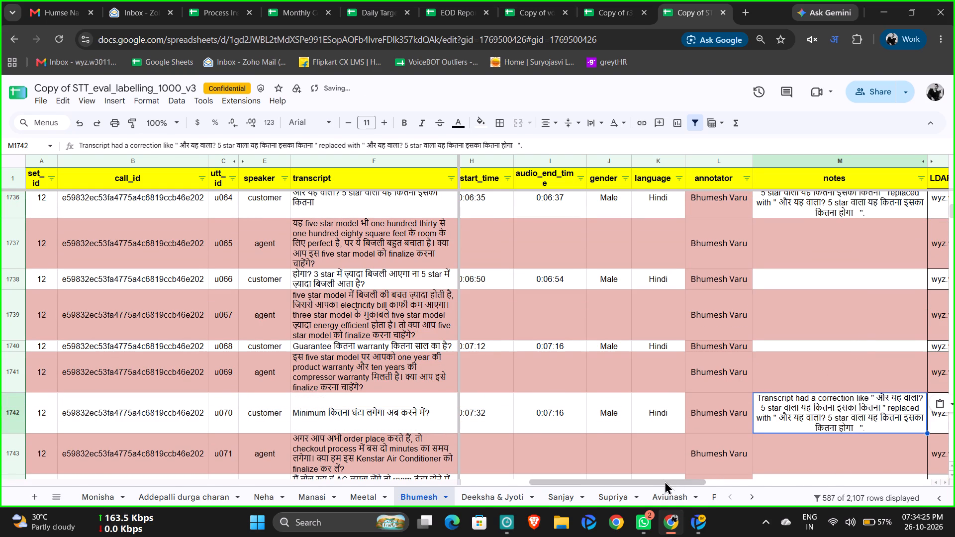
Copy the original transcript text of row 1742.
drag(664, 481, 436, 486)
click(400, 415)
key(ctrl+c)
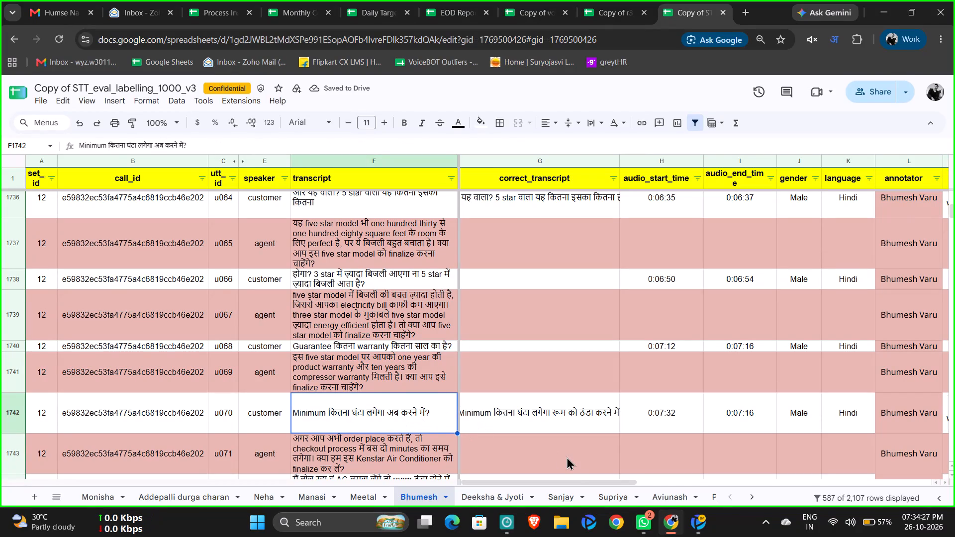
Move the Sanjay sheet to the end of the sheet order, after Poonam.
drag(588, 487, 723, 492)
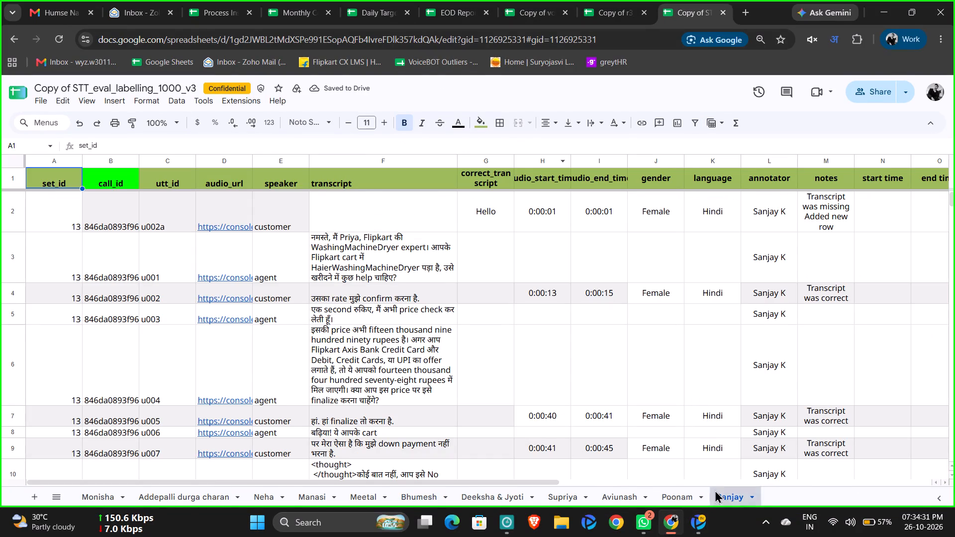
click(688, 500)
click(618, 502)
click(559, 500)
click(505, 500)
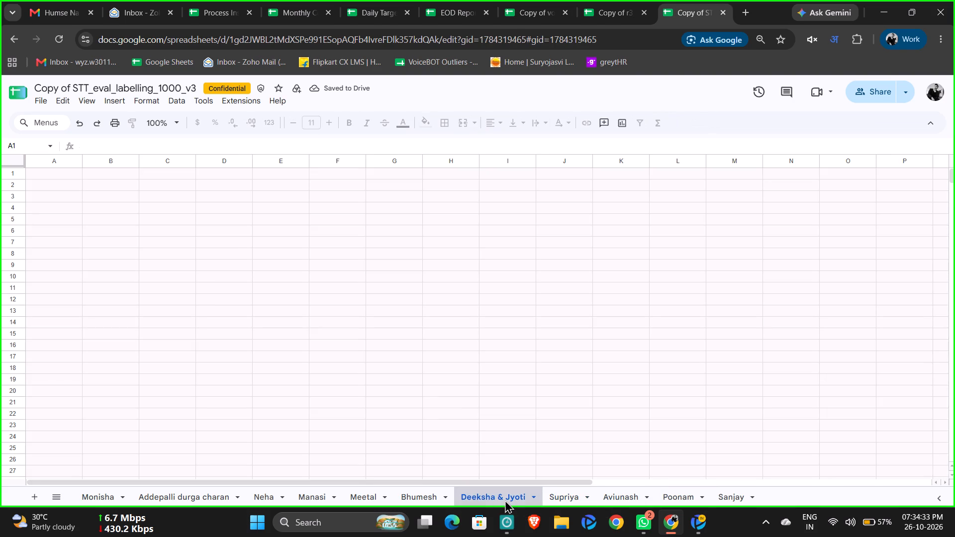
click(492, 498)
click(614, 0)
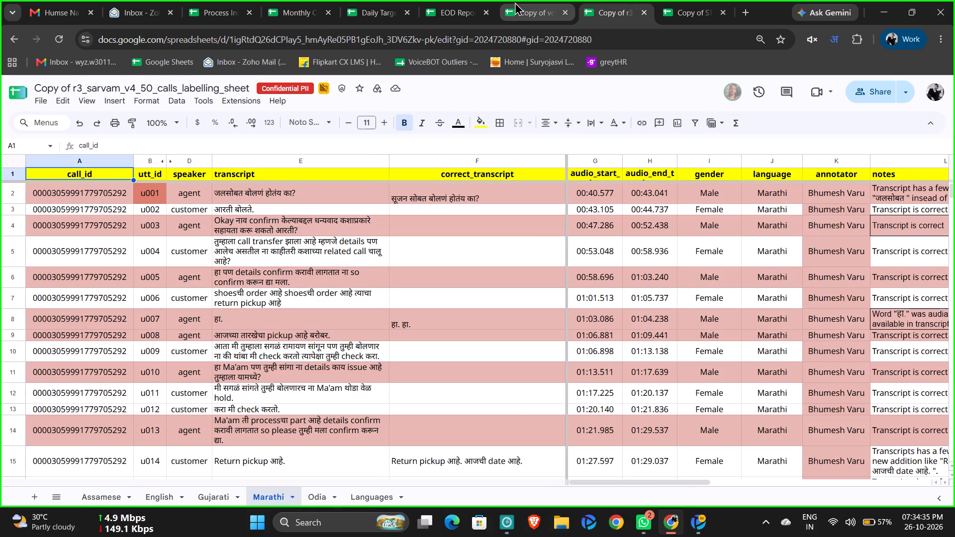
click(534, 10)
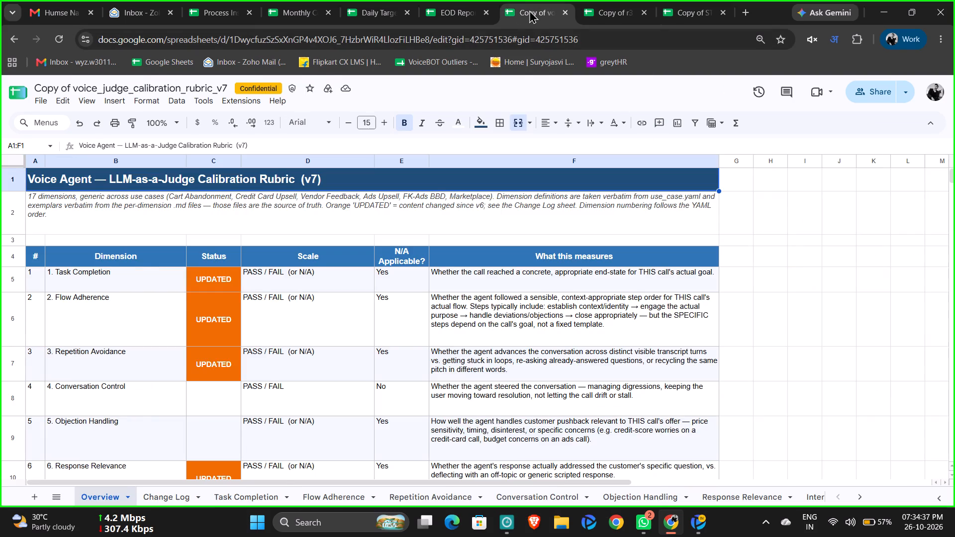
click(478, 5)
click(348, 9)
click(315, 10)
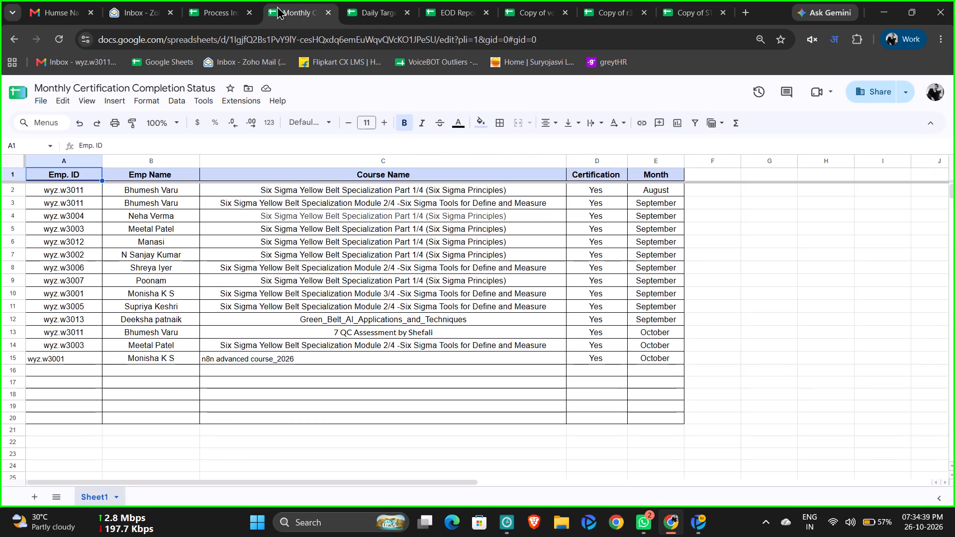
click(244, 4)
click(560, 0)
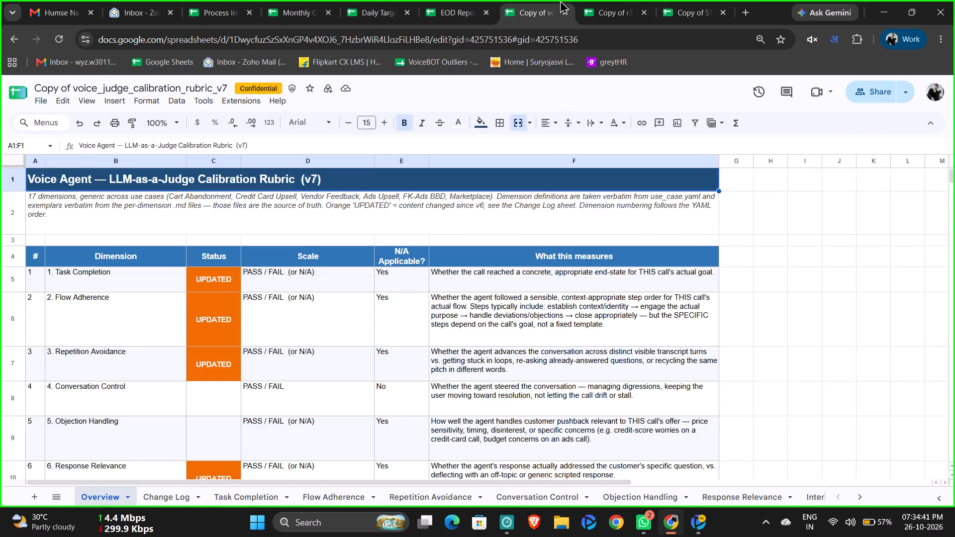
Look through the Marathi sheet of r3_sarvam_v4_50_calls_labelling_sheet down to its last annotated rows, and return to STT_eval_labelling_1000_v3.
click(621, 0)
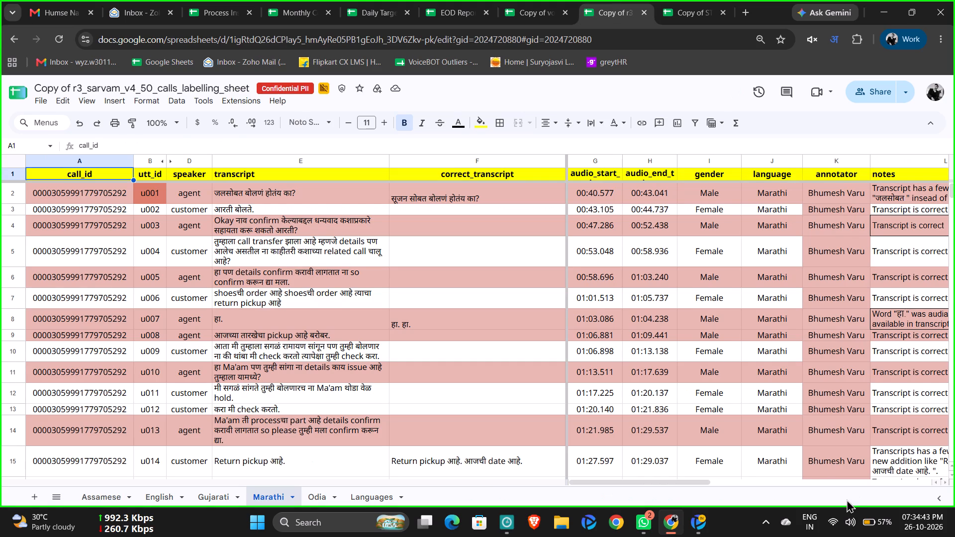
scroll(739, 461, down, 6)
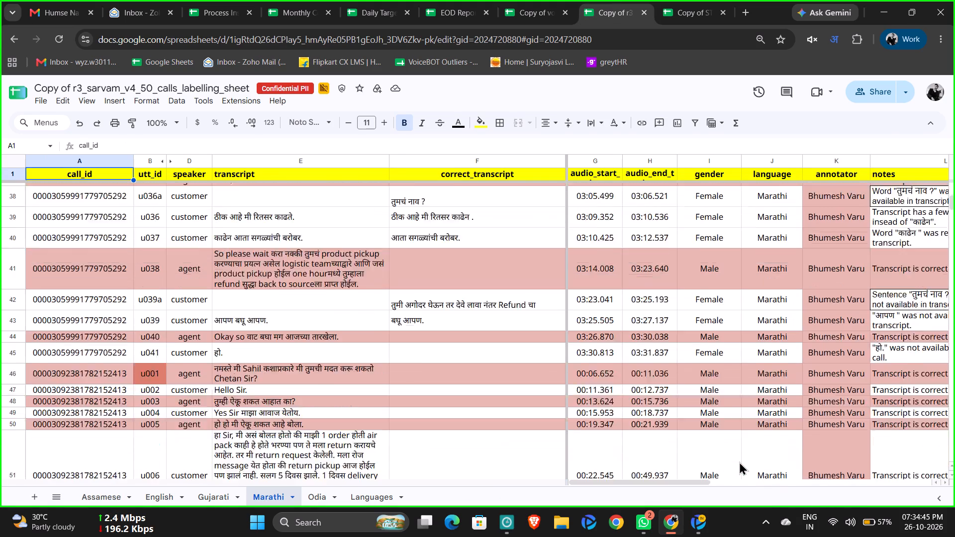
scroll(739, 461, down, 7)
drag(679, 479, 796, 480)
drag(669, 474, 696, 477)
drag(687, 481, 823, 481)
drag(729, 480, 664, 490)
click(612, 413)
scroll(614, 411, down, 6)
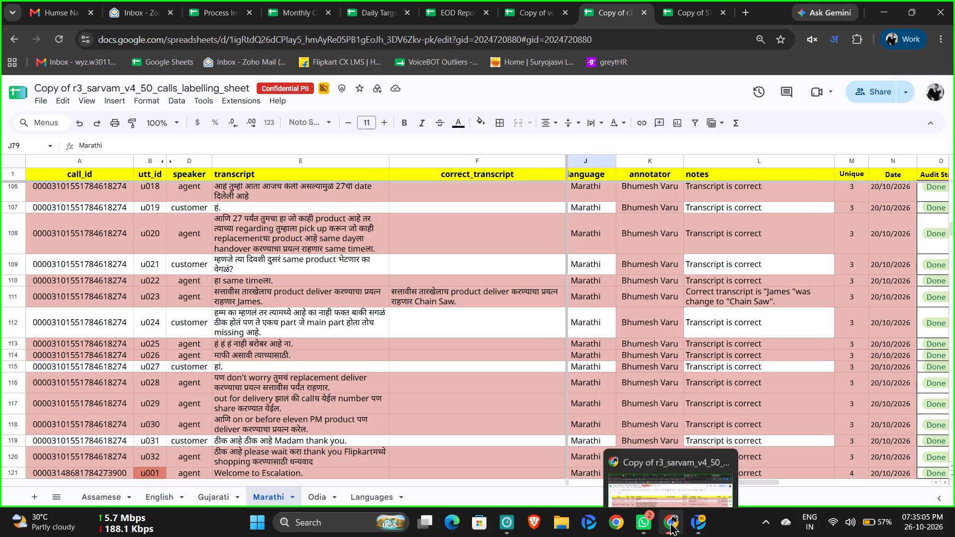
click(691, 460)
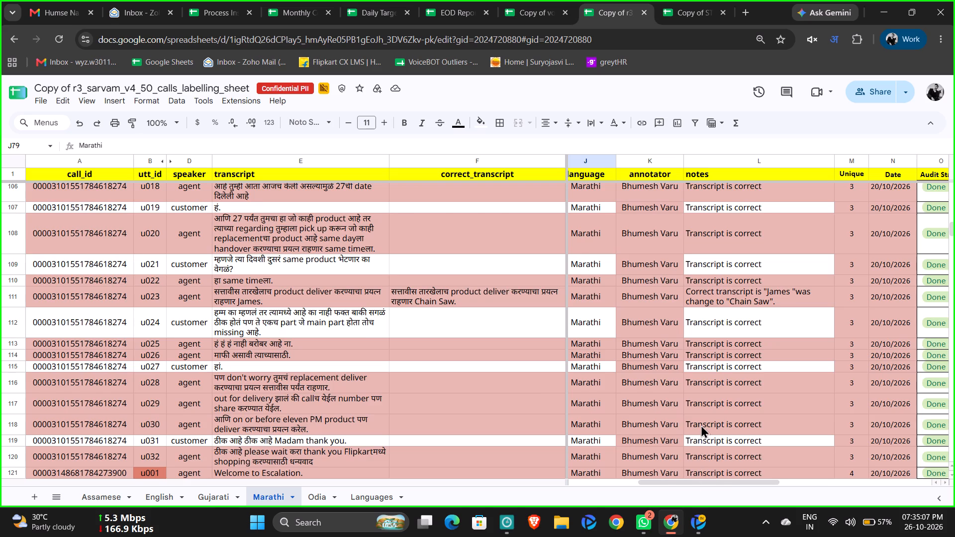
scroll(701, 423, down, 20)
scroll(701, 423, down, 20)
scroll(701, 423, down, 8)
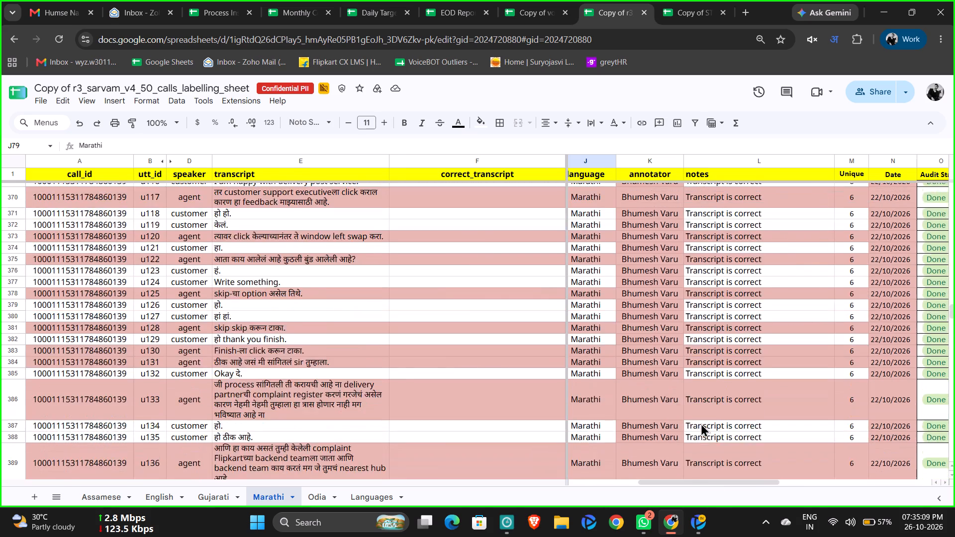
scroll(701, 423, down, 20)
scroll(701, 423, down, 15)
scroll(701, 423, up, 7)
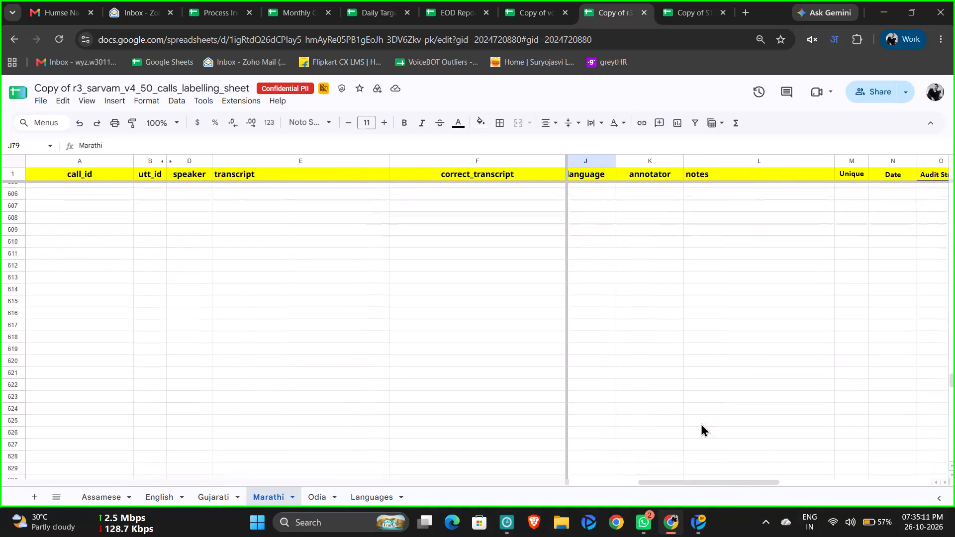
scroll(701, 423, up, 4)
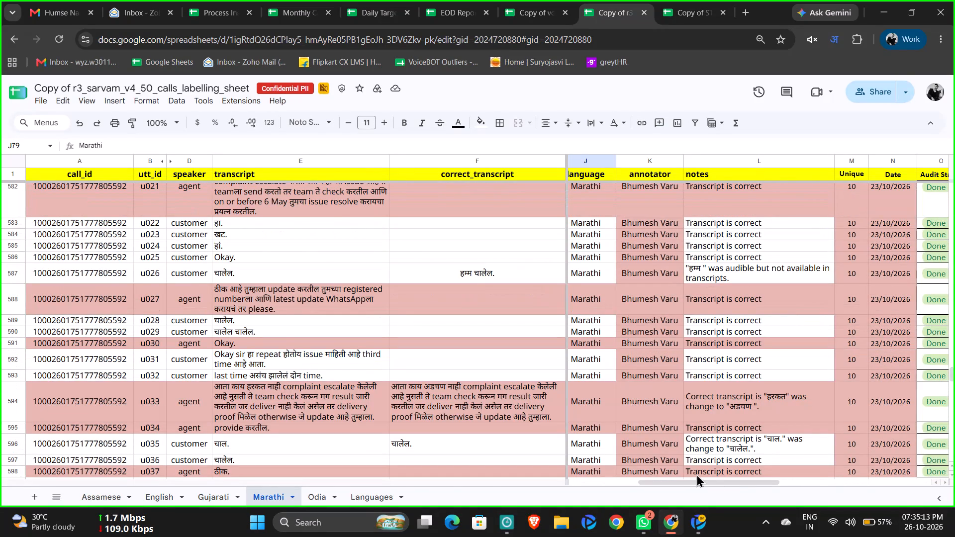
drag(703, 479, 569, 491)
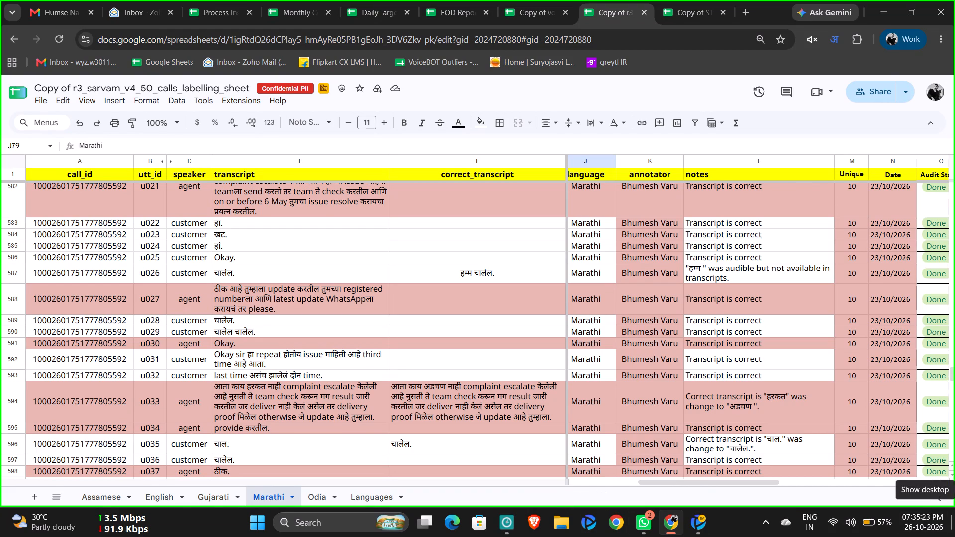
click(691, 8)
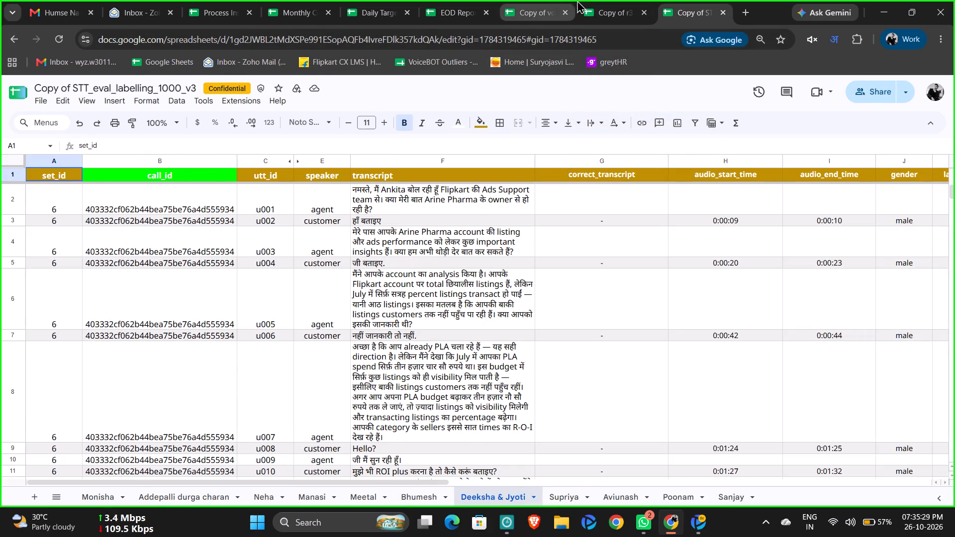
Check the Marathi sheet of r3_sarvam_v4_50_calls_labelling_sheet once more, and return to the Bhumesh sheet of STT_eval_labelling_1000_v3.
click(632, 0)
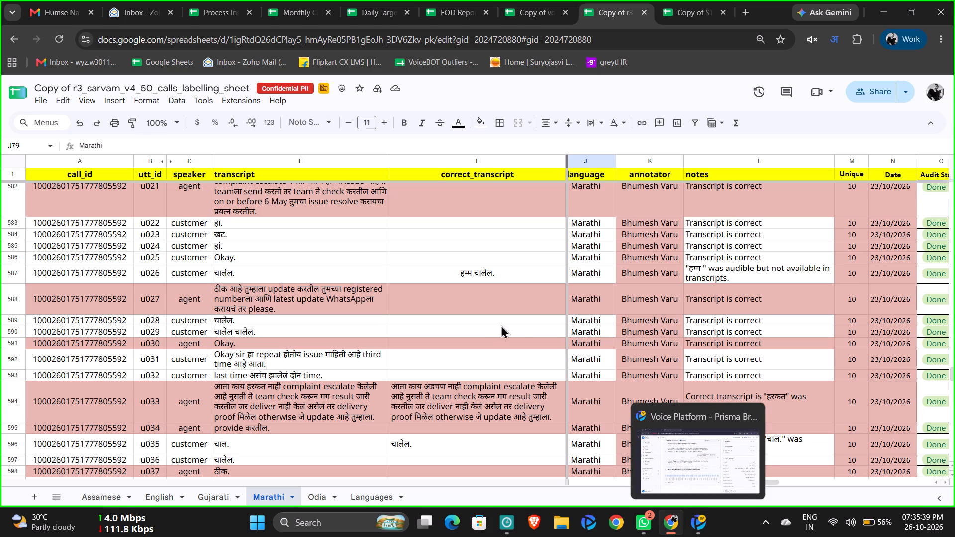
scroll(483, 336, down, 4)
scroll(484, 337, up, 1)
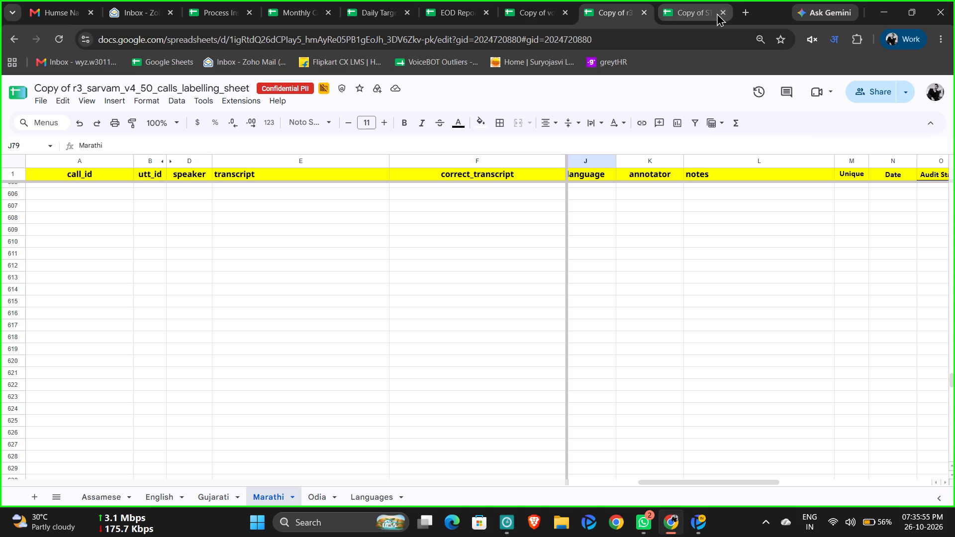
click(684, 21)
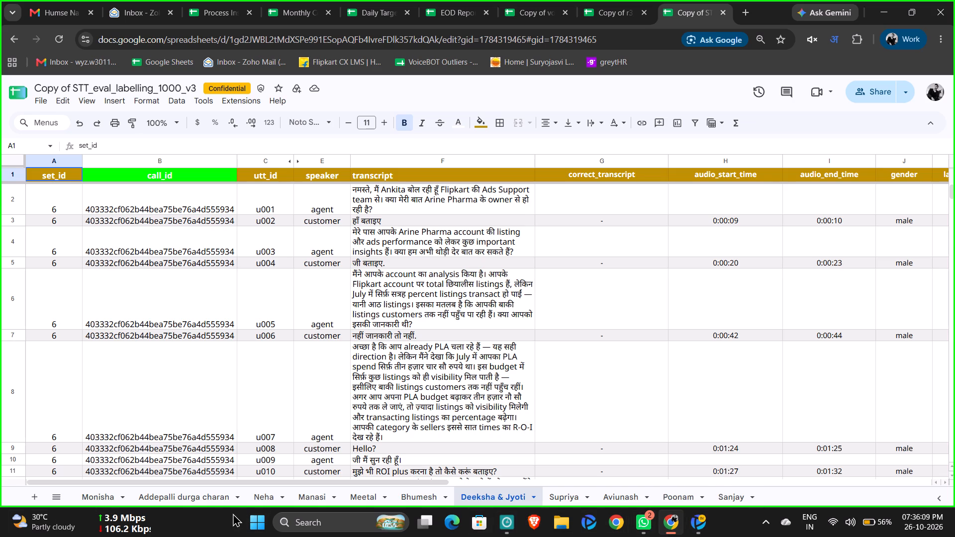
click(422, 496)
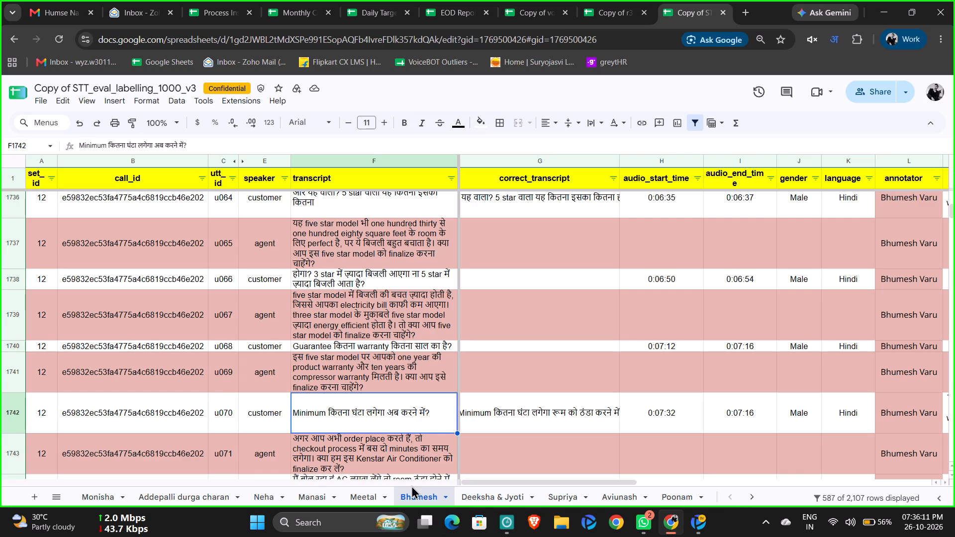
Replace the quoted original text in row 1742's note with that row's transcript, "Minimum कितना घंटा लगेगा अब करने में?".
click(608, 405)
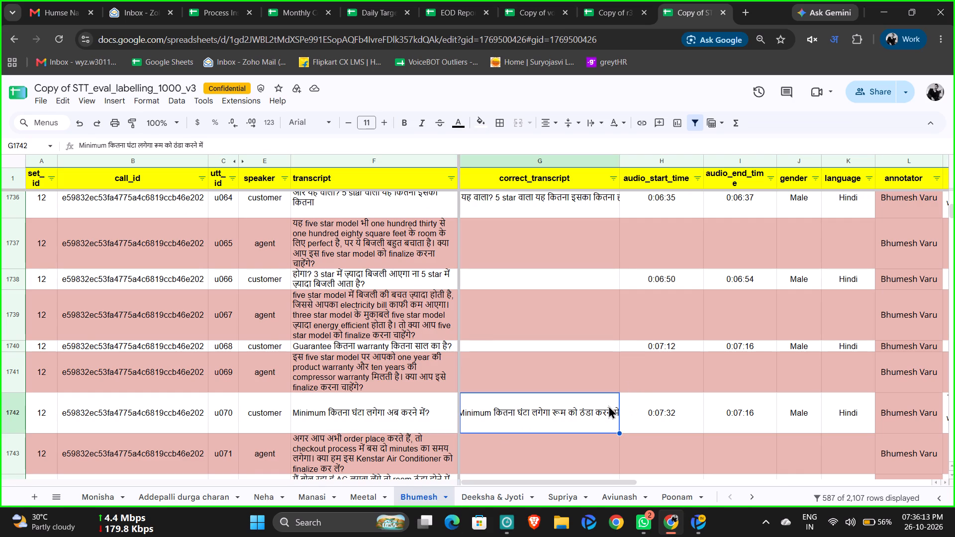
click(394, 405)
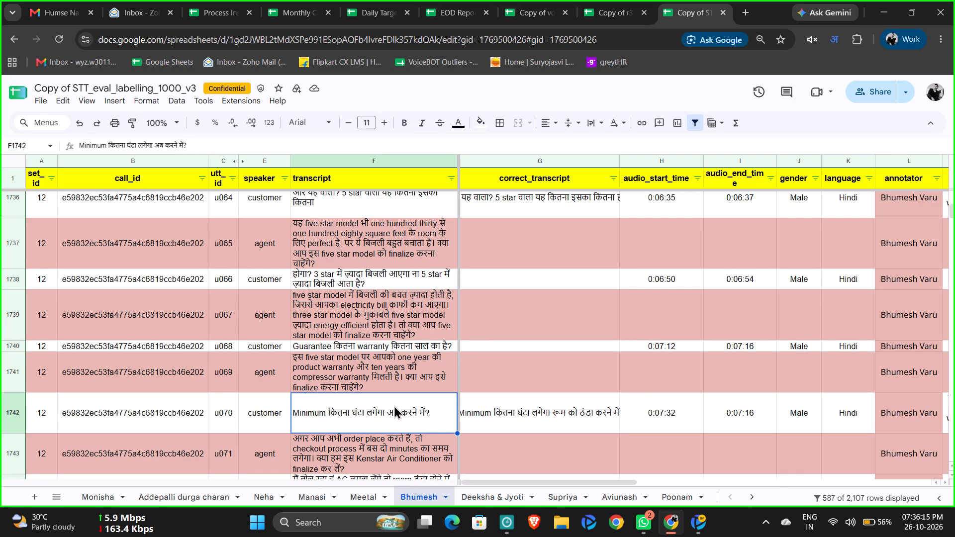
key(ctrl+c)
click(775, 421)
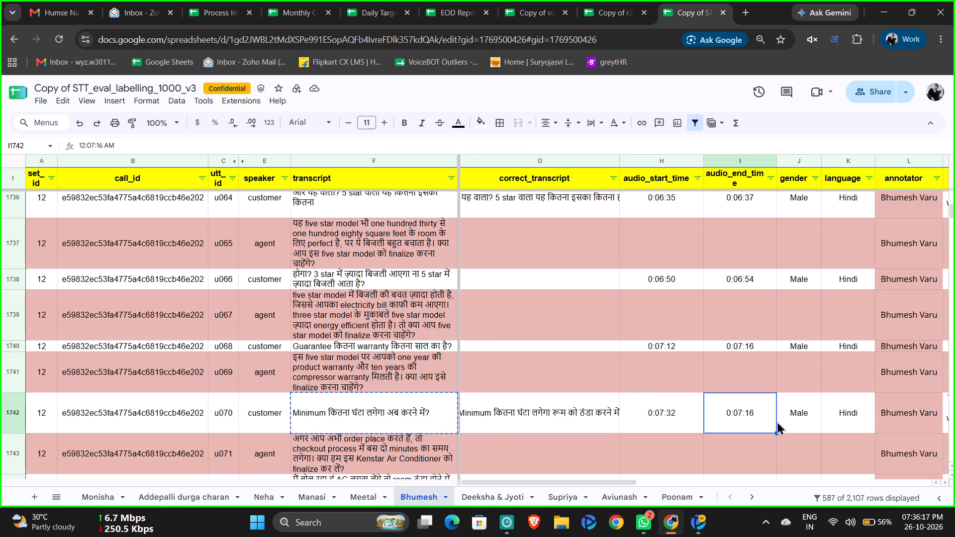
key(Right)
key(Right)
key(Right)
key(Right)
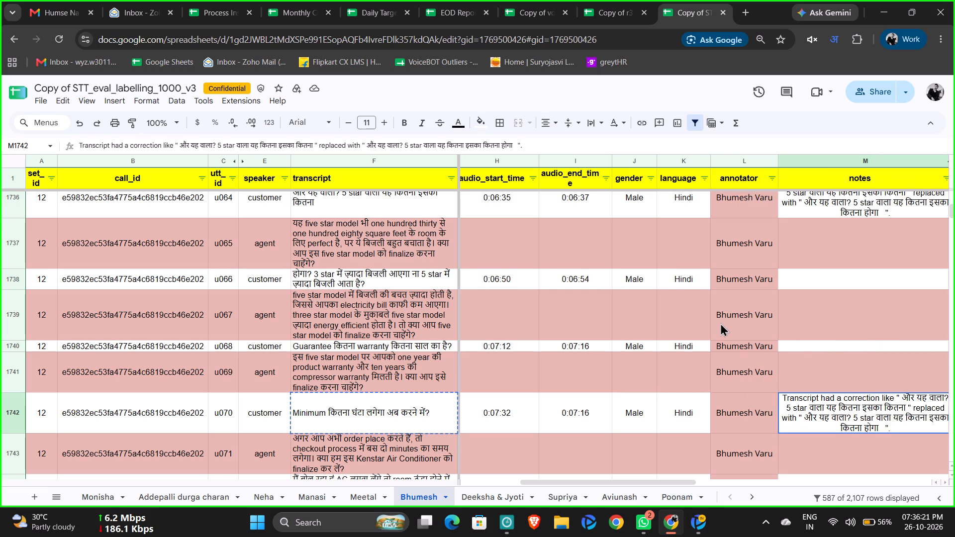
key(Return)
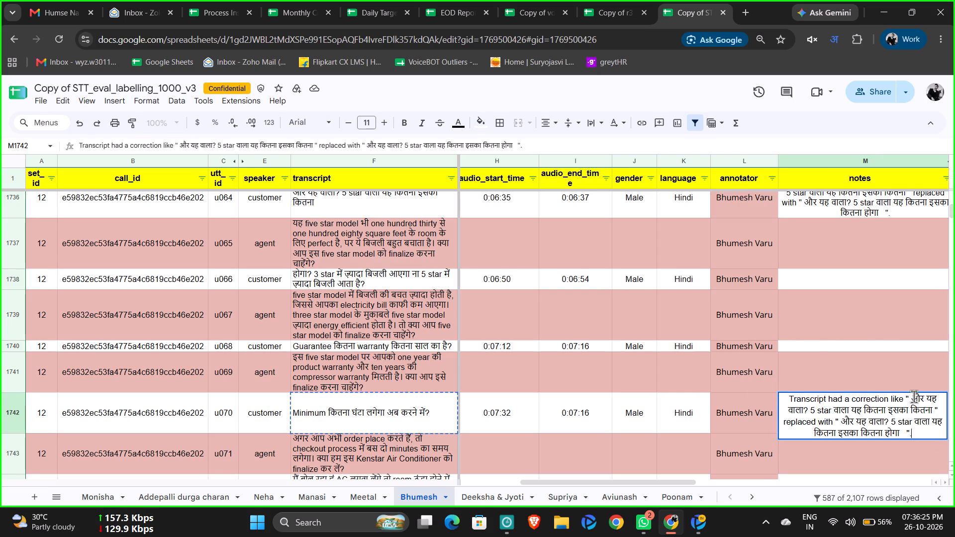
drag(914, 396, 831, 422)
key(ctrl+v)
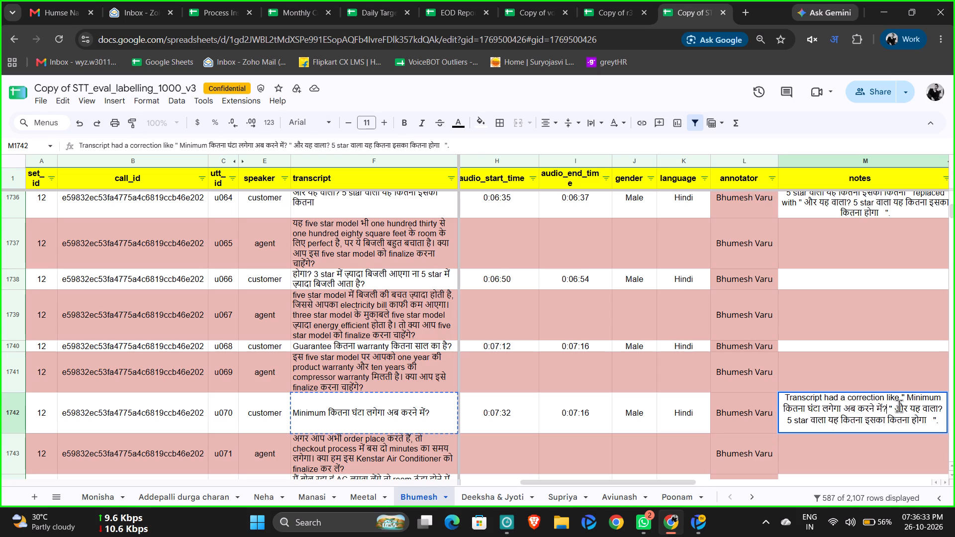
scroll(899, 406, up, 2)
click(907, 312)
Replace row 1742's entire note with a copy of the transcript-correction note from row 1704.
scroll(905, 314, up, 2)
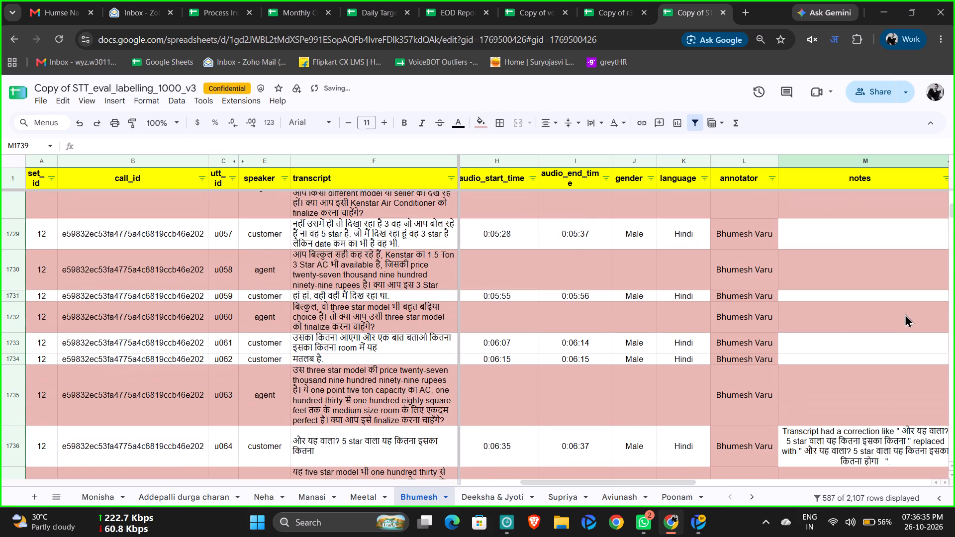
scroll(905, 314, up, 6)
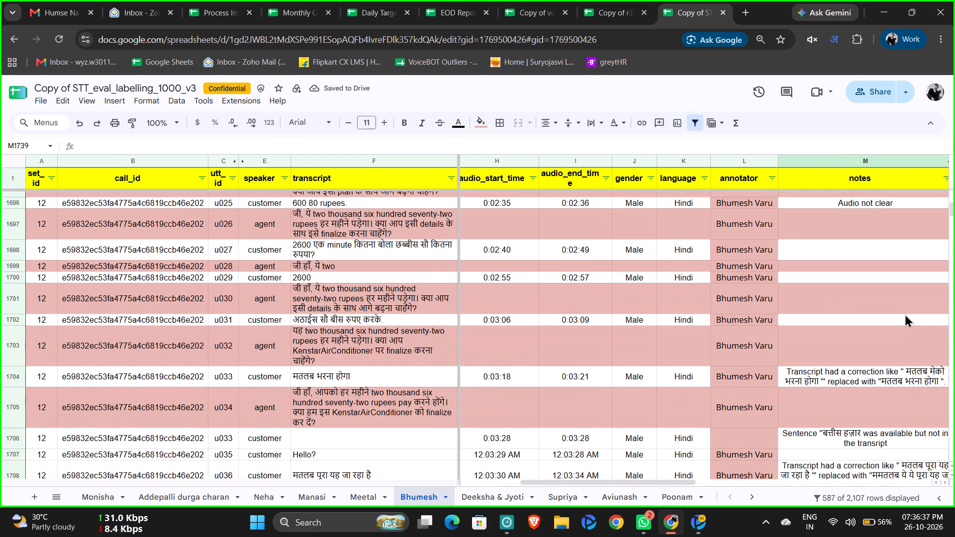
click(885, 375)
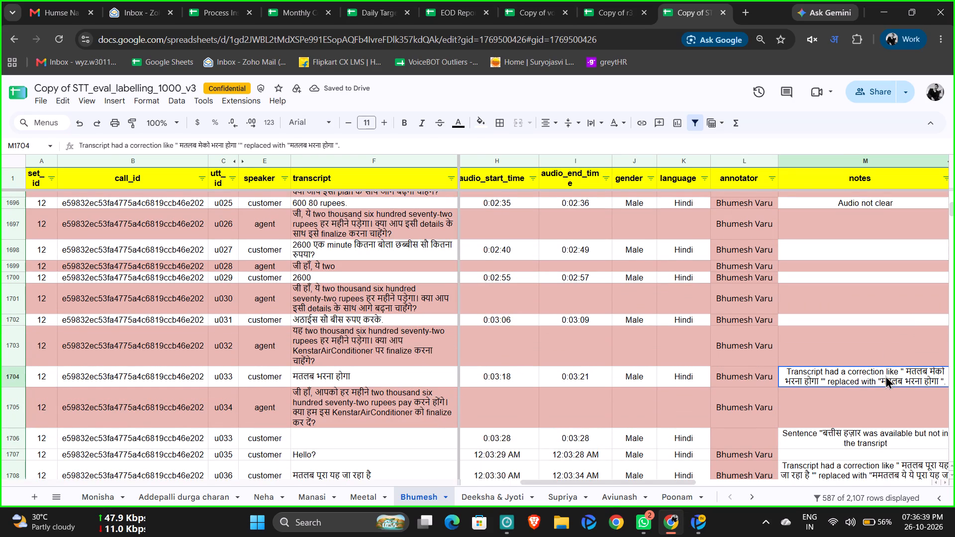
key(ctrl+c)
scroll(885, 377, down, 4)
scroll(885, 377, up, 1)
scroll(885, 377, down, 3)
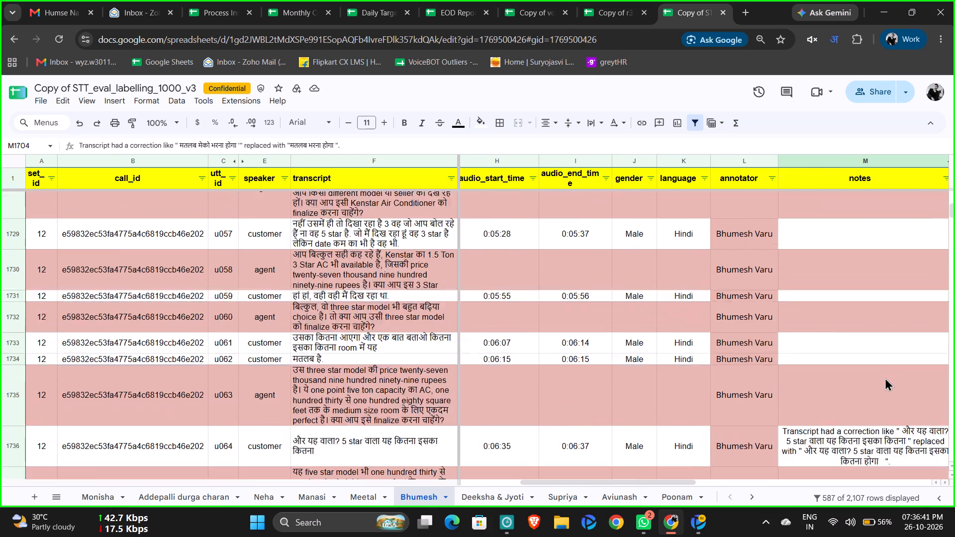
scroll(885, 377, down, 1)
click(884, 322)
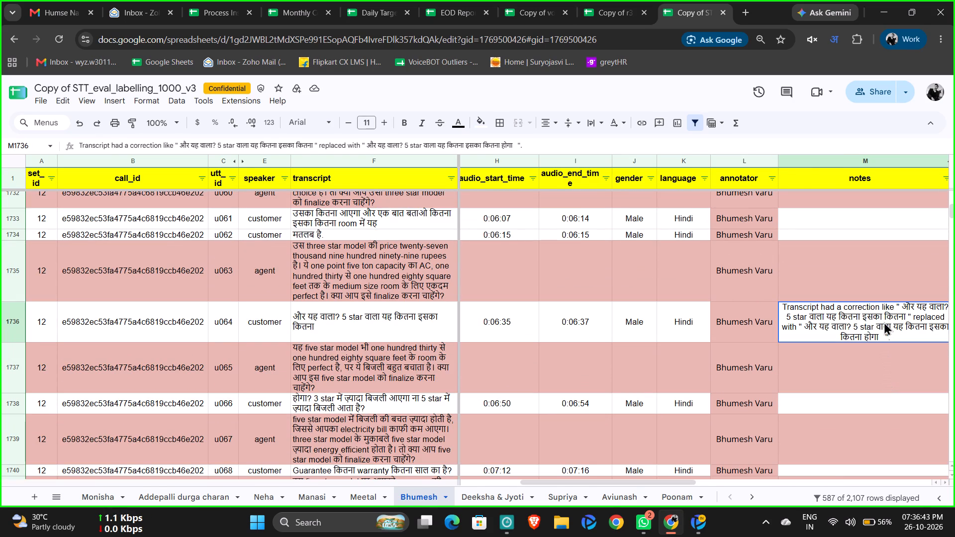
scroll(884, 322, down, 4)
scroll(884, 322, up, 1)
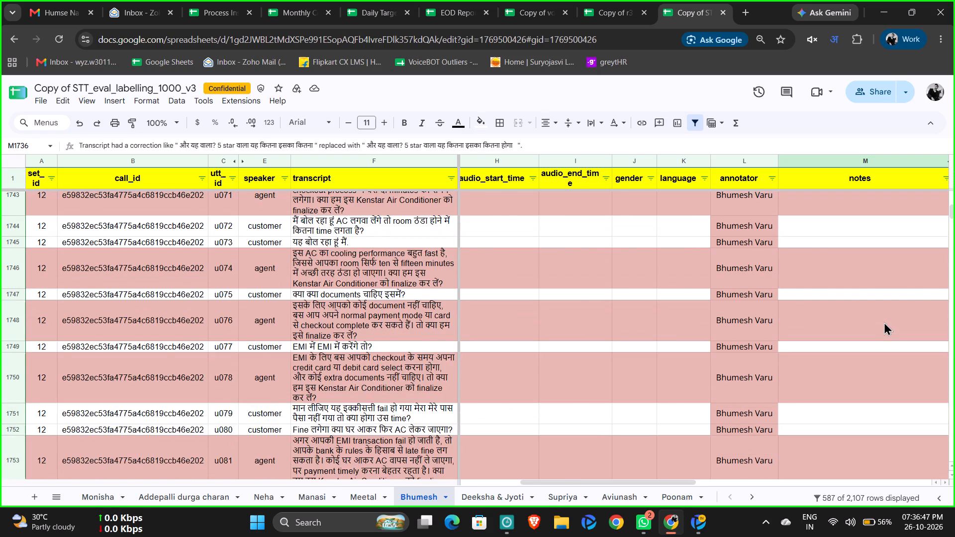
scroll(884, 322, up, 1)
double_click(898, 287)
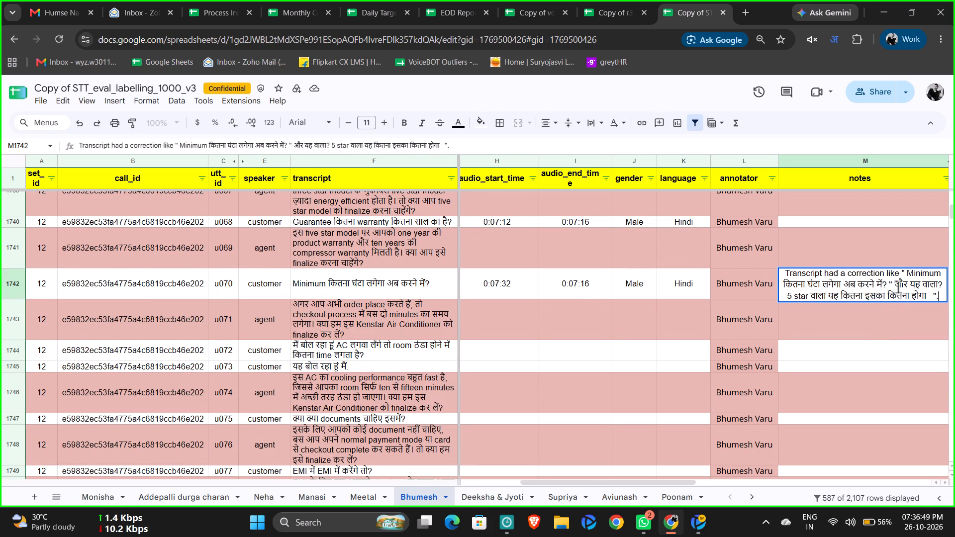
key(ctrl+v)
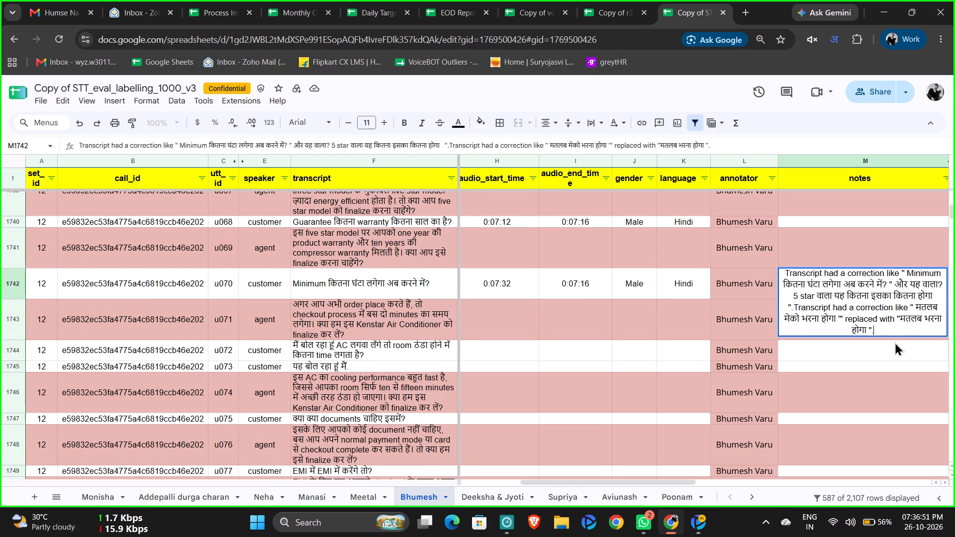
drag(890, 331, 763, 270)
key(ctrl+v)
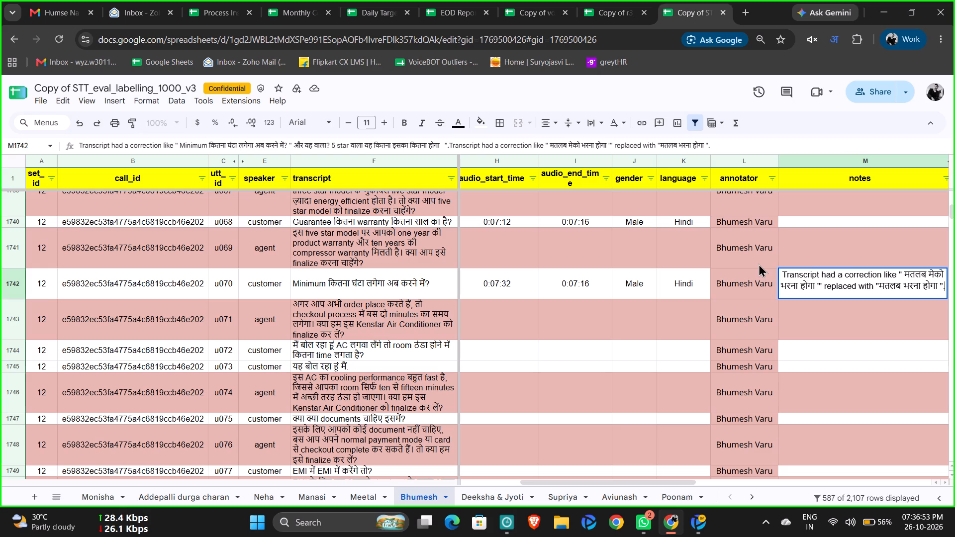
Move the Poonam sheet directly after Bhumesh in the sheet order, and return to the Bhumesh sheet.
drag(680, 486, 563, 481)
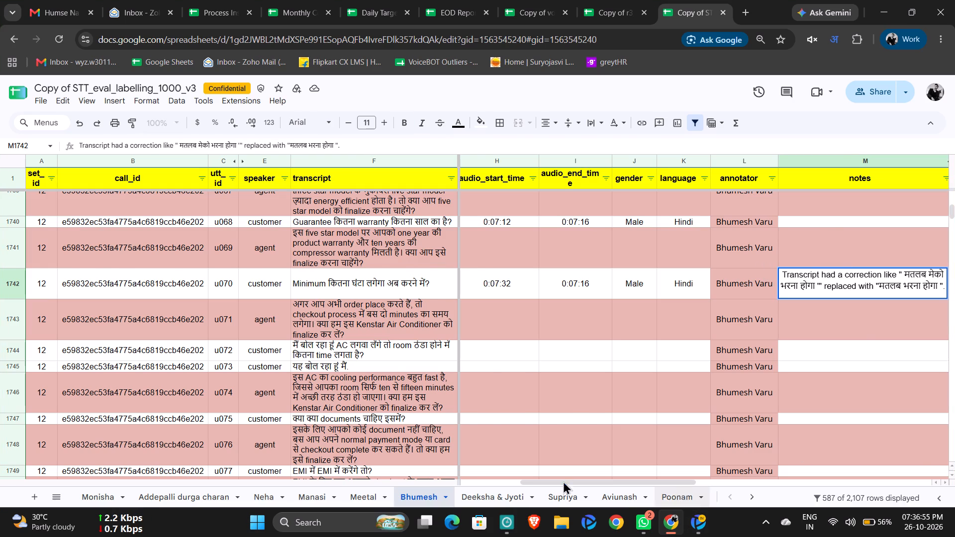
drag(563, 481, 529, 481)
click(421, 499)
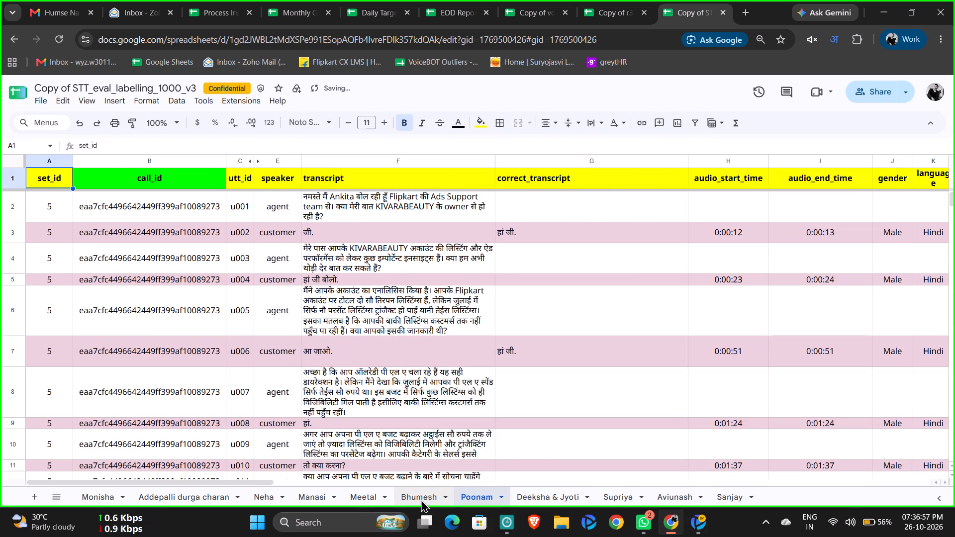
In row 1742's note, replace the first quoted phrase with that row's original transcript, "Minimum कितना घंटा लगेगा अब करने में?", plus a trailing space.
click(739, 280)
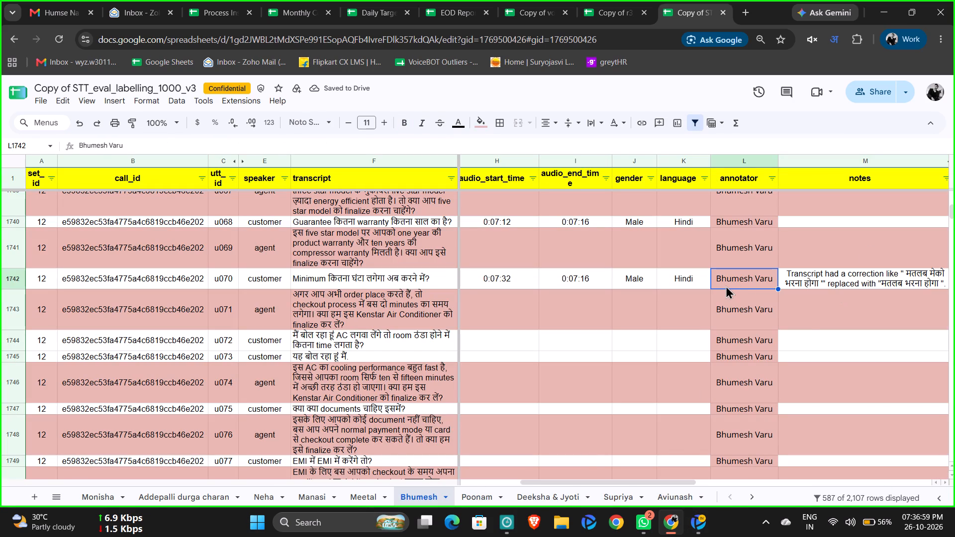
key(Left)
key(Left)
key(Left)
key(Left)
key(Left)
key(Left)
key(Left)
key(Right)
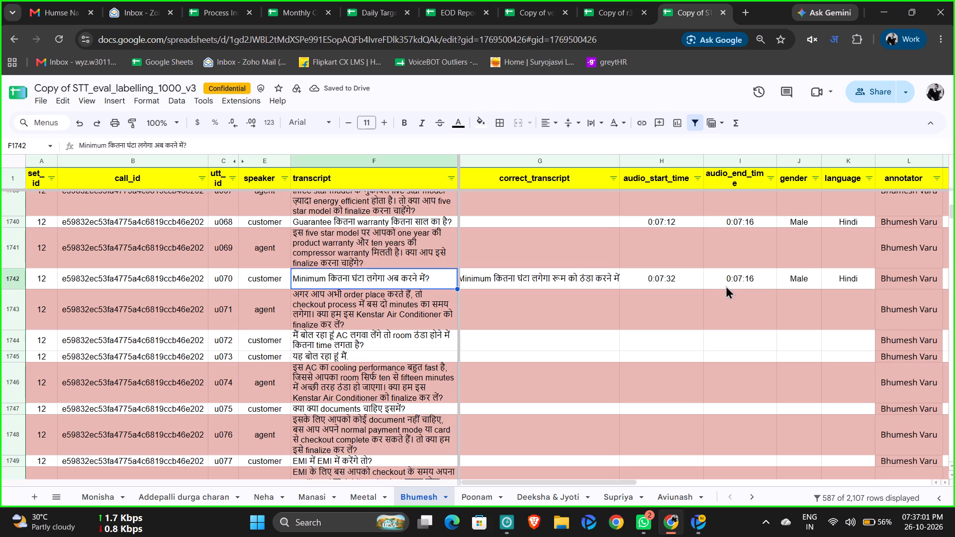
key(ctrl+c)
key(Right)
key(Right)
key(Right)
key(Right)
key(Right)
key(Right)
key(Right)
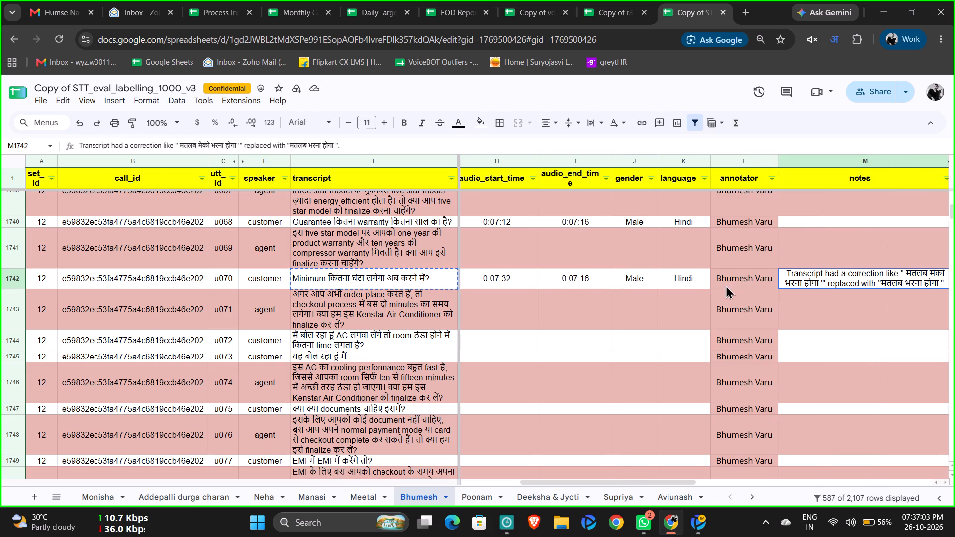
key(Return)
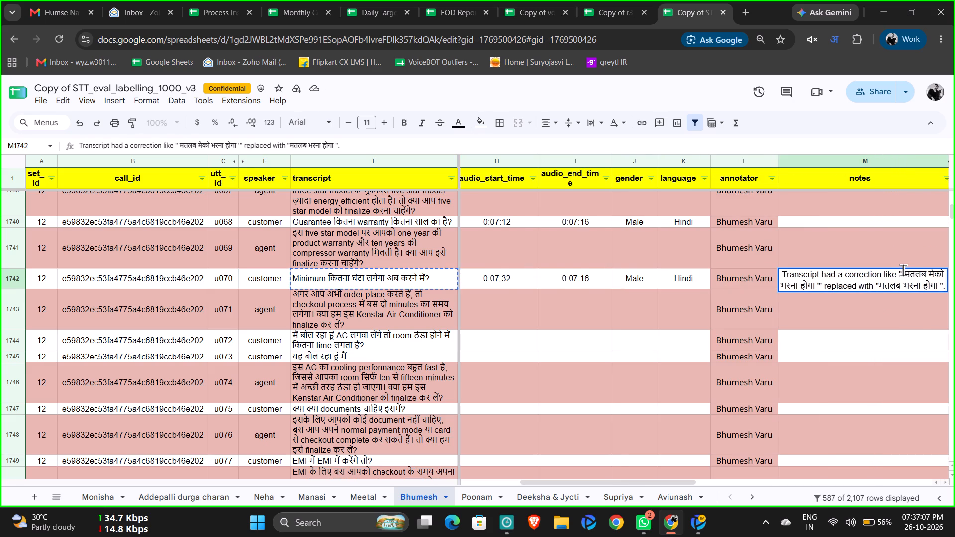
drag(901, 277, 819, 293)
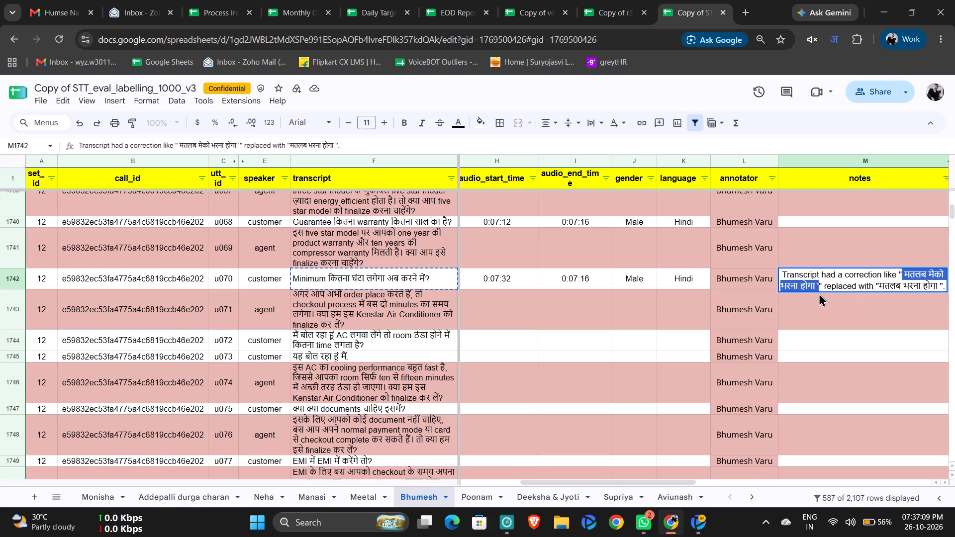
drag(819, 293, 817, 293)
key(ctrl+v)
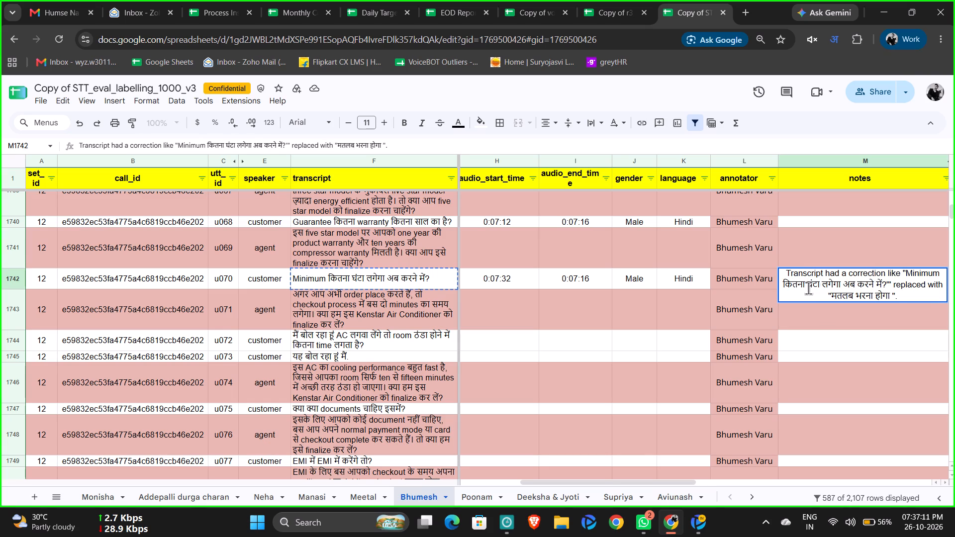
key(space)
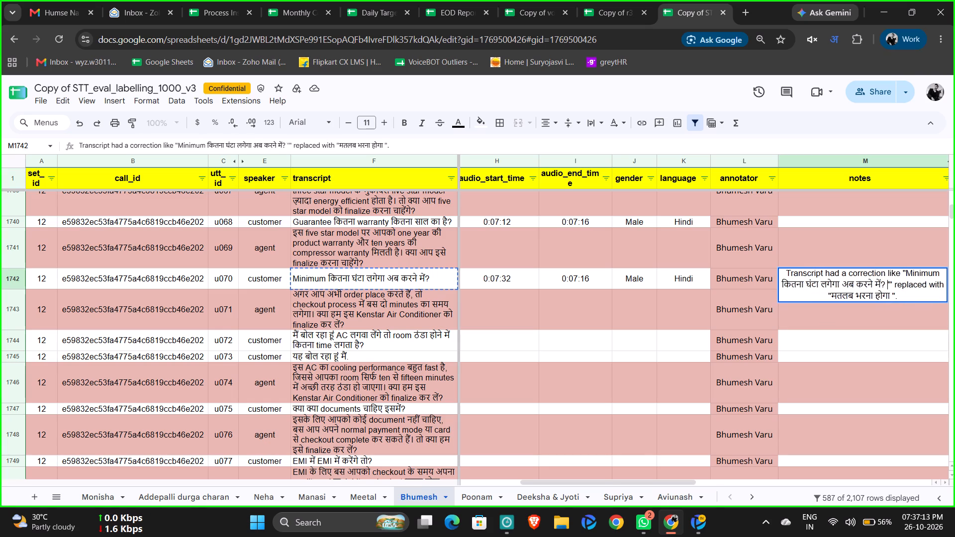
click(904, 318)
In row 1742's note, replace the phrase quoted after "replaced with" with the row's correct_transcript, "Minimum कितना घंटा लगेगा रूम को ठंडा करने में".
click(883, 294)
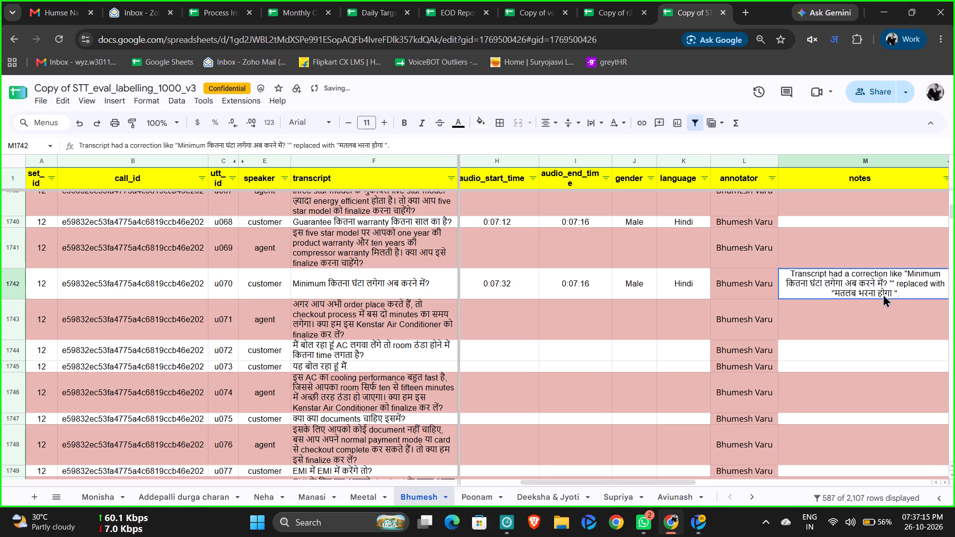
key(Left)
key(Left)
key(Left)
key(Left)
key(Left)
key(Left)
key(Left)
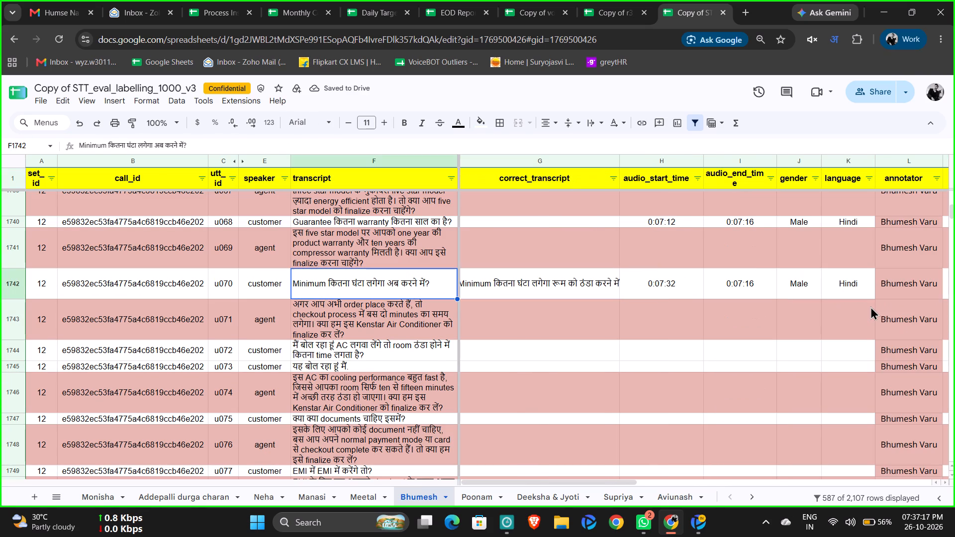
key(Right)
key(ctrl+c)
key(Right)
key(Right)
key(Right)
key(Right)
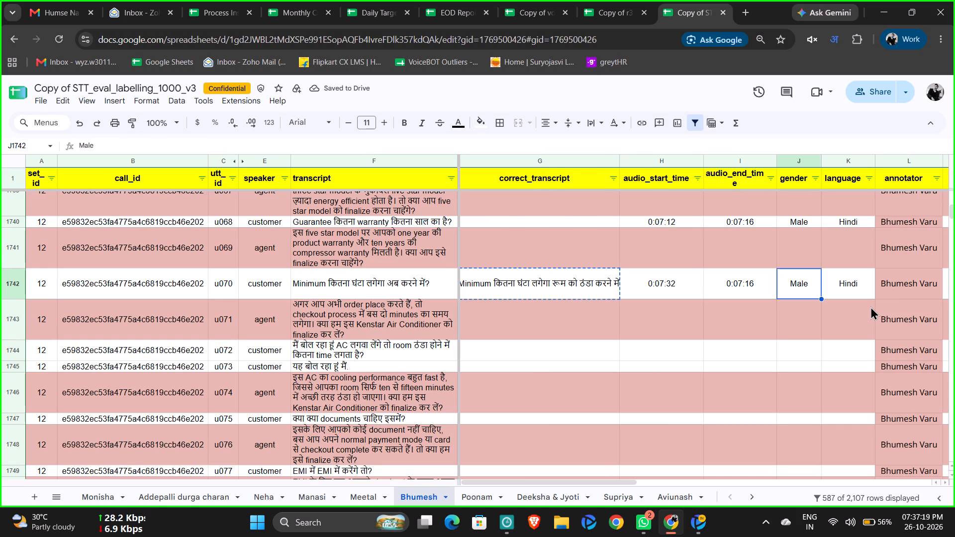
key(Right)
key(Right)
key(Return)
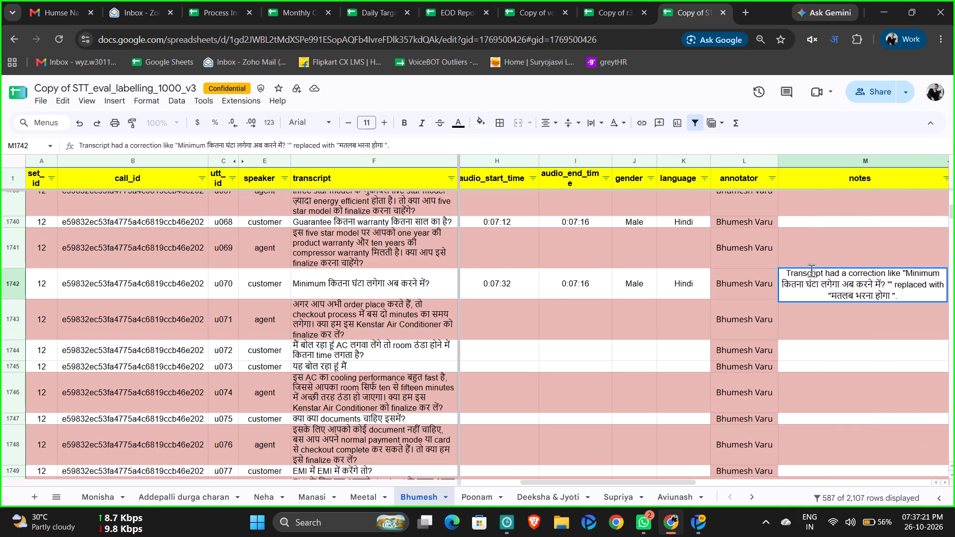
drag(890, 296, 836, 291)
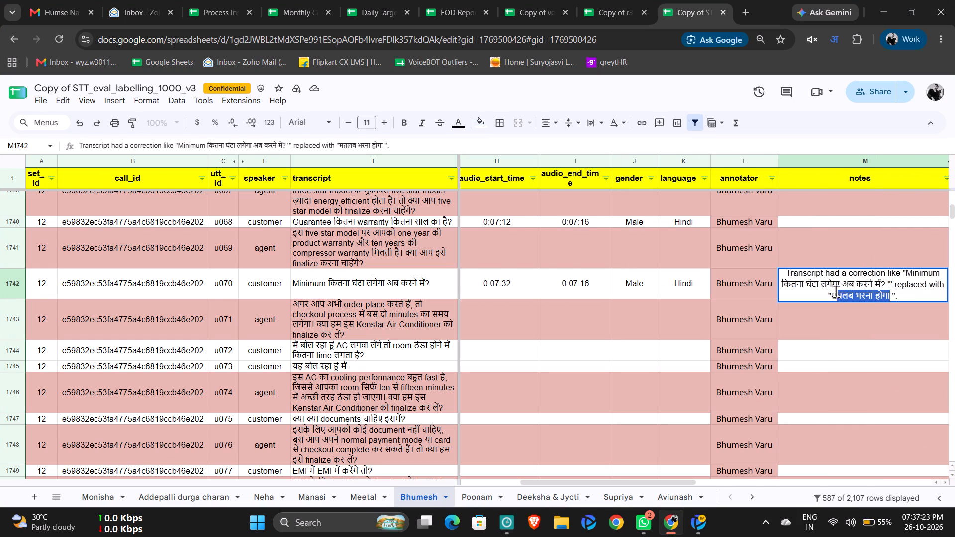
drag(836, 291, 834, 296)
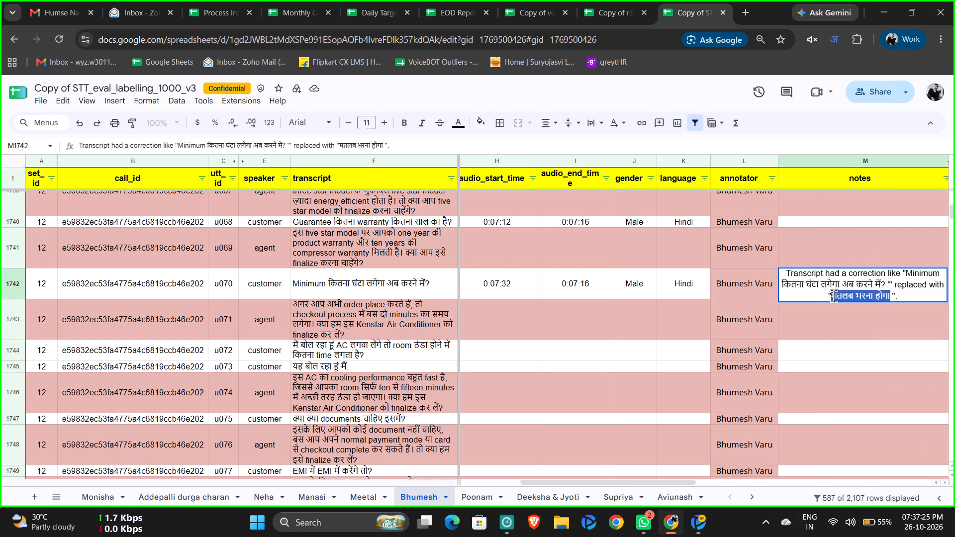
key(ctrl+v)
click(850, 332)
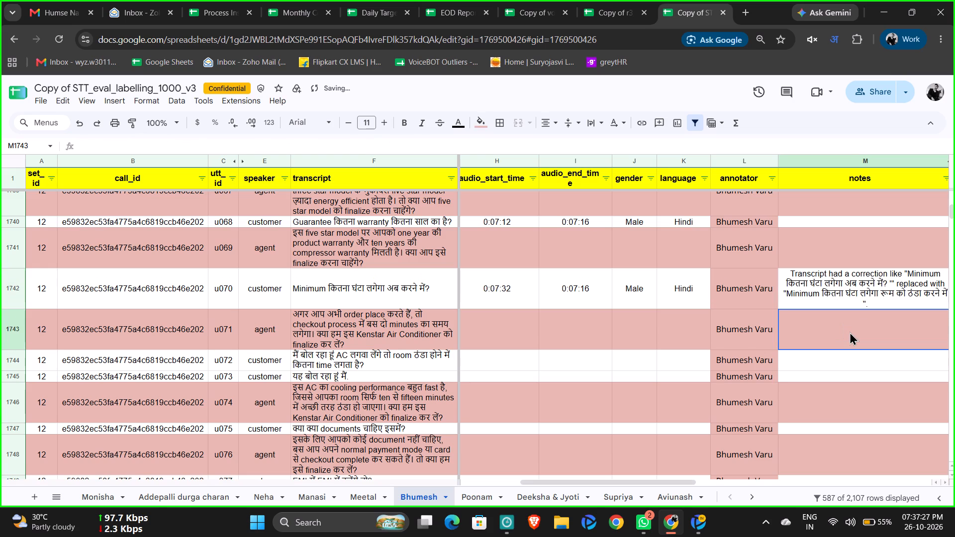
Switch to the call's Voice Platform page and play the recording up to row 1744's customer utterance, pausing at 7:49.
key(Left)
key(Left)
key(Left)
key(Left)
key(Left)
key(Left)
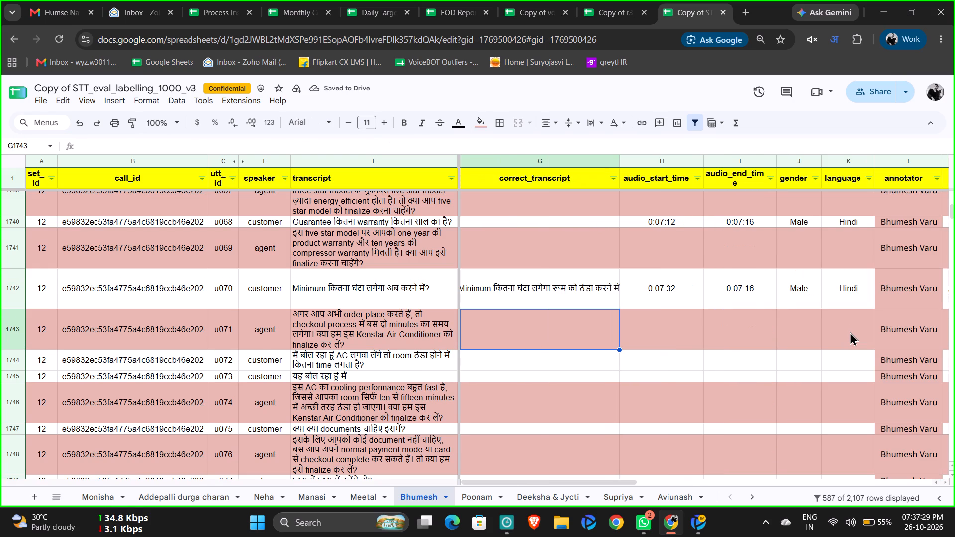
key(Left)
key(Down)
key(alt+Tab)
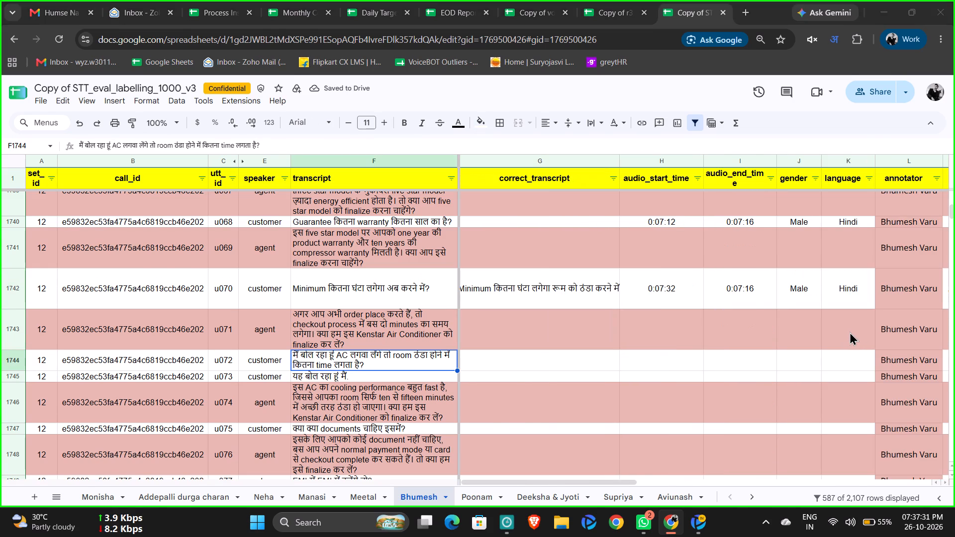
scroll(571, 258, down, 1)
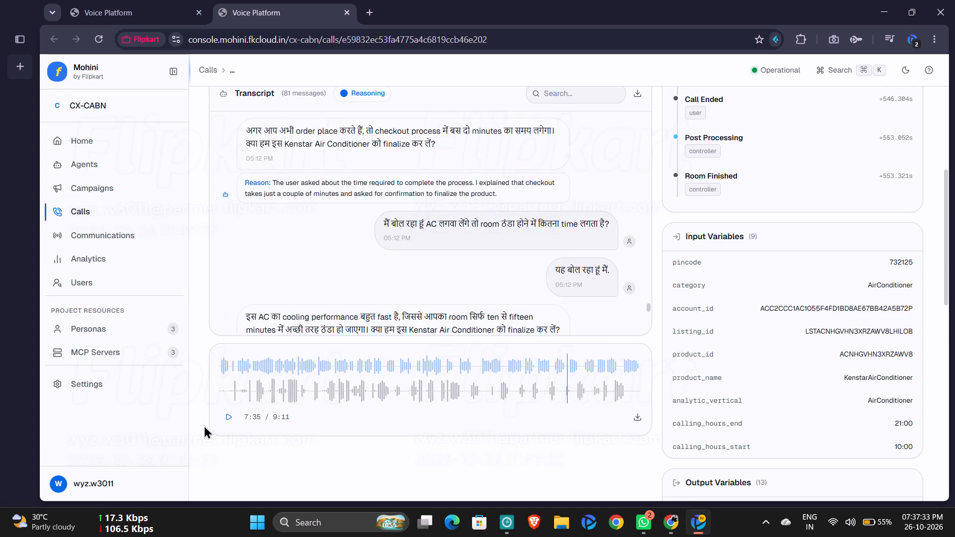
click(229, 418)
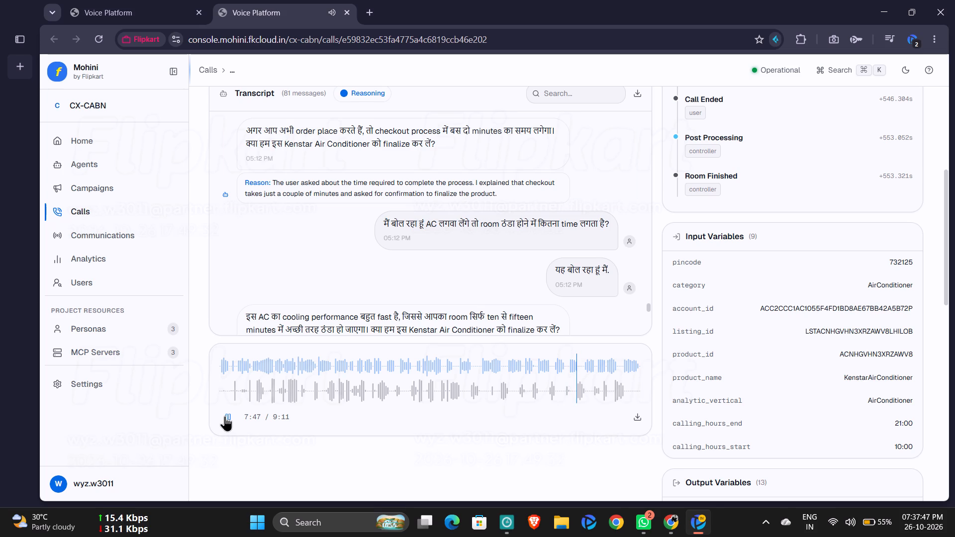
click(225, 416)
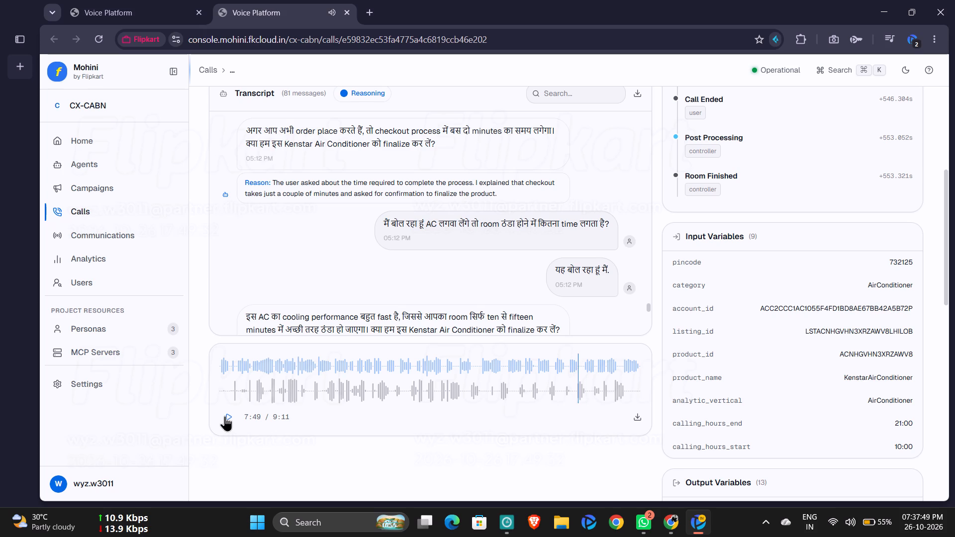
Return to the labelling sheet and copy row 1742's start time, end time, gender and language into row 1744.
key(alt+Tab)
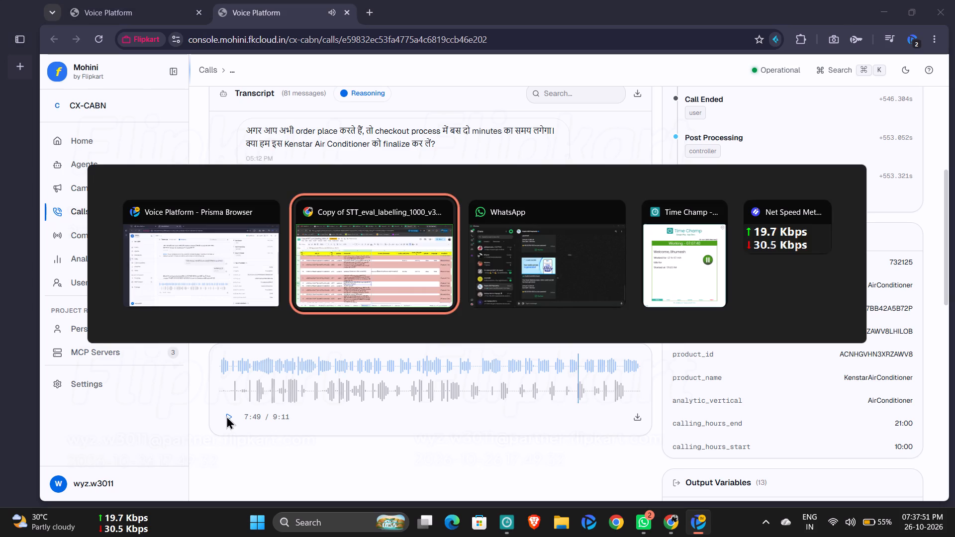
drag(671, 293, 824, 294)
key(ctrl+c)
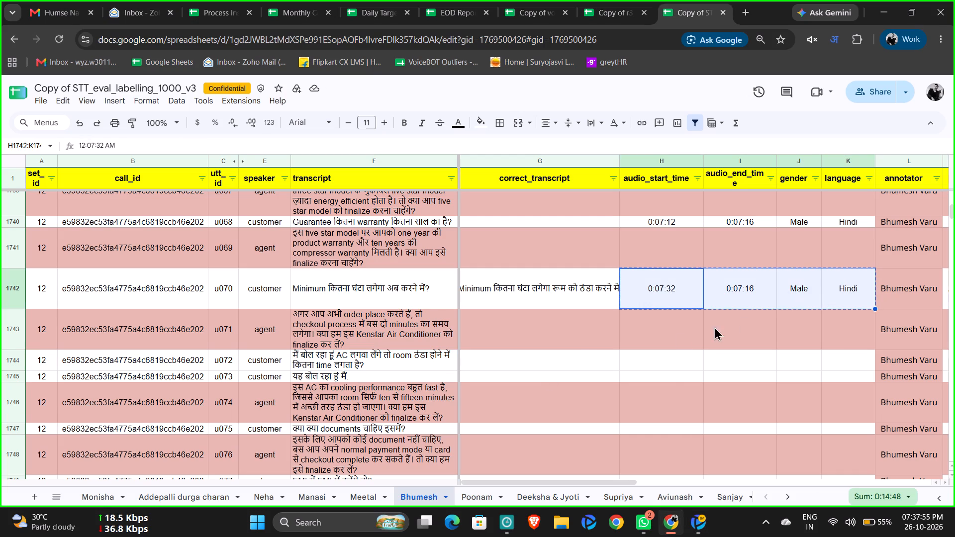
click(660, 364)
key(ctrl+v)
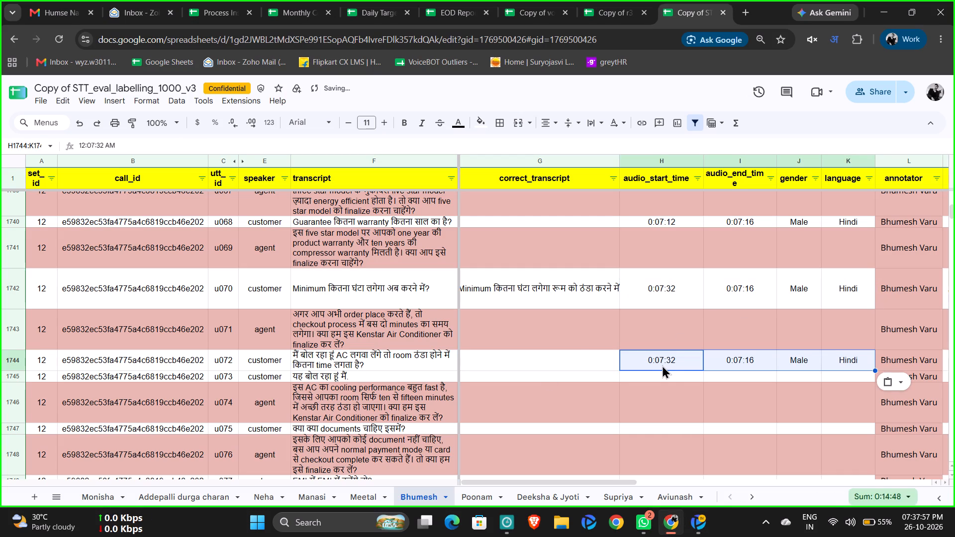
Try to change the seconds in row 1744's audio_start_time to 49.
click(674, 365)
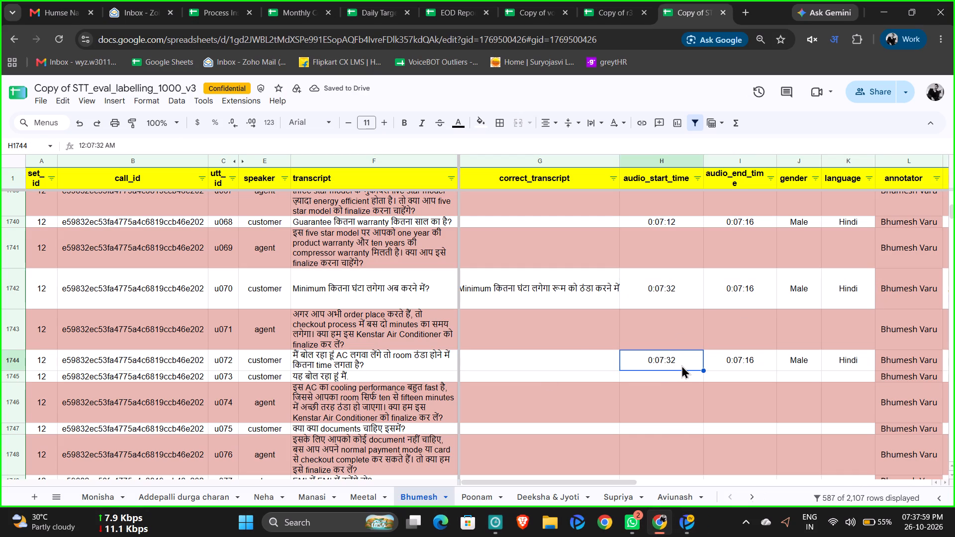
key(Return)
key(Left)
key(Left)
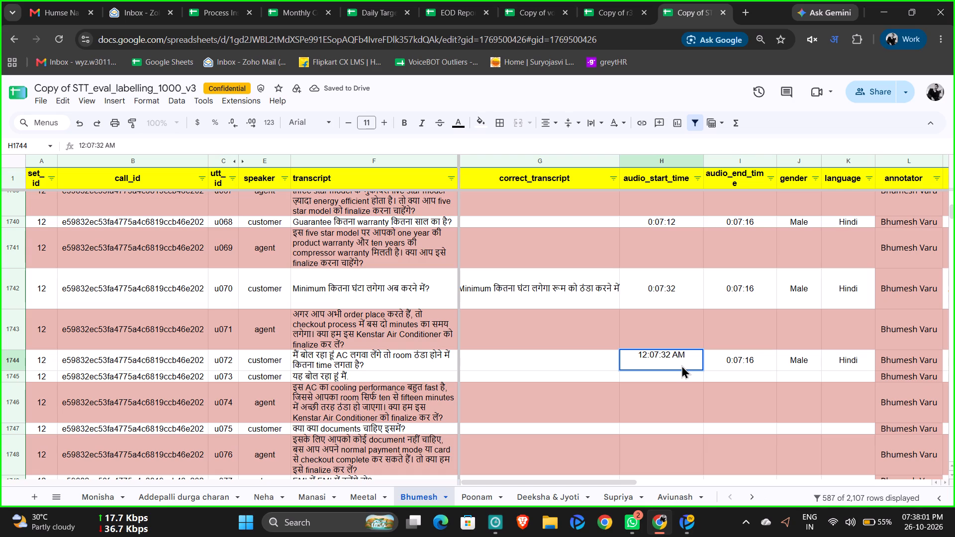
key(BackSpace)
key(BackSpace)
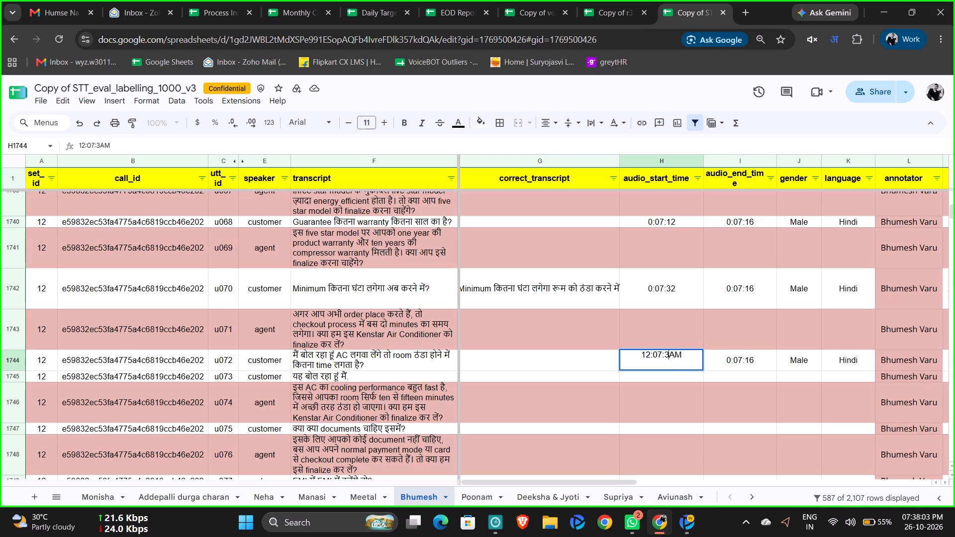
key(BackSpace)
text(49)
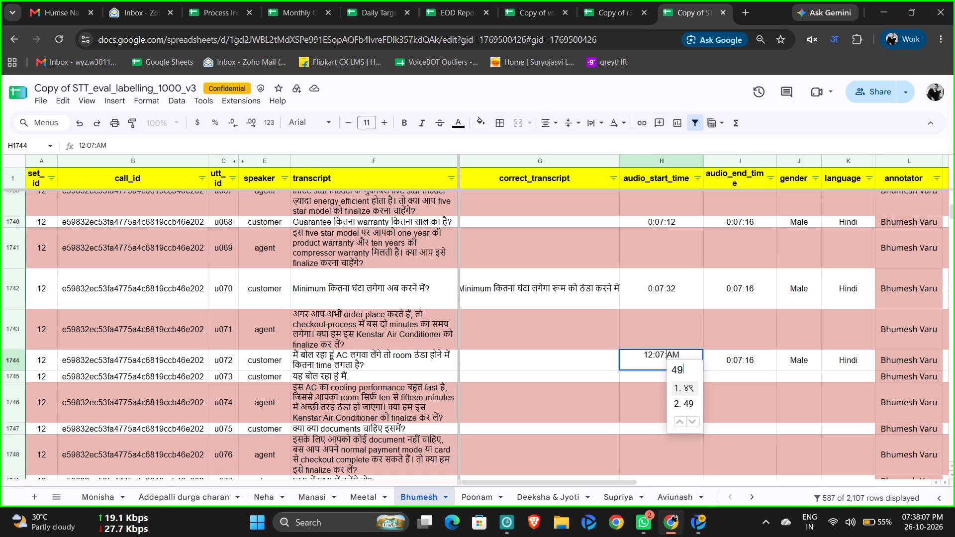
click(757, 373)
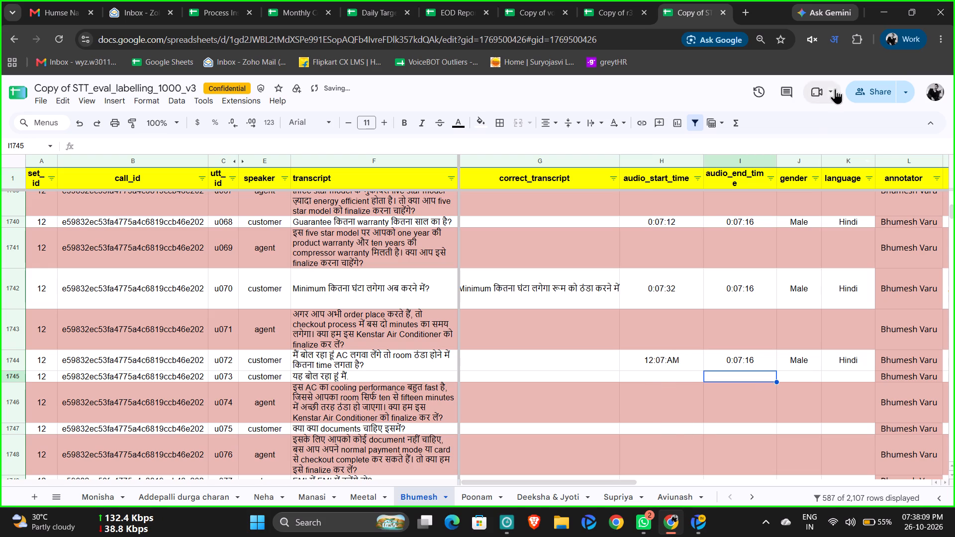
Switch the browser's input tool language from Hindi to English.
click(838, 41)
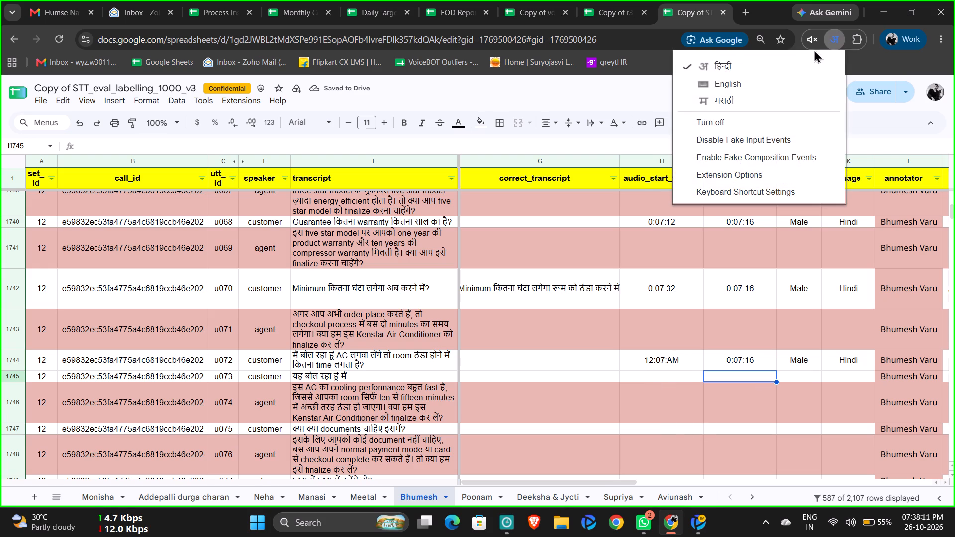
click(788, 81)
Replace row 1744's audio_start_time with a copy of its audio_end_time, and edit the copy to 0:07:49.
click(738, 365)
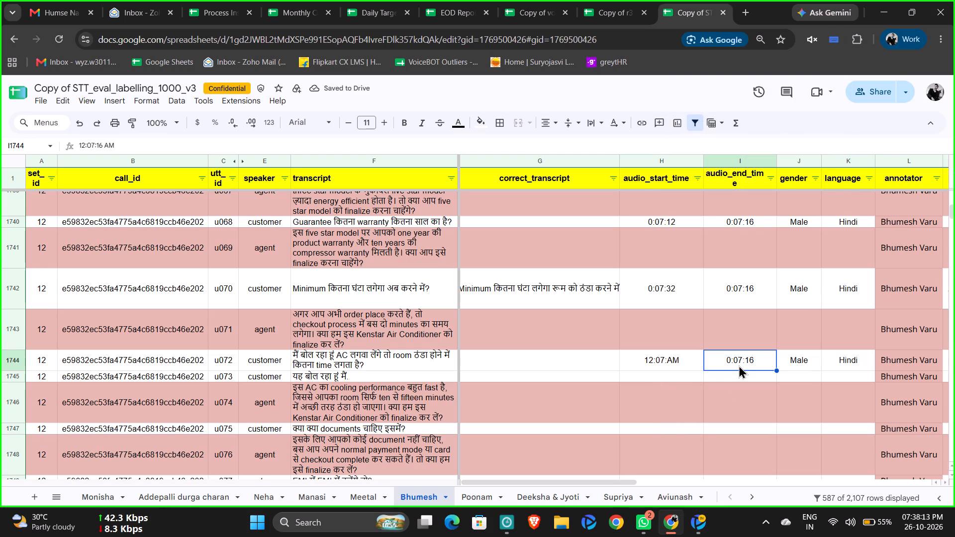
key(ctrl+c)
click(691, 363)
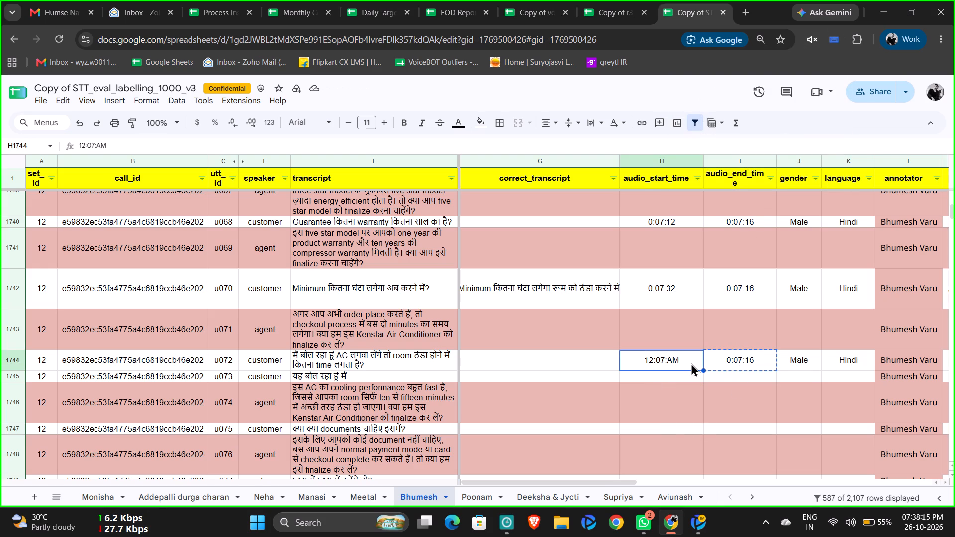
key(ctrl+v)
click(691, 368)
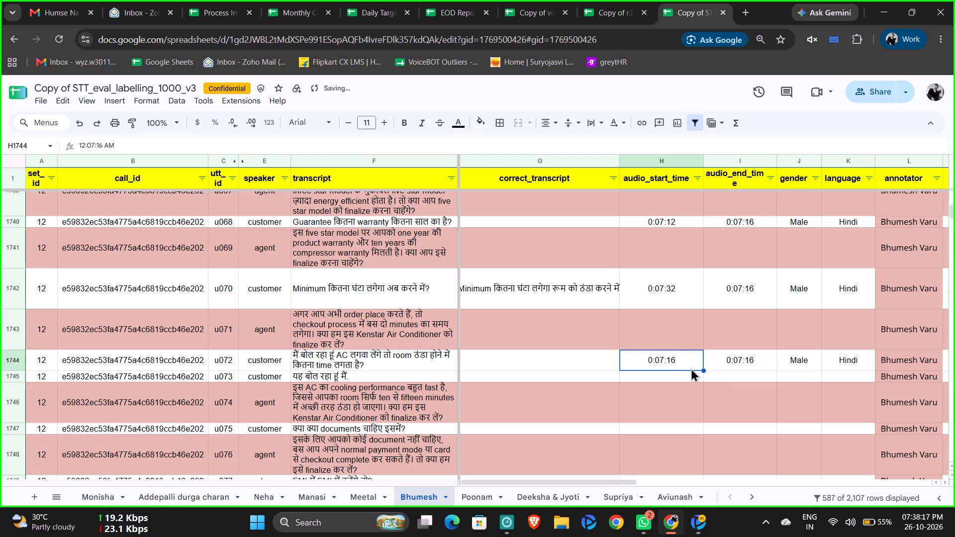
key(Return)
key(Left)
key(Left)
key(Left)
key(BackSpace)
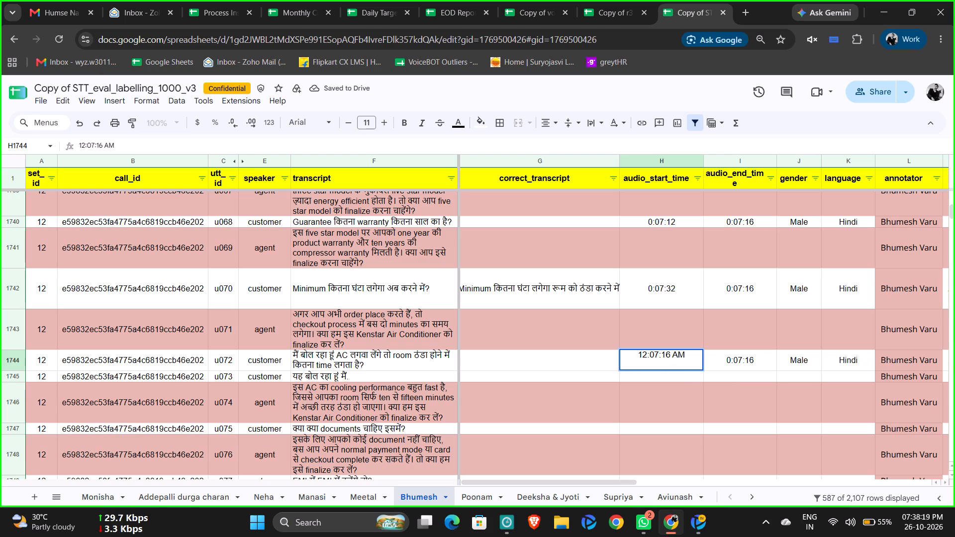
key(BackSpace)
text(49)
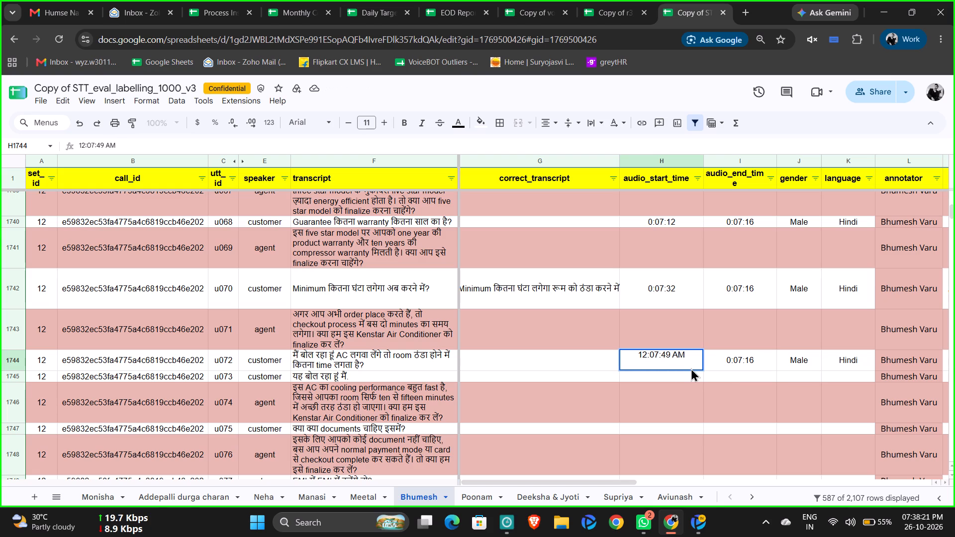
key(Return)
Play row 1744's utterance in the call recording up to 7:54, and set that row's audio_end_time to 0:07:54.
key(Up)
key(Right)
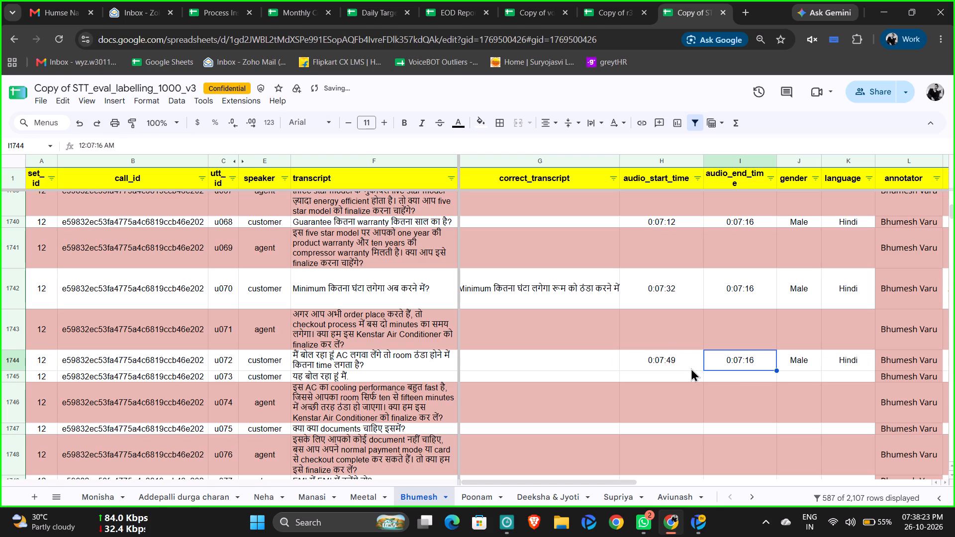
key(alt+Tab)
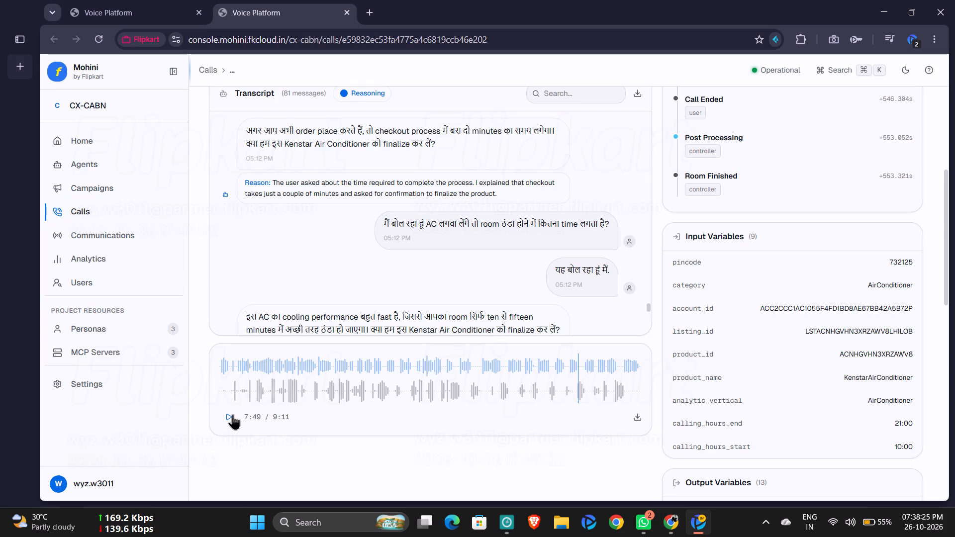
click(224, 417)
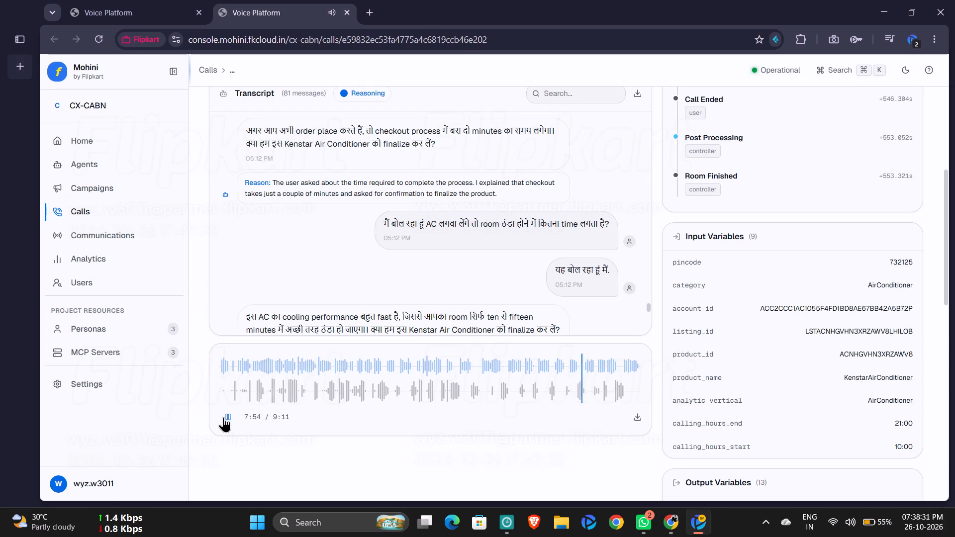
click(223, 417)
key(alt+Tab)
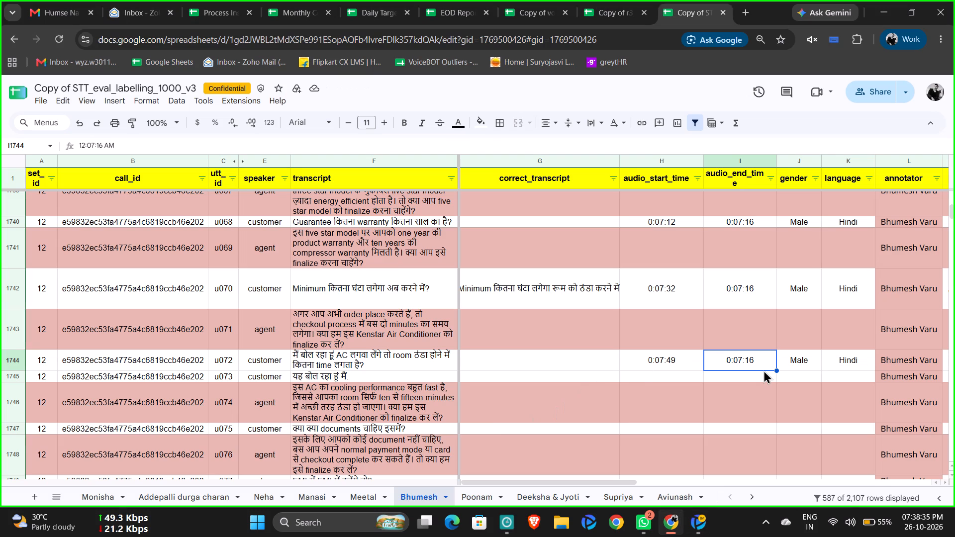
key(Return)
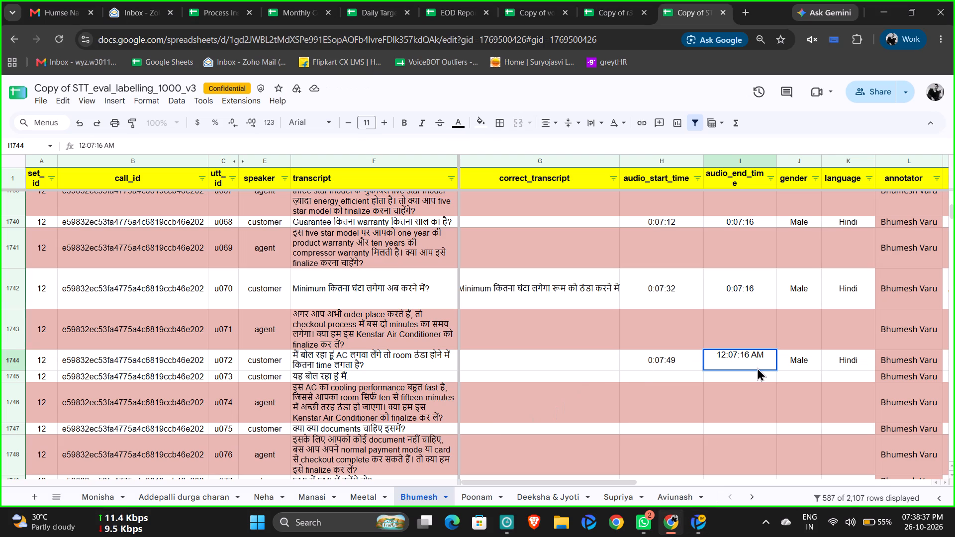
key(Left)
key(Left)
key(Left)
key(BackSpace)
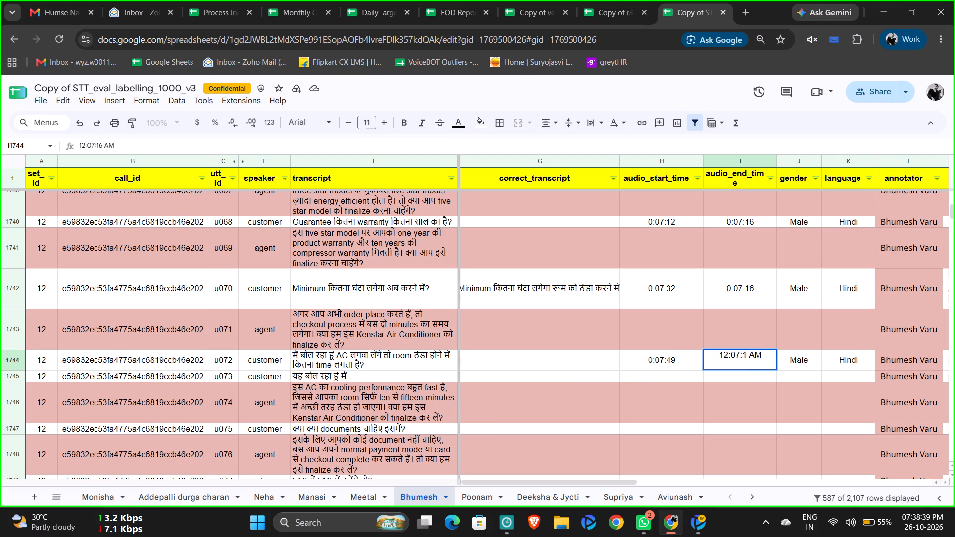
key(BackSpace)
text(54)
key(Return)
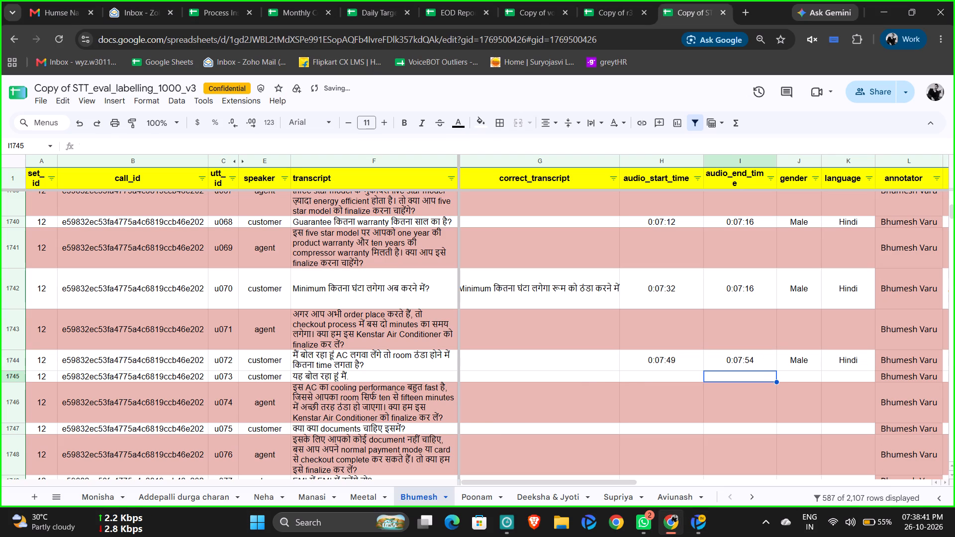
Play the next customer utterance in the recording briefly, and copy row 1744's start and end times into row 1745.
key(alt+Tab)
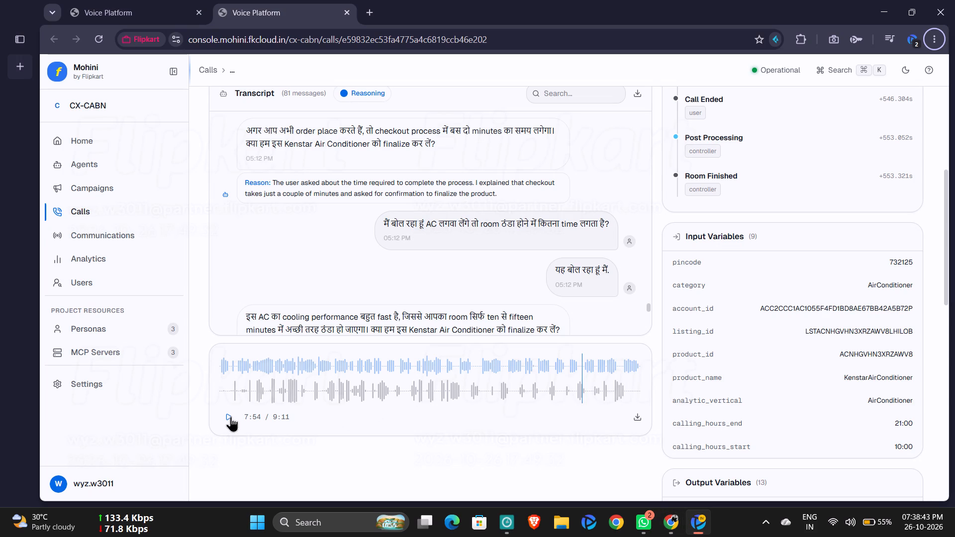
click(231, 416)
click(231, 416)
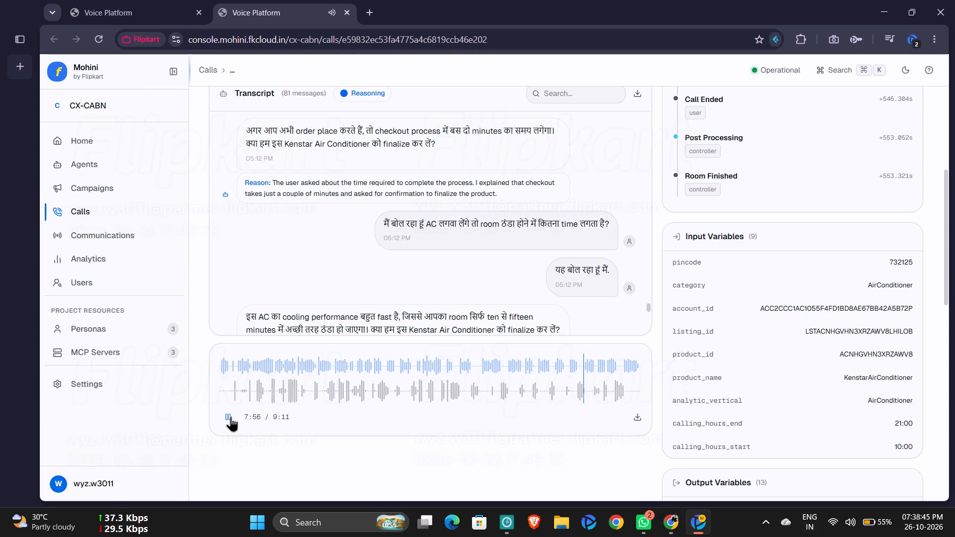
key(alt+Tab)
drag(674, 357, 727, 361)
key(ctrl+c)
click(681, 378)
key(ctrl+v)
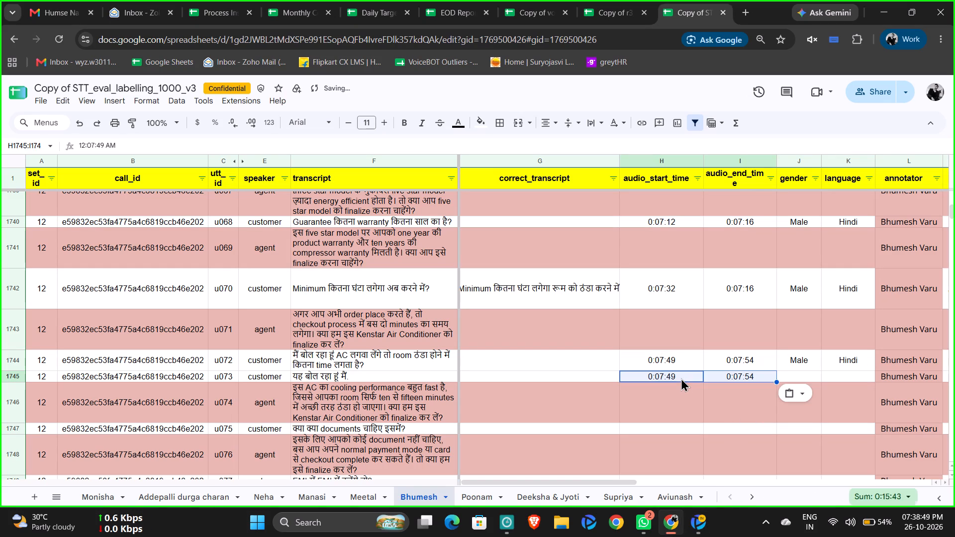
Set row 1745's audio_start_time to 0:07:55.
click(679, 378)
key(Return)
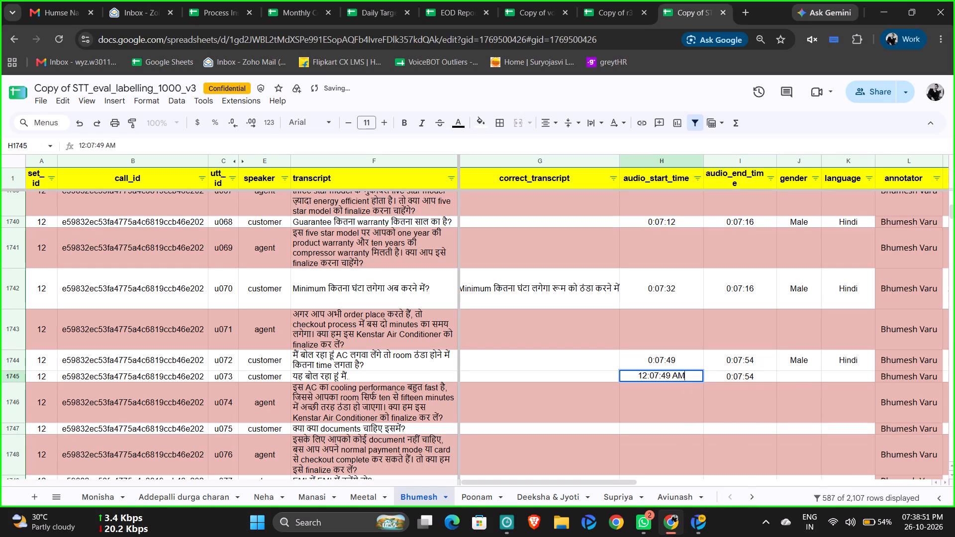
key(Left)
key(Left)
key(Left)
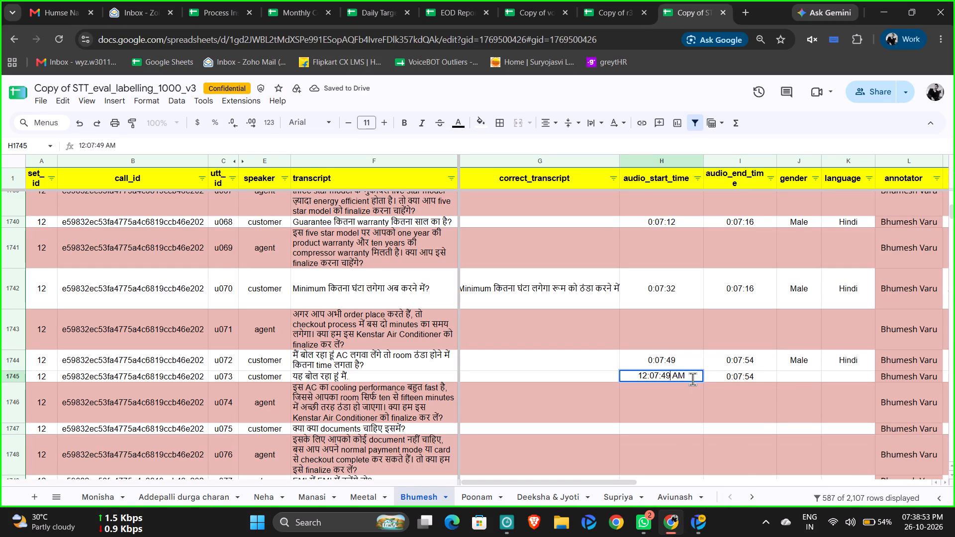
key(BackSpace)
key(BackSpace)
text(55)
key(Right)
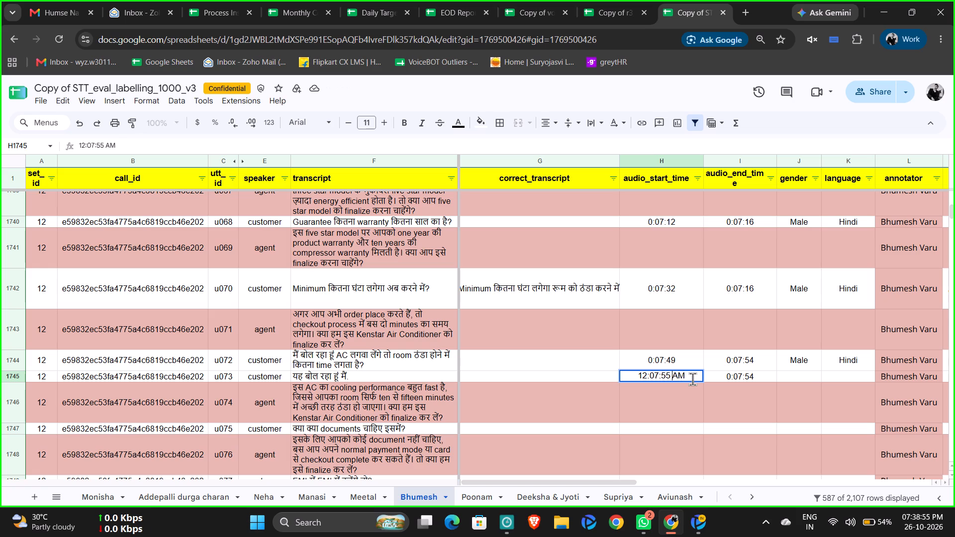
key(Right)
key(Right)
key(Return)
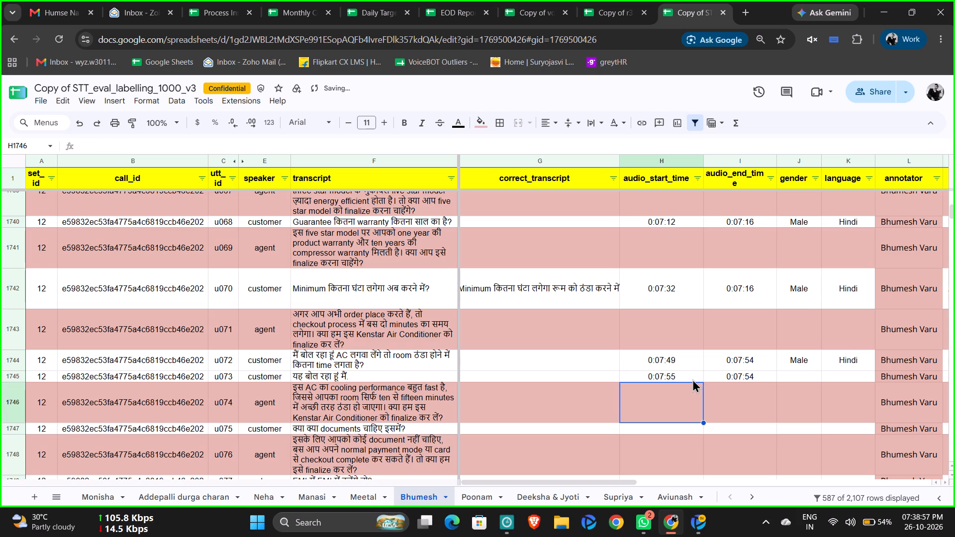
Copy row 1745's audio_start_time into its audio_end_time, replacing the existing value with 0:07:55.
key(Up)
key(ctrl+c)
key(Right)
key(ctrl+v)
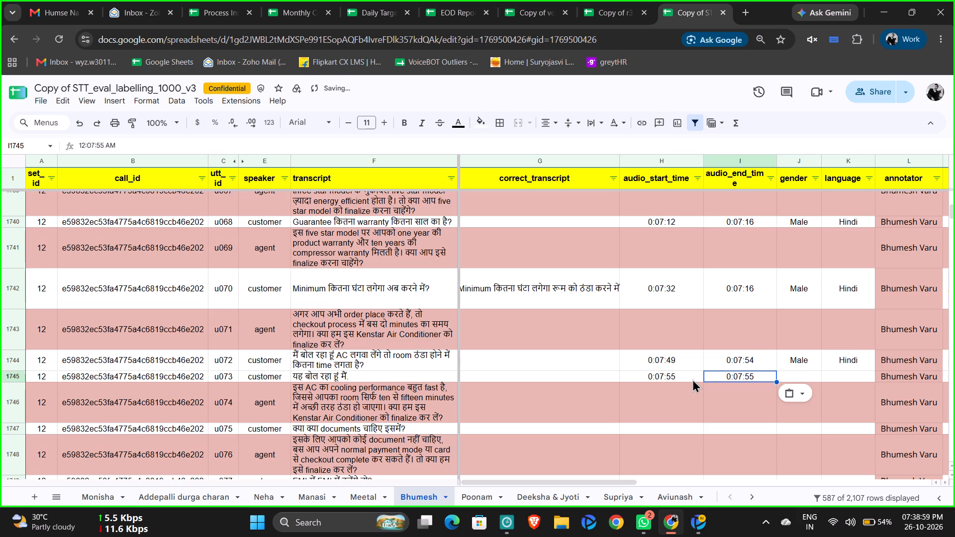
Fill row 1745's gender and language with Male and Hindi, copied down from row 1744.
key(Right)
key(Up)
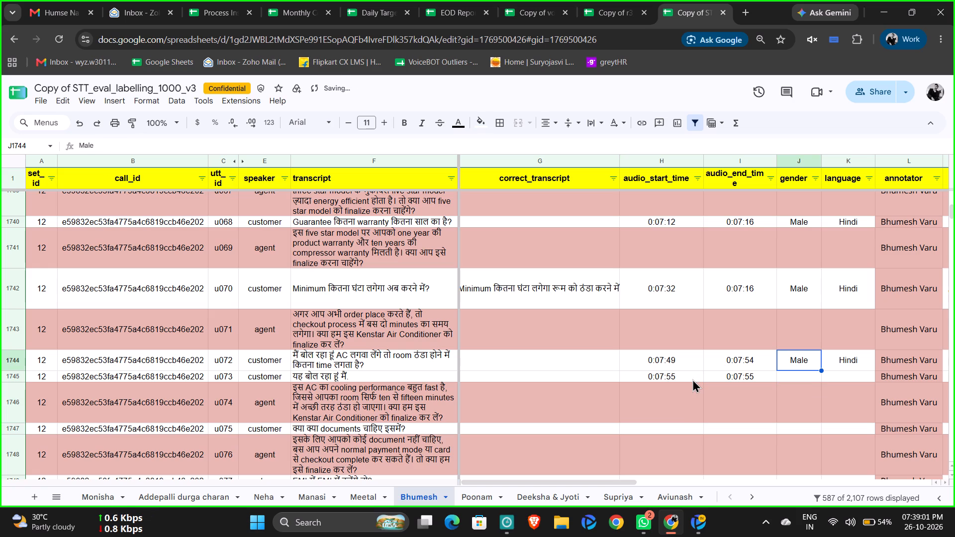
key(shift+Right)
key(shift+Right)
key(shift+Left)
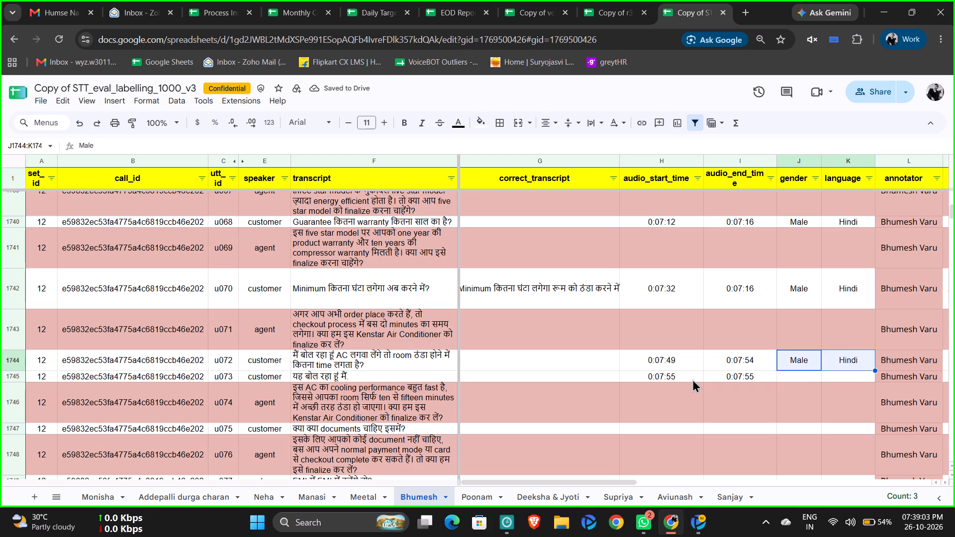
key(shift+Down)
key(ctrl+d)
Play row 1747's documents question in the call recording up to 8:11, and copy row 1745's times, gender and language into row 1747.
key(Down)
key(Down)
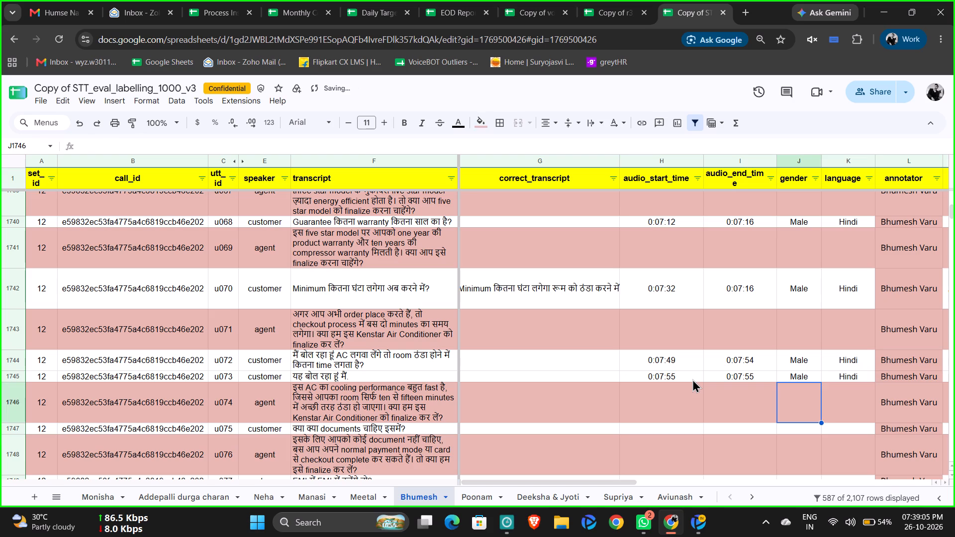
key(Down)
scroll(702, 372, down, 1)
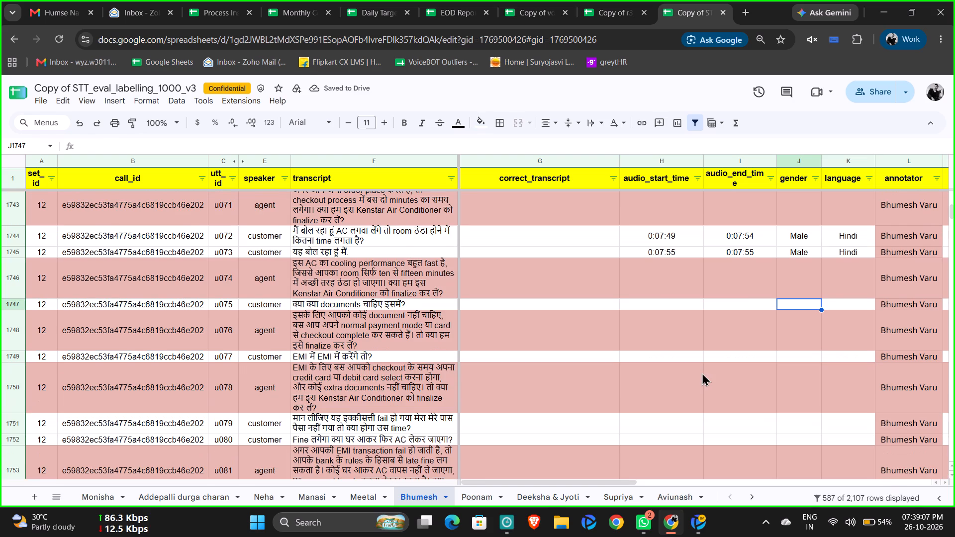
key(alt+Tab)
scroll(538, 315, down, 1)
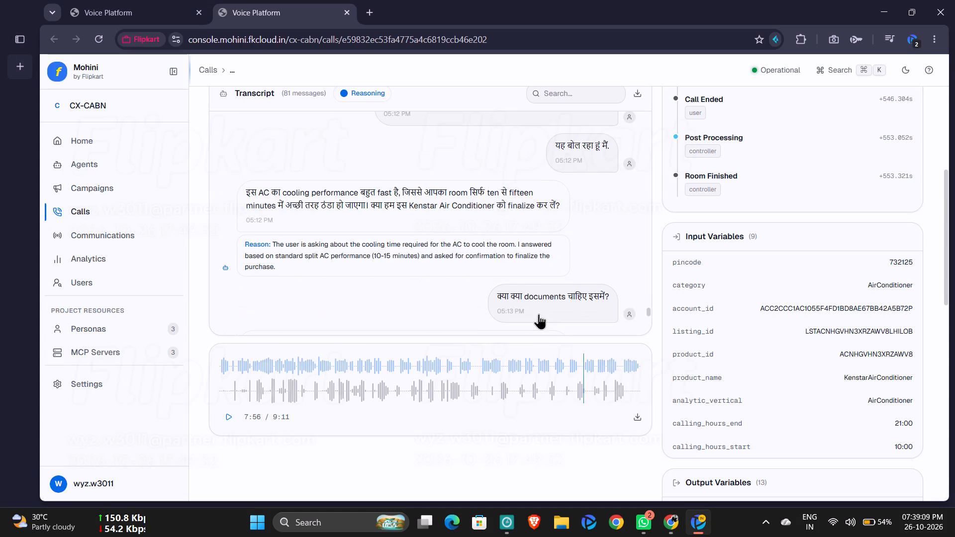
click(224, 413)
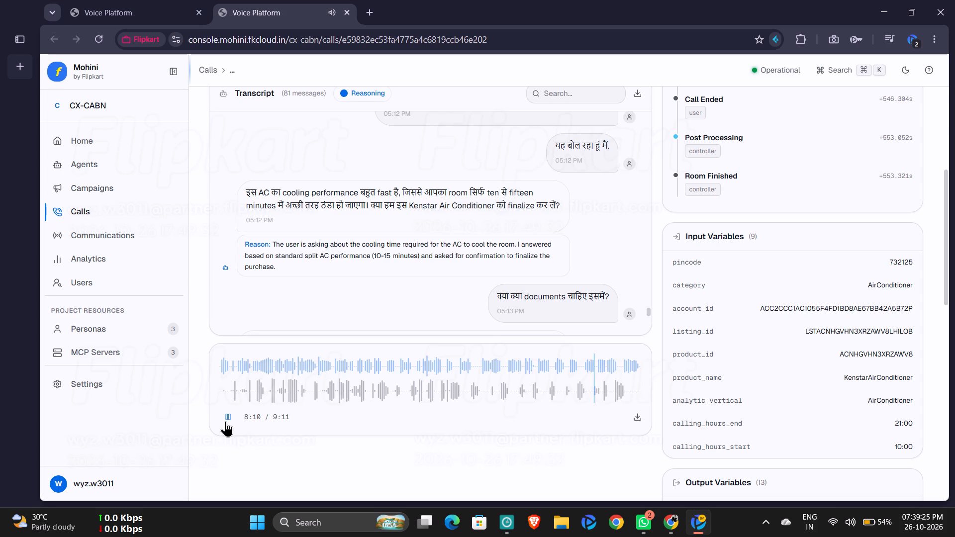
click(225, 421)
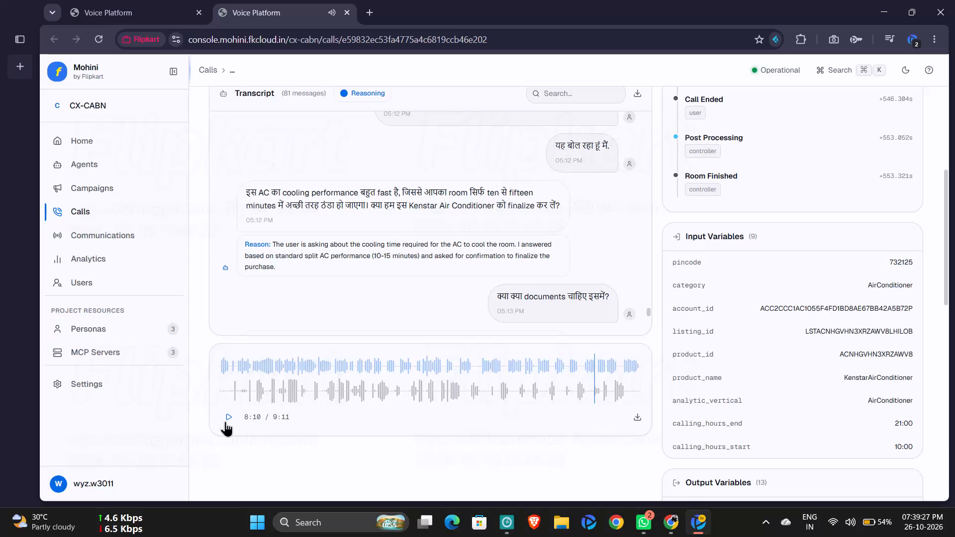
click(594, 393)
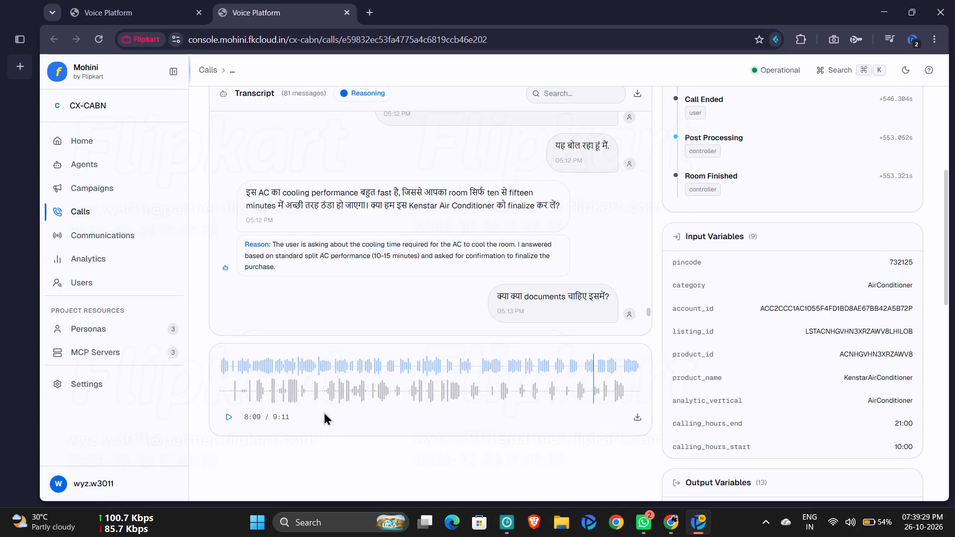
click(228, 420)
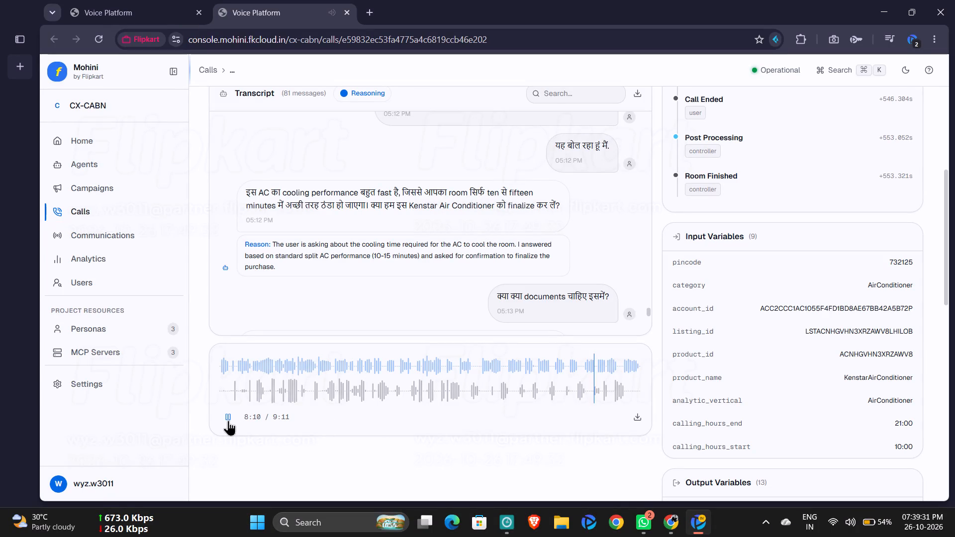
click(228, 420)
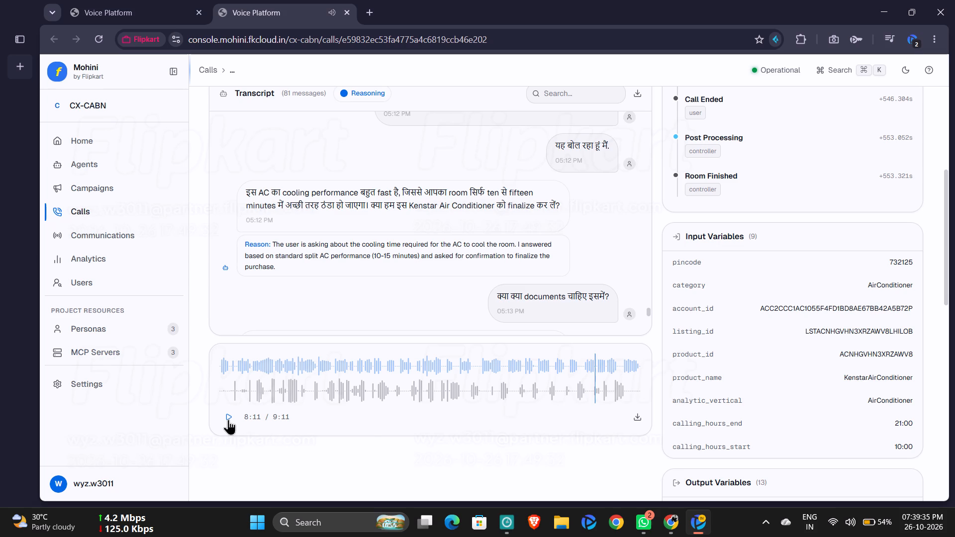
key(alt+Tab)
drag(666, 252, 797, 252)
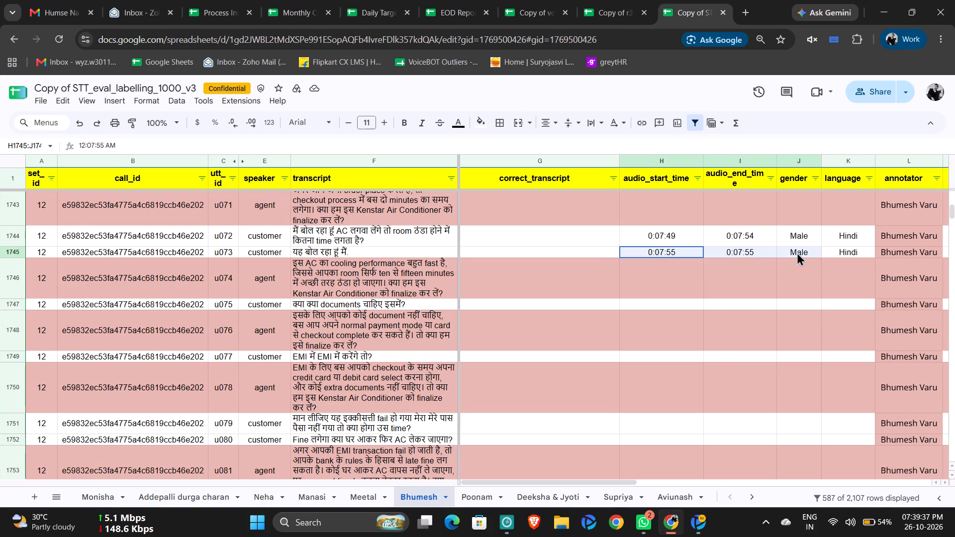
drag(797, 252, 834, 252)
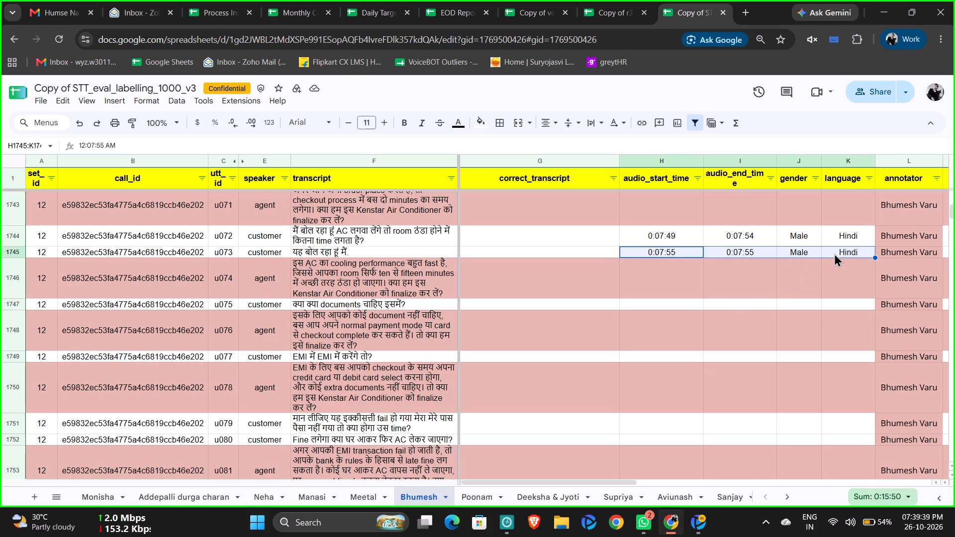
key(ctrl+c)
click(671, 303)
key(ctrl+v)
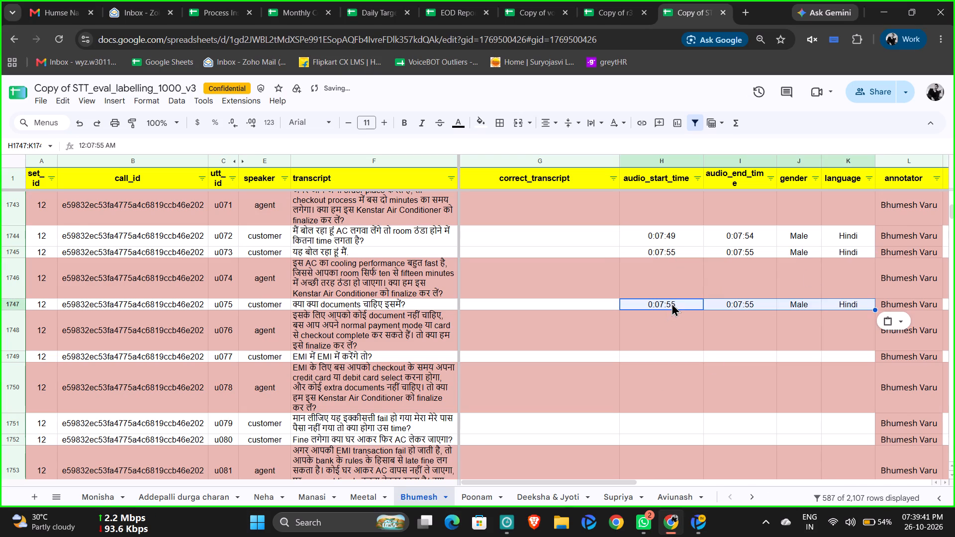
Set row 1747's audio_start_time to 0:08:10.
click(671, 303)
key(Return)
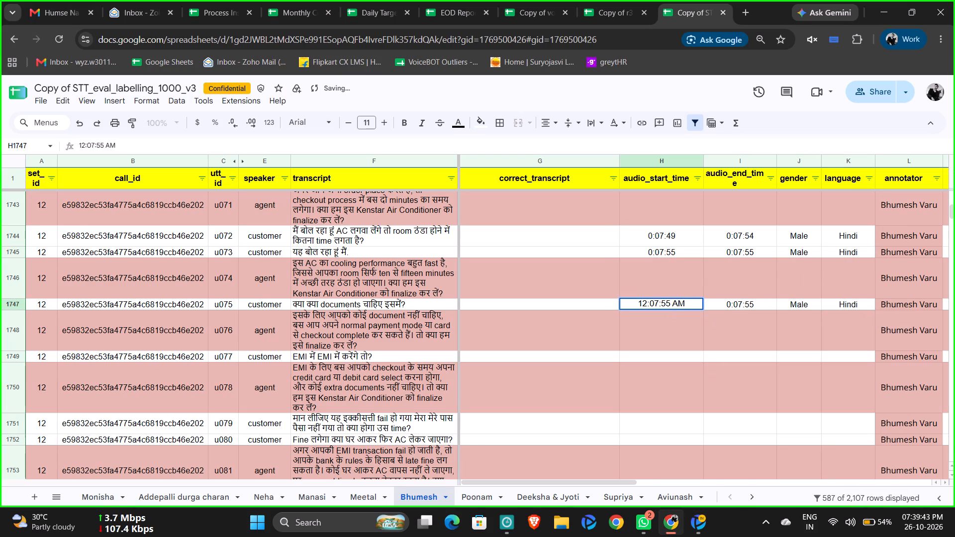
key(Left)
key(Left)
key(Left)
key(Left)
key(Left)
key(Left)
key(BackSpace)
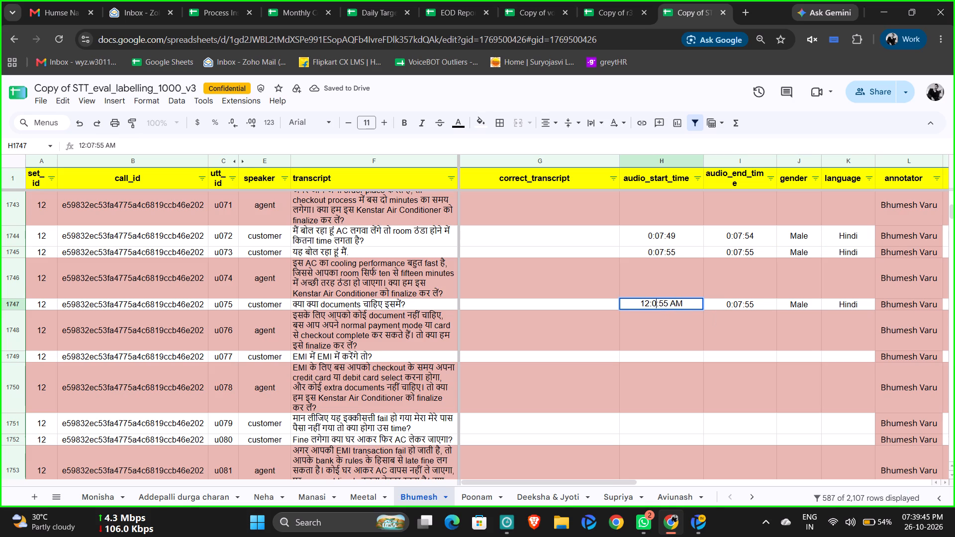
key(2)
key(BackSpace)
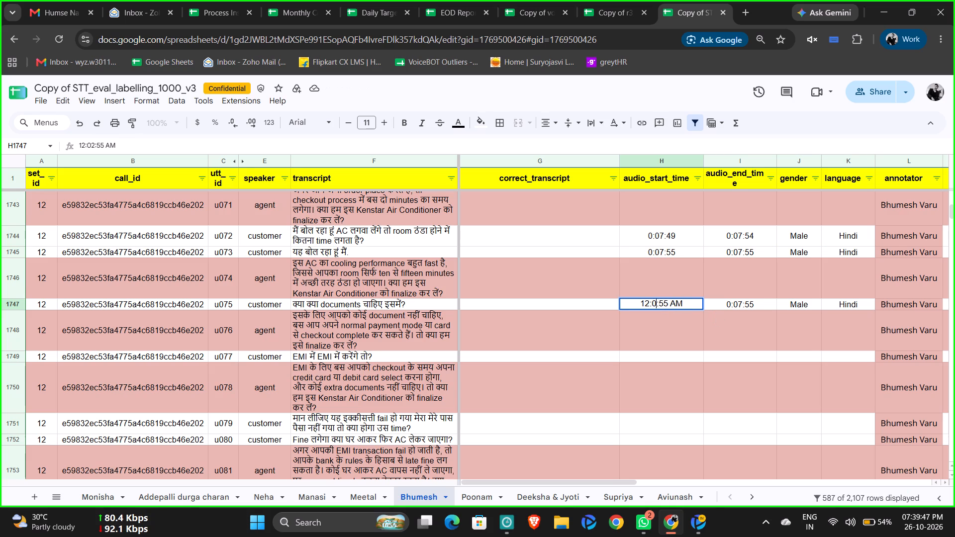
key(8)
key(Right)
key(Right)
key(Right)
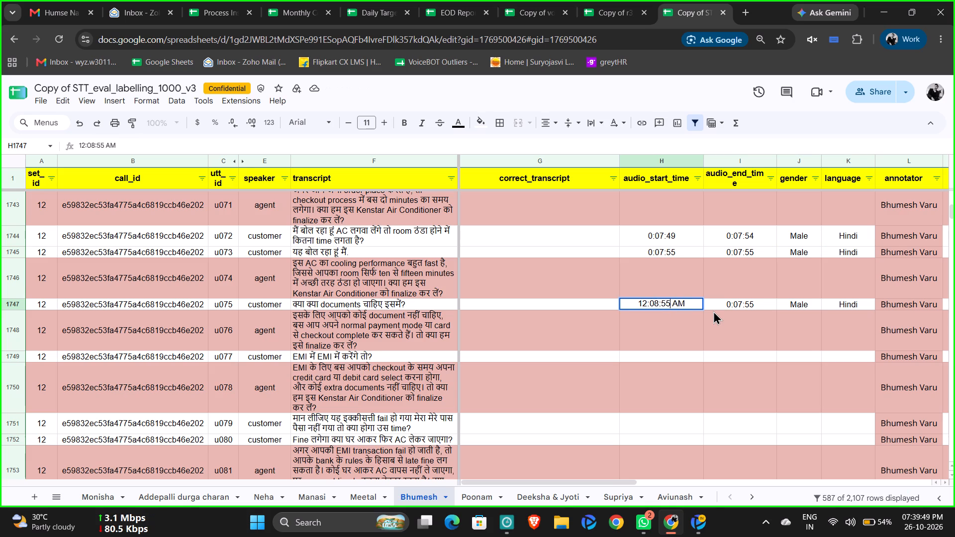
key(BackSpace)
key(BackSpace)
text(10)
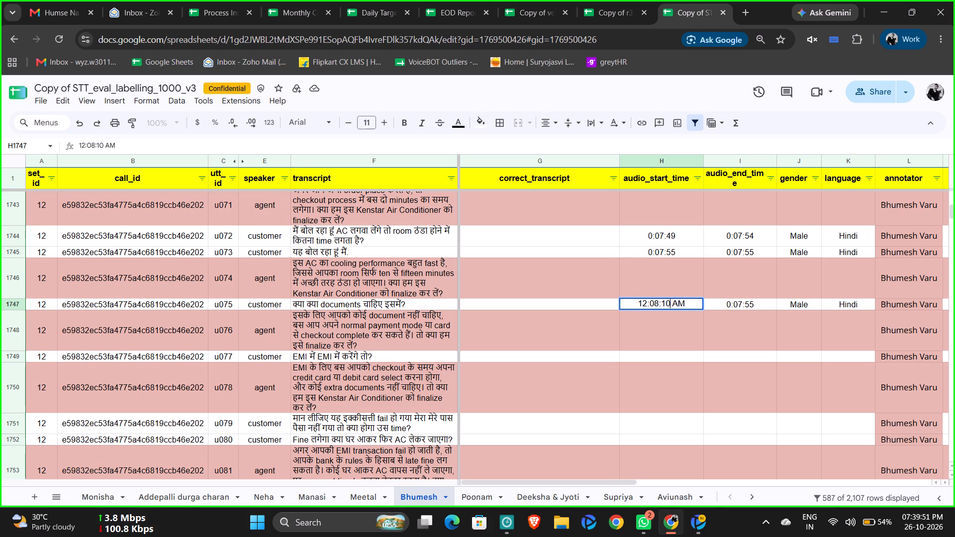
key(Return)
Set row 1747's audio_end_time to 0:08:11.
key(Up)
key(Right)
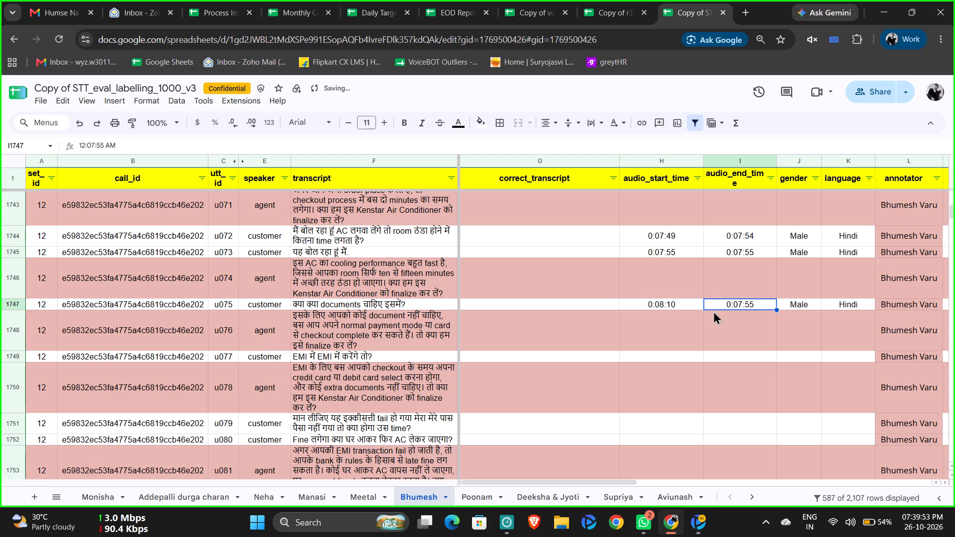
key(Return)
key(Left)
key(Left)
key(Left)
key(Left)
key(Left)
key(Left)
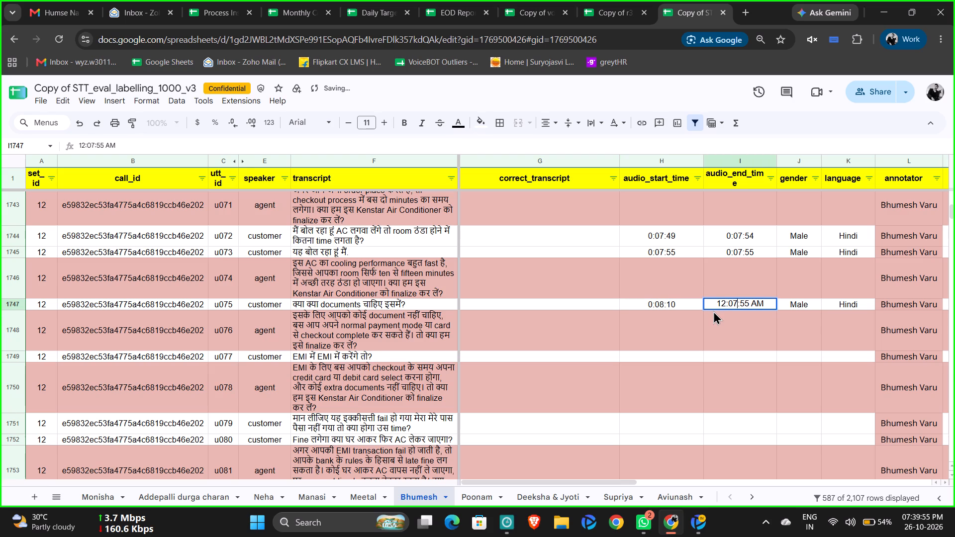
key(BackSpace)
key(8)
key(Right)
key(Right)
key(Right)
key(BackSpace)
key(BackSpace)
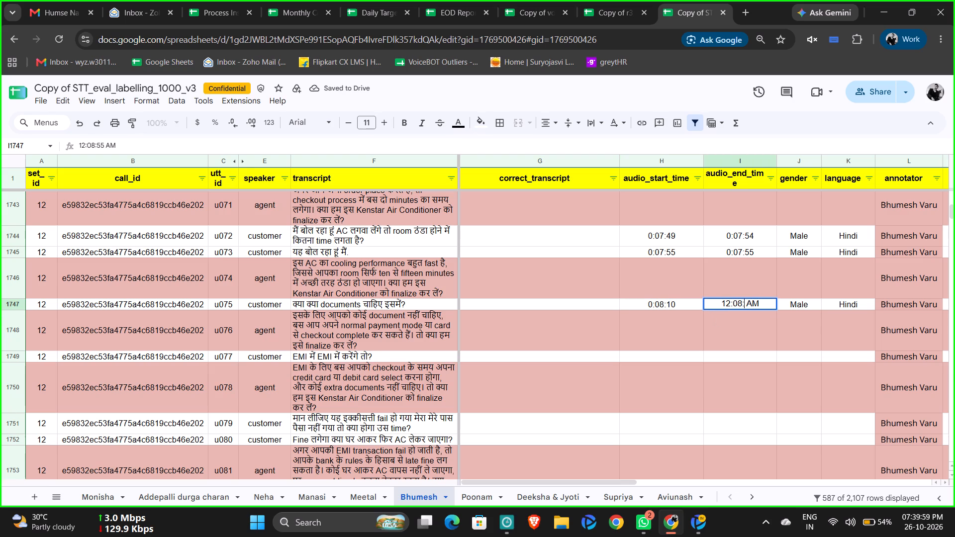
text(11)
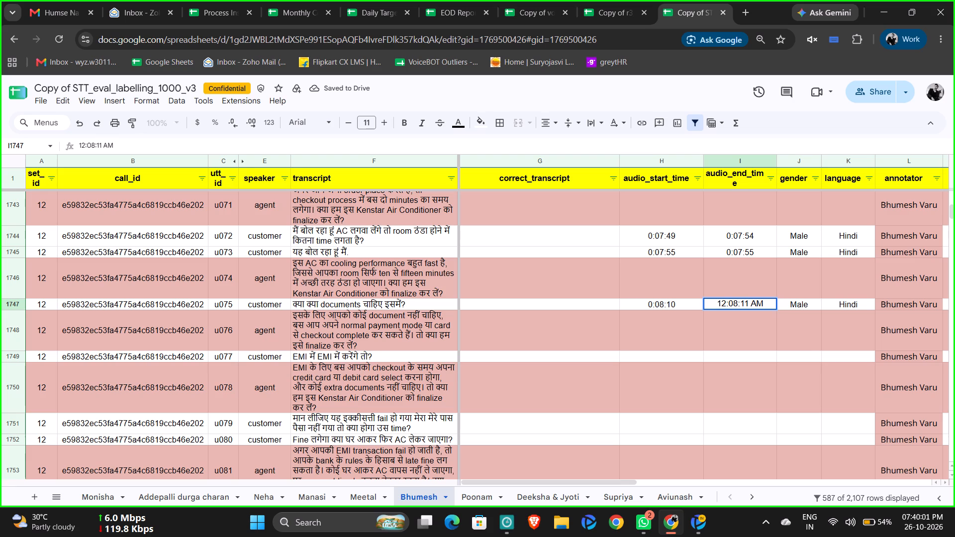
key(Return)
Play row 1749's EMI question in the call recording up to 8:25, and copy row 1747's times, gender and language into row 1749.
key(Down)
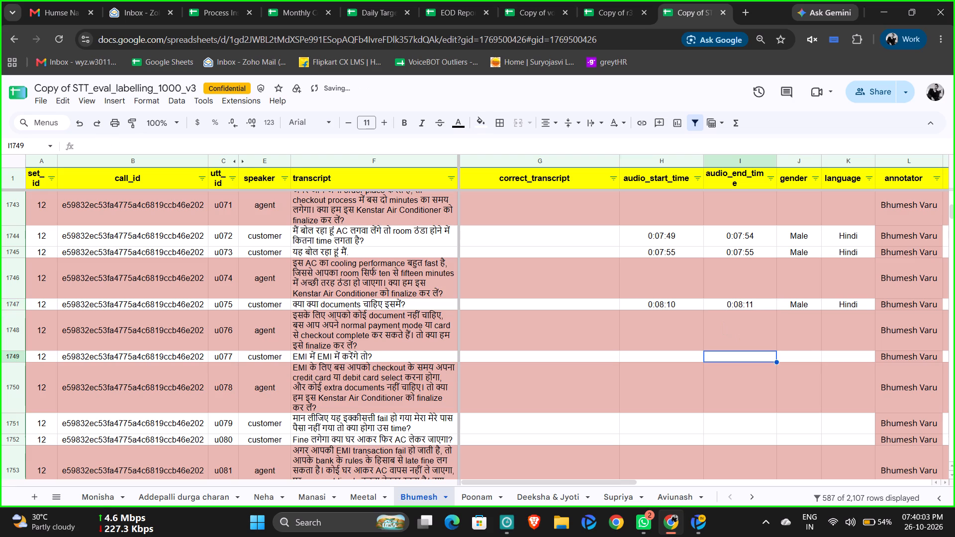
key(Left)
key(alt+Tab)
scroll(430, 252, down, 1)
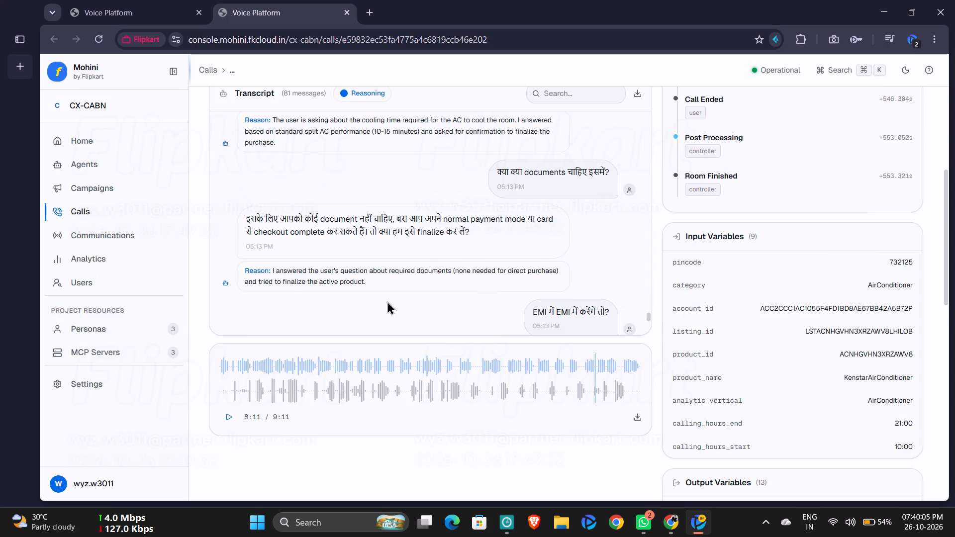
click(227, 417)
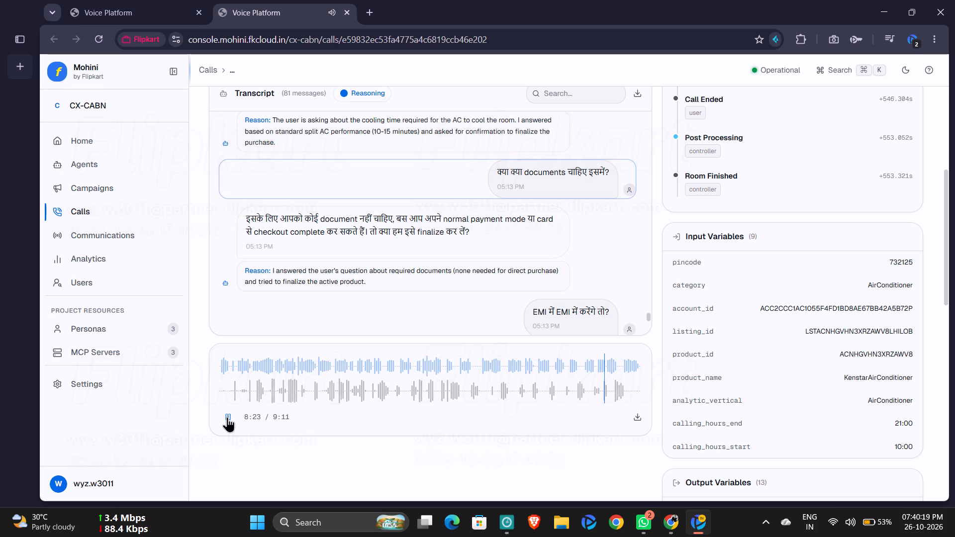
click(227, 417)
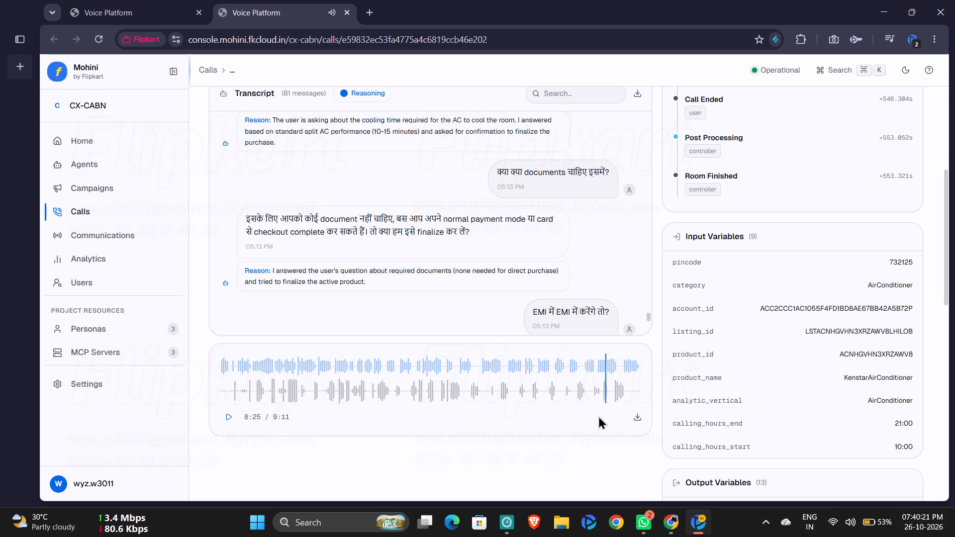
click(600, 387)
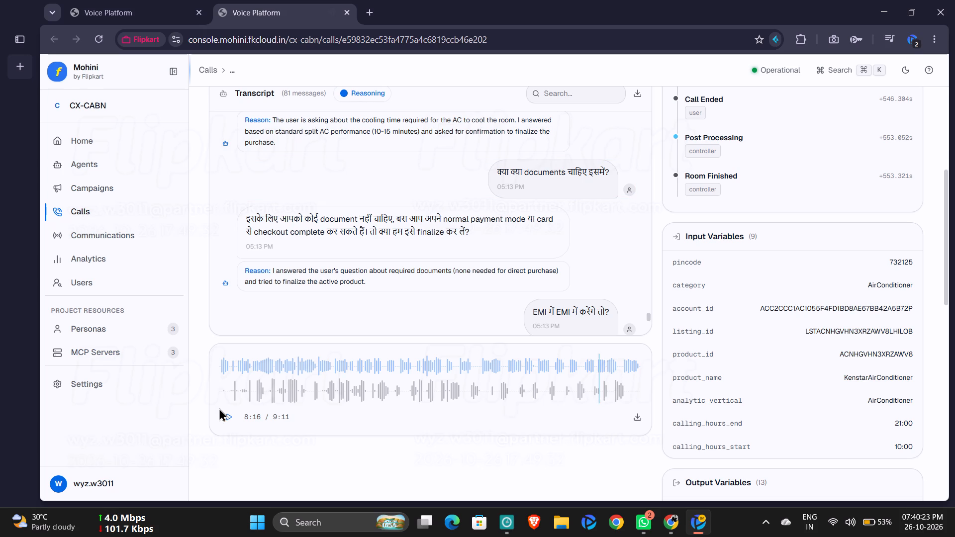
click(230, 416)
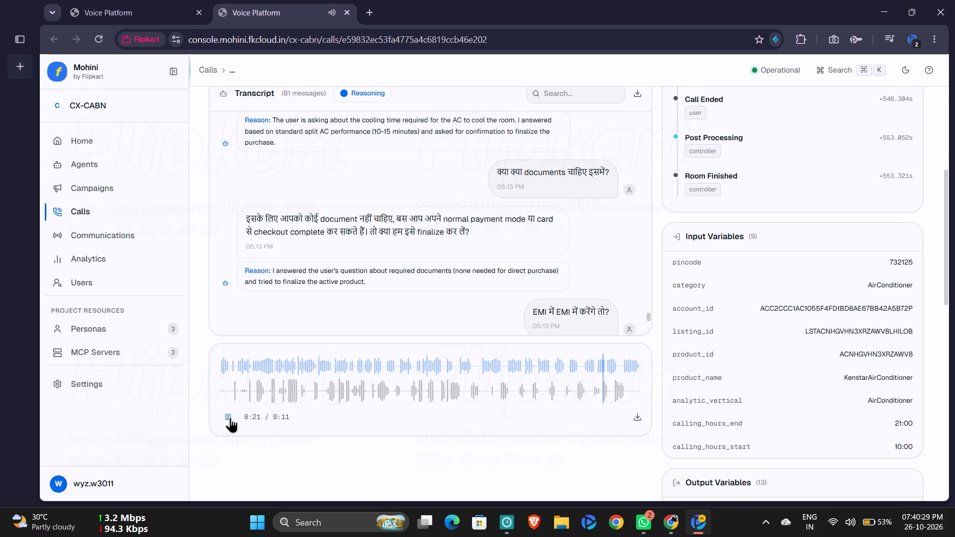
click(230, 417)
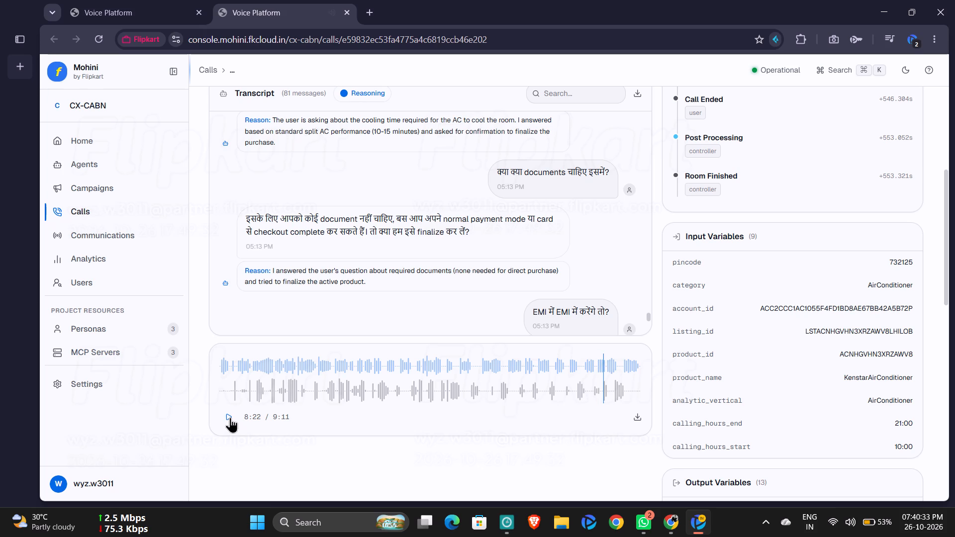
click(230, 417)
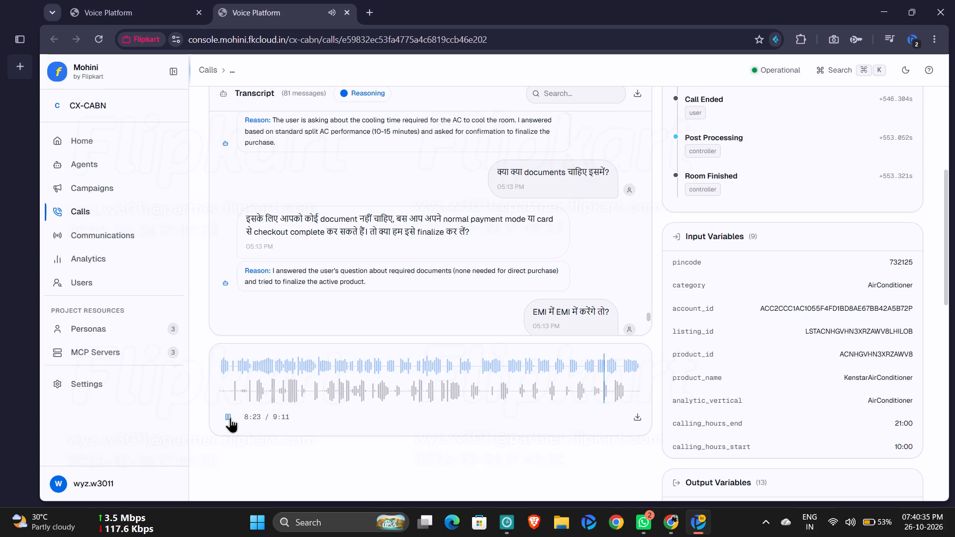
click(230, 417)
key(alt+Tab)
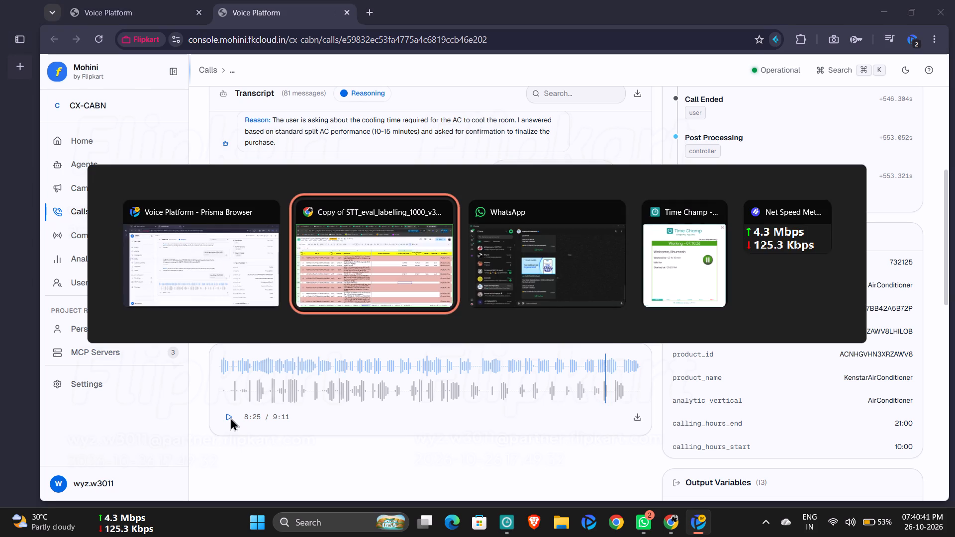
drag(668, 303, 841, 308)
key(ctrl+c)
click(661, 360)
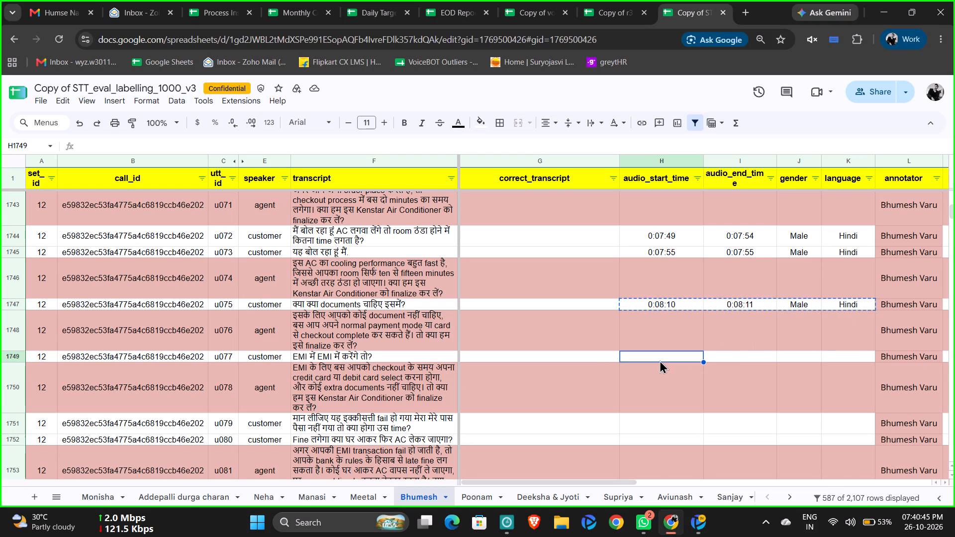
key(ctrl+v)
click(667, 359)
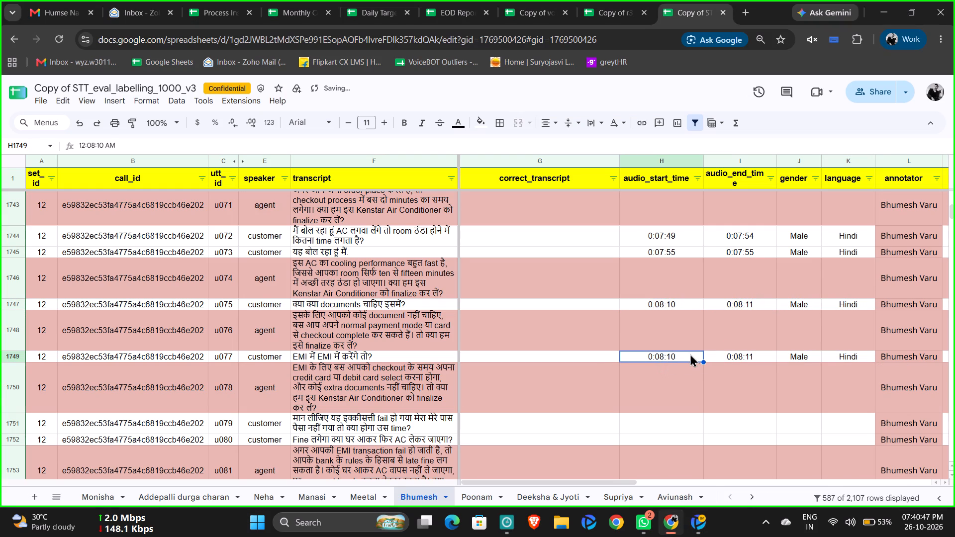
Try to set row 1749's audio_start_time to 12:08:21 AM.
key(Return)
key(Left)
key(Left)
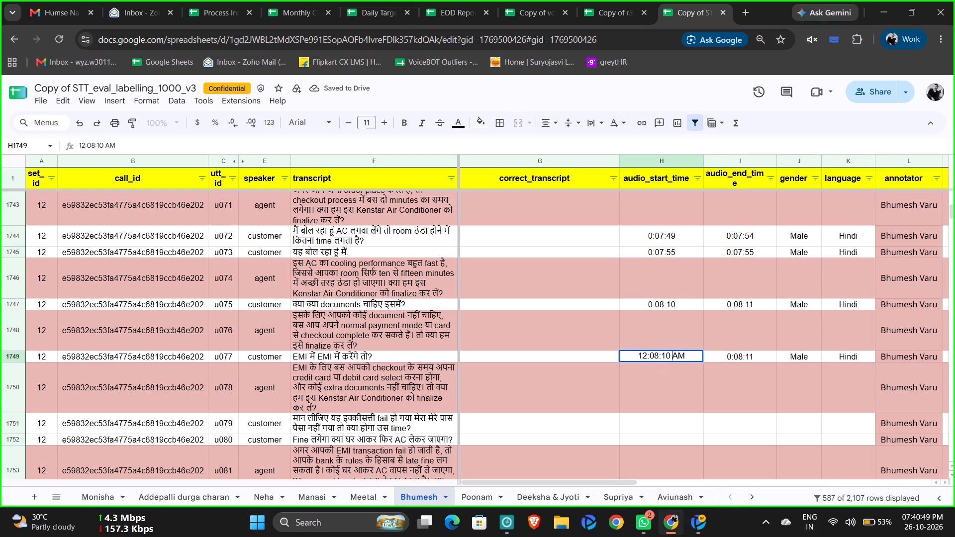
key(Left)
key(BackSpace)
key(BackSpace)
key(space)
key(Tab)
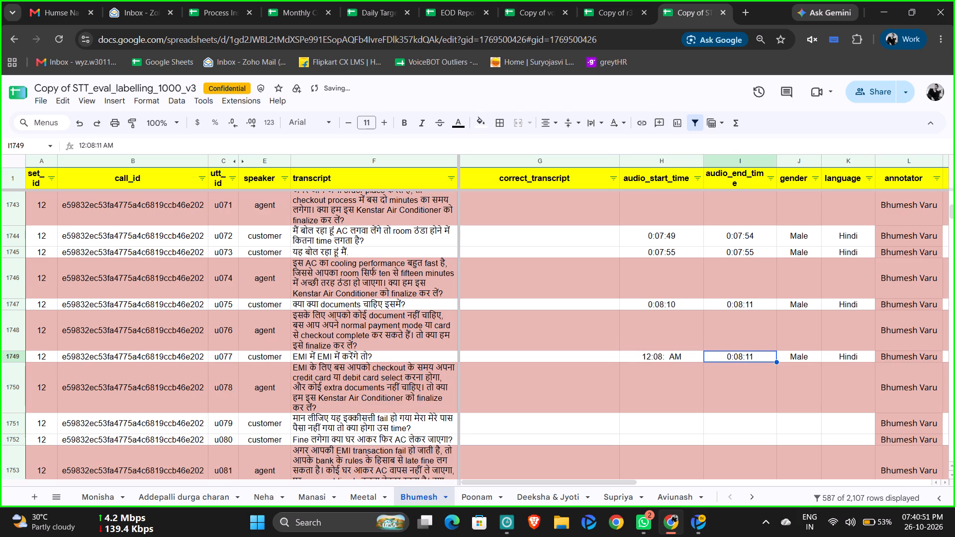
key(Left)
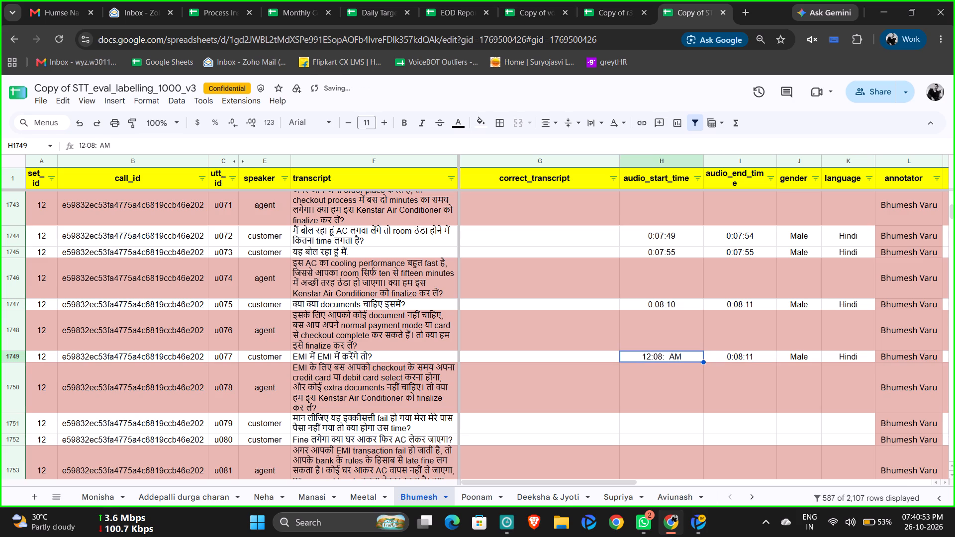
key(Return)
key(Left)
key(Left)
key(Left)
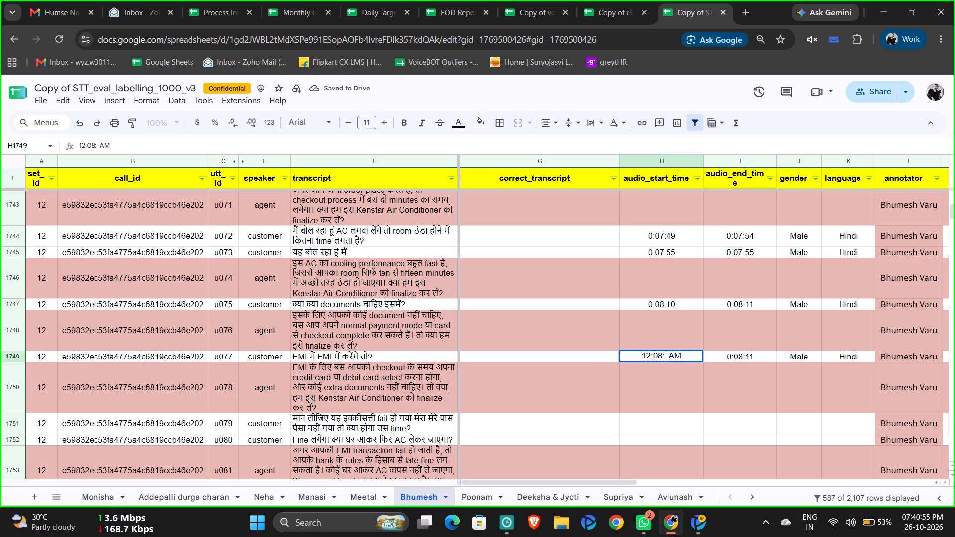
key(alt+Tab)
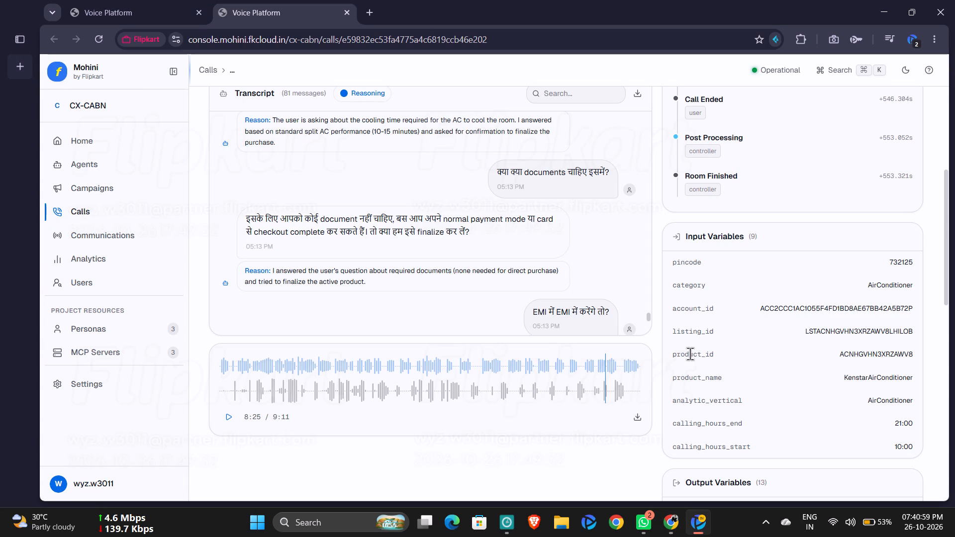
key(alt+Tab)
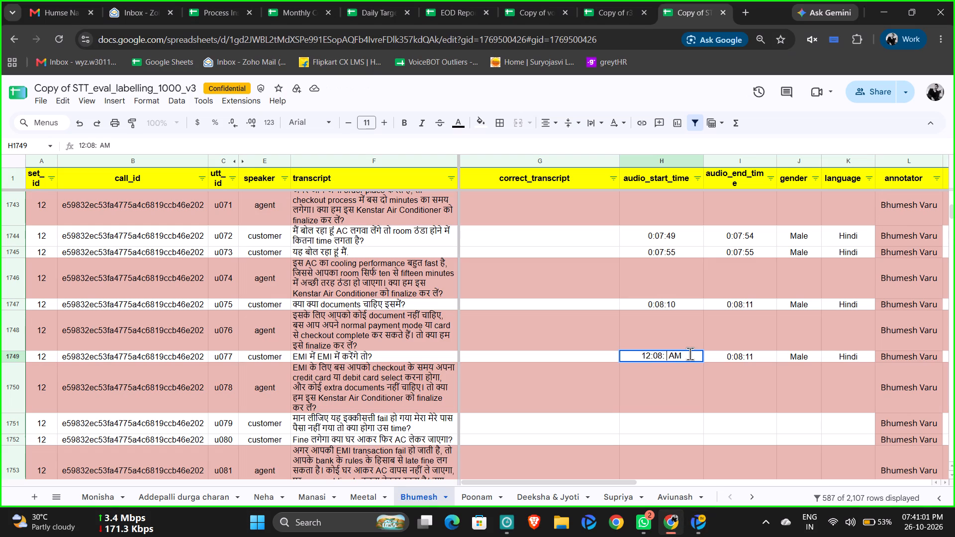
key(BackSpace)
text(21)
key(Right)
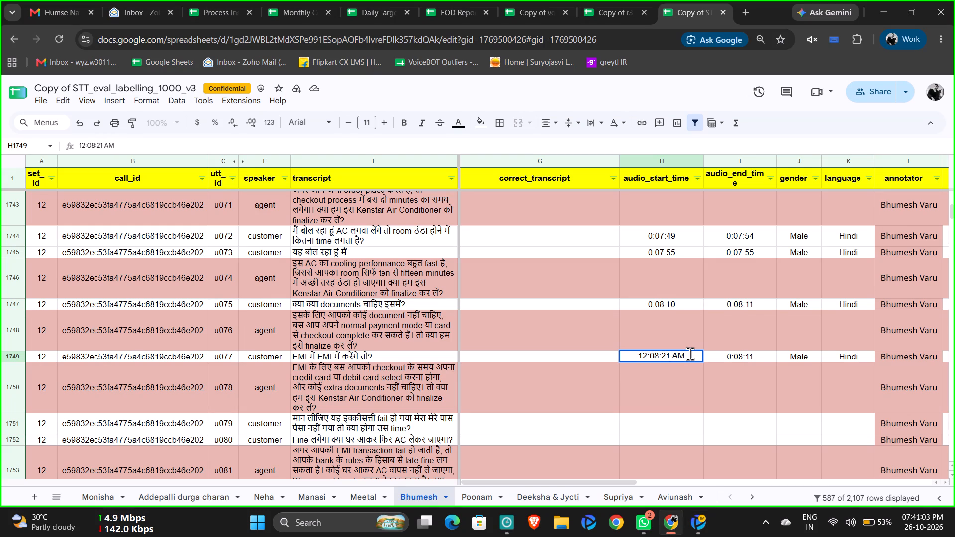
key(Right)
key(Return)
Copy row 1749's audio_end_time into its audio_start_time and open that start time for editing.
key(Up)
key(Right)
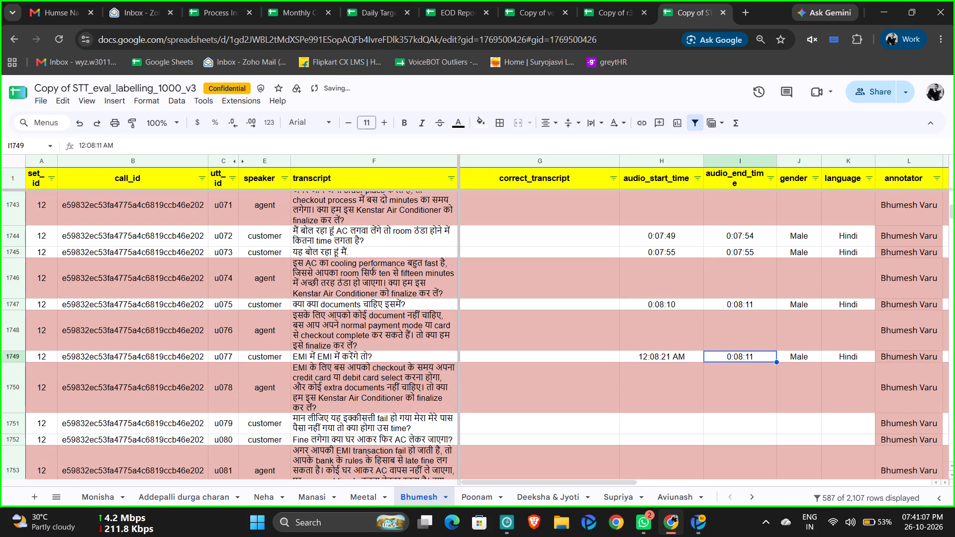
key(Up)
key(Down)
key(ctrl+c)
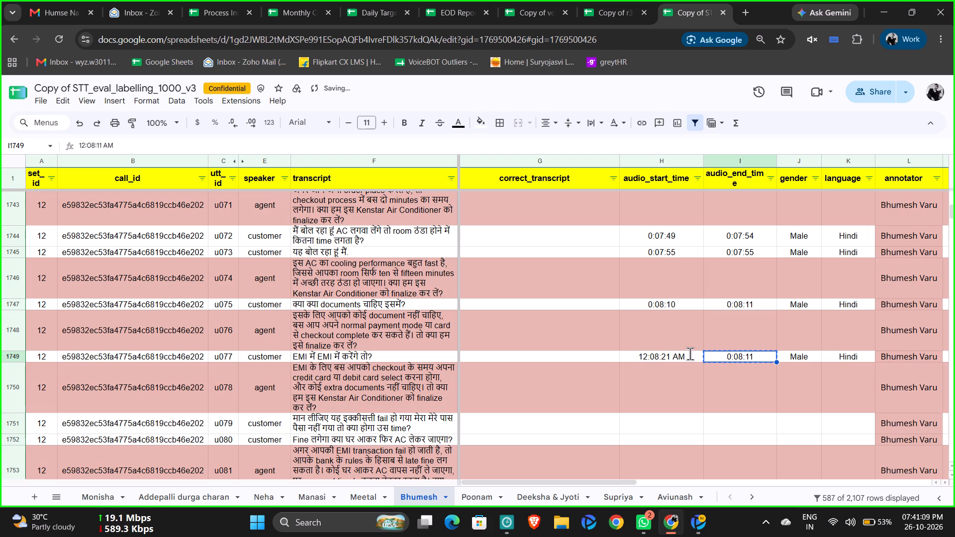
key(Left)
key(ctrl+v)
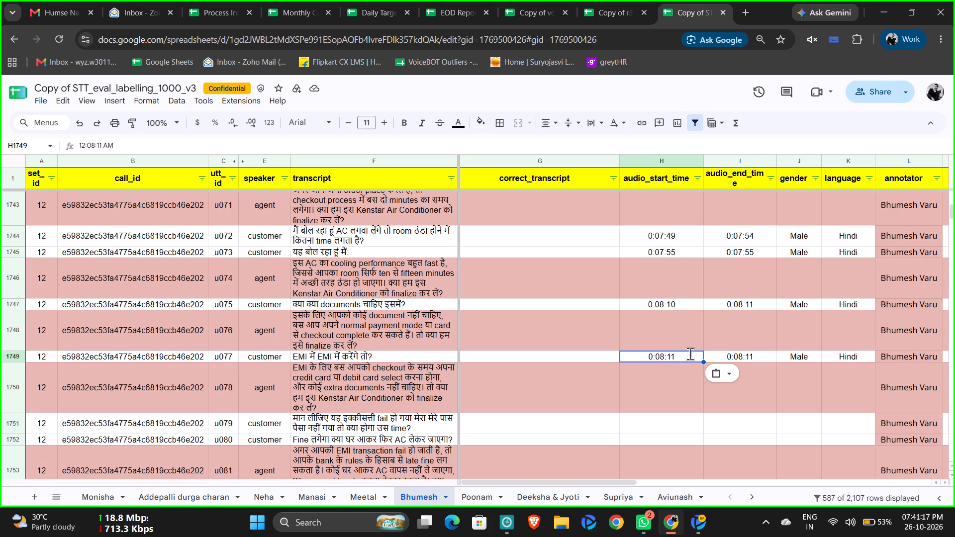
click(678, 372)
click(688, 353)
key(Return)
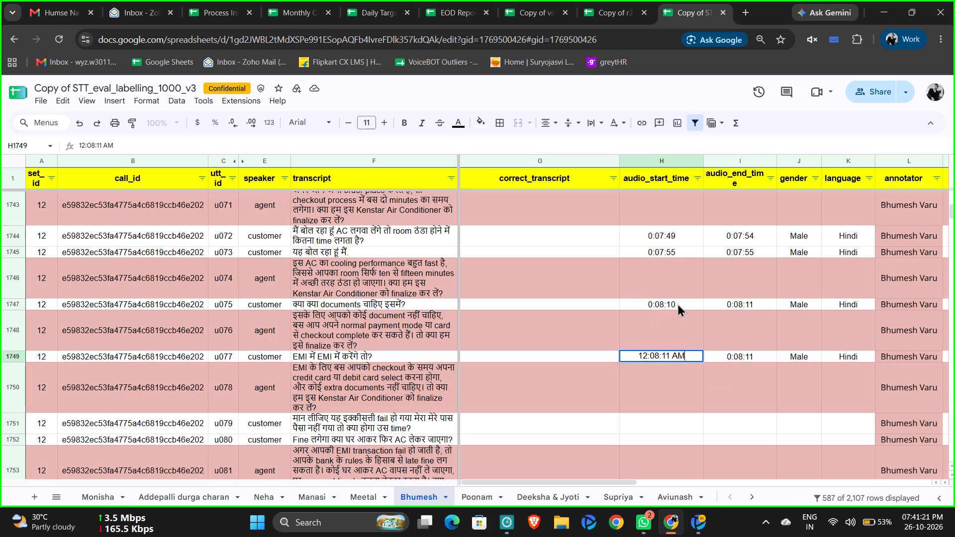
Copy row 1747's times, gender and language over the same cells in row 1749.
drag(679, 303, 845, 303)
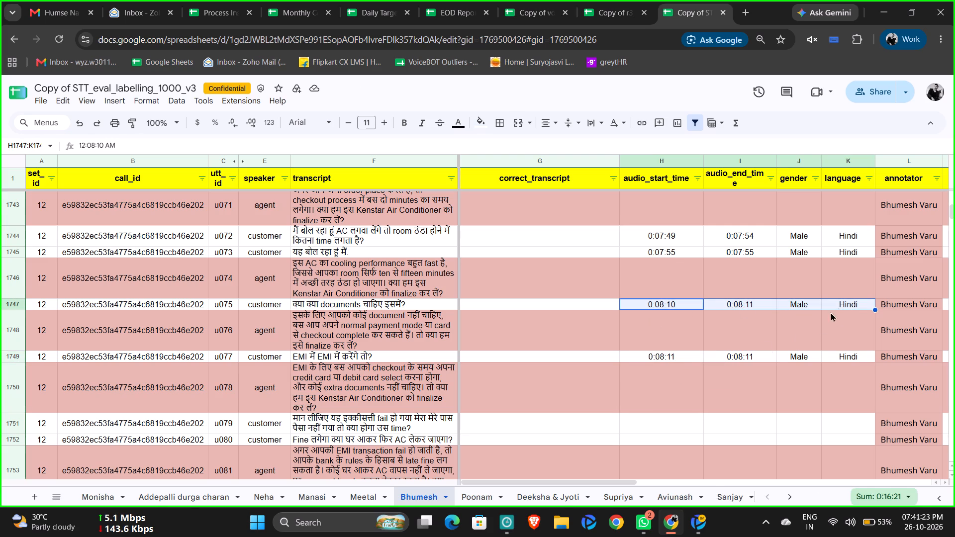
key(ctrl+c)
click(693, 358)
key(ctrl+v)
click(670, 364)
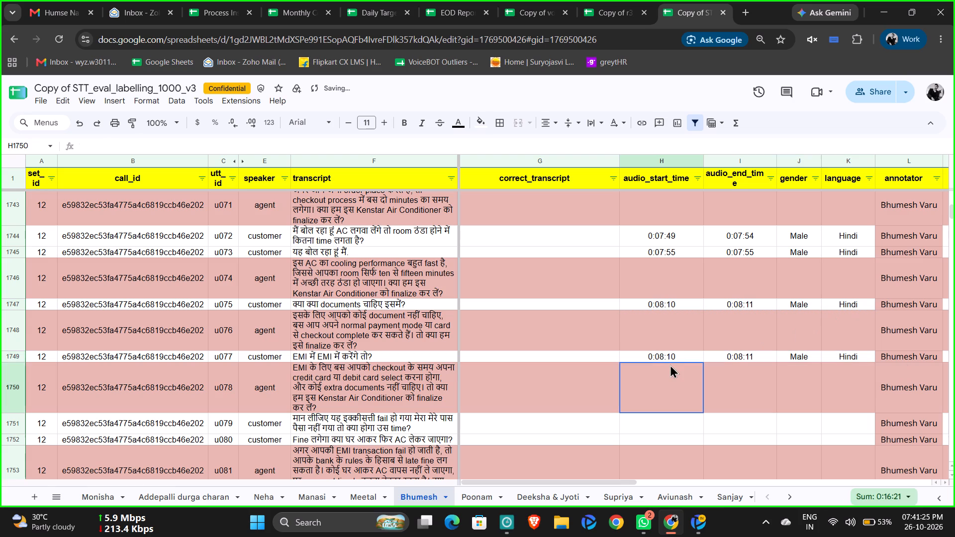
Set row 1749's audio_start_time to 0:08:21.
click(686, 356)
key(Return)
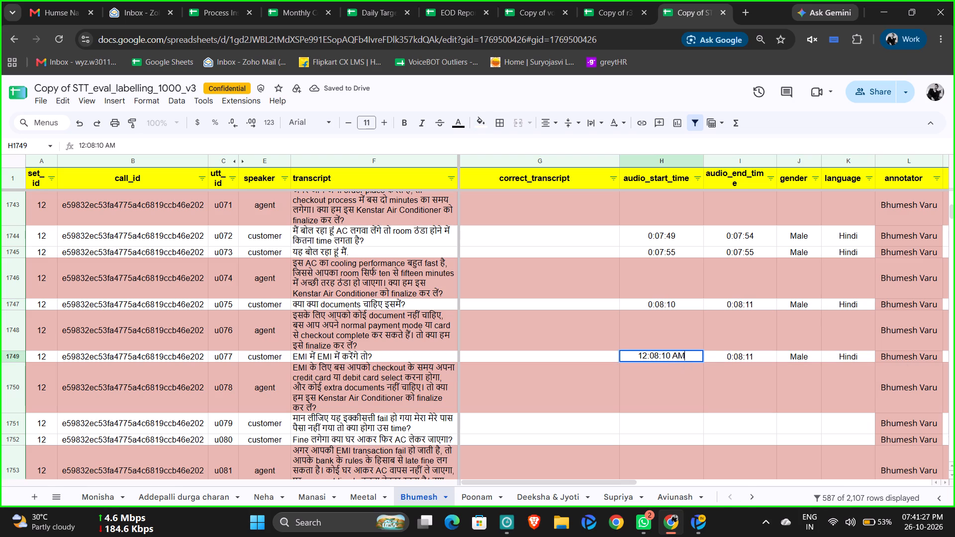
key(Left)
key(Left)
key(Left)
key(BackSpace)
key(BackSpace)
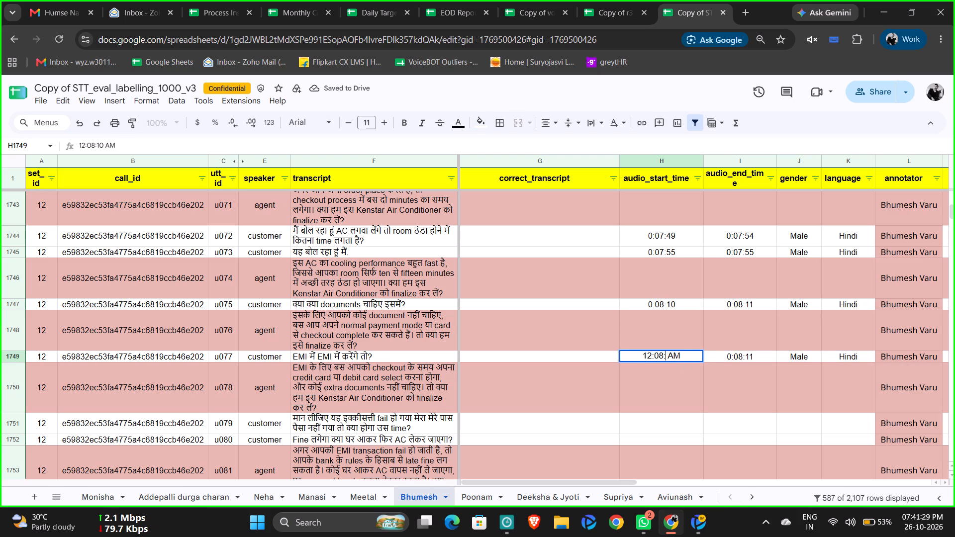
text(21)
key(Return)
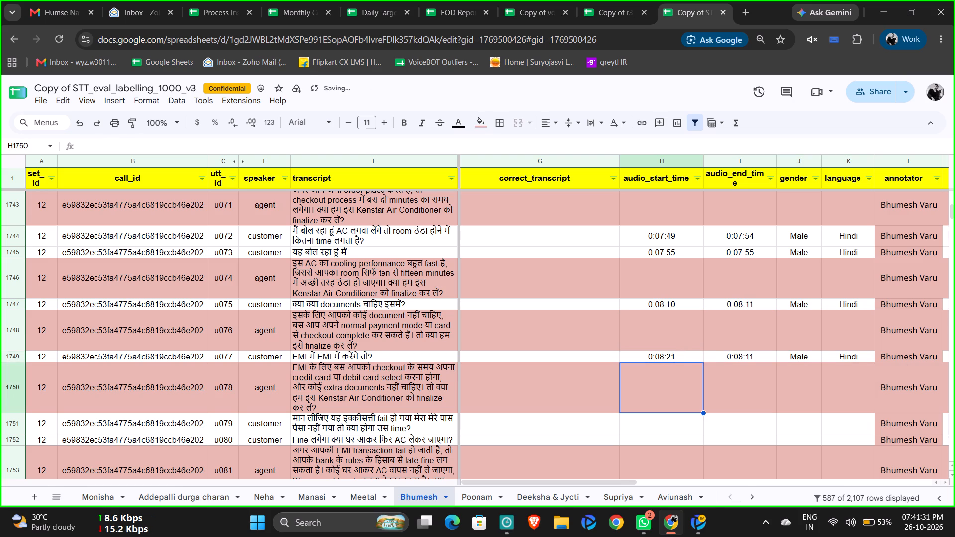
Set row 1749's audio_end_time to 0:08:24.
key(Up)
key(Right)
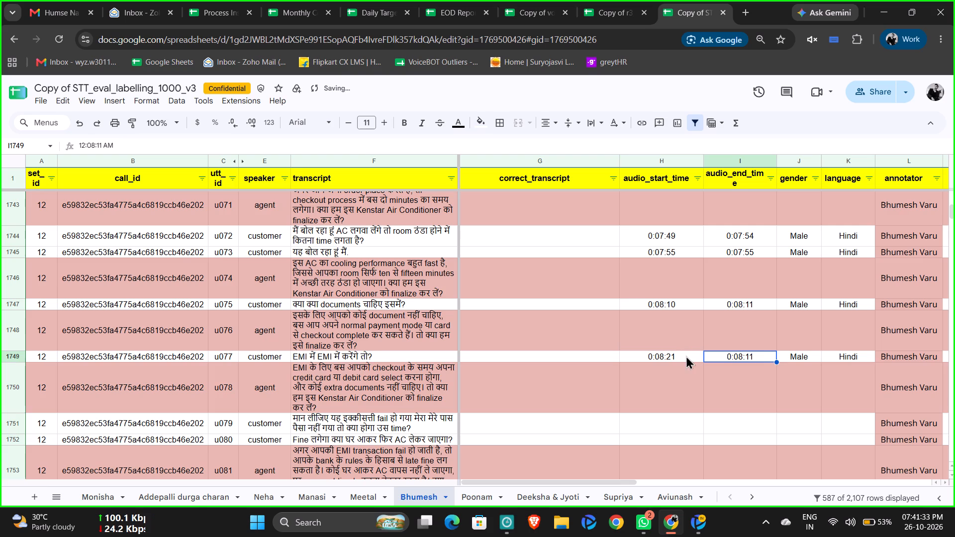
key(Return)
key(Left)
key(Left)
key(Left)
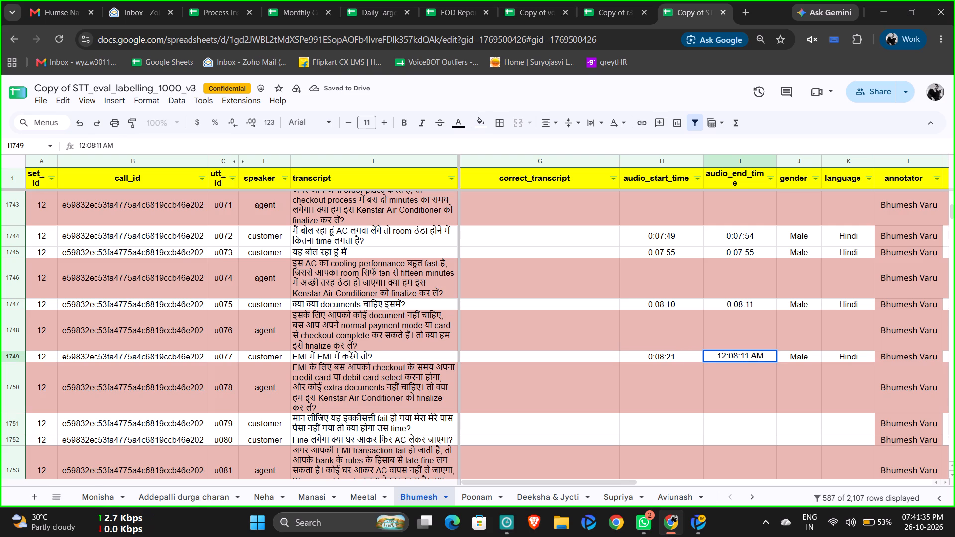
key(BackSpace)
key(BackSpace)
text(24)
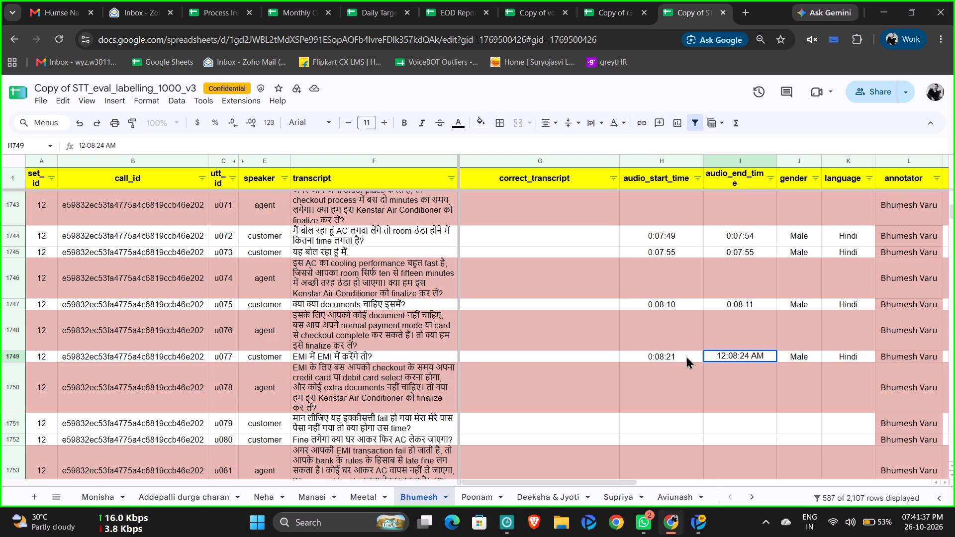
key(Return)
Play the call recording from 8:25 and replay around 8:37 to locate the start of row 1751's failed-instalment question.
scroll(686, 360, down, 1)
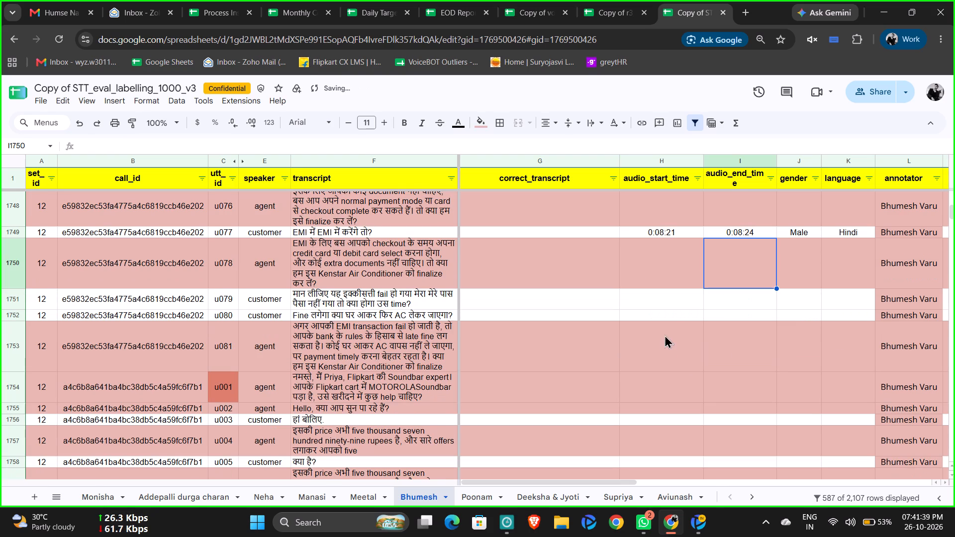
click(687, 294)
key(alt+Tab)
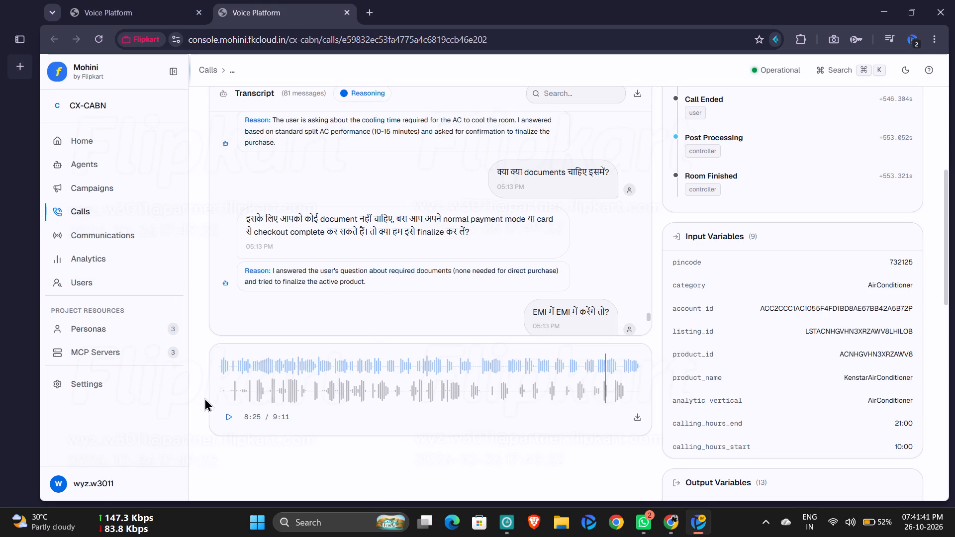
click(228, 421)
scroll(367, 259, down, 1)
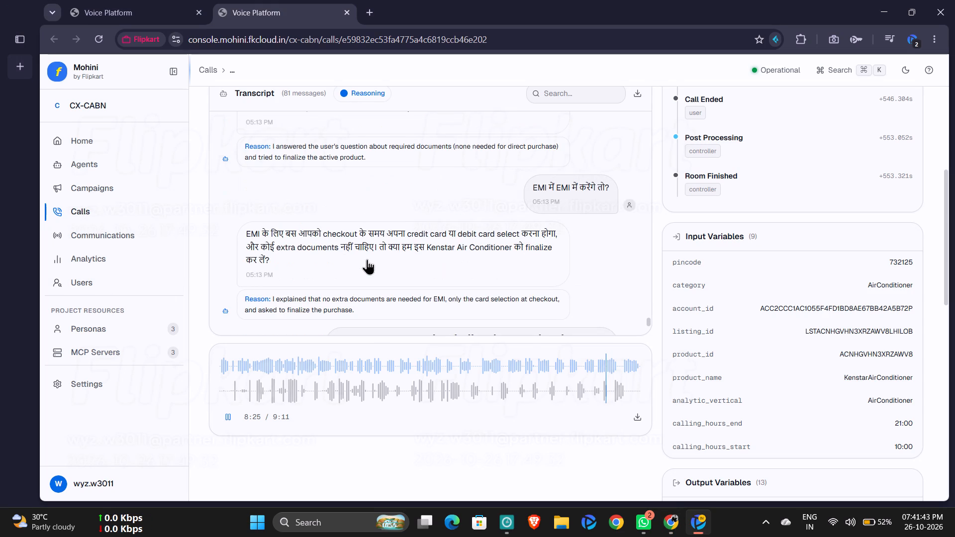
scroll(367, 259, down, 1)
scroll(367, 259, up, 1)
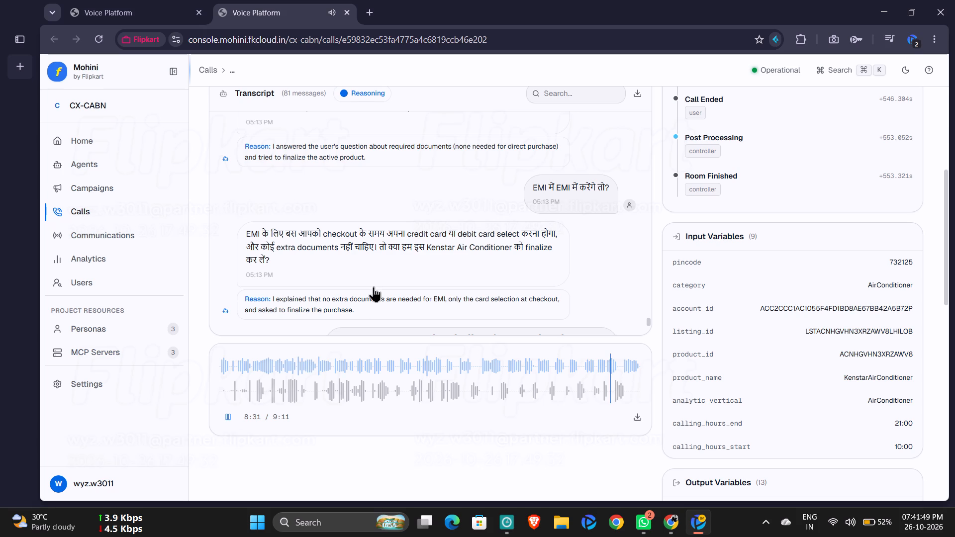
click(226, 419)
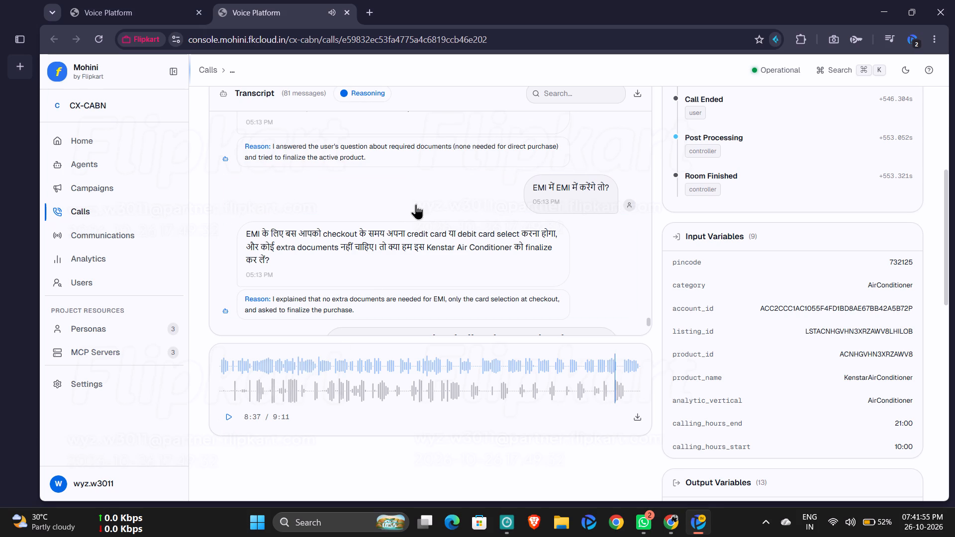
scroll(416, 204, down, 1)
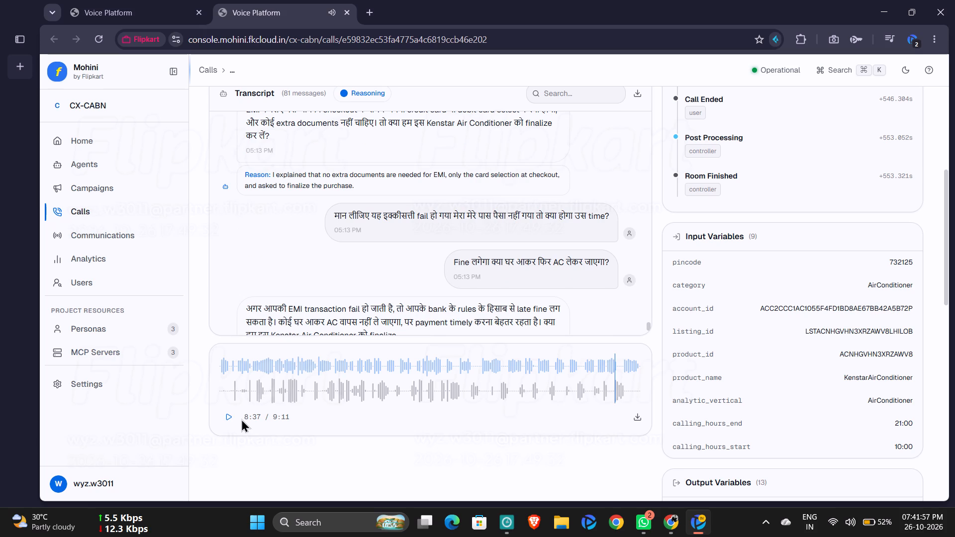
click(227, 417)
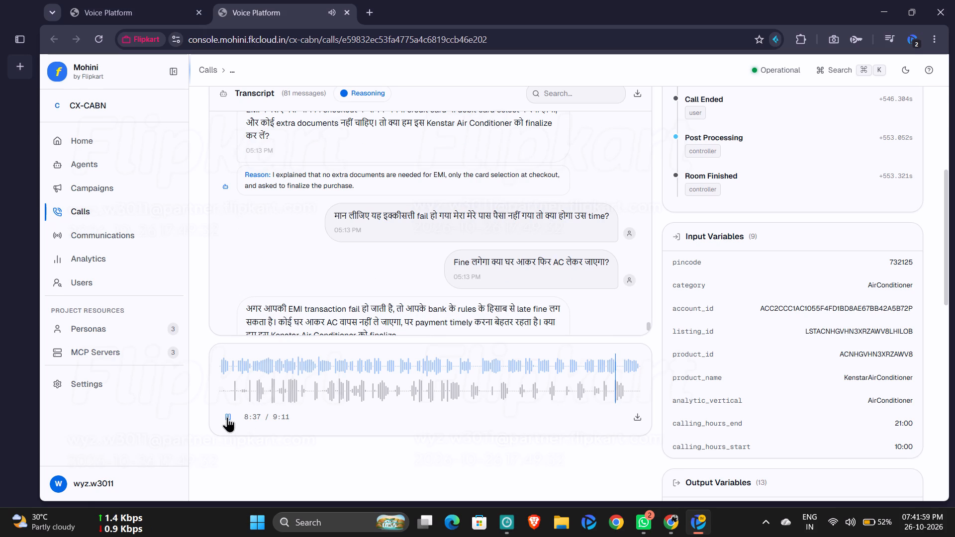
click(227, 417)
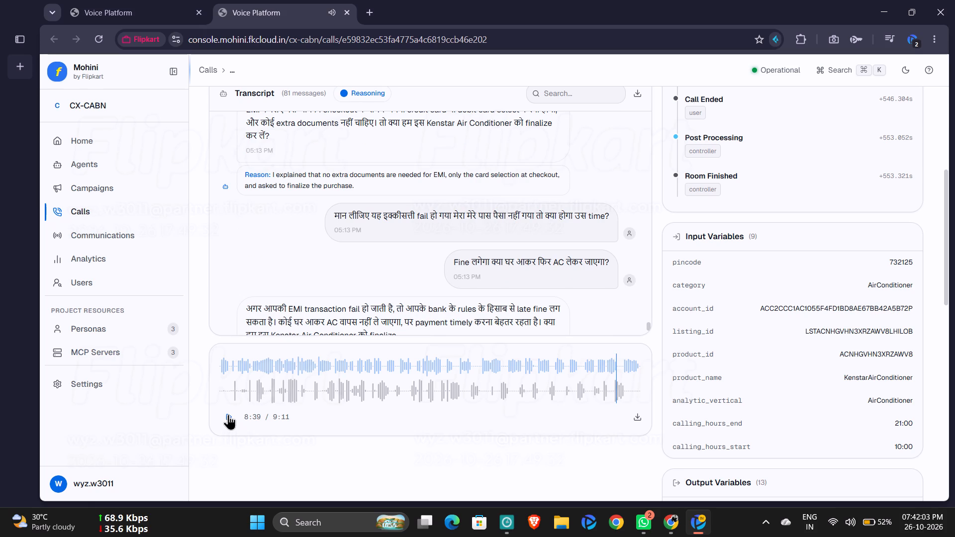
click(613, 392)
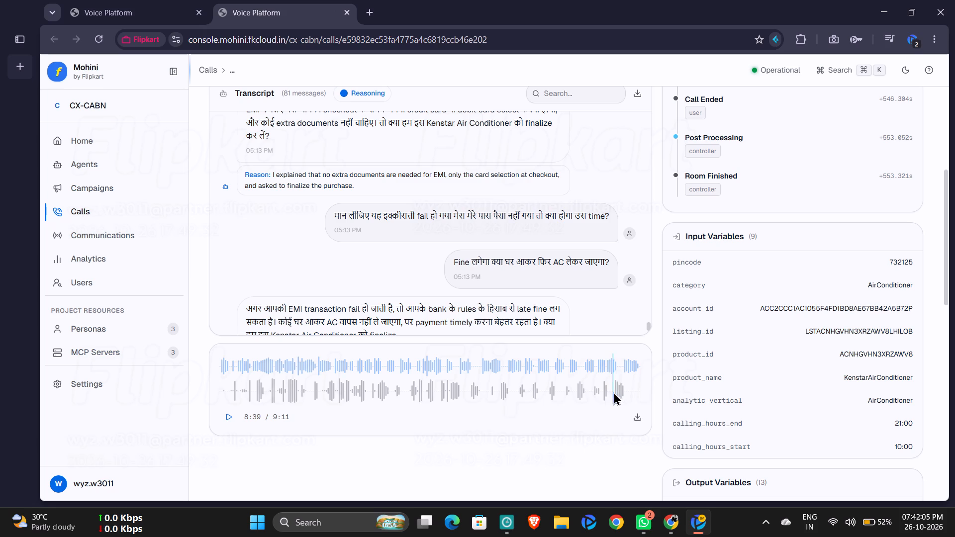
click(228, 414)
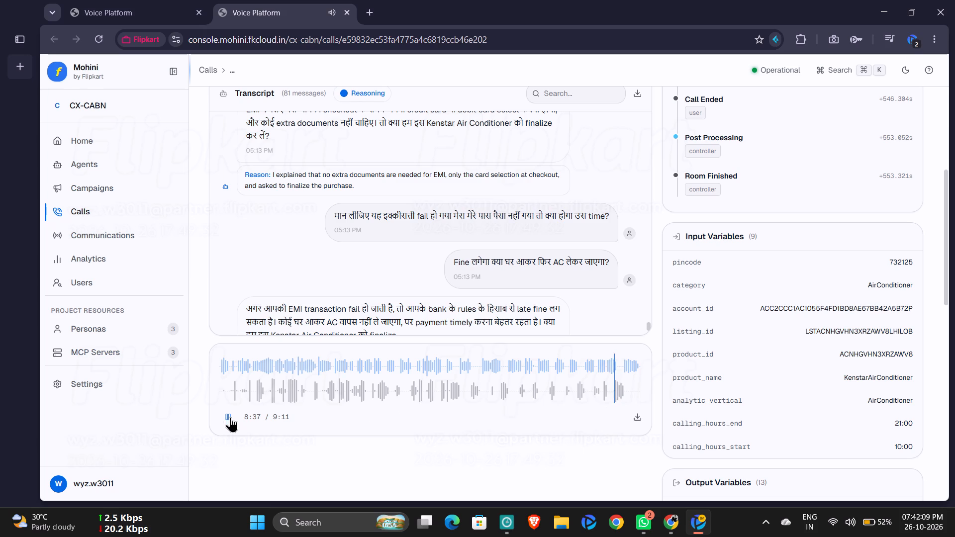
click(230, 417)
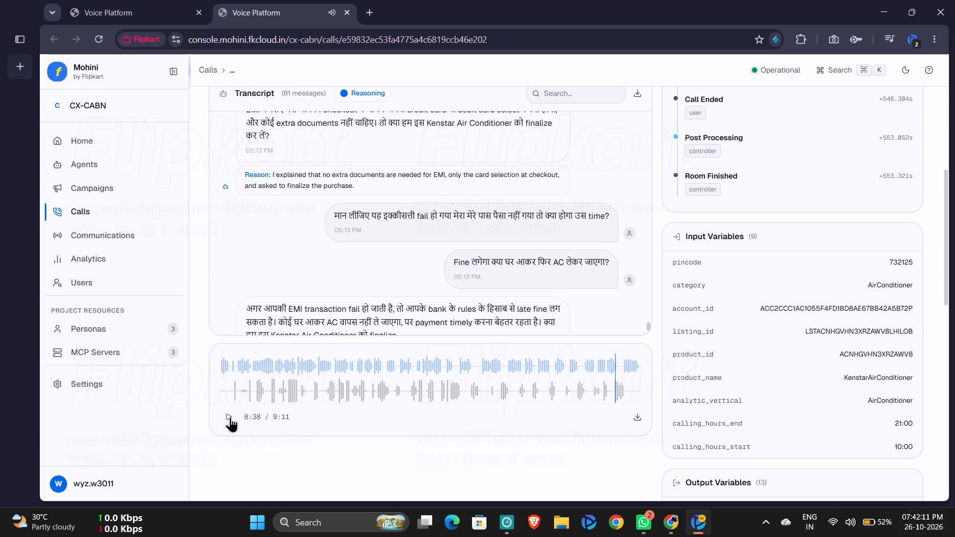
Copy row 1749's times, gender and language into row 1751.
key(alt+Tab)
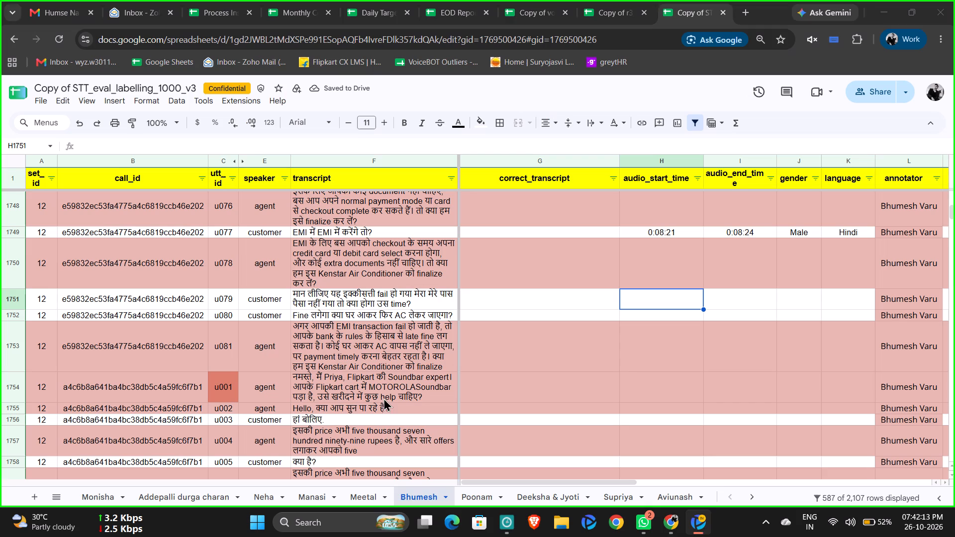
drag(663, 232, 860, 236)
key(ctrl+c)
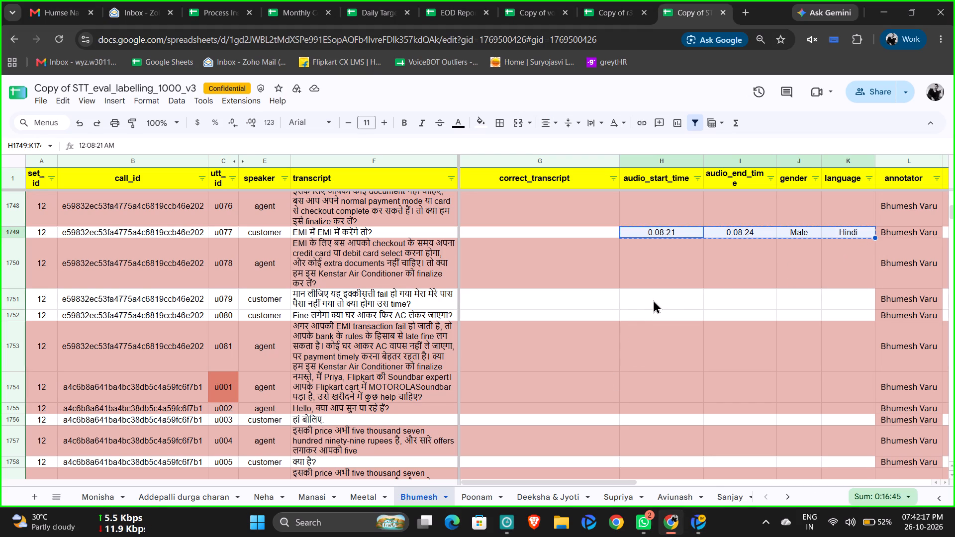
click(653, 300)
key(ctrl+v)
Set row 1751's audio_start_time to 0:08:37.
click(676, 300)
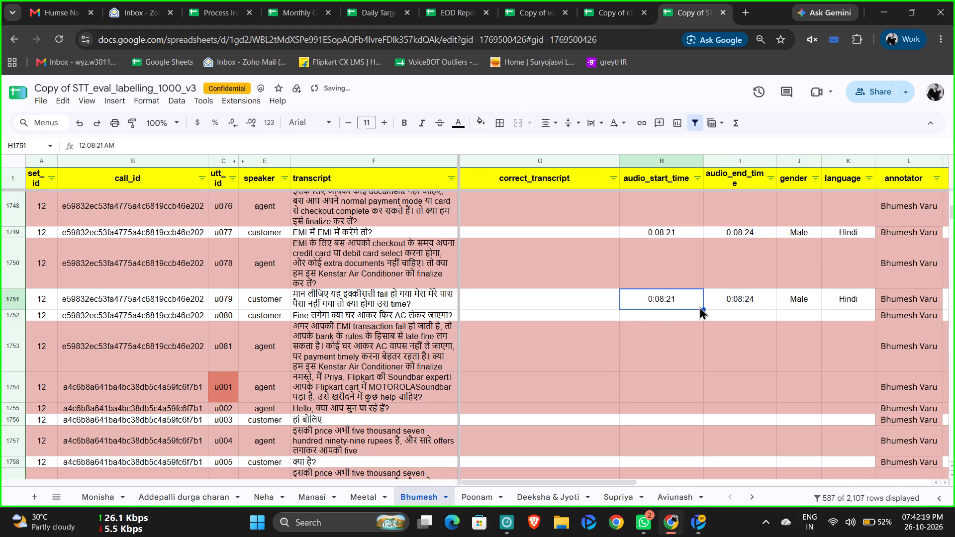
key(Return)
key(Left)
key(Left)
key(Left)
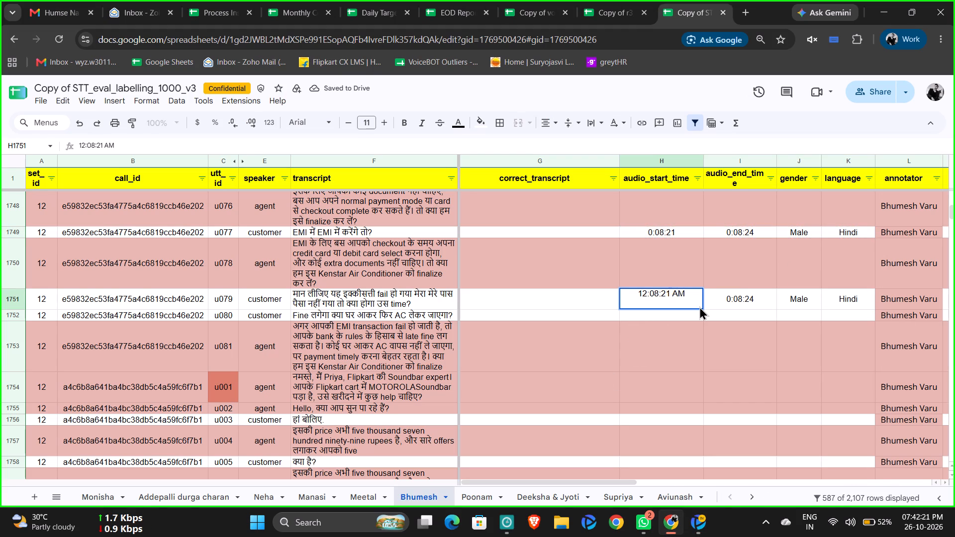
key(BackSpace)
key(BackSpace)
text(37)
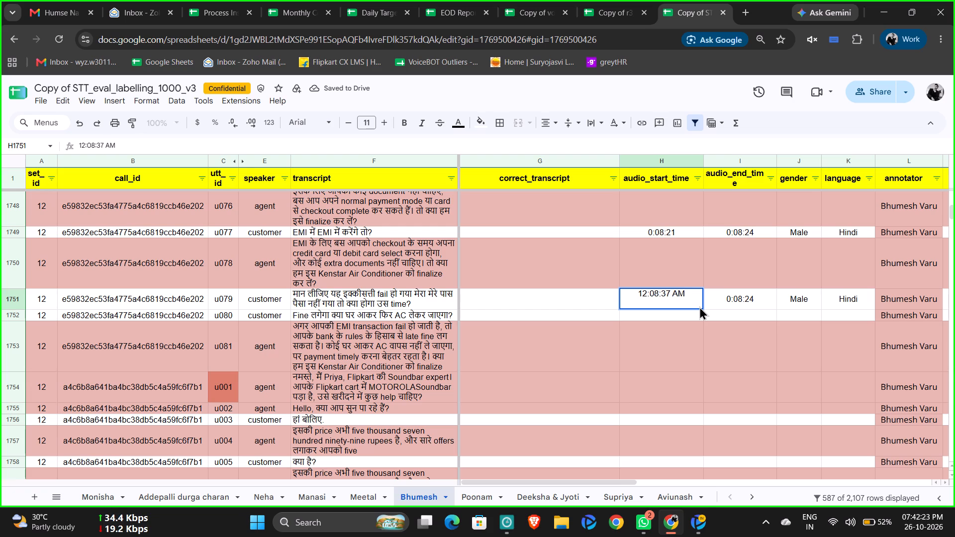
key(Right)
key(Return)
key(Up)
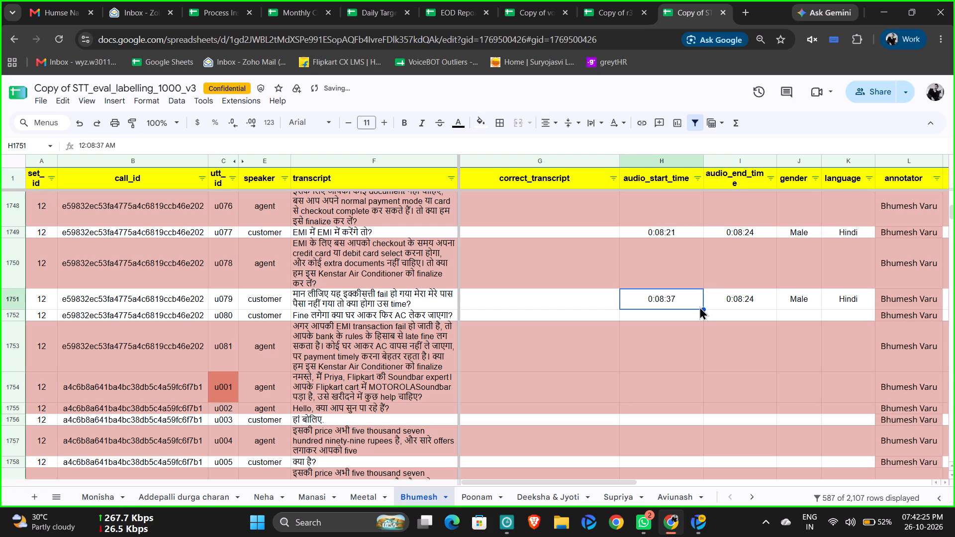
key(Left)
Replay the recording from 8:38 to find where the failed-instalment question ends, and set row 1751's audio_end_time to 0:08:43.
key(alt+Tab)
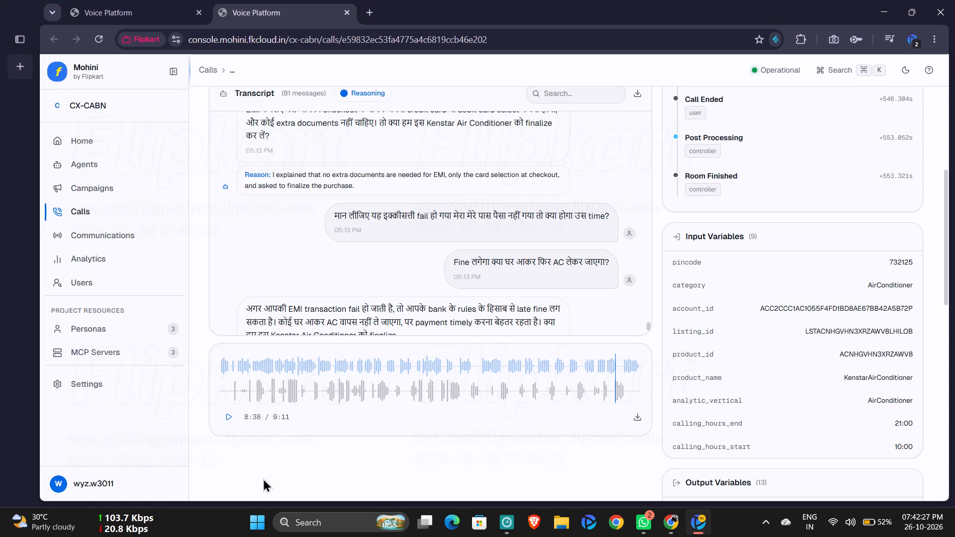
click(230, 415)
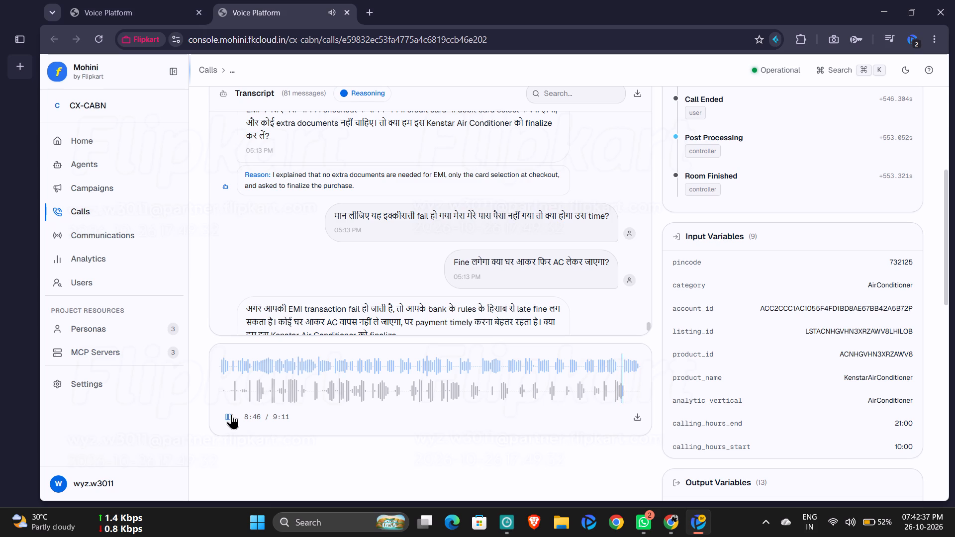
click(231, 414)
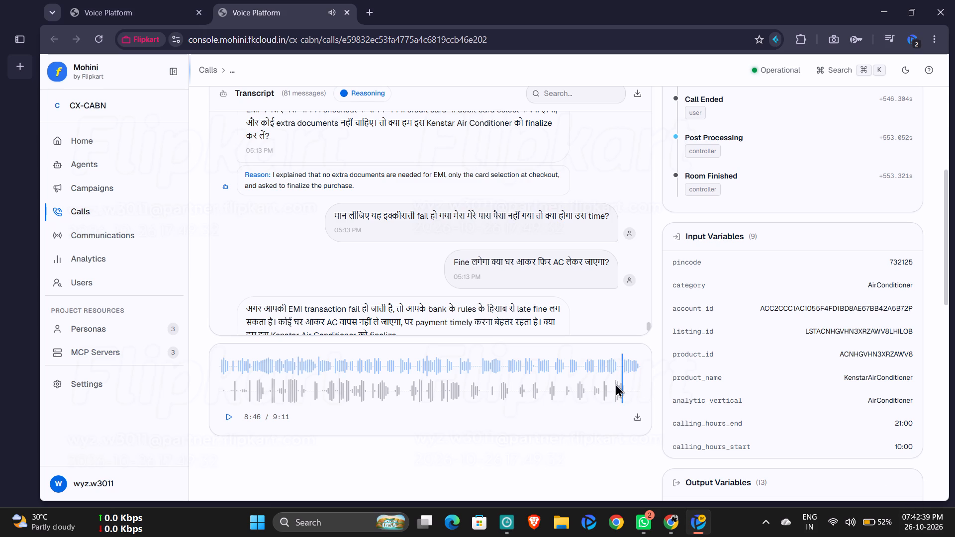
click(618, 383)
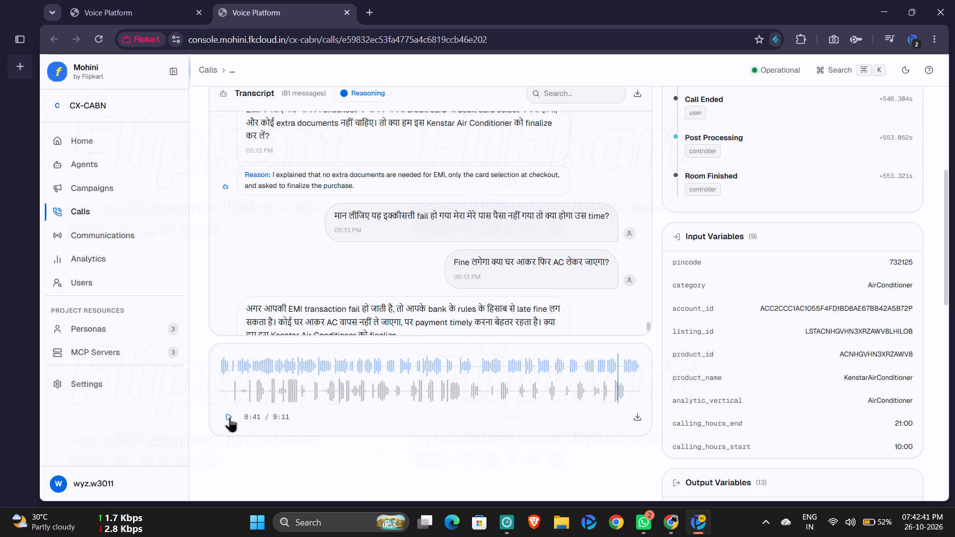
click(230, 415)
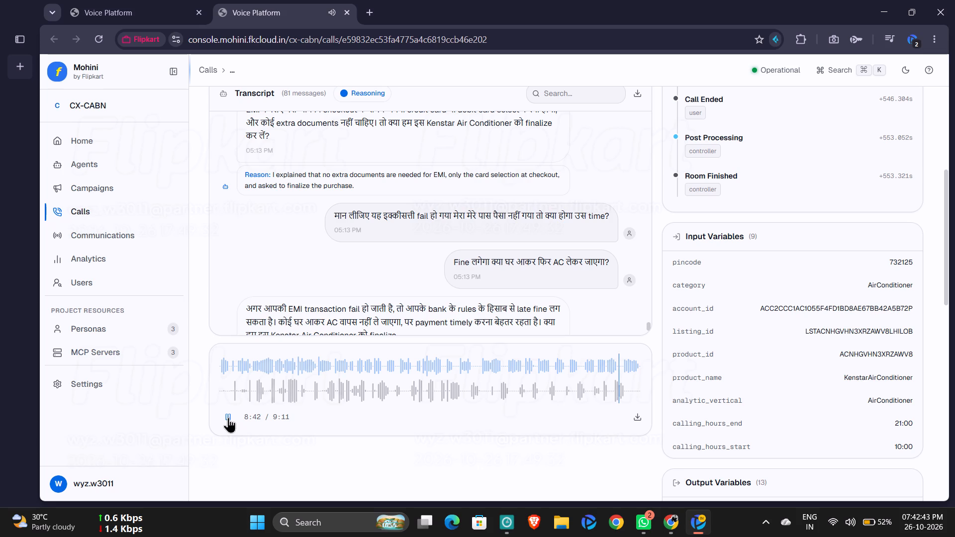
click(228, 417)
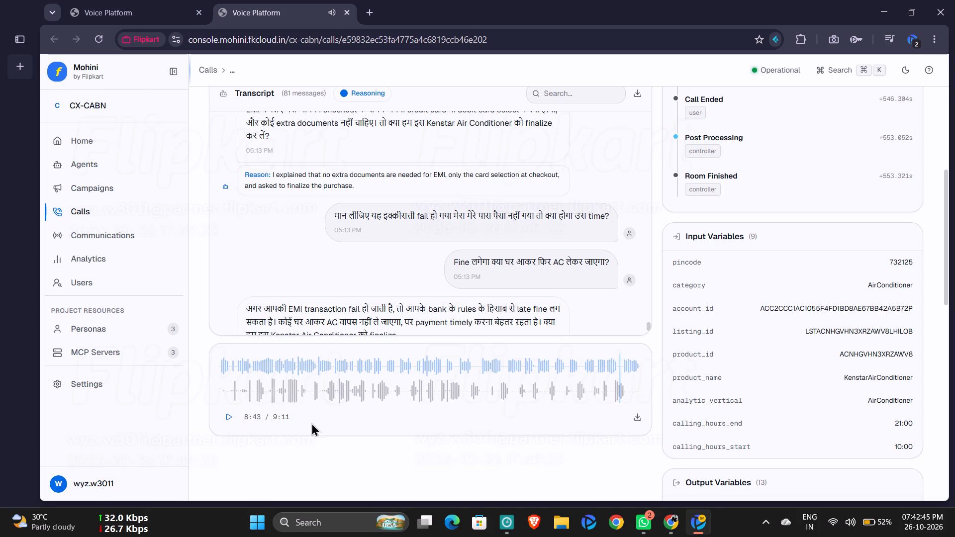
key(alt+Tab)
click(748, 298)
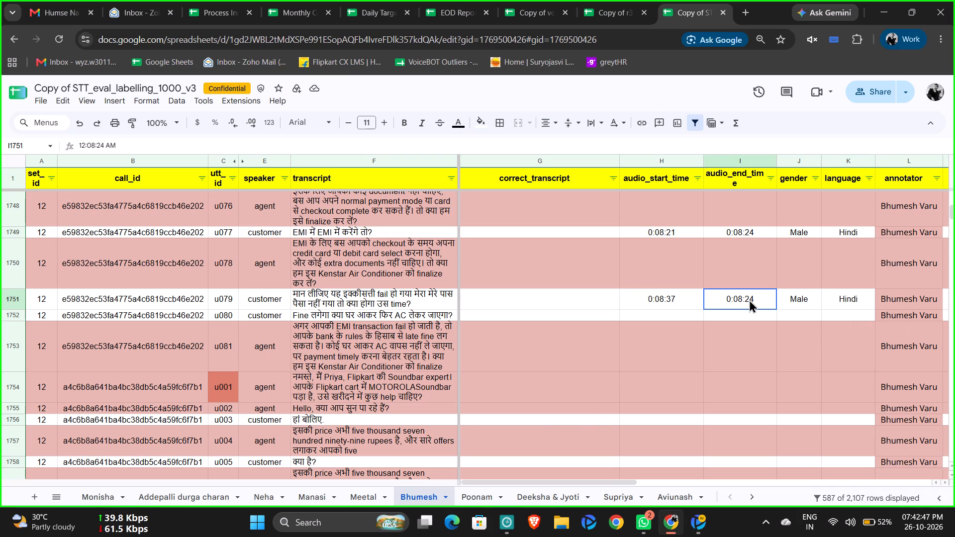
key(Return)
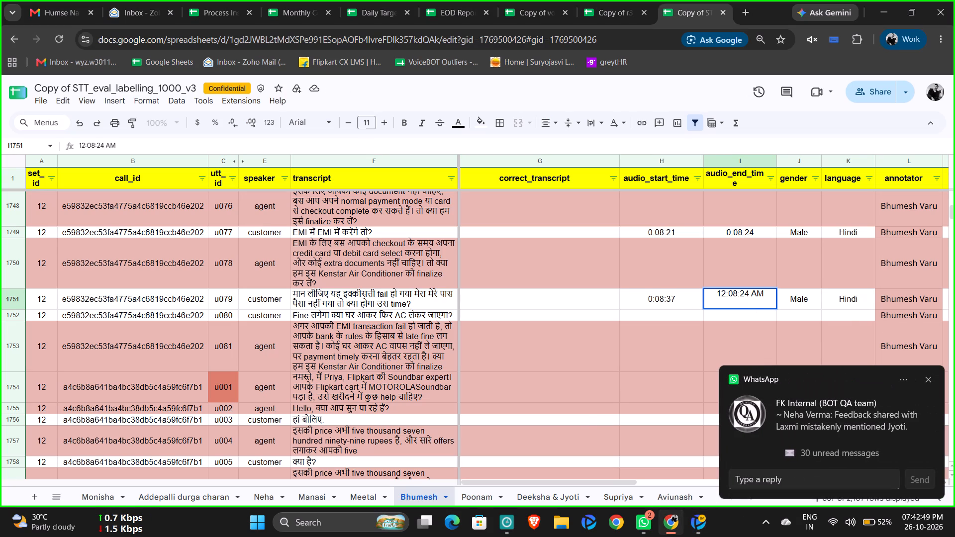
key(Left)
key(Left)
key(Left)
key(BackSpace)
key(BackSpace)
text(43)
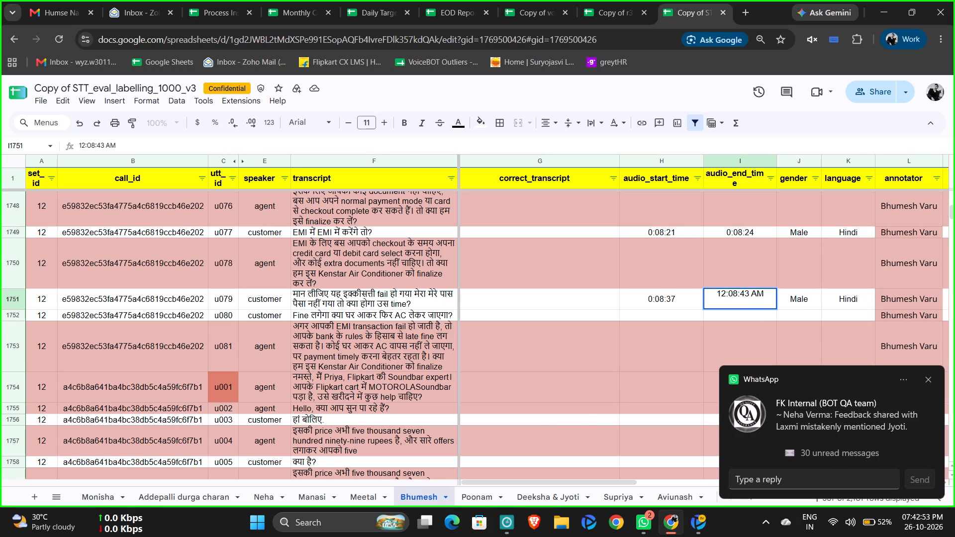
click(544, 305)
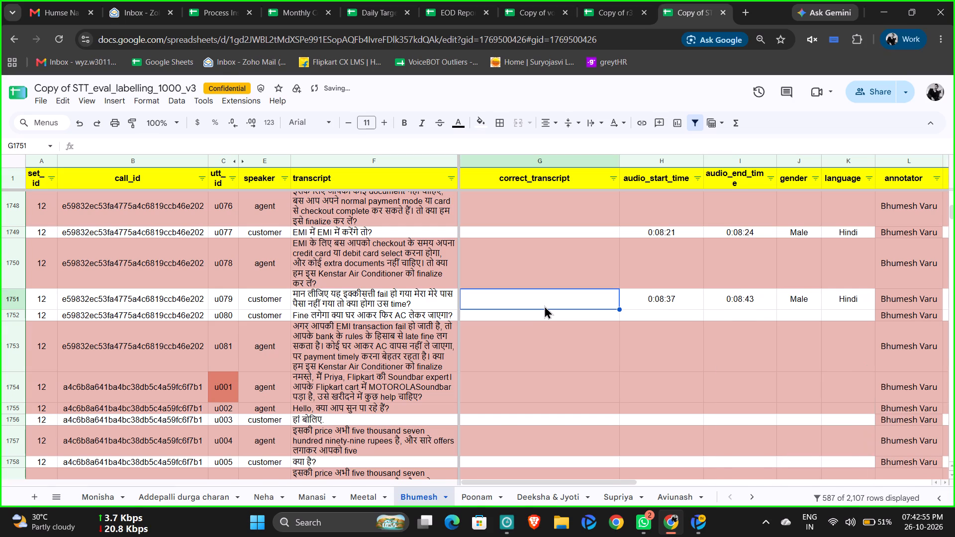
Copy row 1751's transcript into its correct_transcript cell.
key(alt+Tab)
key(alt+Tab)
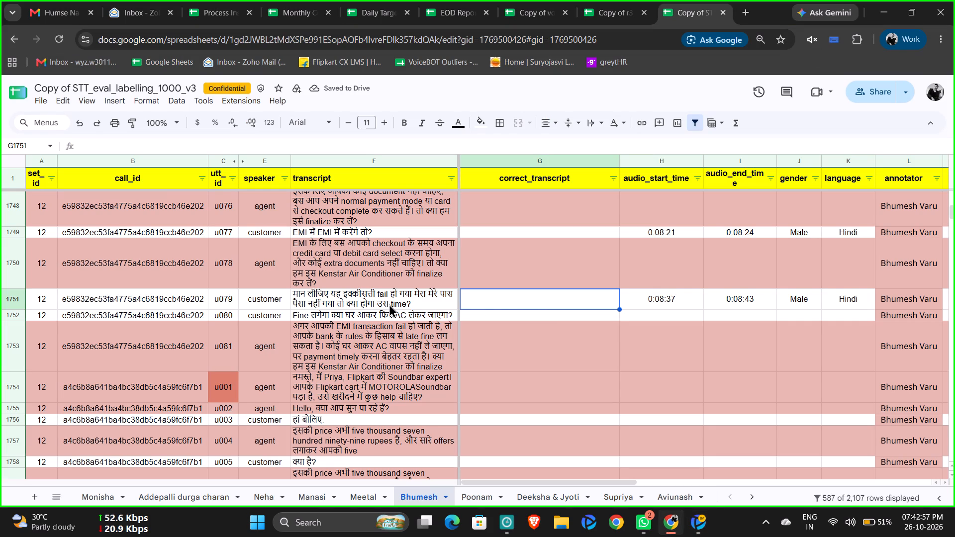
click(389, 304)
key(ctrl+c)
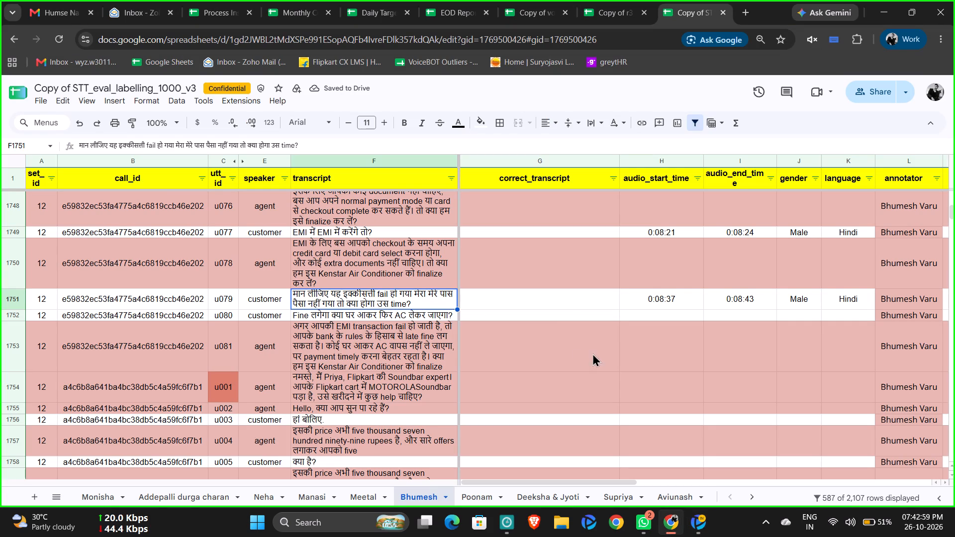
click(593, 292)
key(ctrl+v)
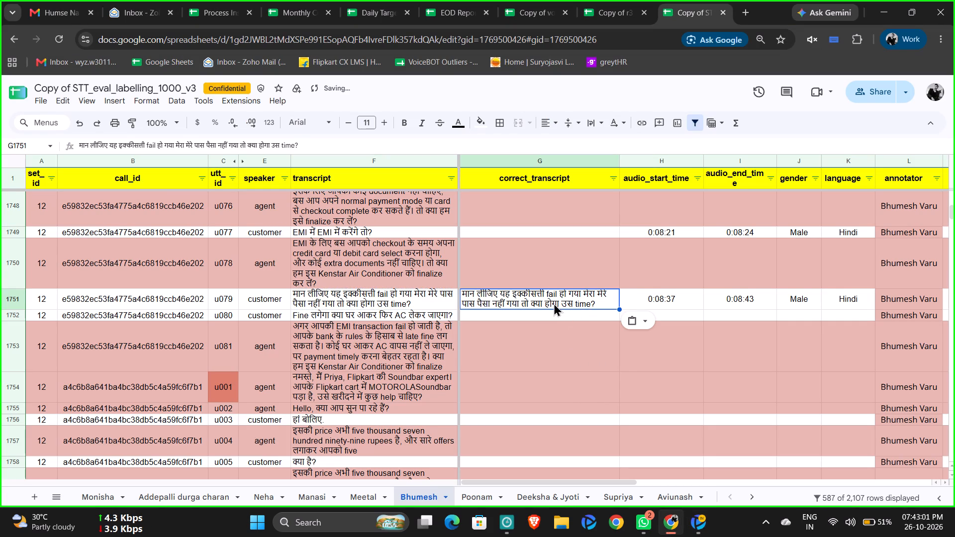
Switch to Hindi input and insert "अगर अगर" before "मान लीजिए" at the start of row 1751's correct_transcript.
key(Return)
key(Left)
key(Left)
key(Left)
key(Left)
key(Left)
key(Left)
key(Left)
key(Left)
key(Left)
key(Left)
key(Left)
key(Left)
key(Left)
key(Left)
key(Left)
key(Left)
key(Left)
key(Left)
key(Left)
key(Left)
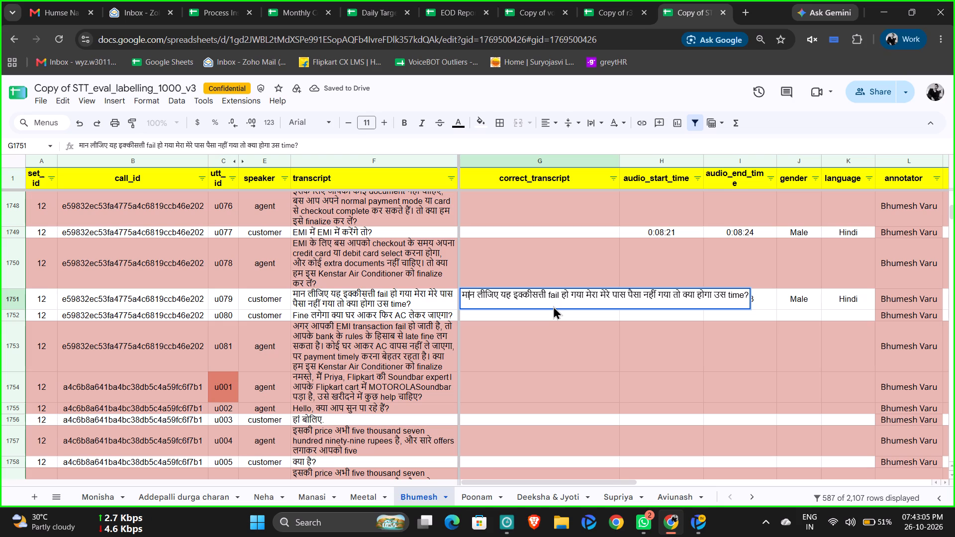
click(841, 37)
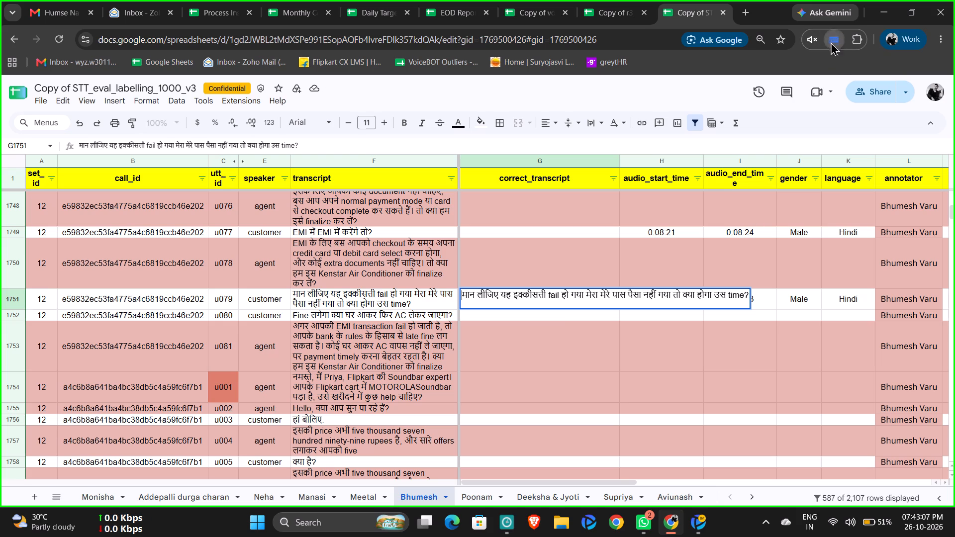
click(808, 70)
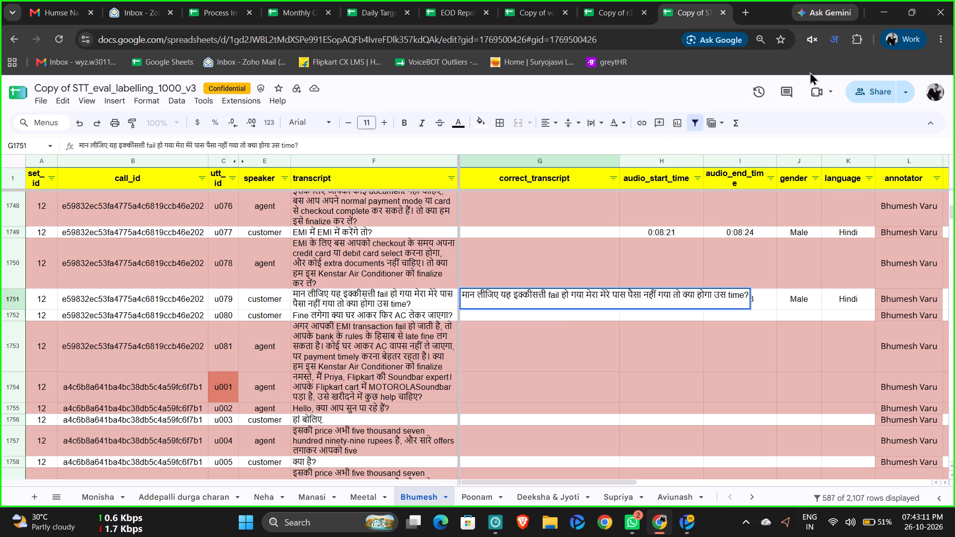
text(age)
key(r)
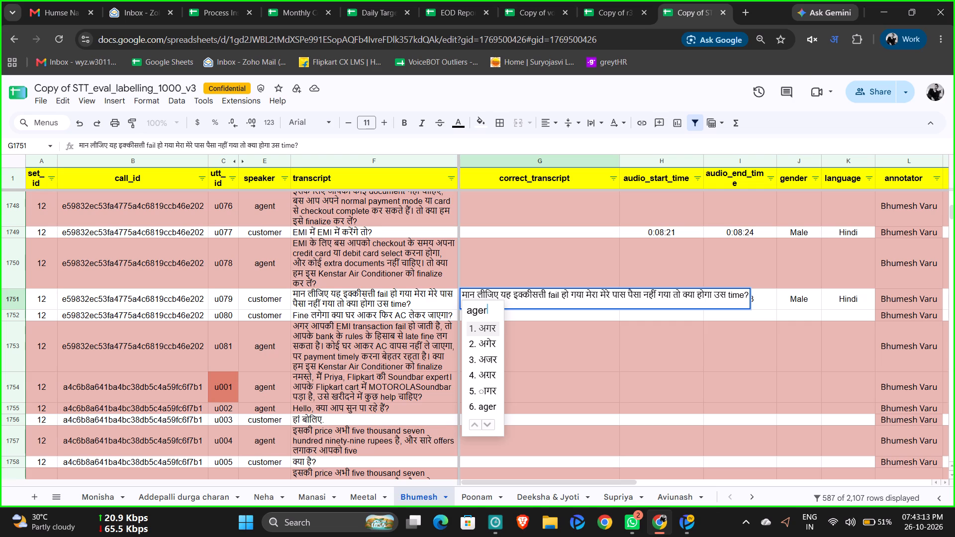
key(Return)
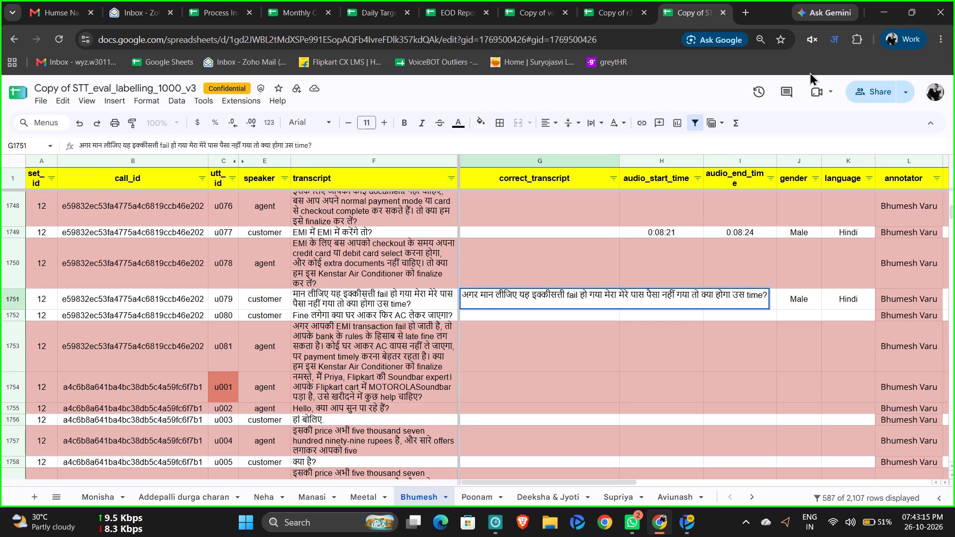
text(agar)
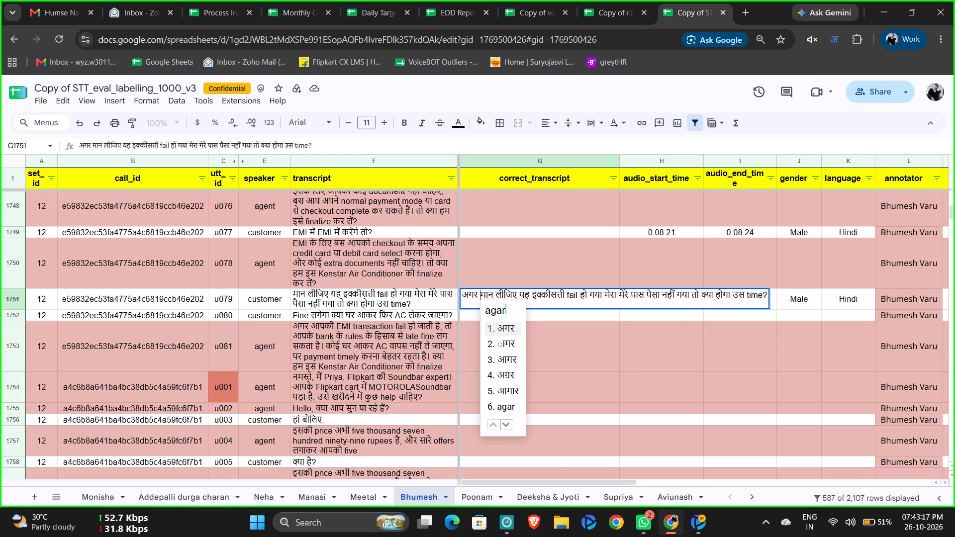
key(Return)
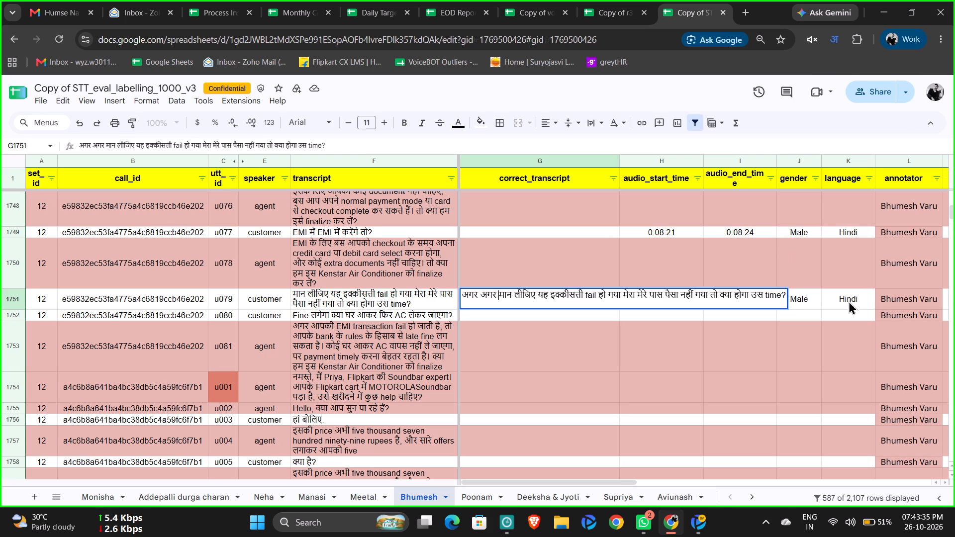
click(865, 302)
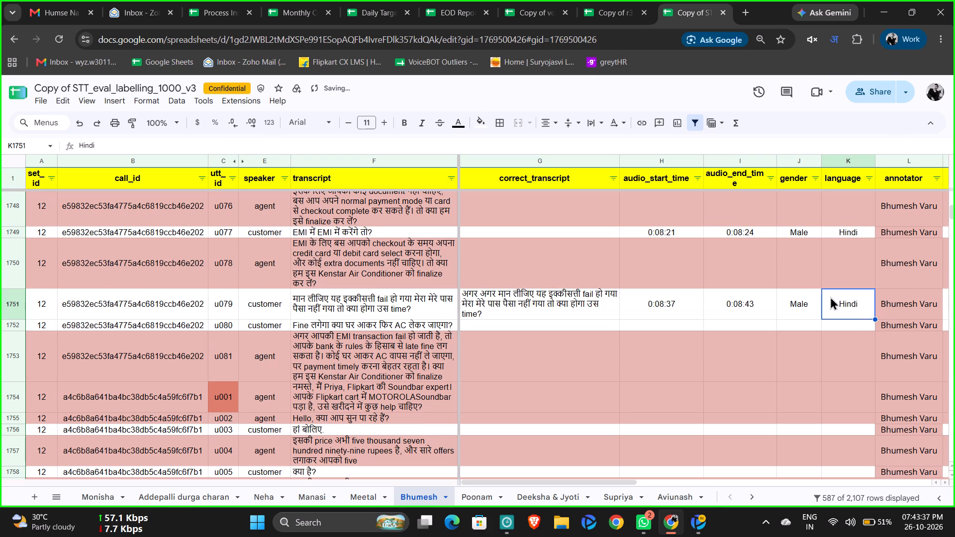
Copy the "Transcript had a correction like" note from row 1742 into row 1751's notes cell.
key(Right)
key(Right)
key(Right)
key(Right)
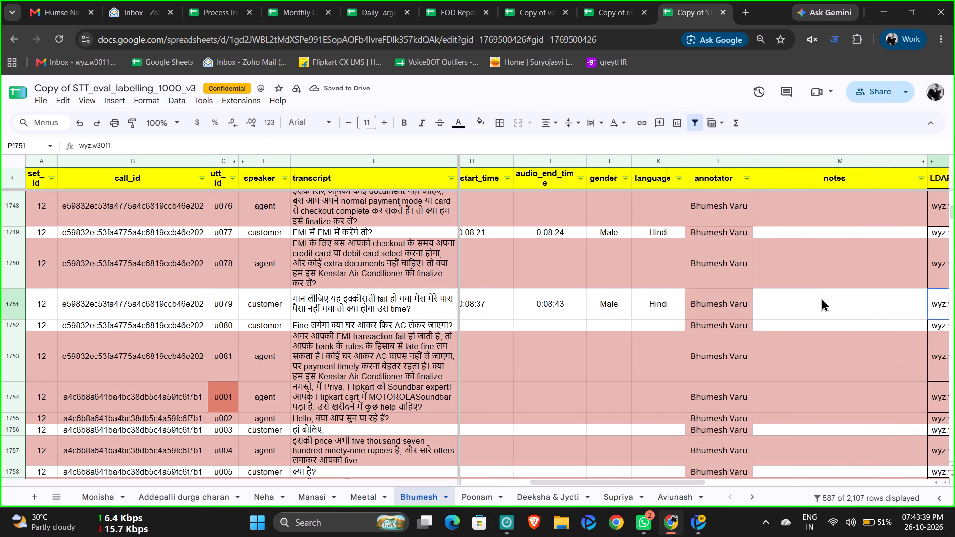
key(Left)
key(Left)
key(Up)
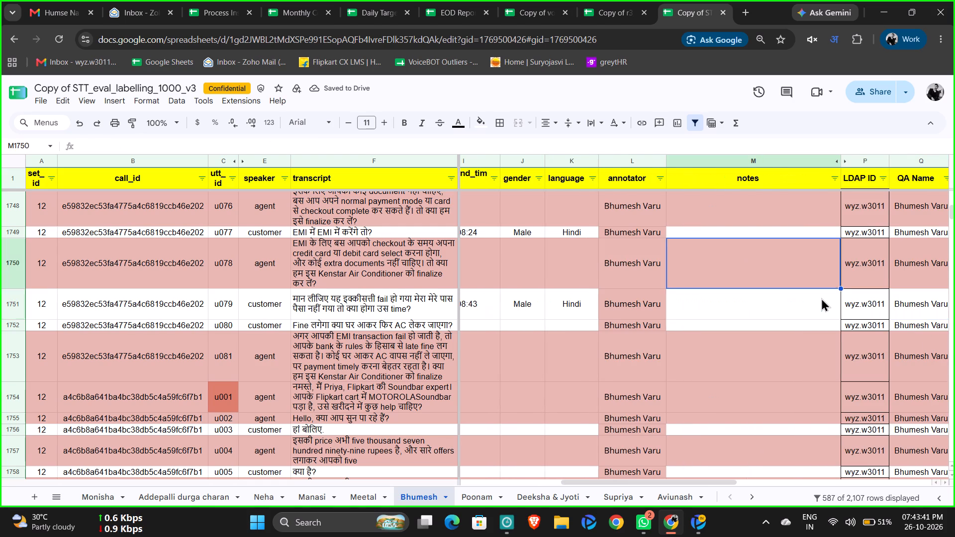
key(Up)
key(Up)
key(Up)
key(Up)
key(Up)
key(Up)
key(Up)
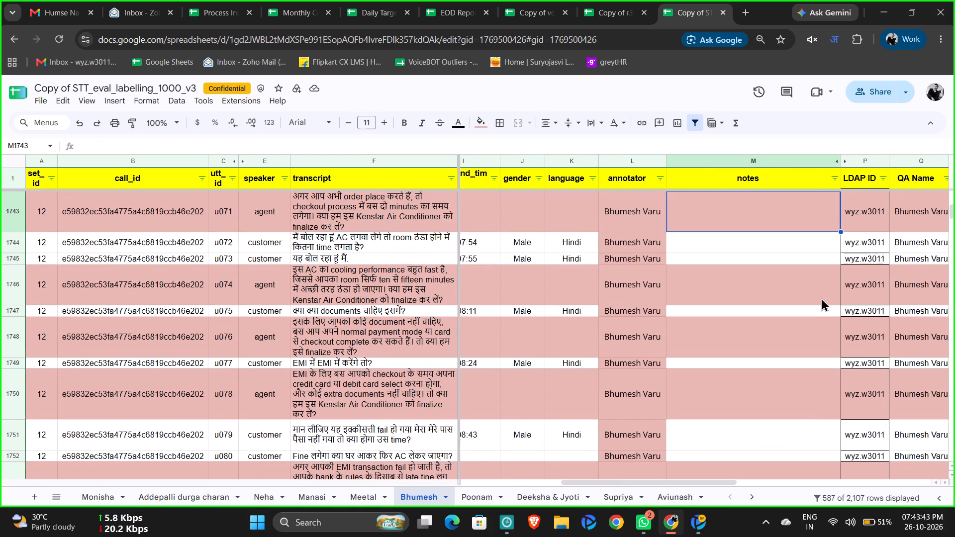
key(Up)
key(ctrl+c)
key(Down)
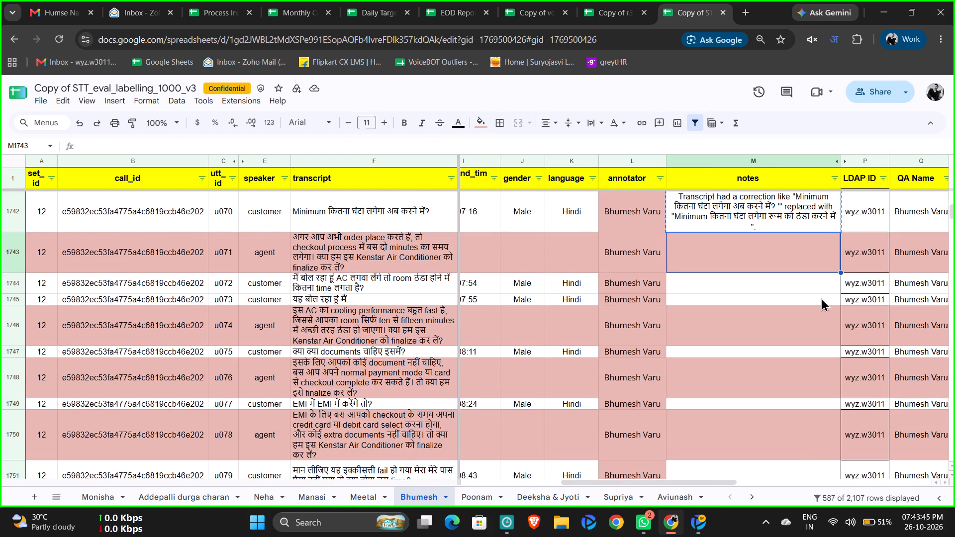
key(Down)
key(Down)
key(Down)
key(Down)
key(Down)
key(Down)
key(Down)
key(Down)
key(Down)
key(Down)
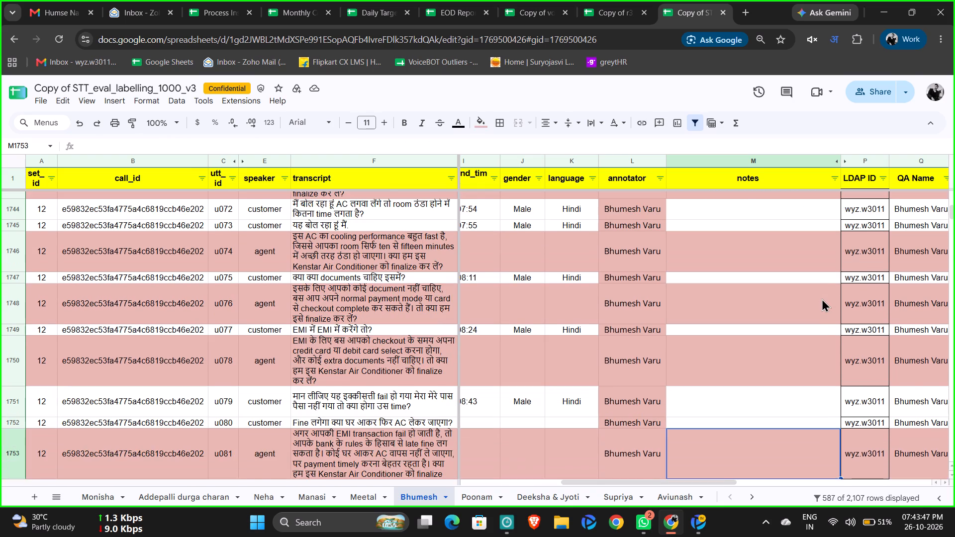
key(Down)
key(Up)
key(Up)
key(Up)
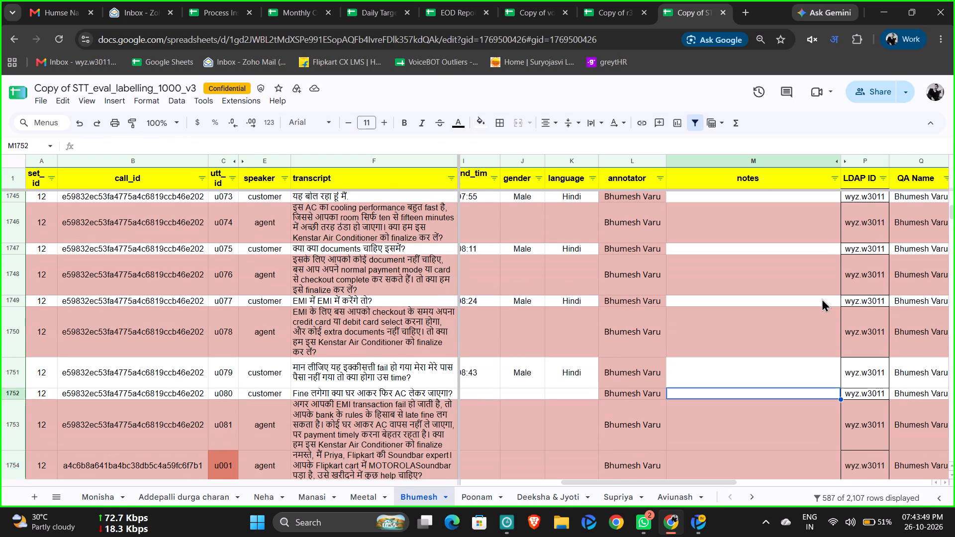
key(ctrl+v)
Switch to English input and replace the first quoted phrase in row 1751's notes cell with that row's original transcript.
key(Left)
key(Left)
key(Left)
key(Left)
key(Left)
key(Left)
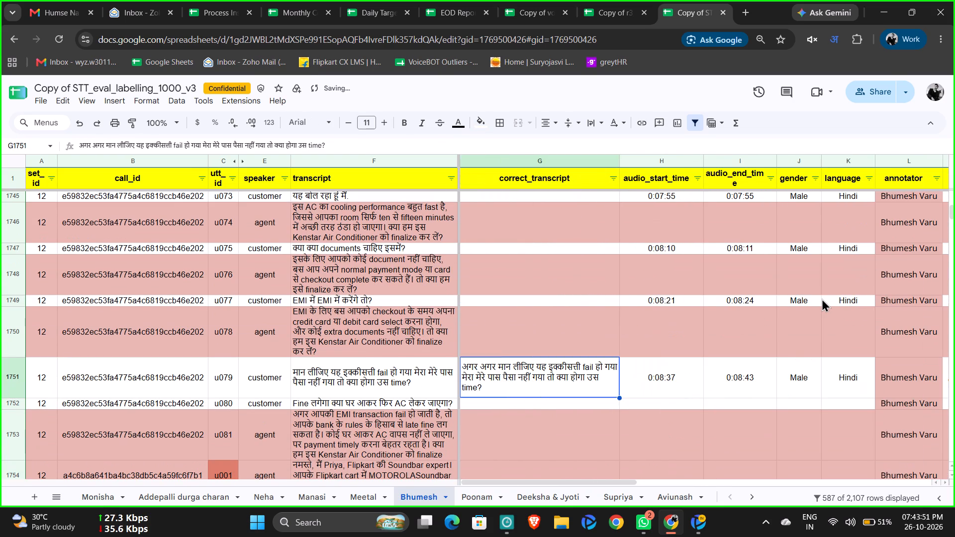
key(Left)
key(ctrl+c)
key(Right)
key(Right)
key(Right)
key(Right)
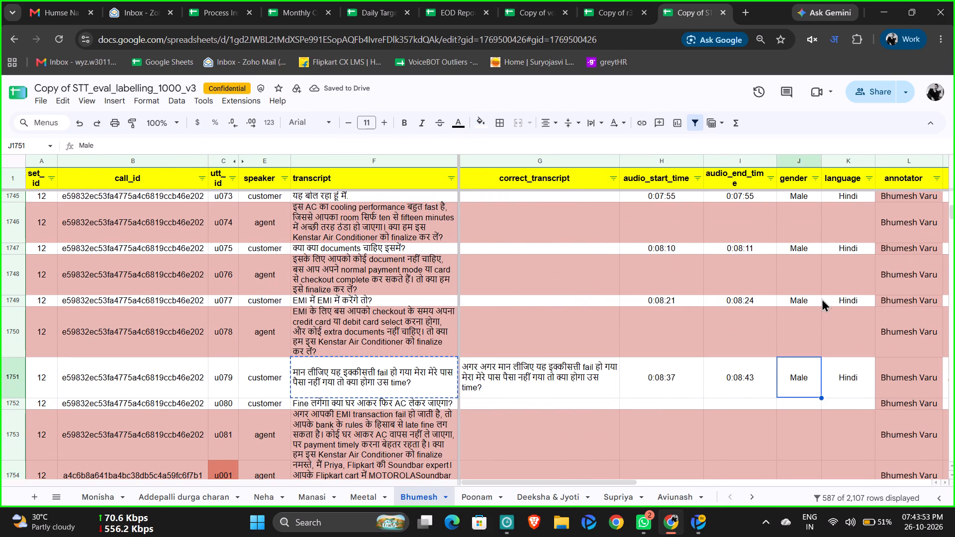
key(Right)
key(Right)
key(Right)
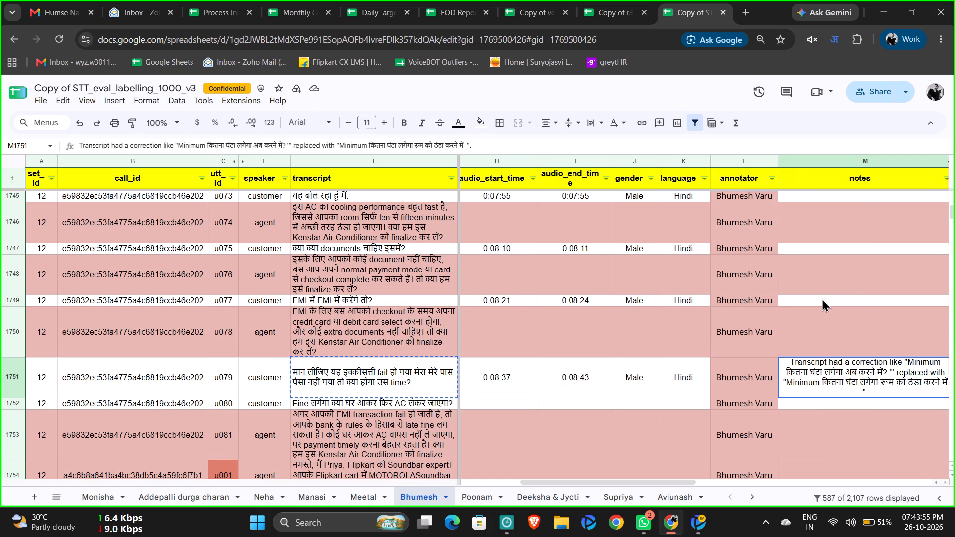
click(834, 36)
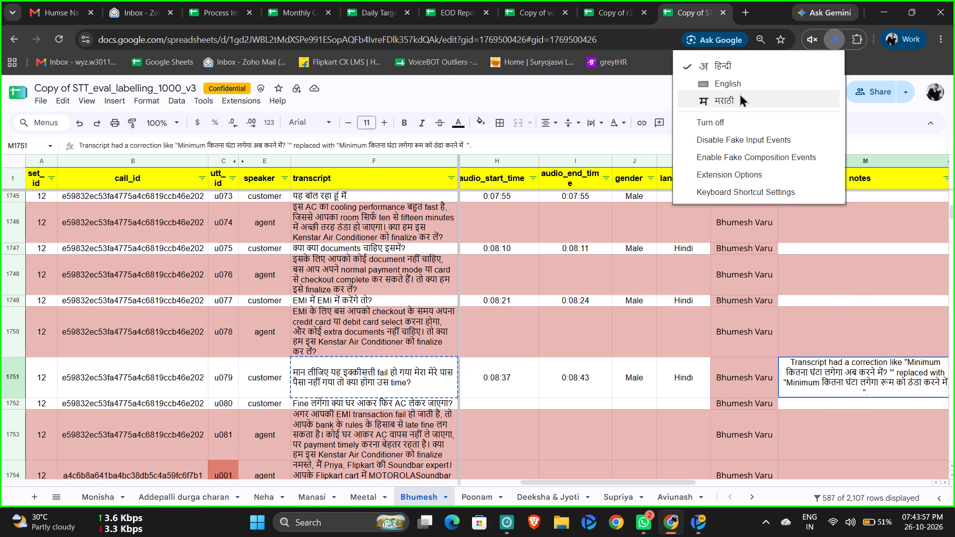
click(750, 75)
click(861, 368)
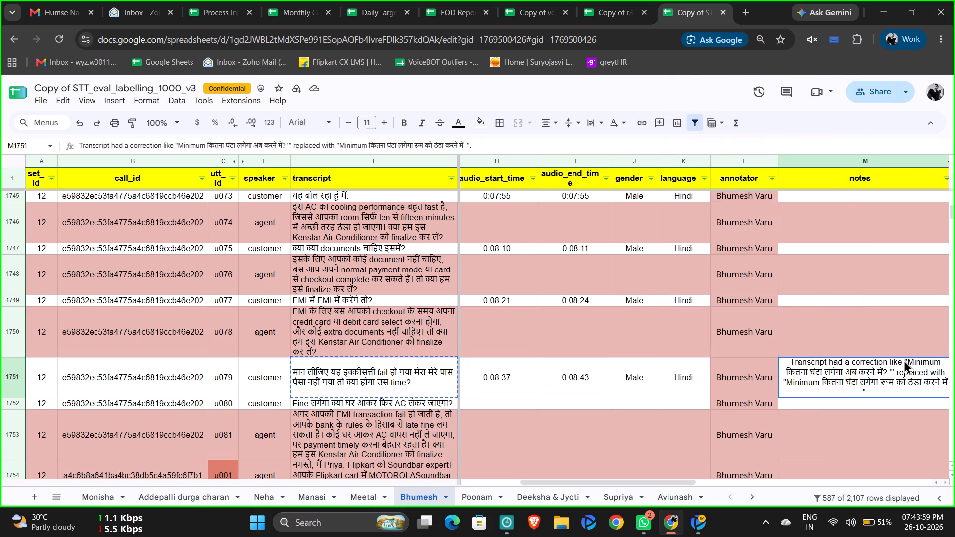
key(Return)
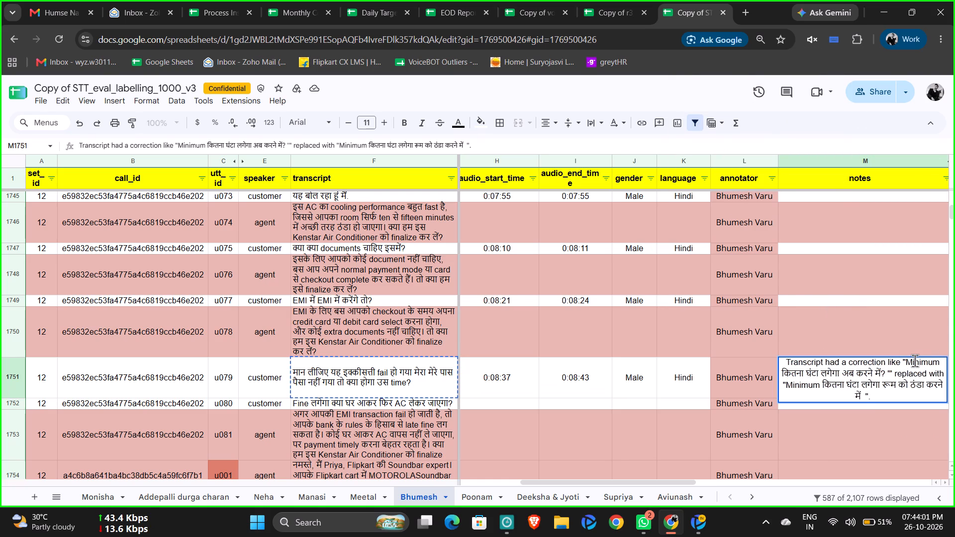
click(906, 360)
key(space)
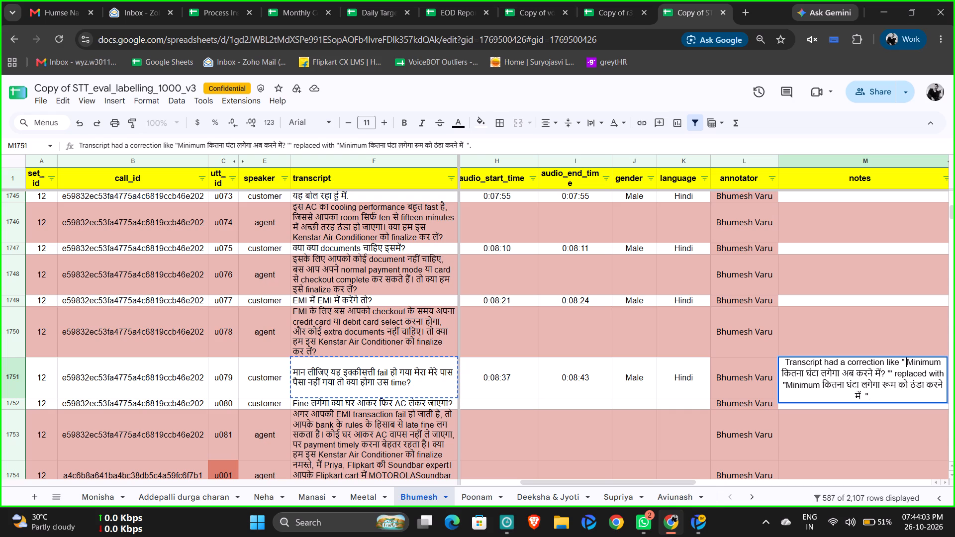
drag(909, 361, 885, 372)
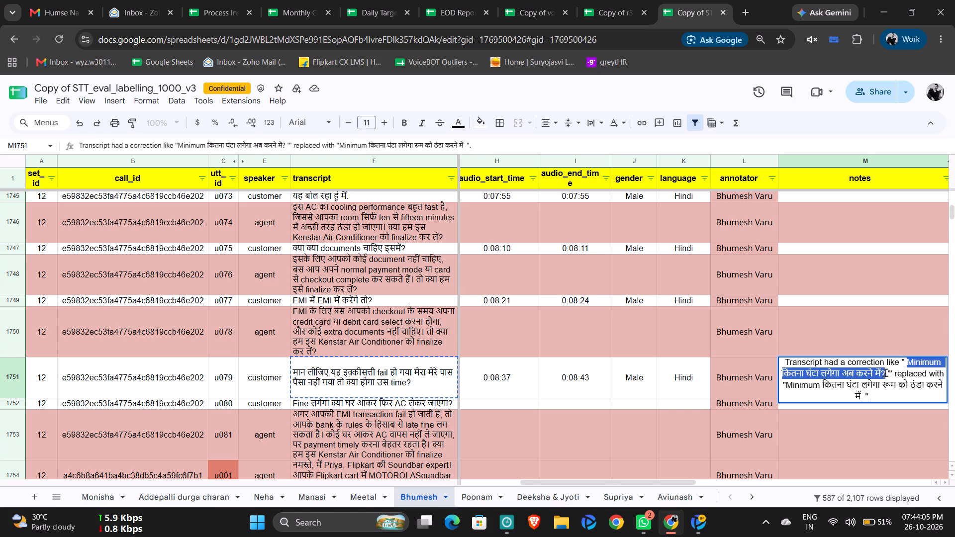
drag(885, 372, 887, 372)
key(ctrl+v)
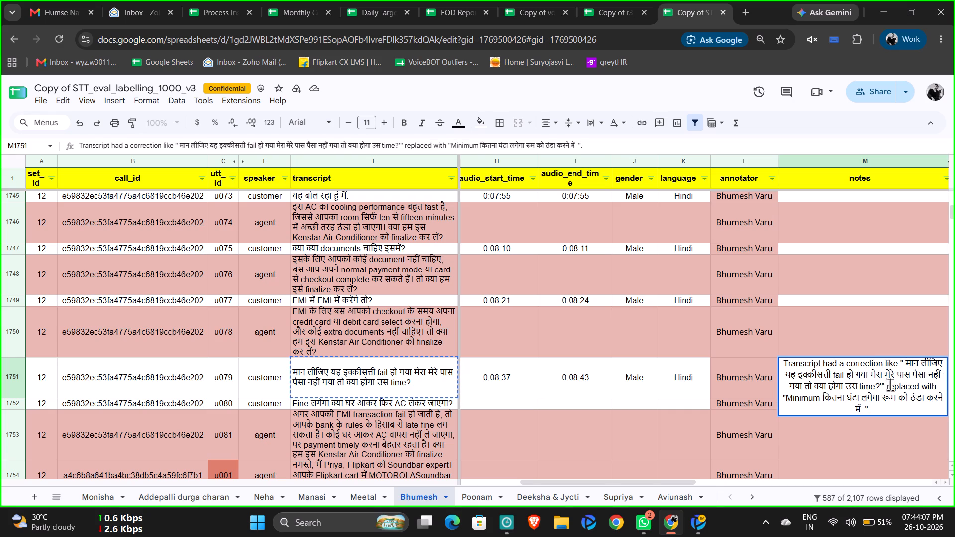
click(642, 382)
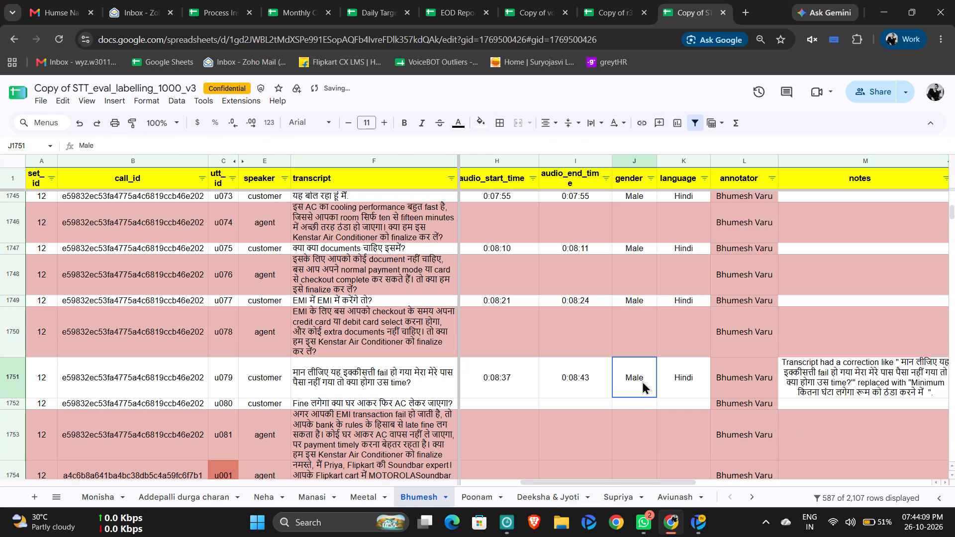
Replace the quoted phrase after "replaced with" in row 1751's notes cell with that row's correct_transcript text.
key(Left)
key(Left)
key(Left)
key(Left)
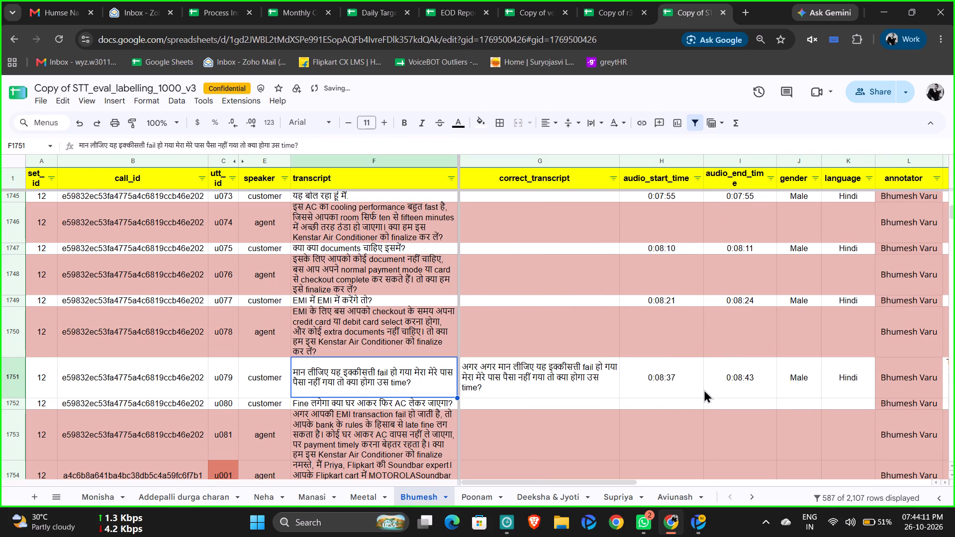
key(Right)
key(ctrl+c)
key(Right)
key(Right)
key(Right)
key(Right)
key(Right)
key(Right)
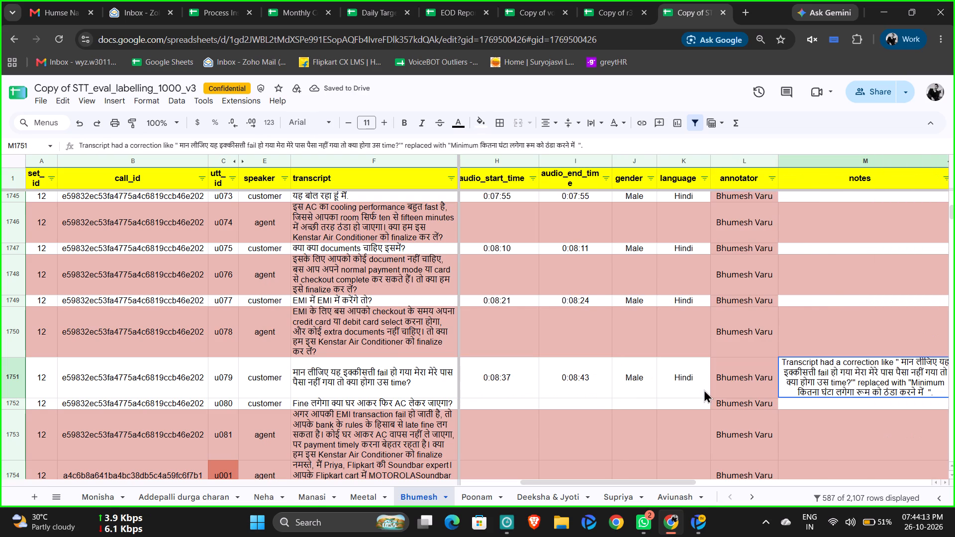
key(Return)
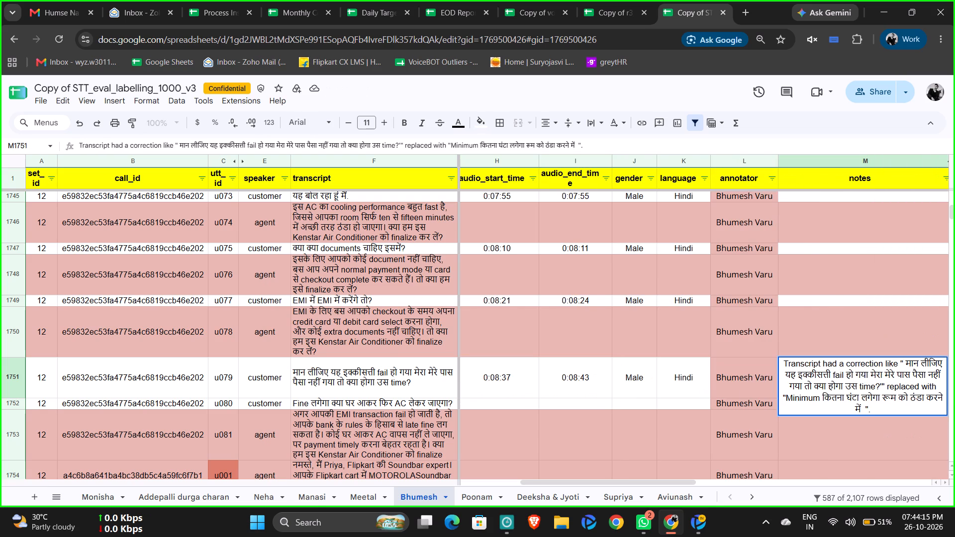
drag(788, 394, 790, 394)
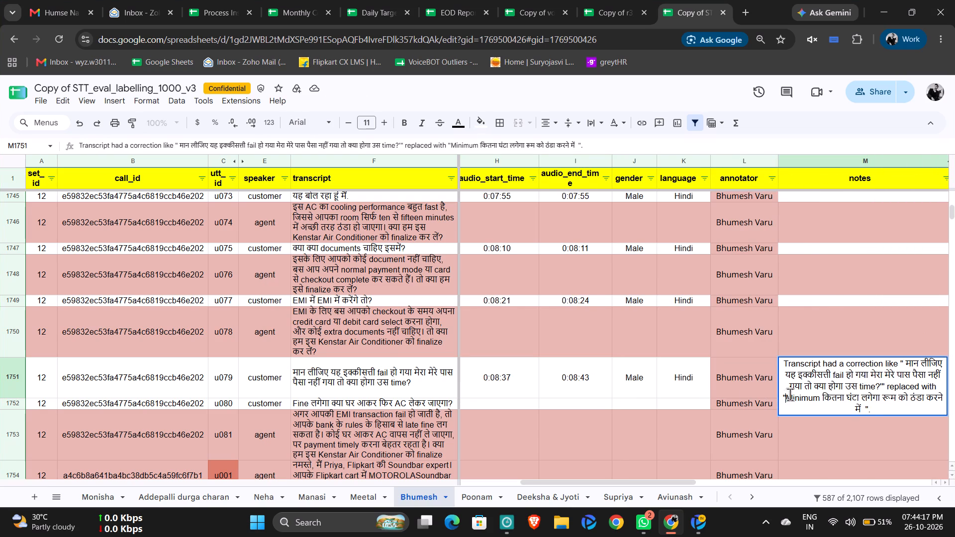
drag(790, 394, 863, 422)
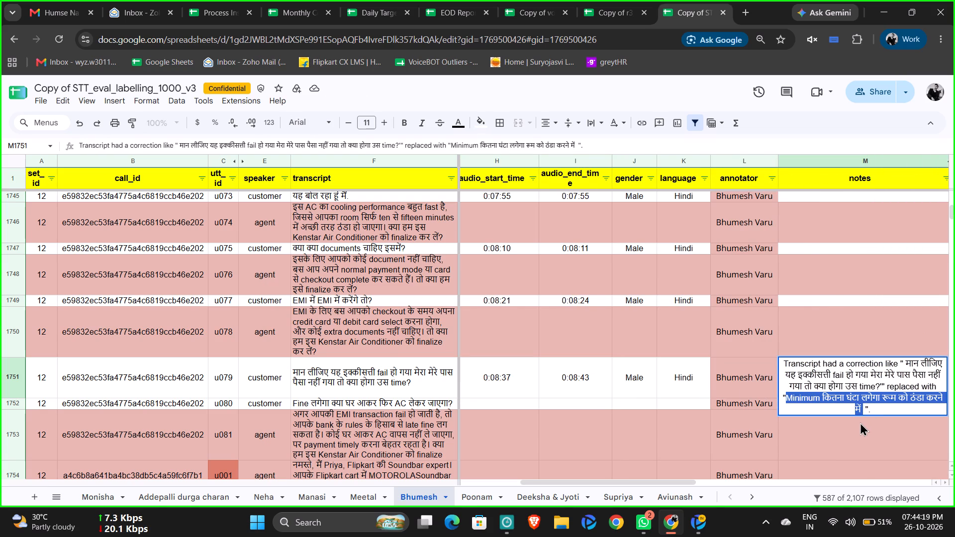
key(ctrl+v)
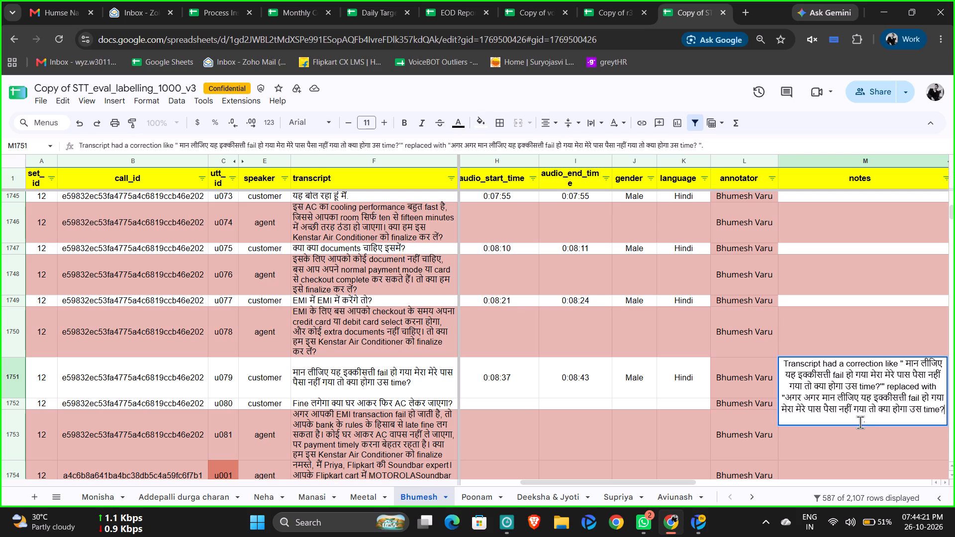
key(Return)
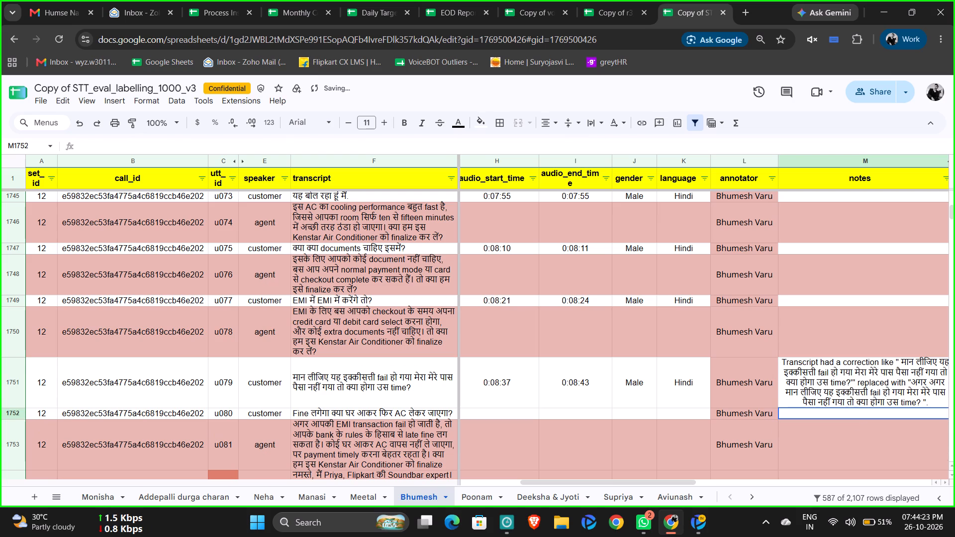
Play the call recording from 8:43 to time the customer's "Fine लगेगा क्या" question in row 1752, pausing at 8:47.
key(Left)
key(Left)
key(Left)
key(Left)
key(Left)
key(Left)
key(Left)
key(Left)
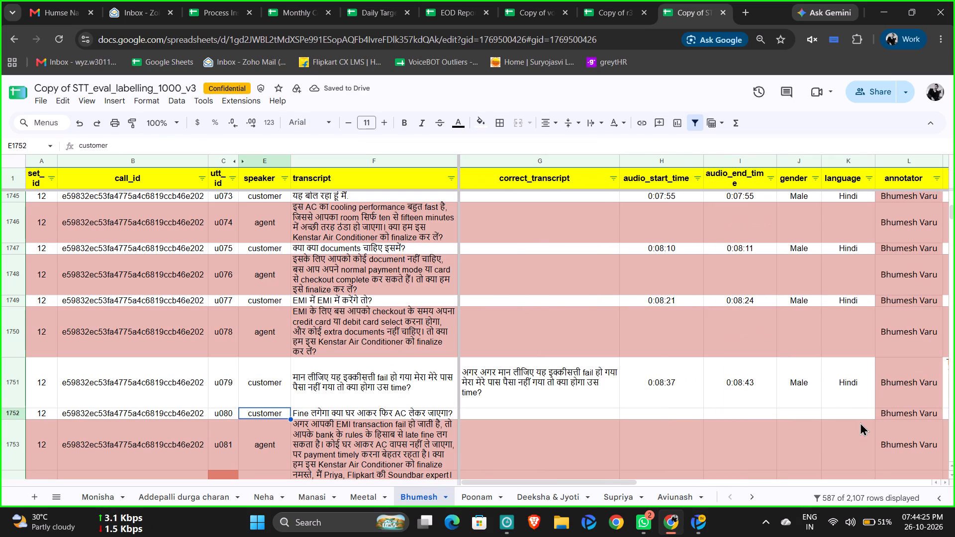
key(Right)
key(Right)
key(alt+Tab)
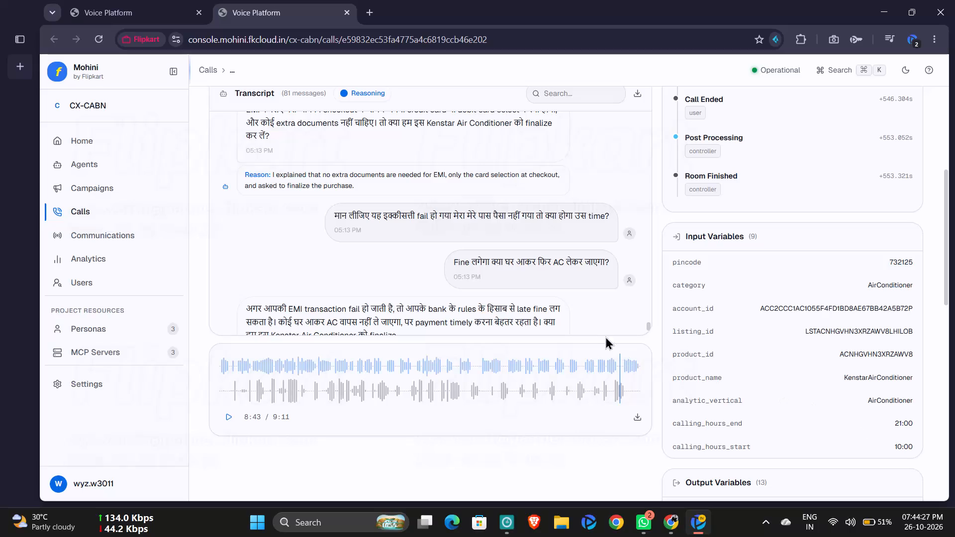
scroll(583, 309, down, 1)
click(227, 414)
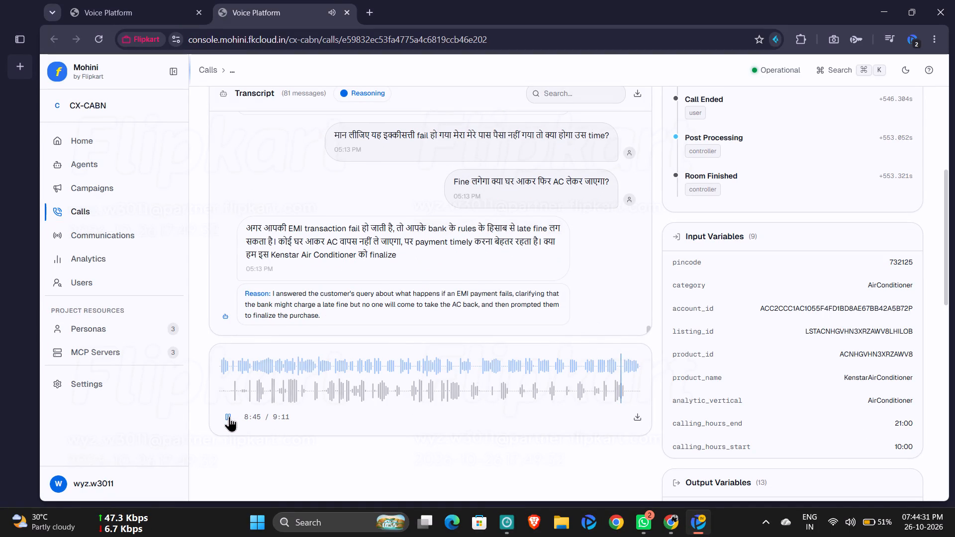
click(229, 416)
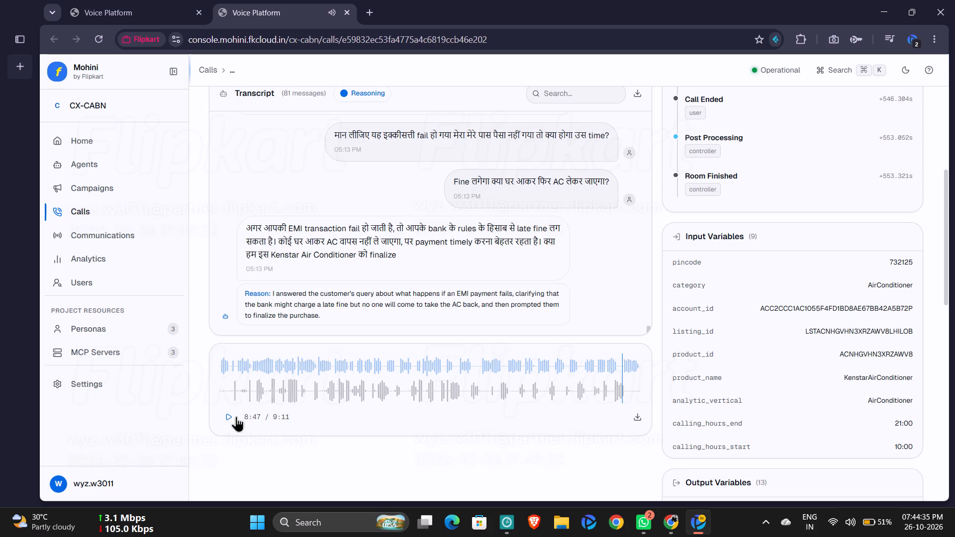
Copy row 1751's start time, end time, gender and language cells into row 1752 of the annotation sheet.
key(alt+Tab)
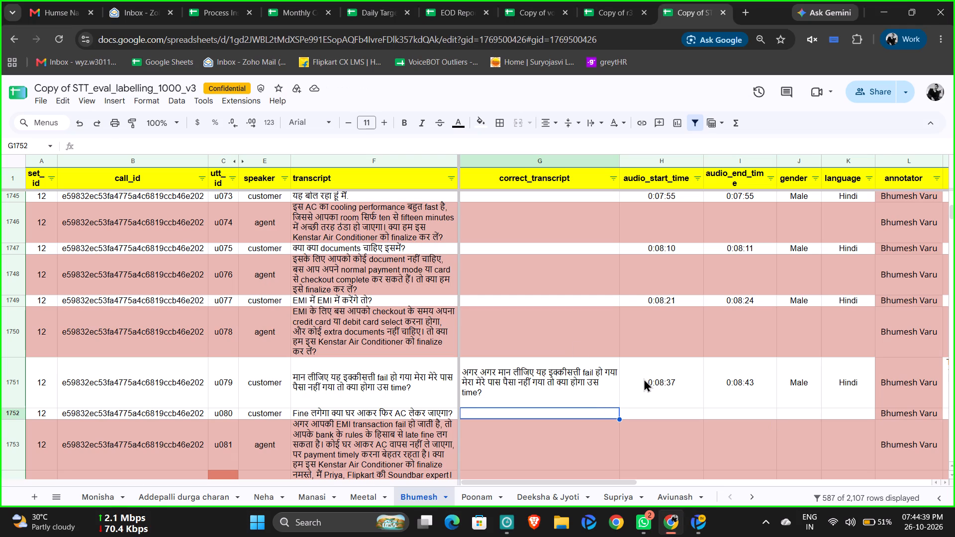
drag(645, 378, 844, 388)
key(ctrl+c)
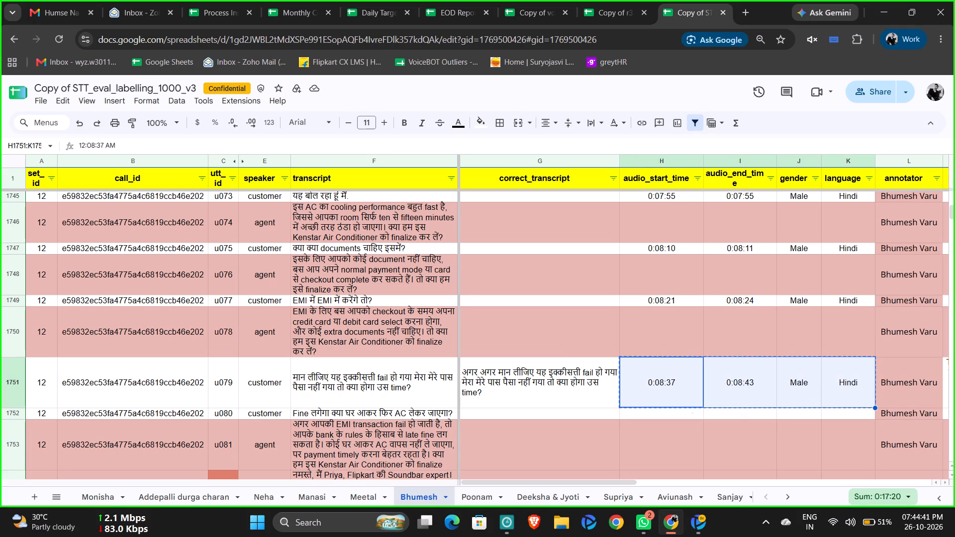
click(692, 415)
key(ctrl+v)
Set row 1752's audio_start_time to 0:08:44.
click(677, 410)
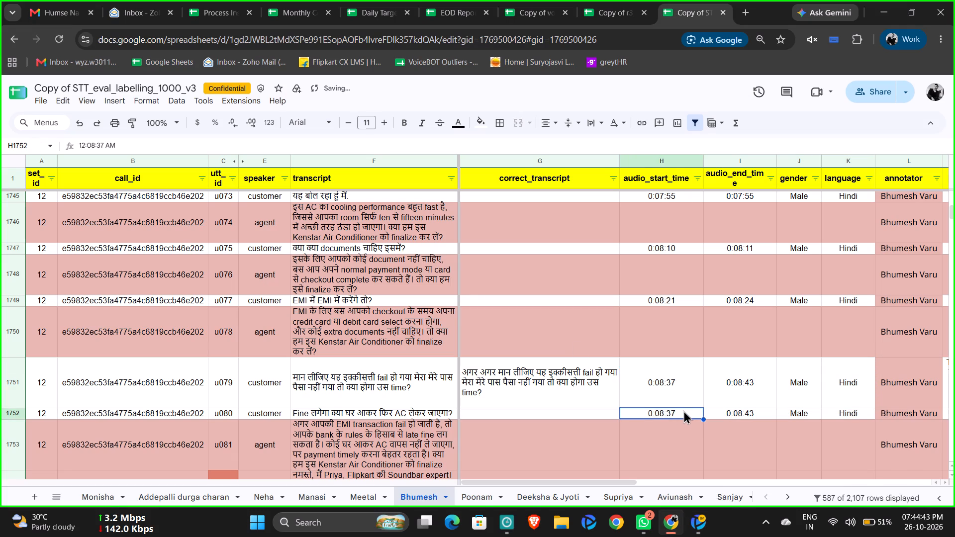
key(Return)
key(Left)
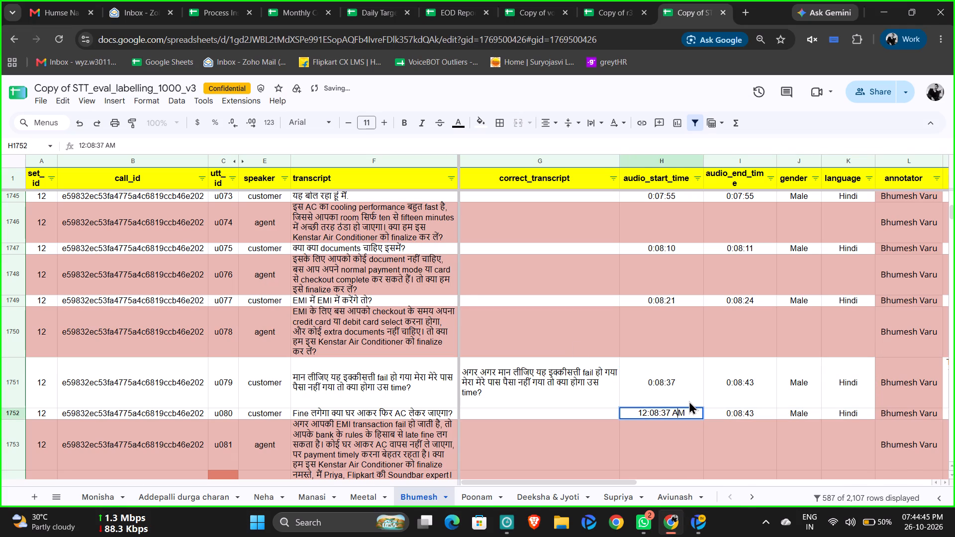
key(Left)
key(Left)
key(BackSpace)
key(BackSpace)
text(44)
key(Right)
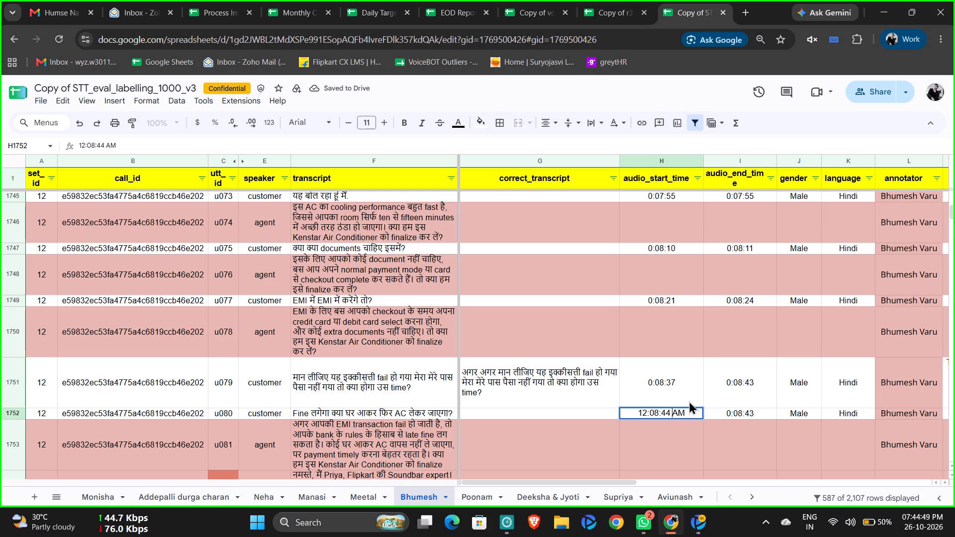
key(Return)
Set row 1752's audio_end_time to 0:08:47.
key(Up)
key(Right)
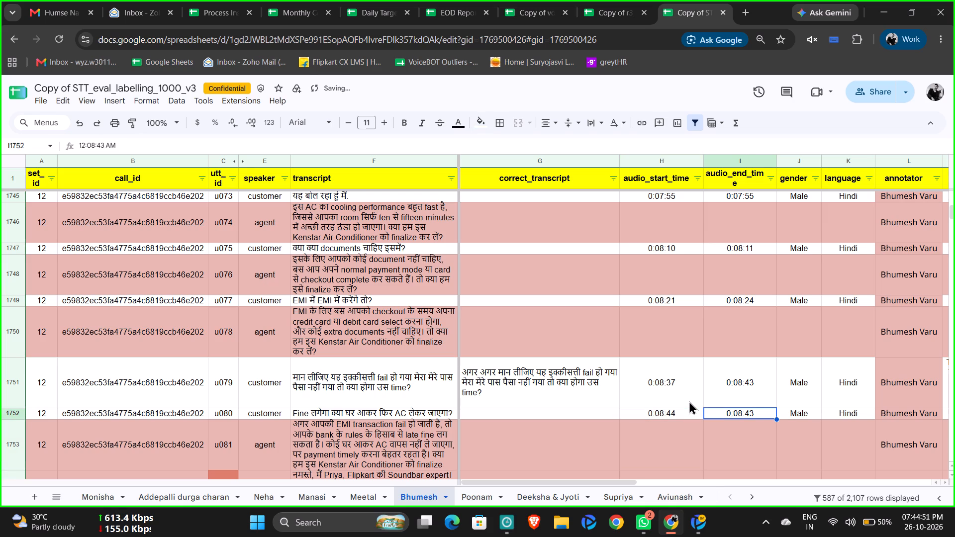
key(Return)
key(Left)
key(Left)
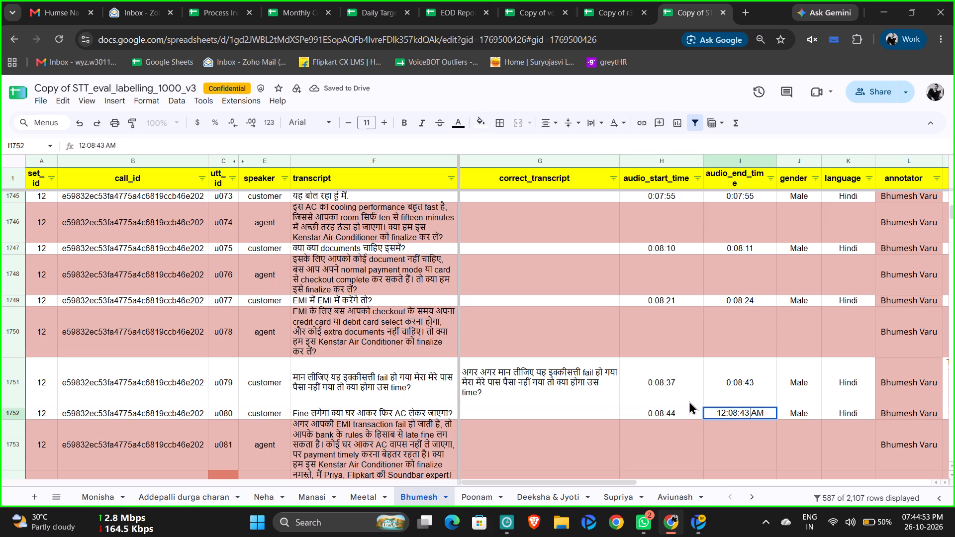
key(Left)
key(BackSpace)
key(7)
key(Return)
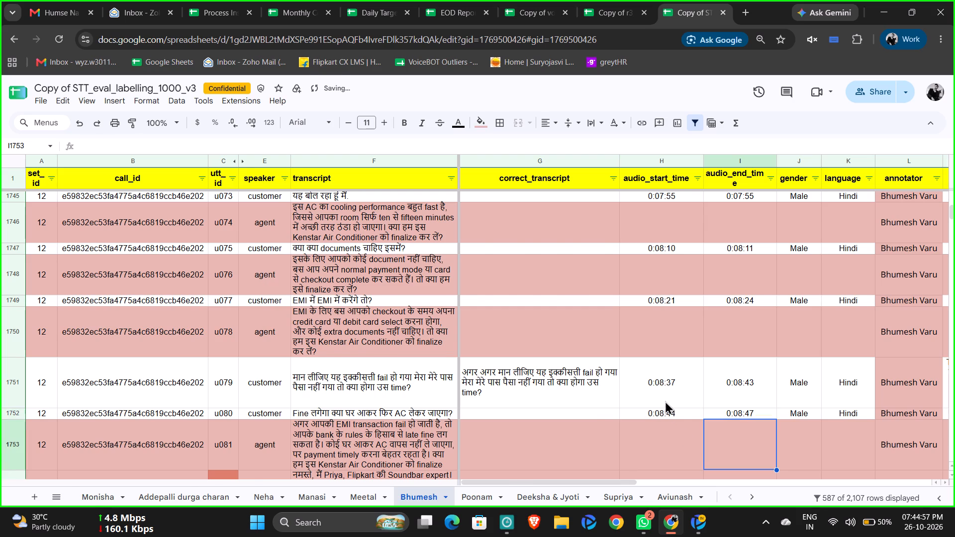
Play the rest of the air conditioner call recording from 8:47 to its end at 9:11.
scroll(665, 401, down, 1)
click(590, 389)
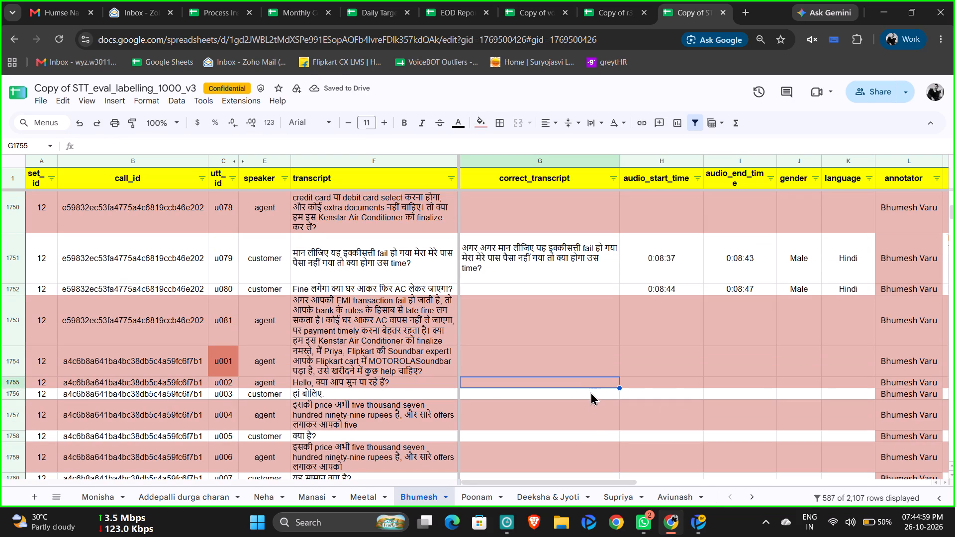
click(621, 394)
click(605, 388)
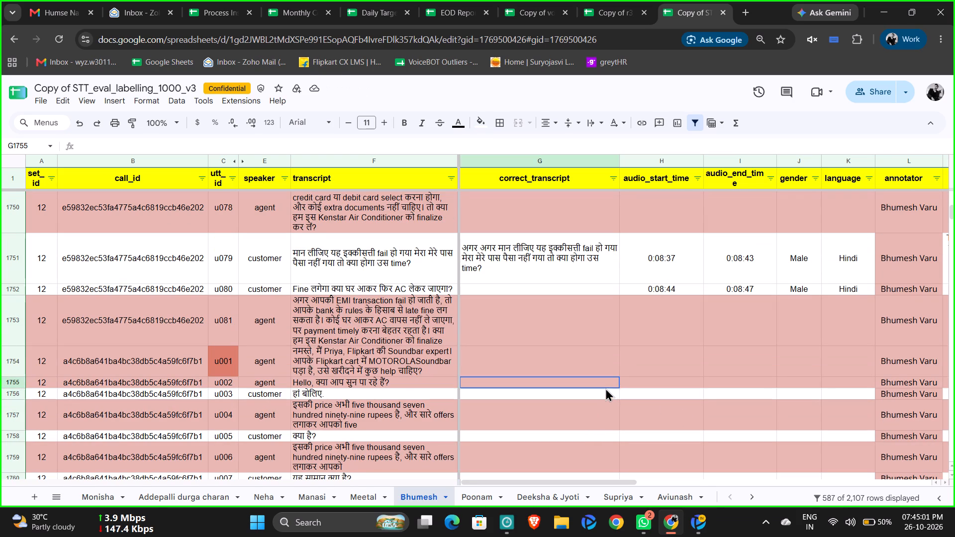
click(603, 392)
key(alt+Tab)
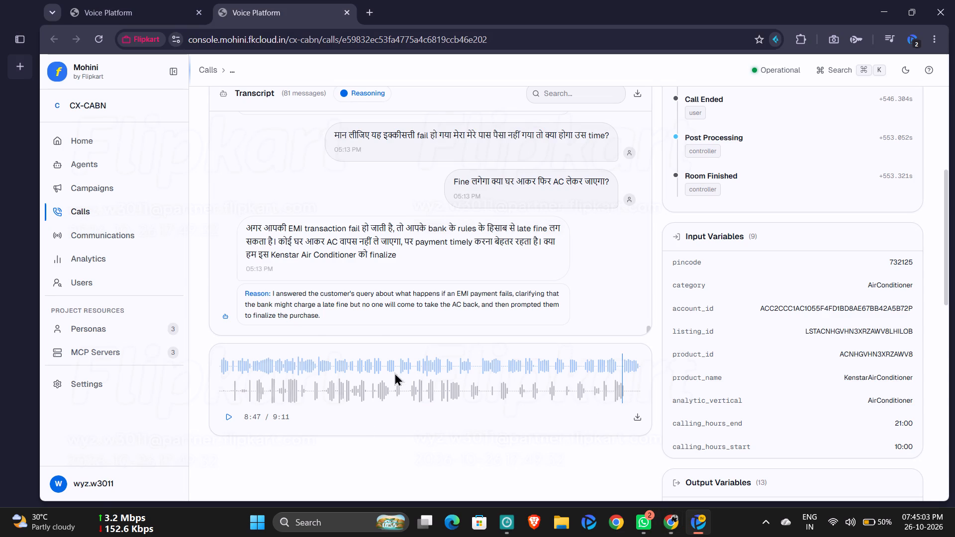
click(229, 414)
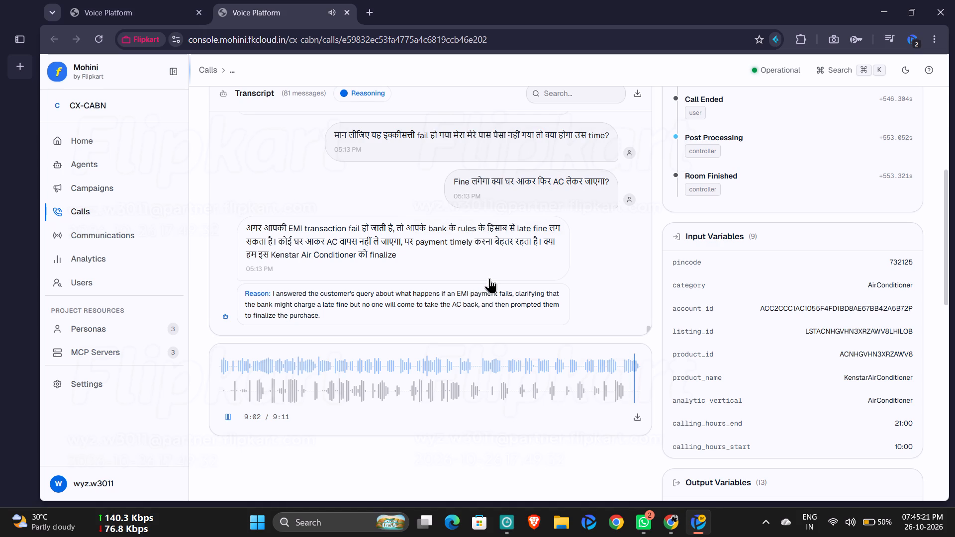
scroll(489, 278, down, 1)
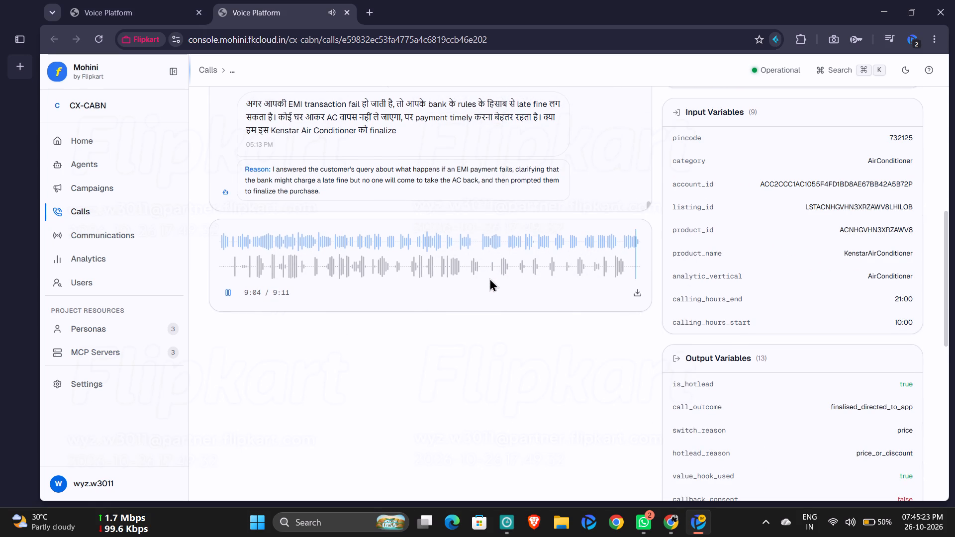
scroll(489, 278, up, 1)
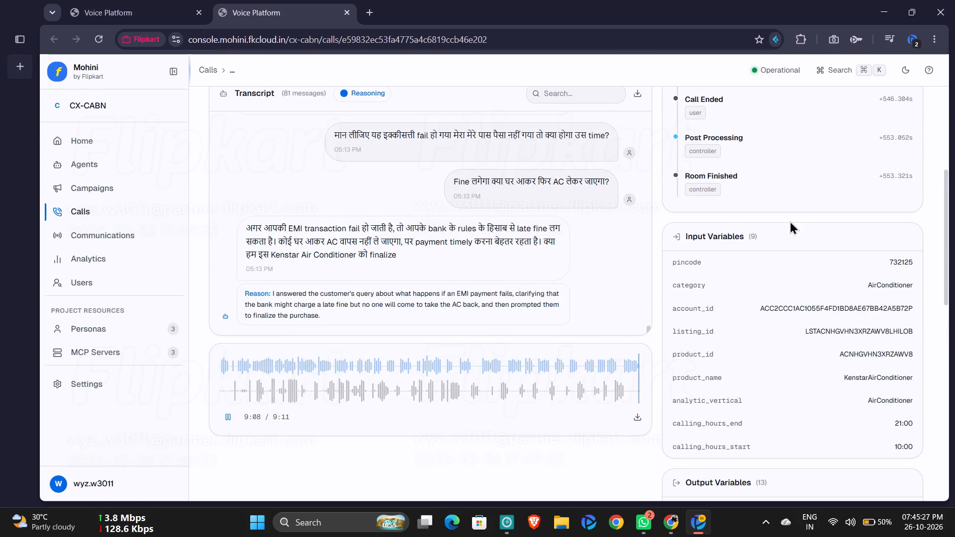
scroll(800, 204, down, 1)
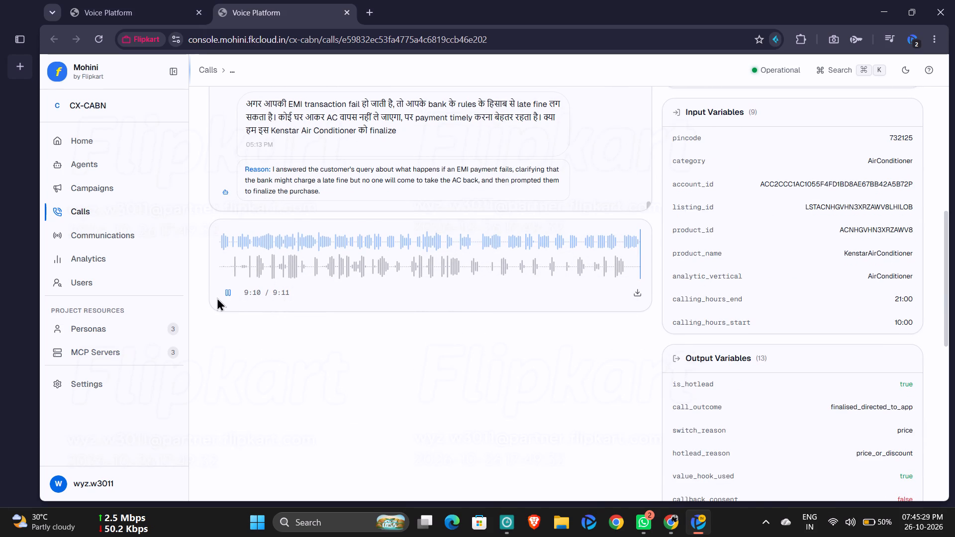
click(225, 293)
Switch to the annotation sheet and check the selection summaries for the audio_start_time and gender columns.
key(alt+Tab)
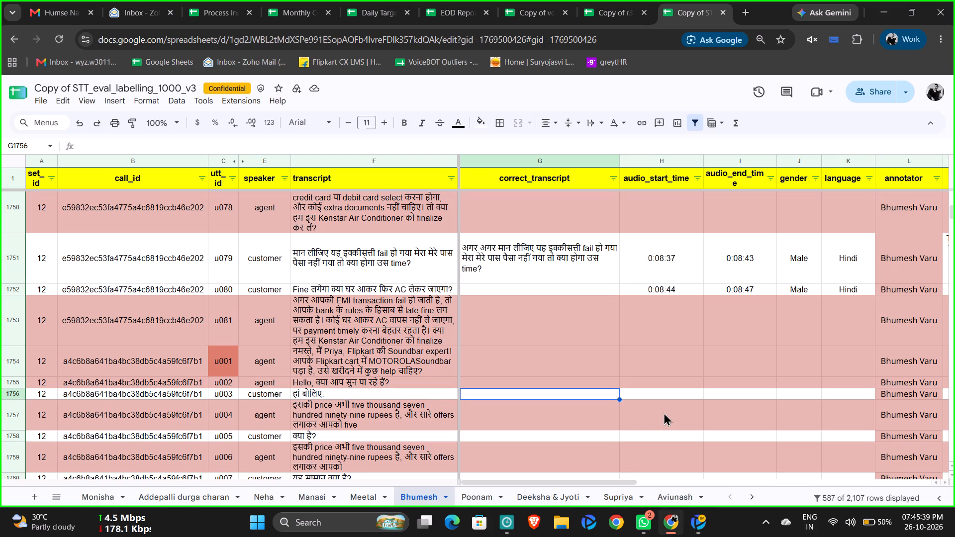
click(679, 159)
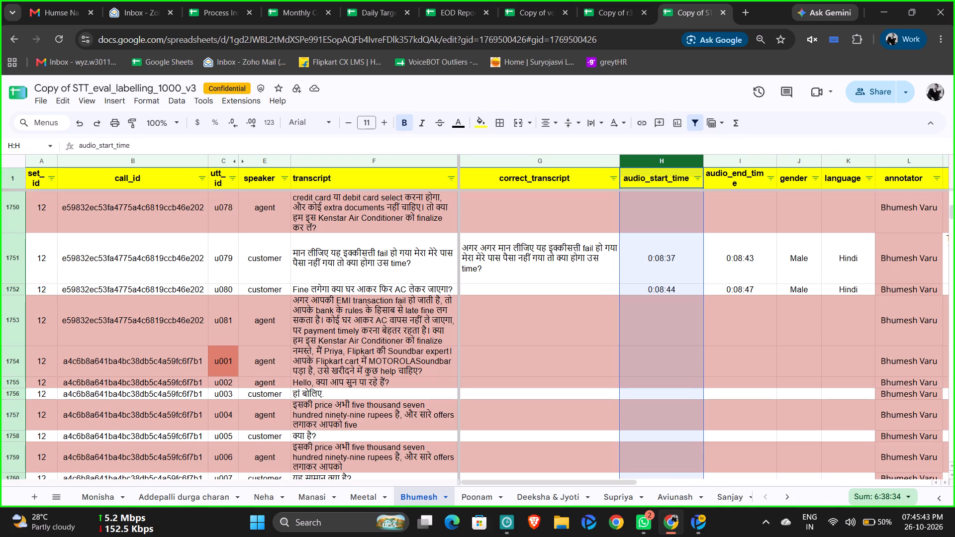
click(794, 161)
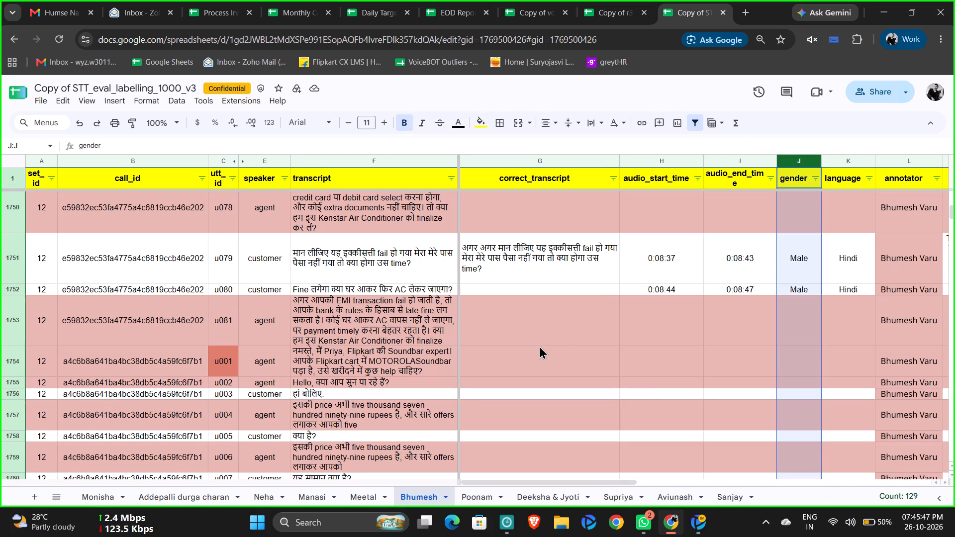
click(582, 352)
key(alt+Tab)
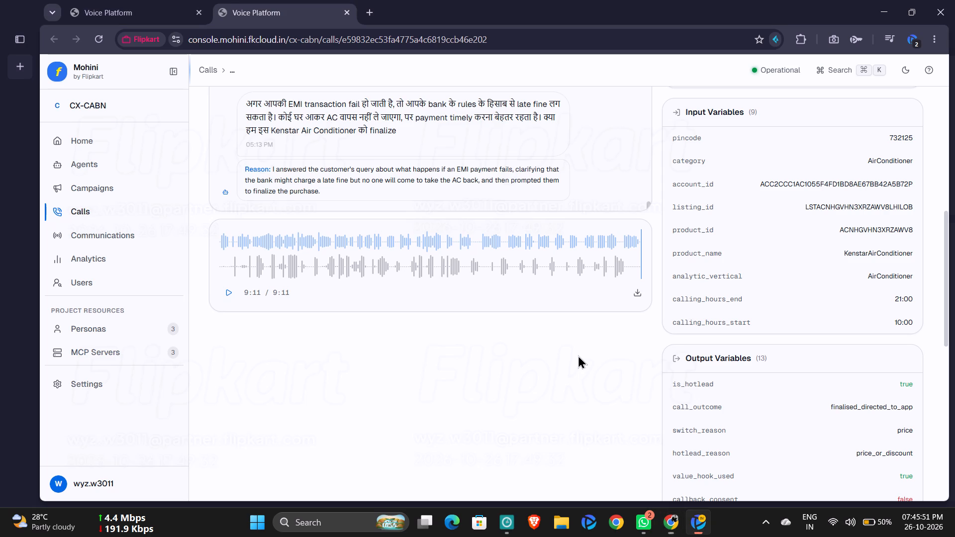
key(alt+Tab)
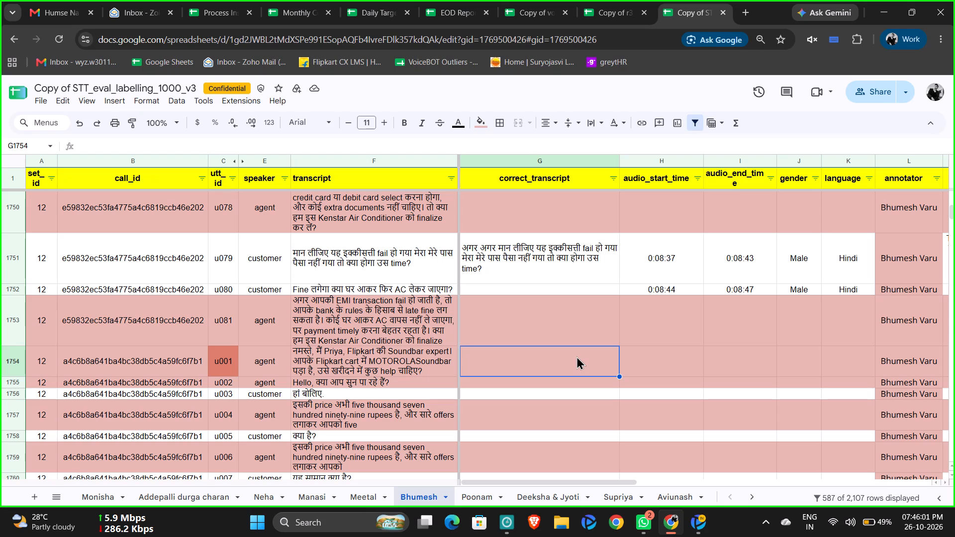
Copy row 1754's call ID from the annotation sheet and search the voice platform's calls for it as the session ID.
key(Left)
key(Left)
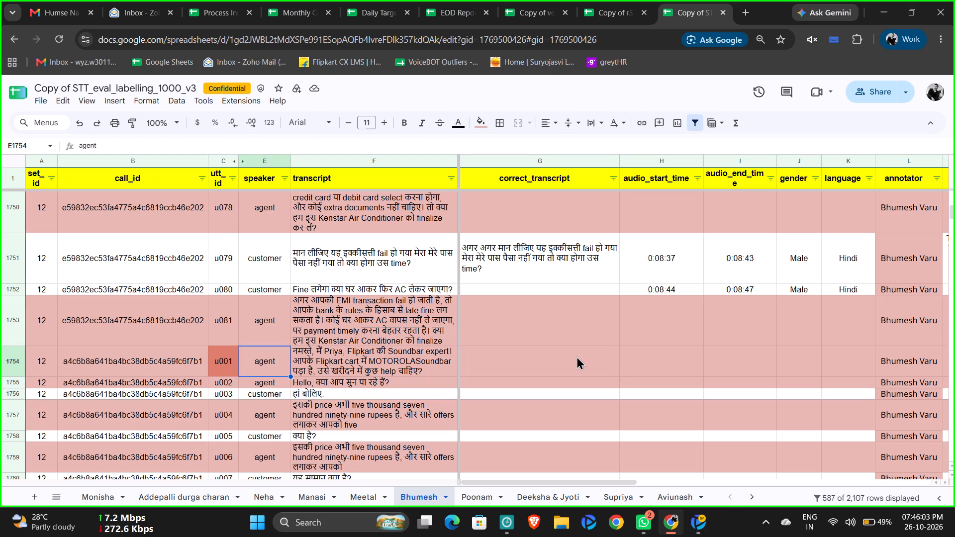
key(Left)
key(Left)
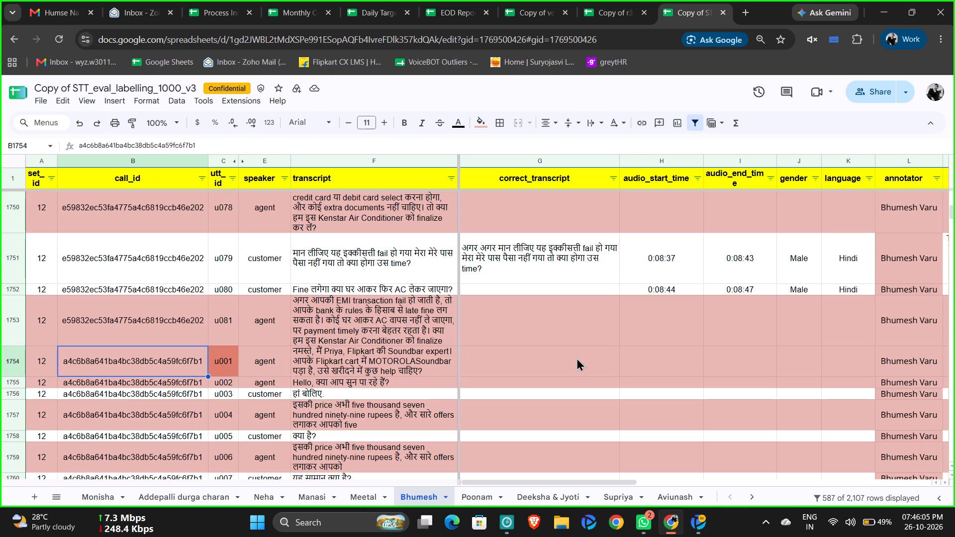
key(ctrl+c)
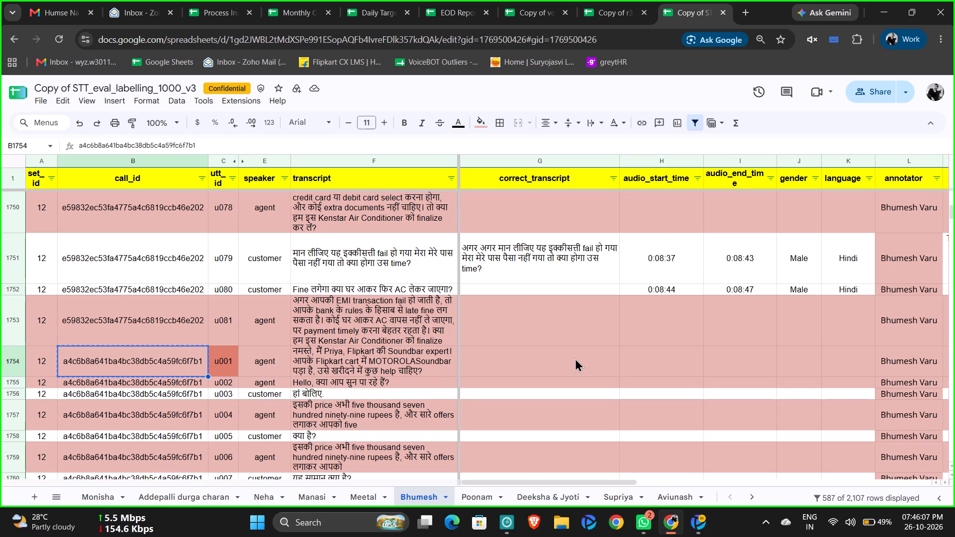
key(alt+Tab)
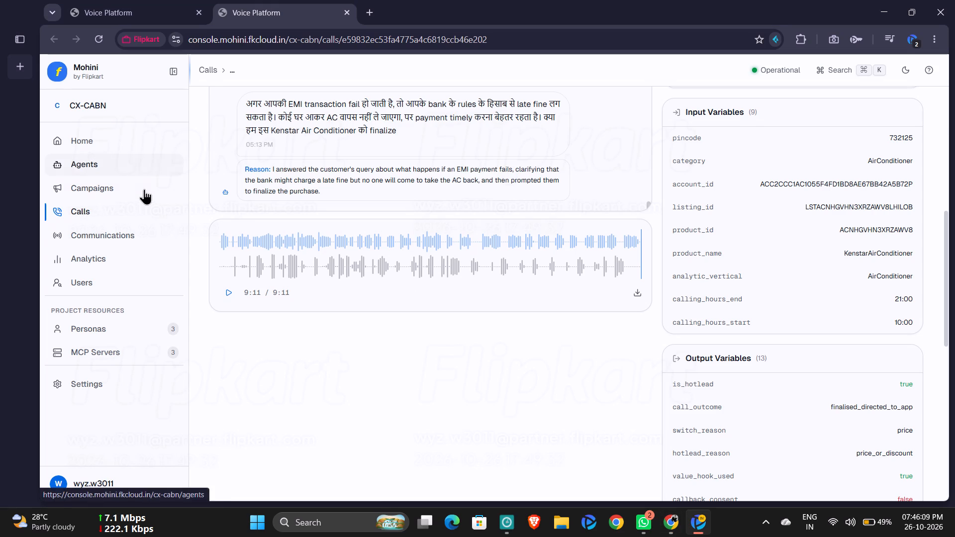
click(133, 207)
click(133, 207)
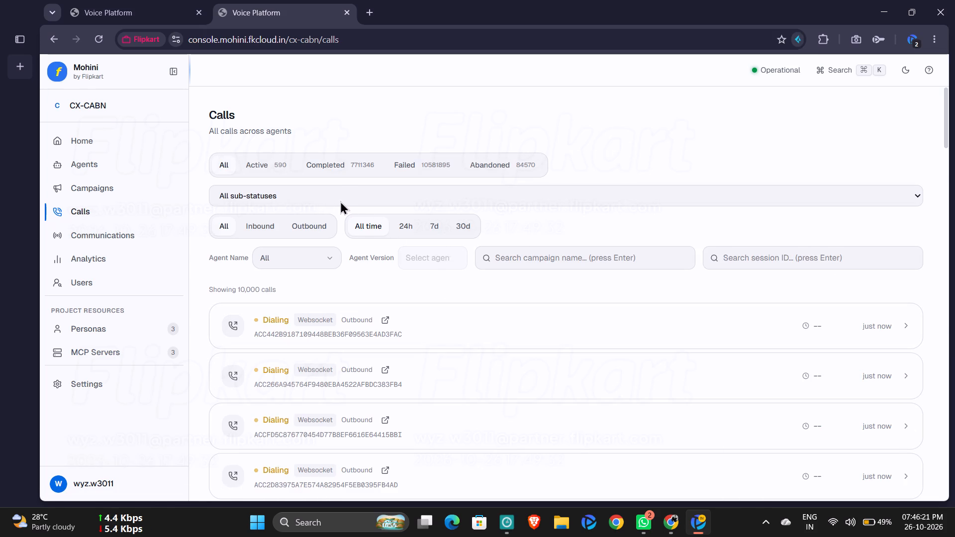
click(336, 190)
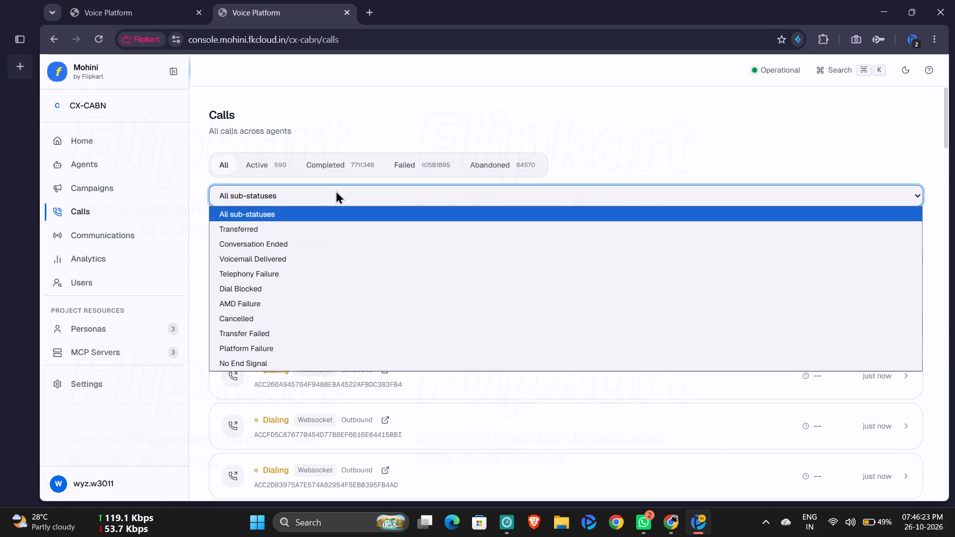
click(336, 190)
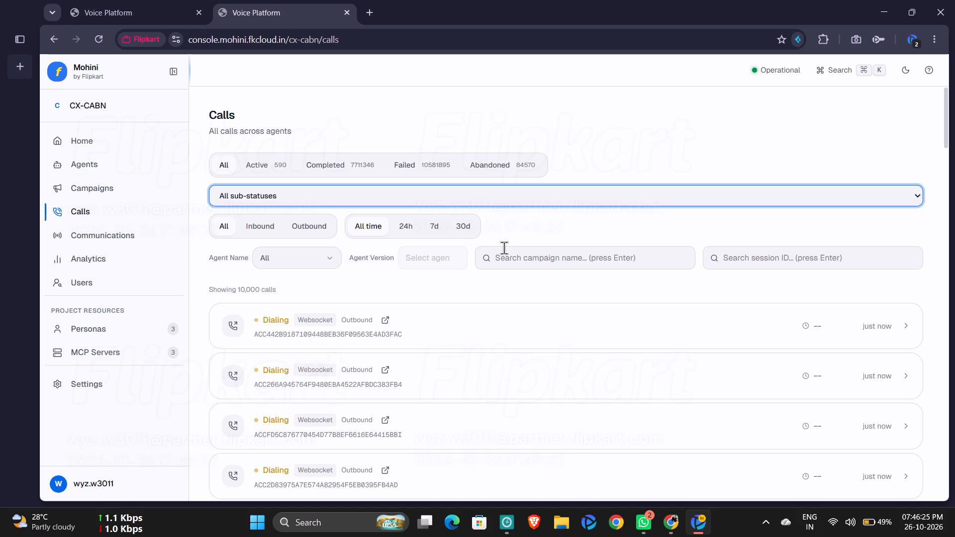
click(522, 256)
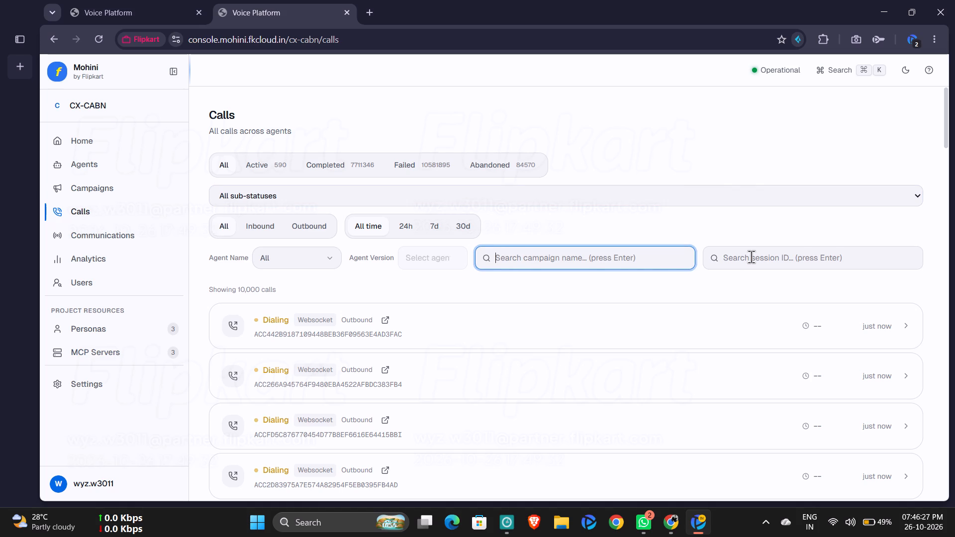
click(751, 257)
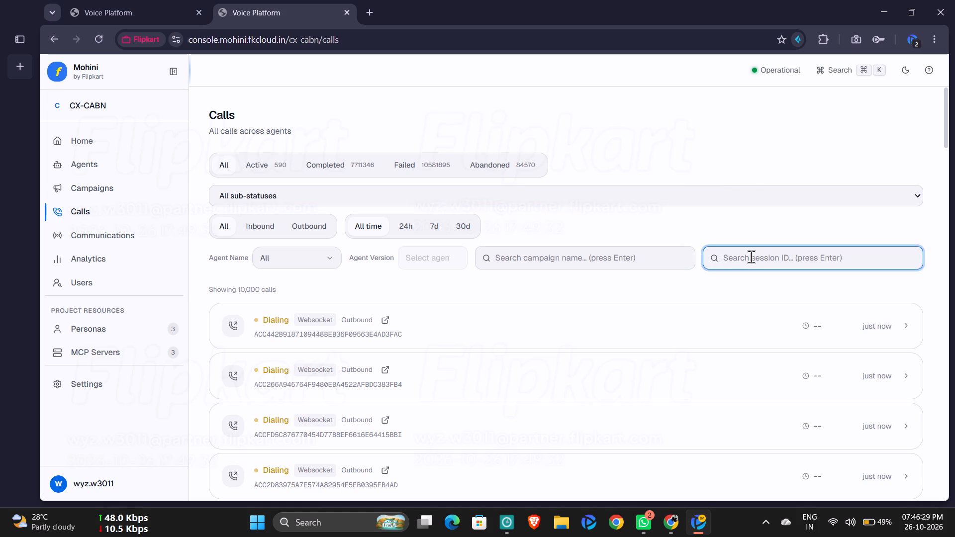
key(ctrl+v)
key(Return)
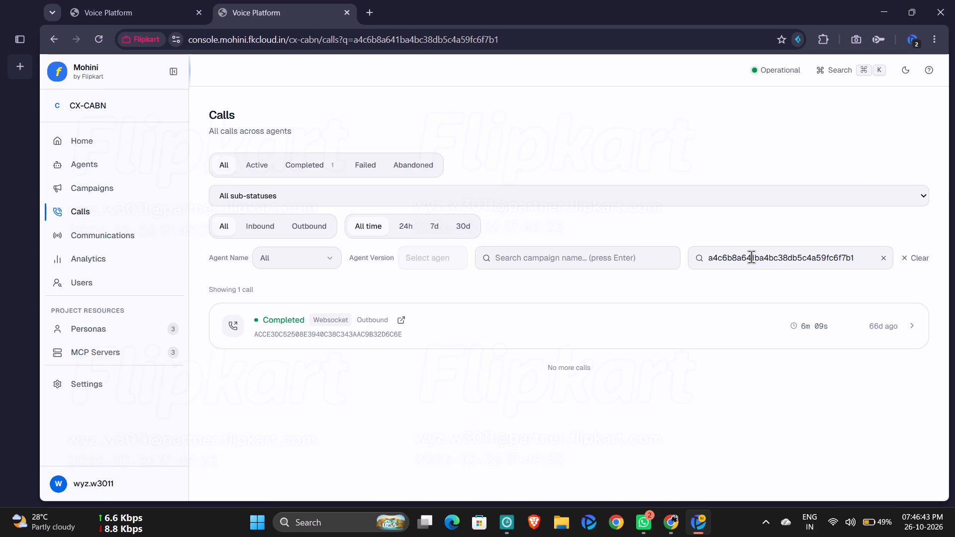
Open the matching completed call's full detail page in a new tab, with its transcript and recording.
click(599, 317)
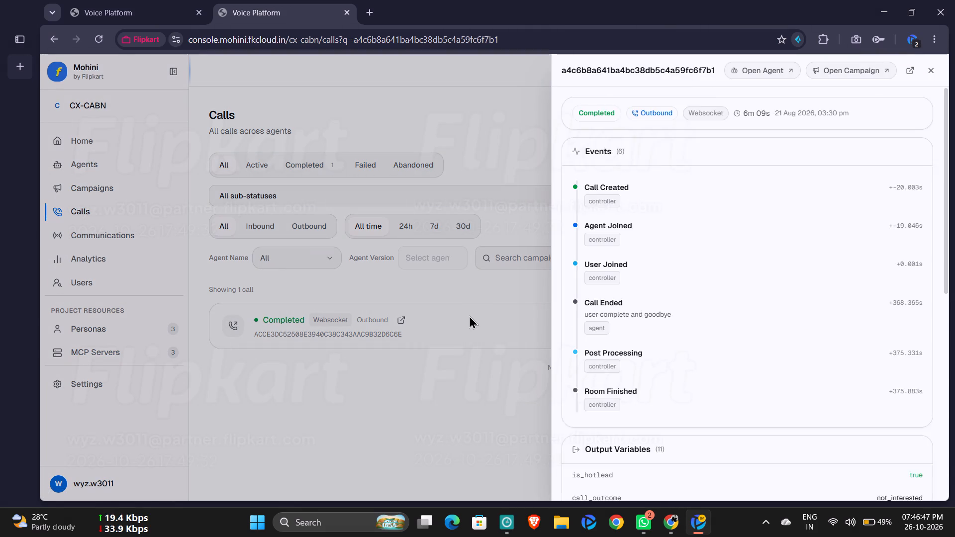
click(469, 315)
click(397, 317)
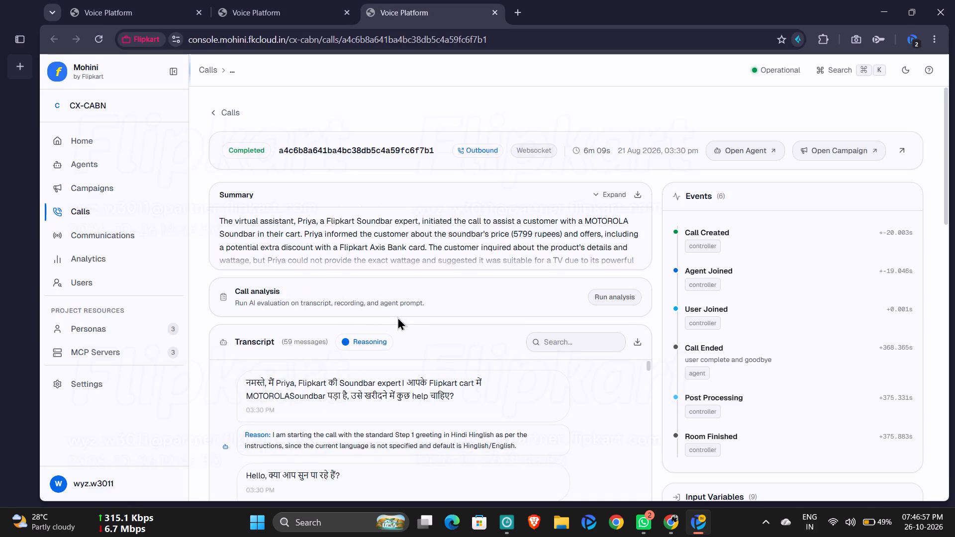
scroll(292, 323, down, 1)
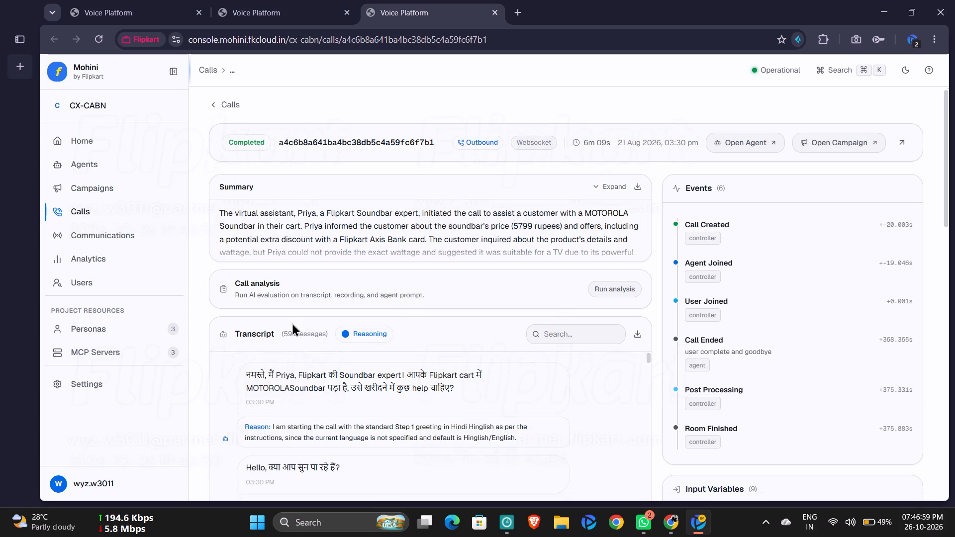
scroll(292, 323, down, 2)
scroll(292, 323, up, 1)
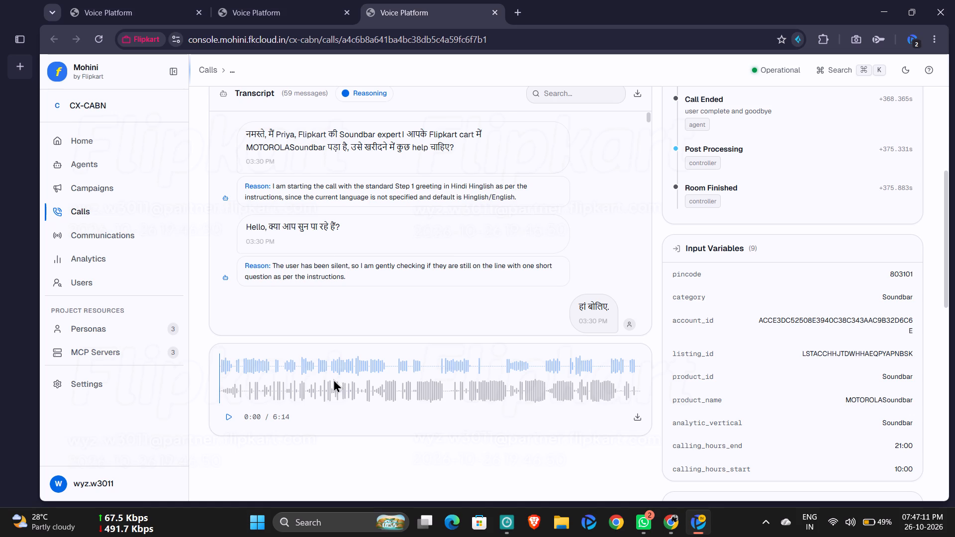
Switch to the annotation sheet and check the selection summaries for the notes and gender columns.
click(672, 521)
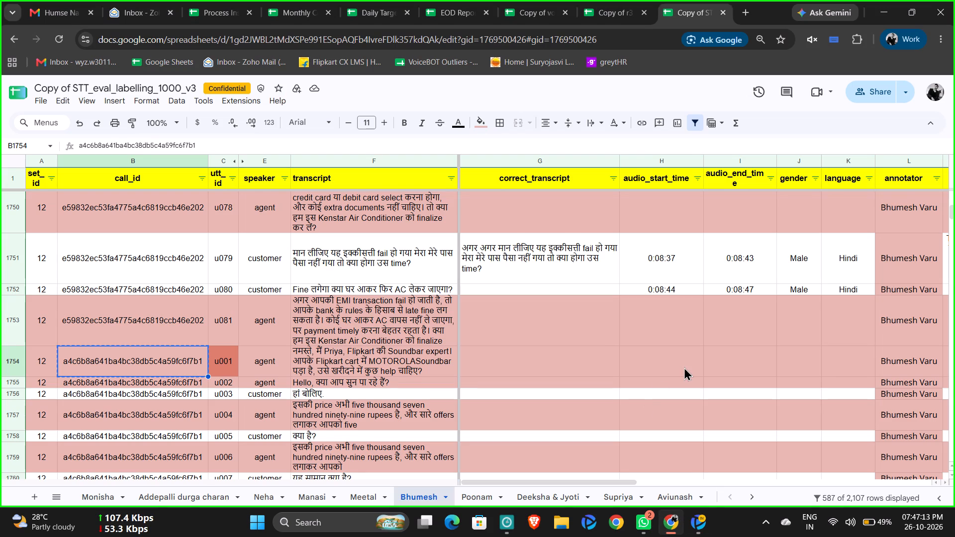
scroll(684, 367, left, 6)
scroll(684, 367, right, 2)
scroll(684, 367, up, 1)
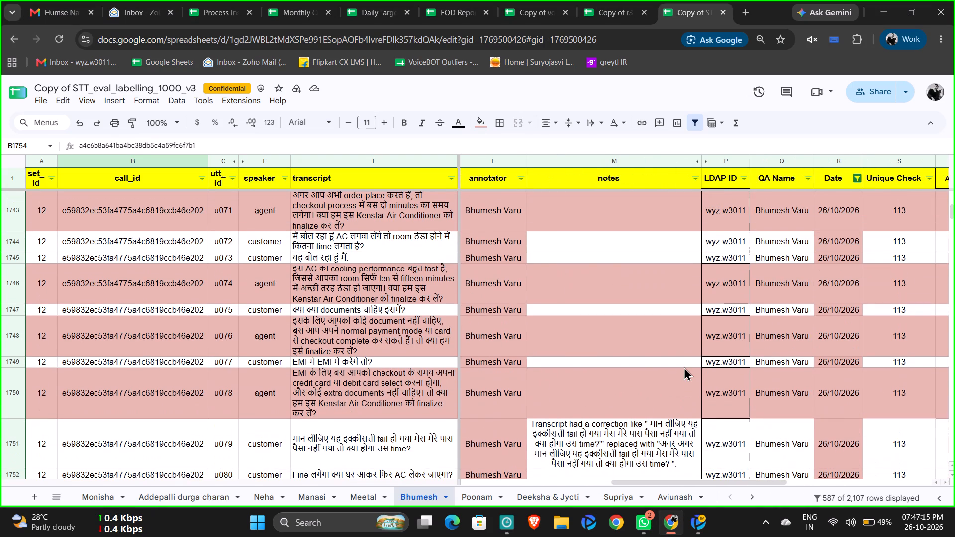
scroll(684, 367, up, 1)
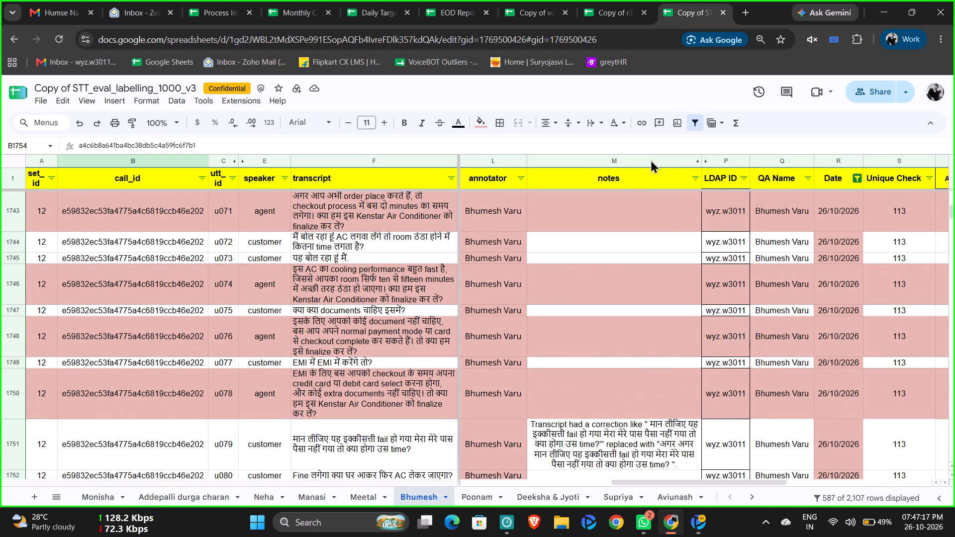
click(651, 160)
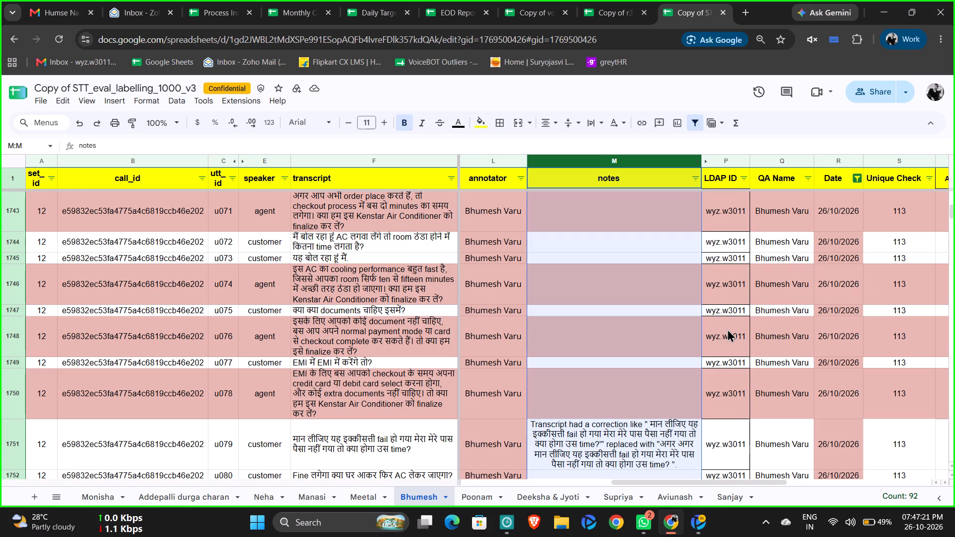
scroll(727, 329, right, 4)
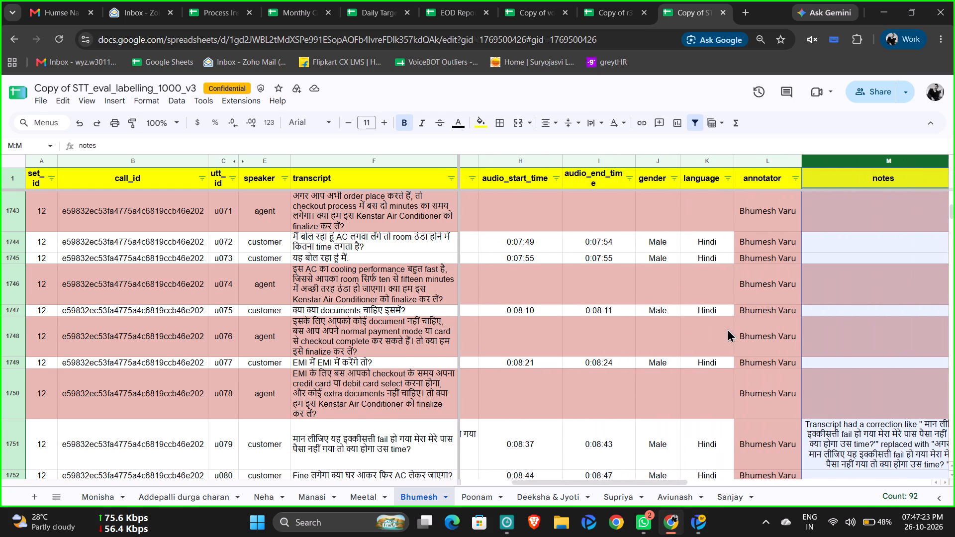
scroll(727, 329, down, 1)
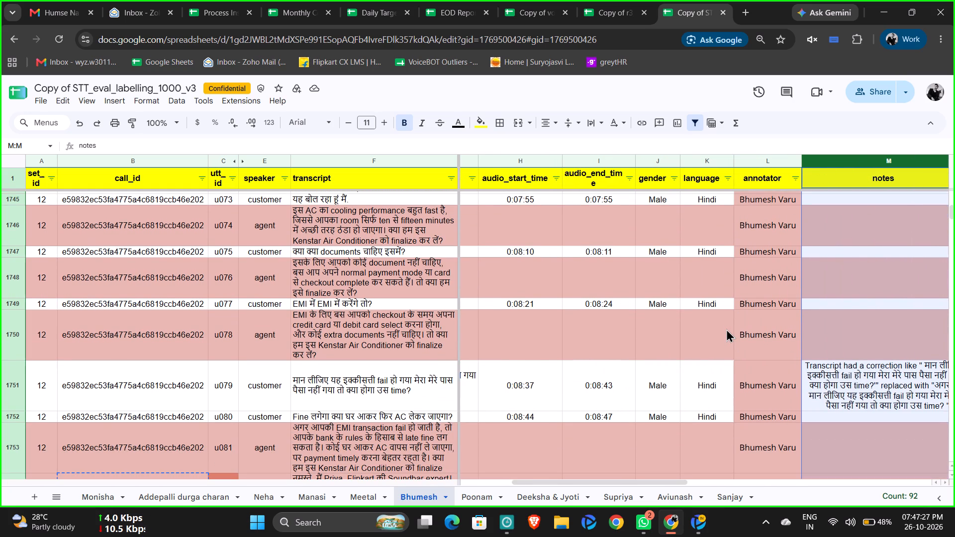
click(647, 160)
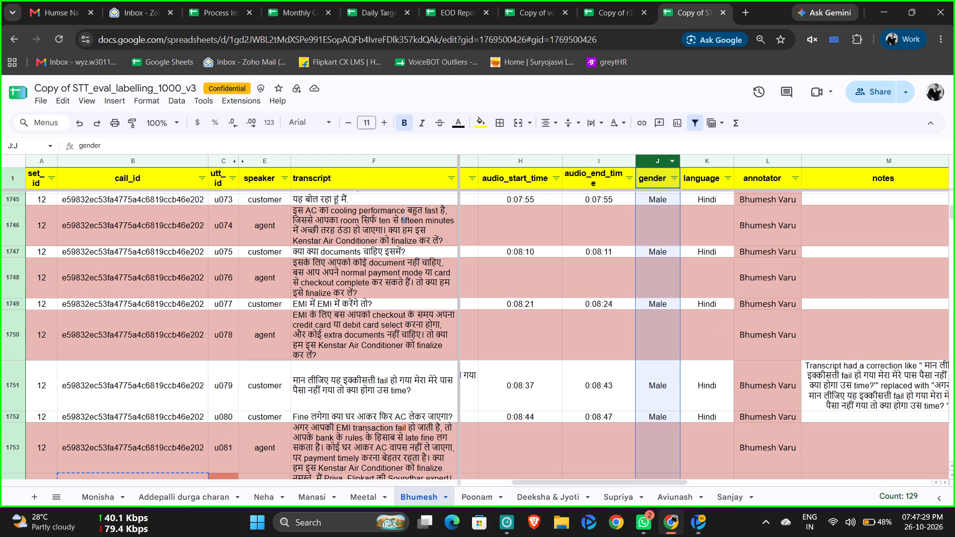
Look back through the air conditioner call's notes and times, from row 1748 up to about row 1702.
click(807, 269)
scroll(807, 269, up, 3)
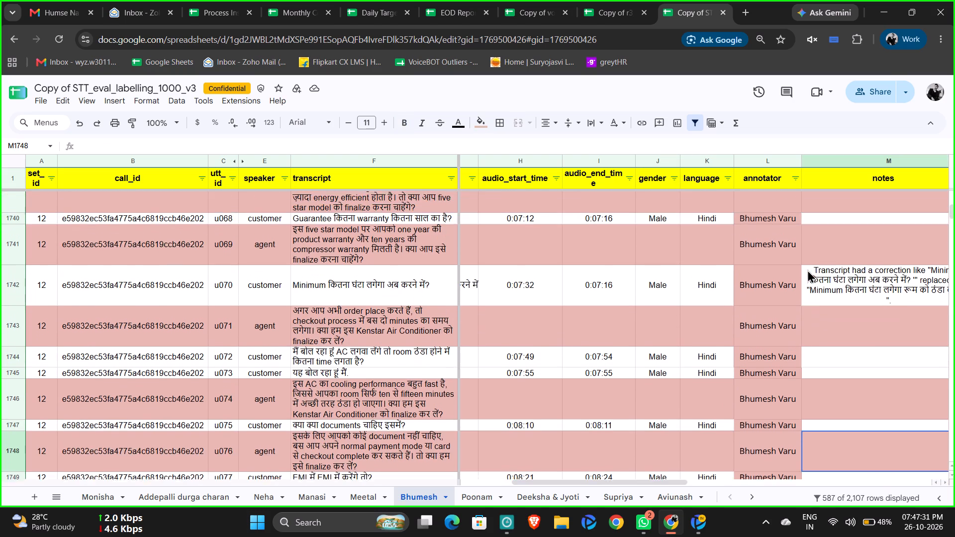
scroll(807, 269, up, 4)
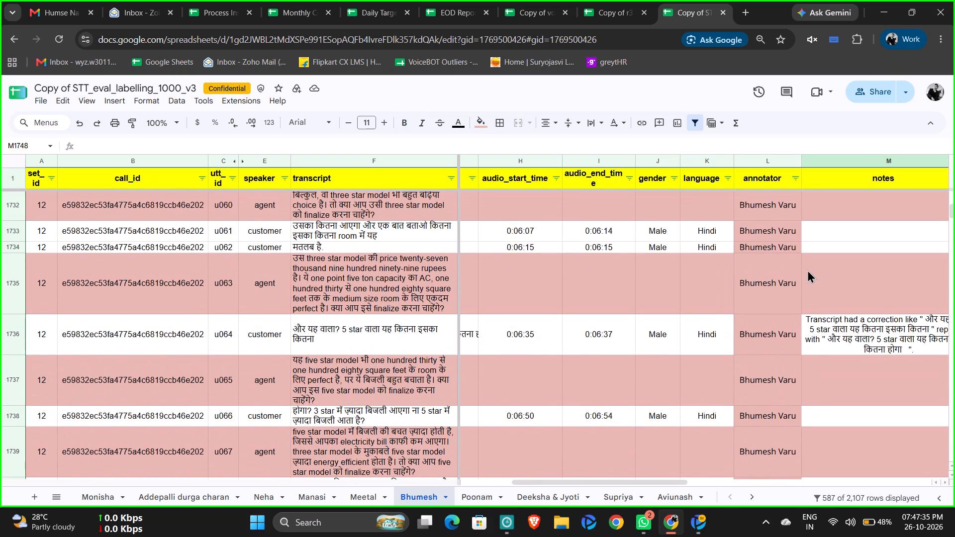
scroll(807, 269, up, 7)
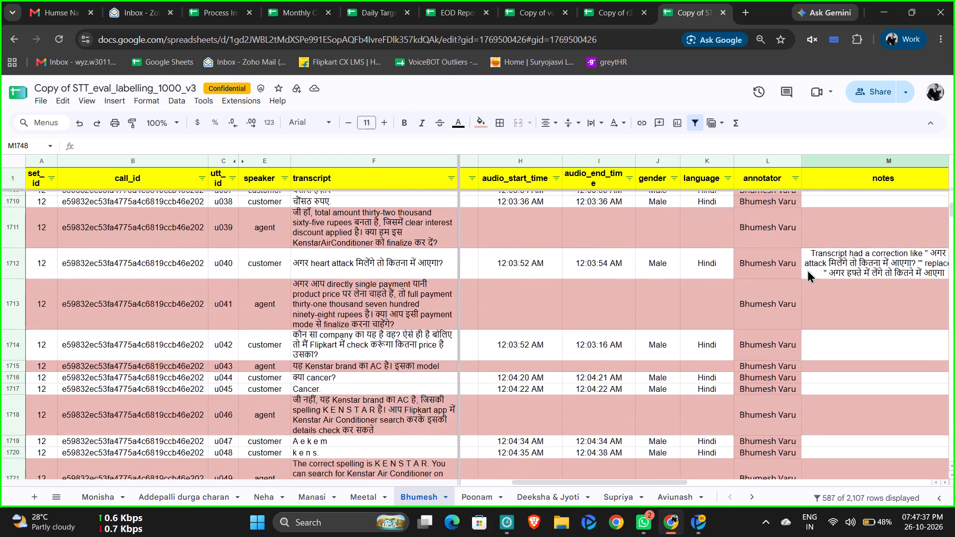
scroll(807, 269, up, 2)
scroll(807, 269, down, 1)
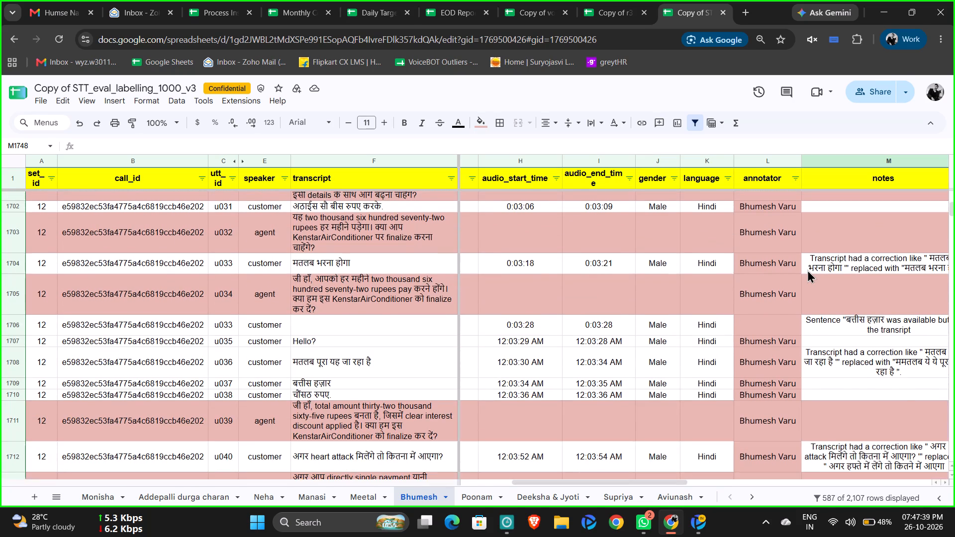
Review the air conditioner call's notes, corrected transcripts and times down to row 1753, where the MOTOROLA Soundbar call follows.
scroll(807, 269, down, 1)
scroll(892, 346, down, 1)
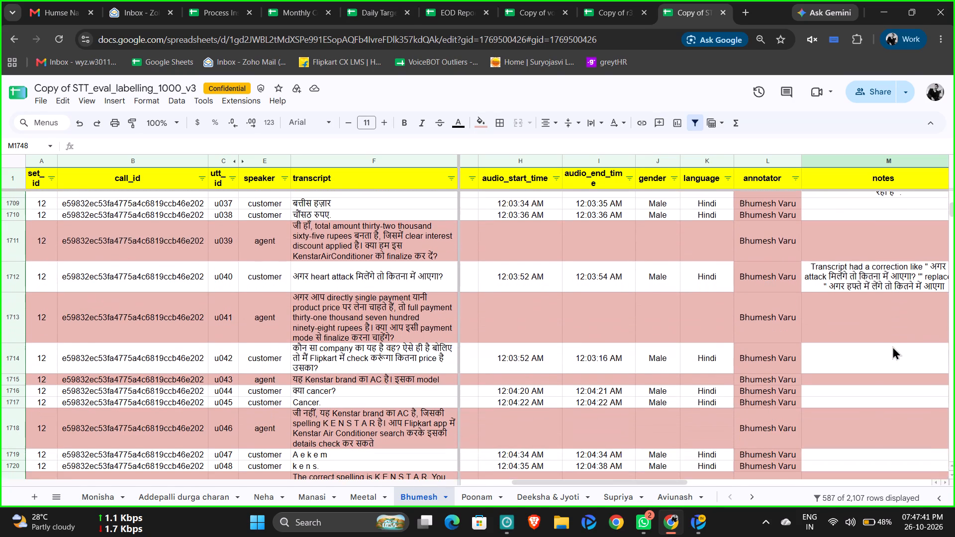
scroll(892, 346, down, 4)
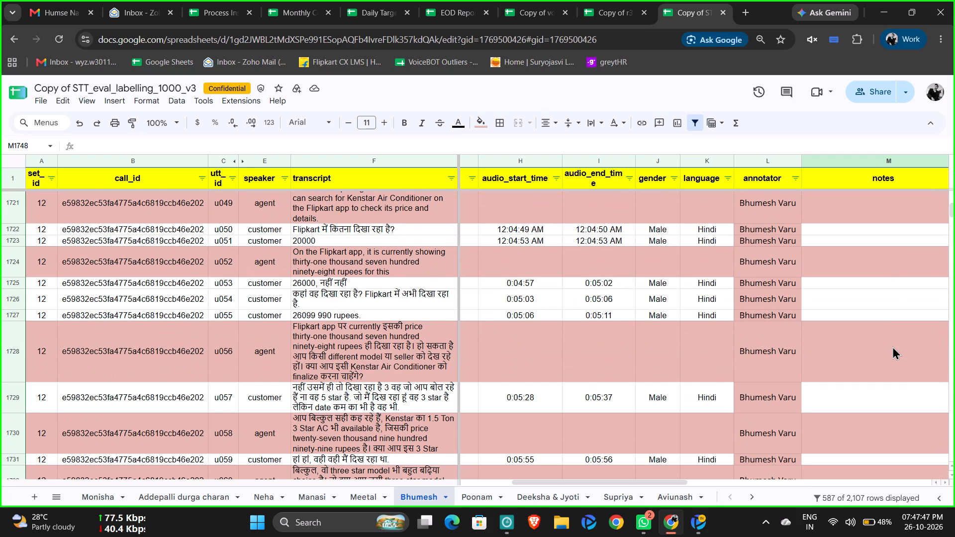
scroll(892, 346, down, 2)
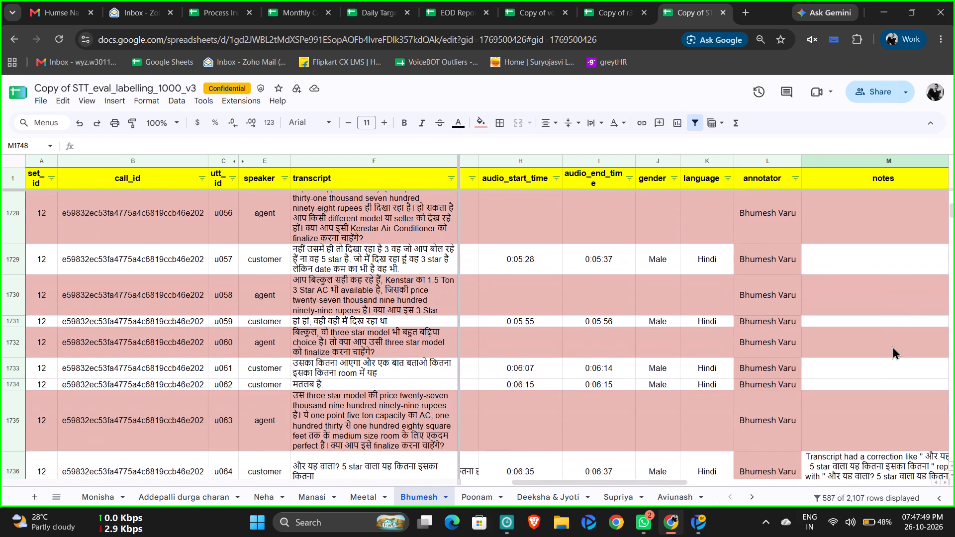
scroll(892, 346, down, 1)
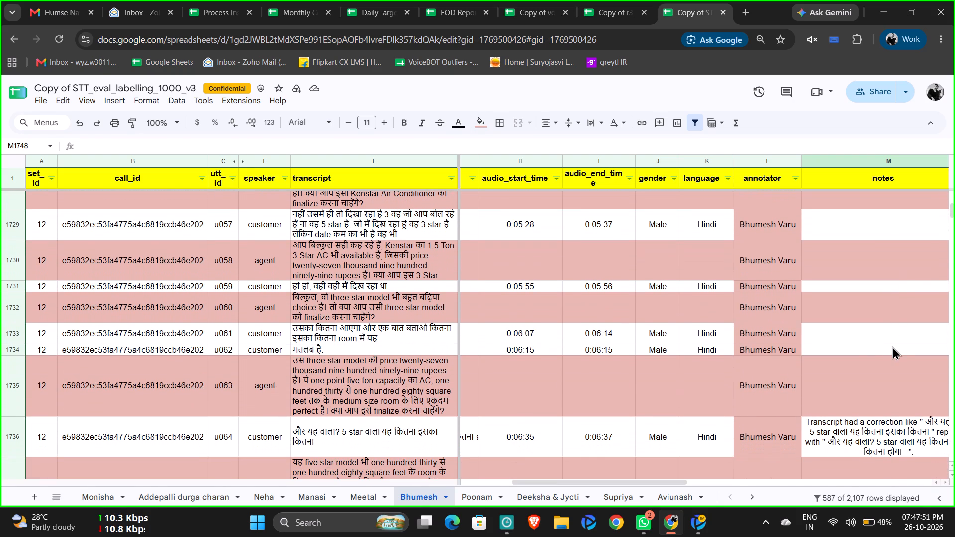
scroll(863, 349, left, 1)
scroll(863, 349, down, 1)
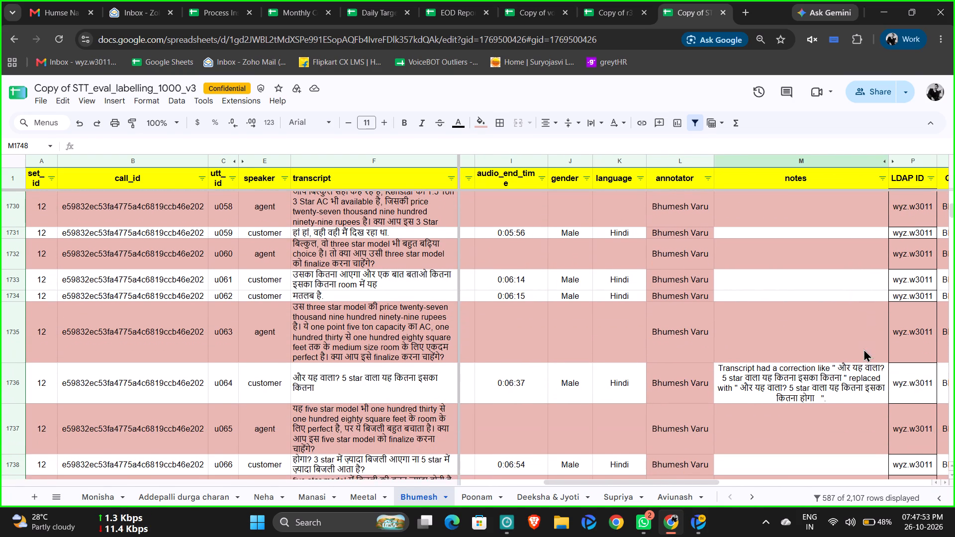
scroll(863, 349, down, 1)
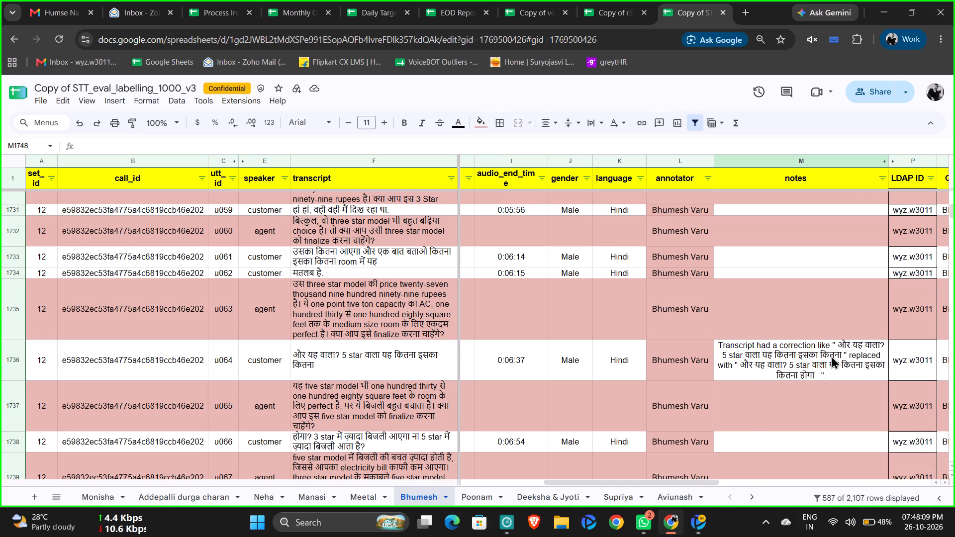
scroll(831, 356, down, 3)
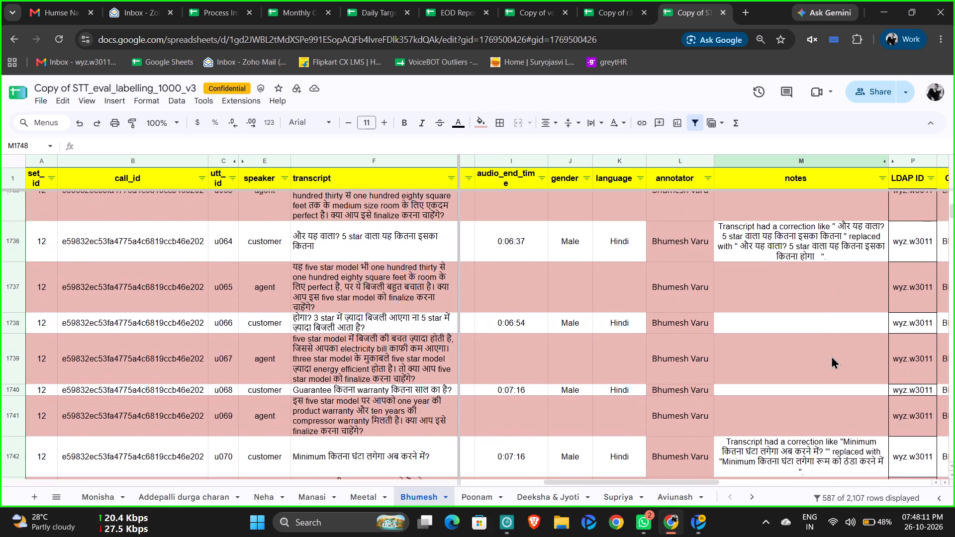
scroll(831, 356, down, 2)
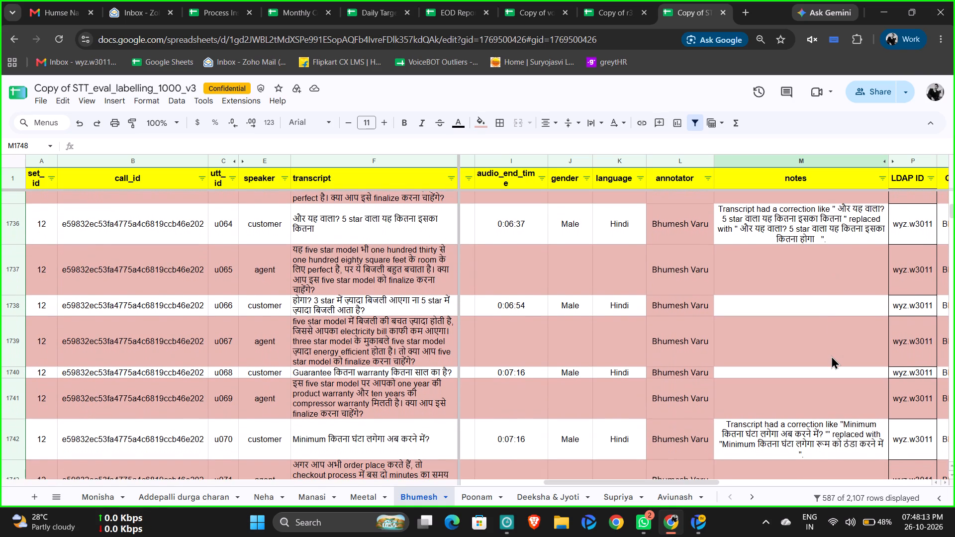
scroll(831, 356, right, 4)
scroll(831, 356, left, 2)
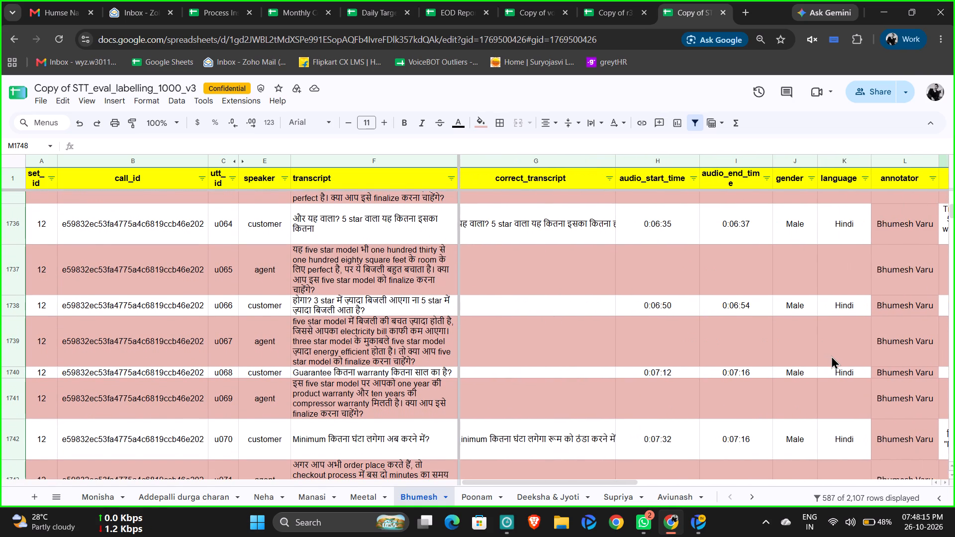
scroll(831, 356, left, 1)
scroll(831, 356, down, 3)
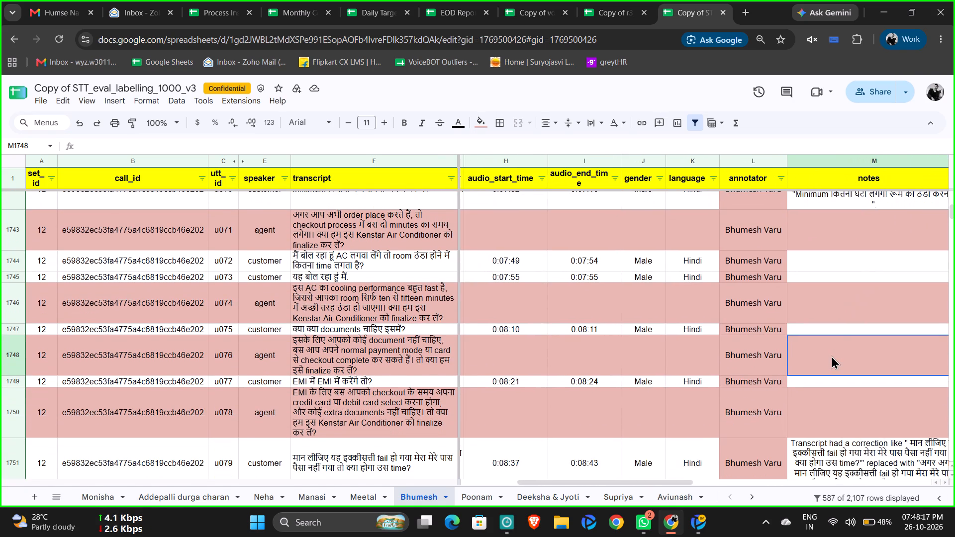
scroll(831, 356, down, 1)
scroll(831, 356, left, 3)
scroll(831, 356, down, 2)
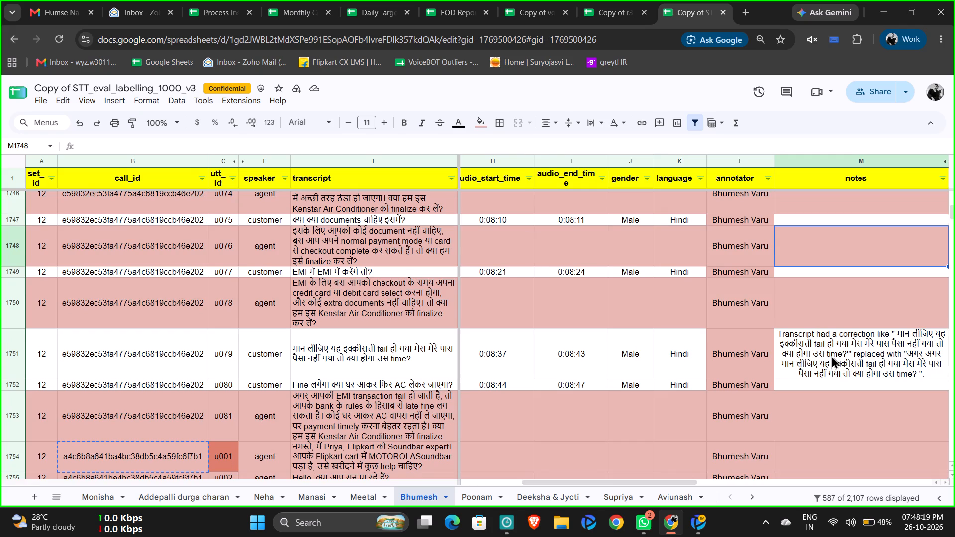
scroll(831, 356, down, 1)
scroll(831, 356, left, 1)
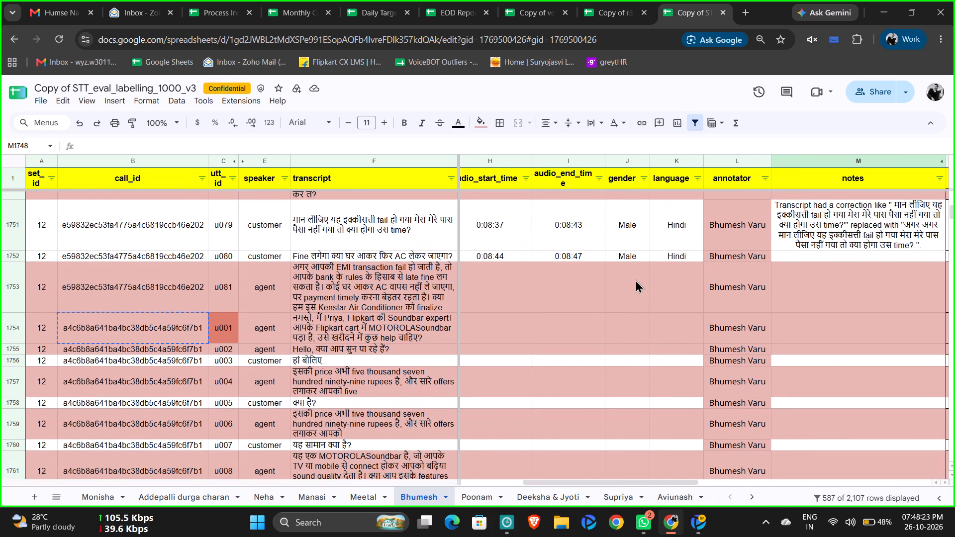
Filter the speaker column to show only customer rows, excluding agent.
click(287, 178)
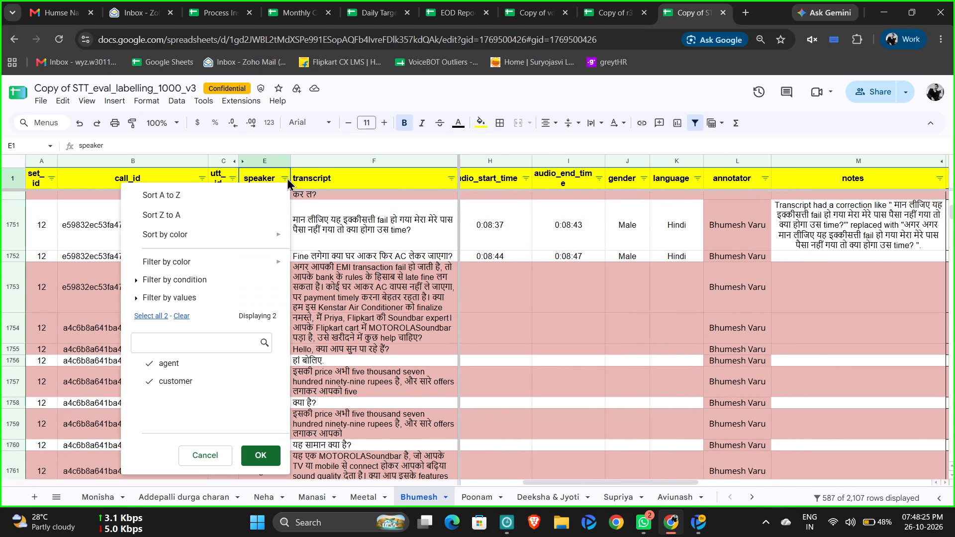
click(339, 349)
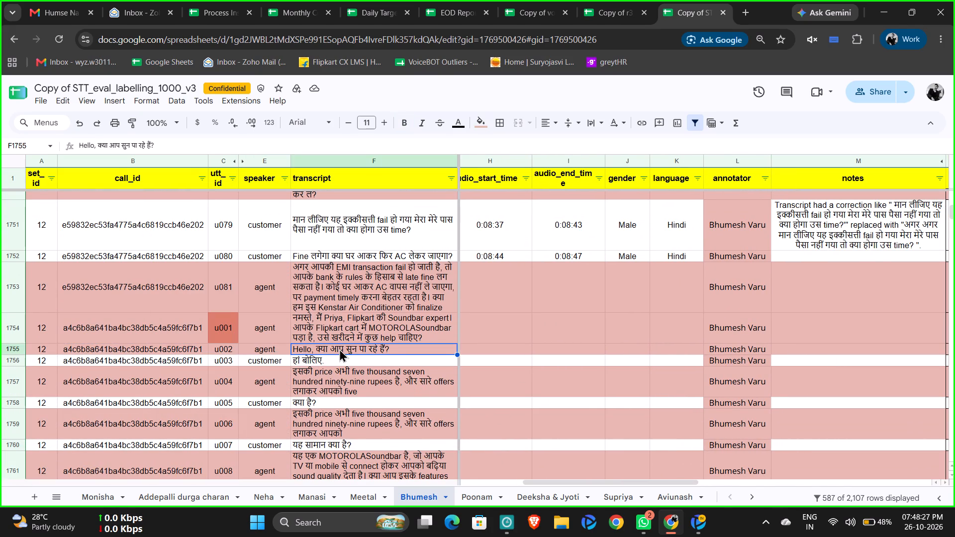
click(284, 183)
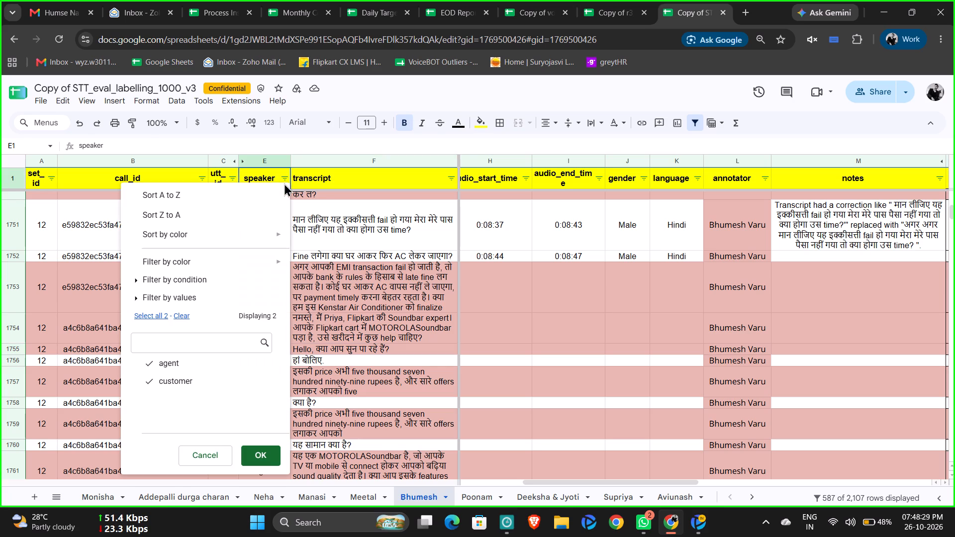
click(227, 364)
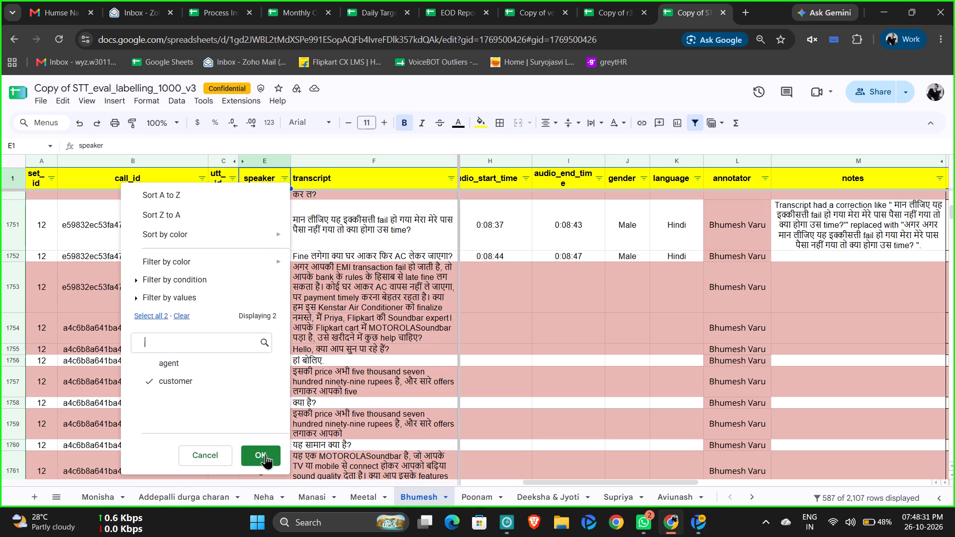
click(266, 454)
Look over the filtered customer rows of the Soundbar call and the air conditioner call, checking which annotation cells are filled.
scroll(587, 274, left, 1)
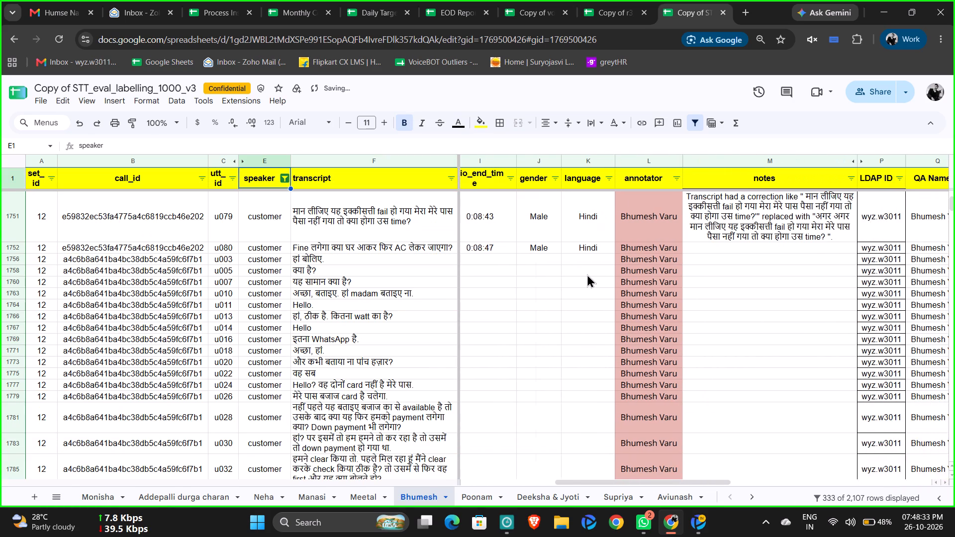
scroll(587, 274, left, 1)
scroll(587, 274, down, 7)
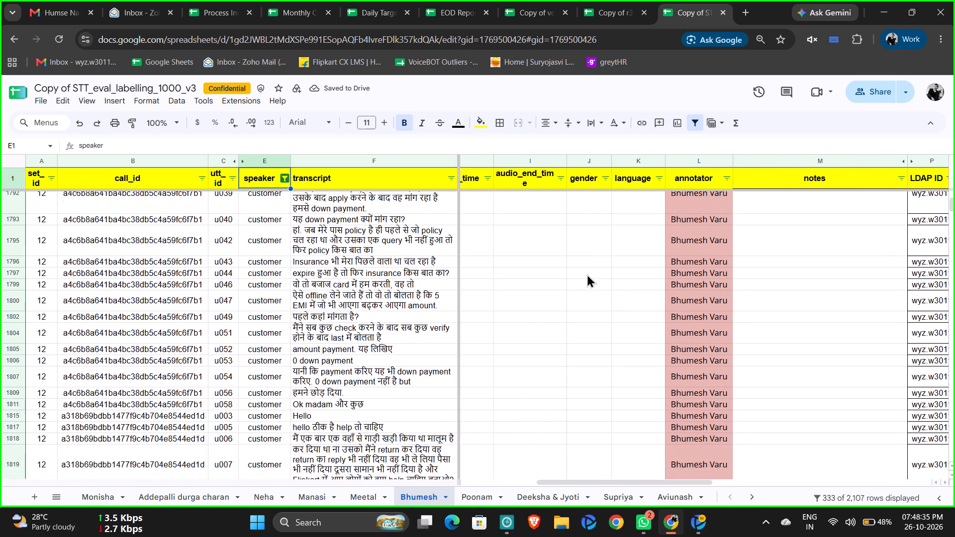
scroll(587, 274, down, 1)
scroll(587, 274, up, 5)
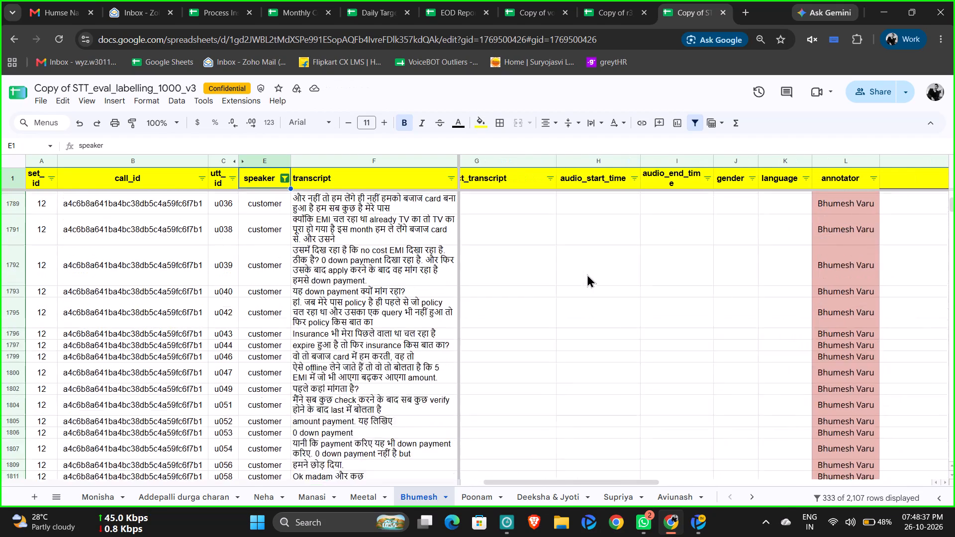
scroll(587, 274, up, 5)
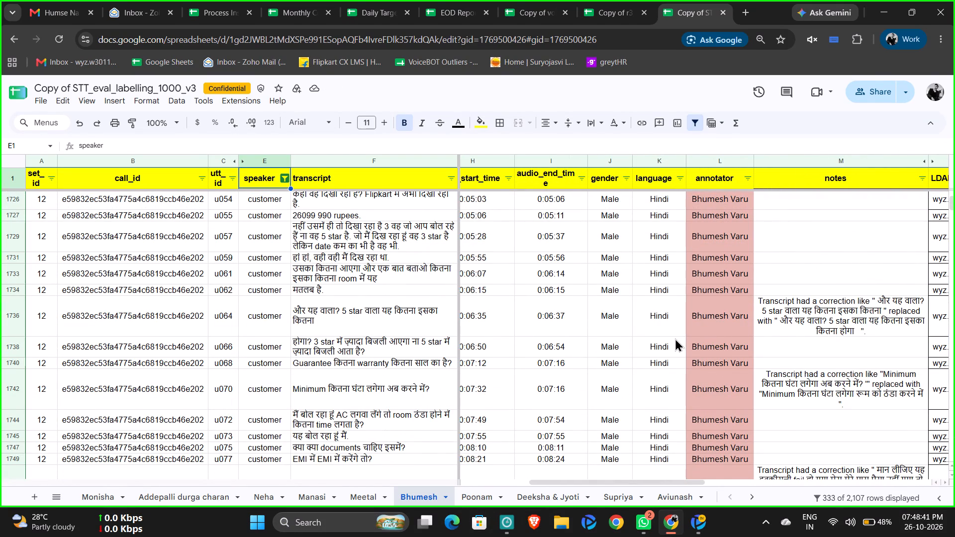
Copy the "Transcript is correct" note from row 1666 into the notes of the air conditioner call's customer rows 1673, 1675 and 1677.
scroll(675, 338, up, 7)
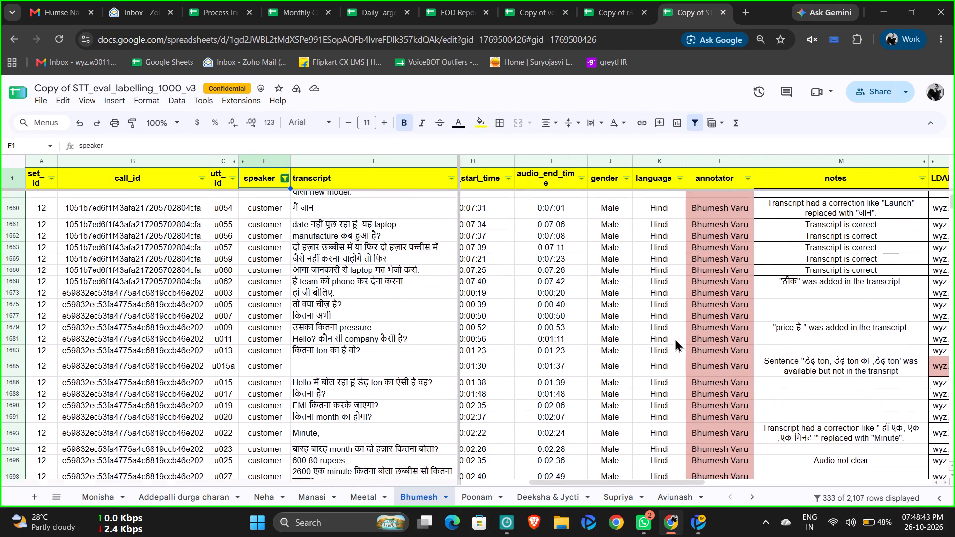
scroll(675, 338, up, 1)
scroll(675, 338, right, 1)
scroll(764, 322, right, 1)
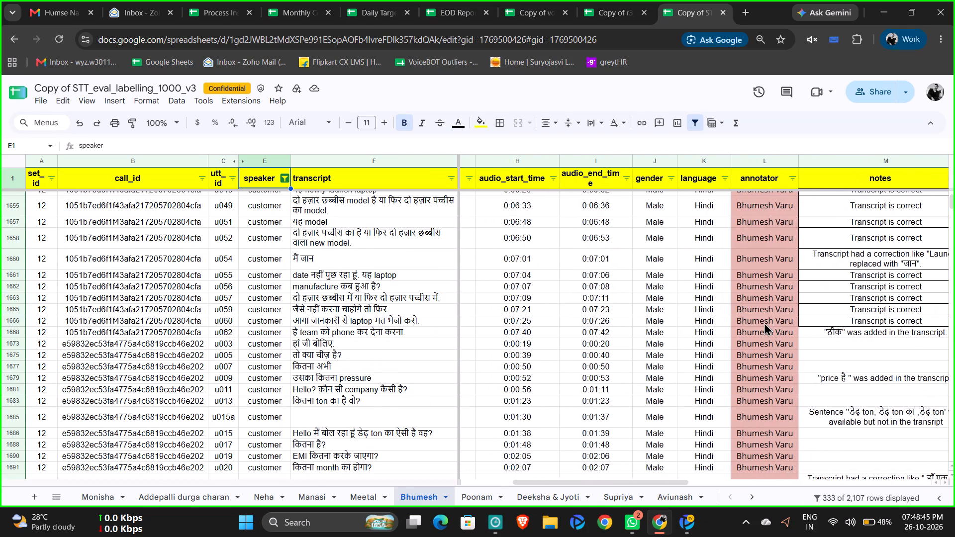
scroll(764, 322, right, 2)
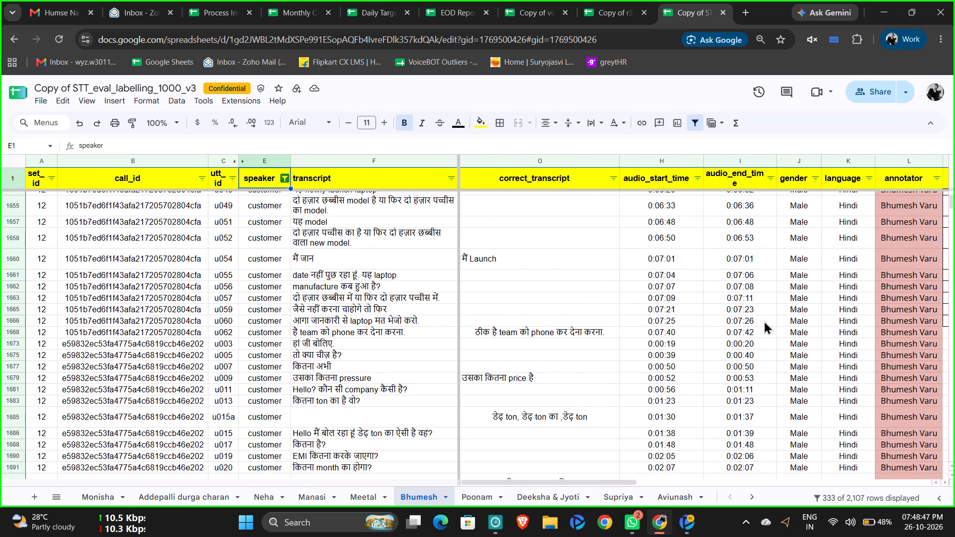
scroll(764, 321, left, 4)
click(767, 317)
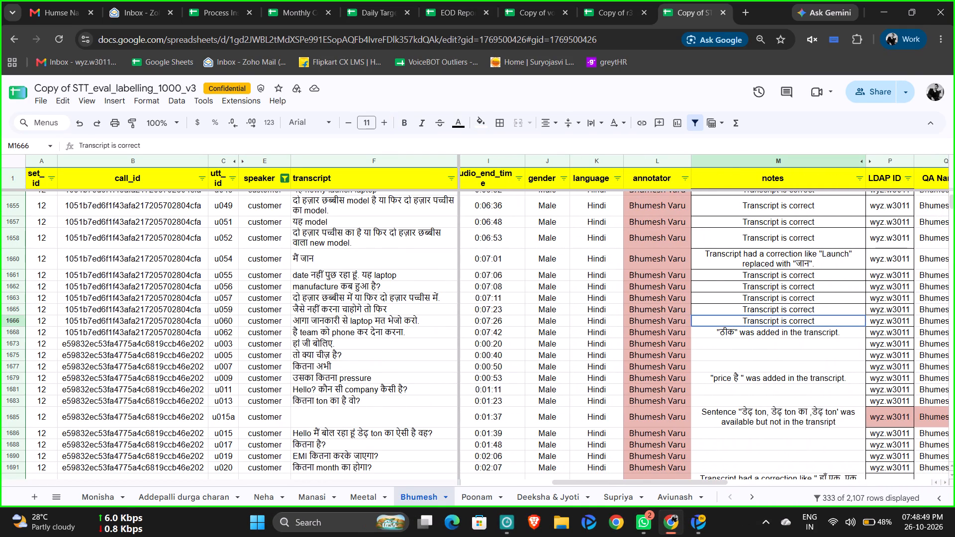
key(ctrl+c)
key(Down)
key(Down)
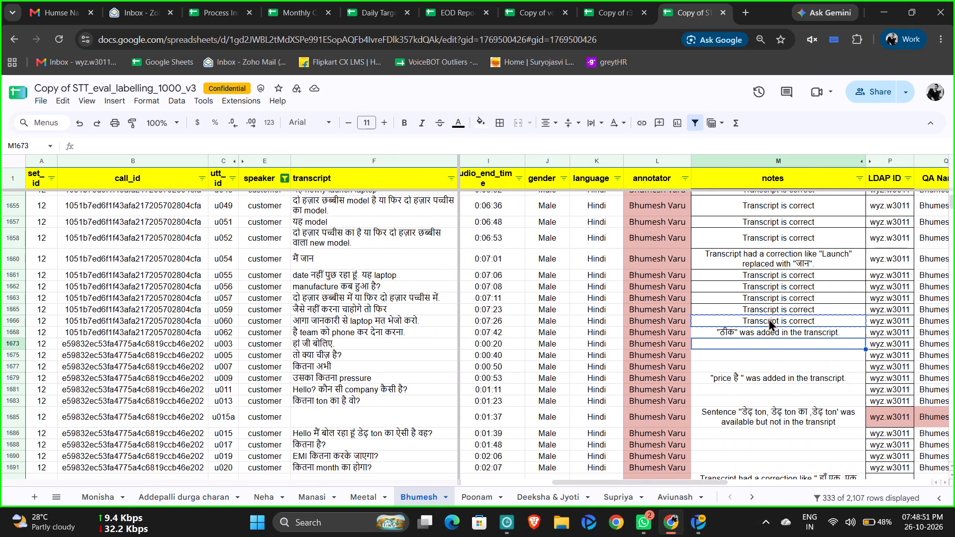
key(ctrl+v)
key(shift+Down)
key(shift+Down)
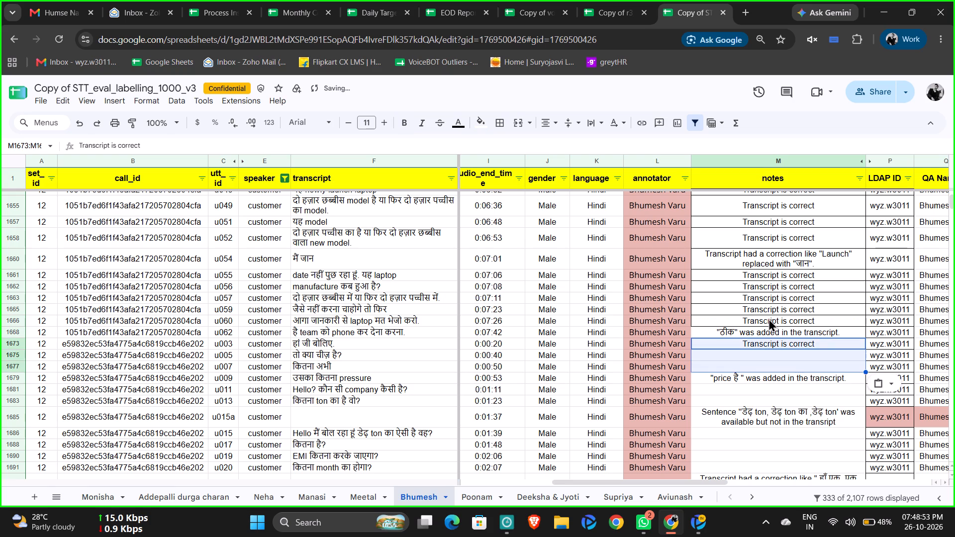
key(ctrl+v)
Fill the empty notes of customer rows 1681, 1683, 1686, 1688, 1690 and 1691 with "Transcript is correct".
key(Down)
key(Down)
key(Down)
key(Down)
key(shift+Down)
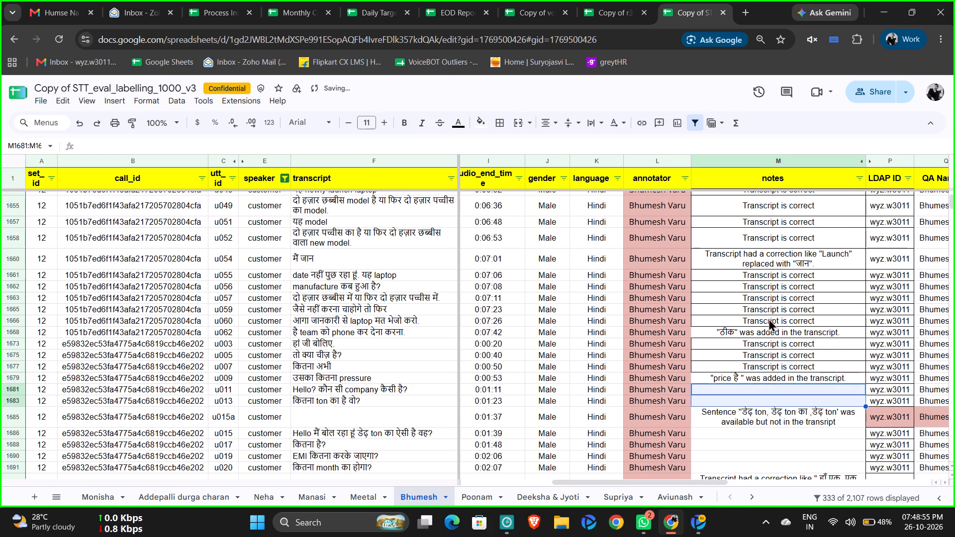
key(ctrl+v)
key(Down)
key(Down)
key(Down)
key(shift+Down)
key(shift+Down)
key(shift+Down)
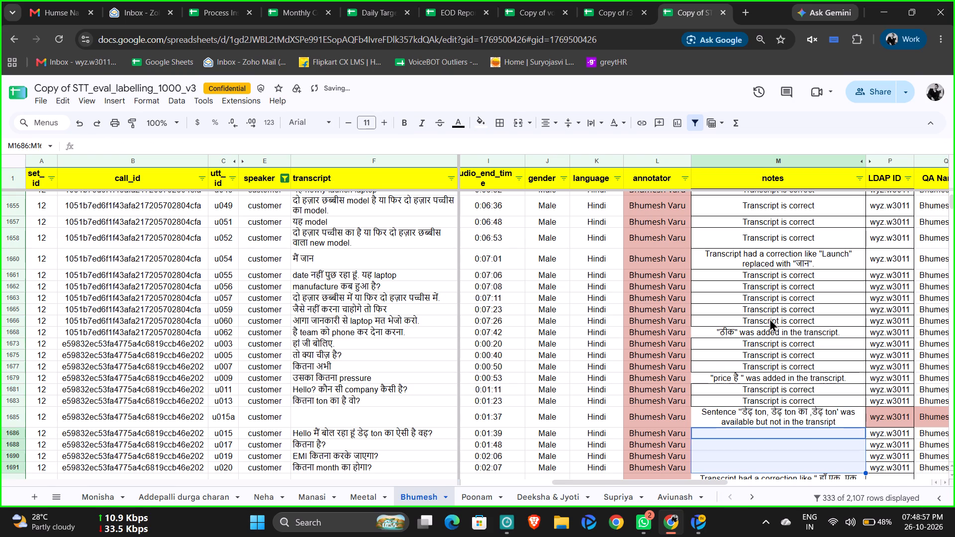
key(ctrl+v)
Add the note "Transcript is correct" to row 1694, utterance u023.
key(Down)
key(Down)
key(Down)
key(Down)
key(Down)
key(Down)
key(Up)
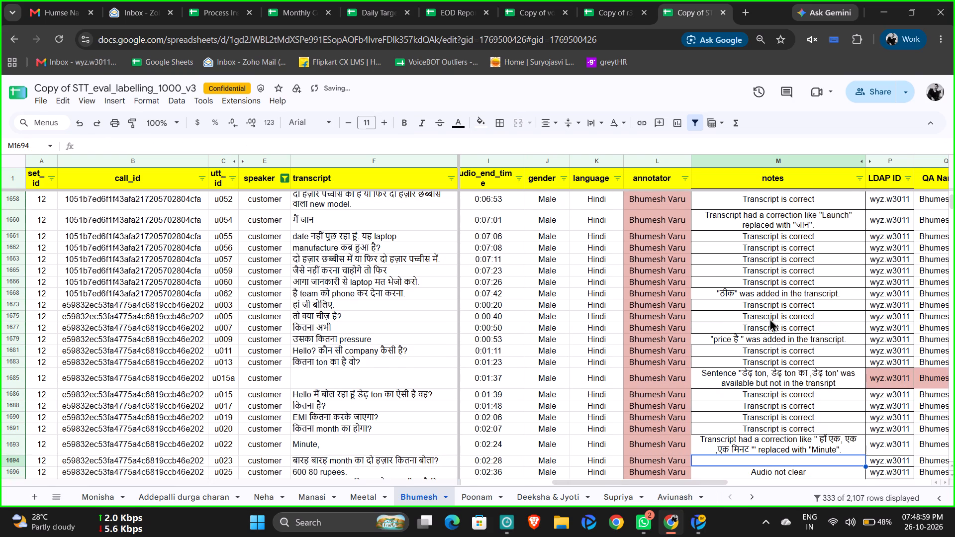
key(ctrl+v)
Fill the empty notes of customer rows 1698, 1700 and 1702 with "Transcript is correct".
key(Down)
key(Down)
key(Down)
key(Up)
key(Up)
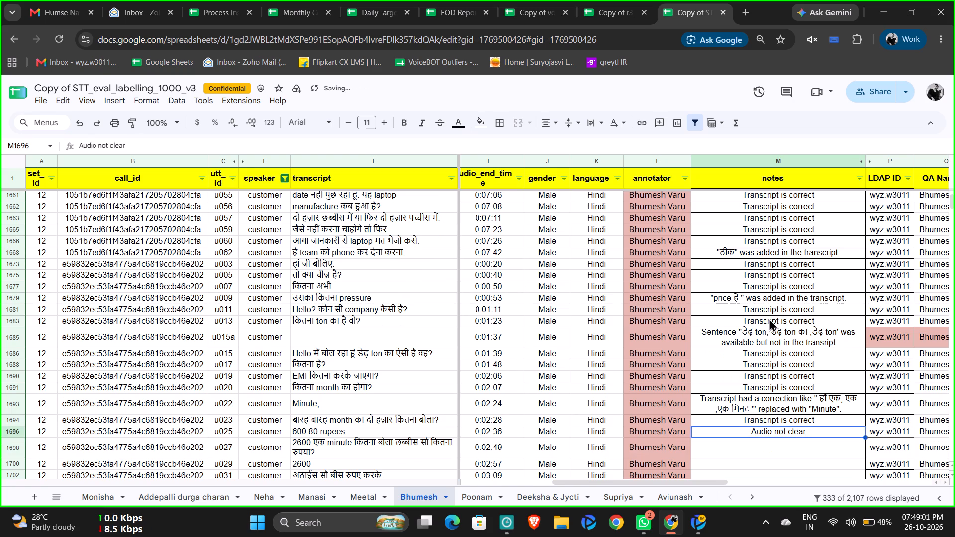
key(Down)
key(shift+Down)
key(shift+Down)
key(shift+Down)
key(shift+Down)
key(shift+Up)
key(shift+Up)
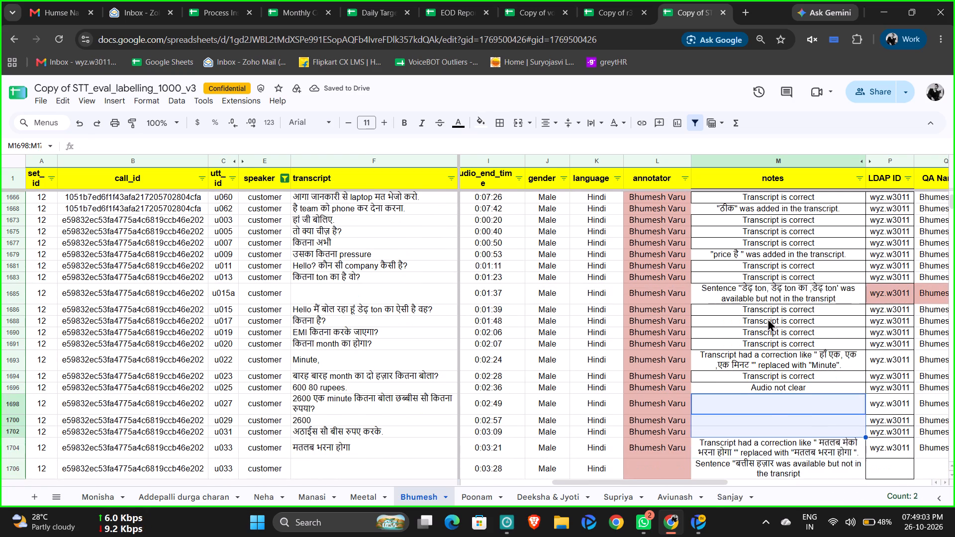
key(ctrl+v)
Add the note "Transcript is correct" to row 1707, the "Hello?" utterance u035.
key(Down)
key(Down)
key(Down)
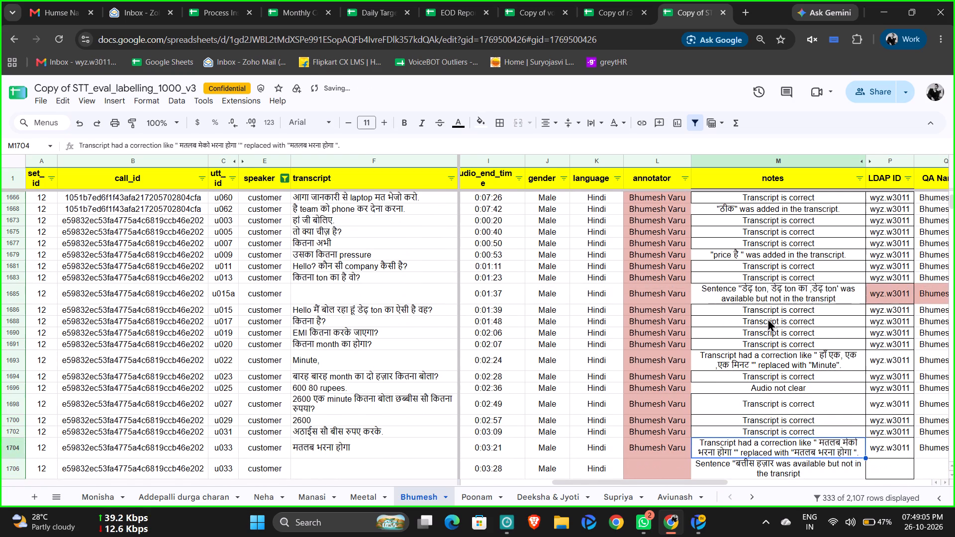
key(Down)
key(Down)
key(Down)
key(Down)
key(Up)
key(Up)
key(ctrl+v)
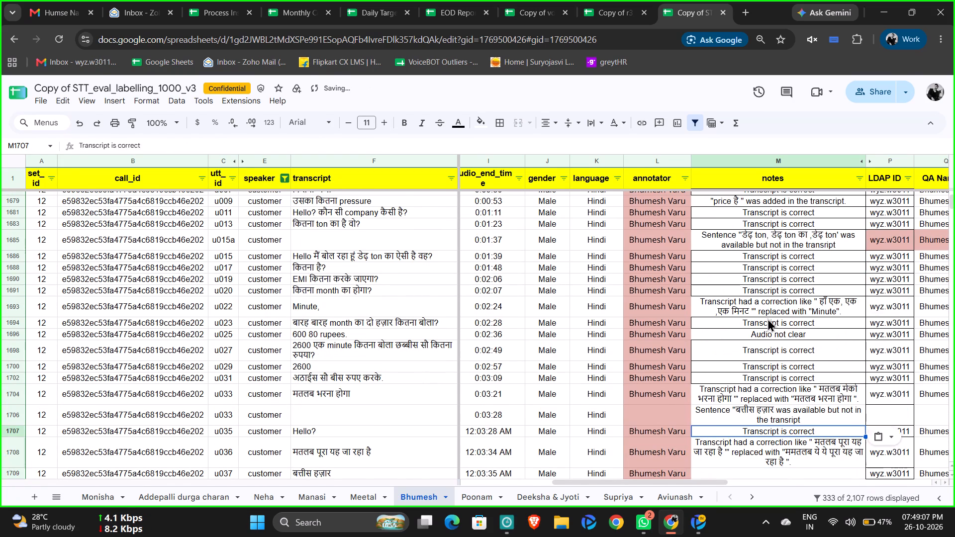
Fill the empty notes of rows 1709 and 1710, utterances u037 and u038, with "Transcript is correct".
key(Down)
key(Down)
key(Down)
key(Down)
key(Up)
key(Up)
key(shift+Down)
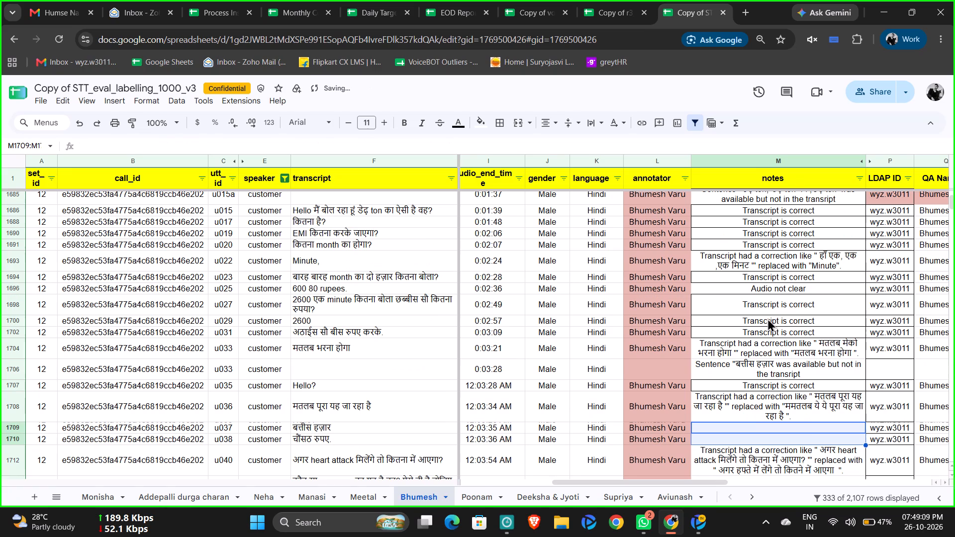
key(ctrl+v)
Fill the block of empty notes on the customer rows from 1714 through 1734 with "Transcript is correct".
key(Down)
key(Down)
key(Down)
key(Down)
key(Down)
key(Up)
key(Up)
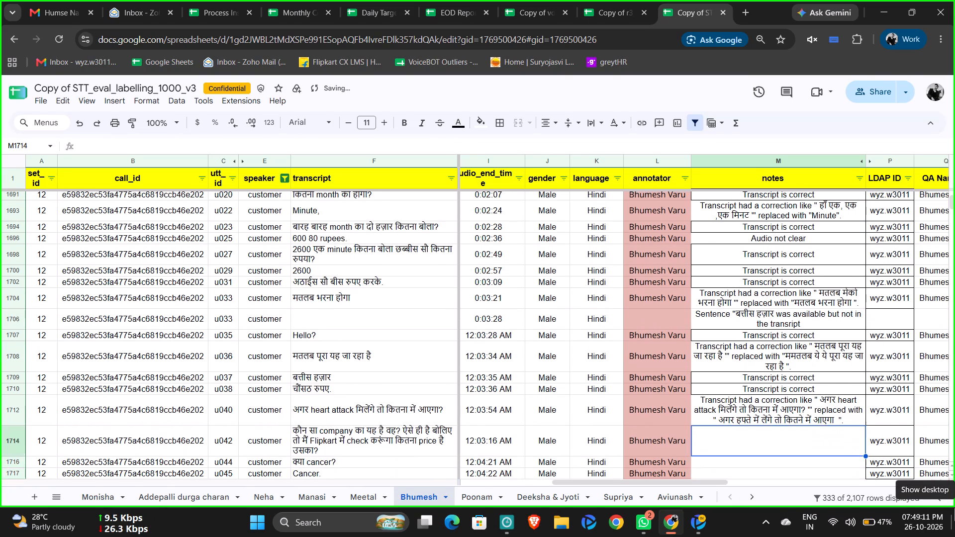
key(shift+Down)
key(shift+Down)
key(shift+Down)
key(shift+Down)
key(shift+Down)
key(shift+Down)
key(shift+Down)
key(shift+Down)
key(shift+Down)
key(shift+Down)
key(shift+Down)
key(shift+Down)
key(shift+Down)
key(shift+Down)
key(shift+Down)
key(shift+Down)
key(shift+Down)
key(shift+Down)
key(shift+Down)
key(shift+Down)
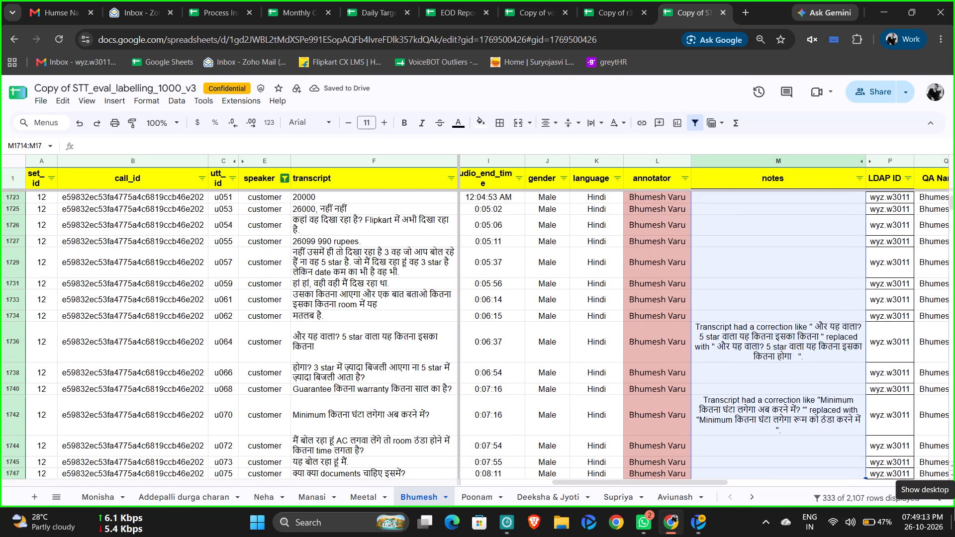
key(shift+Up)
key(shift+Up)
key(shift+Up)
key(shift+Up)
key(shift+Up)
key(shift+Up)
key(shift+Up)
key(shift+Up)
key(shift+Up)
key(shift+Up)
key(shift+Down)
key(shift+Down)
key(shift+Down)
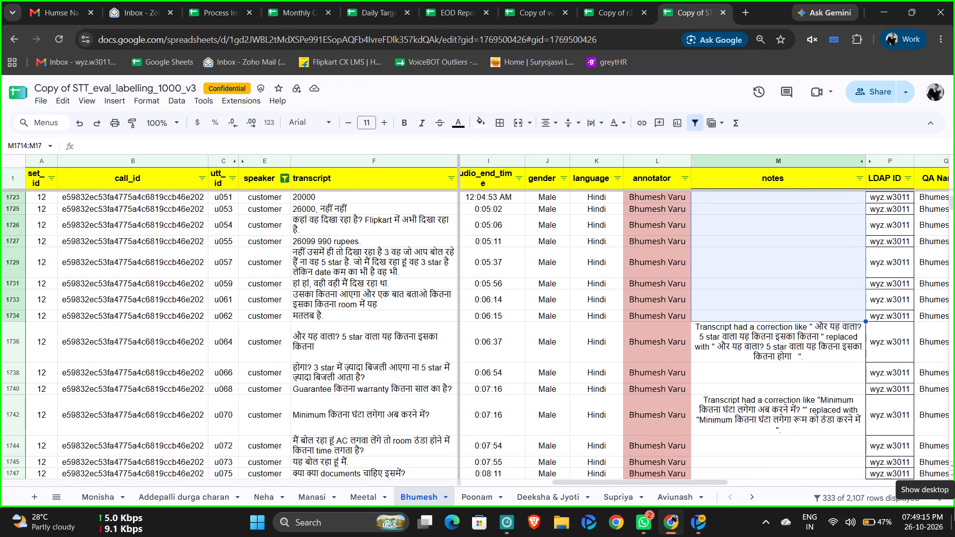
key(ctrl+v)
Fill the empty notes of rows 1738 and 1740, utterances u066 and u068, with "Transcript is correct".
key(Down)
key(Down)
key(Down)
key(ctrl+Down)
key(Down)
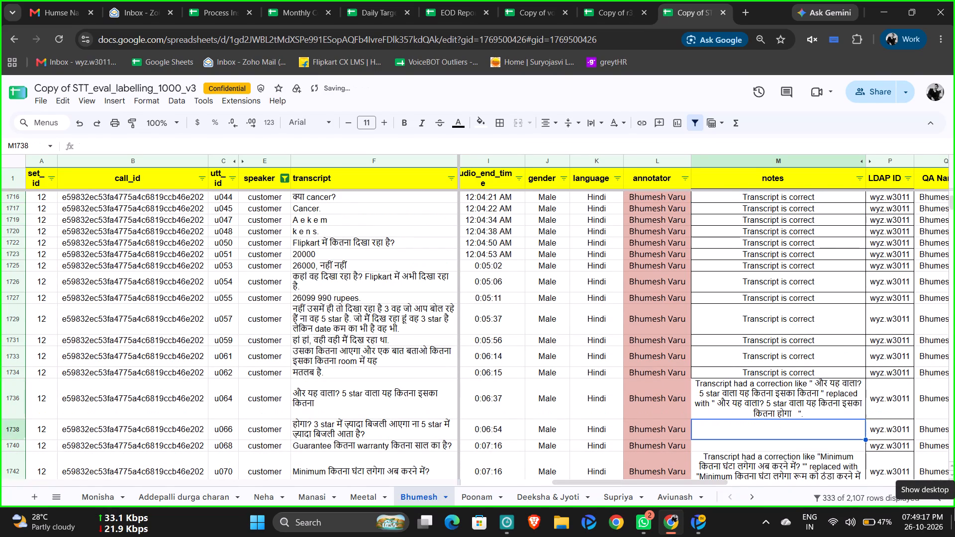
key(shift+Down)
key(ctrl+v)
Fill the empty notes of customer rows 1744, 1745, 1747 and 1749 with "Transcript is correct".
key(Down)
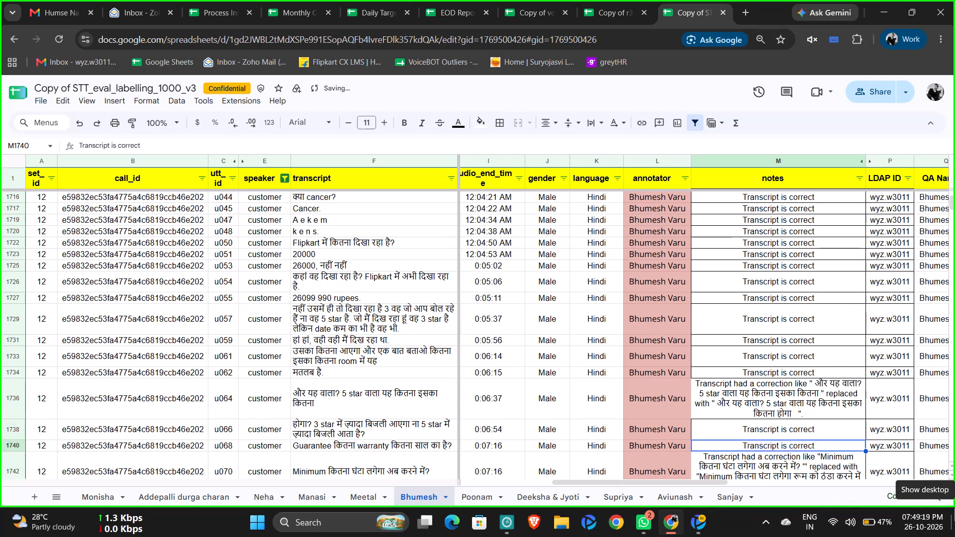
key(Down)
key(Down)
key(Down)
key(Up)
key(shift+Down)
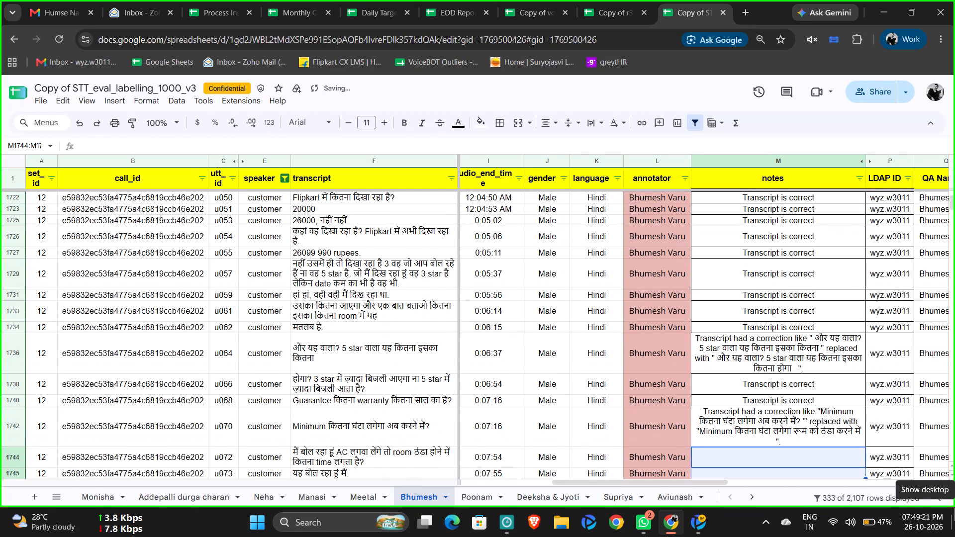
key(shift+Down)
key(shift+Down)
key(shift+Down)
key(shift+Down)
key(shift+Down)
key(shift+Down)
key(shift+Down)
key(shift+Down)
key(shift+Down)
key(shift+Up)
key(shift+Up)
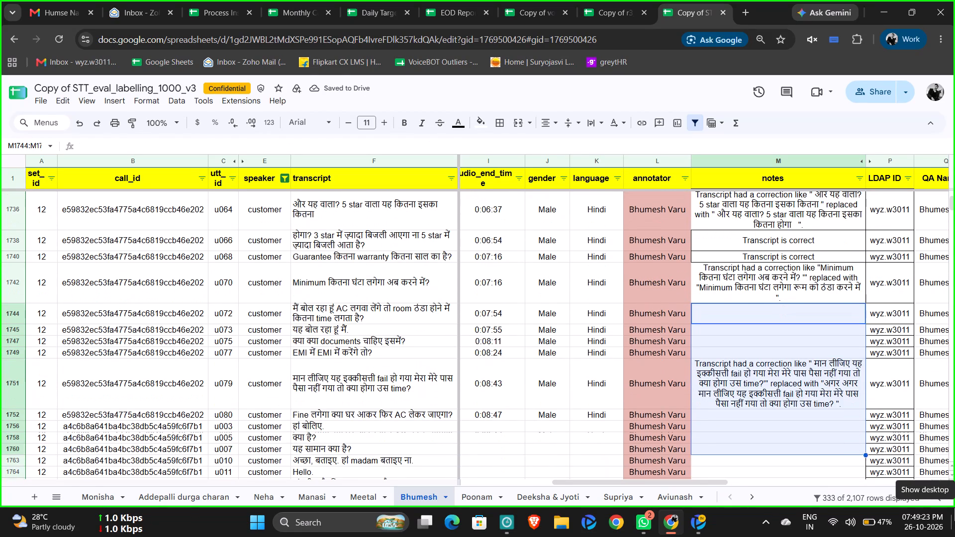
key(shift+Up)
key(shift+Up)
key(shift+Up)
key(shift+Up)
key(shift+Up)
key(shift+Up)
key(shift+Down)
key(ctrl+v)
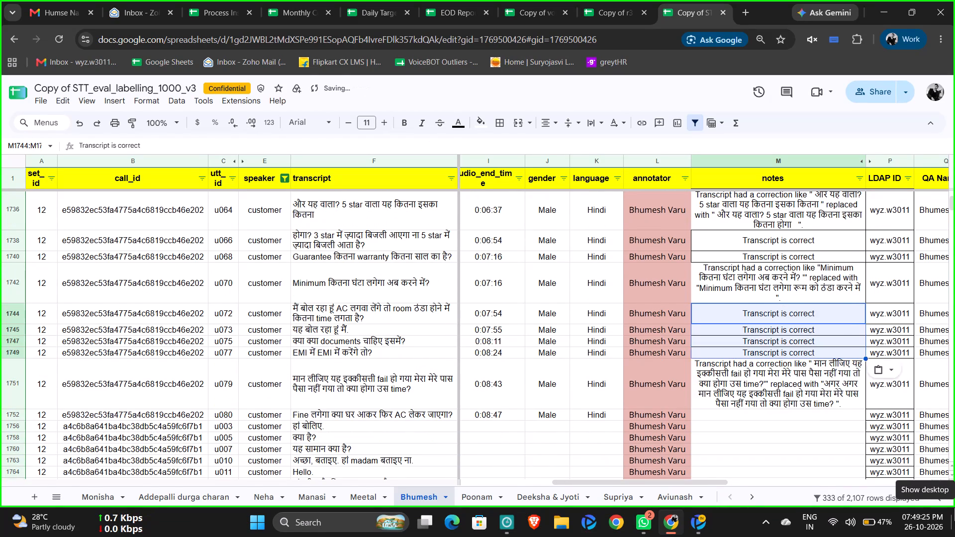
Add the note "Transcript is correct" to row 1752, the air conditioner call's last customer utterance u080.
key(Down)
key(Down)
key(Down)
key(Down)
key(Down)
key(shift+Down)
key(shift+Down)
key(shift+Down)
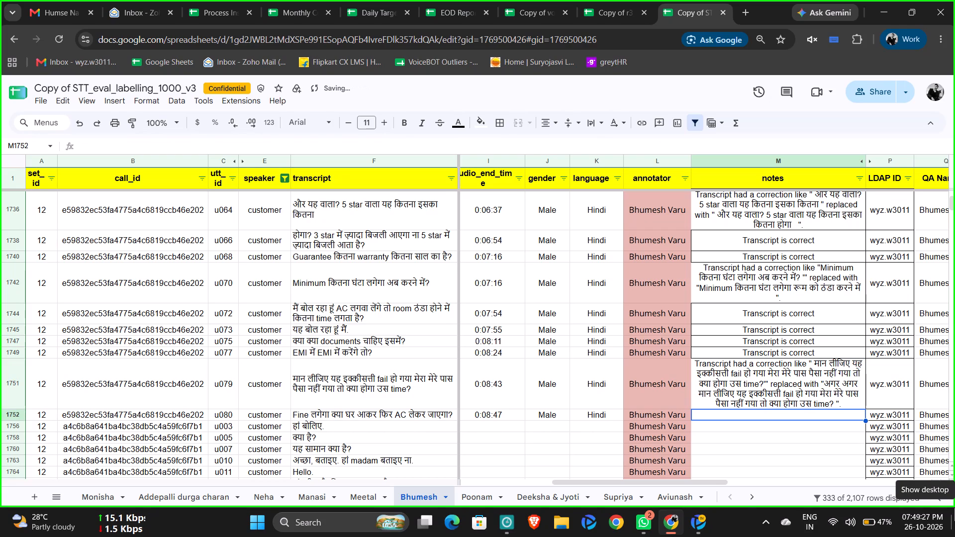
key(shift+Down)
key(shift+Down)
key(shift+Up)
key(shift+Up)
key(shift+Up)
key(shift+Up)
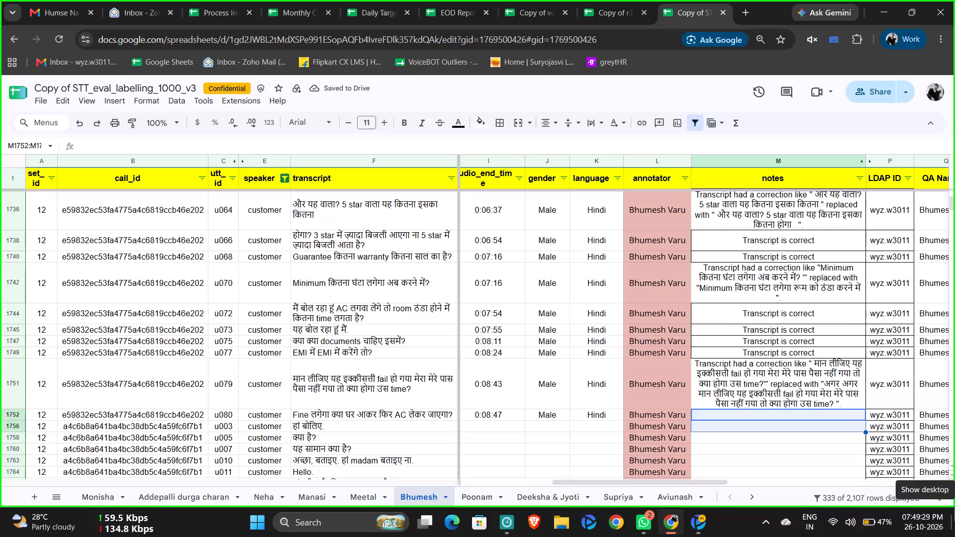
key(shift+Up)
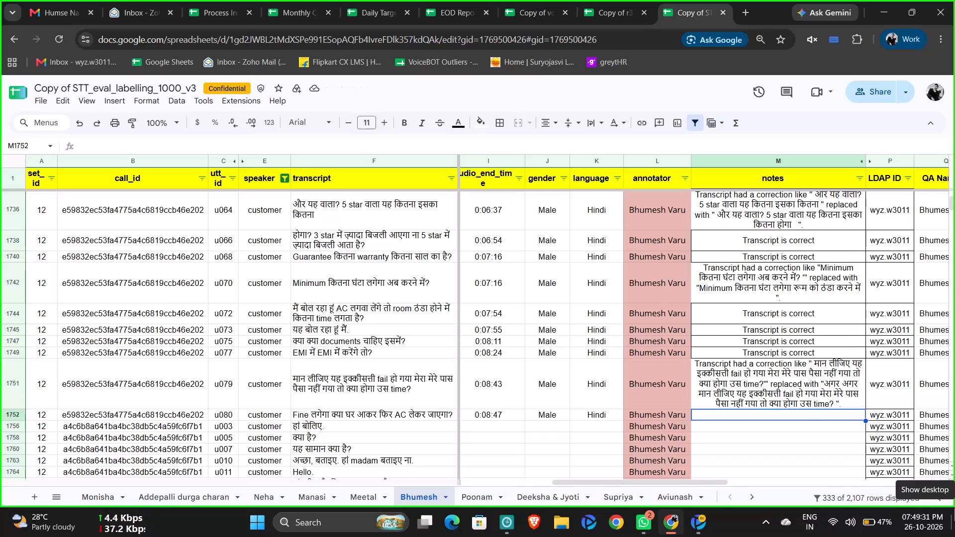
key(ctrl+v)
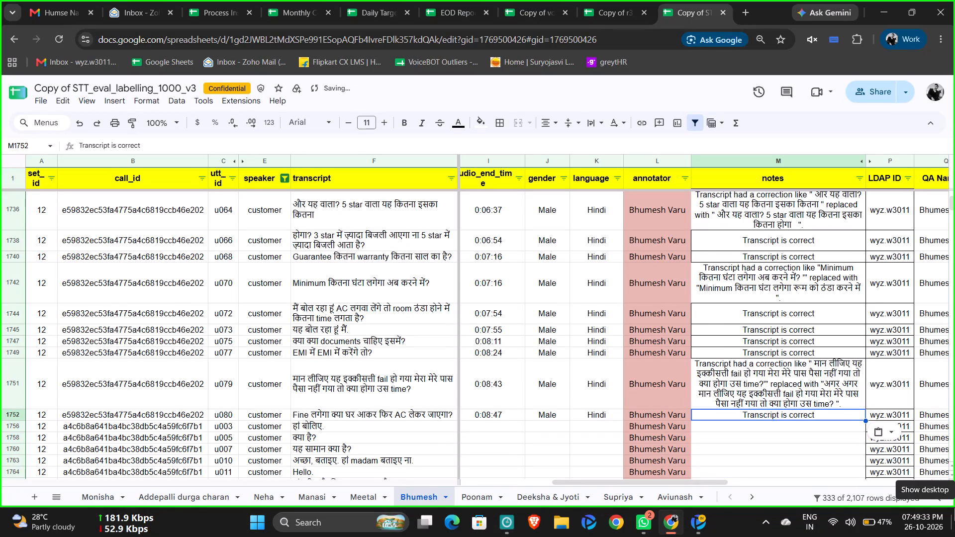
Include agent in the speaker column filter so that both customer and agent rows are shown.
click(289, 177)
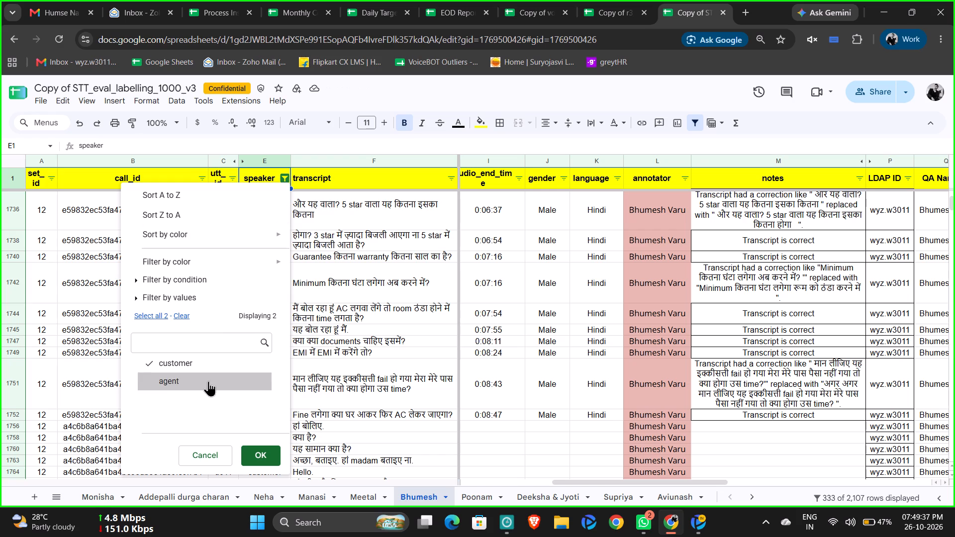
click(208, 381)
click(275, 462)
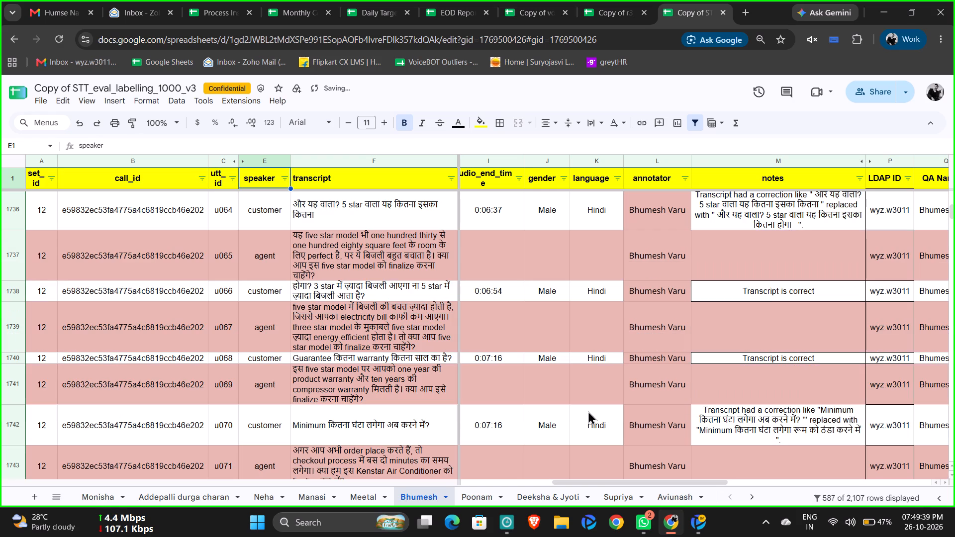
Review the times, gender, language and notes across the air conditioner call's customer and agent rows.
scroll(726, 381, right, 3)
scroll(726, 381, left, 2)
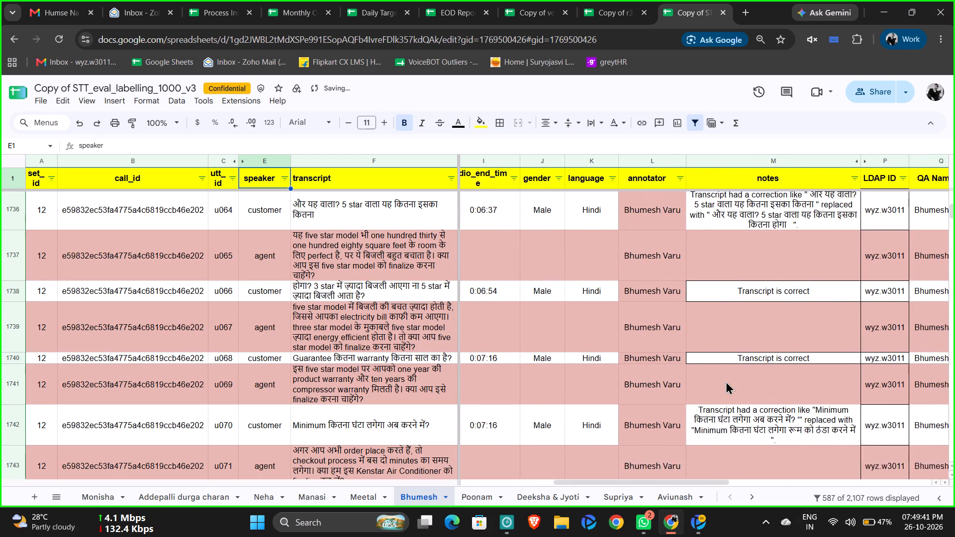
click(748, 164)
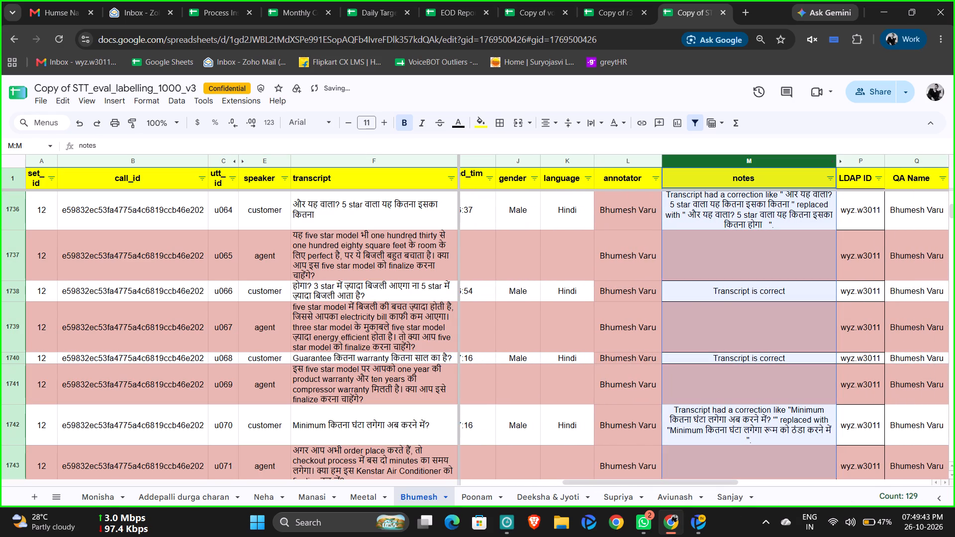
click(617, 312)
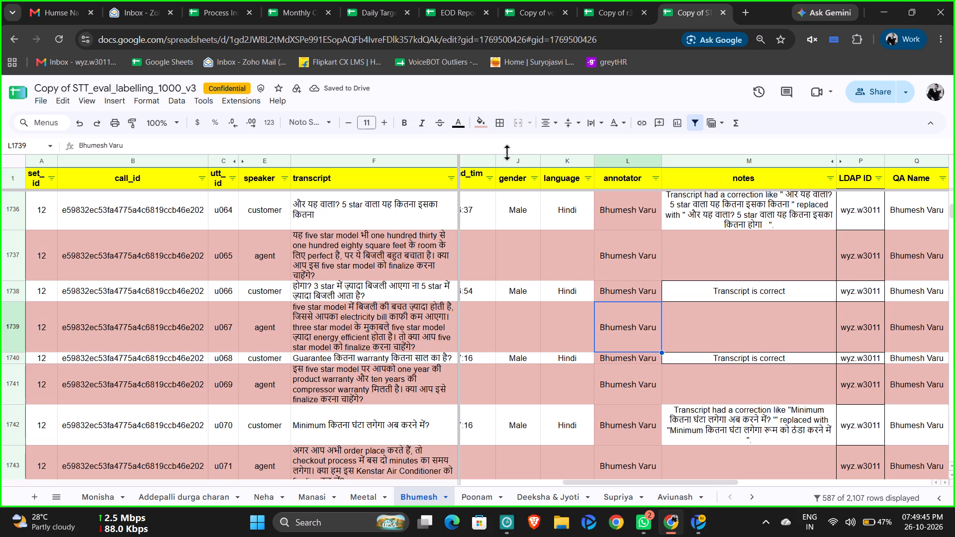
click(511, 159)
click(689, 244)
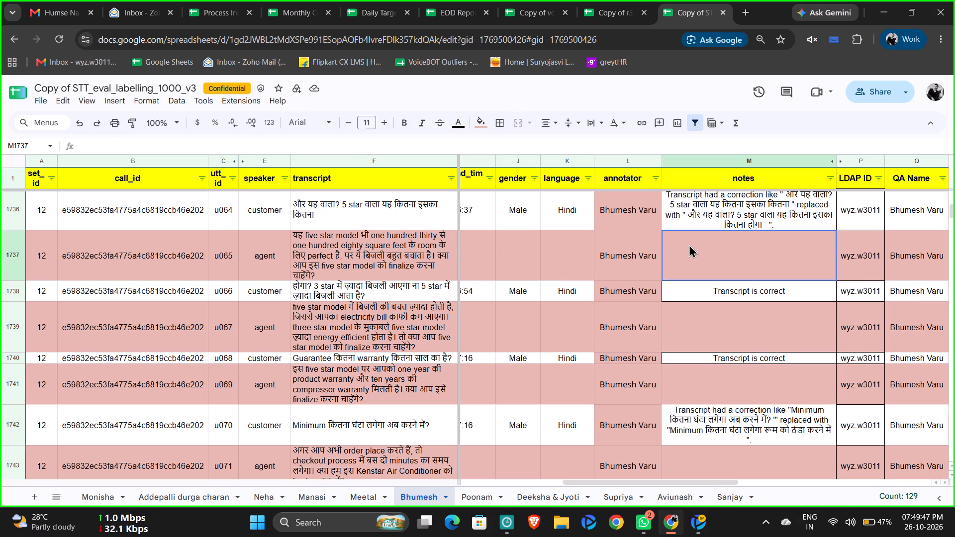
scroll(629, 299, right, 3)
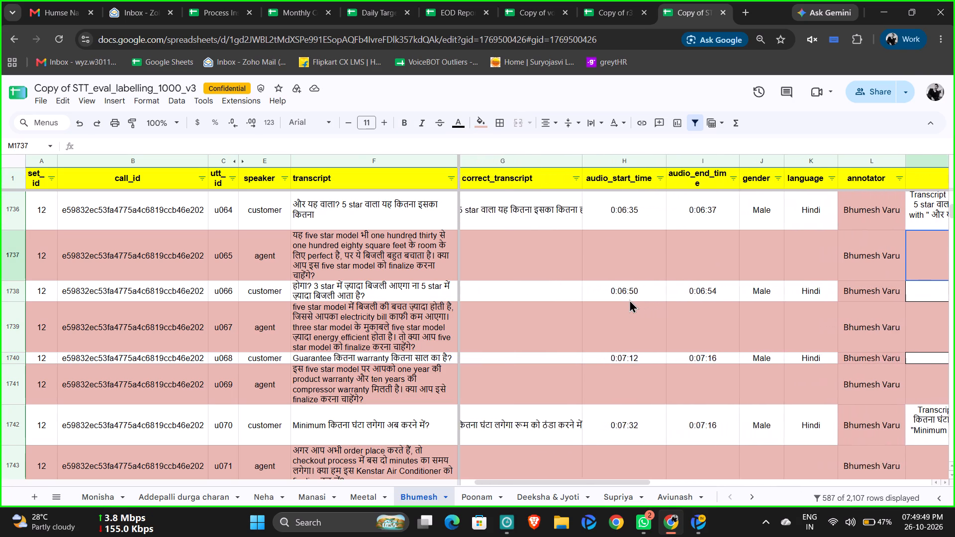
scroll(629, 299, right, 1)
scroll(747, 301, up, 10)
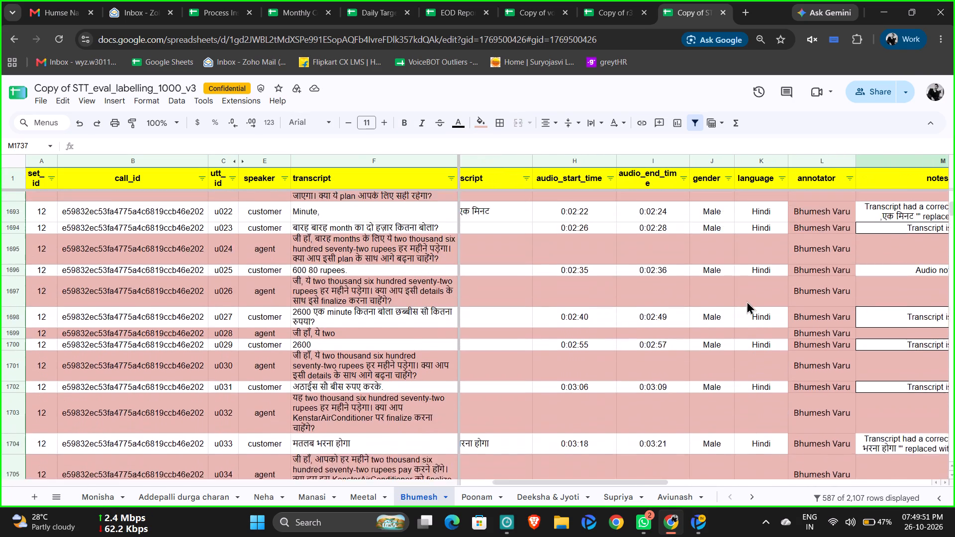
scroll(747, 301, down, 1)
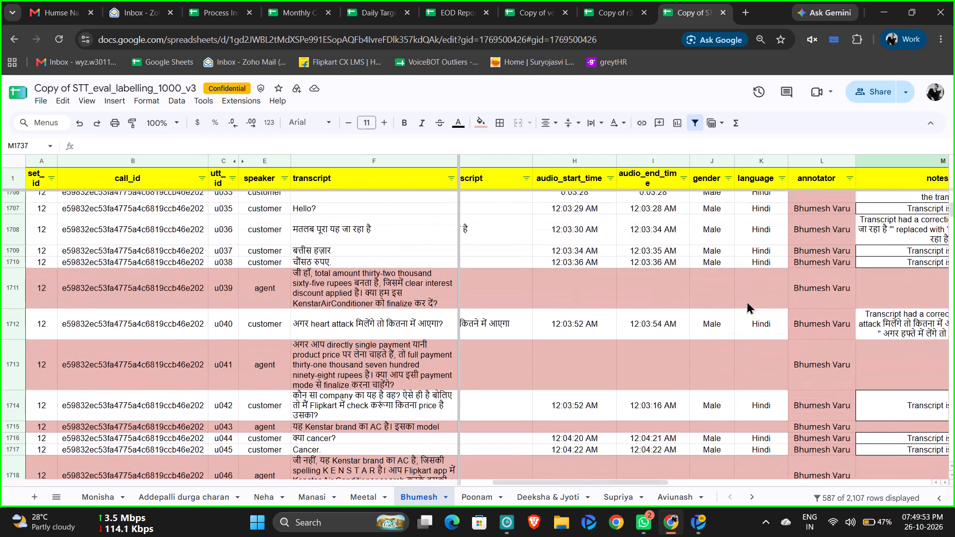
scroll(747, 301, up, 2)
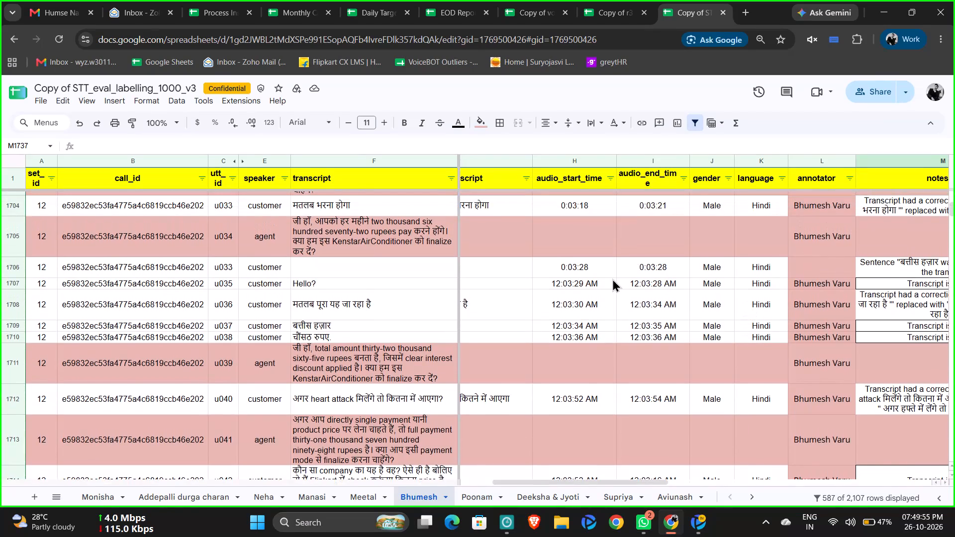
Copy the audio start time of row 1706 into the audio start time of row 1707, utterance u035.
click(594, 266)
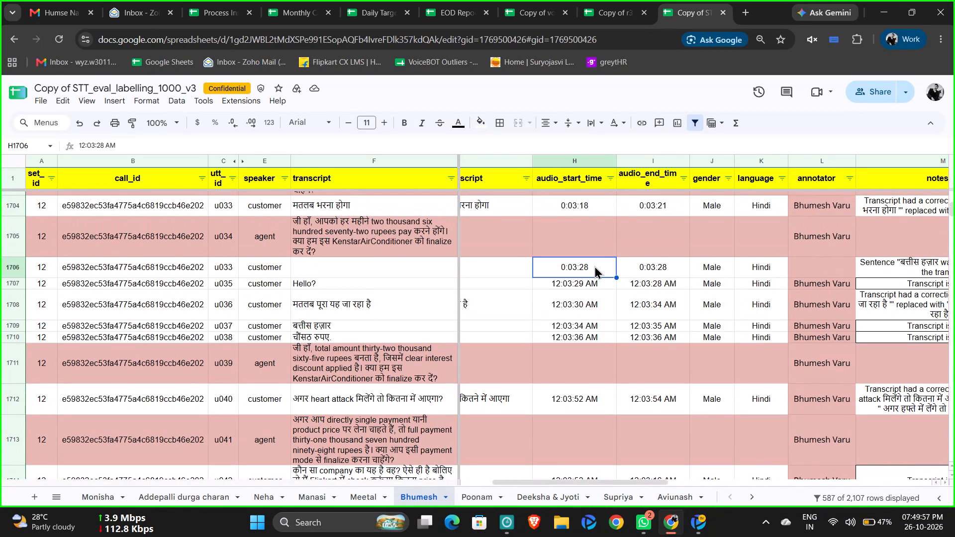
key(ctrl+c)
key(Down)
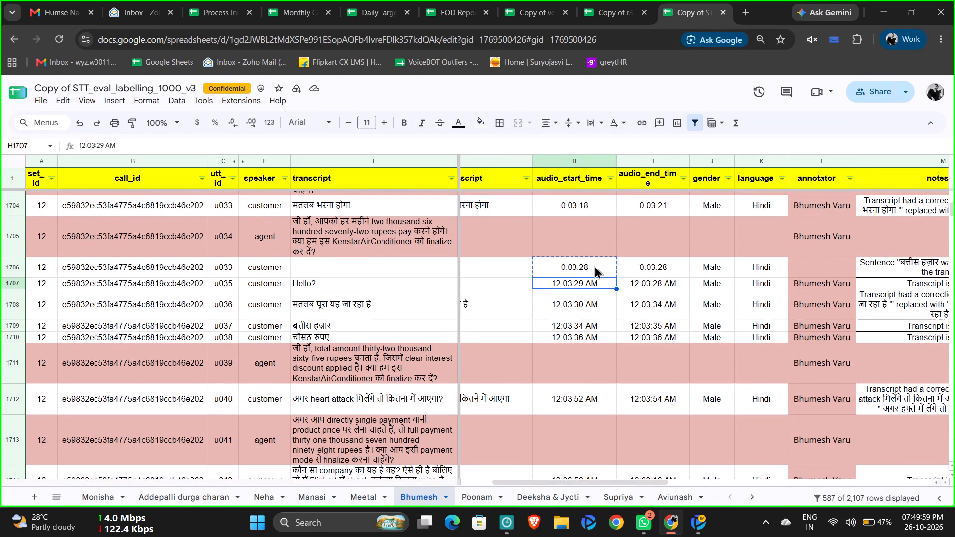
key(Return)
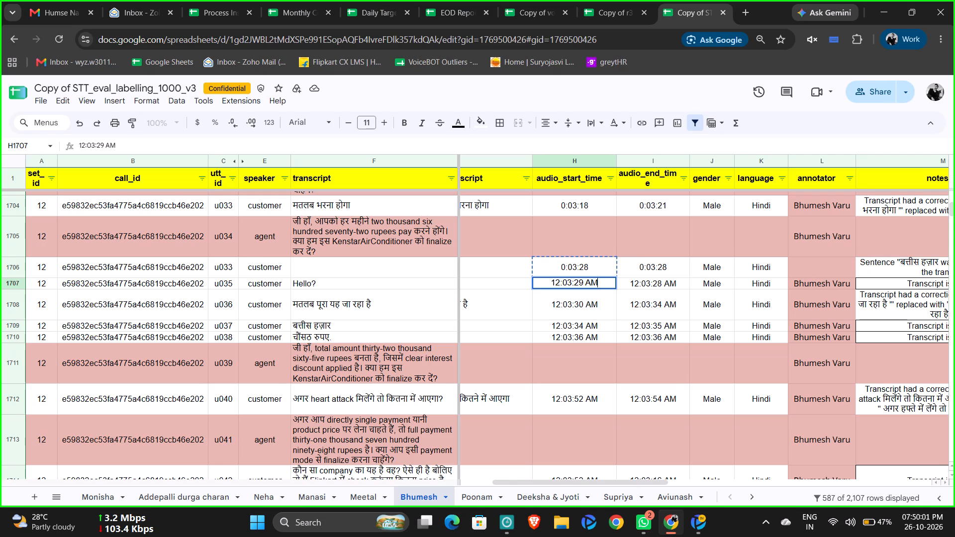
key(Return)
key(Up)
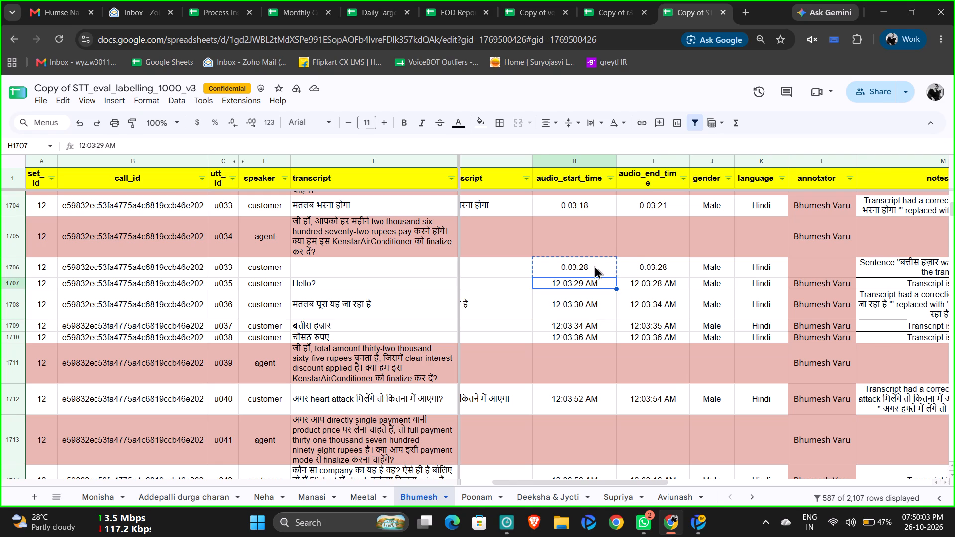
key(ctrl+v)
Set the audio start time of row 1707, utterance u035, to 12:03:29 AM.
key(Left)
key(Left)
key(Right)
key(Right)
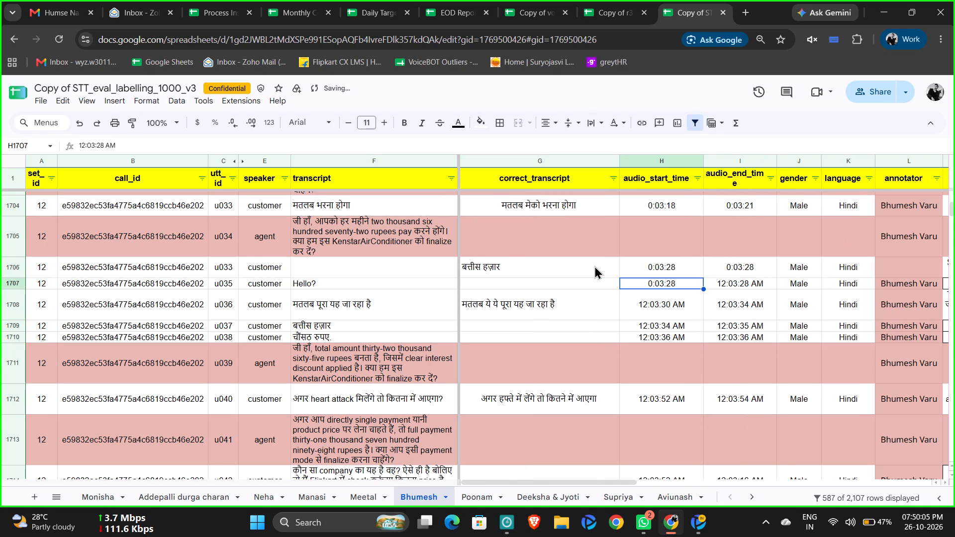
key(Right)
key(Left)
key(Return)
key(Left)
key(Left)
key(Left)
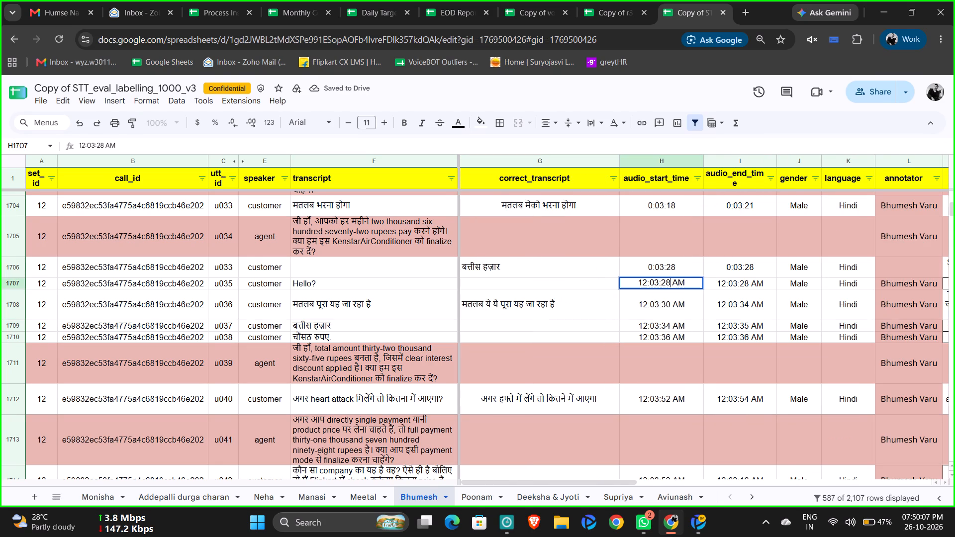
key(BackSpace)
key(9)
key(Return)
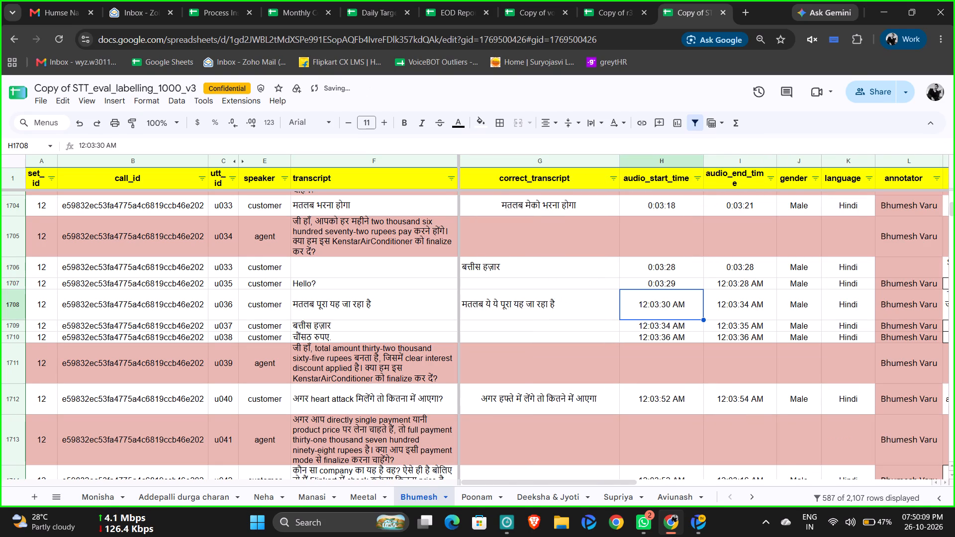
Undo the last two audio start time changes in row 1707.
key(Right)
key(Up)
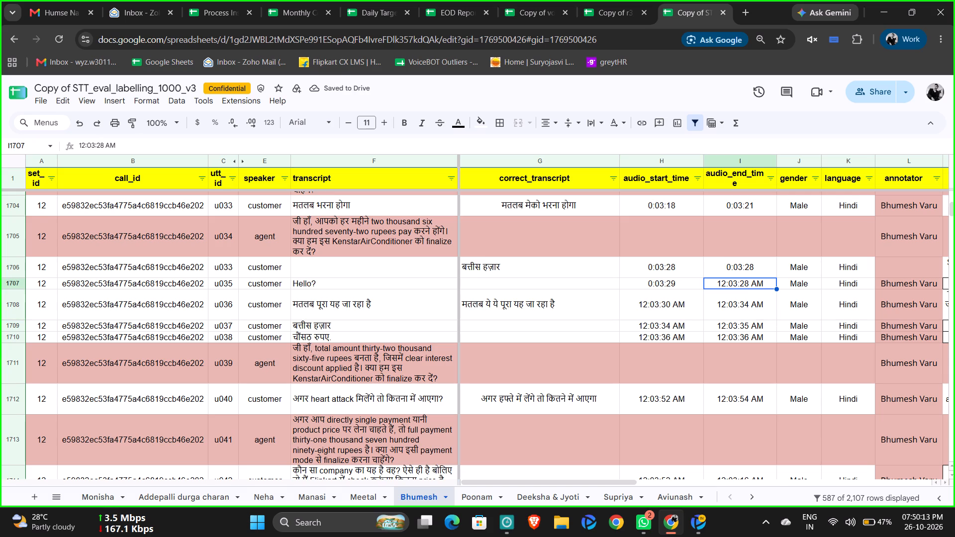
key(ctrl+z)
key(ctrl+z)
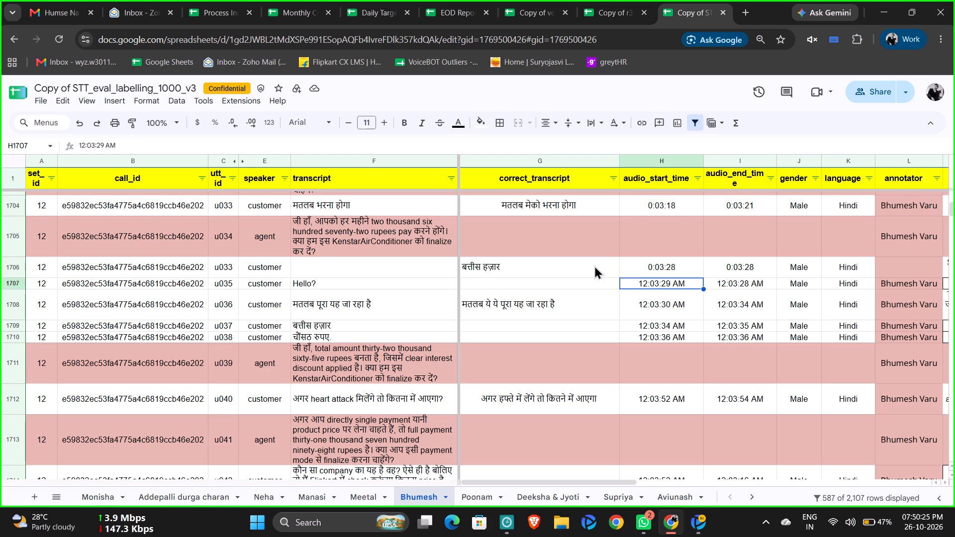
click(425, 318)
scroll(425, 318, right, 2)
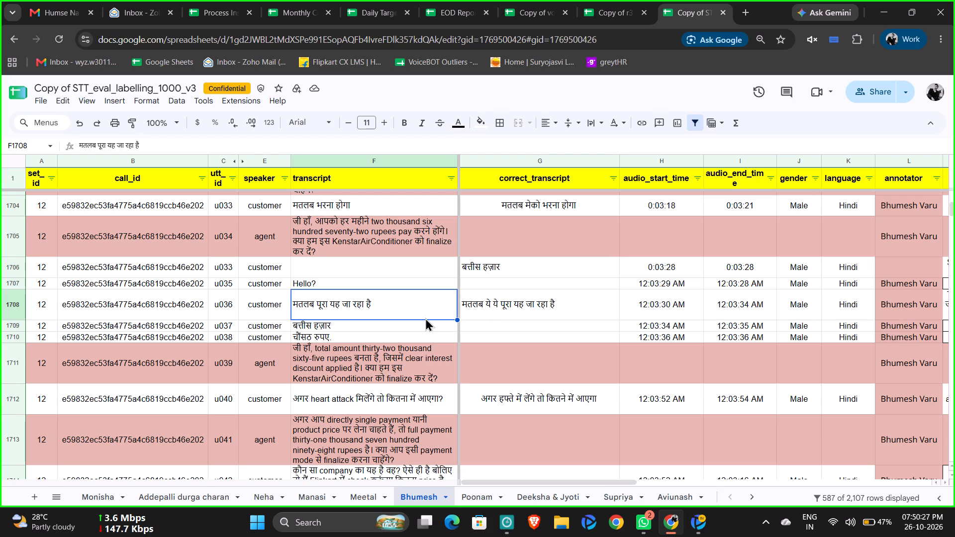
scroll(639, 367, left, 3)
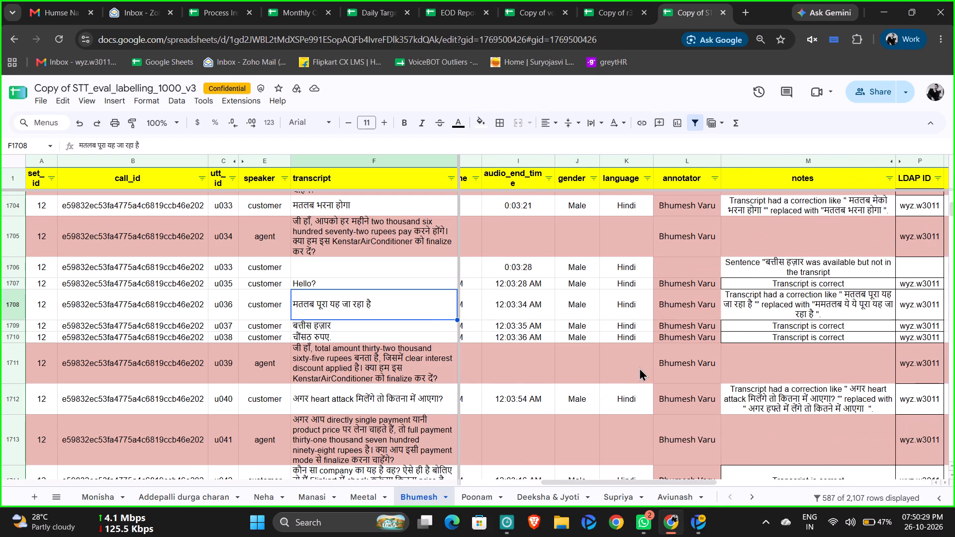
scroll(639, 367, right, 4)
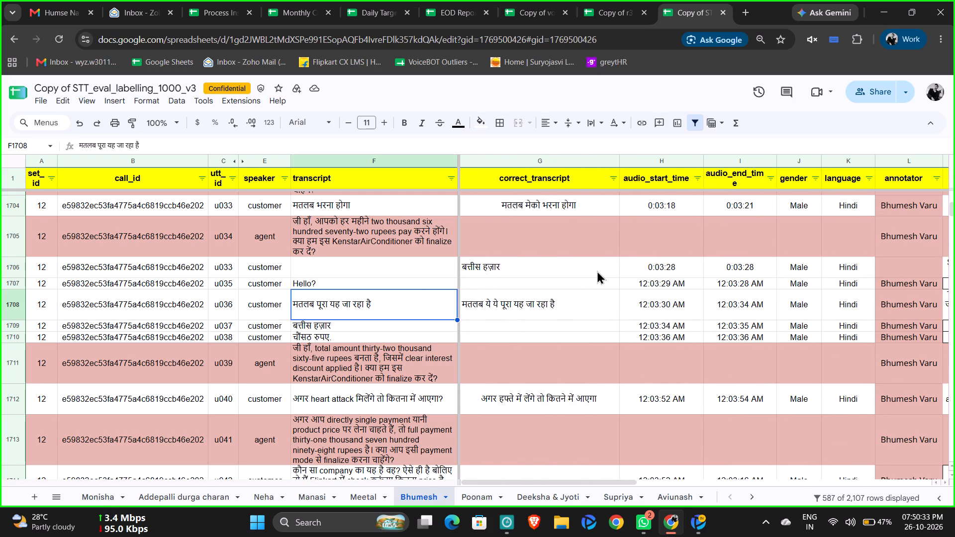
Switch to Prisma Browser and listen to the MOTOROLA Soundbar call recording from about 3:21.
click(697, 522)
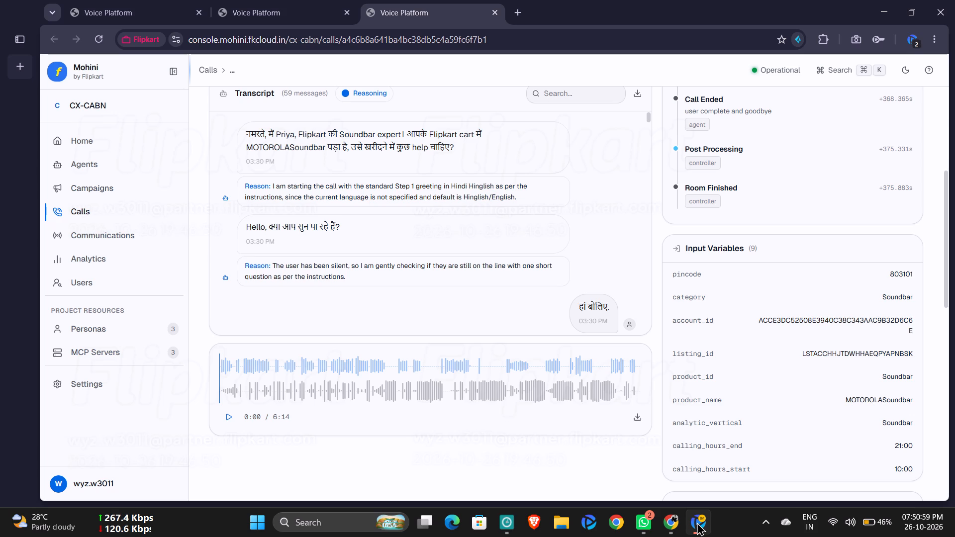
click(374, 393)
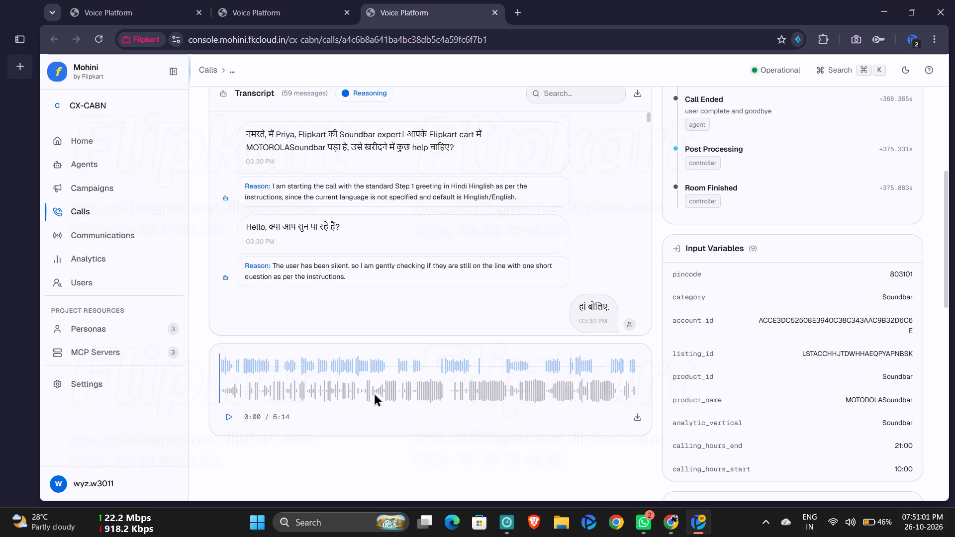
click(402, 386)
click(420, 388)
click(454, 388)
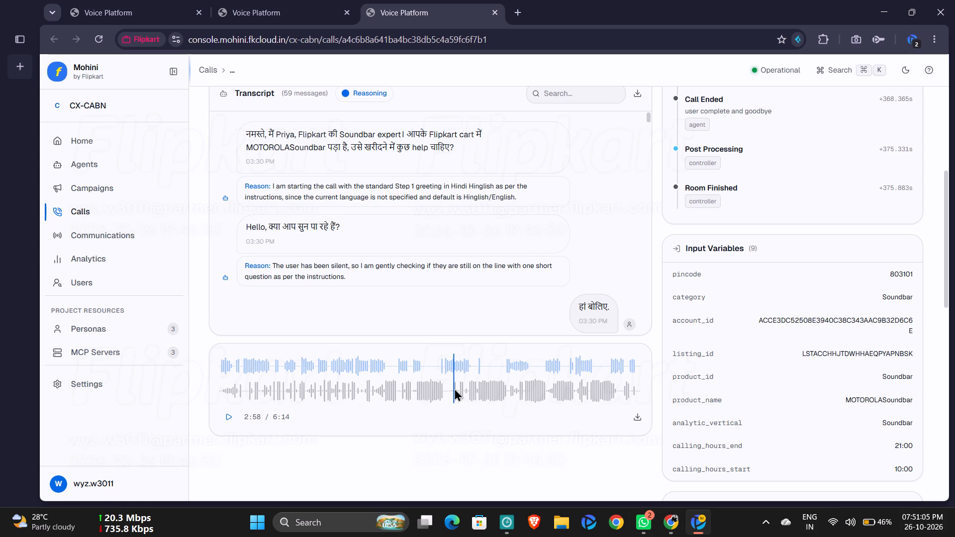
click(447, 389)
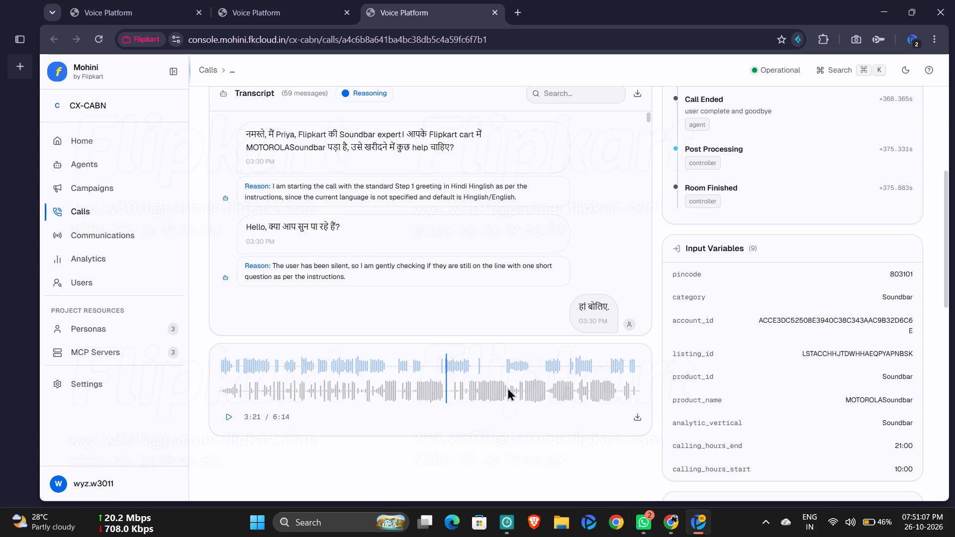
click(228, 418)
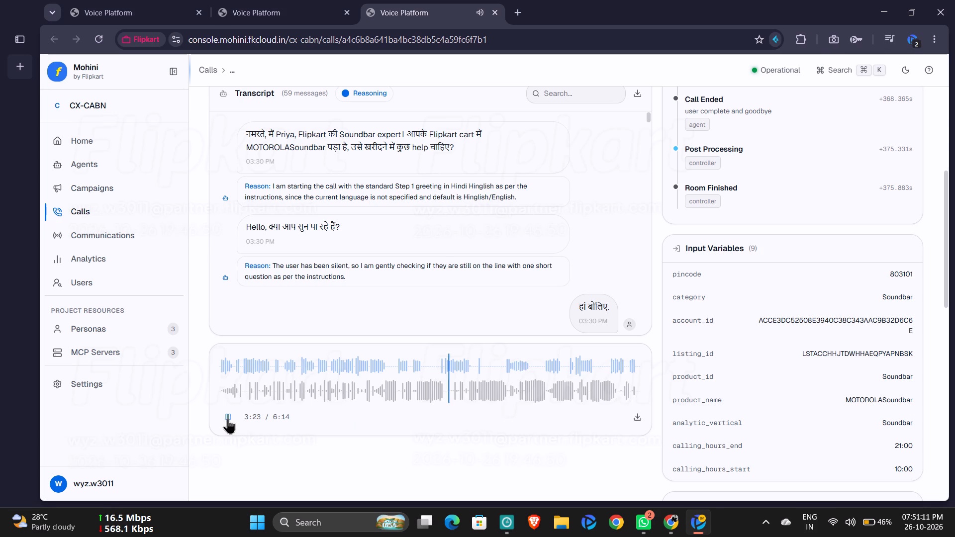
click(228, 418)
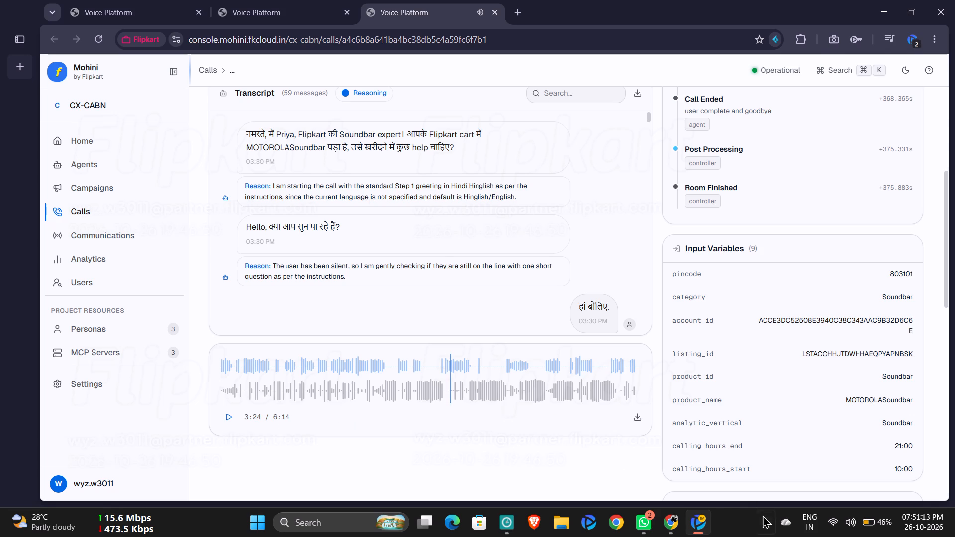
Lower the system sound volume slightly from its maximum.
click(853, 526)
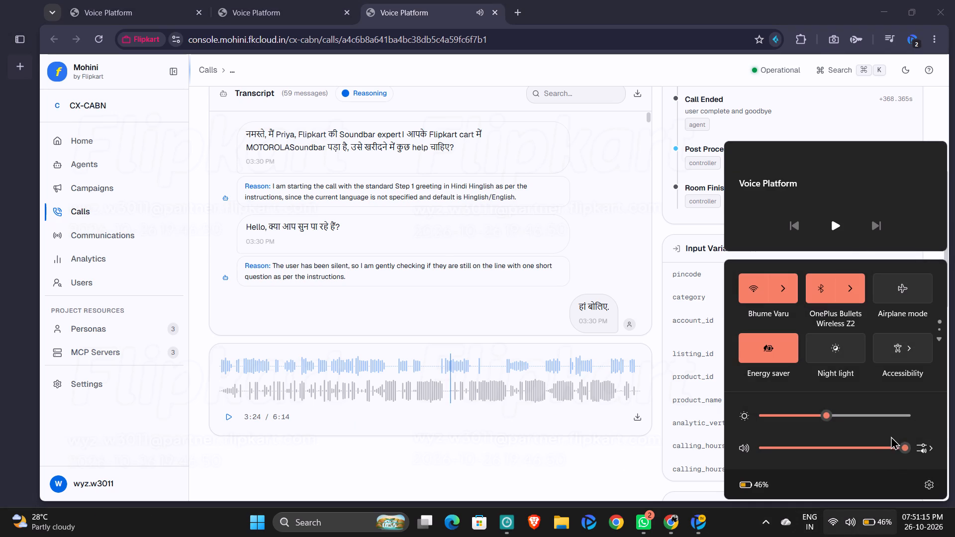
click(888, 450)
click(613, 455)
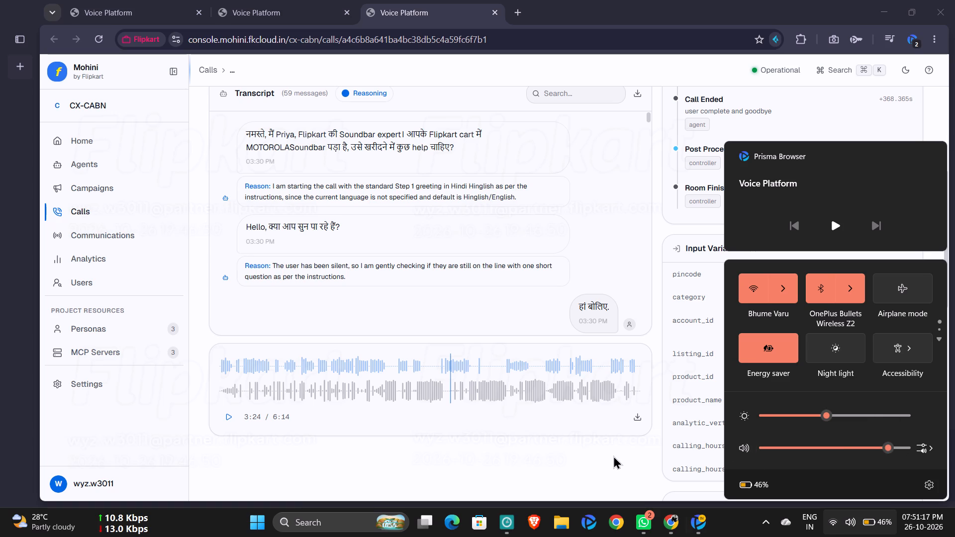
Listen further into the soundbar call recording, and replay it from about 3:13.
click(229, 418)
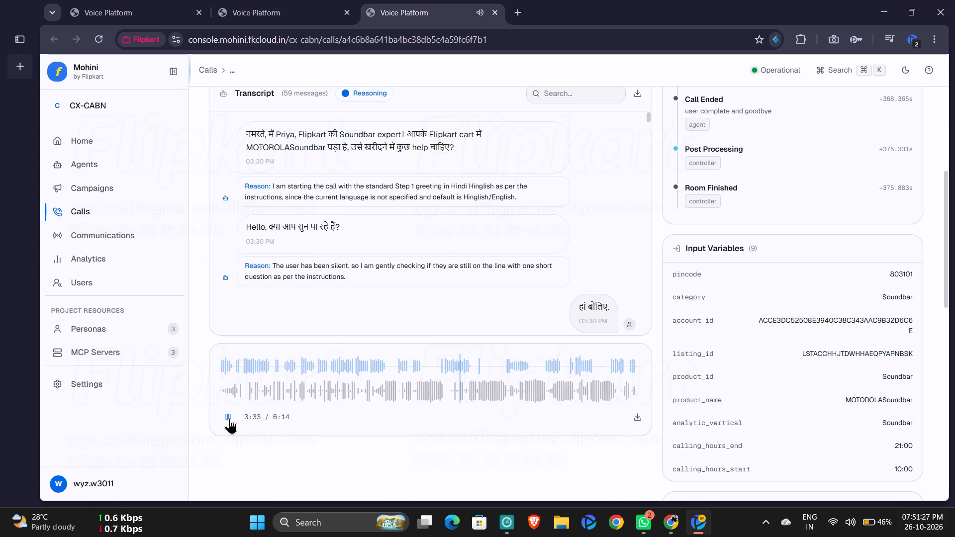
click(229, 418)
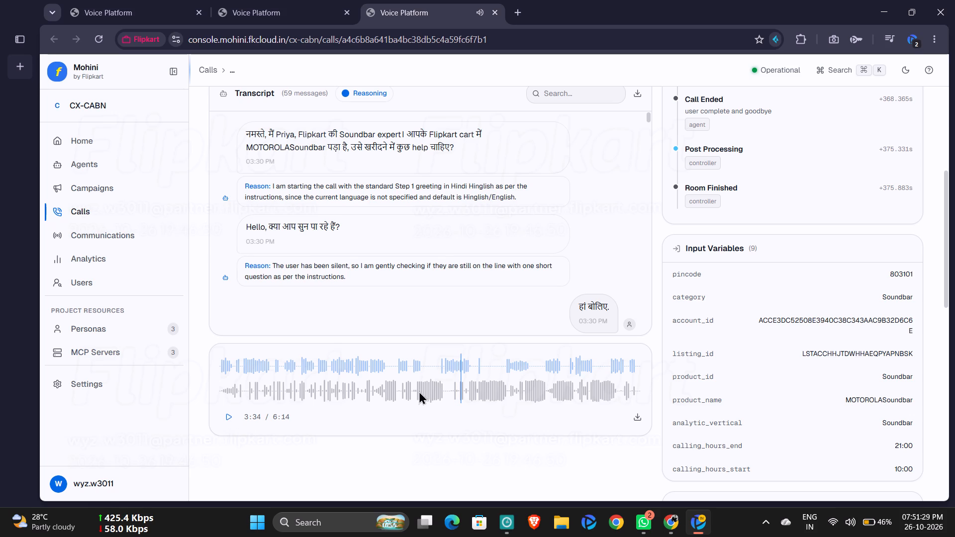
click(438, 393)
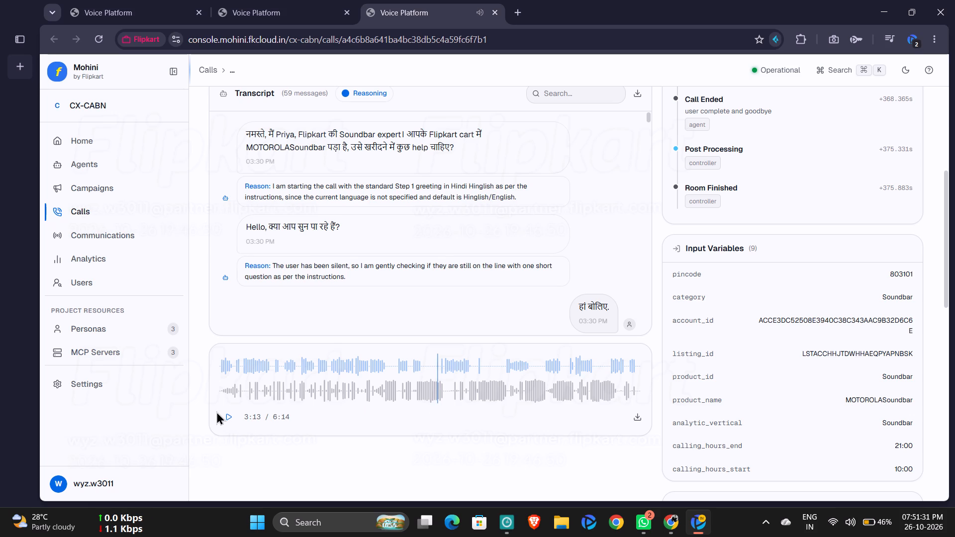
click(226, 414)
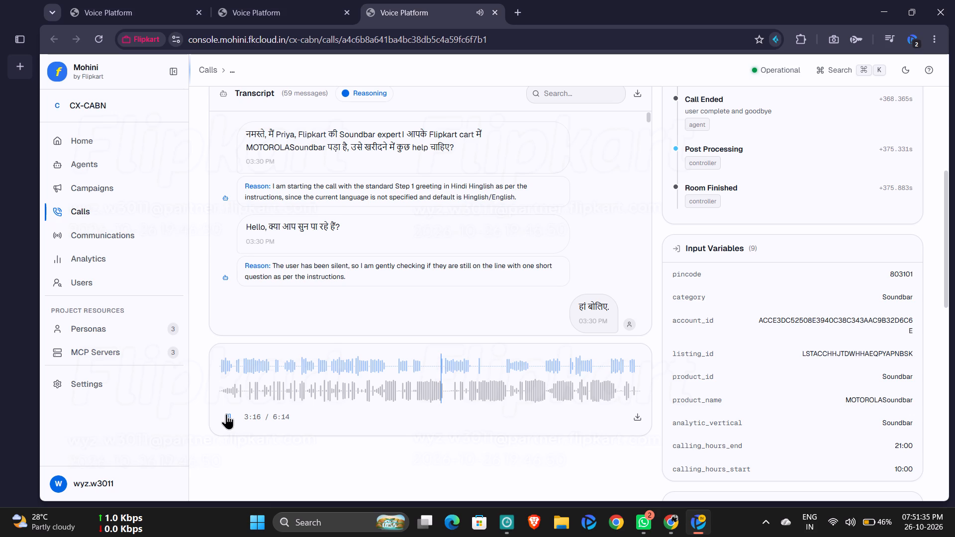
click(226, 414)
double_click(226, 414)
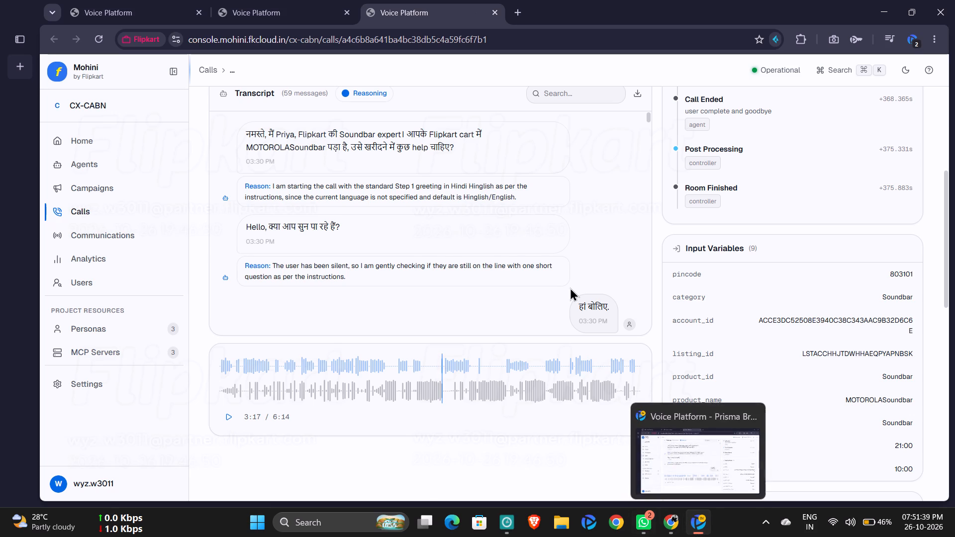
Jump the soundbar call recording to the customer message "क्या है?" in the transcript.
scroll(567, 262, down, 2)
click(601, 287)
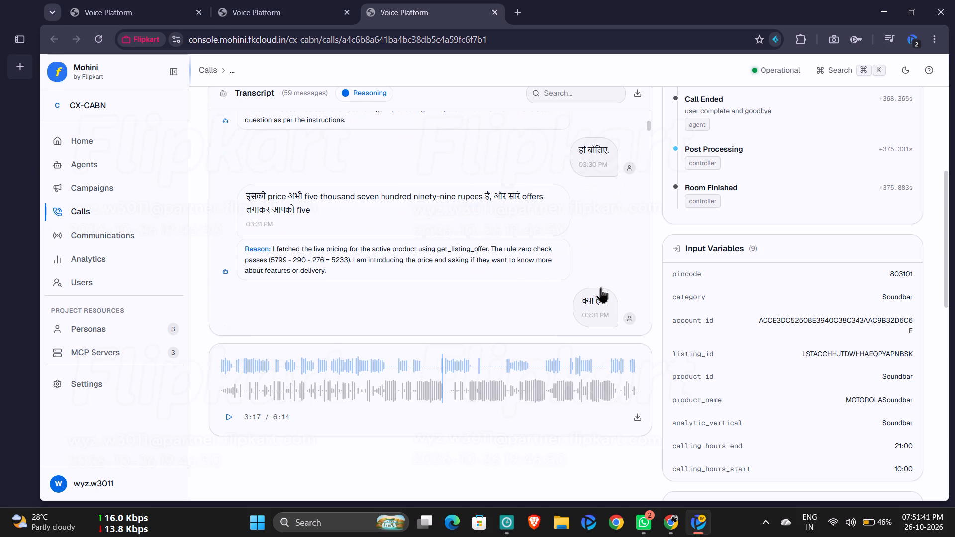
Move the soundbar call recording to about 3:22 and look through the transcript's Bajaj card and insurance messages for the matching passage.
click(448, 364)
scroll(523, 245, down, 2)
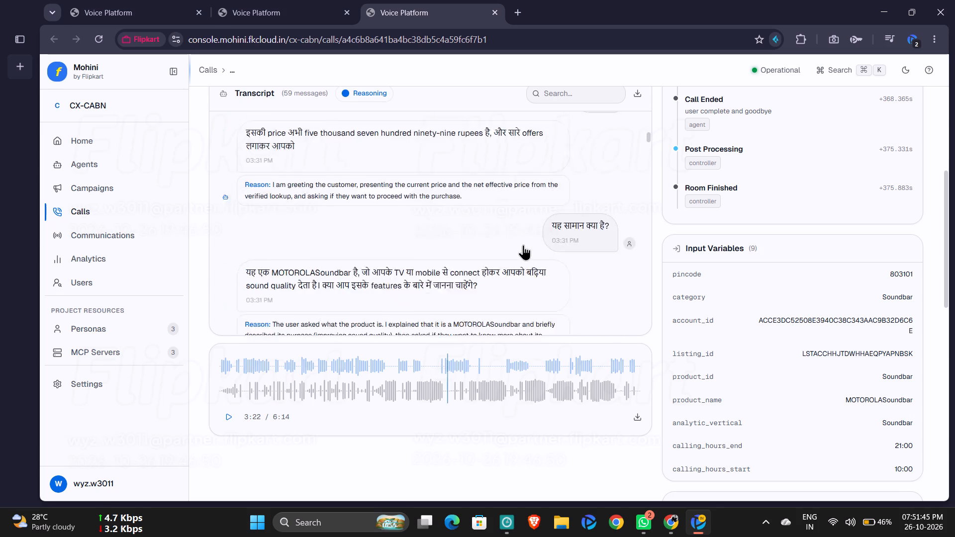
scroll(523, 245, down, 4)
scroll(523, 245, right, 1)
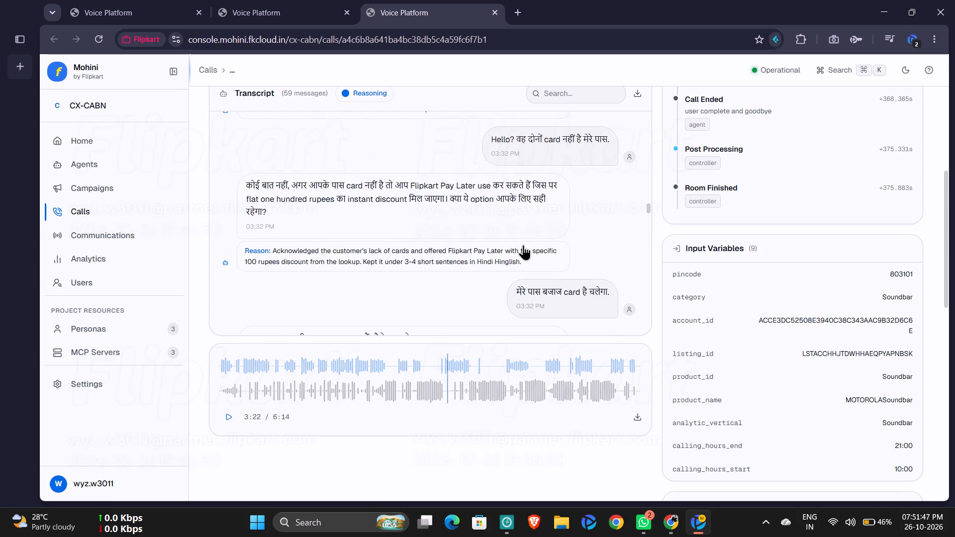
scroll(523, 245, down, 2)
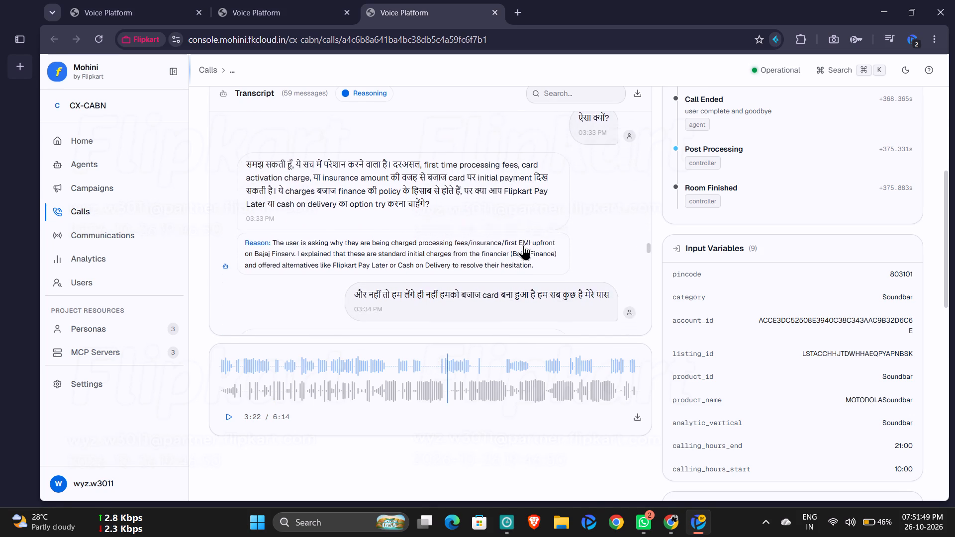
scroll(523, 245, down, 5)
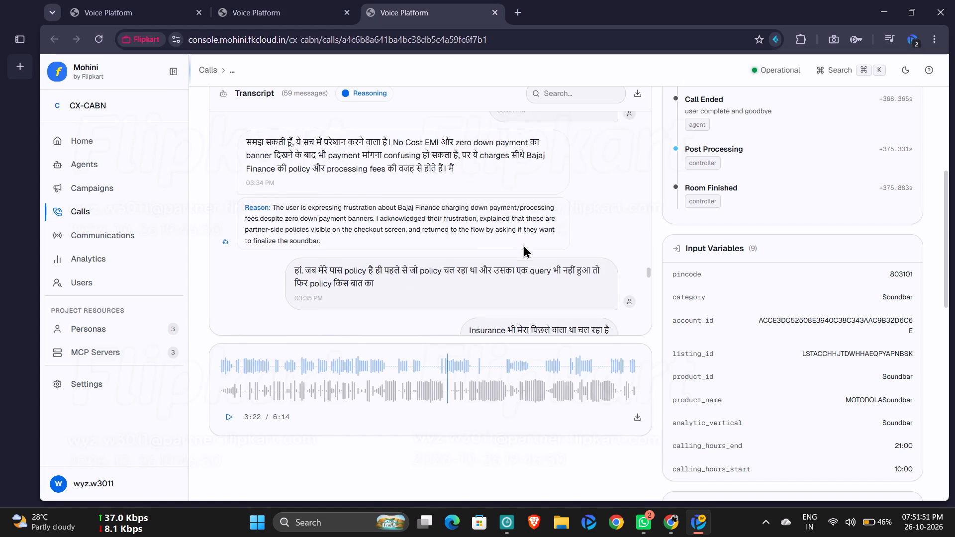
scroll(523, 245, down, 3)
scroll(523, 245, up, 3)
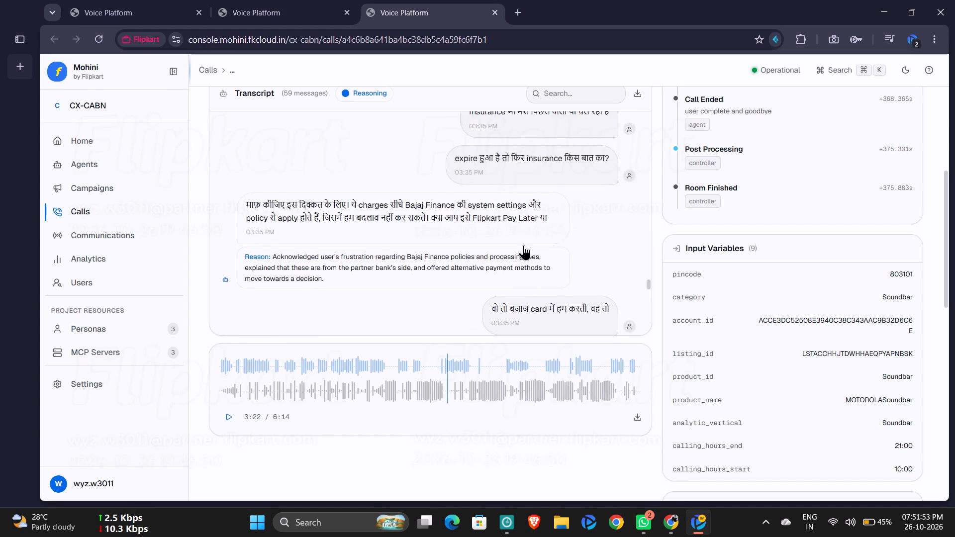
scroll(523, 245, up, 10)
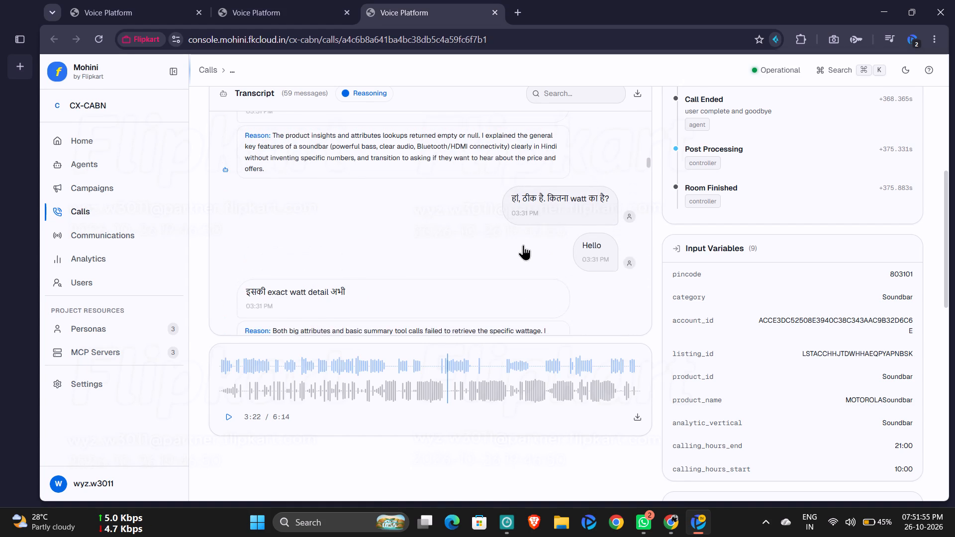
Replay the soundbar call recording from about 3:13 to 3:21, pausing along the way.
click(438, 382)
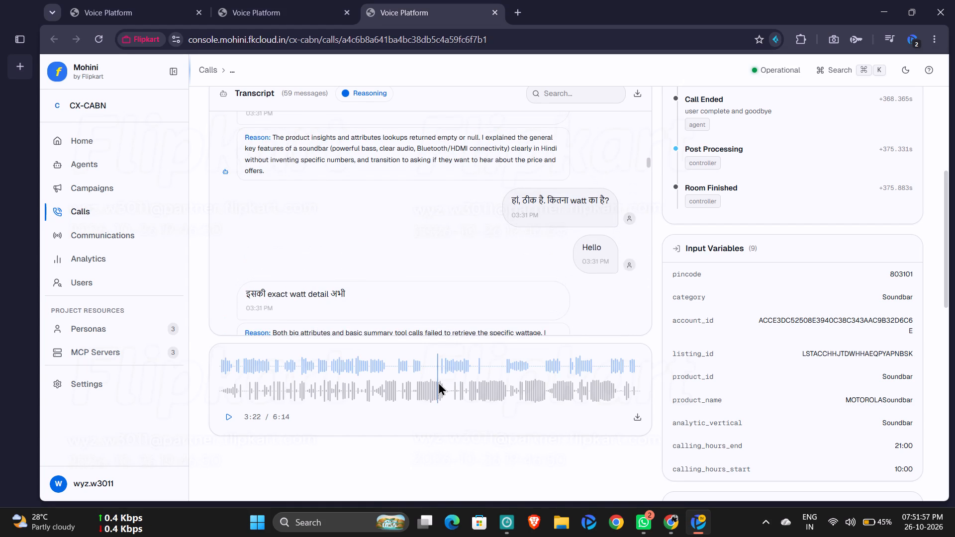
click(229, 407)
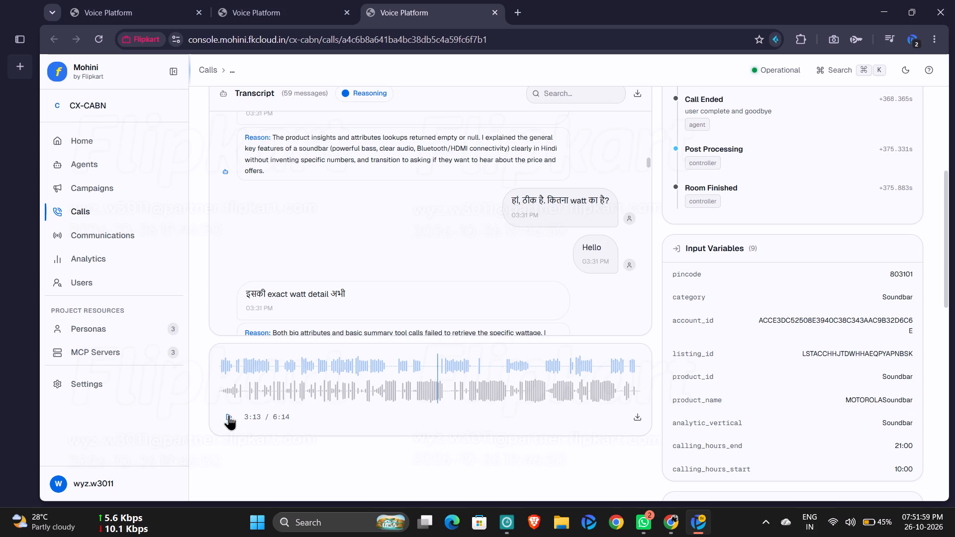
click(229, 415)
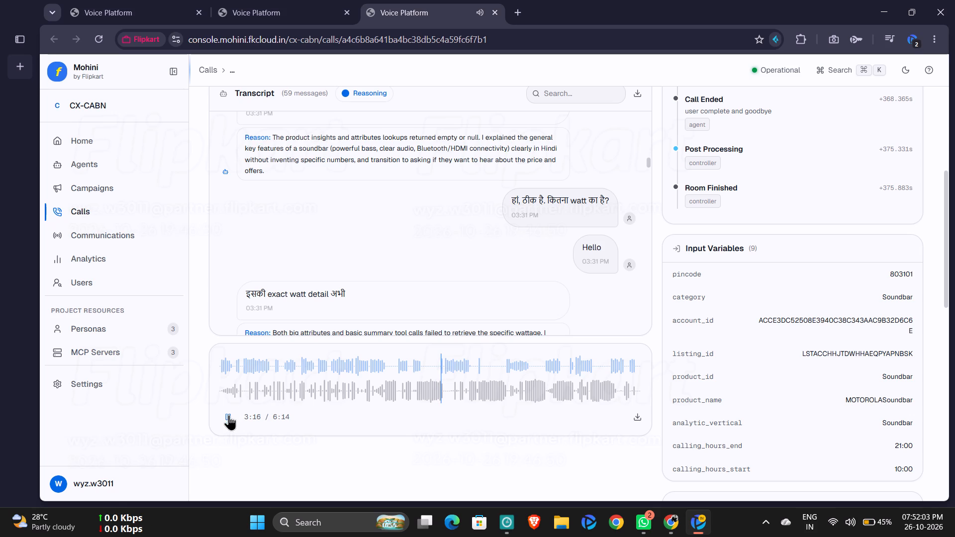
click(229, 415)
click(229, 415)
click(230, 418)
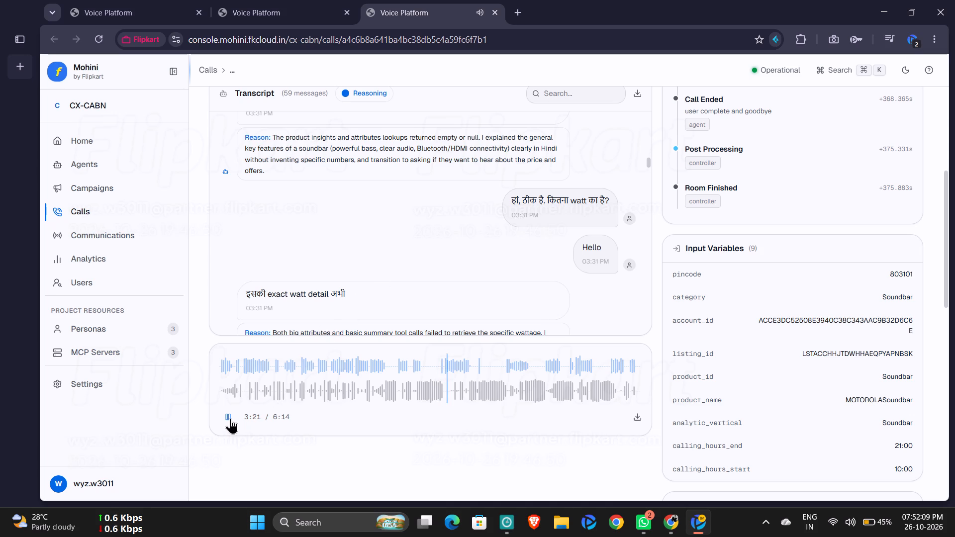
Read through the MOTOROLASoundbar call transcript, from the early product questions to the Bajaj card EMI discussion.
scroll(490, 209, up, 1)
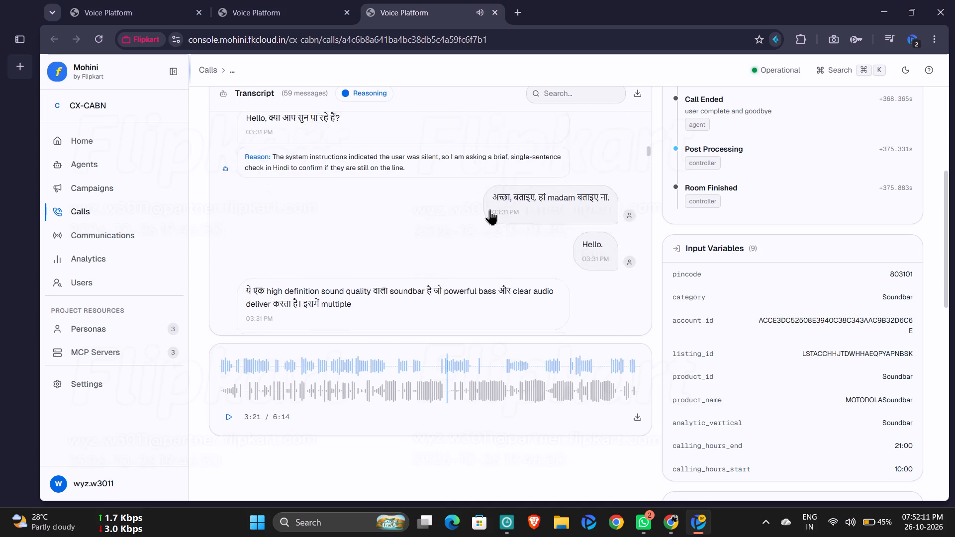
scroll(490, 209, up, 3)
scroll(490, 209, right, 1)
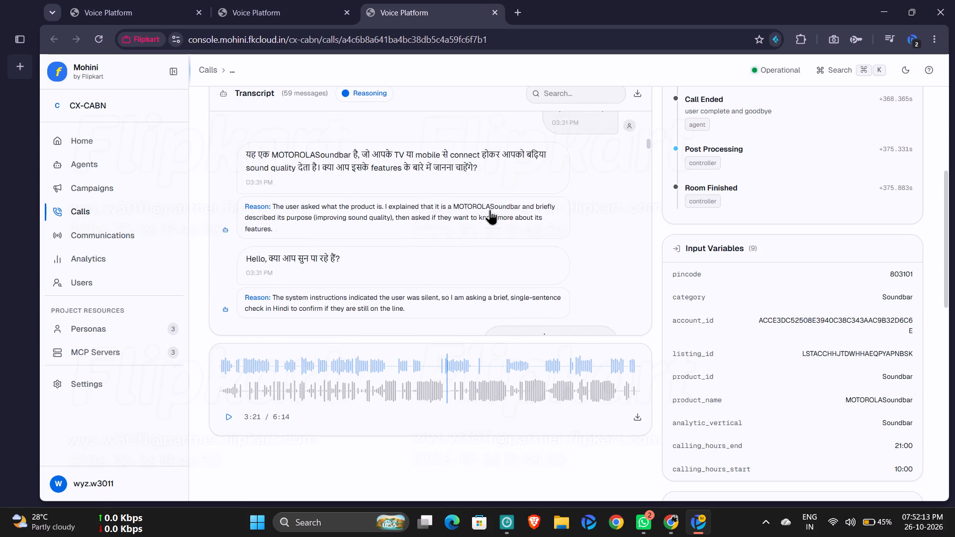
scroll(490, 209, right, 1)
scroll(490, 209, down, 2)
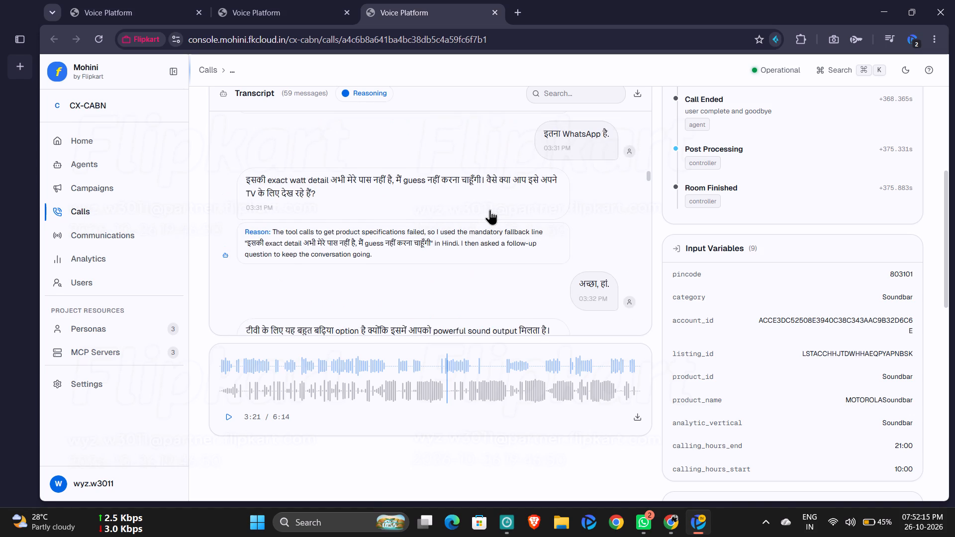
scroll(490, 209, down, 2)
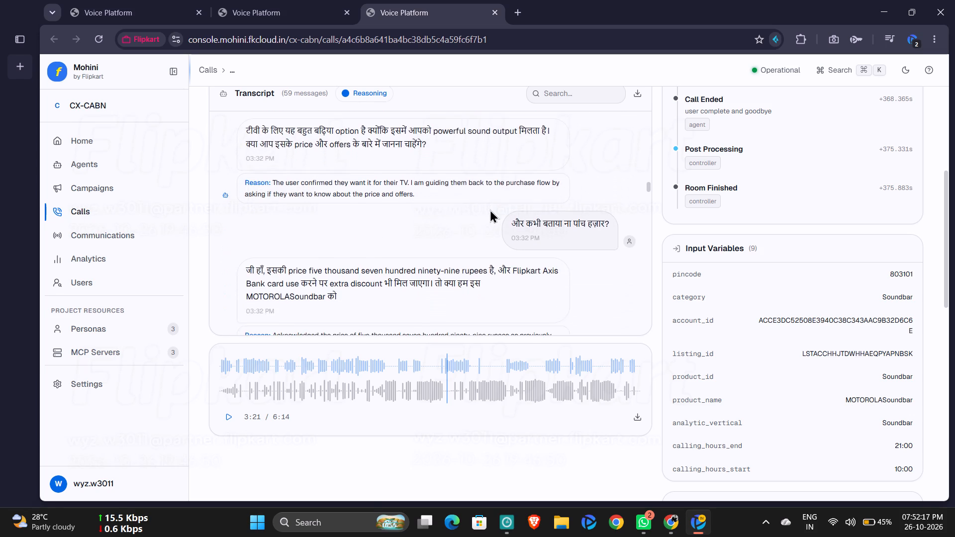
scroll(490, 209, down, 2)
scroll(453, 239, down, 3)
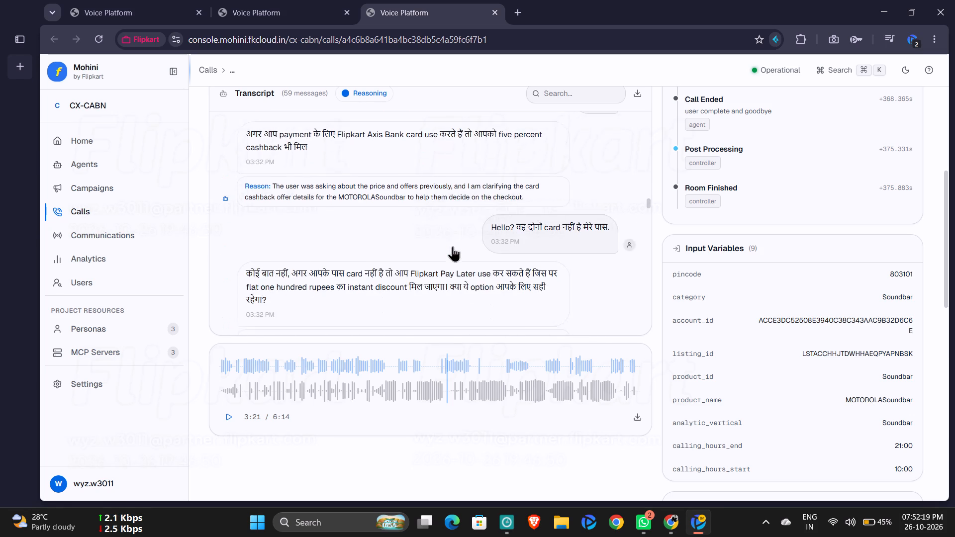
scroll(453, 246, down, 5)
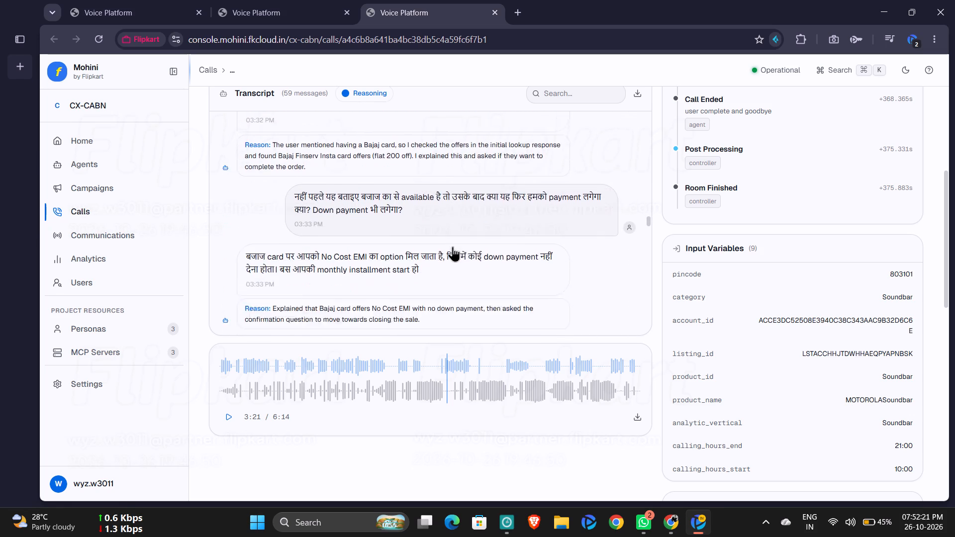
scroll(453, 246, down, 4)
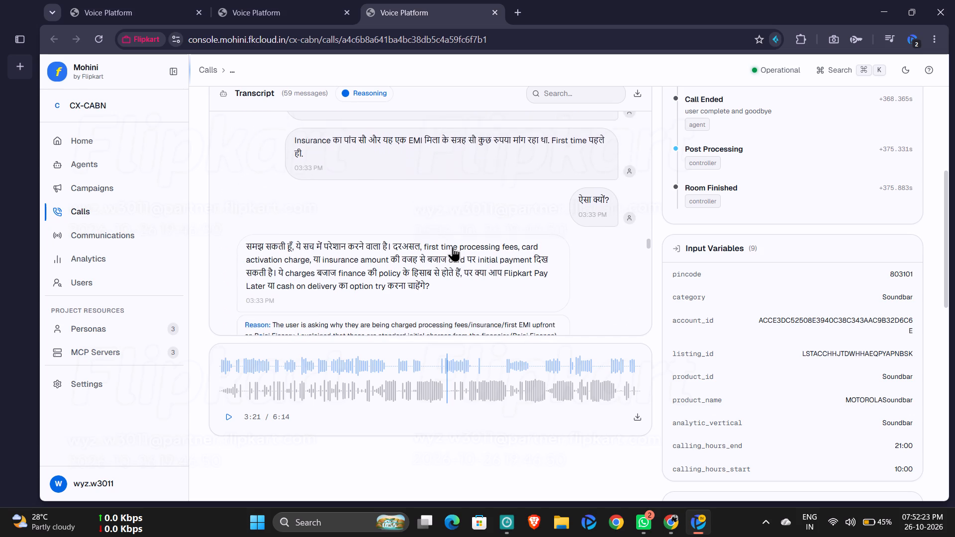
scroll(453, 246, down, 3)
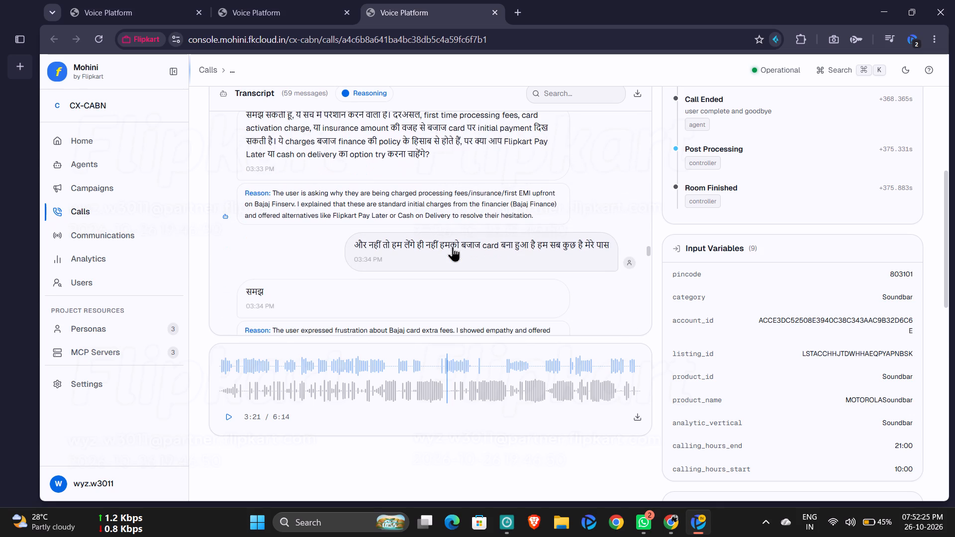
Listen to the call recording from 3:12 and from about 3:26 while following the transcript, then pause it at 3:28.
click(437, 395)
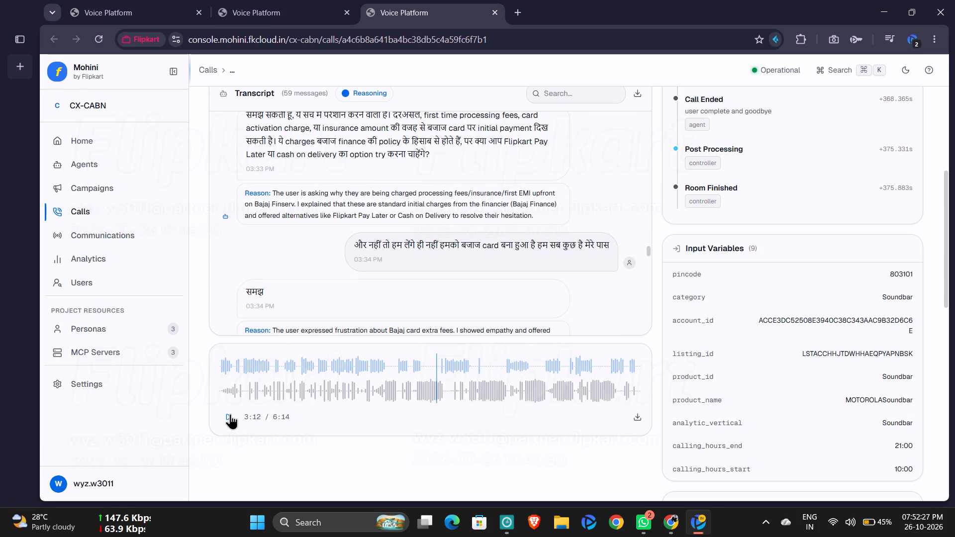
click(230, 414)
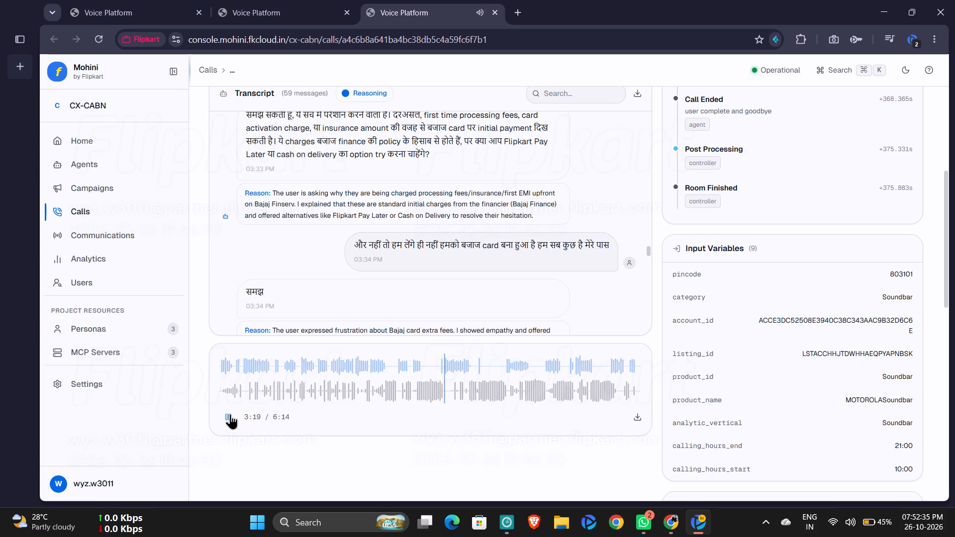
click(453, 383)
scroll(396, 259, down, 2)
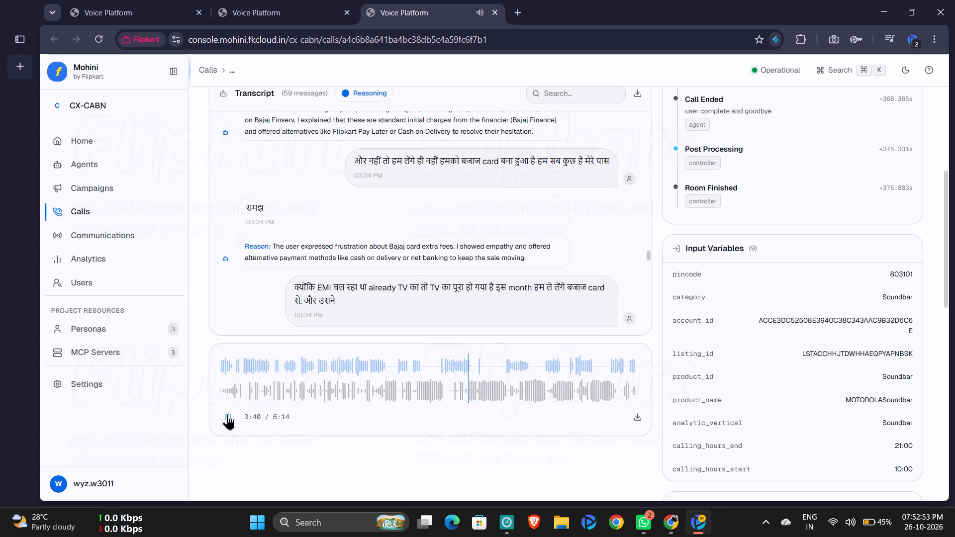
click(227, 414)
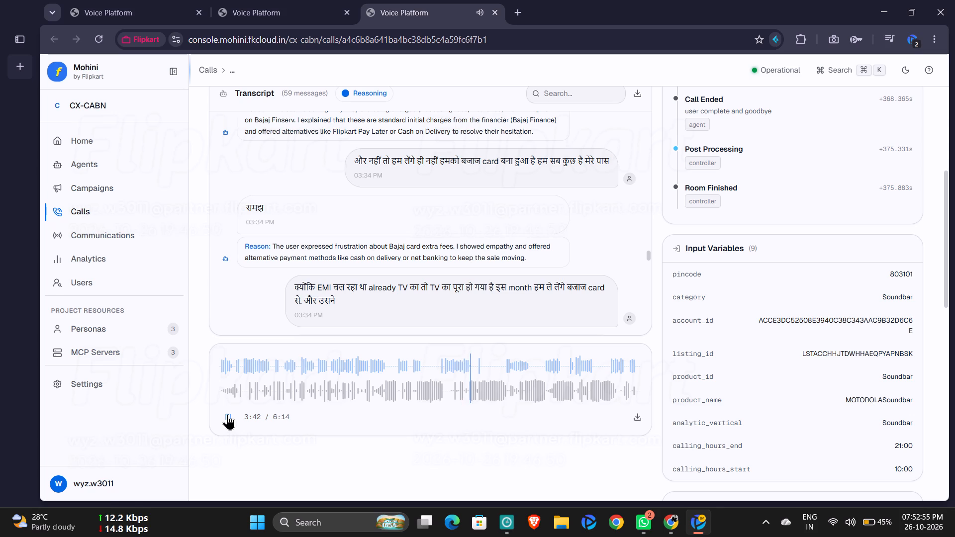
click(227, 414)
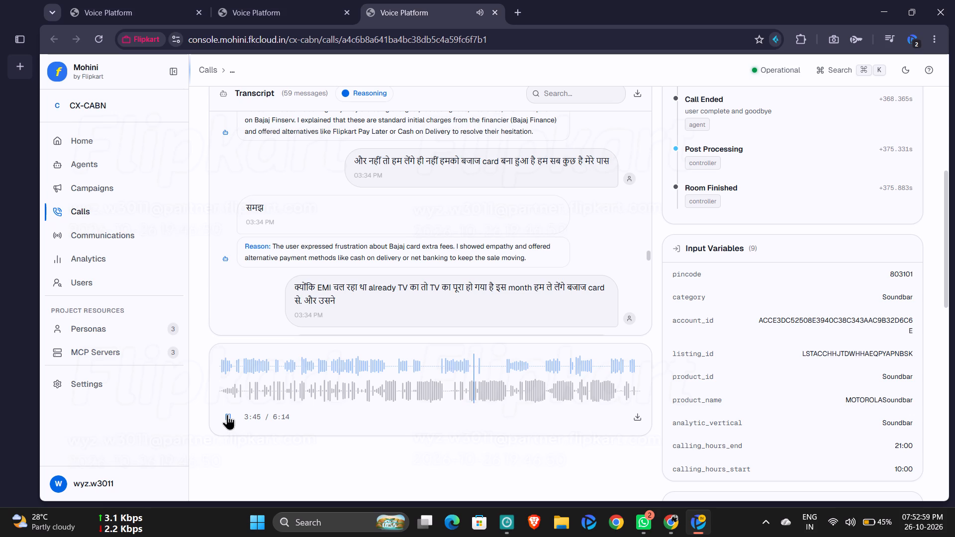
scroll(512, 268, down, 1)
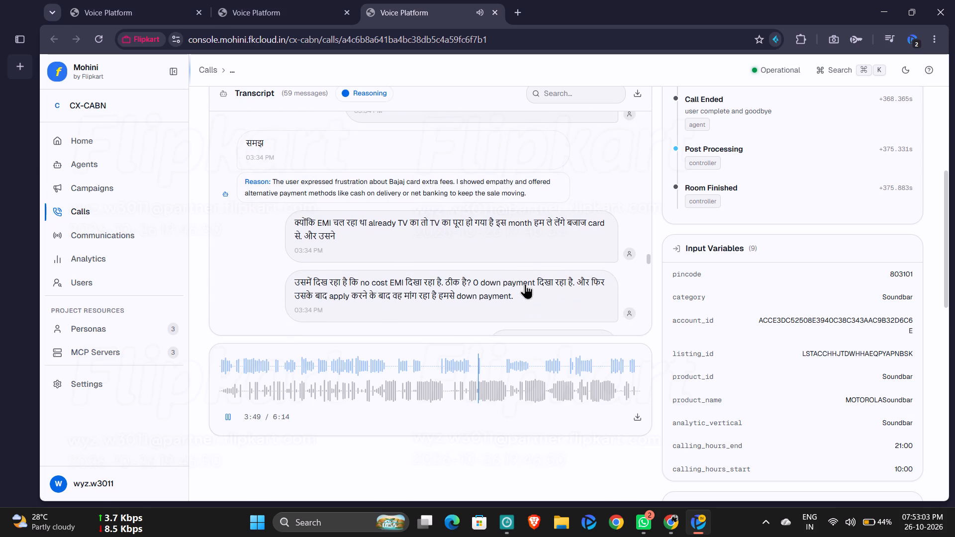
scroll(525, 283, up, 1)
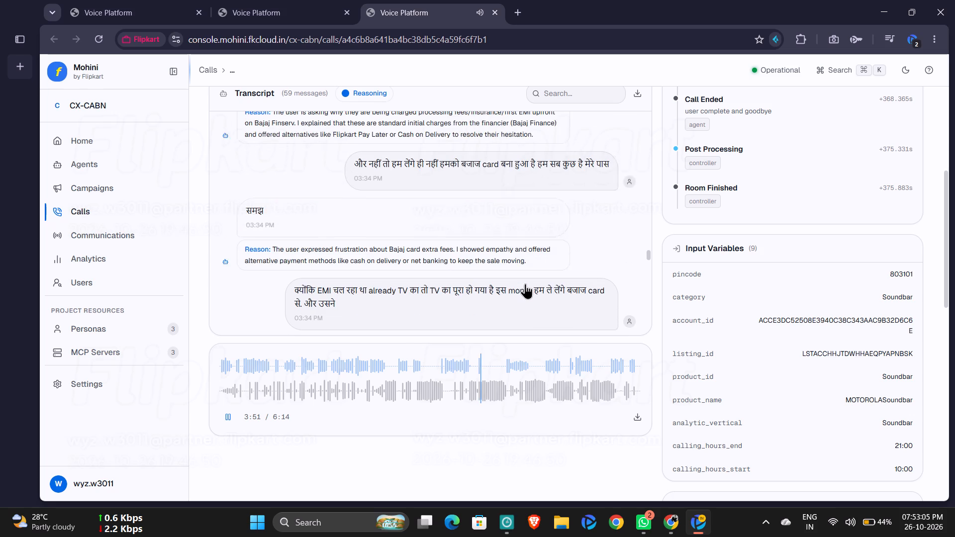
scroll(525, 283, up, 1)
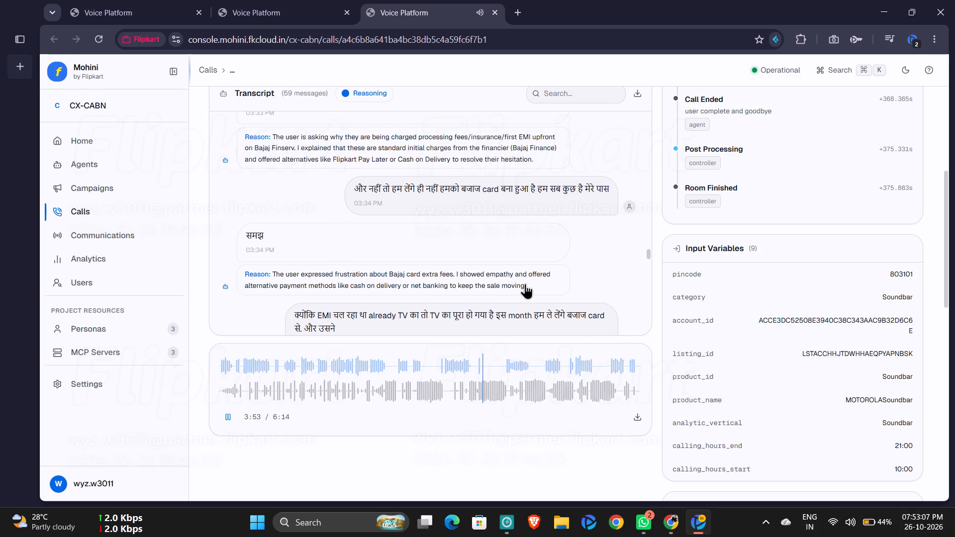
click(454, 386)
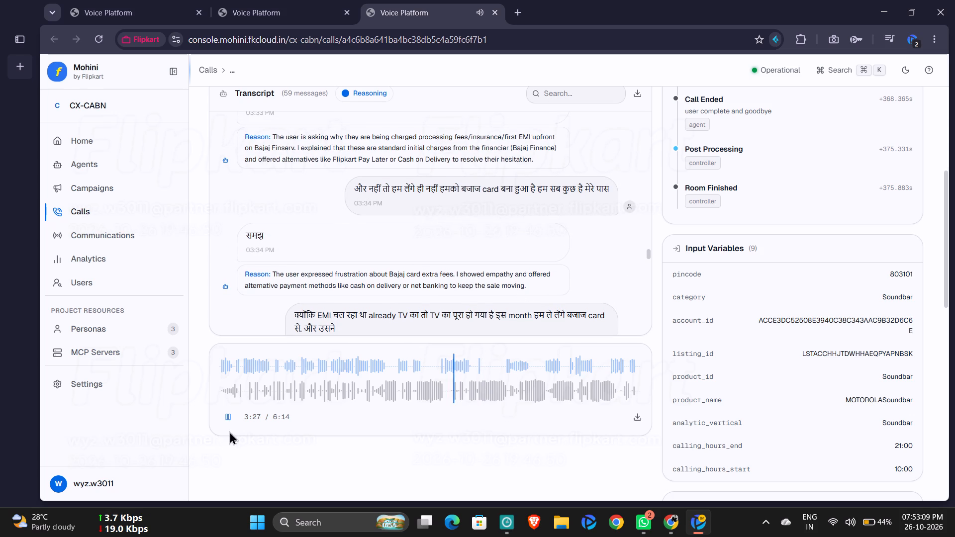
click(222, 417)
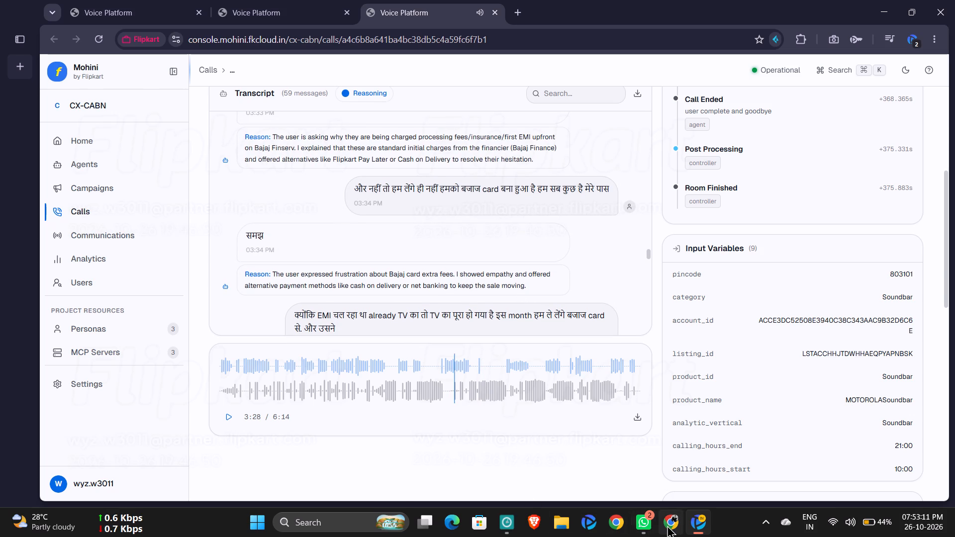
Switch to the STT_eval_labelling_1000_v3 spreadsheet in Chrome and review the labelled utterances and audio times around row 1708.
click(668, 524)
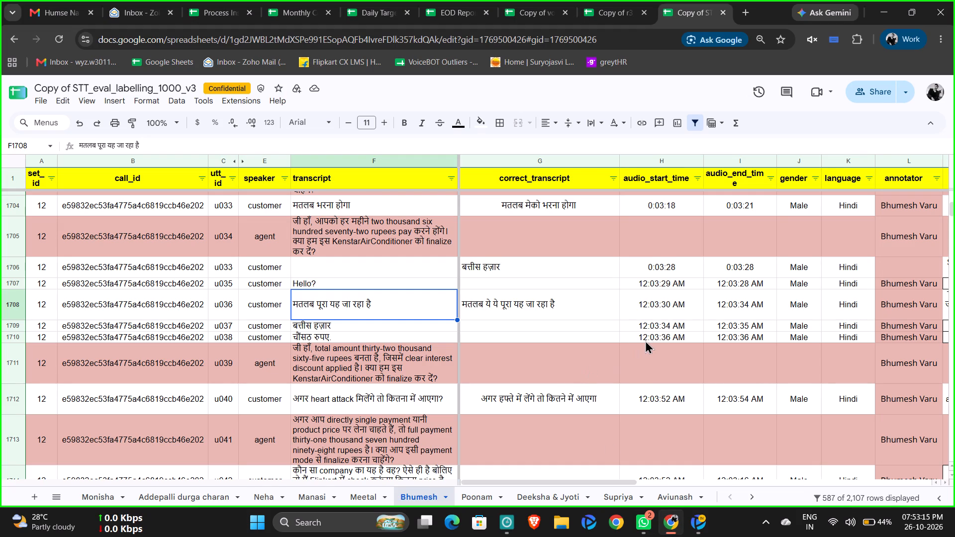
scroll(558, 325, up, 1)
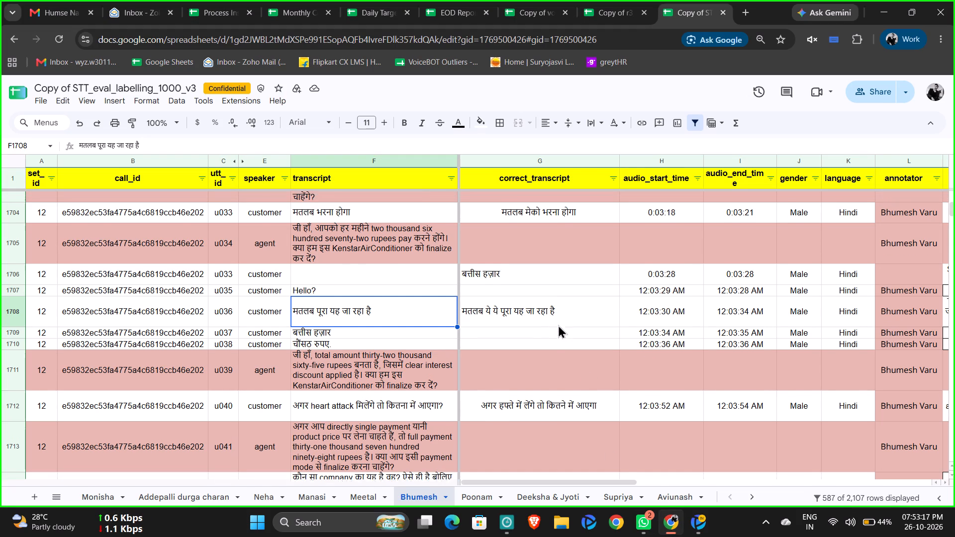
scroll(558, 325, up, 3)
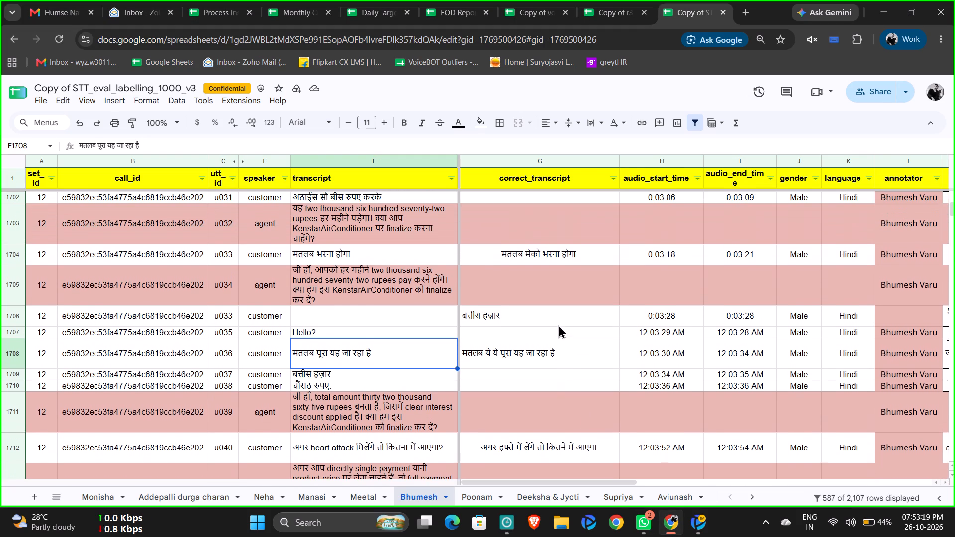
scroll(558, 325, up, 1)
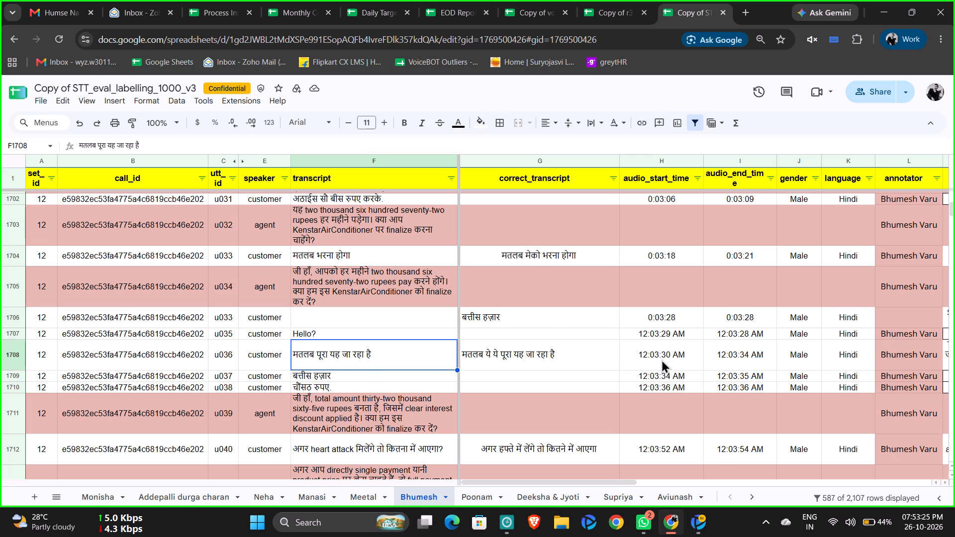
Return to the call page in Prisma Browser, move the recording to 3:33 and look through the transcript for the matching utterance.
click(668, 523)
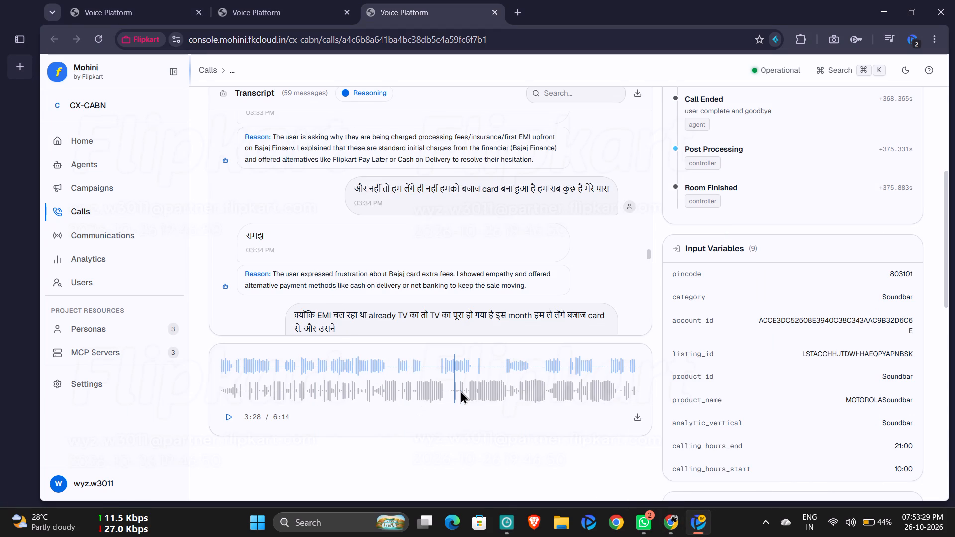
click(460, 390)
scroll(480, 265, down, 1)
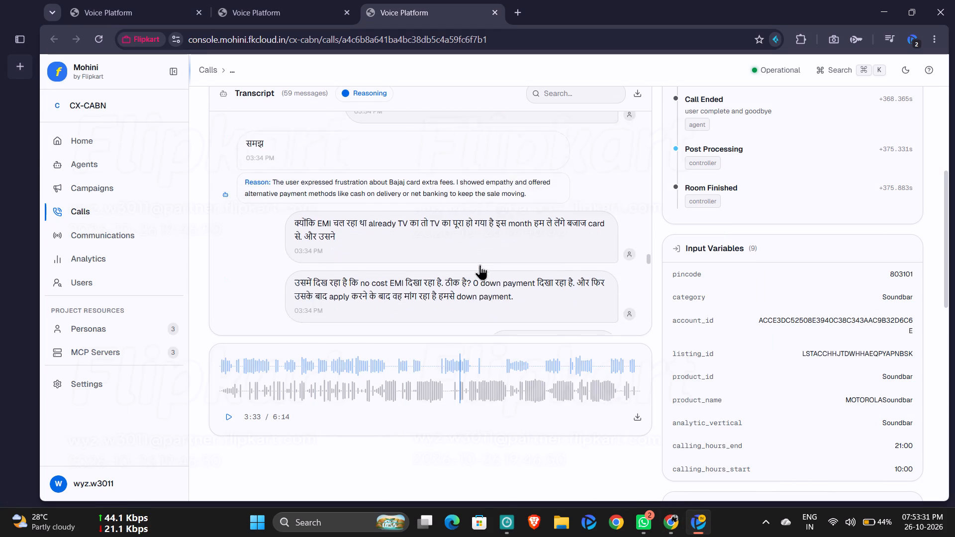
scroll(480, 265, down, 4)
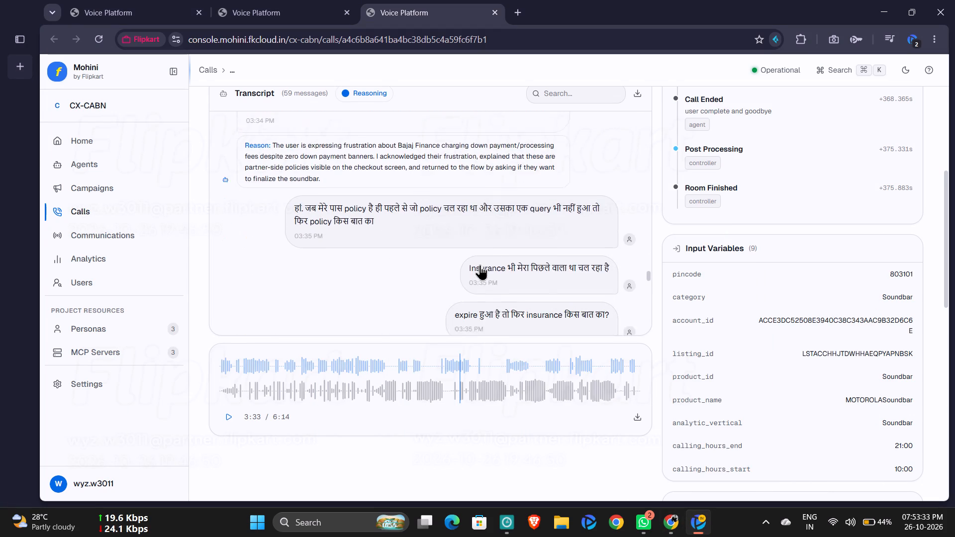
scroll(480, 265, down, 1)
scroll(480, 265, up, 8)
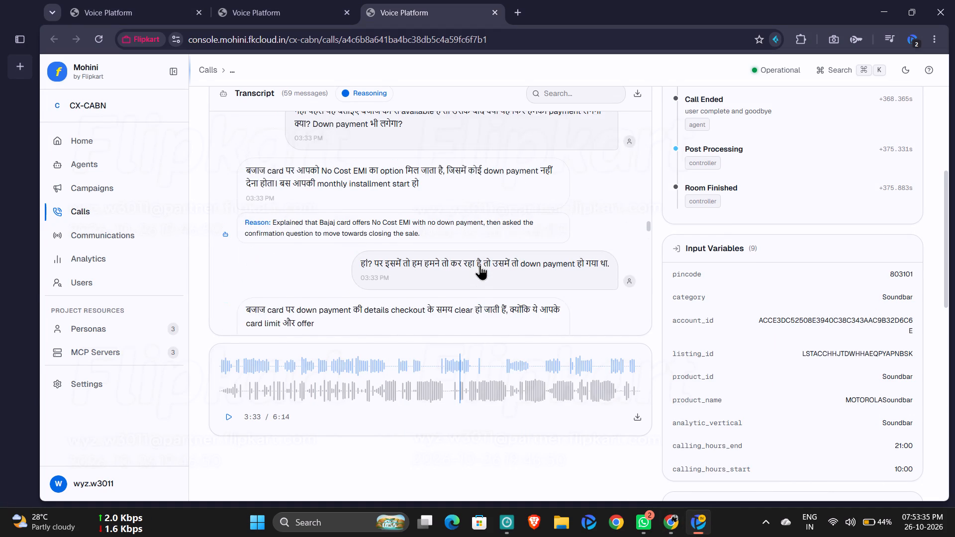
scroll(480, 265, up, 2)
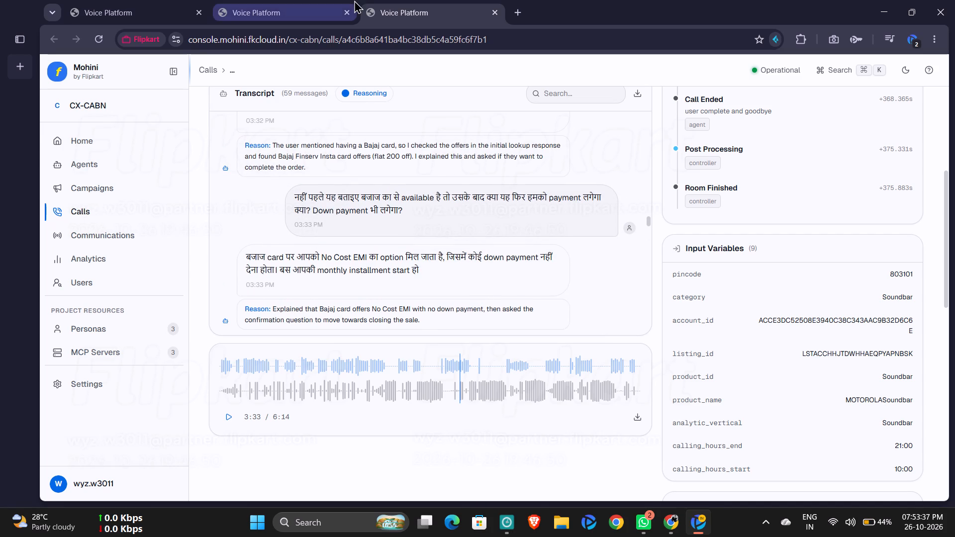
Check the open Voice Platform pages to find the calls list filtered by the call_id used in row 1708.
click(322, 0)
click(178, 6)
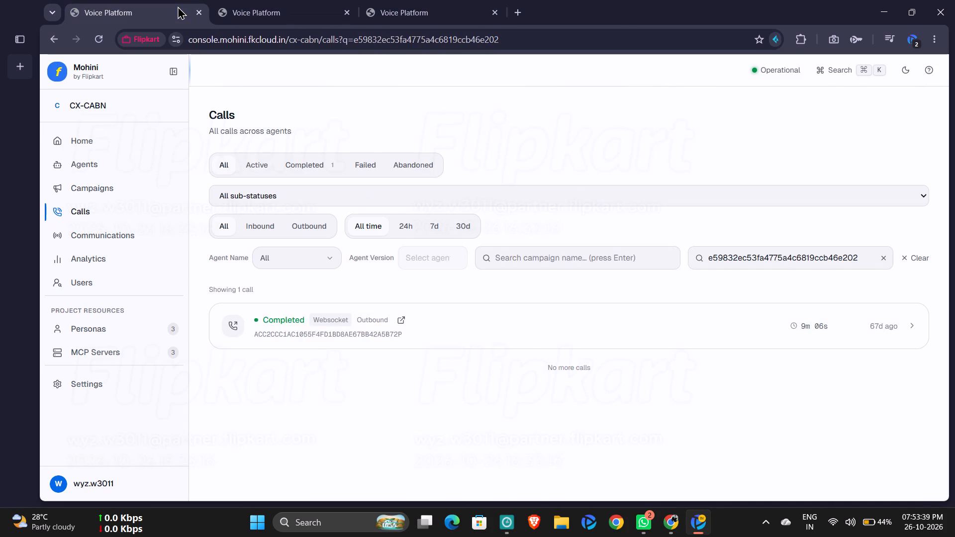
click(286, 2)
click(401, 2)
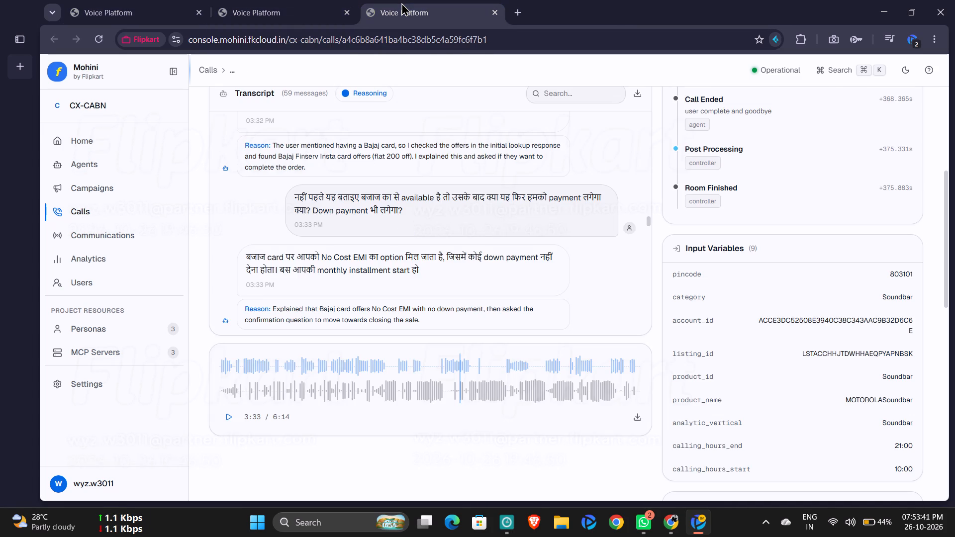
click(279, 0)
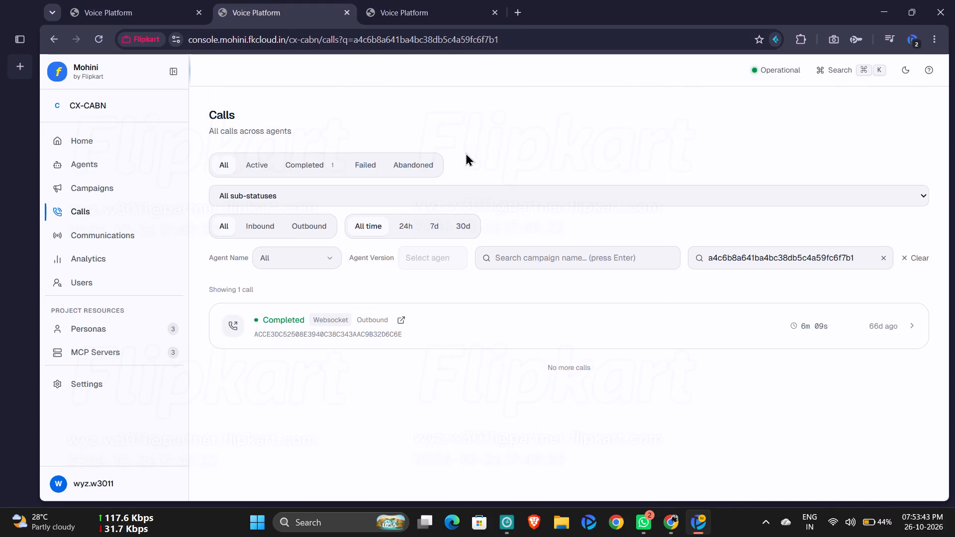
click(173, 23)
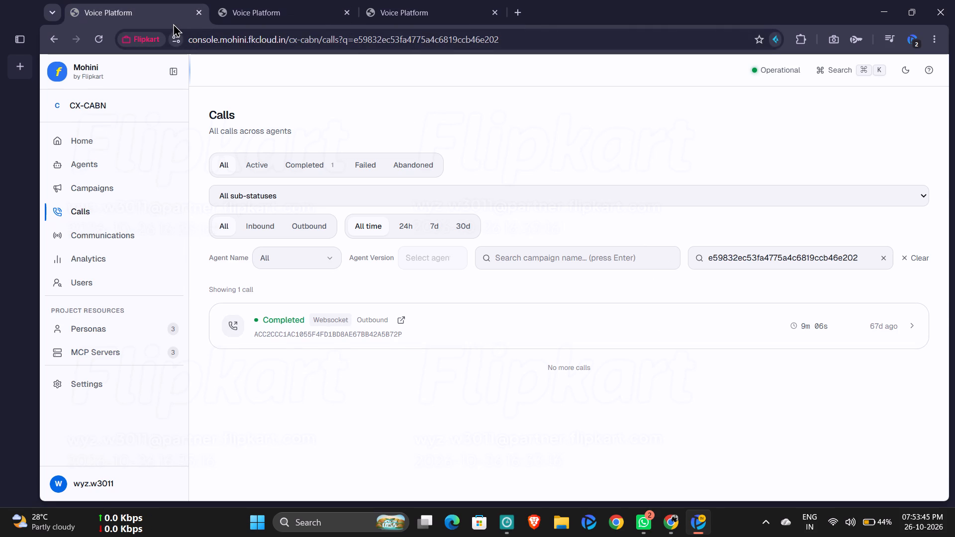
Copy the call_id from row 1708 of the spreadsheet in Chrome and search the calls list in Prisma Browser for it.
click(675, 525)
click(208, 346)
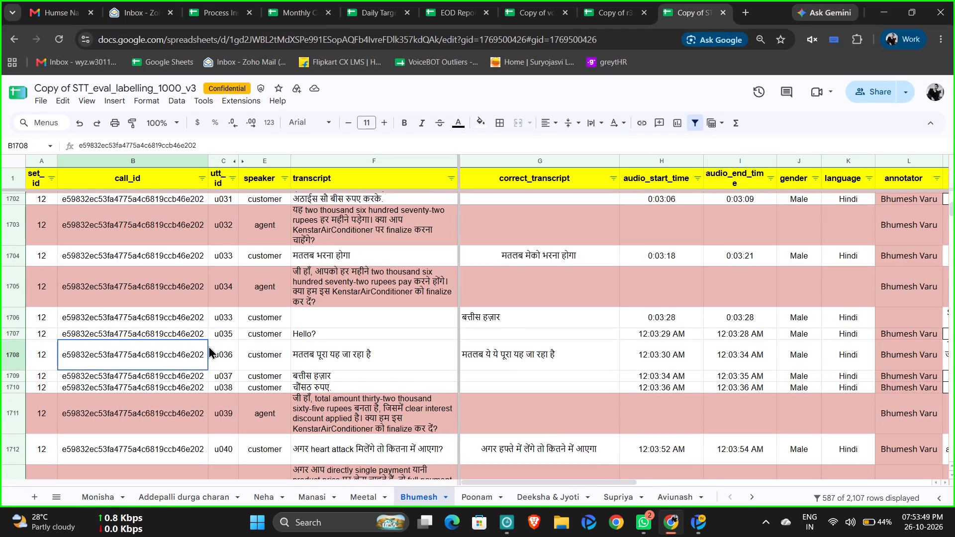
key(ctrl+c)
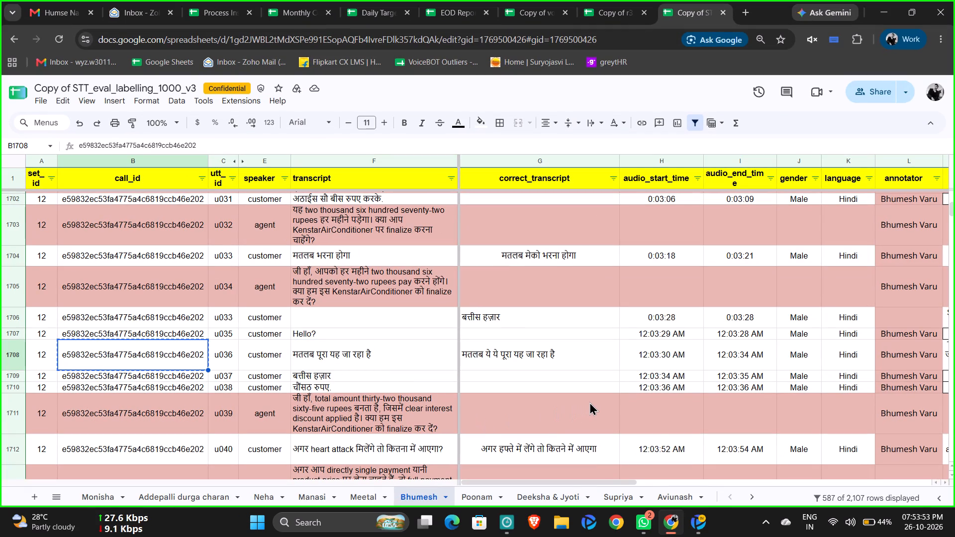
click(689, 523)
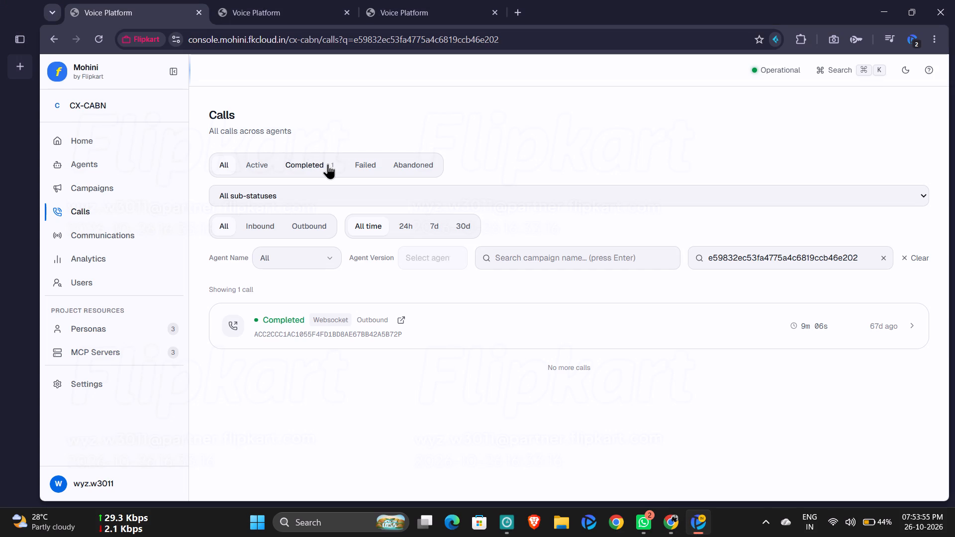
double_click(776, 262)
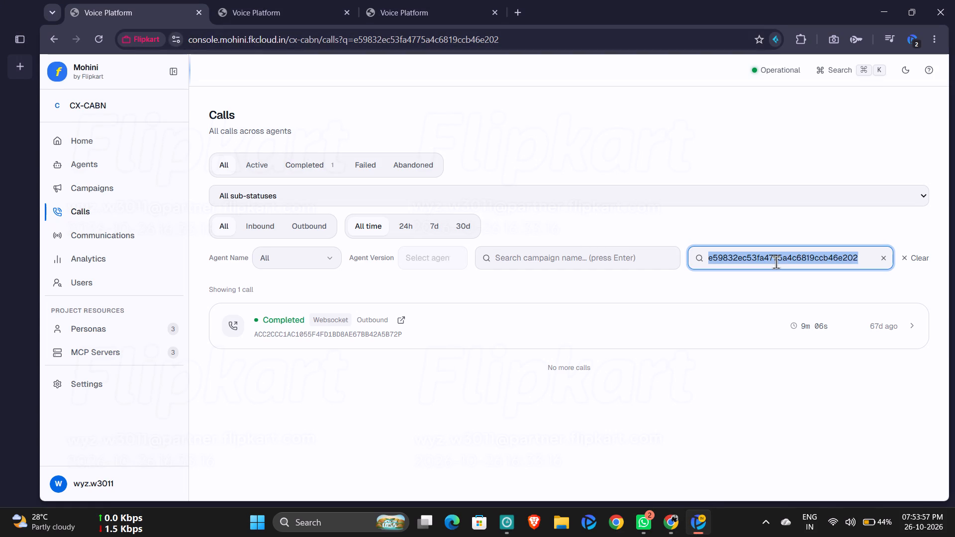
key(ctrl+v)
key(Return)
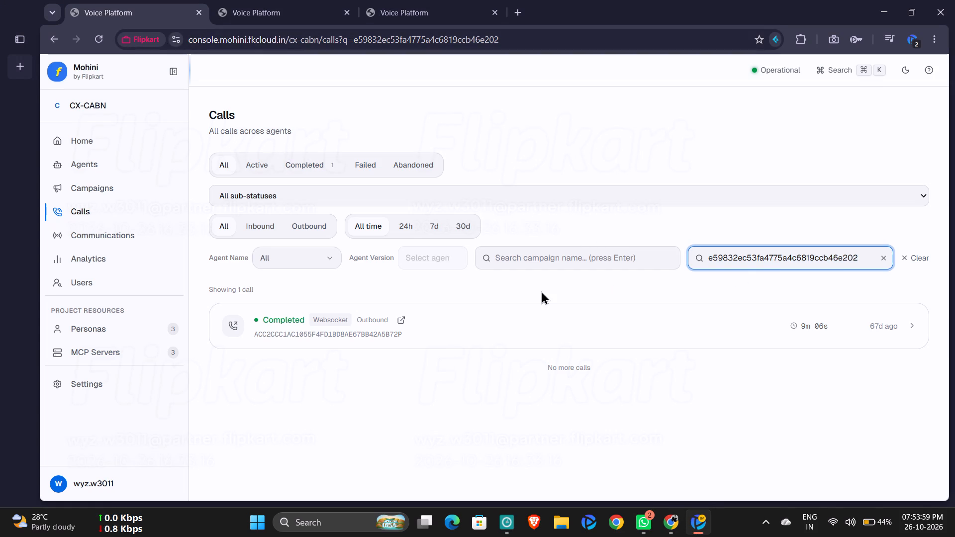
Open the matching call in a separate tab and look through its early transcript messages down to the recording.
click(405, 321)
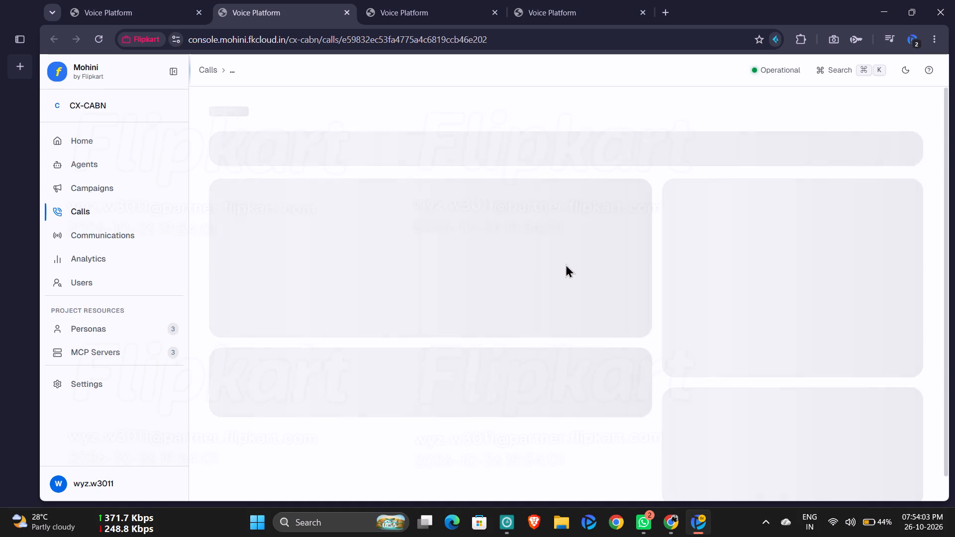
scroll(542, 346, down, 3)
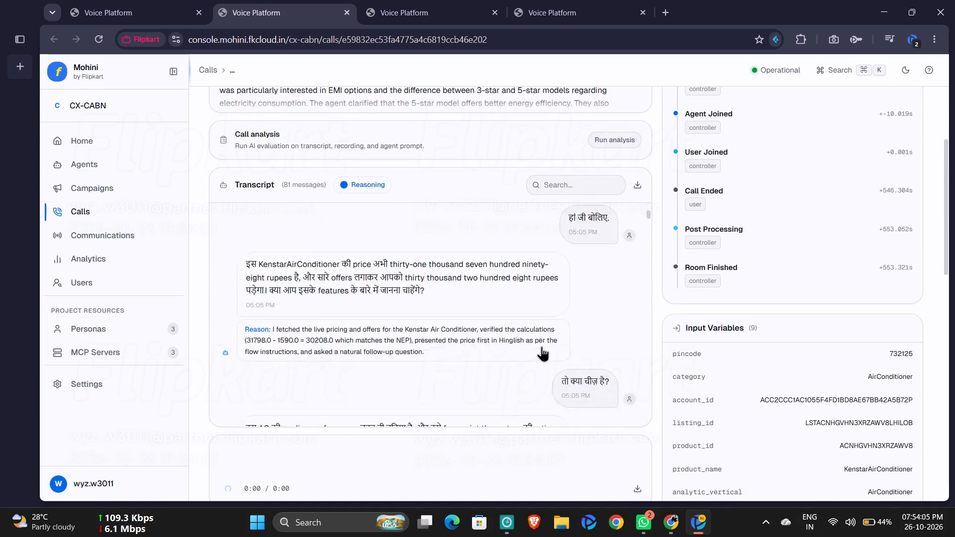
scroll(542, 346, down, 6)
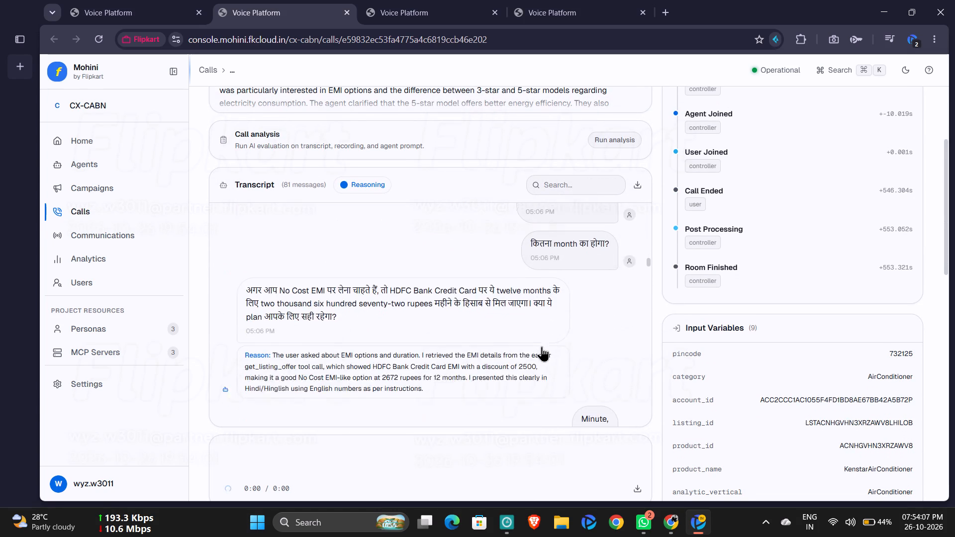
scroll(542, 346, down, 5)
scroll(714, 374, down, 2)
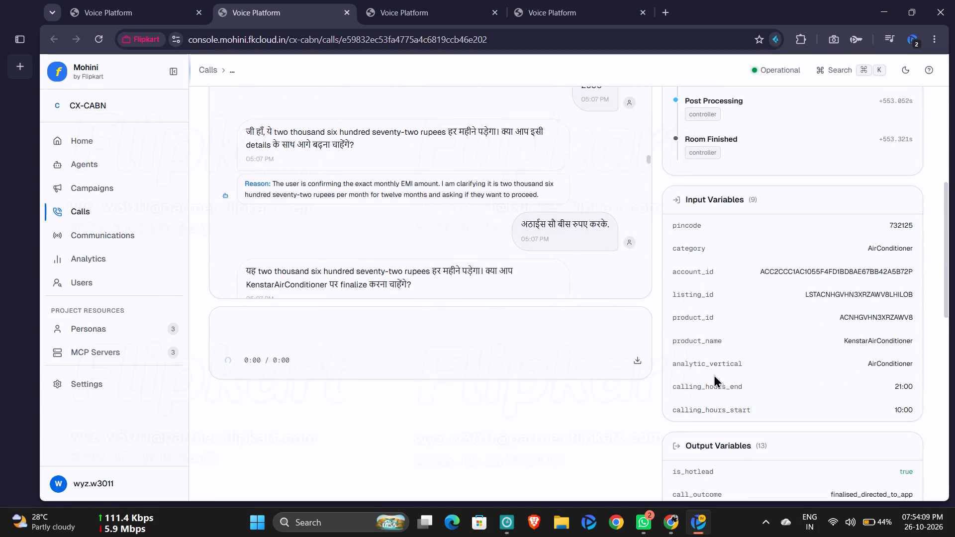
scroll(714, 374, down, 1)
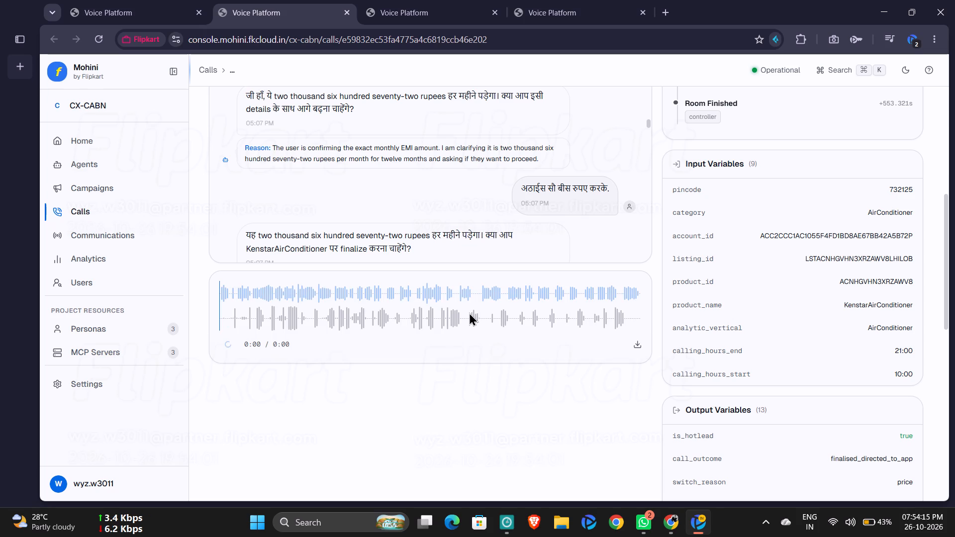
Move the call recording's playback position to 3:29.
click(446, 320)
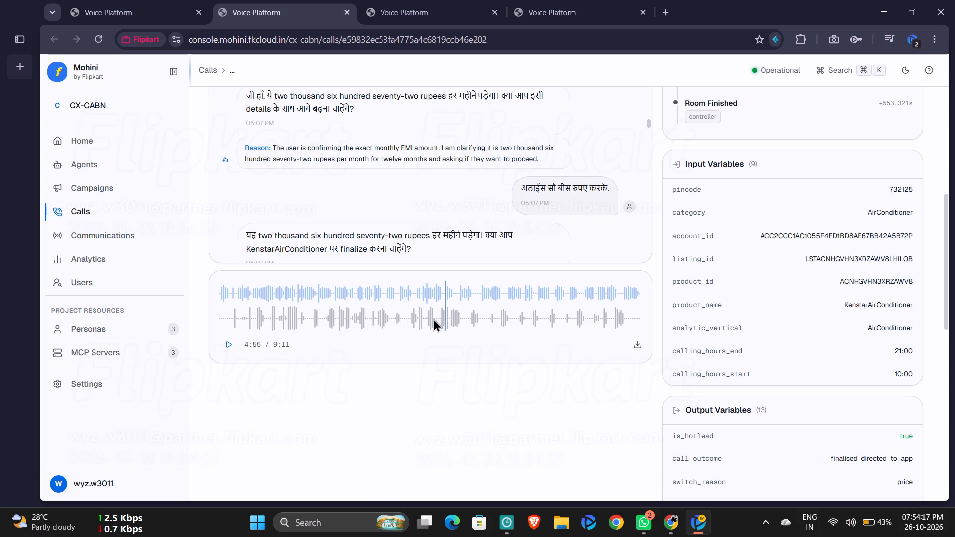
click(420, 314)
click(390, 312)
click(376, 311)
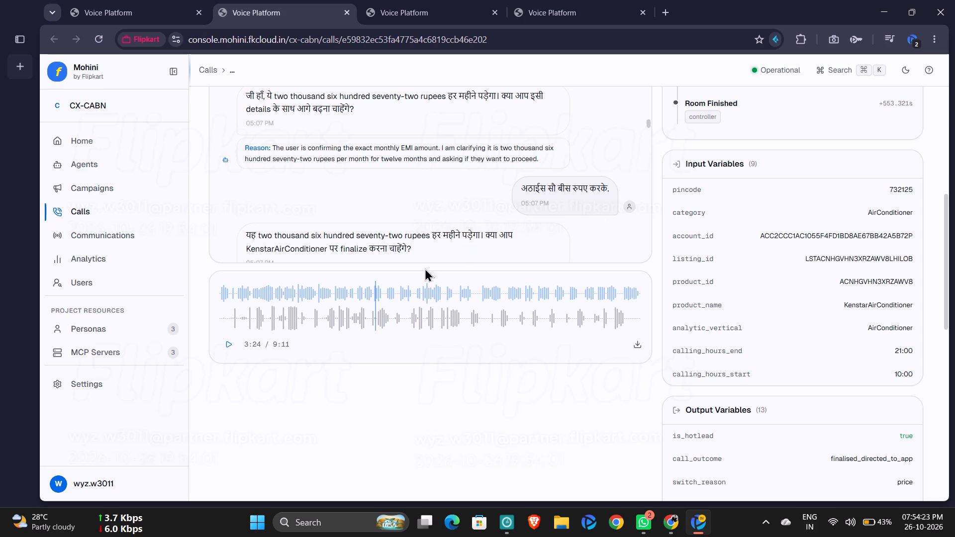
click(380, 289)
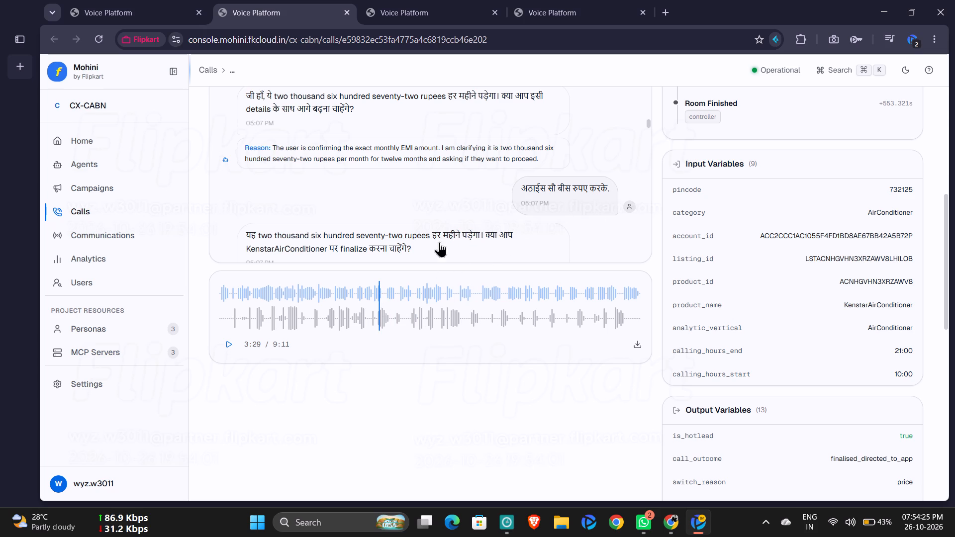
Look through the transcript messages stamped 05:07 PM to 05:11 PM for the customer utterance matching the recording position.
scroll(506, 185, down, 9)
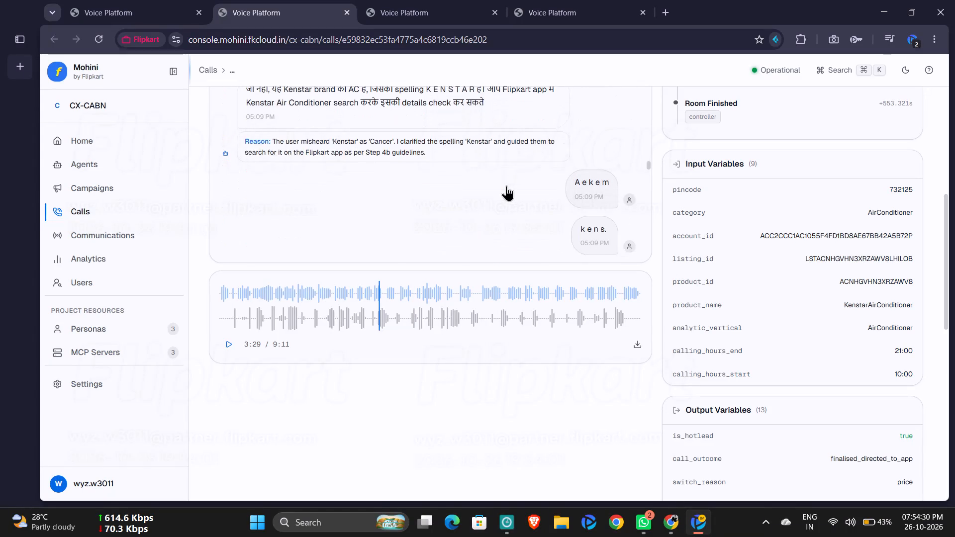
scroll(506, 185, down, 1)
scroll(506, 185, right, 1)
scroll(506, 185, down, 1)
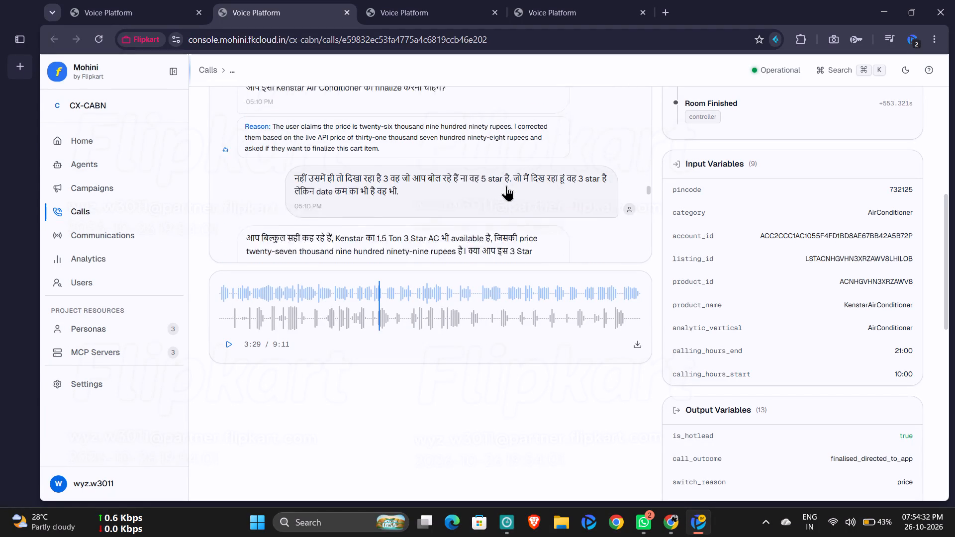
scroll(506, 185, down, 3)
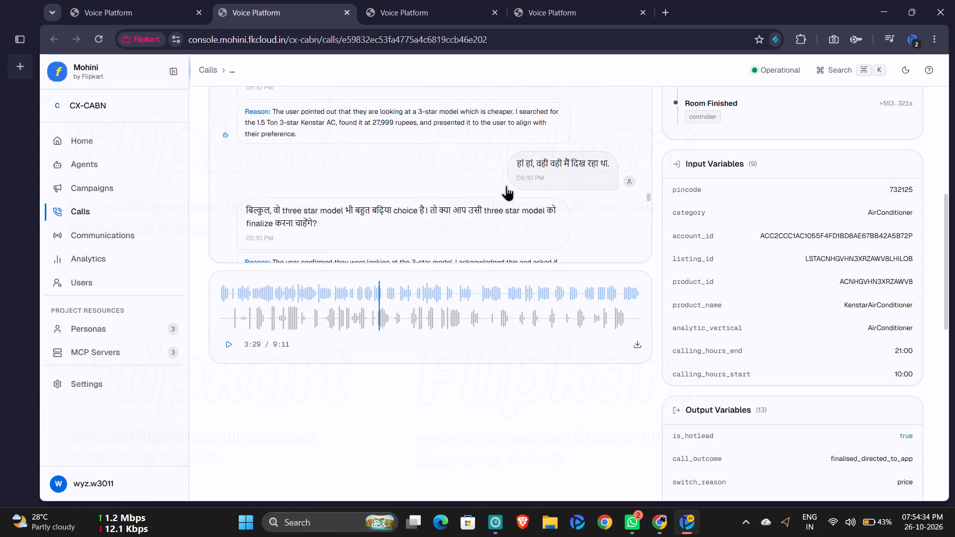
scroll(506, 185, down, 4)
scroll(506, 185, up, 1)
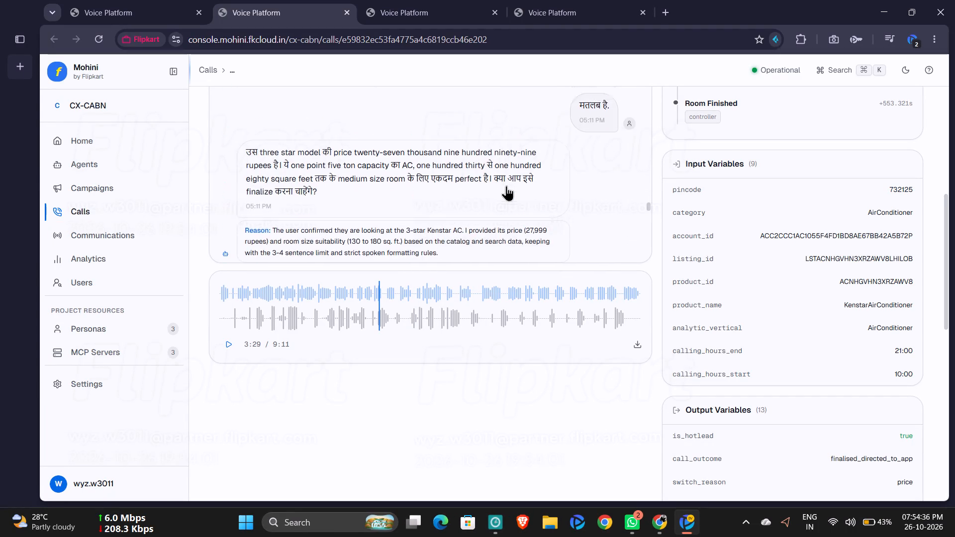
scroll(506, 185, up, 6)
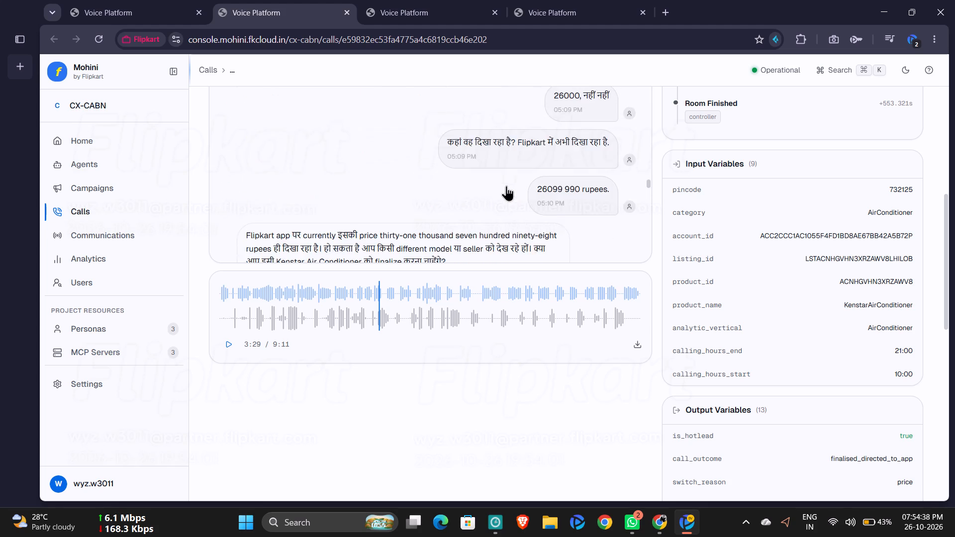
scroll(506, 185, up, 7)
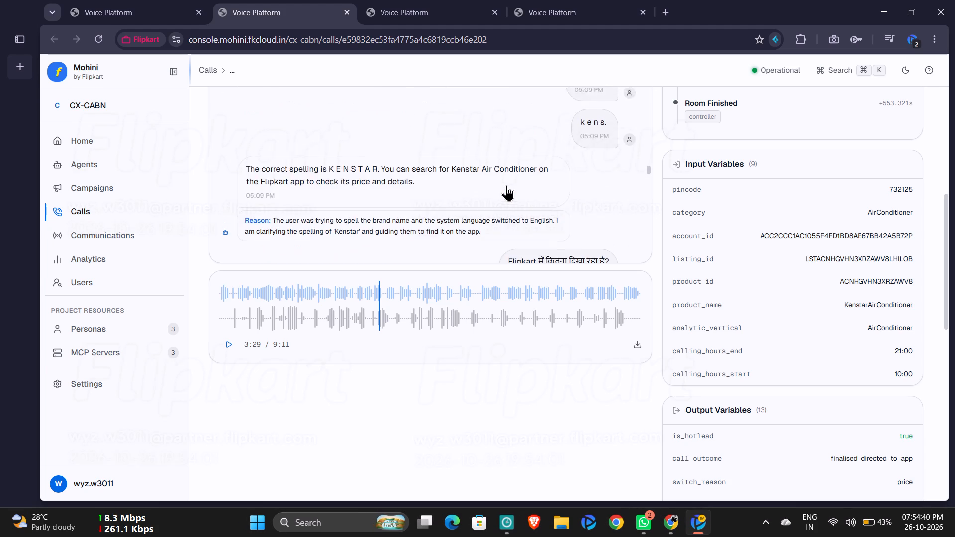
scroll(506, 185, up, 7)
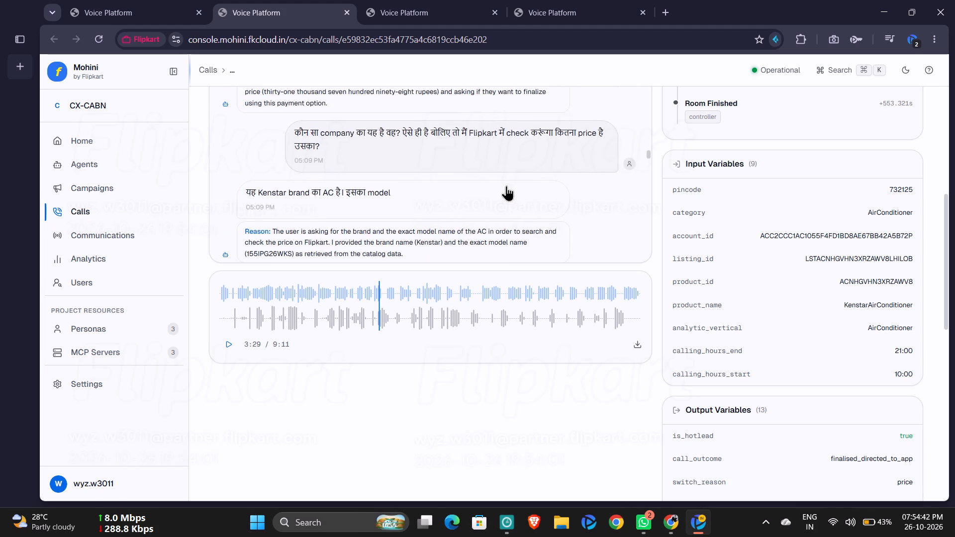
scroll(506, 185, down, 2)
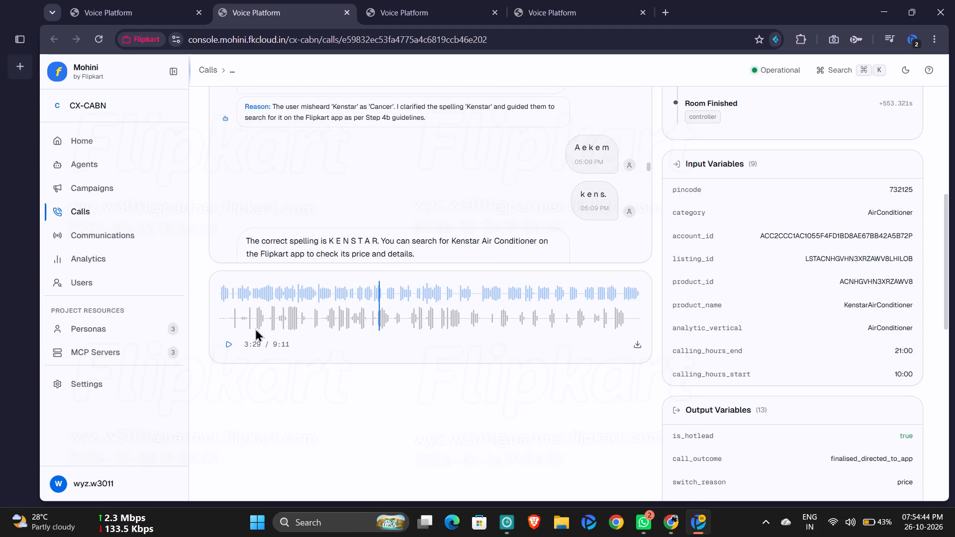
Listen to the call recording from 3:29 and pause it at 3:32.
click(231, 341)
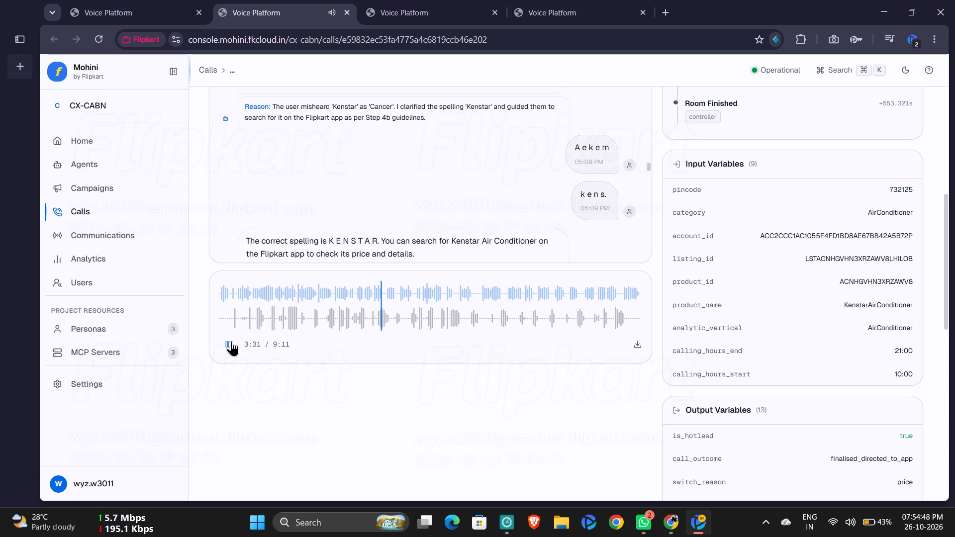
click(231, 341)
Look through the later transcript messages, up to those stamped 05:13 PM, for the utterance just heard.
scroll(542, 190, up, 1)
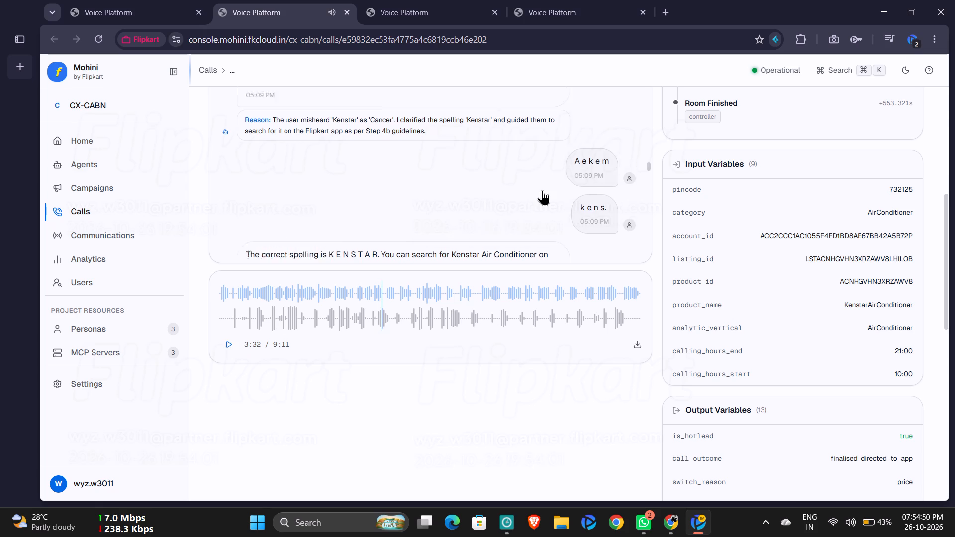
scroll(542, 190, up, 2)
scroll(542, 190, right, 2)
scroll(542, 190, down, 8)
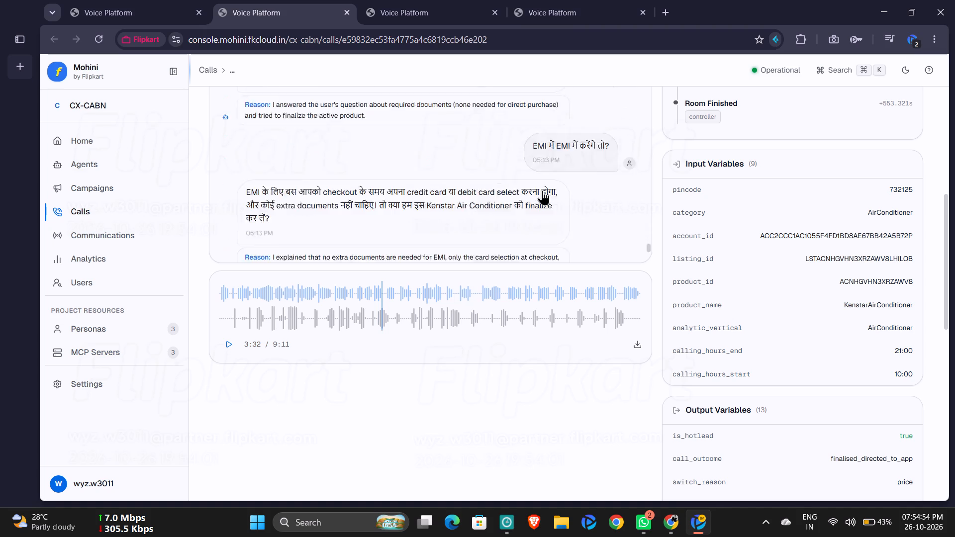
scroll(542, 190, down, 2)
scroll(542, 190, up, 2)
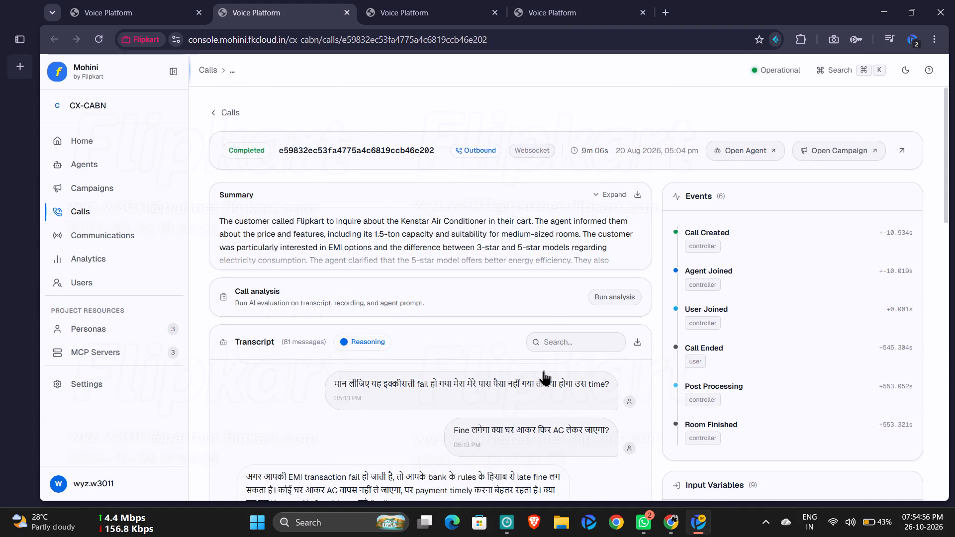
scroll(544, 370, up, 2)
scroll(711, 399, down, 1)
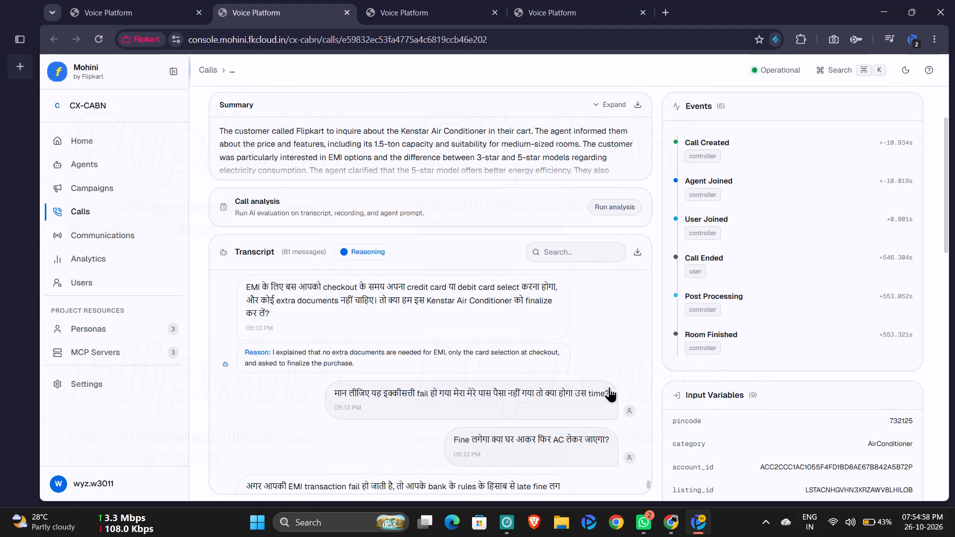
Look back through the transcript from the 05:13 PM messages to the opening 05:04 PM greeting for the utterance heard in the recording.
scroll(607, 386, up, 10)
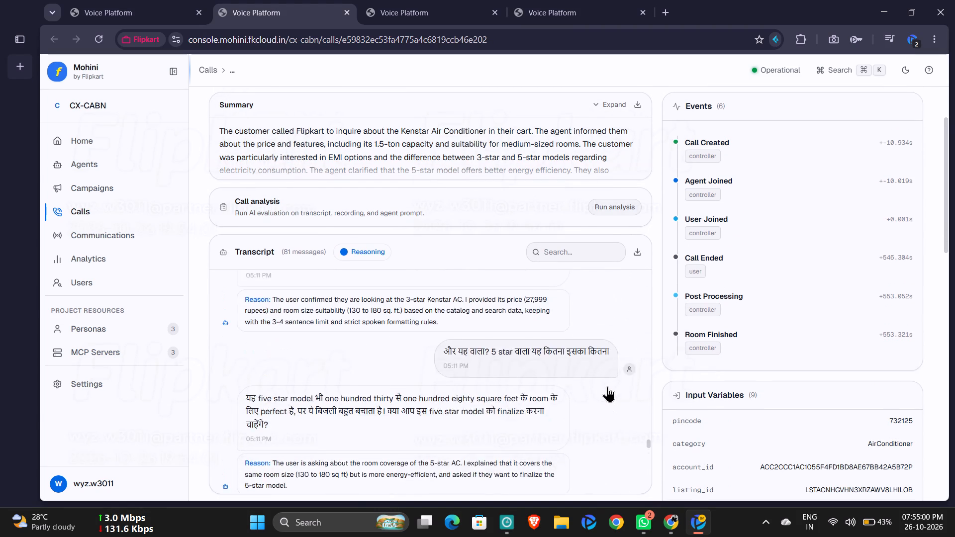
scroll(607, 386, up, 9)
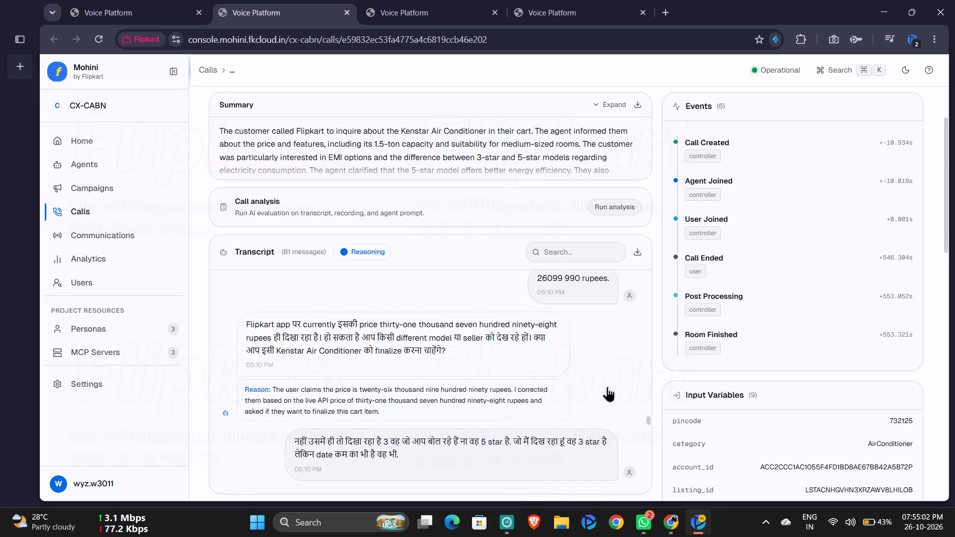
scroll(607, 386, up, 9)
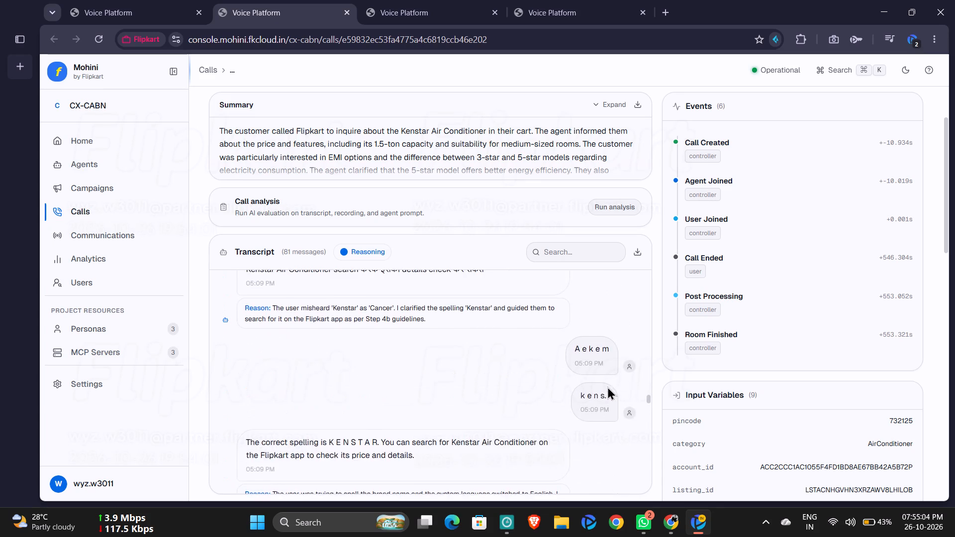
scroll(607, 386, up, 5)
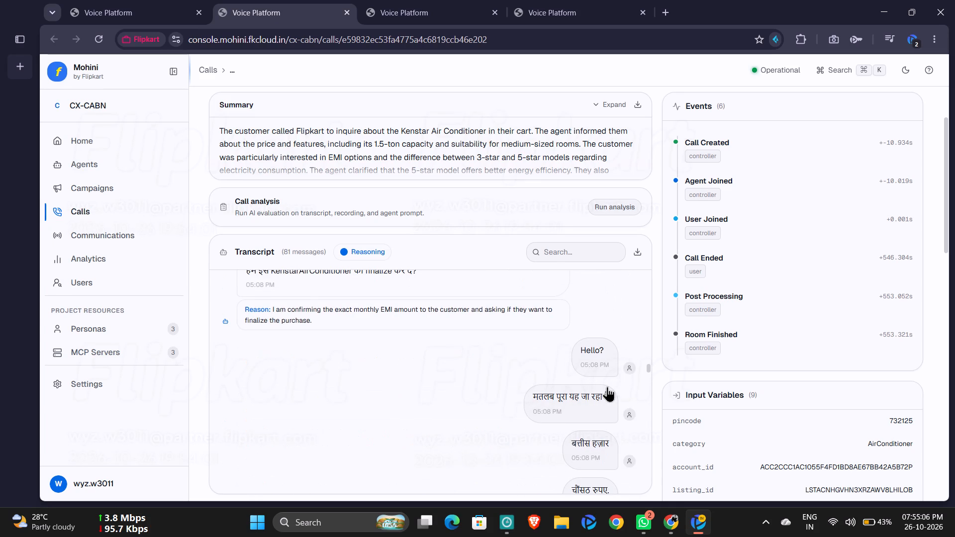
scroll(537, 376, up, 3)
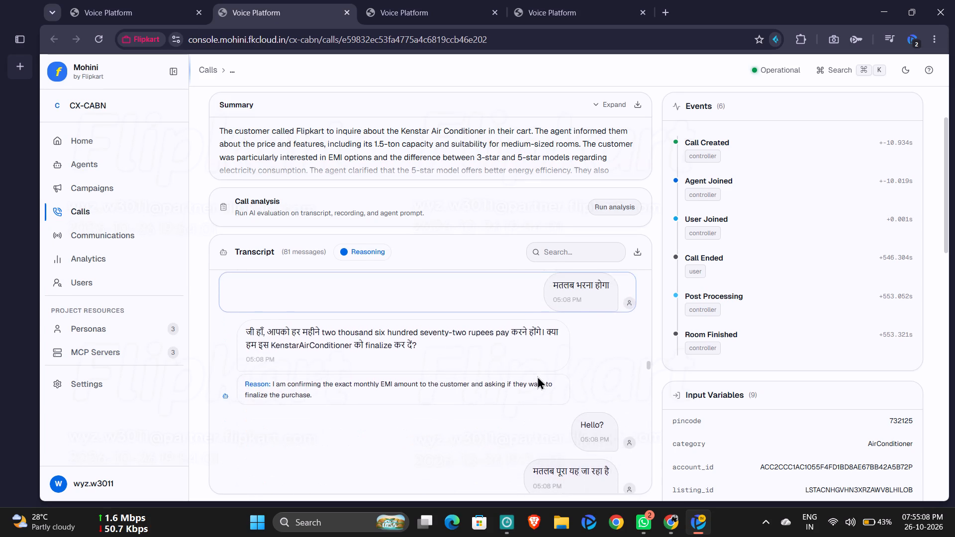
scroll(537, 376, up, 8)
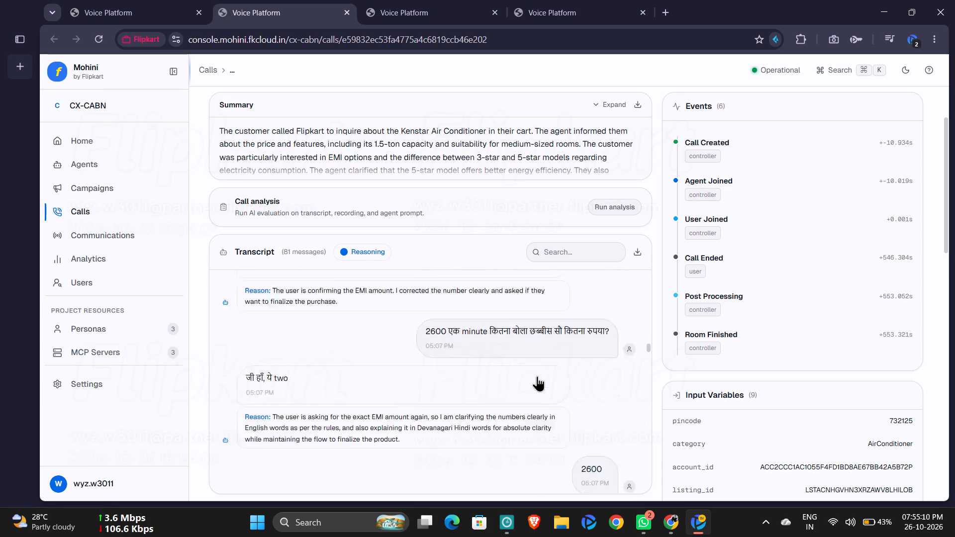
scroll(537, 376, up, 7)
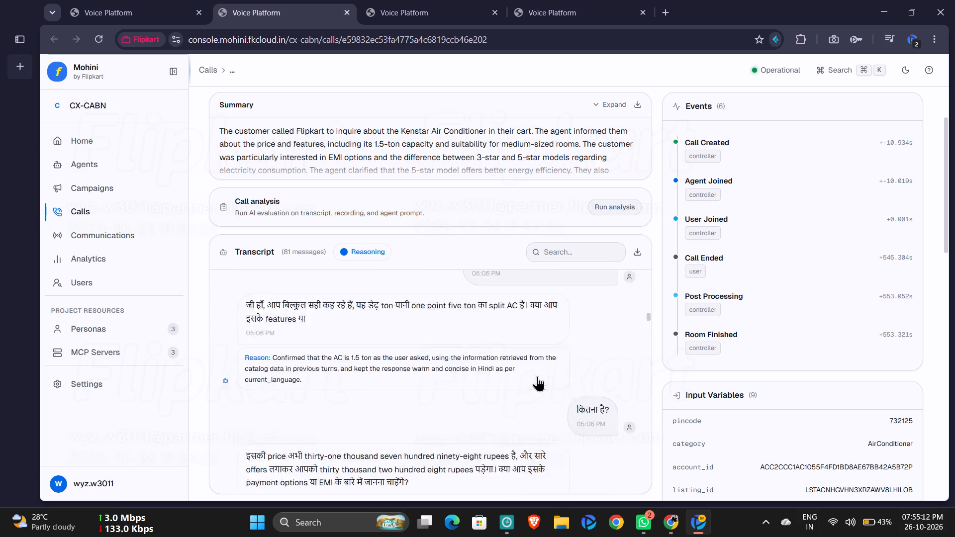
scroll(537, 376, up, 7)
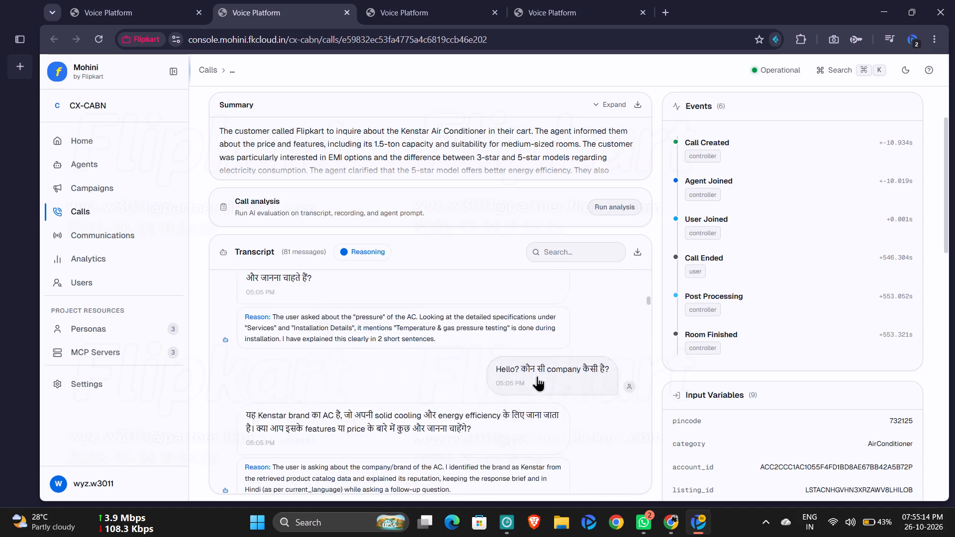
scroll(537, 376, up, 8)
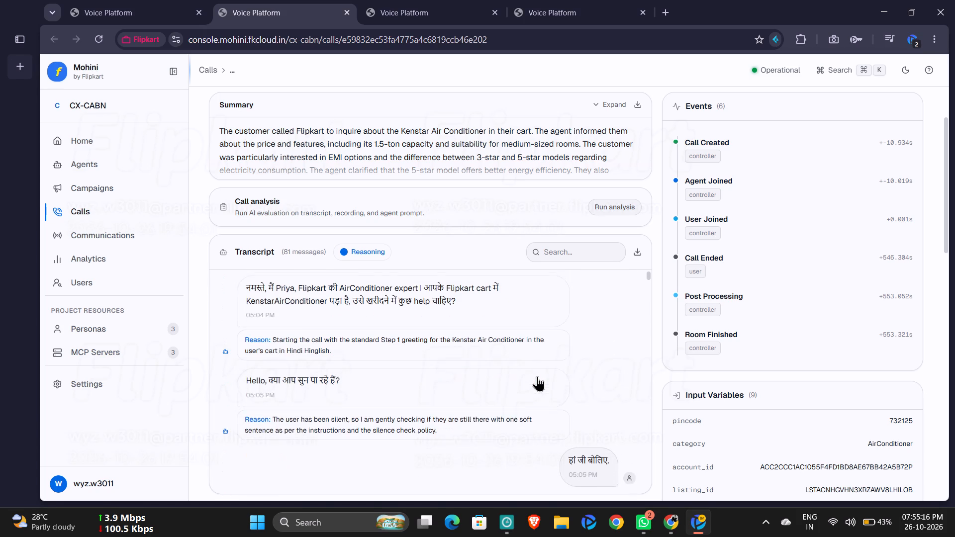
scroll(537, 376, up, 2)
Look forward through the transcript again to the customer utterances stamped 05:08 PM.
scroll(537, 376, down, 7)
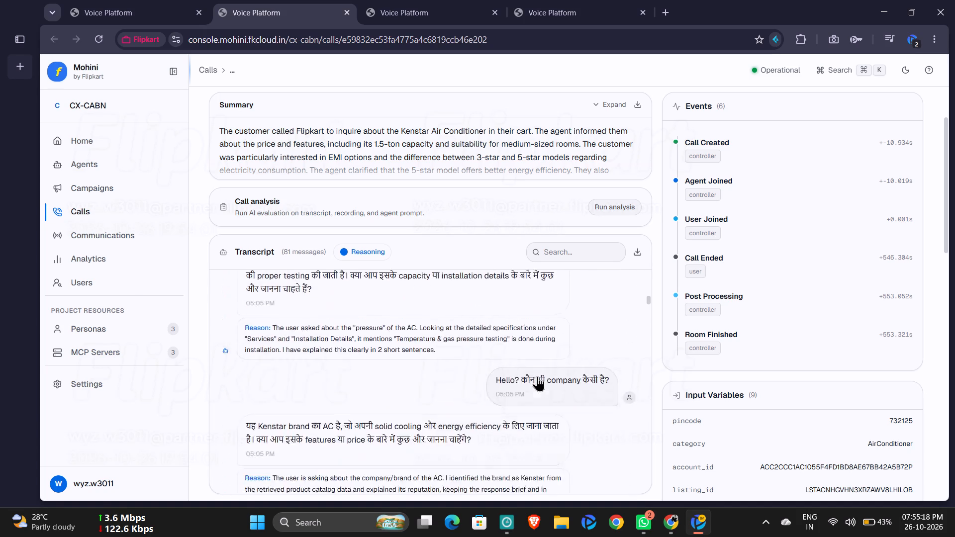
scroll(537, 376, down, 5)
scroll(537, 376, up, 2)
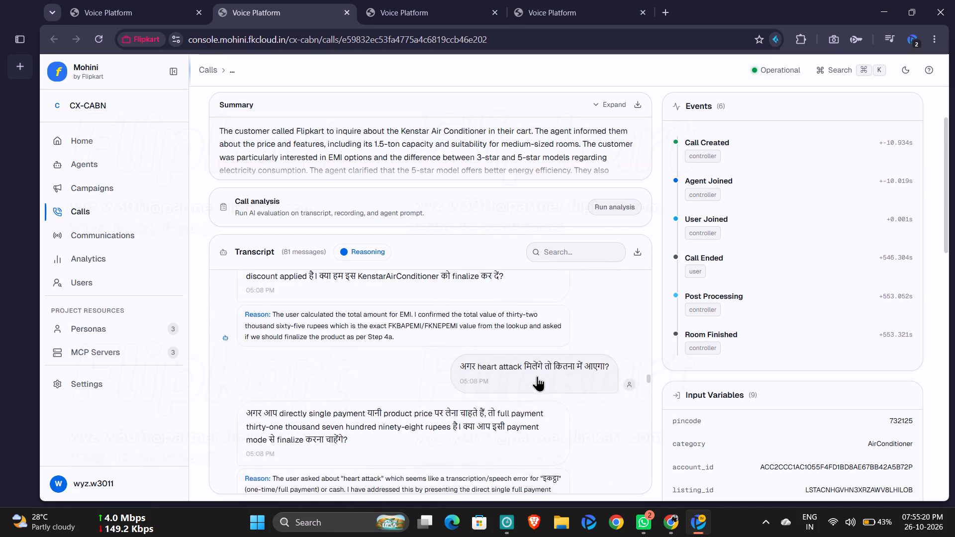
scroll(537, 376, up, 3)
Listen to the call recording from 3:11 and pause it at 3:19.
scroll(696, 374, down, 1)
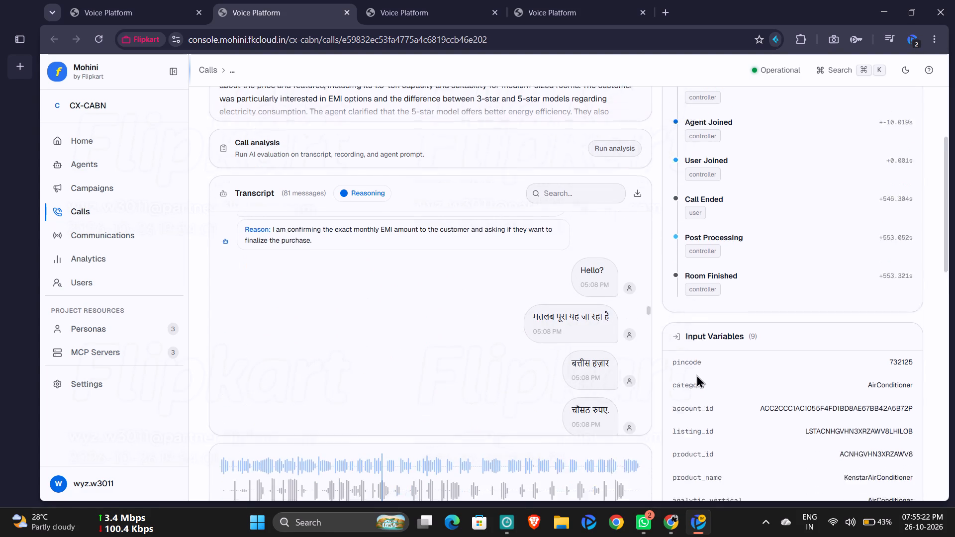
scroll(696, 374, down, 1)
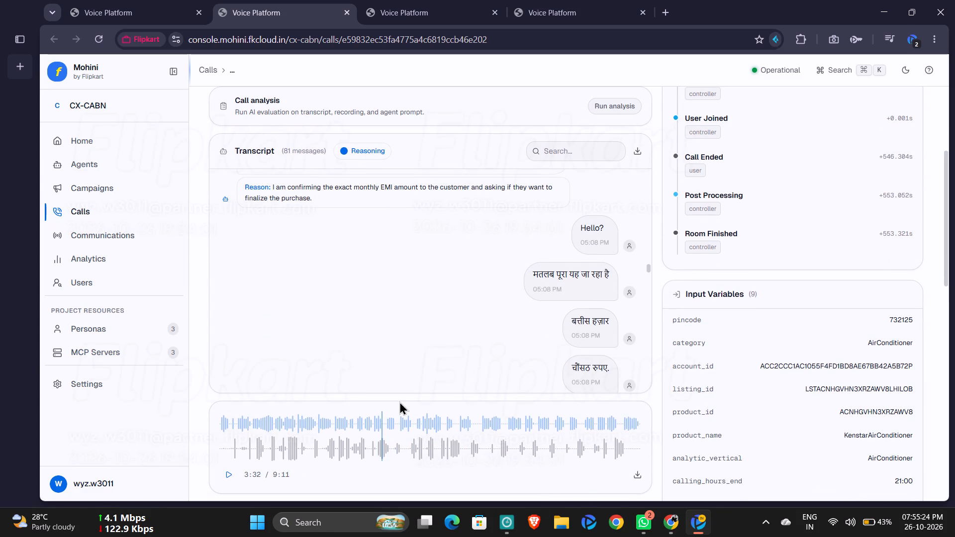
click(367, 446)
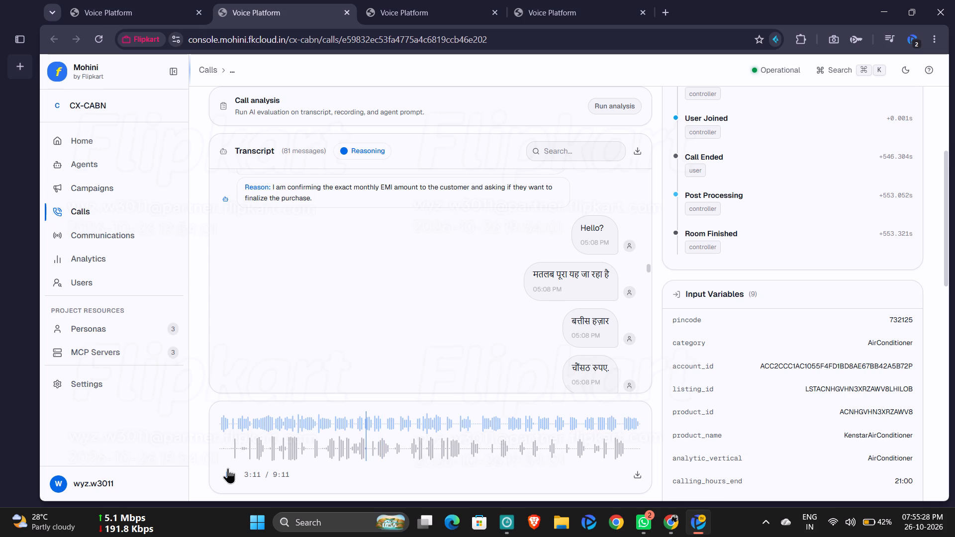
click(228, 468)
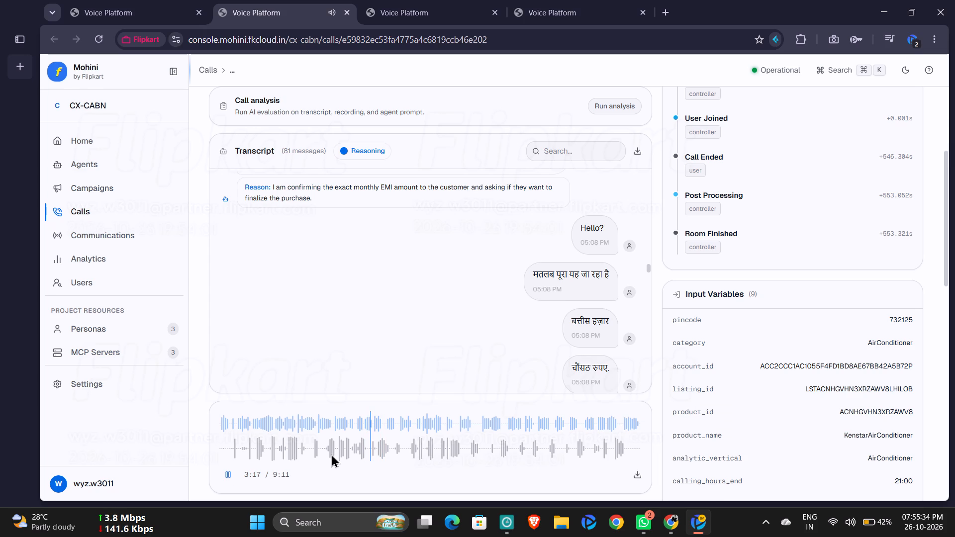
click(228, 474)
Find the transcript message "मतलब भरना होगा" and replay the recording from 3:15, pausing at about 3:20.
scroll(534, 282, up, 3)
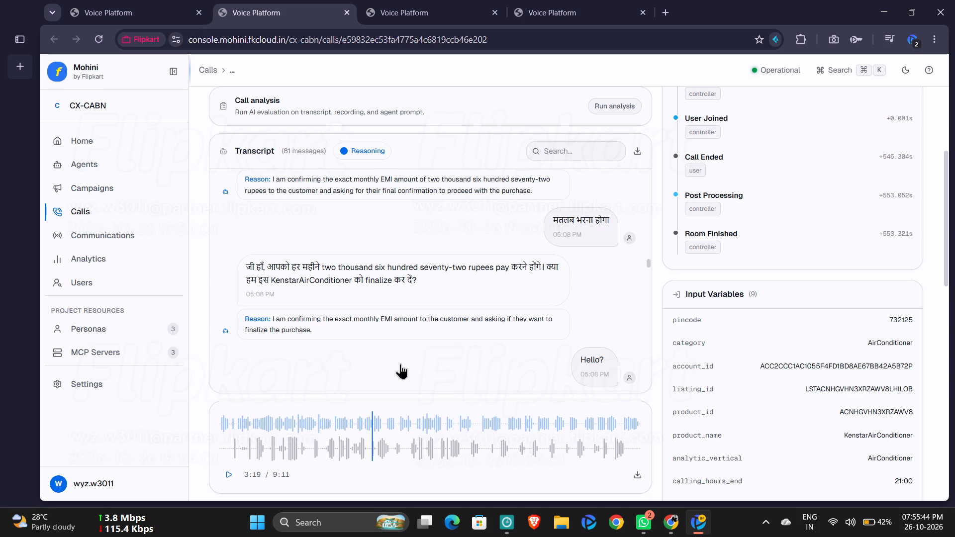
click(369, 449)
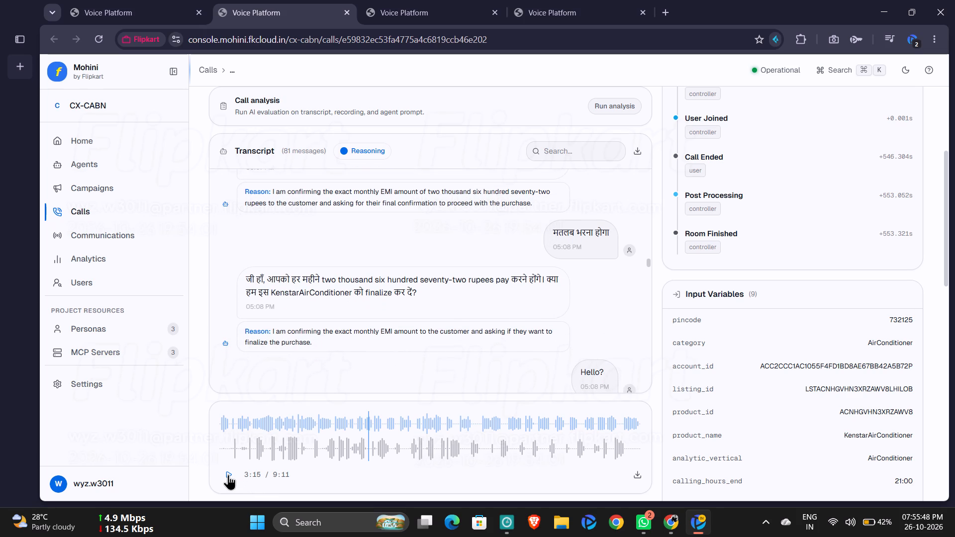
click(228, 474)
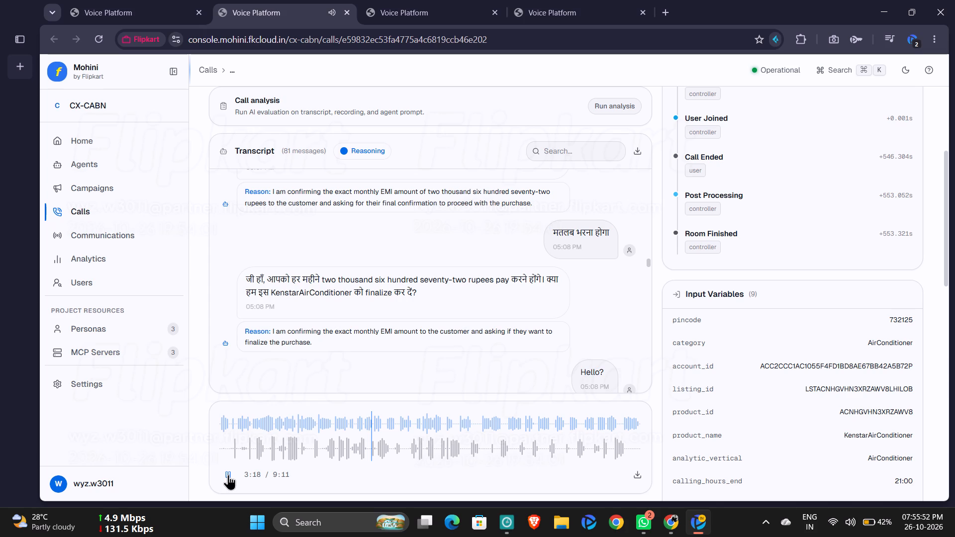
click(228, 474)
Switch to the STT_eval_labelling_1000_v3 spreadsheet in Chrome and select the correct_transcript cell for the customer utterance starting at 0:03:18.
click(671, 521)
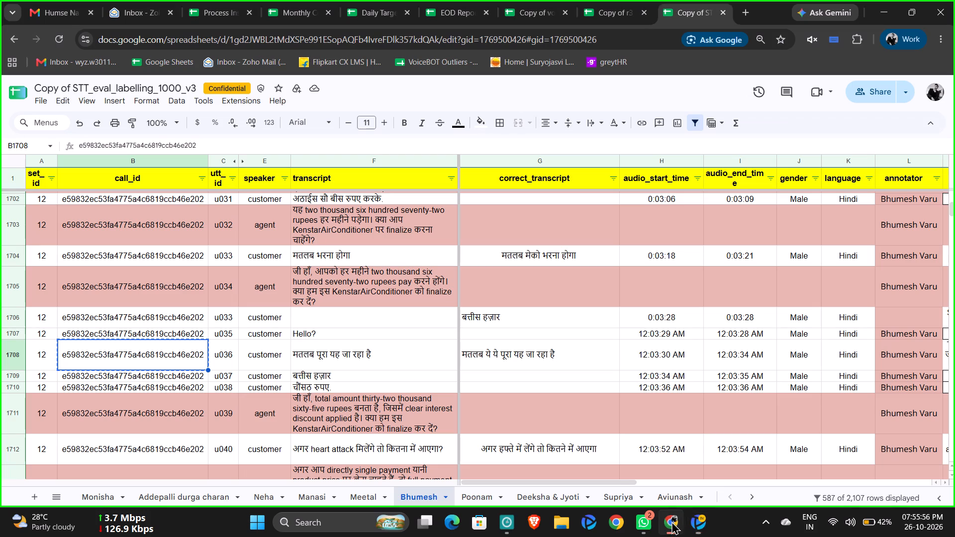
click(550, 358)
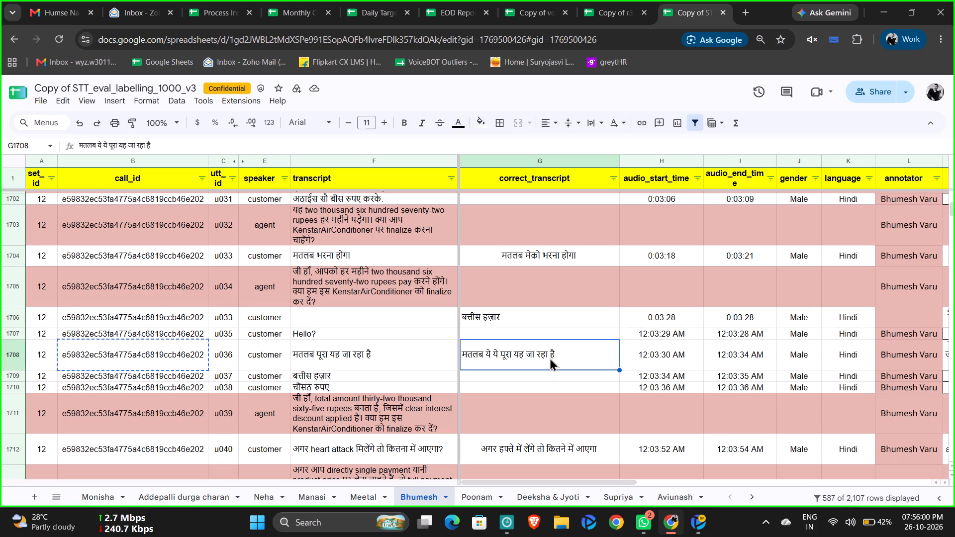
scroll(550, 358, right, 2)
scroll(550, 358, up, 1)
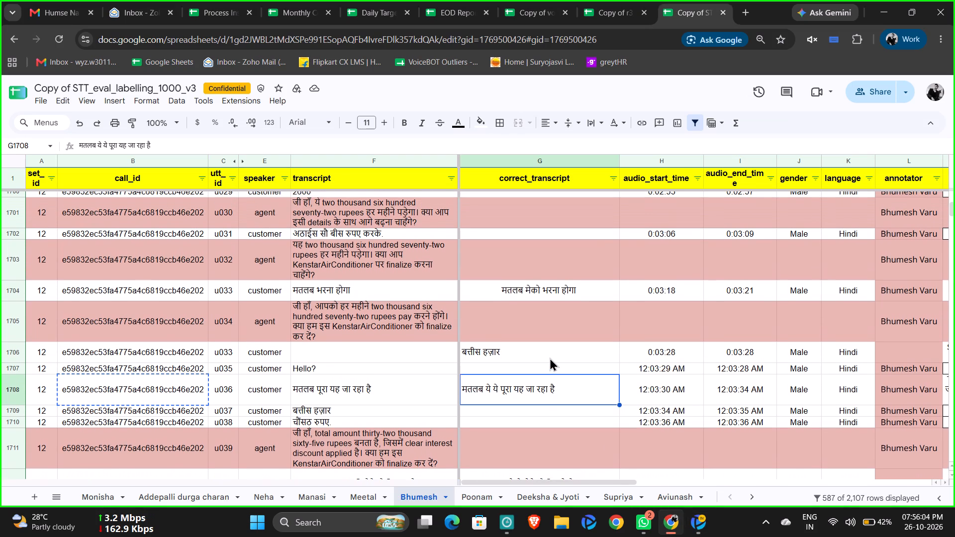
scroll(550, 358, up, 1)
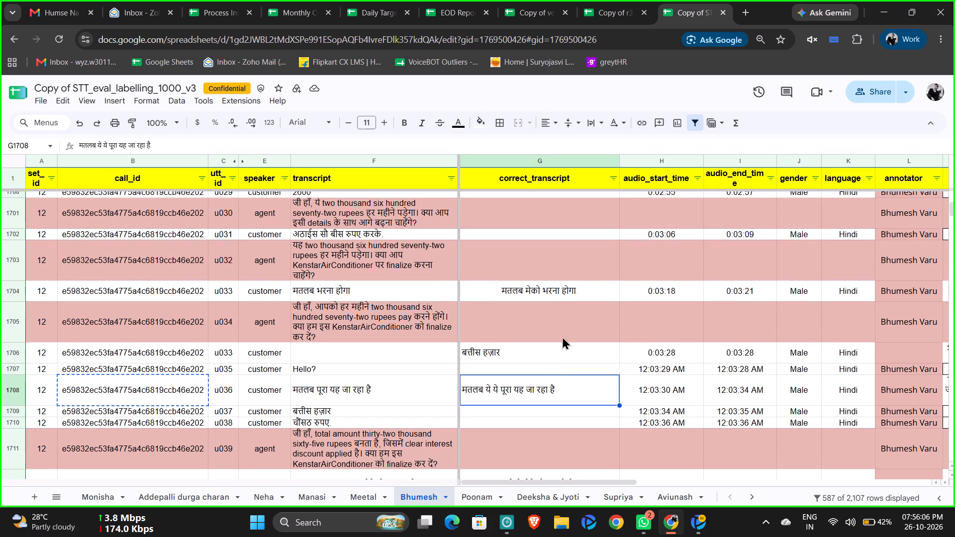
click(571, 281)
click(542, 295)
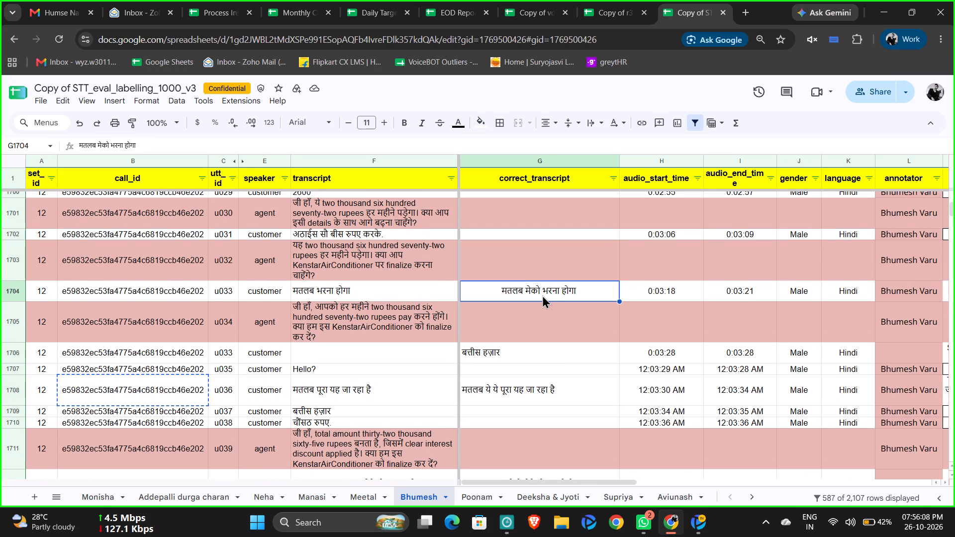
Turn on Hindi transliteration input in the browser.
click(839, 43)
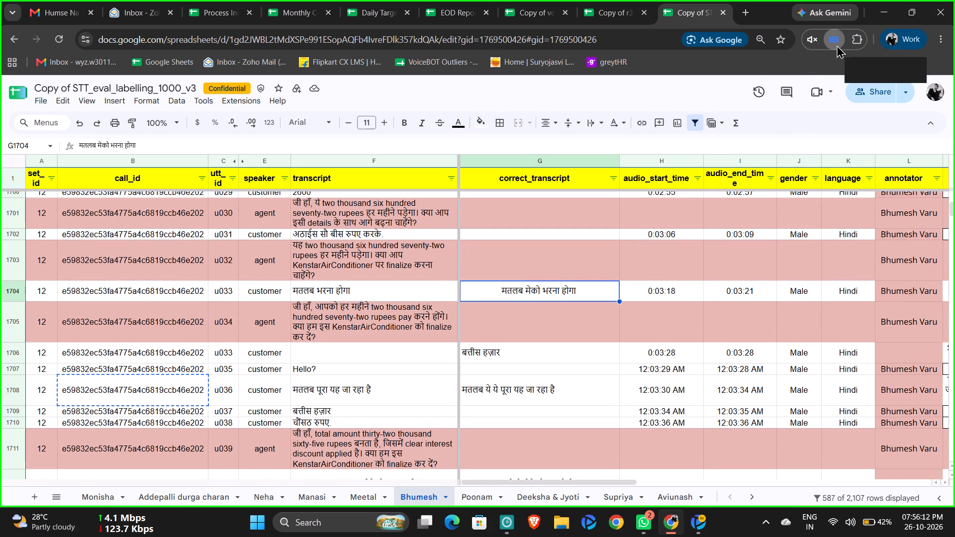
click(774, 65)
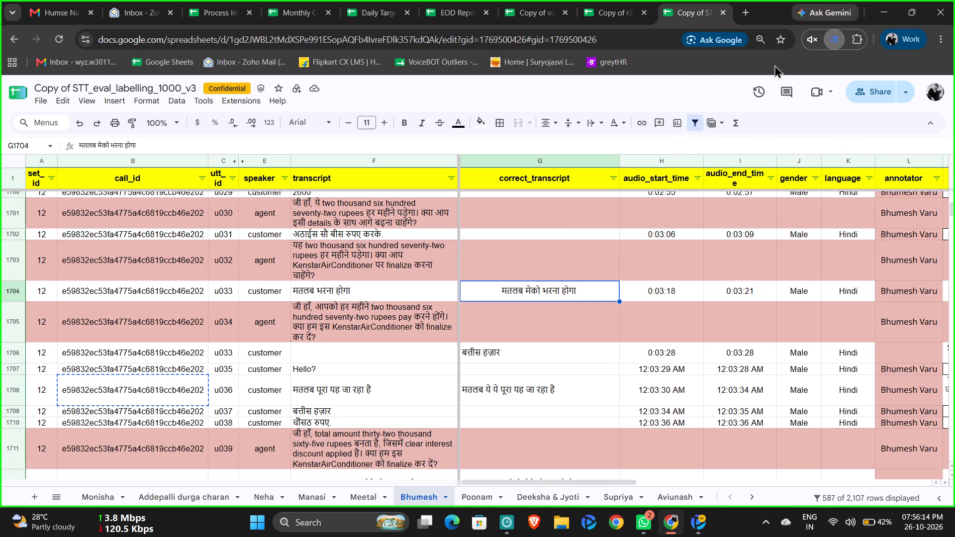
Correct the second word to "मेरेको" in the correct_transcript cell starting at 0:03:18, giving "मतलब मेरेको भरना होगा".
double_click(545, 292)
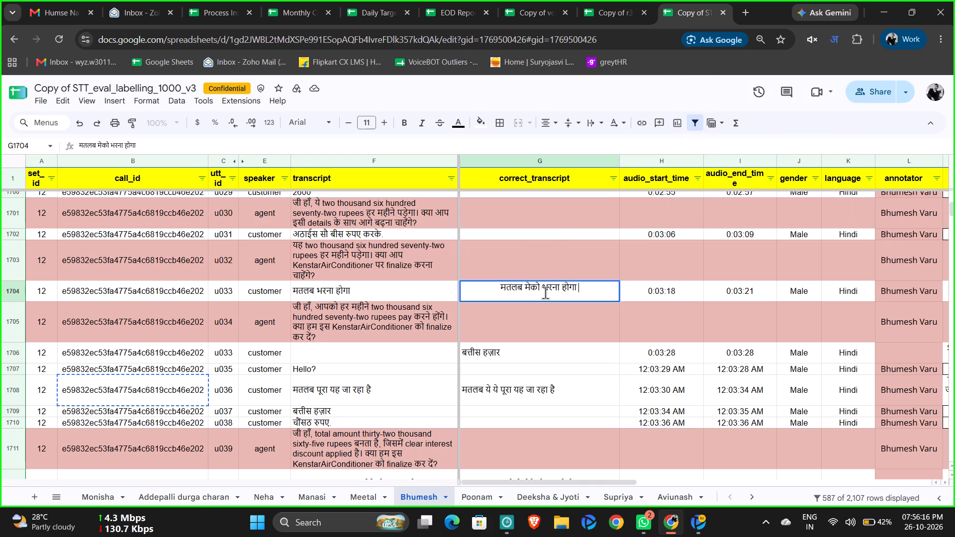
key(Left)
key(Left)
key(Left)
key(Left)
key(Left)
key(Left)
key(Left)
key(Left)
key(Left)
text(re)
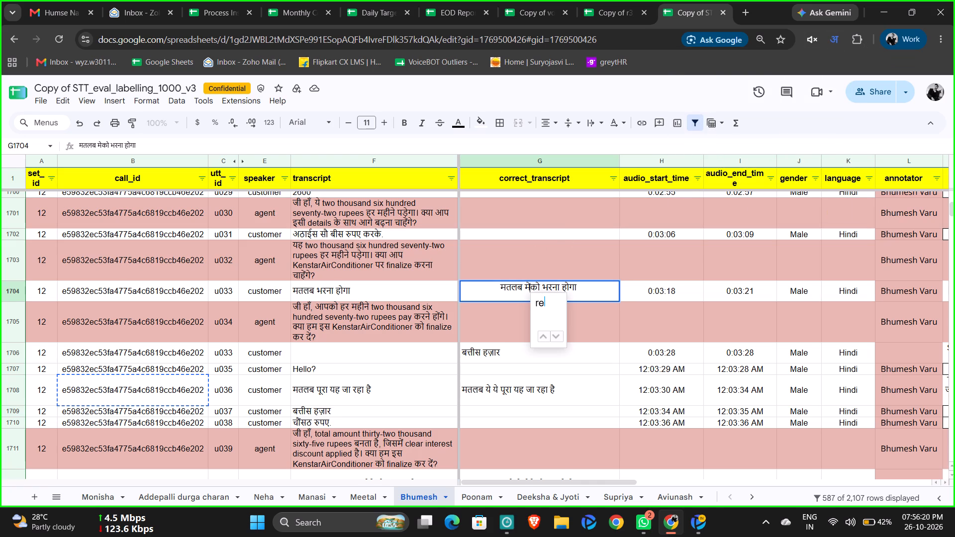
key(Right)
key(Right)
key(Right)
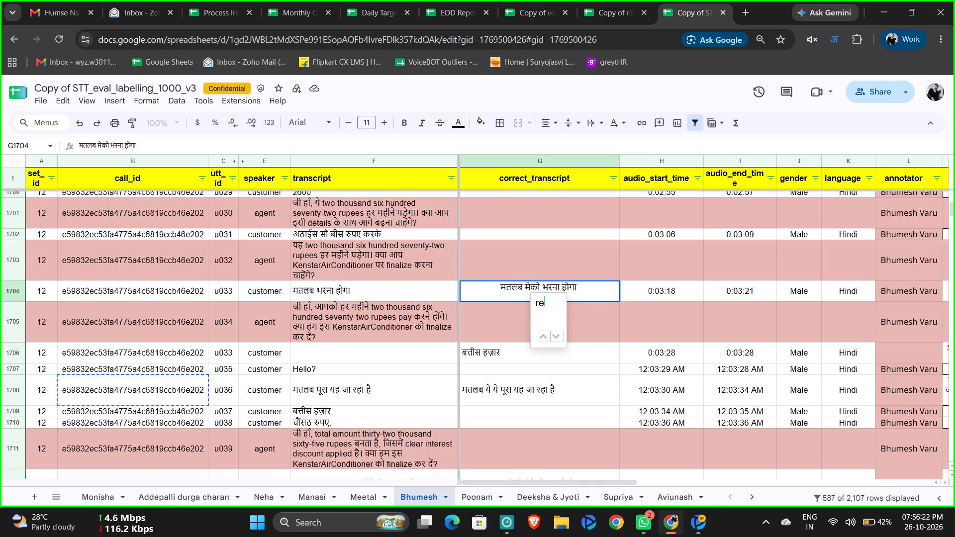
key(BackSpace)
key(BackSpace)
key(BackSpace)
key(Right)
key(Right)
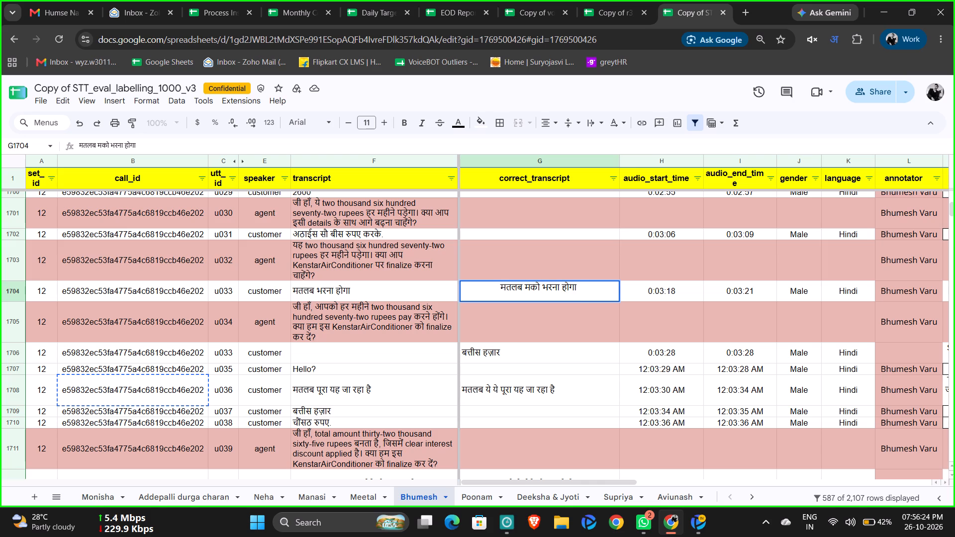
key(Left)
key(BackSpace)
key(BackSpace)
key(BackSpace)
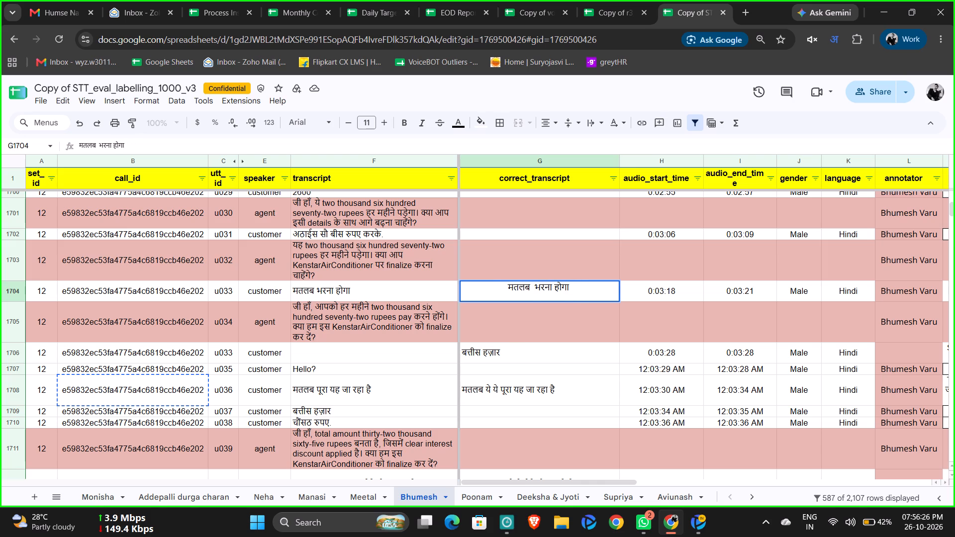
text(merel)
key(BackSpace)
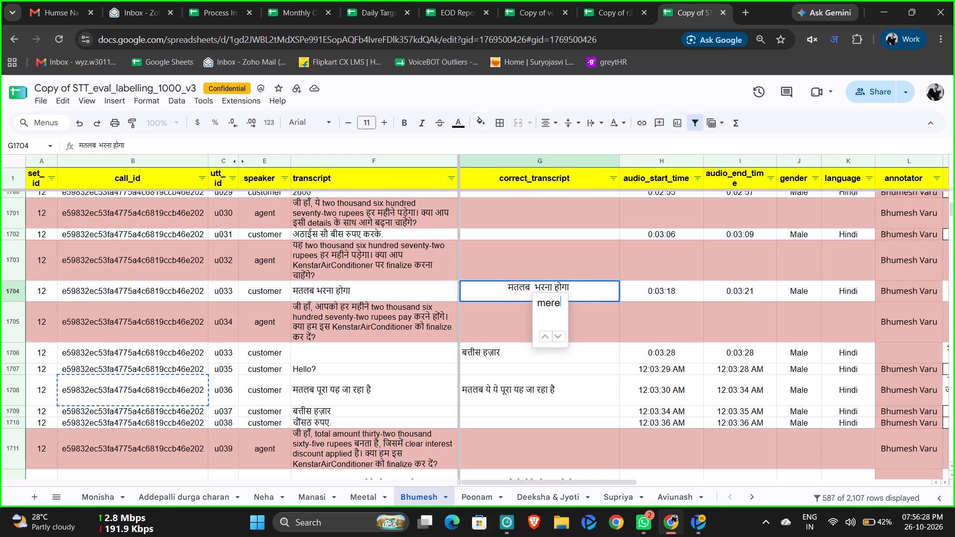
text(ko)
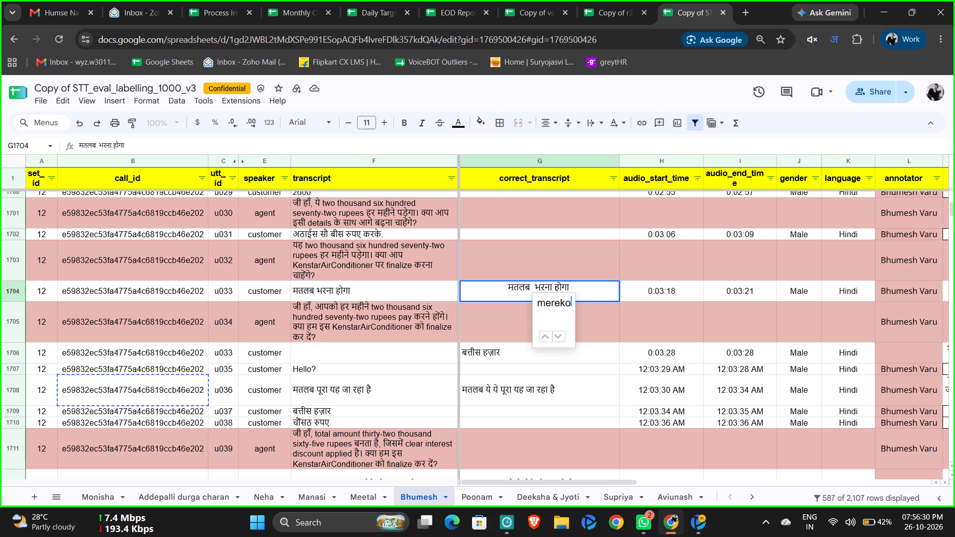
key(Return)
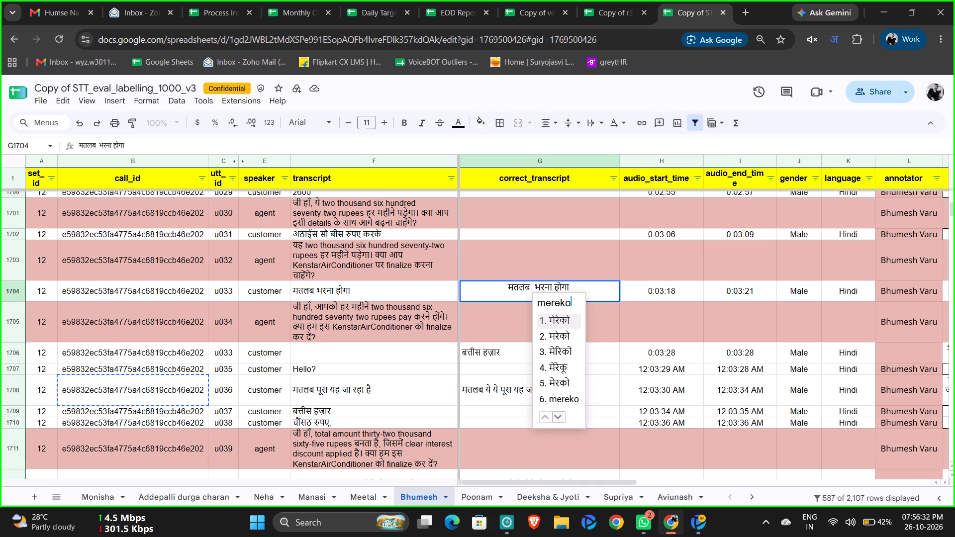
key(BackSpace)
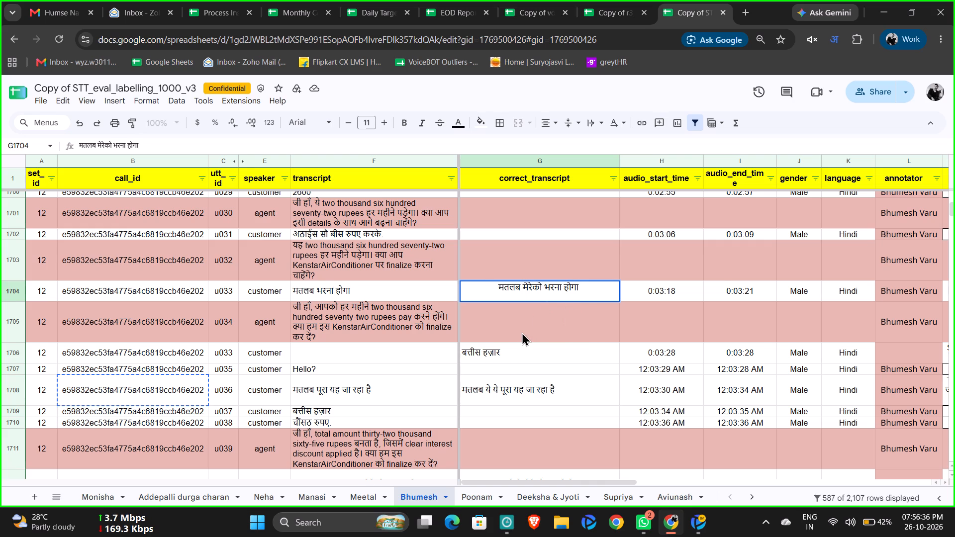
click(633, 319)
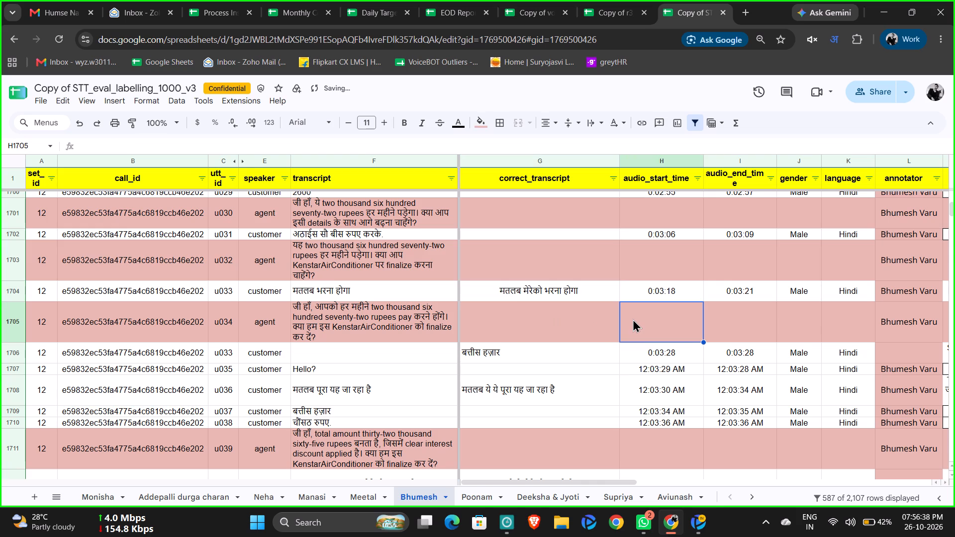
Copy the corrected transcript into the same row's note, replacing the first quoted phrase with "मतलब मेरेको भरना होगा".
click(584, 288)
key(ctrl+c)
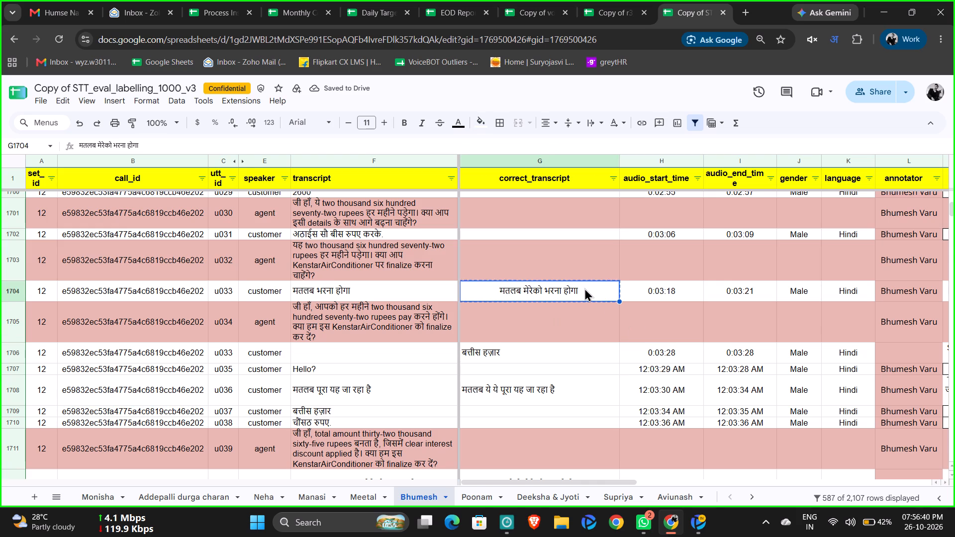
key(Right)
key(Right)
key(Right)
key(Right)
key(Right)
key(Right)
key(Right)
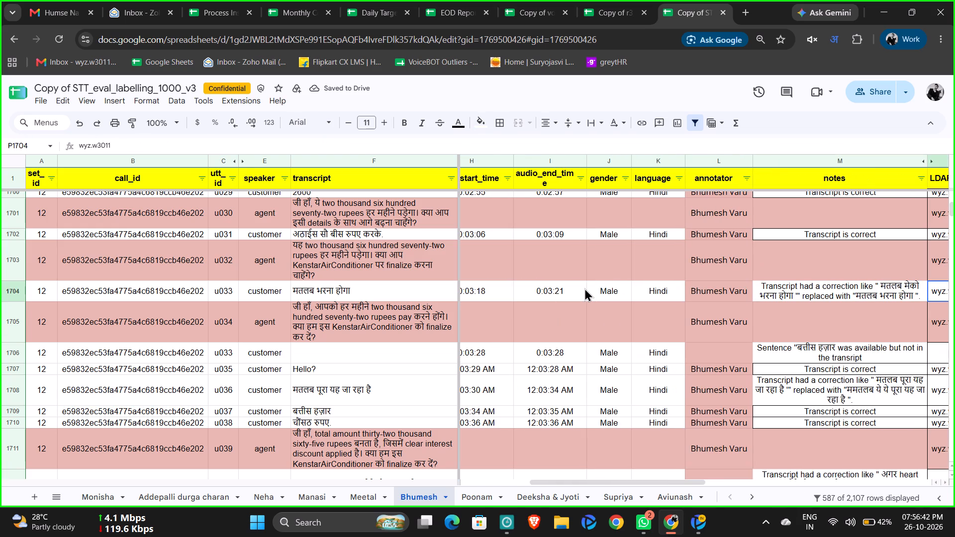
key(Left)
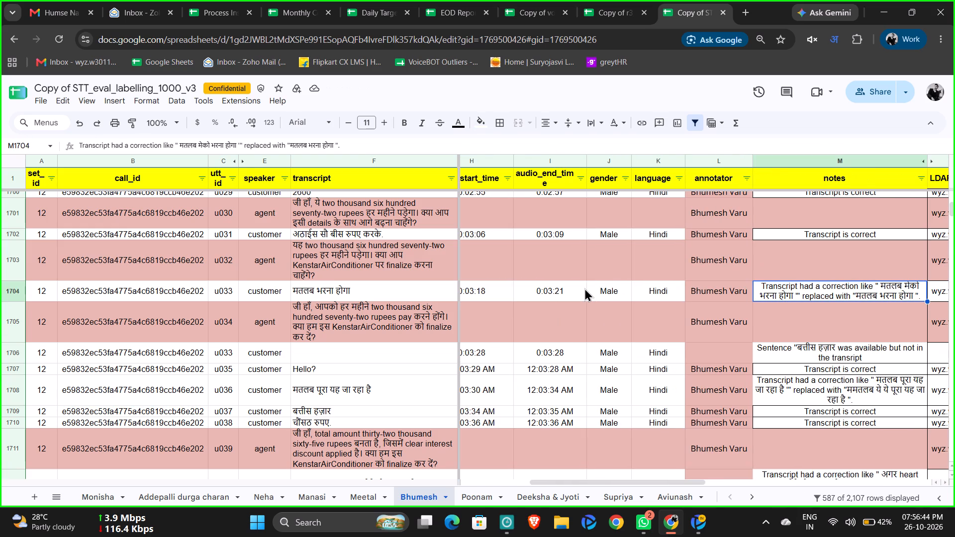
key(Return)
key(Left)
key(Left)
key(Left)
key(Left)
key(Left)
key(Left)
key(Left)
key(Left)
key(Left)
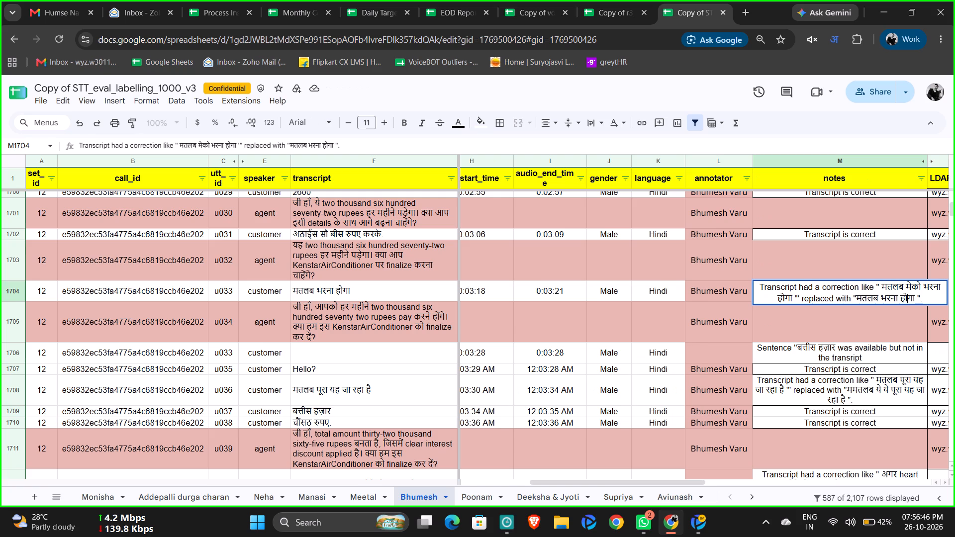
key(Left)
key(Up)
key(Right)
key(shift+Right)
key(shift+Right)
key(shift+Right)
key(shift+Right)
key(shift+Right)
key(shift+Right)
key(shift+Right)
key(shift+Right)
key(shift+Right)
key(shift+Right)
key(shift+Right)
key(shift+Right)
key(shift+Right)
key(shift+Right)
key(shift+Right)
key(shift+Right)
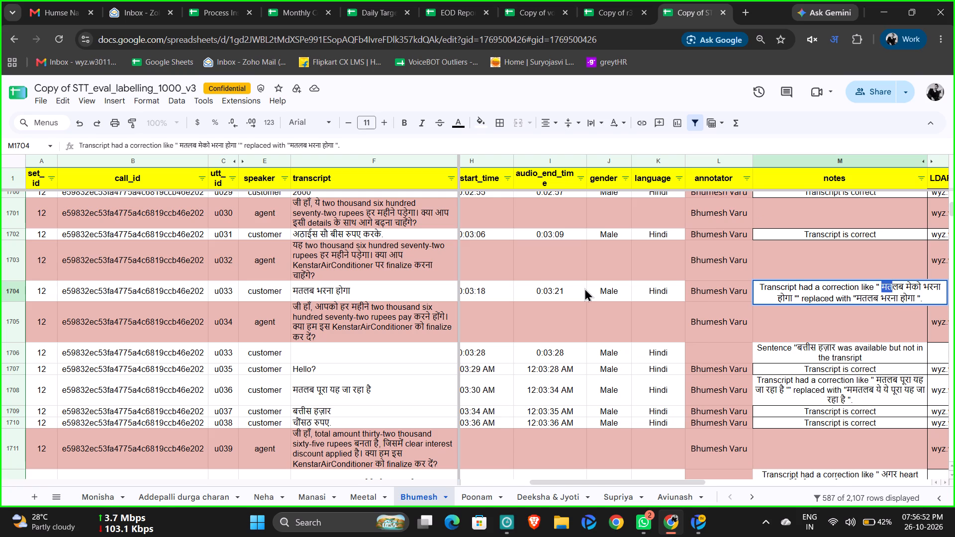
key(shift+Left)
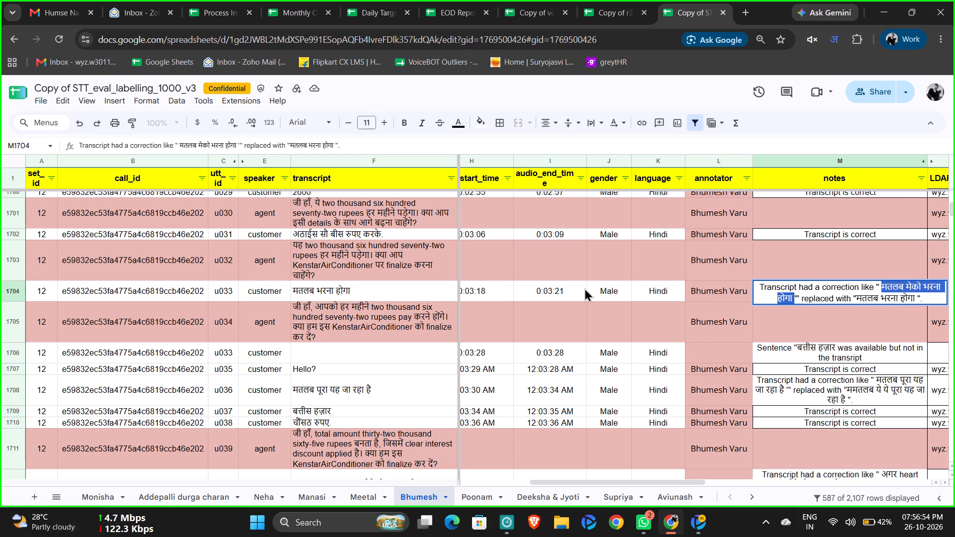
key(shift+Right)
key(ctrl+v)
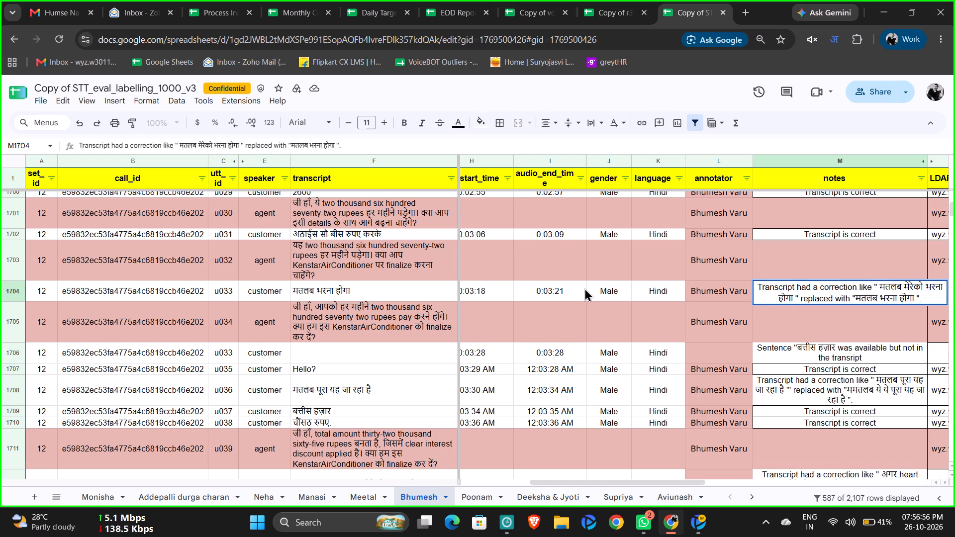
click(570, 350)
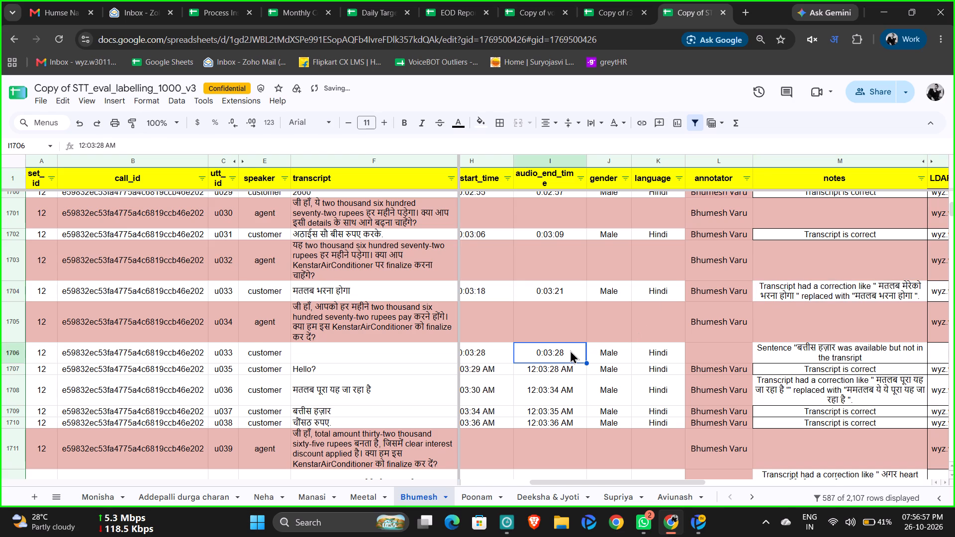
Switch to the Mohini call page in Prisma Browser and listen to the recording from 3:20, pausing at 3:30.
scroll(570, 350, right, 5)
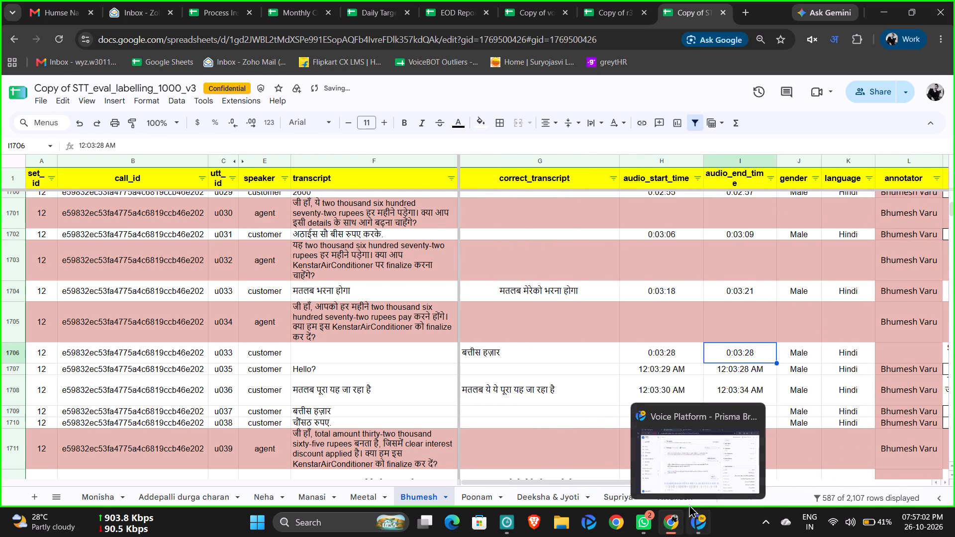
click(689, 482)
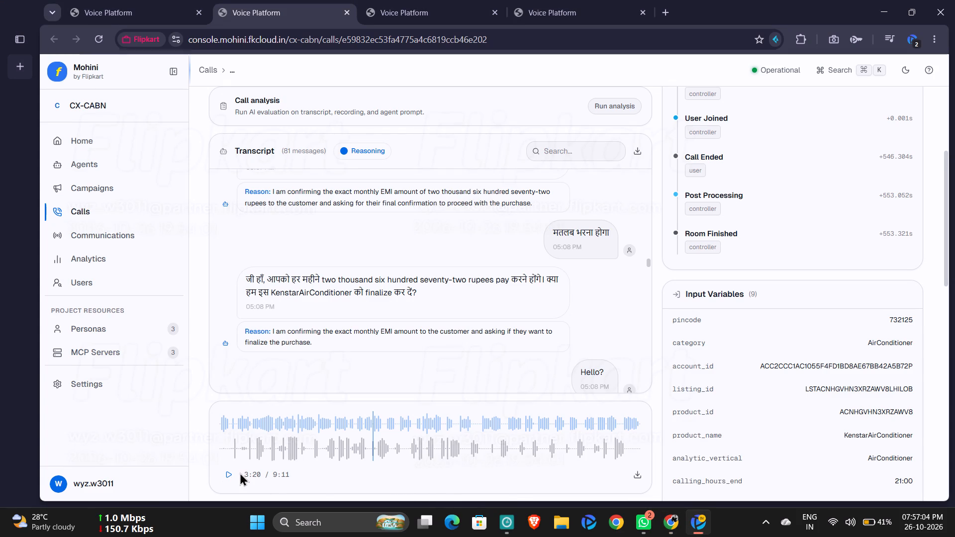
click(227, 472)
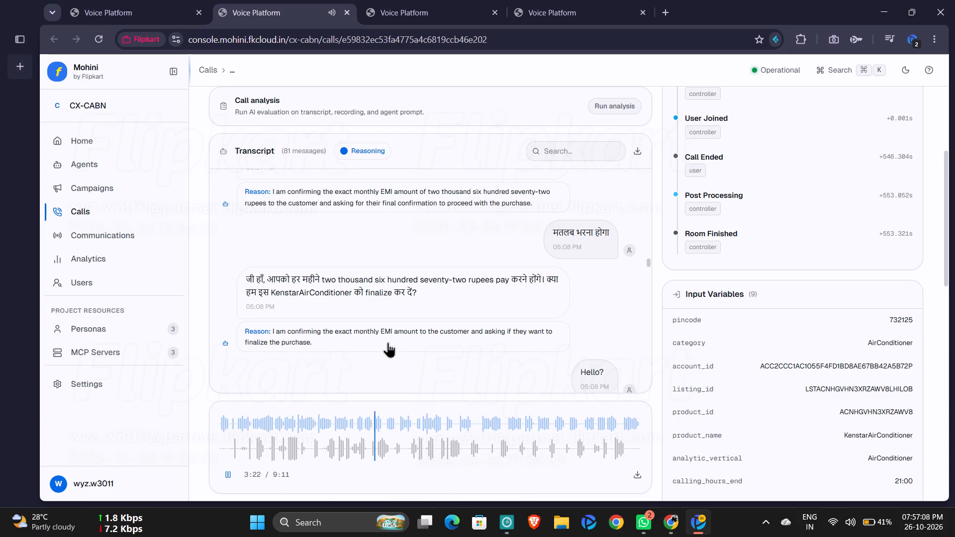
scroll(388, 342, down, 1)
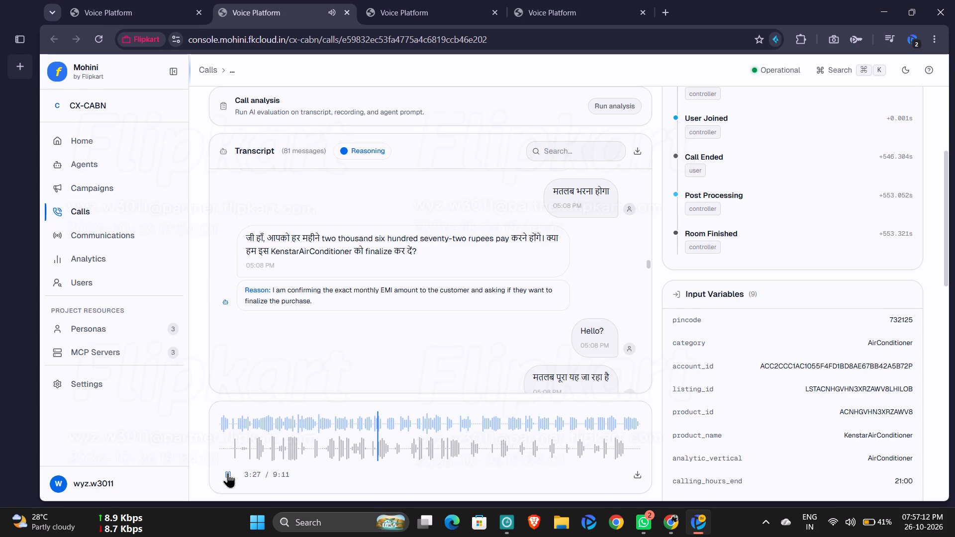
click(228, 472)
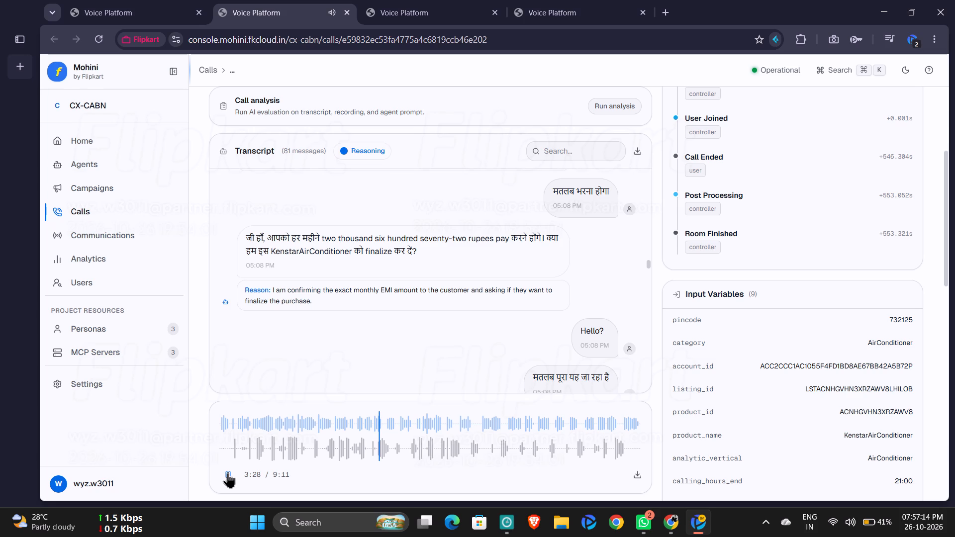
click(228, 472)
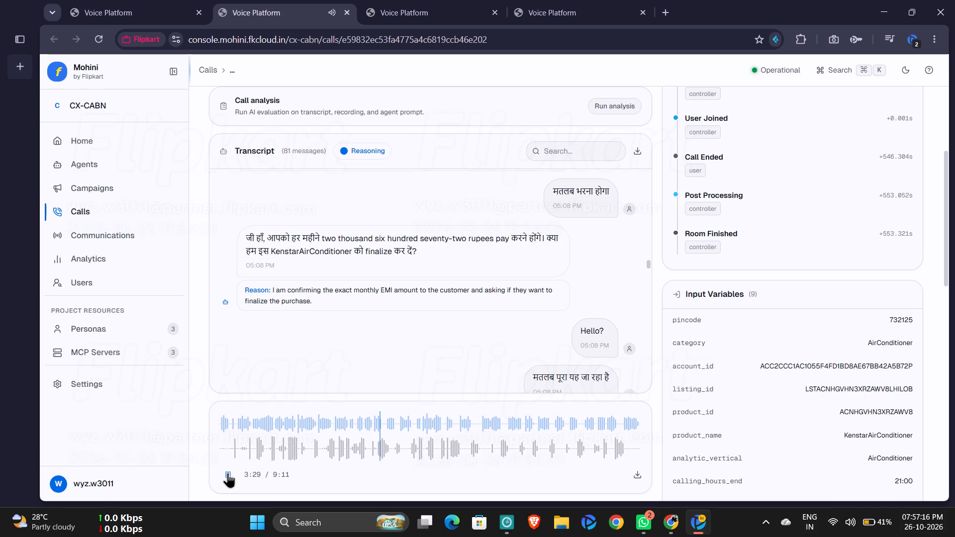
click(228, 472)
Back in the Chrome spreadsheet, set the utt_id of the "बत्तीस हज़ार" customer row to u035a, based on the ID below it.
click(676, 528)
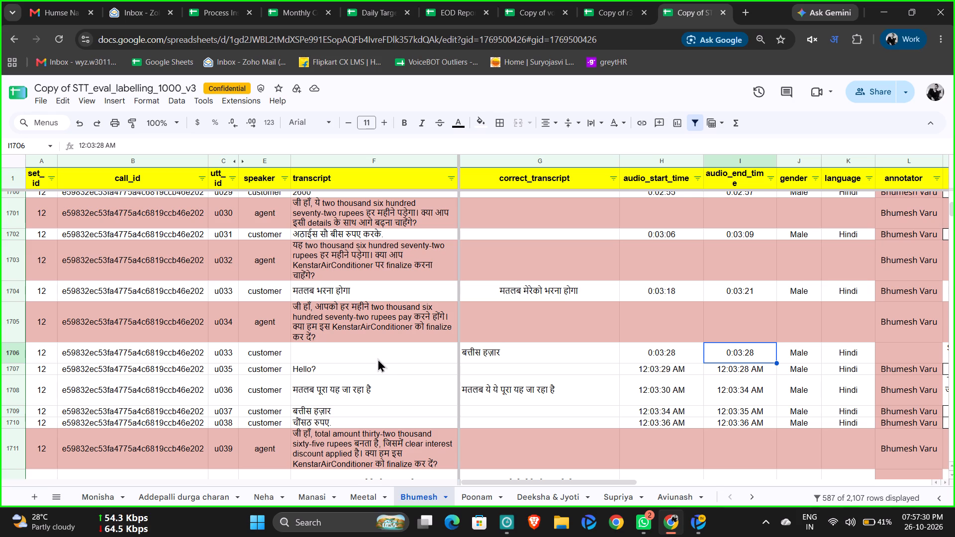
click(349, 355)
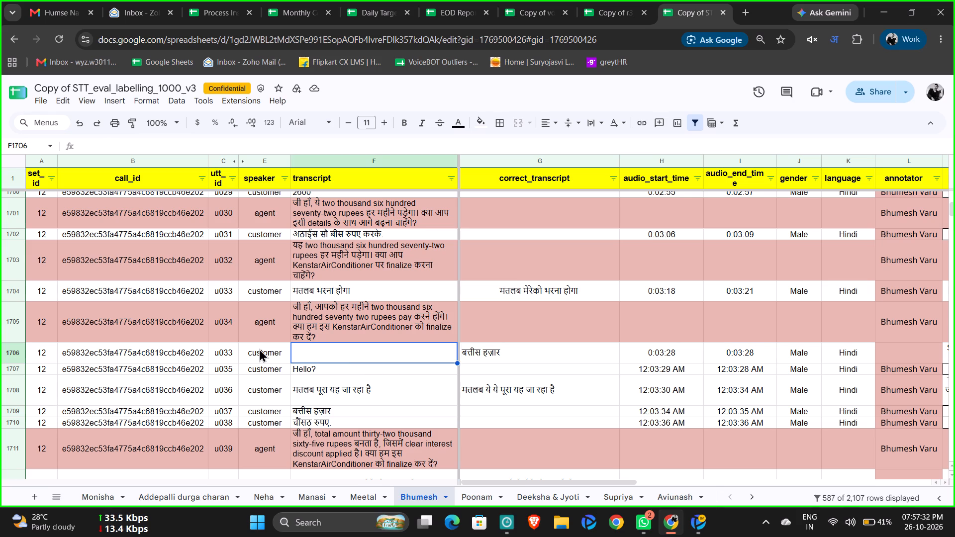
click(231, 357)
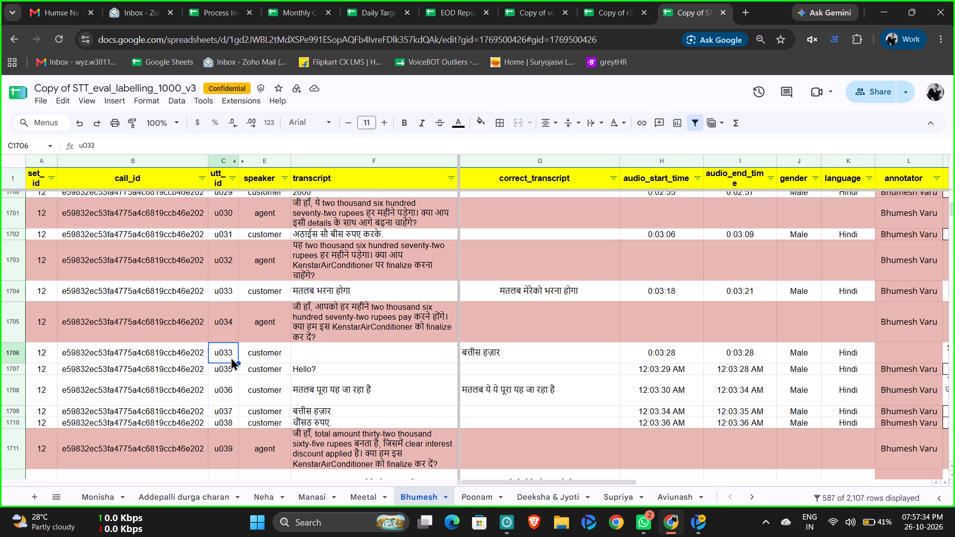
key(Left)
key(Right)
key(Down)
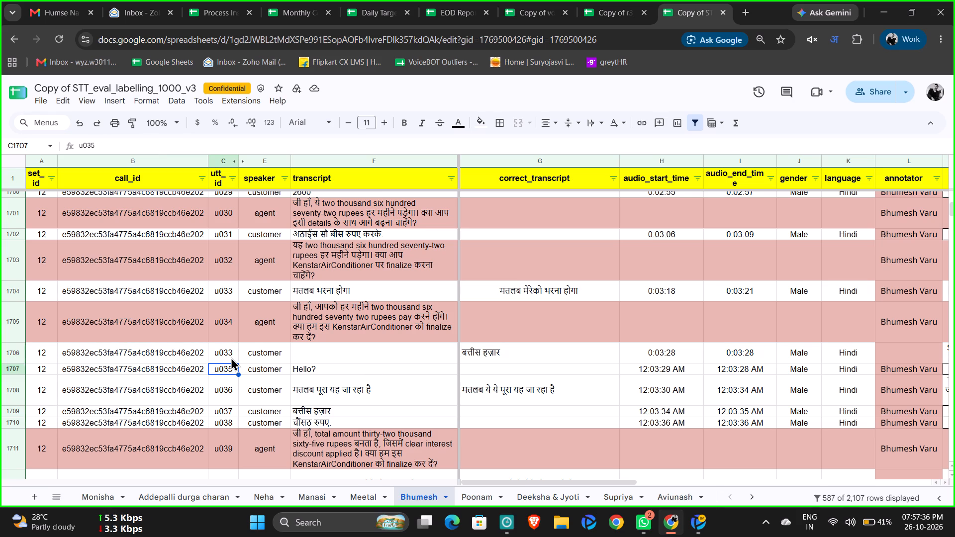
key(ctrl+c)
key(Up)
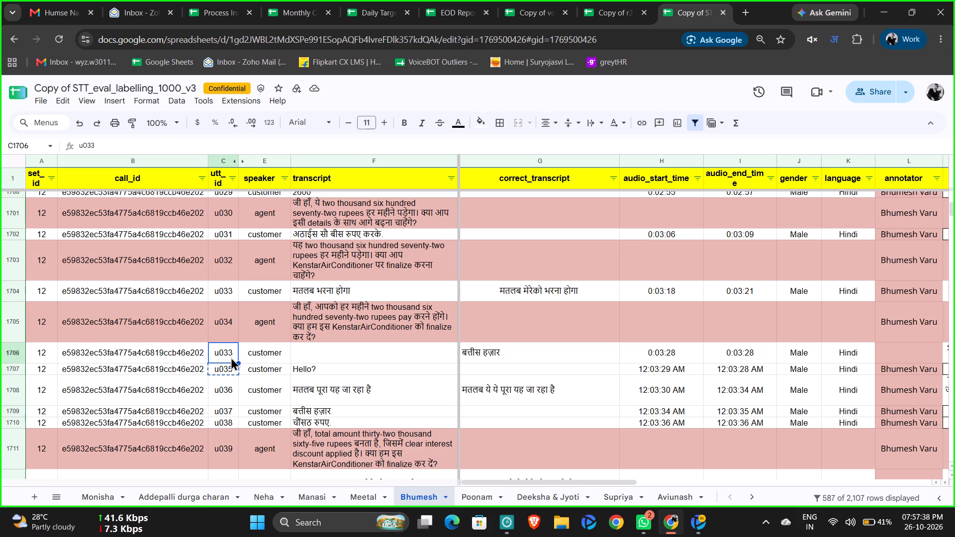
key(ctrl+v)
key(Left)
key(Right)
key(Return)
key(a)
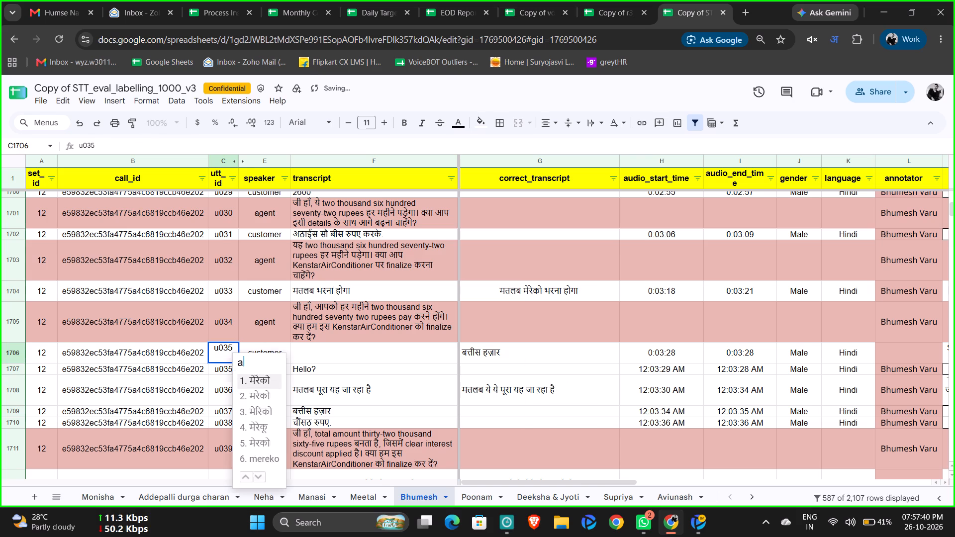
key(6)
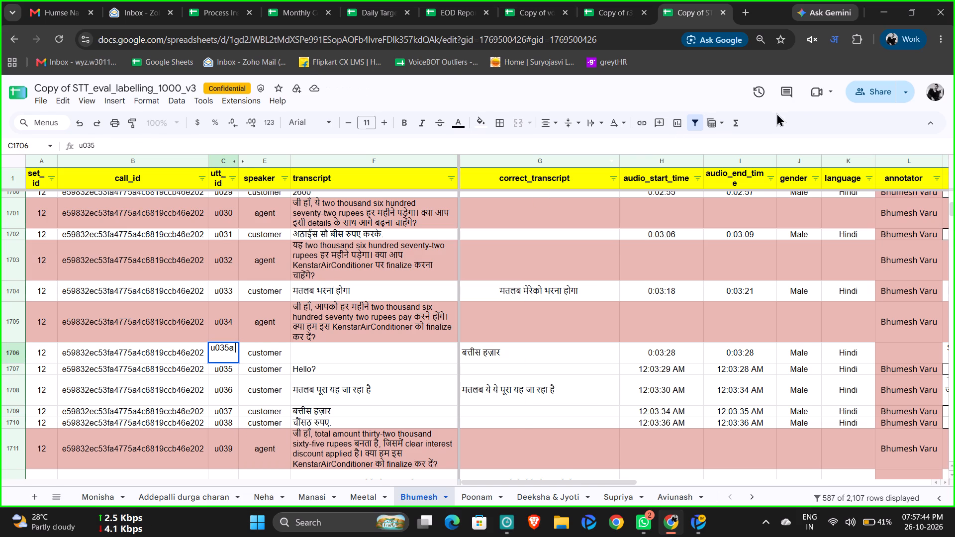
Switch to the Mohini call page in Prisma Browser and listen to the recording from 3:17, pausing at 3:28.
click(698, 520)
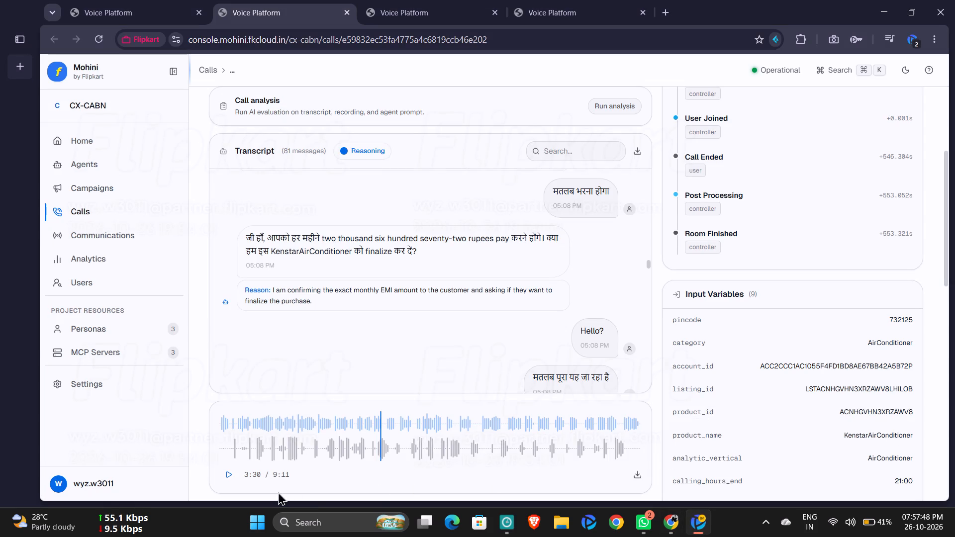
click(371, 447)
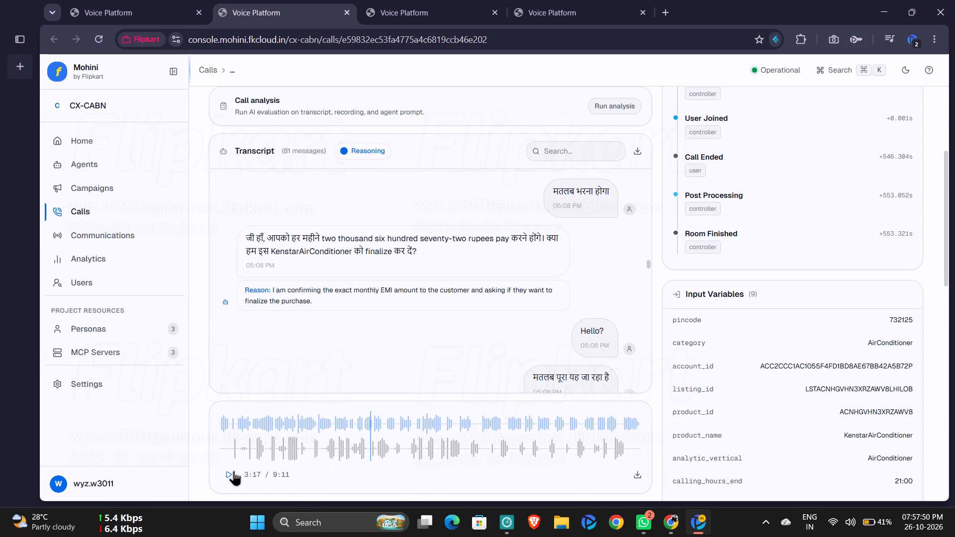
click(234, 470)
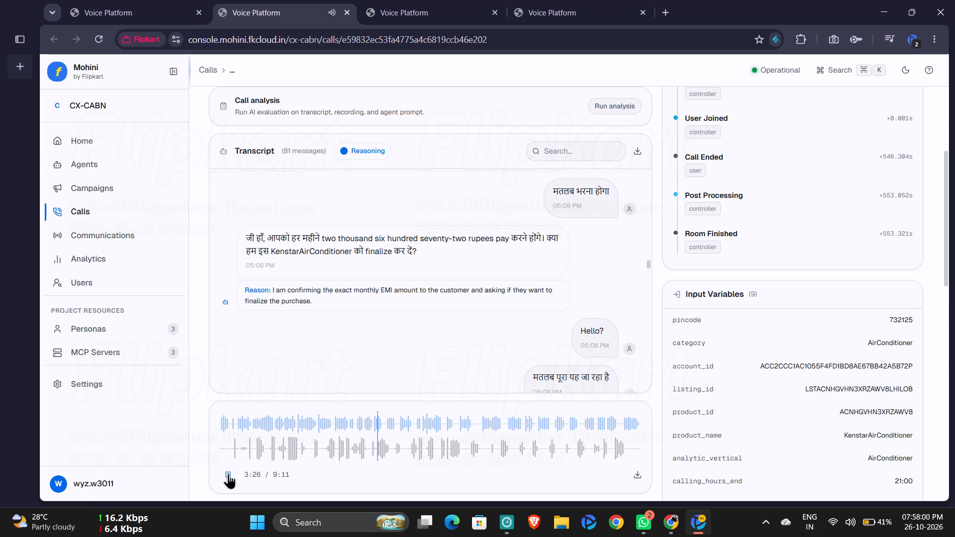
click(228, 473)
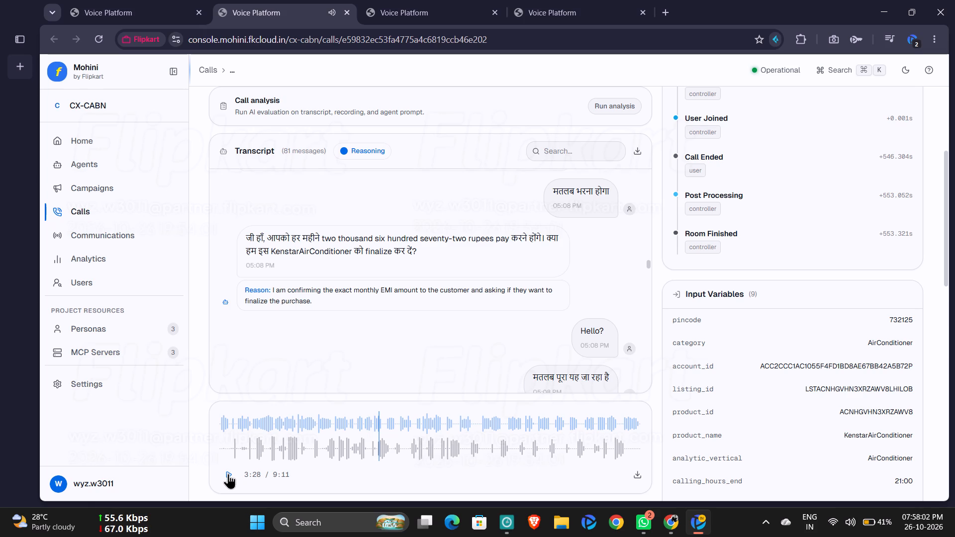
Back in the Chrome spreadsheet, set the u035a row's audio_start_time to 12:03:27 AM, changing the input language from Hindi to English.
click(672, 524)
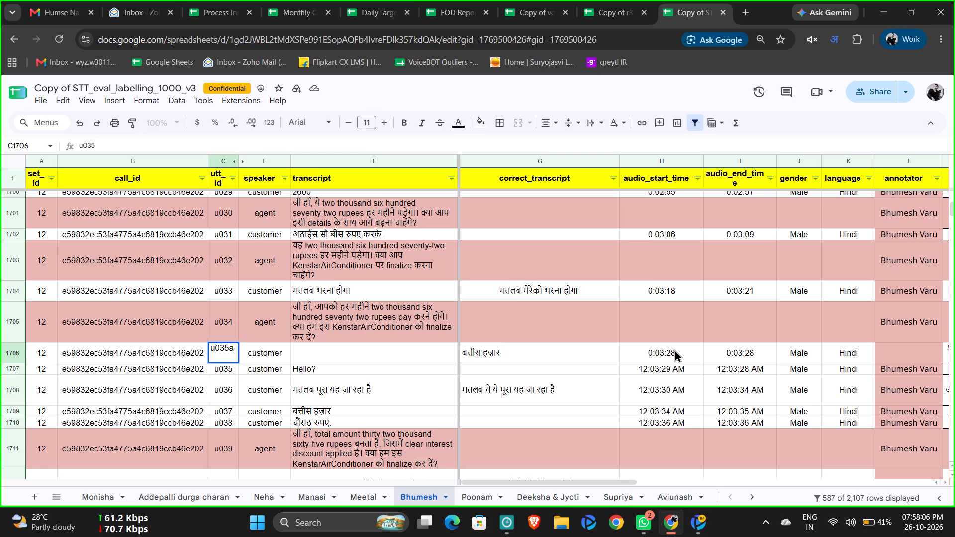
click(674, 349)
key(Return)
key(Left)
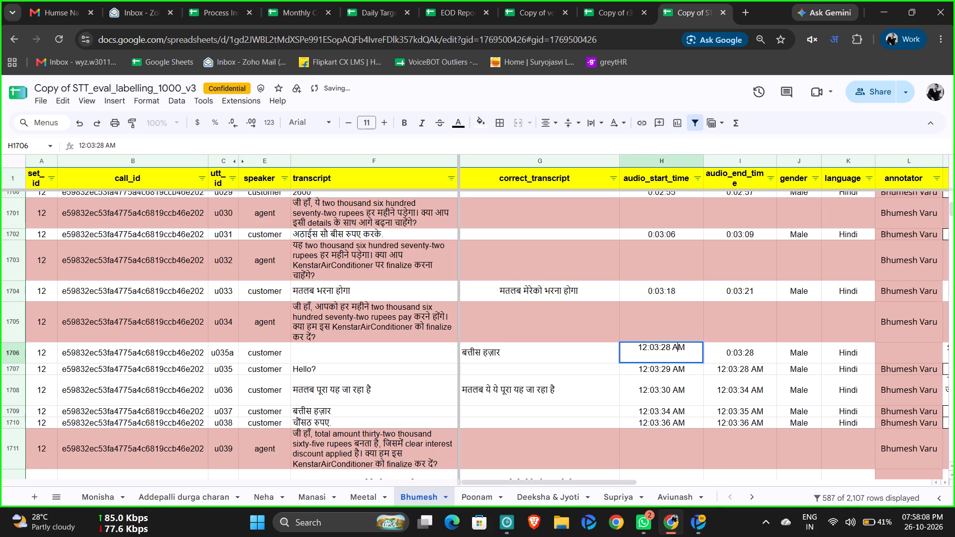
key(Left)
key(Left)
key(BackSpace)
key(7)
key(Return)
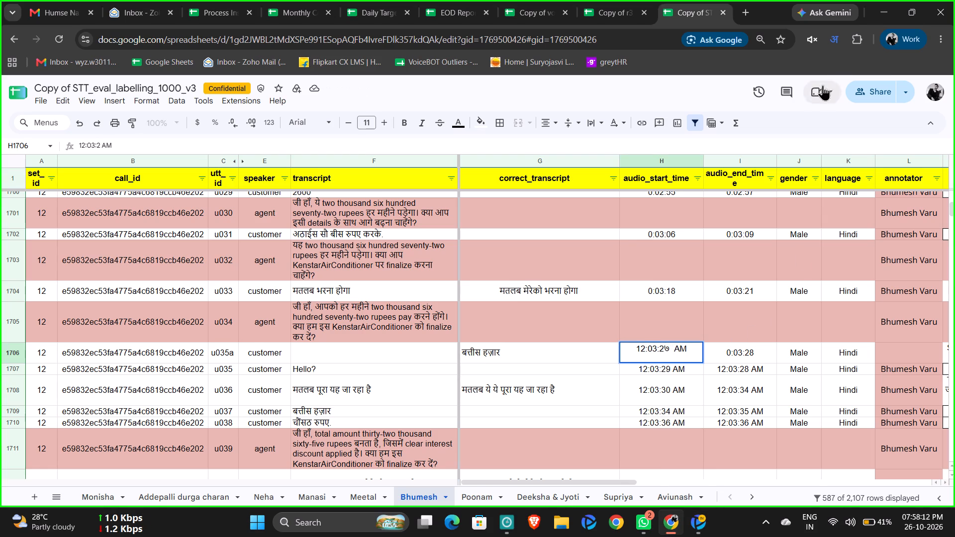
click(827, 38)
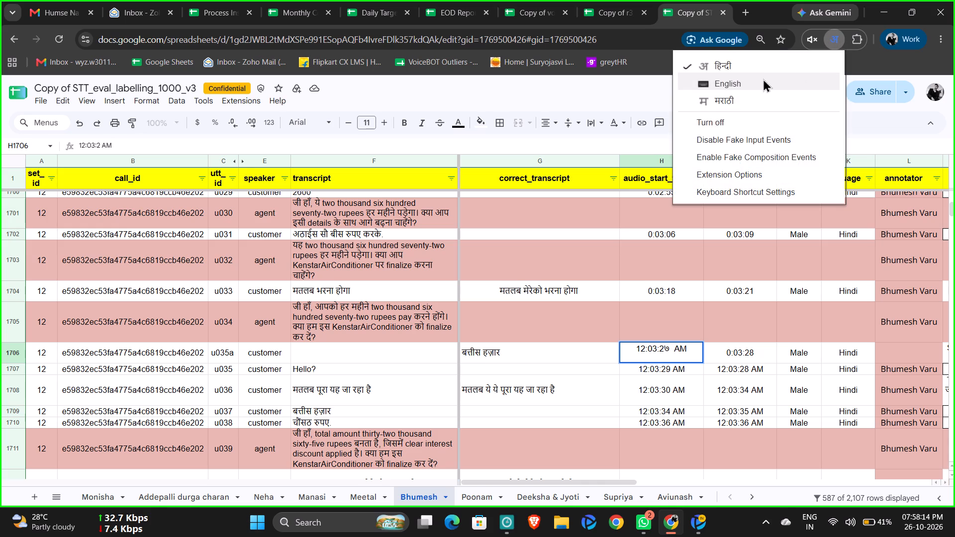
click(747, 88)
key(BackSpace)
key(BackSpace)
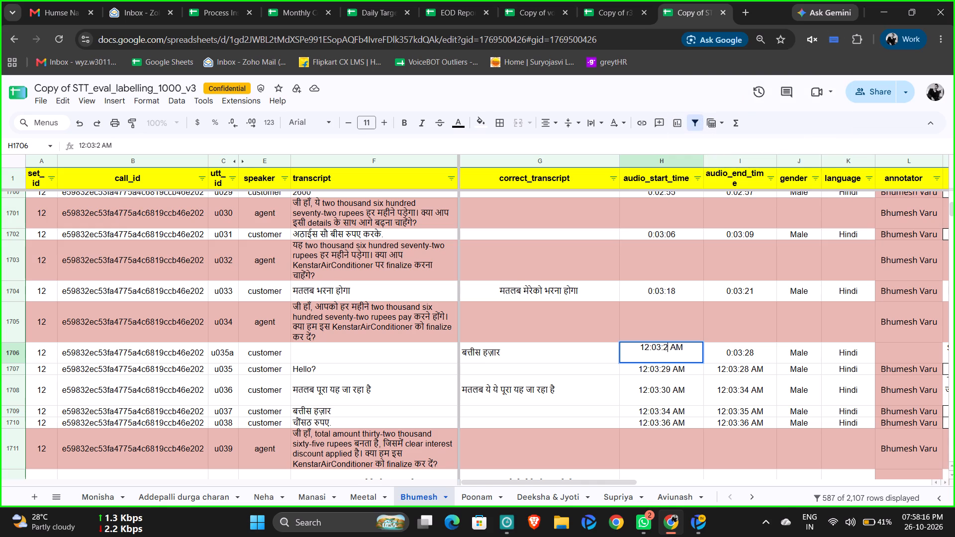
key(7)
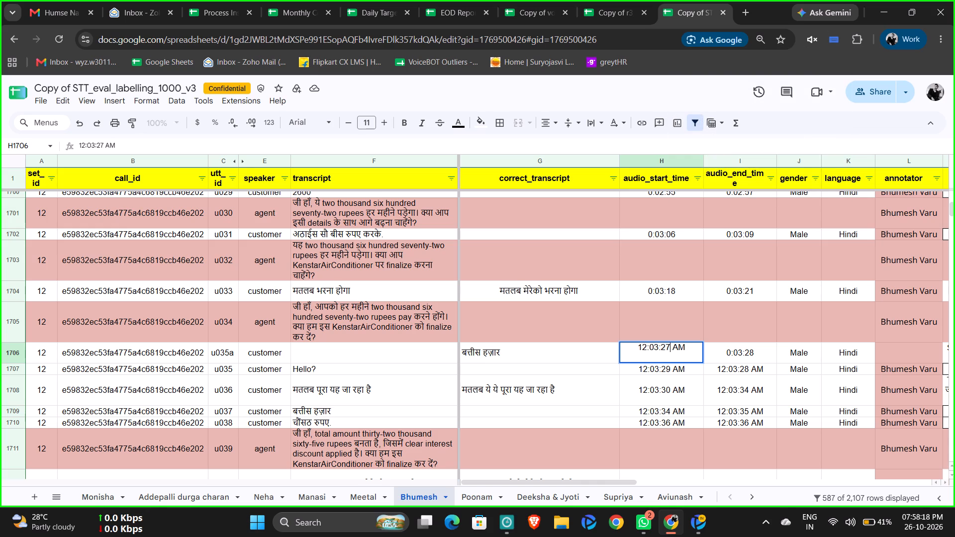
key(Return)
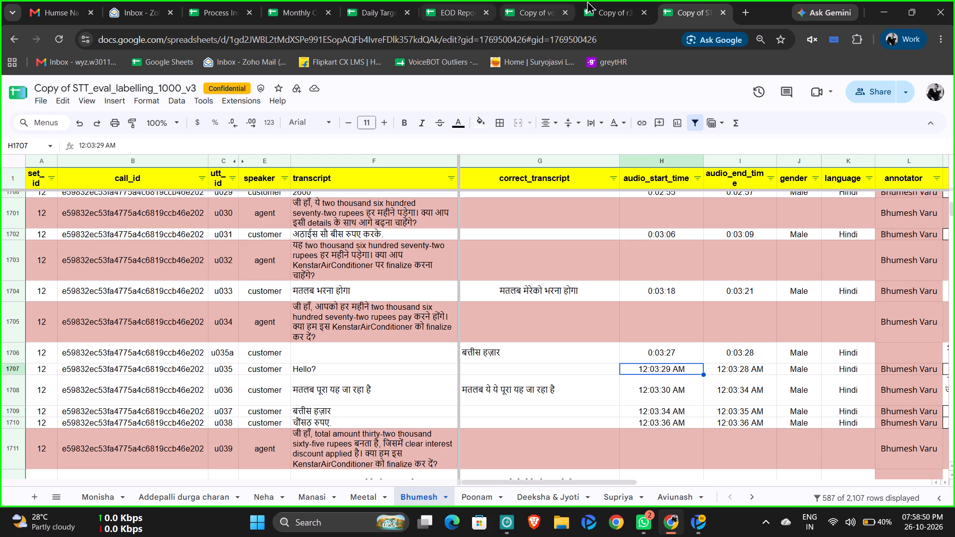
Switch to the Mohini call page in Prisma Browser and play the recording on from 3:28, pausing at 3:33.
click(703, 519)
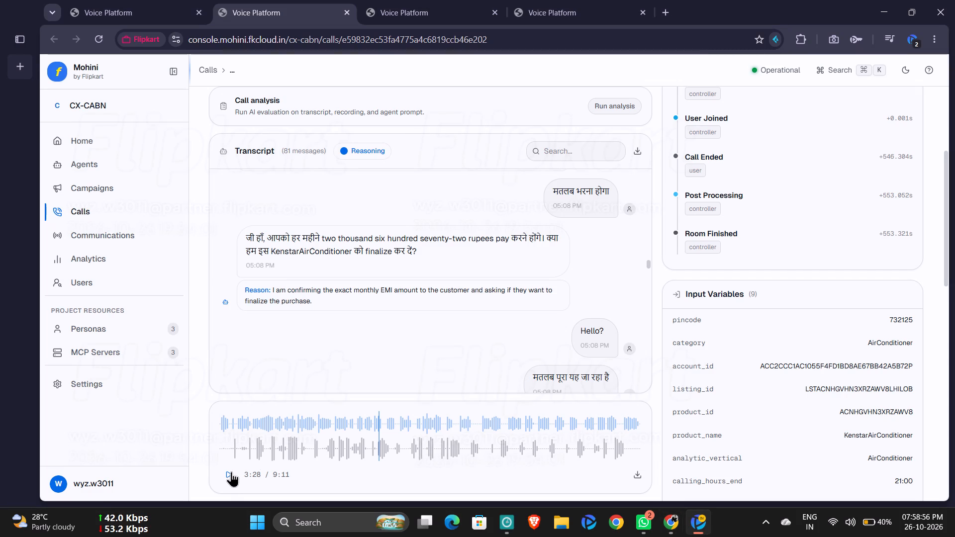
click(231, 471)
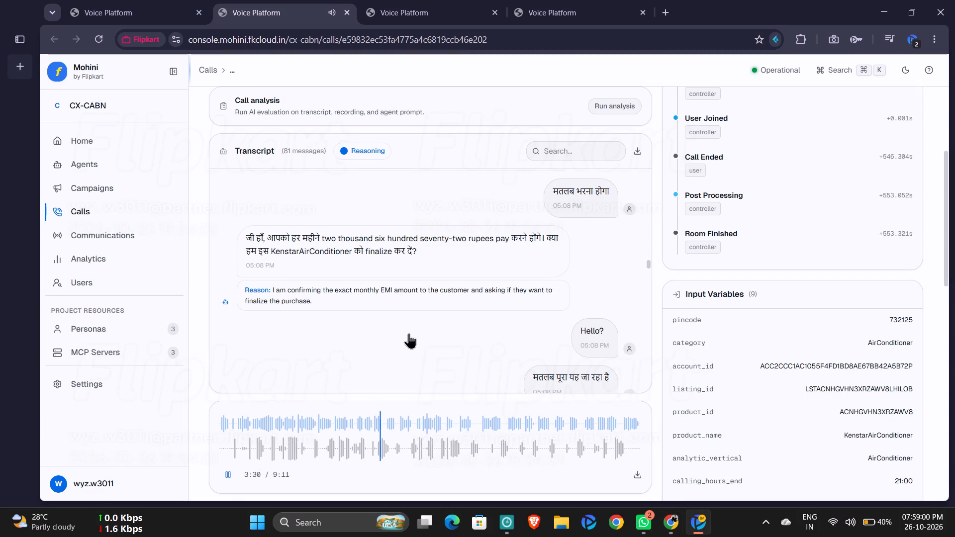
scroll(409, 333, down, 1)
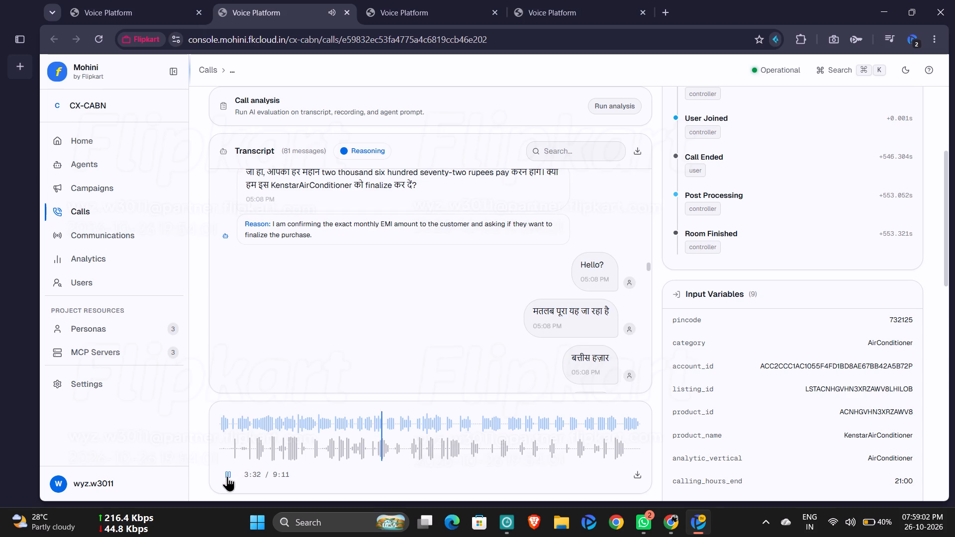
click(227, 476)
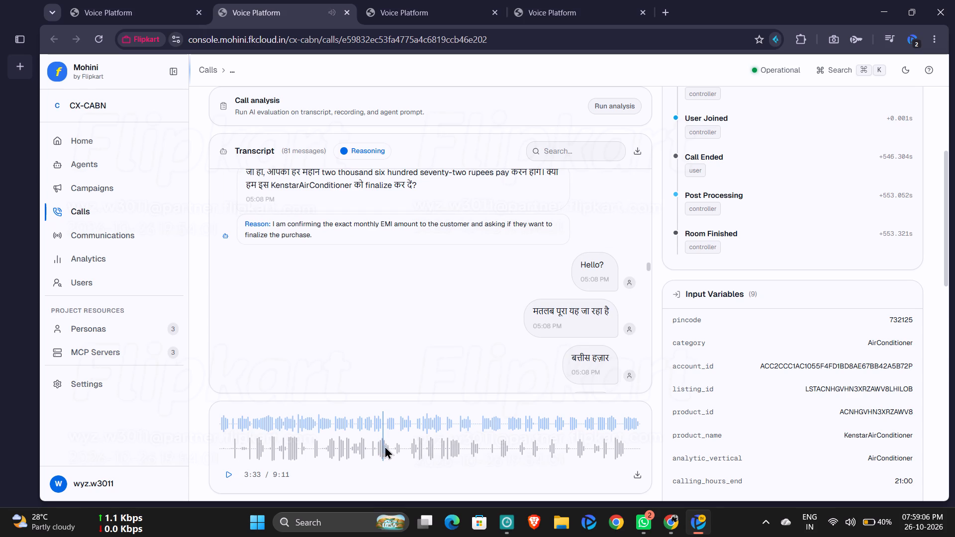
drag(380, 444, 385, 367)
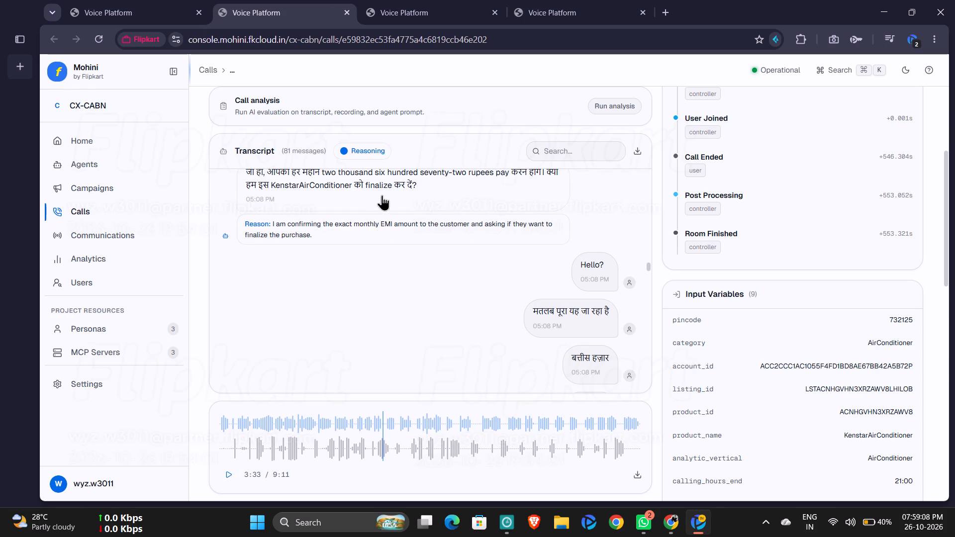
click(382, 195)
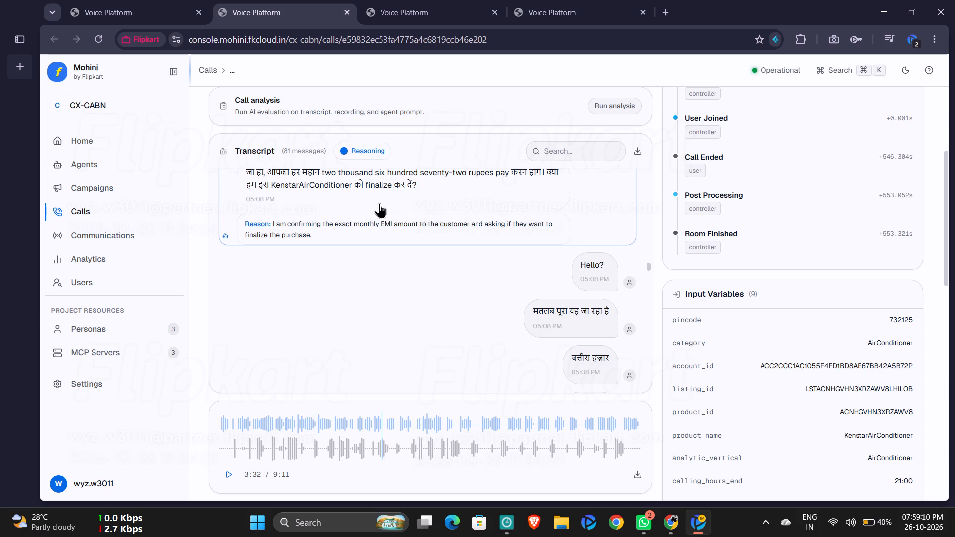
Replay the recording between about 3:26 and 3:34 twice to check when the "मतलब पूरा यह जा रहा है" utterance starts.
click(379, 448)
click(227, 475)
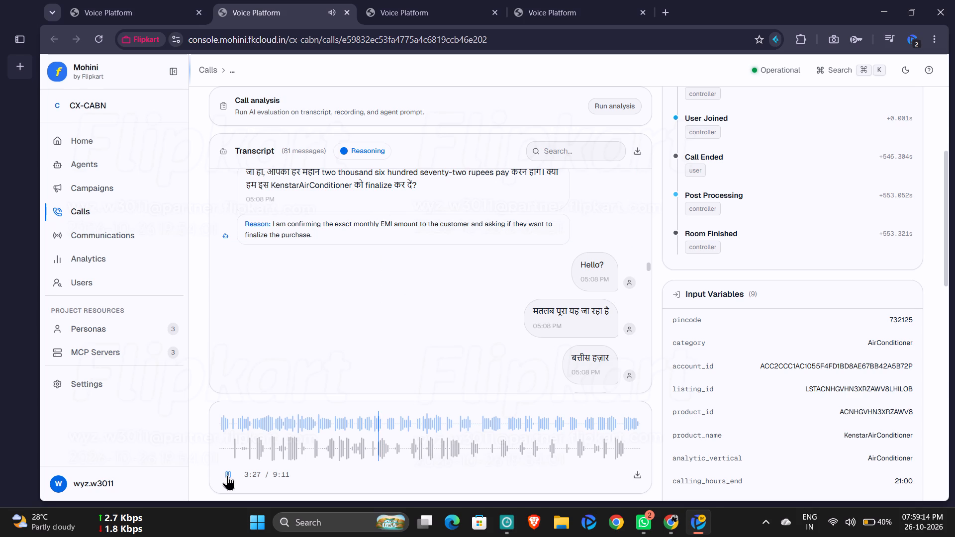
click(227, 475)
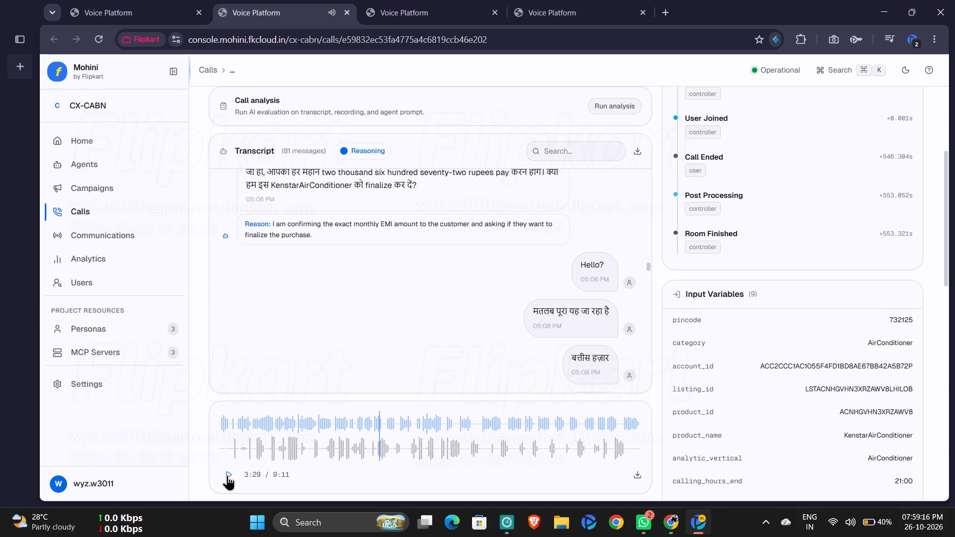
click(225, 475)
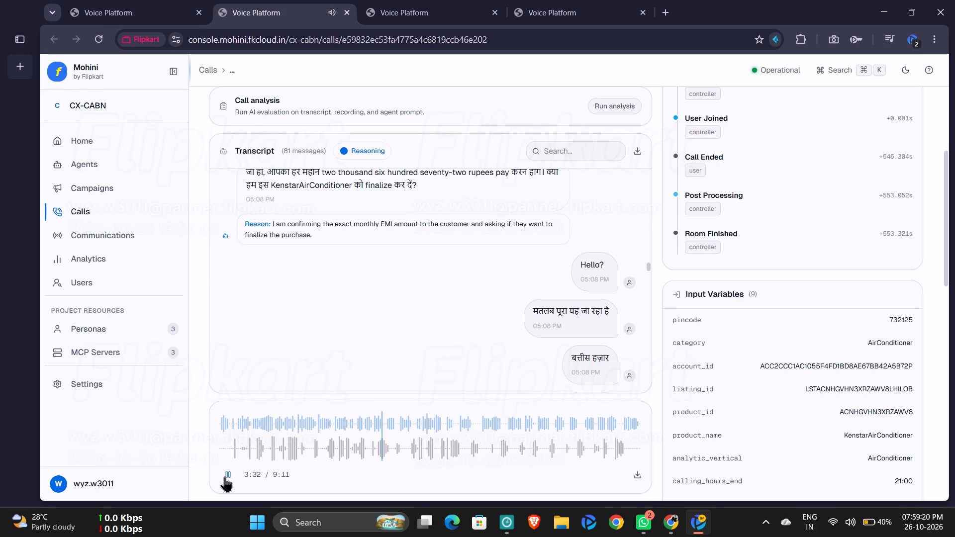
click(225, 476)
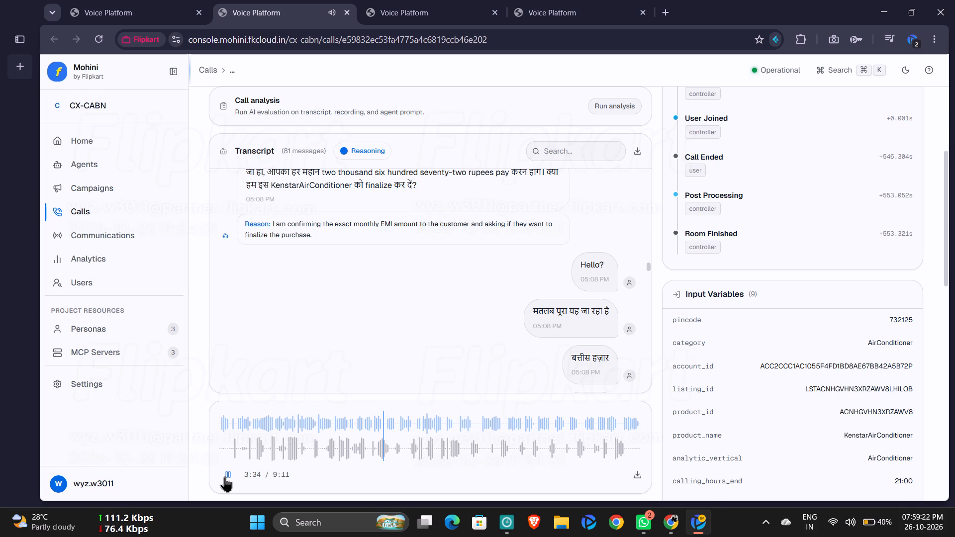
click(380, 442)
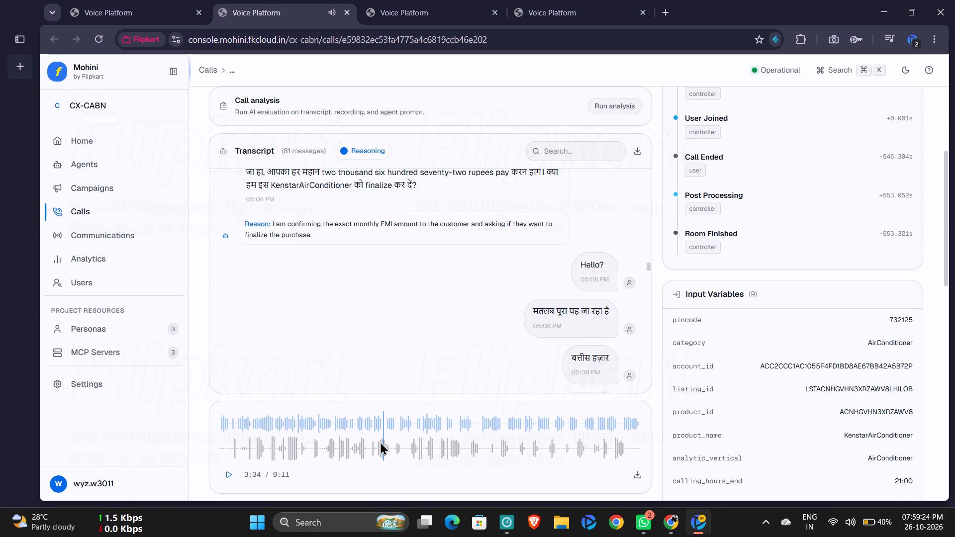
click(378, 447)
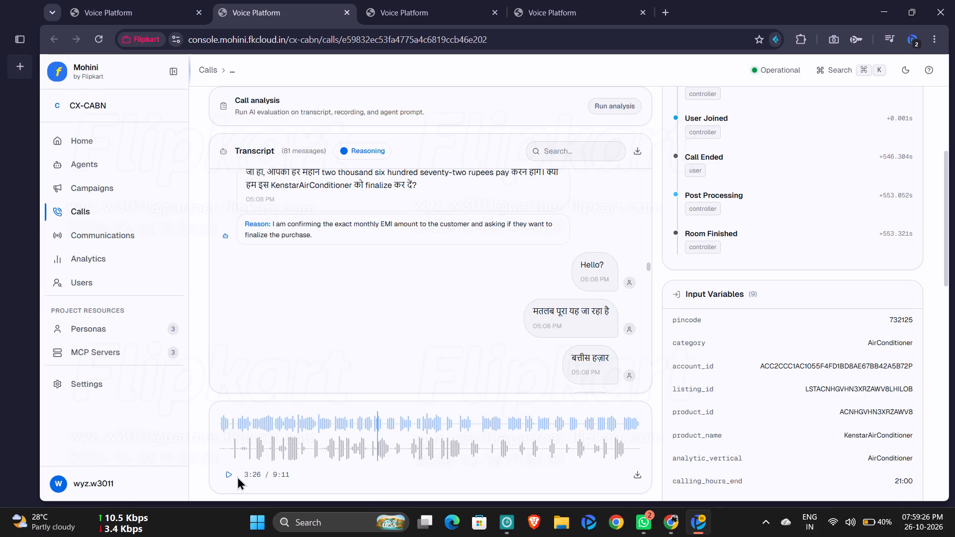
click(230, 477)
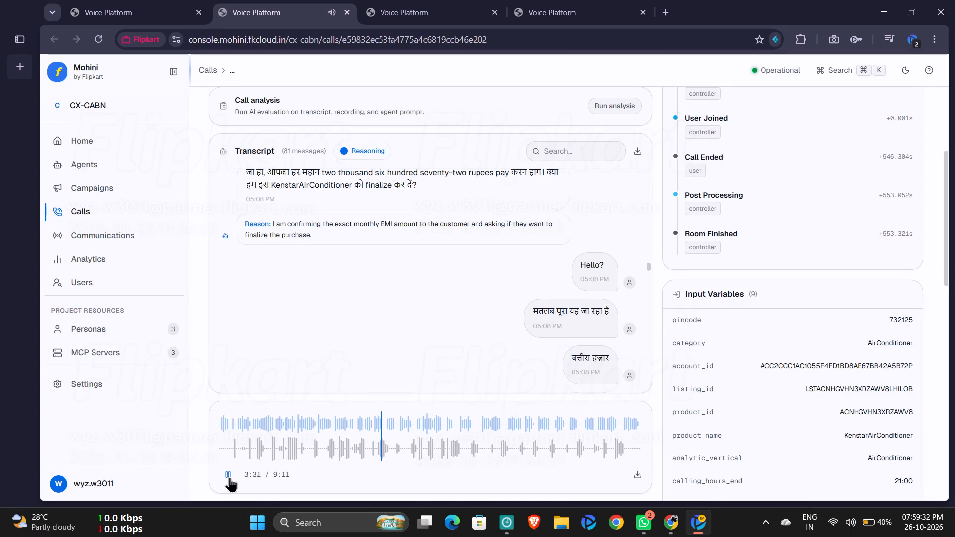
click(230, 477)
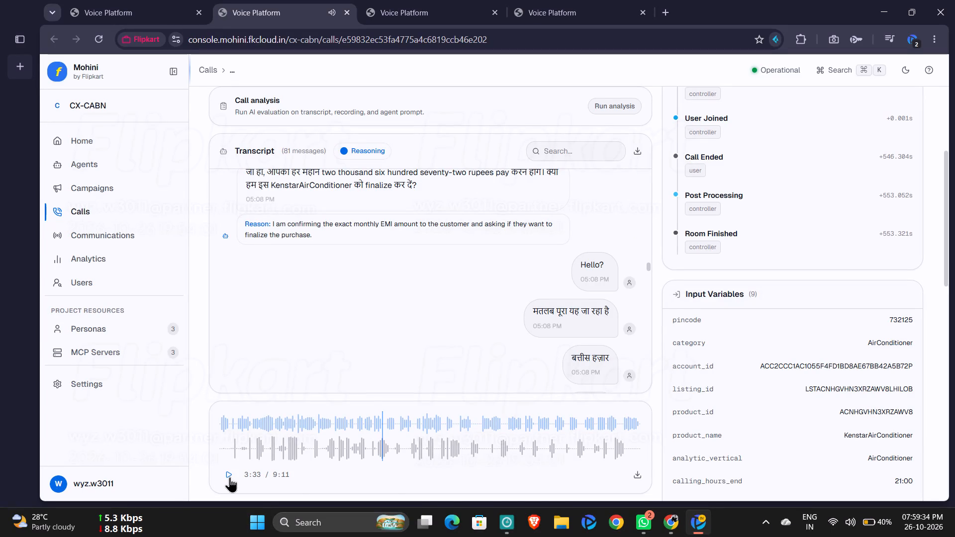
Back in the Chrome spreadsheet, set the u036 row's audio_start_time to 12:03:31 AM.
click(672, 527)
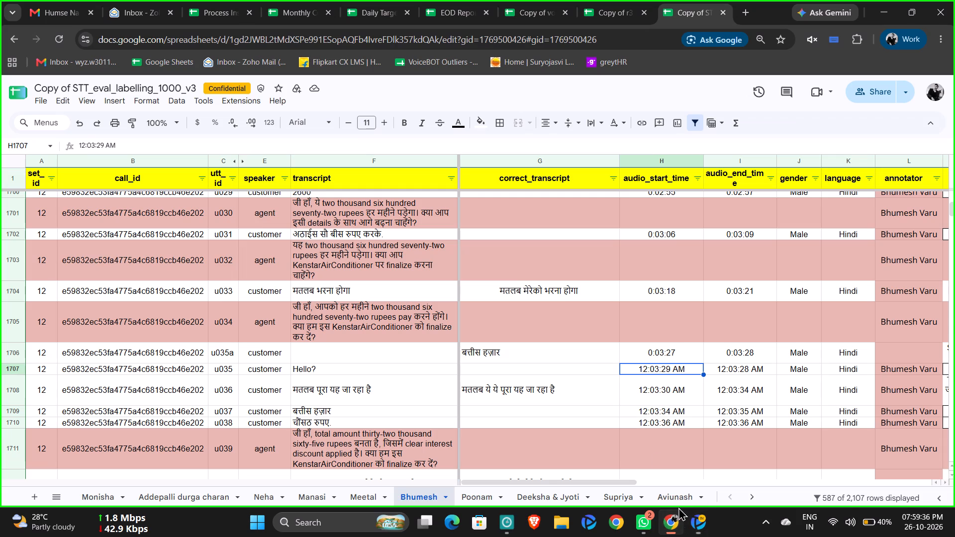
click(656, 383)
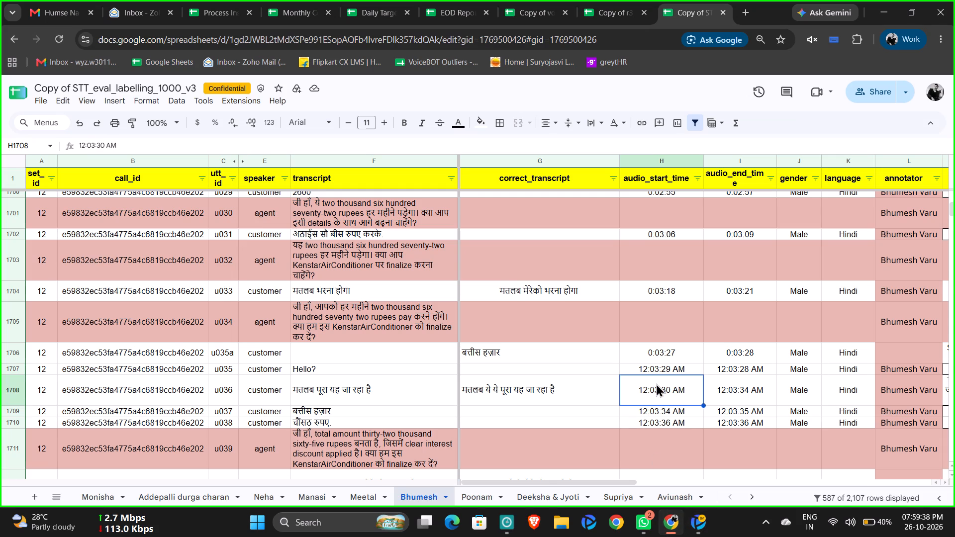
double_click(674, 391)
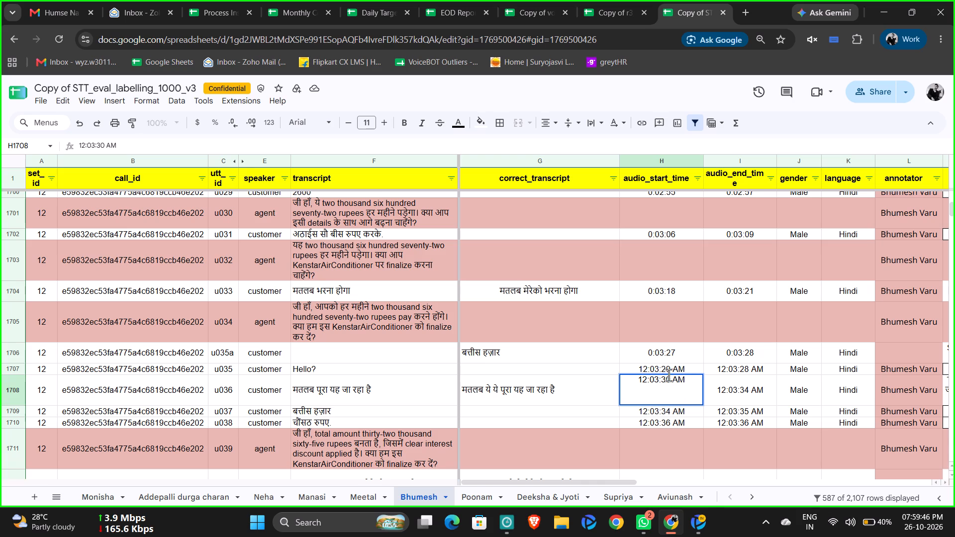
click(668, 375)
key(BackSpace)
key(1)
key(Return)
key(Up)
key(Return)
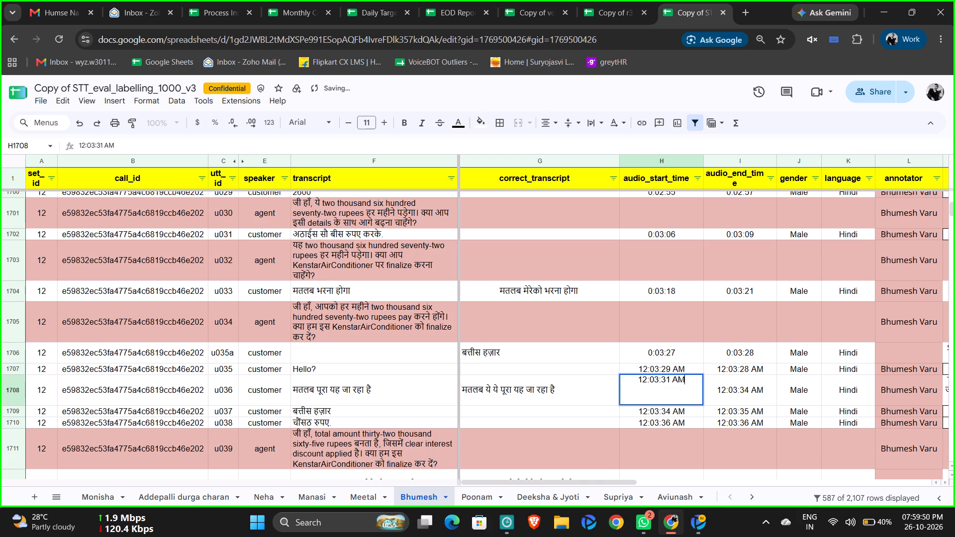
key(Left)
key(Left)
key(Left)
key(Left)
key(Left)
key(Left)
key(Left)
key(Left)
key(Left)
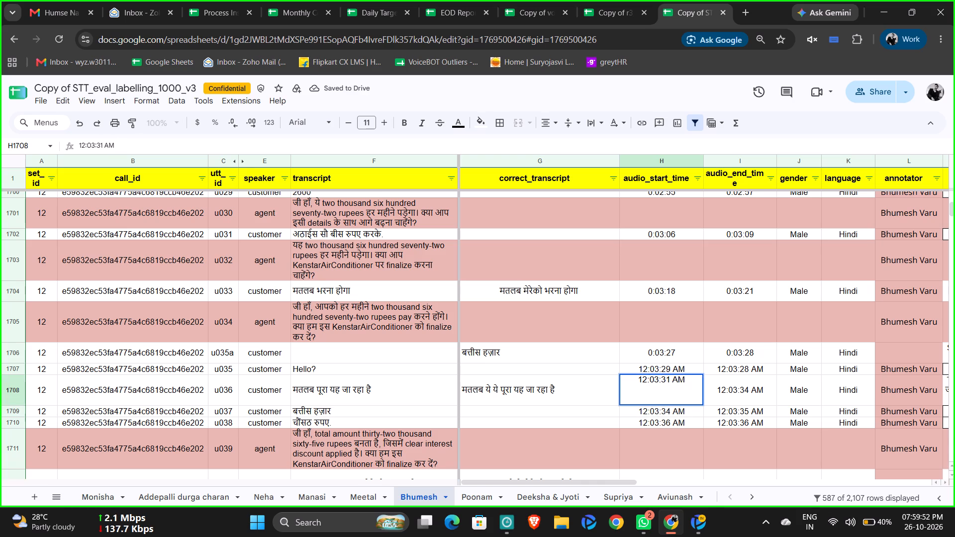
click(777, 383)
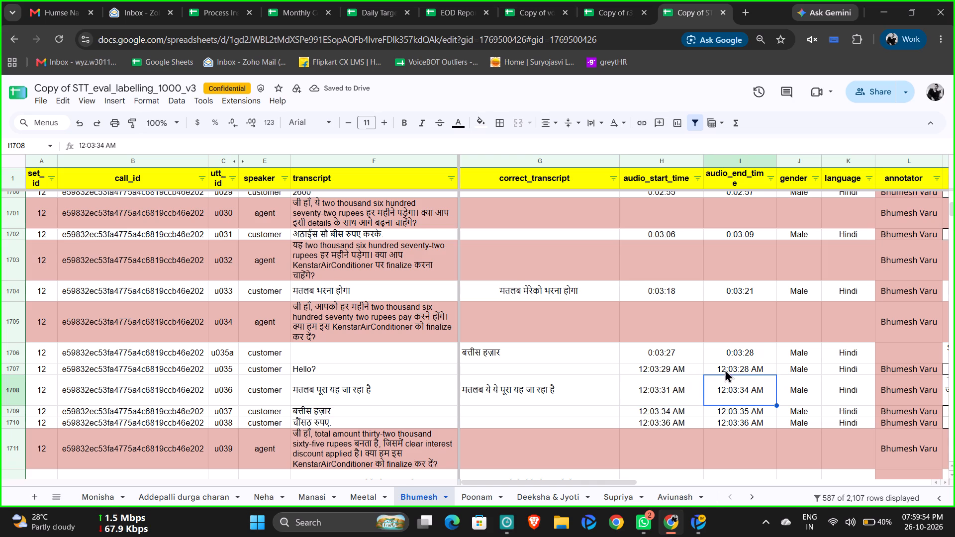
Copy the u035a row's end-time cell into the u035 row's audio_start_time and change it to 0:03:29.
click(732, 350)
key(ctrl+c)
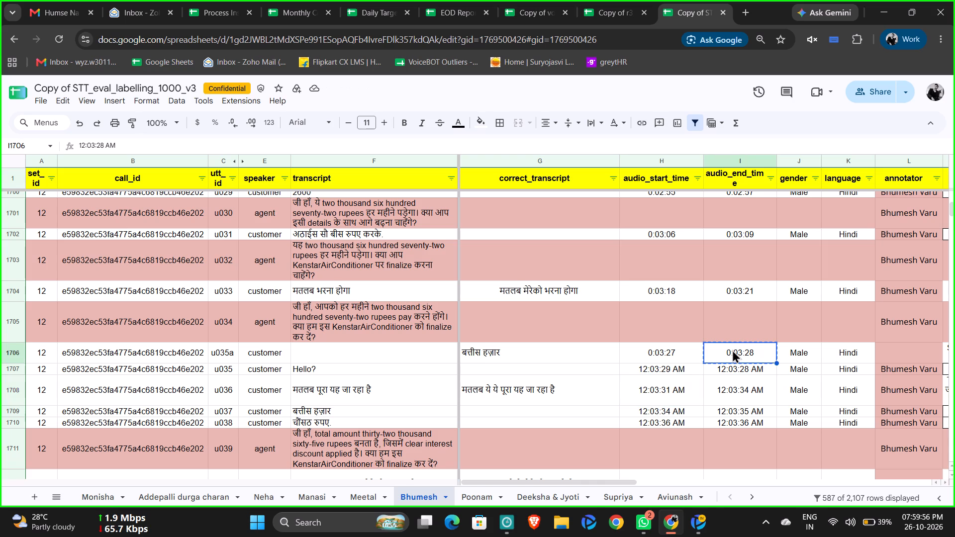
click(674, 371)
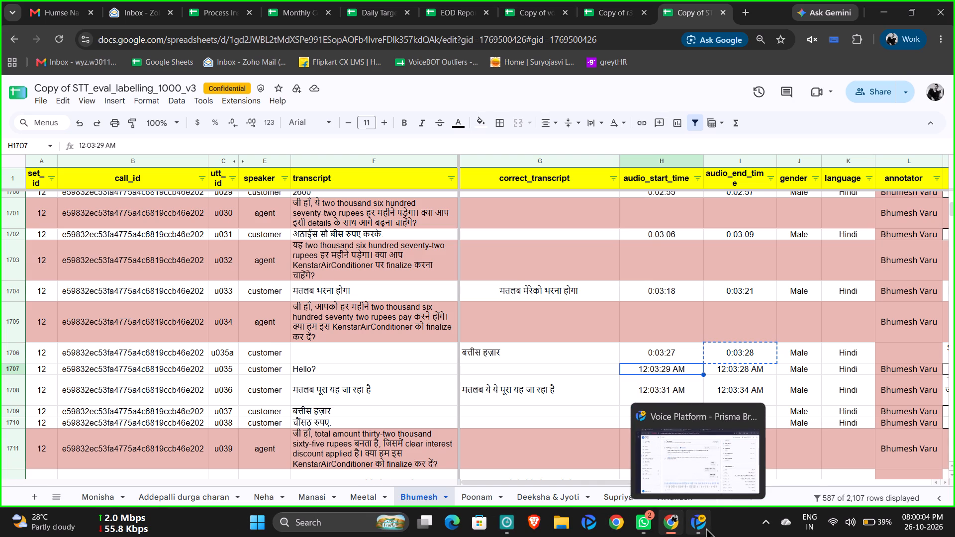
key(ctrl+v)
key(Left)
key(Right)
key(Return)
key(Left)
key(Left)
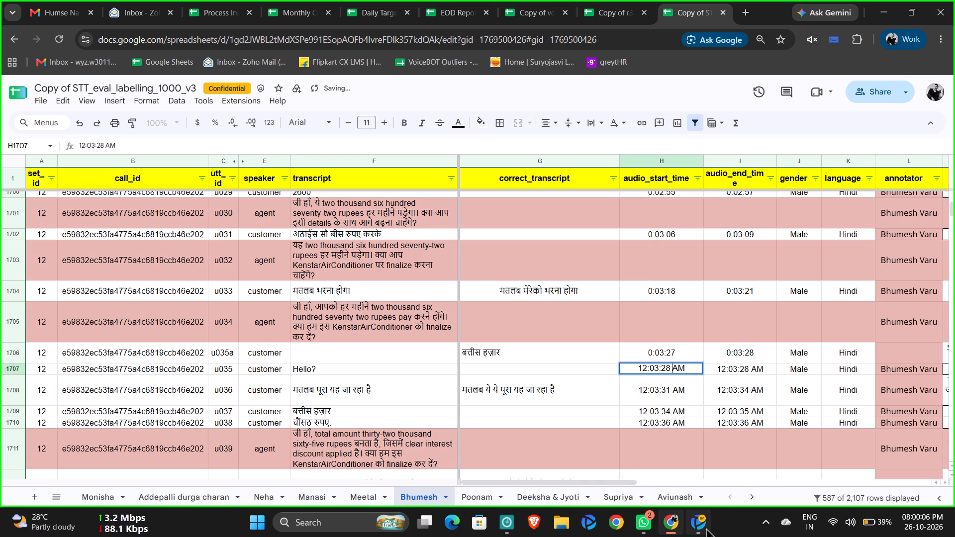
key(Left)
key(BackSpace)
key(9)
key(Return)
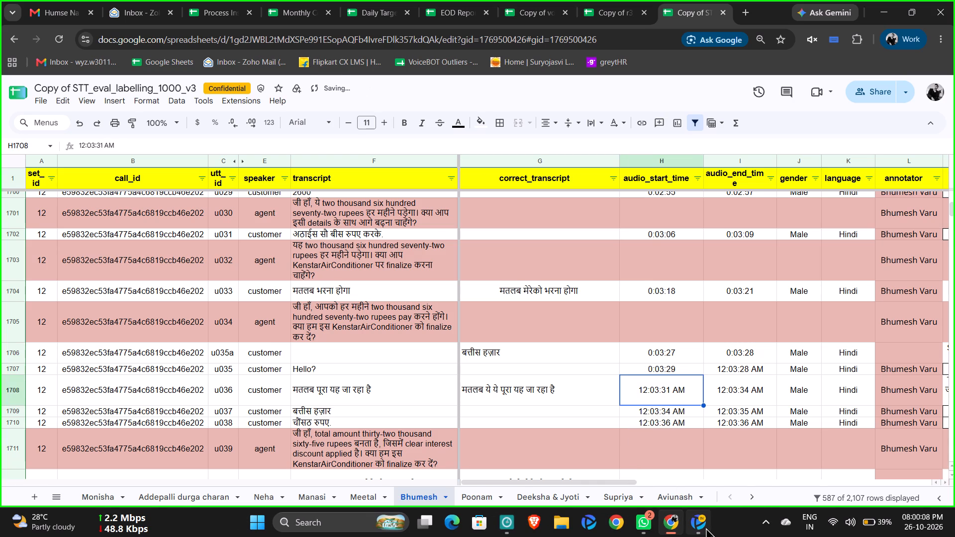
Set the u035 row's audio_end_time to 0:03:29, matching the format of its start-time cell.
key(Right)
key(Up)
key(Return)
key(Left)
key(Left)
key(Left)
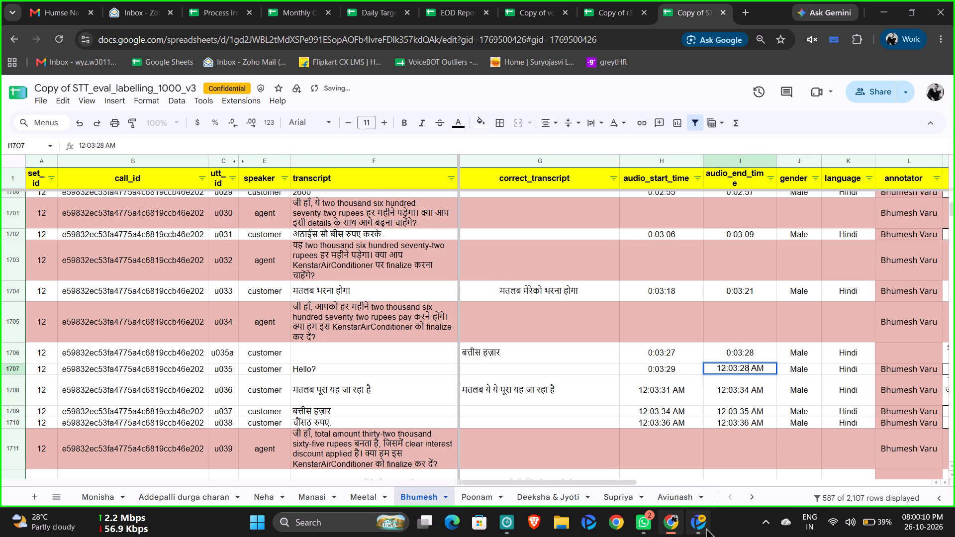
key(BackSpace)
key(9)
key(Return)
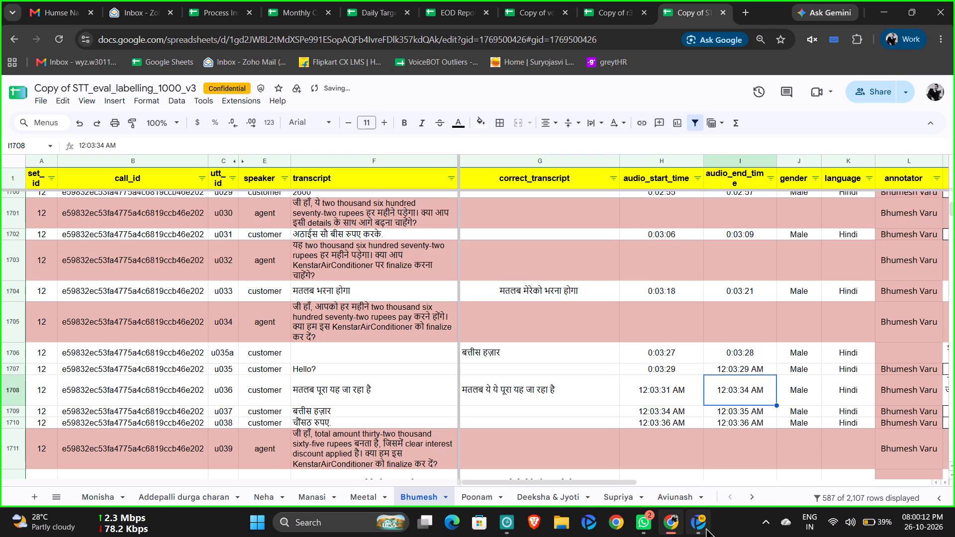
key(Up)
key(Left)
key(ctrl+c)
key(Right)
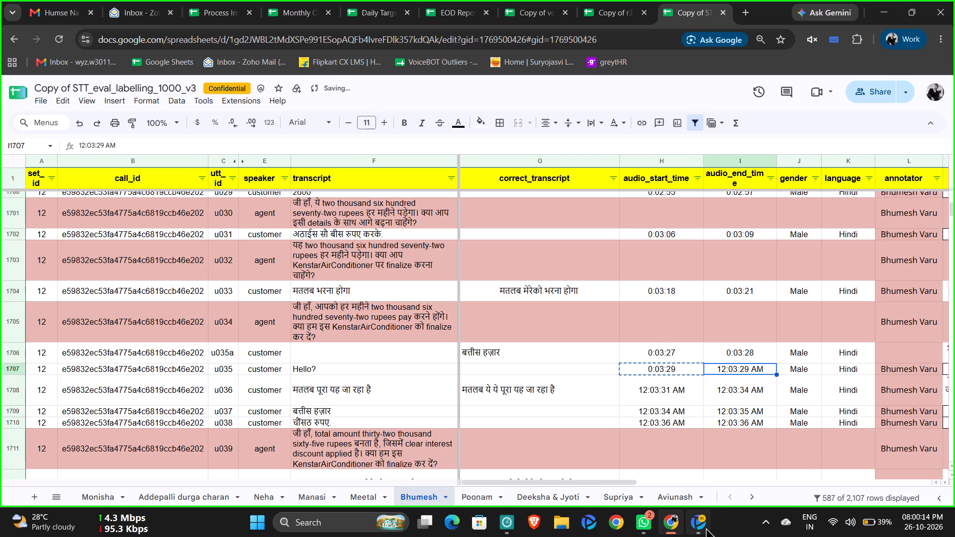
key(ctrl+v)
Set the u036 row's audio_start_time to 0:03:31, reusing the copied time format.
key(Left)
key(Down)
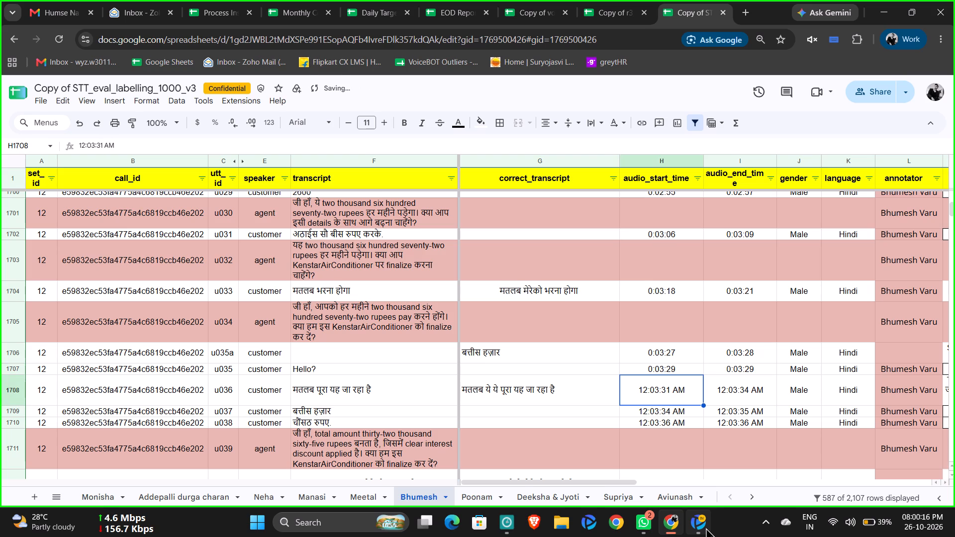
key(ctrl+v)
key(Left)
key(Right)
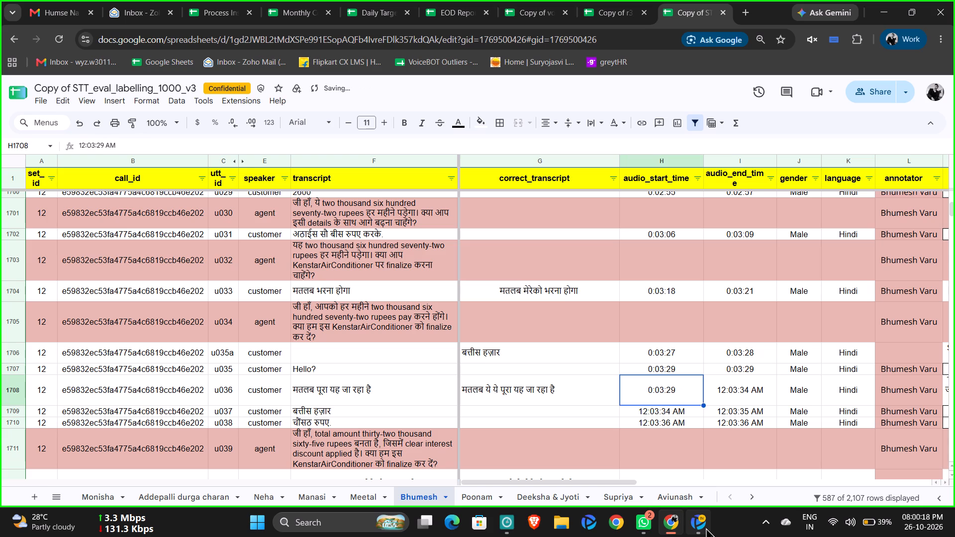
key(Return)
key(Left)
key(Left)
key(Left)
key(BackSpace)
key(BackSpace)
text(31)
key(Return)
key(Right)
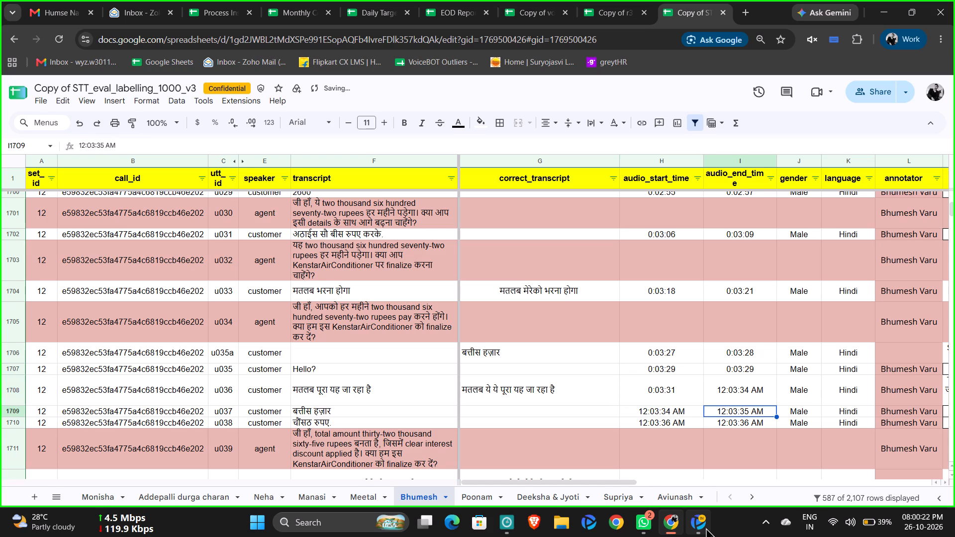
Switch to the Mohini call page in Prisma Browser and play the recording on from 3:33, pausing at 3:34.
click(694, 516)
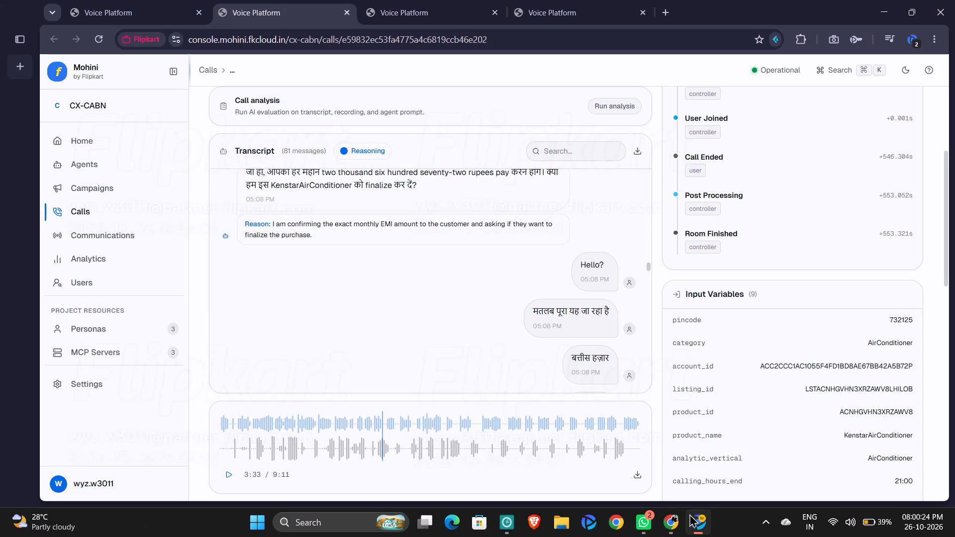
click(226, 473)
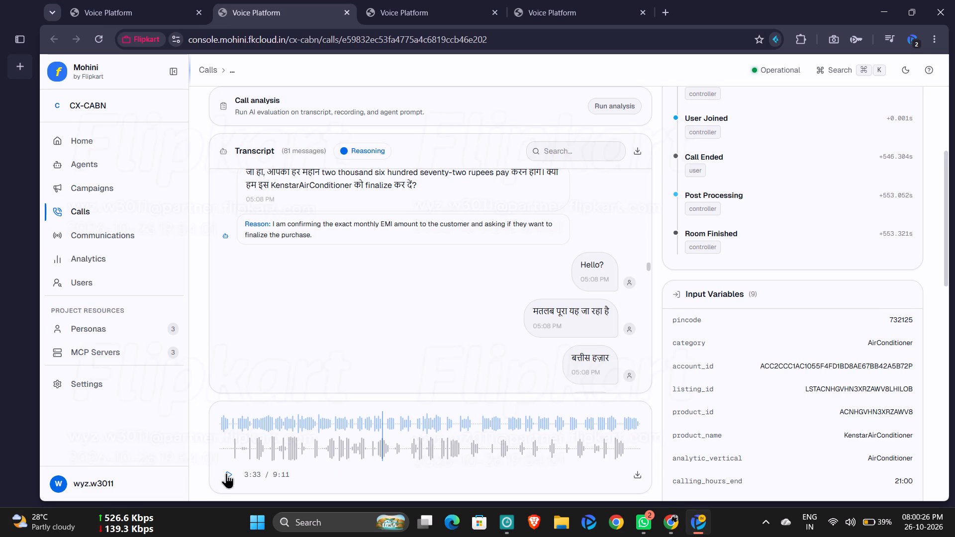
click(226, 473)
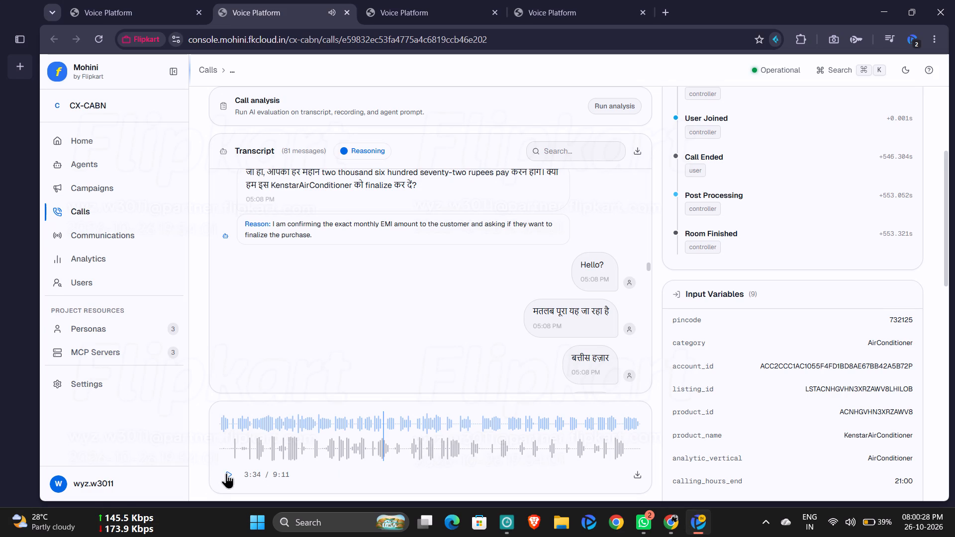
Back in the Chrome spreadsheet, set the u036 row's audio_end_time to 0:03:33 in the copied time format.
click(662, 526)
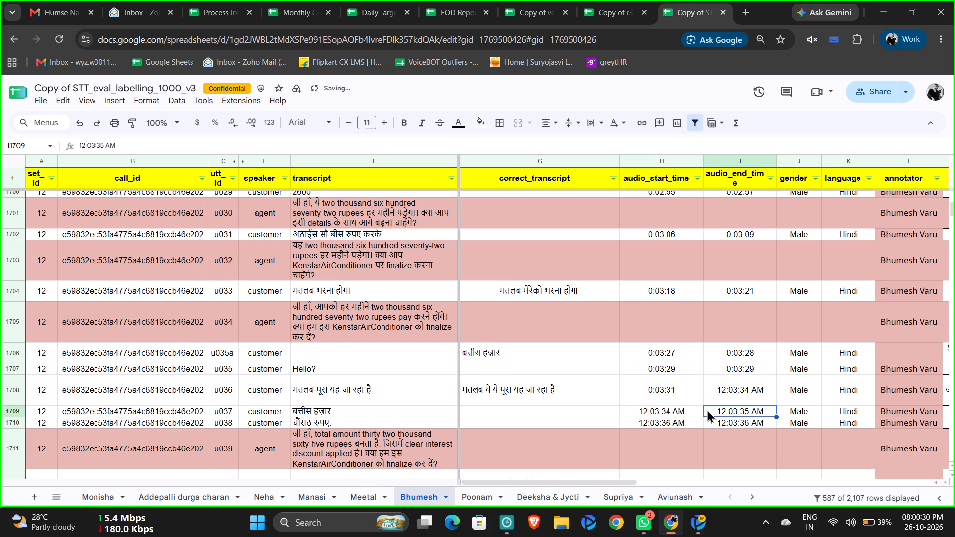
key(Up)
key(Return)
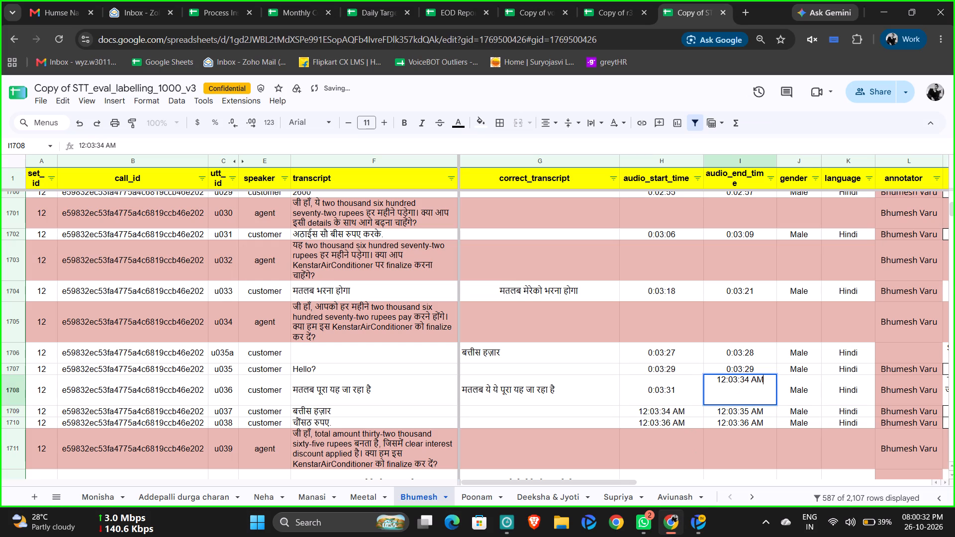
key(Return)
key(Up)
key(ctrl+v)
key(Left)
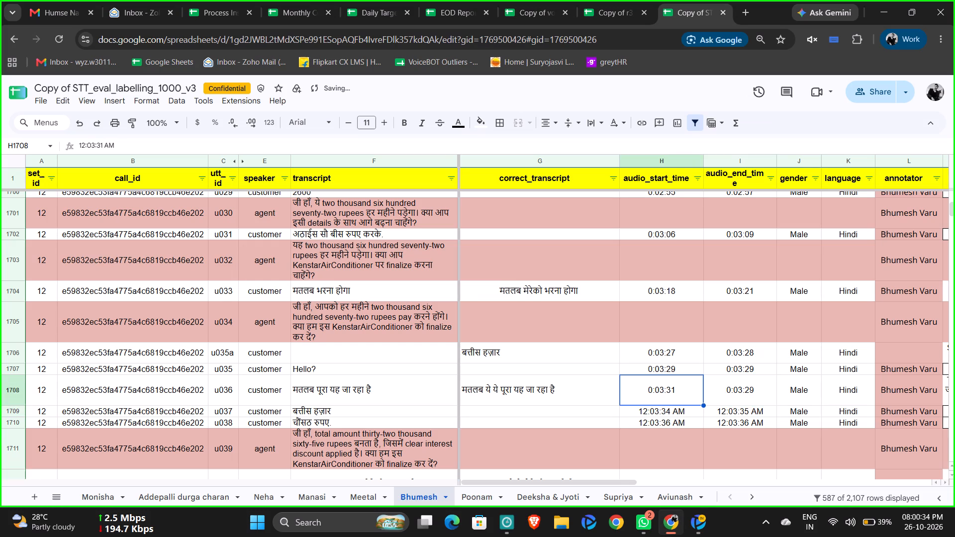
key(Right)
key(Return)
key(Left)
key(Left)
key(Left)
key(BackSpace)
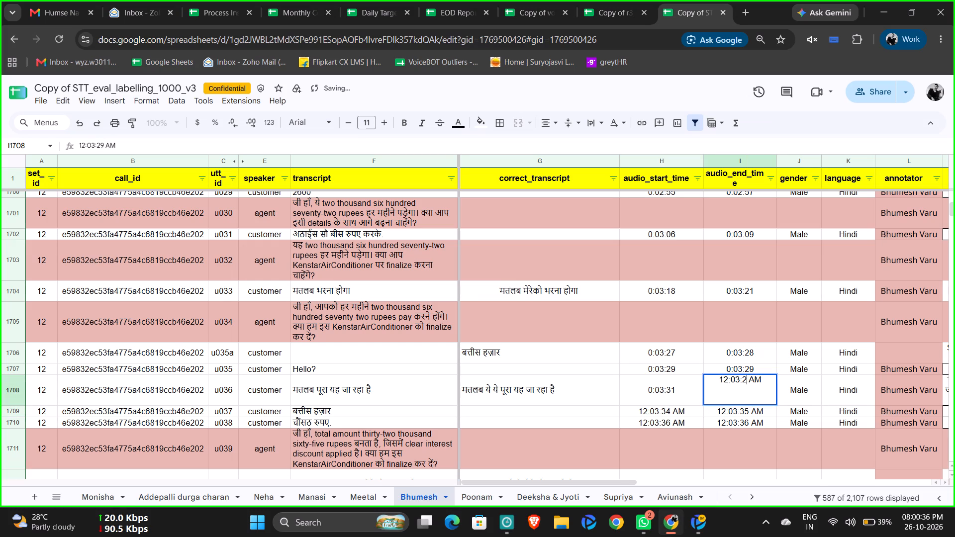
key(BackSpace)
text(33)
key(Return)
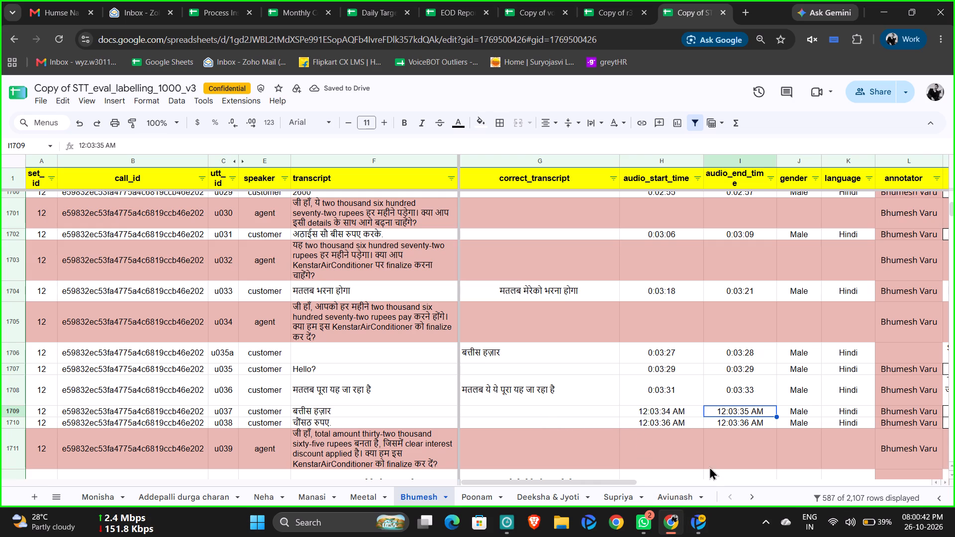
Look across the u037 row from the end time to the notes and QA Name columns and back to correct_transcript.
key(Right)
key(Right)
key(Right)
key(Right)
key(Right)
key(Right)
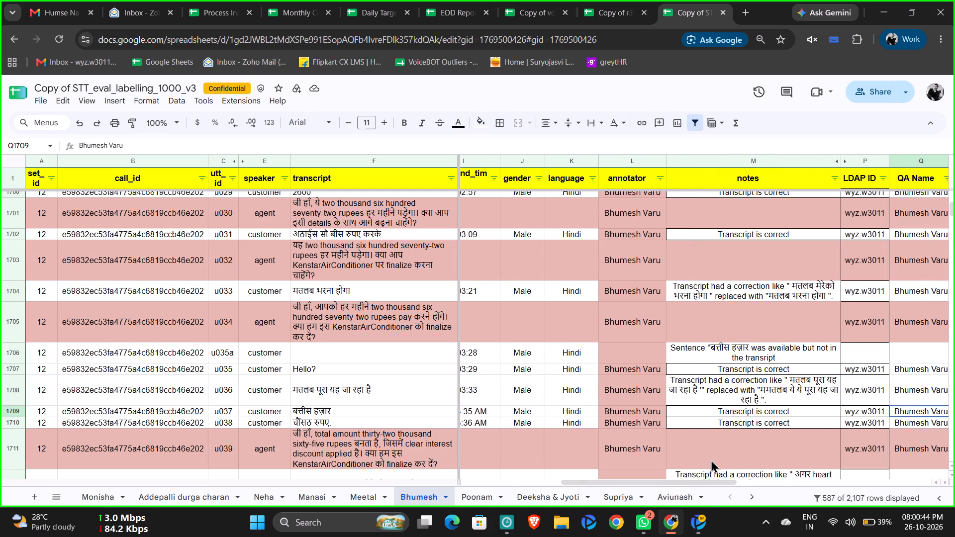
key(Left)
key(Left)
key(Left)
key(Left)
key(Left)
key(Left)
key(Left)
key(Left)
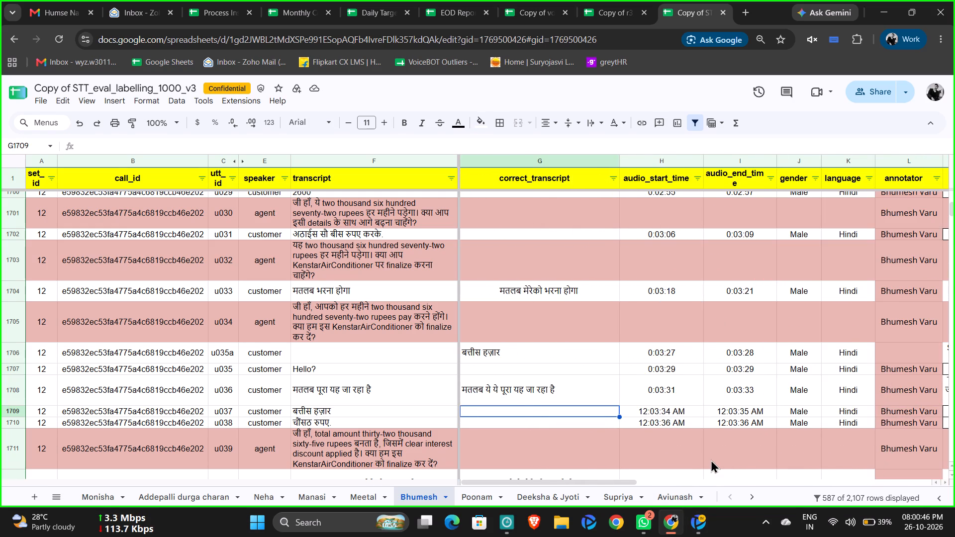
key(Right)
key(Right)
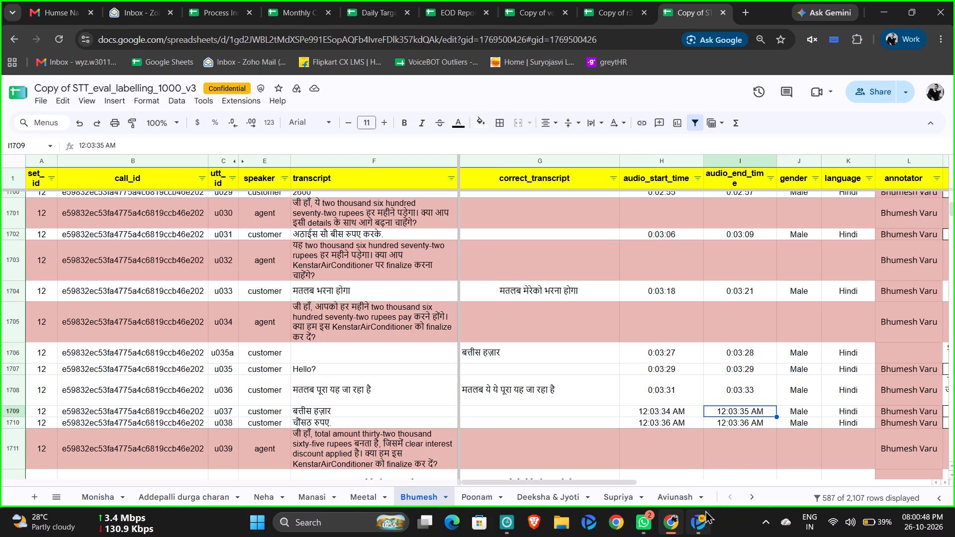
Switch to the Mohini call page in Prisma Browser and play the recording on from 3:34, pausing at 3:35.
click(698, 520)
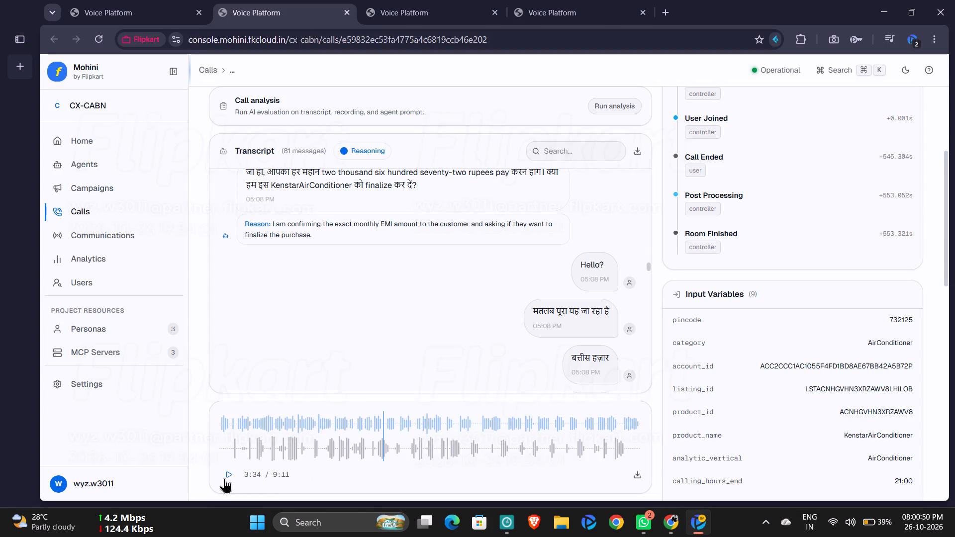
click(224, 478)
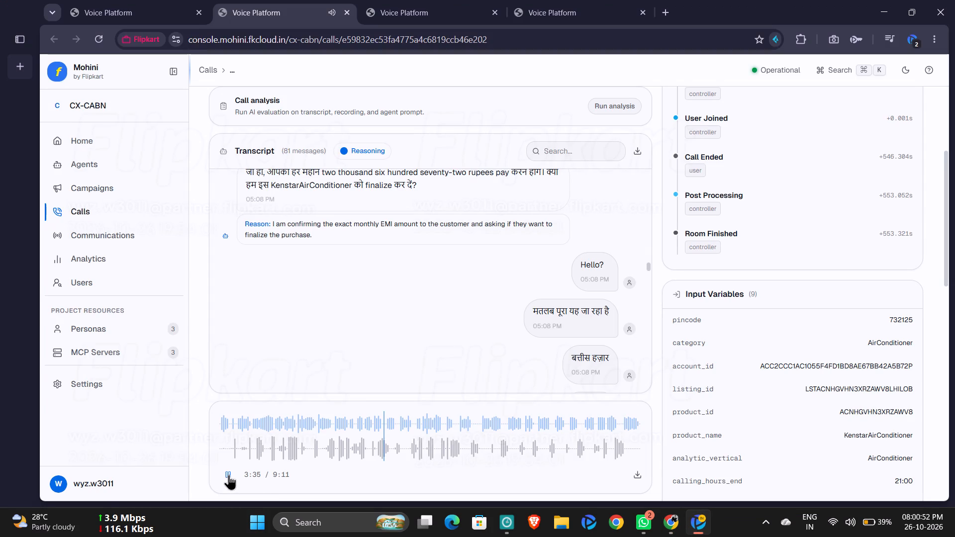
click(229, 474)
Back in the Chrome spreadsheet, set the u037 row's audio_start_time to 0:03:34 in the copied time format.
click(666, 529)
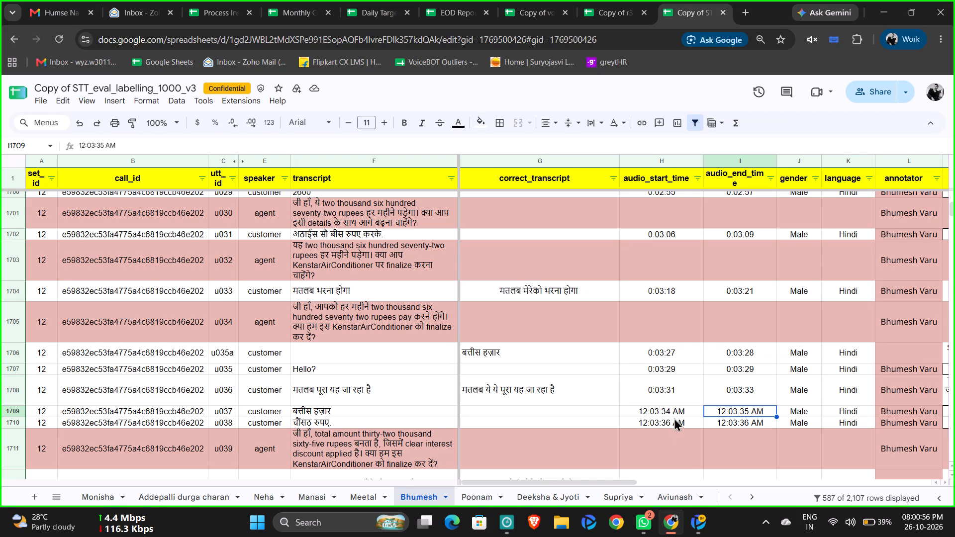
key(Left)
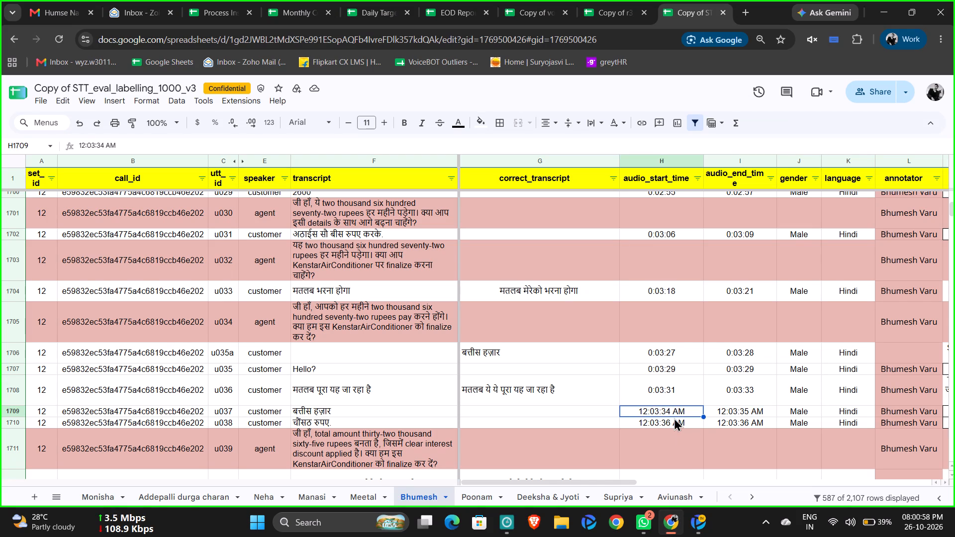
key(ctrl+v)
key(Left)
key(Right)
key(Return)
key(Left)
key(Left)
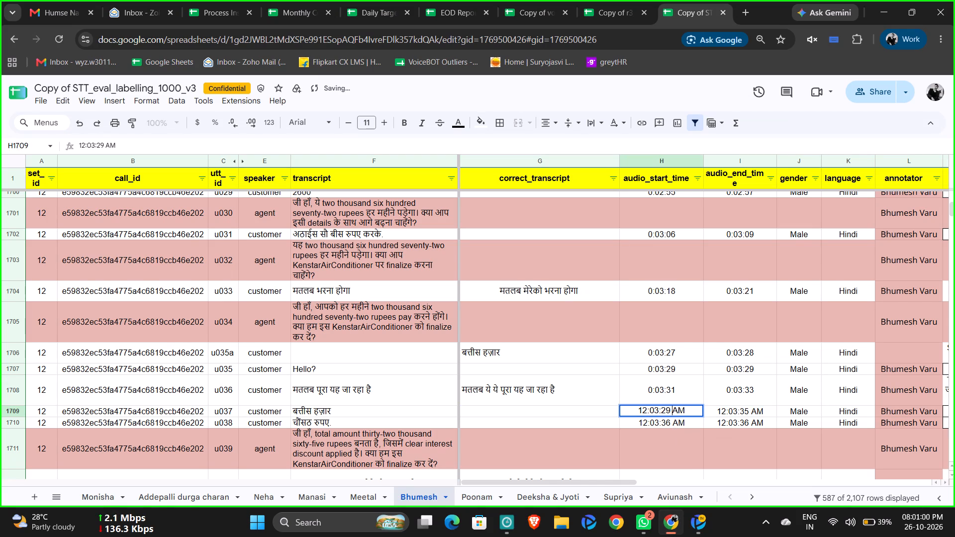
key(Left)
key(BackSpace)
key(BackSpace)
text(34)
key(Return)
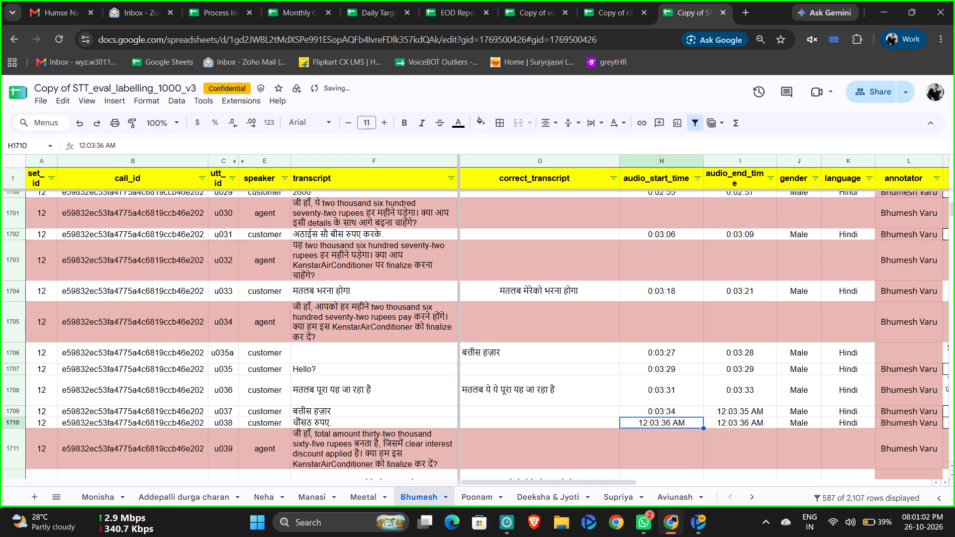
Set the u037 row's audio_end_time to 0:03:35 in the copied time format.
key(Right)
key(Up)
key(Return)
key(Left)
key(Left)
key(Left)
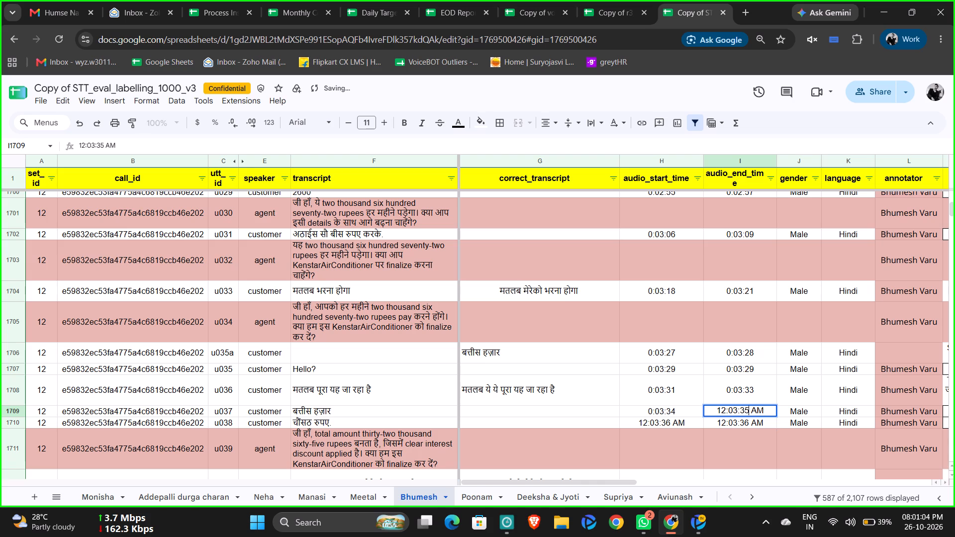
key(Return)
key(Up)
key(ctrl+v)
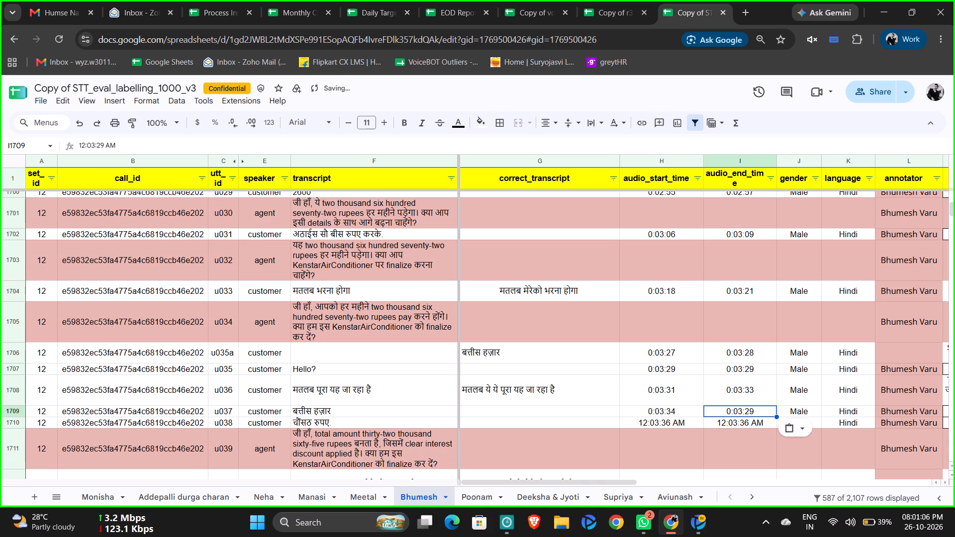
key(Left)
key(Right)
key(Return)
key(Left)
key(Left)
key(Left)
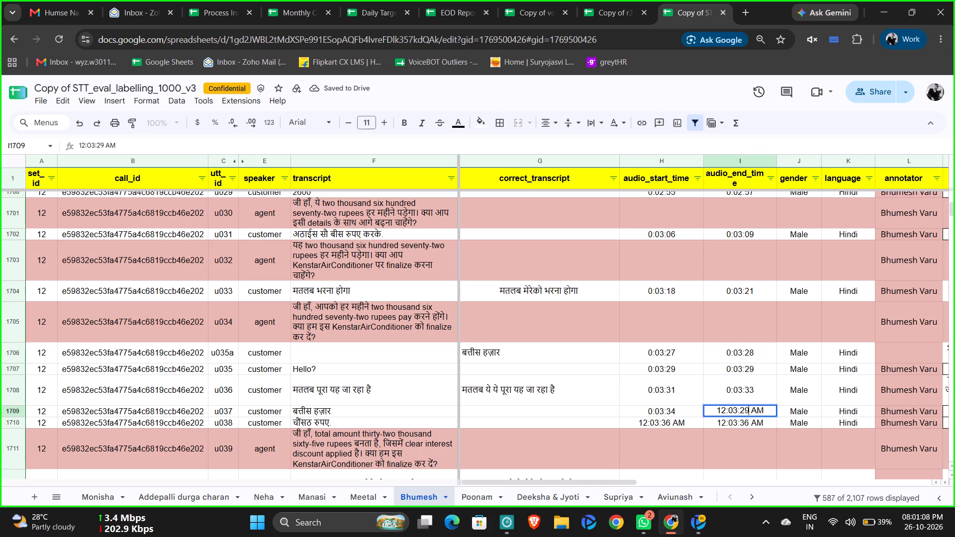
key(BackSpace)
key(BackSpace)
text(35)
key(Return)
key(Return)
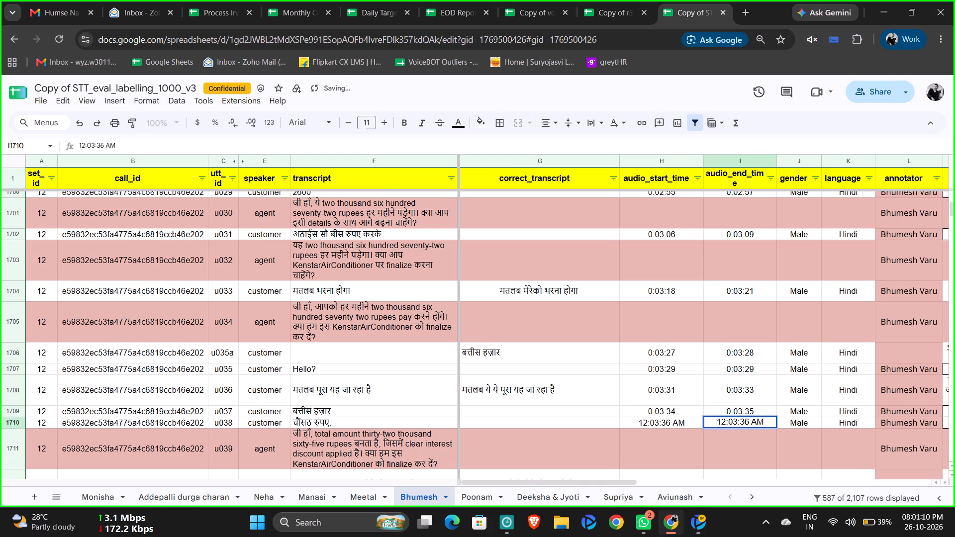
key(Return)
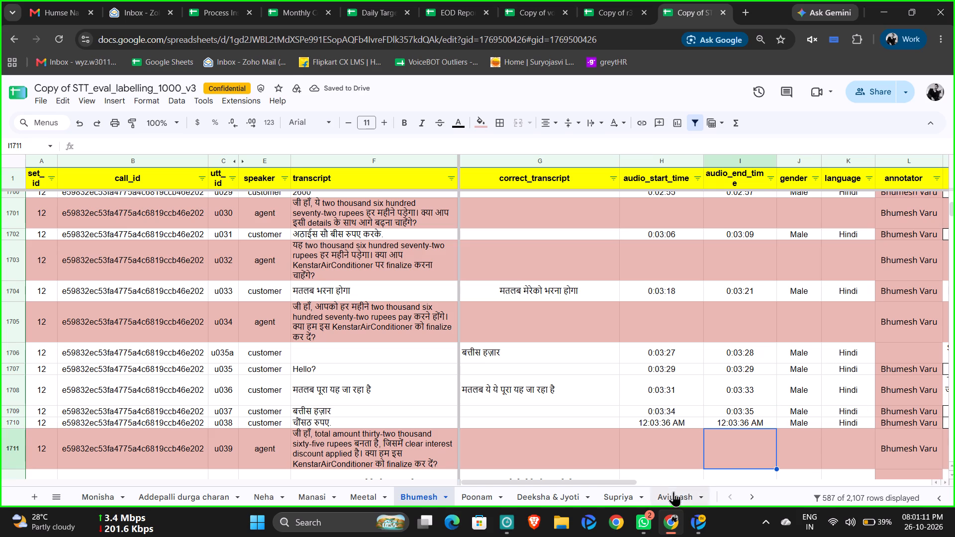
Switch to the Mohini call page in Prisma Browser and play the "चौंसठ रुपए" utterance on from 3:35, pausing at 3:37.
click(705, 521)
scroll(556, 349, down, 1)
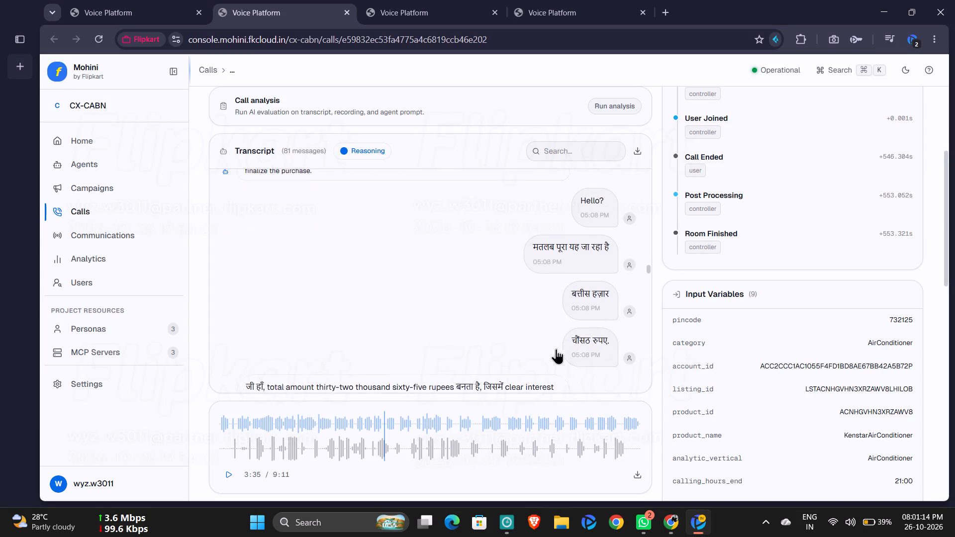
scroll(556, 349, down, 1)
click(232, 472)
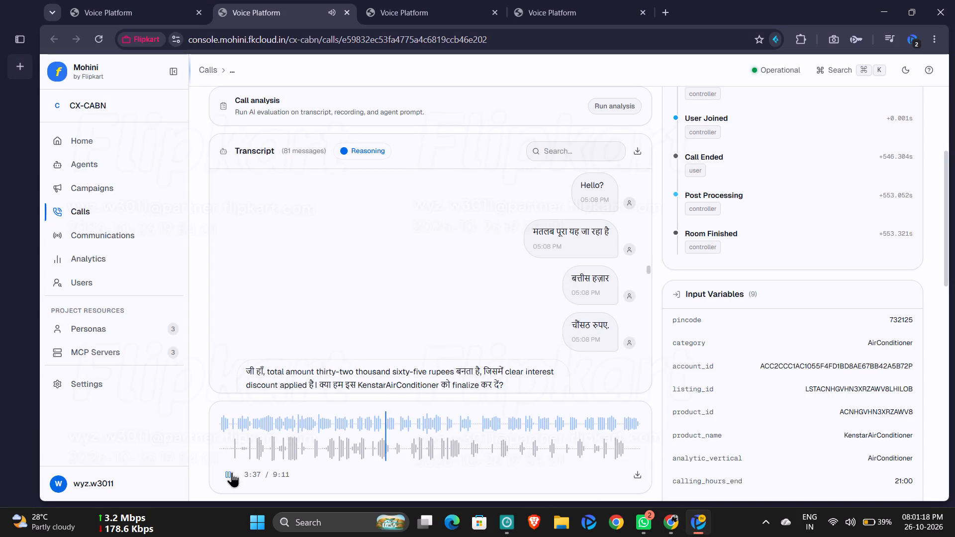
click(232, 472)
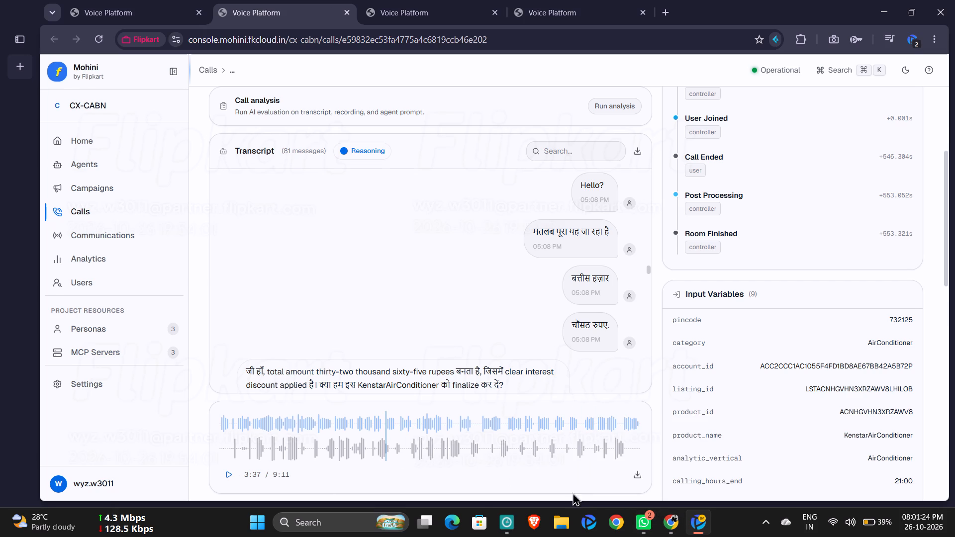
Back in the Chrome spreadsheet, set the u038 row's audio_start_time to 0:03:37 in the copied time format.
click(673, 525)
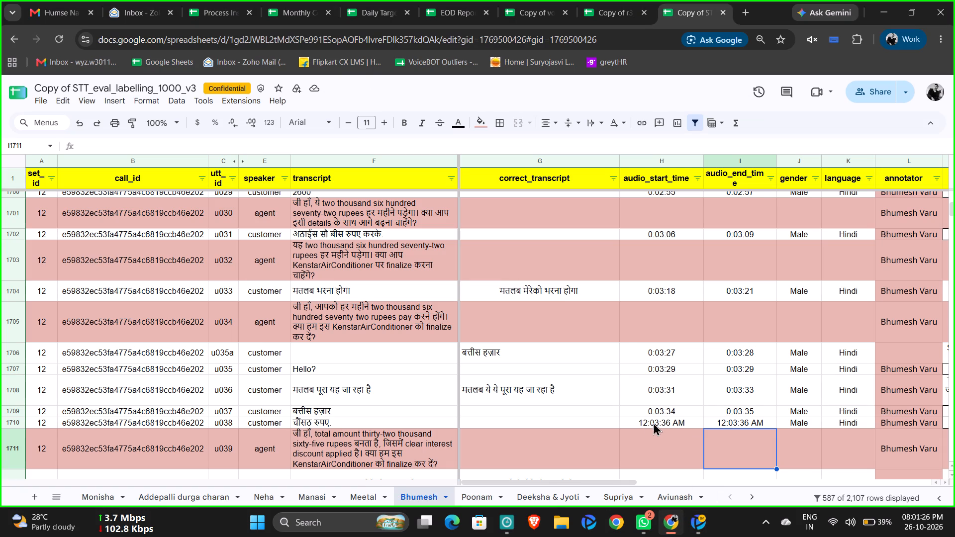
click(661, 426)
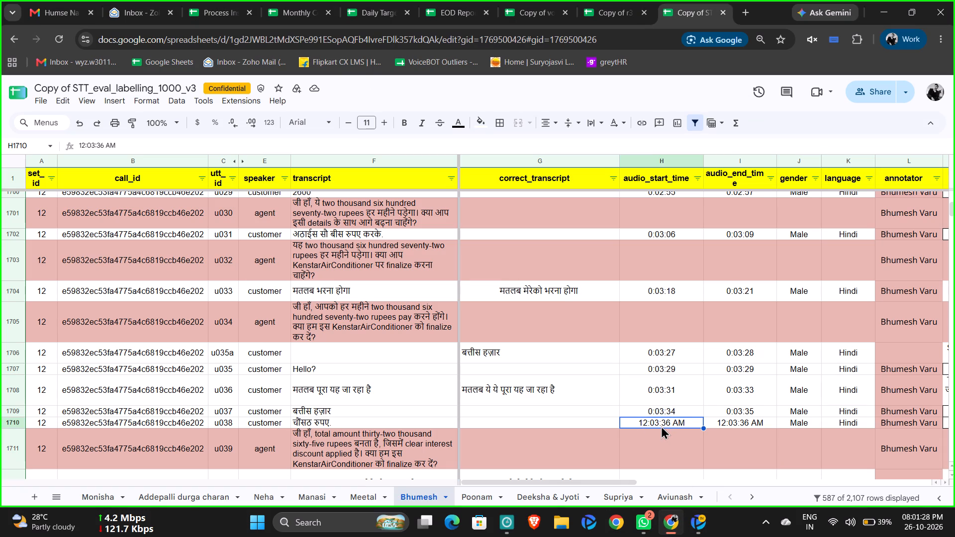
key(Return)
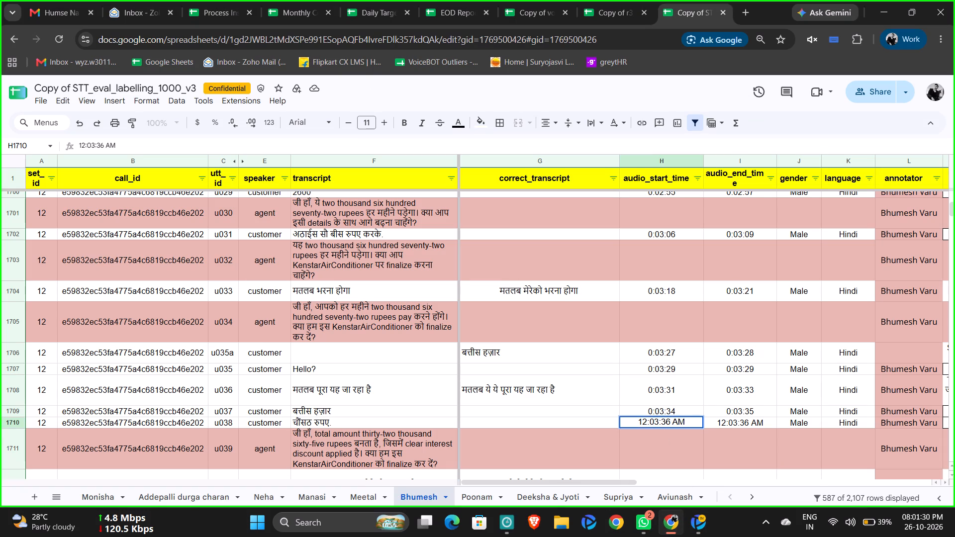
key(Return)
key(Up)
key(ctrl+v)
key(Left)
key(Right)
key(Return)
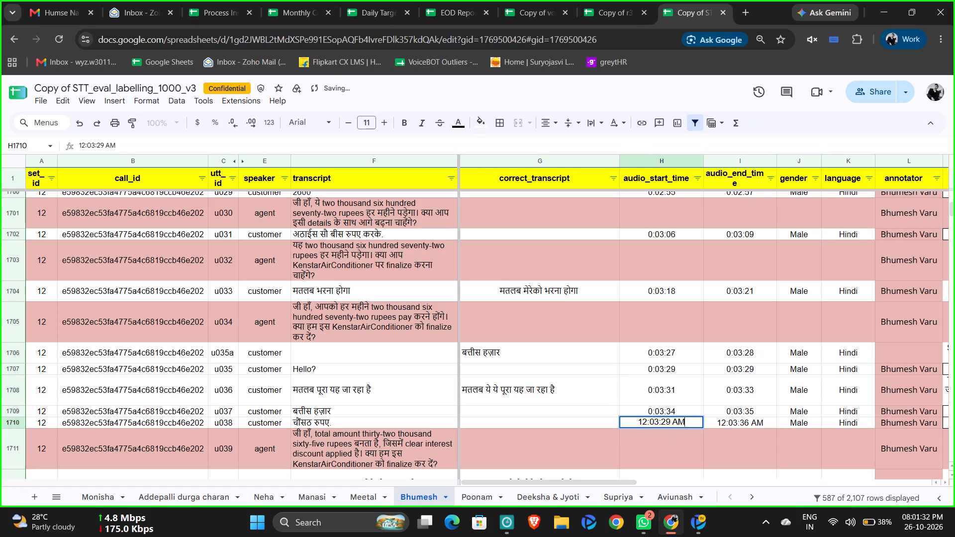
key(Left)
key(Left)
key(Left)
key(BackSpace)
key(BackSpace)
text(37)
key(Return)
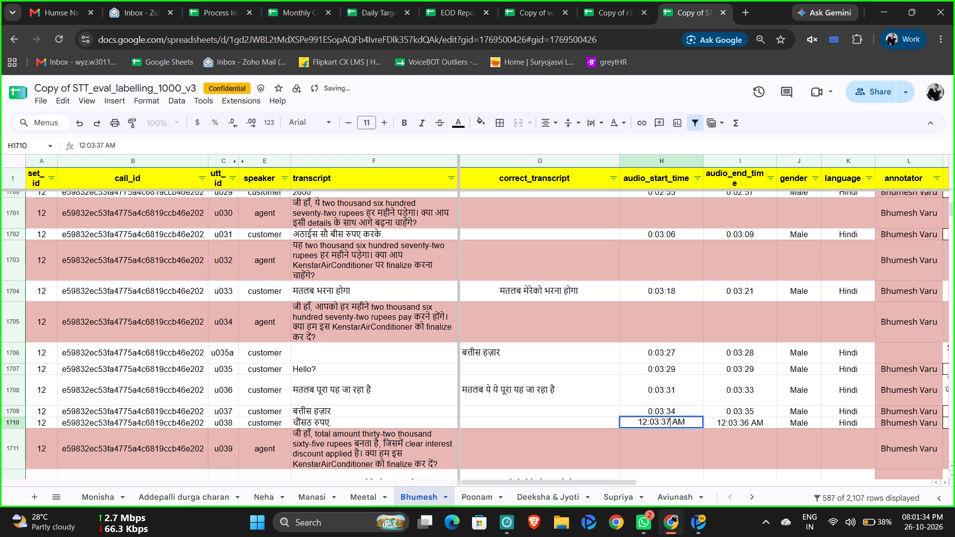
Set the u038 row's audio_end_time to 0:03:37 in the copied time format.
key(Right)
key(Up)
key(Return)
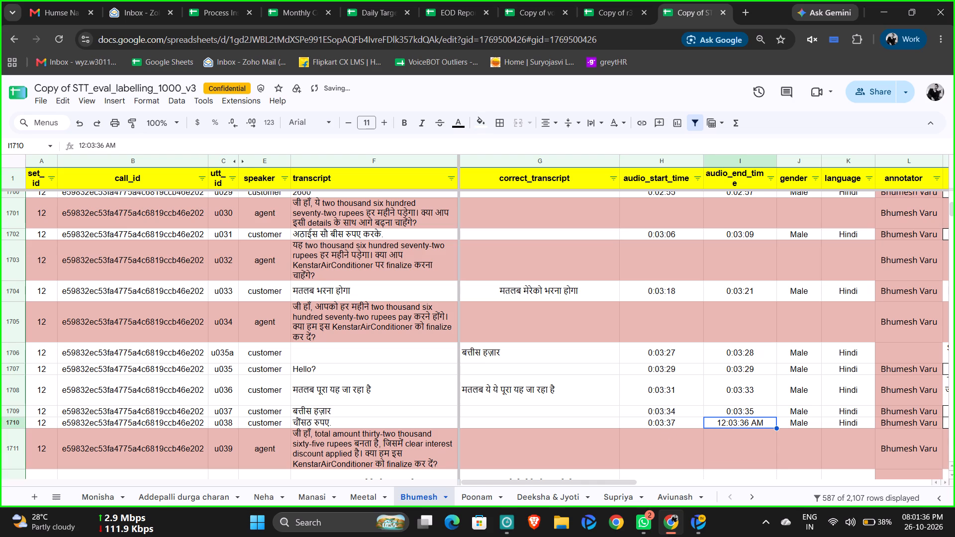
key(Left)
key(Left)
key(Left)
key(Return)
key(Up)
key(ctrl+v)
key(Left)
key(Right)
key(Return)
key(Left)
key(Left)
key(Left)
key(BackSpace)
key(BackSpace)
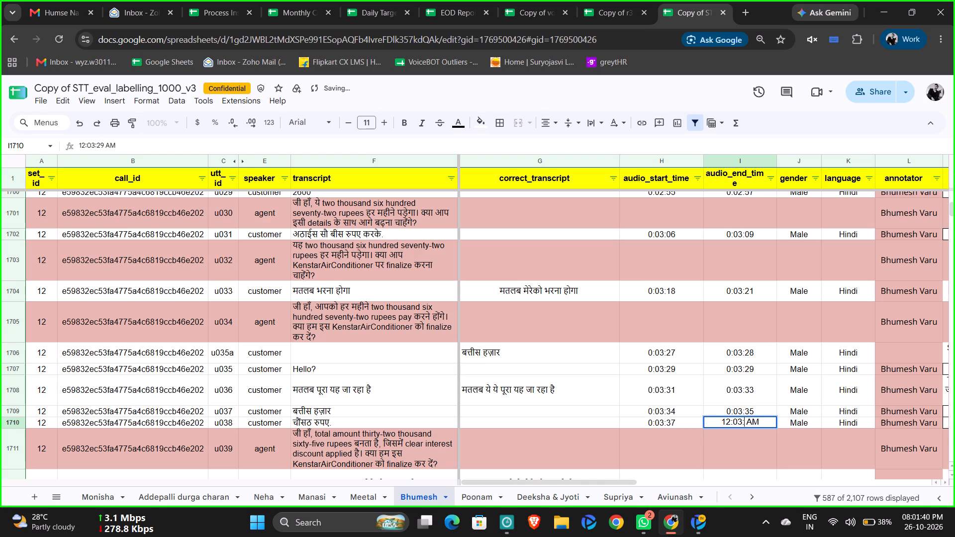
text(38)
key(BackSpace)
key(7)
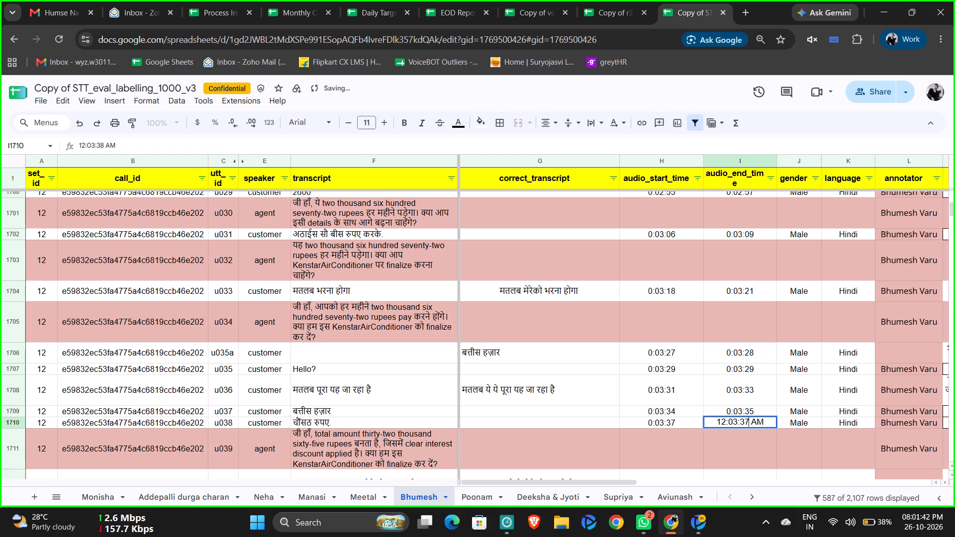
key(Return)
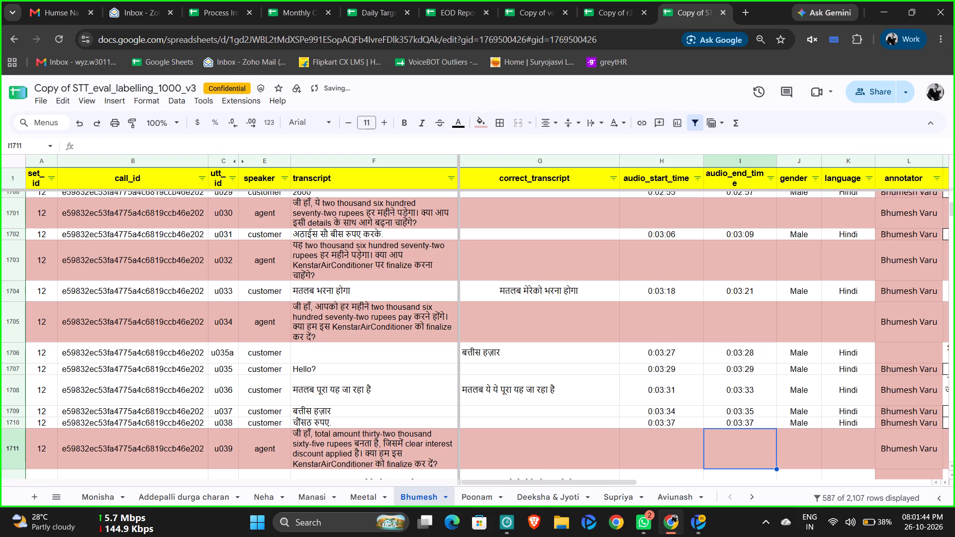
Look through the call's remaining rows below u038 to check the format of their audio start and end times.
key(Down)
key(Down)
key(Down)
key(Down)
key(Up)
key(Left)
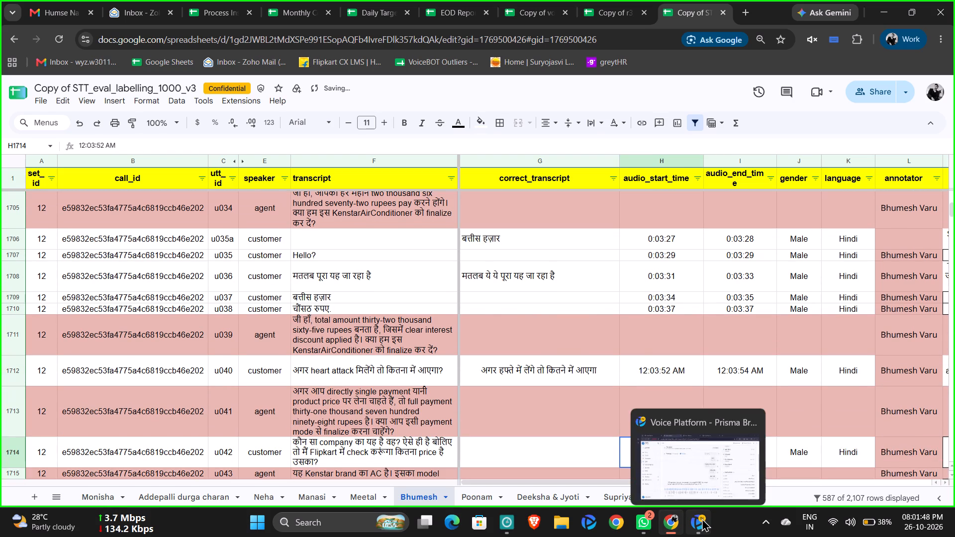
scroll(308, 409, down, 2)
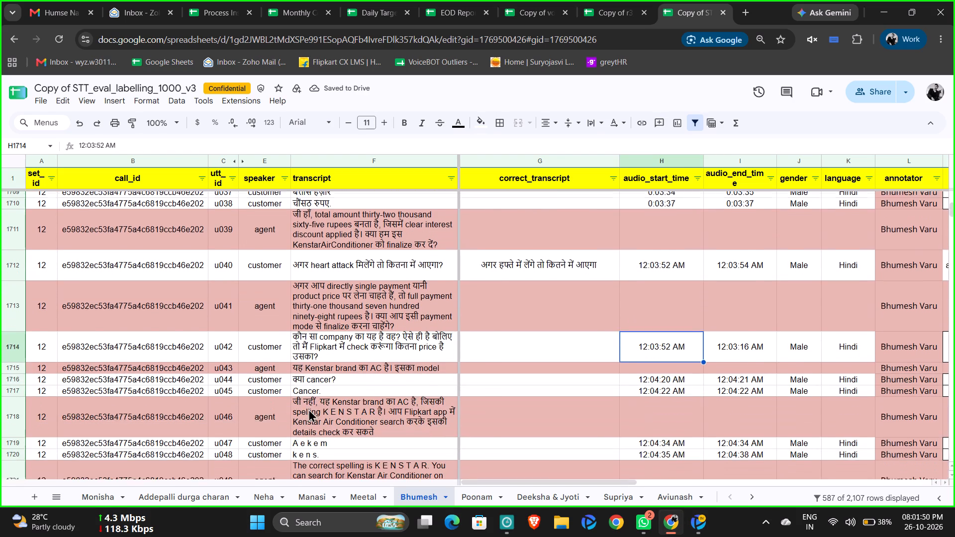
scroll(308, 409, down, 5)
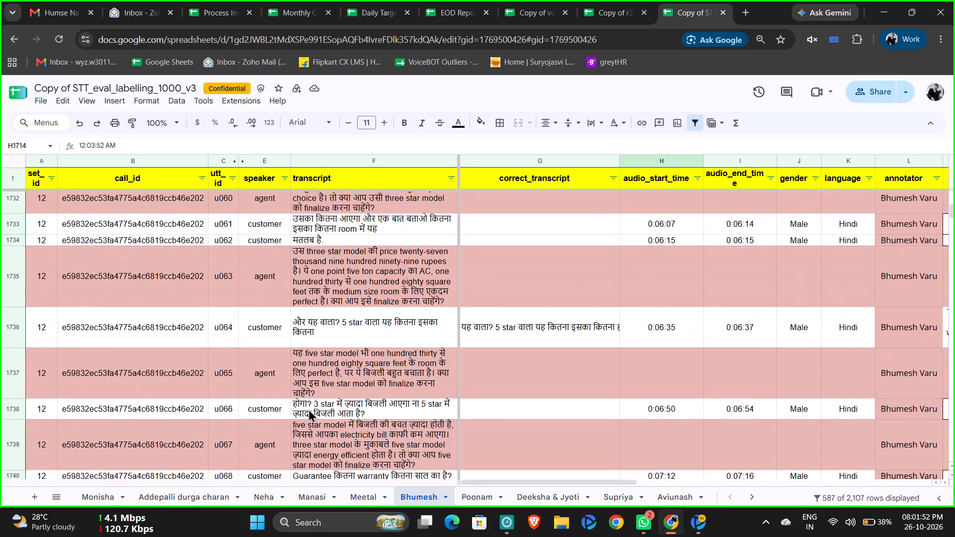
scroll(308, 409, down, 6)
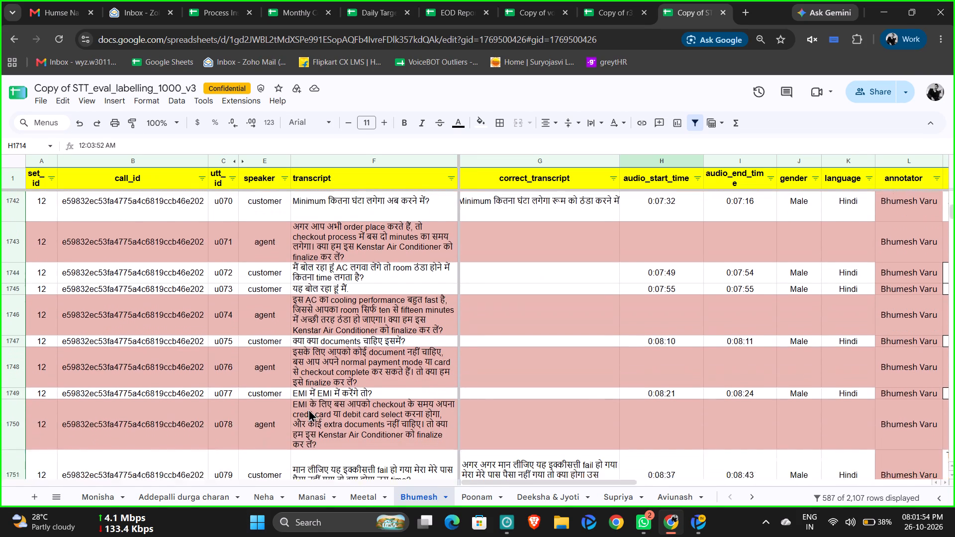
scroll(308, 409, down, 3)
scroll(308, 409, up, 5)
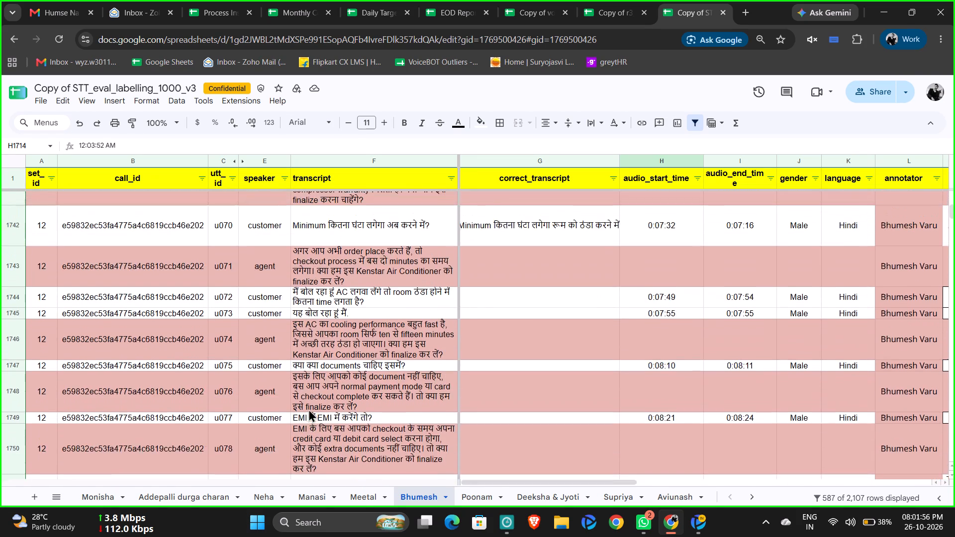
scroll(308, 409, up, 5)
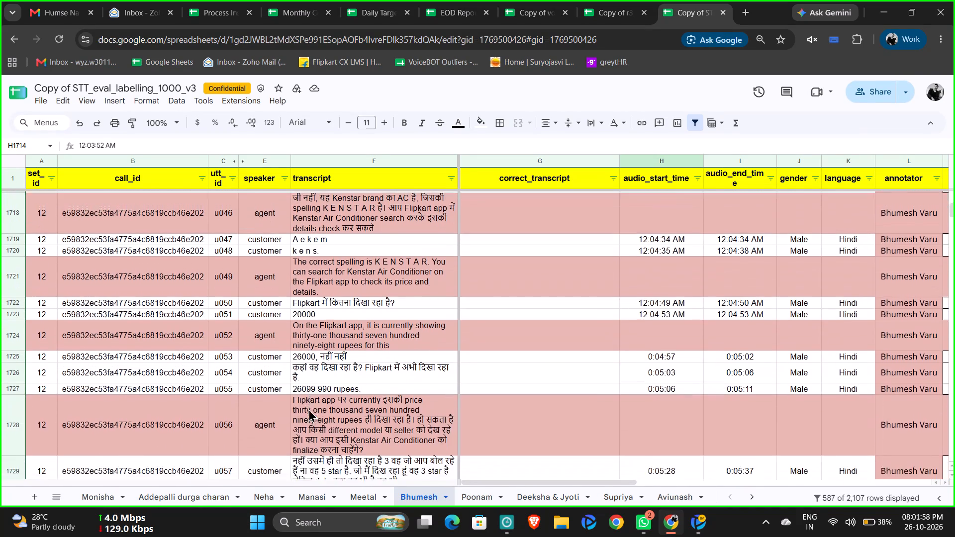
scroll(308, 409, up, 2)
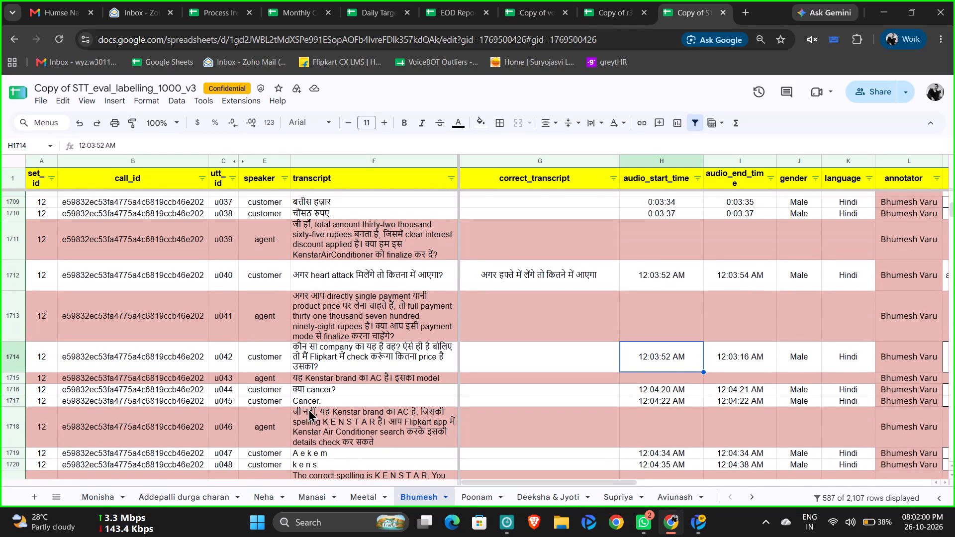
scroll(464, 358, up, 1)
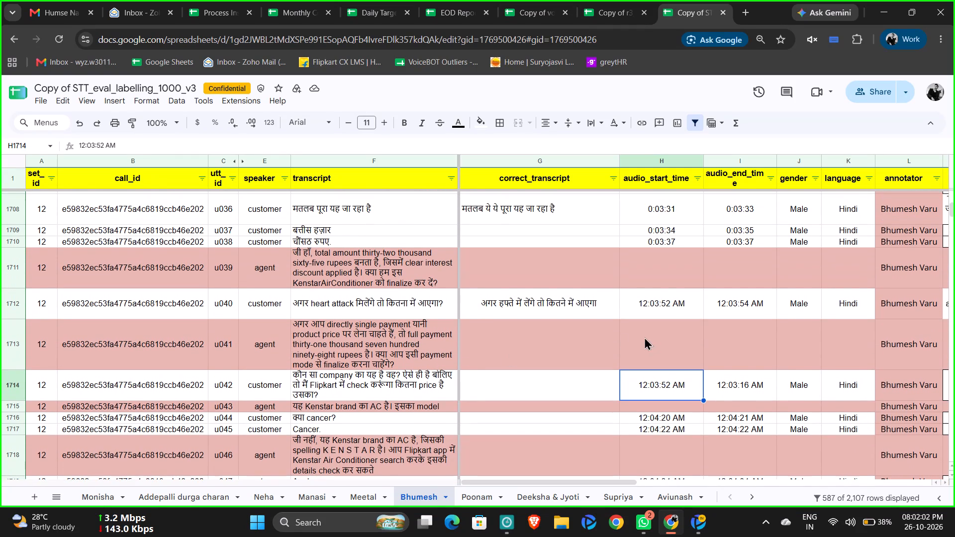
Switch to the Mohini call page in Prisma Browser, play on from 3:37 and replay the "heart attack" utterance from about 3:51, pausing at 3:54.
click(694, 525)
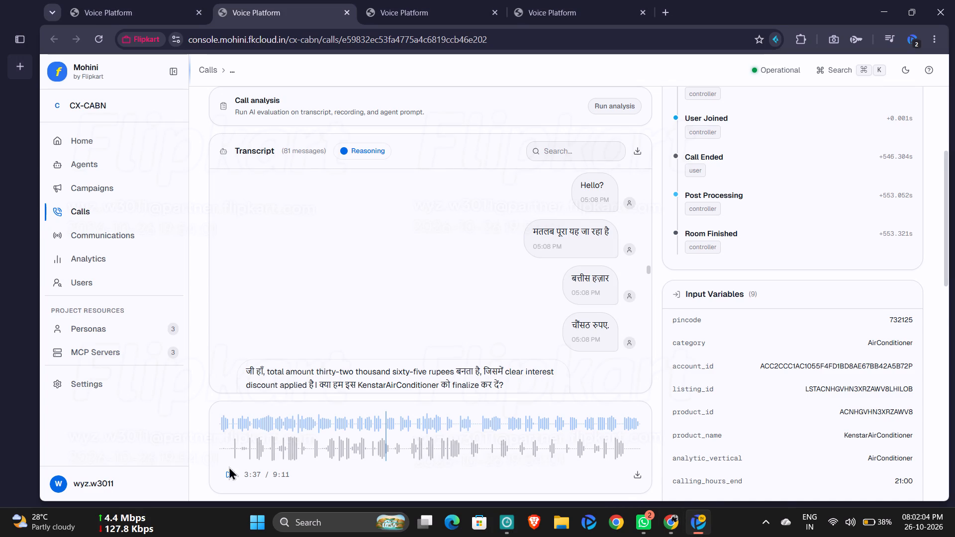
click(232, 474)
scroll(400, 314, down, 1)
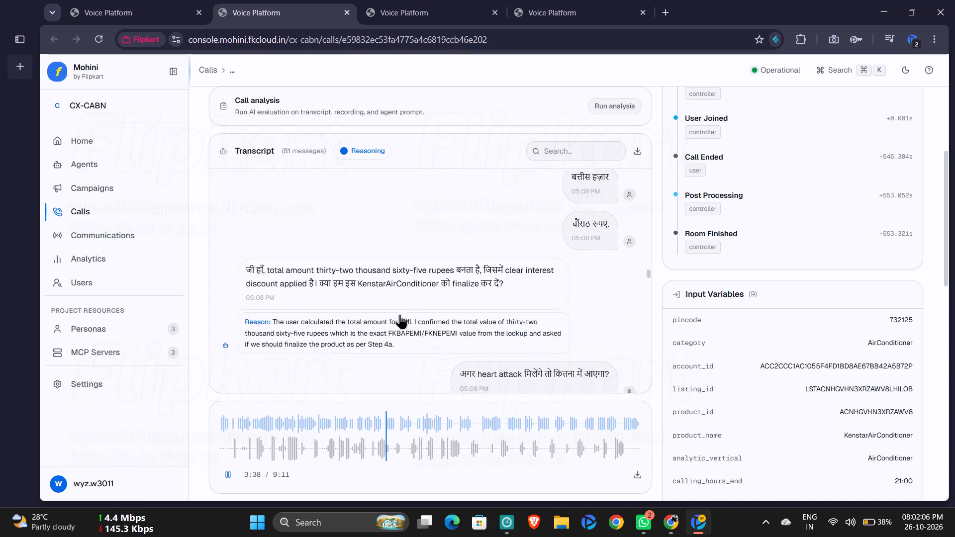
scroll(400, 314, down, 2)
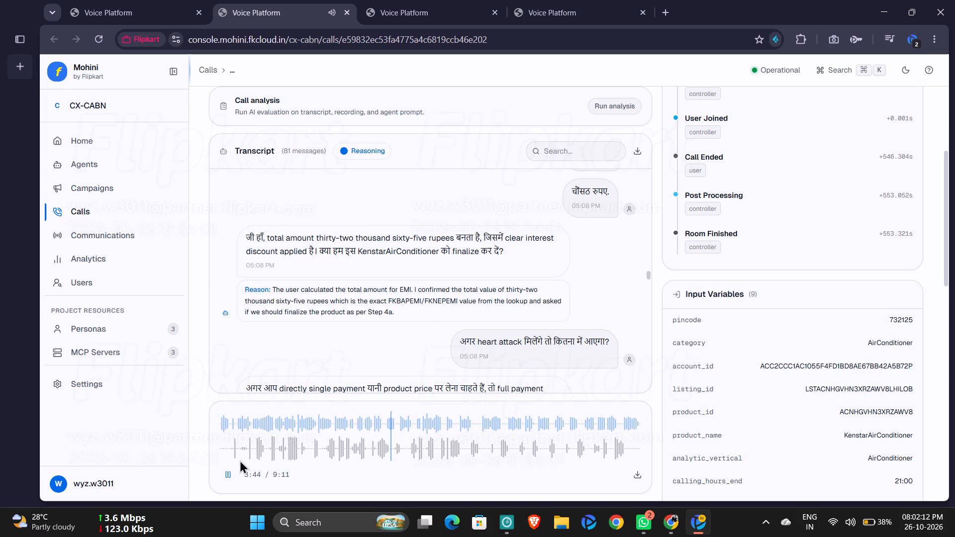
click(391, 447)
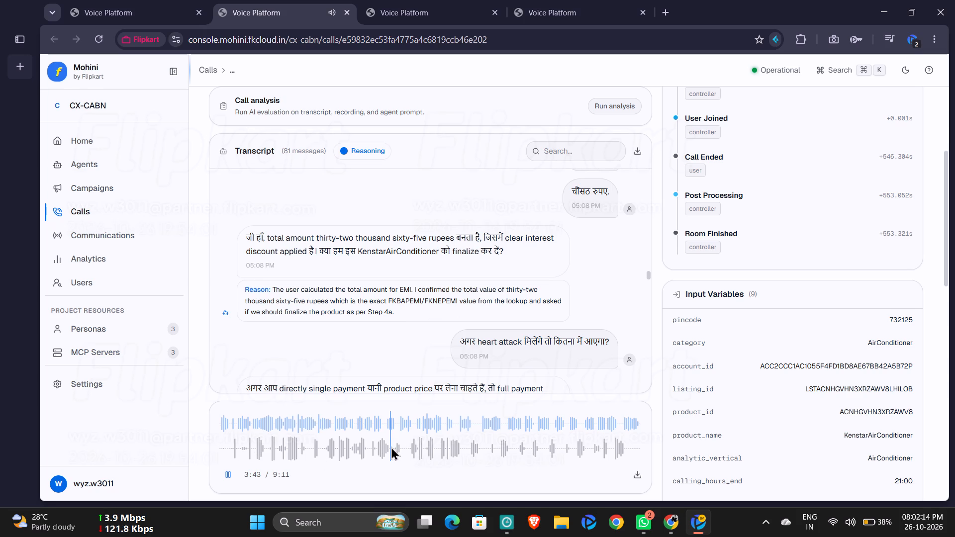
click(394, 447)
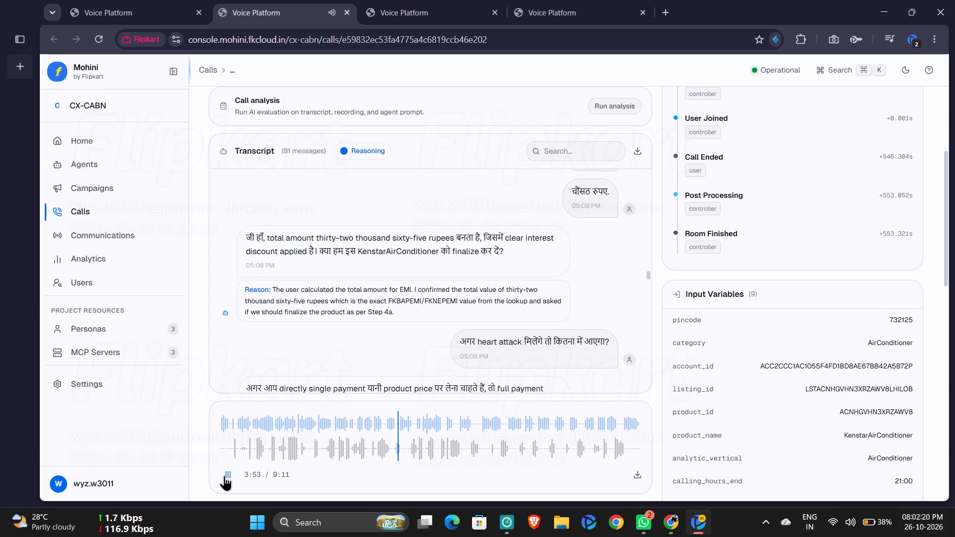
click(396, 445)
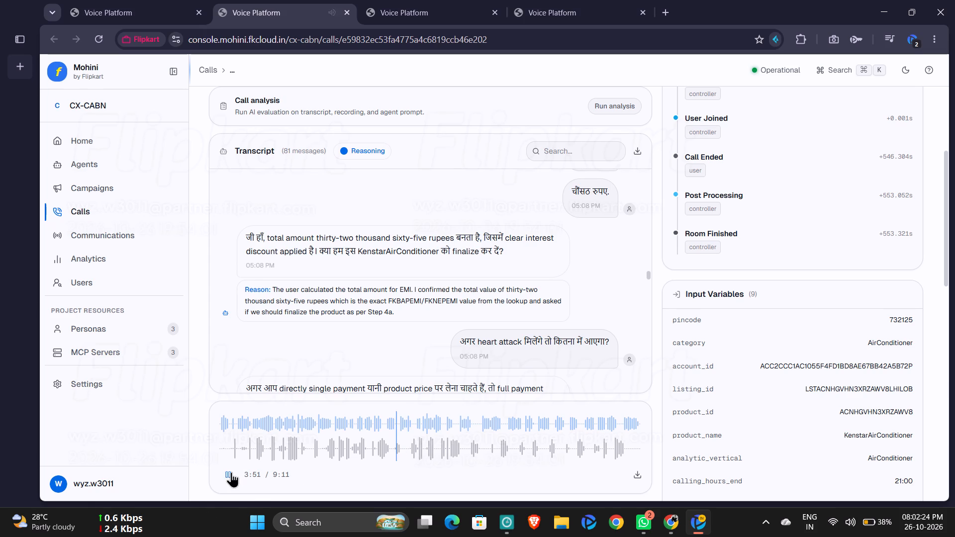
click(231, 472)
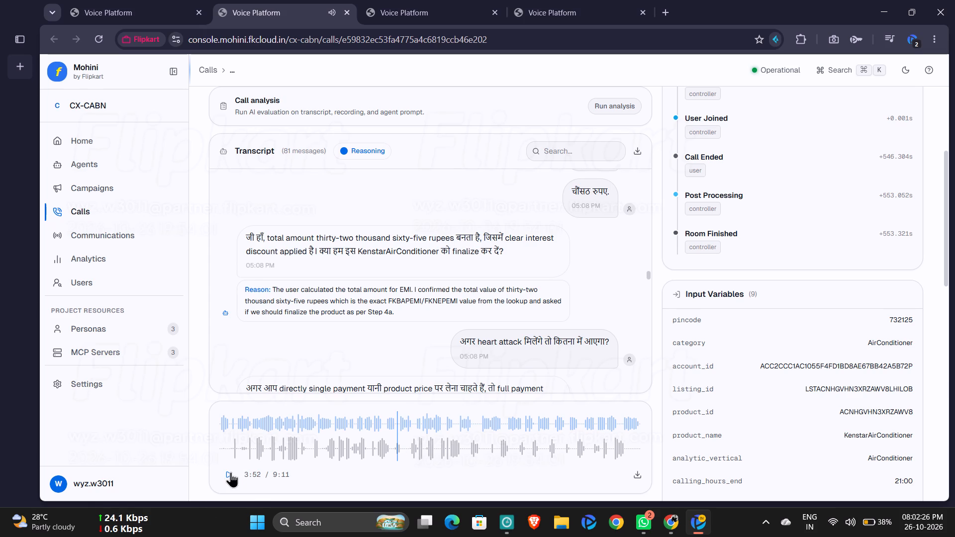
click(231, 472)
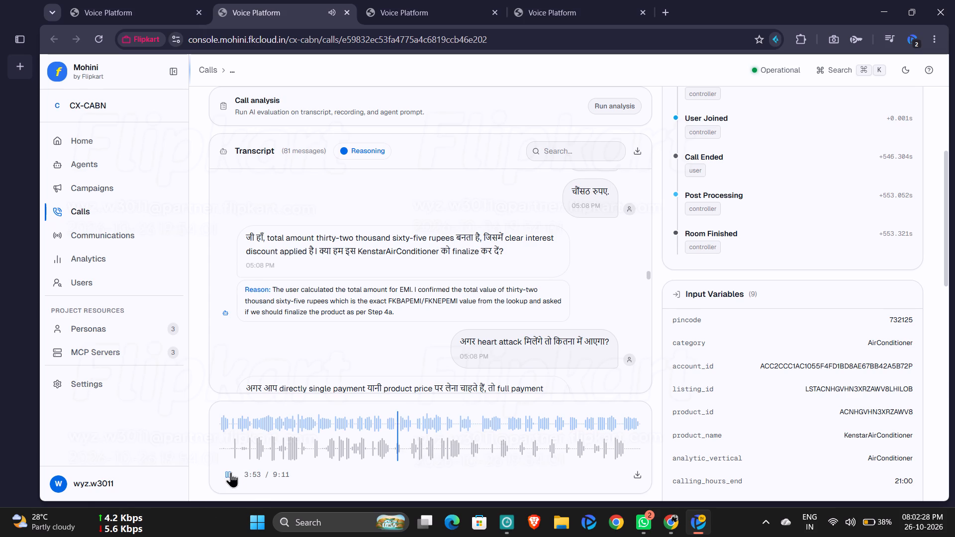
click(231, 472)
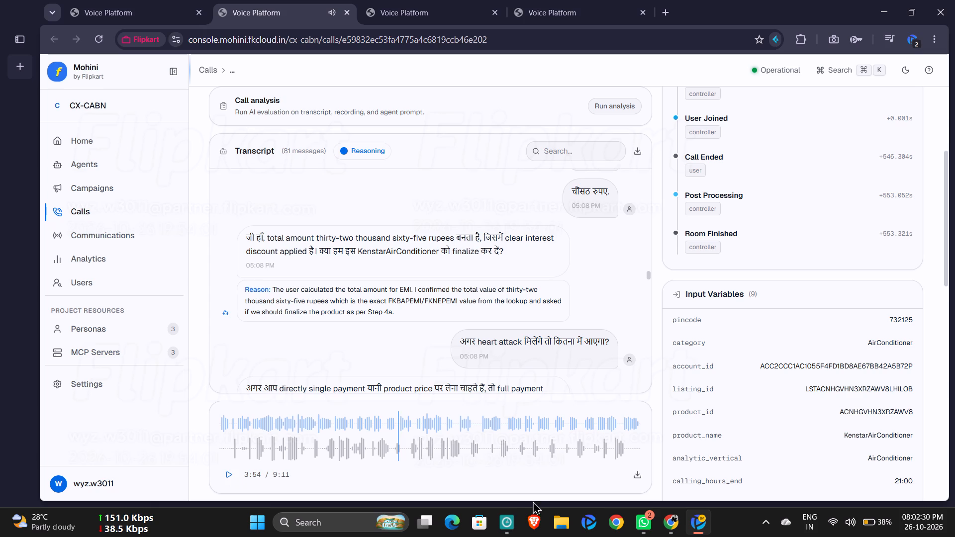
Back in the Chrome spreadsheet, set the u040 row's audio_start_time to 0:03:51 in the copied time format.
click(662, 526)
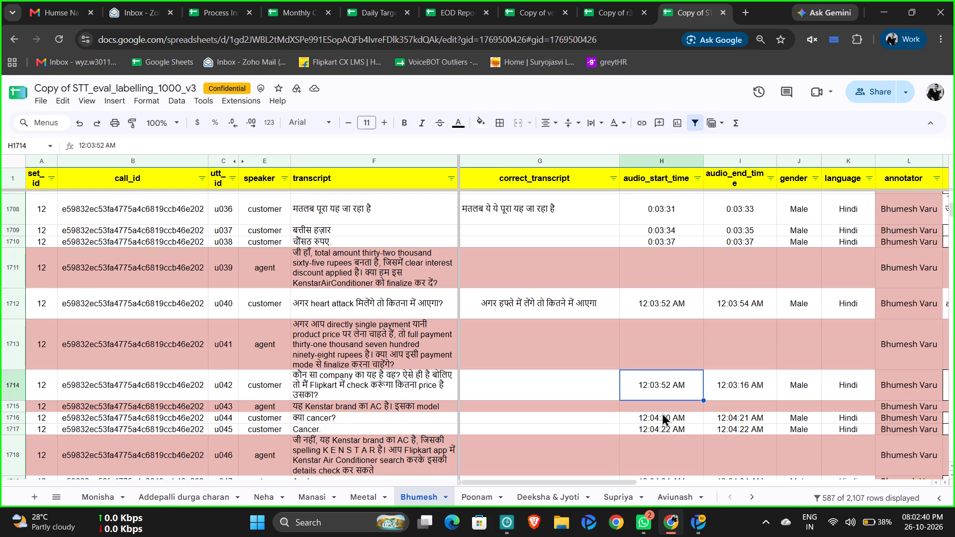
key(Up)
key(Up)
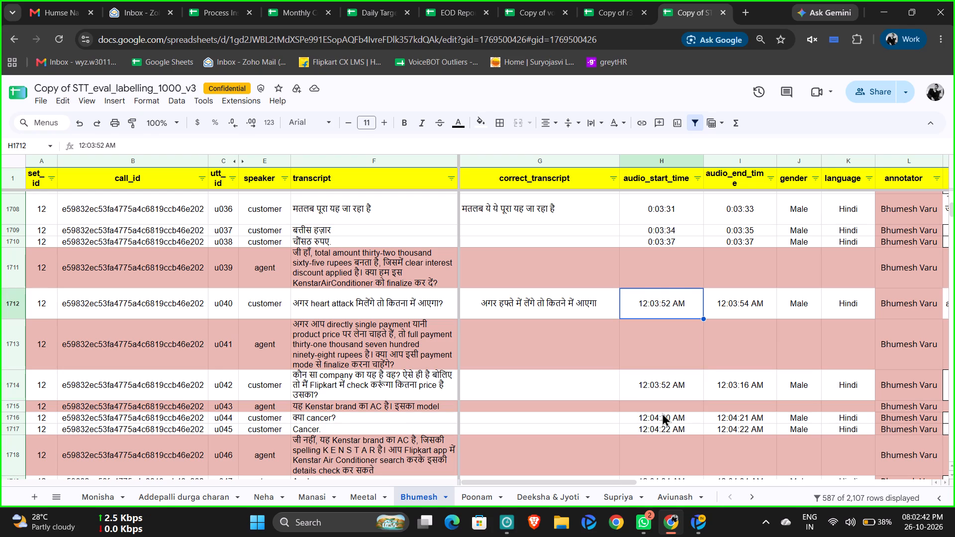
key(Return)
key(Return)
key(Up)
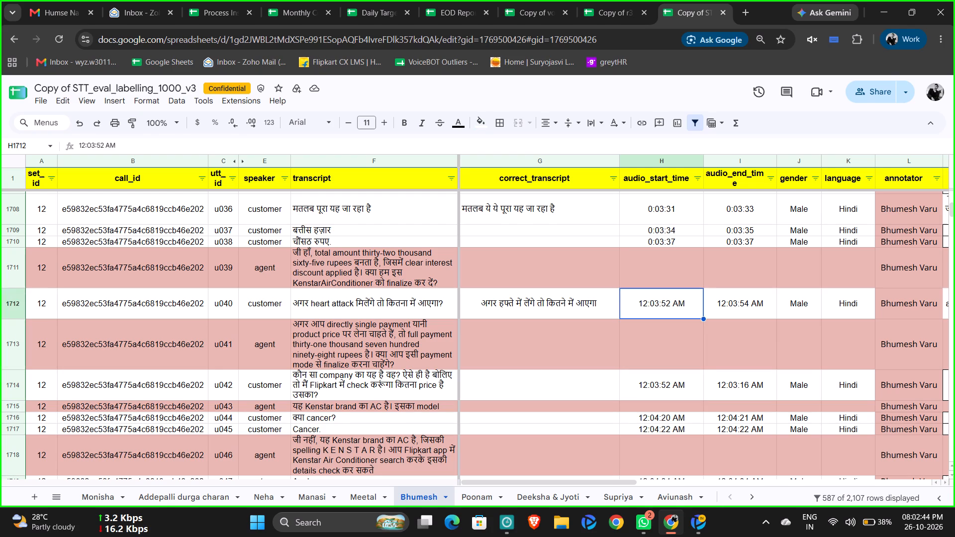
key(Up)
key(ctrl+v)
key(ctrl+z)
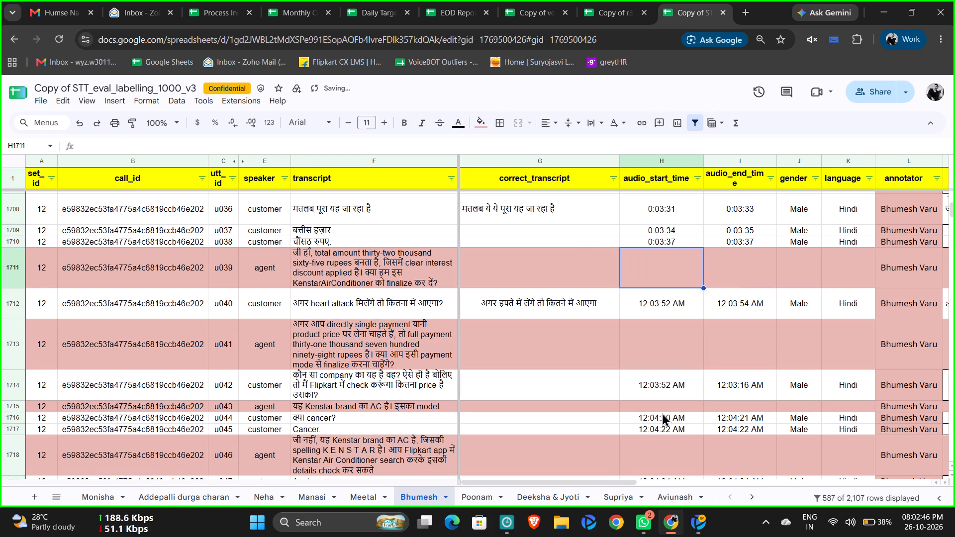
key(Down)
key(ctrl+v)
key(Left)
key(Right)
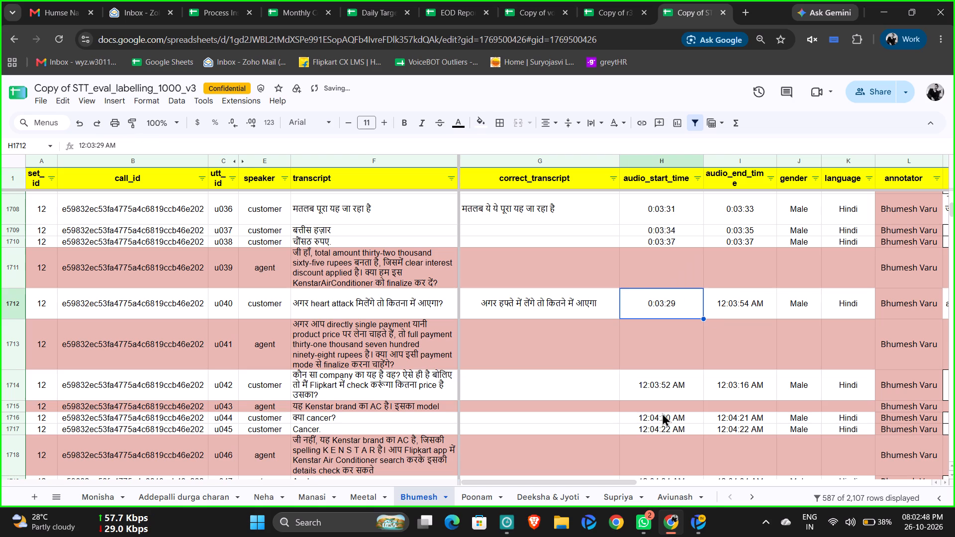
key(Return)
key(Left)
key(Left)
key(Left)
key(BackSpace)
key(BackSpace)
text(51)
key(Return)
Set the u040 row's audio_end_time to 0:03:54 in the copied time format.
key(Right)
key(Up)
key(Return)
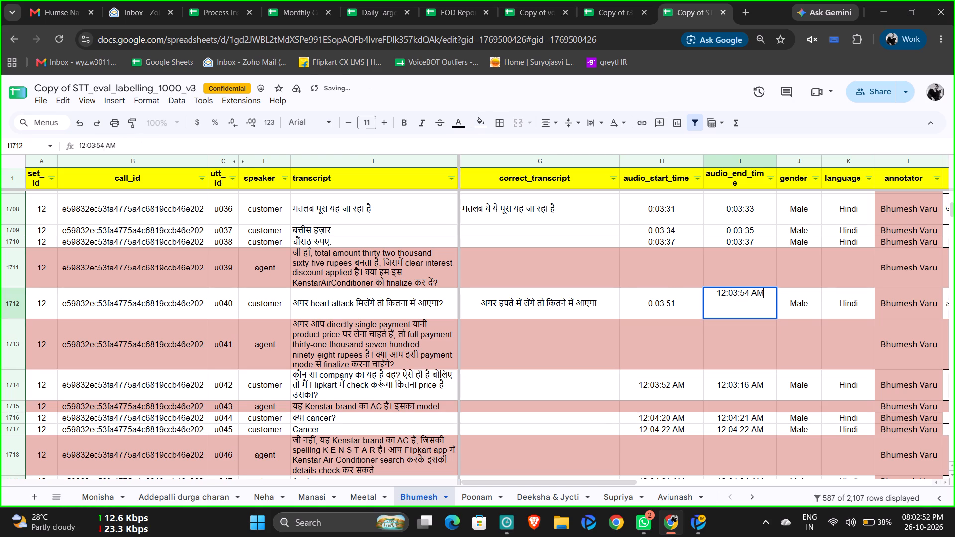
key(Return)
key(Up)
key(ctrl+v)
key(Left)
key(Right)
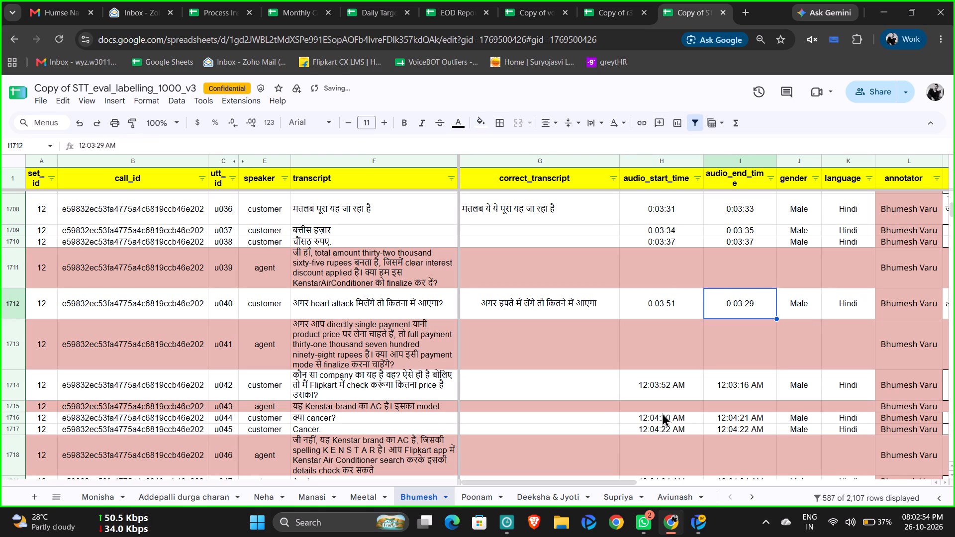
key(Return)
key(Left)
key(Left)
key(Left)
key(BackSpace)
key(BackSpace)
text(54)
key(Return)
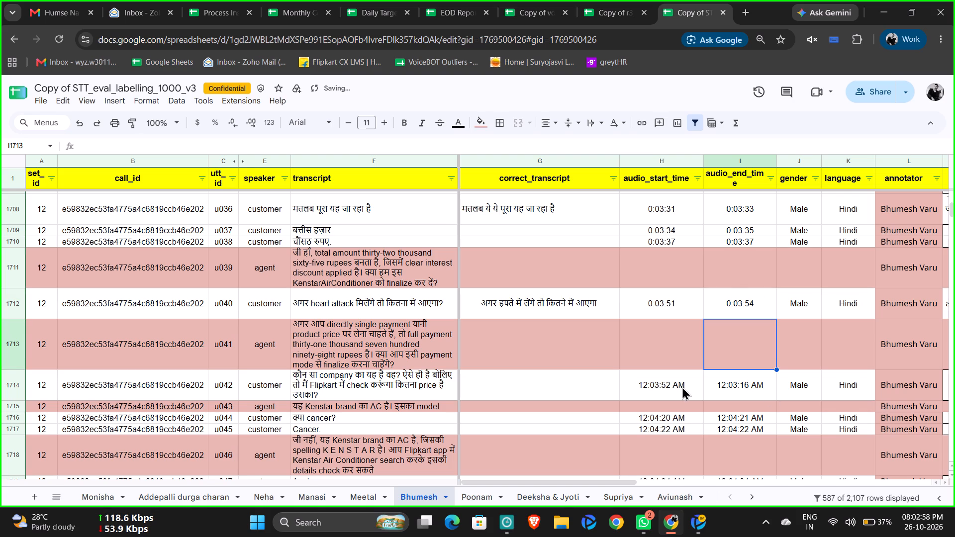
Switch to the Mohini call page in Prisma Browser and play from about 4:07, replaying from 4:09 to locate the "कौन सा company" utterance's start, pausing at 4:10.
scroll(682, 386, down, 1)
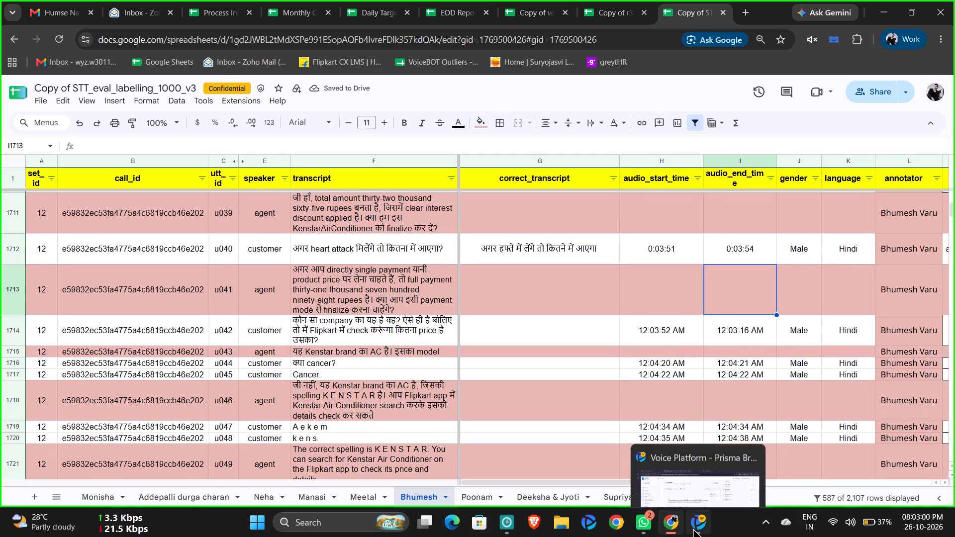
click(693, 528)
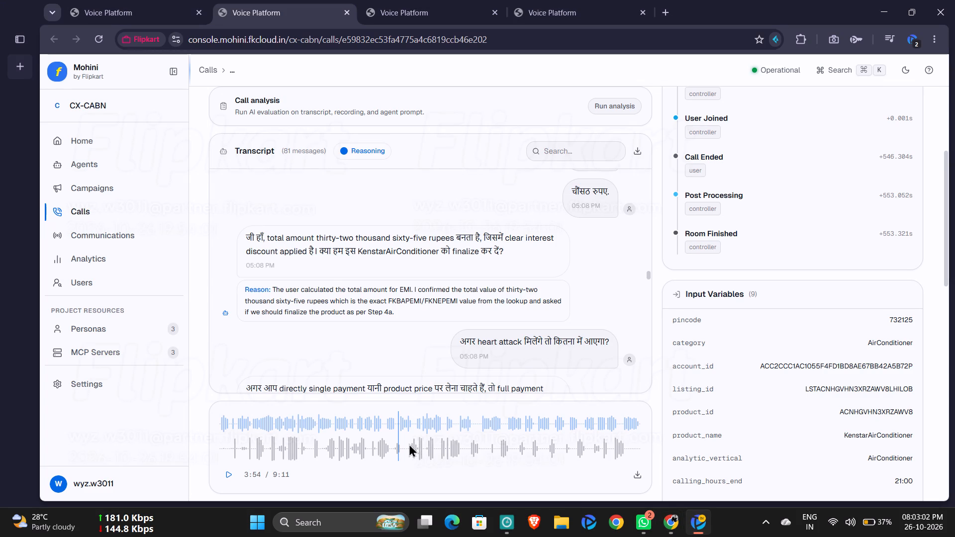
click(409, 444)
click(231, 473)
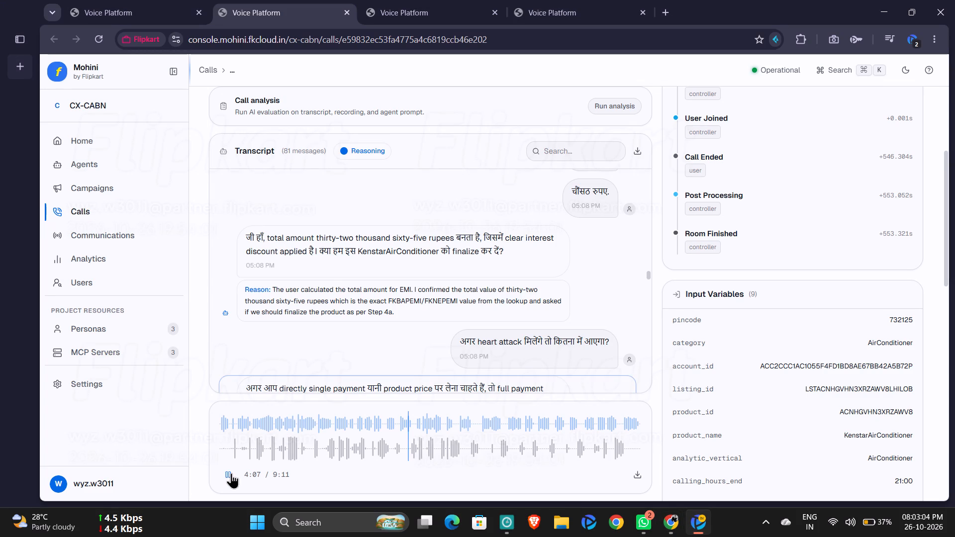
scroll(329, 376, down, 1)
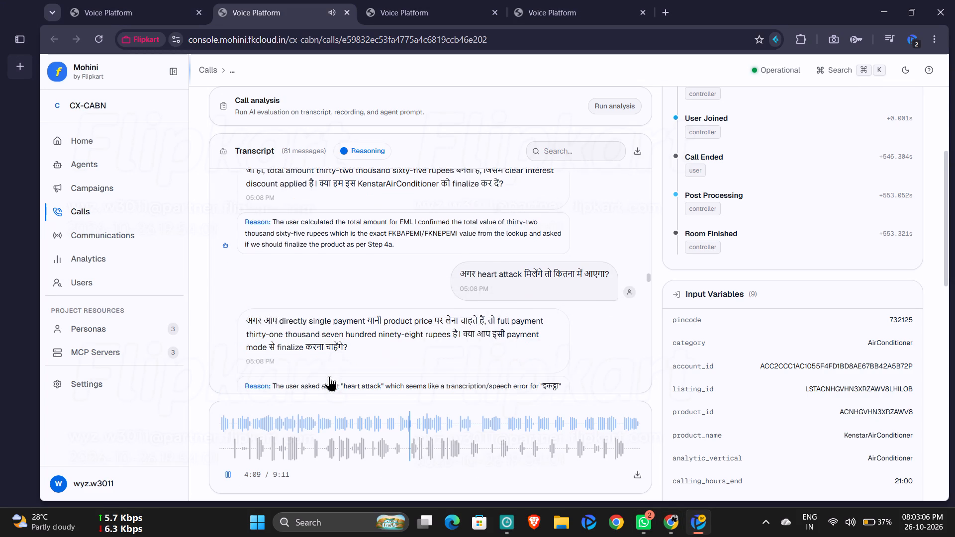
scroll(329, 376, down, 3)
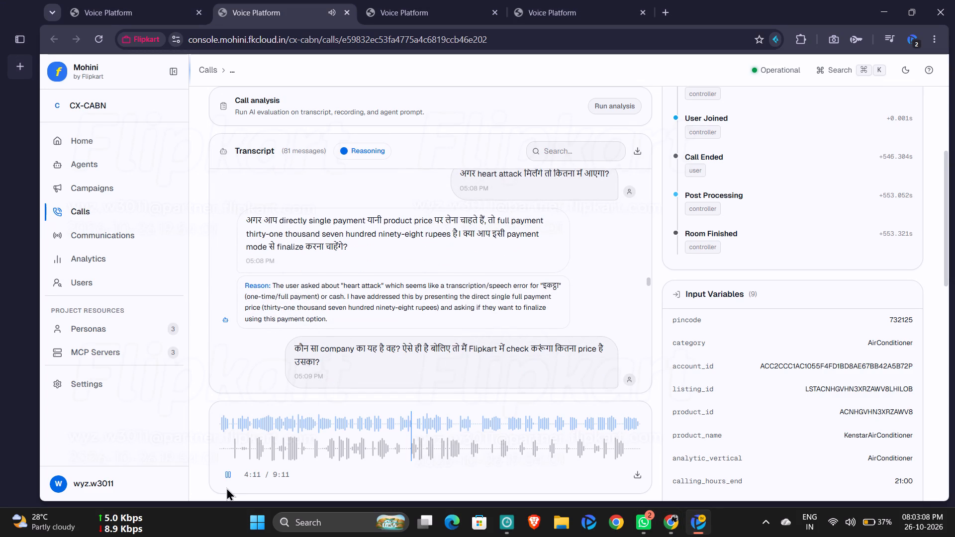
click(227, 471)
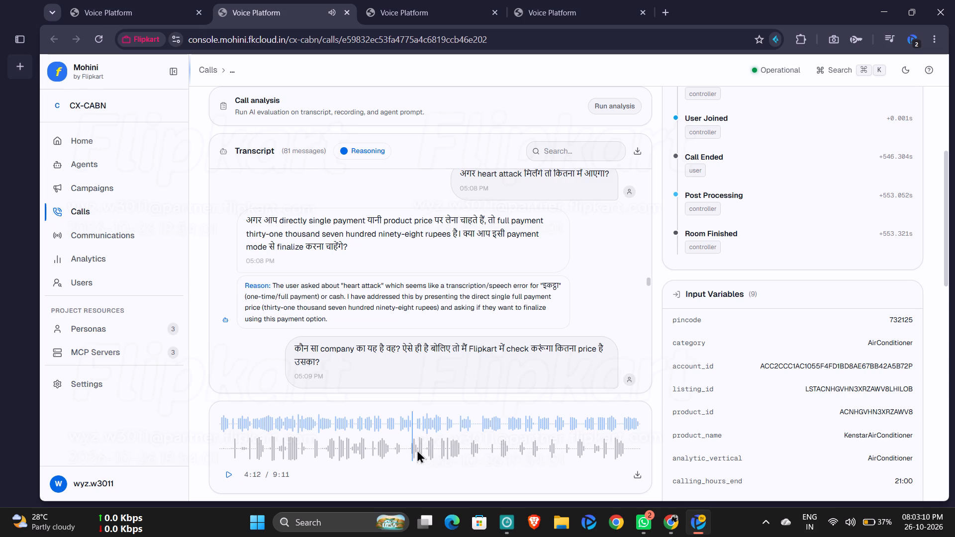
click(410, 449)
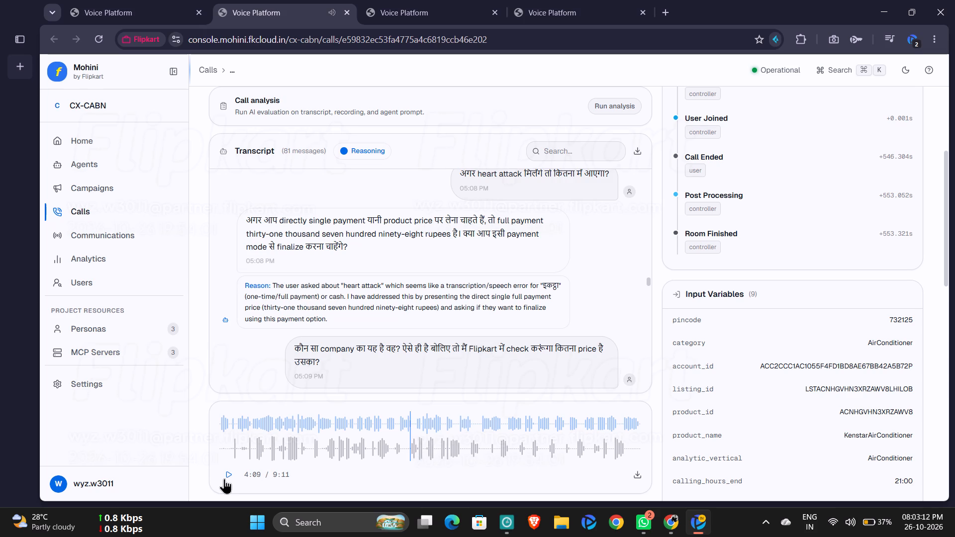
click(224, 478)
click(224, 478)
Back in the Chrome spreadsheet, paste the copied time-format cell into the u042 row's audio_start_time.
click(675, 526)
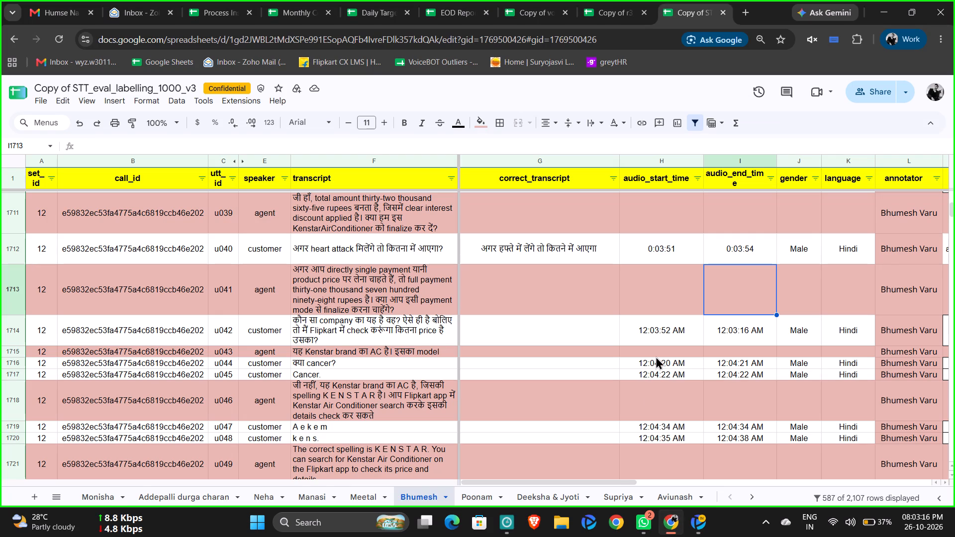
click(673, 333)
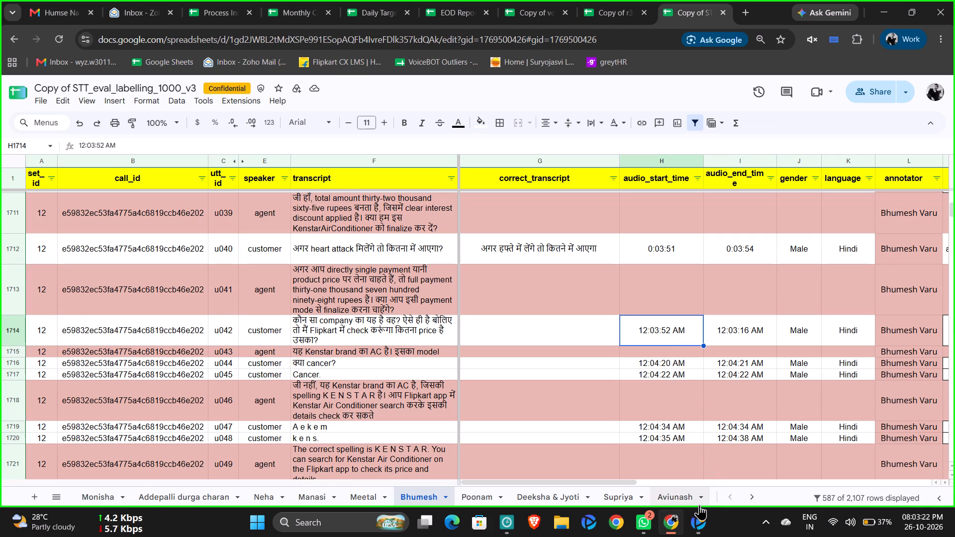
click(696, 521)
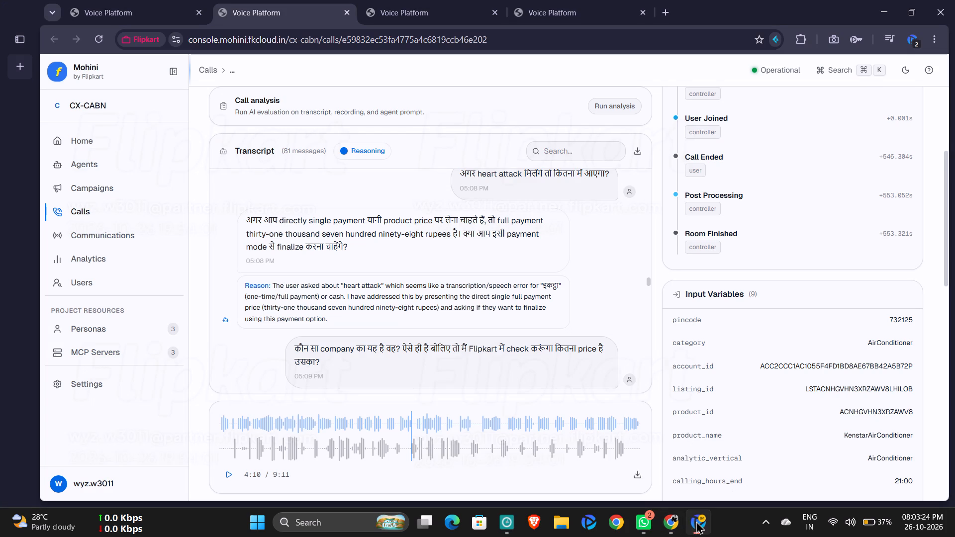
click(678, 526)
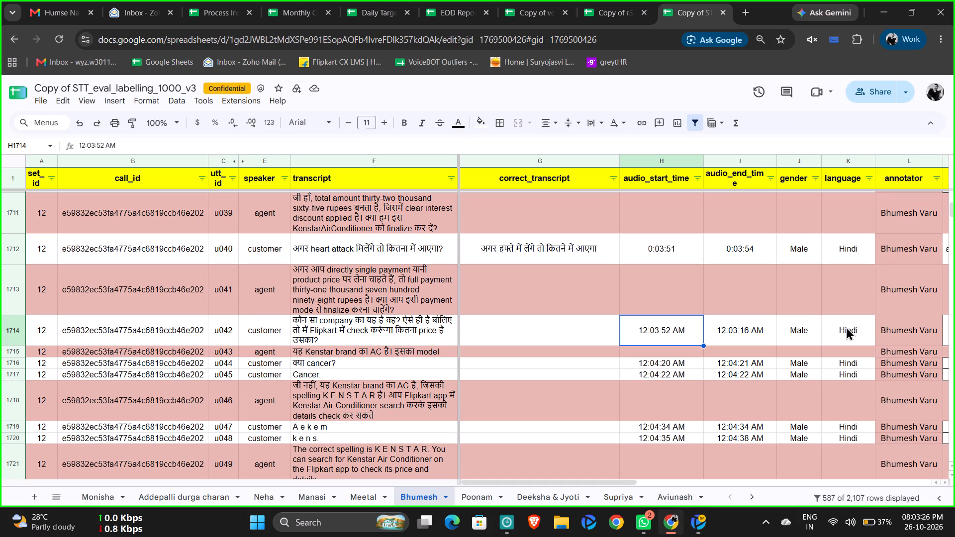
key(ctrl+v)
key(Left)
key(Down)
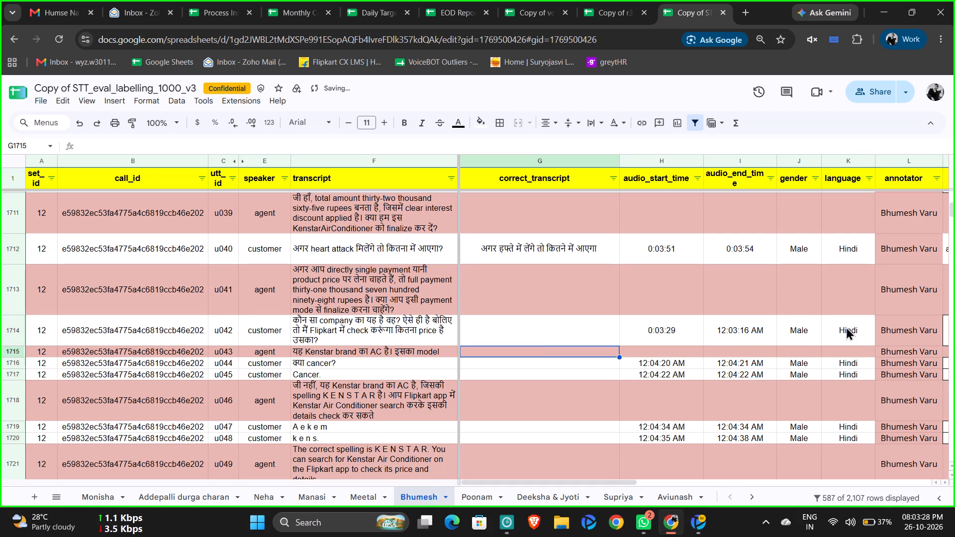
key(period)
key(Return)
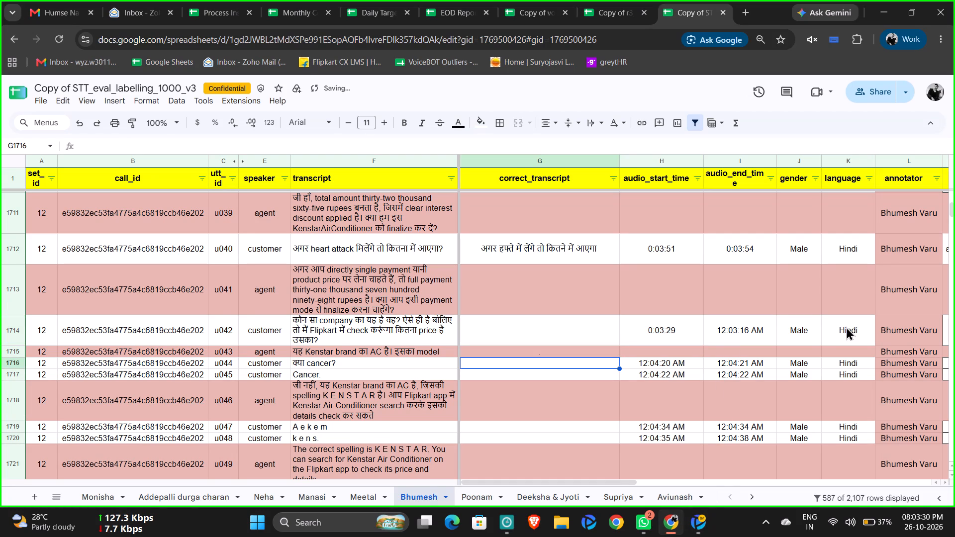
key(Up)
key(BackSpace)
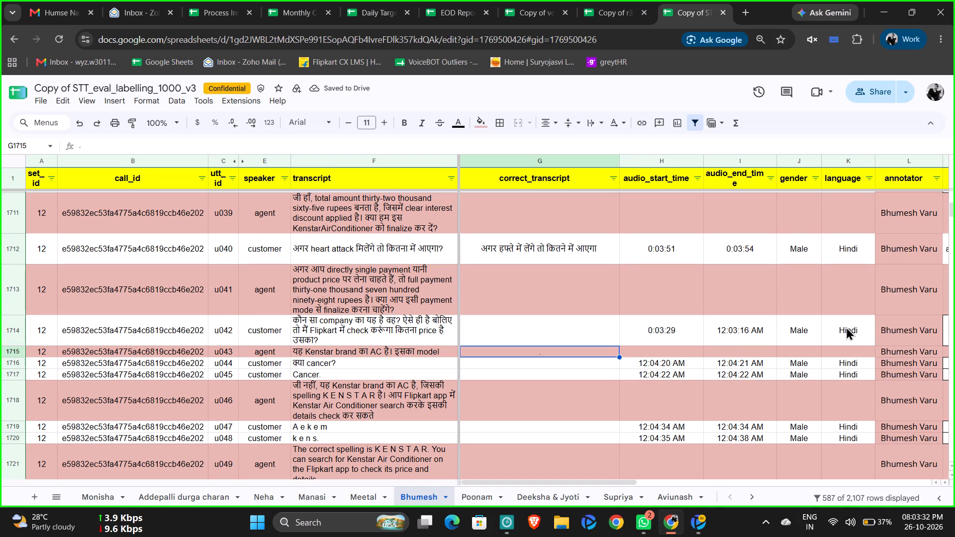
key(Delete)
Set the u042 row's audio_start_time to 0:04:10, keeping the pasted time format.
key(Up)
key(Right)
key(Return)
key(Return)
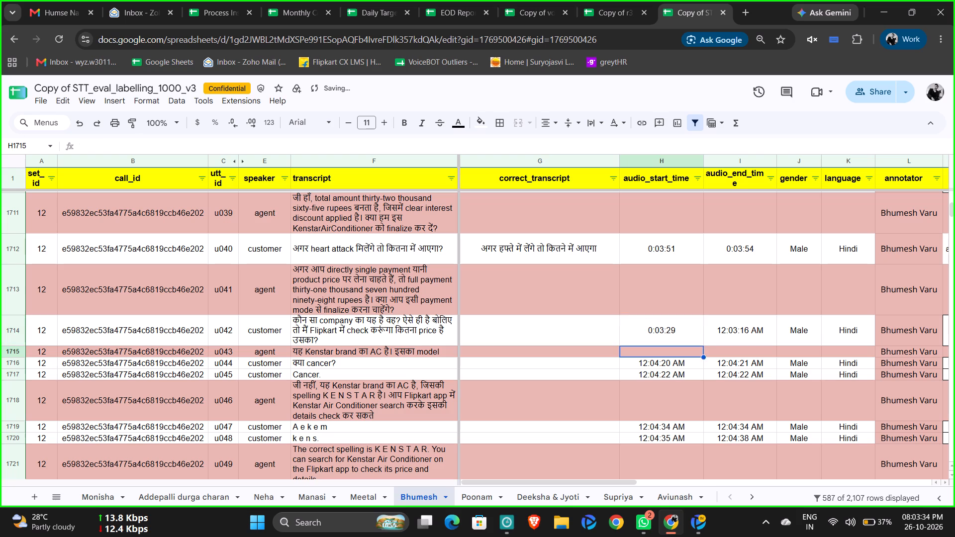
key(Left)
key(Right)
key(Up)
key(Return)
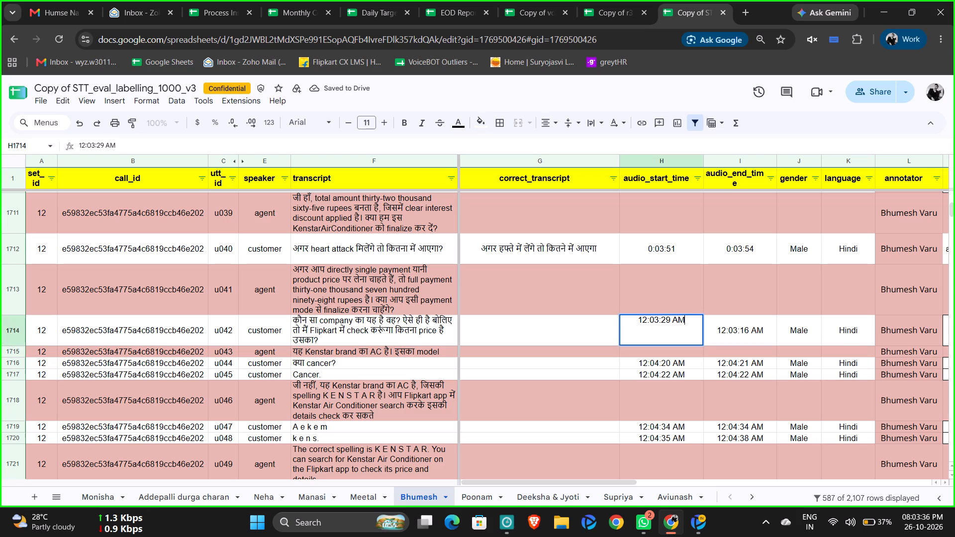
key(Left)
key(Left)
key(Left)
key(BackSpace)
key(BackSpace)
text(10)
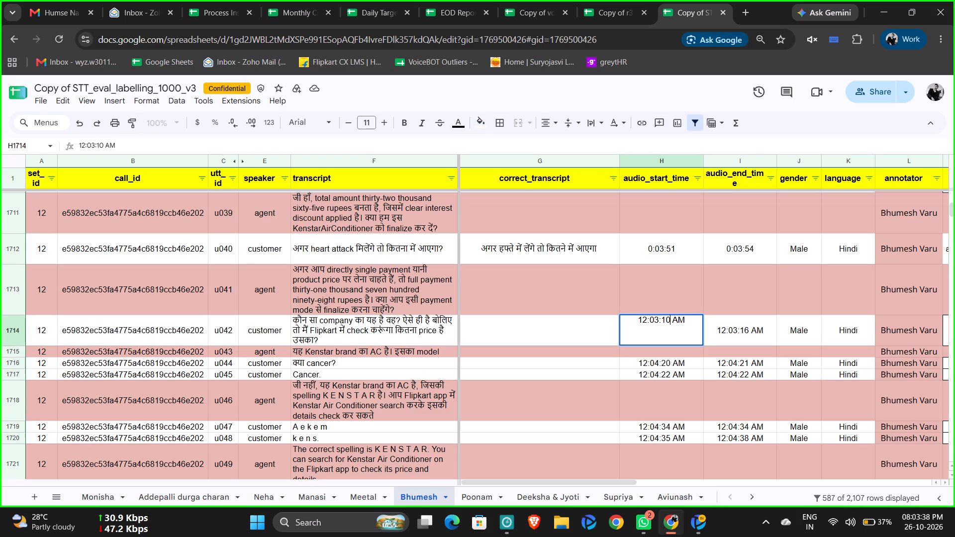
key(Left)
key(Left)
key(Left)
key(BackSpace)
key(4)
key(Return)
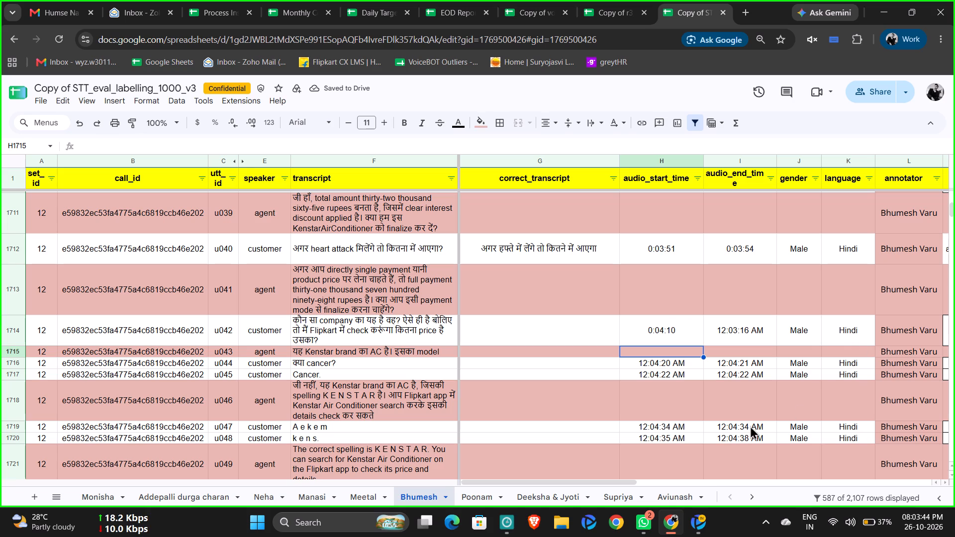
Switch to the Mohini call page in Prisma Browser and play the recording from 4:10, pausing at the utterance's end at 4:16.
click(686, 526)
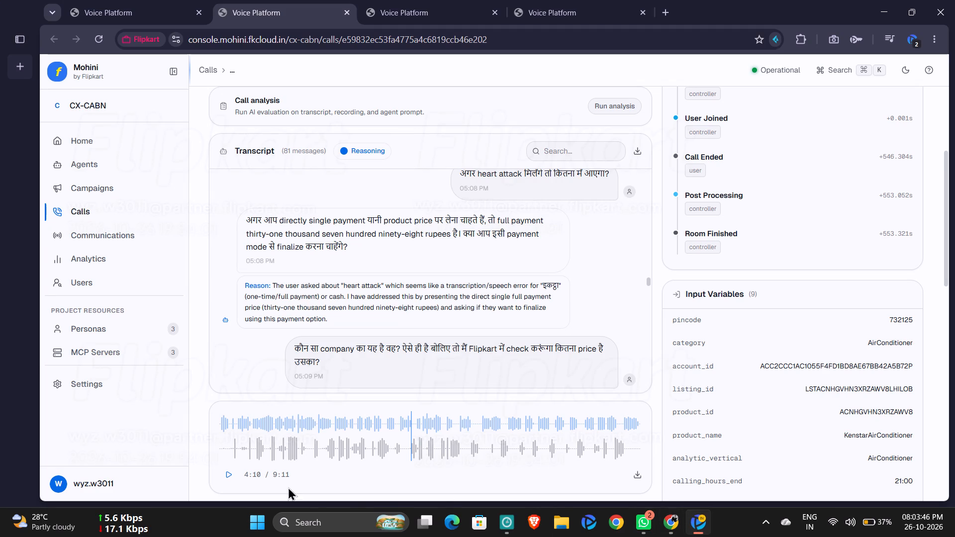
click(231, 468)
click(230, 472)
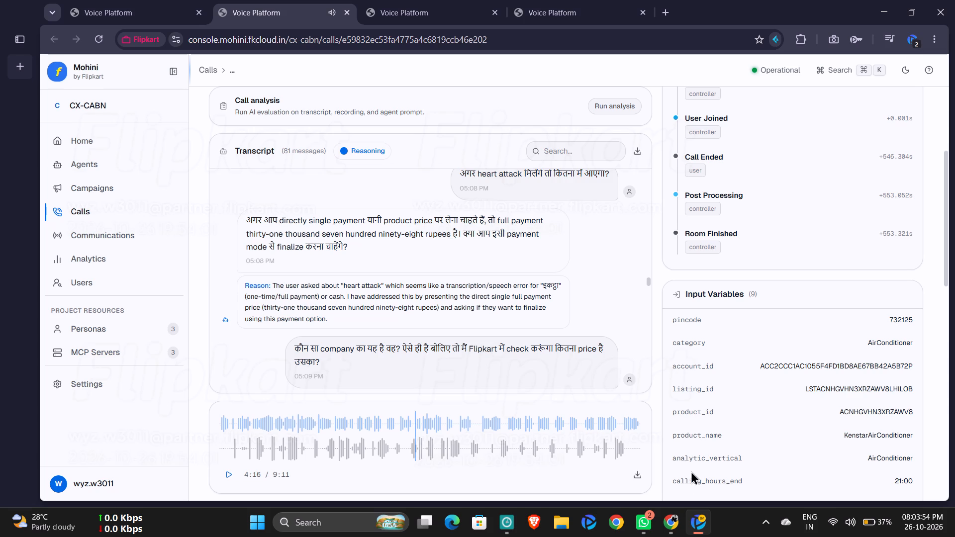
Back in the Chrome spreadsheet, set the u042 row's audio_end_time to 0:04:16 in the copied time format.
click(668, 525)
click(744, 339)
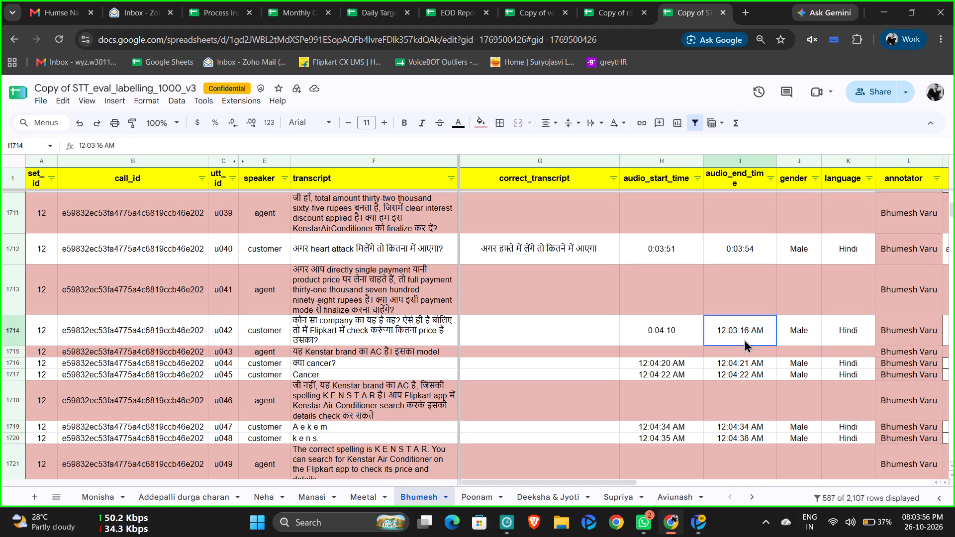
key(ctrl+v)
key(Left)
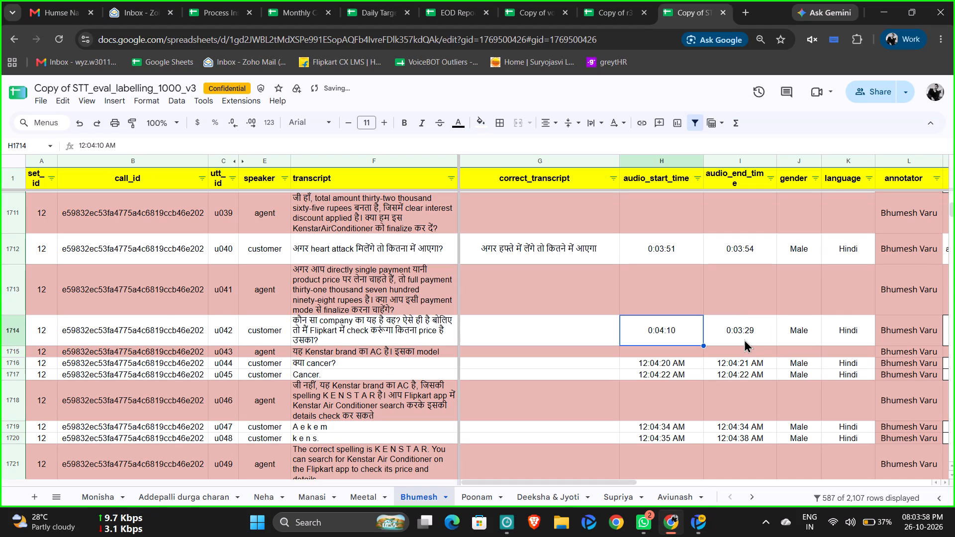
key(Down)
key(Right)
key(Up)
key(Return)
key(period)
key(Left)
key(Left)
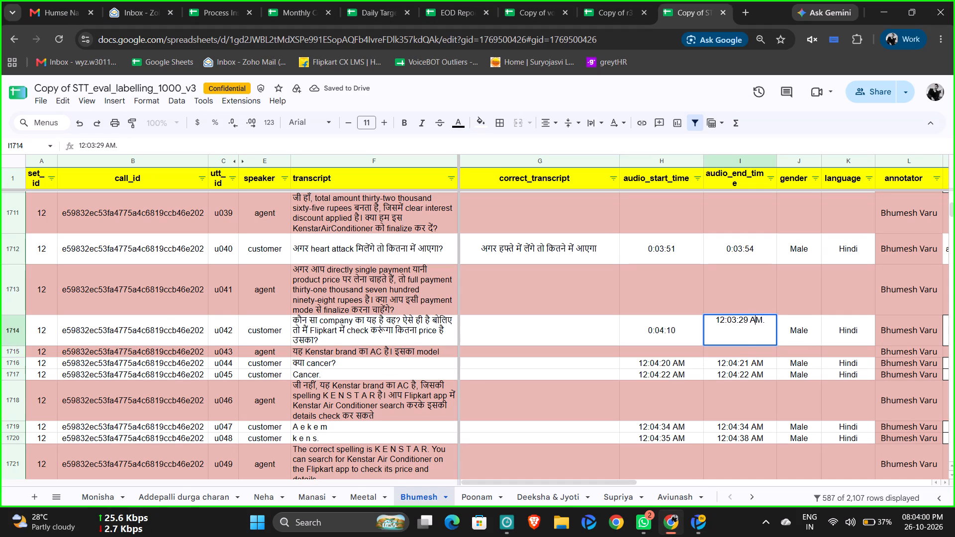
key(Left)
key(Left)
key(Right)
key(Right)
key(Right)
key(Right)
key(BackSpace)
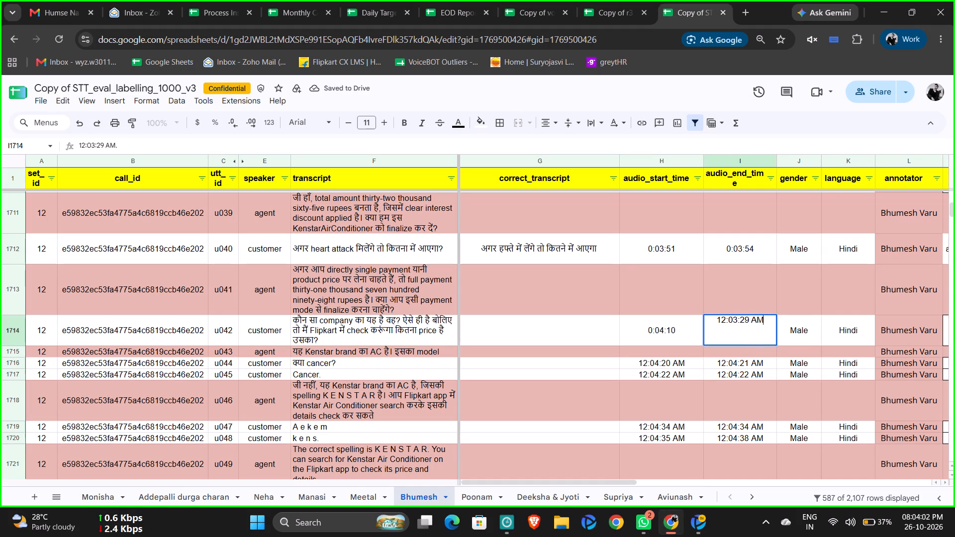
key(Left)
key(Left)
key(Left)
key(BackSpace)
key(BackSpace)
text(16)
key(Left)
key(Left)
key(Left)
key(BackSpace)
key(4)
key(Return)
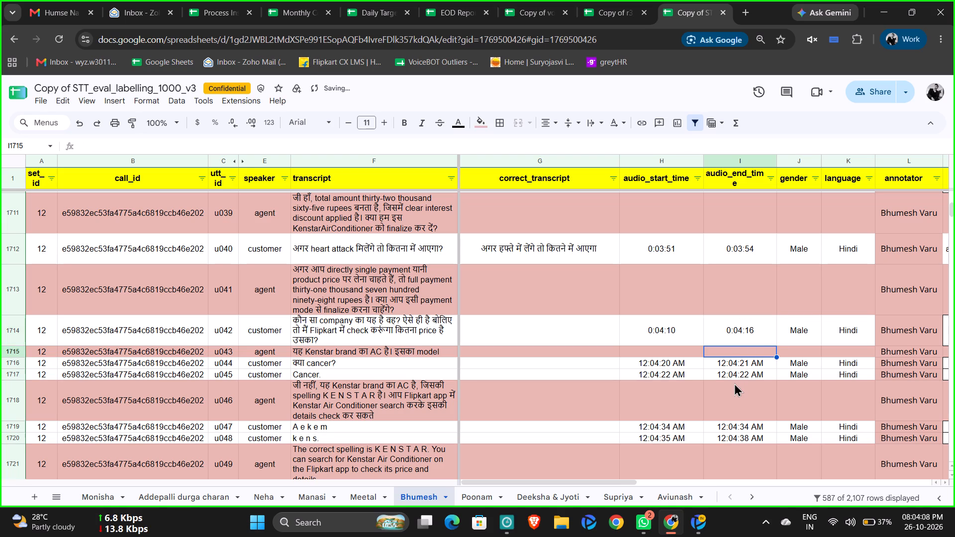
Set the u044 row's audio_start_time to 0:04:20 in the copied time format.
scroll(734, 383, down, 1)
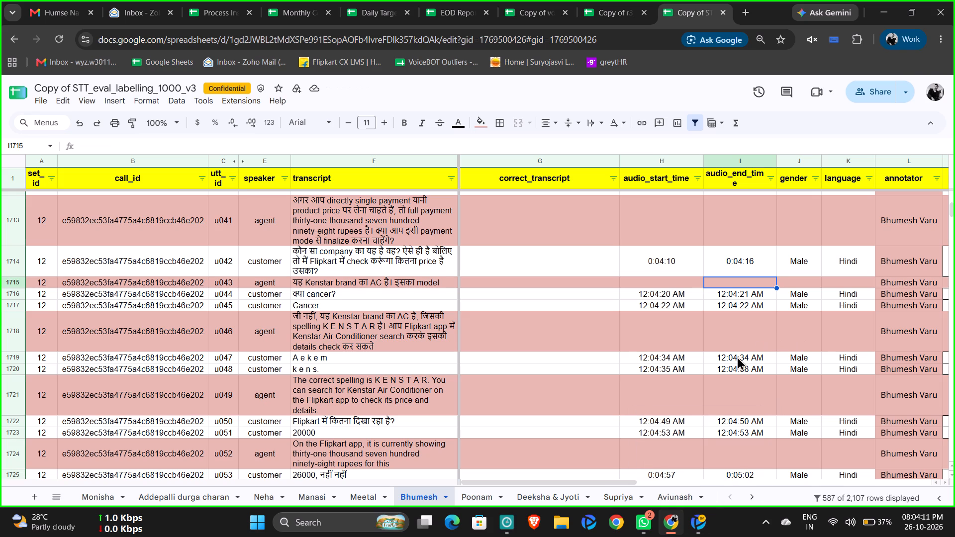
scroll(737, 357, down, 4)
scroll(737, 357, up, 2)
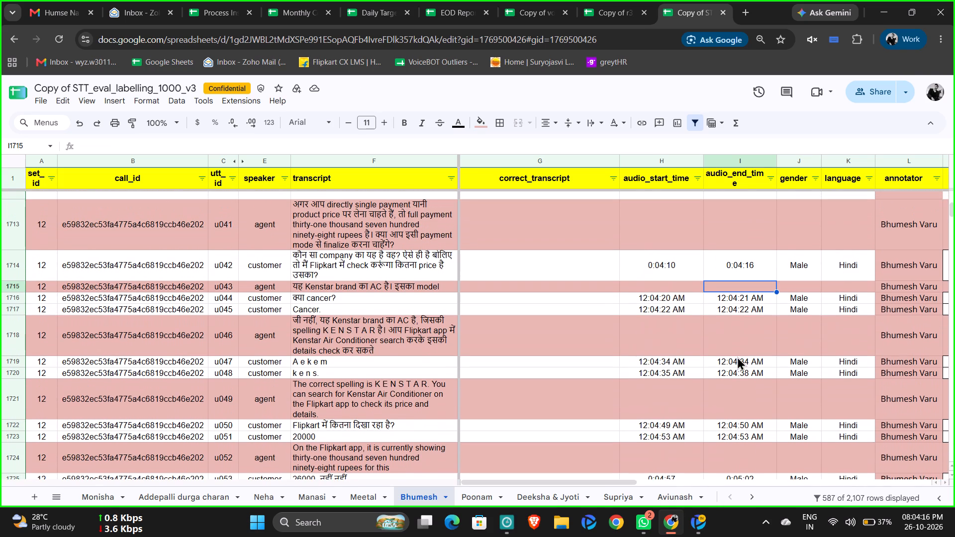
click(670, 299)
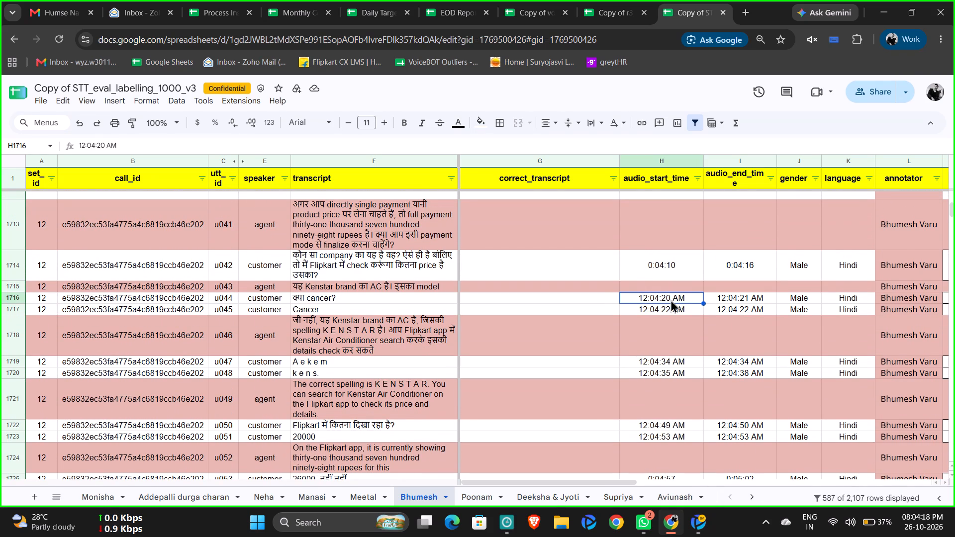
key(ctrl+v)
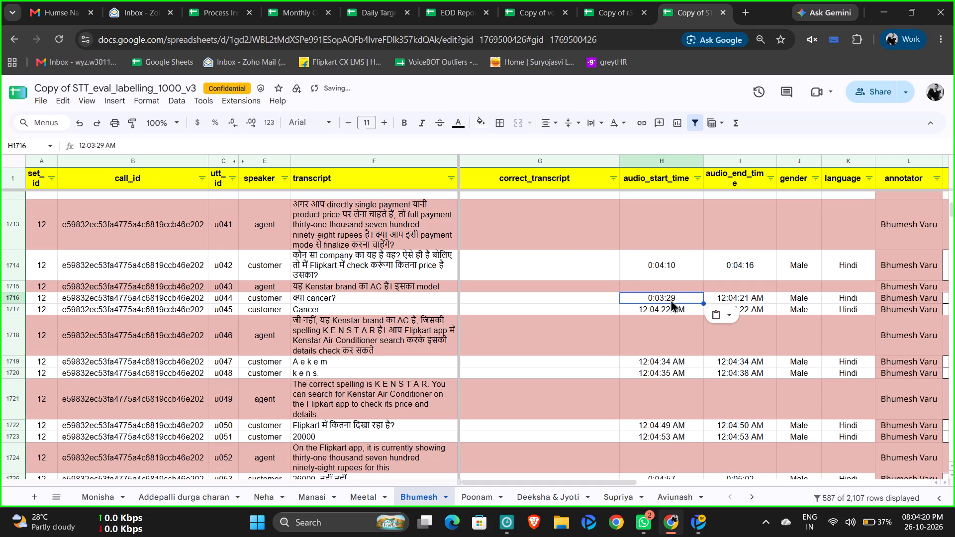
key(Left)
key(Right)
key(Return)
key(Left)
key(Left)
key(Left)
key(BackSpace)
key(BackSpace)
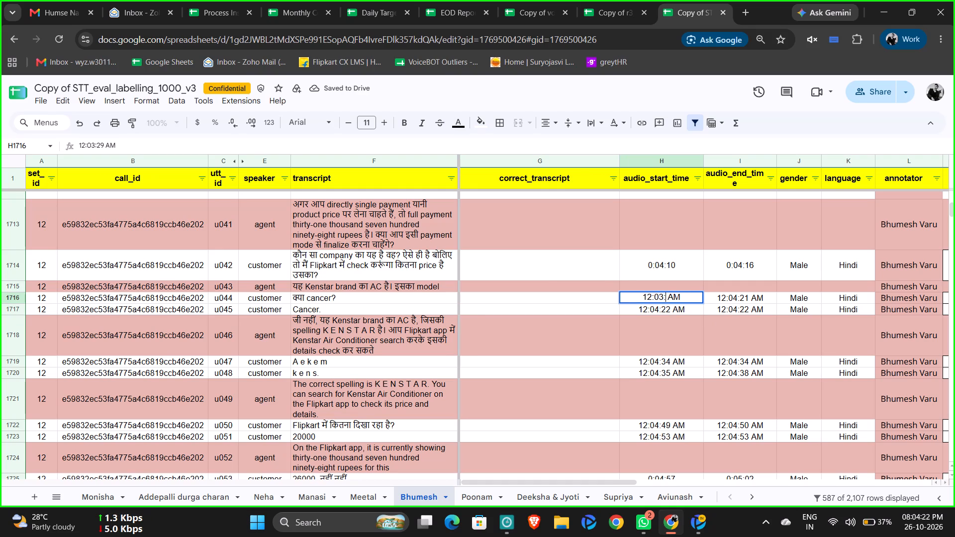
text(20)
key(Left)
key(Left)
key(Left)
key(BackSpace)
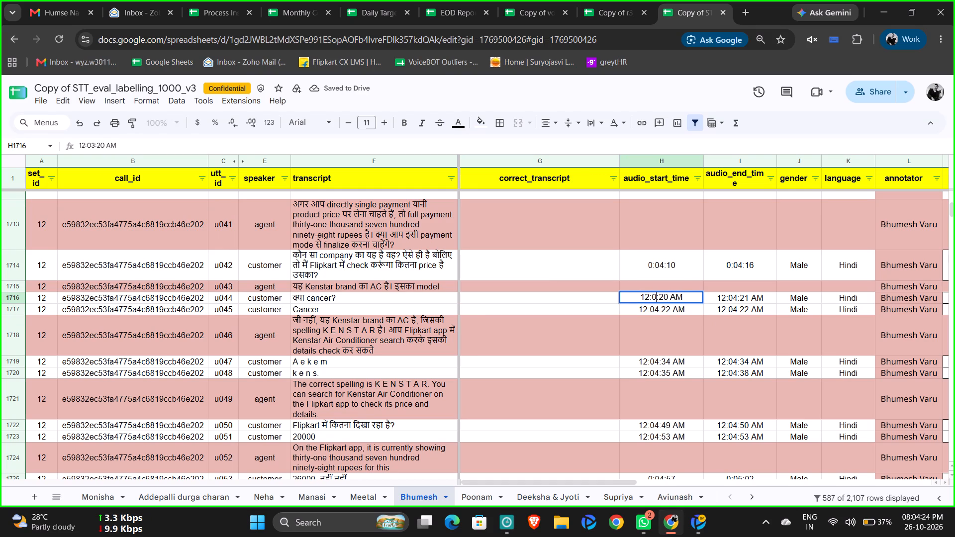
key(4)
key(Return)
Copy the u044 row's audio_start_time into its audio_end_time and set that end time to 0:04:21.
key(Right)
key(Up)
key(Left)
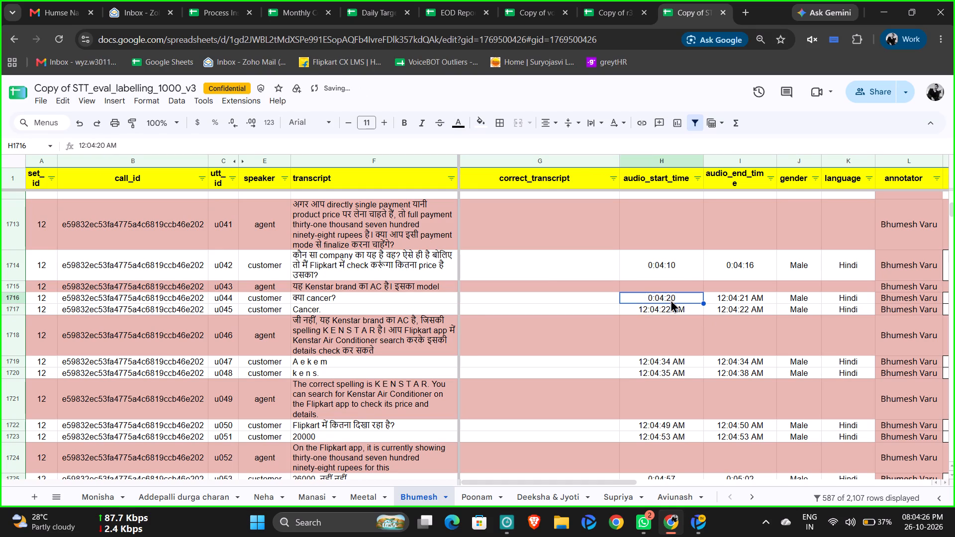
key(ctrl+c)
key(Right)
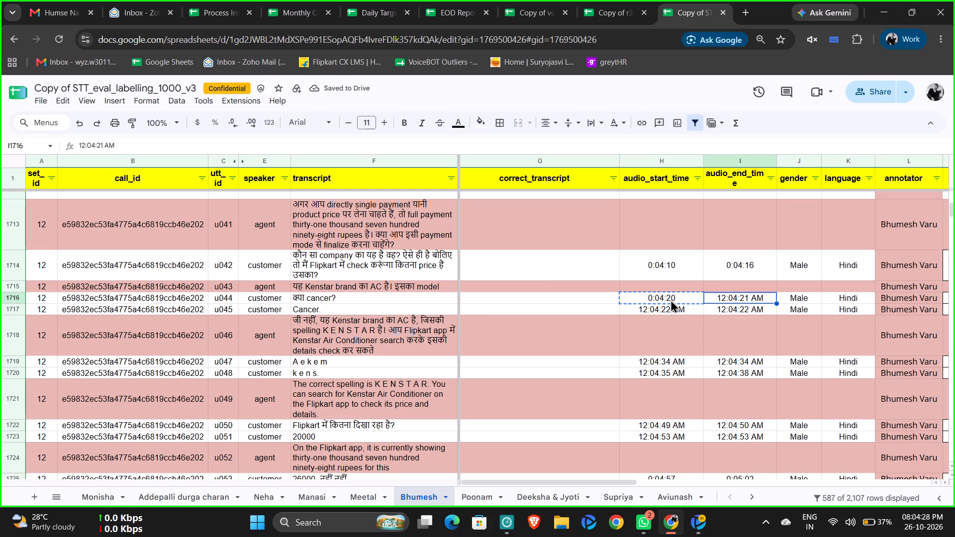
key(ctrl+v)
key(Left)
key(Right)
key(Return)
key(Left)
key(Left)
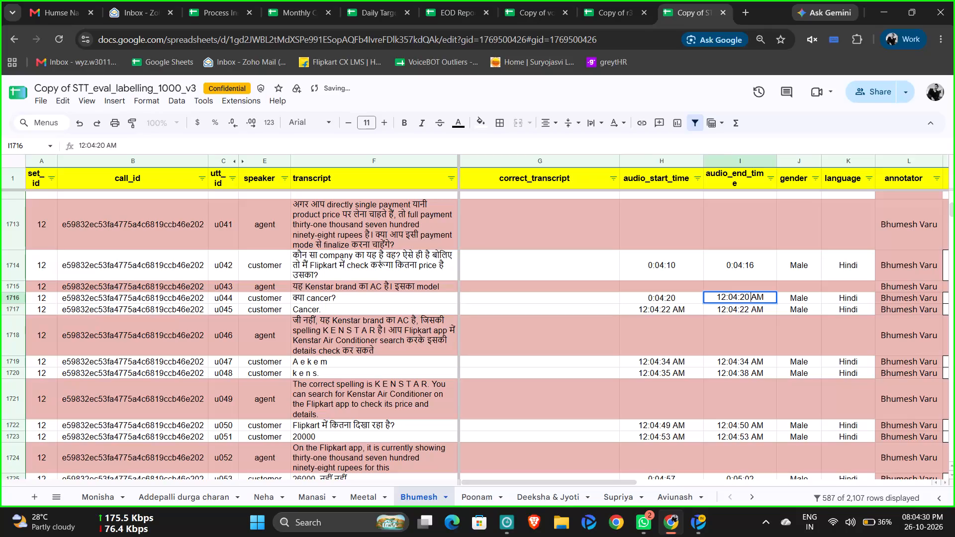
key(Left)
key(BackSpace)
key(1)
key(Return)
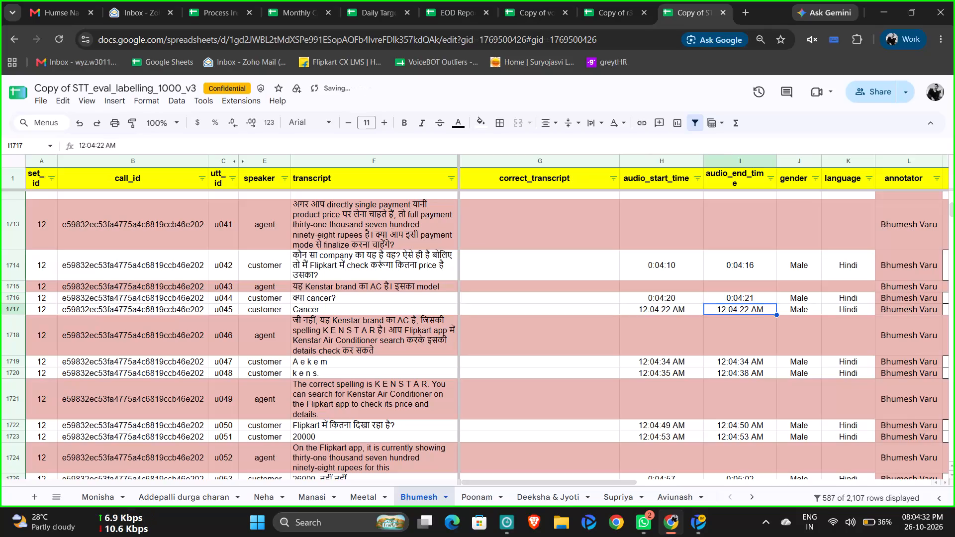
Set the u045 row's audio_start_time to 0:04:22 in the copied time format.
key(Left)
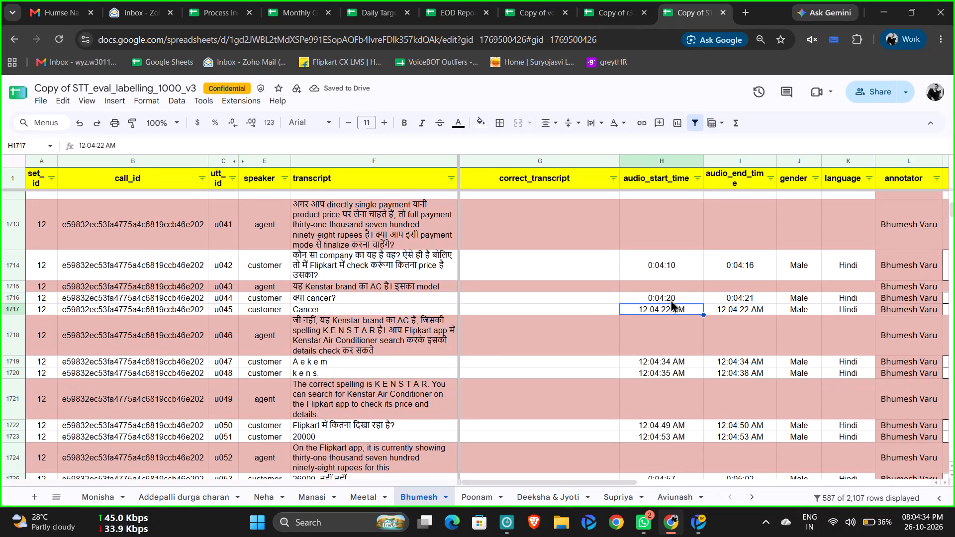
key(ctrl+v)
key(Left)
key(Right)
key(Return)
key(Left)
key(Left)
key(Left)
key(Left)
key(Right)
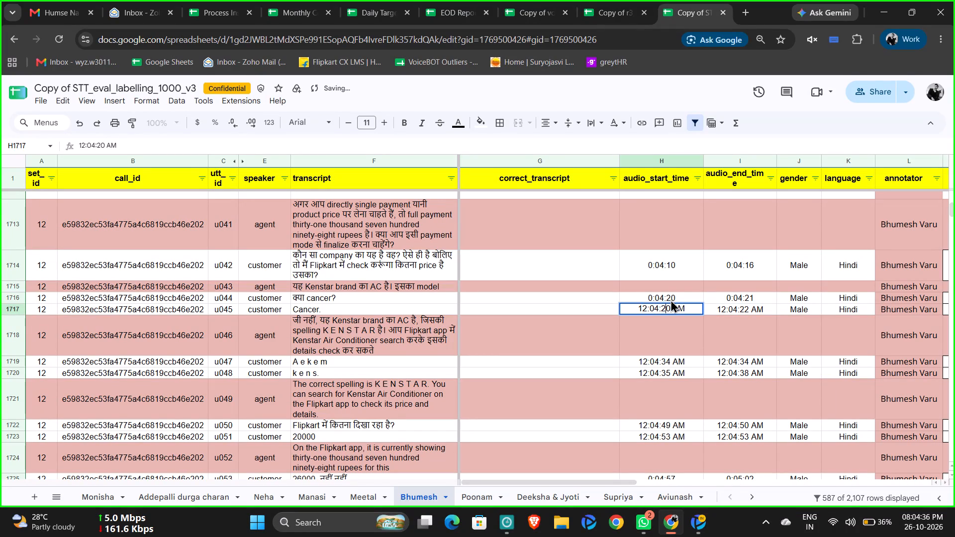
key(BackSpace)
key(BackSpace)
text(22)
key(Return)
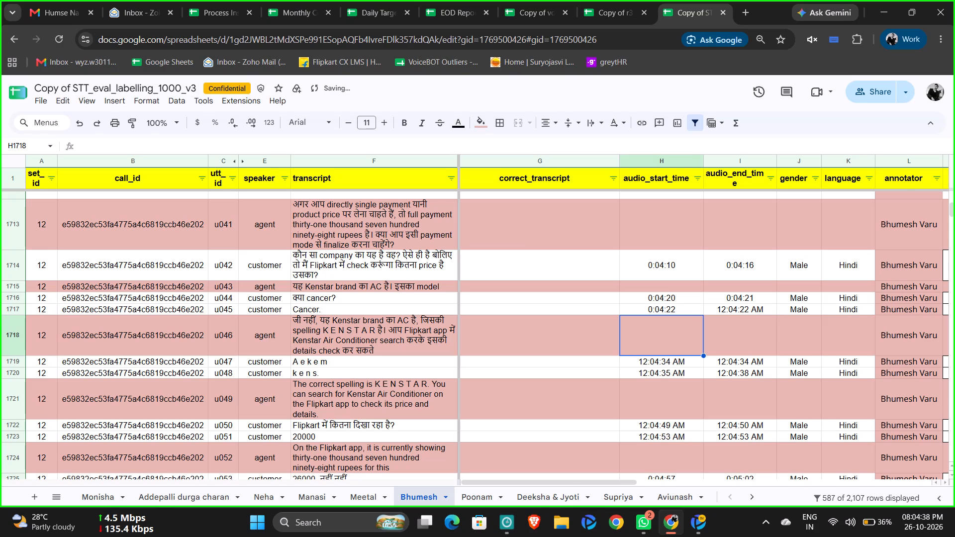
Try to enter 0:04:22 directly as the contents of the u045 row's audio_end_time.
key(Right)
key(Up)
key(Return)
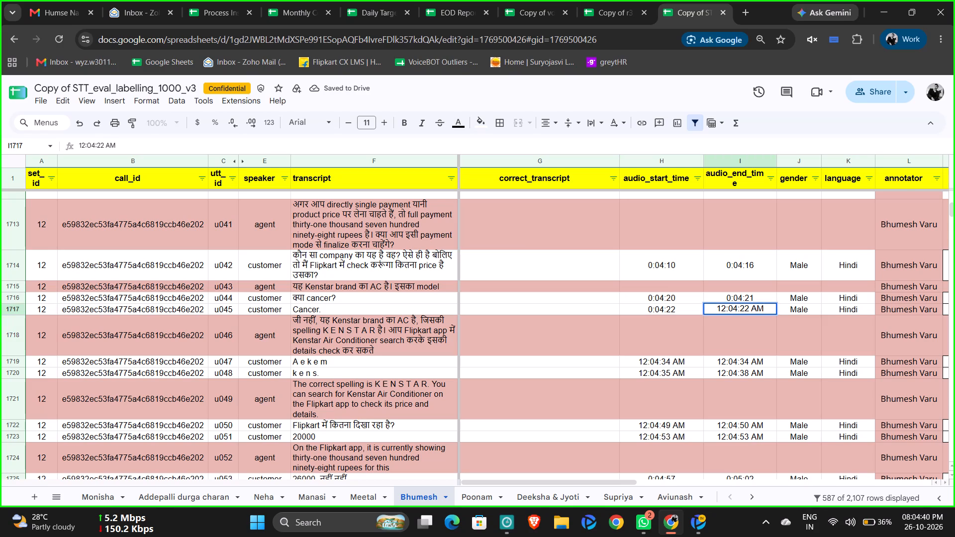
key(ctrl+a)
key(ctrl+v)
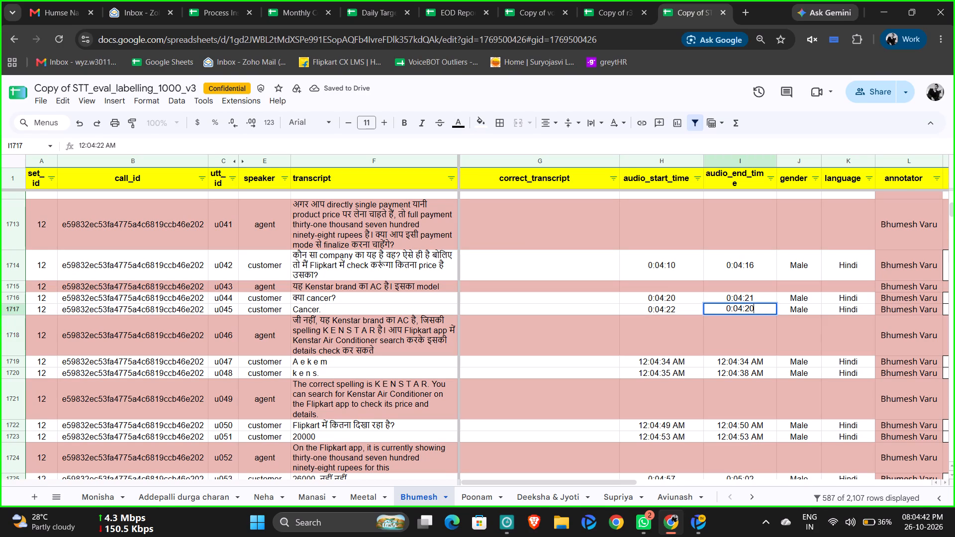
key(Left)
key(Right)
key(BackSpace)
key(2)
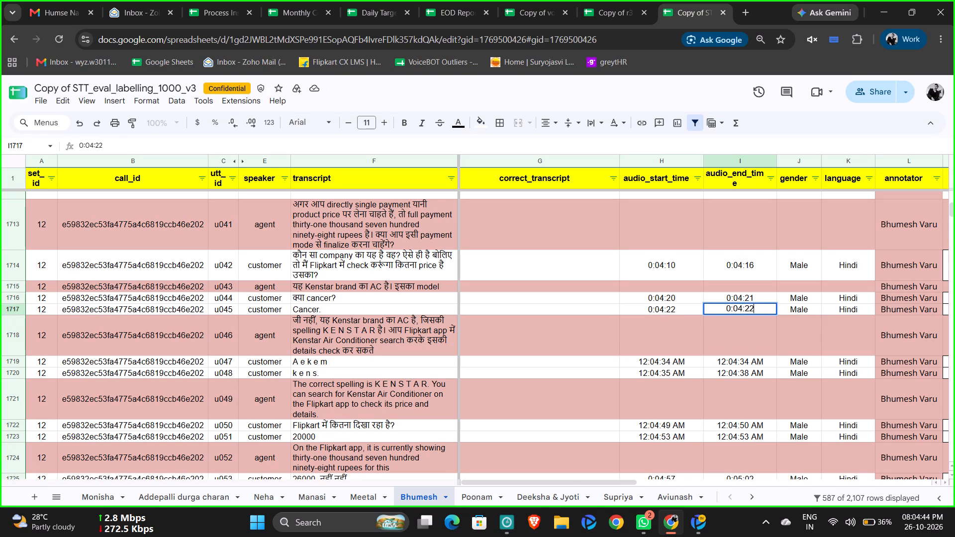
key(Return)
Copy the u045 row's audio_start_time with its format into audio_end_time, giving 0:04:22.
key(Left)
key(Up)
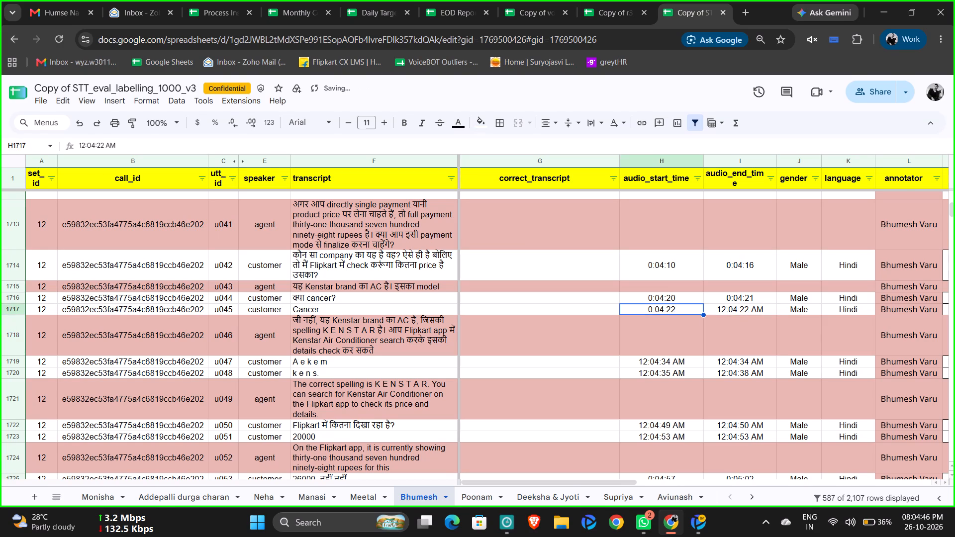
key(ctrl+c)
key(Right)
key(ctrl+v)
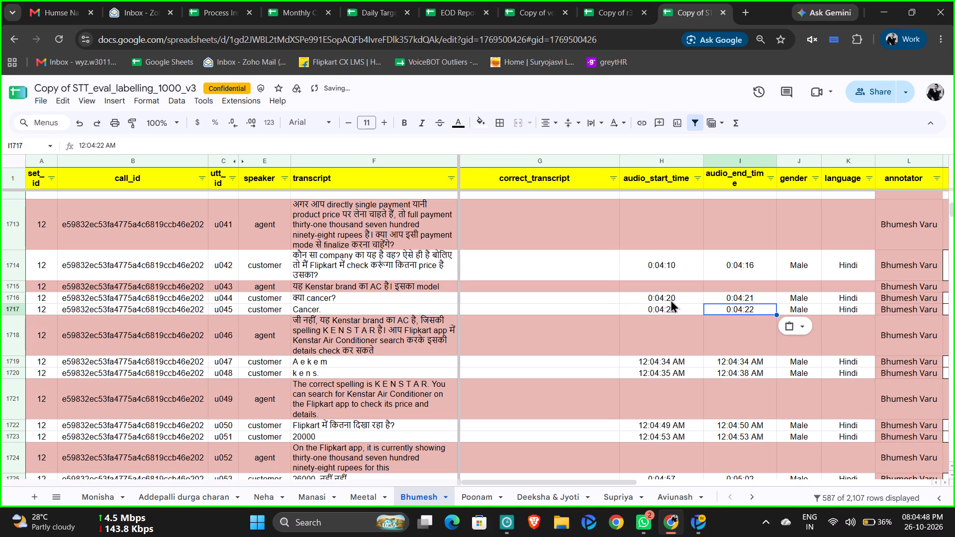
key(Return)
key(Return)
Set the u047 row's audio_start_time to 0:04:34 in the copied time format.
key(Down)
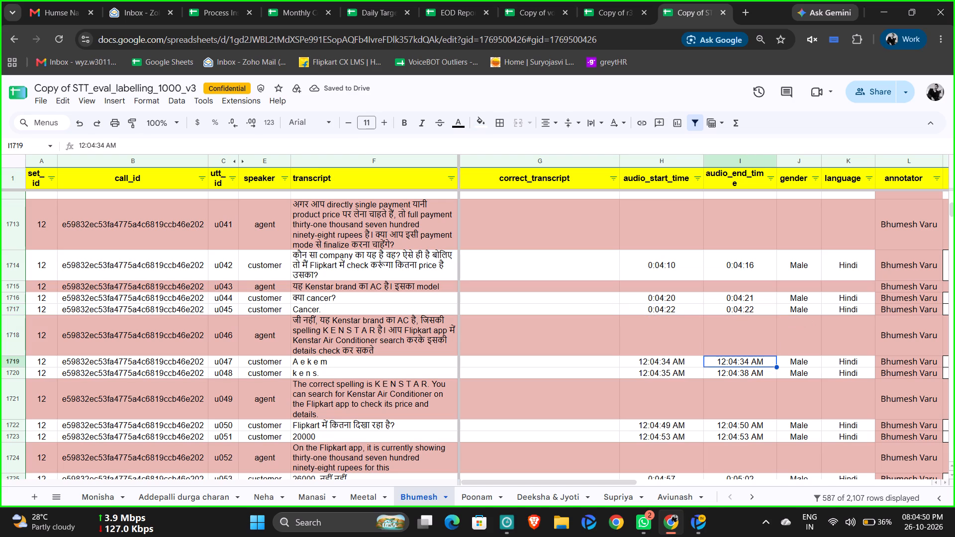
key(Left)
key(Down)
key(Up)
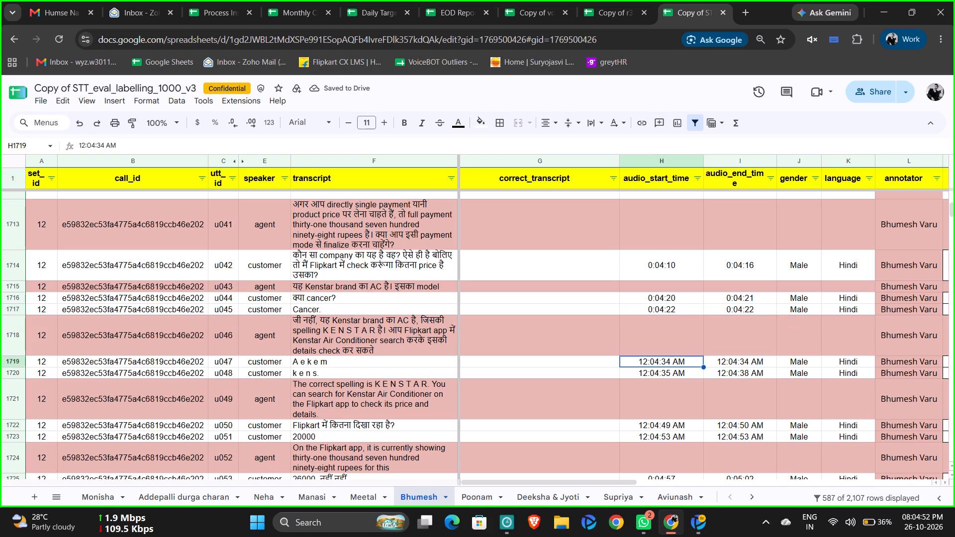
key(ctrl+v)
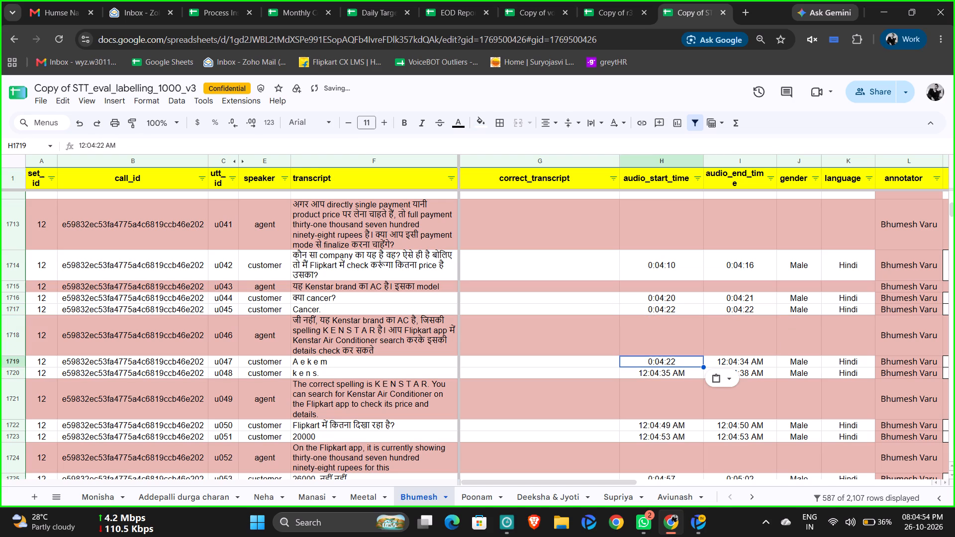
key(Return)
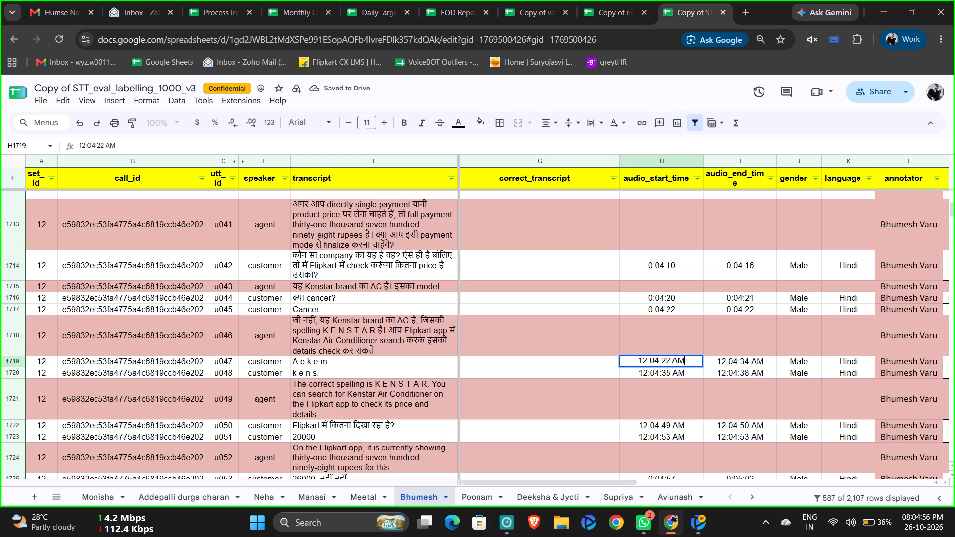
key(Left)
key(Left)
key(Left)
key(BackSpace)
key(BackSpace)
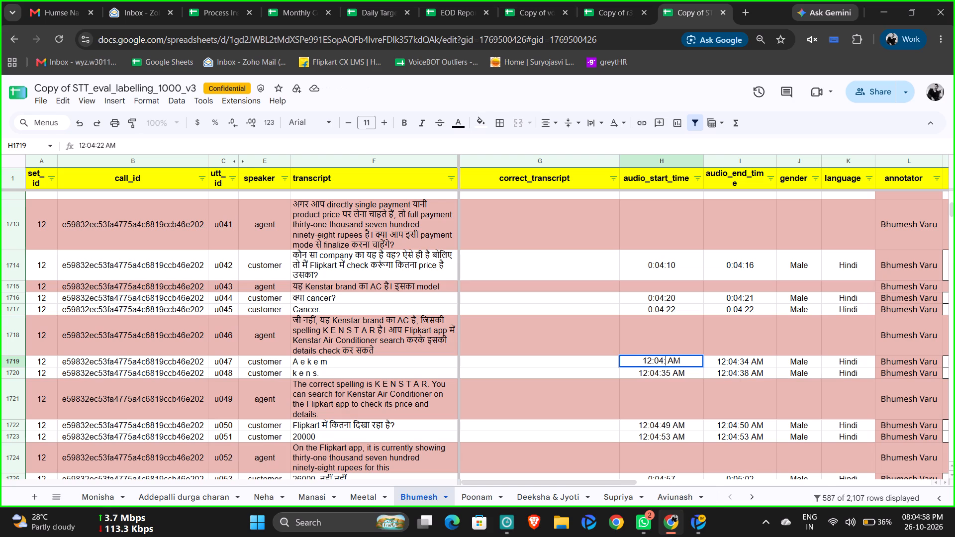
text(34)
key(Return)
Set the u047 row's audio_end_time to 0:04:34 in the copied time format.
key(Right)
key(Up)
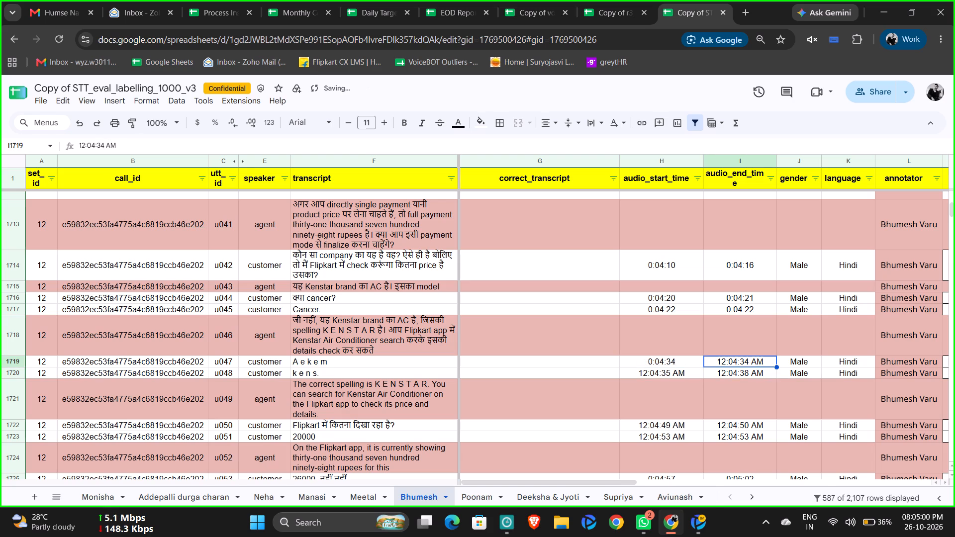
key(Return)
key(Return)
key(Up)
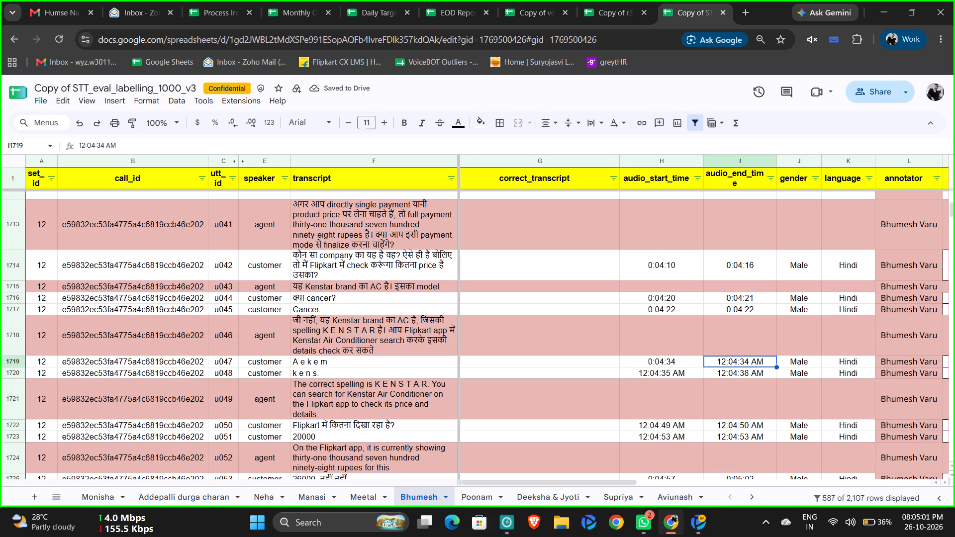
key(ctrl+v)
key(Left)
key(Right)
key(Return)
key(Left)
key(Left)
key(Left)
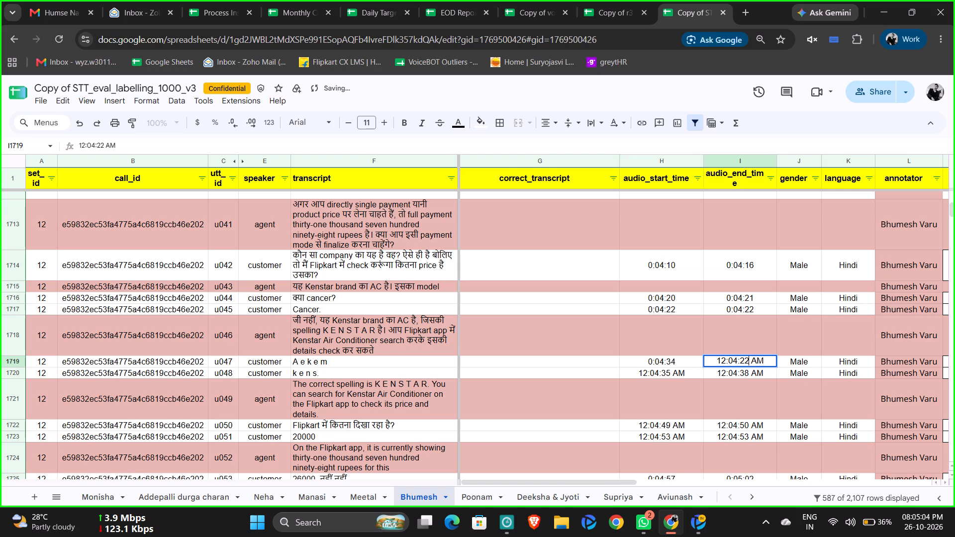
key(BackSpace)
key(BackSpace)
text(34)
key(Return)
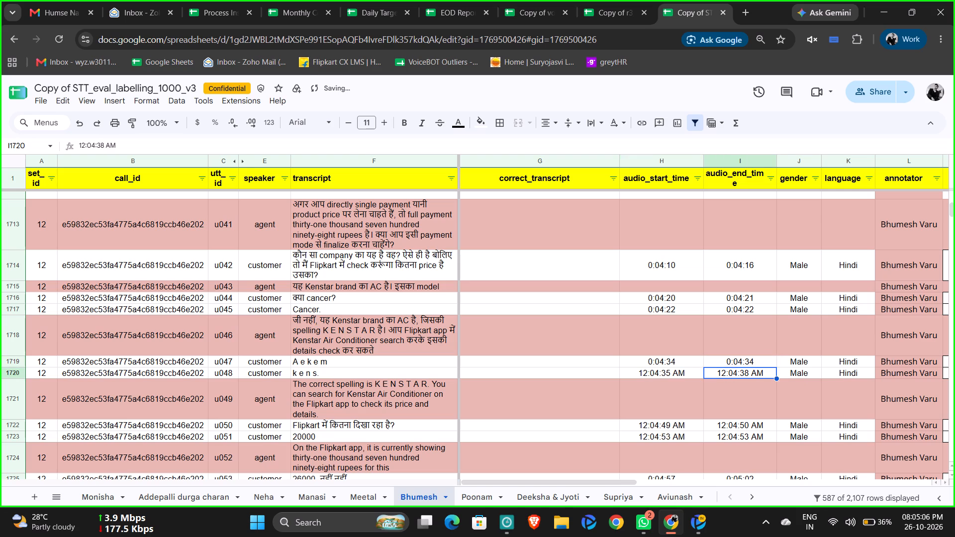
Set the u048 row's audio_start_time to 0:04:35 in the copied time format.
key(Left)
key(Left)
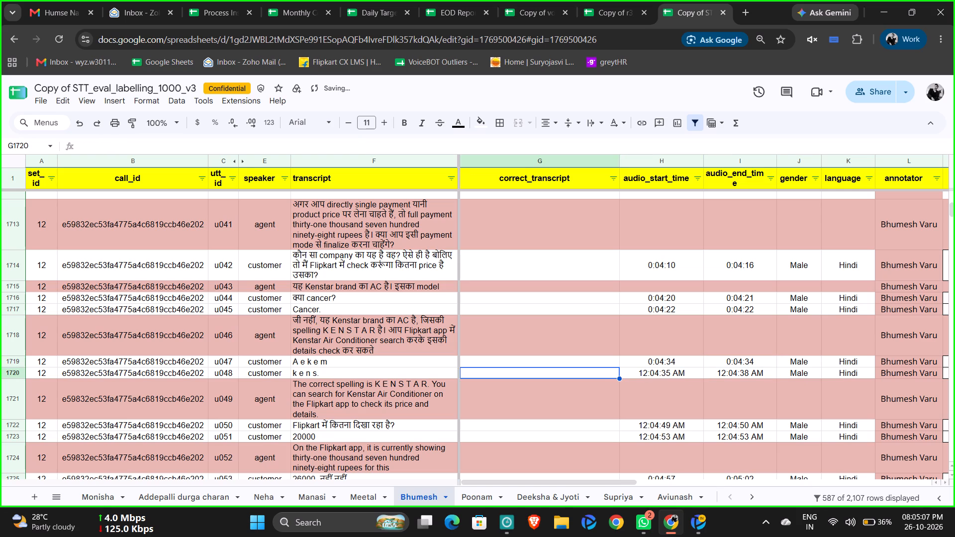
key(Right)
key(ctrl+v)
key(Left)
key(Right)
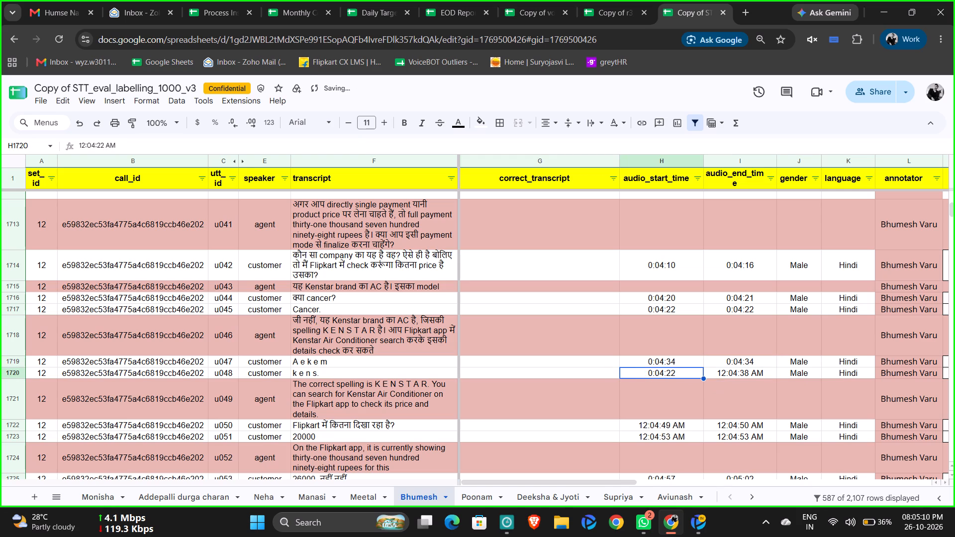
key(Return)
key(Left)
key(Left)
key(Left)
key(BackSpace)
key(BackSpace)
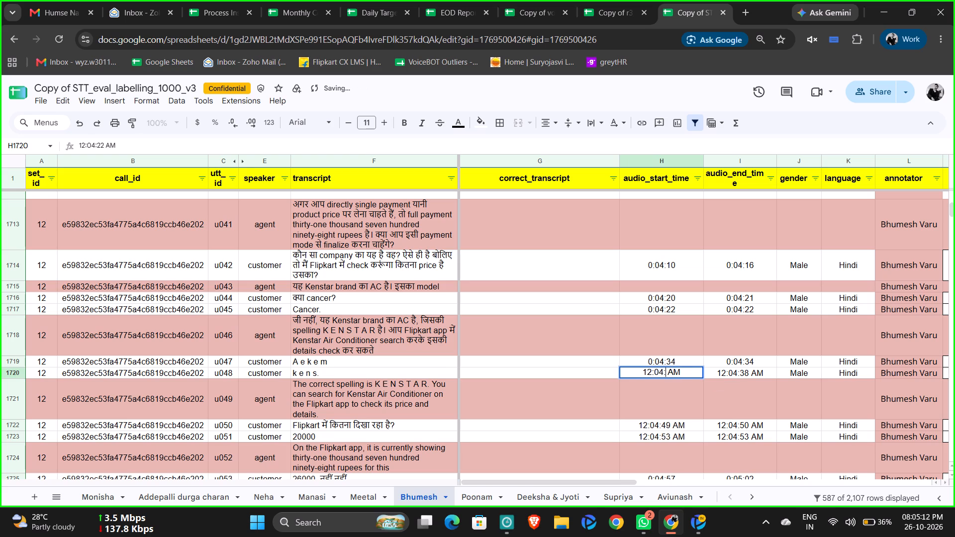
text(35)
key(Return)
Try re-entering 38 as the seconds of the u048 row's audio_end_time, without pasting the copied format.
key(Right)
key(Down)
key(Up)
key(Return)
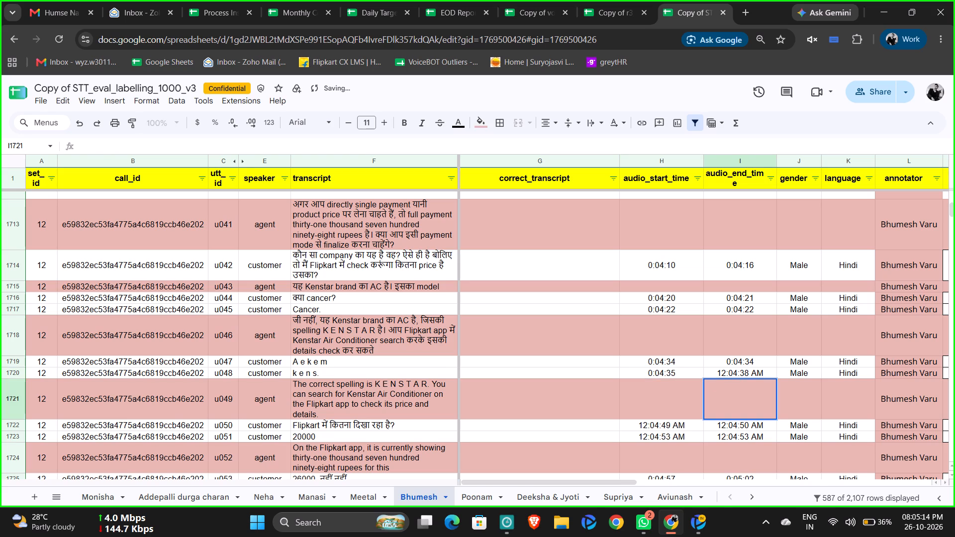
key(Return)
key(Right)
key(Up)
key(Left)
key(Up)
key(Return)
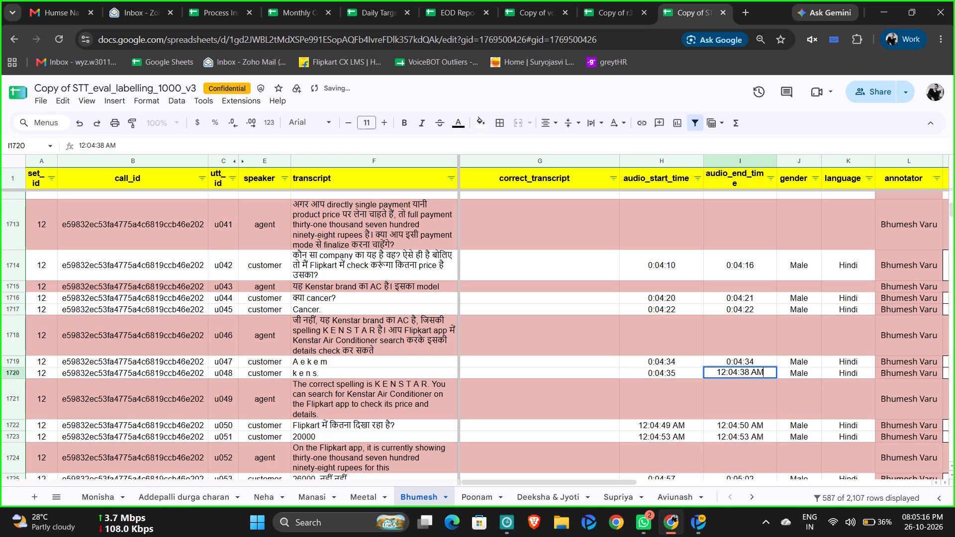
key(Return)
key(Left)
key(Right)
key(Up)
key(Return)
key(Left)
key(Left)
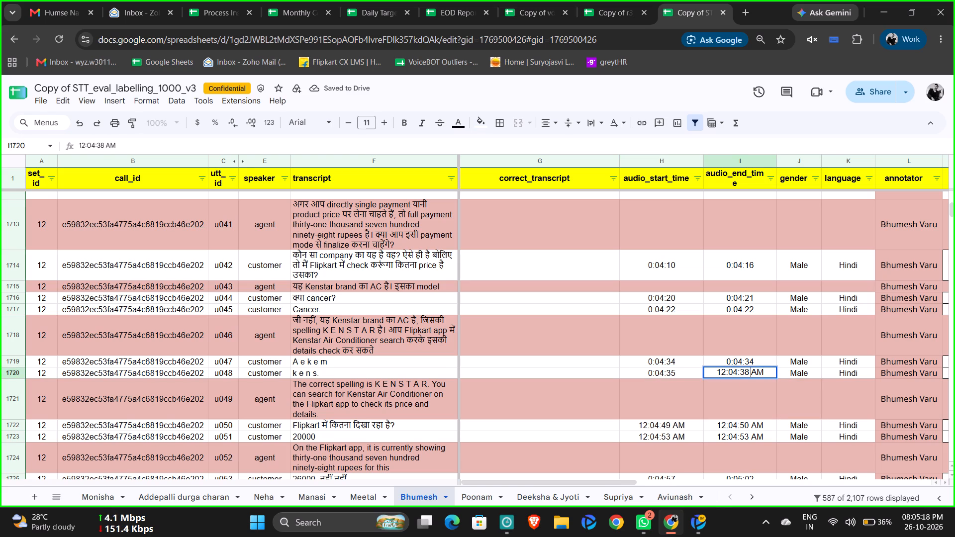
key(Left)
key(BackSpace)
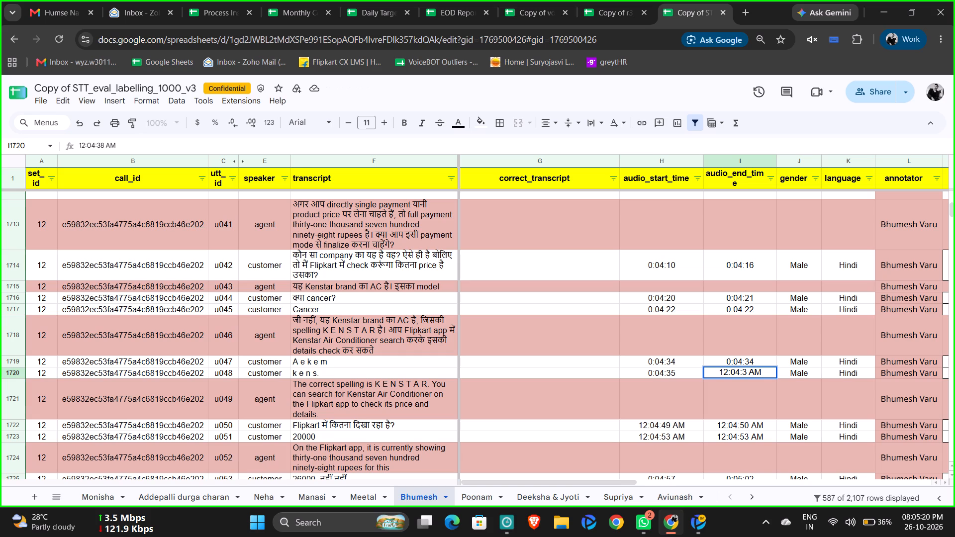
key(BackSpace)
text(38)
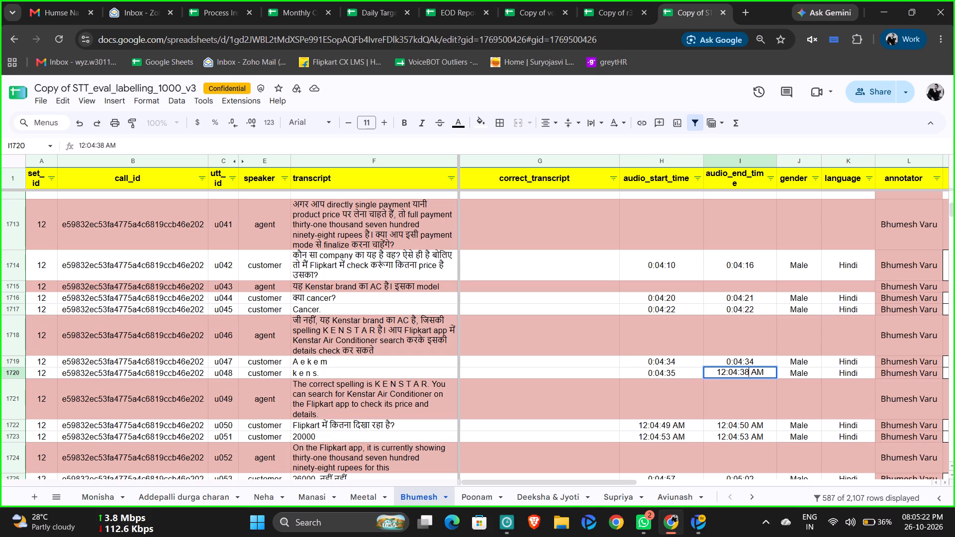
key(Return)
Set the u048 row's audio_end_time to 0:04:38 in the copied time format.
key(Up)
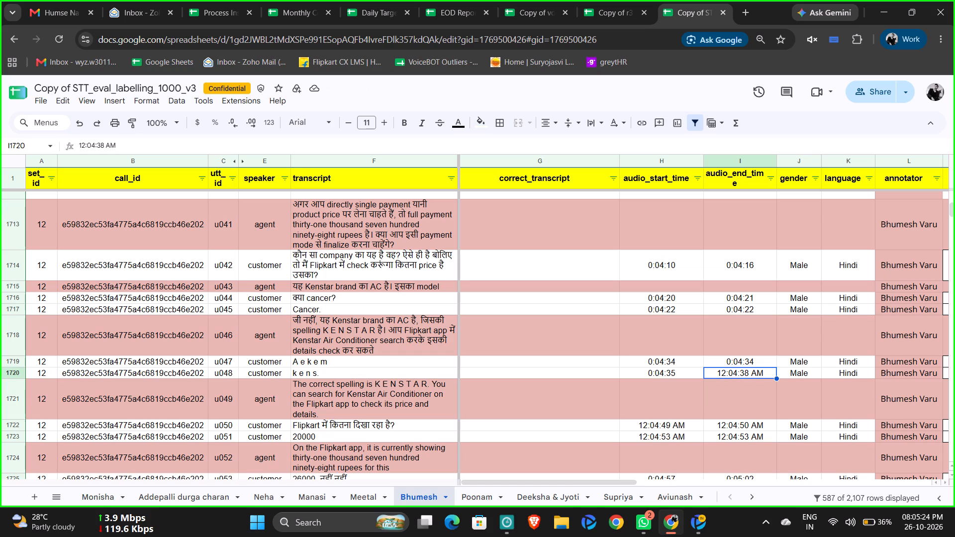
key(ctrl+v)
key(Left)
key(Right)
key(Return)
key(Left)
key(Left)
key(Left)
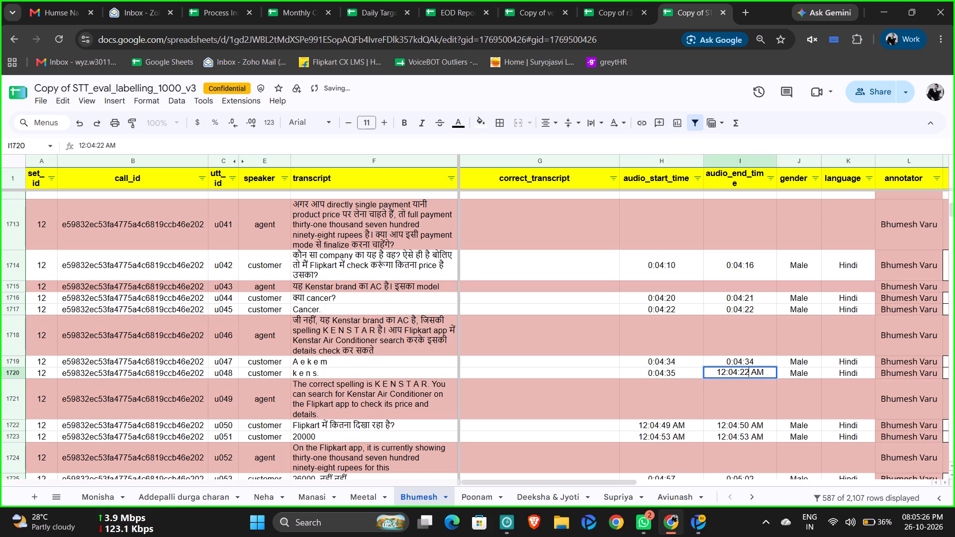
key(BackSpace)
key(BackSpace)
text(38)
key(Return)
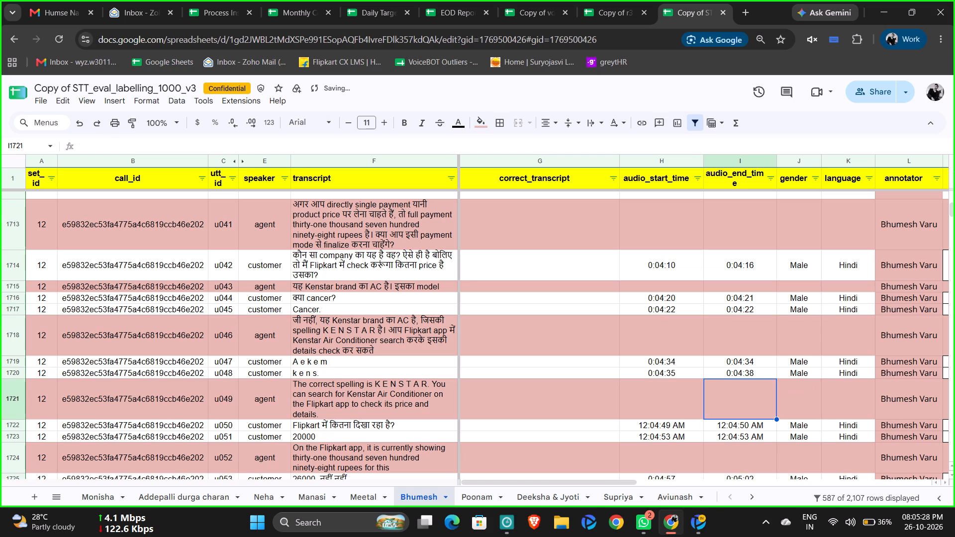
Set the u050 row's audio_start_time to 0:04:49 in the copied time format.
key(Down)
key(Left)
key(Up)
key(Down)
key(Return)
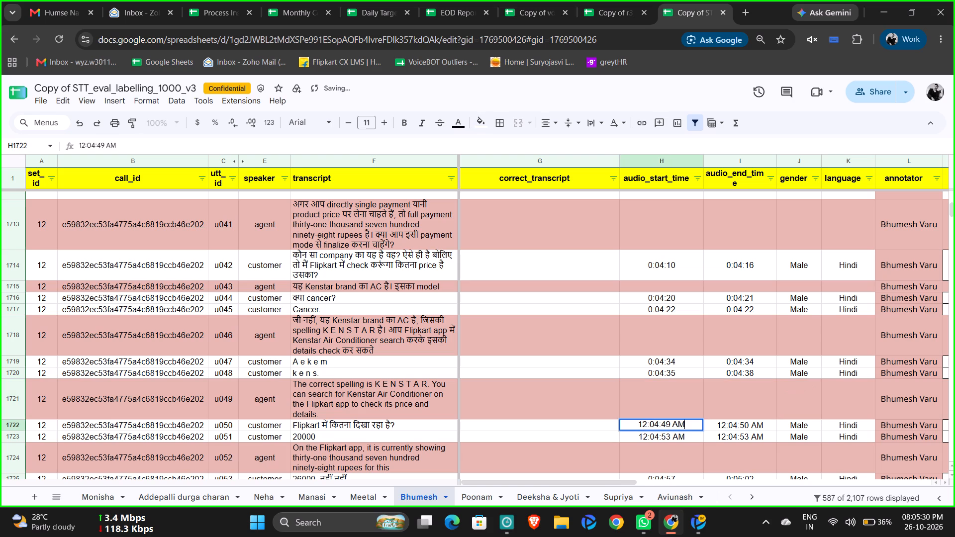
key(Return)
key(Up)
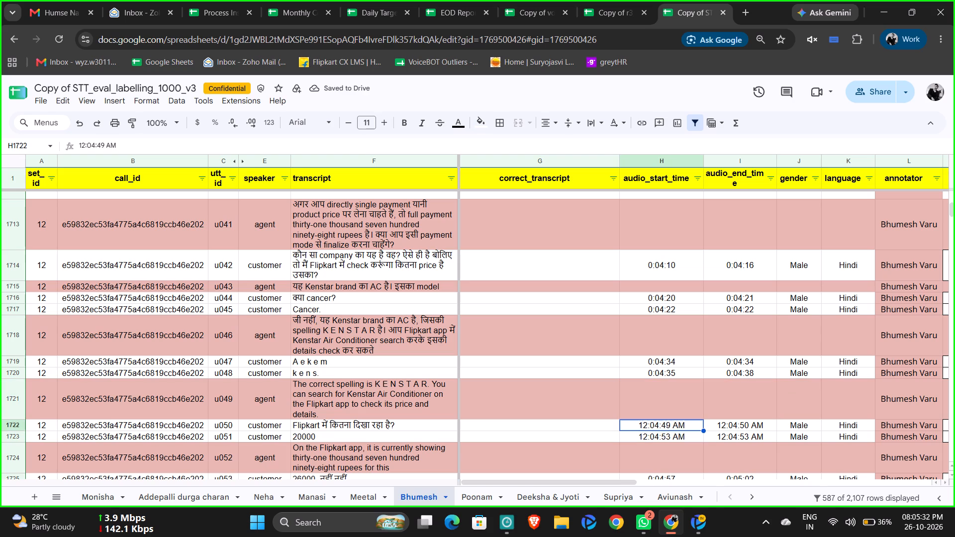
key(ctrl+v)
key(Left)
key(Right)
key(Return)
key(Left)
key(Left)
key(Left)
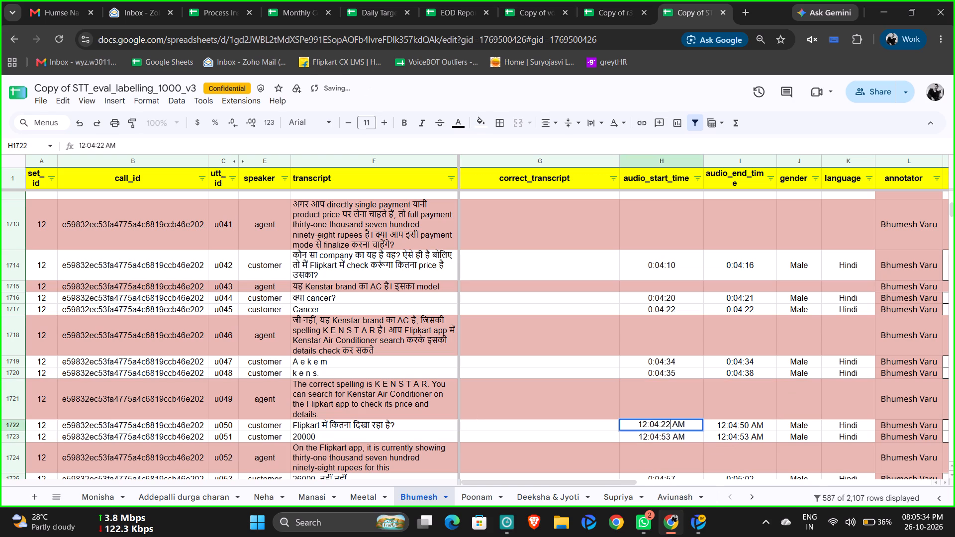
key(BackSpace)
key(BackSpace)
text(49)
key(Return)
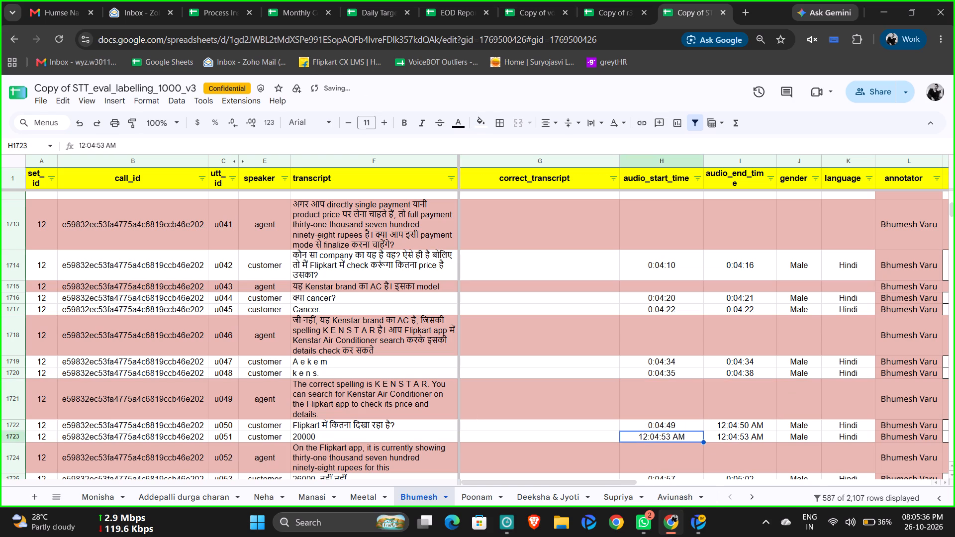
Set the u050 row's audio_end_time to 0:04:50 in the copied time format.
key(Right)
key(Up)
key(ctrl+v)
key(Left)
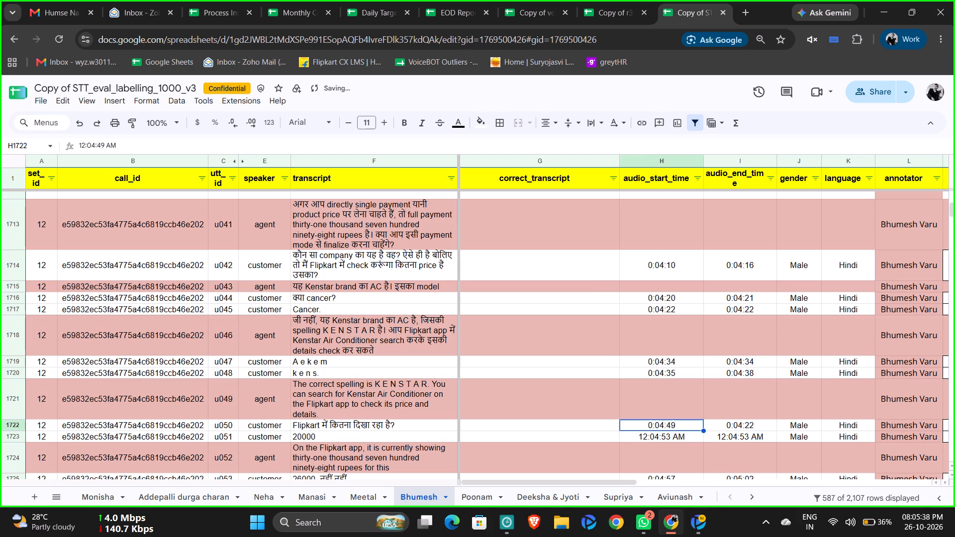
key(Right)
key(Return)
key(Left)
key(Left)
key(Left)
key(BackSpace)
key(BackSpace)
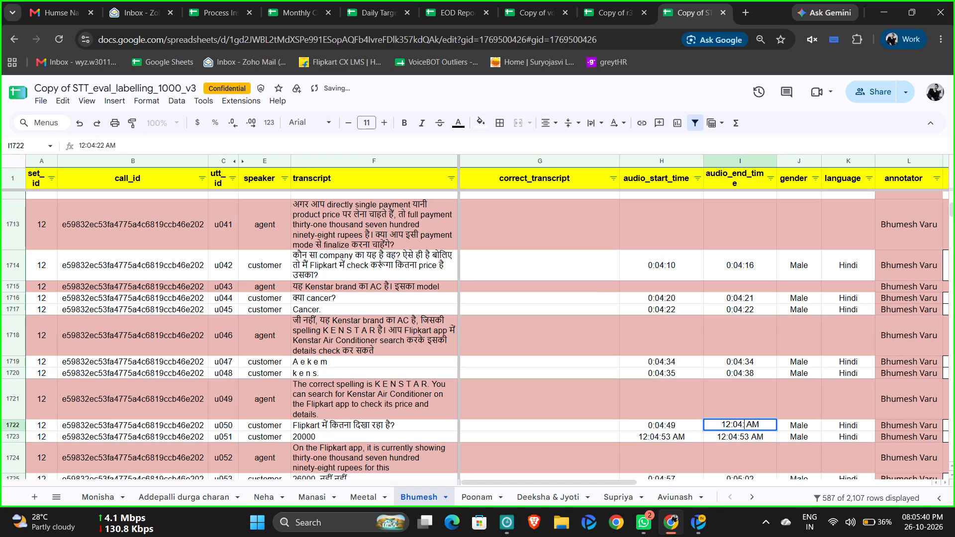
text(50)
key(Return)
Set the u051 row's audio_start_time to 0:04:53 in the copied time format.
key(Down)
key(Left)
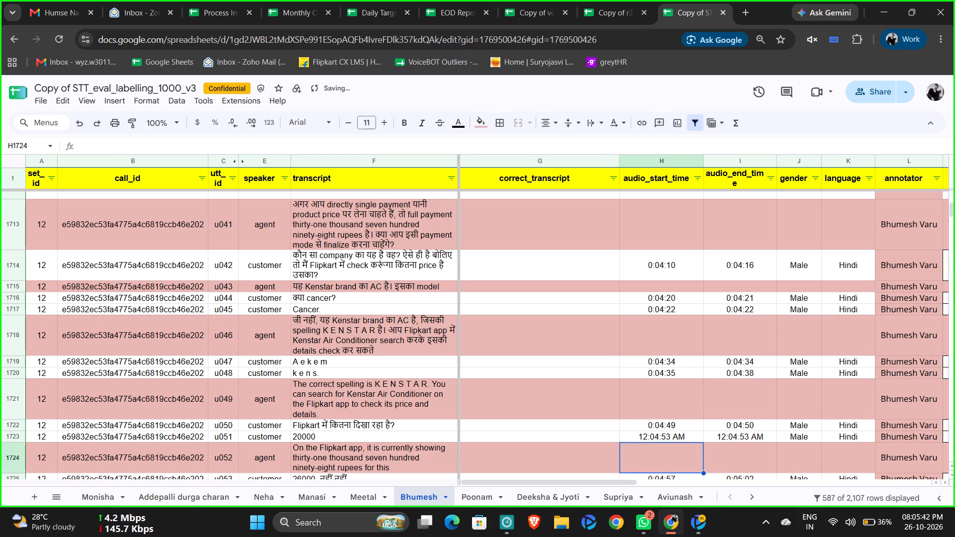
key(Up)
key(ctrl+v)
key(Left)
key(Right)
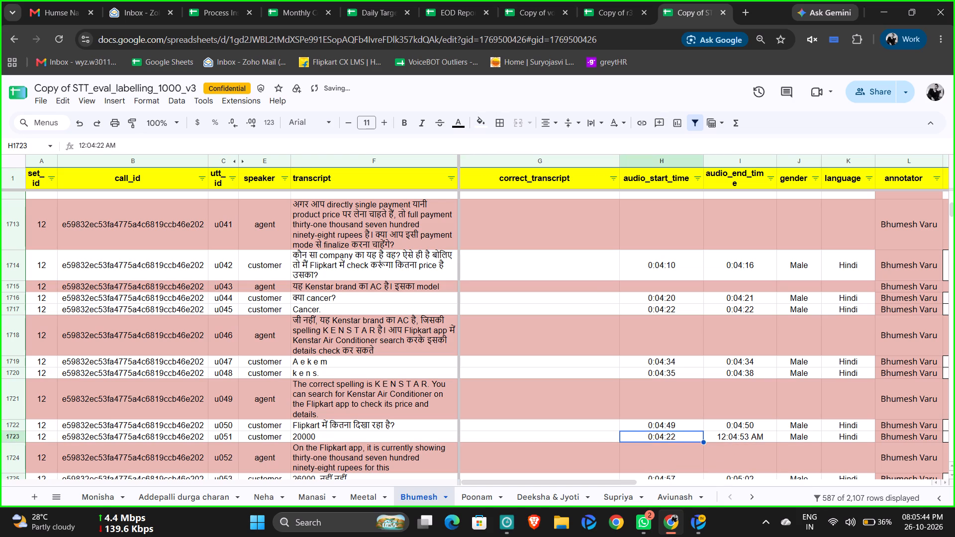
key(Return)
key(Left)
key(Left)
key(Left)
key(BackSpace)
key(BackSpace)
text(53)
key(Return)
Copy the u051 row's audio_start_time of 0:04:53 into its audio_end_time.
key(Right)
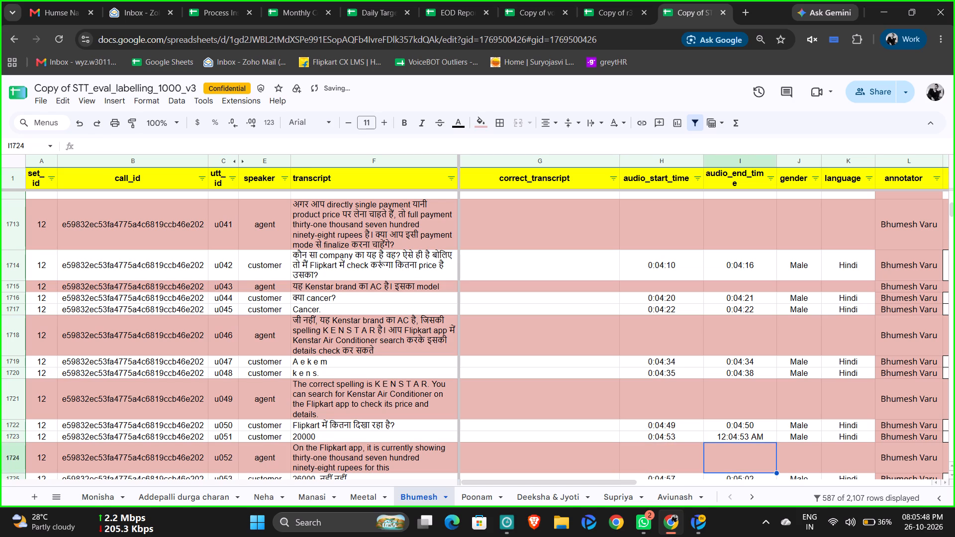
key(Up)
key(Left)
key(ctrl+c)
key(Right)
key(ctrl+v)
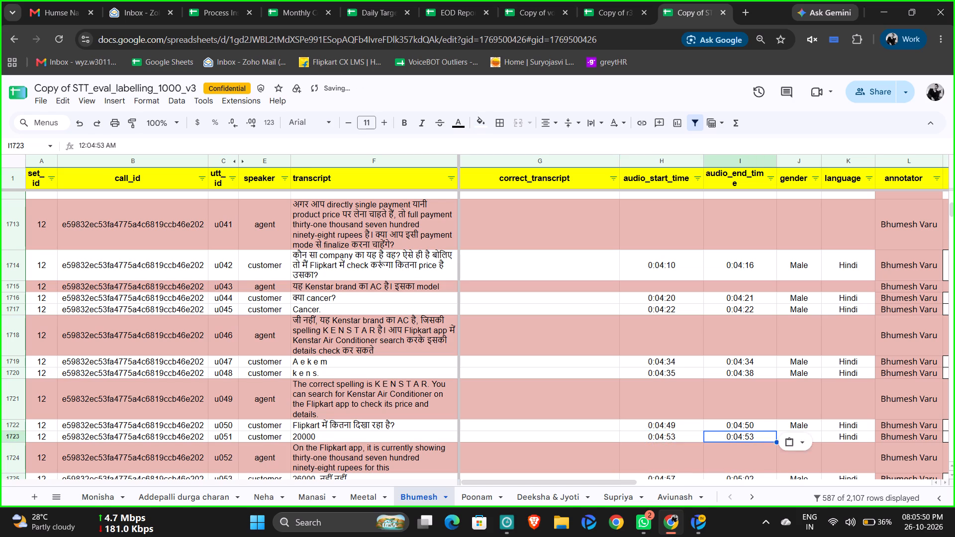
Review the audio times, corrected transcripts and notes in the call's rows after u051, down to its last utterance.
key(Left)
key(shift+Right)
key(shift+Right)
key(Down)
key(Down)
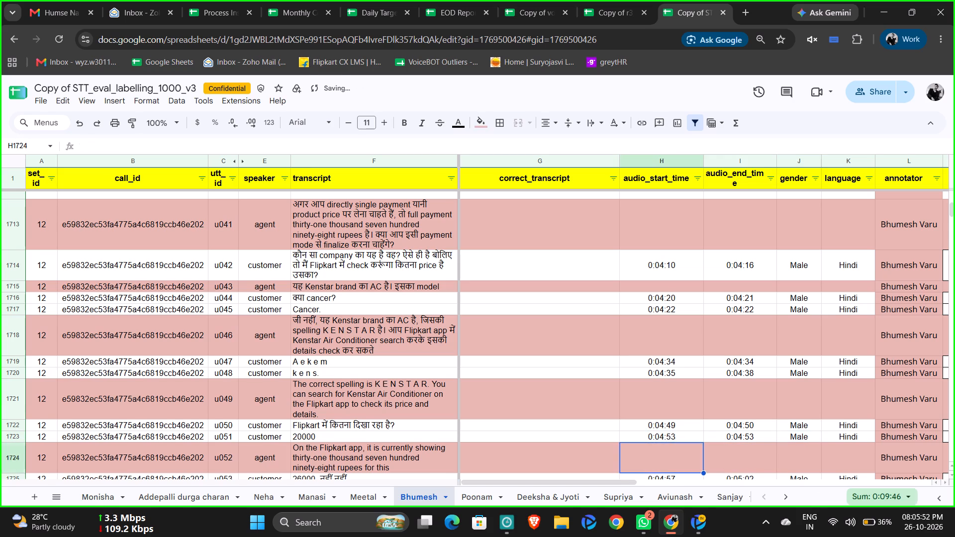
key(Down)
key(Down)
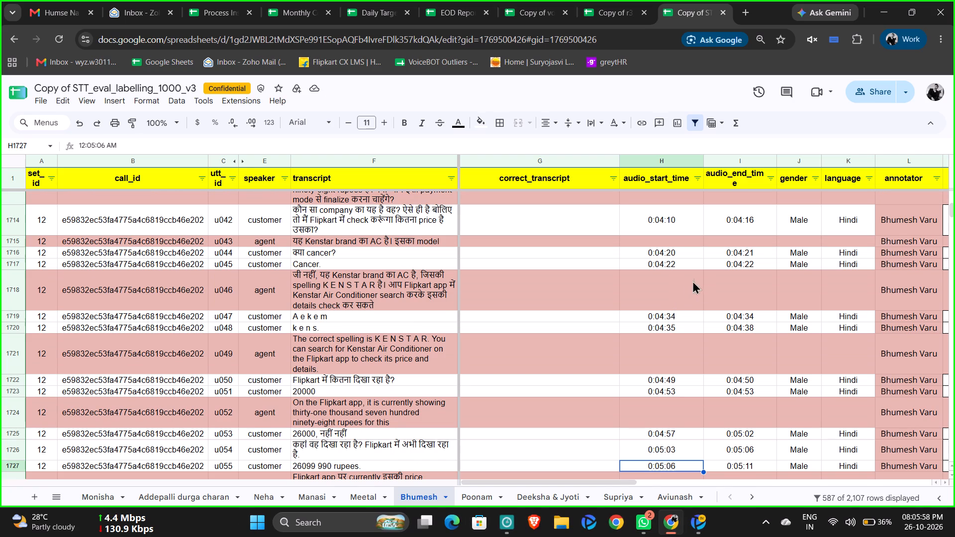
scroll(695, 355, down, 4)
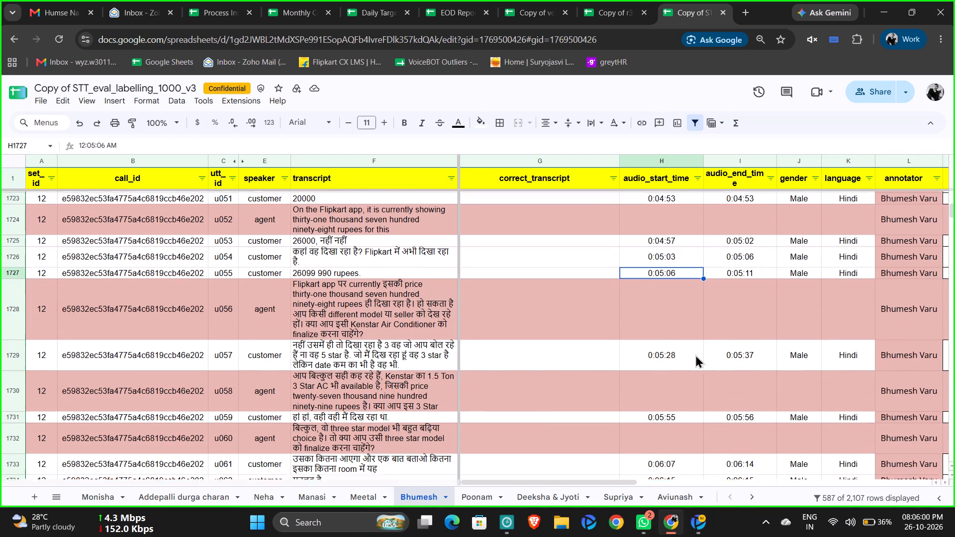
scroll(695, 355, down, 7)
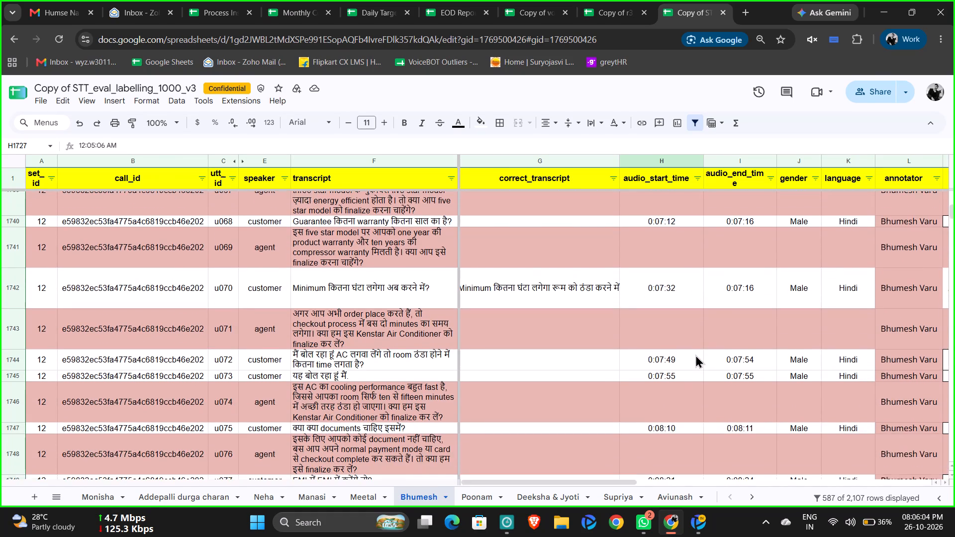
scroll(695, 355, down, 3)
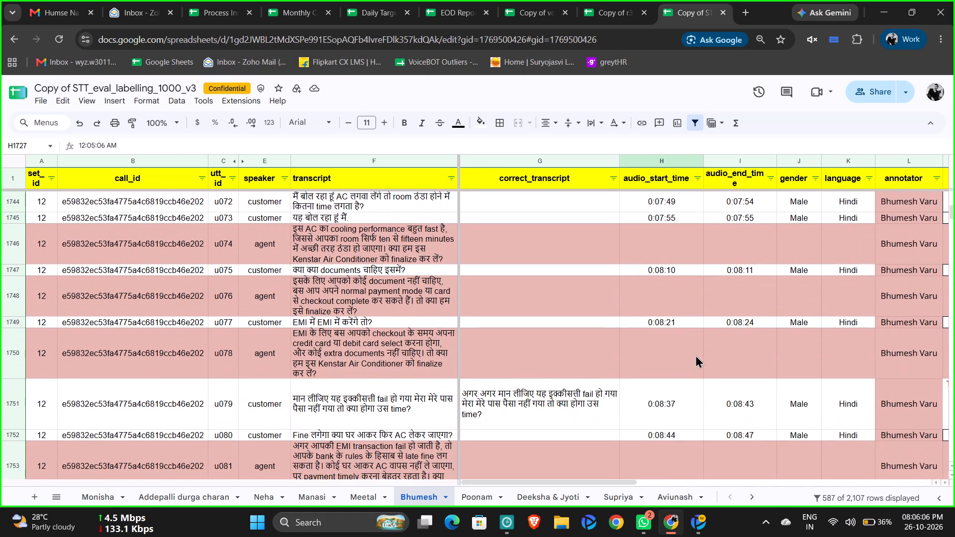
scroll(695, 355, down, 1)
scroll(695, 355, up, 1)
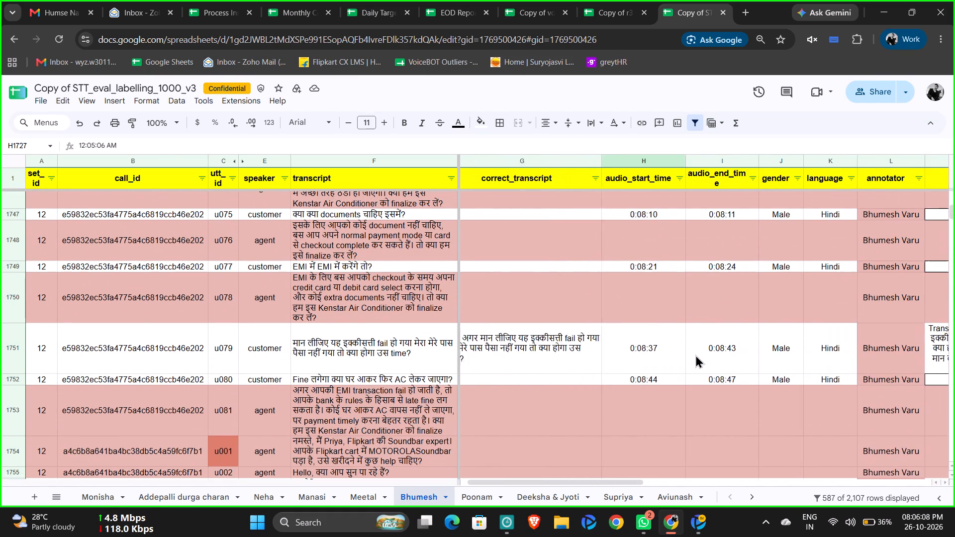
scroll(695, 355, up, 1)
scroll(765, 390, left, 2)
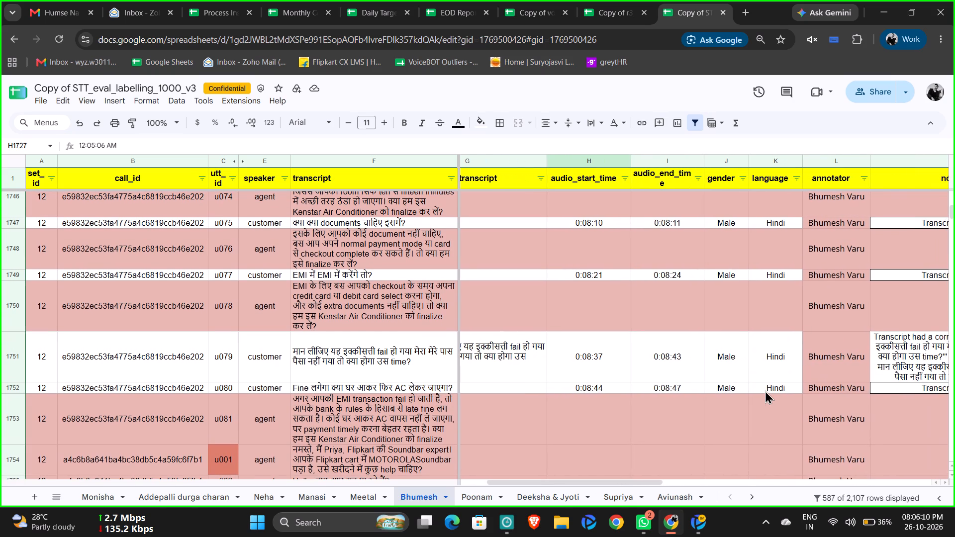
scroll(765, 390, left, 4)
scroll(765, 390, up, 1)
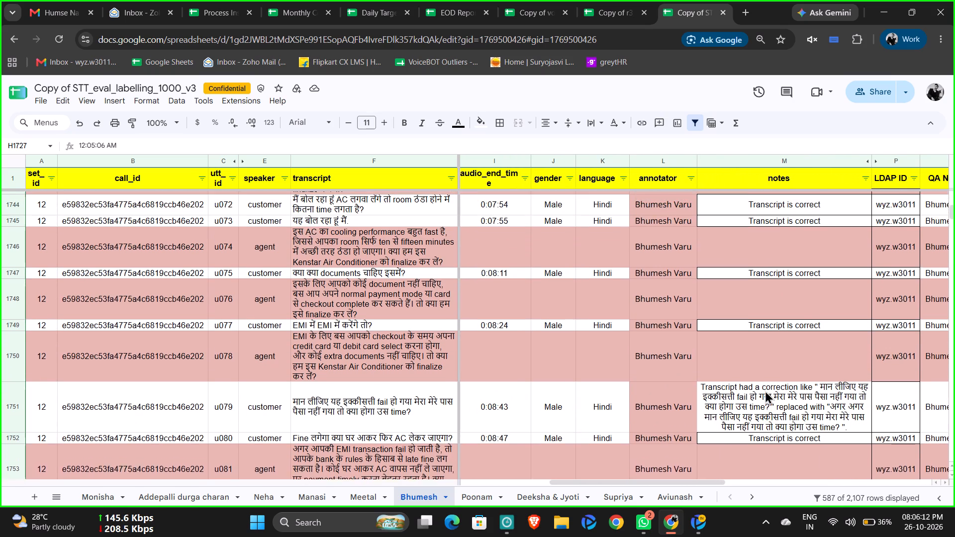
scroll(765, 390, up, 6)
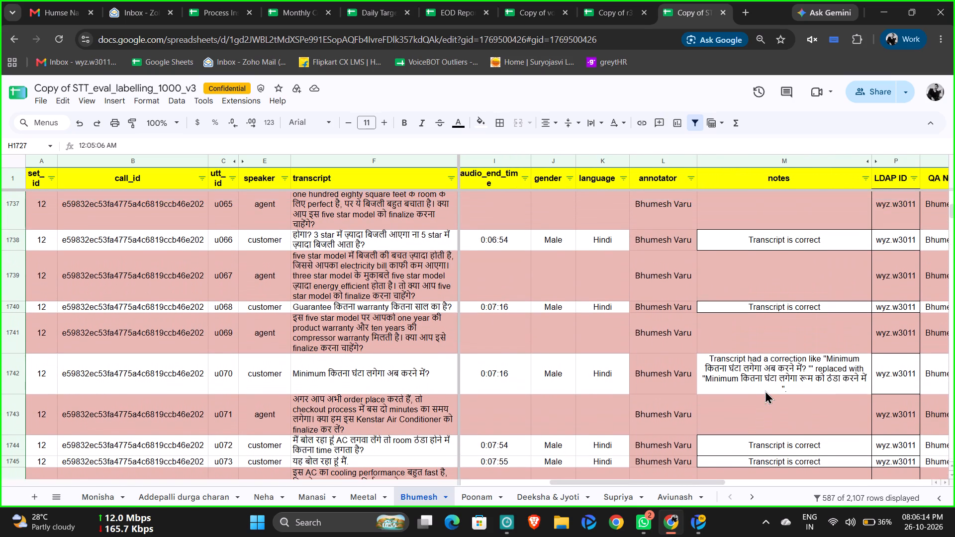
scroll(765, 390, up, 6)
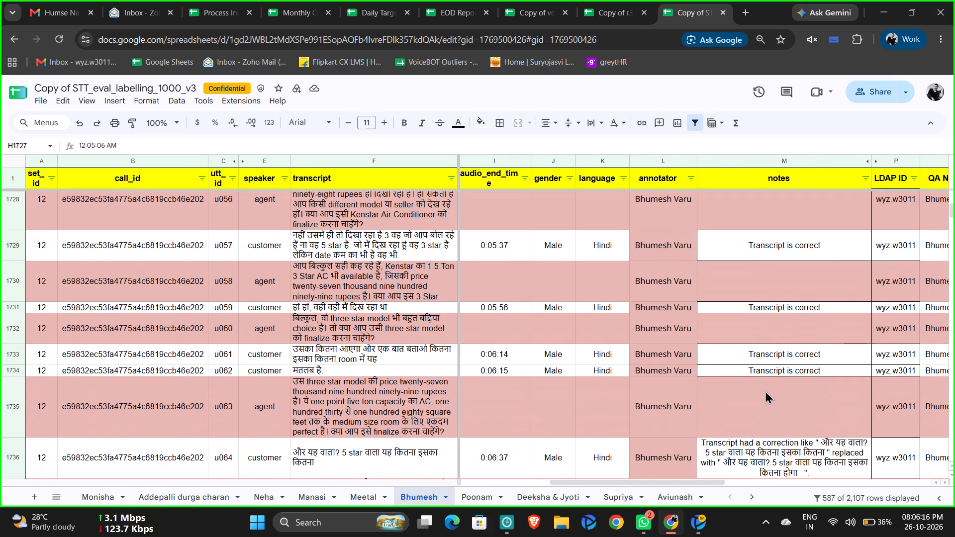
scroll(765, 390, up, 1)
Filter the speaker column to show only customer rows.
scroll(765, 390, left, 2)
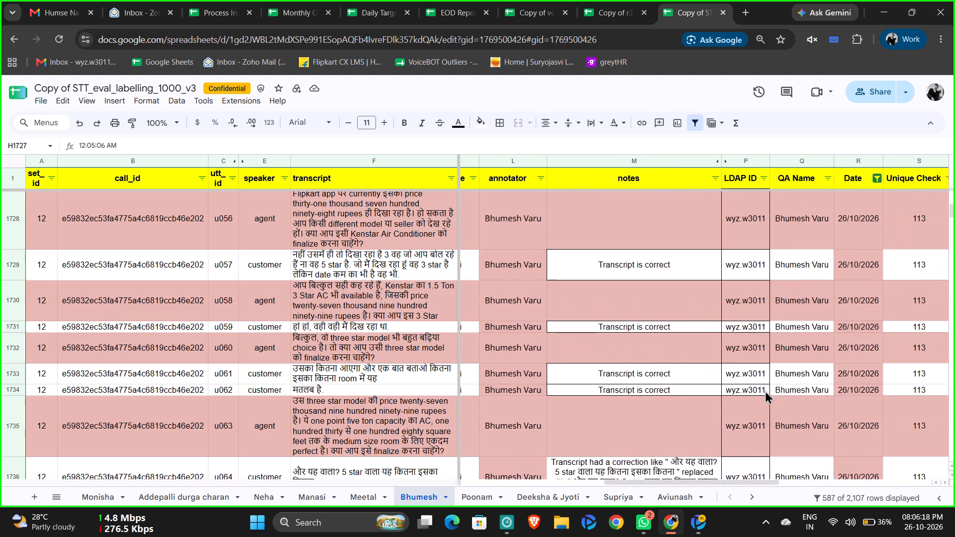
scroll(765, 390, left, 2)
scroll(765, 390, up, 5)
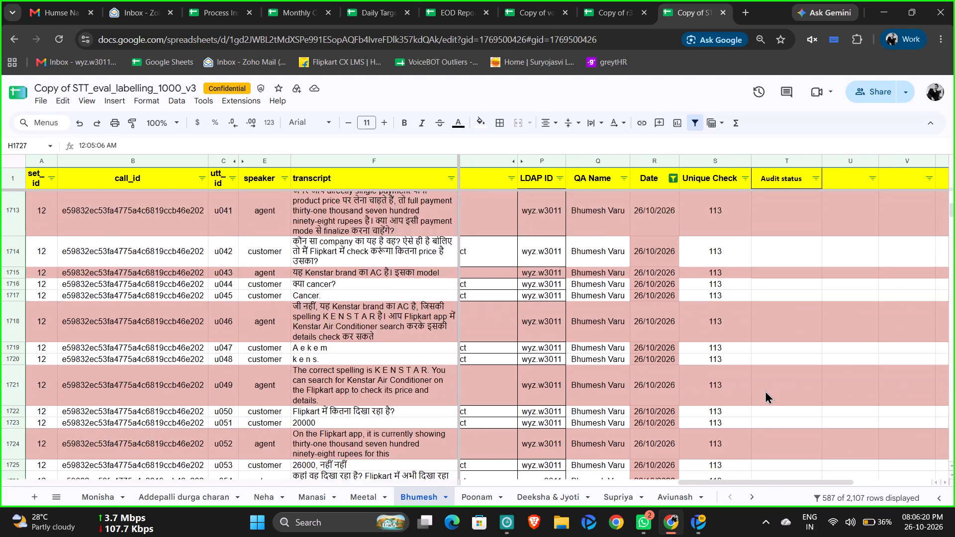
scroll(765, 390, up, 9)
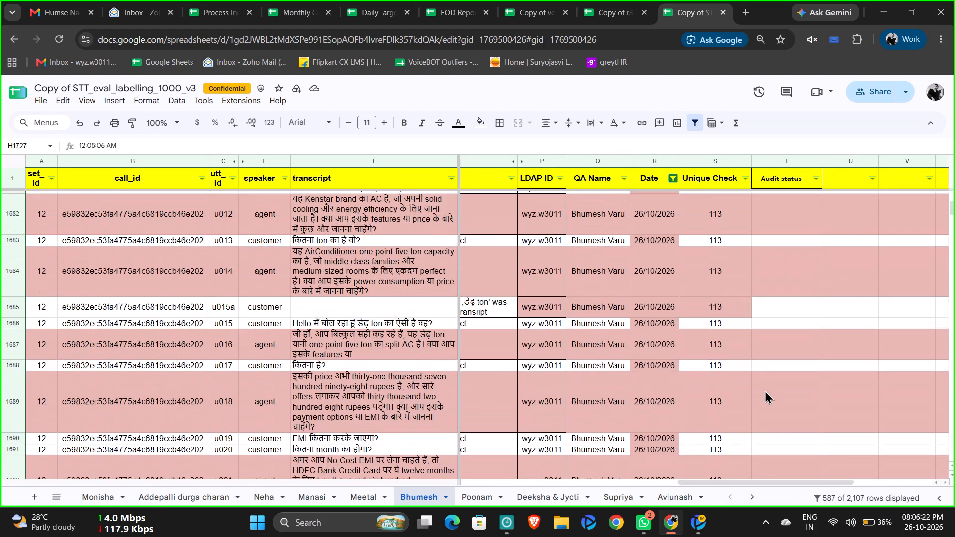
scroll(765, 390, up, 6)
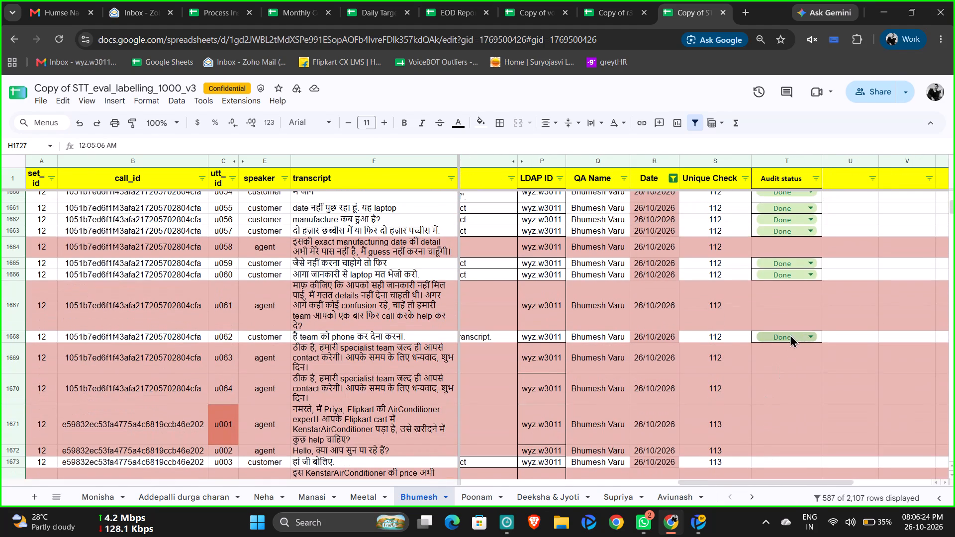
click(726, 341)
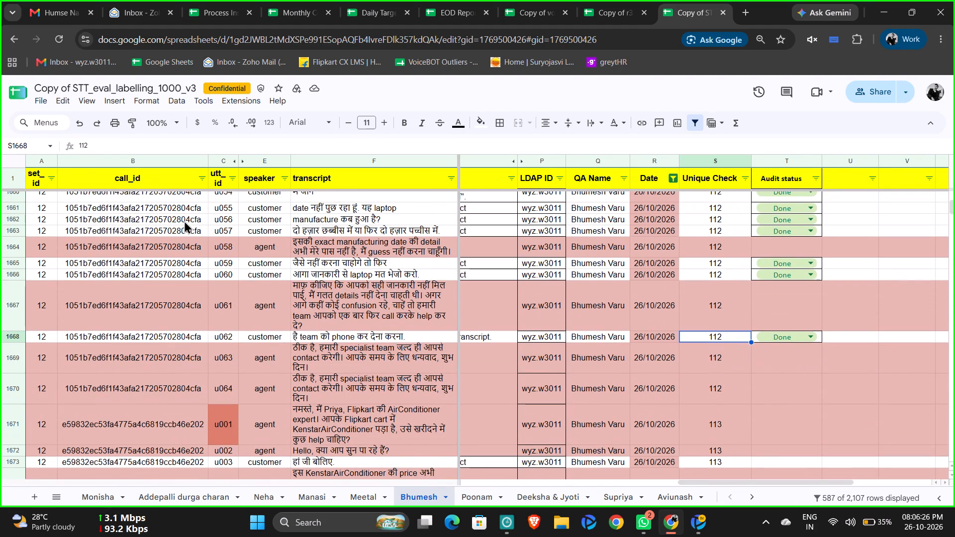
click(288, 180)
click(201, 363)
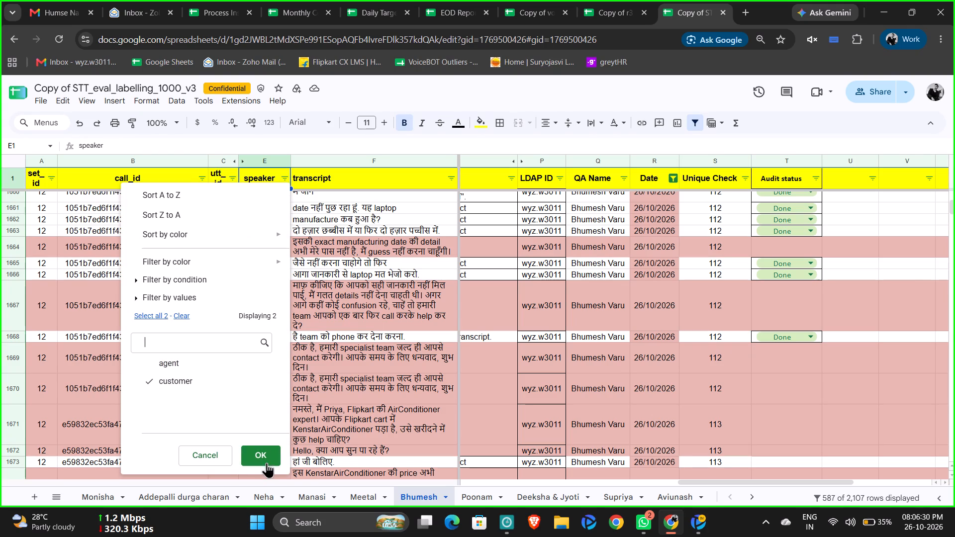
click(267, 464)
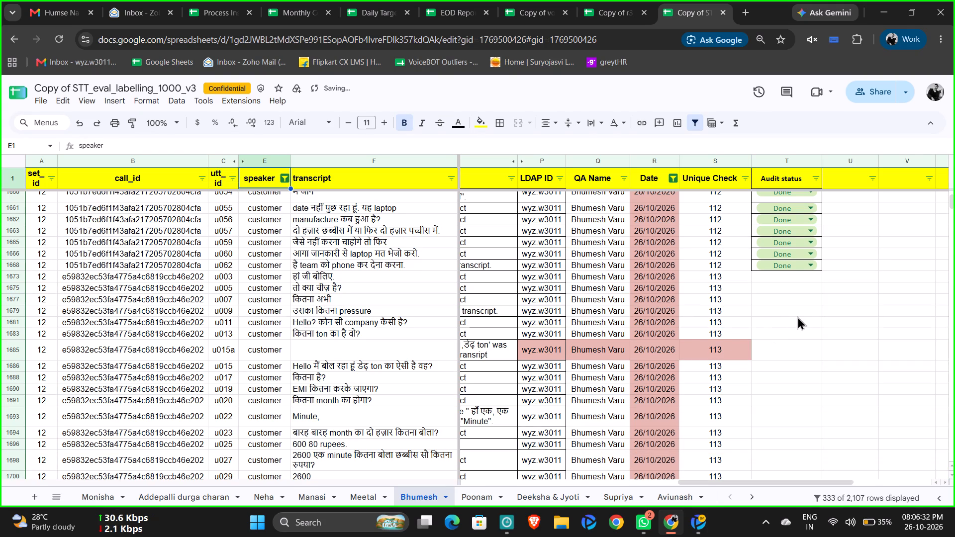
key(Up)
click(797, 316)
key(Up)
key(Up)
key(Up)
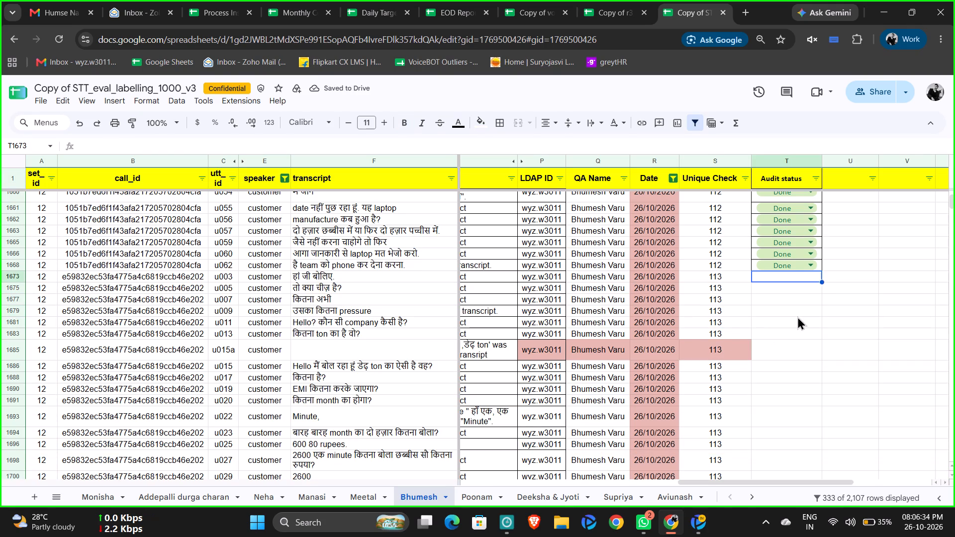
key(Up)
key(ctrl+c)
key(shift+Down)
key(shift+Down)
key(shift+Down)
key(shift+Down)
key(shift+Down)
key(shift+Down)
key(shift+Down)
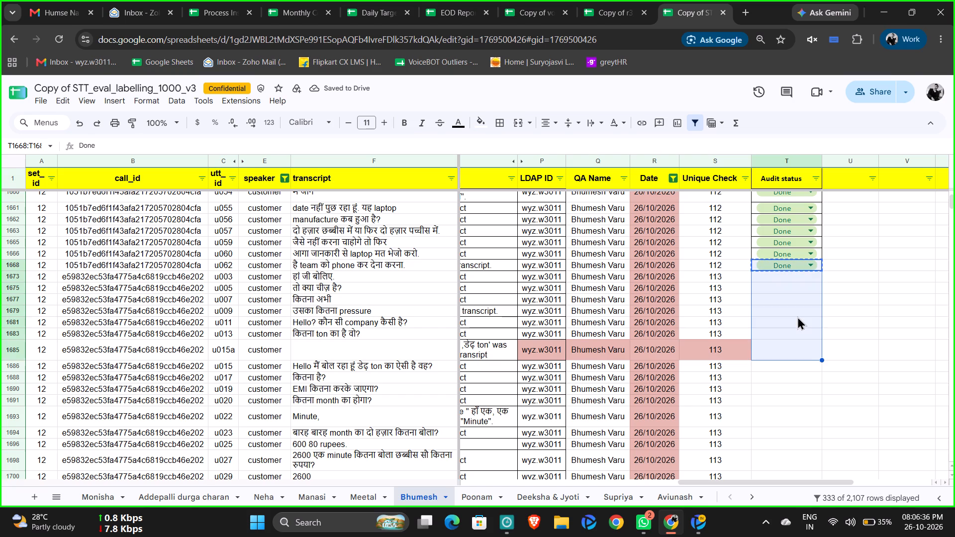
key(shift+Down)
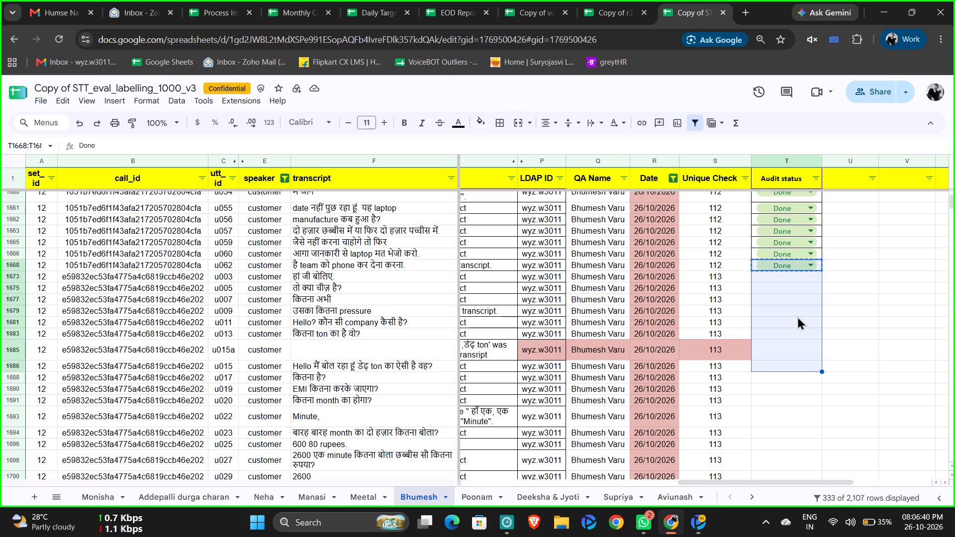
key(shift+Down)
key(shift+Down)
key(shift+Down)
key(shift+Down)
key(shift+Down)
key(shift+Down)
key(shift+Down)
key(shift+Down)
key(shift+Down)
key(shift+Down)
key(shift+Down)
key(shift+Down)
key(shift+Down)
key(shift+Down)
key(shift+Down)
key(shift+Down)
key(shift+Down)
key(shift+Down)
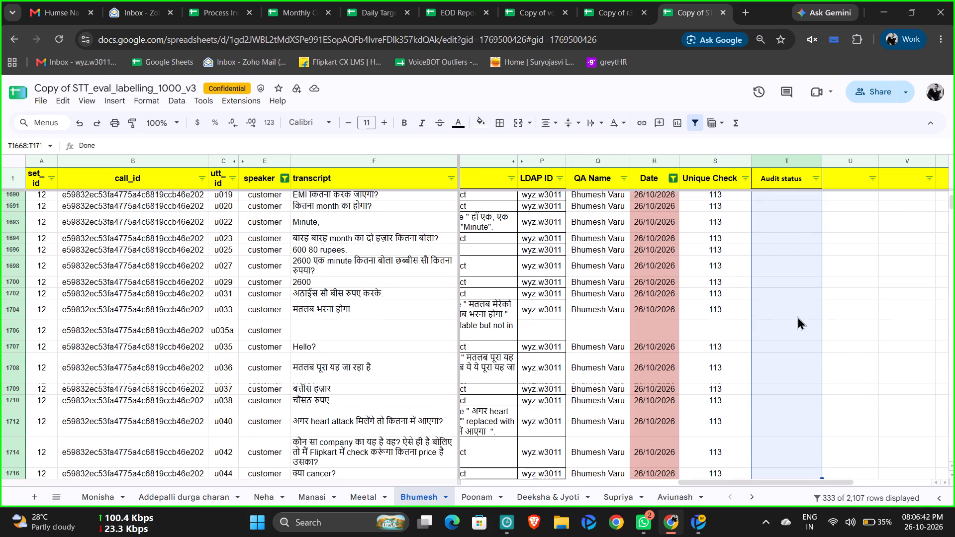
key(shift+Down)
key(shift+Down)
key(shift+Down)
key(shift+Down)
key(shift+Down)
key(shift+Down)
key(shift+Down)
key(shift+Down)
key(shift+Down)
key(shift+Down)
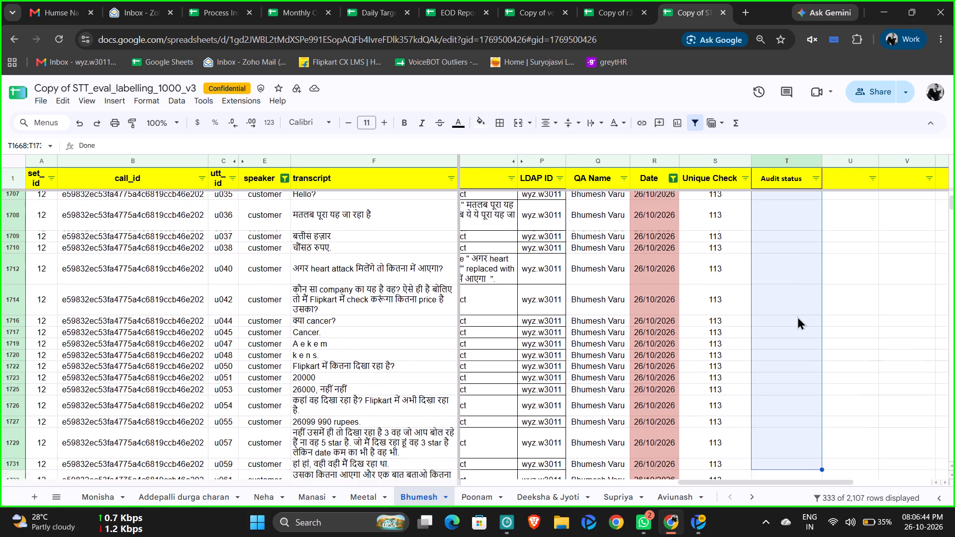
key(shift+Down)
key(shift+Down)
key(shift+Down)
key(shift+Down)
key(shift+Down)
key(shift+Down)
key(shift+Down)
key(shift+Down)
key(shift+Down)
key(shift+Down)
key(shift+Down)
key(shift+Down)
key(shift+Down)
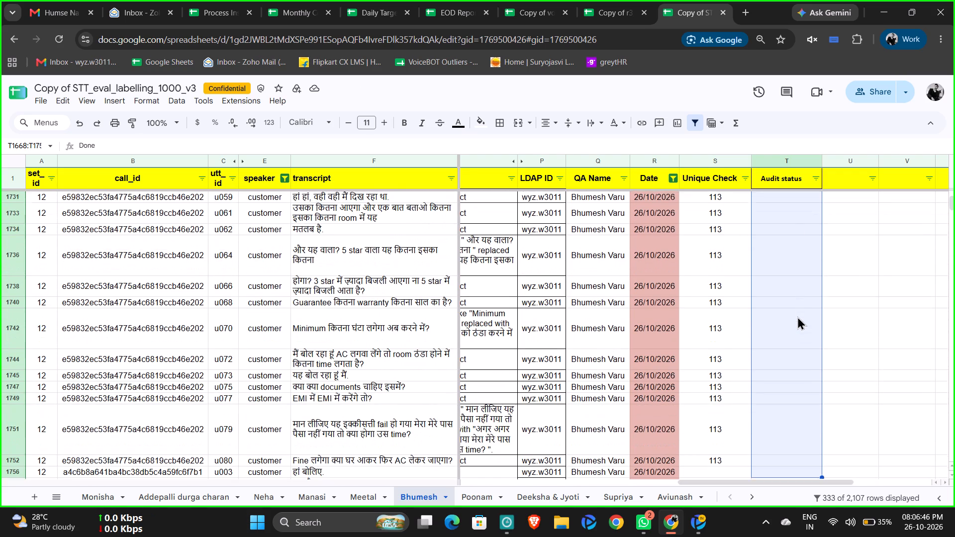
key(shift+Down)
key(shift+Down)
key(shift+Down)
key(shift+Down)
key(shift+Up)
key(shift+Up)
key(shift+Up)
key(shift+Up)
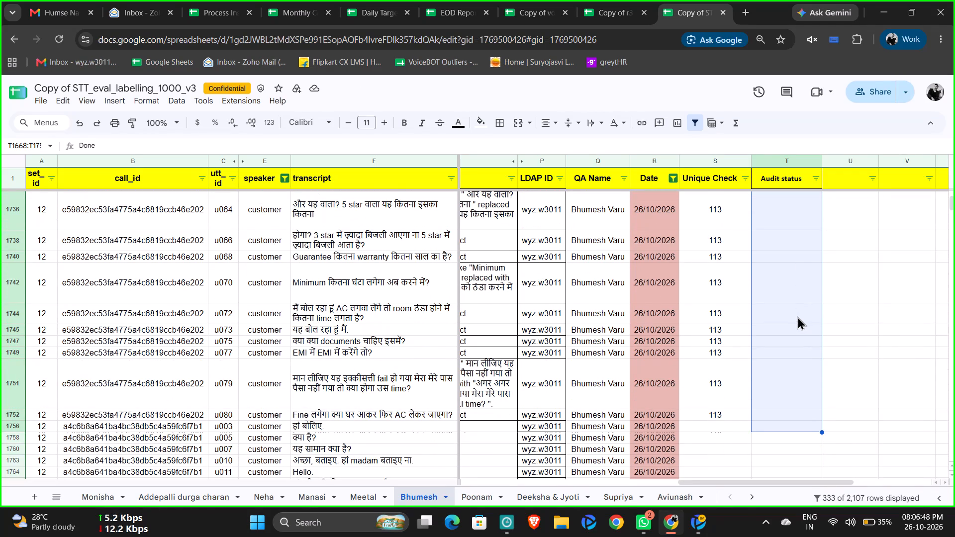
key(shift+Up)
key(ctrl+v)
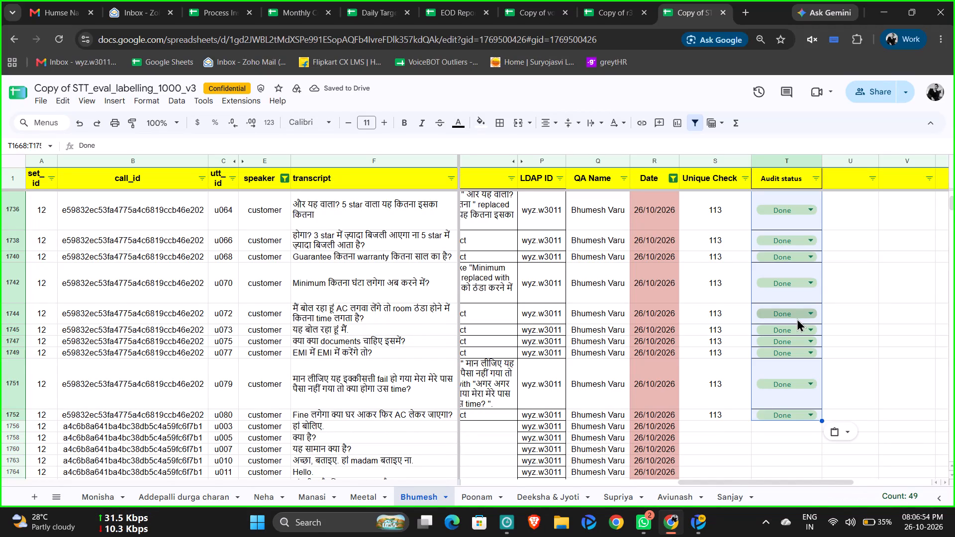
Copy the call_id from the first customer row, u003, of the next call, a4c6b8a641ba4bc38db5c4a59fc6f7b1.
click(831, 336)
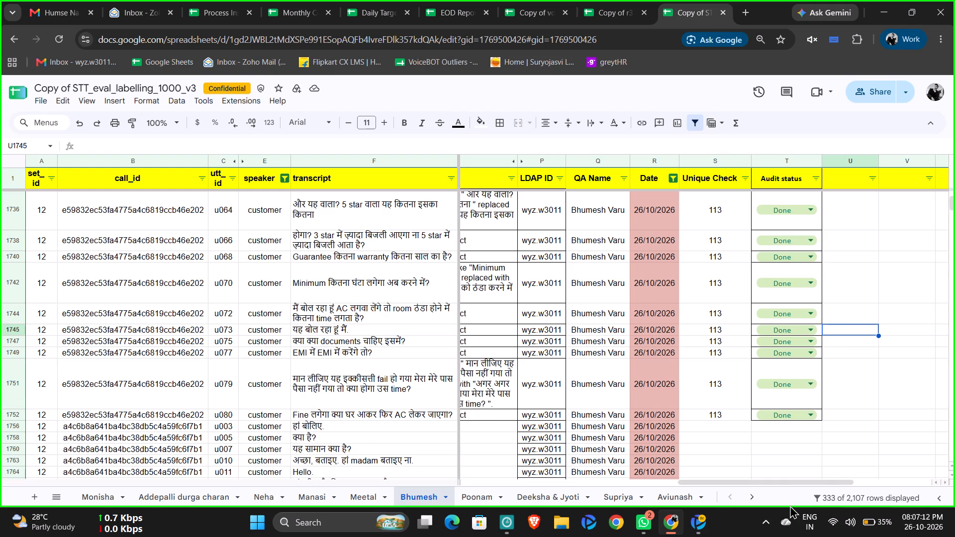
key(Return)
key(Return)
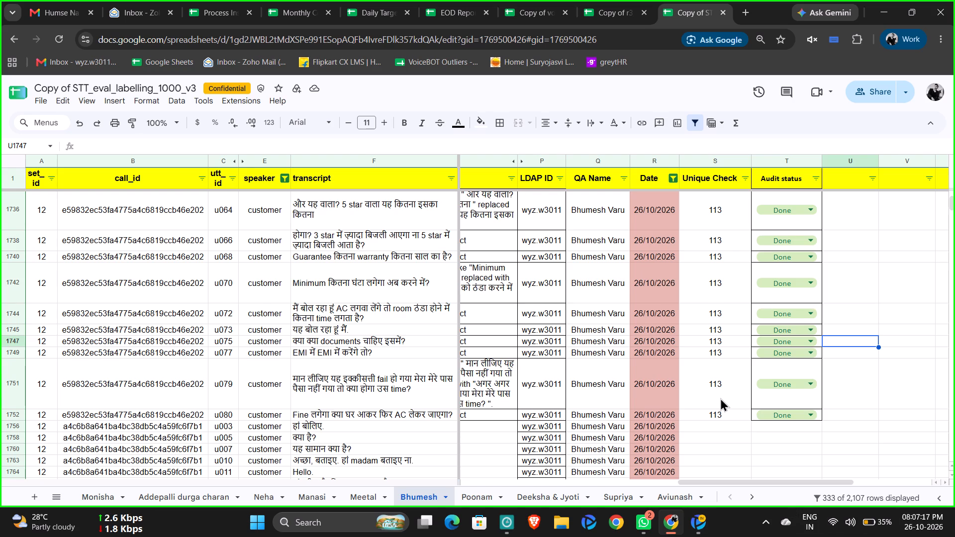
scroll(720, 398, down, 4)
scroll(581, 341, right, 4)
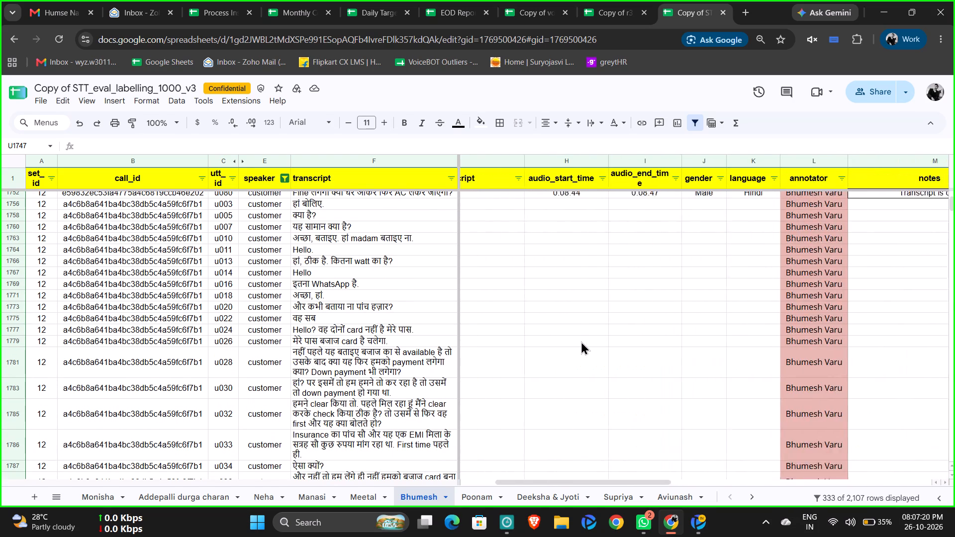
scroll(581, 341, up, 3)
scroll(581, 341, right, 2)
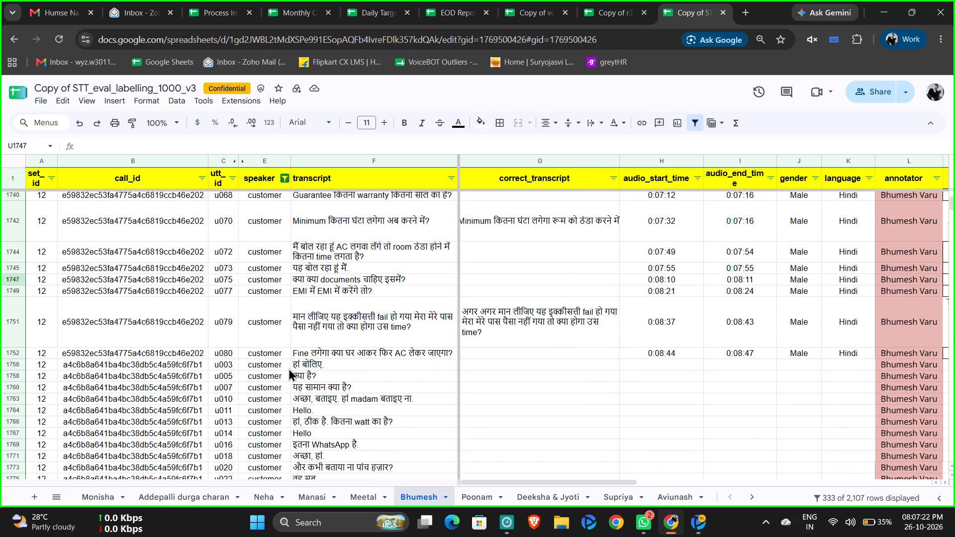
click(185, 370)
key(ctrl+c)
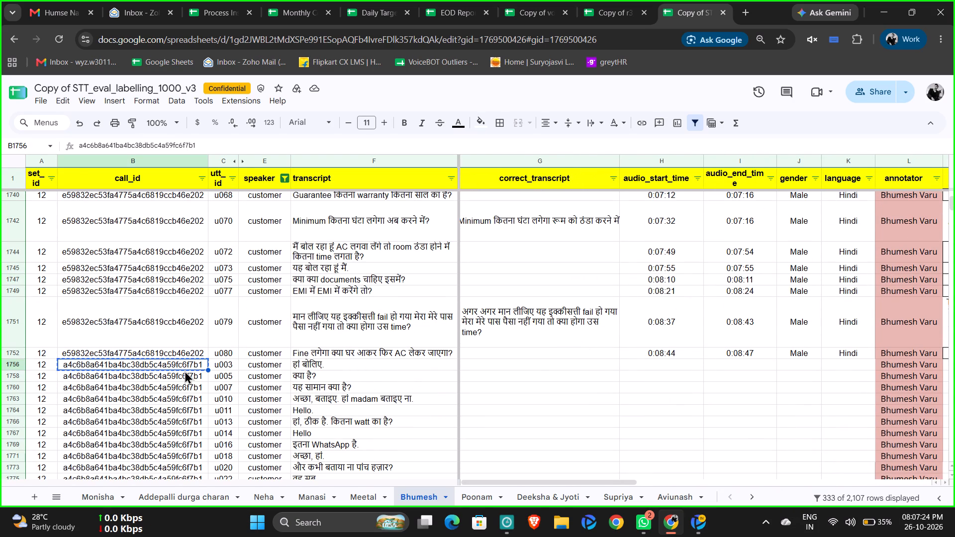
Include agent rows in the speaker filter alongside the customer rows.
click(285, 179)
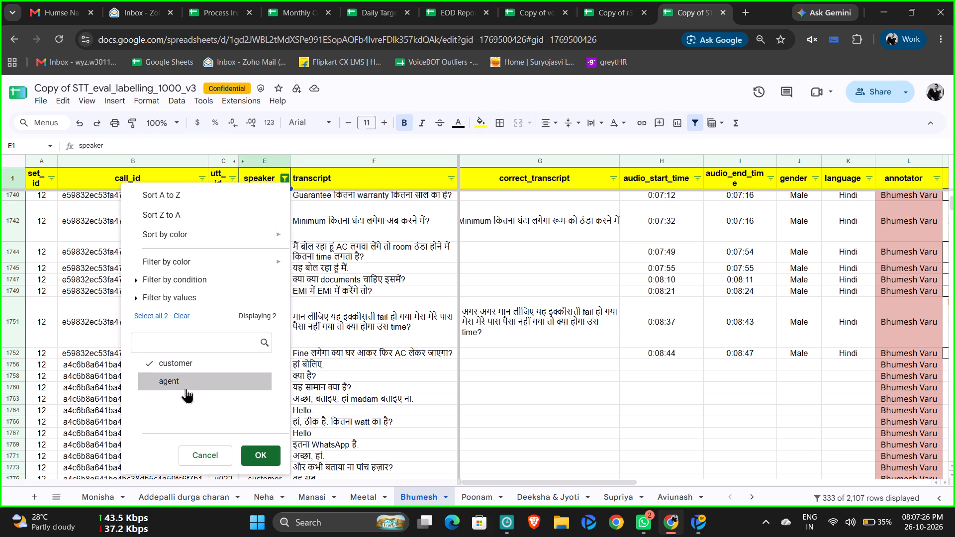
click(186, 388)
click(280, 447)
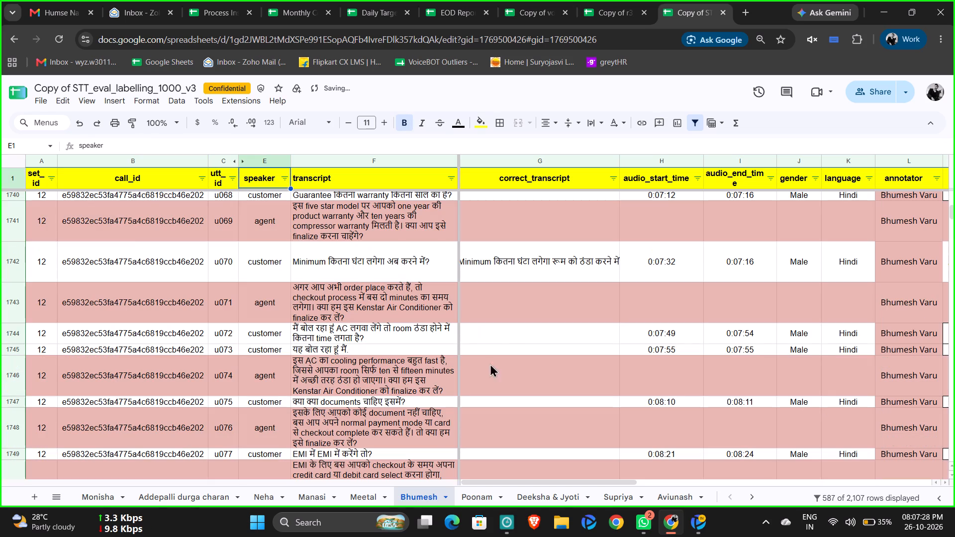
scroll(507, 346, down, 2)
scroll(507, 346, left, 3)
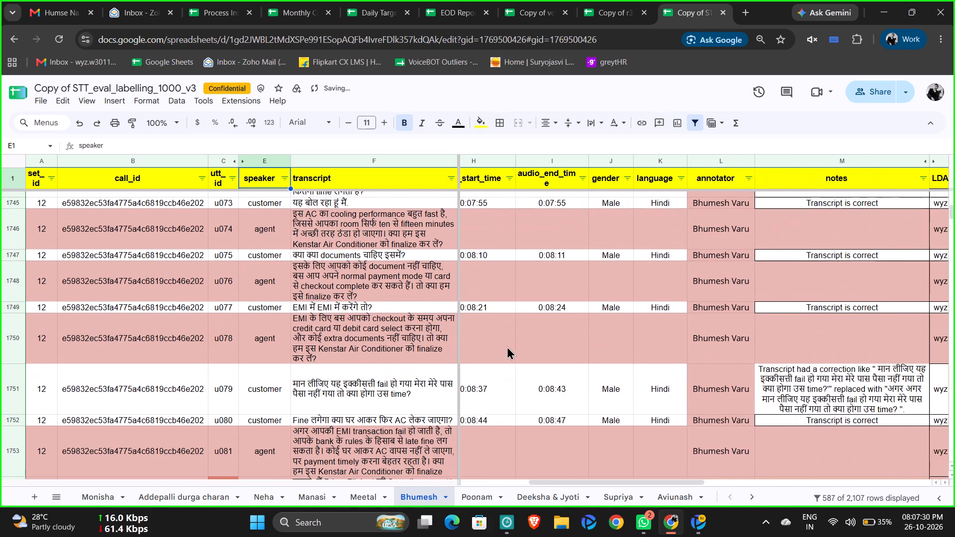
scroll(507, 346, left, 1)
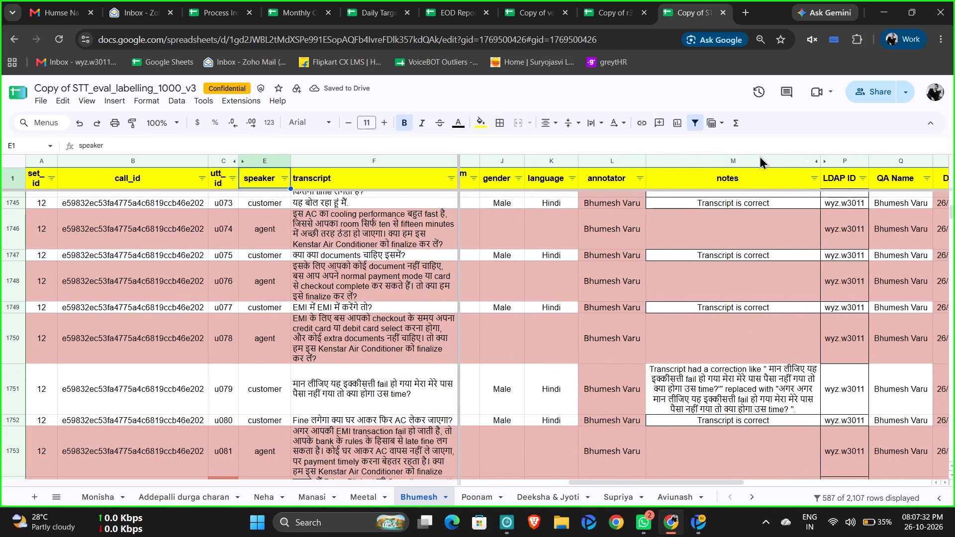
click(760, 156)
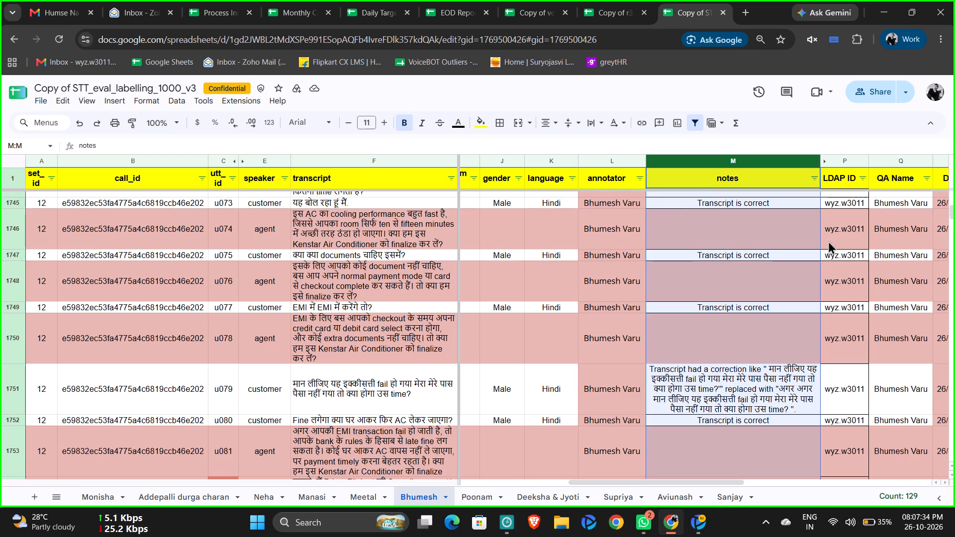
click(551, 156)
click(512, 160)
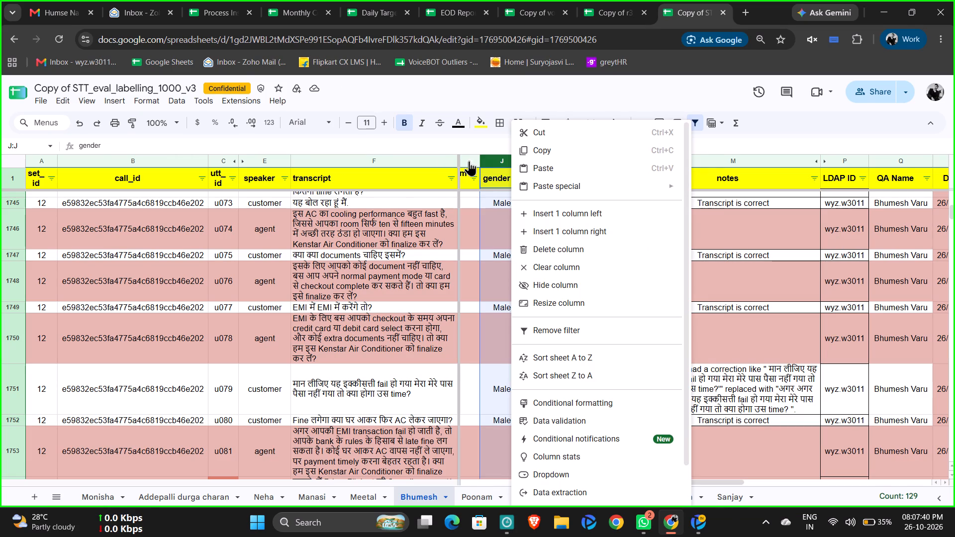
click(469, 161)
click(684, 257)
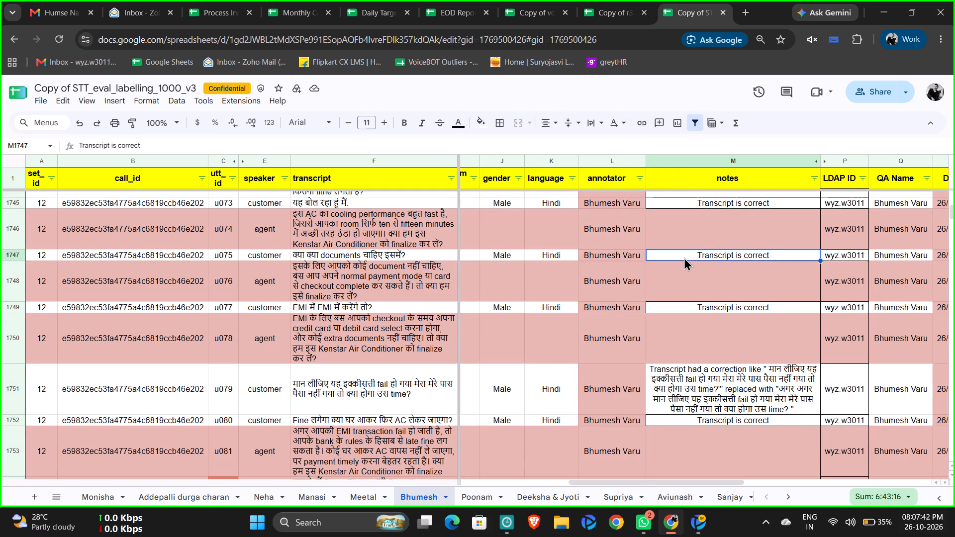
Fill the Unique Check value 114 down all rows of call a4c6b8a641ba4bc38db5c4a59fc6f7b1, u001 through u059.
scroll(684, 257, left, 3)
scroll(684, 257, down, 4)
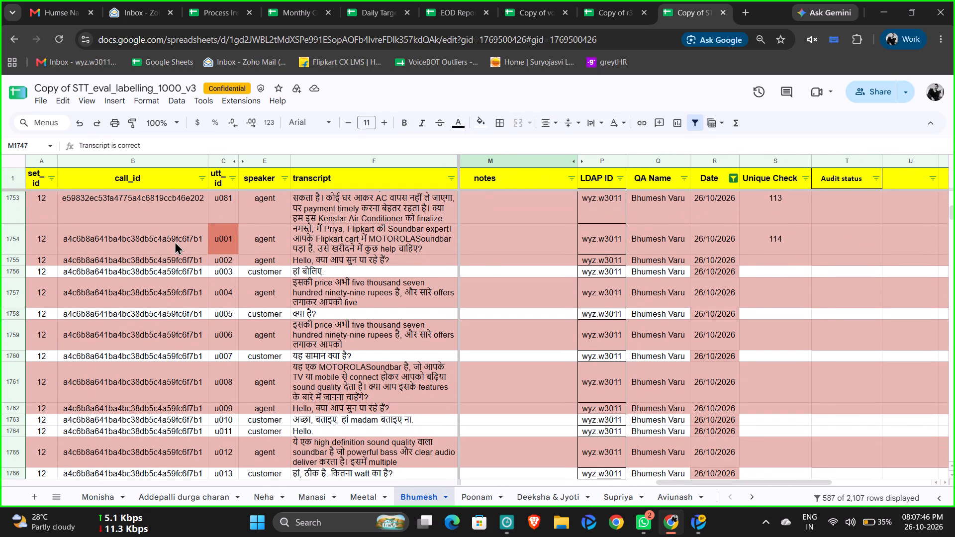
click(783, 242)
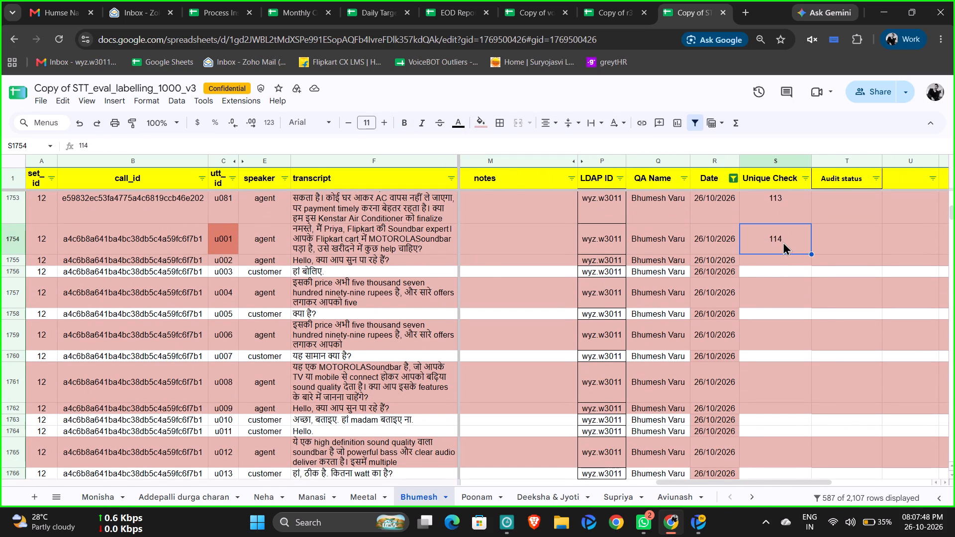
key(ctrl+c)
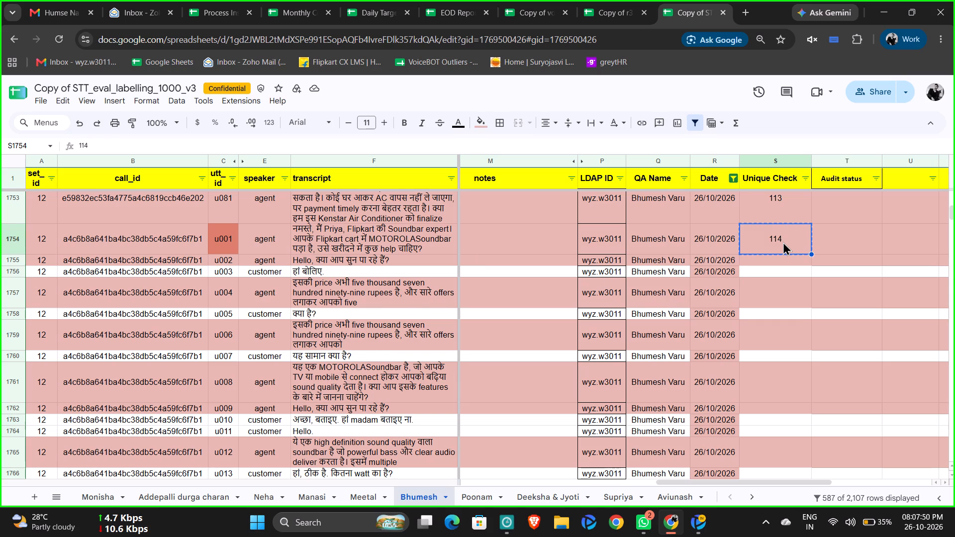
key(ctrl+shift+Down)
key(shift+Up)
key(ctrl+shift+v)
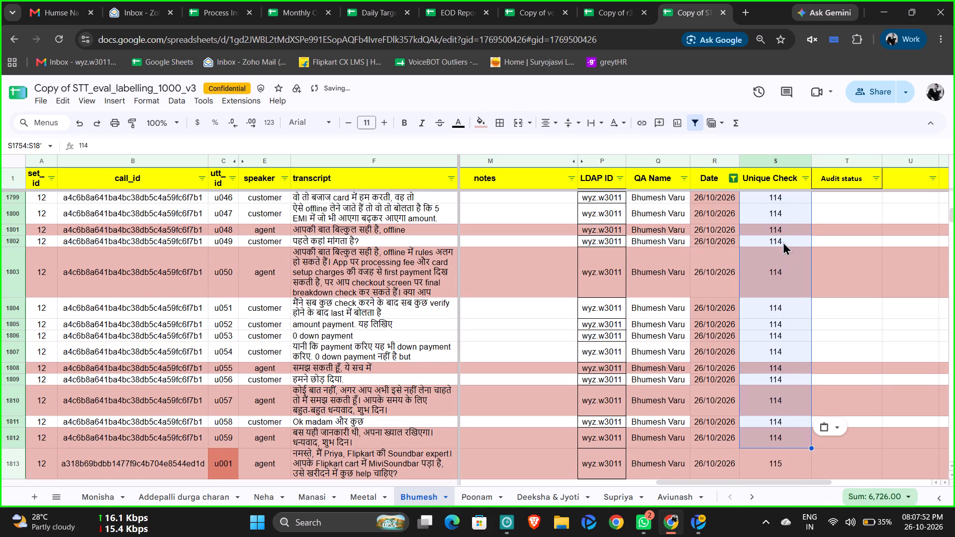
key(Right)
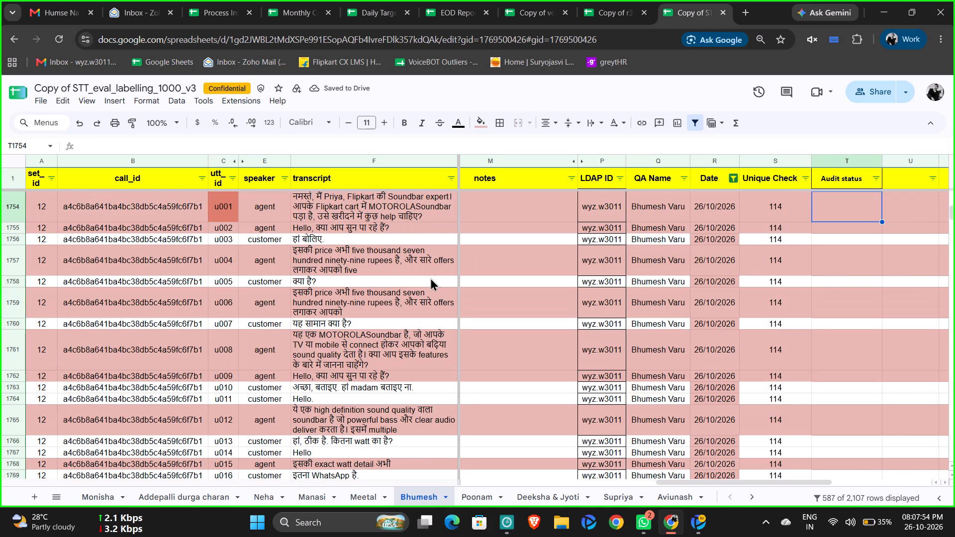
Copy the call_id from the call's u001 row and bring up that call's Voice Platform page in Prisma Browser.
click(181, 212)
key(ctrl+c)
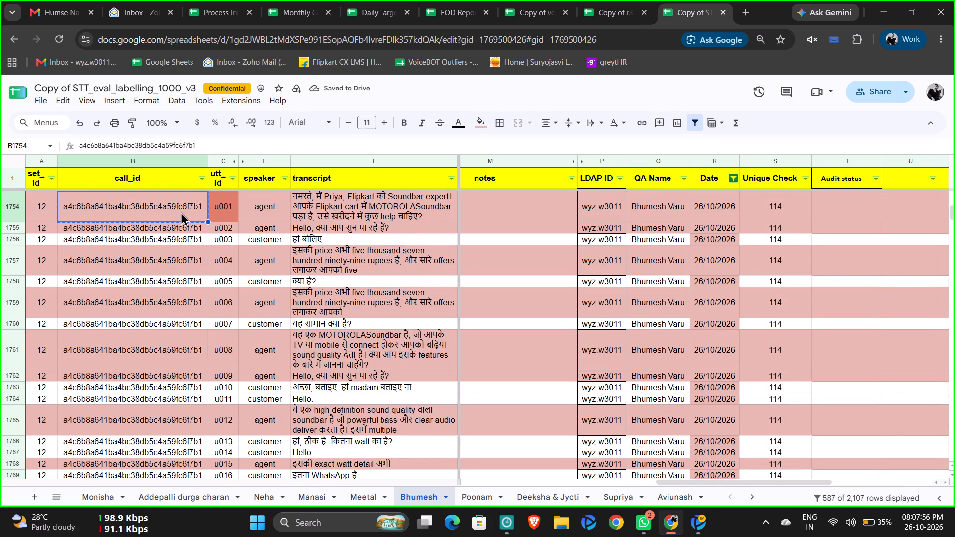
click(693, 520)
click(531, 12)
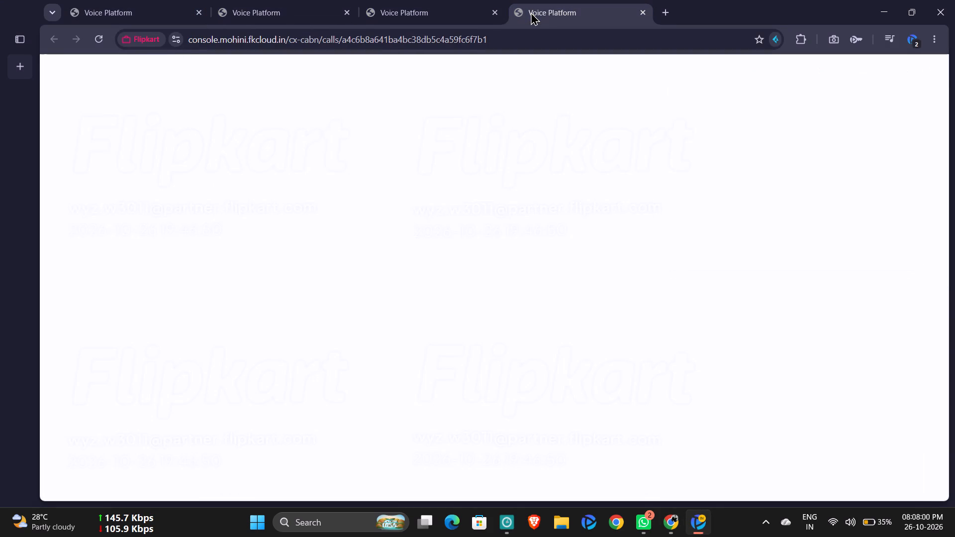
scroll(480, 180, up, 10)
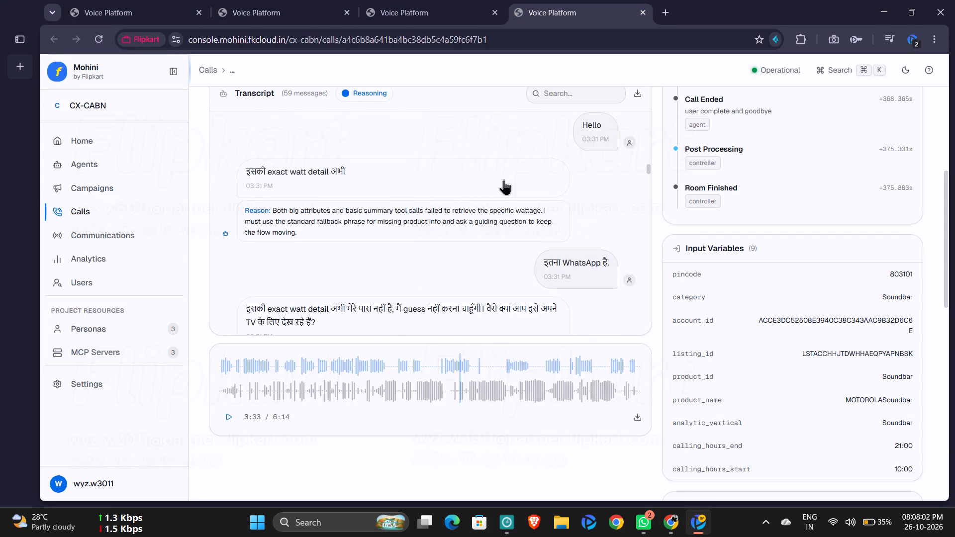
scroll(762, 178, up, 3)
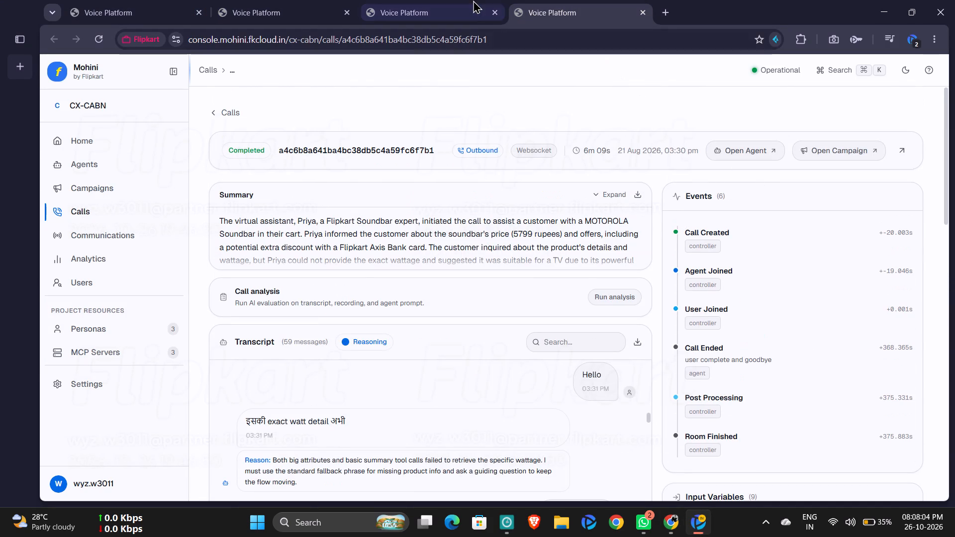
Close two of the other open Voice Platform pages, keeping this call's page with its recording in view.
click(493, 13)
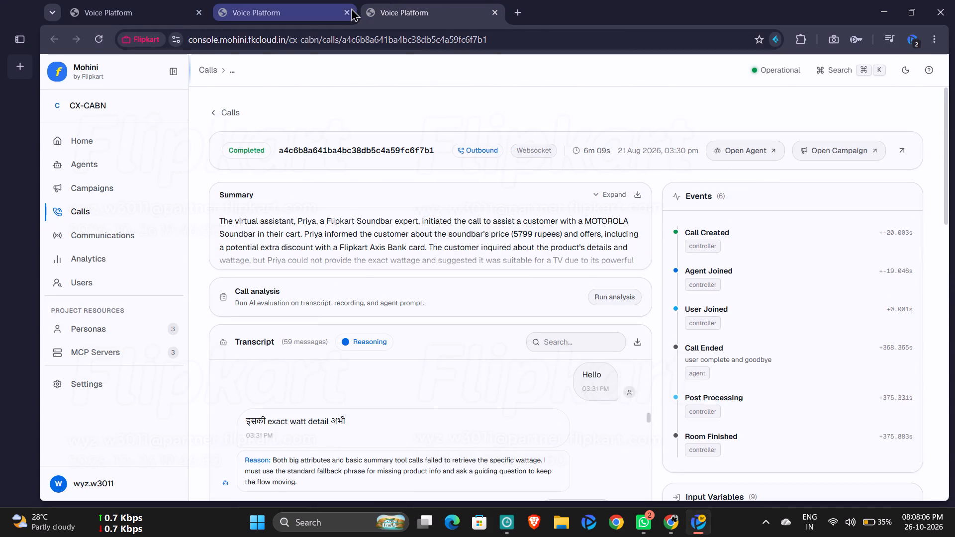
click(351, 8)
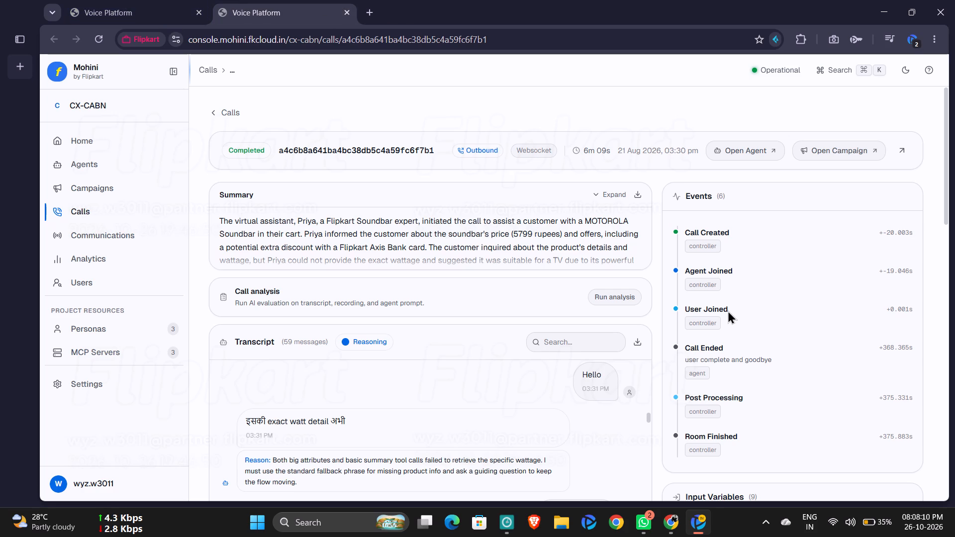
scroll(728, 310, down, 3)
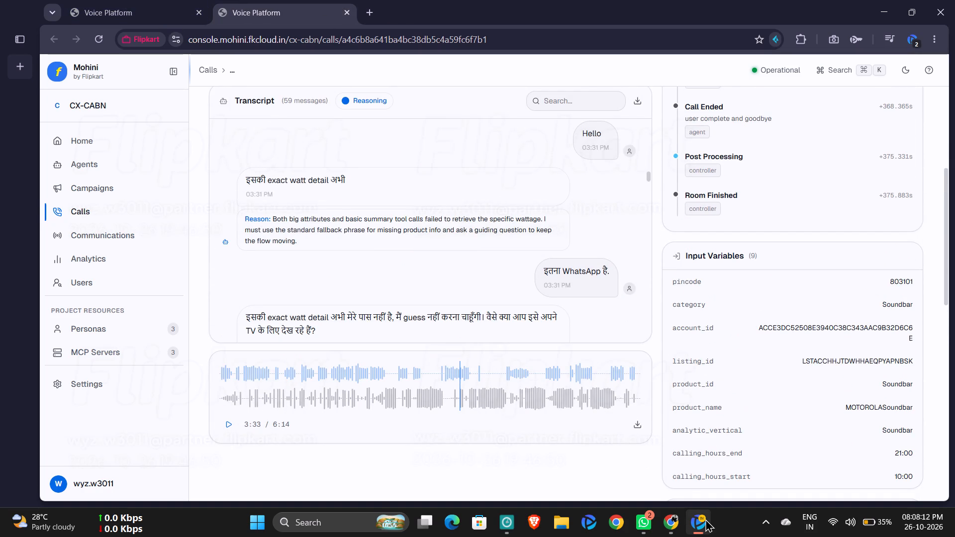
Return to the spreadsheet in Chrome and copy the call_id from the u001 row of call a4c6b8a641ba4bc38db5c4a59fc6f7b1 again.
click(703, 520)
scroll(525, 377, right, 7)
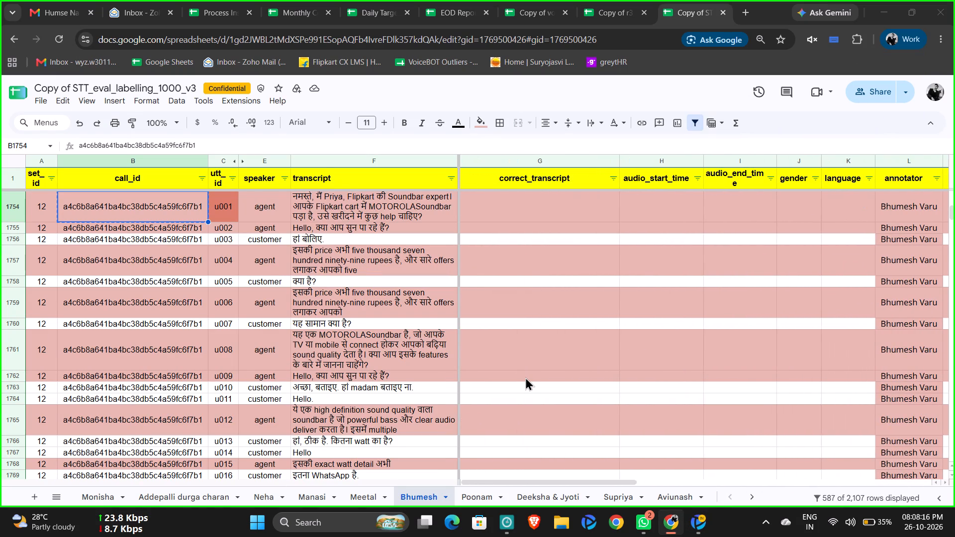
scroll(525, 377, up, 2)
click(156, 358)
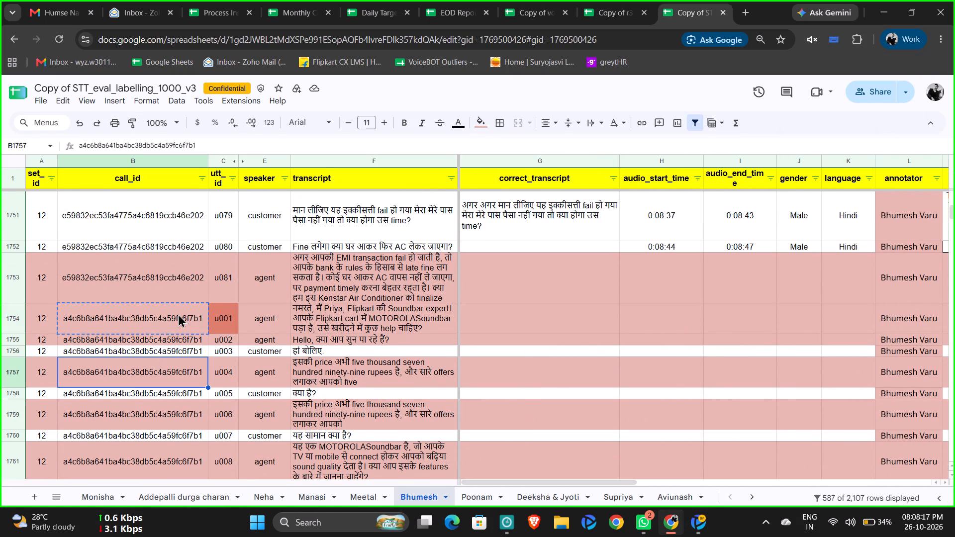
click(178, 314)
key(ctrl+c)
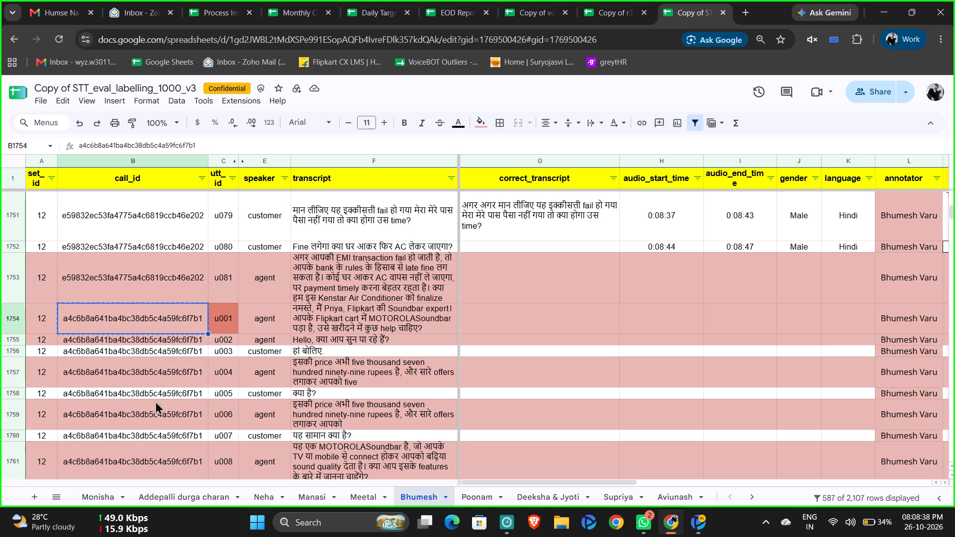
drag(155, 401, 161, 402)
click(136, 326)
key(ctrl+c)
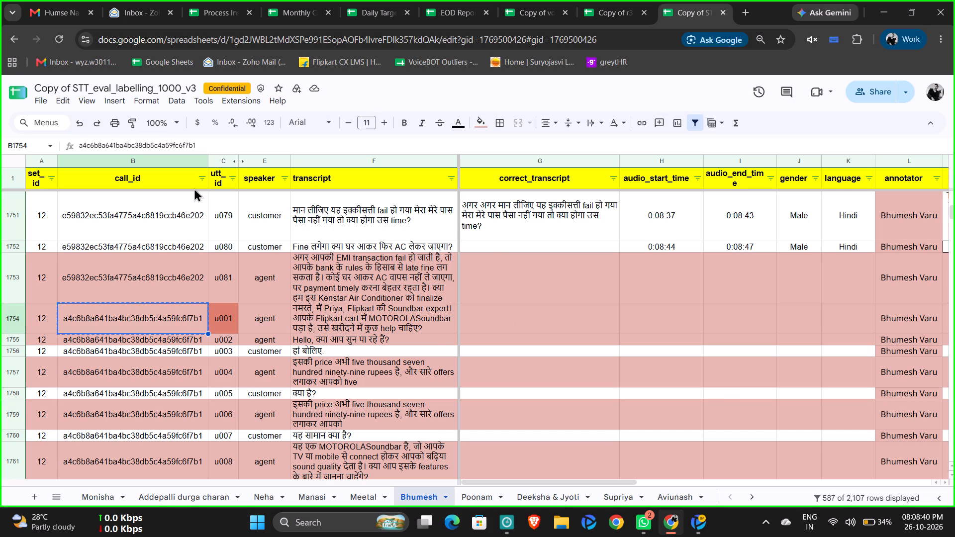
Bring up the call's Voice Platform page in Prisma Browser and listen to the recording's opening for the customer's first reply.
click(690, 529)
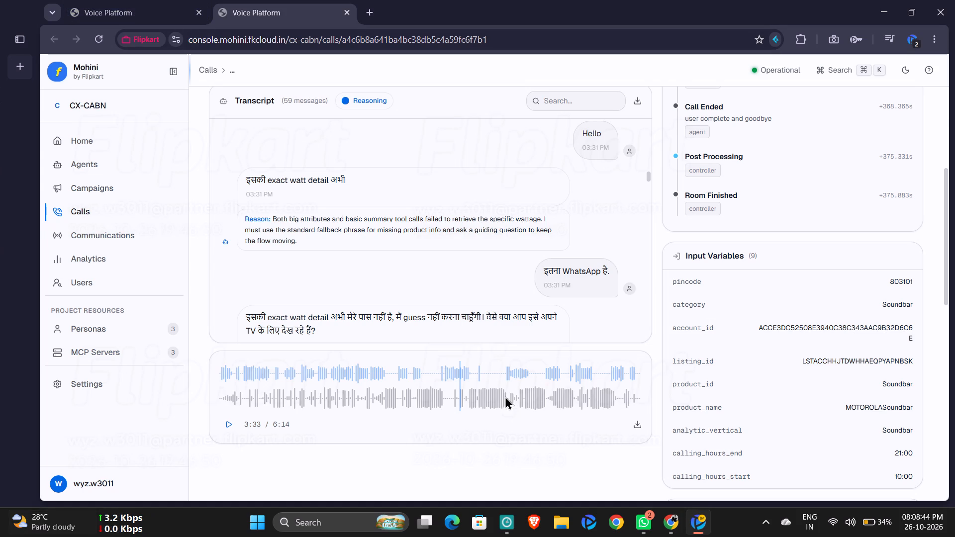
click(660, 526)
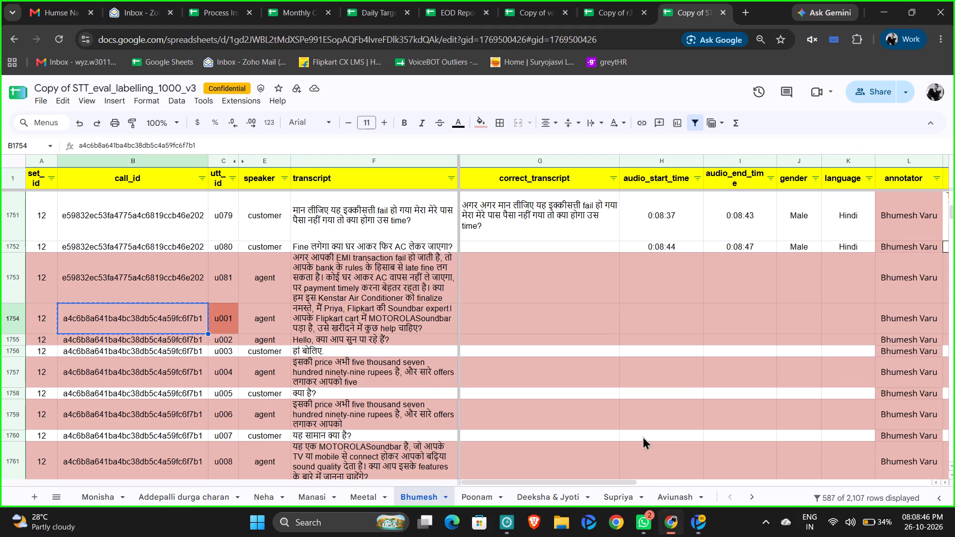
click(697, 524)
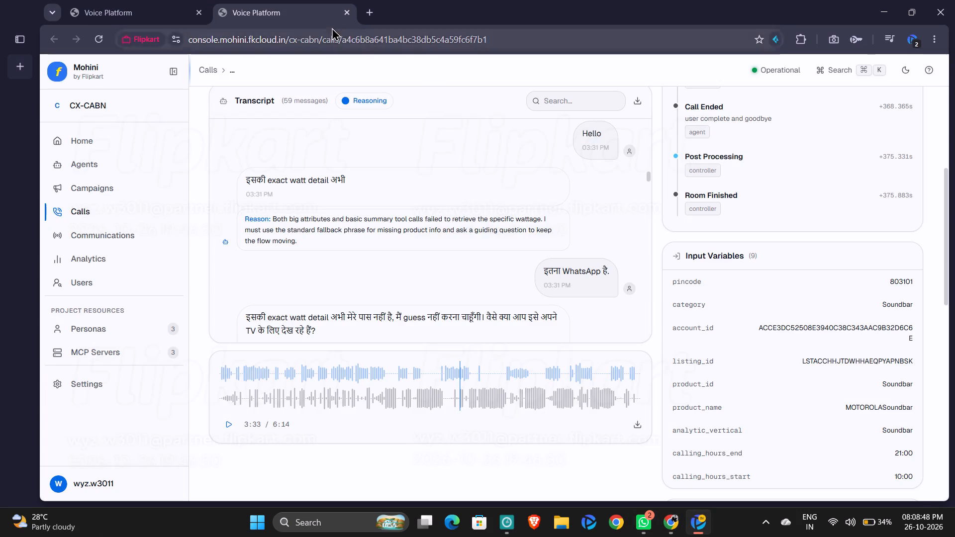
click(221, 400)
click(228, 426)
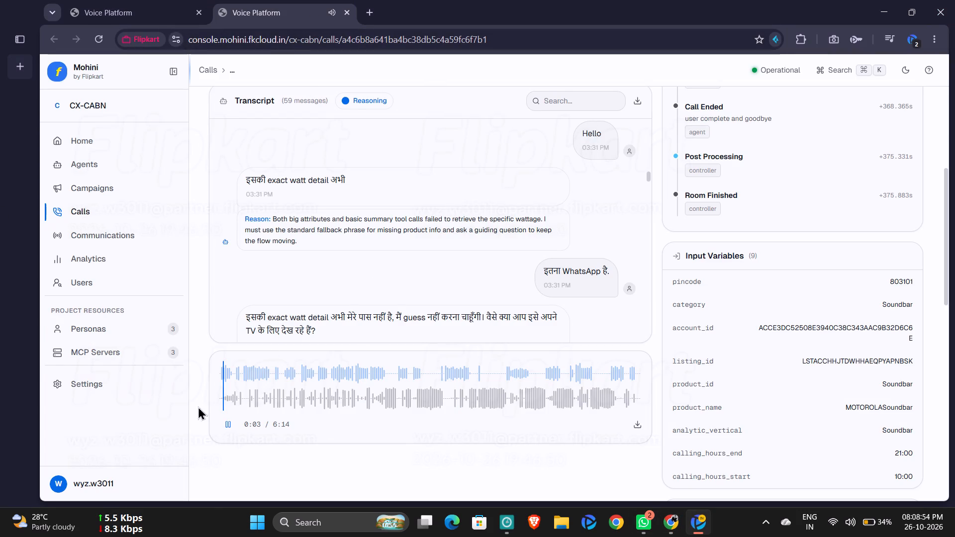
click(227, 428)
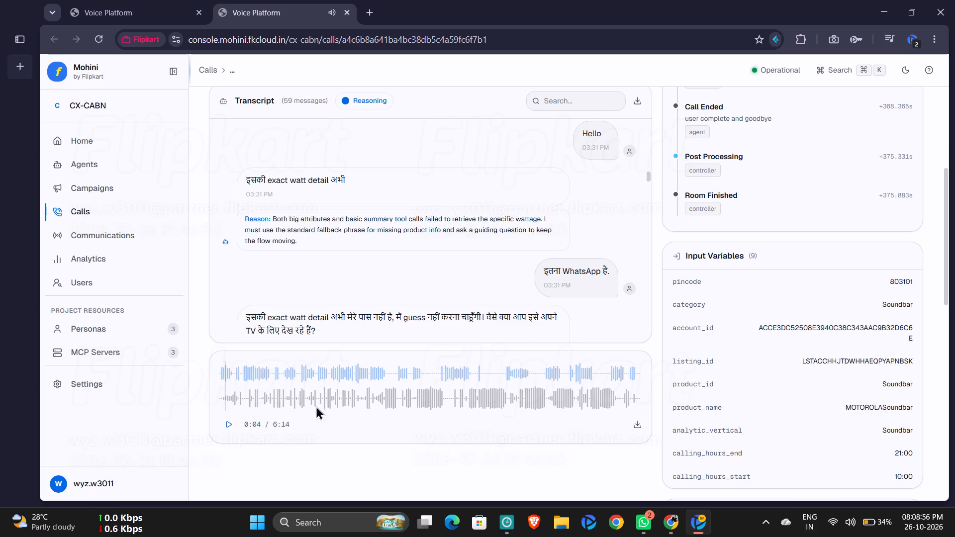
click(234, 419)
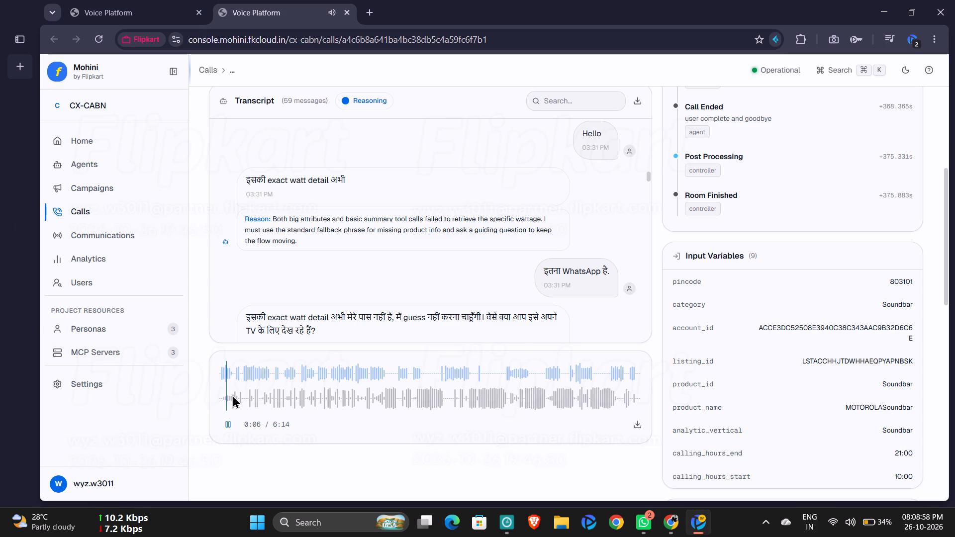
click(232, 395)
click(238, 399)
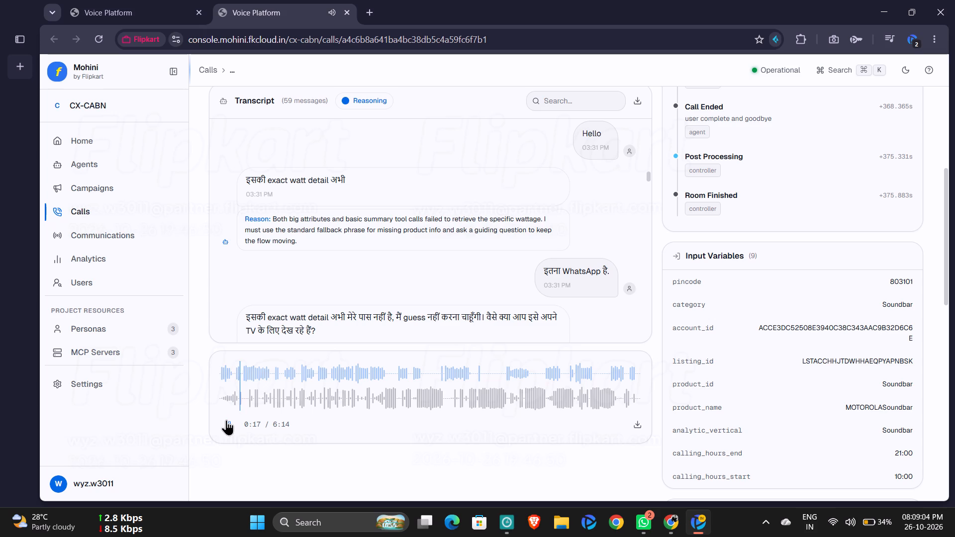
click(226, 420)
Locate the customer's "हां बोलिए." message in the call transcript and replay the recording around it for its timing.
scroll(497, 204, up, 6)
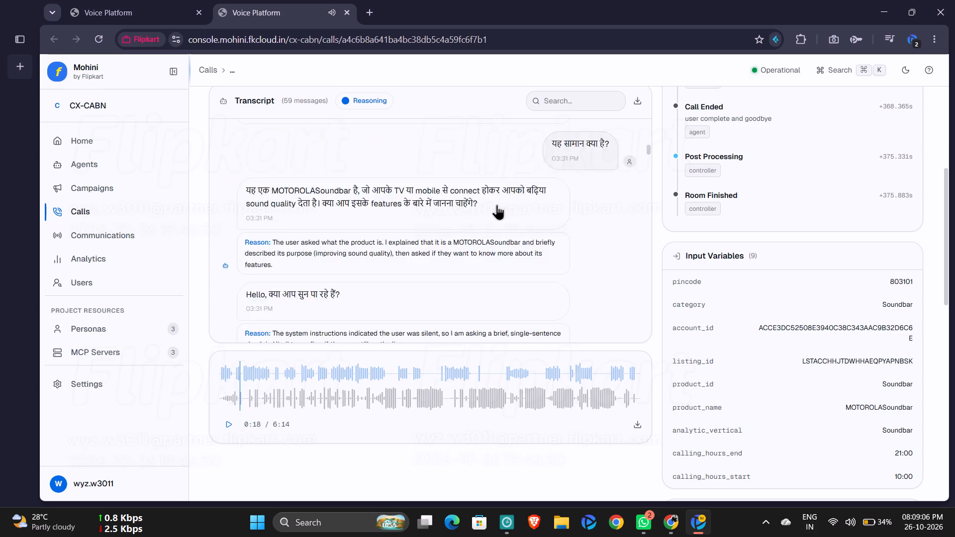
scroll(497, 204, up, 3)
scroll(761, 167, down, 1)
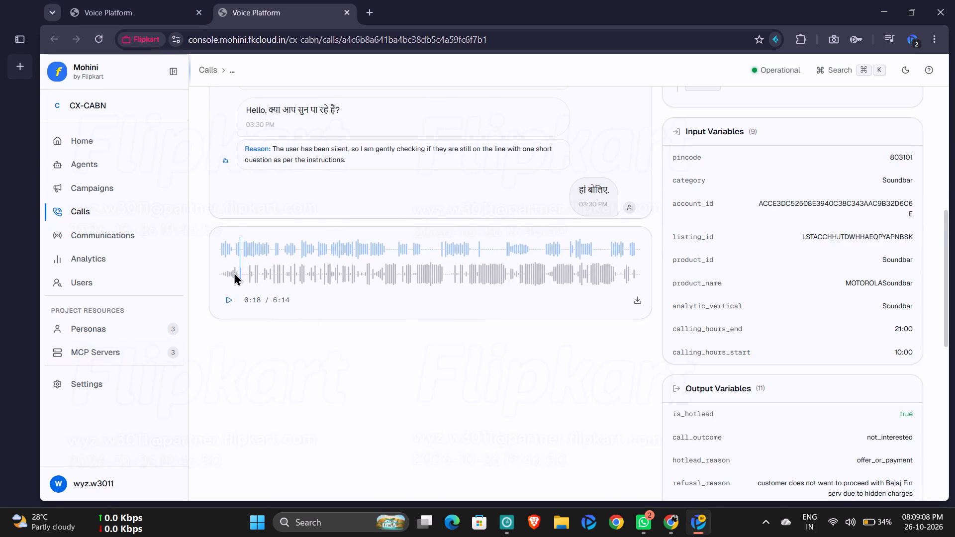
click(234, 271)
click(226, 299)
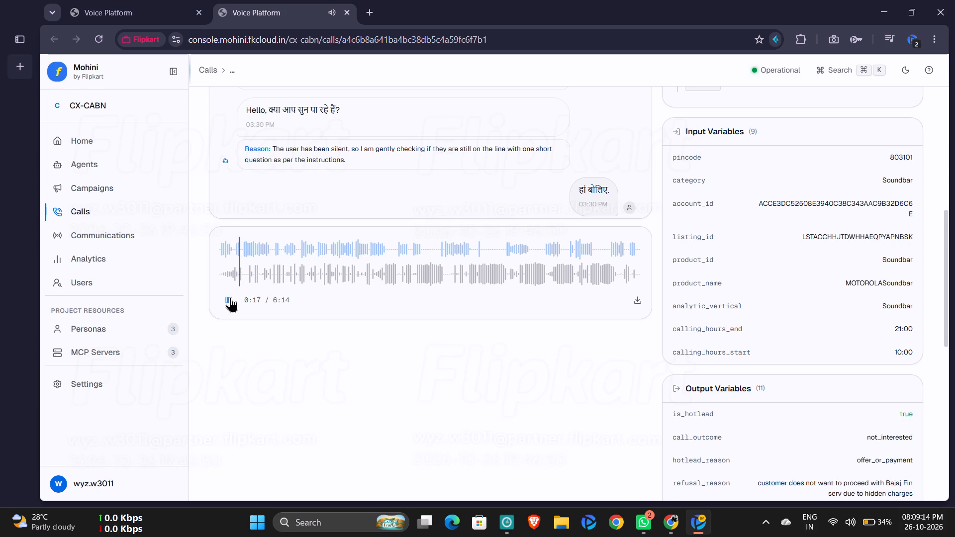
click(230, 297)
In the Chrome spreadsheet, copy the audio times, gender and language from the previous call's u080 row into the u003 customer row of this call.
click(668, 528)
click(572, 402)
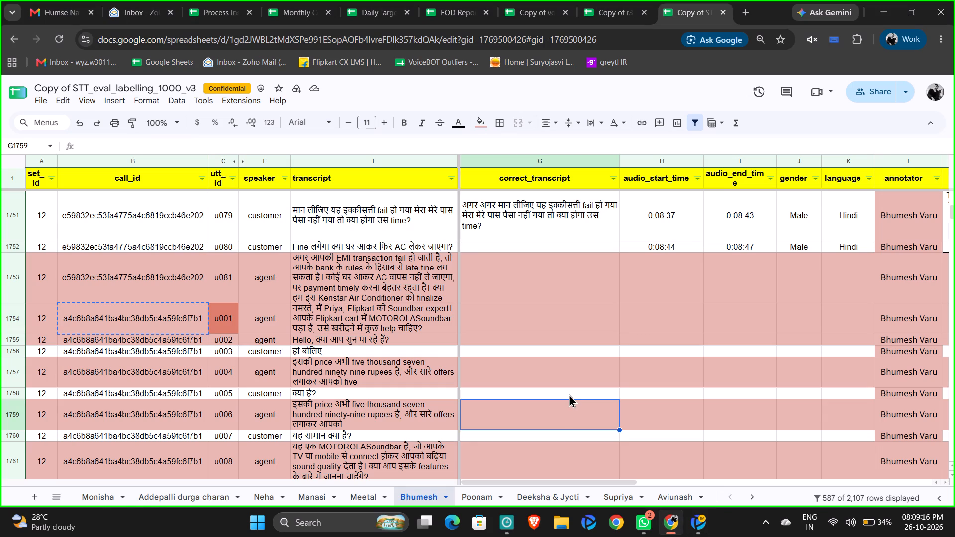
key(Left)
key(Up)
key(Right)
key(Up)
key(Up)
key(Up)
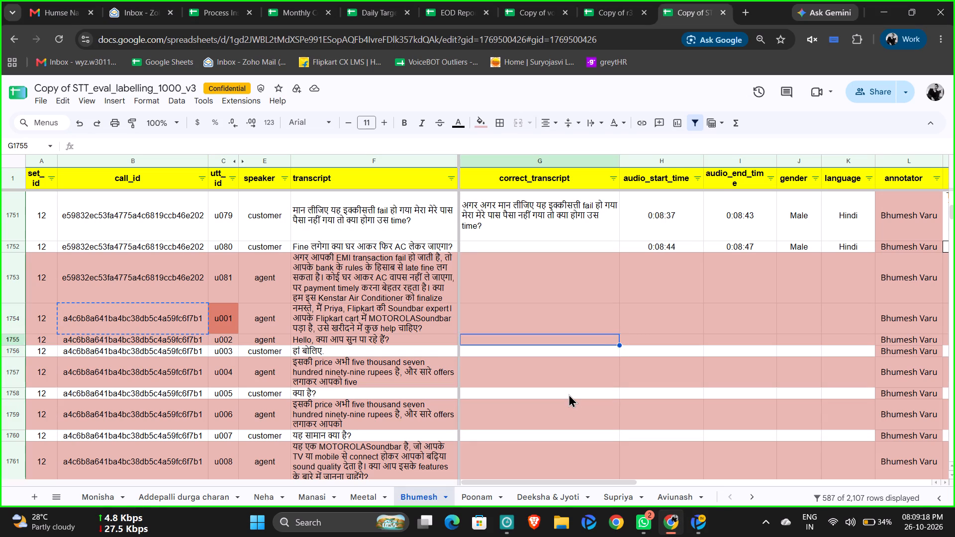
key(Up)
key(Up)
key(Up)
key(Right)
key(Right)
key(Left)
key(shift+Right)
key(shift+Right)
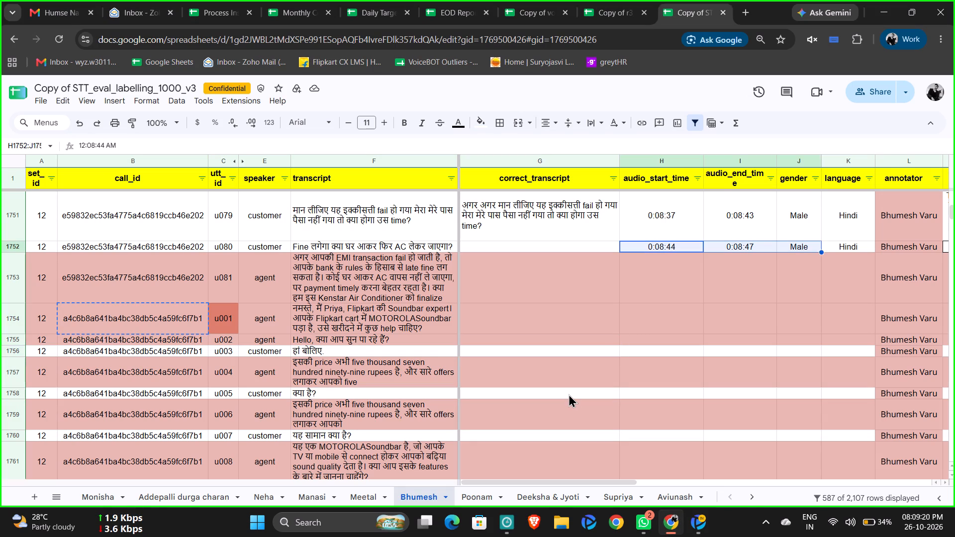
key(shift+Right)
key(ctrl+c)
key(Down)
key(Down)
key(Down)
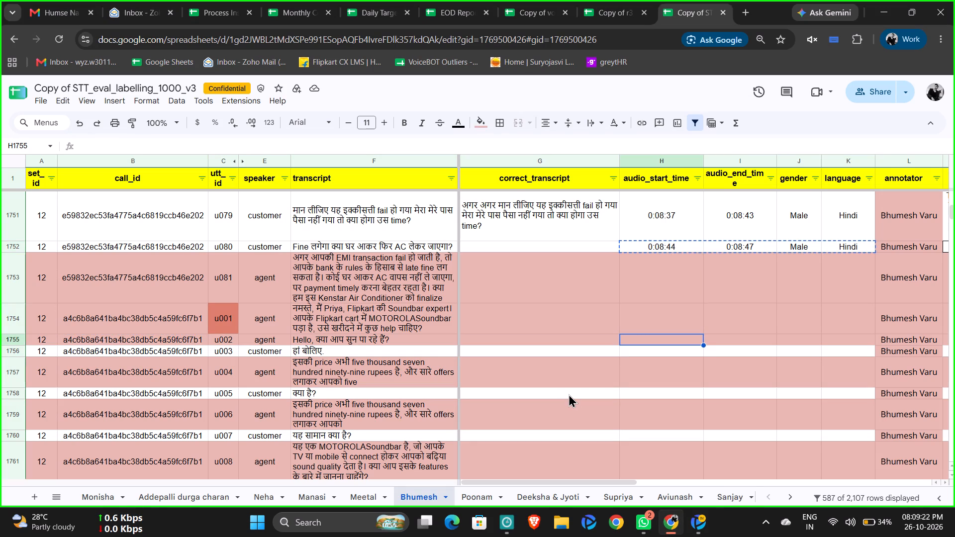
key(Down)
key(ctrl+v)
key(Left)
key(Right)
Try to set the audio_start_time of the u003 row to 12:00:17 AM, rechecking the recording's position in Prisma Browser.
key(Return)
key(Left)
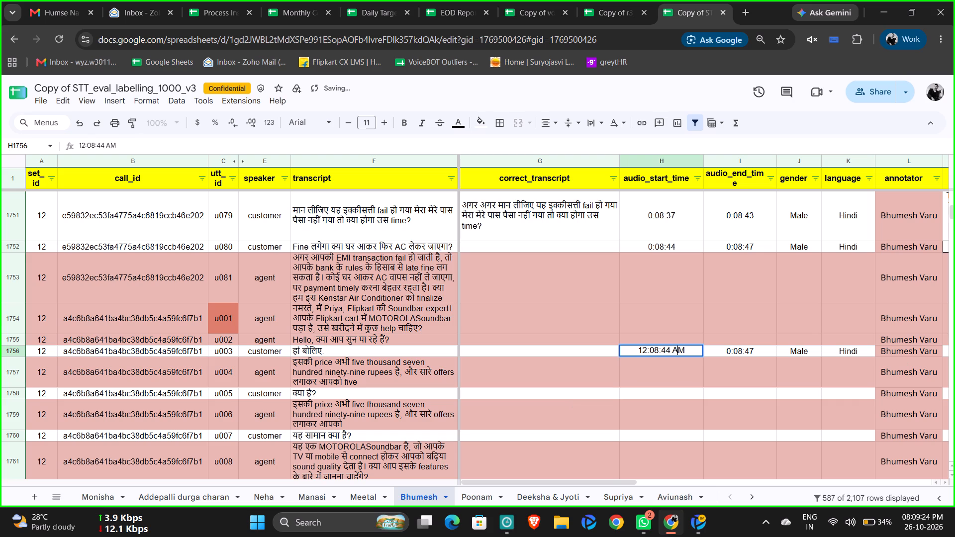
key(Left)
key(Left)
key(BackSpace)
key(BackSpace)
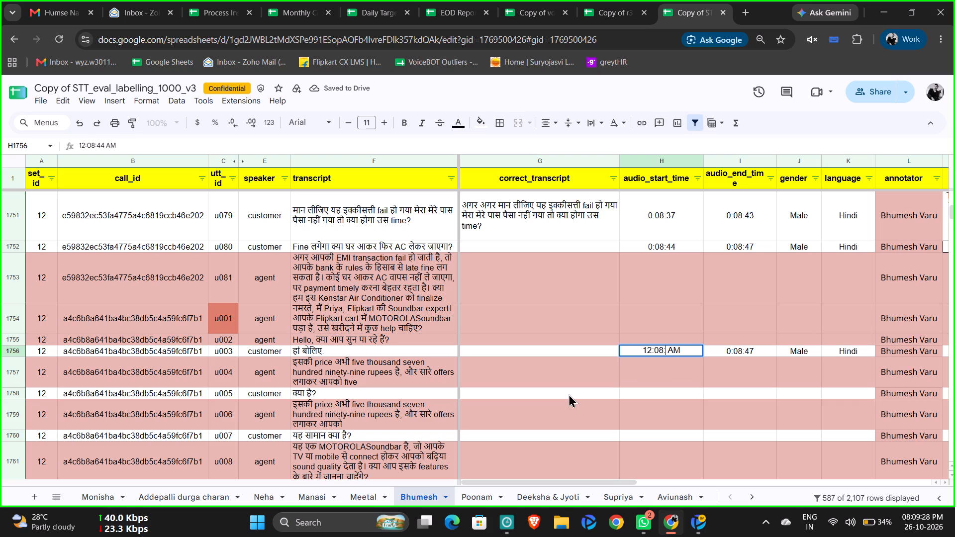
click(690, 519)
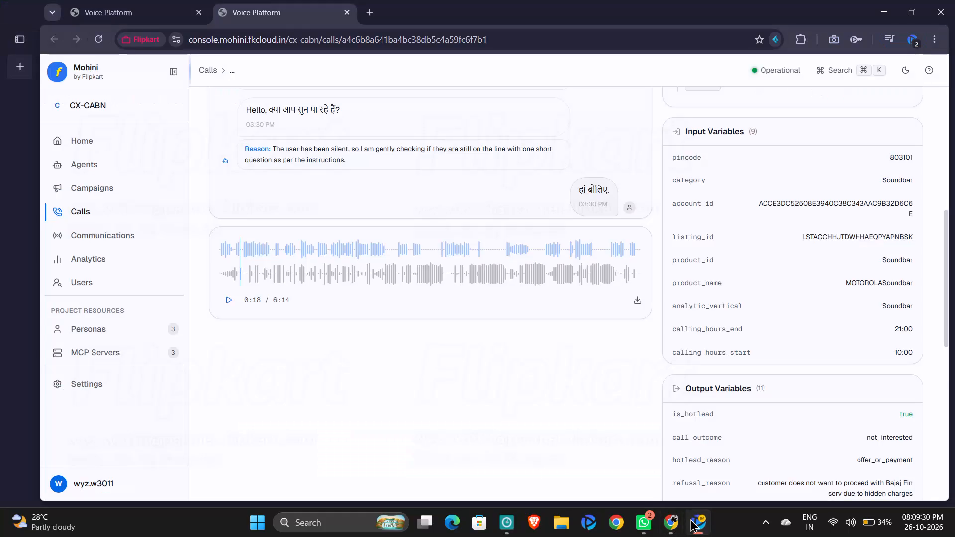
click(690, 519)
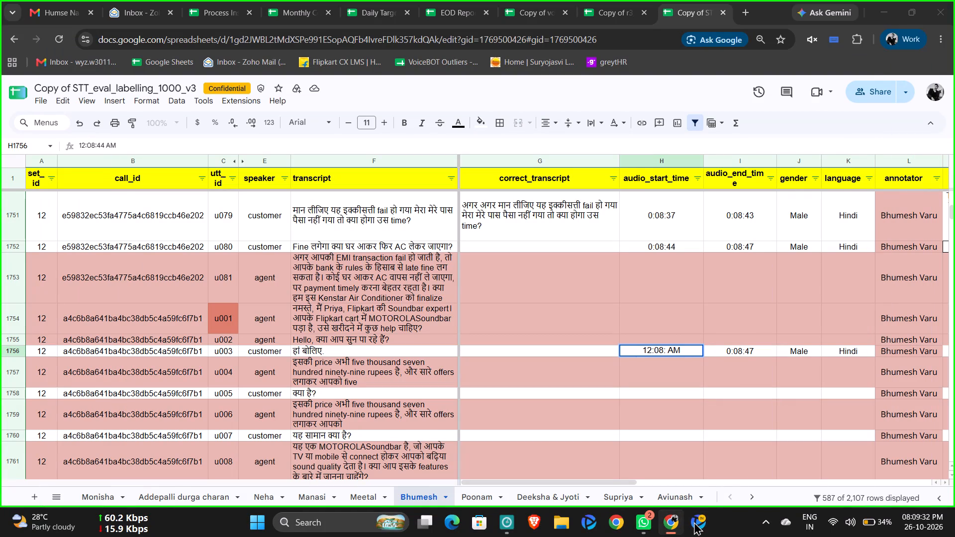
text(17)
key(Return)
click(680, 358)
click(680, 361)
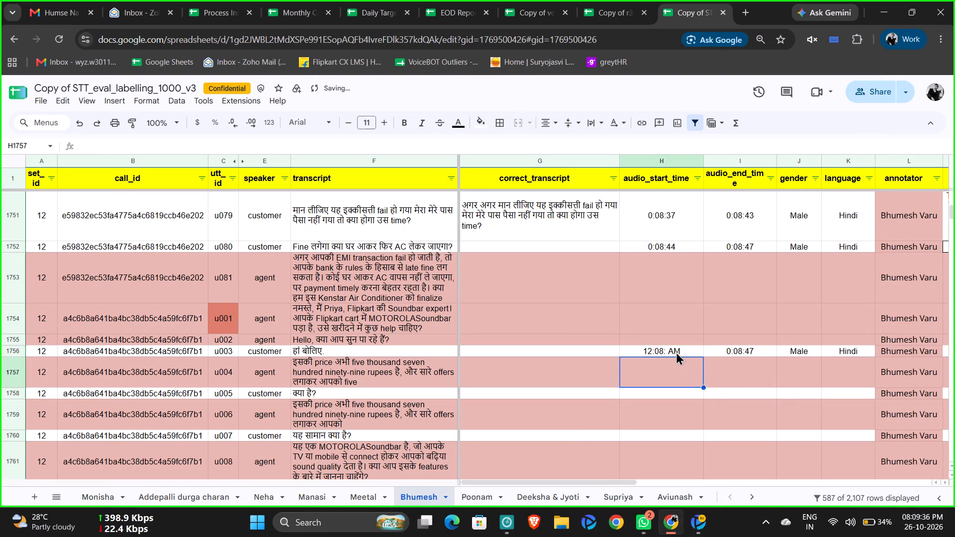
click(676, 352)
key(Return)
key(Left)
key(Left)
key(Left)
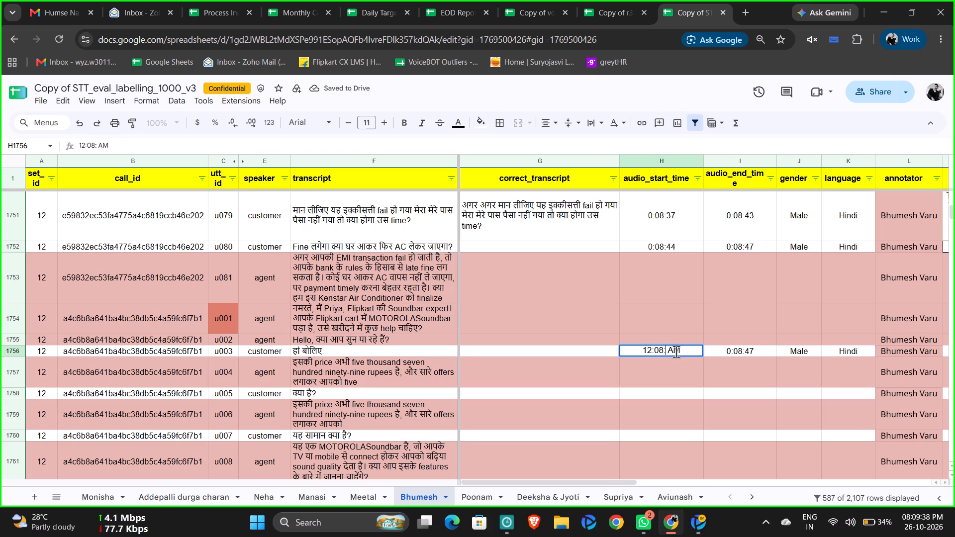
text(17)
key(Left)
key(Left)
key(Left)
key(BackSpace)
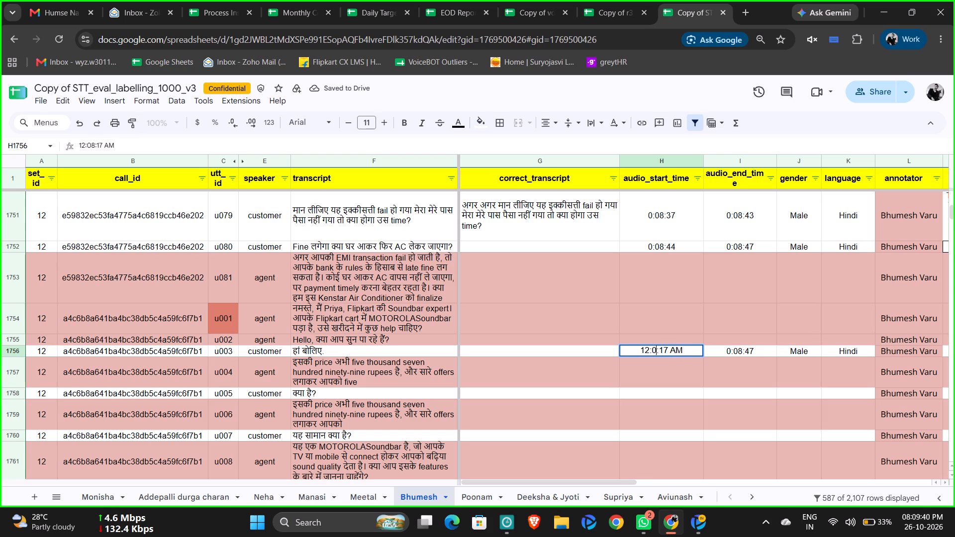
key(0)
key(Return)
Copy the u003 row's audio_end_time over its audio_start_time and edit the start time to 0:00:17.
key(Up)
key(Right)
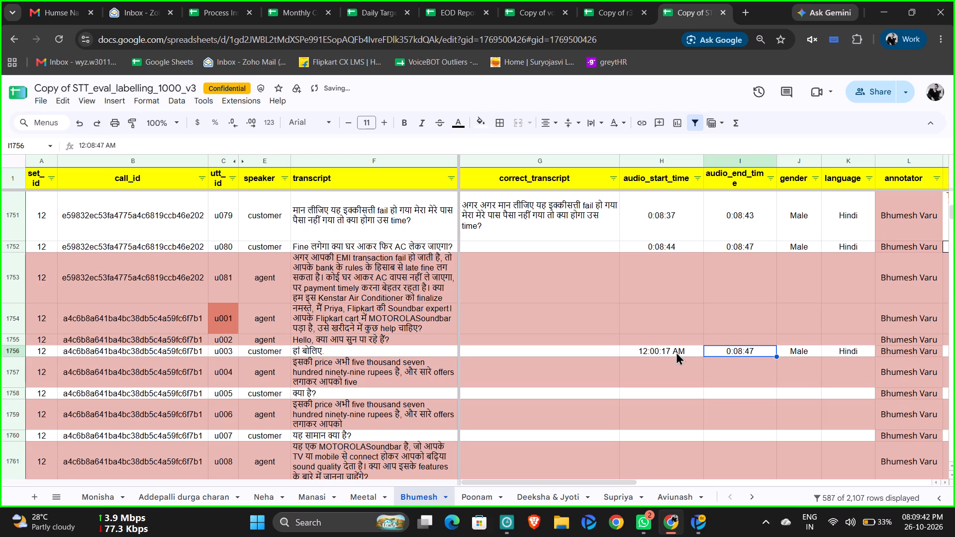
key(ctrl+c)
key(Left)
key(ctrl+v)
key(Left)
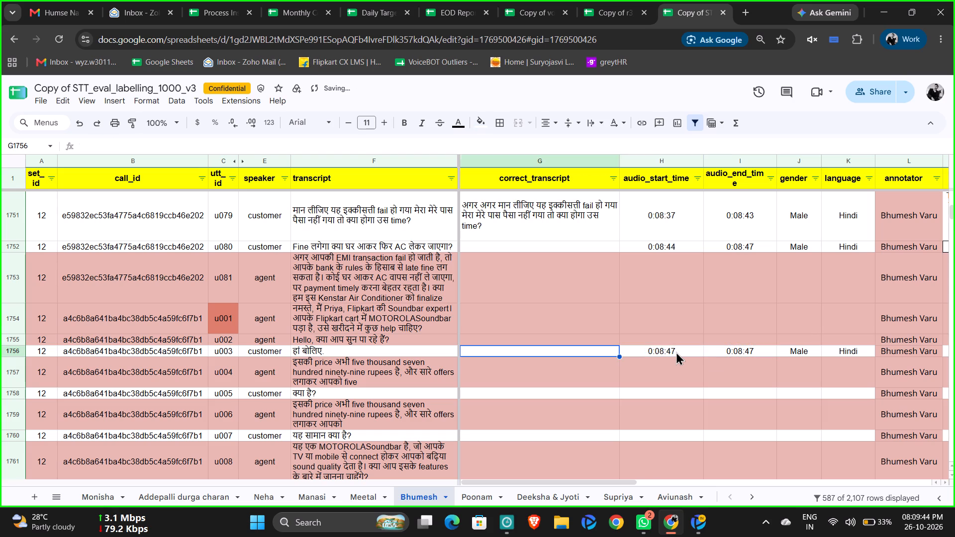
key(Right)
key(Return)
key(Left)
key(Left)
key(Left)
key(BackSpace)
key(BackSpace)
text(17)
key(Left)
key(Left)
key(Left)
key(BackSpace)
key(0)
key(Return)
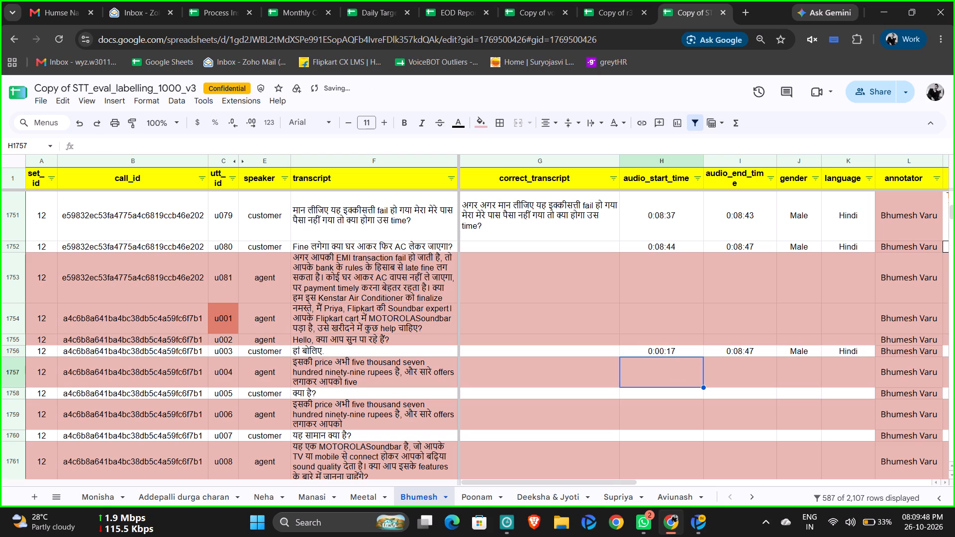
Copy the u003 row's audio_start_time of 0:00:17 into its audio_end_time.
key(Up)
key(ctrl+c)
key(Right)
key(ctrl+v)
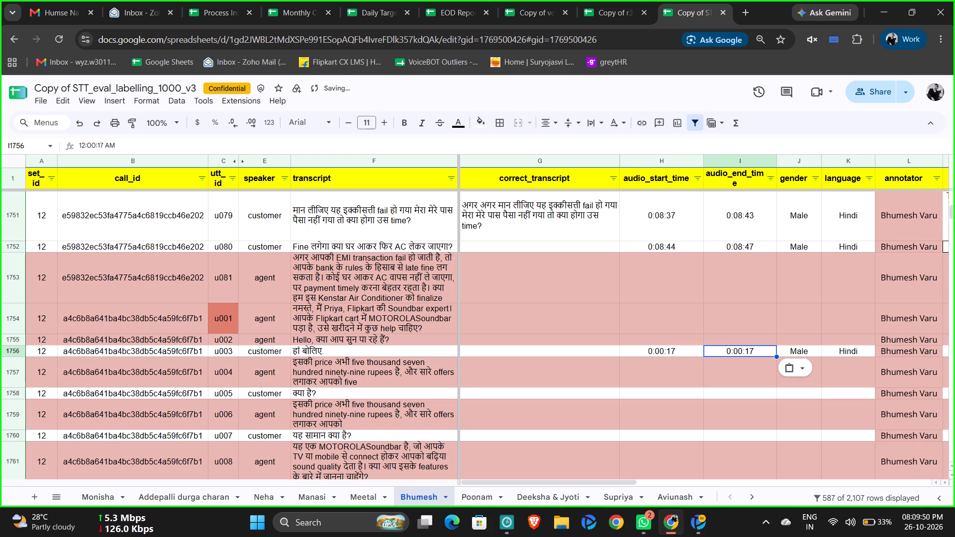
Copy the audio start time, end time, gender and language cells of the u003 row.
key(Left)
key(shift+Right)
key(shift+Right)
key(shift+Right)
key(ctrl+c)
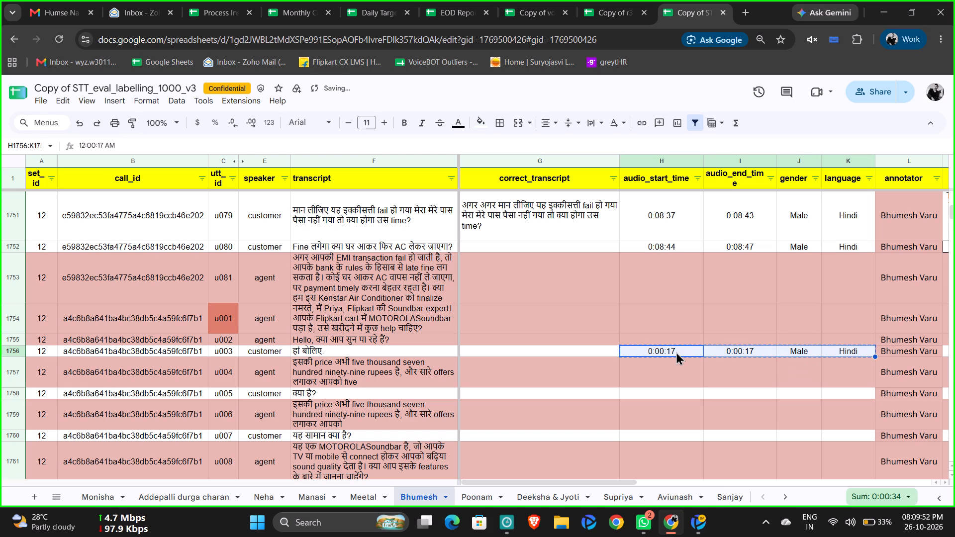
Continue the call recording in Prisma Browser and follow the transcript to time the customer's "क्या है?" utterance.
click(697, 523)
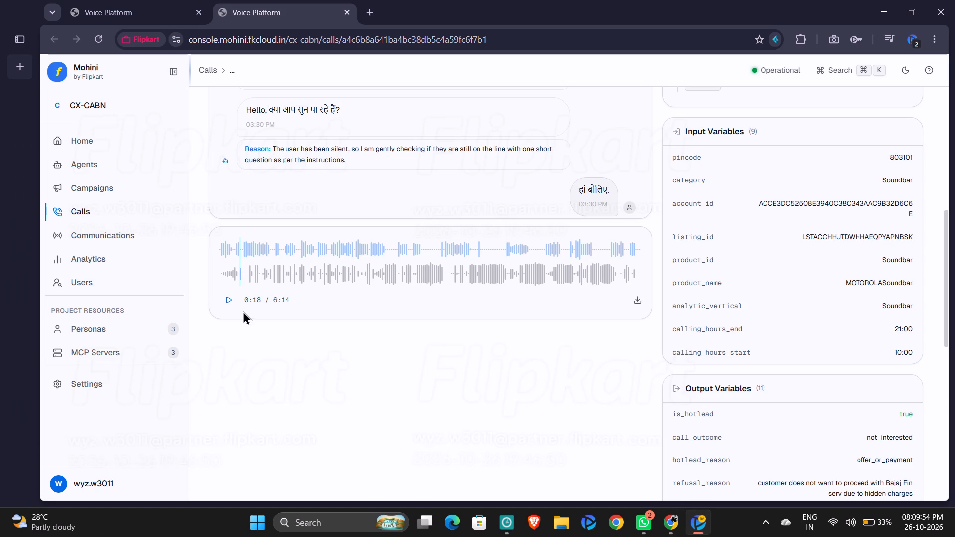
click(235, 297)
scroll(714, 255, up, 1)
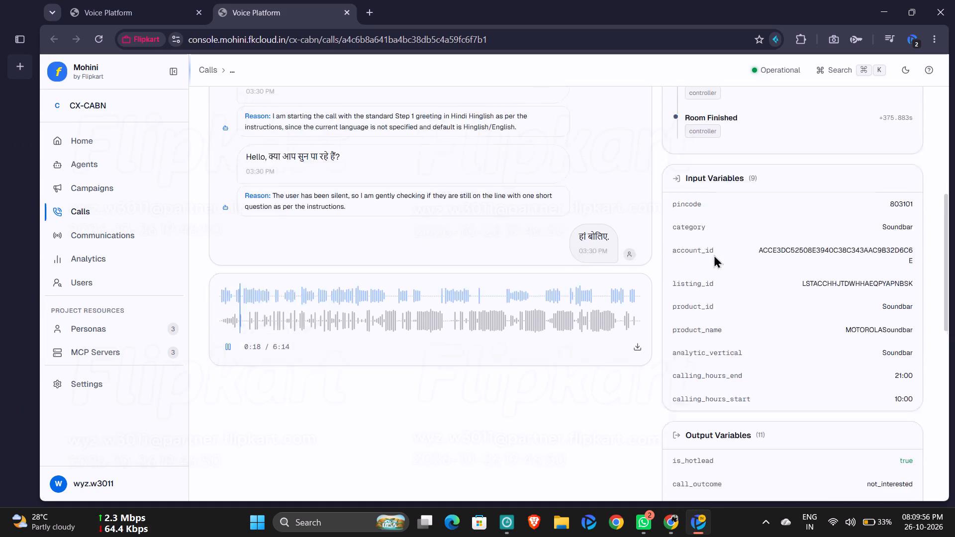
scroll(435, 226, down, 2)
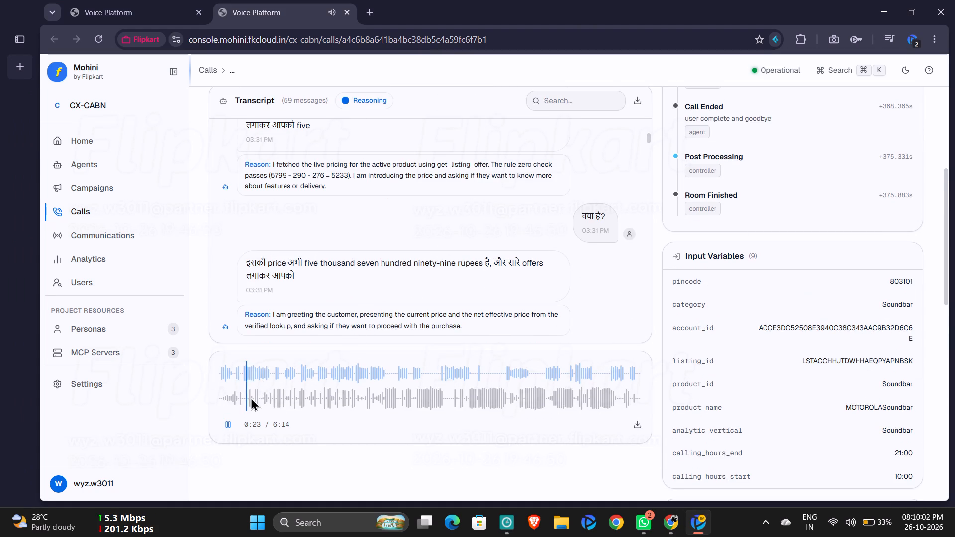
click(230, 423)
Return to the spreadsheet in Chrome and paste the copied times, gender and language into the u005 customer row.
click(676, 518)
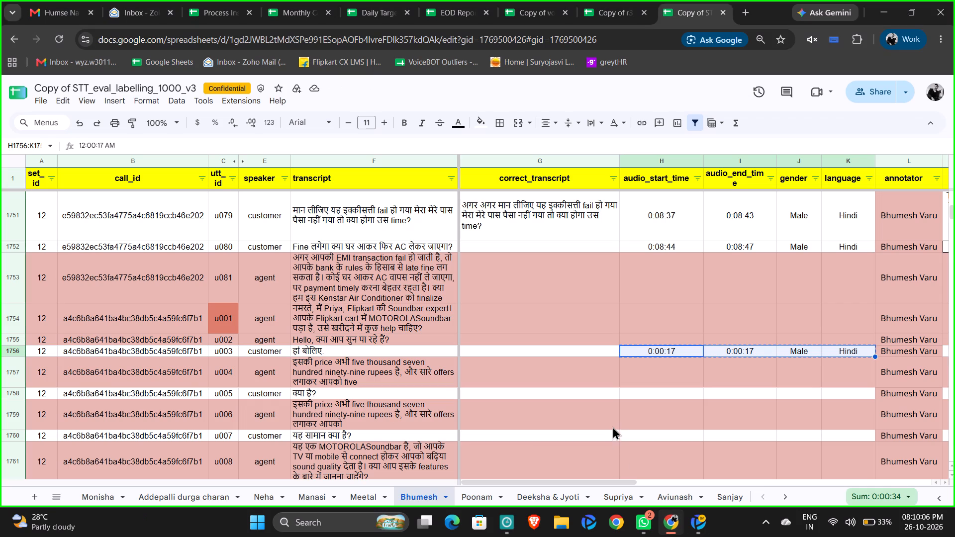
key(Down)
key(Down)
key(ctrl+v)
key(Left)
key(Right)
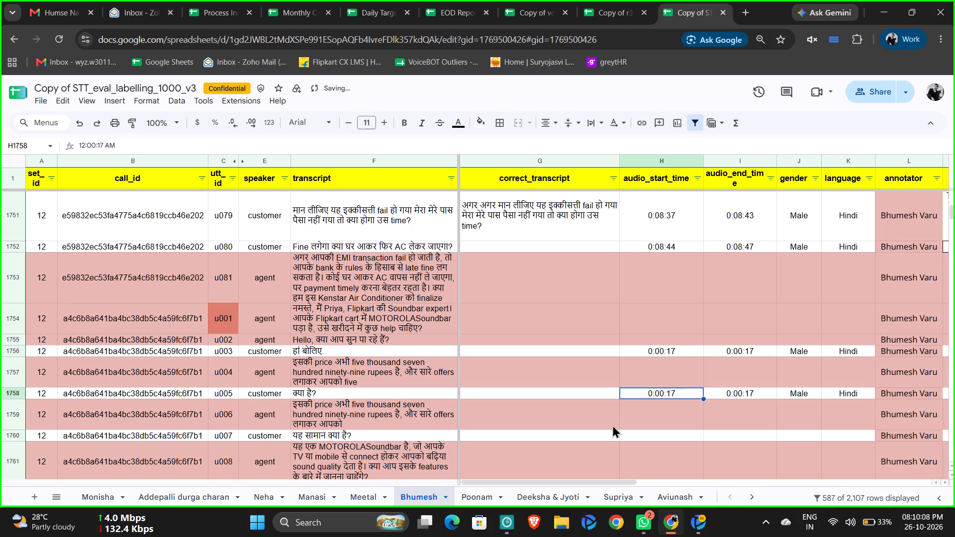
Set the audio_start_time of the u005 row to 0:00:26.
key(Return)
key(Left)
key(Left)
key(Left)
key(BackSpace)
key(BackSpace)
text(26)
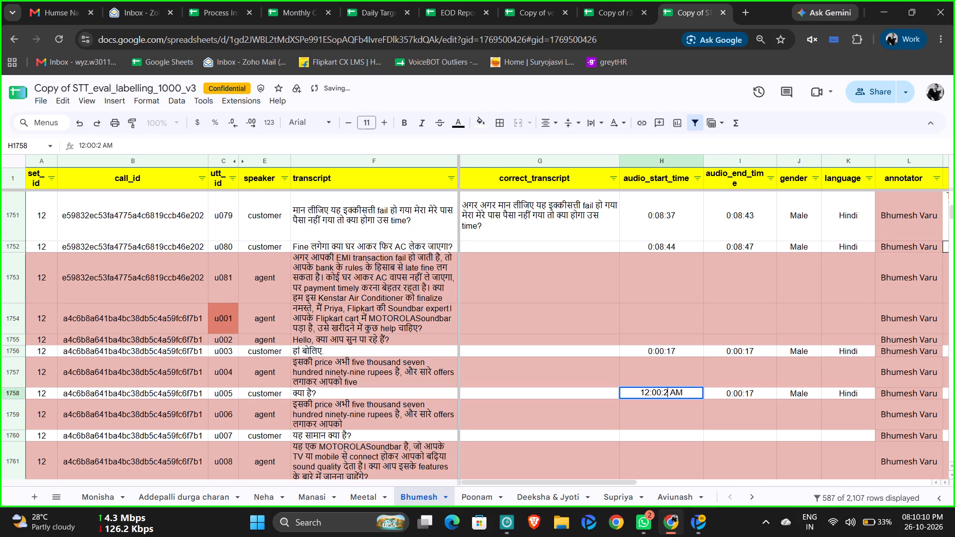
key(Return)
Set the audio_end_time of the u005 row to 0:00:26.
key(Right)
key(Up)
key(Return)
key(Left)
key(Left)
key(Left)
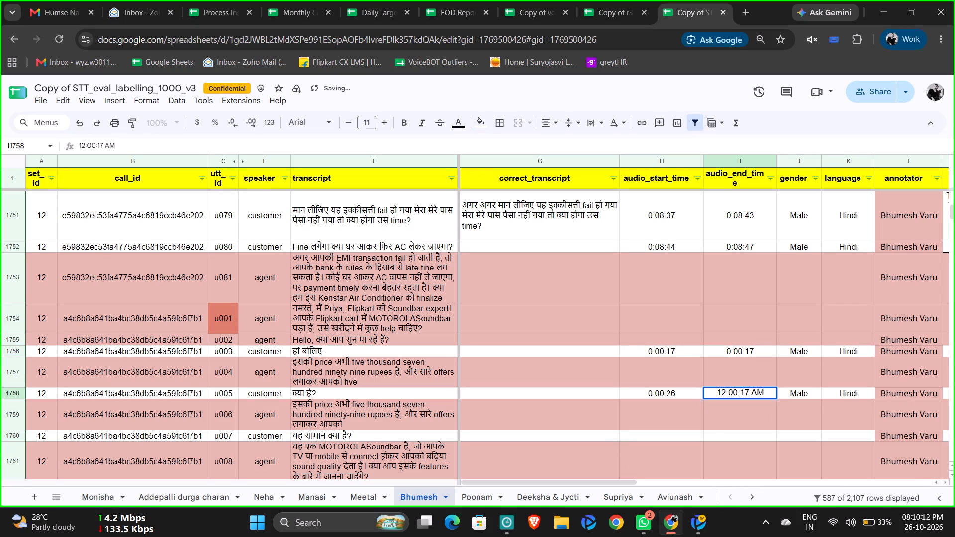
key(BackSpace)
key(BackSpace)
text(26)
key(Return)
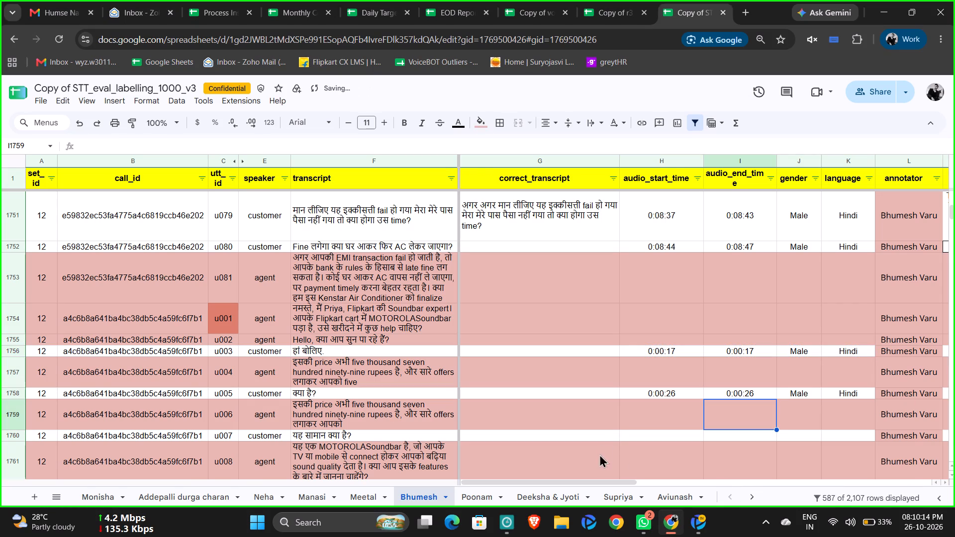
Switch to Prisma Browser and play the call recording, replaying as needed, to time the customer's "यह सामान क्या है?" utterance.
click(696, 520)
click(231, 424)
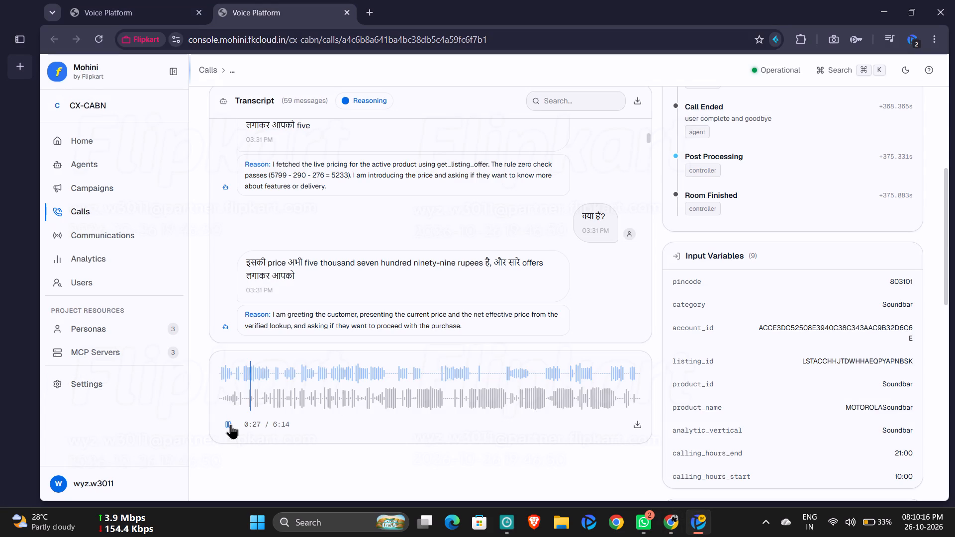
scroll(367, 232, down, 1)
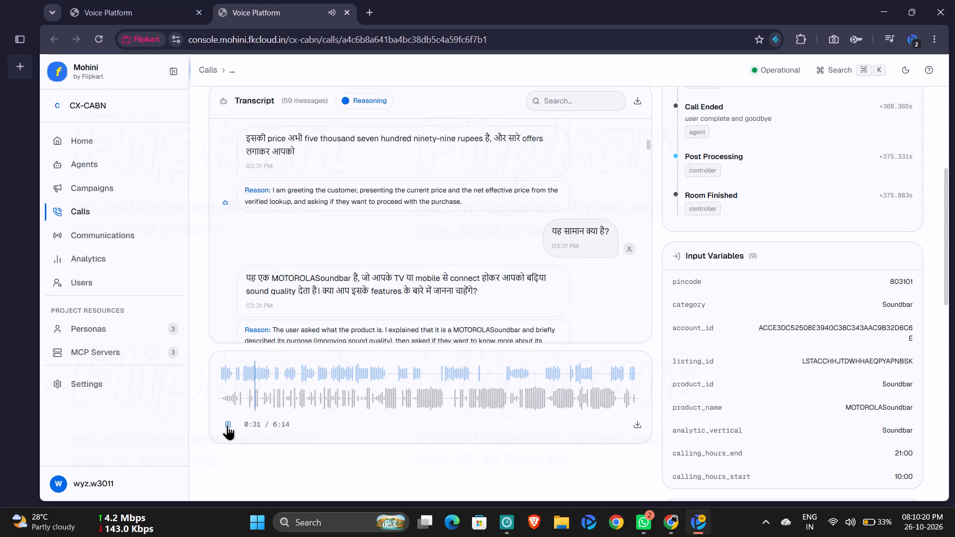
click(227, 425)
click(252, 404)
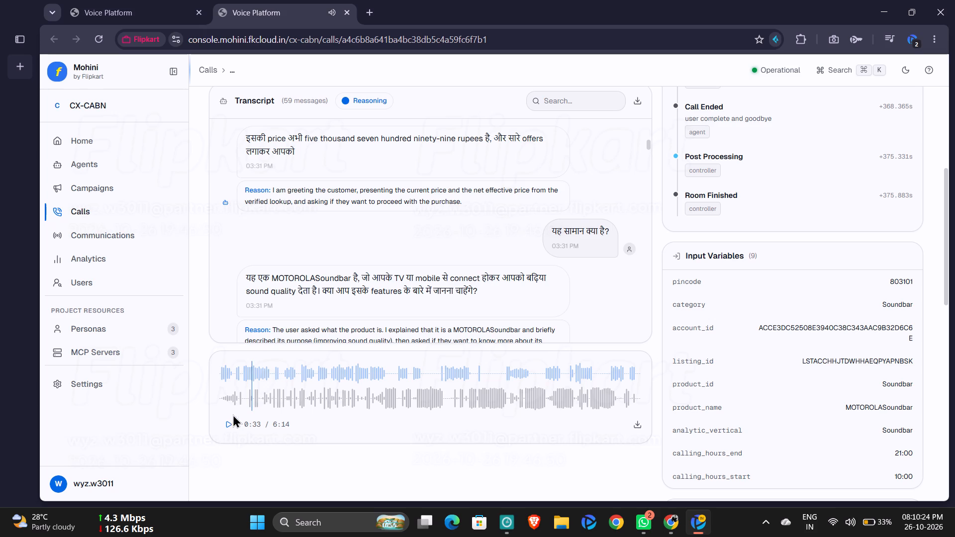
click(230, 419)
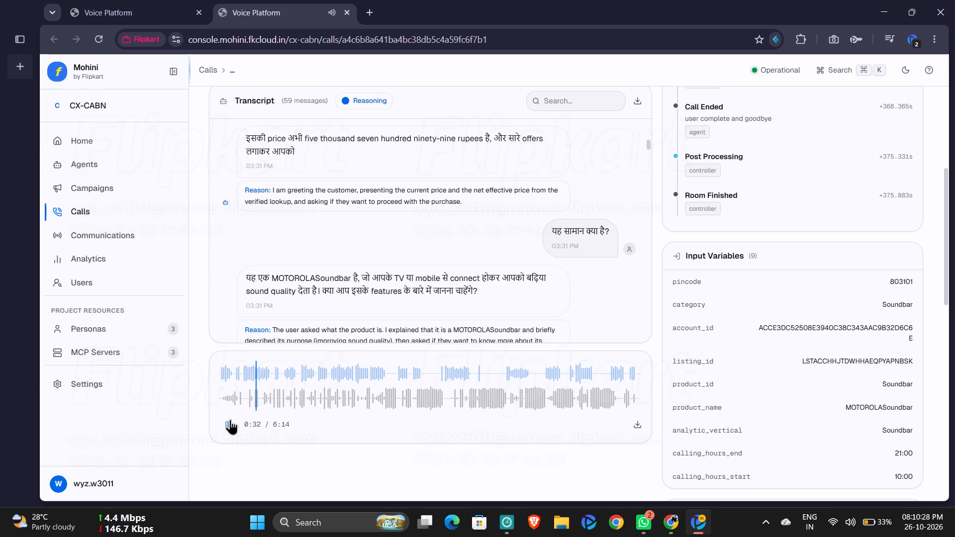
click(230, 419)
Return to the spreadsheet in Chrome and paste the copied times, gender and language into the u007 customer row.
click(673, 524)
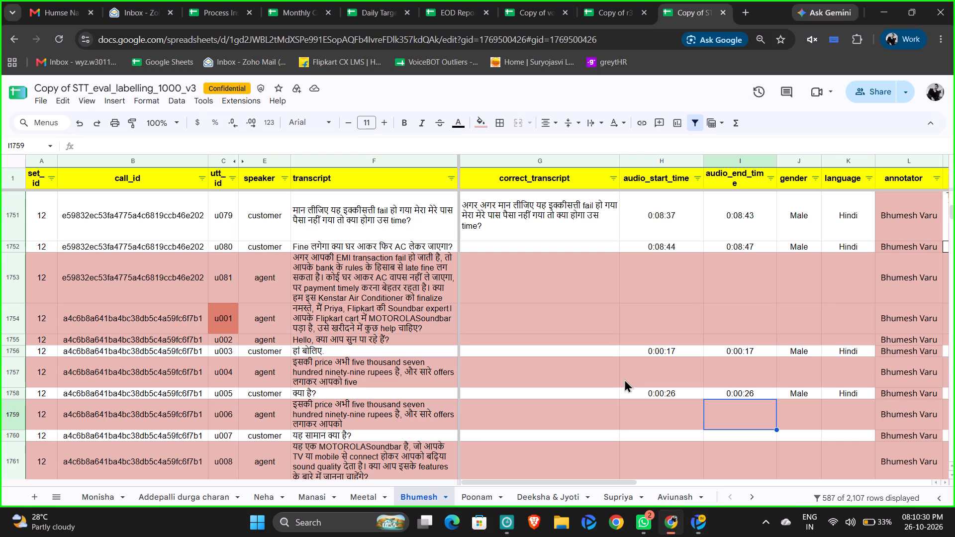
key(Left)
key(Down)
key(ctrl+v)
key(Left)
key(Right)
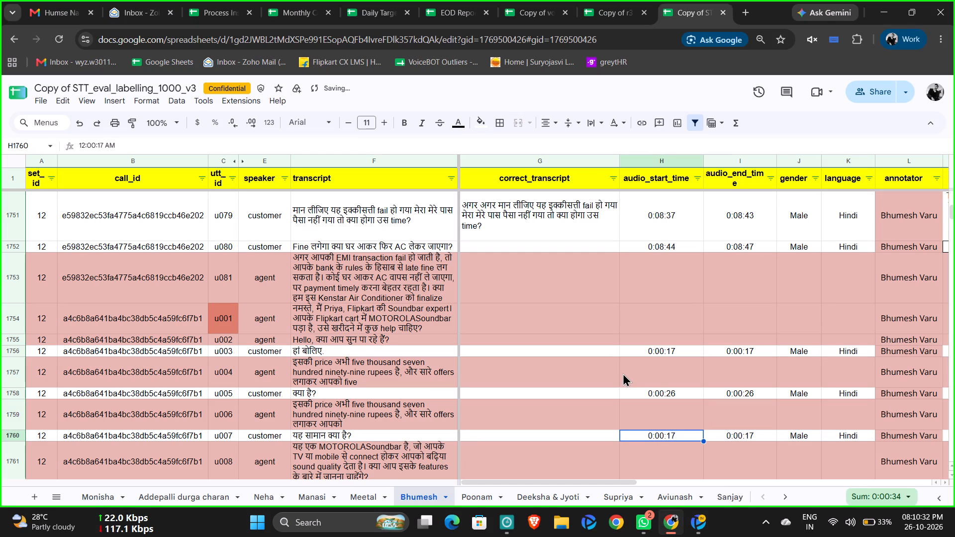
Set the audio_start_time of the u007 row to 0:00:32.
key(Return)
key(Left)
key(Left)
key(Left)
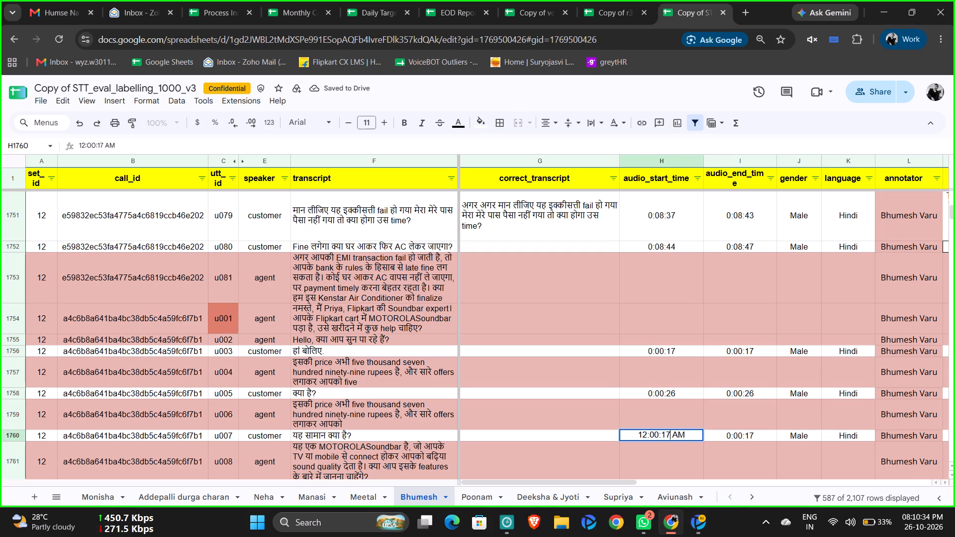
key(BackSpace)
key(BackSpace)
text(32)
key(Return)
Set the audio_end_time of the u007 row to 0:00:33.
key(Right)
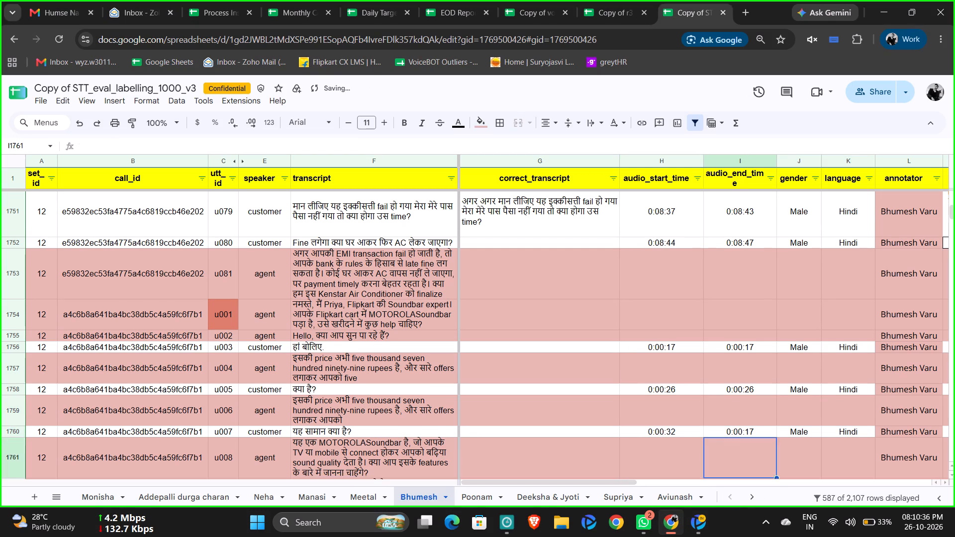
key(Up)
key(Return)
key(Left)
key(Left)
key(Left)
key(BackSpace)
key(BackSpace)
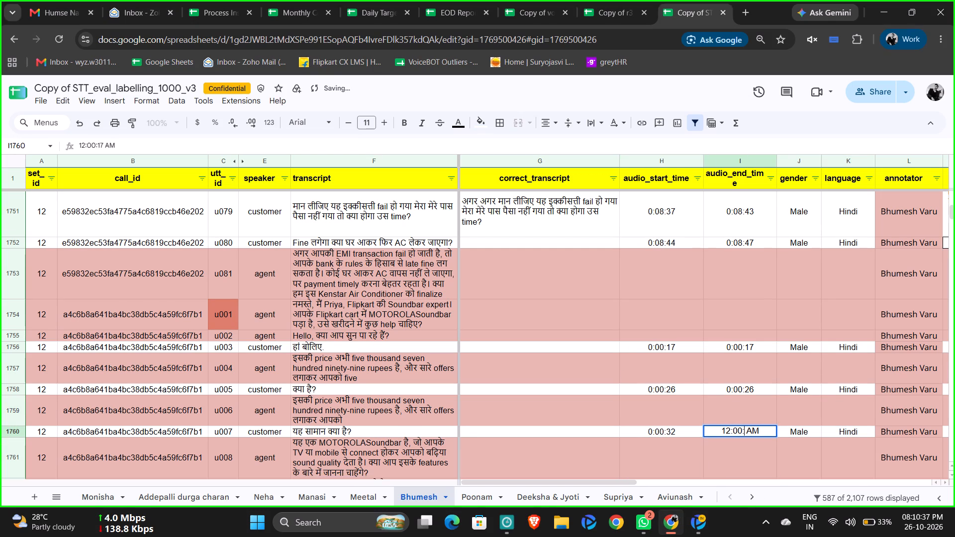
text(33)
key(Return)
Continue the call recording in Prisma Browser and follow the transcript to find where the customer's "अच्छा, बताइए. हां madam बताइए ना." starts.
scroll(521, 334, down, 1)
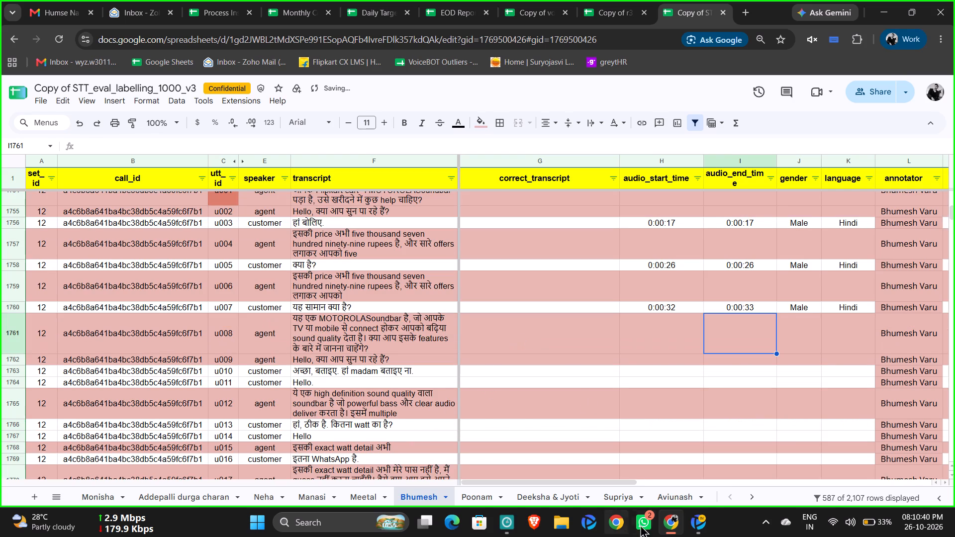
click(672, 511)
click(672, 523)
click(664, 515)
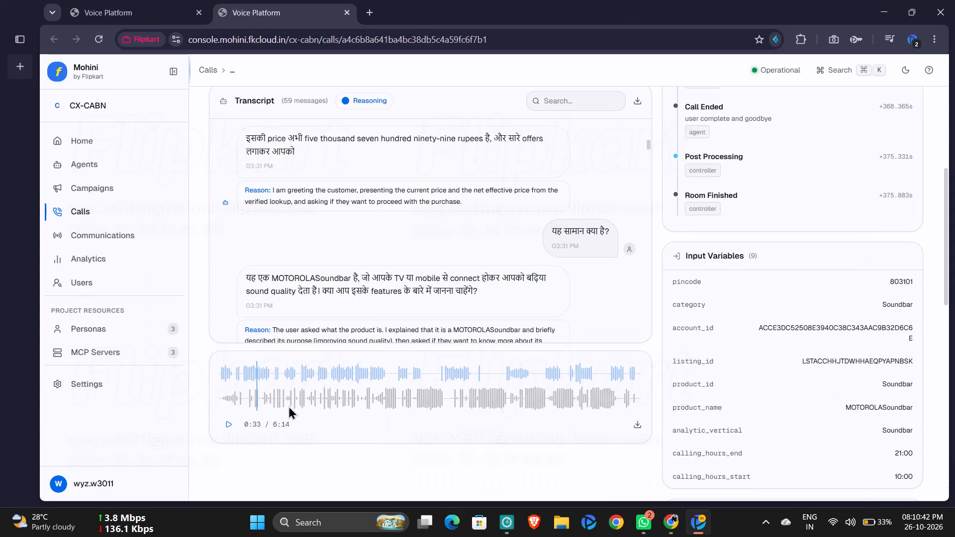
click(225, 426)
scroll(578, 230, down, 1)
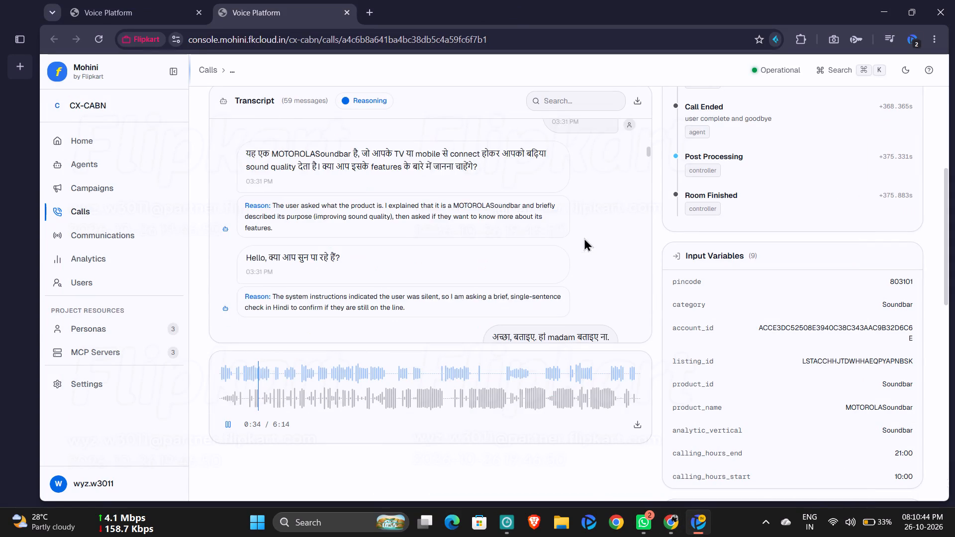
scroll(584, 238, down, 1)
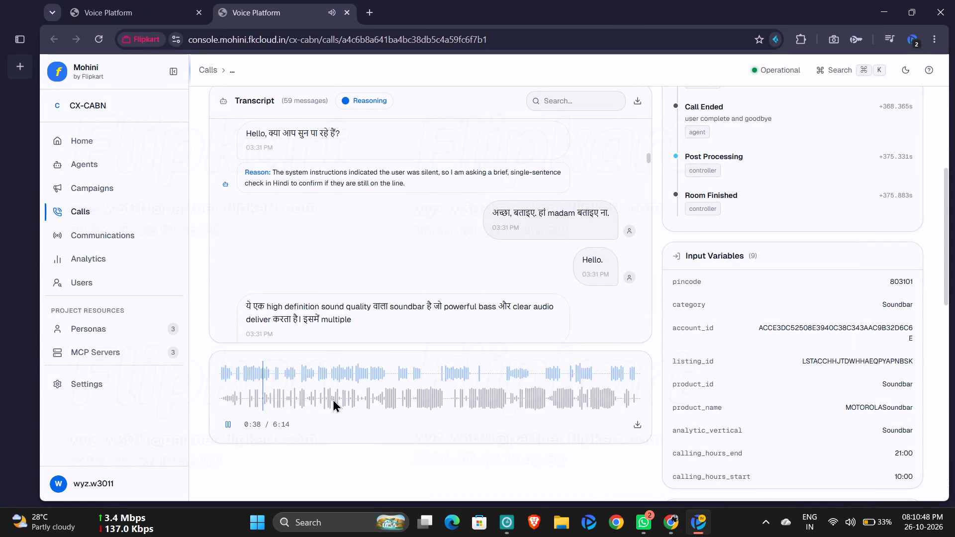
click(227, 426)
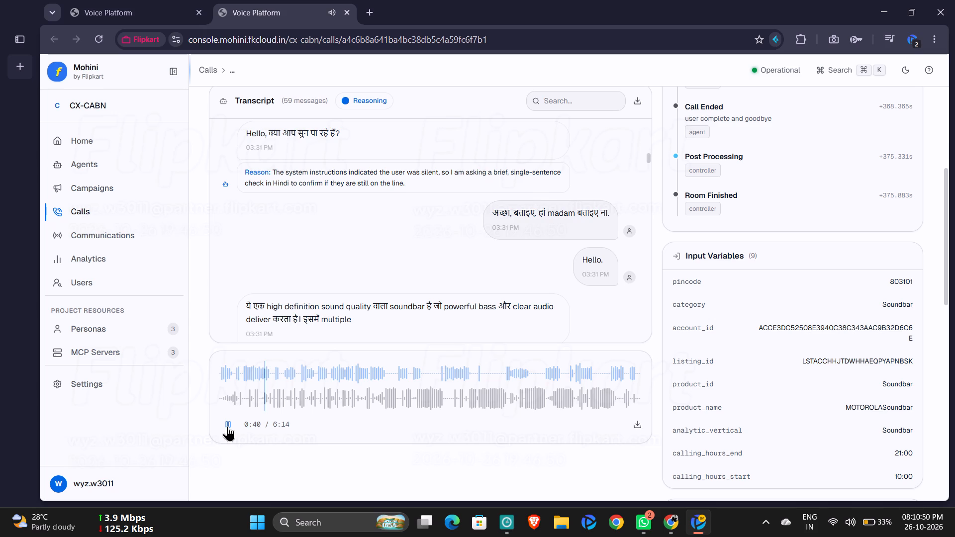
Return to the spreadsheet in Chrome and paste the copied times, gender and language into the u010 customer row.
click(680, 524)
key(Down)
key(Down)
key(Left)
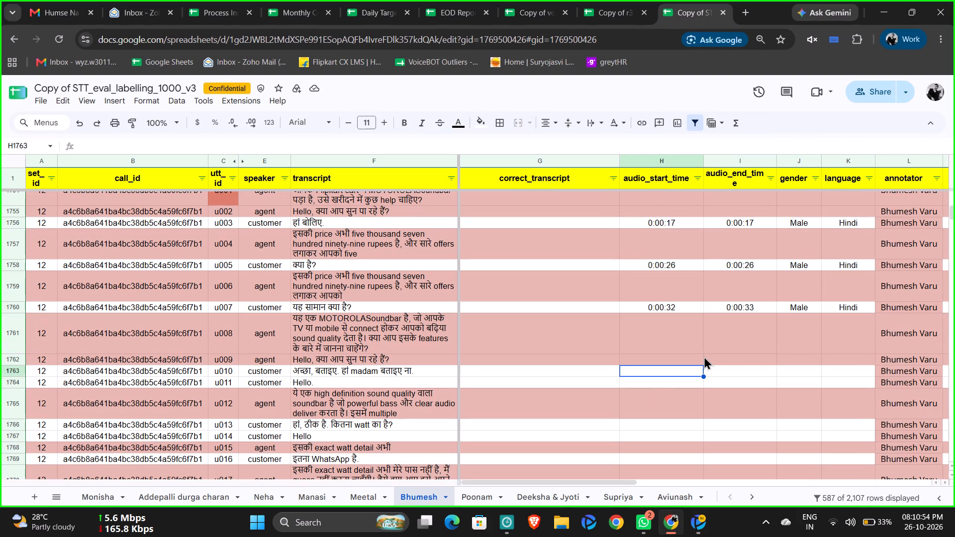
key(ctrl+v)
key(Left)
key(Right)
Set the audio_start_time of the u010 row to 0:00:40.
key(Return)
key(Left)
key(Left)
key(Left)
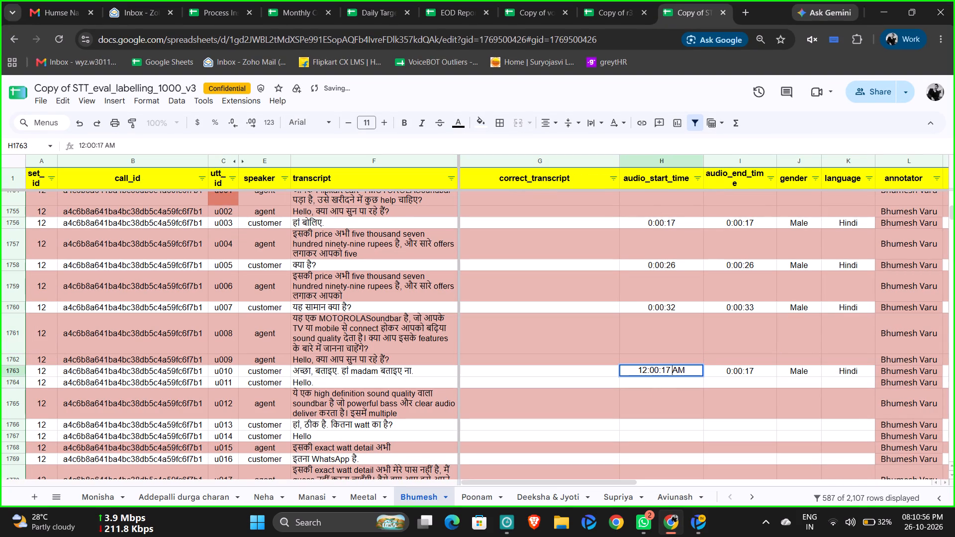
key(BackSpace)
key(BackSpace)
text(40)
key(Return)
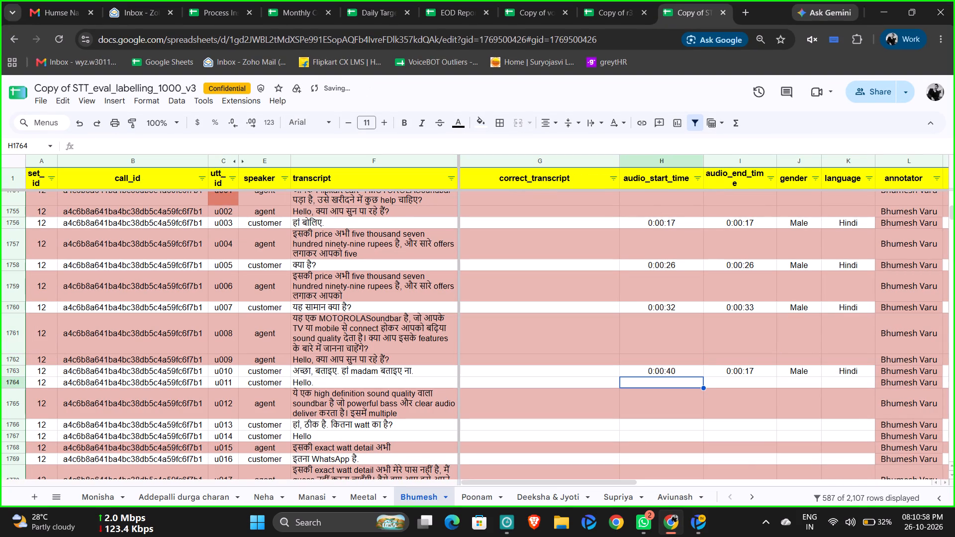
Continue the call recording in Prisma Browser to find where the customer's "अच्छा, बताइए. हां madam बताइए ना." utterance ends.
click(677, 517)
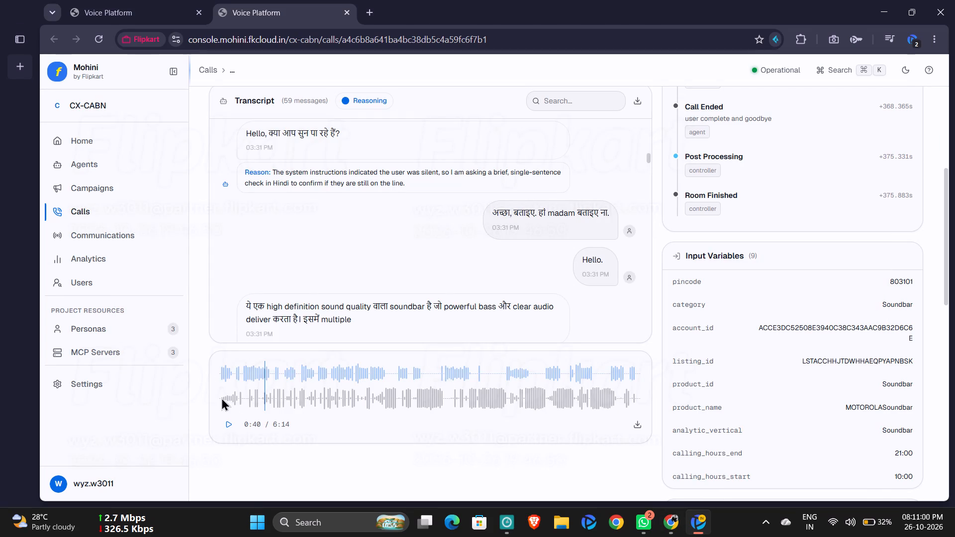
click(234, 424)
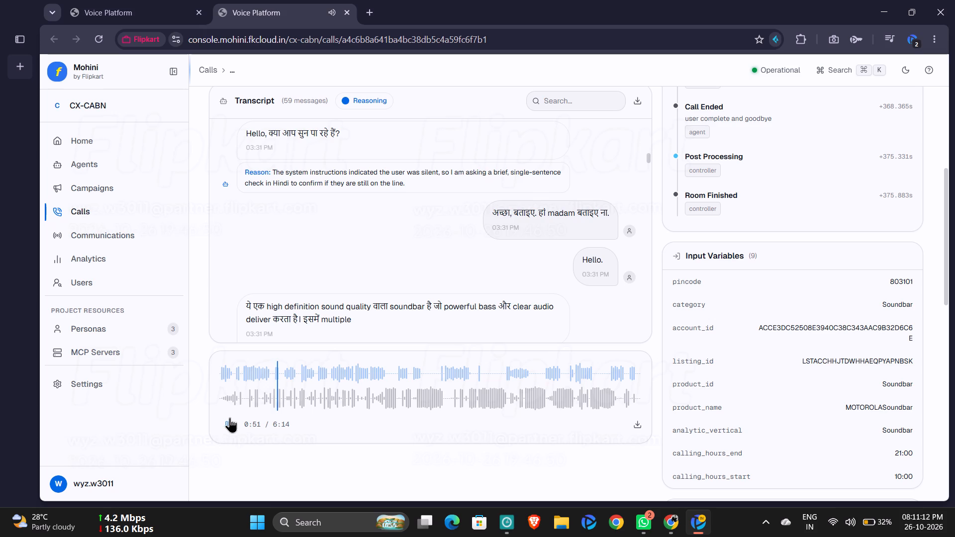
click(229, 422)
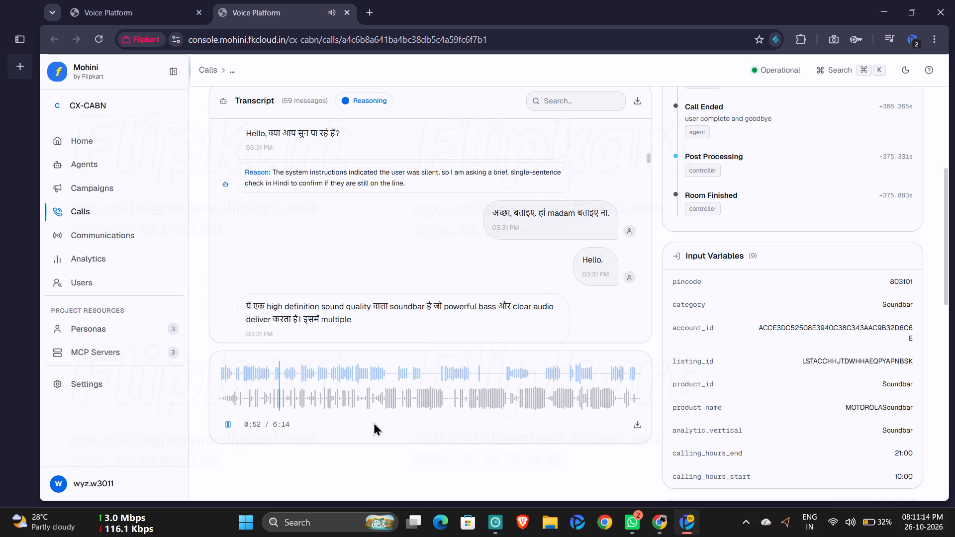
Back in the Chrome spreadsheet, set the audio_end_time of the u010 row to 0:00:52.
click(662, 523)
key(Right)
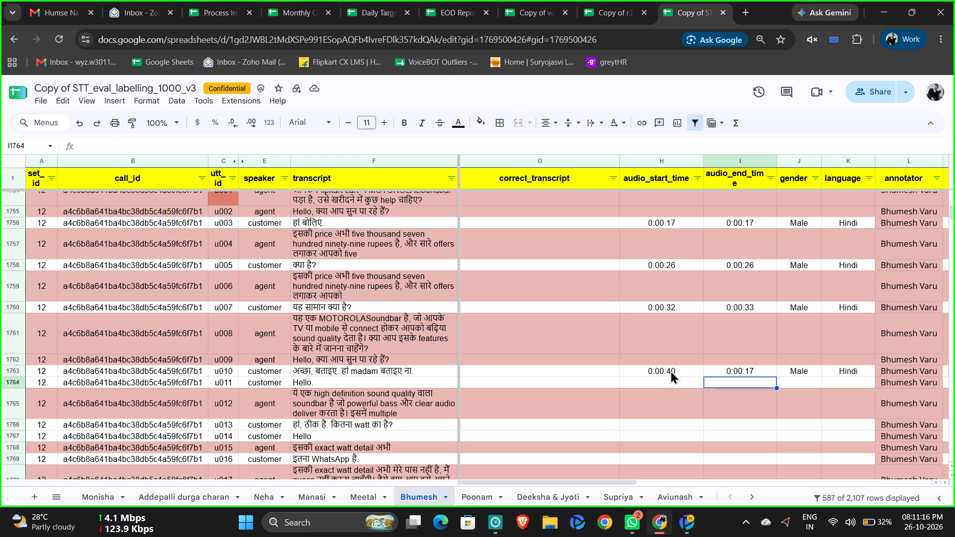
key(Up)
key(Return)
key(Left)
key(Left)
key(Left)
key(BackSpace)
key(BackSpace)
text(52)
key(Return)
Play the next seconds of the call recording in Prisma Browser to time the customer's "Hello." utterance.
click(704, 526)
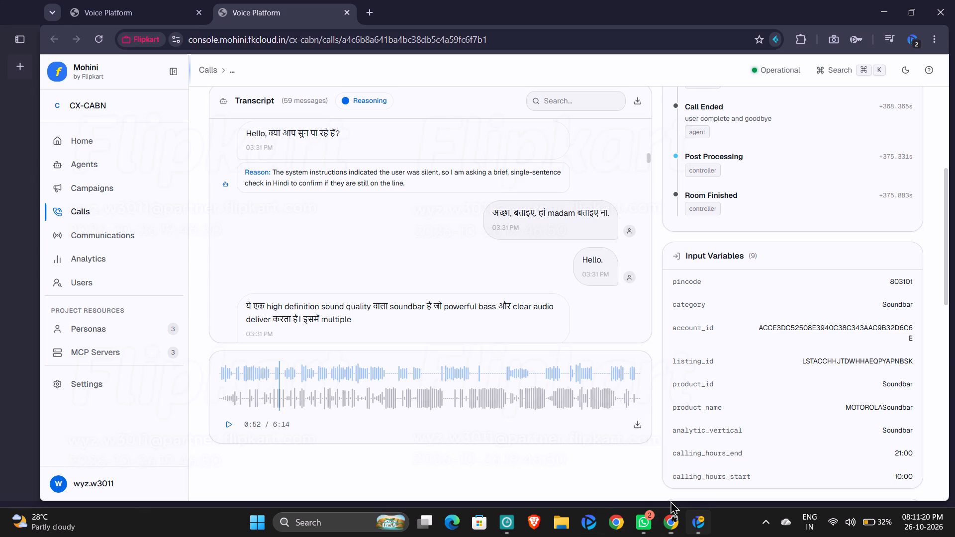
click(233, 418)
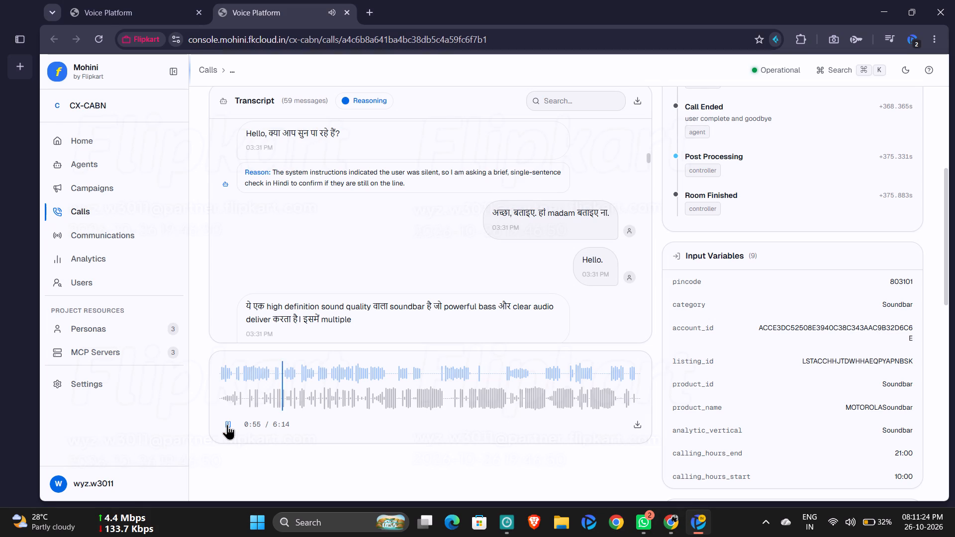
click(227, 424)
Return to the spreadsheet in Chrome and paste the copied times, gender and language into the u011 customer row.
click(673, 520)
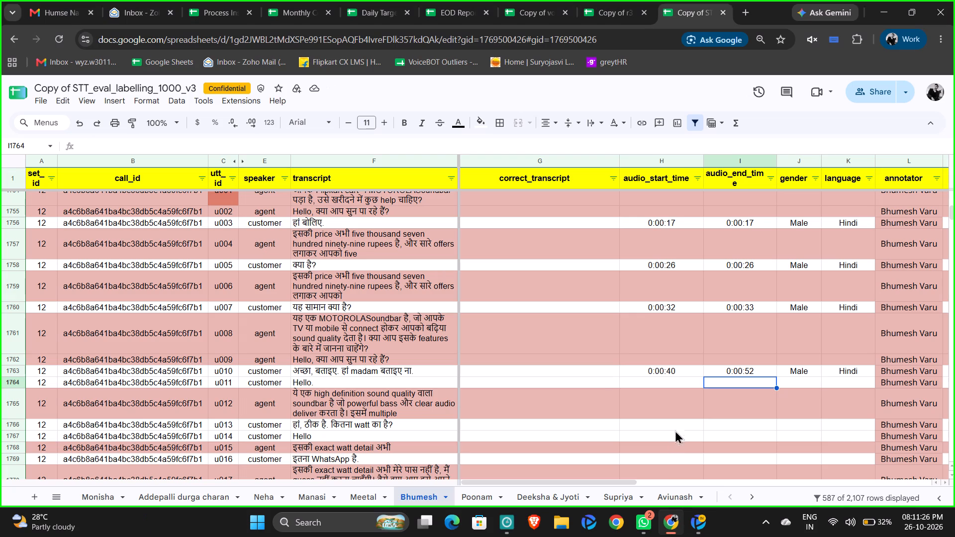
click(669, 416)
key(Up)
key(Up)
key(Down)
key(ctrl+v)
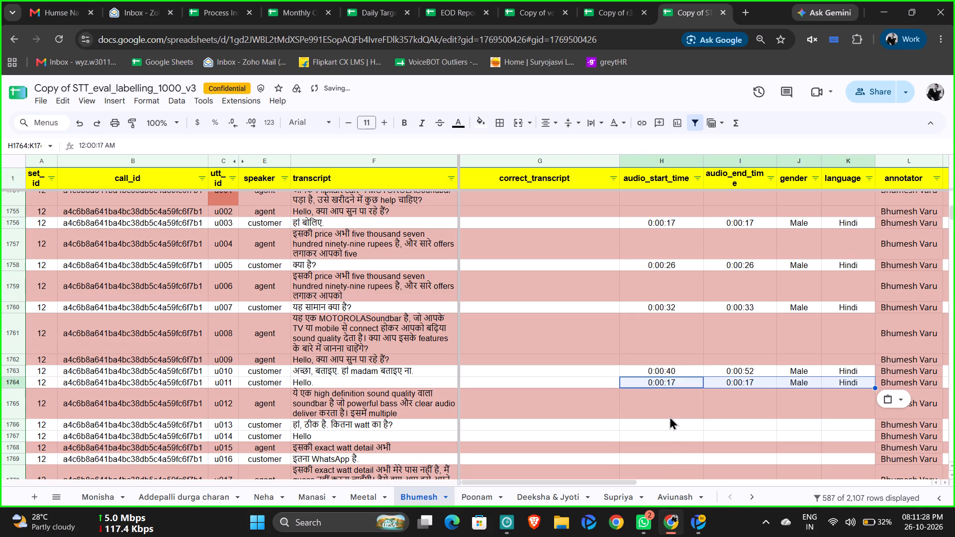
key(Left)
key(Right)
Set the audio_start_time of the u011 row to 0:00:52.
key(Return)
key(Left)
key(Left)
key(Left)
key(BackSpace)
key(BackSpace)
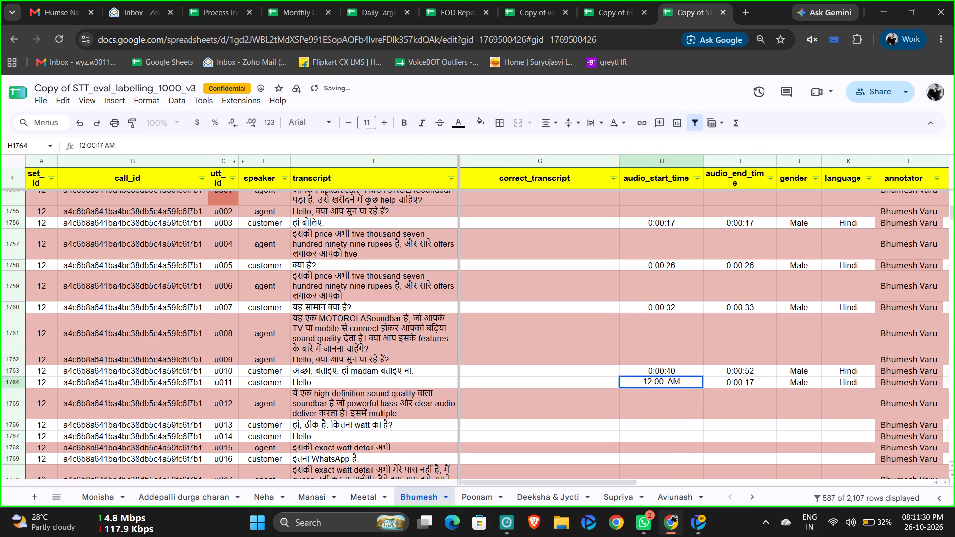
text(52)
key(Return)
Set the audio_end_time of the u011 row to 0:00:52.
key(Right)
key(Up)
key(Return)
key(Left)
key(Left)
key(Left)
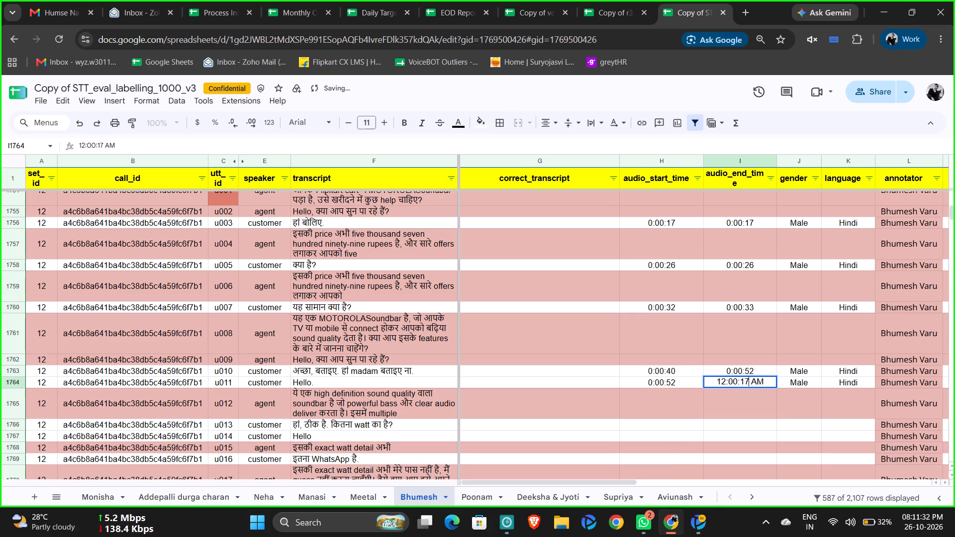
key(BackSpace)
key(BackSpace)
text(52)
key(Return)
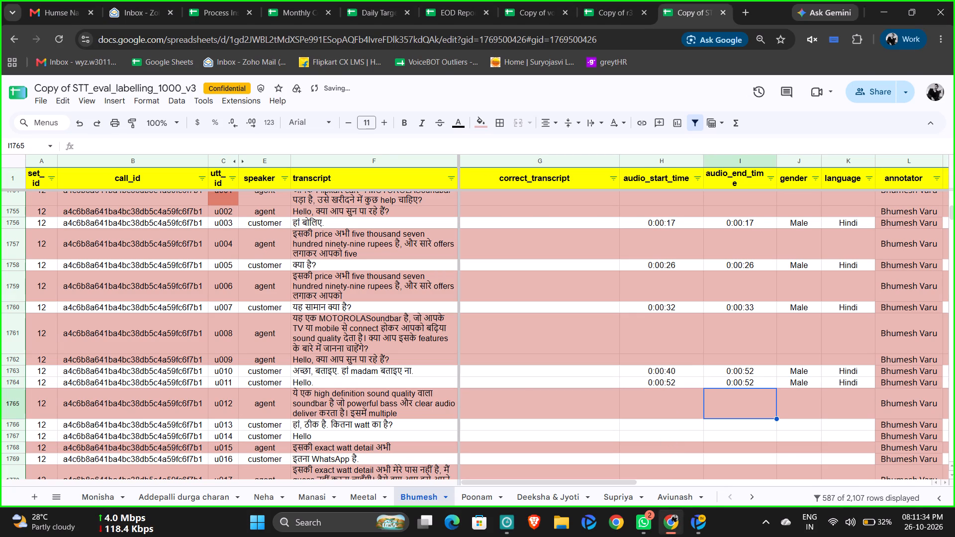
Switch to Prisma Browser and replay the call recording from about 0:53 to recheck when the customer says "Hello.".
click(699, 518)
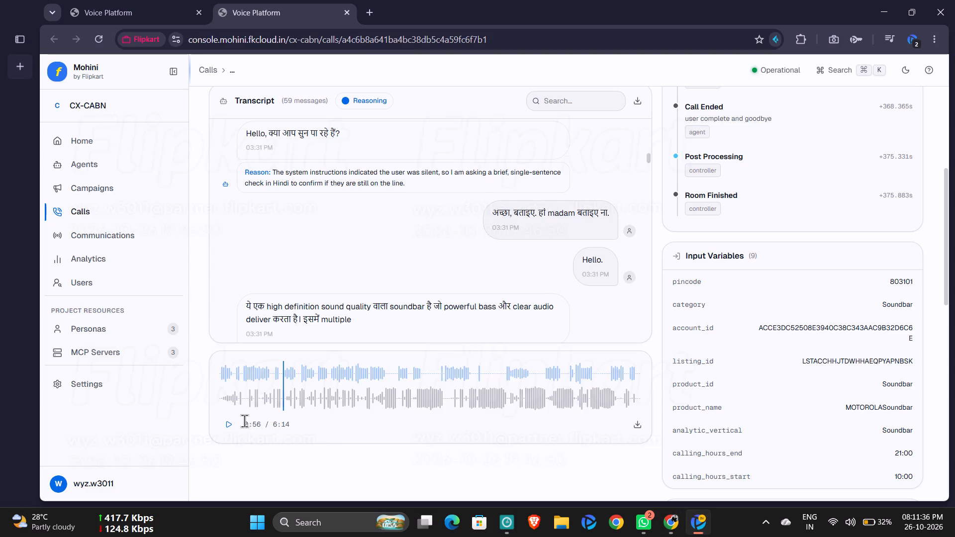
click(280, 392)
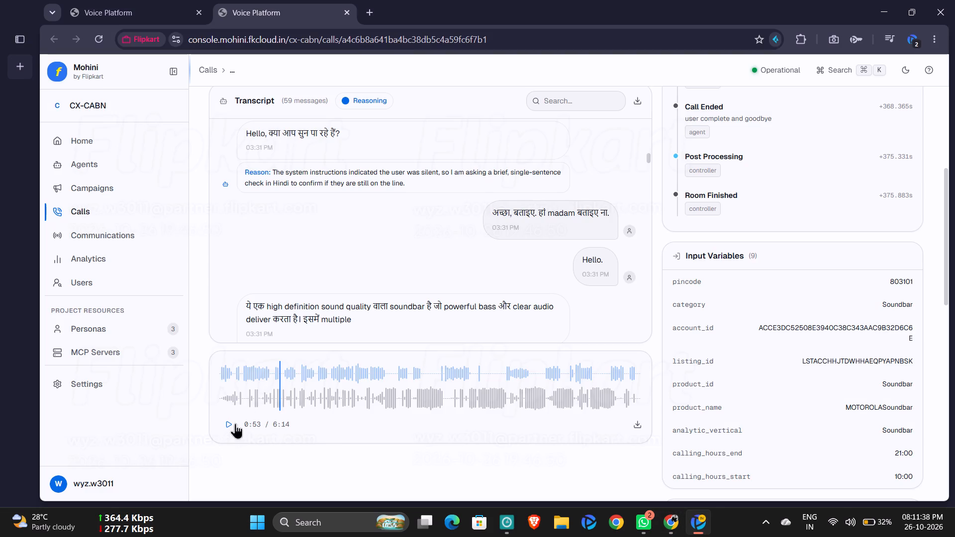
click(282, 395)
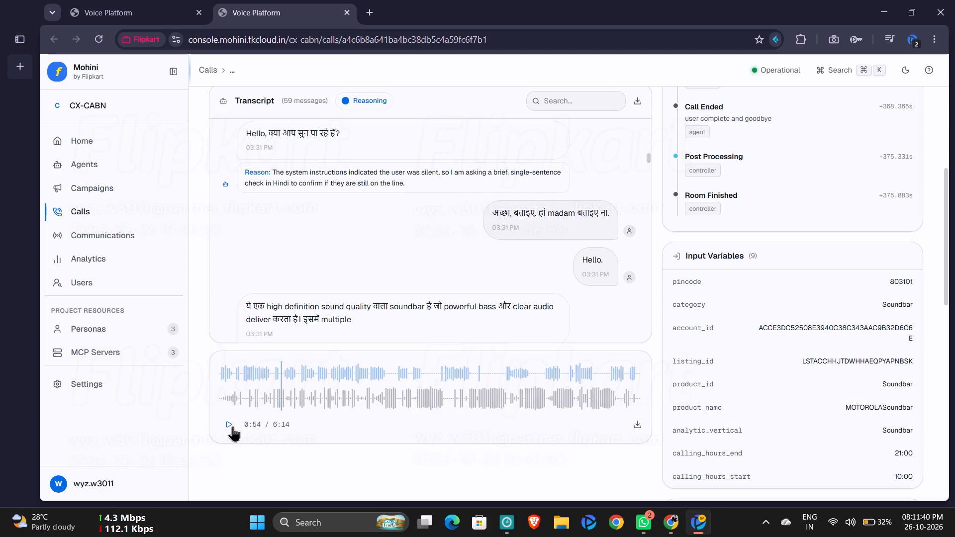
click(233, 426)
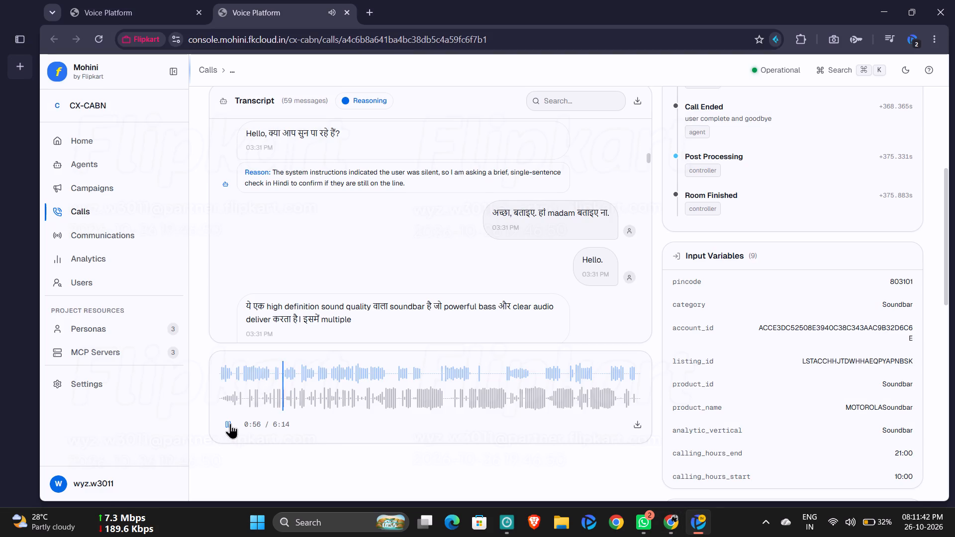
click(230, 423)
Return to the spreadsheet in Chrome and set the audio_start_time of the u011 row to 0:00:56.
click(674, 523)
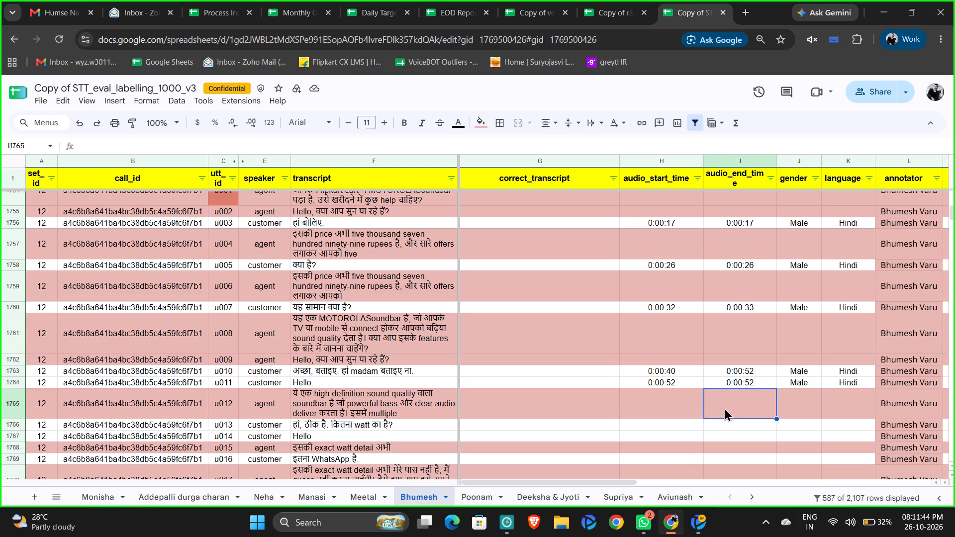
key(Up)
key(Left)
key(Return)
key(Left)
key(Left)
key(Left)
key(BackSpace)
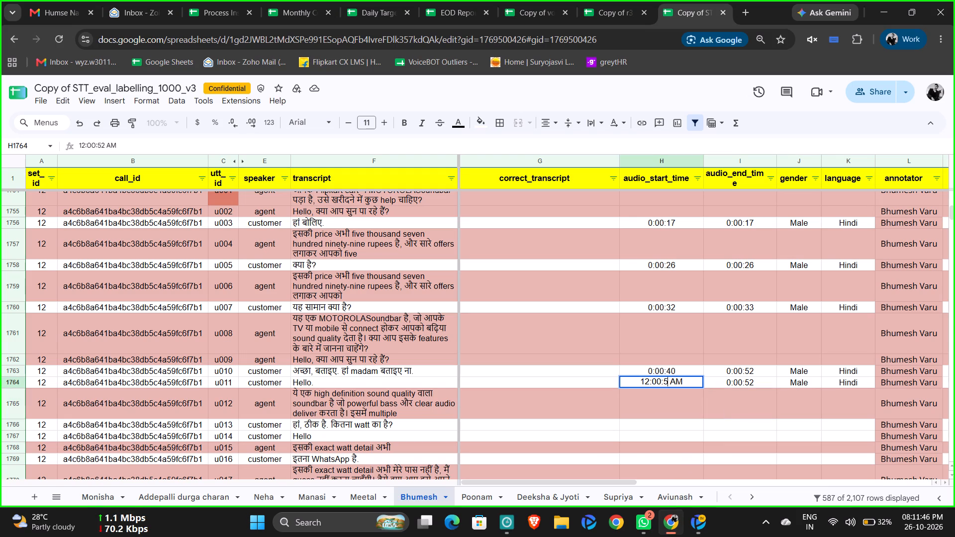
key(6)
key(Return)
Set the audio_end_time of the u011 row to 0:00:56.
key(Right)
key(Up)
key(Return)
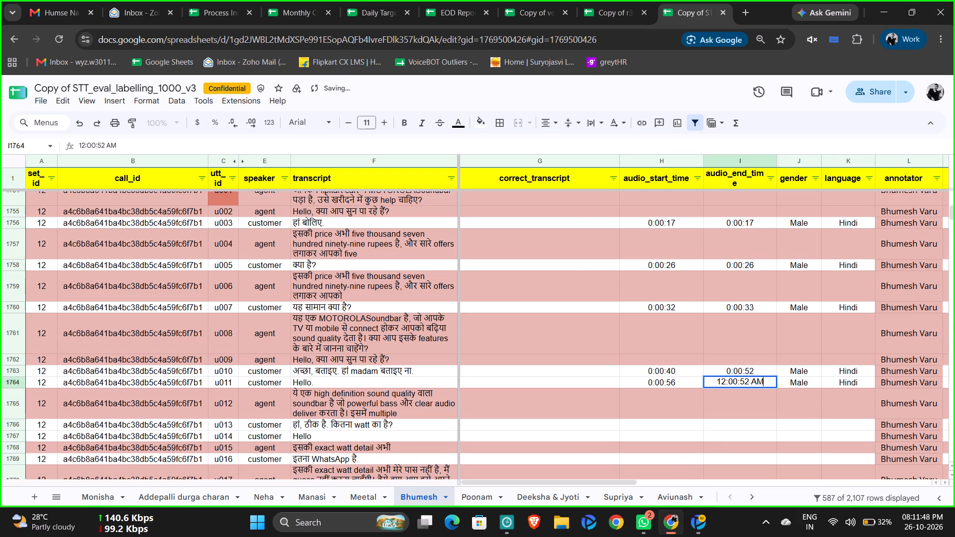
key(Left)
key(Left)
key(Left)
key(BackSpace)
key(6)
key(Return)
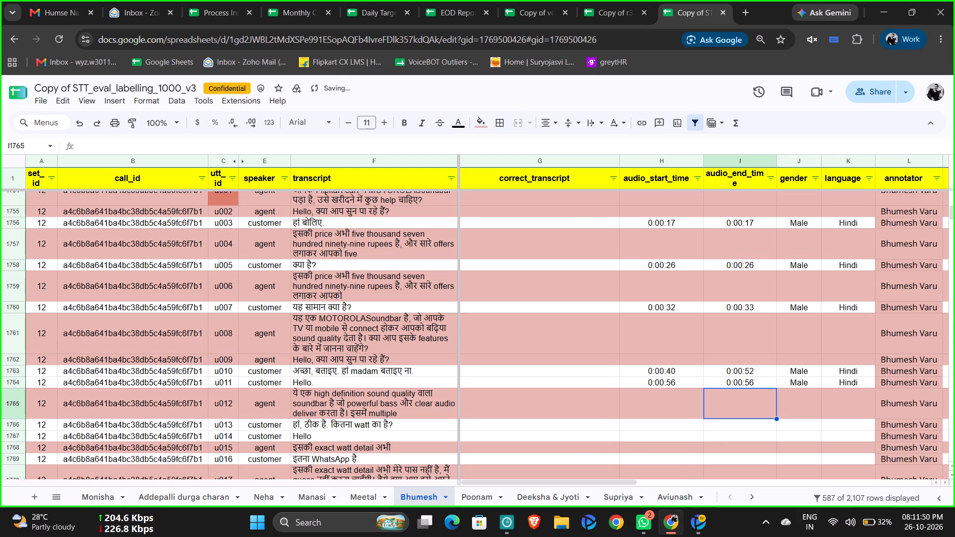
Play on in Prisma Browser, following the transcript, to find where the customer's "हां, ठीक है. कितना watt का है?" utterance starts.
click(693, 529)
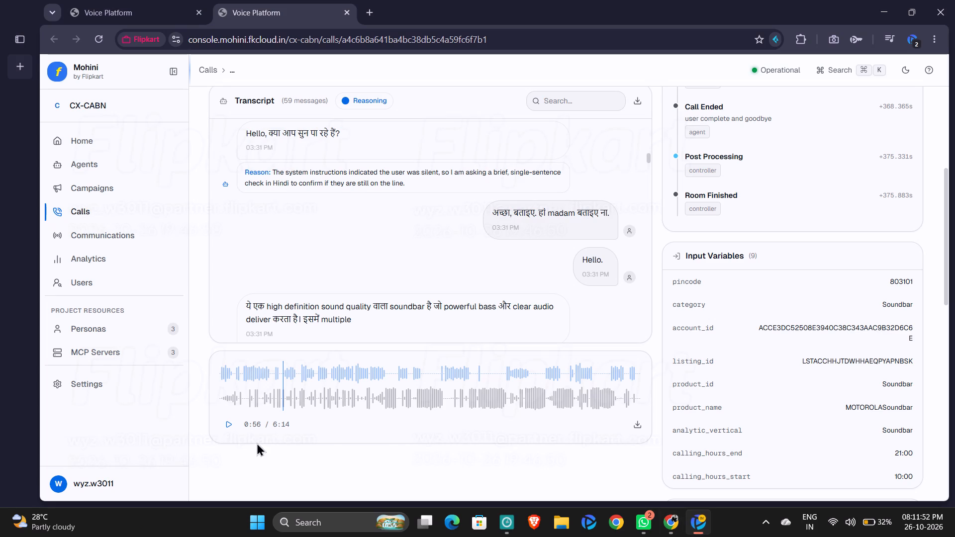
click(227, 422)
click(284, 398)
click(287, 397)
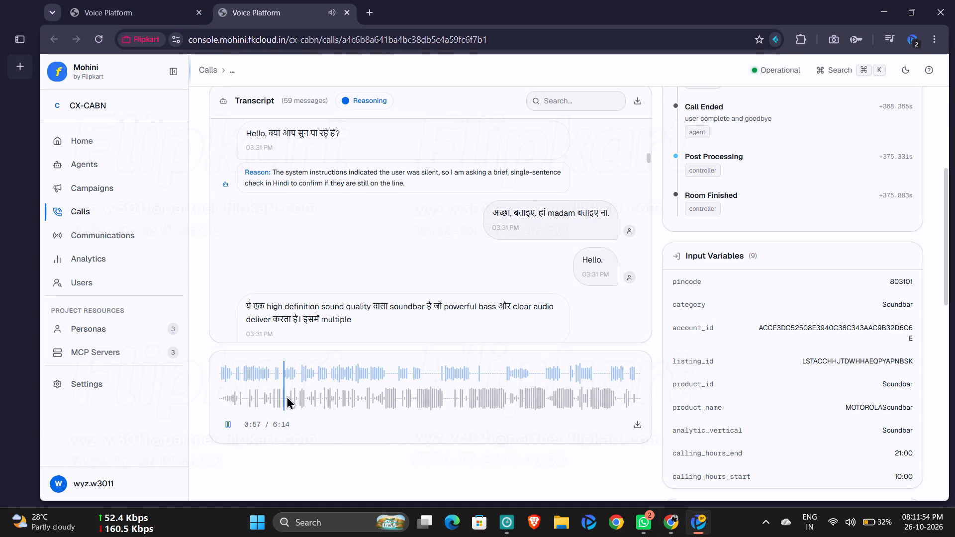
scroll(355, 265, down, 1)
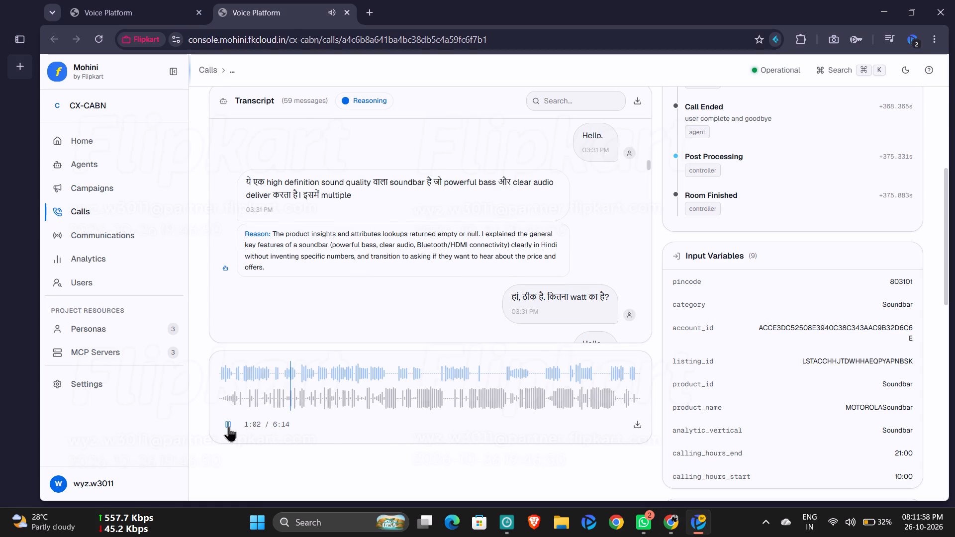
scroll(510, 241, up, 1)
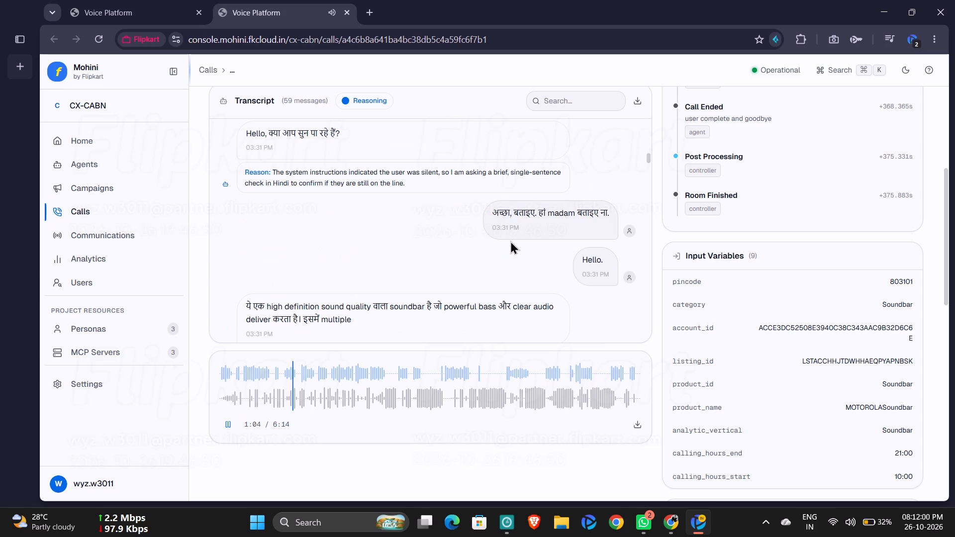
scroll(368, 350, down, 1)
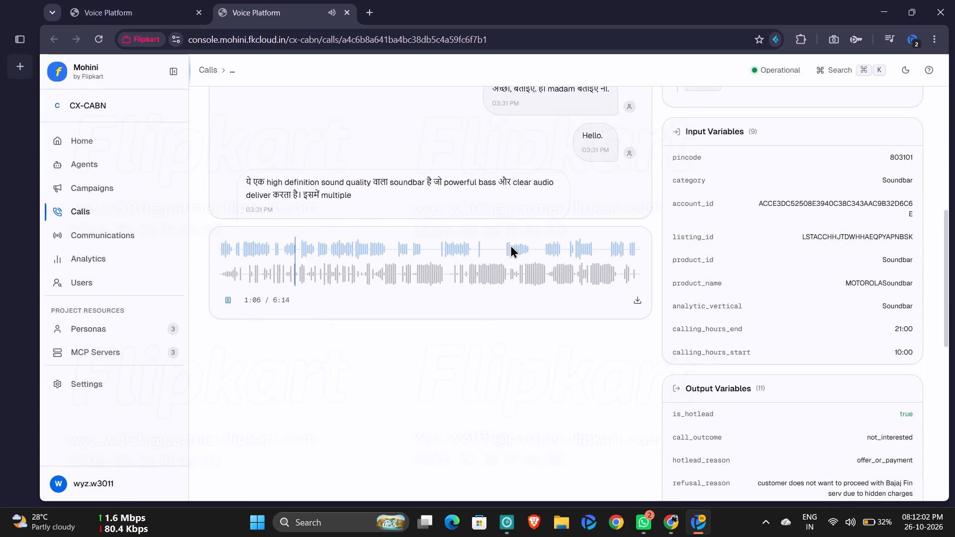
scroll(741, 301, up, 2)
scroll(580, 342, down, 1)
scroll(701, 369, down, 1)
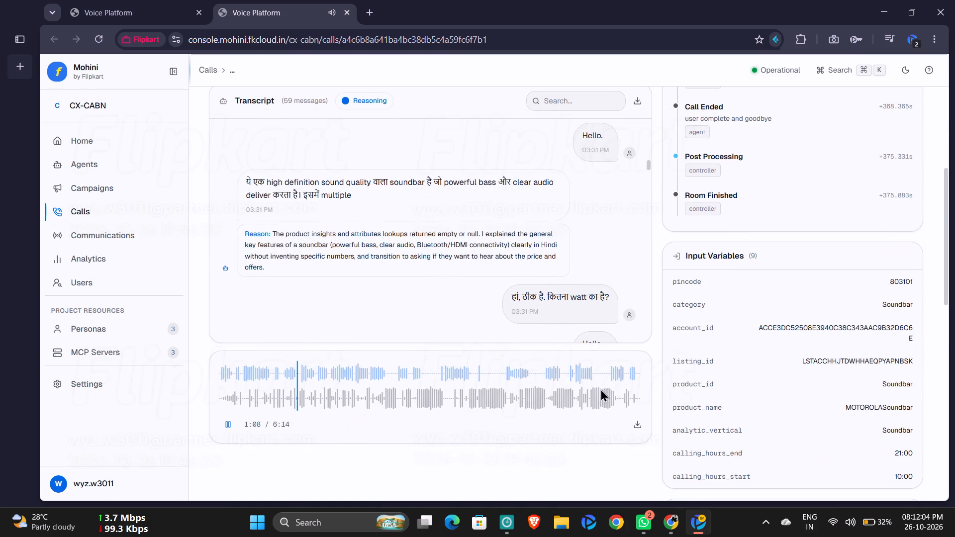
click(290, 399)
click(230, 424)
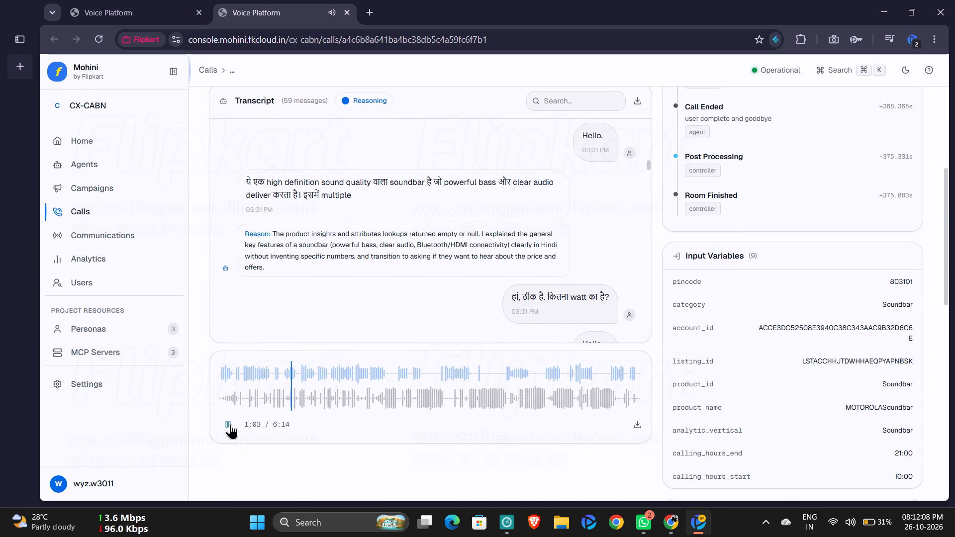
Return to the spreadsheet in Chrome and paste the copied times, gender and language into the u013 customer row.
click(671, 520)
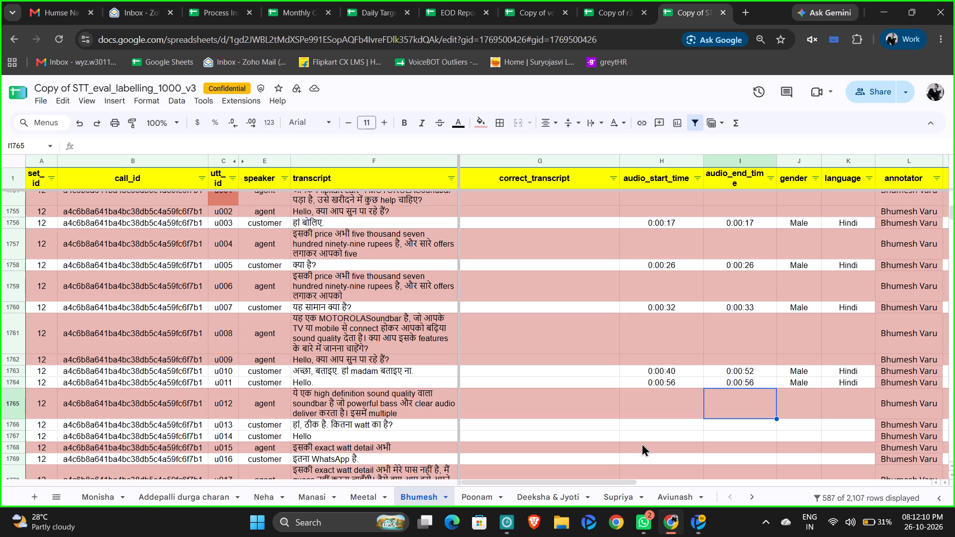
key(Down)
key(Left)
key(ctrl+v)
Set the audio_start_time of the u013 row to 0:01:03.
key(Left)
key(Right)
key(Return)
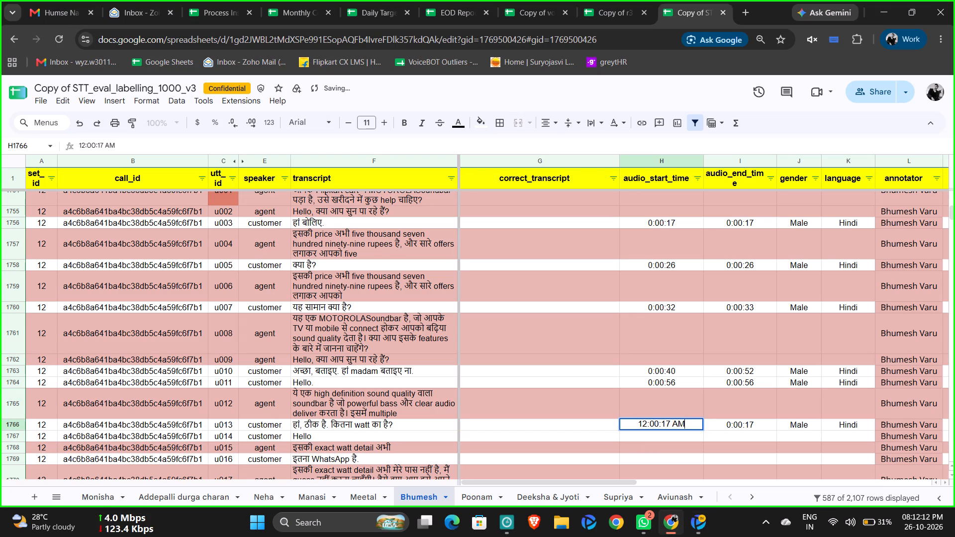
key(Left)
key(Left)
key(Left)
key(BackSpace)
key(BackSpace)
text(03)
key(Left)
key(Left)
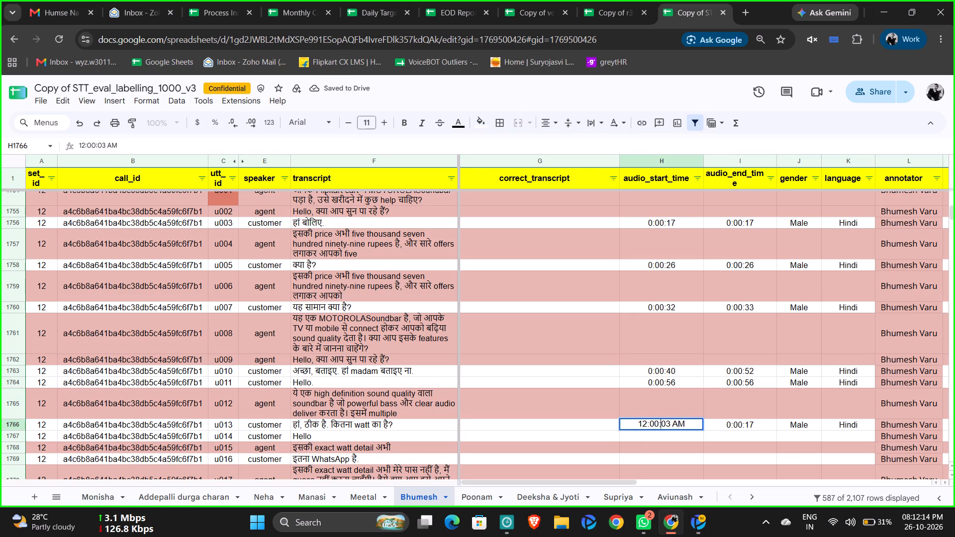
key(Left)
key(BackSpace)
key(1)
key(Return)
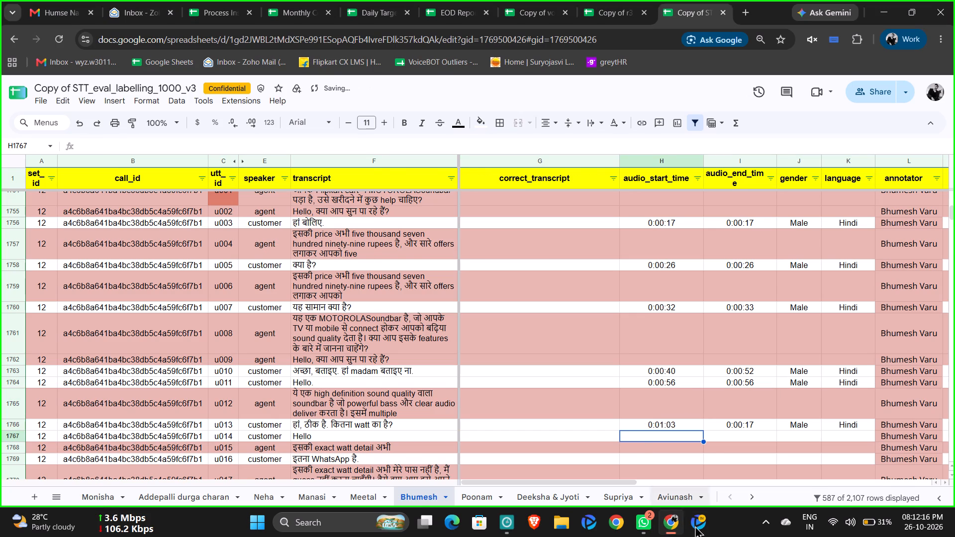
Play the next seconds of the call recording in Prisma Browser to time the end of the customer's watt question.
click(700, 536)
click(228, 423)
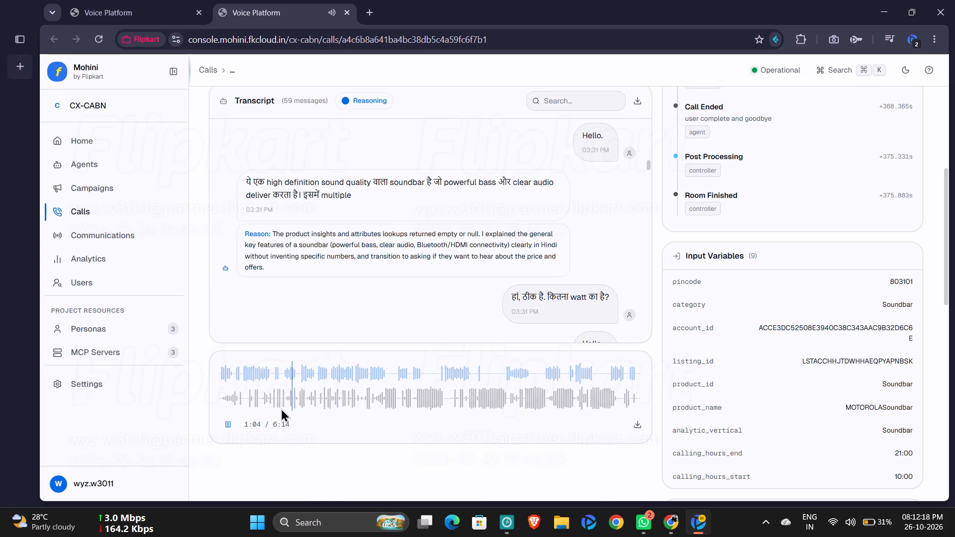
click(231, 421)
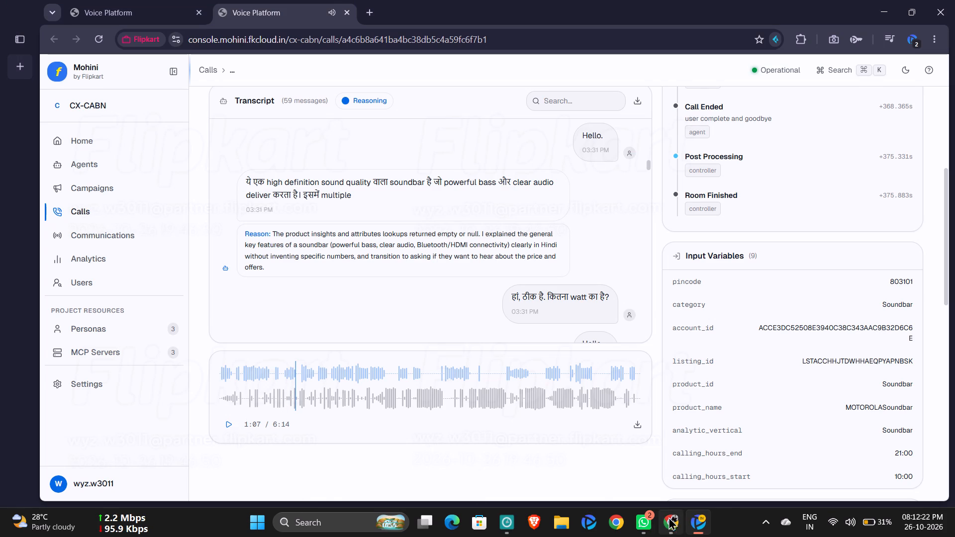
Return to the spreadsheet in Chrome and set the audio_end_time of the u013 row to 0:01:07.
click(668, 524)
key(Right)
key(Up)
key(Return)
key(Left)
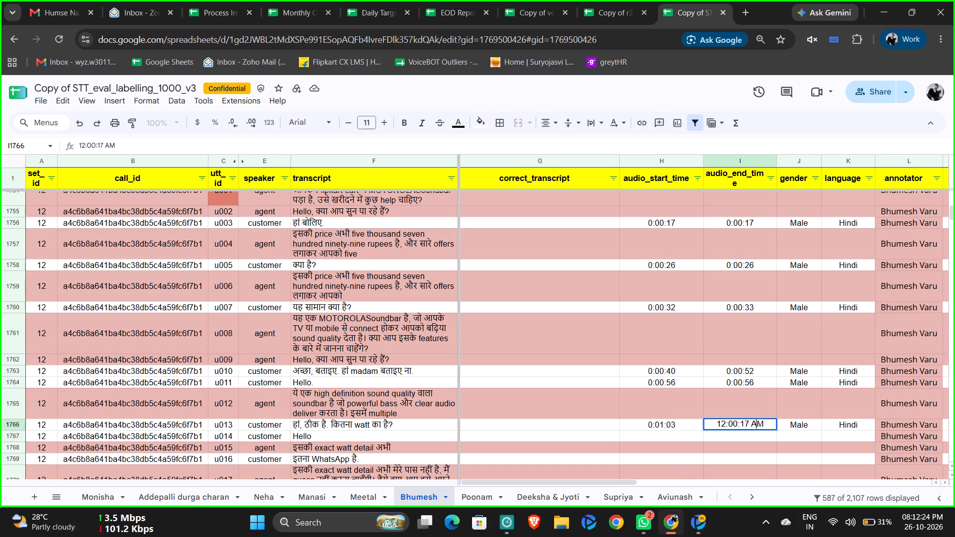
key(Left)
key(Left)
key(BackSpace)
key(BackSpace)
text(07)
key(Left)
key(Left)
key(Left)
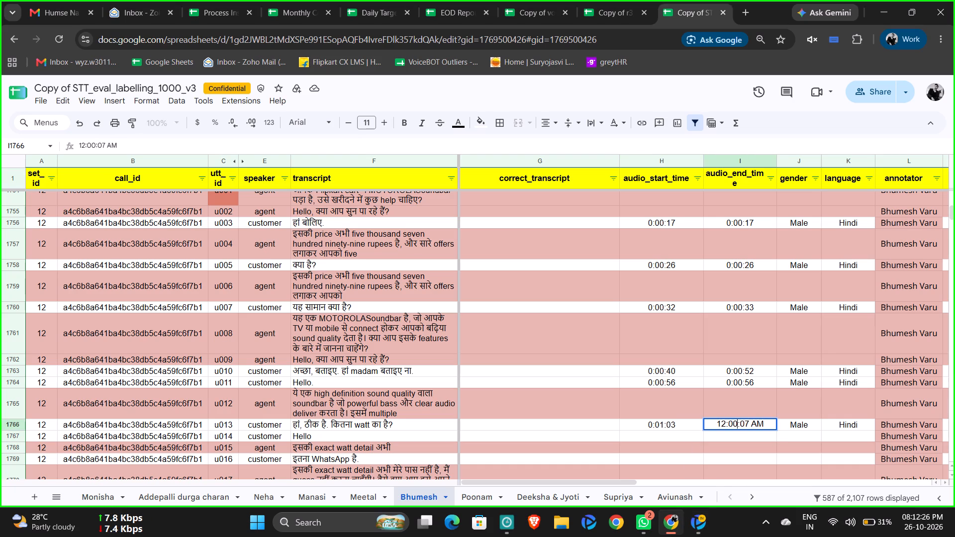
key(BackSpace)
key(1)
key(Return)
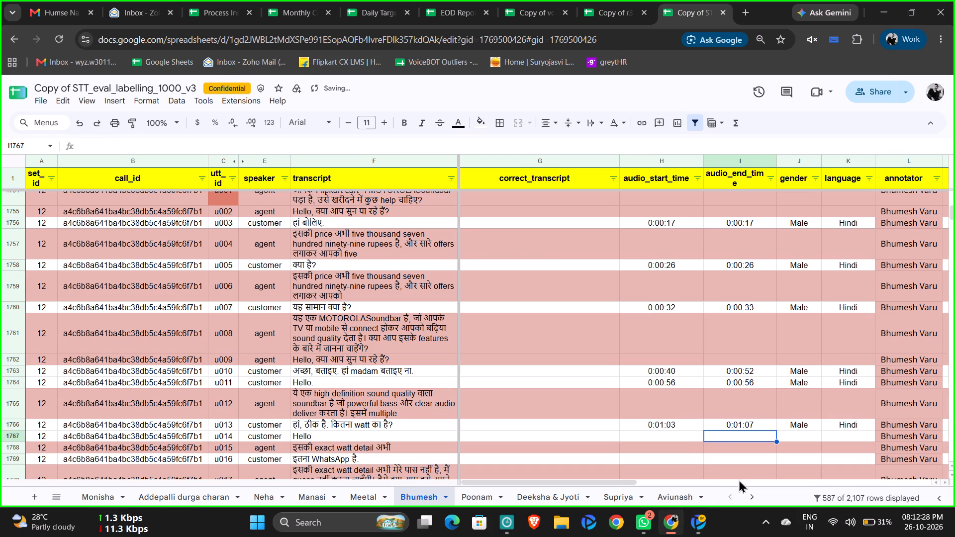
Play the following seconds of the recording in Prisma Browser to time the customer's "Hello" after the watt question.
click(700, 524)
click(228, 422)
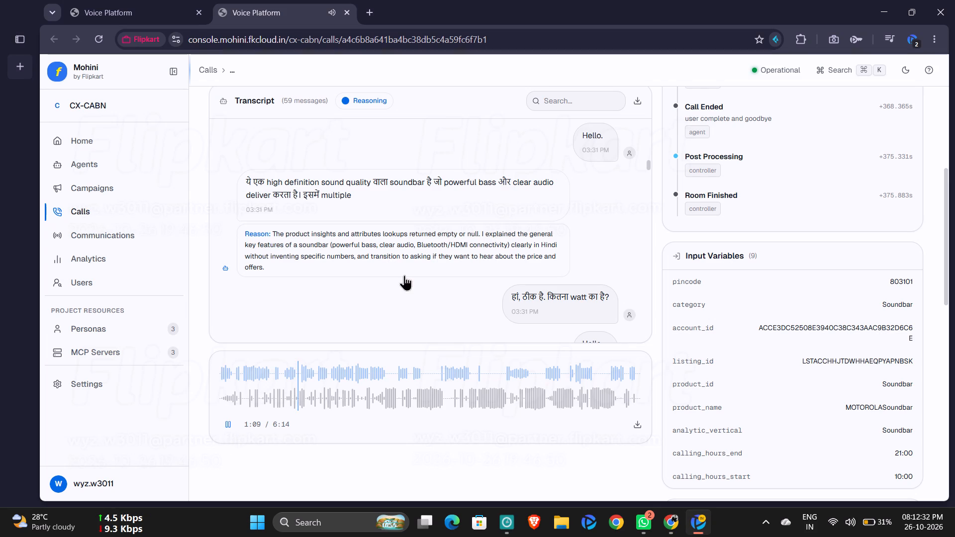
scroll(404, 275, down, 1)
click(226, 420)
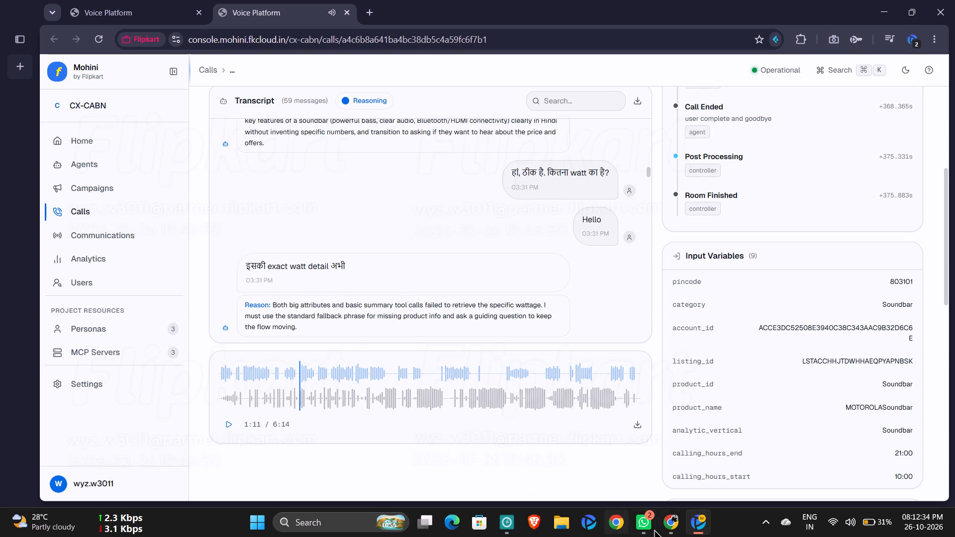
Return to the spreadsheet in Chrome and select the audio_start_time cell of the u014 customer row.
click(679, 524)
key(Left)
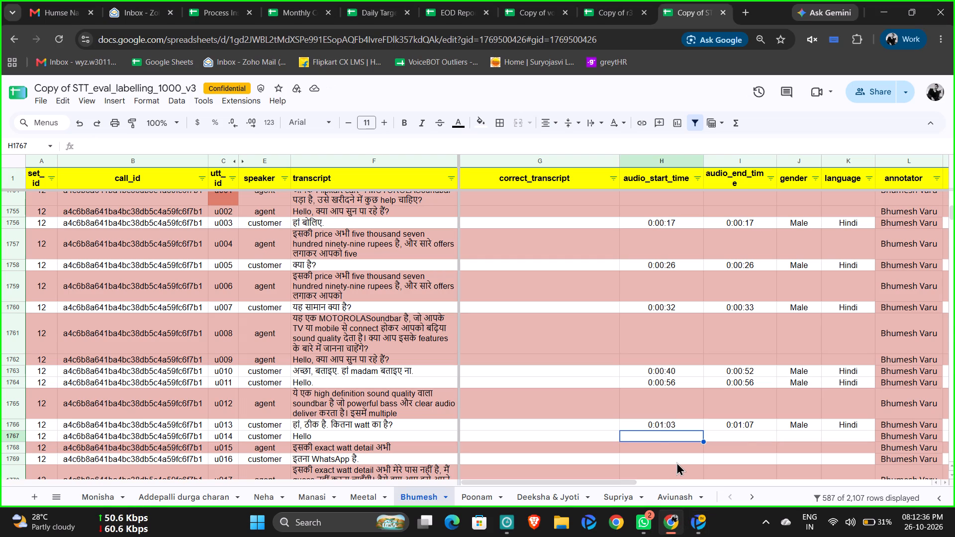
Paste the copied time, gender and language labels into the u014 customer row and set its audio_start_time to 0:01:11.
key(ctrl+v)
key(Left)
key(Right)
key(Return)
key(Left)
key(Left)
key(Left)
key(BackSpace)
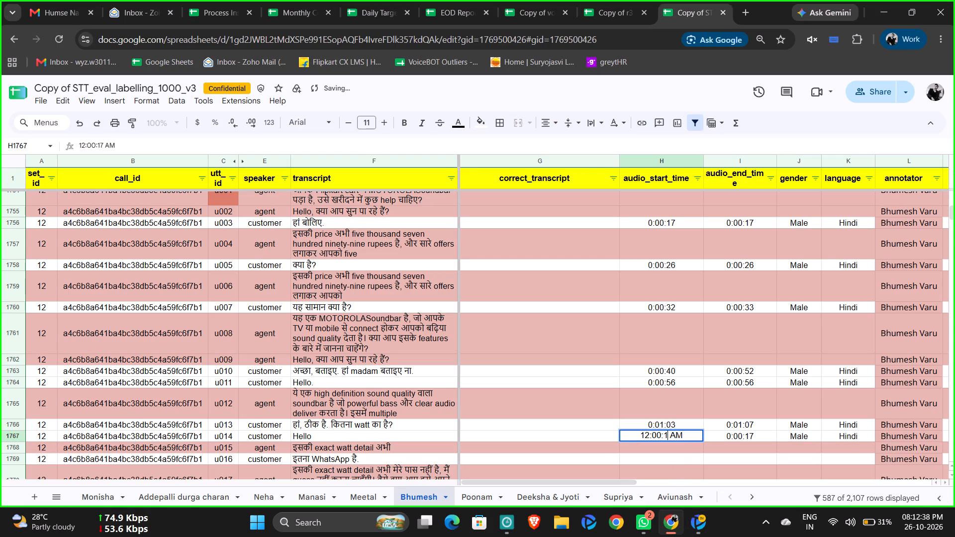
key(BackSpace)
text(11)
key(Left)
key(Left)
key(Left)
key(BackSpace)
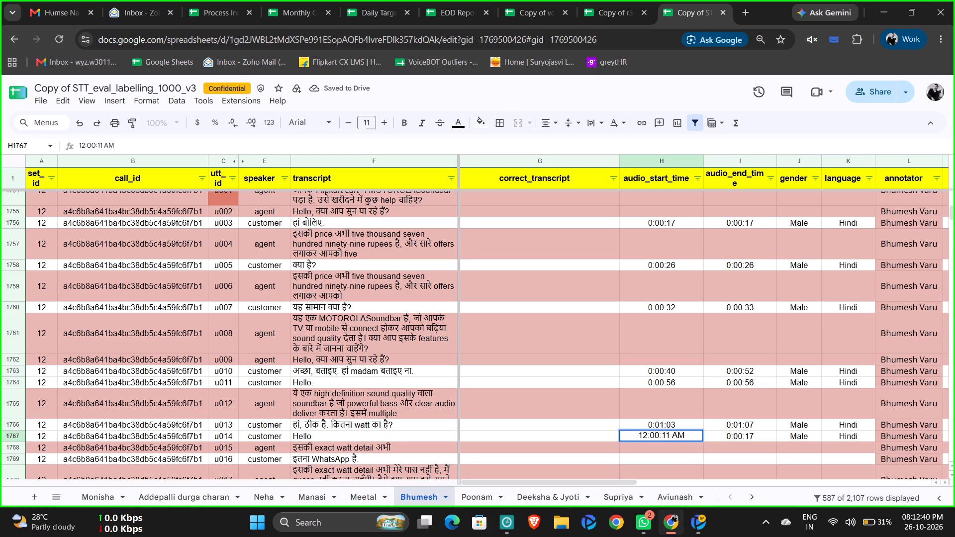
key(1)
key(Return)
Copy the u014 start time into its audio_end_time, and copy the row's time, gender and language cells for reuse.
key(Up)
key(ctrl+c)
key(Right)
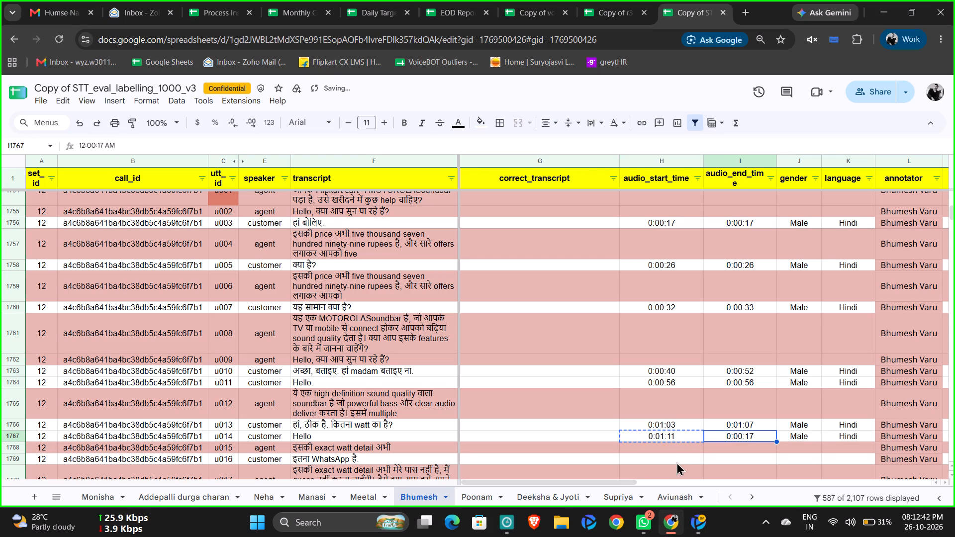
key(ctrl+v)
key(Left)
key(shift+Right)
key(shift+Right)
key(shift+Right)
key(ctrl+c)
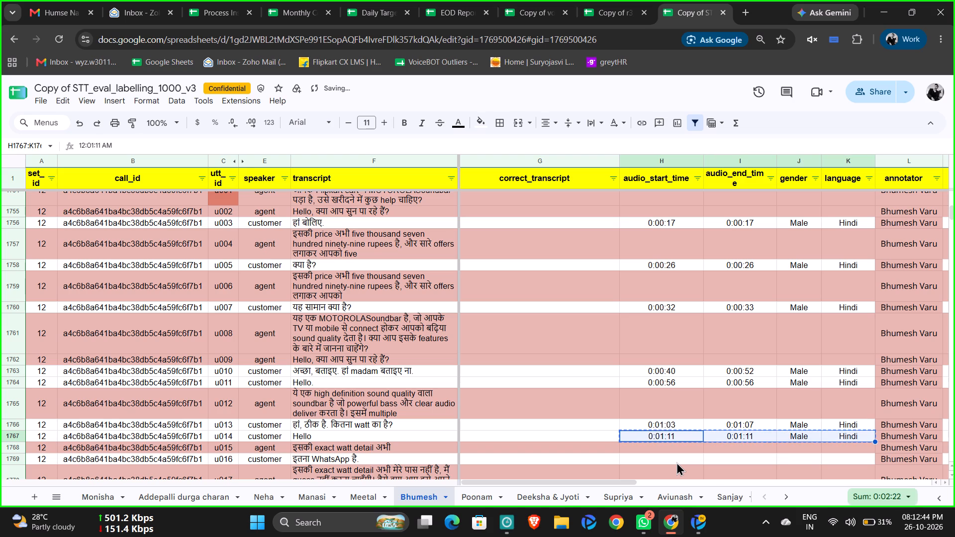
Replay the recording from around 1:11 in Prisma Browser to check the wording and timing of the customer's "इतना WhatsApp है" utterance.
click(696, 536)
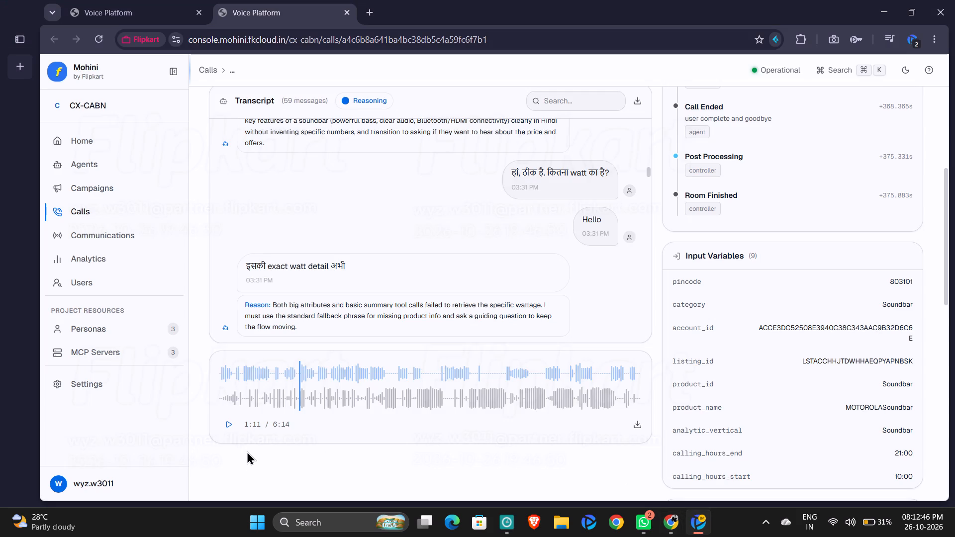
click(223, 419)
scroll(384, 247, down, 1)
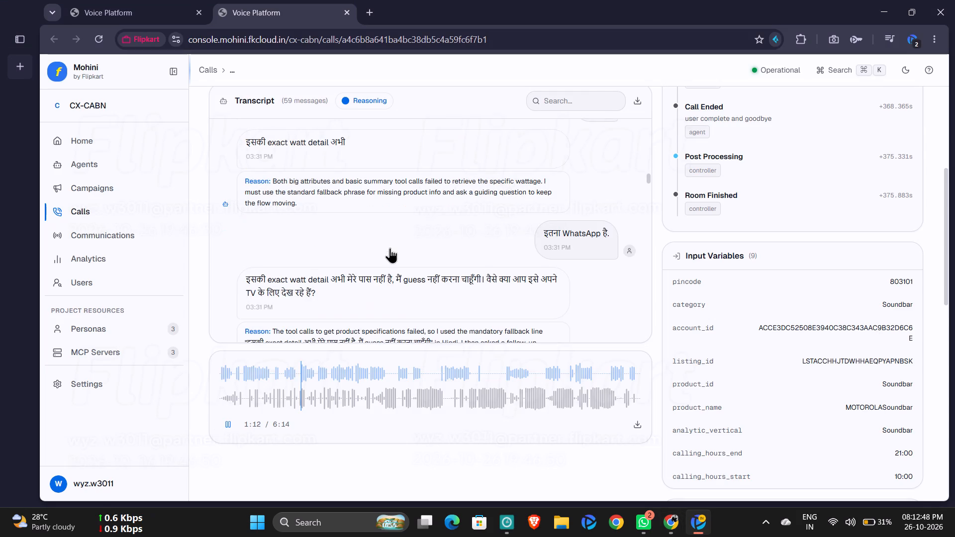
click(221, 429)
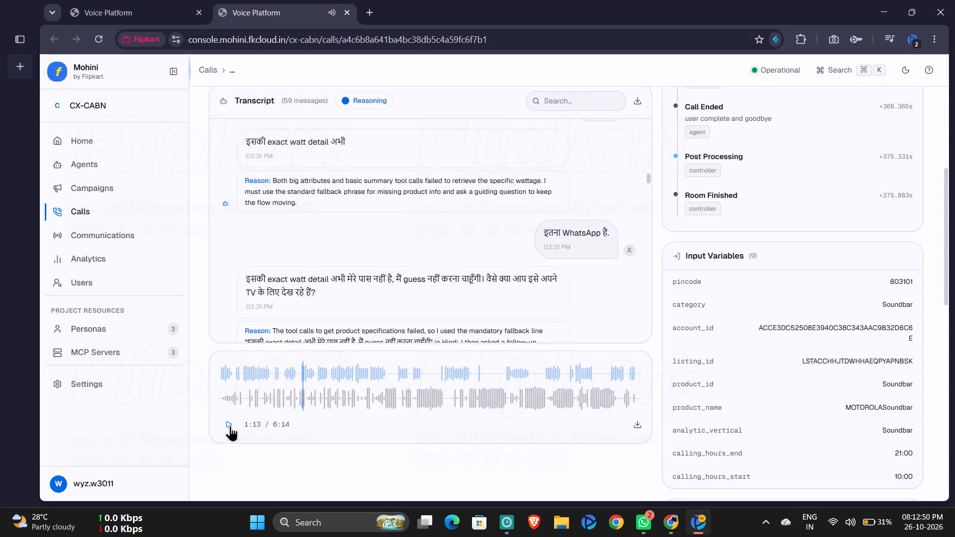
click(296, 394)
click(234, 422)
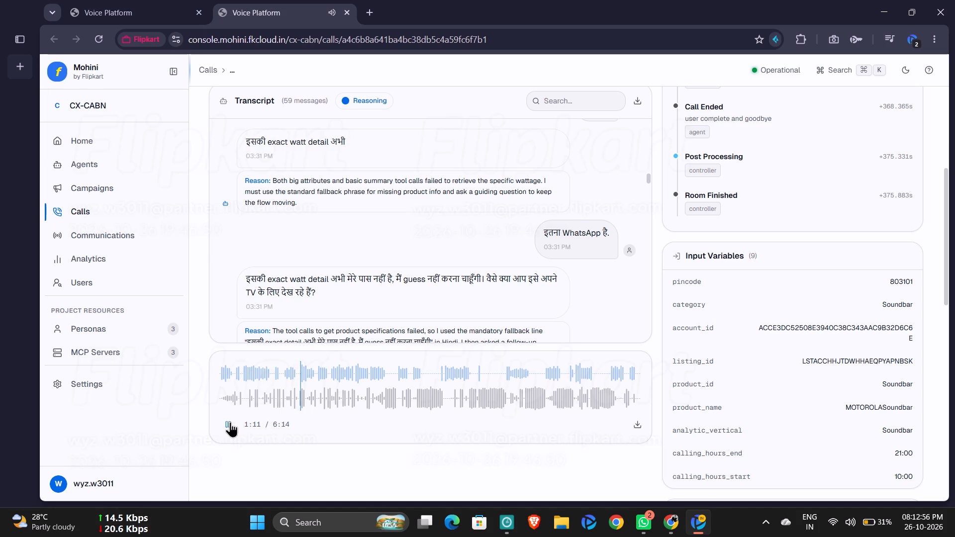
click(230, 422)
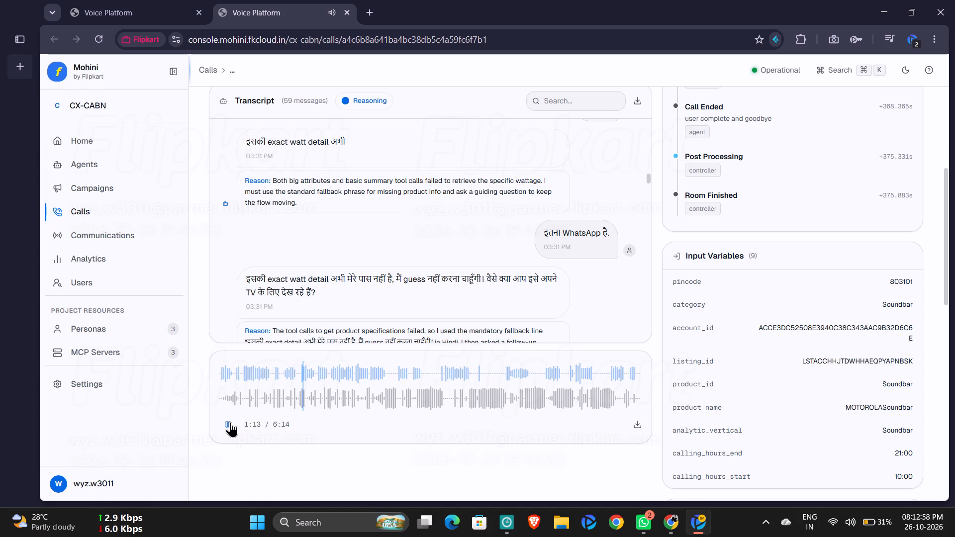
double_click(230, 422)
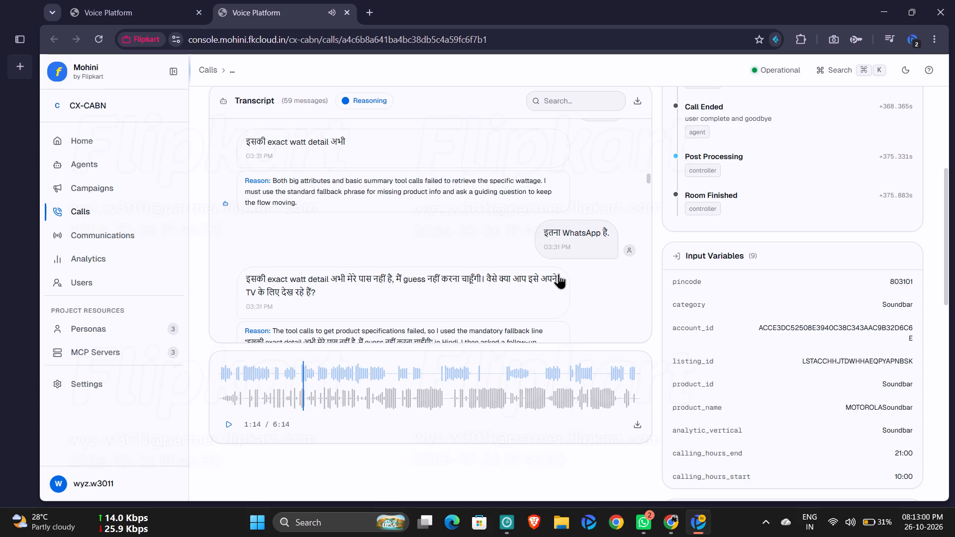
click(300, 397)
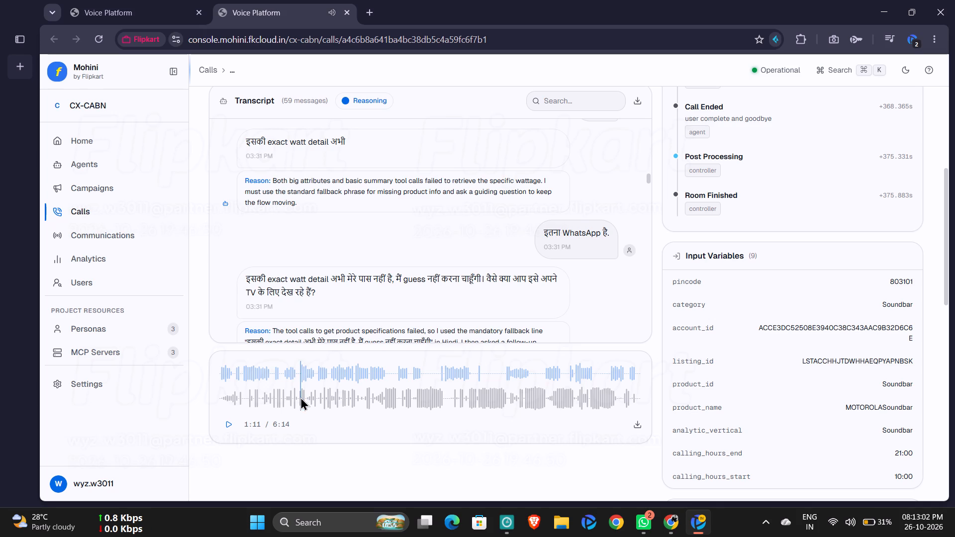
click(230, 420)
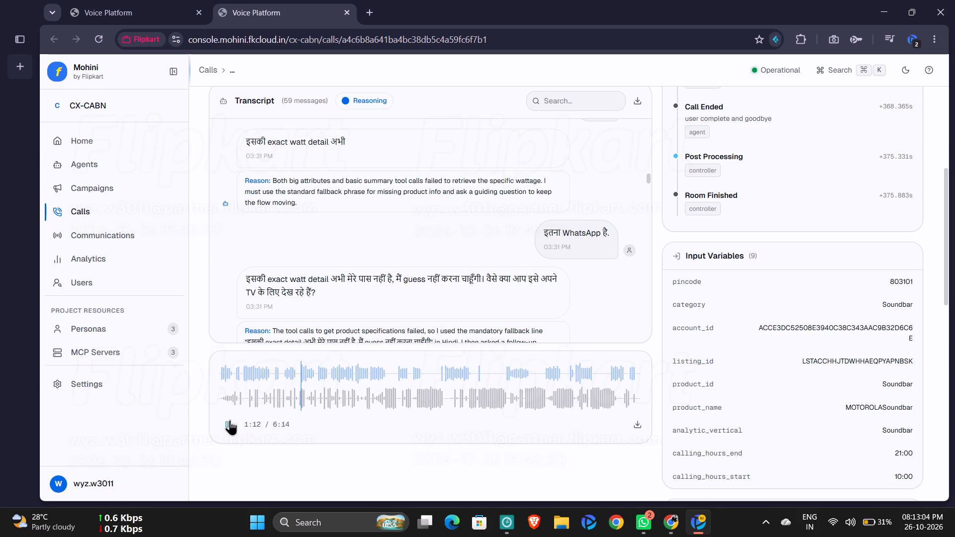
click(230, 420)
Return to the spreadsheet in Chrome, paste the copied labels into the u016 customer row and set its audio_start_time to 0:01:12.
click(663, 522)
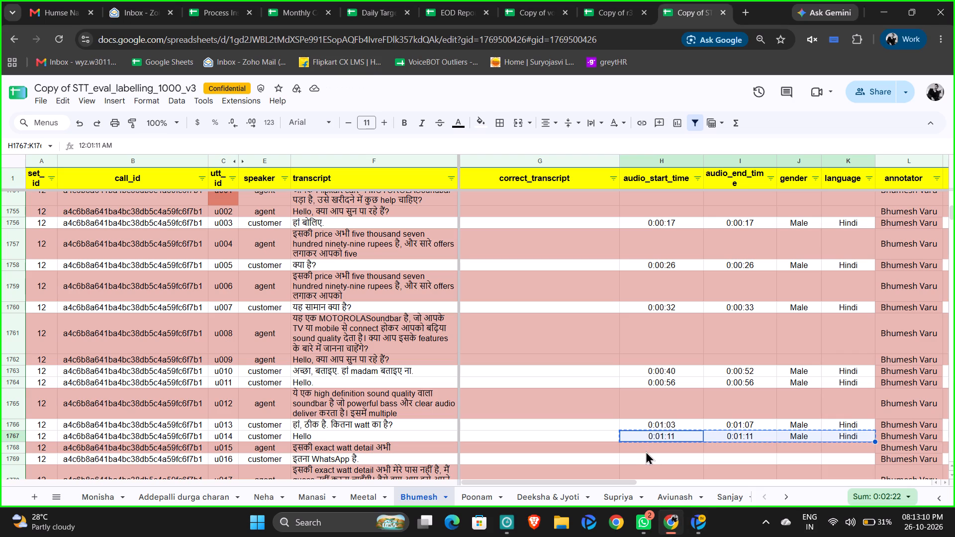
key(Down)
key(Down)
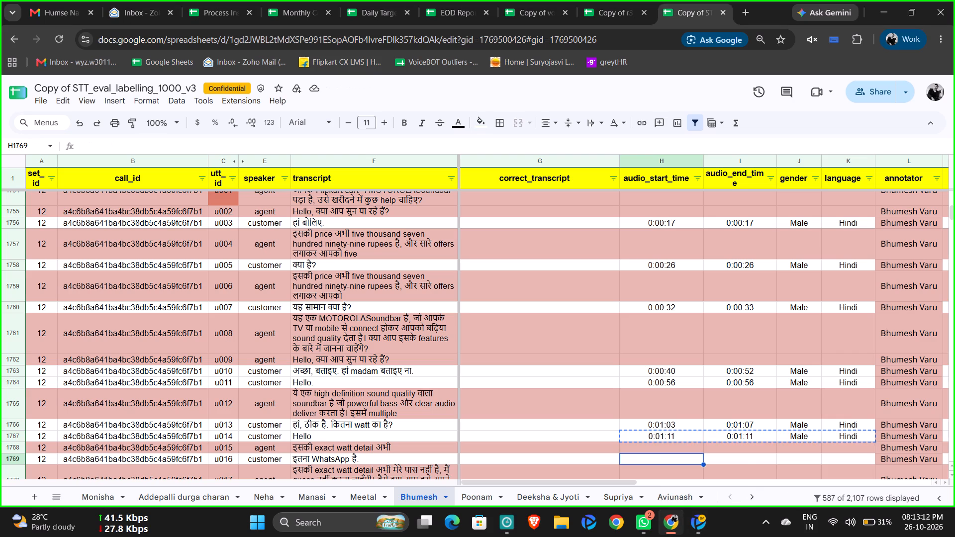
key(ctrl+v)
key(Left)
key(Right)
key(Return)
key(Left)
key(Left)
key(Left)
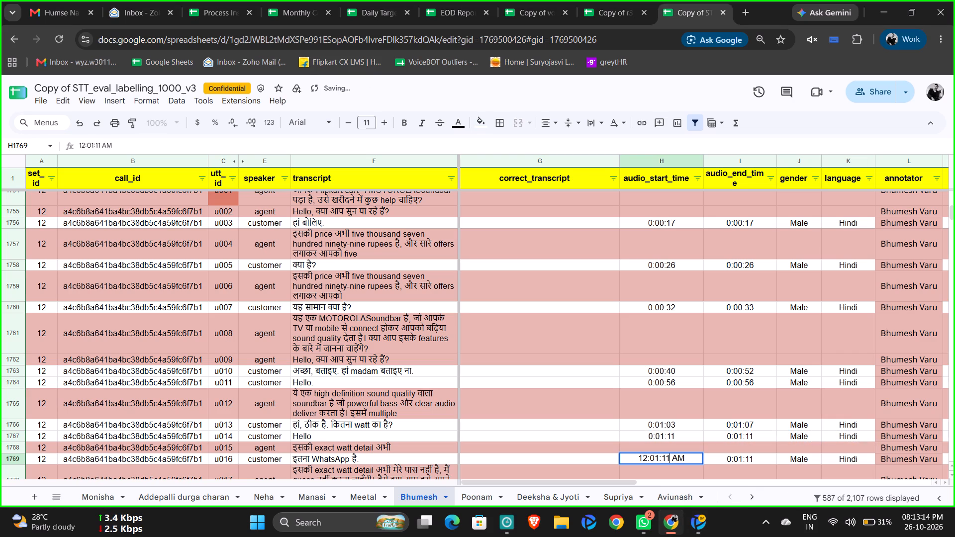
key(BackSpace)
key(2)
key(Right)
key(Up)
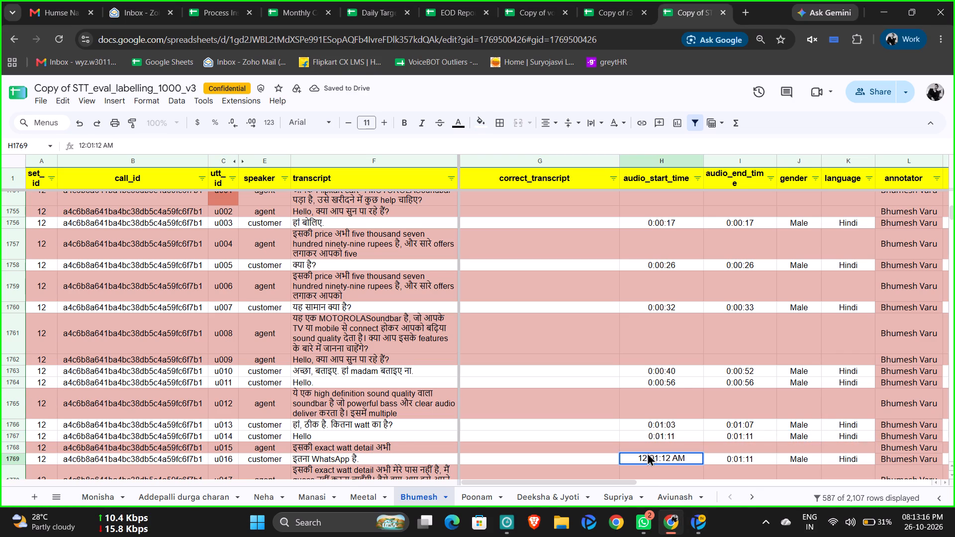
key(Return)
Set the audio_end_time of the u016 customer row to 0:01:14.
key(Right)
key(Right)
key(Up)
key(Return)
key(Left)
key(Return)
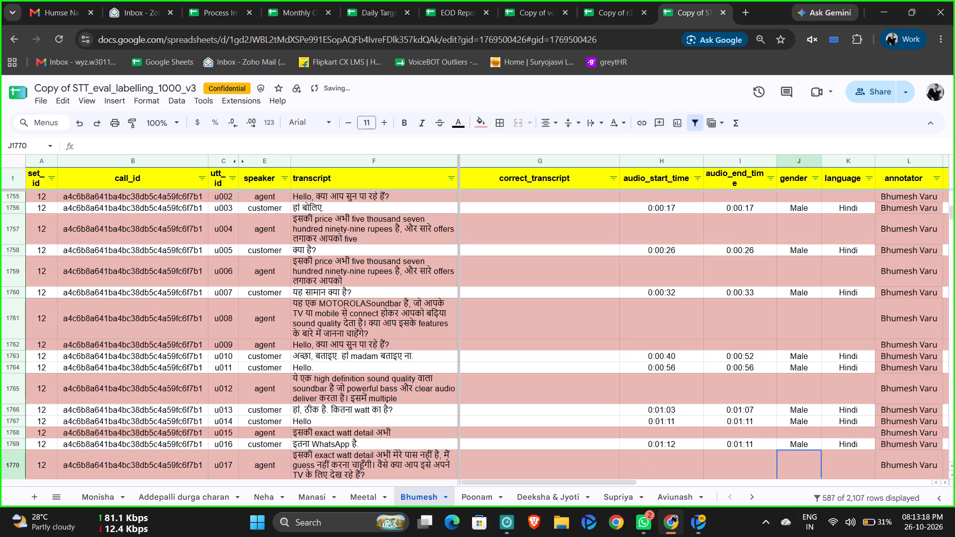
key(Left)
key(Up)
key(Return)
key(Left)
key(Left)
key(Left)
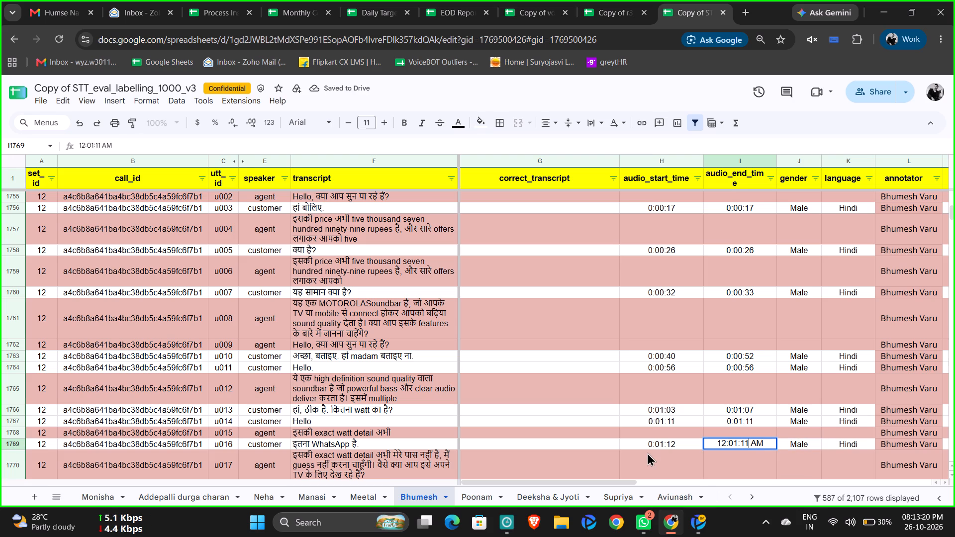
key(Left)
key(Right)
key(BackSpace)
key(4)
key(Return)
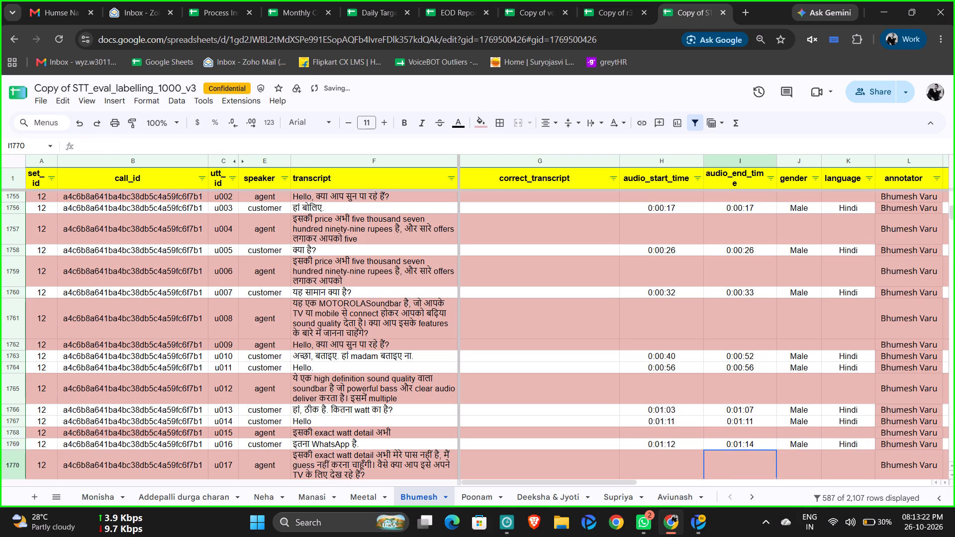
Copy the u016 transcript into its correct_transcript cell and open that cell for editing.
key(Left)
key(Up)
key(Left)
key(Left)
key(Left)
key(Right)
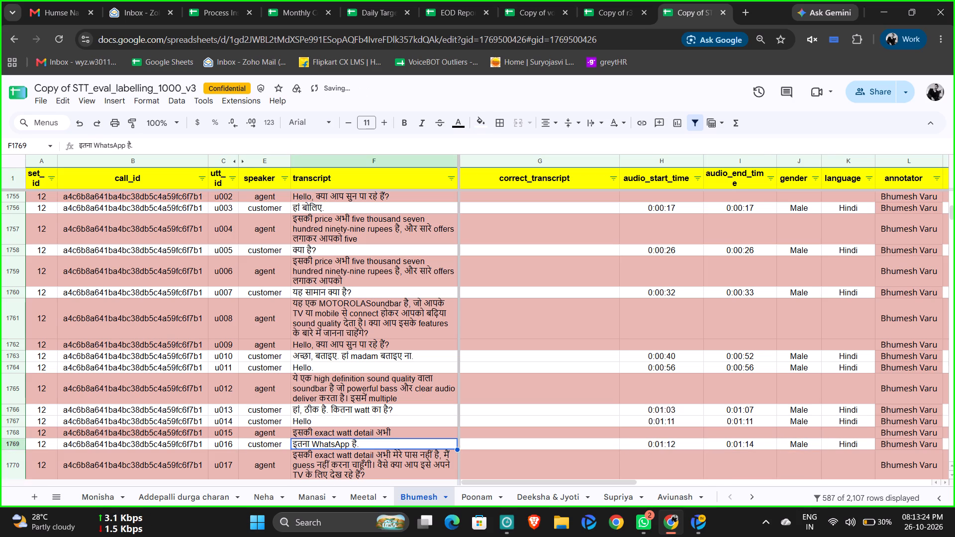
key(ctrl+c)
key(Right)
key(ctrl+v)
key(Left)
key(Right)
key(Return)
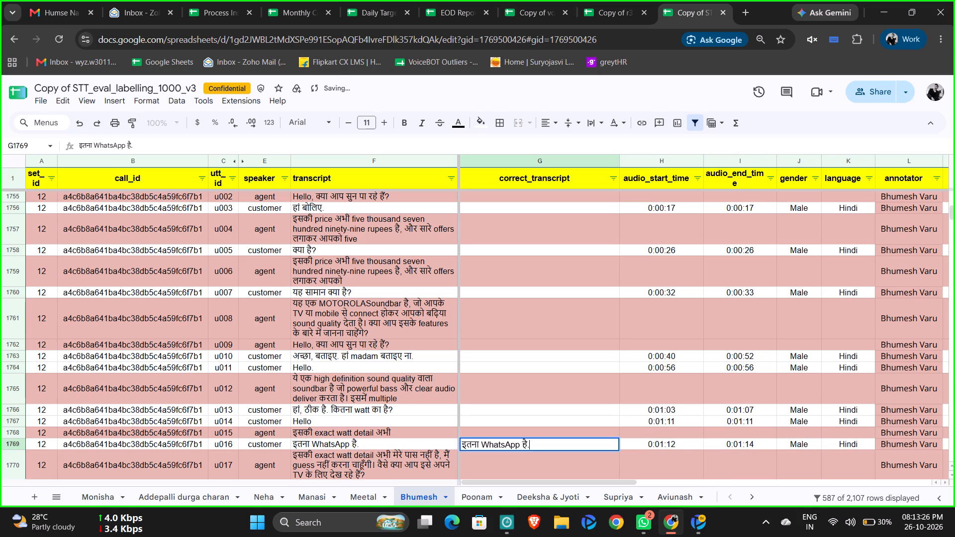
Turn on Hindi transliteration input and change the u016 correct_transcript to "कितने watt का है.".
click(827, 36)
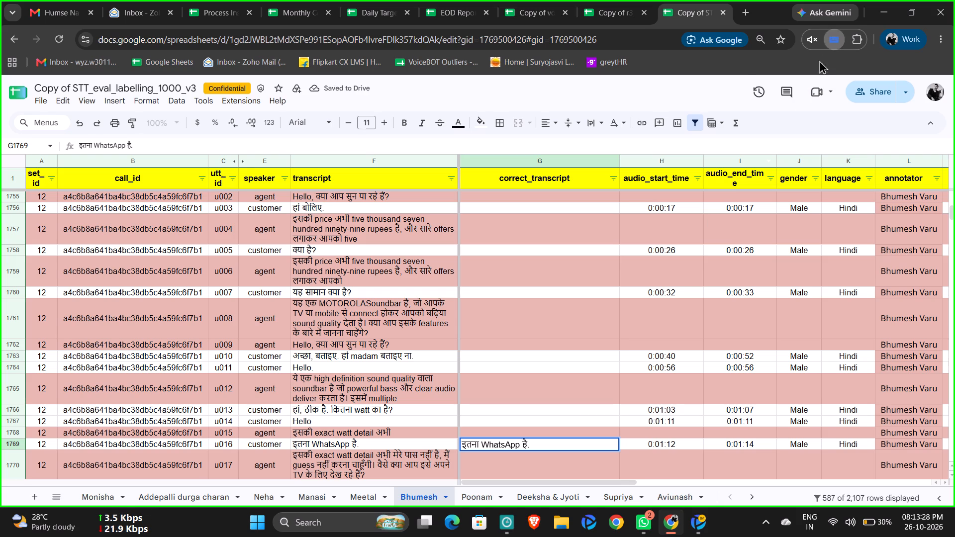
click(665, 273)
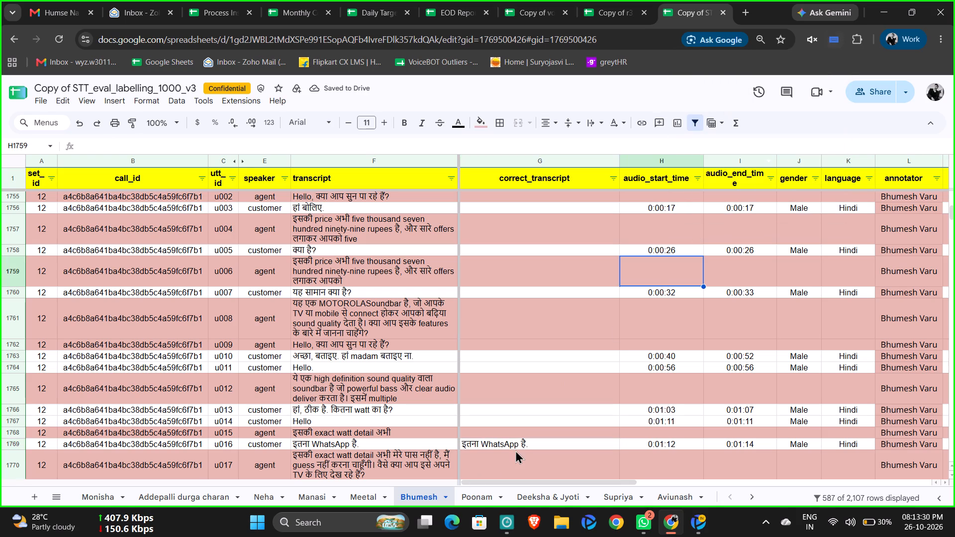
double_click(504, 444)
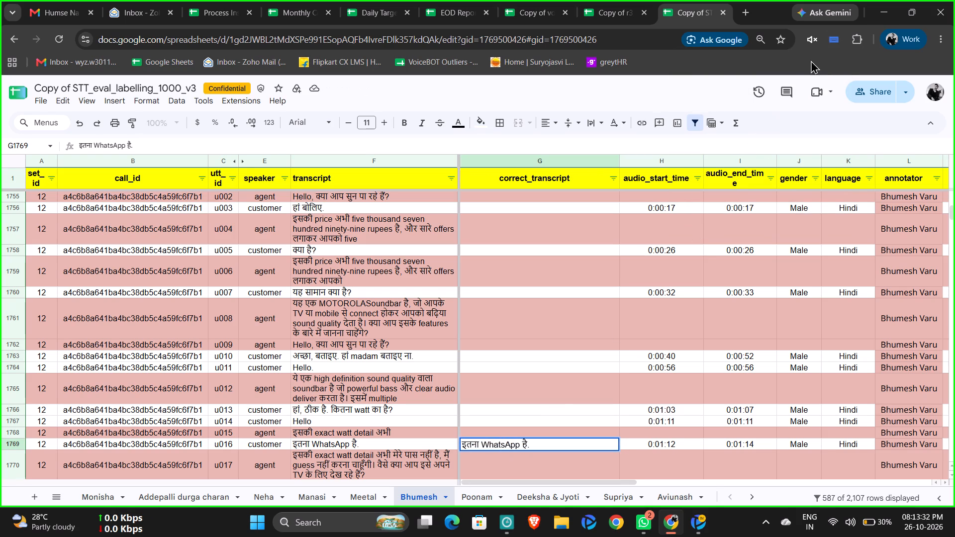
click(831, 42)
click(752, 66)
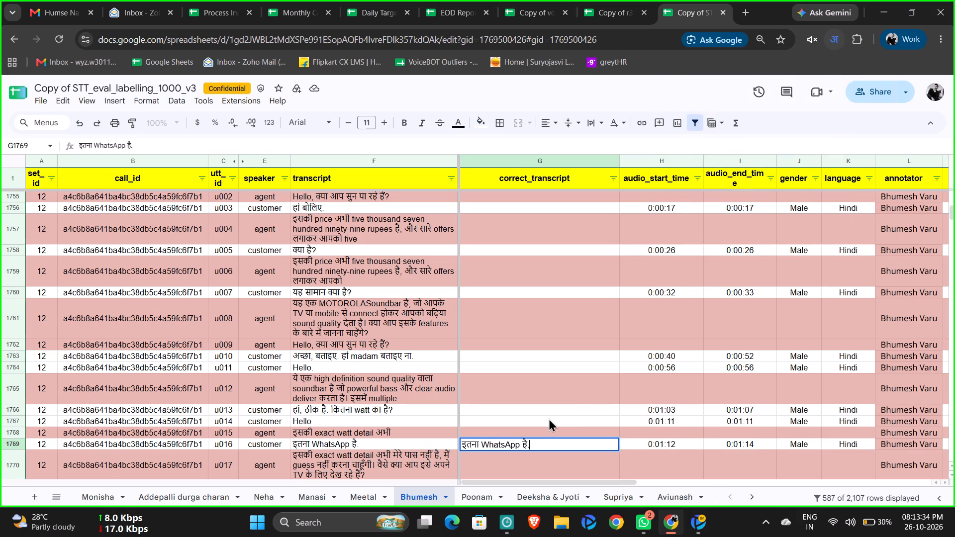
key(Left)
key(Left)
key(Left)
key(shift+Left)
key(shift+Home)
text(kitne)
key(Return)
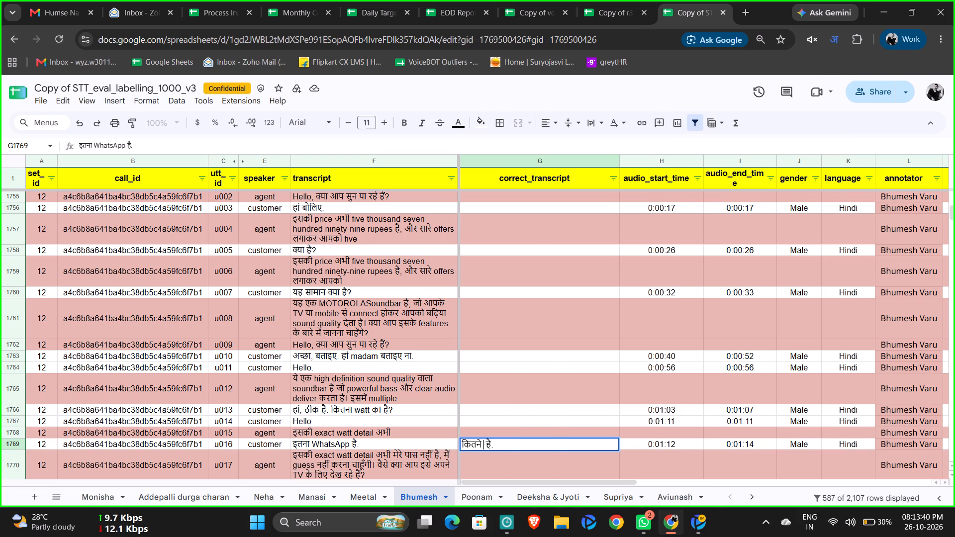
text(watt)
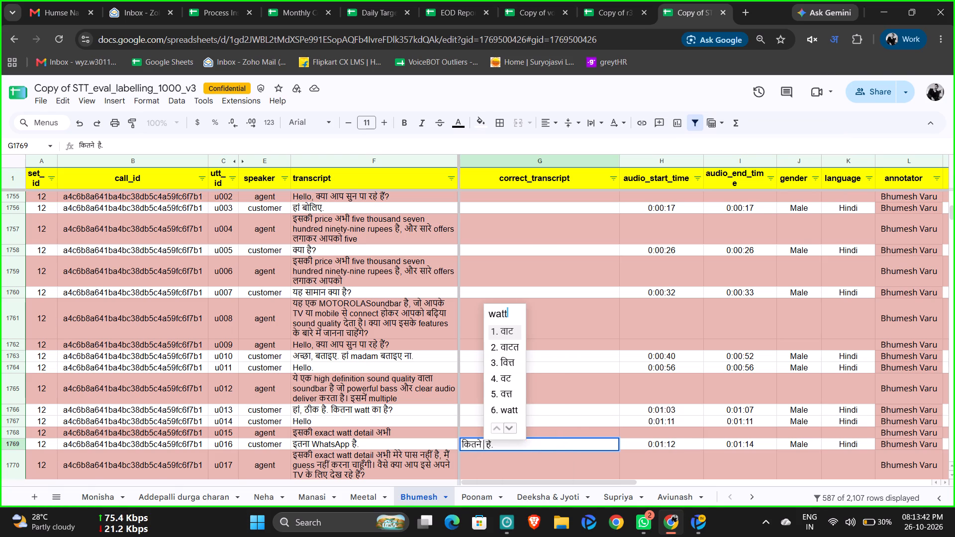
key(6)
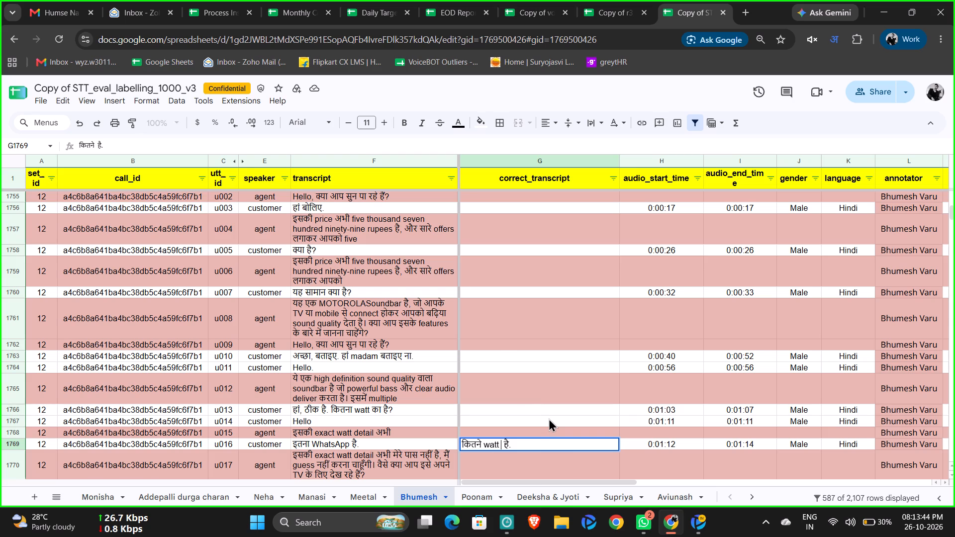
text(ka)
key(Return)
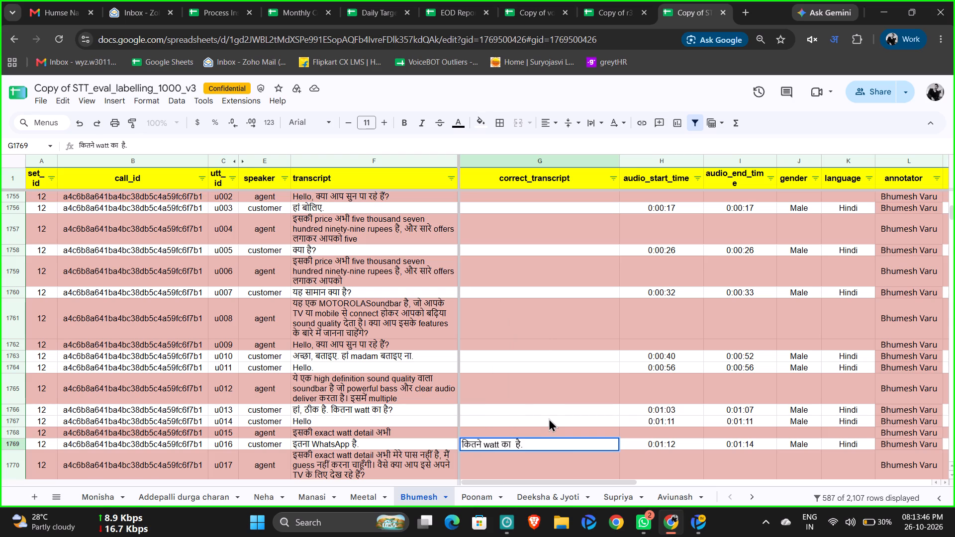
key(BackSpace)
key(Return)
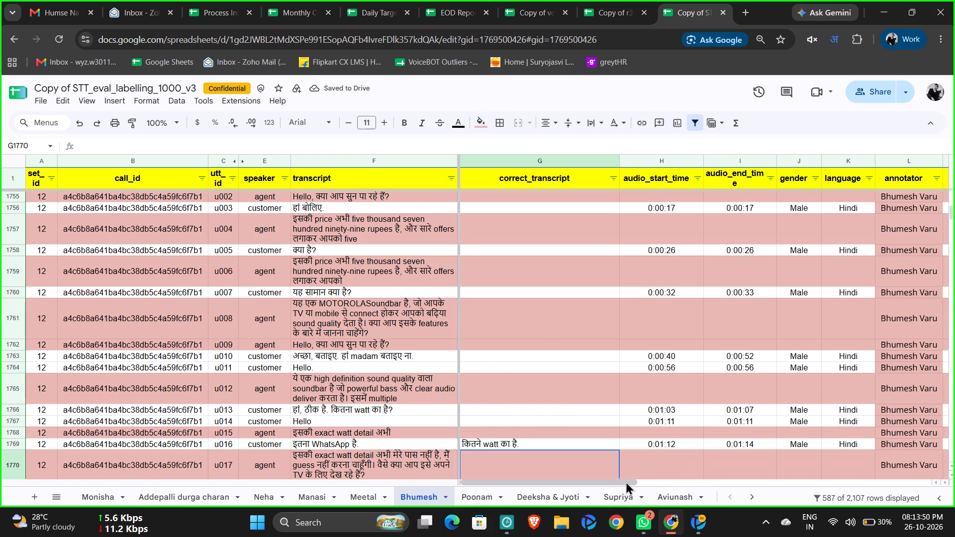
Copy the "Transcript had a correction like" note from the u070 row into the notes cell of the u016 row.
drag(625, 483, 713, 481)
scroll(915, 352, up, 2)
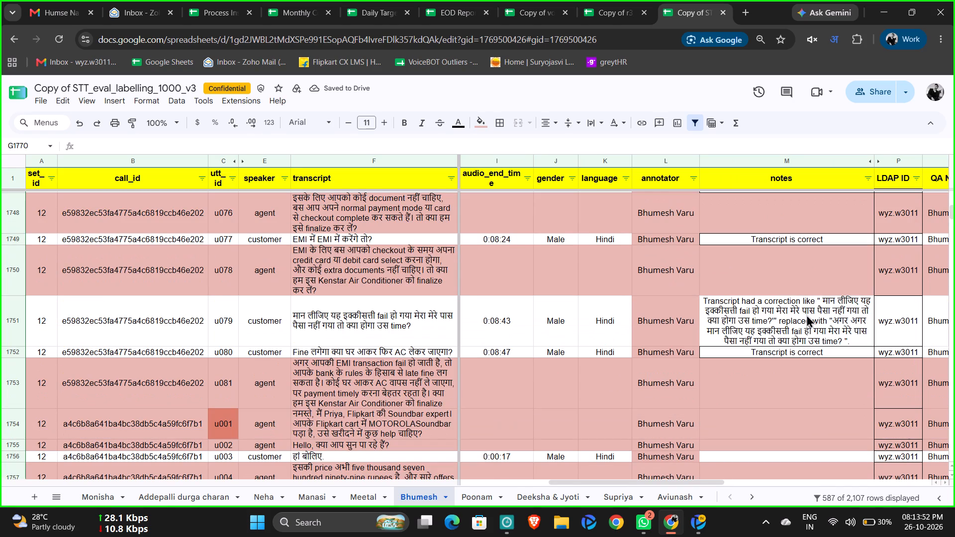
scroll(805, 312, up, 2)
click(804, 299)
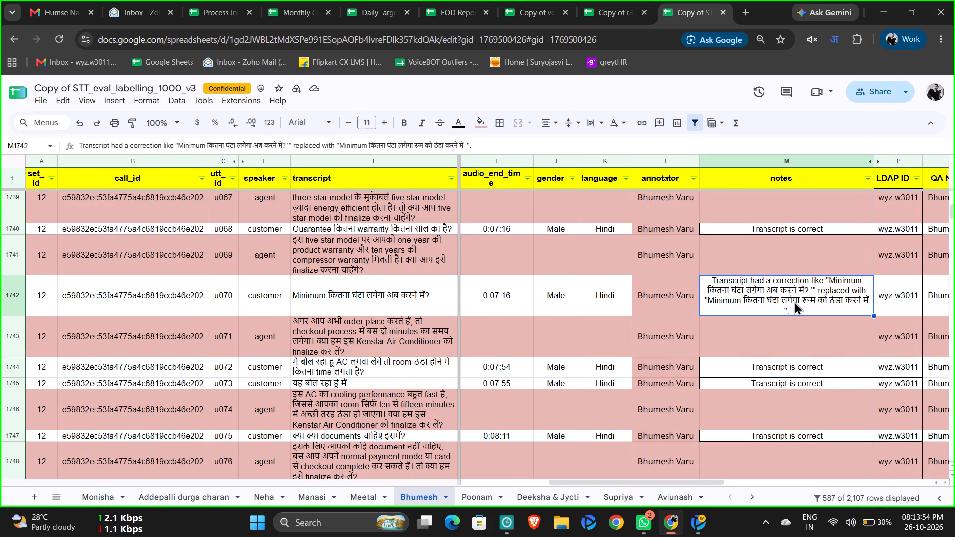
key(ctrl+c)
scroll(794, 301, down, 5)
click(791, 311)
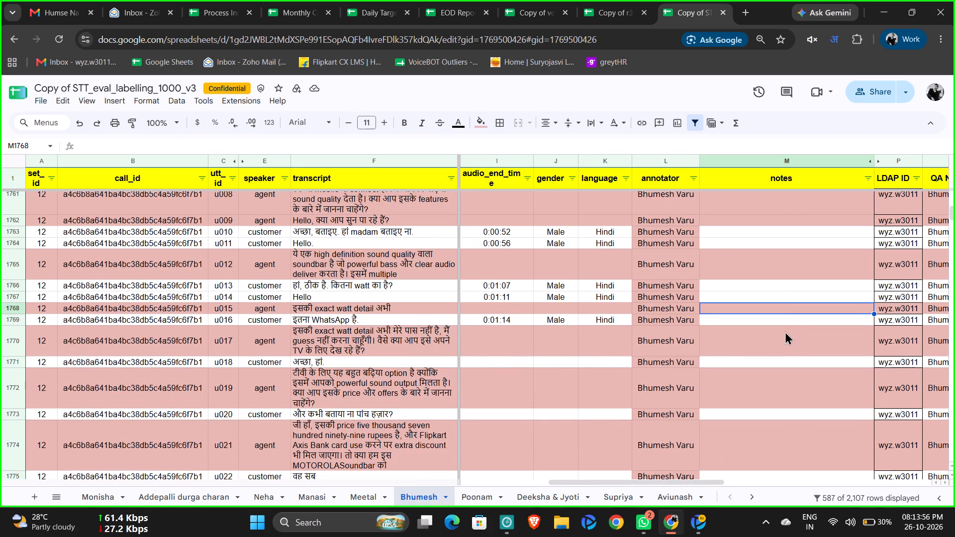
key(Down)
key(ctrl+v)
Replace the quoted phrase after "replaced with" in the u016 note with the row's original transcript, "इतना WhatsApp है.".
key(Left)
key(Left)
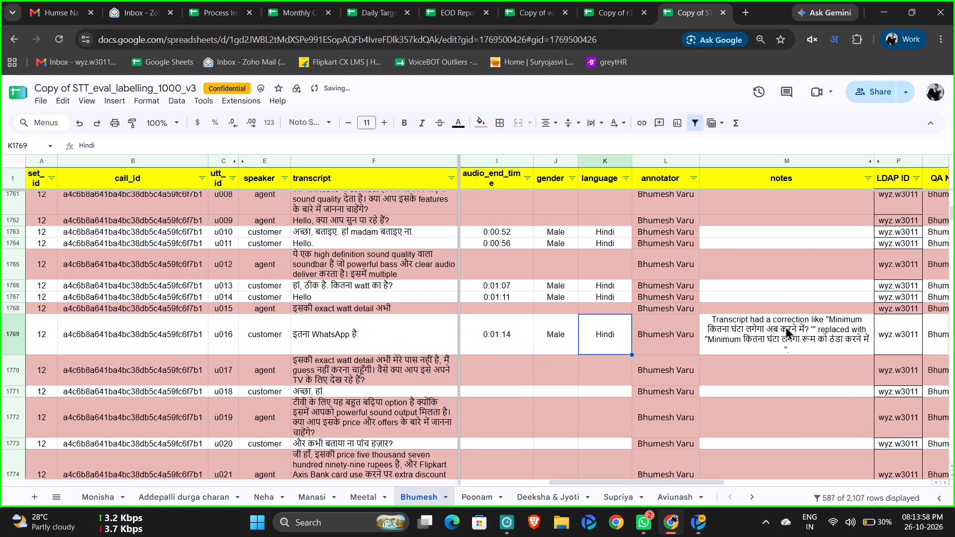
key(Left)
key(Left)
key(Left)
key(Left)
key(Left)
key(ctrl+c)
key(Right)
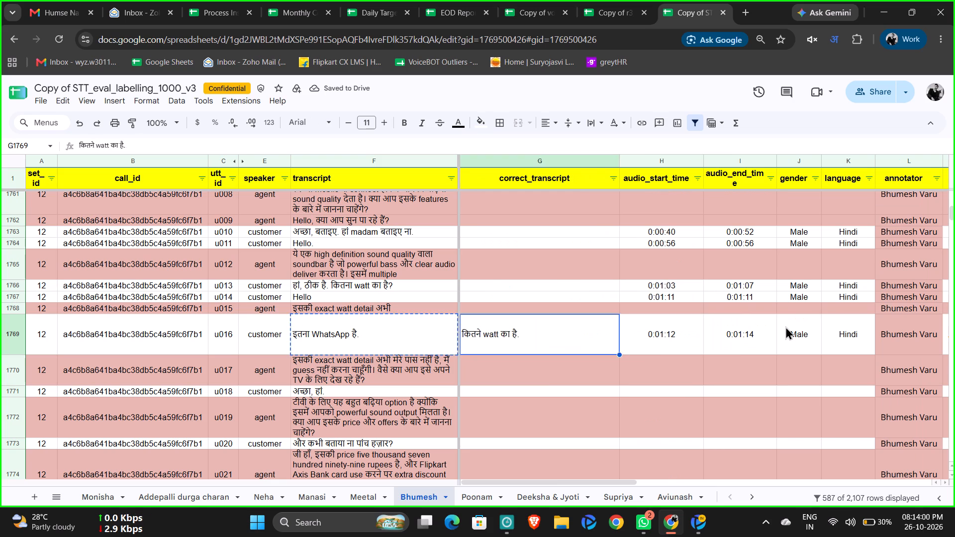
key(Right)
key(Right)
key(Right)
key(Right)
key(Right)
key(Right)
key(Right)
key(Left)
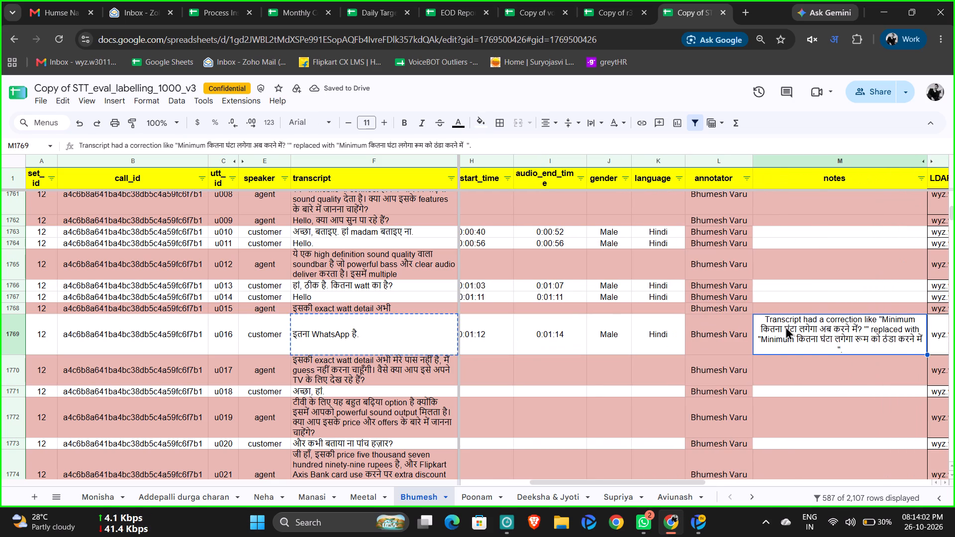
key(Return)
key(Left)
key(Left)
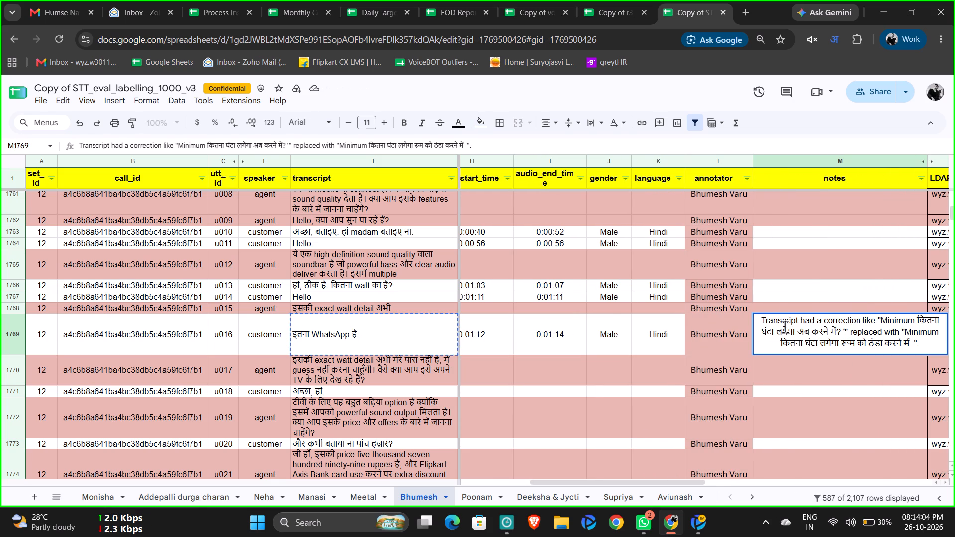
key(shift+Left)
key(shift+Up)
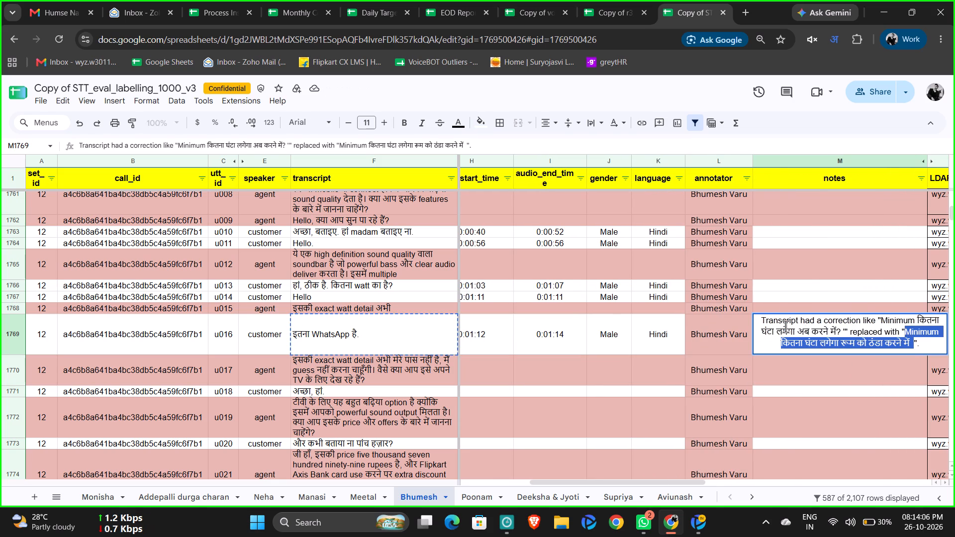
key(shift+Left)
key(shift+Left)
key(shift+Right)
key(ctrl+v)
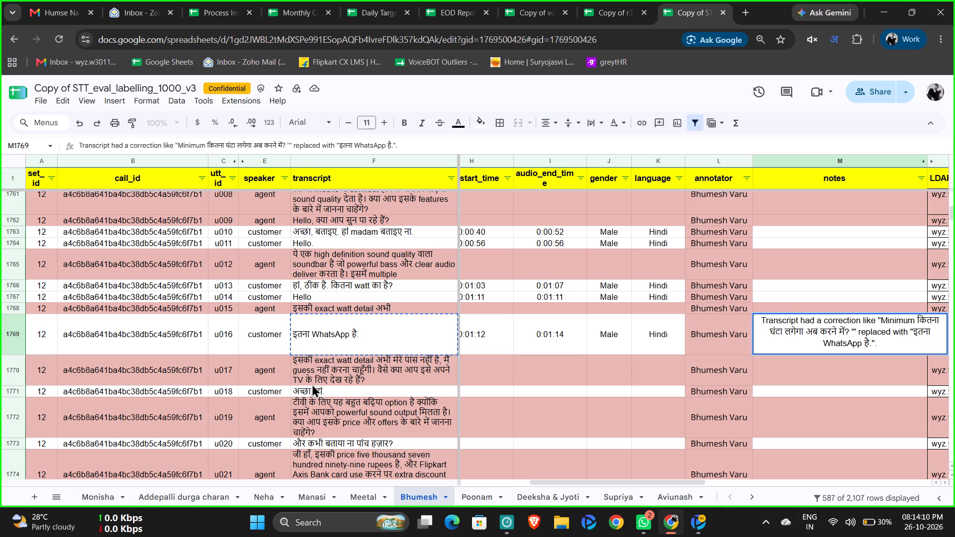
key(Return)
Replace the quoted phrase after "Transcript had a correction like" in the u016 note with its correct_transcript text, "कितने watt का है.".
key(ctrl+Left)
key(ctrl+Left)
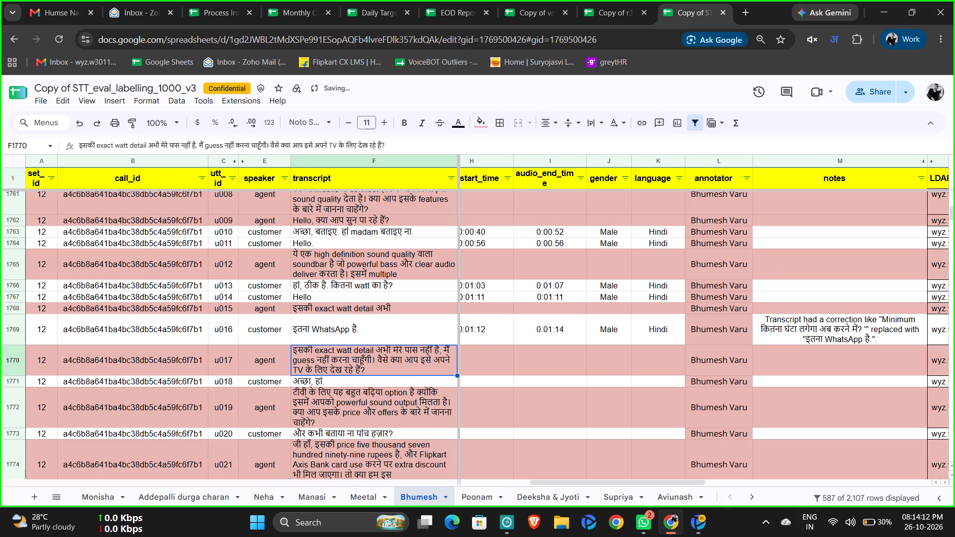
key(Up)
key(Right)
key(ctrl+c)
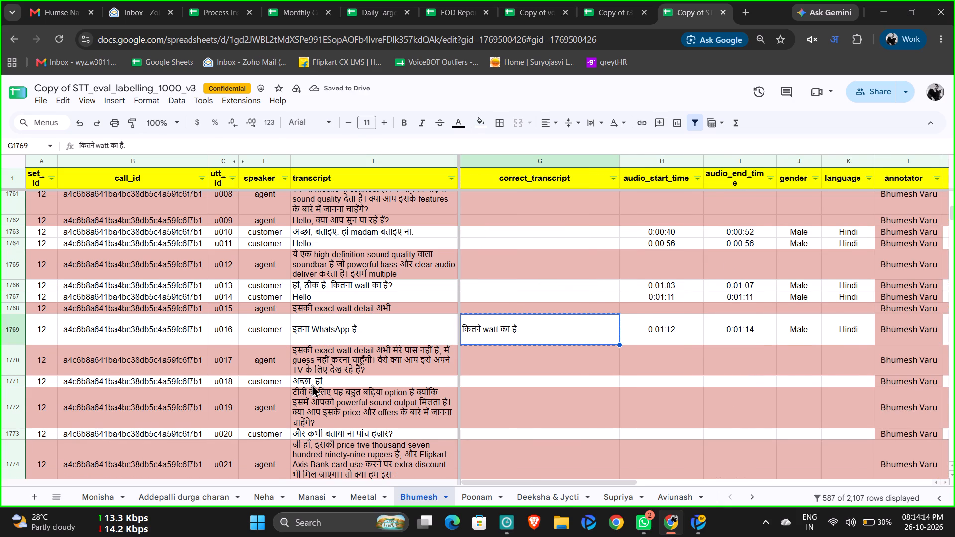
key(ctrl+Right)
key(Left)
key(Left)
key(Left)
key(Left)
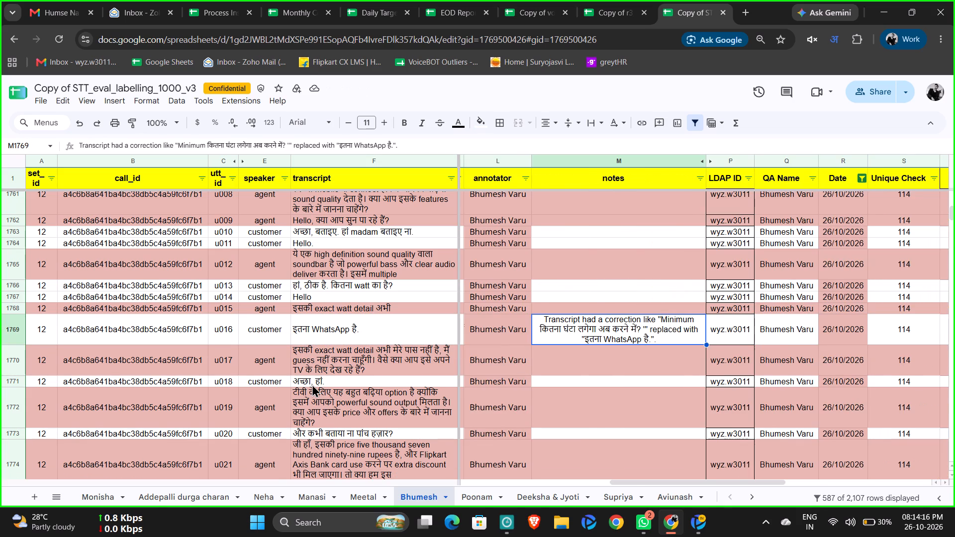
key(Return)
key(Left)
key(Left)
key(Left)
key(Left)
key(ctrl+Left)
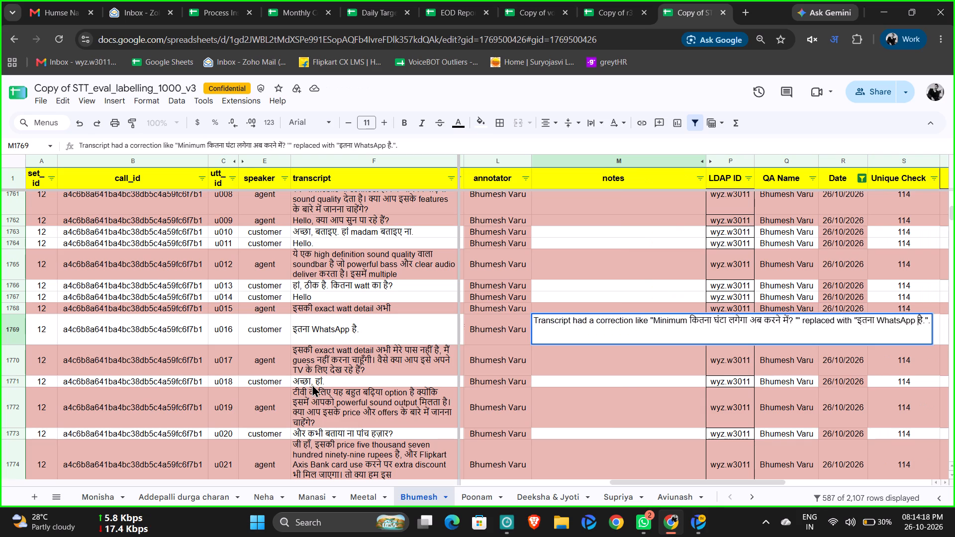
key(Home)
key(Right)
key(Right)
key(Right)
key(Right)
key(Right)
key(Right)
key(Right)
key(Right)
key(Right)
key(Right)
key(Right)
key(Right)
key(Right)
key(Right)
key(Right)
key(Right)
key(Right)
key(Right)
key(Right)
key(Right)
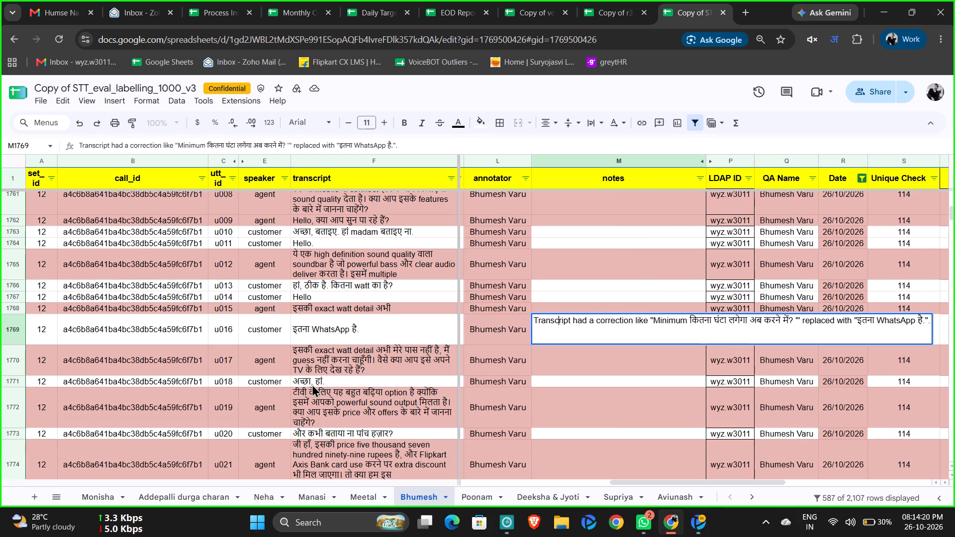
key(Right)
key(shift+Right)
key(shift+Right)
key(shift+Right)
key(shift+Right)
key(shift+Right)
key(shift+Right)
key(shift+Right)
key(shift+Right)
key(shift+Right)
key(shift+Right)
key(shift+Right)
key(shift+Right)
key(shift+Right)
key(shift+Right)
key(shift+Right)
key(shift+Right)
key(shift+Right)
key(shift+Right)
key(shift+Right)
key(shift+Right)
key(shift+Right)
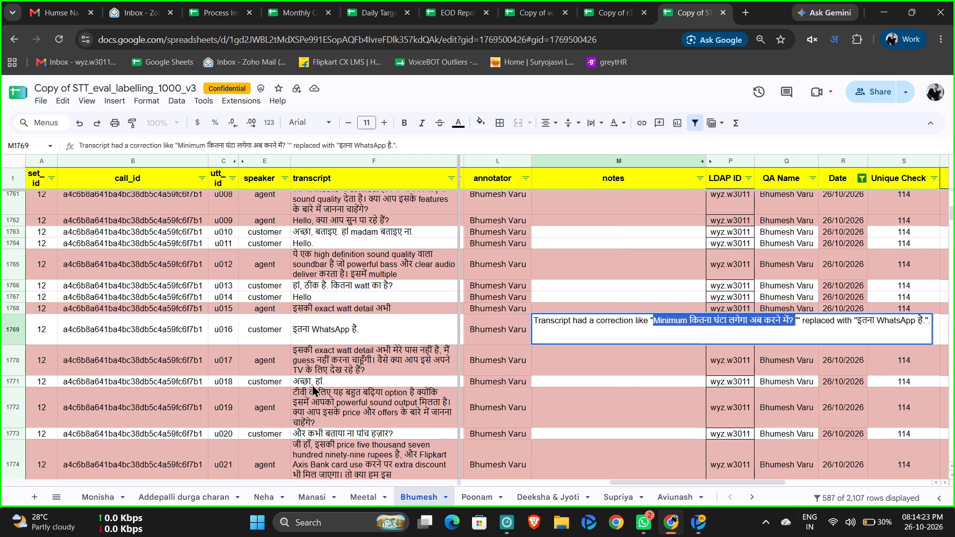
key(shift+Right)
key(ctrl+v)
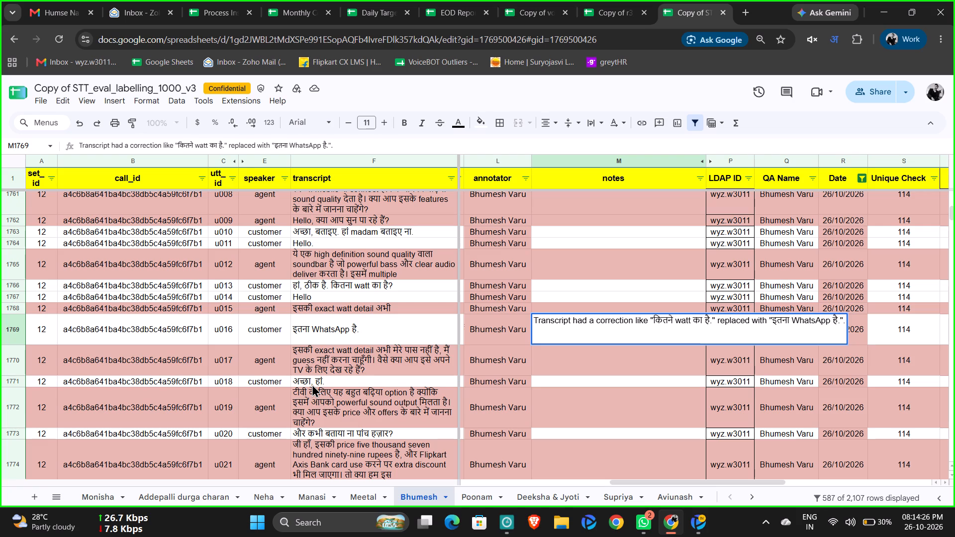
key(Return)
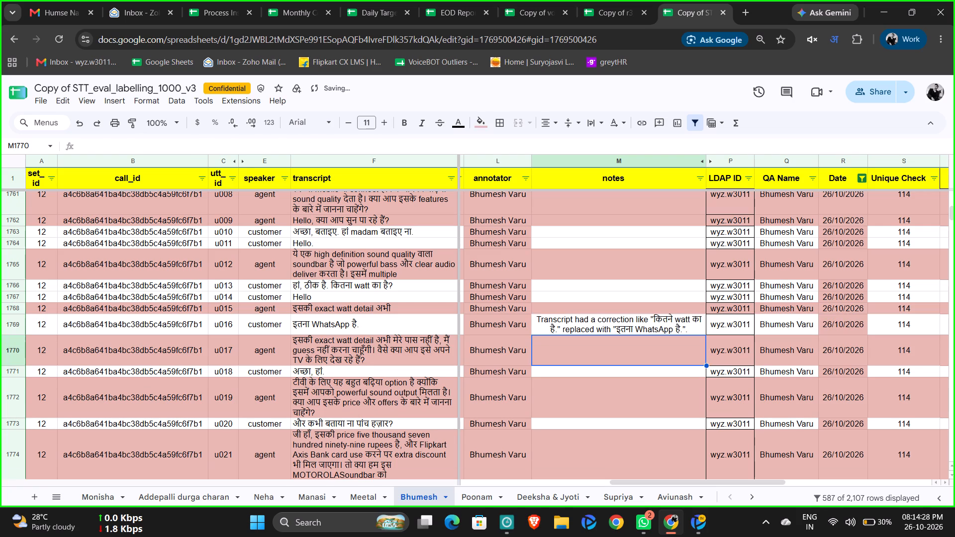
Switch to the Voice Platform call page and play the recording onward from 1:14 to check the customer's "अच्छा, हां." utterance, then pause it.
click(694, 517)
click(230, 424)
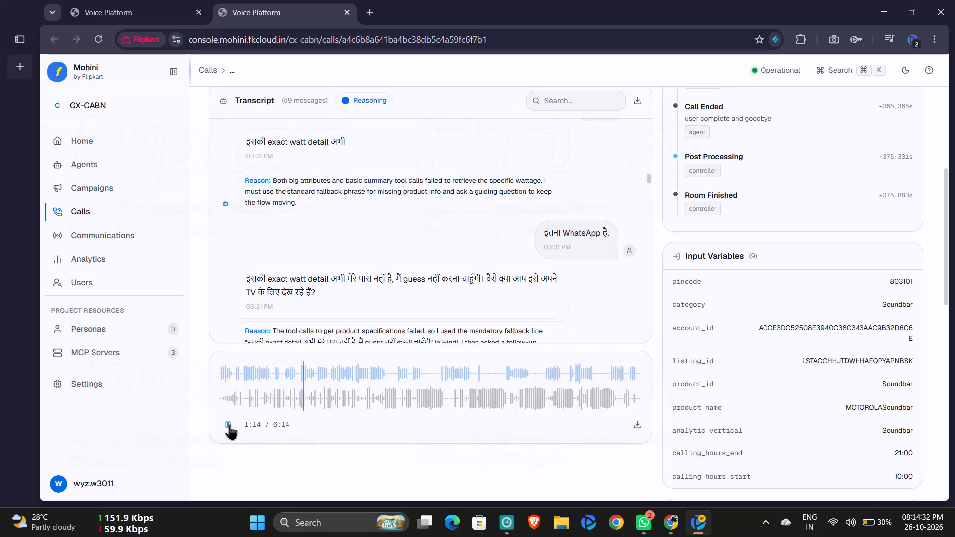
scroll(359, 204, down, 1)
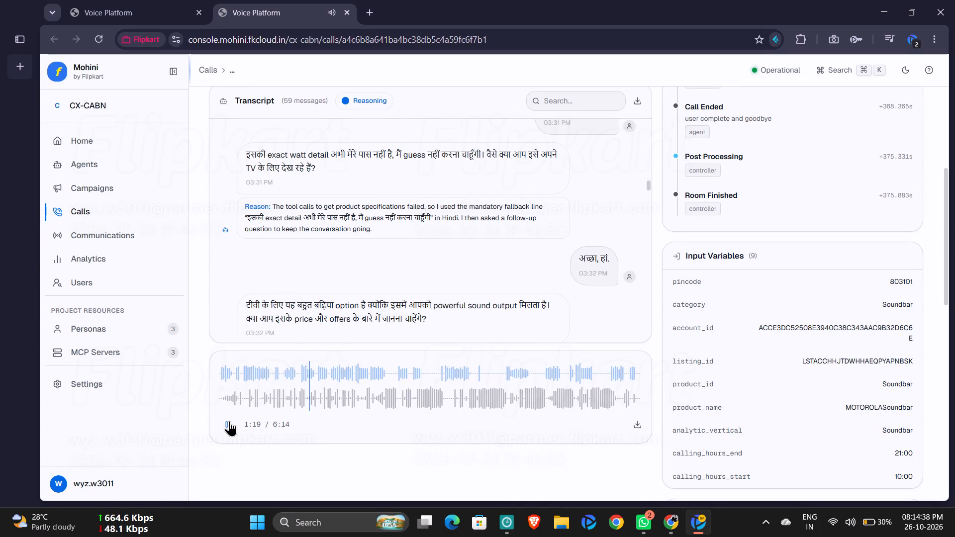
click(229, 421)
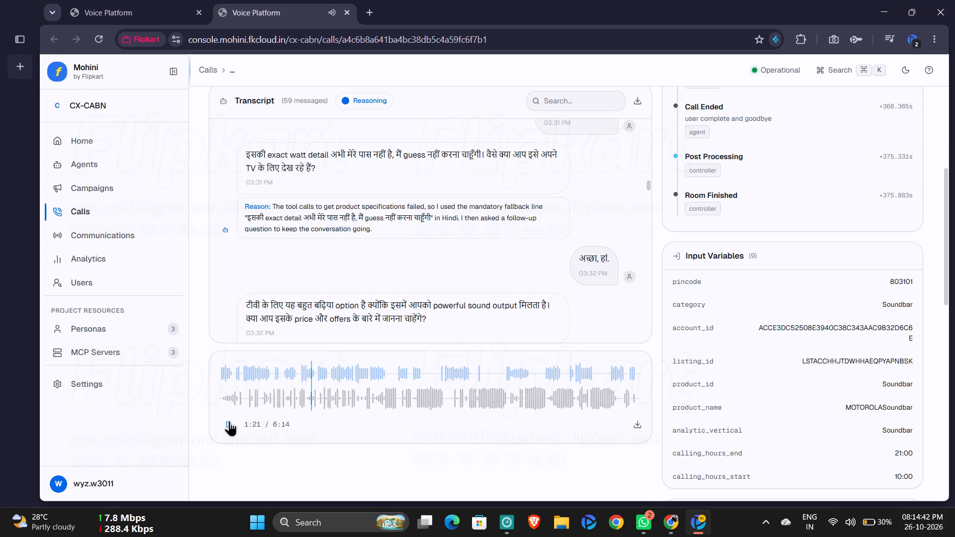
Replay the call recording in Prisma Browser from shortly before 1:21 to time the customer's "अच्छा, हां." utterance.
click(307, 394)
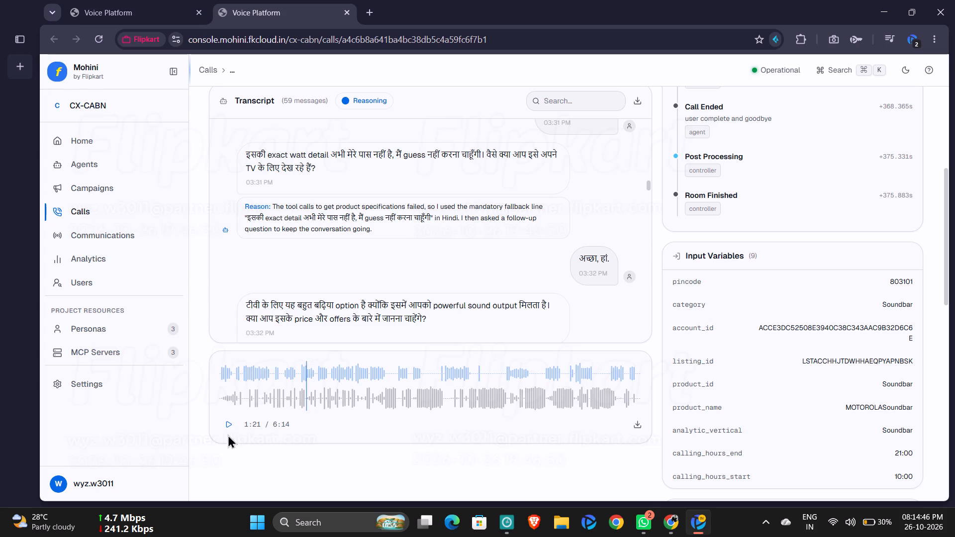
click(229, 425)
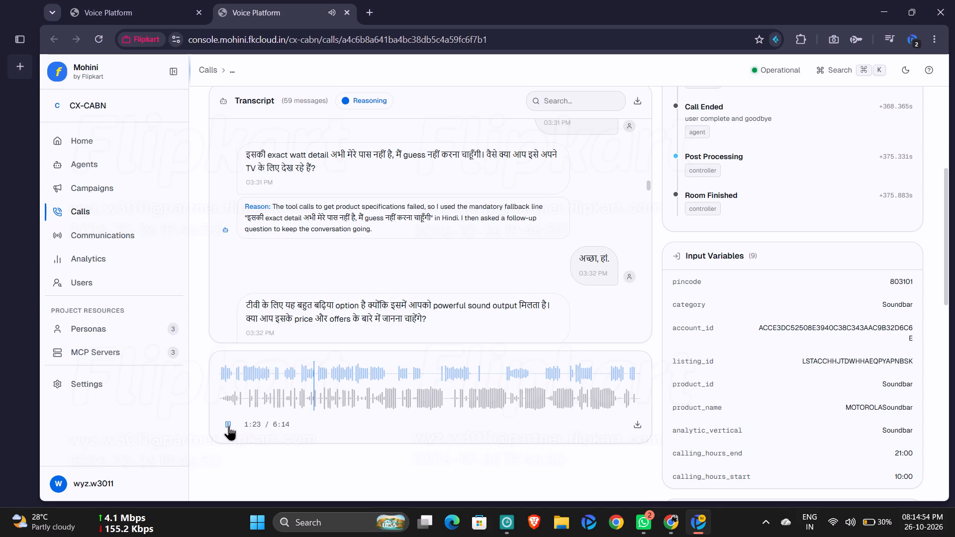
click(229, 425)
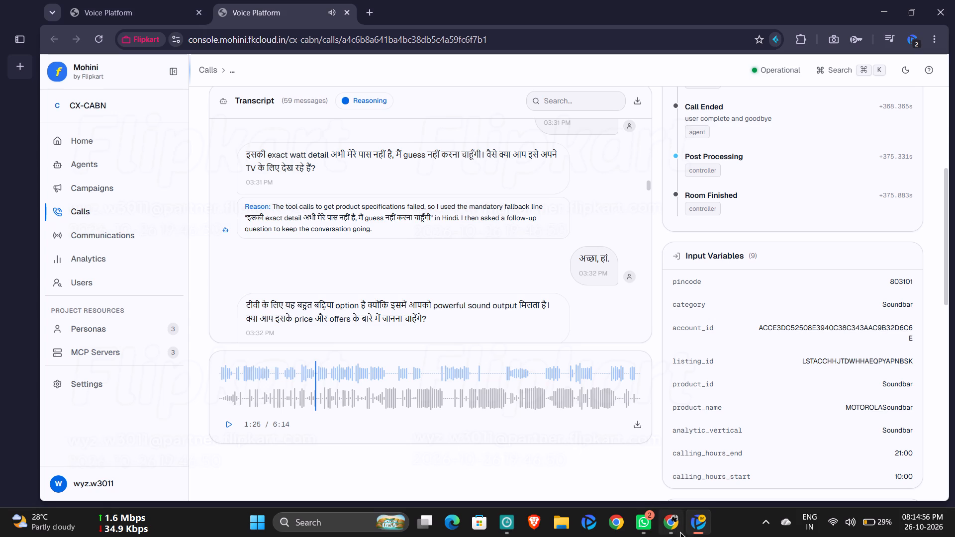
In the Chrome spreadsheet, copy the audio times, gender and language from the u016 row into the u018 customer row.
click(671, 518)
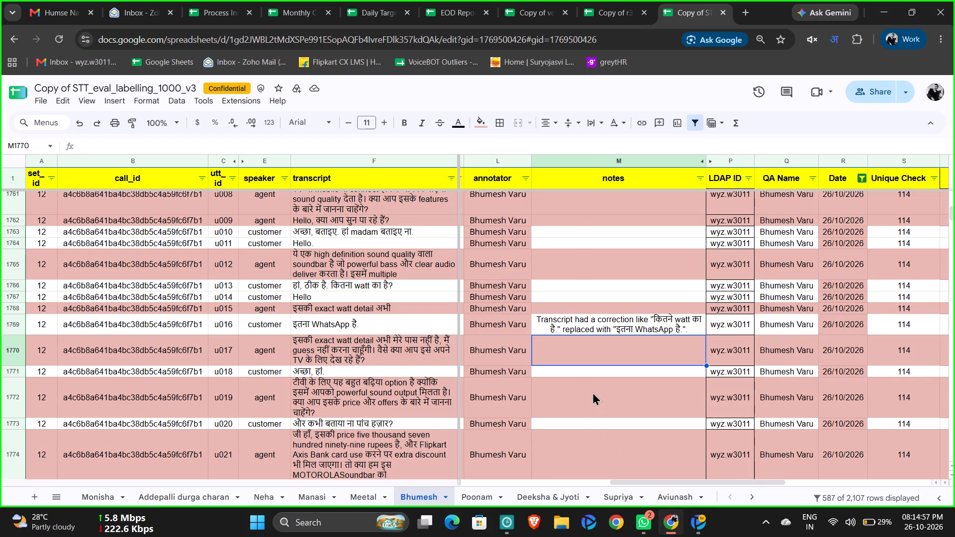
key(Left)
key(Left)
key(Left)
key(Left)
key(Left)
key(Left)
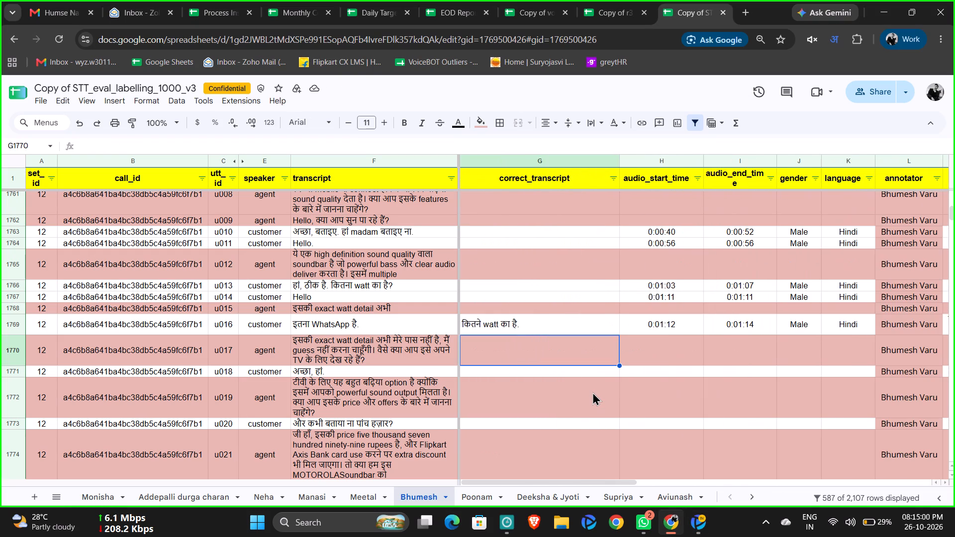
key(Right)
key(Up)
key(shift+Right)
key(shift+Right)
key(shift+Right)
key(ctrl+c)
key(Down)
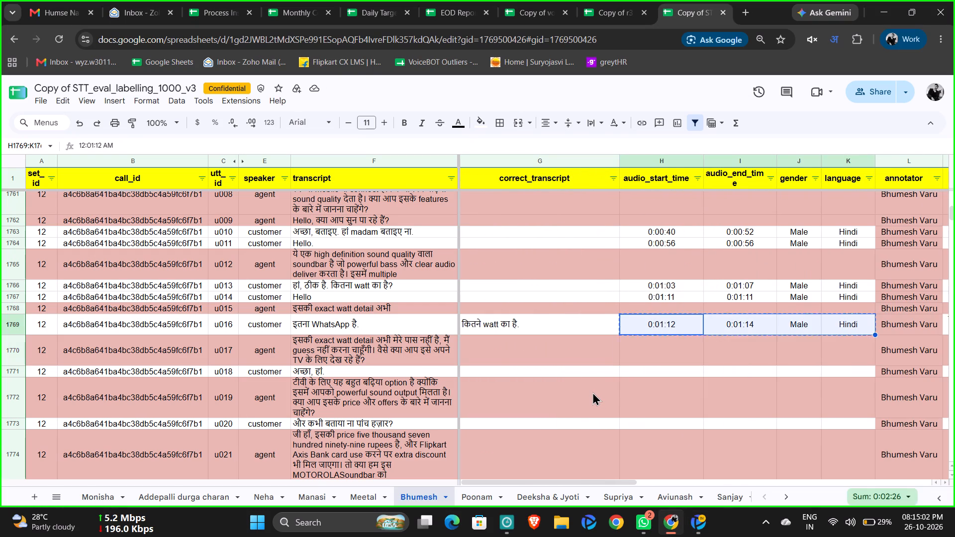
key(Down)
key(ctrl+v)
Set the audio_start_time of the u018 row to 0:01:21.
key(Left)
key(Right)
key(Return)
key(Left)
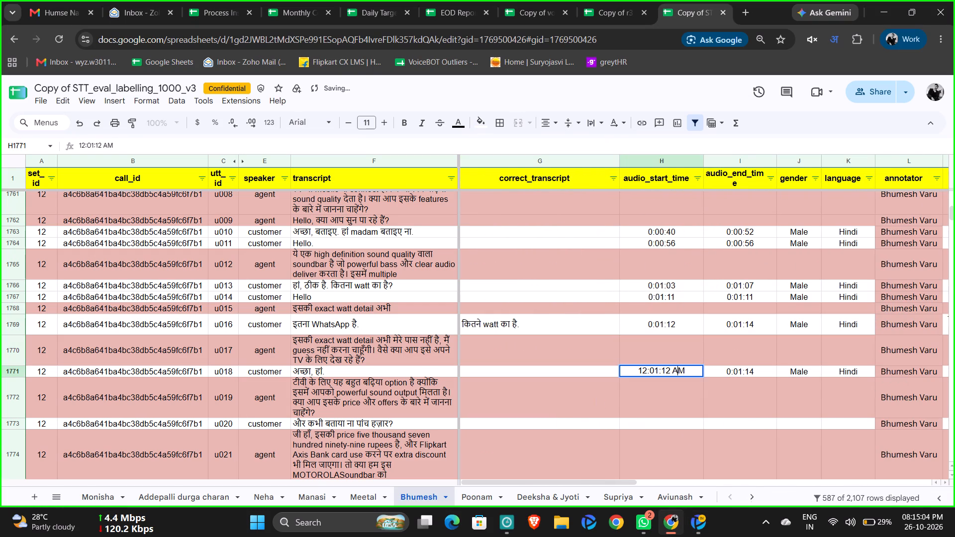
key(Left)
key(Left)
key(BackSpace)
key(BackSpace)
text(21)
key(Return)
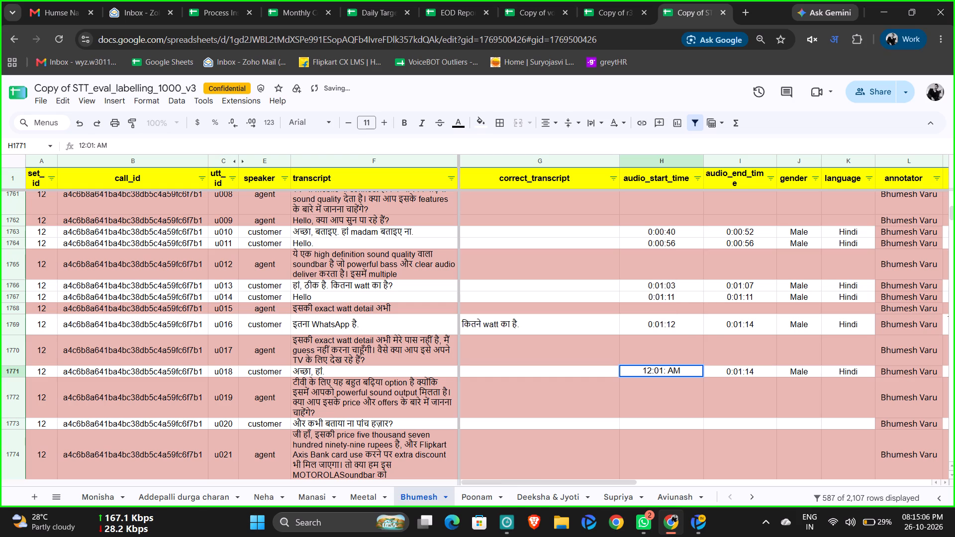
Switch the input language to English and complete the u018 row's audio_start_time as 0:01:21.
click(834, 43)
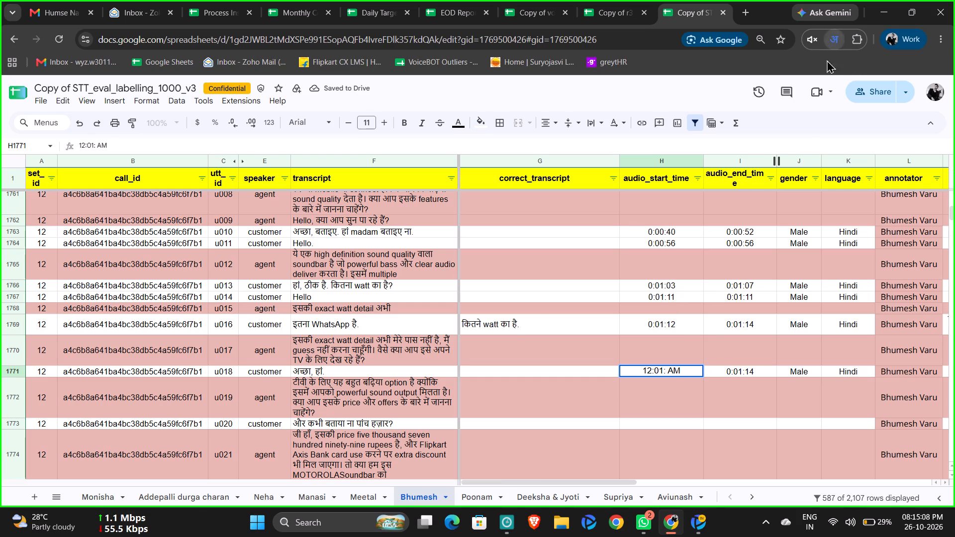
click(838, 42)
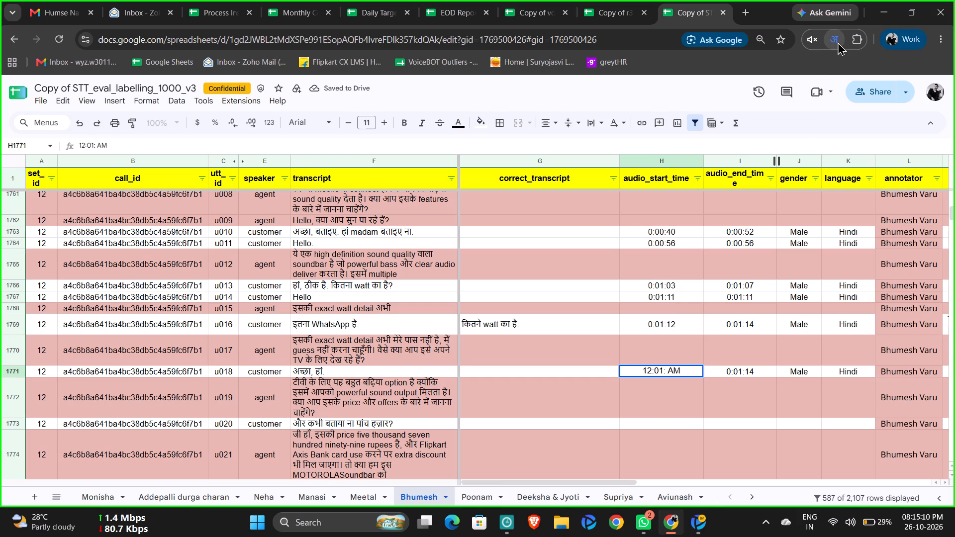
click(838, 42)
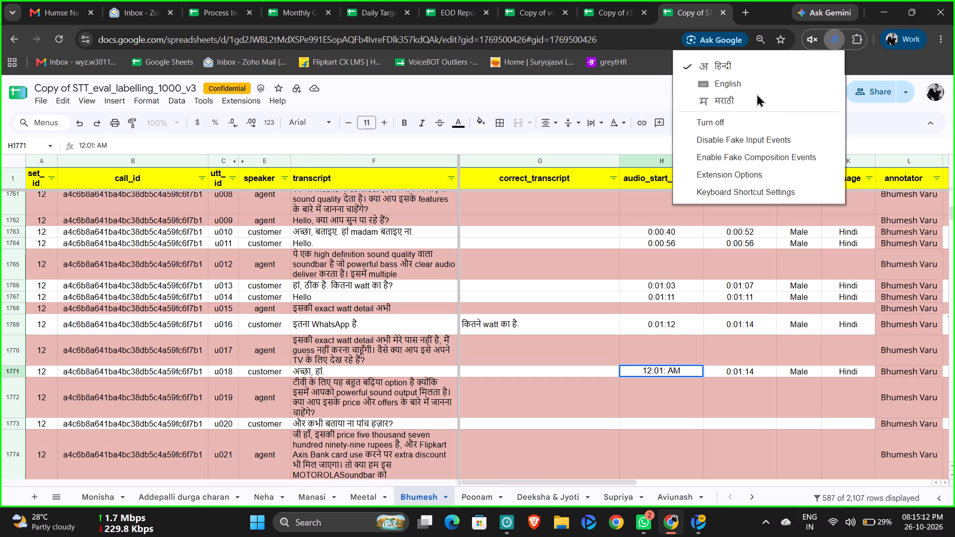
click(755, 83)
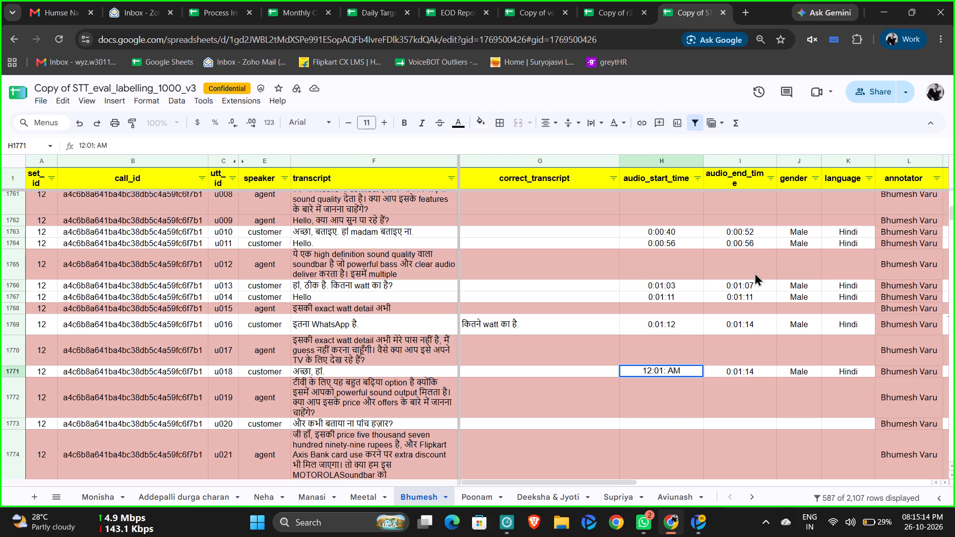
text(21)
key(Return)
key(Up)
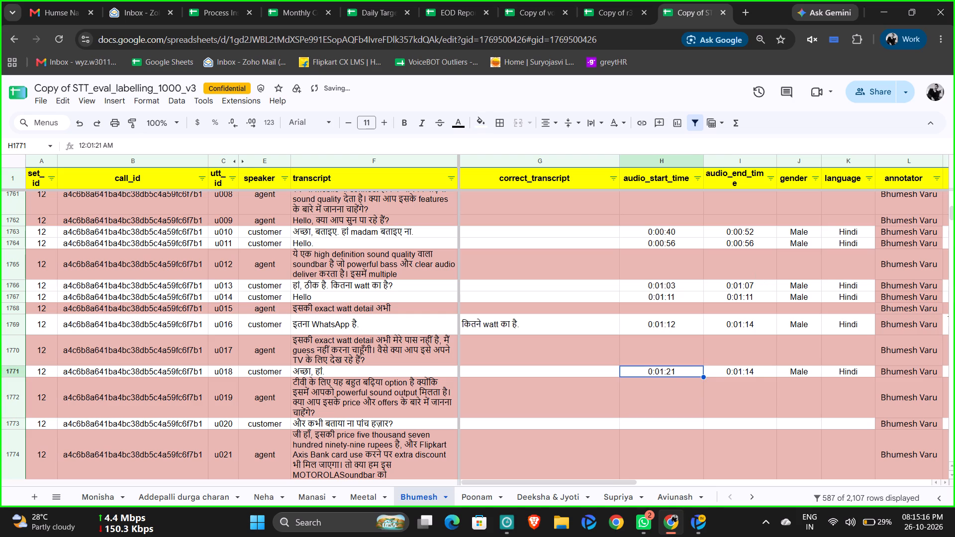
Set the audio_end_time of the u018 customer row to 0:01:25.
key(Right)
key(Return)
key(Left)
key(Left)
key(Left)
key(BackSpace)
key(BackSpace)
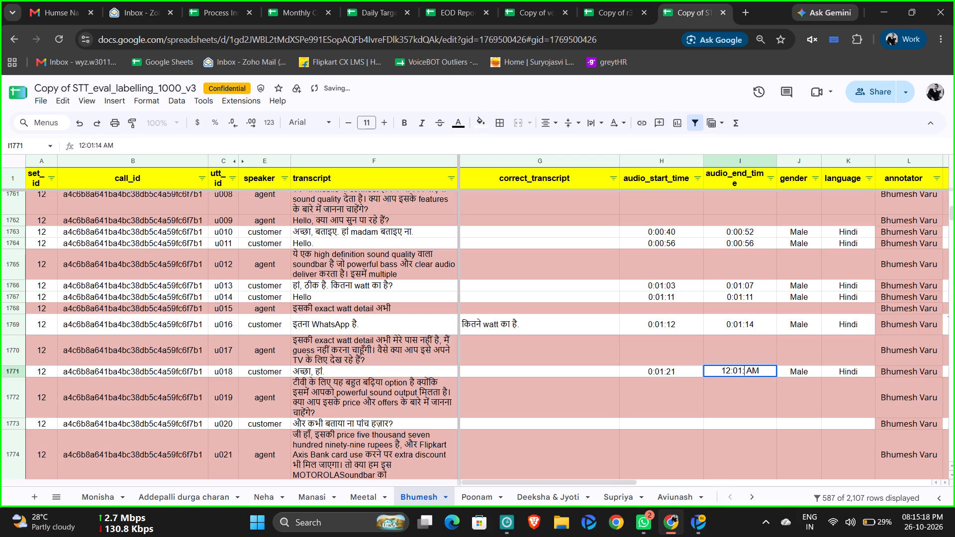
text(2656)
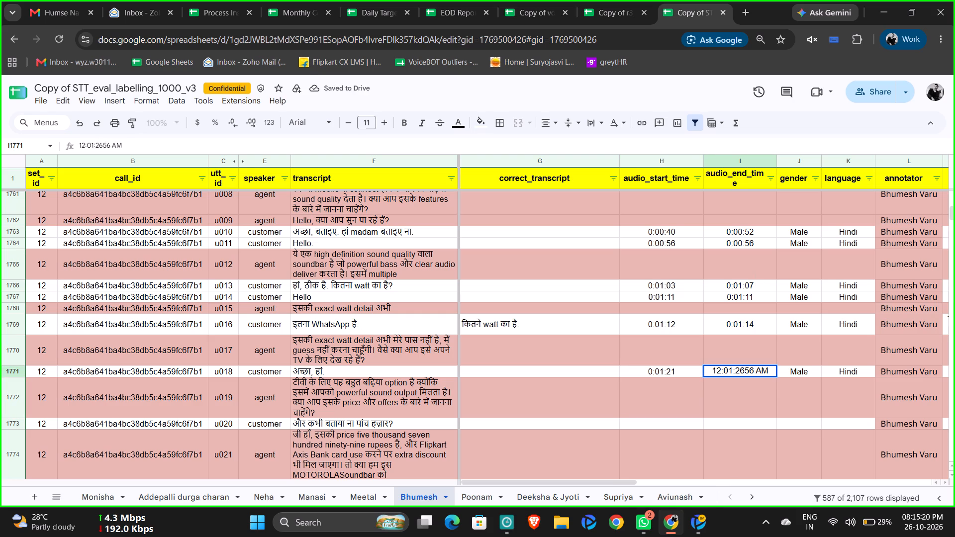
key(BackSpace)
key(BackSpace)
key(BackSpace)
key(5)
key(Return)
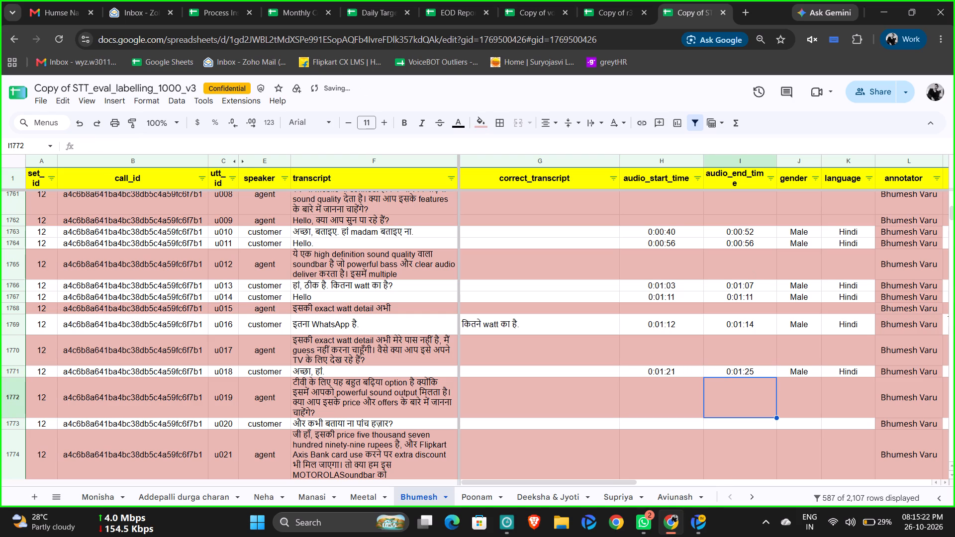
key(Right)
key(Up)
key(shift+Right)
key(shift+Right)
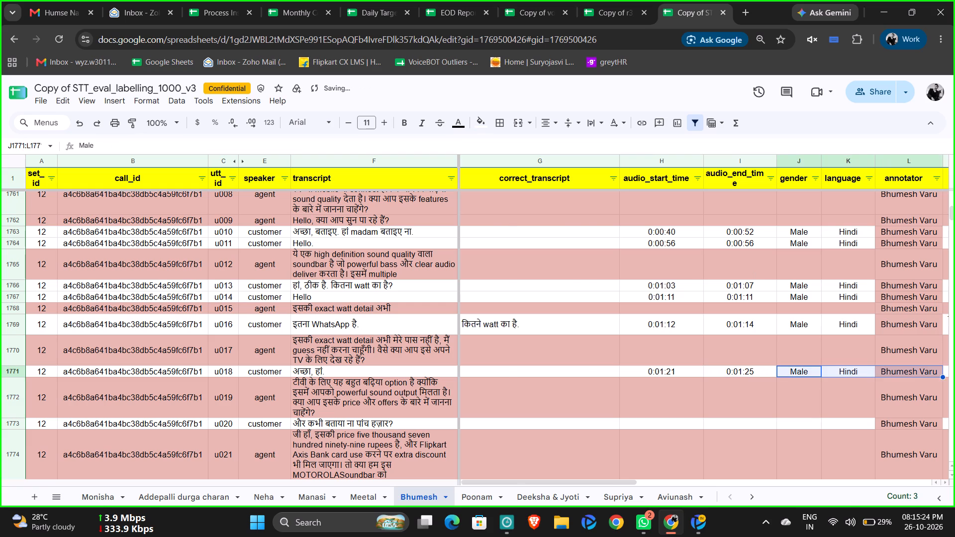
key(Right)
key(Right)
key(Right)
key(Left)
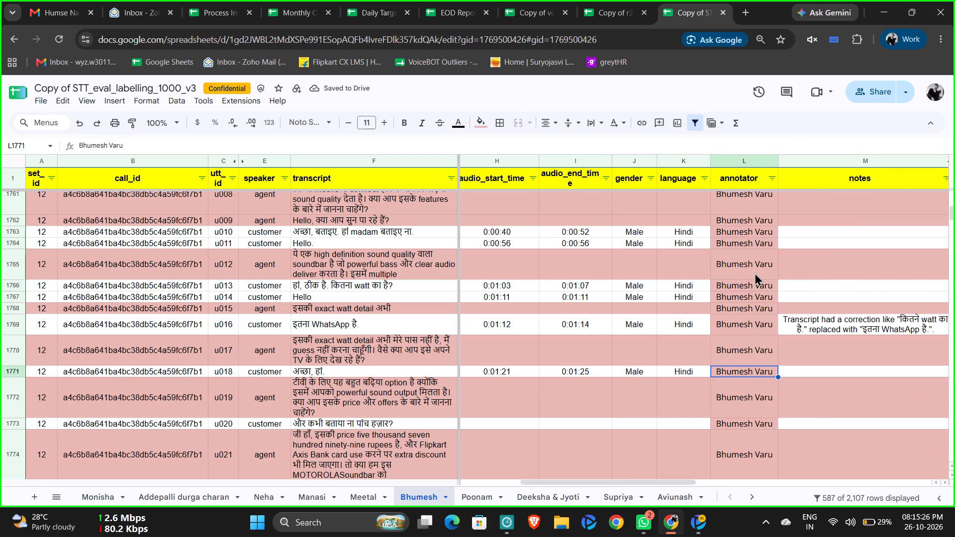
Play the call recording on in Prisma Browser and replay the passage to time the customer's "और कभी बताया ना पांच हज़ार?" utterance.
click(705, 535)
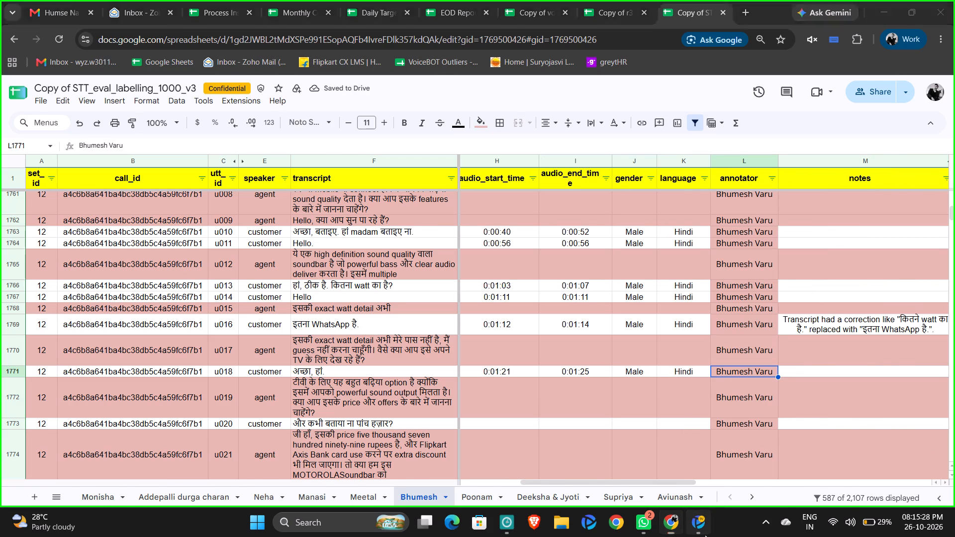
click(229, 427)
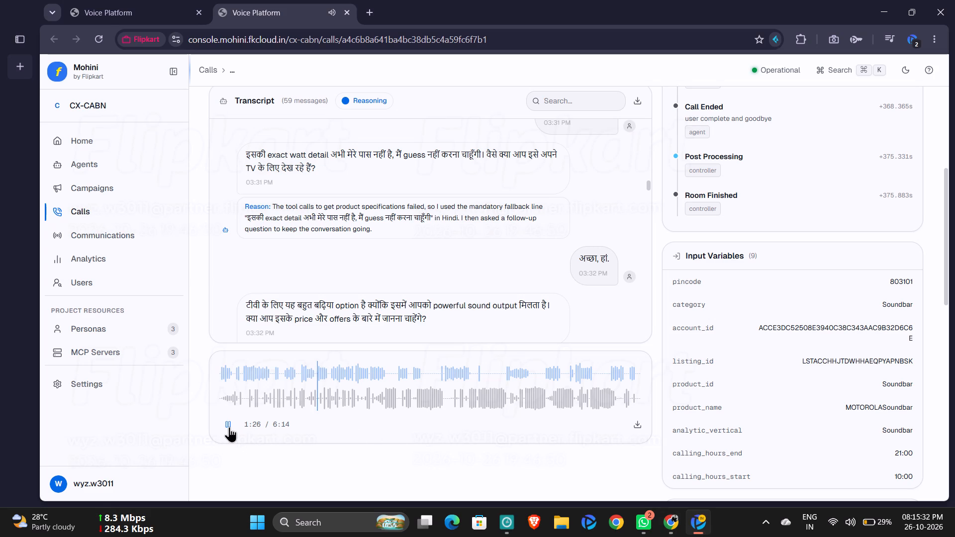
scroll(483, 255, down, 1)
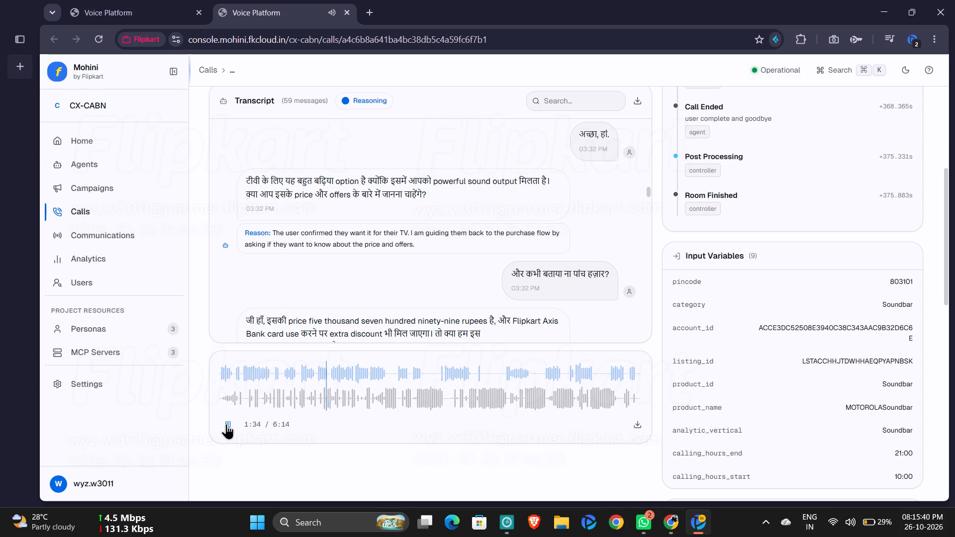
click(226, 424)
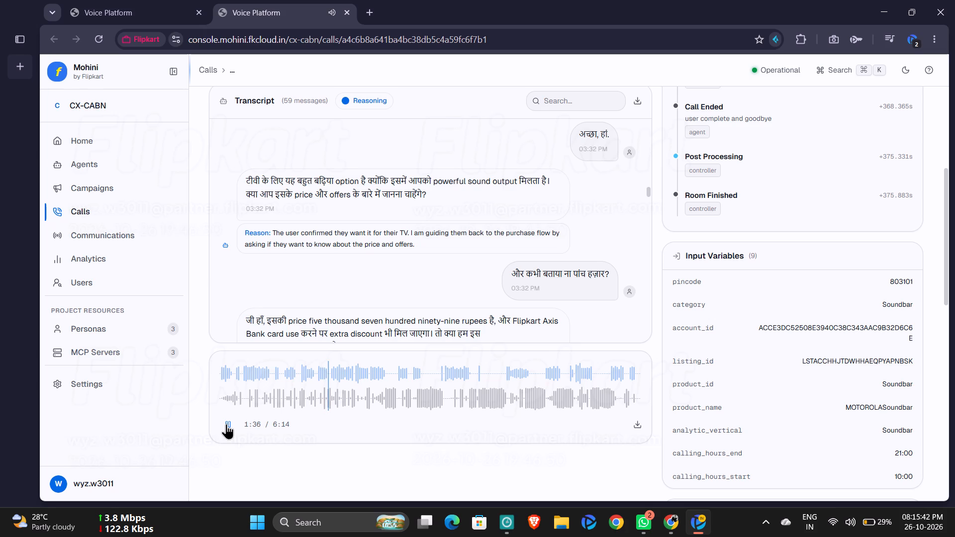
click(226, 424)
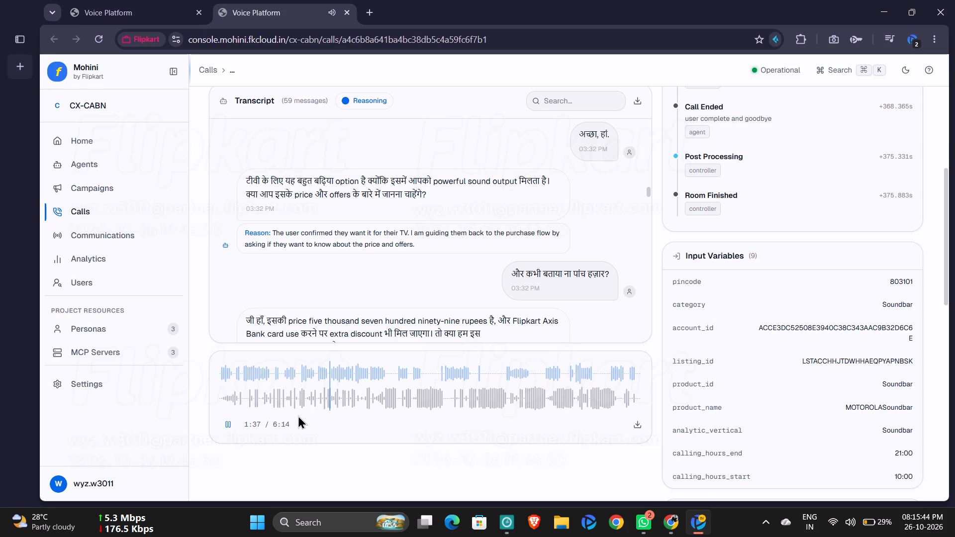
click(329, 394)
click(325, 392)
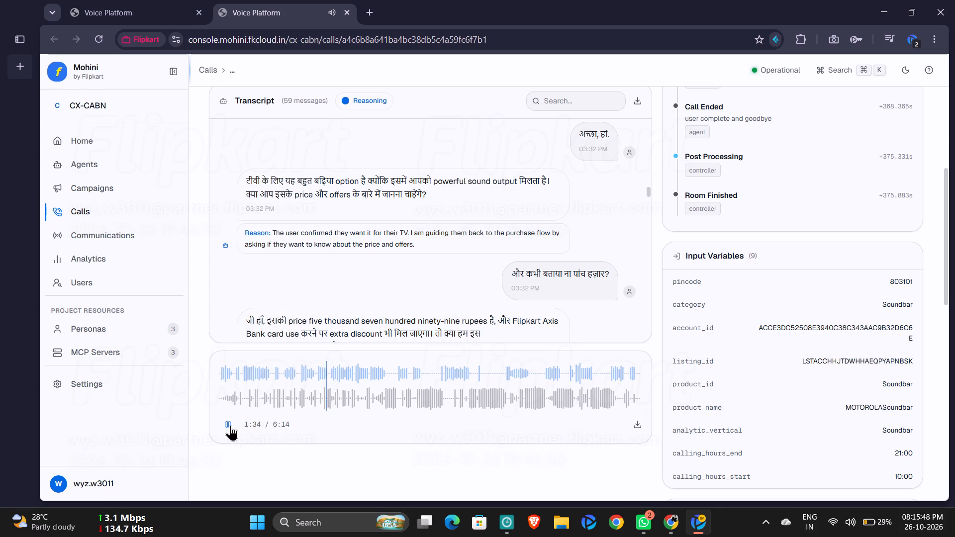
click(230, 425)
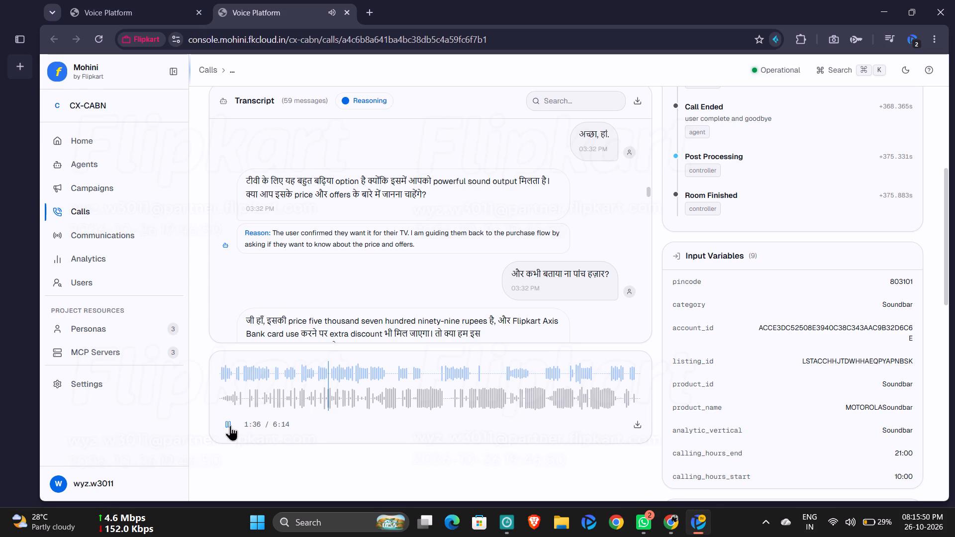
click(230, 425)
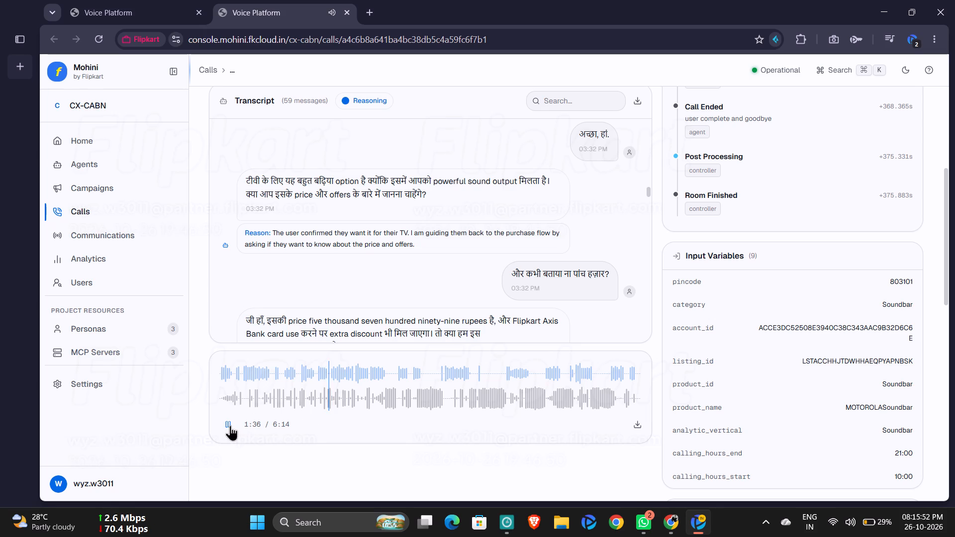
click(230, 425)
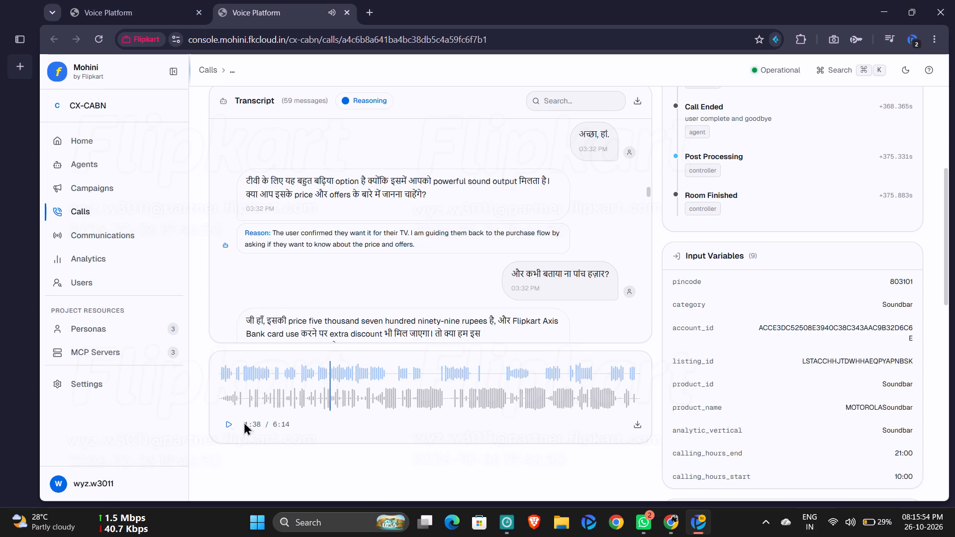
In the Chrome spreadsheet, copy the audio times, gender and language from the u018 row into the u020 customer row.
click(666, 522)
click(619, 423)
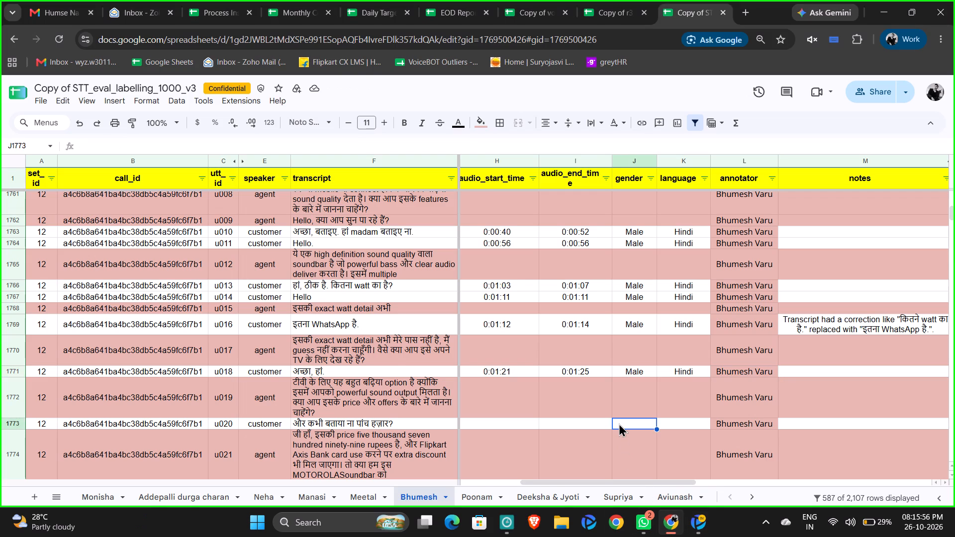
key(Left)
key(Left)
key(Left)
key(Right)
key(Right)
key(Up)
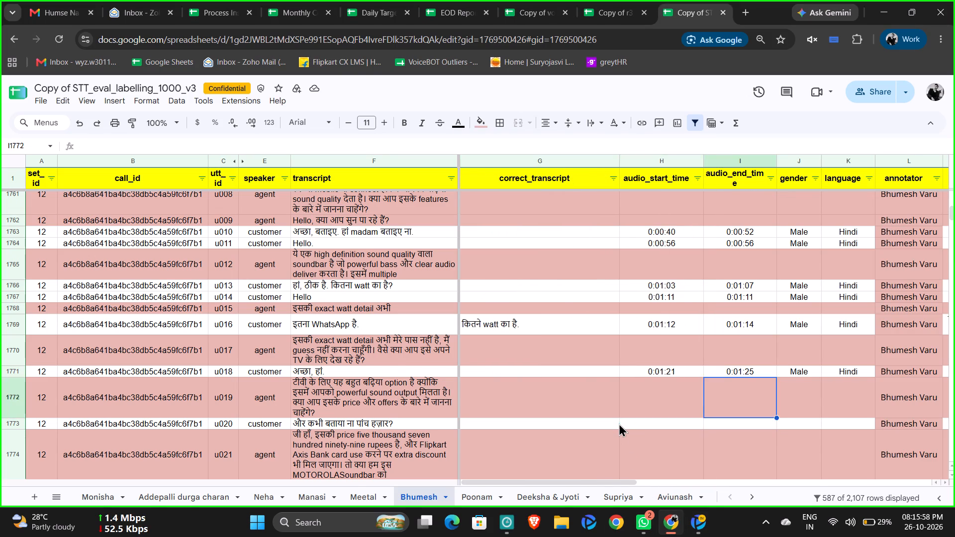
key(Left)
key(Up)
key(shift+Right)
key(shift+Right)
key(shift+Right)
key(ctrl+c)
key(Down)
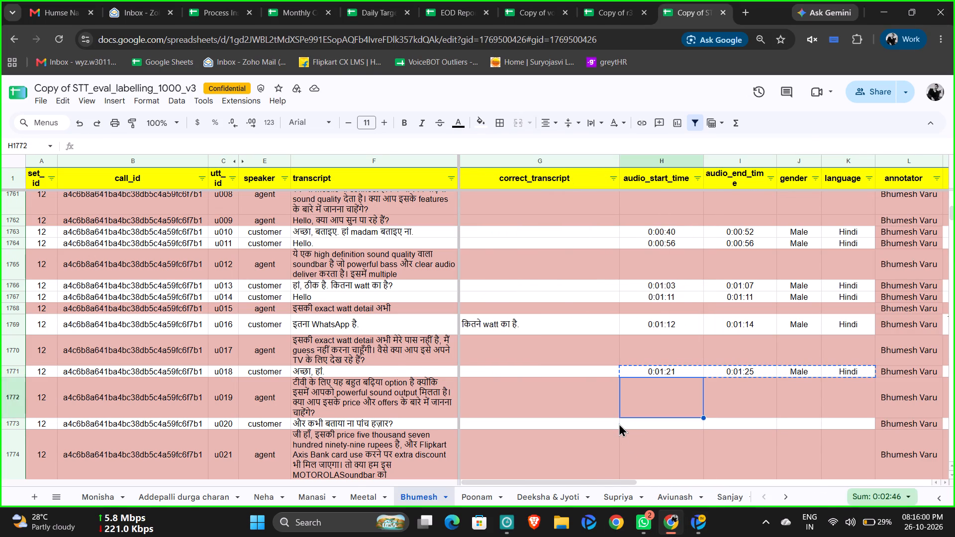
key(Down)
key(ctrl+v)
Set the audio_start_time of the u020 customer row to 0:01:36.
key(Left)
key(Right)
key(Return)
key(Left)
key(Left)
key(Left)
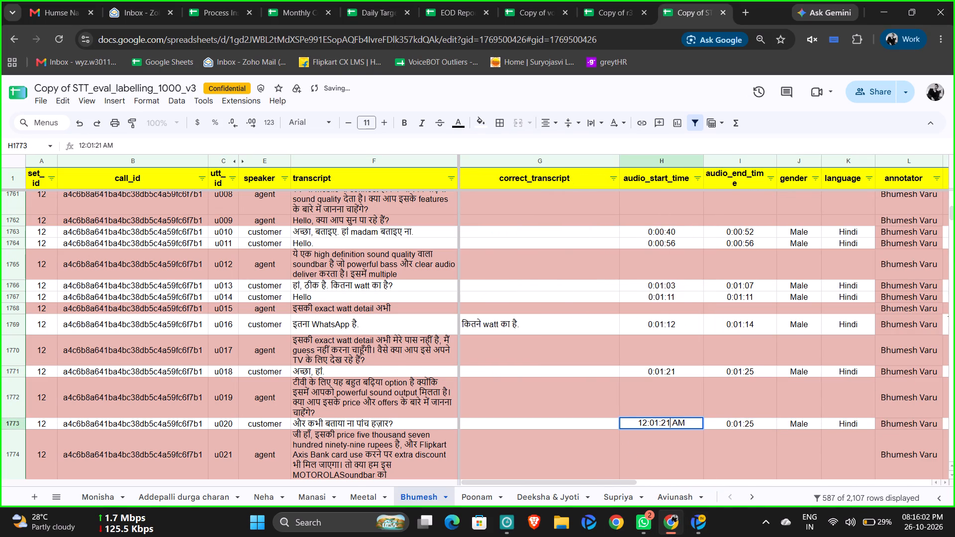
key(BackSpace)
key(BackSpace)
text(36)
key(Return)
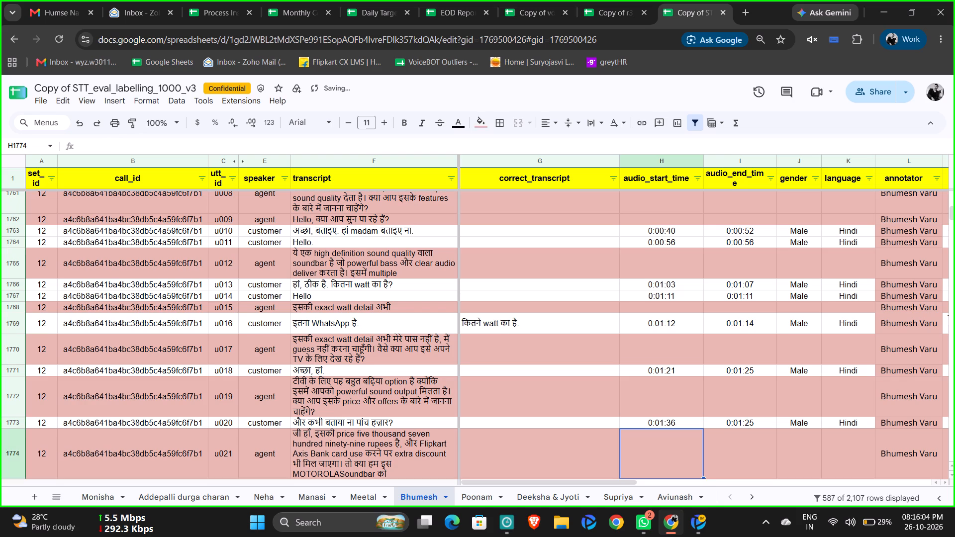
Set the audio_end_time of the u020 customer row to 0:01:38.
key(Right)
key(Up)
key(Return)
key(Left)
key(Left)
key(Left)
key(BackSpace)
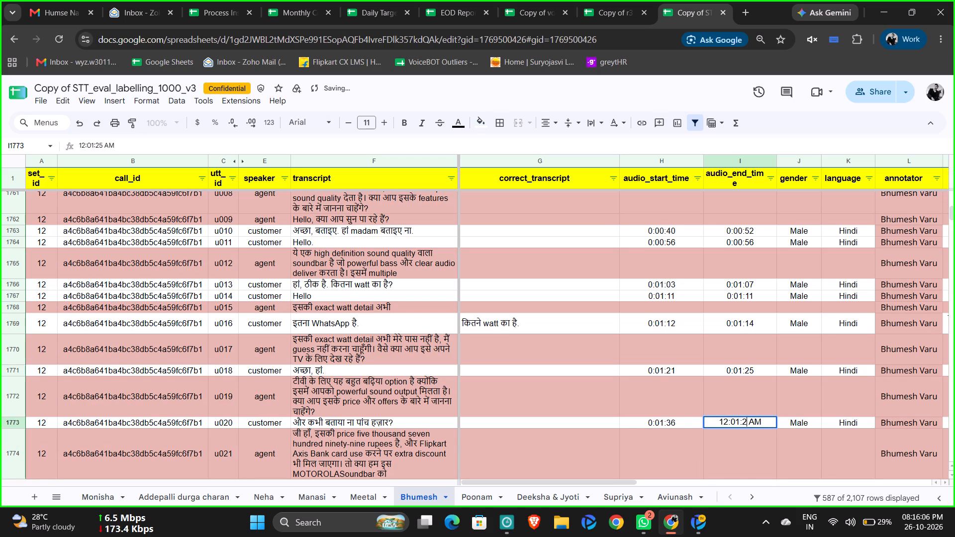
key(BackSpace)
text(38)
key(Return)
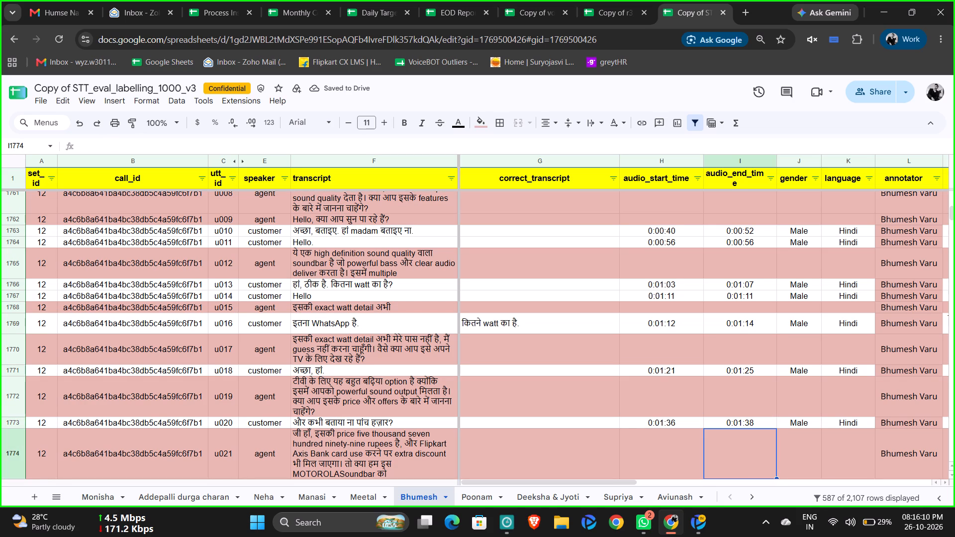
Copy the "Transcript is correct" note from the previous call's u077 row into the notes of the current call's u003 row.
key(Up)
key(Right)
key(Right)
key(Right)
key(Right)
key(Right)
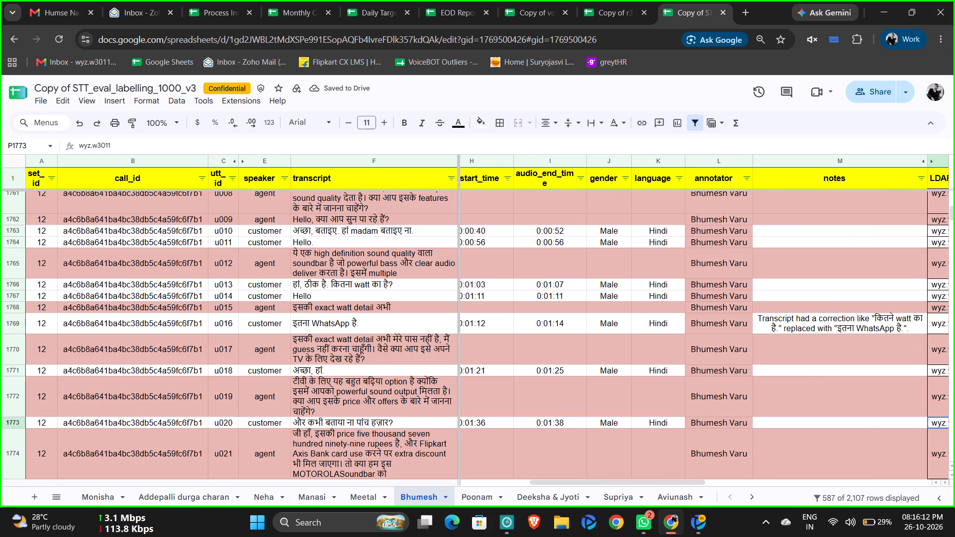
scroll(632, 413, up, 3)
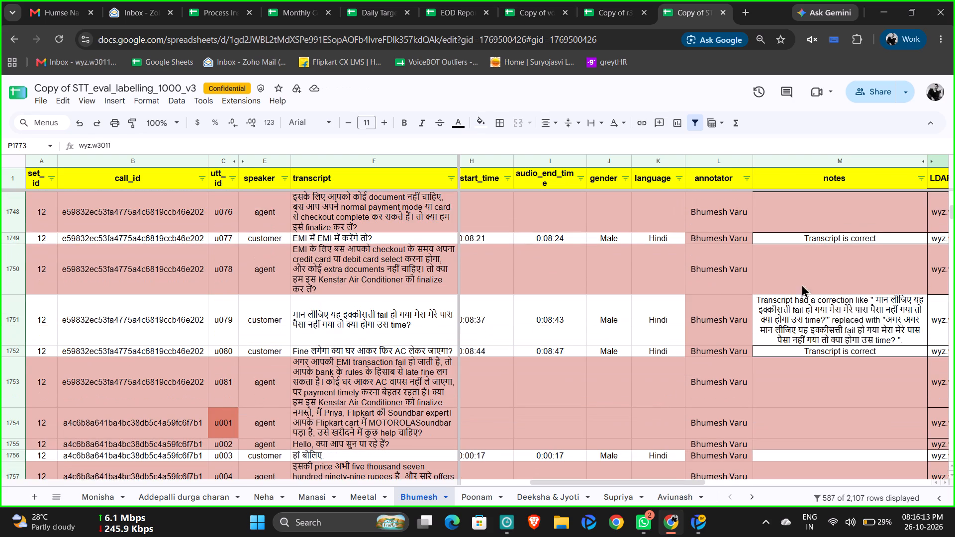
click(824, 246)
key(Up)
key(ctrl+c)
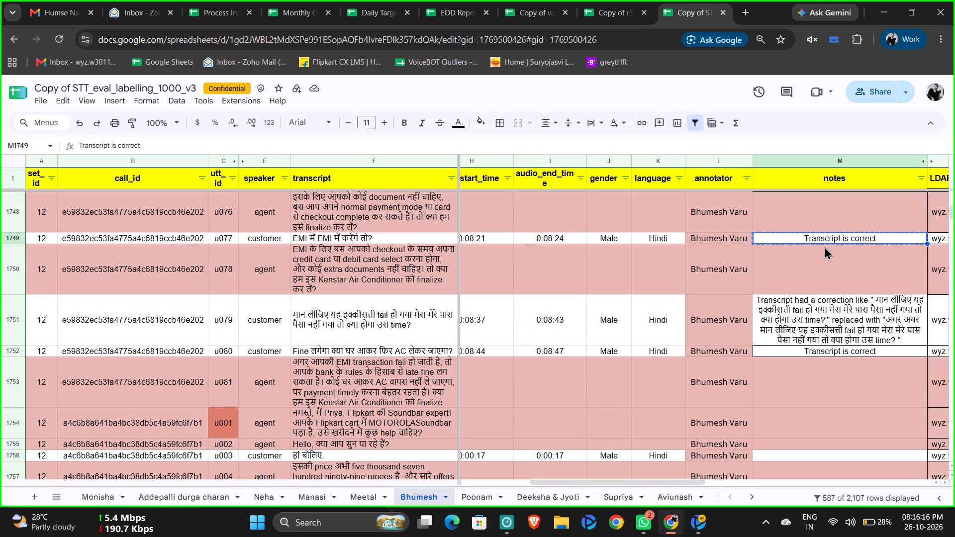
key(Down)
key(Down)
key(Down)
key(Down)
key(Down)
key(Down)
key(Down)
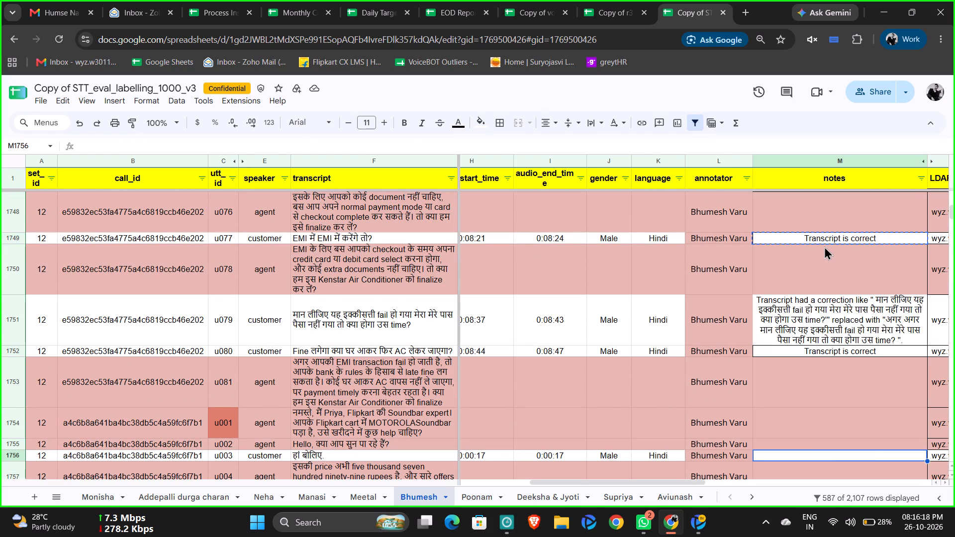
key(ctrl+v)
Paste the "Transcript is correct" note into the notes cells of the u005 and u007 customer rows.
key(Down)
key(Down)
key(Down)
key(Up)
key(ctrl+v)
key(Down)
key(Down)
key(Down)
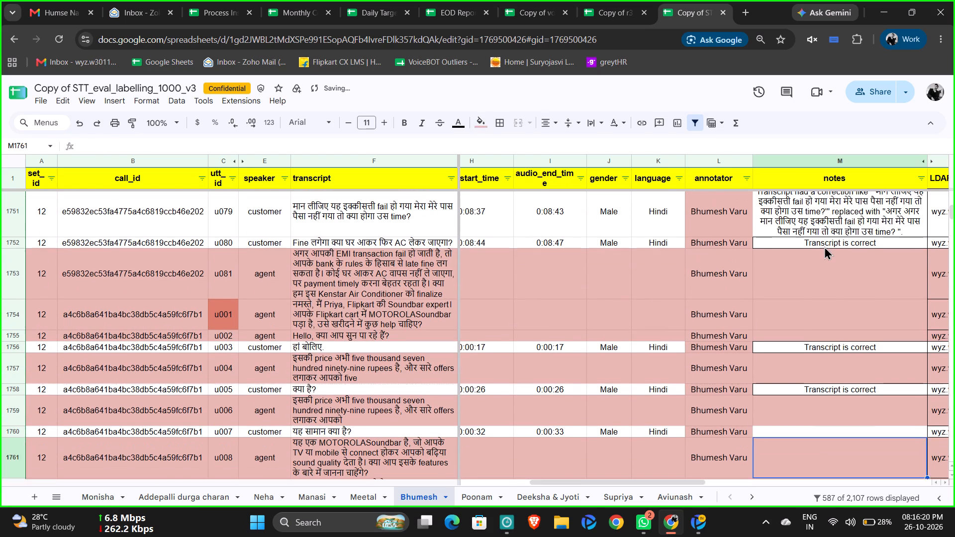
key(Up)
key(ctrl+v)
Paste the "Transcript is correct" note into the notes cells of the u010, u011, u013 and u014 customer rows.
key(Down)
key(Down)
key(Down)
key(ctrl+v)
key(Down)
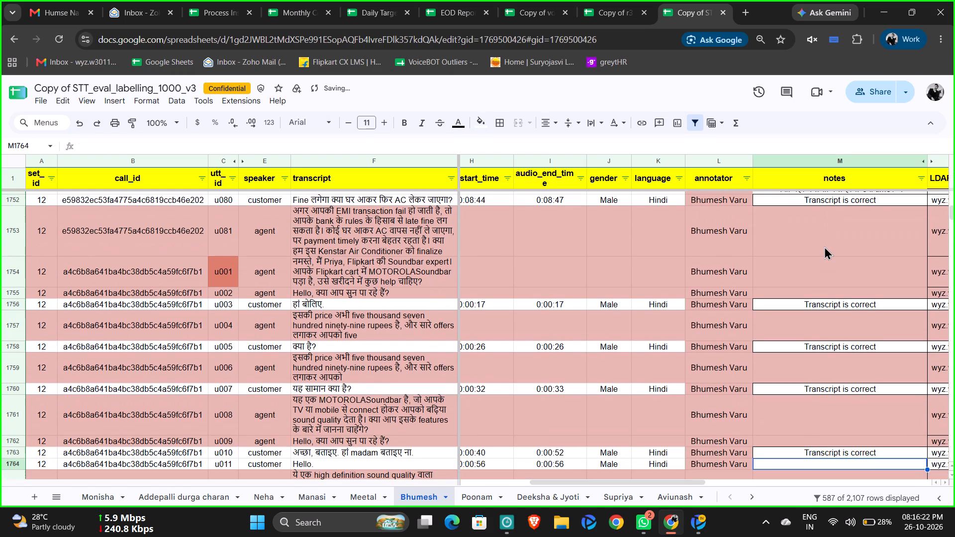
key(ctrl+v)
key(Down)
key(Down)
key(Down)
key(Up)
key(ctrl+v)
key(Down)
key(ctrl+v)
key(Down)
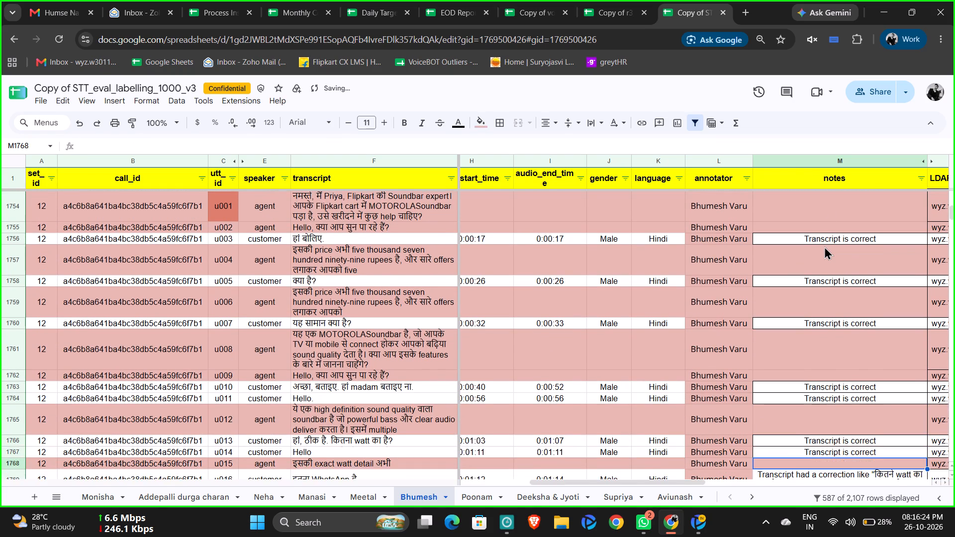
Paste the "Transcript is correct" note into the u018 customer row, skipping the u016 row that has a correction note.
key(Down)
key(Down)
key(Down)
key(Down)
key(Up)
key(ctrl+v)
key(Down)
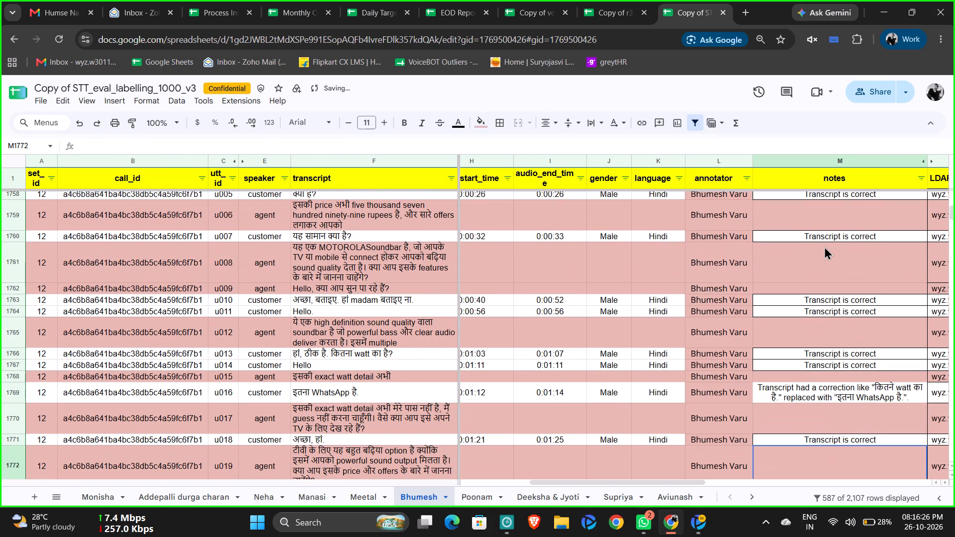
Paste the "Transcript is correct" note into the notes cell of the u020 customer row.
click(844, 161)
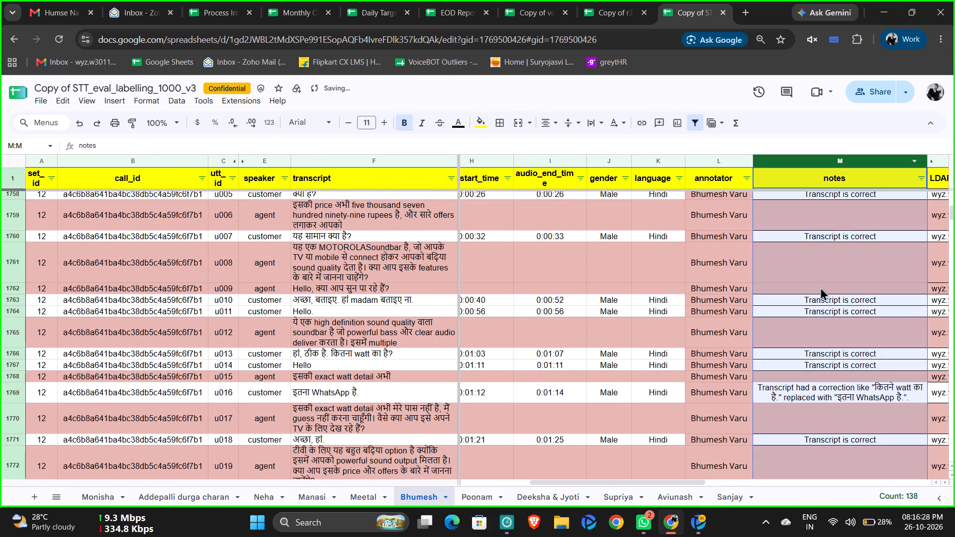
click(786, 354)
scroll(786, 354, down, 2)
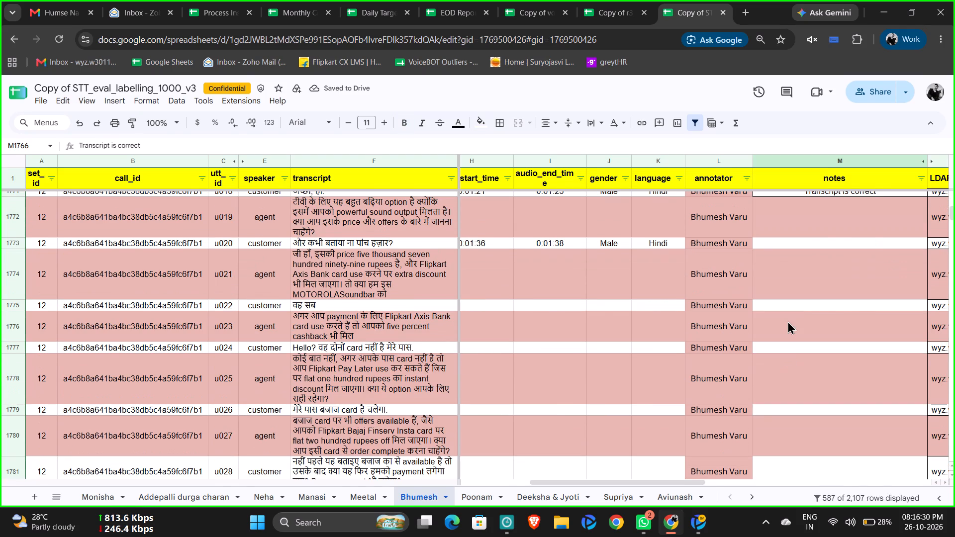
scroll(787, 319, up, 1)
click(831, 369)
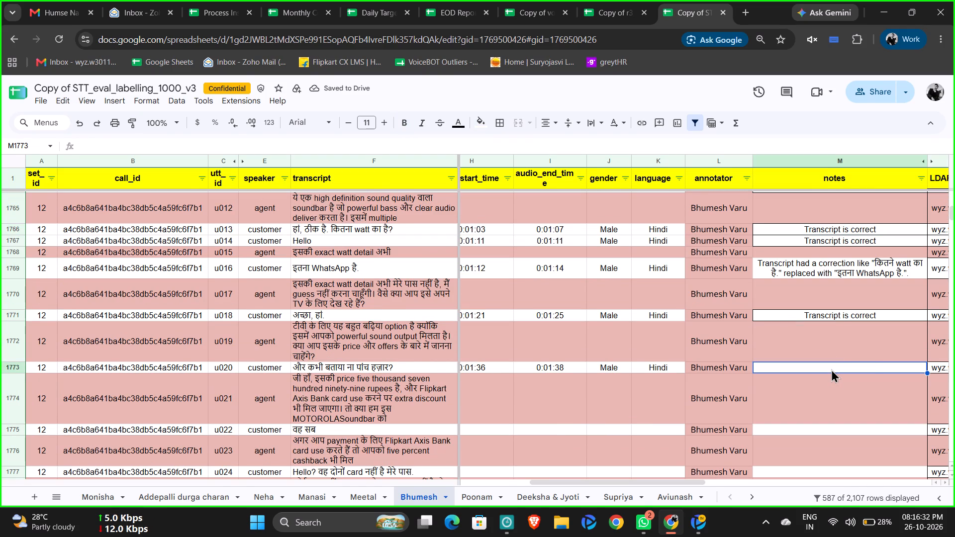
key(ctrl+v)
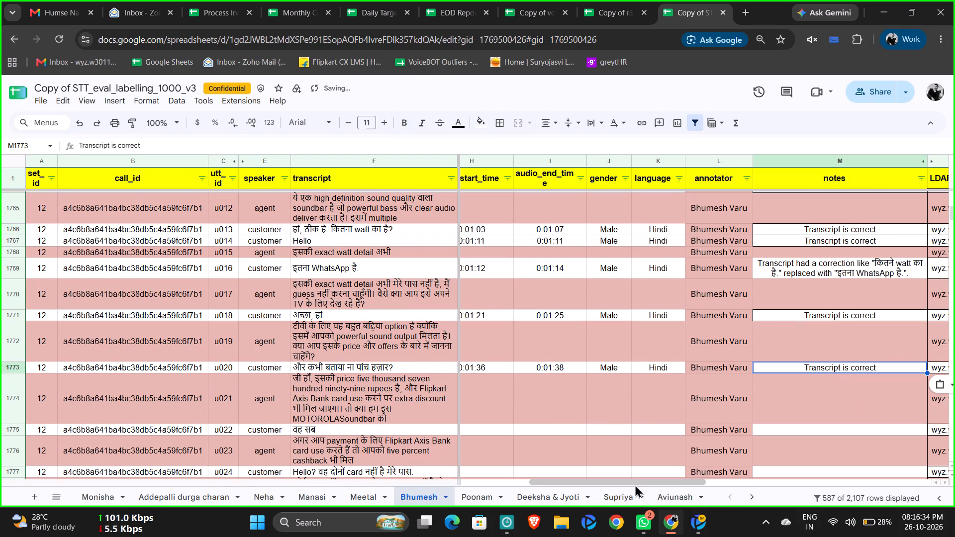
Switch to the call recording and play it onward from 1:38, comparing the speech with the messages after the u020 utterance.
drag(645, 480, 752, 522)
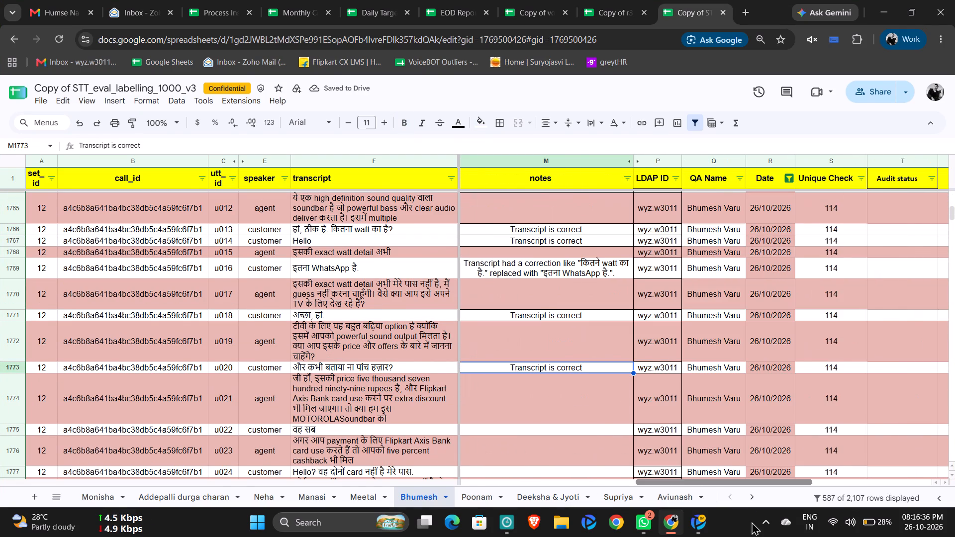
drag(752, 522, 669, 523)
scroll(712, 457, up, 4)
scroll(712, 457, down, 4)
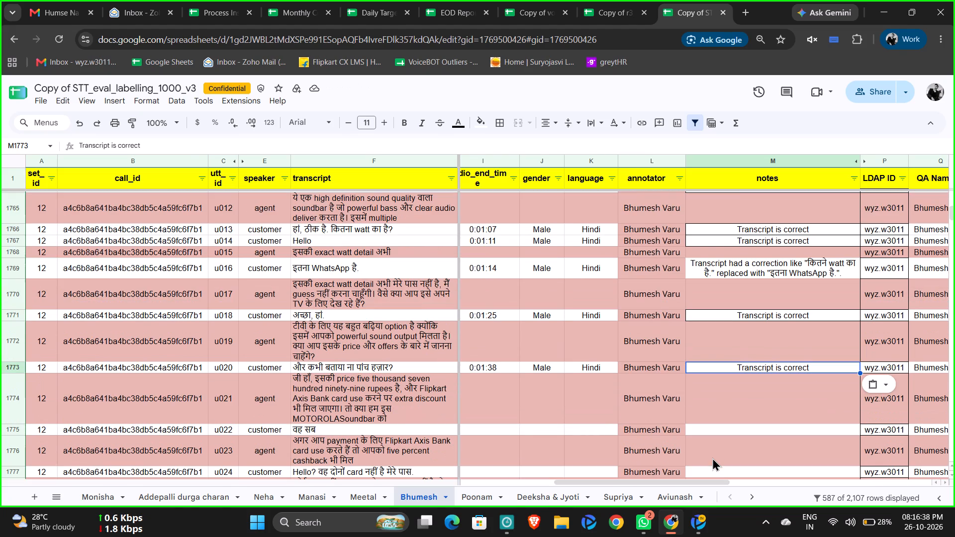
scroll(641, 383, down, 1)
click(704, 526)
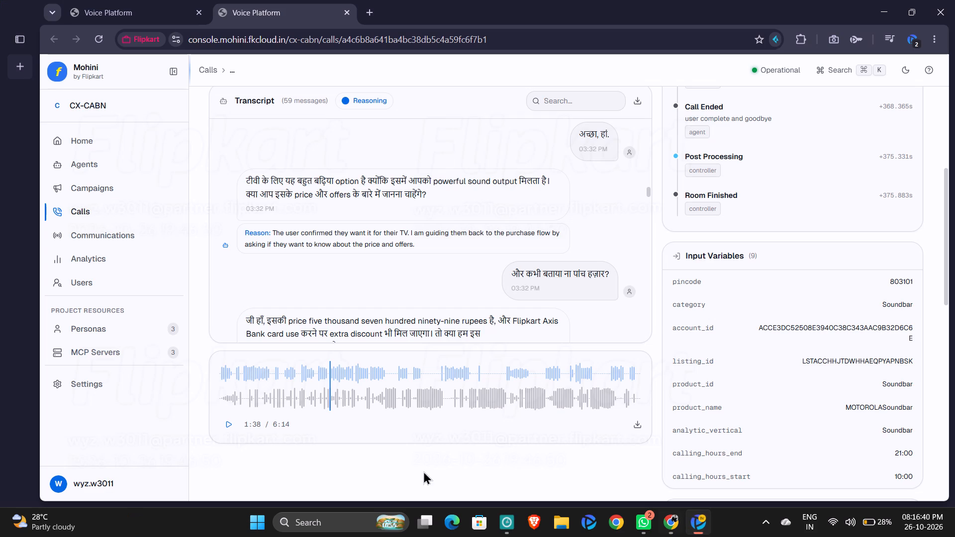
click(230, 424)
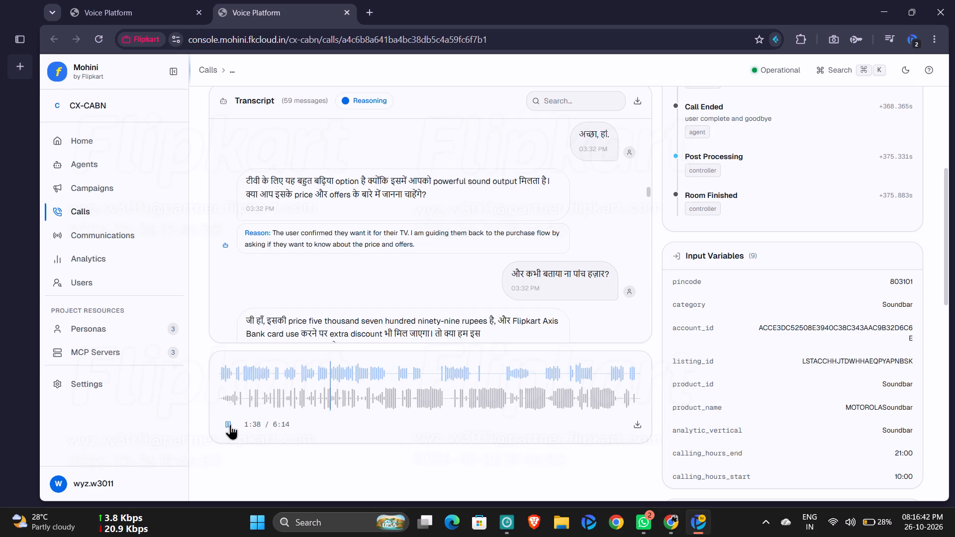
scroll(467, 258, down, 1)
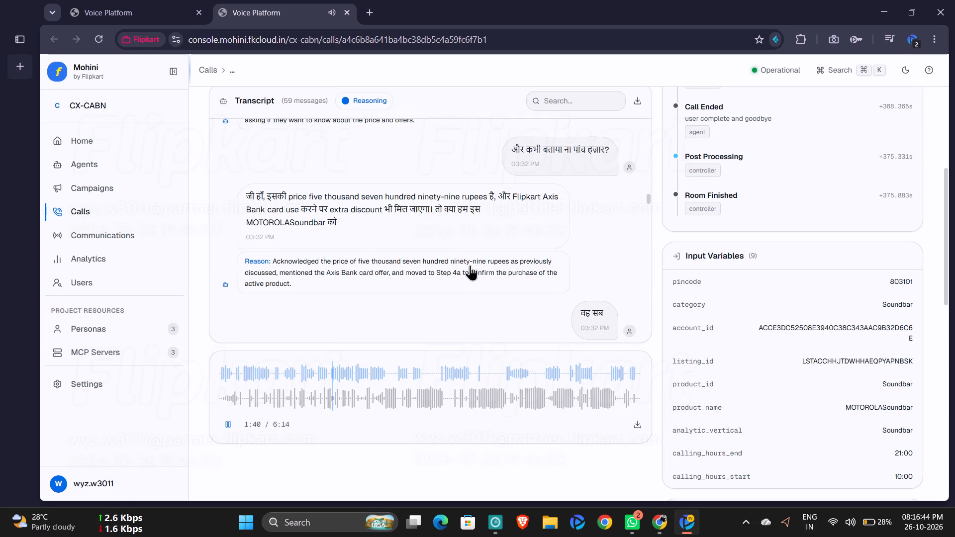
scroll(470, 265, down, 1)
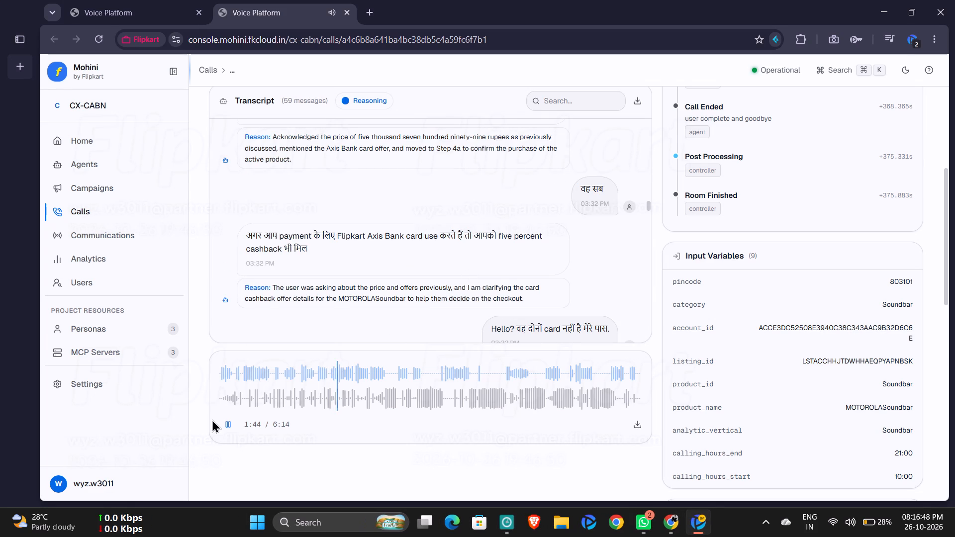
click(226, 424)
click(226, 424)
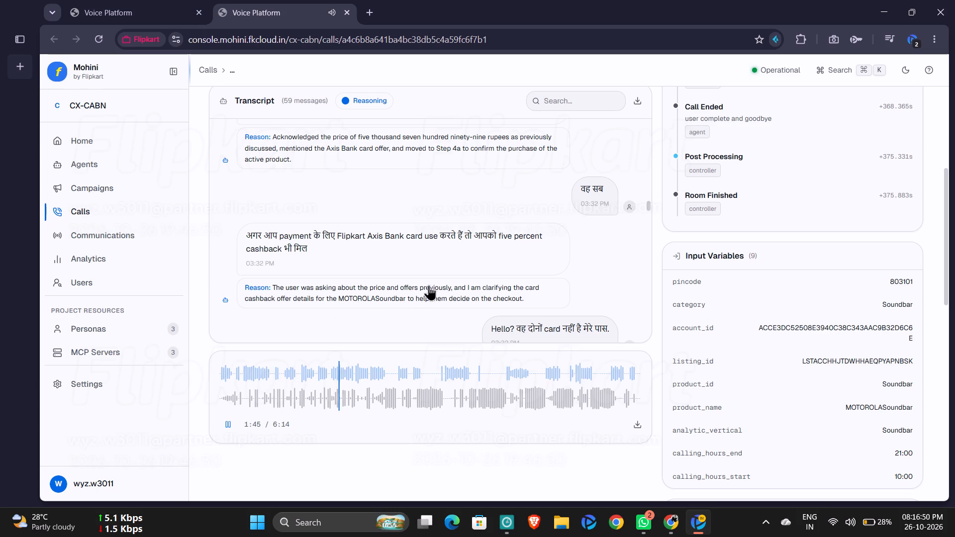
scroll(432, 282, up, 1)
scroll(432, 289, down, 1)
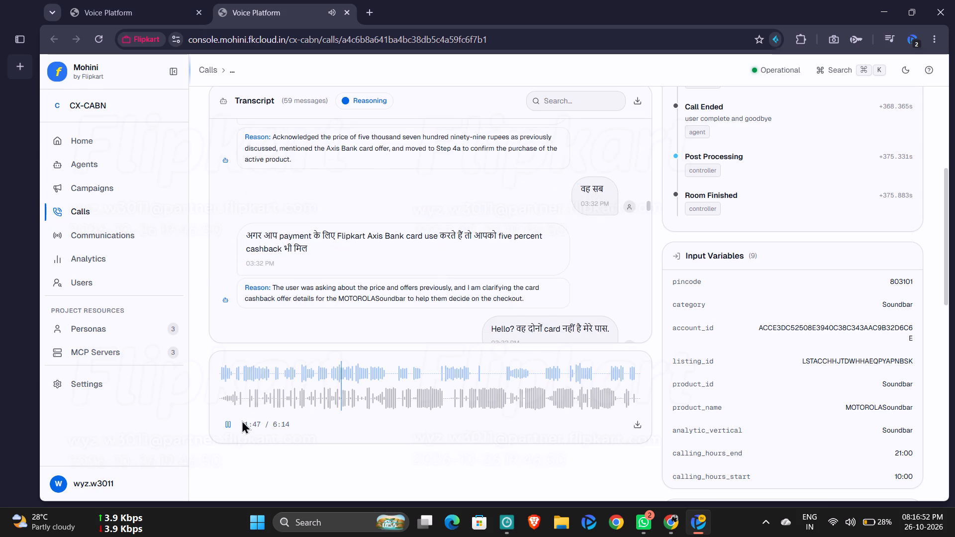
click(231, 423)
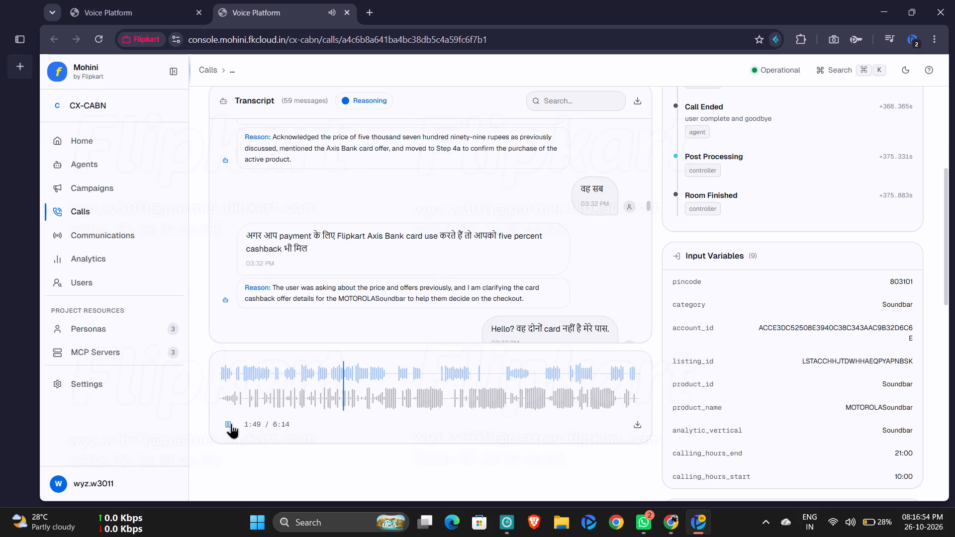
click(231, 423)
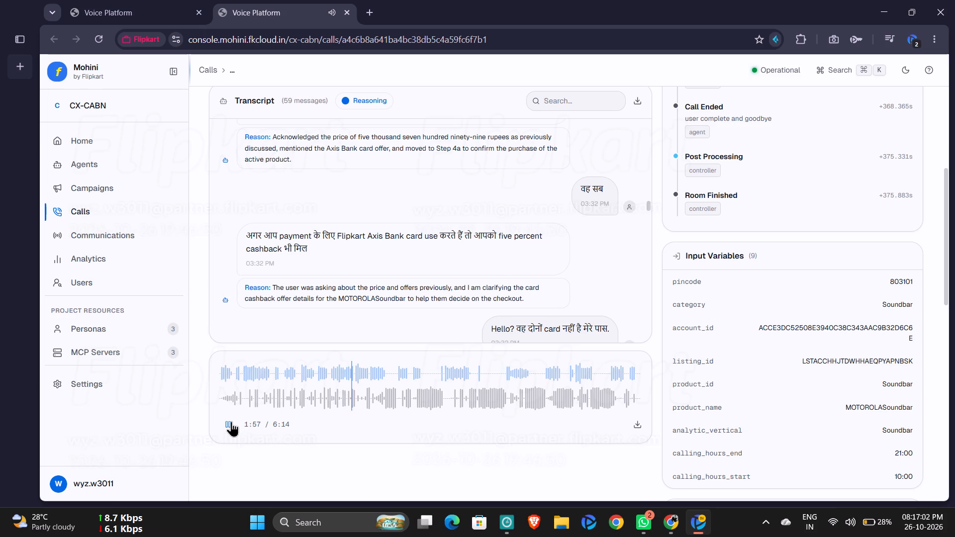
click(231, 421)
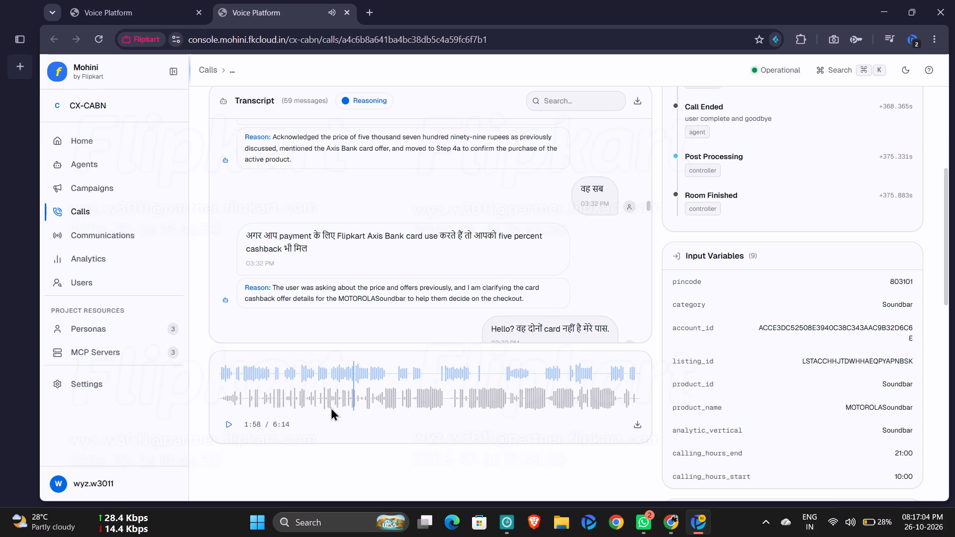
Replay the recording around 1:43 to 1:45 to pinpoint the customer speech before the "वह सब" message.
click(333, 393)
click(227, 425)
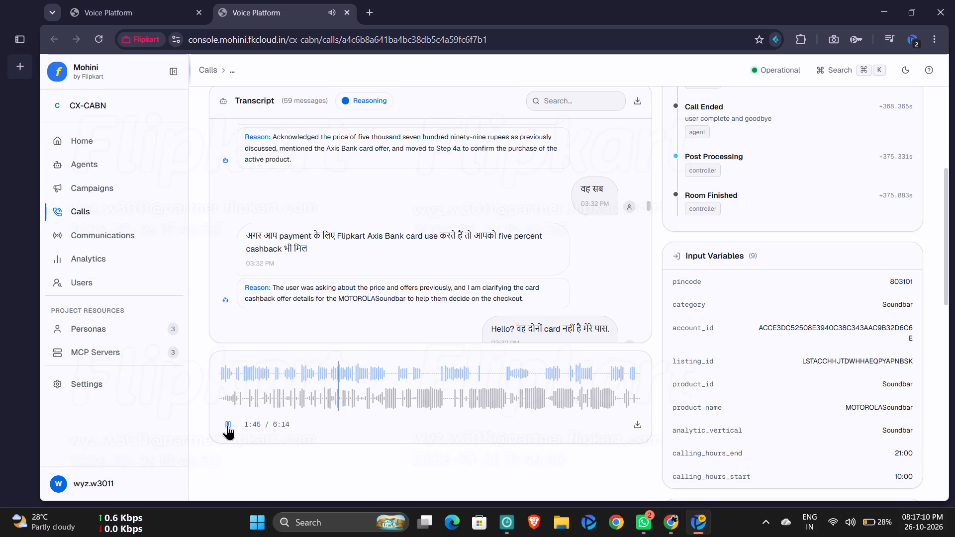
click(227, 425)
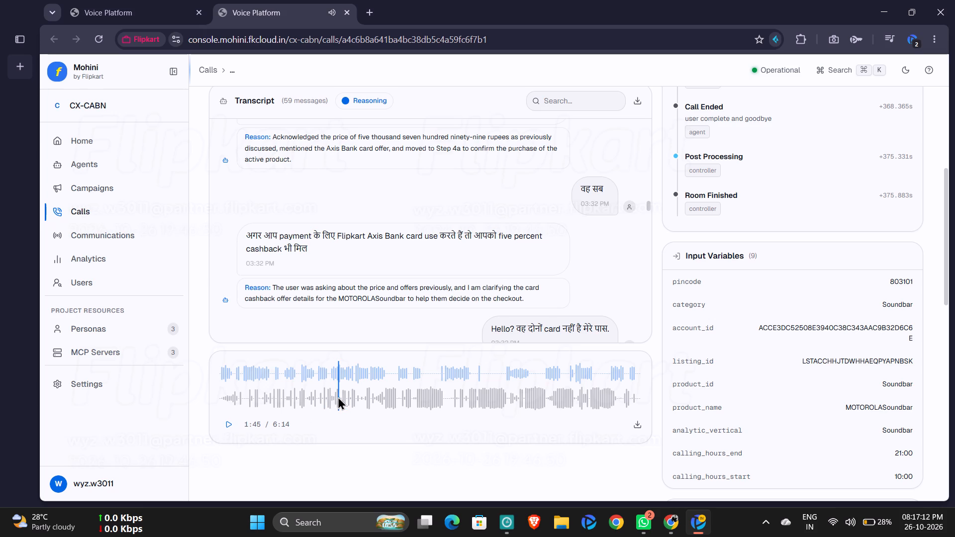
click(334, 396)
click(226, 422)
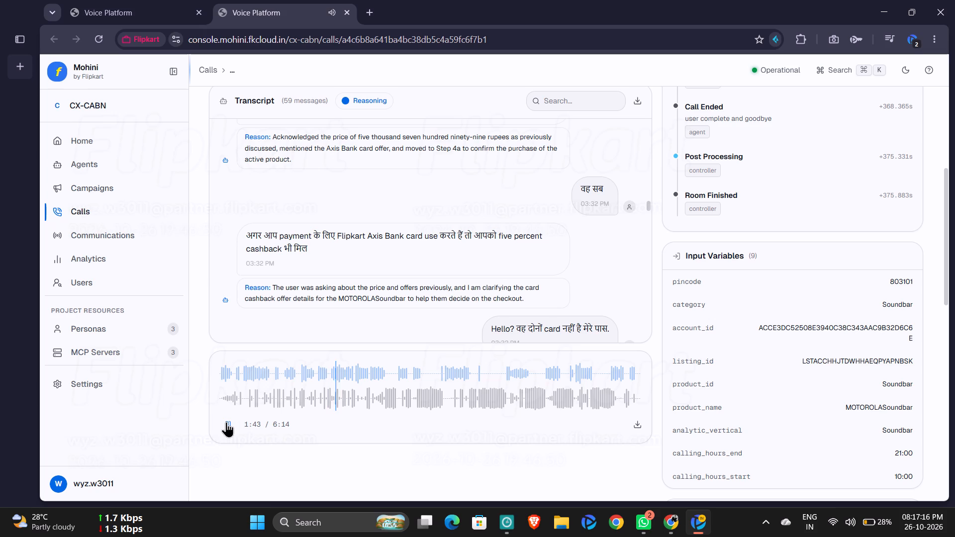
click(226, 422)
click(667, 521)
click(537, 369)
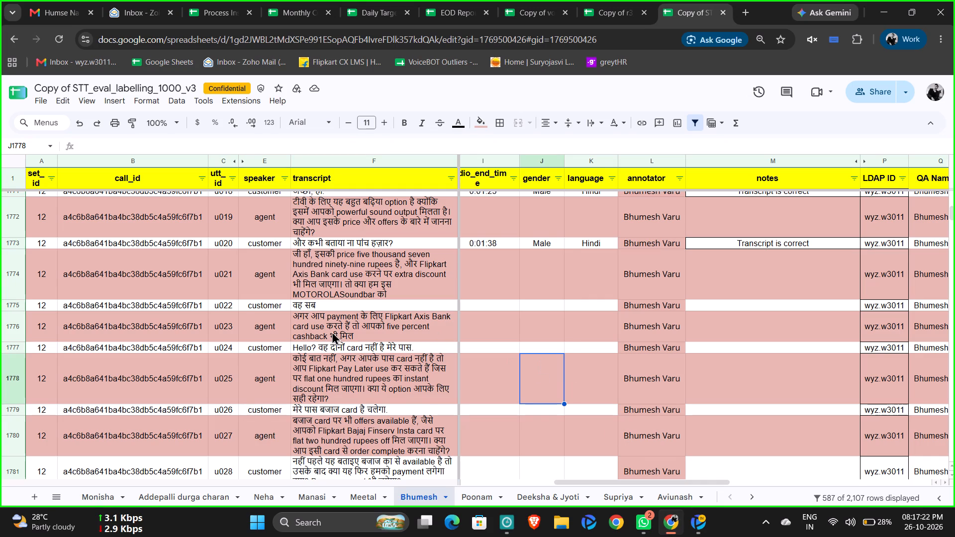
click(12, 303)
right_click(12, 303)
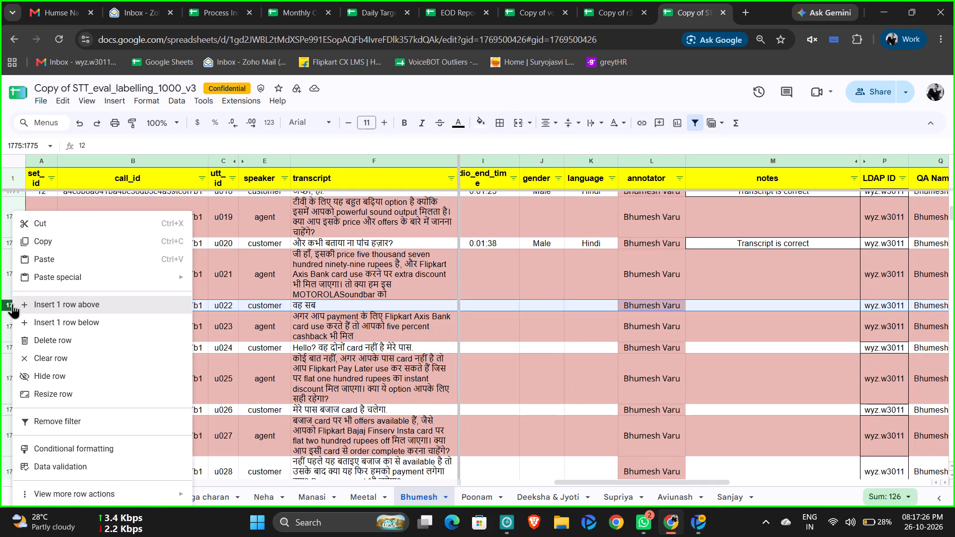
click(133, 307)
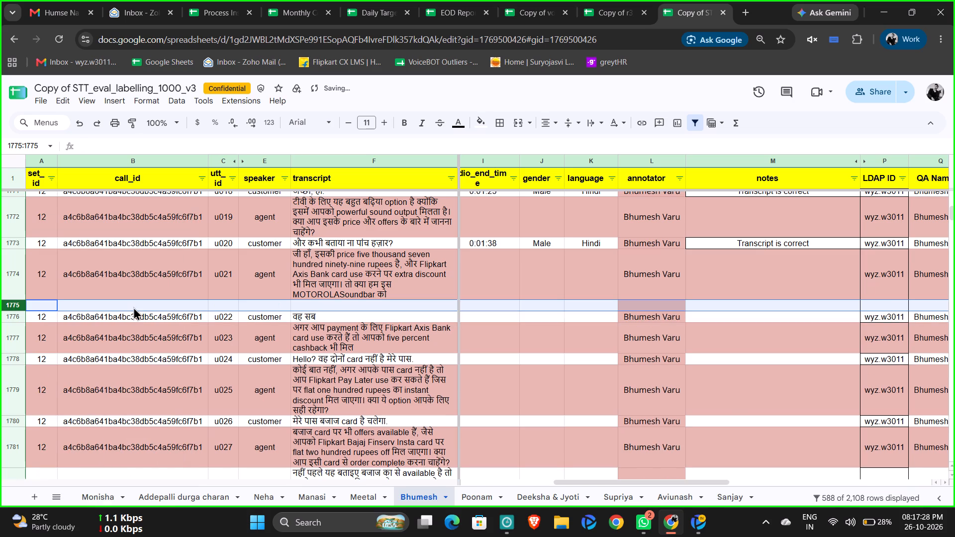
Copy the set ID, call ID, utterance ID and speaker values from the u022 row into the new blank row above it.
key(Down)
key(shift+Right)
key(shift+Right)
key(shift+Right)
key(shift+Right)
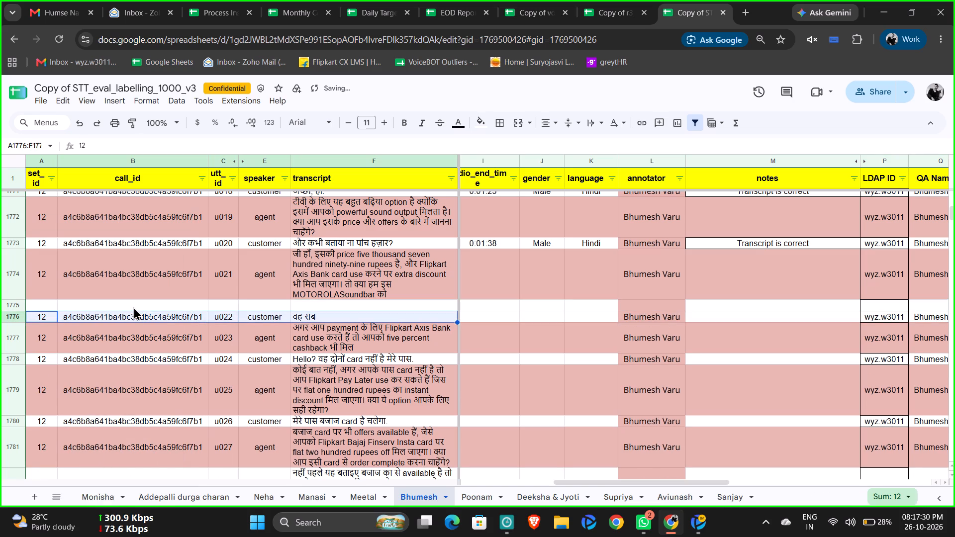
key(shift+Left)
key(ctrl+c)
key(Up)
key(ctrl+v)
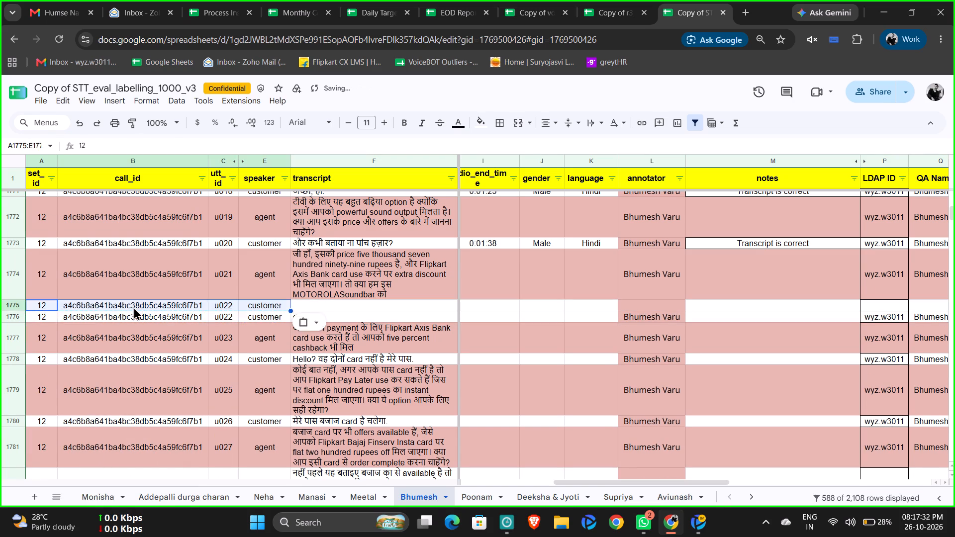
Change the new row's utterance ID to u022a.
key(ctrl+Left)
key(Right)
key(Right)
key(Return)
key(a)
key(Return)
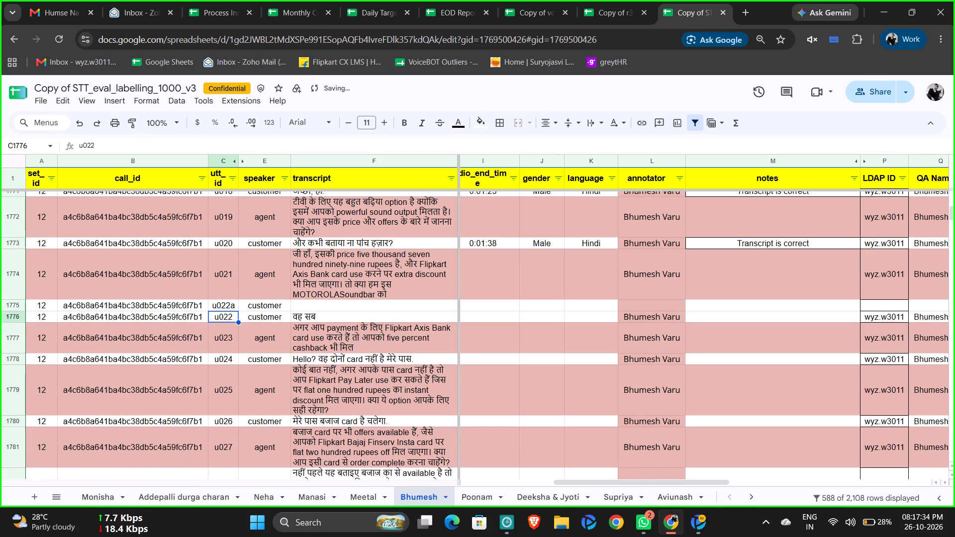
Copy the word "हां" from the u013 row's transcript into the correct_transcript cell of the u022a row.
key(Right)
key(Right)
key(Up)
key(Right)
key(Right)
key(Left)
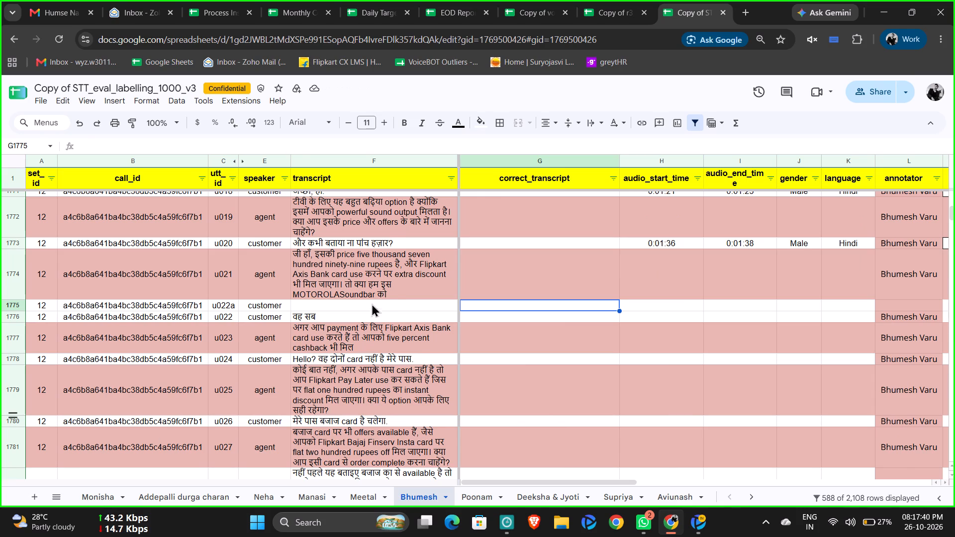
scroll(388, 295, up, 1)
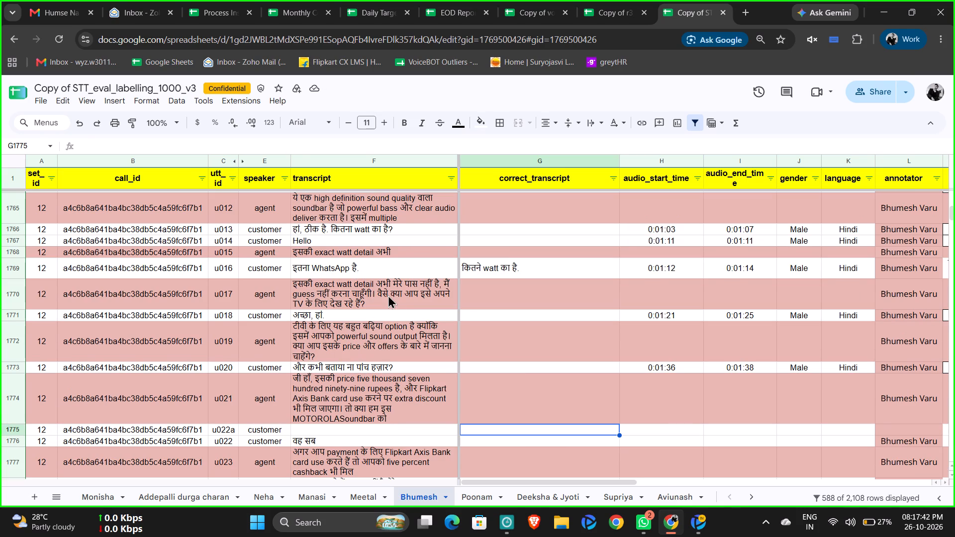
double_click(316, 230)
key(Left)
key(Left)
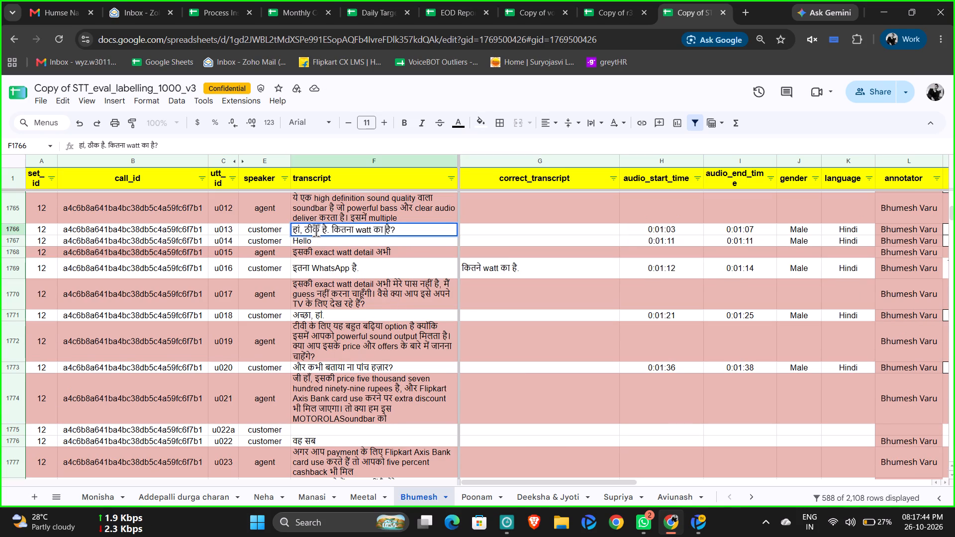
key(Left)
key(Left)
key(Left)
key(Left)
key(Left)
key(Left)
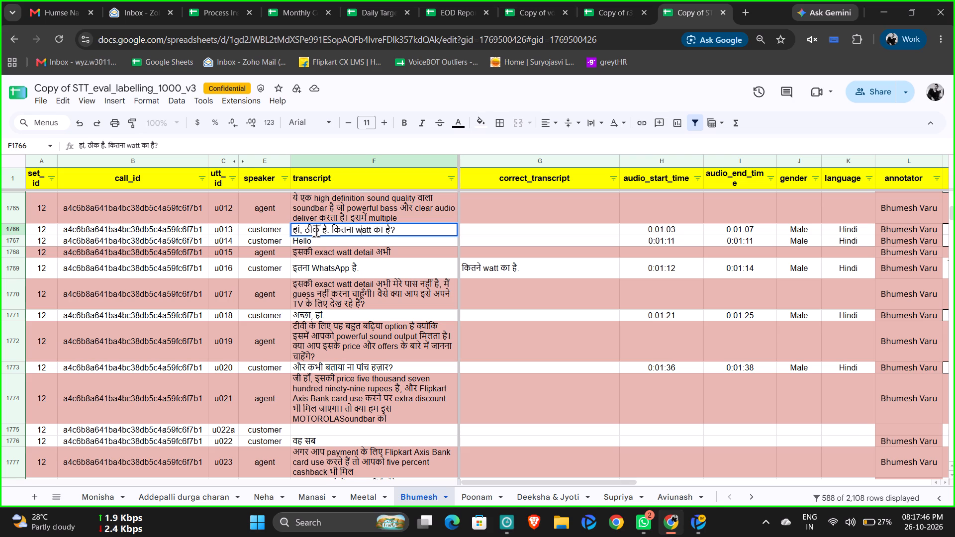
key(Home)
key(Right)
key(Left)
key(shift+Right)
key(ctrl+c)
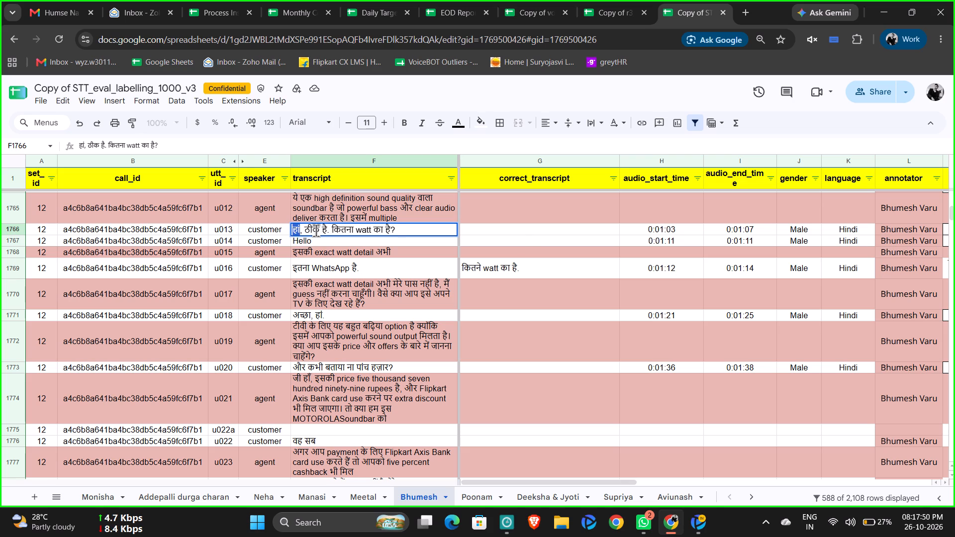
click(522, 434)
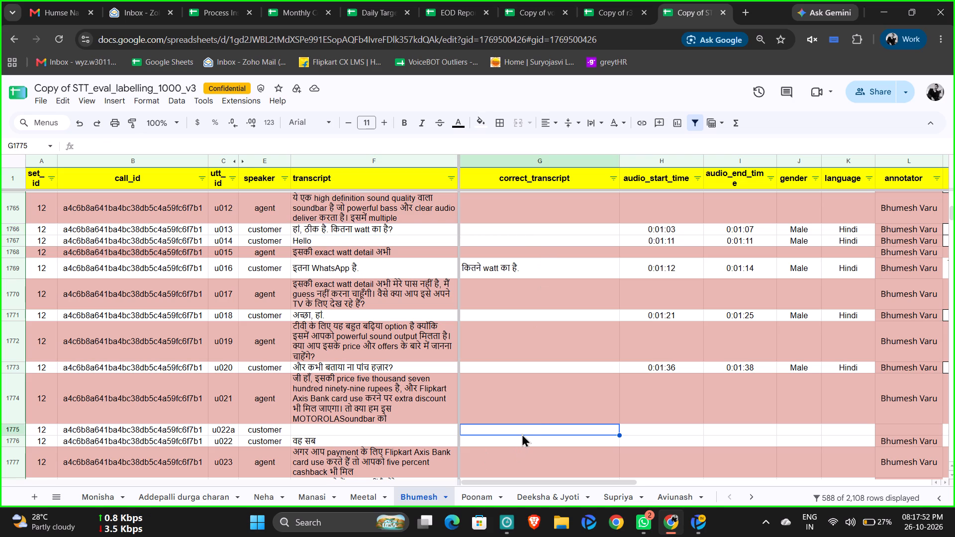
key(ctrl+v)
key(Return)
key(Right)
key(Up)
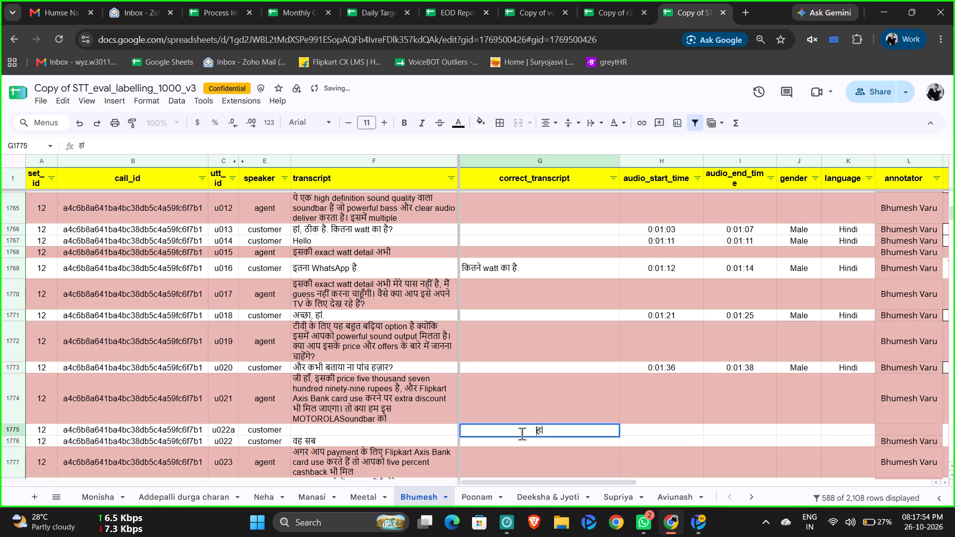
key(Return)
Copy the audio start time, end time, gender and language from the u020 row into the u022a row.
key(Right)
key(Up)
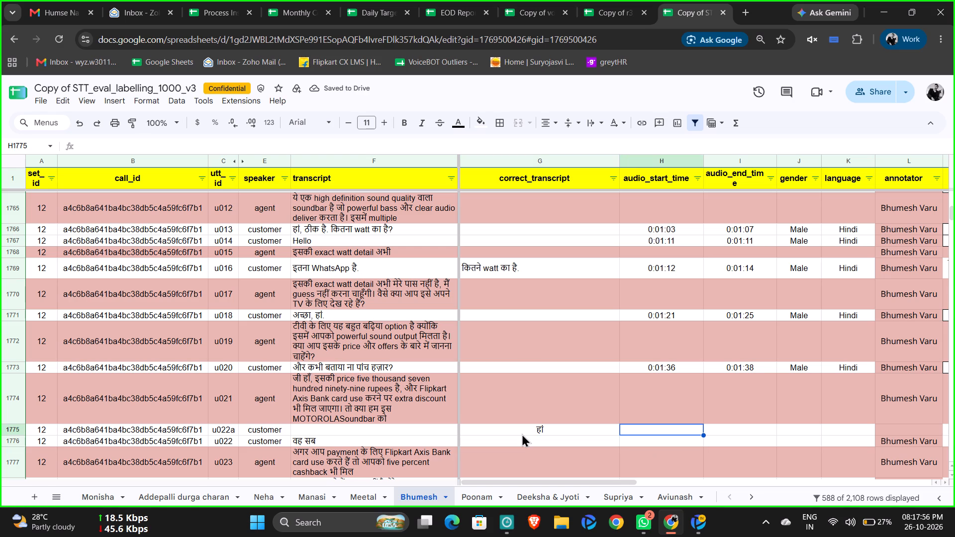
key(Up)
key(Up)
key(Up)
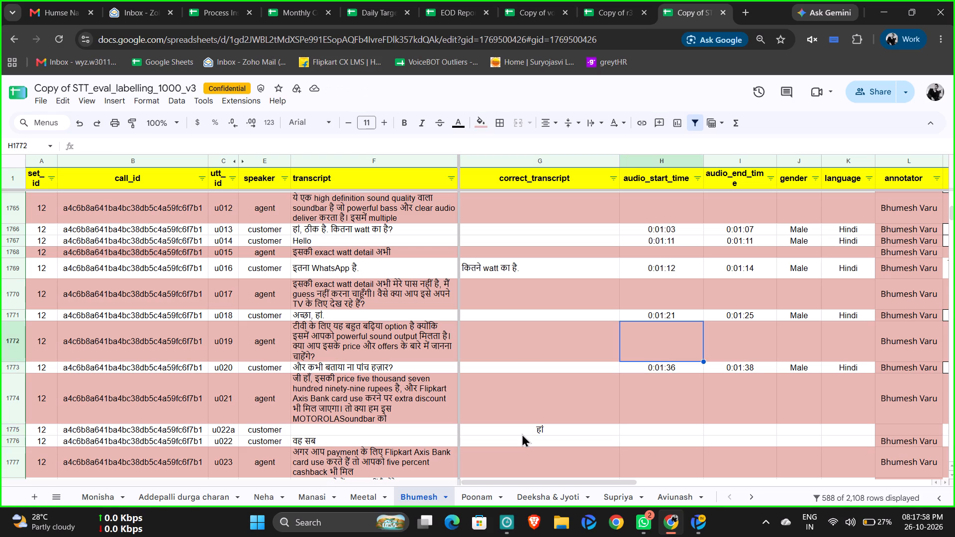
key(shift+Down)
key(Down)
key(shift+Right)
key(shift+Right)
key(shift+Right)
key(ctrl+c)
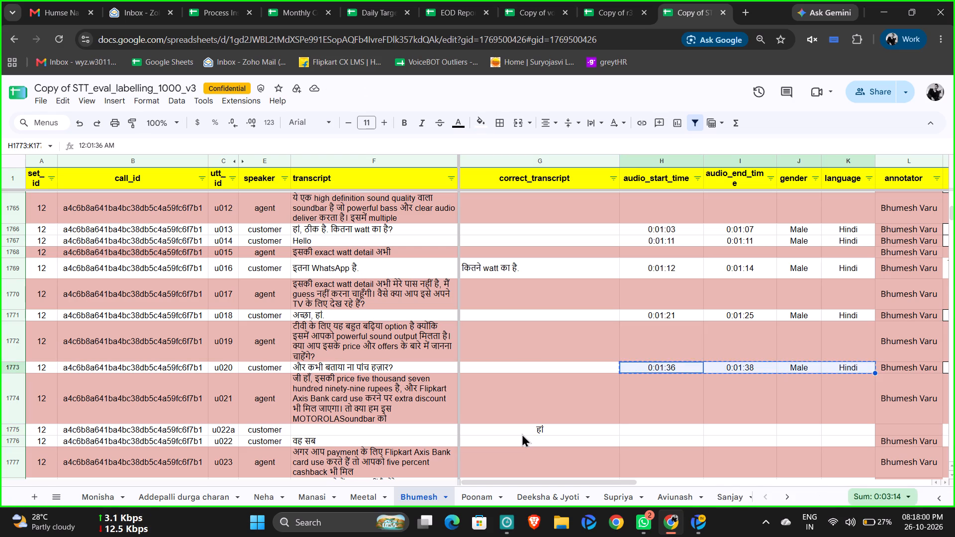
key(Down)
key(Down)
key(ctrl+v)
Set the u022a row's audio start time to 0:01:41.
key(Left)
key(Right)
key(Return)
key(Left)
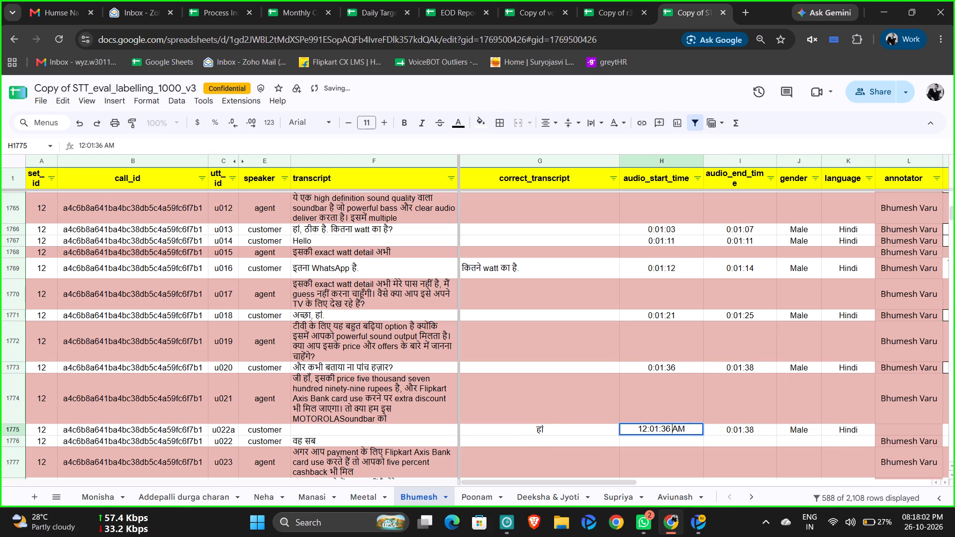
key(Left)
key(Left)
key(BackSpace)
key(BackSpace)
text(41)
key(Return)
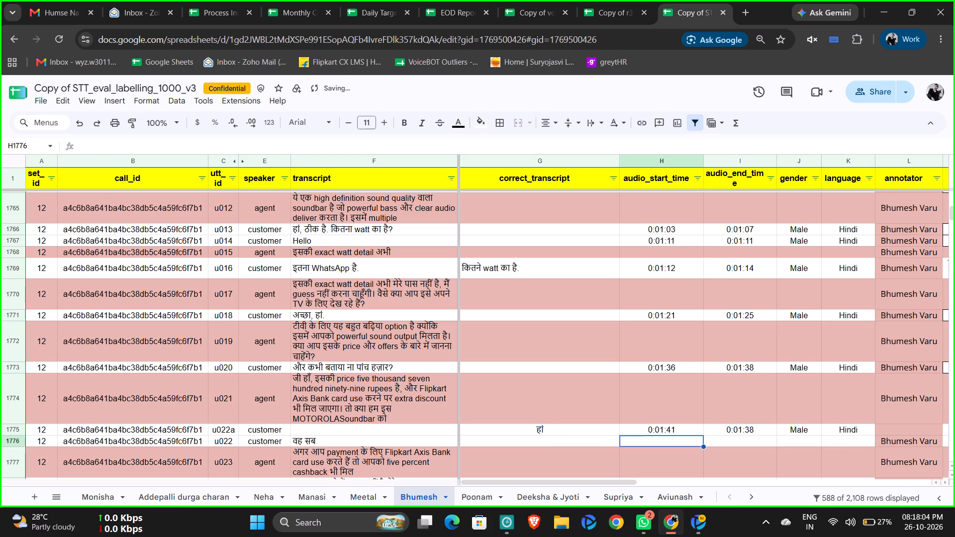
Set the u022a row's audio end time to 0:01:41.
key(Right)
key(Up)
key(Return)
key(Left)
key(Left)
key(Left)
key(BackSpace)
key(BackSpace)
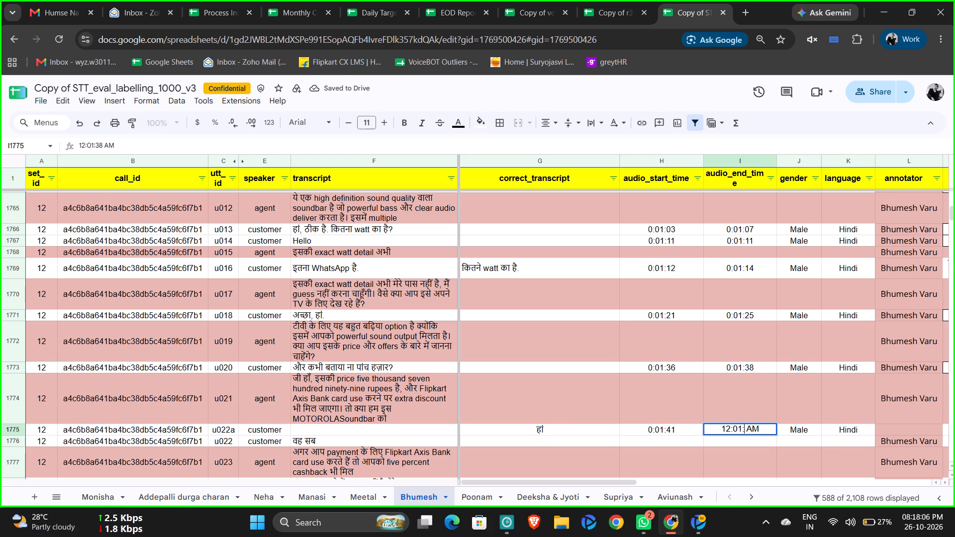
text(41)
key(Return)
Fill the u022a row's annotator cell with the value from the row above.
key(Right)
key(Up)
key(Right)
key(Right)
key(Right)
key(Right)
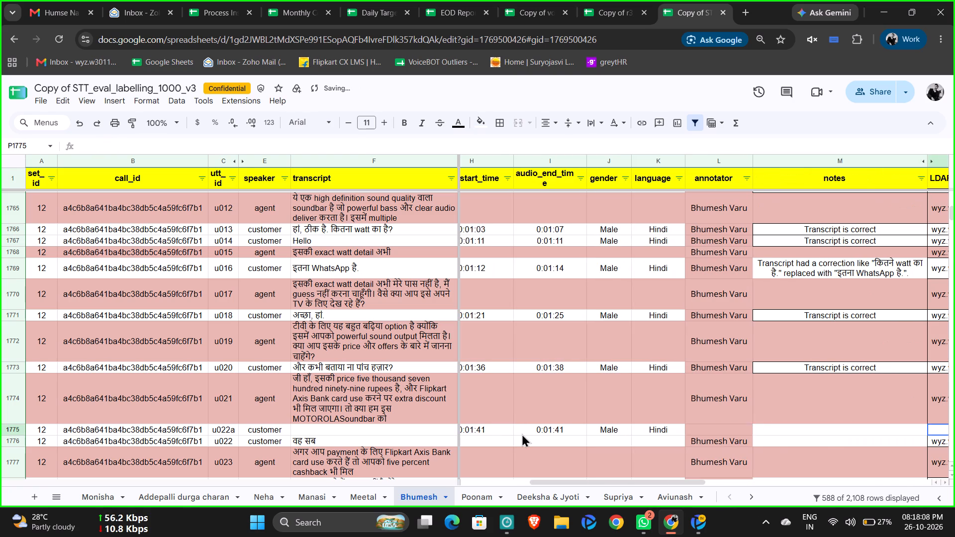
key(Left)
key(Left)
key(ctrl+d)
key(Right)
key(Right)
key(Right)
key(Right)
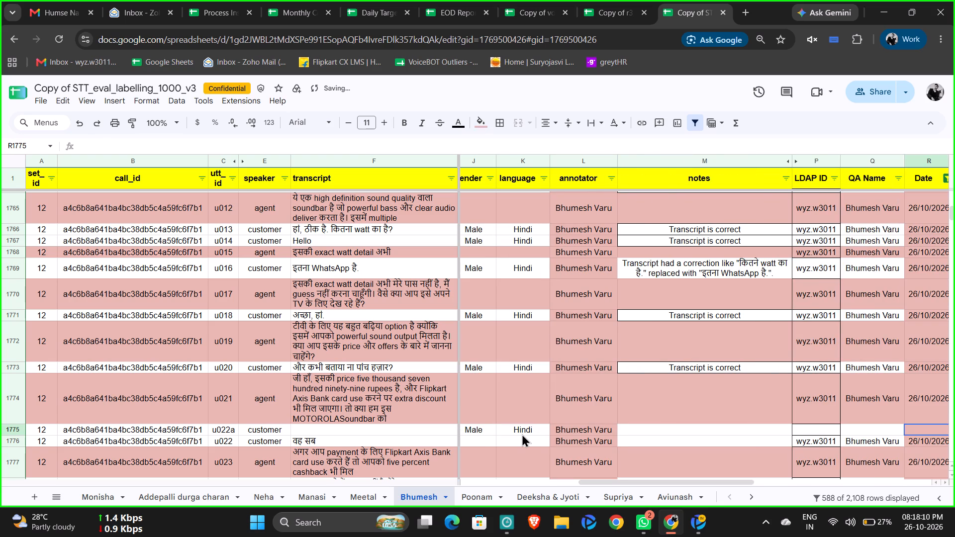
key(Left)
key(Left)
key(shift+Right)
key(shift+Right)
key(shift+Right)
key(shift+Right)
key(shift+Left)
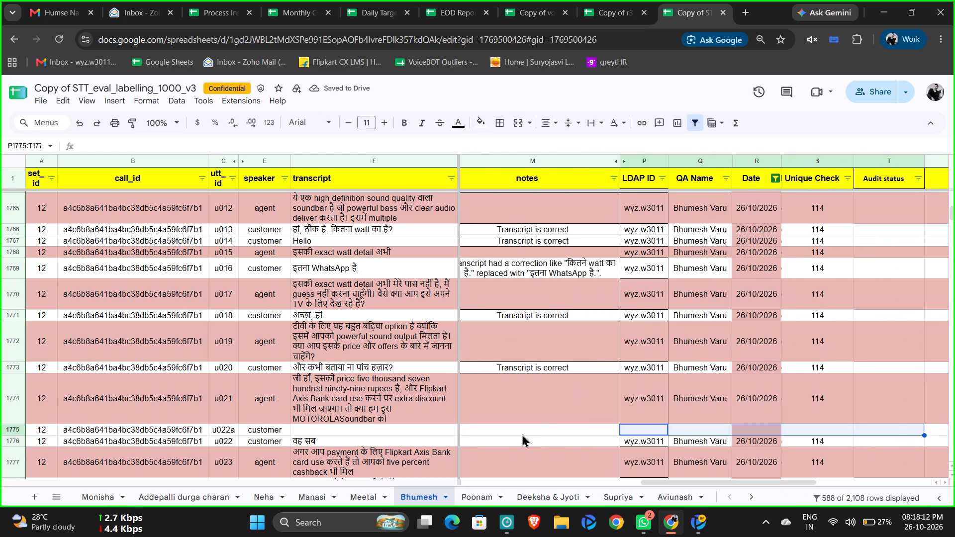
key(ctrl+d)
Look back through the notes column at earlier calls for existing wording about a sentence missing from the transcript.
key(Left)
key(Left)
key(Right)
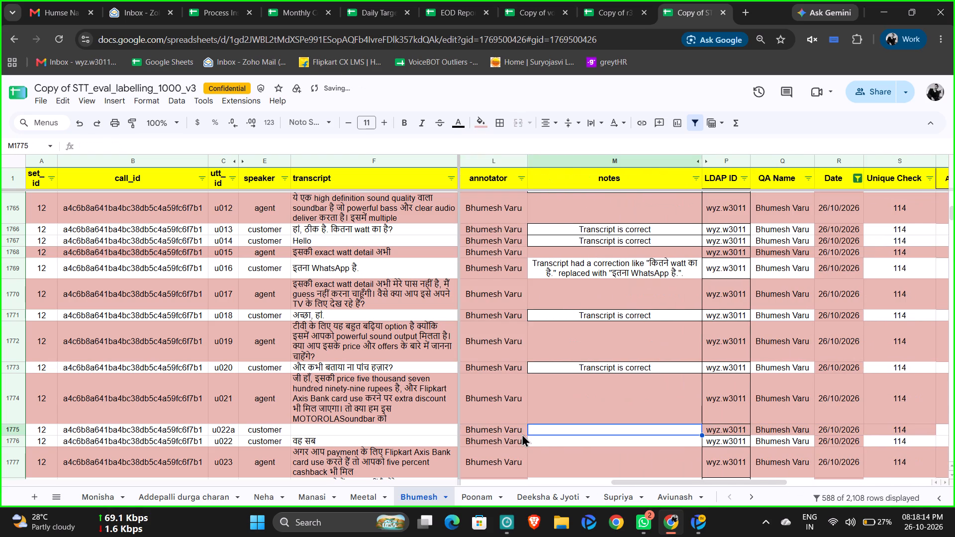
key(Up)
scroll(619, 381, up, 4)
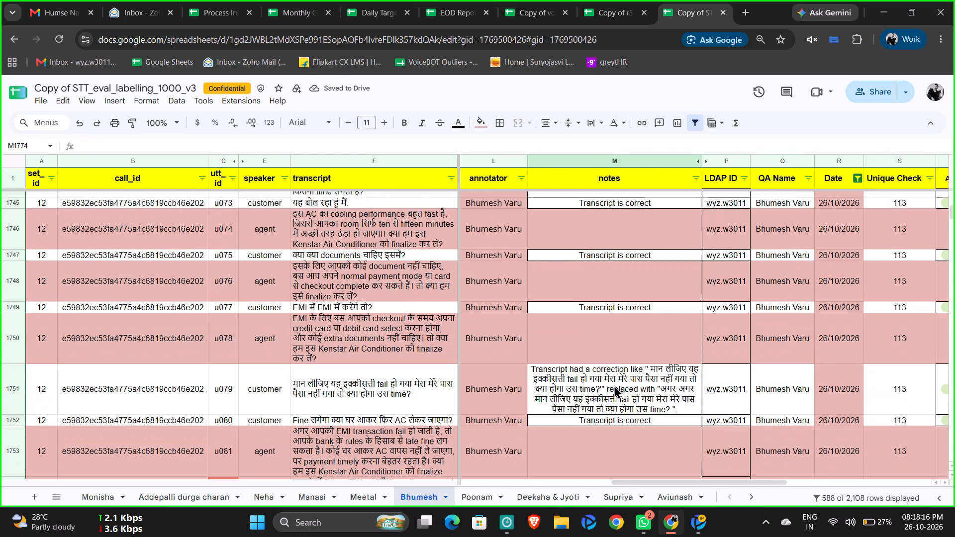
scroll(608, 358, up, 5)
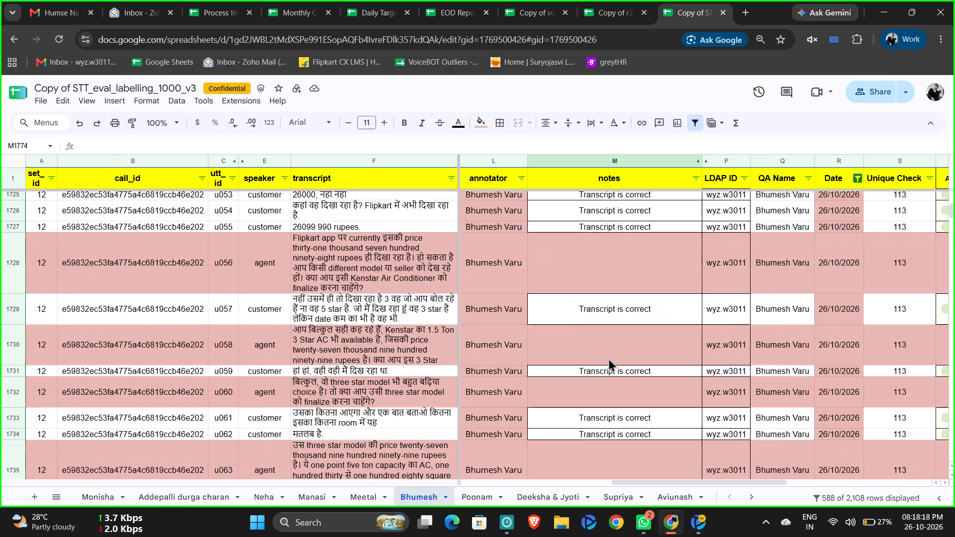
scroll(608, 358, up, 4)
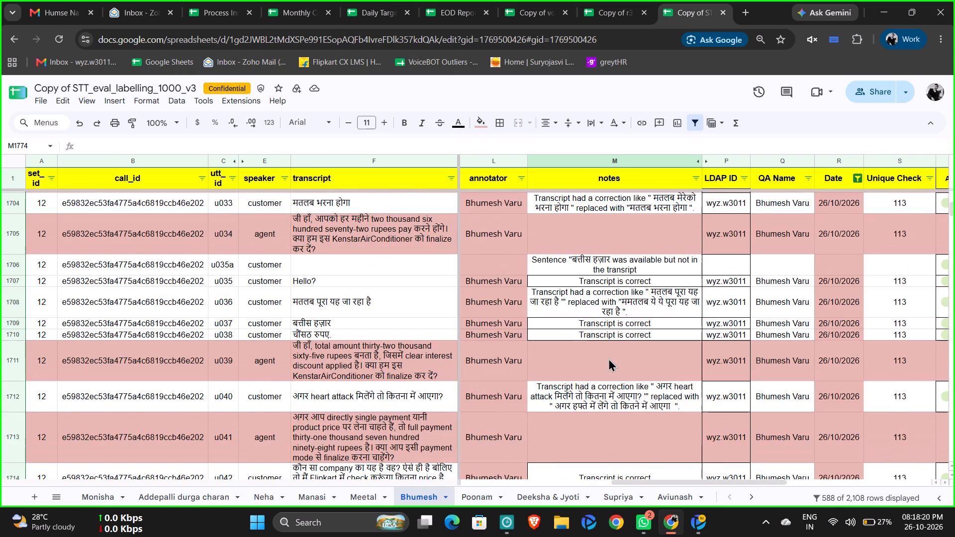
scroll(608, 358, up, 1)
scroll(608, 358, down, 1)
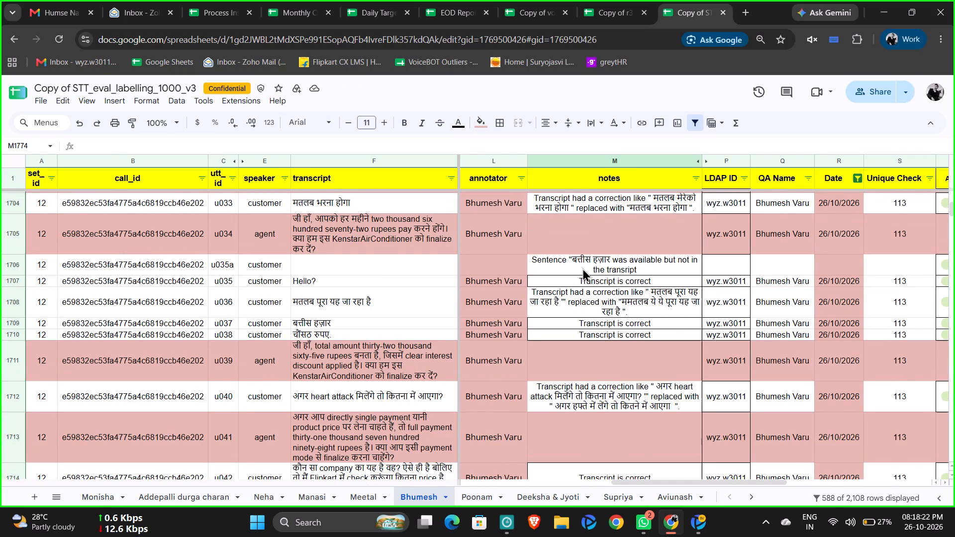
Copy the missing-sentence note from the previous call's u035a row into the u022a row's notes cell.
click(582, 268)
key(ctrl+c)
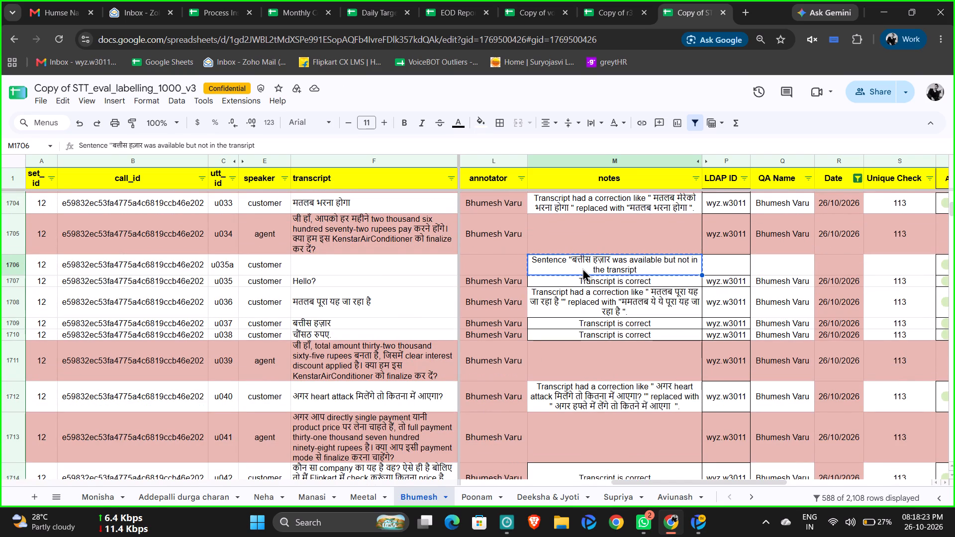
key(Down)
key(Down)
key(Down)
key(Down)
key(Down)
key(Down)
key(Down)
key(Down)
key(Down)
key(Down)
key(Down)
key(Down)
key(Down)
key(Down)
key(Down)
key(Down)
key(Down)
key(Down)
key(Down)
key(Down)
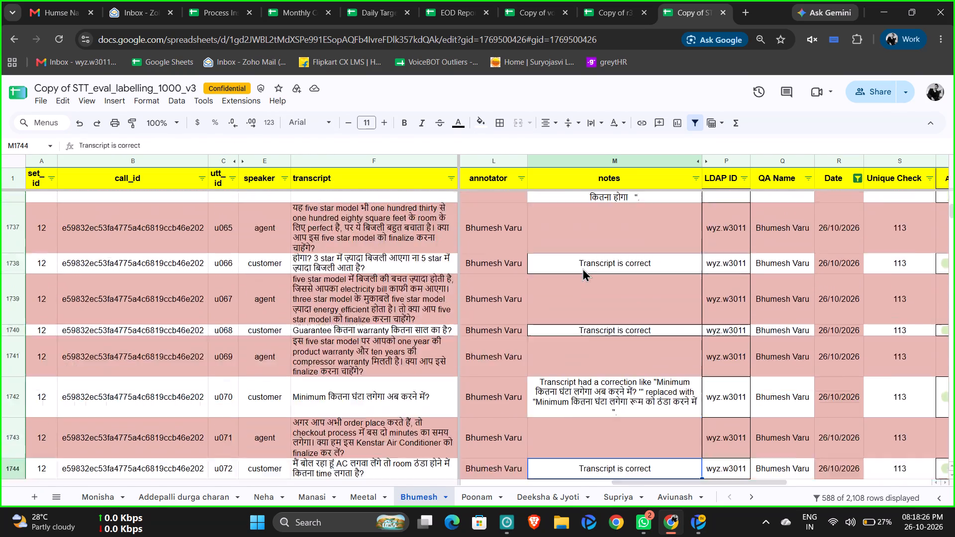
key(Down)
key(Down)
key(Down)
key(Down)
key(Down)
key(Down)
key(Down)
key(Down)
key(Down)
key(Down)
key(Down)
key(Down)
key(Down)
key(Down)
key(Down)
key(Down)
key(Down)
key(Down)
key(Down)
key(Down)
key(Down)
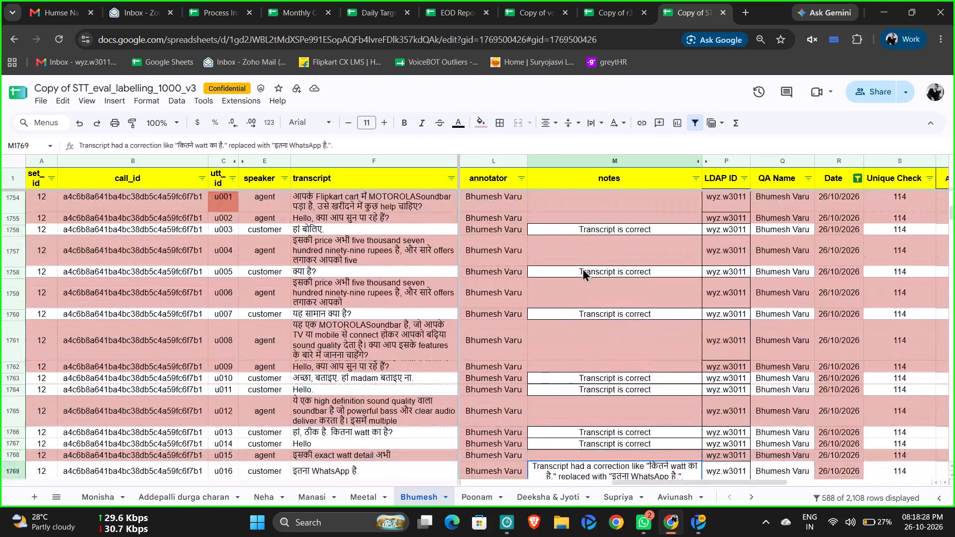
key(Up)
key(Up)
key(Up)
key(Up)
key(Up)
key(Up)
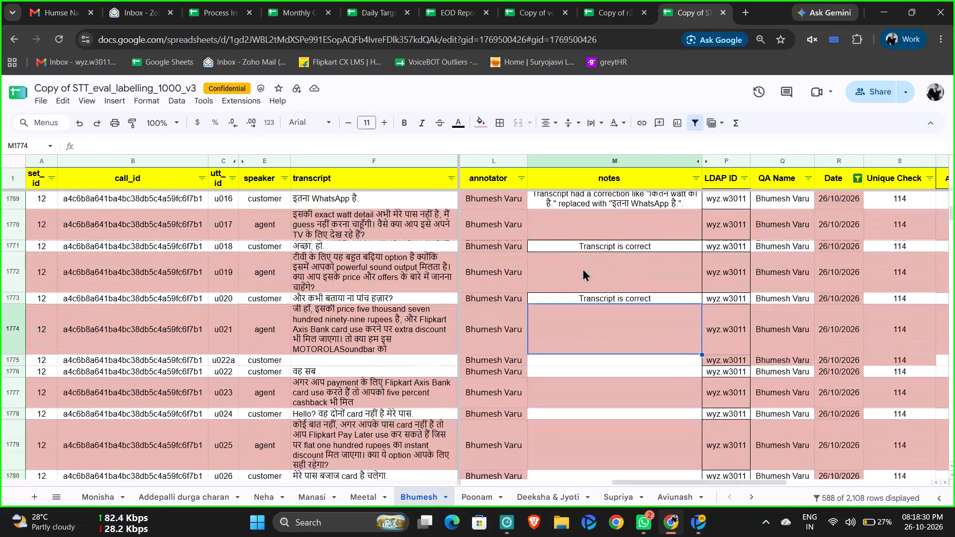
key(Down)
key(ctrl+v)
key(Left)
key(Right)
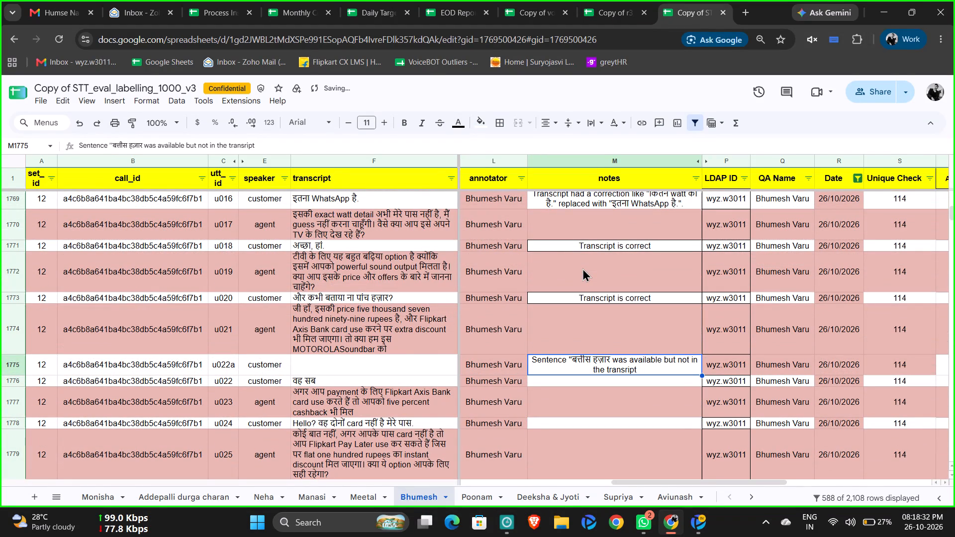
Replace the quoted phrase in the u022a row's note with its corrected transcript हां and add the closing quotation mark.
key(Left)
key(Left)
key(Left)
key(Left)
key(Left)
key(Left)
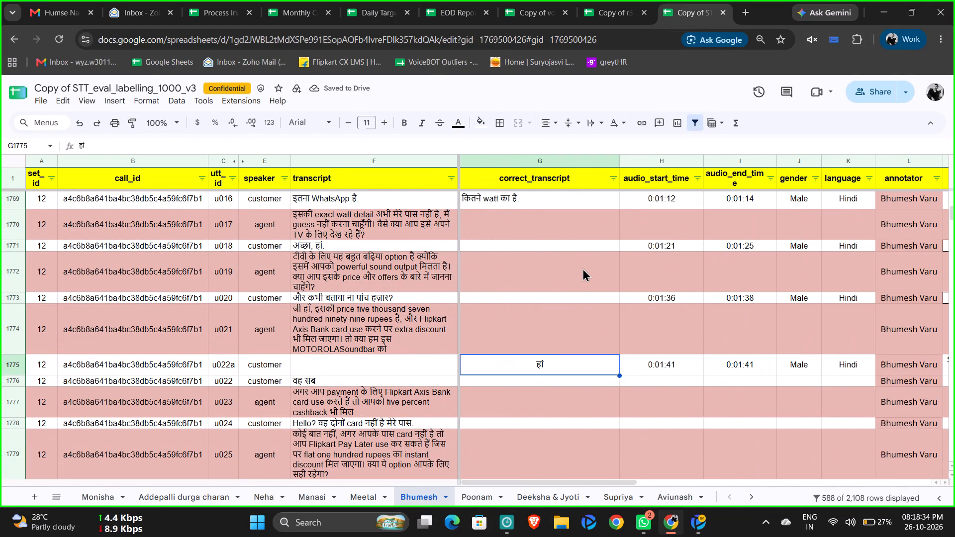
key(Left)
key(Right)
key(ctrl+c)
key(Right)
key(Right)
key(Right)
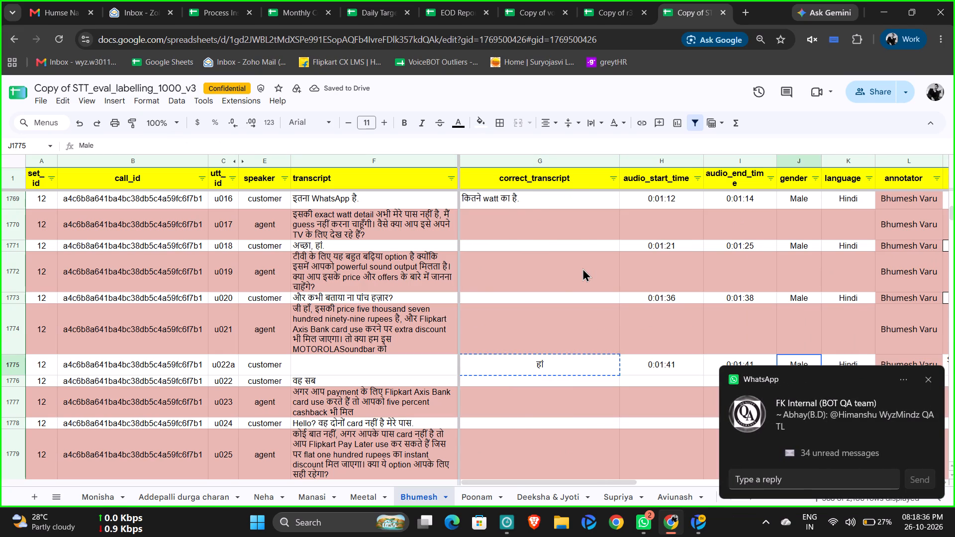
key(Right)
key(Right)
key(Right)
key(Right)
key(Right)
key(Left)
key(Left)
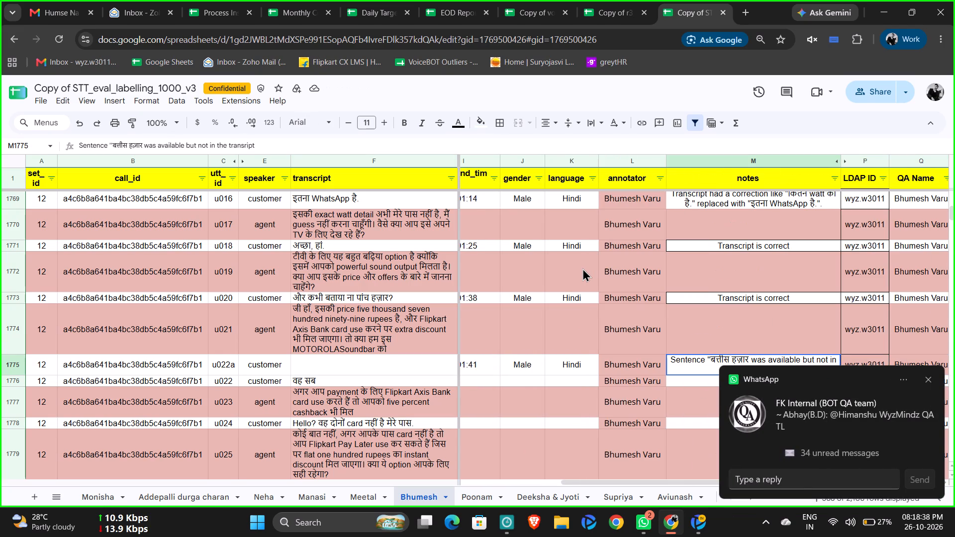
key(Return)
key(Left)
key(Left)
key(Left)
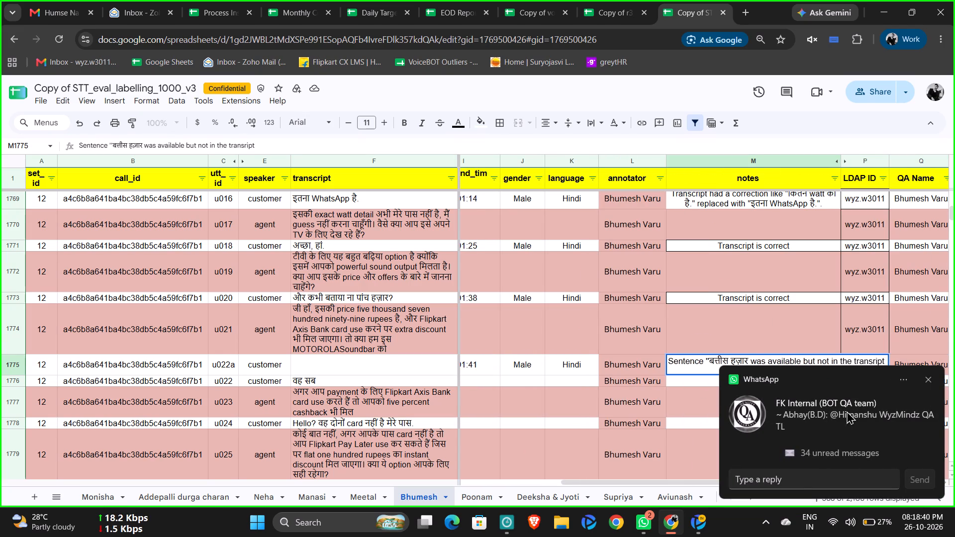
click(932, 378)
key(Left)
key(Left)
key(Left)
key(Left)
key(Left)
key(Left)
key(Left)
key(Left)
key(Left)
key(Left)
key(Left)
key(Left)
key(Left)
key(Left)
key(Left)
key(Left)
key(Left)
key(Left)
key(Left)
key(Left)
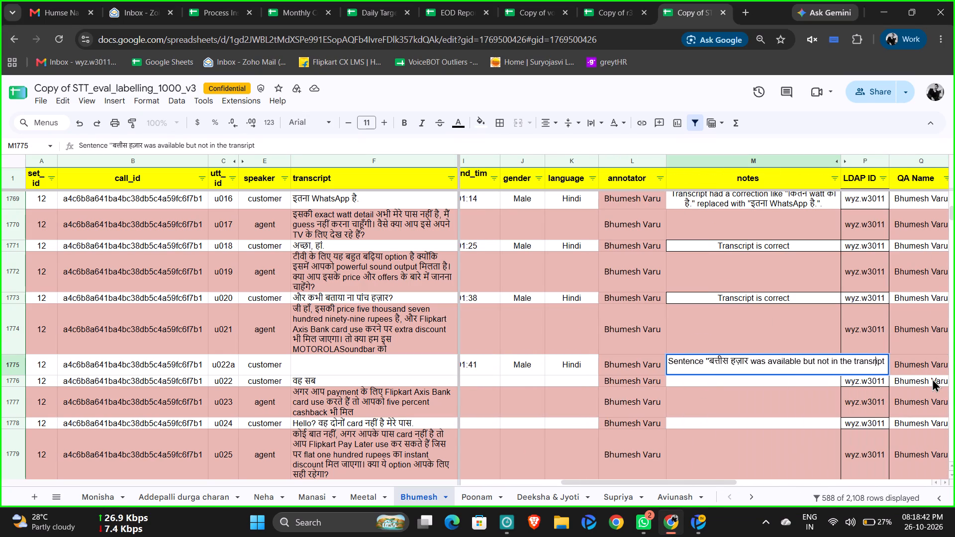
key(Left)
key(Left)
key(Left)
key(Left)
key(Left)
key(Left)
key(Left)
key(Left)
key(Left)
key(Left)
key(Left)
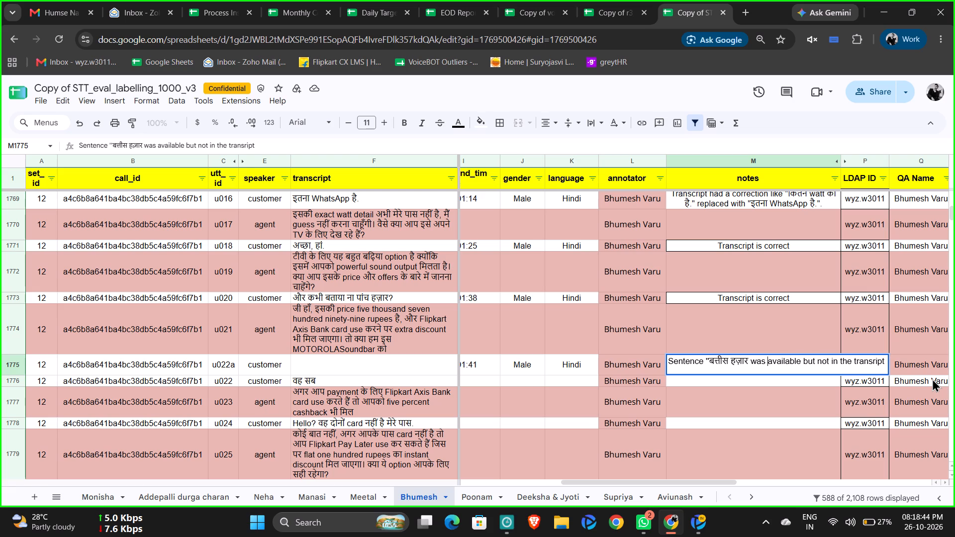
key(Left)
key(Left)
key(Left)
key(Left)
key(Left)
key(Left)
key(Left)
key(Left)
key(Left)
key(Left)
key(Left)
key(Left)
key(Left)
key(Right)
key(shift+Right)
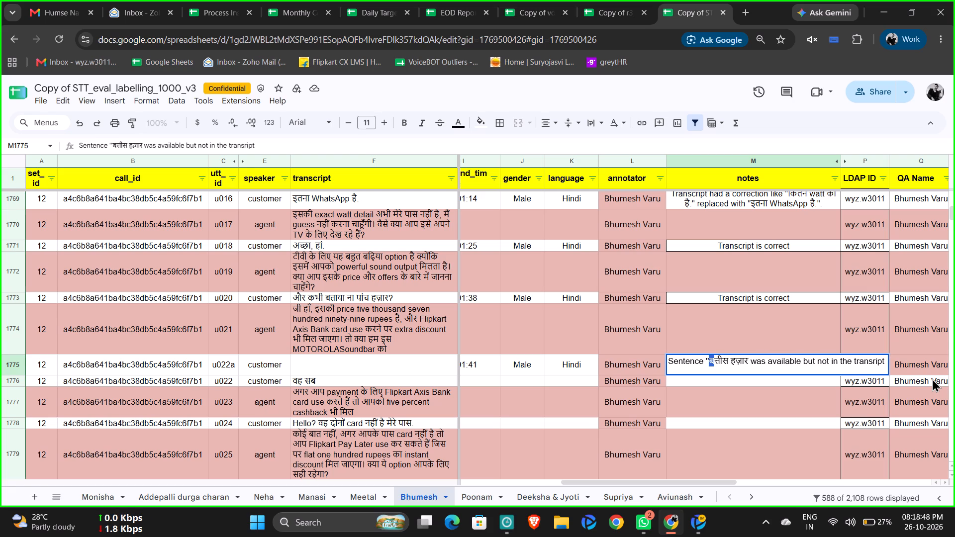
key(shift+Right)
key(shift+Right)
key(shift+Right)
key(shift+Right)
key(shift+Right)
key(shift+Right)
key(shift+Right)
key(shift+Left)
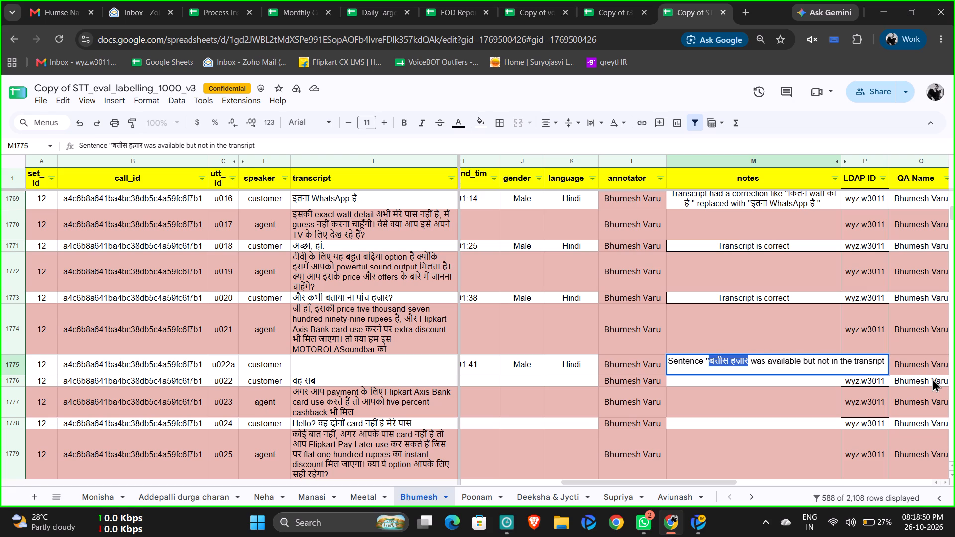
key(ctrl+v)
key(shift+quotedbl)
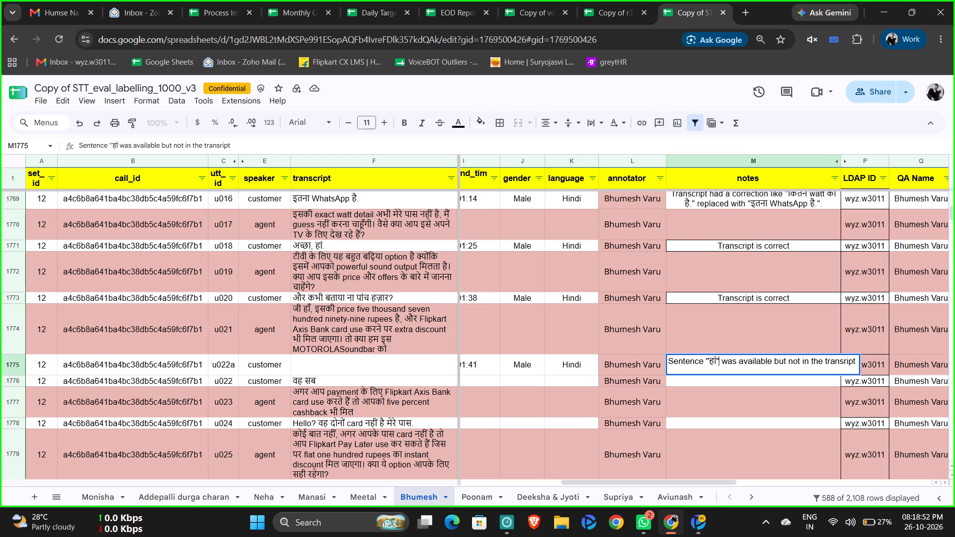
key(Return)
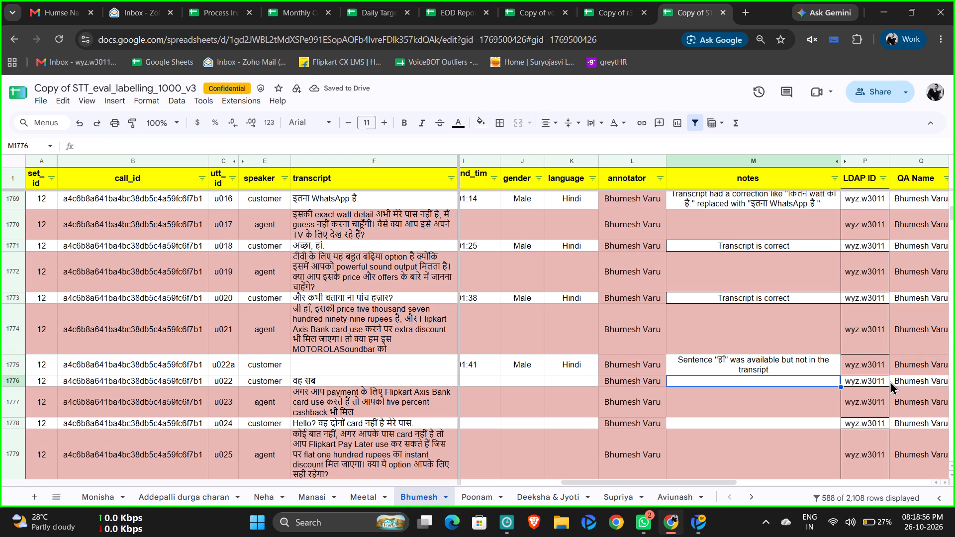
Switch to the Voice Platform call recording and replay the audio from about 1:44 to check the customer's "वह सब" utterance.
click(687, 518)
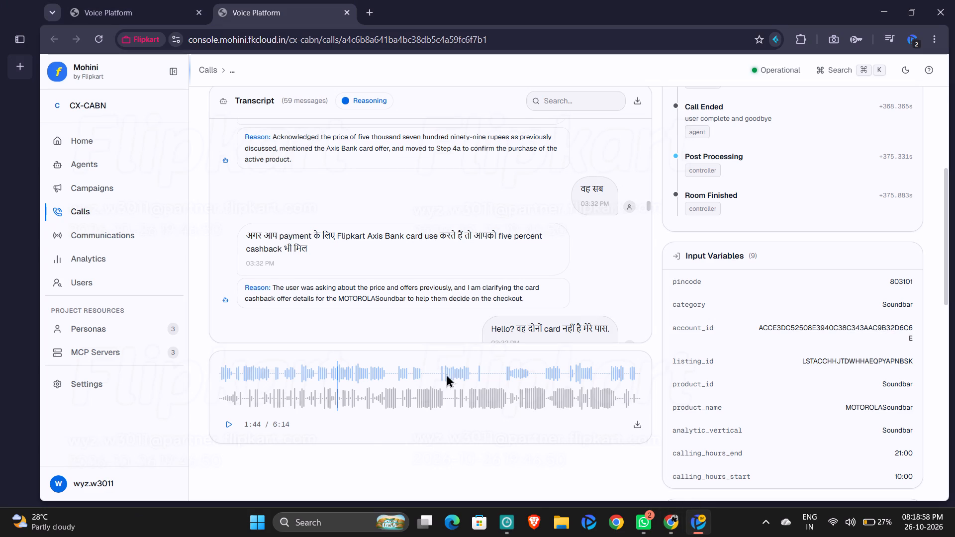
click(226, 429)
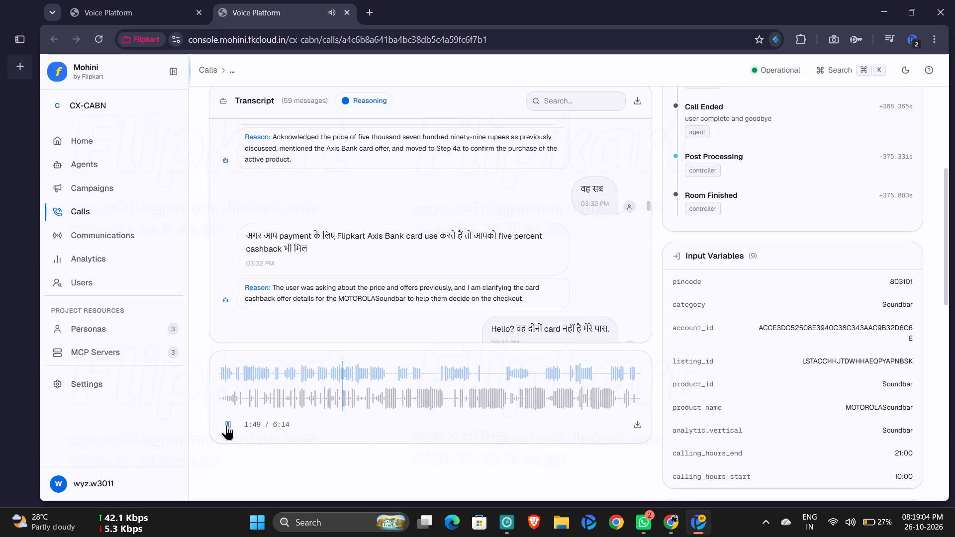
click(226, 425)
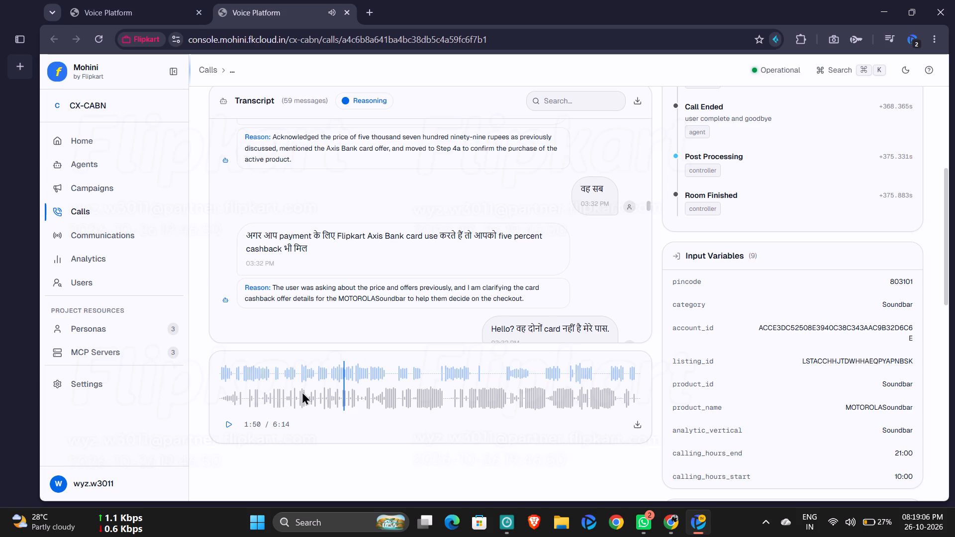
click(337, 393)
click(224, 424)
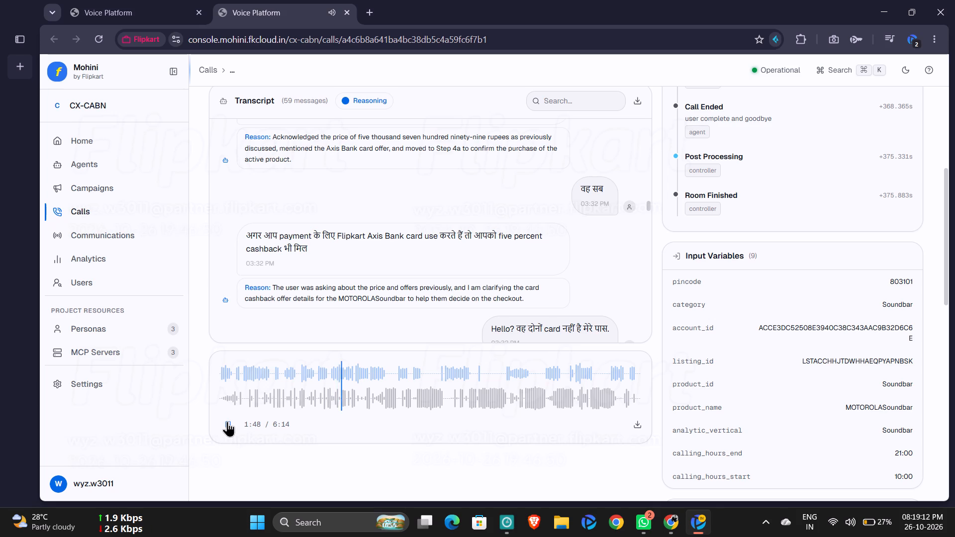
Replay the call recording around 1:50 to check the wording and timing of the u022 customer utterance.
click(227, 421)
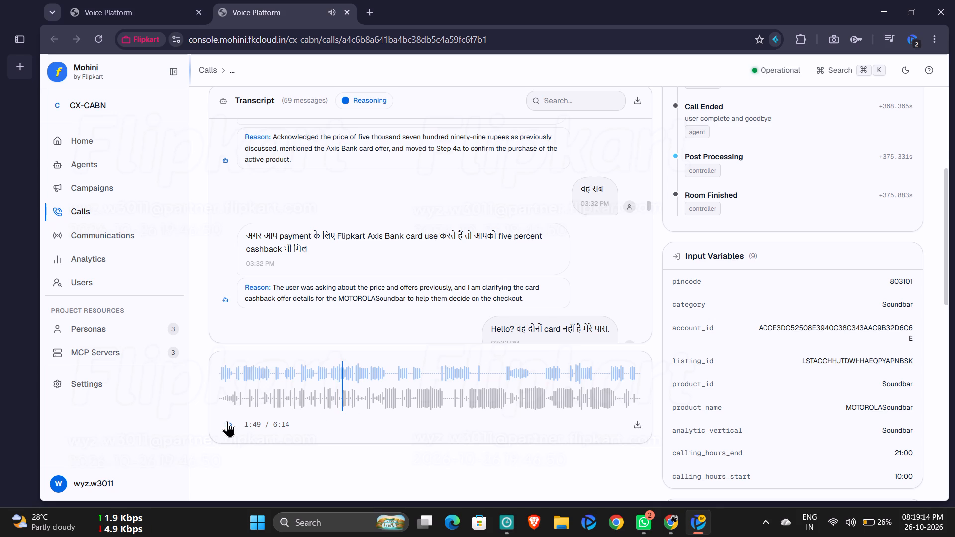
click(227, 421)
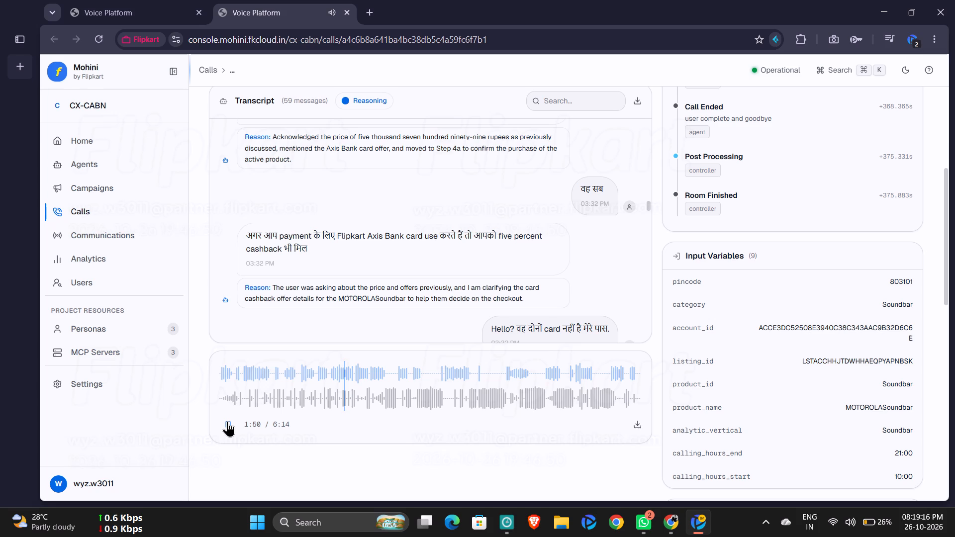
click(227, 421)
click(344, 393)
click(233, 422)
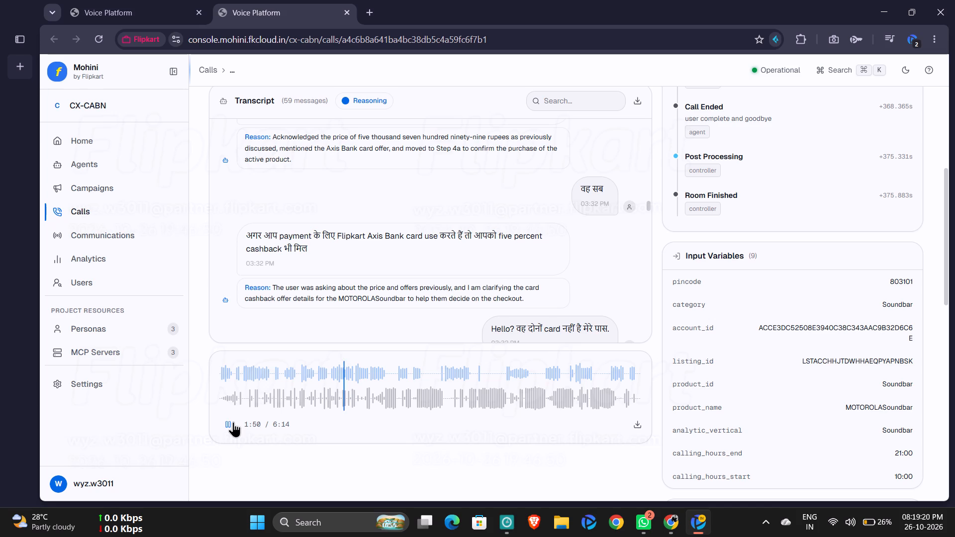
click(233, 422)
Back in the spreadsheet, fill the u022 row's start time, end time, gender and language from the u022a row above.
click(668, 523)
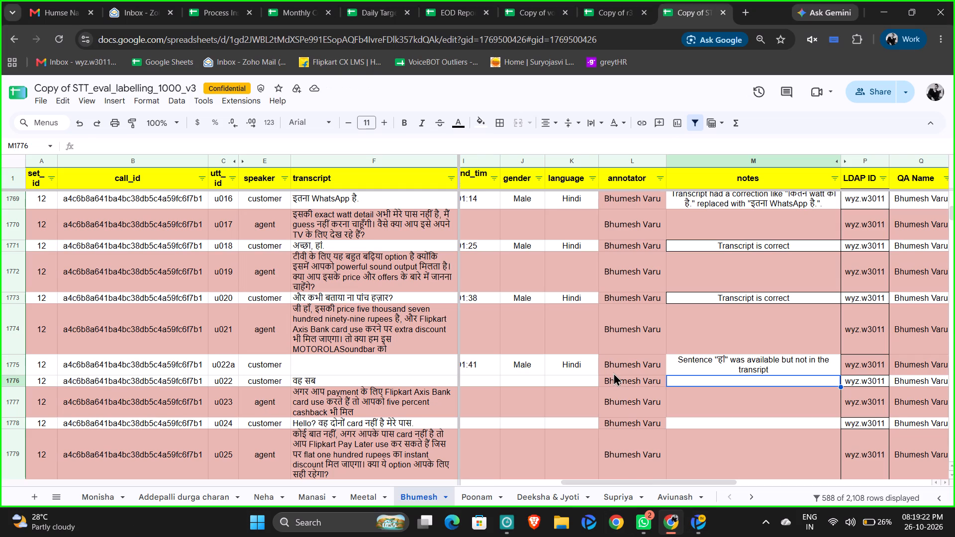
click(613, 372)
key(Down)
key(Left)
key(Left)
key(Left)
key(Left)
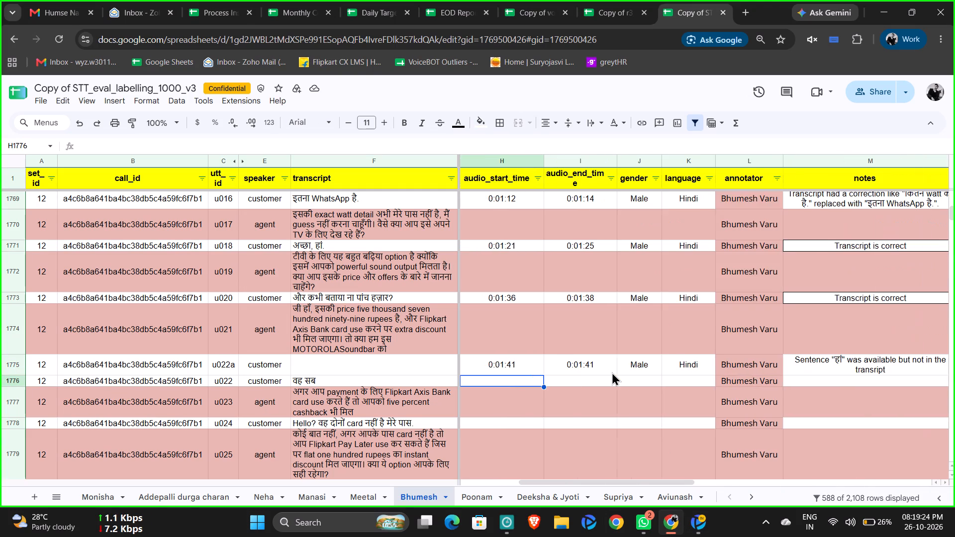
key(Left)
key(Right)
key(Right)
key(Left)
key(shift+Right)
key(shift+Right)
key(shift+Right)
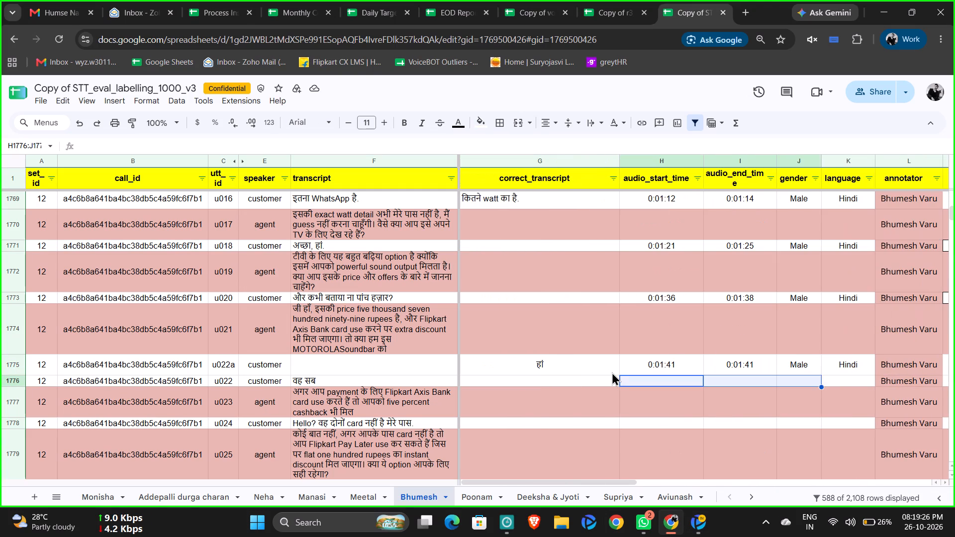
key(ctrl+d)
Set the u022 row's audio start time to 0:01:49.
key(Left)
key(Right)
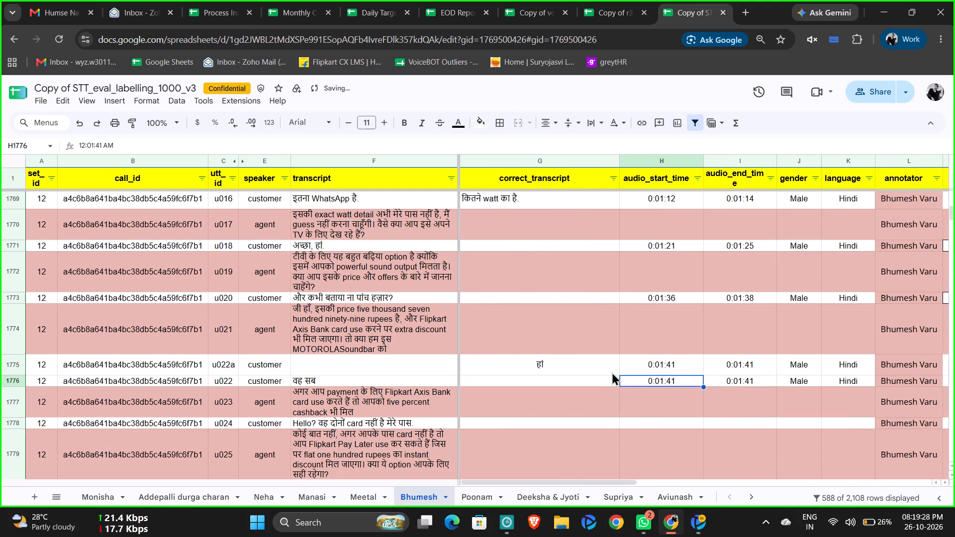
key(Return)
key(Left)
key(Left)
key(Left)
key(BackSpace)
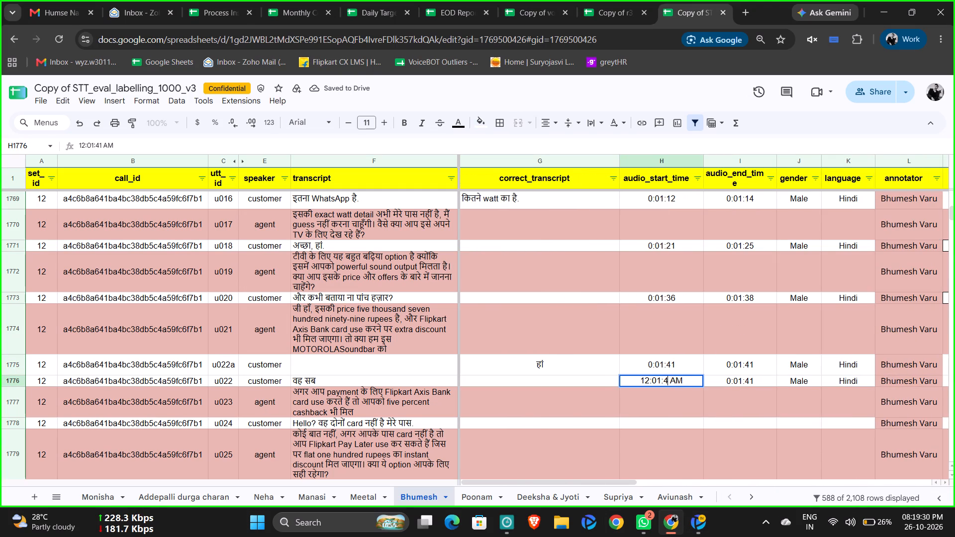
key(9)
key(Return)
Set the u022 row's audio end time to 12:01:50 AM.
key(Right)
key(Up)
key(Return)
key(period)
key(Left)
key(Left)
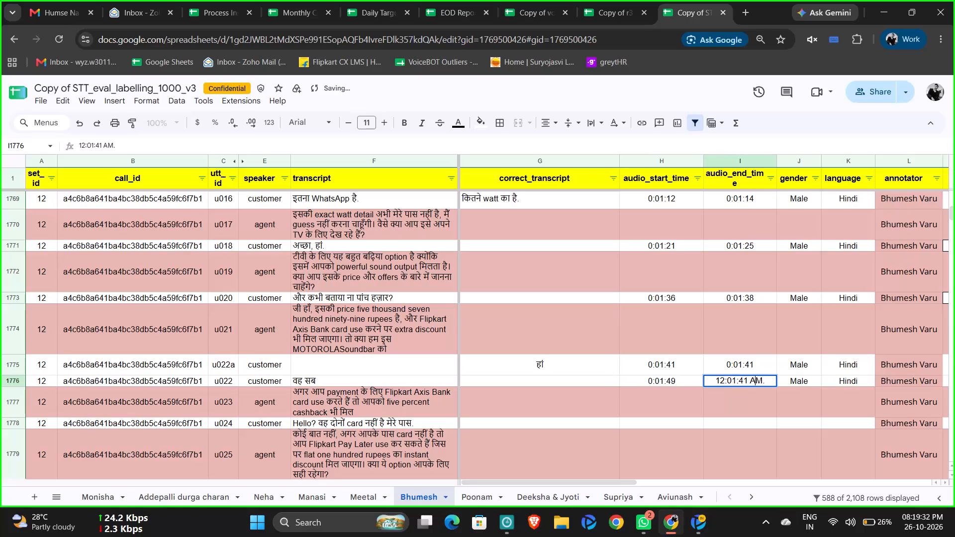
key(Left)
key(Left)
key(BackSpace)
key(BackSpace)
text(50)
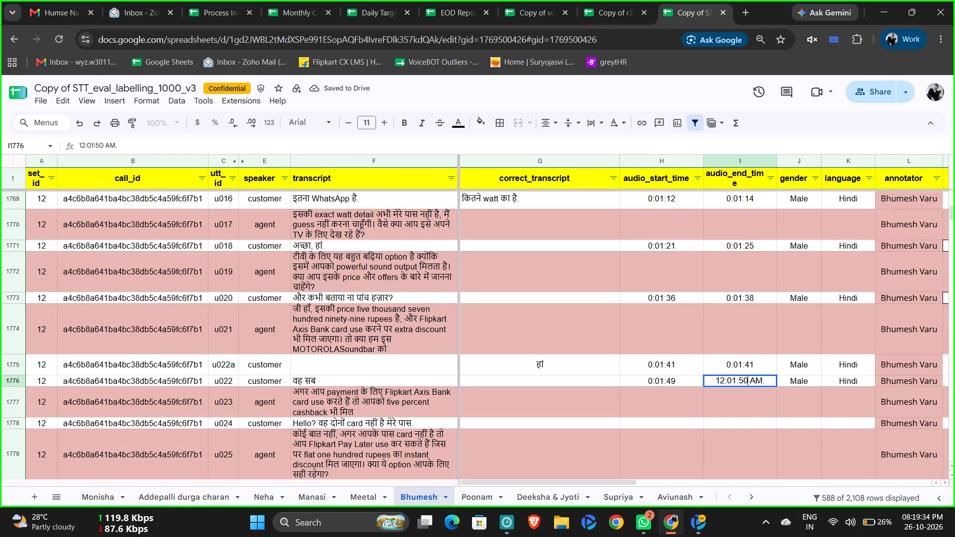
key(Return)
Start the u022 row's note with the text "Remaining transcrip".
key(Right)
key(Up)
key(Right)
key(Right)
key(Right)
key(Right)
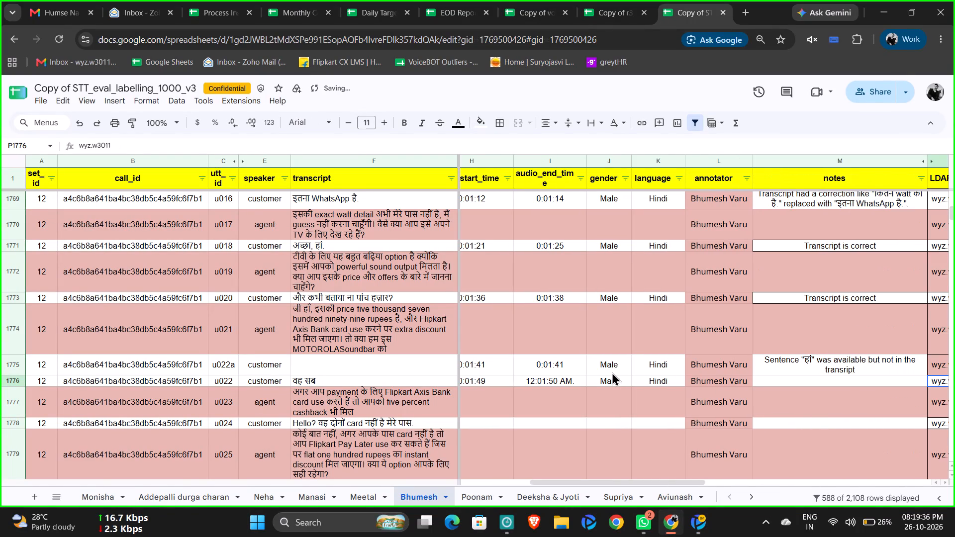
key(Left)
text(Remail)
key(Return)
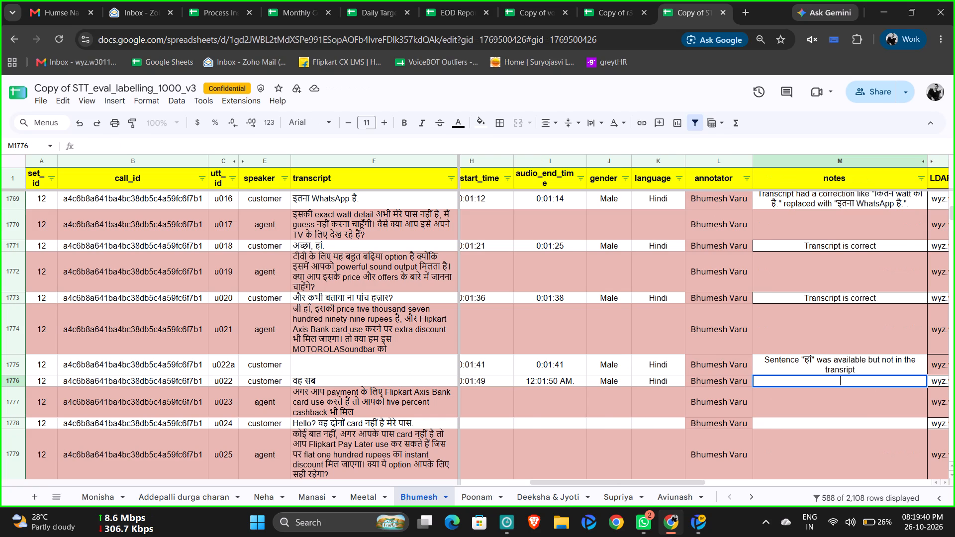
text(Remail)
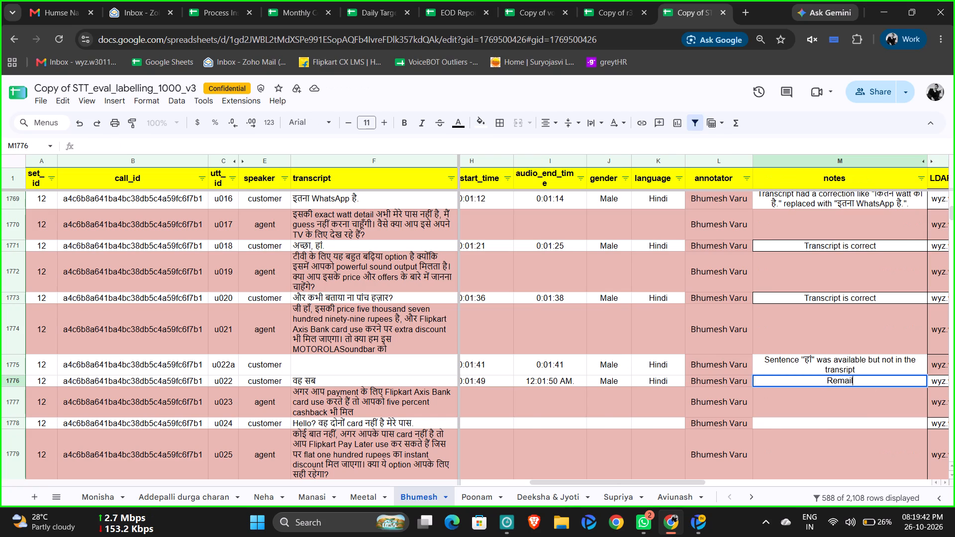
key(BackSpace)
text(ning transcri)
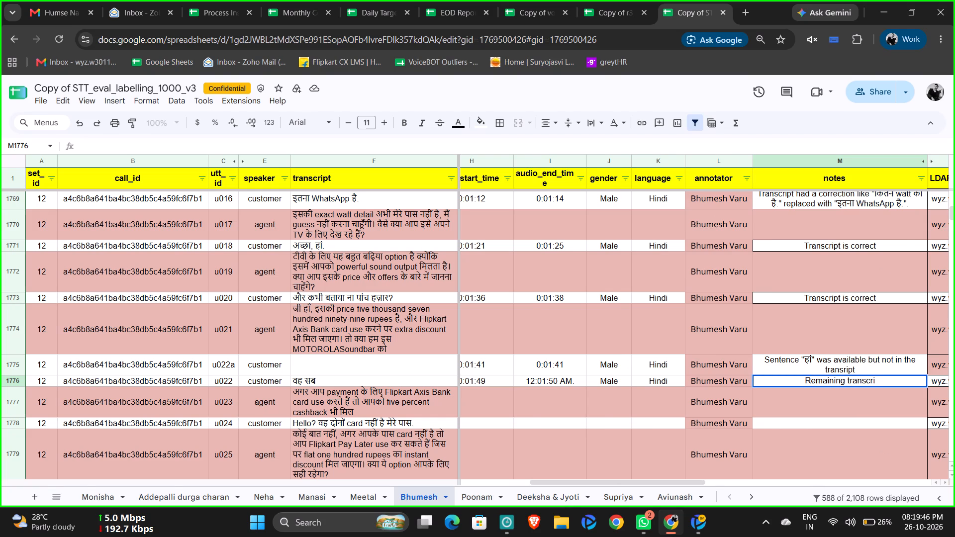
key(p)
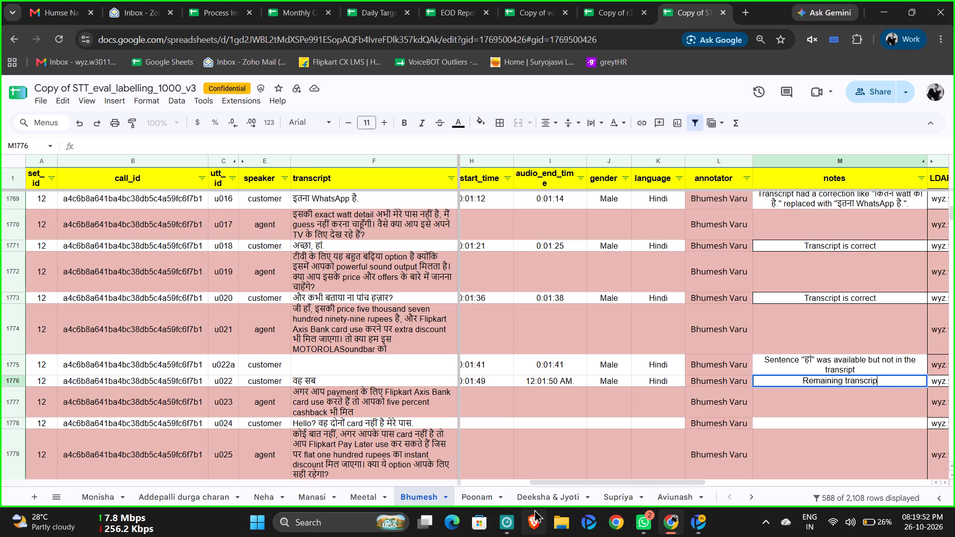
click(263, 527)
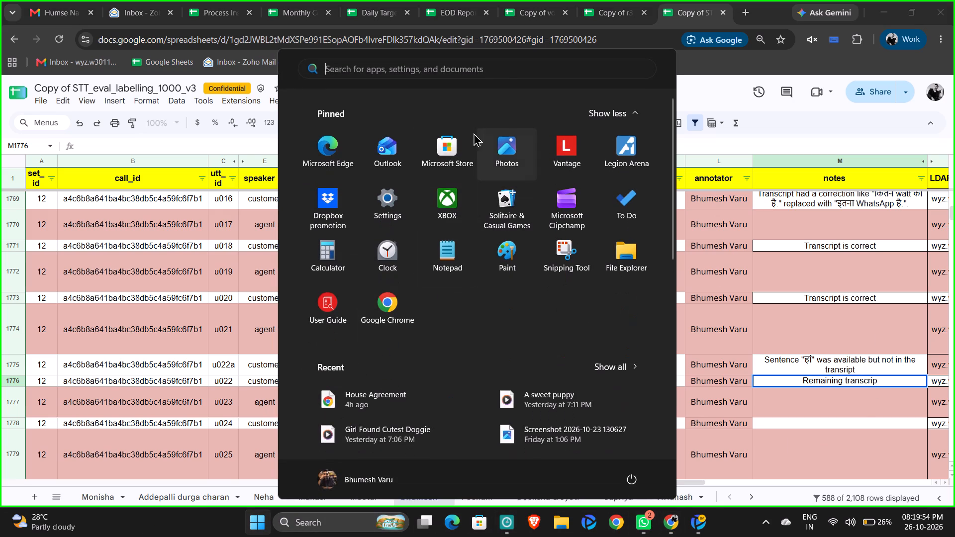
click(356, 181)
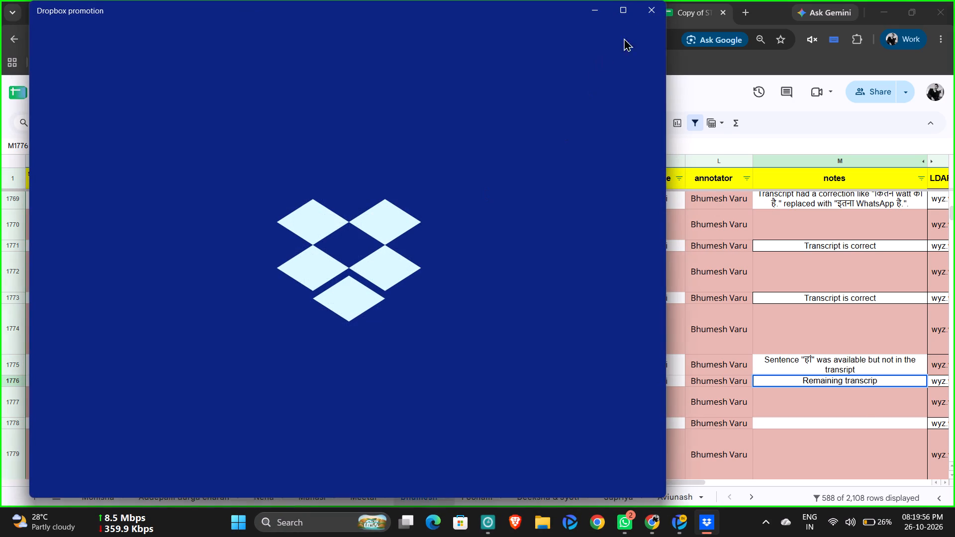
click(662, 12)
Switch to Time Champ and check the day's time log and the working-time summary.
click(504, 527)
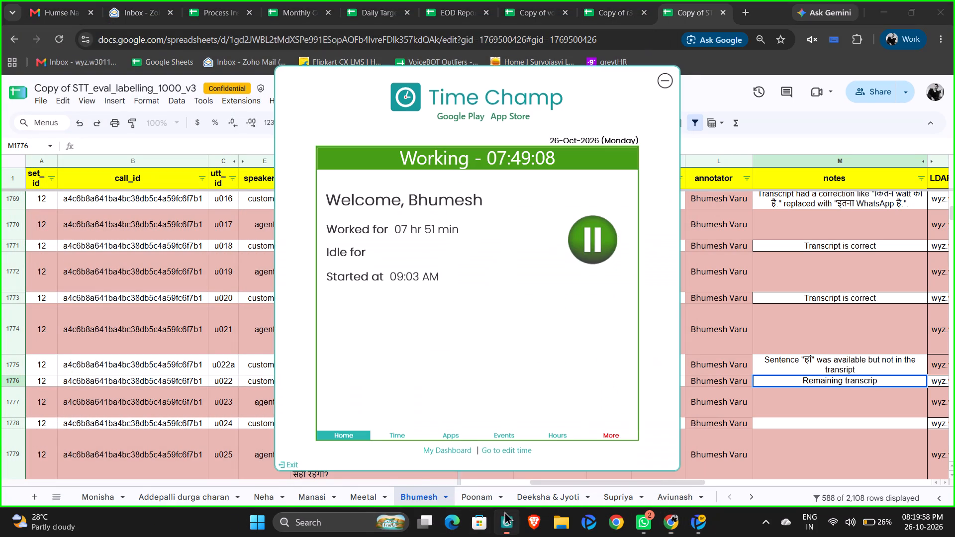
click(399, 438)
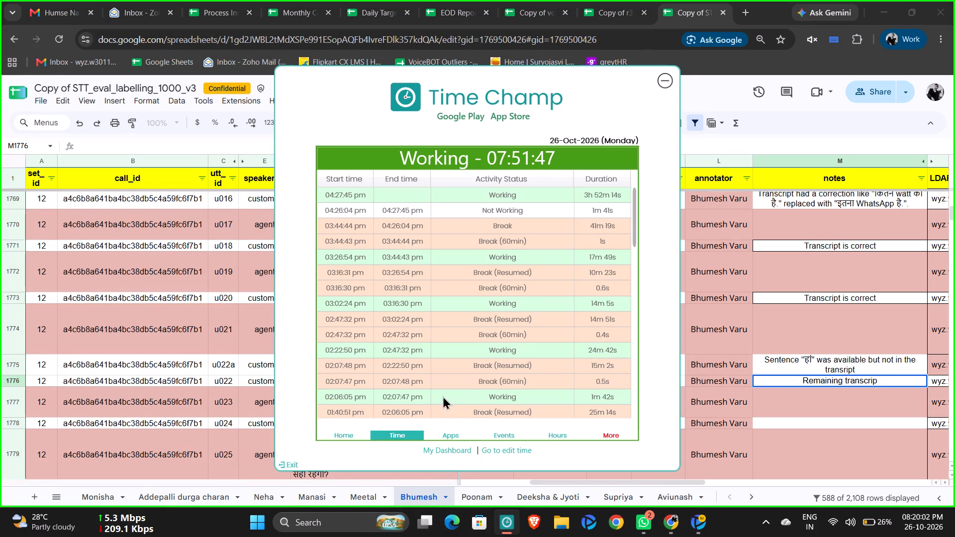
click(345, 430)
click(339, 434)
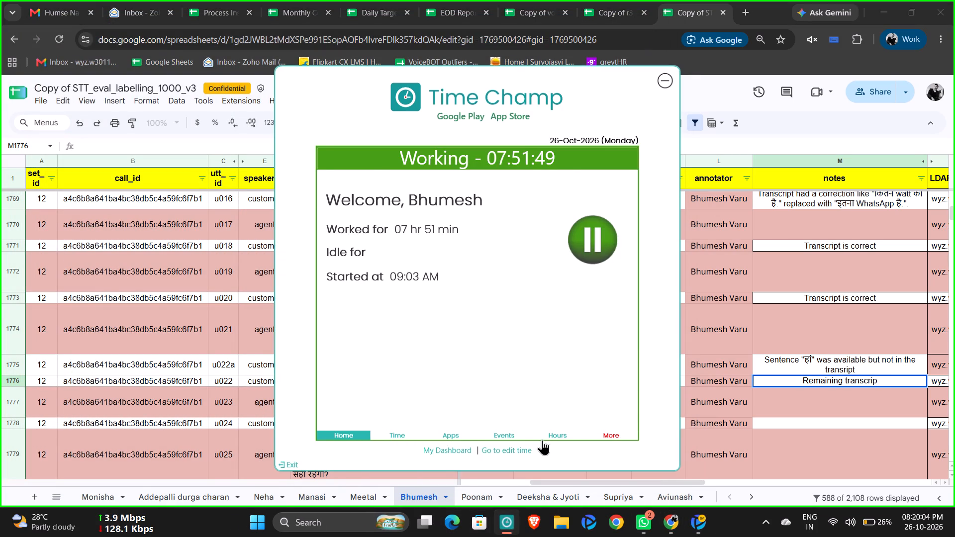
Sync the tracked time in Time Champ.
click(618, 435)
click(573, 185)
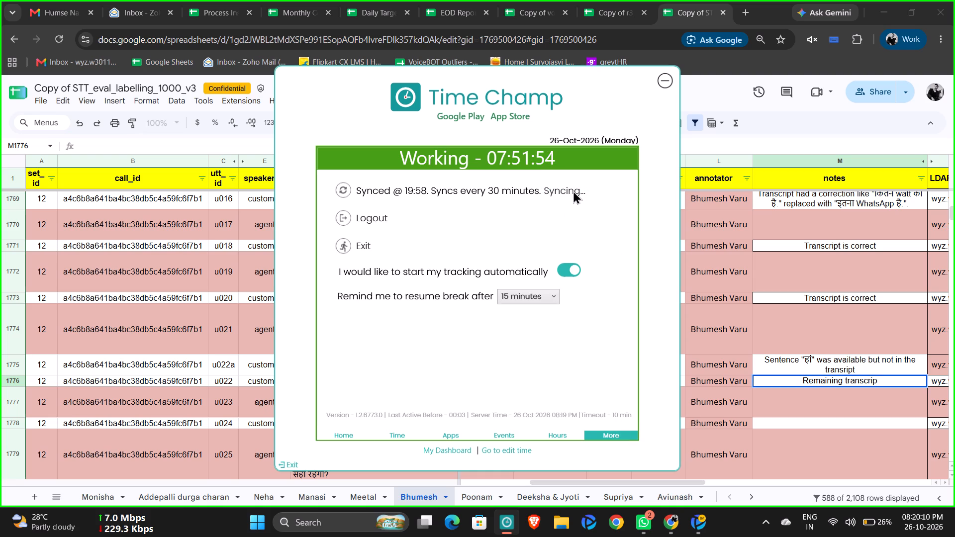
click(573, 190)
Open the Time Champ web dashboard, check the day's working-time figures, and close it.
click(443, 450)
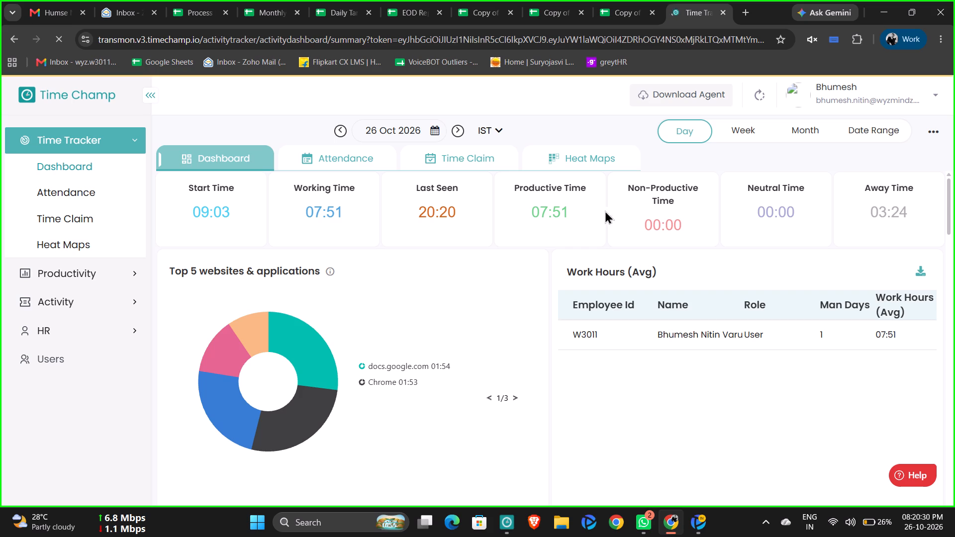
click(719, 10)
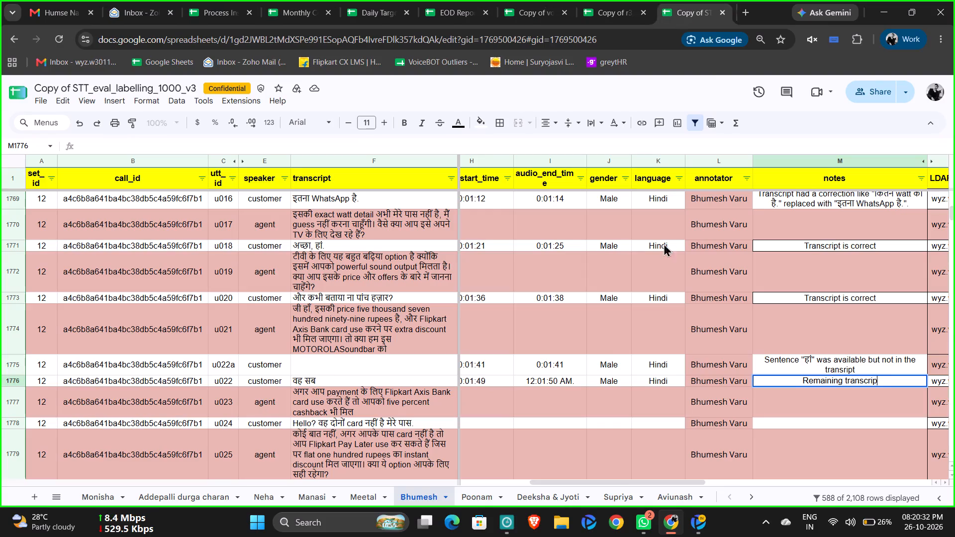
Switch to Windows Settings and search for "typing" to open the Typing settings.
click(252, 518)
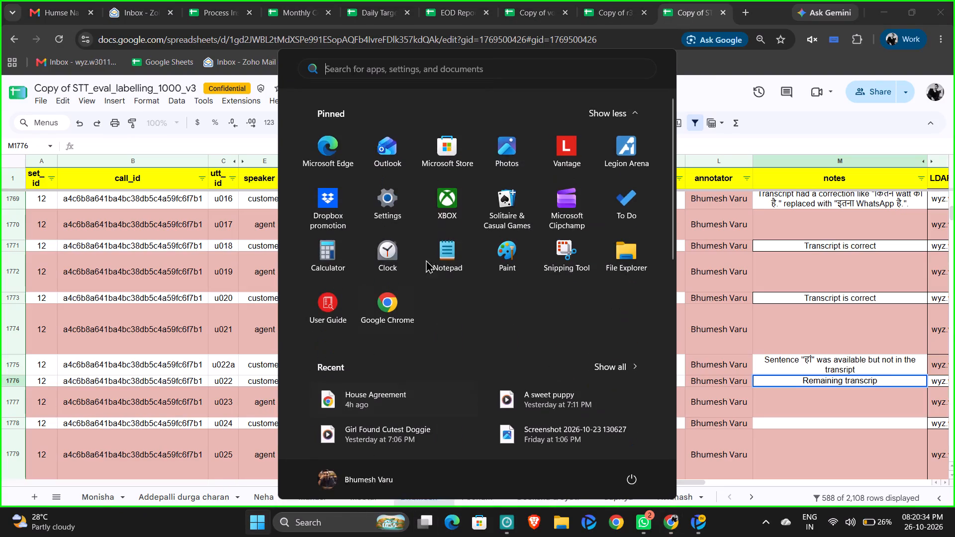
click(396, 201)
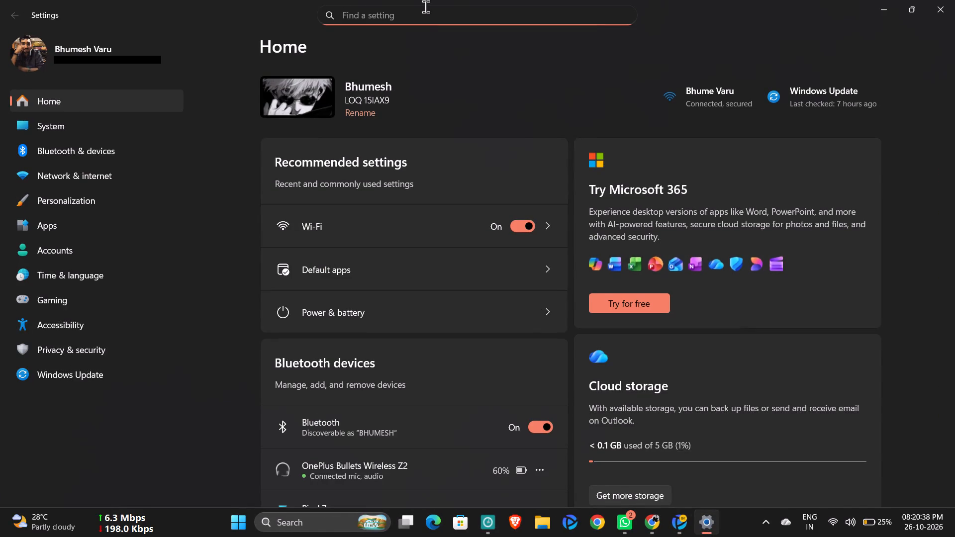
text(ty)
text(ping)
key(Return)
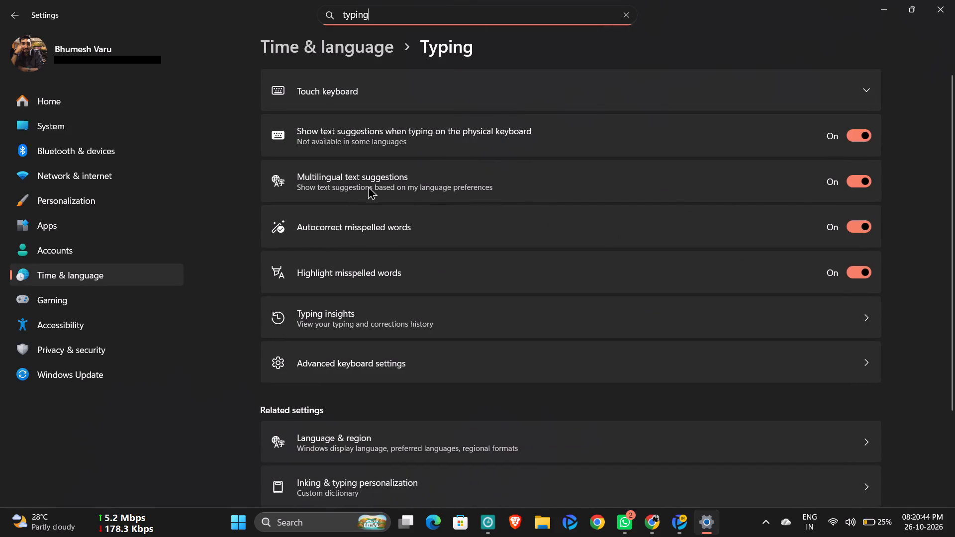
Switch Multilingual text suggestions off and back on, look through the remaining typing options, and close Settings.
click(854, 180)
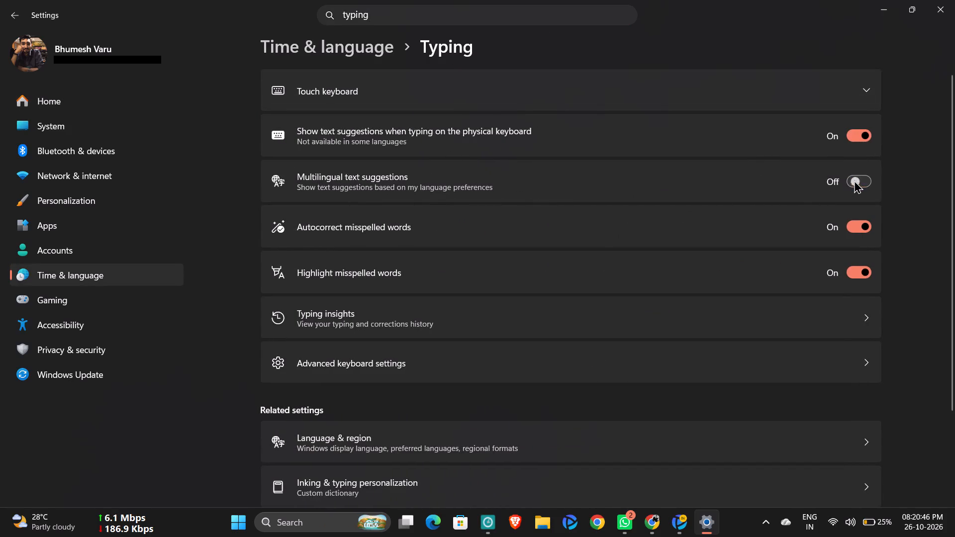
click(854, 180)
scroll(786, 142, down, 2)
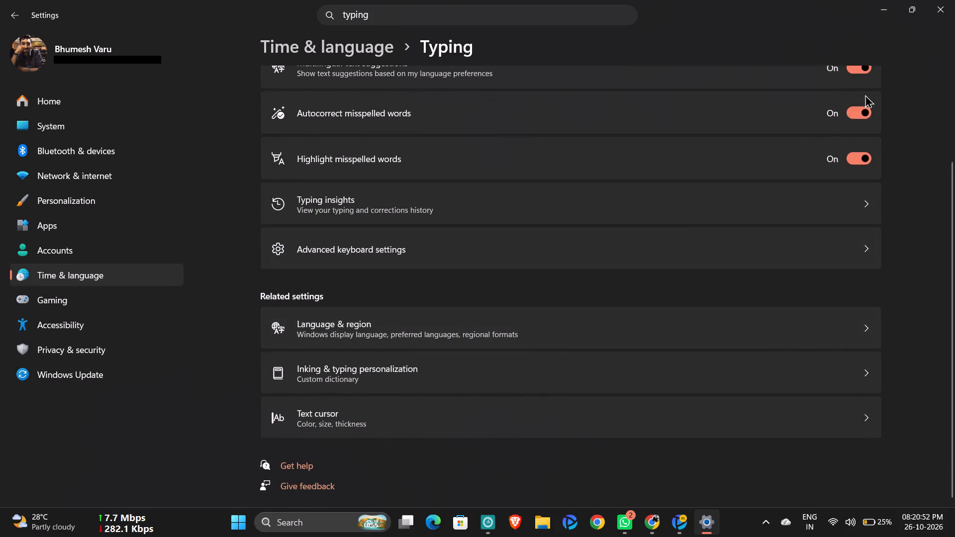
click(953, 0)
Complete the u022 row's note in the spreadsheet so it reads "Remaining transcript was not audible".
click(800, 411)
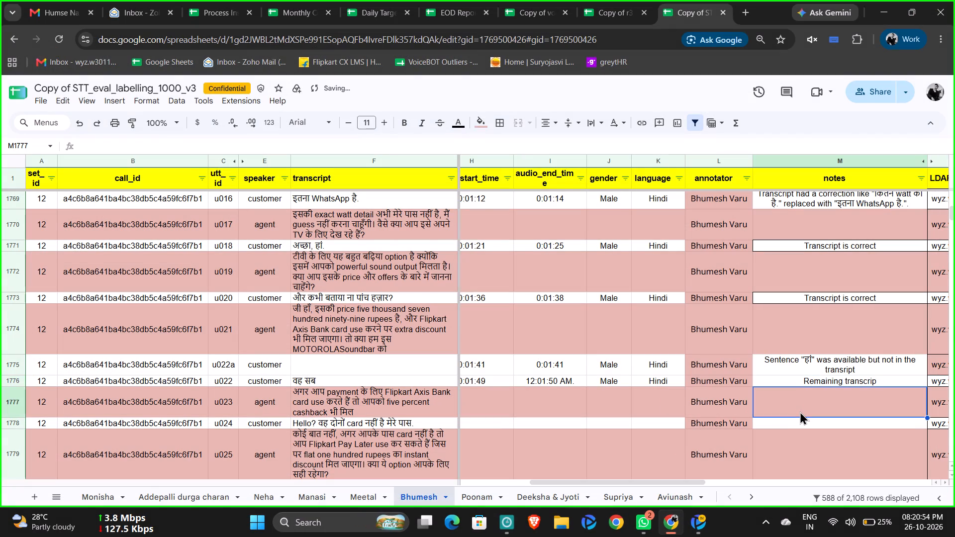
key(Up)
key(Return)
key(BackSpace)
key(BackSpace)
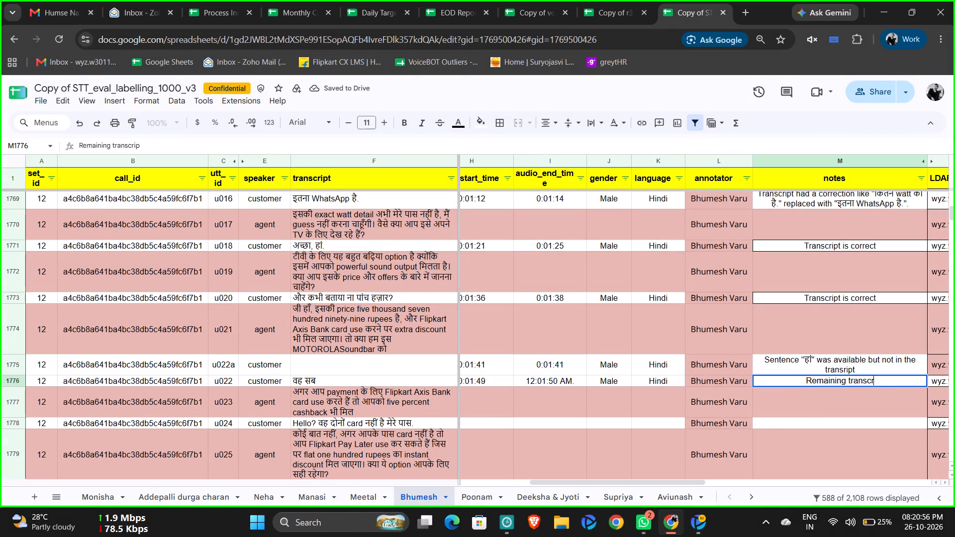
key(BackSpace)
key(BackSpace)
key(BackSpace)
key(BackSpace)
key(BackSpace)
key(BackSpace)
key(BackSpace)
text(transcrip)
key(t)
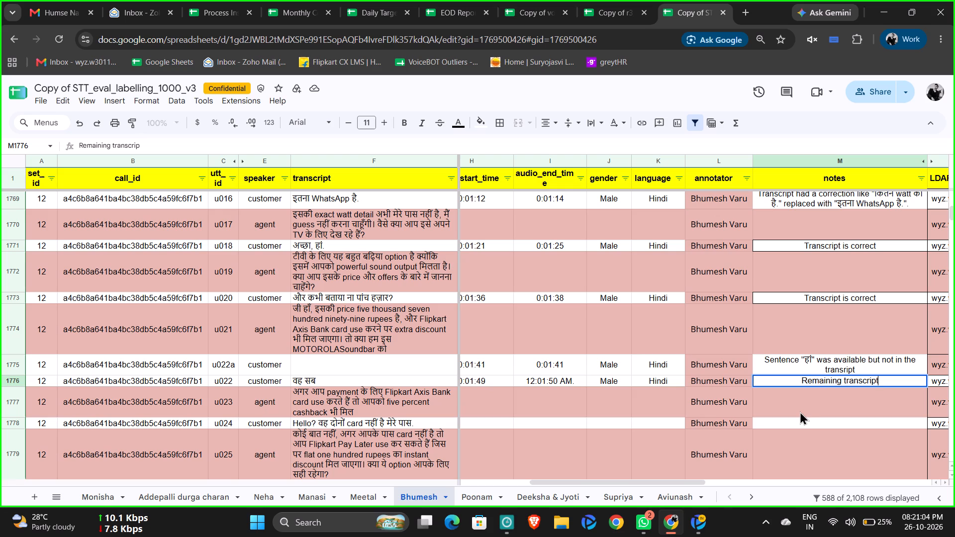
key(space)
text(was)
key(space)
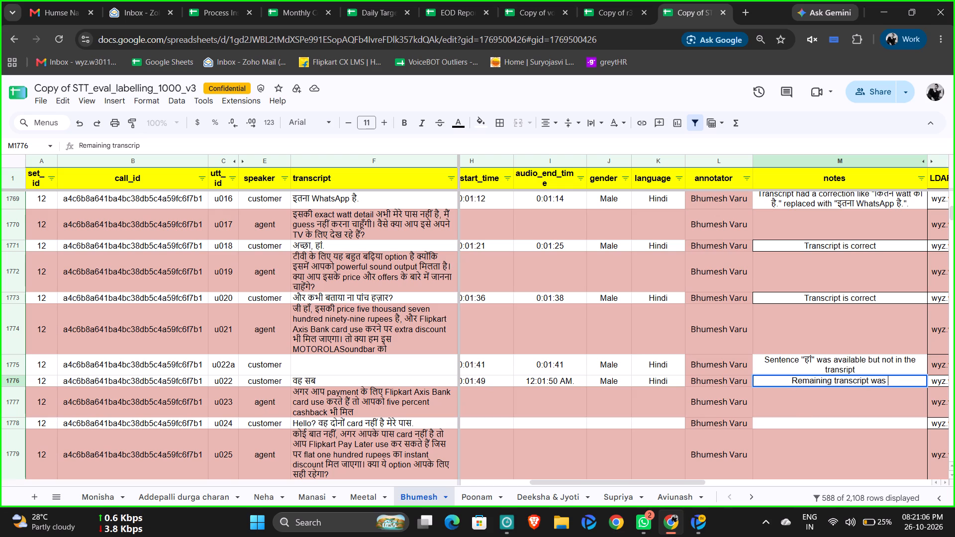
text(not audible)
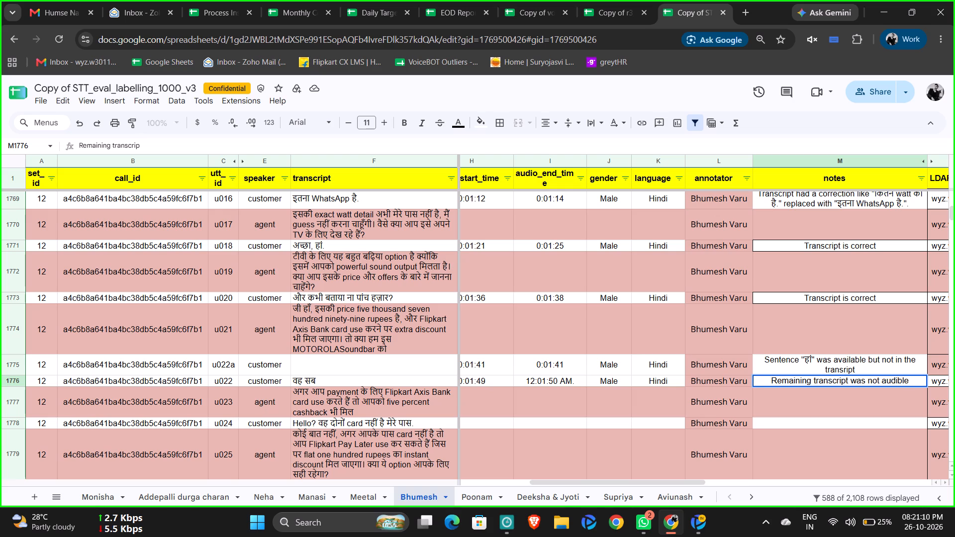
key(Return)
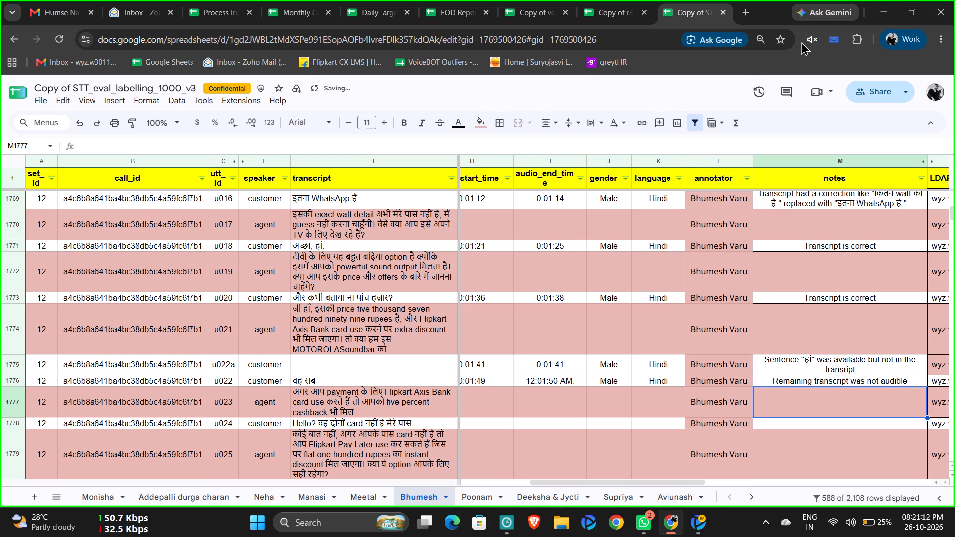
Check the working-time summary on Time Champ's home view and return to the call's Voice Platform page.
click(877, 11)
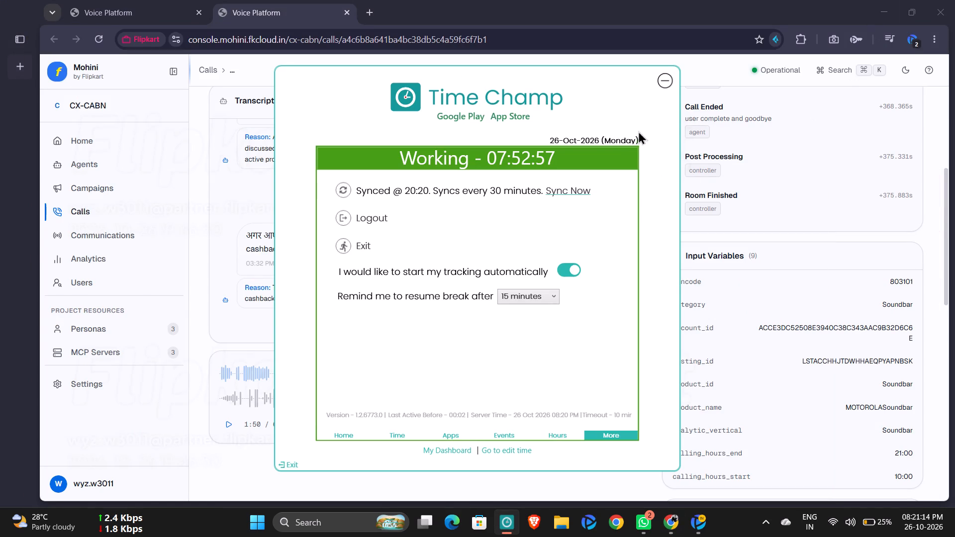
click(341, 438)
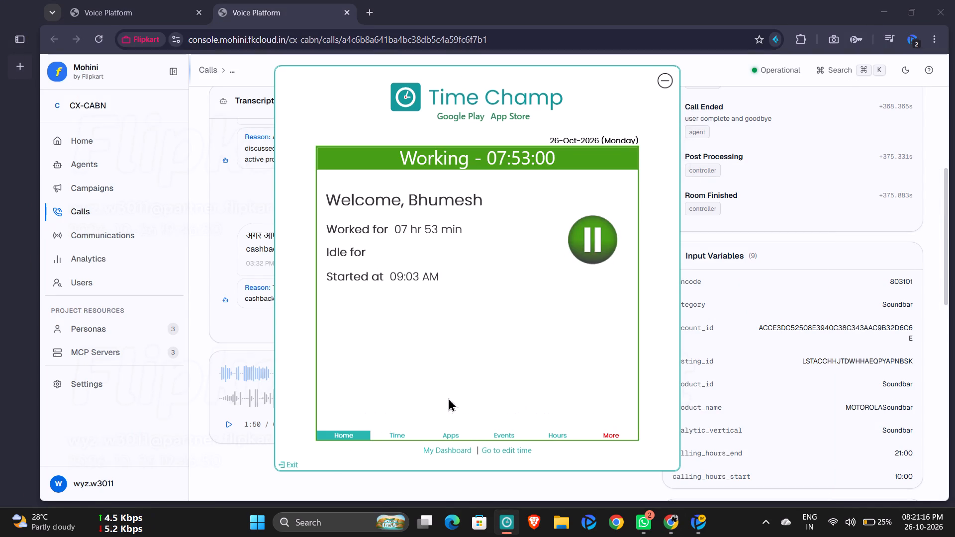
click(668, 82)
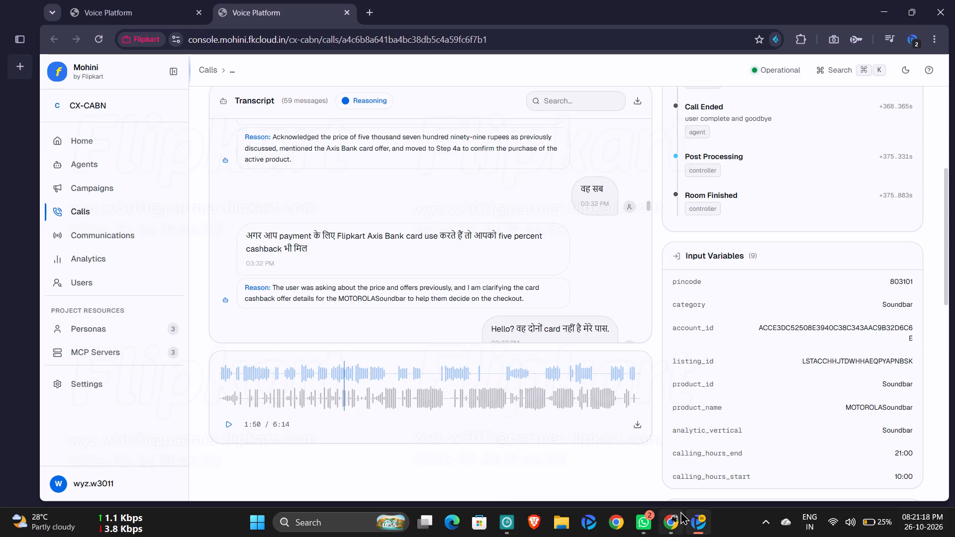
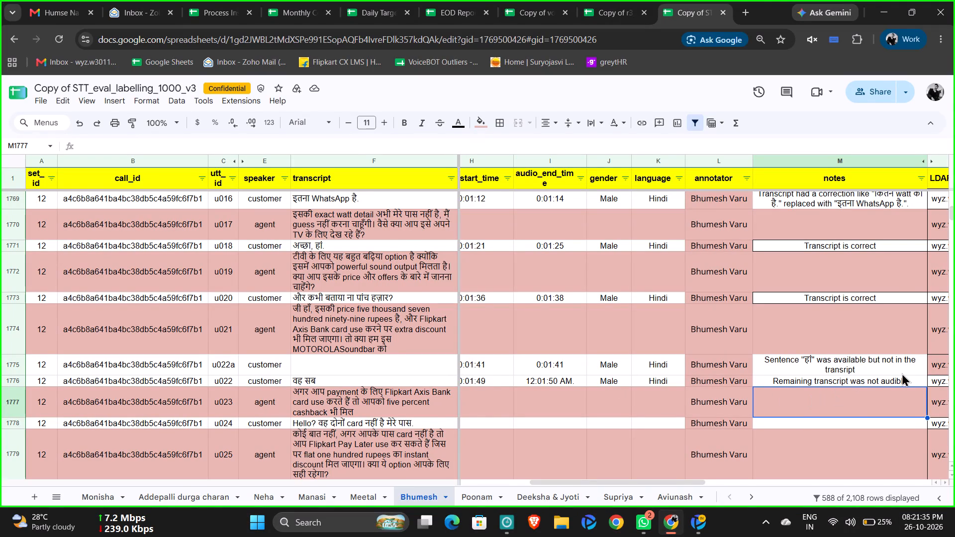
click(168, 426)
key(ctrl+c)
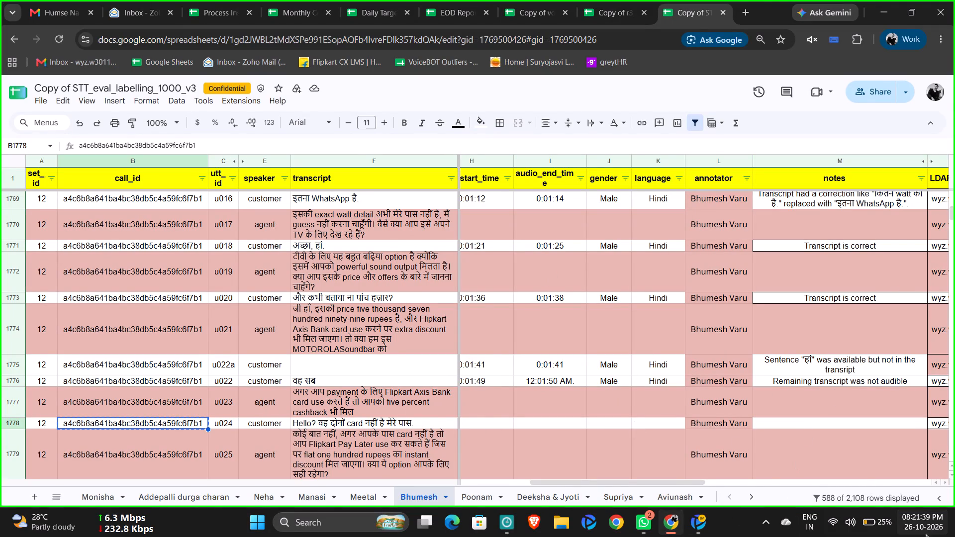
Clear all Windows notifications, open the leftover wireless notification, and look at the quick settings.
click(923, 519)
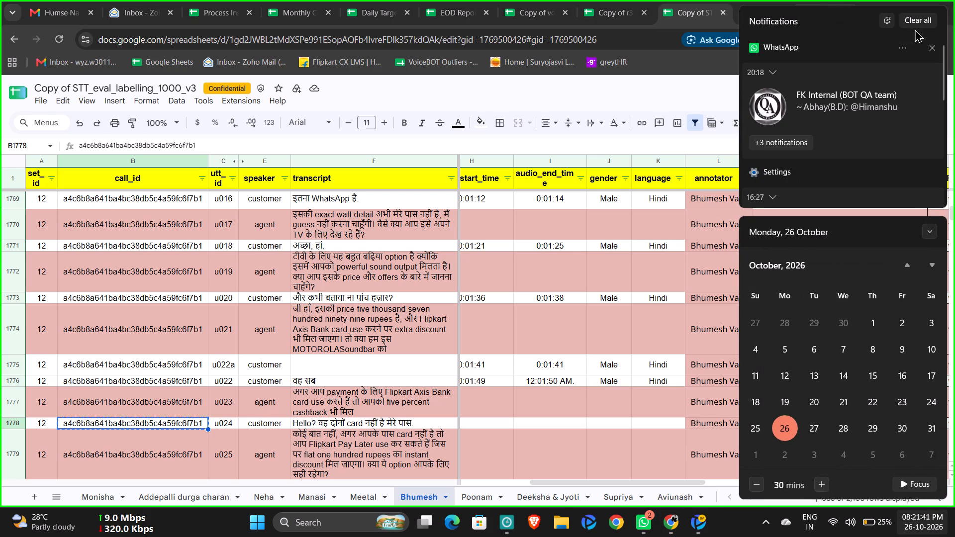
click(915, 24)
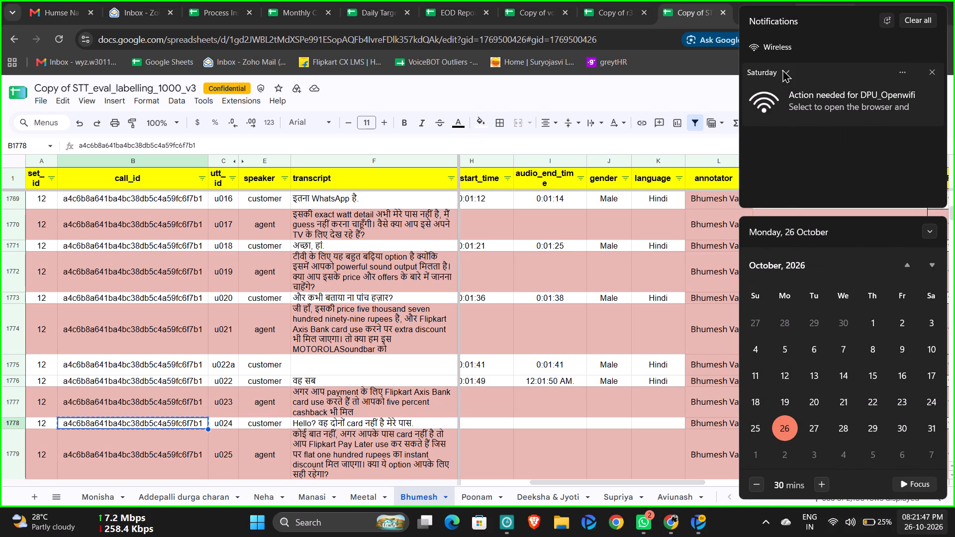
click(817, 101)
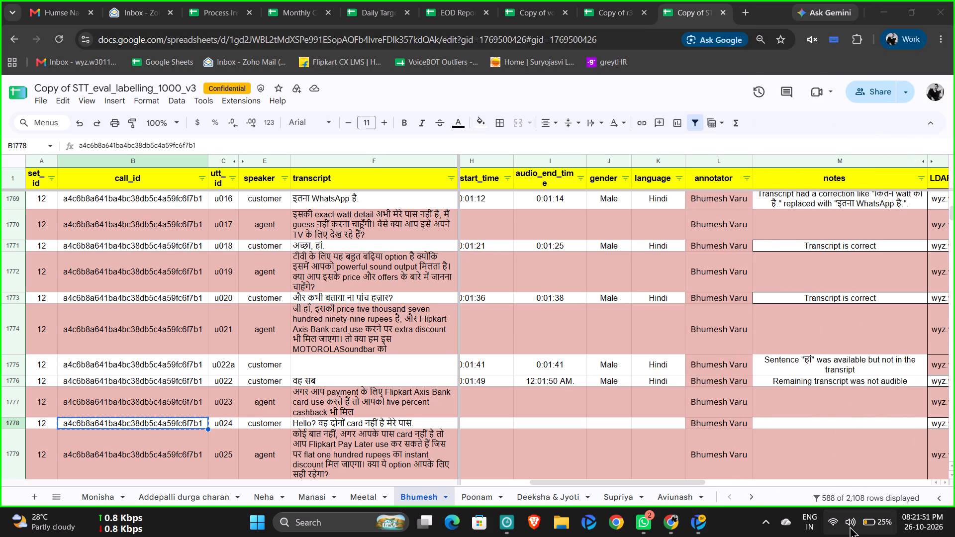
click(834, 523)
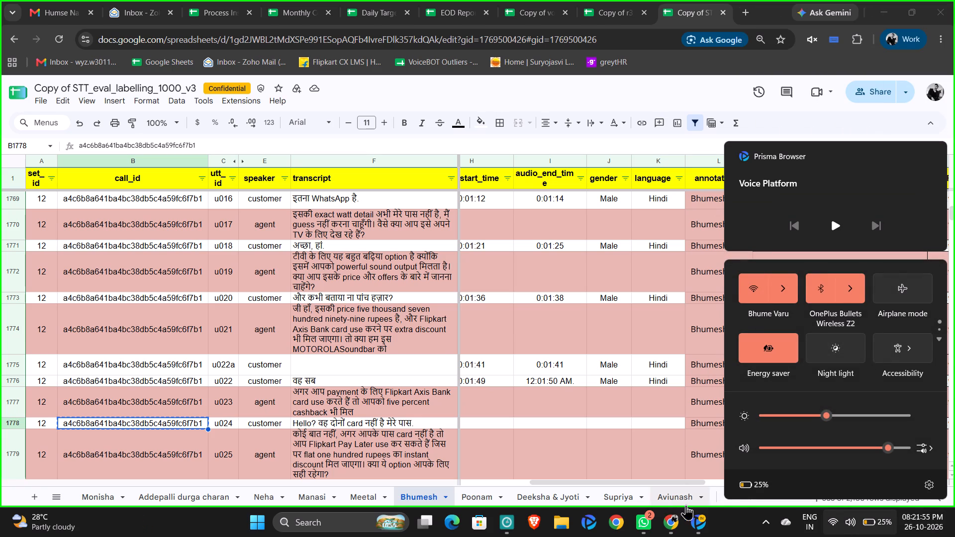
click(728, 516)
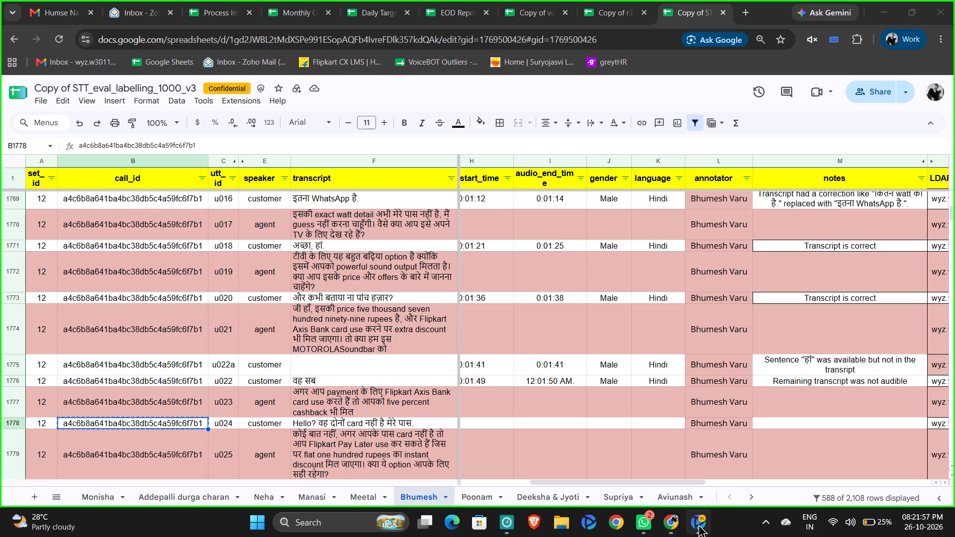
Switch to the call's Voice Platform page and play the recording to the start of the customer's "Hello? वह दोनों card नहीं है मेरे पास.", pausing there.
click(698, 524)
click(223, 417)
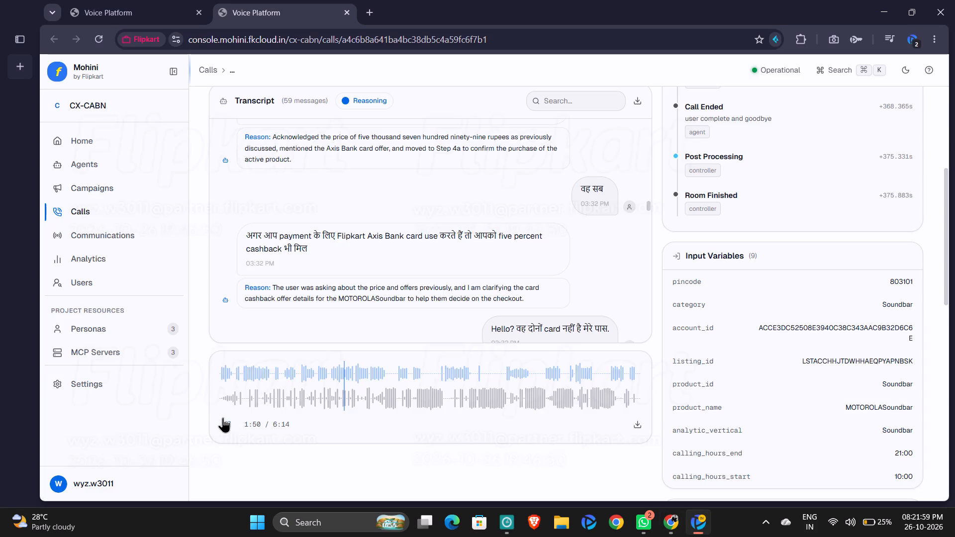
scroll(477, 210, down, 1)
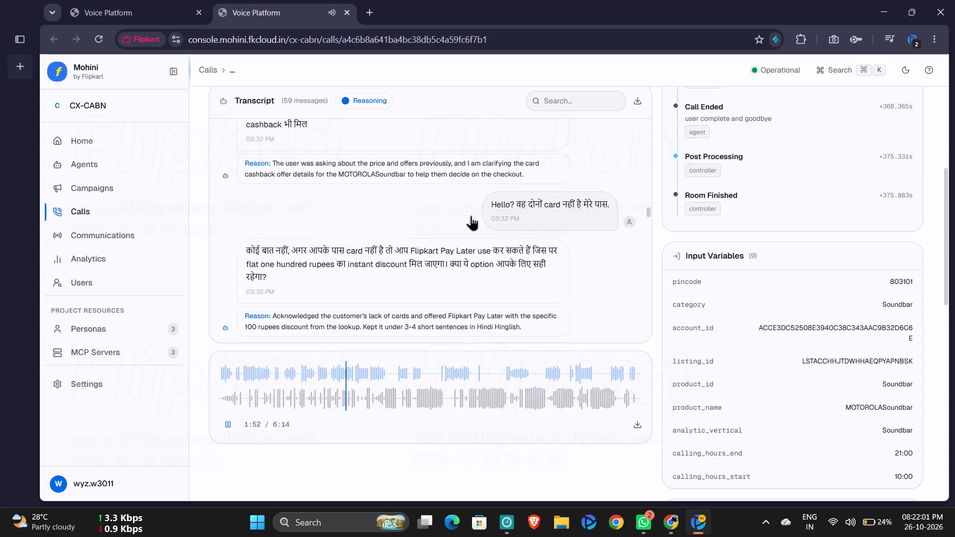
click(232, 421)
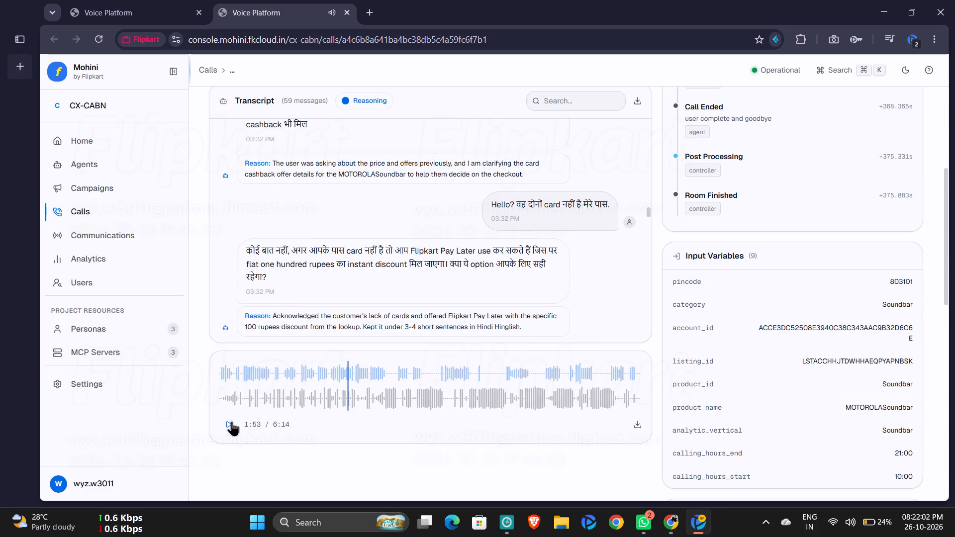
In the evaluation sheet, copy the u022 row's audio times, gender and language into the u024 row.
click(679, 525)
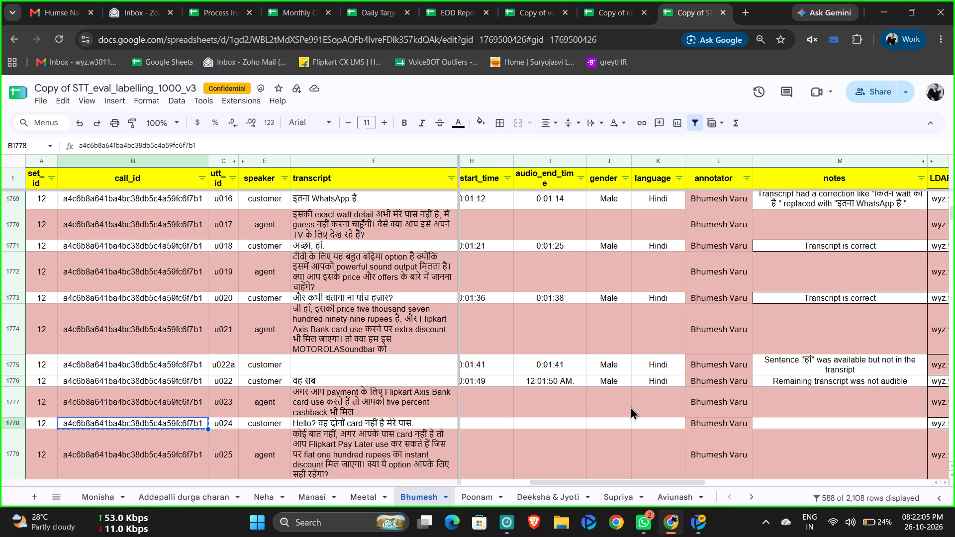
key(Left)
key(Right)
key(Right)
key(Right)
key(Right)
key(Right)
key(Right)
key(Up)
key(Up)
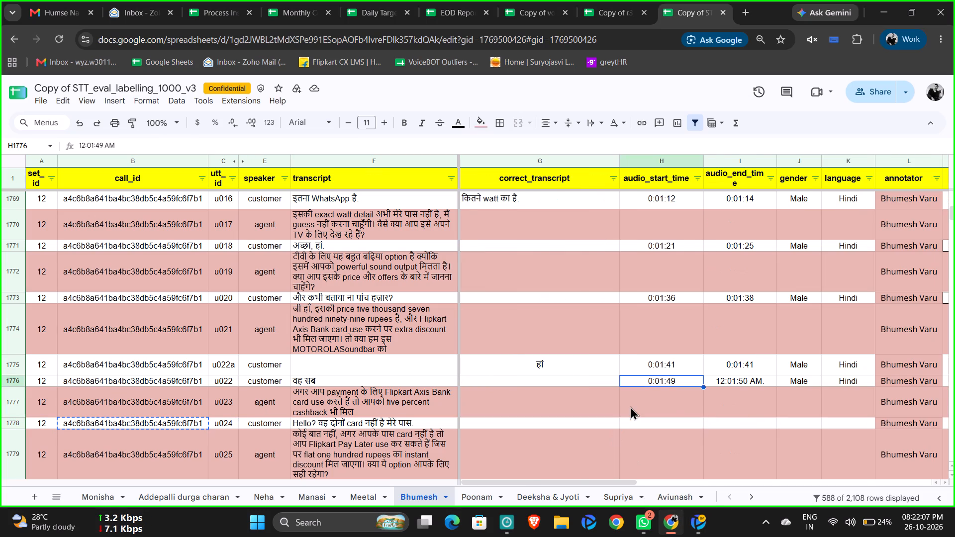
key(shift+Right)
key(shift+Right)
key(shift+Right)
key(ctrl+c)
key(Down)
key(Down)
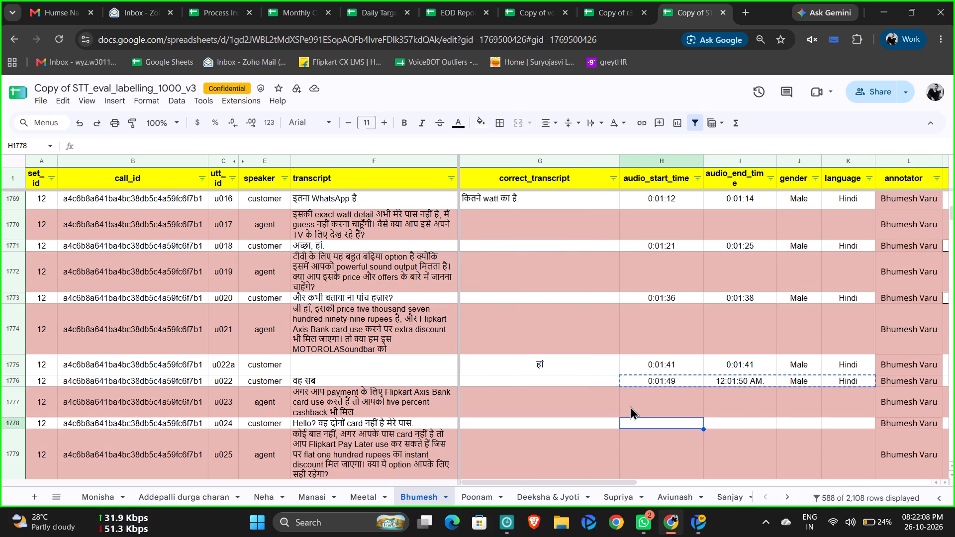
key(ctrl+v)
Set the u024 row's audio start time to 0:01:53.
key(Left)
key(Down)
key(Right)
key(Up)
key(Return)
key(Left)
key(Left)
key(Left)
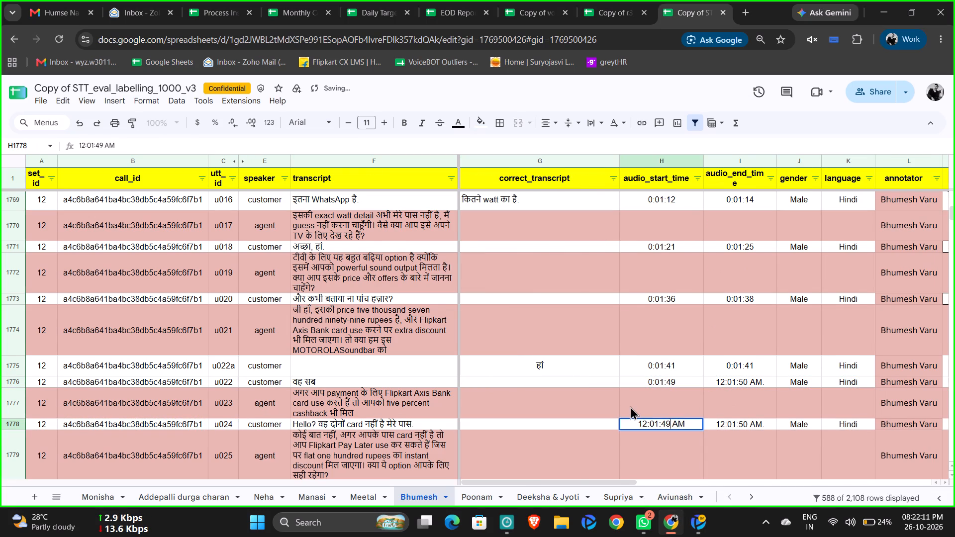
key(BackSpace)
key(BackSpace)
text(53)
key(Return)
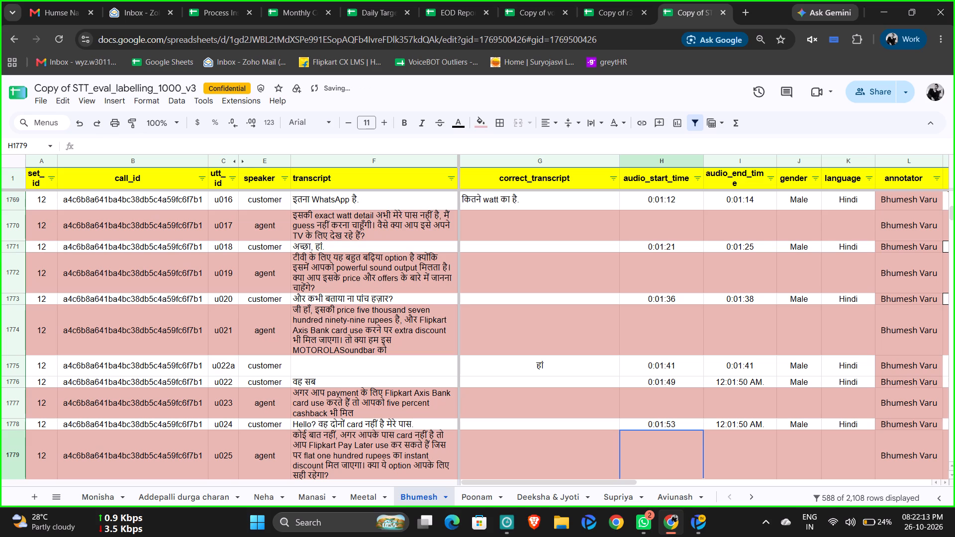
Play the call recording on to the end of the u024 utterance, pause it, and return to the evaluation sheet.
click(698, 528)
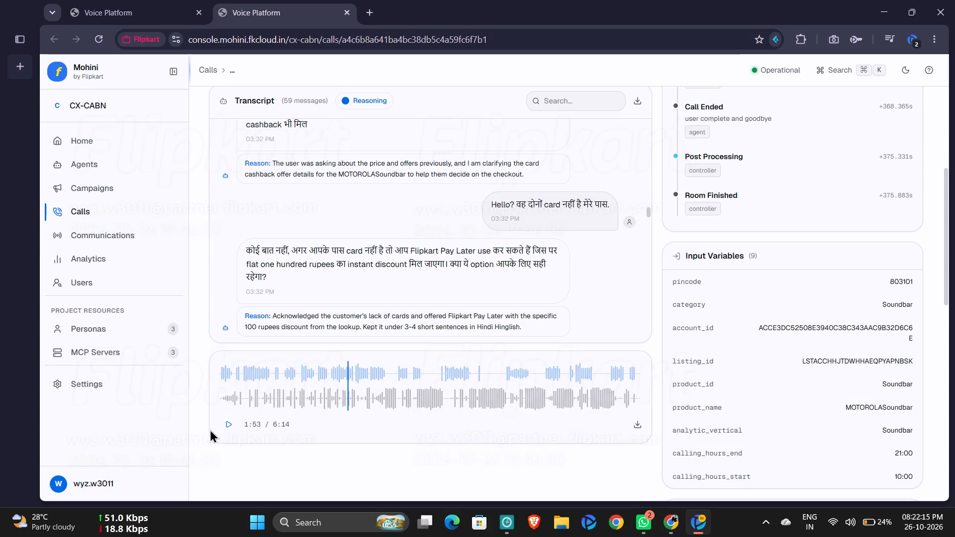
click(229, 426)
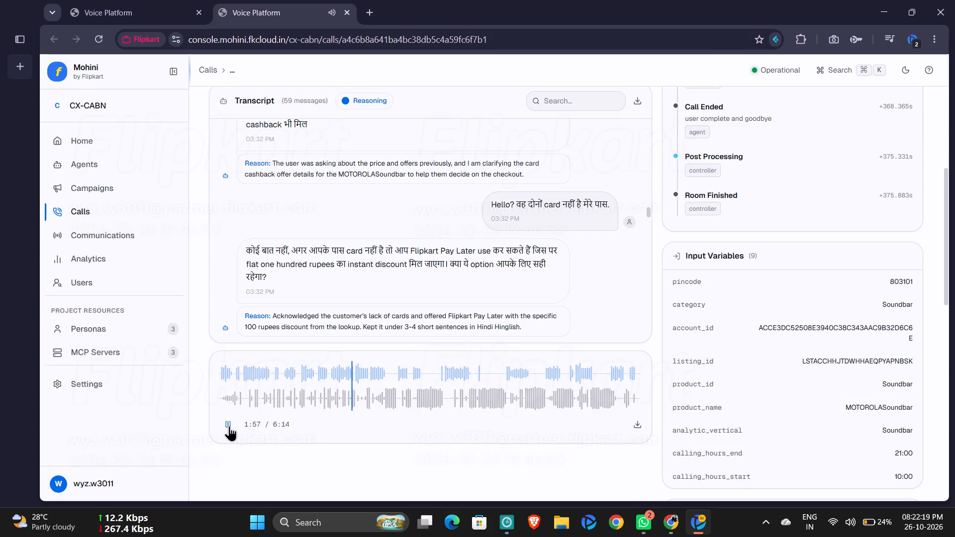
click(229, 426)
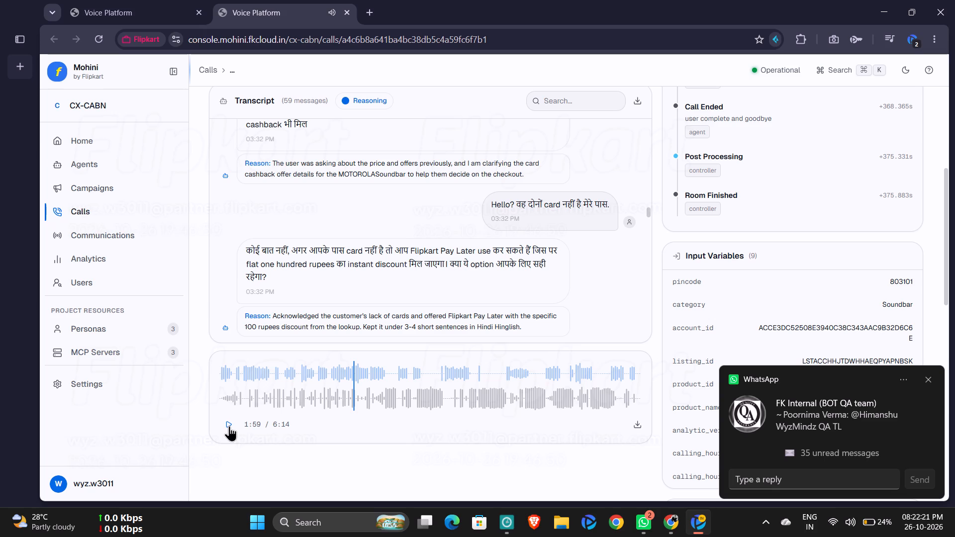
click(652, 521)
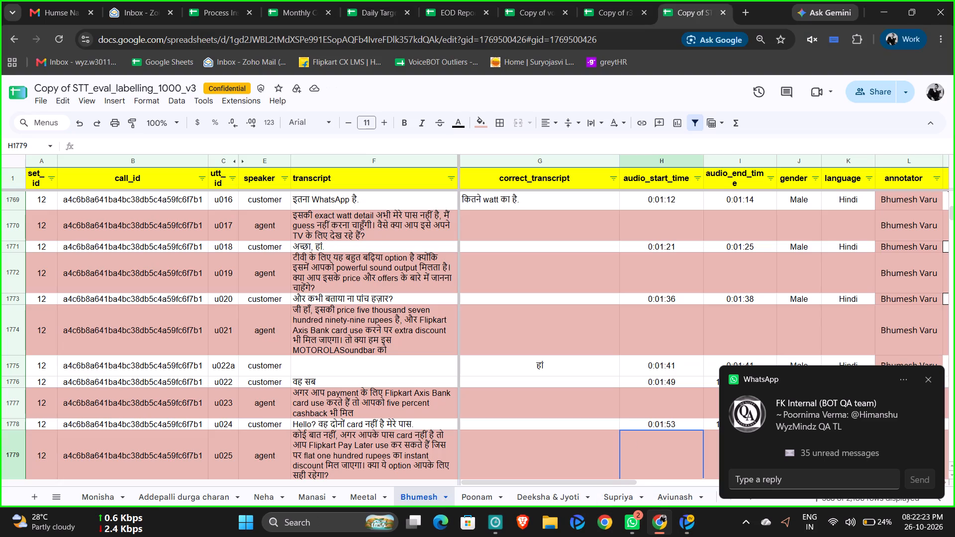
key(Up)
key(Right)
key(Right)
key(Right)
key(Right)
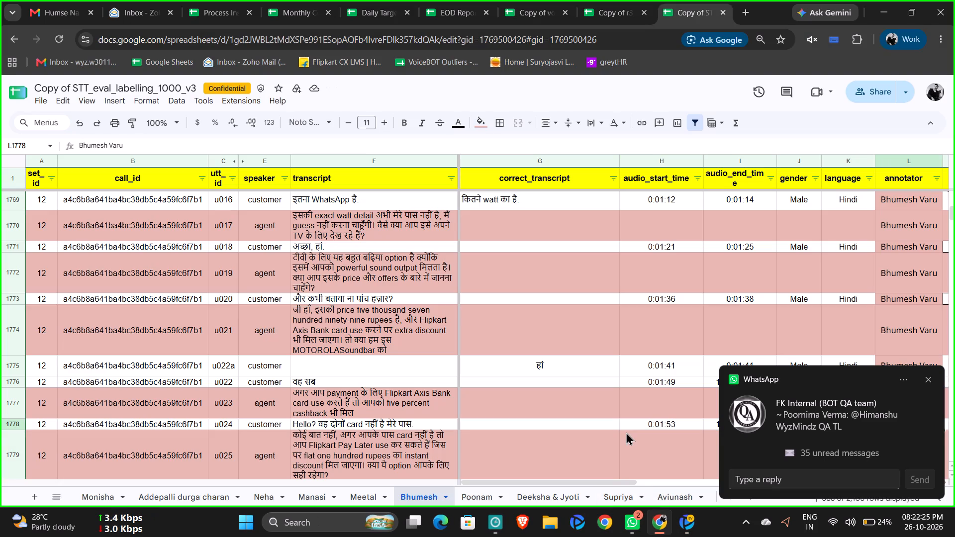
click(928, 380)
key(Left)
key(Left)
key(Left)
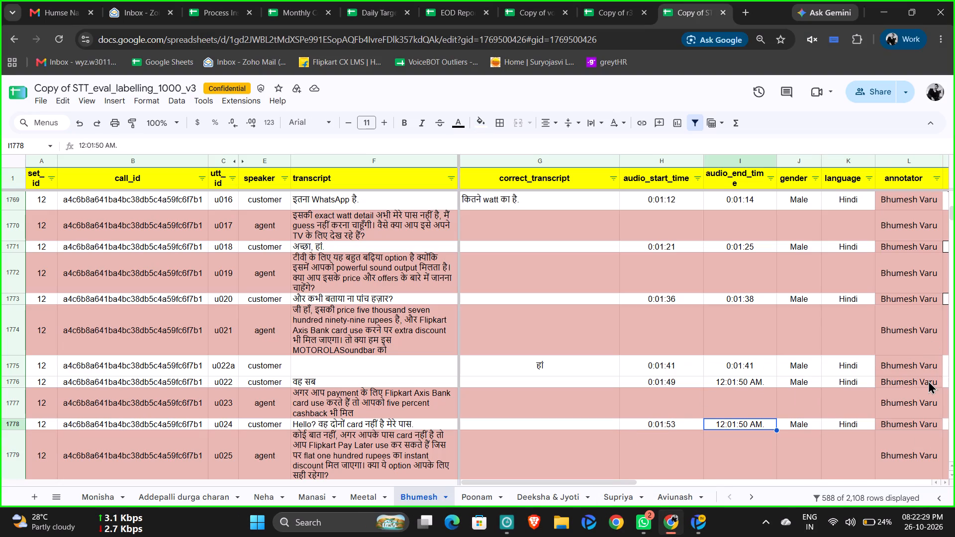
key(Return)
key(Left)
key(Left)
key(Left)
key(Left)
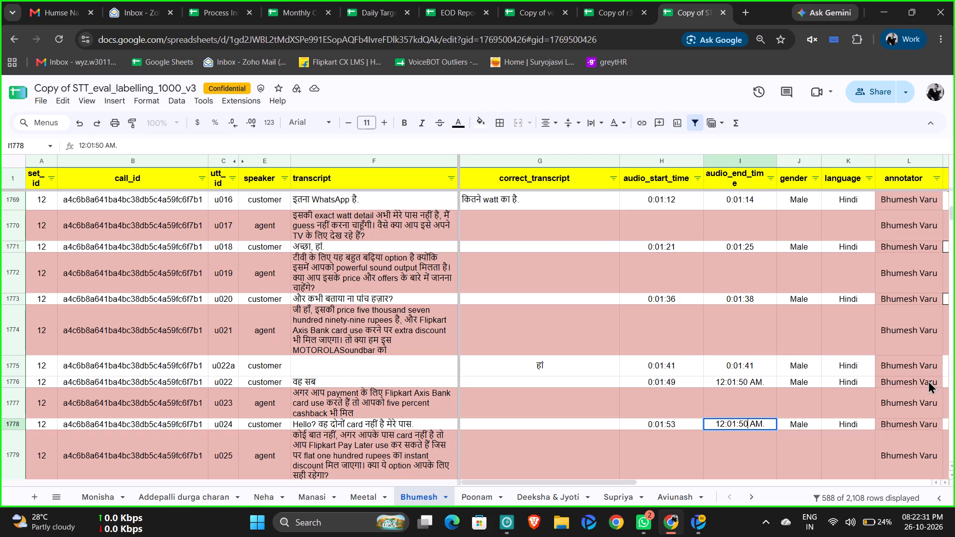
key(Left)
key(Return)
Copy the u024 row's start time into its audio end time and change it to 0:01:59.
key(Left)
key(Up)
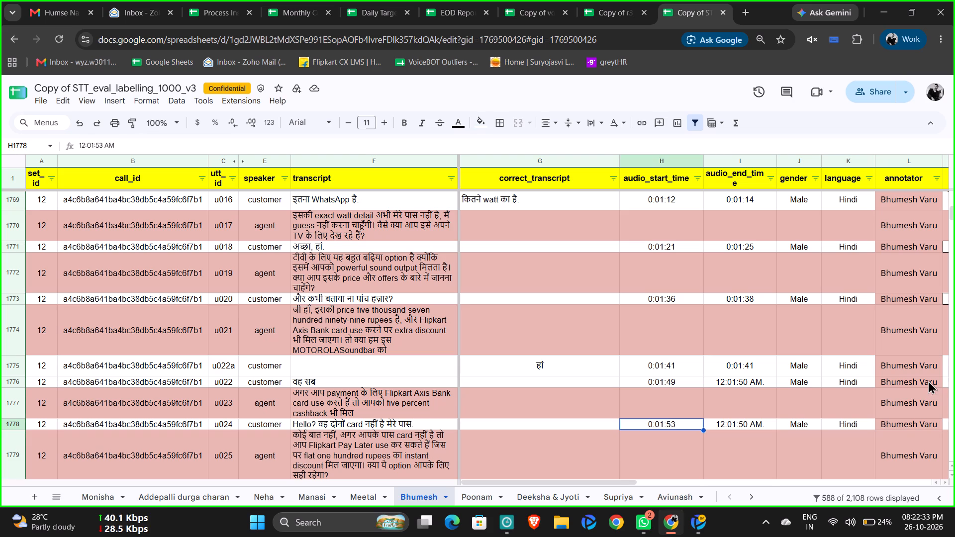
key(ctrl+c)
key(Right)
key(ctrl+v)
key(Left)
key(Right)
key(Return)
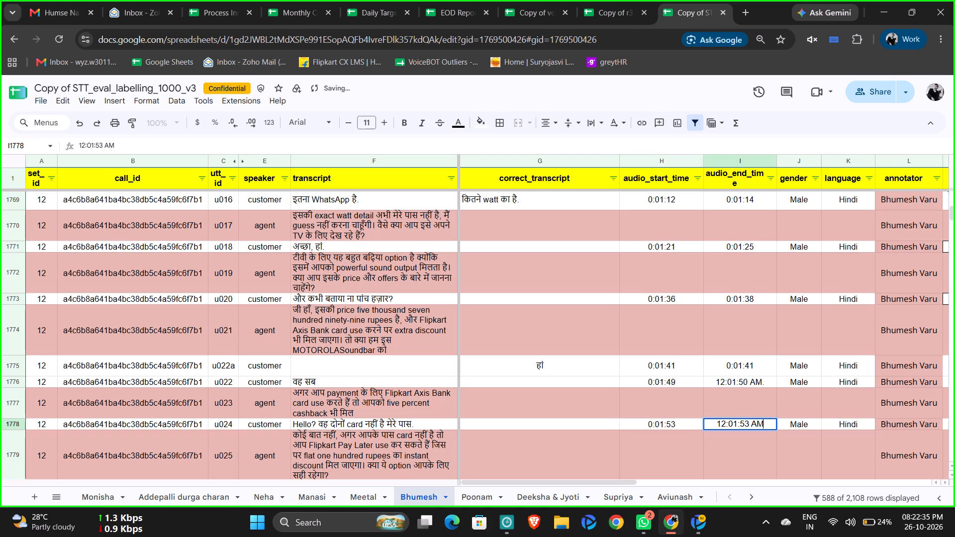
key(Left)
key(Left)
key(Left)
key(BackSpace)
key(BackSpace)
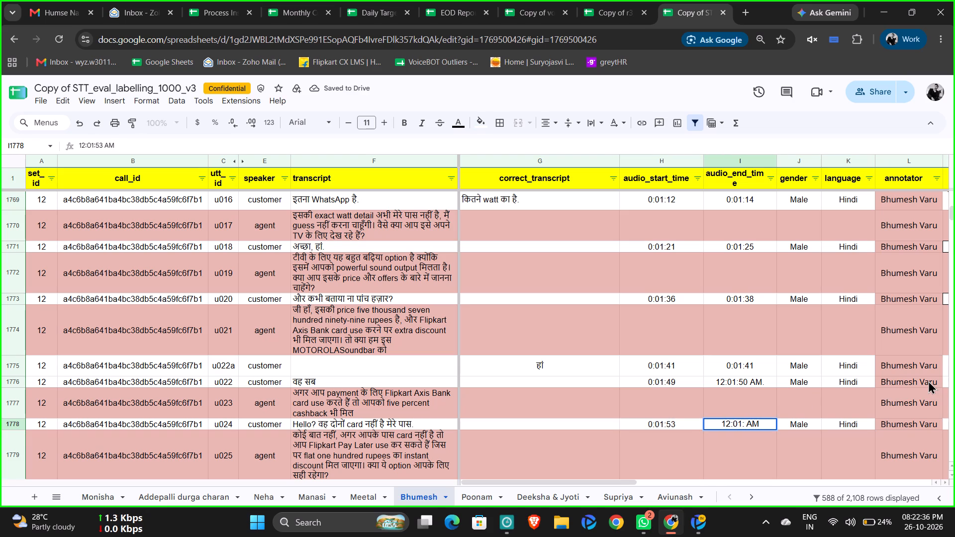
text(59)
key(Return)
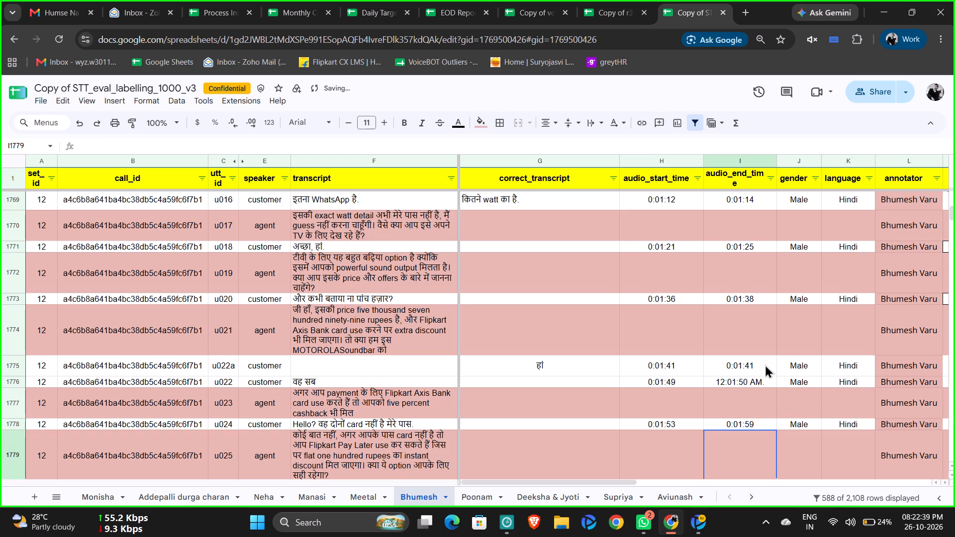
Copy the u022 row's start time over its audio end time and change it to 0:01:50.
click(662, 381)
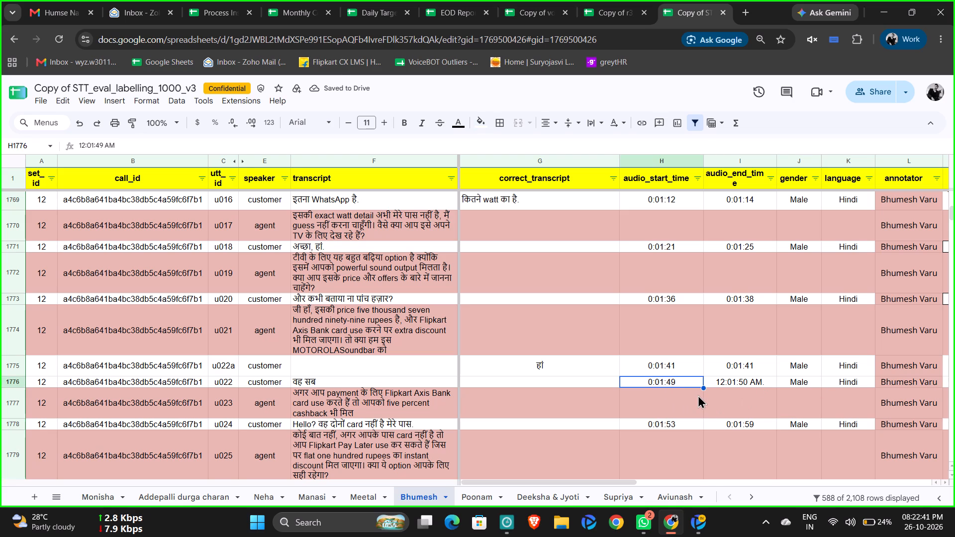
key(ctrl+c)
key(Right)
key(ctrl+v)
key(Left)
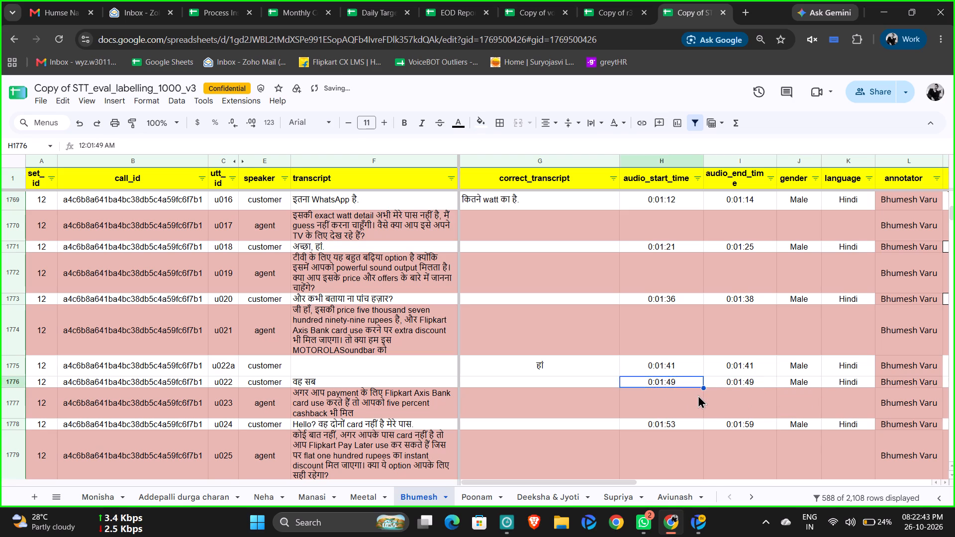
key(Right)
key(Return)
key(Left)
key(Left)
key(Left)
key(BackSpace)
key(BackSpace)
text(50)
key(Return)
Bring the u026 customer row into view in the sheet and switch back to the call's Voice Platform page.
scroll(771, 354, down, 1)
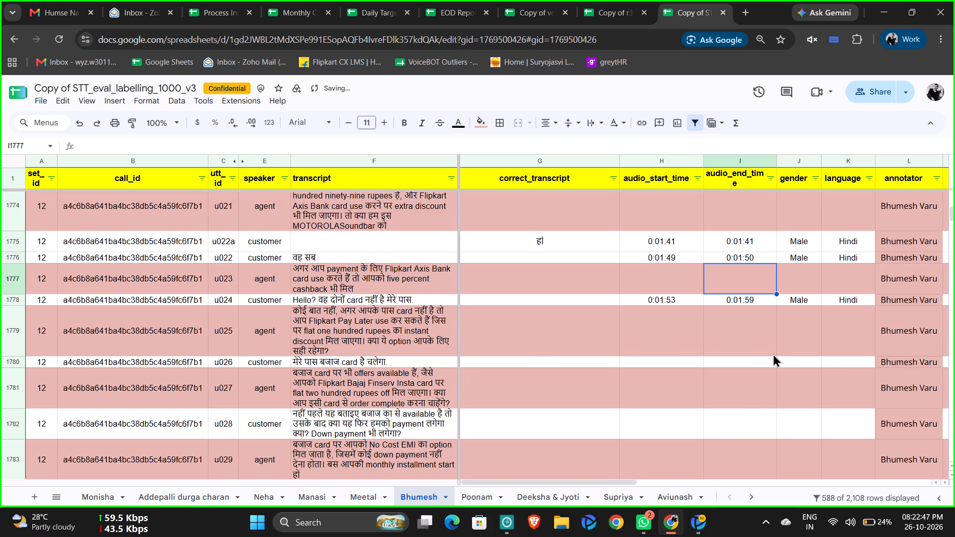
click(703, 522)
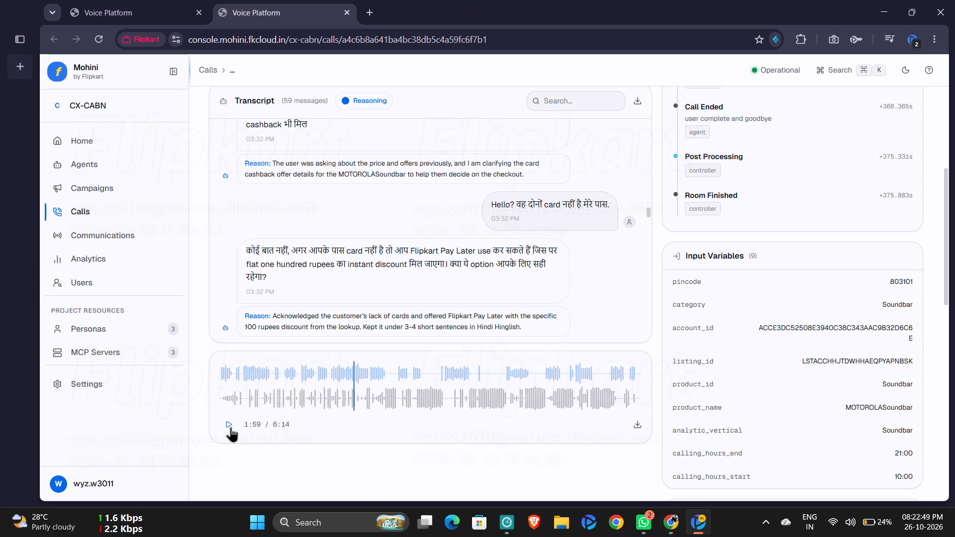
Play the call recording around 2:10 to locate the customer's "मेरे पास बजाज card है चलेगा" utterance, pausing as it is spoken.
click(228, 423)
scroll(430, 218, down, 1)
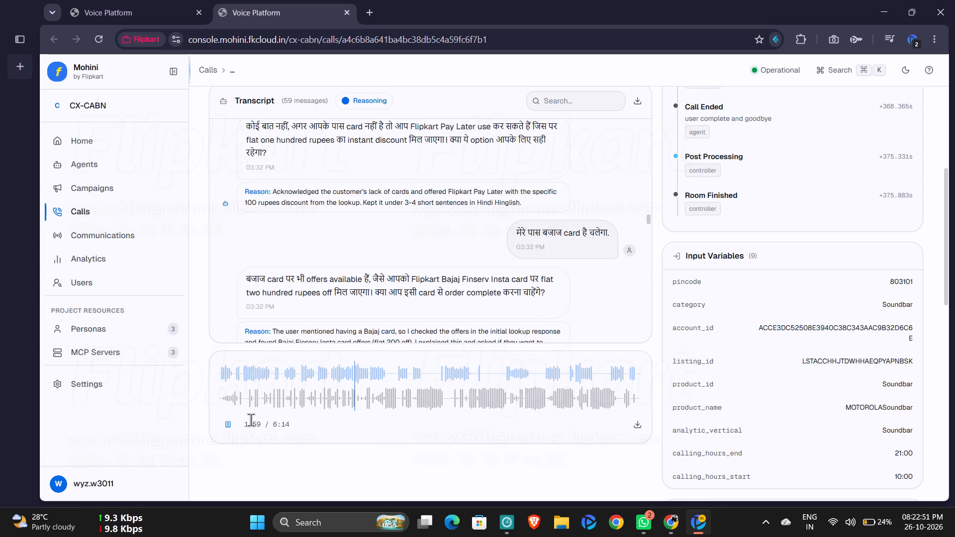
click(363, 392)
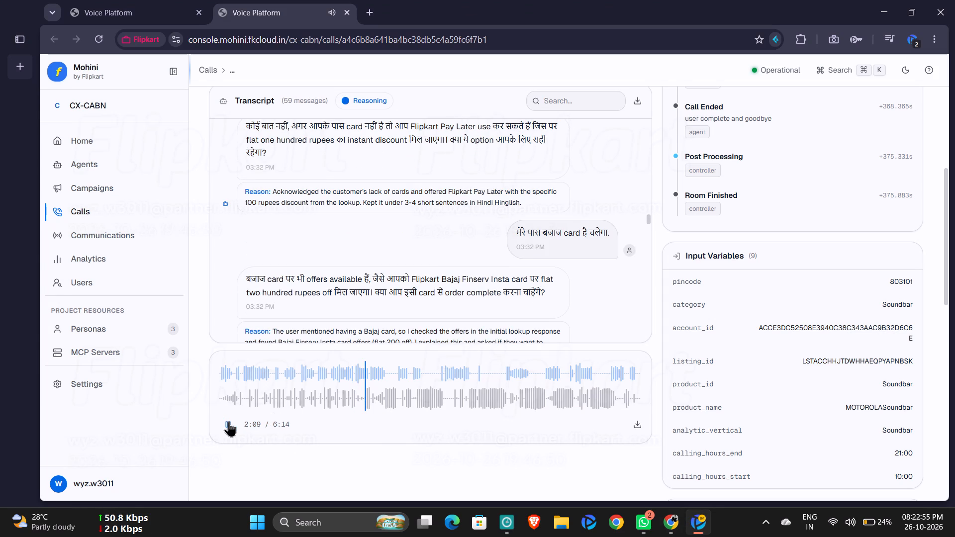
click(229, 421)
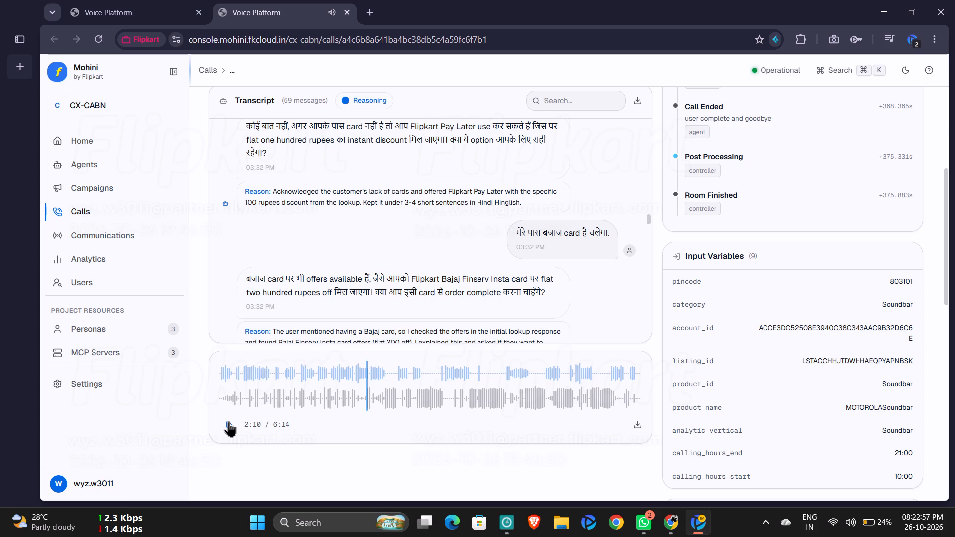
click(229, 421)
click(229, 421)
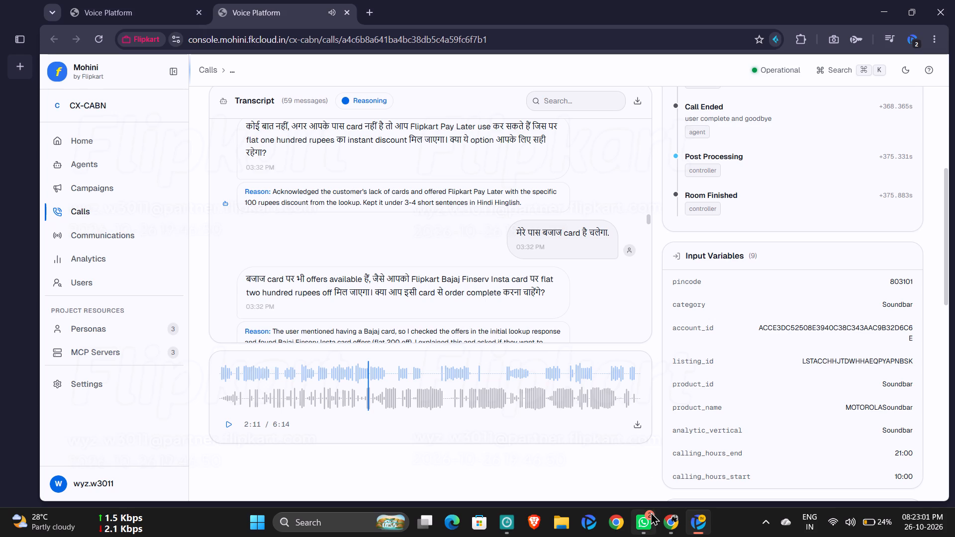
In the STT_eval_labelling_1000_v3 spreadsheet, set the u026 row's audio start time to 0:02:10.
click(663, 518)
click(645, 388)
key(Up)
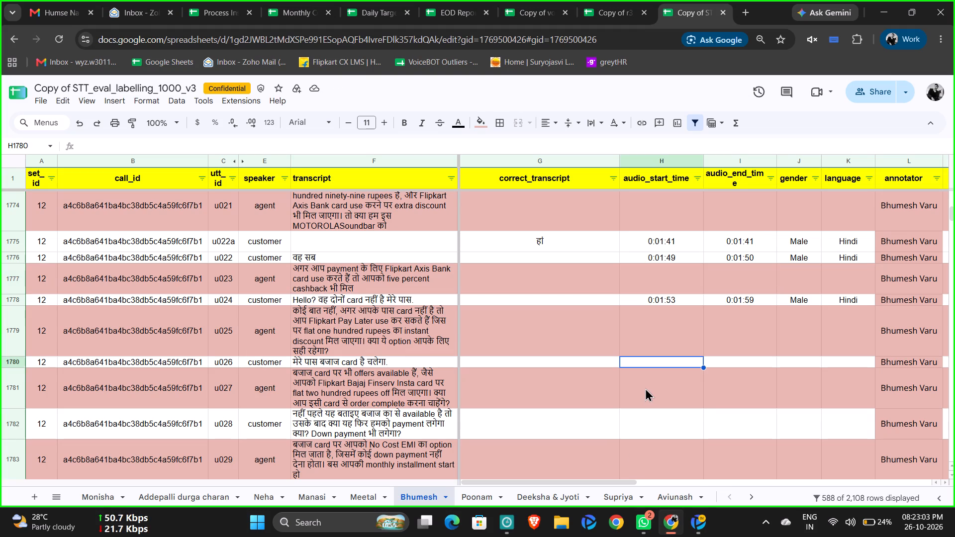
key(ctrl+v)
key(Left)
key(Right)
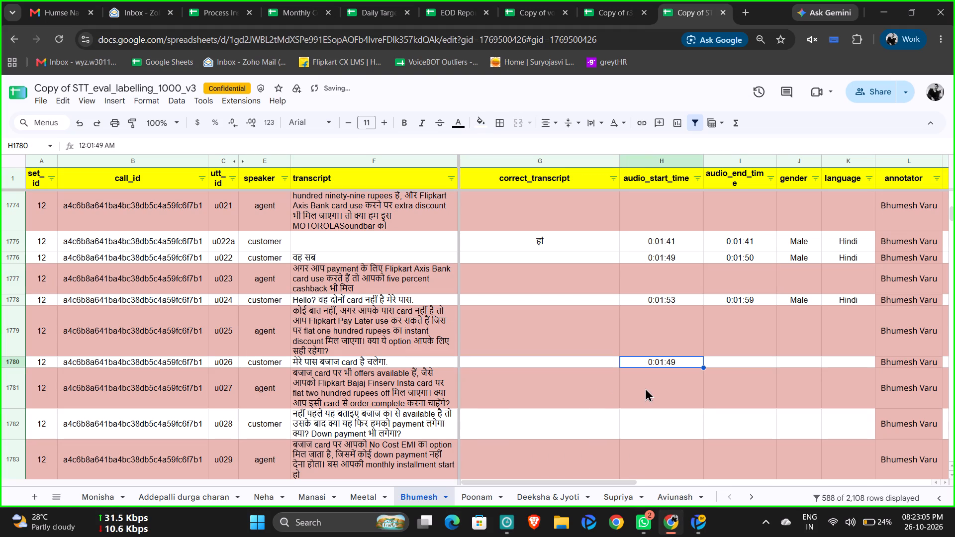
key(Up)
key(Down)
key(Return)
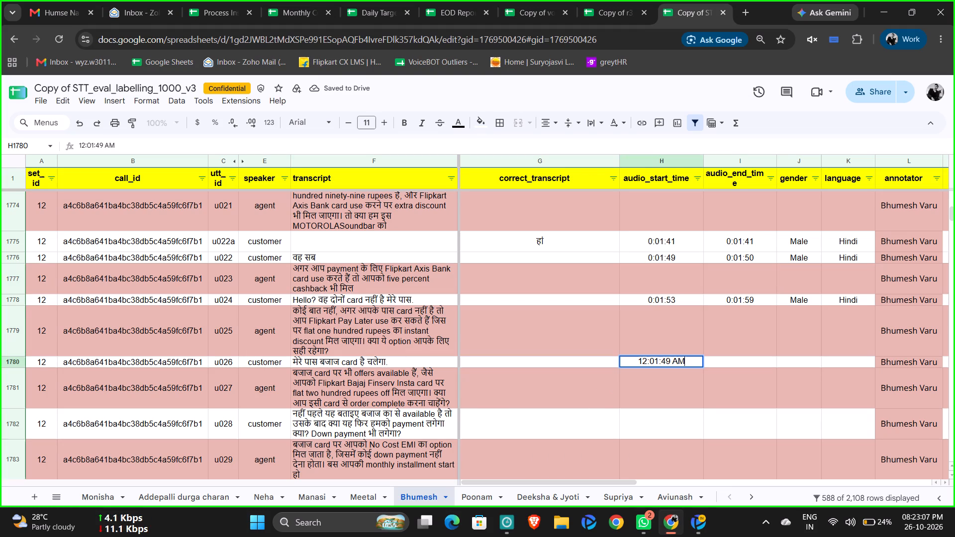
key(Left)
key(Left)
key(Left)
key(BackSpace)
key(BackSpace)
text(10)
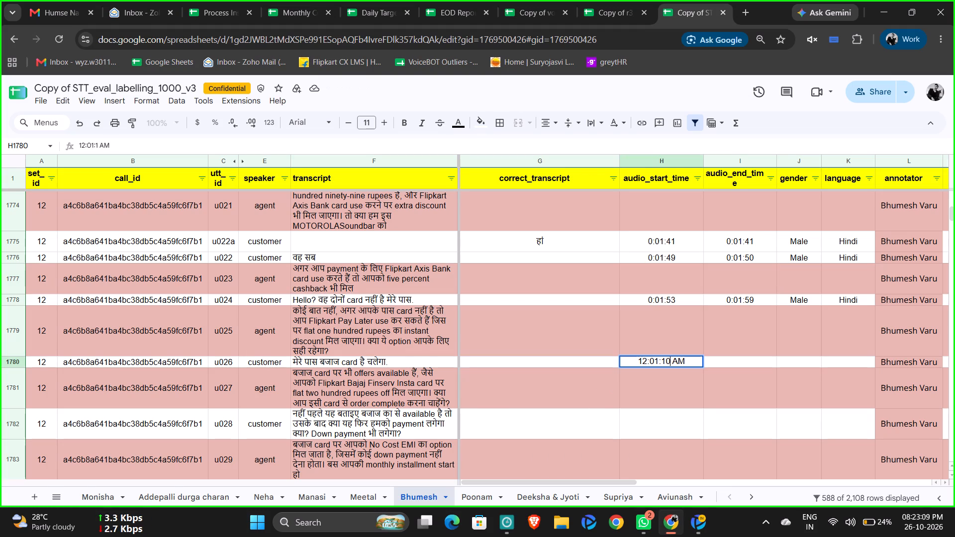
key(Left)
key(Left)
key(Left)
key(BackSpace)
key(2)
key(Return)
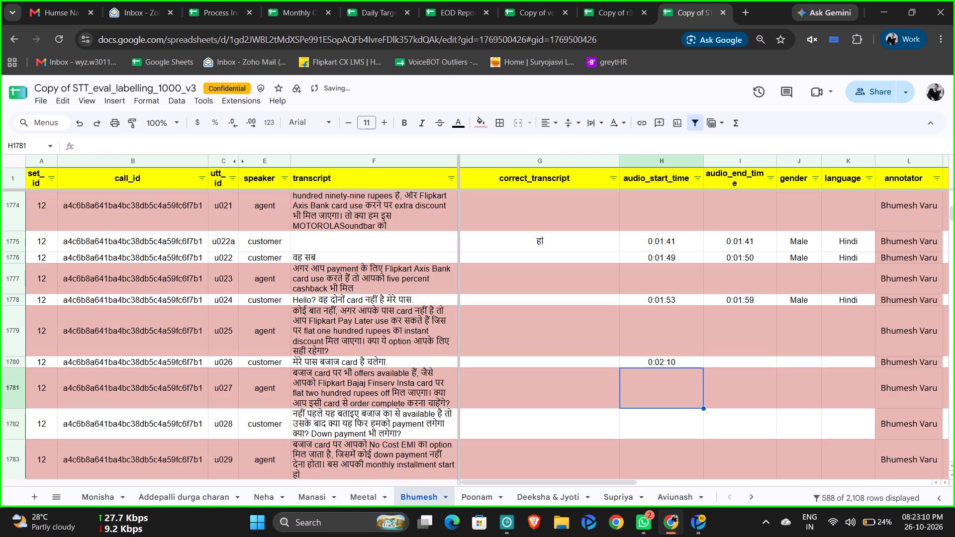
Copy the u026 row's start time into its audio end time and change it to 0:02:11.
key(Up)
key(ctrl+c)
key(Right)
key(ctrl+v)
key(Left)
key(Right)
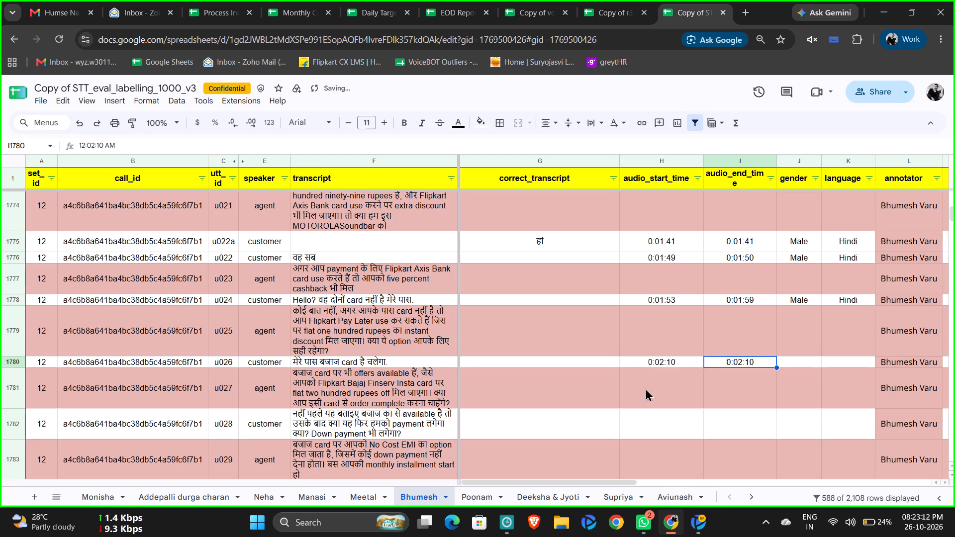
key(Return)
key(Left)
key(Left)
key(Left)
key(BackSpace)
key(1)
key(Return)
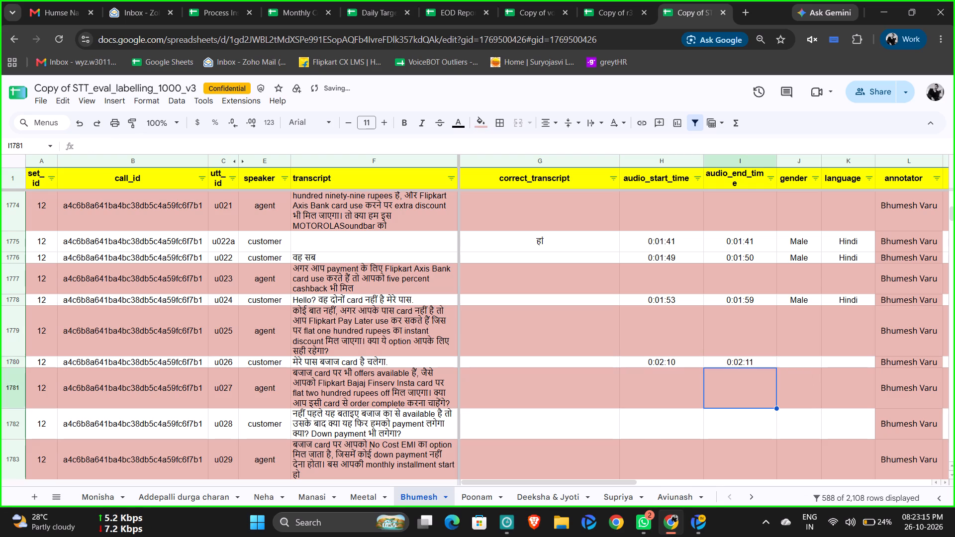
Copy the gender Male and language Hindi from the u024 row into the u026 row.
key(Right)
key(Up)
key(Up)
key(Up)
key(shift+Right)
key(ctrl+c)
key(Down)
key(Down)
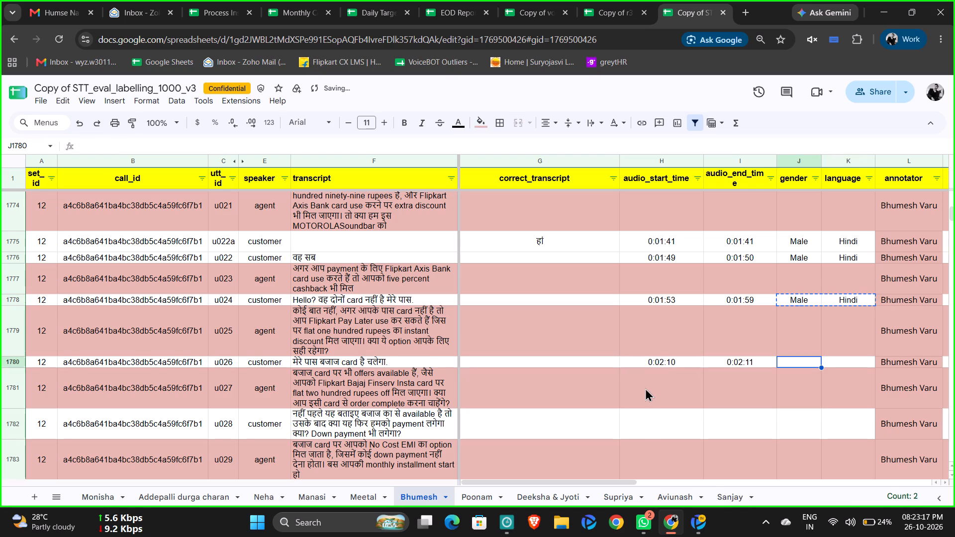
key(ctrl+v)
key(Right)
key(Right)
key(Right)
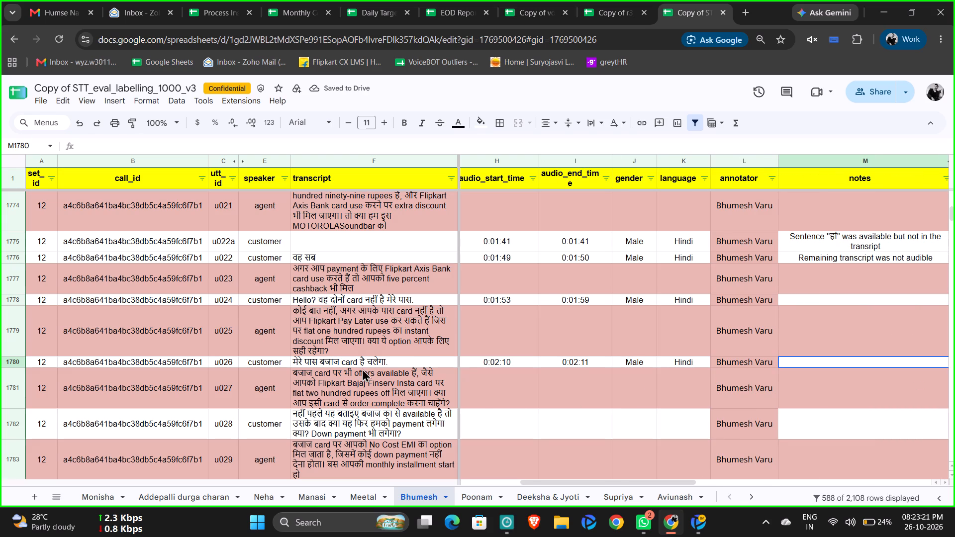
Return to the Voice Platform page and replay the recording around 2:12 to check where the u026 utterance ends.
click(708, 522)
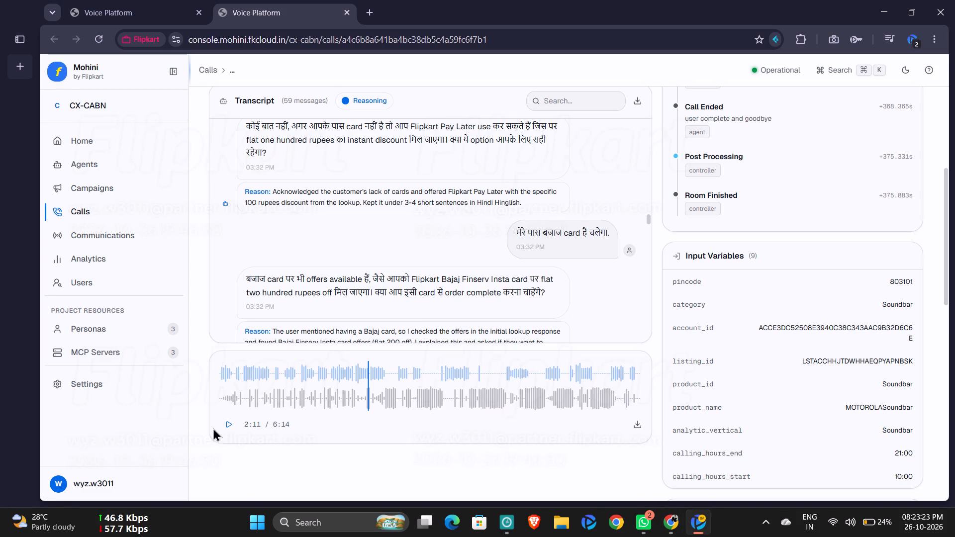
click(224, 423)
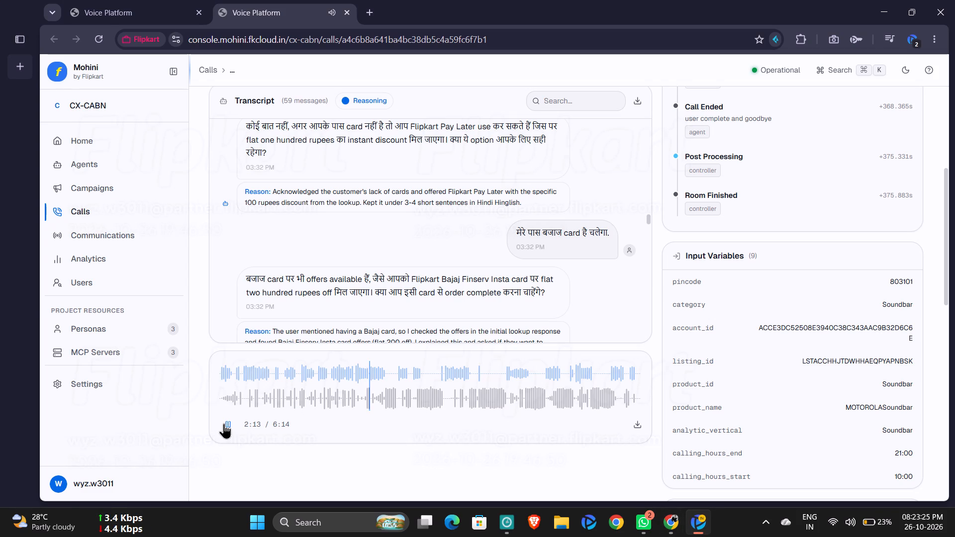
scroll(343, 268, down, 1)
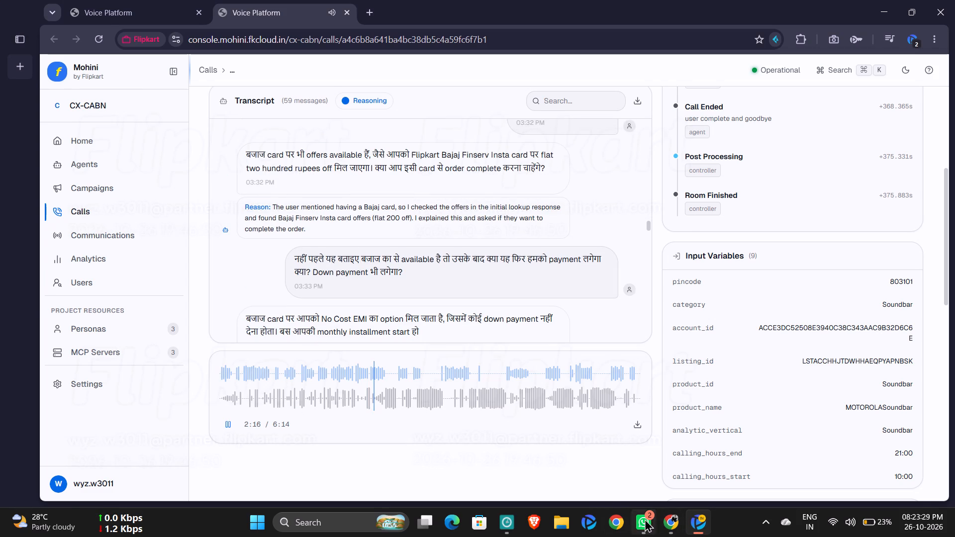
click(666, 522)
click(666, 522)
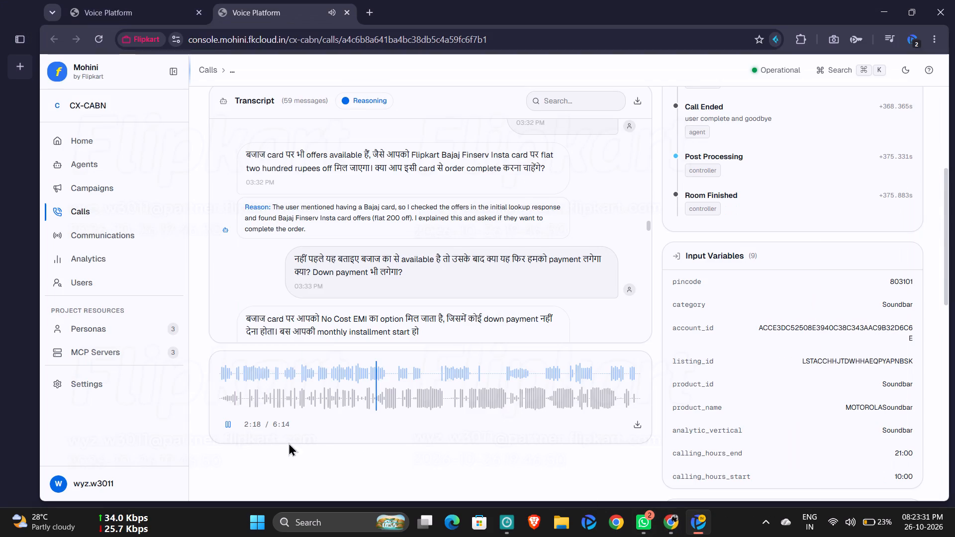
click(368, 394)
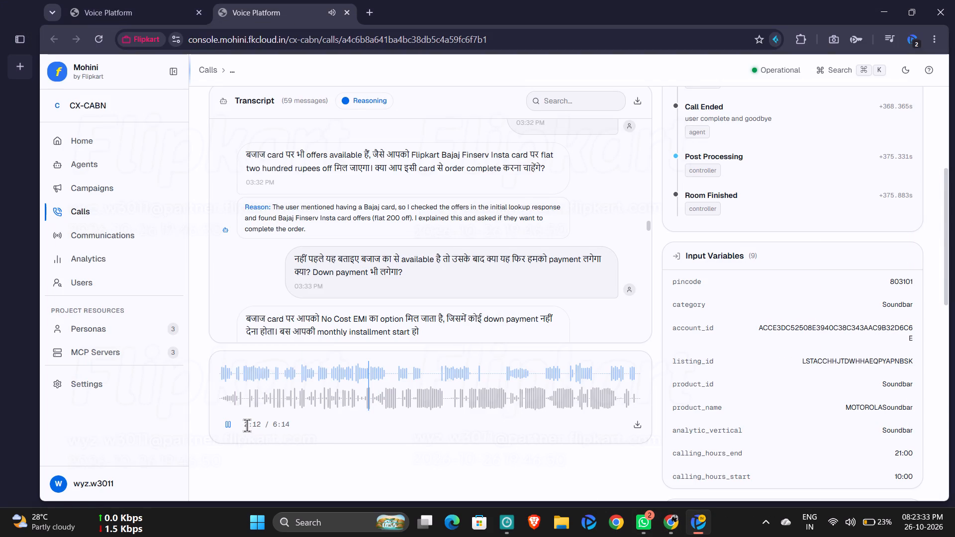
click(228, 422)
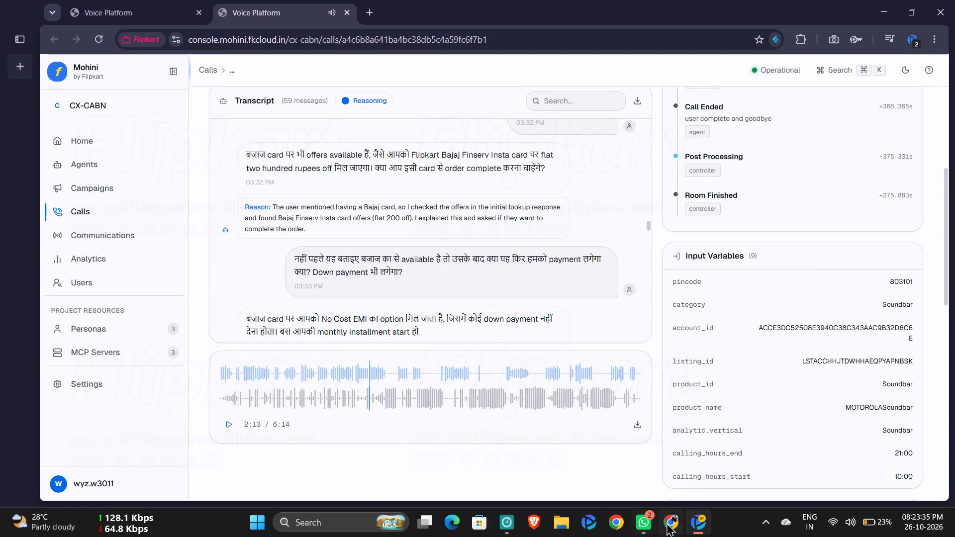
Back in the spreadsheet, set the u026 row's audio end time to 0:02:12.
click(667, 523)
key(Left)
key(Left)
key(Left)
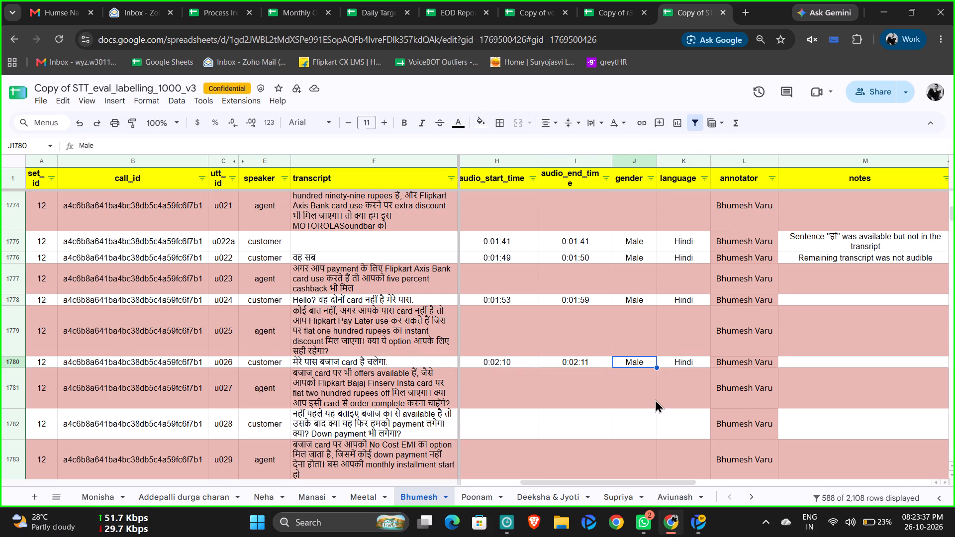
key(Left)
key(Return)
key(Left)
key(Left)
key(Left)
key(BackSpace)
key(2)
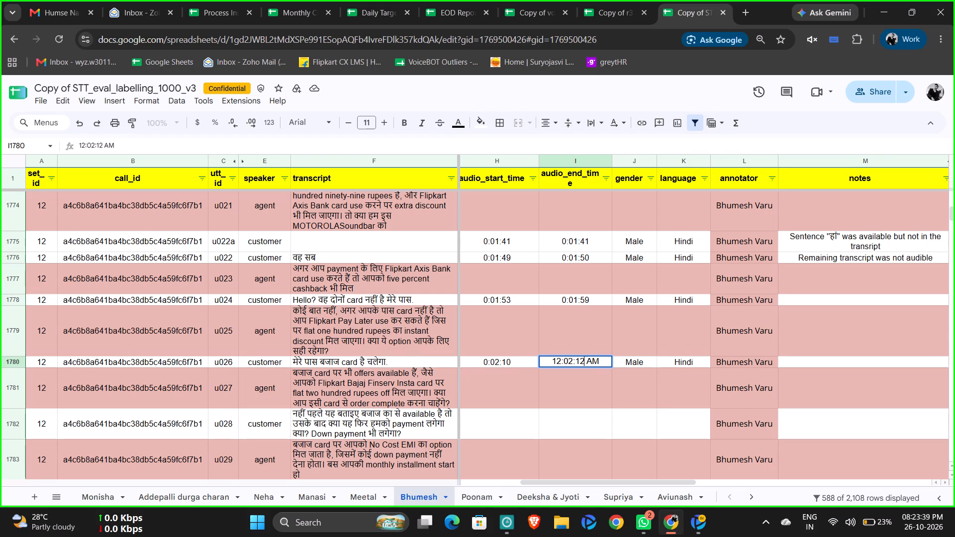
key(Return)
Play the recording on the Voice Platform page to locate where the customer's Bajaj down-payment question (u028) starts.
click(701, 524)
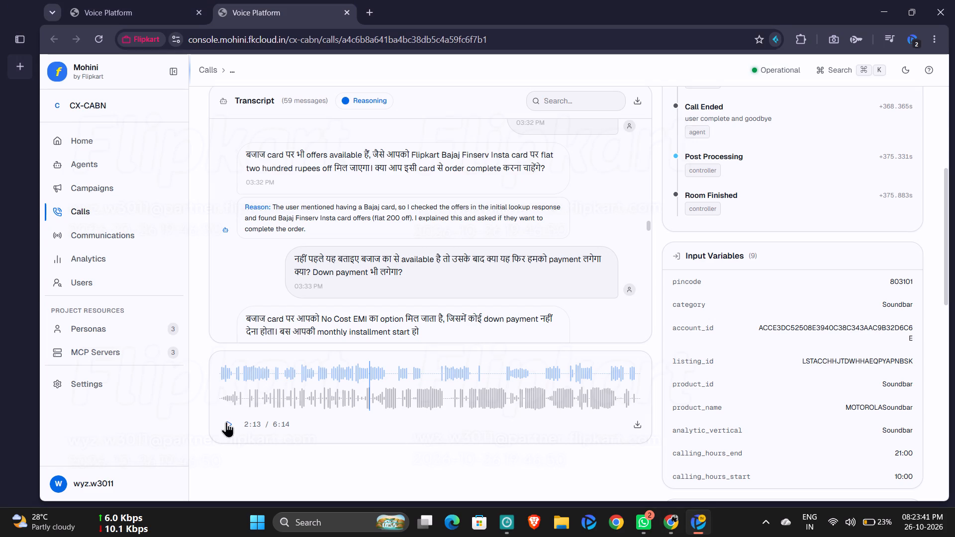
click(226, 425)
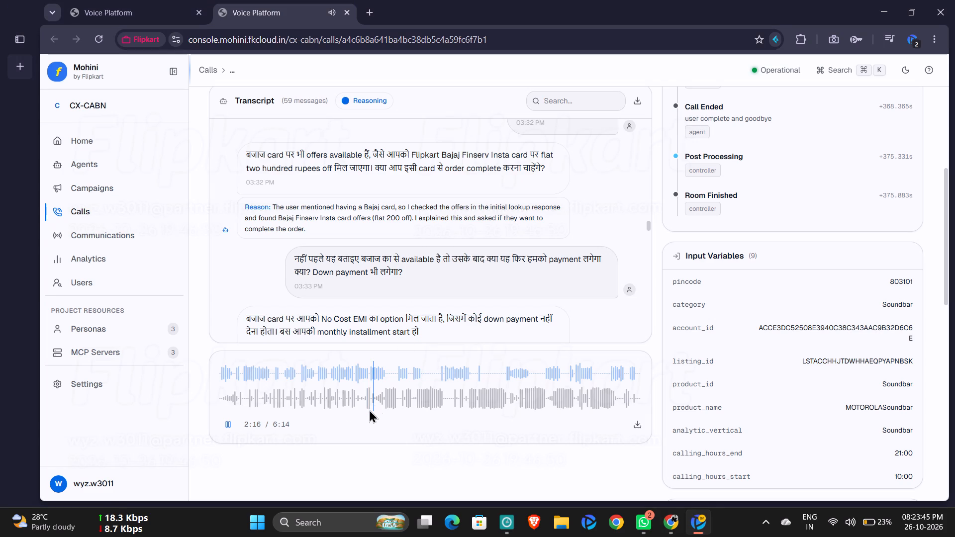
click(382, 394)
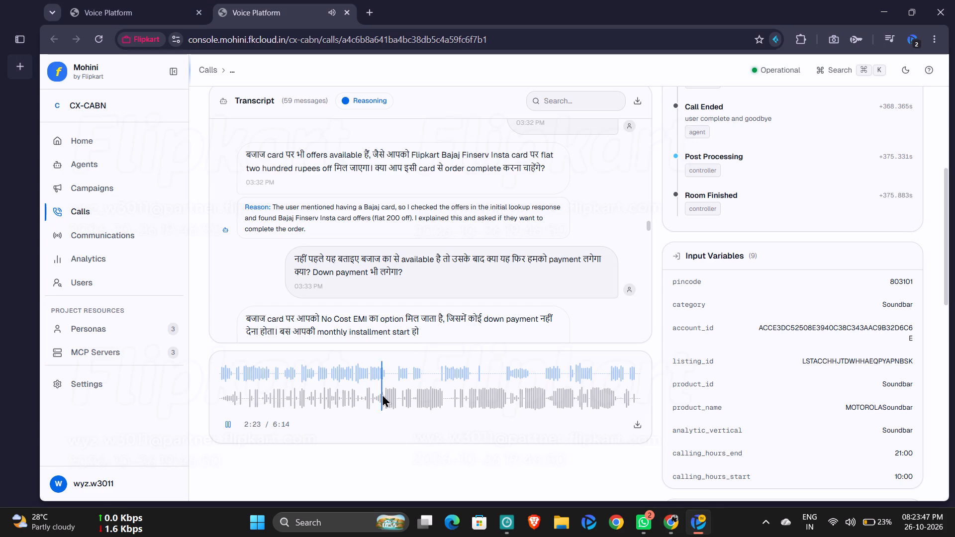
click(225, 418)
click(225, 418)
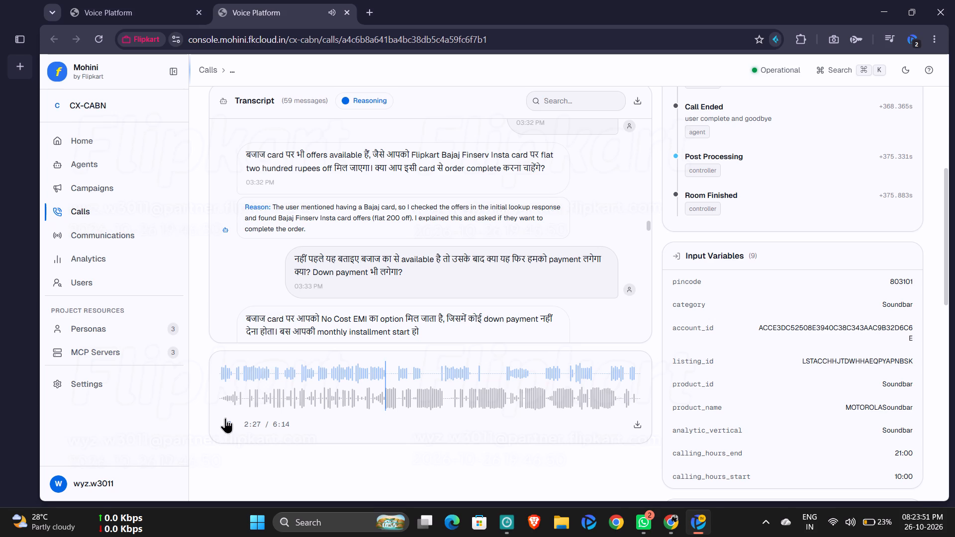
click(225, 418)
In the spreadsheet, copy the u026 row's audio times, gender and language into the u028 row.
click(664, 519)
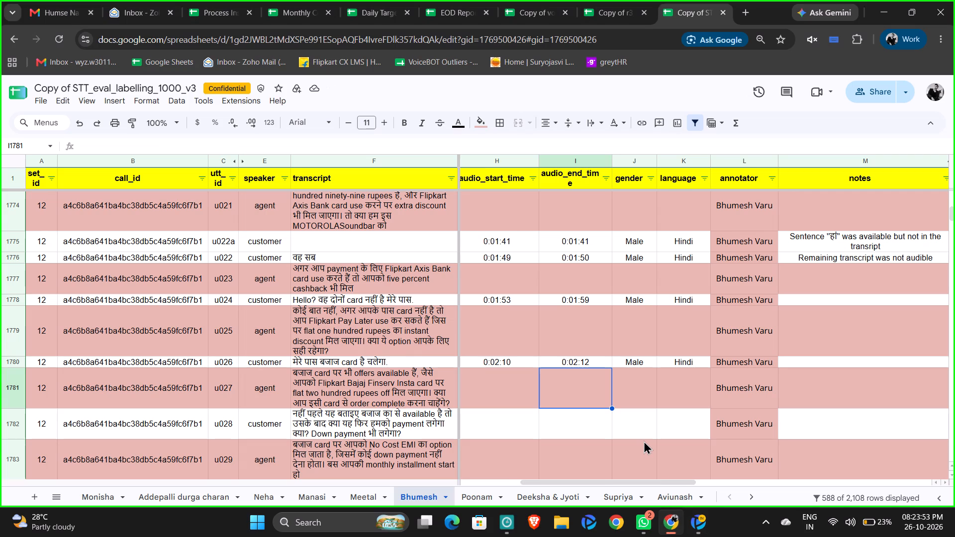
key(Up)
key(Left)
key(Left)
key(Right)
key(Right)
key(Left)
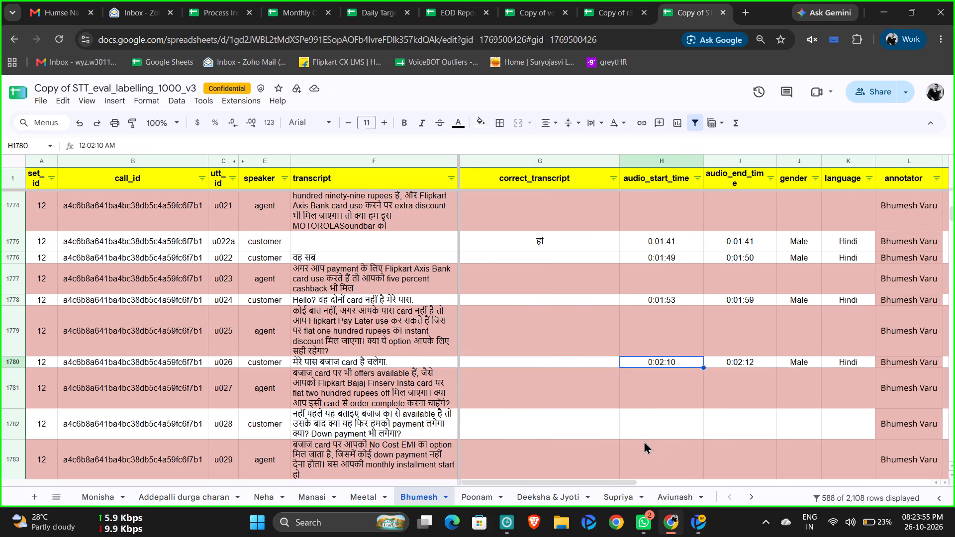
key(shift+Right)
key(shift+Right)
key(shift+Right)
key(ctrl+c)
key(Down)
key(Down)
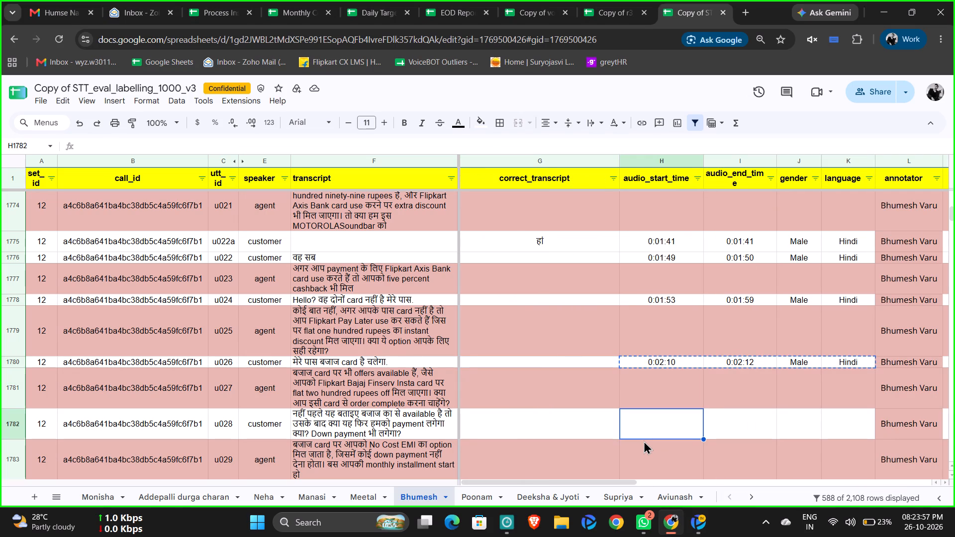
key(ctrl+v)
Set the u028 row's audio start time to 0:02:27, clearing any stray entry from the u029 row's start-time cell.
key(Left)
key(Right)
key(Return)
key(Left)
key(Left)
key(Left)
key(BackSpace)
key(BackSpace)
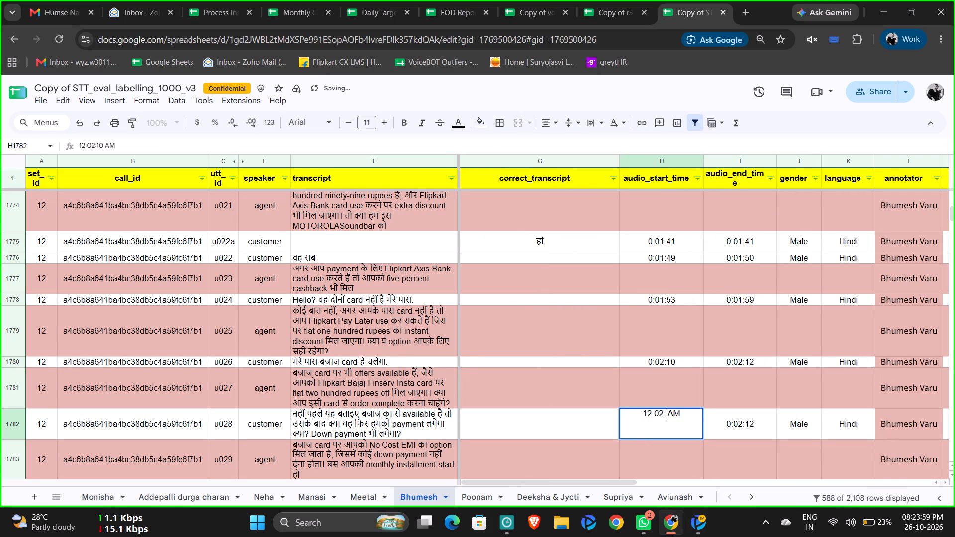
text(27)
key(Return)
key(period)
key(BackSpace)
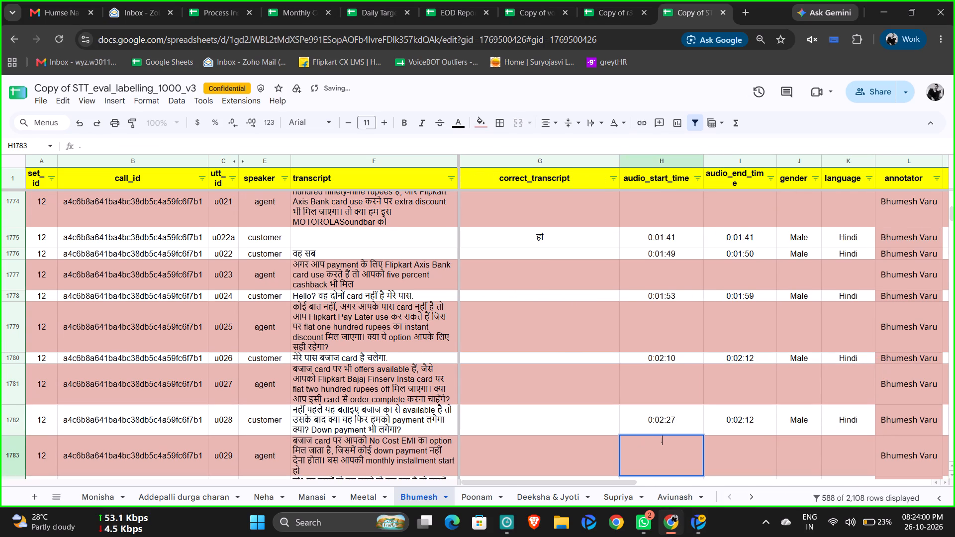
key(Delete)
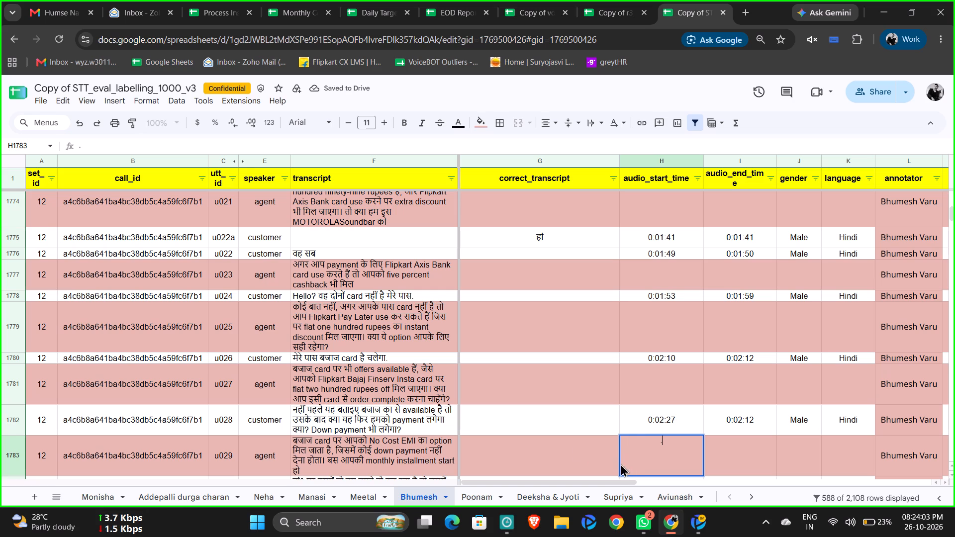
click(573, 445)
key(Right)
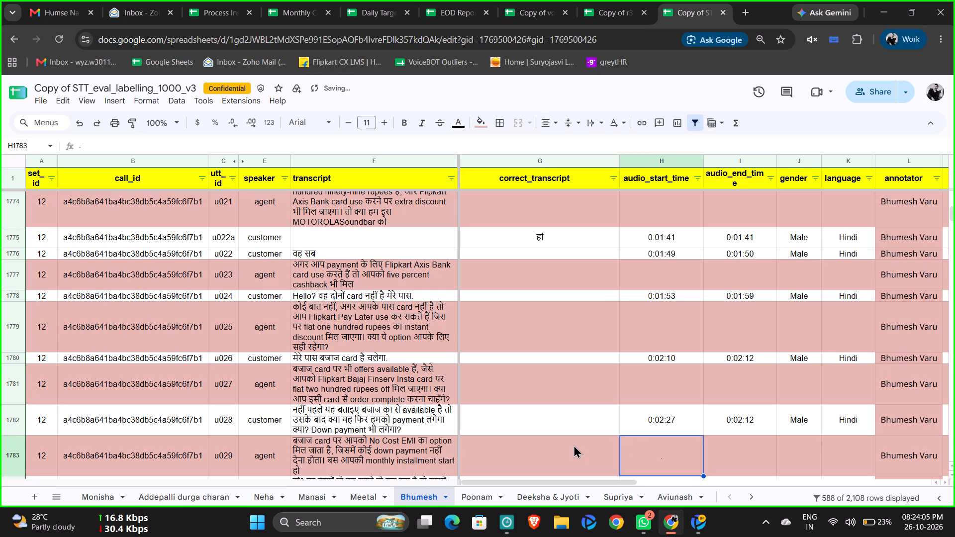
key(Delete)
Play the recording on the Voice Platform page to locate where the customer's Bajaj down-payment question (u028) ends.
click(695, 525)
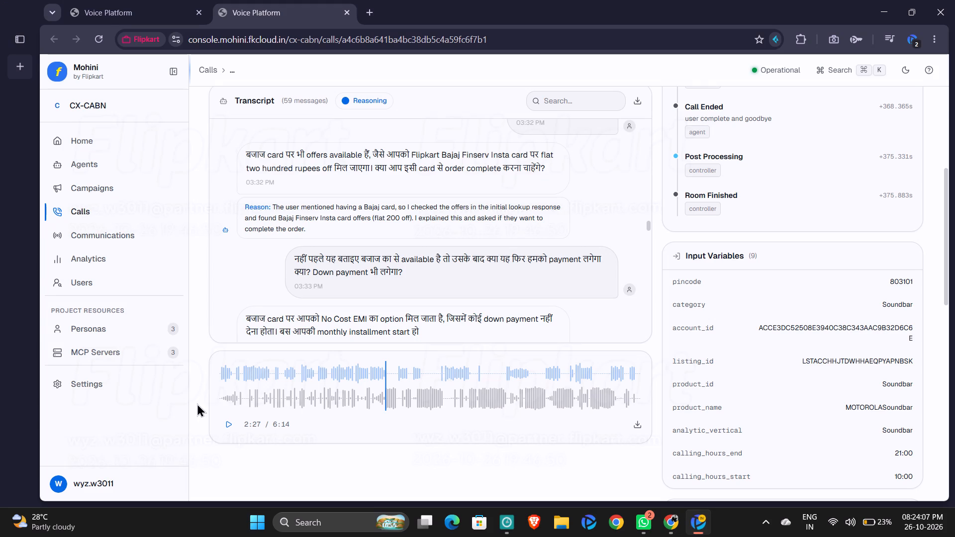
click(228, 429)
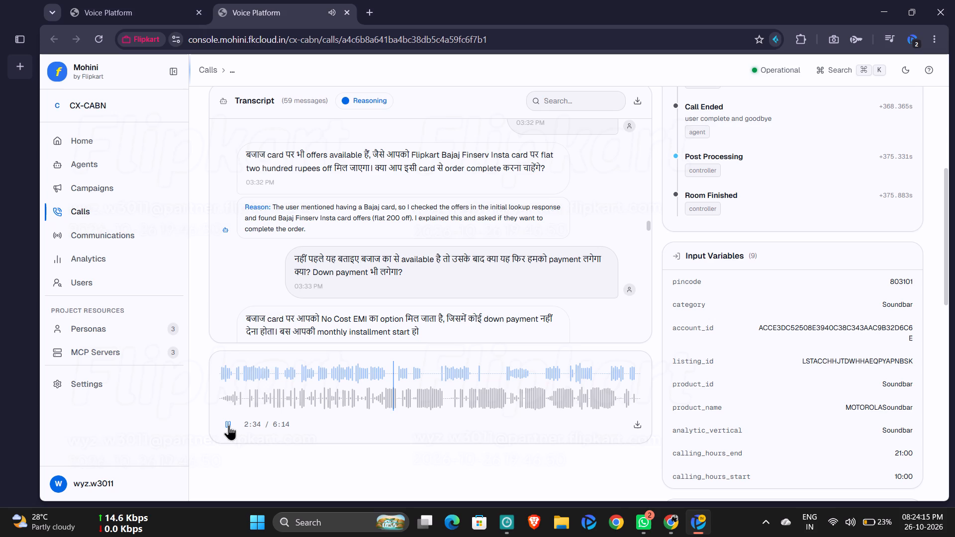
click(229, 425)
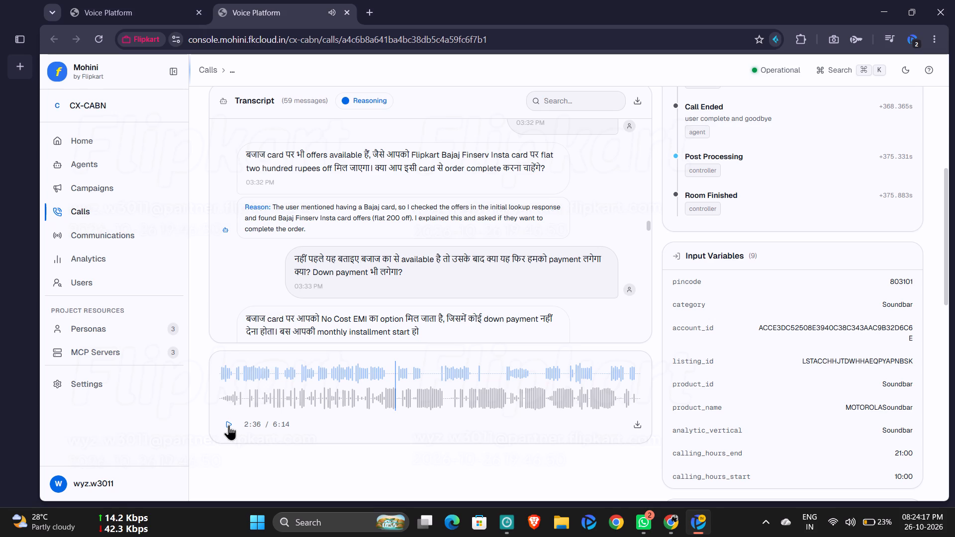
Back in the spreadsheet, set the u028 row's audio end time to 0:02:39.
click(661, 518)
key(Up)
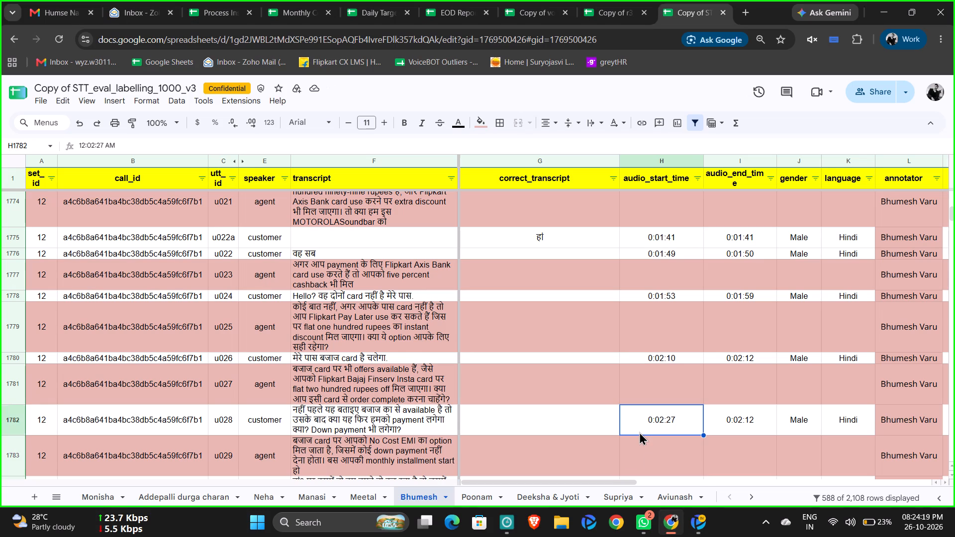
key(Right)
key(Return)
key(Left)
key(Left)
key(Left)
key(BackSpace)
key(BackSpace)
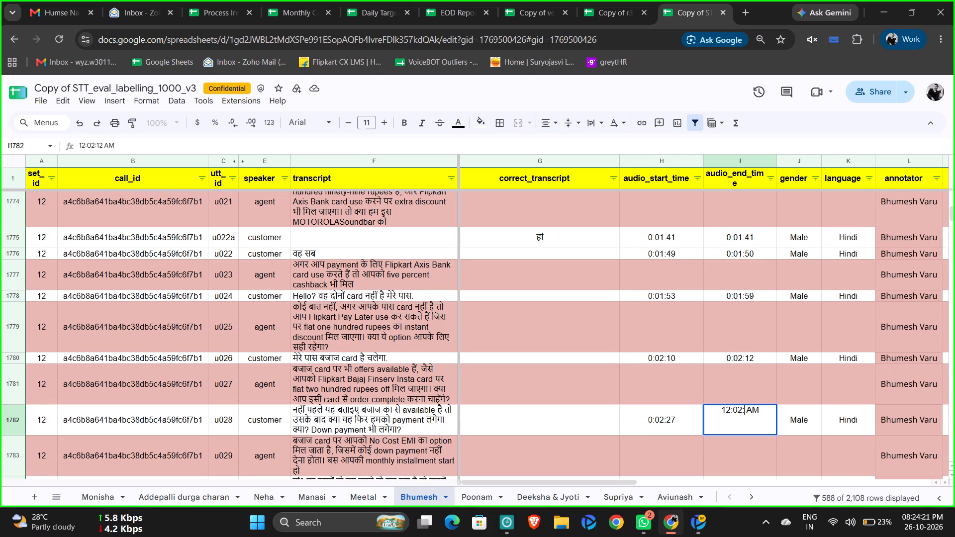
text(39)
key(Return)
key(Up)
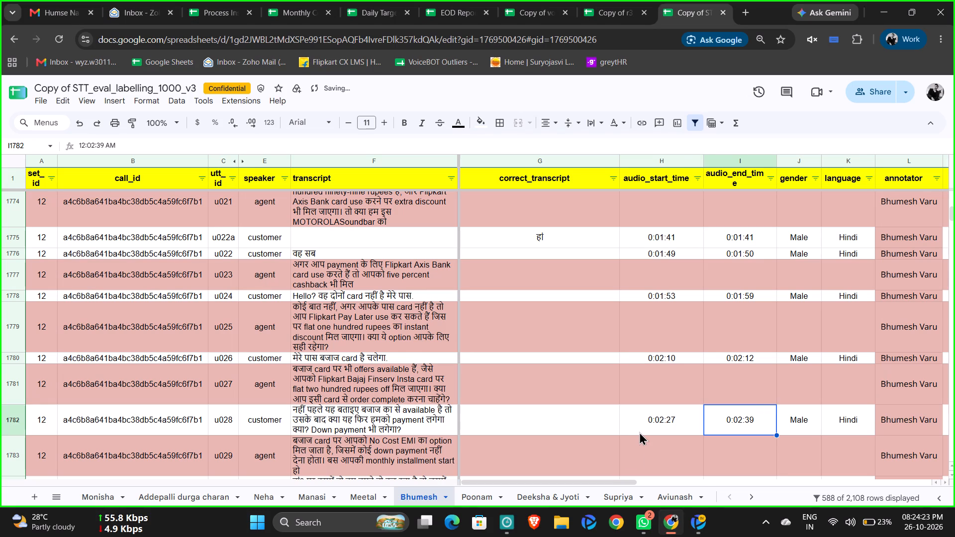
Correct the u028 row's audio end time to 0:02:36.
key(Return)
key(Left)
key(Left)
key(Left)
key(BackSpace)
key(6)
key(Return)
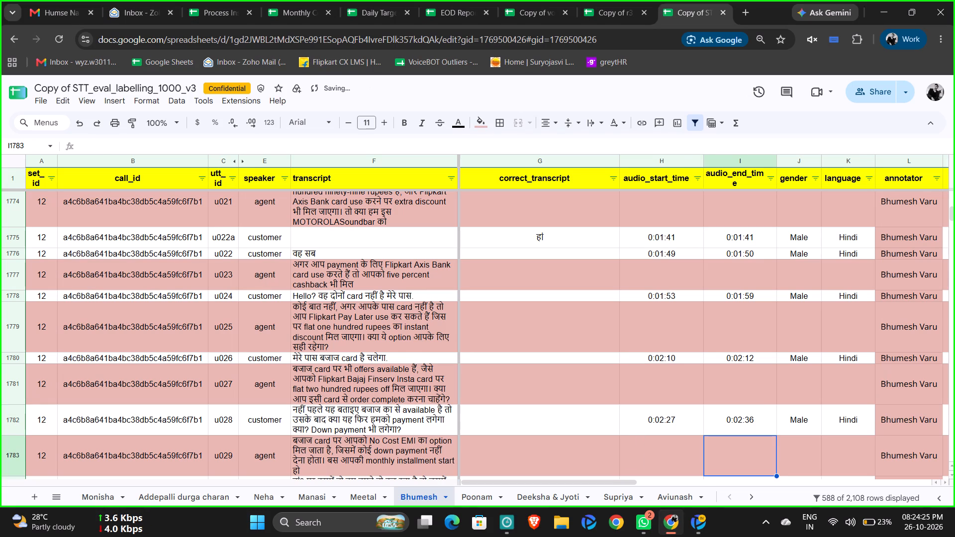
Resume the recording on the Voice Platform page to locate where the customer's next reply about down payment (u030) starts.
click(699, 533)
click(224, 421)
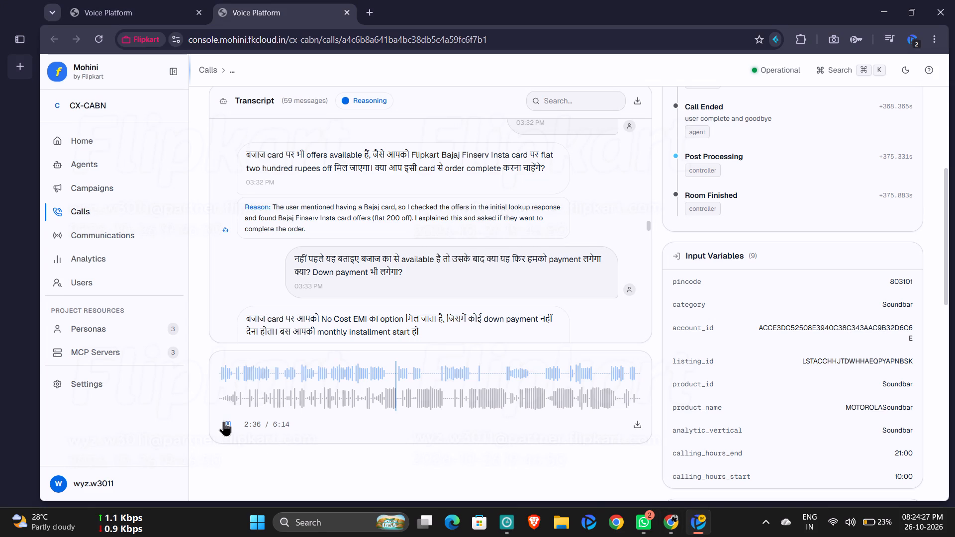
scroll(498, 282, down, 1)
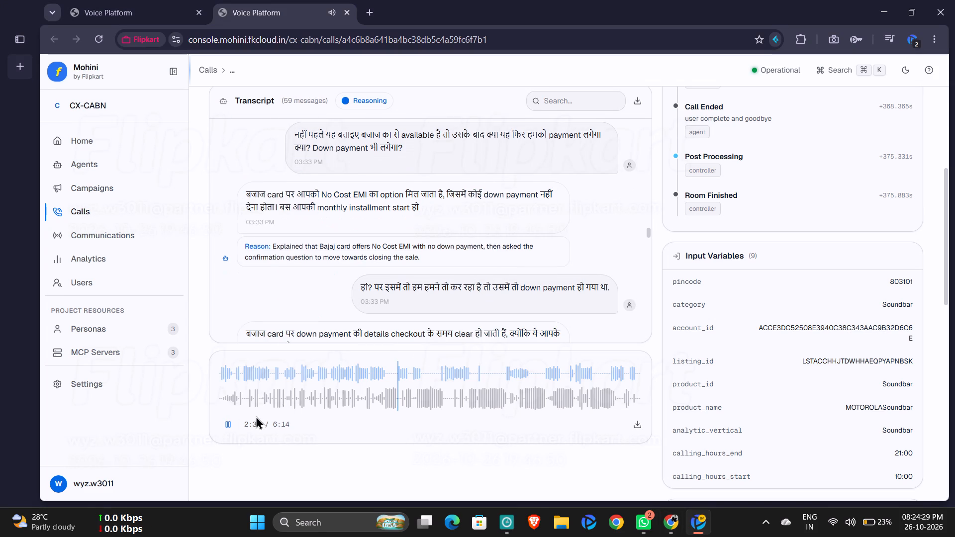
click(224, 423)
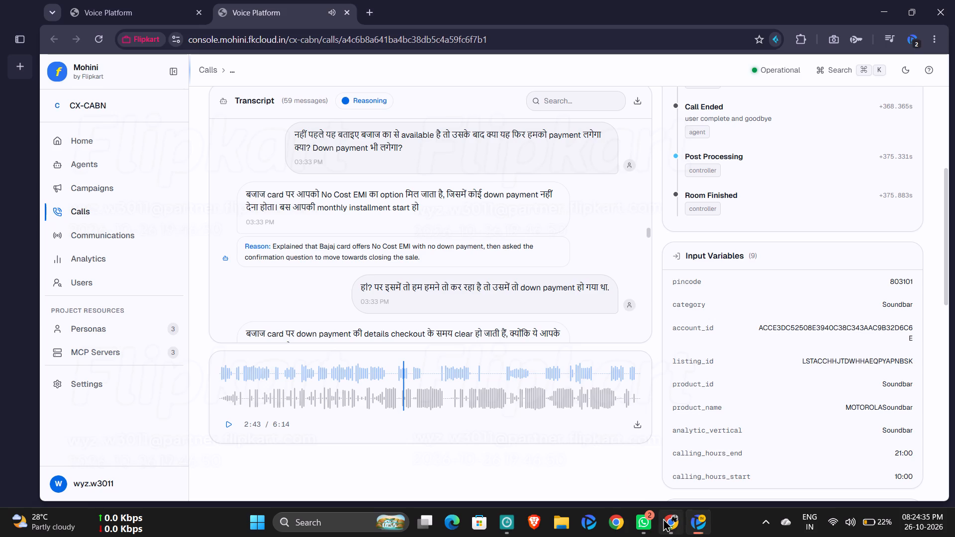
In the spreadsheet, copy the u028 row's audio times, gender and language into the u030 row.
click(663, 518)
click(619, 447)
key(Up)
key(Right)
key(shift+Right)
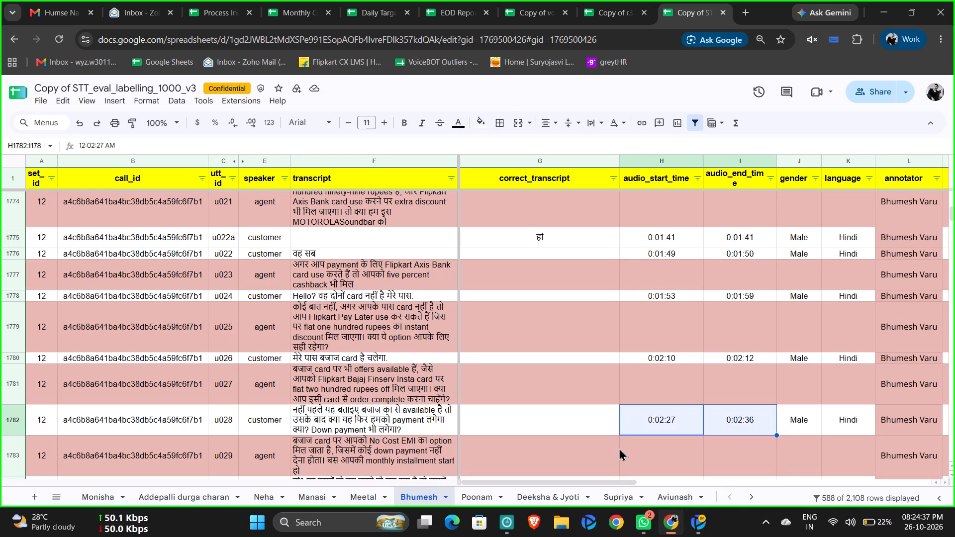
key(shift+Right)
key(shift+Right)
key(ctrl+c)
key(Down)
key(Down)
key(Down)
key(Up)
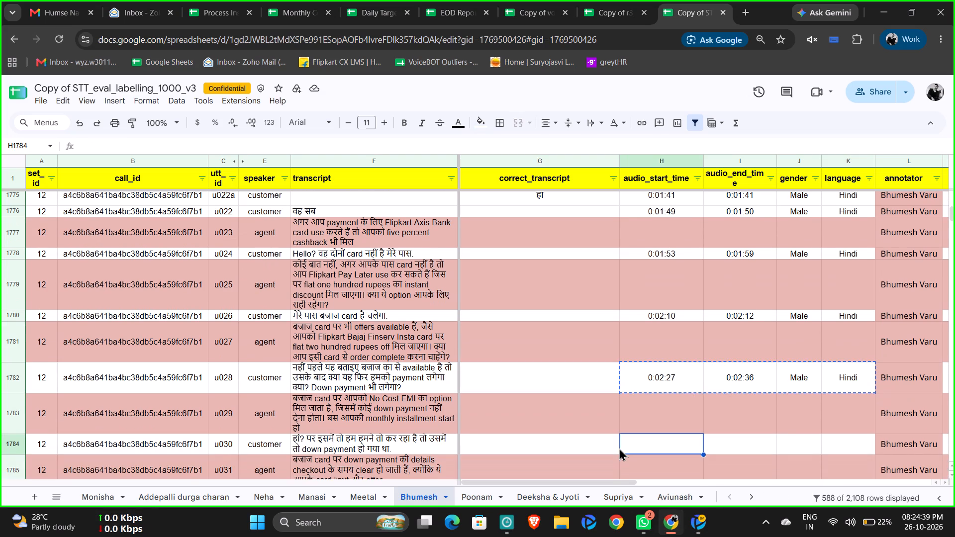
key(ctrl+v)
Set the u030 row's audio start time to 0:02:43.
key(Left)
key(Right)
key(Return)
key(Left)
key(Left)
key(Left)
key(BackSpace)
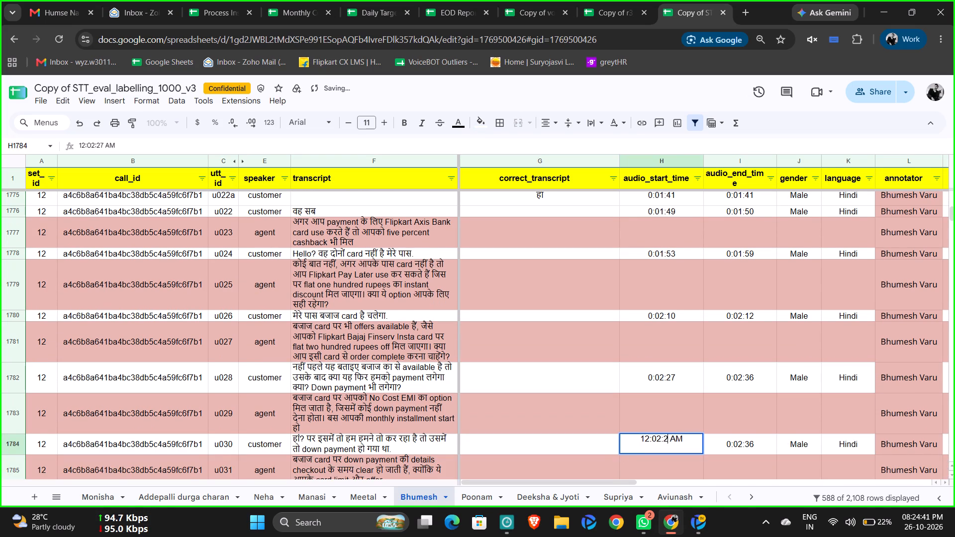
key(BackSpace)
text(43)
key(Return)
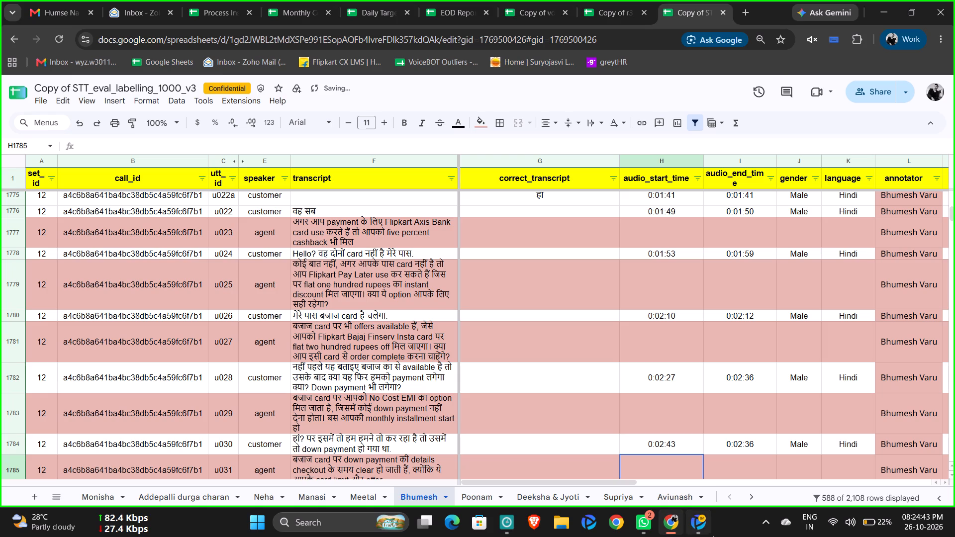
Play the recording on the Voice Platform page to locate where the customer's u030 reply ends.
click(713, 536)
click(703, 532)
click(223, 425)
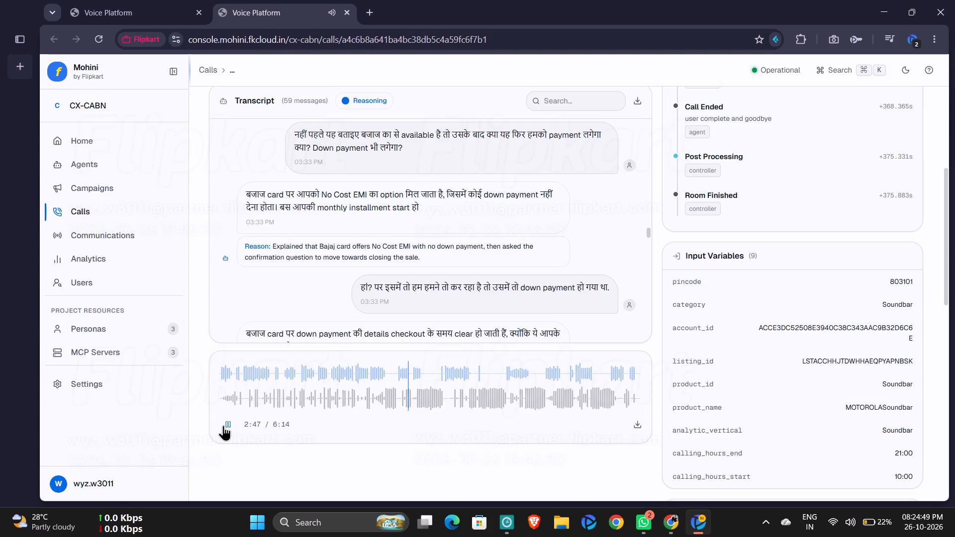
click(223, 425)
Back in the spreadsheet, set the u030 row's audio end time to 0:02:49.
click(670, 527)
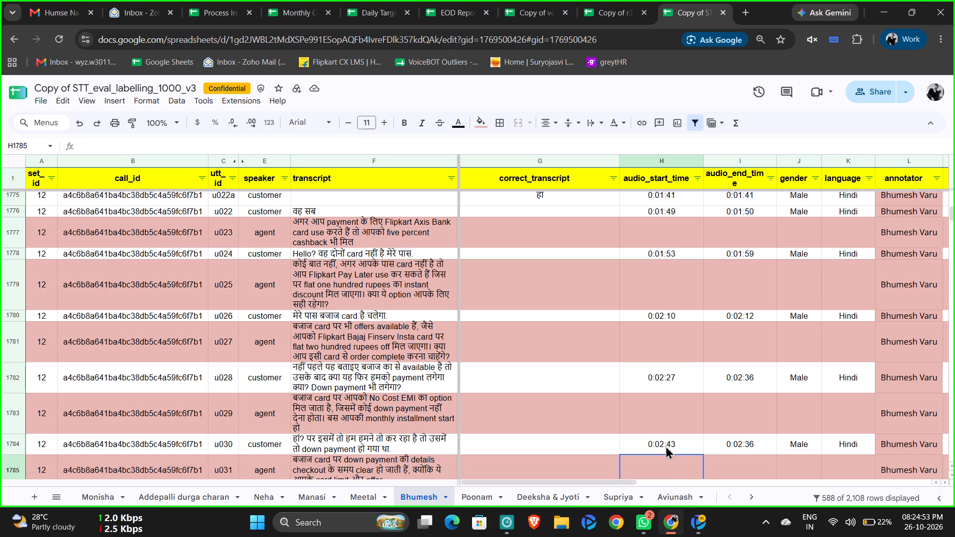
key(Up)
key(Right)
key(Return)
key(Left)
key(Left)
key(Left)
key(BackSpace)
key(BackSpace)
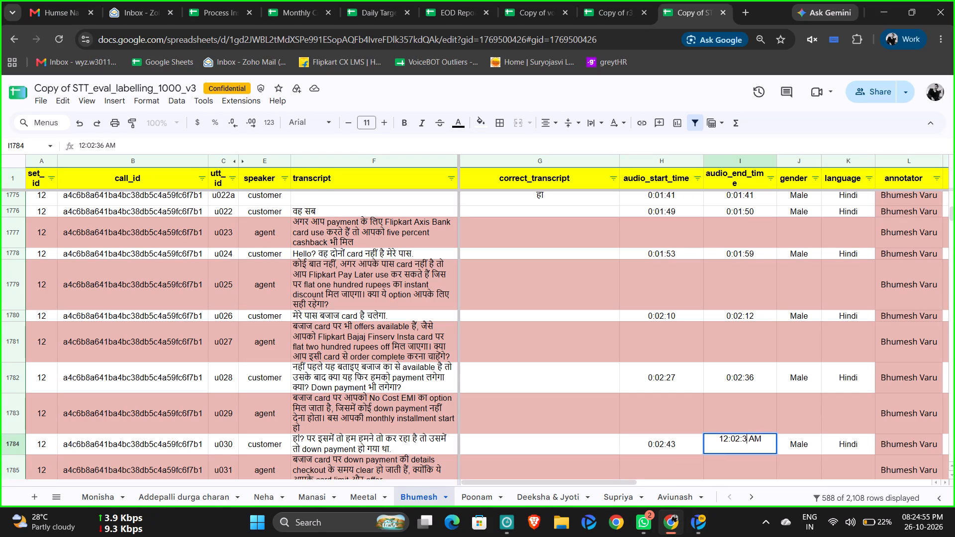
text(49)
key(Return)
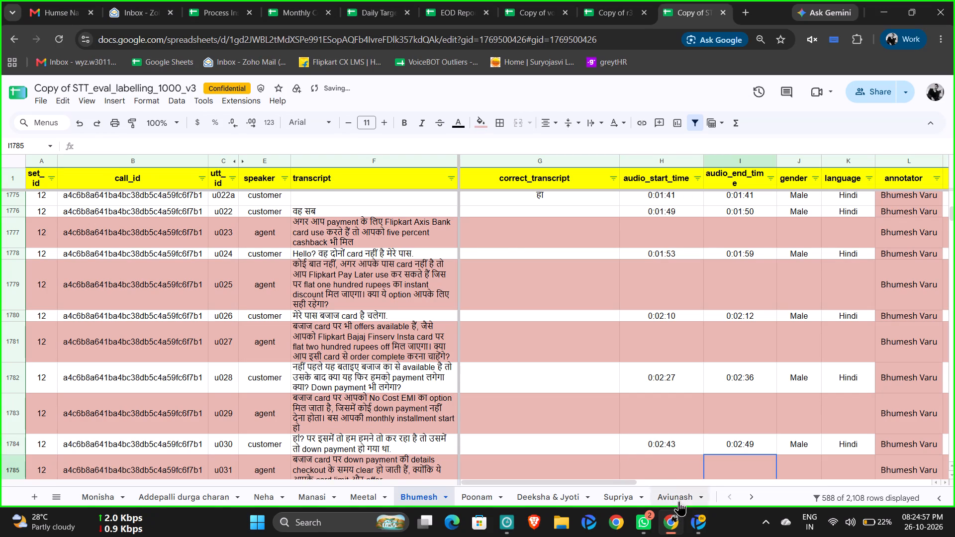
Play the recording on the Voice Platform page to locate where the customer's "हमने clear किया तो" utterance (u032) starts.
click(697, 519)
click(233, 421)
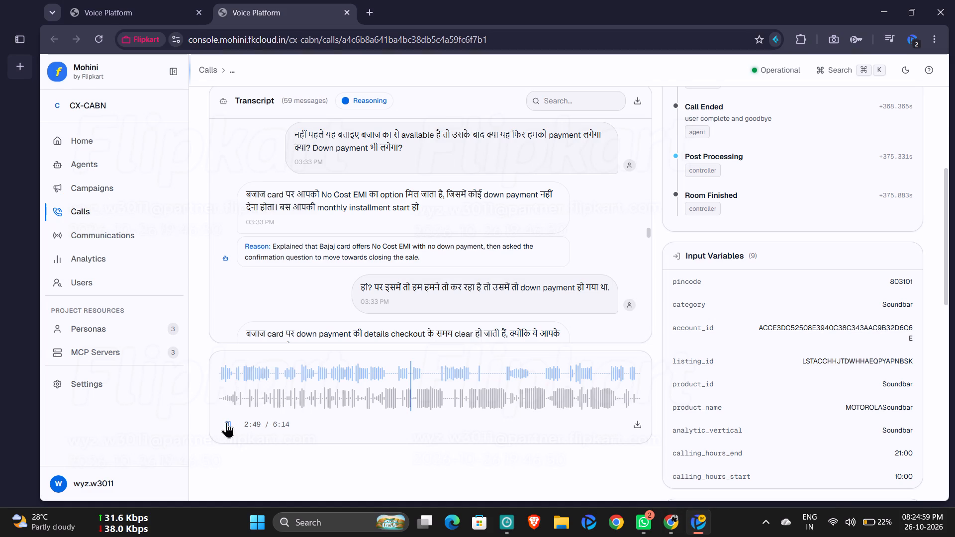
click(414, 393)
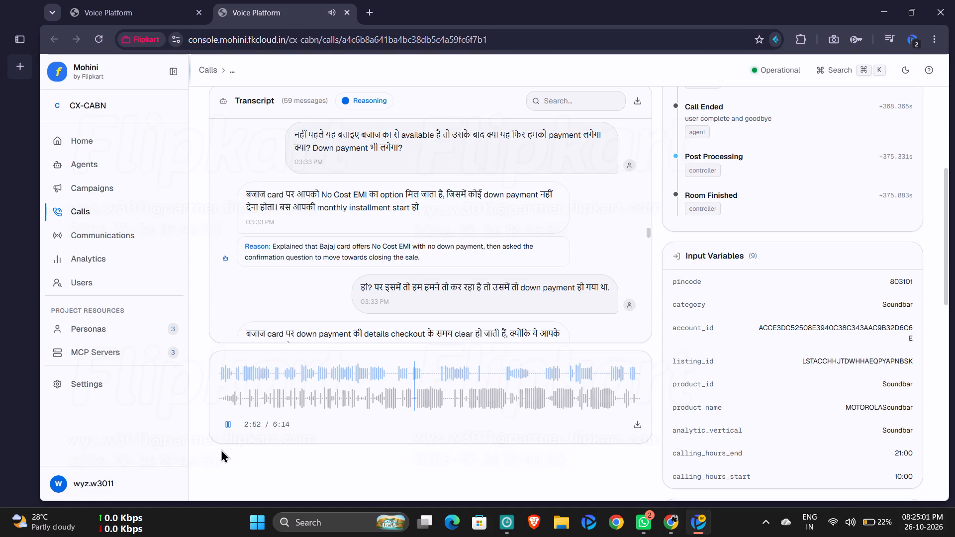
click(226, 425)
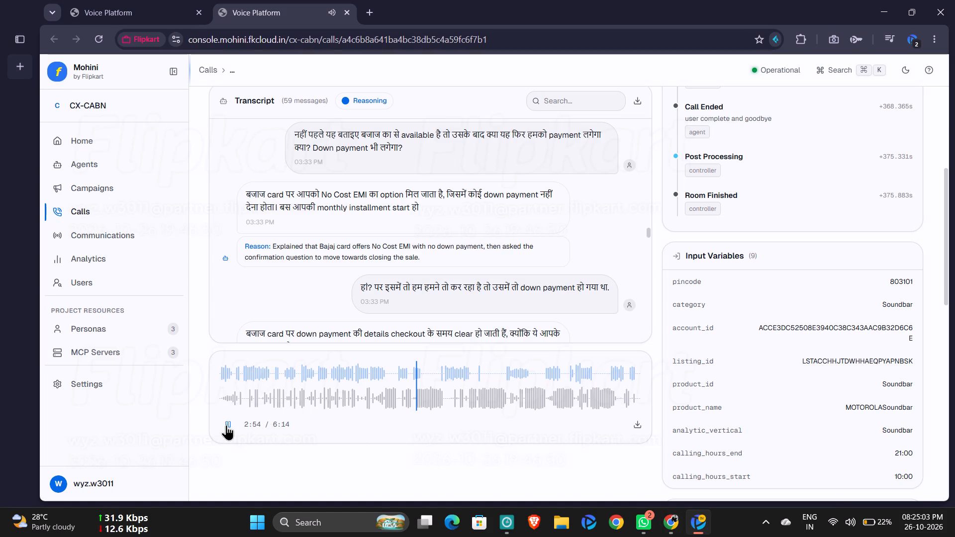
click(226, 425)
click(226, 425)
scroll(401, 205, down, 2)
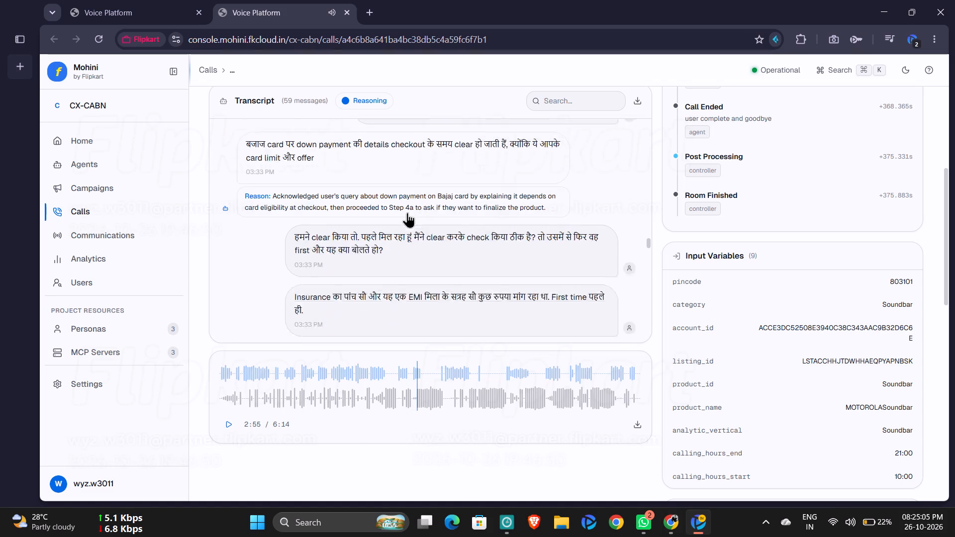
click(228, 423)
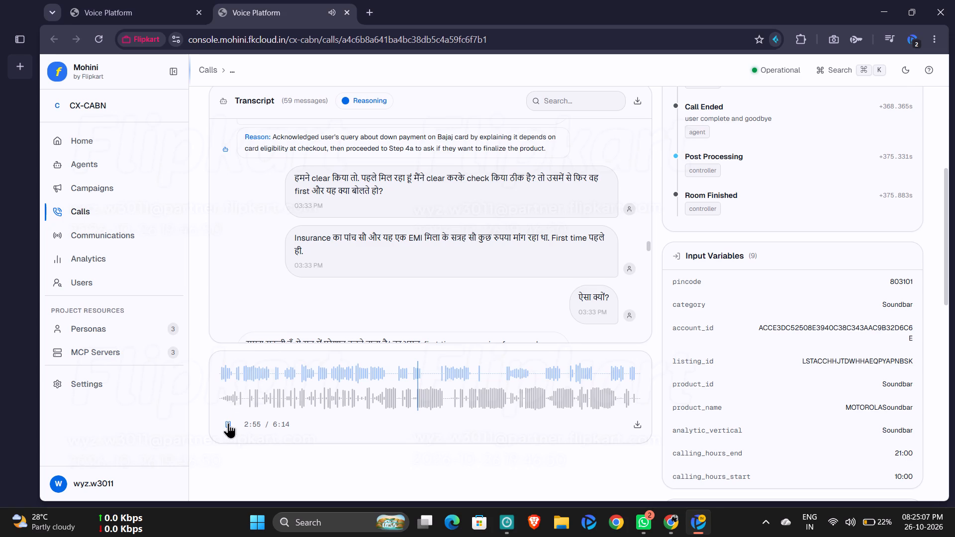
click(228, 423)
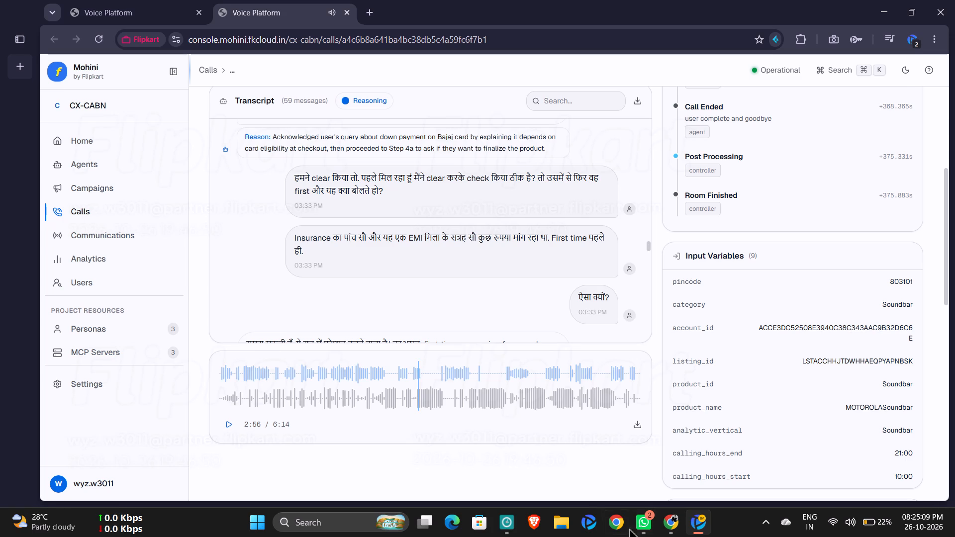
In the spreadsheet, paste the audio times, gender and language copied from the u028 row into the u032 row.
click(672, 528)
key(Down)
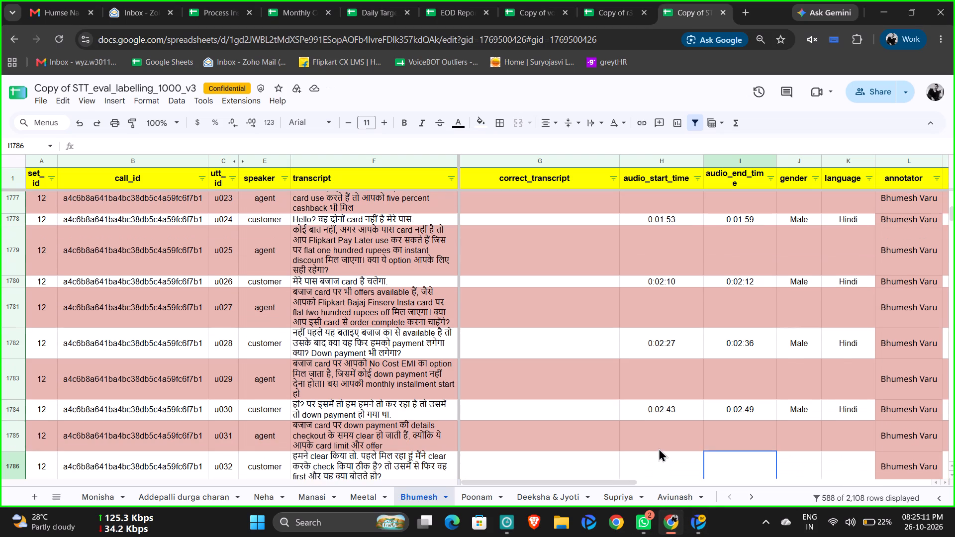
key(Down)
key(Left)
key(Up)
key(ctrl+v)
Set the u032 row's audio start time to 0:02:56.
key(Left)
key(Right)
key(Return)
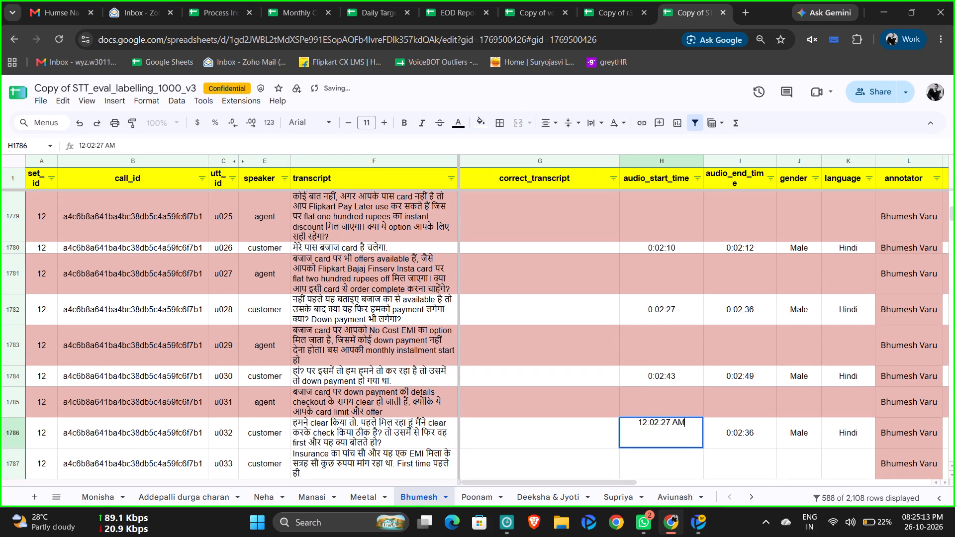
key(Left)
key(Left)
key(Left)
key(BackSpace)
key(BackSpace)
text(56)
key(Return)
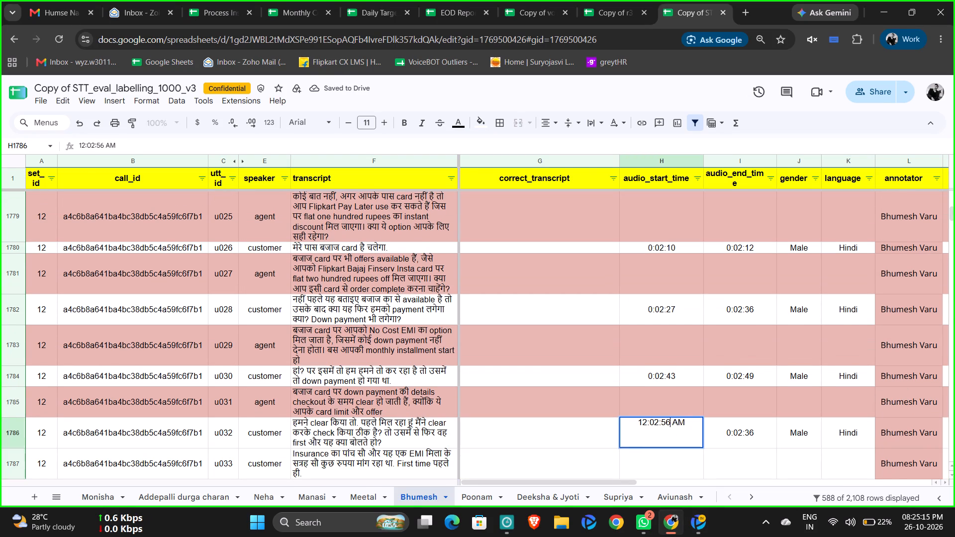
Switch to the Voice Platform page and replay the recording to locate where the customer's "हमने clear किया तो" utterance (u032) ends.
click(703, 532)
click(232, 427)
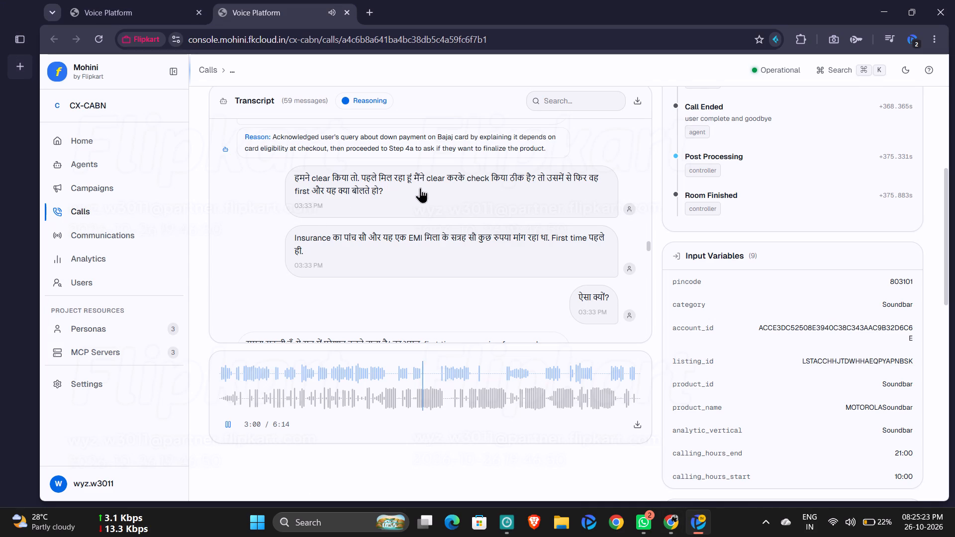
click(419, 394)
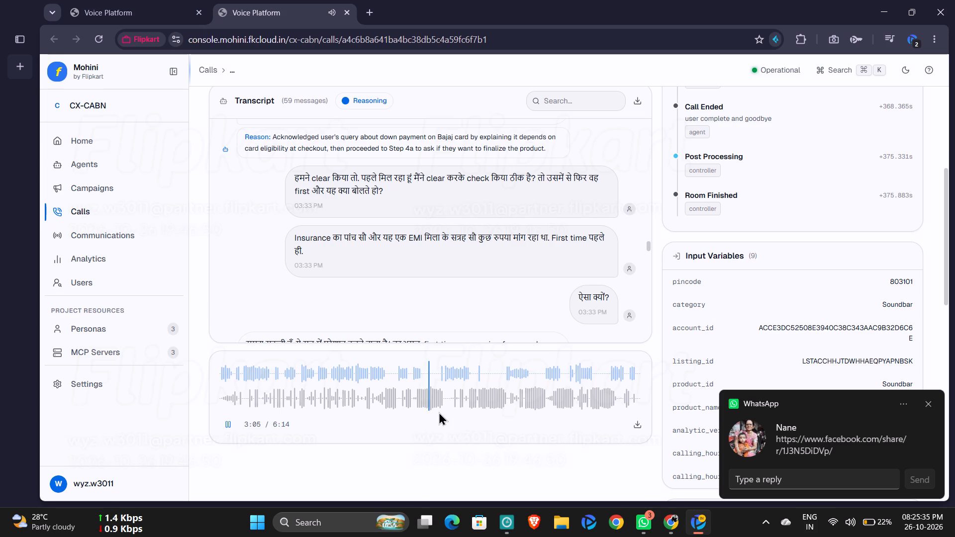
click(417, 398)
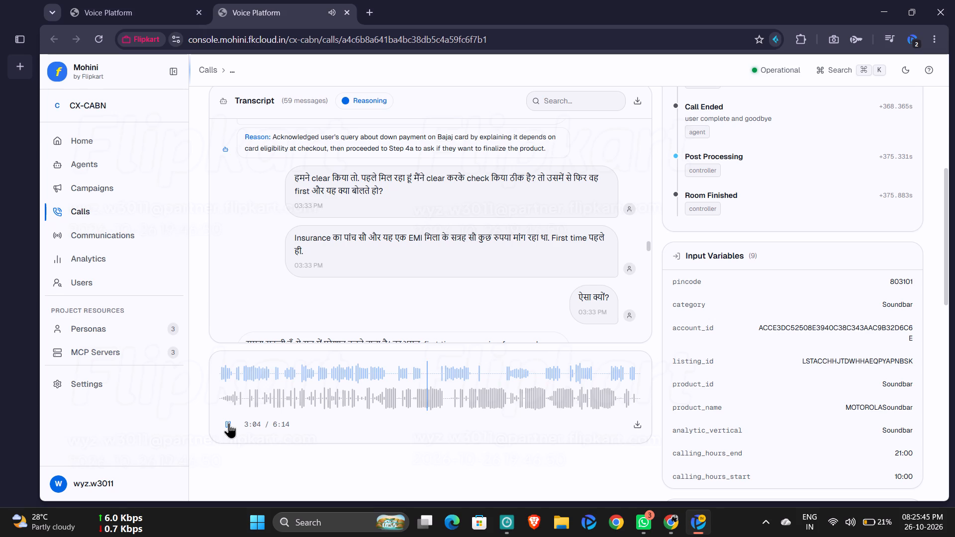
click(229, 423)
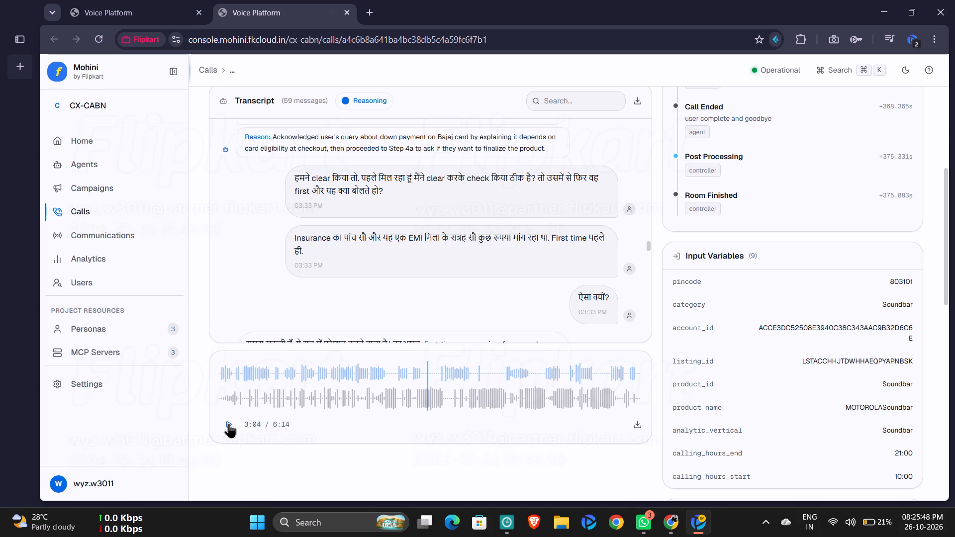
click(229, 423)
click(229, 423)
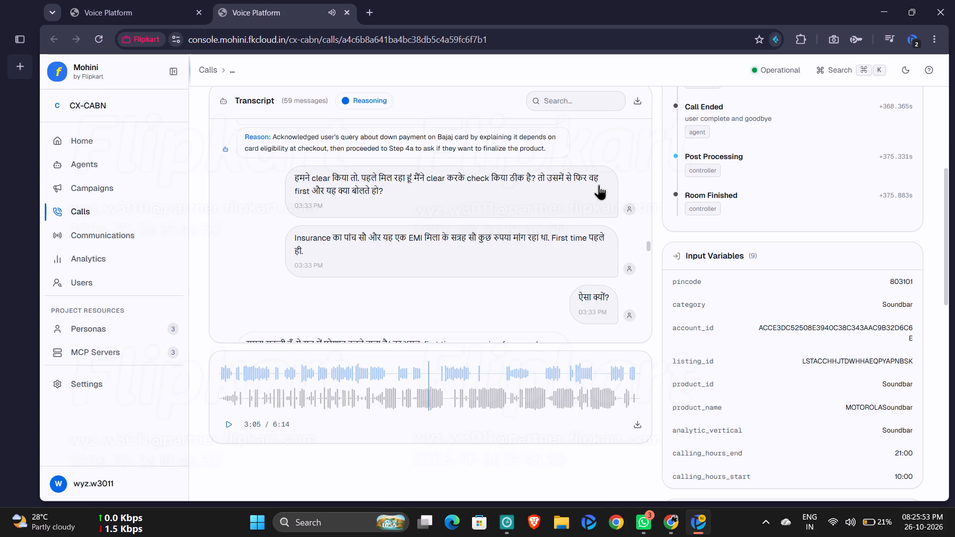
click(420, 396)
click(226, 419)
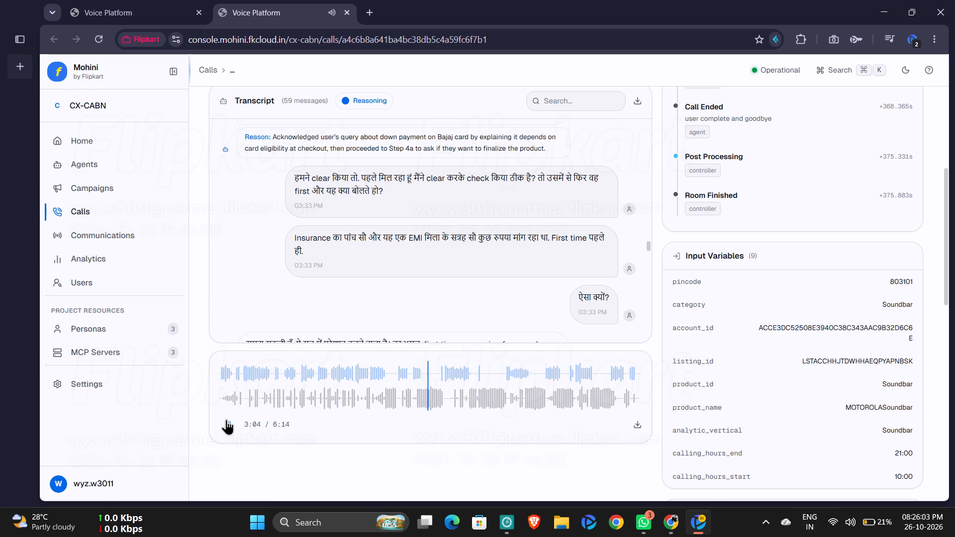
click(226, 419)
Back in the spreadsheet, copy the u032 row's transcript into its correct_transcript cell.
click(680, 517)
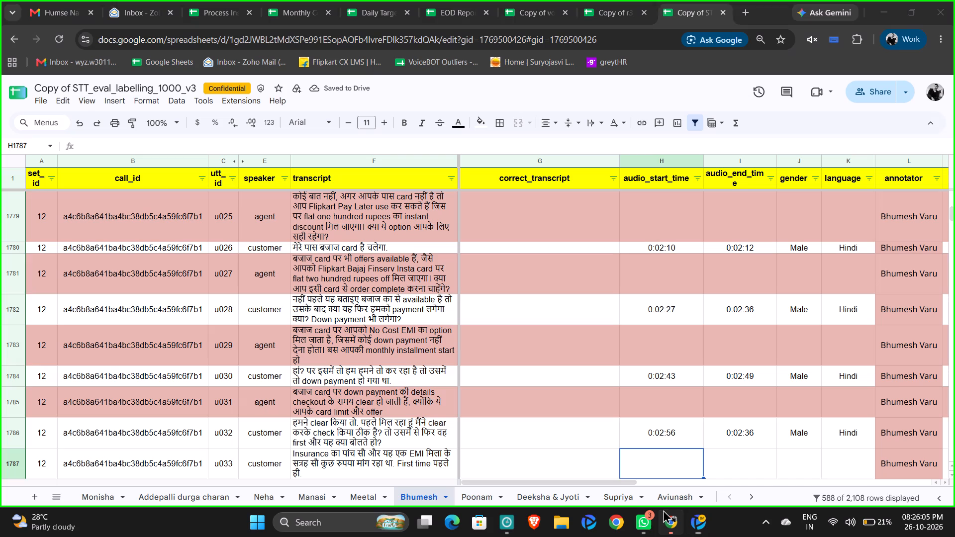
click(377, 424)
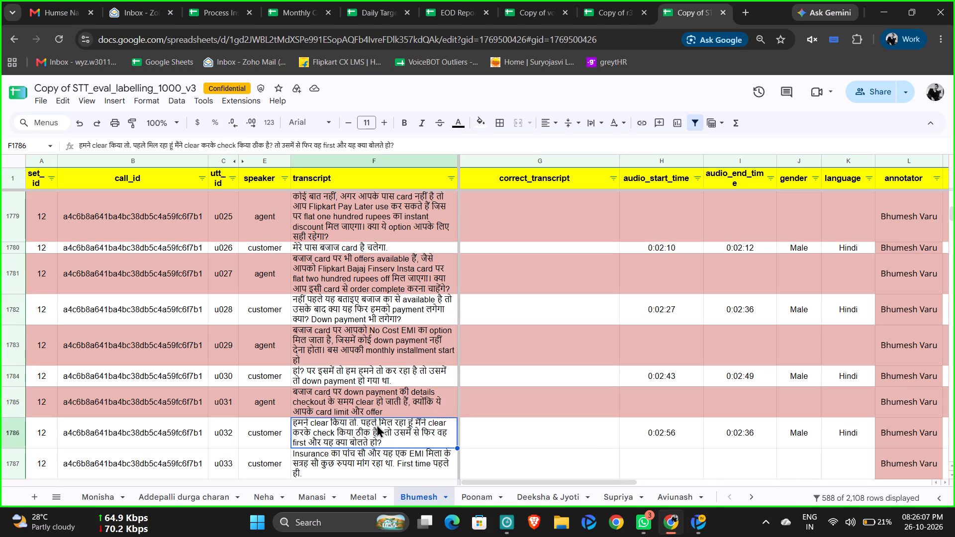
key(ctrl+c)
key(Right)
key(ctrl+v)
key(Left)
key(Right)
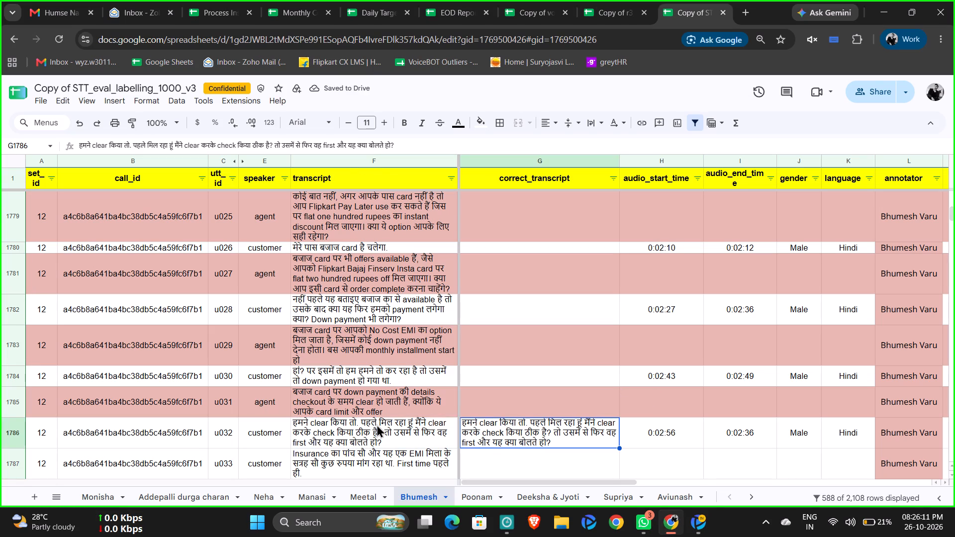
In the u032 row's corrected transcript, replace the word "और" after "first" with "star".
key(Return)
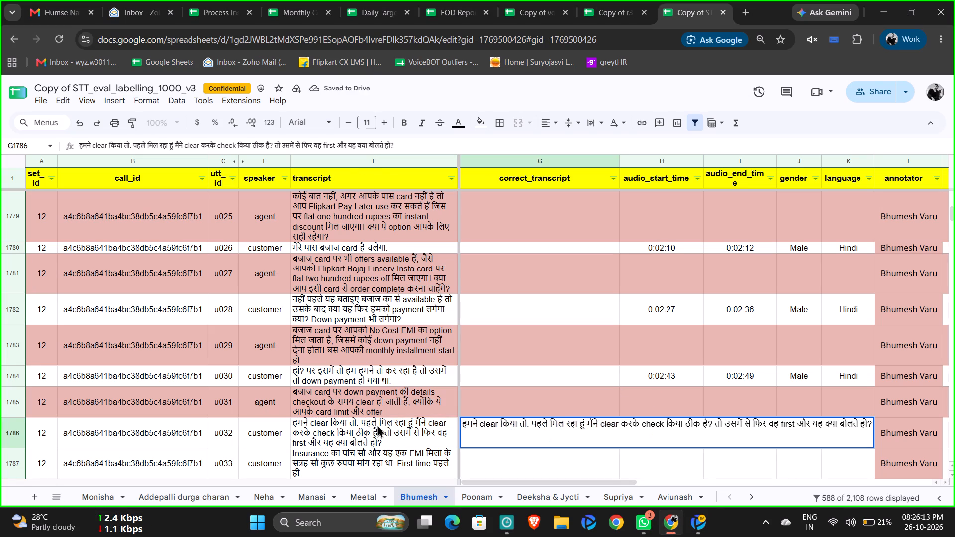
key(Left)
key(Right)
key(Left)
key(Left)
key(Left)
key(Left)
key(Left)
key(Left)
key(Left)
key(Left)
key(Left)
key(Left)
key(Left)
key(Left)
key(Left)
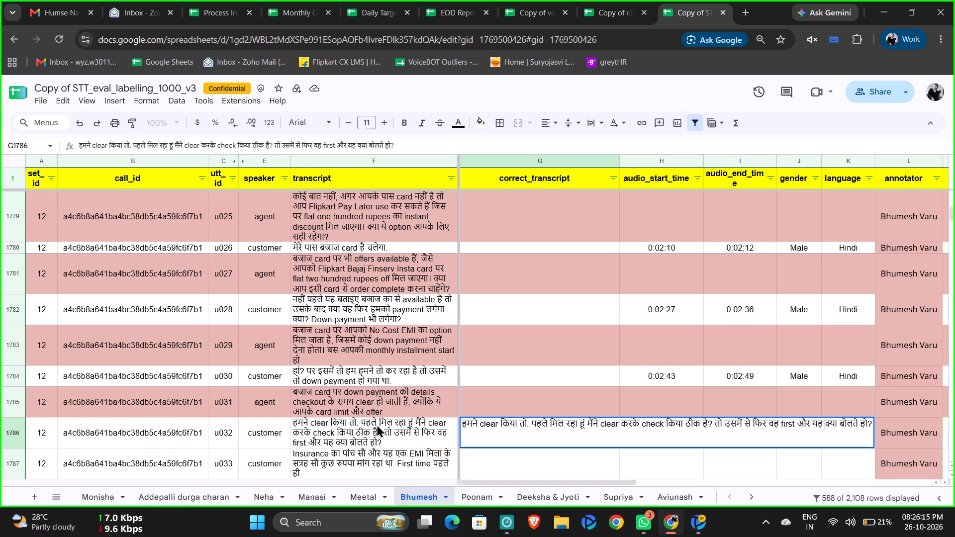
key(Left)
key(Left)
key(Left)
key(Right)
key(Right)
key(Right)
key(Right)
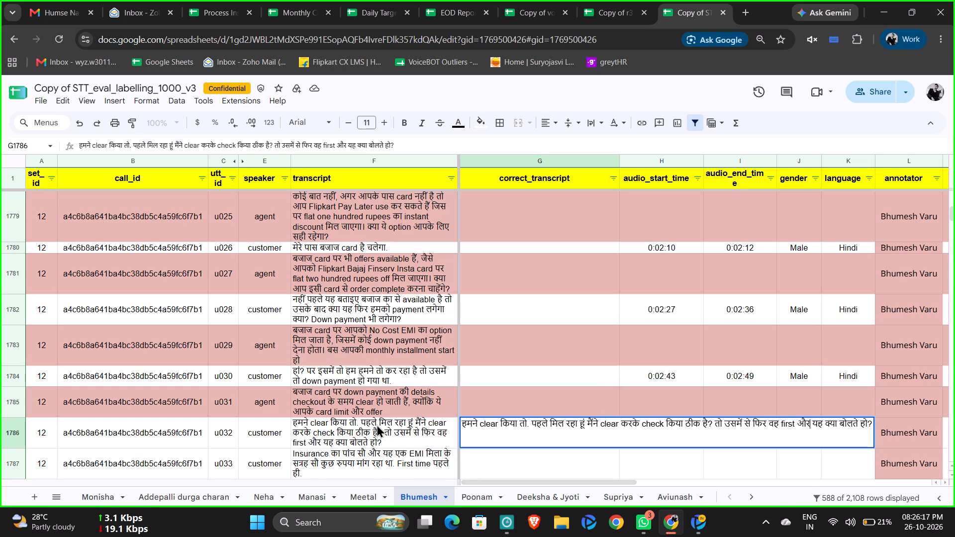
key(shift+Left)
key(shift+Left)
key(shift+Left)
key(shift+Right)
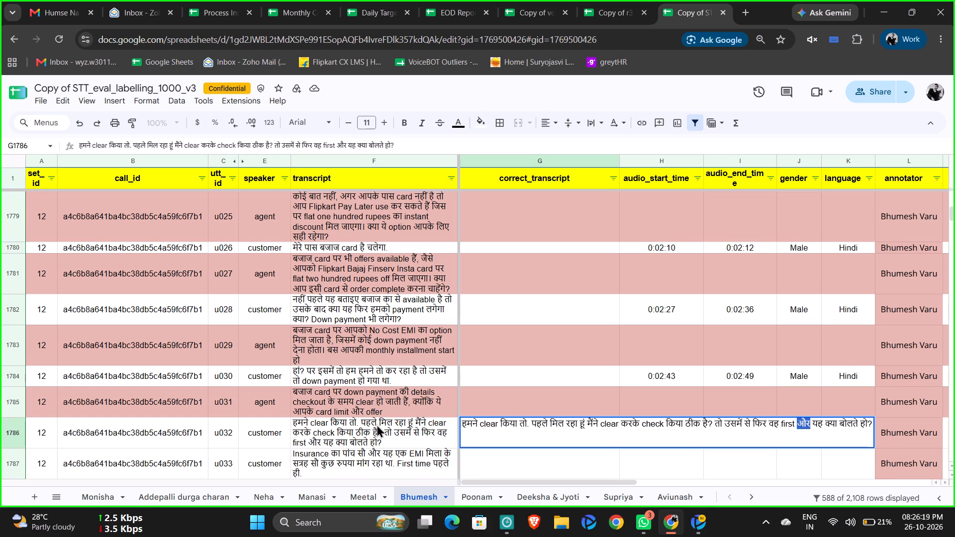
text(star)
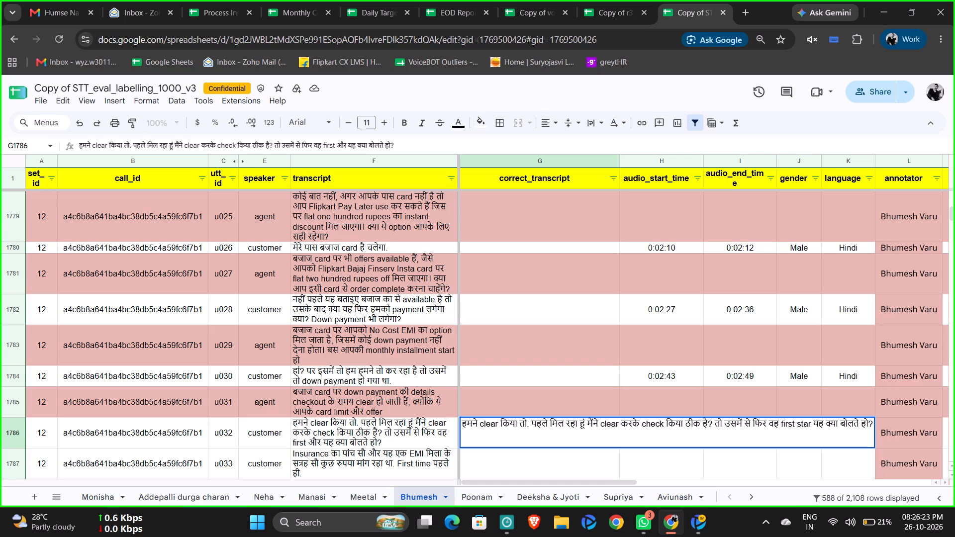
key(Right)
key(Right)
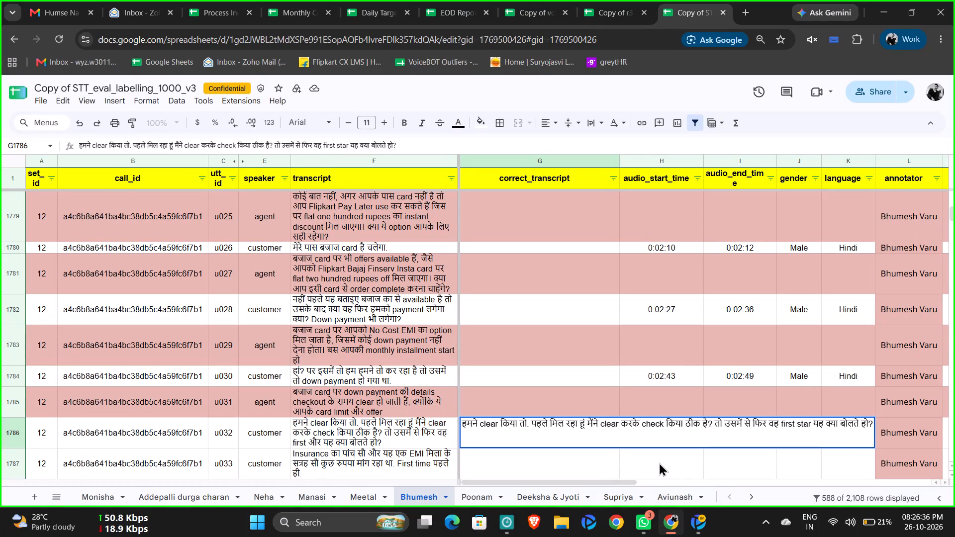
key(Return)
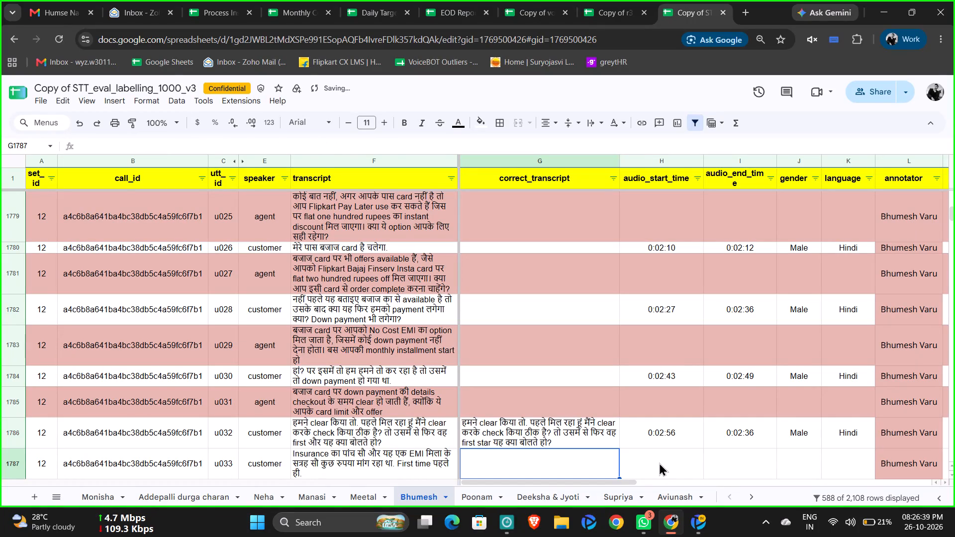
Copy the "Transcript had a correction like…" note from the u016 row into the u032 row's notes cell.
key(Up)
key(Left)
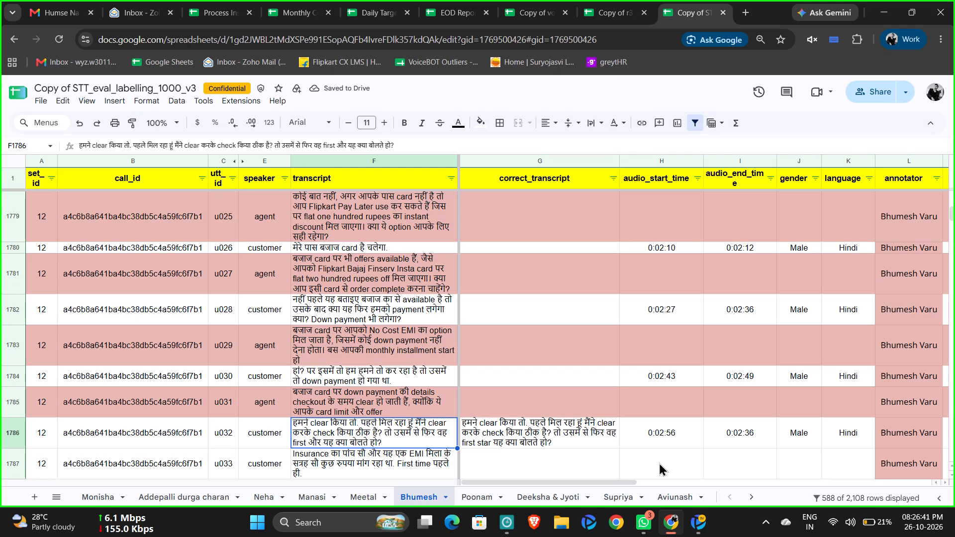
key(Right)
key(Right)
key(Right)
key(Right)
key(Right)
key(Right)
key(Right)
key(Right)
key(Left)
key(Up)
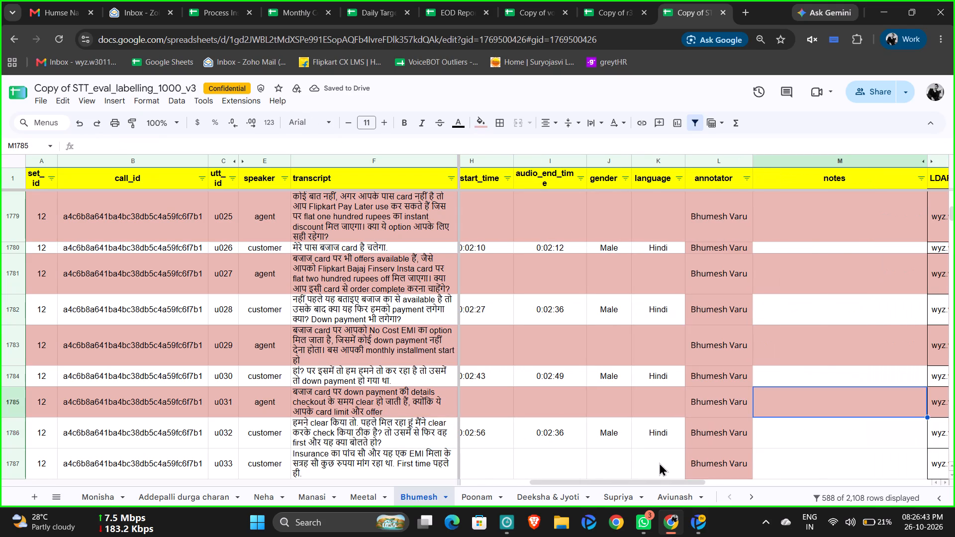
key(ctrl+Up)
key(Up)
key(Up)
key(Up)
key(Down)
key(Down)
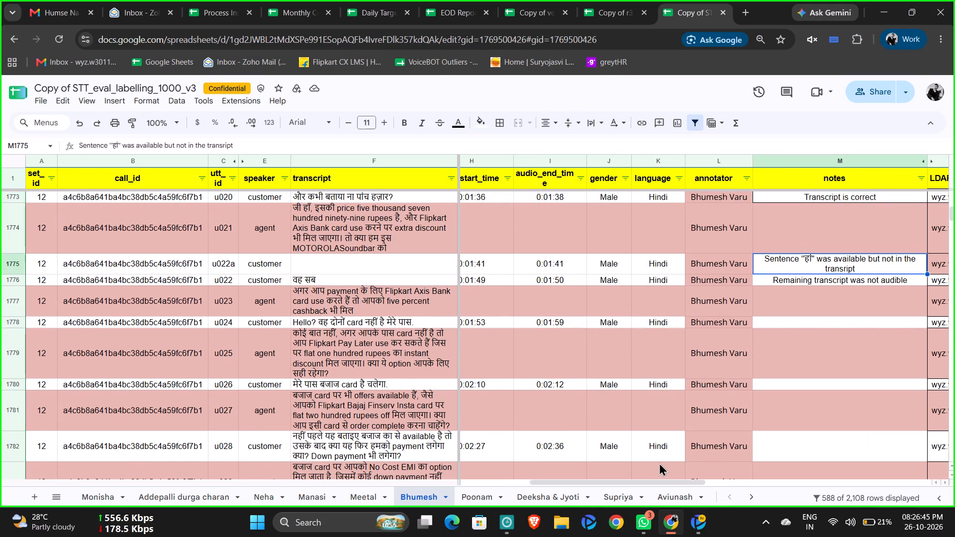
key(Up)
key(Up)
key(Up)
key(Up)
key(Up)
key(Up)
key(Up)
key(Down)
key(ctrl+c)
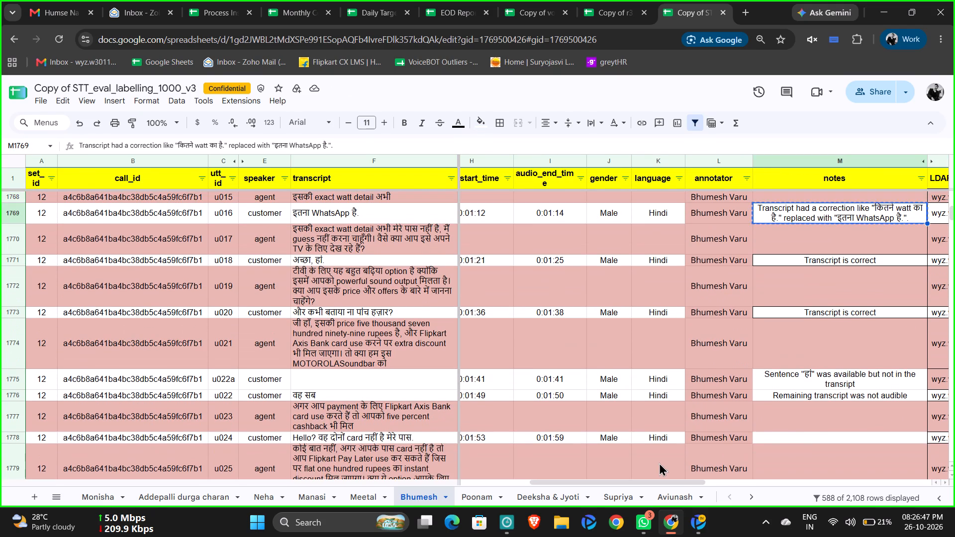
key(ctrl+Down)
key(ctrl+Down)
key(ctrl+Down)
key(ctrl+Down)
key(ctrl+Down)
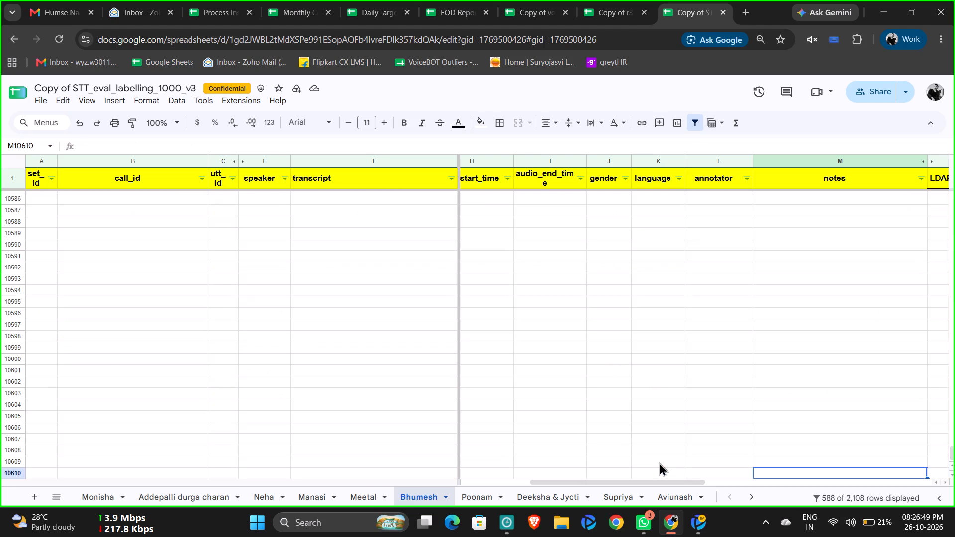
key(ctrl+Up)
key(Down)
key(Down)
key(Down)
key(Down)
key(Down)
key(Down)
key(Down)
key(Down)
key(Down)
key(Down)
key(Down)
key(Down)
key(Down)
key(Down)
key(Down)
key(Down)
key(Down)
key(Down)
key(Down)
key(Down)
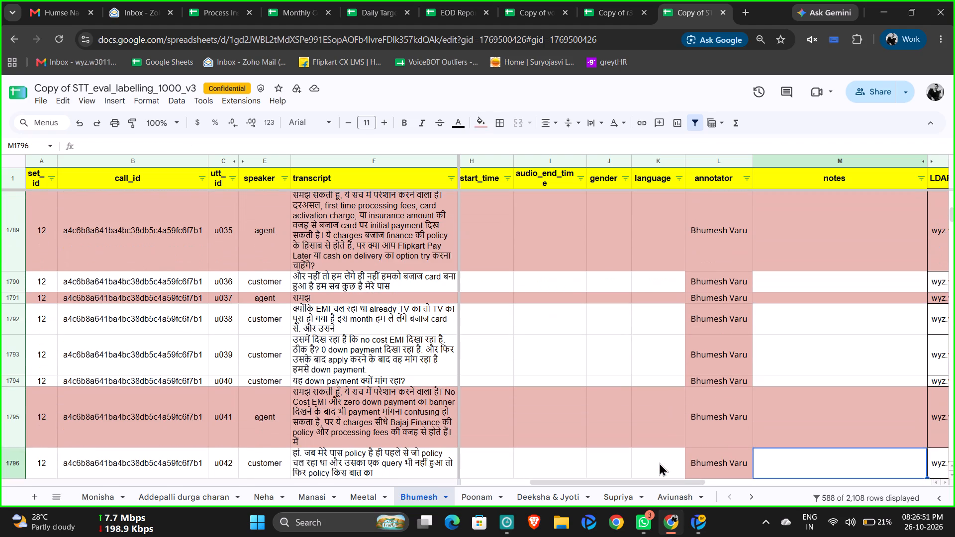
key(Up)
key(Up)
key(Up)
key(Up)
key(Up)
key(Up)
key(Up)
key(Up)
key(Up)
key(Up)
key(Up)
key(Up)
key(Up)
key(Down)
key(Down)
key(Down)
key(Down)
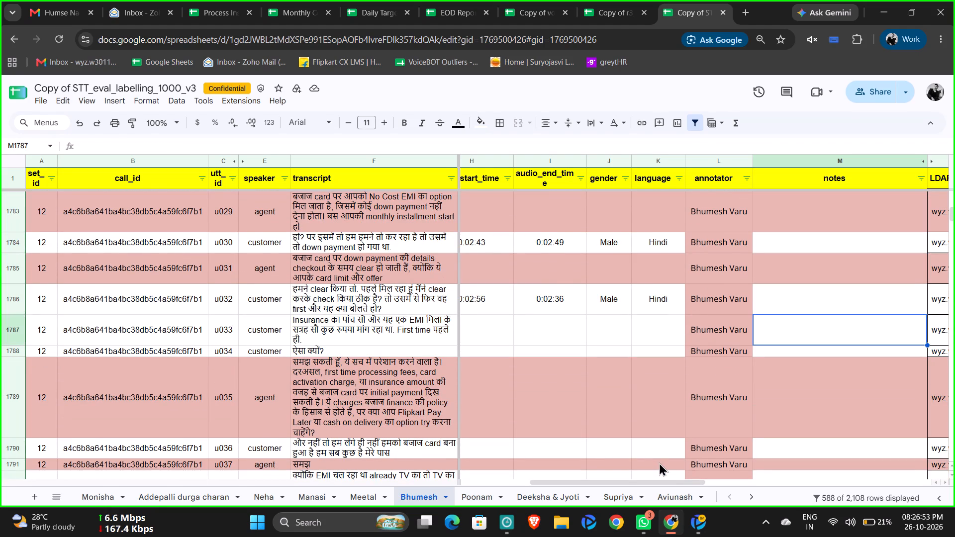
key(Up)
key(ctrl+v)
Copy the words "first और" from the u032 row's original transcript, leaving that transcript as it is.
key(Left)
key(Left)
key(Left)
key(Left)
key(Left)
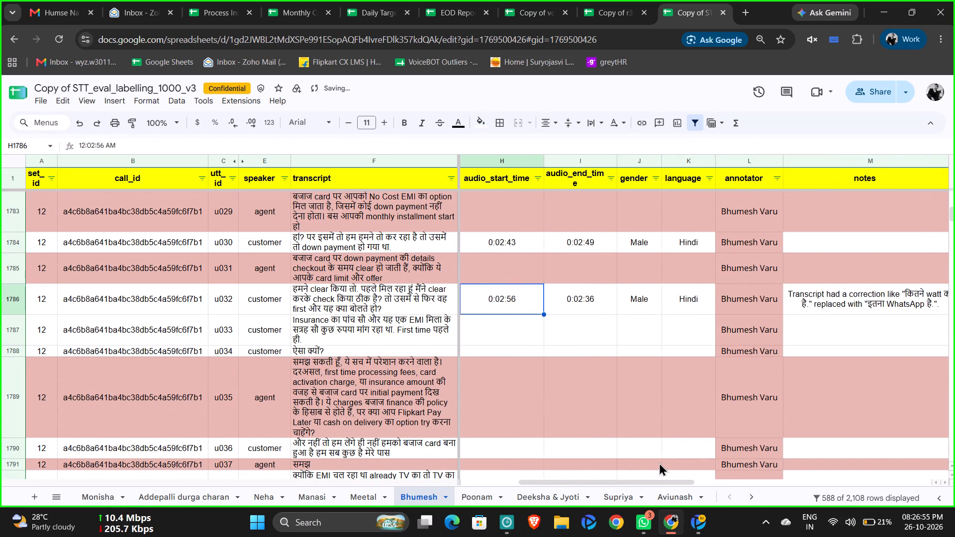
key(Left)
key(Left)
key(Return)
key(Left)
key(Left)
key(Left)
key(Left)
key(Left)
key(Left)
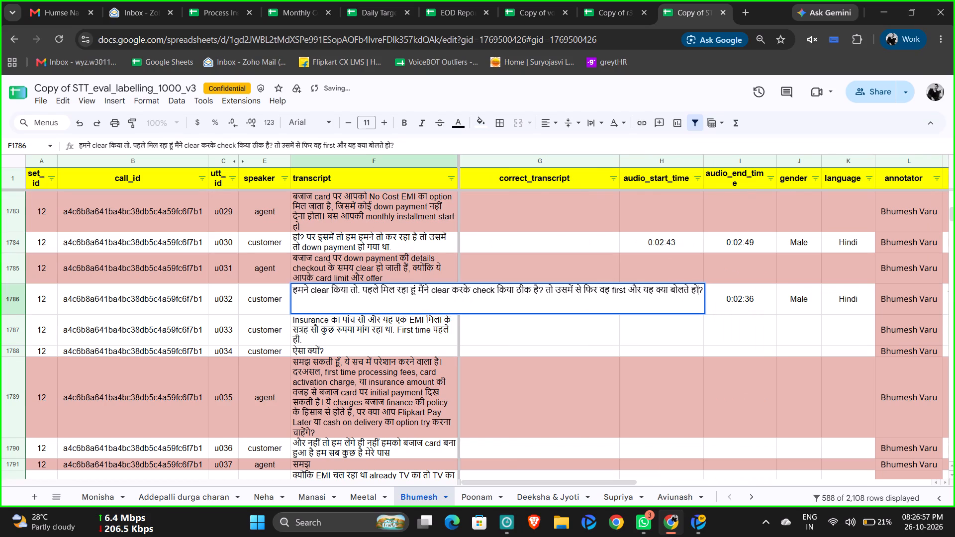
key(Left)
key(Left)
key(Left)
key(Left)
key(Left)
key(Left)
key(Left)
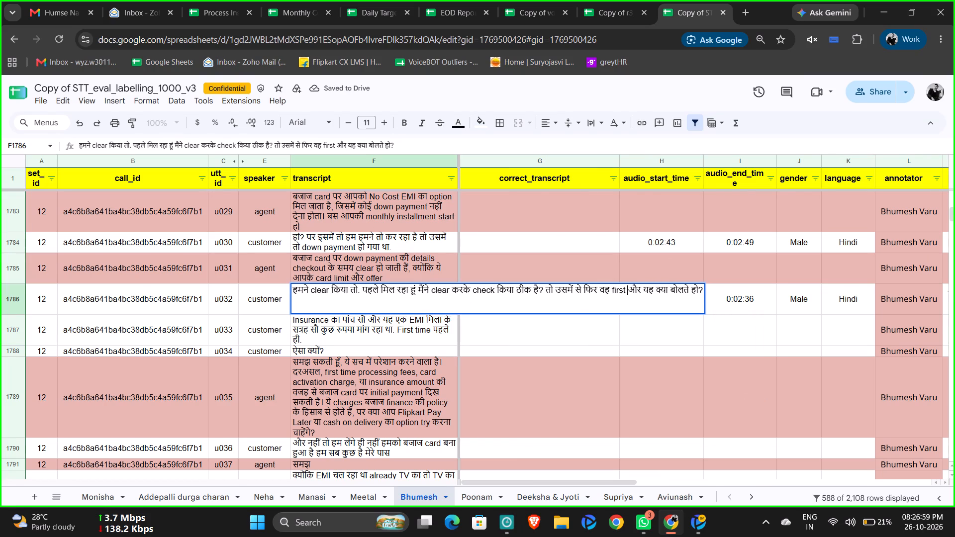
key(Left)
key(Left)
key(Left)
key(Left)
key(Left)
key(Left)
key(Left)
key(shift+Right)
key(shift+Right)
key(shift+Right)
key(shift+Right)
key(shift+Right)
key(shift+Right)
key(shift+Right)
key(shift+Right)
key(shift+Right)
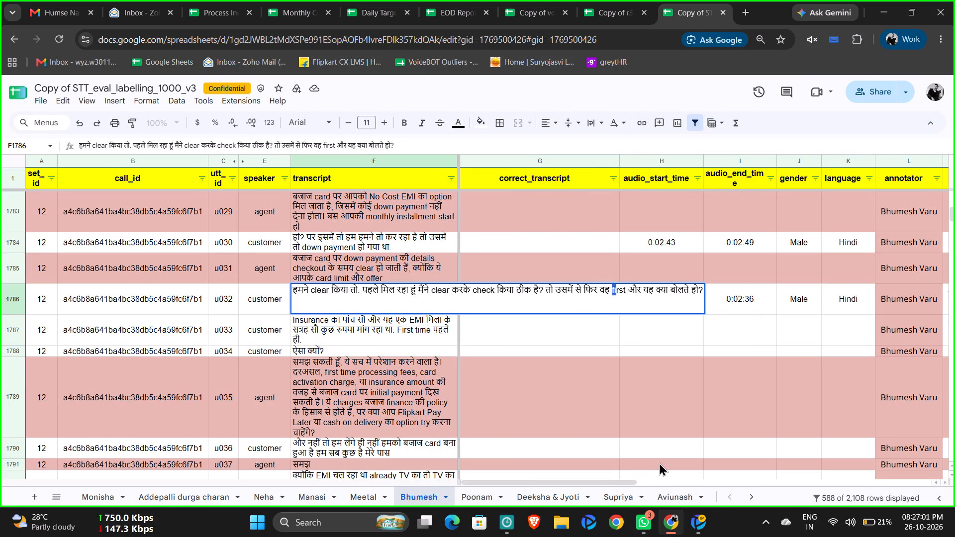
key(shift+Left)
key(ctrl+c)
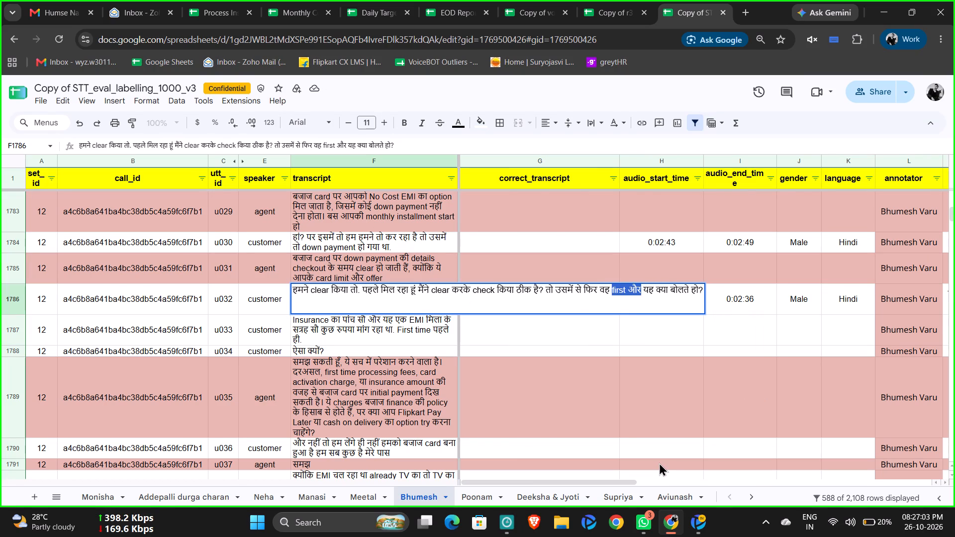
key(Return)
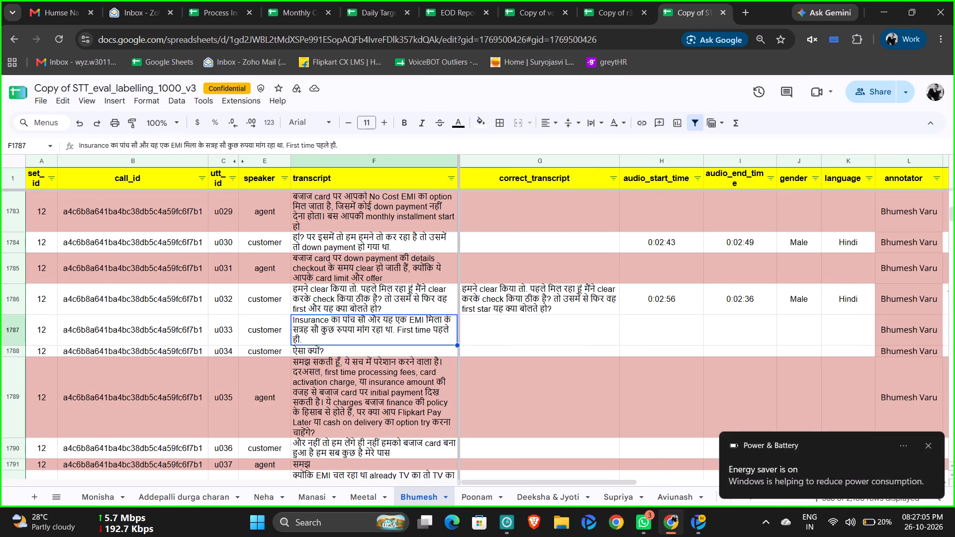
In the u032 row's corrected transcript, change the word "first" before "star" to "five".
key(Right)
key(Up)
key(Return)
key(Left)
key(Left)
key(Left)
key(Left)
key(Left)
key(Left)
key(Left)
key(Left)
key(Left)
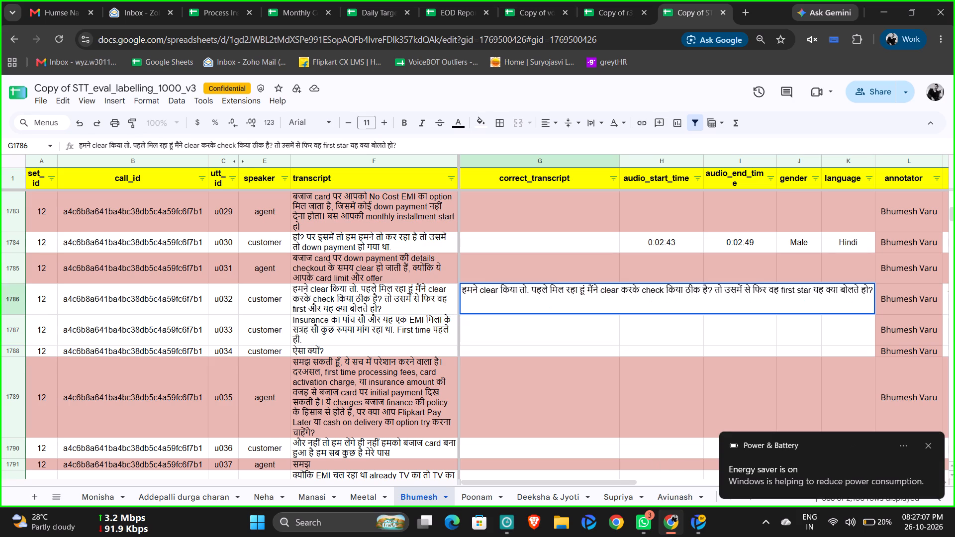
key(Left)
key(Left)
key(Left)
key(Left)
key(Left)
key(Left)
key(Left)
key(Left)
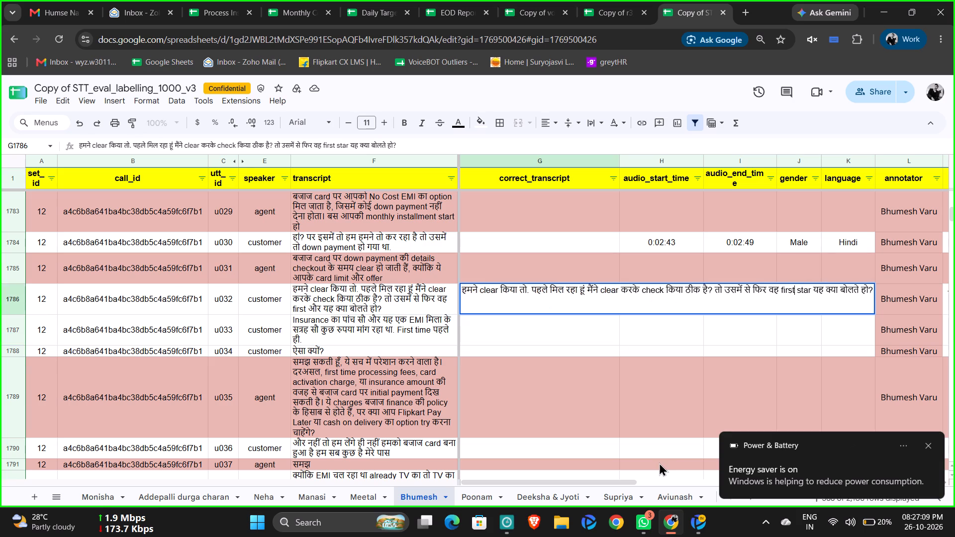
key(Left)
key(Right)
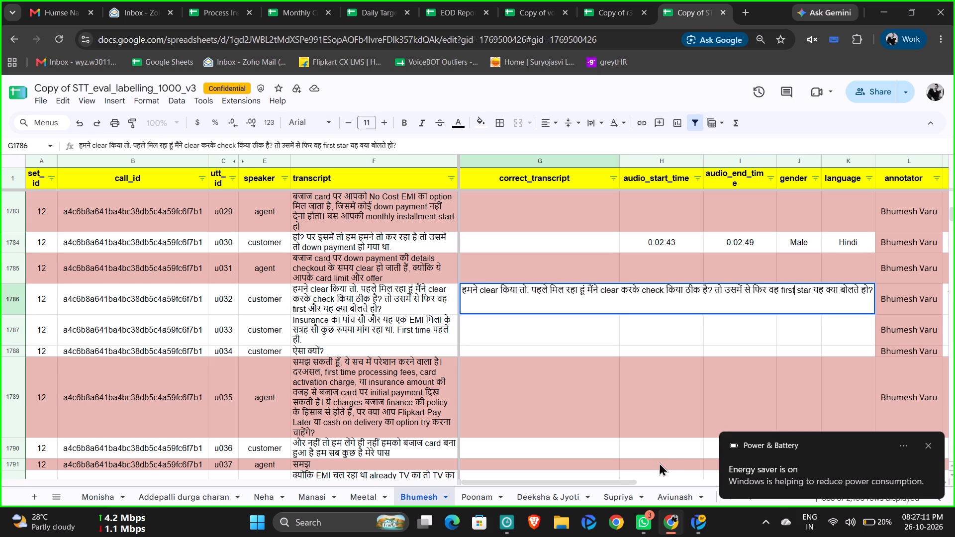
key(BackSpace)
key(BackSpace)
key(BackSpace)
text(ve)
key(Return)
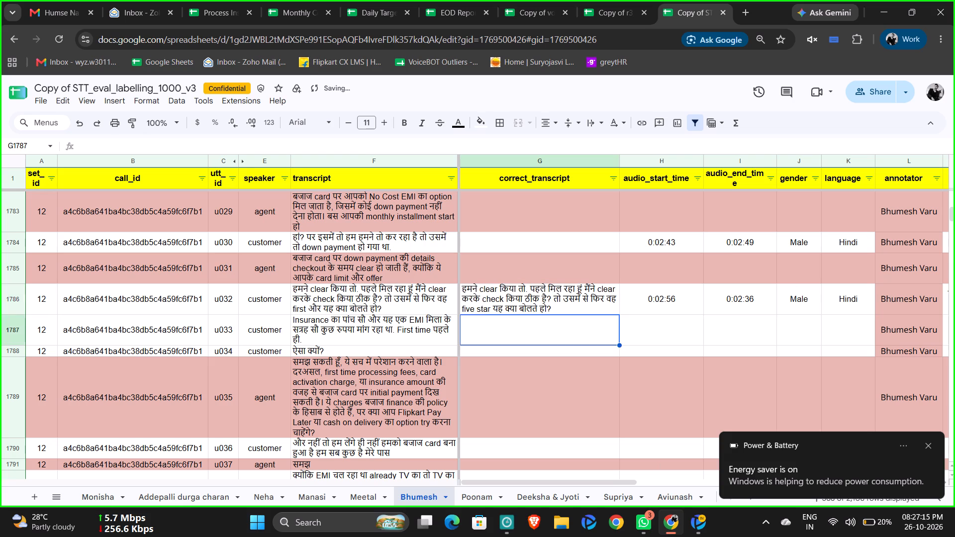
In the u032 row's note, replace the first quoted phrase "कितने watt का है." with the copied "first और".
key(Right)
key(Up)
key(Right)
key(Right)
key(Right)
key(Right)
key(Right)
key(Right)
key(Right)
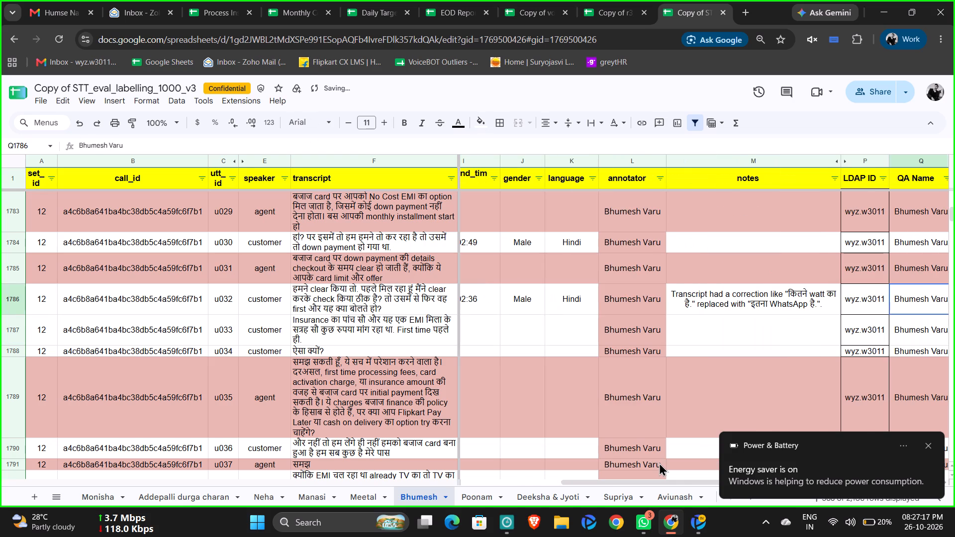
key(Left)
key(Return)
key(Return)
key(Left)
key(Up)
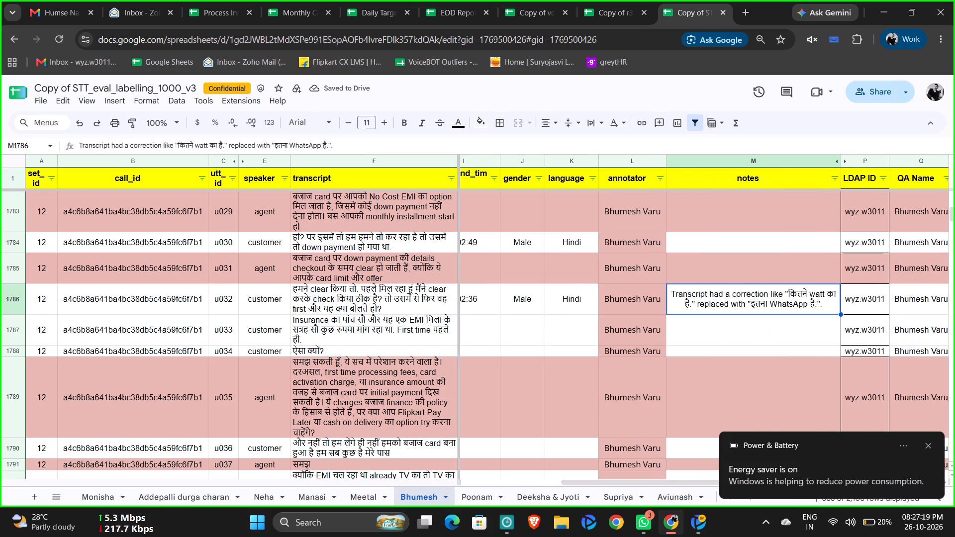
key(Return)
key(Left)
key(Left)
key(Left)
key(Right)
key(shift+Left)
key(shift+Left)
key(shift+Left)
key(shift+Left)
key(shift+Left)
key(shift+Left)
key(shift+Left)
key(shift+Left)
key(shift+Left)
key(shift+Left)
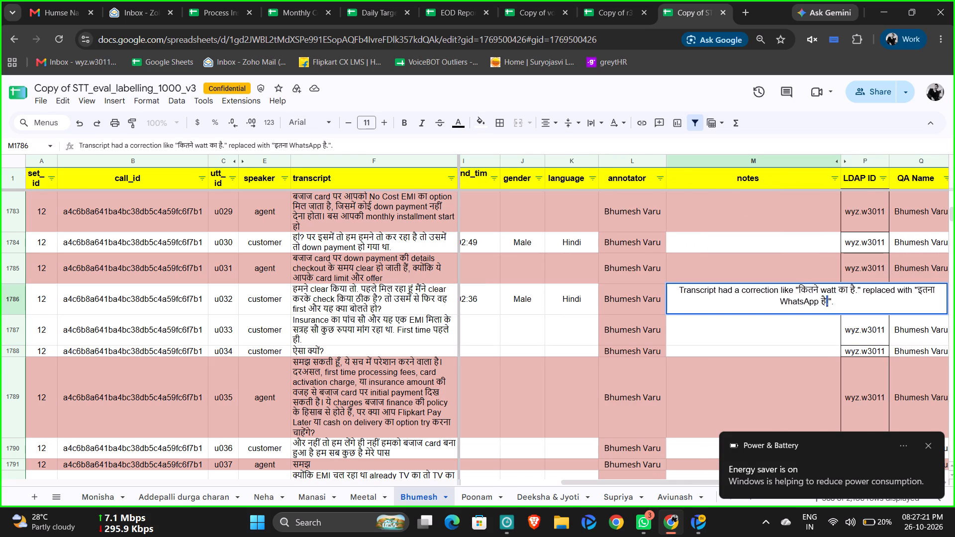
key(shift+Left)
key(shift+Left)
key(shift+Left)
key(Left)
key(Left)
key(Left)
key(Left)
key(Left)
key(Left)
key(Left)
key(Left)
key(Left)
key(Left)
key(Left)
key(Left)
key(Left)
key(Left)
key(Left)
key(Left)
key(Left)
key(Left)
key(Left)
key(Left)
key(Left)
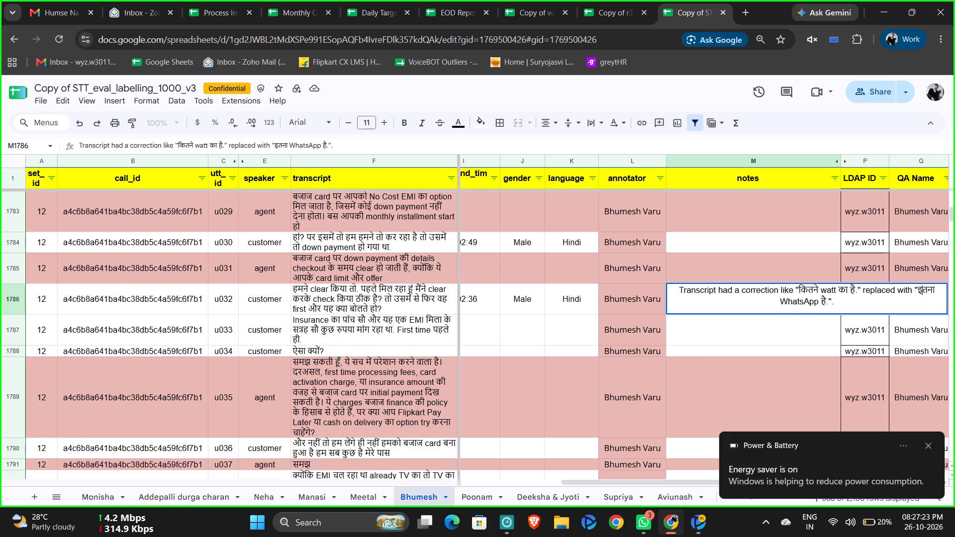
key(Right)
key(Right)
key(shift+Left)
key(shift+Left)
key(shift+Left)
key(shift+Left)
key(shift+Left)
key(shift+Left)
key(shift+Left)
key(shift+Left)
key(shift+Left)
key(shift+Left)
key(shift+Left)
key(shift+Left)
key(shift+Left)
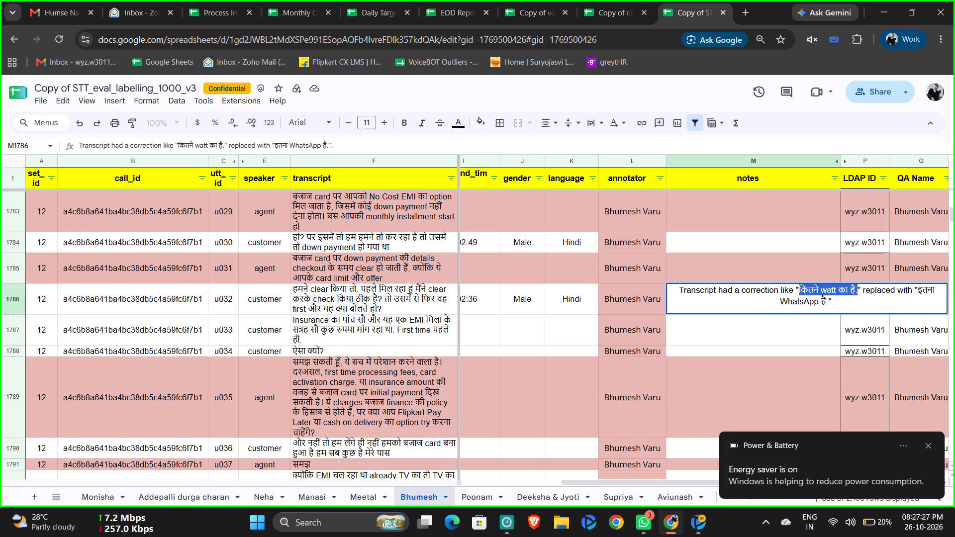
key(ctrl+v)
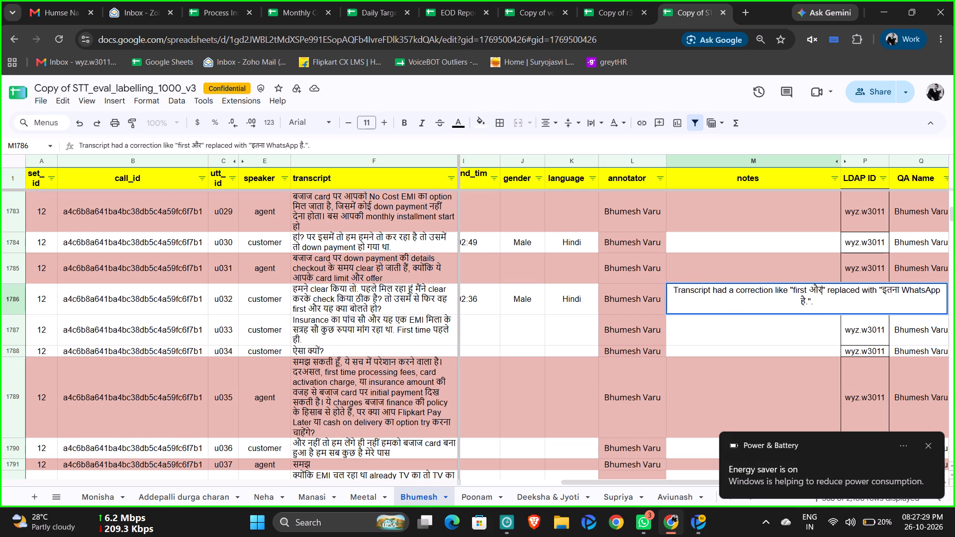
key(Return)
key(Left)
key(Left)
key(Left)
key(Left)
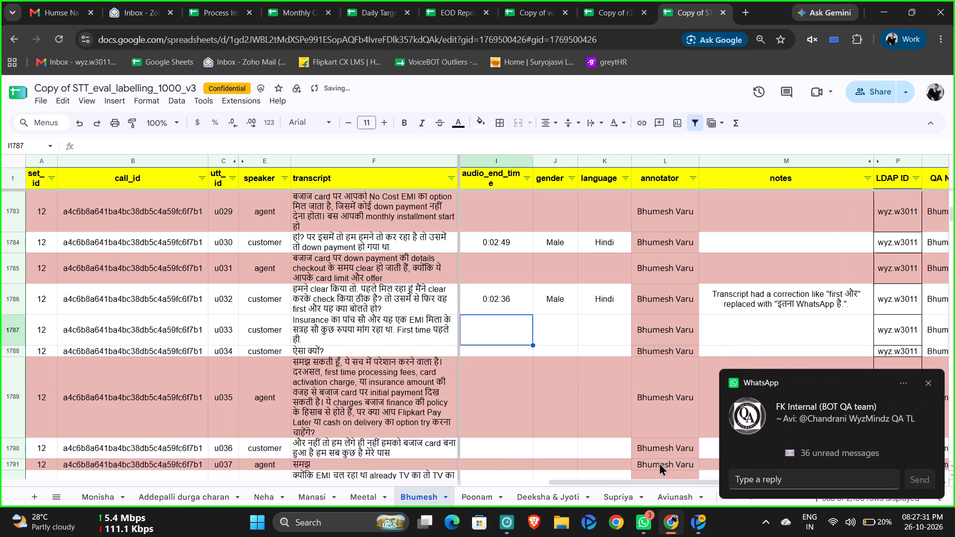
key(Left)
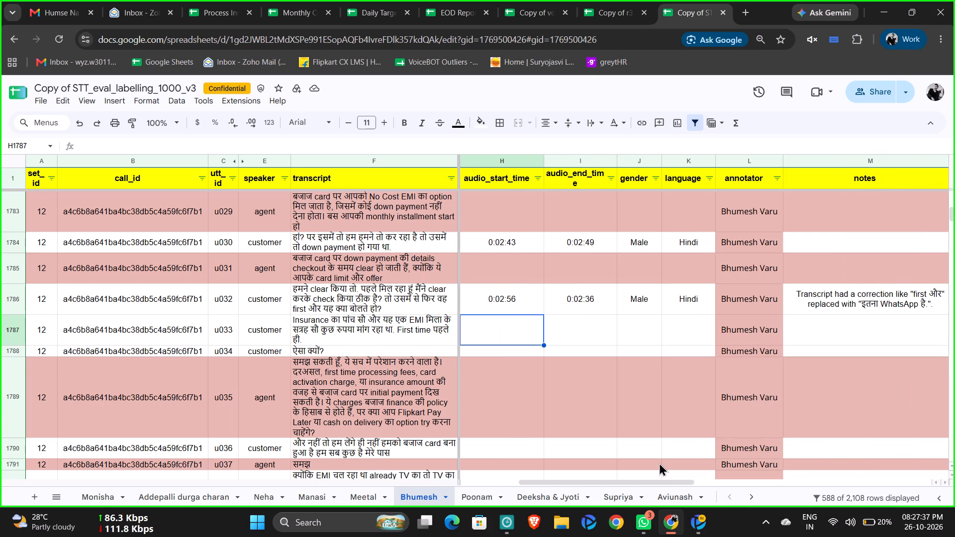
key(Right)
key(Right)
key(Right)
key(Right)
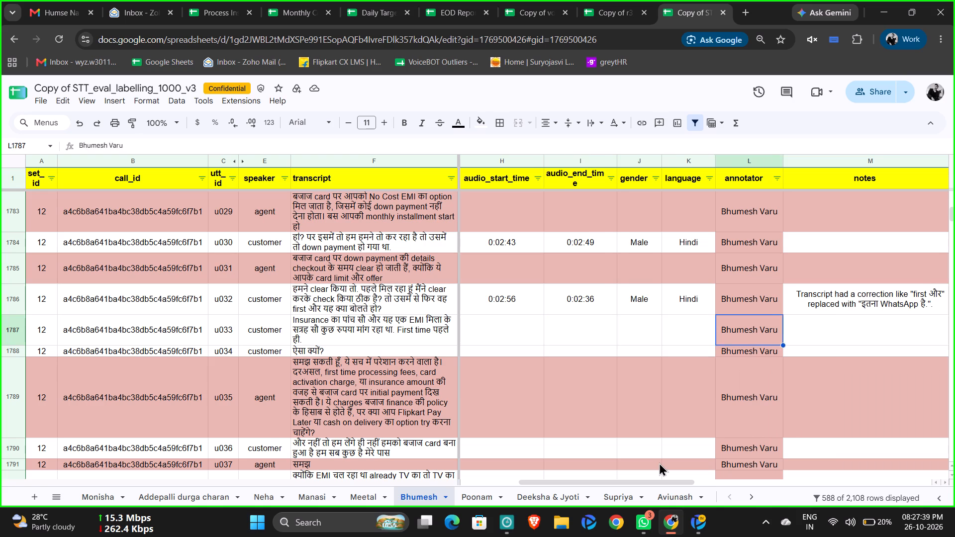
Replace the second quoted phrase in the u032 row's correction note with "first और".
key(Right)
key(Up)
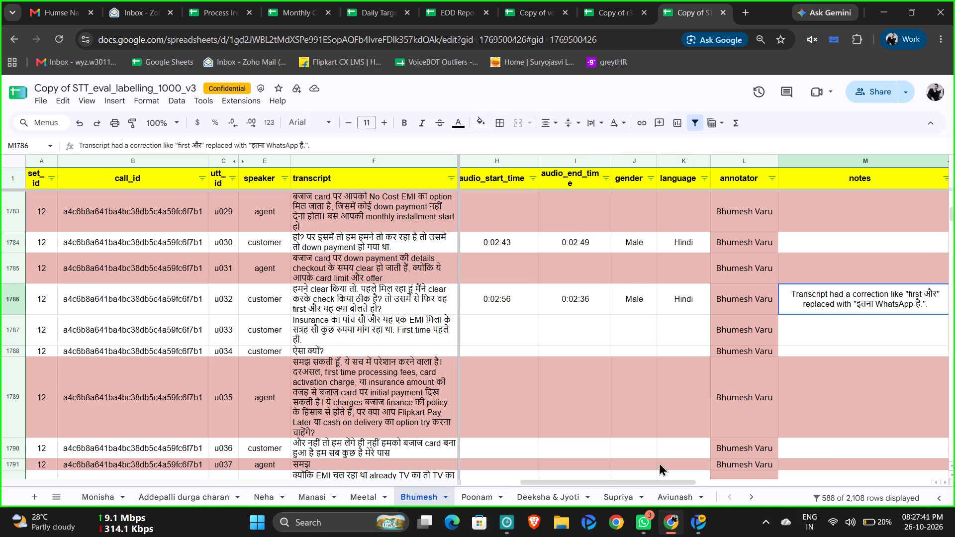
key(Return)
key(Left)
key(Left)
key(shift+Left)
key(shift+Left)
key(shift+Left)
key(shift+Left)
key(shift+Left)
key(shift+Left)
key(shift+Left)
key(shift+Left)
key(shift+Left)
key(shift+Left)
key(shift+Left)
key(shift+Left)
key(shift+Left)
key(shift+Left)
key(shift+Left)
key(shift+Left)
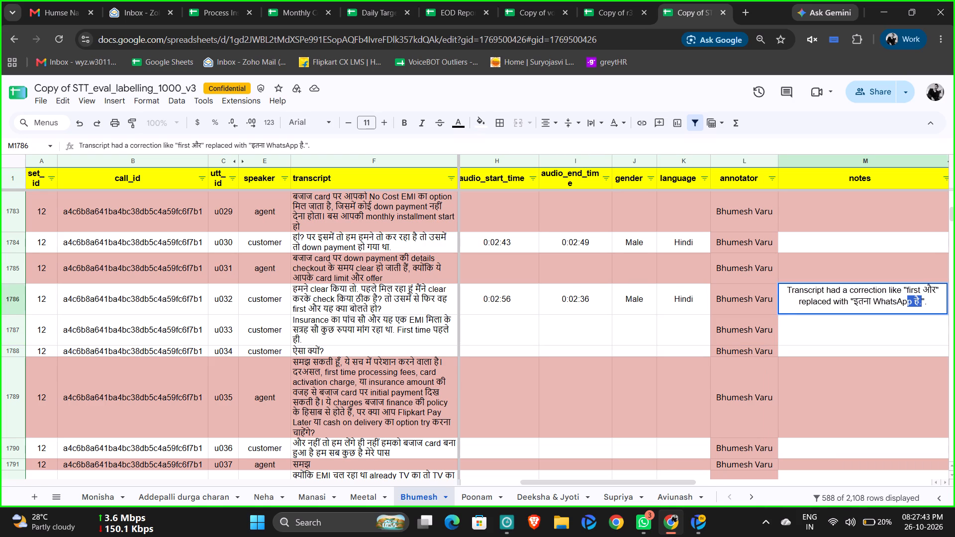
key(shift+Right)
key(shift+Right)
key(shift+Left)
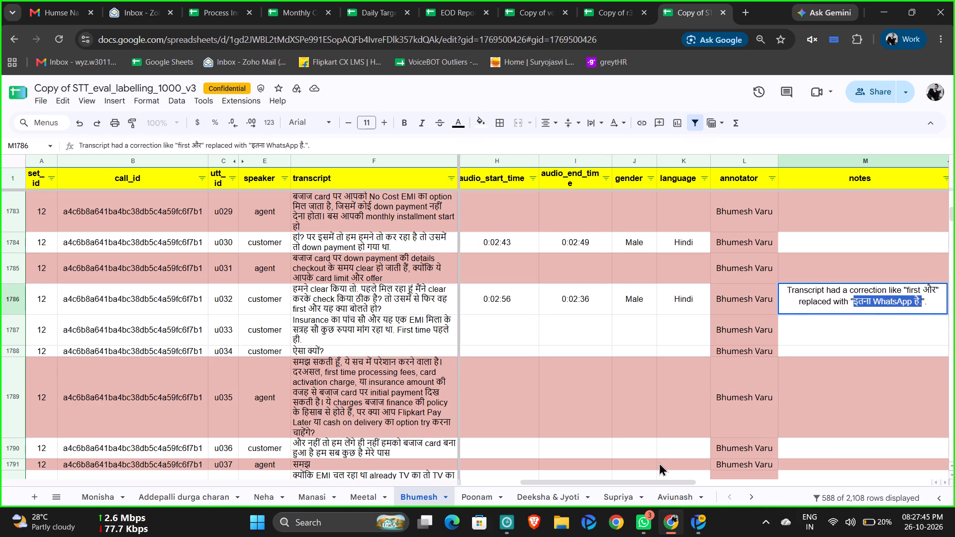
key(ctrl+v)
key(Return)
Set the first quoted phrase in the u032 row's correction note to "five star", copied from that row's corrected transcript.
key(Left)
key(Up)
key(Left)
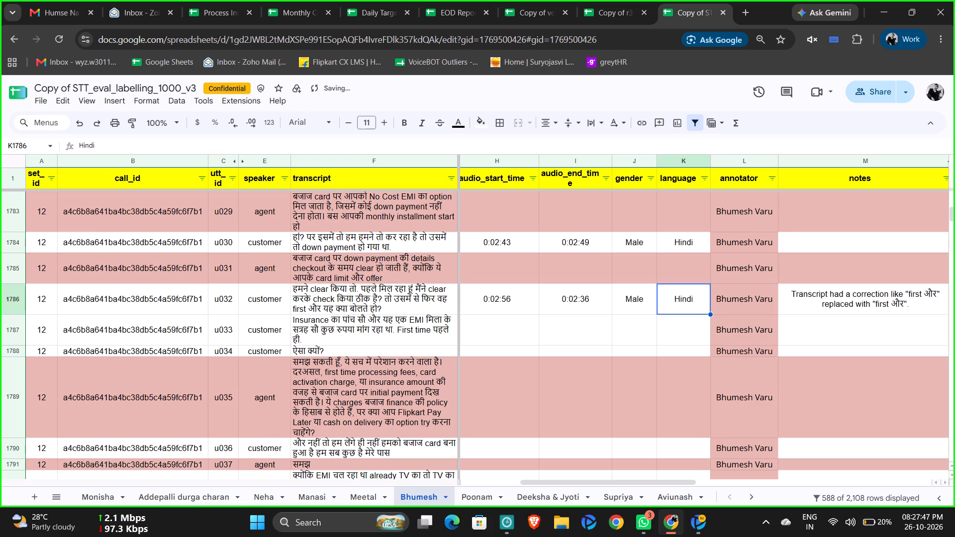
key(Up)
key(Left)
key(Left)
key(Left)
key(Left)
key(Left)
key(Down)
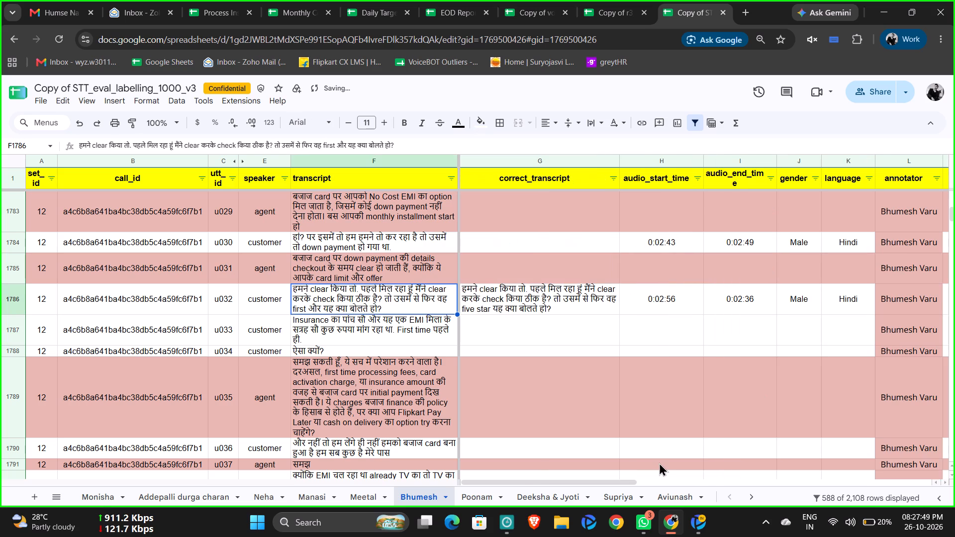
key(Right)
key(Return)
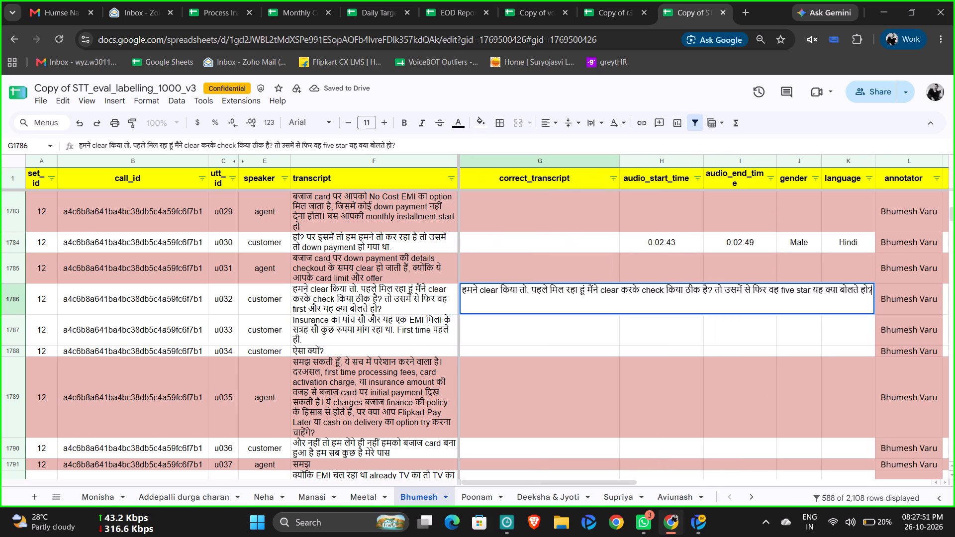
key(Left)
key(Left)
key(Left)
key(Left)
key(Left)
key(Left)
key(Left)
key(Left)
key(Left)
key(Left)
key(Left)
key(Left)
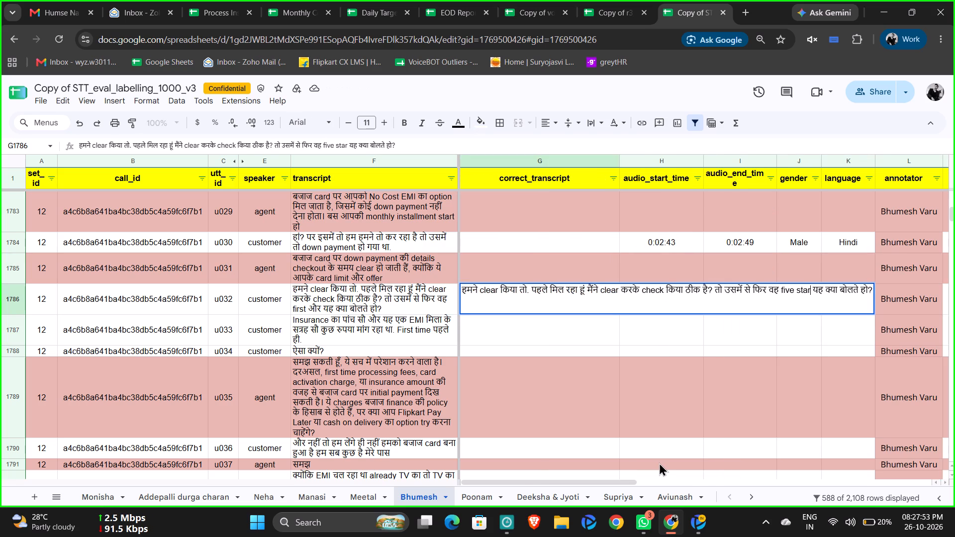
key(shift+Left)
key(shift+Left)
key(shift+Left)
key(shift+Left)
key(shift+Left)
key(shift+Left)
key(shift+Left)
key(shift+Left)
key(shift+Left)
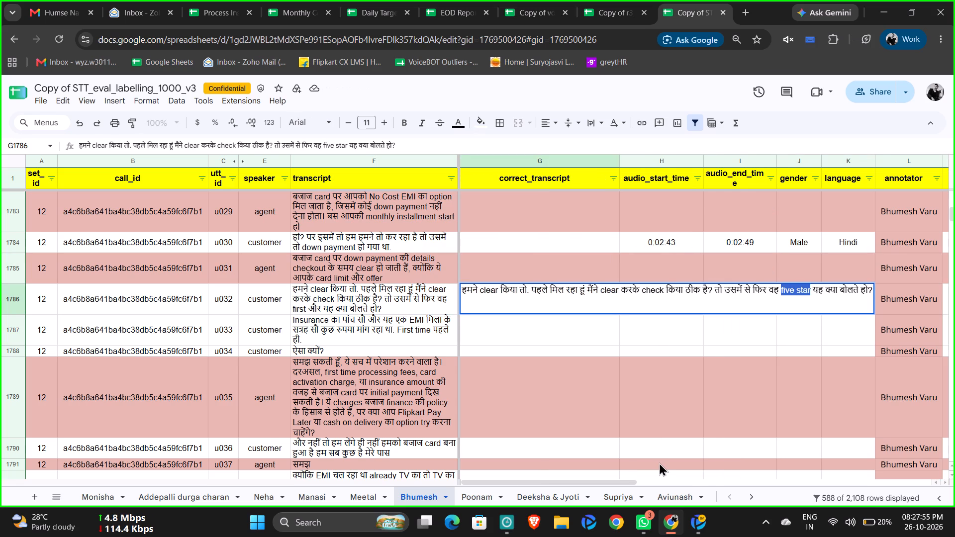
key(ctrl+c)
key(Return)
key(Right)
key(Up)
key(Right)
key(Right)
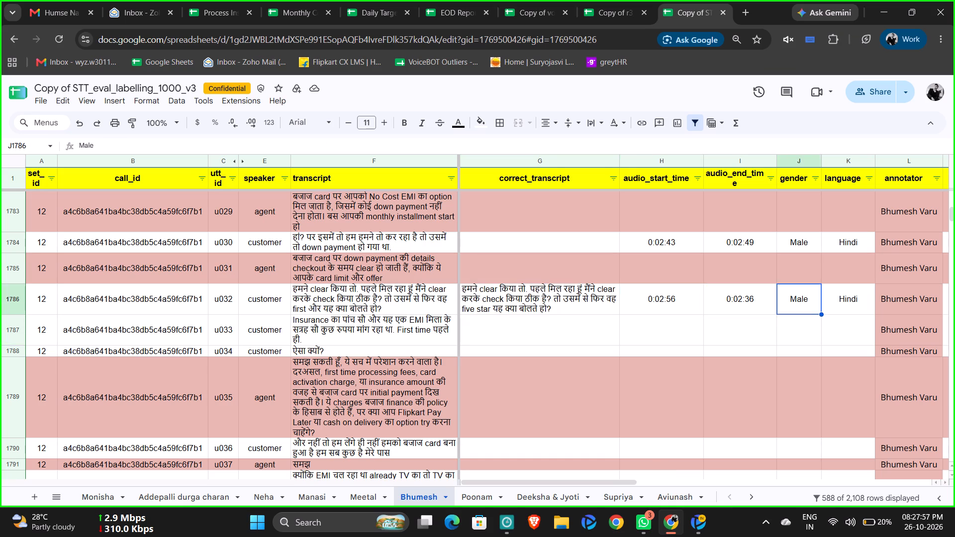
key(Right)
key(Right)
key(Right)
key(Right)
key(Left)
key(Return)
key(Left)
key(Left)
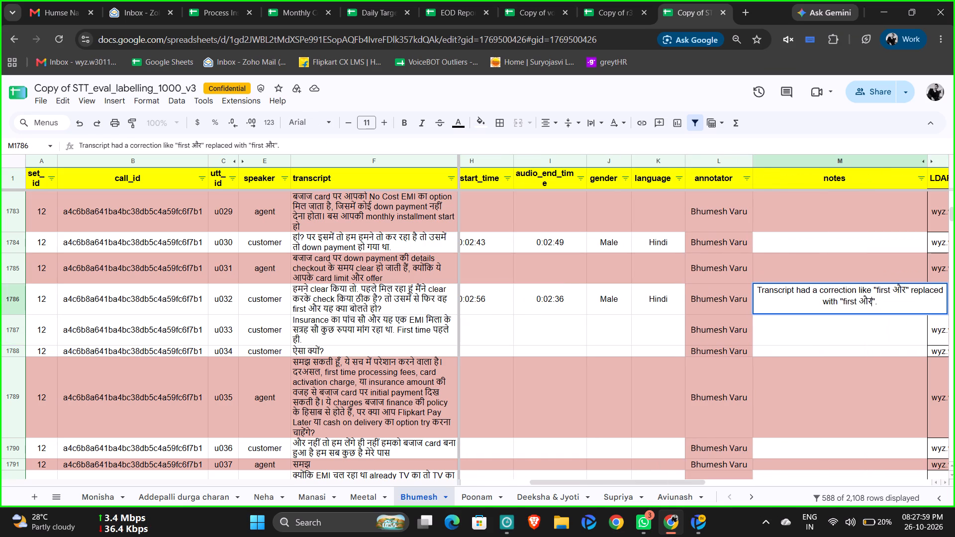
key(Up)
key(Right)
key(Right)
key(Right)
key(Left)
key(shift+Right)
key(shift+Right)
key(shift+Right)
key(shift+Right)
key(shift+Right)
key(shift+Right)
key(shift+Right)
key(shift+Right)
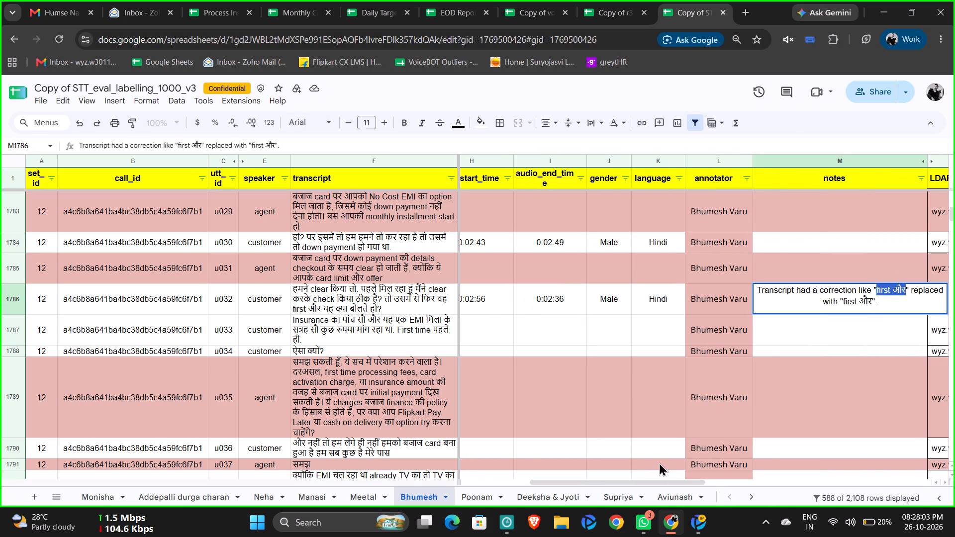
key(ctrl+v)
key(Return)
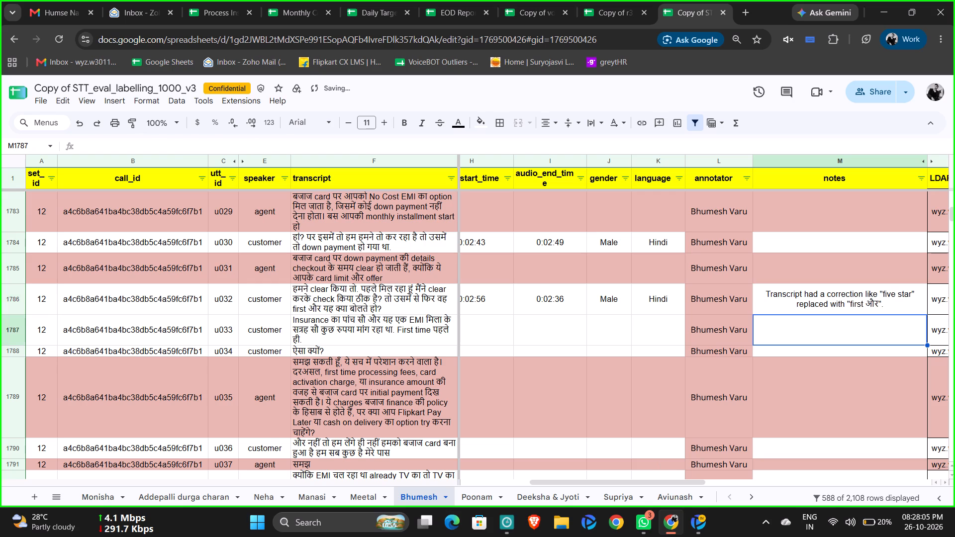
Dismiss the Energy Saver notification.
click(830, 336)
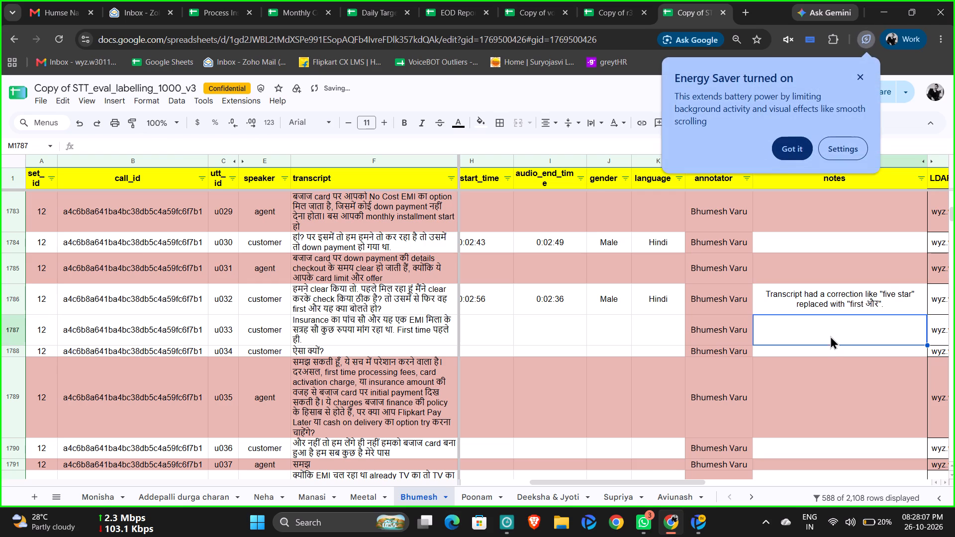
click(800, 151)
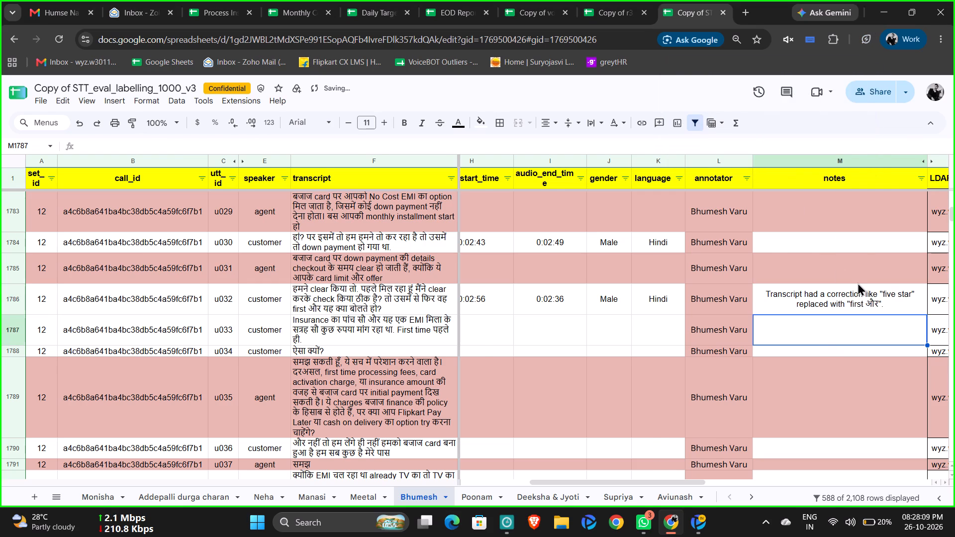
Copy the "Transcript is correct" note from the u018 row into the notes cells of customer rows u024, u026, u028 and u030.
scroll(858, 282, up, 3)
click(861, 250)
key(ctrl+c)
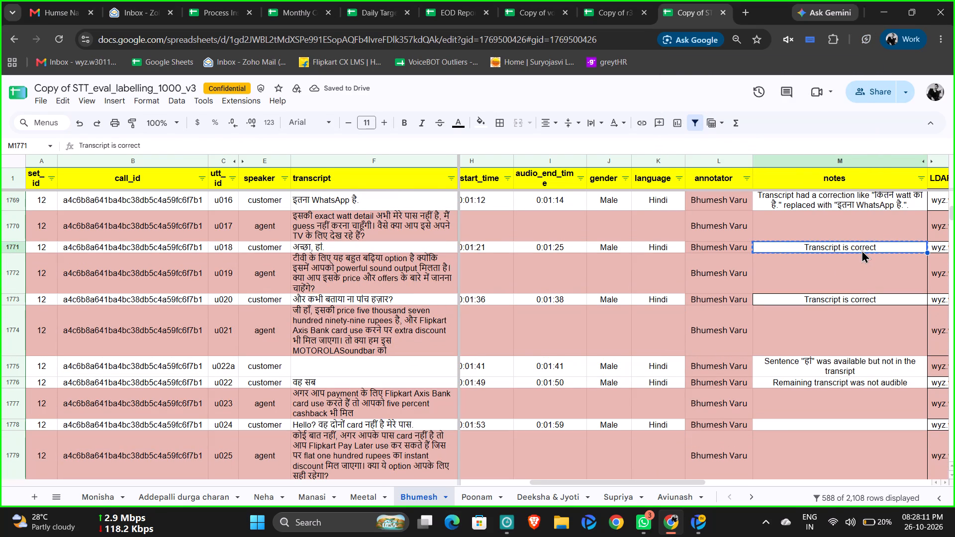
key(Down)
key(Down)
key(Down)
key(Down)
key(Down)
key(Down)
key(Down)
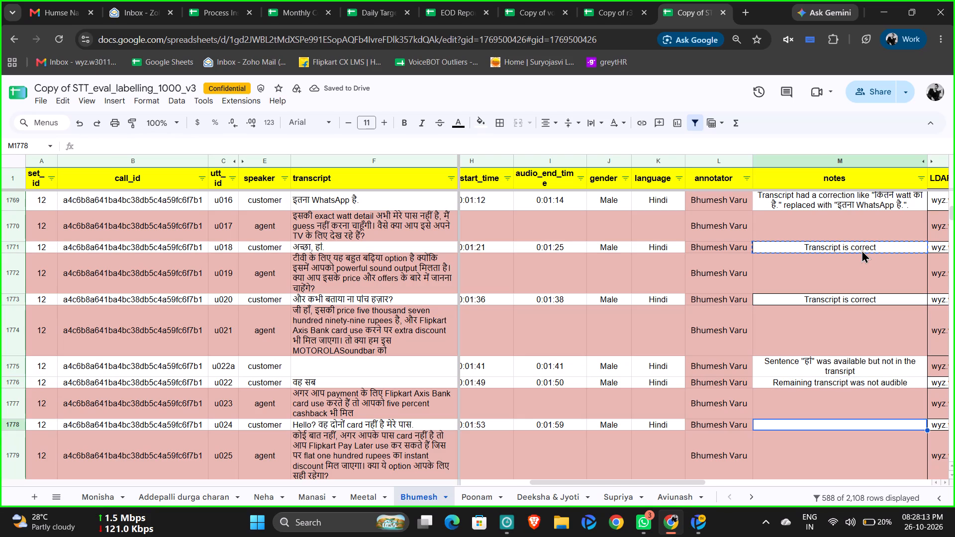
key(ctrl+v)
key(Down)
key(Down)
key(Down)
key(Up)
key(ctrl+v)
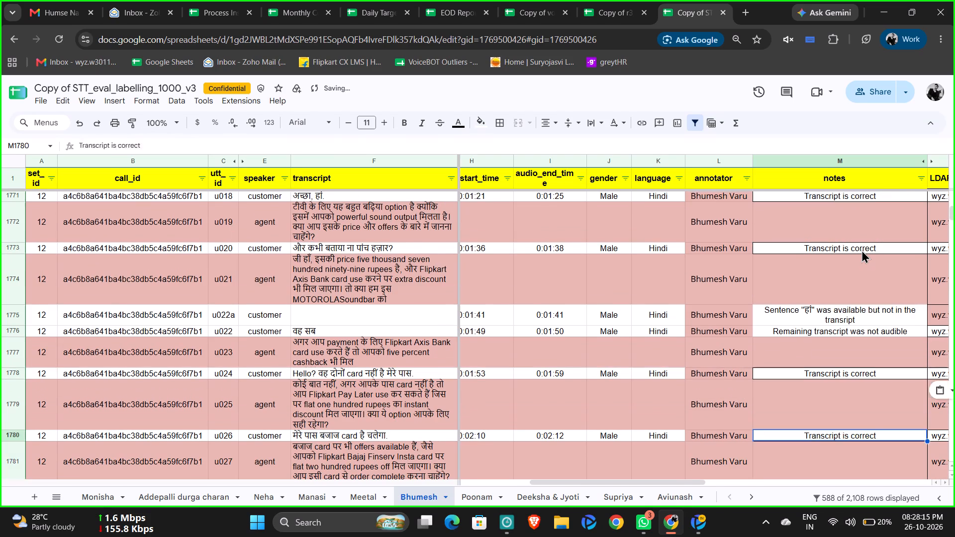
key(Down)
key(Down)
key(Down)
key(Up)
key(ctrl+v)
key(Down)
key(Down)
key(Down)
key(Up)
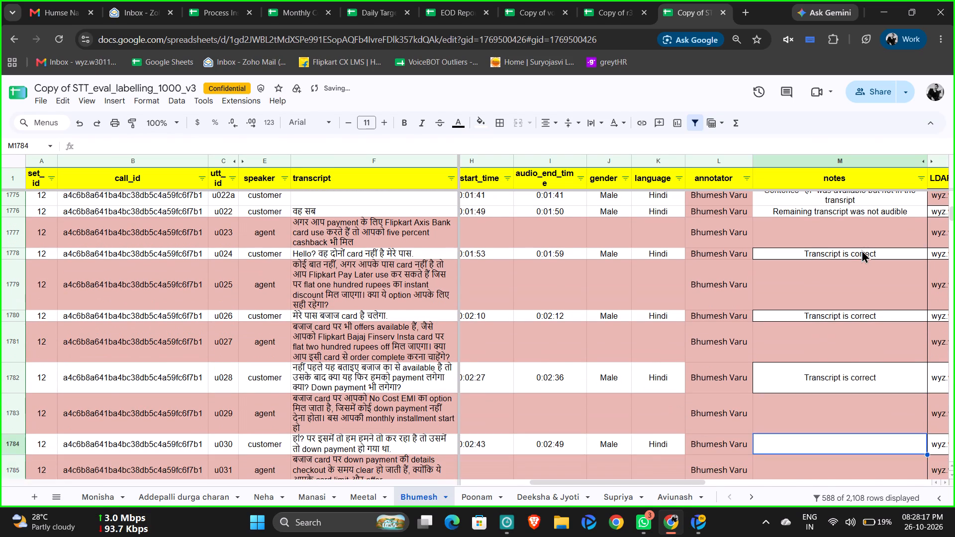
key(ctrl+v)
key(ctrl+Down)
key(Down)
key(Down)
key(Down)
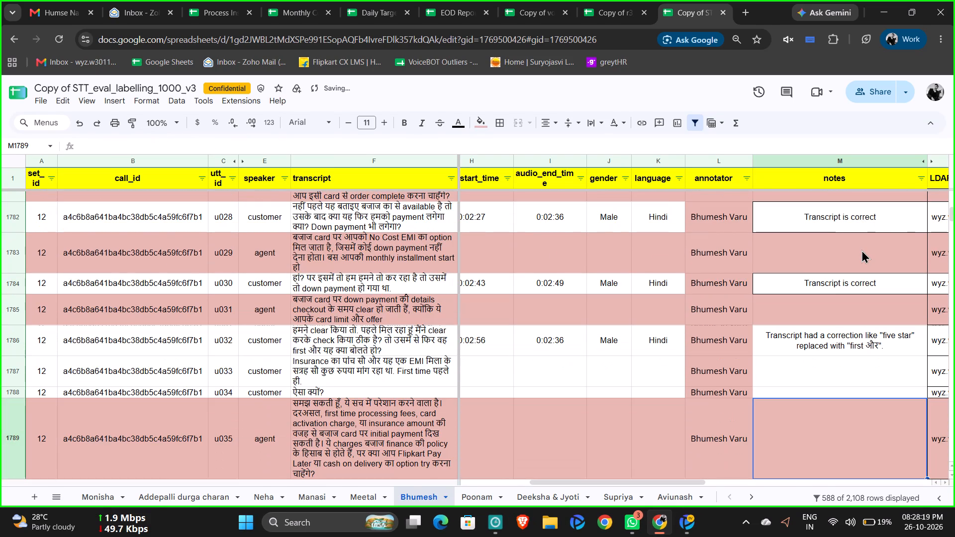
Switch to the Mohini call page and replay the recording from about 3:05 to find where the u033 utterance starts.
click(846, 160)
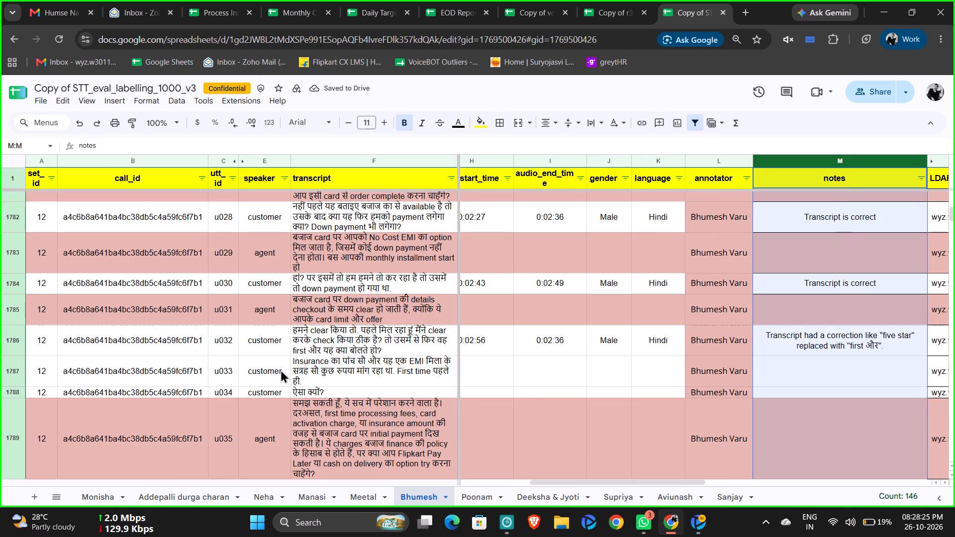
click(719, 536)
click(699, 522)
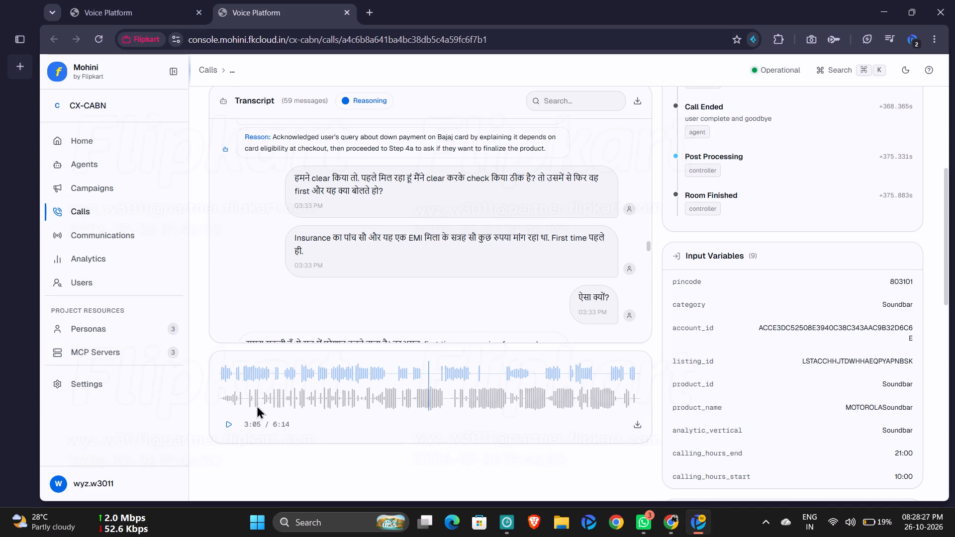
click(228, 424)
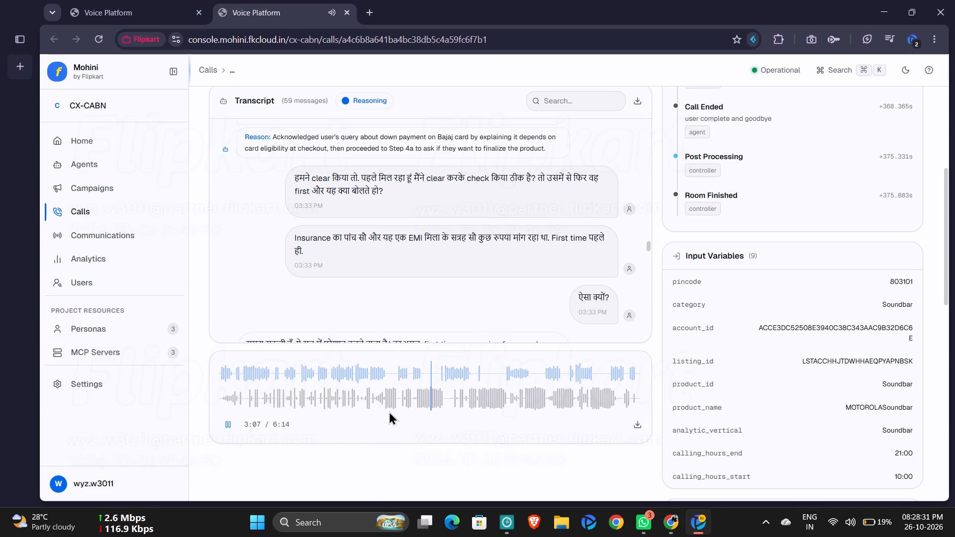
click(428, 392)
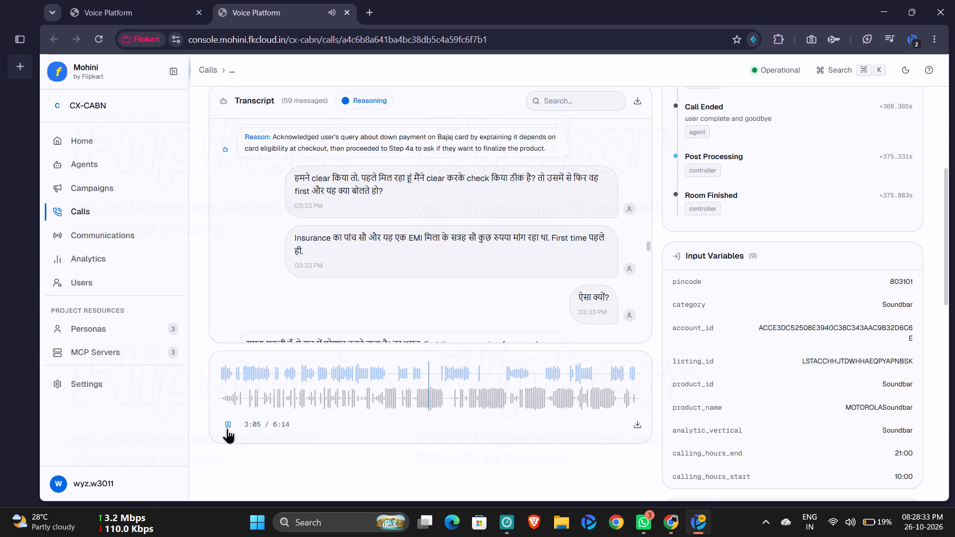
click(227, 423)
click(227, 423)
click(227, 423)
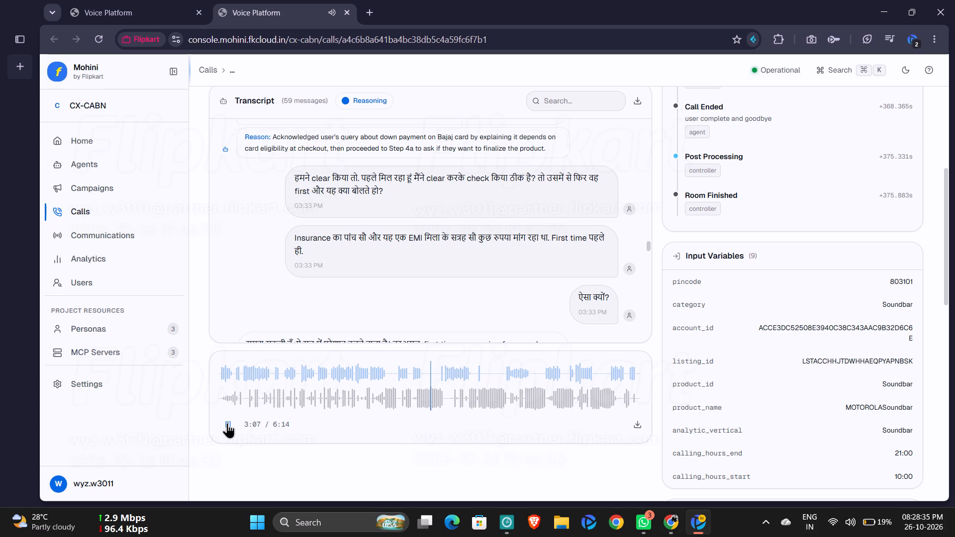
Back in the spreadsheet, copy the u032 row's audio start and end times, gender and language into the u033 row.
click(674, 530)
click(588, 416)
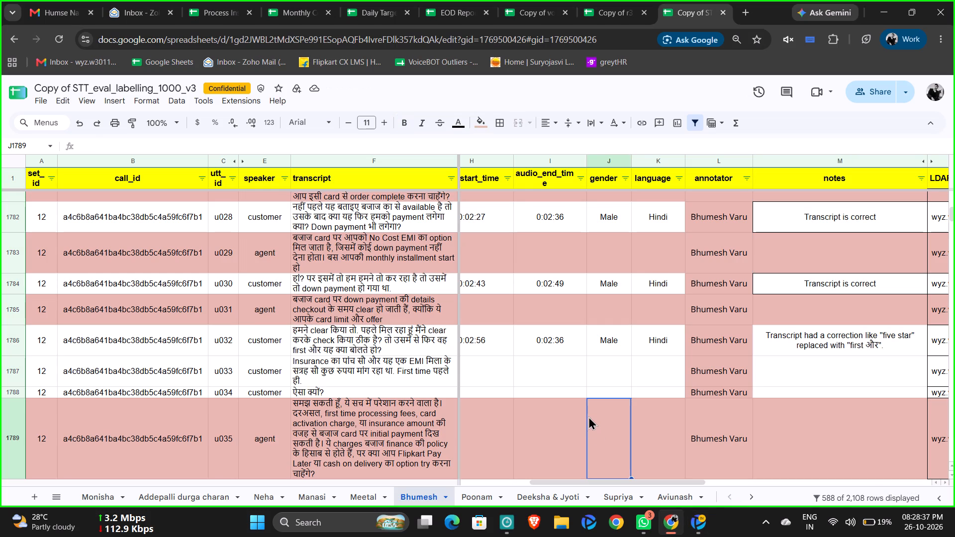
key(Up)
key(Left)
key(Up)
key(Up)
key(Left)
key(Right)
key(Left)
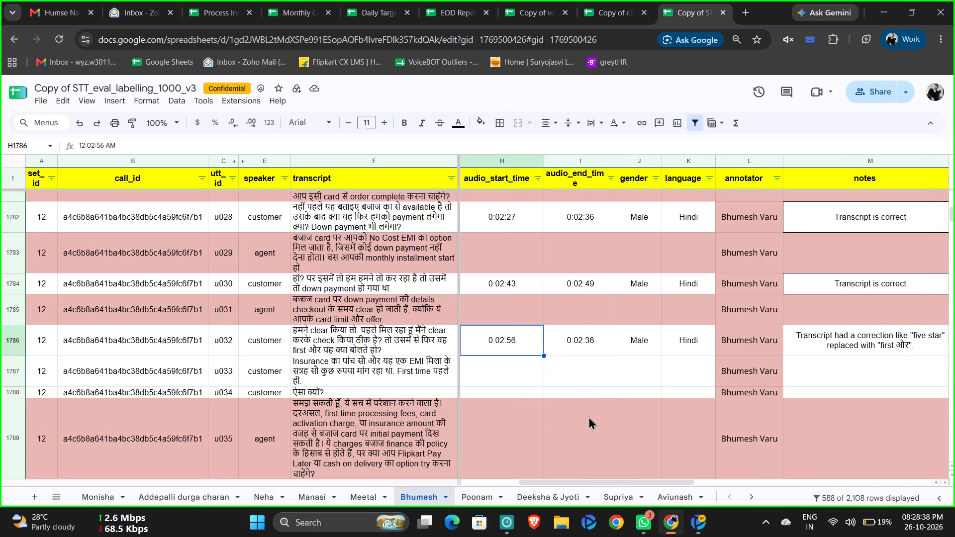
key(shift+Right)
key(shift+Right)
key(shift+Right)
key(ctrl+c)
key(Down)
key(Down)
key(Up)
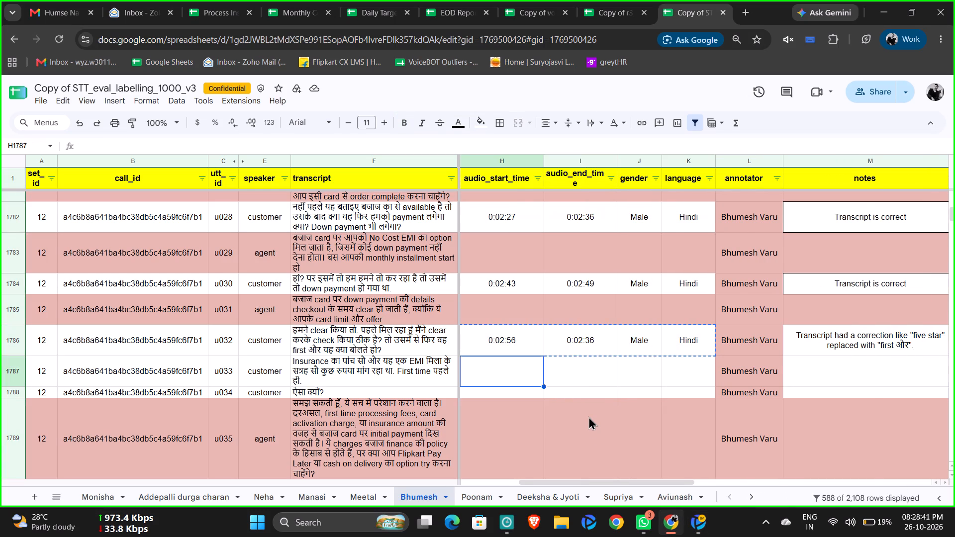
key(ctrl+v)
Set the u033 row's audio start time to 0:03:07.
key(Left)
key(Right)
key(Return)
key(Left)
key(Left)
key(Left)
key(BackSpace)
key(BackSpace)
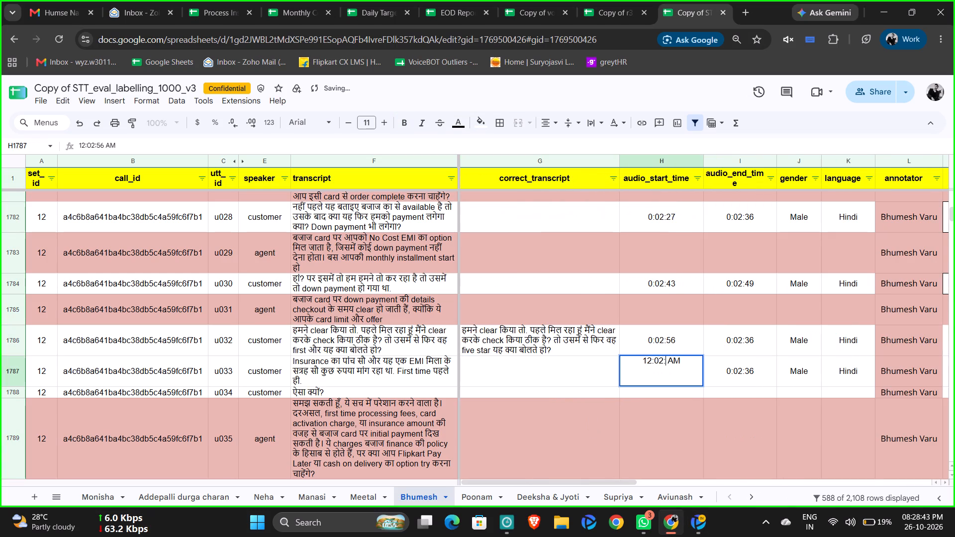
text(07)
key(Left)
key(Left)
key(Left)
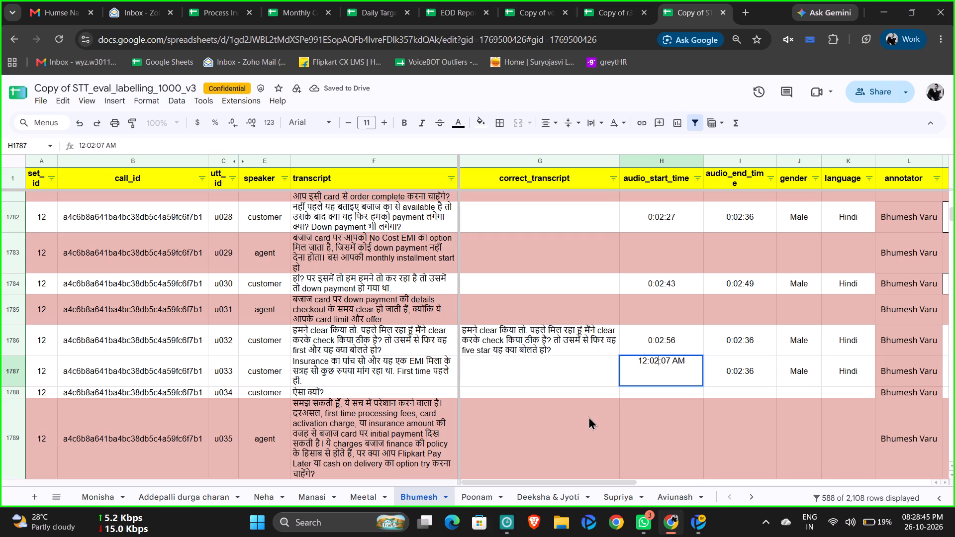
key(3)
key(BackSpace)
key(BackSpace)
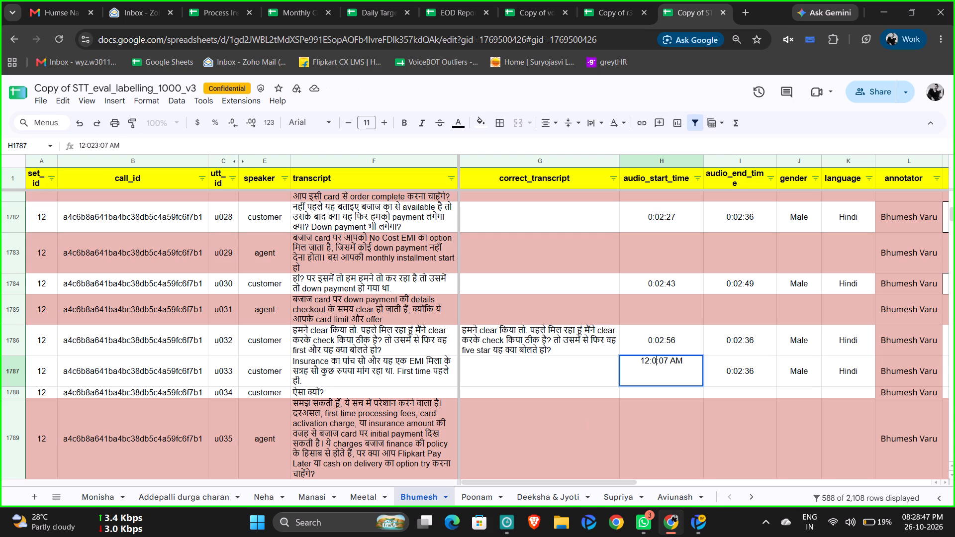
key(3)
key(Return)
Switch to the Mohini call page and play the recording from 3:07 to find where the u033 utterance ends.
click(714, 532)
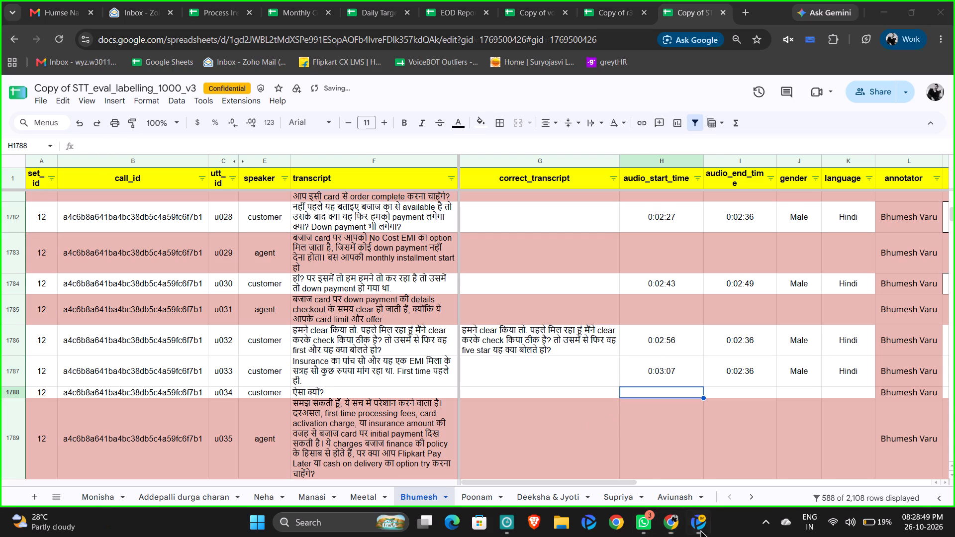
click(705, 531)
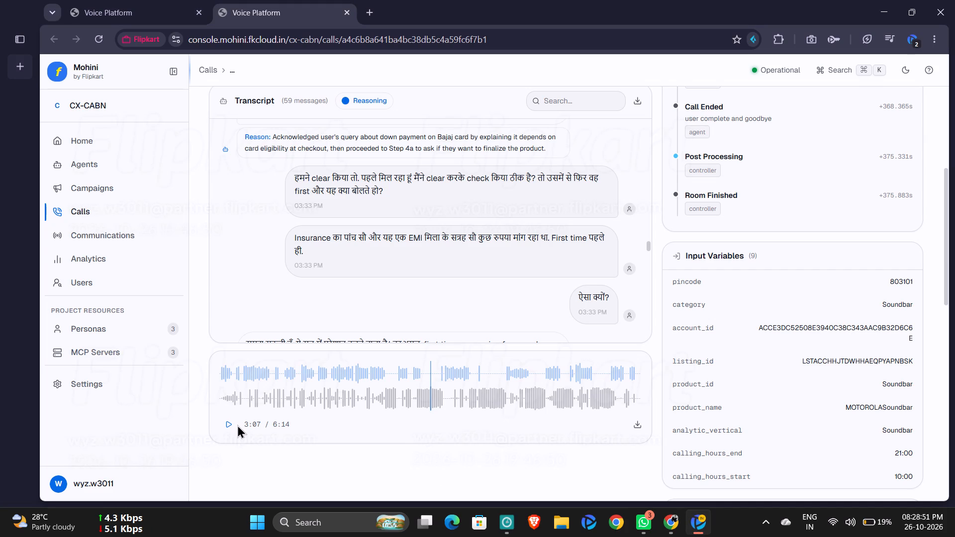
click(228, 423)
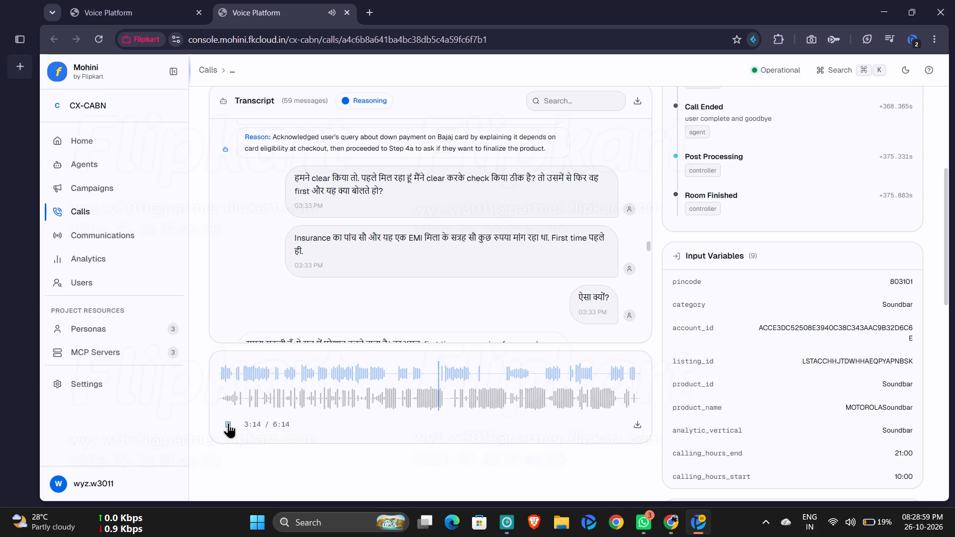
click(228, 423)
Back in the spreadsheet, change the seconds of the u033 row's audio end time to 14, making it 12:02:14 AM.
click(675, 518)
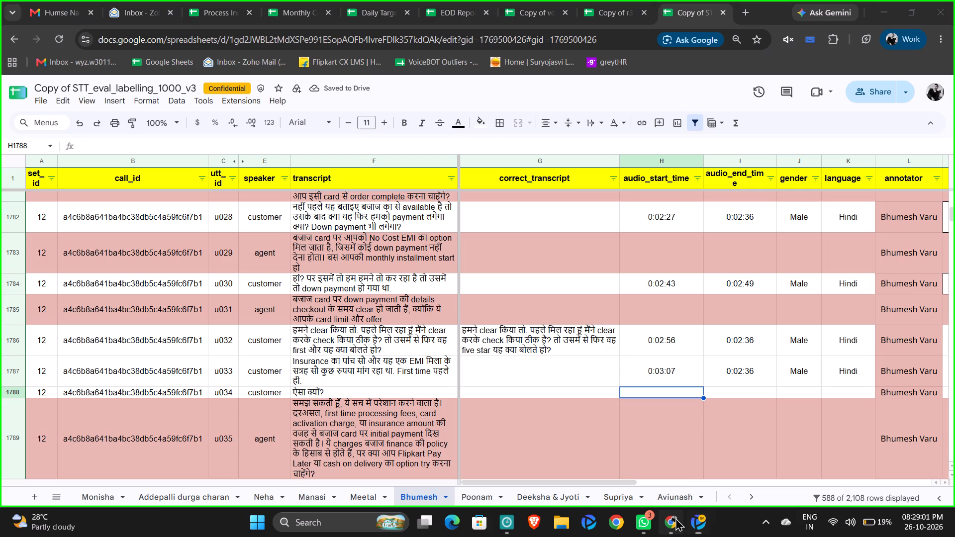
key(Right)
key(Up)
key(Return)
key(period)
key(Left)
key(Left)
key(Left)
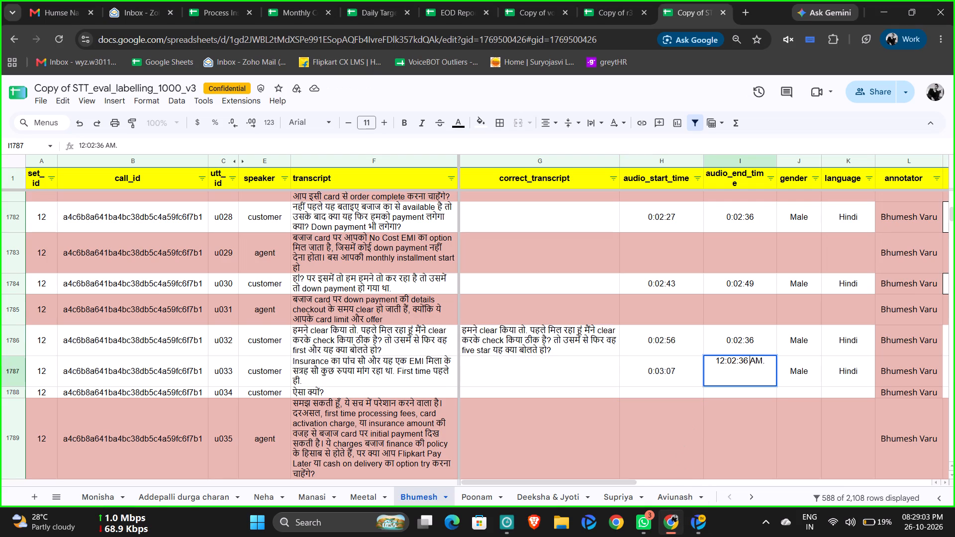
key(Left)
key(BackSpace)
key(BackSpace)
text(14)
key(Return)
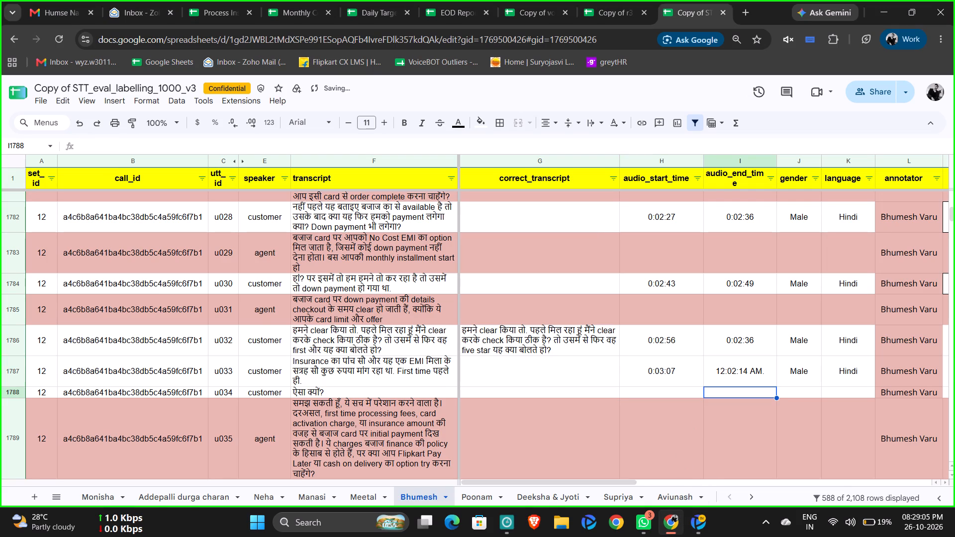
Remove the stray period after "AM" in the u033 row's audio end time.
key(Up)
key(Return)
key(Left)
key(Left)
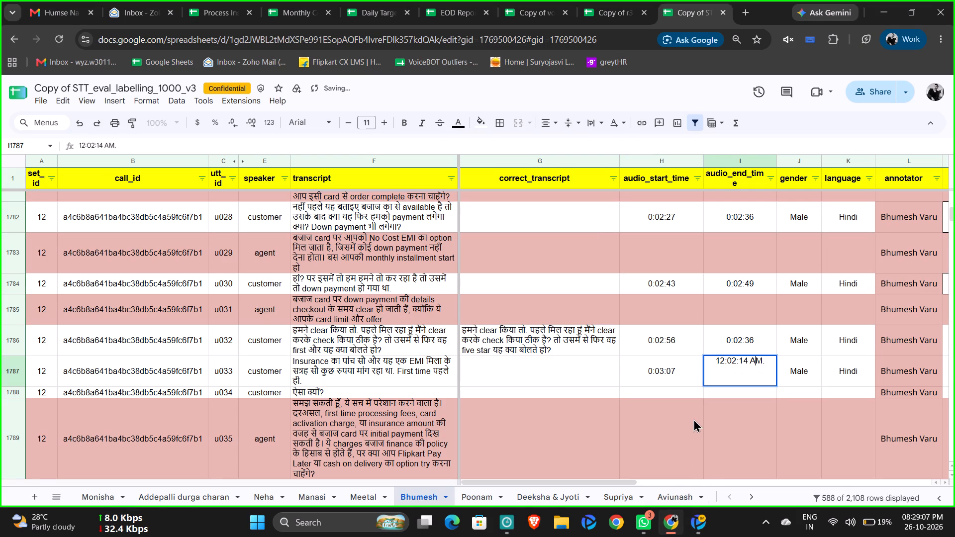
key(Right)
key(Right)
key(BackSpace)
click(693, 419)
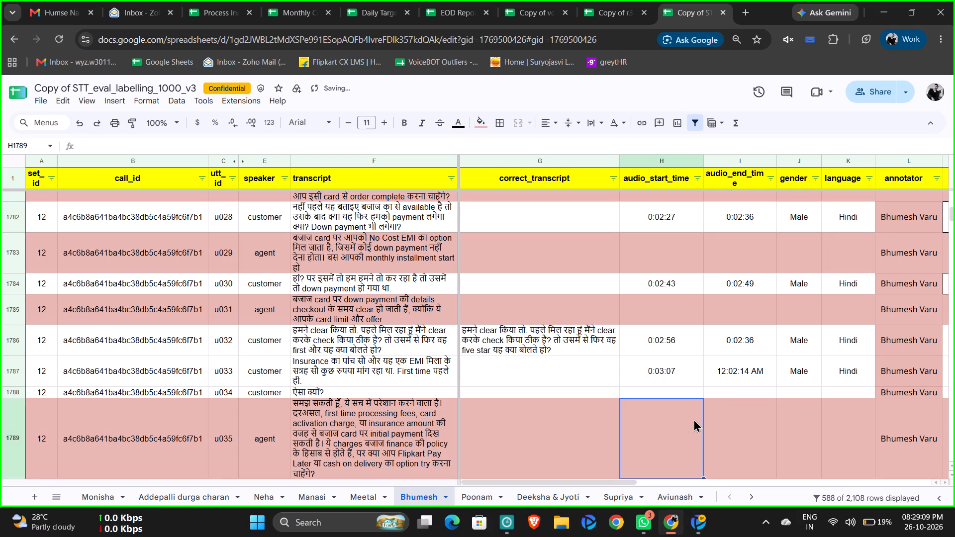
Return to the Mohini call page and play the recording on from about 3:14 to locate the u034 utterance.
click(700, 523)
click(224, 423)
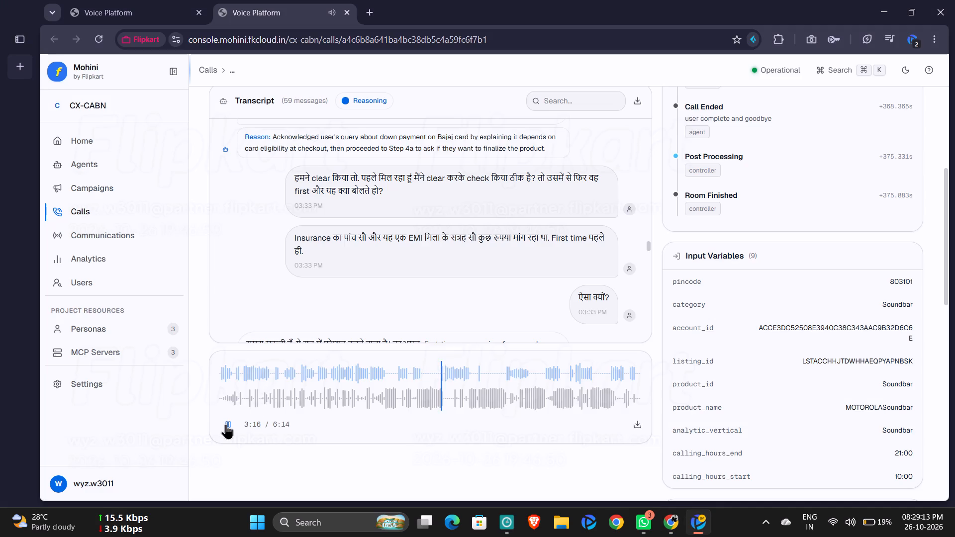
click(226, 424)
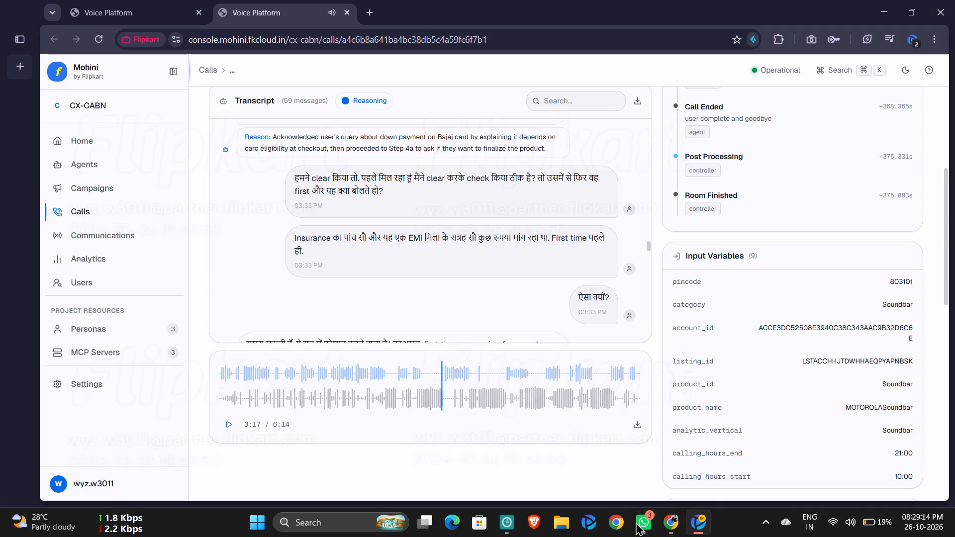
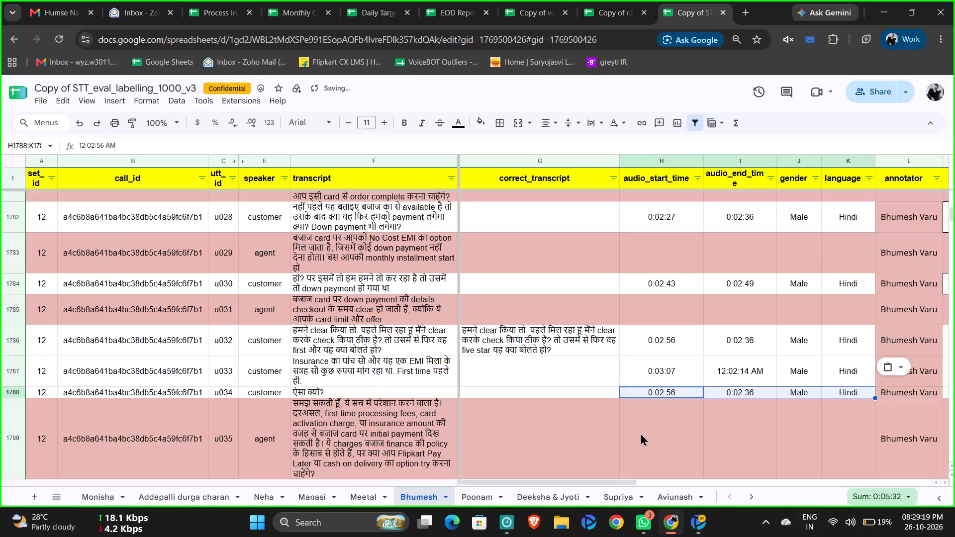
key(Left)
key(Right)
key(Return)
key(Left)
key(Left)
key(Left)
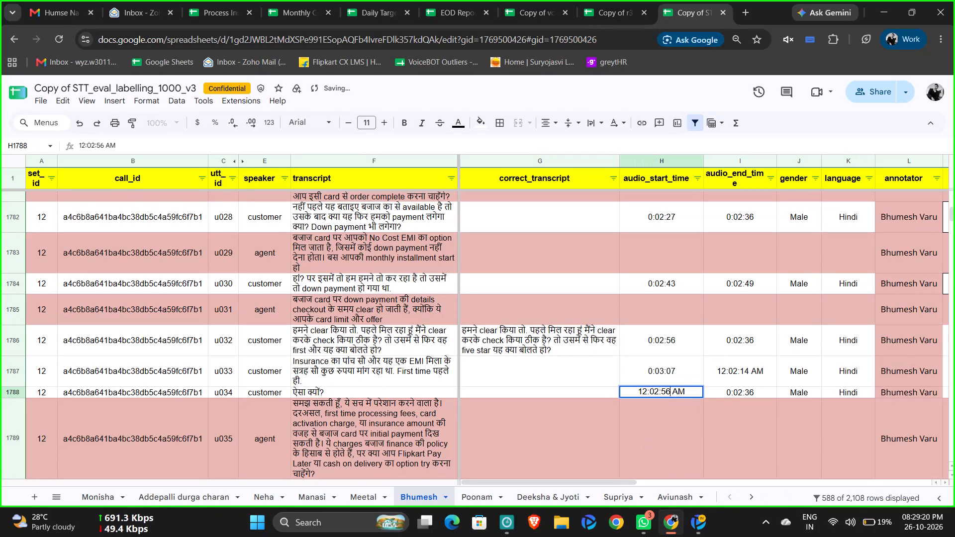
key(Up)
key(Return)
Copy the u033 row's audio start time, end time, gender and language over the same cells of the u034 row.
key(Up)
key(Up)
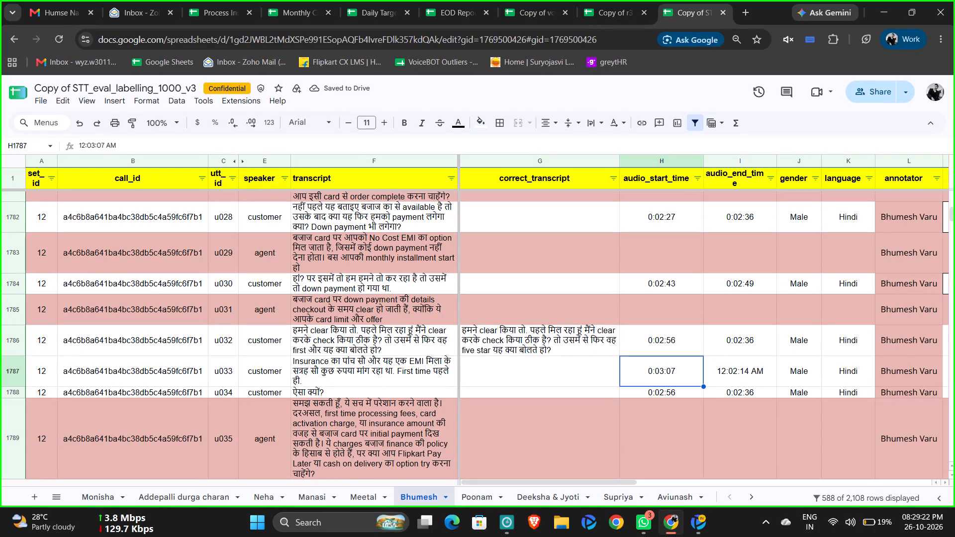
key(shift+Right)
key(shift+Right)
key(shift+Right)
key(ctrl+c)
key(Down)
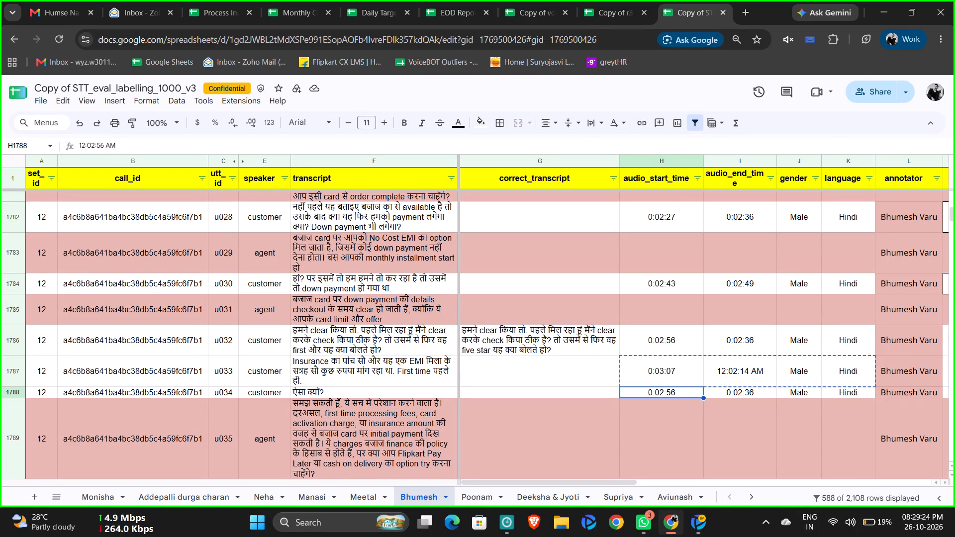
key(ctrl+v)
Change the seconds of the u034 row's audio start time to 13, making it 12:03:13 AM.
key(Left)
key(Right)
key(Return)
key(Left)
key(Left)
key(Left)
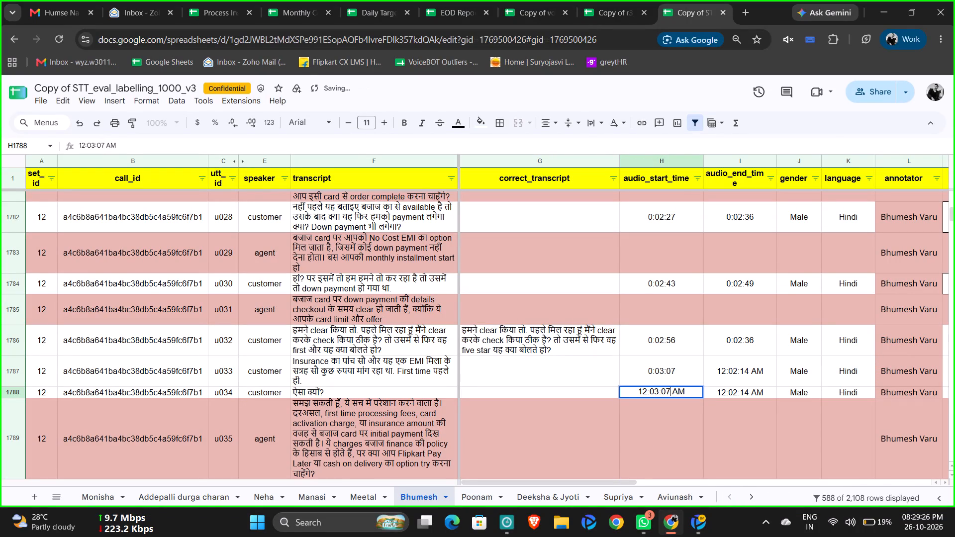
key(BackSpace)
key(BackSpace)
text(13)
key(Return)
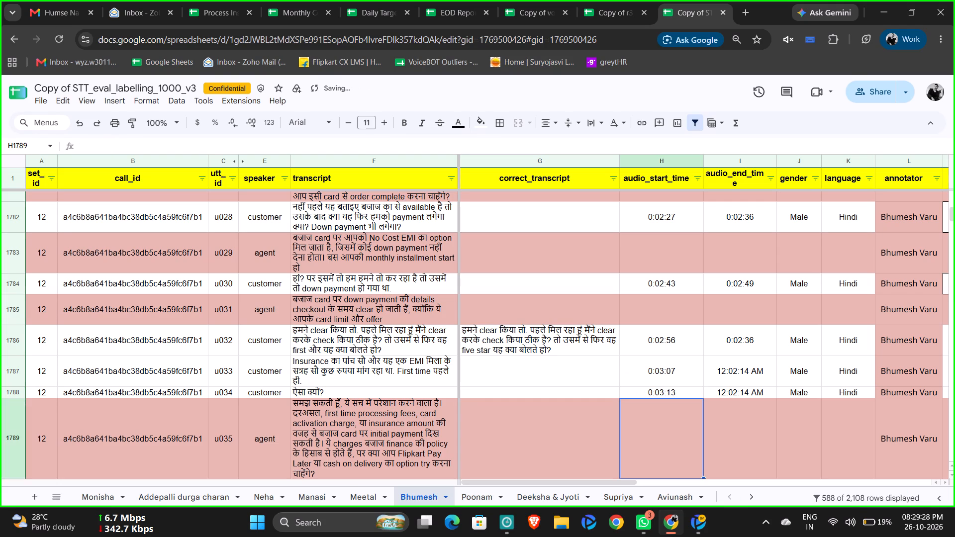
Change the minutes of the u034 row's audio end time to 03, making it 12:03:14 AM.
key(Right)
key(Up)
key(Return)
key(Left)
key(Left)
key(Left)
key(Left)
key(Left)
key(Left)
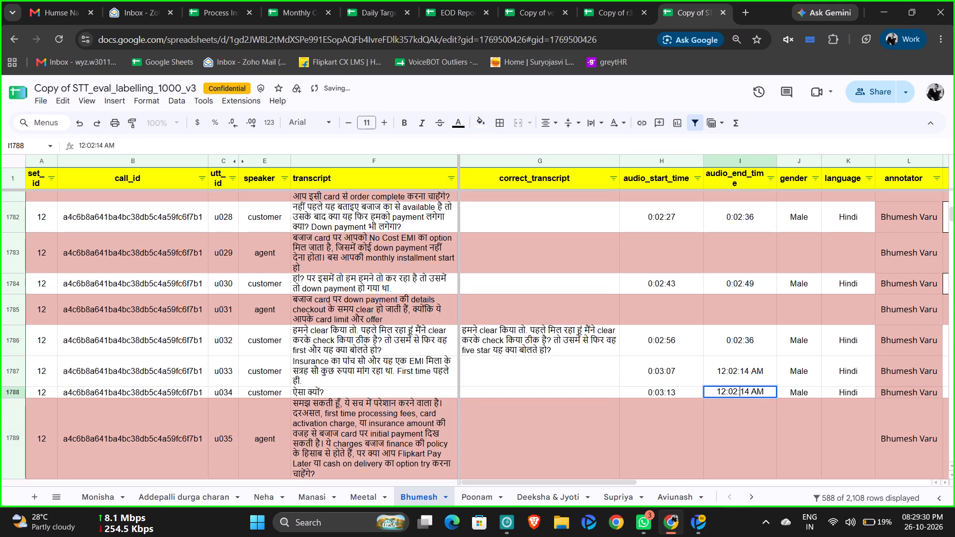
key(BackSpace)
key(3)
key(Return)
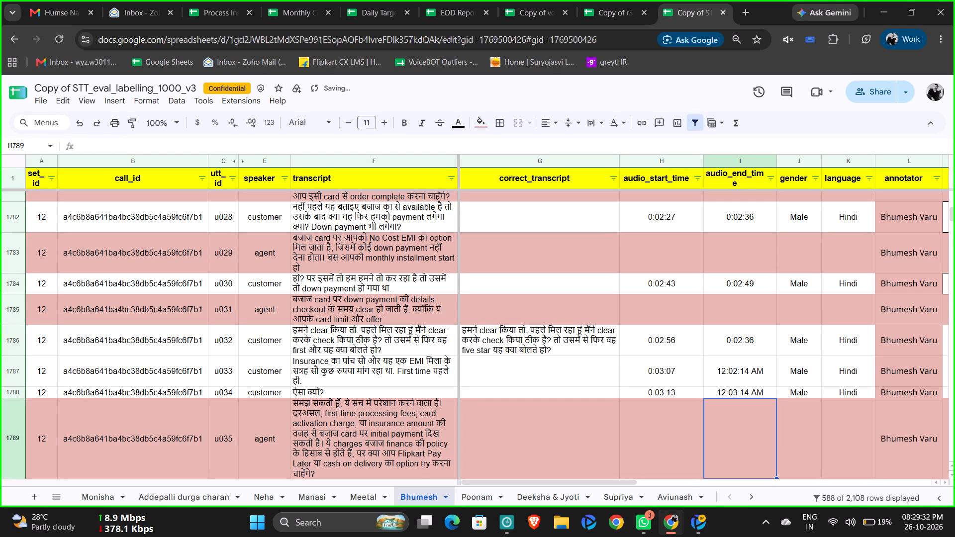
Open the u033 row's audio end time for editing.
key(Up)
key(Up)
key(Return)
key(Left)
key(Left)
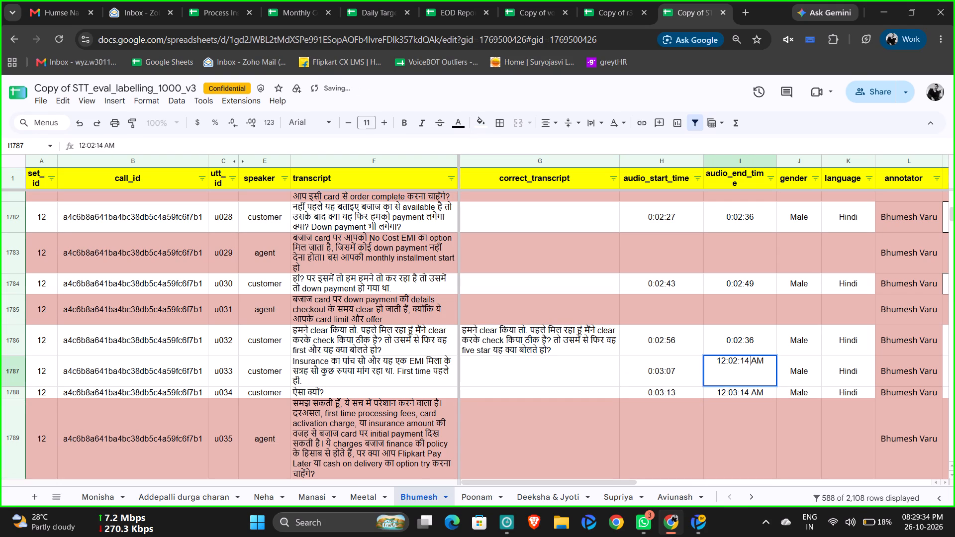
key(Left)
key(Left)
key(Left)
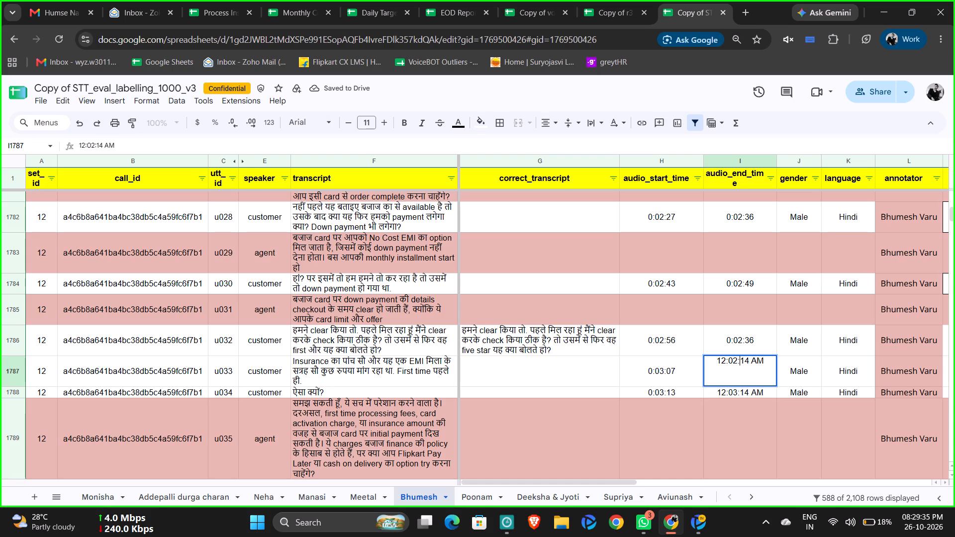
Switch to the Mohini call page and replay the recording from about 3:12 to pin down where the u034 utterance starts and ends.
click(698, 522)
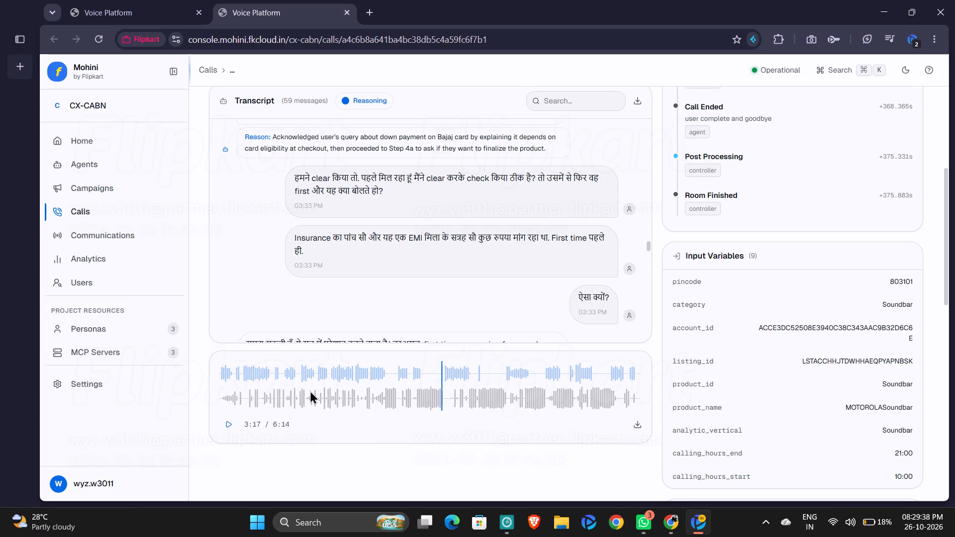
click(430, 402)
click(226, 418)
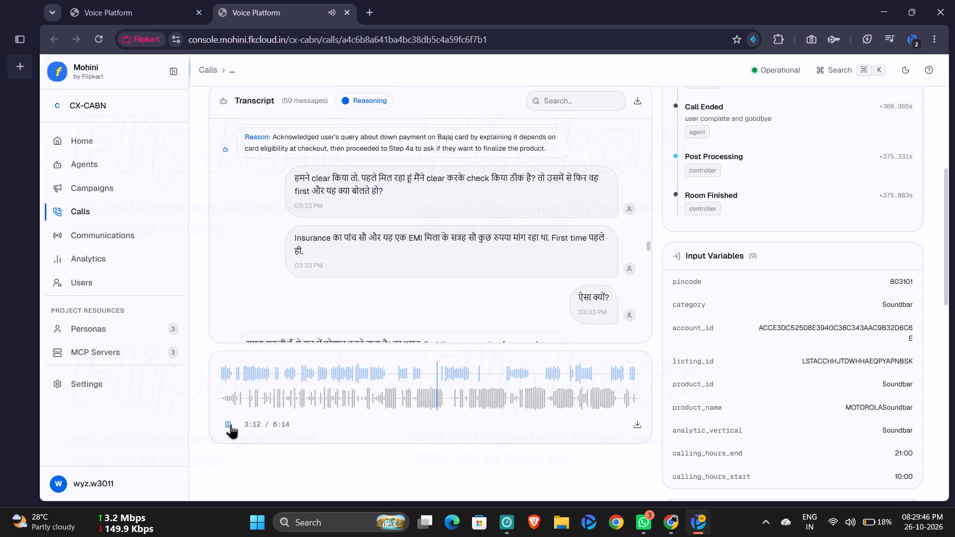
click(231, 424)
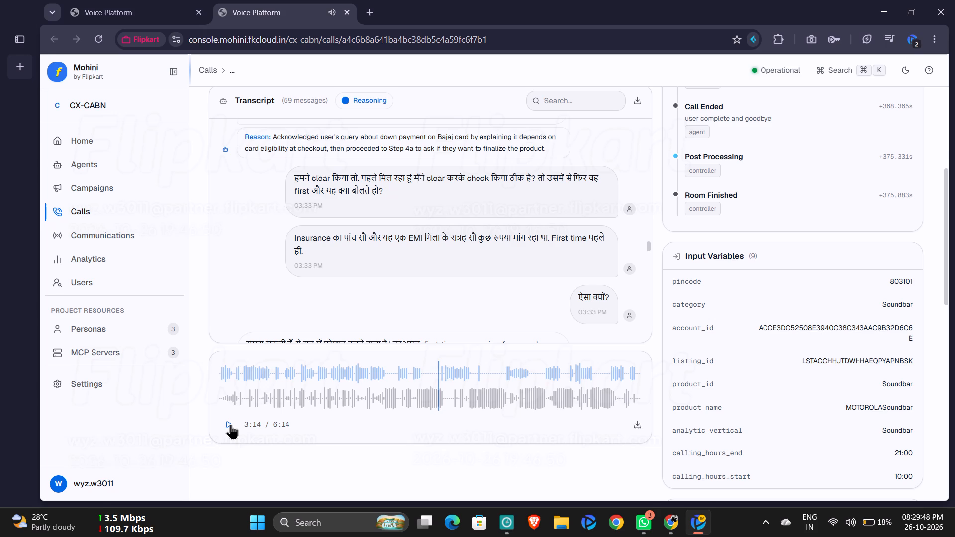
click(668, 523)
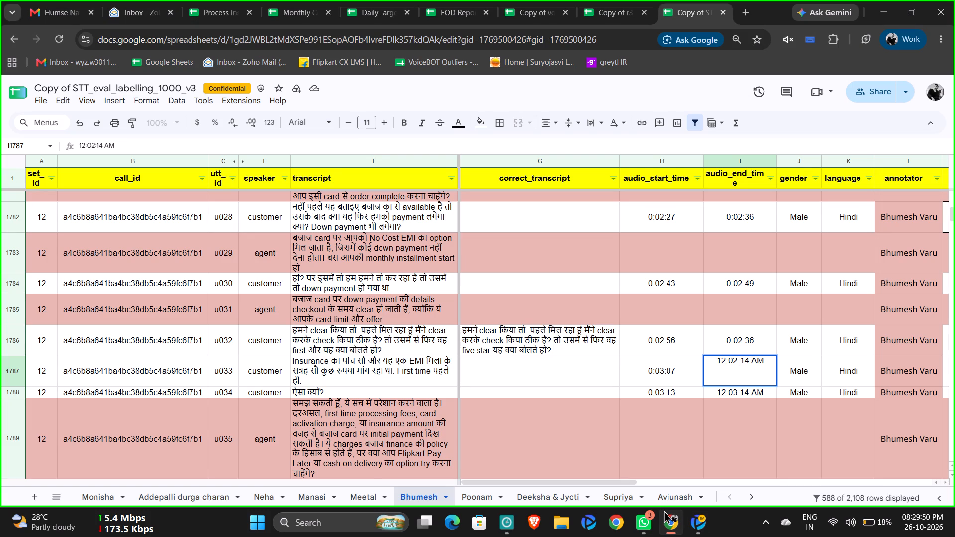
click(698, 522)
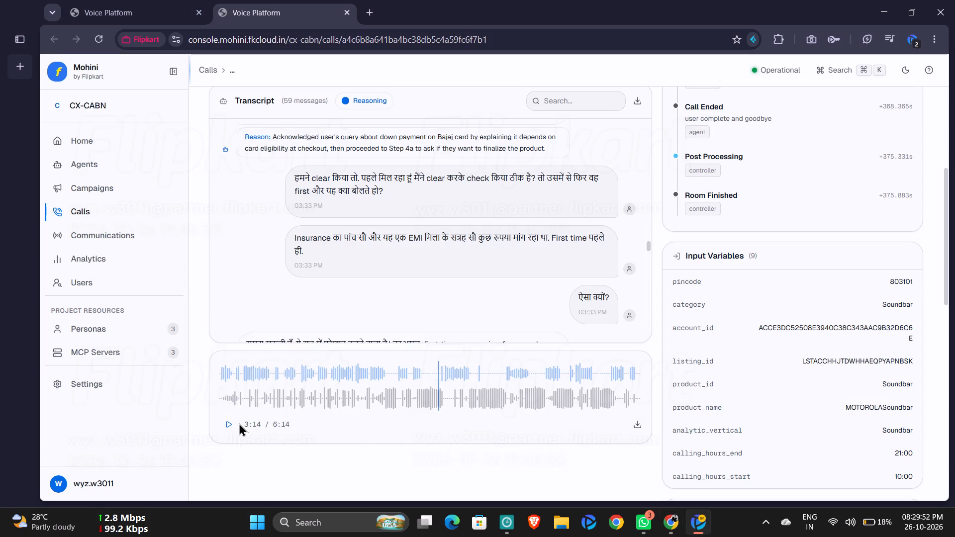
click(235, 420)
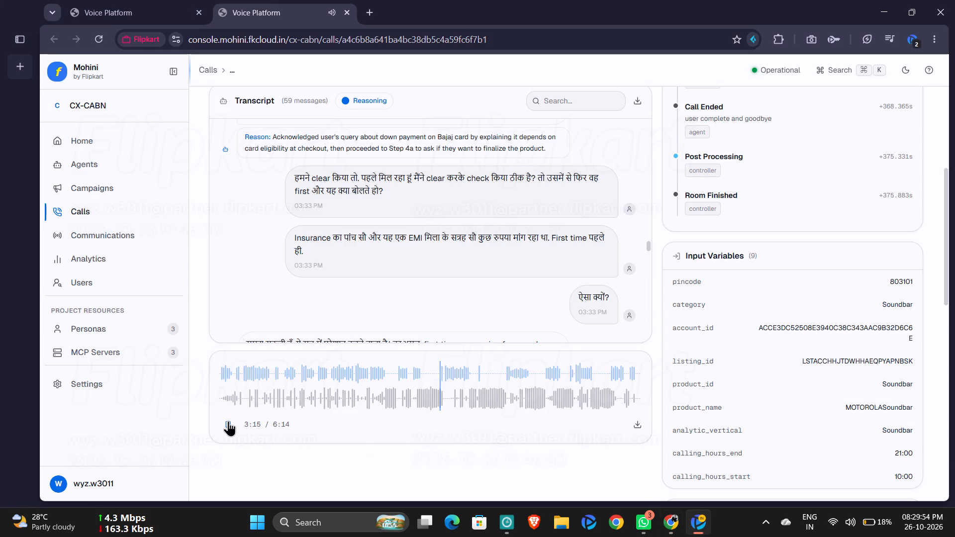
click(228, 421)
Back in the spreadsheet, change the seconds of the u034 row's audio start time to 16, making it 12:03:16 AM.
click(678, 526)
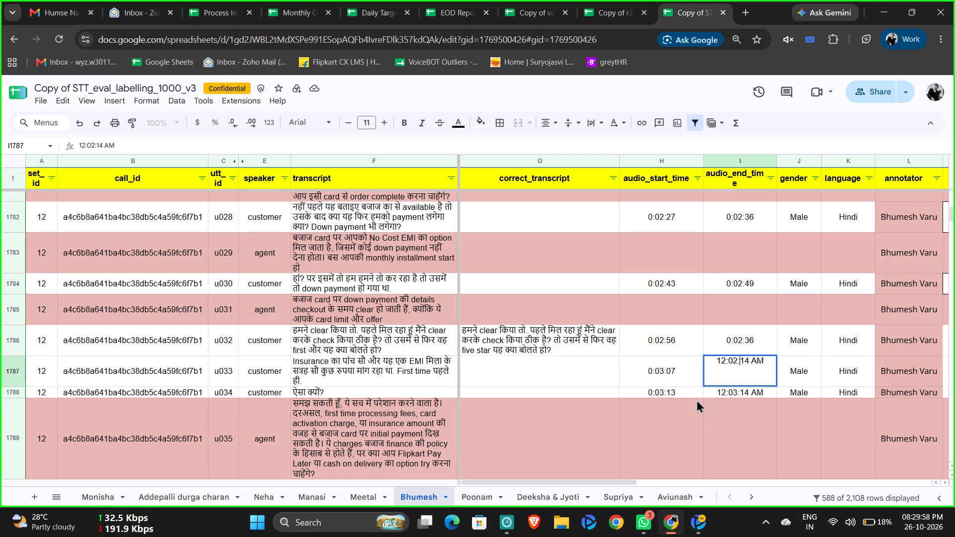
key(Return)
key(Left)
key(Return)
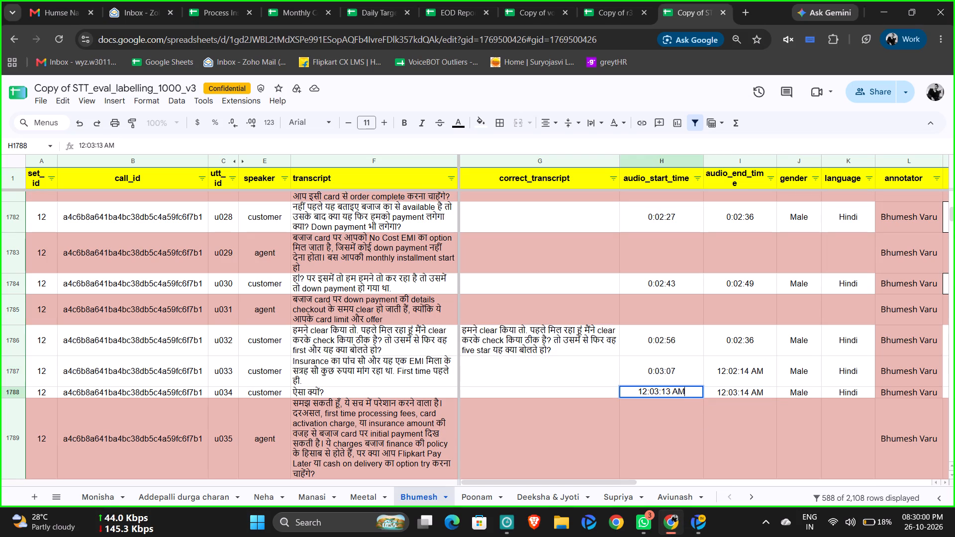
key(Left)
key(Left)
key(Left)
key(BackSpace)
key(6)
key(Return)
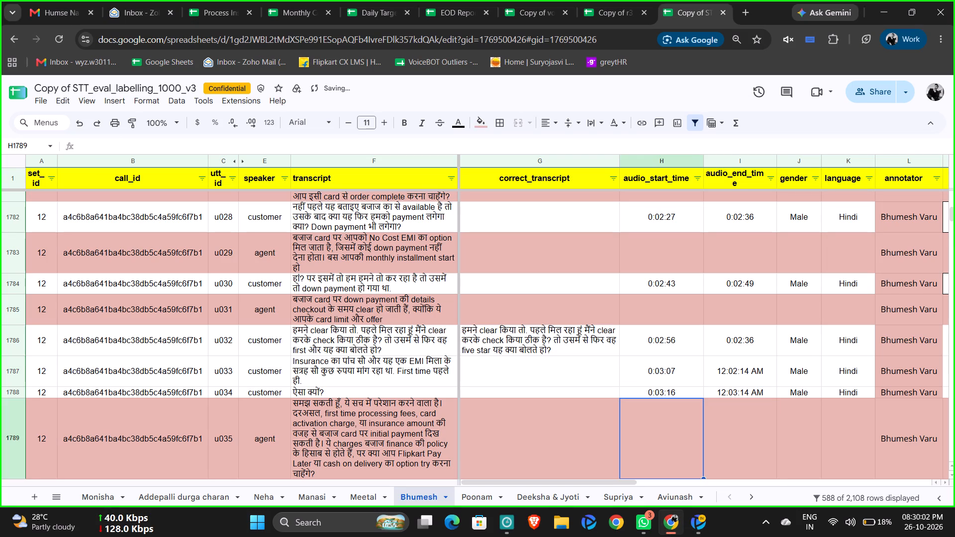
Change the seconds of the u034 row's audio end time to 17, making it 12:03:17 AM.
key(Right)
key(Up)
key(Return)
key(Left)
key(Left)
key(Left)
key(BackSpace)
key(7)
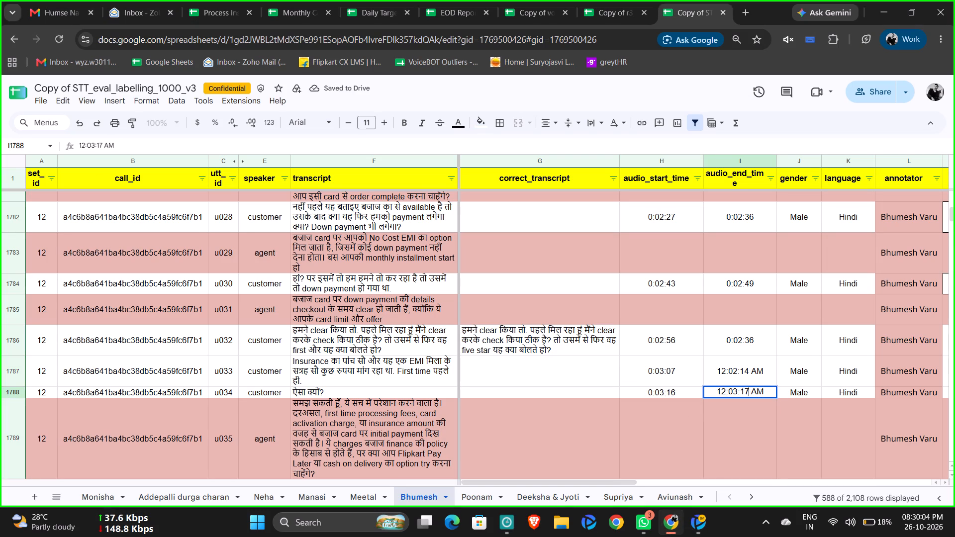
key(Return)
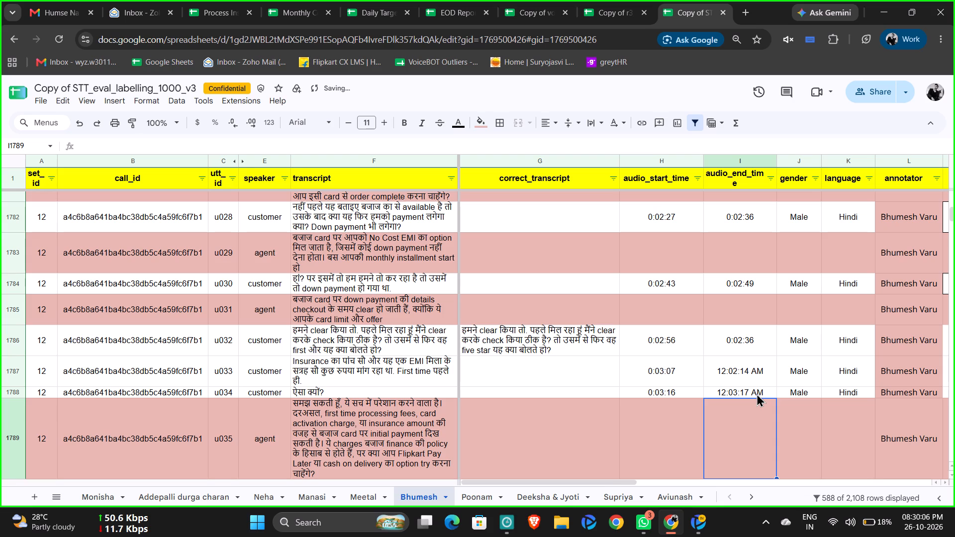
Copy the u033 row's audio start time over its end time and change the seconds to 14, making it 12:03:14 AM.
key(Up)
key(Up)
key(Up)
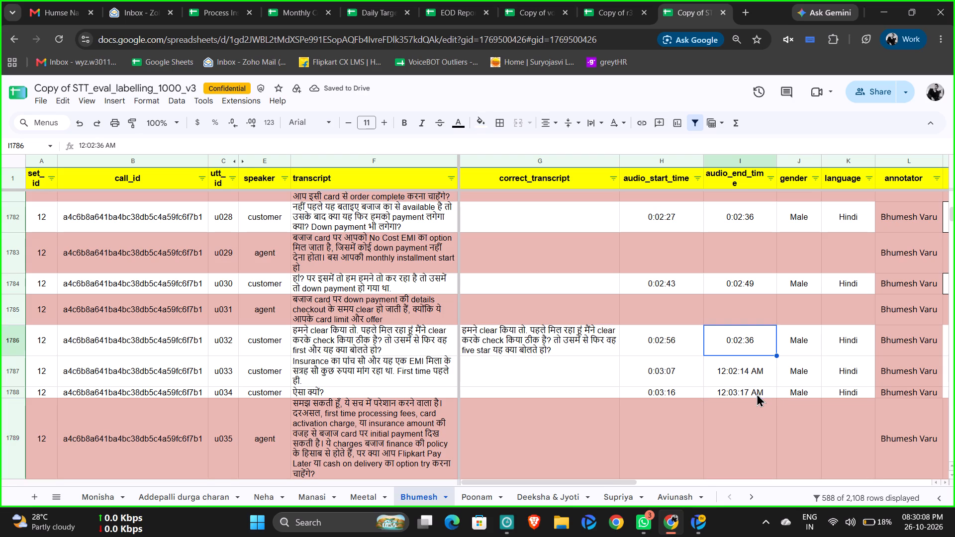
key(Down)
key(Left)
key(ctrl+c)
key(Right)
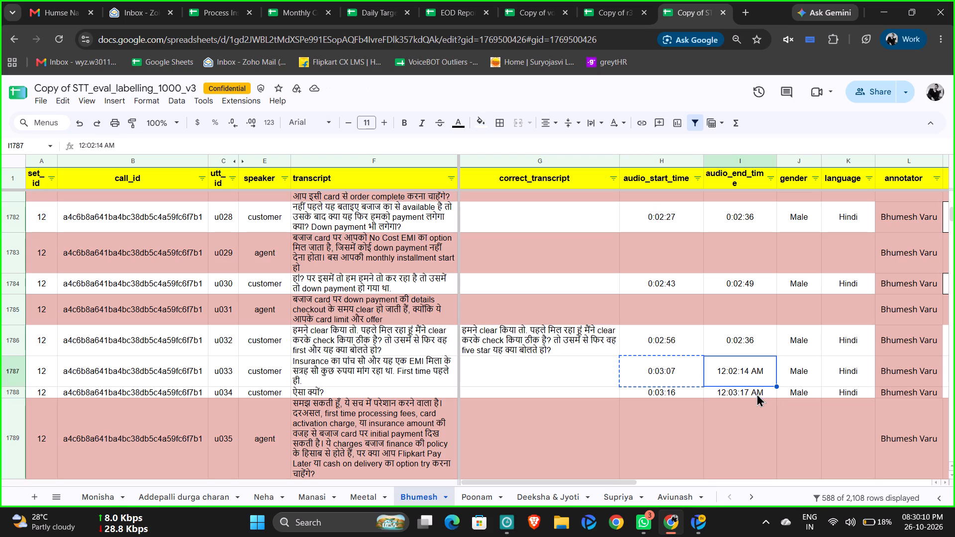
key(ctrl+v)
key(Left)
key(Right)
key(Return)
key(Left)
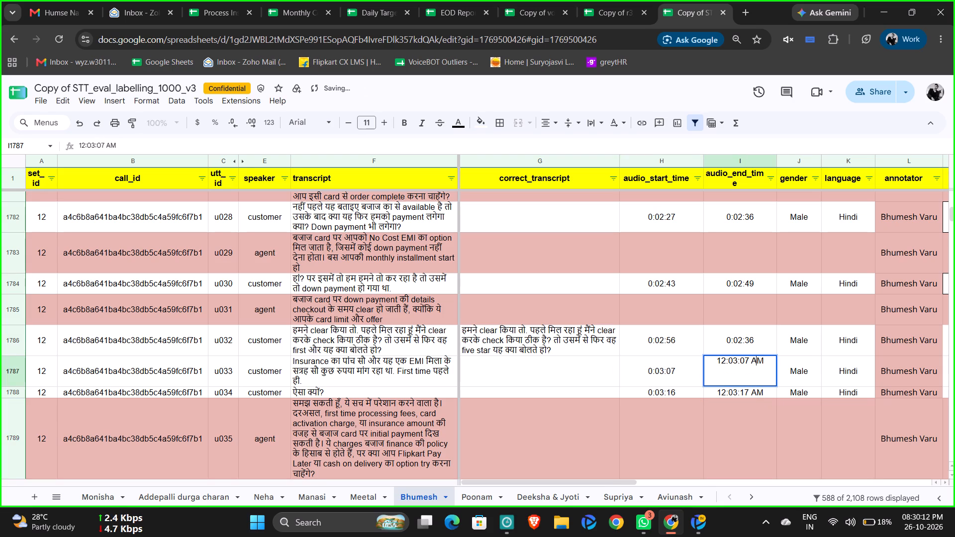
key(Left)
key(Left)
key(BackSpace)
key(BackSpace)
text(14)
key(Return)
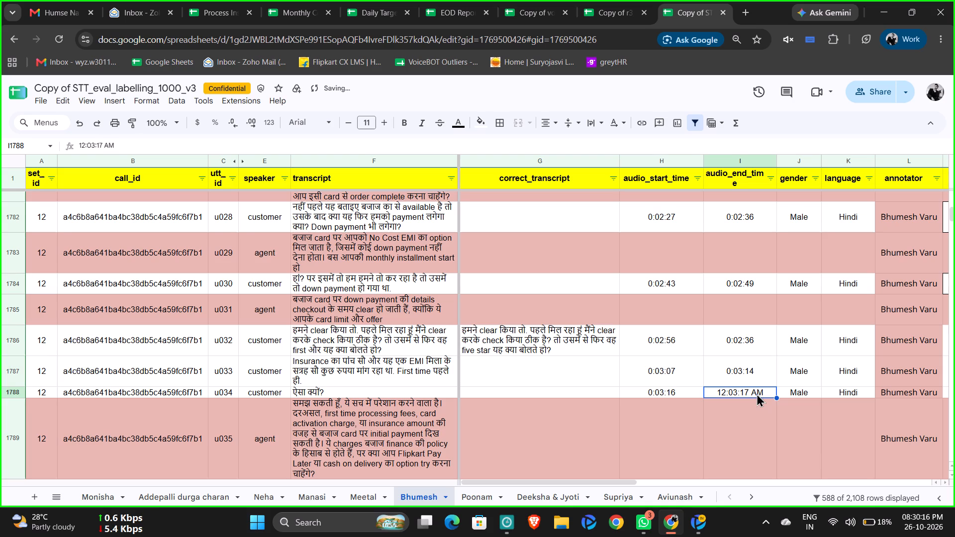
Paste the copied start time over the u034 row's audio end time and change the seconds to 17, making it 12:03:17 AM.
key(ctrl+v)
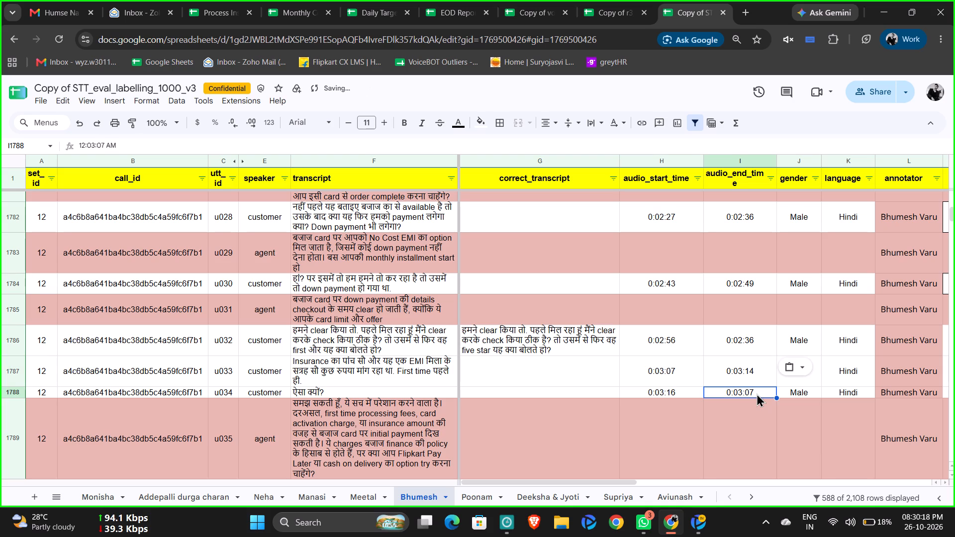
key(Left)
key(Right)
key(Return)
key(Left)
key(Left)
key(Left)
key(BackSpace)
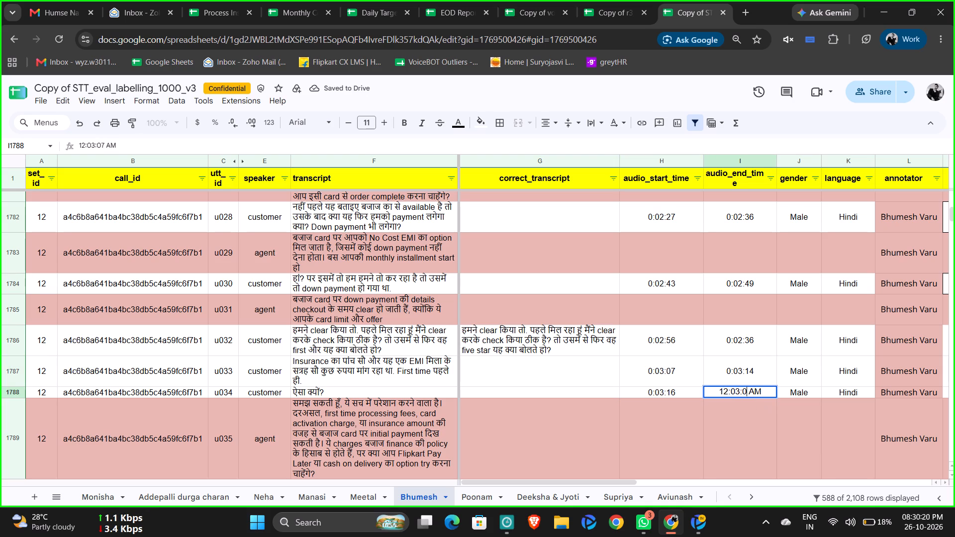
key(BackSpace)
text(17)
key(Return)
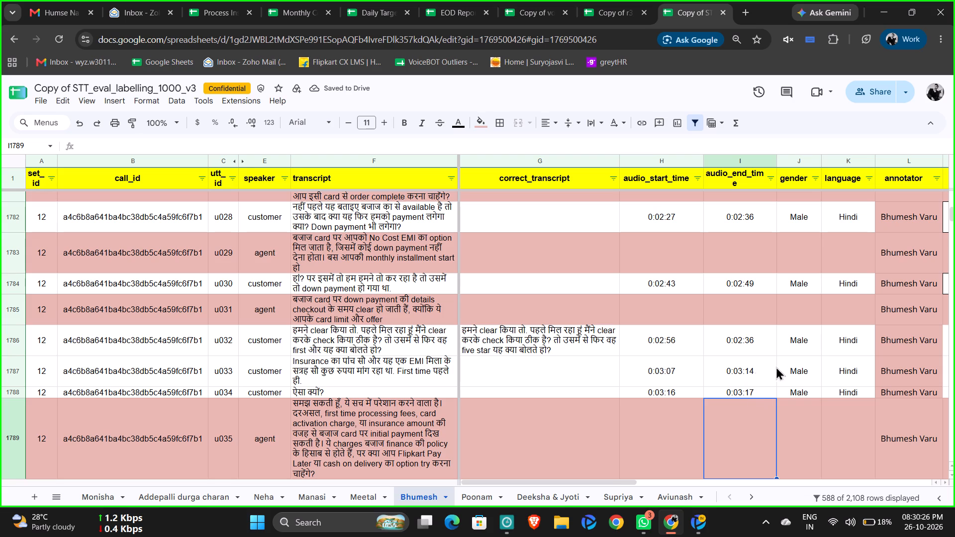
Return to the Mohini call page and play the recording around 3:28 to find where the customer's reply after u035, "और नहीं तो हम लेंगे ही नहीं", starts.
click(692, 519)
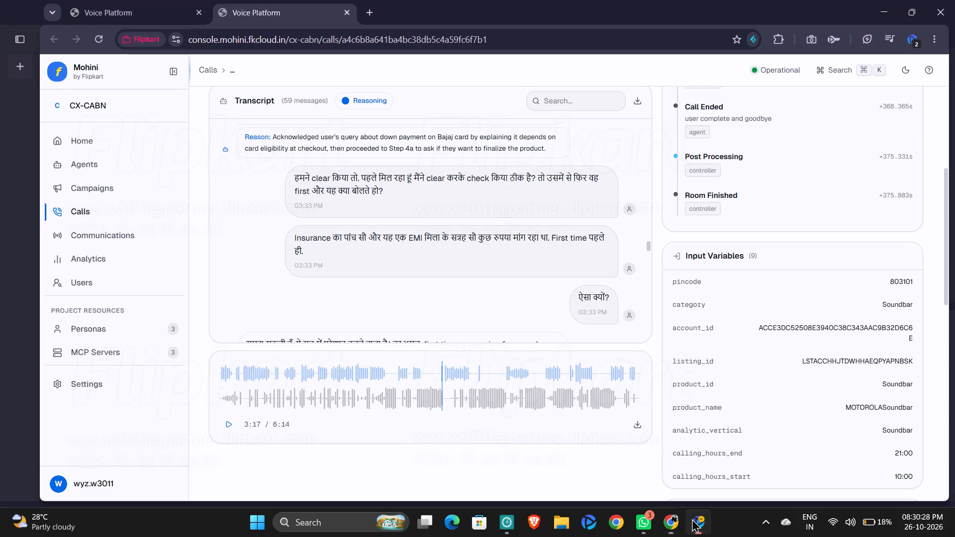
click(225, 423)
click(453, 395)
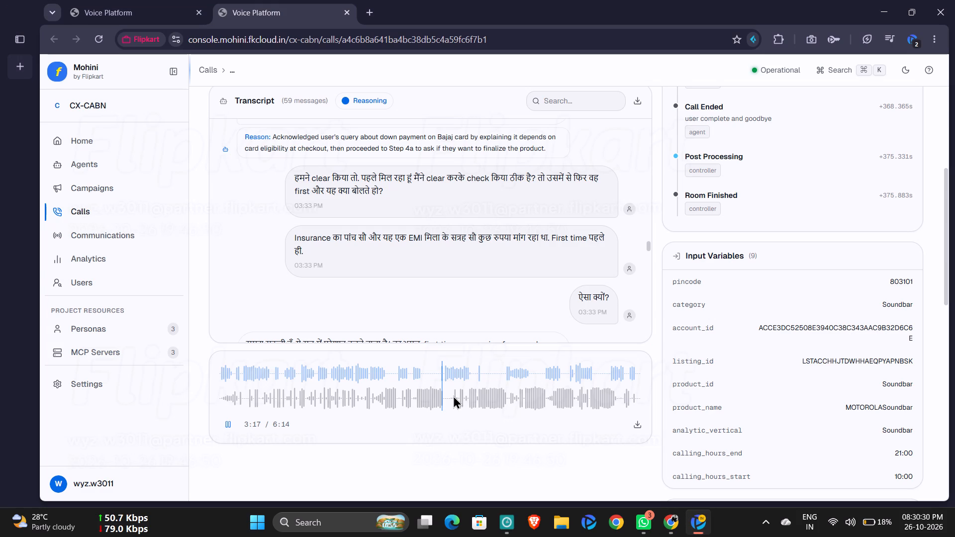
click(227, 424)
scroll(529, 213, down, 2)
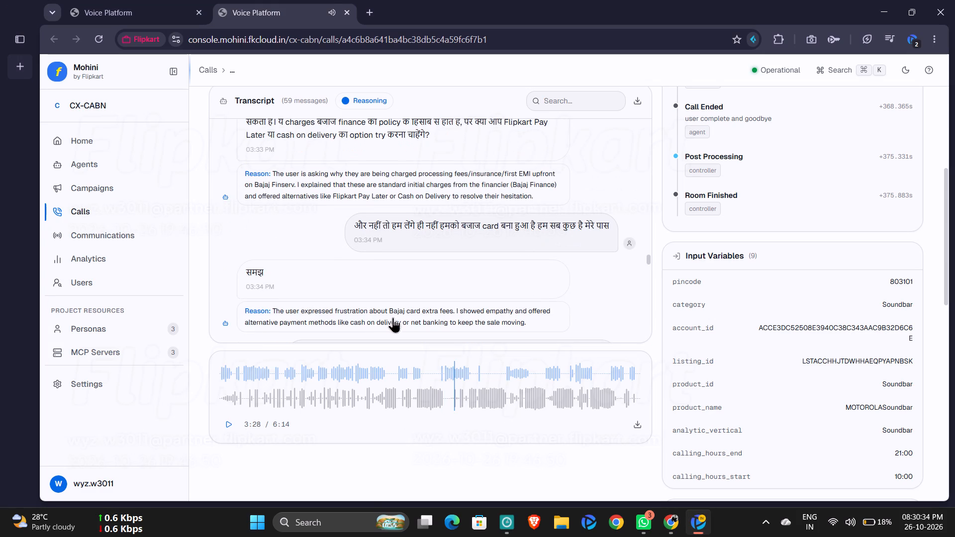
click(454, 396)
click(223, 422)
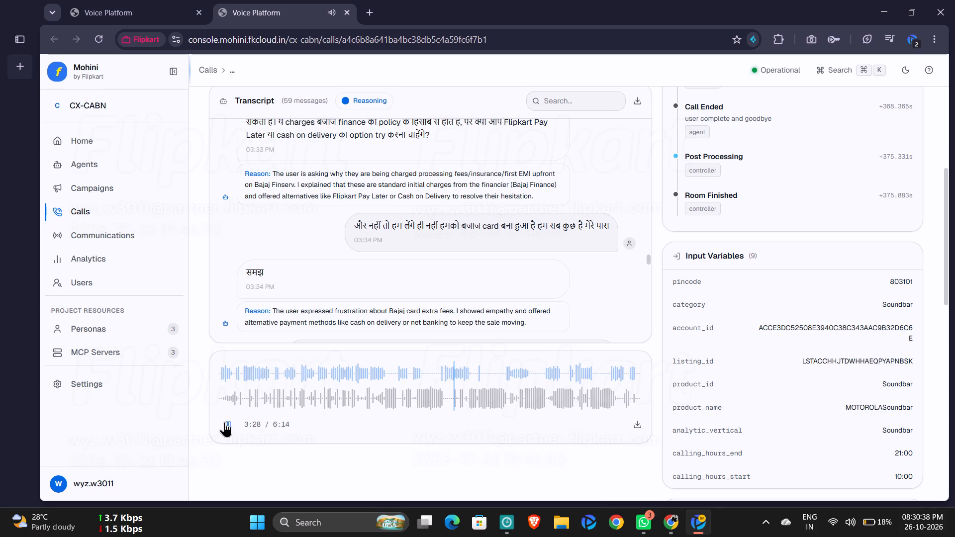
click(224, 422)
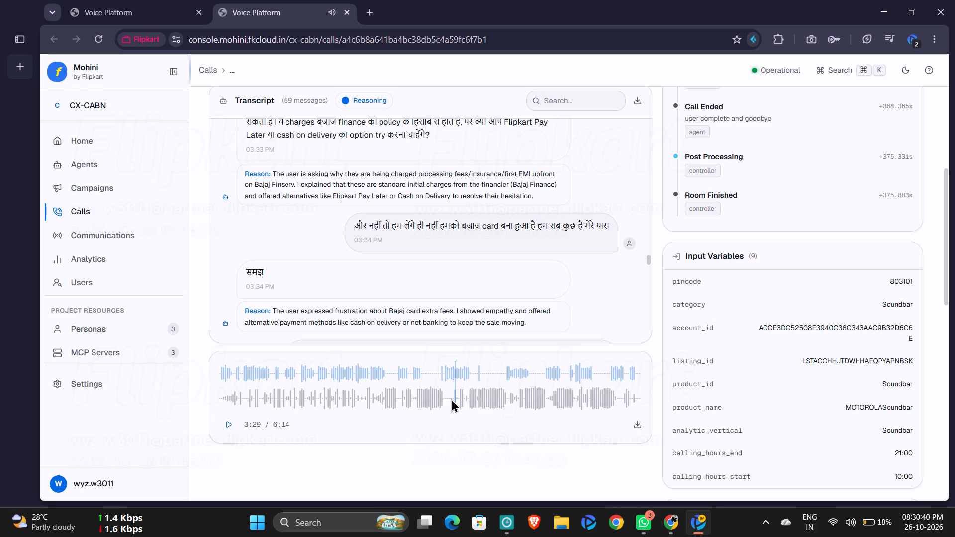
click(451, 399)
click(228, 424)
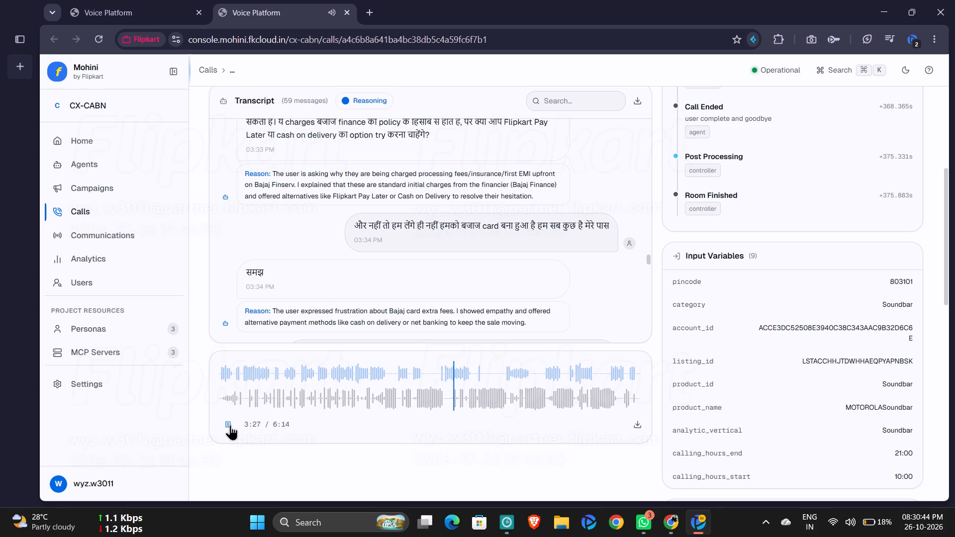
click(230, 425)
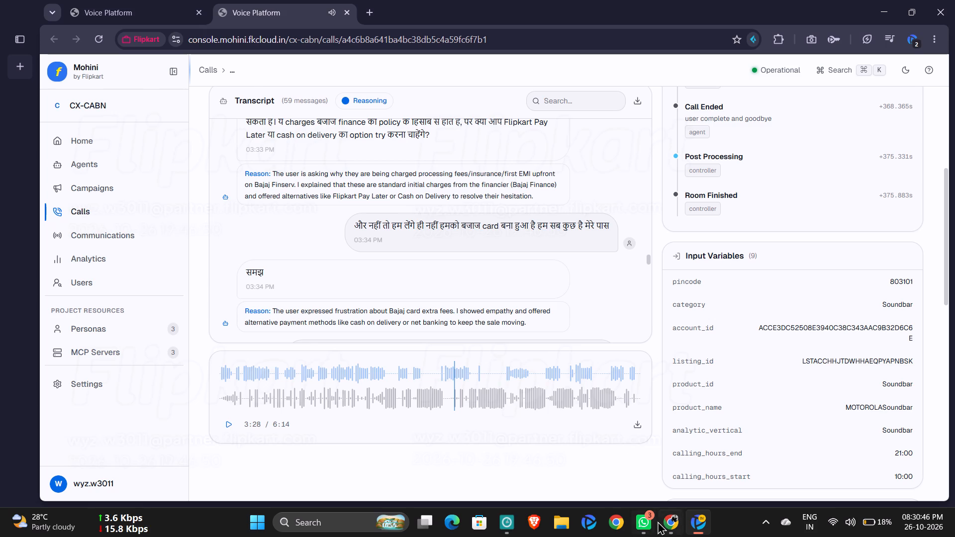
Return to the spreadsheet in Chrome and paste the copied time 0:03:07 into the u036 row's audio start and end times.
click(662, 521)
key(Down)
key(Down)
key(Up)
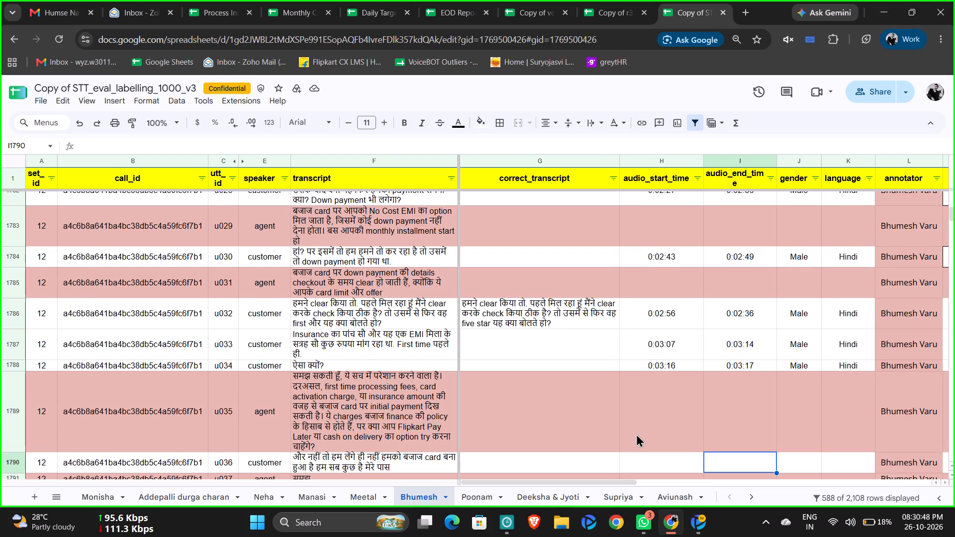
key(Left)
key(ctrl+v)
key(Right)
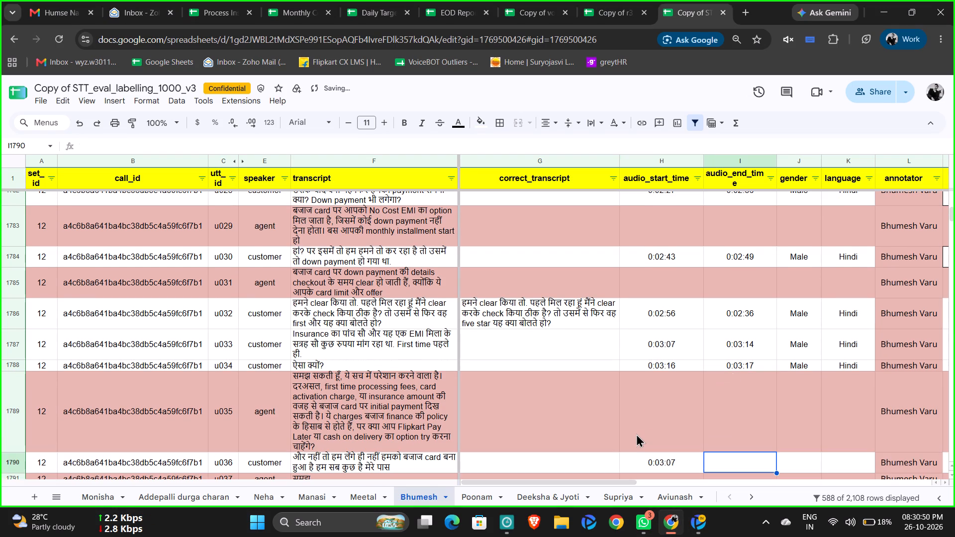
key(ctrl+v)
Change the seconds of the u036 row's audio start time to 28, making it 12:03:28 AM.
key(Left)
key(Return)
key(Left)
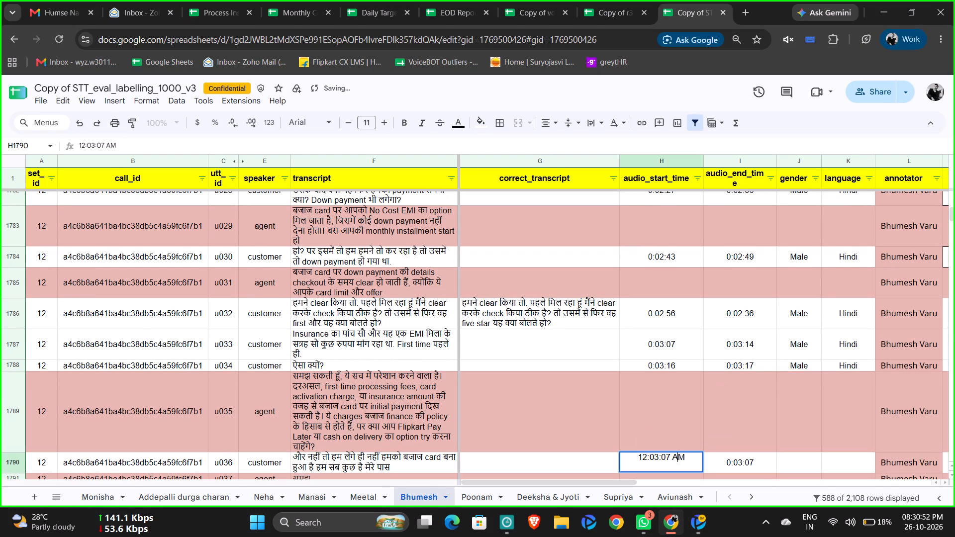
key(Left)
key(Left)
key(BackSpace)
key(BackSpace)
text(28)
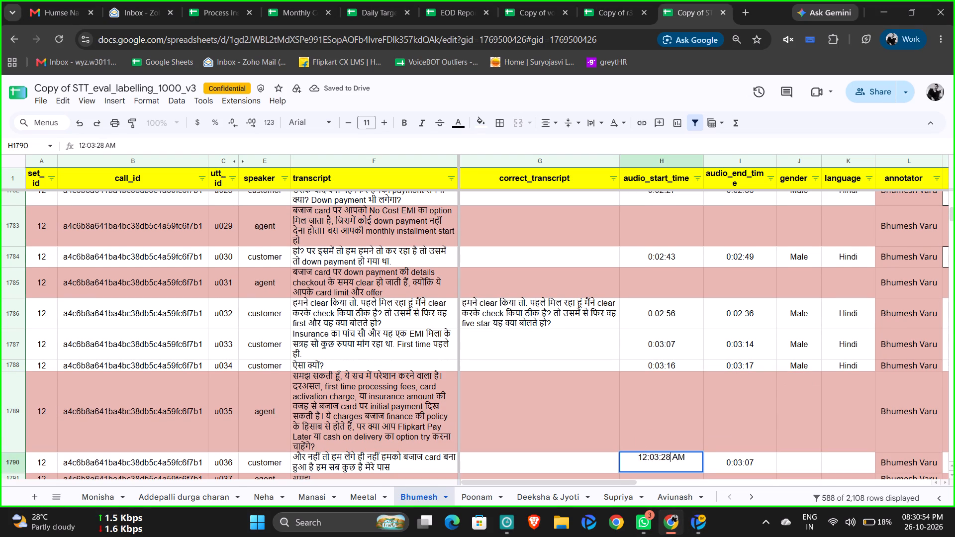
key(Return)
Copy the gender and language, Male and Hindi, from the u034 row into the u036 row.
click(802, 365)
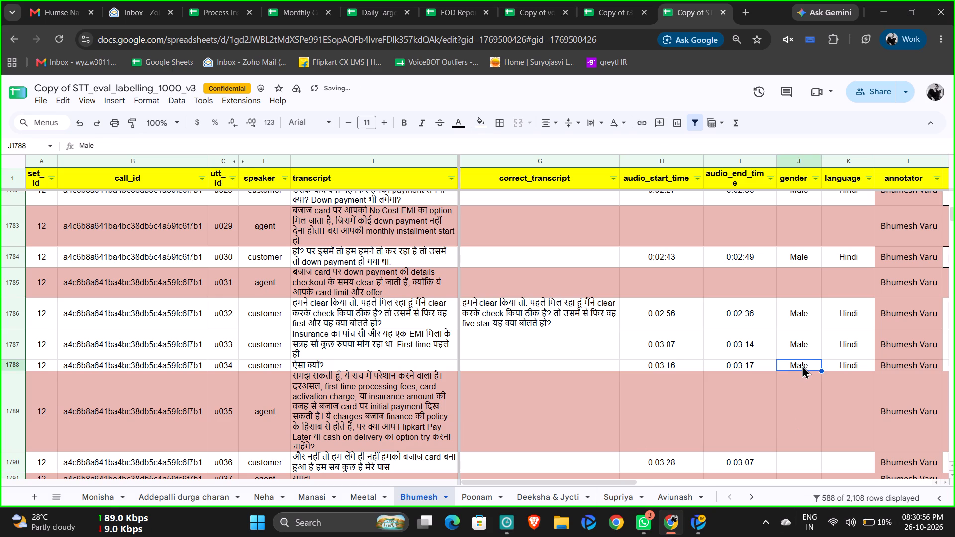
key(shift+Right)
key(ctrl+c)
key(Down)
key(Down)
key(ctrl+v)
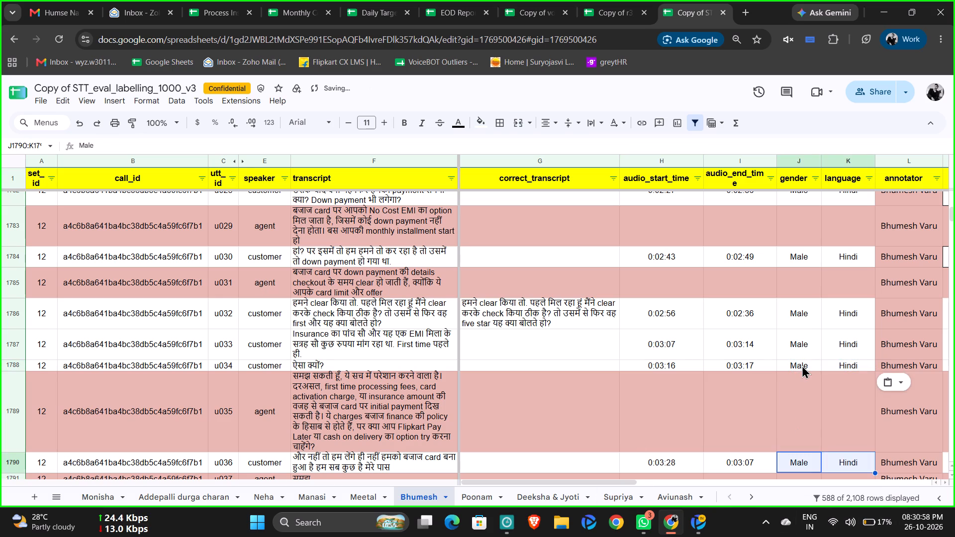
key(Right)
Return to the Mohini call page and replay the recording from about 3:28 to pinpoint where the customer's u036 reply starts.
click(701, 523)
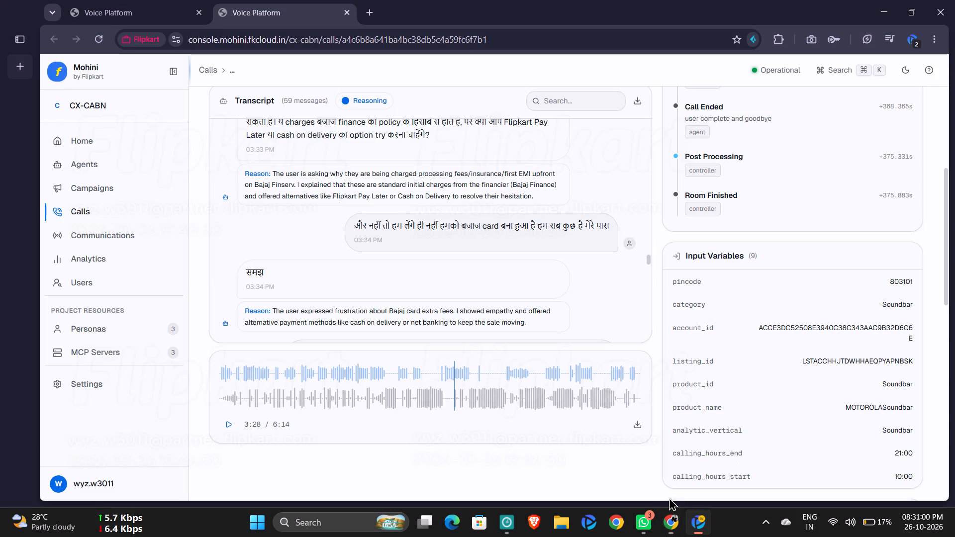
click(224, 424)
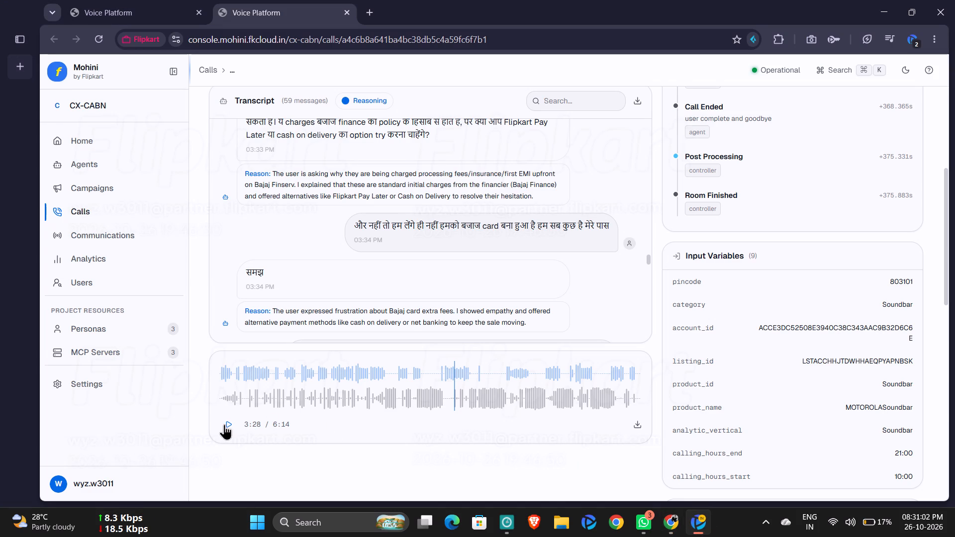
click(457, 391)
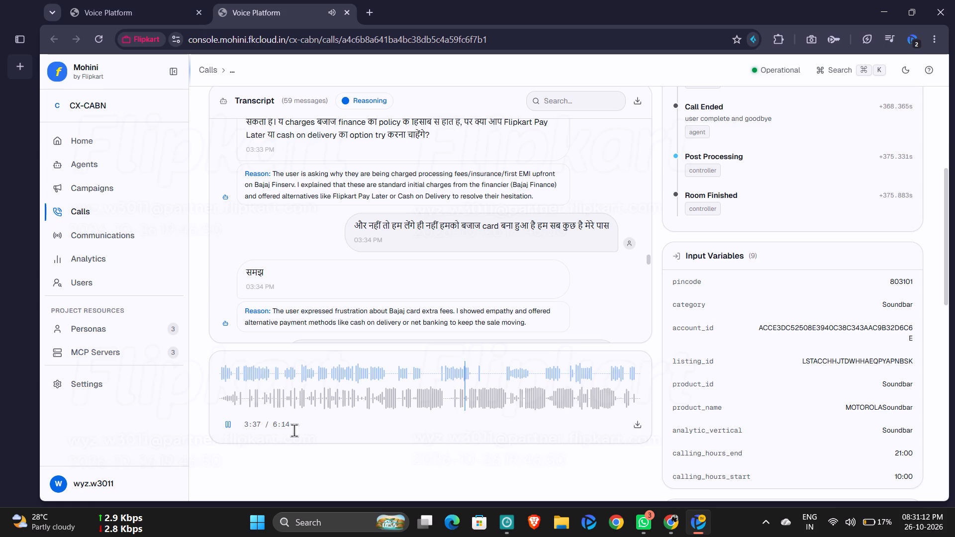
click(468, 396)
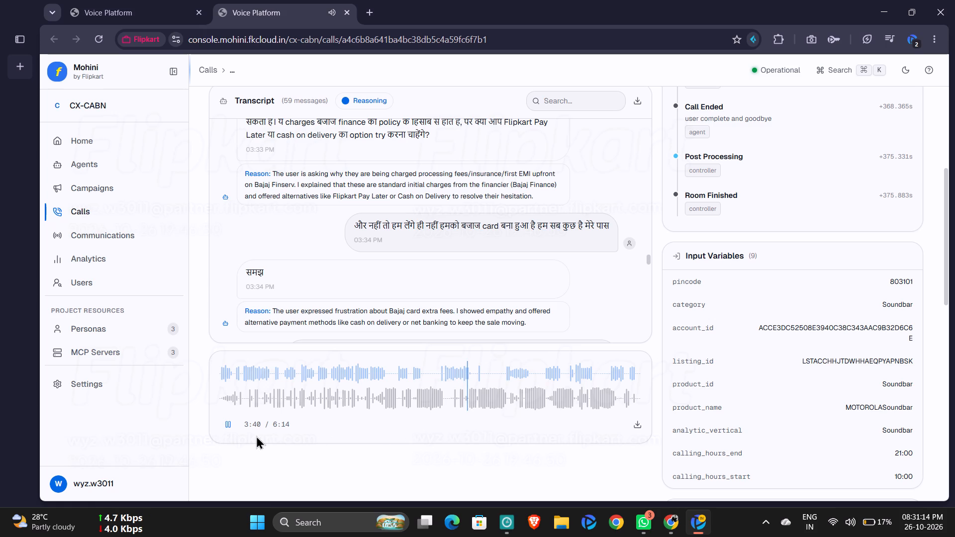
click(227, 422)
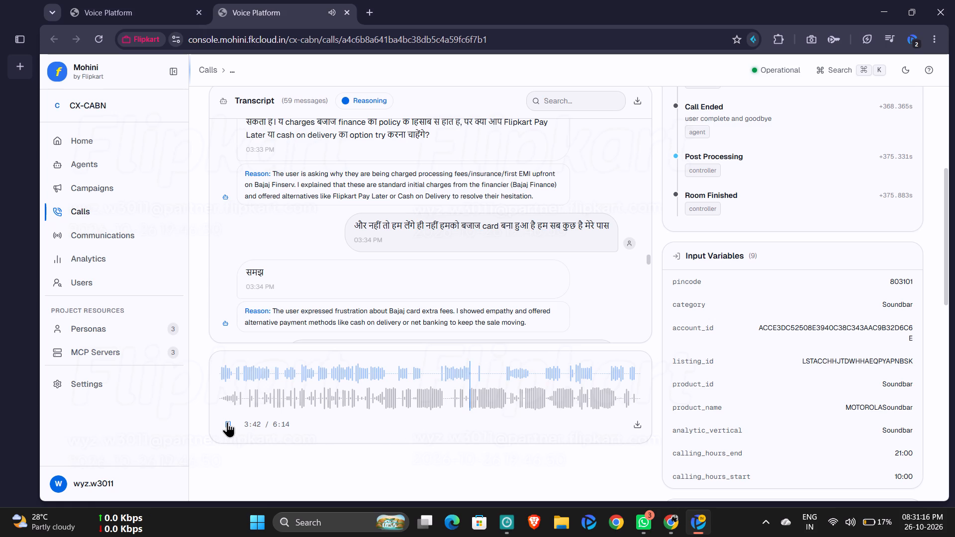
click(227, 422)
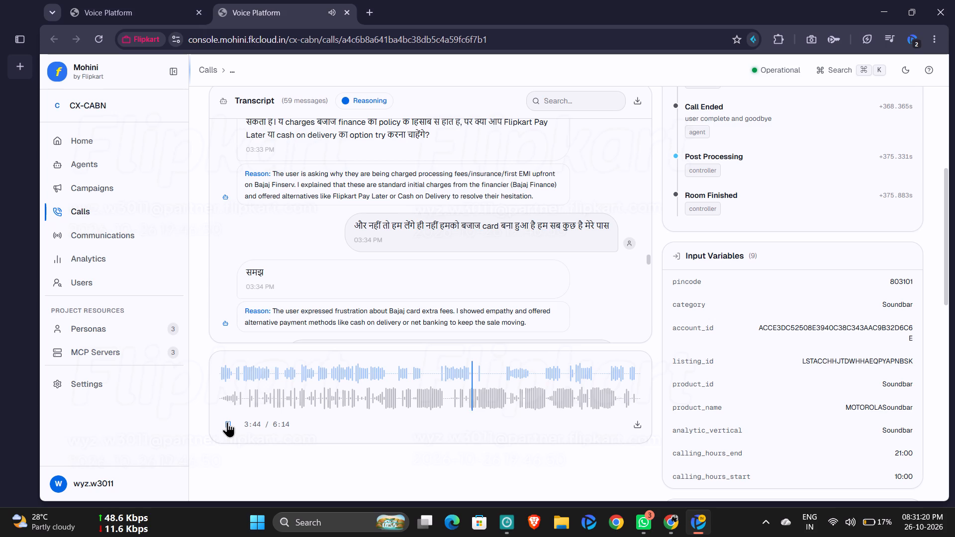
click(466, 394)
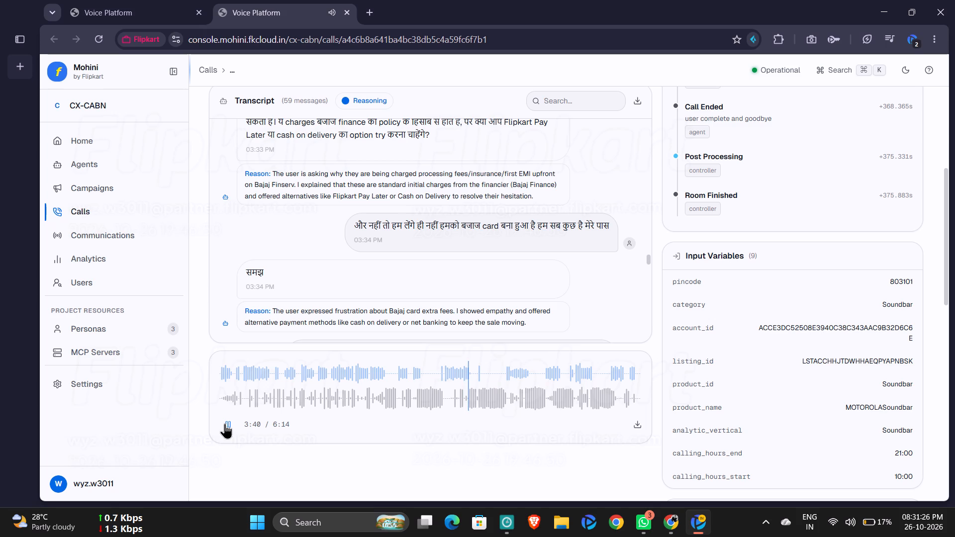
click(225, 423)
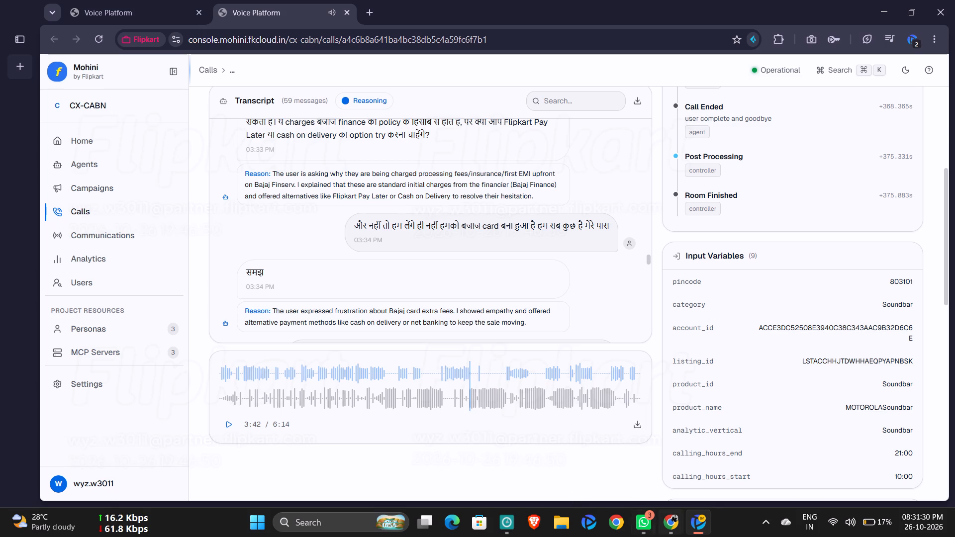
Switch to the spreadsheet and change the seconds of the u036 row's audio start time to 42, making it 12:03:42 AM.
click(665, 520)
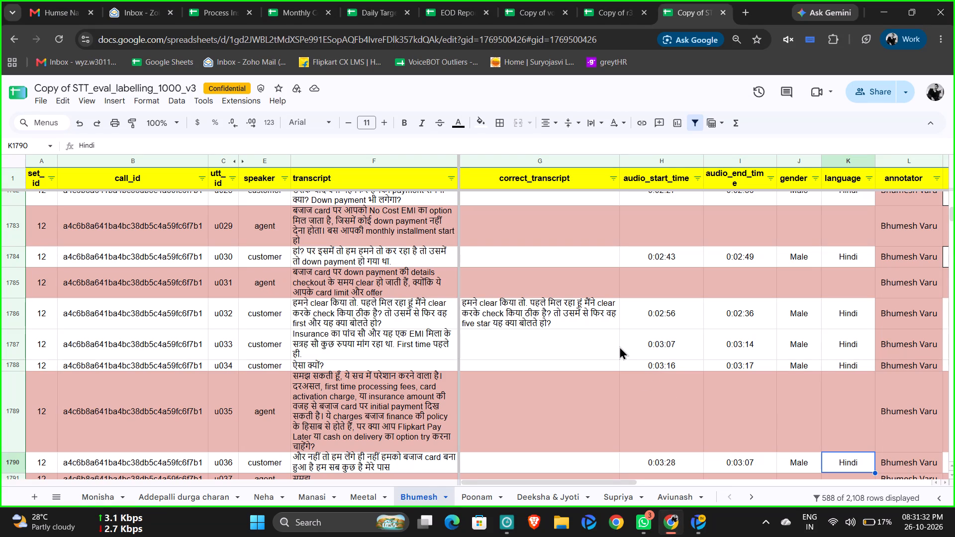
key(Left)
key(Left)
key(Left)
key(Return)
key(Left)
key(Left)
key(Left)
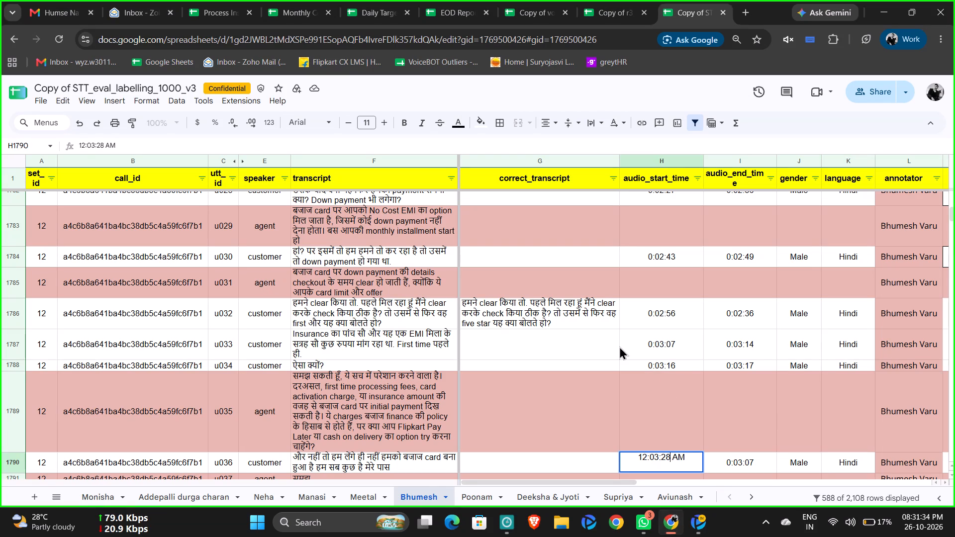
key(BackSpace)
key(BackSpace)
text(42)
key(Return)
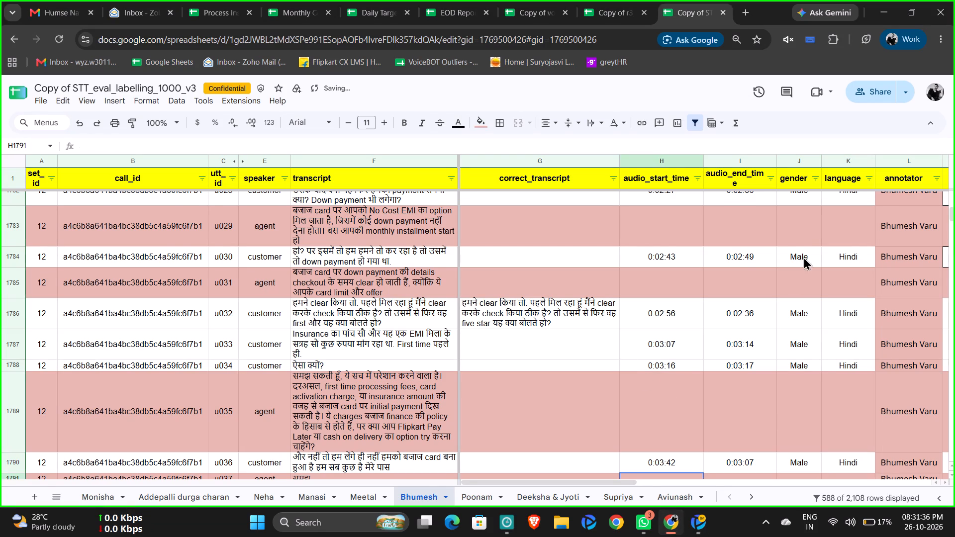
Play the Mohini recording from 3:42 to the end of the u036 reply and set that row's audio end time to 12:03:47 AM.
scroll(803, 258, down, 1)
click(693, 518)
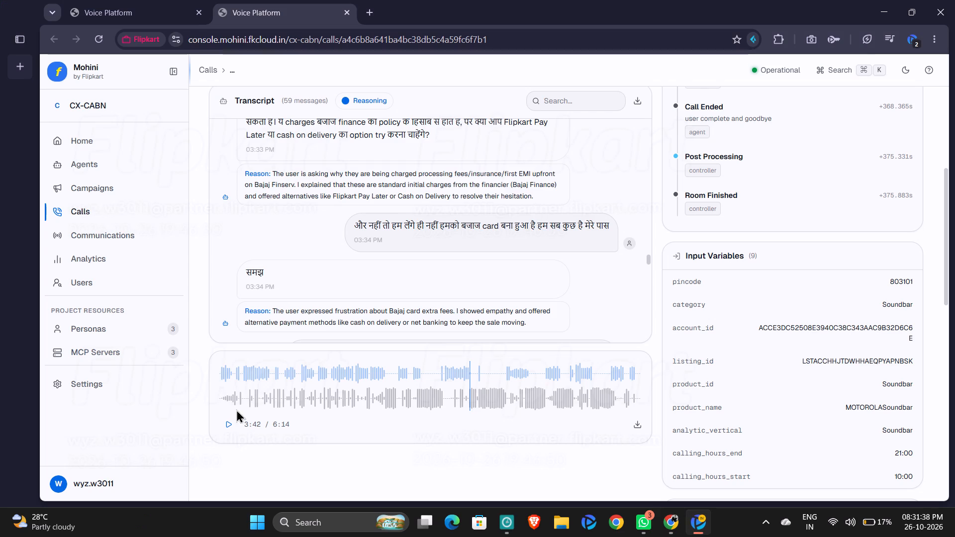
click(230, 424)
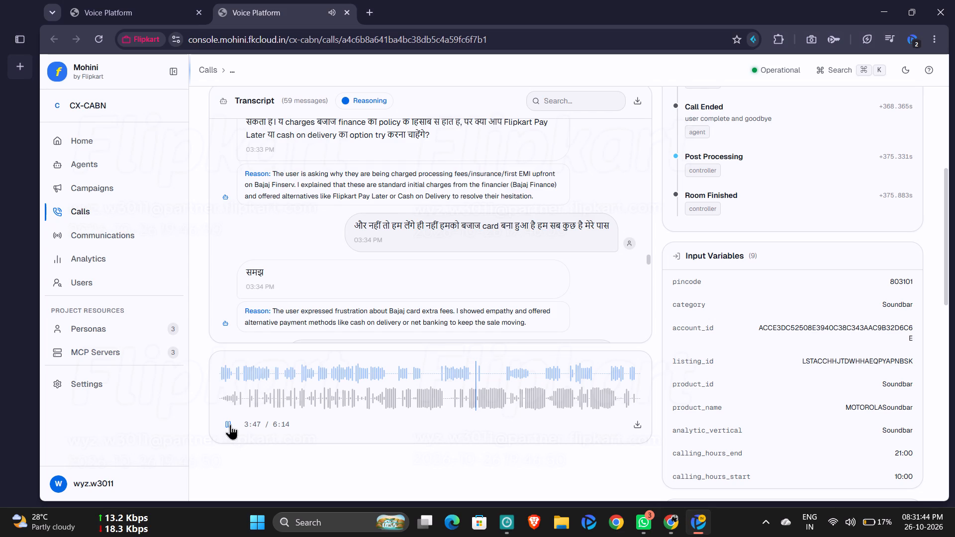
click(230, 424)
click(669, 518)
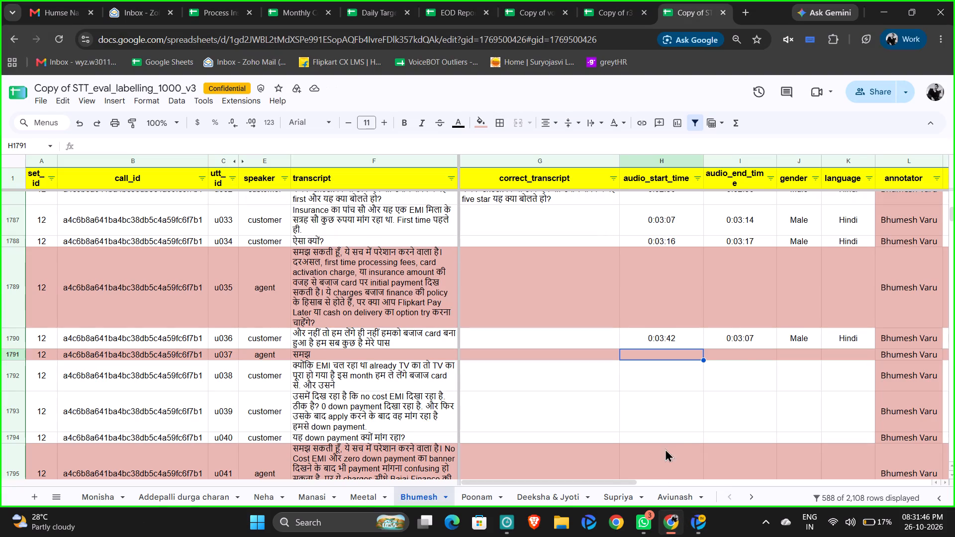
click(750, 337)
key(Return)
key(Down)
key(Left)
key(Down)
key(Down)
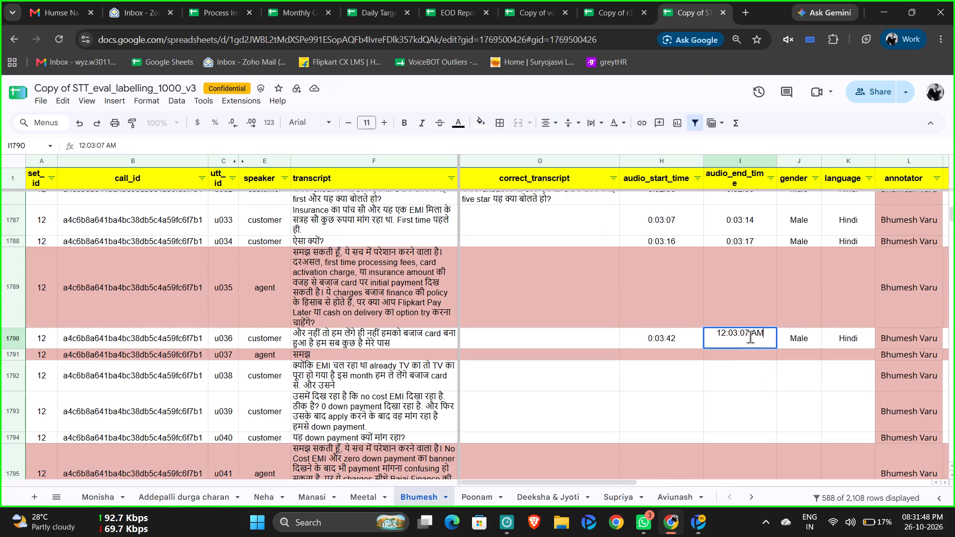
key(Down)
key(Left)
key(Left)
key(Left)
key(BackSpace)
key(BackSpace)
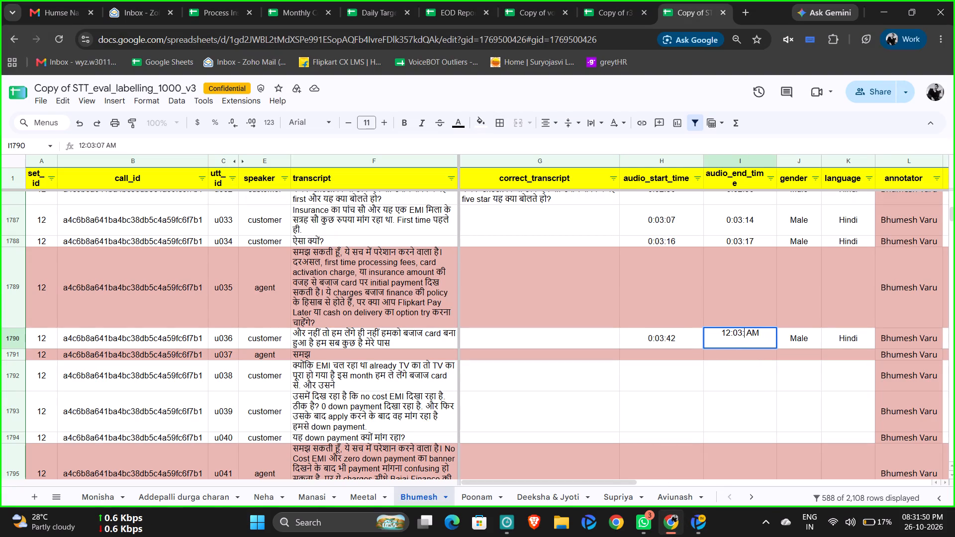
text(47)
key(Return)
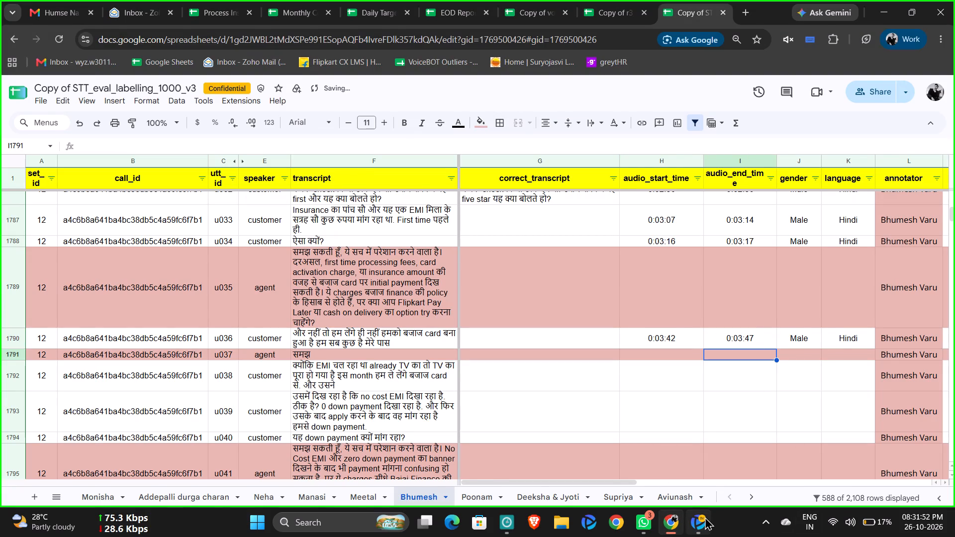
Play the Mohini recording onward from 3:47 to find where the customer's u038 utterance, "क्योंकि EMI चल रहा था", starts.
click(705, 517)
click(226, 423)
scroll(448, 266, down, 1)
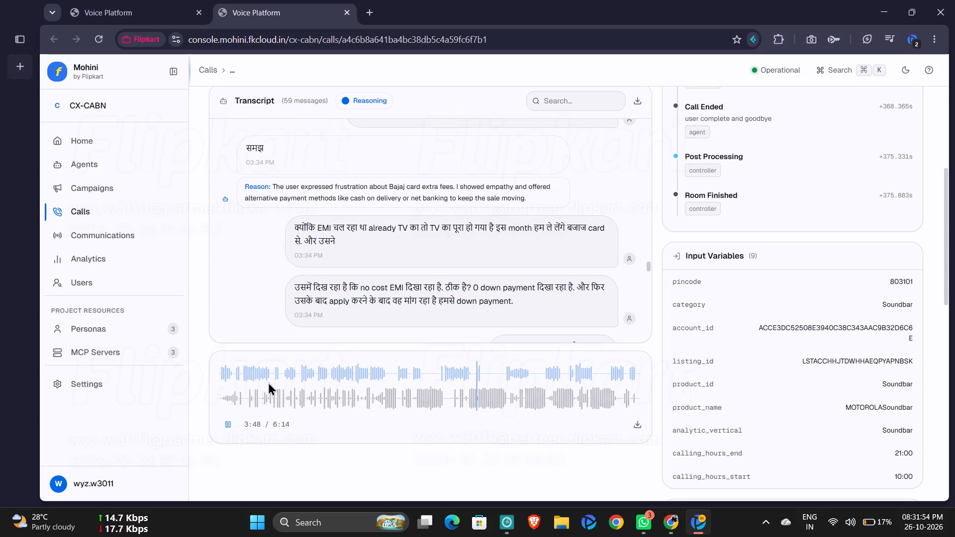
click(227, 422)
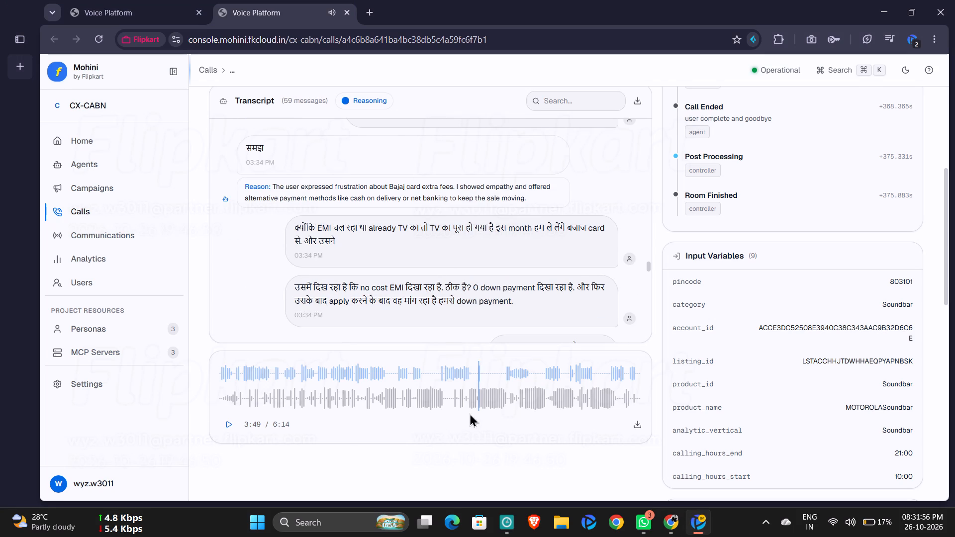
click(472, 395)
click(225, 422)
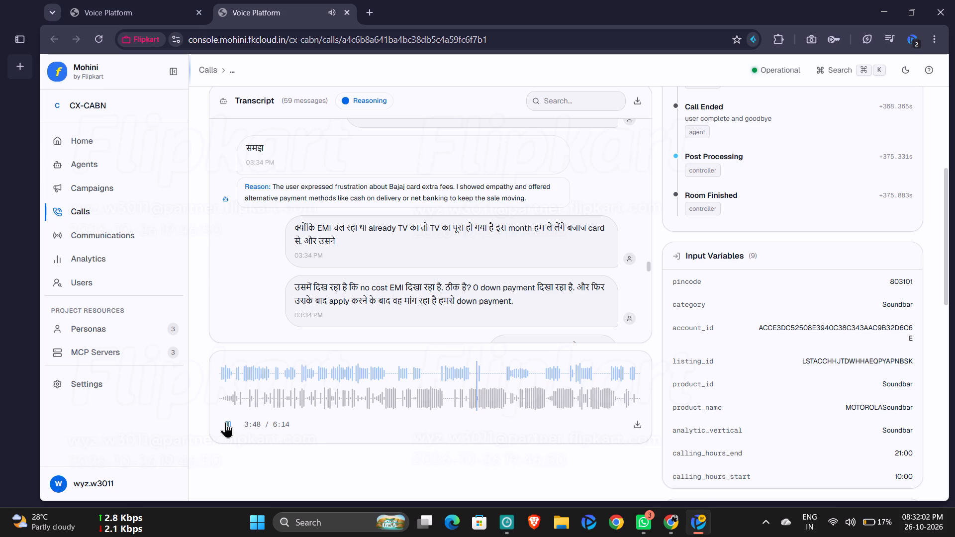
click(226, 419)
Switch to the spreadsheet and copy the u036 row's audio start time, end time, gender and language into the u038 row.
click(665, 536)
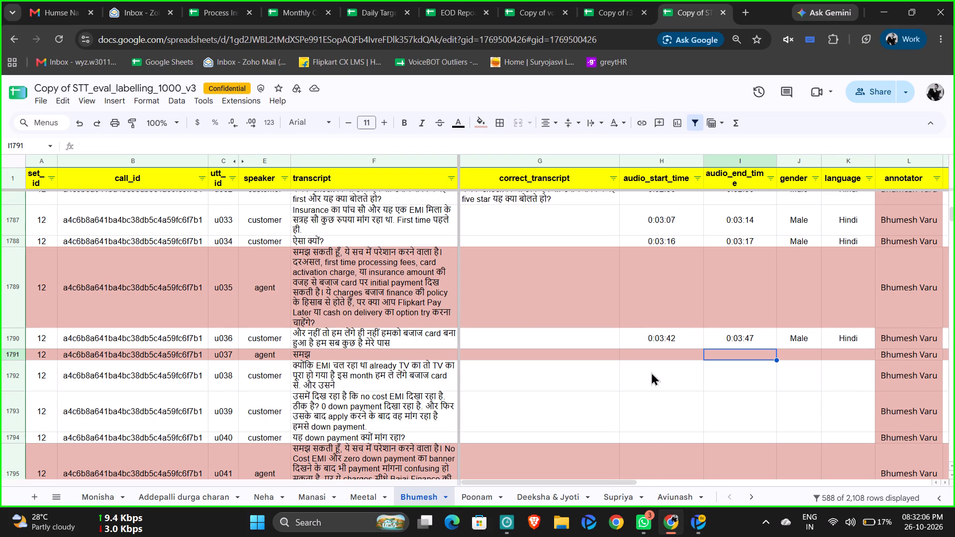
key(Up)
key(Left)
key(shift+Right)
key(shift+Right)
key(shift+Right)
key(ctrl+c)
key(Down)
key(Down)
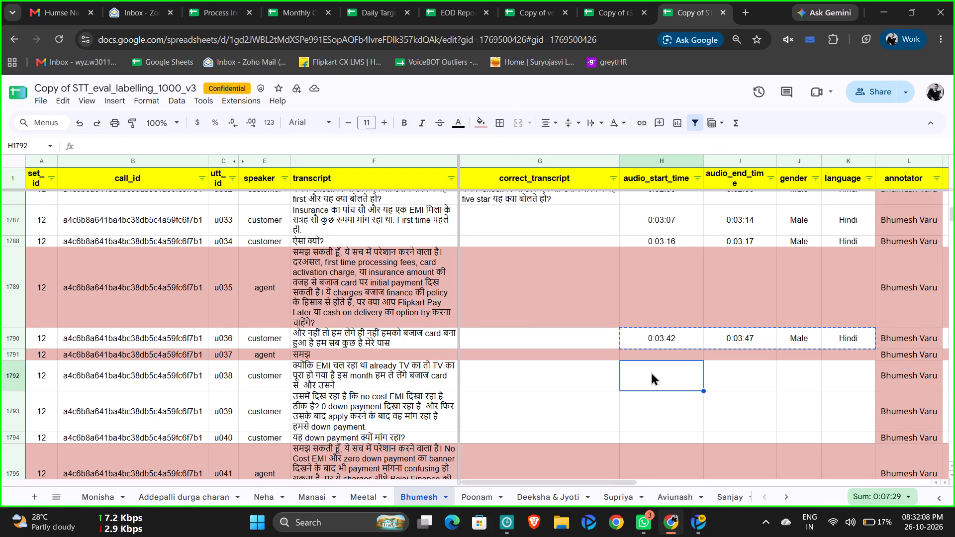
key(ctrl+v)
Change the seconds of the u038 row's audio start time to 49, making it 12:03:49 AM.
key(Left)
key(Right)
key(Return)
key(Left)
key(Left)
key(Left)
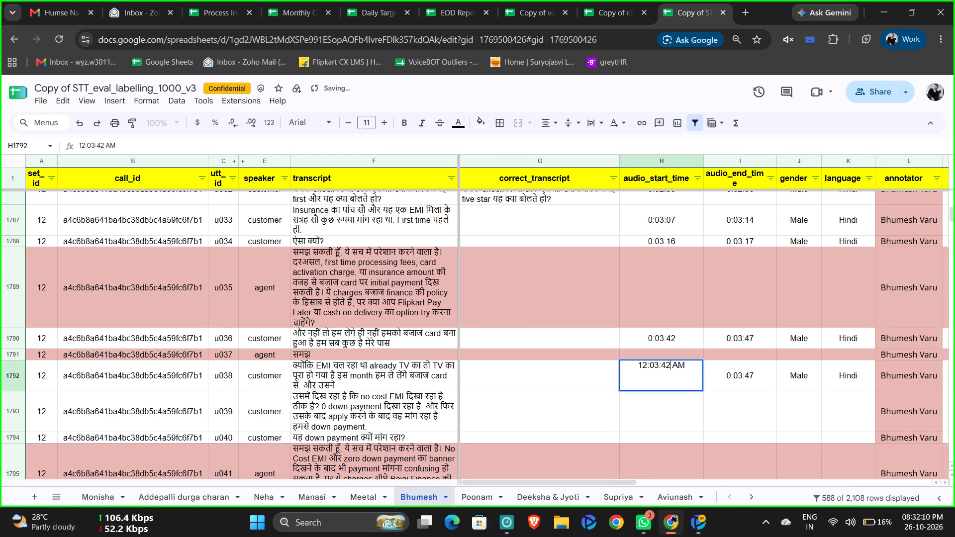
key(BackSpace)
key(BackSpace)
text(49)
key(Return)
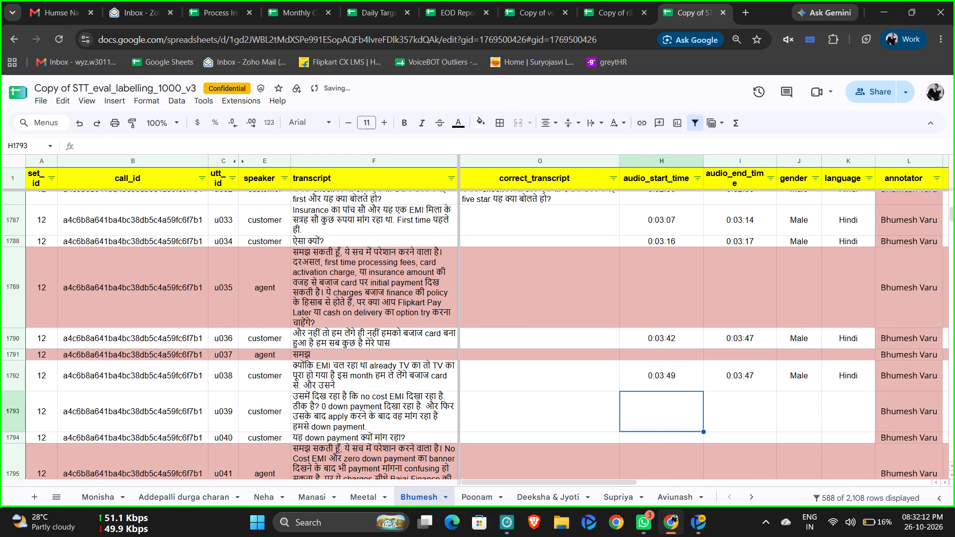
Play the Mohini recording to the end of the u038 utterance and set that row's audio end time to 12:03:57 AM in the spreadsheet.
click(698, 523)
click(222, 423)
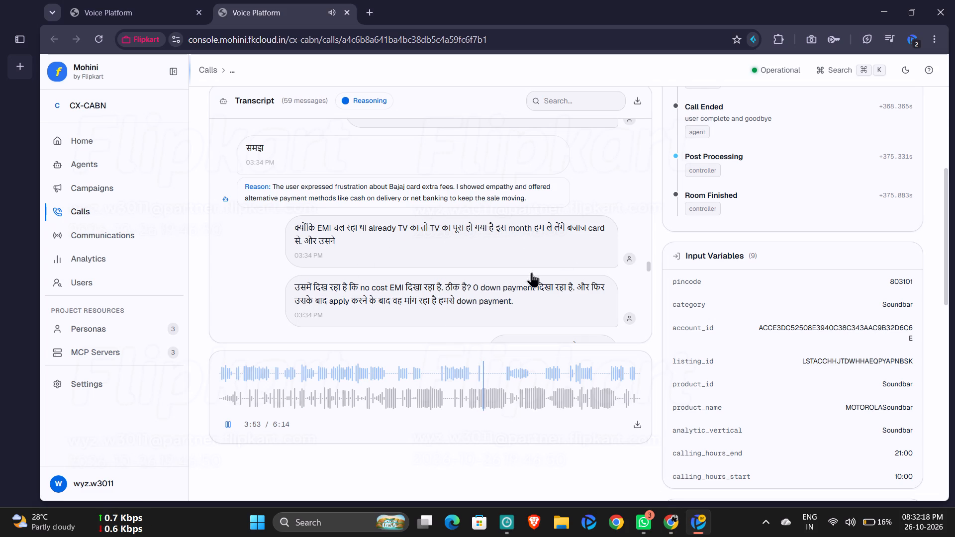
click(233, 420)
click(233, 420)
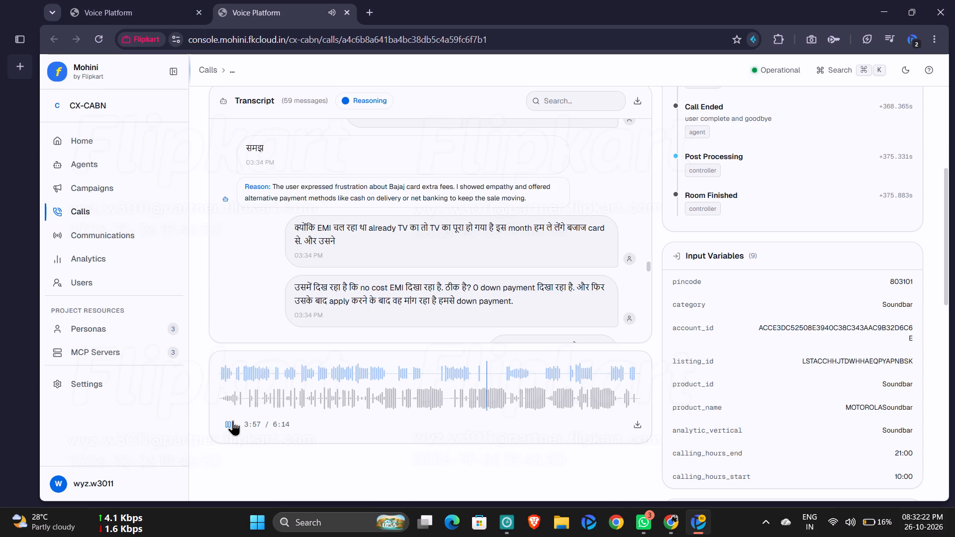
click(233, 420)
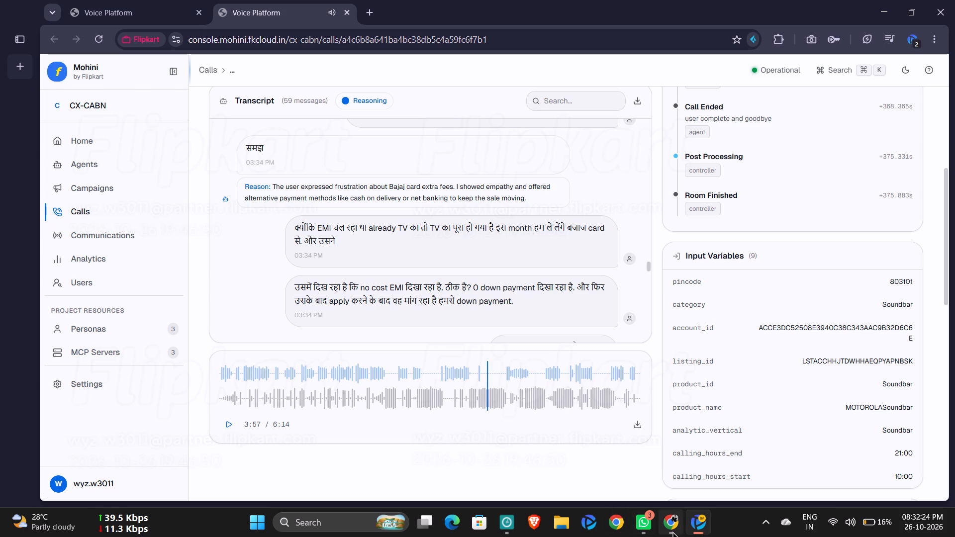
click(672, 531)
double_click(728, 363)
key(Left)
key(Left)
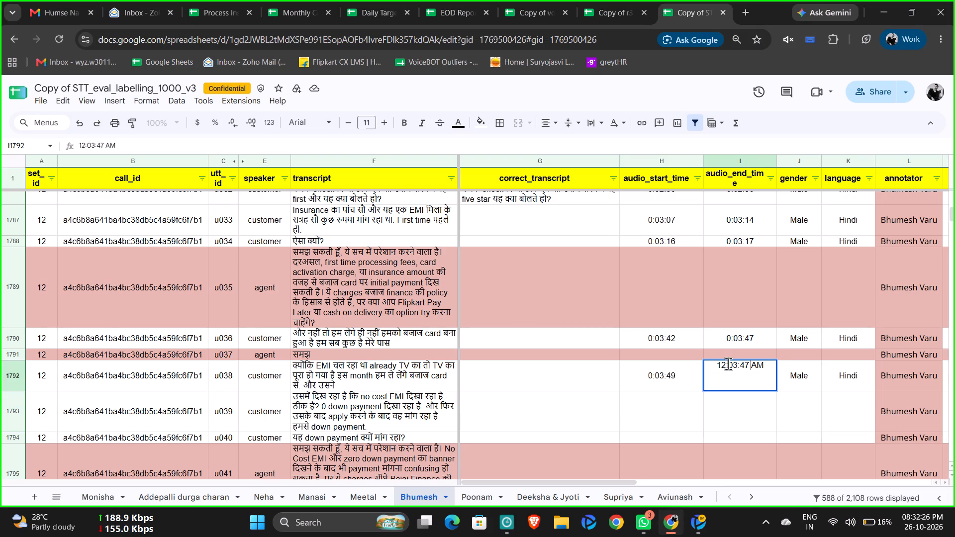
key(Left)
key(BackSpace)
key(BackSpace)
text(57)
key(Return)
Play the Mohini recording to the start of u039 and paste the copied audio times, gender and language into the u039 row.
click(703, 525)
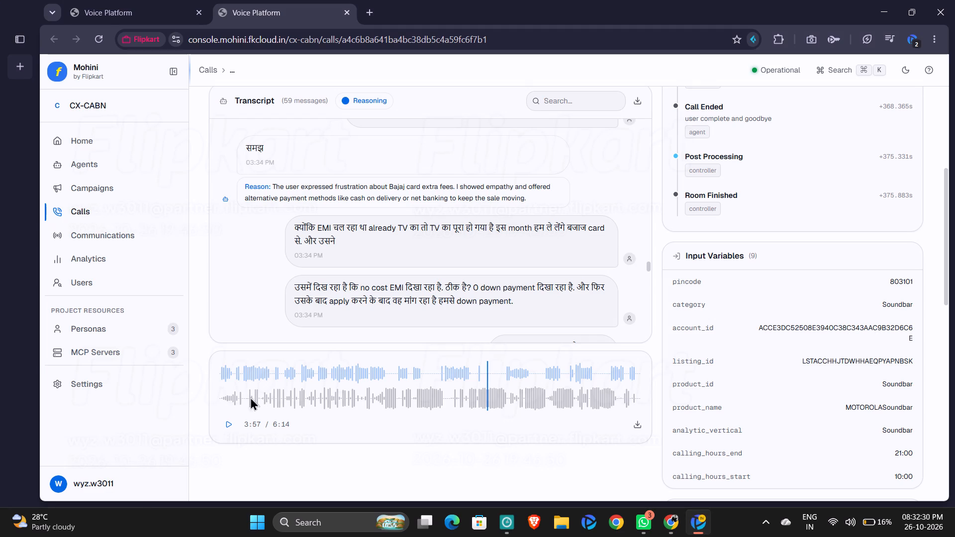
click(230, 428)
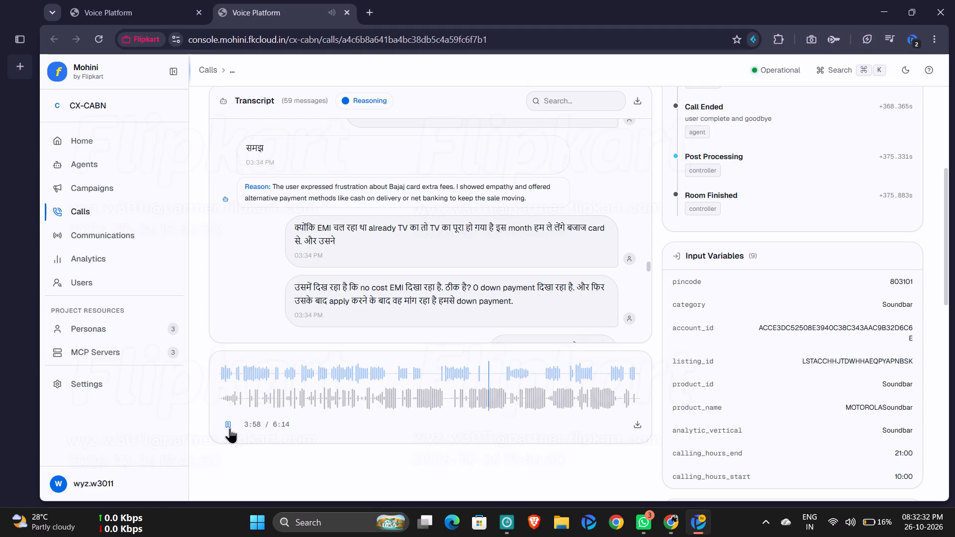
click(230, 428)
click(678, 527)
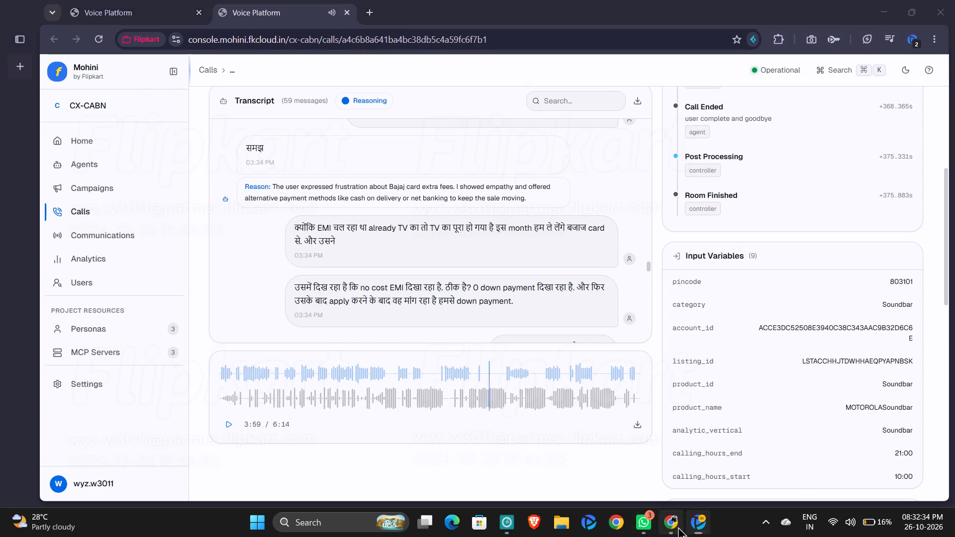
click(683, 417)
key(ctrl+v)
key(Left)
key(Right)
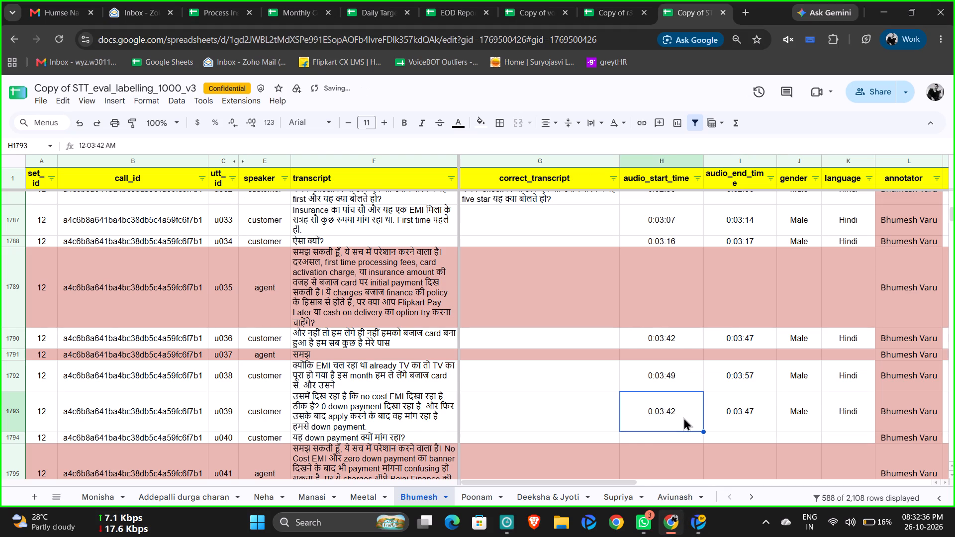
Change the seconds of the u039 row's audio start time to 59, making it 12:03:59 AM.
key(Return)
key(Left)
key(Left)
key(Left)
key(BackSpace)
key(BackSpace)
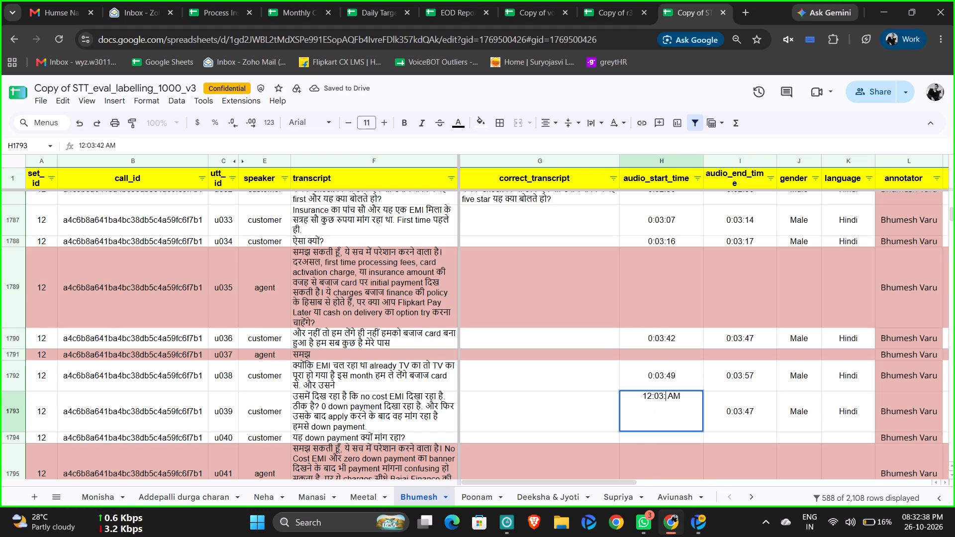
text(59)
key(Return)
Play the Mohini recording to the end of the u039 utterance and set that row's audio end time to 12:04:10 AM.
click(697, 520)
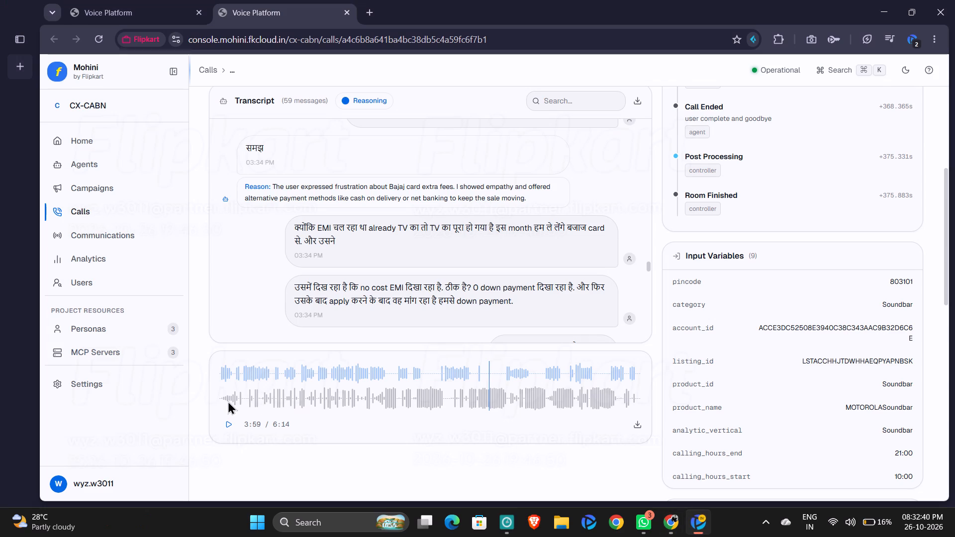
click(231, 424)
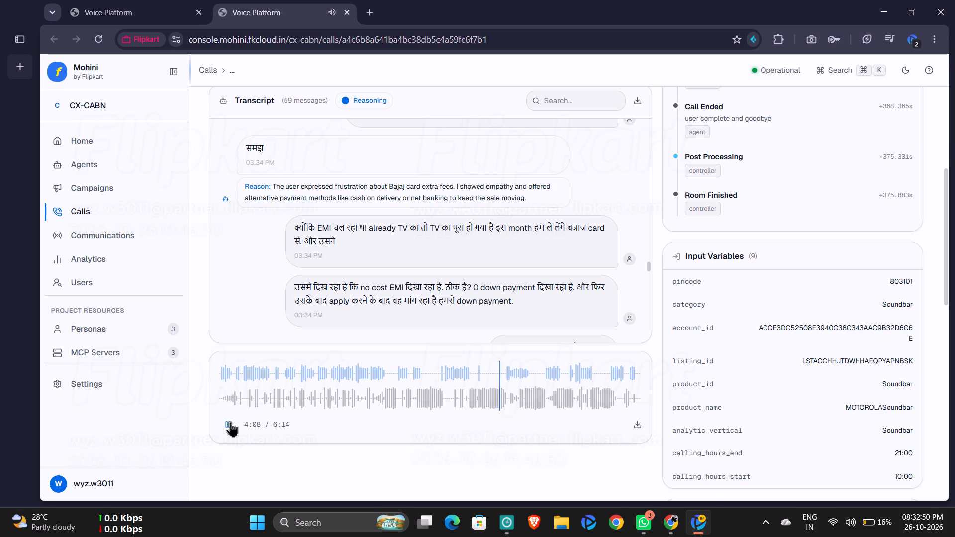
click(231, 421)
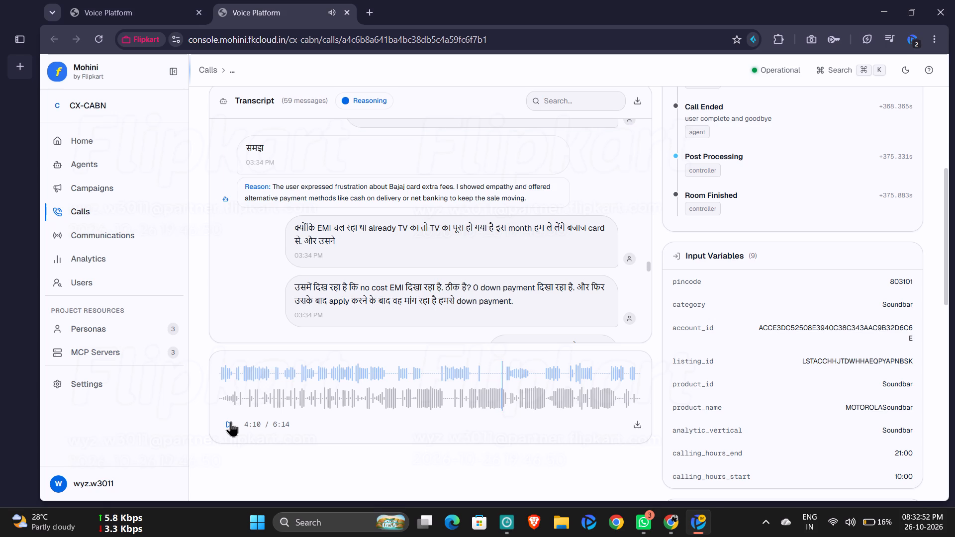
click(666, 534)
click(755, 412)
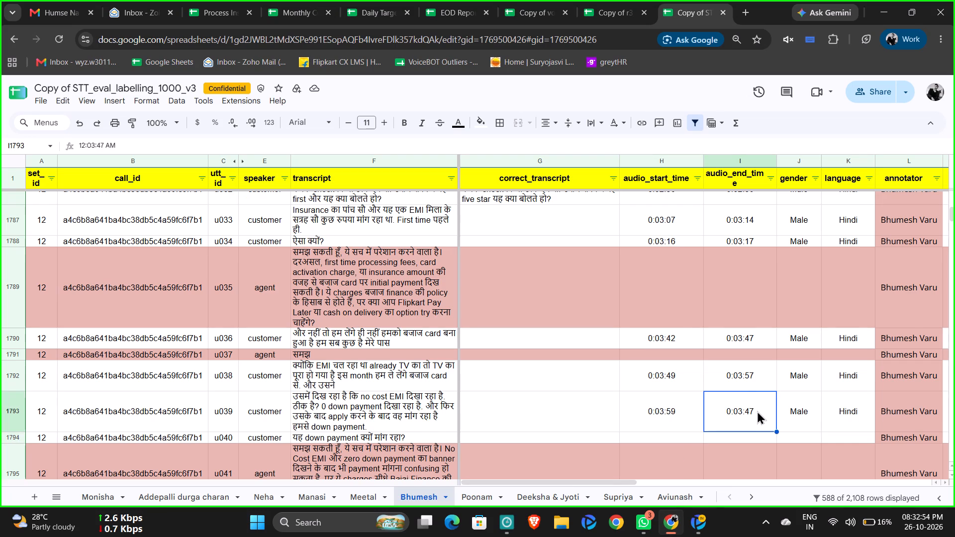
key(Return)
key(Left)
key(Left)
key(Left)
key(BackSpace)
key(BackSpace)
text(10)
key(Left)
key(Left)
key(Left)
key(BackSpace)
key(4)
key(Return)
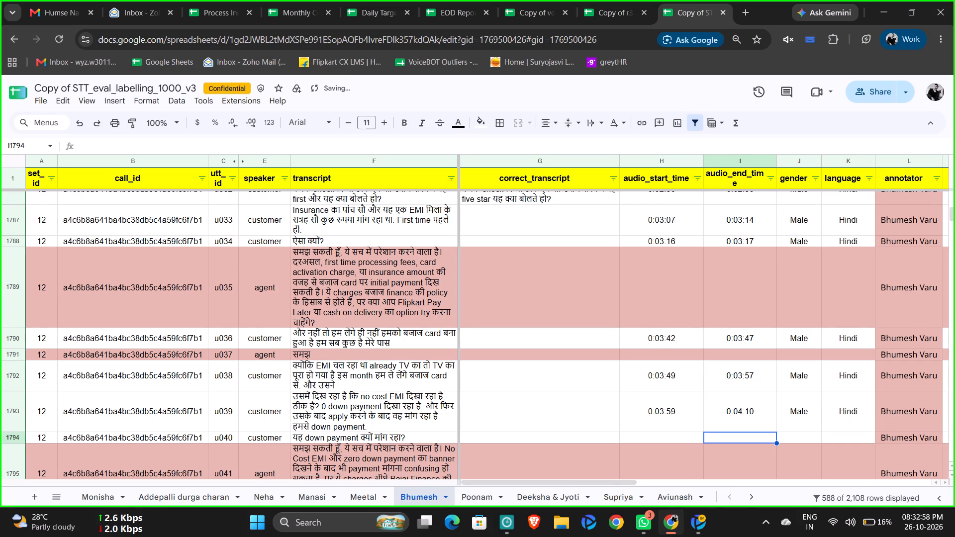
Copy the u030 row's note "Transcript is correct" into the notes of the u033, u034 and u036 customer rows.
drag(600, 482, 679, 489)
scroll(811, 193, up, 1)
click(813, 258)
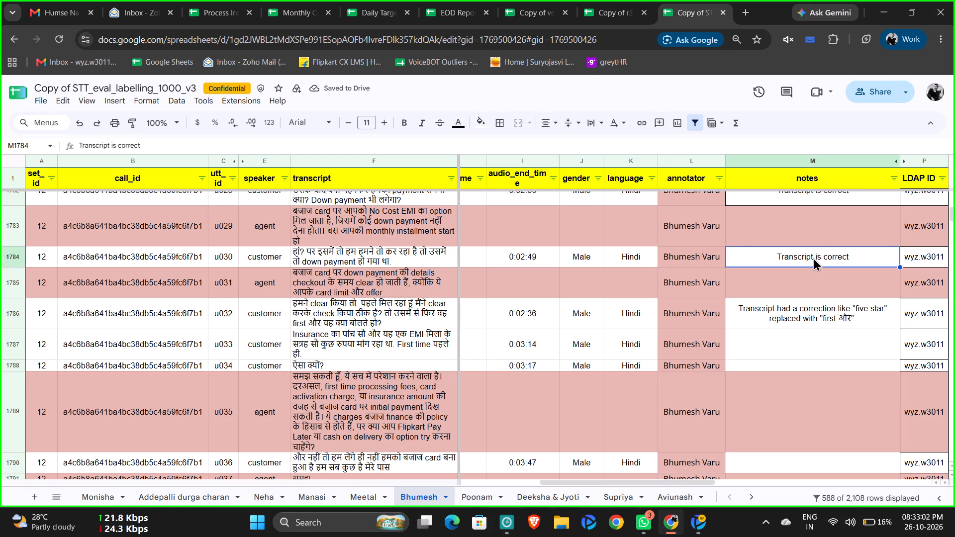
key(ctrl+c)
key(Down)
key(Down)
key(Down)
key(ctrl+v)
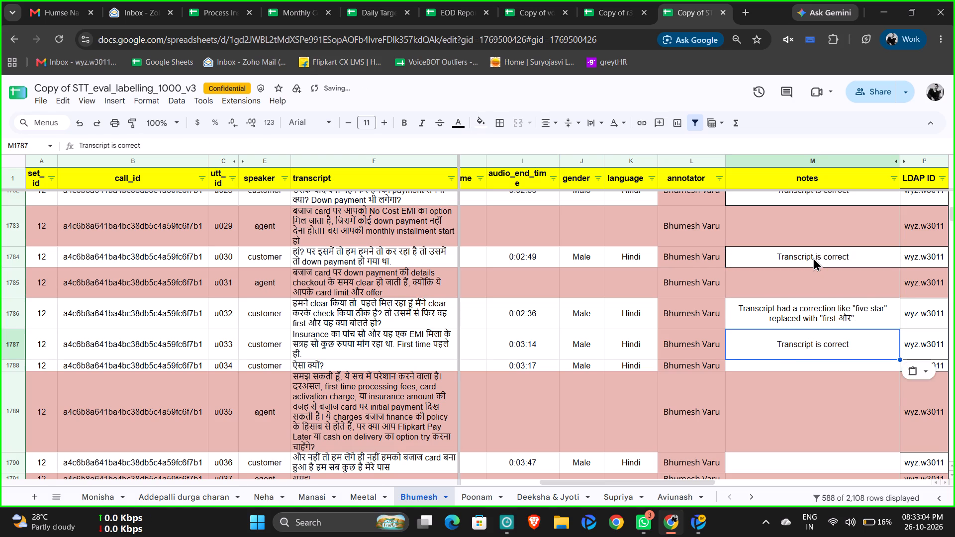
key(Down)
key(ctrl+v)
key(Down)
key(Down)
key(Down)
key(Up)
key(ctrl+v)
Paste the note "Transcript is correct" into the notes of the u038 and u039 customer rows.
key(Down)
key(Down)
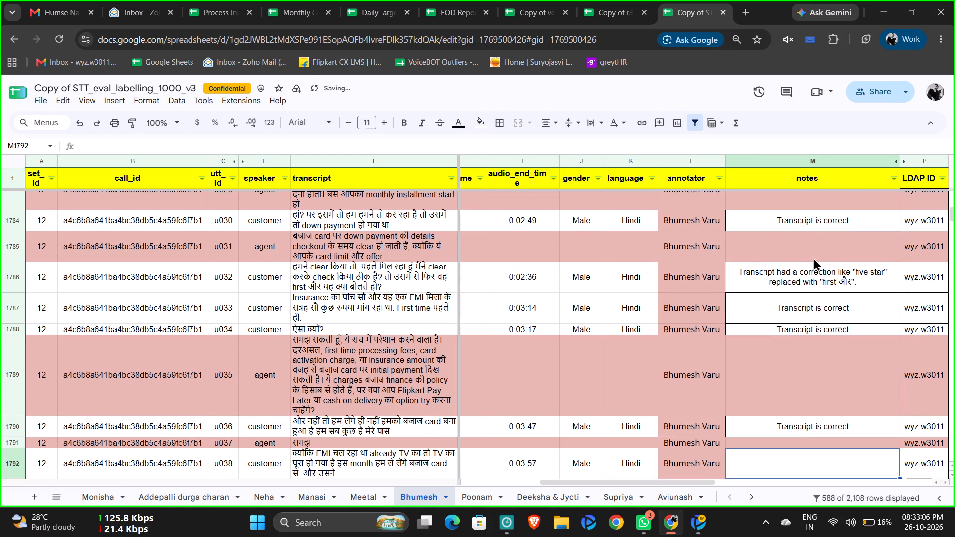
key(Up)
key(Down)
key(ctrl+v)
key(Down)
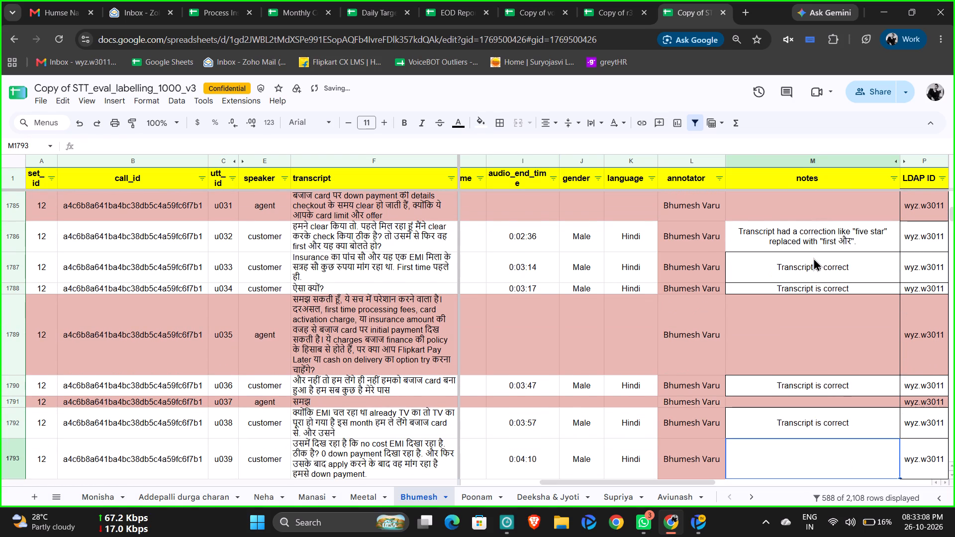
key(ctrl+v)
key(Down)
key(Down)
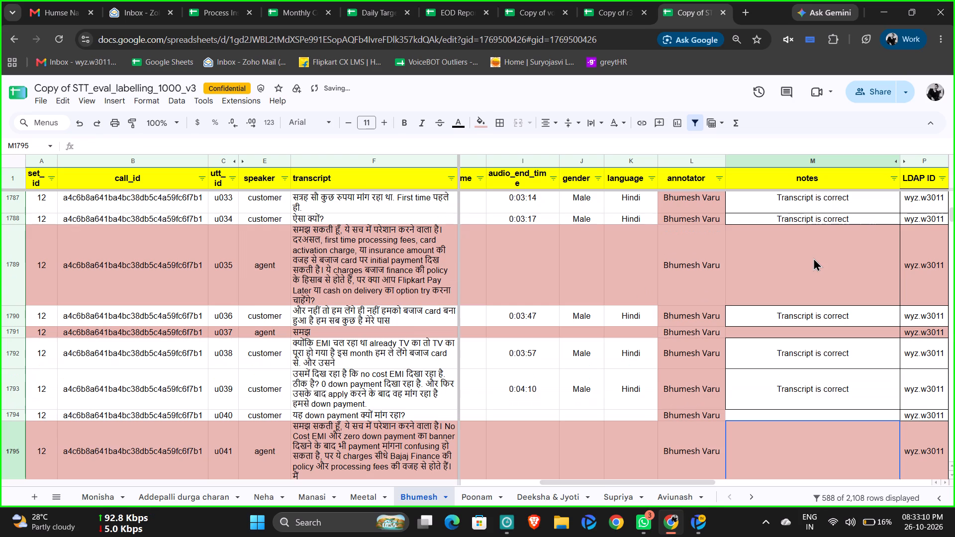
click(820, 159)
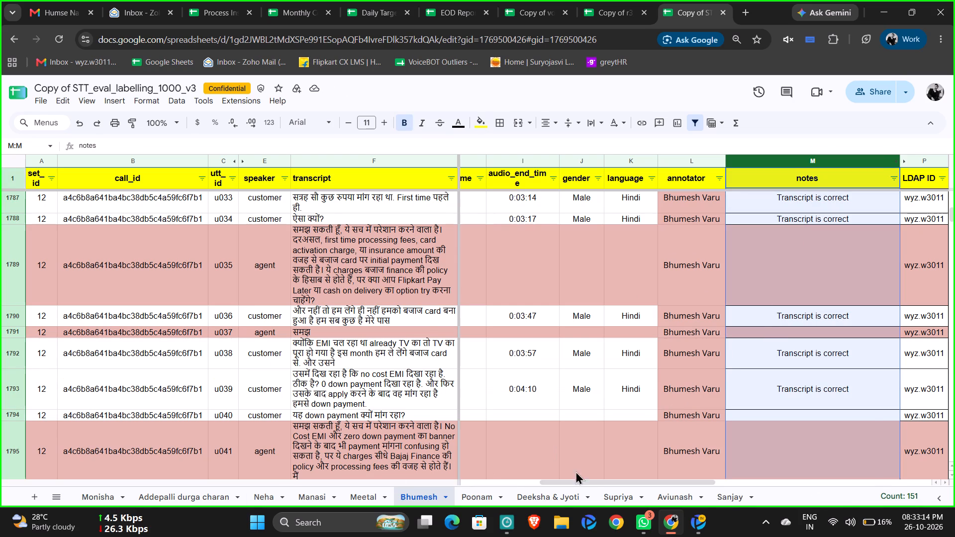
Play the Mohini recording onward from 4:10 in short stretches to time the customer's u040 utterance, "यह down payment क्यों मांग रहा?".
click(696, 525)
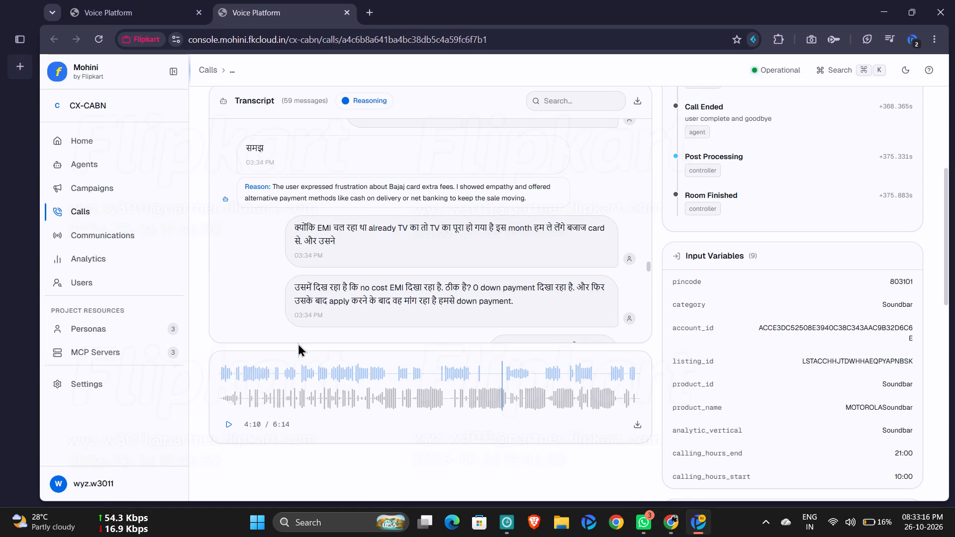
scroll(402, 221, down, 1)
click(229, 426)
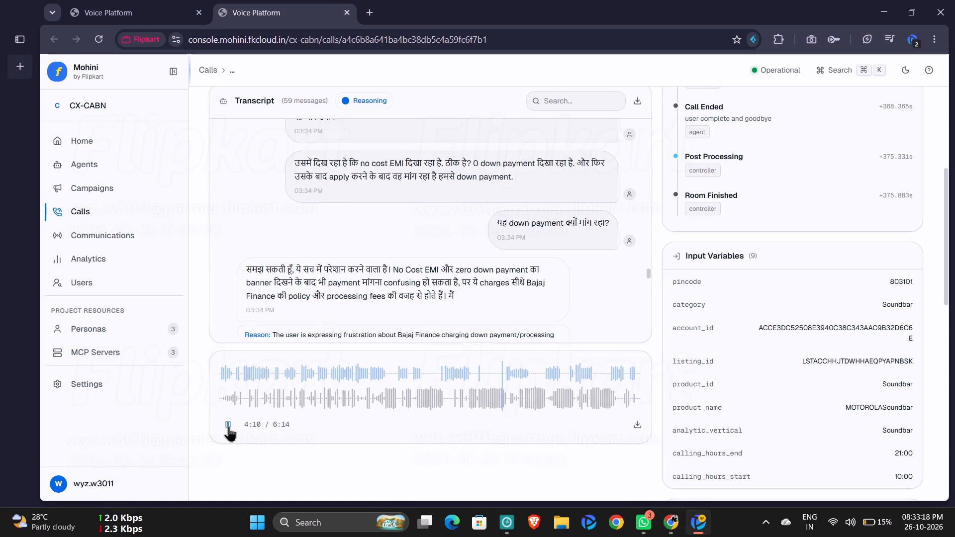
click(229, 426)
click(229, 426)
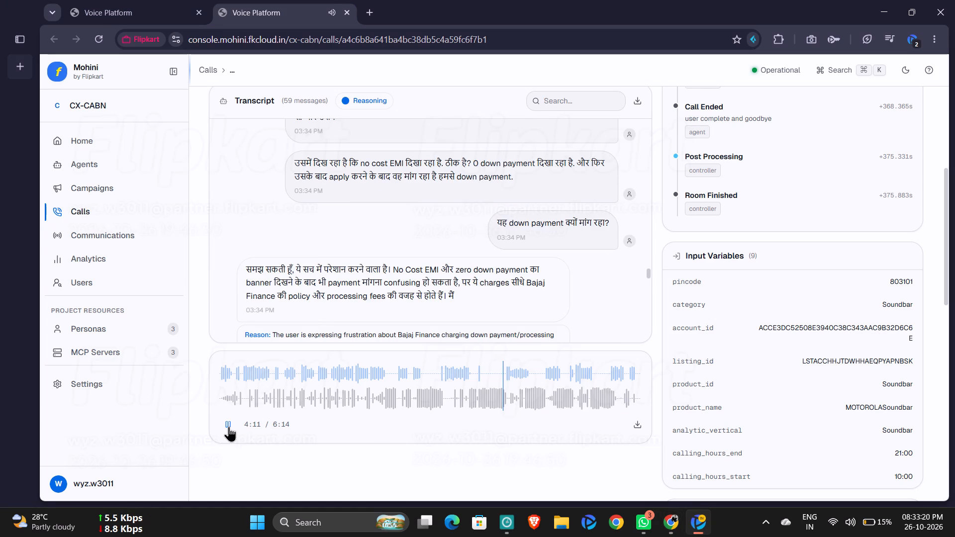
click(229, 426)
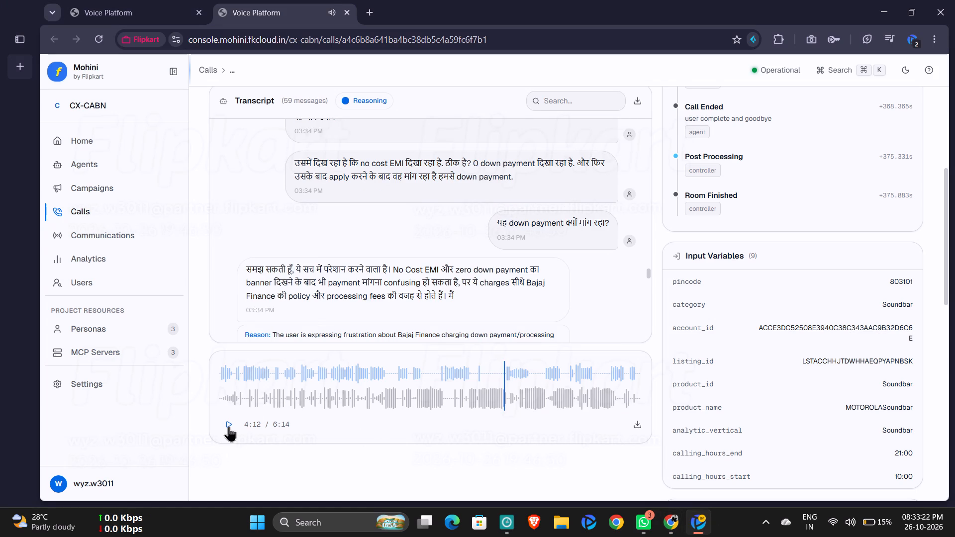
double_click(229, 426)
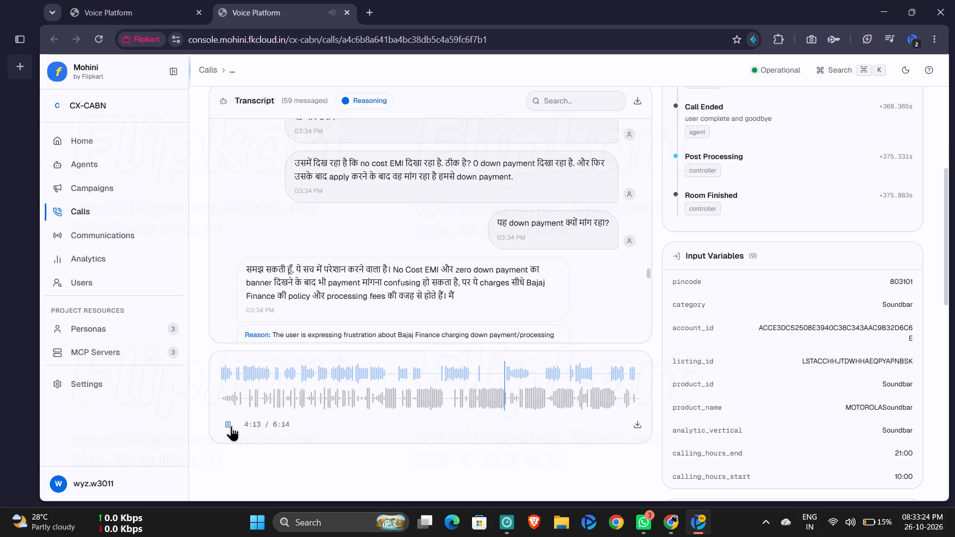
Switch to the spreadsheet and copy the u039 row's audio start time, end time, gender and language into the u040 row.
click(678, 532)
click(508, 420)
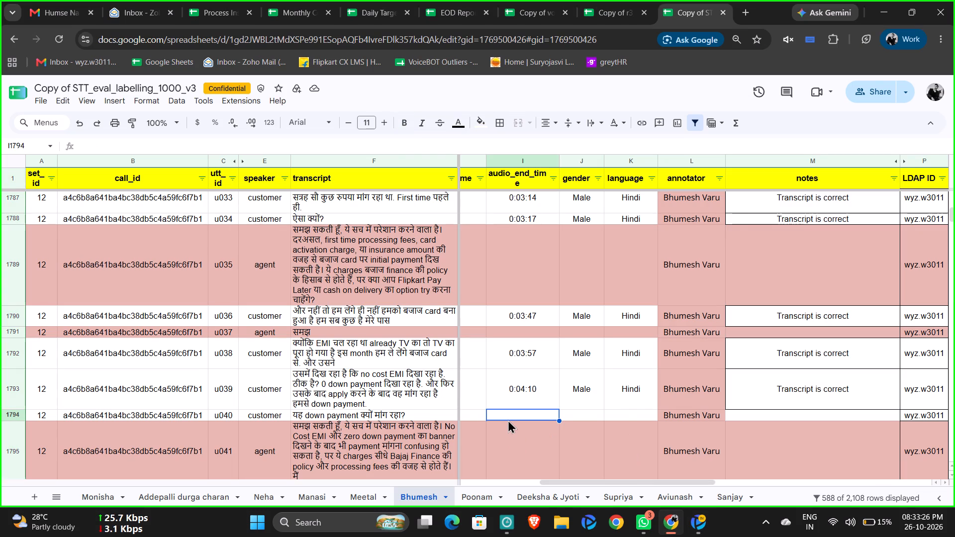
key(Up)
key(Left)
key(Left)
key(Right)
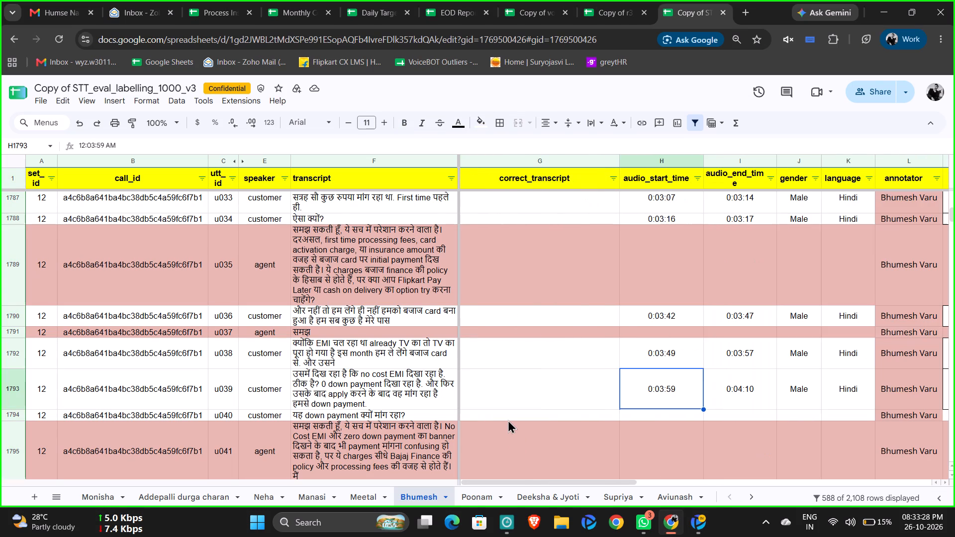
key(shift+Right)
key(shift+Right)
key(shift+Right)
key(ctrl+c)
key(Down)
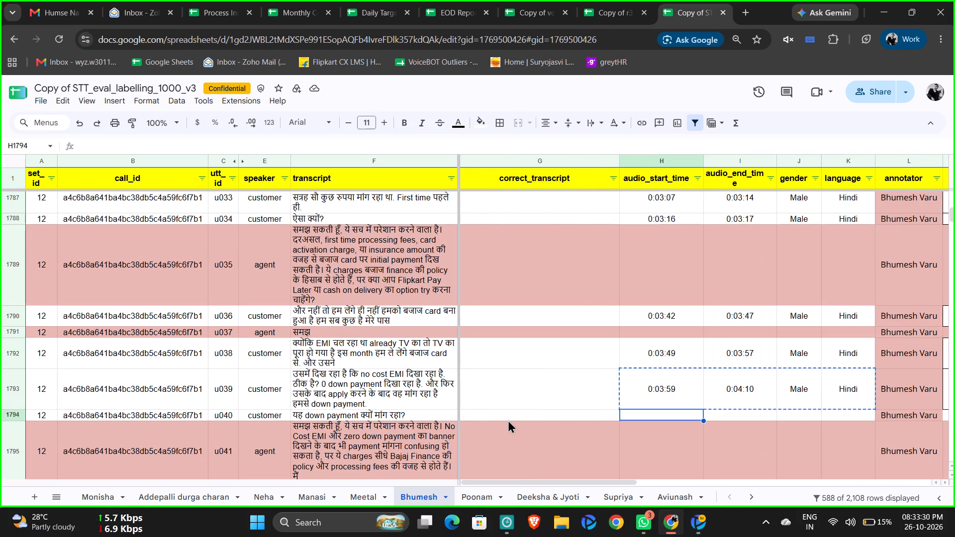
key(ctrl+v)
key(Left)
key(Right)
Set the u040 row's audio start time to 12:04:11 AM.
key(Return)
key(Left)
key(Left)
key(Left)
key(BackSpace)
key(BackSpace)
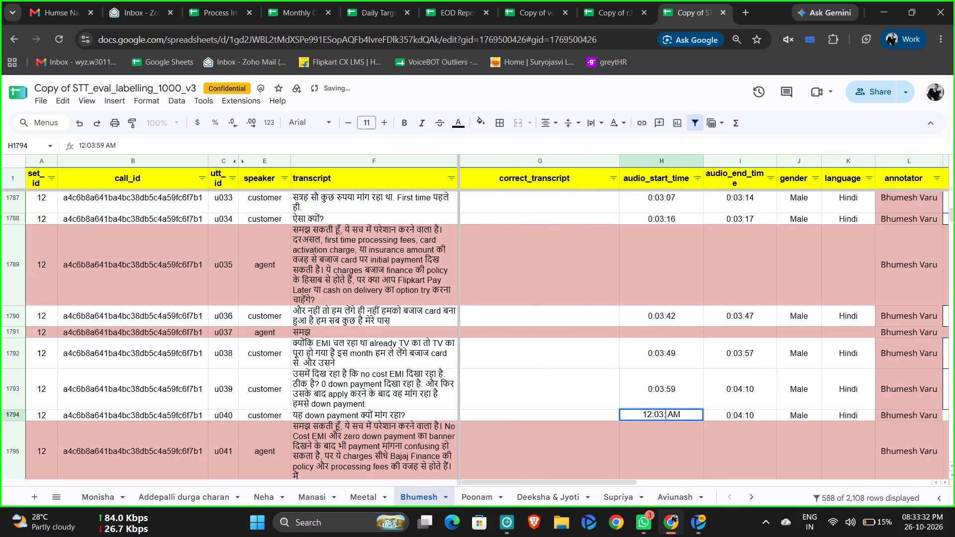
text(11)
key(Left)
key(Left)
key(Left)
key(BackSpace)
key(1)
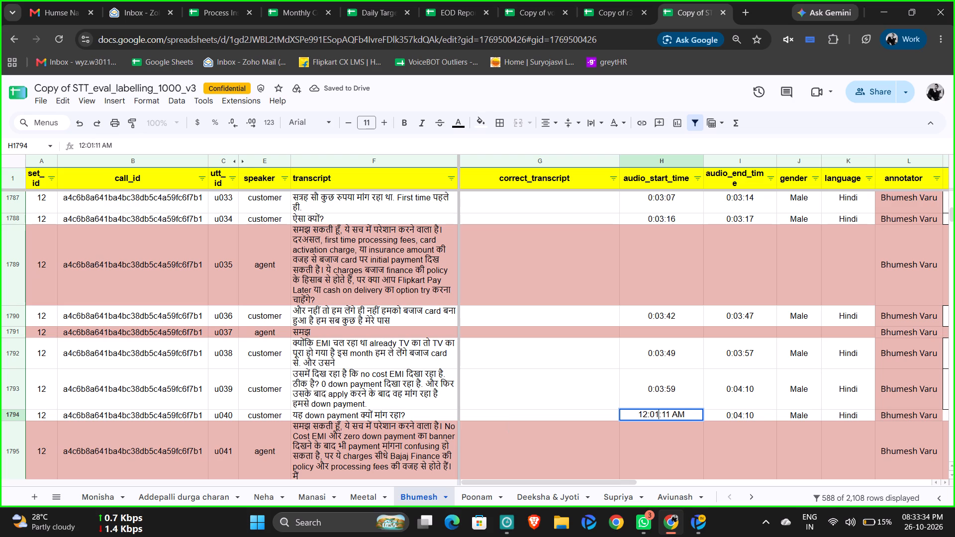
key(BackSpace)
key(4)
key(Return)
Copy the u040 row's audio start time into its end time and change the seconds to 12, making it 12:04:12 AM.
key(Right)
key(Up)
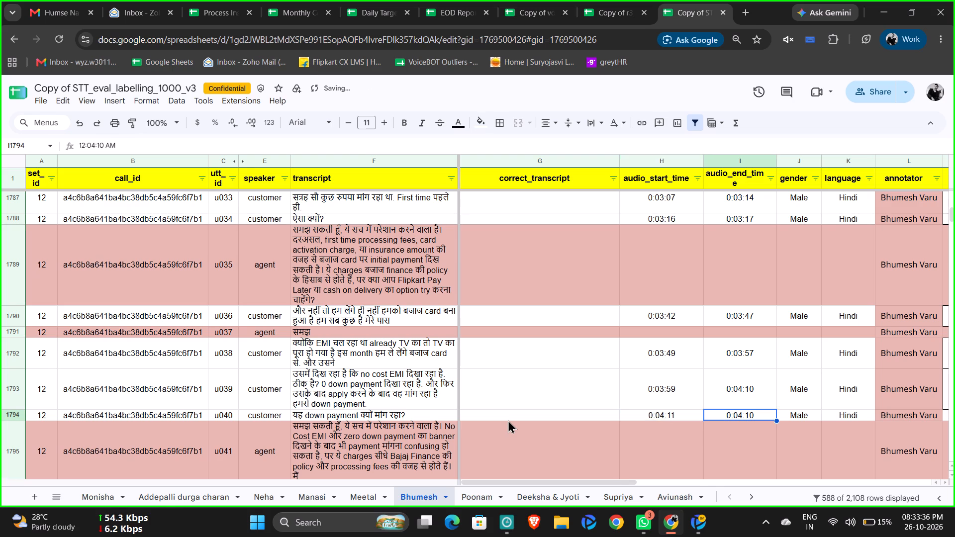
key(Left)
key(ctrl+c)
key(Right)
key(ctrl+v)
key(Left)
key(Right)
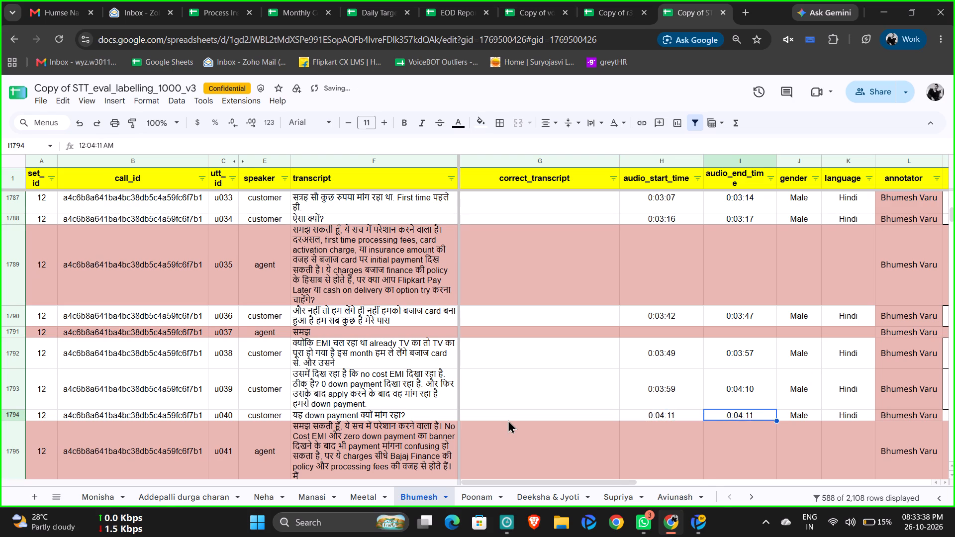
key(Return)
key(Left)
key(Left)
key(Left)
key(BackSpace)
key(2)
key(Return)
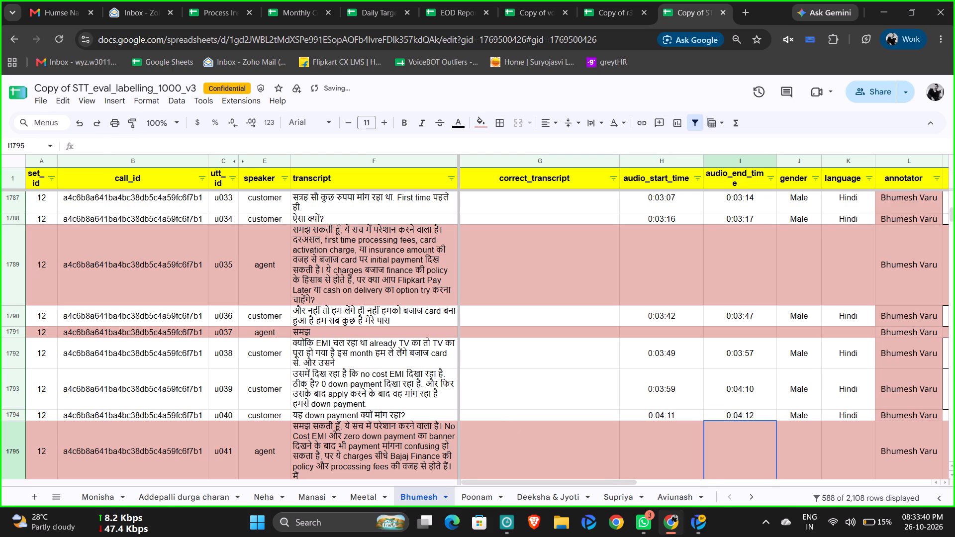
Switch to the Mohini call and play stretches of the recording from 4:13 onward to find where the customer's u042 utterance starts.
click(704, 521)
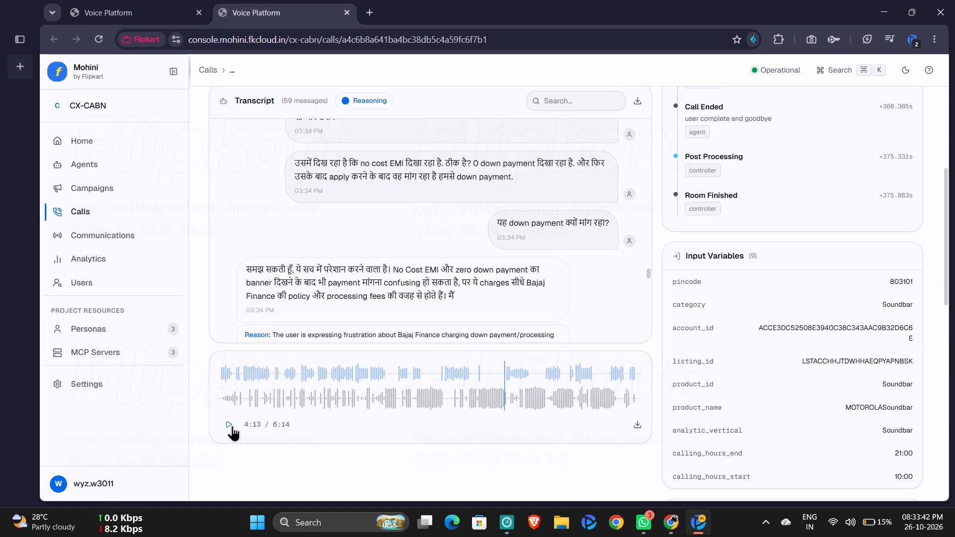
click(232, 426)
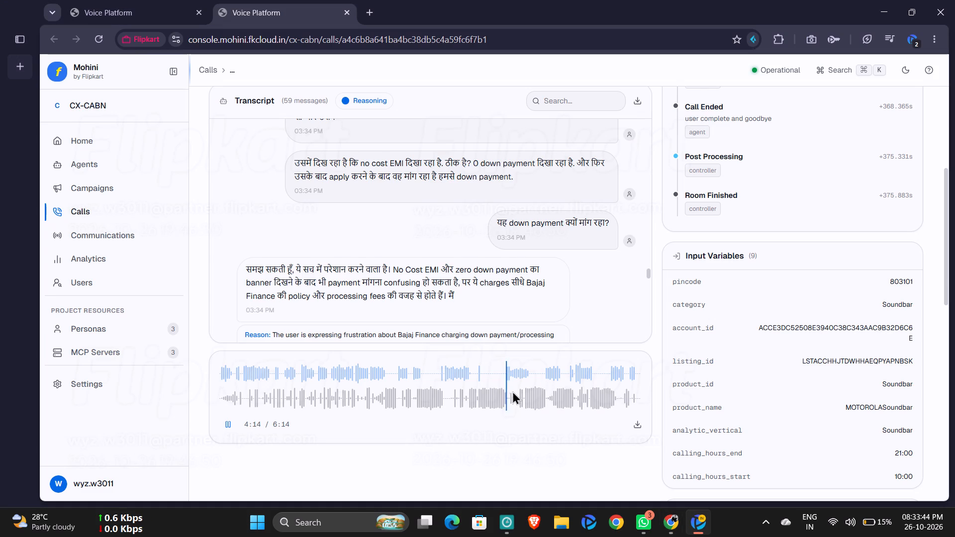
scroll(486, 225, down, 1)
click(511, 395)
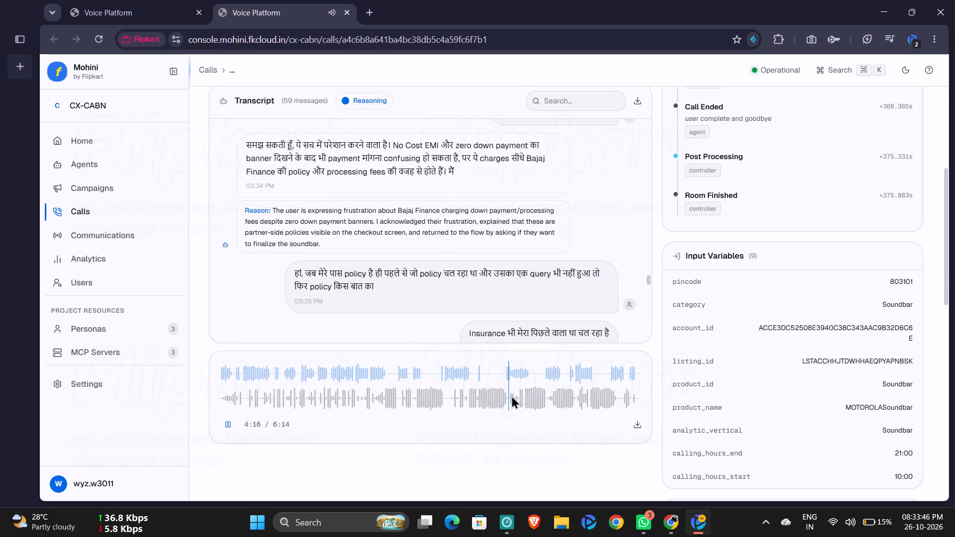
click(521, 395)
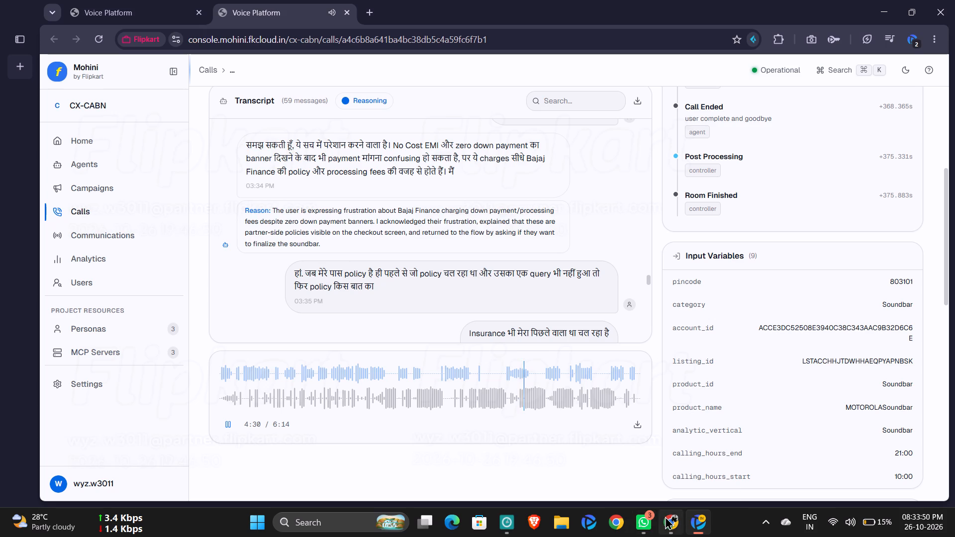
click(228, 426)
click(516, 395)
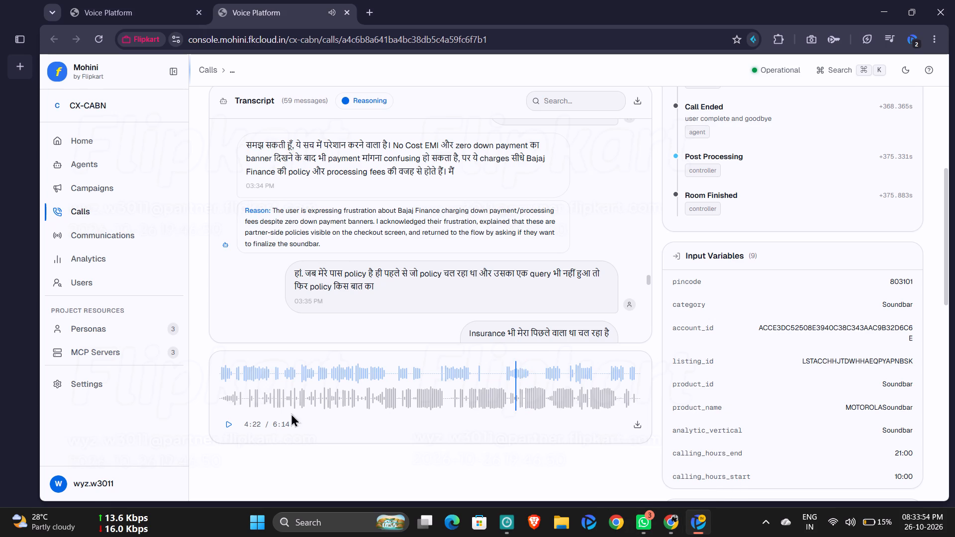
click(229, 423)
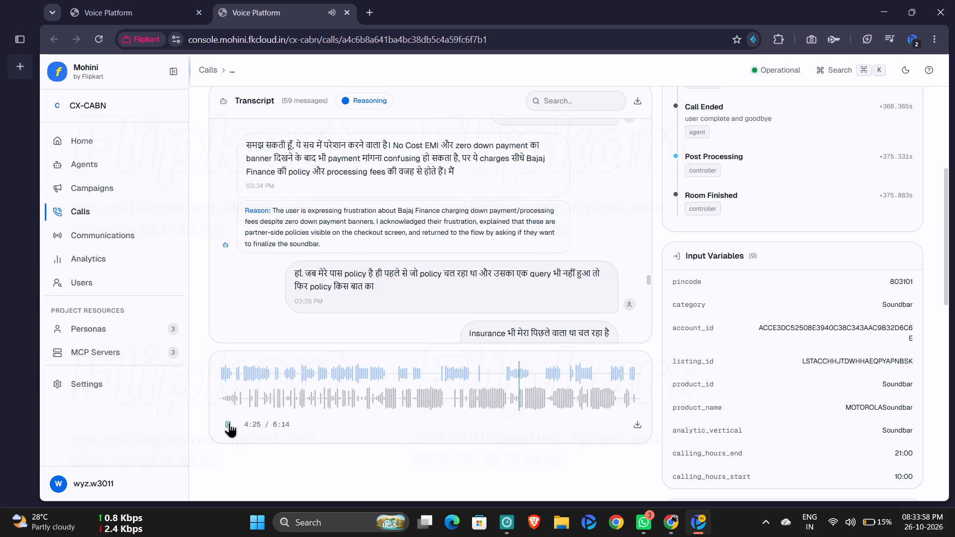
click(229, 422)
Switch to the spreadsheet and copy the u040 row's audio start time, end time, gender and language into the u042 row.
click(666, 514)
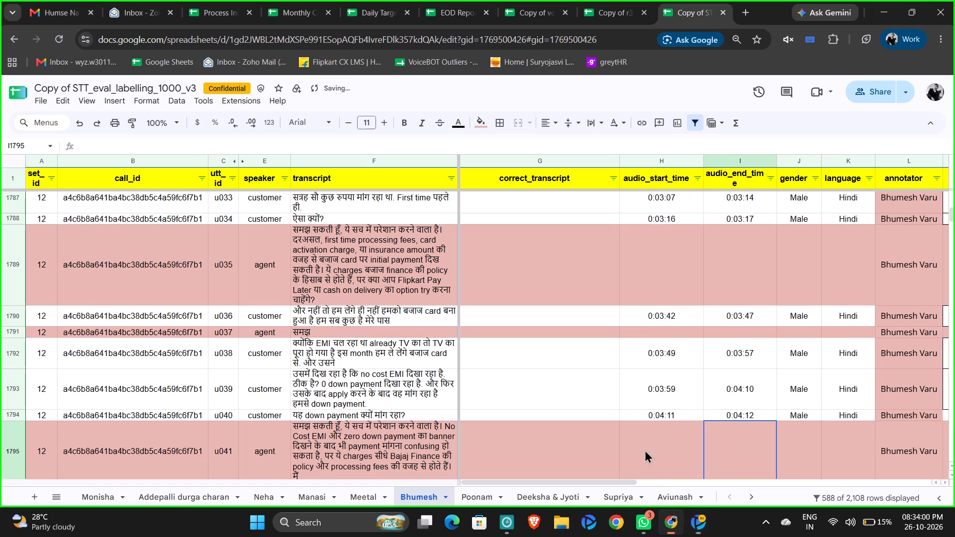
click(636, 412)
key(shift+Right)
key(shift+Right)
key(shift+Right)
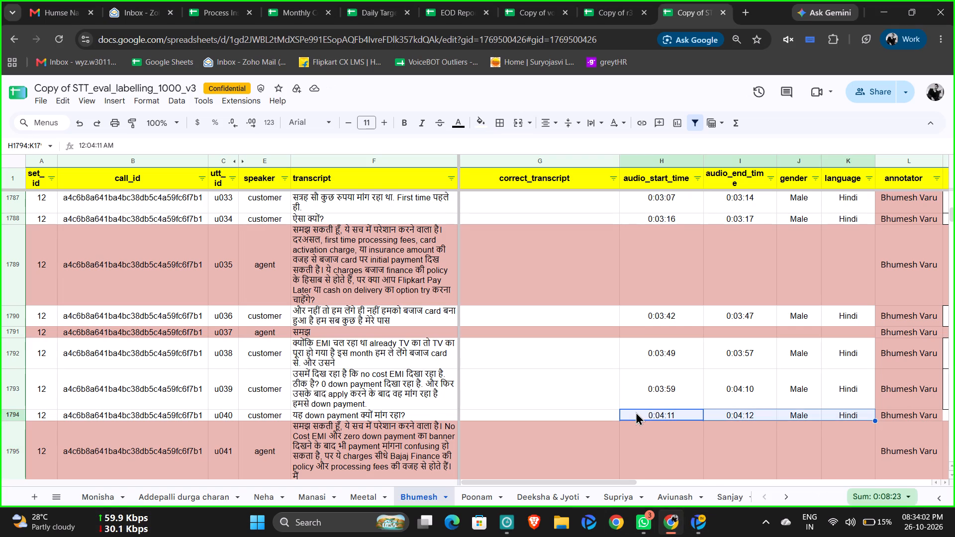
key(ctrl+c)
key(Down)
key(Down)
key(Down)
key(Up)
key(ctrl+v)
key(Left)
key(Right)
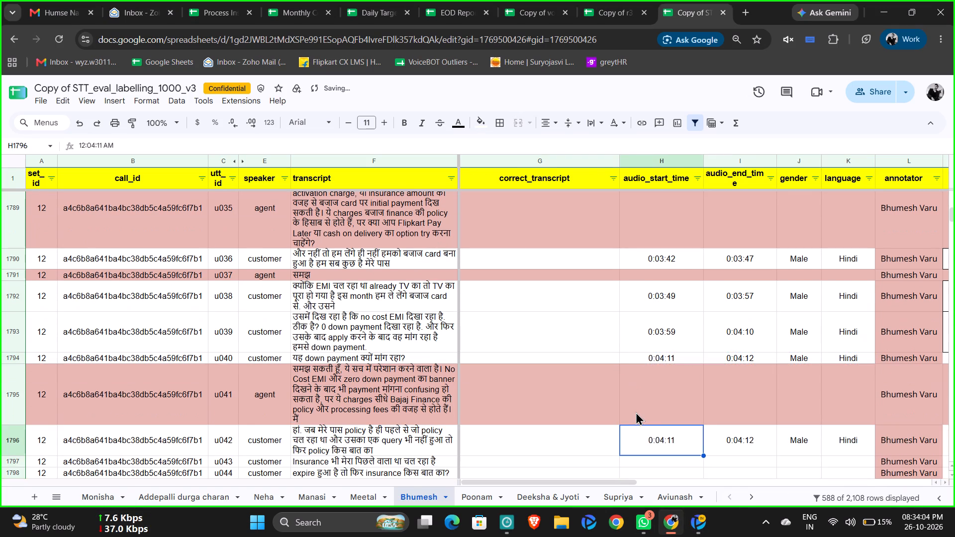
Set the u042 row's audio start time to 12:04:26 AM.
key(Return)
key(Left)
key(Left)
key(Left)
key(BackSpace)
key(BackSpace)
text(26)
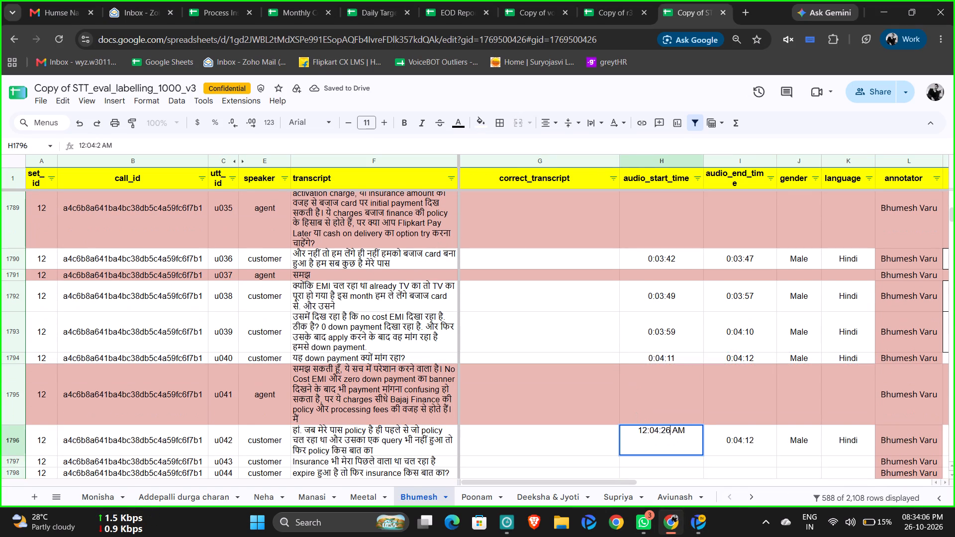
key(Return)
Switch to the Mohini call and play the recording onward from 4:26 to time the end of the u042 utterance.
click(699, 516)
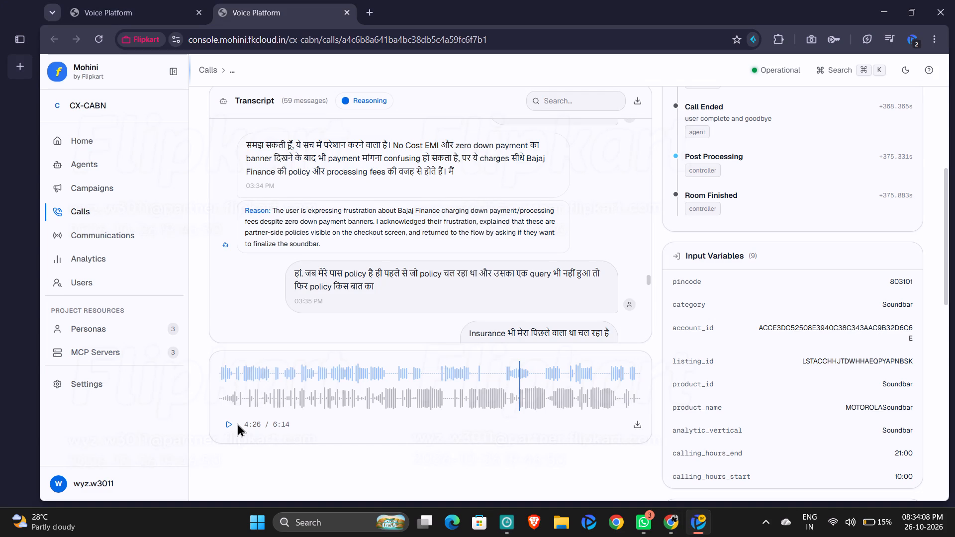
click(232, 420)
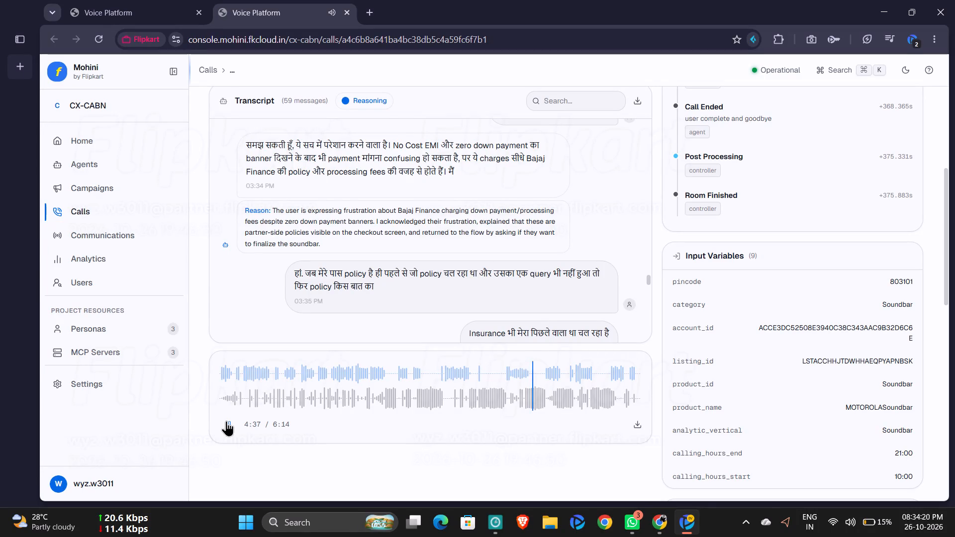
click(226, 421)
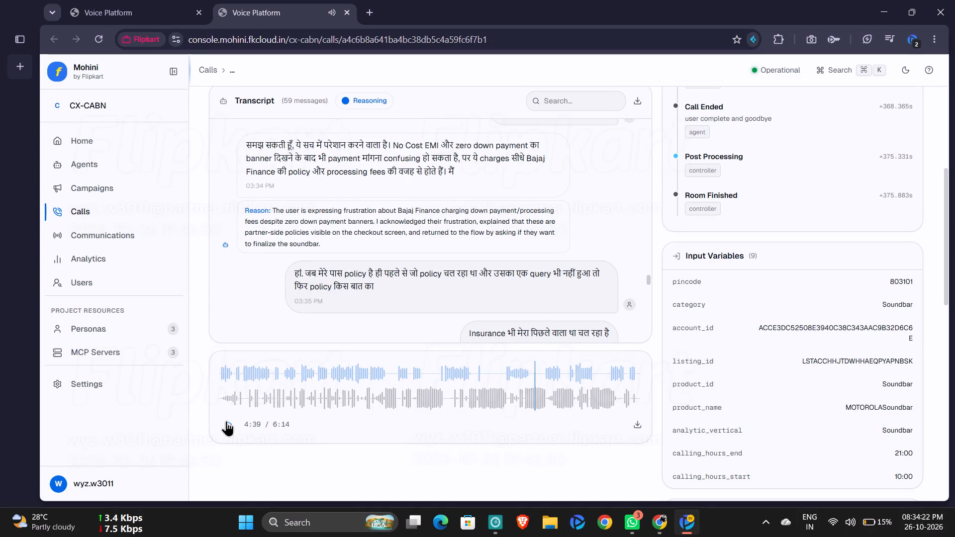
Switch to the spreadsheet and set the u042 row's audio end time to 12:04:39 AM.
click(674, 516)
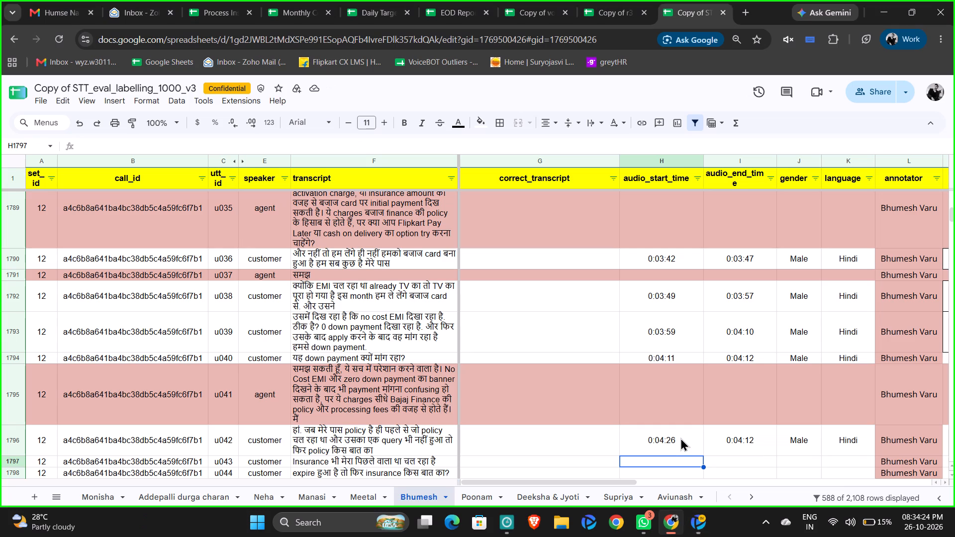
key(Up)
key(Right)
key(Return)
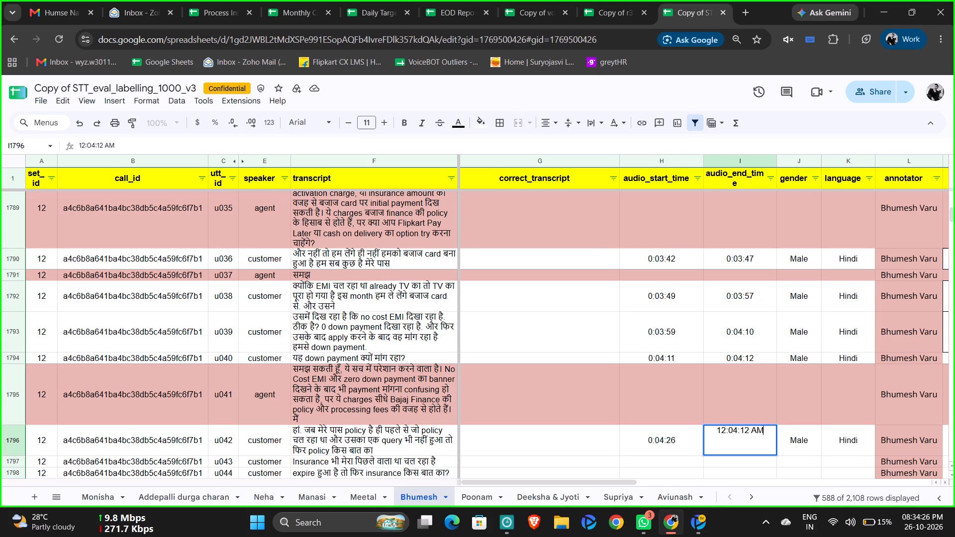
key(Left)
key(Left)
key(Left)
key(BackSpace)
key(BackSpace)
text(39)
key(Return)
Switch to the Mohini call and play the recording briefly from 4:39 to time the start of the u043 utterance.
click(705, 519)
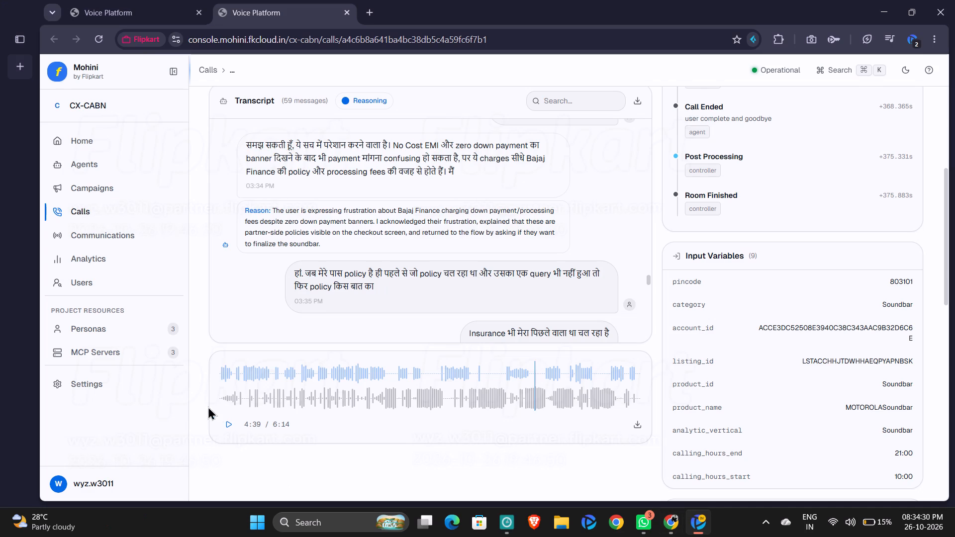
click(228, 416)
click(228, 416)
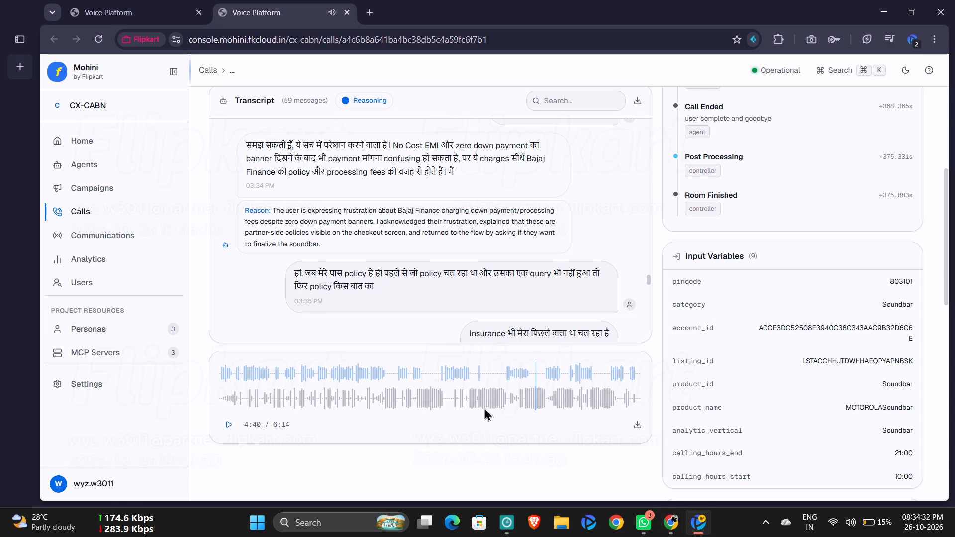
Switch to the spreadsheet and paste the copied u040 audio times, gender and language into the u043 row.
click(697, 534)
click(650, 416)
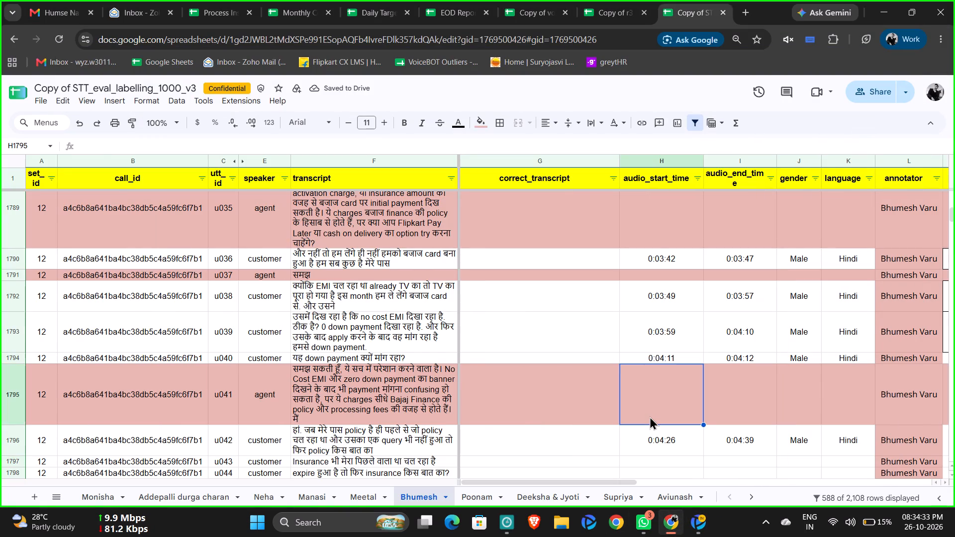
key(Down)
key(Down)
key(ctrl+v)
key(Left)
key(Right)
Set the u043 row's audio start time to 12:04:40 AM.
key(Return)
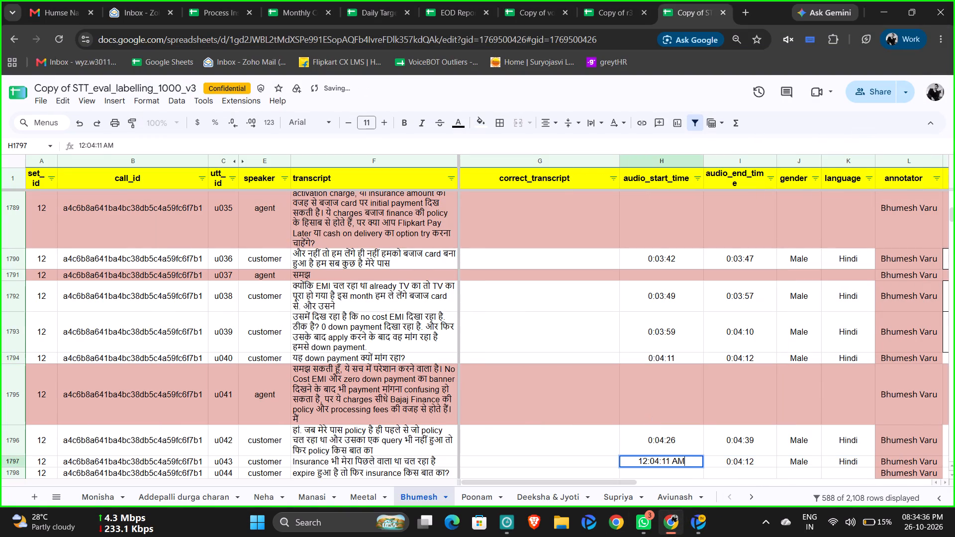
key(Left)
key(Left)
key(Left)
key(BackSpace)
key(BackSpace)
text(40)
key(Return)
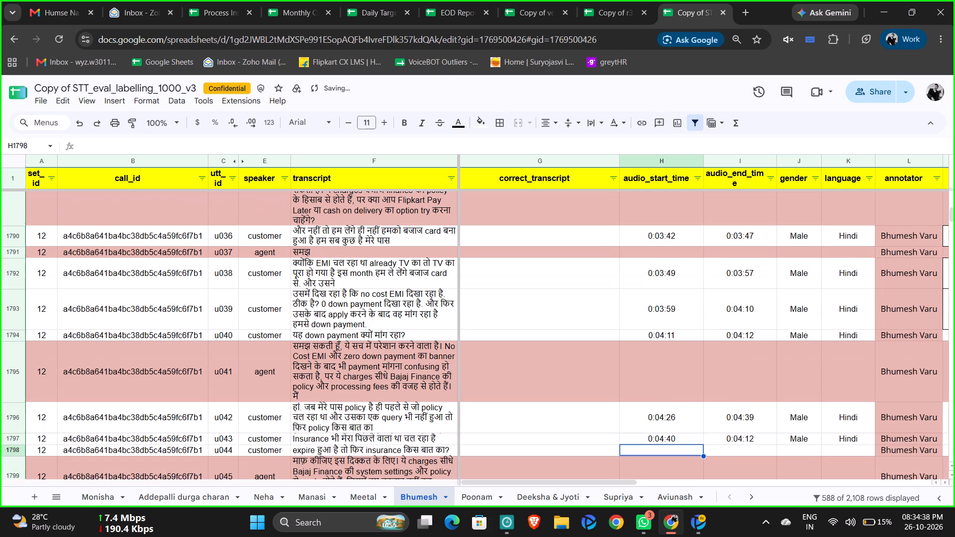
Switch to the Mohini call and replay the recording from about 4:40 in short stretches to time the end of u043, "Insurance भी मेरा पिछले वाला था चल रहा है".
click(698, 527)
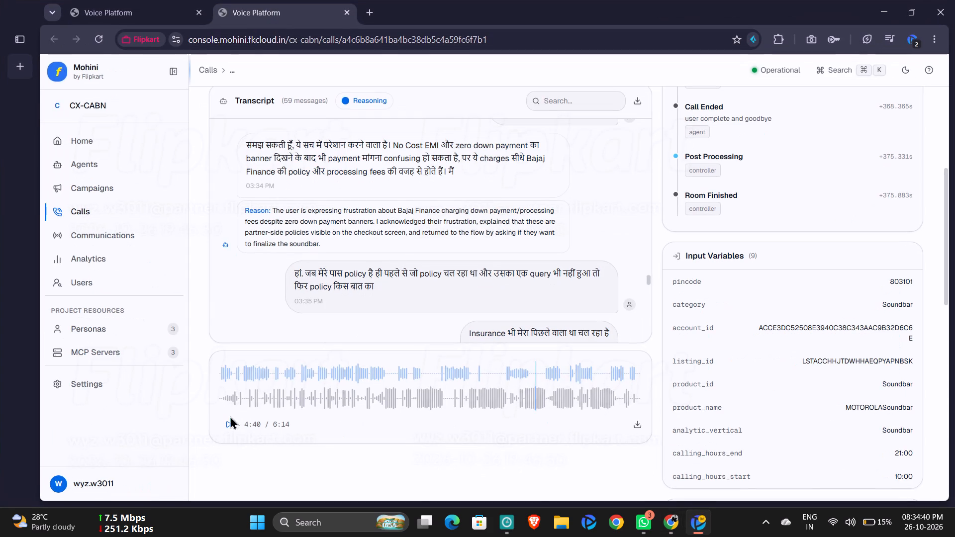
click(219, 419)
click(225, 423)
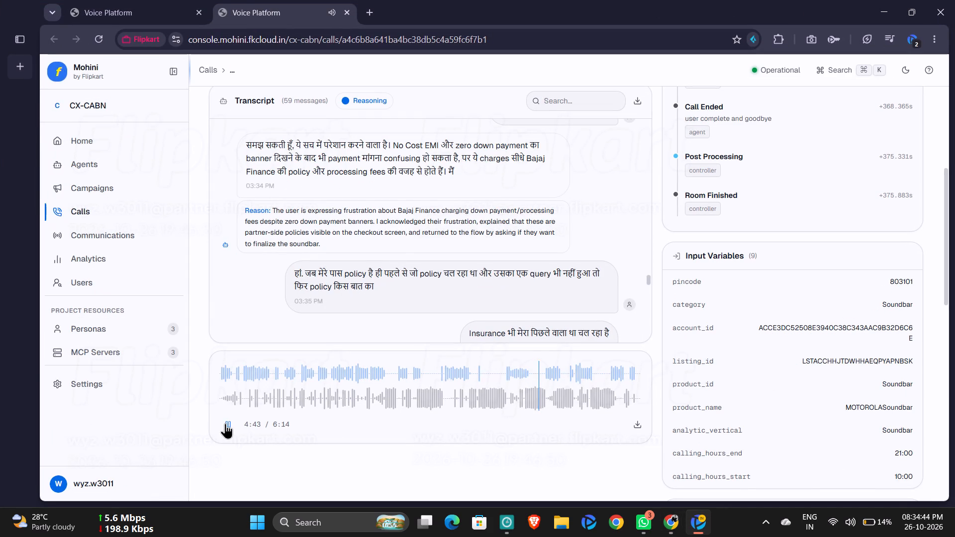
click(225, 423)
scroll(519, 296, down, 1)
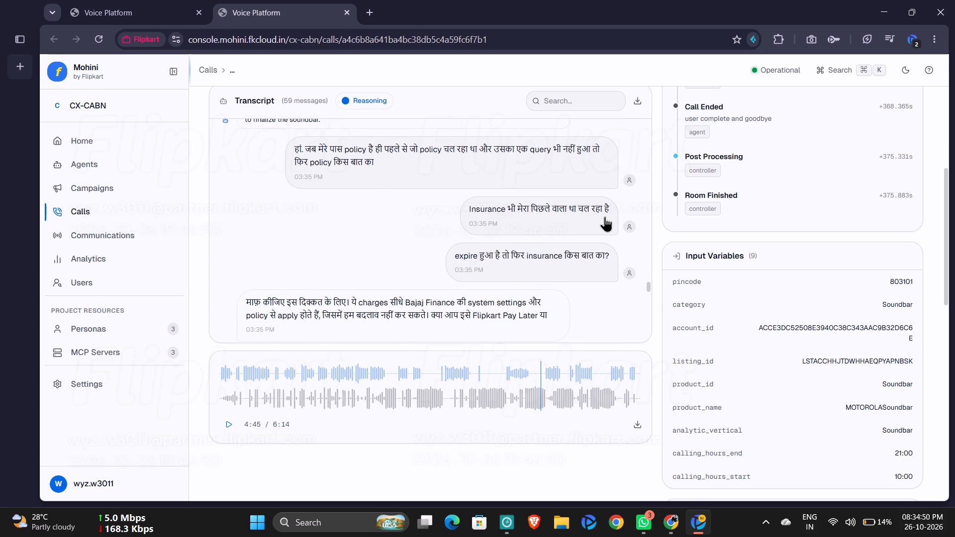
click(538, 394)
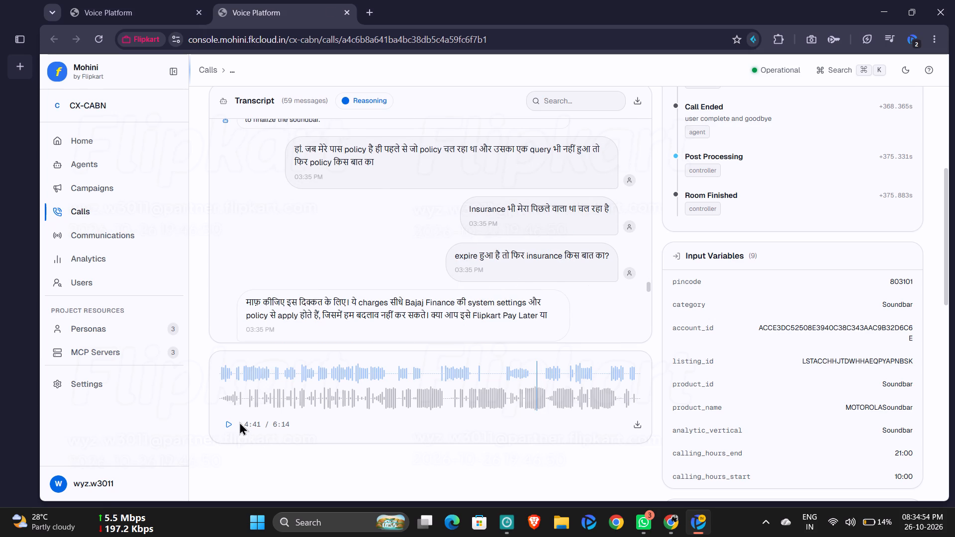
click(230, 420)
click(230, 420)
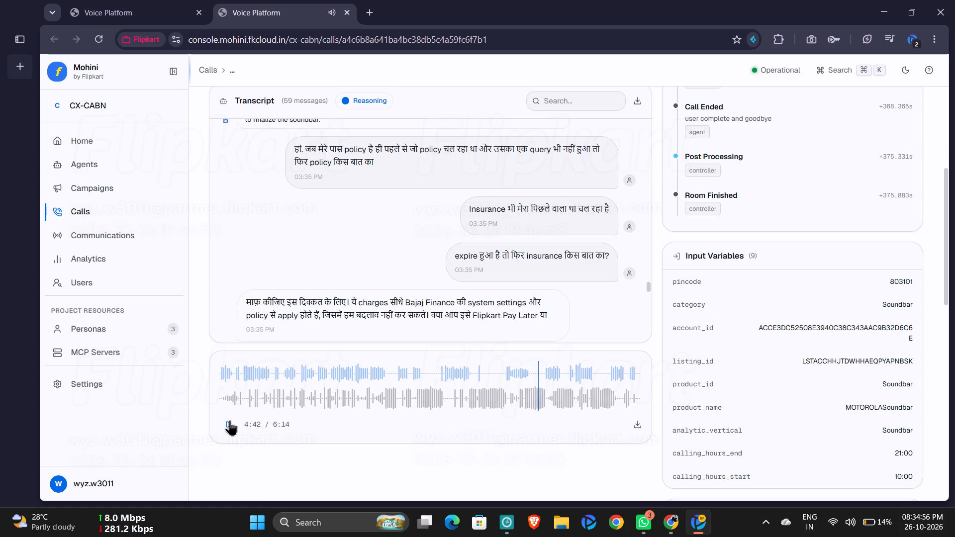
click(230, 420)
click(230, 420)
Switch to the spreadsheet and set the u043 row's audio end time to 12:04:43 AM.
click(665, 528)
click(679, 406)
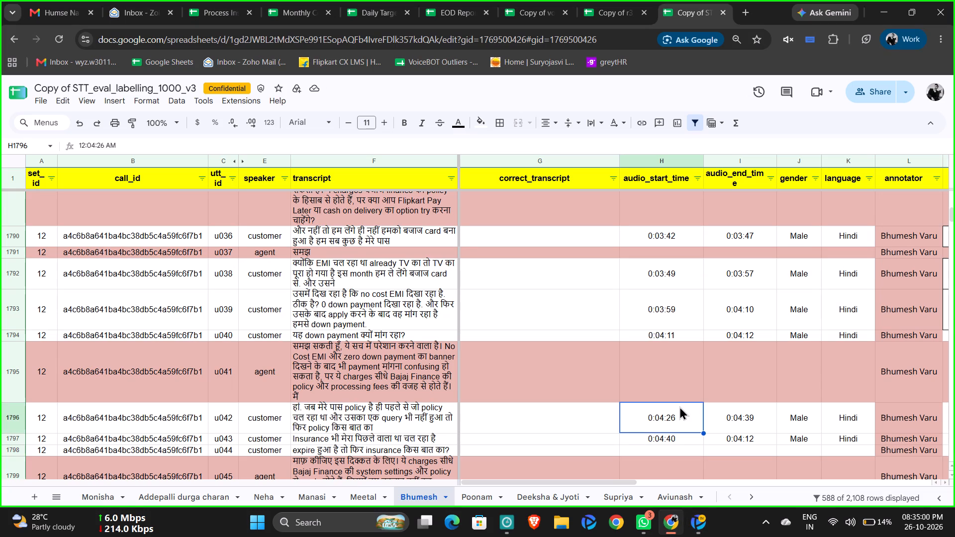
key(Down)
key(Right)
key(Return)
key(Left)
key(Left)
key(Left)
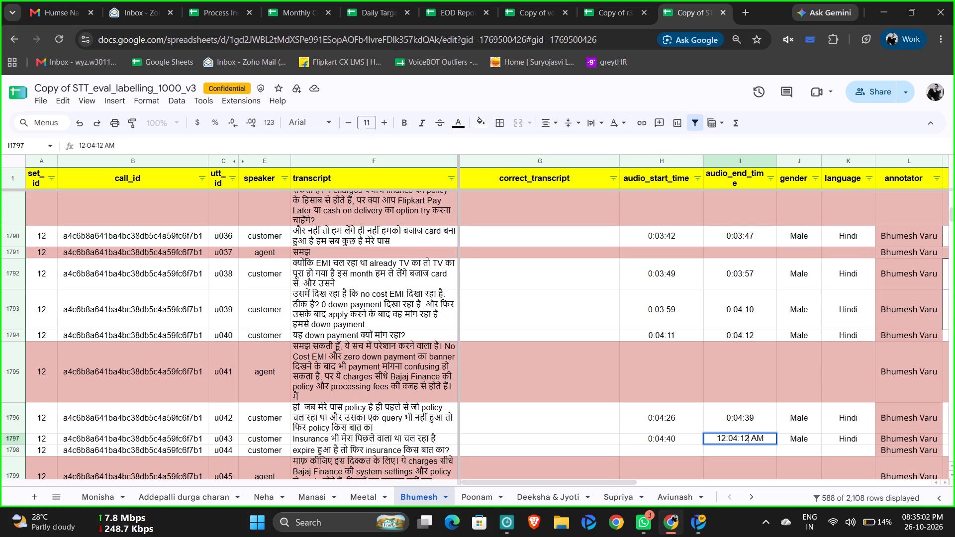
key(BackSpace)
key(BackSpace)
text(43)
key(Return)
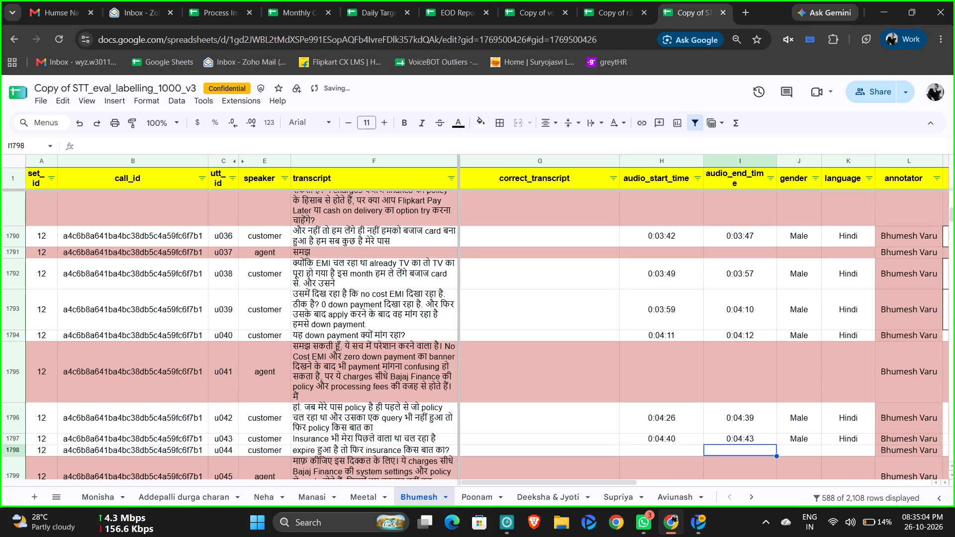
Copy the "Transcript is correct" note from the u039 row into the u040 row's notes.
key(Right)
key(Right)
key(Right)
key(Up)
key(Right)
key(Left)
key(Up)
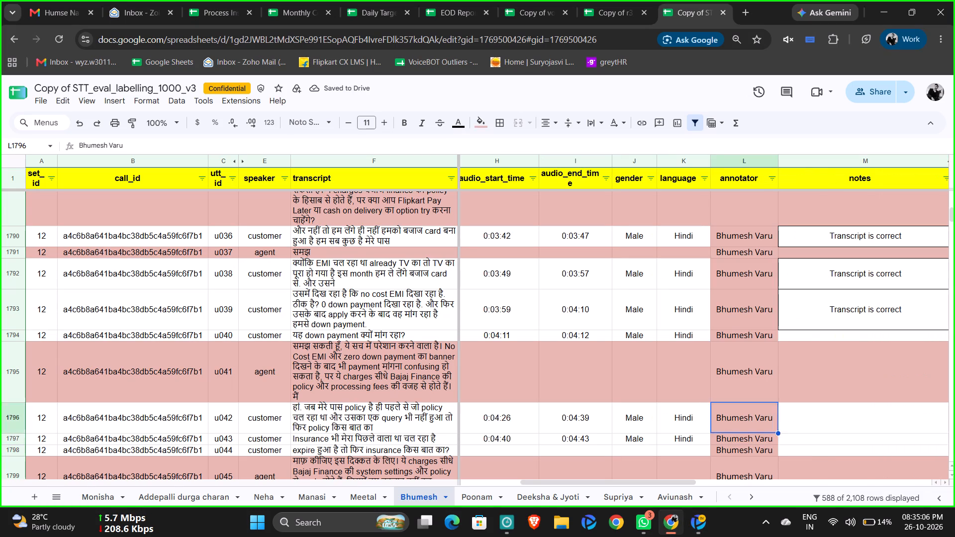
key(Up)
key(Up)
key(Right)
key(Right)
key(Up)
key(Up)
key(Left)
key(Down)
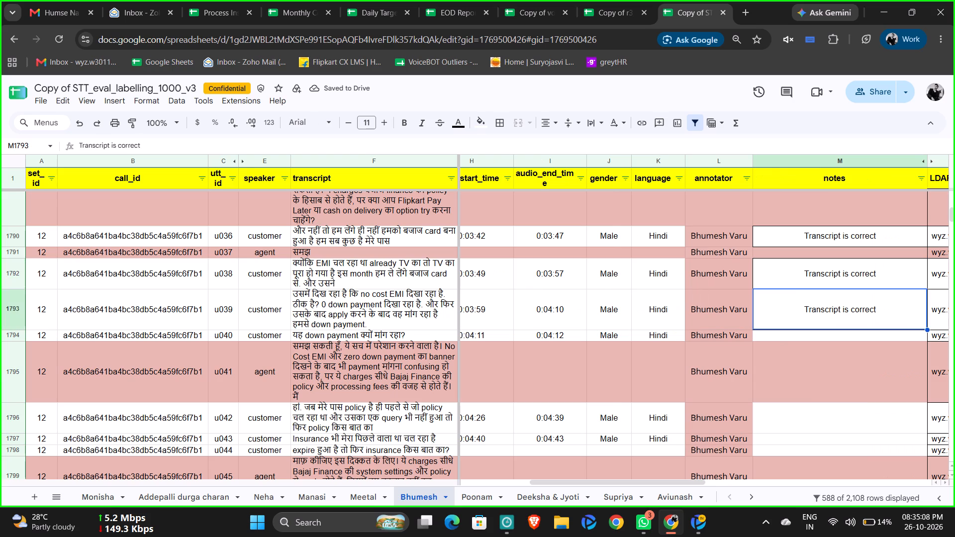
key(ctrl+c)
key(Down)
key(Down)
key(Up)
key(ctrl+v)
key(Down)
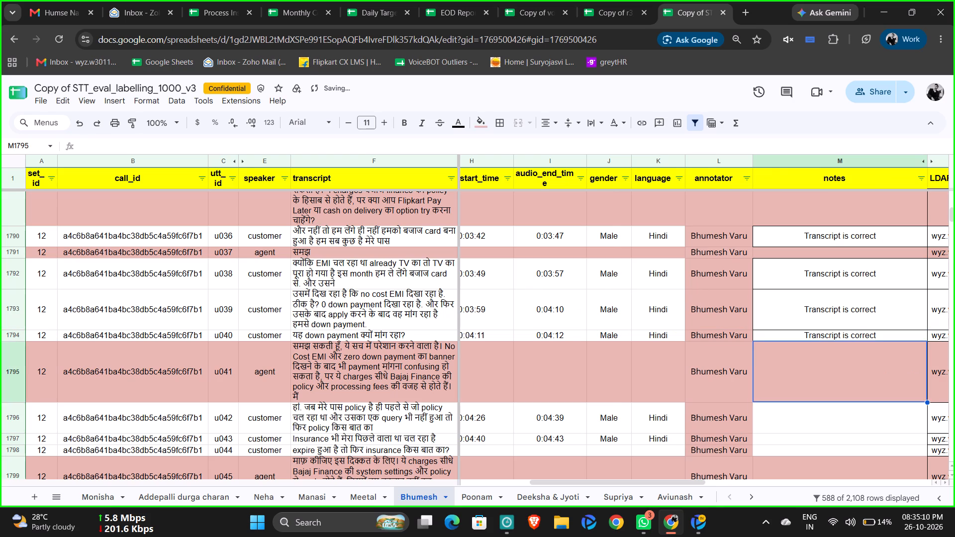
Paste the "Transcript is correct" note into the notes of the u042 and u043 customer rows.
key(Down)
key(Down)
key(Up)
key(ctrl+v)
key(Down)
key(ctrl+v)
key(Down)
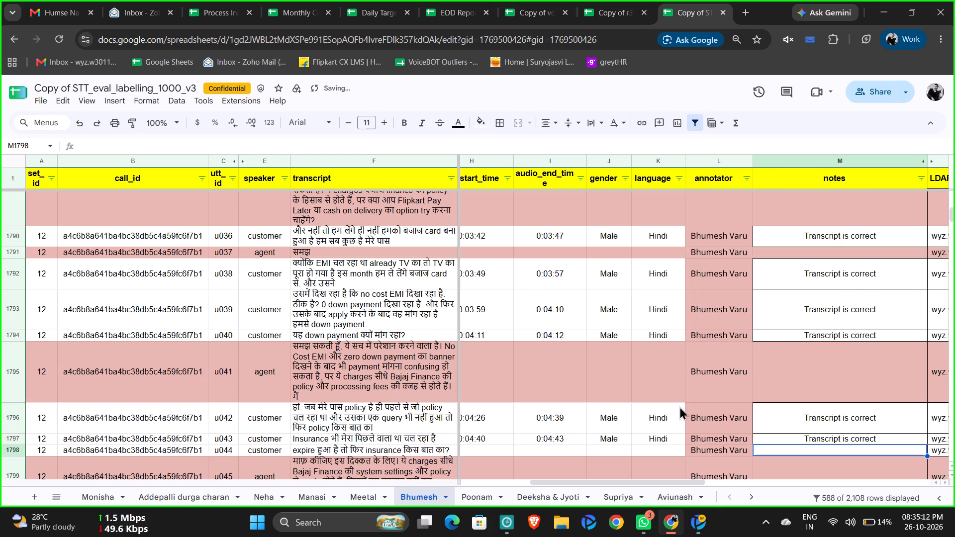
Check the notes column's entry count and set Audit Done to 153 in Bhumesh's 26th Oct'26 block of the EOD Report spreadsheet.
click(850, 161)
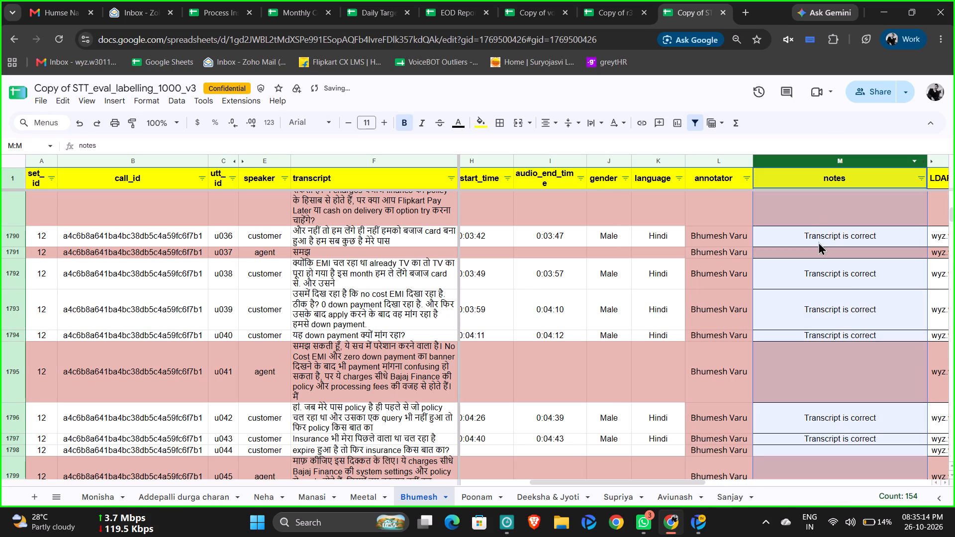
scroll(847, 313, up, 5)
scroll(854, 339, down, 5)
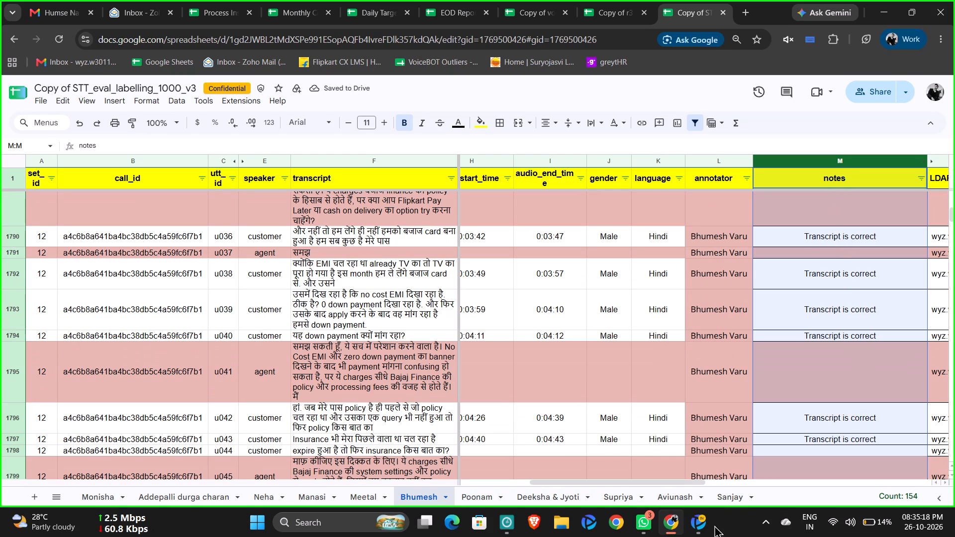
click(448, 11)
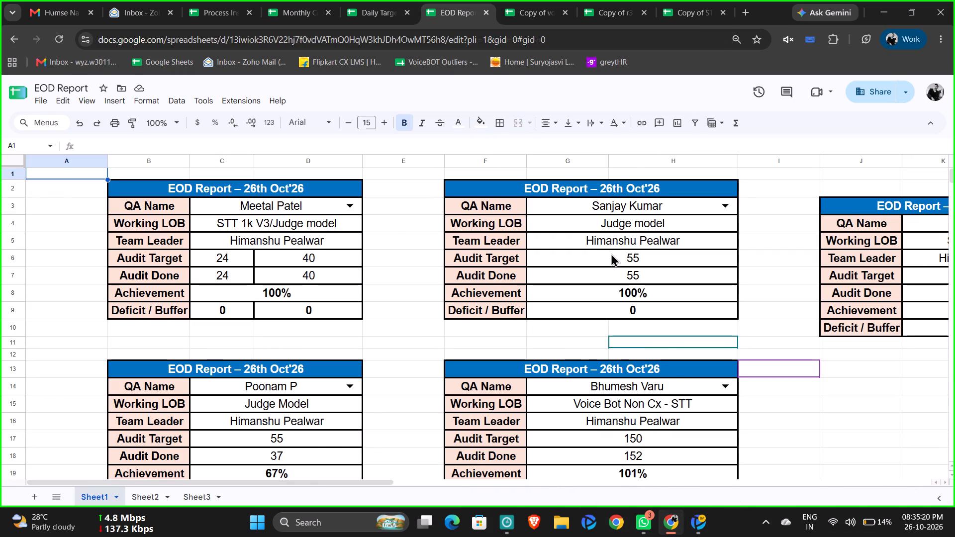
scroll(622, 252, down, 1)
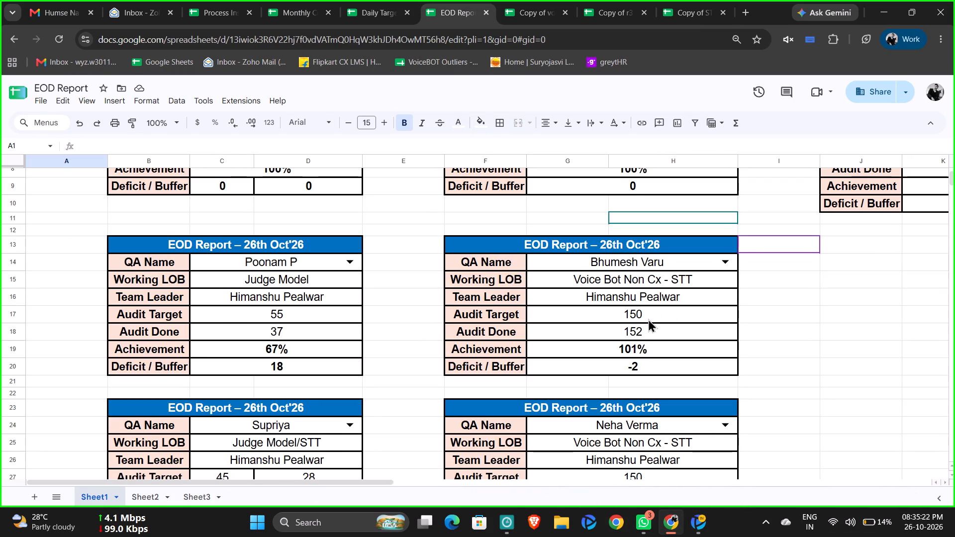
click(646, 316)
click(645, 329)
text(153)
key(Return)
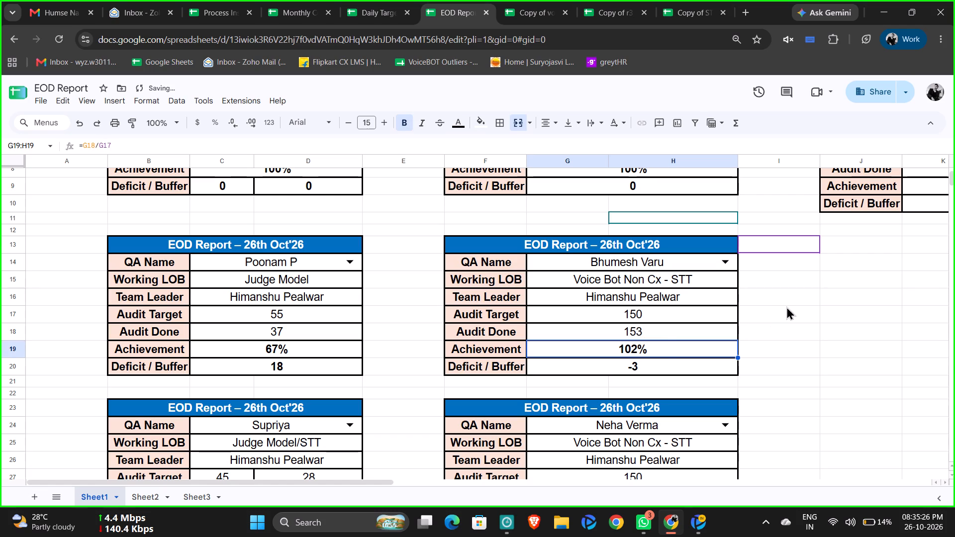
Capture a screen snip of Bhumesh's full EOD Report block, from its title row through Deficit / Buffer.
key(shift+super+s)
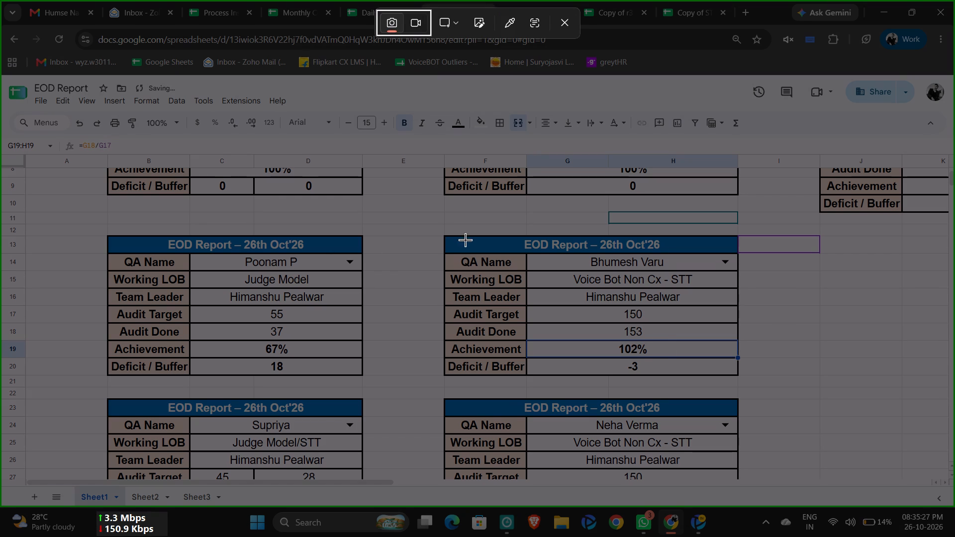
drag(443, 235, 616, 358)
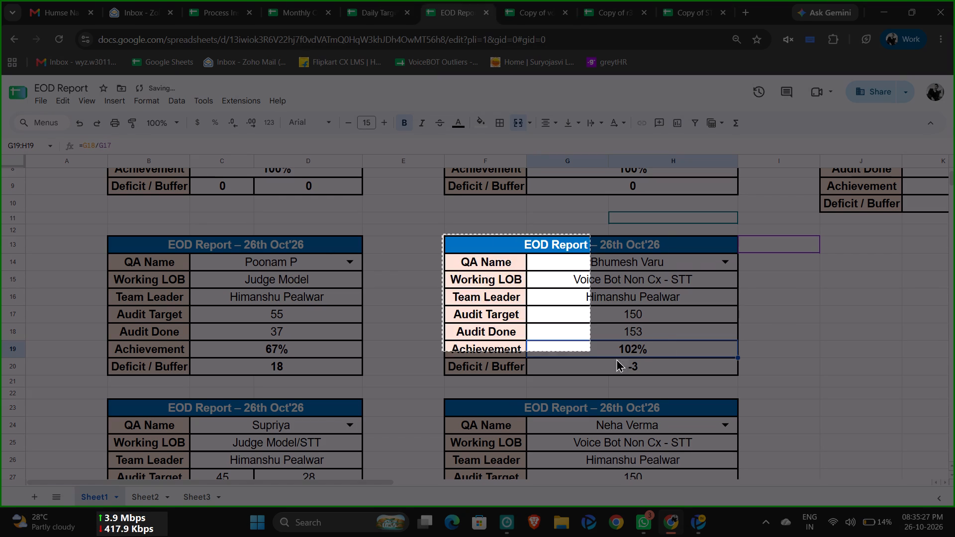
drag(616, 358, 739, 375)
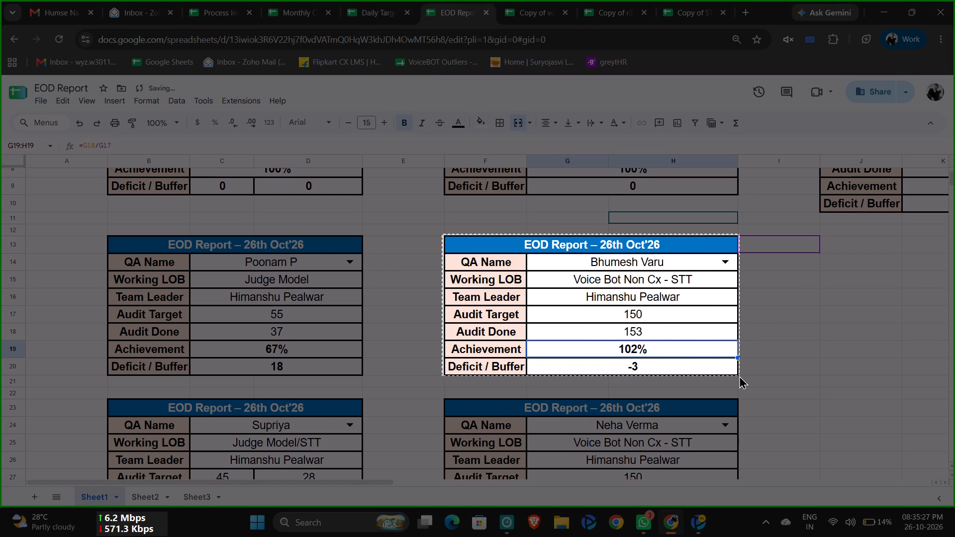
drag(739, 375, 739, 374)
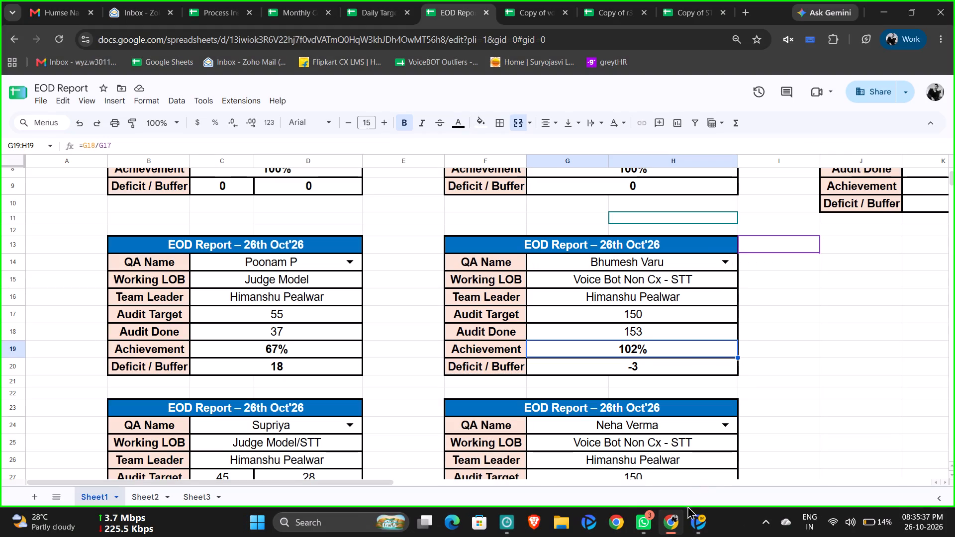
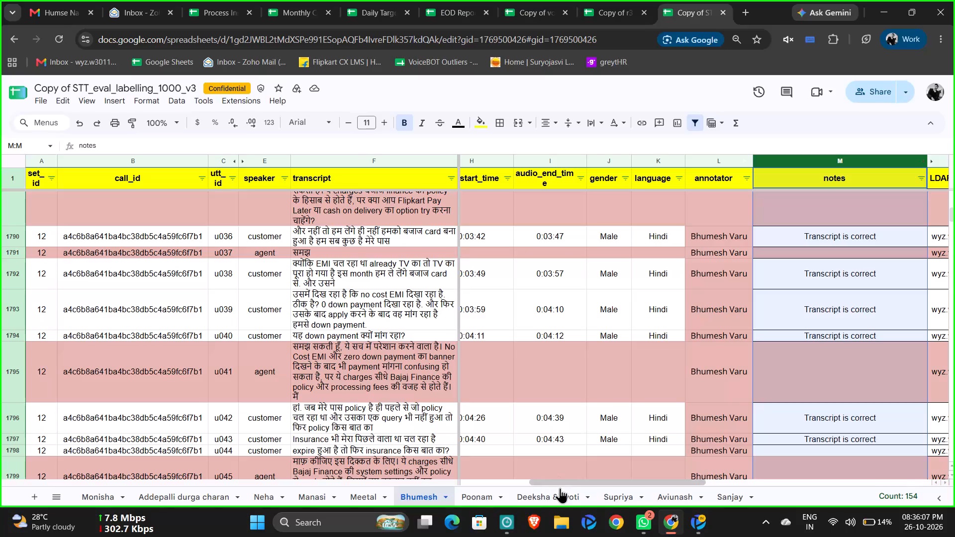
Filter the speaker column to exclude agent rows, keeping only customer selected.
click(566, 482)
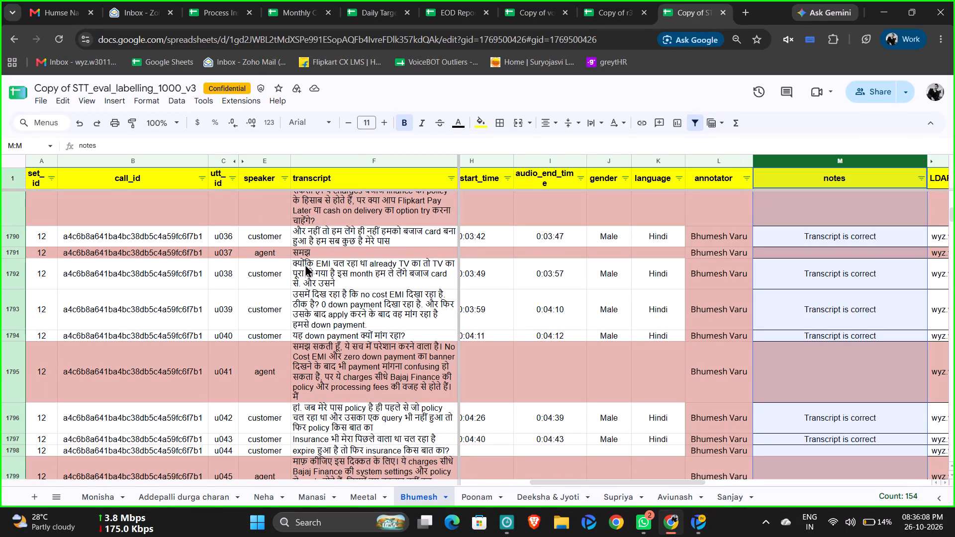
click(279, 179)
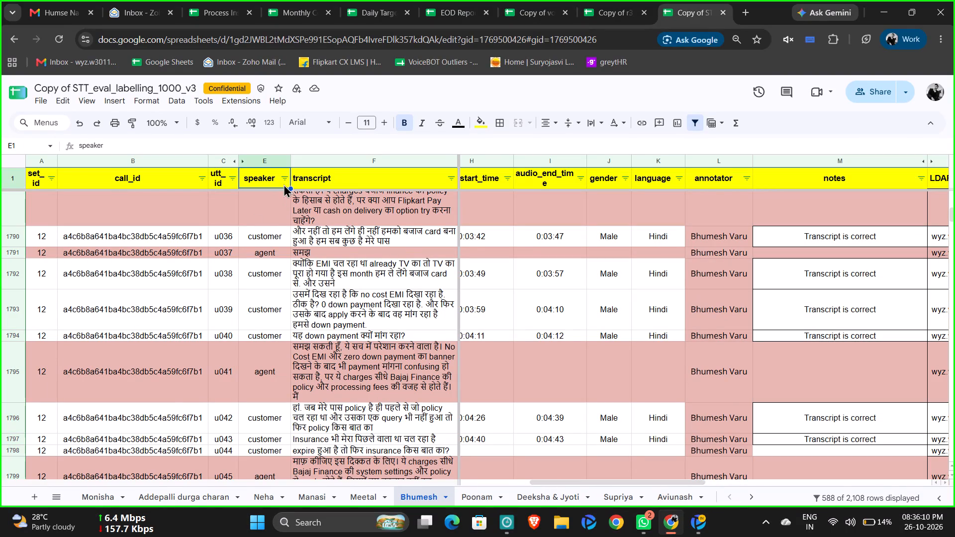
click(284, 179)
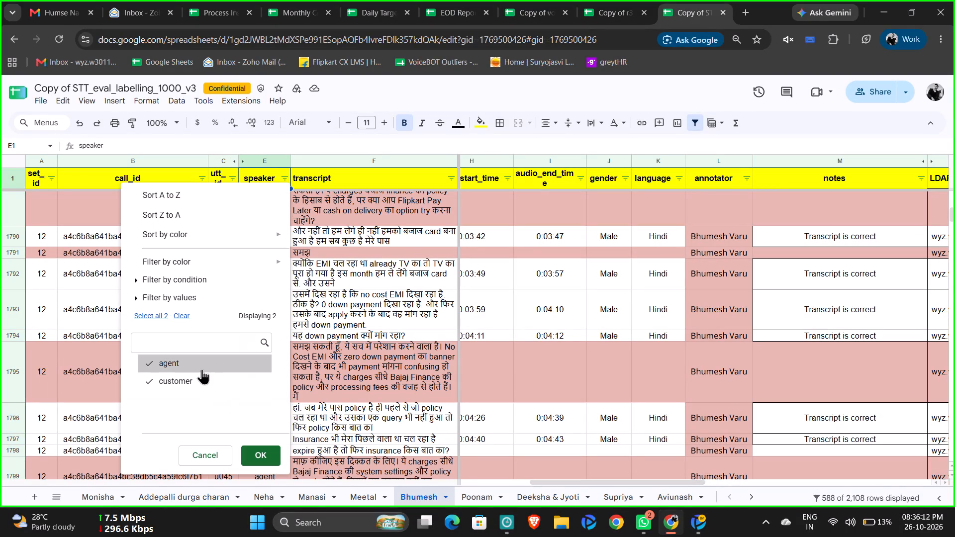
click(192, 362)
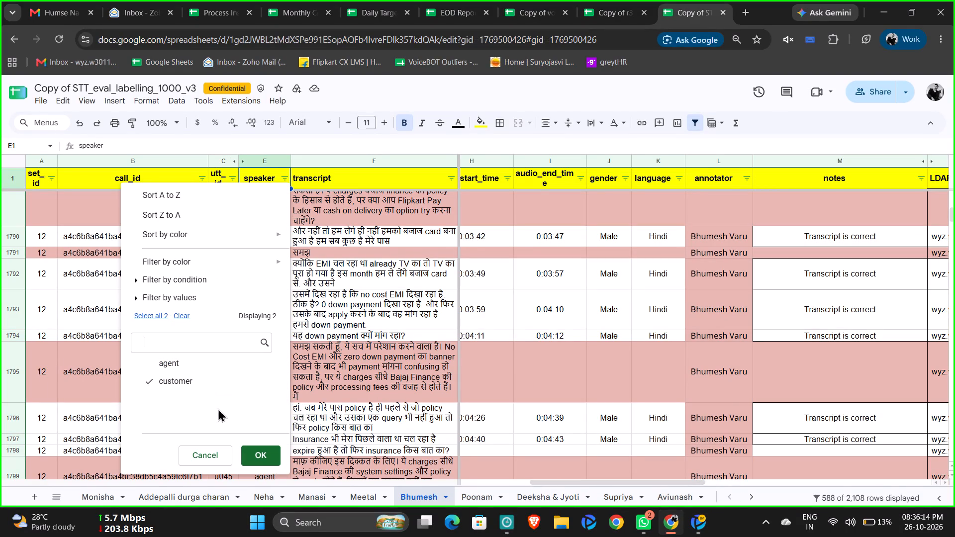
Apply the speaker column filter with only customer selected.
click(260, 452)
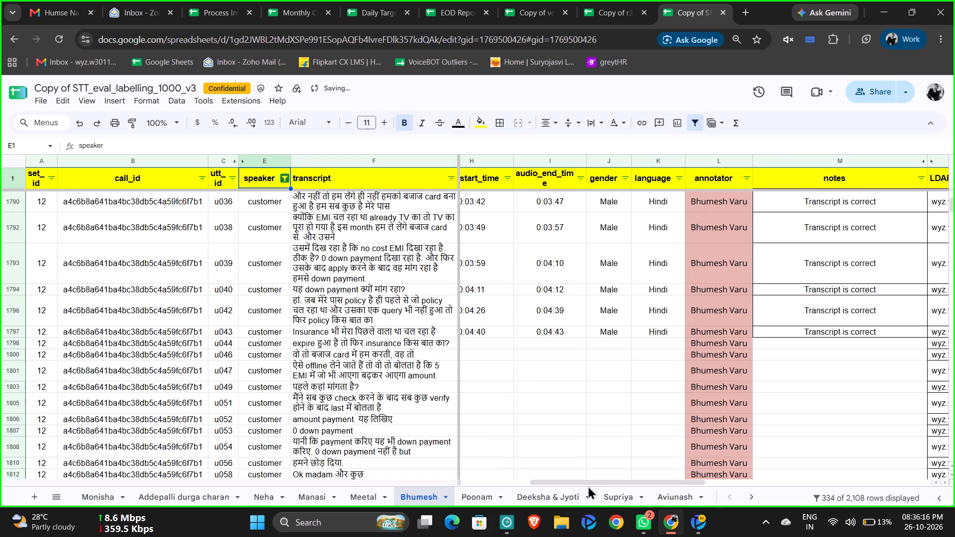
Copy the Done audit status from the u080 row into the Audit status of the following call's customer rows, u003 through u043.
drag(592, 483, 691, 495)
scroll(805, 373, up, 2)
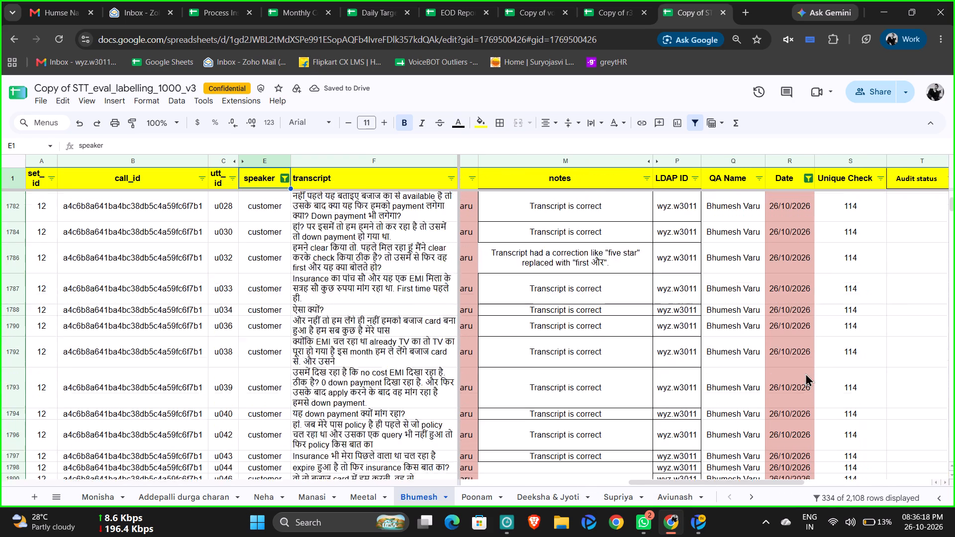
scroll(805, 373, up, 3)
scroll(806, 371, down, 1)
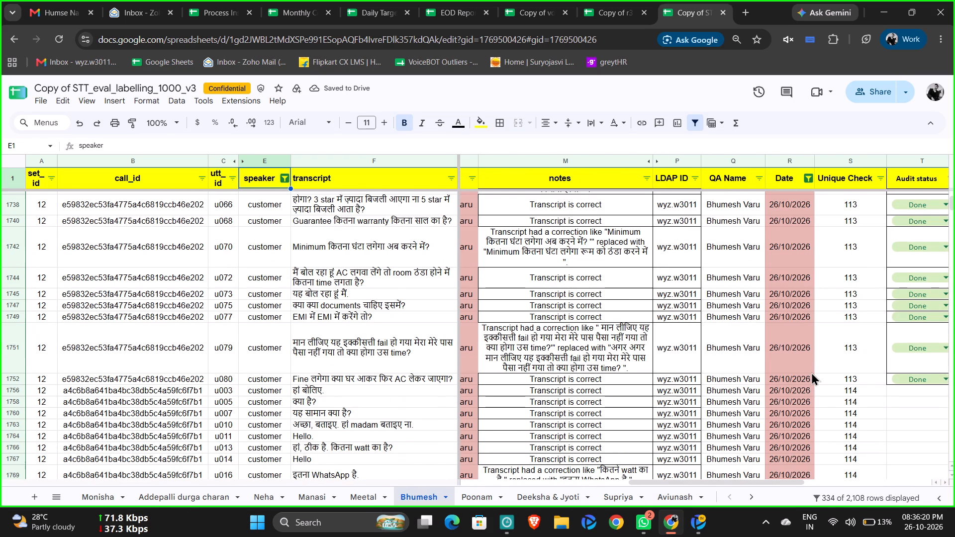
click(813, 372)
key(Down)
key(Right)
key(Right)
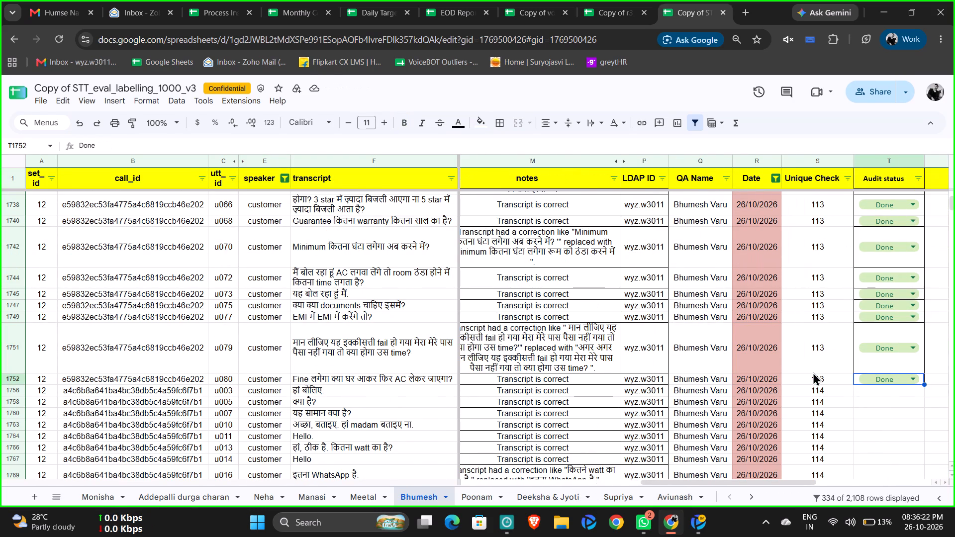
key(ctrl+c)
key(shift+Down)
key(shift+Down)
key(shift+Down)
key(shift+Down)
key(shift+Down)
key(shift+Down)
key(shift+Down)
key(shift+Down)
key(shift+Down)
key(shift+Down)
key(shift+Down)
key(shift+Down)
key(shift+Down)
key(shift+Down)
key(shift+Down)
key(shift+Down)
key(shift+Down)
key(shift+Down)
key(shift+Down)
key(shift+Down)
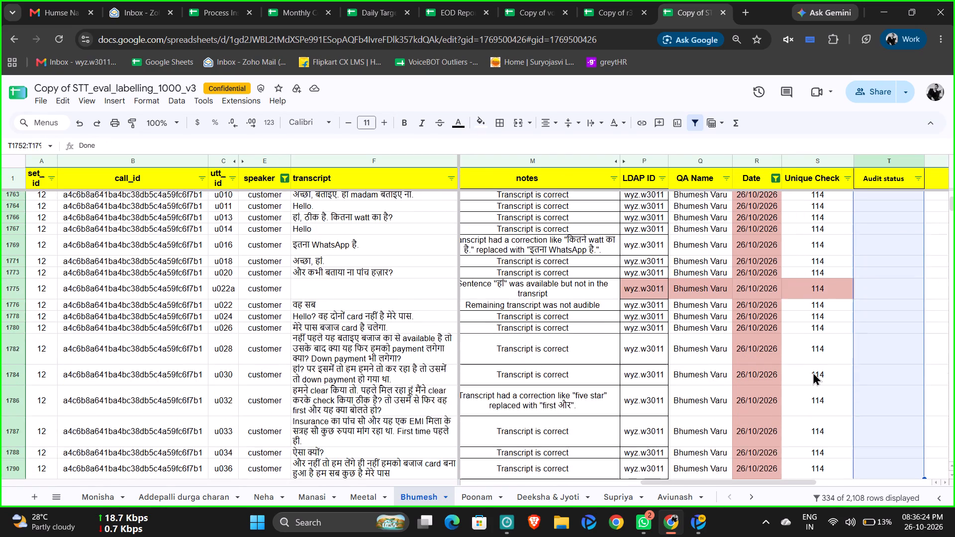
key(shift+Up)
key(shift+Down)
key(shift+Down)
key(shift+Down)
key(shift+Down)
key(shift+Down)
key(shift+Down)
key(shift+Down)
key(shift+Down)
key(shift+Up)
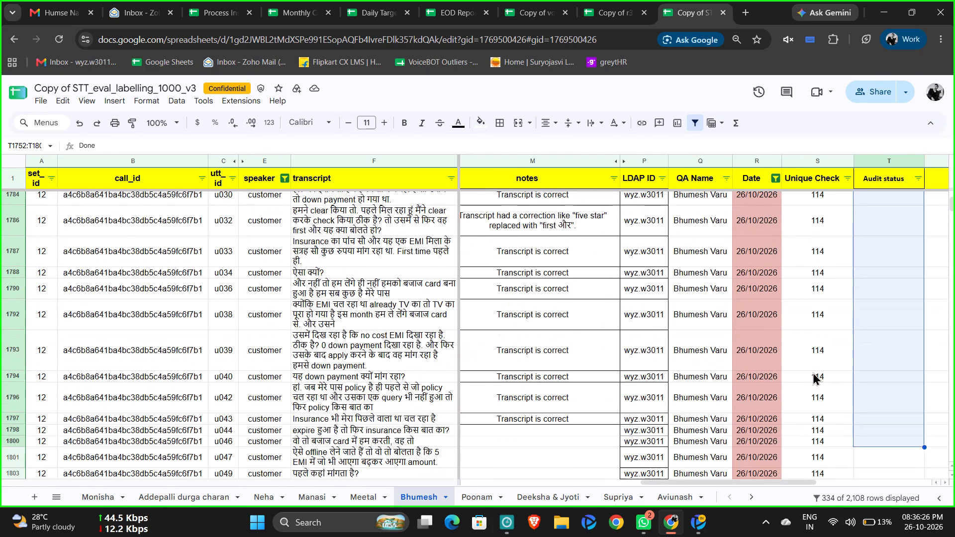
key(shift+Up)
key(shift+Up)
key(ctrl+v)
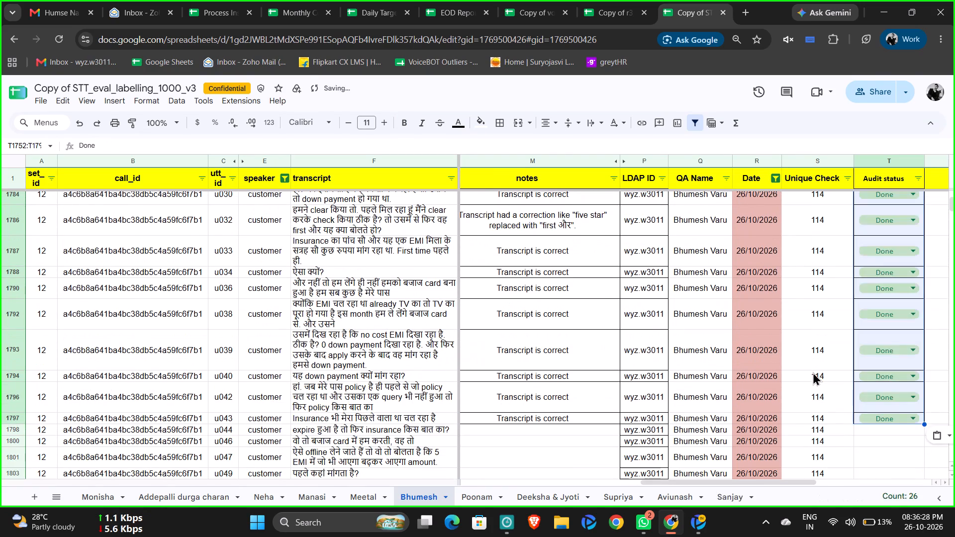
Check the entry count of the whole Audit status column.
click(807, 403)
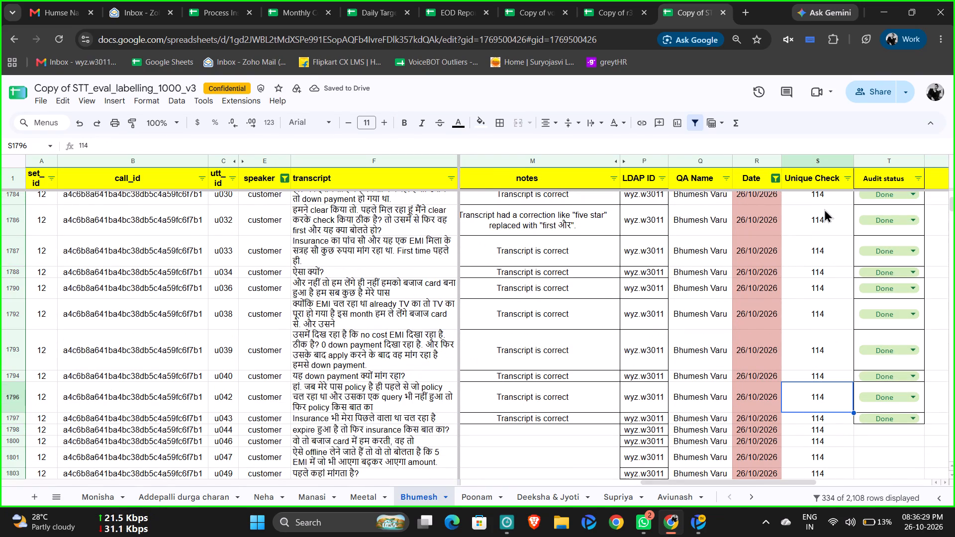
click(896, 162)
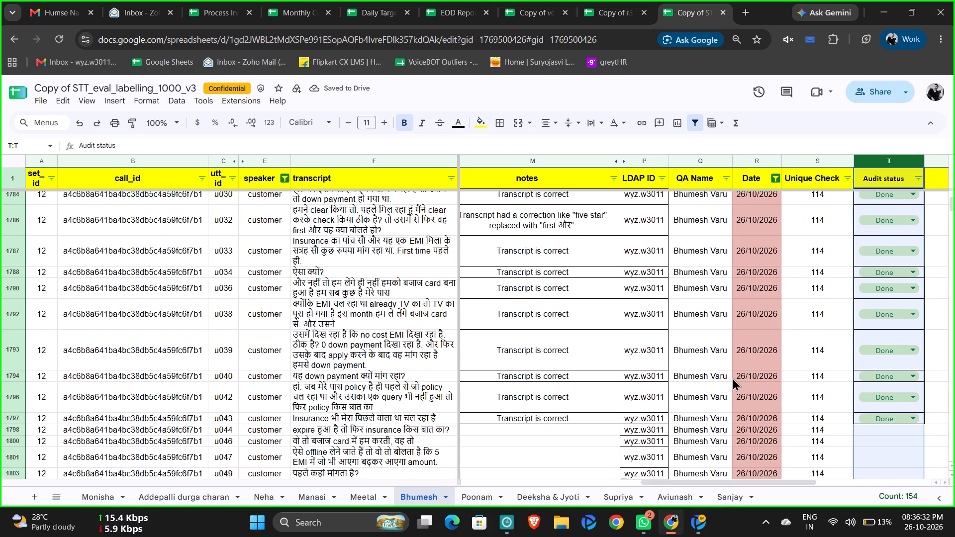
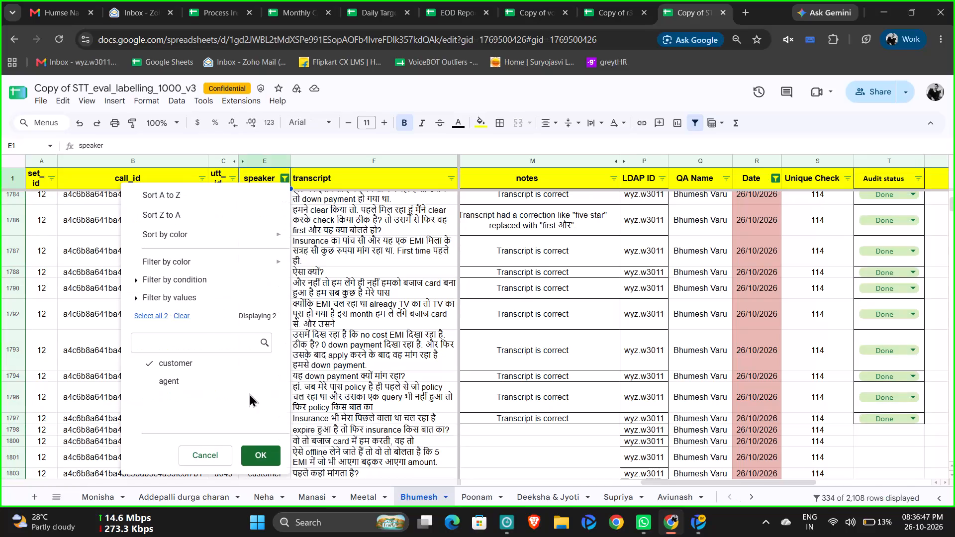
Add agent back to the speaker column filter so both customer and agent rows are included.
click(192, 383)
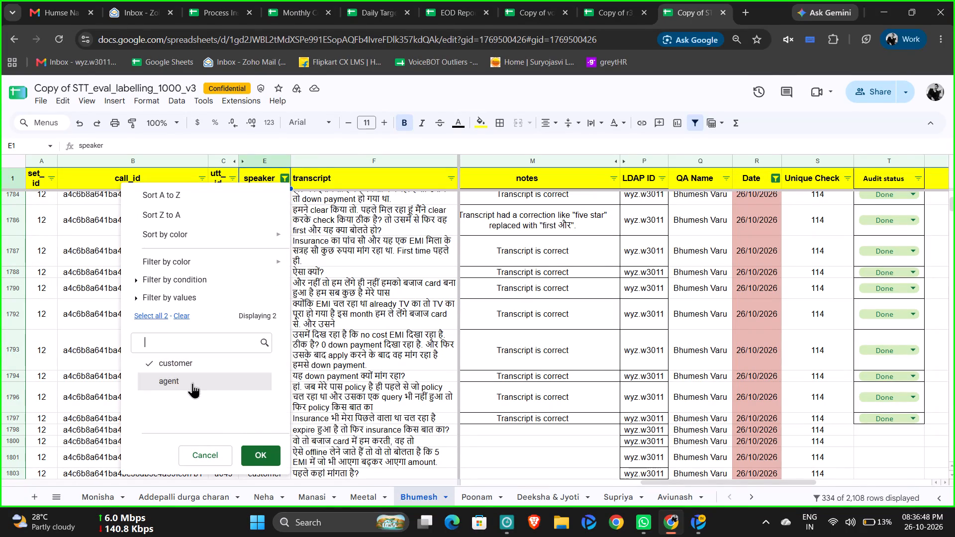
click(251, 448)
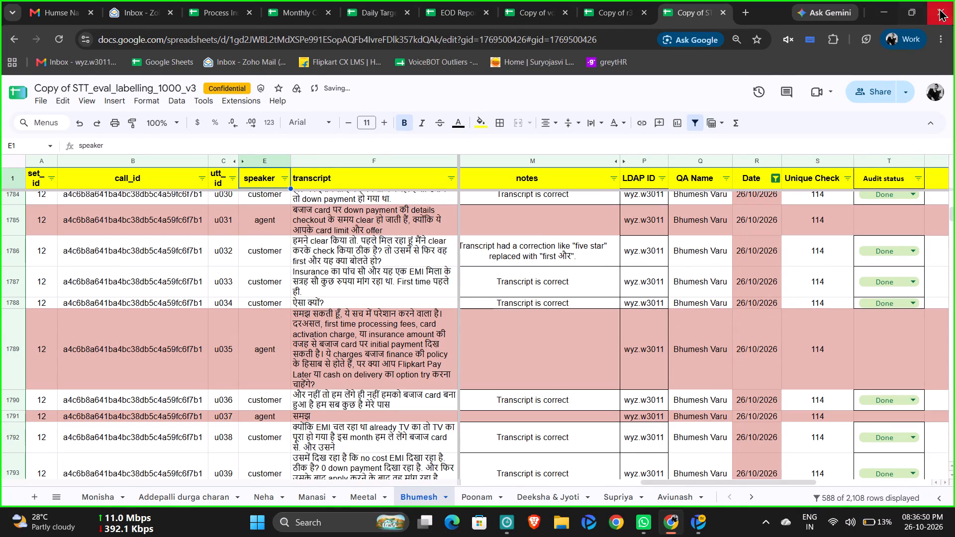